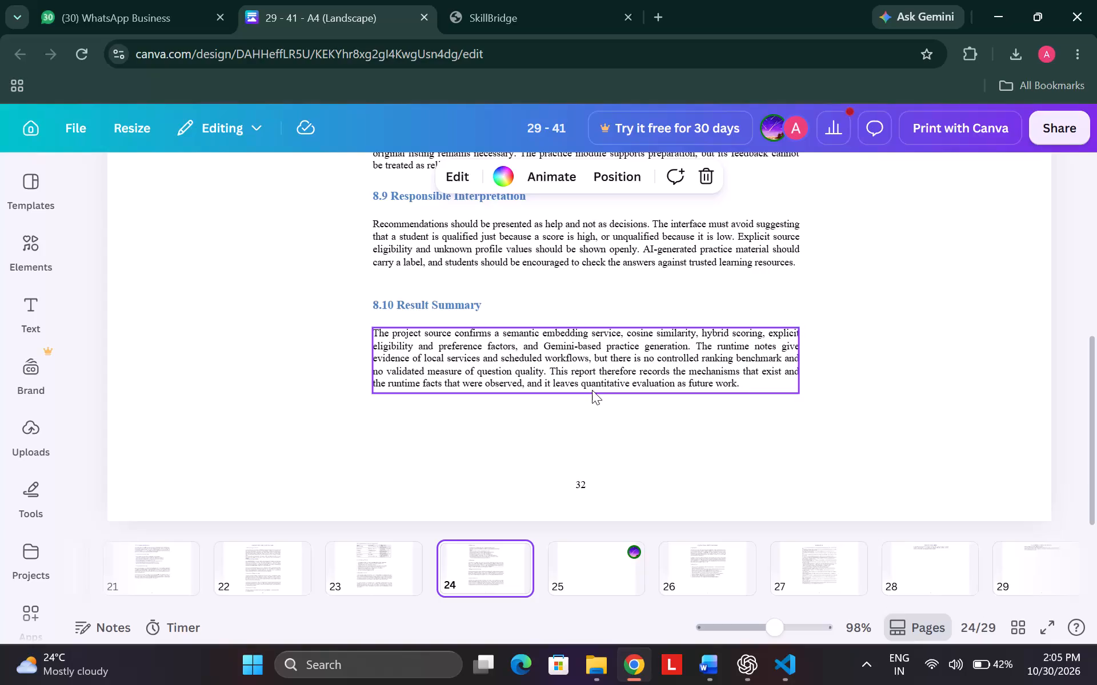
Go to page 1 of the design and read through the abstract down to the keywords line.
{"action": "scroll", "coordinate": [381, 559], "scroll_direction": "right", "scroll_amount": 8}
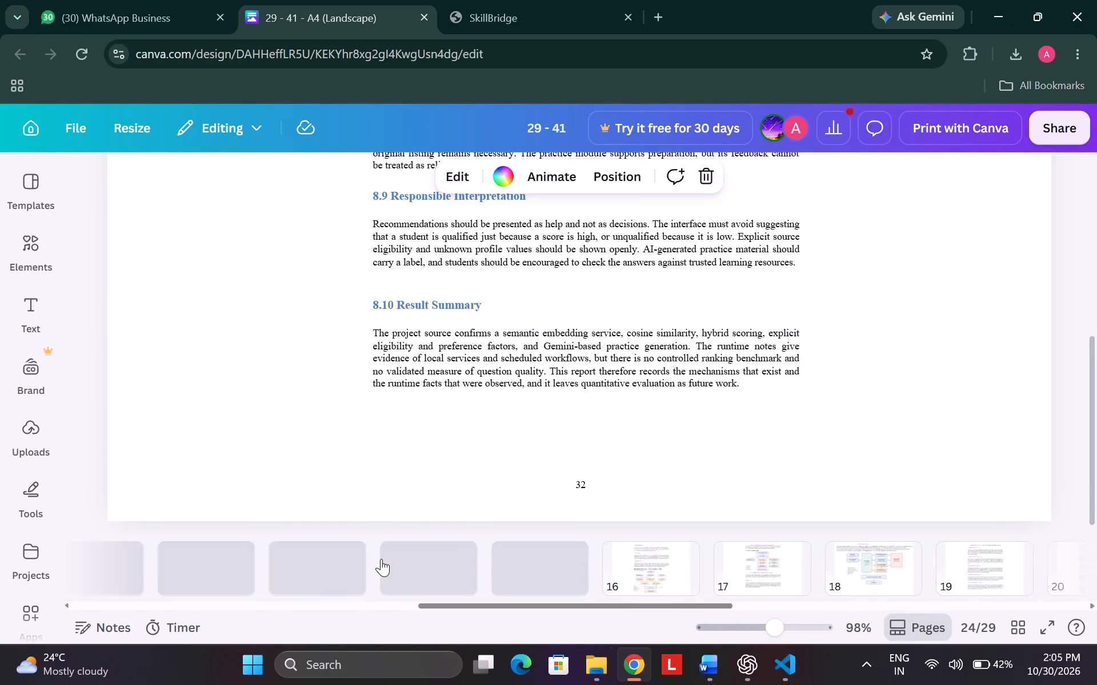
{"action": "scroll", "coordinate": [381, 559], "scroll_direction": "right", "scroll_amount": 2}
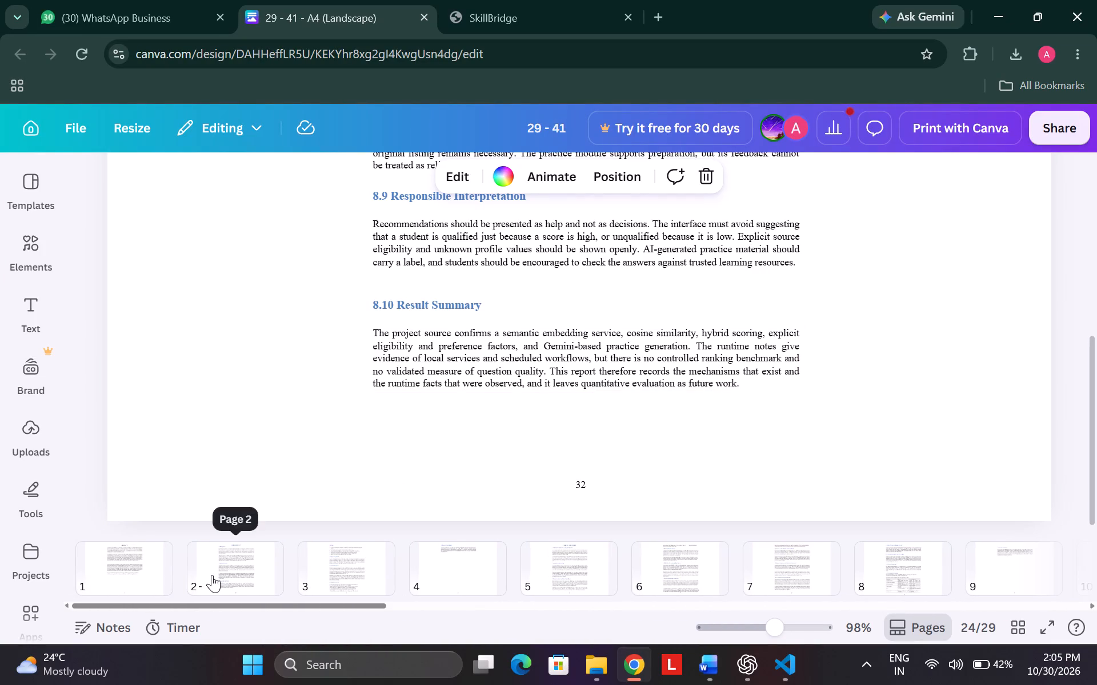
{"action": "left_click", "coordinate": [139, 570]}
{"action": "scroll", "coordinate": [458, 311], "scroll_direction": "up", "scroll_amount": 2}
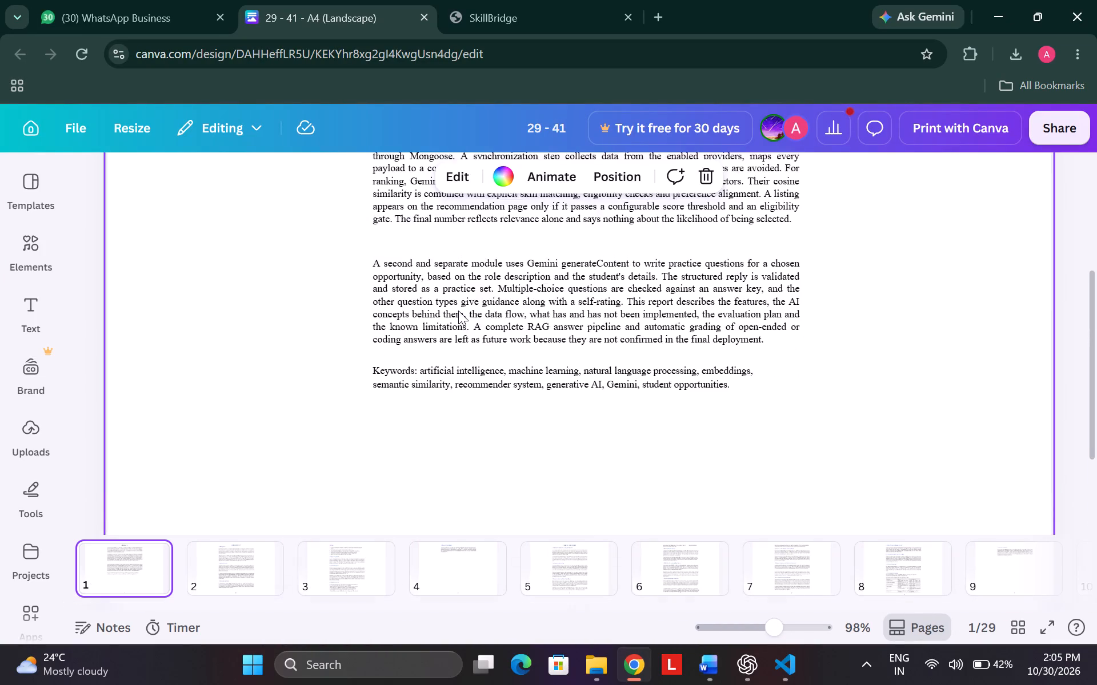
{"action": "scroll", "coordinate": [458, 311], "scroll_direction": "up", "scroll_amount": 1}
{"action": "scroll", "coordinate": [579, 319], "scroll_direction": "down", "scroll_amount": 1}
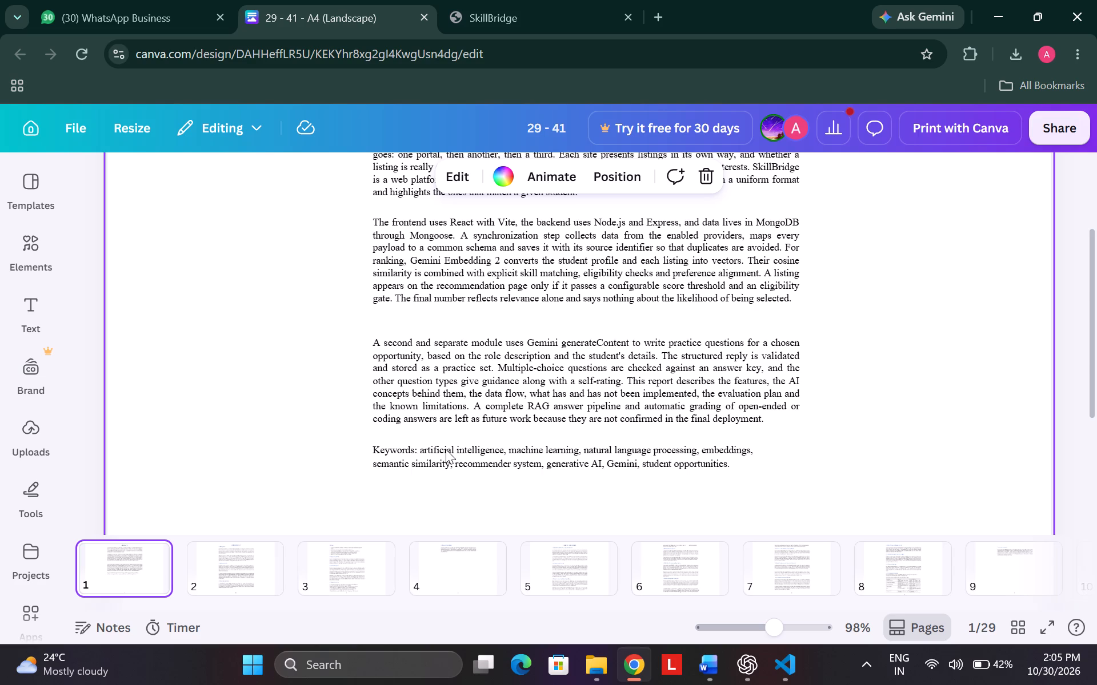
{"action": "left_click", "coordinate": [371, 344]}
{"action": "scroll", "coordinate": [453, 272], "scroll_direction": "up", "scroll_amount": 1}
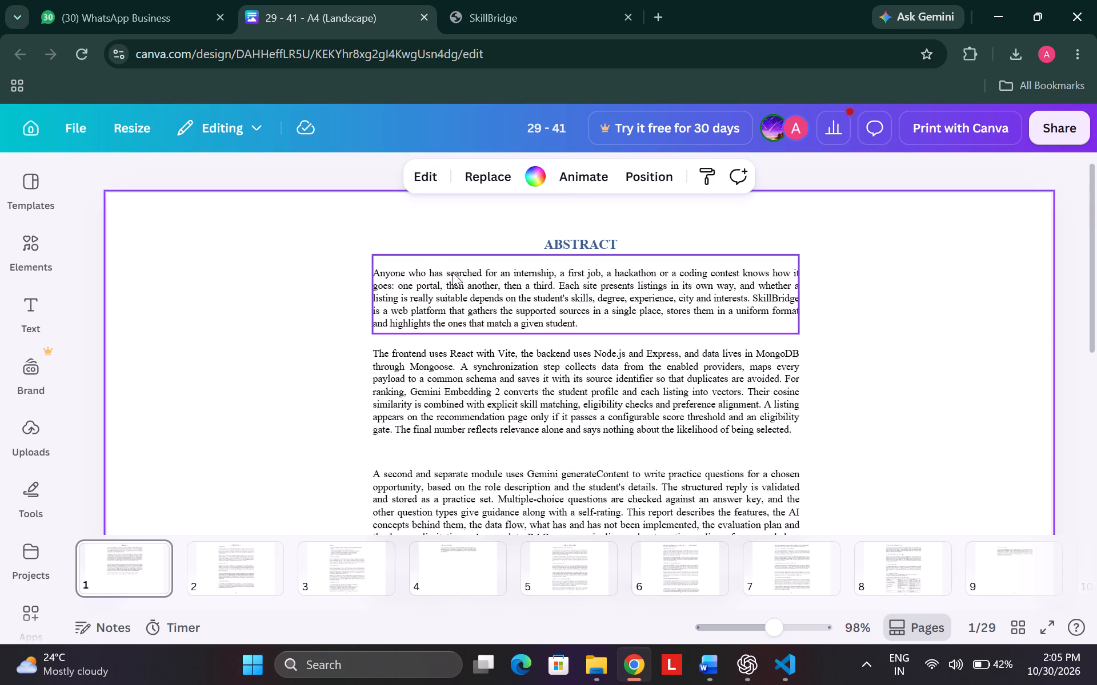
{"action": "scroll", "coordinate": [562, 336], "scroll_direction": "down", "scroll_amount": 2}
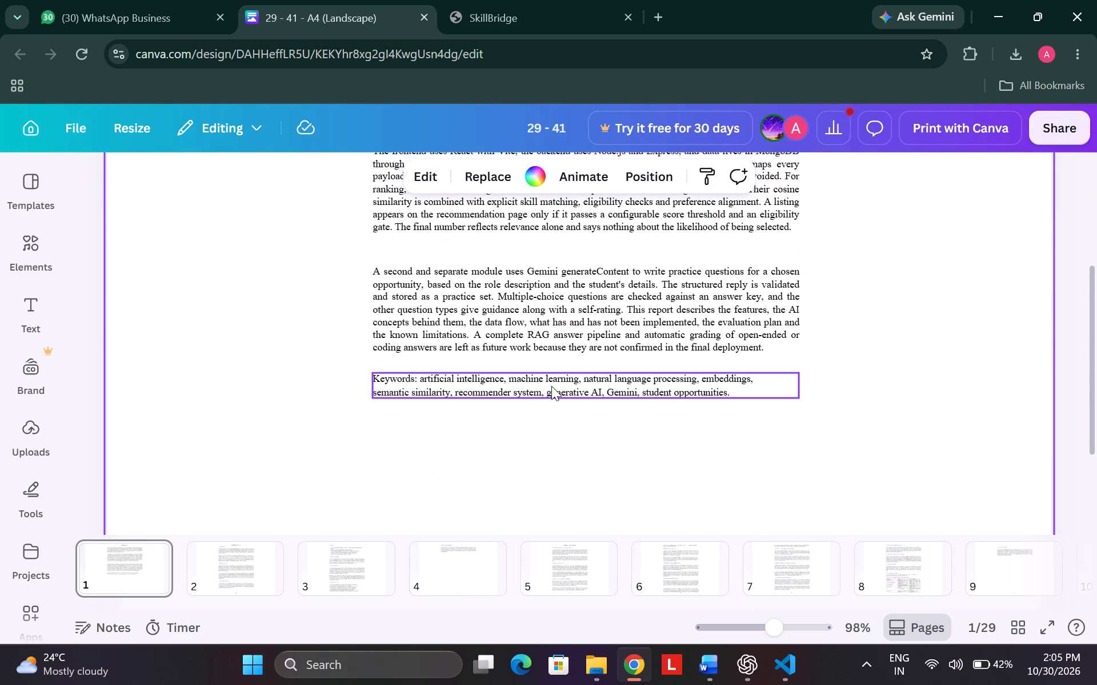
Delete "machine learning, natural language processing," from the keywords line below the abstract on page 1.
{"action": "left_click", "coordinate": [551, 386]}
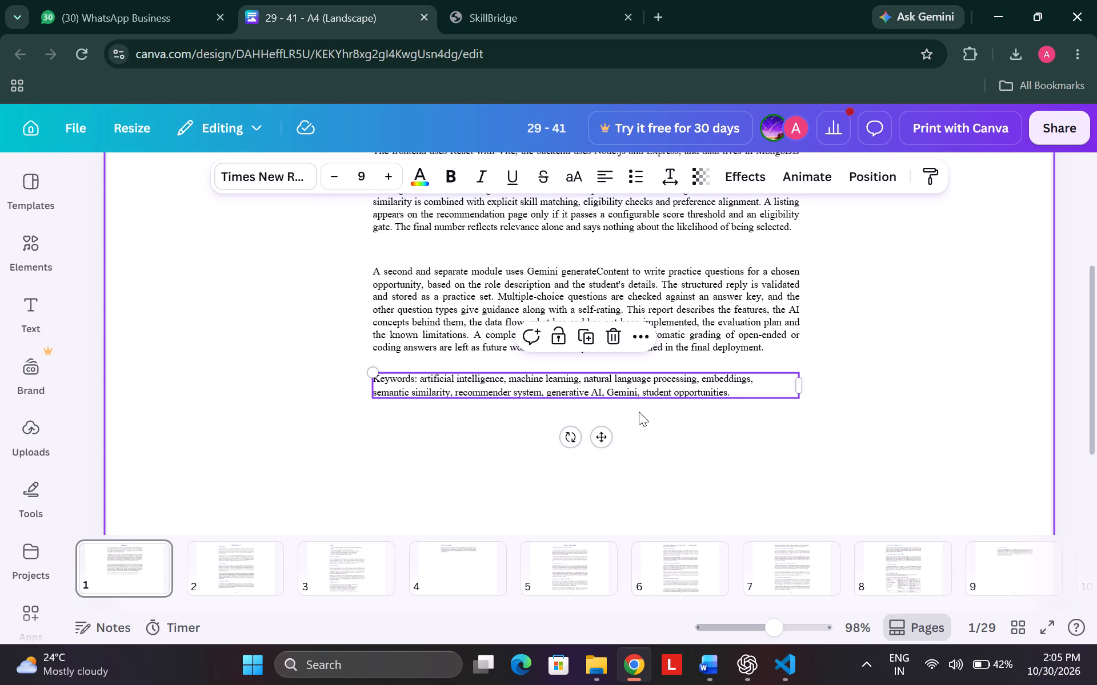
{"action": "double_click", "coordinate": [690, 375]}
{"action": "left_click", "coordinate": [699, 377]}
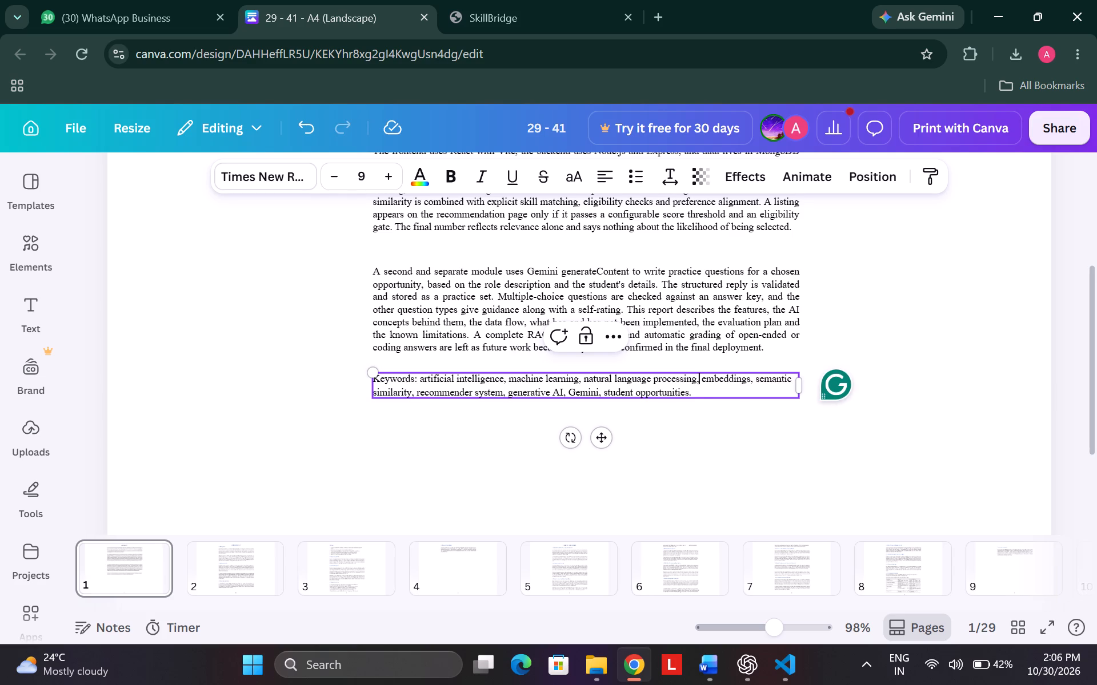
{"action": "key", "text": "BackSpace"}
{"action": "key", "text": "BackSpace"}
{"action": "key", "text": "BackSpace"}
{"action": "key", "text": "BackSpace"}
{"action": "key", "text": "BackSpace"}
{"action": "key", "text": "BackSpace"}
{"action": "key", "text": "BackSpace"}
{"action": "key", "text": "BackSpace"}
{"action": "key", "text": "BackSpace"}
{"action": "key", "text": "BackSpace"}
{"action": "key", "text": "BackSpace"}
{"action": "key", "text": "BackSpace"}
{"action": "key", "text": "BackSpace"}
{"action": "key", "text": "BackSpace"}
{"action": "key", "text": "BackSpace"}
{"action": "key", "text": "BackSpace"}
{"action": "key", "text": "BackSpace"}
{"action": "key", "text": "BackSpace"}
{"action": "key", "text": "BackSpace"}
{"action": "key", "text": "BackSpace"}
{"action": "key", "text": "BackSpace"}
{"action": "key", "text": "BackSpace"}
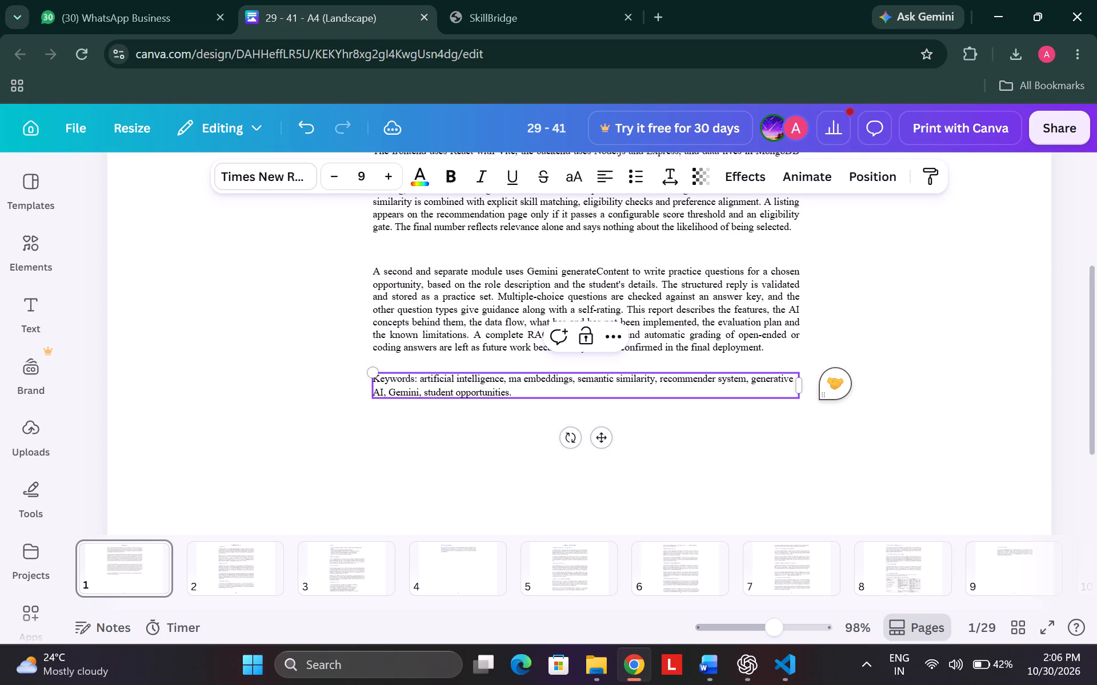
{"action": "key", "text": "BackSpace"}
{"action": "key", "text": "BackSpace"}
{"action": "key", "text": "BackSpace"}
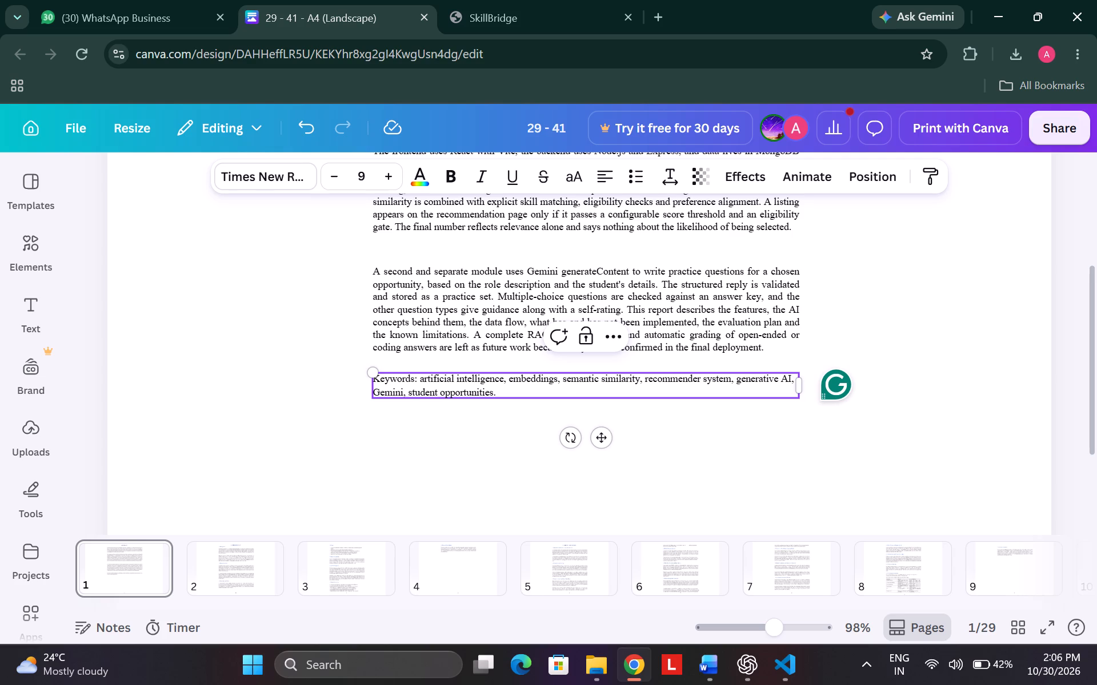
{"action": "left_click", "coordinate": [448, 455]}
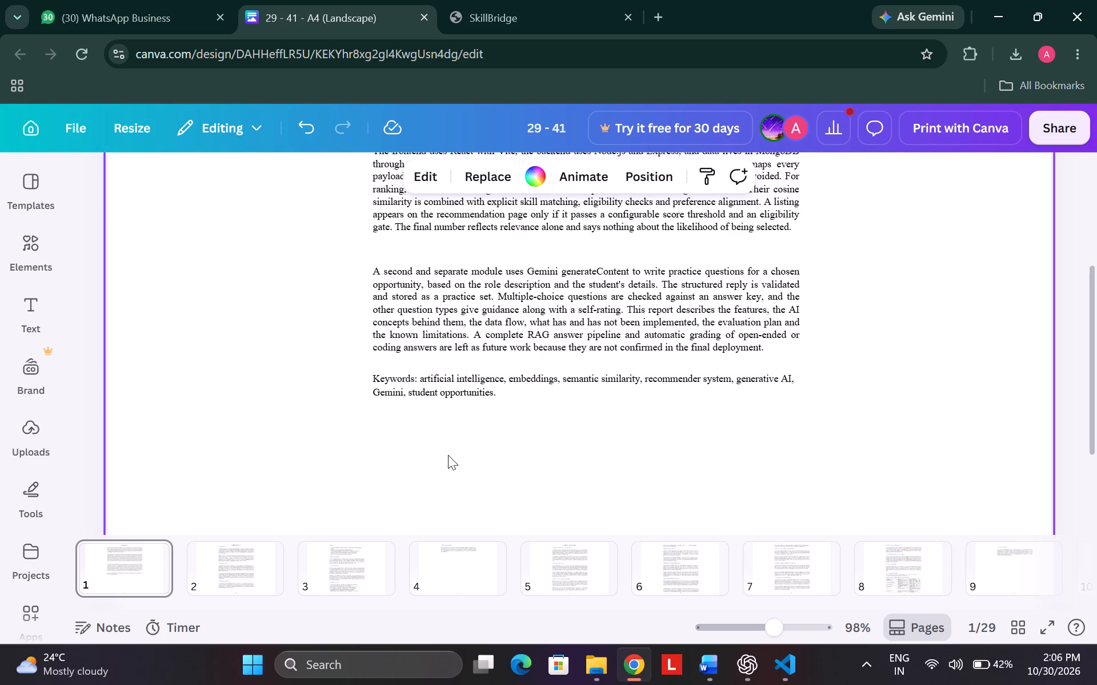
Review the abstract paragraphs on page 1 together with the edited keywords line.
{"action": "scroll", "coordinate": [448, 455], "scroll_direction": "down", "scroll_amount": 1}
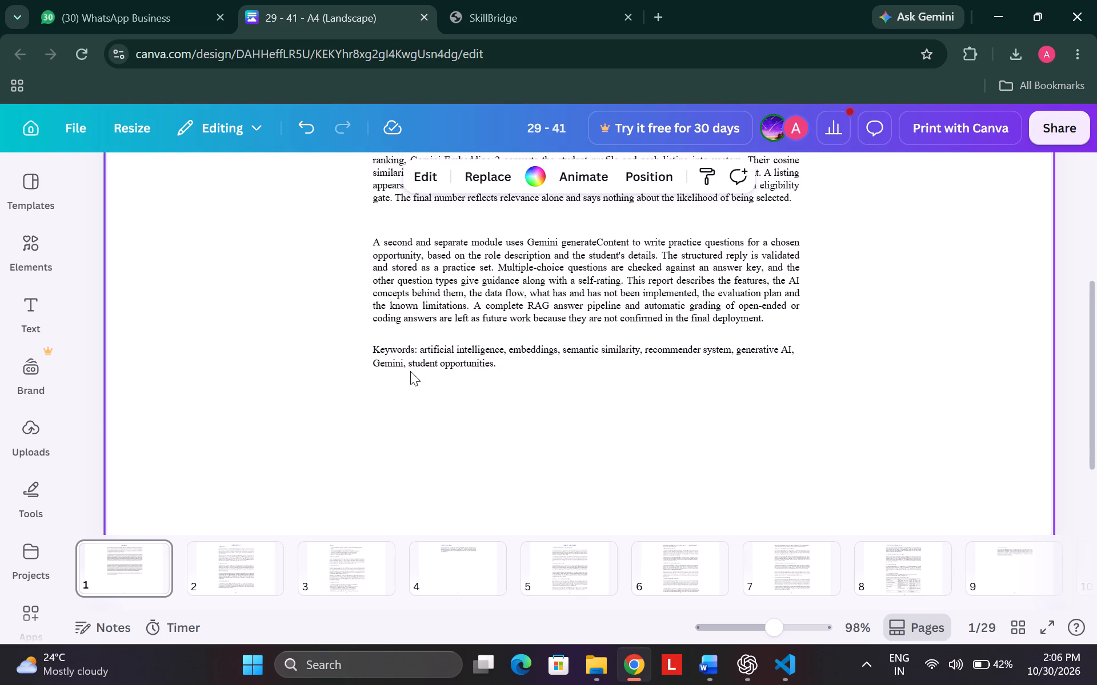
{"action": "scroll", "coordinate": [522, 414], "scroll_direction": "up", "scroll_amount": 1}
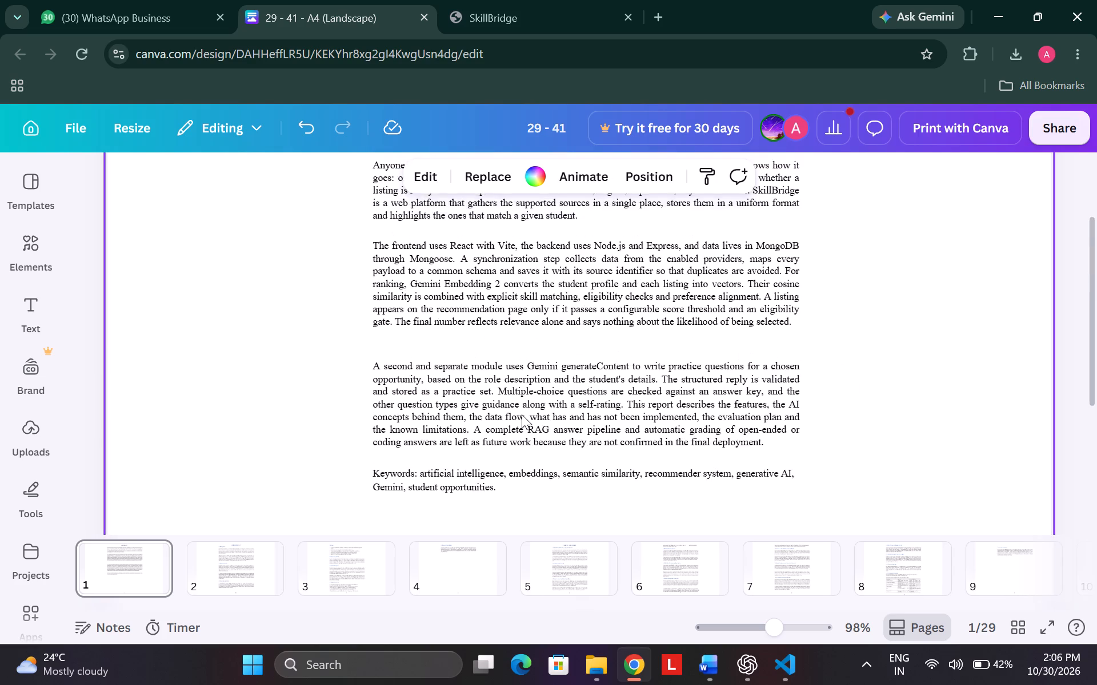
{"action": "scroll", "coordinate": [522, 414], "scroll_direction": "up", "scroll_amount": 1}
{"action": "scroll", "coordinate": [522, 414], "scroll_direction": "down", "scroll_amount": 2}
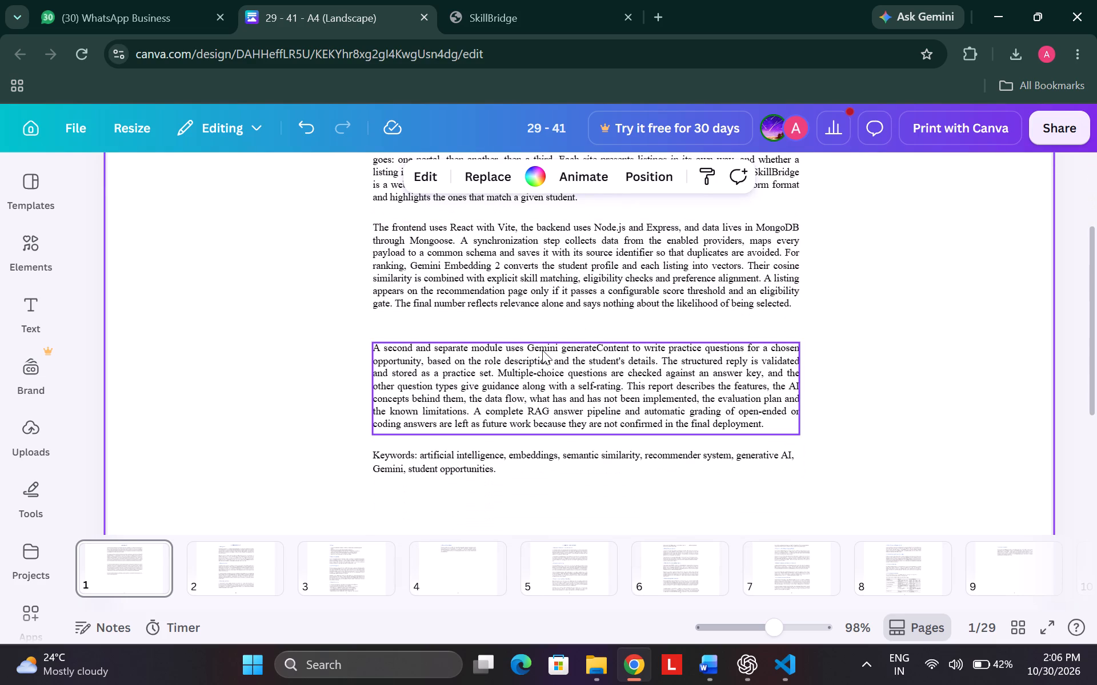
Go to page 2 and read through the Introduction, from 1.1 Background down to 1.3 Motivation and Need.
{"action": "scroll", "coordinate": [542, 350], "scroll_direction": "down", "scroll_amount": 2}
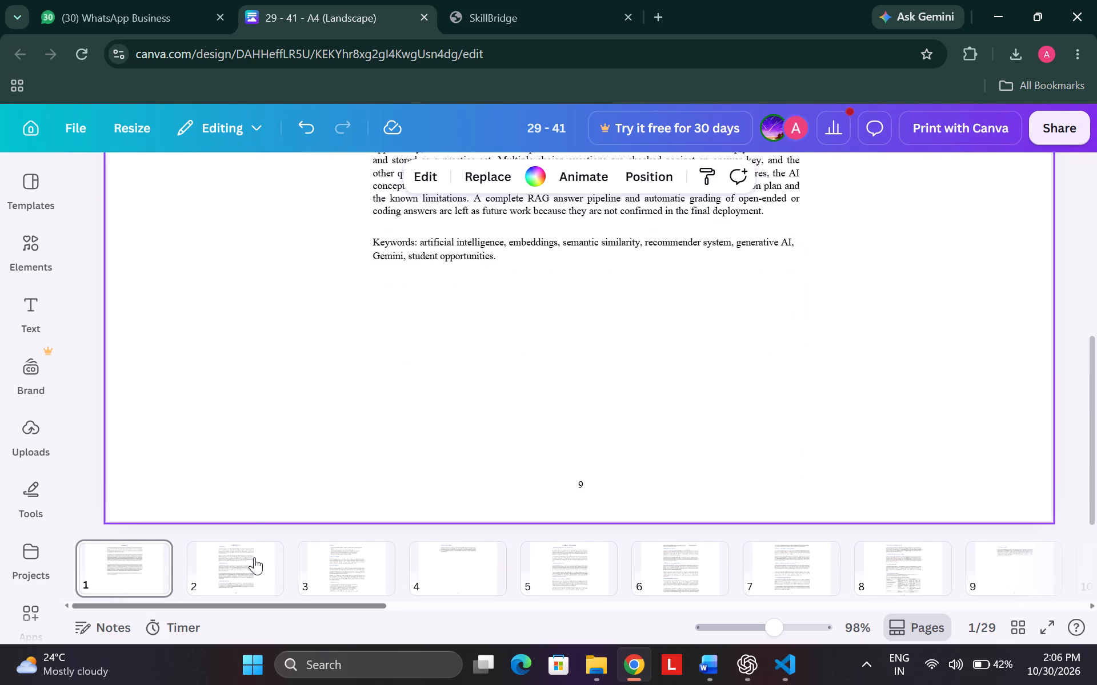
{"action": "left_click", "coordinate": [254, 557]}
{"action": "scroll", "coordinate": [470, 328], "scroll_direction": "up", "scroll_amount": 3}
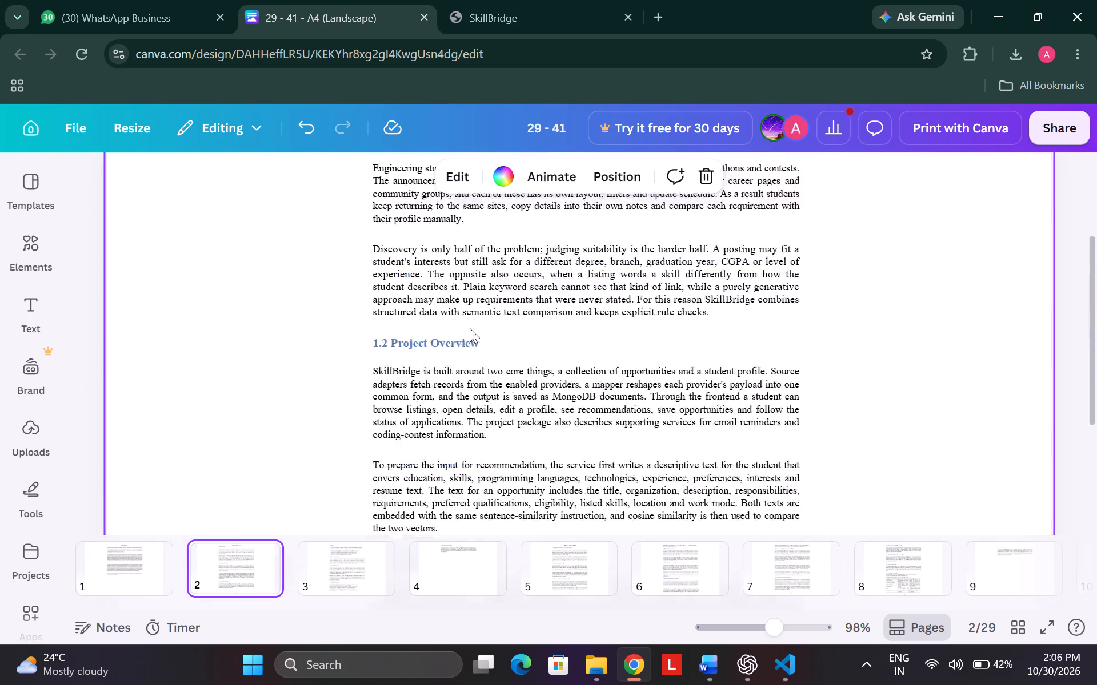
{"action": "scroll", "coordinate": [470, 328], "scroll_direction": "up", "scroll_amount": 1}
{"action": "scroll", "coordinate": [470, 328], "scroll_direction": "down", "scroll_amount": 1}
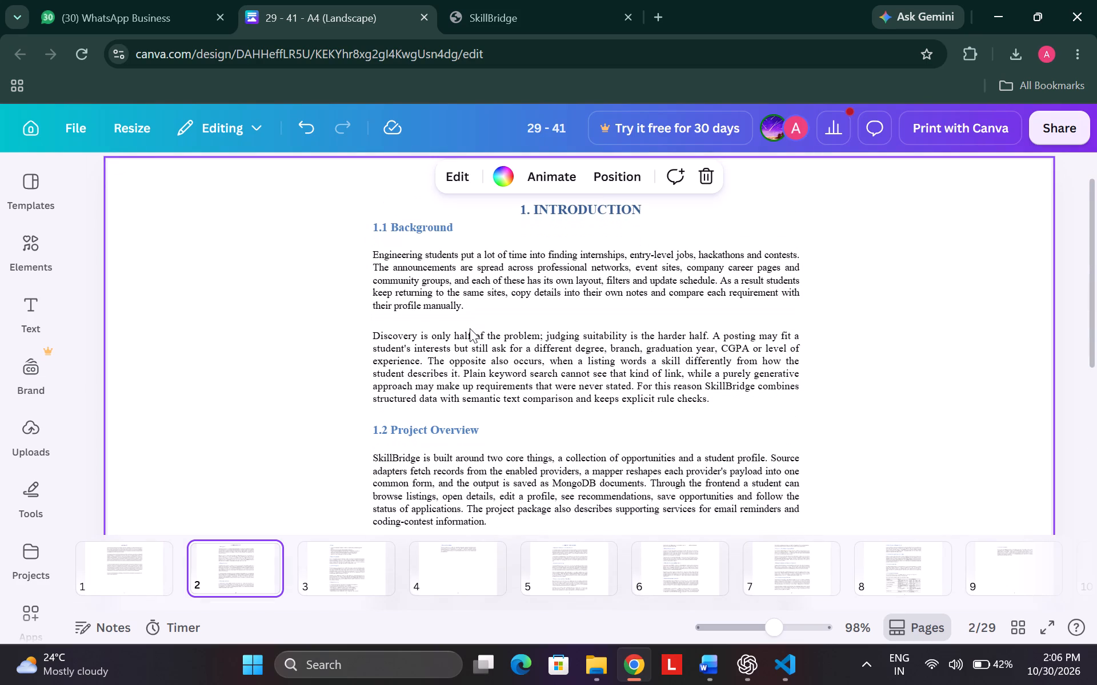
{"action": "scroll", "coordinate": [470, 328], "scroll_direction": "down", "scroll_amount": 1}
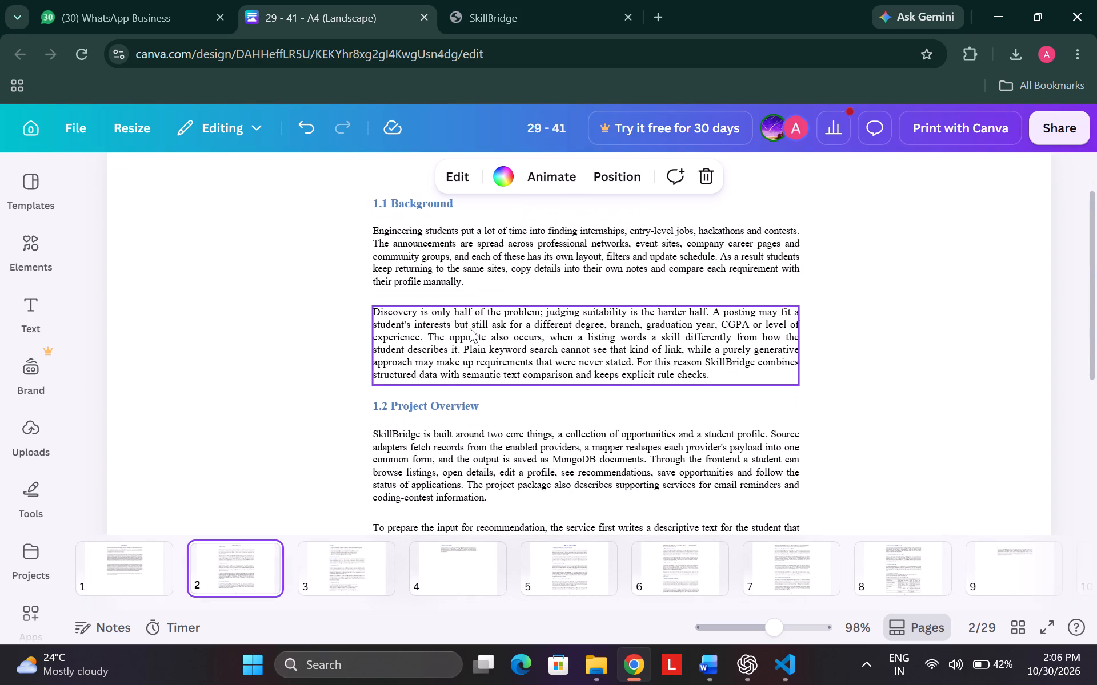
{"action": "scroll", "coordinate": [470, 328], "scroll_direction": "down", "scroll_amount": 1}
{"action": "scroll", "coordinate": [470, 328], "scroll_direction": "up", "scroll_amount": 1}
{"action": "scroll", "coordinate": [470, 328], "scroll_direction": "down", "scroll_amount": 1}
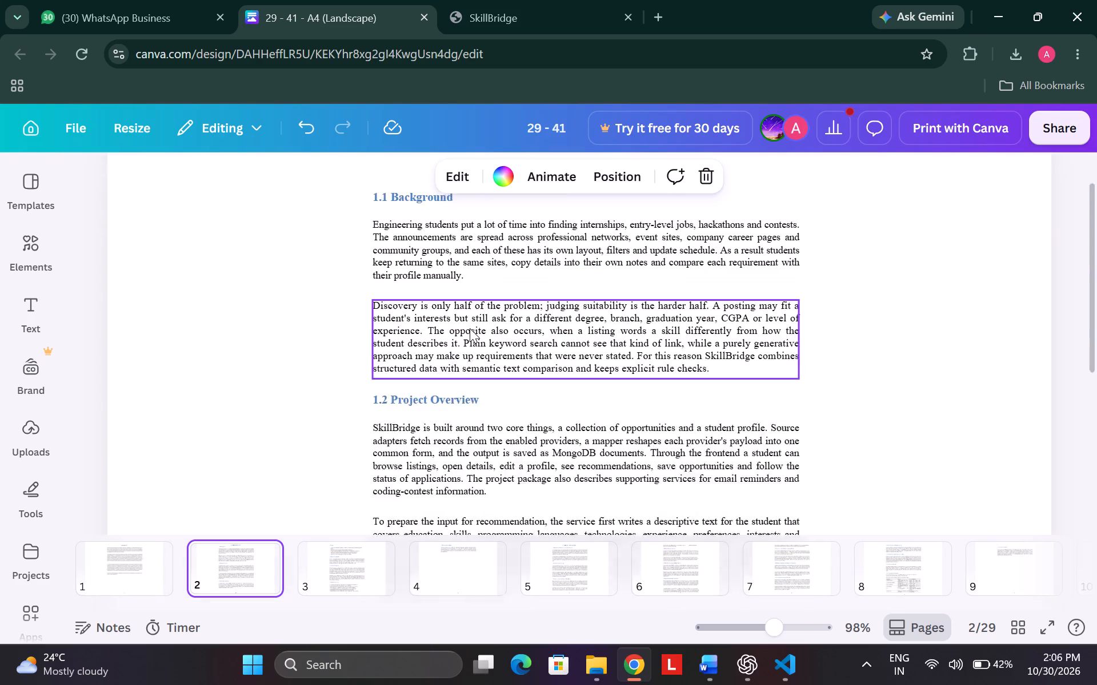
{"action": "scroll", "coordinate": [470, 328], "scroll_direction": "down", "scroll_amount": 3}
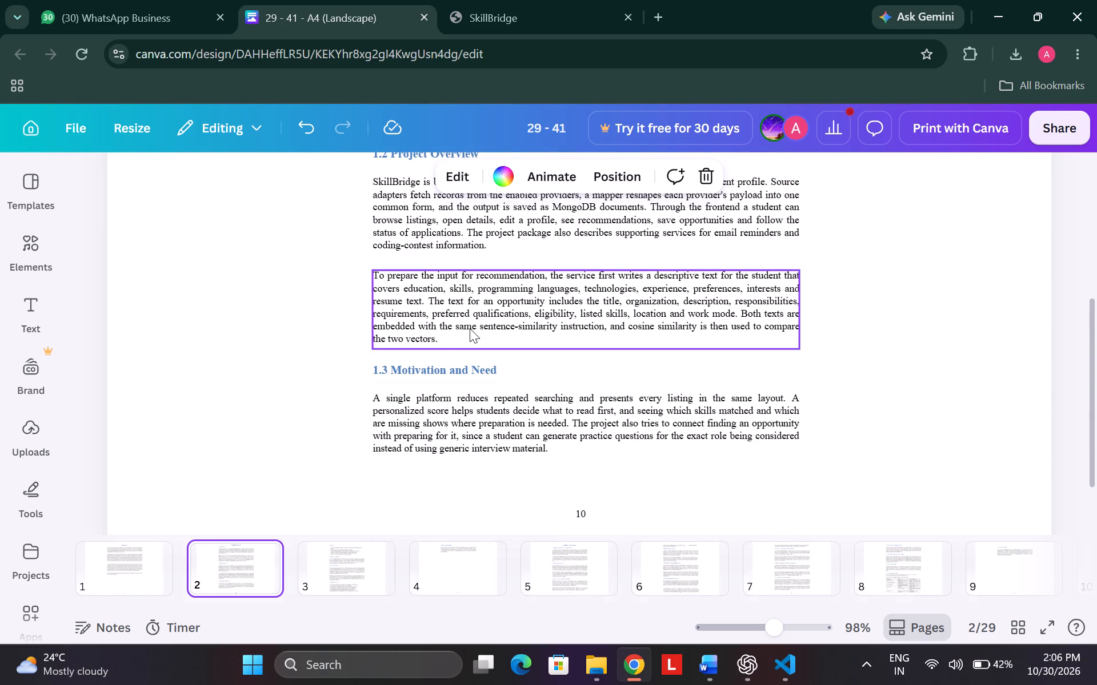
Go to page 3 and read through its sections, including 1.5 Report Organization and 1.6 AI/ML Perspective.
{"action": "left_click", "coordinate": [361, 563]}
{"action": "scroll", "coordinate": [506, 345], "scroll_direction": "up", "scroll_amount": 1}
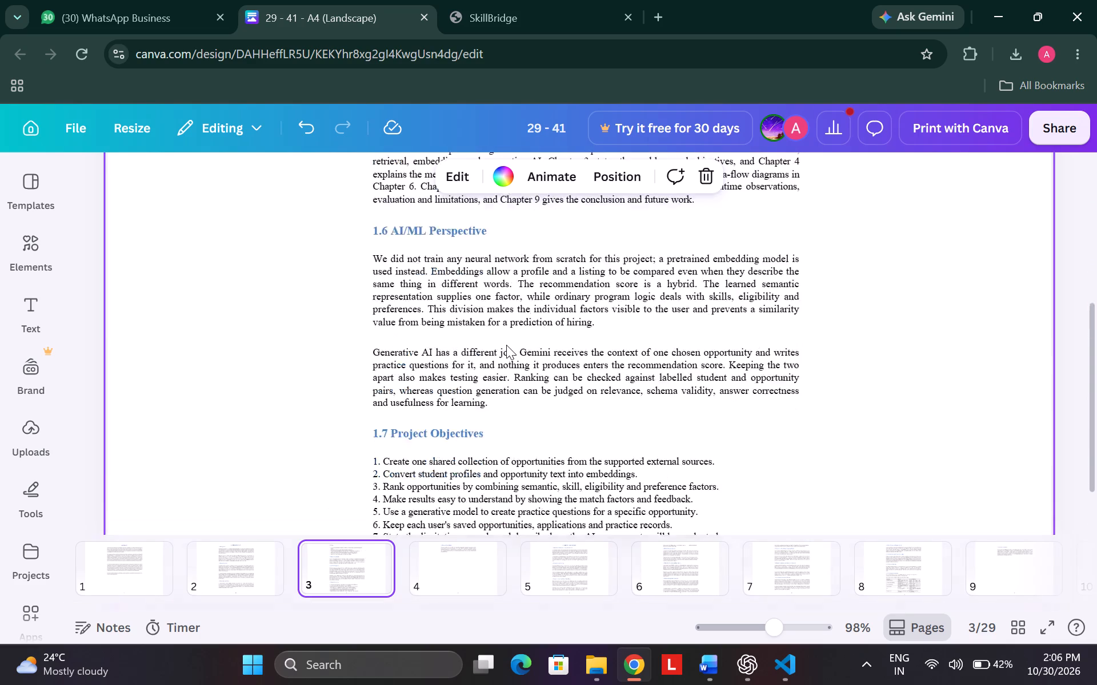
{"action": "scroll", "coordinate": [506, 345], "scroll_direction": "up", "scroll_amount": 2}
{"action": "scroll", "coordinate": [506, 345], "scroll_direction": "down", "scroll_amount": 2}
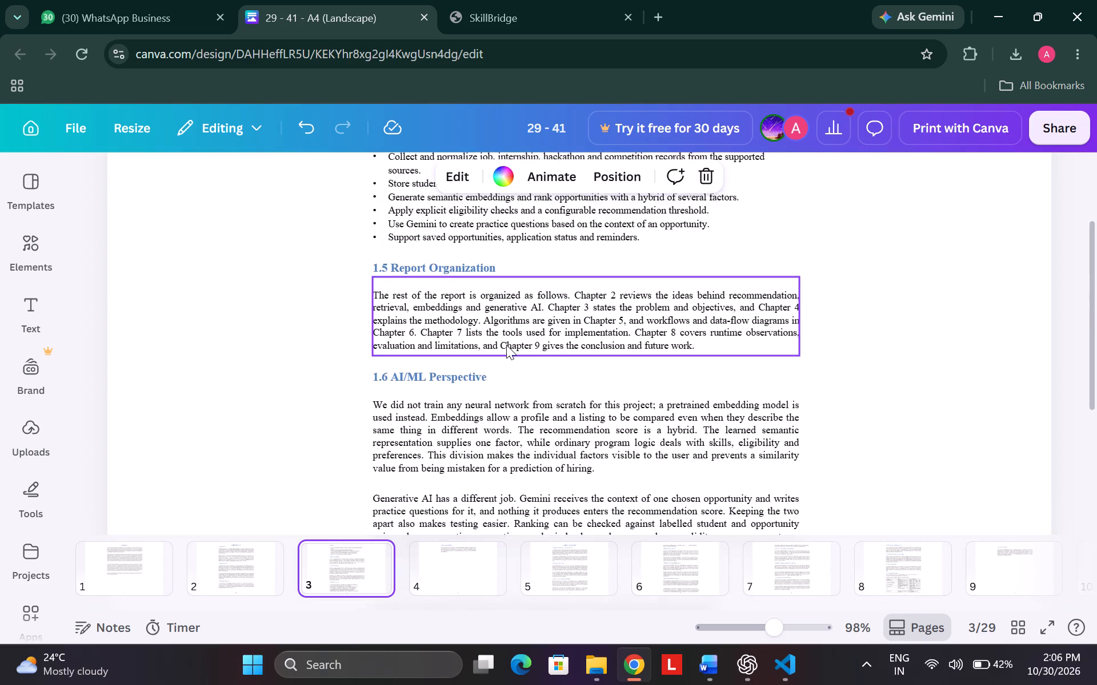
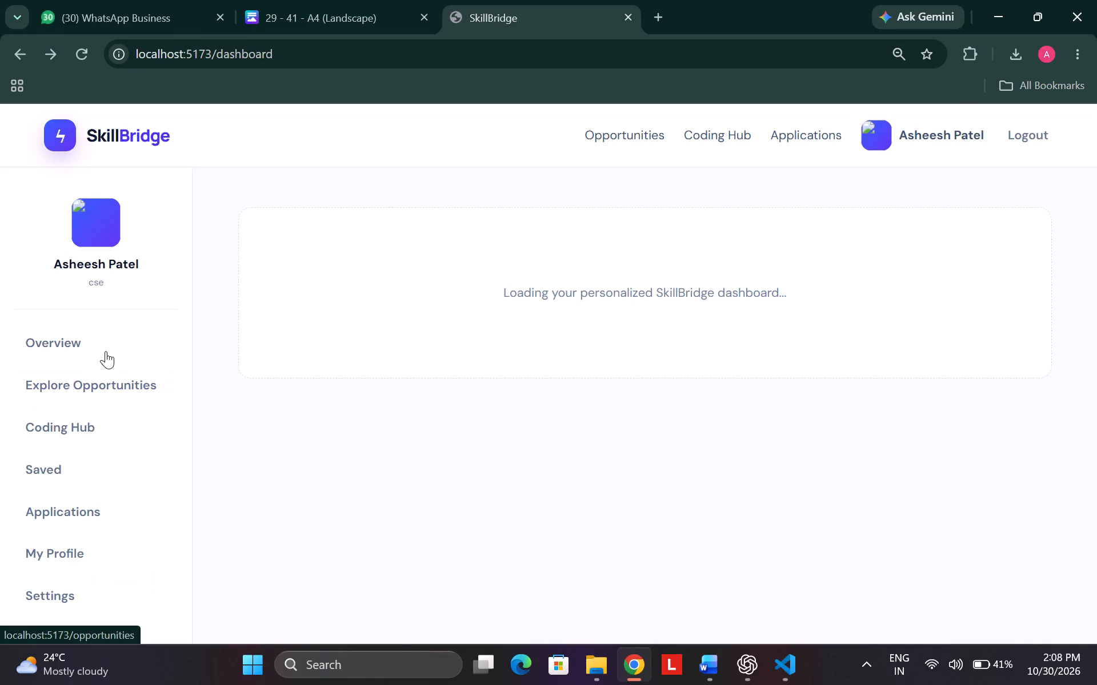
Open the Overview of the SkillBridge dashboard and look through it down to the "Recommended for you" opportunity cards.
{"action": "left_click", "coordinate": [106, 351]}
{"action": "scroll", "coordinate": [497, 457], "scroll_direction": "down", "scroll_amount": 4}
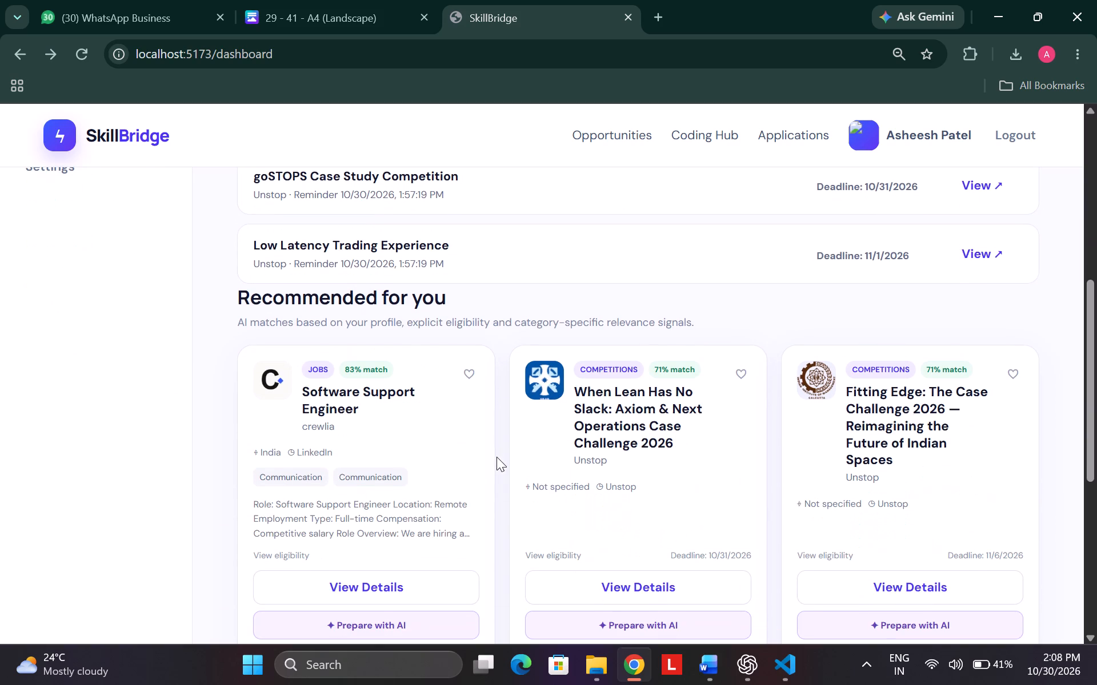
{"action": "scroll", "coordinate": [425, 448], "scroll_direction": "down", "scroll_amount": 1}
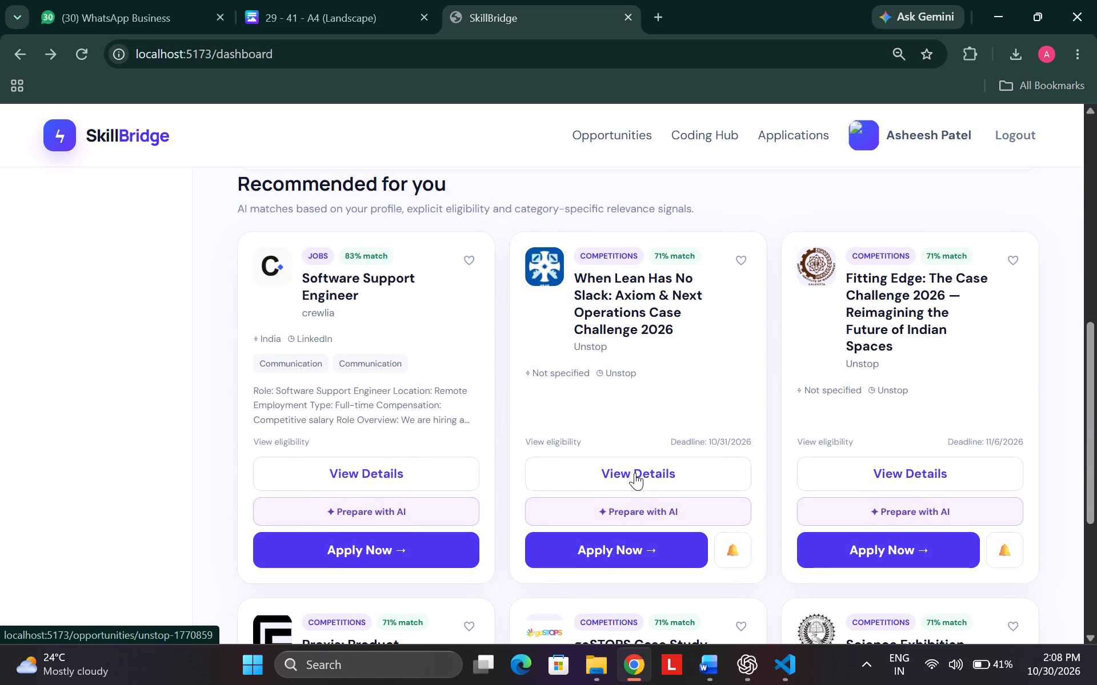
Open the details of the recommended Software Support Engineer job and read its description through to the required skills.
{"action": "scroll", "coordinate": [627, 467], "scroll_direction": "down", "scroll_amount": 5}
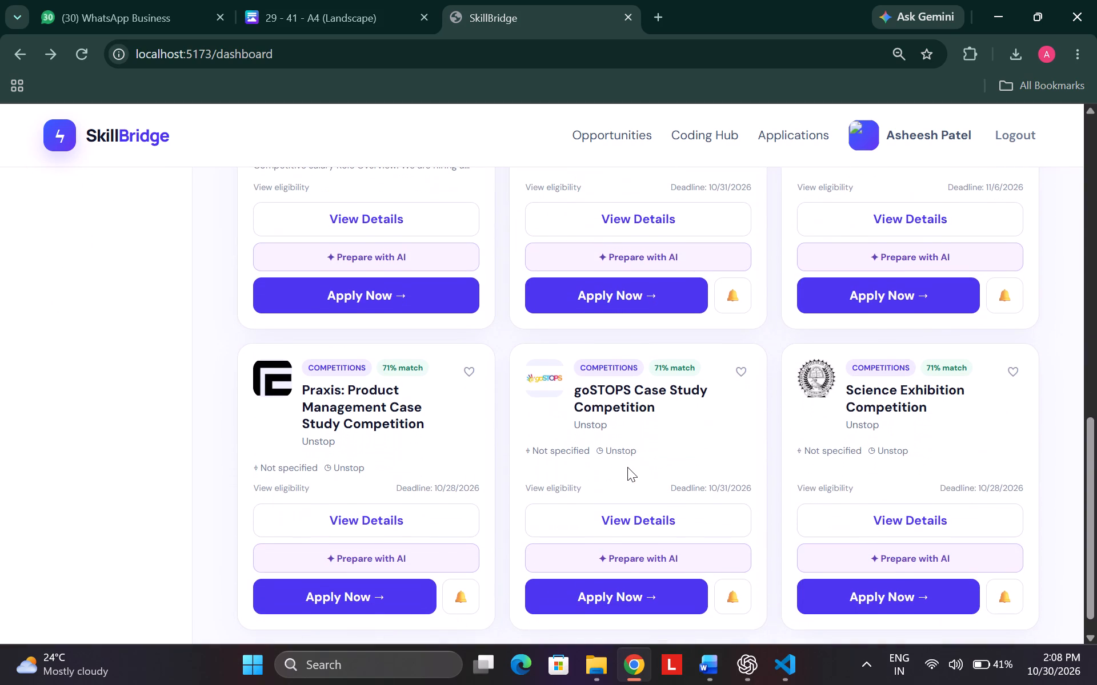
{"action": "scroll", "coordinate": [530, 445], "scroll_direction": "up", "scroll_amount": 2}
{"action": "left_click", "coordinate": [395, 343]}
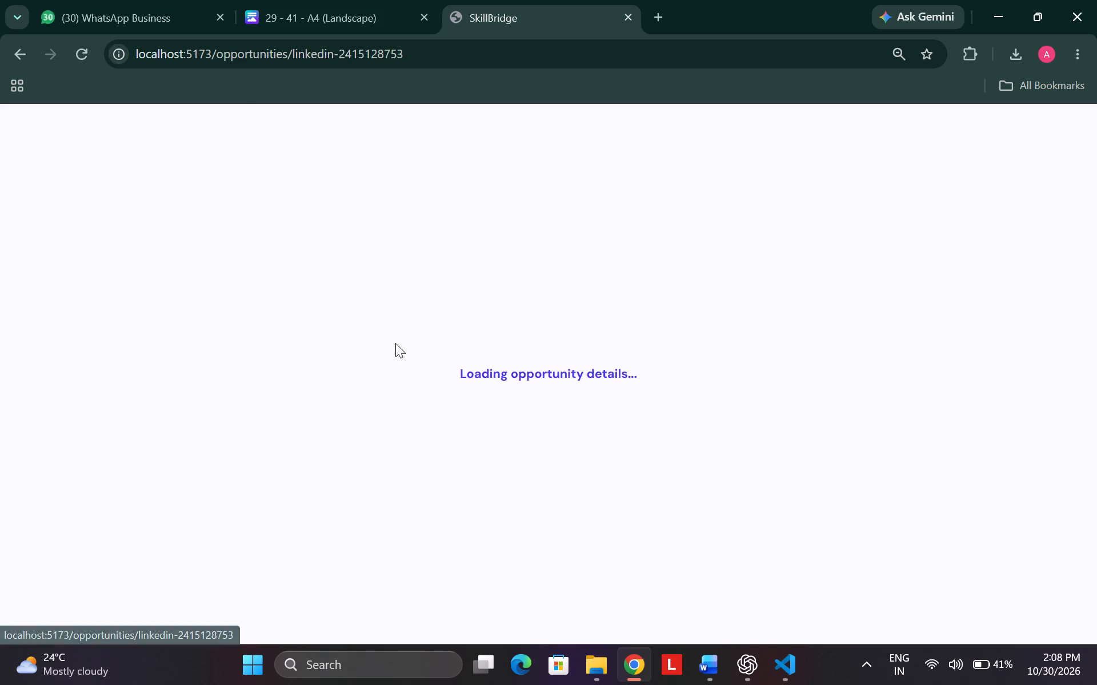
{"action": "scroll", "coordinate": [575, 432], "scroll_direction": "down", "scroll_amount": 1}
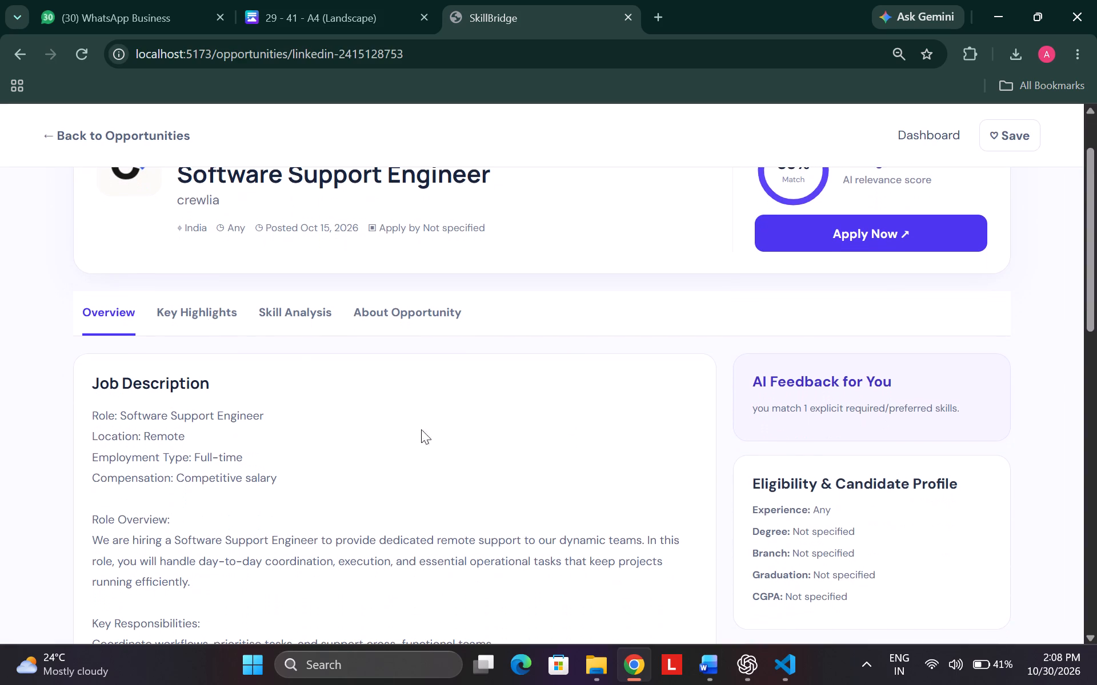
{"action": "scroll", "coordinate": [423, 437], "scroll_direction": "down", "scroll_amount": 6}
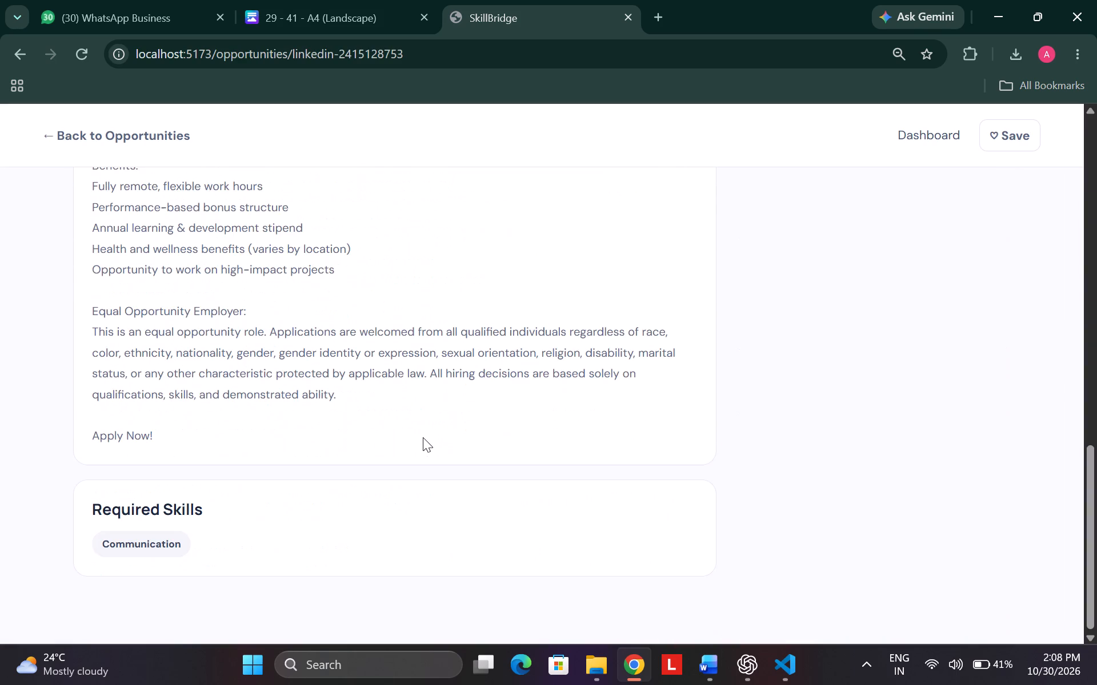
{"action": "scroll", "coordinate": [423, 437], "scroll_direction": "up", "scroll_amount": 6}
Look through the Key Highlights, Skill Analysis and Overview sections of the Software Support Engineer job.
{"action": "left_click", "coordinate": [199, 394]}
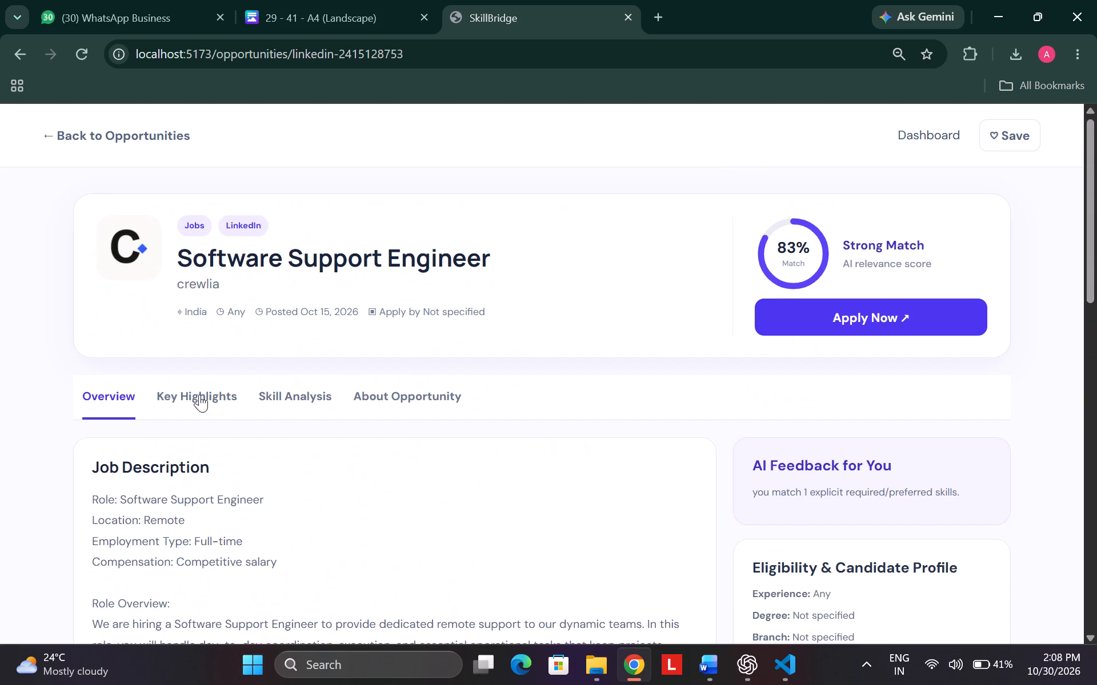
{"action": "left_click", "coordinate": [276, 393]}
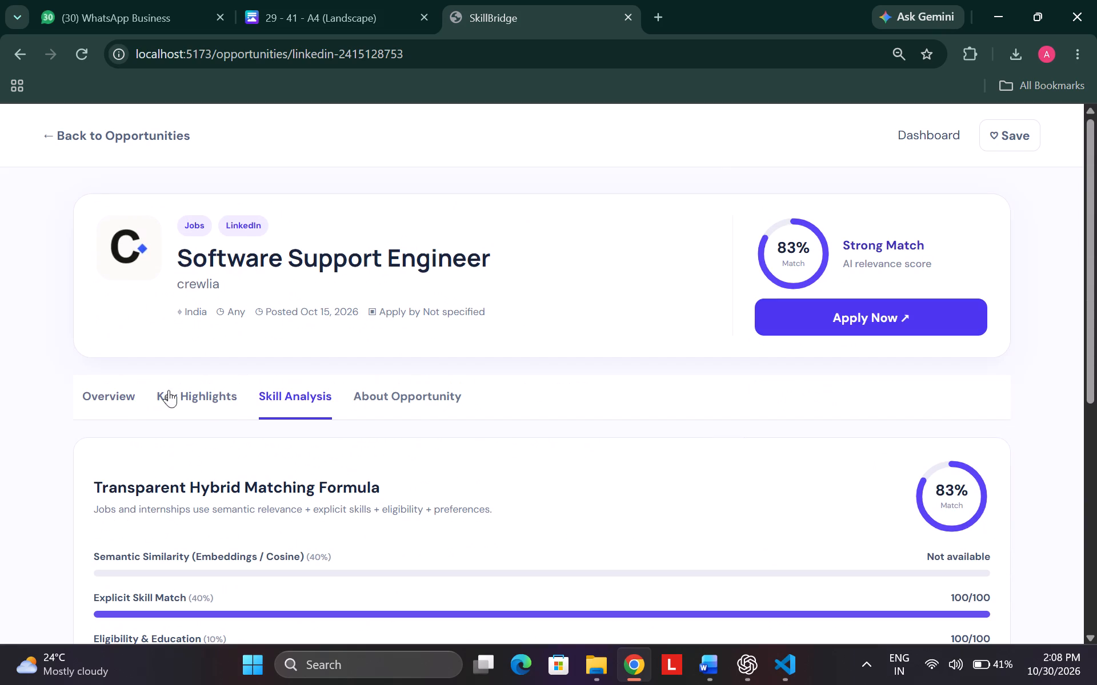
{"action": "left_click", "coordinate": [78, 396]}
{"action": "left_click", "coordinate": [122, 398]}
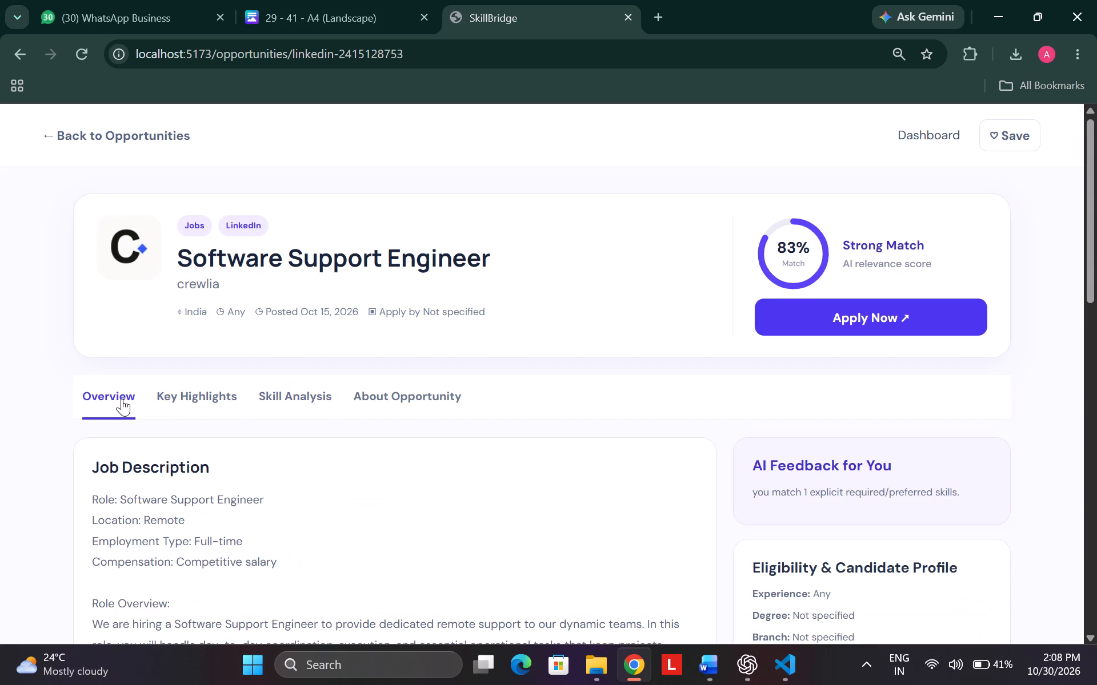
{"action": "scroll", "coordinate": [311, 450], "scroll_direction": "down", "scroll_amount": 1}
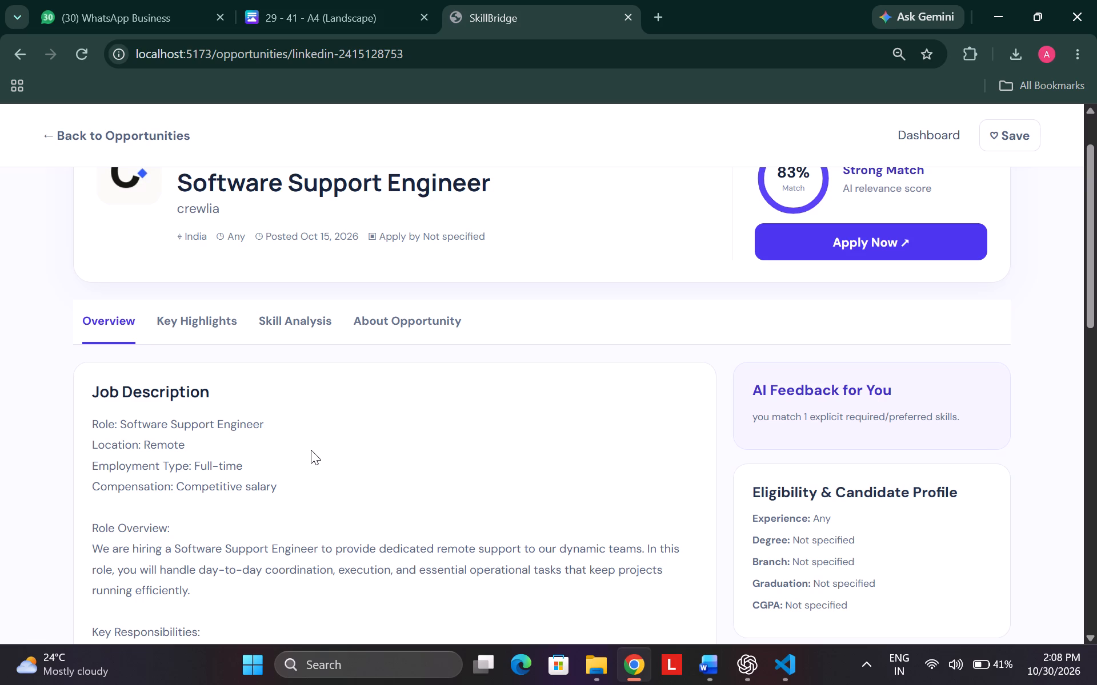
{"action": "scroll", "coordinate": [311, 450], "scroll_direction": "up", "scroll_amount": 1}
{"action": "scroll", "coordinate": [311, 450], "scroll_direction": "down", "scroll_amount": 1}
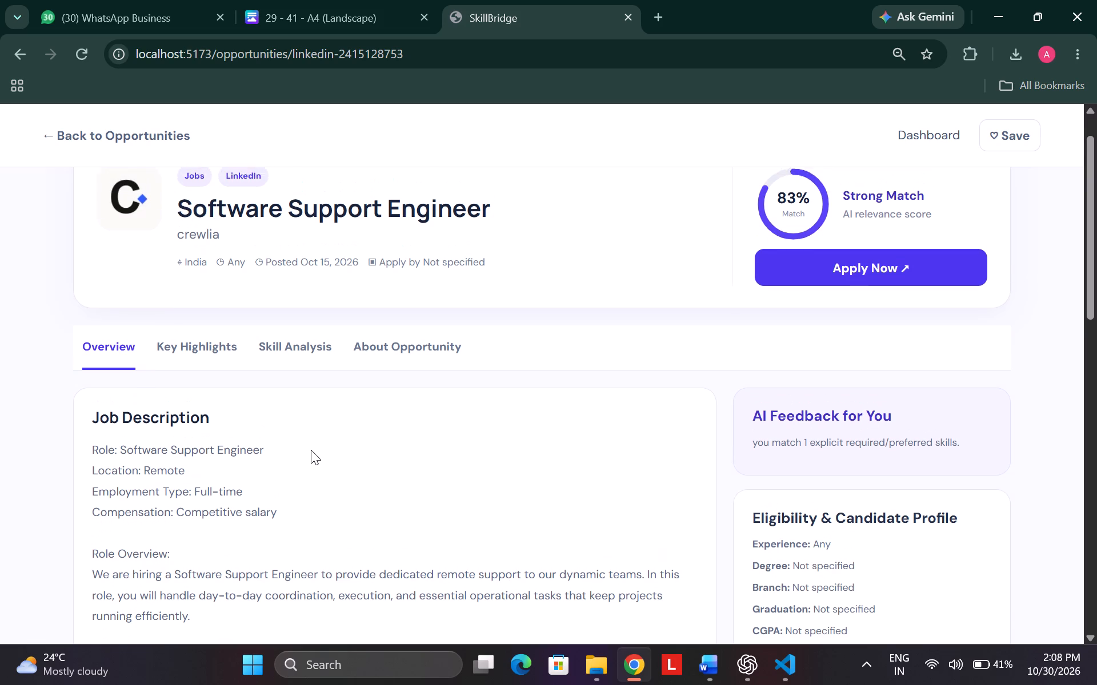
{"action": "scroll", "coordinate": [311, 450], "scroll_direction": "down", "scroll_amount": 1}
{"action": "left_click", "coordinate": [209, 336]}
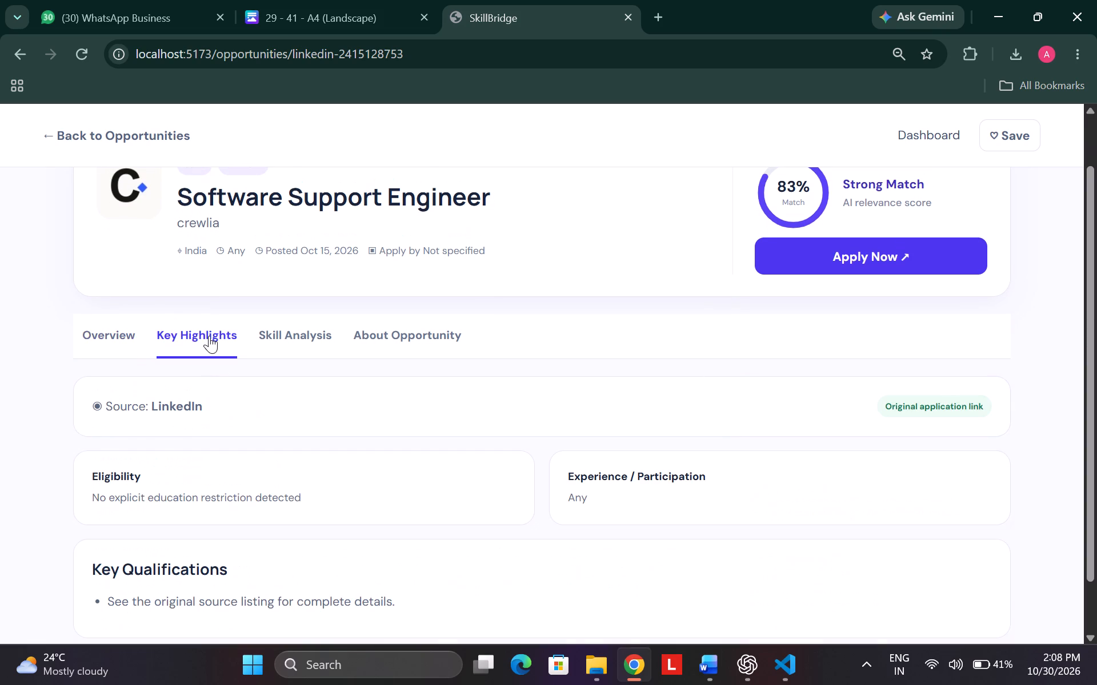
Examine the Skill Analysis of the Software Support Engineer job, covering the hybrid matching formula, matched and missing skills, and AI feedback.
{"action": "left_click", "coordinate": [271, 333]}
{"action": "scroll", "coordinate": [402, 454], "scroll_direction": "down", "scroll_amount": 1}
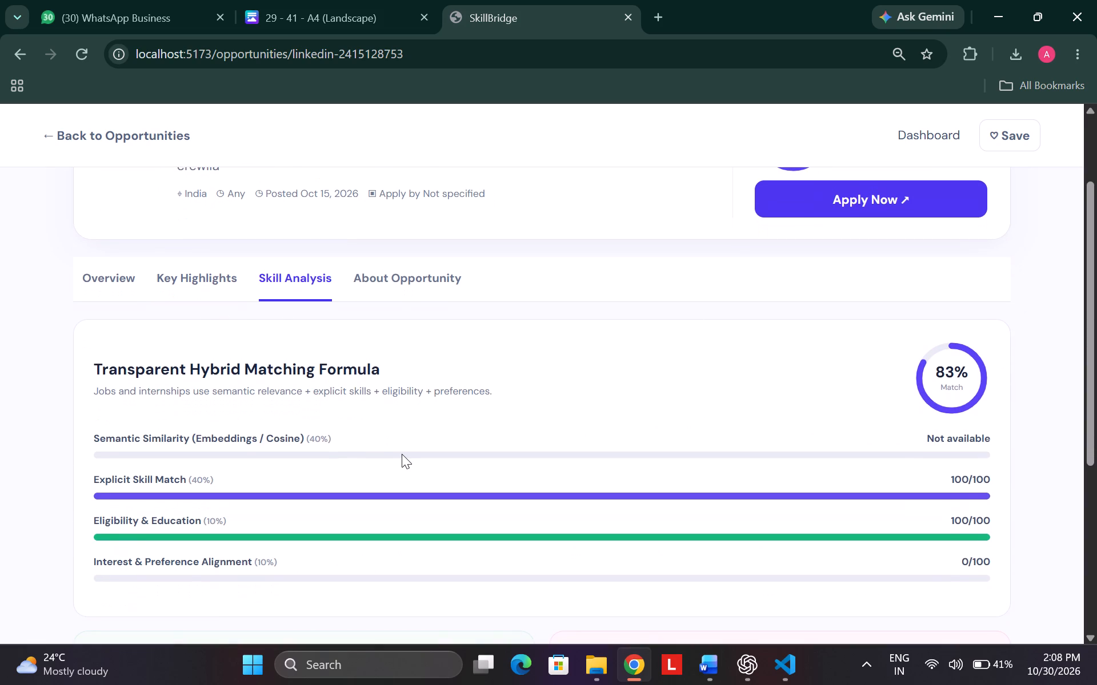
{"action": "scroll", "coordinate": [402, 454], "scroll_direction": "down", "scroll_amount": 1}
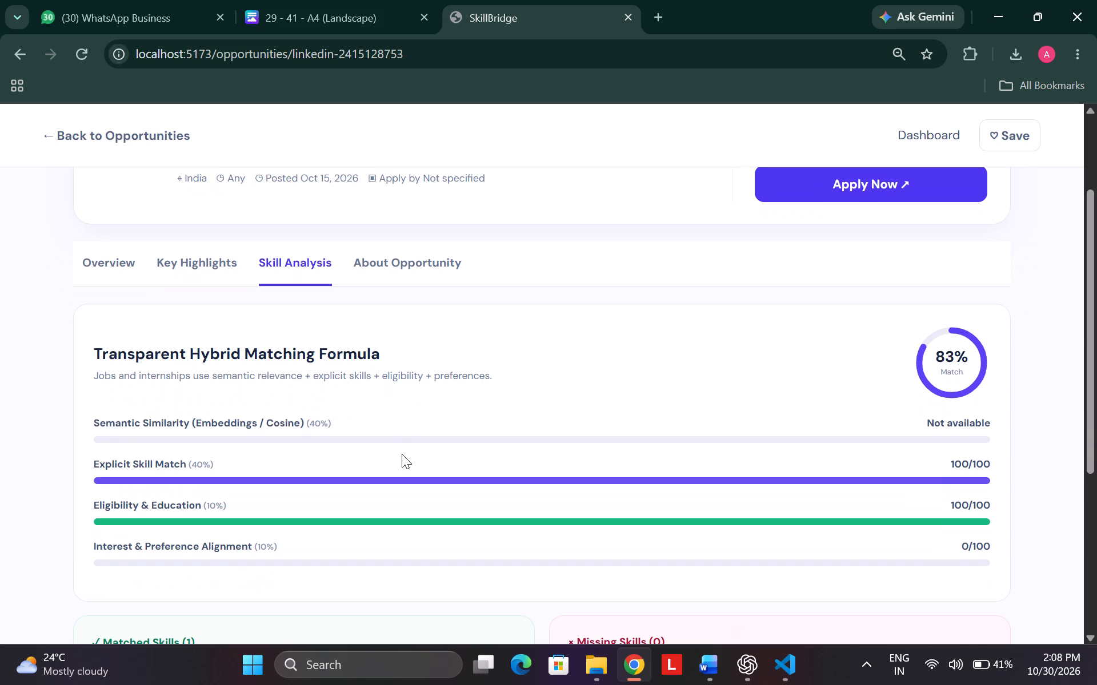
{"action": "scroll", "coordinate": [402, 454], "scroll_direction": "down", "scroll_amount": 2}
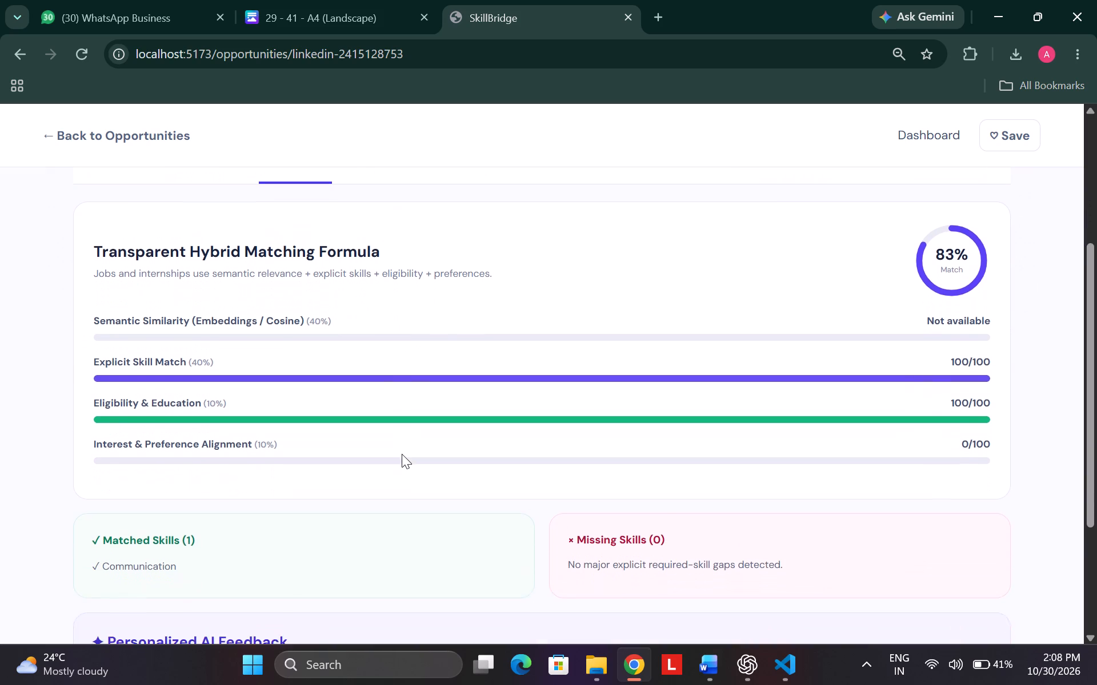
{"action": "scroll", "coordinate": [402, 454], "scroll_direction": "down", "scroll_amount": 3}
{"action": "scroll", "coordinate": [402, 454], "scroll_direction": "up", "scroll_amount": 4}
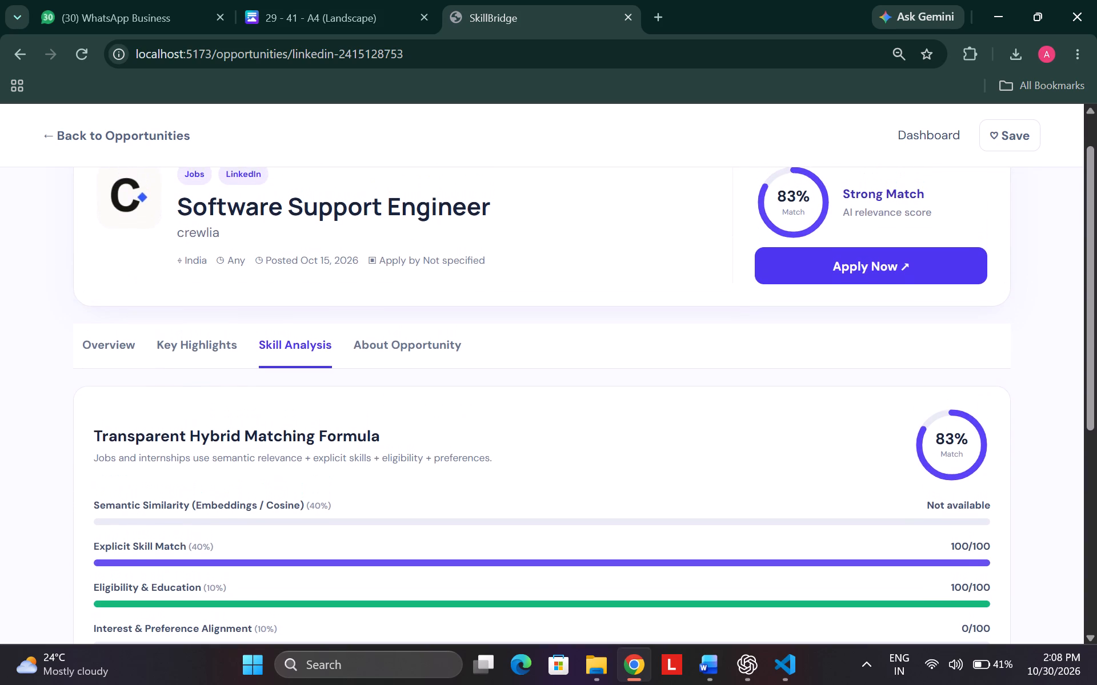
{"action": "scroll", "coordinate": [402, 454], "scroll_direction": "up", "scroll_amount": 2}
{"action": "scroll", "coordinate": [402, 454], "scroll_direction": "down", "scroll_amount": 1}
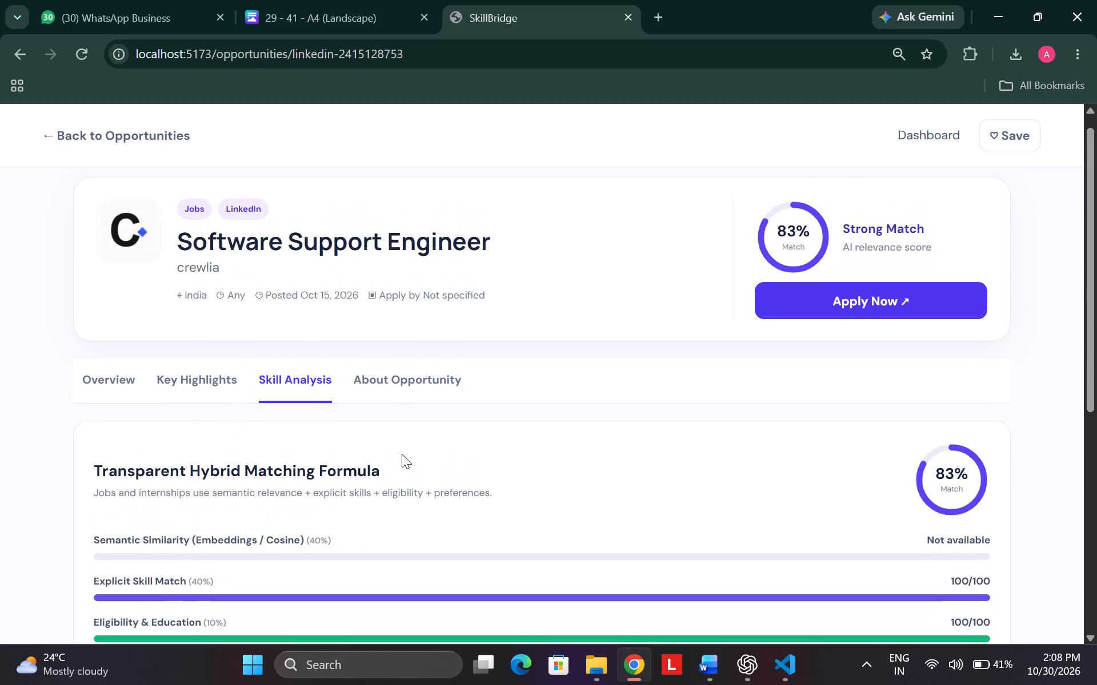
{"action": "scroll", "coordinate": [402, 454], "scroll_direction": "down", "scroll_amount": 2}
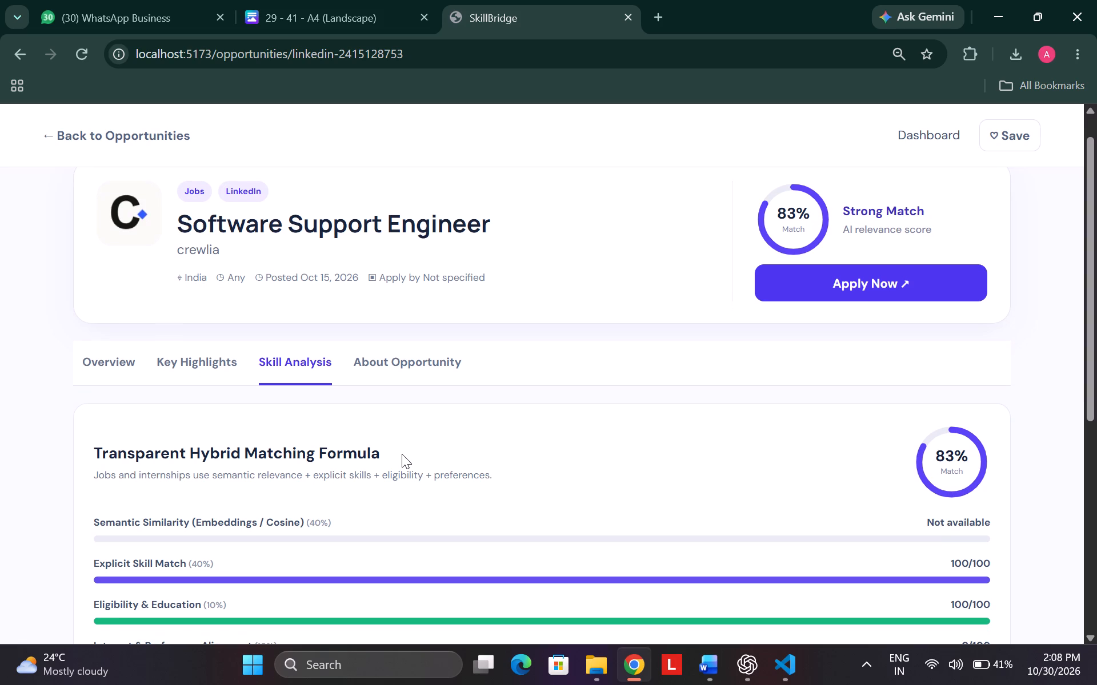
{"action": "scroll", "coordinate": [402, 454], "scroll_direction": "up", "scroll_amount": 2}
Go back to the opportunities list and examine the Skill Analysis of the Campus Ambassador Internship.
{"action": "left_click", "coordinate": [48, 131]}
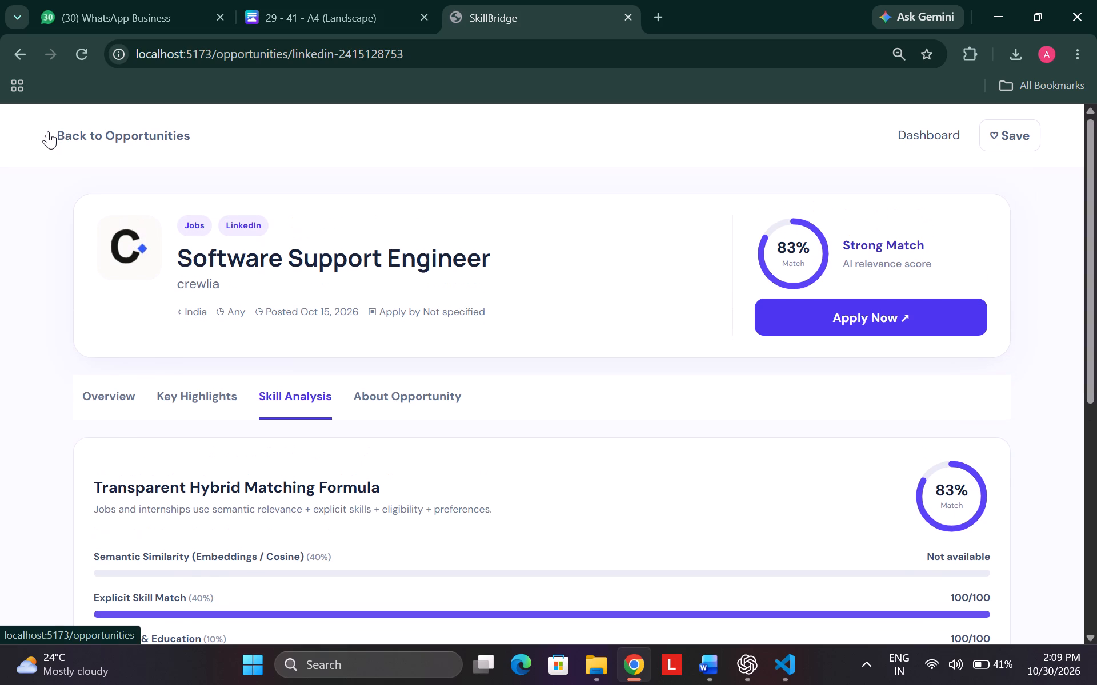
{"action": "scroll", "coordinate": [278, 292], "scroll_direction": "down", "scroll_amount": 2}
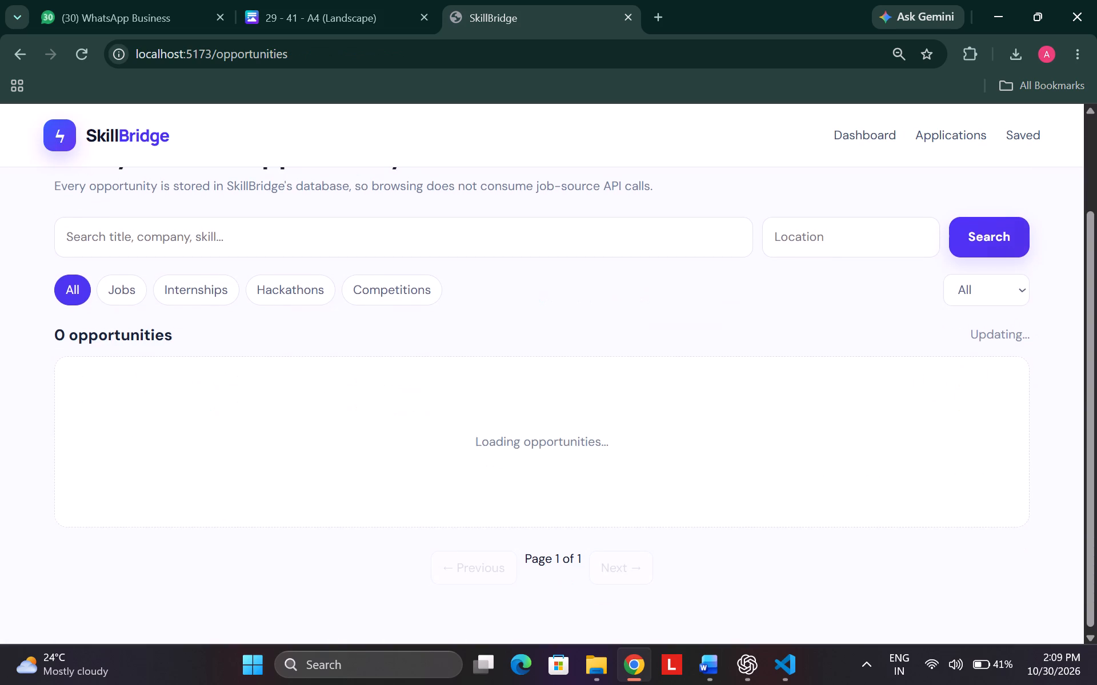
{"action": "left_click", "coordinate": [542, 526]}
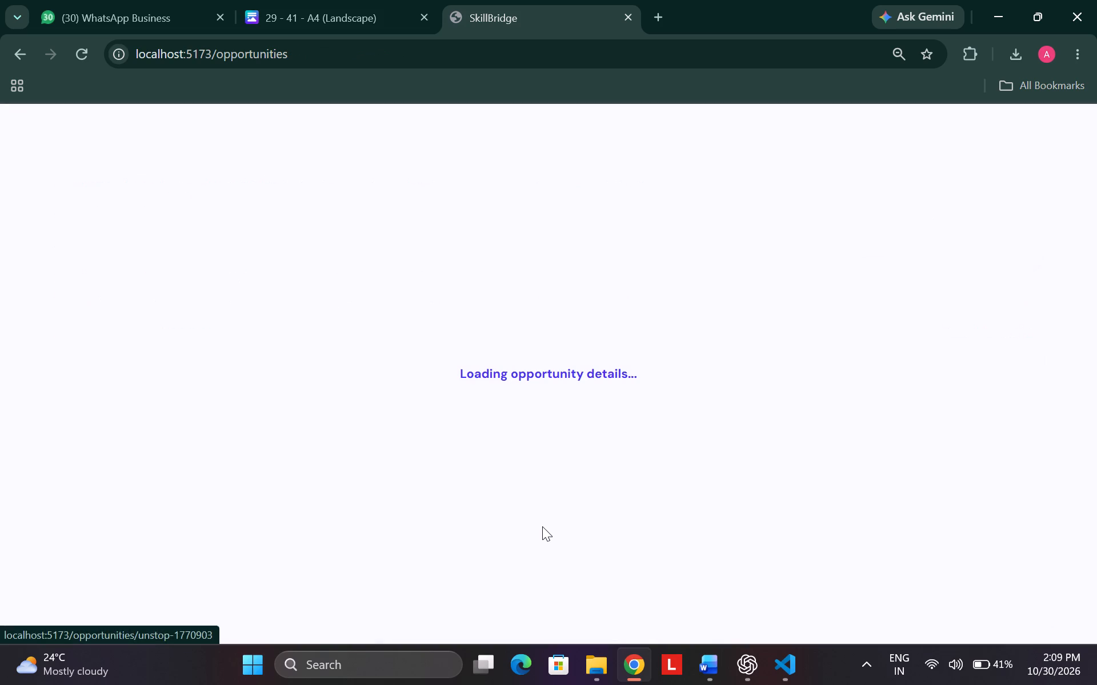
{"action": "scroll", "coordinate": [542, 526], "scroll_direction": "down", "scroll_amount": 2}
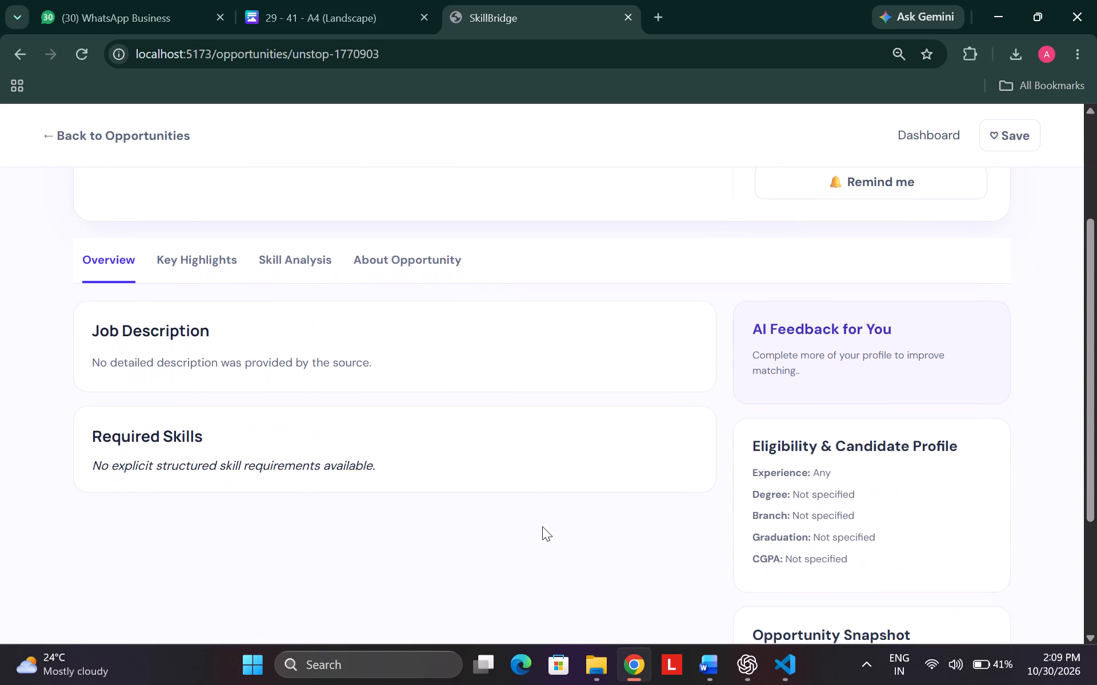
{"action": "scroll", "coordinate": [353, 398], "scroll_direction": "up", "scroll_amount": 1}
{"action": "left_click", "coordinate": [310, 330]}
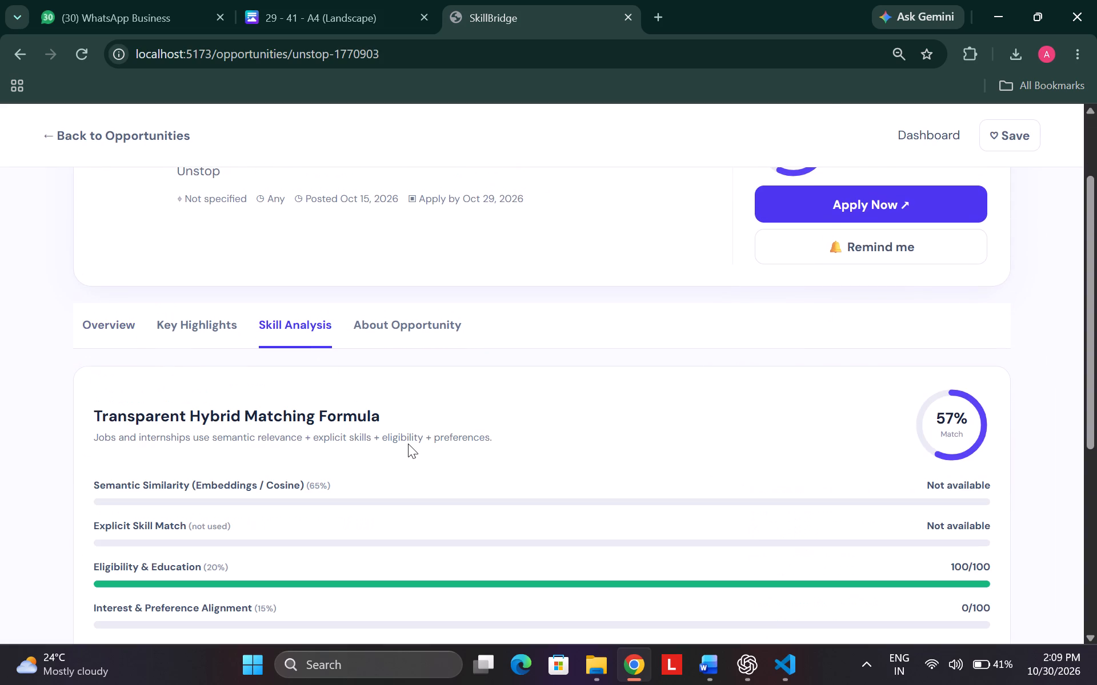
{"action": "scroll", "coordinate": [408, 444], "scroll_direction": "down", "scroll_amount": 1}
{"action": "scroll", "coordinate": [408, 444], "scroll_direction": "up", "scroll_amount": 1}
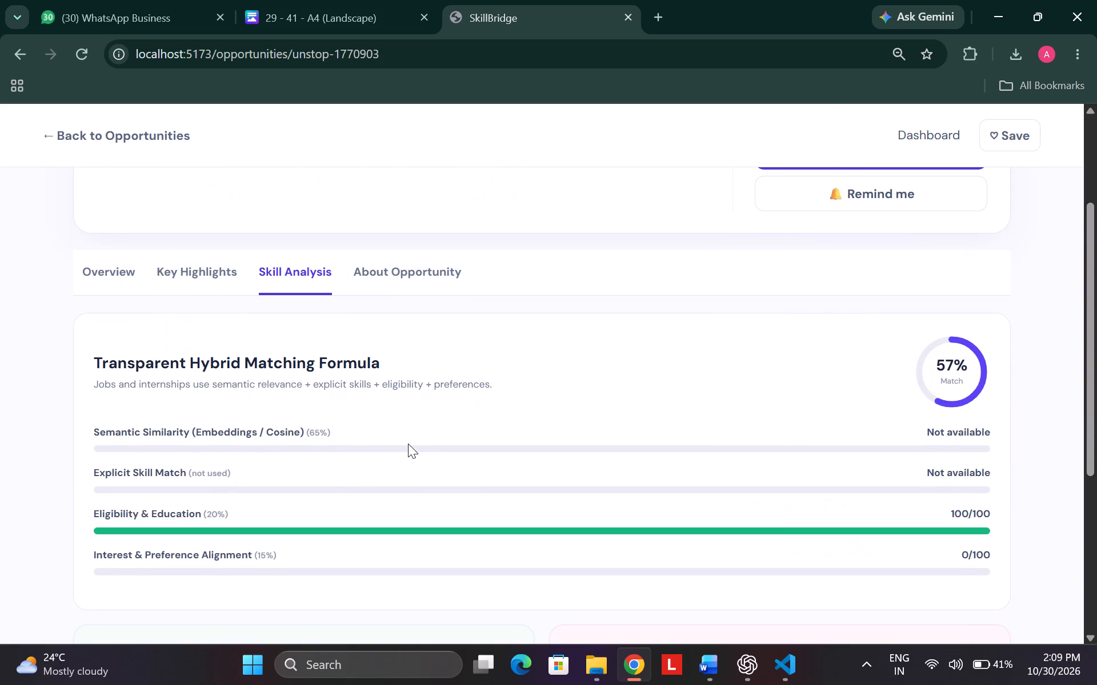
{"action": "scroll", "coordinate": [408, 444], "scroll_direction": "up", "scroll_amount": 2}
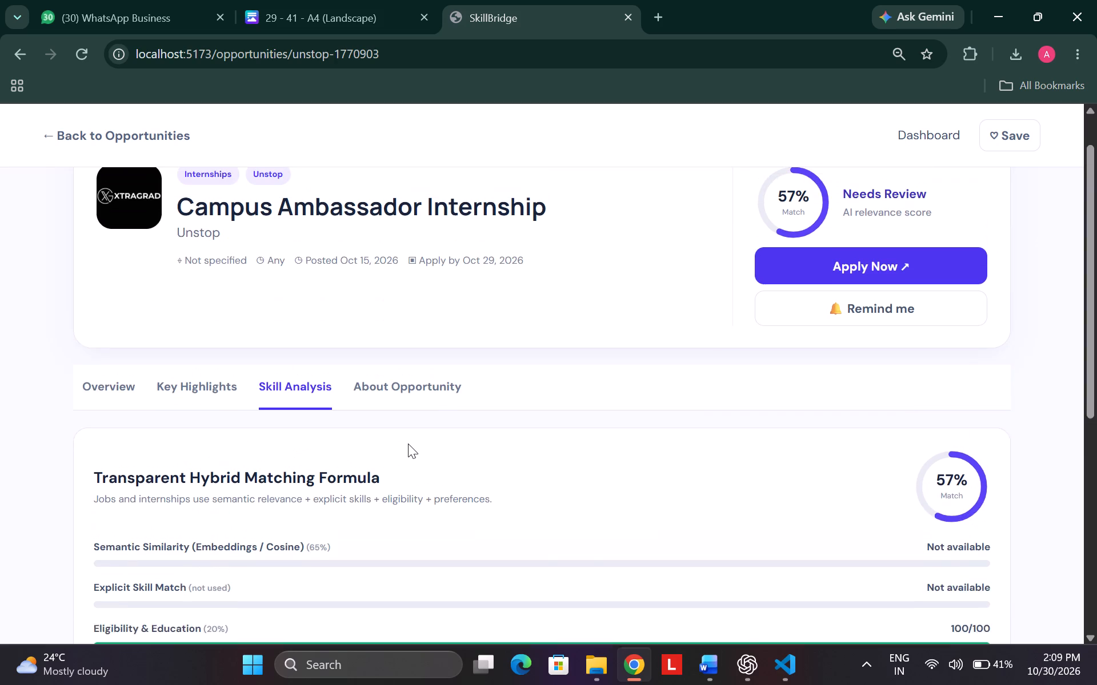
Return to the student dashboard through the opportunities list and look over the recommended opportunity cards.
{"action": "left_click", "coordinate": [59, 132]}
{"action": "scroll", "coordinate": [402, 357], "scroll_direction": "down", "scroll_amount": 1}
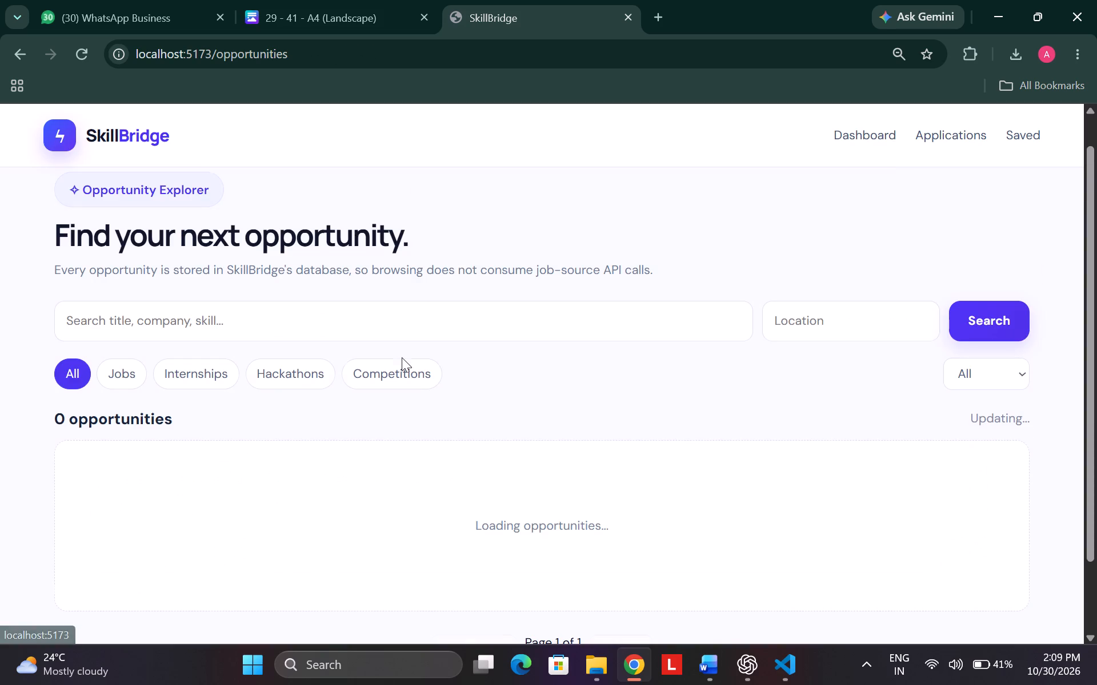
{"action": "scroll", "coordinate": [402, 357], "scroll_direction": "down", "scroll_amount": 1}
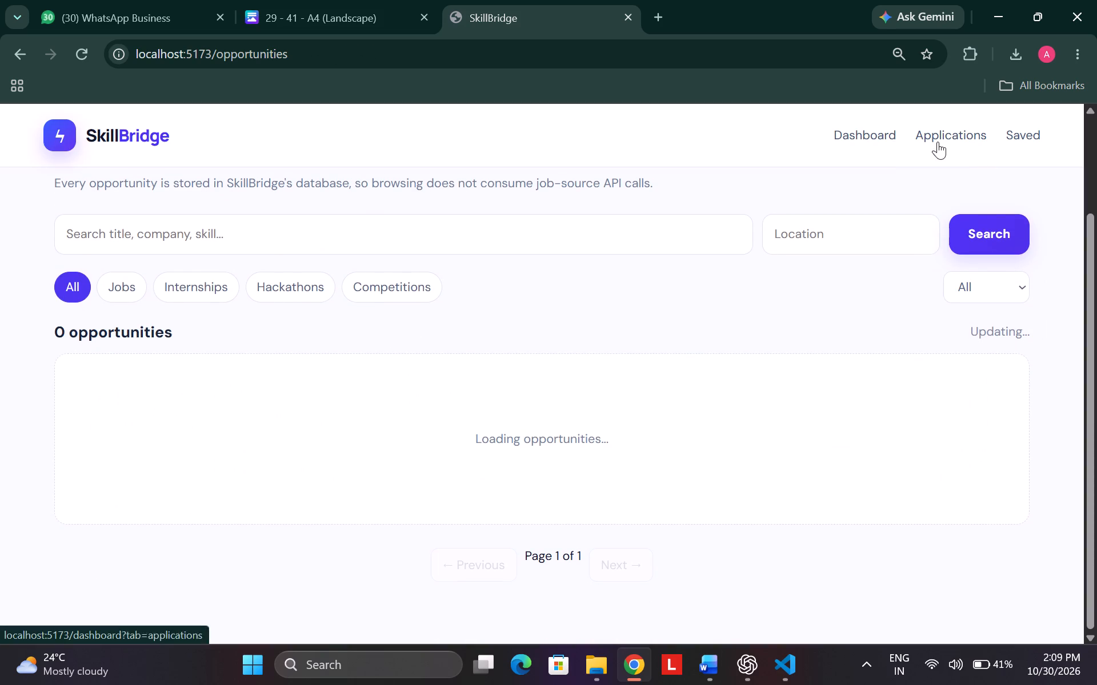
{"action": "scroll", "coordinate": [549, 418], "scroll_direction": "up", "scroll_amount": 2}
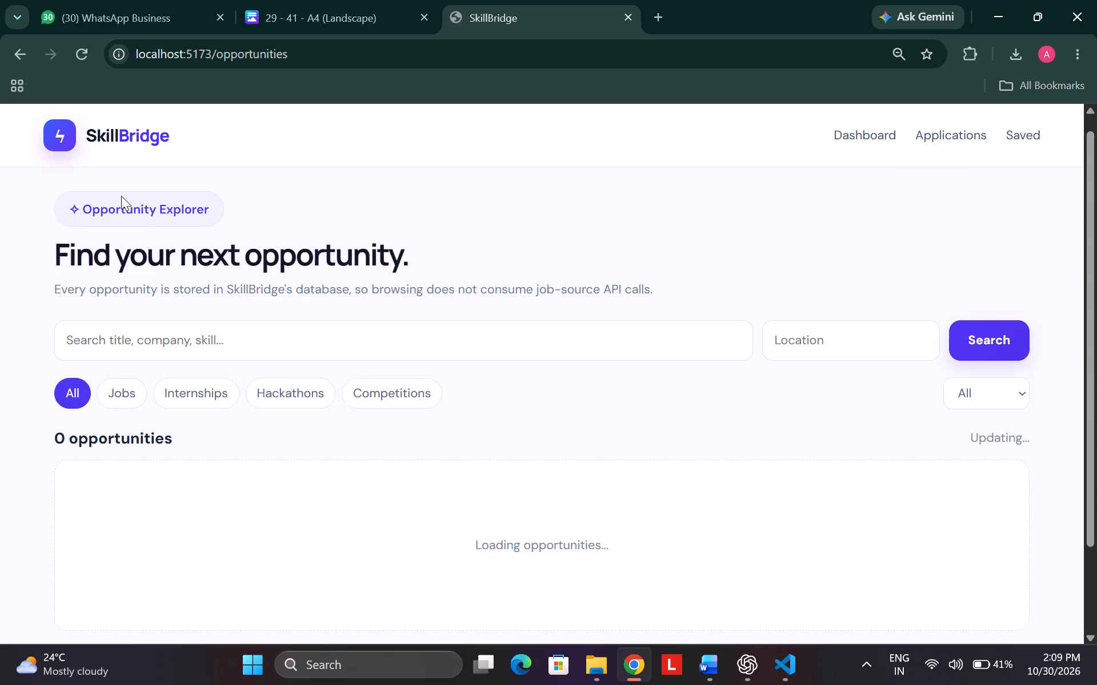
{"action": "left_click", "coordinate": [871, 135]}
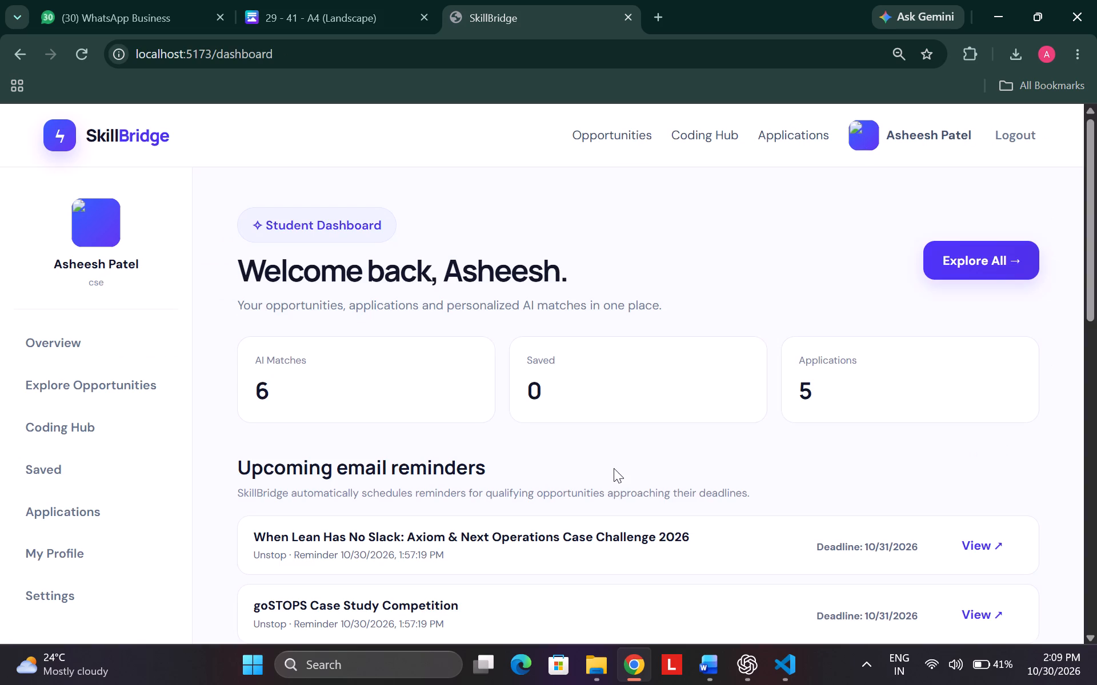
{"action": "scroll", "coordinate": [614, 468], "scroll_direction": "down", "scroll_amount": 3}
{"action": "scroll", "coordinate": [614, 468], "scroll_direction": "up", "scroll_amount": 1}
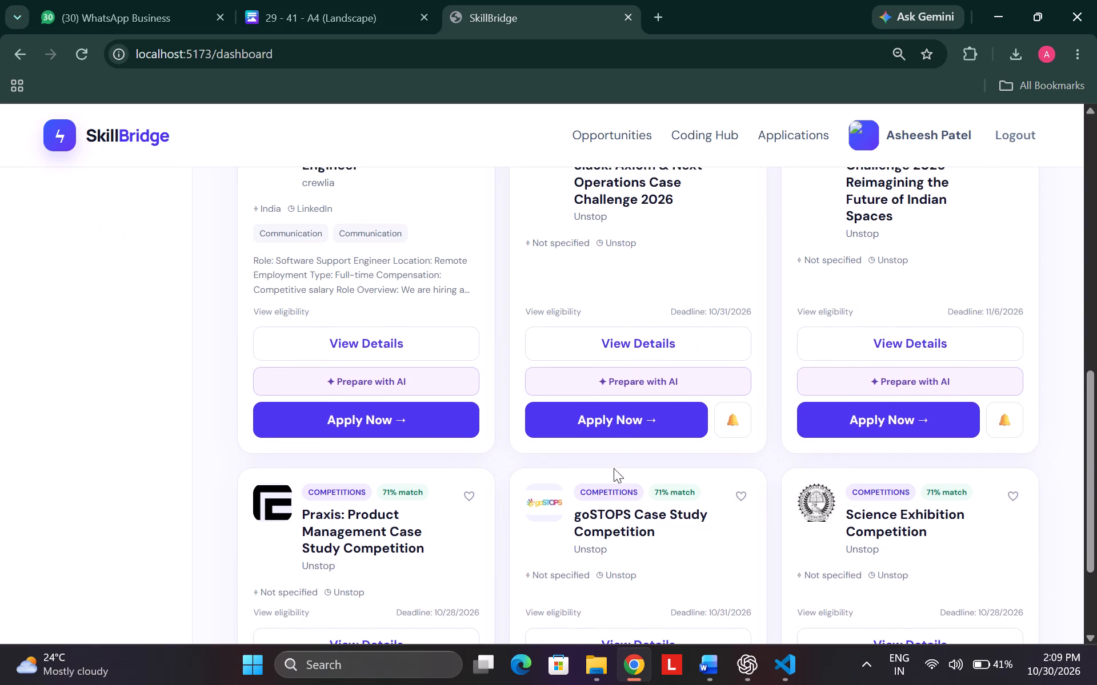
{"action": "scroll", "coordinate": [614, 468], "scroll_direction": "up", "scroll_amount": 1}
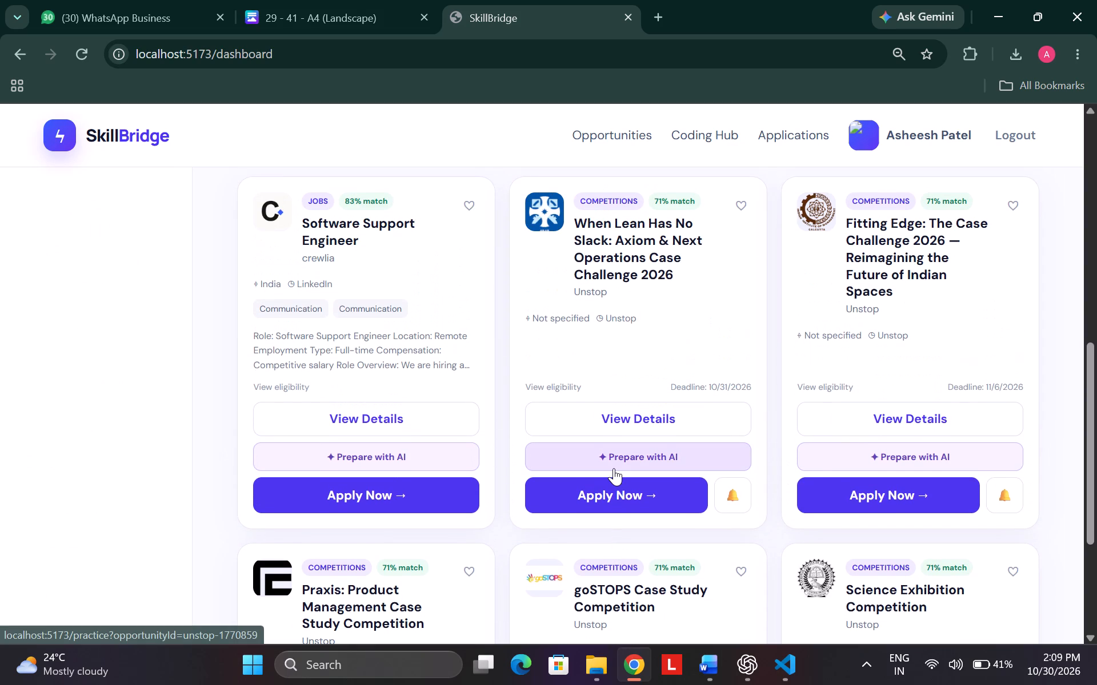
{"action": "scroll", "coordinate": [614, 468], "scroll_direction": "down", "scroll_amount": 2}
{"action": "scroll", "coordinate": [481, 449], "scroll_direction": "down", "scroll_amount": 1}
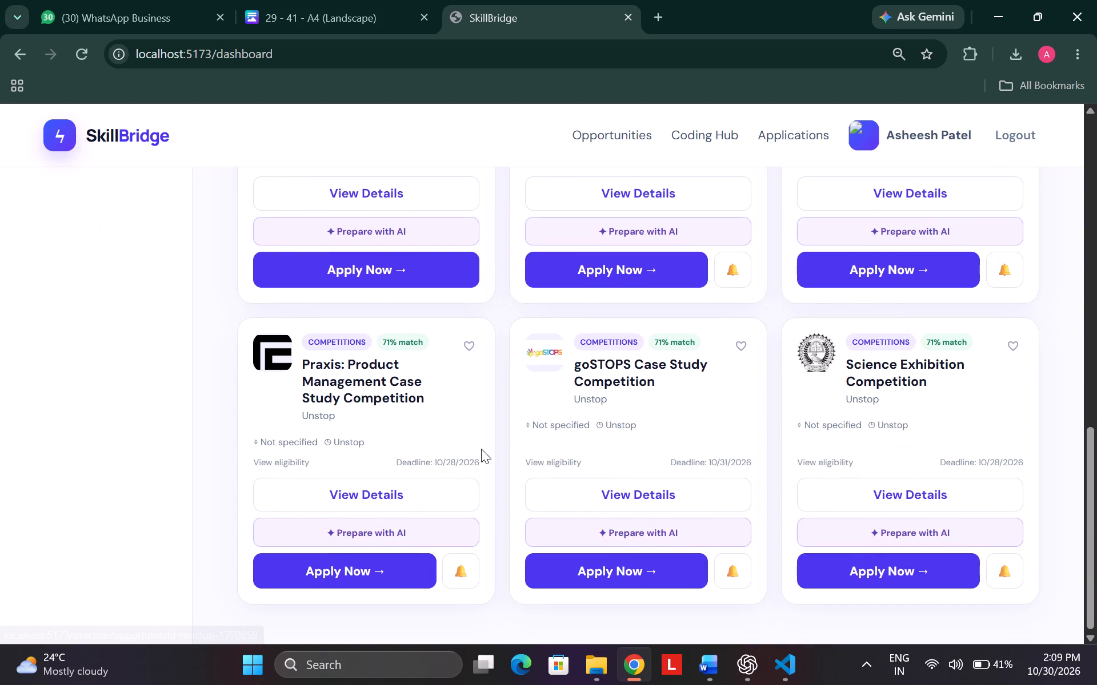
{"action": "scroll", "coordinate": [481, 449], "scroll_direction": "down", "scroll_amount": 1}
{"action": "scroll", "coordinate": [481, 449], "scroll_direction": "up", "scroll_amount": 4}
Open the full opportunities list and look over the opportunity cards with their match scores and skill gaps.
{"action": "left_click", "coordinate": [593, 139]}
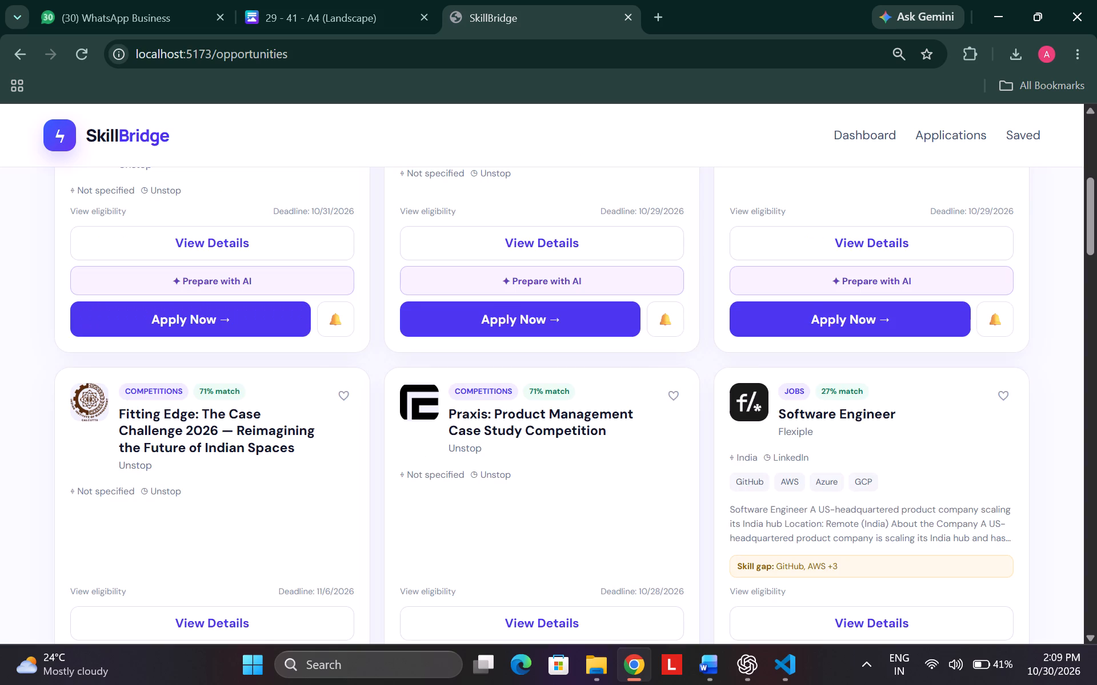
{"action": "scroll", "coordinate": [567, 464], "scroll_direction": "up", "scroll_amount": 3}
{"action": "scroll", "coordinate": [567, 464], "scroll_direction": "down", "scroll_amount": 3}
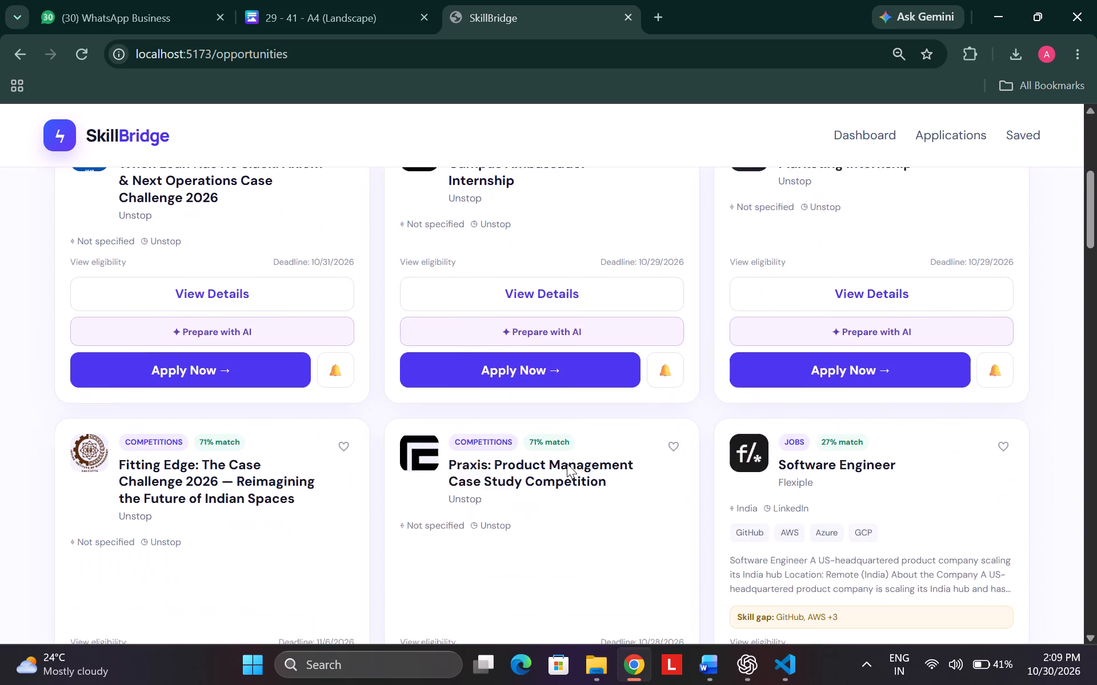
{"action": "scroll", "coordinate": [567, 464], "scroll_direction": "down", "scroll_amount": 1}
{"action": "scroll", "coordinate": [567, 464], "scroll_direction": "up", "scroll_amount": 1}
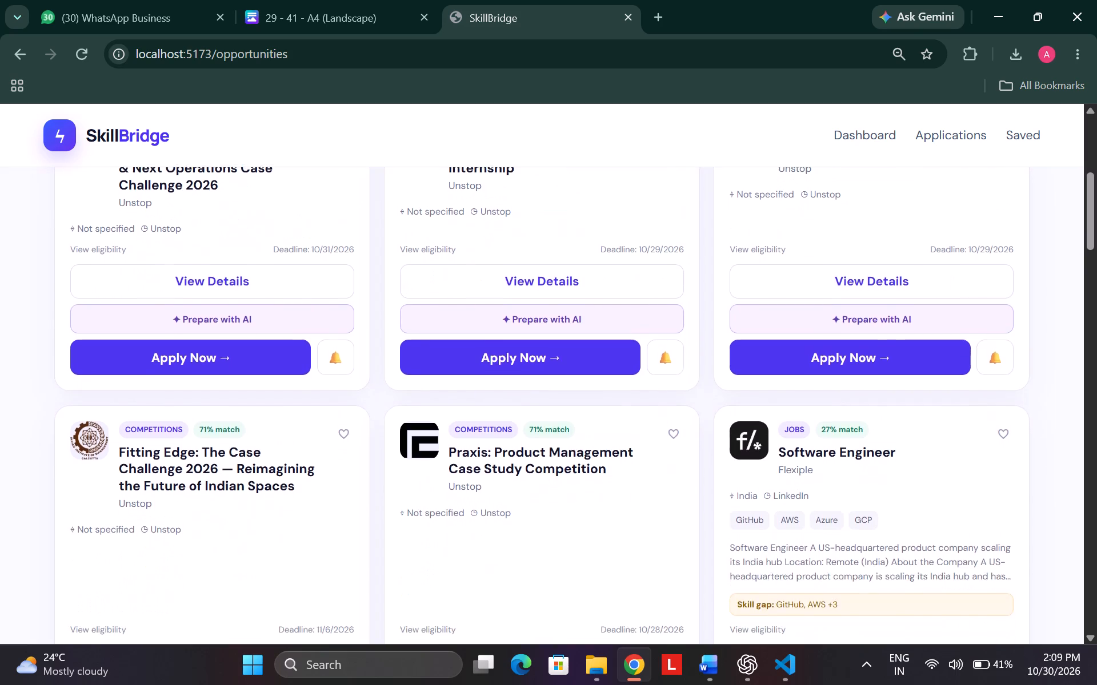
{"action": "scroll", "coordinate": [567, 464], "scroll_direction": "up", "scroll_amount": 1}
{"action": "scroll", "coordinate": [567, 464], "scroll_direction": "down", "scroll_amount": 1}
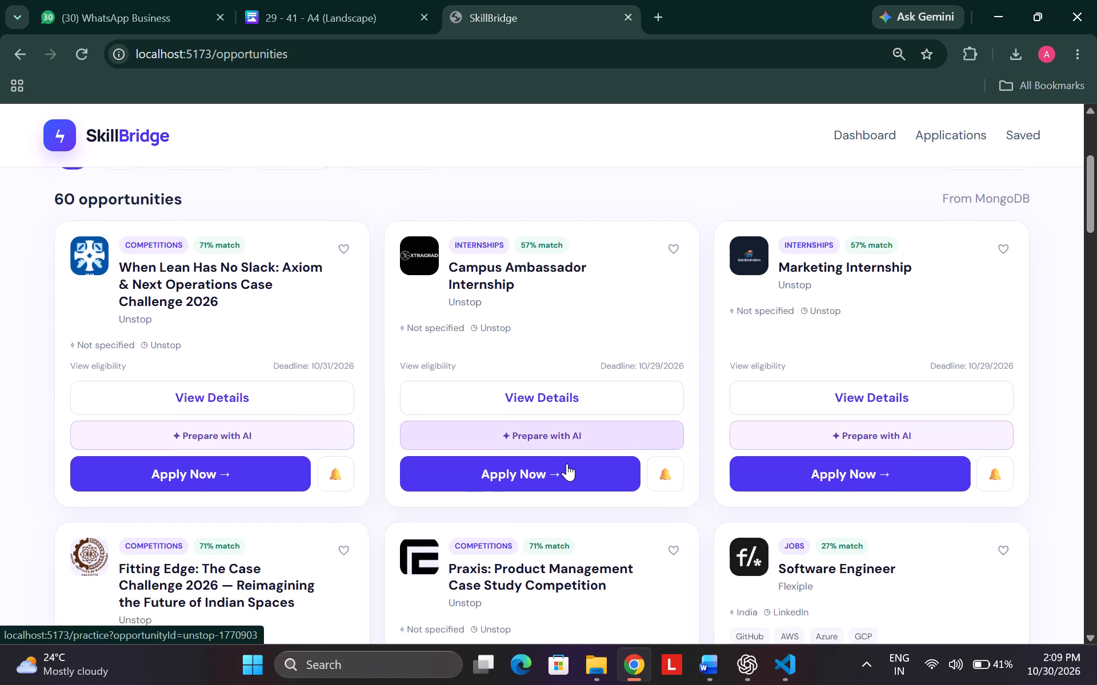
{"action": "scroll", "coordinate": [567, 464], "scroll_direction": "down", "scroll_amount": 3}
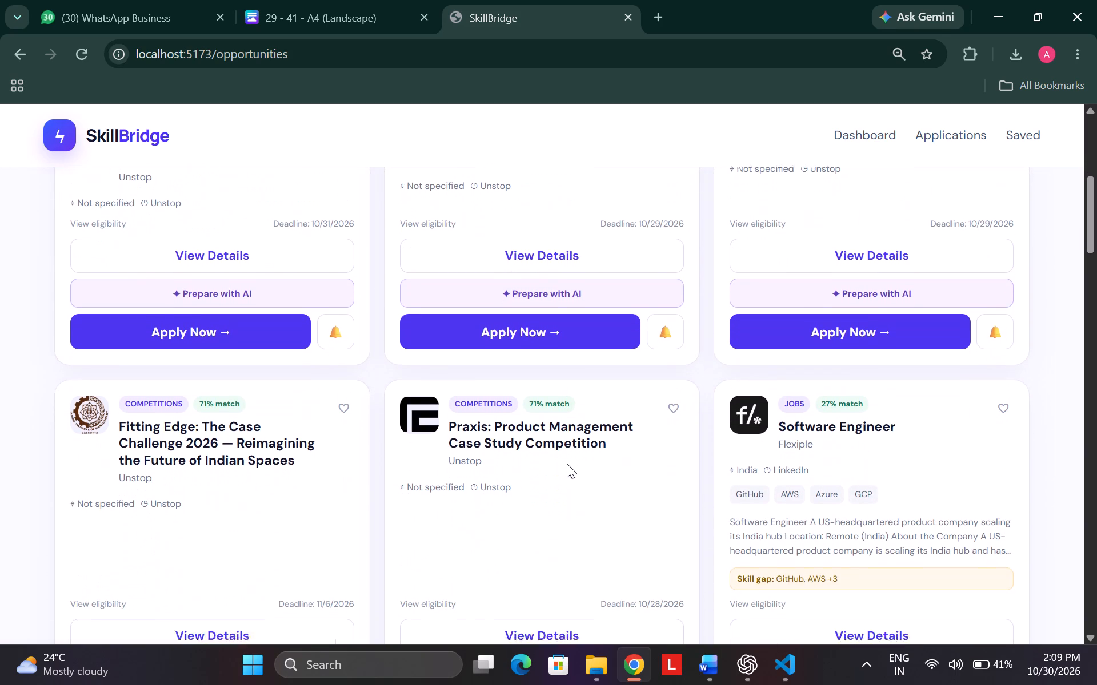
Open the details of NikahForever's Software Development Engineer 1 job from the opportunities list and examine its Skill Analysis.
{"action": "scroll", "coordinate": [567, 464], "scroll_direction": "down", "scroll_amount": 4}
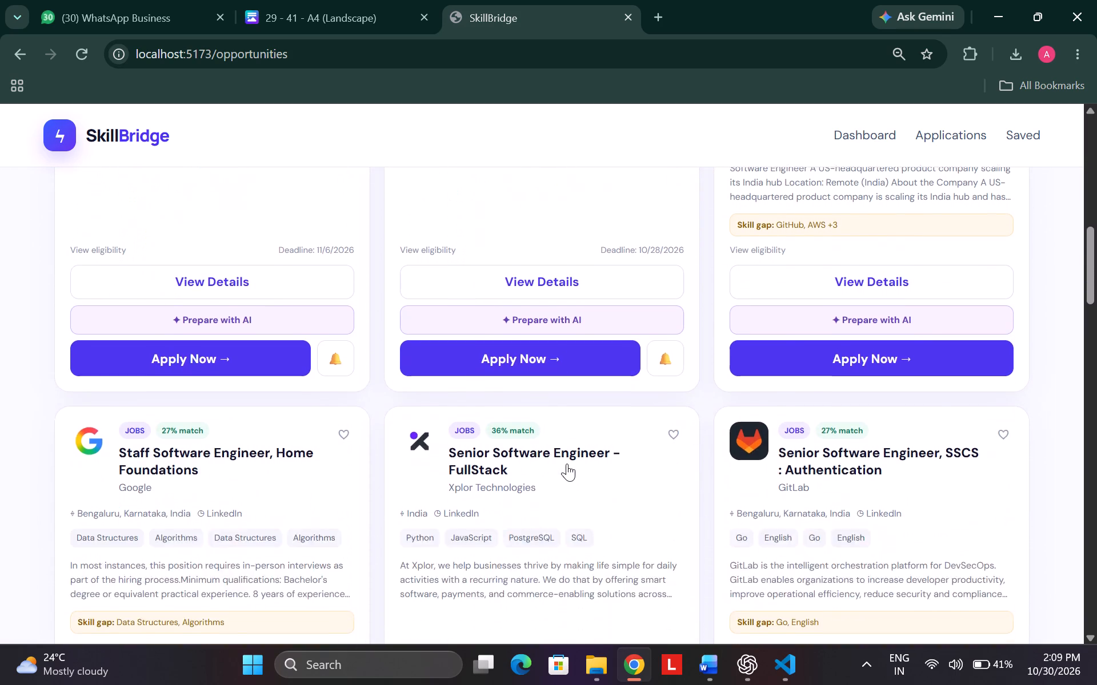
{"action": "scroll", "coordinate": [567, 464], "scroll_direction": "down", "scroll_amount": 1}
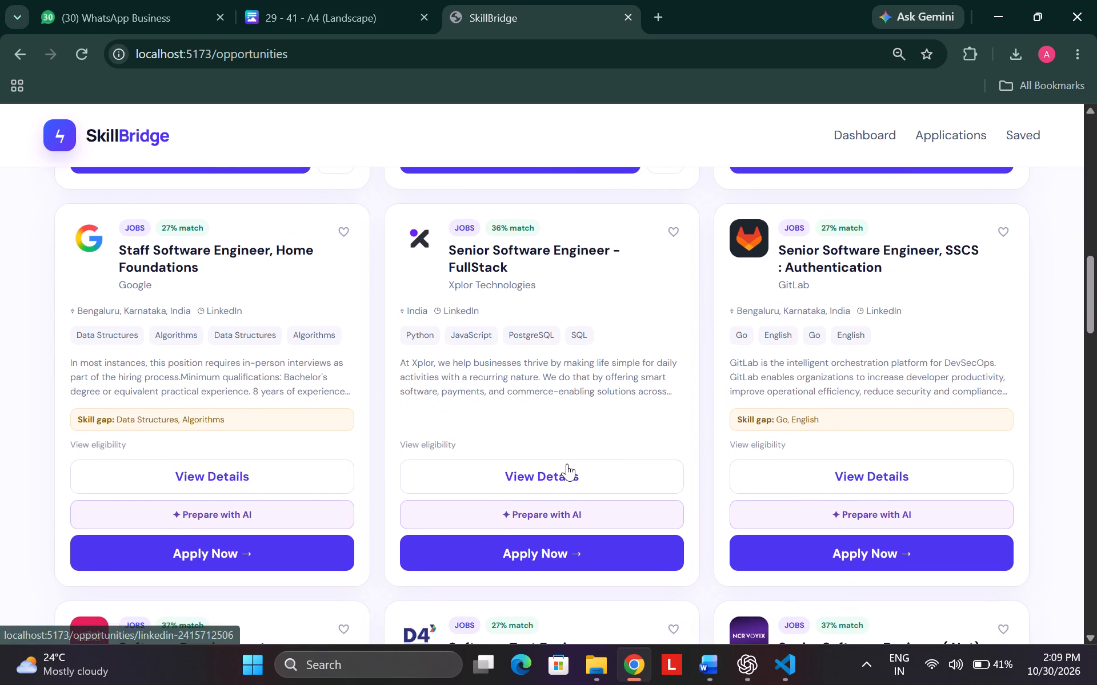
{"action": "scroll", "coordinate": [567, 464], "scroll_direction": "down", "scroll_amount": 1}
{"action": "scroll", "coordinate": [505, 496], "scroll_direction": "down", "scroll_amount": 2}
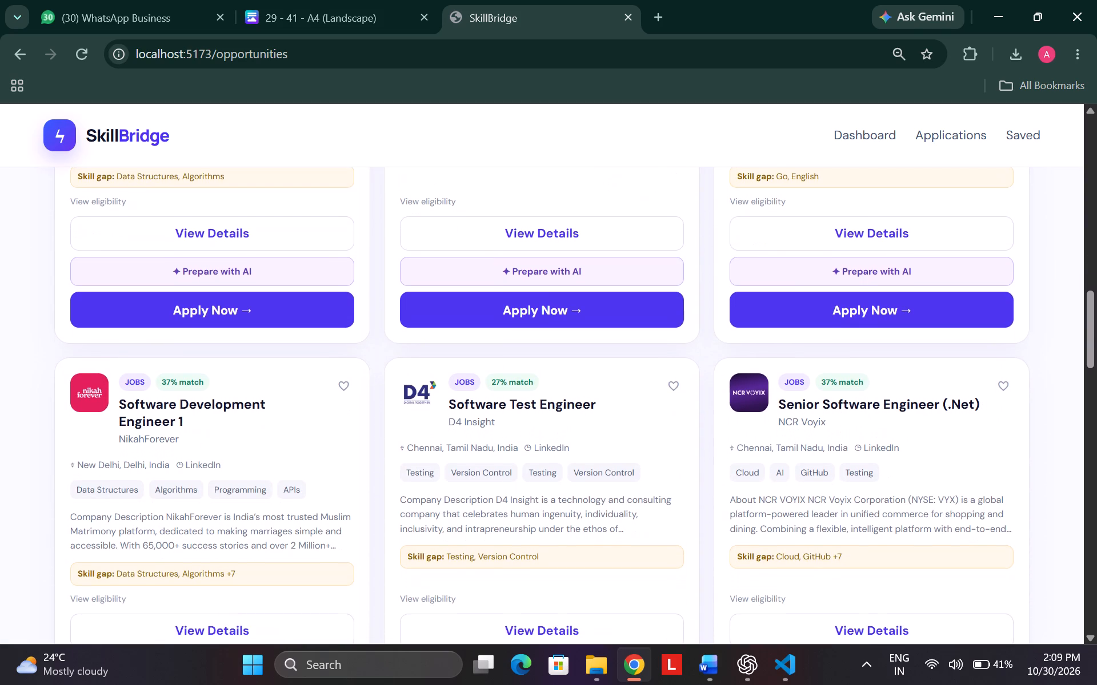
{"action": "scroll", "coordinate": [505, 496], "scroll_direction": "down", "scroll_amount": 2}
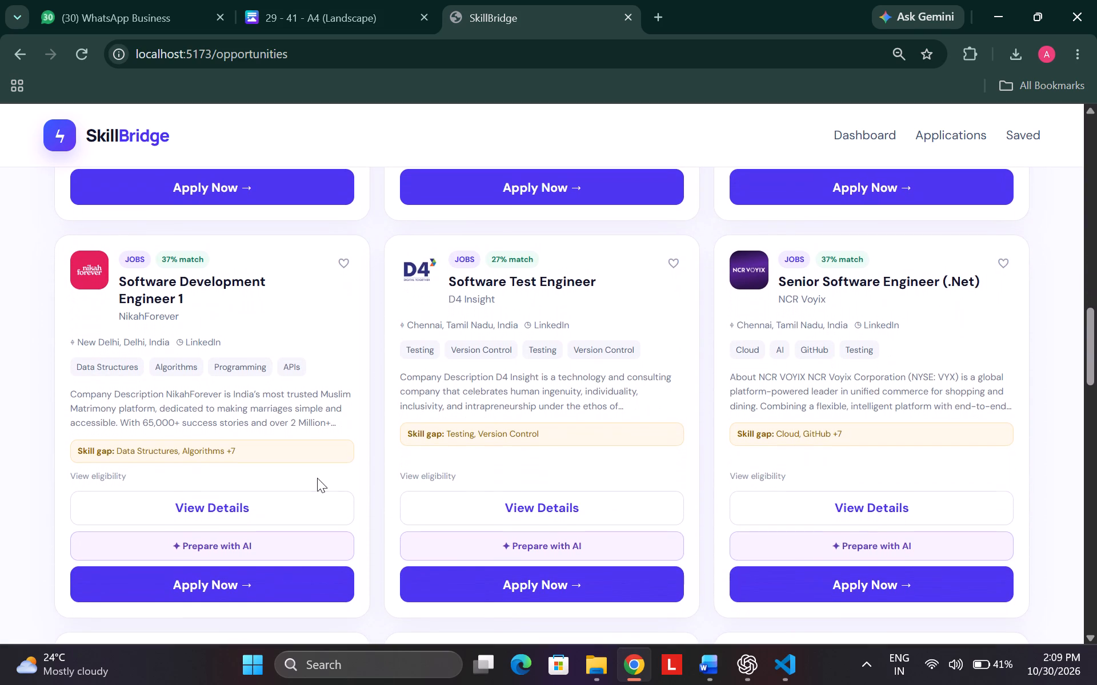
{"action": "left_click", "coordinate": [246, 513]}
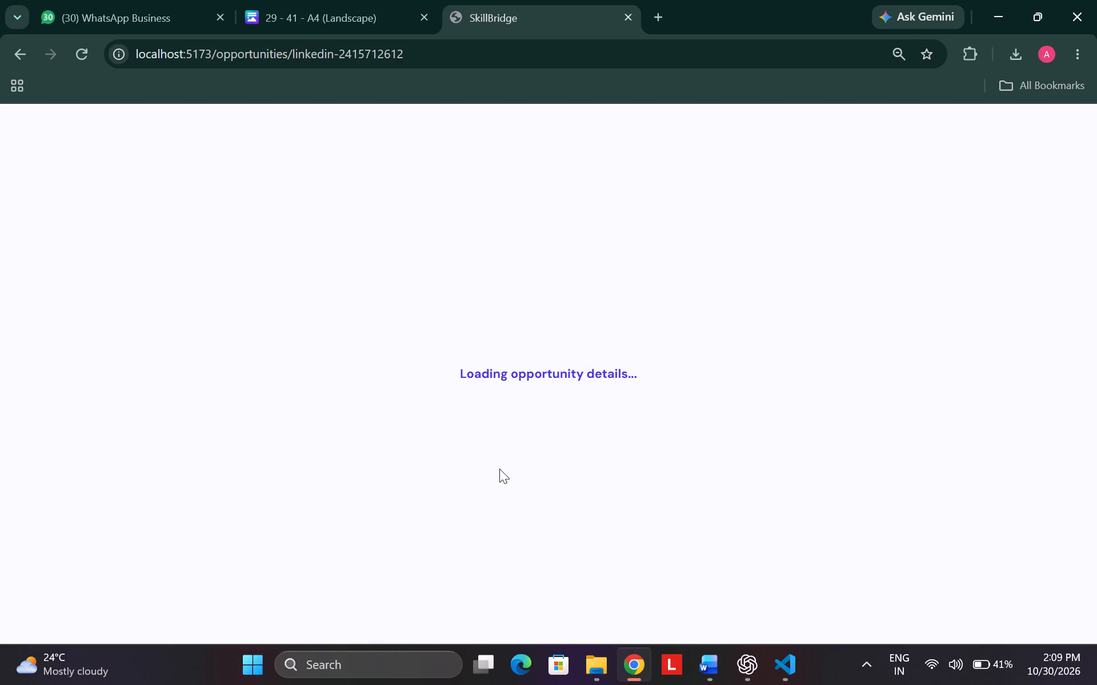
{"action": "scroll", "coordinate": [499, 469], "scroll_direction": "down", "scroll_amount": 2}
{"action": "scroll", "coordinate": [499, 469], "scroll_direction": "up", "scroll_amount": 1}
{"action": "left_click", "coordinate": [294, 273]}
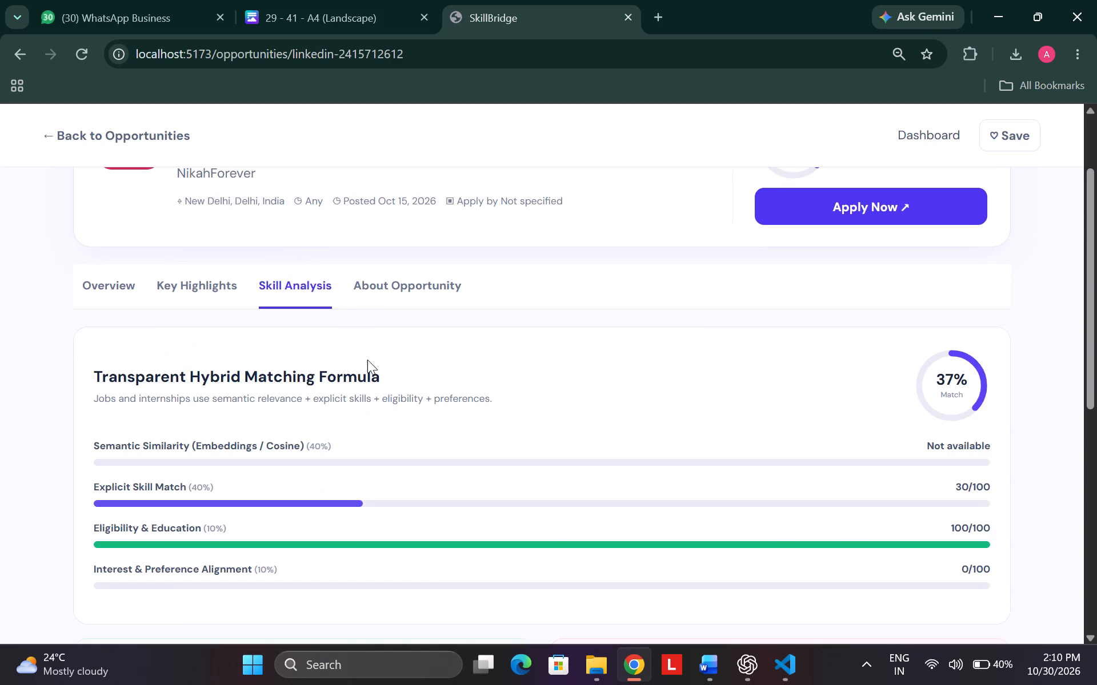
Review the Overview and Key Highlights of the Software Development Engineer 1 job, including the job description and AI feedback.
{"action": "scroll", "coordinate": [367, 360], "scroll_direction": "up", "scroll_amount": 1}
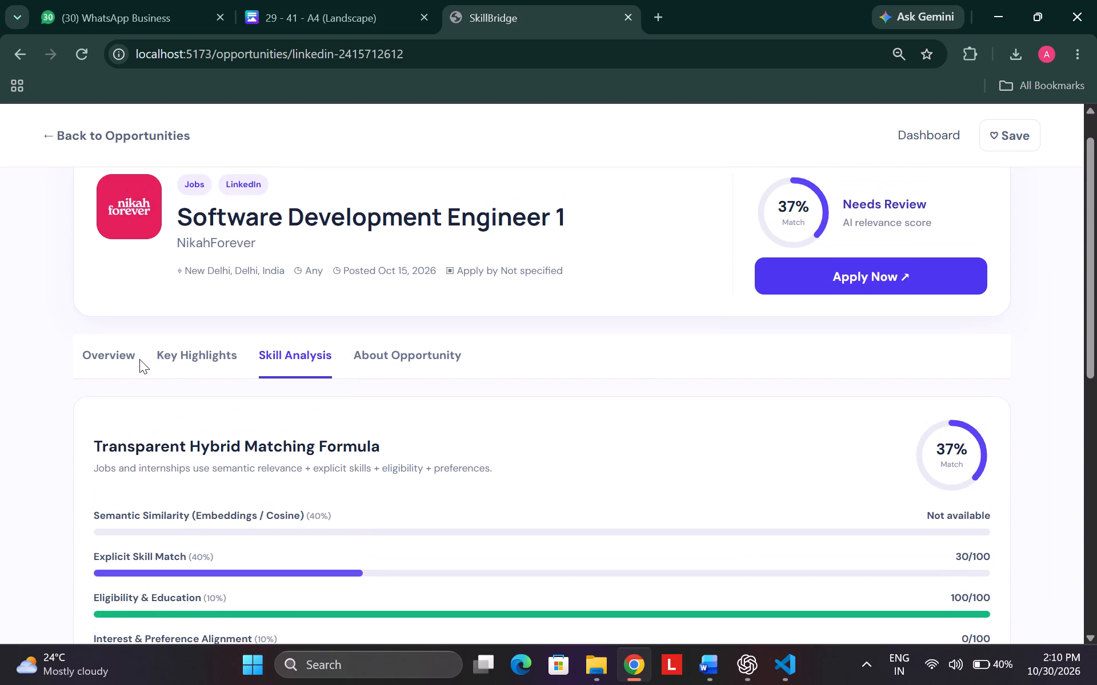
{"action": "left_click", "coordinate": [119, 358]}
{"action": "scroll", "coordinate": [454, 329], "scroll_direction": "up", "scroll_amount": 2}
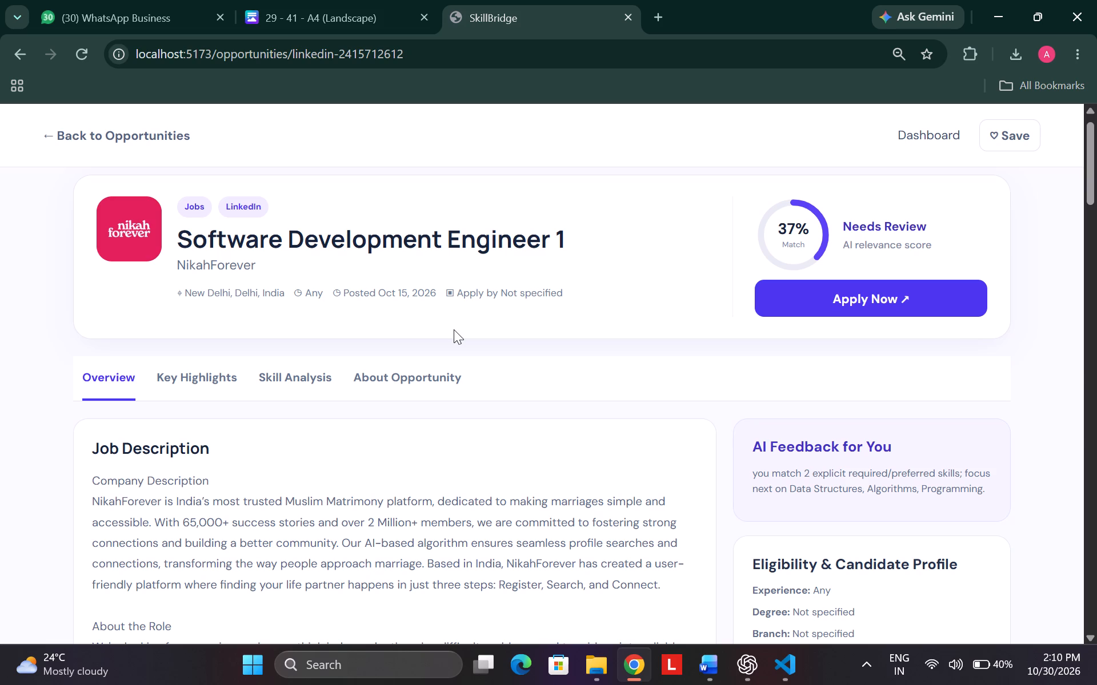
{"action": "left_click", "coordinate": [197, 402]}
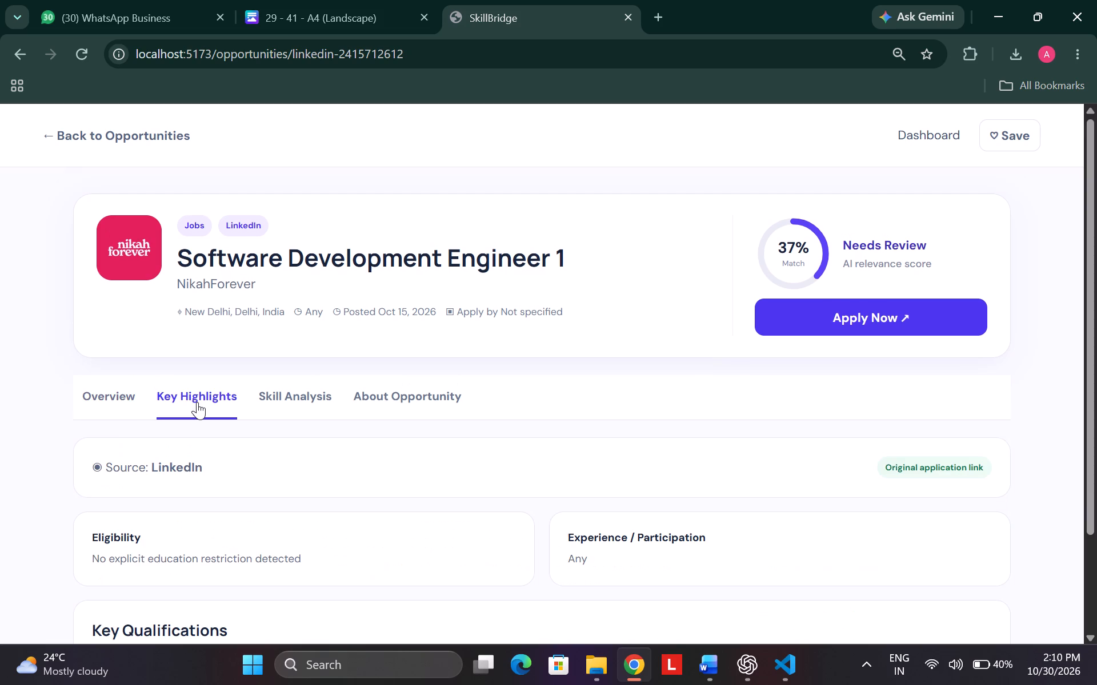
{"action": "scroll", "coordinate": [352, 467], "scroll_direction": "down", "scroll_amount": 1}
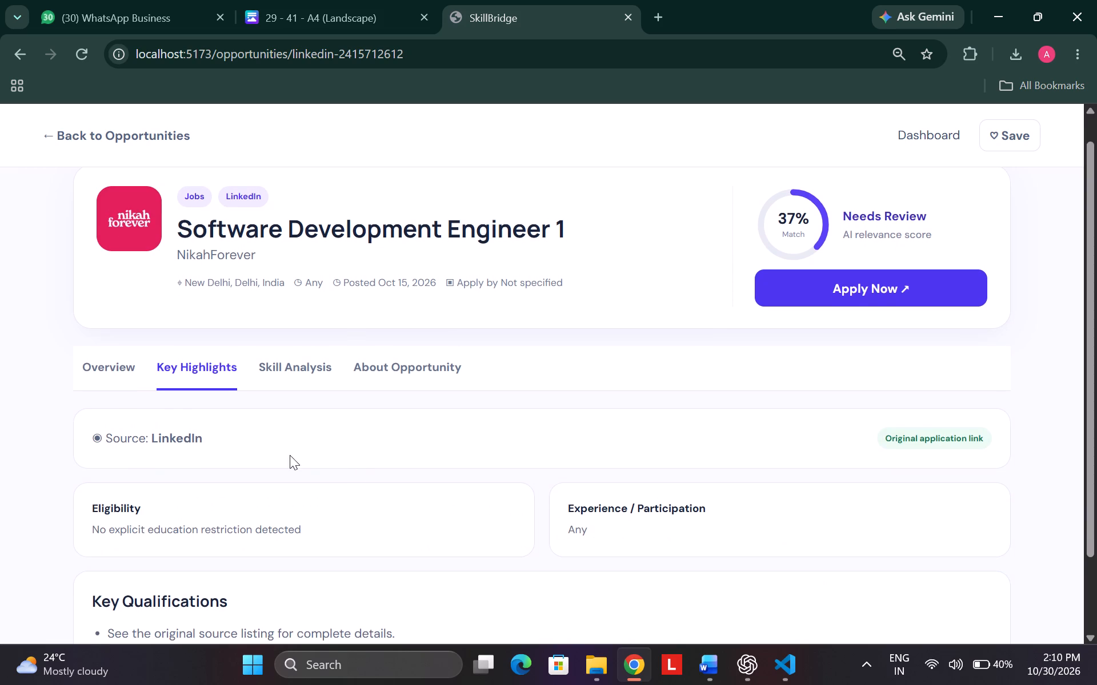
{"action": "left_click", "coordinate": [115, 375]}
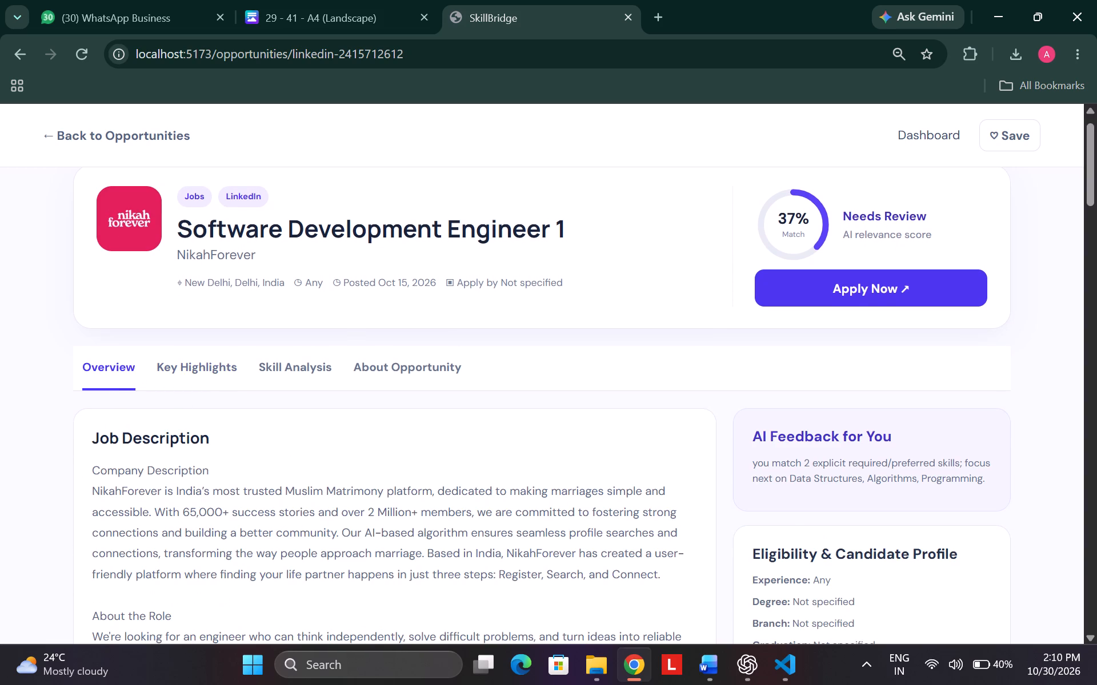
{"action": "scroll", "coordinate": [339, 519], "scroll_direction": "up", "scroll_amount": 2}
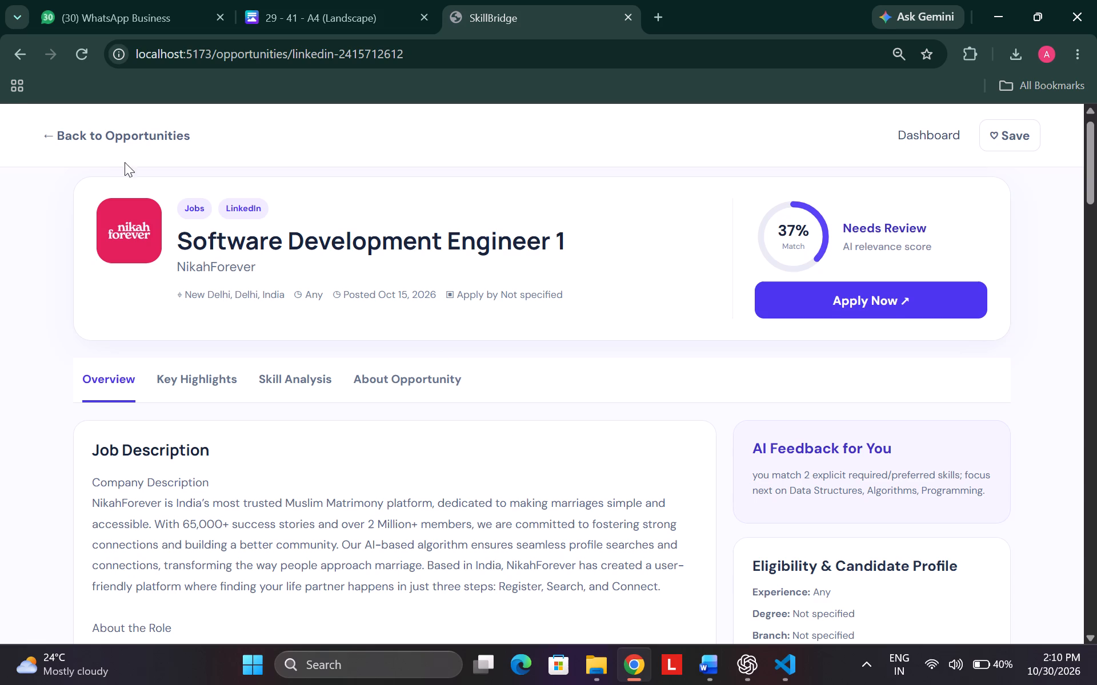
Return to the opportunities list, open the application page for When Lean Has No Slack, and look over its Unstop listing.
{"action": "left_click", "coordinate": [51, 136]}
{"action": "scroll", "coordinate": [259, 325], "scroll_direction": "down", "scroll_amount": 1}
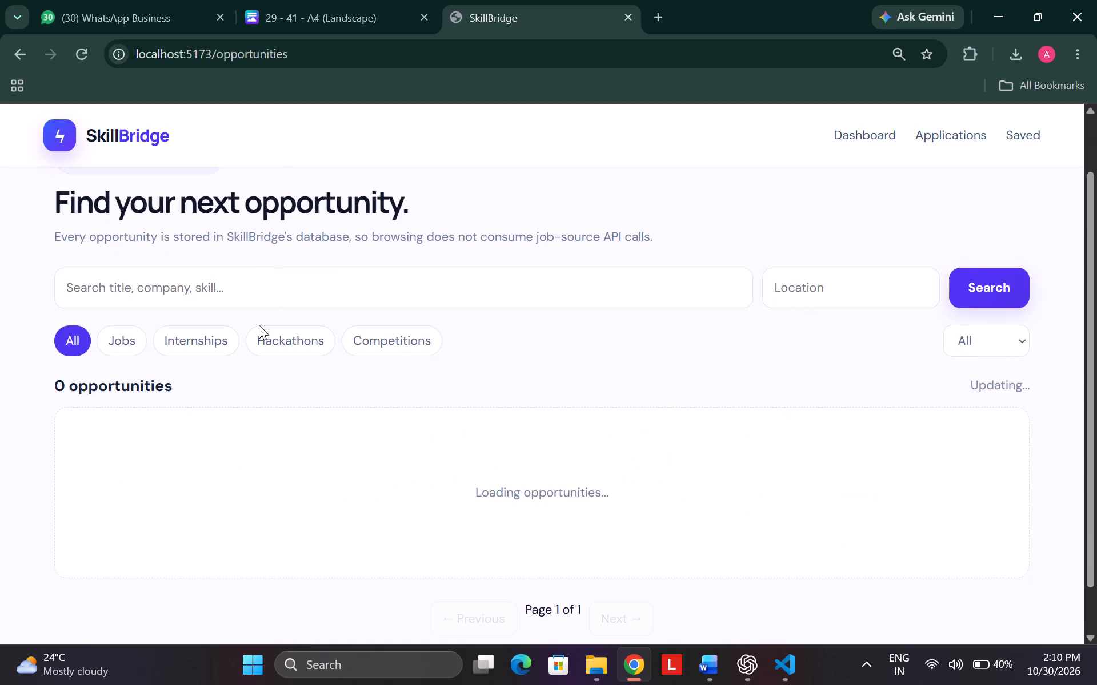
{"action": "scroll", "coordinate": [259, 325], "scroll_direction": "down", "scroll_amount": 1}
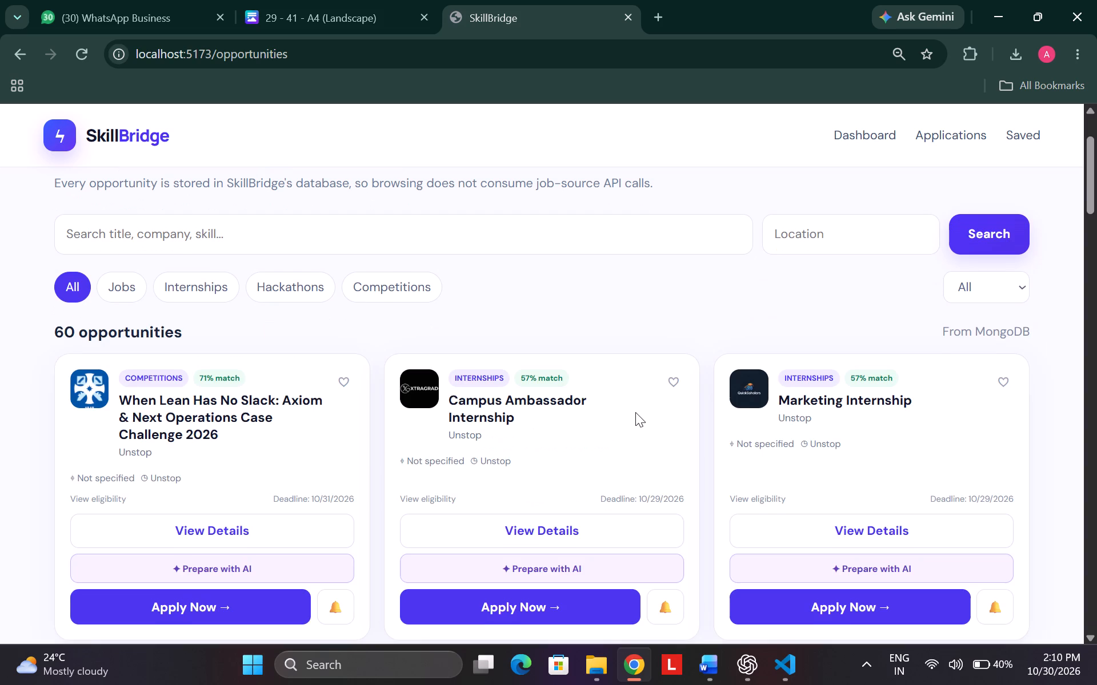
{"action": "scroll", "coordinate": [635, 412], "scroll_direction": "down", "scroll_amount": 1}
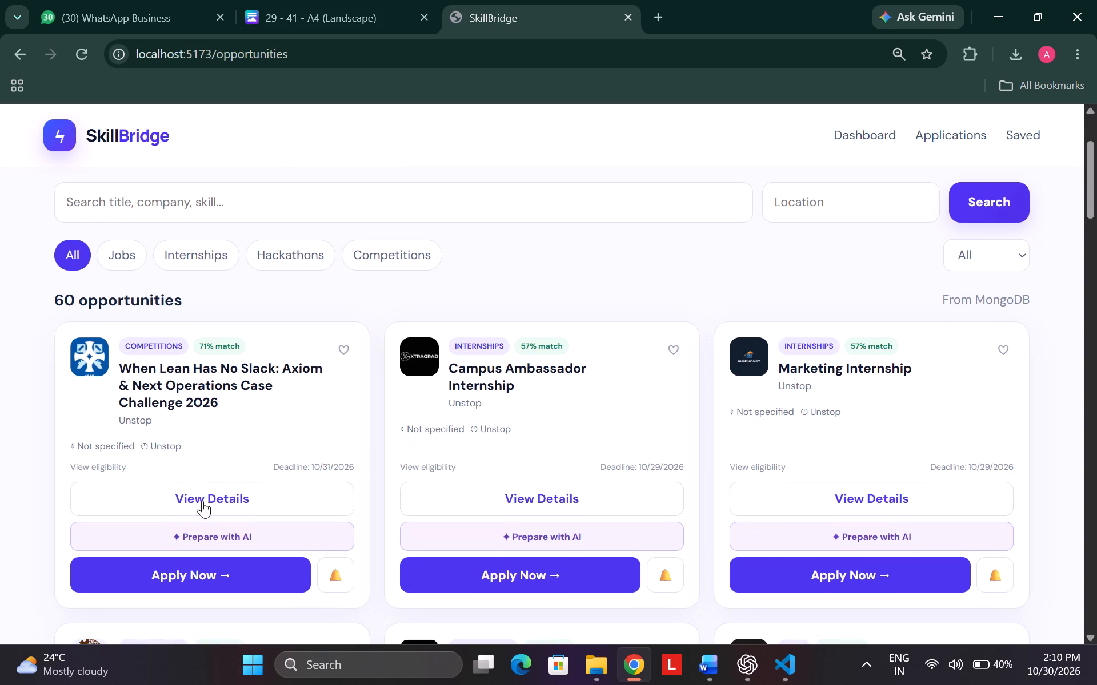
{"action": "left_click", "coordinate": [215, 577]}
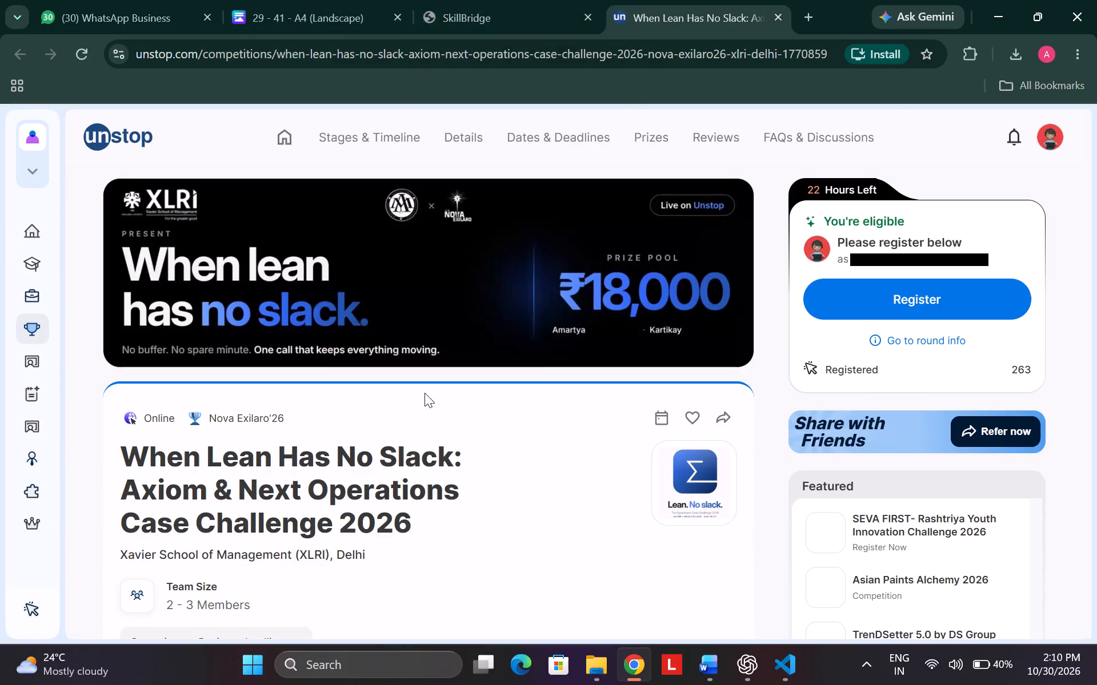
{"action": "scroll", "coordinate": [425, 393], "scroll_direction": "down", "scroll_amount": 3}
{"action": "scroll", "coordinate": [425, 393], "scroll_direction": "up", "scroll_amount": 2}
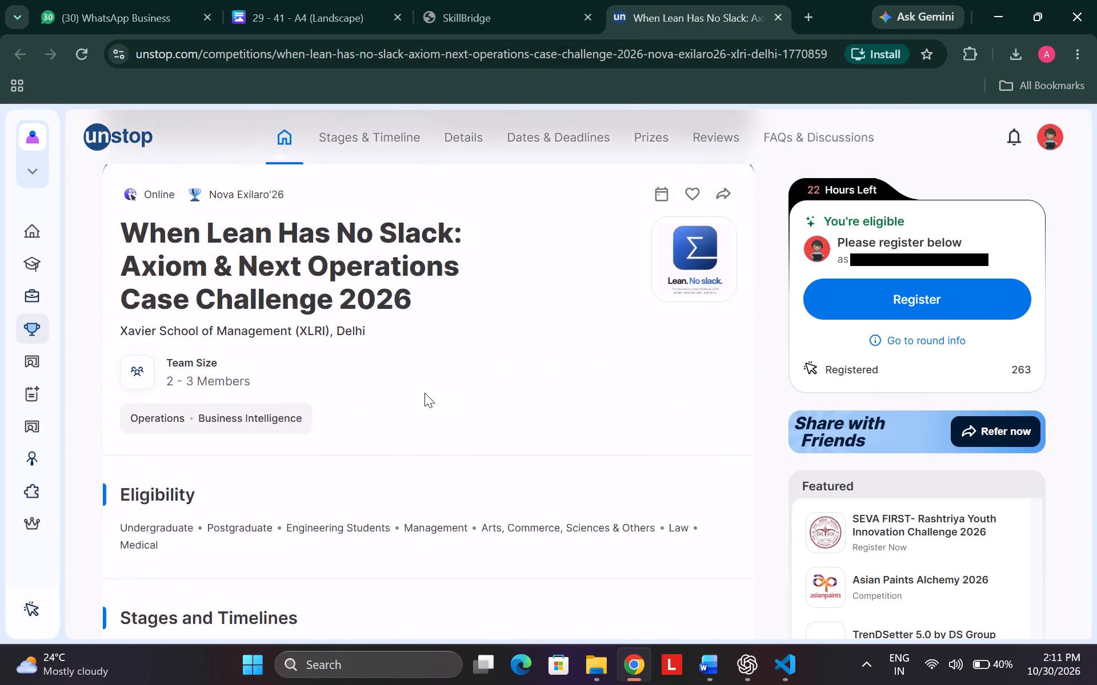
{"action": "scroll", "coordinate": [425, 393], "scroll_direction": "up", "scroll_amount": 1}
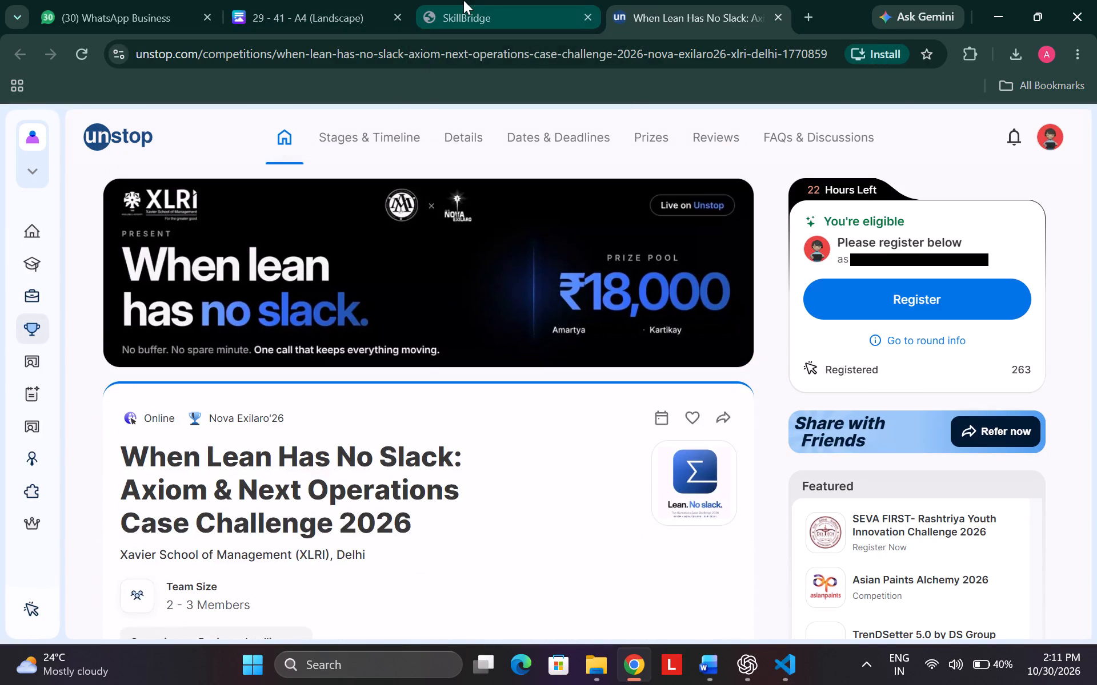
Switch back to SkillBridge, open the When Lean Has No Slack competition's details, and examine its Overview.
{"action": "left_click", "coordinate": [463, 0]}
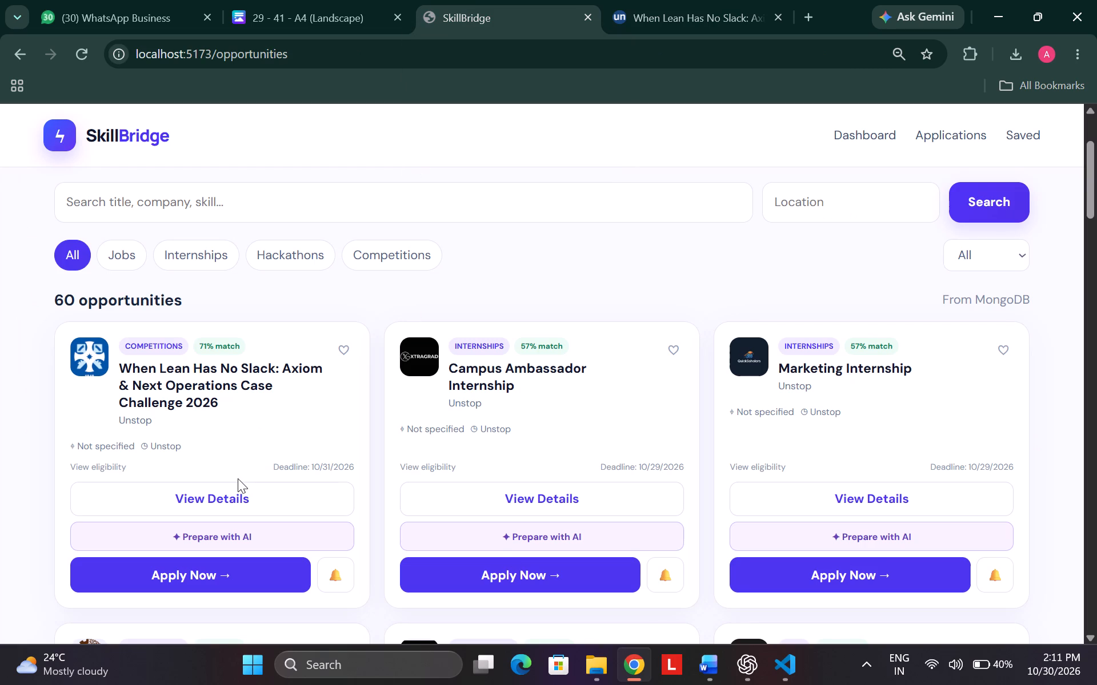
{"action": "left_click", "coordinate": [237, 493]}
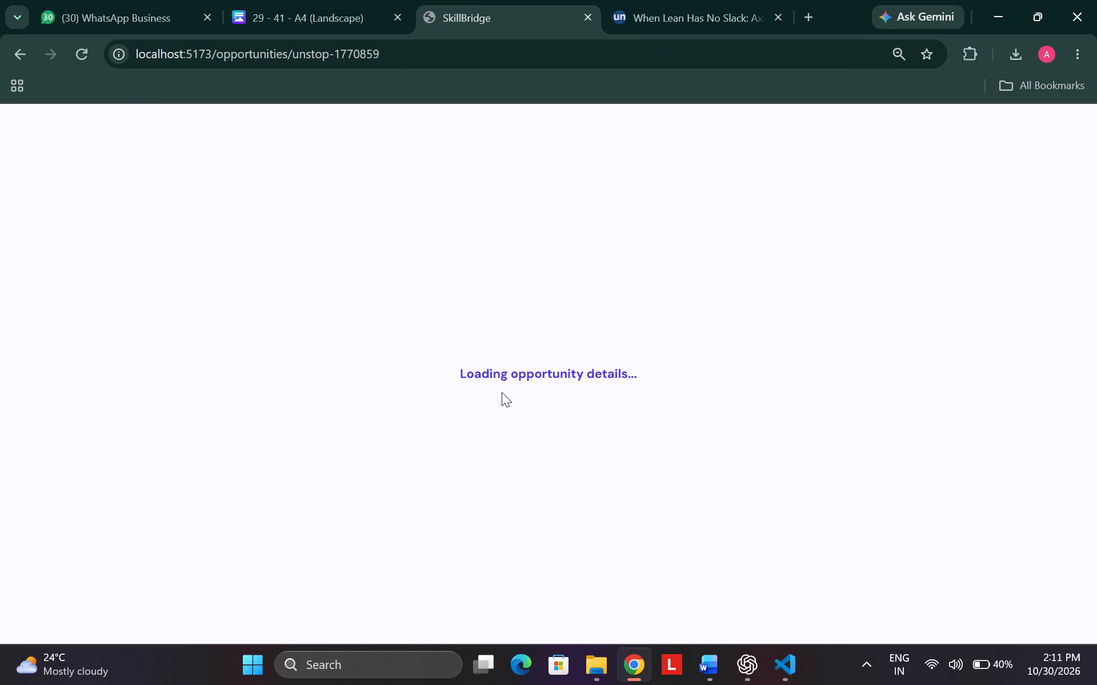
{"action": "scroll", "coordinate": [502, 392], "scroll_direction": "down", "scroll_amount": 1}
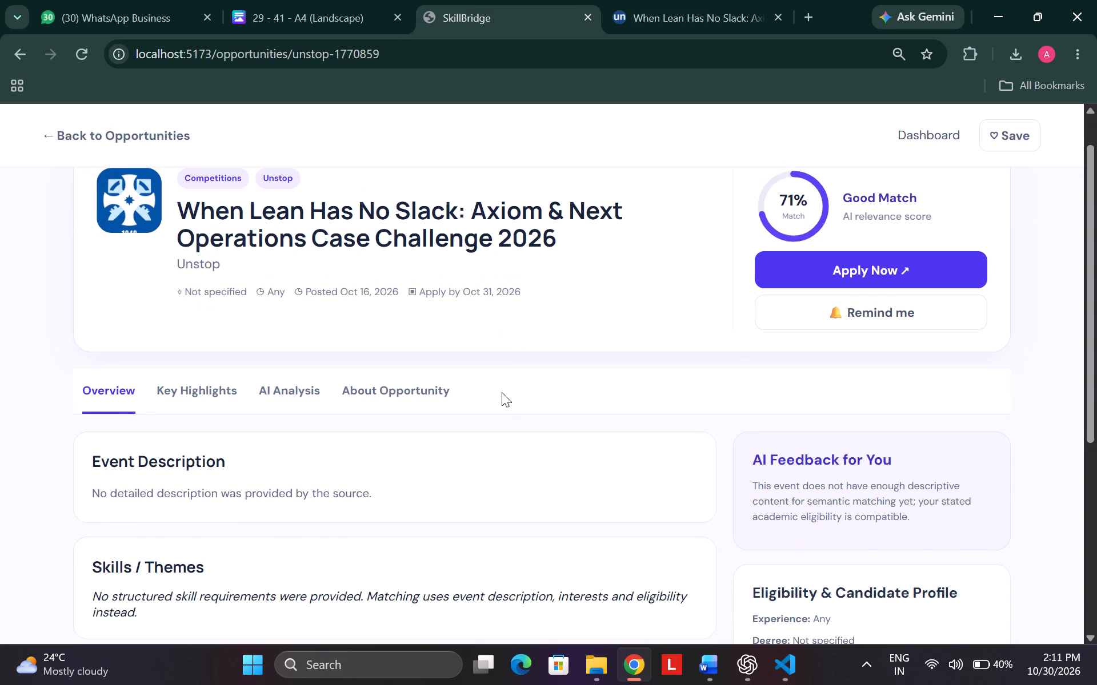
{"action": "scroll", "coordinate": [502, 392], "scroll_direction": "down", "scroll_amount": 1}
{"action": "scroll", "coordinate": [502, 392], "scroll_direction": "up", "scroll_amount": 1}
{"action": "scroll", "coordinate": [502, 392], "scroll_direction": "down", "scroll_amount": 2}
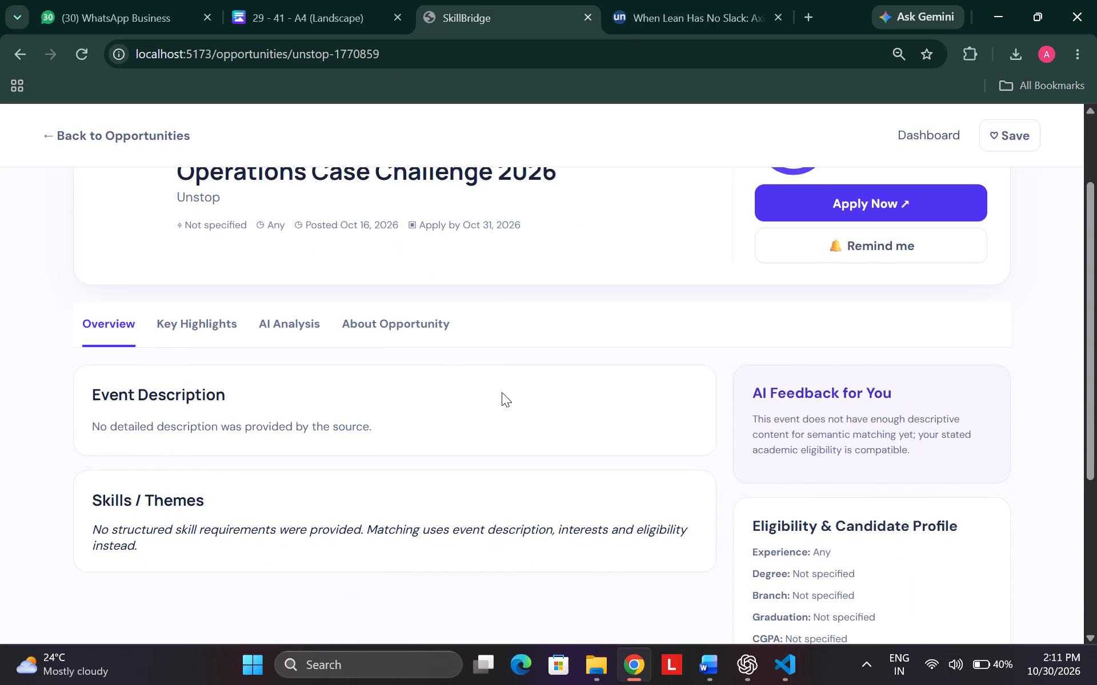
{"action": "scroll", "coordinate": [502, 392], "scroll_direction": "up", "scroll_amount": 2}
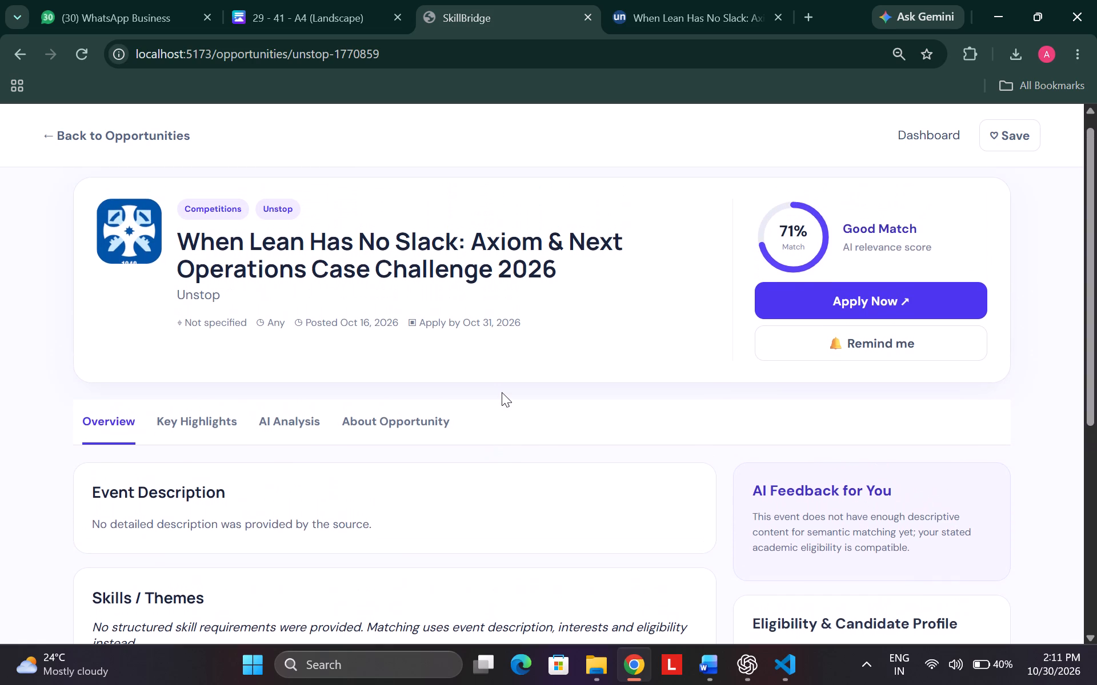
{"action": "scroll", "coordinate": [502, 392], "scroll_direction": "up", "scroll_amount": 1}
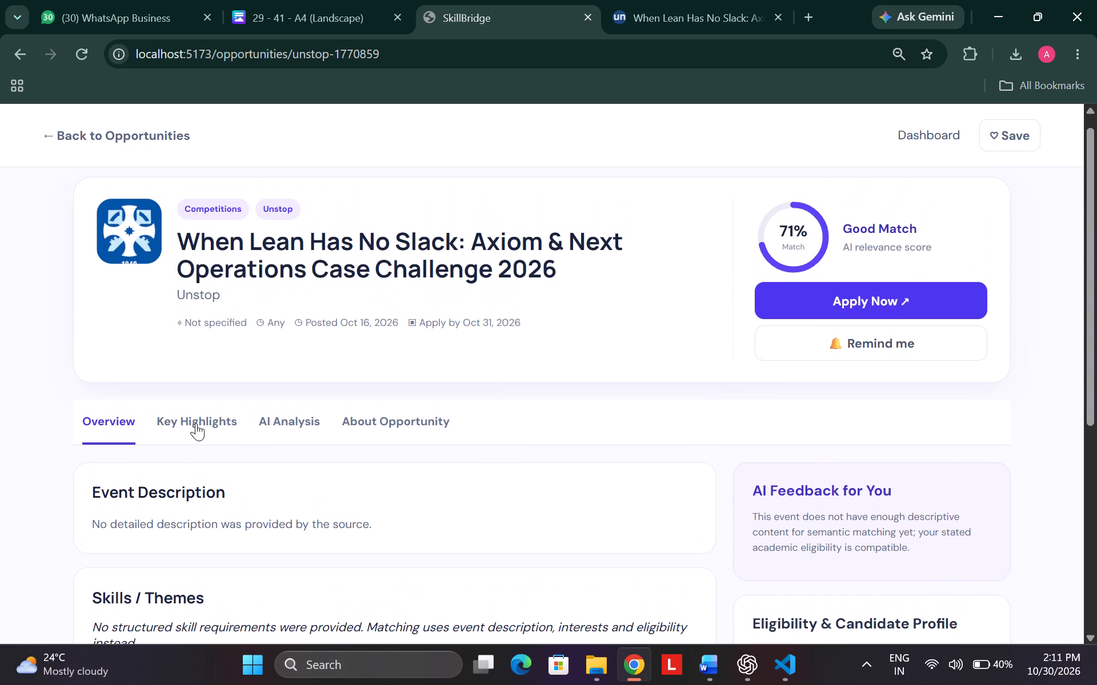
Examine the competition's Key Highlights, AI Analysis with the event relevance formula, and About Opportunity sections.
{"action": "left_click", "coordinate": [196, 423]}
{"action": "left_click", "coordinate": [273, 445]}
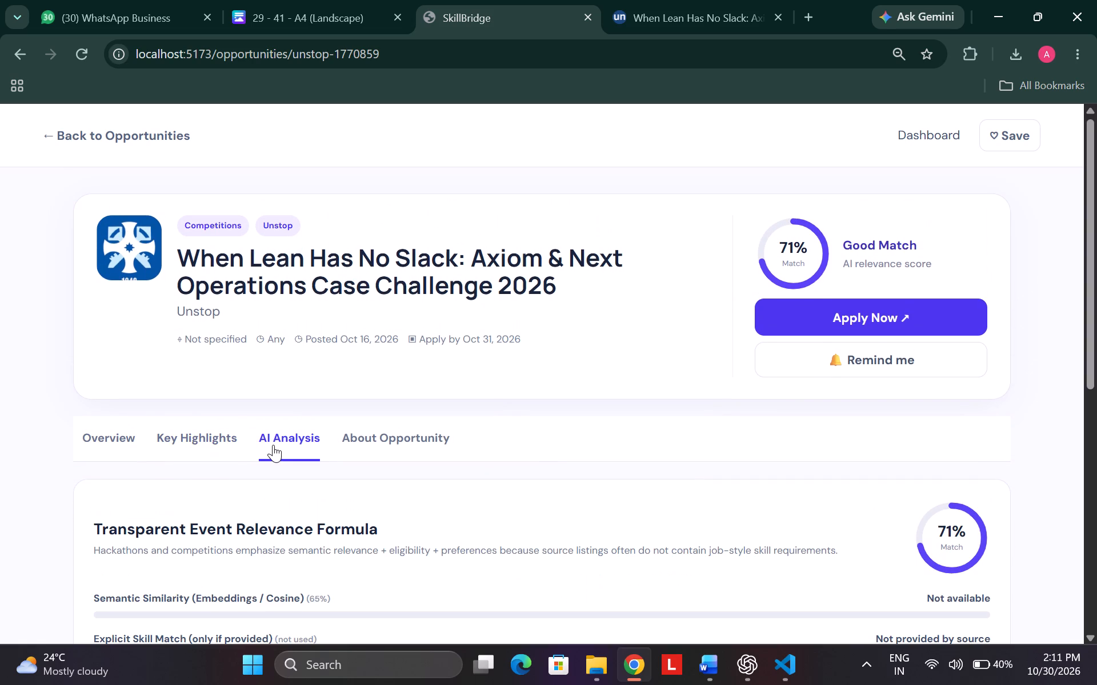
{"action": "left_click", "coordinate": [198, 435]}
{"action": "left_click", "coordinate": [279, 442]}
{"action": "scroll", "coordinate": [279, 442], "scroll_direction": "down", "scroll_amount": 1}
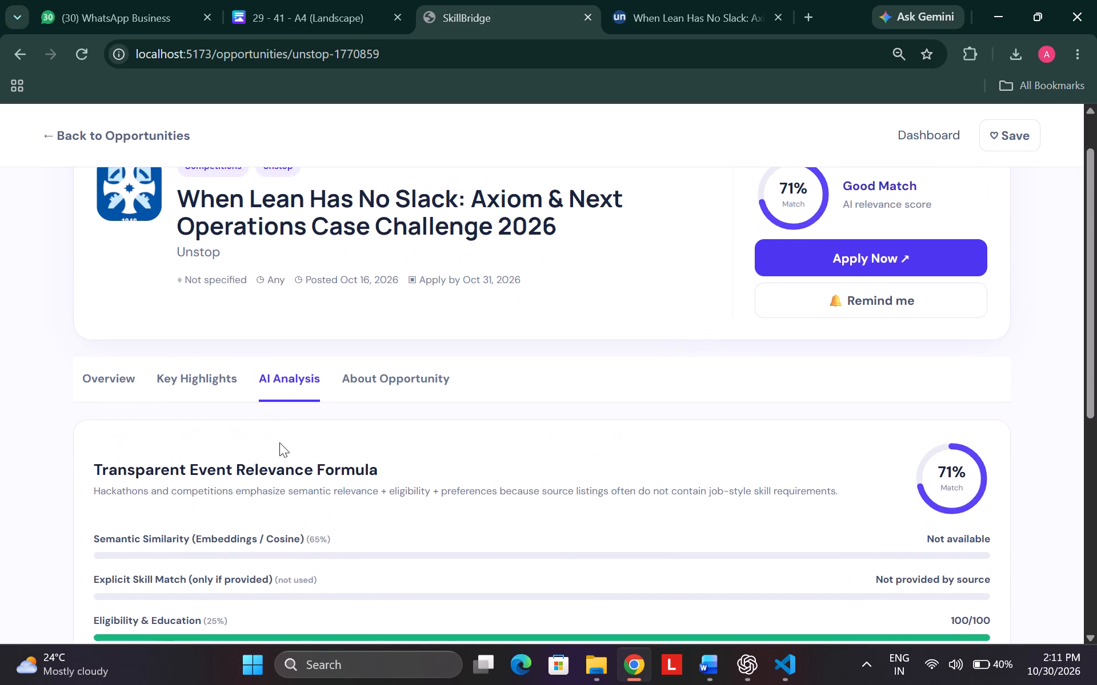
{"action": "left_click", "coordinate": [377, 397]}
{"action": "scroll", "coordinate": [276, 437], "scroll_direction": "down", "scroll_amount": 2}
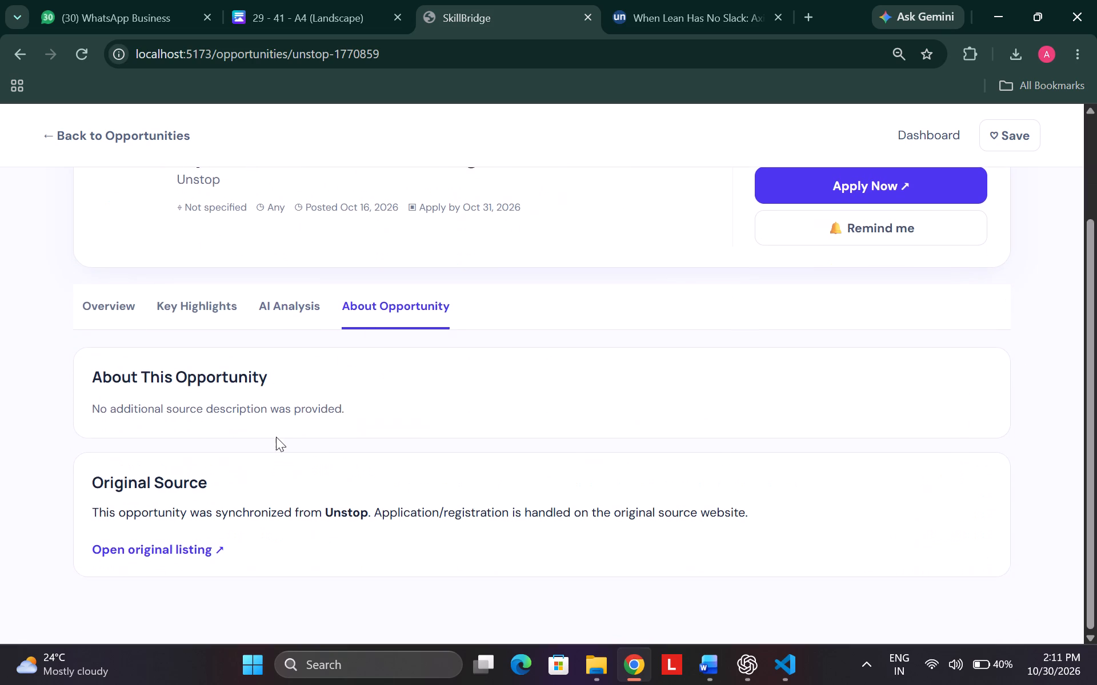
{"action": "scroll", "coordinate": [276, 437], "scroll_direction": "up", "scroll_amount": 1}
{"action": "left_click", "coordinate": [286, 431]}
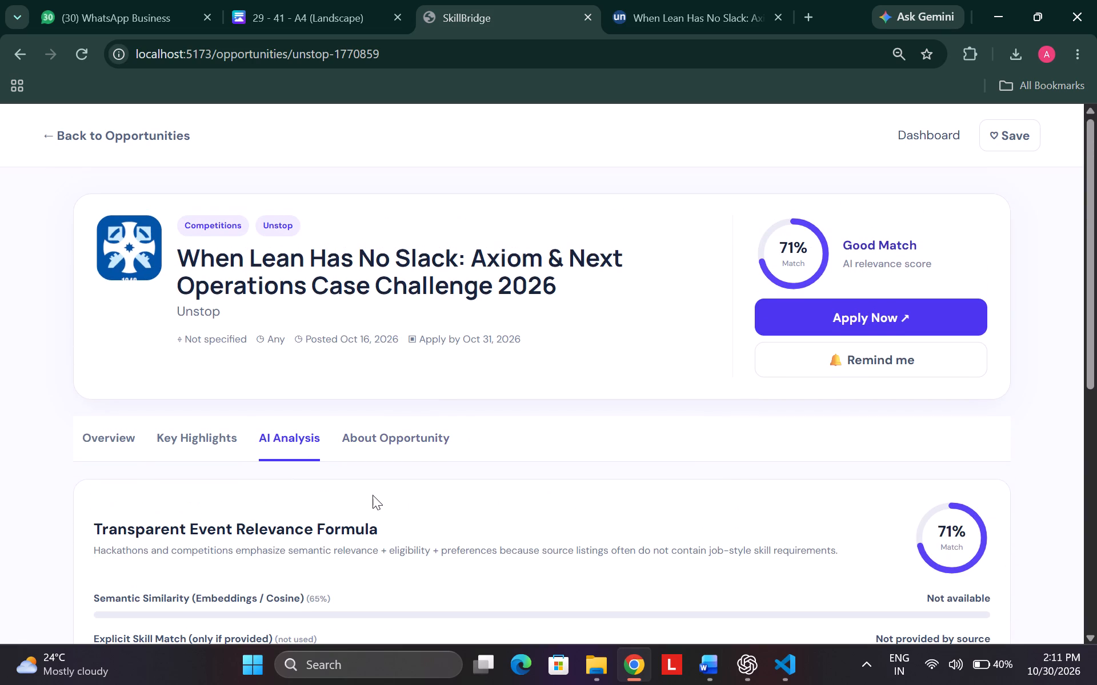
{"action": "scroll", "coordinate": [373, 495], "scroll_direction": "down", "scroll_amount": 3}
{"action": "scroll", "coordinate": [373, 495], "scroll_direction": "up", "scroll_amount": 5}
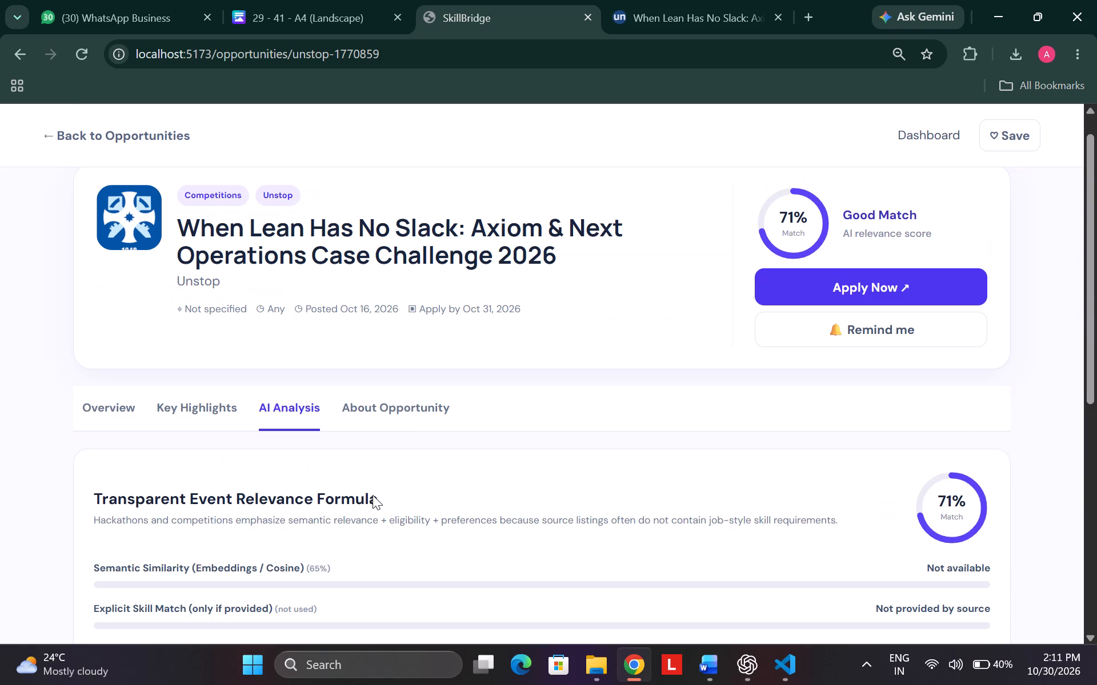
Go back to the opportunities list and look over the competition, internship and job cards with their match scores and skill gaps.
{"action": "left_click", "coordinate": [42, 135]}
{"action": "left_click", "coordinate": [50, 134]}
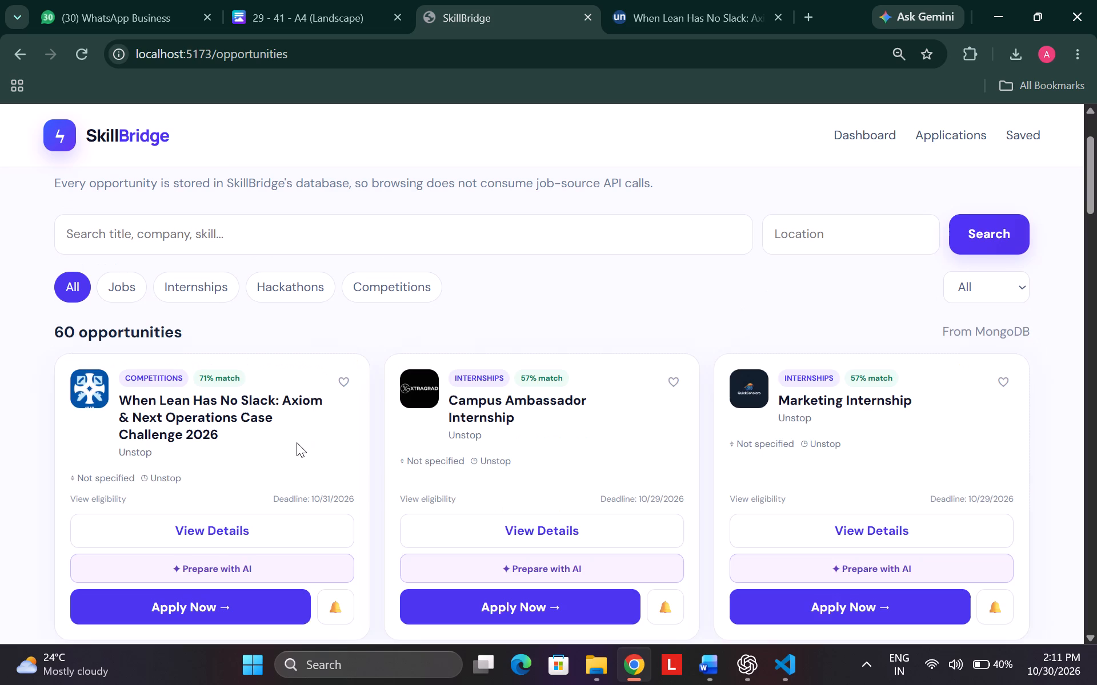
{"action": "scroll", "coordinate": [445, 457], "scroll_direction": "down", "scroll_amount": 2}
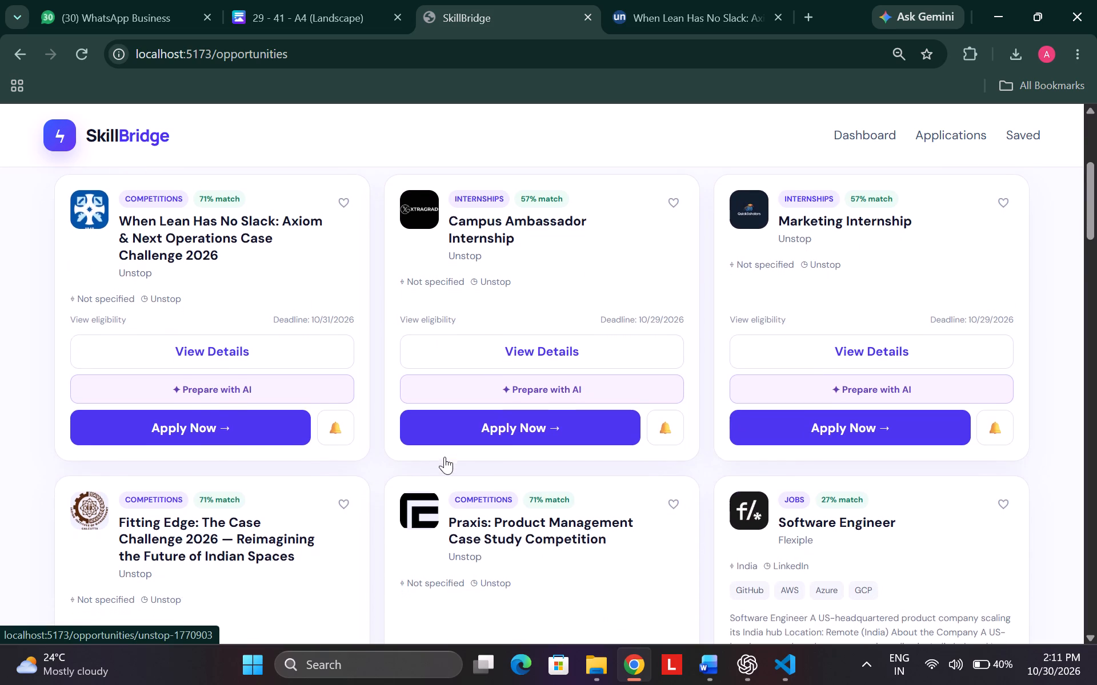
{"action": "scroll", "coordinate": [319, 491], "scroll_direction": "down", "scroll_amount": 2}
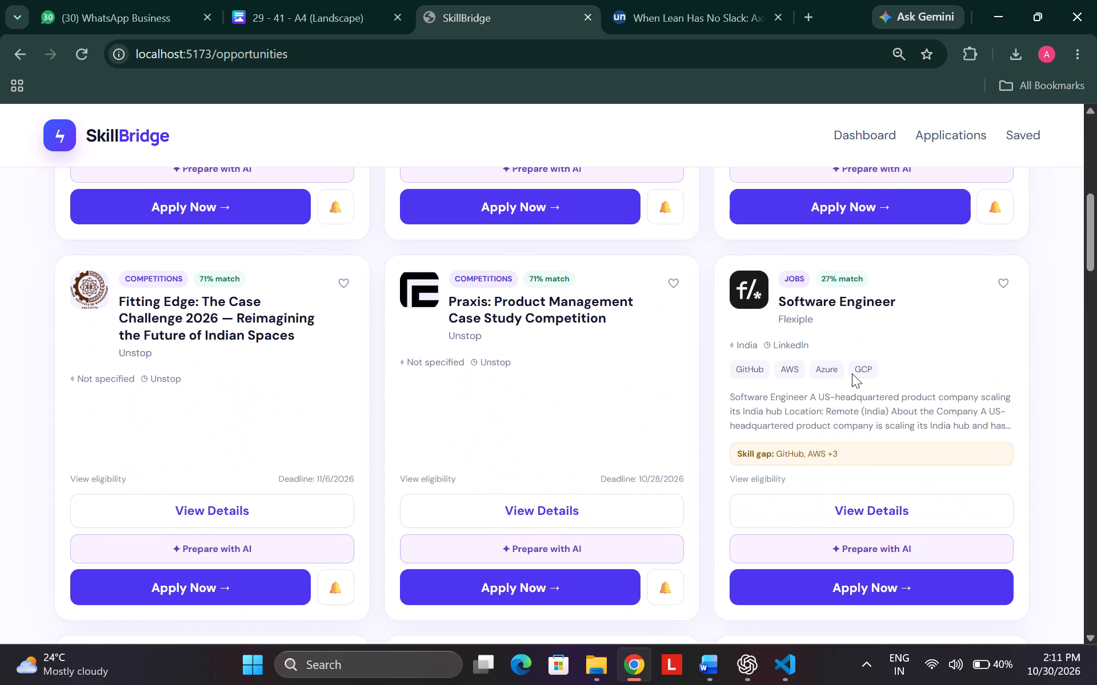
{"action": "scroll", "coordinate": [683, 390], "scroll_direction": "down", "scroll_amount": 3}
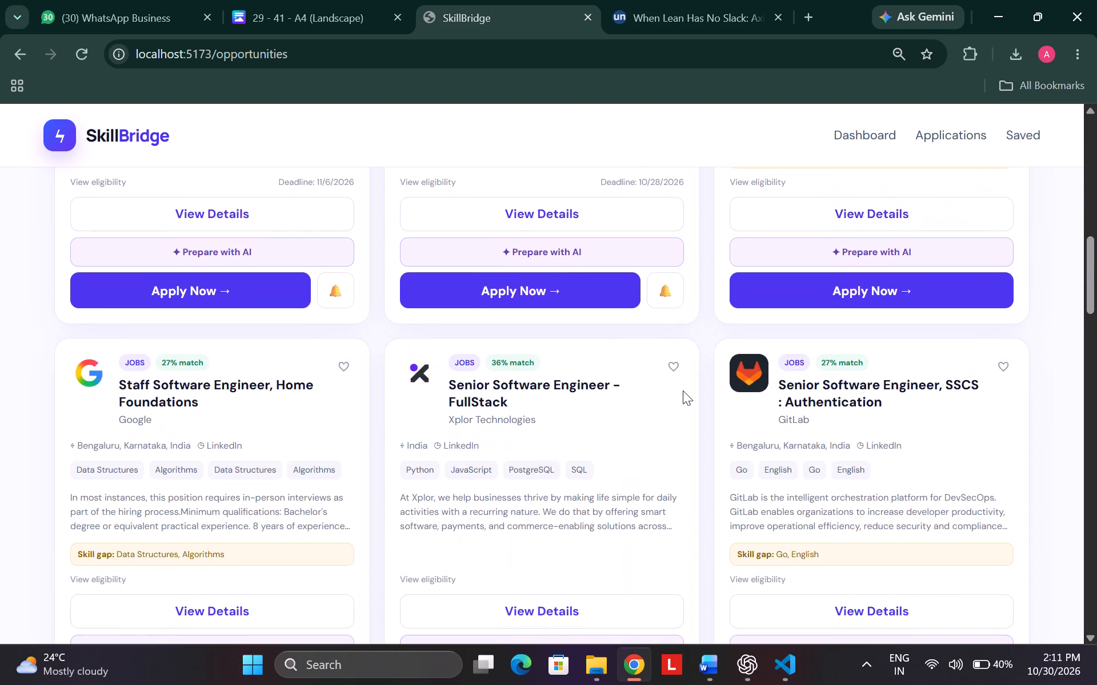
{"action": "scroll", "coordinate": [683, 390], "scroll_direction": "down", "scroll_amount": 3}
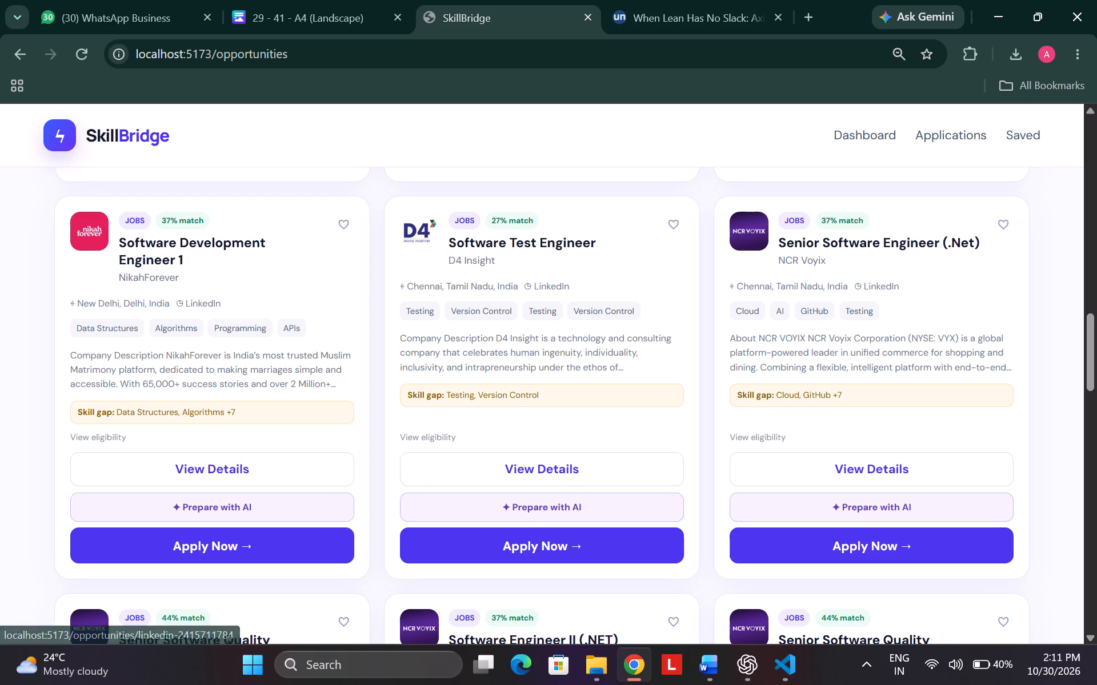
Check the application link of NCR Voyix's Senior Software Engineer (.Net) job on LinkedIn, and close that listing.
{"action": "left_click", "coordinate": [896, 555]}
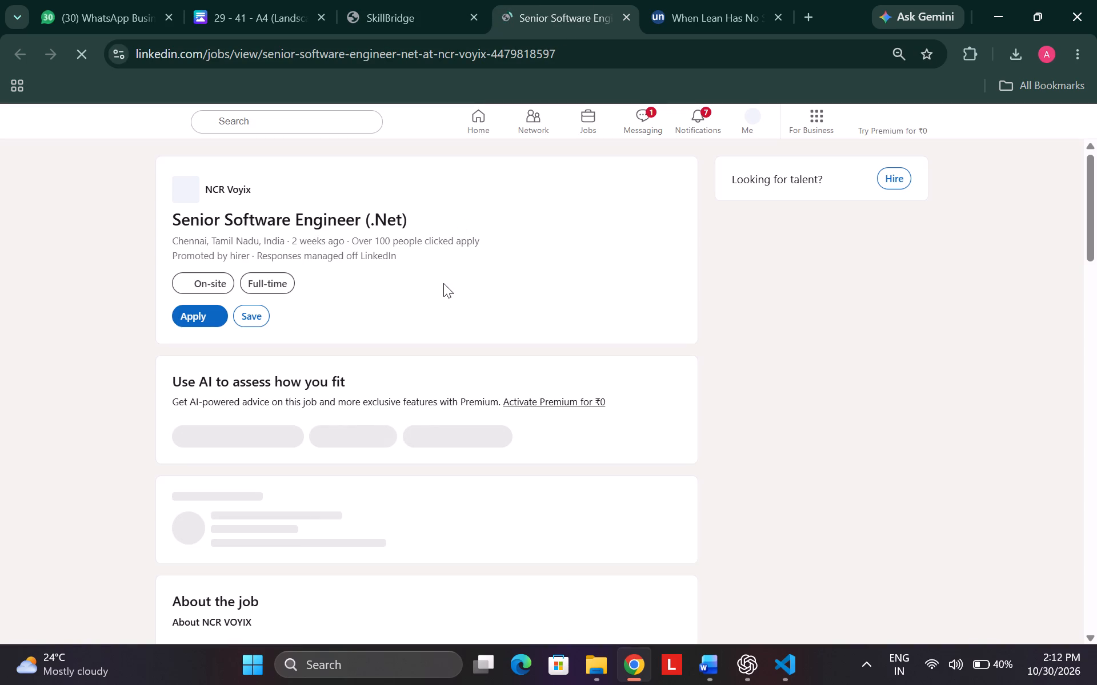
{"action": "left_click", "coordinate": [628, 22]}
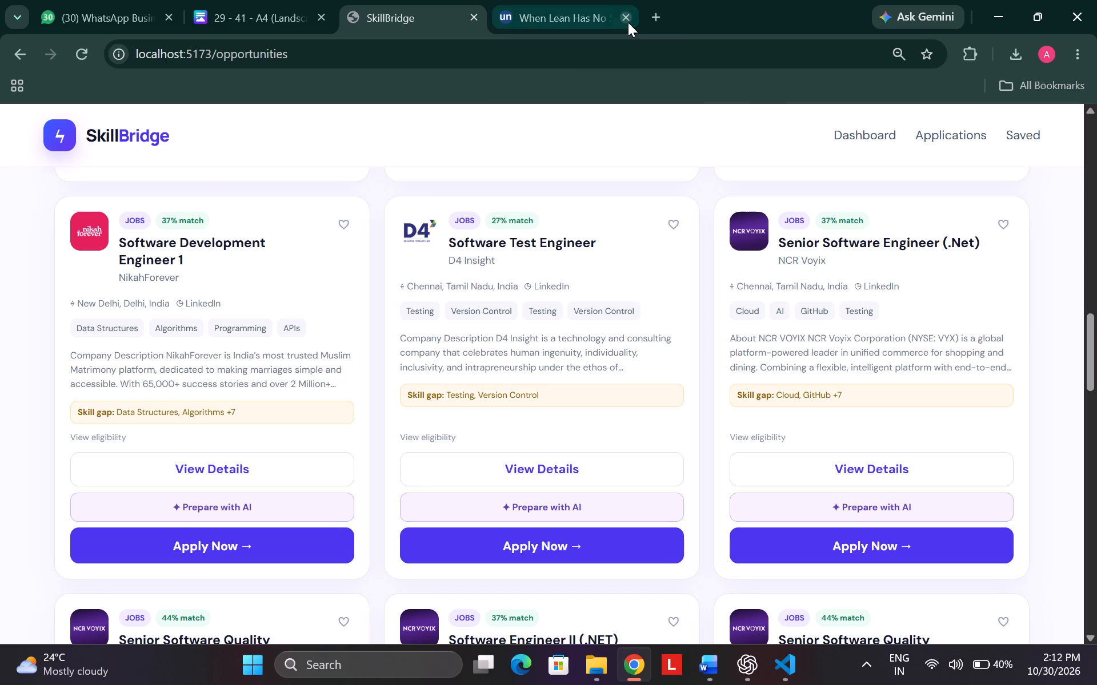
Open the details of NCR Voyix's Senior Software Engineer (.Net) job and look over its Overview.
{"action": "left_click", "coordinate": [891, 473]}
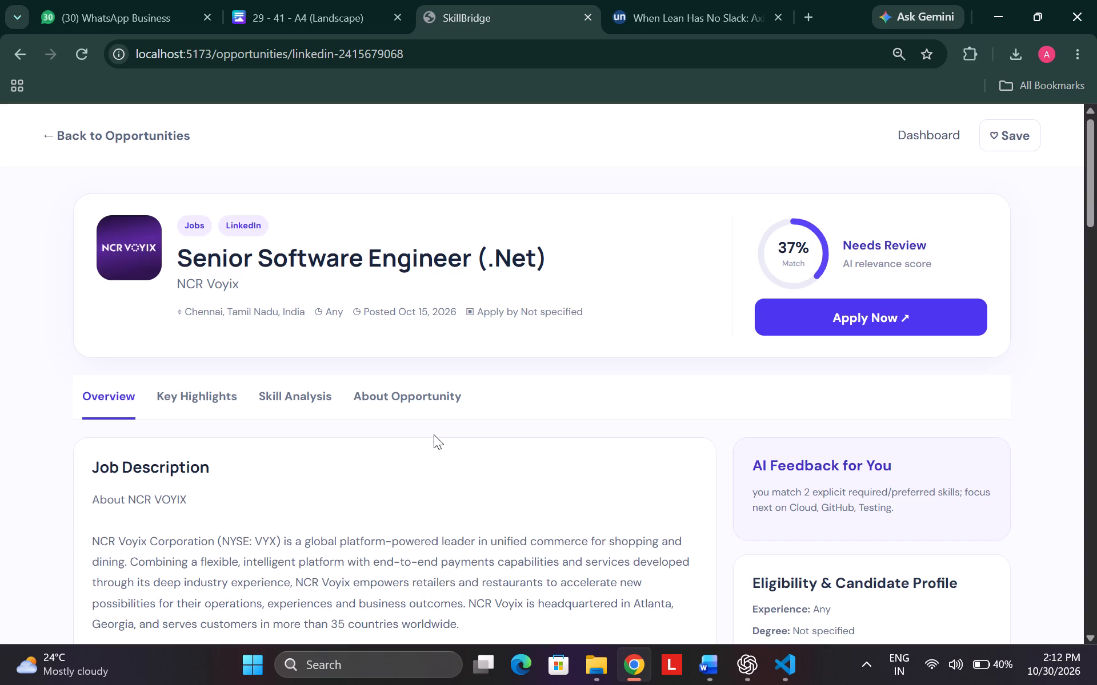
{"action": "scroll", "coordinate": [365, 446], "scroll_direction": "down", "scroll_amount": 1}
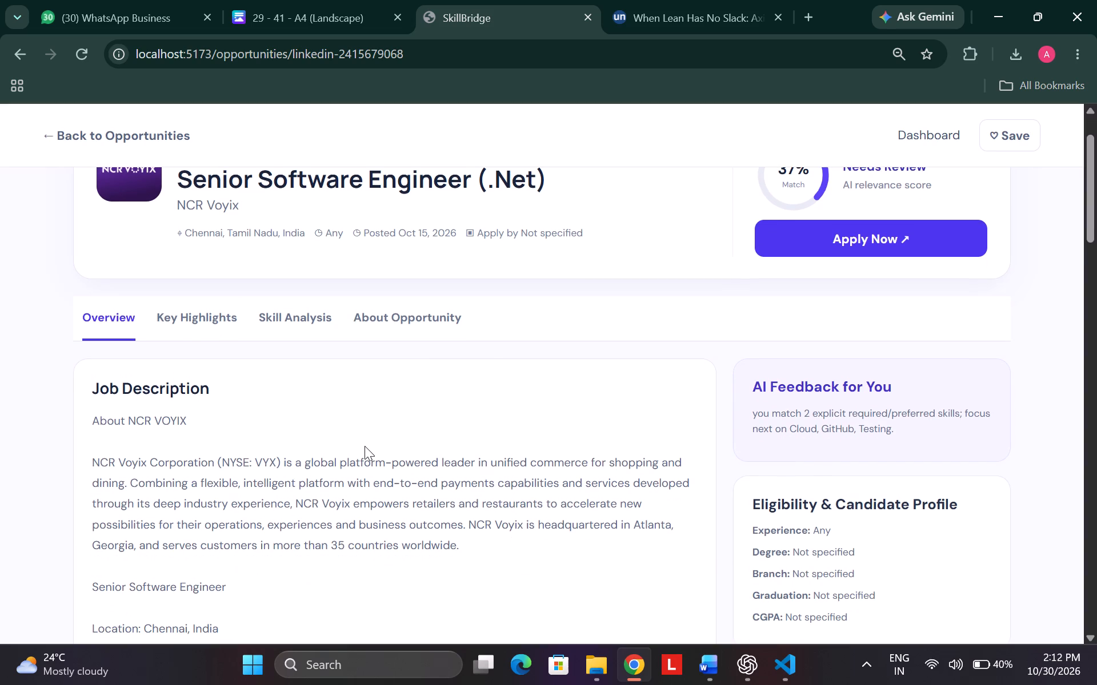
{"action": "scroll", "coordinate": [365, 446], "scroll_direction": "up", "scroll_amount": 1}
{"action": "scroll", "coordinate": [365, 446], "scroll_direction": "down", "scroll_amount": 2}
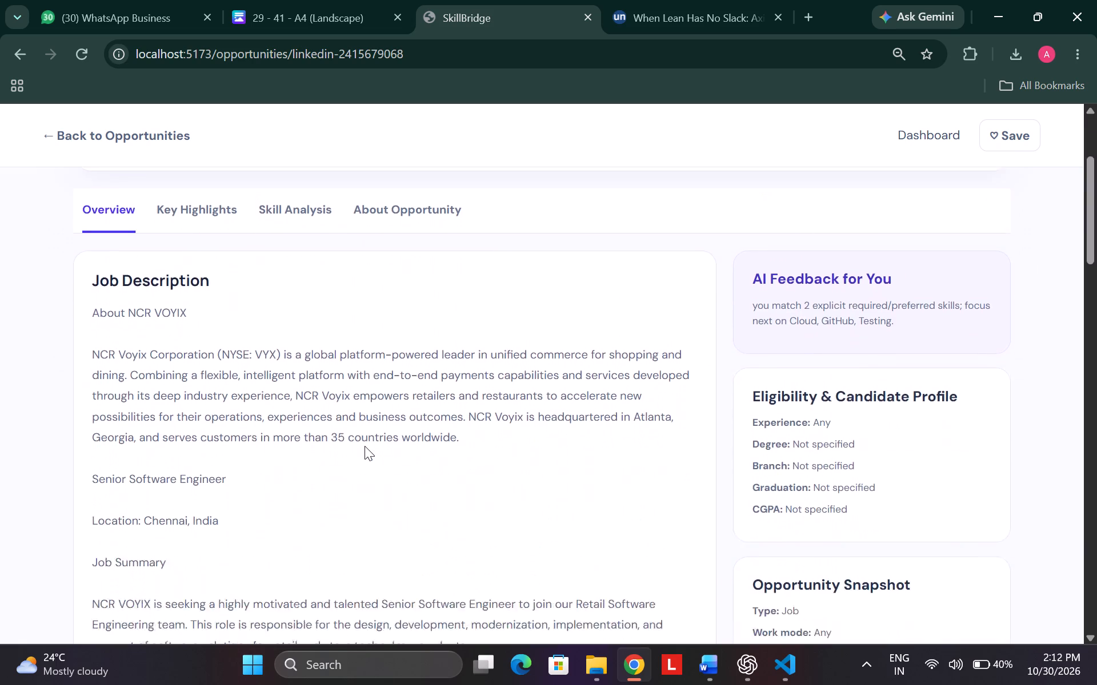
{"action": "scroll", "coordinate": [365, 446], "scroll_direction": "down", "scroll_amount": 1}
{"action": "scroll", "coordinate": [365, 446], "scroll_direction": "up", "scroll_amount": 6}
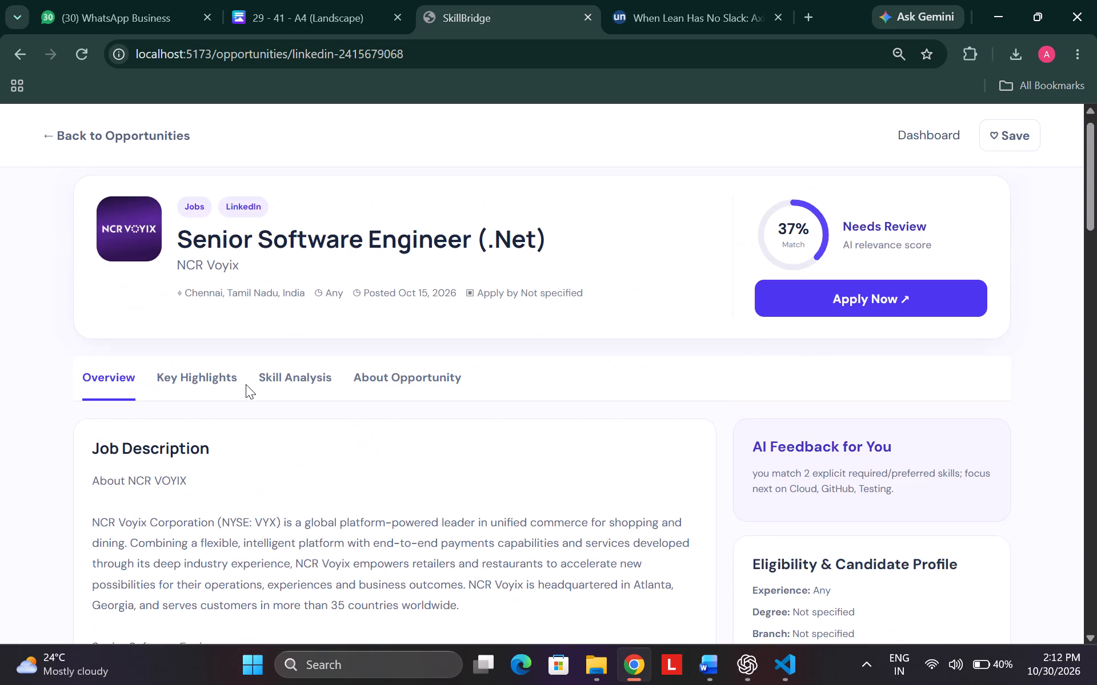
Examine the job's Key Highlights, its Skill Analysis with the hybrid matching formula, and its About Opportunity section.
{"action": "left_click", "coordinate": [202, 403]}
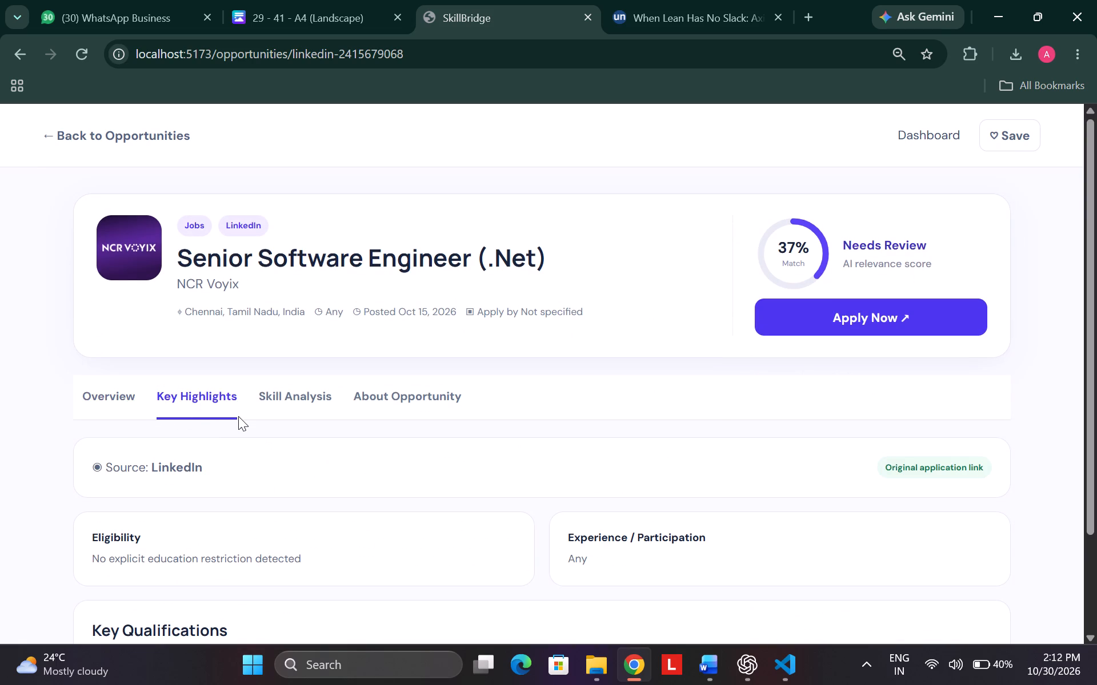
{"action": "left_click", "coordinate": [268, 394]}
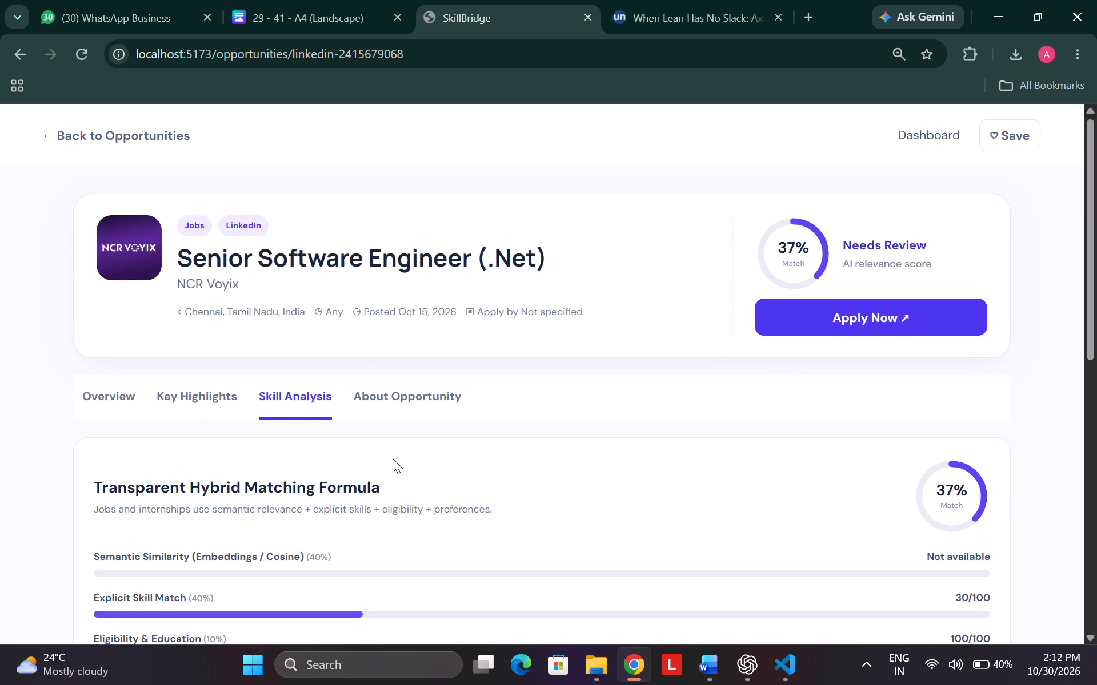
{"action": "scroll", "coordinate": [393, 458], "scroll_direction": "down", "scroll_amount": 2}
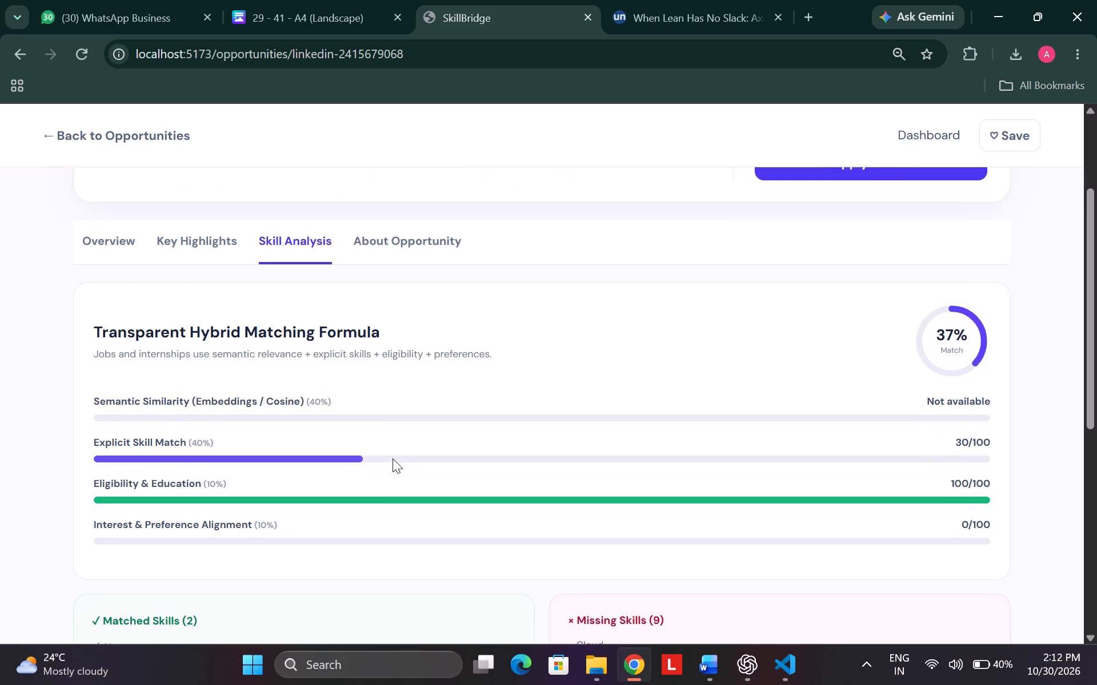
{"action": "scroll", "coordinate": [393, 458], "scroll_direction": "up", "scroll_amount": 1}
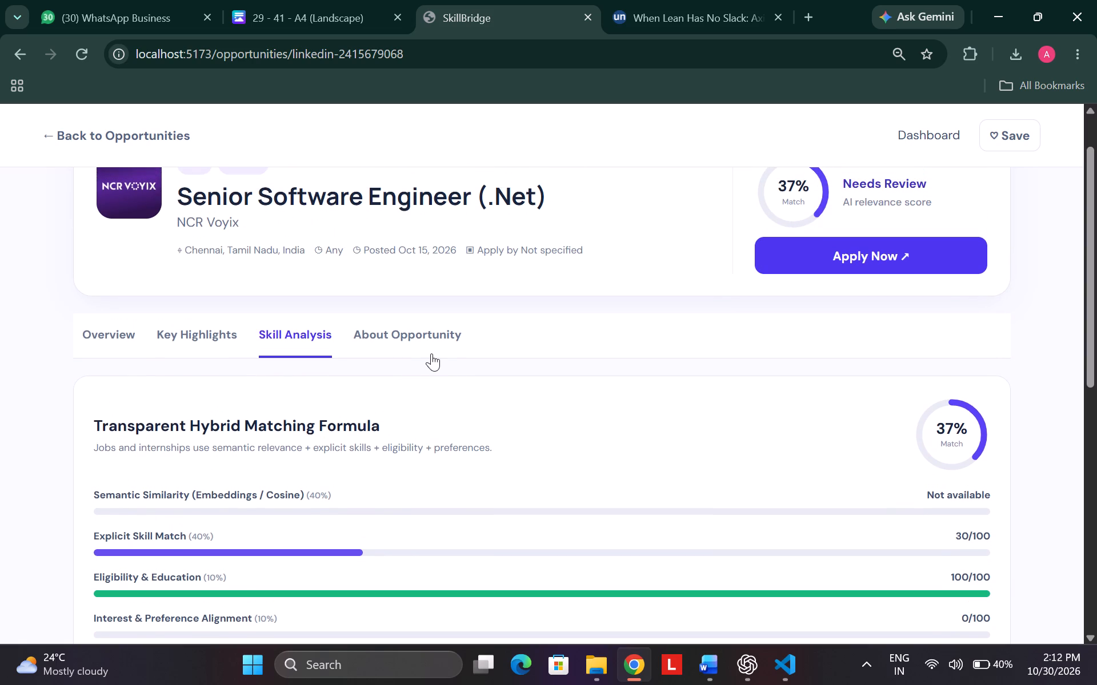
{"action": "left_click", "coordinate": [415, 341]}
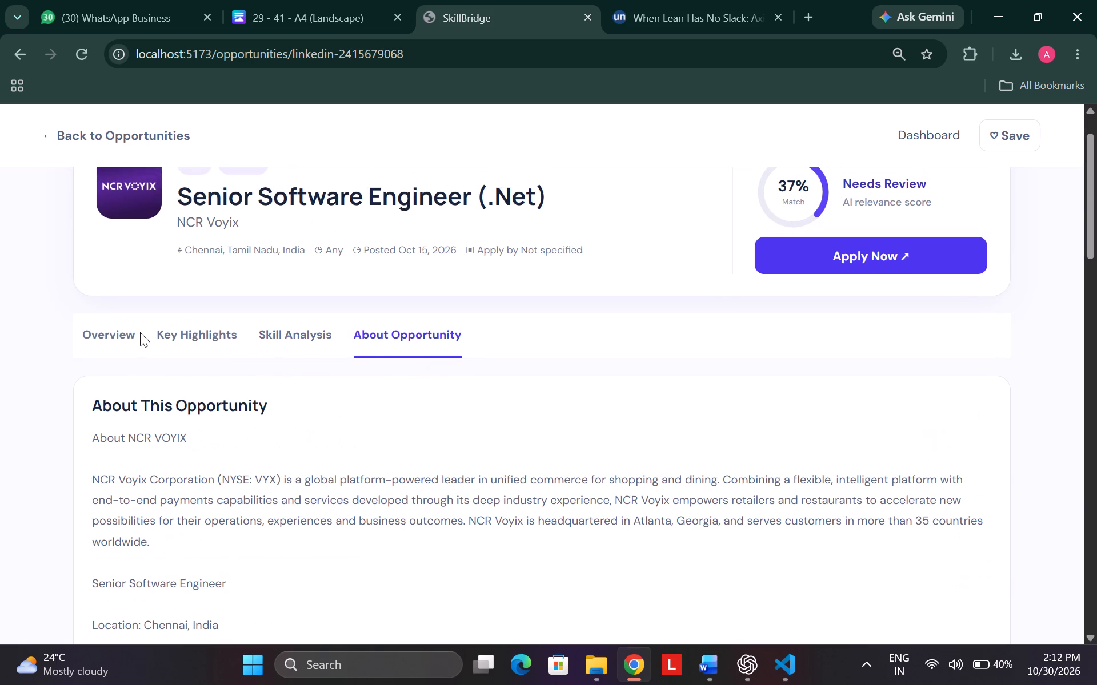
Return to the job's Overview and read the full job description down to the Required Skills.
{"action": "left_click", "coordinate": [140, 332]}
{"action": "left_click", "coordinate": [131, 336]}
{"action": "scroll", "coordinate": [287, 429], "scroll_direction": "down", "scroll_amount": 2}
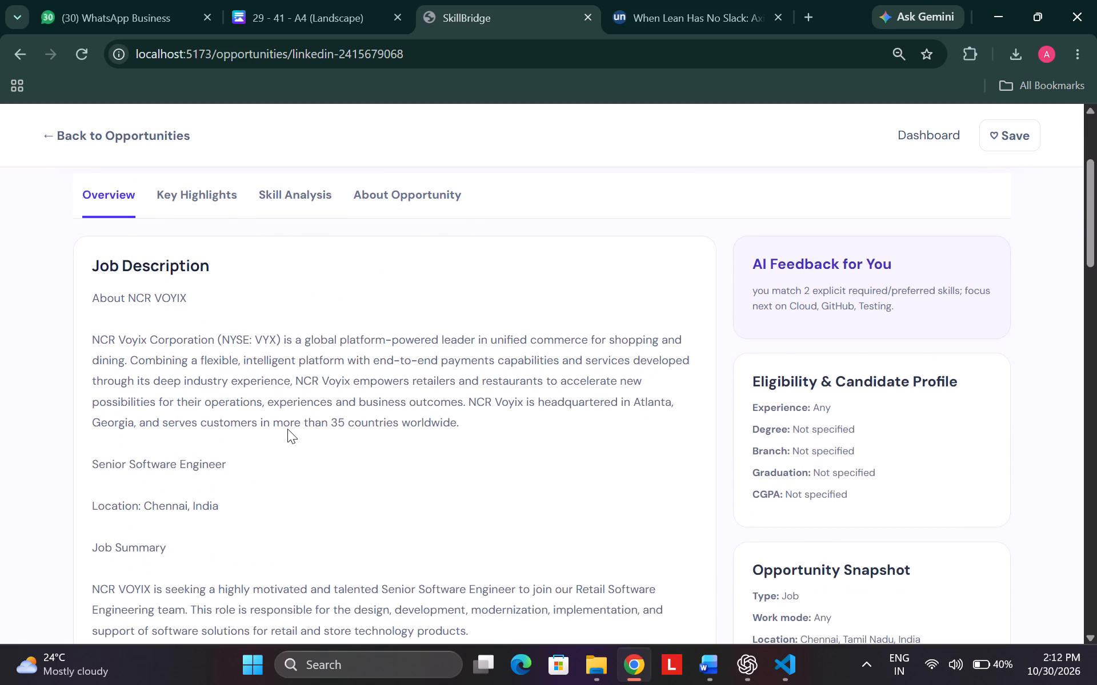
{"action": "scroll", "coordinate": [287, 429], "scroll_direction": "down", "scroll_amount": 5}
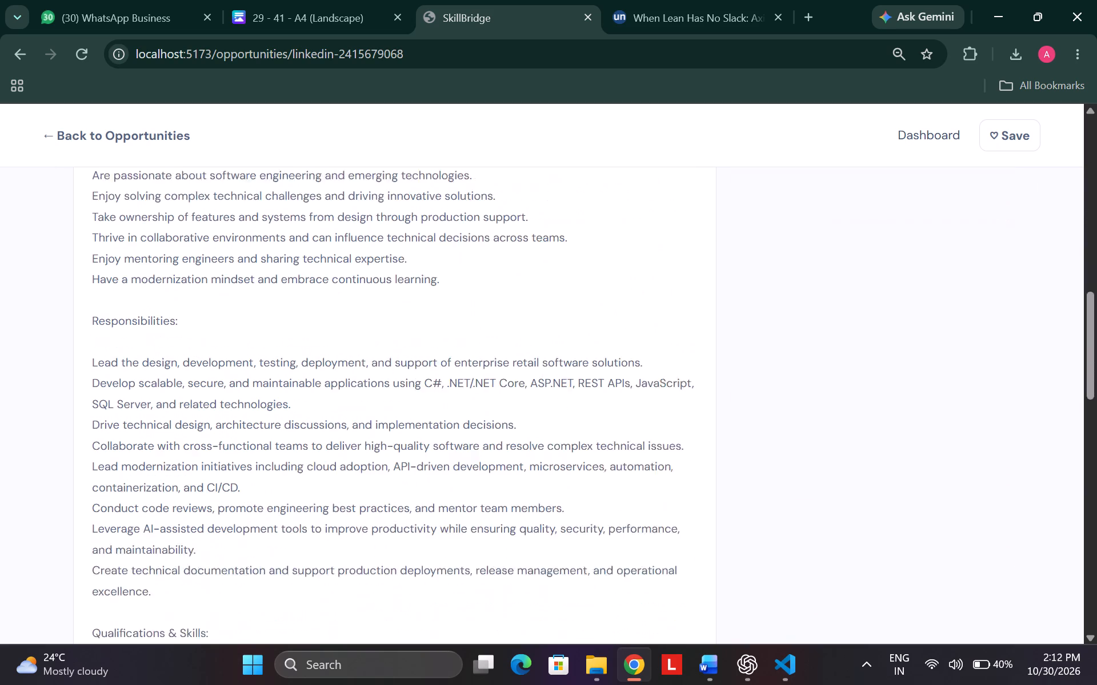
{"action": "scroll", "coordinate": [287, 429], "scroll_direction": "down", "scroll_amount": 6}
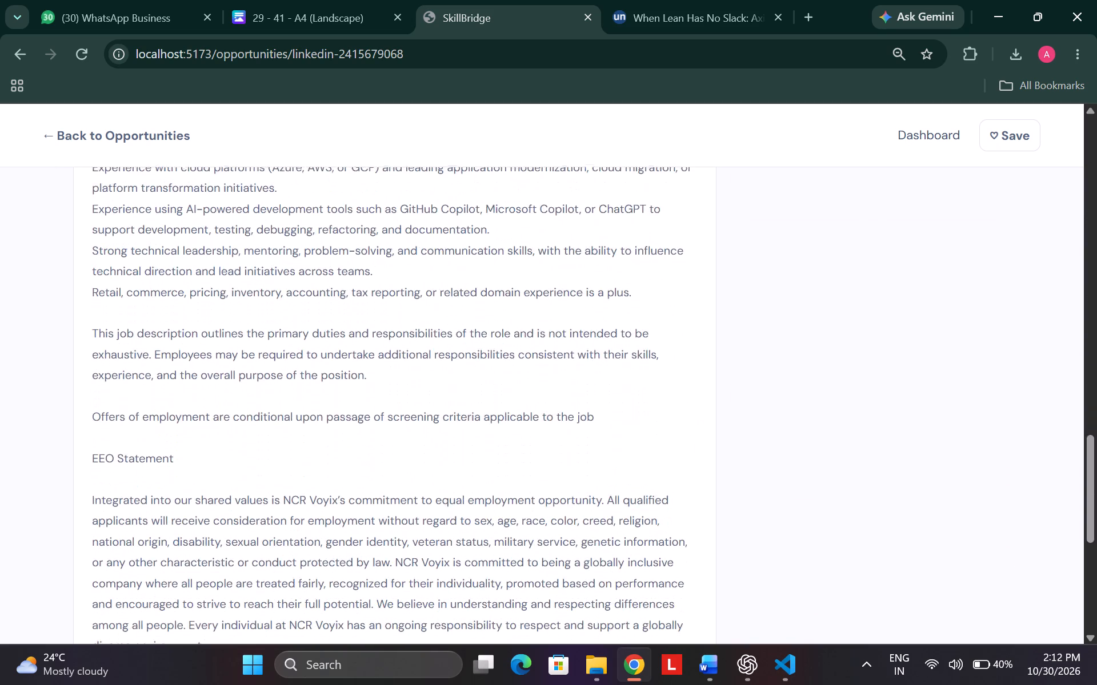
{"action": "scroll", "coordinate": [287, 429], "scroll_direction": "down", "scroll_amount": 3}
{"action": "scroll", "coordinate": [287, 429], "scroll_direction": "up", "scroll_amount": 6}
{"action": "scroll", "coordinate": [287, 429], "scroll_direction": "down", "scroll_amount": 6}
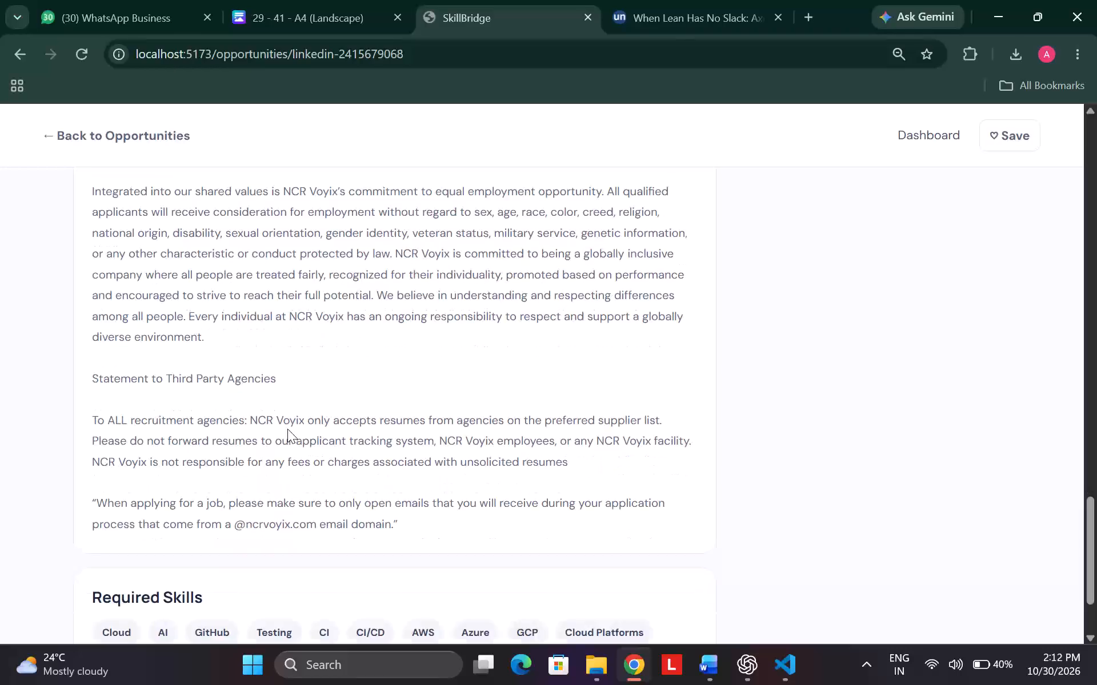
{"action": "scroll", "coordinate": [287, 429], "scroll_direction": "down", "scroll_amount": 2}
Capture a screenshot of the Senior Software Engineer (.Net) details page from its header down, without the browser bars.
{"action": "scroll", "coordinate": [457, 442], "scroll_direction": "up", "scroll_amount": 5}
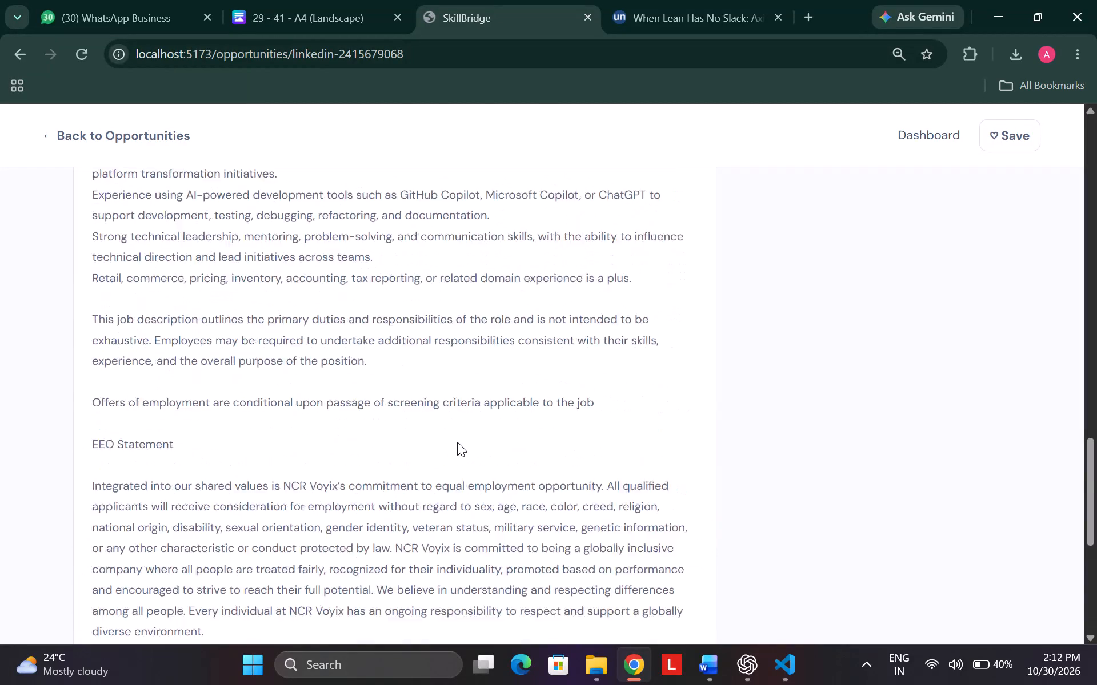
{"action": "scroll", "coordinate": [457, 442], "scroll_direction": "up", "scroll_amount": 5}
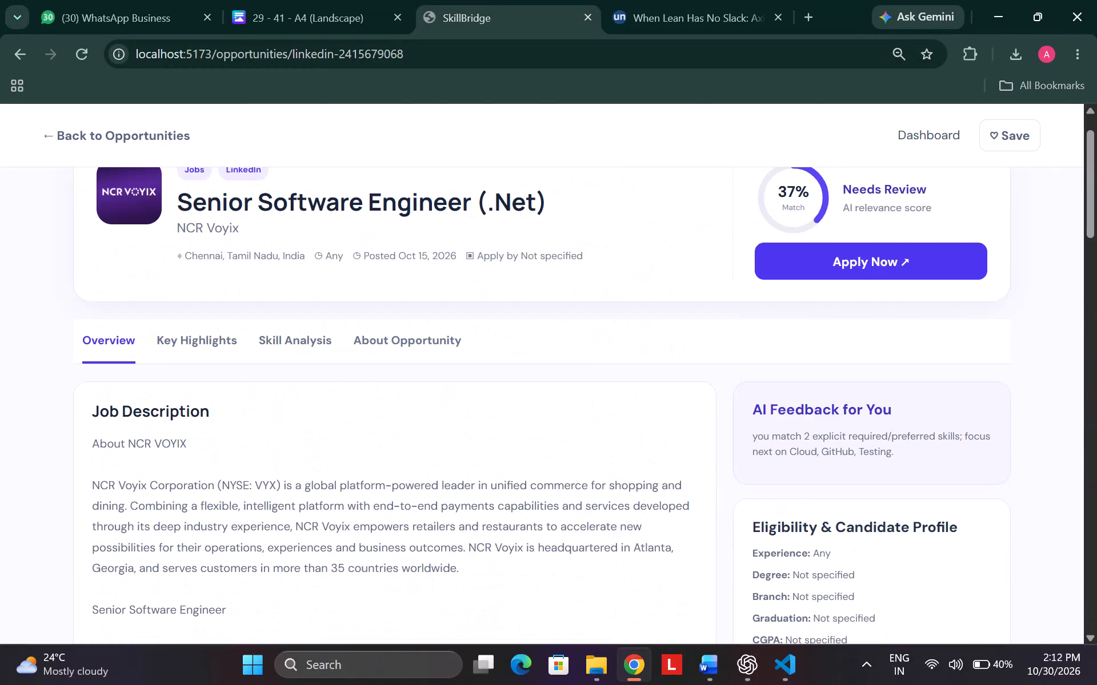
{"action": "key", "text": "Print"}
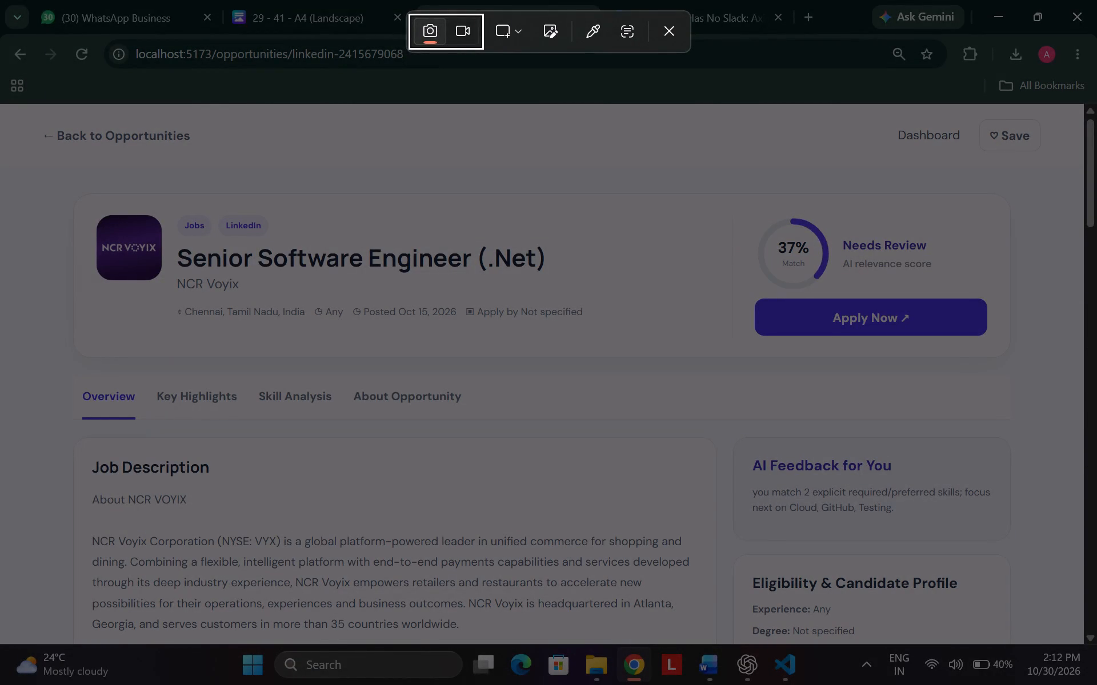
{"action": "left_click_drag", "start_coordinate": [0, 102], "coordinate": [1040, 647]}
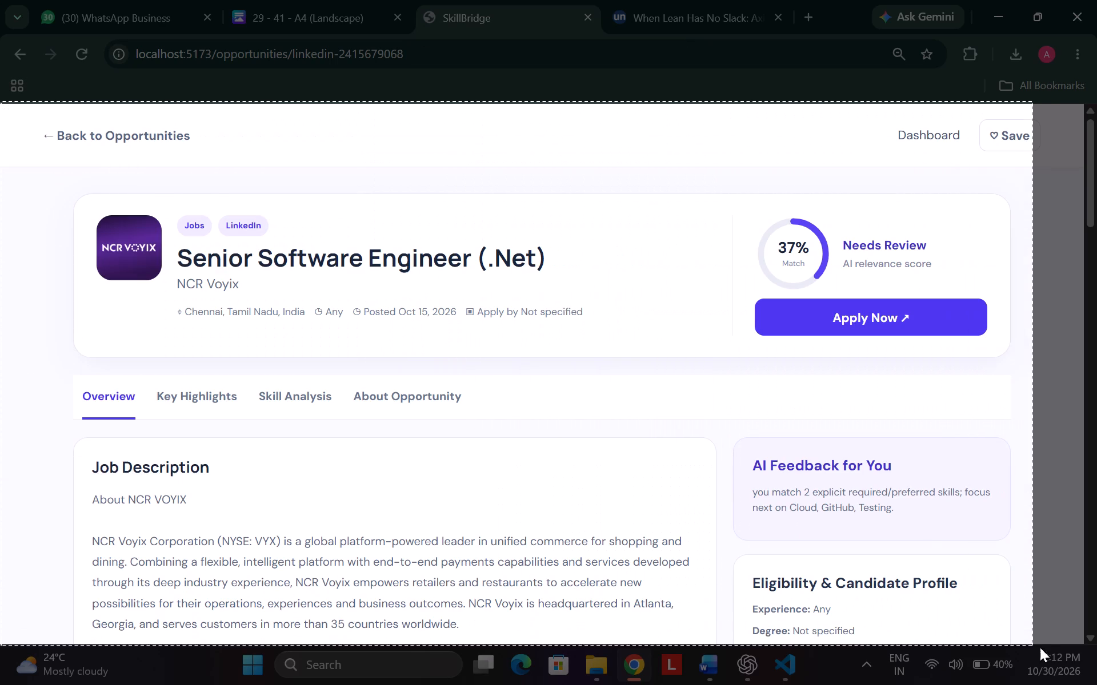
{"action": "left_click_drag", "start_coordinate": [1040, 647], "coordinate": [1079, 642]}
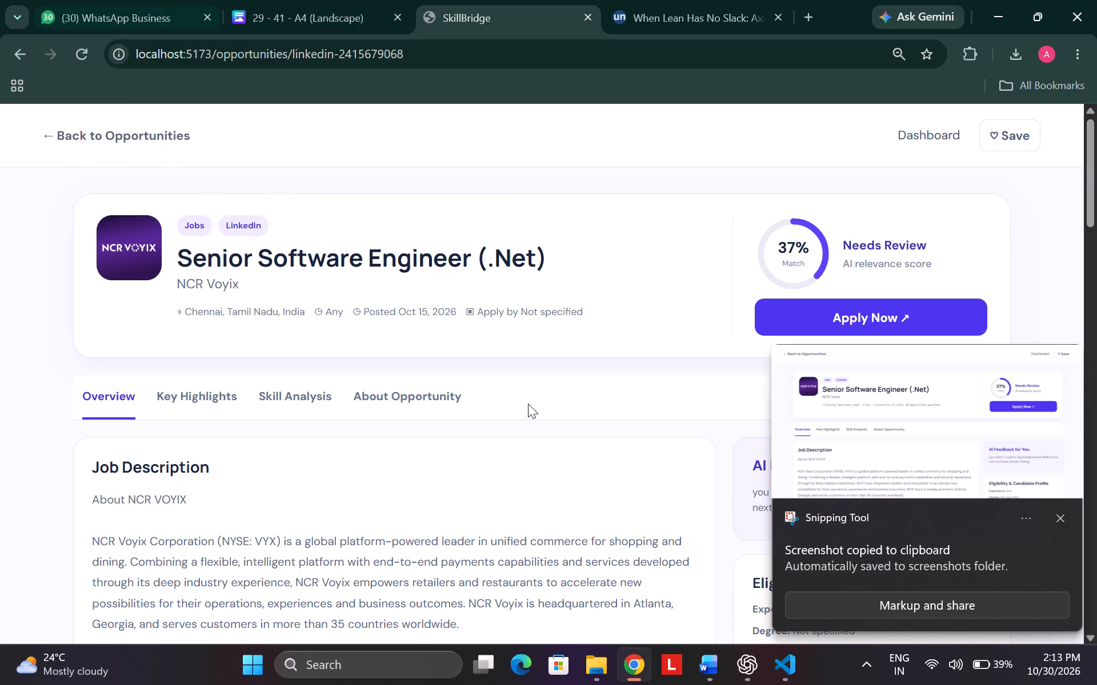
Switch to the Canva report and look over the app screenshots on pages 25 and 26.
{"action": "left_click", "coordinate": [345, 2]}
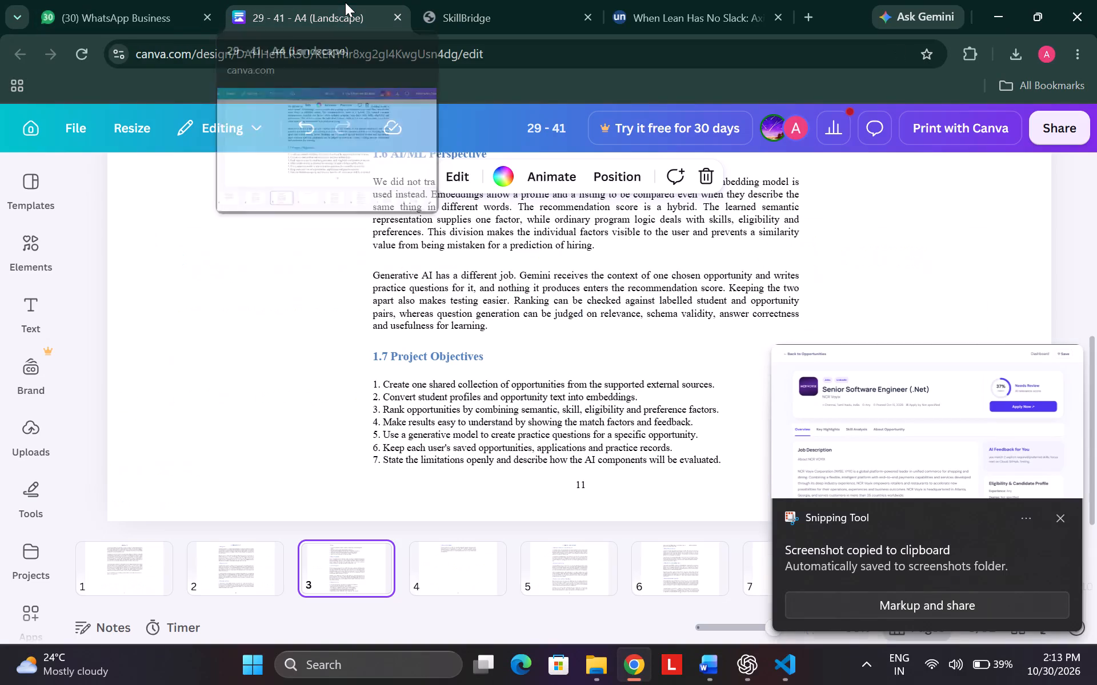
{"action": "scroll", "coordinate": [735, 560], "scroll_direction": "left", "scroll_amount": 3}
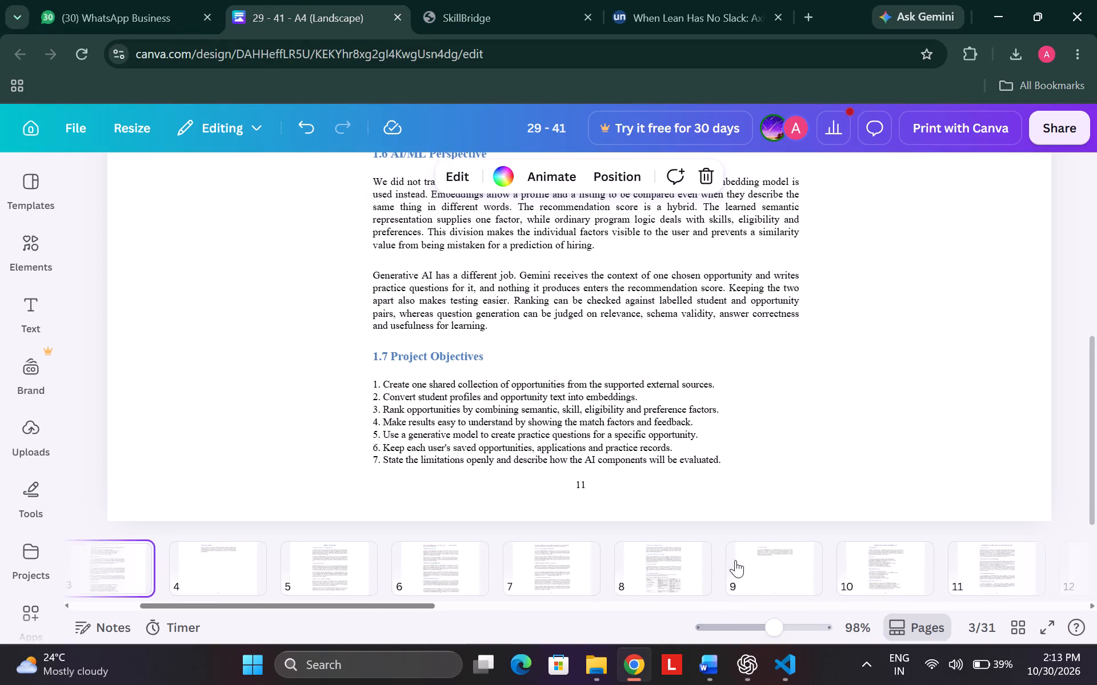
{"action": "scroll", "coordinate": [735, 560], "scroll_direction": "left", "scroll_amount": 7}
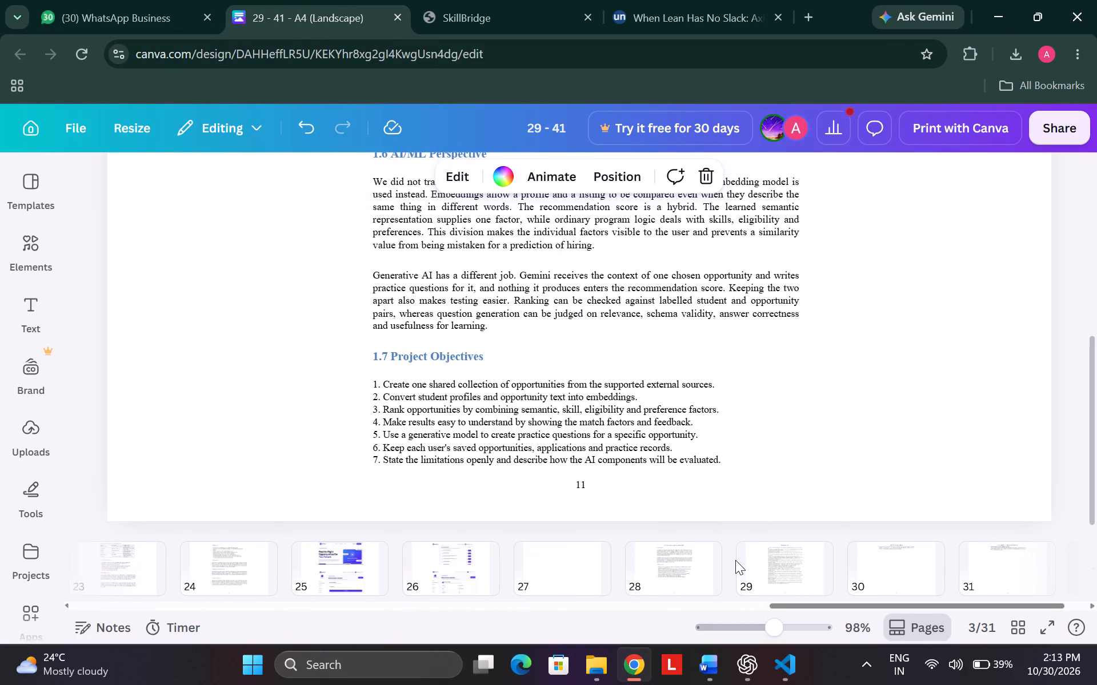
{"action": "left_click", "coordinate": [361, 551]}
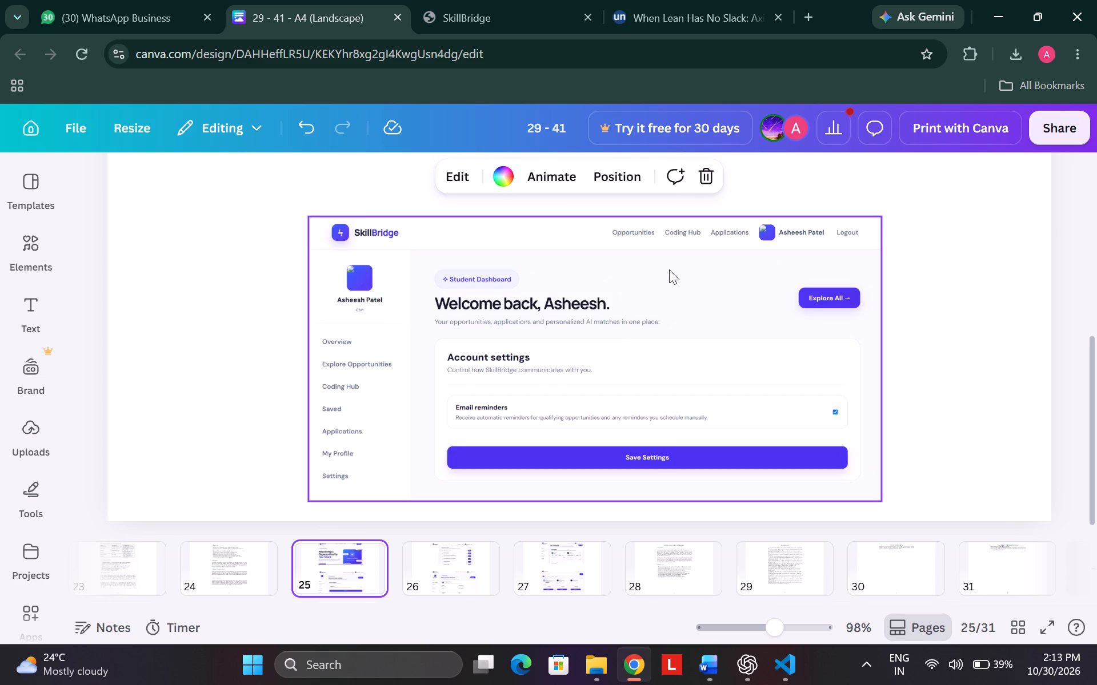
{"action": "left_click", "coordinate": [447, 561]}
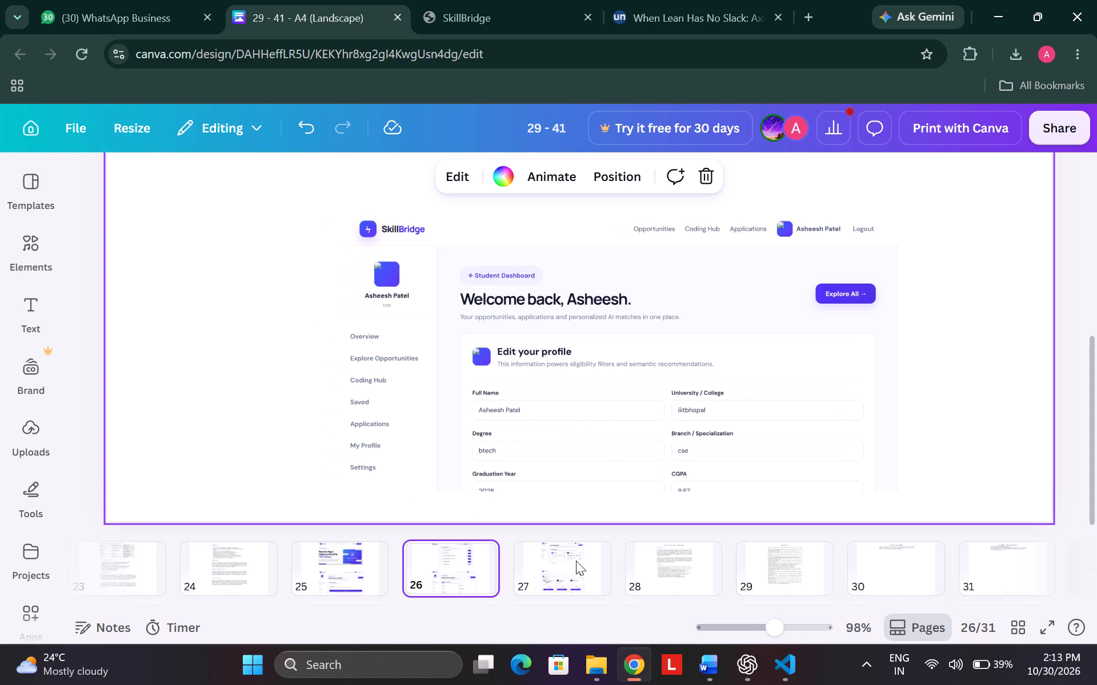
{"action": "scroll", "coordinate": [774, 352], "scroll_direction": "down", "scroll_amount": 1}
{"action": "scroll", "coordinate": [774, 352], "scroll_direction": "up", "scroll_amount": 3}
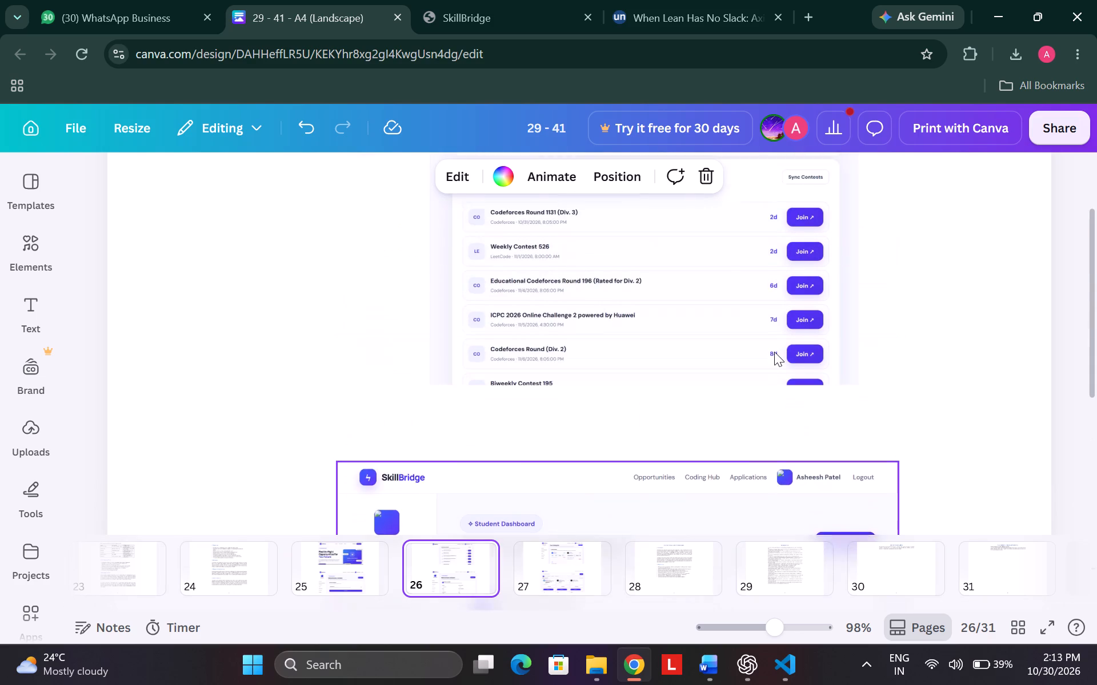
{"action": "scroll", "coordinate": [774, 352], "scroll_direction": "up", "scroll_amount": 2}
{"action": "scroll", "coordinate": [774, 352], "scroll_direction": "down", "scroll_amount": 2}
{"action": "scroll", "coordinate": [774, 352], "scroll_direction": "up", "scroll_amount": 1}
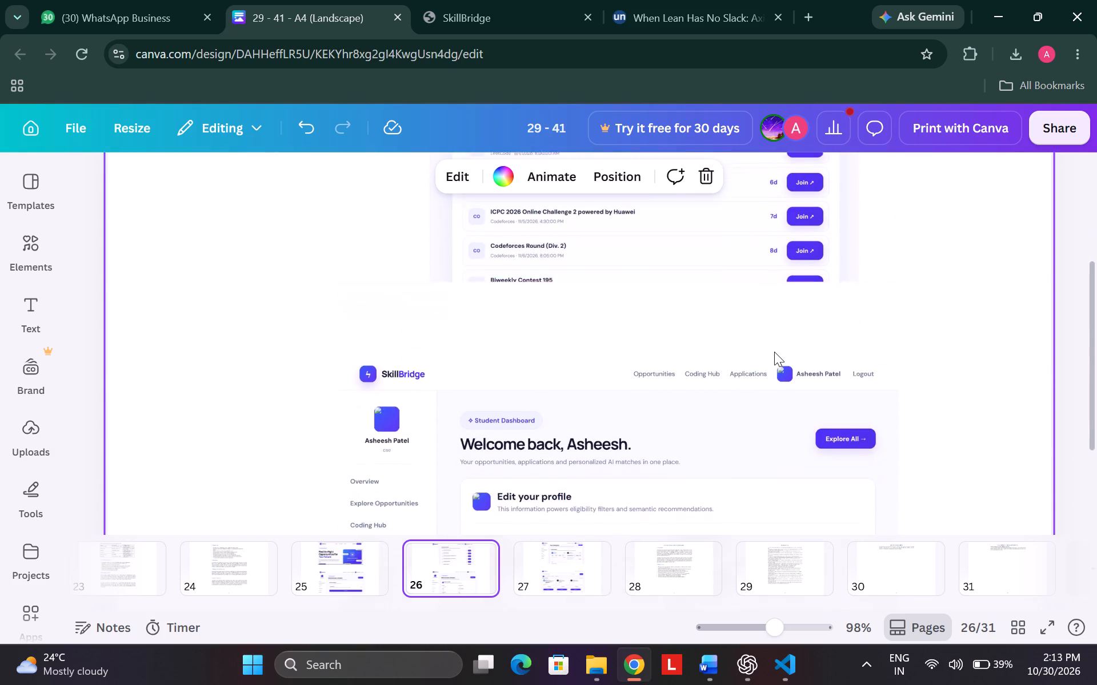
{"action": "scroll", "coordinate": [774, 352], "scroll_direction": "up", "scroll_amount": 2}
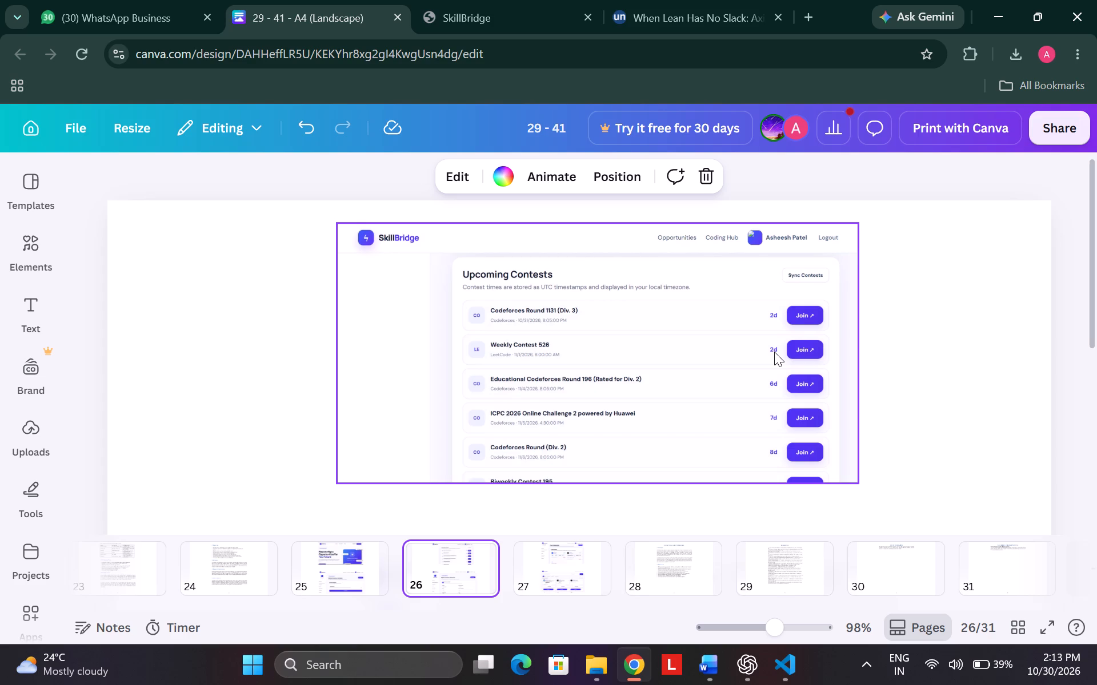
Look over page 25 of the report, examining its SkillBridge landing page and Account settings screenshots.
{"action": "left_click", "coordinate": [390, 543]}
{"action": "left_click", "coordinate": [353, 562]}
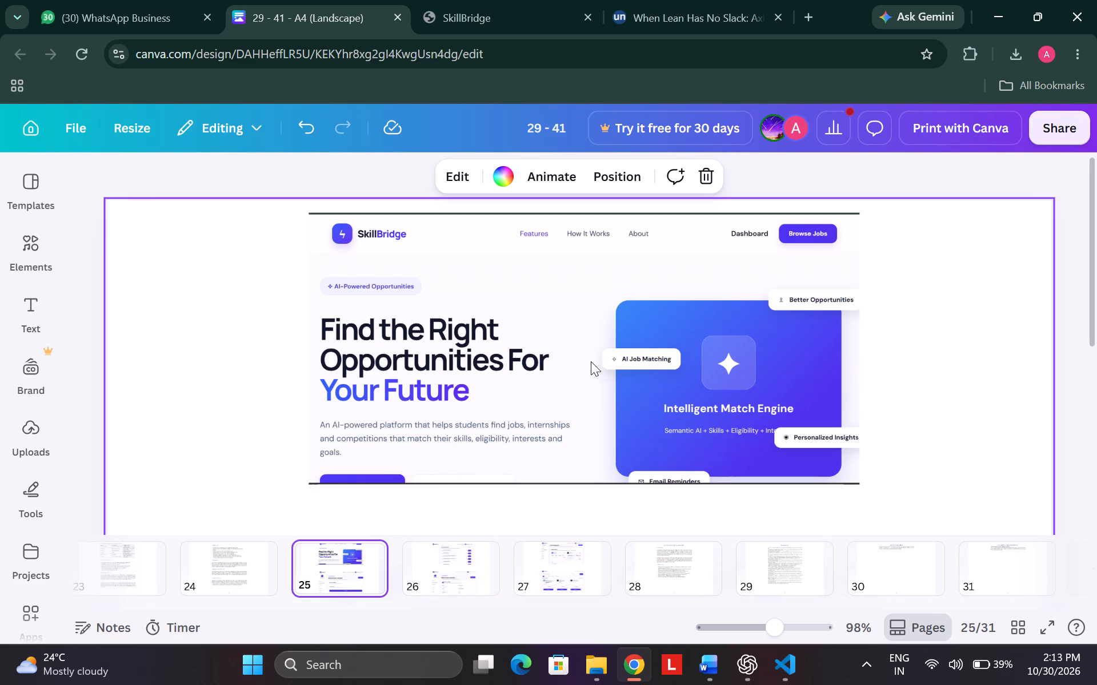
{"action": "scroll", "coordinate": [543, 397], "scroll_direction": "down", "scroll_amount": 4}
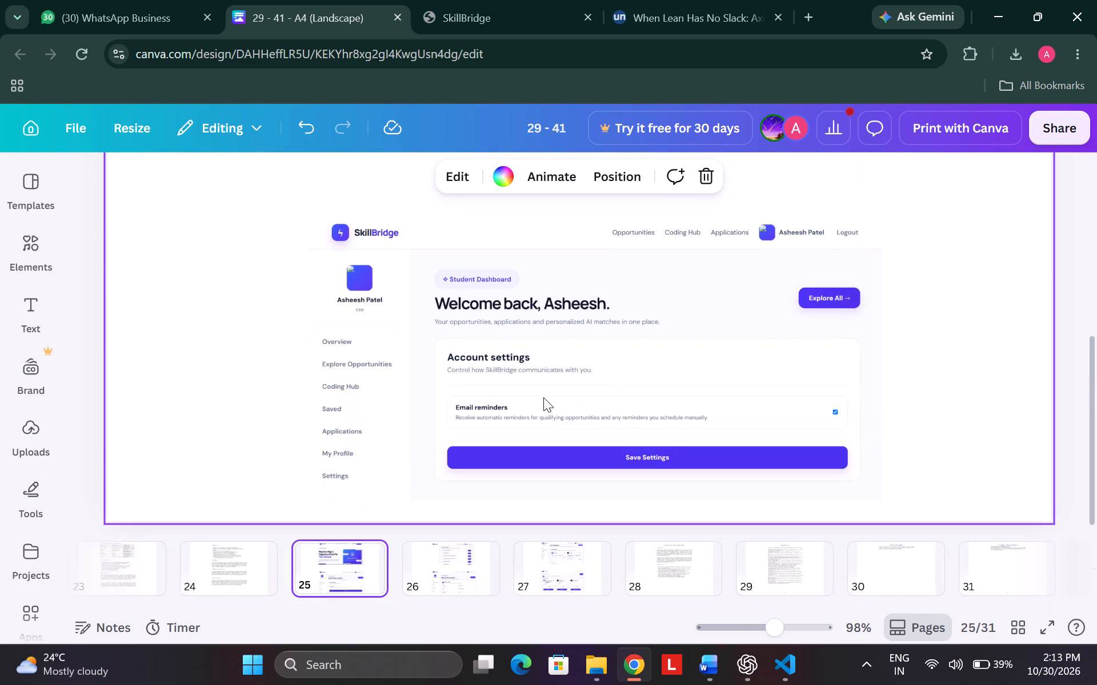
{"action": "scroll", "coordinate": [543, 397], "scroll_direction": "up", "scroll_amount": 3}
{"action": "scroll", "coordinate": [543, 397], "scroll_direction": "right", "scroll_amount": 1}
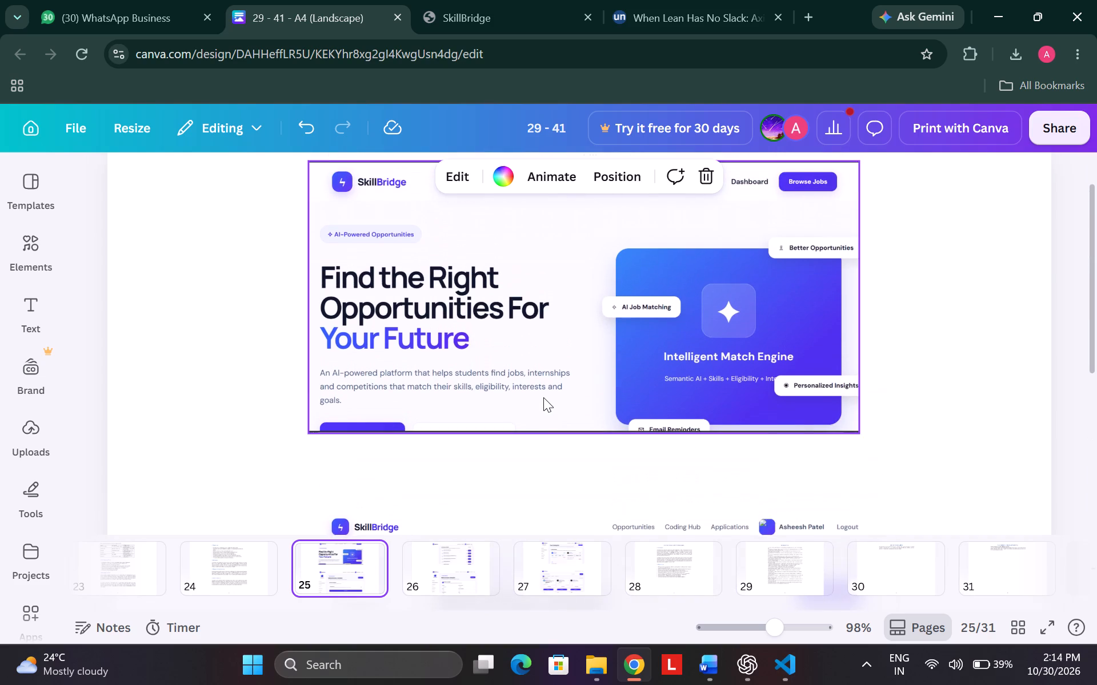
{"action": "scroll", "coordinate": [543, 397], "scroll_direction": "right", "scroll_amount": 1}
{"action": "scroll", "coordinate": [543, 397], "scroll_direction": "down", "scroll_amount": 3}
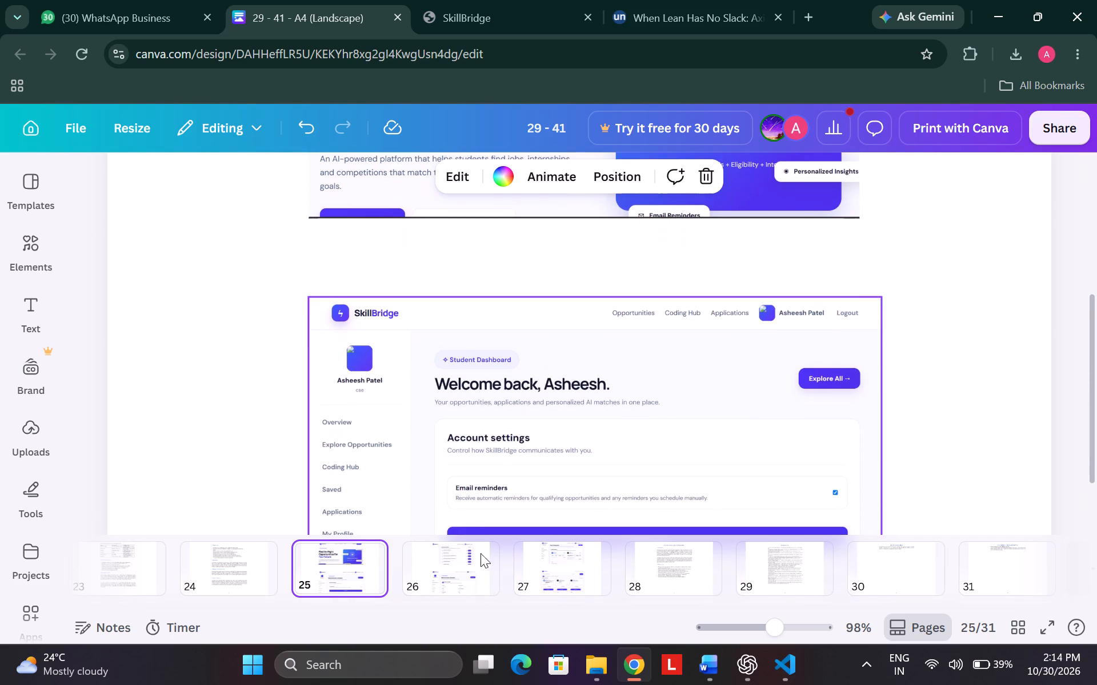
Look over the app screenshots on pages 26 and 27, including the Coding Hub and the opportunities list.
{"action": "left_click", "coordinate": [480, 555]}
{"action": "scroll", "coordinate": [576, 407], "scroll_direction": "up", "scroll_amount": 1}
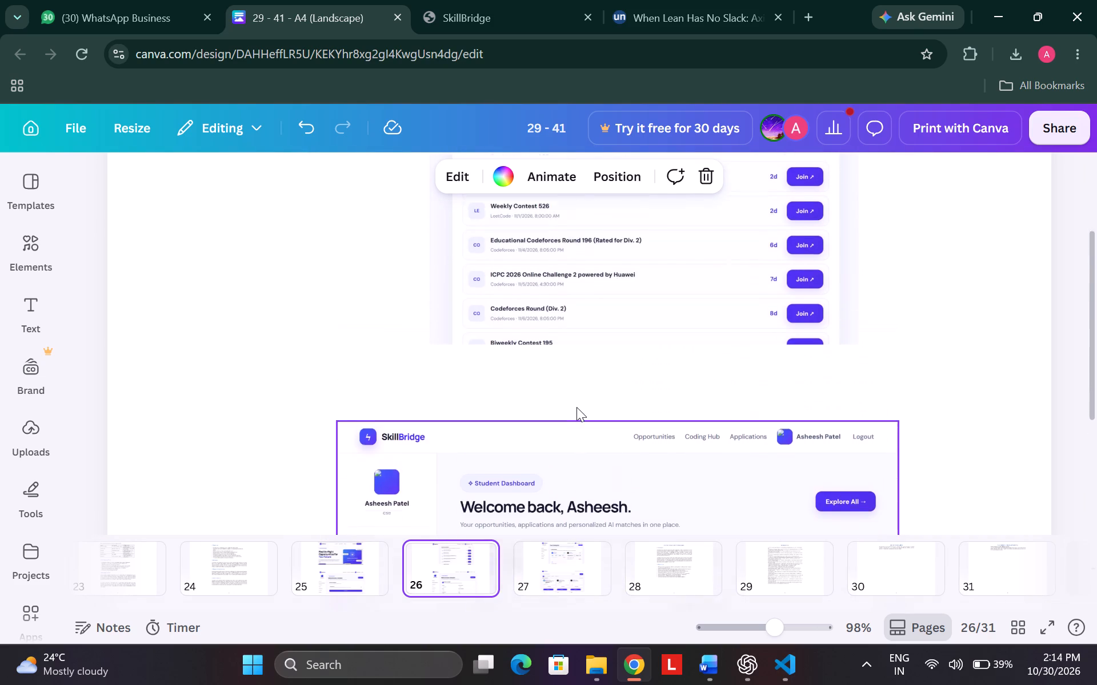
{"action": "scroll", "coordinate": [576, 407], "scroll_direction": "up", "scroll_amount": 1}
{"action": "scroll", "coordinate": [576, 407], "scroll_direction": "down", "scroll_amount": 2}
{"action": "left_click", "coordinate": [566, 585]}
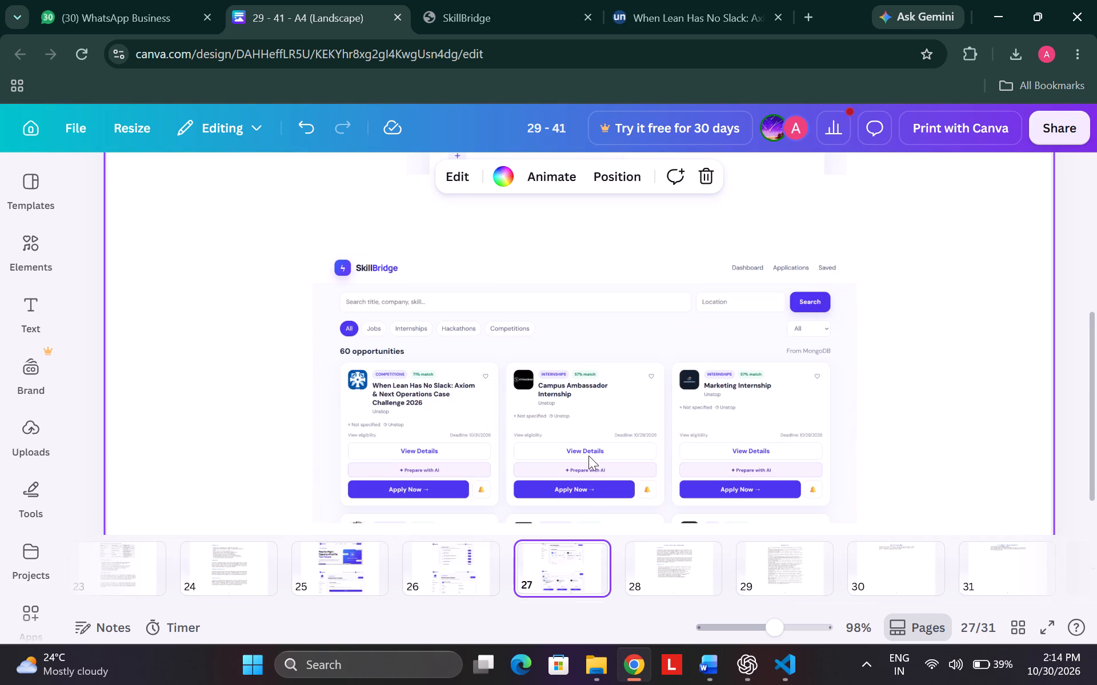
{"action": "scroll", "coordinate": [588, 456], "scroll_direction": "right", "scroll_amount": 1}
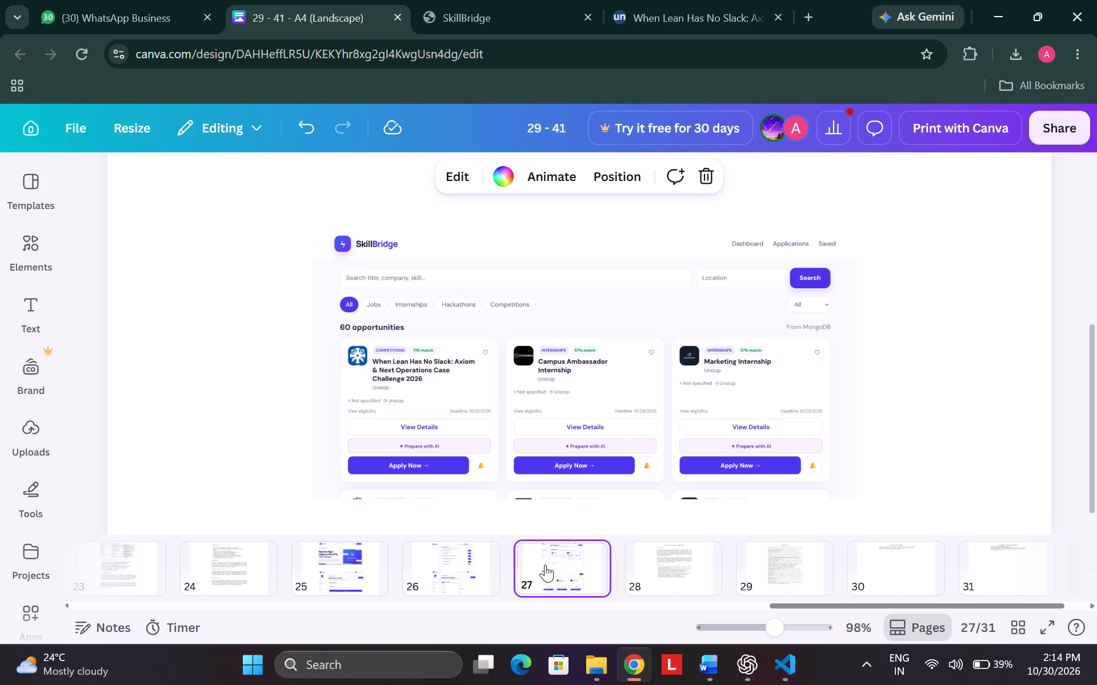
{"action": "scroll", "coordinate": [567, 401], "scroll_direction": "up", "scroll_amount": 3}
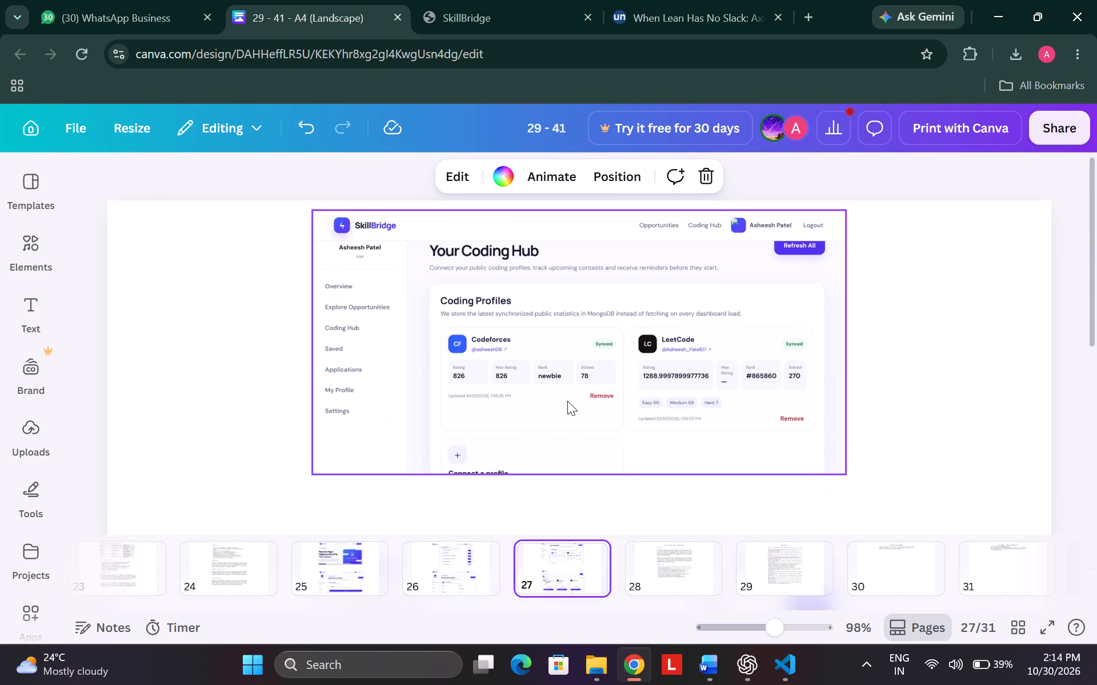
{"action": "scroll", "coordinate": [567, 401], "scroll_direction": "down", "scroll_amount": 3}
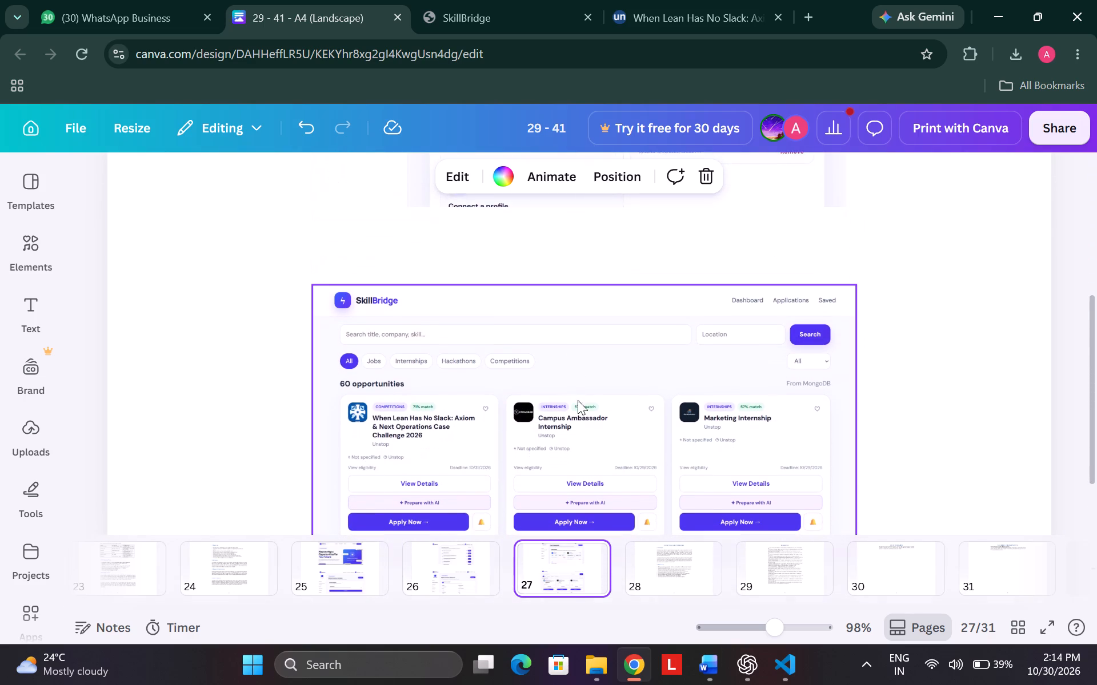
{"action": "scroll", "coordinate": [559, 430], "scroll_direction": "up", "scroll_amount": 1}
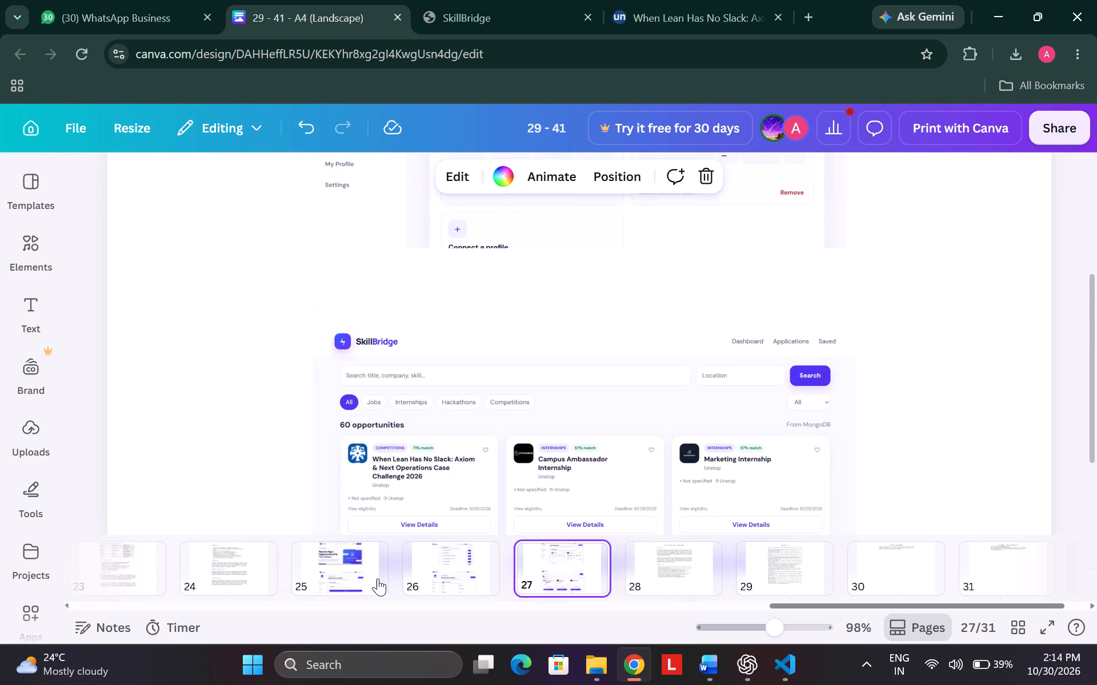
Replace the landing page screenshot on page 25 with the captured Senior Software Engineer (.Net) job details screenshot.
{"action": "left_click", "coordinate": [378, 578]}
{"action": "scroll", "coordinate": [515, 281], "scroll_direction": "up", "scroll_amount": 2}
{"action": "scroll", "coordinate": [572, 296], "scroll_direction": "up", "scroll_amount": 1}
{"action": "left_click", "coordinate": [556, 331]}
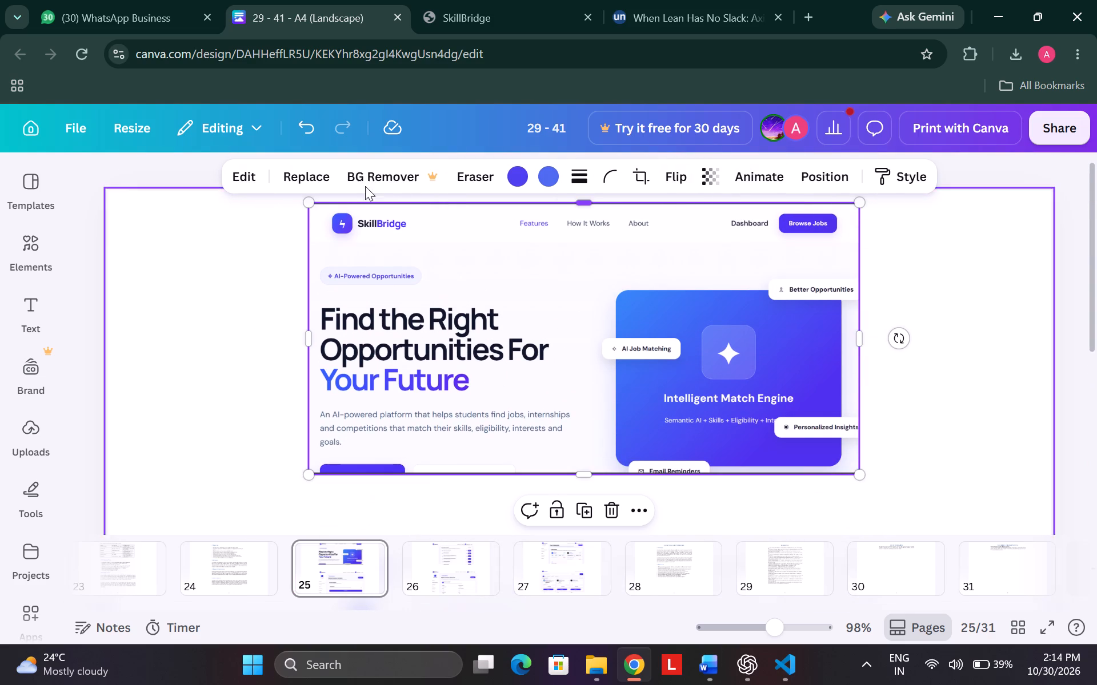
{"action": "left_click", "coordinate": [622, 505]}
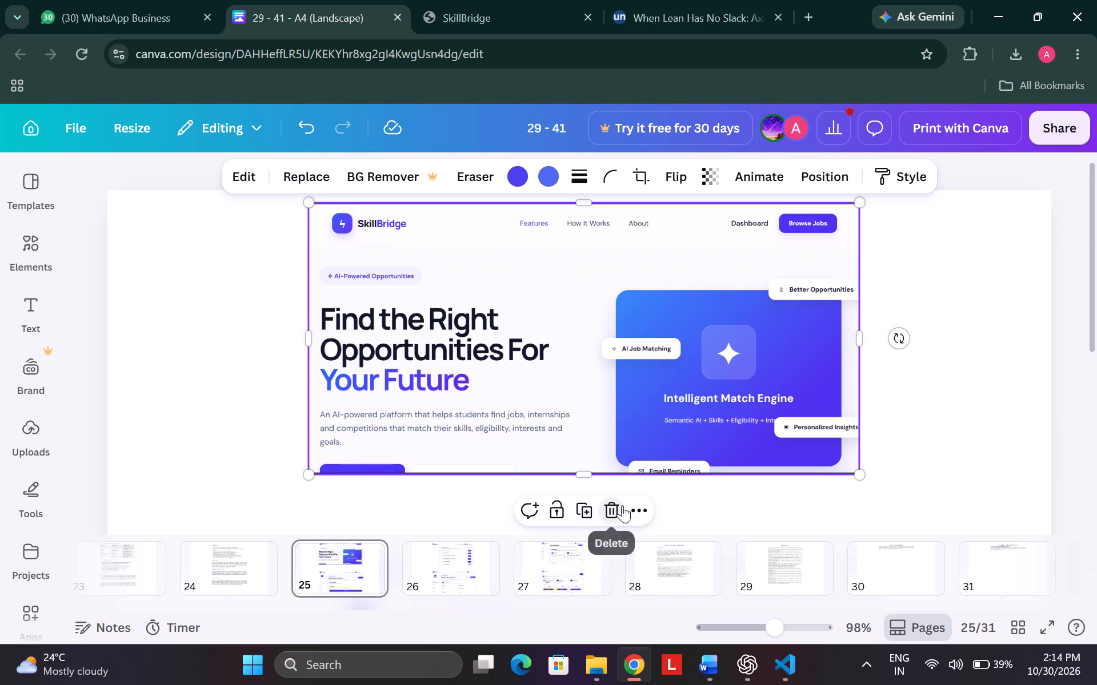
{"action": "key", "text": "ctrl+v"}
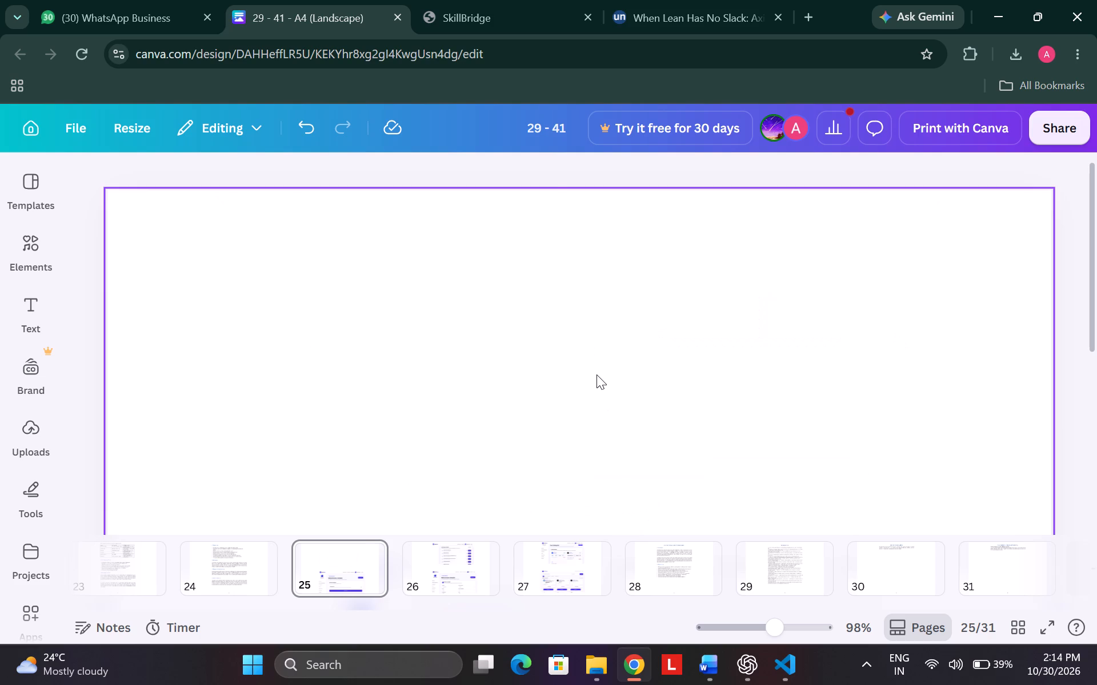
Shrink the job details screenshot to about 13.5 by 6.7 and place it directly above the Account settings screenshot on page 25.
{"action": "scroll", "coordinate": [562, 400], "scroll_direction": "down", "scroll_amount": 1}
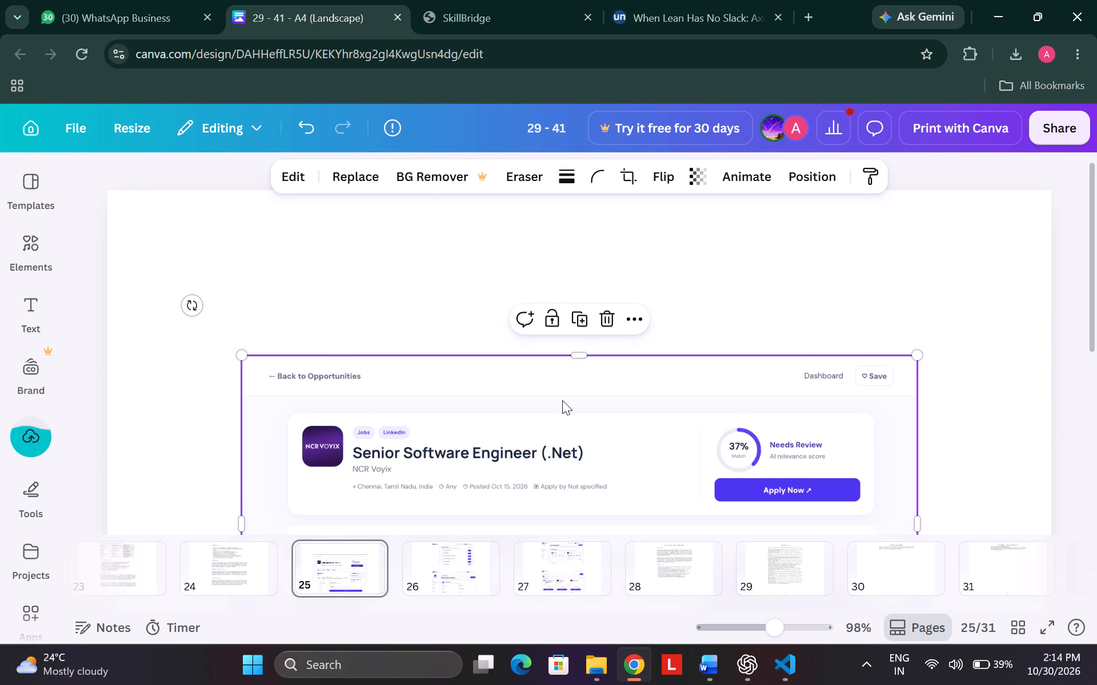
{"action": "scroll", "coordinate": [562, 400], "scroll_direction": "down", "scroll_amount": 3}
{"action": "scroll", "coordinate": [562, 400], "scroll_direction": "up", "scroll_amount": 1}
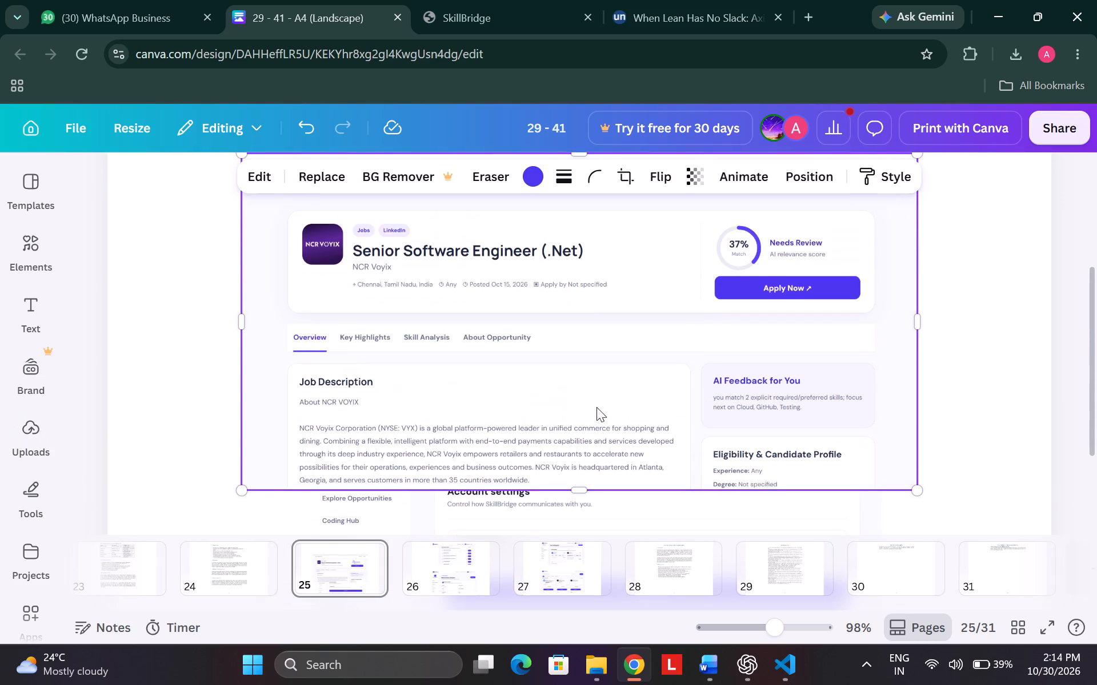
{"action": "left_click_drag", "start_coordinate": [916, 487], "coordinate": [823, 440]}
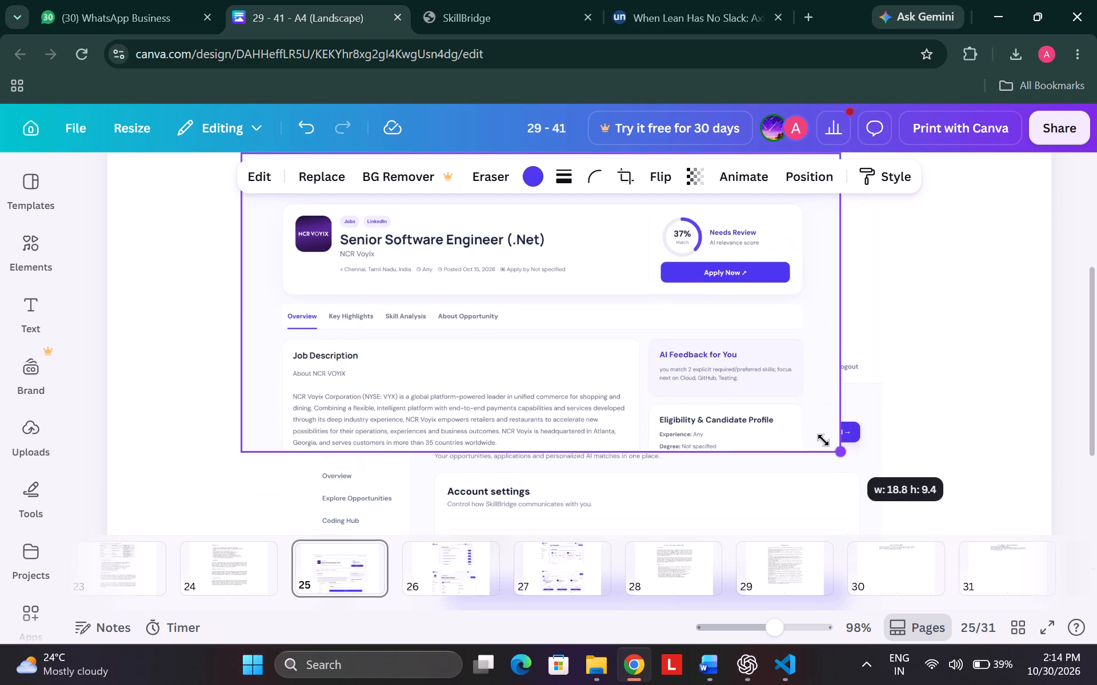
{"action": "left_click_drag", "start_coordinate": [823, 440], "coordinate": [657, 337]}
{"action": "left_click_drag", "start_coordinate": [531, 318], "coordinate": [667, 297]}
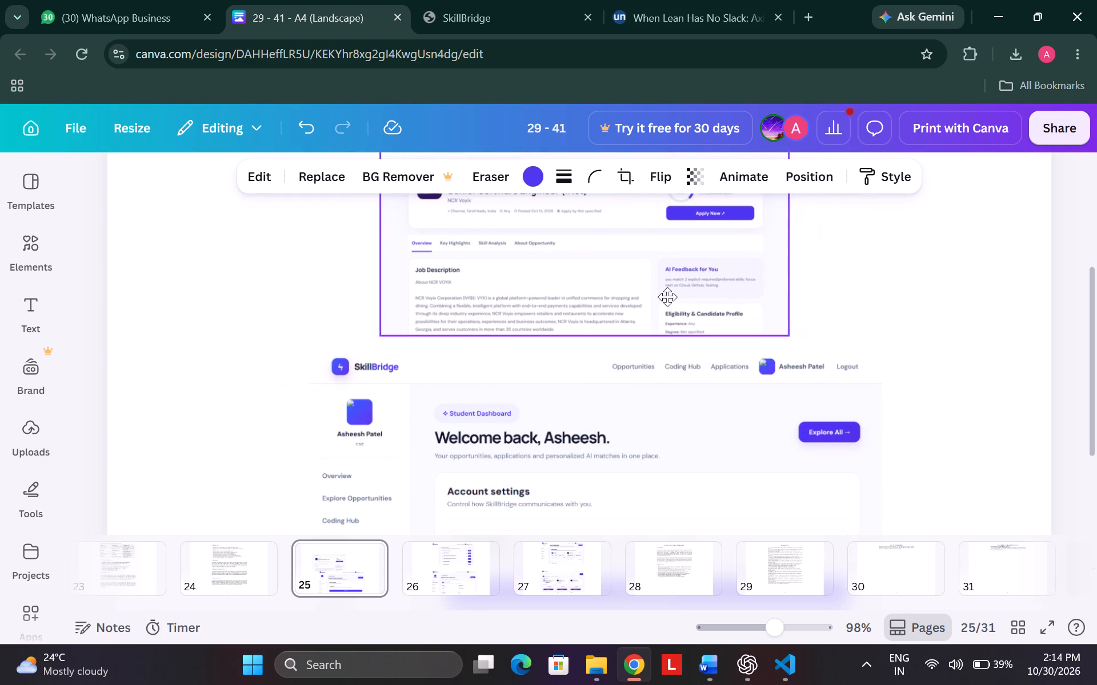
{"action": "left_click_drag", "start_coordinate": [786, 332], "coordinate": [810, 331]}
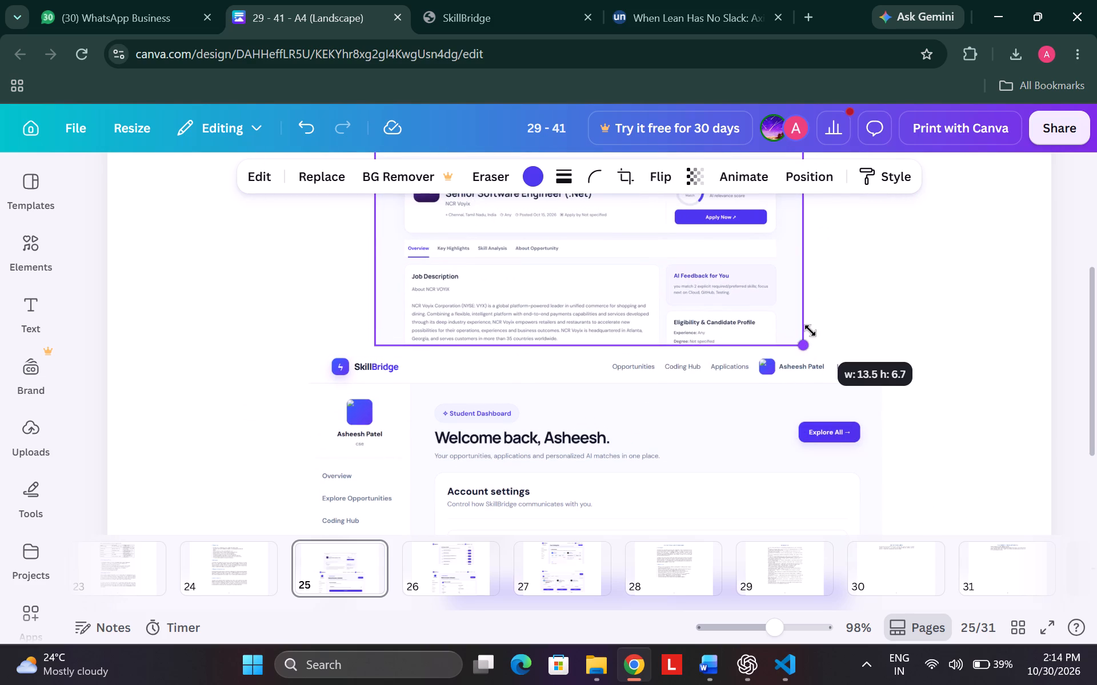
{"action": "left_click_drag", "start_coordinate": [810, 331], "coordinate": [811, 331]}
{"action": "left_click_drag", "start_coordinate": [630, 269], "coordinate": [594, 269]}
Review the screenshot layout across pages 25 to 27, checking how the job details image sits above Account settings.
{"action": "scroll", "coordinate": [600, 416], "scroll_direction": "down", "scroll_amount": 1}
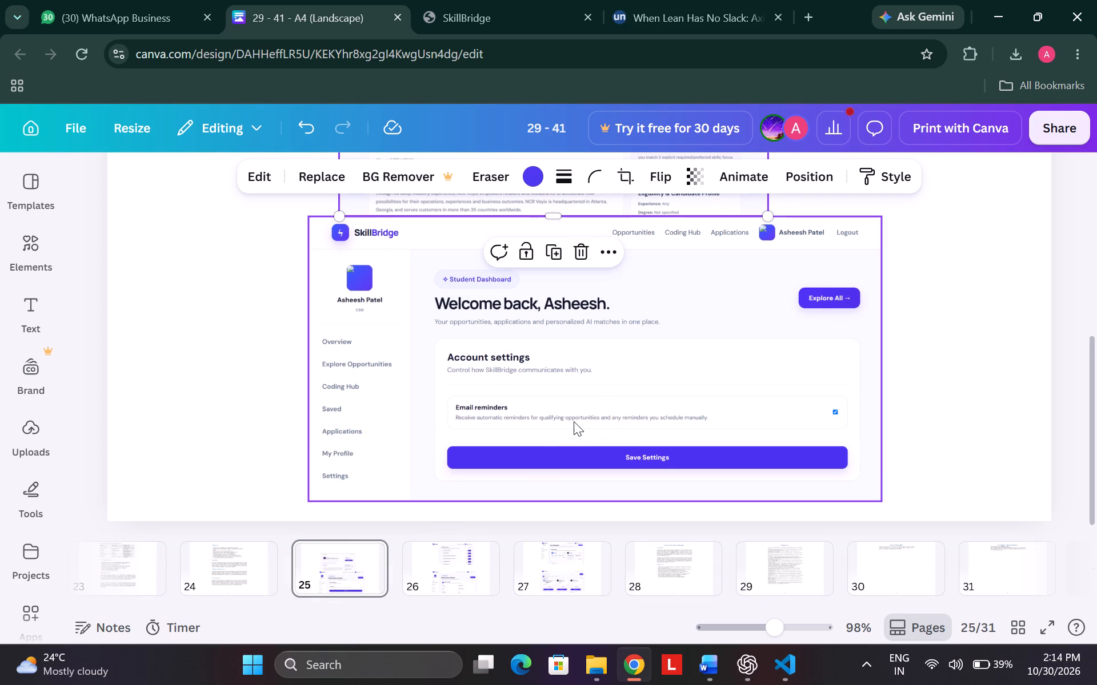
{"action": "left_click", "coordinate": [477, 561]}
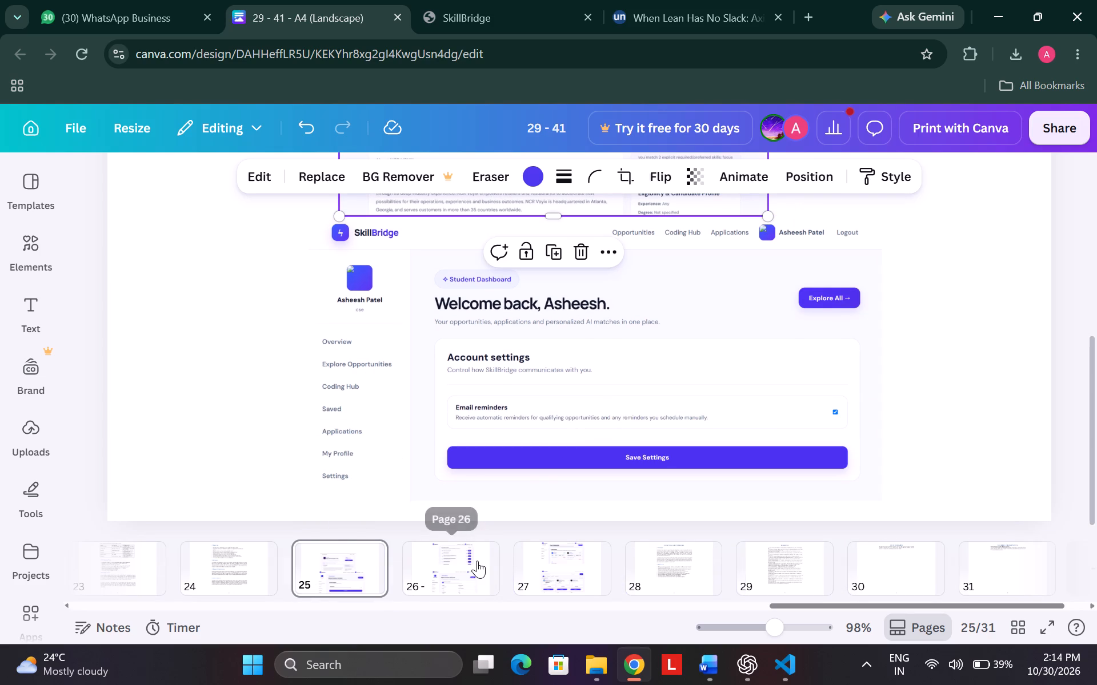
{"action": "left_click", "coordinate": [541, 565]}
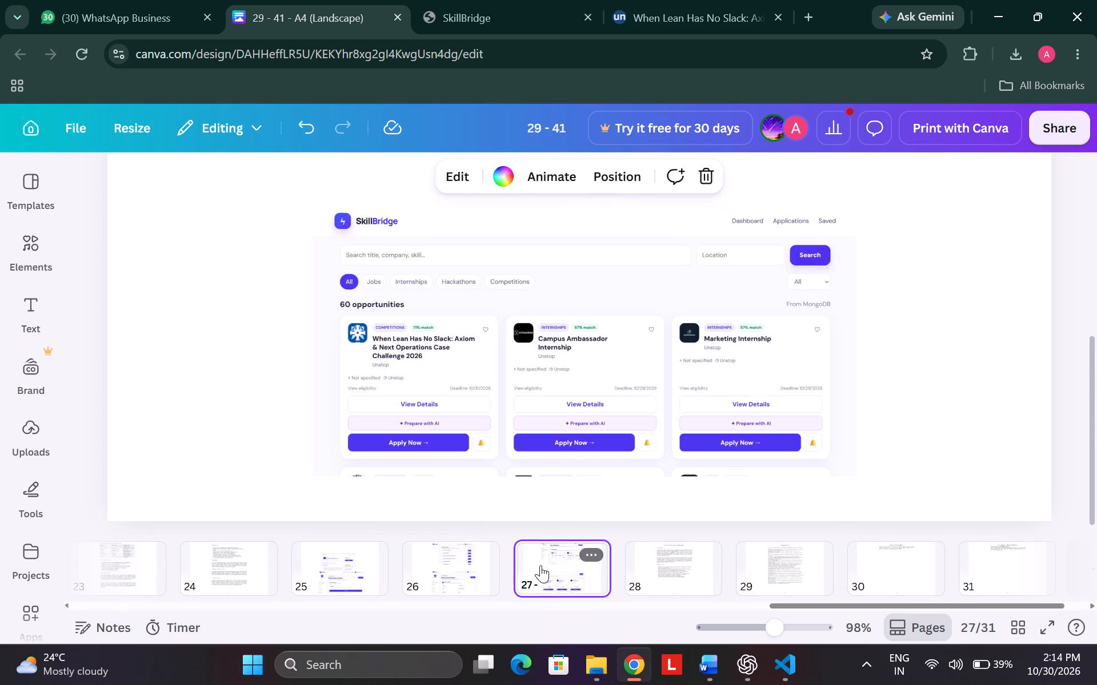
{"action": "left_click", "coordinate": [462, 558]}
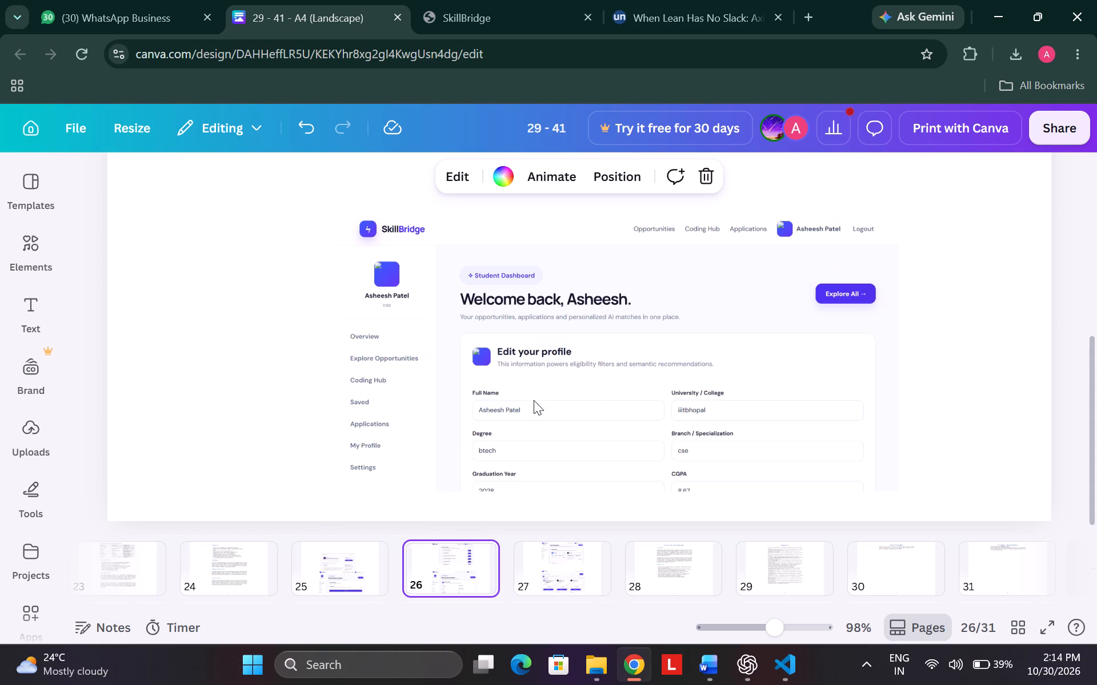
{"action": "left_click", "coordinate": [358, 564]}
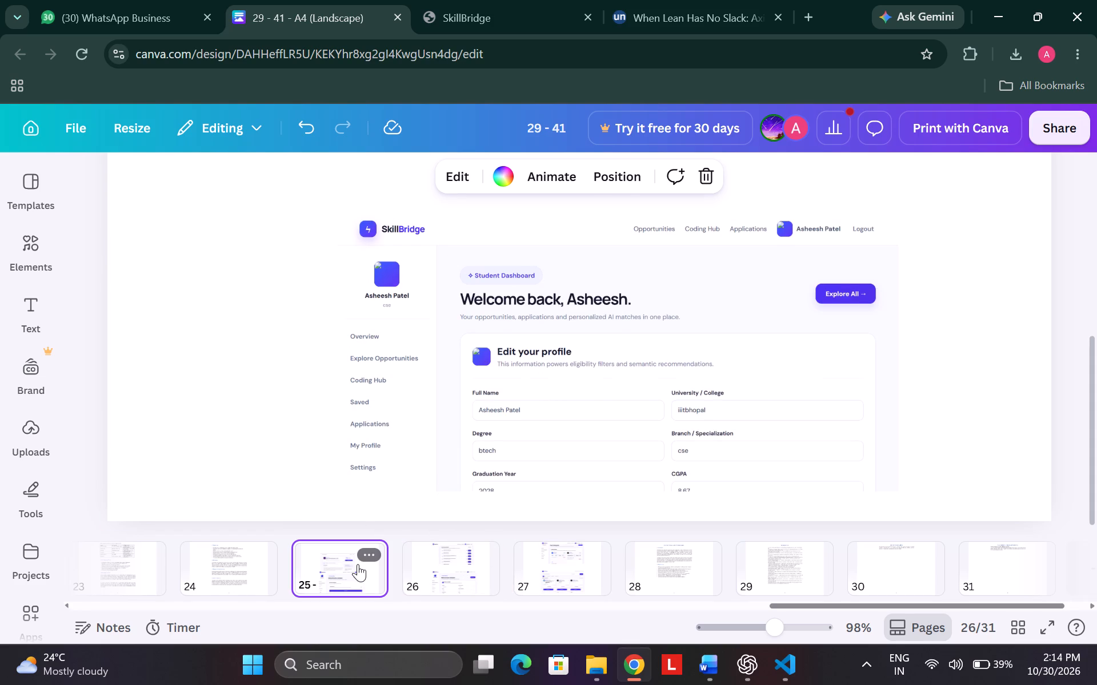
{"action": "scroll", "coordinate": [436, 372], "scroll_direction": "up", "scroll_amount": 2}
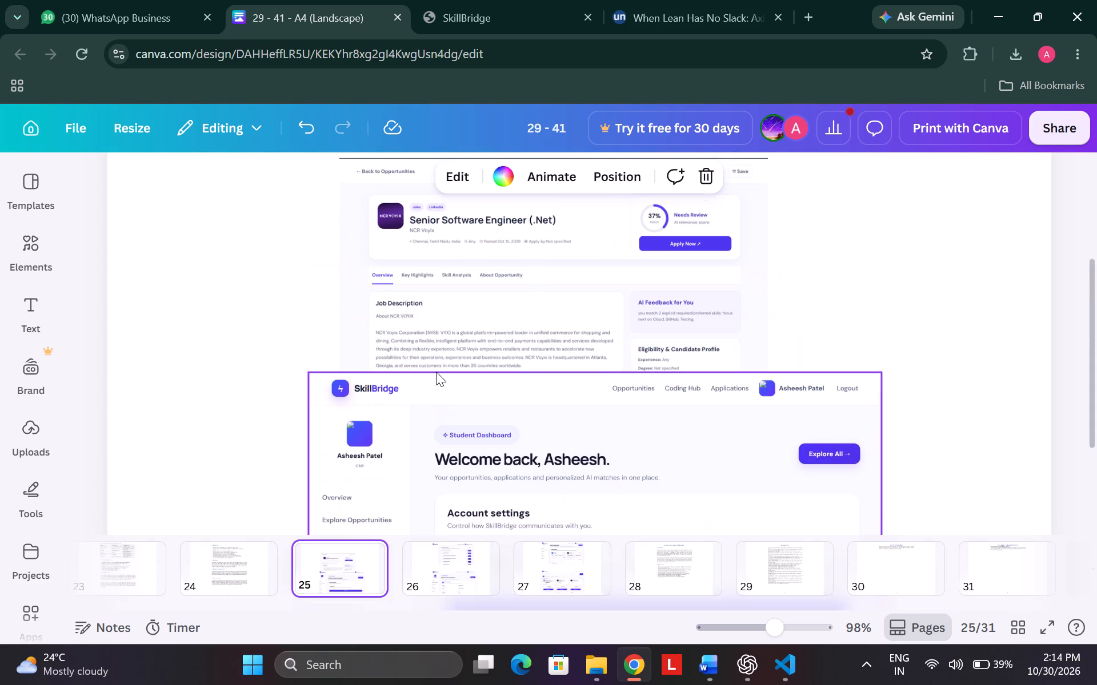
{"action": "scroll", "coordinate": [436, 372], "scroll_direction": "up", "scroll_amount": 1}
{"action": "scroll", "coordinate": [436, 372], "scroll_direction": "down", "scroll_amount": 1}
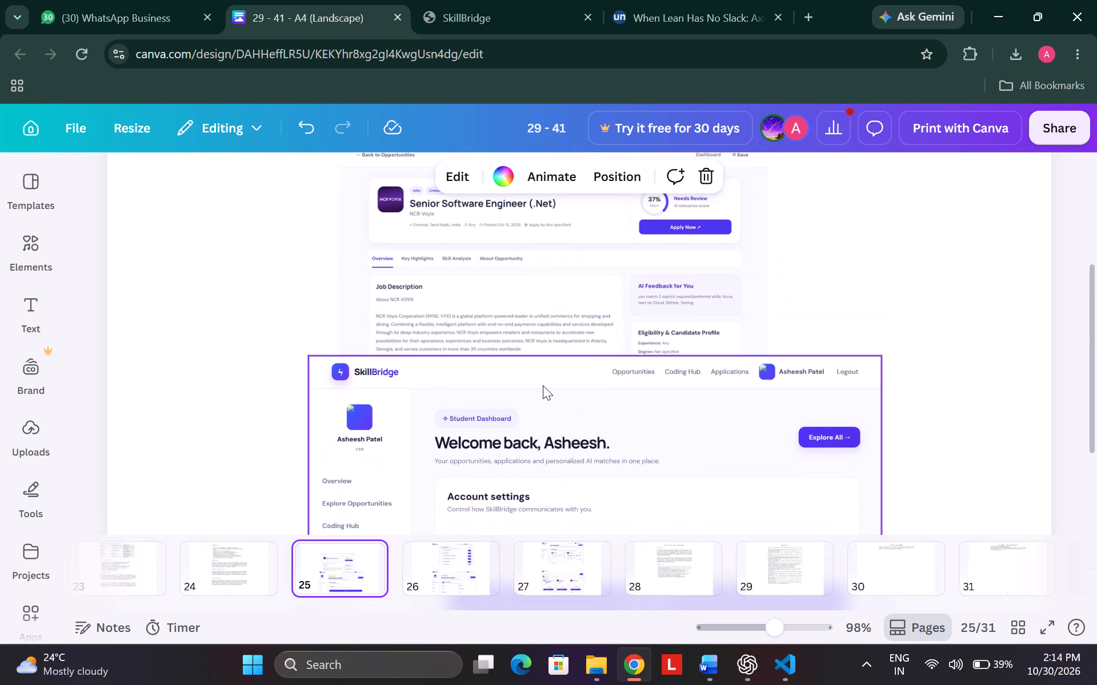
{"action": "scroll", "coordinate": [543, 385], "scroll_direction": "down", "scroll_amount": 1}
{"action": "scroll", "coordinate": [543, 385], "scroll_direction": "up", "scroll_amount": 1}
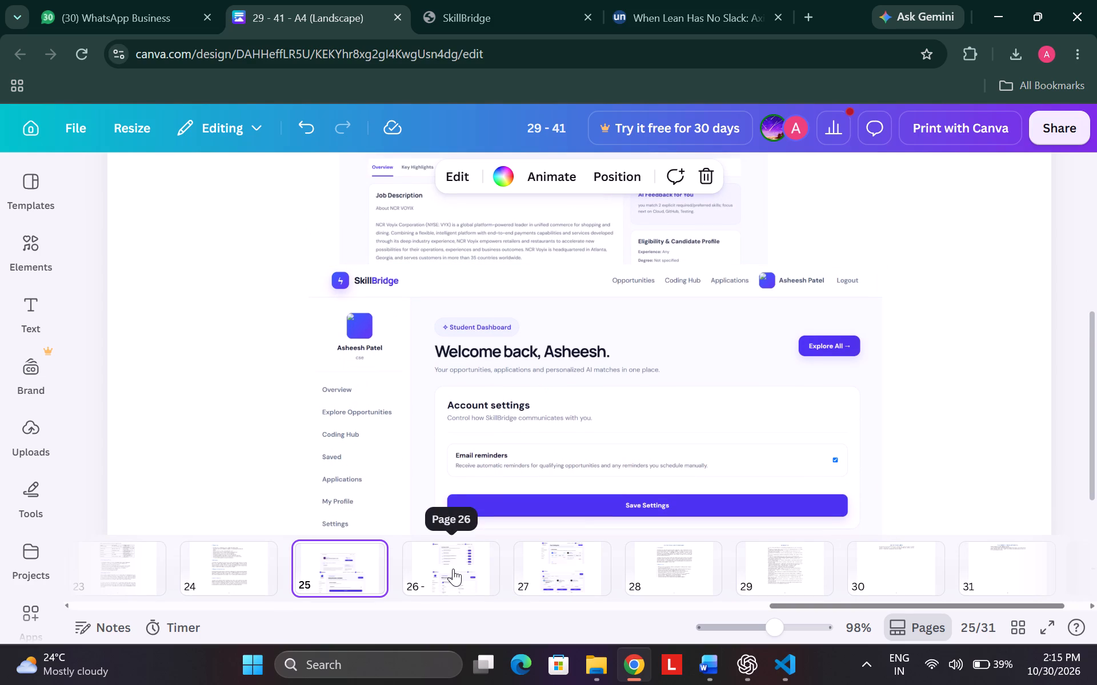
{"action": "scroll", "coordinate": [588, 316], "scroll_direction": "up", "scroll_amount": 3}
{"action": "scroll", "coordinate": [588, 316], "scroll_direction": "down", "scroll_amount": 2}
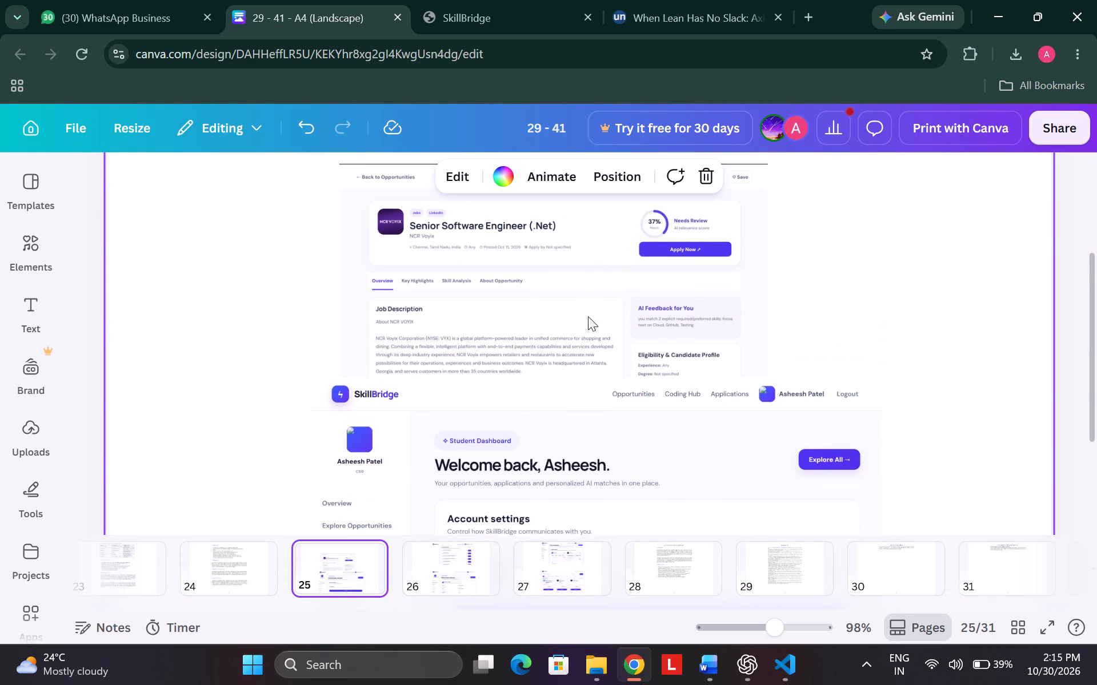
{"action": "left_click", "coordinate": [549, 571]}
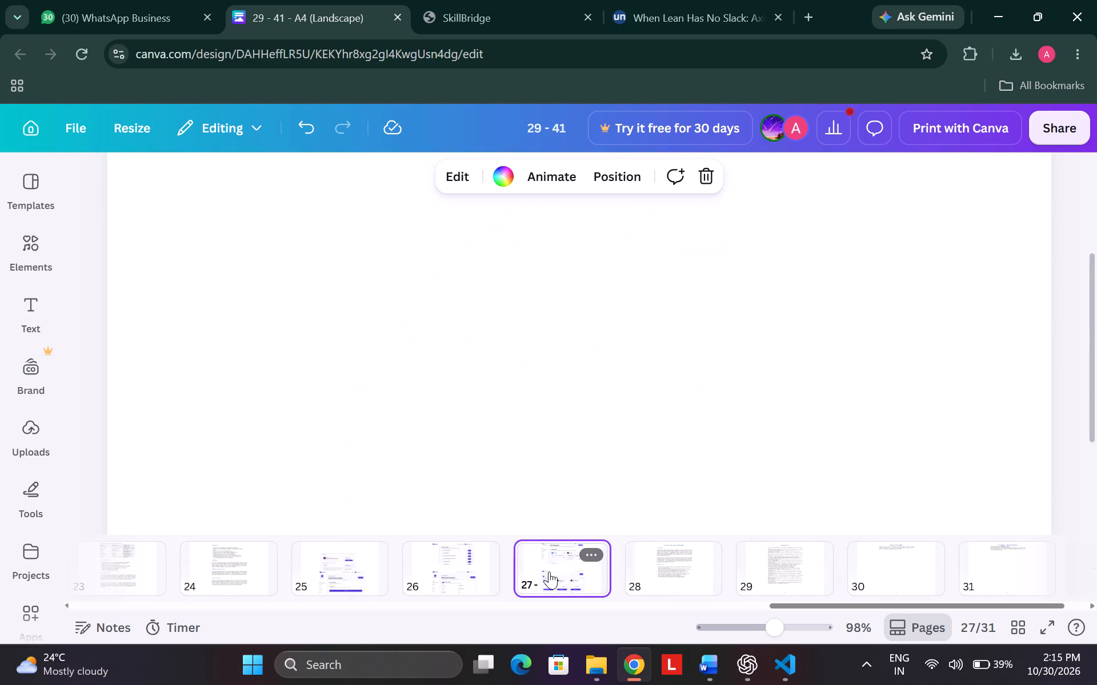
{"action": "scroll", "coordinate": [548, 440], "scroll_direction": "down", "scroll_amount": 1}
{"action": "scroll", "coordinate": [575, 368], "scroll_direction": "up", "scroll_amount": 3}
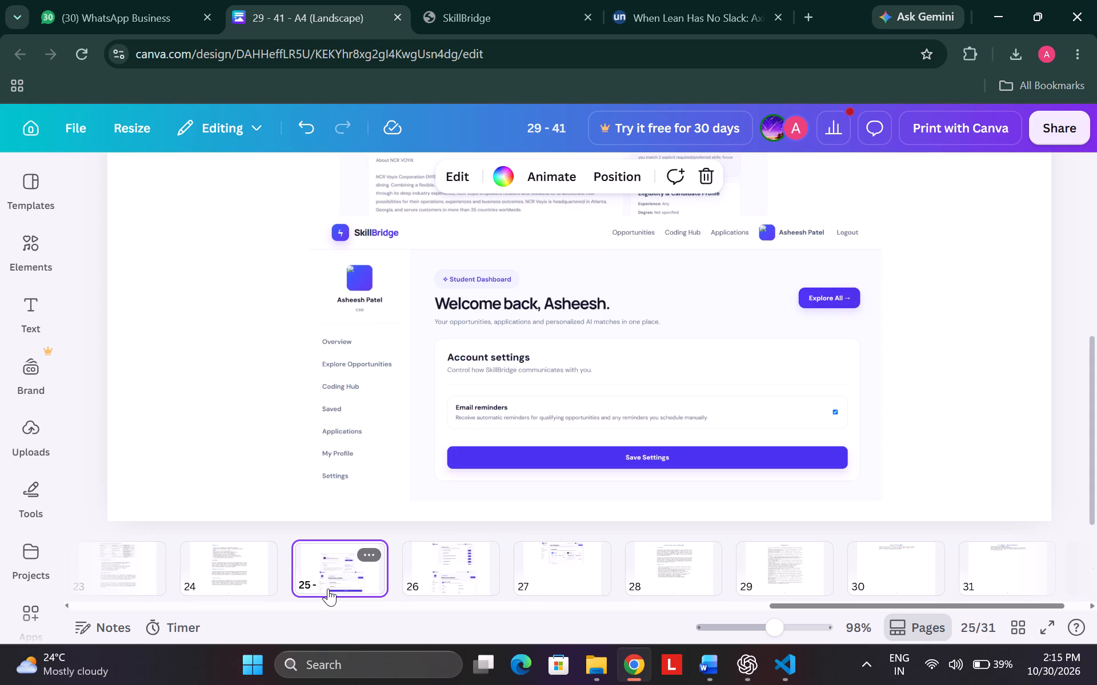
{"action": "scroll", "coordinate": [499, 334], "scroll_direction": "up", "scroll_amount": 3}
{"action": "scroll", "coordinate": [499, 334], "scroll_direction": "down", "scroll_amount": 2}
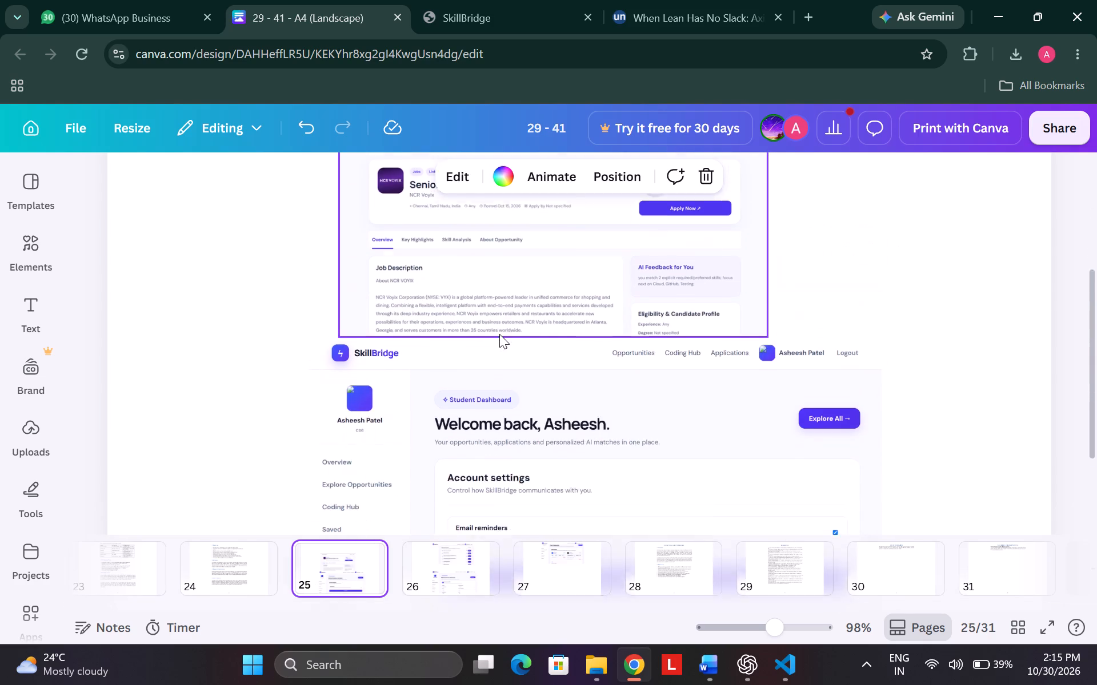
{"action": "key", "text": "ctrl+v"}
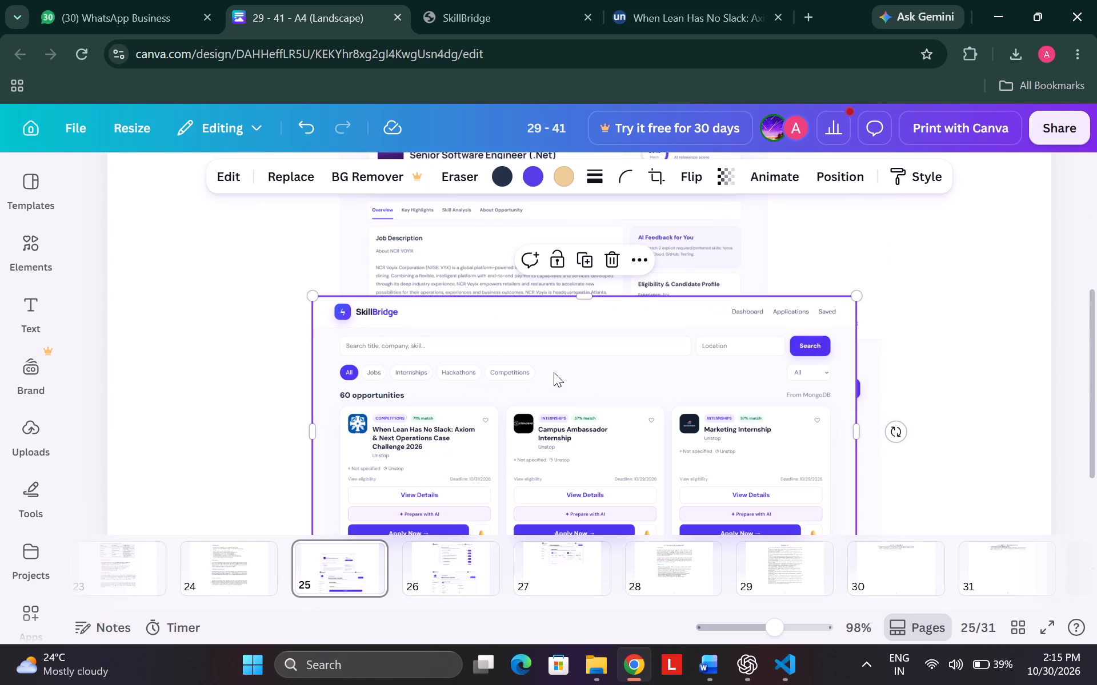
{"action": "left_click_drag", "start_coordinate": [599, 373], "coordinate": [715, 296]}
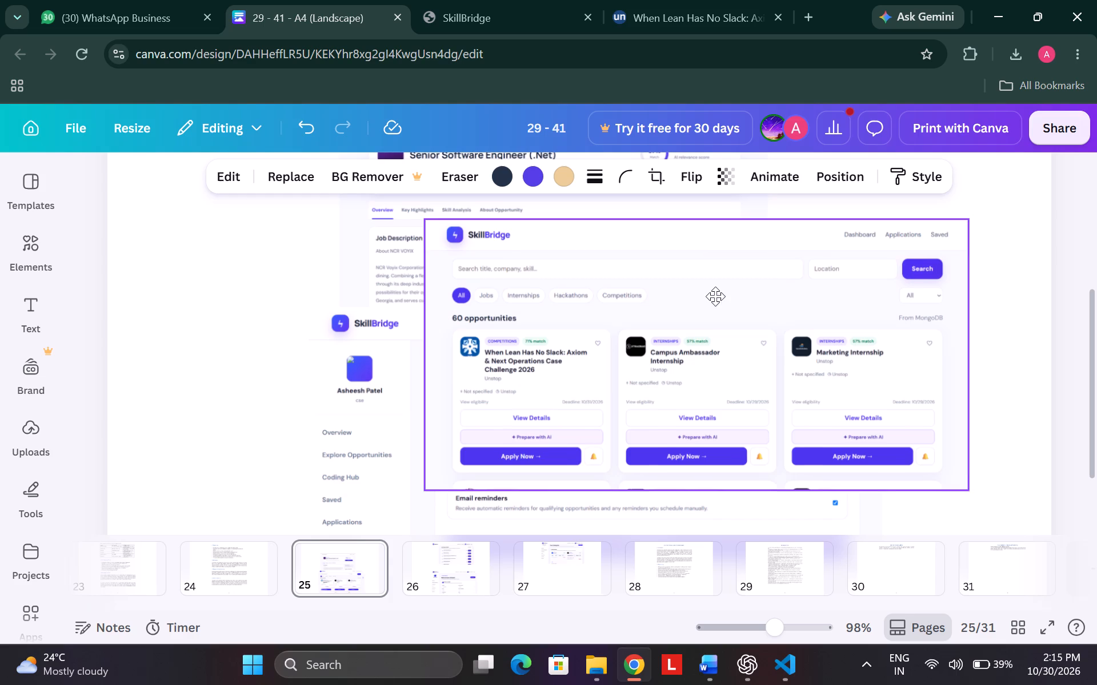
{"action": "left_click_drag", "start_coordinate": [715, 296], "coordinate": [716, 296]}
Move the Senior Software Engineer (.Net) job details screenshot from page 25 to page 26, left of centre above the Edit your profile screenshot.
{"action": "scroll", "coordinate": [413, 388], "scroll_direction": "up", "scroll_amount": 1}
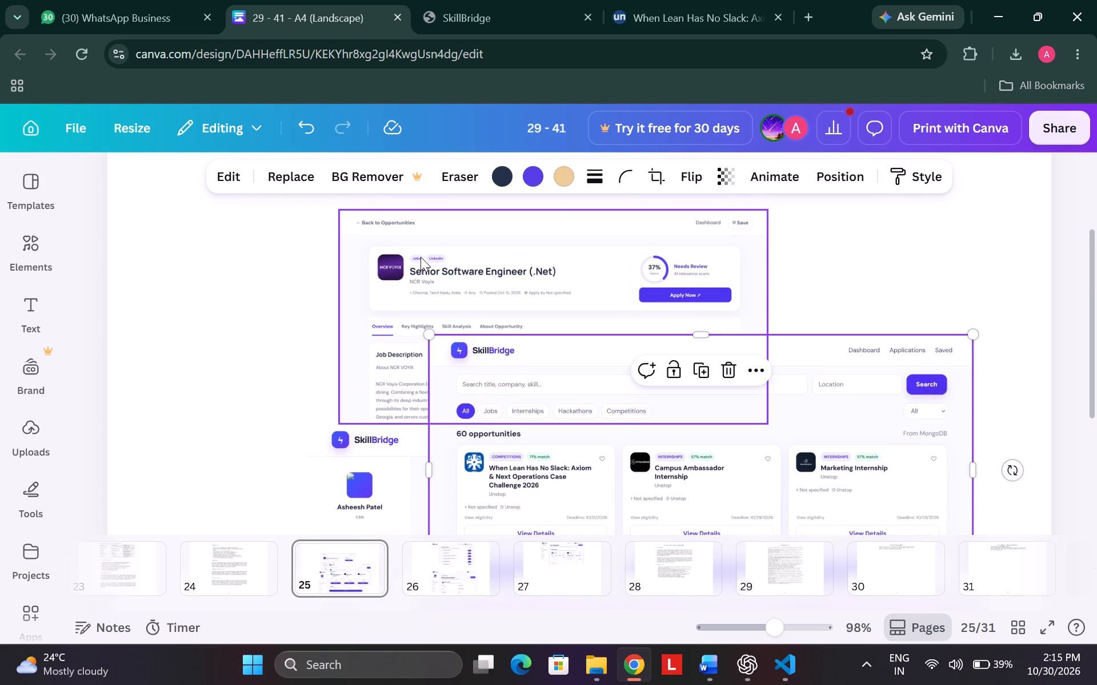
{"action": "left_click", "coordinate": [421, 257]}
{"action": "key", "text": "ctrl+x"}
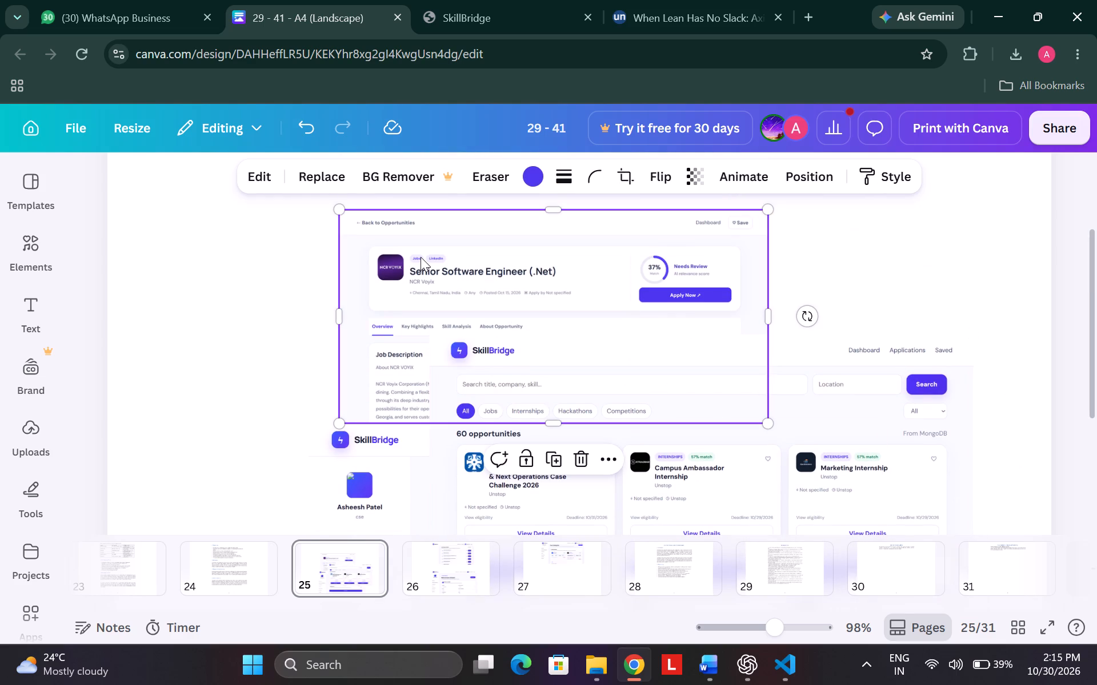
{"action": "scroll", "coordinate": [482, 361], "scroll_direction": "down", "scroll_amount": 1}
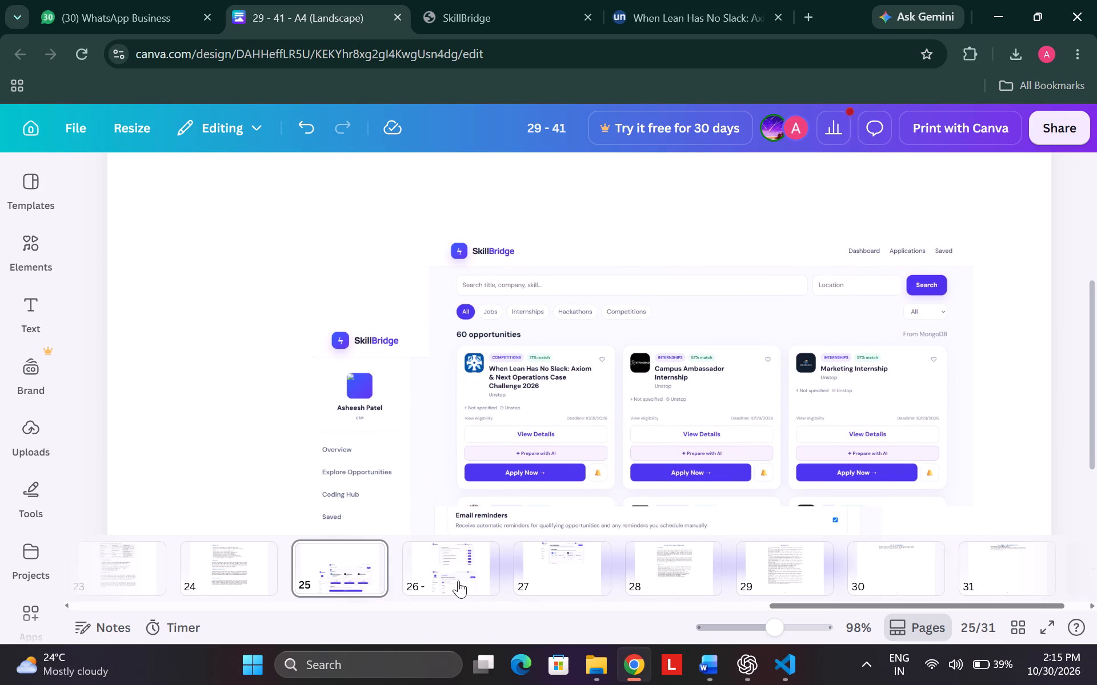
{"action": "left_click", "coordinate": [458, 581]}
{"action": "scroll", "coordinate": [551, 355], "scroll_direction": "down", "scroll_amount": 1}
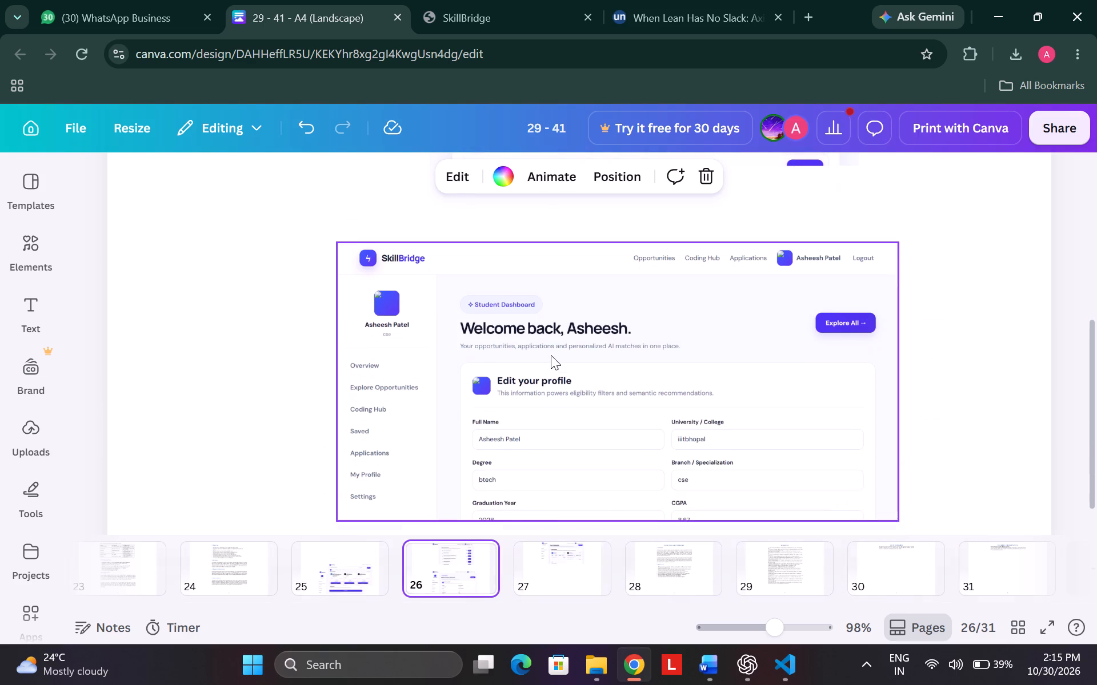
{"action": "scroll", "coordinate": [551, 355], "scroll_direction": "up", "scroll_amount": 3}
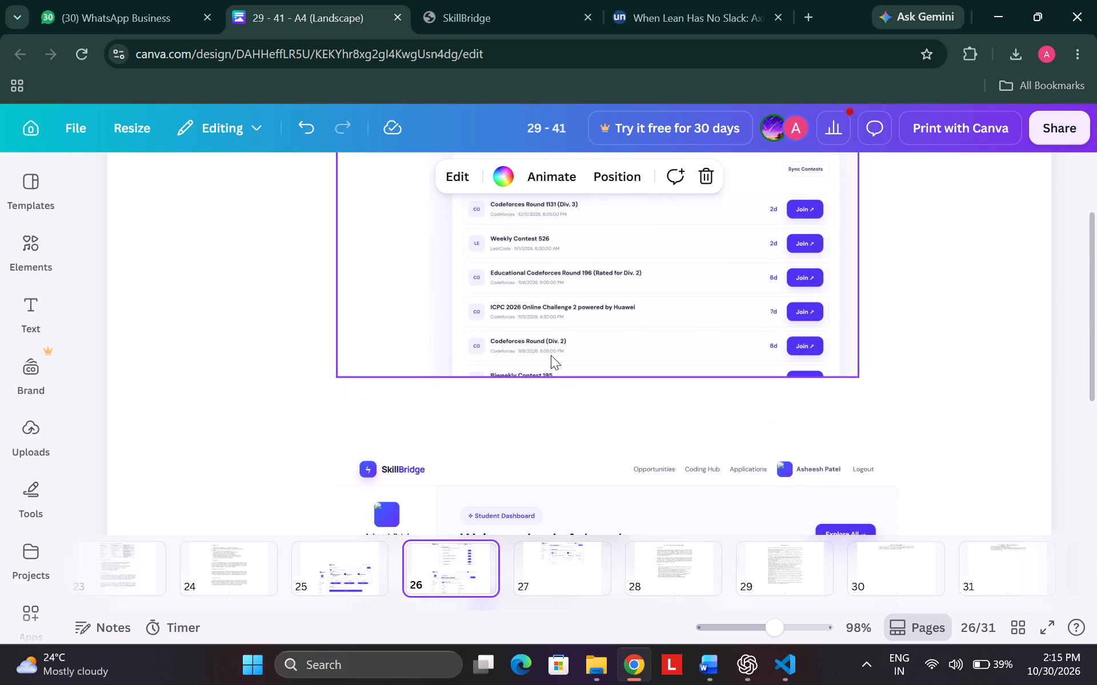
{"action": "scroll", "coordinate": [551, 355], "scroll_direction": "down", "scroll_amount": 1}
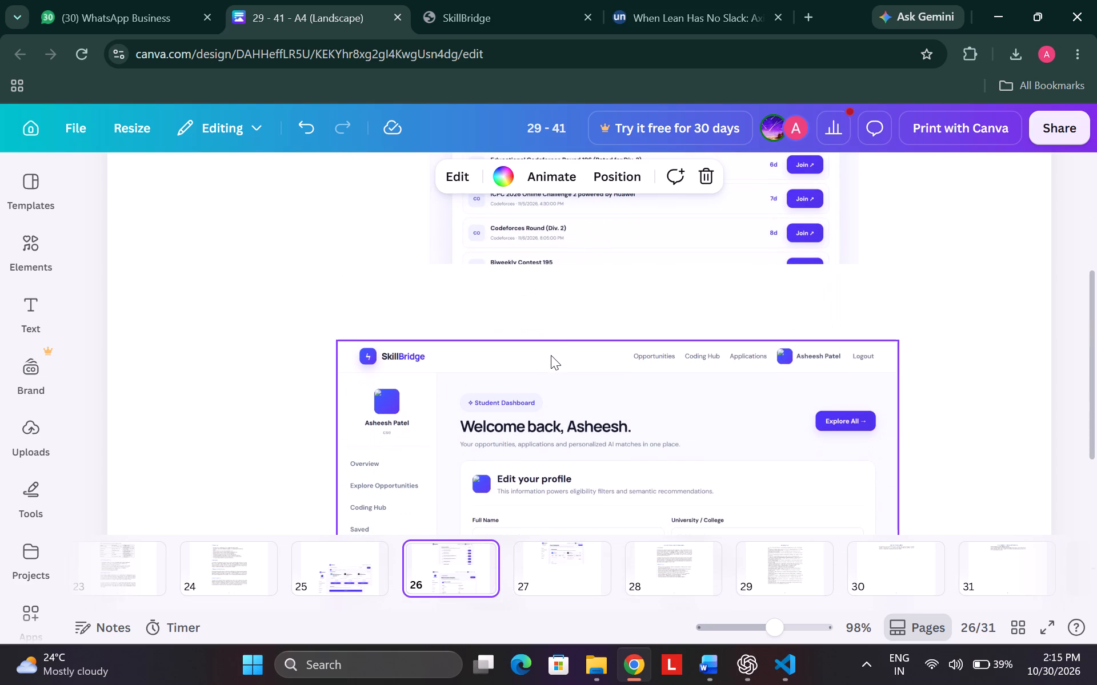
{"action": "key", "text": "ctrl+v"}
{"action": "left_click_drag", "start_coordinate": [582, 315], "coordinate": [463, 396]}
Move the Upcoming Contests screenshot from the upper part of page 26 to page 27.
{"action": "left_click", "coordinate": [727, 240]}
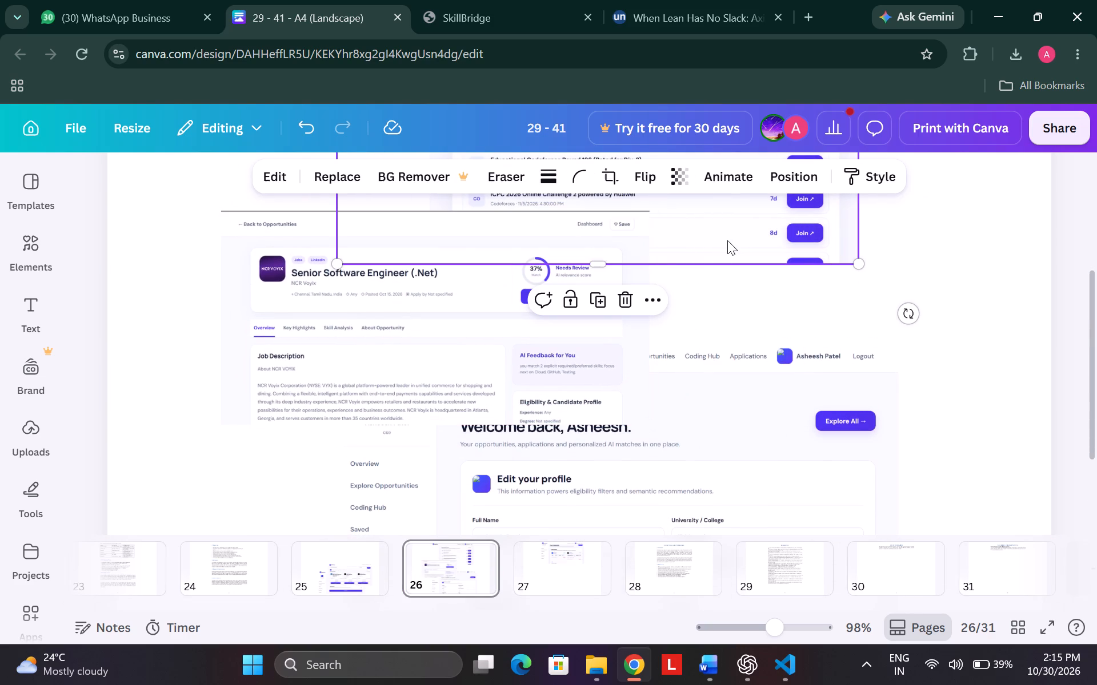
{"action": "key", "text": "ctrl+x"}
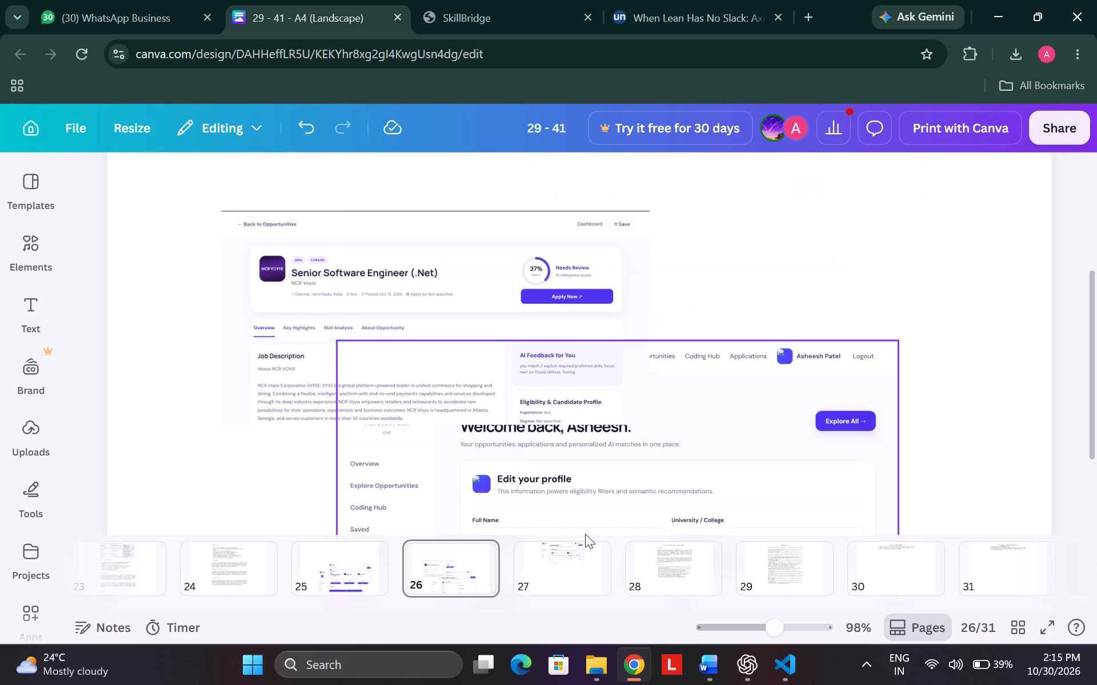
{"action": "left_click", "coordinate": [563, 584]}
{"action": "key", "text": "ctrl+v"}
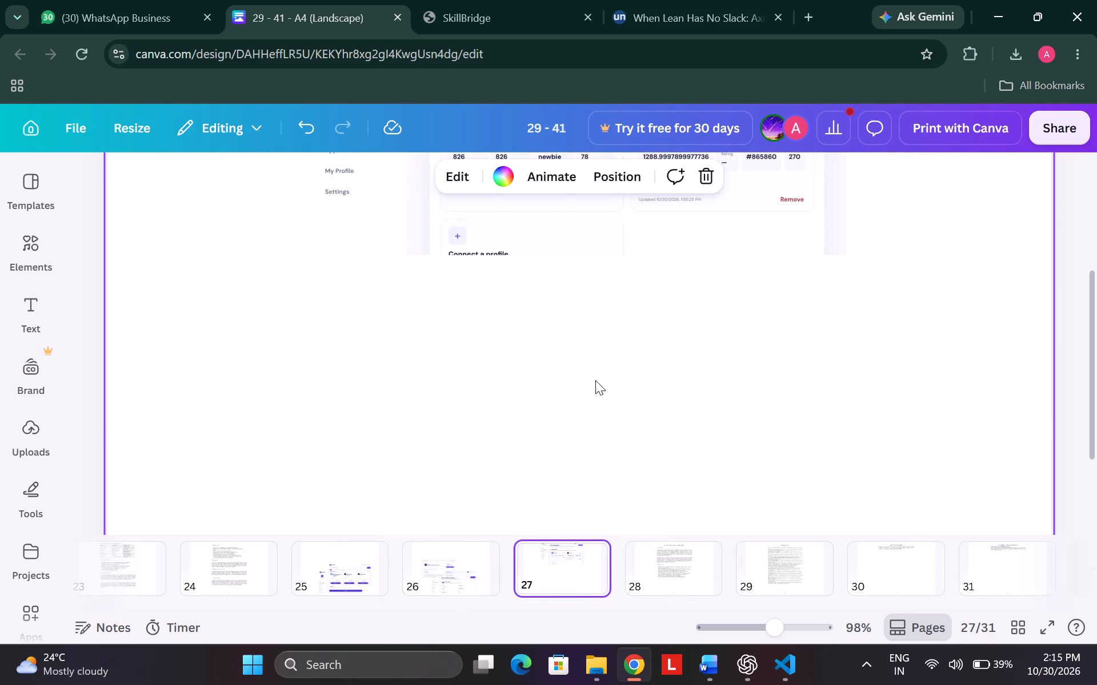
{"action": "scroll", "coordinate": [595, 380], "scroll_direction": "up", "scroll_amount": 1}
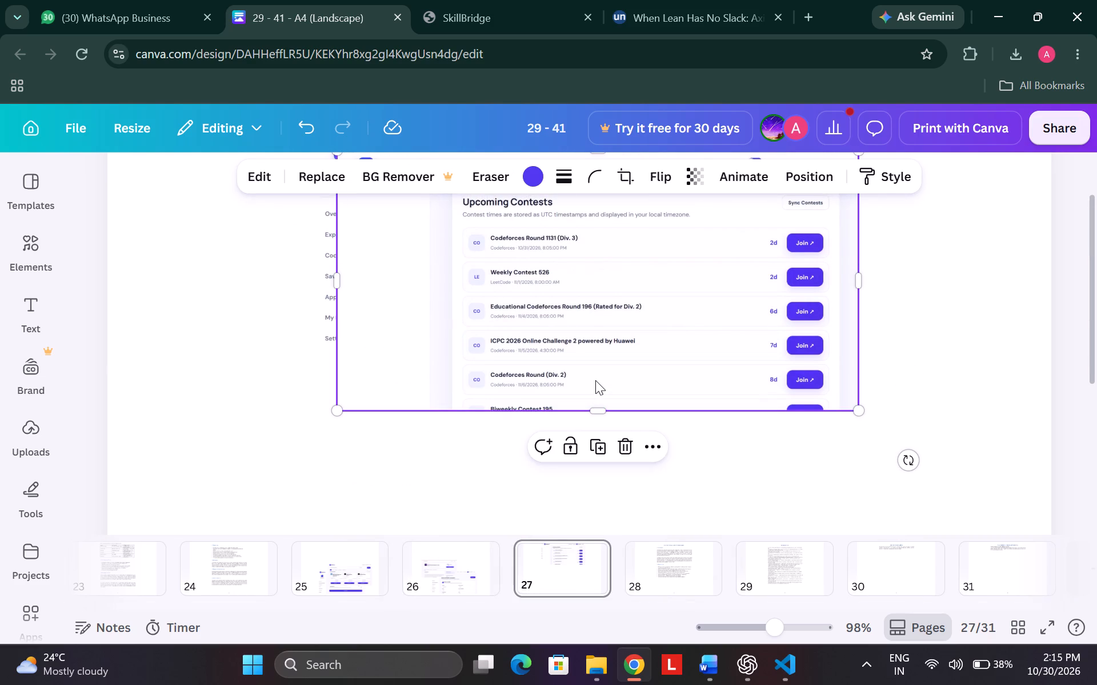
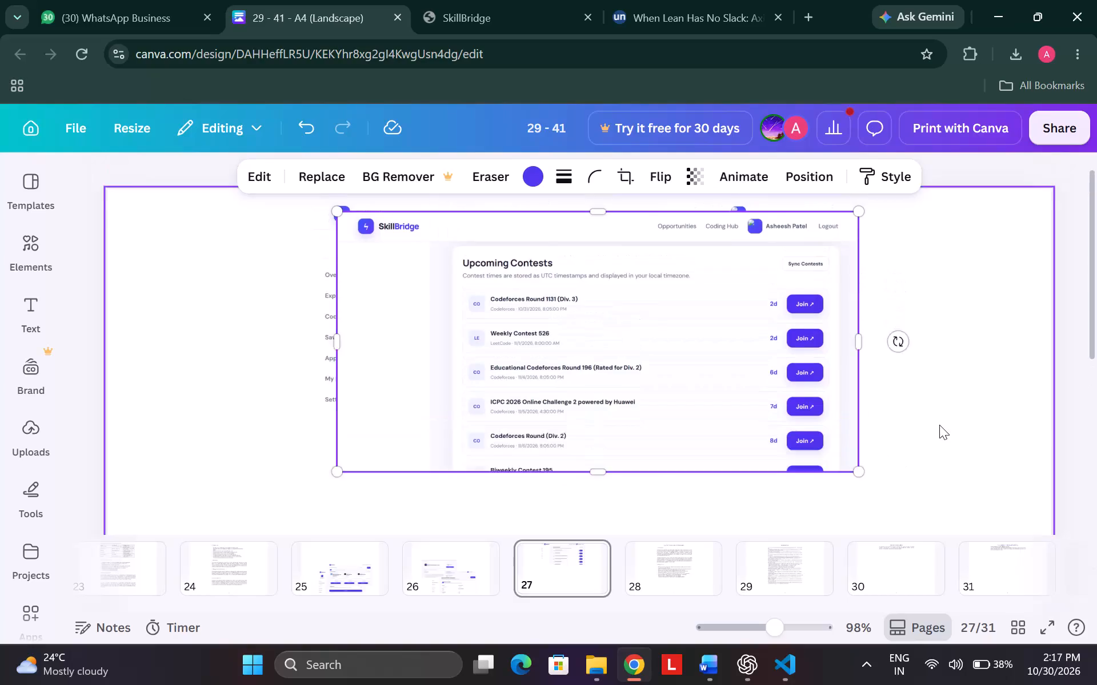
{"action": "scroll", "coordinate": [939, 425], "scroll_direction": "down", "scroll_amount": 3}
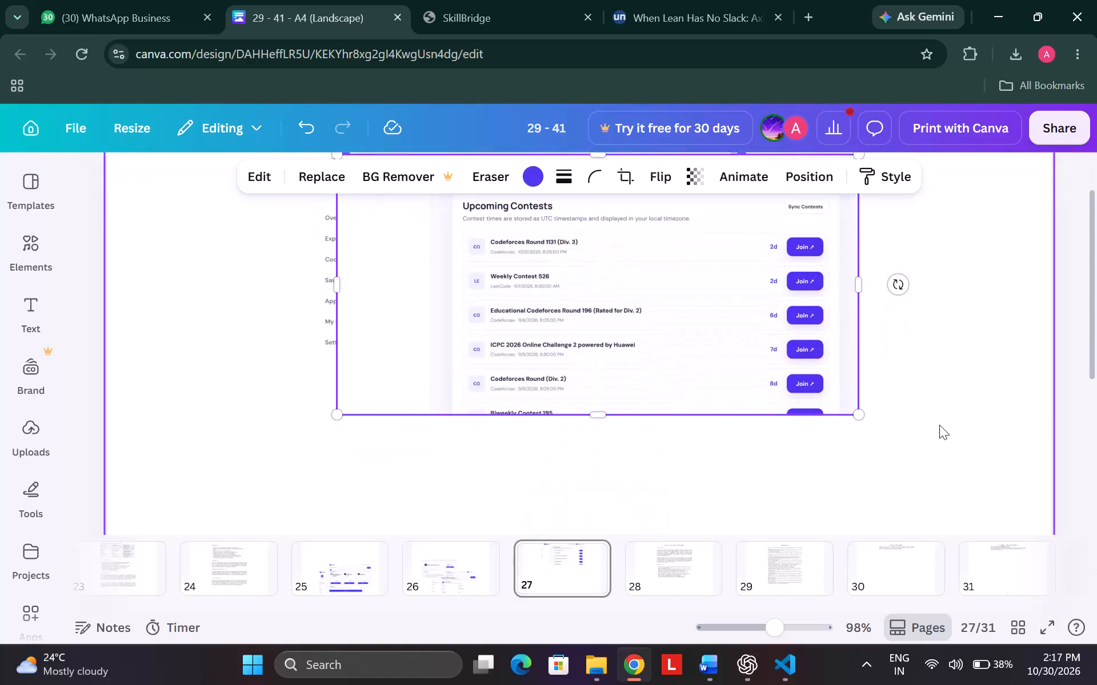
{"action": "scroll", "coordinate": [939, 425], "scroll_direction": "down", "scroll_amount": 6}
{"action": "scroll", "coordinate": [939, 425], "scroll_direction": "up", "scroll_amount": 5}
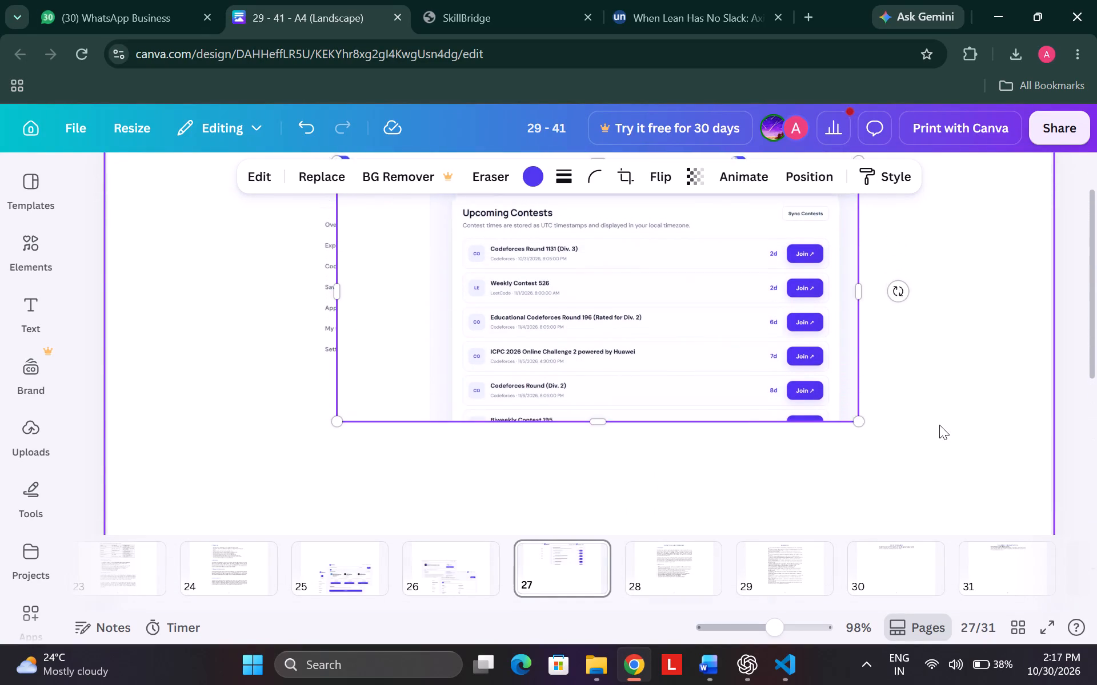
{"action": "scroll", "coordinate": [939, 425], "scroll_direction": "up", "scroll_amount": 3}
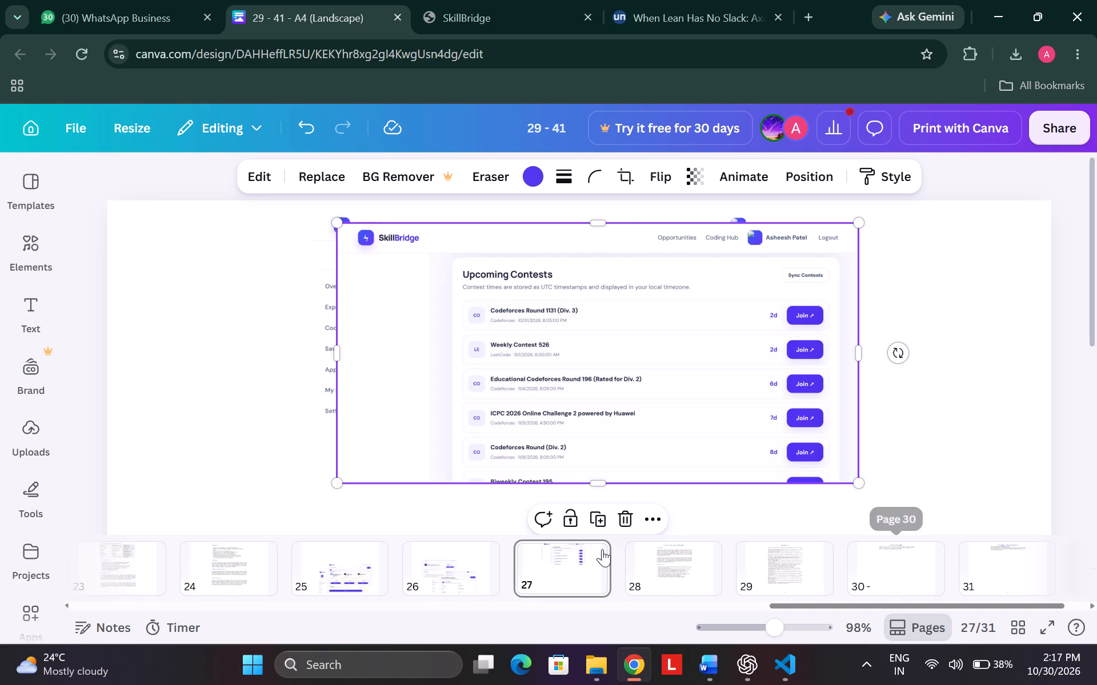
{"action": "left_click", "coordinate": [453, 580]}
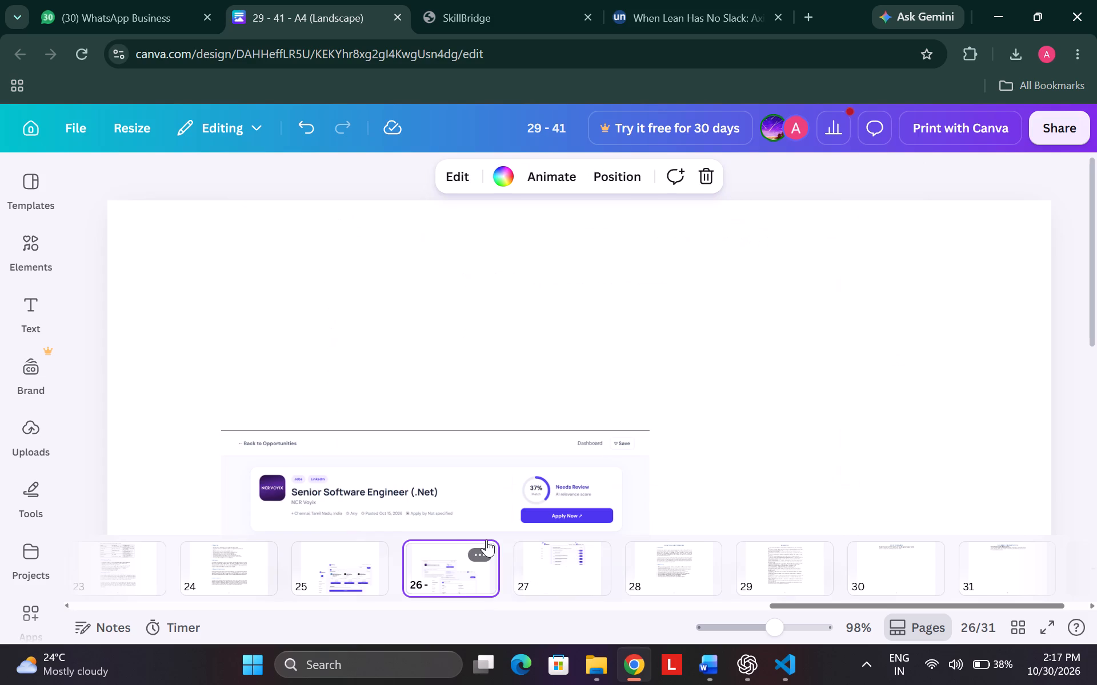
{"action": "left_click", "coordinate": [365, 577]}
{"action": "scroll", "coordinate": [494, 413], "scroll_direction": "up", "scroll_amount": 2}
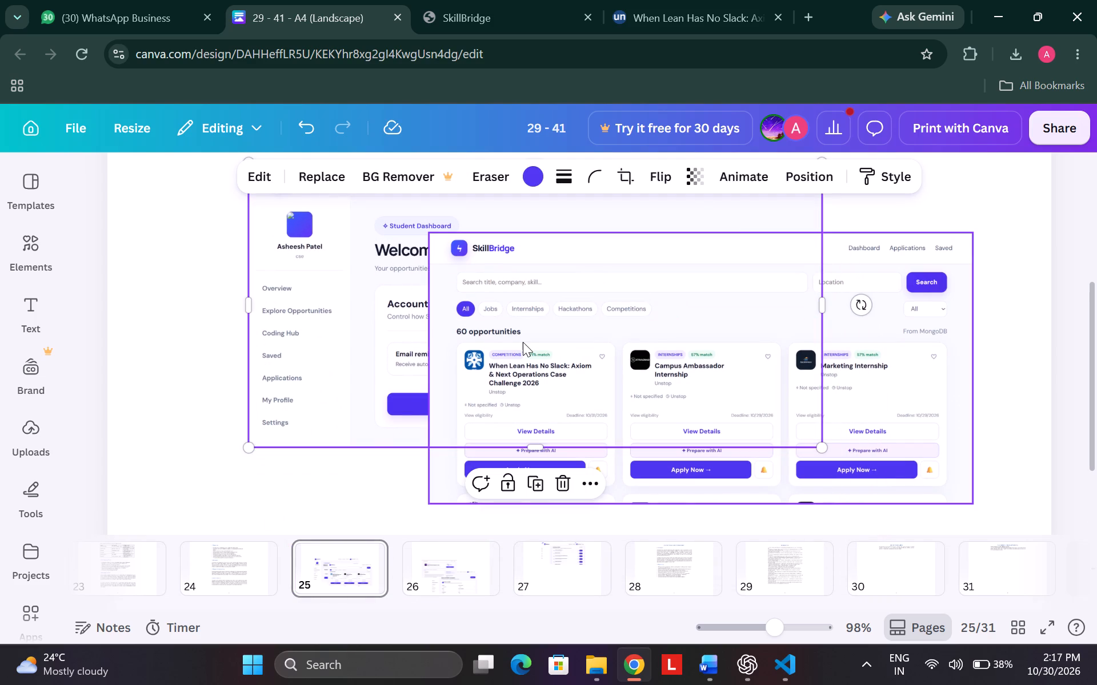
{"action": "left_click_drag", "start_coordinate": [523, 342], "coordinate": [462, 360]}
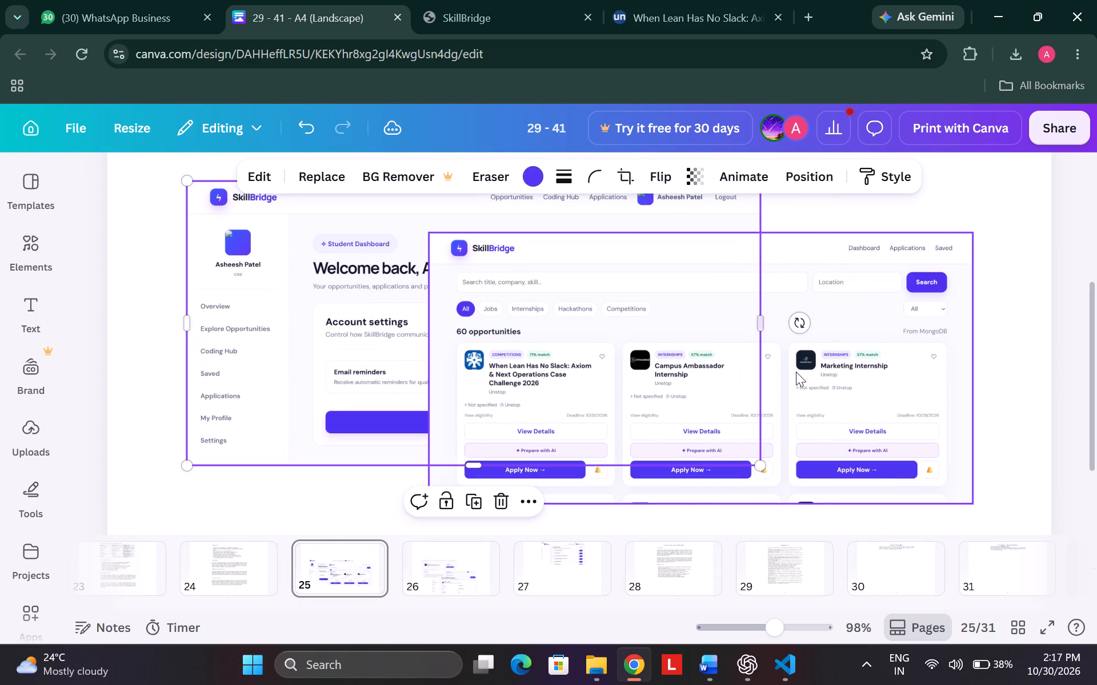
{"action": "left_click", "coordinate": [919, 431]}
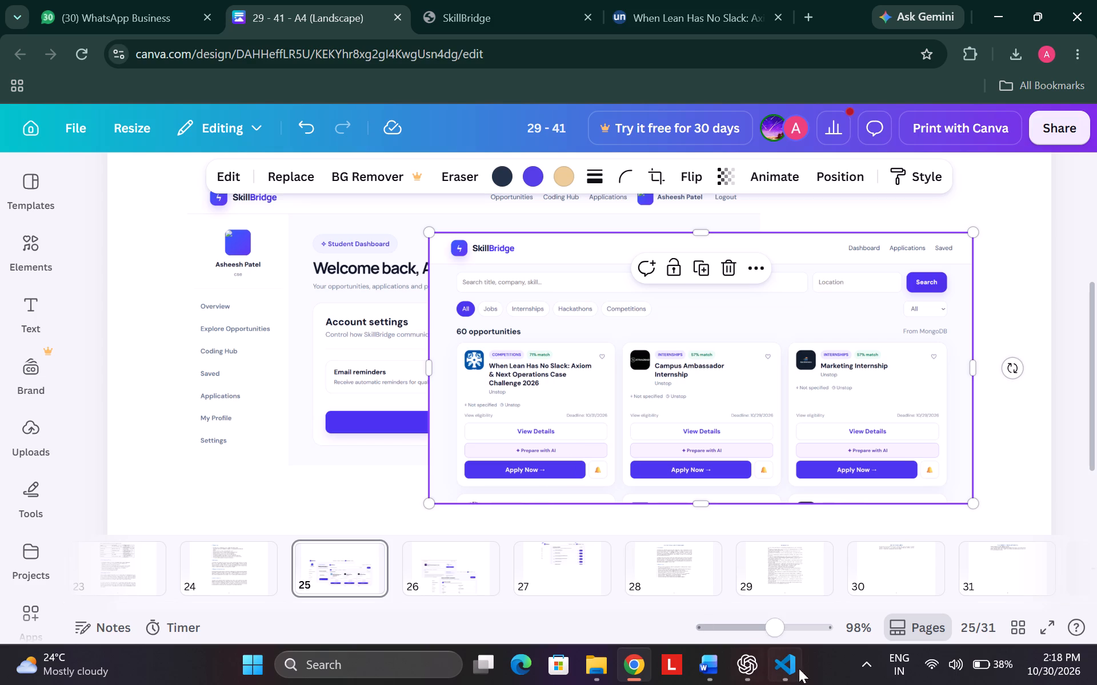
Switch to the SkillBridge app, leave the job details for the dashboard, and open its Explore Opportunities page.
{"action": "left_click", "coordinate": [717, 672]}
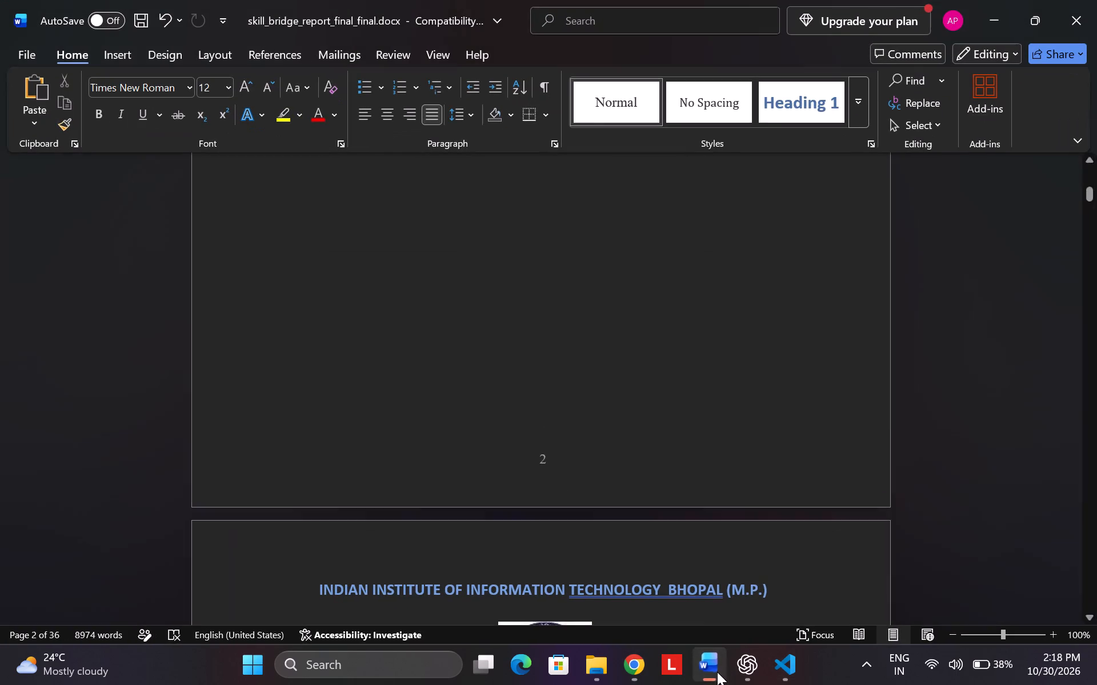
{"action": "left_click", "coordinate": [631, 668]}
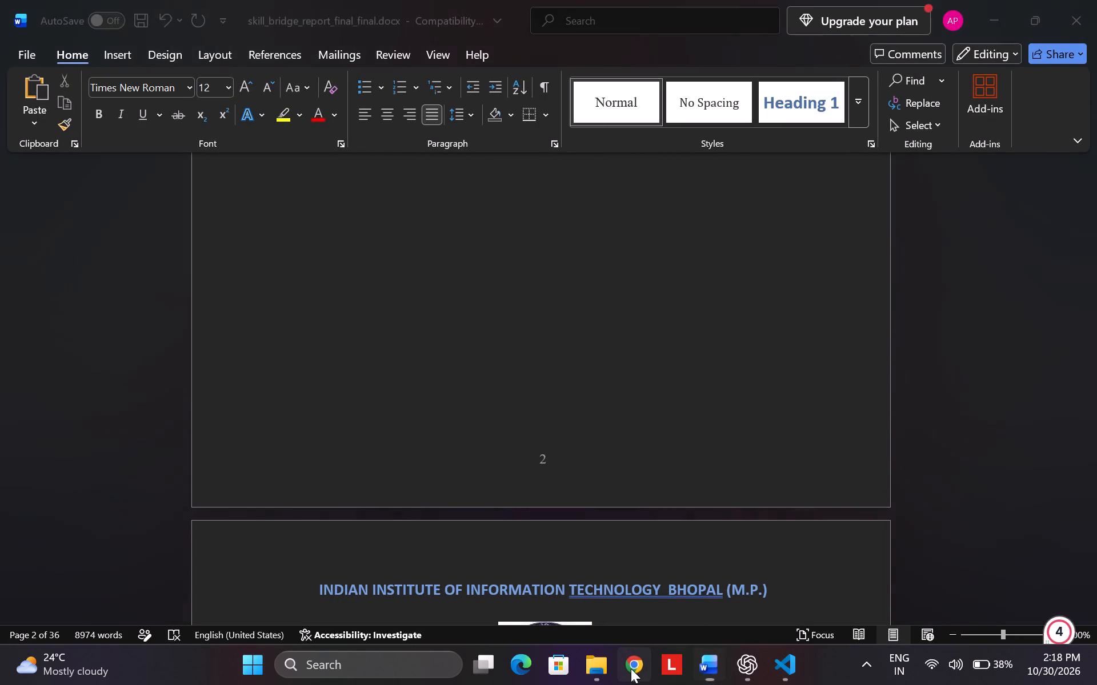
{"action": "left_click", "coordinate": [654, 0]}
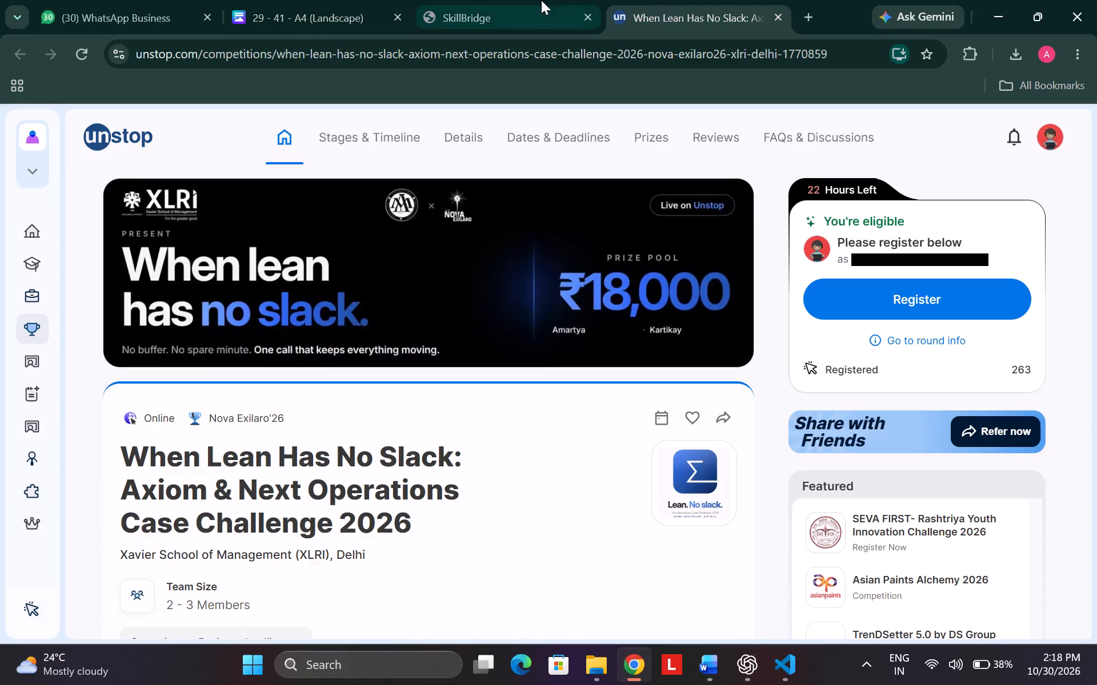
{"action": "left_click", "coordinate": [317, 1]}
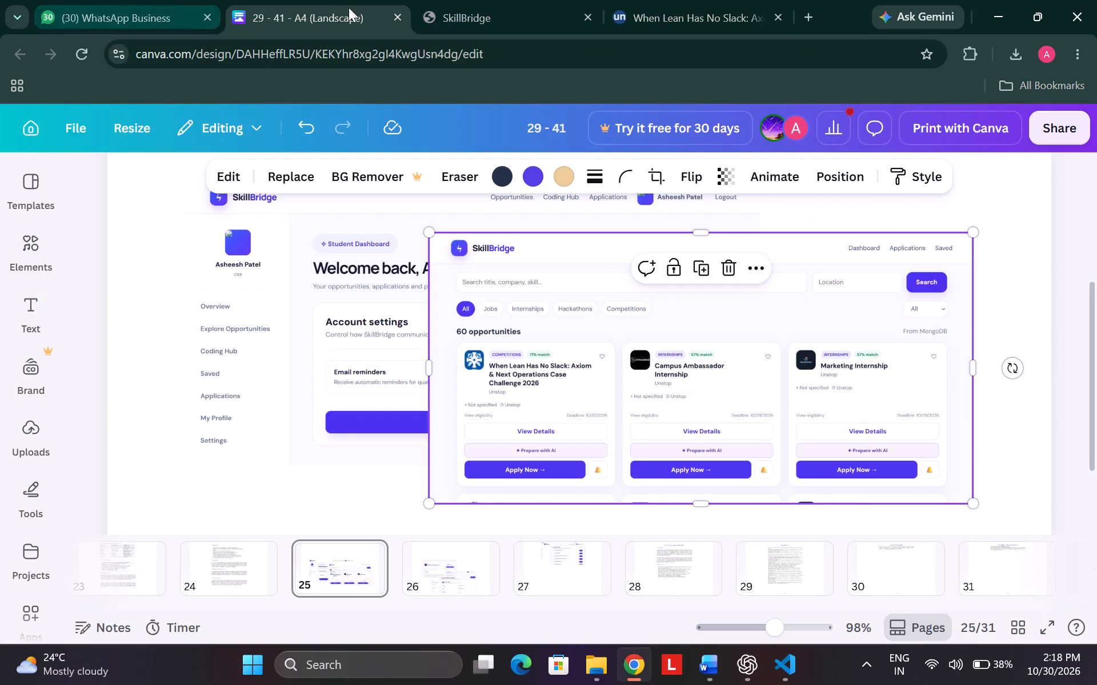
{"action": "left_click", "coordinate": [459, 1]}
{"action": "scroll", "coordinate": [276, 433], "scroll_direction": "up", "scroll_amount": 1}
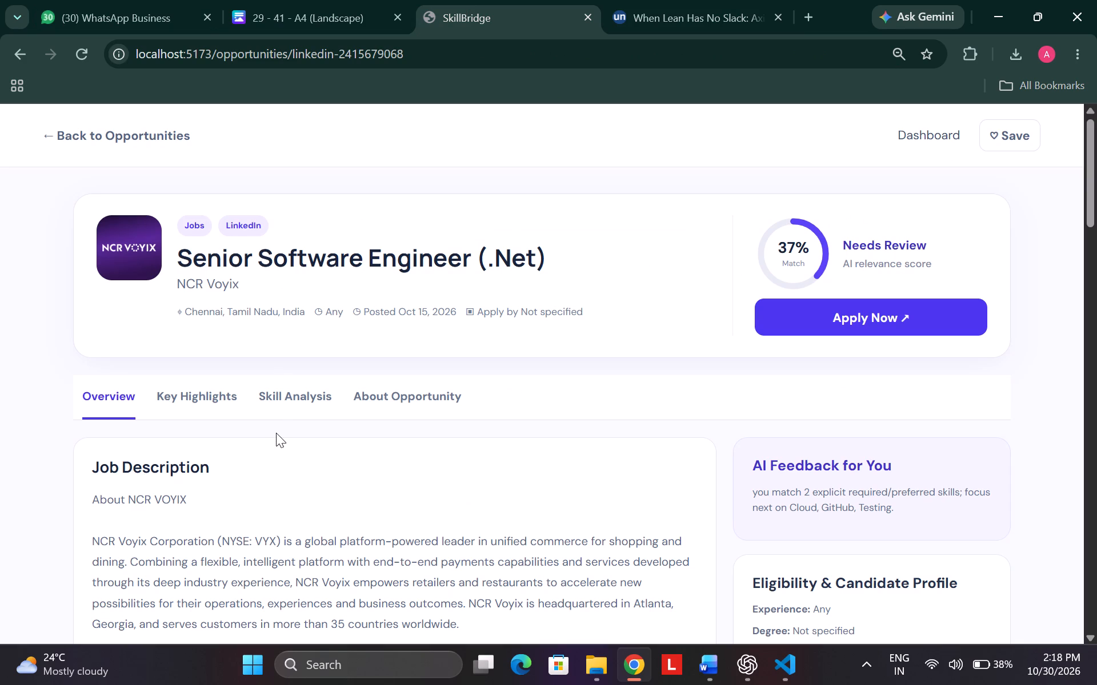
{"action": "left_click", "coordinate": [104, 140]}
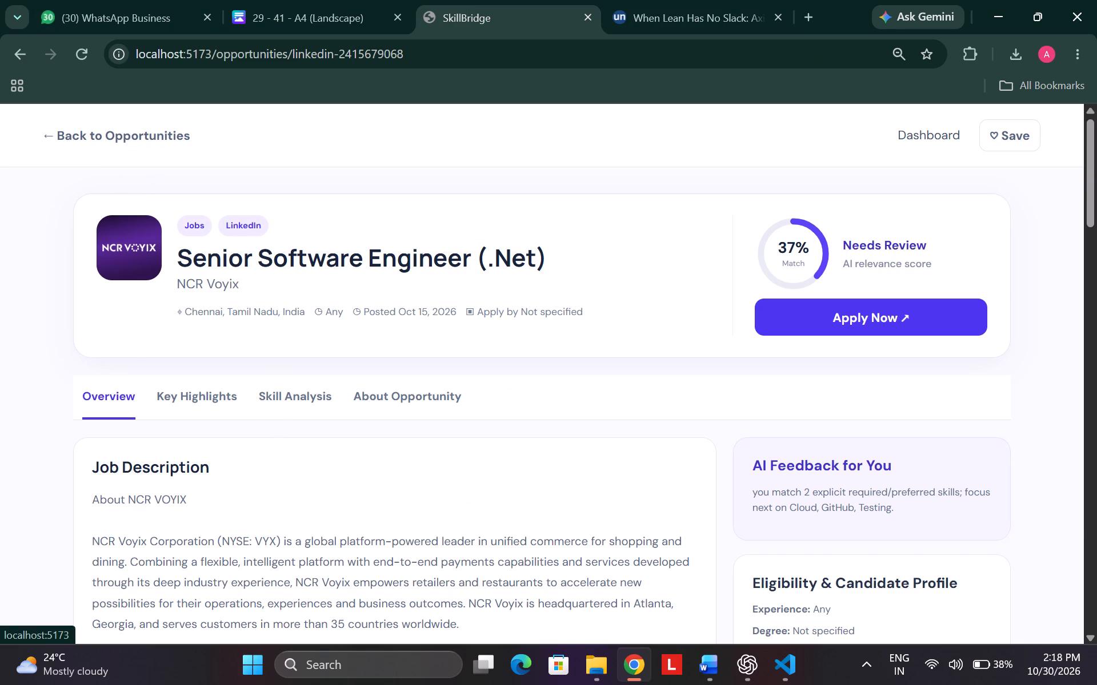
{"action": "left_click", "coordinate": [855, 123]}
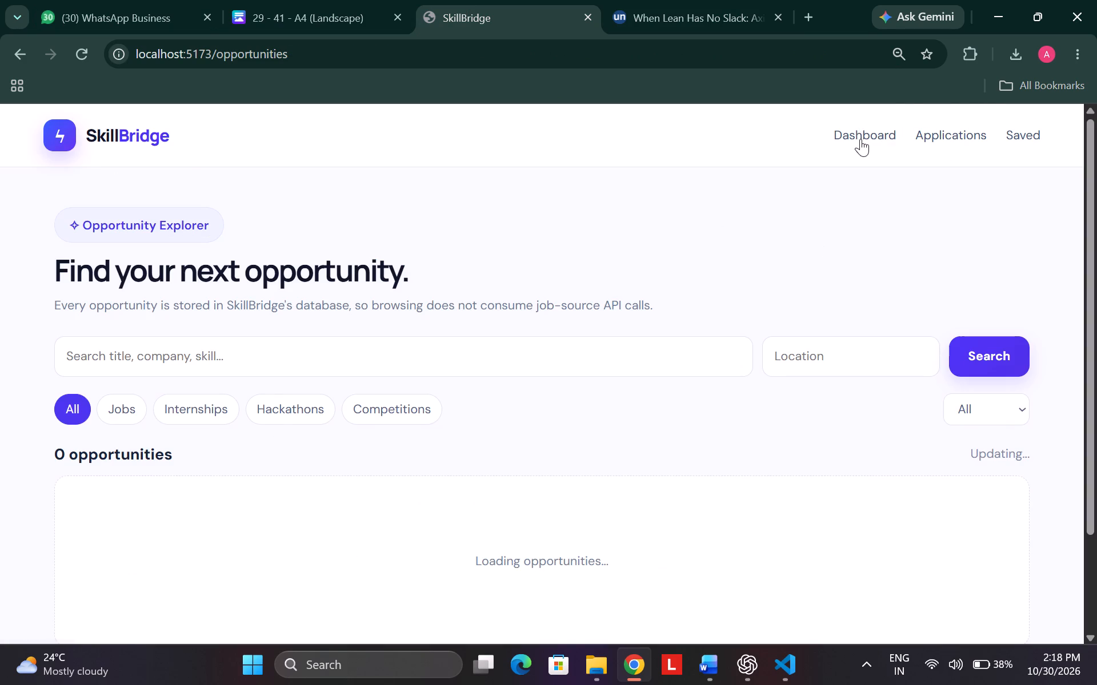
{"action": "left_click", "coordinate": [861, 139]}
{"action": "left_click", "coordinate": [141, 376]}
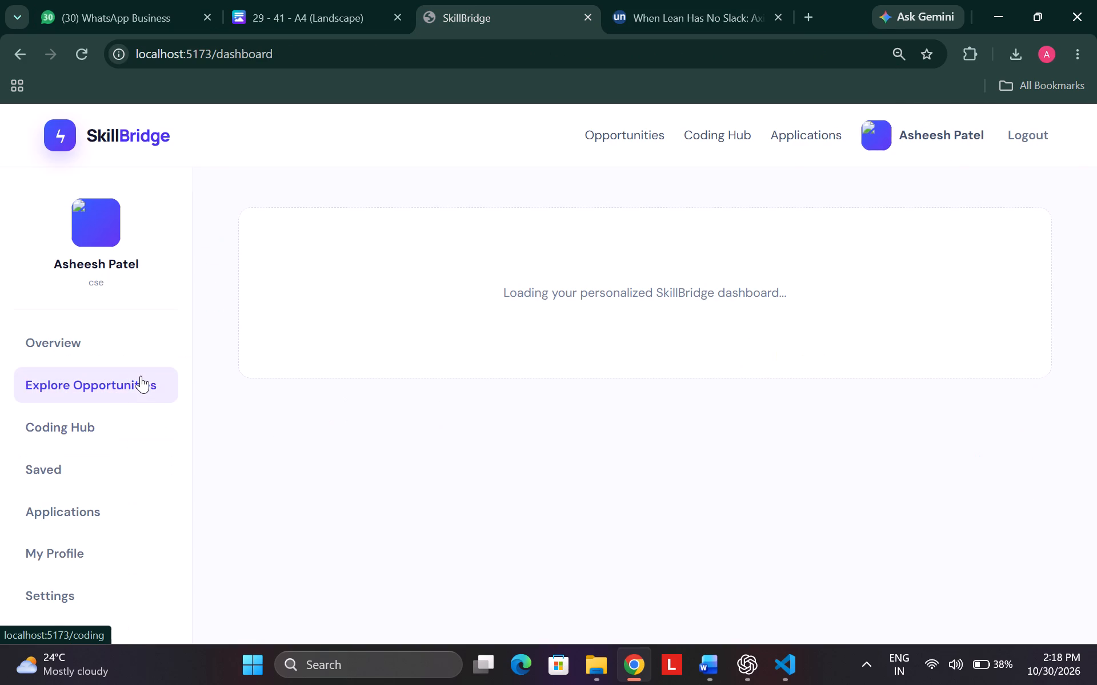
{"action": "scroll", "coordinate": [433, 441], "scroll_direction": "down", "scroll_amount": 1}
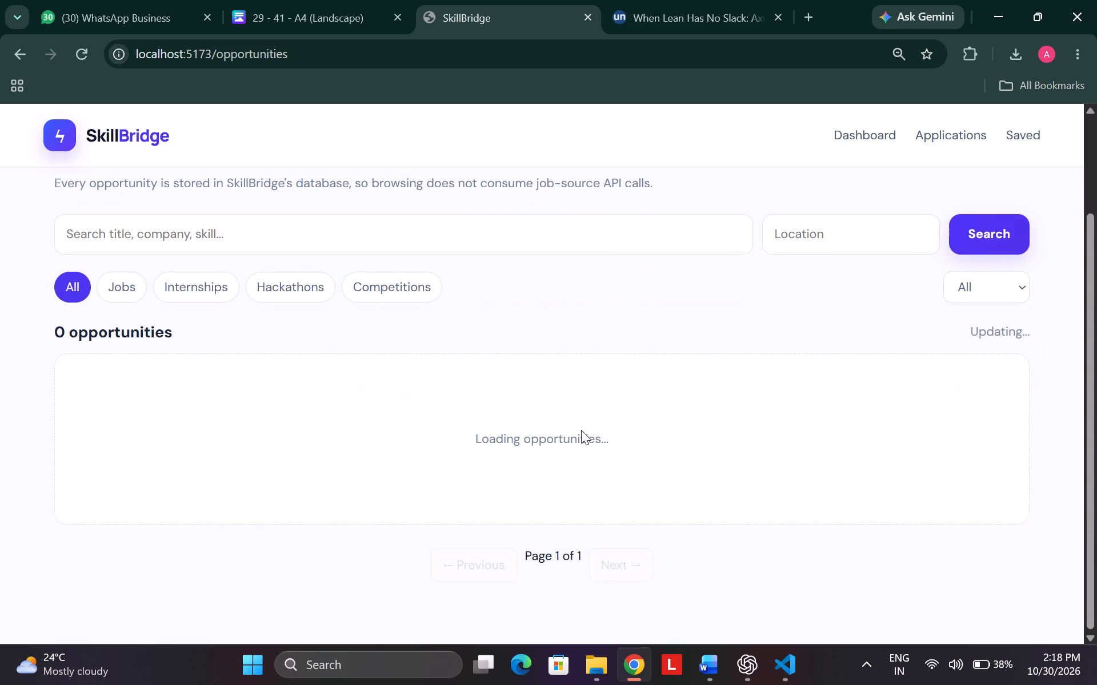
{"action": "scroll", "coordinate": [581, 430], "scroll_direction": "down", "scroll_amount": 1}
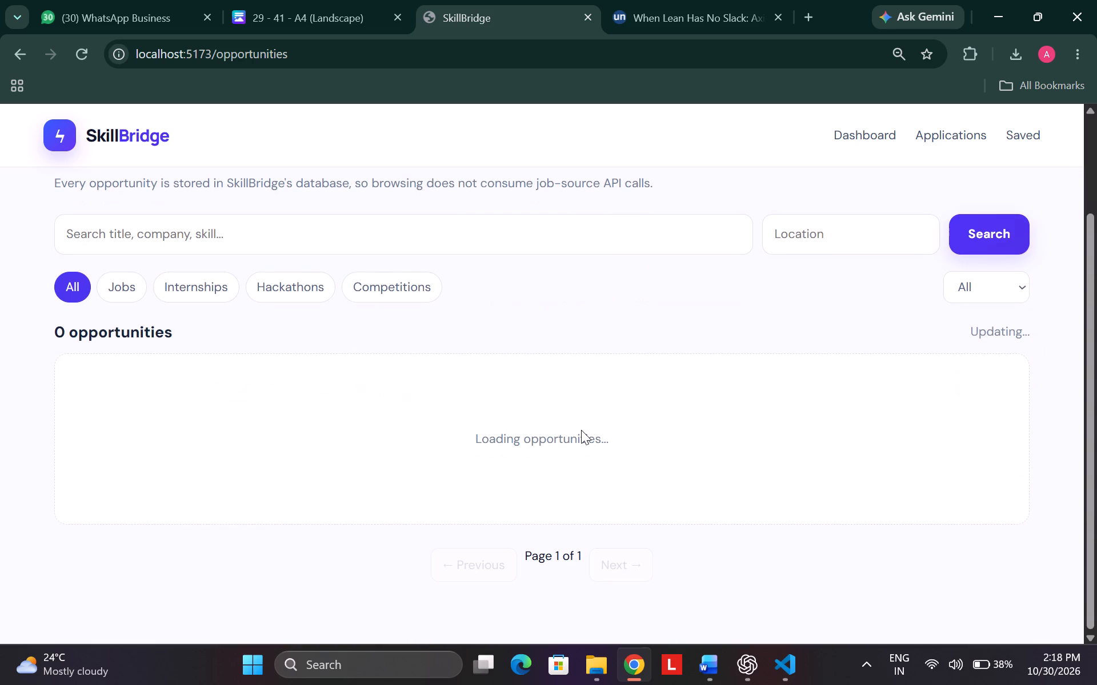
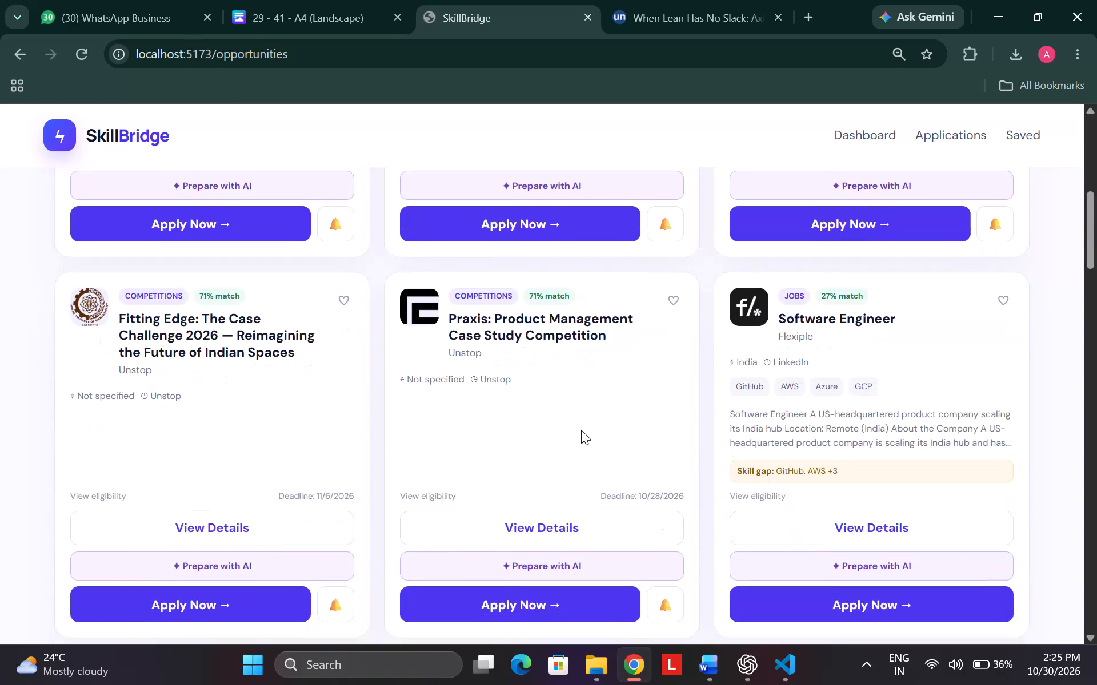
Look through the job, internship and competition cards in the Explore Opportunities list, returning to the first listings.
{"action": "scroll", "coordinate": [581, 430], "scroll_direction": "down", "scroll_amount": 4}
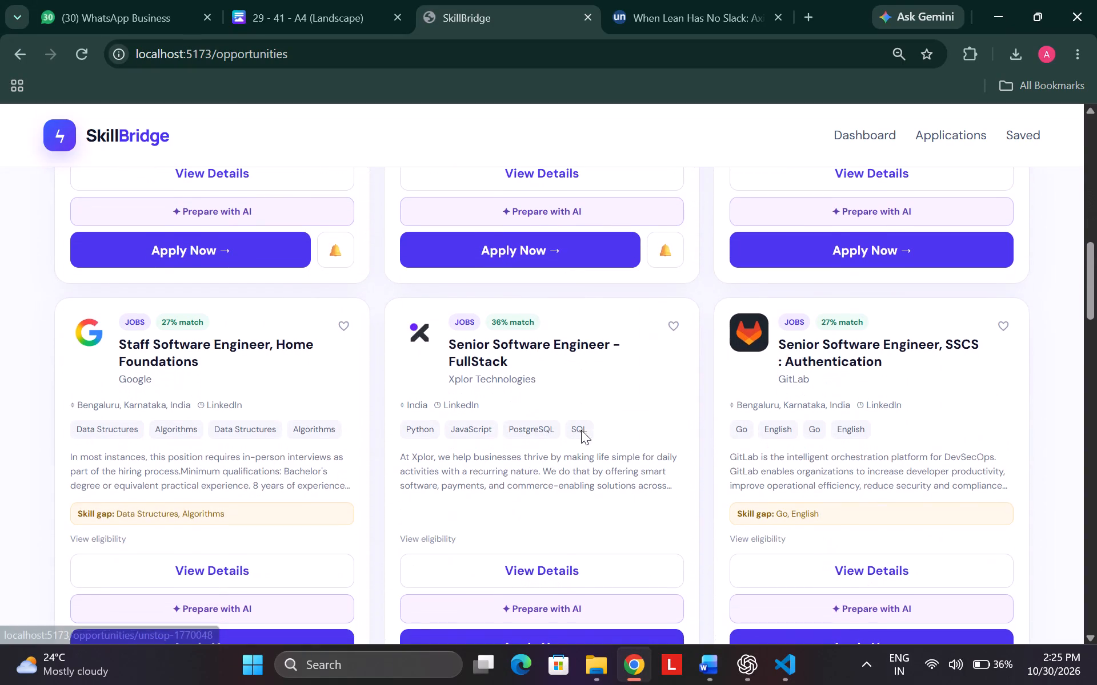
{"action": "scroll", "coordinate": [581, 430], "scroll_direction": "up", "scroll_amount": 1}
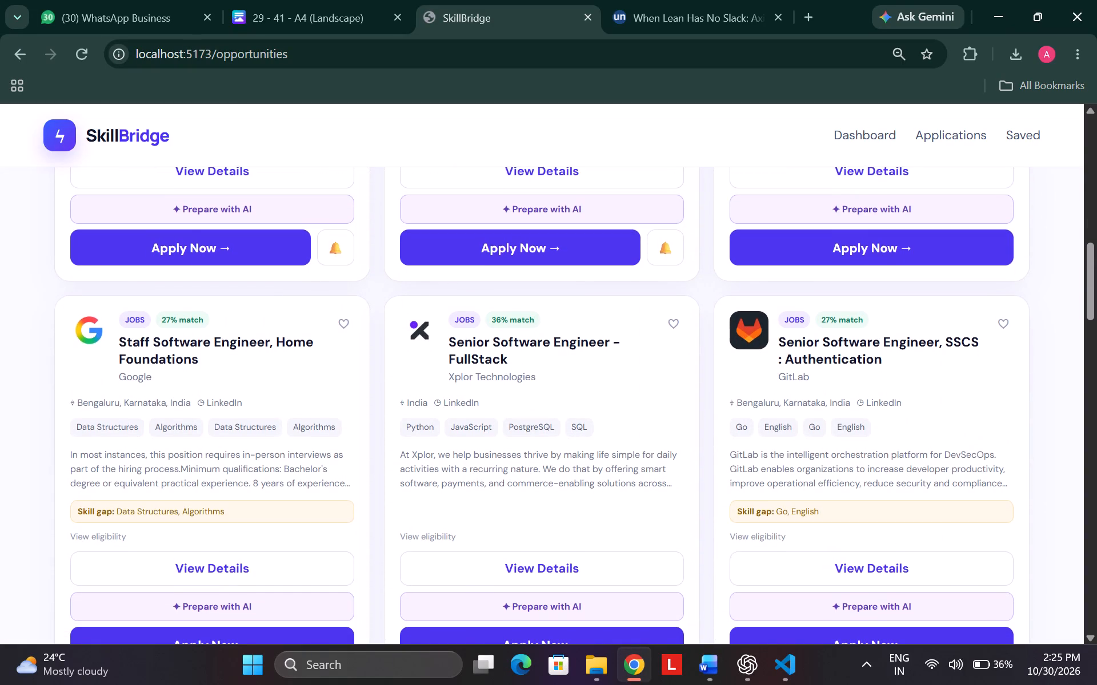
{"action": "scroll", "coordinate": [581, 430], "scroll_direction": "up", "scroll_amount": 5}
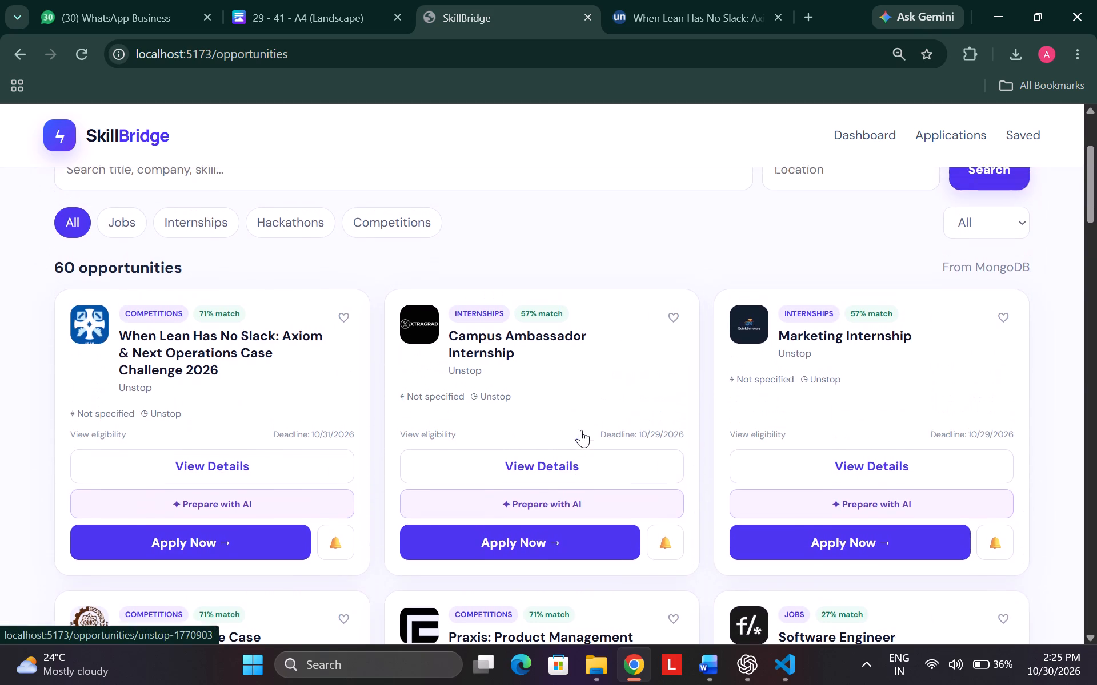
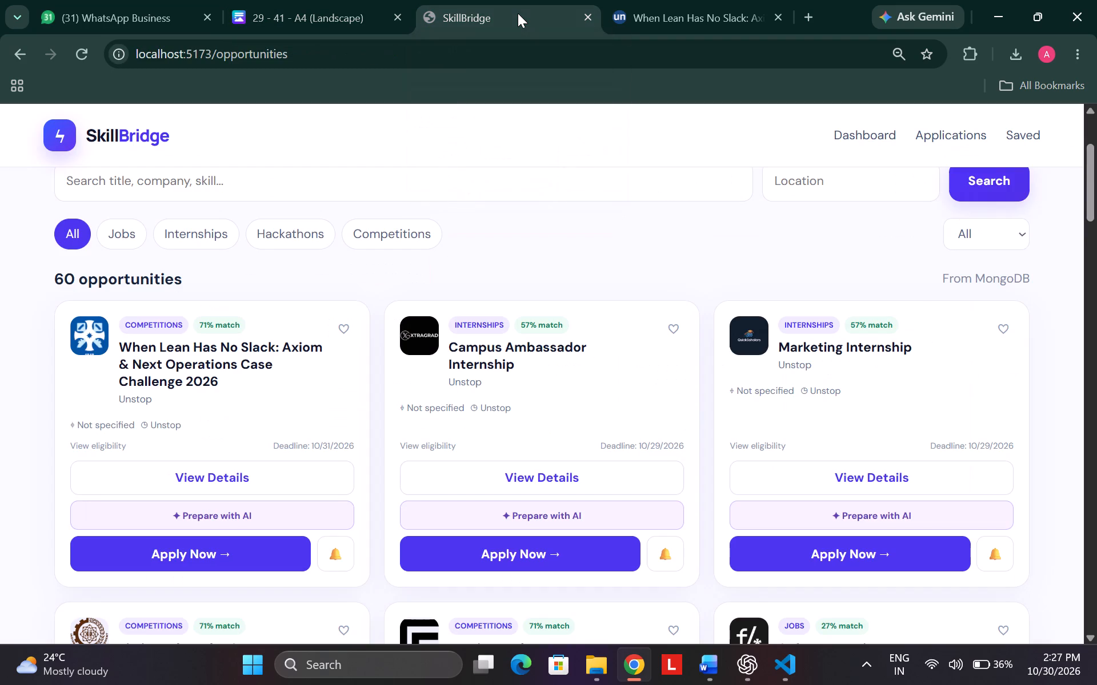
{"action": "left_click", "coordinate": [258, 17]}
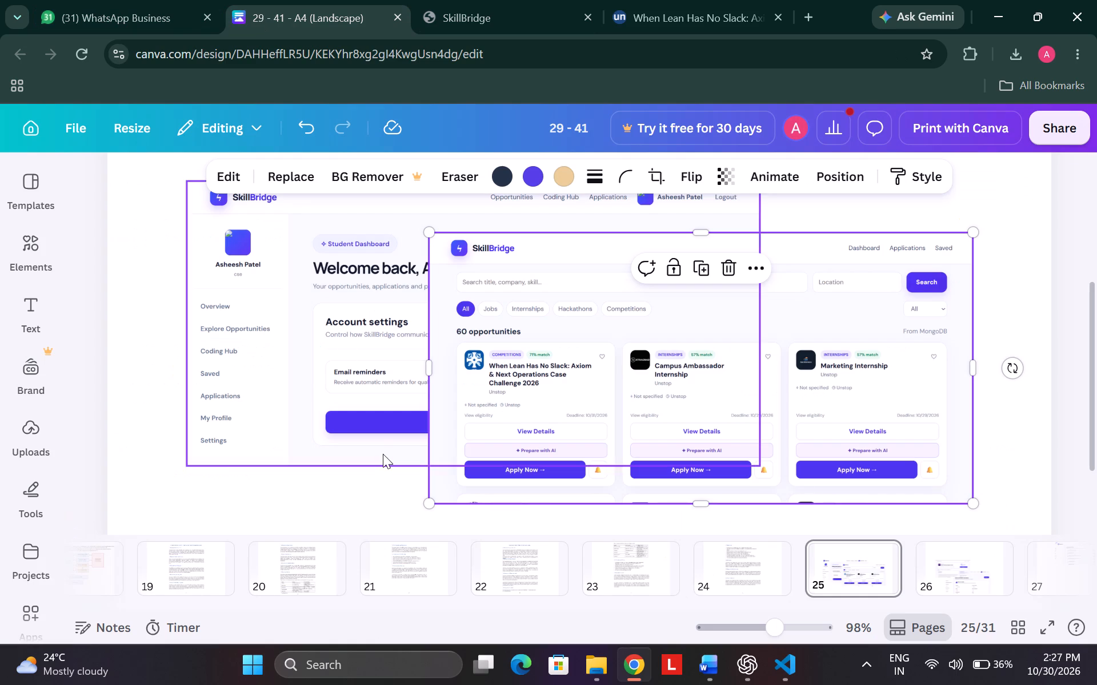
{"action": "scroll", "coordinate": [251, 573], "scroll_direction": "right", "scroll_amount": 12}
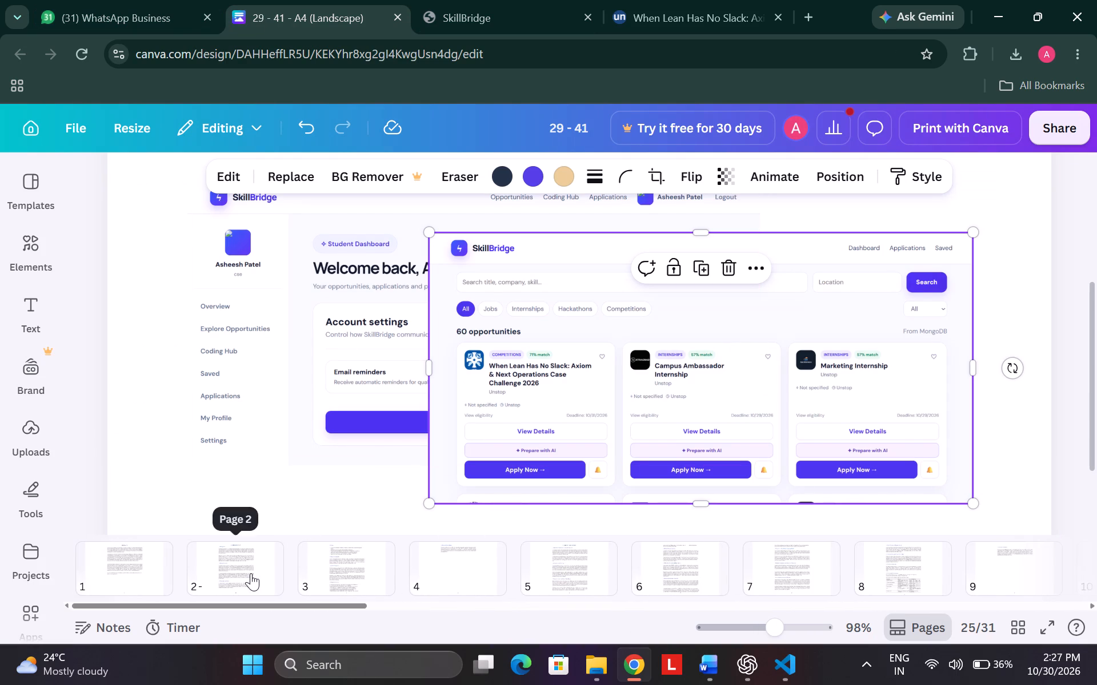
{"action": "left_click", "coordinate": [135, 572]}
{"action": "scroll", "coordinate": [548, 322], "scroll_direction": "up", "scroll_amount": 2}
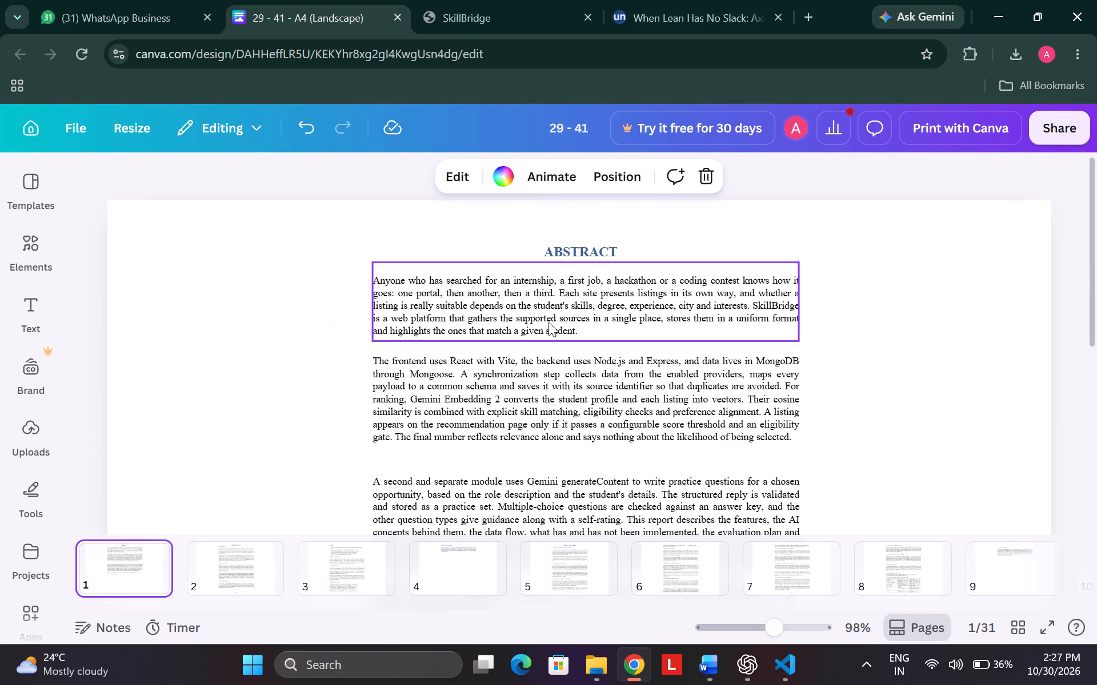
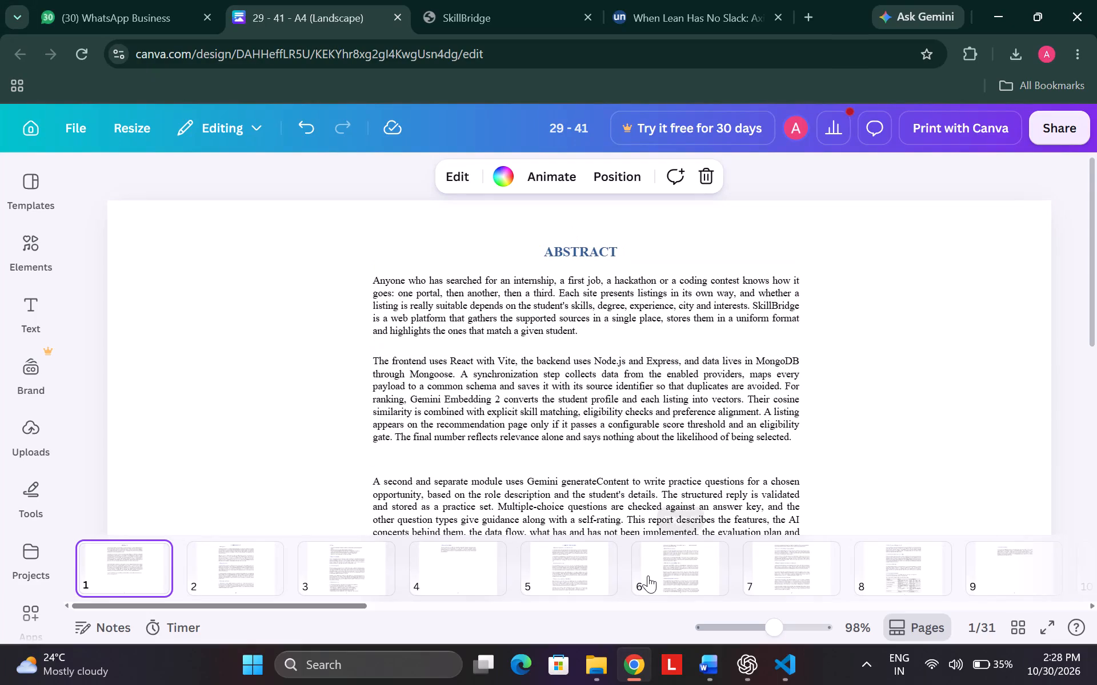
Switch to Word and look over the certificate and cover pages of skill_bridge_report_final_final.docx, then minimise the document.
{"action": "left_click", "coordinate": [706, 666]}
{"action": "scroll", "coordinate": [451, 360], "scroll_direction": "up", "scroll_amount": 3}
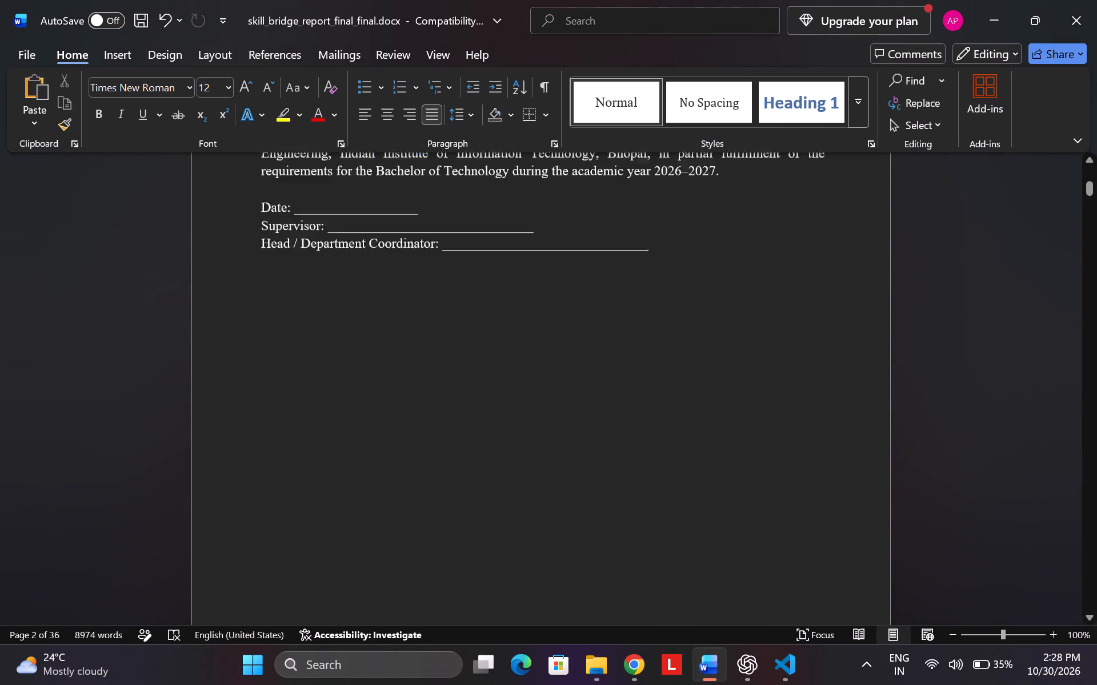
{"action": "scroll", "coordinate": [451, 360], "scroll_direction": "up", "scroll_amount": 4}
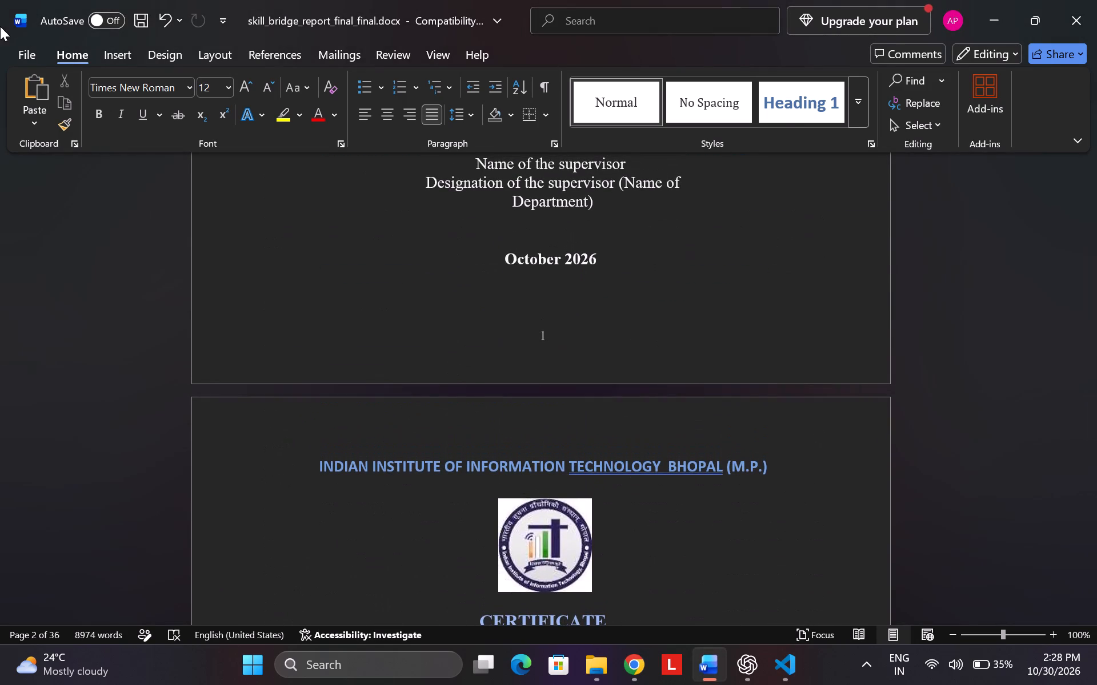
{"action": "left_click", "coordinate": [995, 24]}
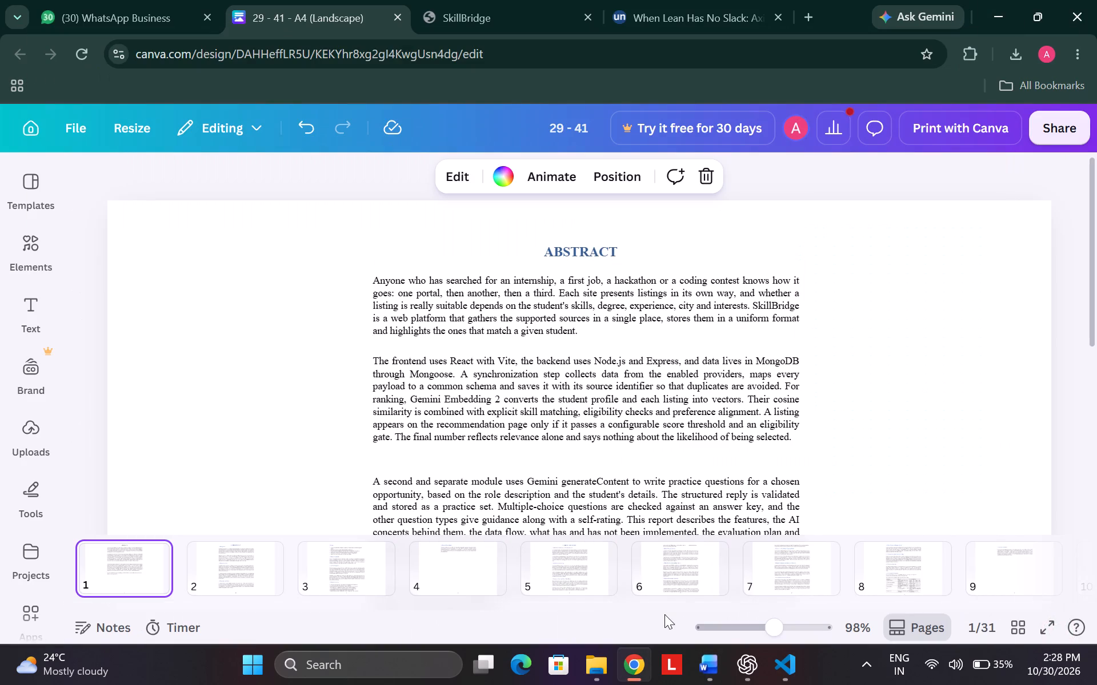
Open final_report_start_editing.docx from the Downloads folder in File Explorer.
{"action": "left_click", "coordinate": [597, 679]}
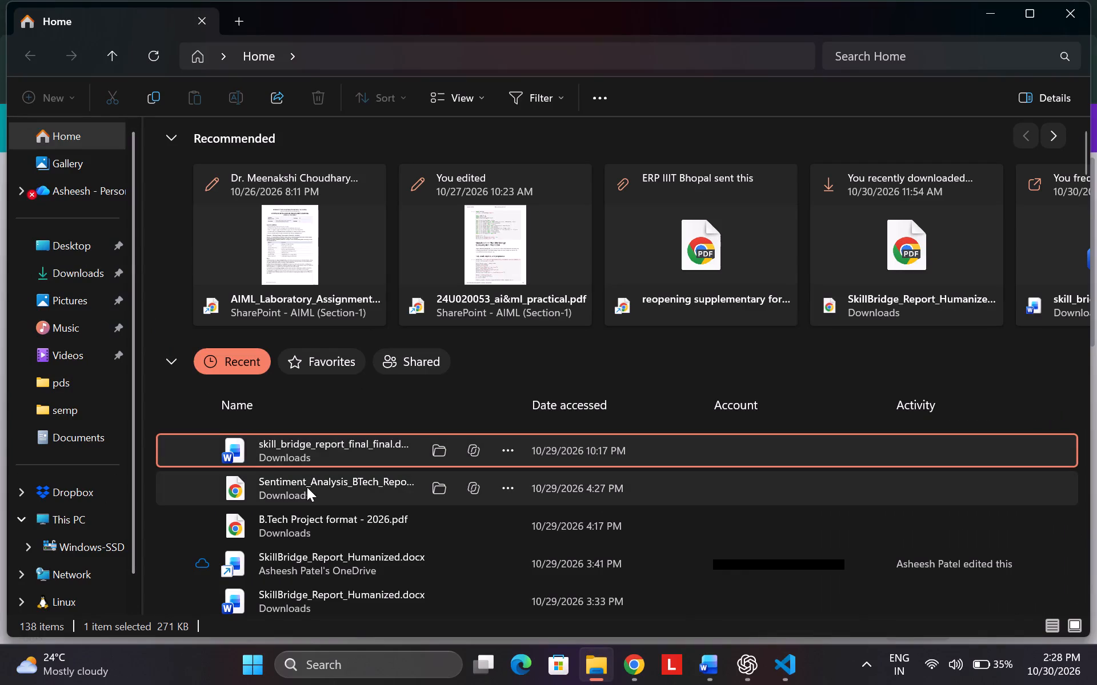
{"action": "left_click", "coordinate": [65, 273]}
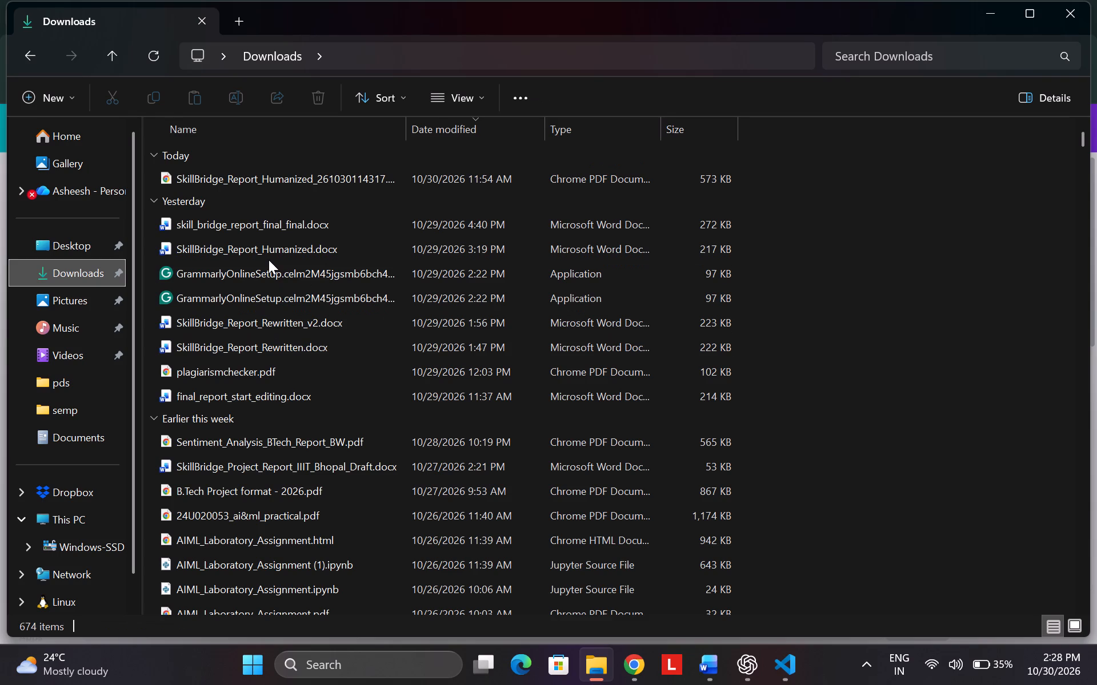
{"action": "double_click", "coordinate": [279, 398]}
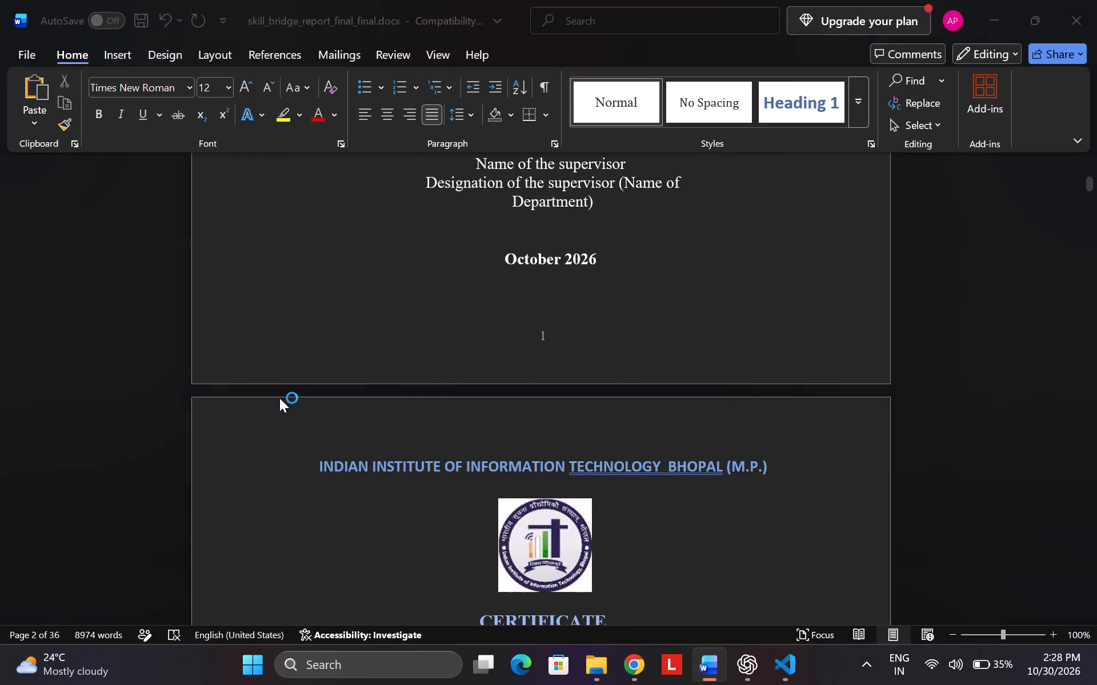
Find the Abstract in final_report_start_editing.docx and copy its first paragraph, from "Students frequently search" to "profile-aware matching.".
{"action": "scroll", "coordinate": [454, 428], "scroll_direction": "down", "scroll_amount": 7}
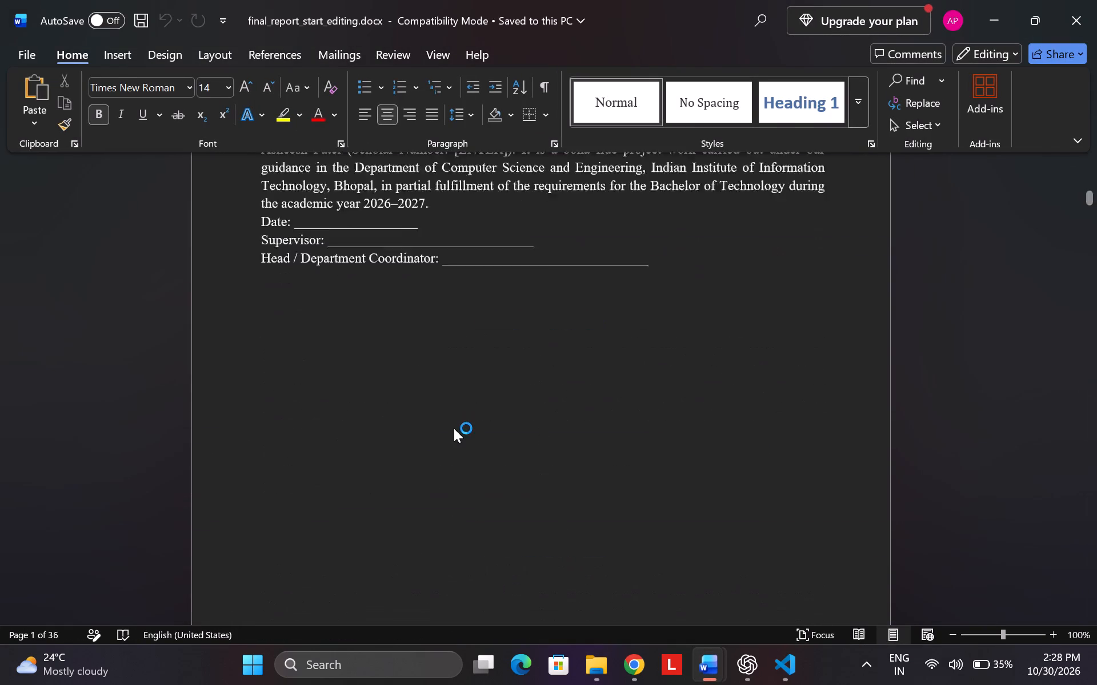
{"action": "scroll", "coordinate": [454, 428], "scroll_direction": "up", "scroll_amount": 1}
{"action": "scroll", "coordinate": [454, 428], "scroll_direction": "down", "scroll_amount": 6}
{"action": "scroll", "coordinate": [454, 428], "scroll_direction": "up", "scroll_amount": 1}
{"action": "scroll", "coordinate": [454, 428], "scroll_direction": "down", "scroll_amount": 3}
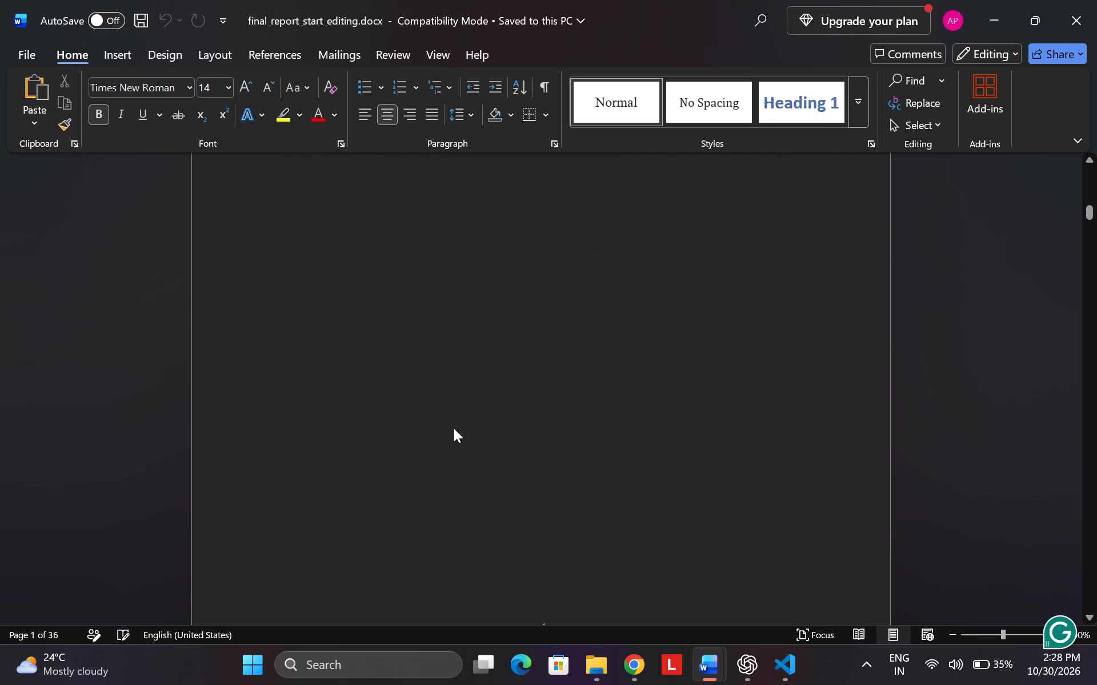
{"action": "scroll", "coordinate": [454, 428], "scroll_direction": "down", "scroll_amount": 8}
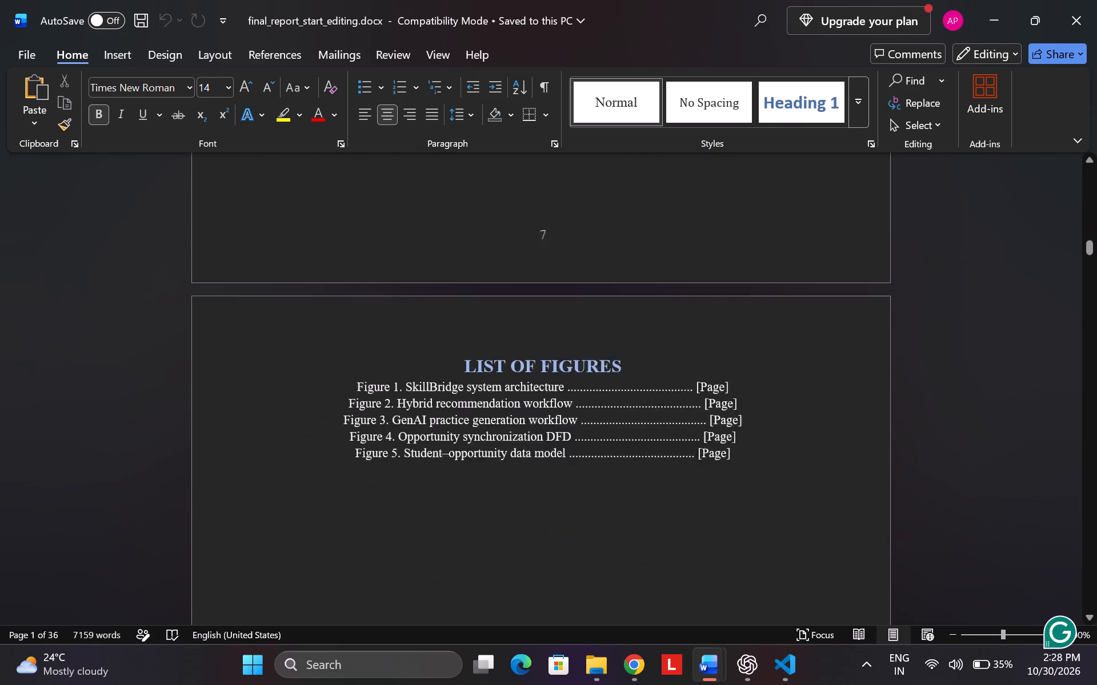
{"action": "scroll", "coordinate": [454, 428], "scroll_direction": "down", "scroll_amount": 6}
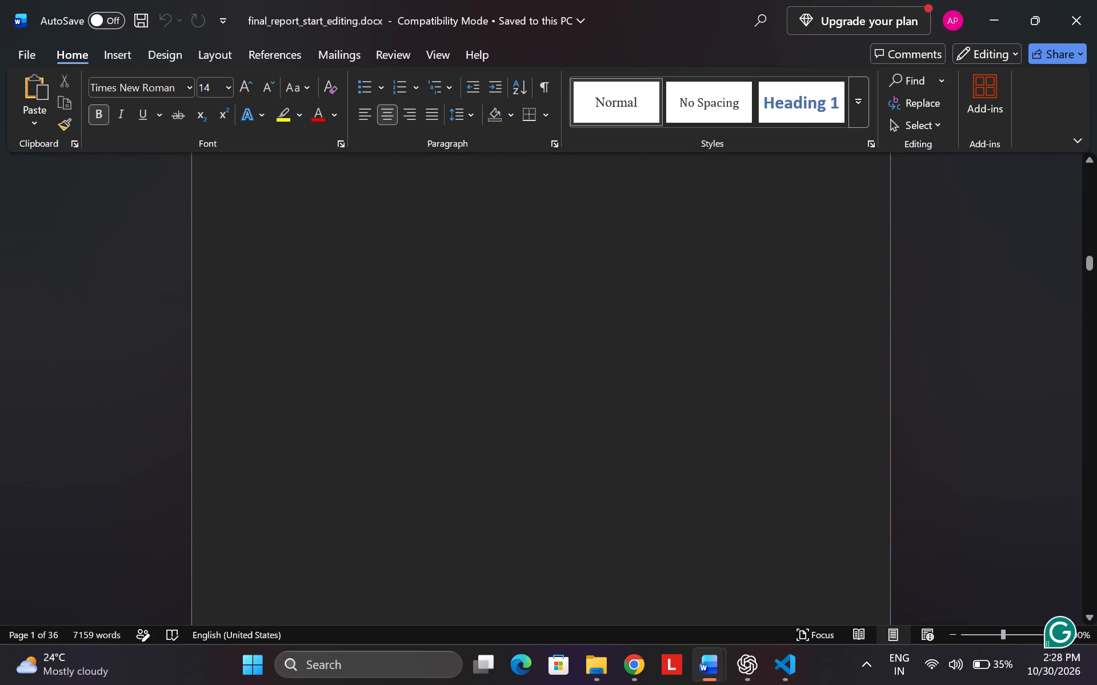
{"action": "scroll", "coordinate": [454, 428], "scroll_direction": "down", "scroll_amount": 2}
{"action": "scroll", "coordinate": [454, 428], "scroll_direction": "up", "scroll_amount": 1}
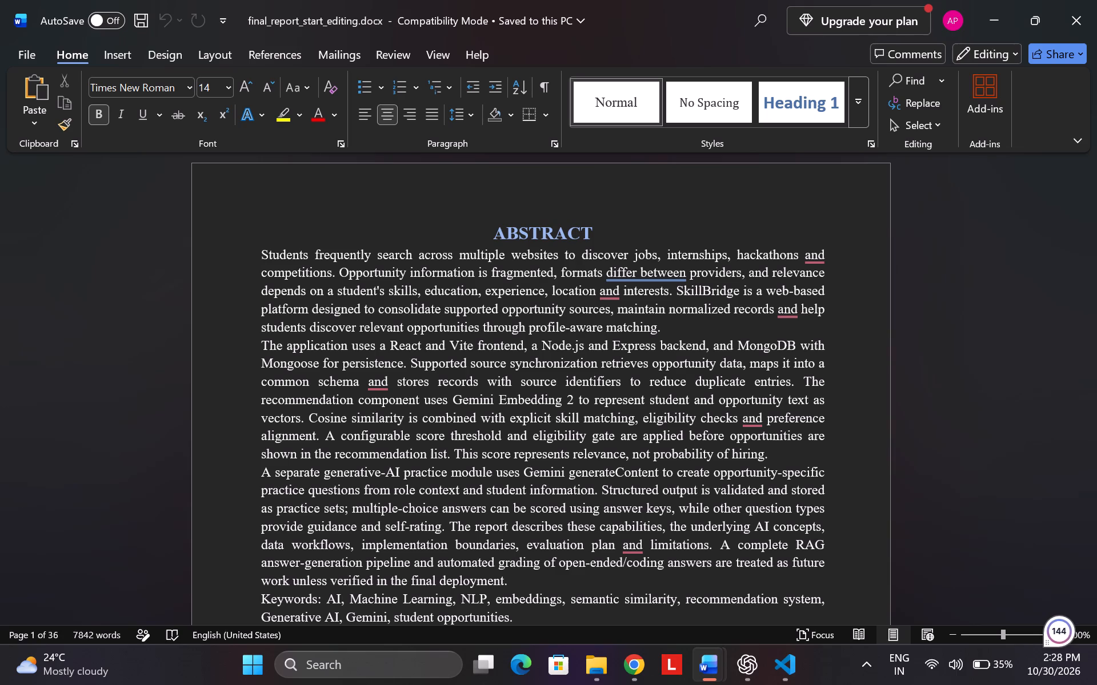
{"action": "left_click", "coordinate": [260, 255]}
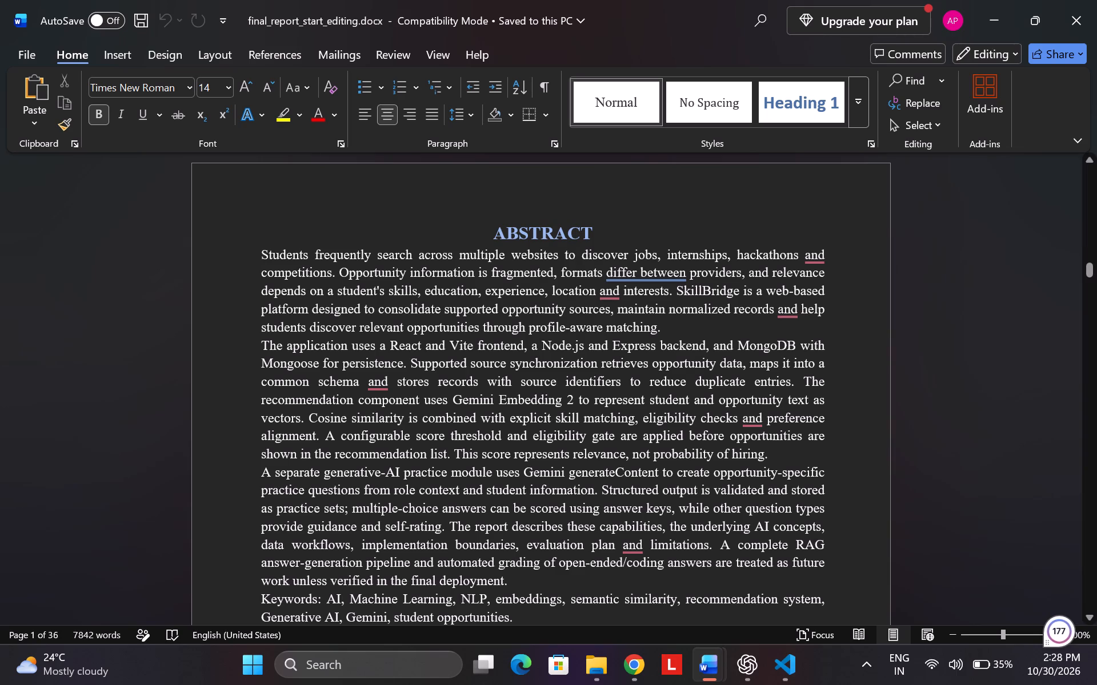
{"action": "left_click_drag", "start_coordinate": [260, 255], "coordinate": [663, 329]}
{"action": "key", "text": "ctrl+c"}
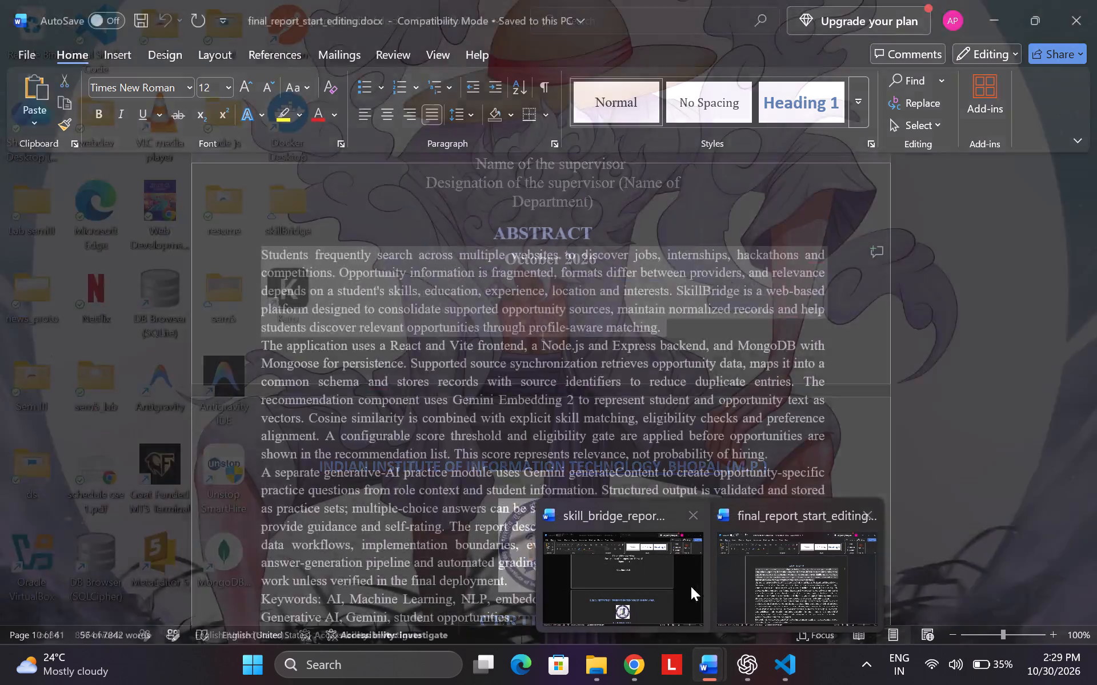
Return to the Canva report in Chrome and replace the Abstract's first paragraph on page 1 with the copied text.
{"action": "left_click", "coordinate": [633, 665]}
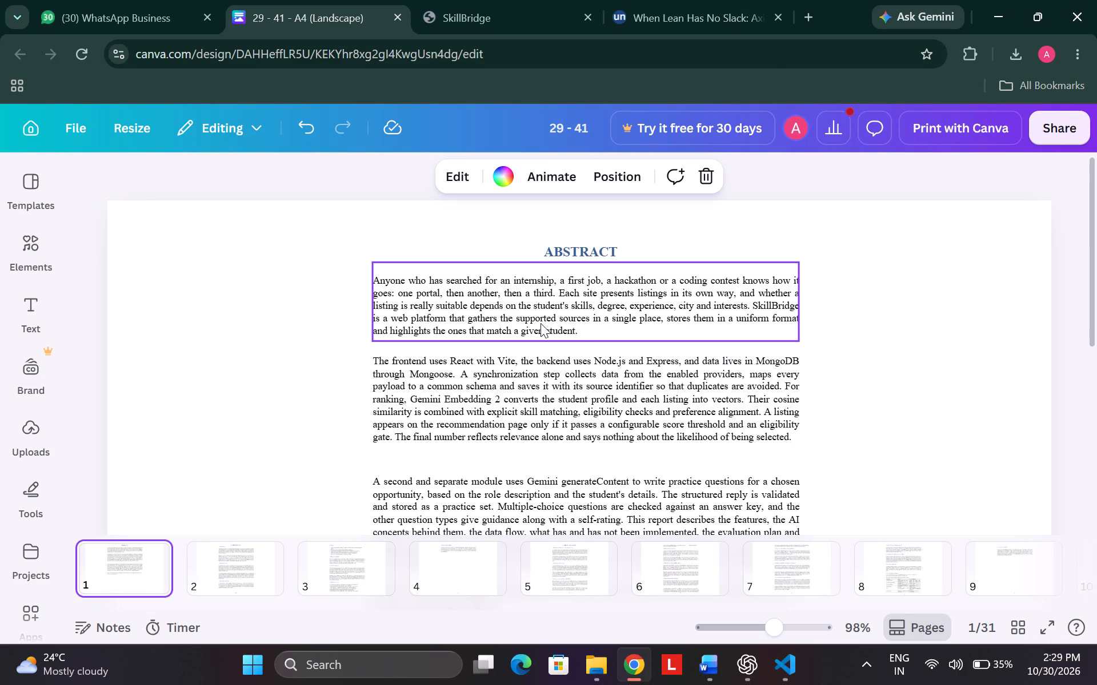
{"action": "left_click", "coordinate": [581, 321]}
{"action": "double_click", "coordinate": [588, 328]}
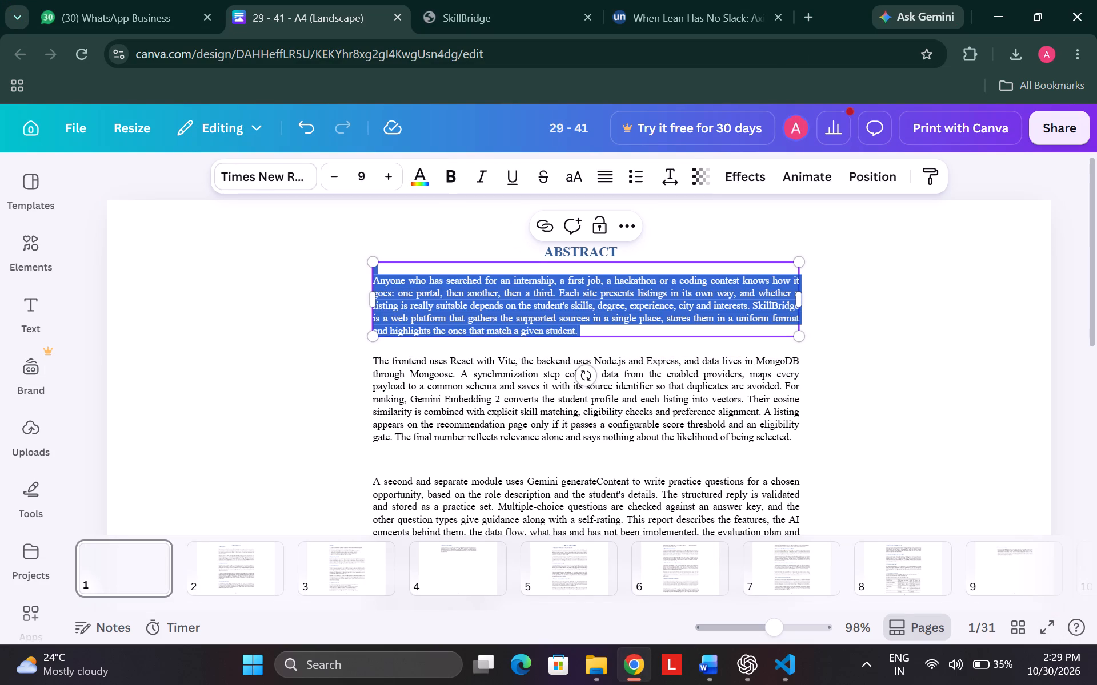
{"action": "key", "text": "ctrl+v"}
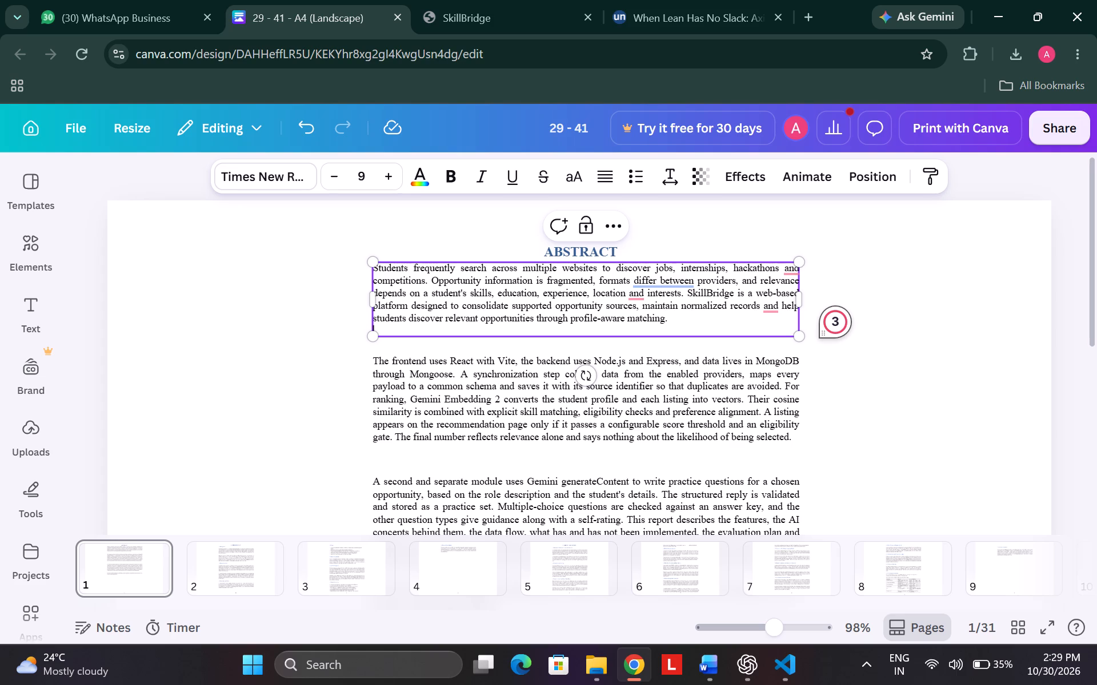
{"action": "left_click", "coordinate": [396, 353]}
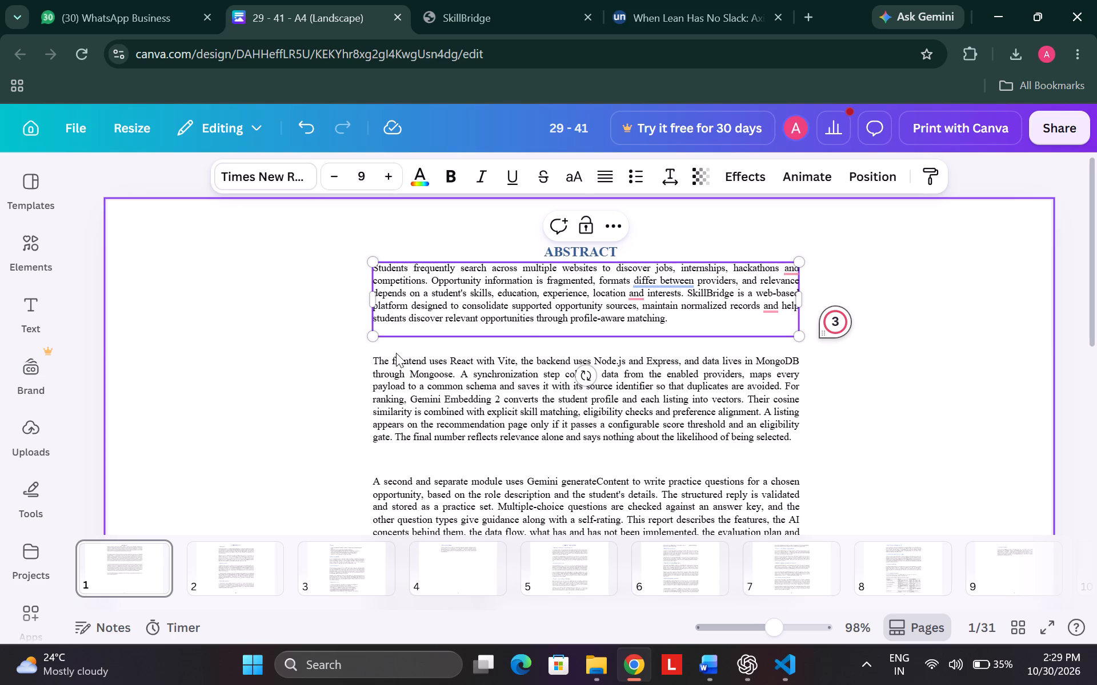
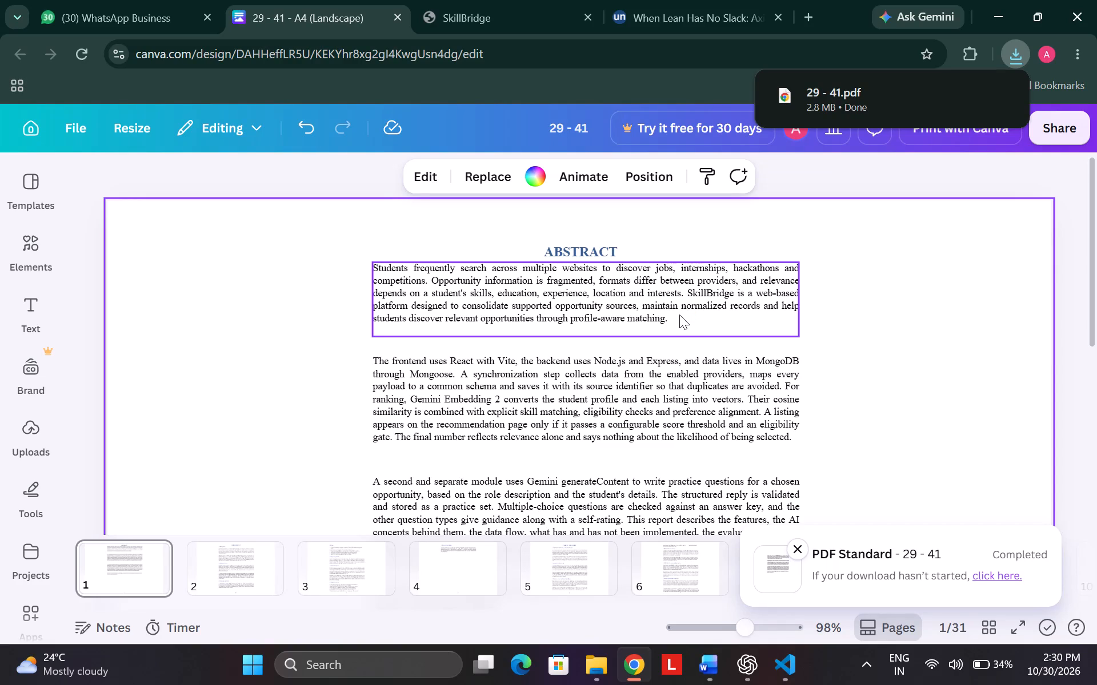
{"action": "left_click", "coordinate": [654, 315]}
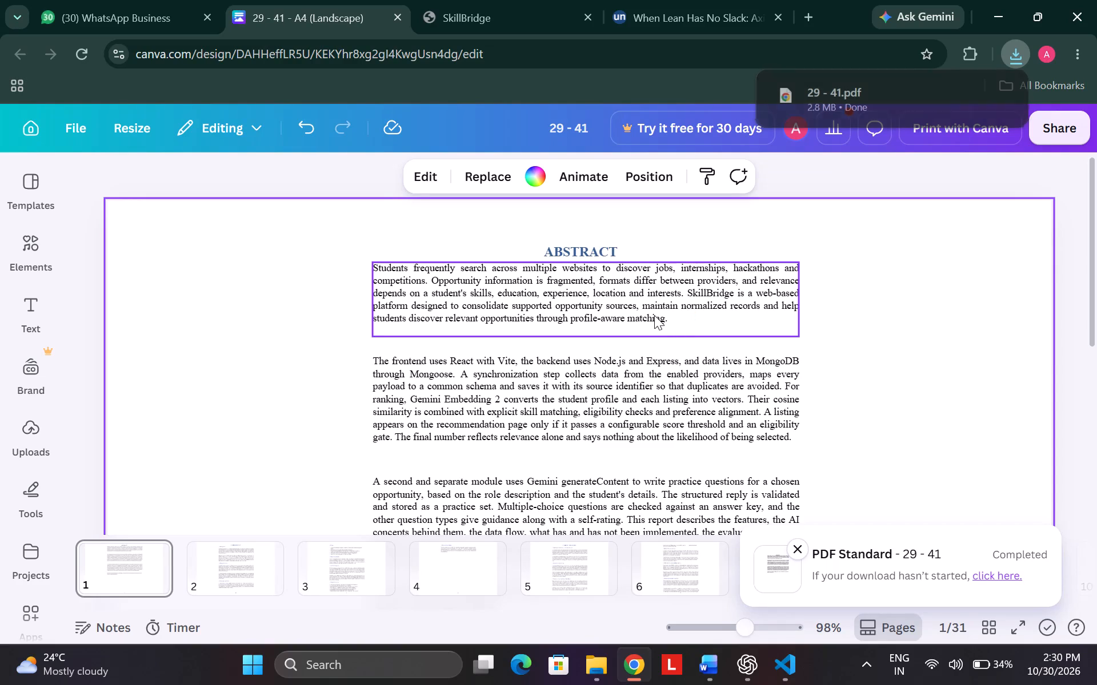
{"action": "left_click", "coordinate": [622, 300]}
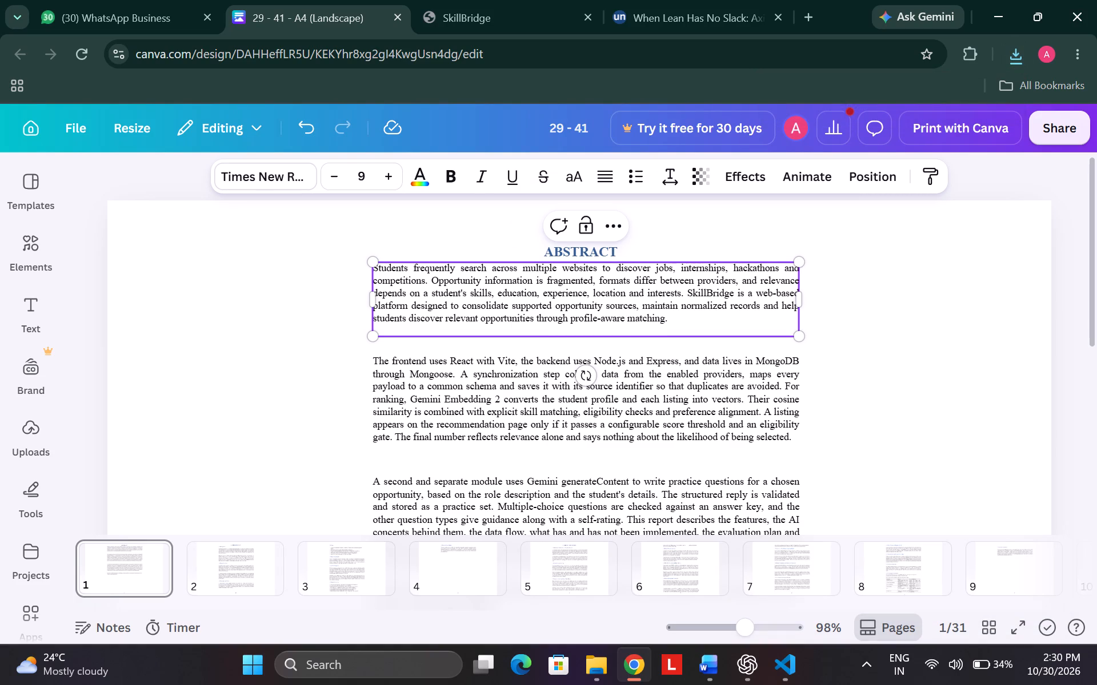
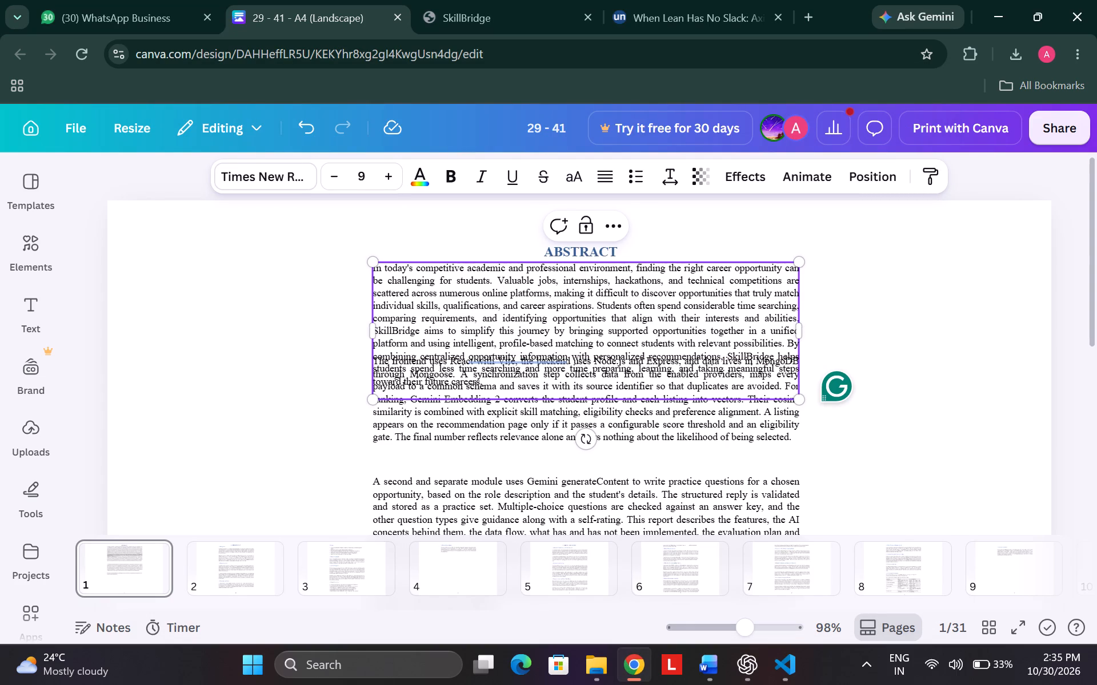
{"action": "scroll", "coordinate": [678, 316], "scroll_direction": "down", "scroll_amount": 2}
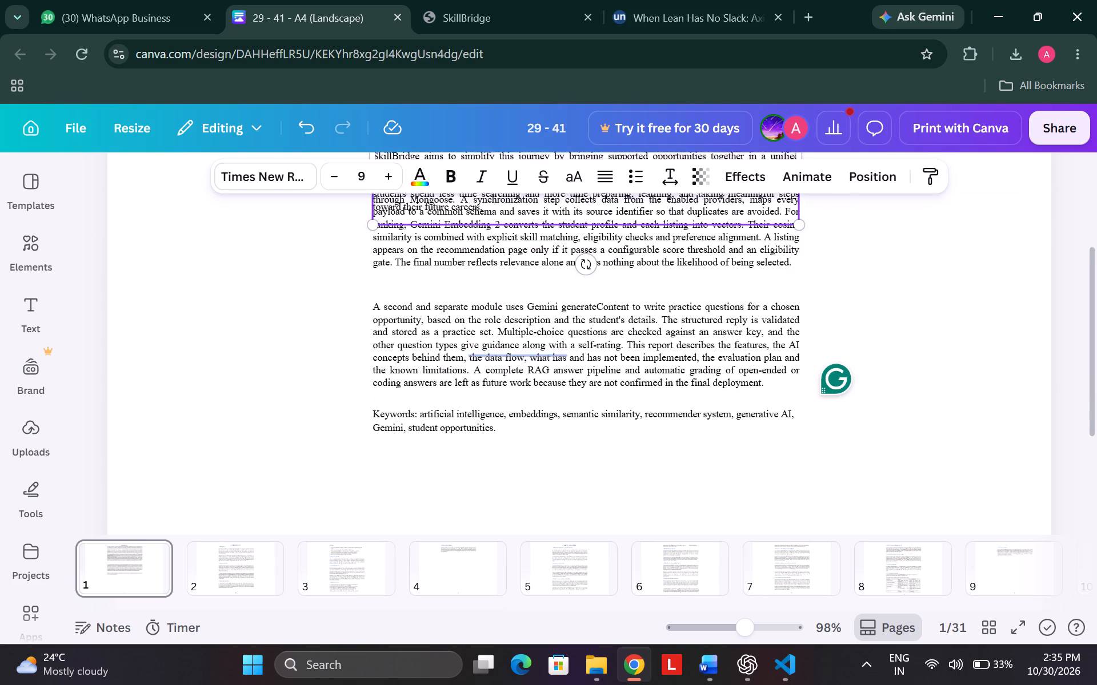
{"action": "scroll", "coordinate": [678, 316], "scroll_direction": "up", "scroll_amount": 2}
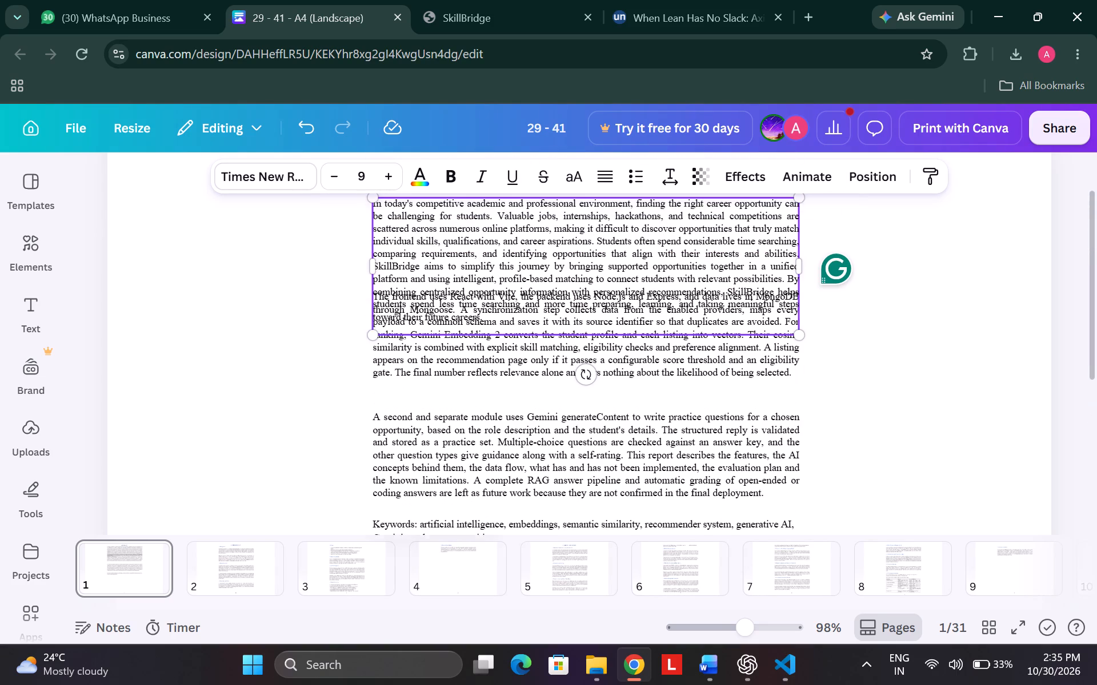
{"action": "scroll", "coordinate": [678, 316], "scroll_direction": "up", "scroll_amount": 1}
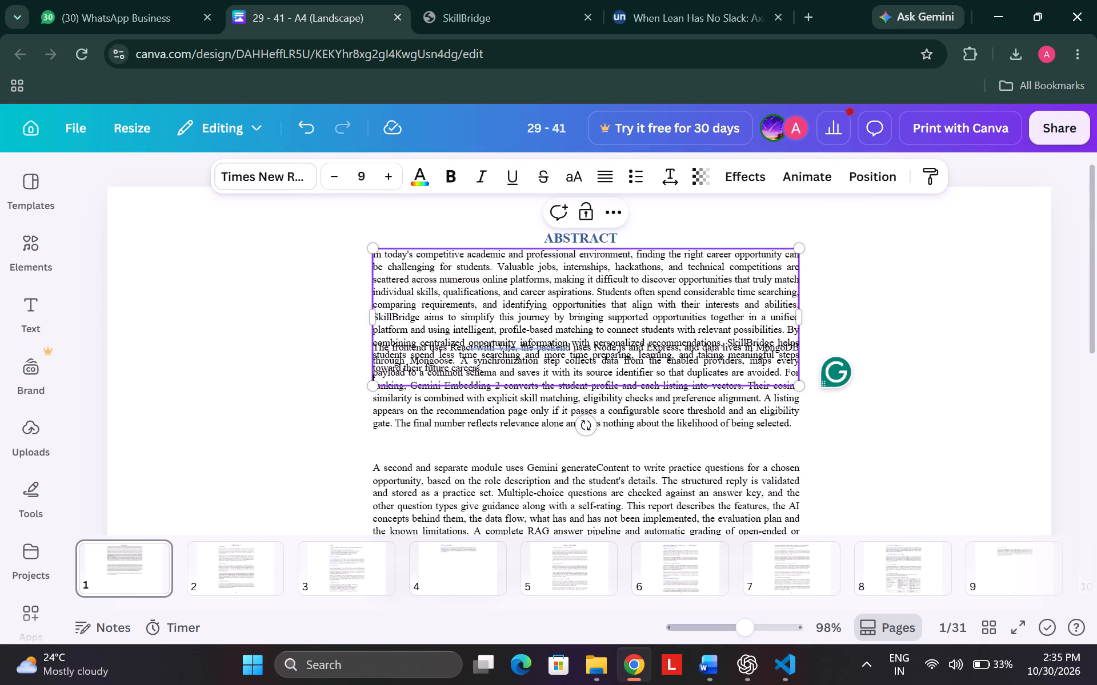
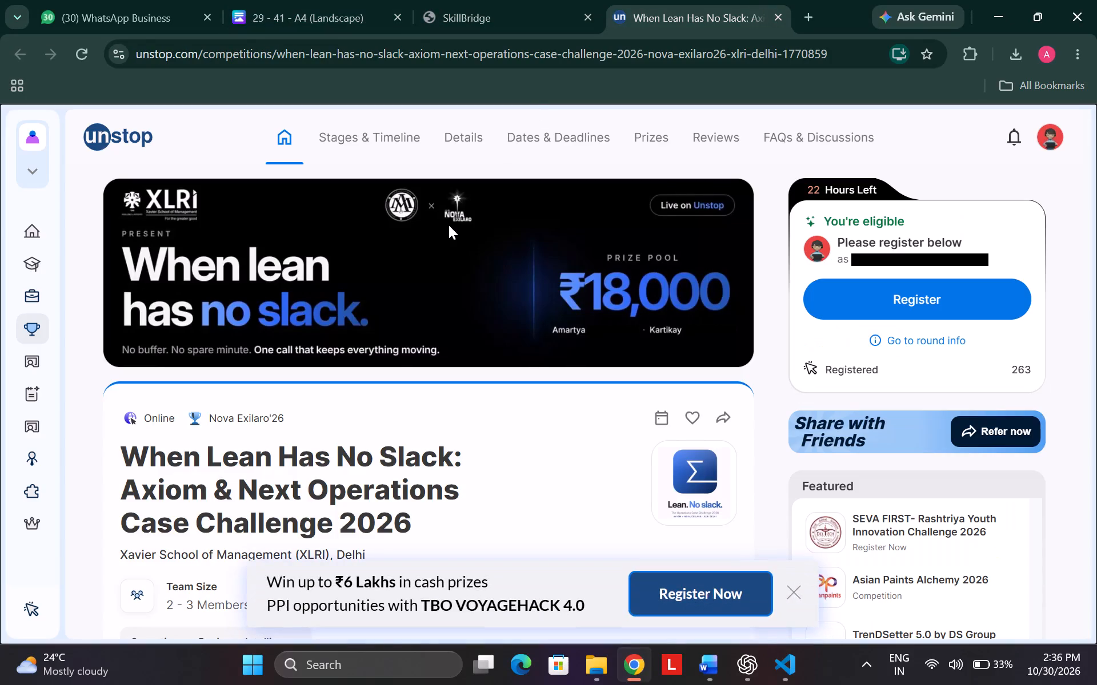
Look over the When Lean Has No Slack competition page on Unstop, dismissing the TBO VOYAGEHACK 4.0 banner.
{"action": "scroll", "coordinate": [449, 225], "scroll_direction": "down", "scroll_amount": 1}
{"action": "left_click", "coordinate": [800, 587]}
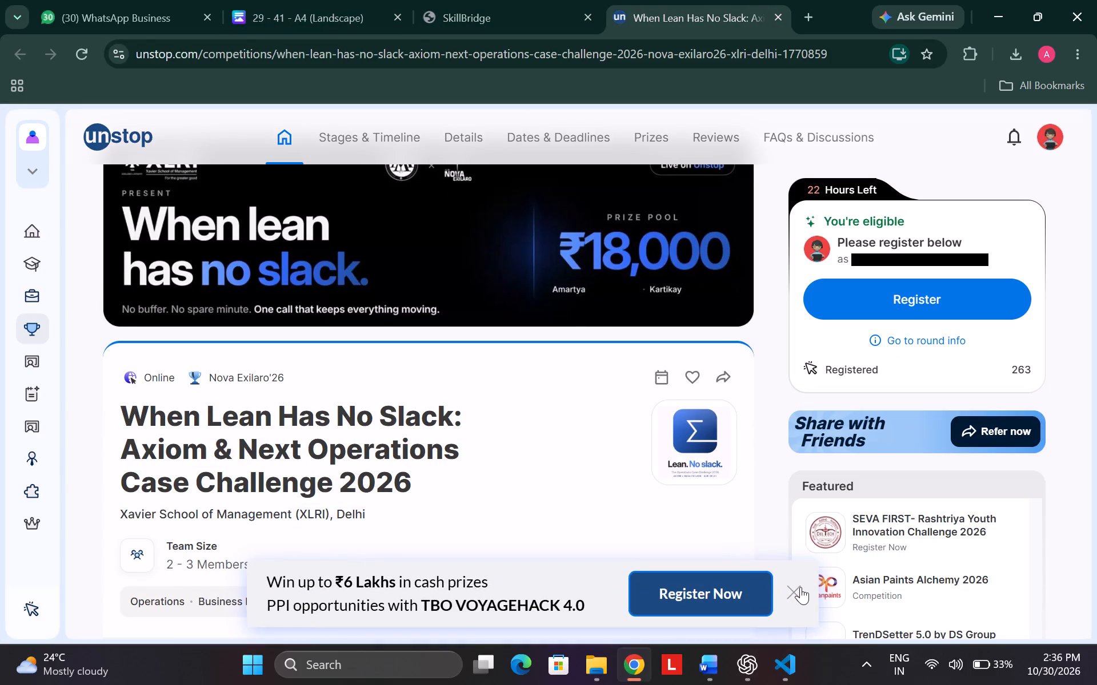
{"action": "scroll", "coordinate": [391, 501], "scroll_direction": "down", "scroll_amount": 2}
{"action": "scroll", "coordinate": [391, 501], "scroll_direction": "up", "scroll_amount": 3}
Return to the 29 - 41 report design and review the Abstract on page 1 down to its keywords.
{"action": "left_click", "coordinate": [469, 0]}
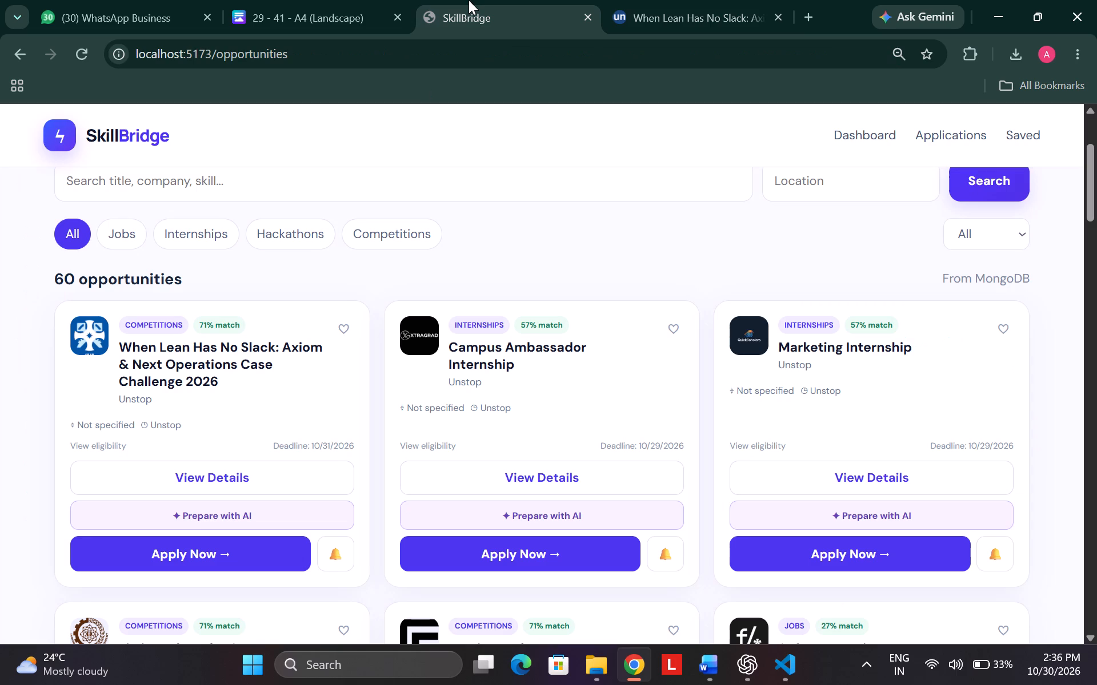
{"action": "left_click", "coordinate": [297, 0]}
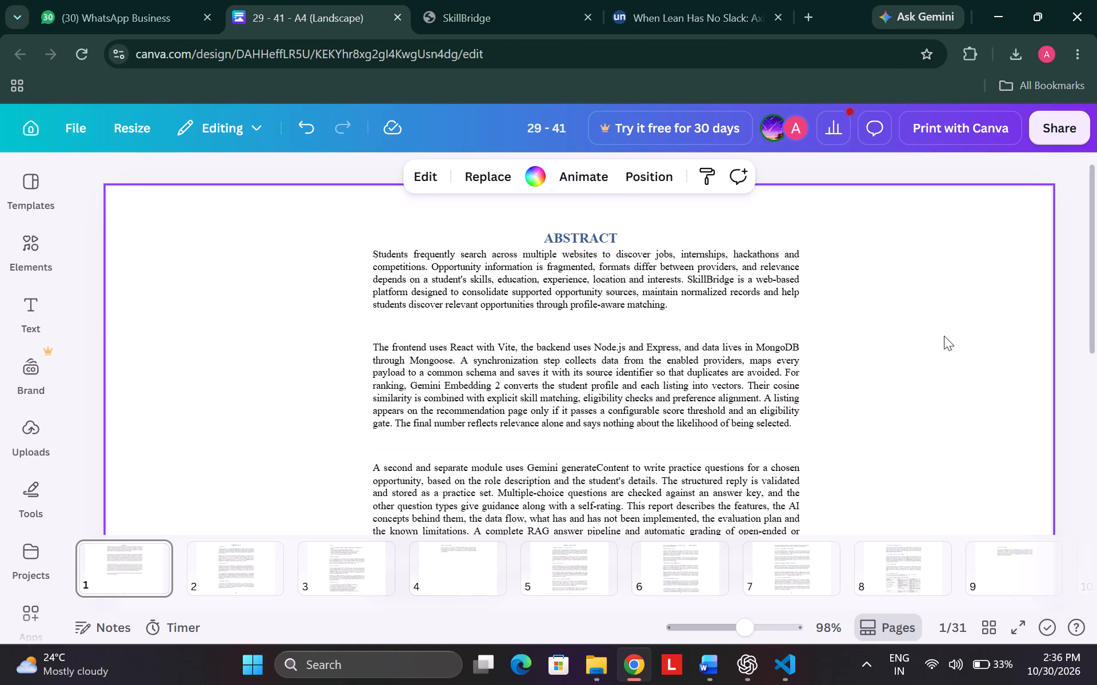
{"action": "scroll", "coordinate": [944, 336], "scroll_direction": "down", "scroll_amount": 2}
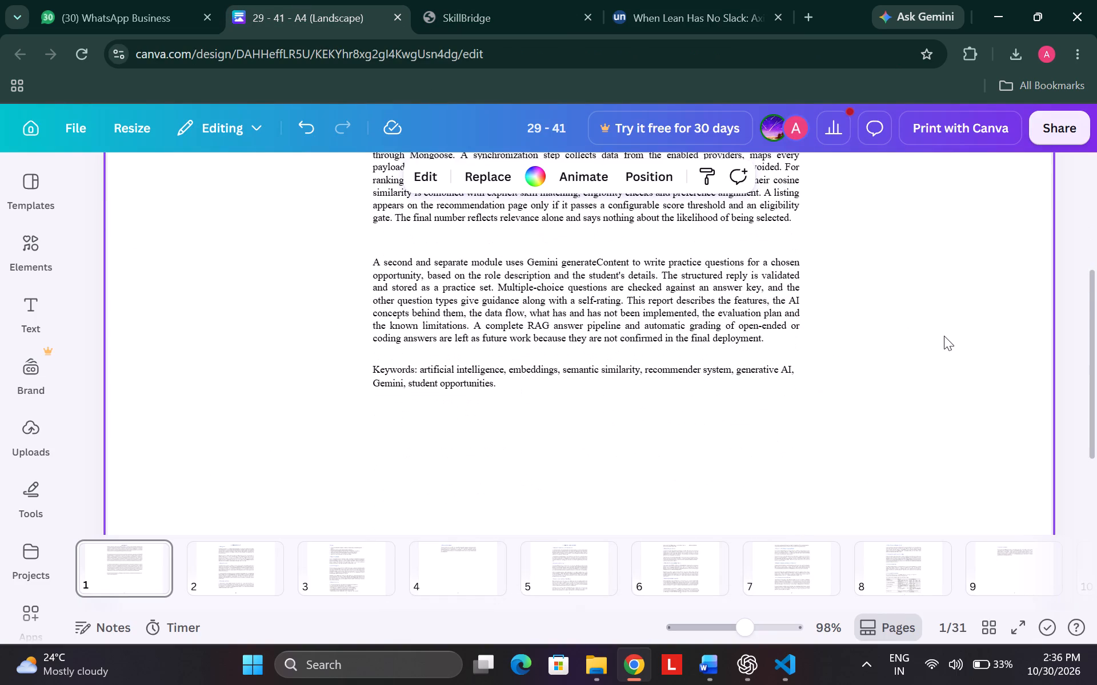
{"action": "scroll", "coordinate": [944, 336], "scroll_direction": "down", "scroll_amount": 1}
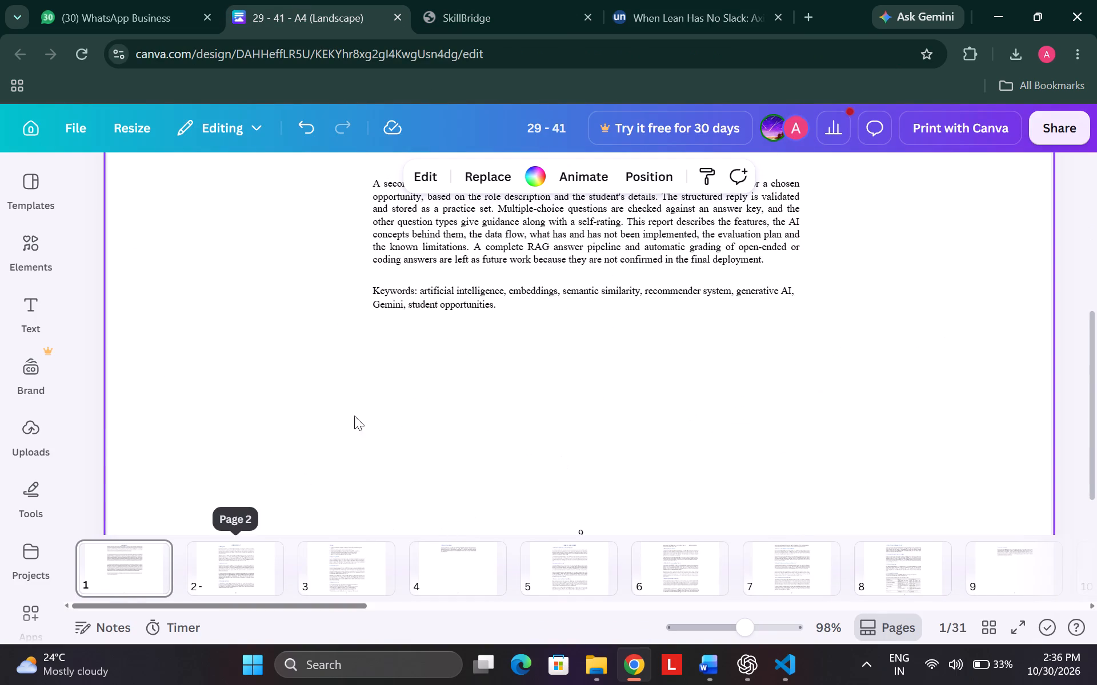
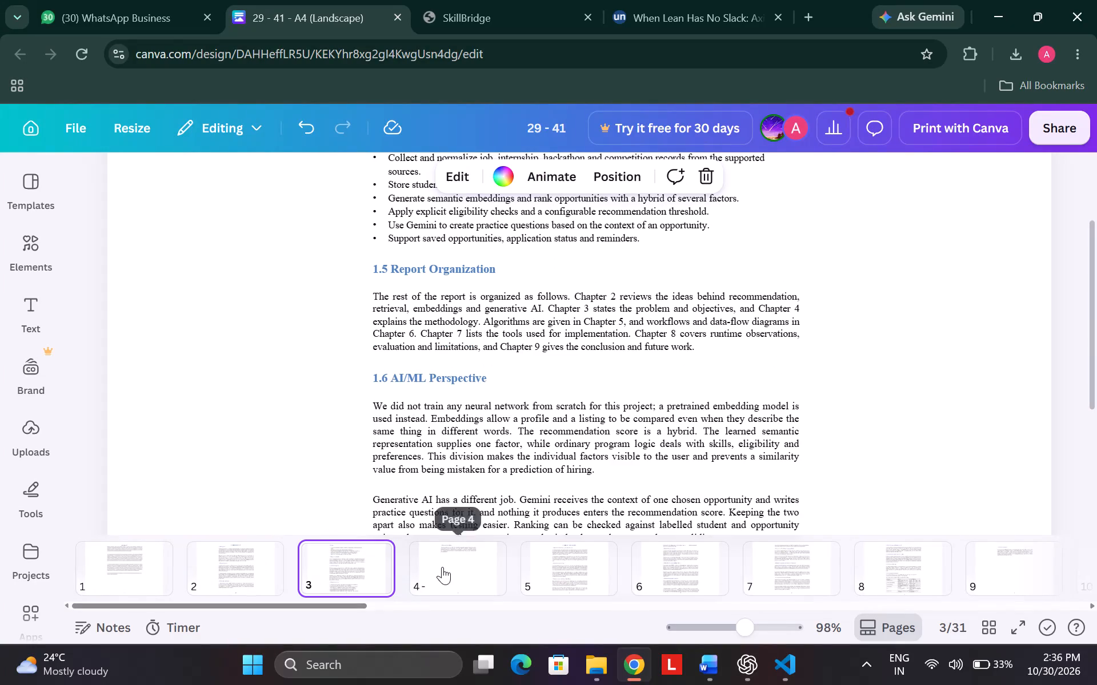
Review the report text from page 4 to page 6, reading down to section 2.6 Retrieval-Augmented Generation.
{"action": "scroll", "coordinate": [569, 344], "scroll_direction": "up", "scroll_amount": 2}
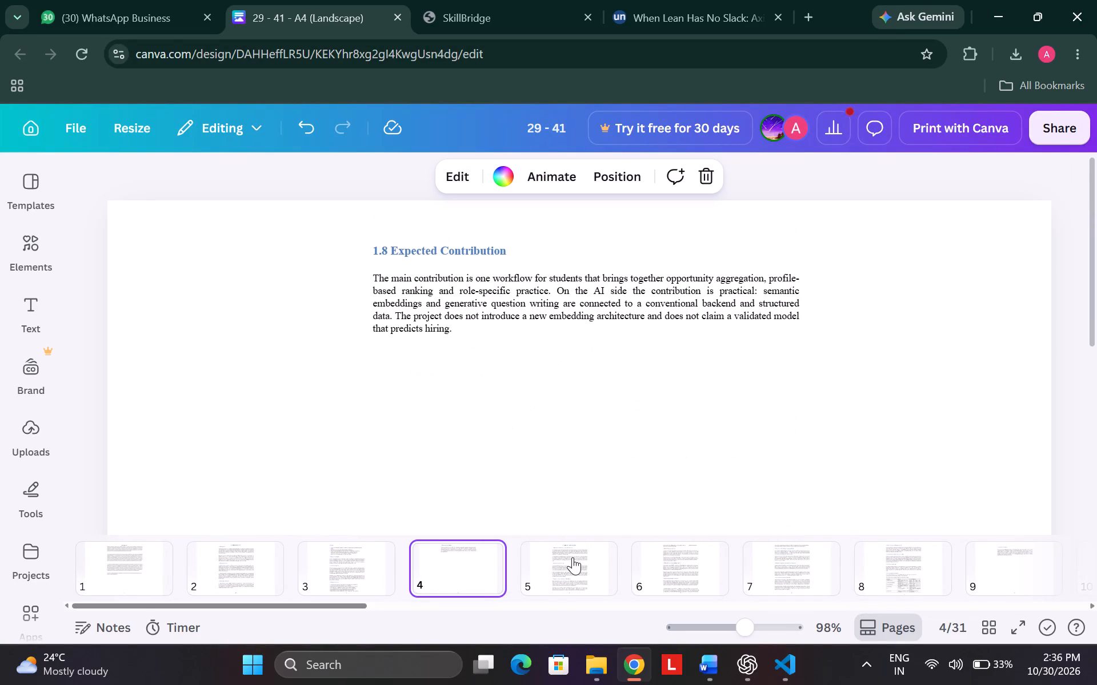
{"action": "left_click", "coordinate": [572, 557]}
{"action": "left_click", "coordinate": [661, 578]}
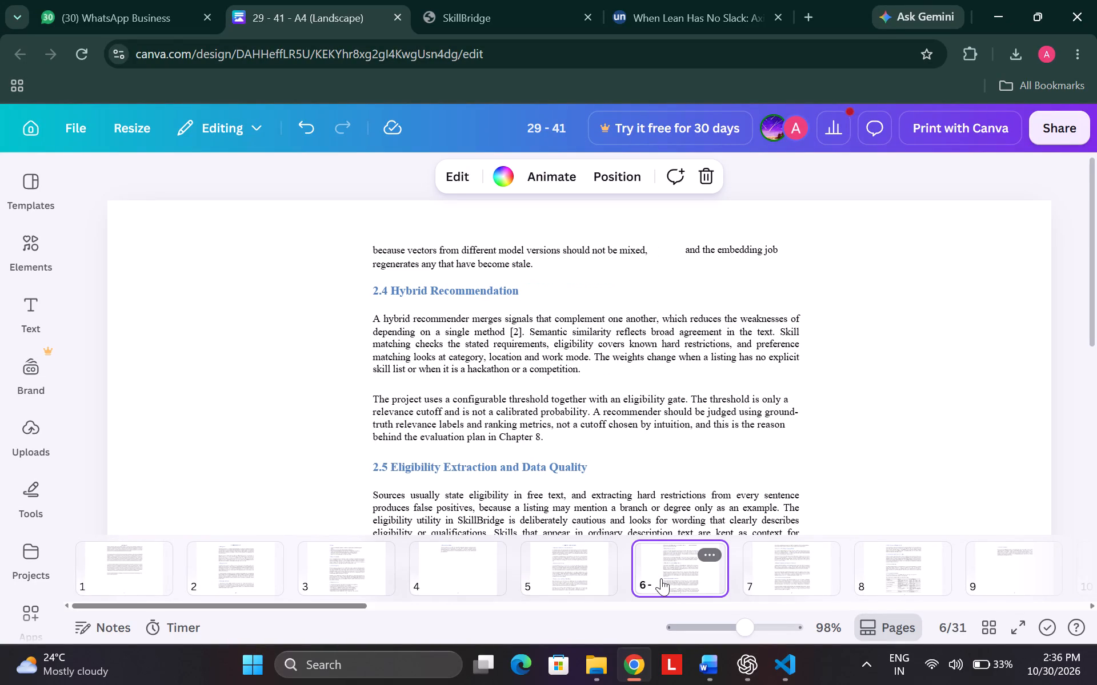
{"action": "scroll", "coordinate": [660, 407], "scroll_direction": "down", "scroll_amount": 1}
{"action": "scroll", "coordinate": [773, 441], "scroll_direction": "down", "scroll_amount": 1}
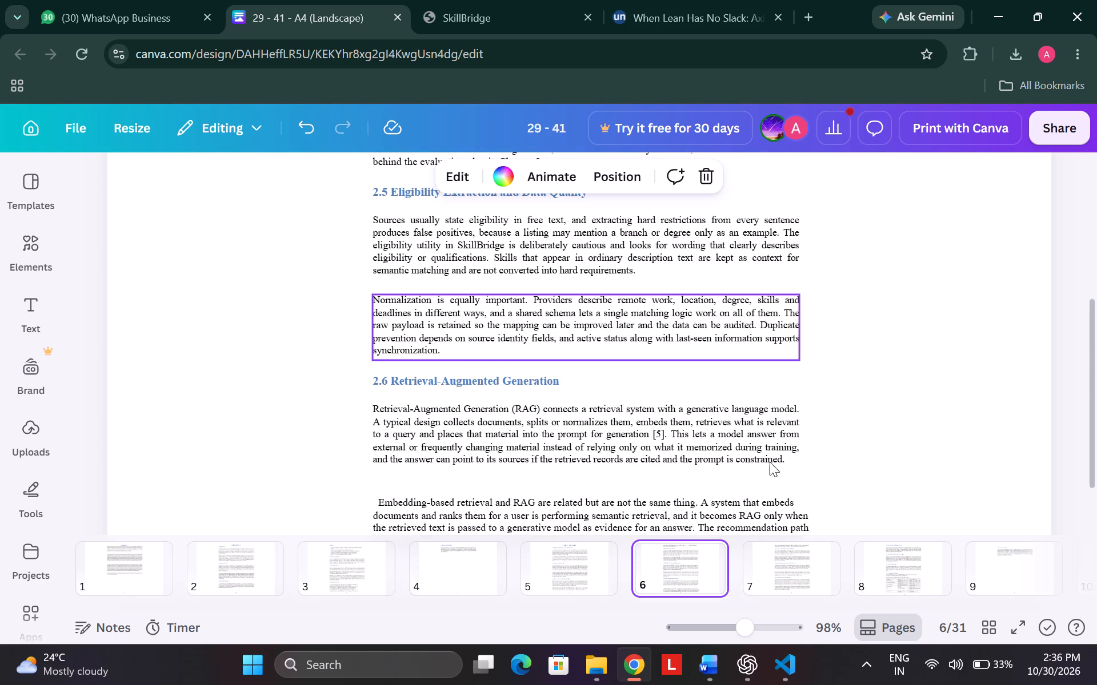
Look through the thumbnails of the report pages that follow page 6.
{"action": "scroll", "coordinate": [771, 553], "scroll_direction": "left", "scroll_amount": 3}
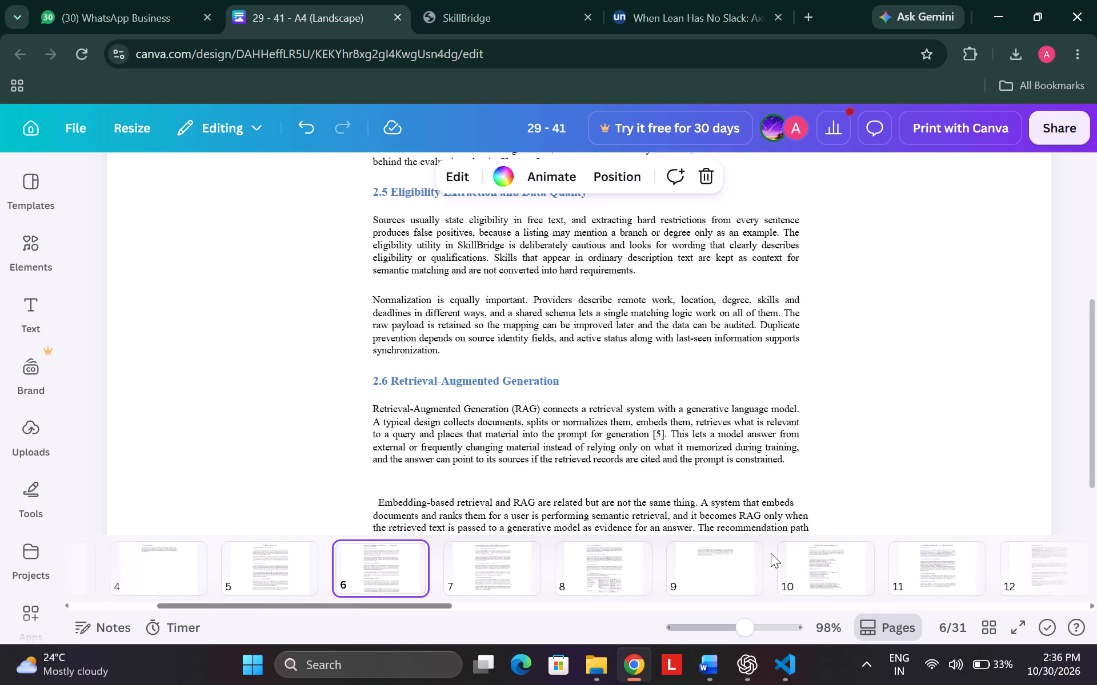
{"action": "scroll", "coordinate": [771, 553], "scroll_direction": "left", "scroll_amount": 5}
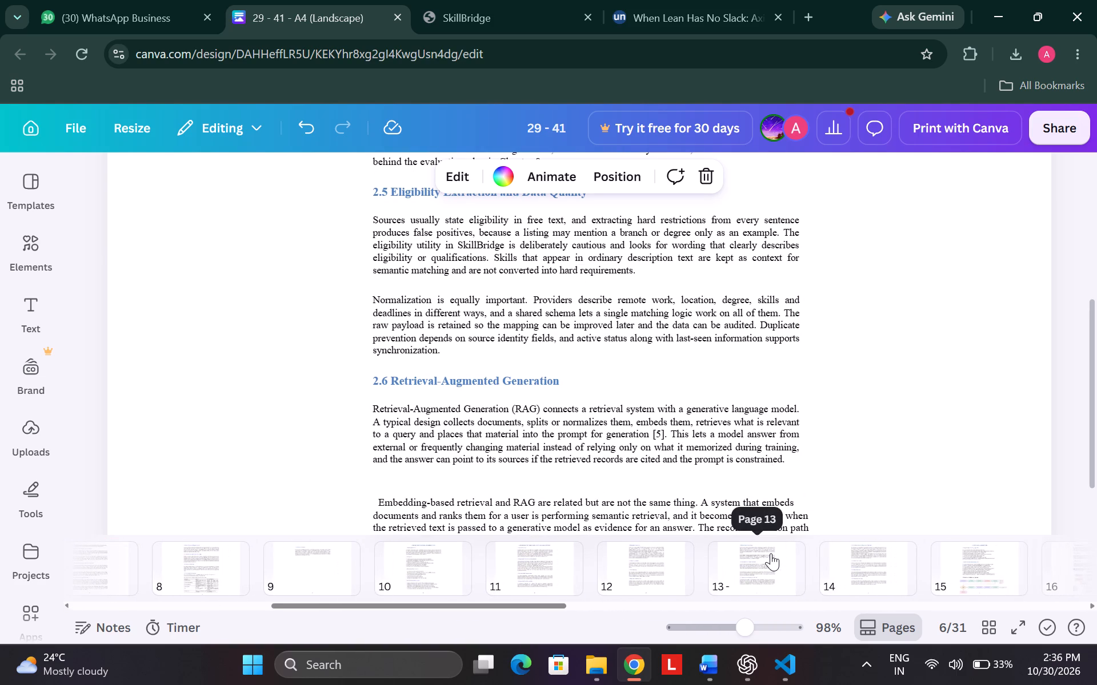
{"action": "scroll", "coordinate": [771, 553], "scroll_direction": "left", "scroll_amount": 3}
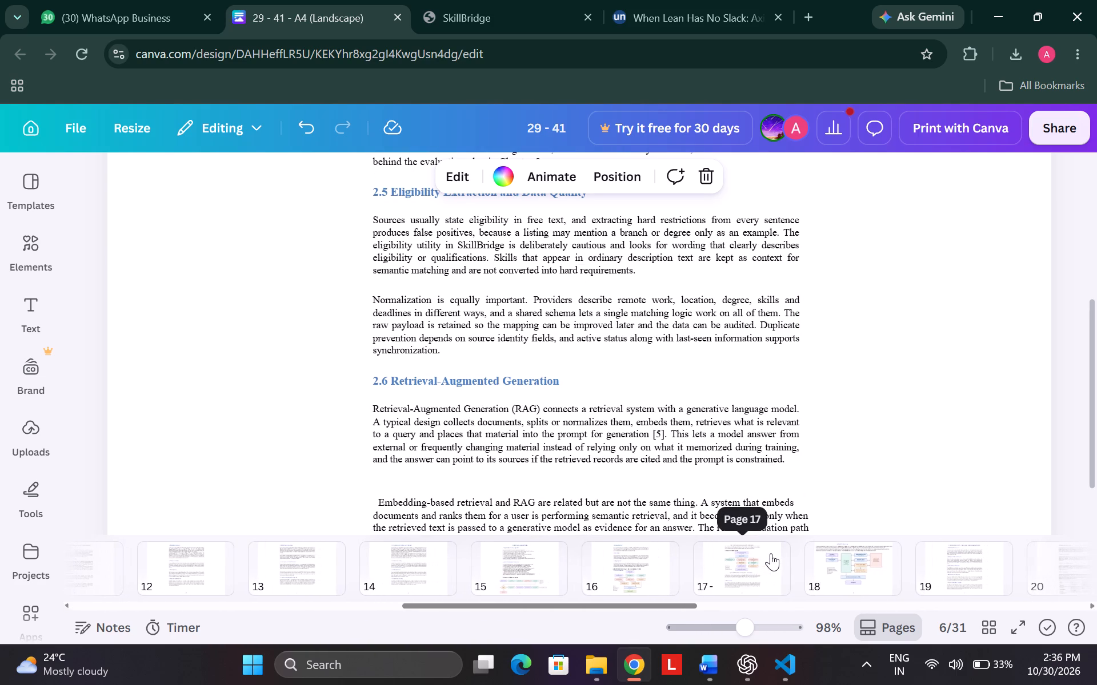
{"action": "scroll", "coordinate": [771, 553], "scroll_direction": "left", "scroll_amount": 2}
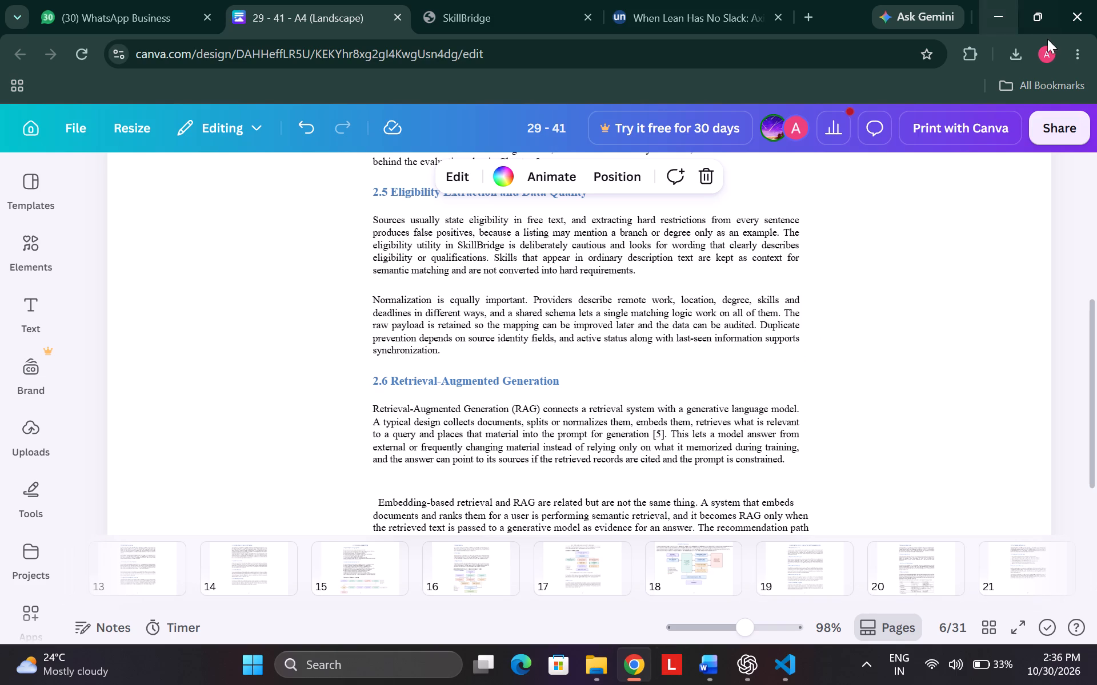
Open the exported 29 - 41.pdf from the download history, check its Abstract page, close it and return to the Canva design.
{"action": "left_click", "coordinate": [1074, 59]}
{"action": "left_click", "coordinate": [867, 264]}
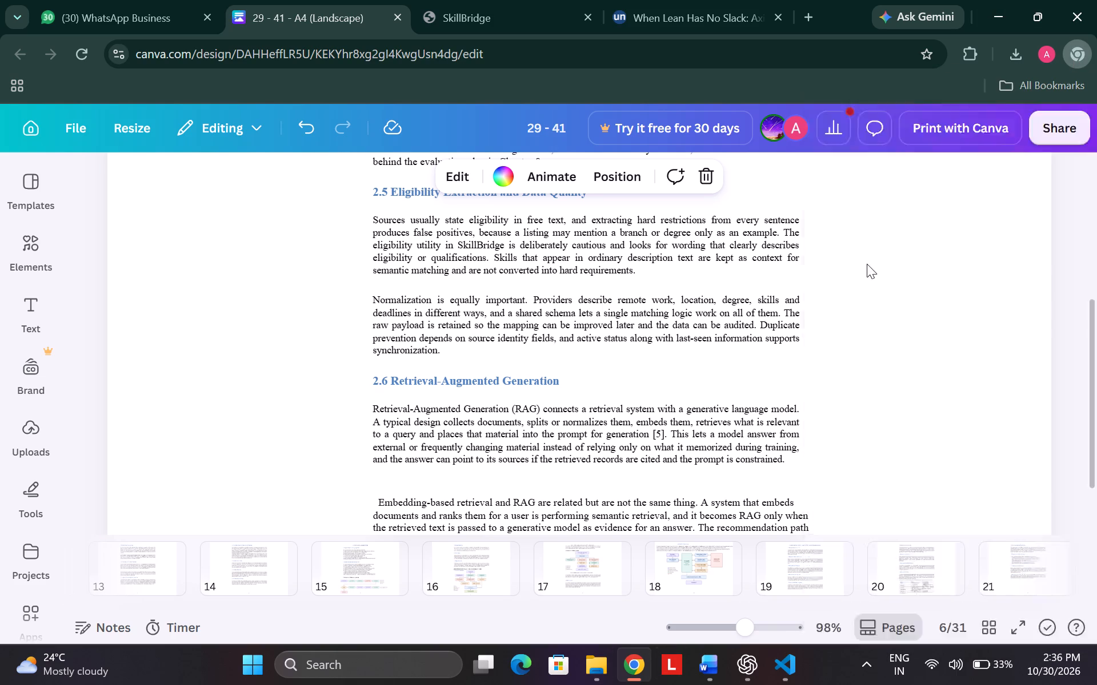
{"action": "left_click", "coordinate": [355, 261]}
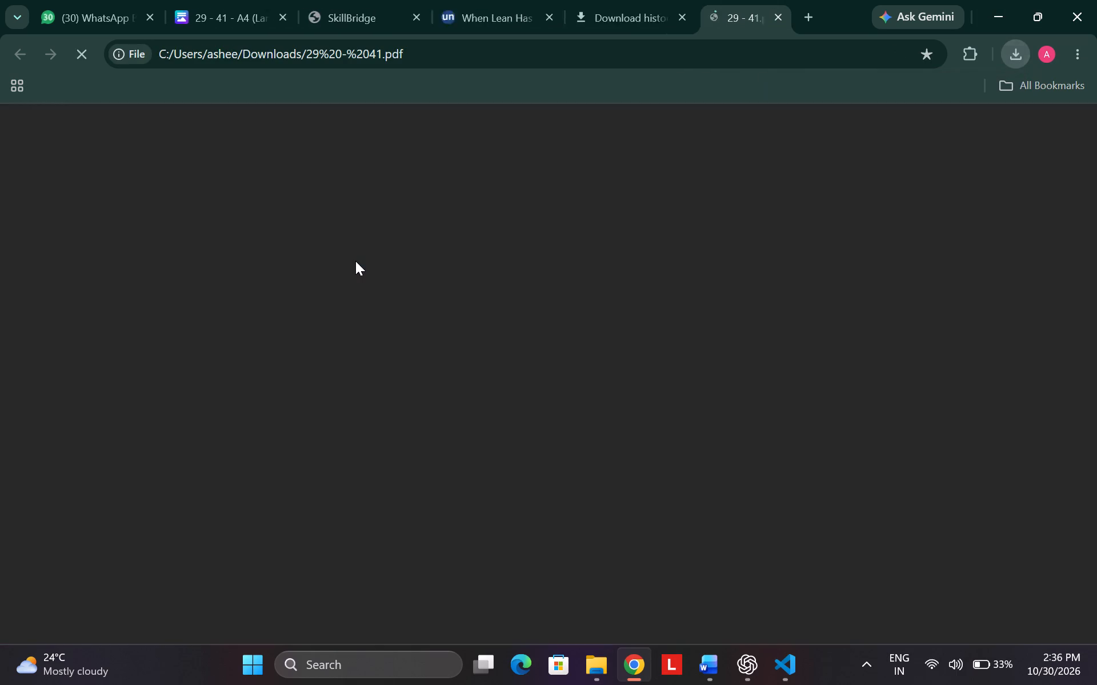
{"action": "scroll", "coordinate": [486, 342], "scroll_direction": "down", "scroll_amount": 2}
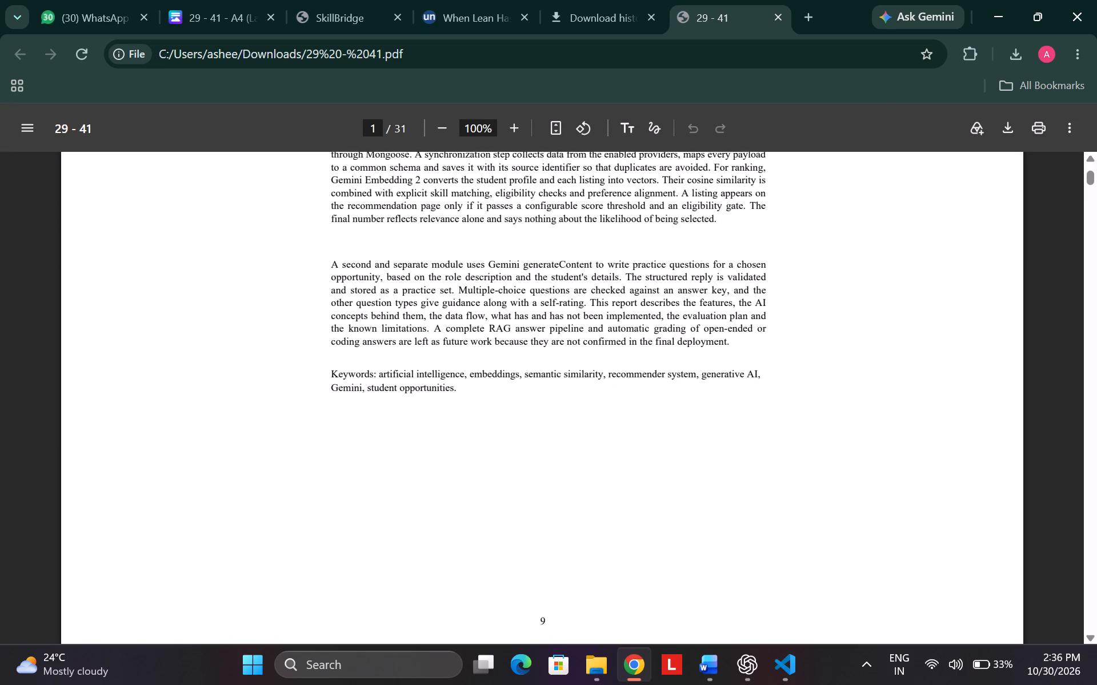
{"action": "scroll", "coordinate": [486, 342], "scroll_direction": "up", "scroll_amount": 4}
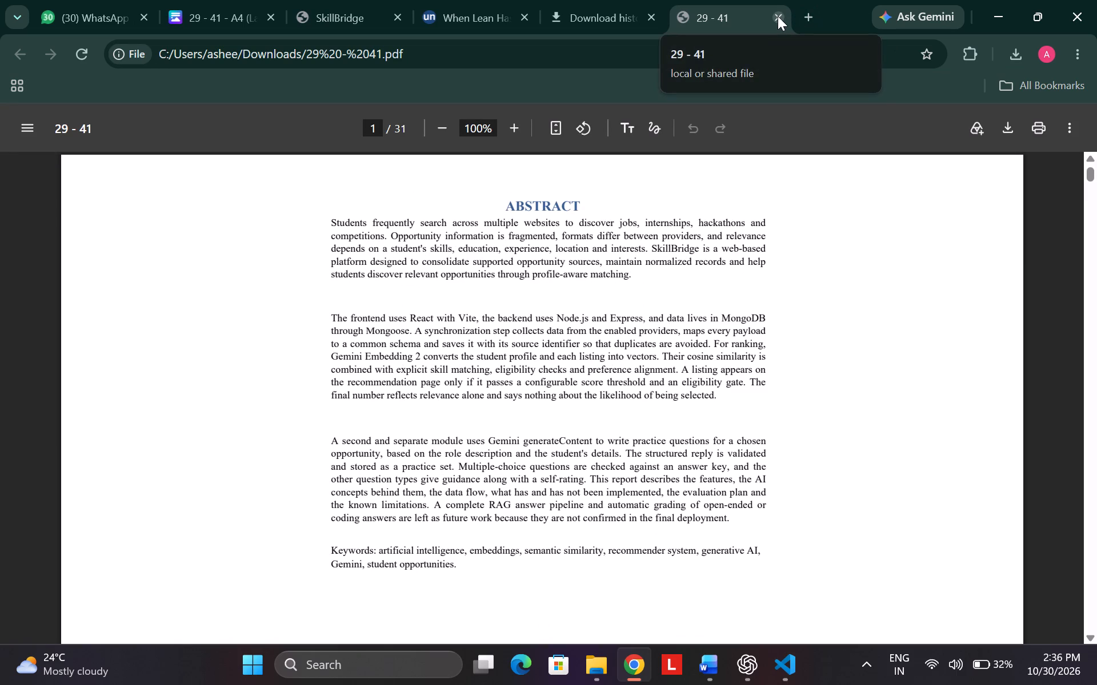
{"action": "left_click", "coordinate": [778, 16]}
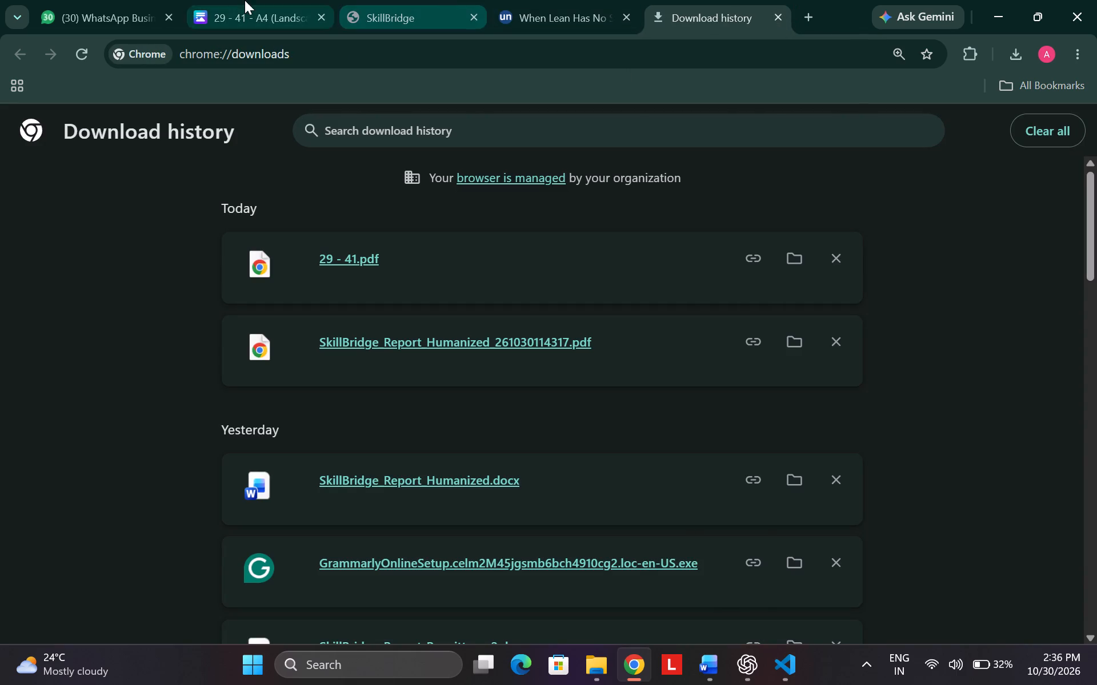
{"action": "left_click", "coordinate": [245, 0]}
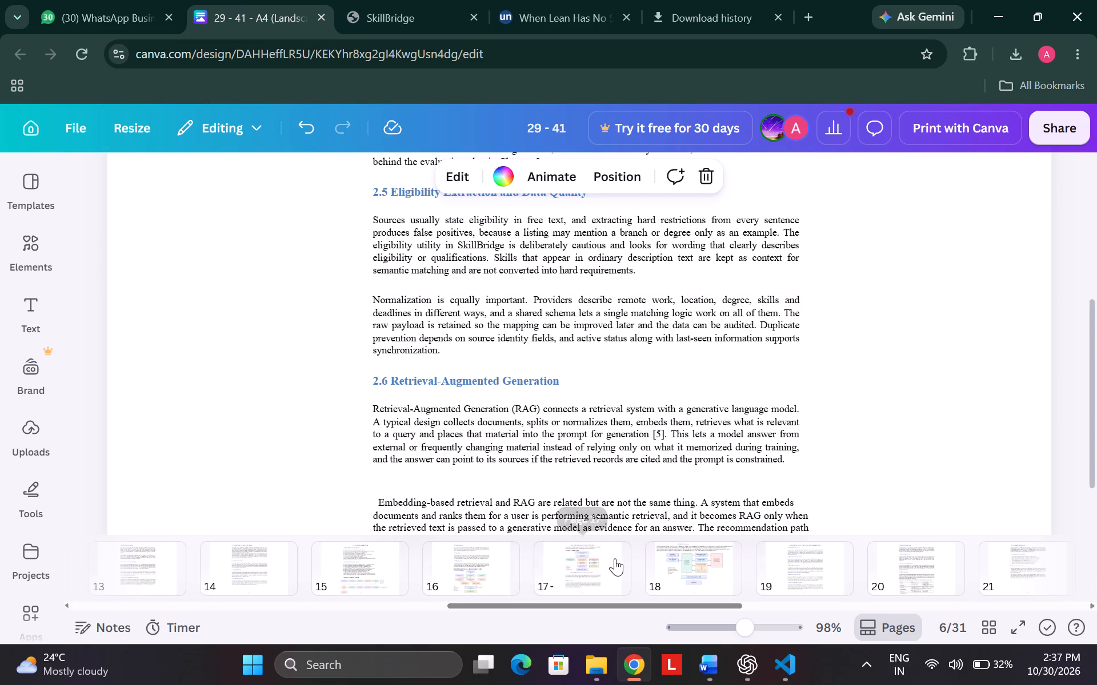
On page 25, shrink the Student Dashboard screenshot proportionally to about 14.6 wide and 7.3 high.
{"action": "scroll", "coordinate": [663, 409], "scroll_direction": "down", "scroll_amount": 1}
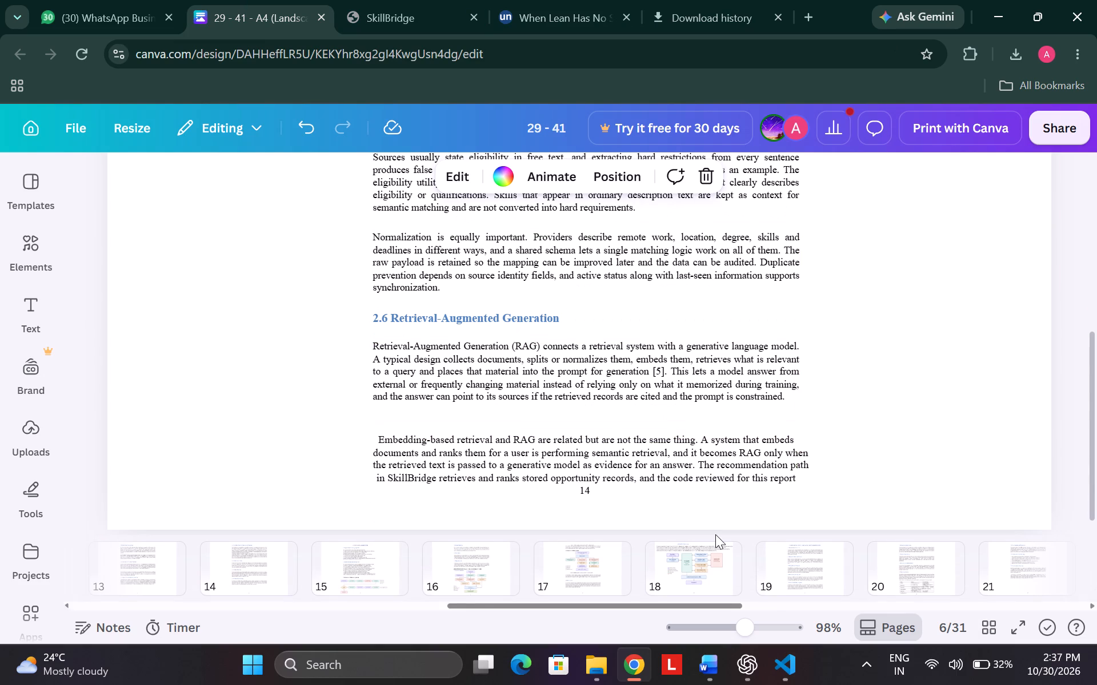
{"action": "scroll", "coordinate": [715, 534], "scroll_direction": "left", "scroll_amount": 3}
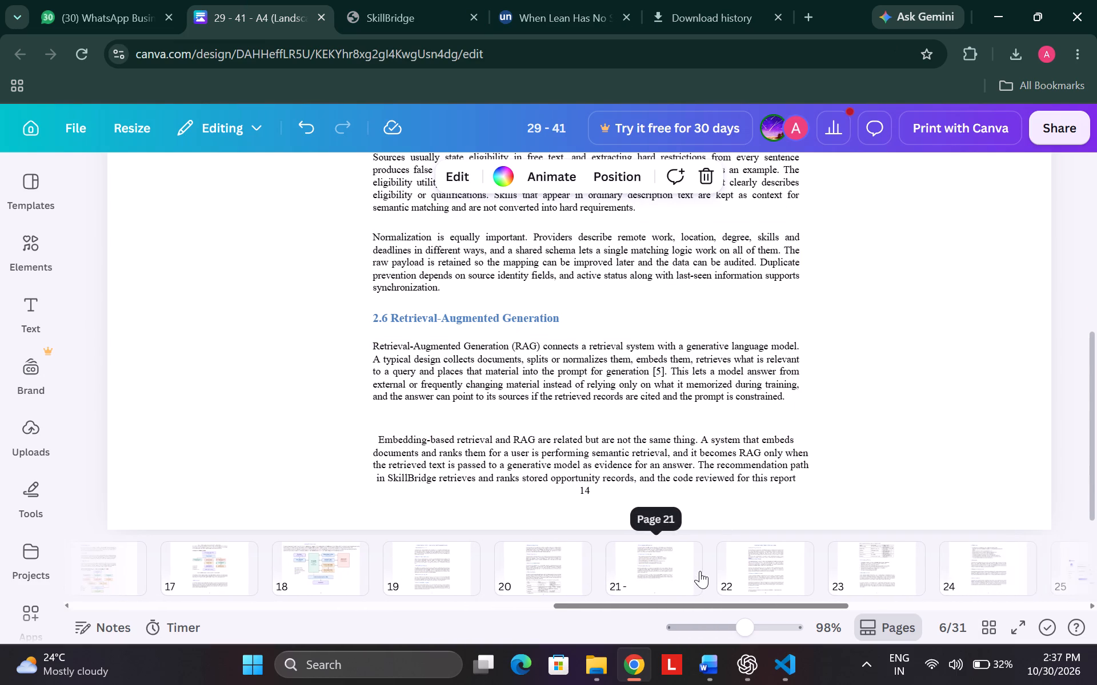
{"action": "scroll", "coordinate": [700, 571], "scroll_direction": "left", "scroll_amount": 3}
{"action": "left_click", "coordinate": [647, 565]}
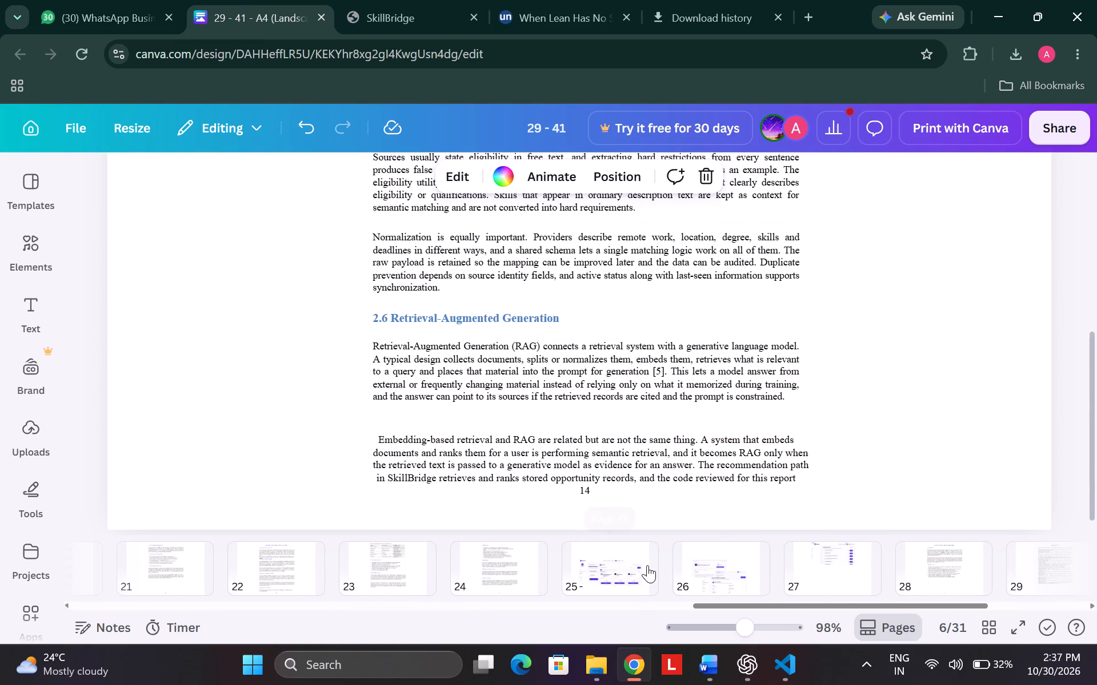
{"action": "scroll", "coordinate": [515, 436], "scroll_direction": "up", "scroll_amount": 2}
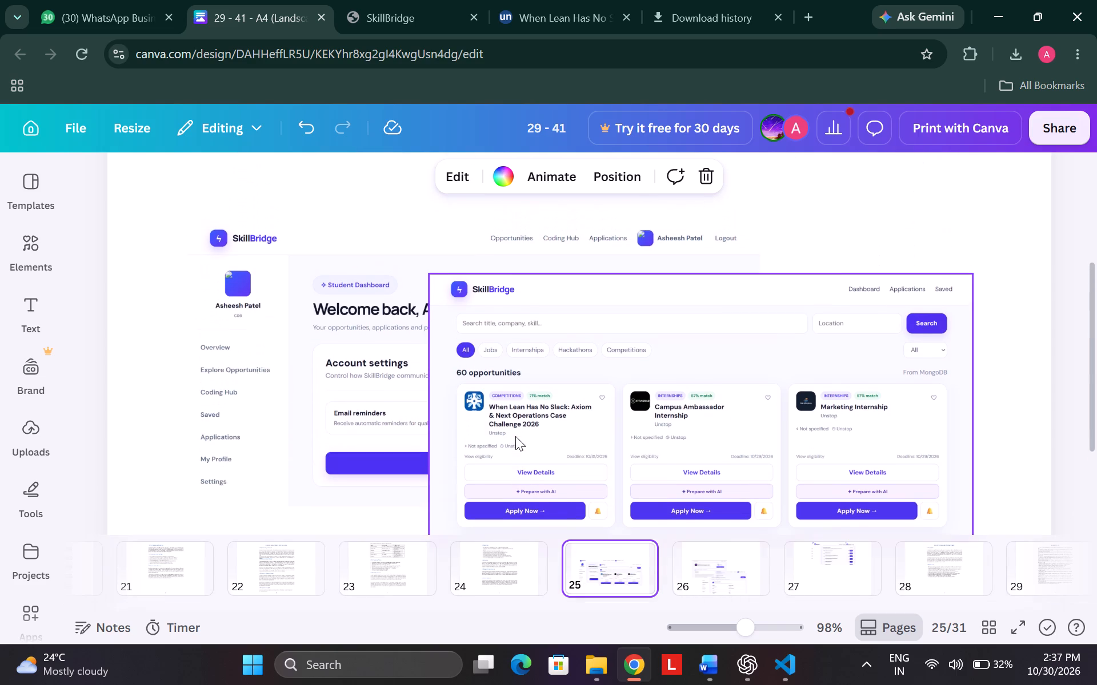
{"action": "scroll", "coordinate": [515, 436], "scroll_direction": "up", "scroll_amount": 1}
{"action": "left_click", "coordinate": [298, 361]}
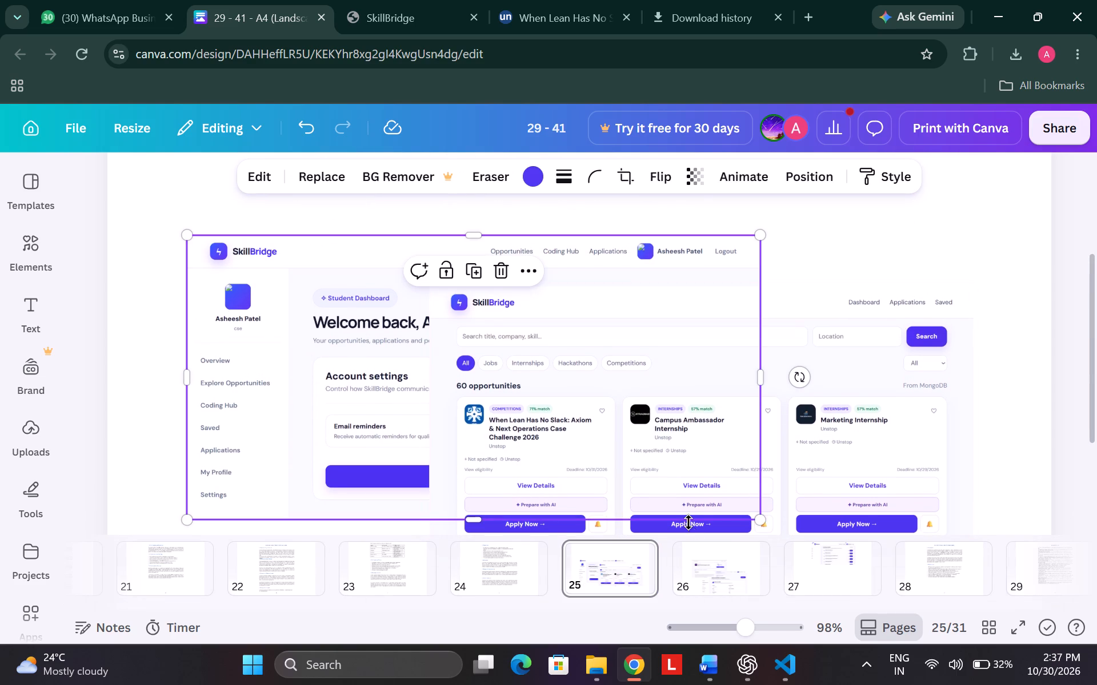
{"action": "left_click_drag", "start_coordinate": [755, 519], "coordinate": [621, 487]}
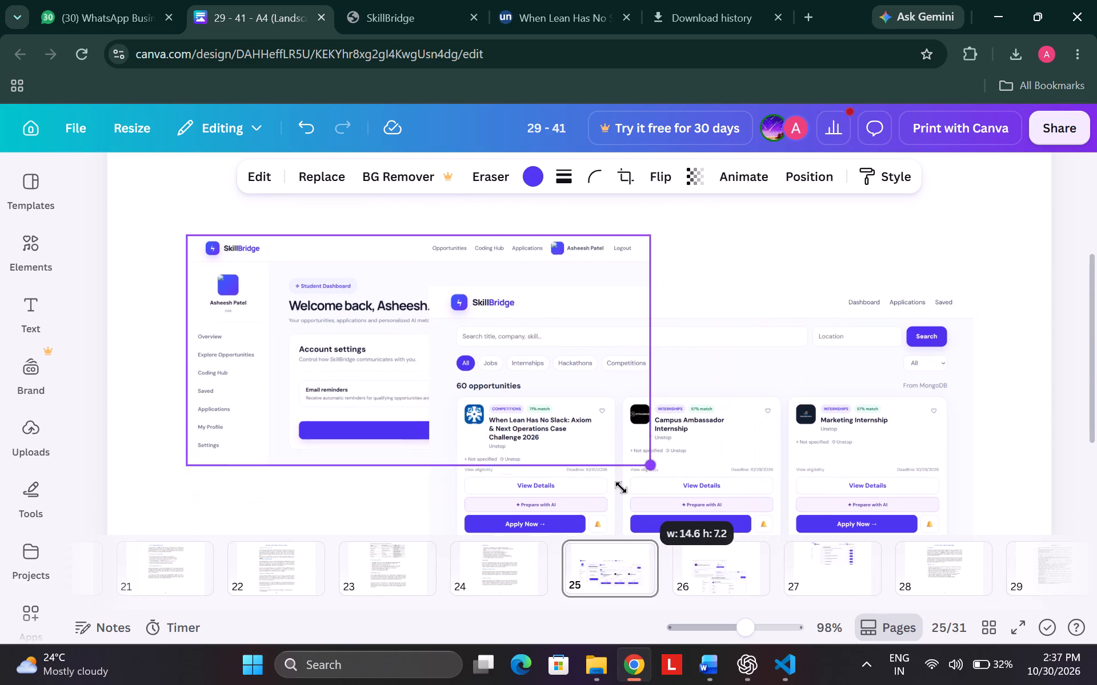
{"action": "left_click_drag", "start_coordinate": [621, 487], "coordinate": [632, 498]}
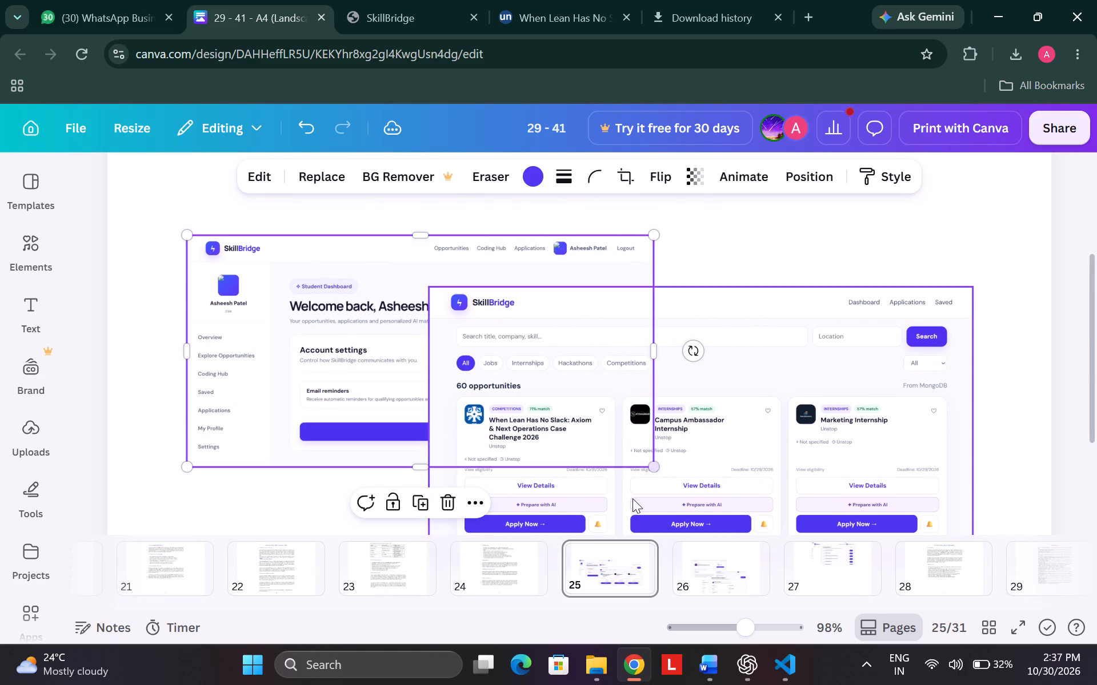
Trim the dashboard screenshot slightly along its right edge and move it to the upper middle of page 25.
{"action": "left_click_drag", "start_coordinate": [651, 354], "coordinate": [512, 353]}
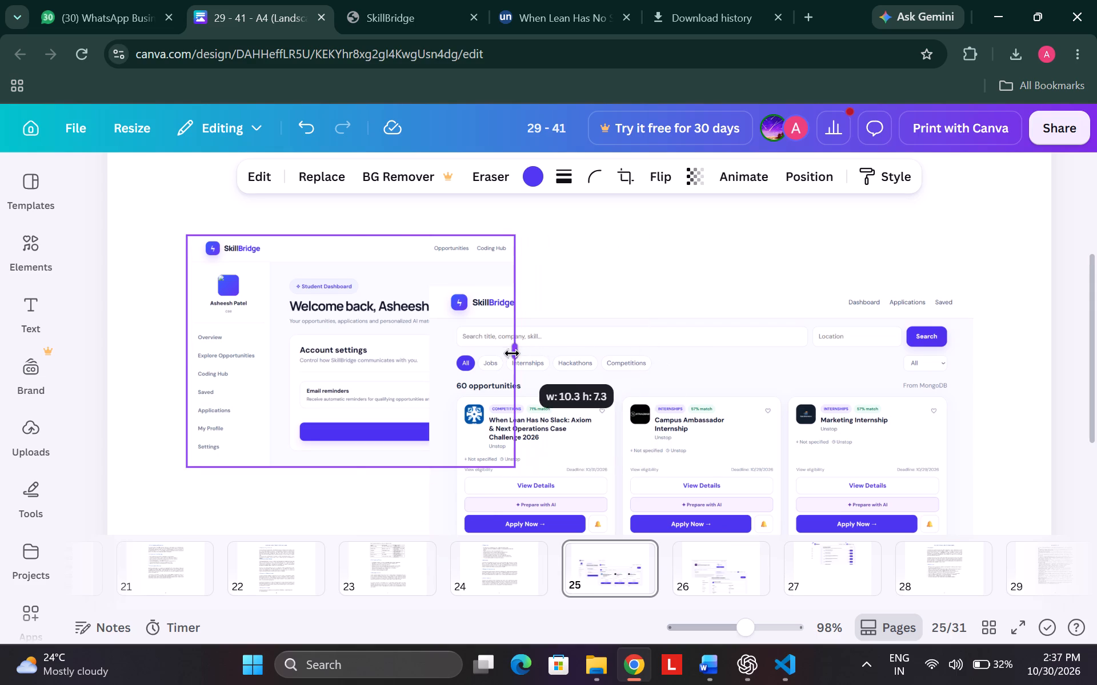
{"action": "left_click_drag", "start_coordinate": [512, 353], "coordinate": [541, 347]}
{"action": "left_click_drag", "start_coordinate": [326, 303], "coordinate": [510, 246]}
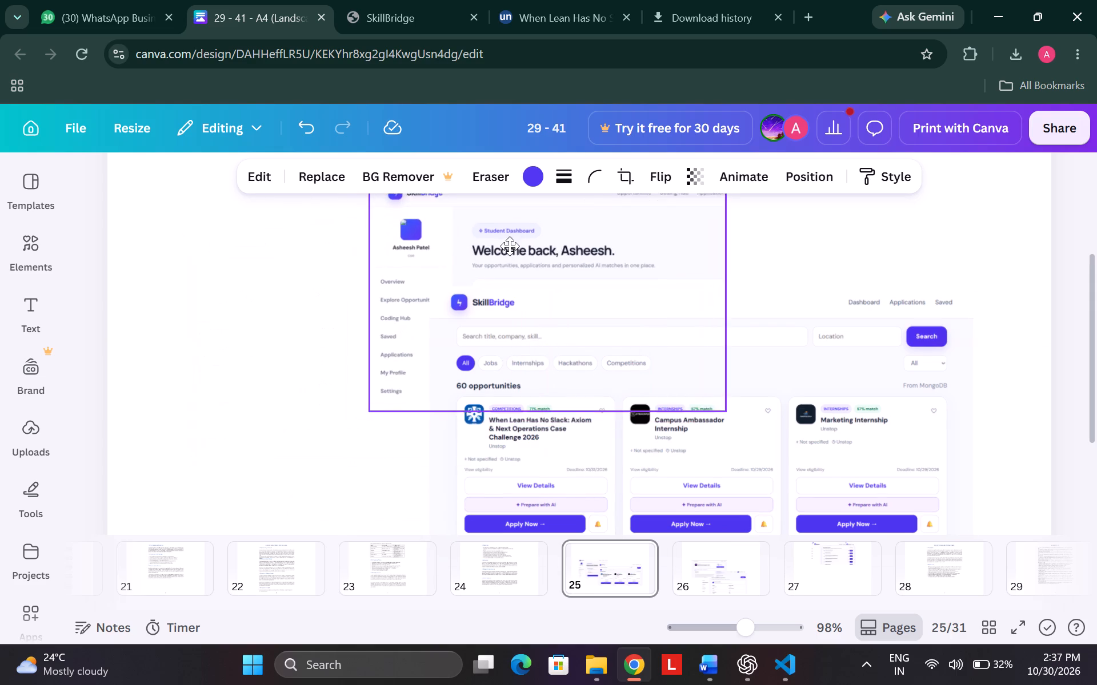
{"action": "left_click_drag", "start_coordinate": [510, 246], "coordinate": [269, 283]}
{"action": "left_click_drag", "start_coordinate": [484, 332], "coordinate": [581, 323]}
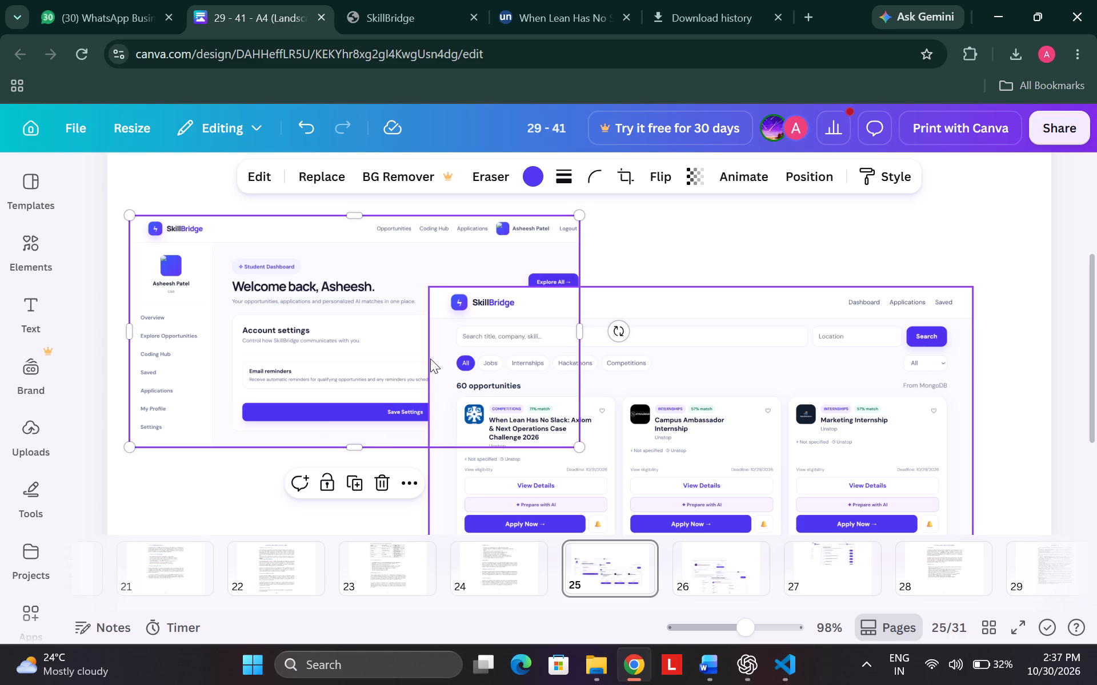
{"action": "left_click_drag", "start_coordinate": [332, 329], "coordinate": [539, 273]}
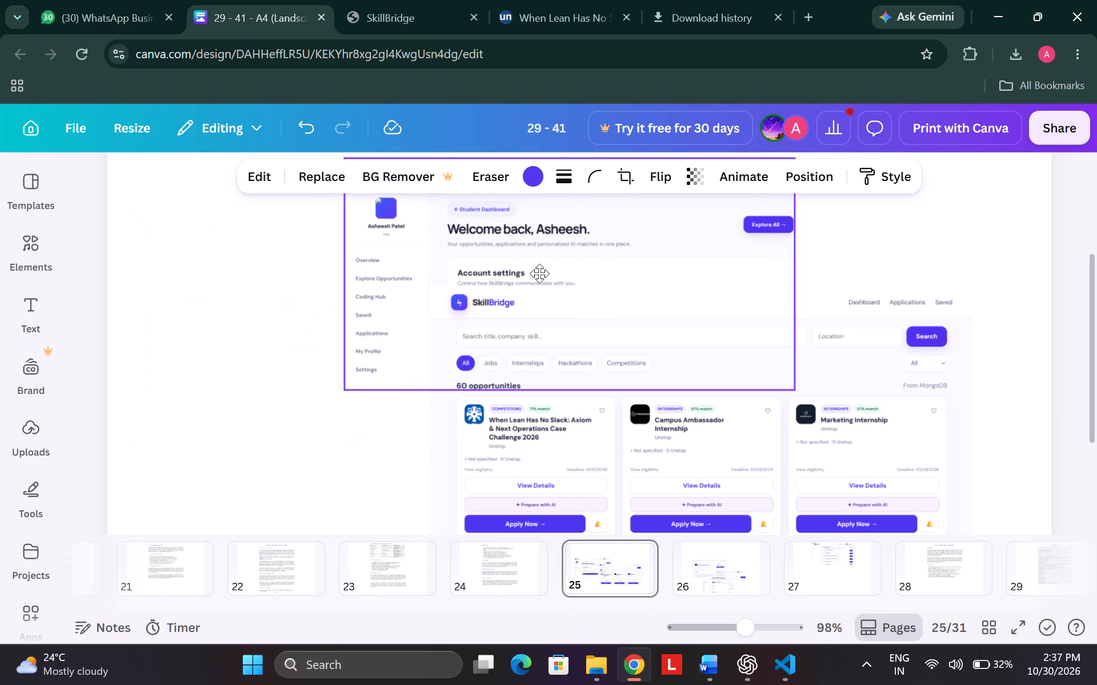
{"action": "left_click_drag", "start_coordinate": [539, 273], "coordinate": [538, 273]}
Shrink the opportunities list screenshot and place it directly below the dashboard screenshot, with their right edges aligned.
{"action": "left_click", "coordinate": [688, 438]}
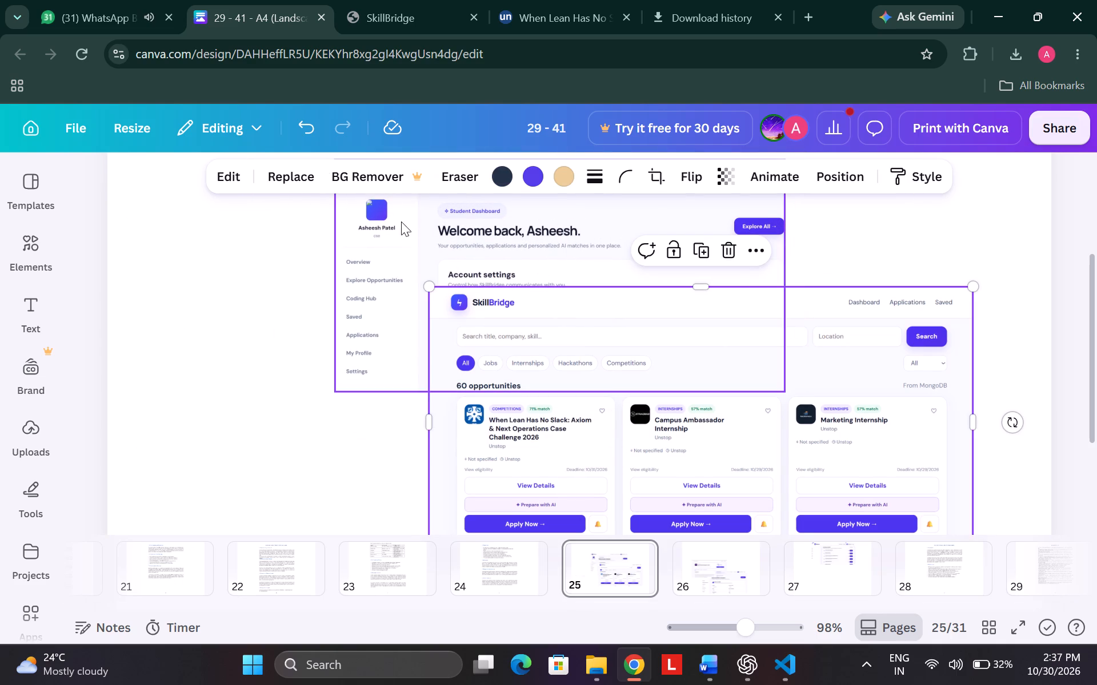
{"action": "left_click_drag", "start_coordinate": [432, 289], "coordinate": [497, 341]}
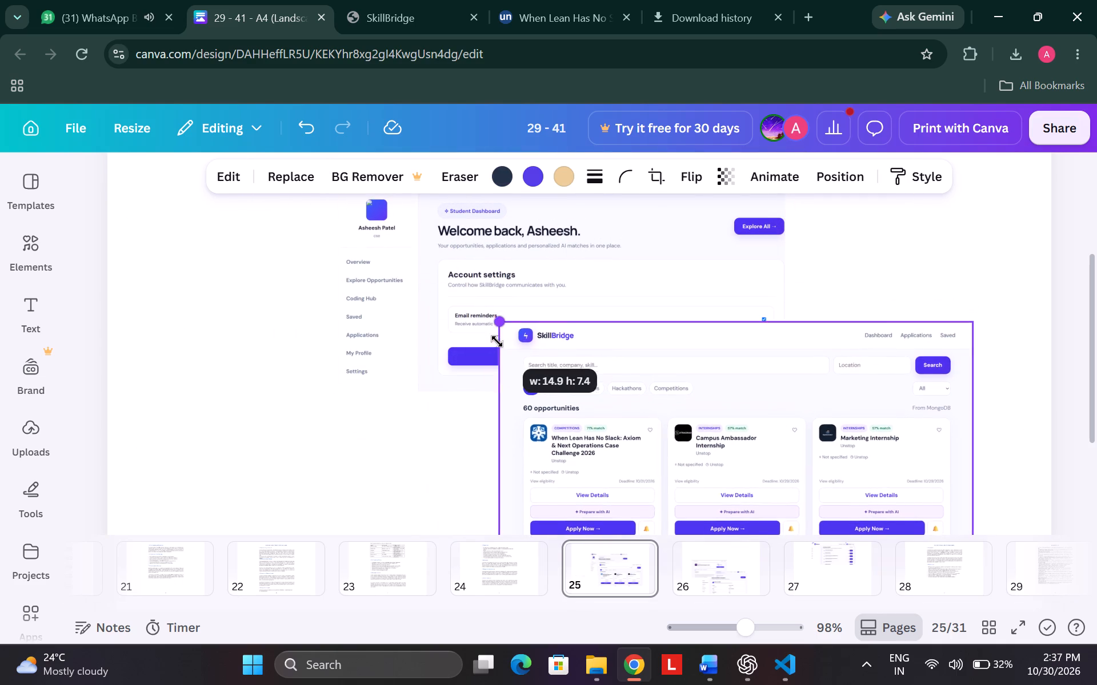
{"action": "left_click_drag", "start_coordinate": [497, 341], "coordinate": [531, 369]}
{"action": "left_click_drag", "start_coordinate": [711, 444], "coordinate": [526, 501]}
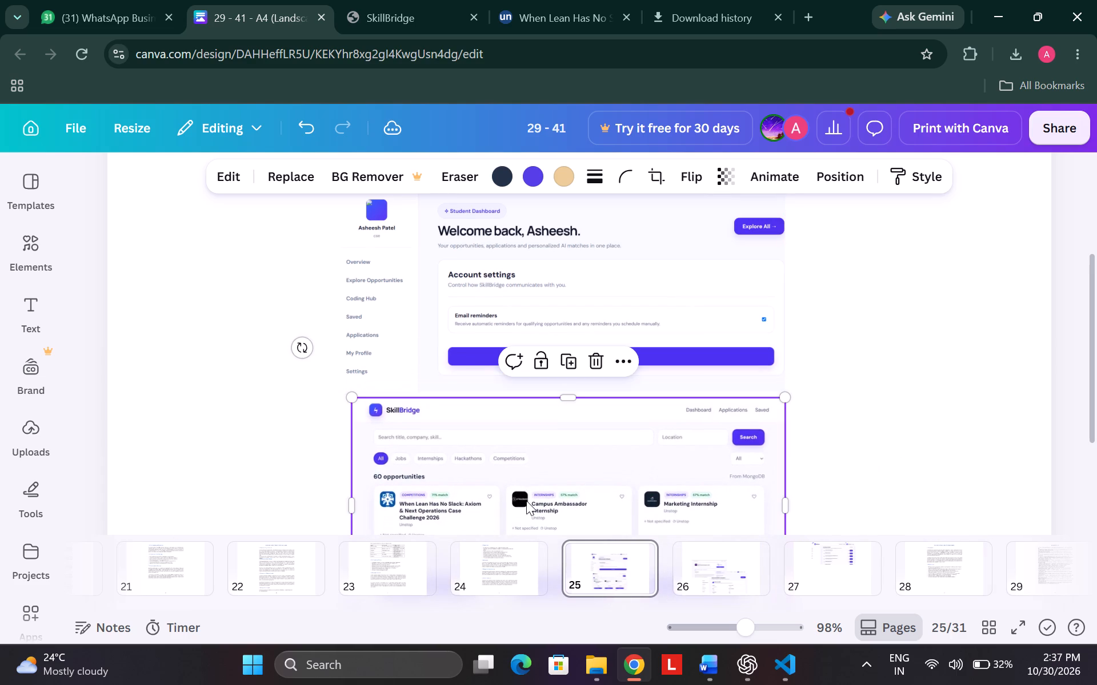
Crop the dashboard screenshot's left edge to line up with the opportunities screenshot below, and check the stacked layout.
{"action": "scroll", "coordinate": [723, 422], "scroll_direction": "down", "scroll_amount": 2}
{"action": "scroll", "coordinate": [723, 422], "scroll_direction": "up", "scroll_amount": 1}
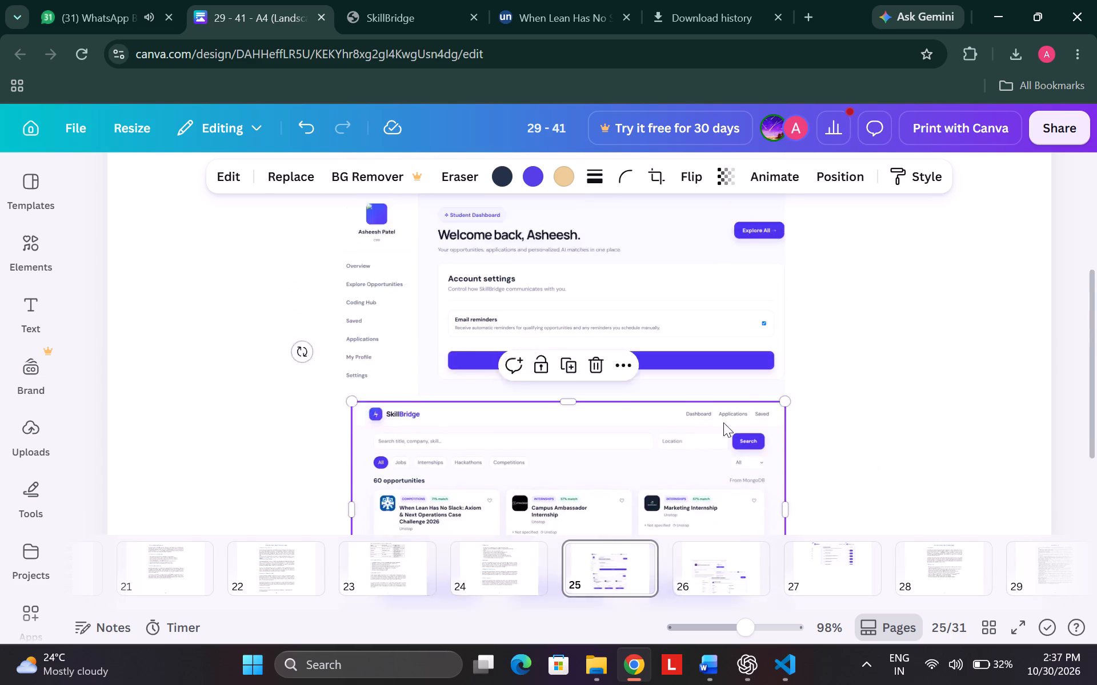
{"action": "scroll", "coordinate": [723, 422], "scroll_direction": "up", "scroll_amount": 1}
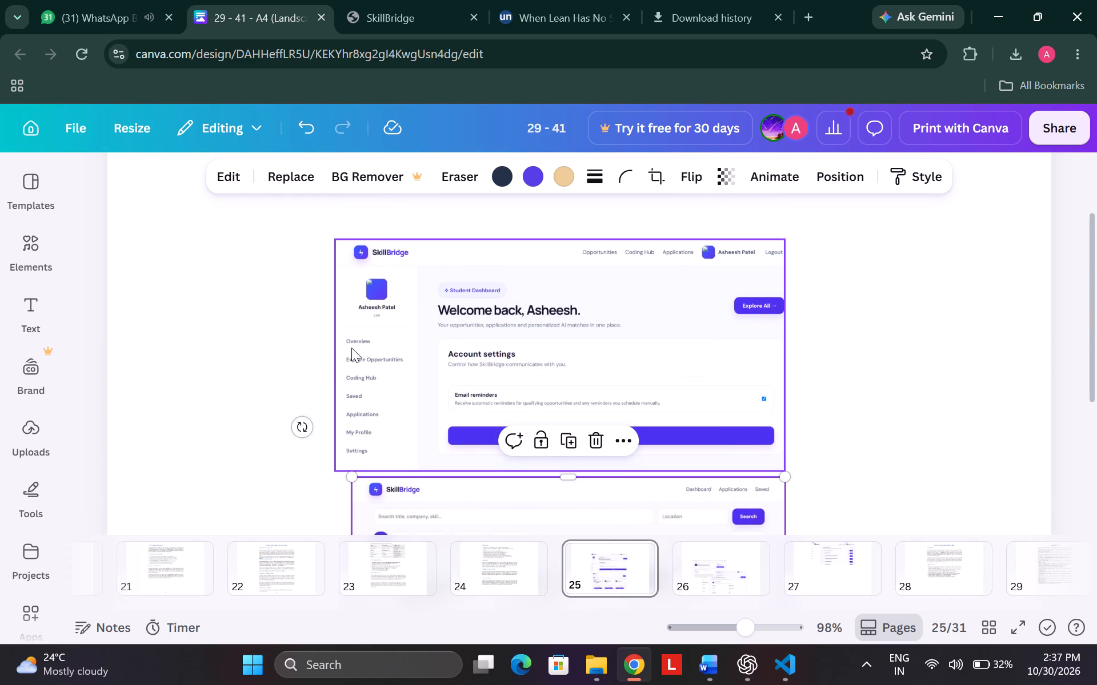
{"action": "left_click", "coordinate": [389, 357]}
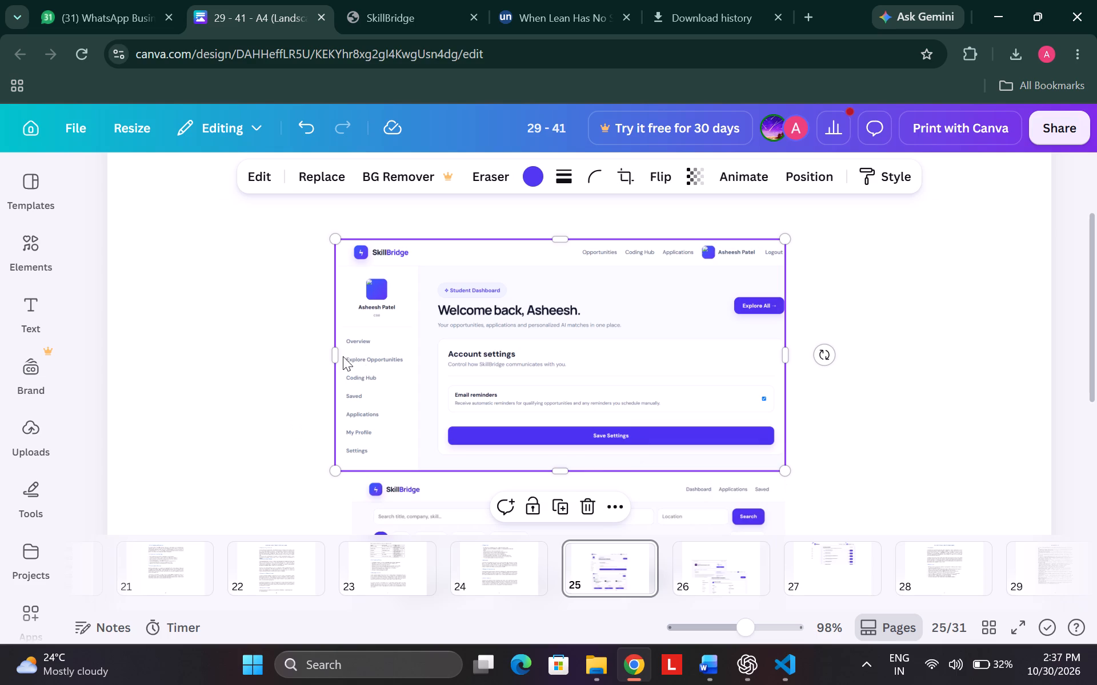
{"action": "left_click_drag", "start_coordinate": [333, 356], "coordinate": [354, 360]}
{"action": "scroll", "coordinate": [560, 370], "scroll_direction": "down", "scroll_amount": 2}
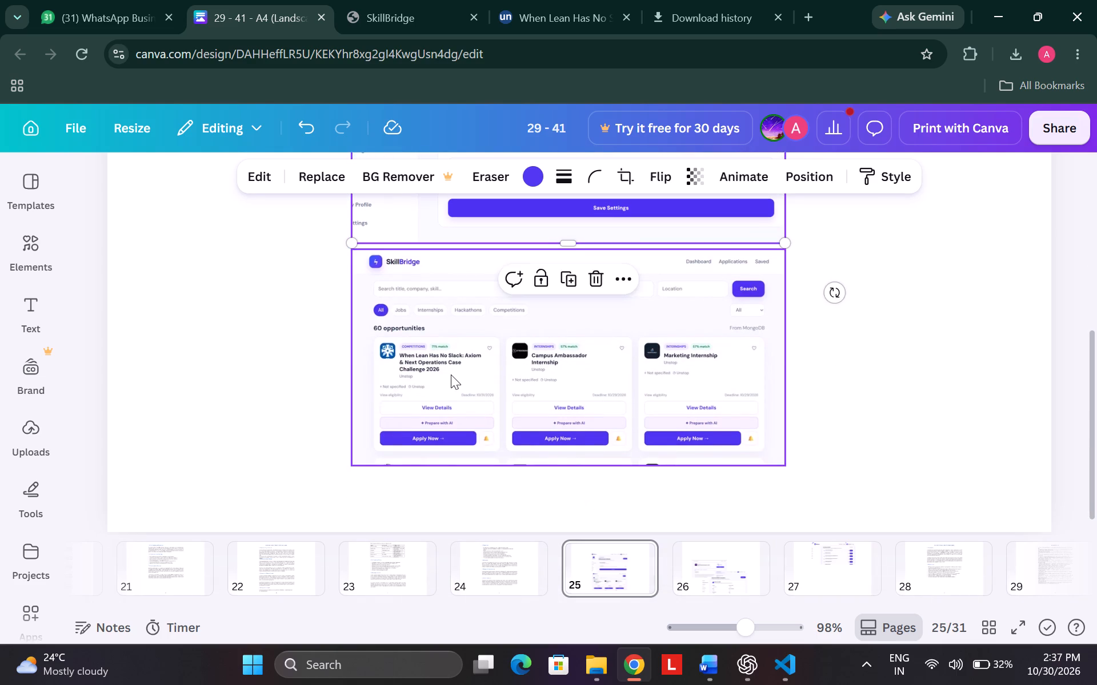
{"action": "left_click", "coordinate": [451, 374]}
On page 26, trim the right edge of the Senior Software Engineer job screenshot and move it to the page's upper middle.
{"action": "left_click", "coordinate": [705, 559]}
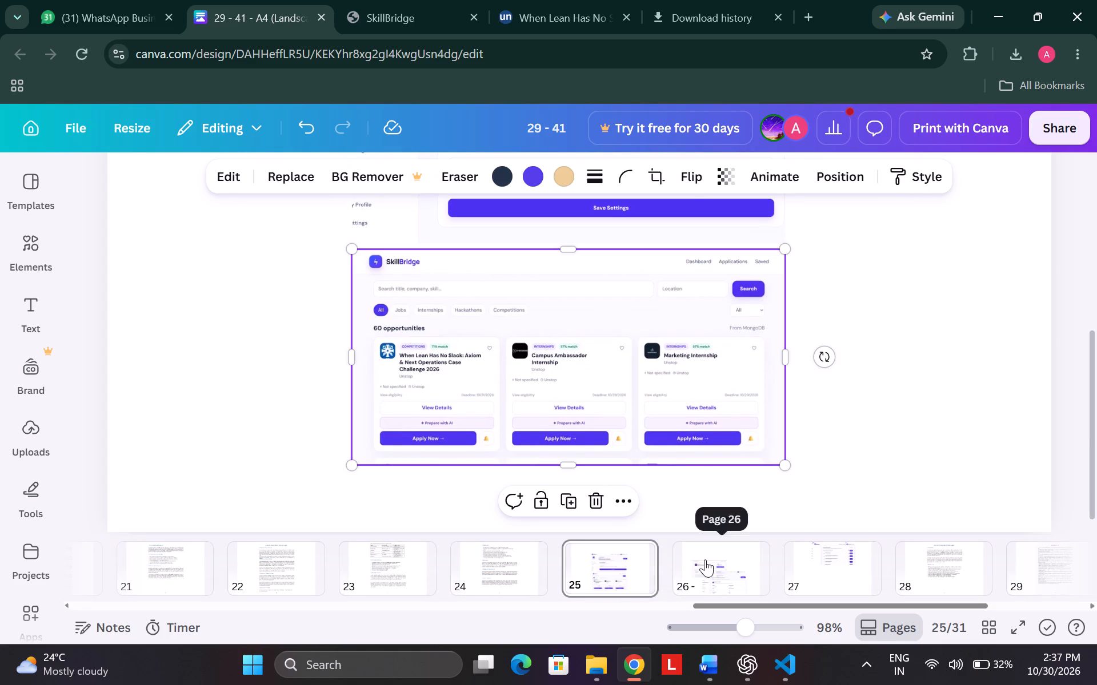
{"action": "scroll", "coordinate": [600, 336], "scroll_direction": "up", "scroll_amount": 1}
{"action": "left_click", "coordinate": [493, 268]}
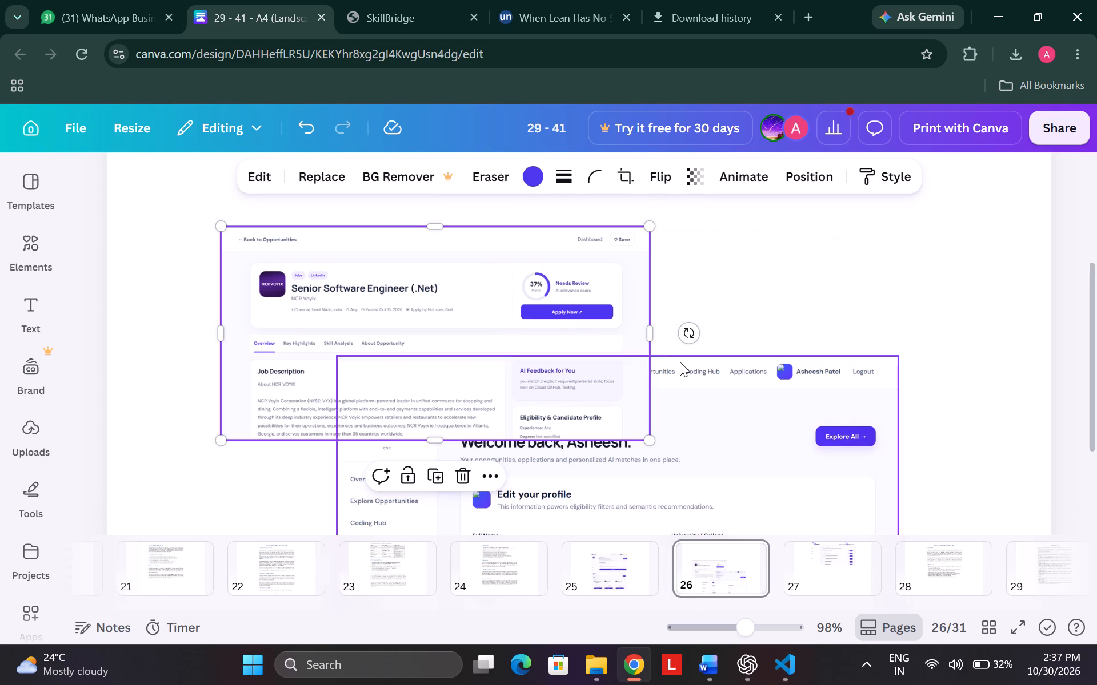
{"action": "left_click_drag", "start_coordinate": [647, 340], "coordinate": [627, 344]}
{"action": "left_click_drag", "start_coordinate": [462, 312], "coordinate": [487, 301]}
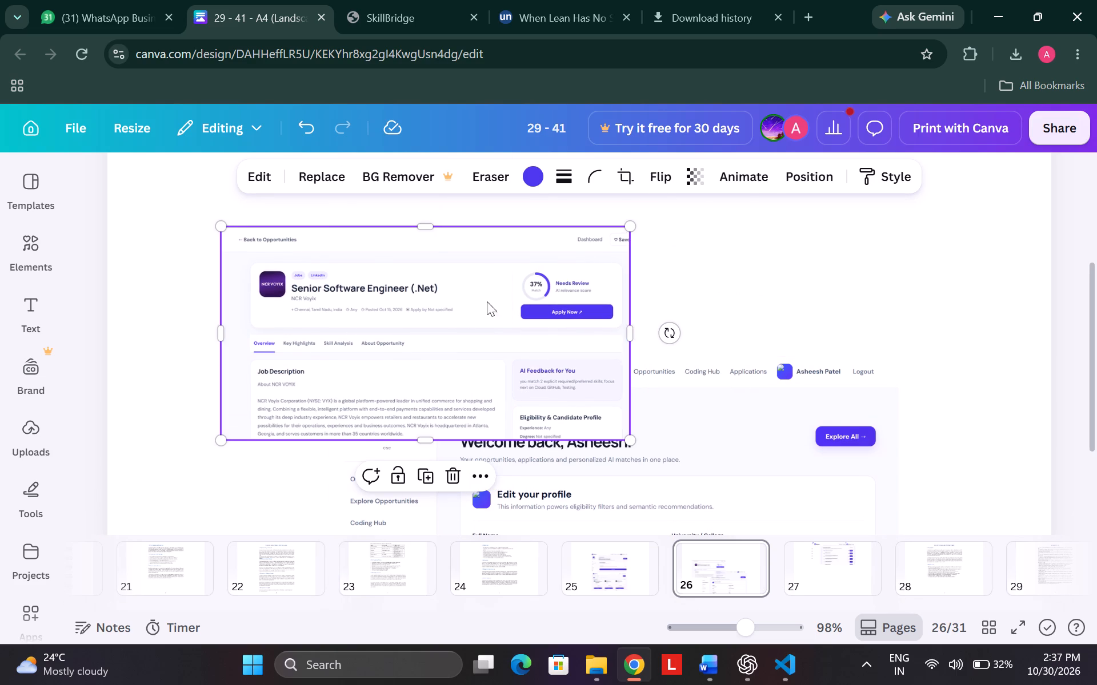
{"action": "left_click_drag", "start_coordinate": [487, 301], "coordinate": [611, 258]}
{"action": "left_click", "coordinate": [644, 372]}
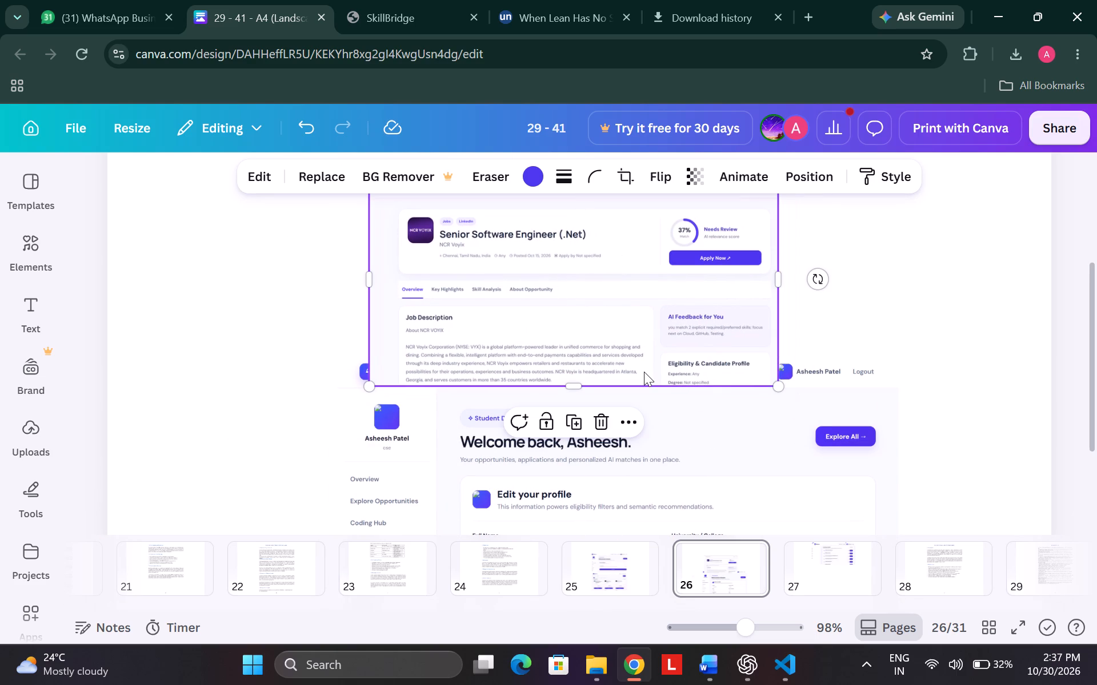
Shrink the Edit your profile screenshot and stack it below the job screenshot, shifting the job screenshot up to make room.
{"action": "left_click", "coordinate": [729, 481]}
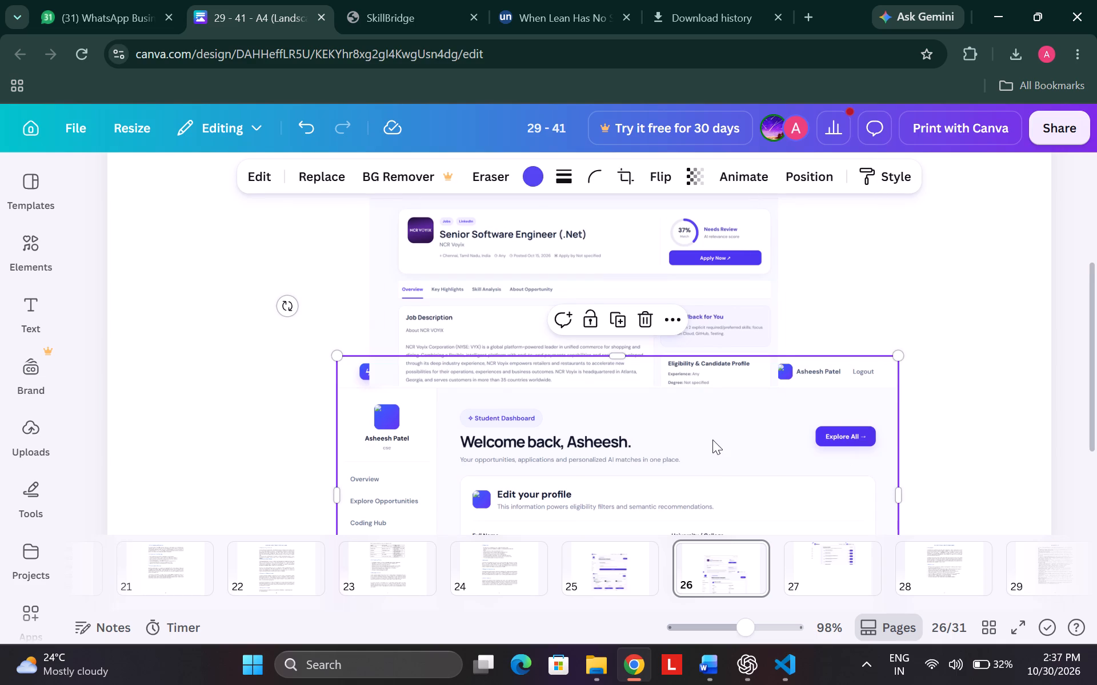
{"action": "left_click_drag", "start_coordinate": [712, 440], "coordinate": [619, 321]}
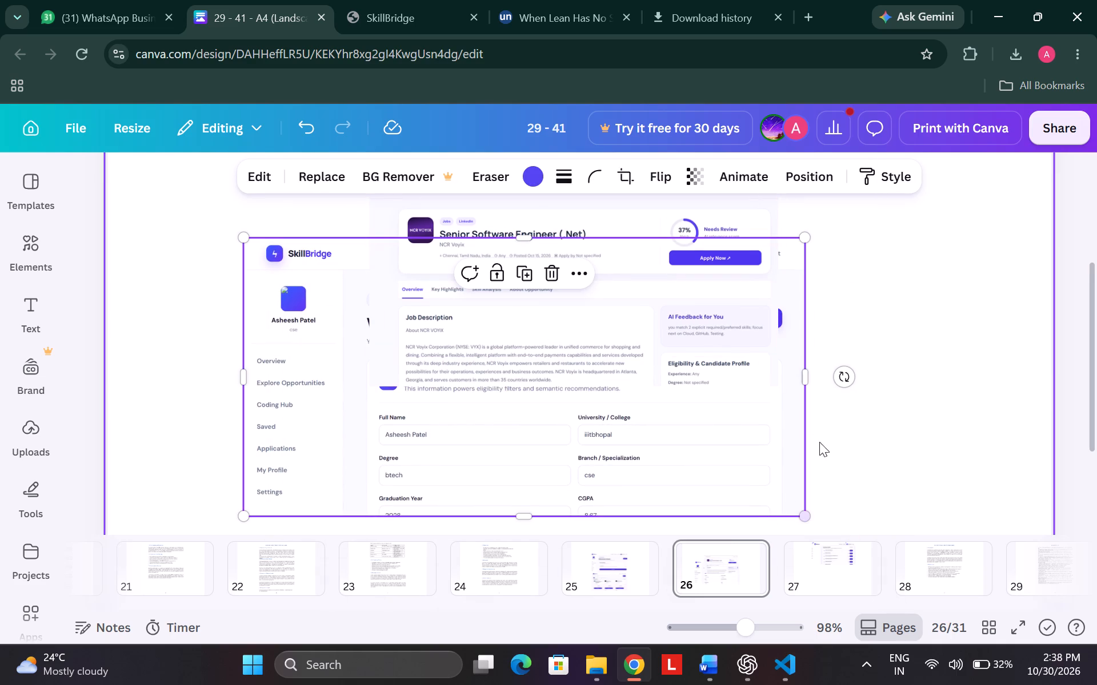
{"action": "left_click_drag", "start_coordinate": [807, 515], "coordinate": [614, 456]}
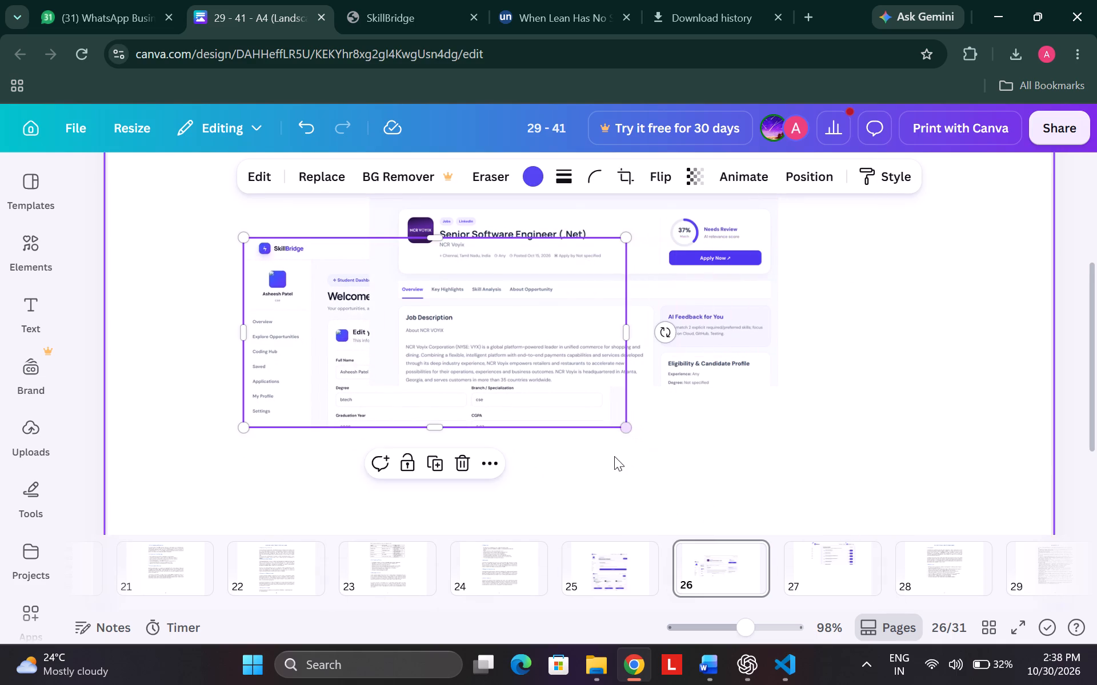
{"action": "left_click_drag", "start_coordinate": [368, 397], "coordinate": [541, 523]}
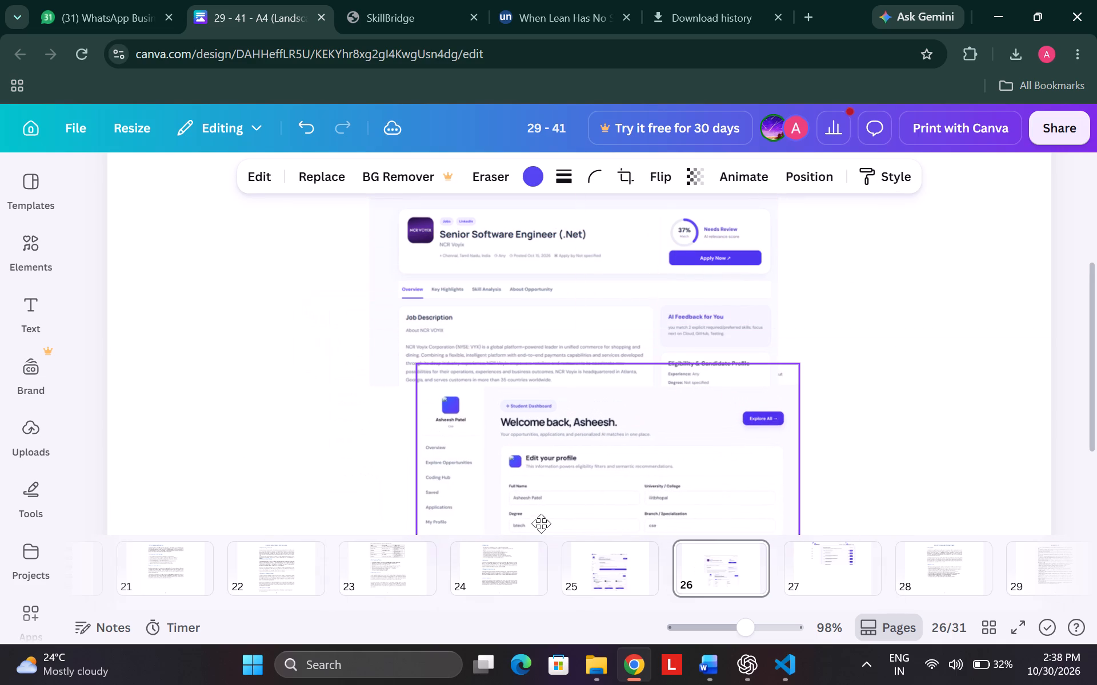
{"action": "left_click_drag", "start_coordinate": [541, 523], "coordinate": [519, 519]}
{"action": "left_click_drag", "start_coordinate": [671, 260], "coordinate": [678, 232]}
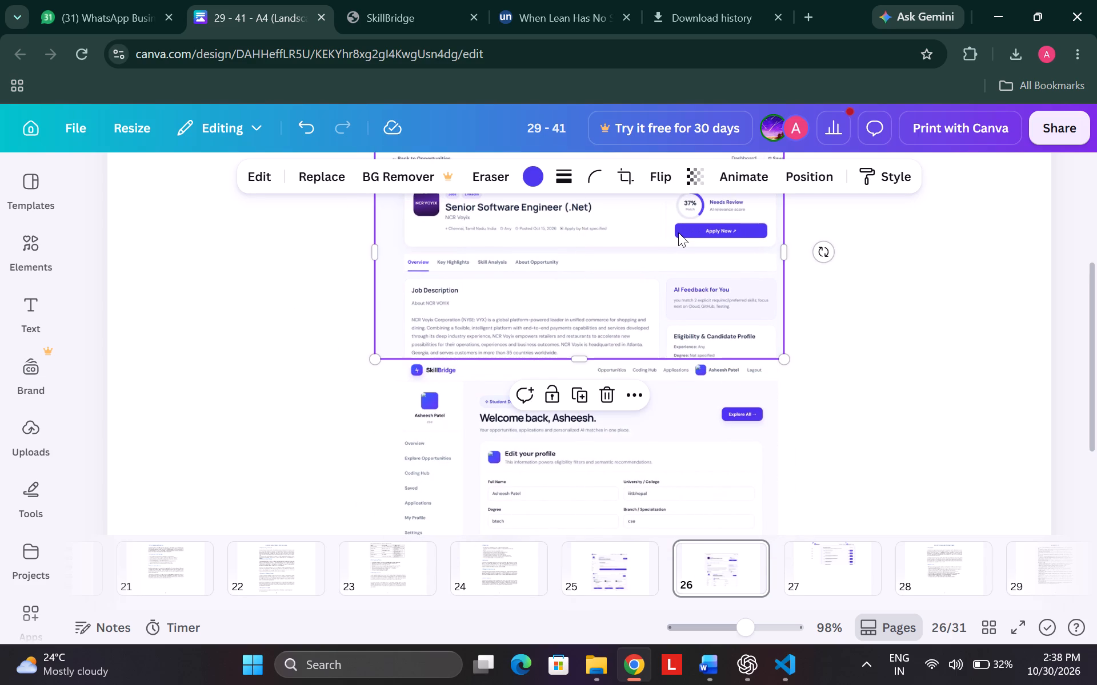
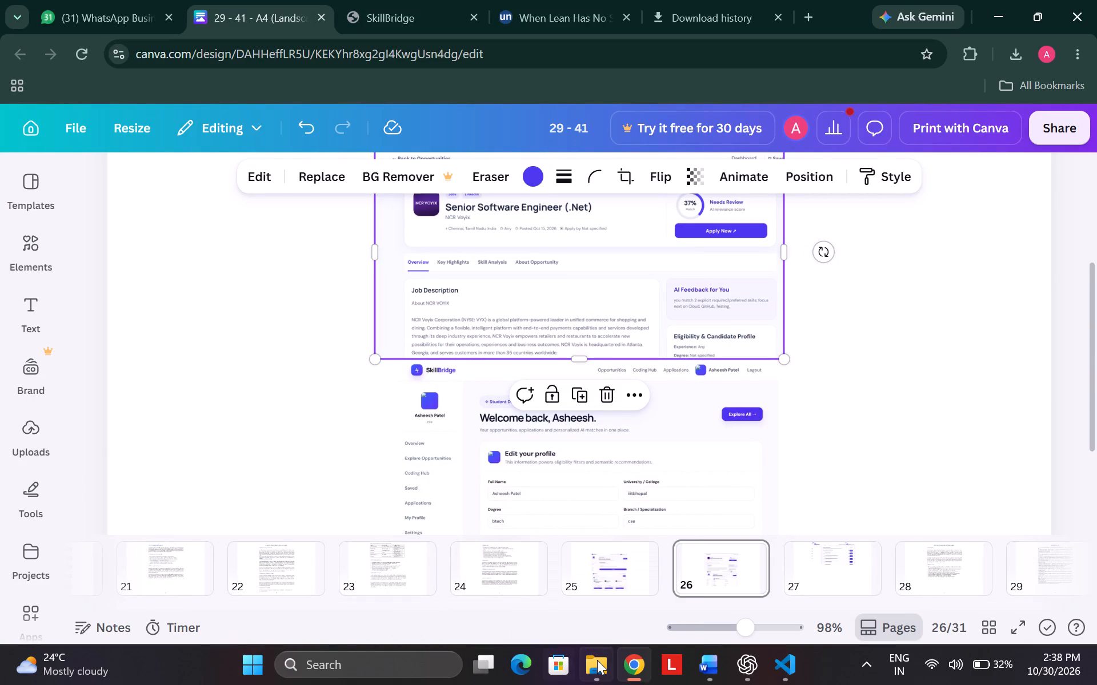
Open the exported 29 - 41.pdf from the Downloads folder in Word just once, converting it to an editable document.
{"action": "left_click", "coordinate": [597, 660]}
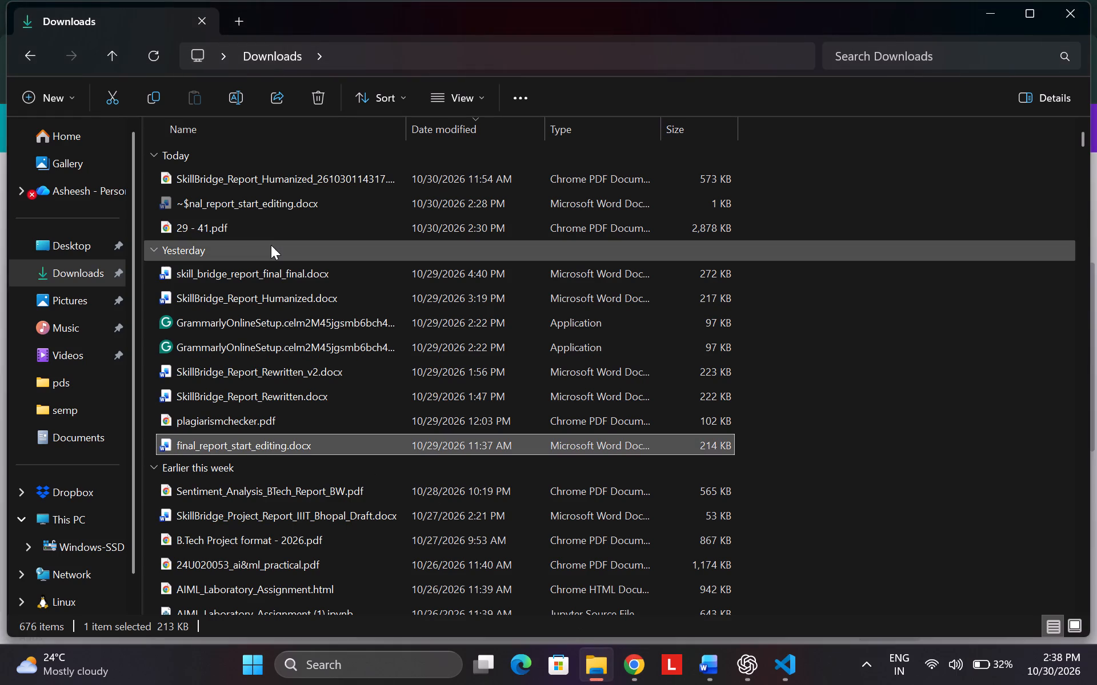
{"action": "scroll", "coordinate": [271, 245], "scroll_direction": "up", "scroll_amount": 2}
{"action": "left_click", "coordinate": [73, 276]}
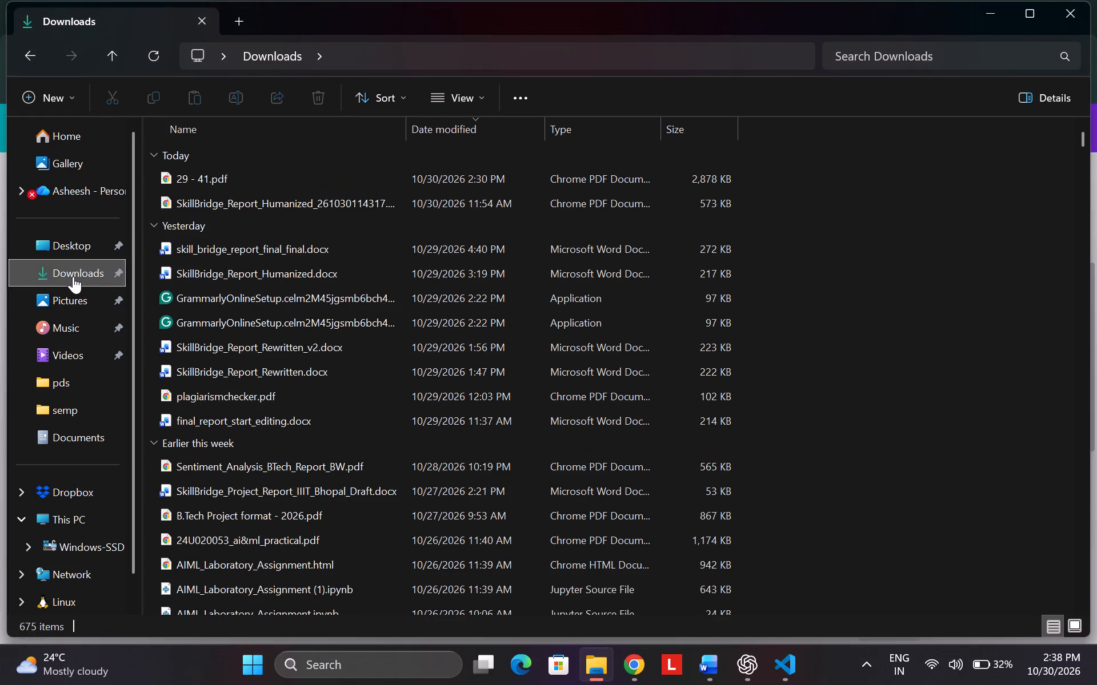
{"action": "left_click", "coordinate": [274, 185]}
{"action": "right_click", "coordinate": [274, 185]}
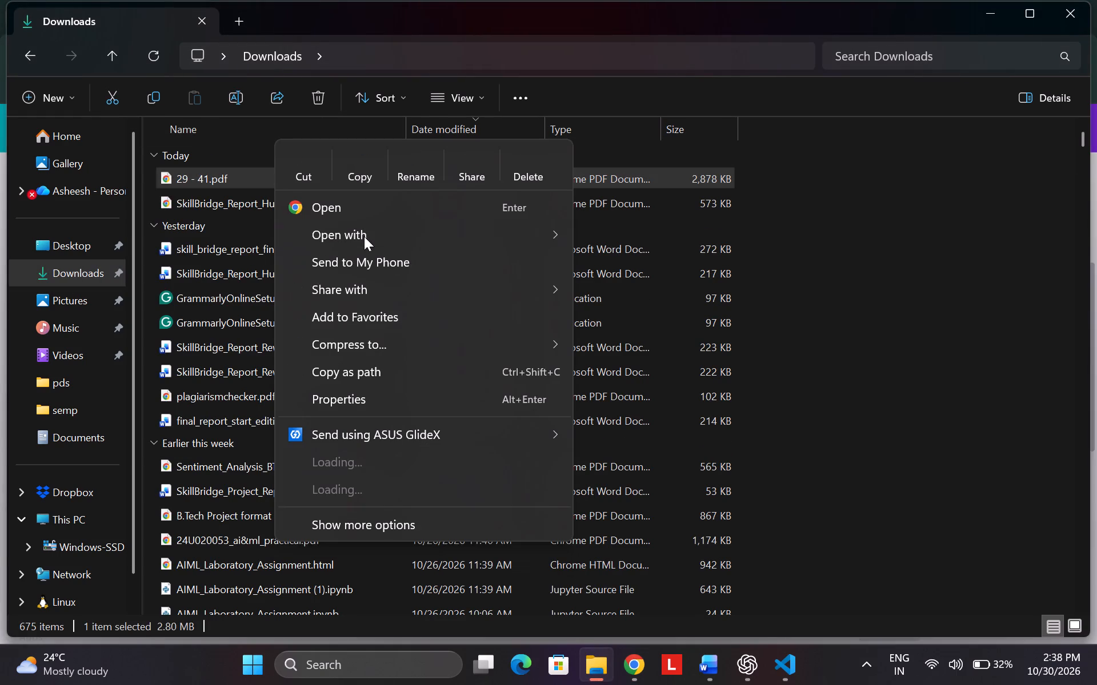
{"action": "left_click", "coordinate": [364, 236]}
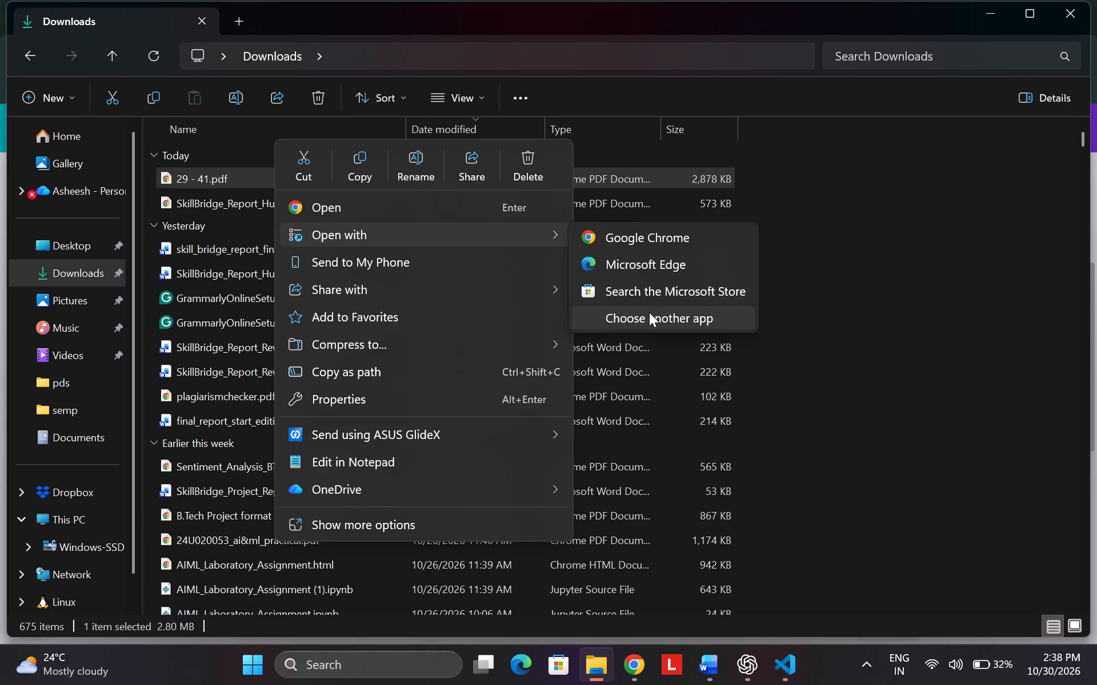
{"action": "left_click", "coordinate": [649, 312]}
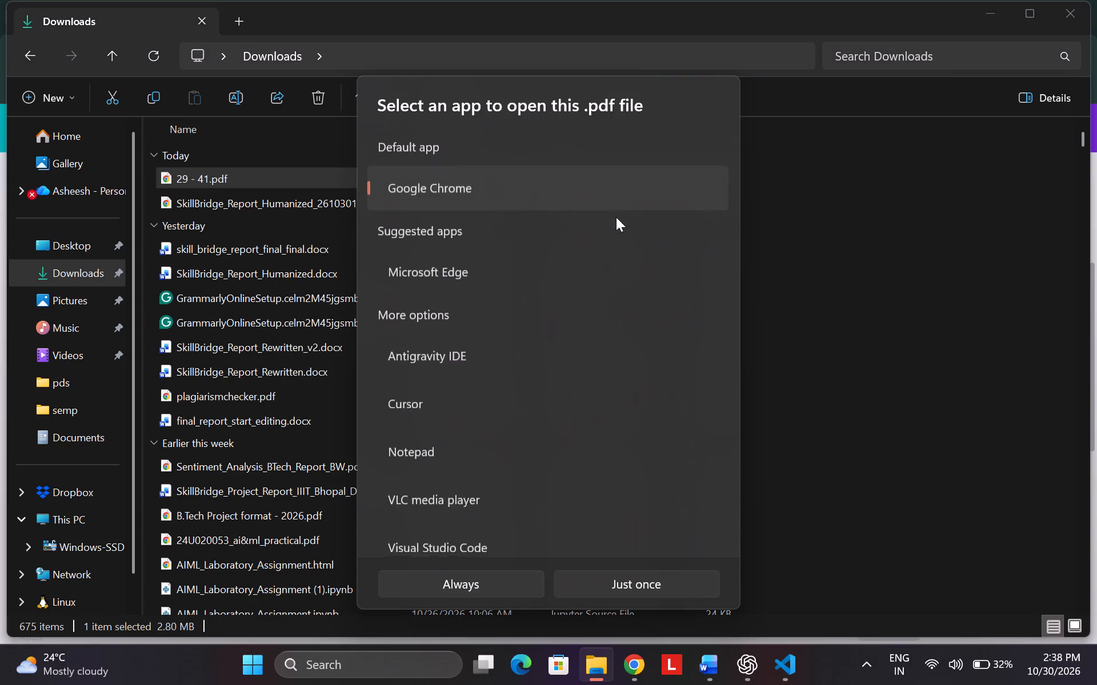
{"action": "scroll", "coordinate": [504, 446], "scroll_direction": "down", "scroll_amount": 1}
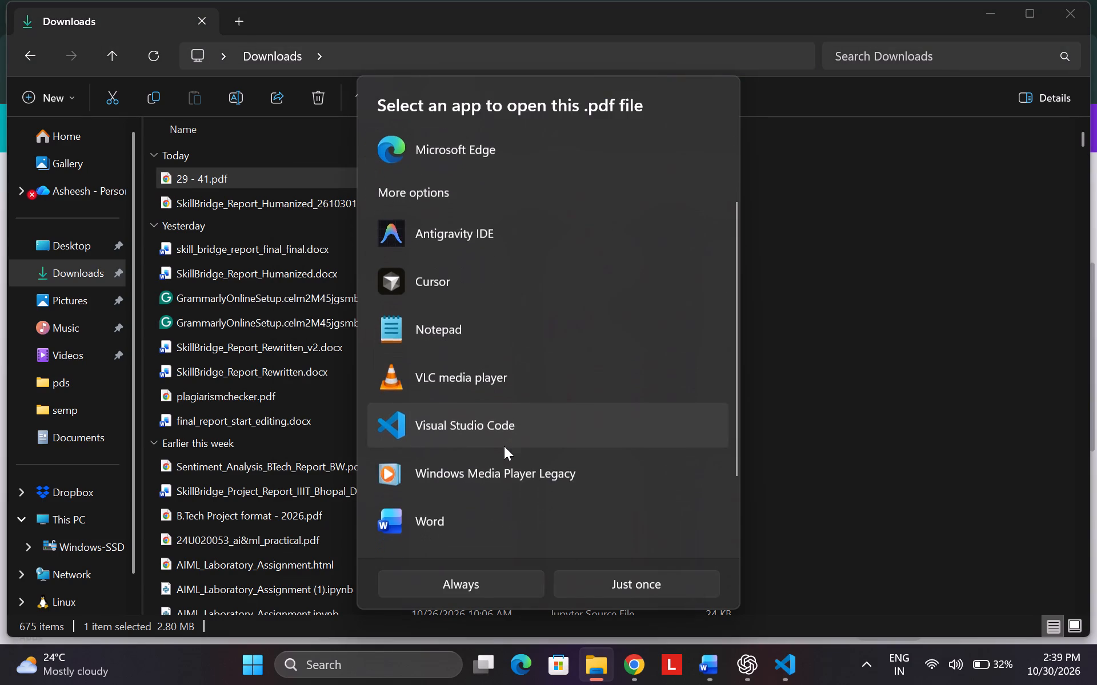
{"action": "scroll", "coordinate": [504, 446], "scroll_direction": "right", "scroll_amount": 1}
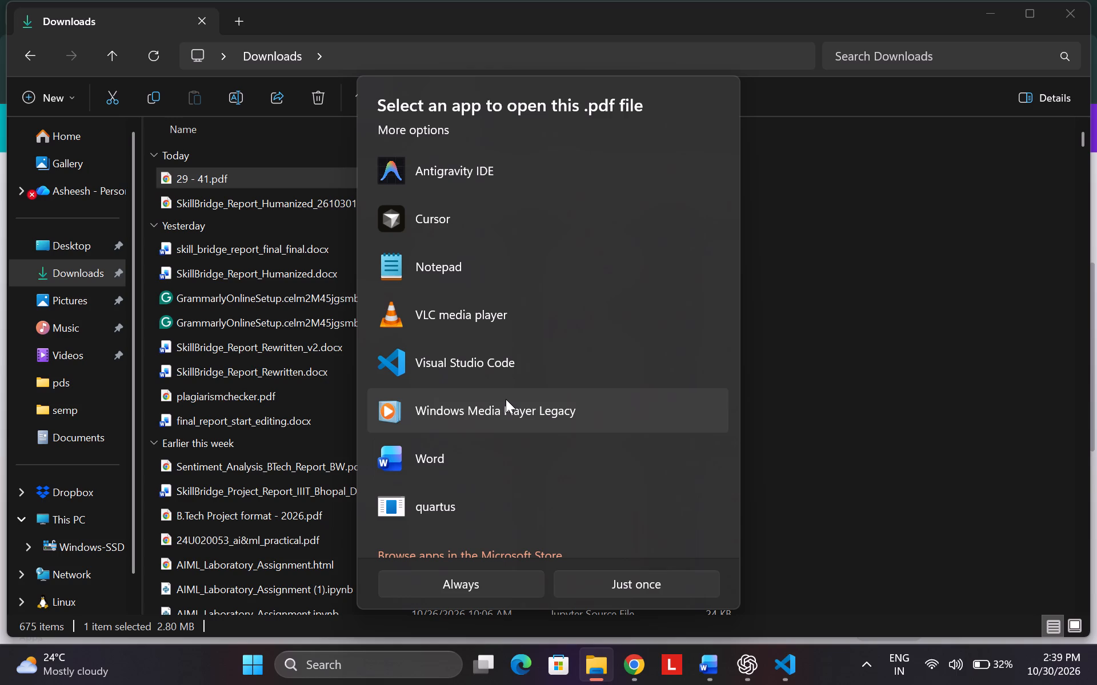
{"action": "scroll", "coordinate": [506, 399], "scroll_direction": "down", "scroll_amount": 1}
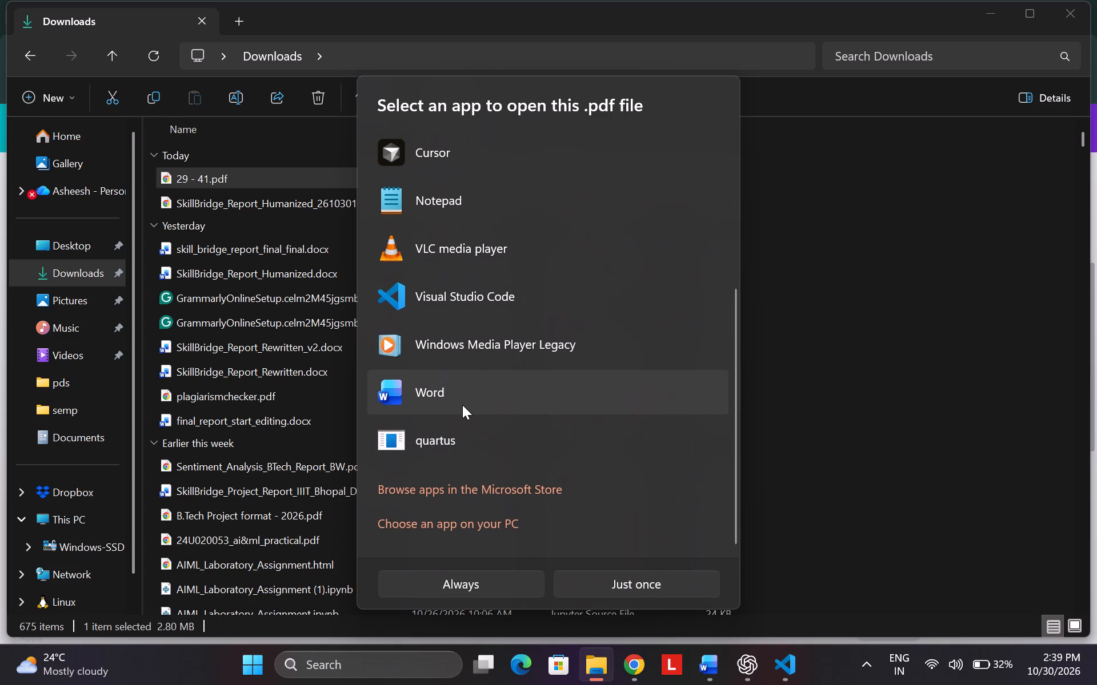
{"action": "left_click", "coordinate": [462, 405]}
{"action": "left_click", "coordinate": [610, 582]}
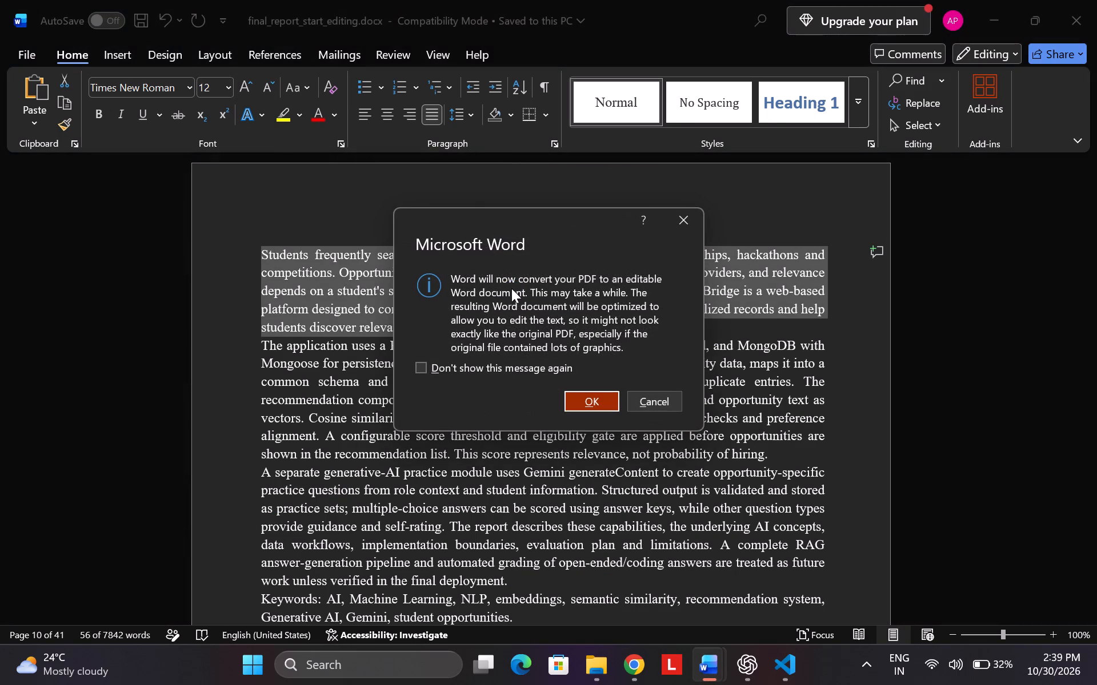
{"action": "left_click", "coordinate": [595, 407]}
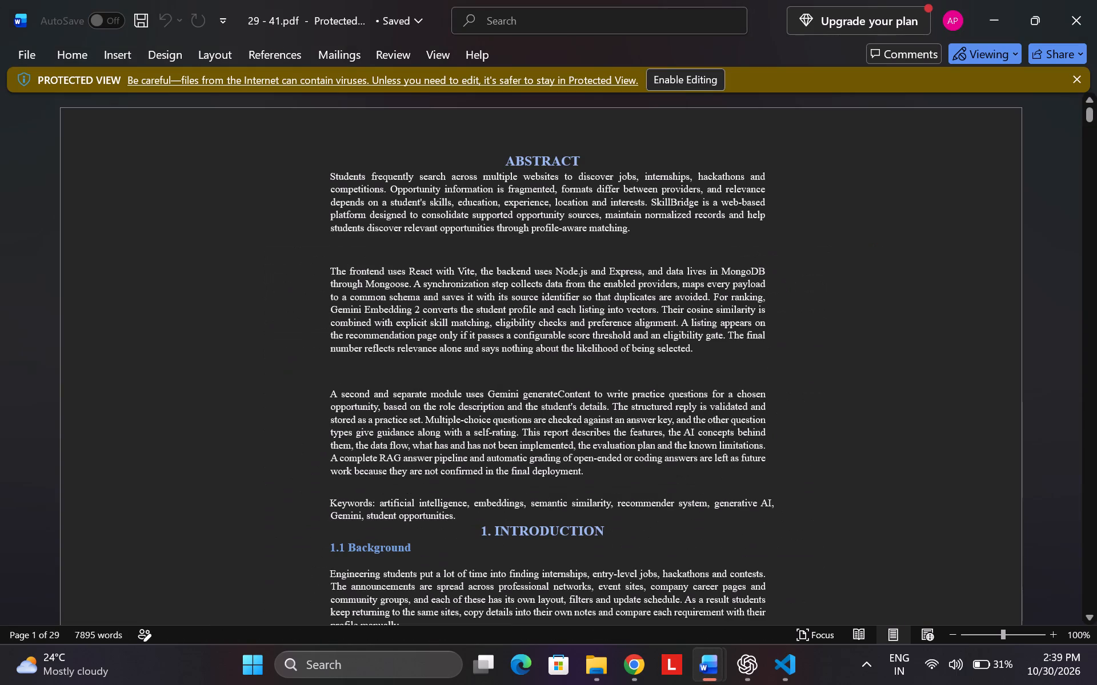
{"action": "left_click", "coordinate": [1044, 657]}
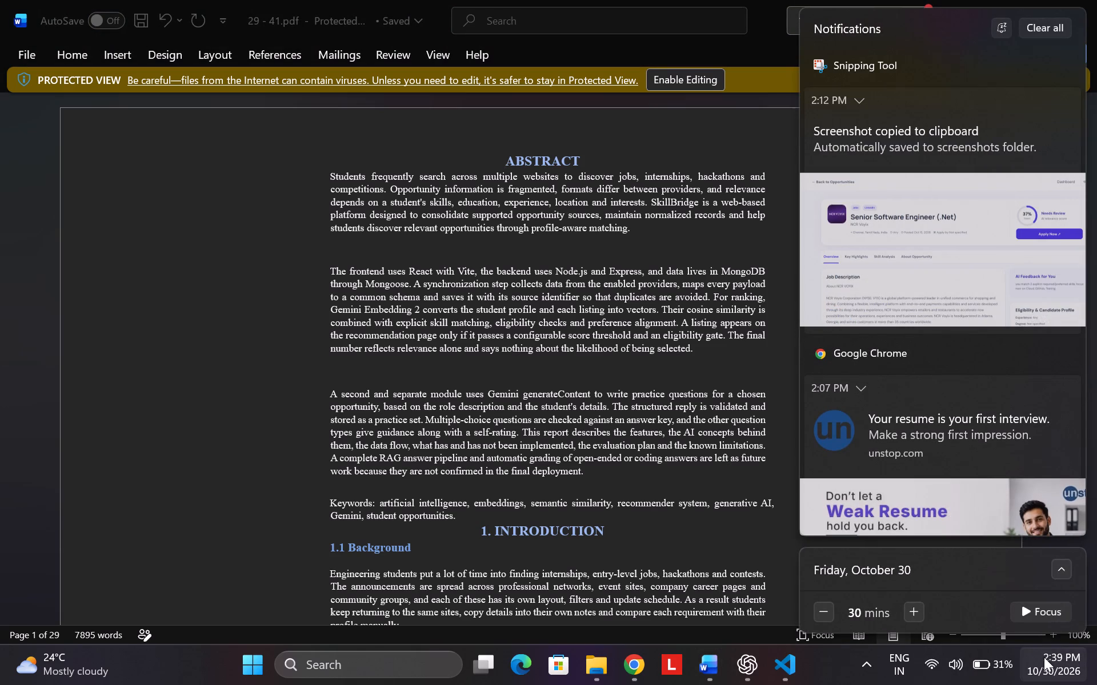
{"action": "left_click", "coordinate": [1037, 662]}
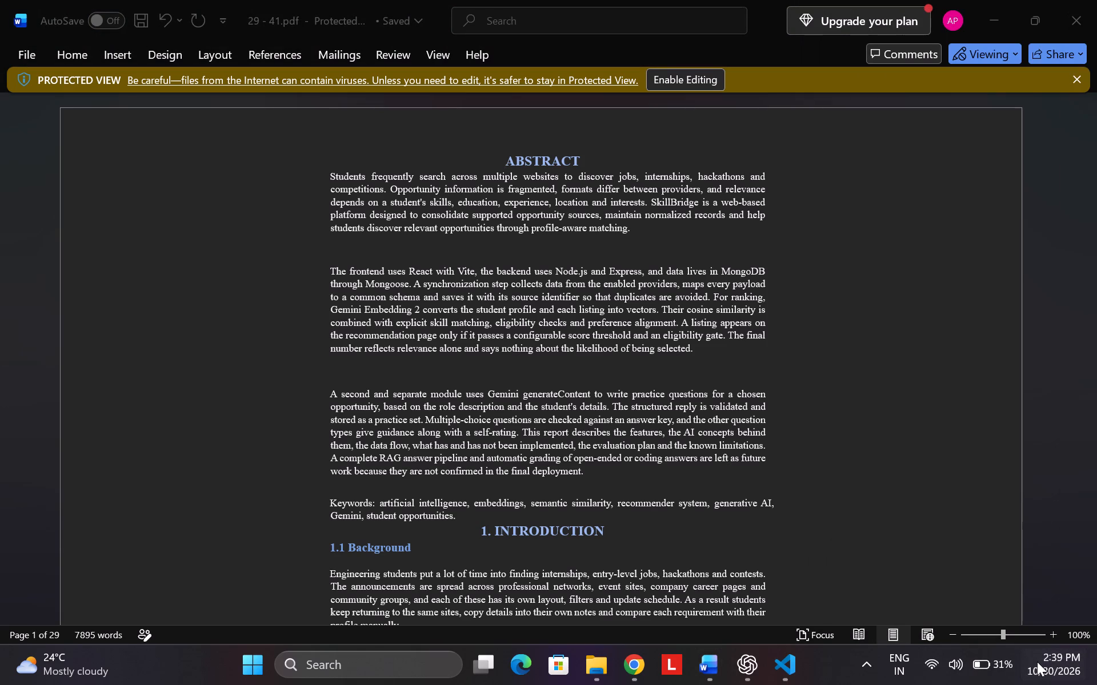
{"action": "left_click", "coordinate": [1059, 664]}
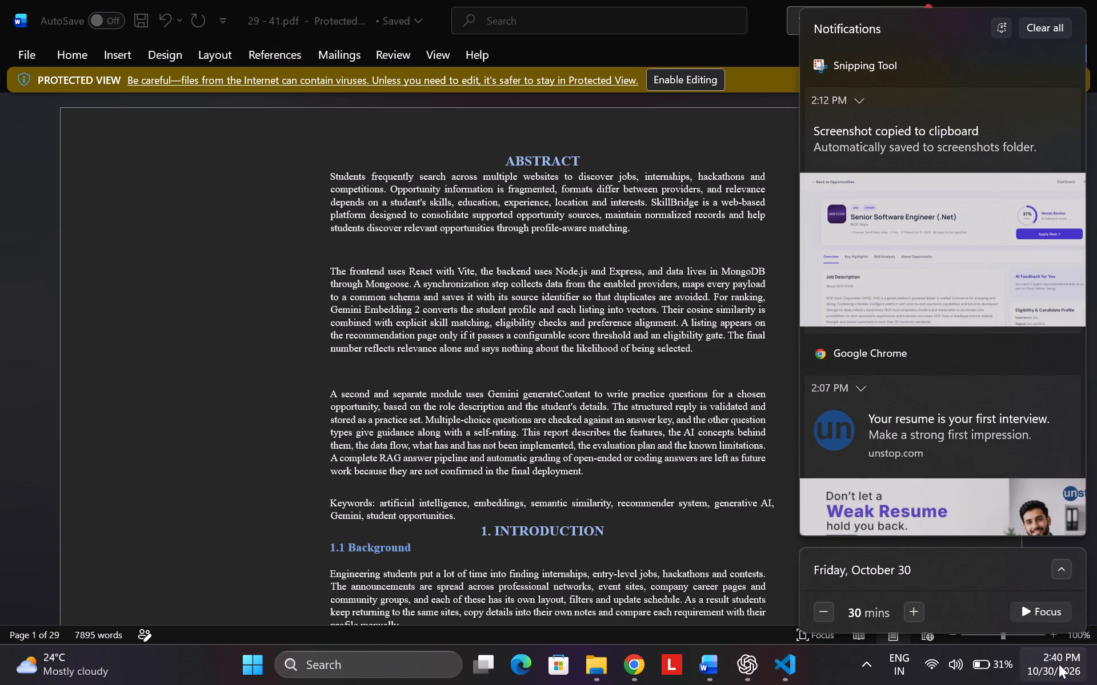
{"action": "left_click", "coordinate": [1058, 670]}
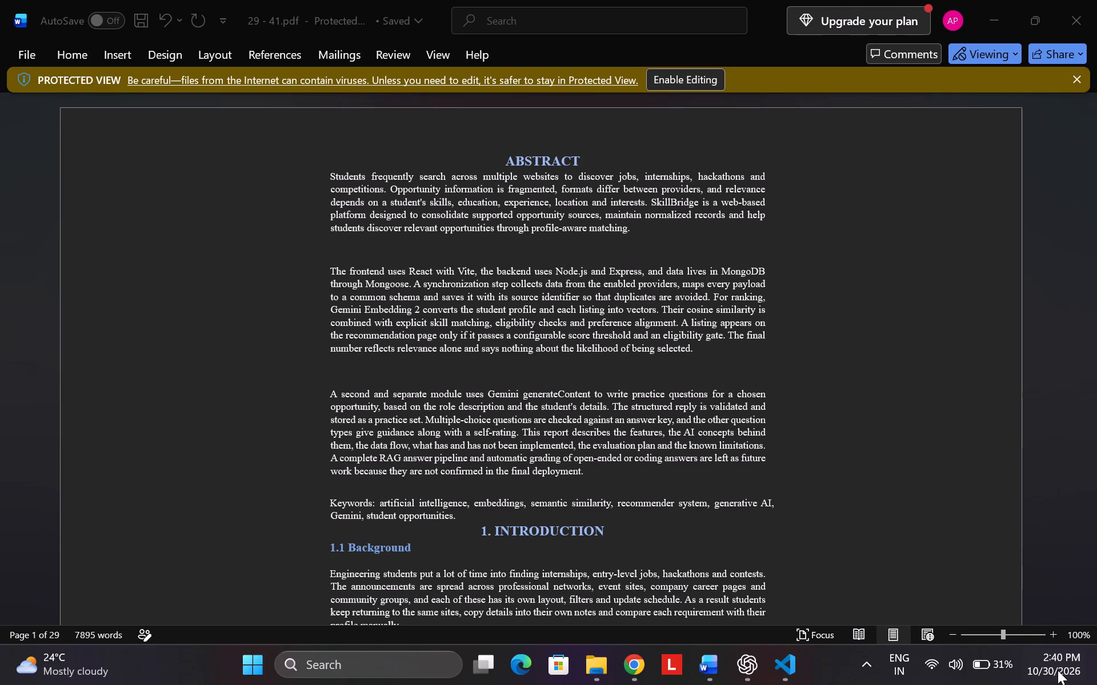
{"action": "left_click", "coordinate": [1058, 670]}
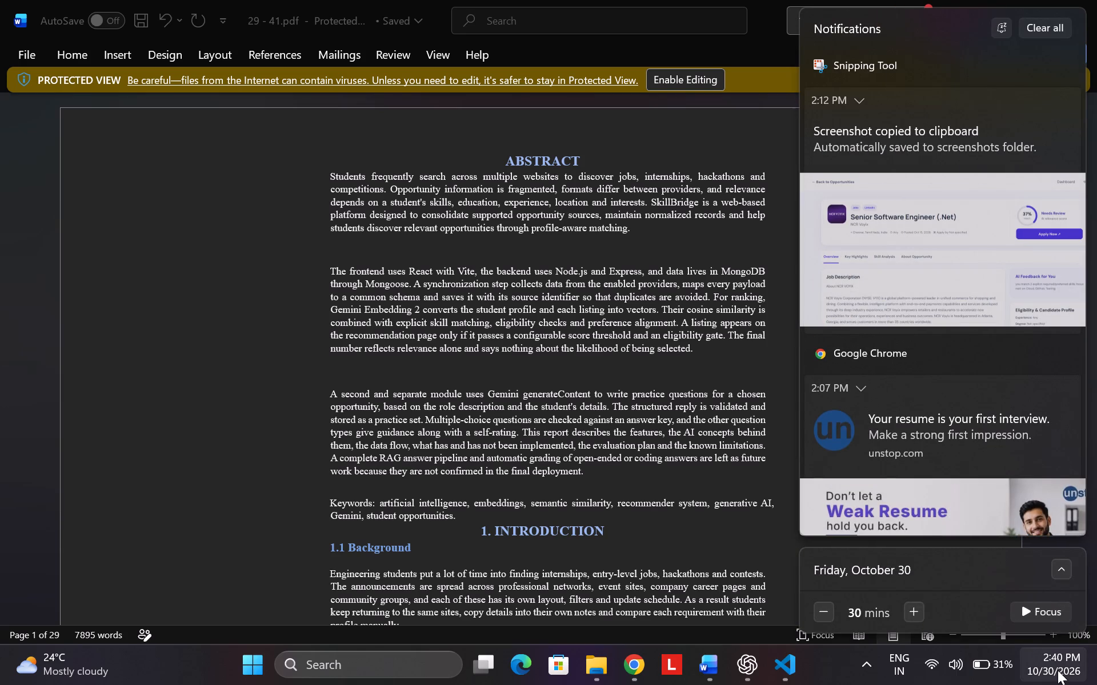
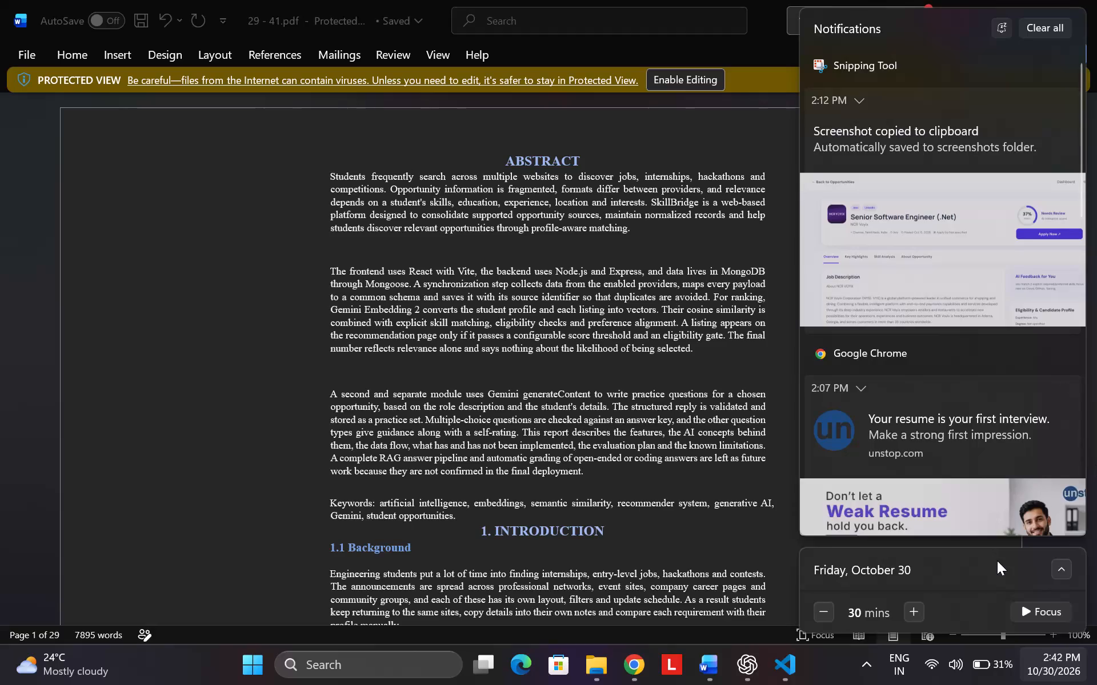
Enable editing for the protected 29 - 41.pdf and accept its conversion to an editable Word document.
{"action": "left_click", "coordinate": [679, 75]}
{"action": "left_click", "coordinate": [680, 78]}
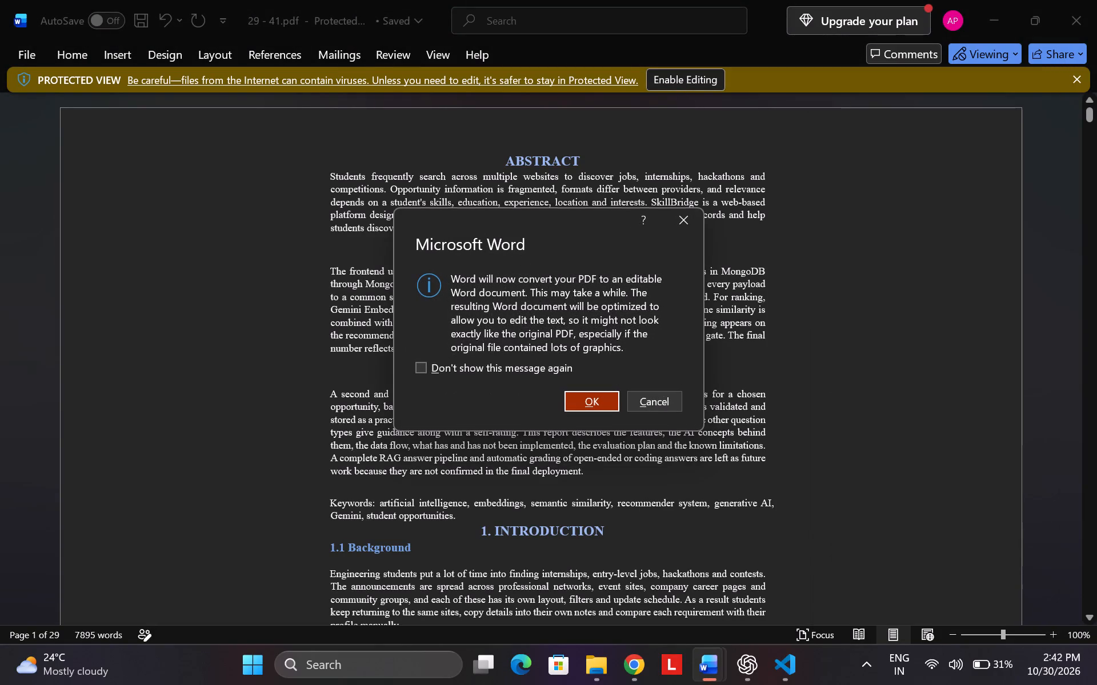
{"action": "left_click", "coordinate": [694, 85]}
{"action": "left_click", "coordinate": [598, 400]}
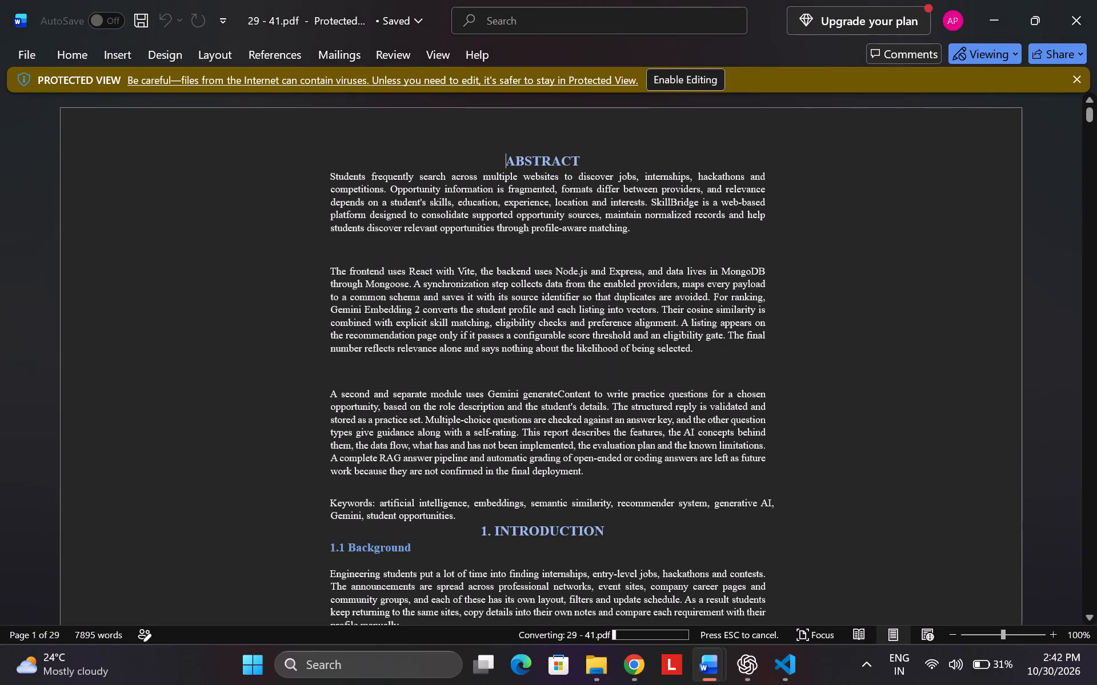
Examine the text layout of the abstract and introduction in the converted 29 - 41.pdf, and close the document.
{"action": "scroll", "coordinate": [543, 435], "scroll_direction": "down", "scroll_amount": 2}
{"action": "scroll", "coordinate": [543, 435], "scroll_direction": "up", "scroll_amount": 1}
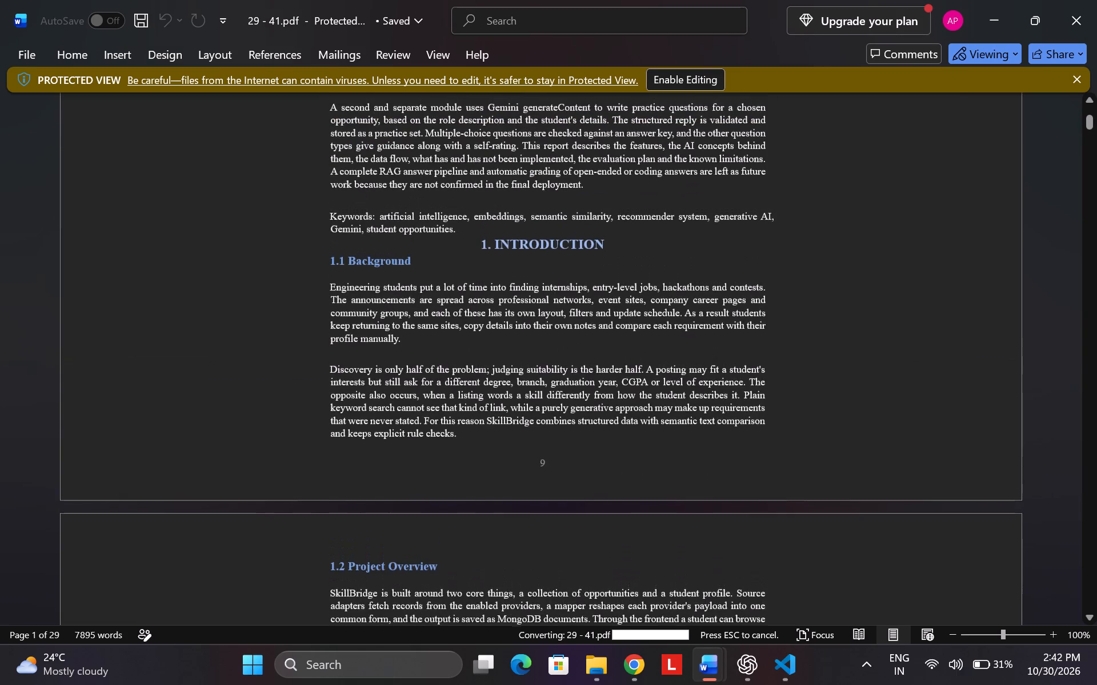
{"action": "scroll", "coordinate": [543, 435], "scroll_direction": "up", "scroll_amount": 2}
{"action": "scroll", "coordinate": [543, 435], "scroll_direction": "down", "scroll_amount": 6}
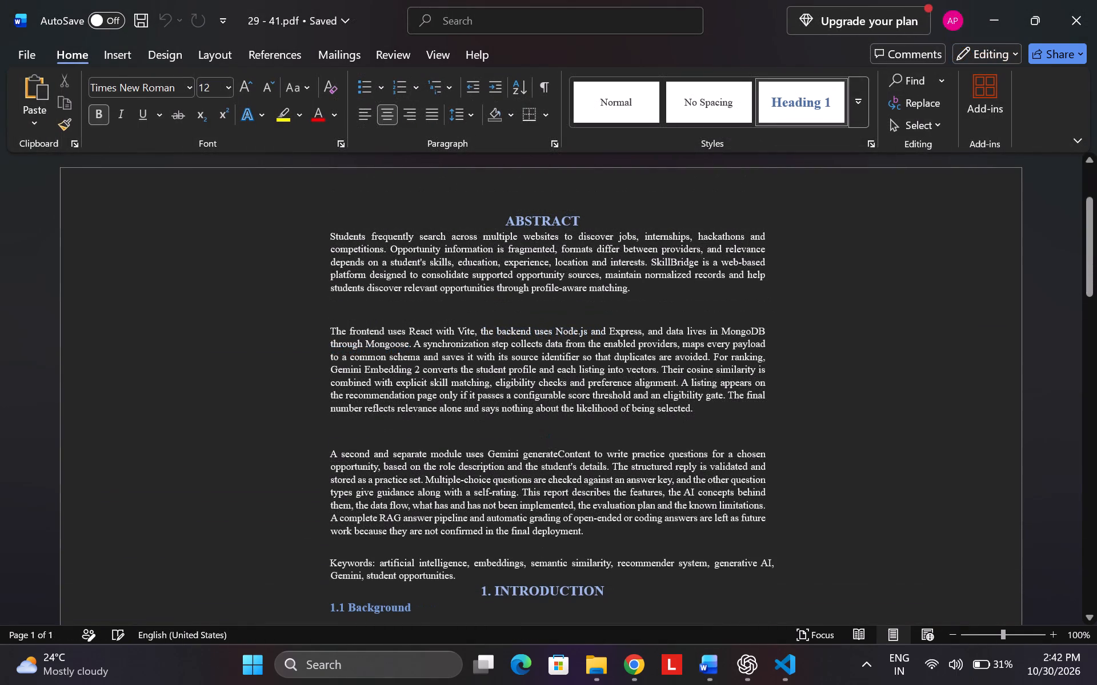
{"action": "scroll", "coordinate": [543, 435], "scroll_direction": "down", "scroll_amount": 4}
{"action": "scroll", "coordinate": [543, 435], "scroll_direction": "up", "scroll_amount": 2}
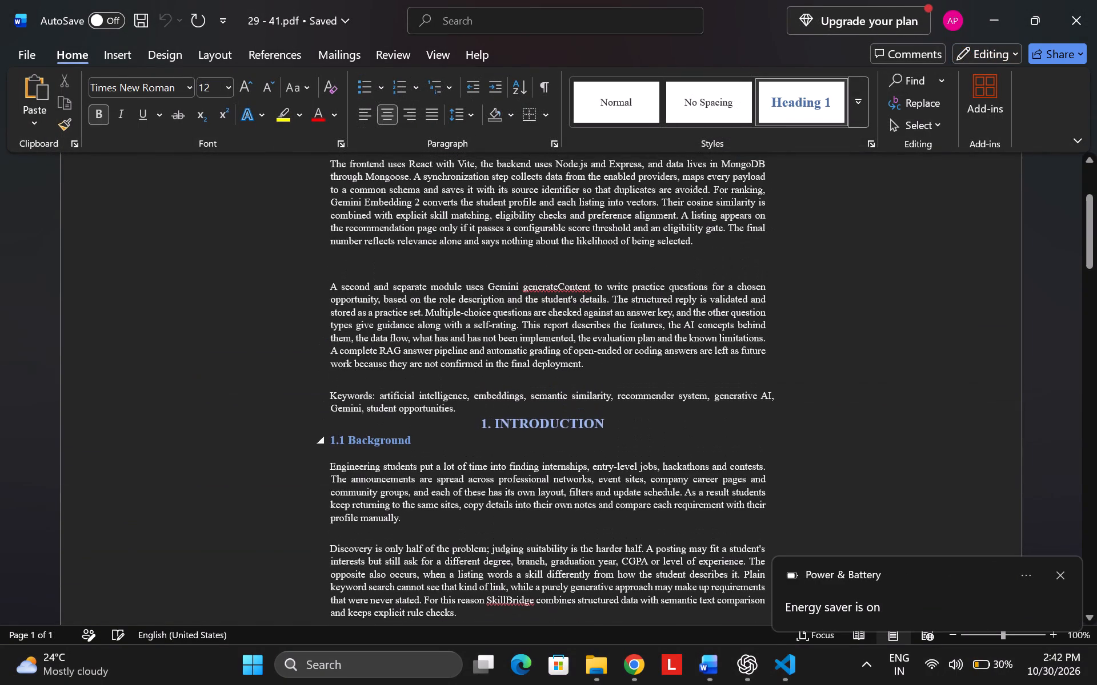
{"action": "scroll", "coordinate": [543, 435], "scroll_direction": "up", "scroll_amount": 1}
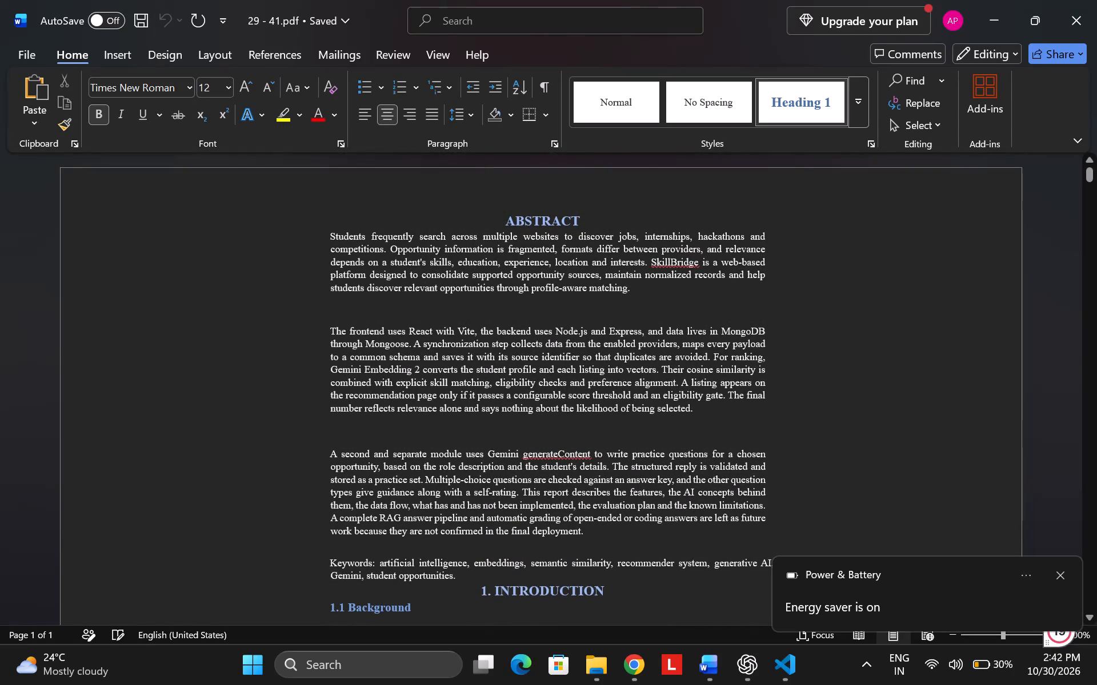
{"action": "left_click_drag", "start_coordinate": [329, 235], "coordinate": [396, 244]}
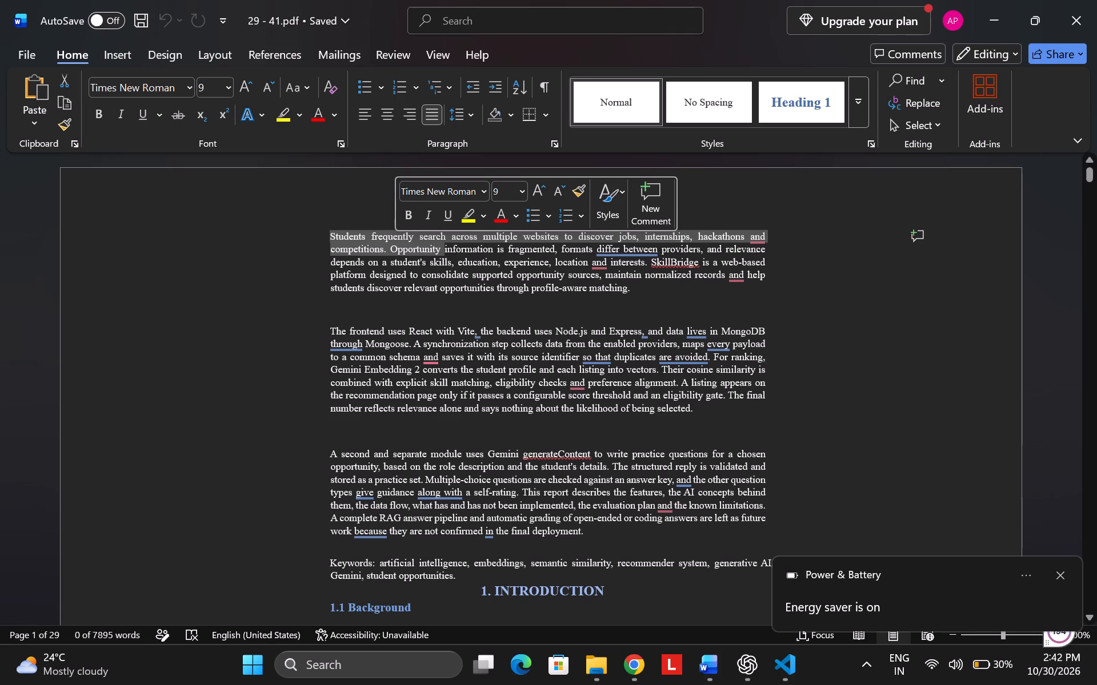
{"action": "left_click", "coordinate": [231, 336]}
{"action": "scroll", "coordinate": [231, 336], "scroll_direction": "up", "scroll_amount": 2}
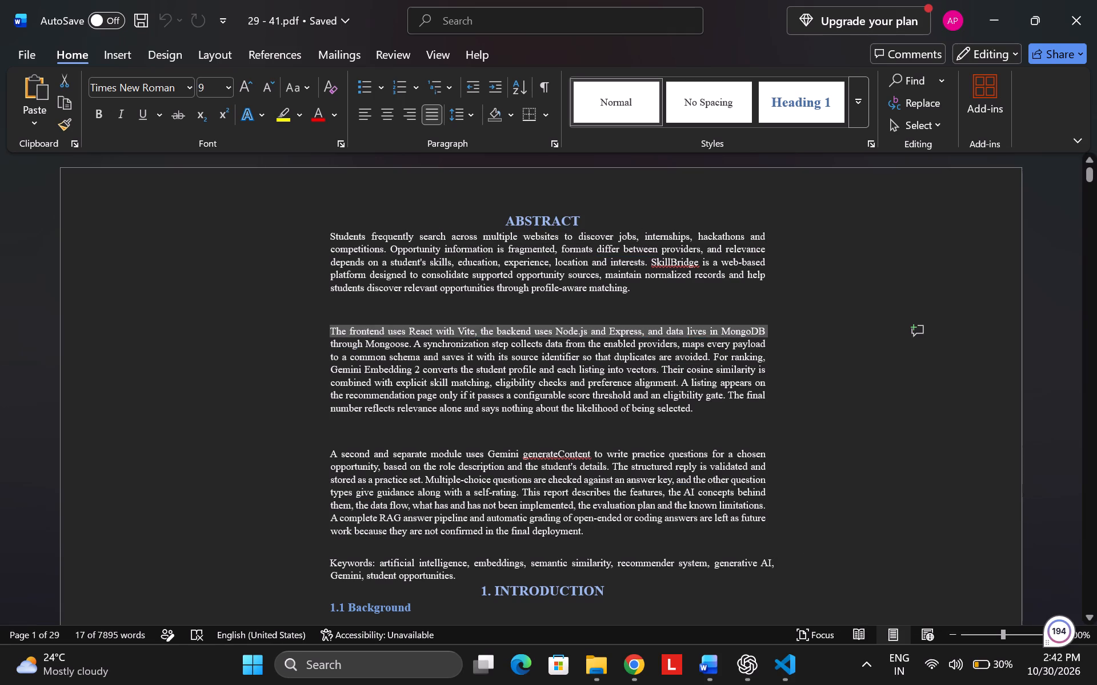
{"action": "left_click", "coordinate": [1096, 0]}
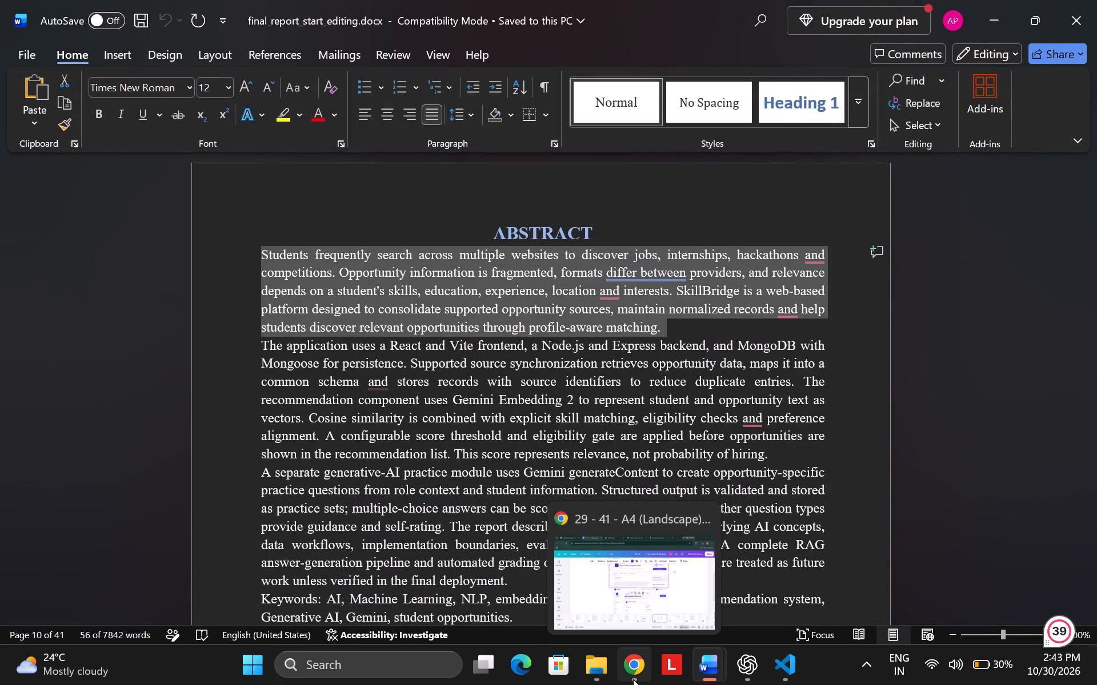
Switch to the Downloads folder in File Explorer.
{"action": "left_click", "coordinate": [592, 671]}
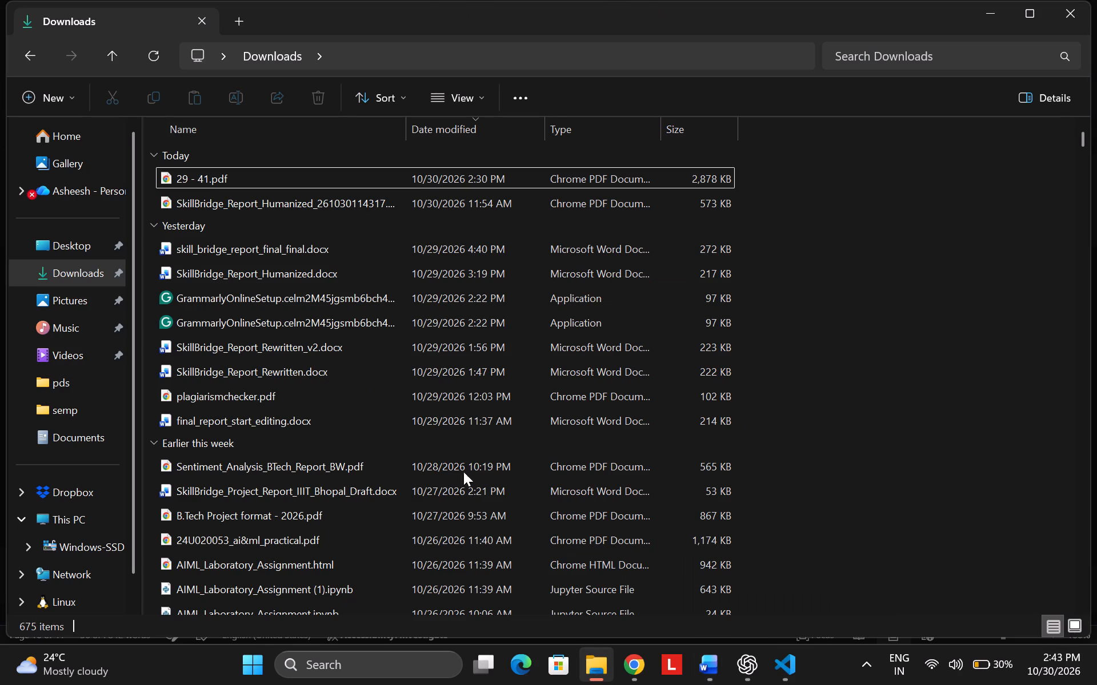
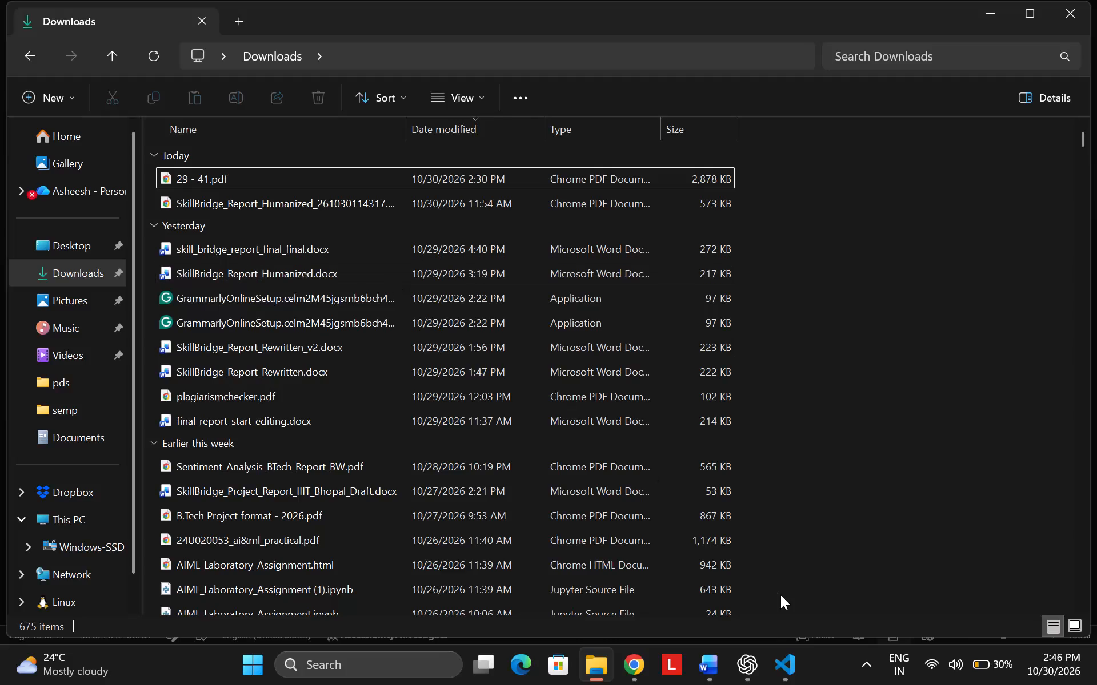
Switch to skill_bridge_report_final_final.docx in Word and examine its front matter from the cover page to the acknowledgement.
{"action": "left_click", "coordinate": [674, 599]}
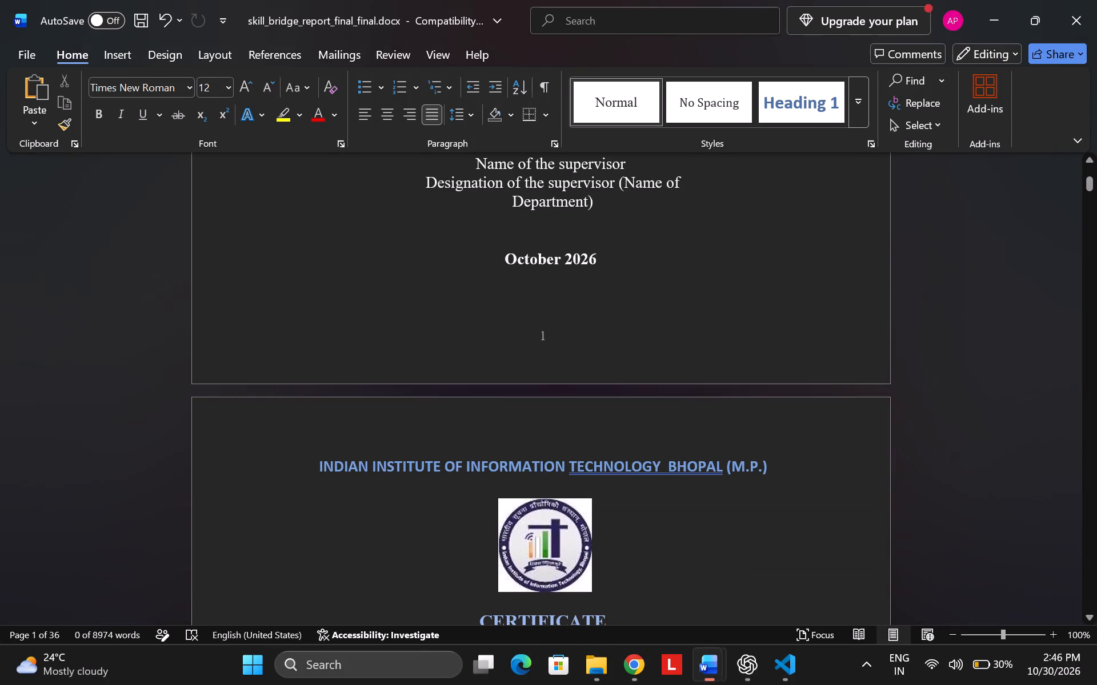
{"action": "scroll", "coordinate": [570, 372], "scroll_direction": "up", "scroll_amount": 3}
{"action": "scroll", "coordinate": [570, 372], "scroll_direction": "down", "scroll_amount": 4}
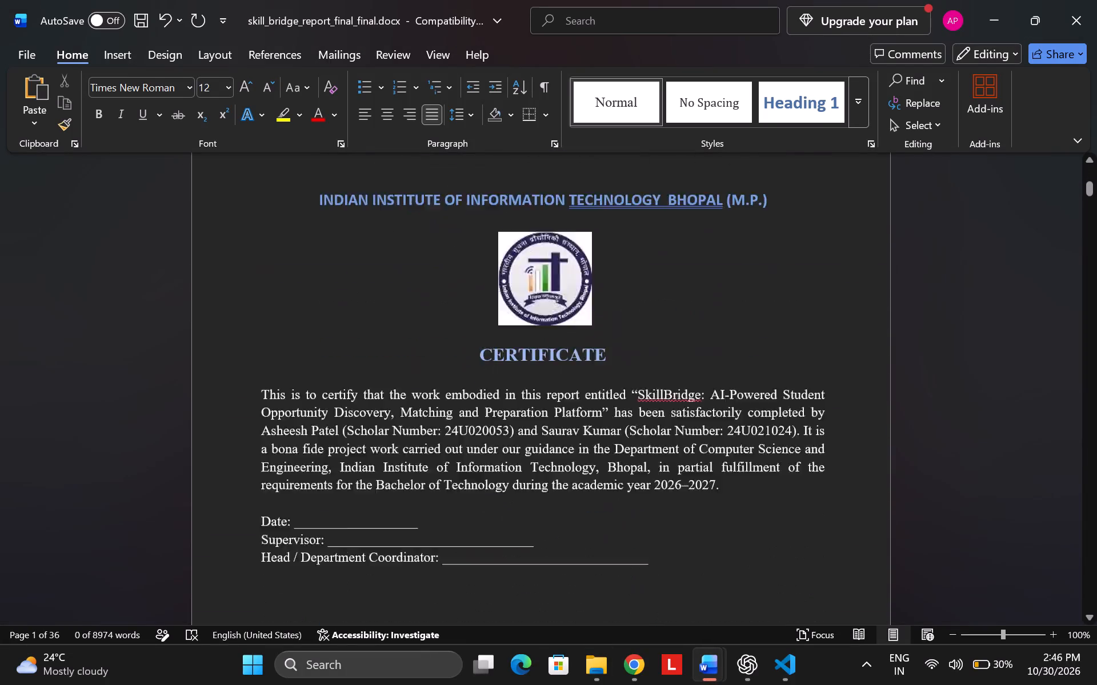
{"action": "scroll", "coordinate": [570, 372], "scroll_direction": "down", "scroll_amount": 3}
{"action": "scroll", "coordinate": [570, 372], "scroll_direction": "up", "scroll_amount": 2}
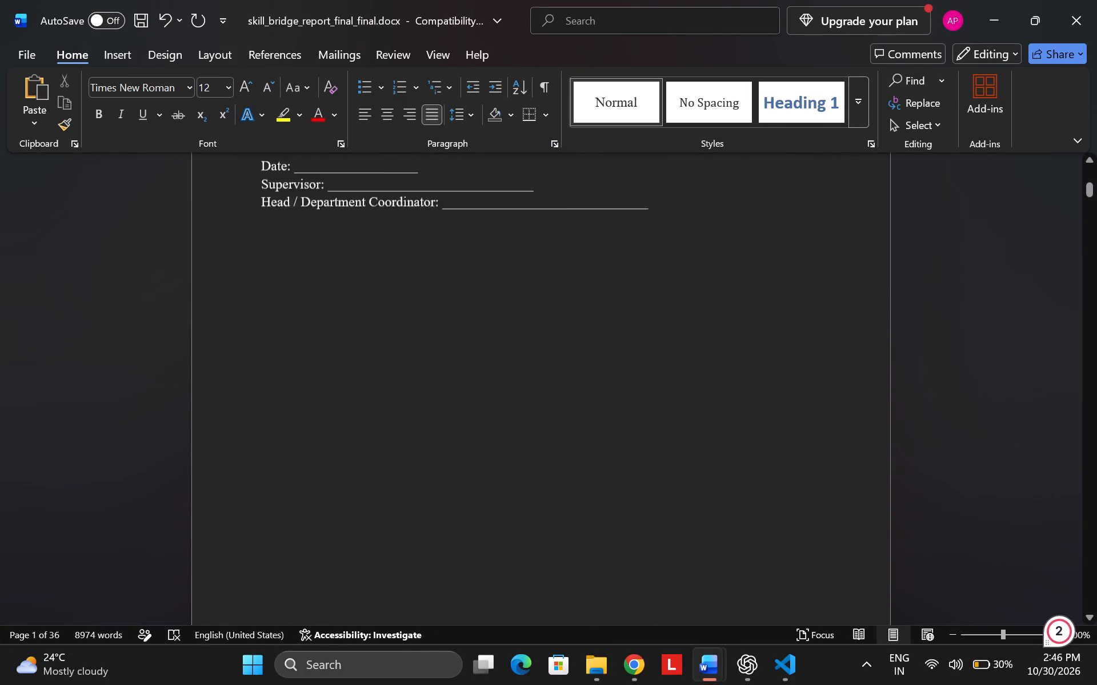
{"action": "scroll", "coordinate": [638, 452], "scroll_direction": "down", "scroll_amount": 4}
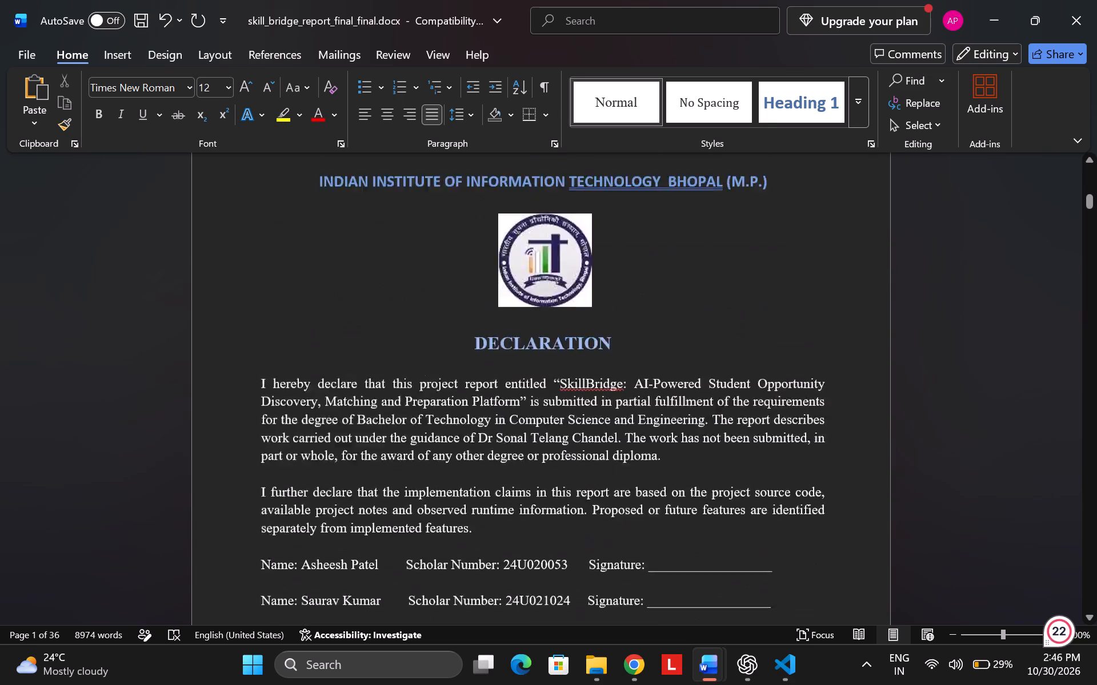
{"action": "scroll", "coordinate": [638, 452], "scroll_direction": "down", "scroll_amount": 1}
{"action": "scroll", "coordinate": [638, 452], "scroll_direction": "up", "scroll_amount": 1}
{"action": "scroll", "coordinate": [638, 452], "scroll_direction": "down", "scroll_amount": 3}
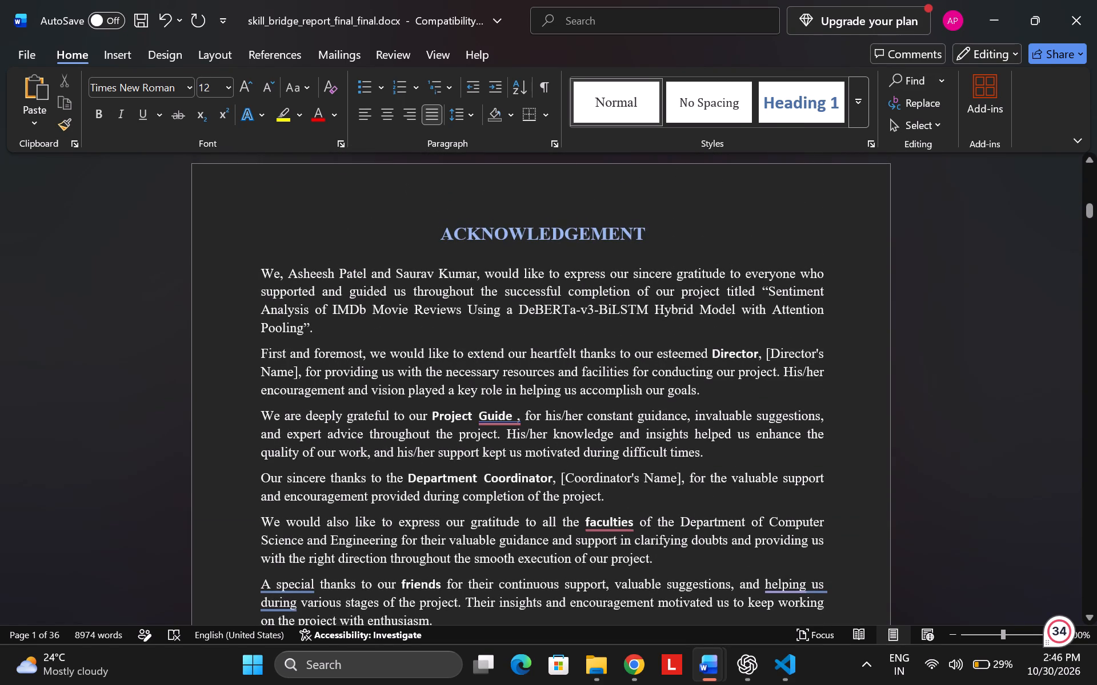
{"action": "scroll", "coordinate": [638, 452], "scroll_direction": "down", "scroll_amount": 1}
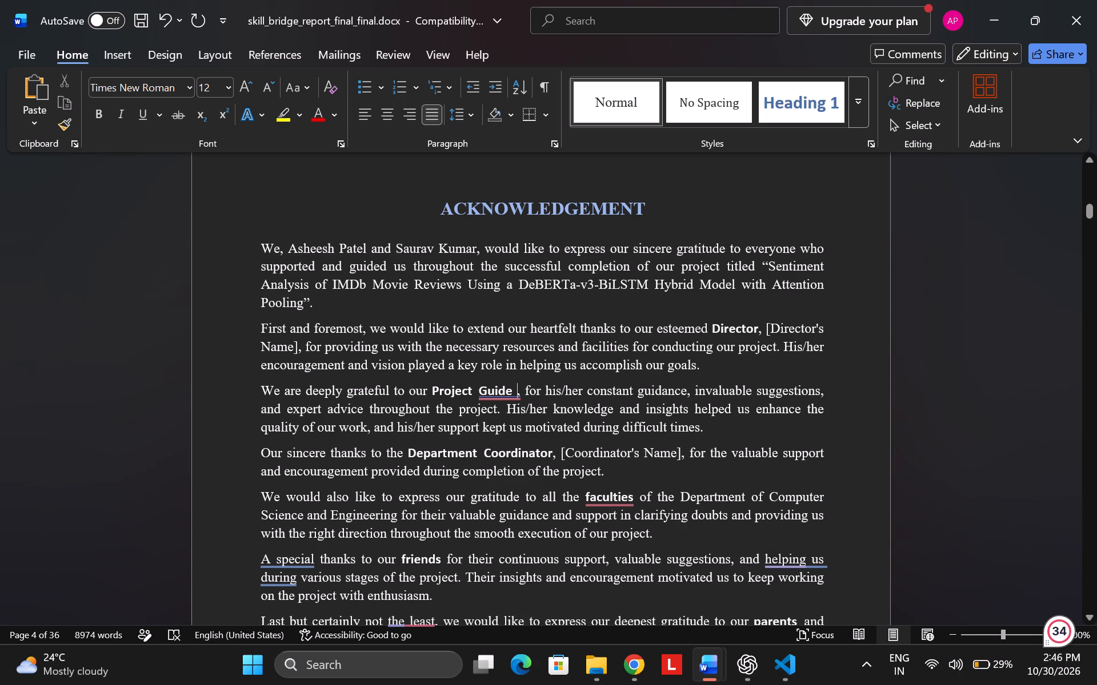
Recheck the cover page's submission and supervisor details and the wording of the certificate page.
{"action": "scroll", "coordinate": [509, 401], "scroll_direction": "up", "scroll_amount": 6}
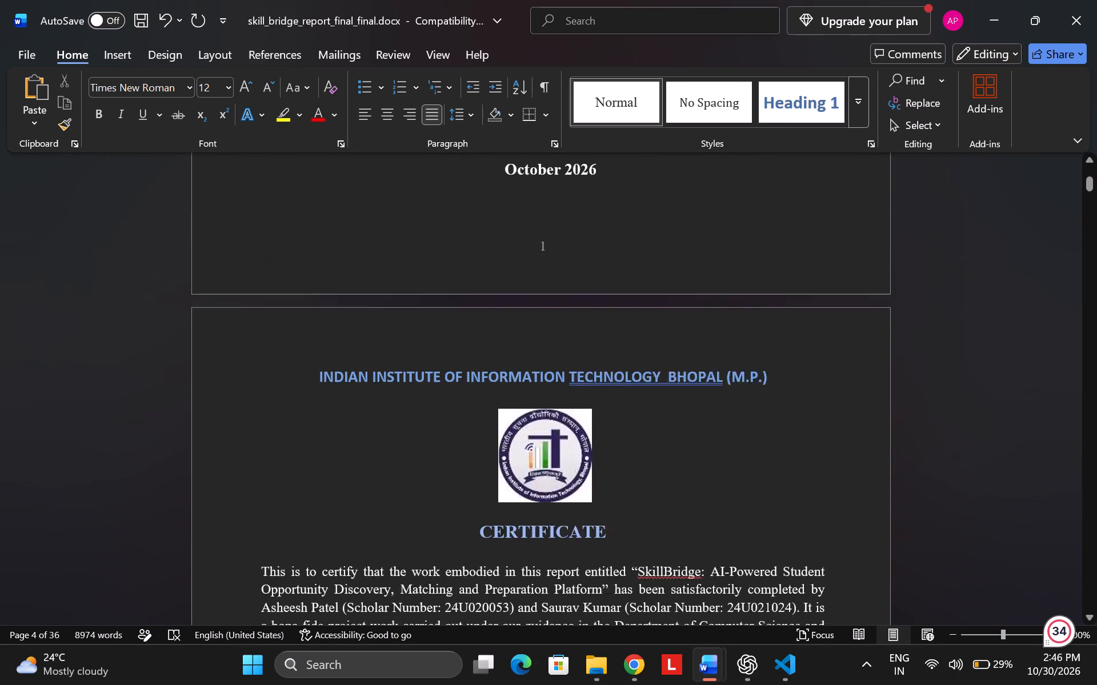
{"action": "scroll", "coordinate": [510, 402], "scroll_direction": "down", "scroll_amount": 2}
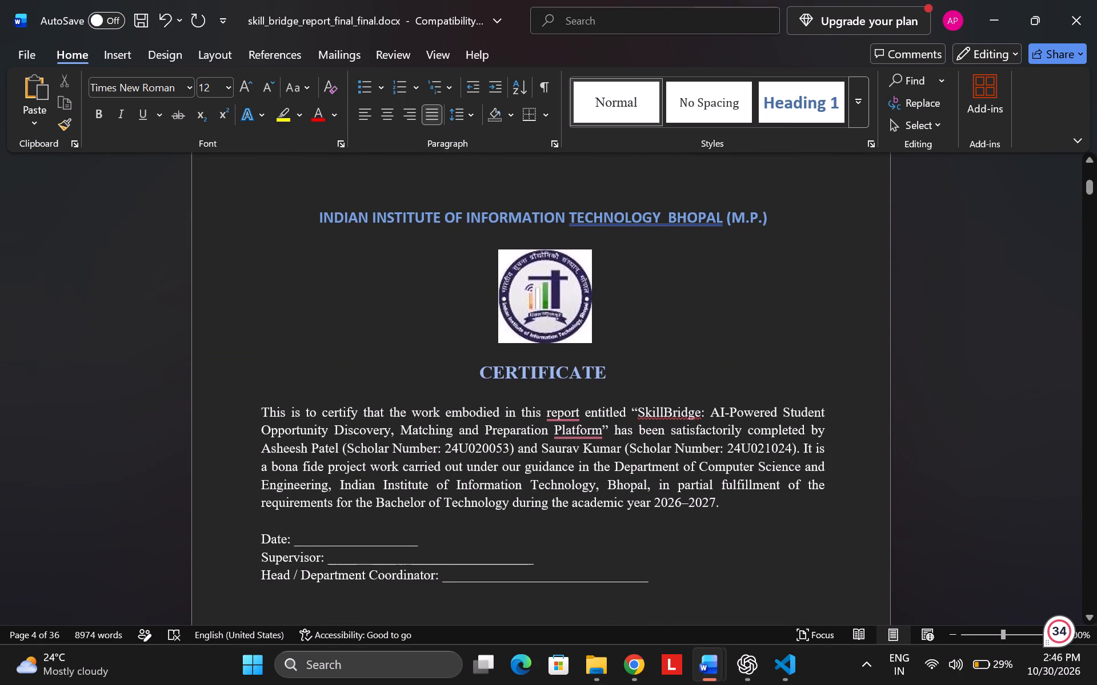
{"action": "scroll", "coordinate": [510, 402], "scroll_direction": "up", "scroll_amount": 2}
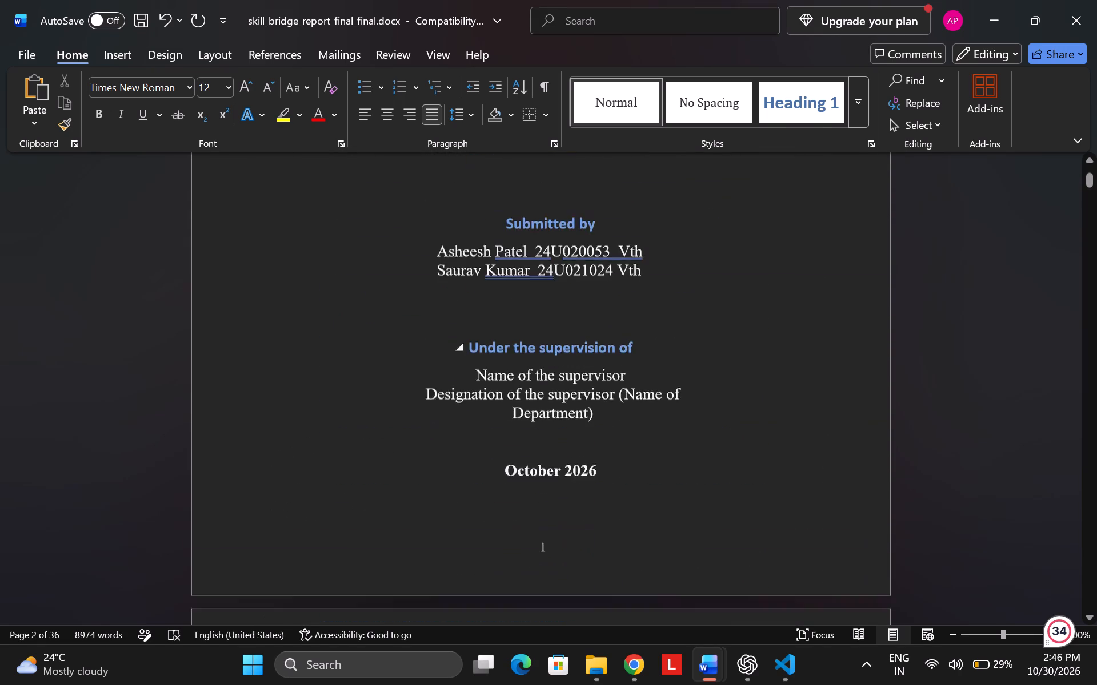
{"action": "scroll", "coordinate": [510, 402], "scroll_direction": "up", "scroll_amount": 1}
{"action": "scroll", "coordinate": [510, 402], "scroll_direction": "down", "scroll_amount": 4}
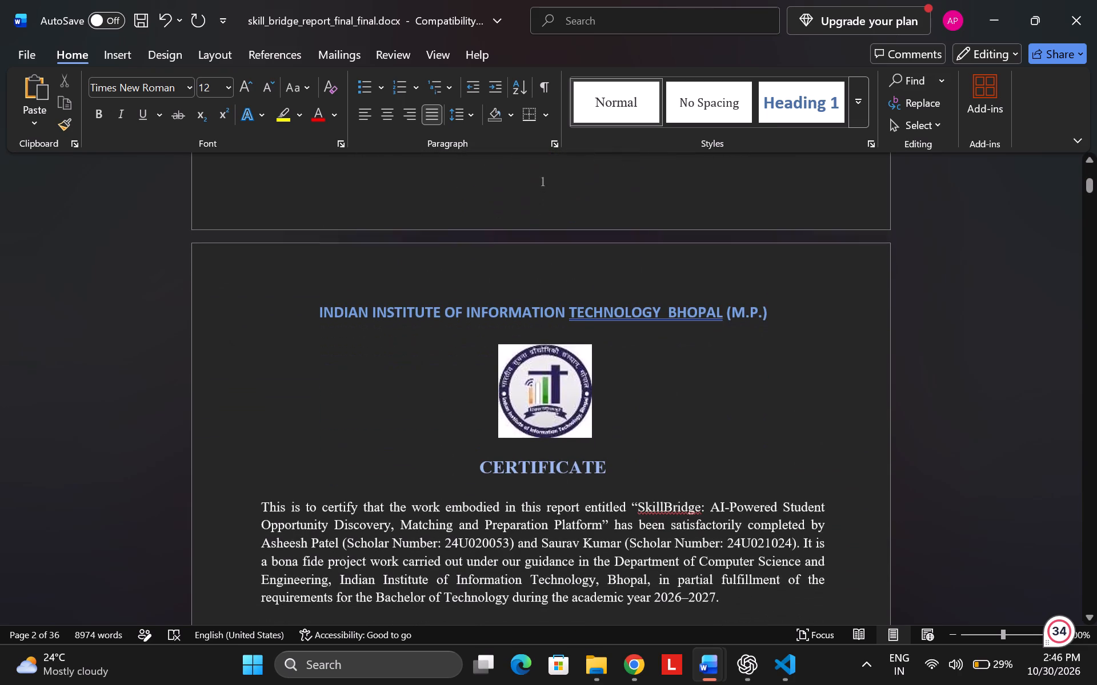
{"action": "scroll", "coordinate": [510, 402], "scroll_direction": "down", "scroll_amount": 1}
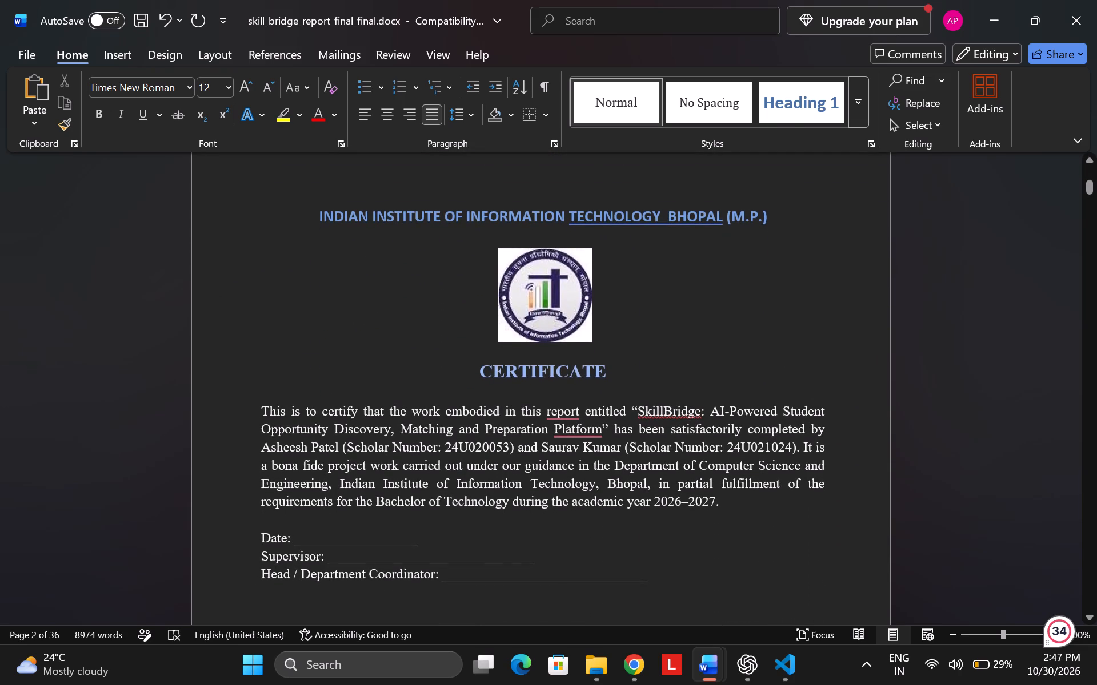
{"action": "scroll", "coordinate": [571, 518], "scroll_direction": "up", "scroll_amount": 3}
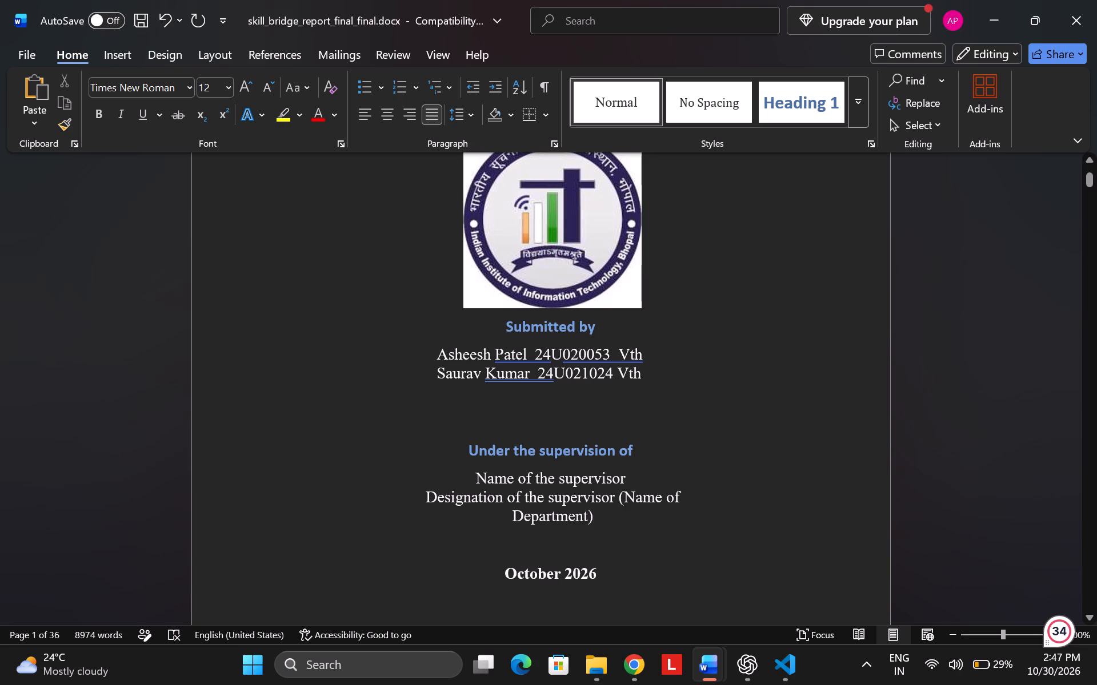
{"action": "scroll", "coordinate": [632, 524], "scroll_direction": "up", "scroll_amount": 1}
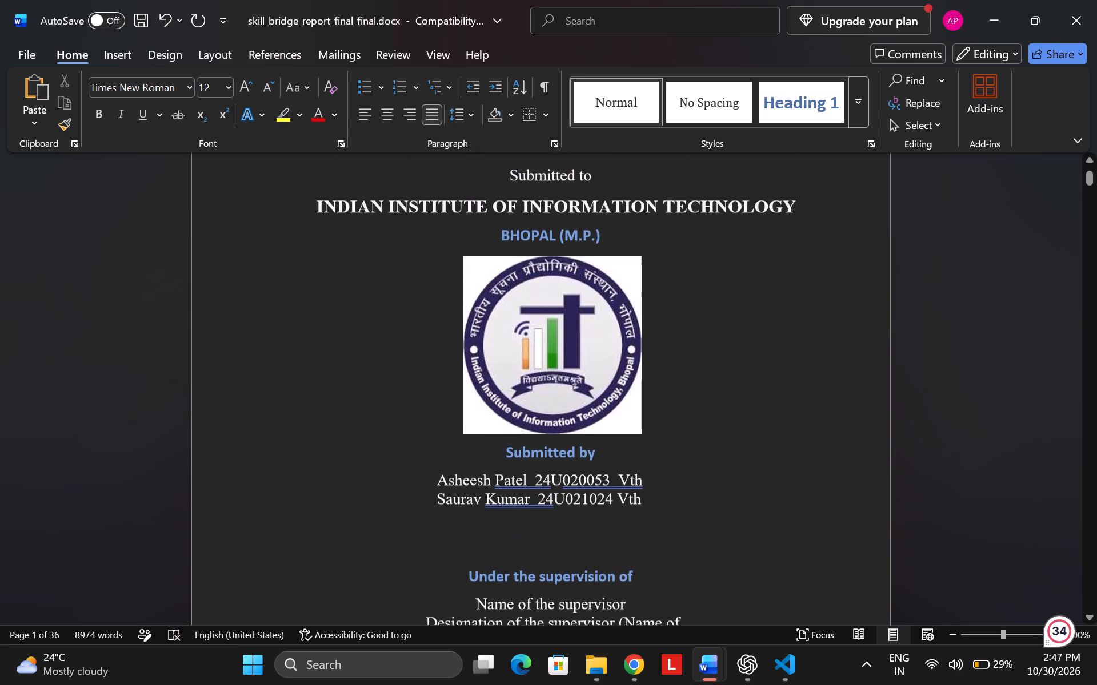
{"action": "scroll", "coordinate": [632, 524], "scroll_direction": "down", "scroll_amount": 2}
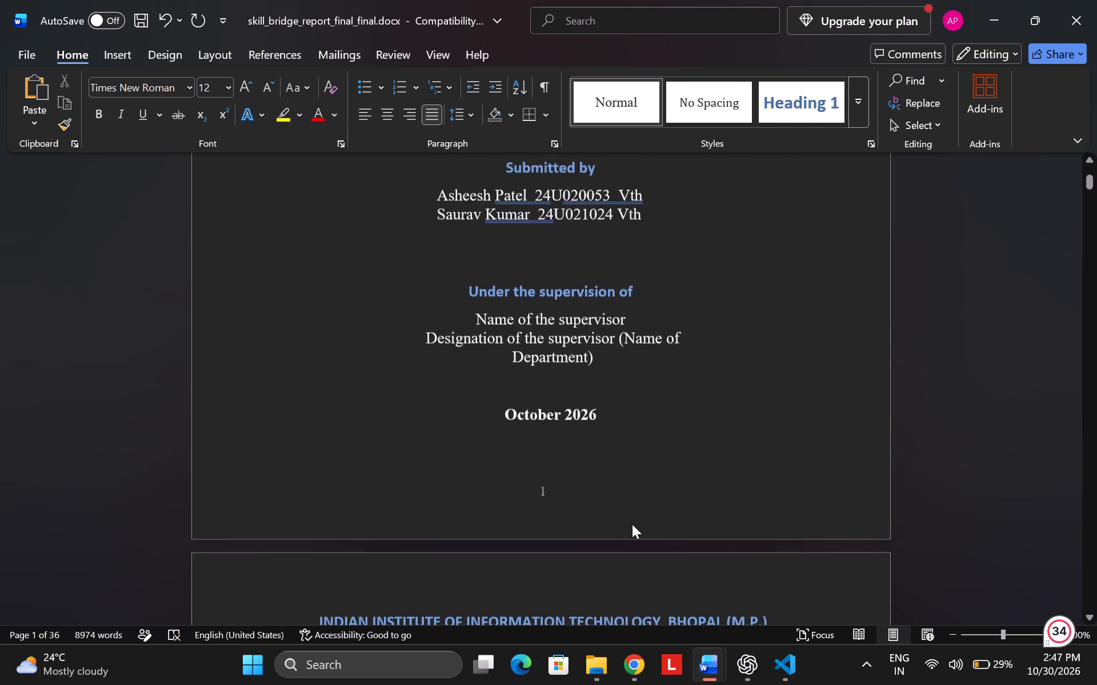
Read through the certificate page, including its statement and the date, supervisor and coordinator signature lines.
{"action": "scroll", "coordinate": [632, 524], "scroll_direction": "down", "scroll_amount": 1}
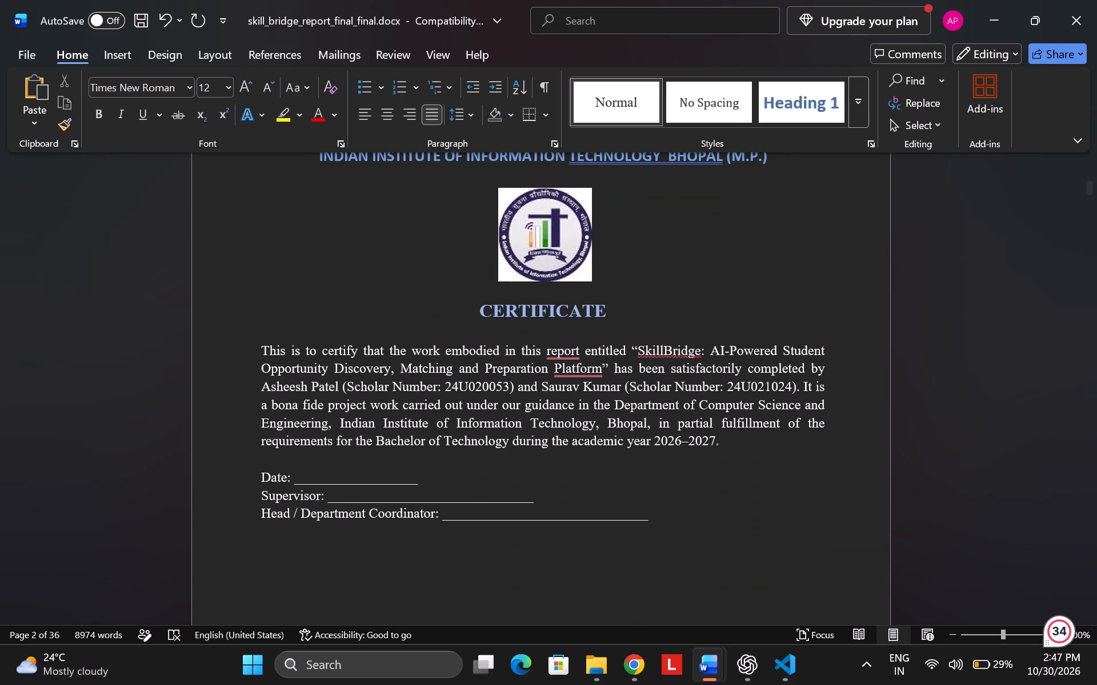
{"action": "scroll", "coordinate": [632, 524], "scroll_direction": "down", "scroll_amount": 2}
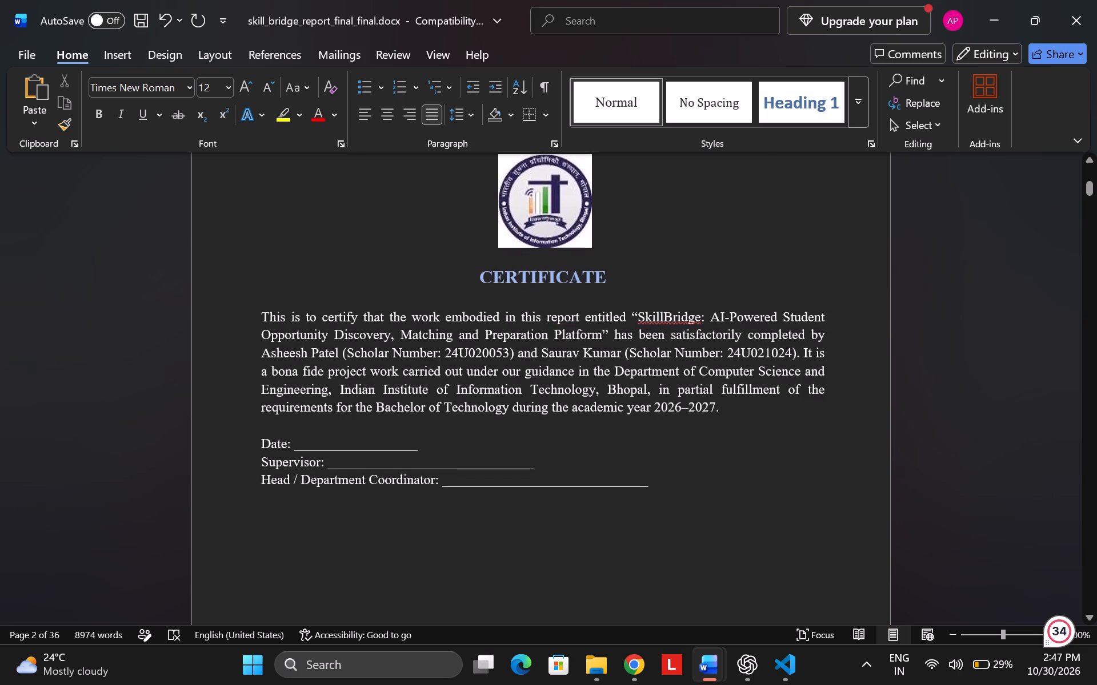
{"action": "scroll", "coordinate": [632, 524], "scroll_direction": "down", "scroll_amount": 1}
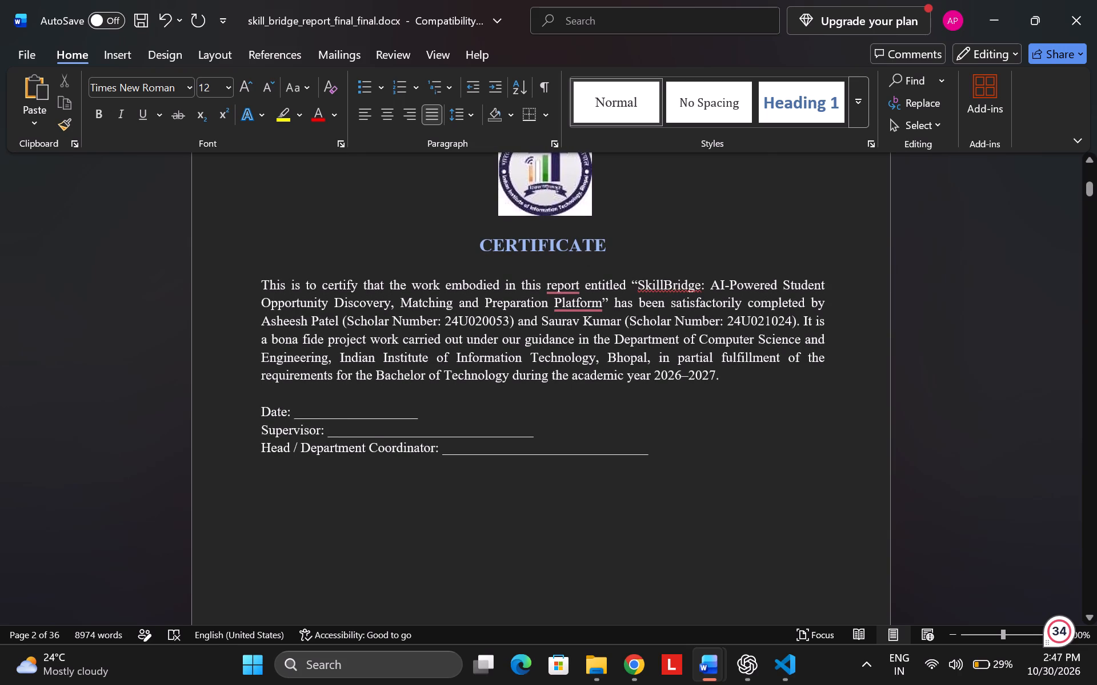
{"action": "scroll", "coordinate": [632, 524], "scroll_direction": "down", "scroll_amount": 2}
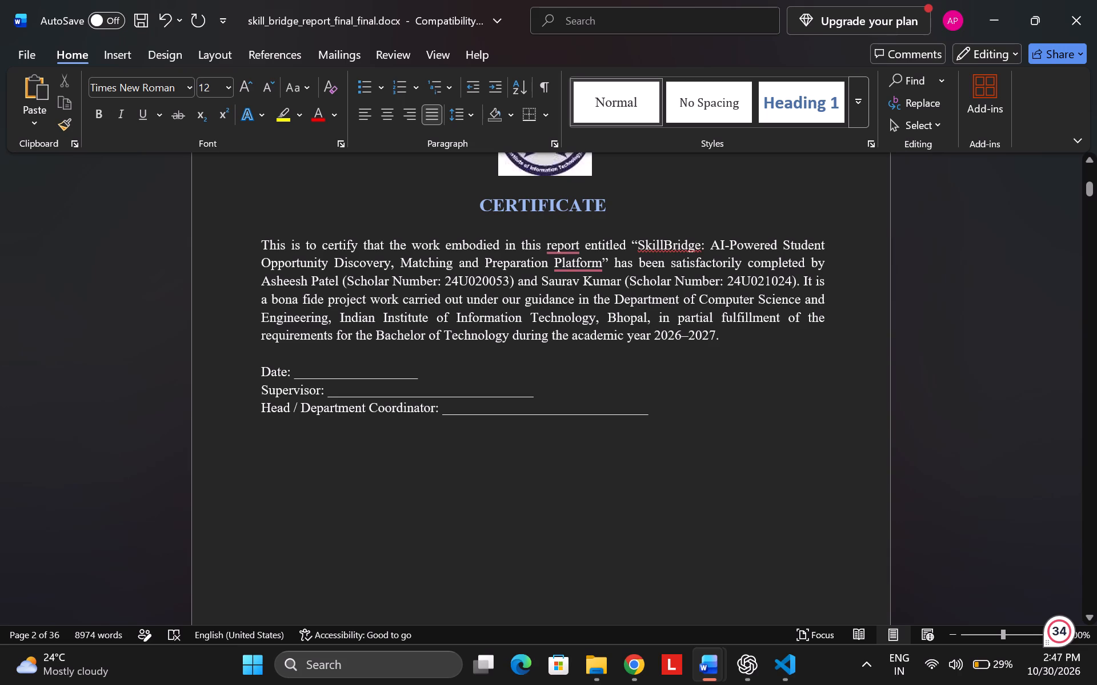
{"action": "scroll", "coordinate": [632, 524], "scroll_direction": "down", "scroll_amount": 1}
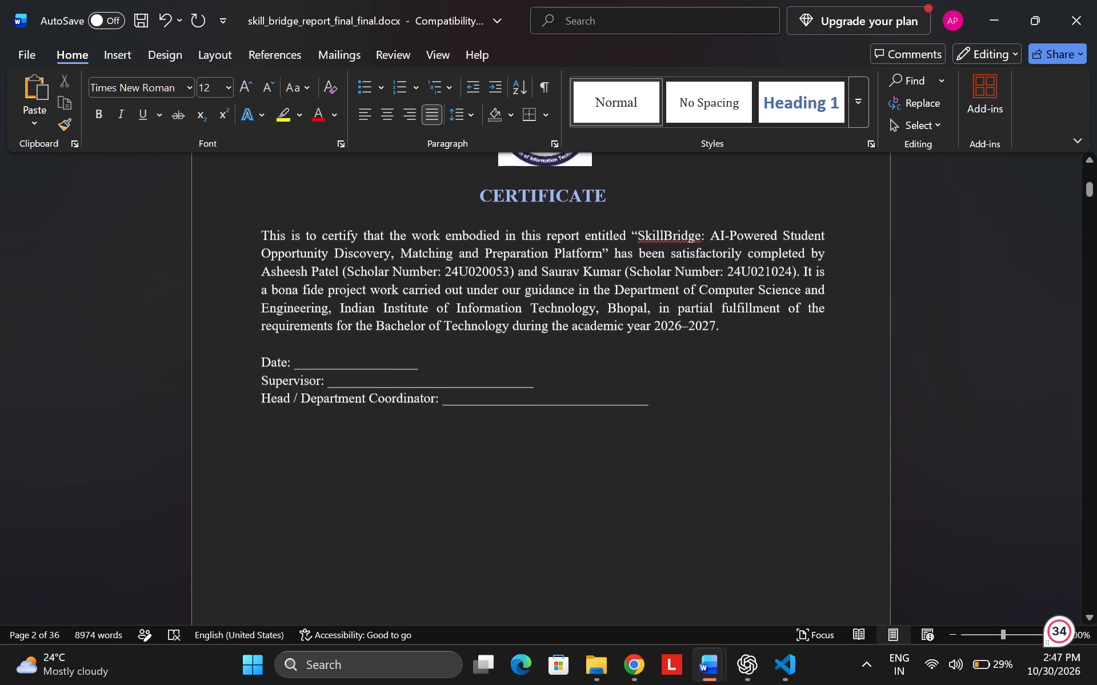
{"action": "scroll", "coordinate": [632, 524], "scroll_direction": "down", "scroll_amount": 3}
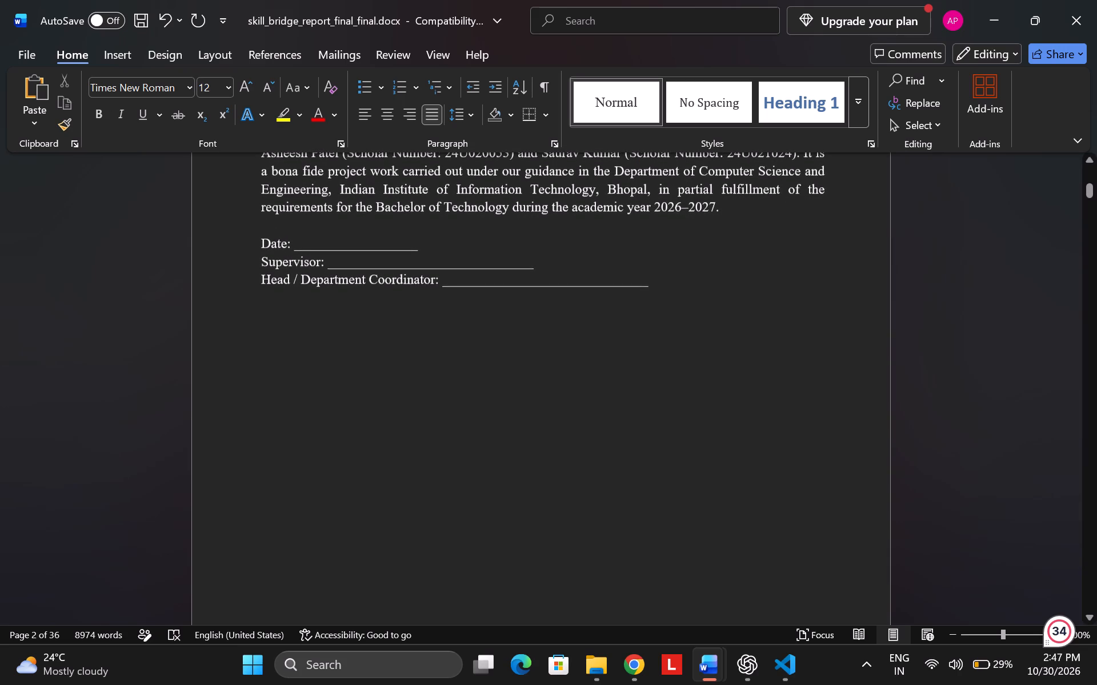
{"action": "scroll", "coordinate": [632, 524], "scroll_direction": "down", "scroll_amount": 1}
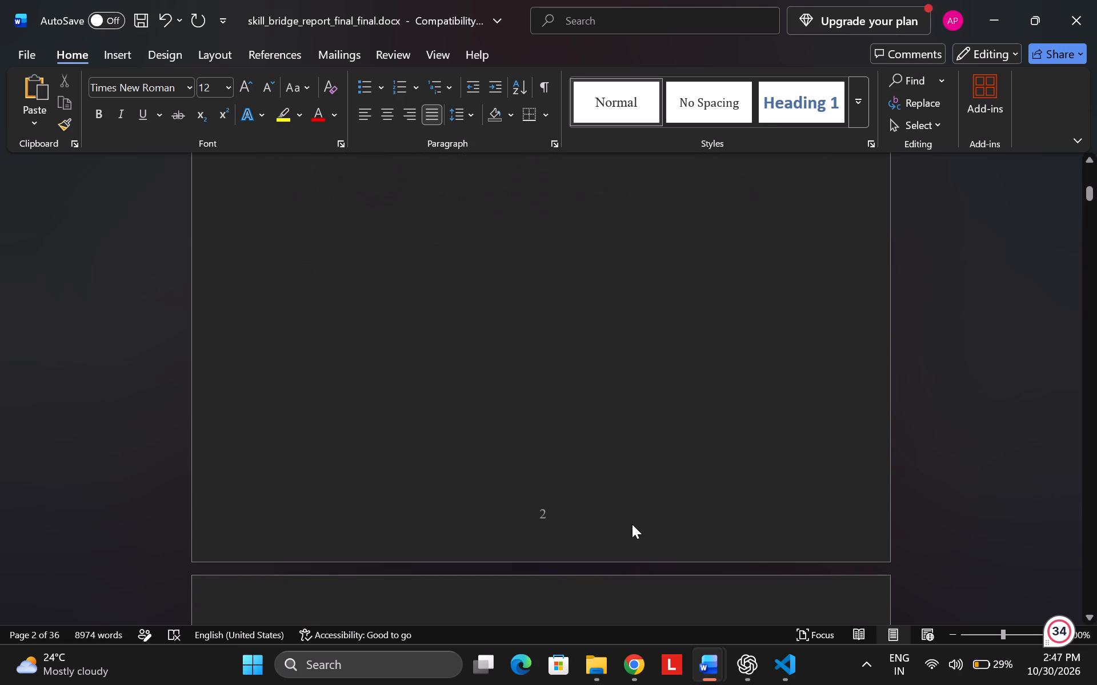
Copy the guide's name with its preceding "of" from the declaration and paste it after "Project Guide" in the acknowledgement.
{"action": "scroll", "coordinate": [632, 524], "scroll_direction": "down", "scroll_amount": 1}
{"action": "scroll", "coordinate": [638, 467], "scroll_direction": "down", "scroll_amount": 1}
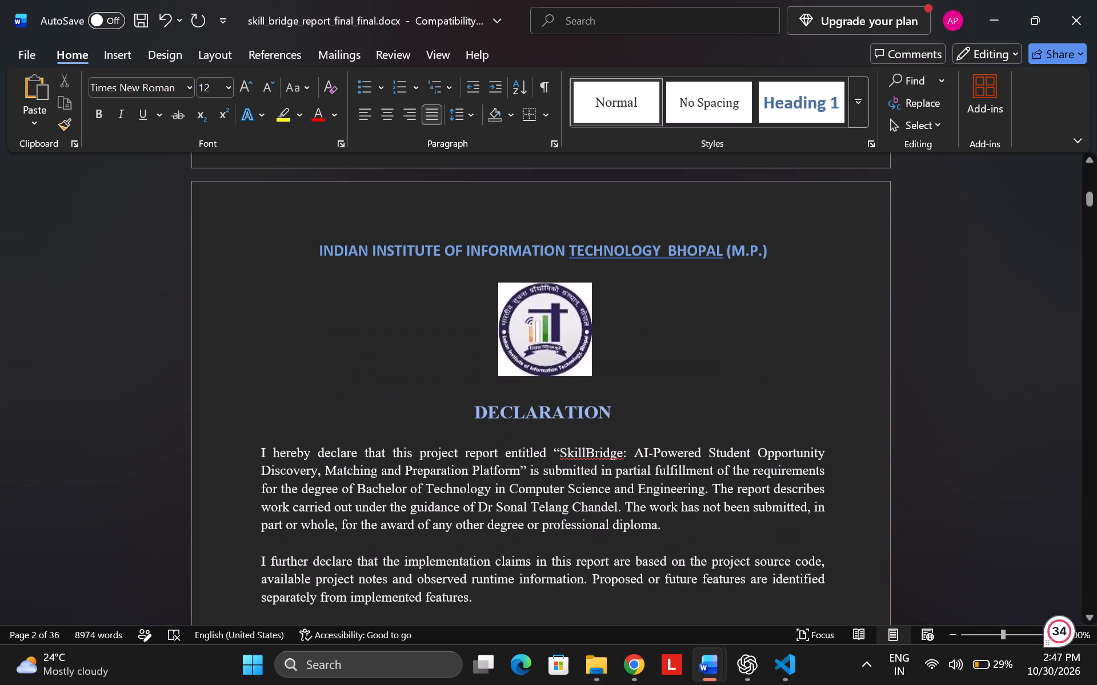
{"action": "scroll", "coordinate": [636, 355], "scroll_direction": "down", "scroll_amount": 1}
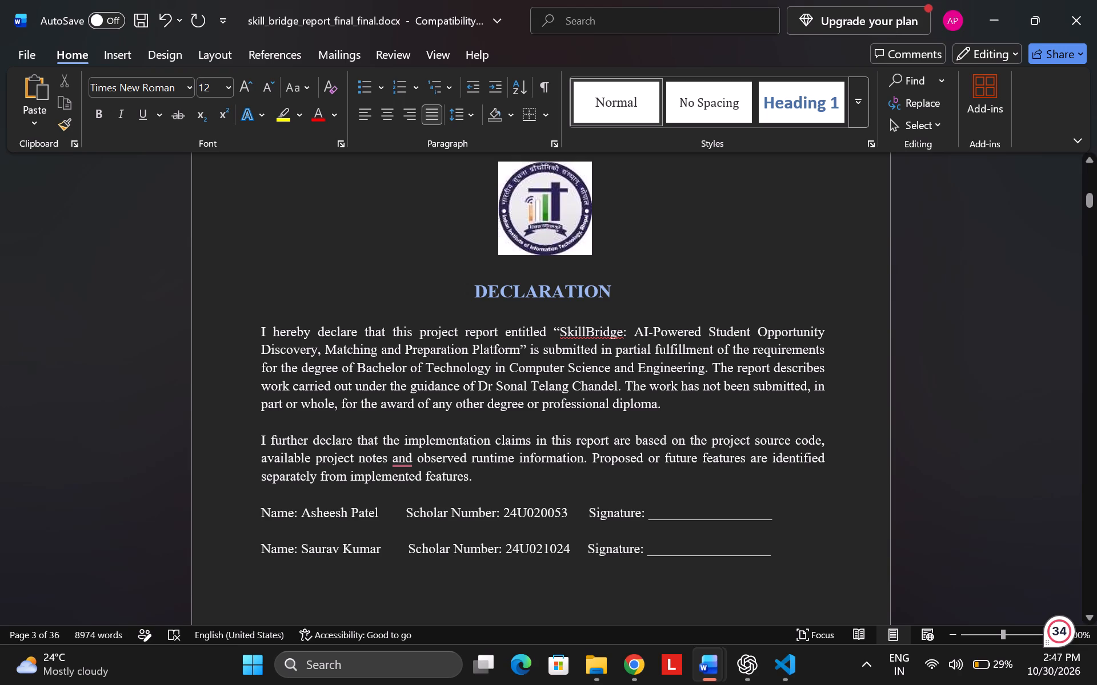
{"action": "left_click_drag", "start_coordinate": [475, 384], "coordinate": [598, 386]}
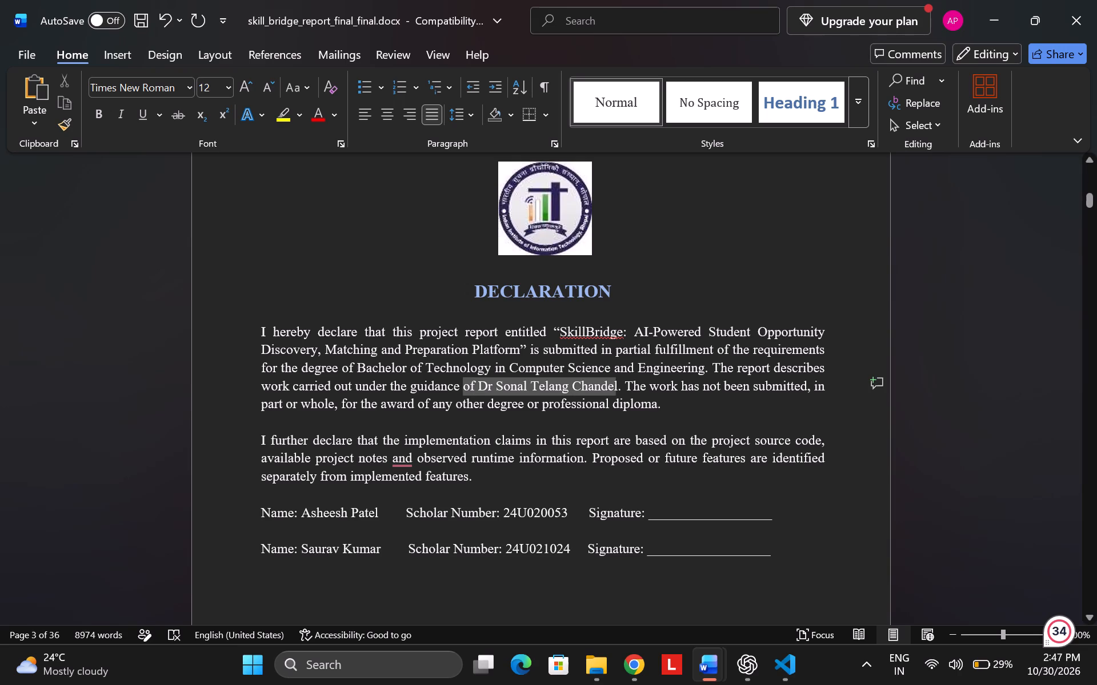
{"action": "left_click_drag", "start_coordinate": [598, 386], "coordinate": [610, 386]}
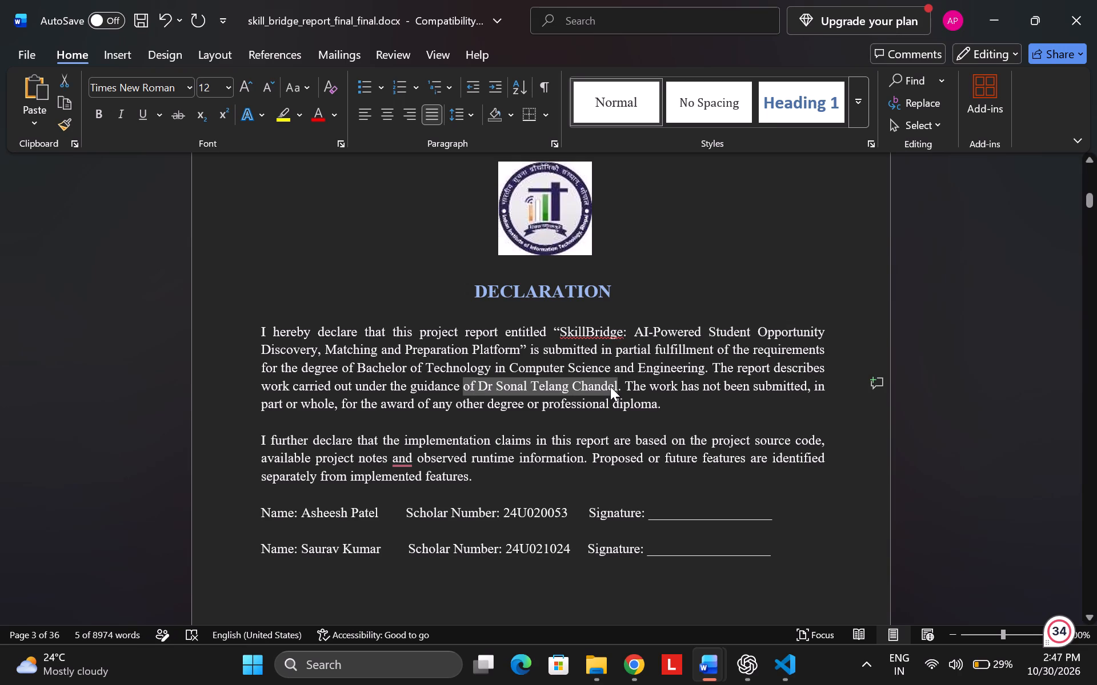
{"action": "key", "text": "ctrl+c"}
{"action": "scroll", "coordinate": [610, 386], "scroll_direction": "down", "scroll_amount": 3}
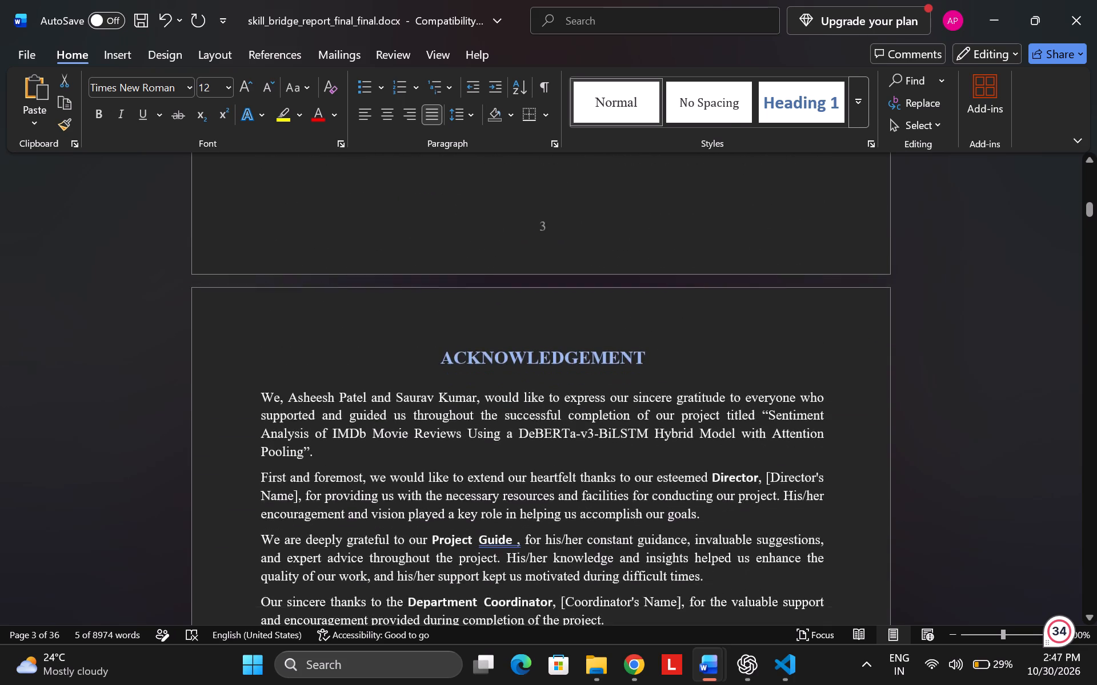
{"action": "scroll", "coordinate": [610, 386], "scroll_direction": "down", "scroll_amount": 1}
{"action": "scroll", "coordinate": [566, 379], "scroll_direction": "up", "scroll_amount": 1}
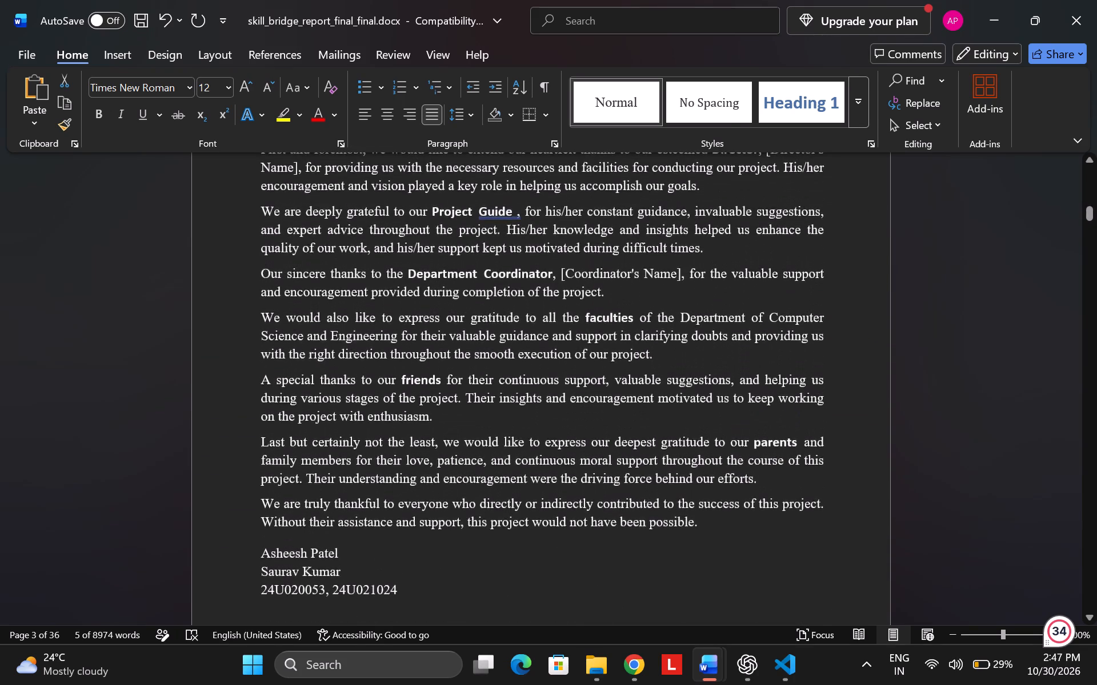
{"action": "left_click", "coordinate": [514, 213]}
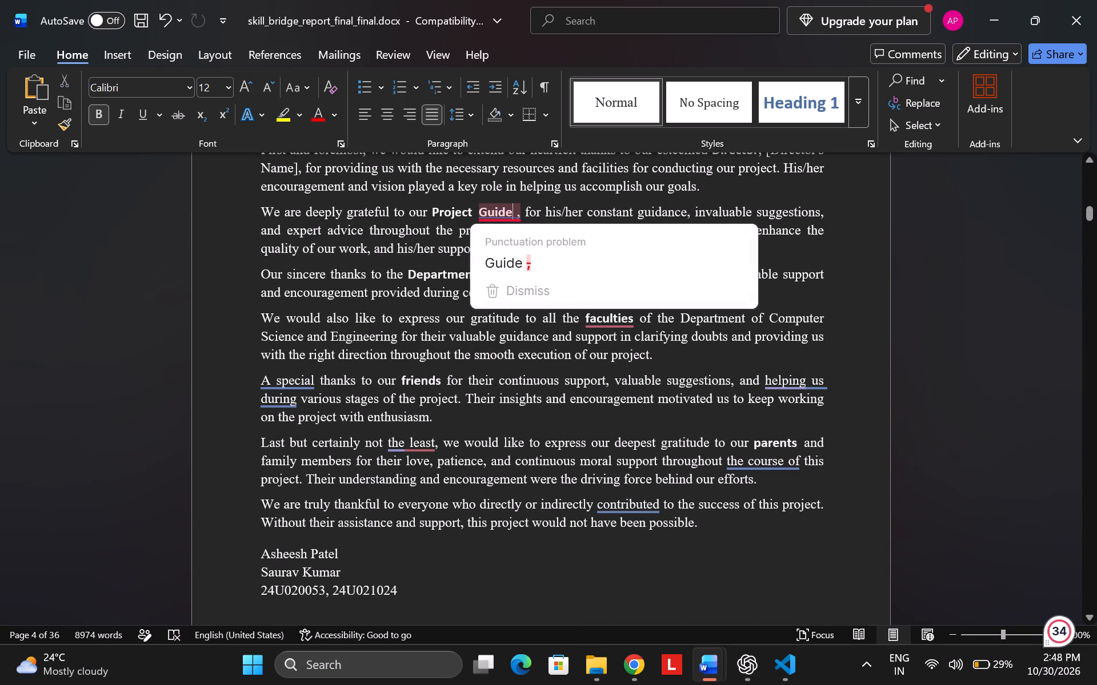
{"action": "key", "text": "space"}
{"action": "key", "text": "ctrl+v"}
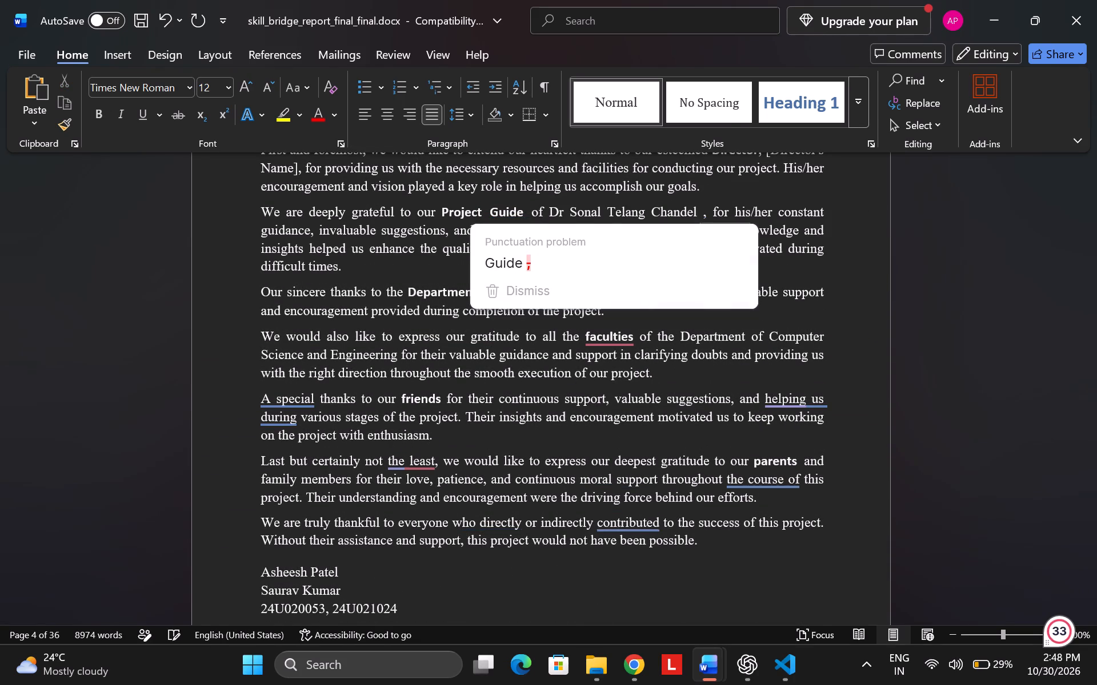
Delete the word "of" between "Project Guide" and the guide's name in the acknowledgement.
{"action": "left_click", "coordinate": [545, 209]}
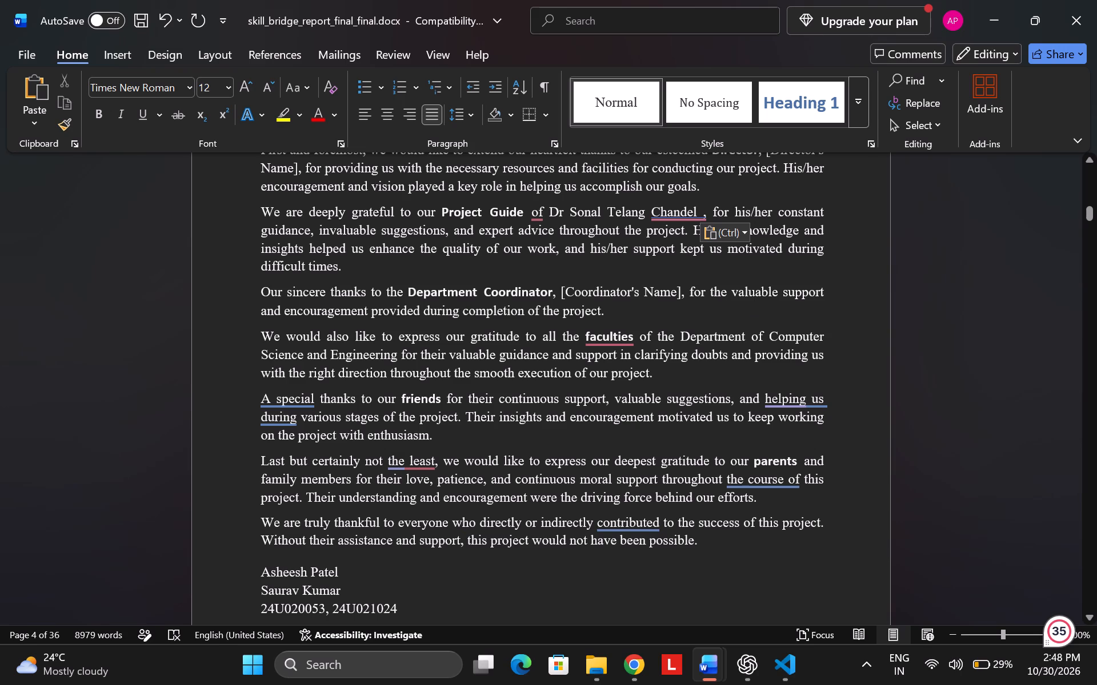
{"action": "key", "text": "BackSpace"}
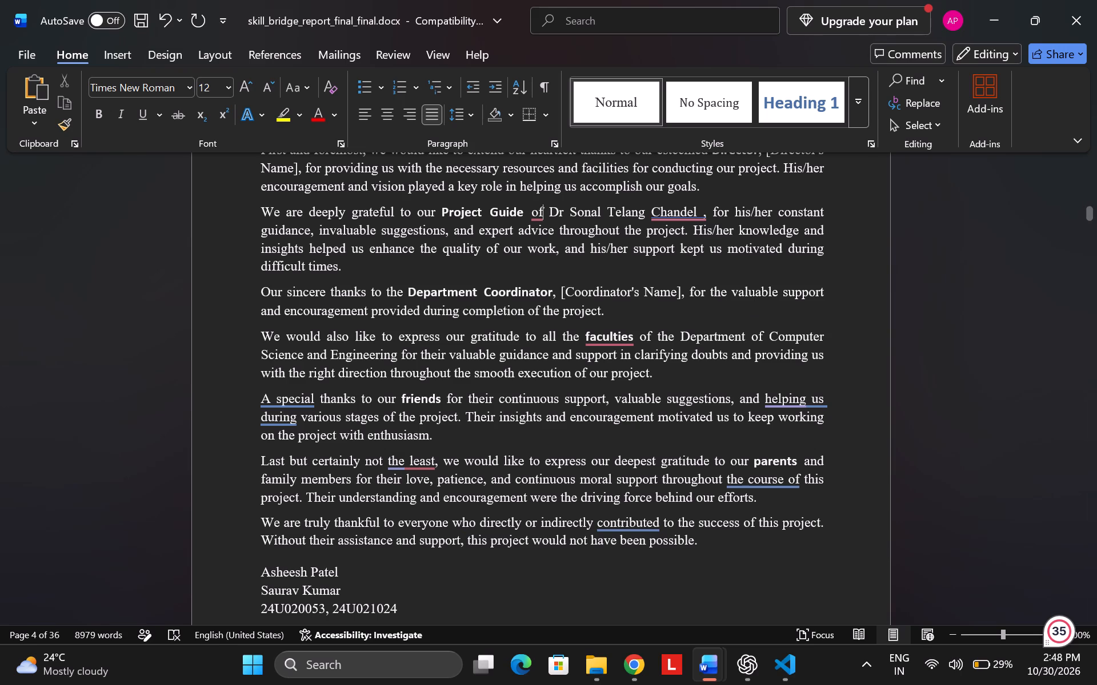
{"action": "key", "text": "BackSpace"}
{"action": "key", "text": "BackSpace"}
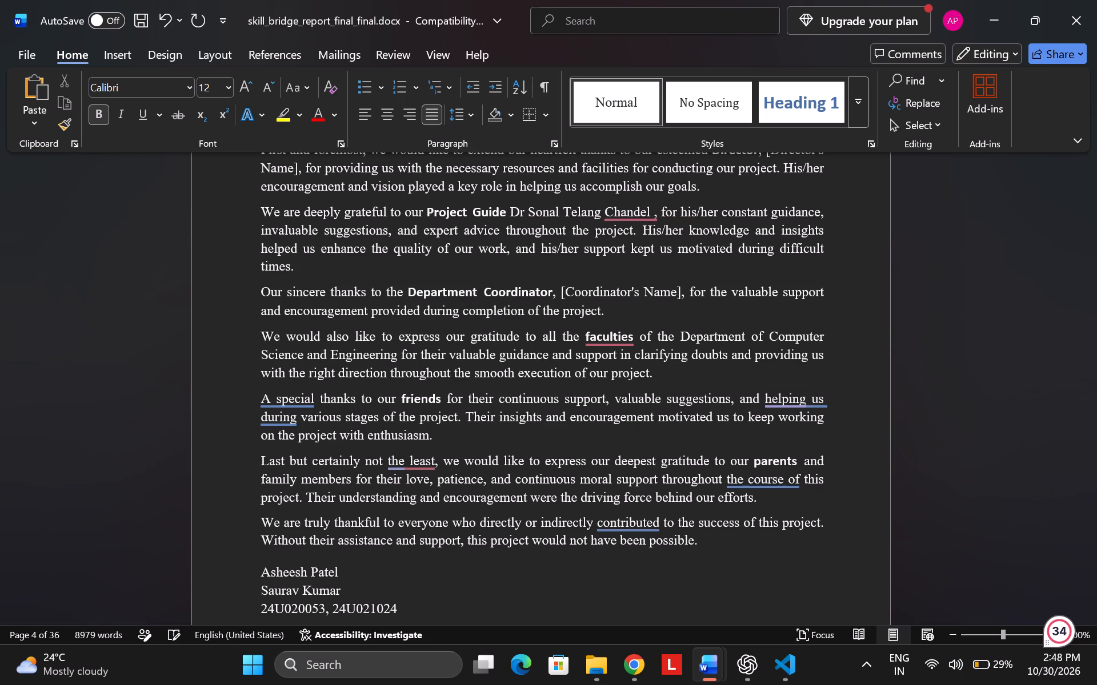
Change "his/her" to "her" before "constant guidance" in the acknowledgement's Project Guide paragraph.
{"action": "left_click", "coordinate": [698, 213]}
{"action": "key", "text": "Right"}
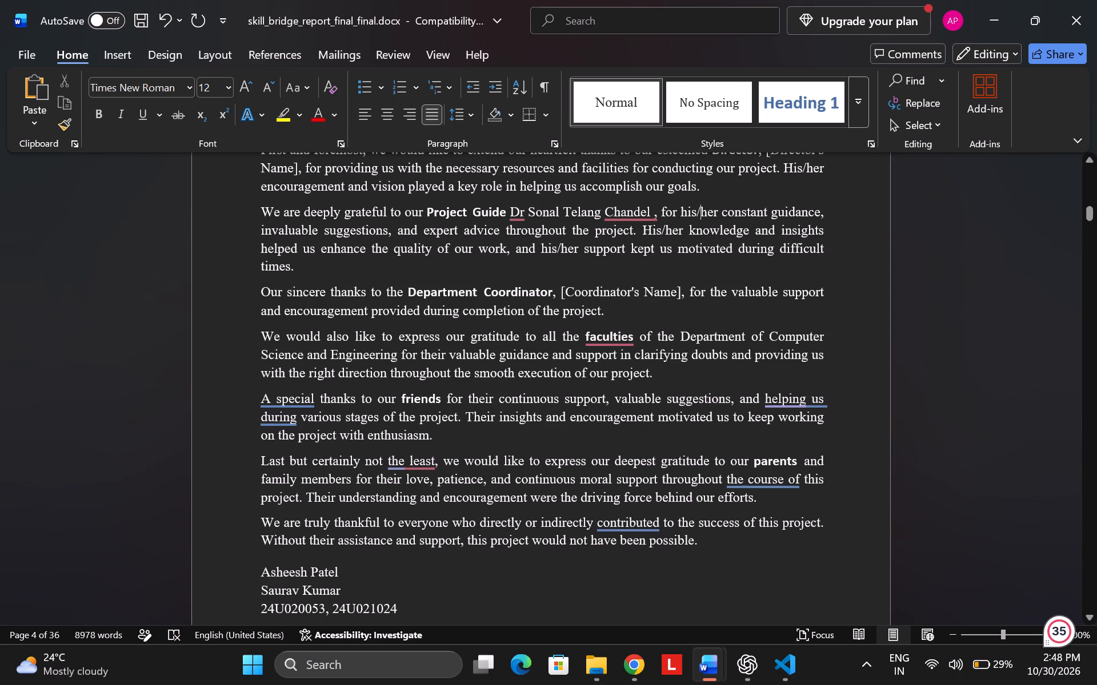
{"action": "key", "text": "BackSpace"}
{"action": "key", "text": "BackSpace"}
{"action": "key", "text": "BackSpace"}
{"action": "key", "text": "BackSpace"}
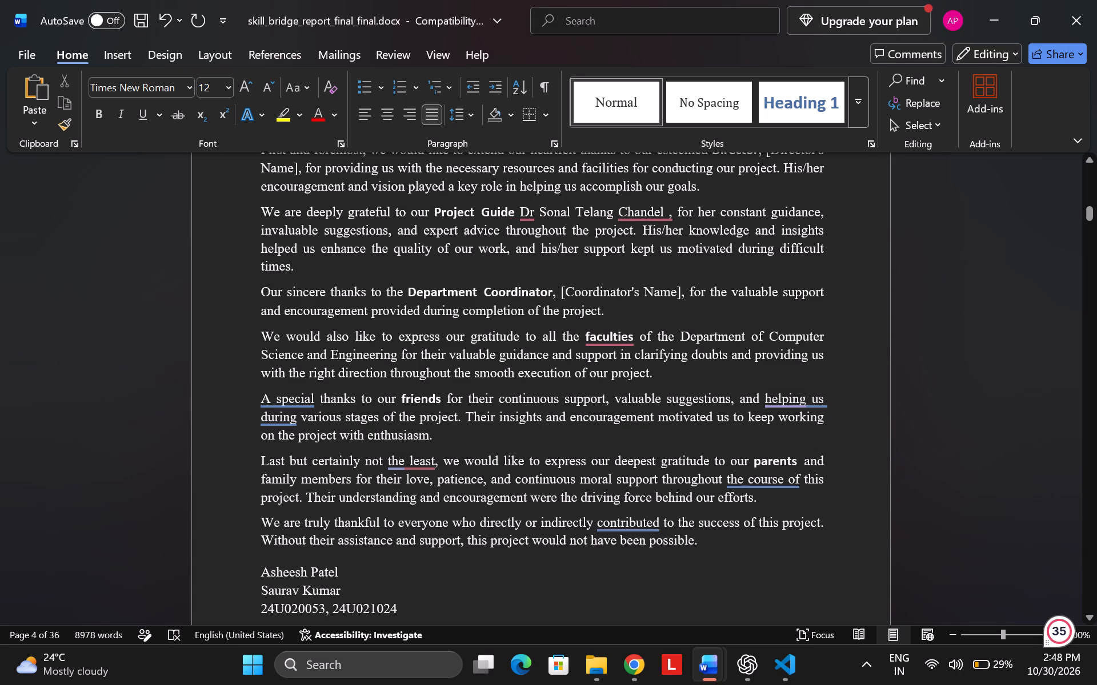
Change "His/her" to "Her" before "knowledge and insights" in the acknowledgement's Project Guide paragraph.
{"action": "left_click", "coordinate": [664, 229]}
{"action": "key", "text": "BackSpace"}
{"action": "key", "text": "BackSpace"}
{"action": "key", "text": "BackSpace"}
{"action": "key", "text": "BackSpace"}
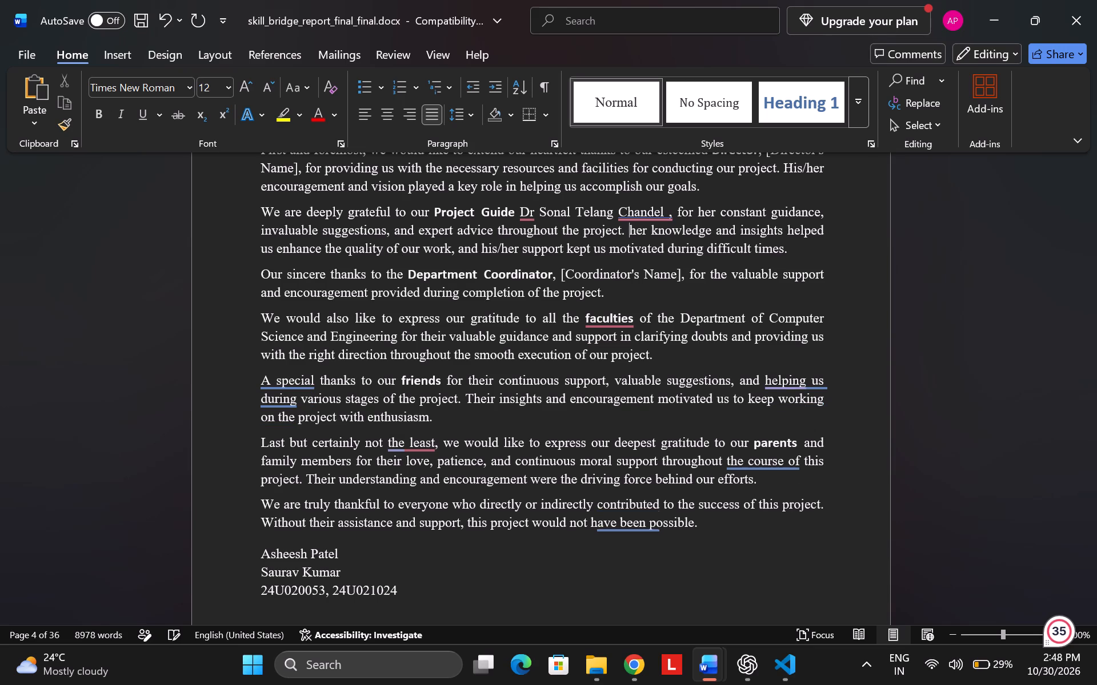
{"action": "key", "text": "Right"}
{"action": "key", "text": "BackSpace"}
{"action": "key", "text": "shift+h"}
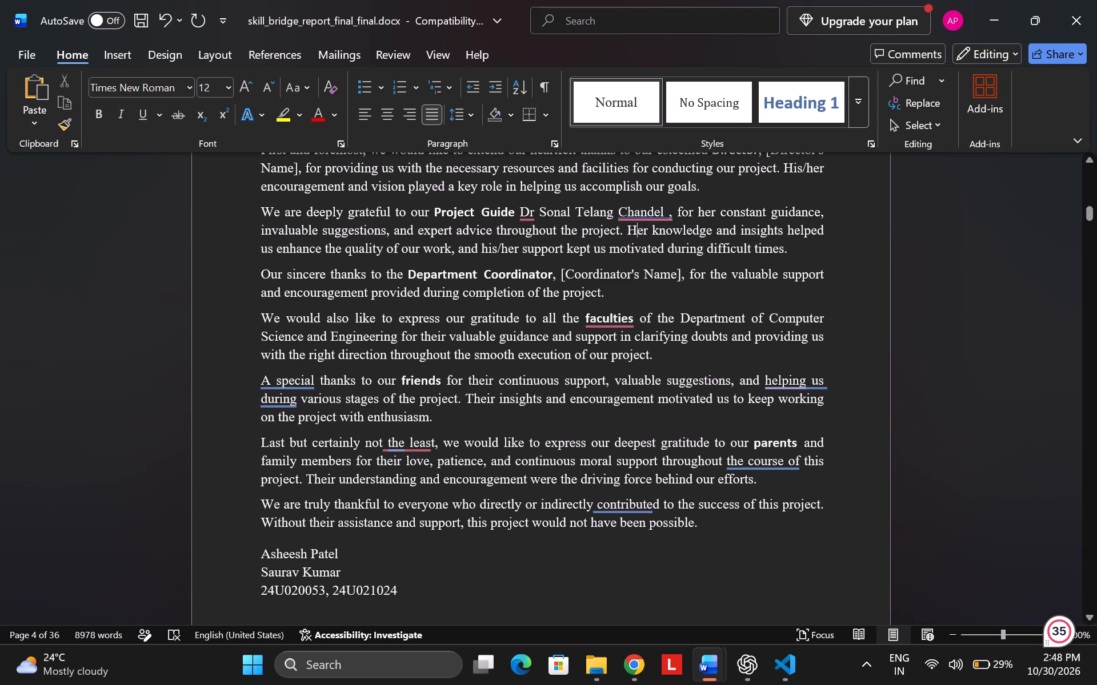
Change "his/her" to "her" before "support kept us motivated" in the Project Guide paragraph.
{"action": "left_click", "coordinate": [498, 247]}
{"action": "key", "text": "Right"}
{"action": "key", "text": "BackSpace"}
{"action": "key", "text": "BackSpace"}
{"action": "key", "text": "BackSpace"}
{"action": "key", "text": "BackSpace"}
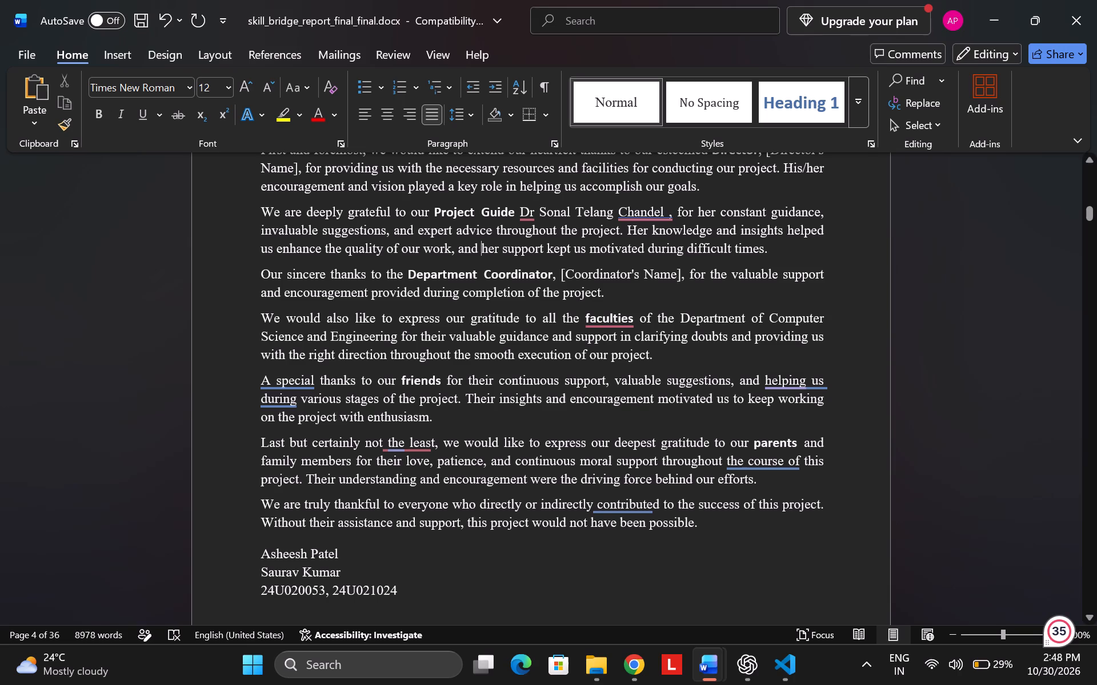
Replace the "[Coordinator's Name]" placeholder after "Department Coordinator" in the acknowledgement with the coordinator's name, including the title "Dr".
{"action": "left_click", "coordinate": [681, 280]}
{"action": "key", "text": "BackSpace"}
{"action": "key", "text": "BackSpace"}
{"action": "key", "text": "BackSpace"}
{"action": "key", "text": "BackSpace"}
{"action": "key", "text": "BackSpace"}
{"action": "key", "text": "BackSpace"}
{"action": "key", "text": "BackSpace"}
{"action": "key", "text": "BackSpace"}
{"action": "key", "text": "BackSpace"}
{"action": "key", "text": "BackSpace"}
{"action": "key", "text": "BackSpace"}
{"action": "key", "text": "BackSpace"}
{"action": "key", "text": "BackSpace"}
{"action": "key", "text": "BackSpace"}
{"action": "key", "text": "BackSpace"}
{"action": "key", "text": "BackSpace"}
{"action": "key", "text": "BackSpace"}
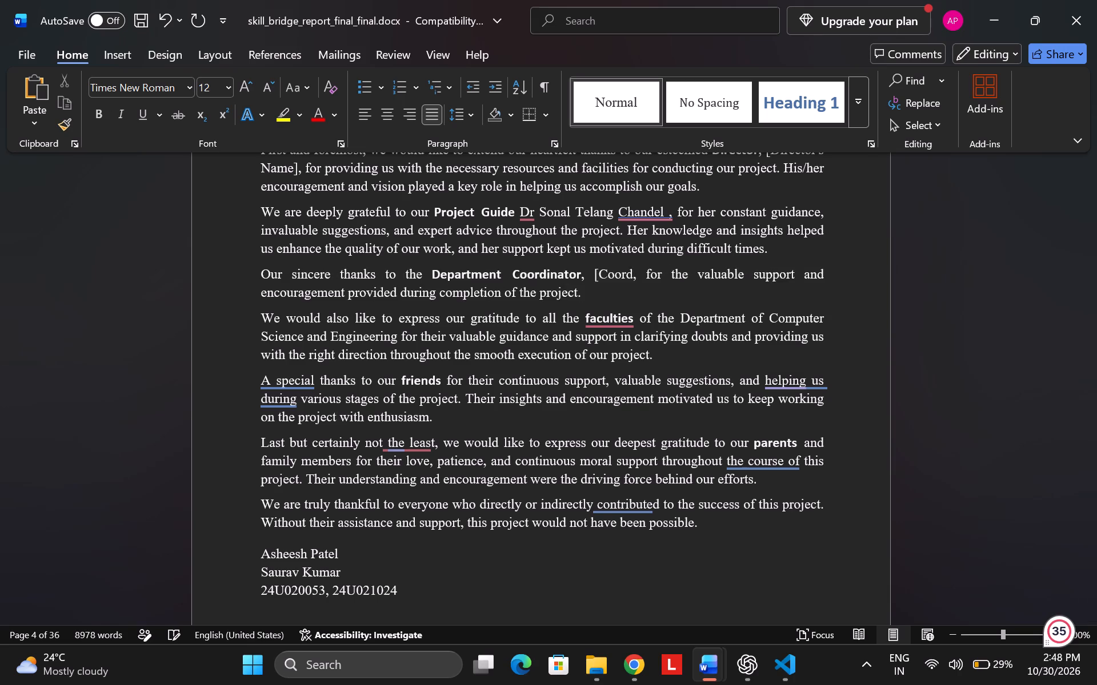
{"action": "key", "text": "BackSpace"}
{"action": "key", "text": "BackSpace"}
{"action": "key", "text": "BackSpace"}
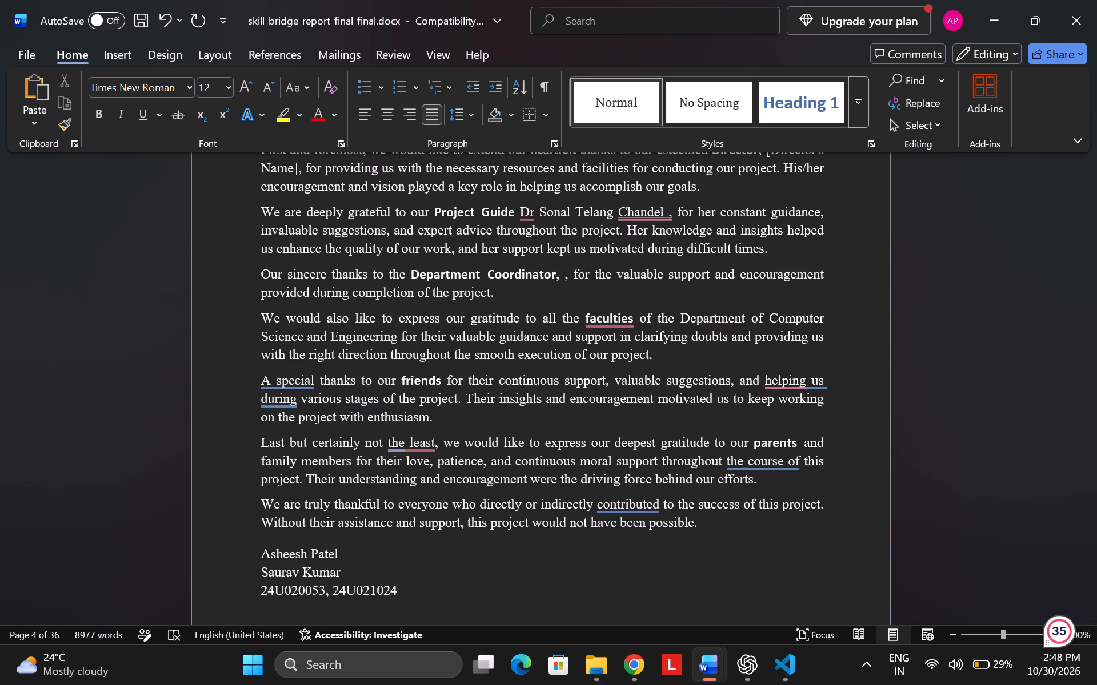
{"action": "key", "text": "Left"}
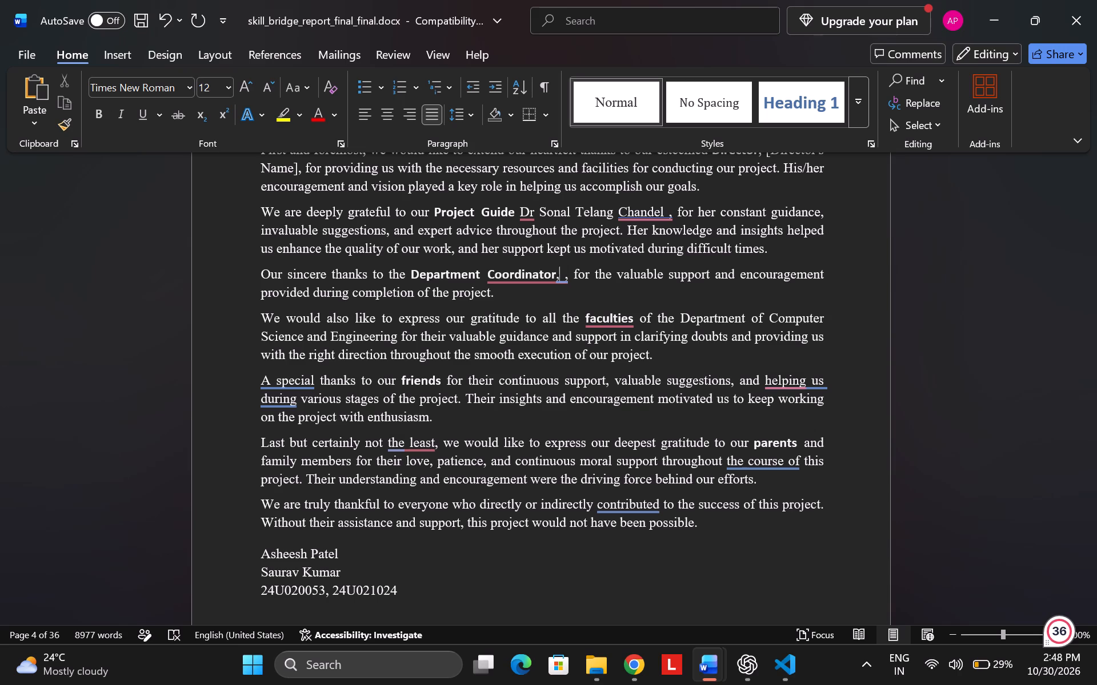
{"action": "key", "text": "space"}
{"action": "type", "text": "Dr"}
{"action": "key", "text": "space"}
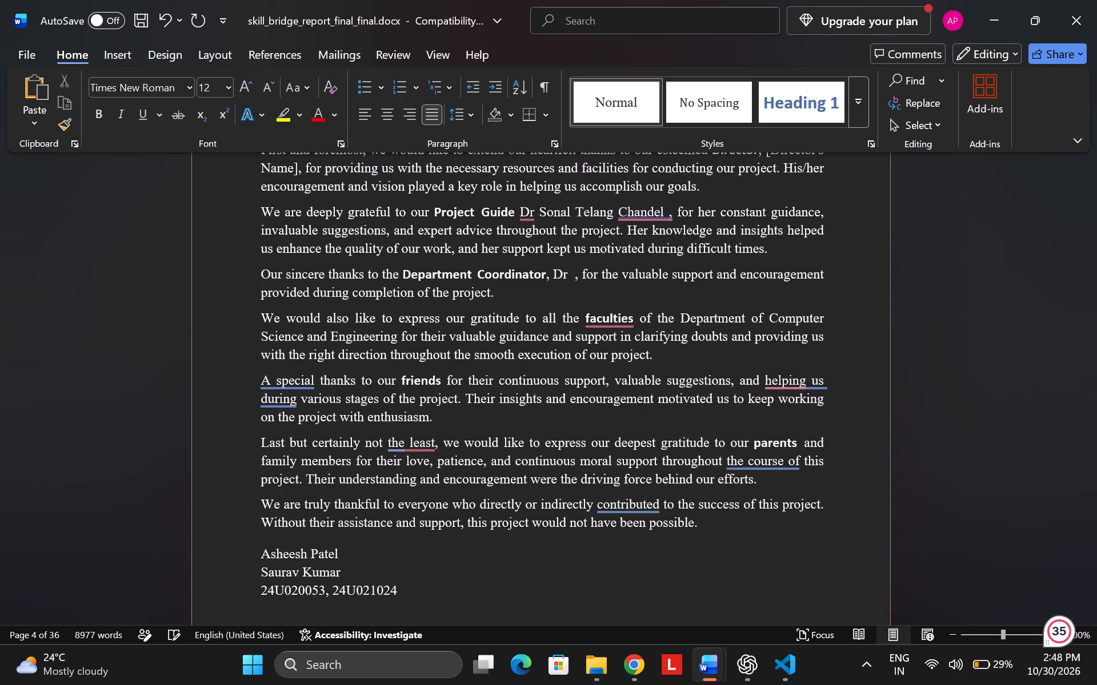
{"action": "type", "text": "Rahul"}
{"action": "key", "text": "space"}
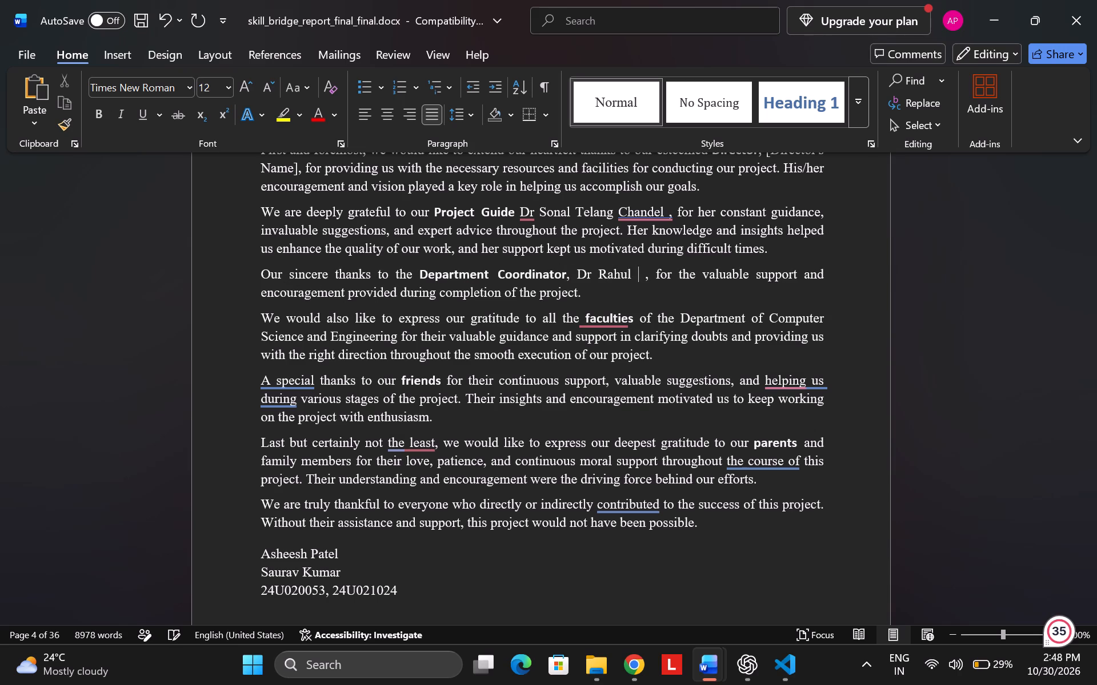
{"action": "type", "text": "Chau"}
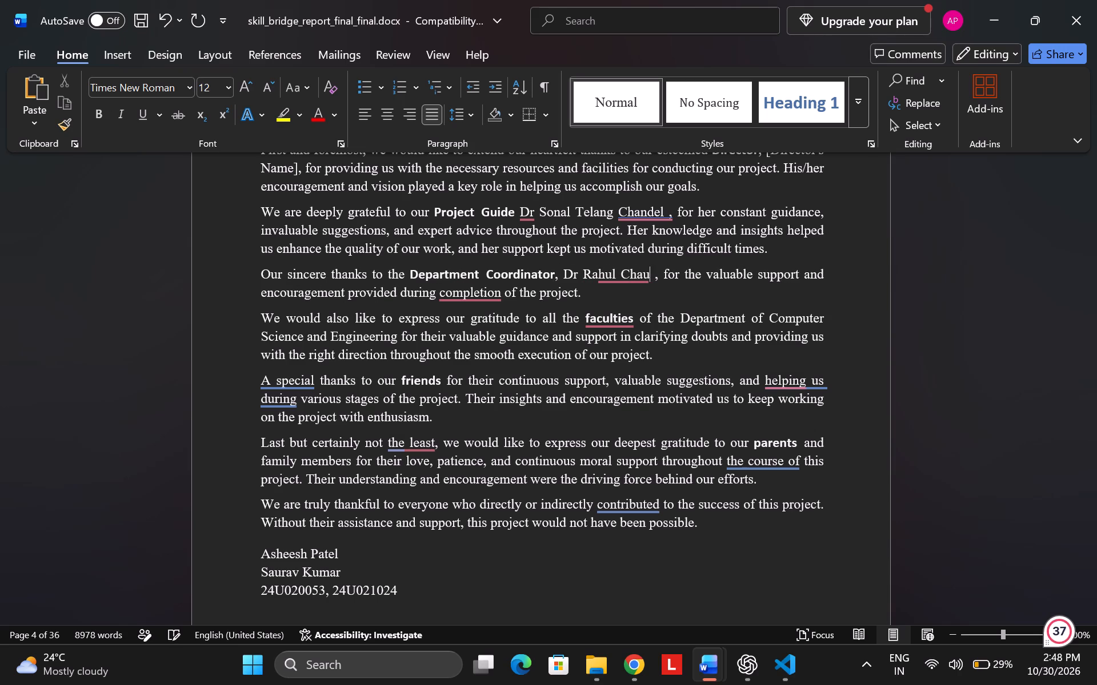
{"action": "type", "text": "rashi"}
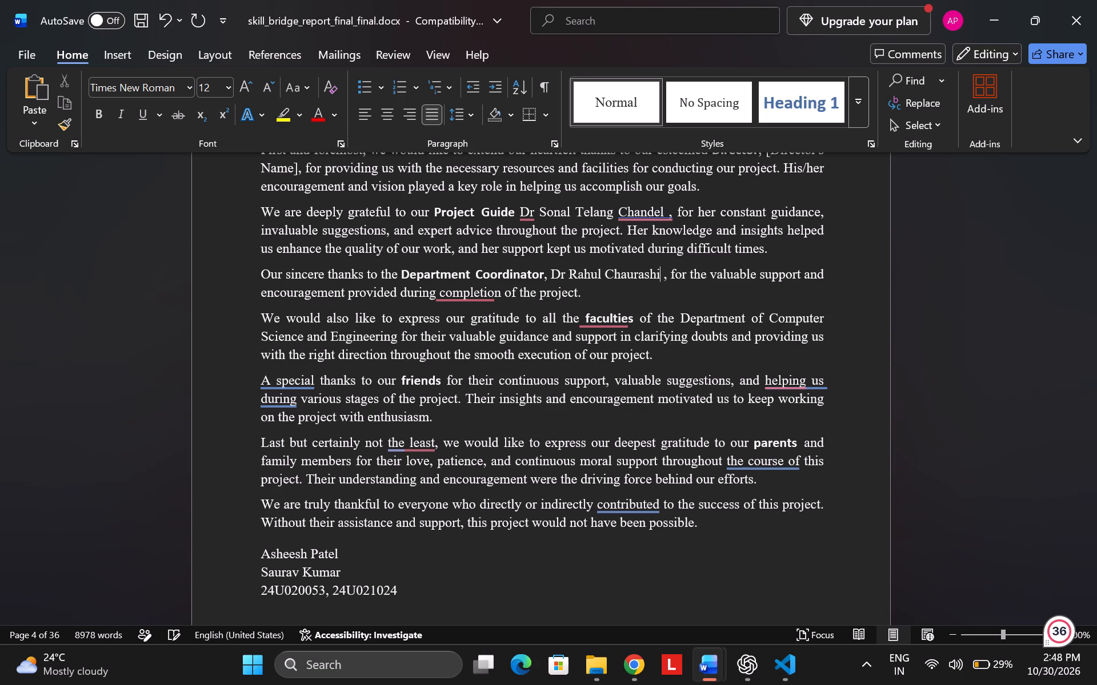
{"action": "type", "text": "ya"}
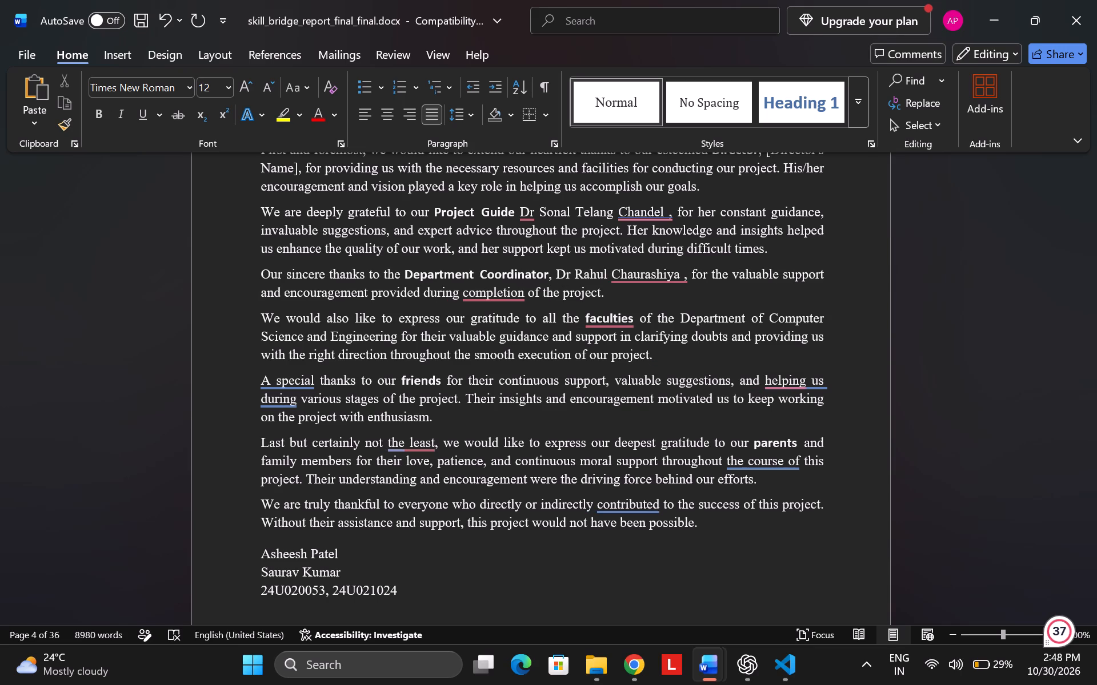
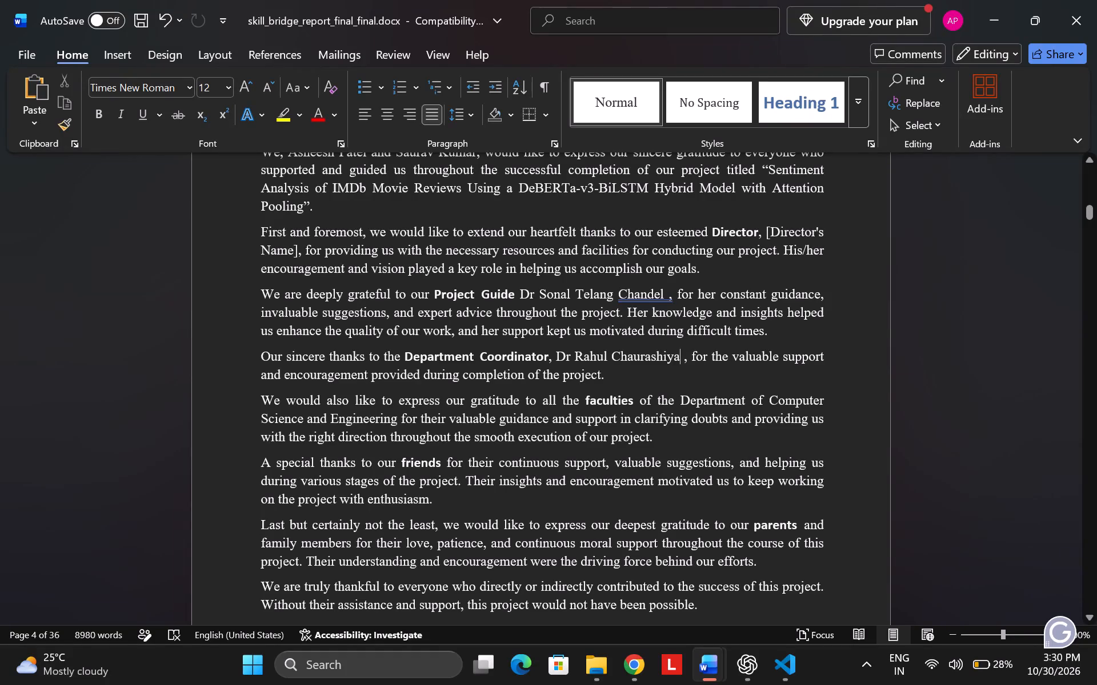
Delete the "[Director's Name]" placeholder after "Director" in the acknowledgement's first thank-you paragraph.
{"action": "scroll", "coordinate": [630, 436], "scroll_direction": "down", "scroll_amount": 1}
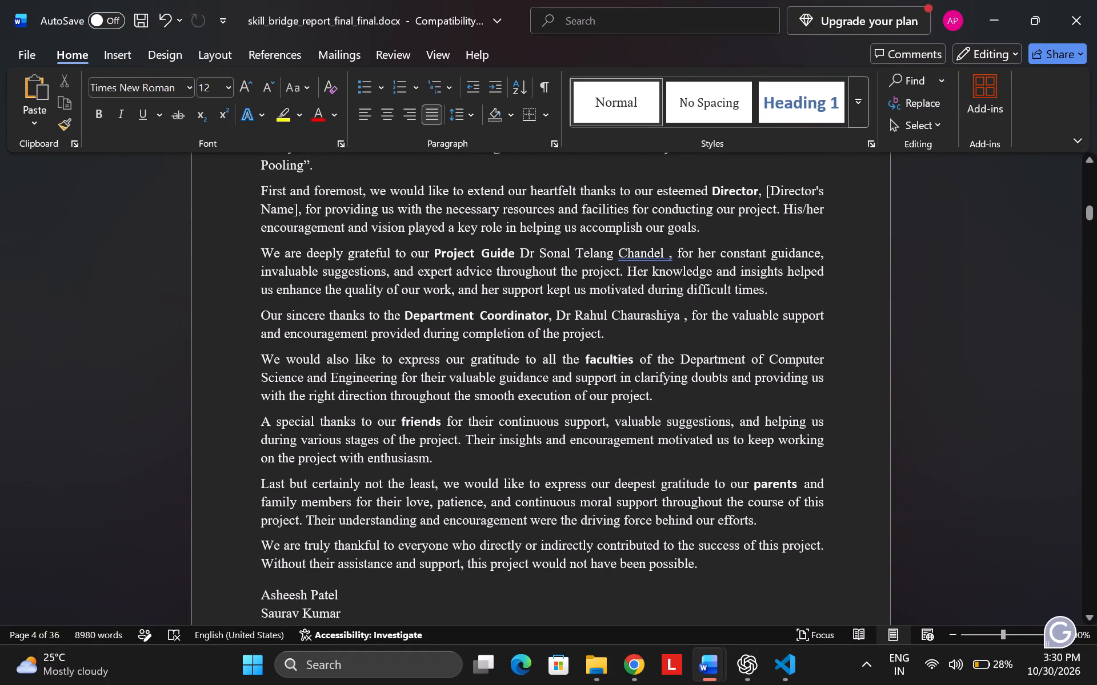
{"action": "scroll", "coordinate": [684, 436], "scroll_direction": "down", "scroll_amount": 2}
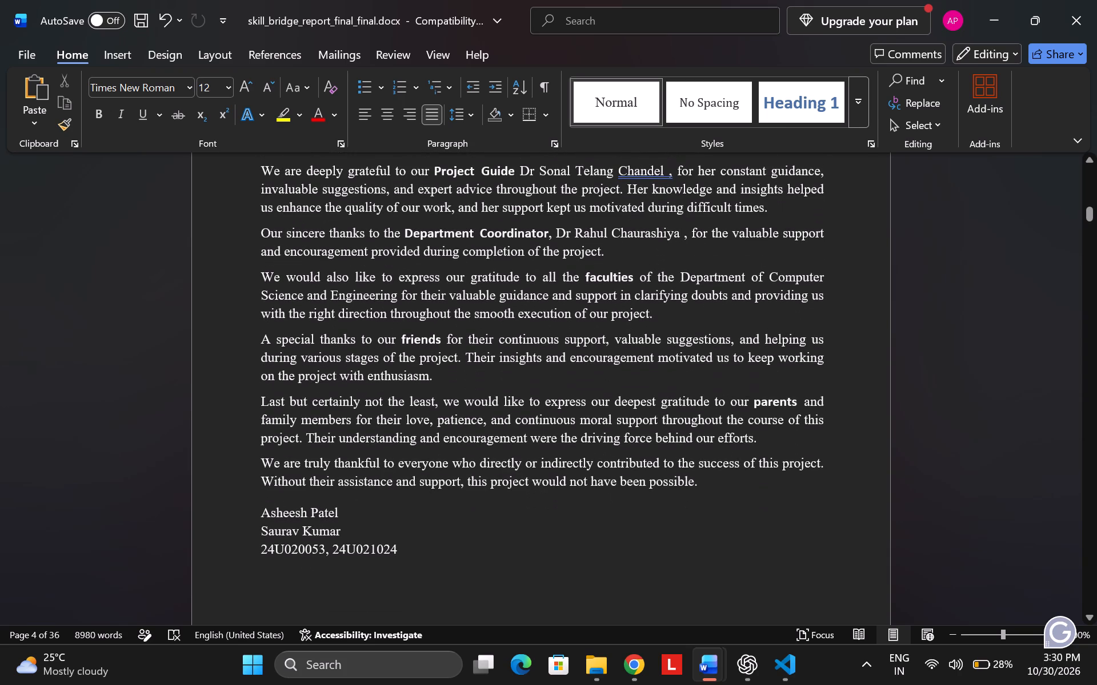
{"action": "scroll", "coordinate": [558, 436], "scroll_direction": "up", "scroll_amount": 4}
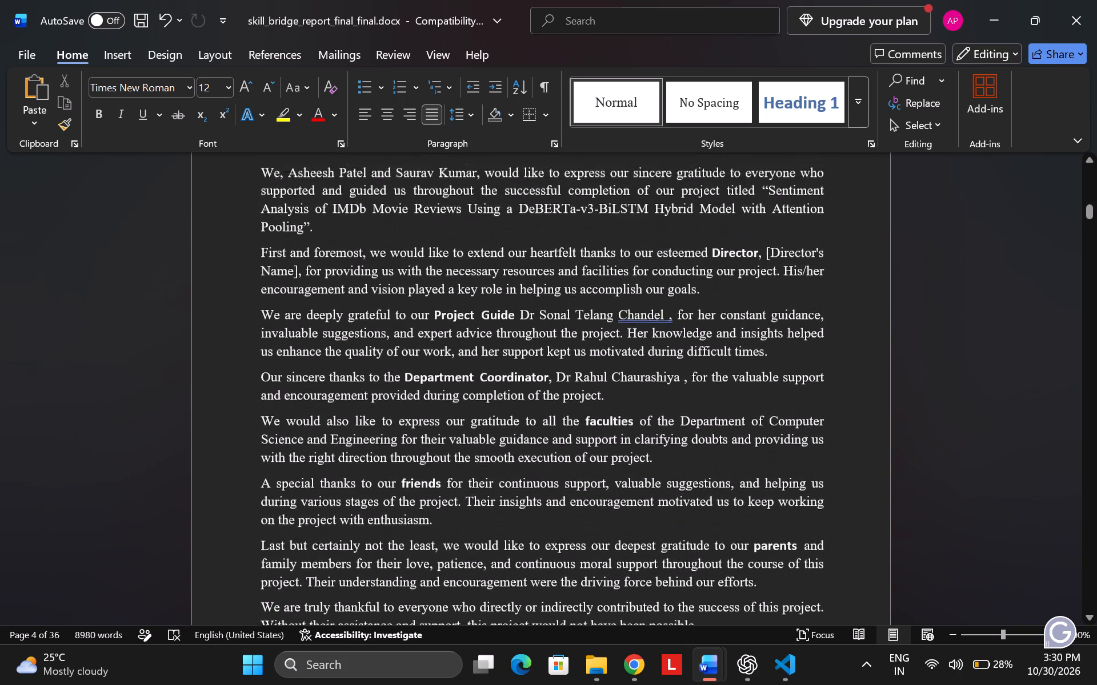
{"action": "scroll", "coordinate": [558, 436], "scroll_direction": "up", "scroll_amount": 2}
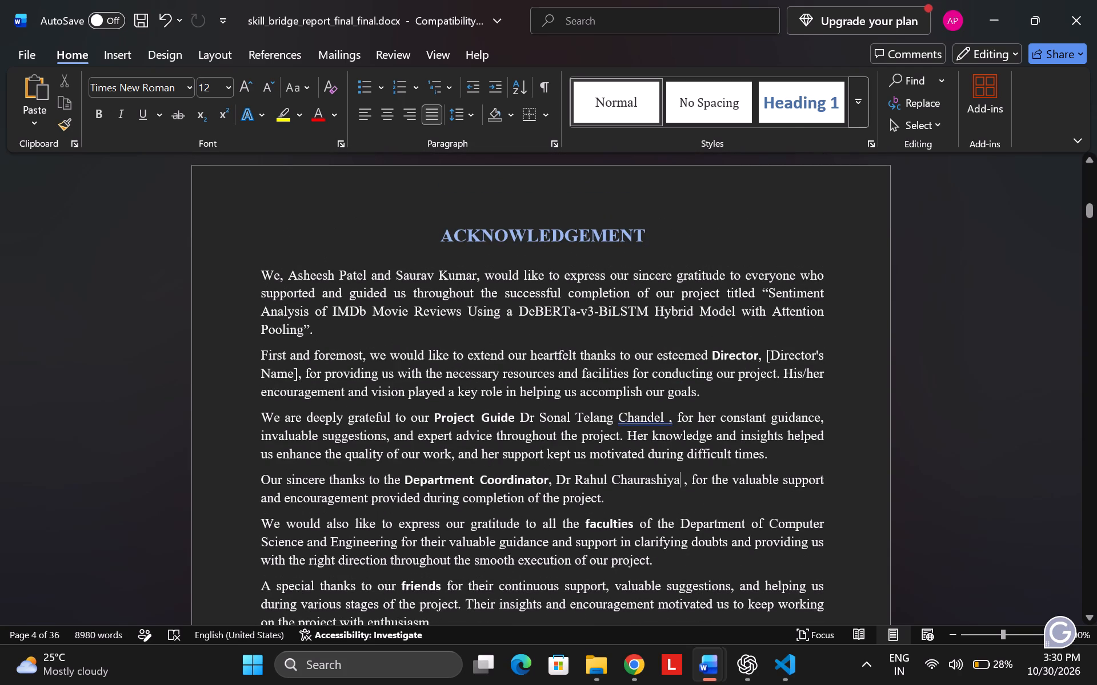
{"action": "left_click", "coordinate": [297, 373]}
{"action": "key", "text": "BackSpace"}
{"action": "key", "text": "BackSpace"}
{"action": "key", "text": "BackSpace"}
{"action": "key", "text": "BackSpace"}
{"action": "key", "text": "BackSpace"}
{"action": "key", "text": "BackSpace"}
{"action": "key", "text": "BackSpace"}
{"action": "key", "text": "BackSpace"}
{"action": "key", "text": "BackSpace"}
{"action": "key", "text": "BackSpace"}
{"action": "key", "text": "BackSpace"}
{"action": "key", "text": "BackSpace"}
{"action": "key", "text": "BackSpace"}
{"action": "key", "text": "BackSpace"}
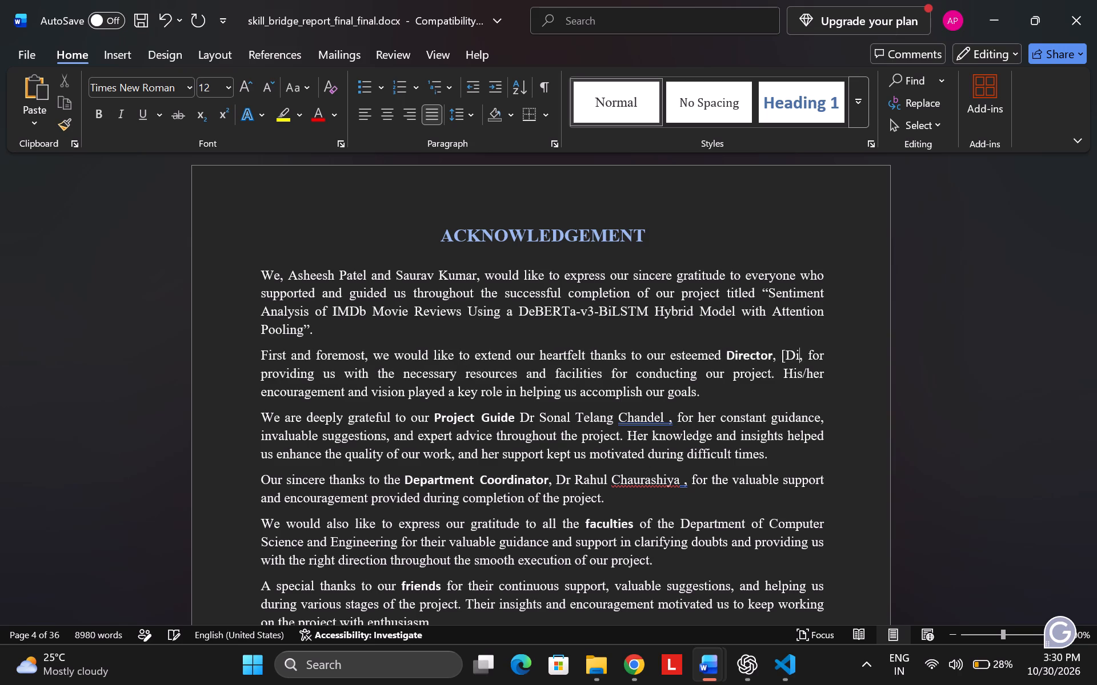
{"action": "key", "text": "BackSpace"}
{"action": "key", "text": "BackSpace"}
{"action": "key", "text": "BackSpace"}
{"action": "key", "text": "BackSpace"}
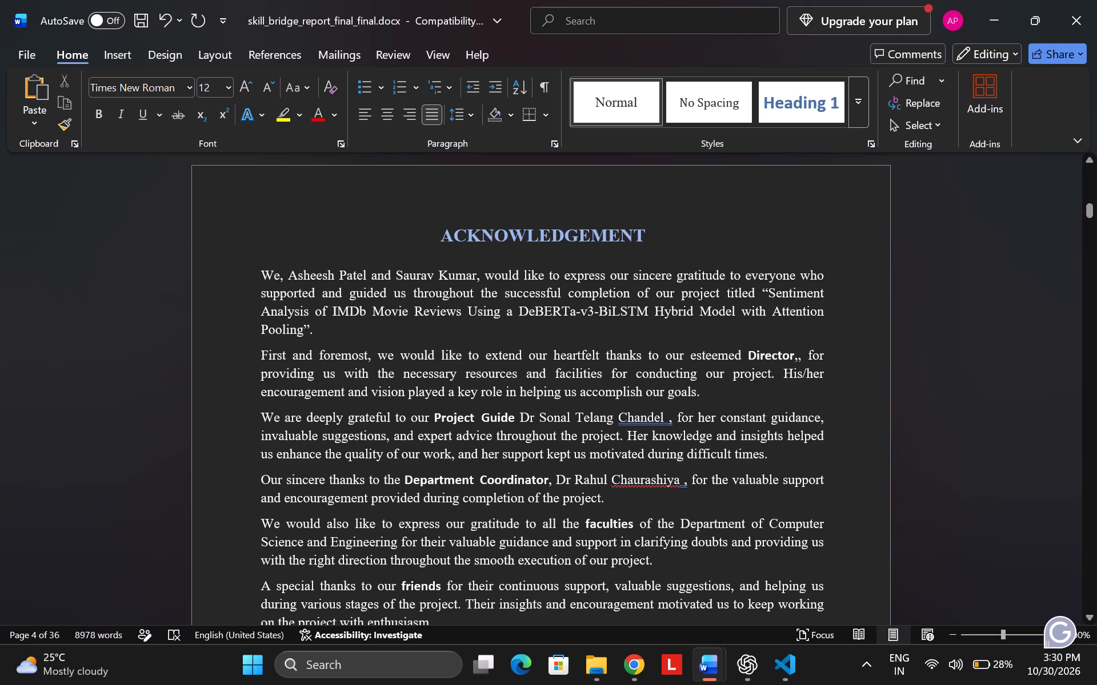
Switch to Chrome, search Google for "iiitbhopal" in a new tab, and open the IIIT Bhopal website.
{"action": "left_click", "coordinate": [641, 665]}
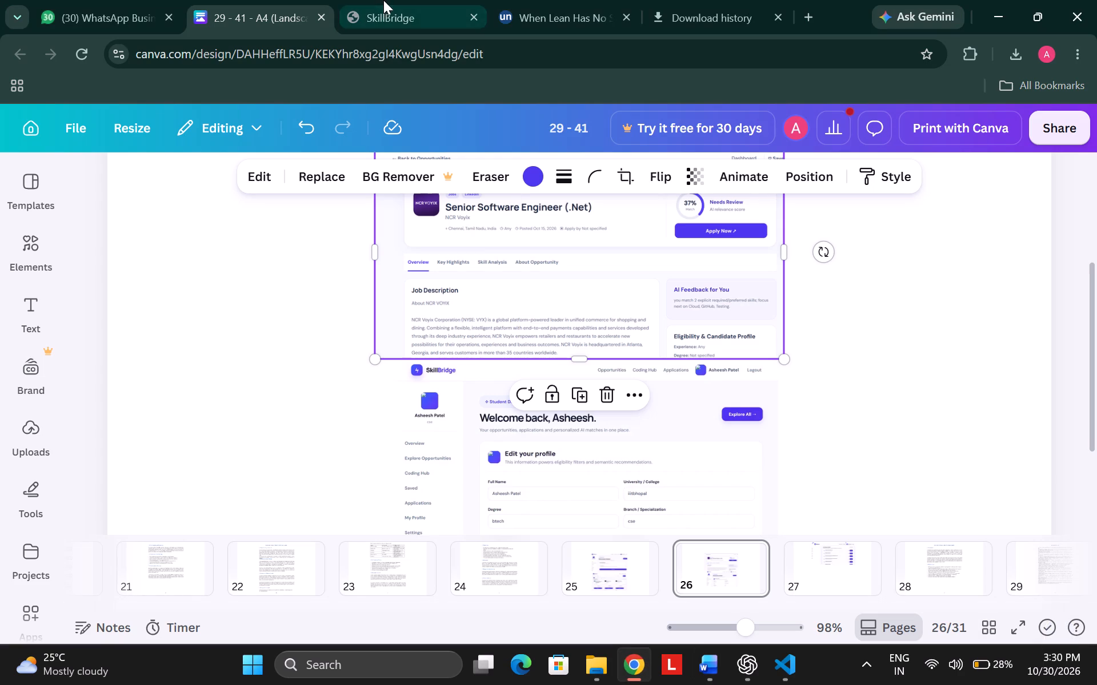
{"action": "left_click", "coordinate": [734, 6]}
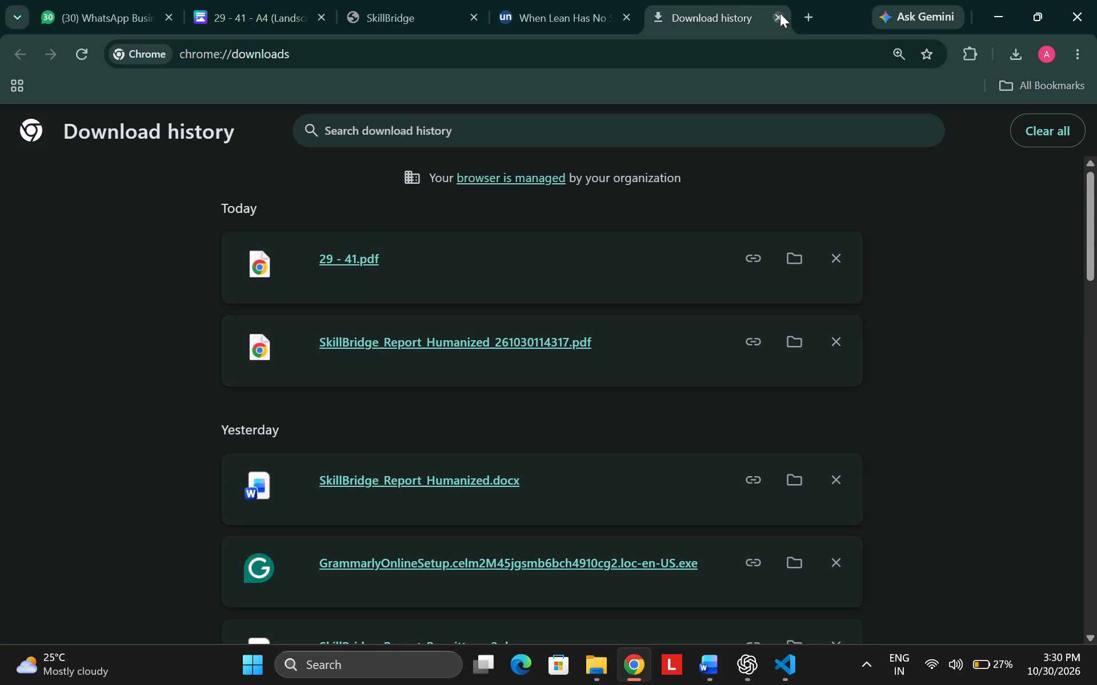
{"action": "left_click", "coordinate": [804, 26]}
{"action": "left_click", "coordinate": [534, 349]}
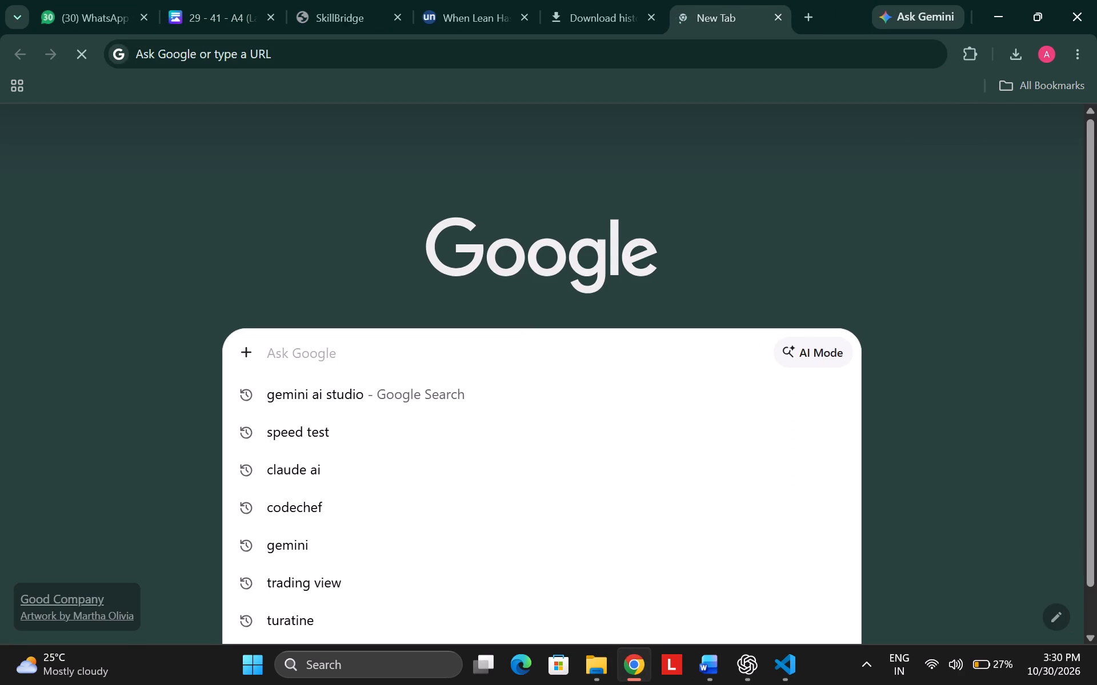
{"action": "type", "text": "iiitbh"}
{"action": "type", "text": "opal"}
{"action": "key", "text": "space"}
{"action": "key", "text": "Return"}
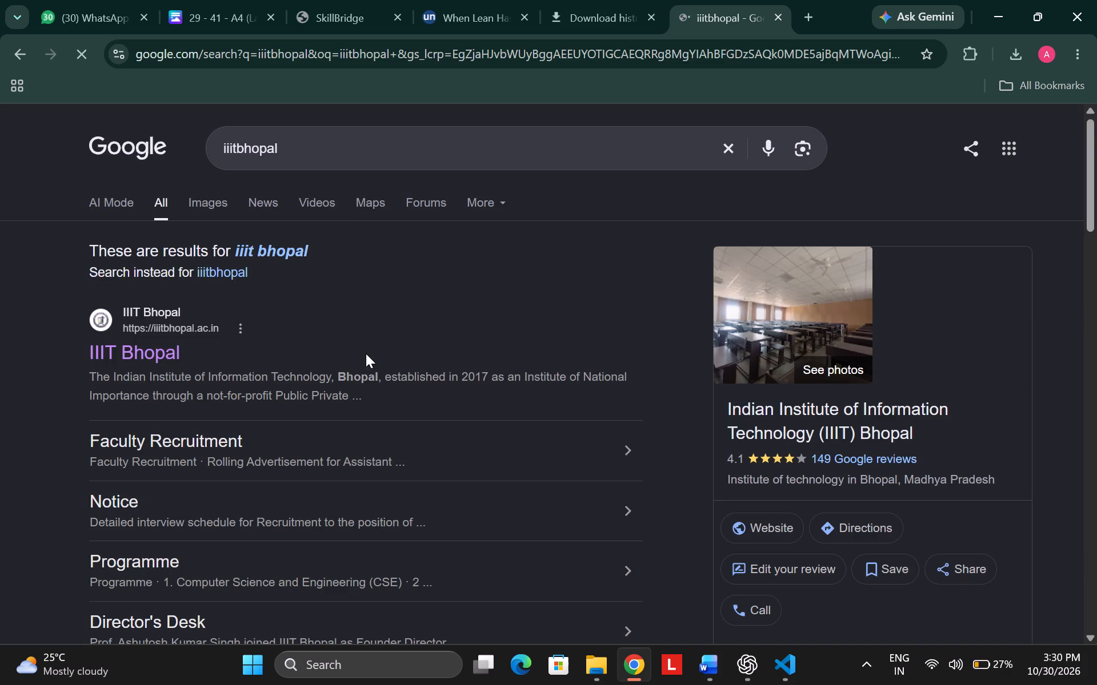
{"action": "left_click", "coordinate": [125, 341]}
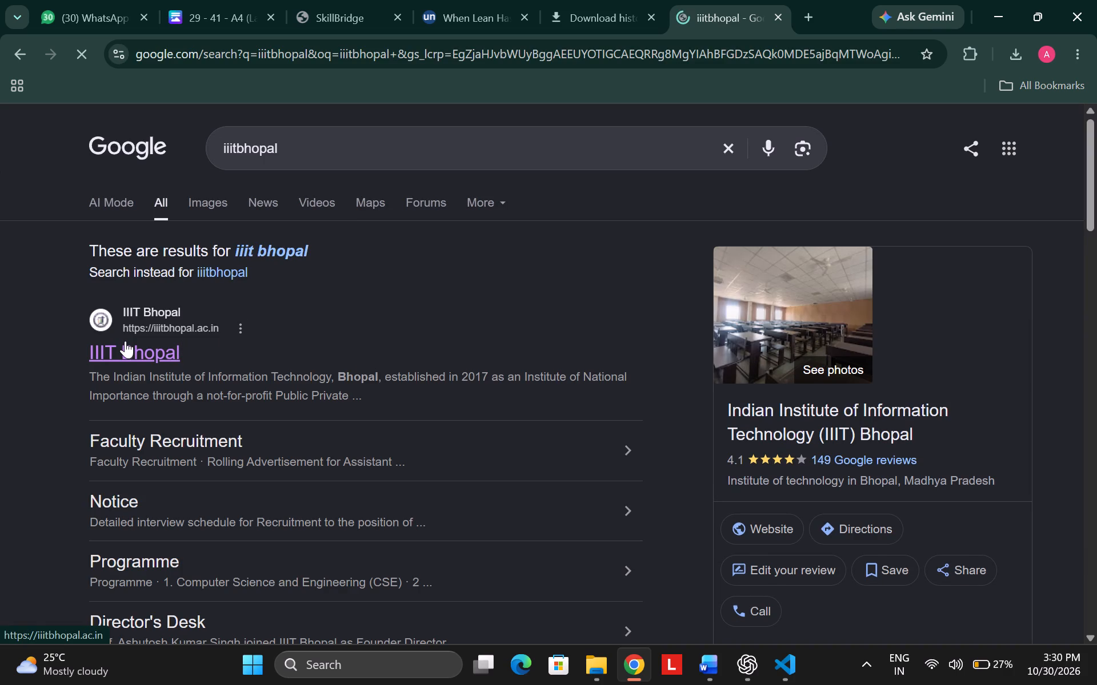
Close the Download history tab and the "When Lean Has No" article tab.
{"action": "left_click", "coordinate": [585, 13]}
{"action": "left_click", "coordinate": [652, 18]}
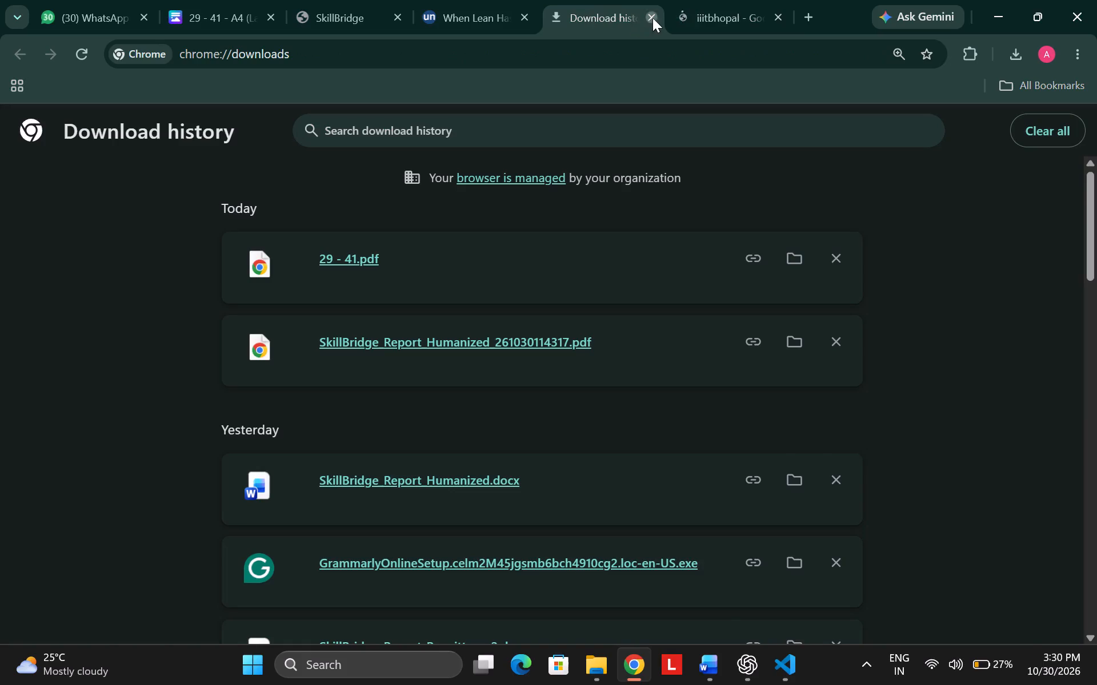
{"action": "left_click", "coordinate": [452, 0]}
{"action": "left_click", "coordinate": [530, 16]}
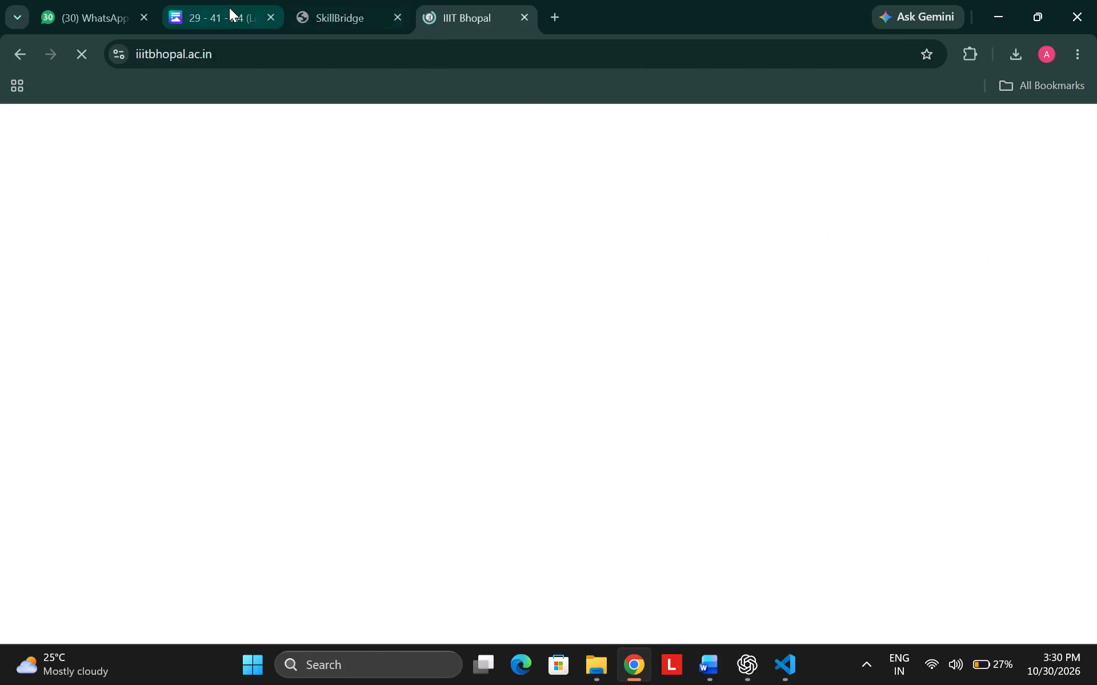
Copy the director's name with its title from the "Message From Director's Desk" section of the IIIT Bhopal home page.
{"action": "left_click", "coordinate": [229, 7]}
{"action": "left_click", "coordinate": [457, 0]}
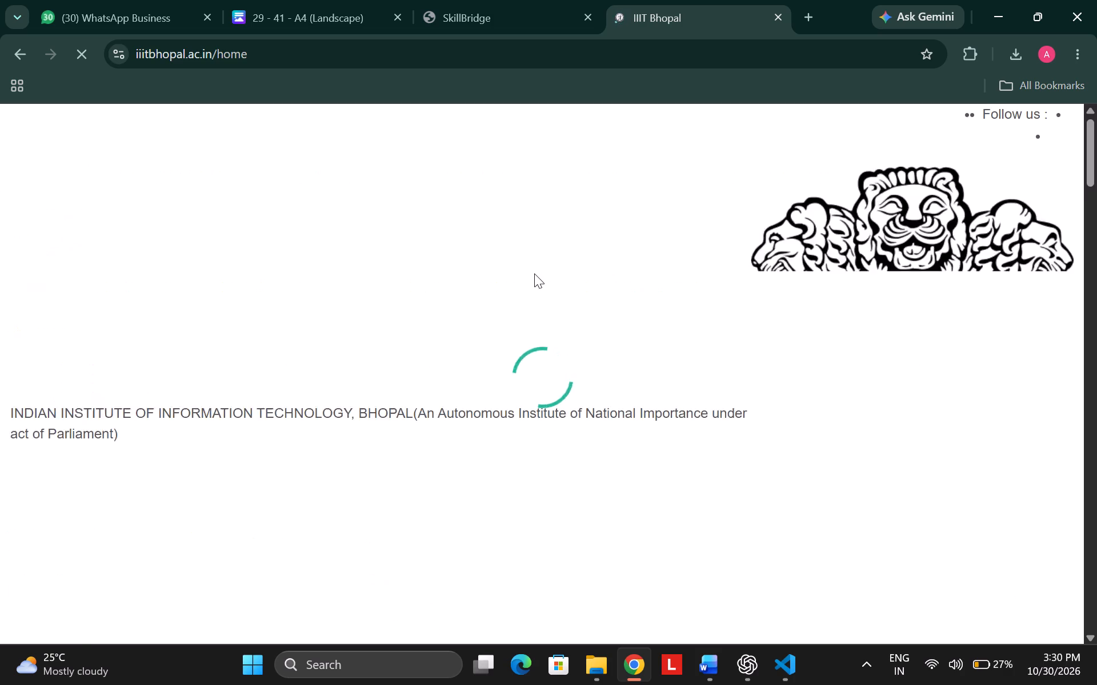
{"action": "scroll", "coordinate": [534, 264], "scroll_direction": "down", "scroll_amount": 4}
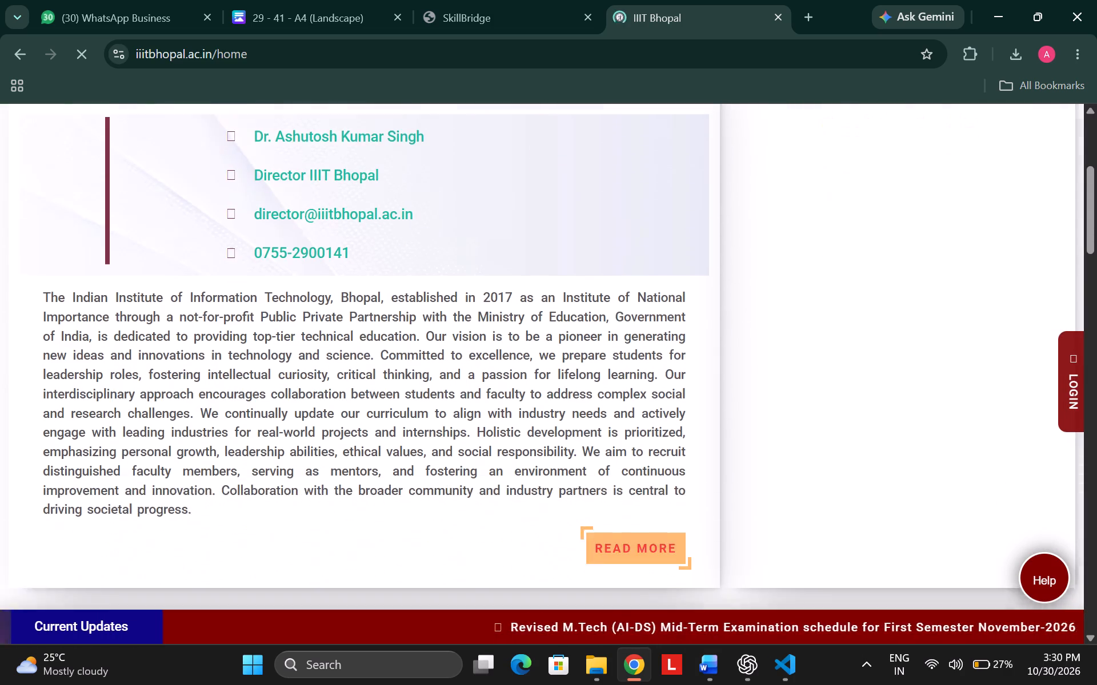
{"action": "scroll", "coordinate": [534, 264], "scroll_direction": "up", "scroll_amount": 2}
{"action": "scroll", "coordinate": [380, 265], "scroll_direction": "up", "scroll_amount": 2}
{"action": "scroll", "coordinate": [387, 322], "scroll_direction": "down", "scroll_amount": 1}
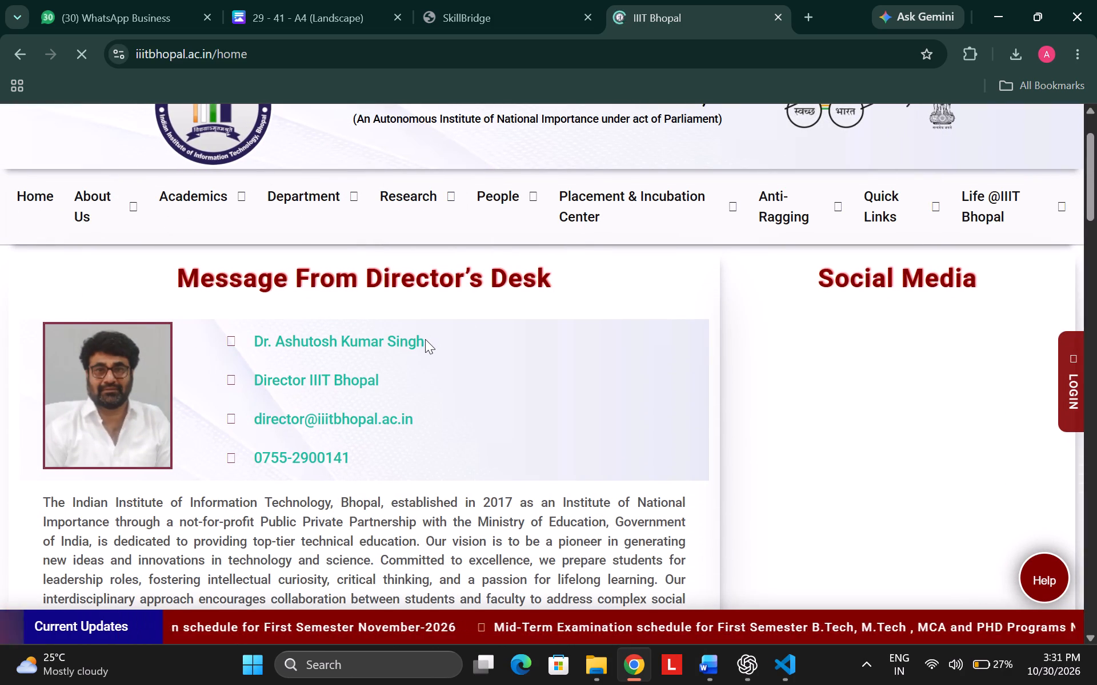
{"action": "left_click_drag", "start_coordinate": [425, 339], "coordinate": [426, 348]}
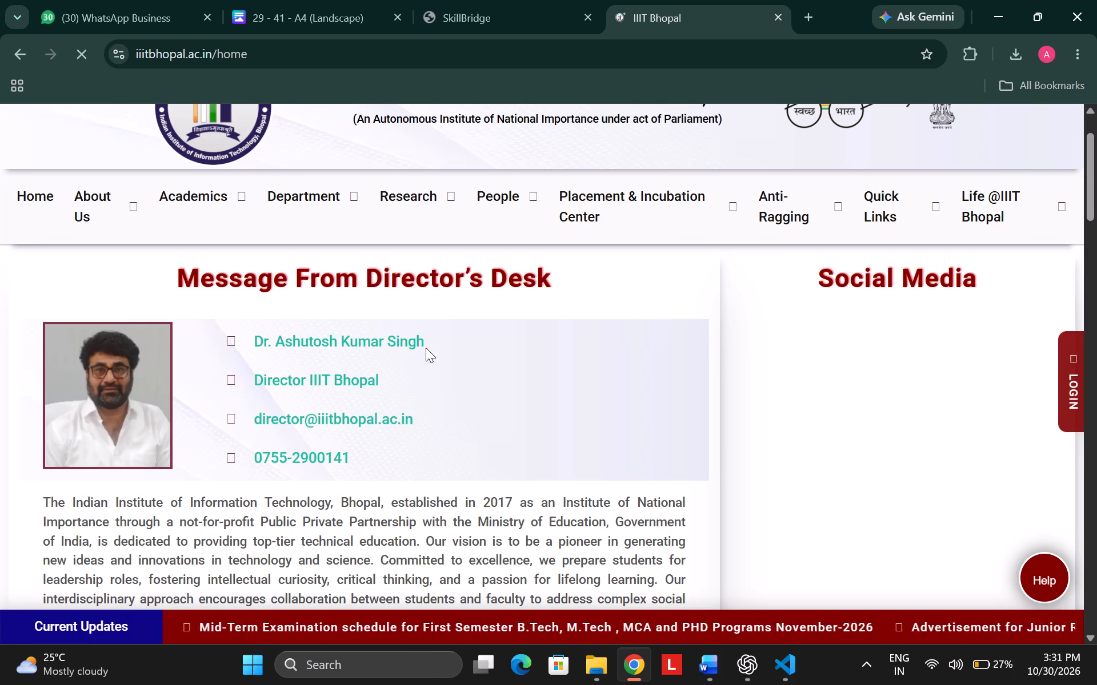
{"action": "left_click_drag", "start_coordinate": [426, 348], "coordinate": [417, 341]}
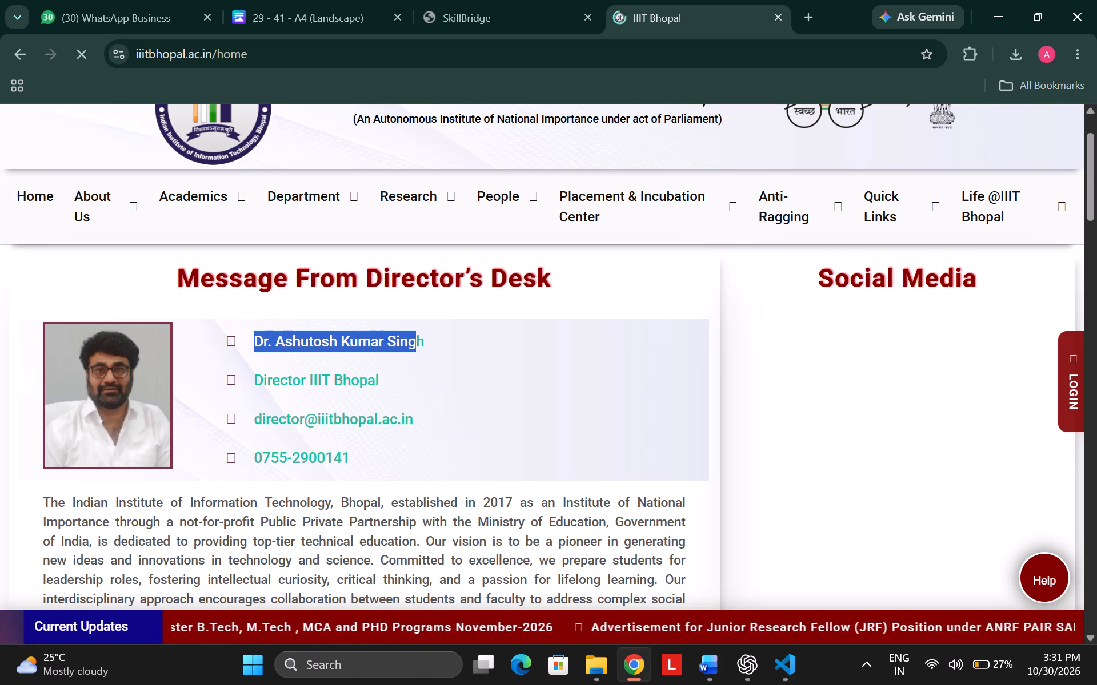
{"action": "left_click_drag", "start_coordinate": [417, 341], "coordinate": [416, 340]}
{"action": "key", "text": "ctrl+c"}
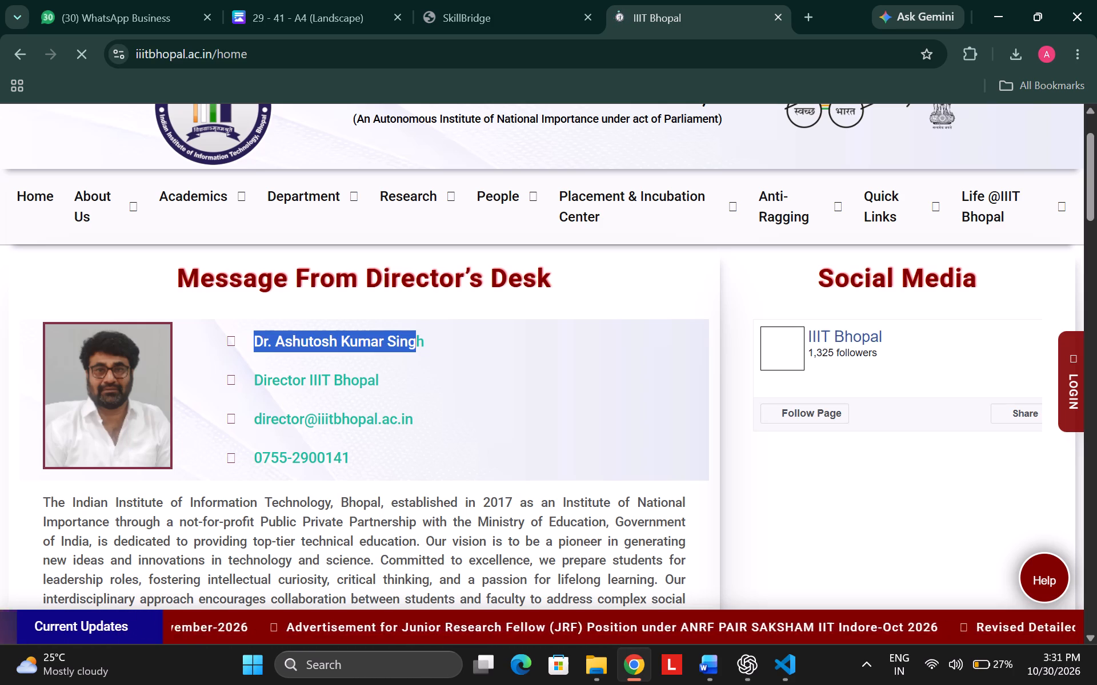
Return to skill_bridge_report_final_final.docx in Word and insert the director's copied name after "Director," adding the missing final "h".
{"action": "left_click", "coordinate": [787, 670]}
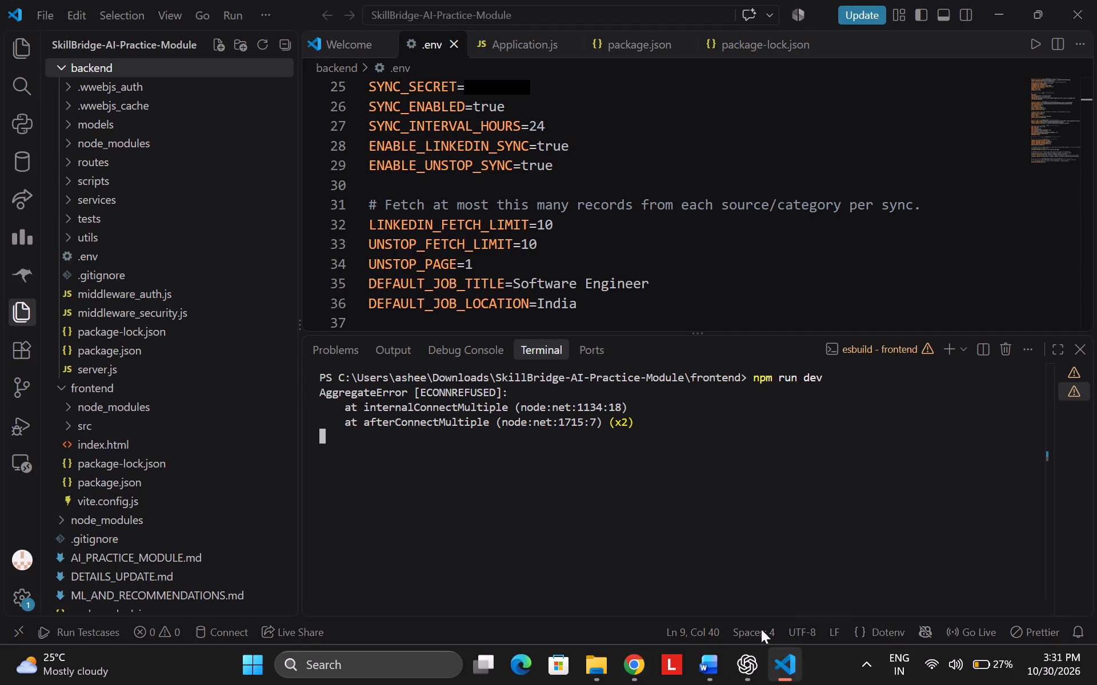
{"action": "left_click", "coordinate": [636, 667]}
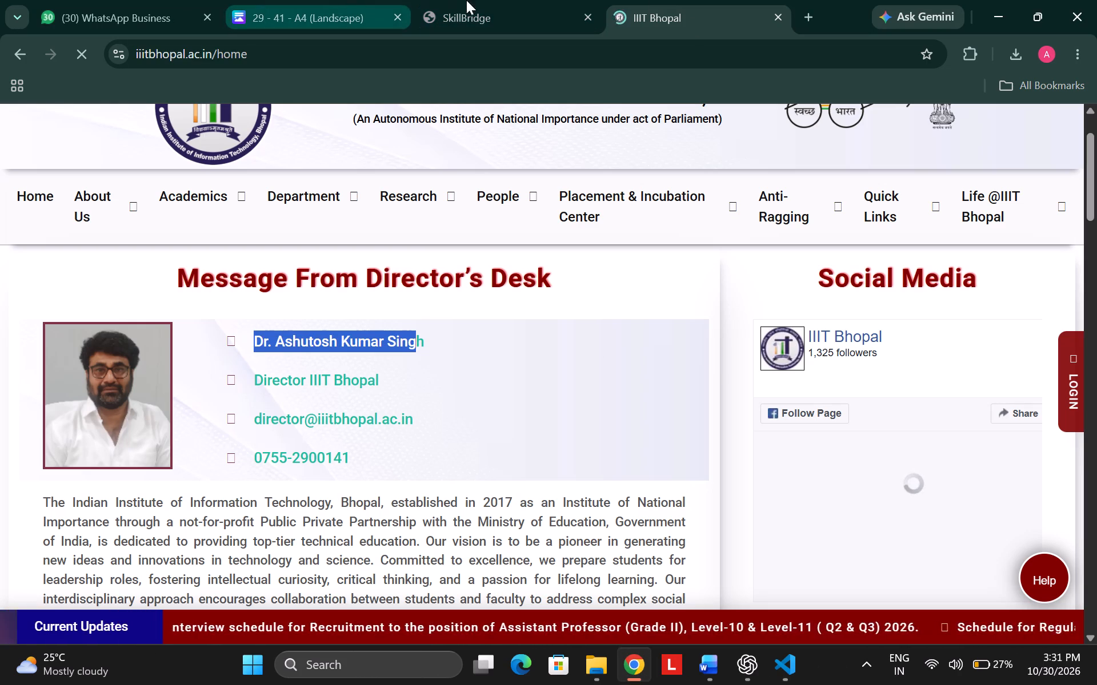
{"action": "left_click", "coordinate": [699, 670]}
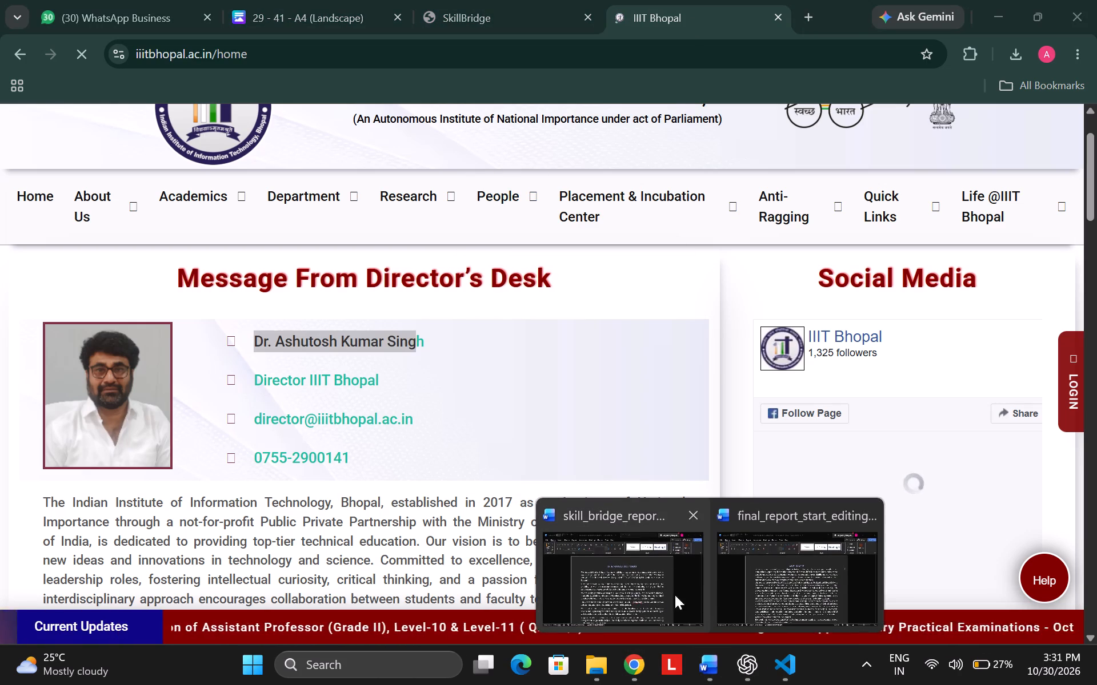
{"action": "left_click", "coordinate": [652, 595]}
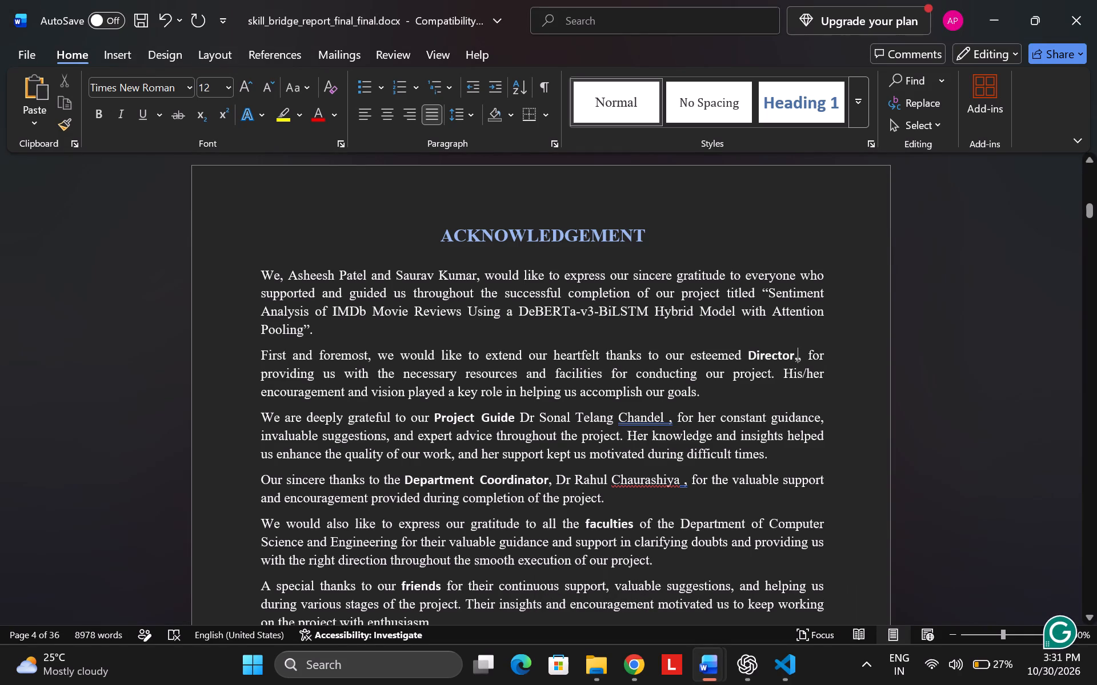
{"action": "key", "text": "ctrl+v"}
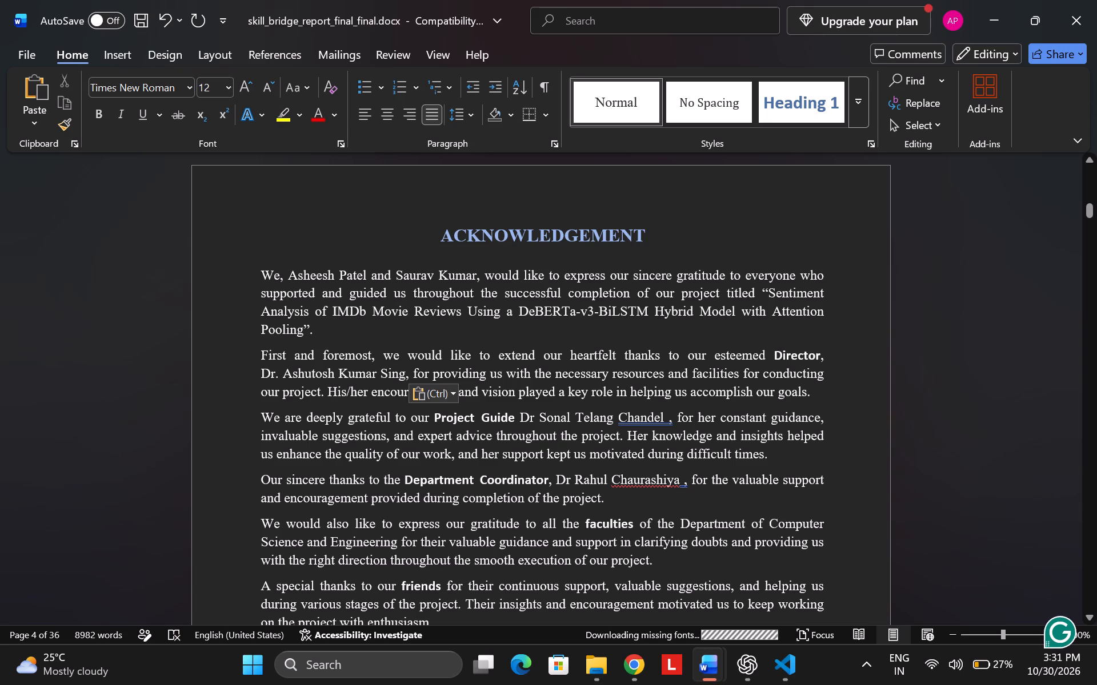
{"action": "key", "text": "h"}
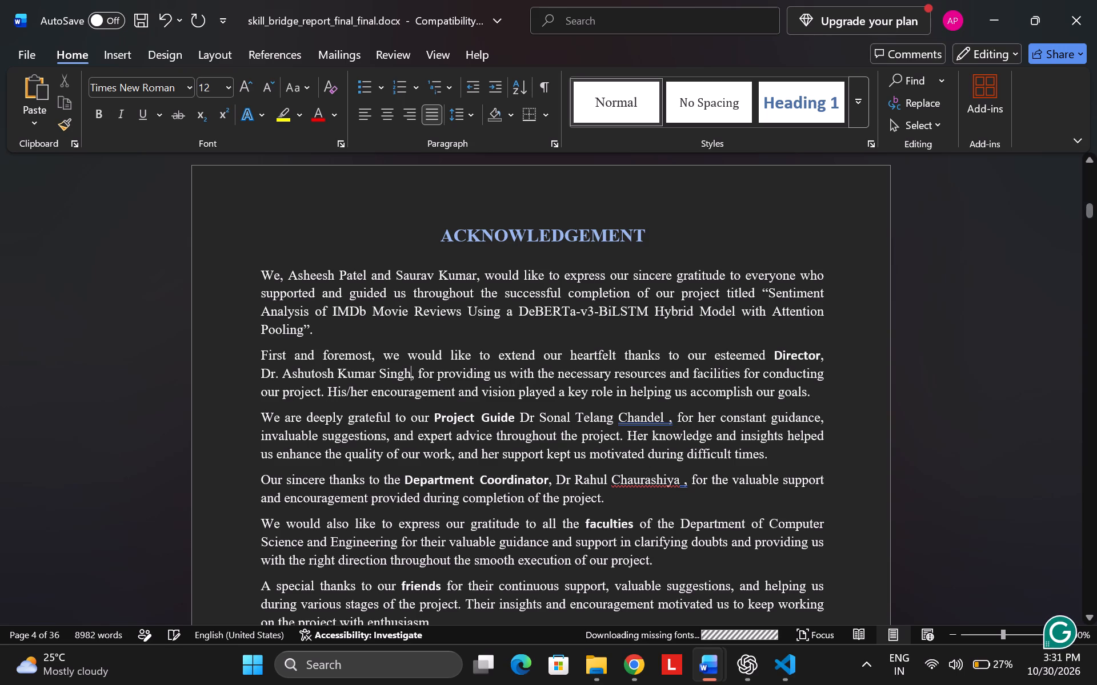
Add a period after "Dr" in the Project Guide's name in the acknowledgement.
{"action": "left_click", "coordinate": [534, 416]}
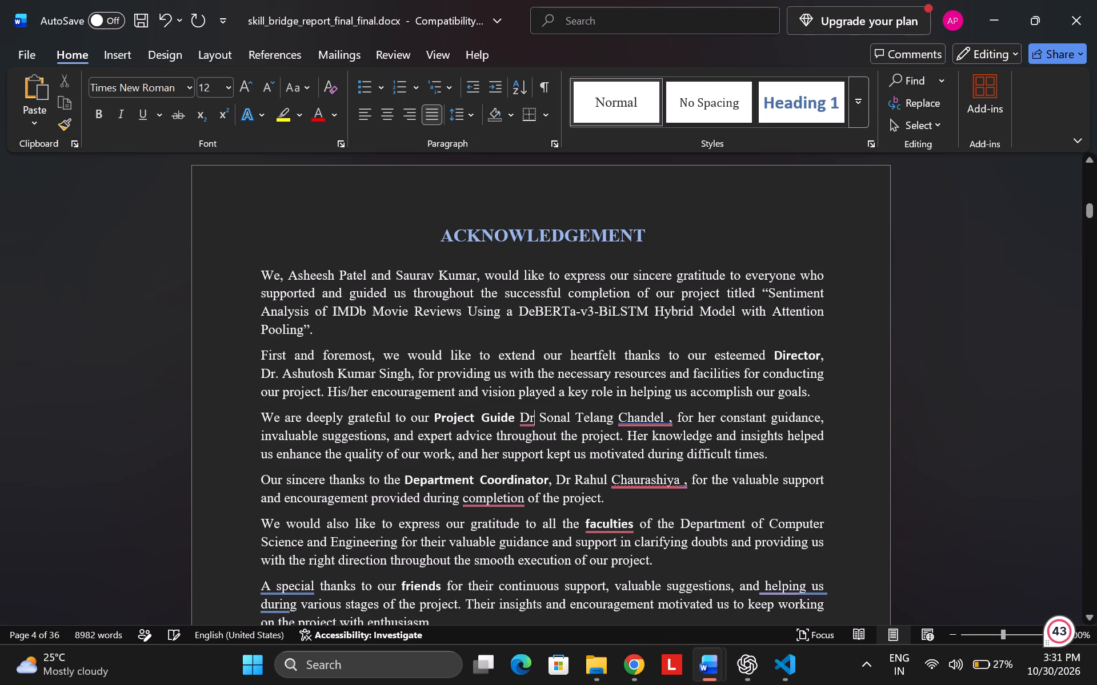
{"action": "key", "text": "period"}
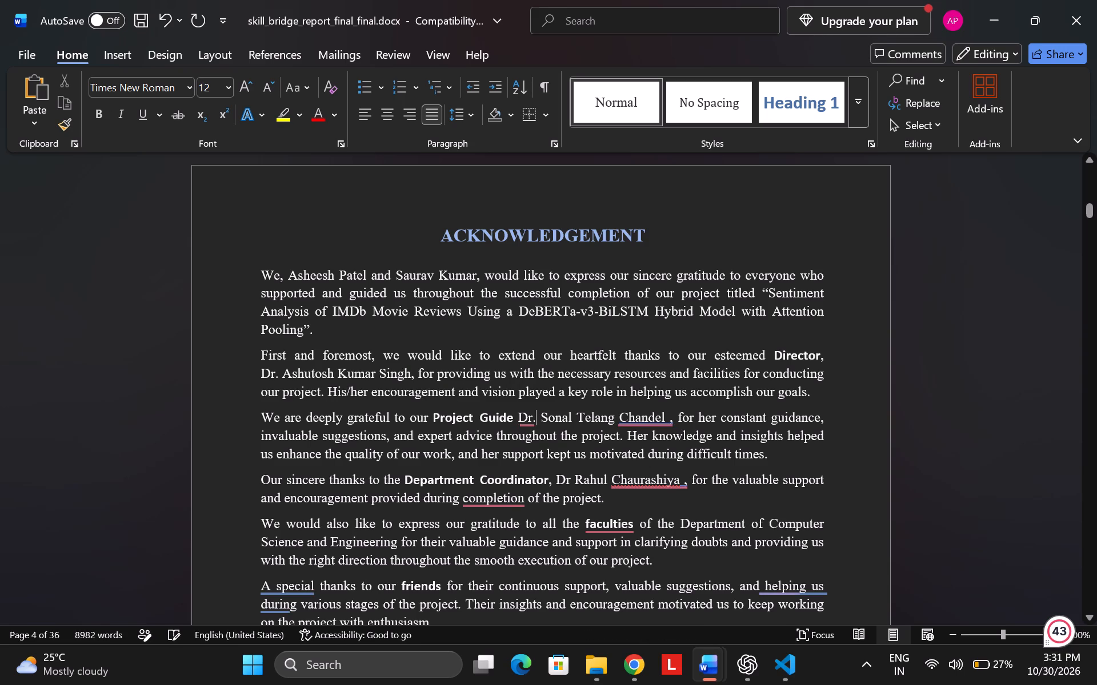
Add a period after "Dr" in the Department Coordinator's name in the acknowledgement.
{"action": "left_click", "coordinate": [573, 480]}
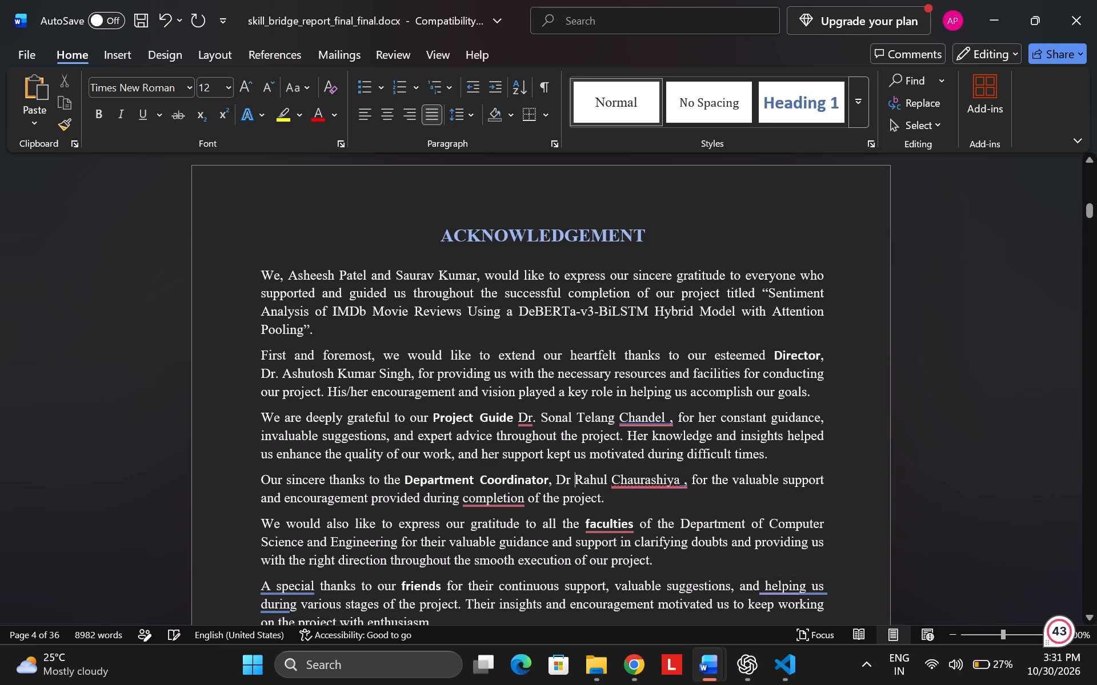
{"action": "left_click", "coordinate": [569, 477]}
{"action": "key", "text": "period"}
Look through the report pages after the acknowledgement, from Area of Work and the table of contents to page 8.
{"action": "scroll", "coordinate": [609, 452], "scroll_direction": "down", "scroll_amount": 2}
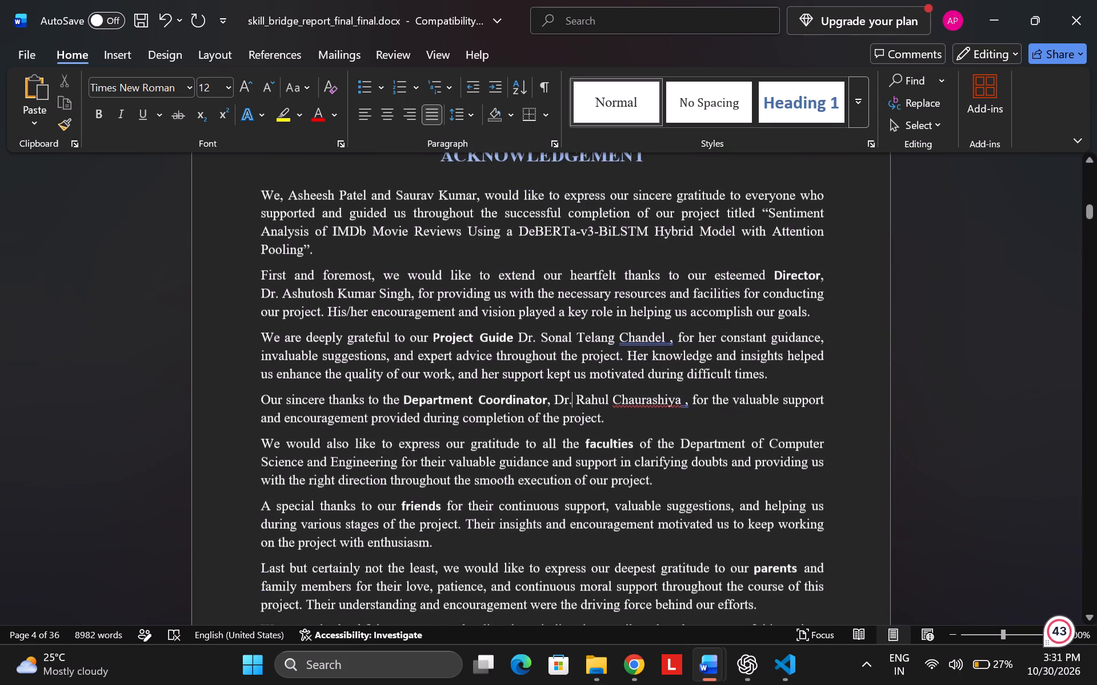
{"action": "scroll", "coordinate": [608, 429], "scroll_direction": "down", "scroll_amount": 16}
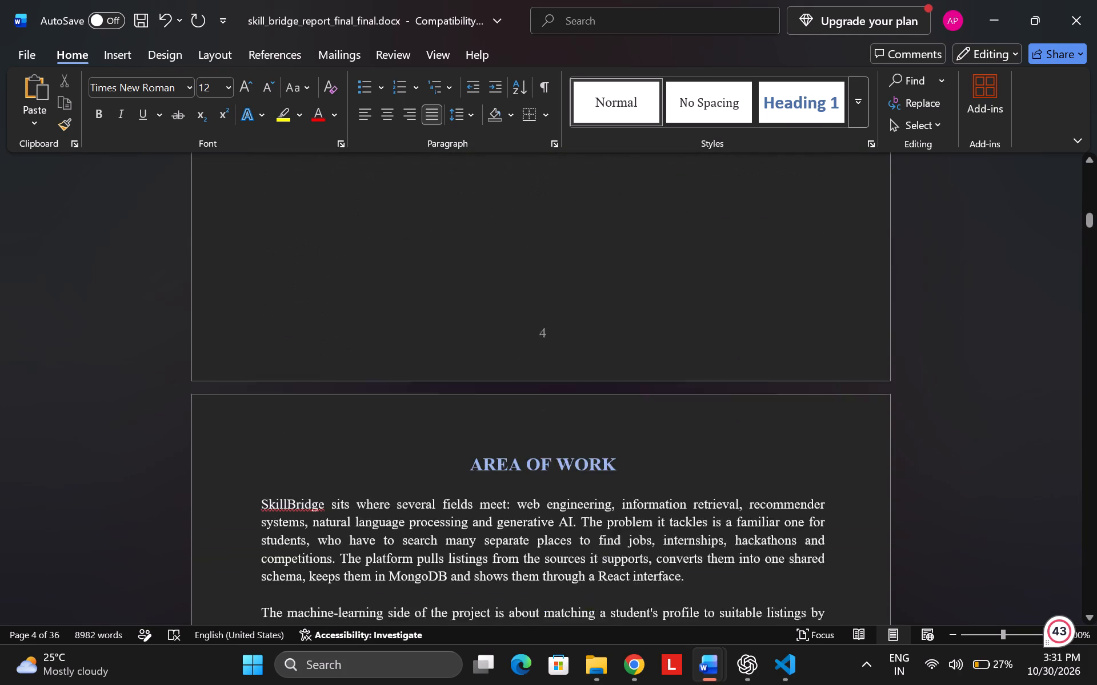
{"action": "scroll", "coordinate": [608, 429], "scroll_direction": "down", "scroll_amount": 4}
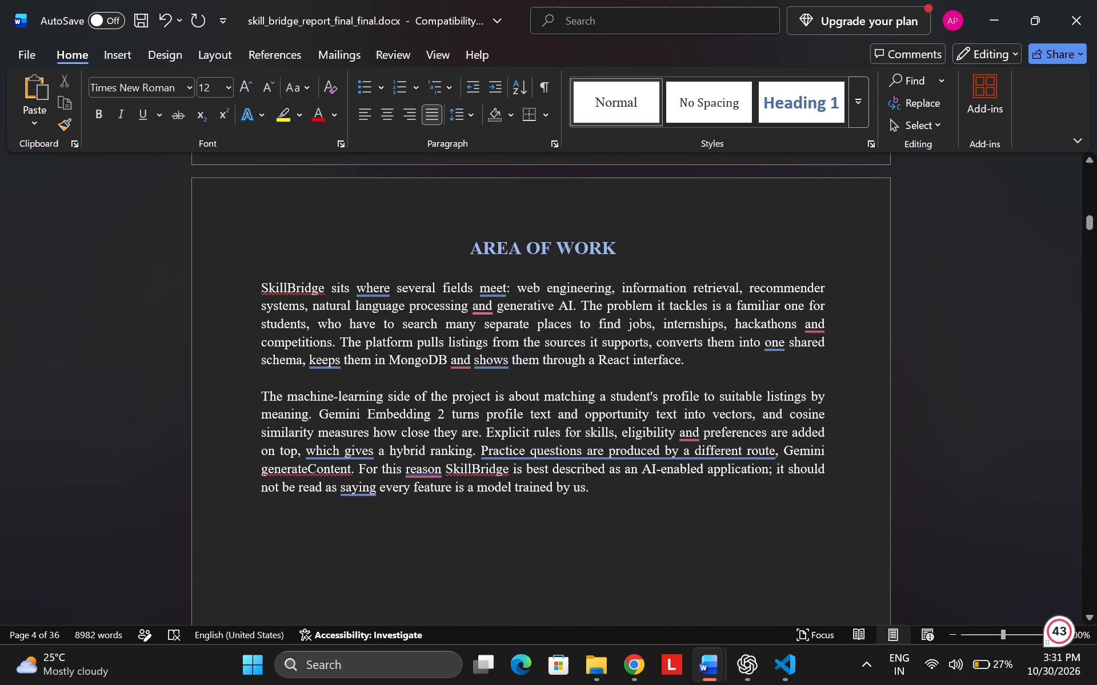
{"action": "scroll", "coordinate": [395, 408], "scroll_direction": "down", "scroll_amount": 5}
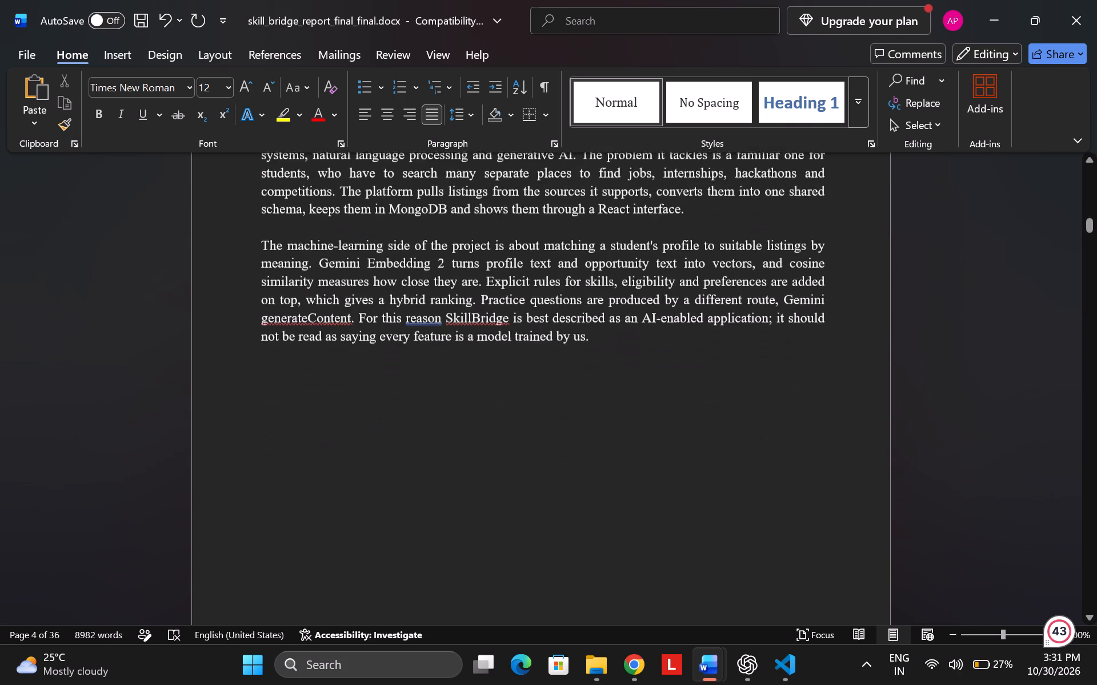
{"action": "scroll", "coordinate": [398, 409], "scroll_direction": "down", "scroll_amount": 15}
{"action": "scroll", "coordinate": [398, 409], "scroll_direction": "down", "scroll_amount": 15}
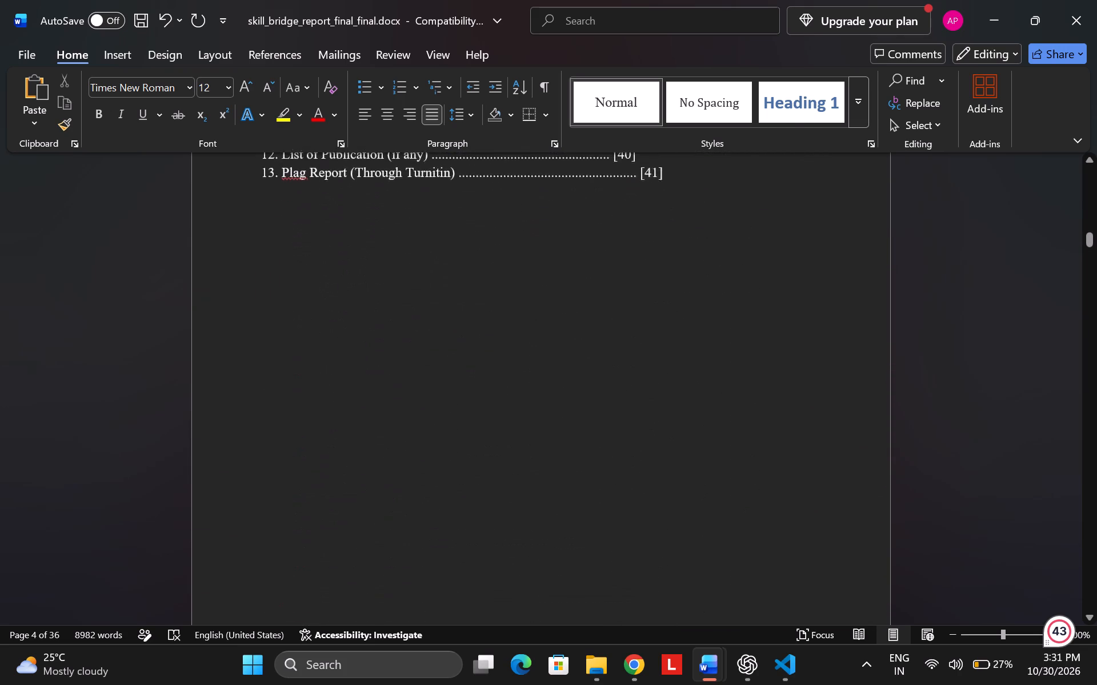
{"action": "scroll", "coordinate": [398, 409], "scroll_direction": "down", "scroll_amount": 13}
{"action": "scroll", "coordinate": [398, 409], "scroll_direction": "up", "scroll_amount": 2}
{"action": "scroll", "coordinate": [398, 409], "scroll_direction": "down", "scroll_amount": 19}
{"action": "scroll", "coordinate": [398, 409], "scroll_direction": "down", "scroll_amount": 12}
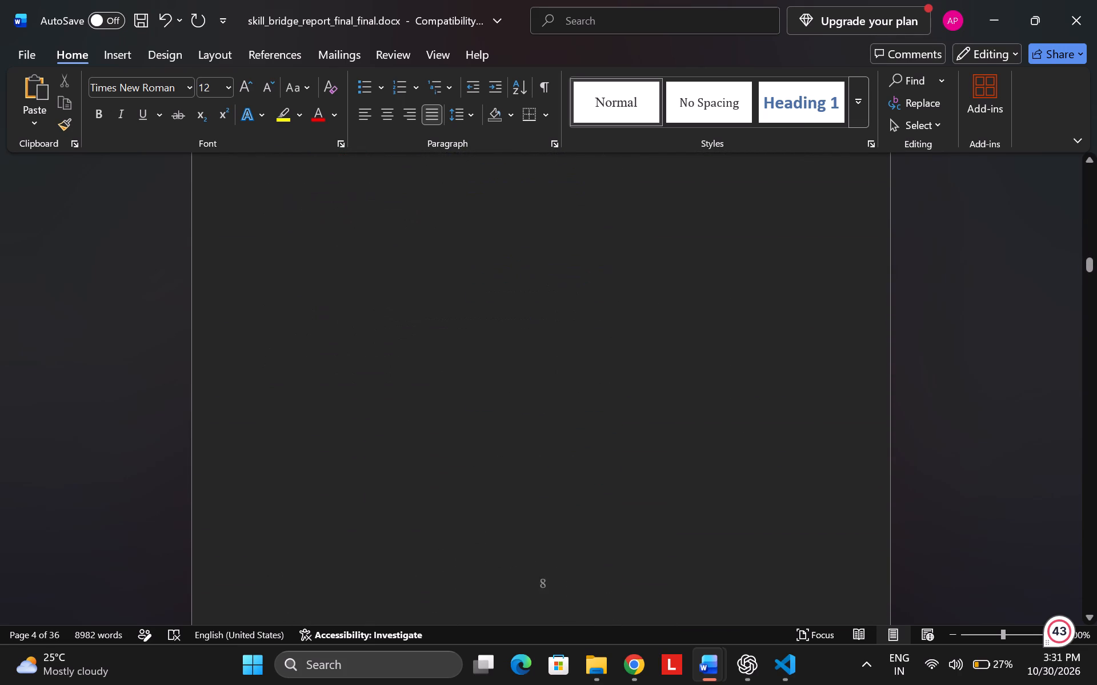
{"action": "scroll", "coordinate": [398, 409], "scroll_direction": "down", "scroll_amount": 9}
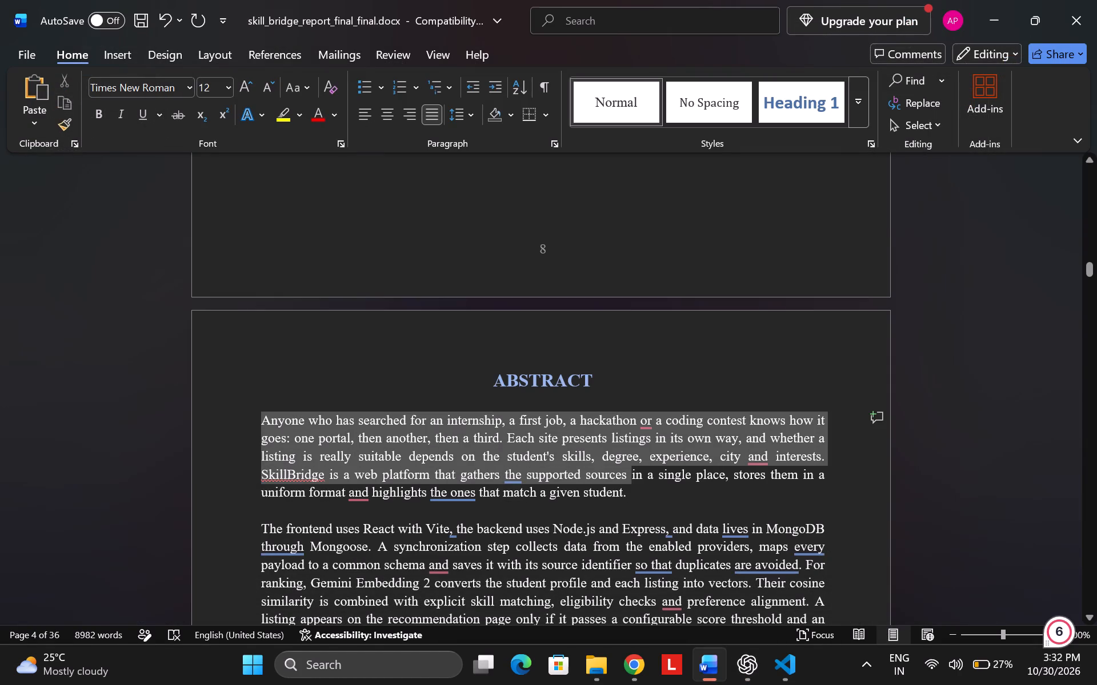
{"action": "left_click_drag", "start_coordinate": [623, 490], "coordinate": [646, 495]}
{"action": "key", "text": "ctrl+v"}
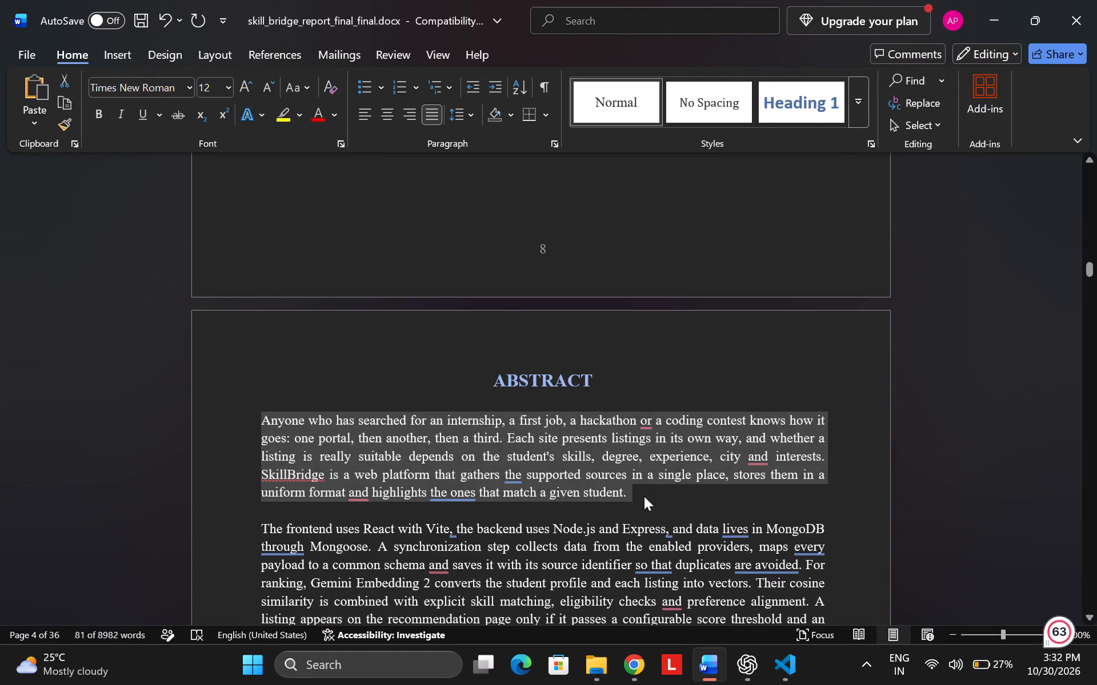
Delete the Keywords paragraph at the end of the abstract.
{"action": "scroll", "coordinate": [639, 495], "scroll_direction": "down", "scroll_amount": 2}
{"action": "scroll", "coordinate": [474, 499], "scroll_direction": "down", "scroll_amount": 1}
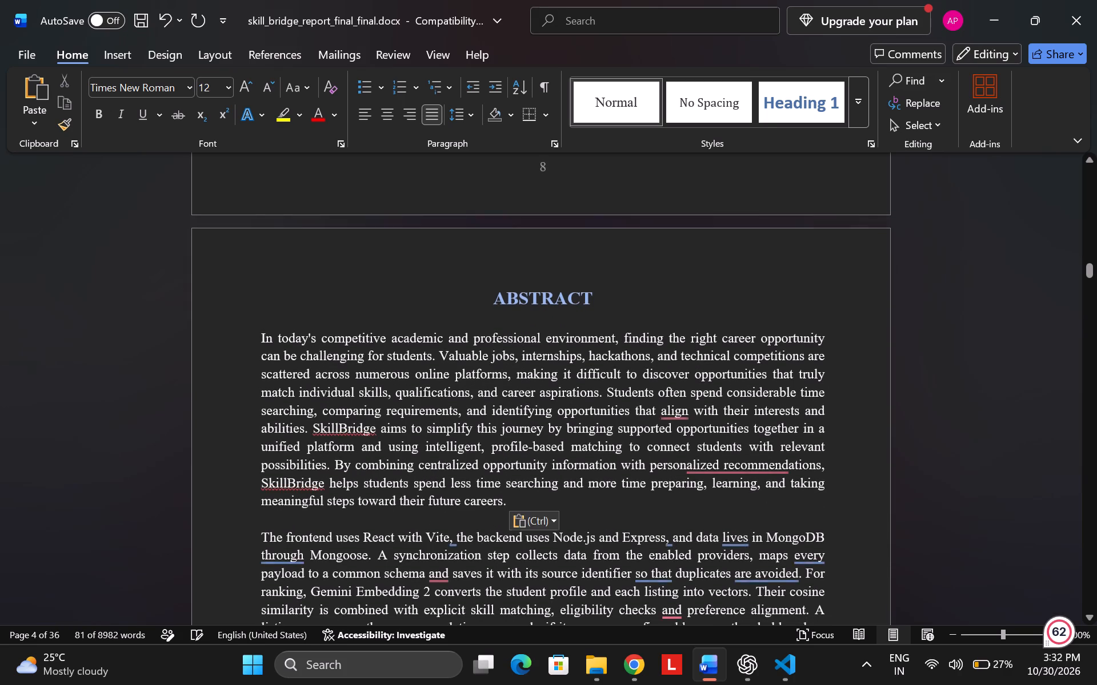
{"action": "scroll", "coordinate": [526, 389], "scroll_direction": "down", "scroll_amount": 8}
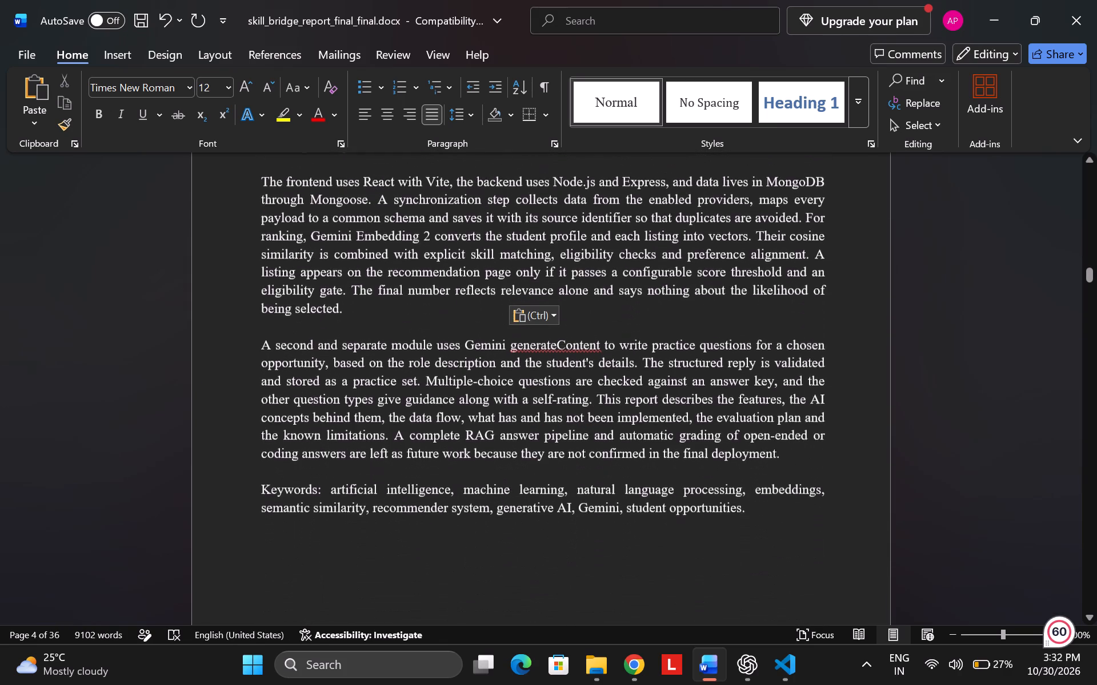
{"action": "scroll", "coordinate": [526, 389], "scroll_direction": "down", "scroll_amount": 4}
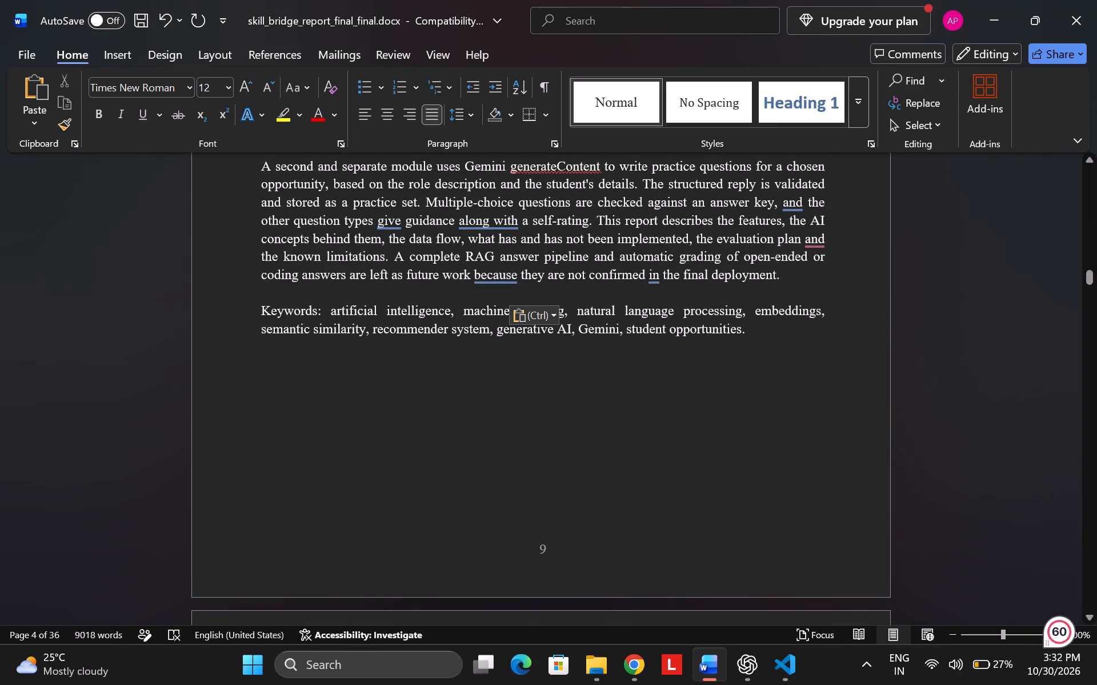
{"action": "left_click", "coordinate": [747, 309]}
{"action": "left_click_drag", "start_coordinate": [260, 305], "coordinate": [764, 327]}
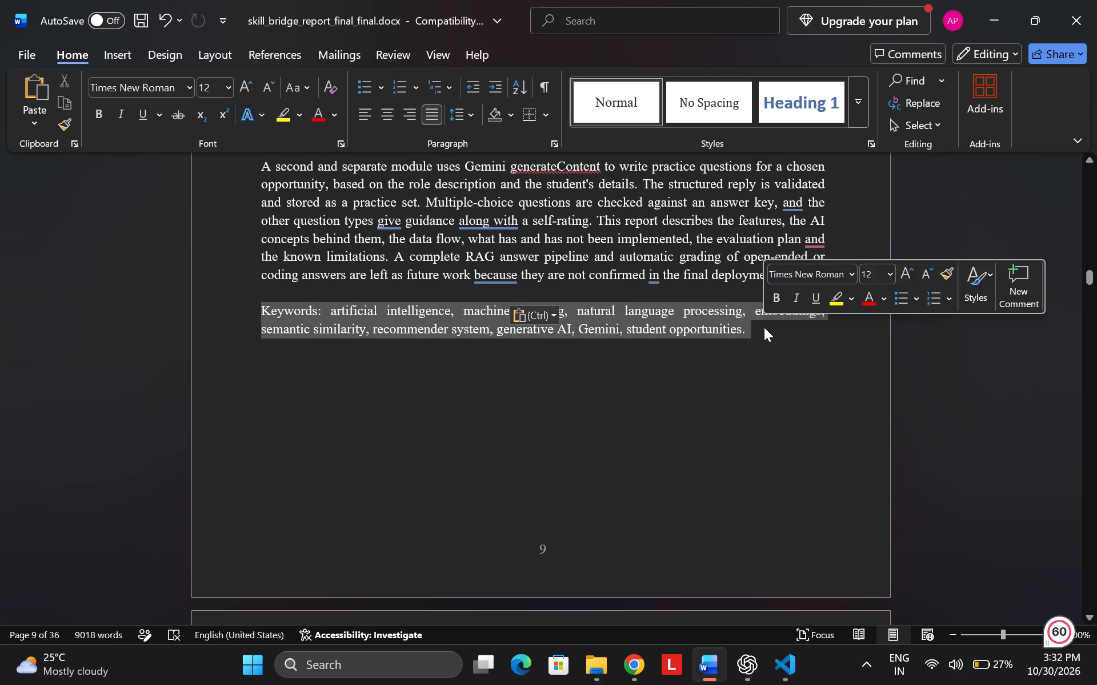
{"action": "key", "text": "BackSpace"}
Check the edited abstract and read sections 1.1 Background and 1.2 Project Overview of the Introduction chapter.
{"action": "scroll", "coordinate": [527, 395], "scroll_direction": "down", "scroll_amount": 2}
{"action": "scroll", "coordinate": [527, 395], "scroll_direction": "up", "scroll_amount": 9}
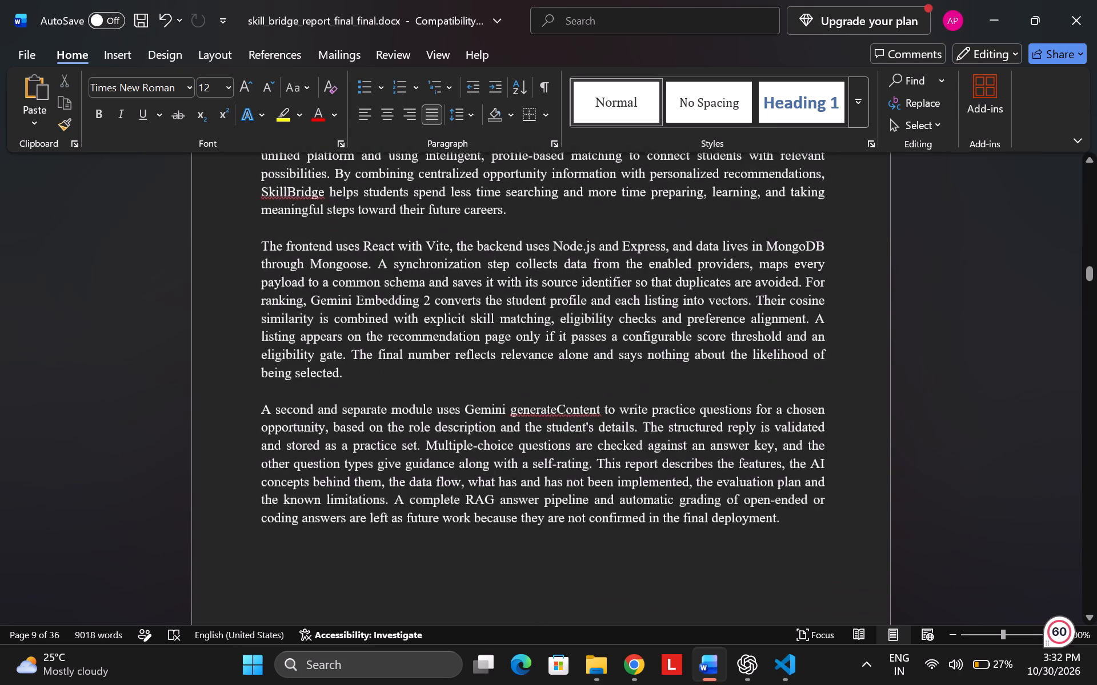
{"action": "scroll", "coordinate": [527, 395], "scroll_direction": "up", "scroll_amount": 2}
{"action": "scroll", "coordinate": [527, 395], "scroll_direction": "down", "scroll_amount": 14}
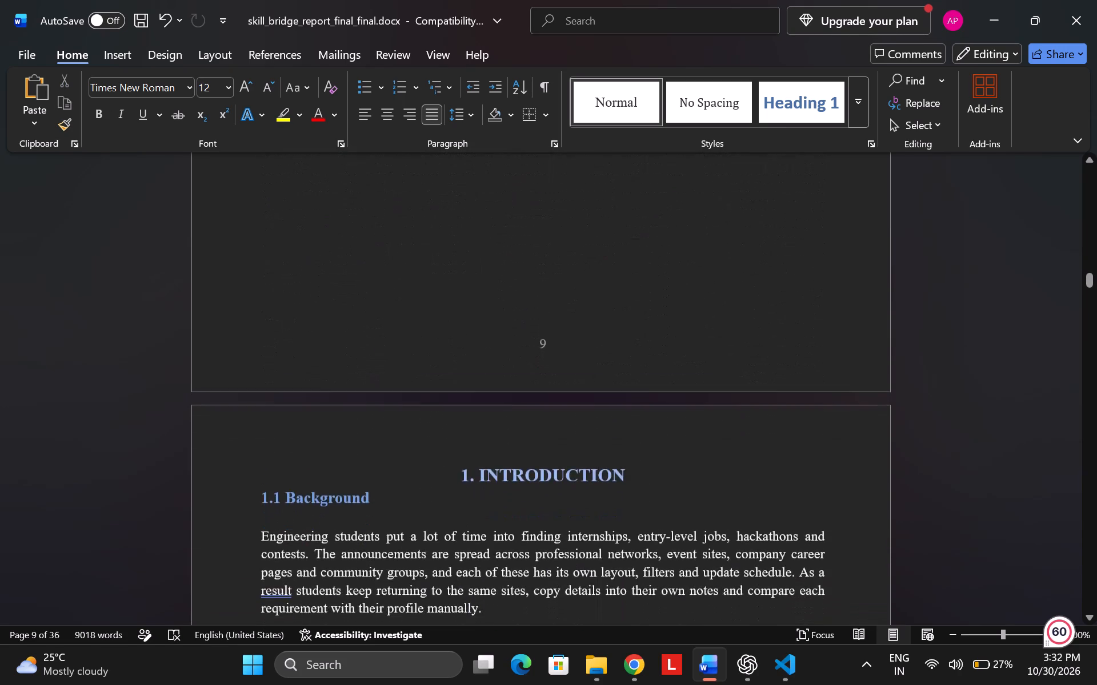
{"action": "scroll", "coordinate": [527, 395], "scroll_direction": "down", "scroll_amount": 8}
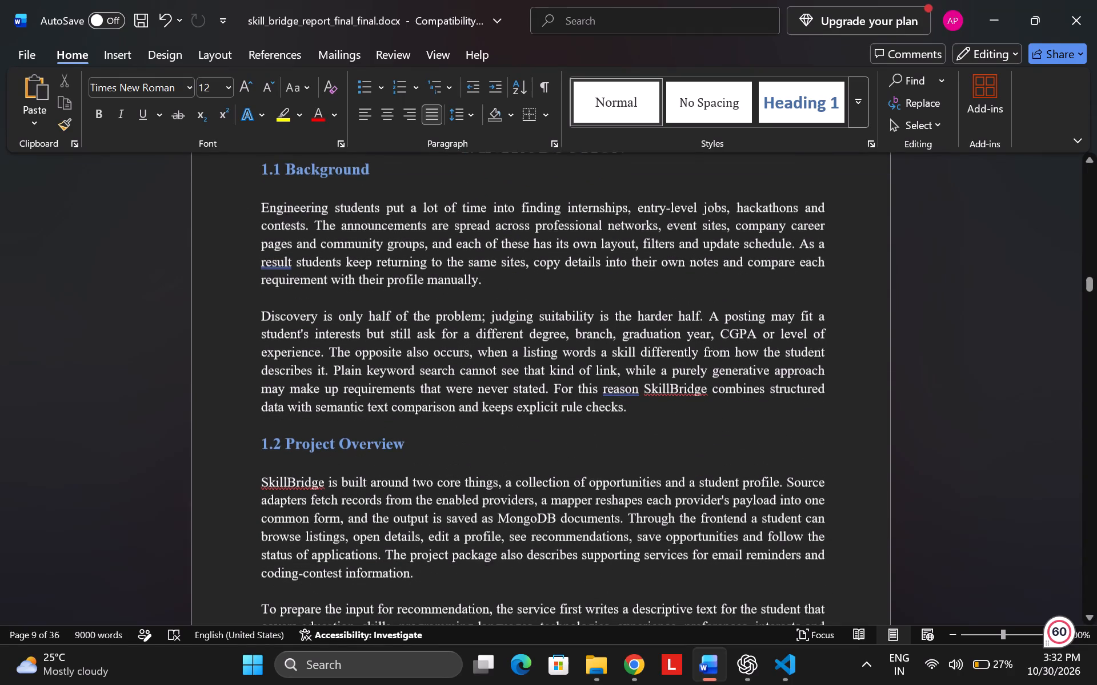
{"action": "scroll", "coordinate": [609, 398], "scroll_direction": "up", "scroll_amount": 2}
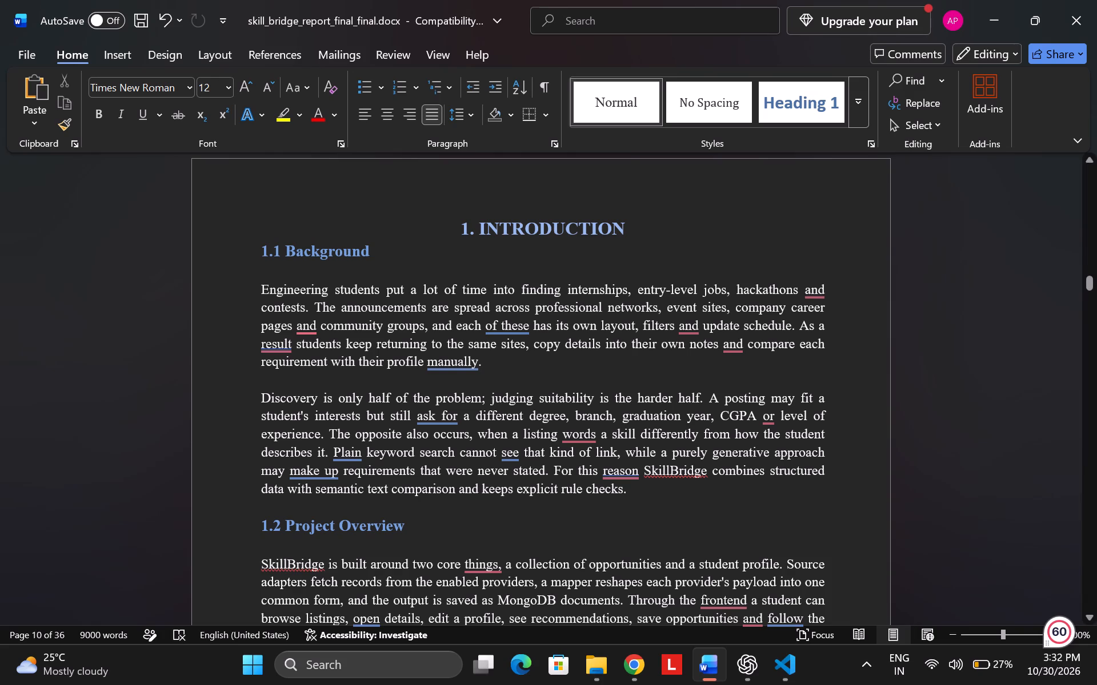
{"action": "scroll", "coordinate": [583, 328], "scroll_direction": "down", "scroll_amount": 6}
{"action": "scroll", "coordinate": [583, 332], "scroll_direction": "up", "scroll_amount": 5}
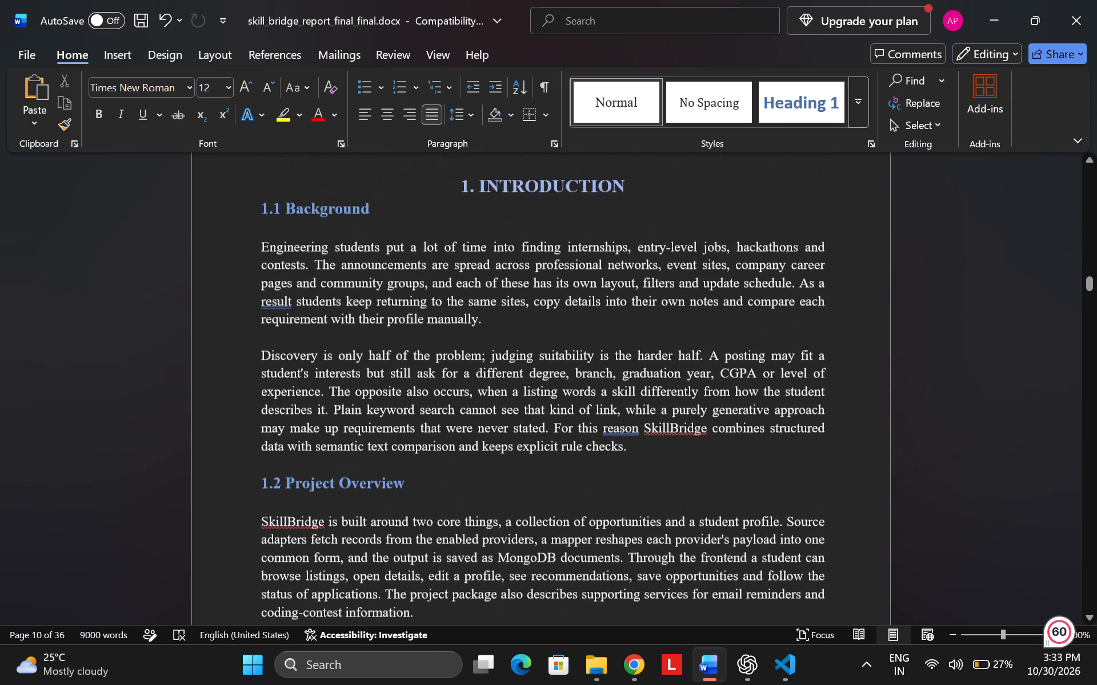
{"action": "scroll", "coordinate": [589, 325], "scroll_direction": "up", "scroll_amount": 2}
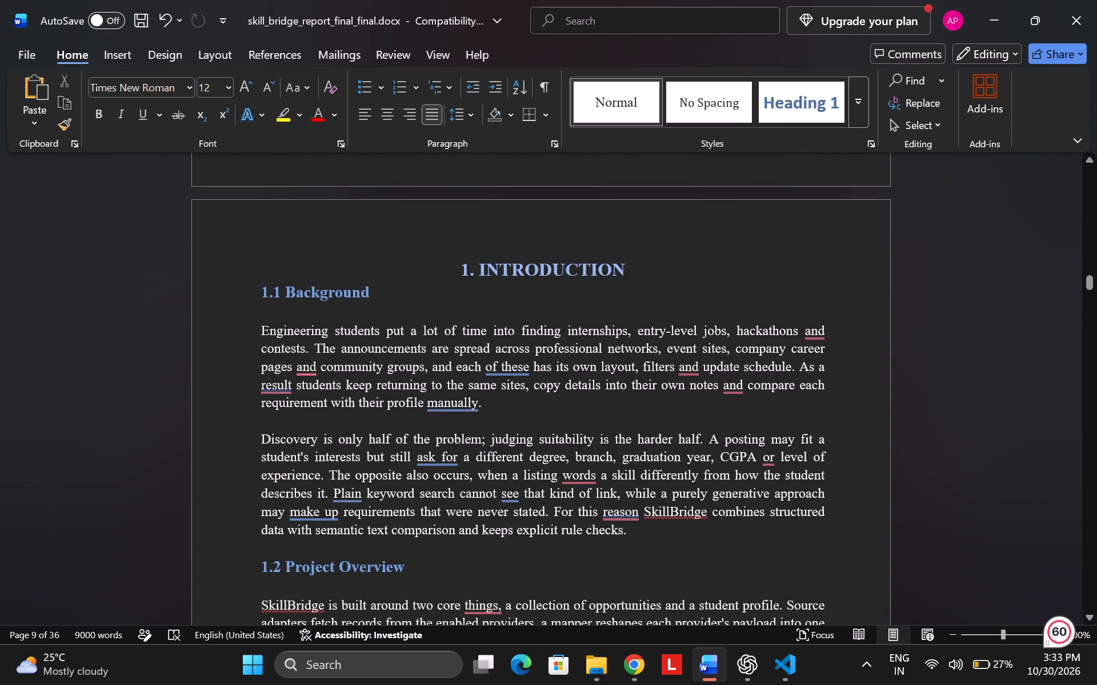
{"action": "scroll", "coordinate": [505, 423], "scroll_direction": "down", "scroll_amount": 4}
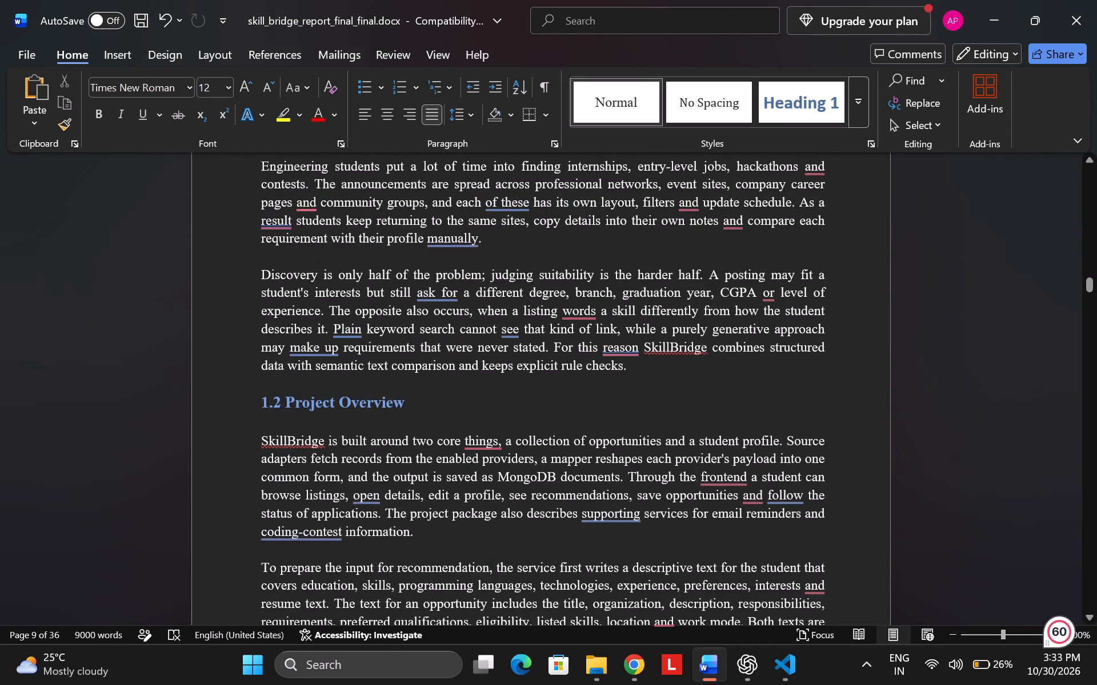
{"action": "scroll", "coordinate": [620, 424], "scroll_direction": "up", "scroll_amount": 2}
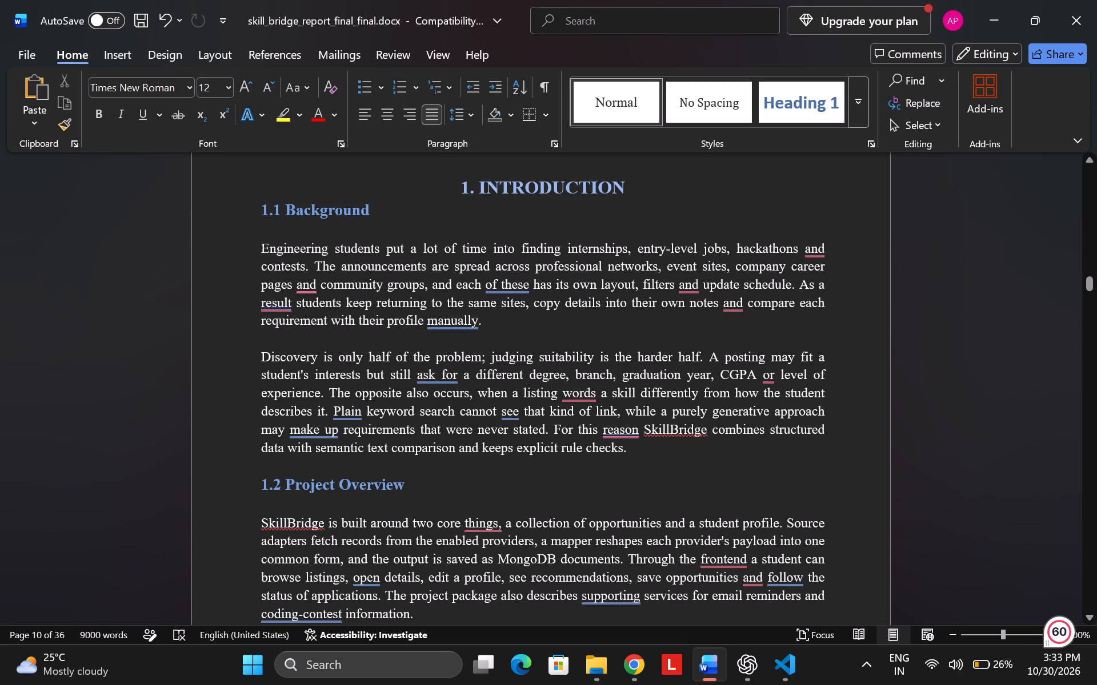
{"action": "scroll", "coordinate": [542, 366], "scroll_direction": "down", "scroll_amount": 5}
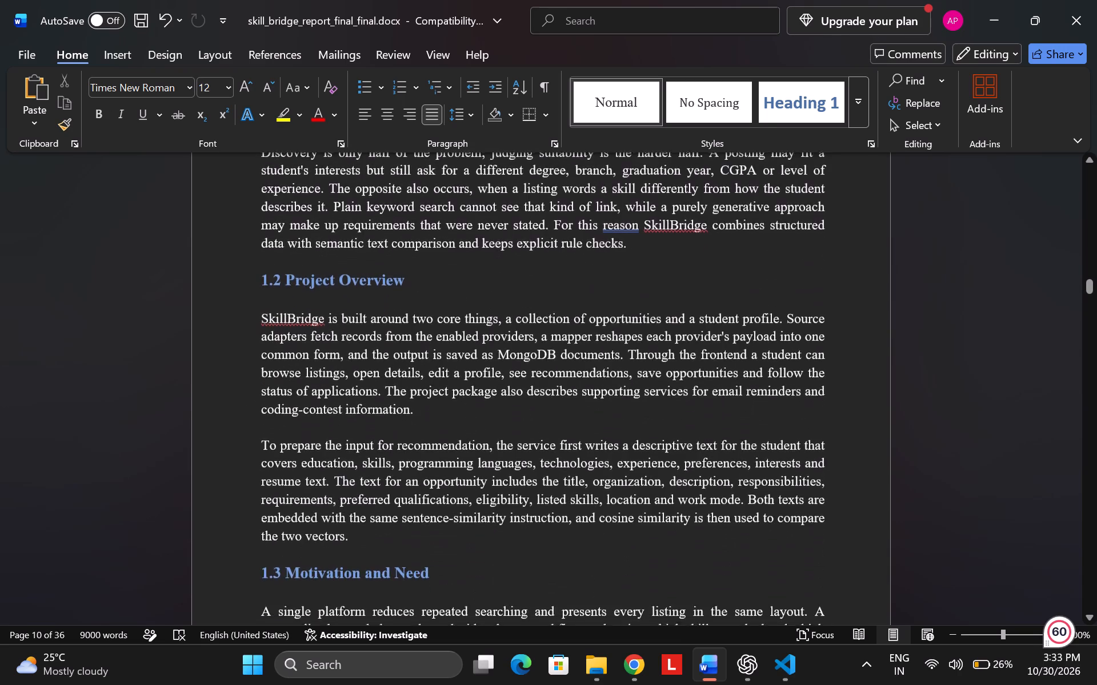
Look through the rest of the Introduction chapter, from 1.3 Motivation and Need to the start of the Literature Review.
{"action": "scroll", "coordinate": [542, 366], "scroll_direction": "down", "scroll_amount": 16}
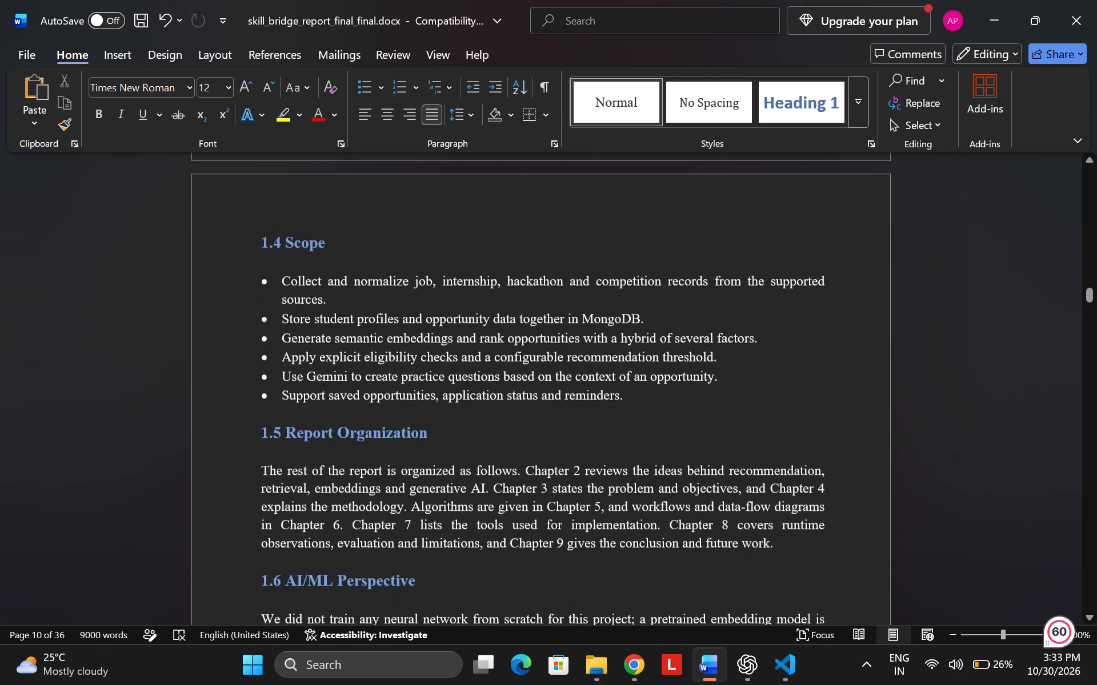
{"action": "scroll", "coordinate": [543, 365], "scroll_direction": "down", "scroll_amount": 14}
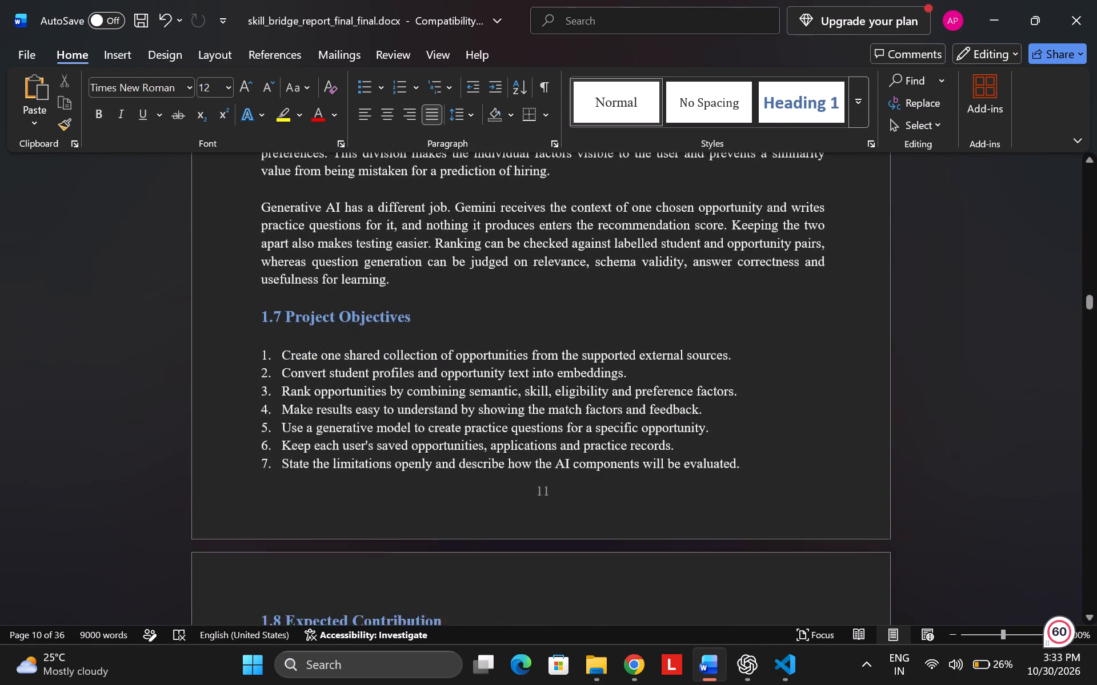
{"action": "scroll", "coordinate": [543, 365], "scroll_direction": "down", "scroll_amount": 16}
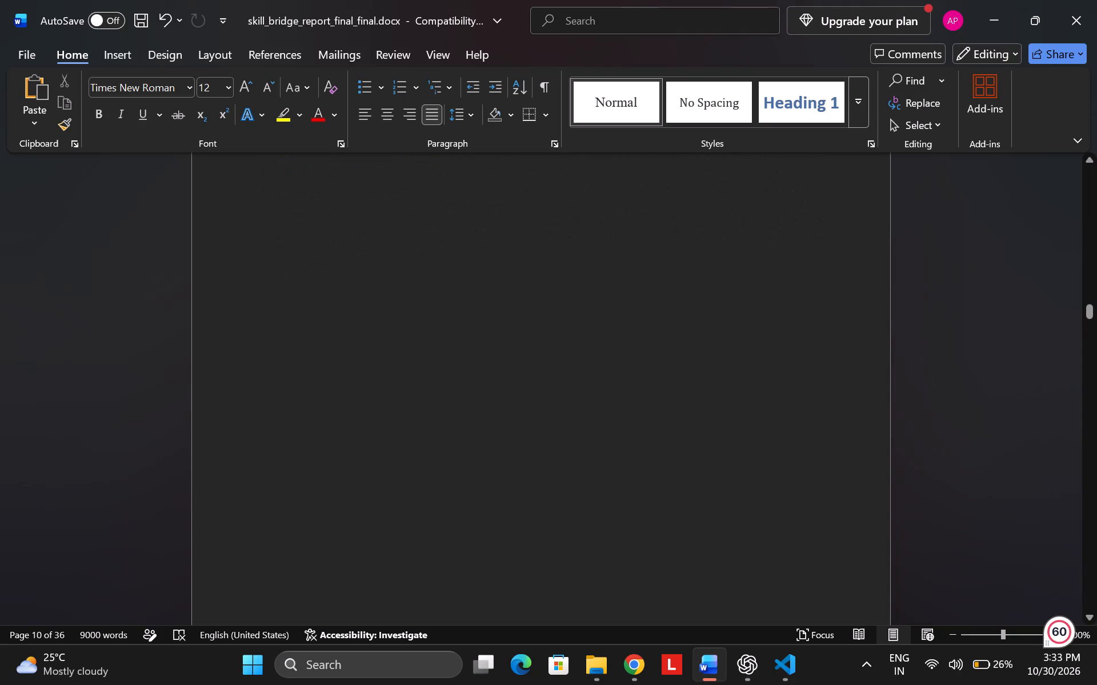
{"action": "scroll", "coordinate": [543, 365], "scroll_direction": "up", "scroll_amount": 6}
{"action": "scroll", "coordinate": [543, 365], "scroll_direction": "down", "scroll_amount": 19}
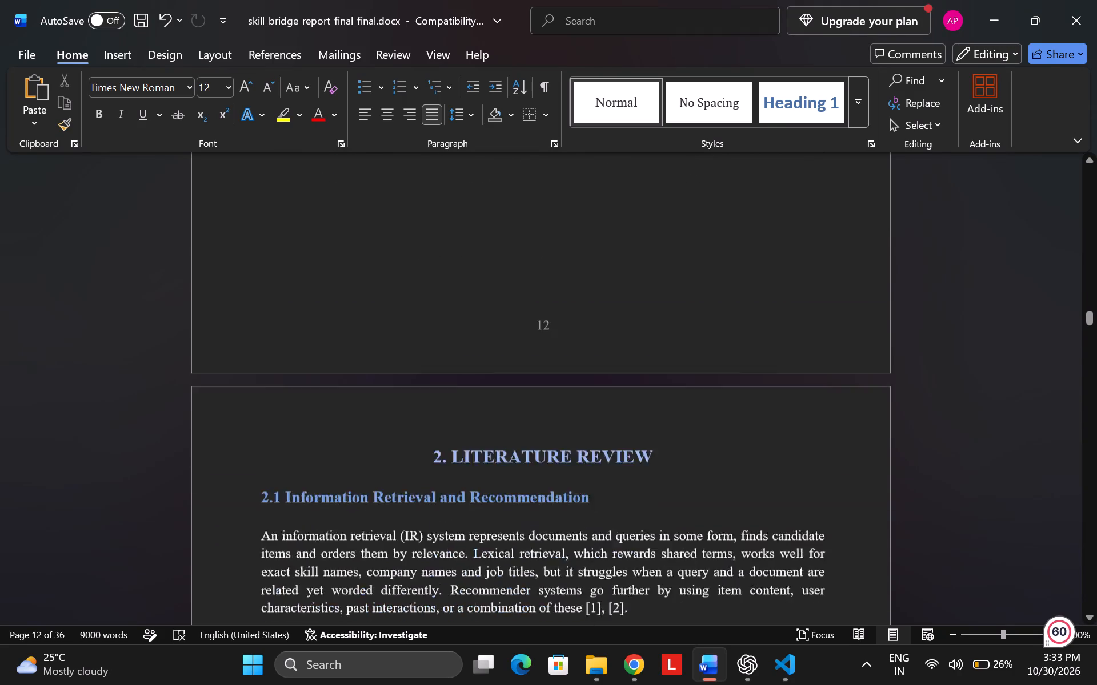
Go back over the Introduction chapter's sections 1.3 Motivation and Need to 1.8 Expected Contribution, checking their content and page layout.
{"action": "scroll", "coordinate": [542, 325], "scroll_direction": "up", "scroll_amount": 18}
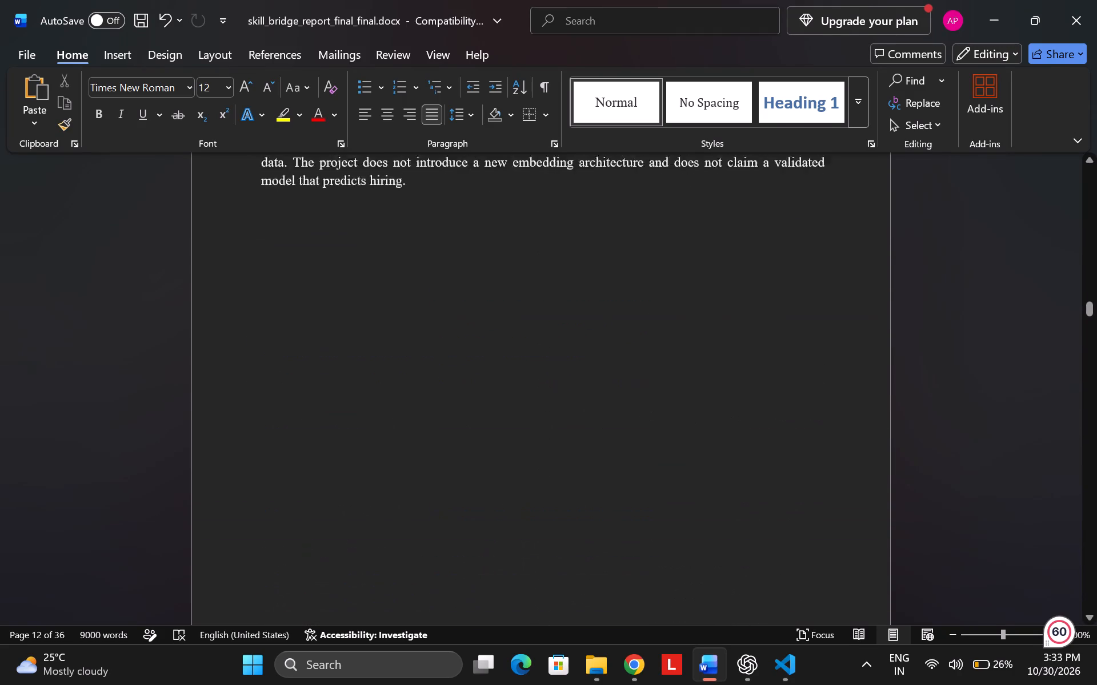
{"action": "scroll", "coordinate": [542, 325], "scroll_direction": "up", "scroll_amount": 13}
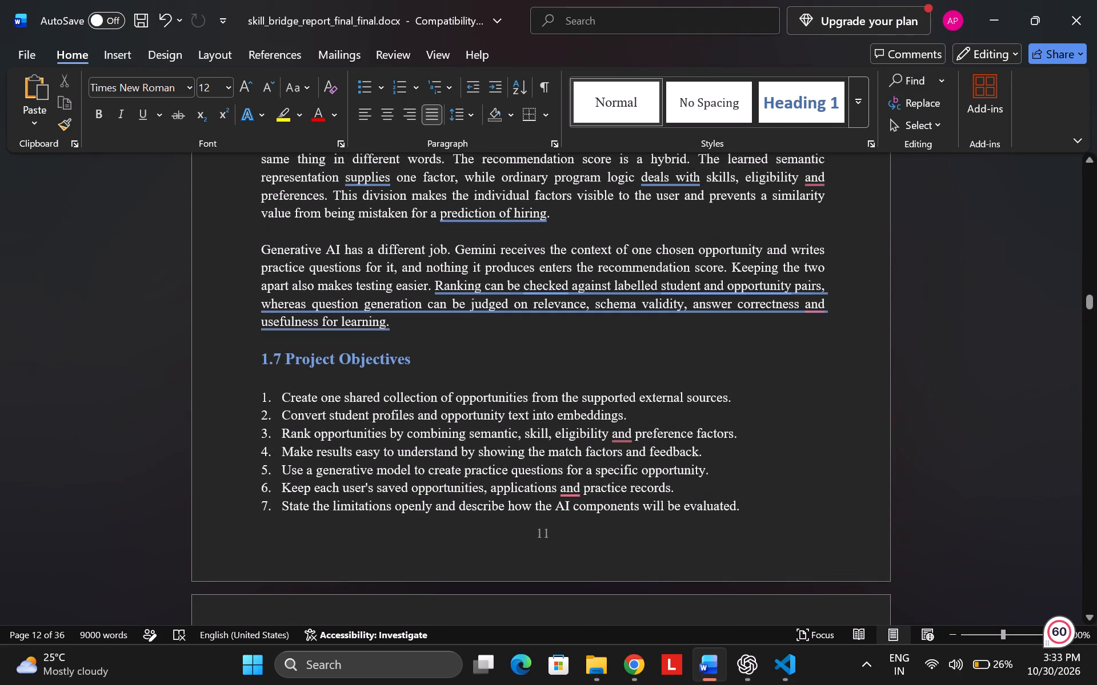
{"action": "scroll", "coordinate": [611, 415], "scroll_direction": "up", "scroll_amount": 1}
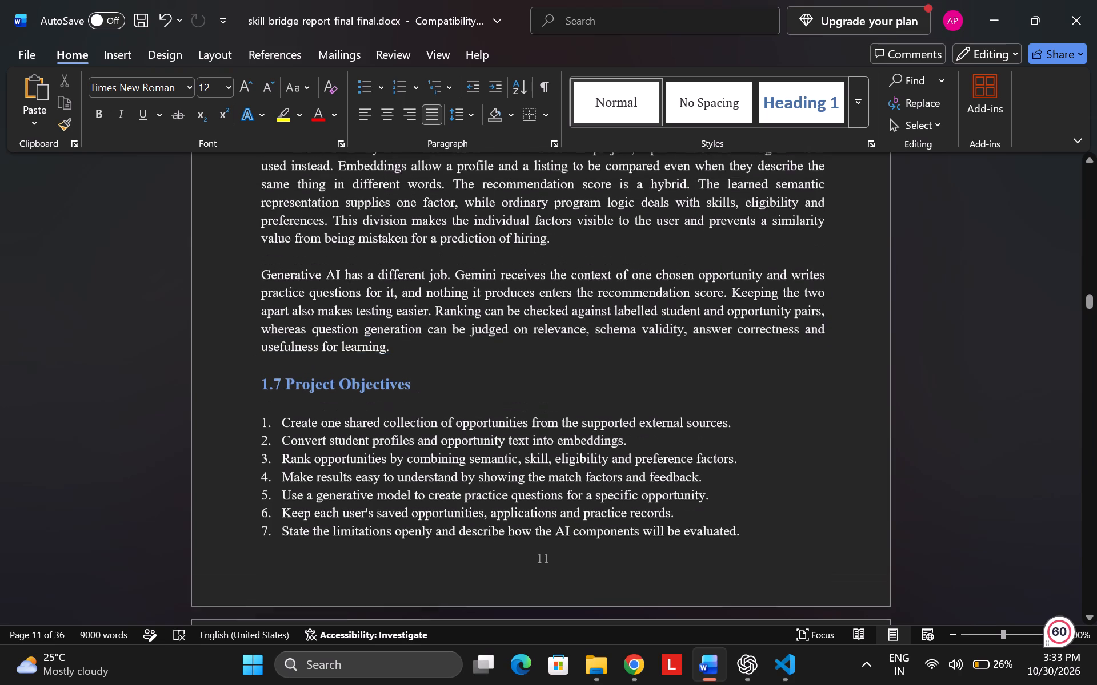
{"action": "scroll", "coordinate": [611, 415], "scroll_direction": "up", "scroll_amount": 13}
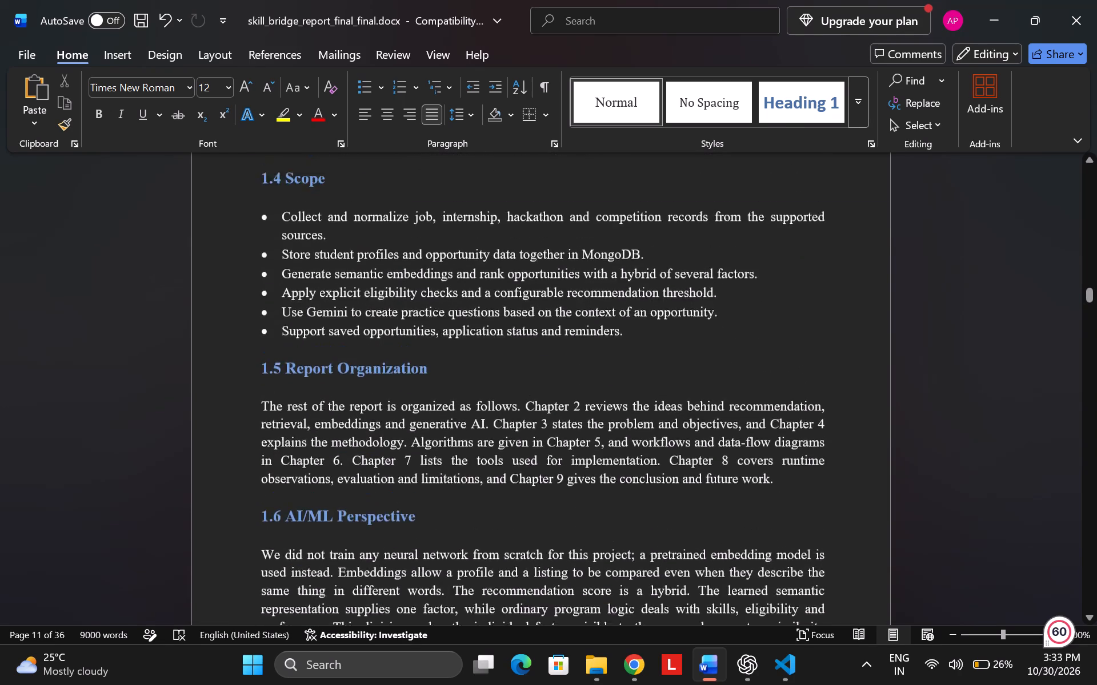
{"action": "scroll", "coordinate": [611, 415], "scroll_direction": "up", "scroll_amount": 9}
{"action": "scroll", "coordinate": [611, 415], "scroll_direction": "down", "scroll_amount": 8}
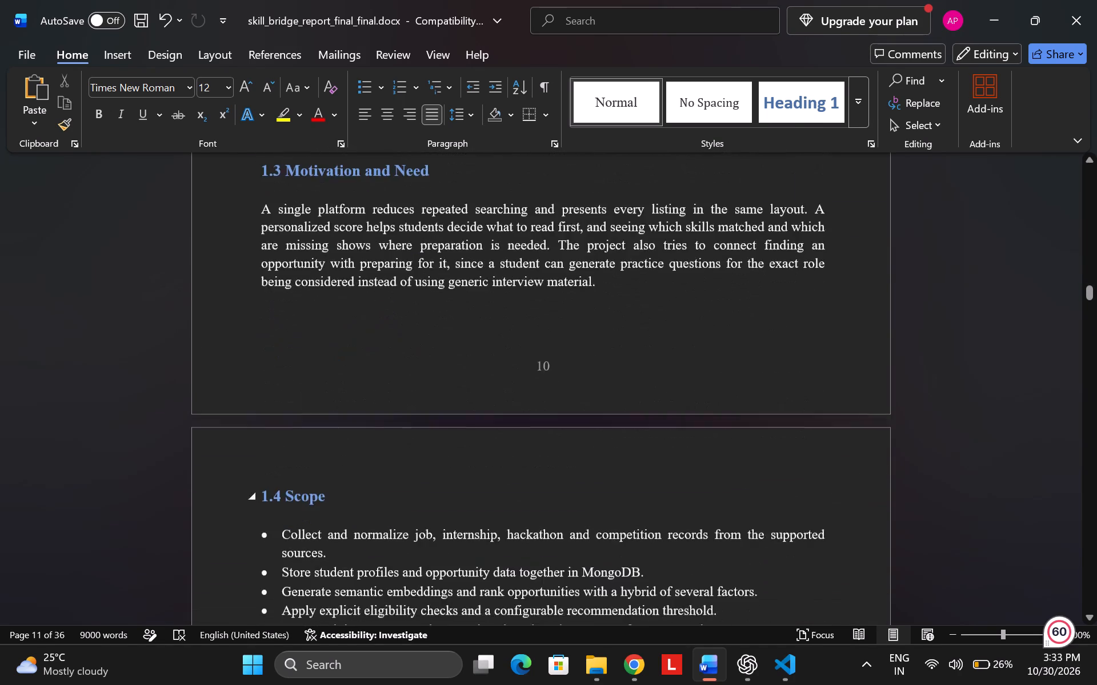
{"action": "scroll", "coordinate": [611, 415], "scroll_direction": "down", "scroll_amount": 7}
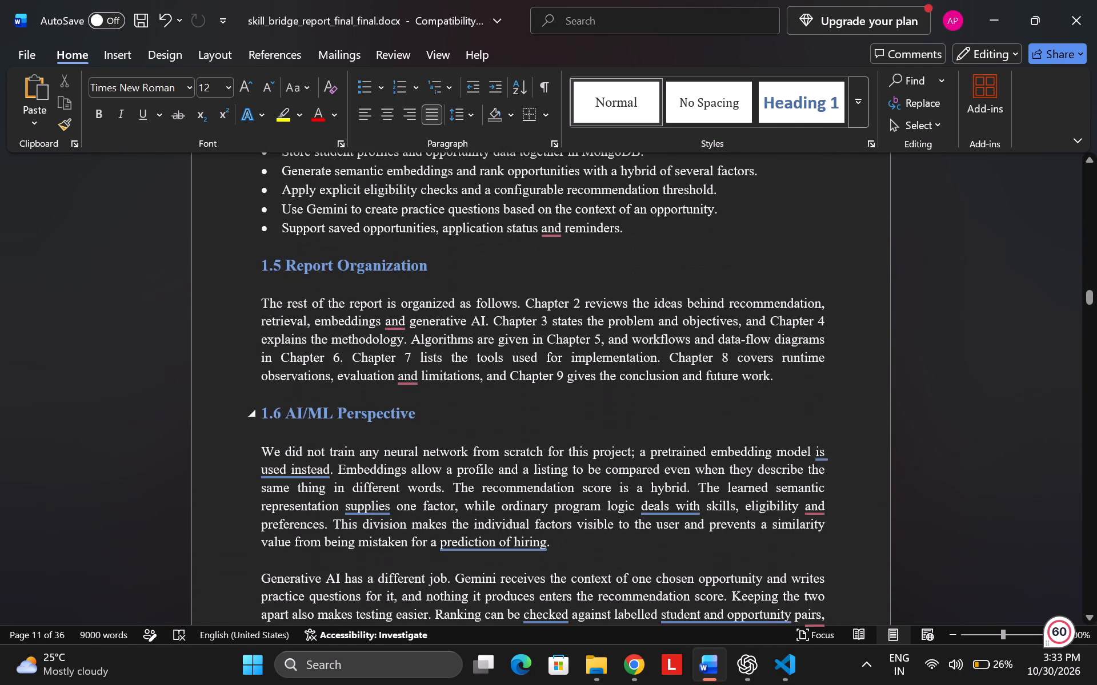
{"action": "scroll", "coordinate": [608, 409], "scroll_direction": "down", "scroll_amount": 6}
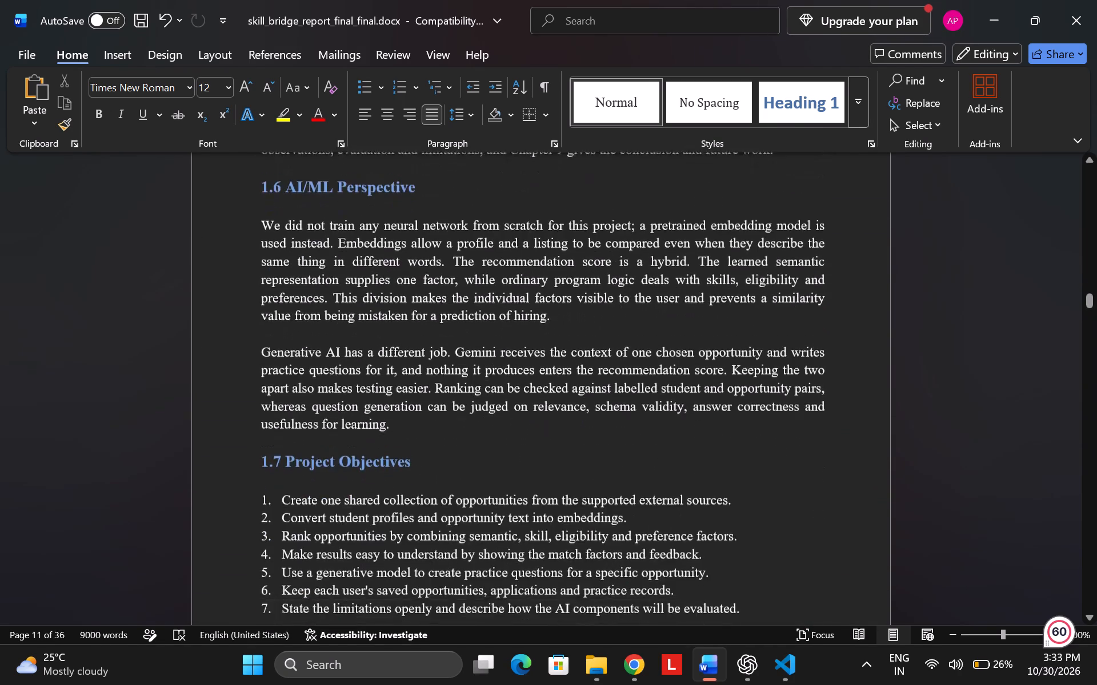
{"action": "scroll", "coordinate": [608, 409], "scroll_direction": "down", "scroll_amount": 4}
{"action": "scroll", "coordinate": [392, 324], "scroll_direction": "down", "scroll_amount": 3}
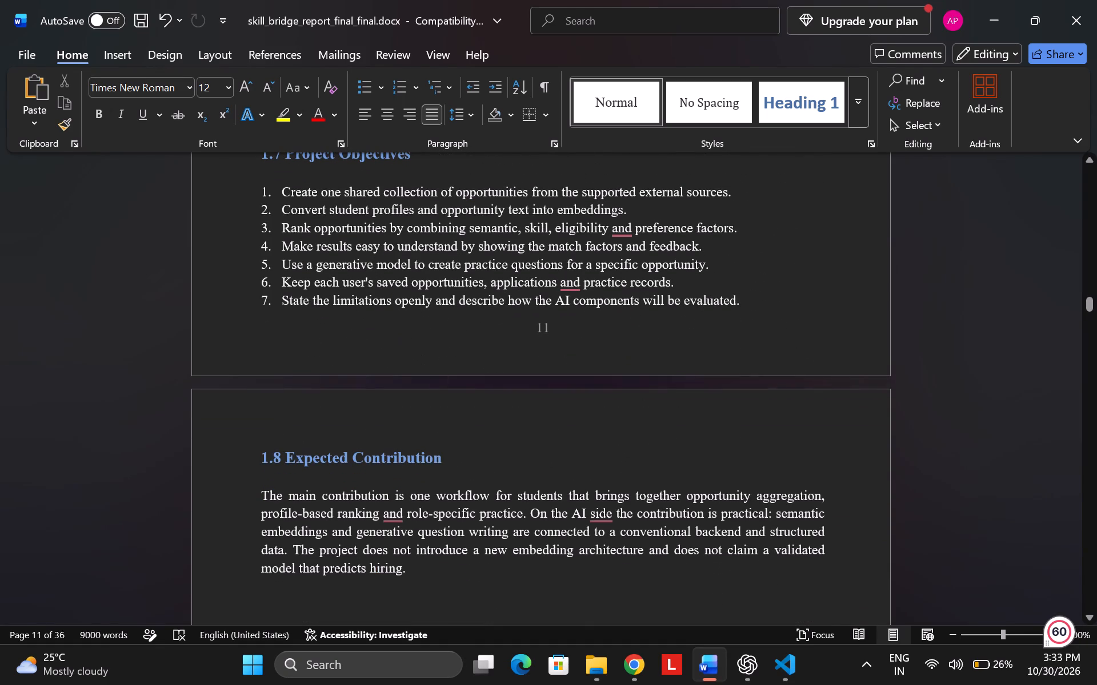
{"action": "scroll", "coordinate": [475, 432], "scroll_direction": "down", "scroll_amount": 2}
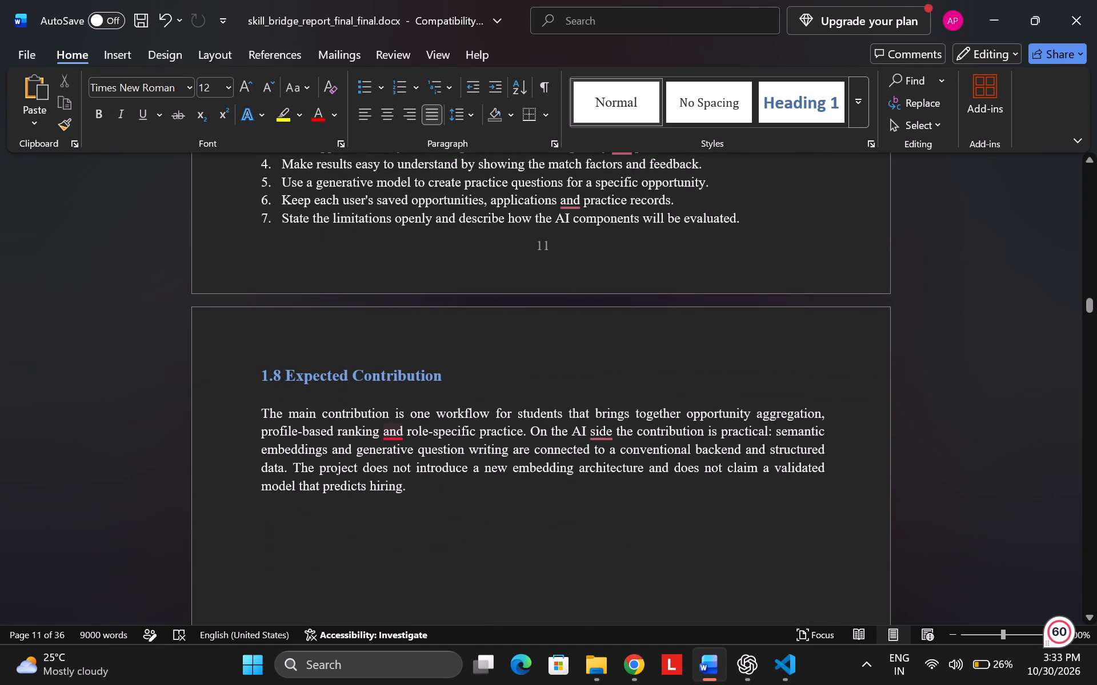
Recheck the order and content of the Introduction chapter's sections from 1.2 Project Overview to 1.7 Project Objectives.
{"action": "scroll", "coordinate": [475, 420], "scroll_direction": "up", "scroll_amount": 9}
{"action": "scroll", "coordinate": [475, 421], "scroll_direction": "up", "scroll_amount": 13}
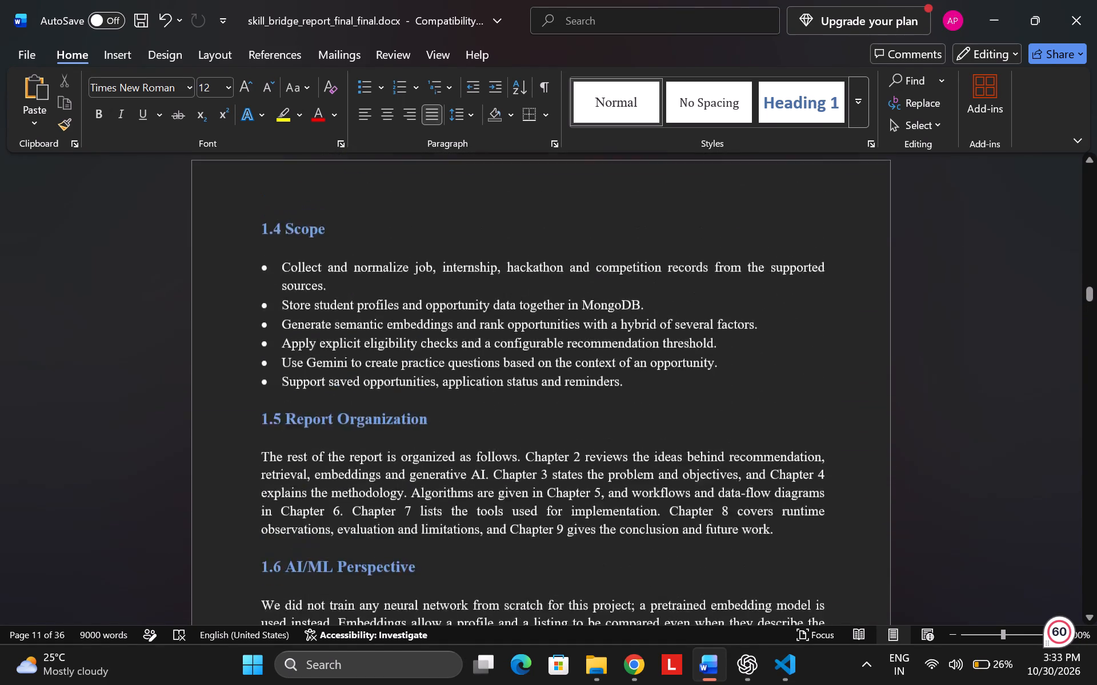
{"action": "scroll", "coordinate": [474, 422], "scroll_direction": "up", "scroll_amount": 16}
{"action": "scroll", "coordinate": [471, 425], "scroll_direction": "down", "scroll_amount": 6}
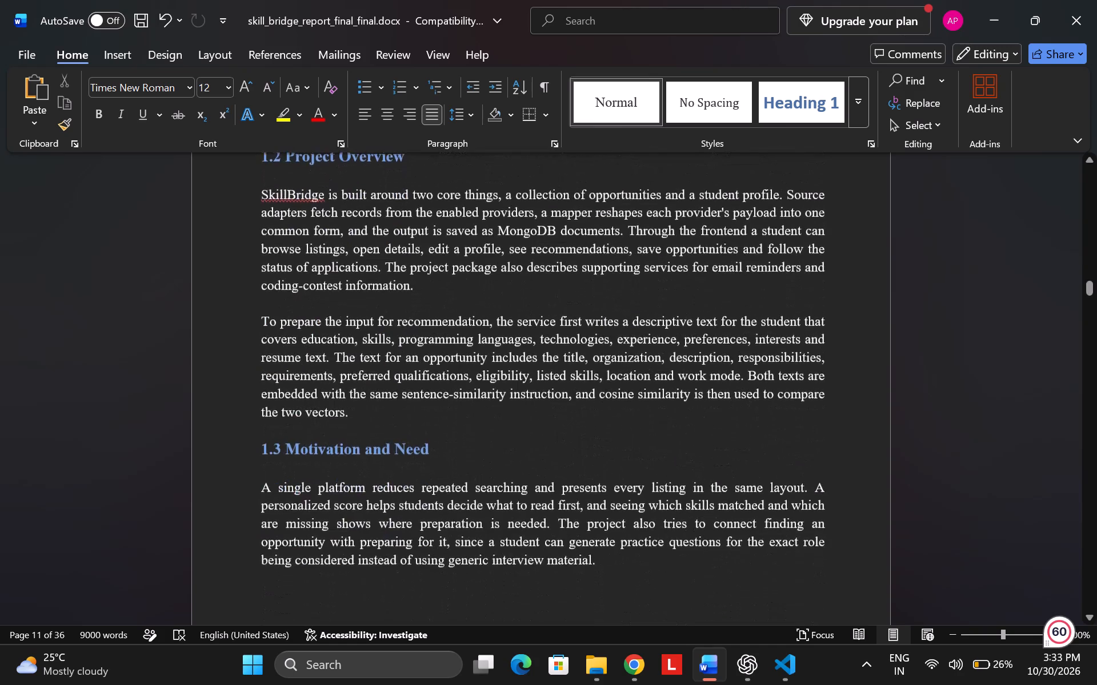
{"action": "scroll", "coordinate": [471, 425], "scroll_direction": "down", "scroll_amount": 8}
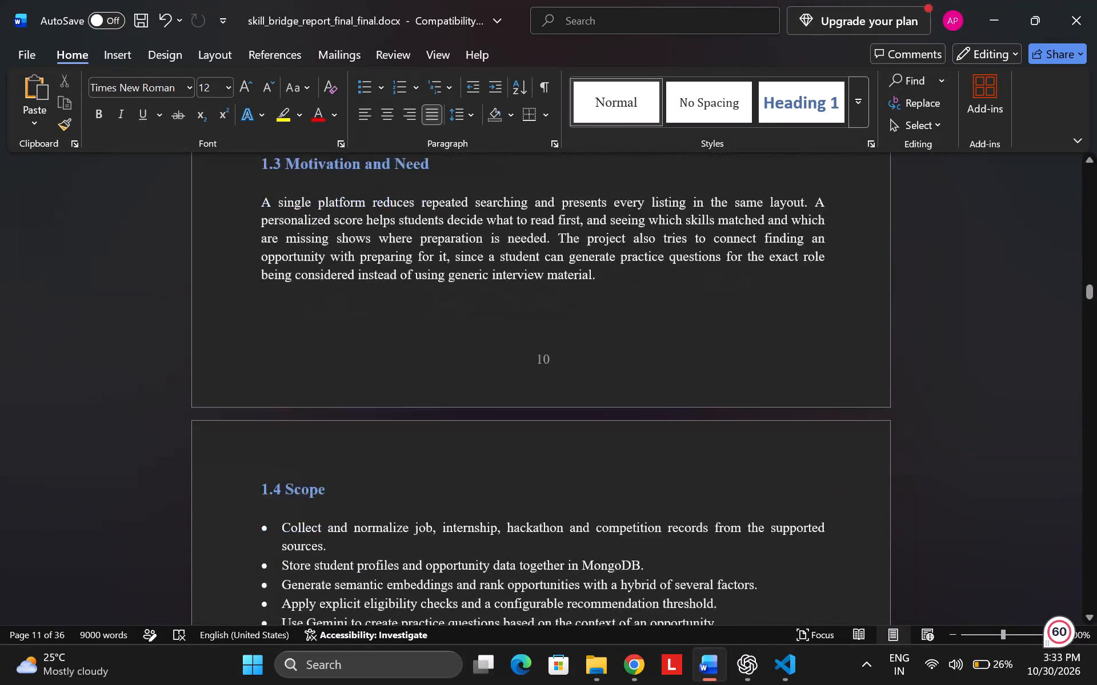
{"action": "scroll", "coordinate": [471, 425], "scroll_direction": "down", "scroll_amount": 14}
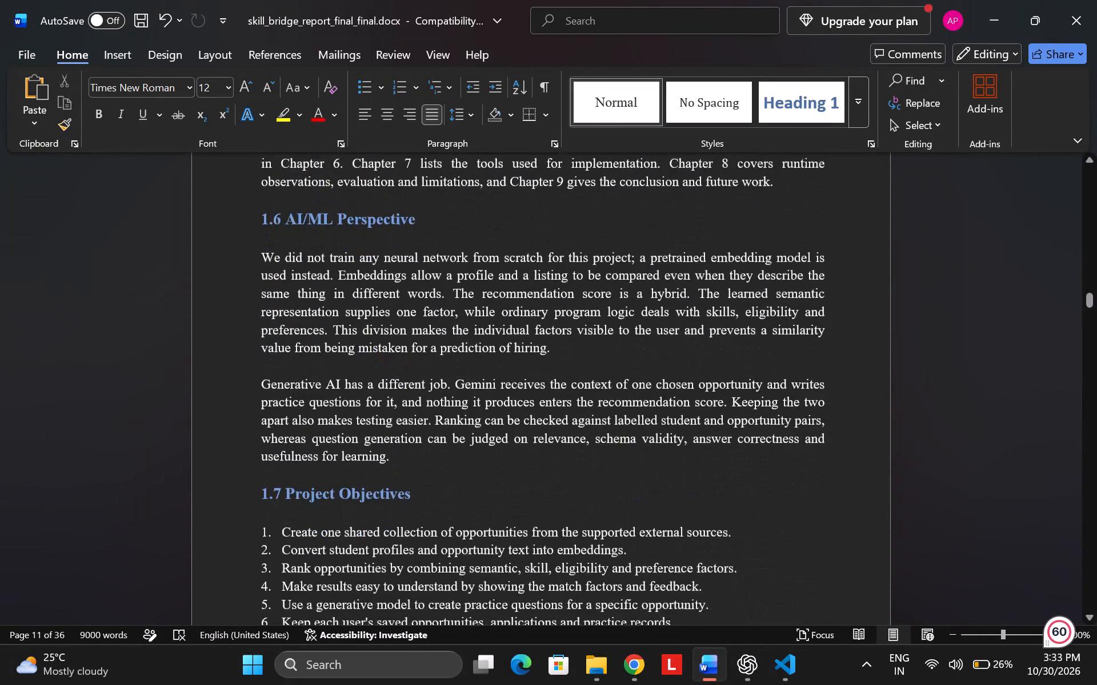
Move the 1.7 Project Objectives heading and its seven-item list to directly after the 1.2 Project Overview text.
{"action": "scroll", "coordinate": [471, 425], "scroll_direction": "down", "scroll_amount": 2}
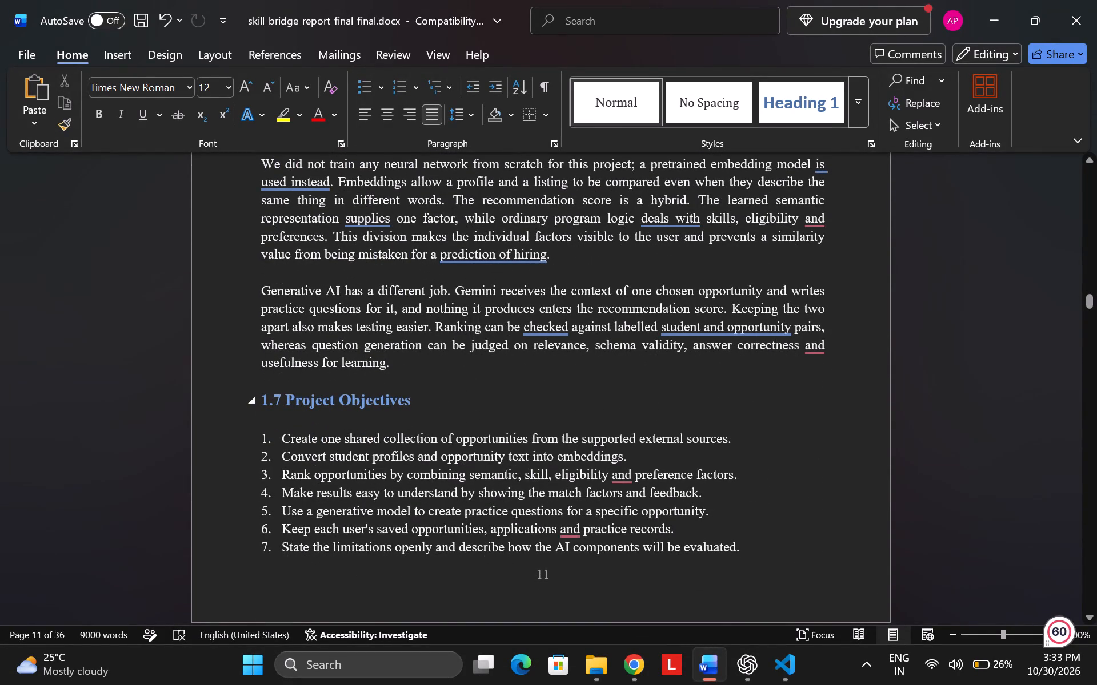
{"action": "left_click_drag", "start_coordinate": [261, 400], "coordinate": [750, 550]}
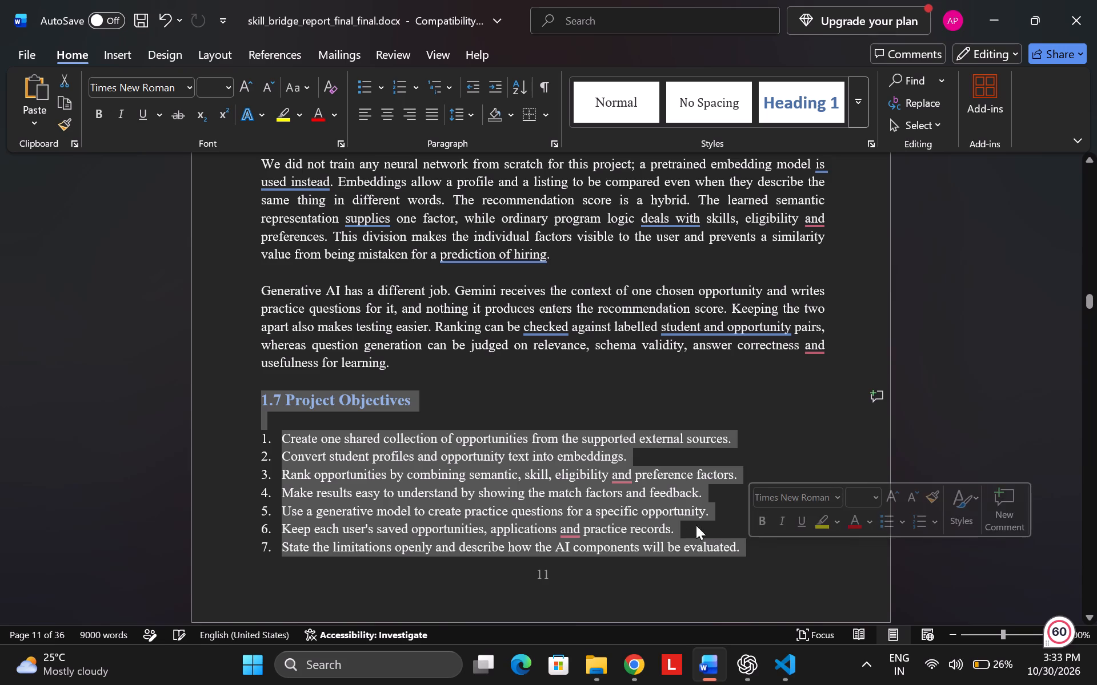
{"action": "key", "text": "ctrl+x"}
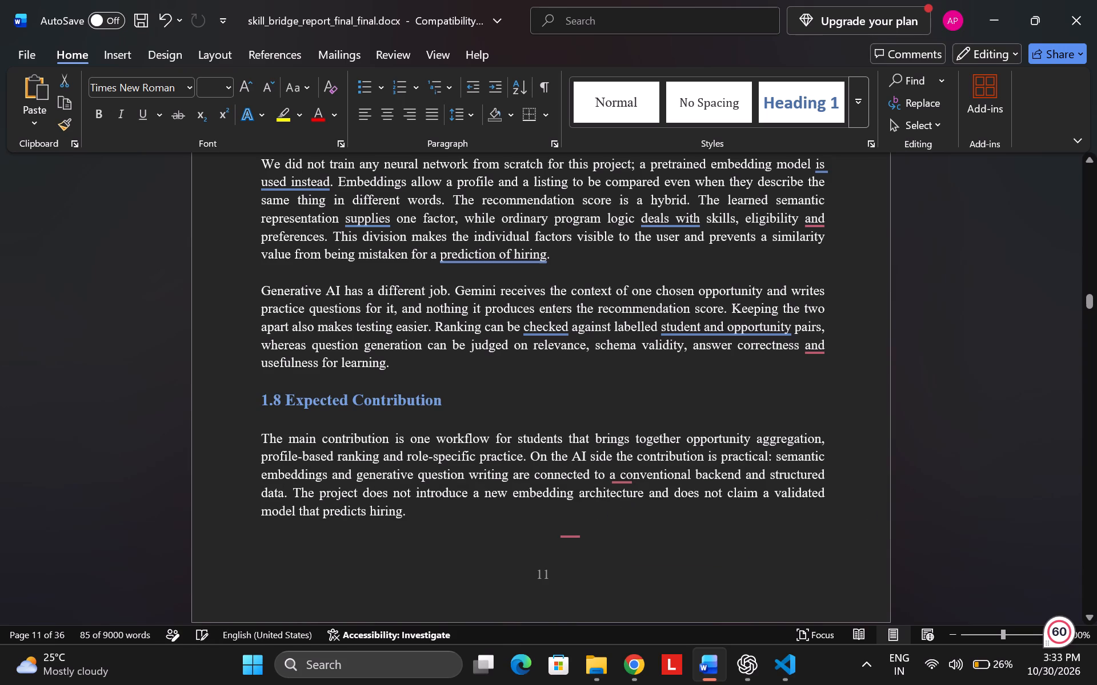
{"action": "scroll", "coordinate": [542, 438], "scroll_direction": "up", "scroll_amount": 7}
{"action": "scroll", "coordinate": [511, 398], "scroll_direction": "up", "scroll_amount": 3}
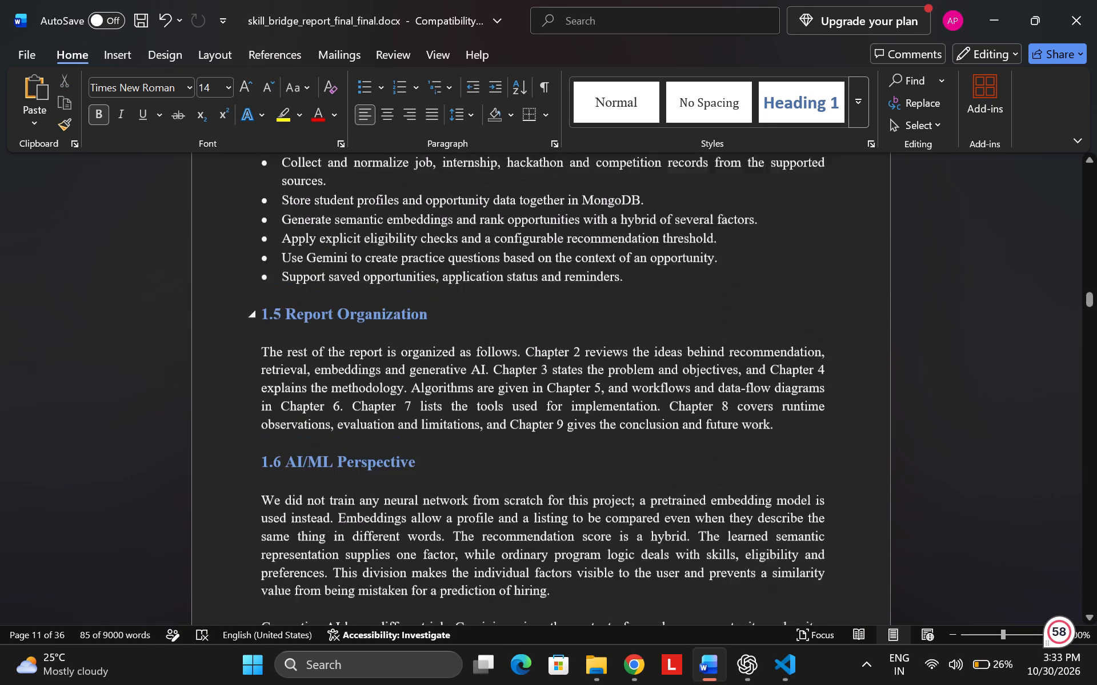
{"action": "scroll", "coordinate": [511, 398], "scroll_direction": "up", "scroll_amount": 3}
{"action": "scroll", "coordinate": [511, 398], "scroll_direction": "down", "scroll_amount": 2}
{"action": "scroll", "coordinate": [511, 398], "scroll_direction": "up", "scroll_amount": 5}
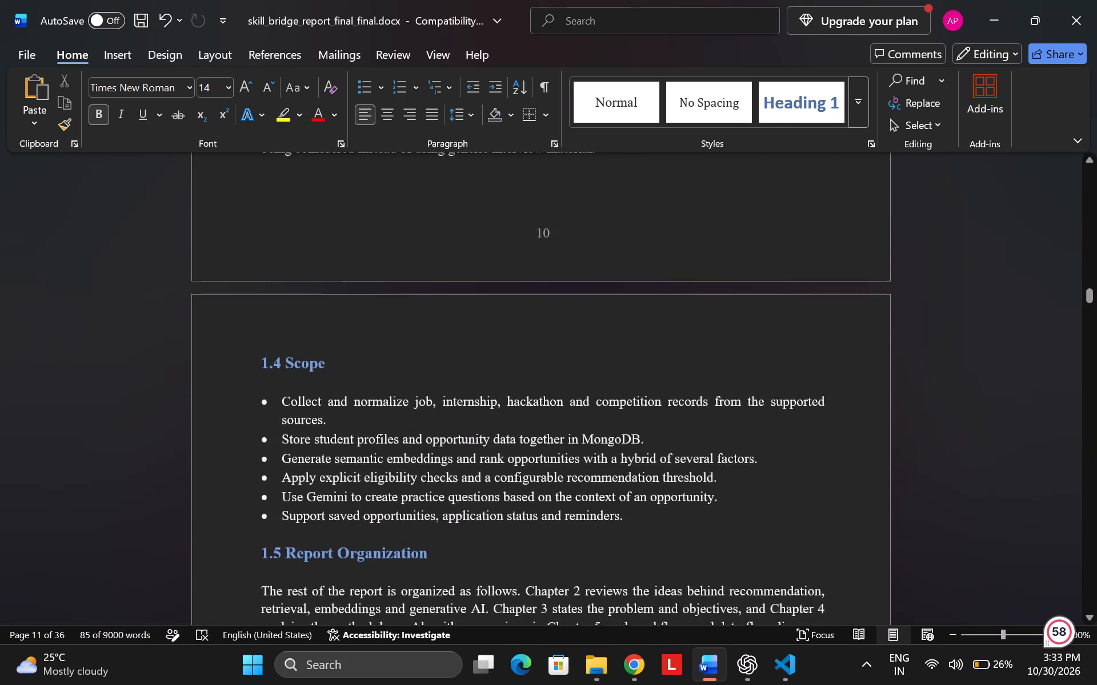
{"action": "scroll", "coordinate": [511, 398], "scroll_direction": "up", "scroll_amount": 11}
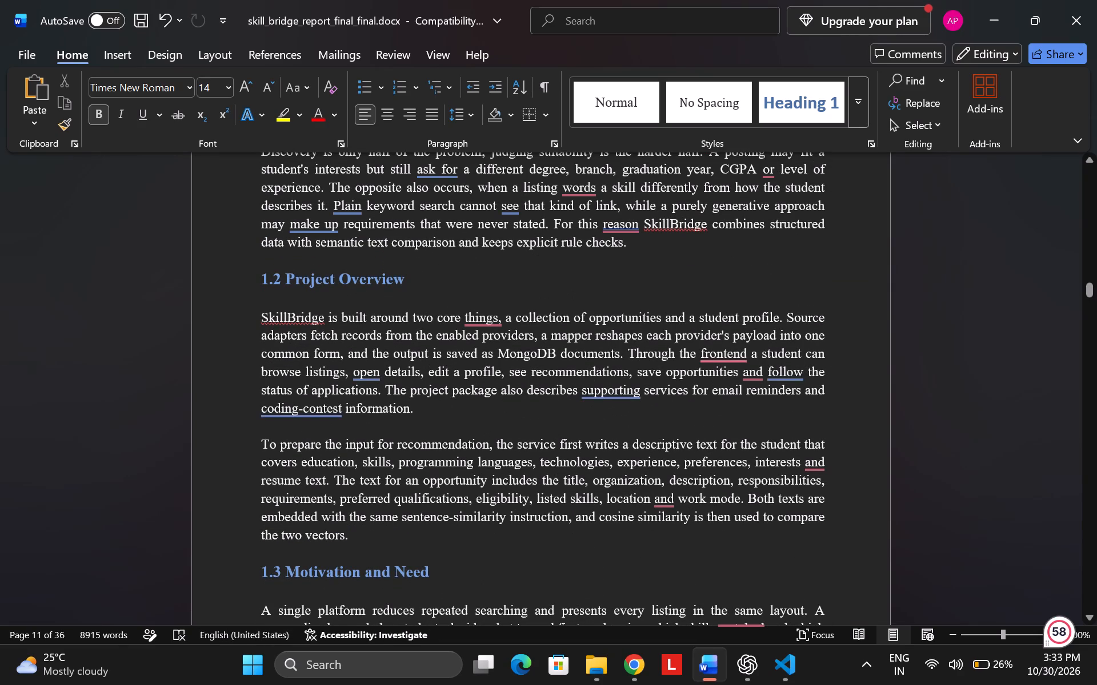
{"action": "scroll", "coordinate": [511, 398], "scroll_direction": "down", "scroll_amount": 5}
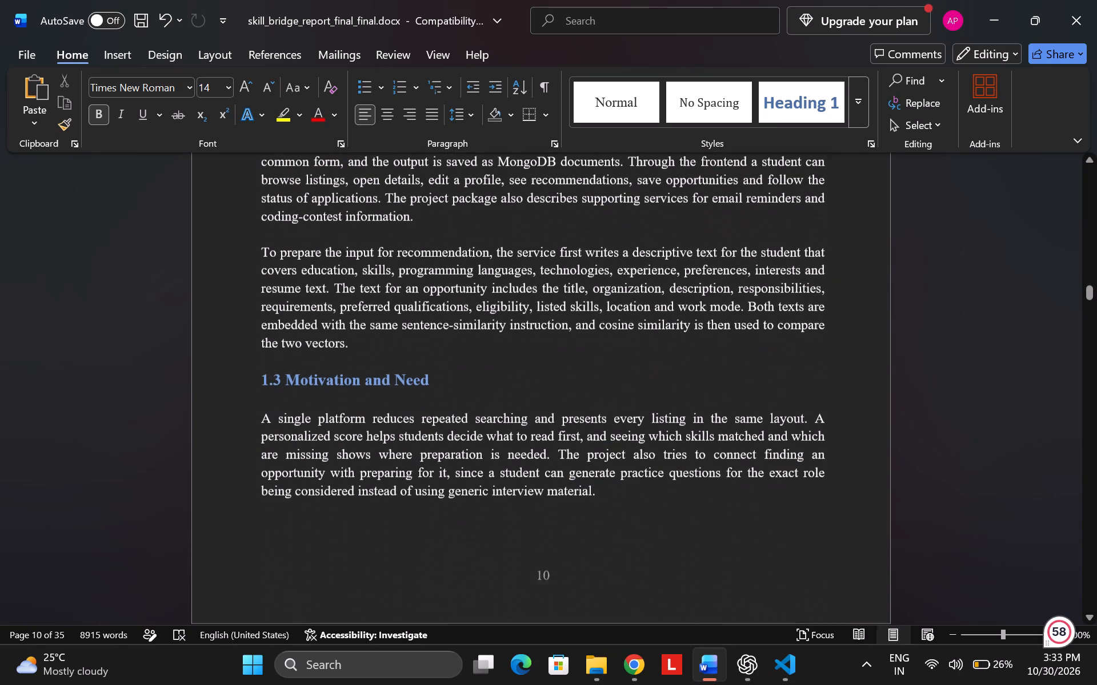
{"action": "scroll", "coordinate": [518, 398], "scroll_direction": "down", "scroll_amount": 2}
{"action": "scroll", "coordinate": [546, 394], "scroll_direction": "up", "scroll_amount": 2}
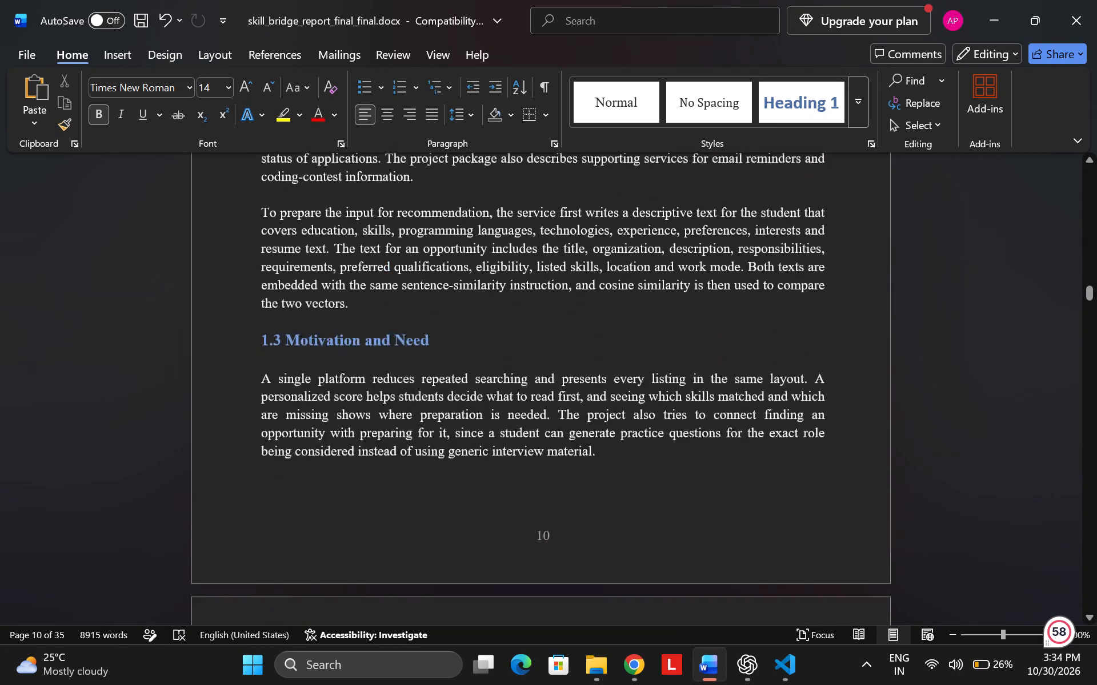
{"action": "scroll", "coordinate": [546, 394], "scroll_direction": "up", "scroll_amount": 4}
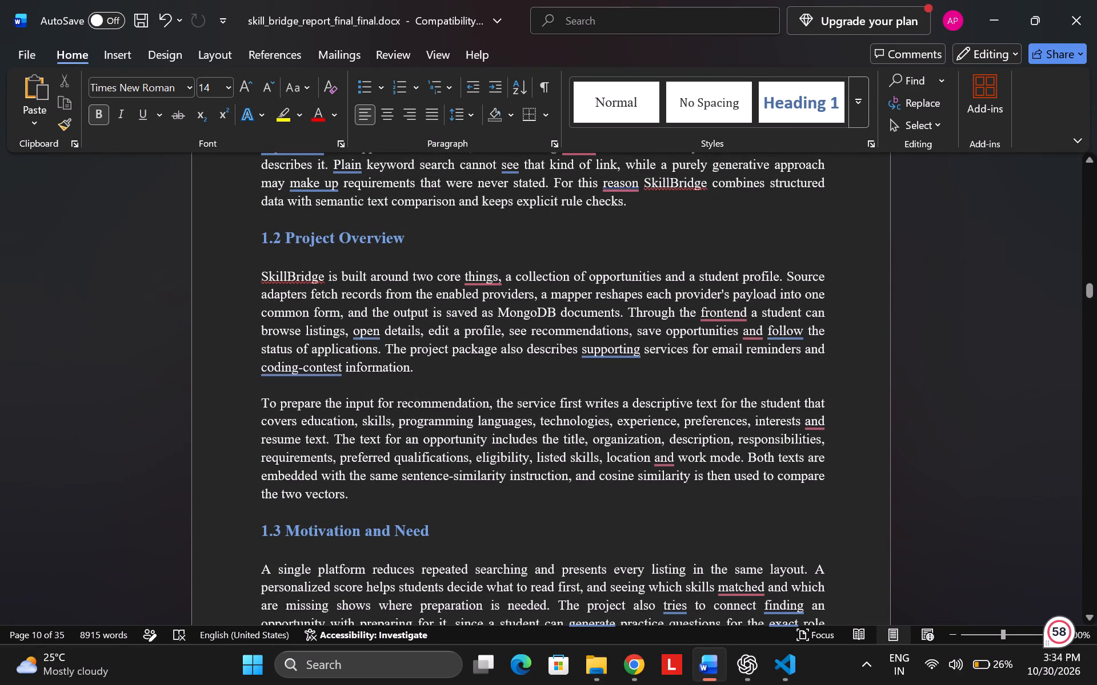
{"action": "left_click", "coordinate": [391, 506]}
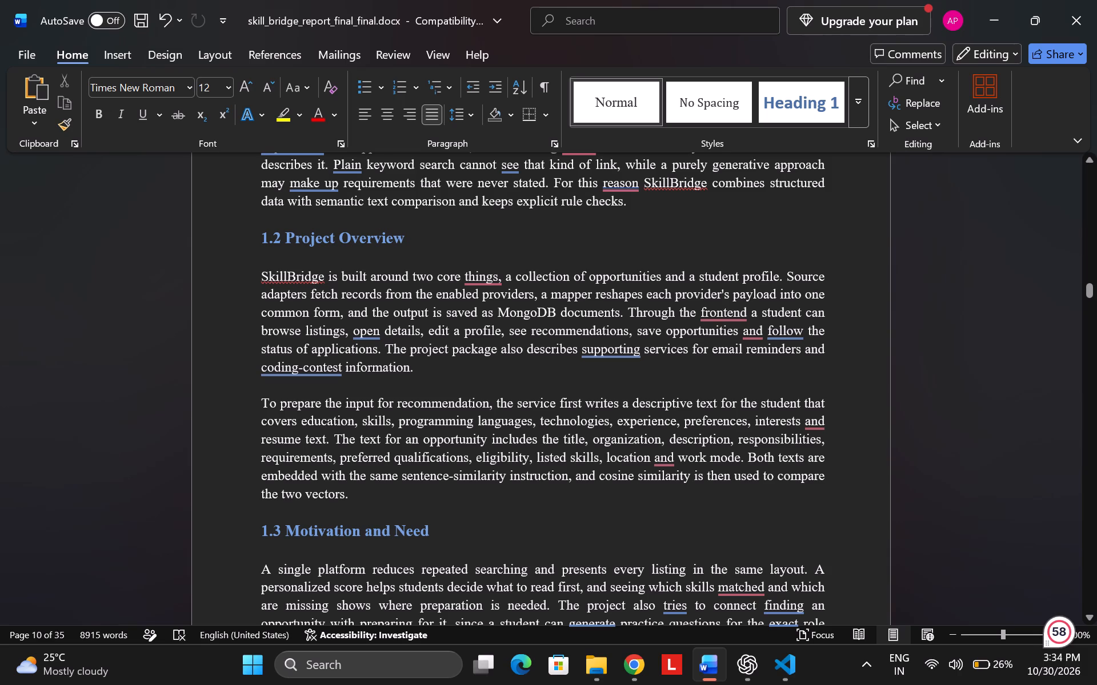
{"action": "key", "text": "Return"}
{"action": "key", "text": "ctrl+v"}
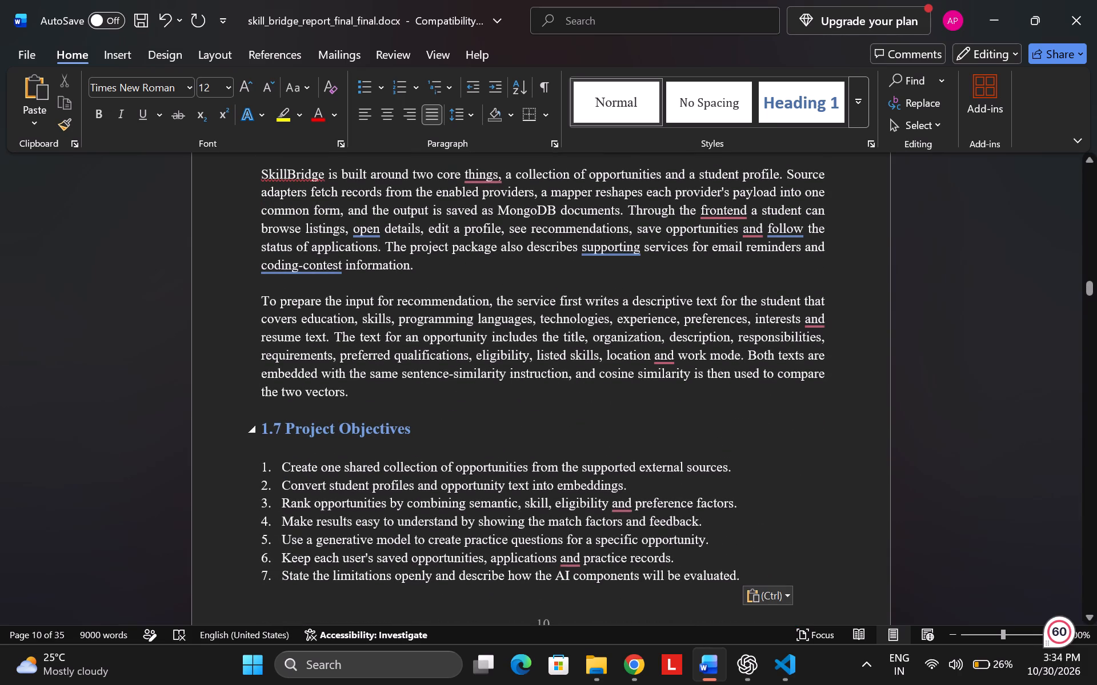
Renumber the moved Project Objectives heading as 1.3.
{"action": "left_click", "coordinate": [281, 422]}
{"action": "scroll", "coordinate": [350, 403], "scroll_direction": "up", "scroll_amount": 3}
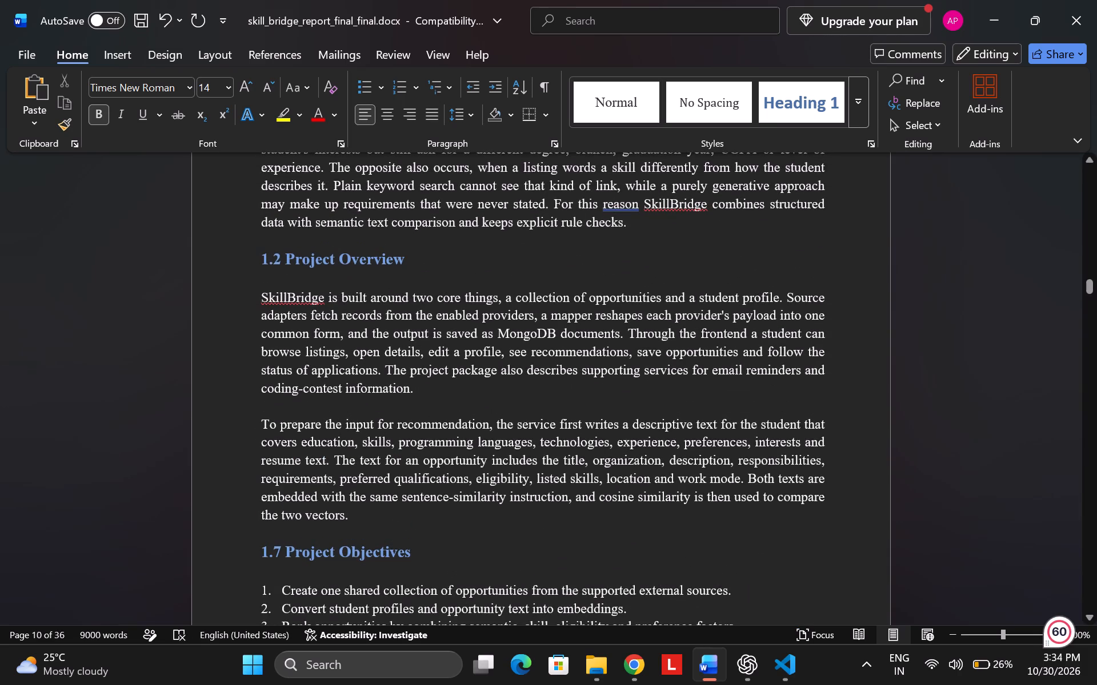
{"action": "scroll", "coordinate": [394, 391], "scroll_direction": "up", "scroll_amount": 4}
{"action": "scroll", "coordinate": [395, 390], "scroll_direction": "down", "scroll_amount": 4}
{"action": "key", "text": "BackSpace"}
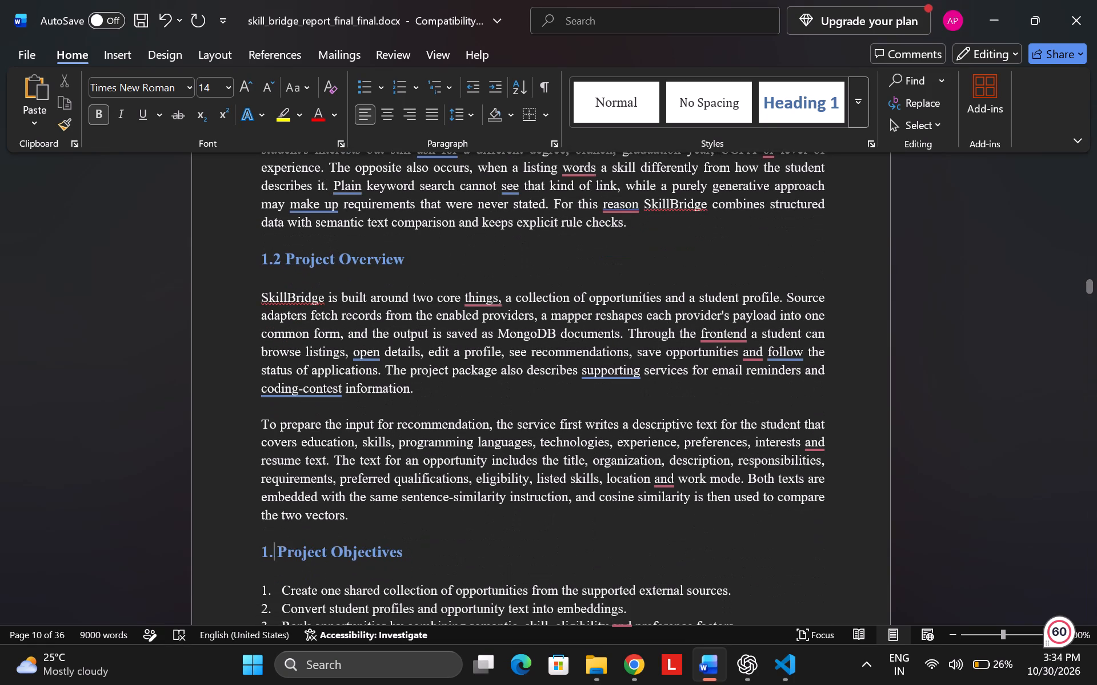
{"action": "key", "text": "3"}
Delete the heading "1.3 Motivation and Need" and its empty line, keeping the paragraph below it.
{"action": "scroll", "coordinate": [423, 386], "scroll_direction": "down", "scroll_amount": 11}
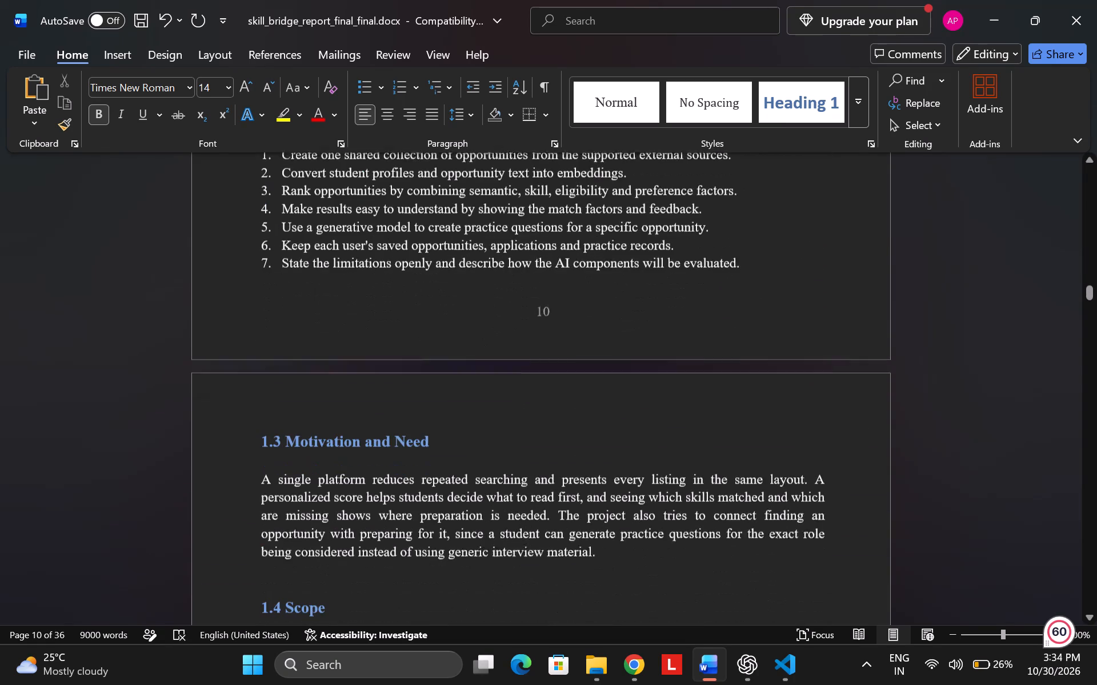
{"action": "scroll", "coordinate": [329, 400], "scroll_direction": "down", "scroll_amount": 2}
{"action": "left_click", "coordinate": [279, 350]}
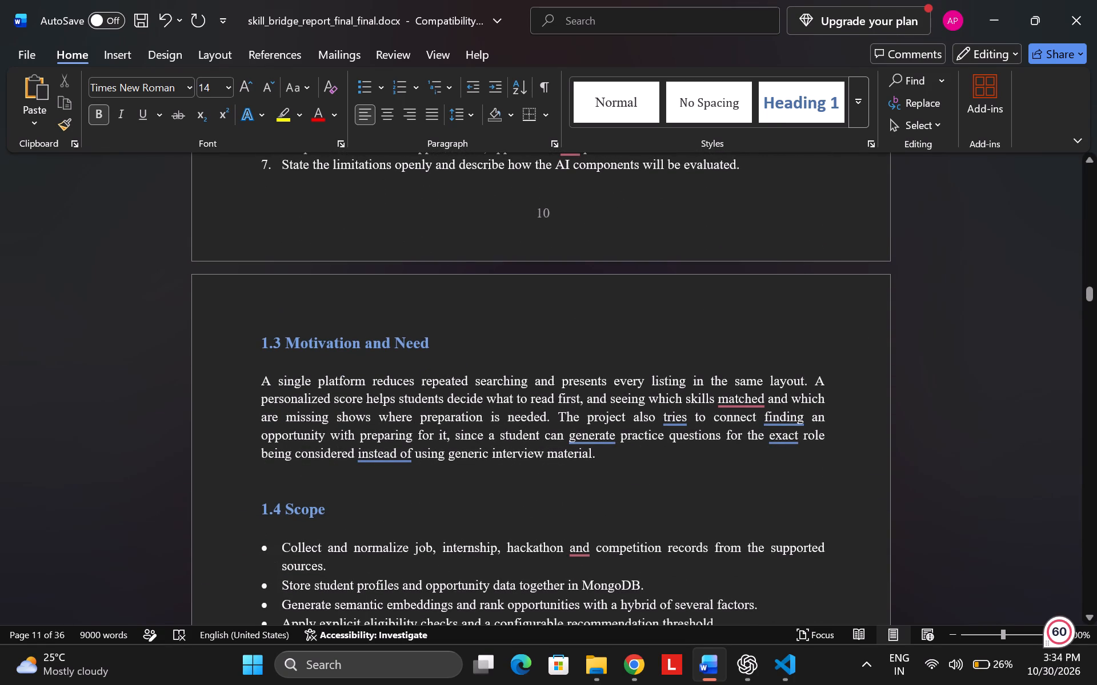
{"action": "scroll", "coordinate": [597, 366], "scroll_direction": "up", "scroll_amount": 3}
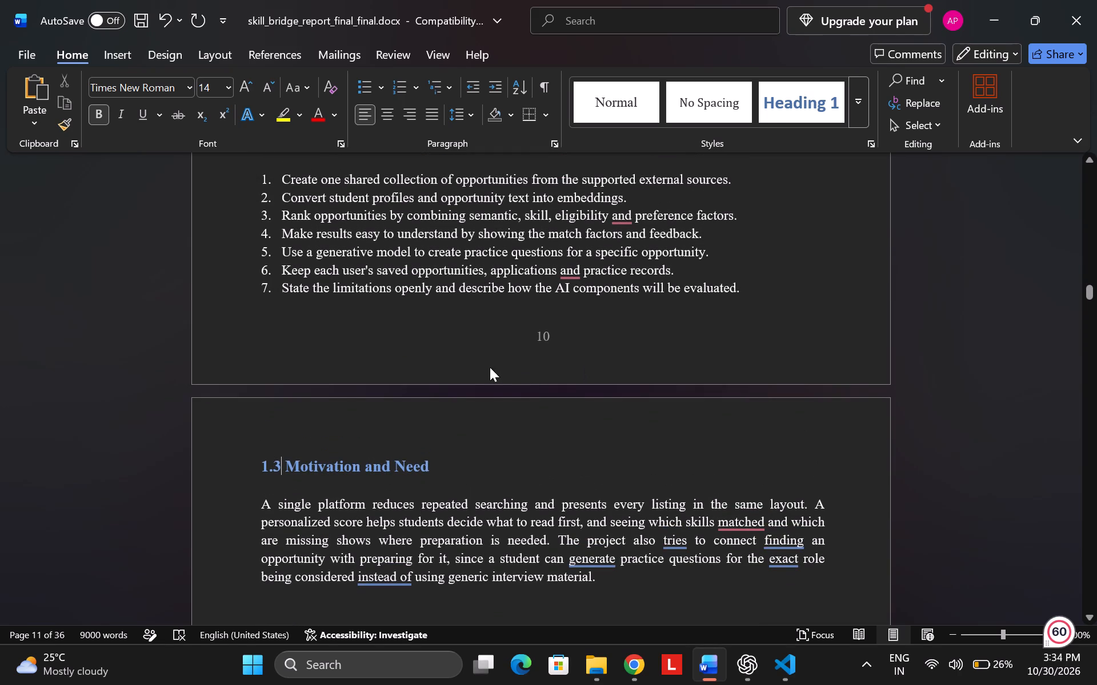
{"action": "left_click", "coordinate": [459, 470]}
{"action": "key", "text": "BackSpace"}
{"action": "key", "text": "BackSpace"}
{"action": "key", "text": "BackSpace"}
{"action": "key", "text": "BackSpace"}
{"action": "key", "text": "BackSpace"}
{"action": "key", "text": "BackSpace"}
{"action": "key", "text": "BackSpace"}
{"action": "key", "text": "BackSpace"}
{"action": "key", "text": "BackSpace"}
{"action": "key", "text": "BackSpace"}
{"action": "key", "text": "BackSpace"}
{"action": "key", "text": "BackSpace"}
{"action": "key", "text": "BackSpace"}
{"action": "key", "text": "BackSpace"}
{"action": "key", "text": "BackSpace"}
{"action": "key", "text": "BackSpace"}
{"action": "key", "text": "BackSpace"}
{"action": "key", "text": "BackSpace"}
{"action": "key", "text": "BackSpace"}
{"action": "key", "text": "BackSpace"}
{"action": "key", "text": "BackSpace"}
{"action": "key", "text": "BackSpace"}
{"action": "key", "text": "BackSpace"}
{"action": "key", "text": "BackSpace"}
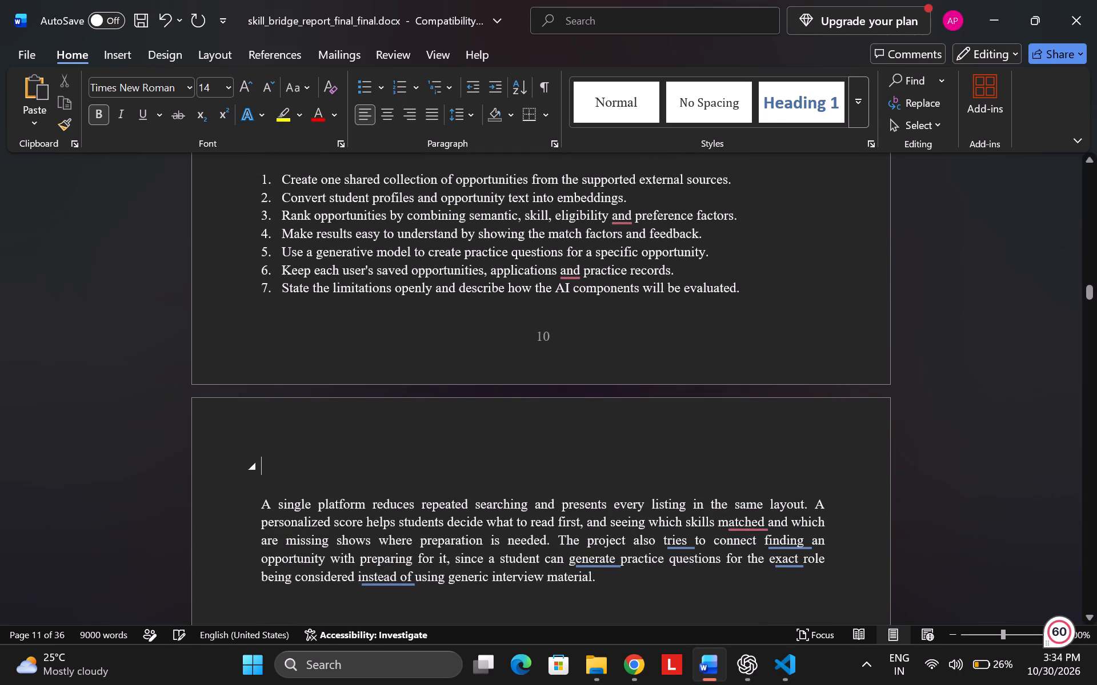
{"action": "key", "text": "BackSpace"}
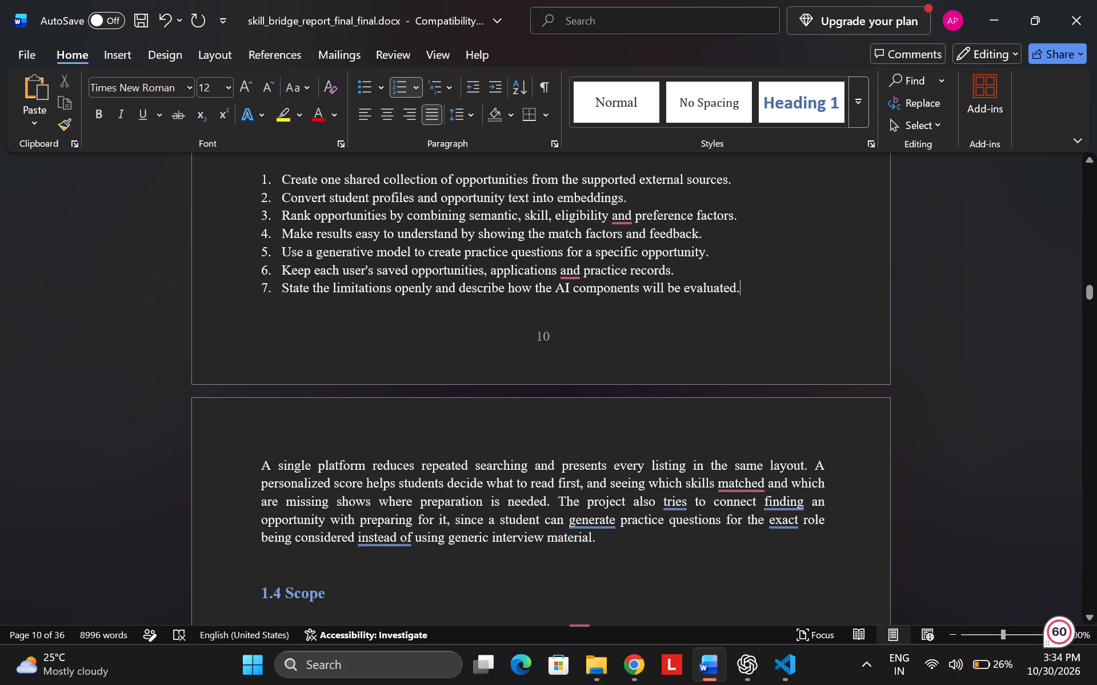
Check the rearranged Introduction chapter from 1.3 Project Objectives through 1.8 Expected Contribution, including section numbering and page breaks.
{"action": "scroll", "coordinate": [583, 428], "scroll_direction": "down", "scroll_amount": 2}
{"action": "scroll", "coordinate": [572, 434], "scroll_direction": "up", "scroll_amount": 5}
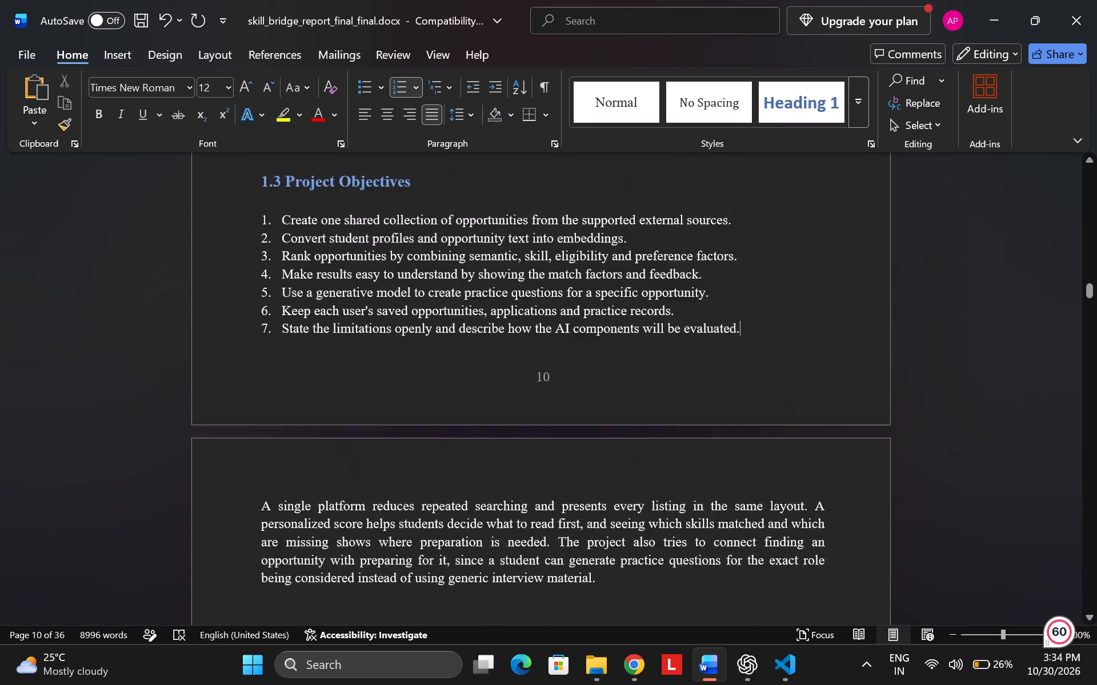
{"action": "scroll", "coordinate": [572, 434], "scroll_direction": "up", "scroll_amount": 5}
{"action": "scroll", "coordinate": [572, 434], "scroll_direction": "down", "scroll_amount": 5}
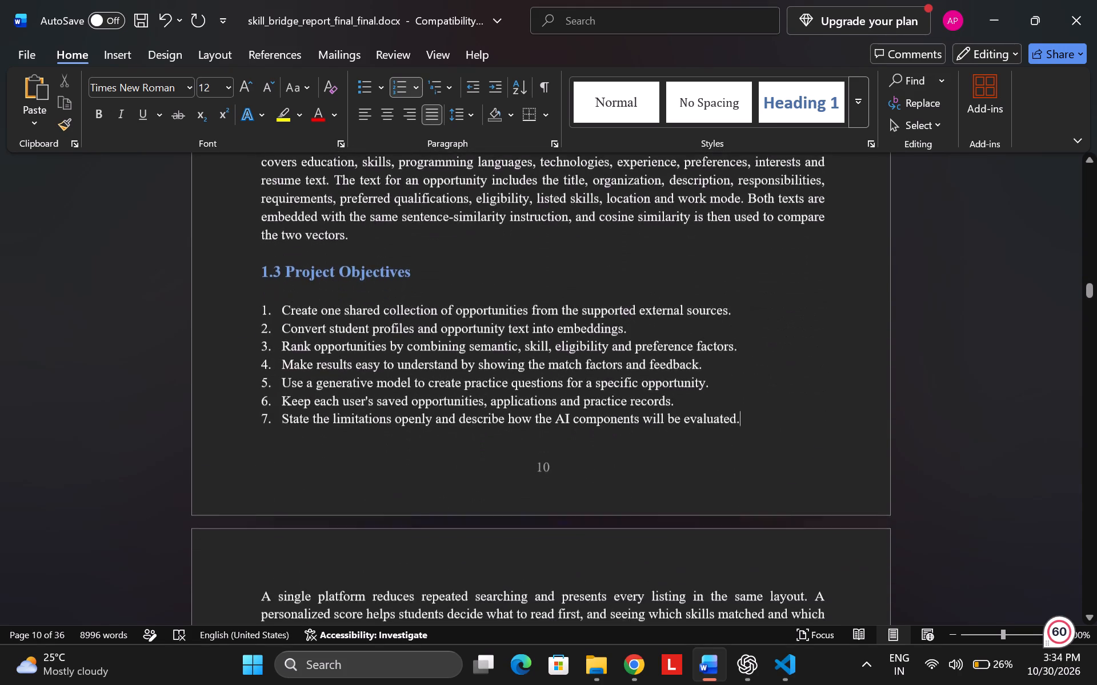
{"action": "scroll", "coordinate": [571, 434], "scroll_direction": "up", "scroll_amount": 5}
{"action": "scroll", "coordinate": [571, 434], "scroll_direction": "down", "scroll_amount": 10}
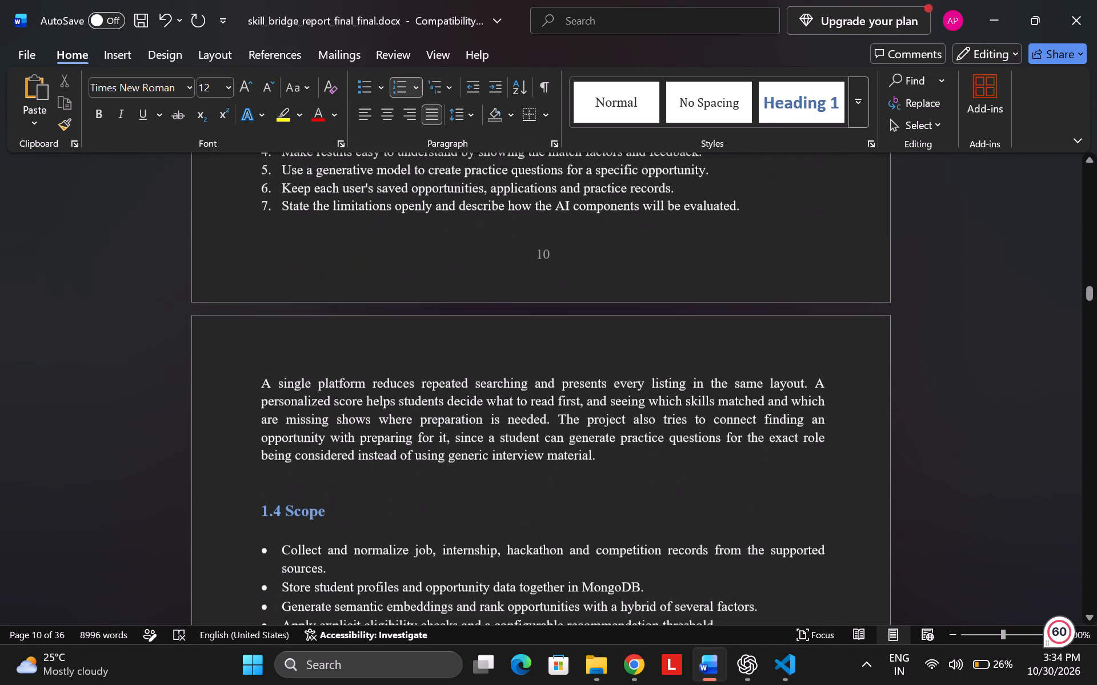
{"action": "scroll", "coordinate": [396, 408], "scroll_direction": "down", "scroll_amount": 3}
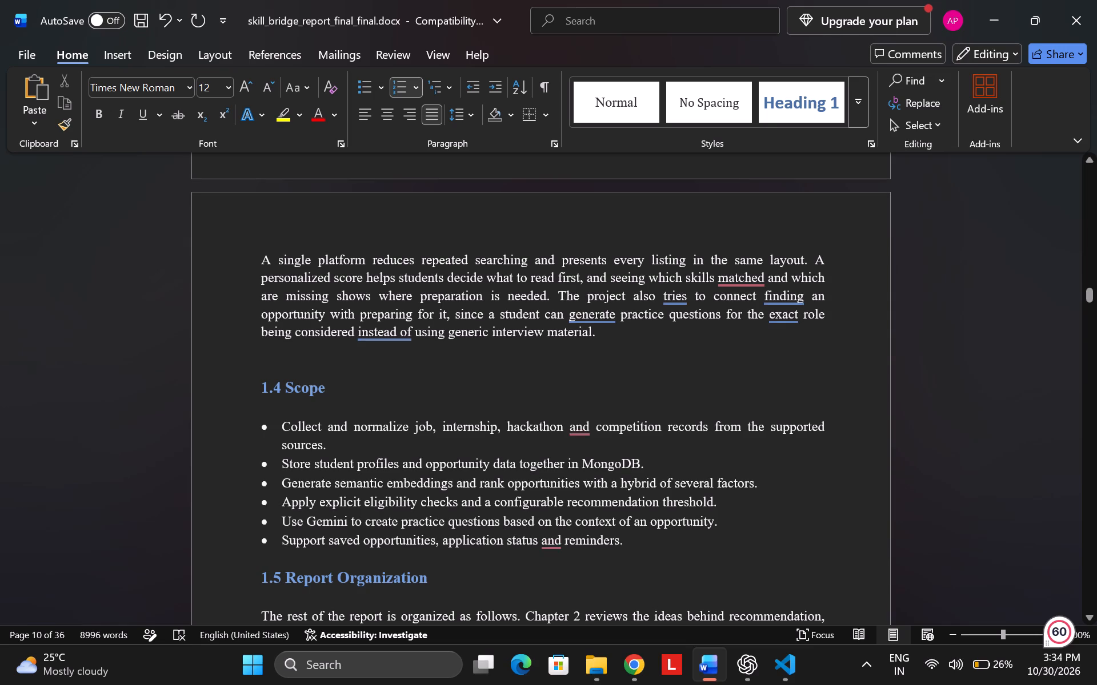
{"action": "scroll", "coordinate": [407, 405], "scroll_direction": "down", "scroll_amount": 4}
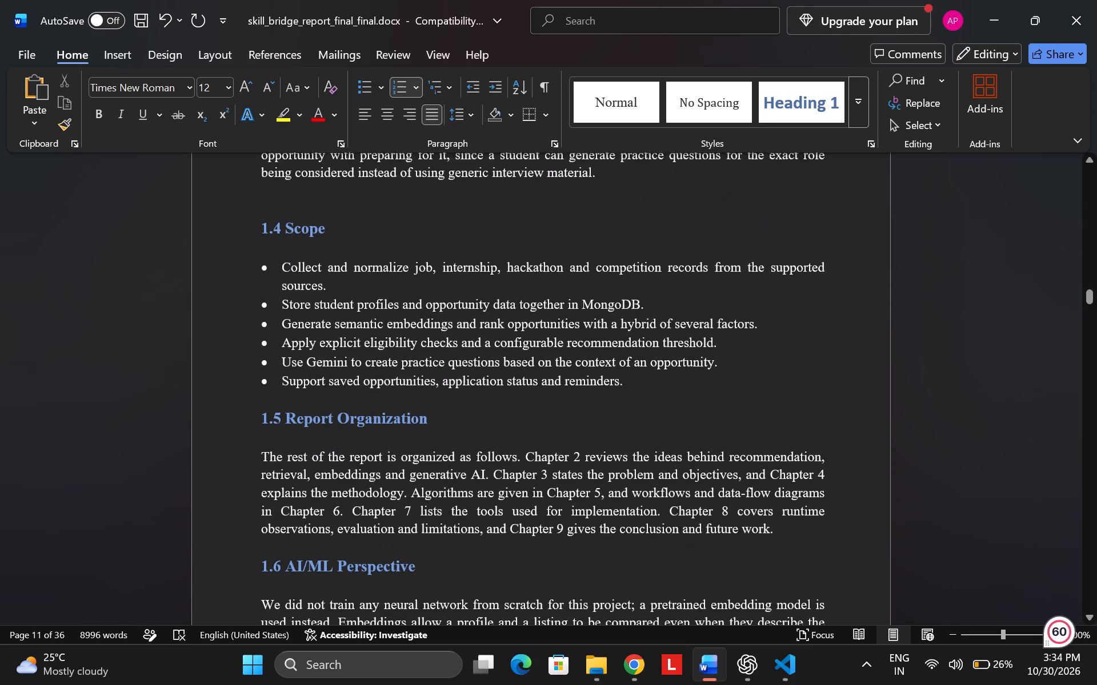
{"action": "scroll", "coordinate": [440, 394], "scroll_direction": "down", "scroll_amount": 6}
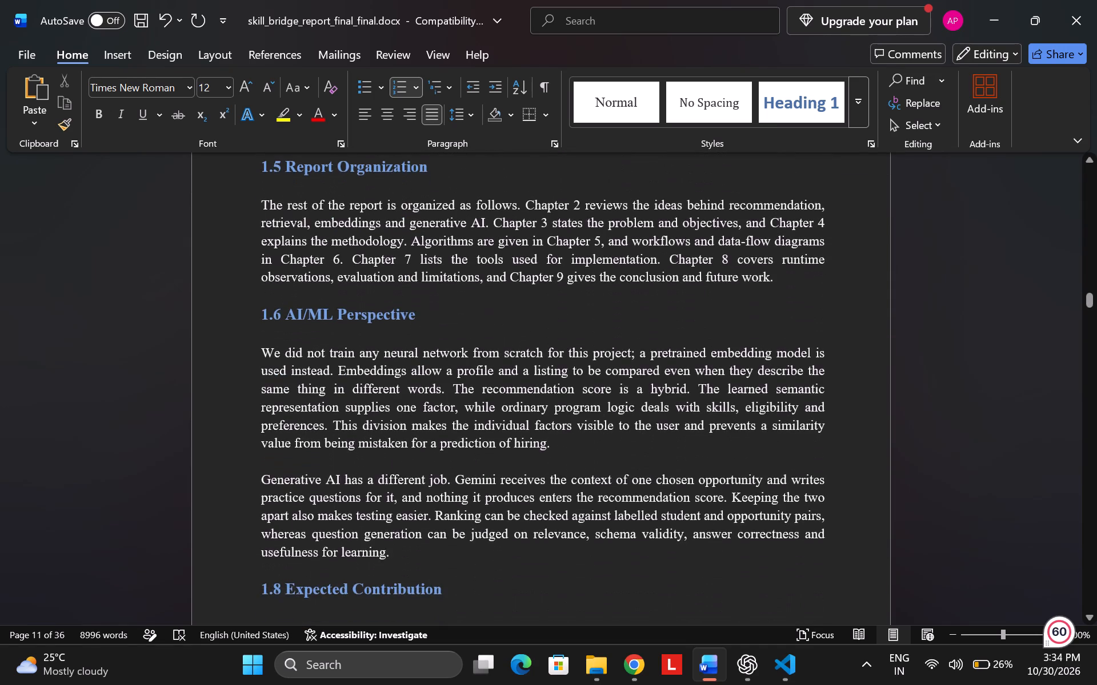
{"action": "scroll", "coordinate": [440, 394], "scroll_direction": "down", "scroll_amount": 7}
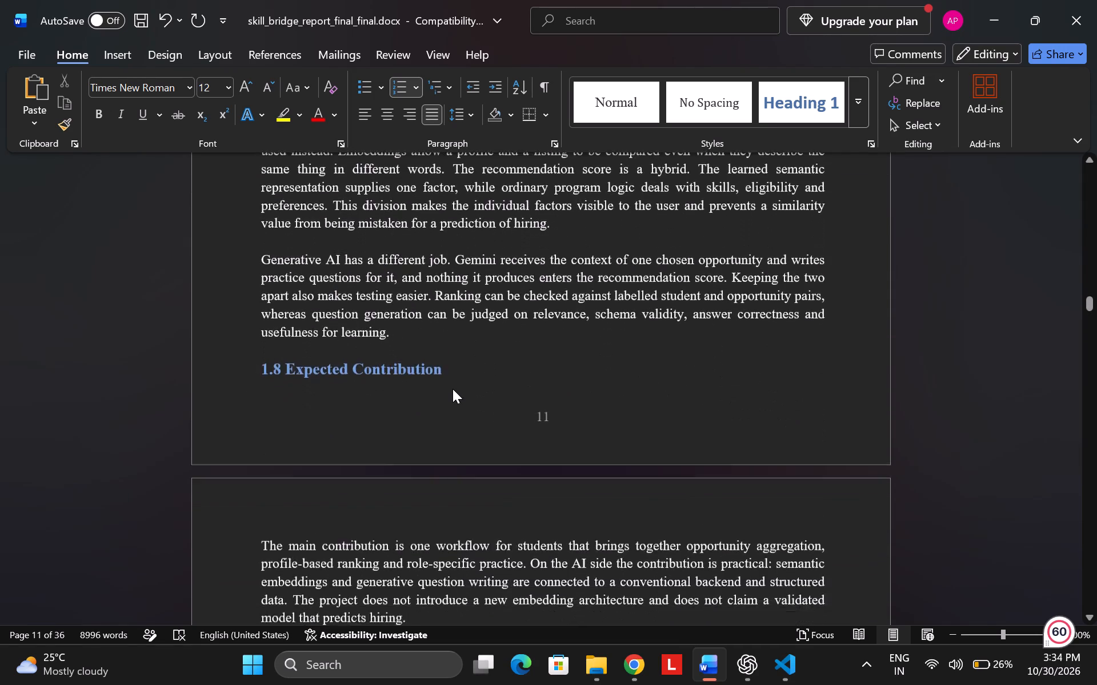
Go back over sections 1.8 Expected Contribution to 1.3 Project Objectives, checking the paragraph left without a heading before 1.4 Scope.
{"action": "scroll", "coordinate": [453, 389], "scroll_direction": "up", "scroll_amount": 8}
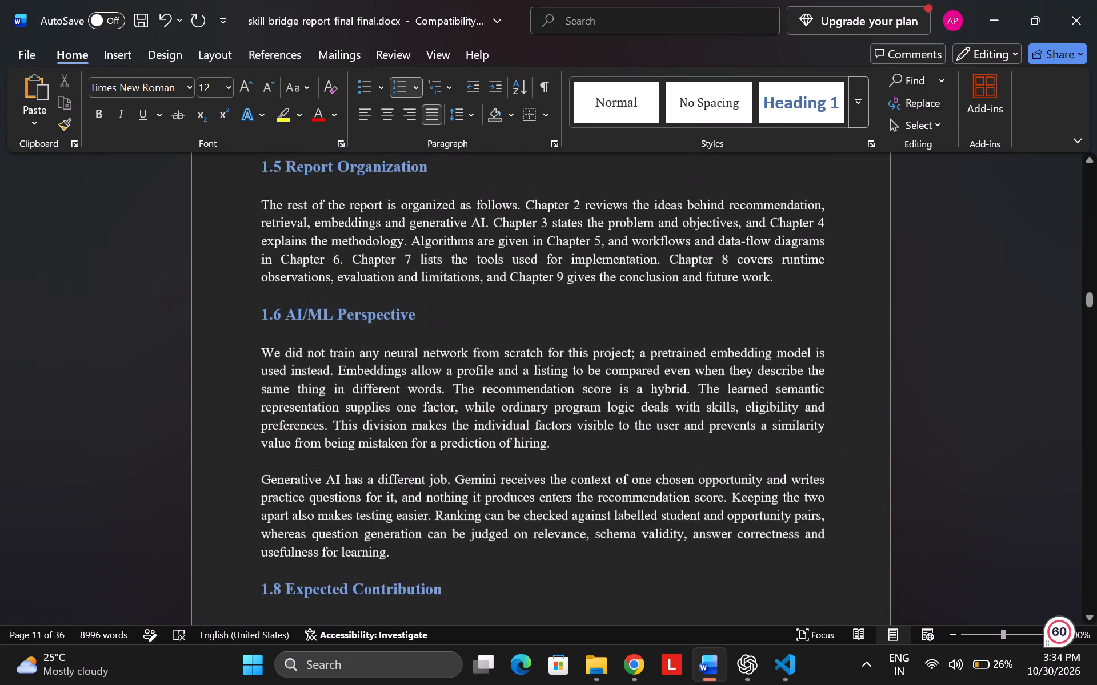
{"action": "scroll", "coordinate": [453, 389], "scroll_direction": "up", "scroll_amount": 4}
{"action": "scroll", "coordinate": [505, 485], "scroll_direction": "down", "scroll_amount": 2}
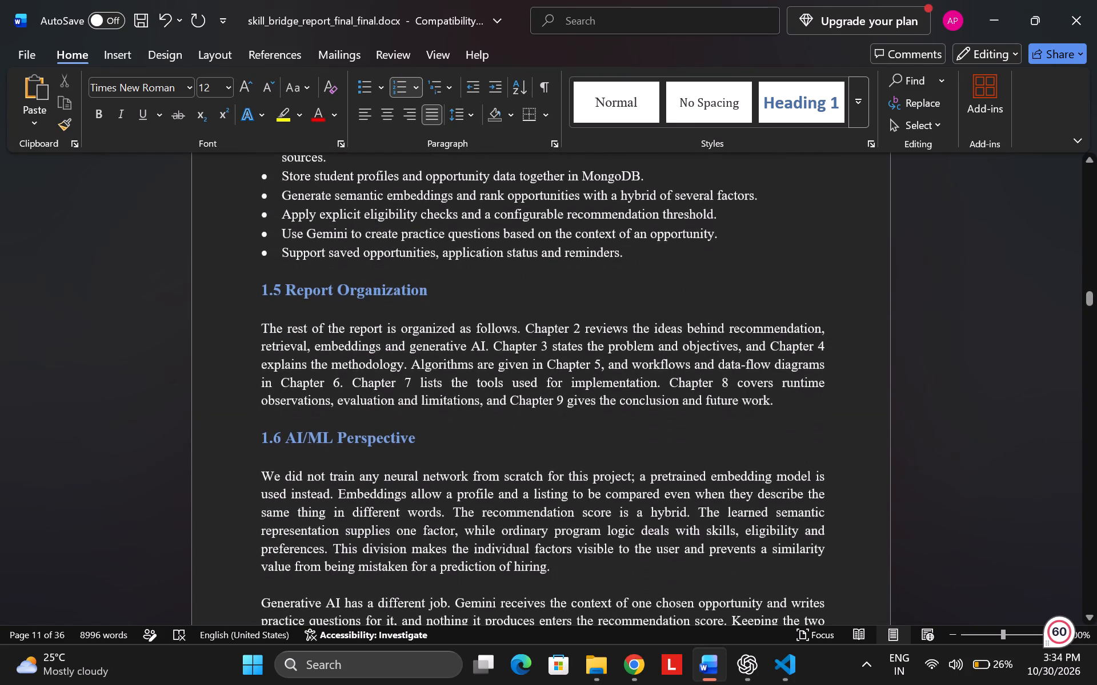
{"action": "scroll", "coordinate": [505, 485], "scroll_direction": "down", "scroll_amount": 6}
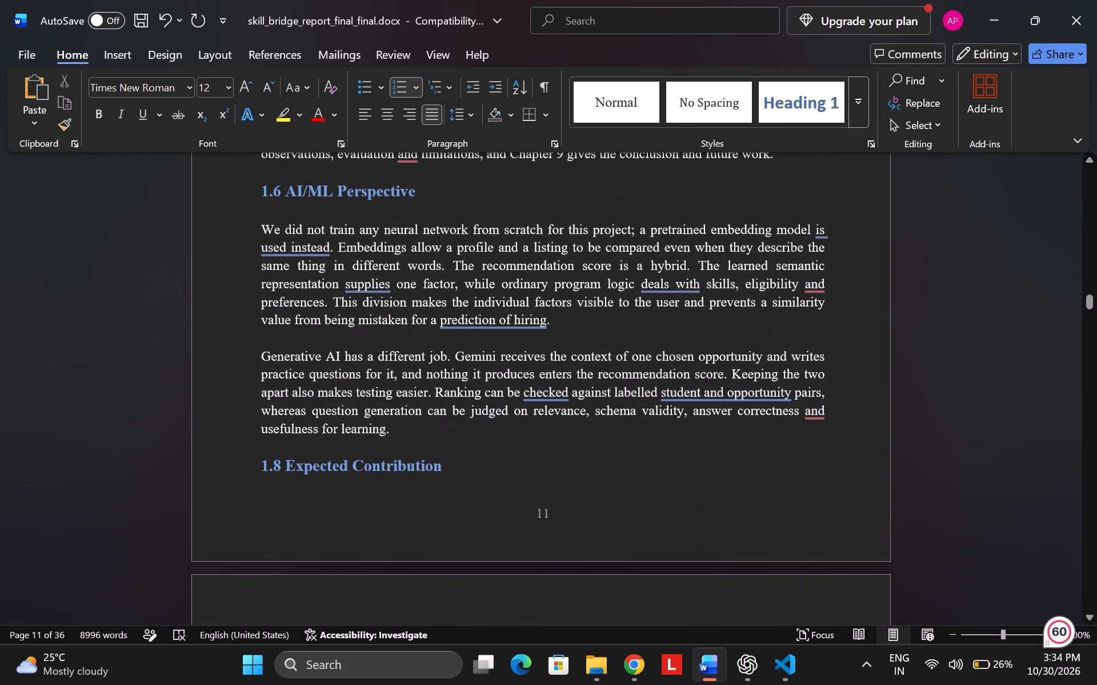
{"action": "scroll", "coordinate": [505, 485], "scroll_direction": "down", "scroll_amount": 4}
{"action": "scroll", "coordinate": [505, 485], "scroll_direction": "up", "scroll_amount": 20}
{"action": "scroll", "coordinate": [505, 485], "scroll_direction": "up", "scroll_amount": 2}
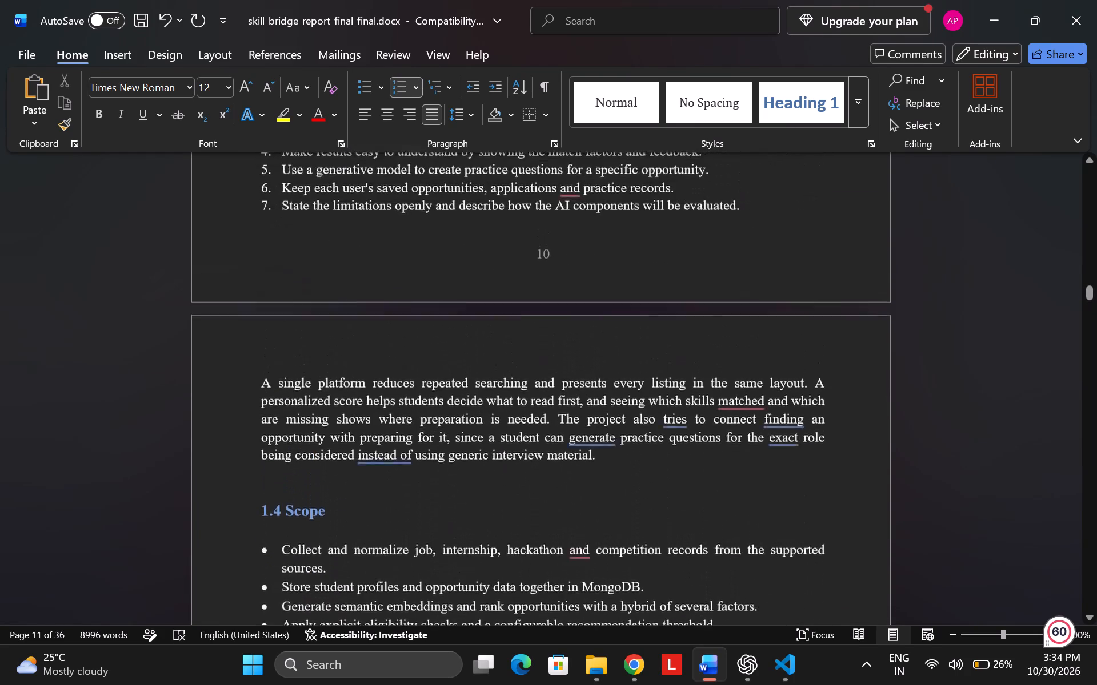
{"action": "scroll", "coordinate": [505, 485], "scroll_direction": "up", "scroll_amount": 2}
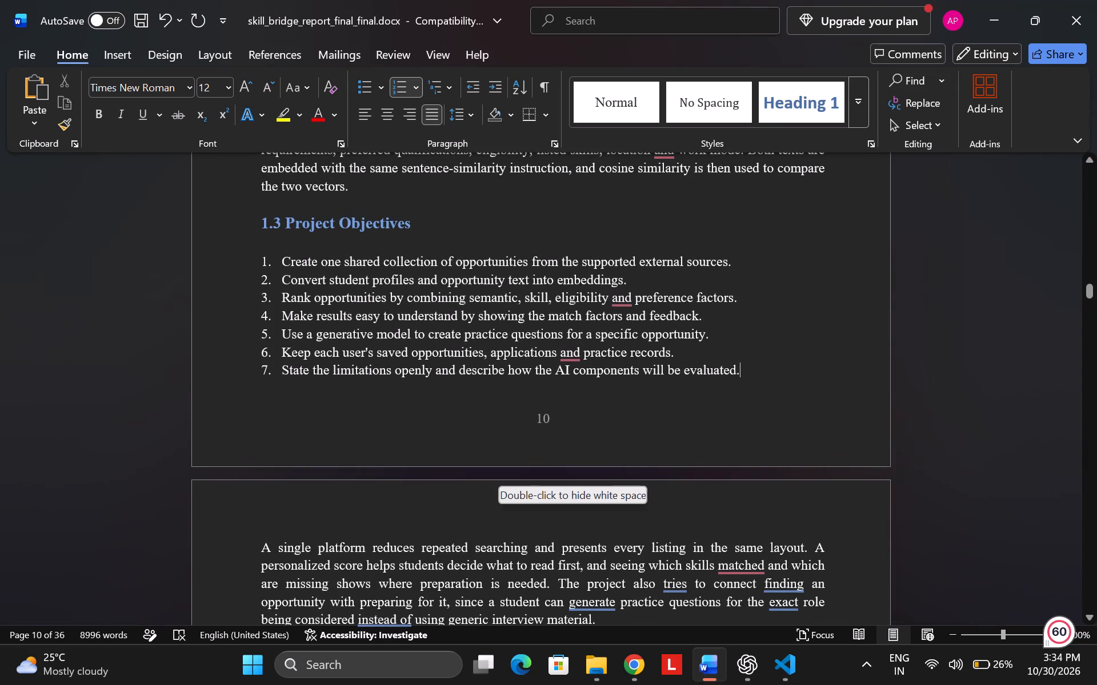
Review sections 1.2 to 1.6 of the Introduction, comparing the Scope bullets with the Project Objectives and the surrounding text.
{"action": "scroll", "coordinate": [505, 478], "scroll_direction": "down", "scroll_amount": 3}
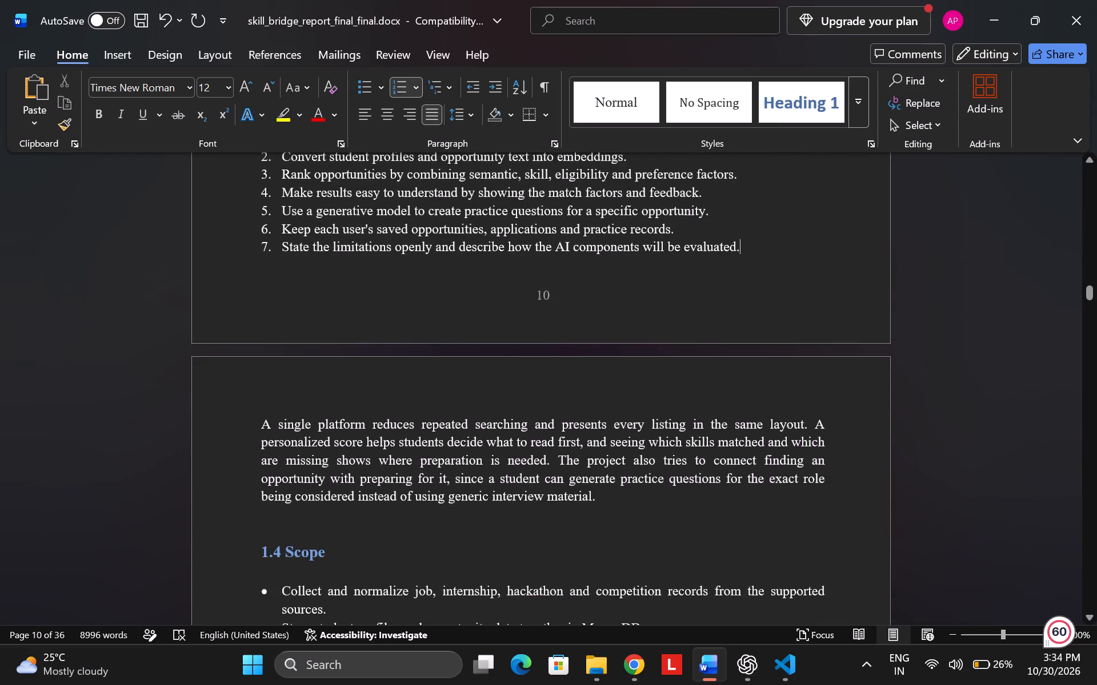
{"action": "scroll", "coordinate": [505, 478], "scroll_direction": "down", "scroll_amount": 2}
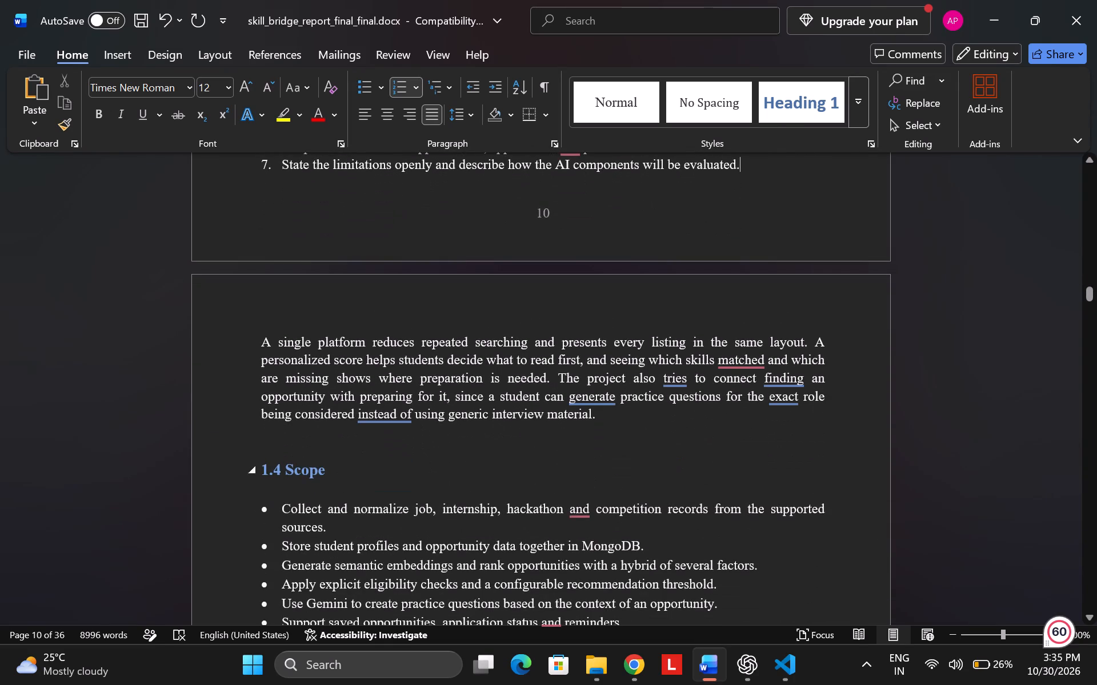
{"action": "scroll", "coordinate": [505, 478], "scroll_direction": "up", "scroll_amount": 5}
{"action": "scroll", "coordinate": [505, 478], "scroll_direction": "down", "scroll_amount": 8}
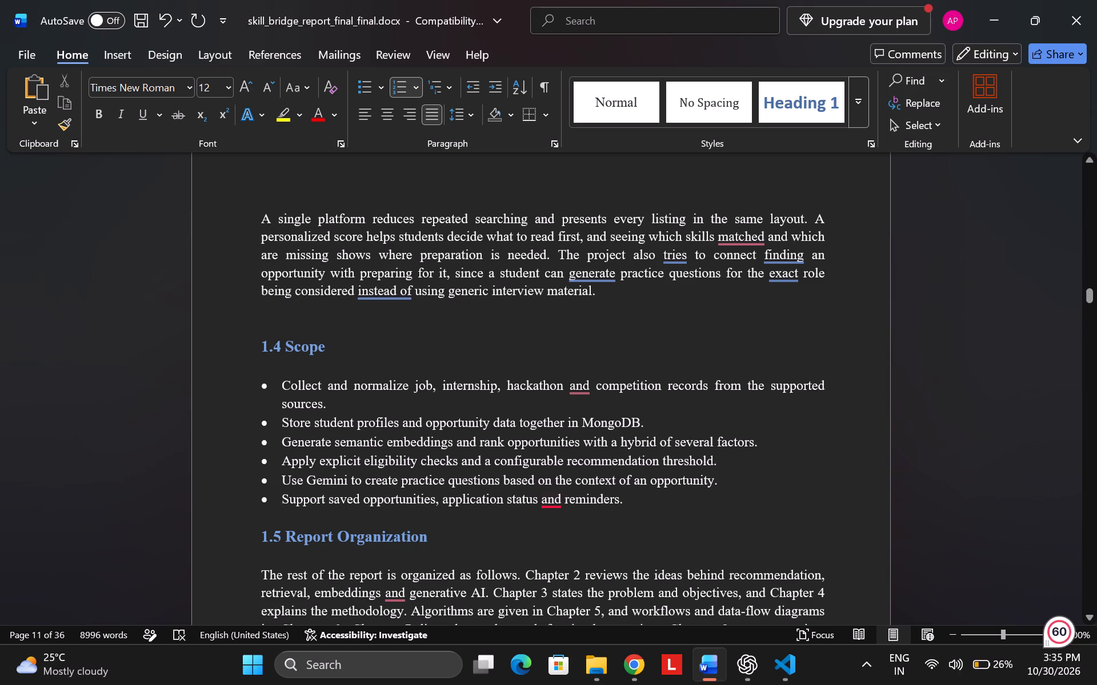
{"action": "scroll", "coordinate": [526, 400], "scroll_direction": "down", "scroll_amount": 1}
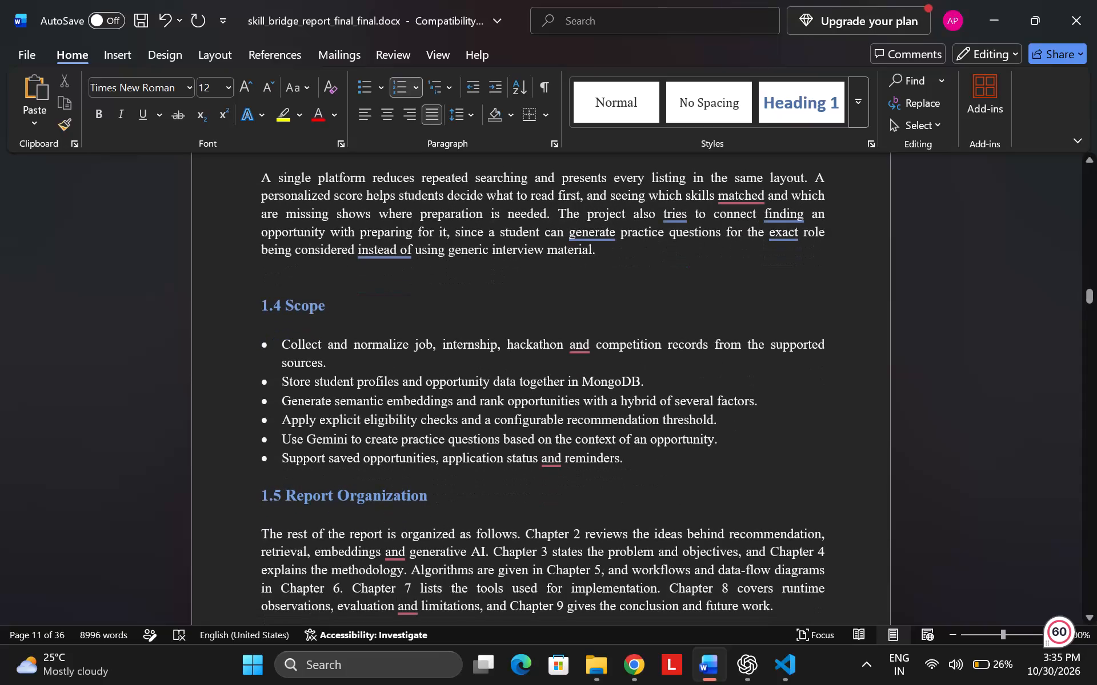
{"action": "scroll", "coordinate": [527, 400], "scroll_direction": "down", "scroll_amount": 1}
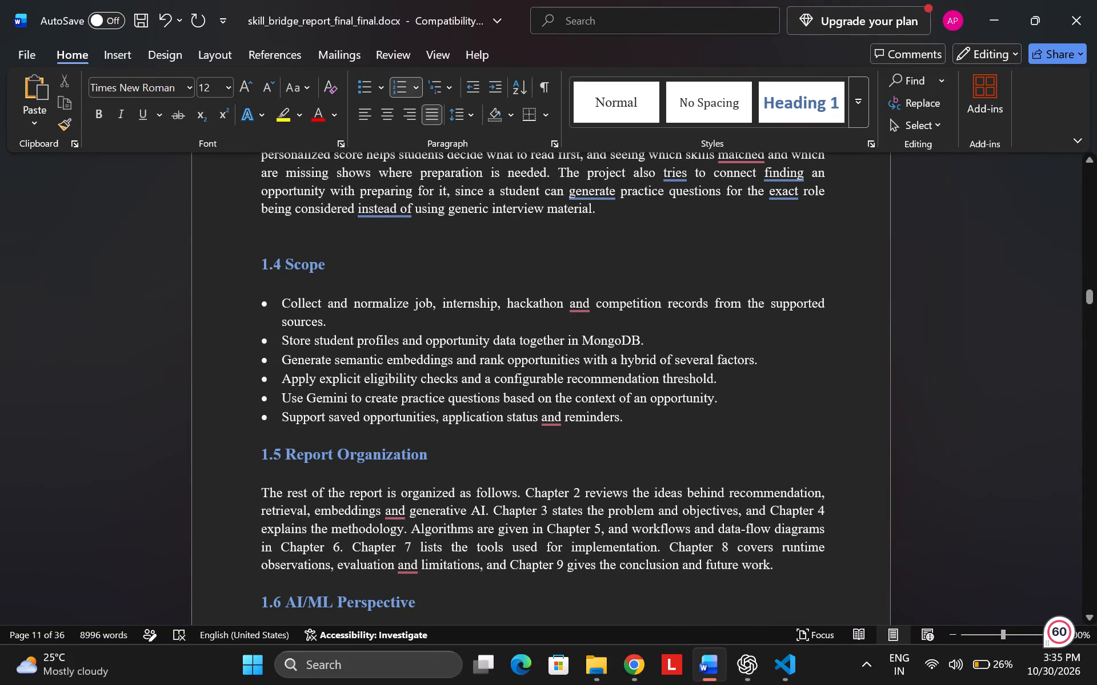
{"action": "scroll", "coordinate": [509, 328], "scroll_direction": "up", "scroll_amount": 3}
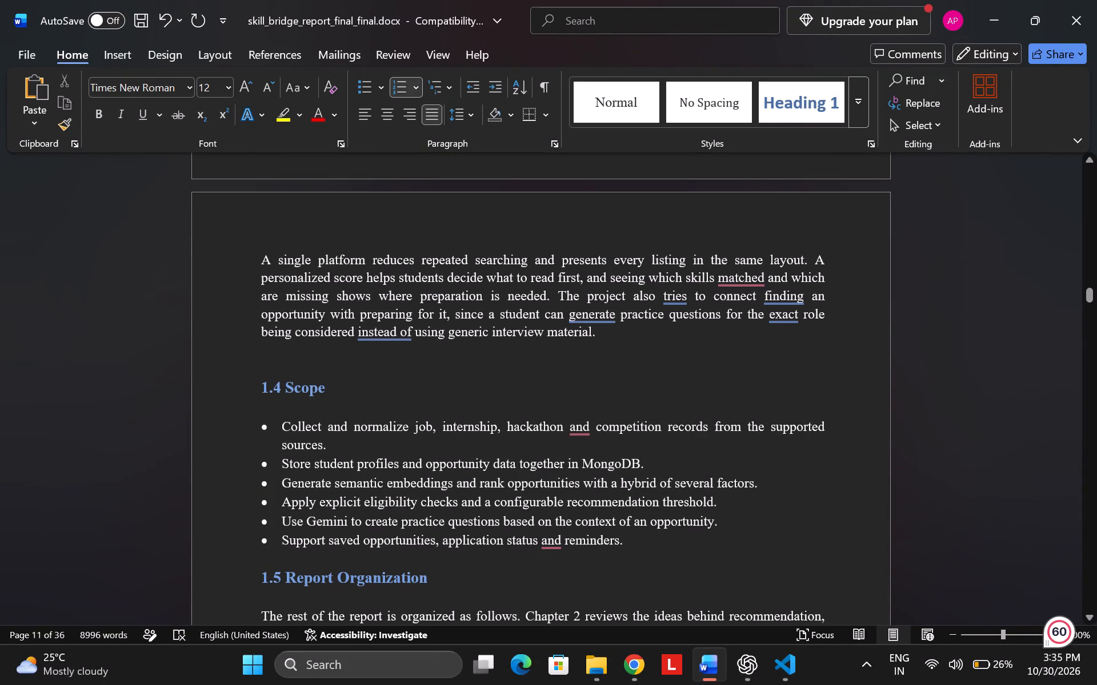
{"action": "scroll", "coordinate": [511, 330], "scroll_direction": "down", "scroll_amount": 1}
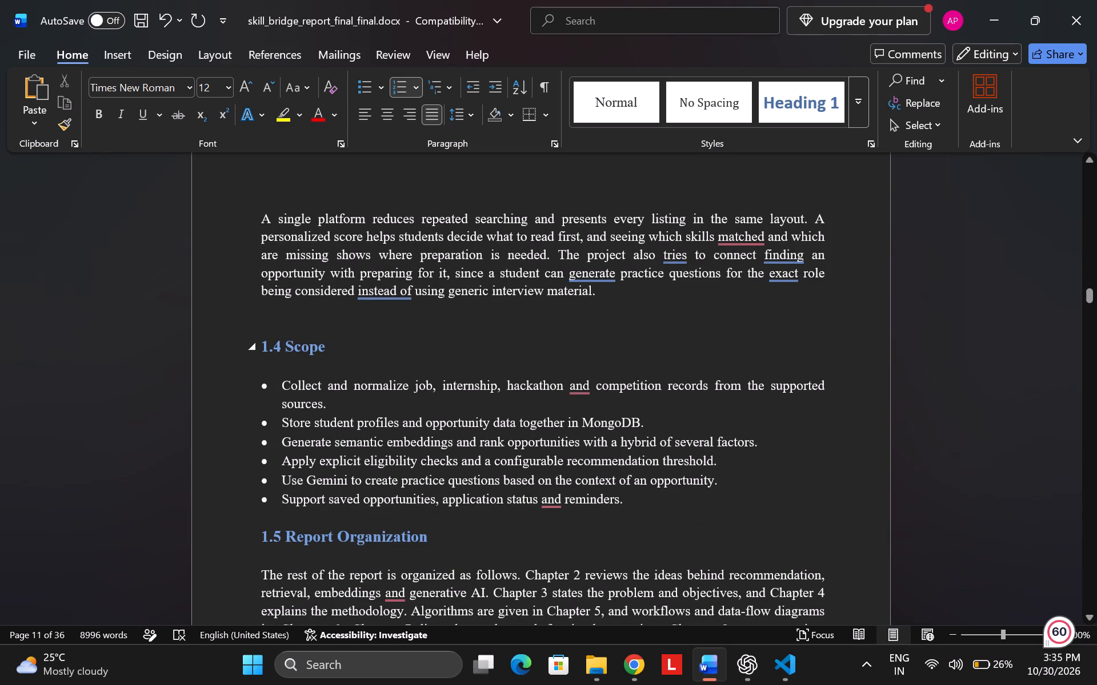
{"action": "scroll", "coordinate": [401, 349], "scroll_direction": "down", "scroll_amount": 9}
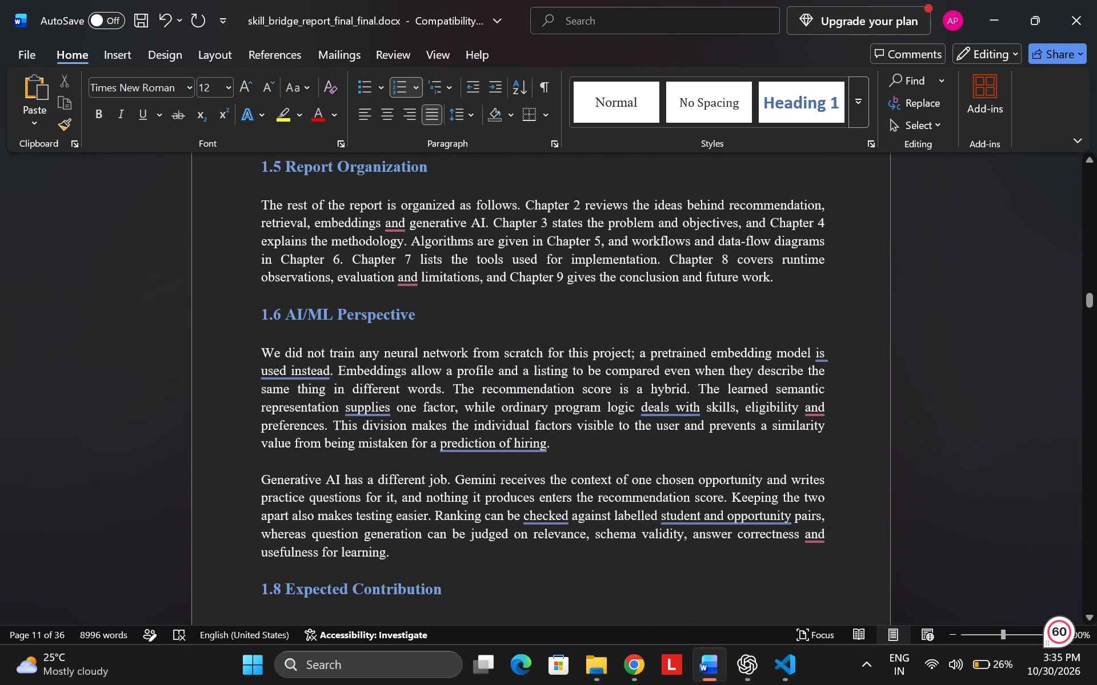
{"action": "scroll", "coordinate": [402, 349], "scroll_direction": "up", "scroll_amount": 19}
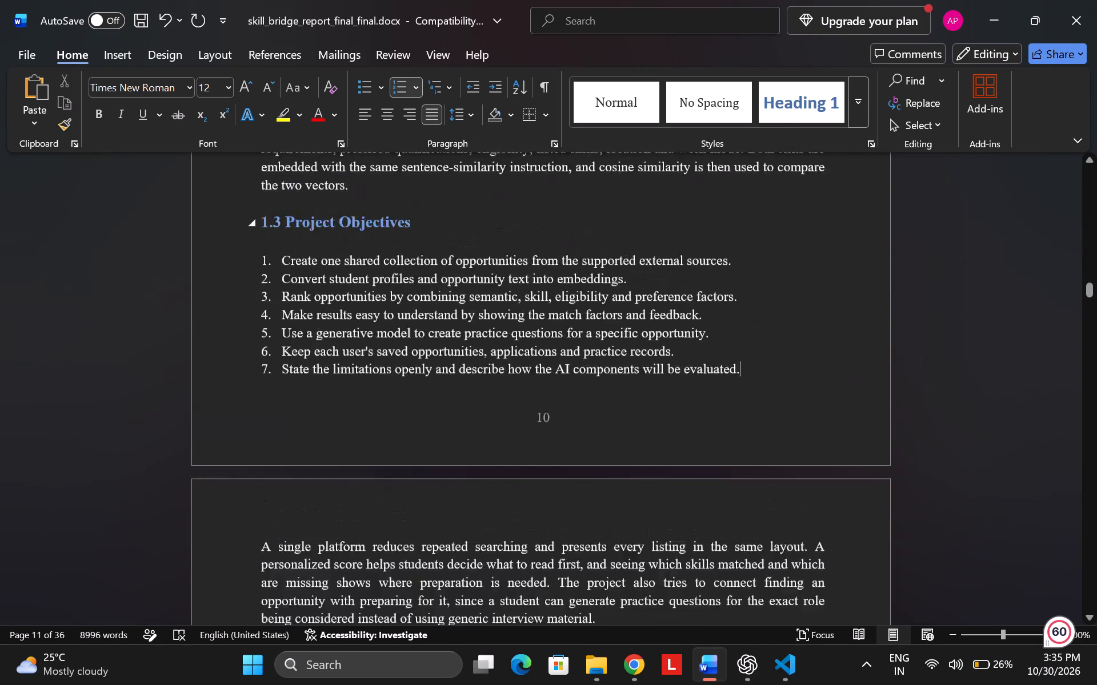
{"action": "scroll", "coordinate": [402, 349], "scroll_direction": "up", "scroll_amount": 7}
{"action": "scroll", "coordinate": [402, 349], "scroll_direction": "down", "scroll_amount": 8}
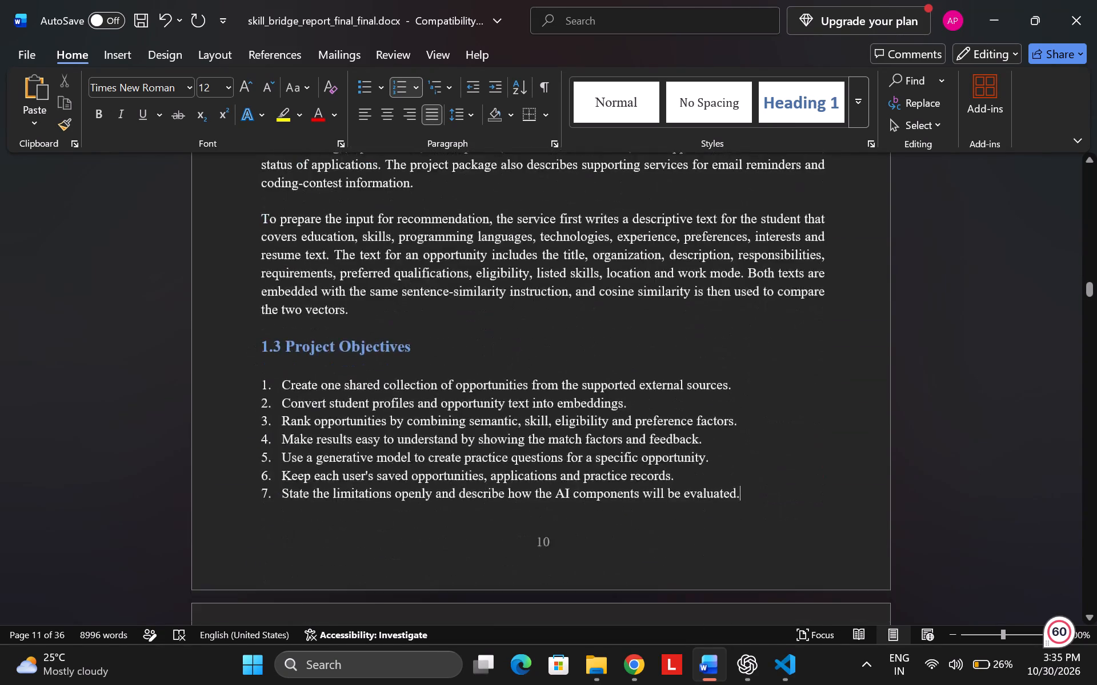
Move the six bullets under 1.4 Scope to the end of section 1.2 Project Overview, after a blank line.
{"action": "scroll", "coordinate": [402, 349], "scroll_direction": "down", "scroll_amount": 8}
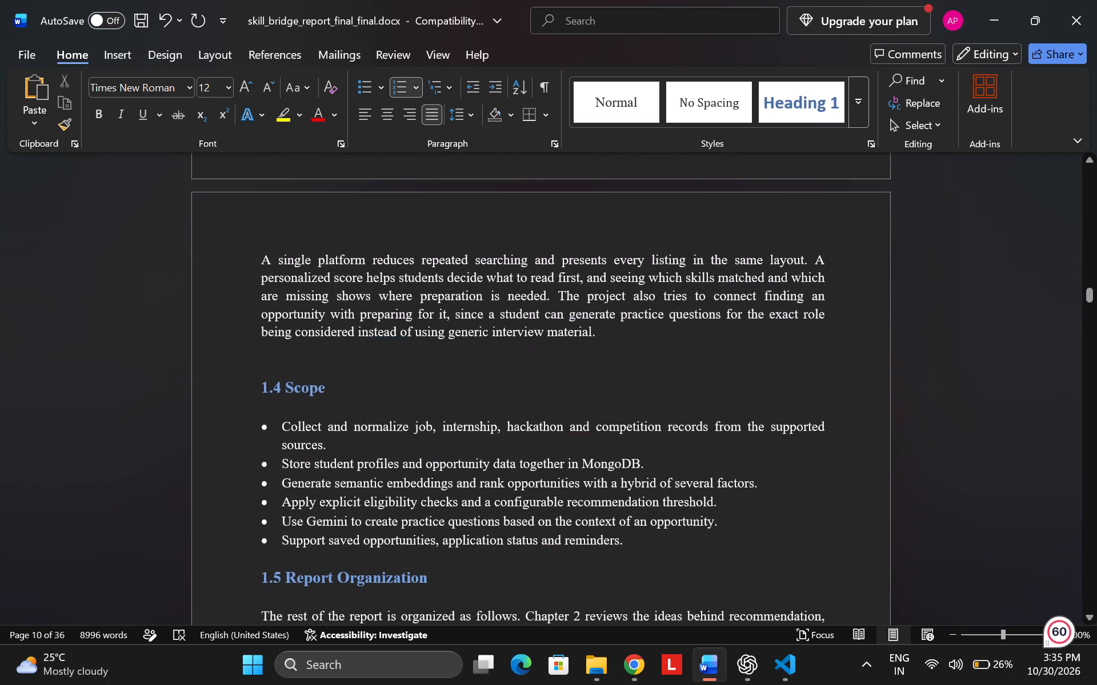
{"action": "left_click_drag", "start_coordinate": [255, 425], "coordinate": [377, 473]}
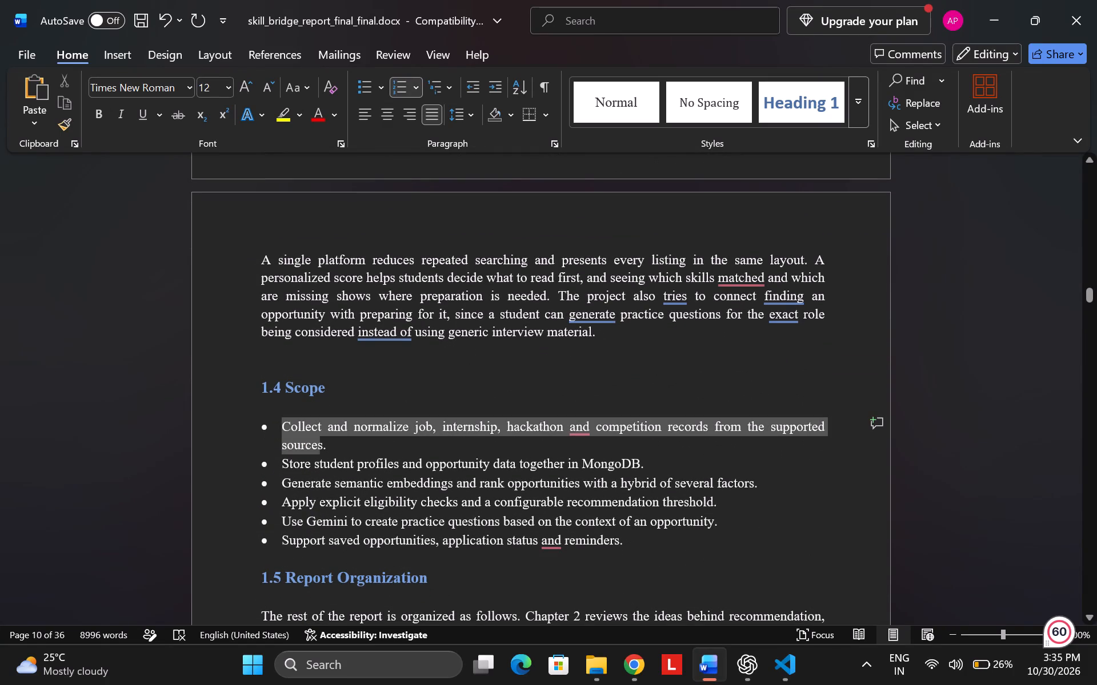
{"action": "left_click_drag", "start_coordinate": [377, 473], "coordinate": [625, 542]}
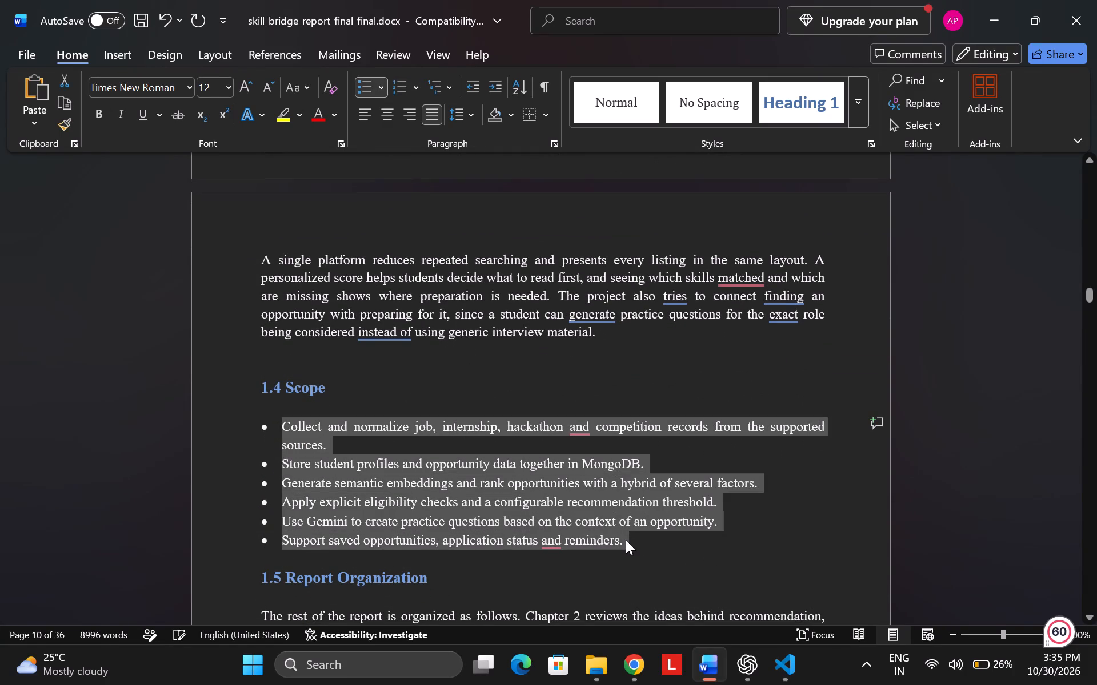
{"action": "key", "text": "ctrl+x"}
{"action": "scroll", "coordinate": [381, 397], "scroll_direction": "up", "scroll_amount": 6}
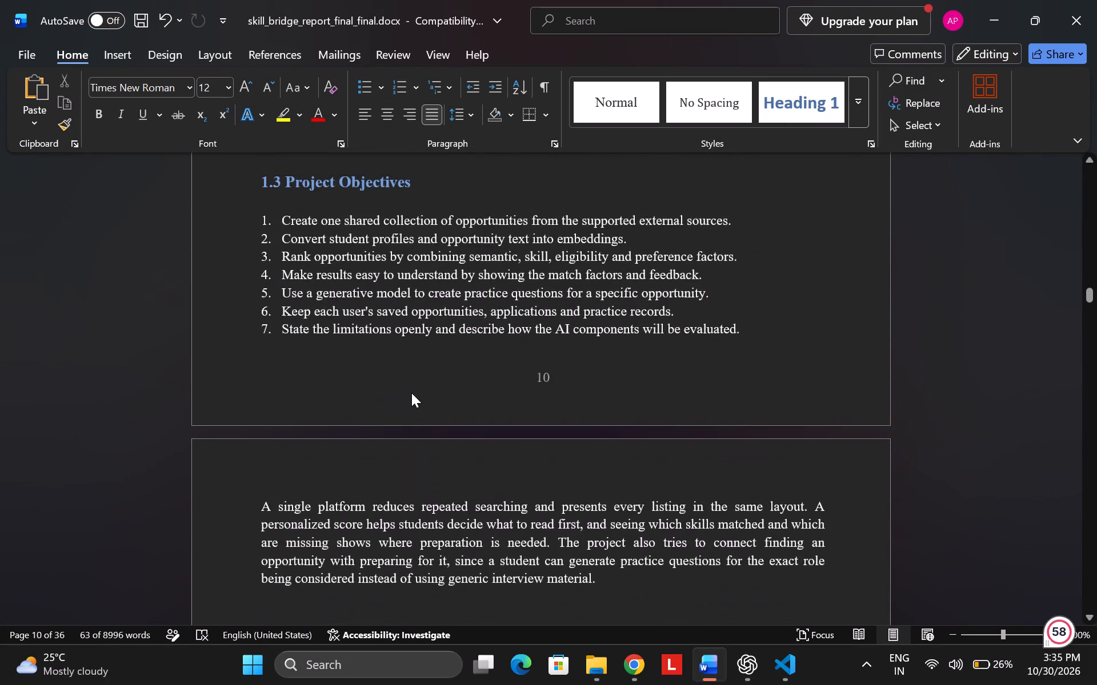
{"action": "scroll", "coordinate": [418, 390], "scroll_direction": "up", "scroll_amount": 10}
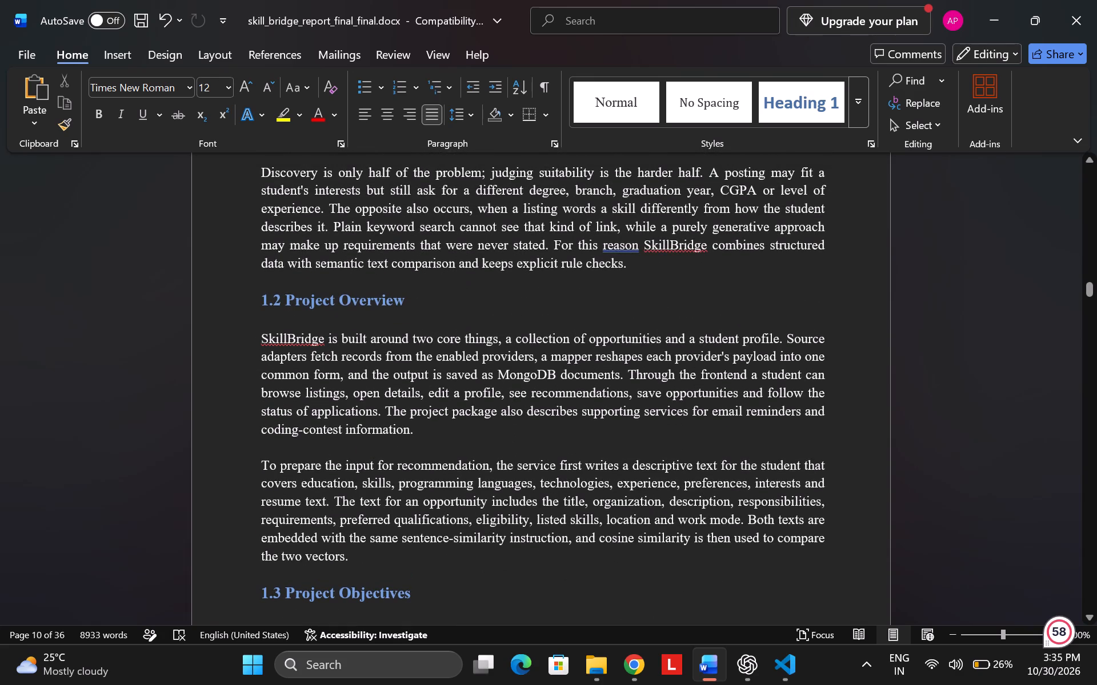
{"action": "scroll", "coordinate": [419, 361], "scroll_direction": "down", "scroll_amount": 3}
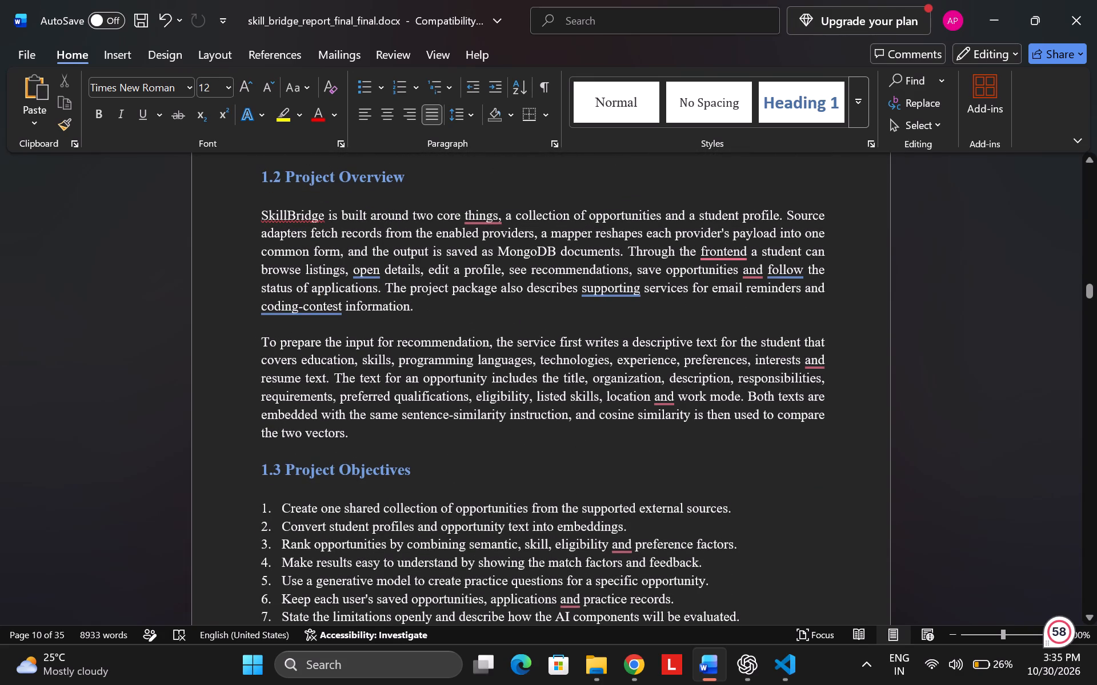
{"action": "left_click", "coordinate": [385, 434]}
{"action": "key", "text": "Return"}
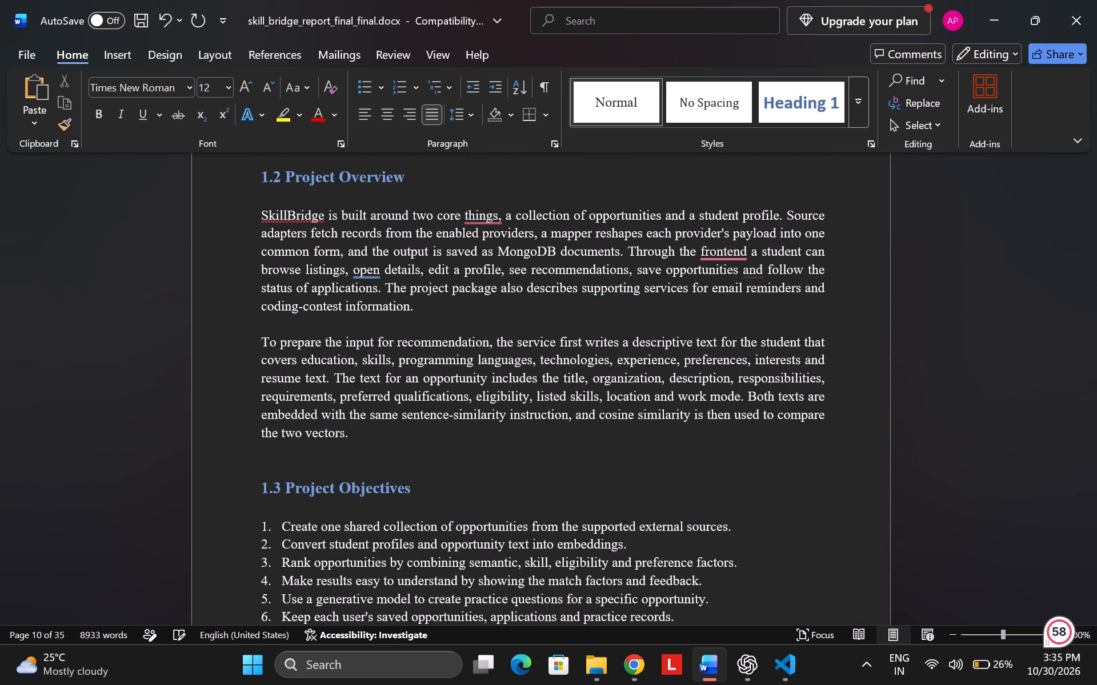
{"action": "key", "text": "Return"}
{"action": "key", "text": "ctrl+v"}
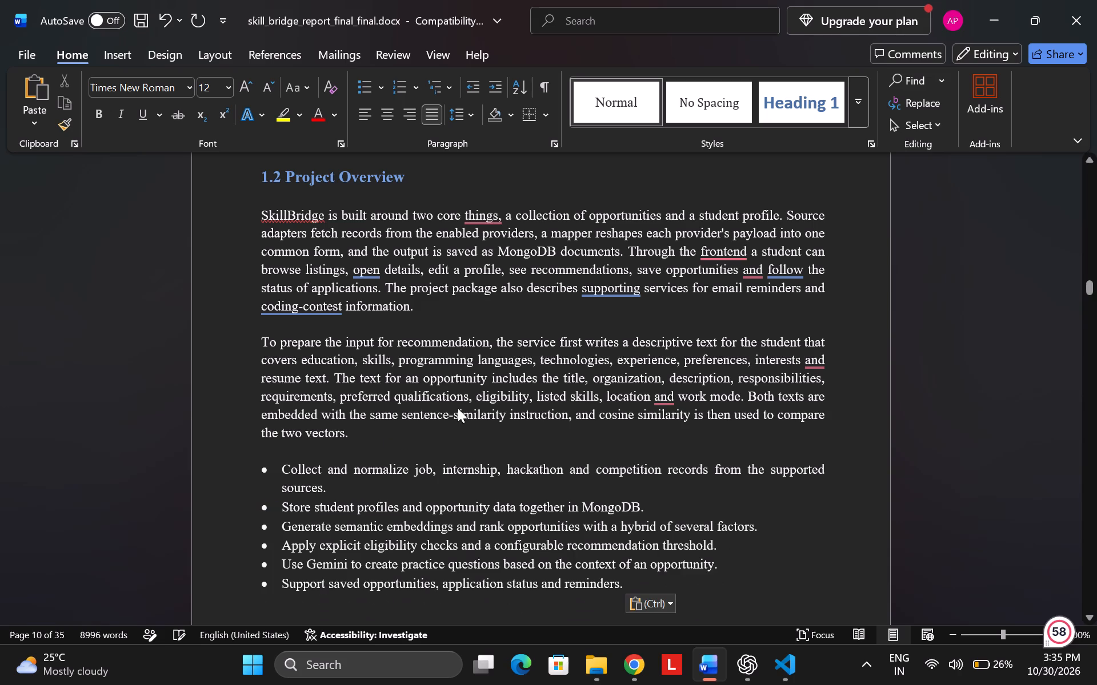
Check the placement of the moved bullet list in 1.2 Project Overview and the page break before 1.3 Project Objectives.
{"action": "scroll", "coordinate": [458, 408], "scroll_direction": "down", "scroll_amount": 2}
{"action": "scroll", "coordinate": [562, 398], "scroll_direction": "down", "scroll_amount": 4}
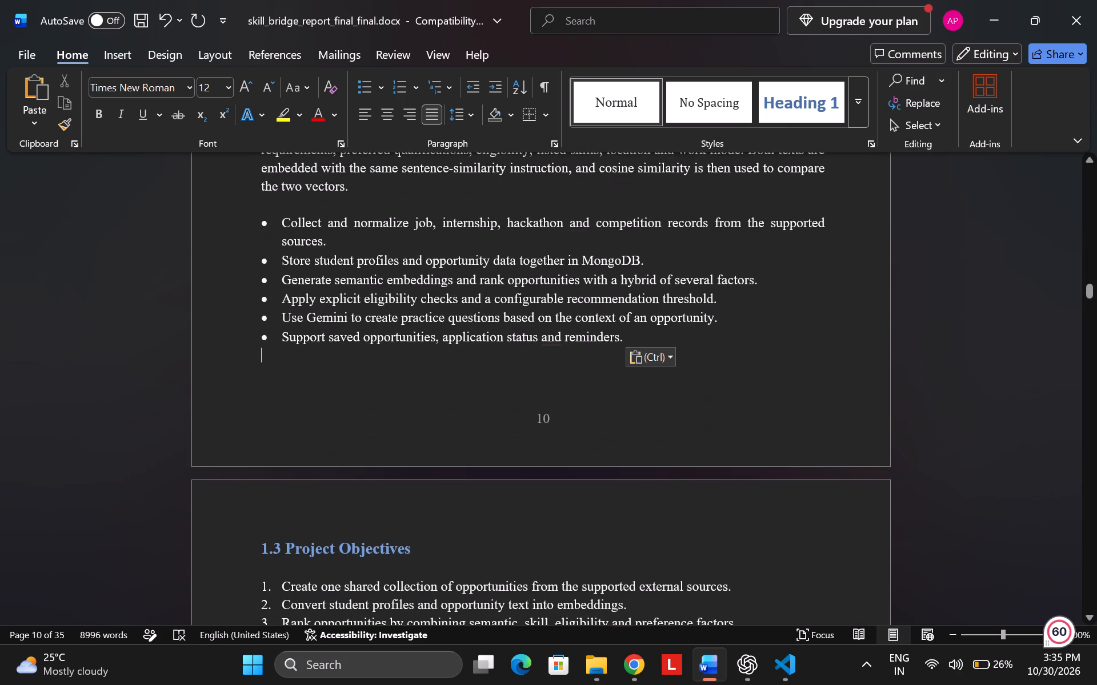
{"action": "scroll", "coordinate": [562, 398], "scroll_direction": "down", "scroll_amount": 5}
{"action": "scroll", "coordinate": [562, 398], "scroll_direction": "up", "scroll_amount": 9}
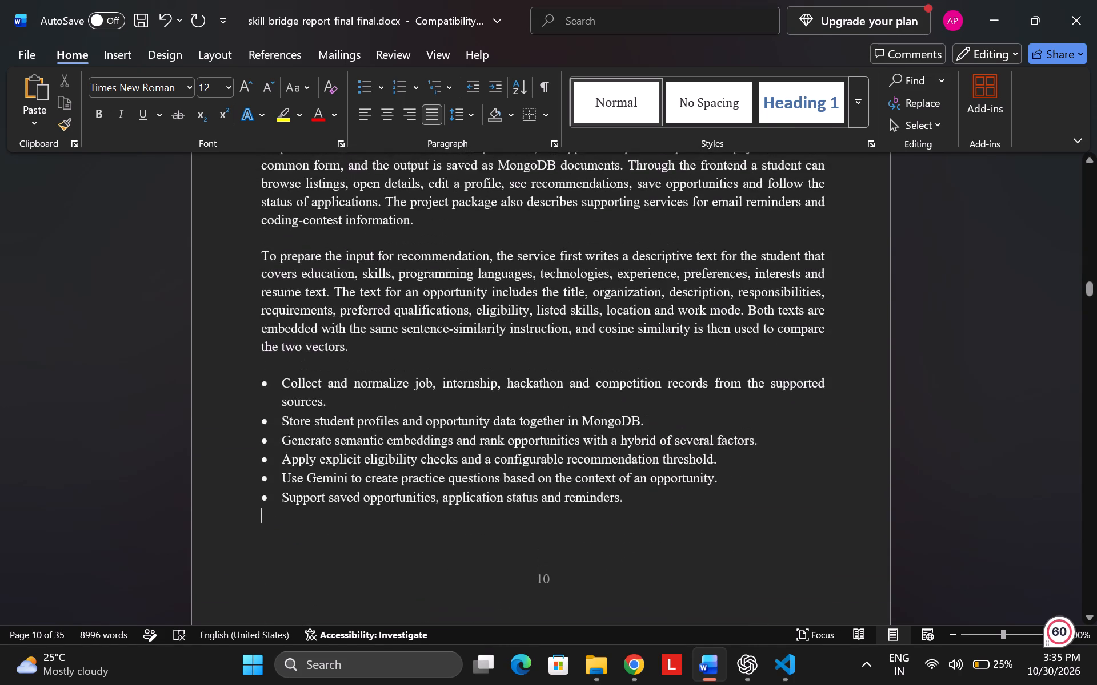
{"action": "scroll", "coordinate": [562, 398], "scroll_direction": "up", "scroll_amount": 8}
{"action": "scroll", "coordinate": [562, 398], "scroll_direction": "down", "scroll_amount": 12}
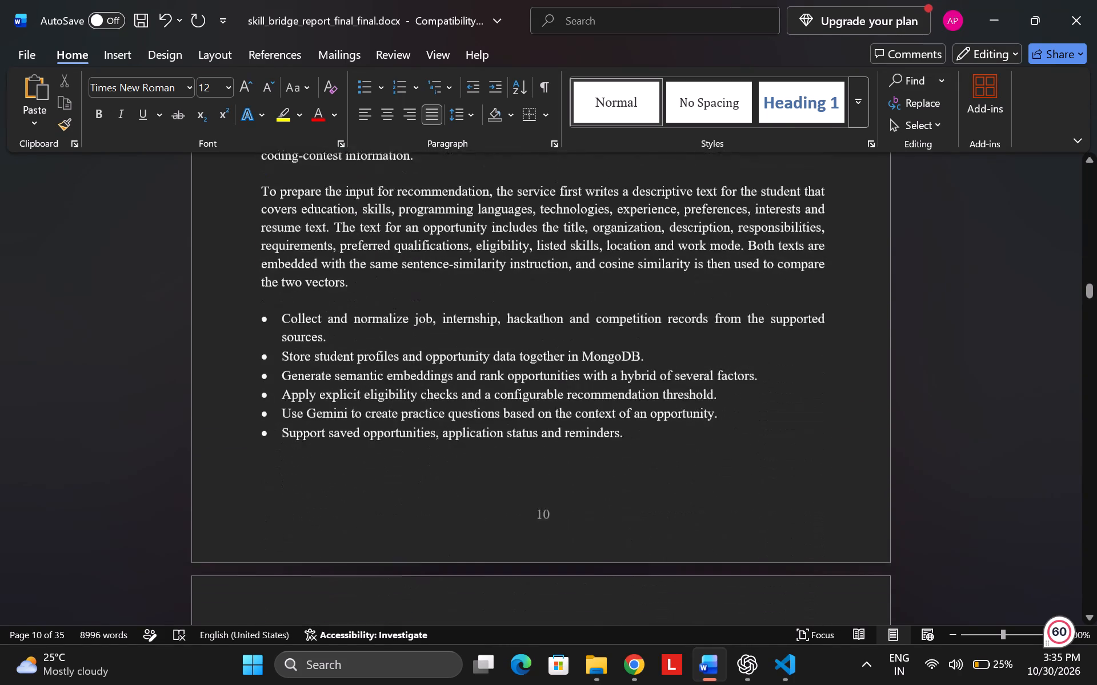
Delete the emptied heading "1.4 Scope" and the surplus blank lines before 1.5 Report Organization.
{"action": "scroll", "coordinate": [562, 398], "scroll_direction": "down", "scroll_amount": 9}
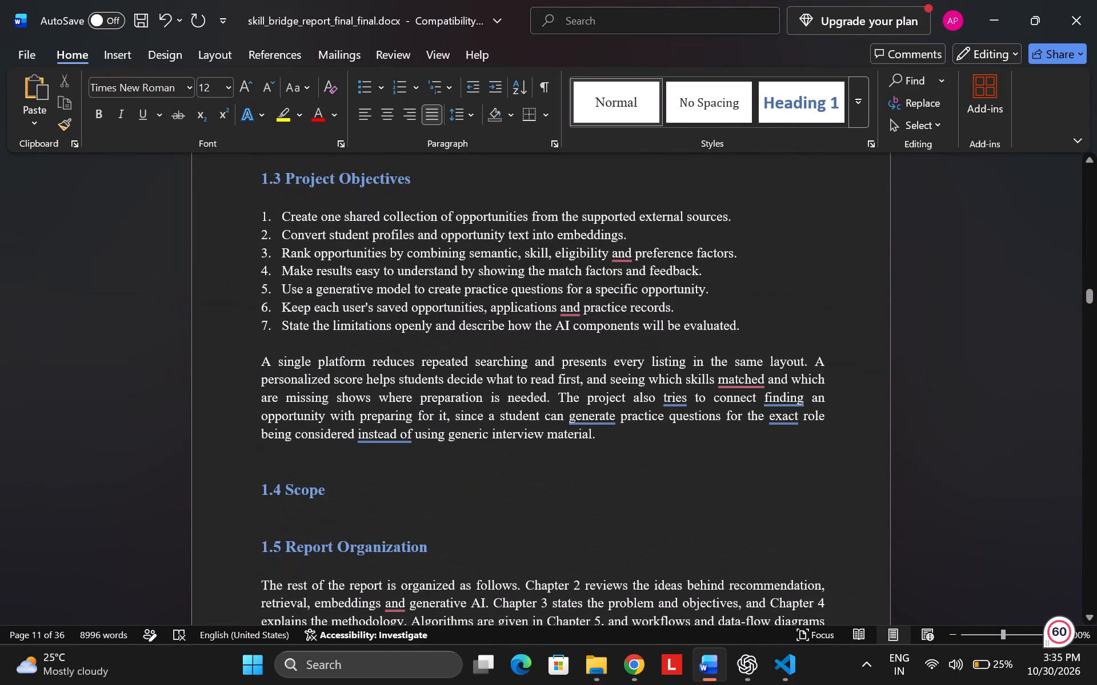
{"action": "scroll", "coordinate": [562, 398], "scroll_direction": "down", "scroll_amount": 2}
{"action": "left_click", "coordinate": [368, 408]}
{"action": "key", "text": "BackSpace"}
{"action": "key", "text": "BackSpace"}
{"action": "key", "text": "BackSpace"}
{"action": "key", "text": "BackSpace"}
{"action": "key", "text": "BackSpace"}
{"action": "key", "text": "BackSpace"}
{"action": "key", "text": "BackSpace"}
{"action": "key", "text": "BackSpace"}
{"action": "key", "text": "BackSpace"}
{"action": "key", "text": "BackSpace"}
{"action": "key", "text": "BackSpace"}
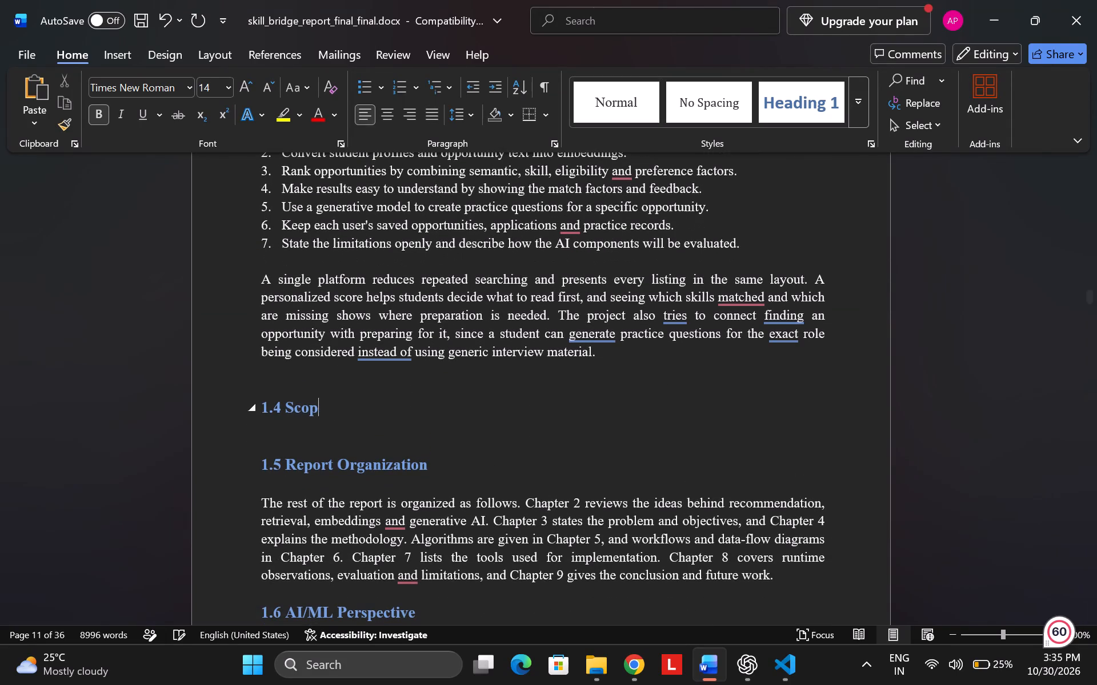
{"action": "left_click", "coordinate": [277, 412]}
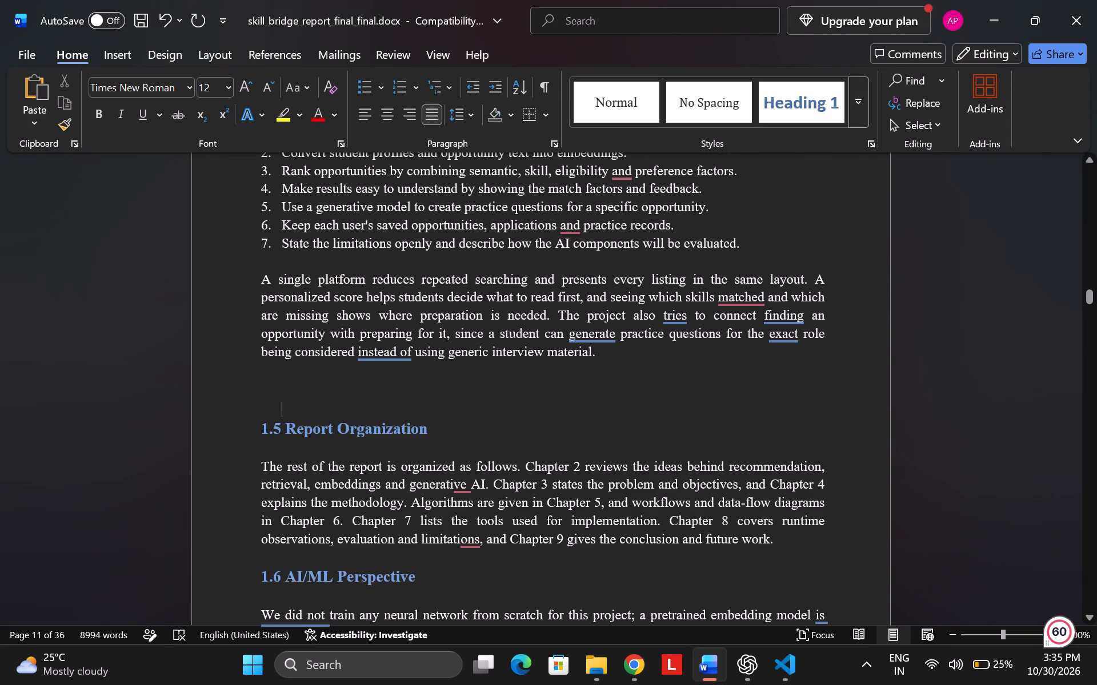
{"action": "key", "text": "BackSpace"}
{"action": "key", "text": "BackSpace"}
{"action": "key", "text": "BackSpace"}
{"action": "key", "text": "BackSpace"}
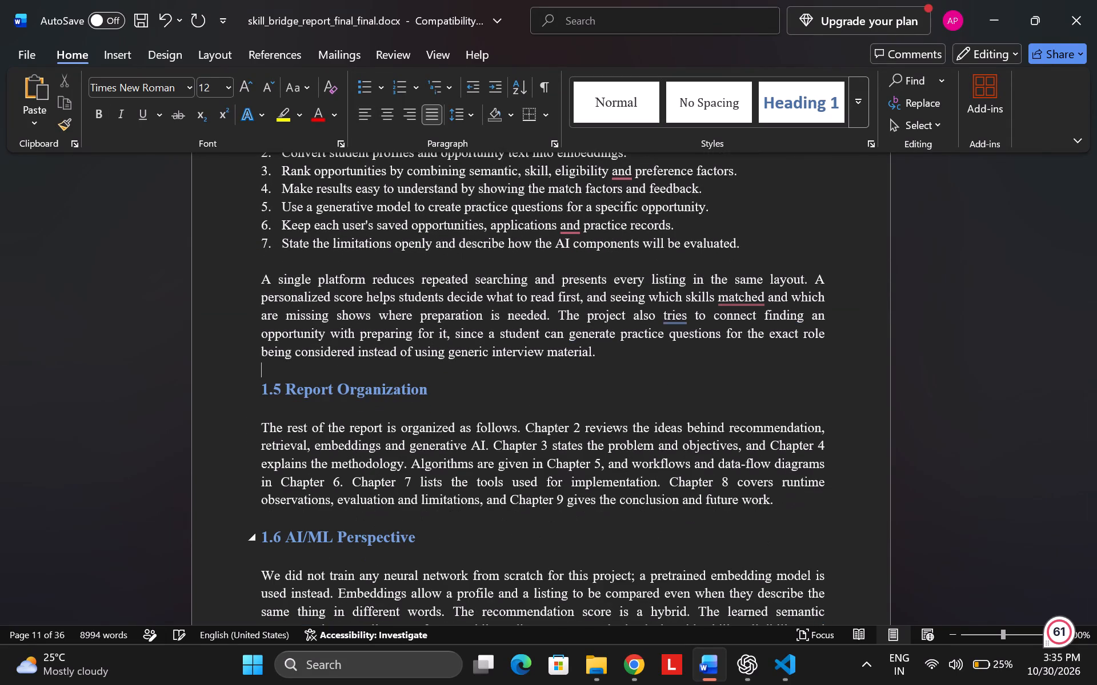
Delete the heading "1.6 AI/ML Perspective" and the empty line below it, keeping its paragraphs under 1.5 Report Organization.
{"action": "scroll", "coordinate": [294, 406], "scroll_direction": "down", "scroll_amount": 1}
{"action": "scroll", "coordinate": [373, 409], "scroll_direction": "down", "scroll_amount": 2}
{"action": "left_click", "coordinate": [435, 424]}
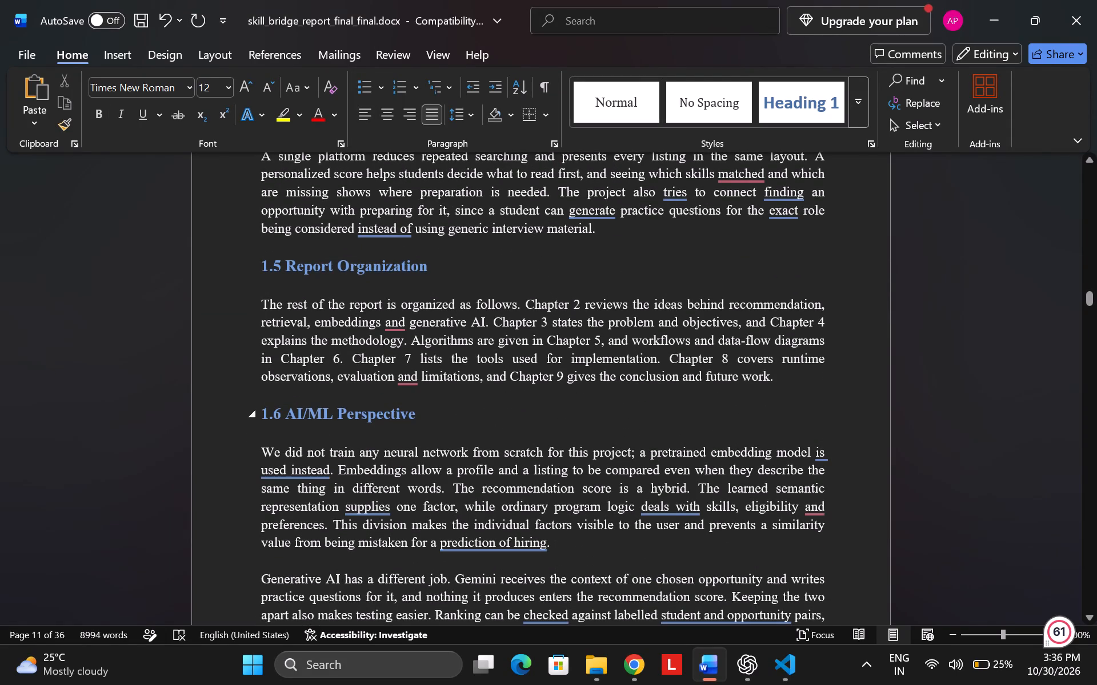
{"action": "left_click", "coordinate": [427, 430]}
{"action": "key", "text": "BackSpace"}
{"action": "key", "text": "BackSpace"}
{"action": "key", "text": "BackSpace"}
{"action": "key", "text": "BackSpace"}
{"action": "key", "text": "BackSpace"}
{"action": "key", "text": "BackSpace"}
{"action": "key", "text": "BackSpace"}
{"action": "key", "text": "BackSpace"}
{"action": "key", "text": "BackSpace"}
{"action": "key", "text": "BackSpace"}
{"action": "key", "text": "BackSpace"}
{"action": "key", "text": "BackSpace"}
{"action": "key", "text": "BackSpace"}
{"action": "key", "text": "BackSpace"}
{"action": "key", "text": "BackSpace"}
{"action": "key", "text": "BackSpace"}
{"action": "key", "text": "BackSpace"}
{"action": "key", "text": "BackSpace"}
{"action": "key", "text": "BackSpace"}
{"action": "key", "text": "BackSpace"}
{"action": "key", "text": "BackSpace"}
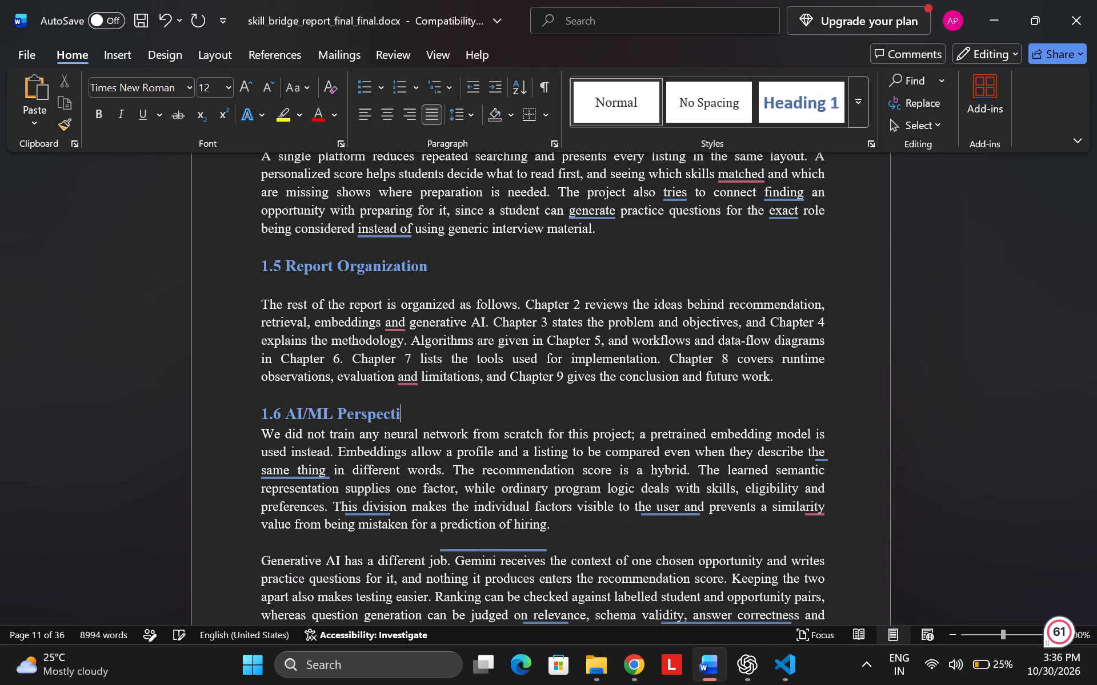
{"action": "key", "text": "BackSpace"}
{"action": "key", "text": "BackSpace"}
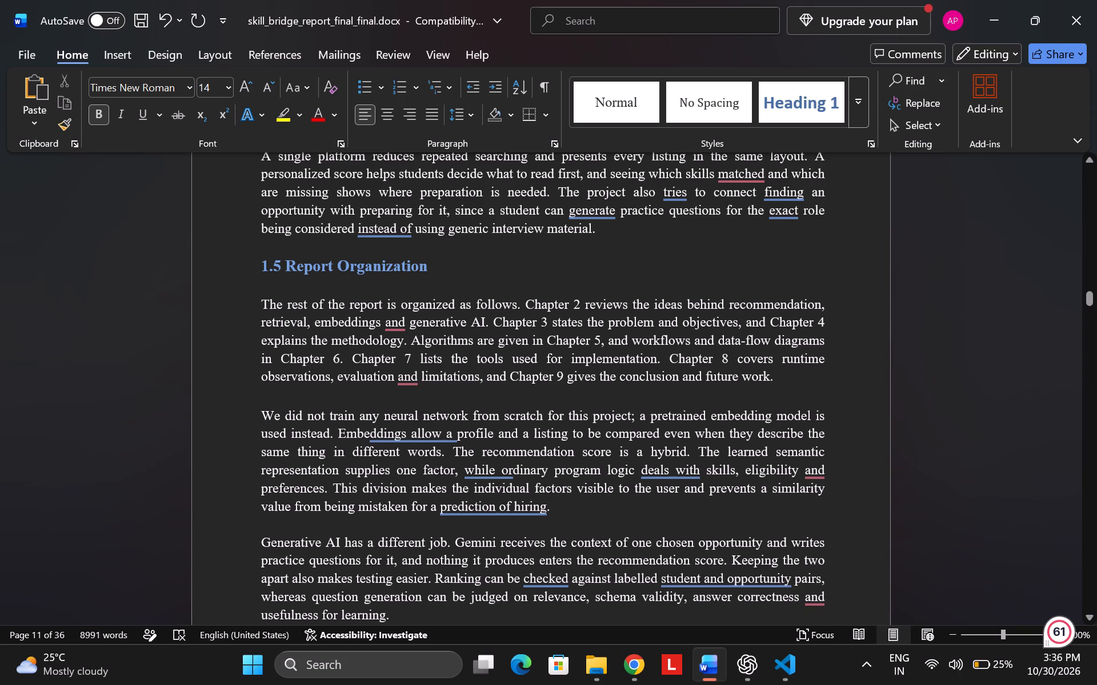
Check the end of the Introduction chapter from 1.5 Report Organization through 1.8 Expected Contribution, including the page break.
{"action": "scroll", "coordinate": [642, 436], "scroll_direction": "down", "scroll_amount": 2}
{"action": "scroll", "coordinate": [642, 436], "scroll_direction": "up", "scroll_amount": 1}
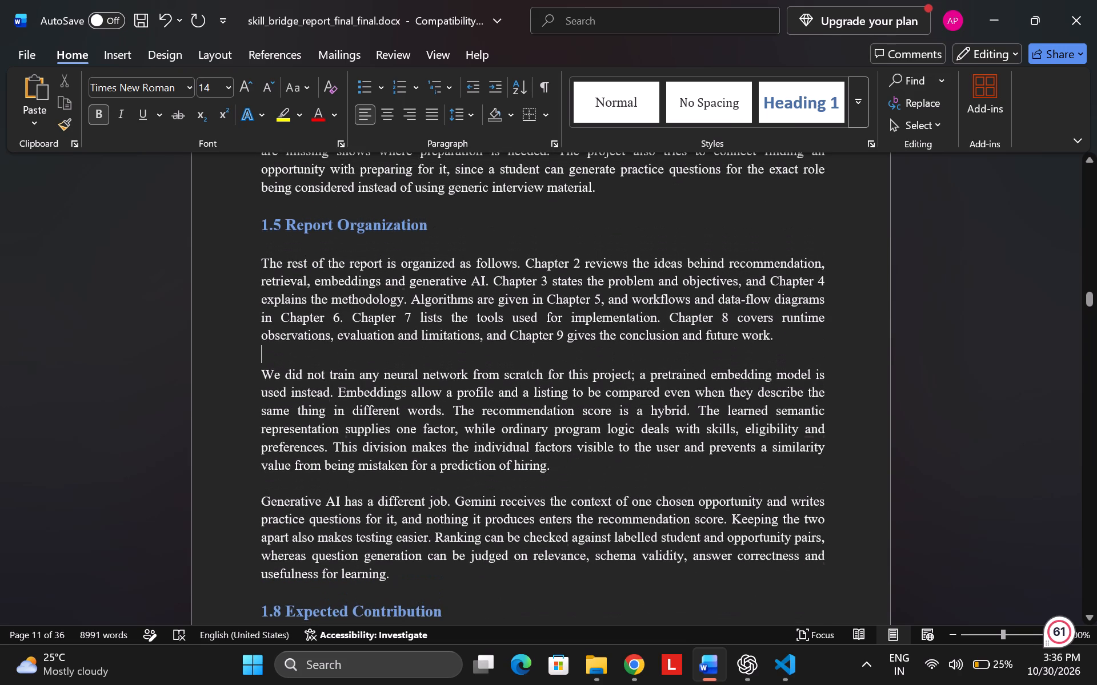
{"action": "scroll", "coordinate": [642, 436], "scroll_direction": "down", "scroll_amount": 7}
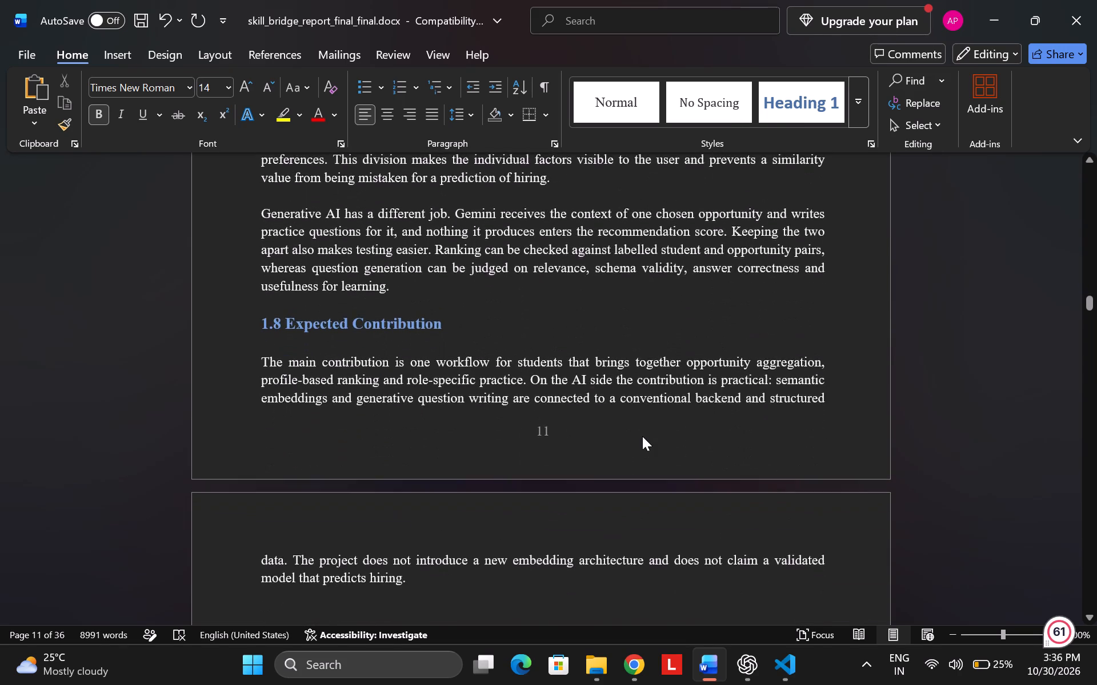
{"action": "scroll", "coordinate": [642, 436], "scroll_direction": "down", "scroll_amount": 3}
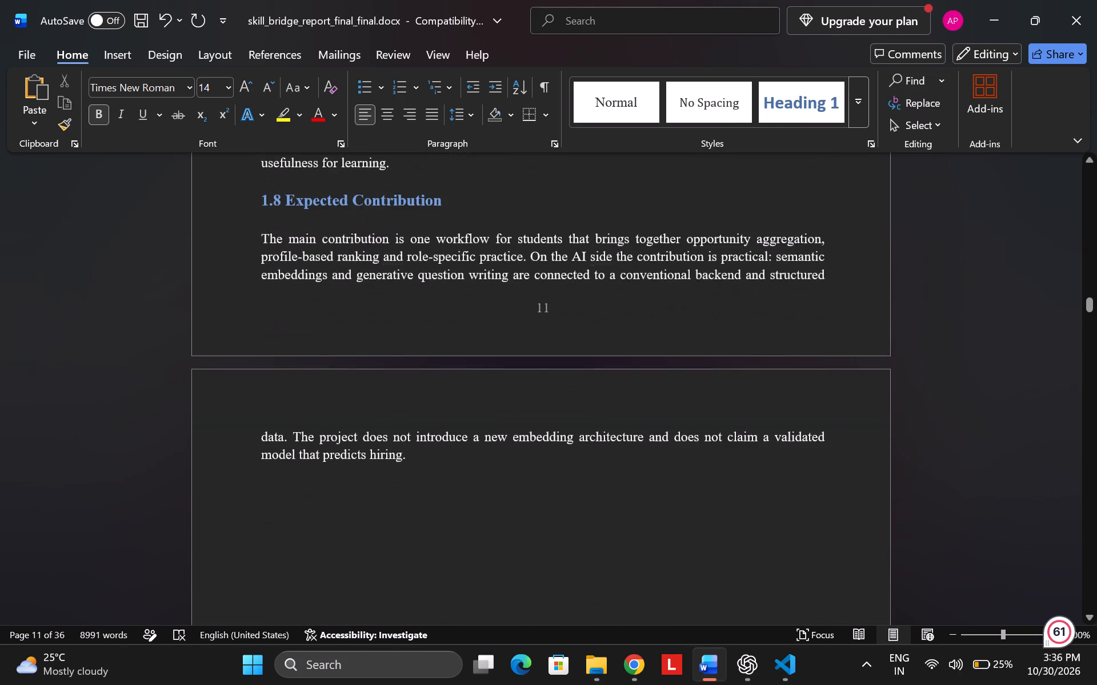
Go back over the Introduction from 1.8 Expected Contribution to 1.1 Background and on to the abstract page before it.
{"action": "scroll", "coordinate": [642, 436], "scroll_direction": "up", "scroll_amount": 15}
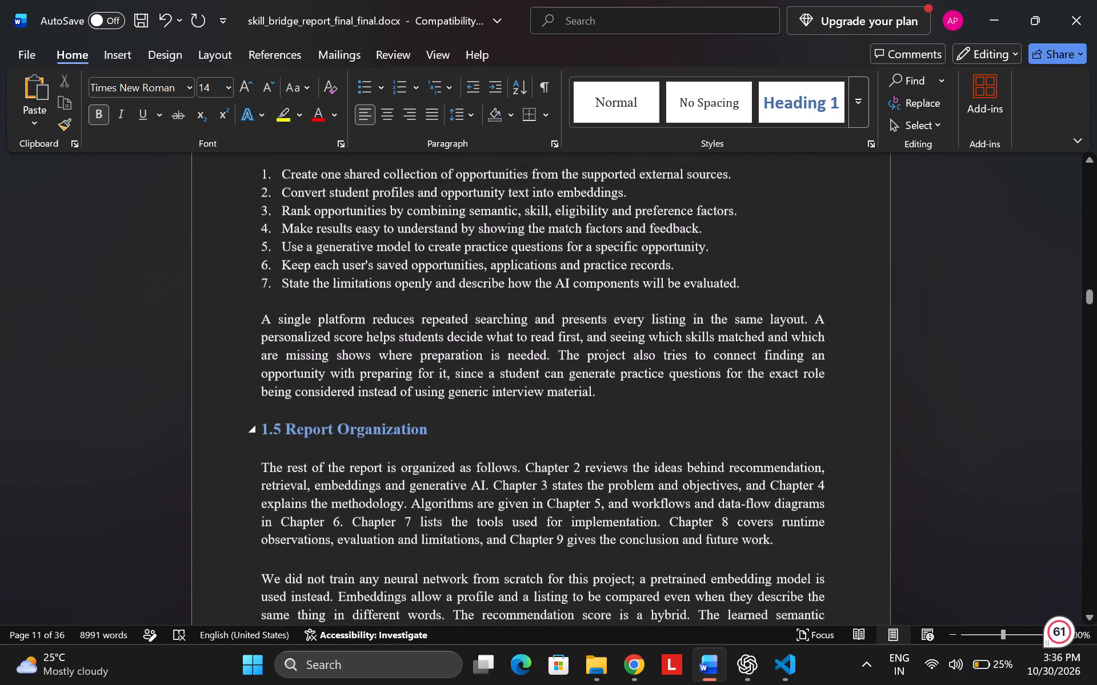
{"action": "scroll", "coordinate": [642, 436], "scroll_direction": "up", "scroll_amount": 19}
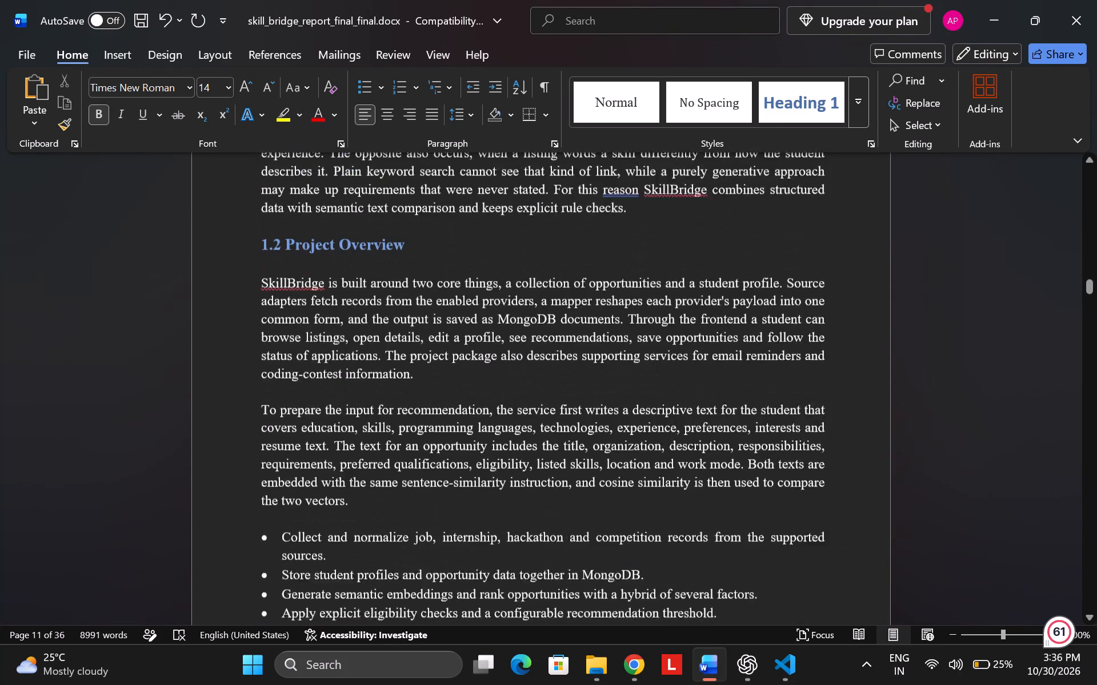
{"action": "scroll", "coordinate": [642, 436], "scroll_direction": "up", "scroll_amount": 8}
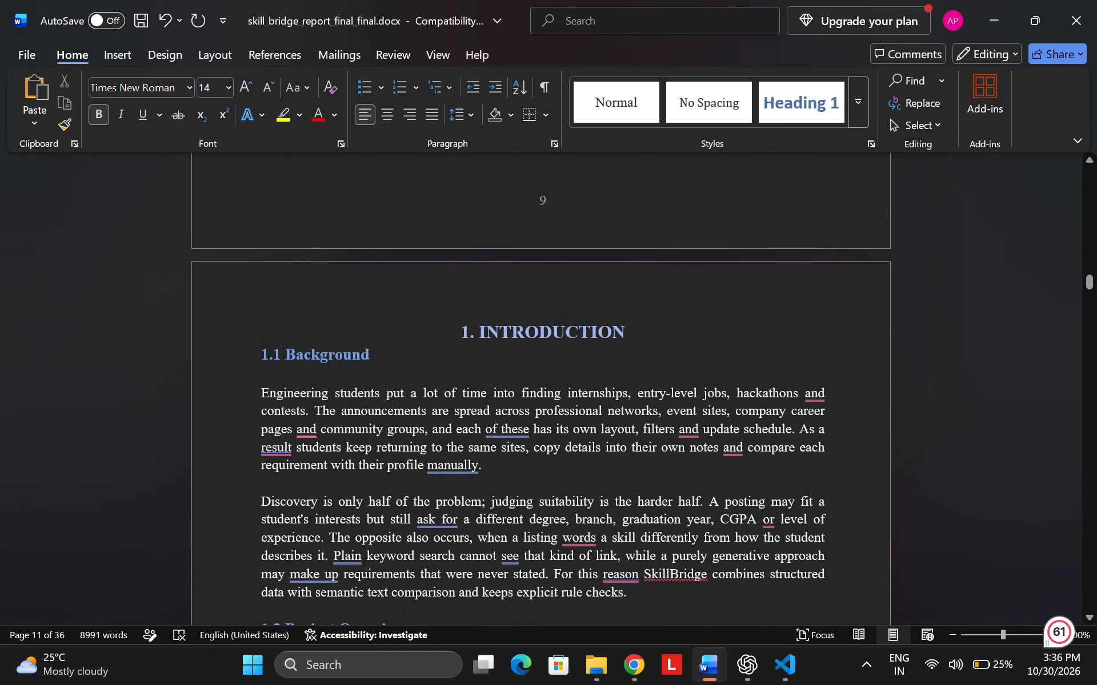
{"action": "scroll", "coordinate": [642, 436], "scroll_direction": "up", "scroll_amount": 17}
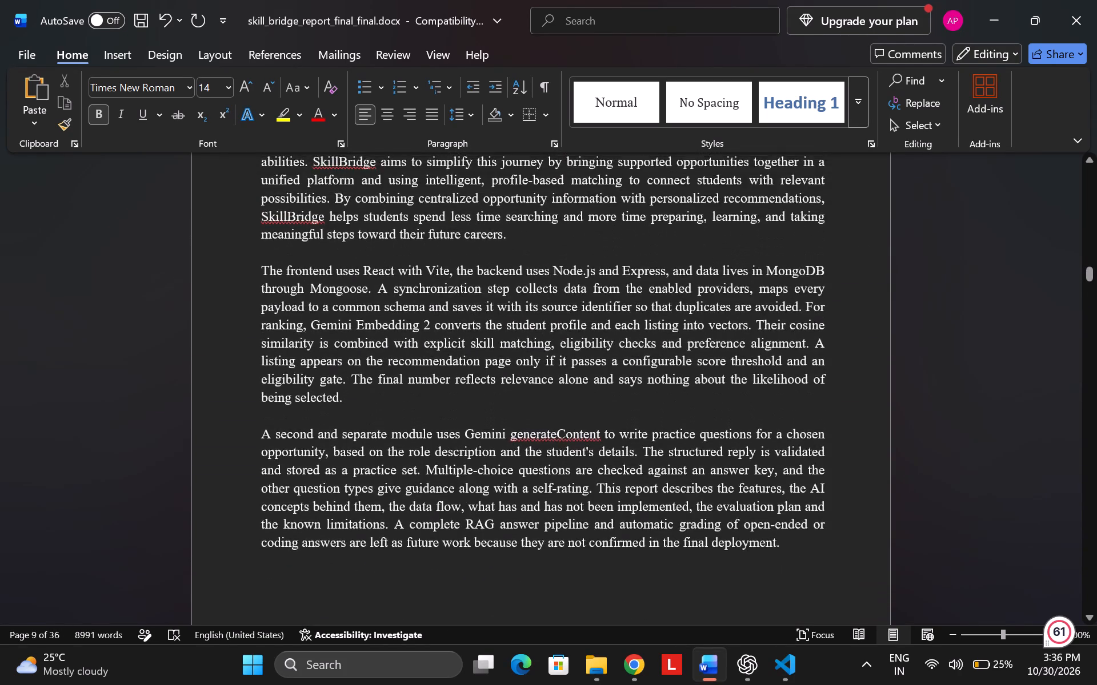
Open B.Tech Project format - 2026.pdf from the Downloads folder and check its formatting guidelines and the page limits per section.
{"action": "scroll", "coordinate": [642, 436], "scroll_direction": "up", "scroll_amount": 3}
{"action": "scroll", "coordinate": [642, 436], "scroll_direction": "down", "scroll_amount": 17}
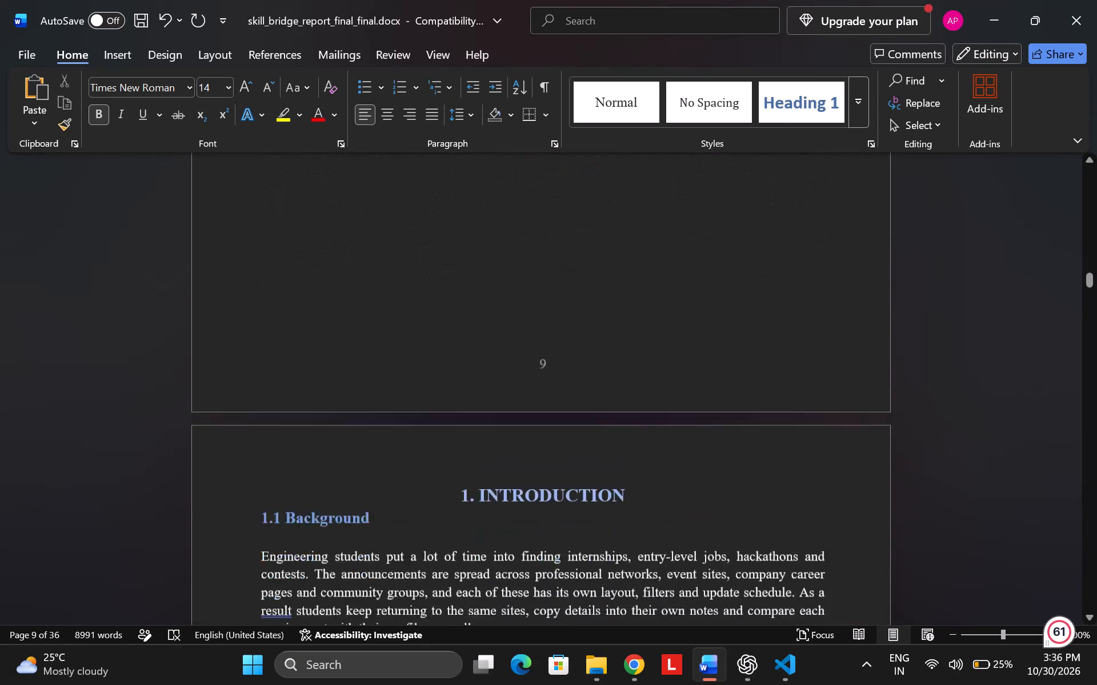
{"action": "scroll", "coordinate": [642, 436], "scroll_direction": "down", "scroll_amount": 7}
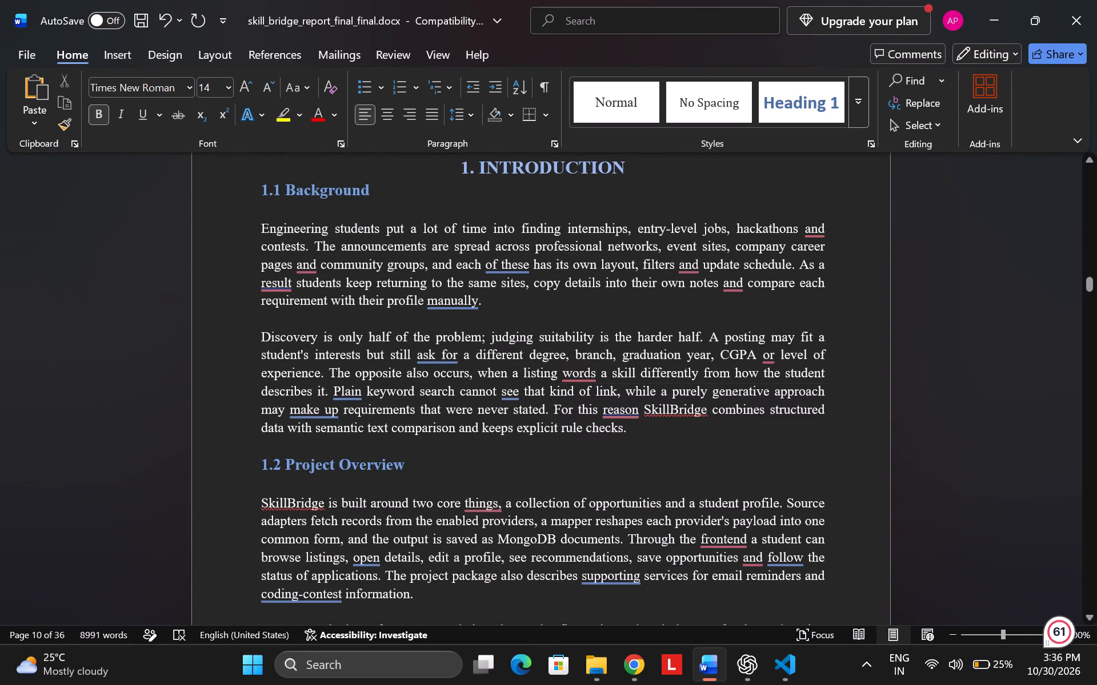
{"action": "left_click", "coordinate": [598, 665]}
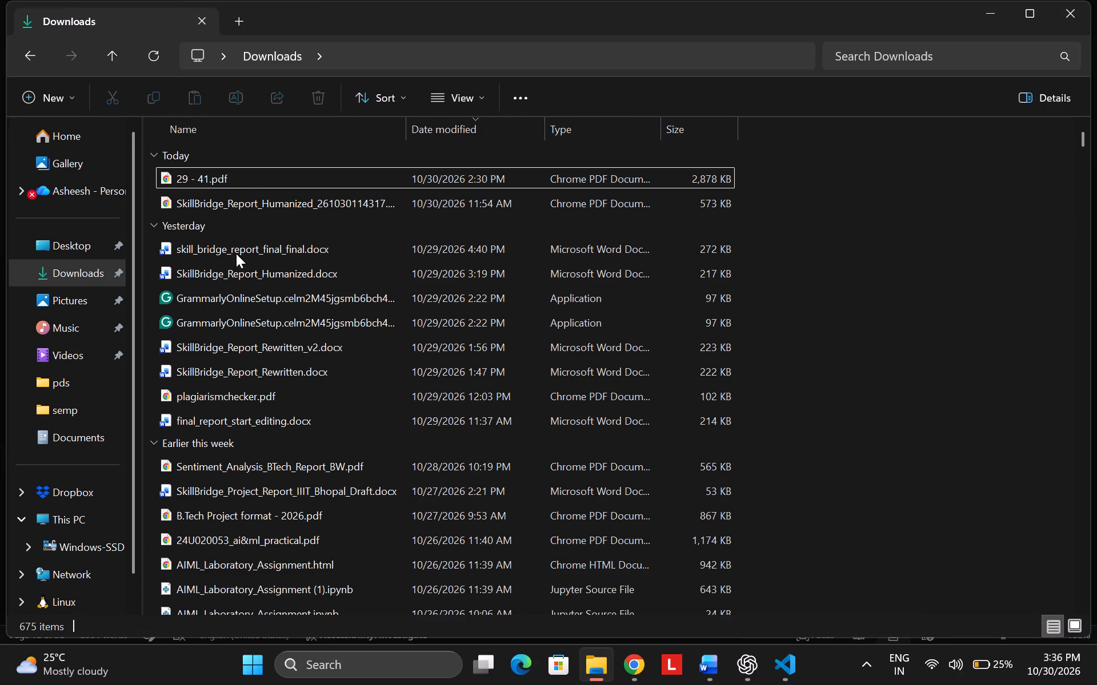
{"action": "double_click", "coordinate": [250, 519]}
{"action": "scroll", "coordinate": [499, 370], "scroll_direction": "down", "scroll_amount": 2}
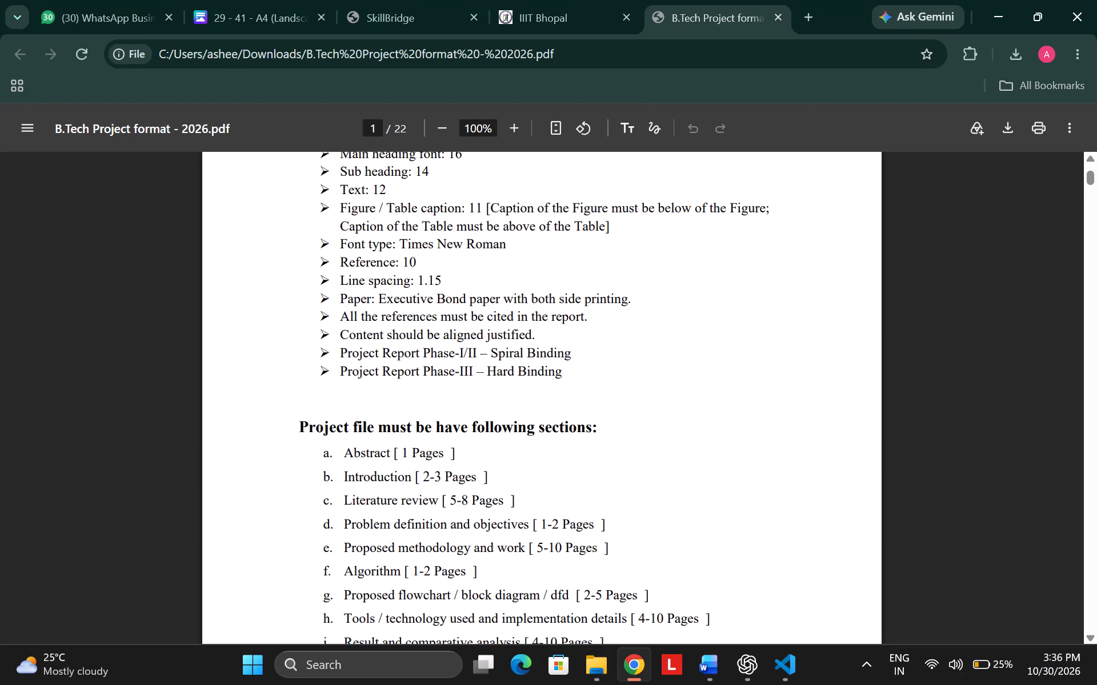
{"action": "scroll", "coordinate": [499, 370], "scroll_direction": "up", "scroll_amount": 3}
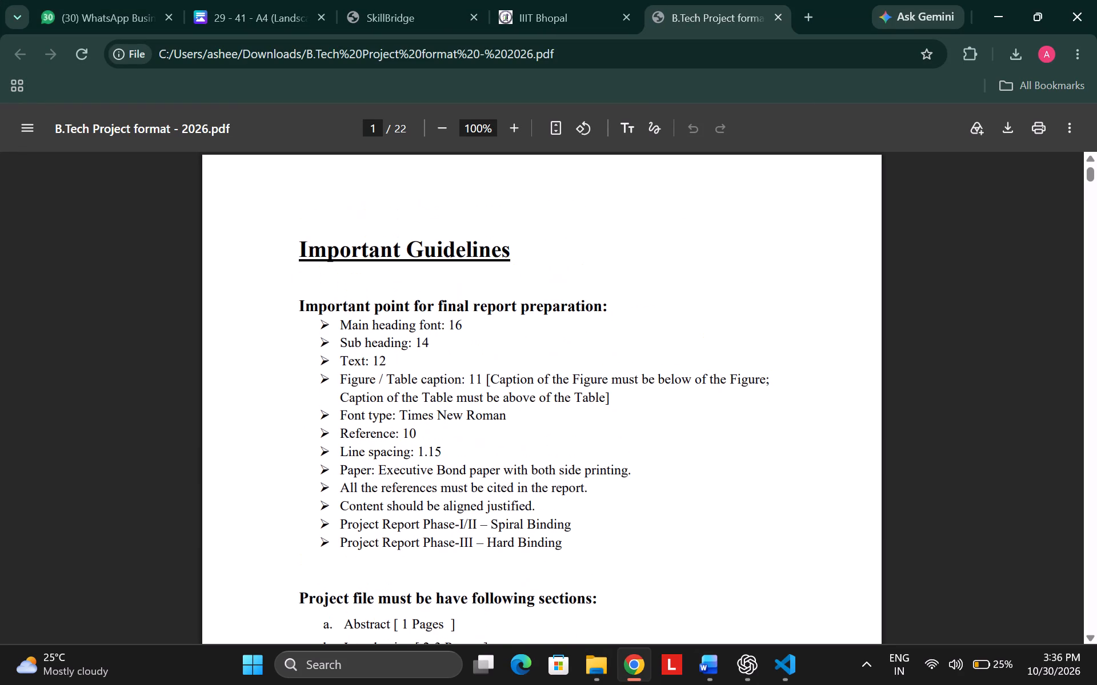
{"action": "scroll", "coordinate": [499, 370], "scroll_direction": "down", "scroll_amount": 3}
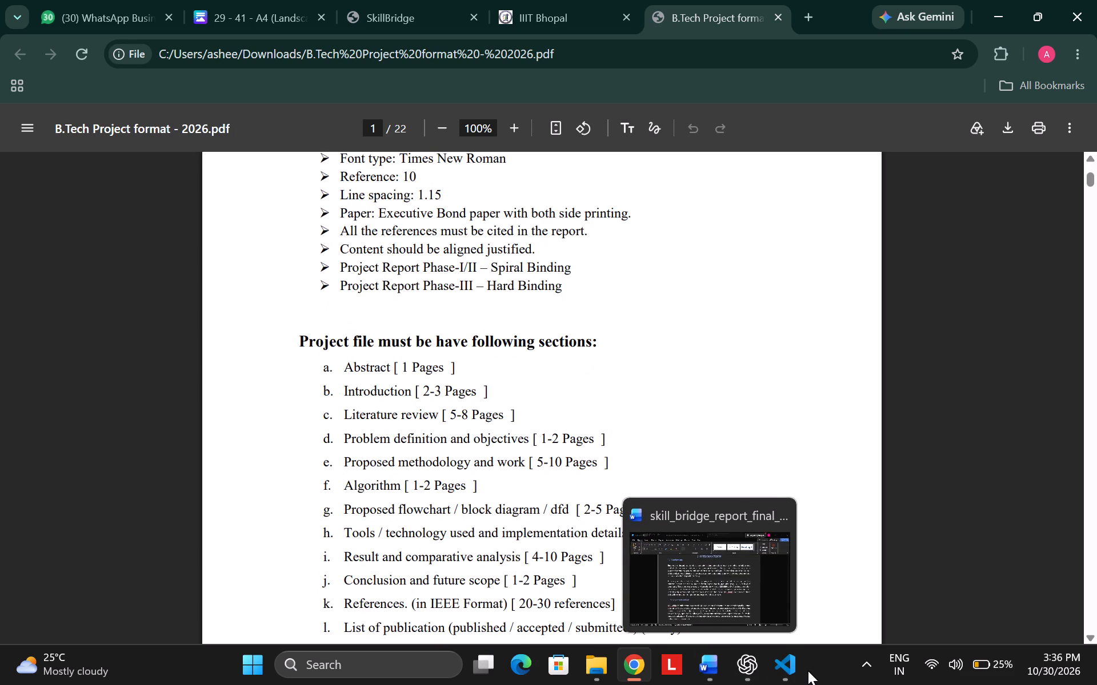
Switch back to the Word report and check the Introduction from 1.1 Background through 1.8 Expected Contribution for length and content.
{"action": "left_click", "coordinate": [714, 670]}
{"action": "scroll", "coordinate": [587, 318], "scroll_direction": "up", "scroll_amount": 5}
{"action": "scroll", "coordinate": [587, 318], "scroll_direction": "down", "scroll_amount": 5}
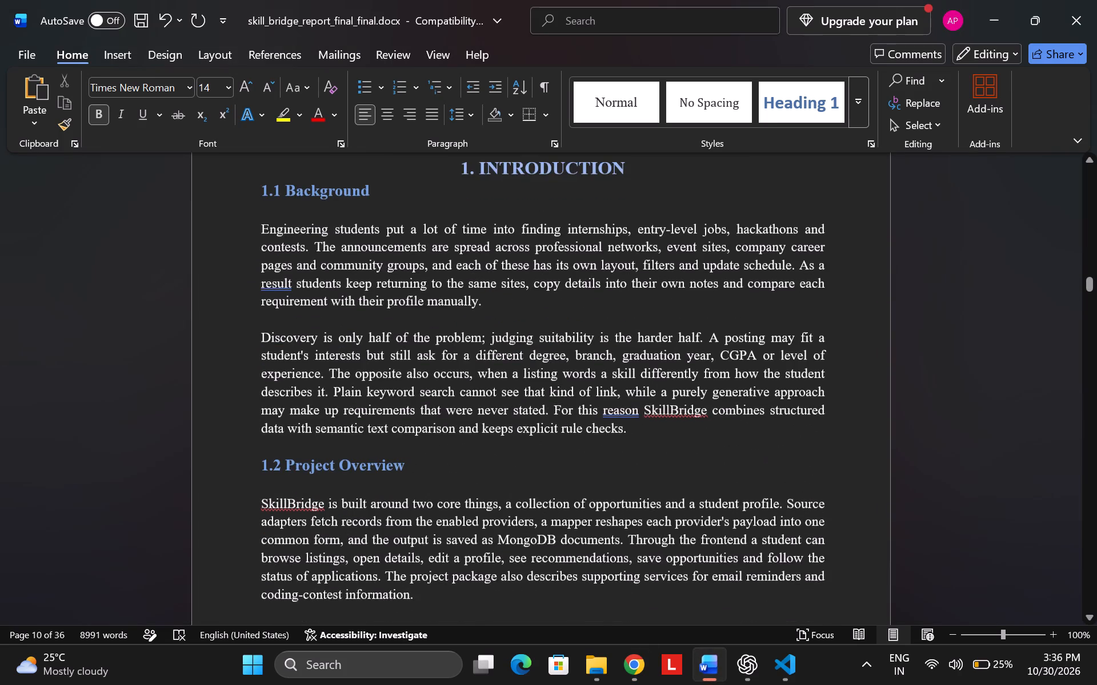
{"action": "scroll", "coordinate": [587, 318], "scroll_direction": "down", "scroll_amount": 19}
{"action": "scroll", "coordinate": [587, 318], "scroll_direction": "down", "scroll_amount": 3}
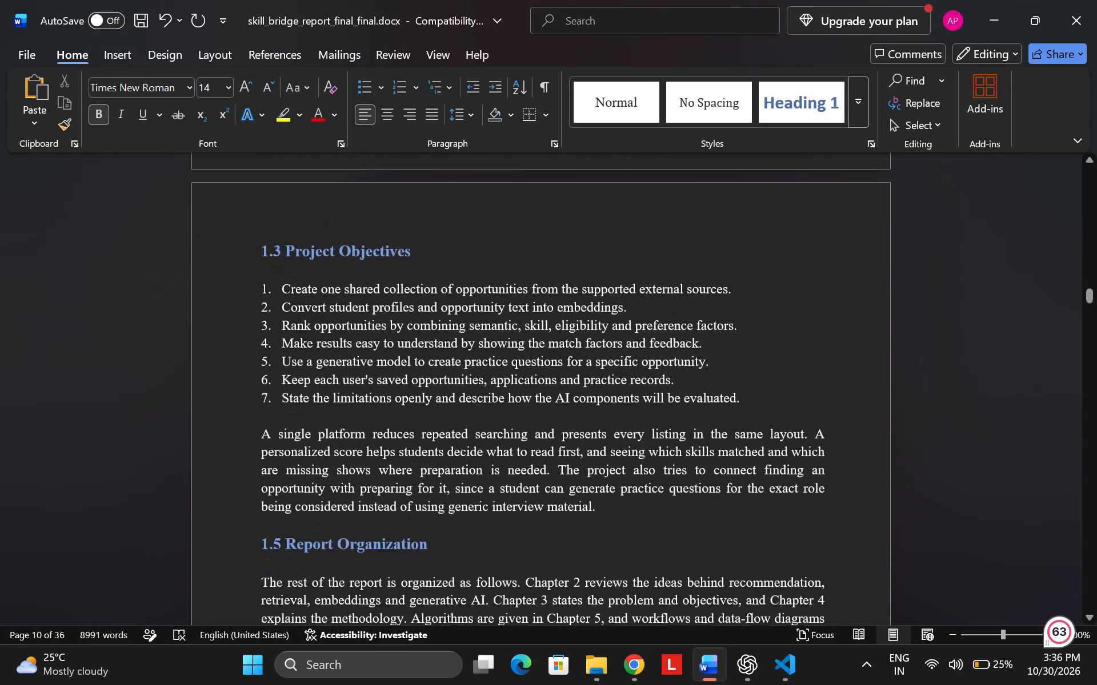
{"action": "scroll", "coordinate": [587, 318], "scroll_direction": "down", "scroll_amount": 5}
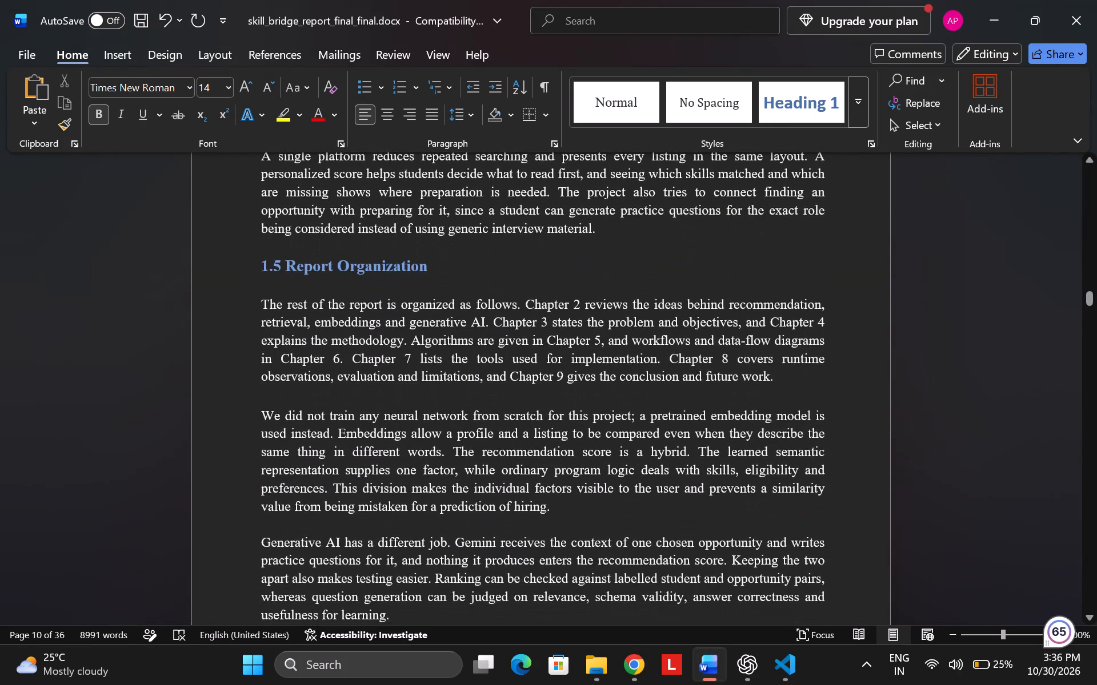
{"action": "scroll", "coordinate": [587, 318], "scroll_direction": "up", "scroll_amount": 11}
{"action": "scroll", "coordinate": [587, 318], "scroll_direction": "down", "scroll_amount": 4}
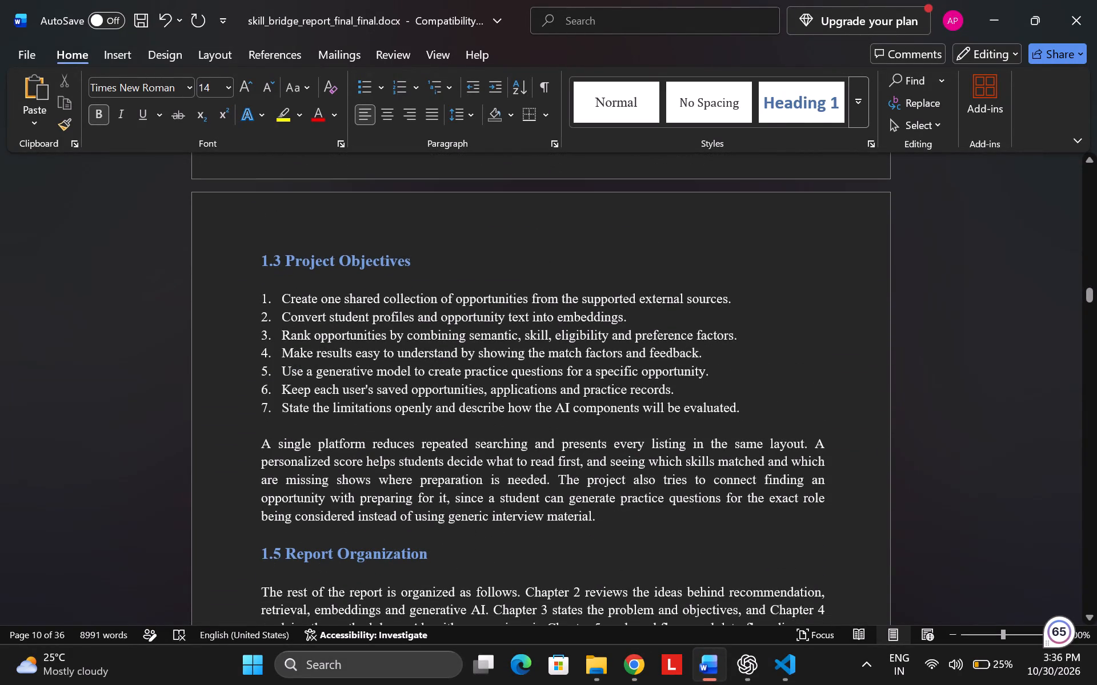
{"action": "scroll", "coordinate": [587, 318], "scroll_direction": "down", "scroll_amount": 1}
{"action": "scroll", "coordinate": [587, 318], "scroll_direction": "up", "scroll_amount": 12}
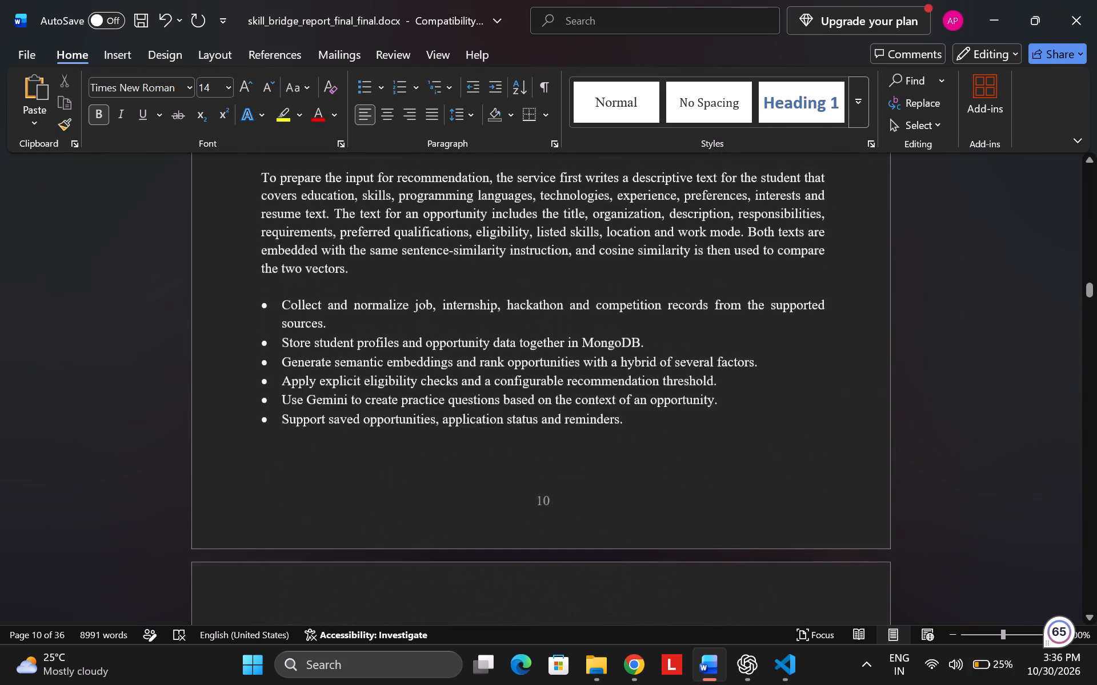
{"action": "scroll", "coordinate": [587, 318], "scroll_direction": "up", "scroll_amount": 6}
{"action": "scroll", "coordinate": [587, 318], "scroll_direction": "down", "scroll_amount": 9}
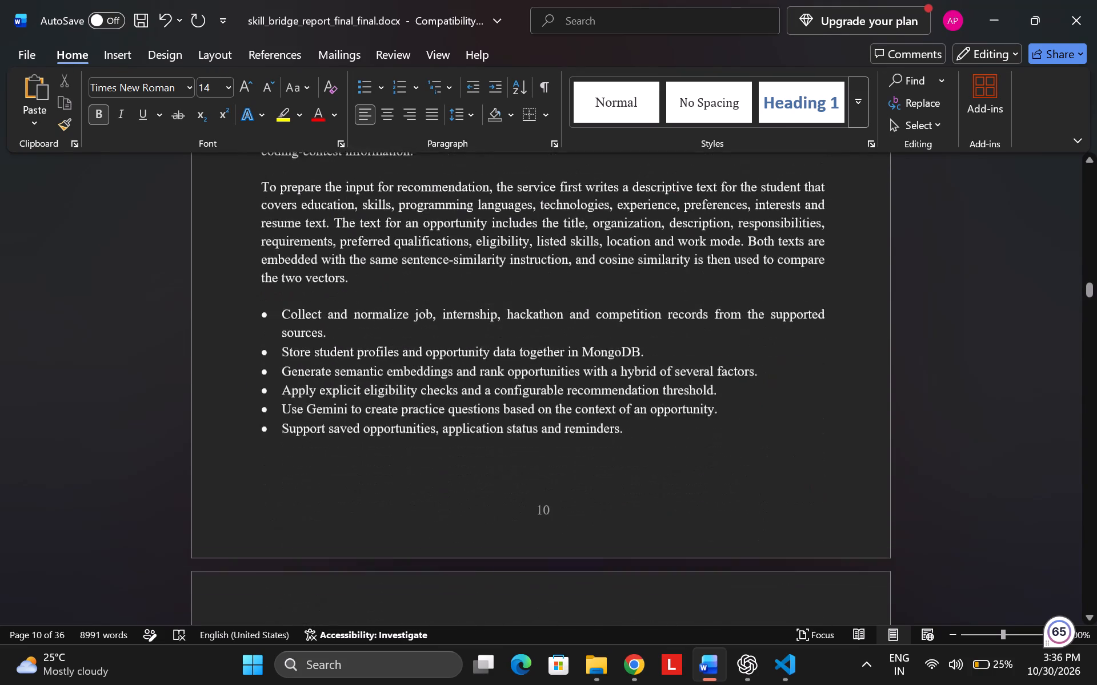
{"action": "scroll", "coordinate": [587, 318], "scroll_direction": "down", "scroll_amount": 10}
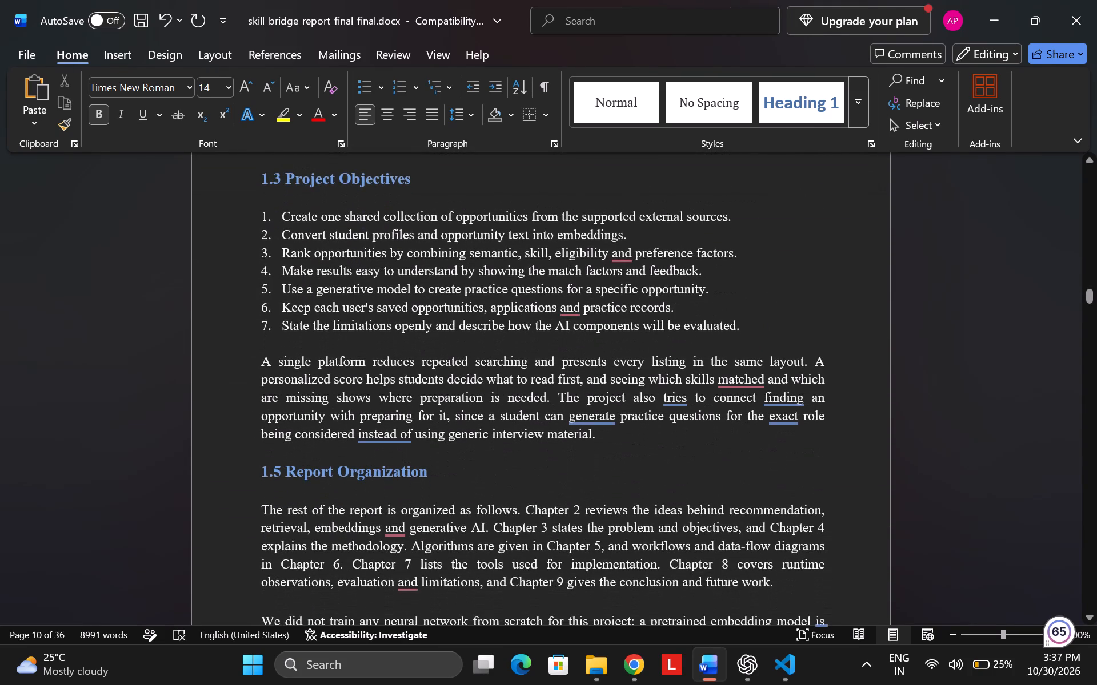
{"action": "scroll", "coordinate": [587, 317], "scroll_direction": "down", "scroll_amount": 8}
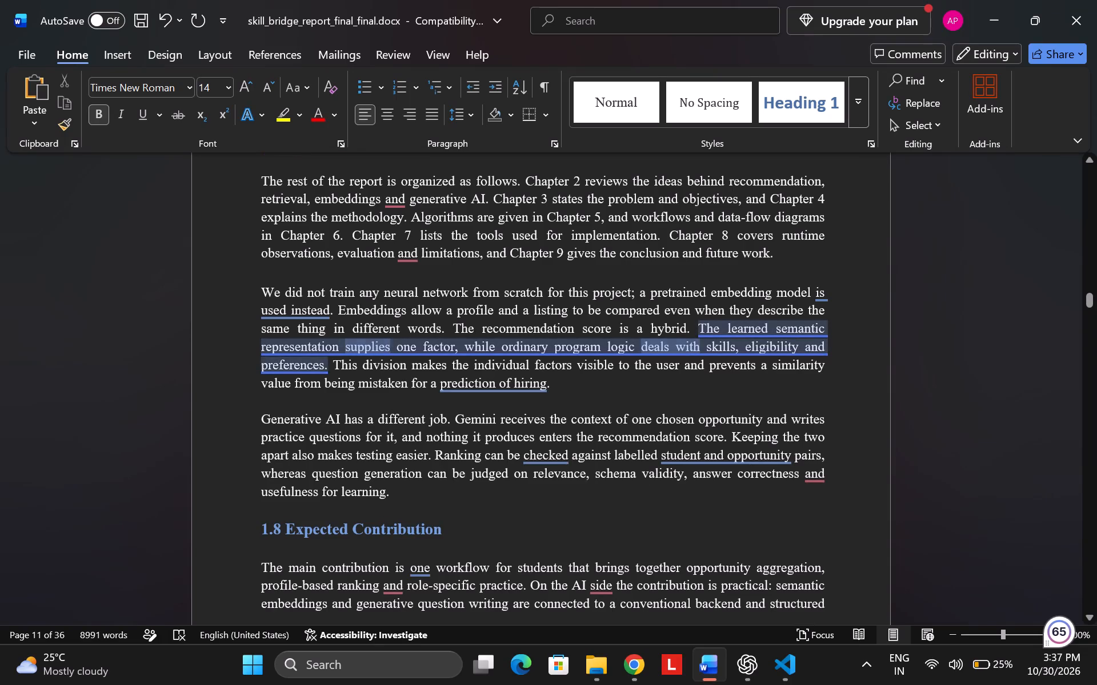
{"action": "scroll", "coordinate": [638, 394], "scroll_direction": "down", "scroll_amount": 2}
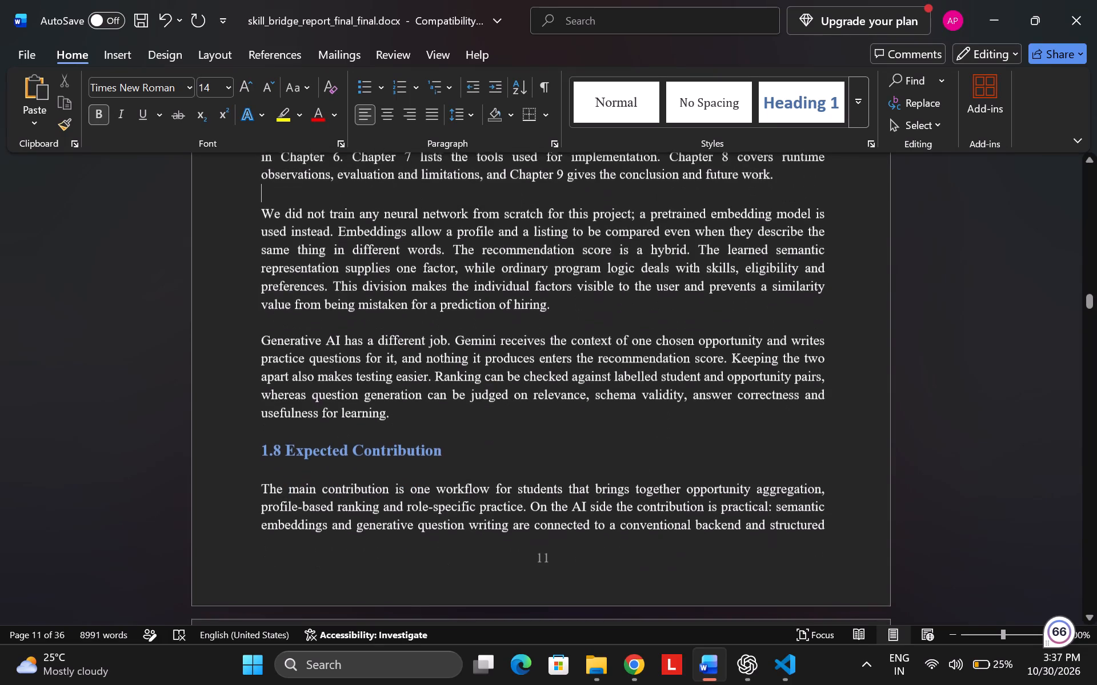
Delete the sentence "We did not train any neural network from scratch for this project; a pretrained embedding model is used instead." under 1.5 Report Organization.
{"action": "scroll", "coordinate": [638, 394], "scroll_direction": "up", "scroll_amount": 3}
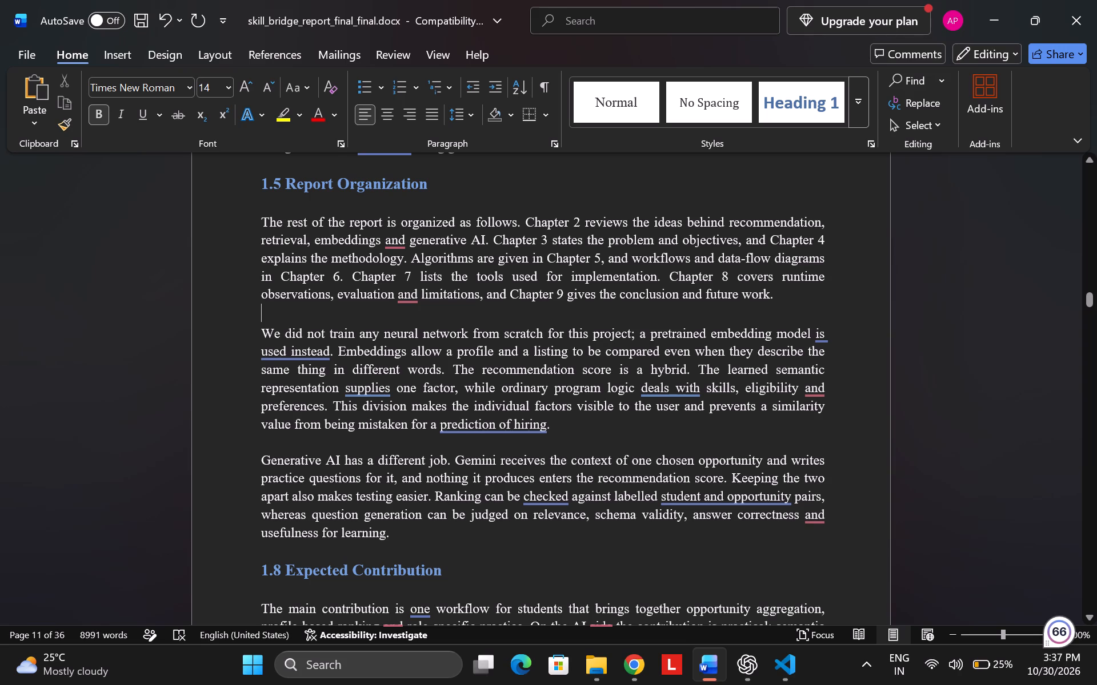
{"action": "left_click", "coordinate": [335, 356]}
{"action": "key", "text": "BackSpace"}
{"action": "key", "text": "BackSpace"}
{"action": "key", "text": "BackSpace"}
{"action": "key", "text": "BackSpace"}
{"action": "key", "text": "BackSpace"}
{"action": "key", "text": "BackSpace"}
{"action": "key", "text": "BackSpace"}
{"action": "key", "text": "BackSpace"}
{"action": "key", "text": "BackSpace"}
{"action": "key", "text": "BackSpace"}
{"action": "key", "text": "BackSpace"}
{"action": "key", "text": "BackSpace"}
{"action": "key", "text": "BackSpace"}
{"action": "key", "text": "BackSpace"}
{"action": "key", "text": "BackSpace"}
{"action": "key", "text": "BackSpace"}
{"action": "key", "text": "BackSpace"}
{"action": "key", "text": "BackSpace"}
{"action": "key", "text": "BackSpace"}
{"action": "key", "text": "BackSpace"}
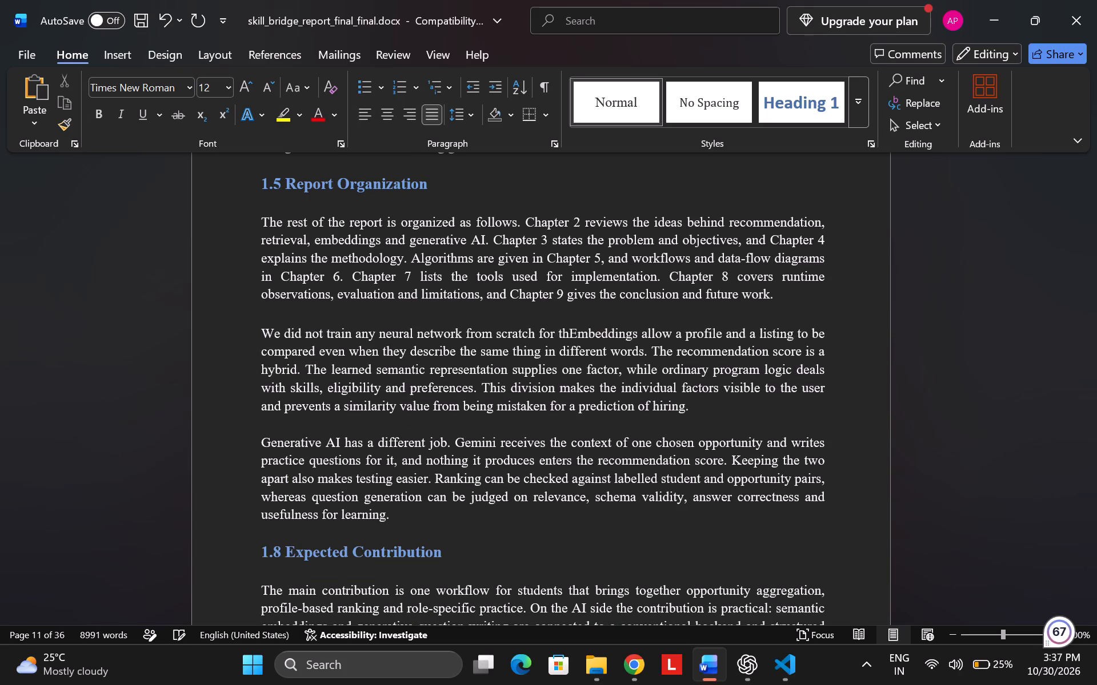
{"action": "key", "text": "BackSpace"}
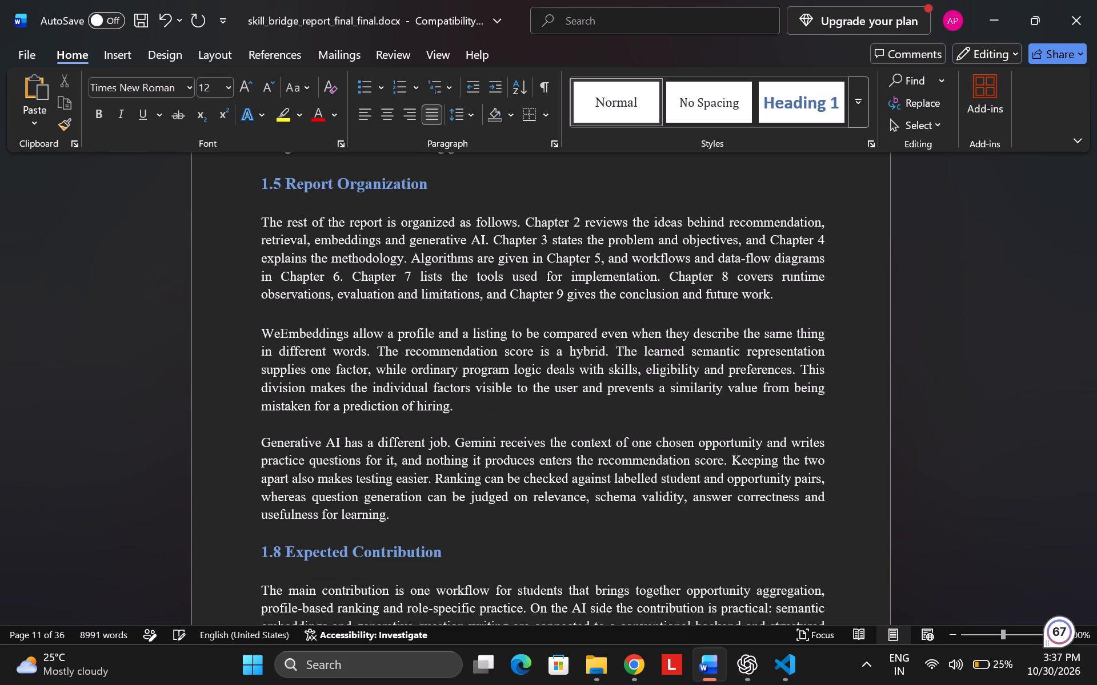
{"action": "key", "text": "BackSpace"}
{"action": "key", "text": "BackSpace"}
Remove the blank line between the "Embeddings allow a profile" and "Generative AI has a different job" paragraphs under 1.5 Report Organization.
{"action": "scroll", "coordinate": [377, 333], "scroll_direction": "down", "scroll_amount": 2}
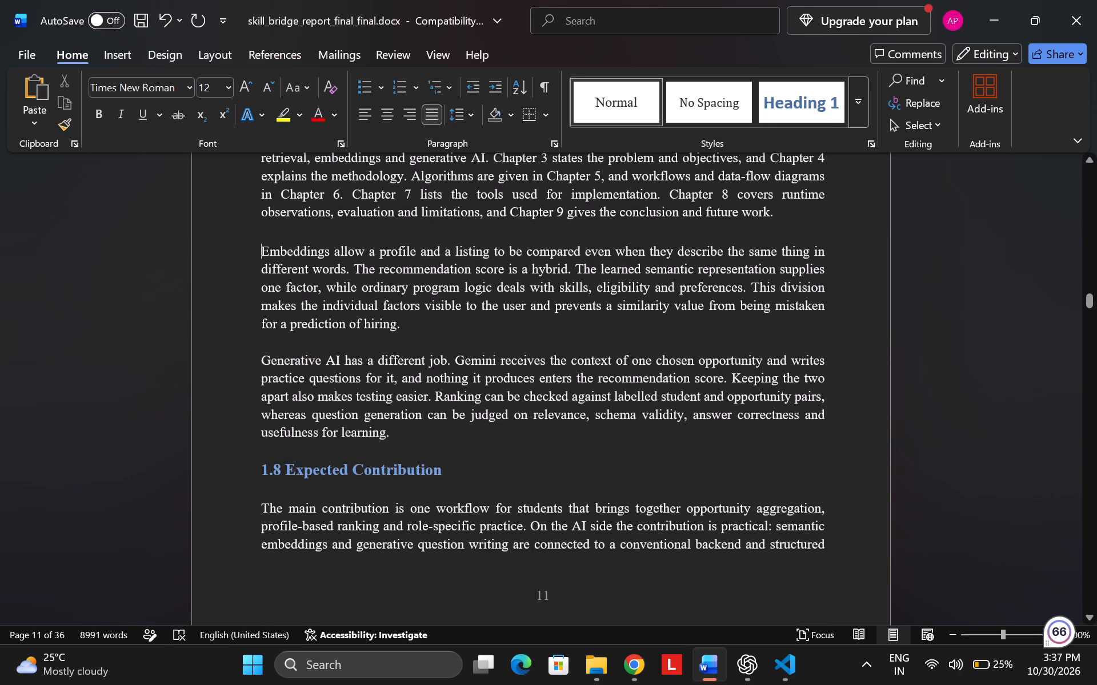
{"action": "scroll", "coordinate": [383, 292], "scroll_direction": "up", "scroll_amount": 4}
{"action": "scroll", "coordinate": [383, 292], "scroll_direction": "down", "scroll_amount": 4}
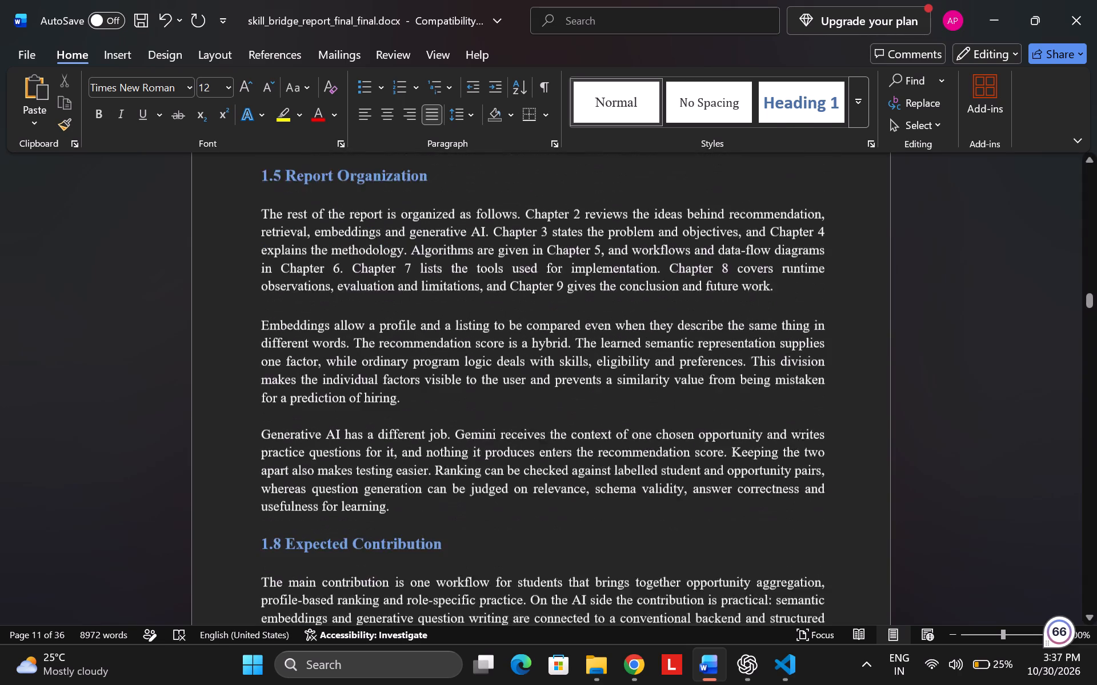
{"action": "left_click", "coordinate": [297, 344]}
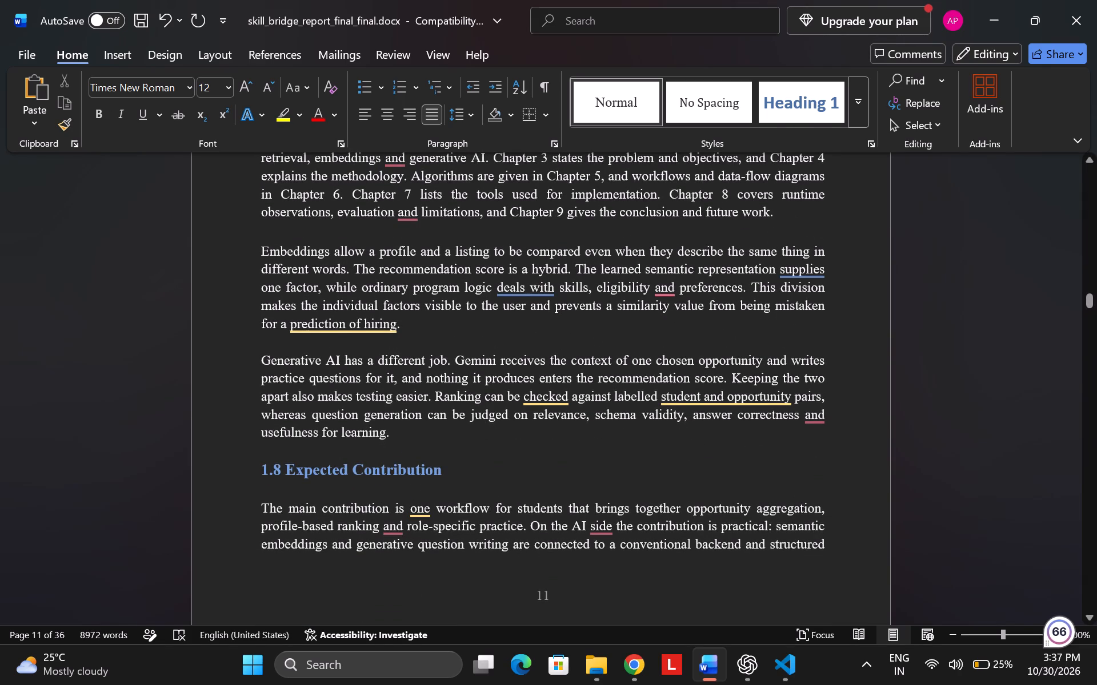
{"action": "key", "text": "BackSpace"}
Reread the Introduction from 1.8 Expected Contribution back to 1.1 Background and forward again, checking section order and page fit.
{"action": "scroll", "coordinate": [398, 337], "scroll_direction": "down", "scroll_amount": 4}
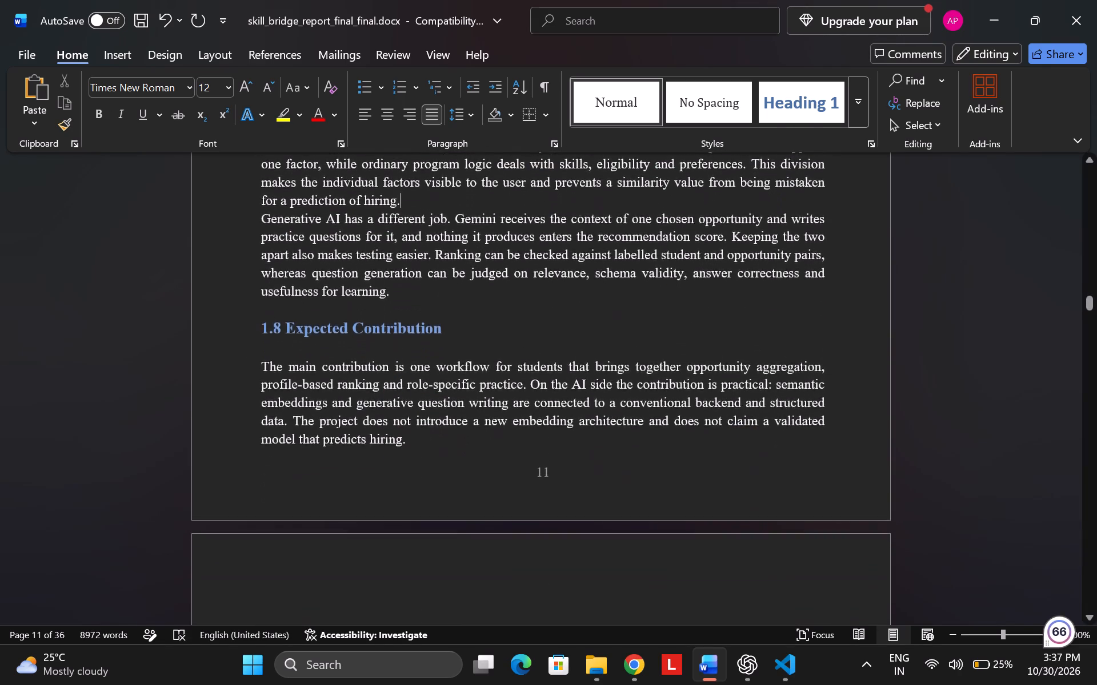
{"action": "scroll", "coordinate": [398, 337], "scroll_direction": "down", "scroll_amount": 4}
{"action": "scroll", "coordinate": [398, 337], "scroll_direction": "up", "scroll_amount": 5}
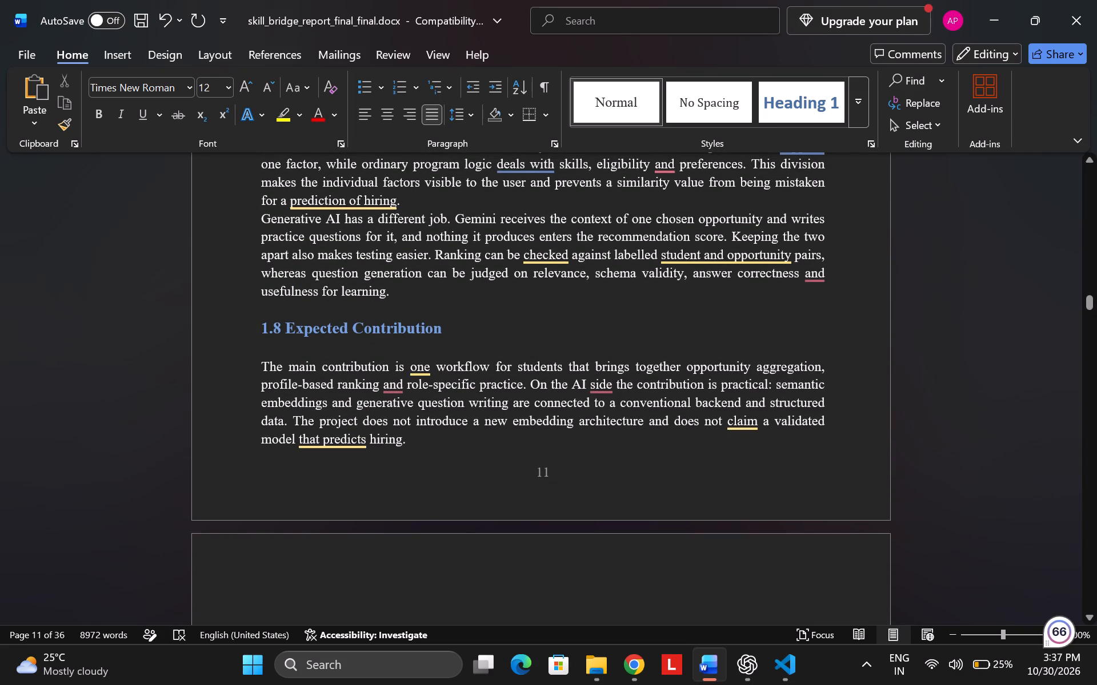
{"action": "scroll", "coordinate": [582, 307], "scroll_direction": "up", "scroll_amount": 9}
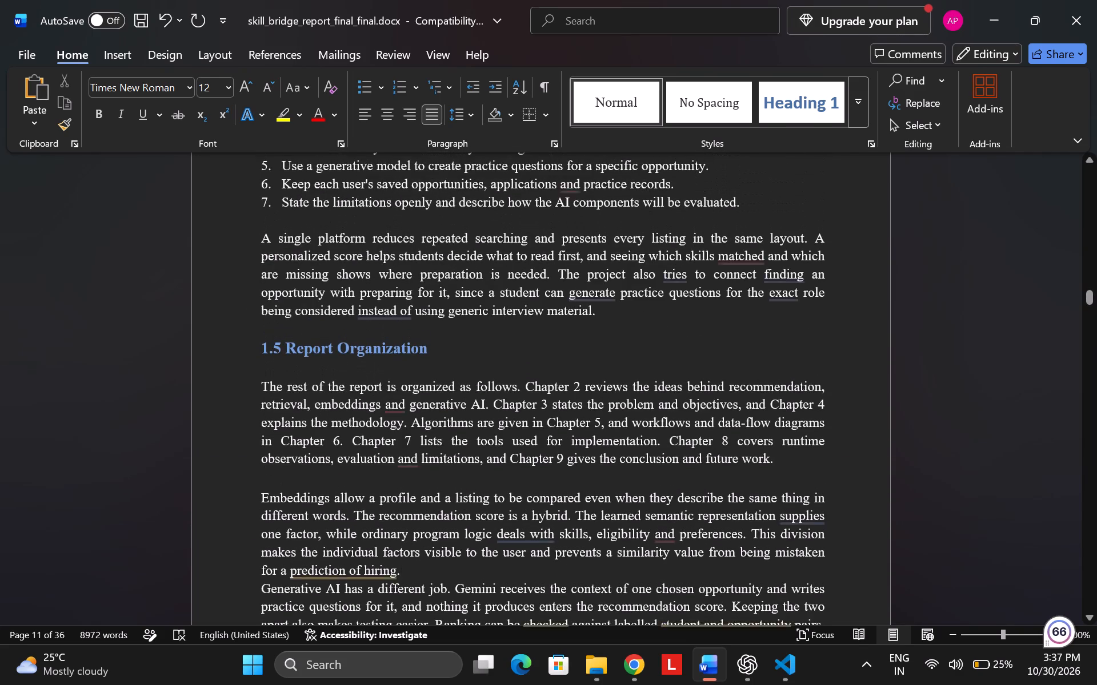
{"action": "scroll", "coordinate": [591, 312], "scroll_direction": "down", "scroll_amount": 5}
{"action": "scroll", "coordinate": [591, 312], "scroll_direction": "up", "scroll_amount": 3}
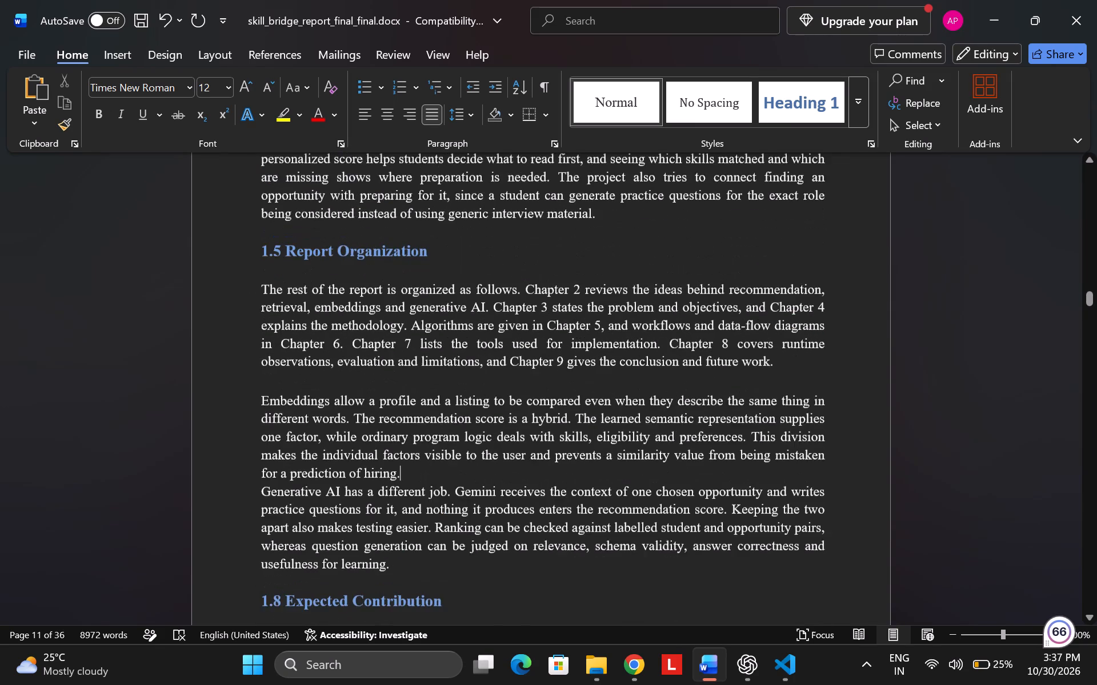
{"action": "scroll", "coordinate": [591, 312], "scroll_direction": "up", "scroll_amount": 18}
{"action": "scroll", "coordinate": [592, 313], "scroll_direction": "up", "scroll_amount": 4}
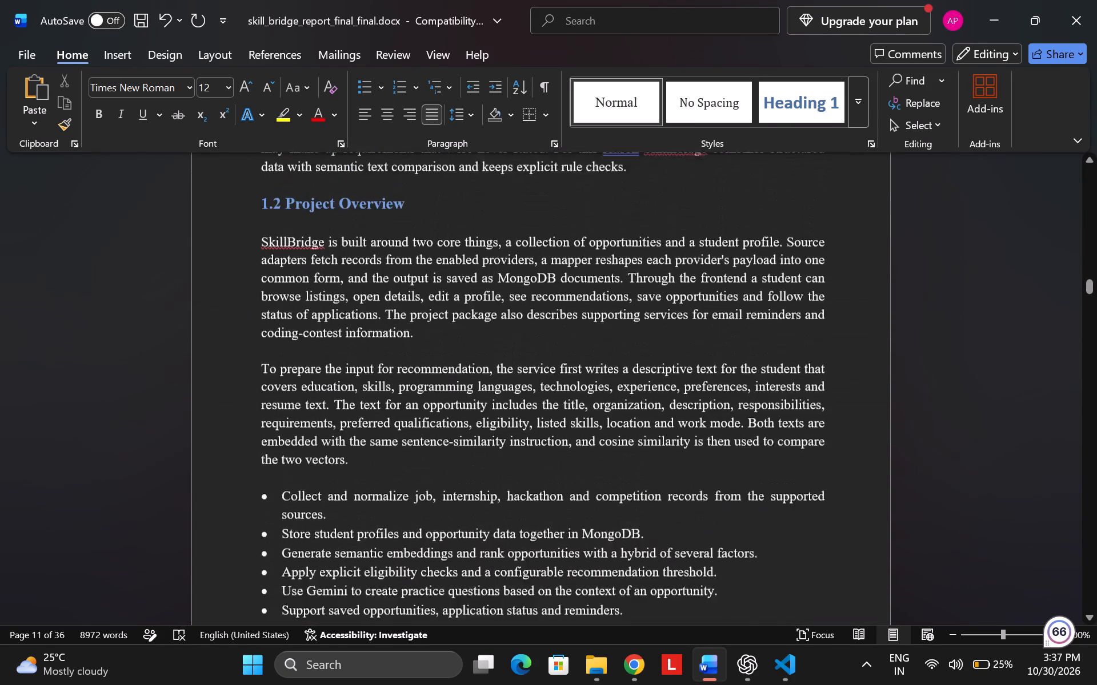
{"action": "scroll", "coordinate": [592, 313], "scroll_direction": "up", "scroll_amount": 8}
{"action": "scroll", "coordinate": [592, 313], "scroll_direction": "down", "scroll_amount": 11}
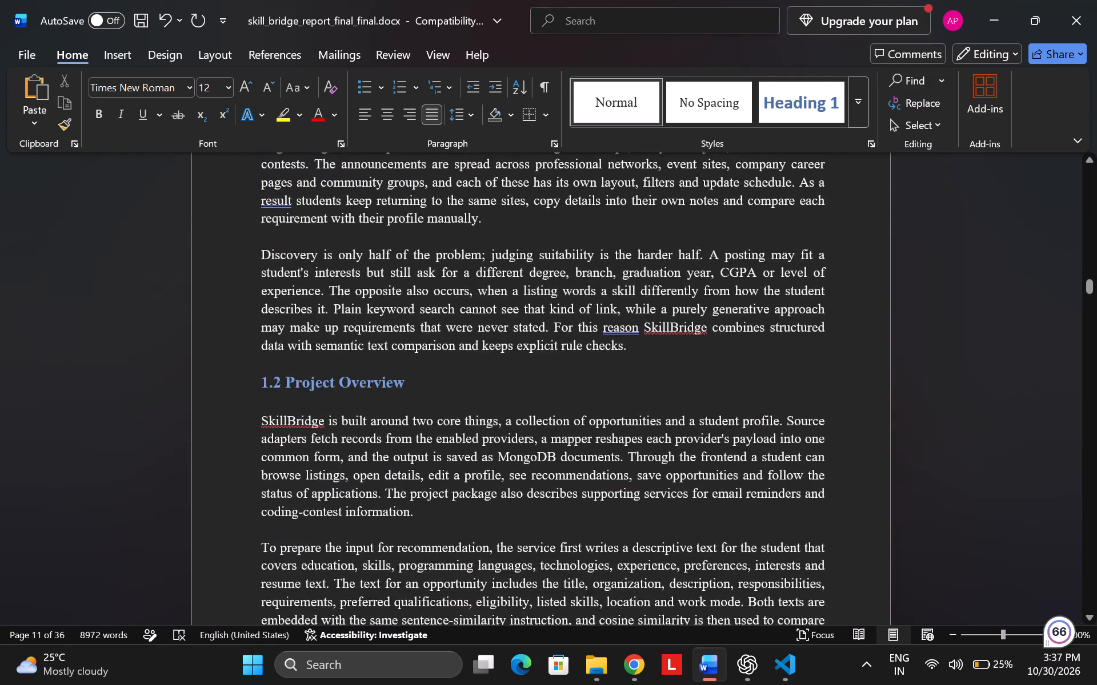
{"action": "scroll", "coordinate": [592, 313], "scroll_direction": "down", "scroll_amount": 16}
{"action": "scroll", "coordinate": [592, 313], "scroll_direction": "down", "scroll_amount": 9}
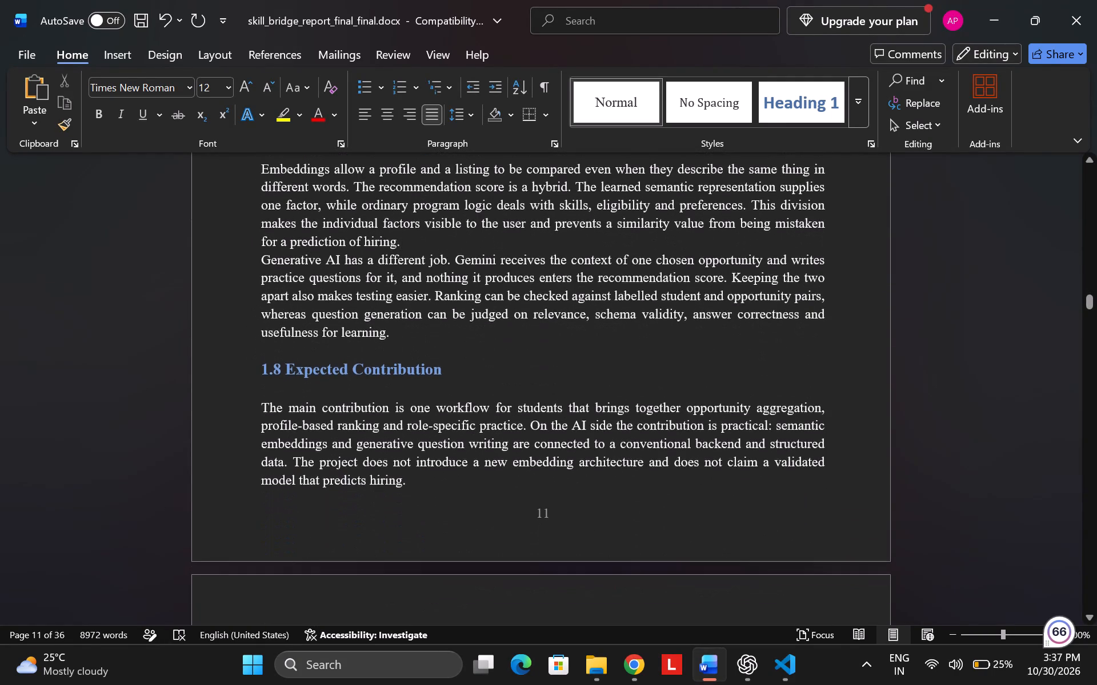
{"action": "scroll", "coordinate": [592, 313], "scroll_direction": "up", "scroll_amount": 10}
{"action": "scroll", "coordinate": [592, 313], "scroll_direction": "down", "scroll_amount": 8}
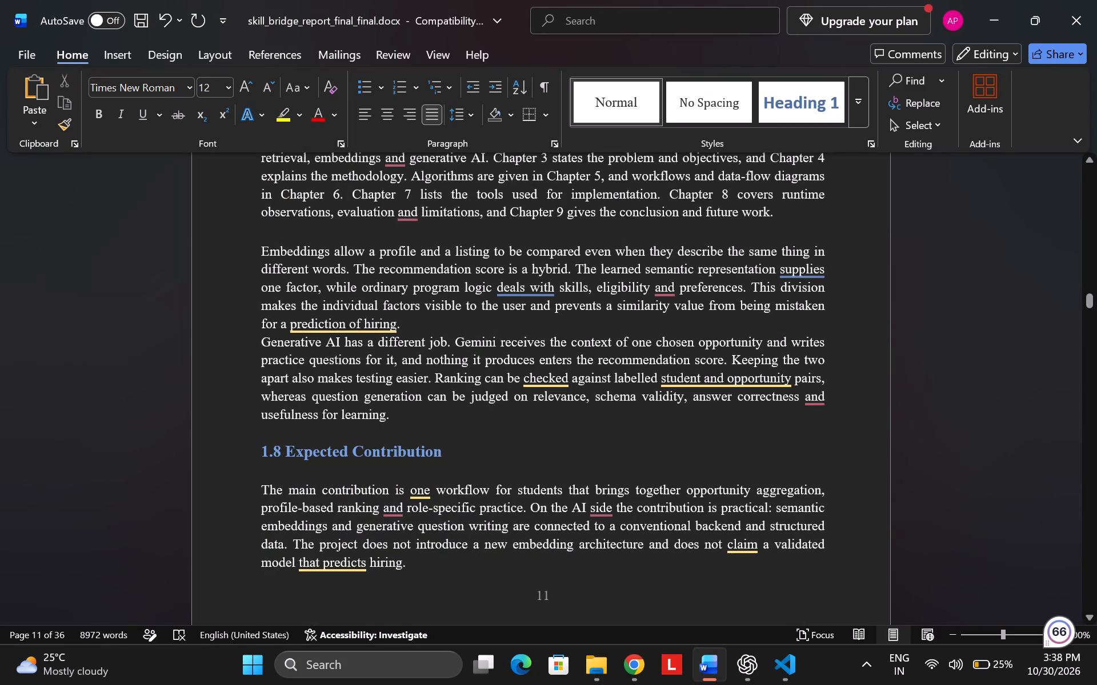
Move the heading 1.8 Expected Contribution with its paragraph to just before 1.5 Report Organization, after the "A single platform" paragraph.
{"action": "scroll", "coordinate": [497, 327], "scroll_direction": "down", "scroll_amount": 3}
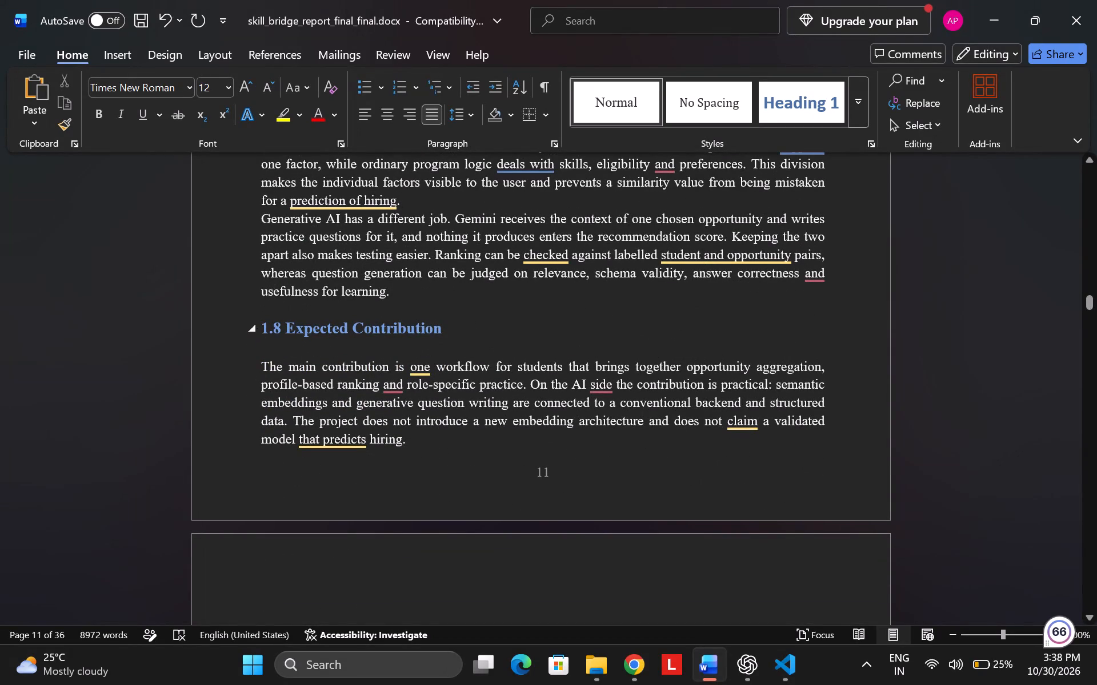
{"action": "left_click_drag", "start_coordinate": [260, 327], "coordinate": [412, 444]}
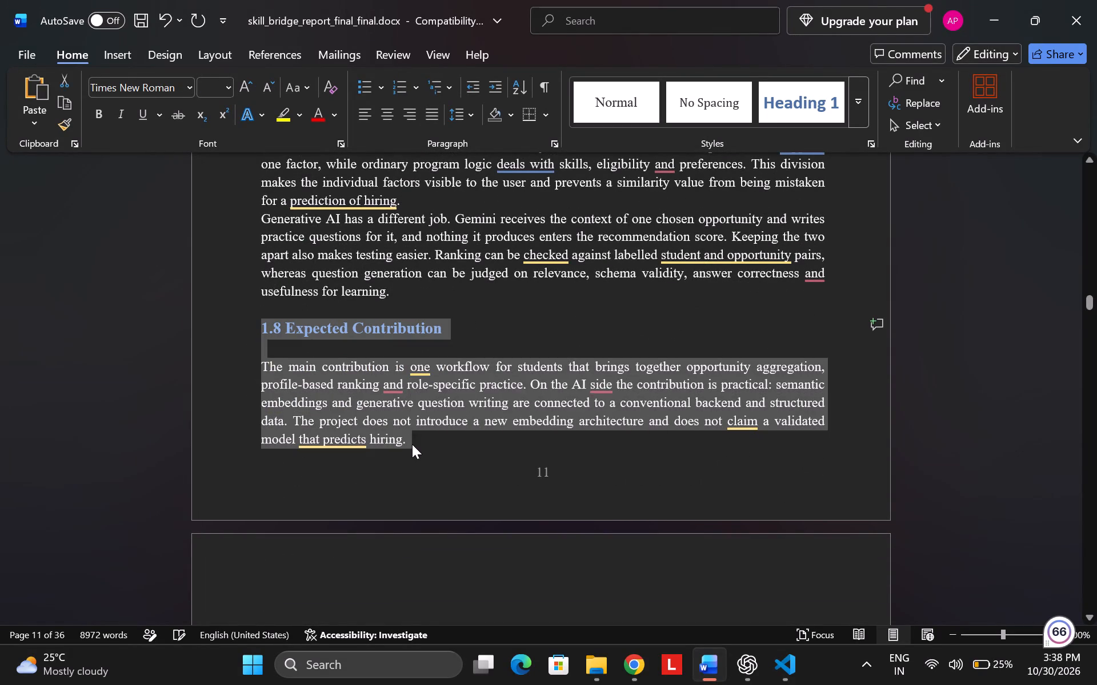
{"action": "key", "text": "ctrl+x"}
{"action": "scroll", "coordinate": [413, 445], "scroll_direction": "up", "scroll_amount": 9}
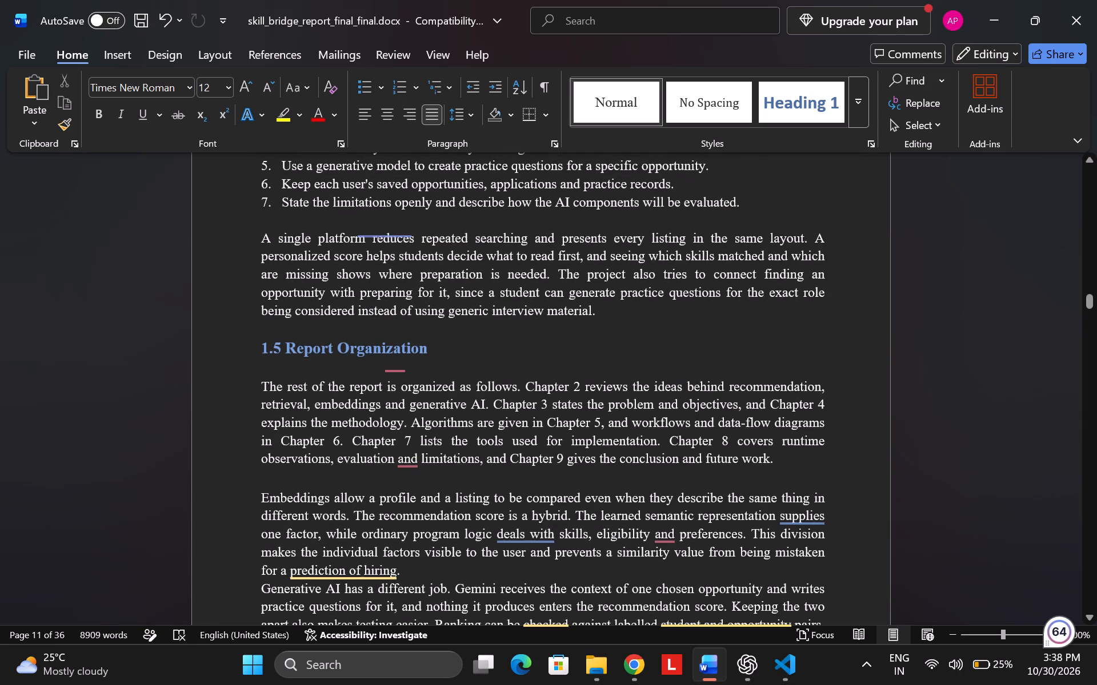
{"action": "left_click", "coordinate": [604, 315]}
{"action": "key", "text": "Return"}
{"action": "key", "text": "Return"}
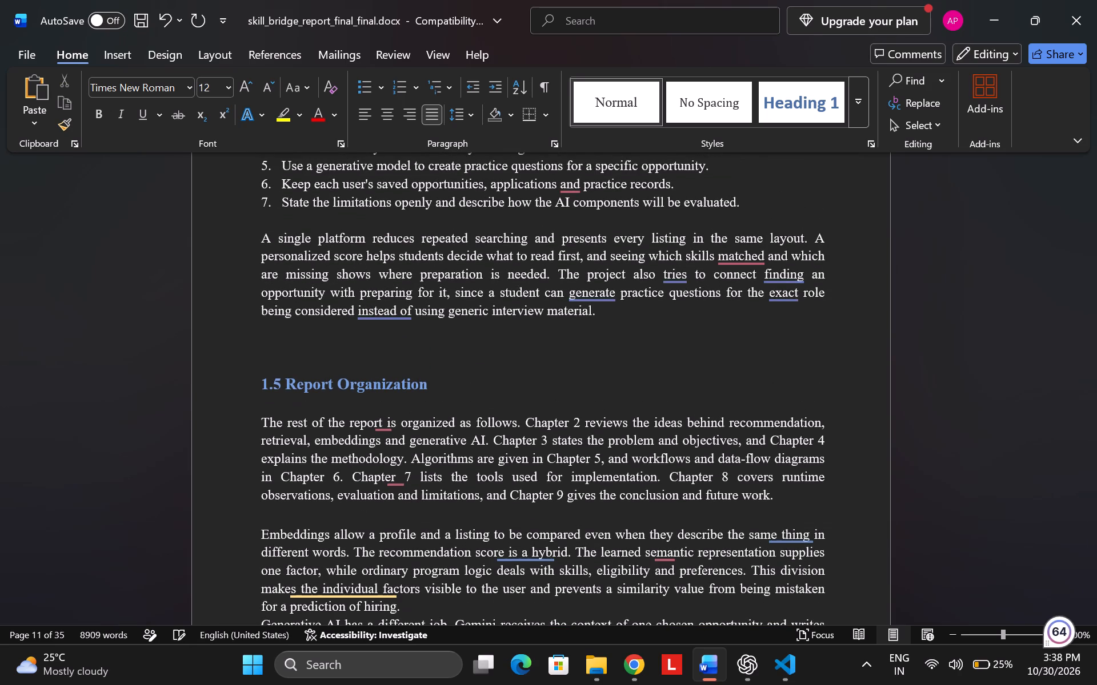
{"action": "key", "text": "ctrl+v"}
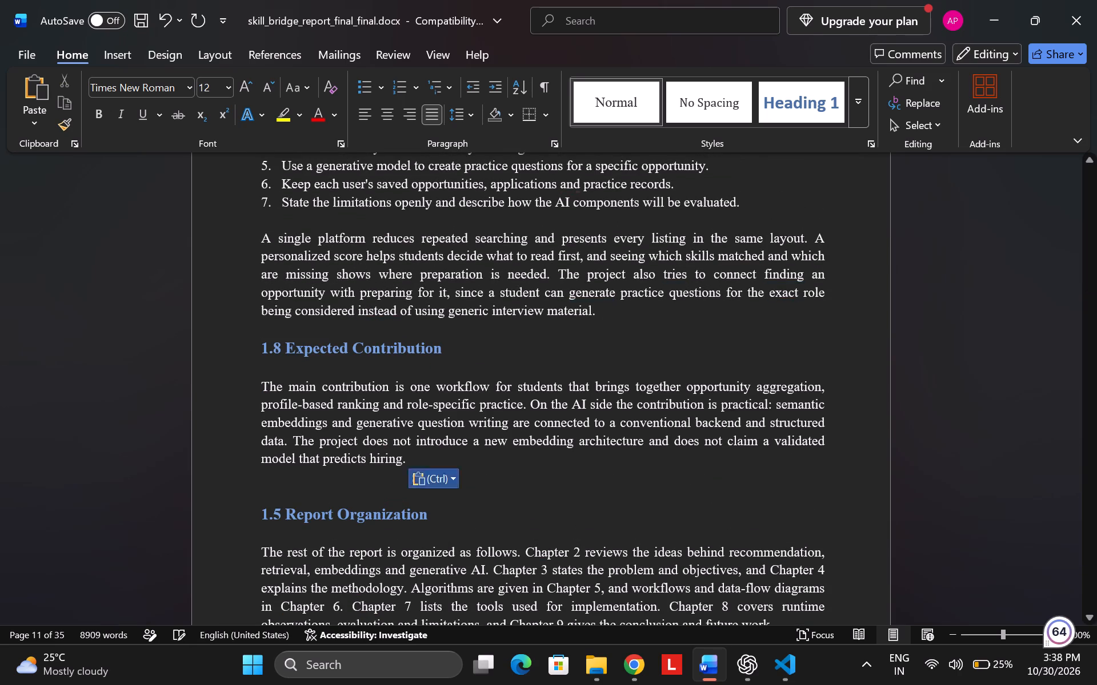
Remove the extra blank line between the Expected Contribution paragraph and the heading 1.5 Report Organization.
{"action": "left_click", "coordinate": [328, 491]}
{"action": "key", "text": "BackSpace"}
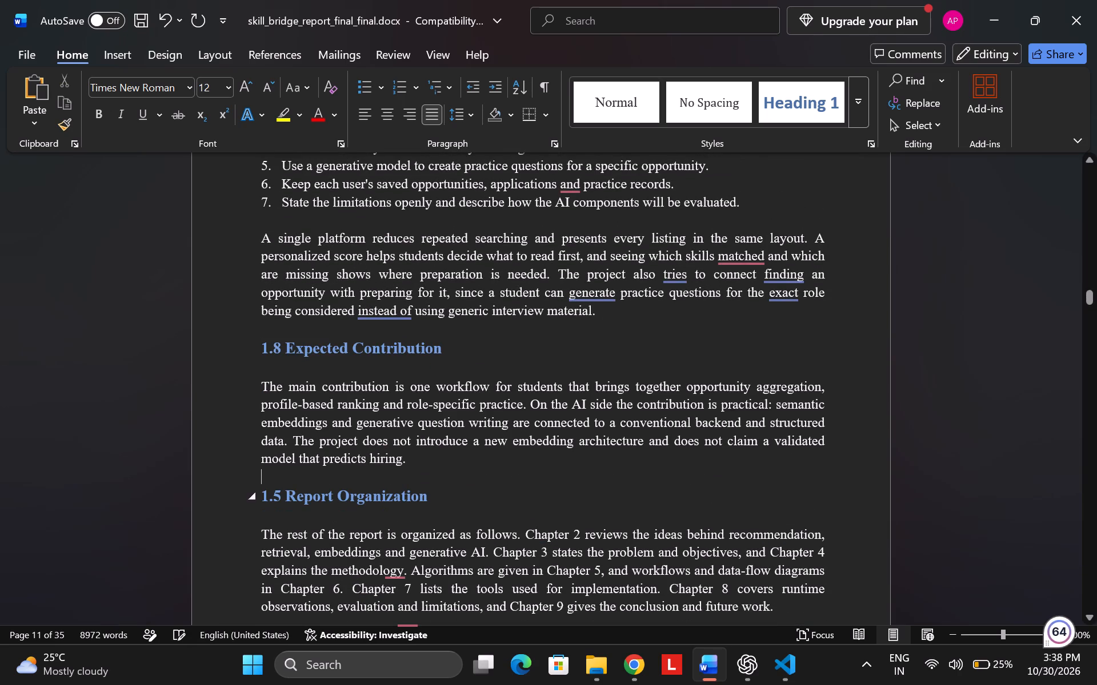
Check the section order on the surrounding pages and renumber the Expected Contribution heading as 1.4.
{"action": "scroll", "coordinate": [437, 465], "scroll_direction": "down", "scroll_amount": 7}
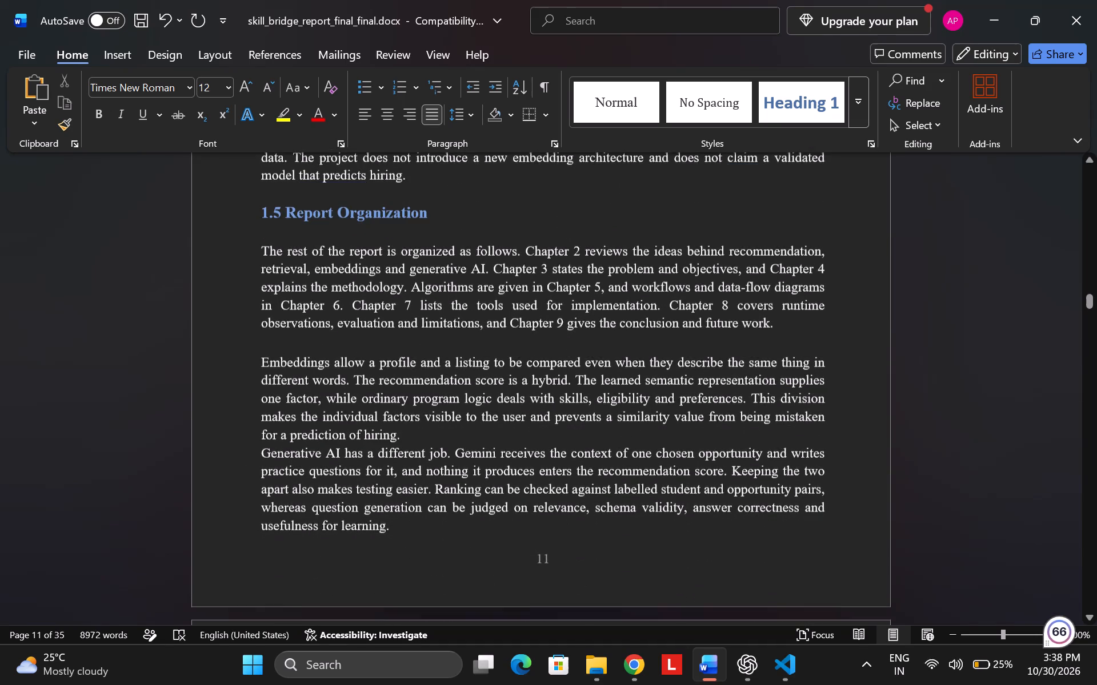
{"action": "scroll", "coordinate": [425, 452], "scroll_direction": "down", "scroll_amount": 1}
{"action": "scroll", "coordinate": [425, 452], "scroll_direction": "up", "scroll_amount": 13}
{"action": "scroll", "coordinate": [451, 441], "scroll_direction": "up", "scroll_amount": 14}
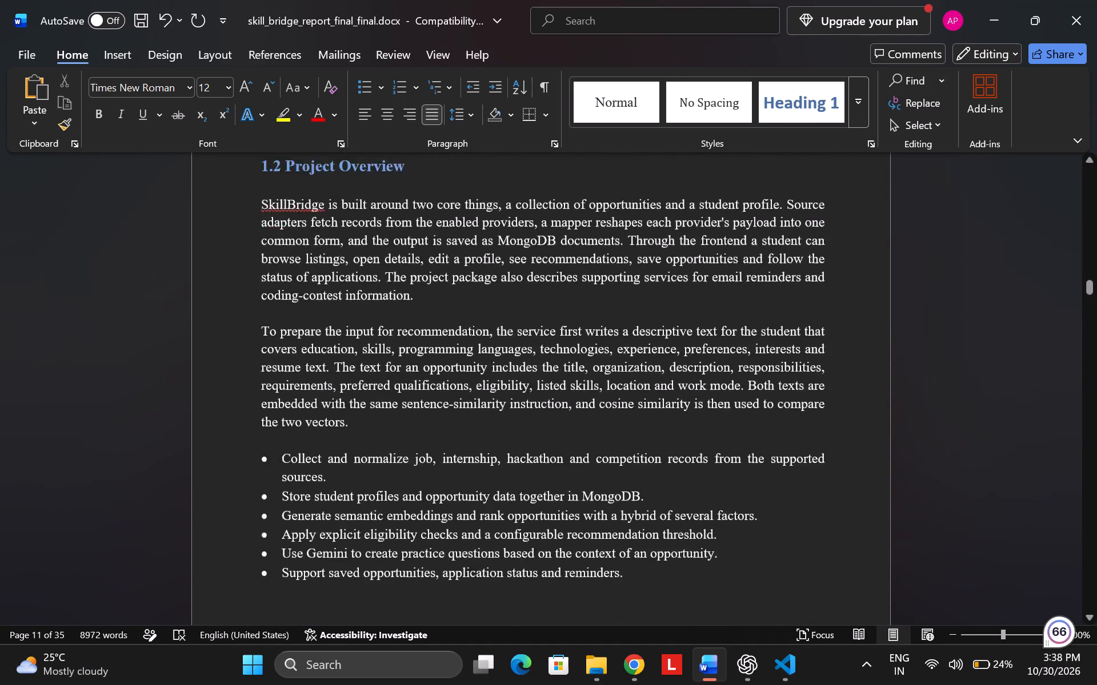
{"action": "scroll", "coordinate": [451, 441], "scroll_direction": "up", "scroll_amount": 10}
{"action": "scroll", "coordinate": [447, 427], "scroll_direction": "down", "scroll_amount": 12}
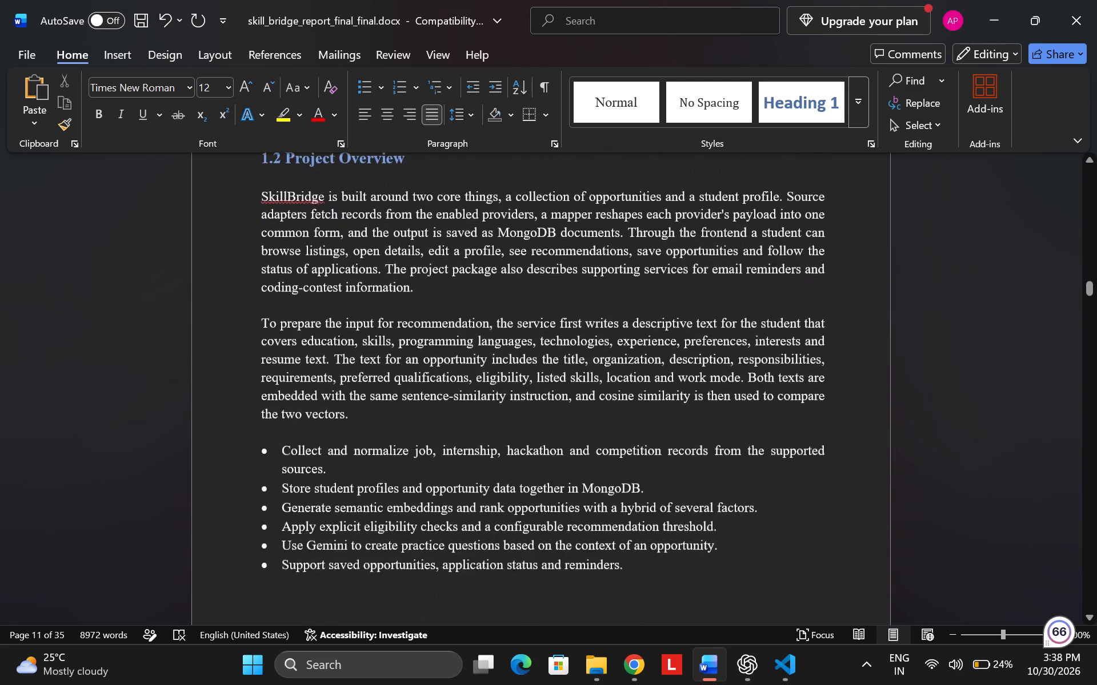
{"action": "scroll", "coordinate": [449, 428], "scroll_direction": "down", "scroll_amount": 16}
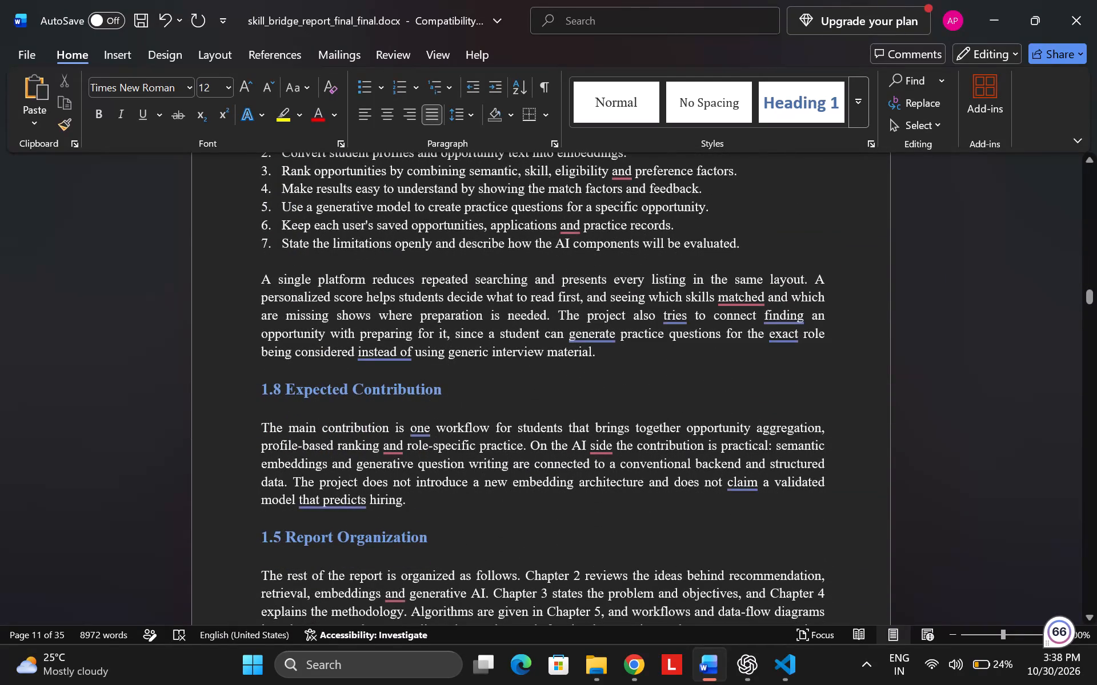
{"action": "left_click", "coordinate": [283, 393]}
{"action": "key", "text": "BackSpace"}
{"action": "key", "text": "4"}
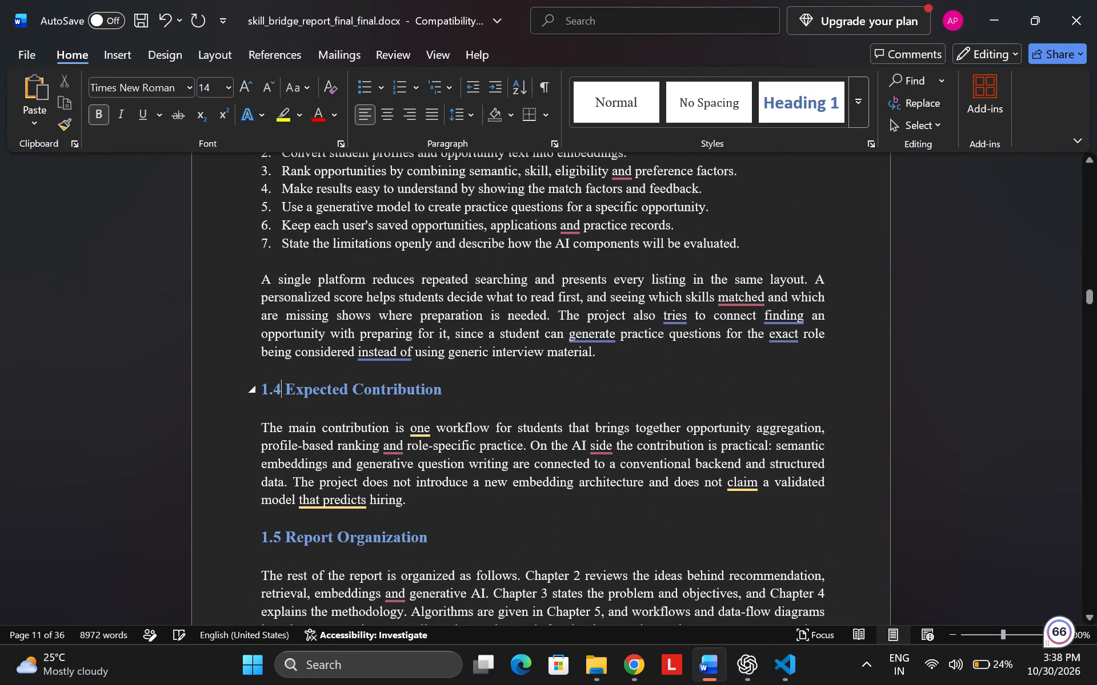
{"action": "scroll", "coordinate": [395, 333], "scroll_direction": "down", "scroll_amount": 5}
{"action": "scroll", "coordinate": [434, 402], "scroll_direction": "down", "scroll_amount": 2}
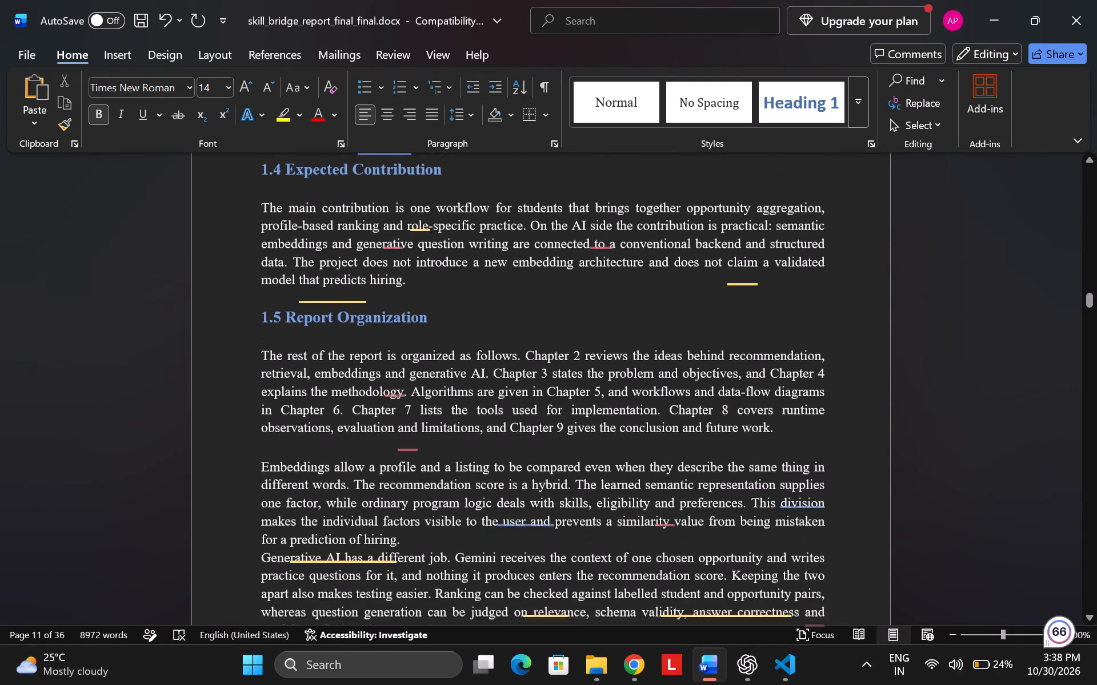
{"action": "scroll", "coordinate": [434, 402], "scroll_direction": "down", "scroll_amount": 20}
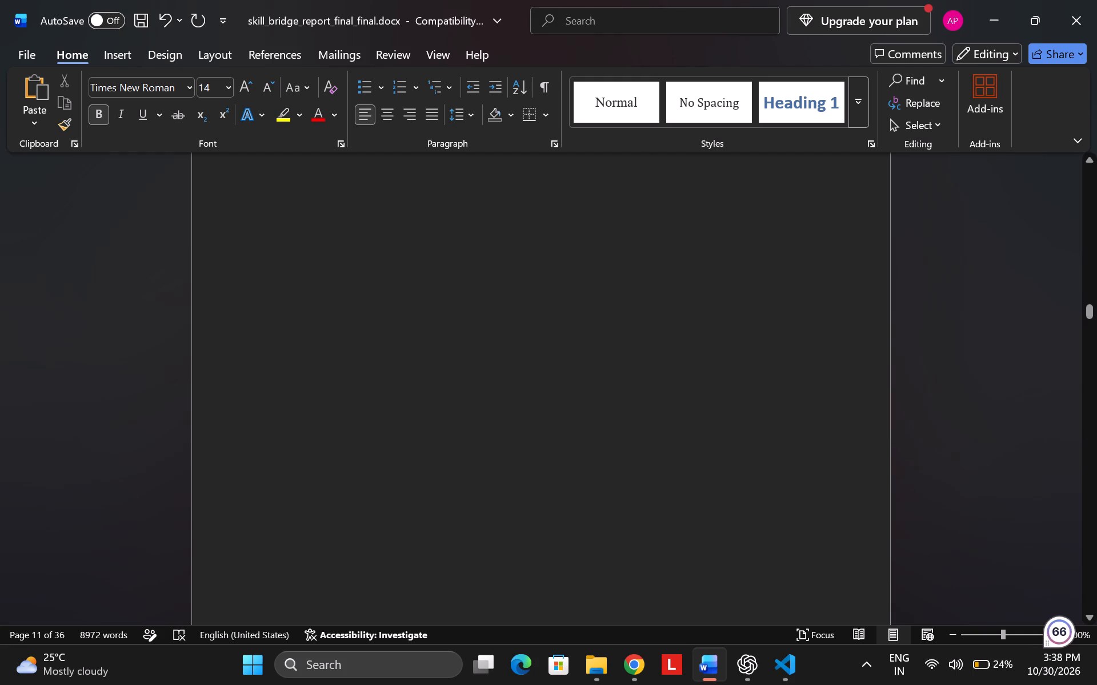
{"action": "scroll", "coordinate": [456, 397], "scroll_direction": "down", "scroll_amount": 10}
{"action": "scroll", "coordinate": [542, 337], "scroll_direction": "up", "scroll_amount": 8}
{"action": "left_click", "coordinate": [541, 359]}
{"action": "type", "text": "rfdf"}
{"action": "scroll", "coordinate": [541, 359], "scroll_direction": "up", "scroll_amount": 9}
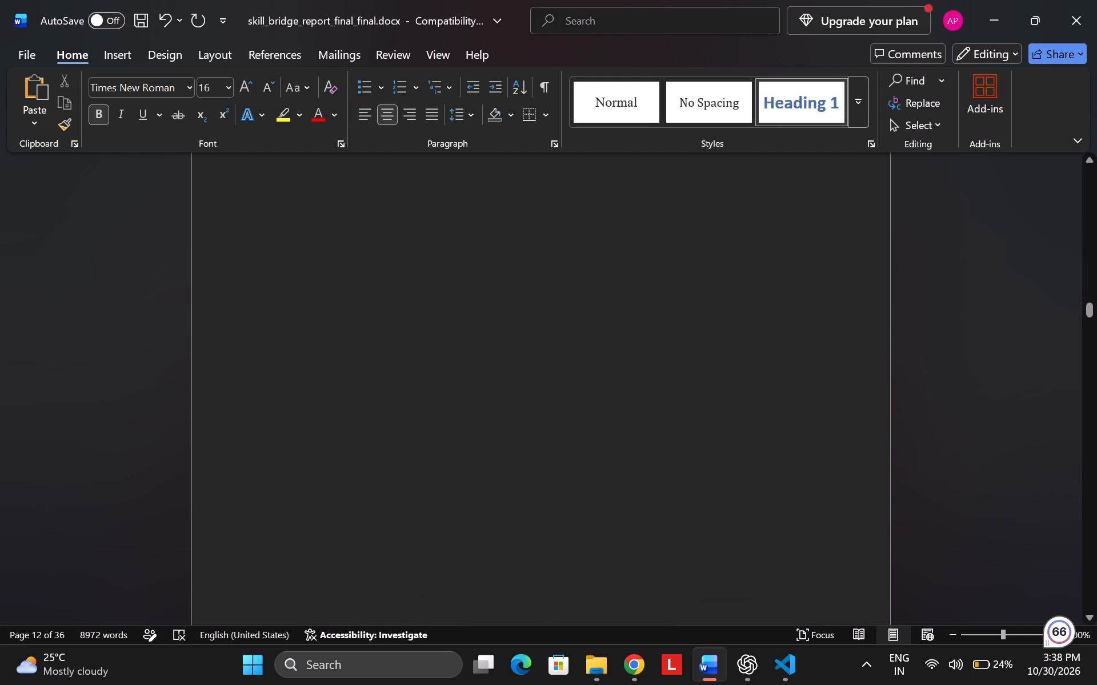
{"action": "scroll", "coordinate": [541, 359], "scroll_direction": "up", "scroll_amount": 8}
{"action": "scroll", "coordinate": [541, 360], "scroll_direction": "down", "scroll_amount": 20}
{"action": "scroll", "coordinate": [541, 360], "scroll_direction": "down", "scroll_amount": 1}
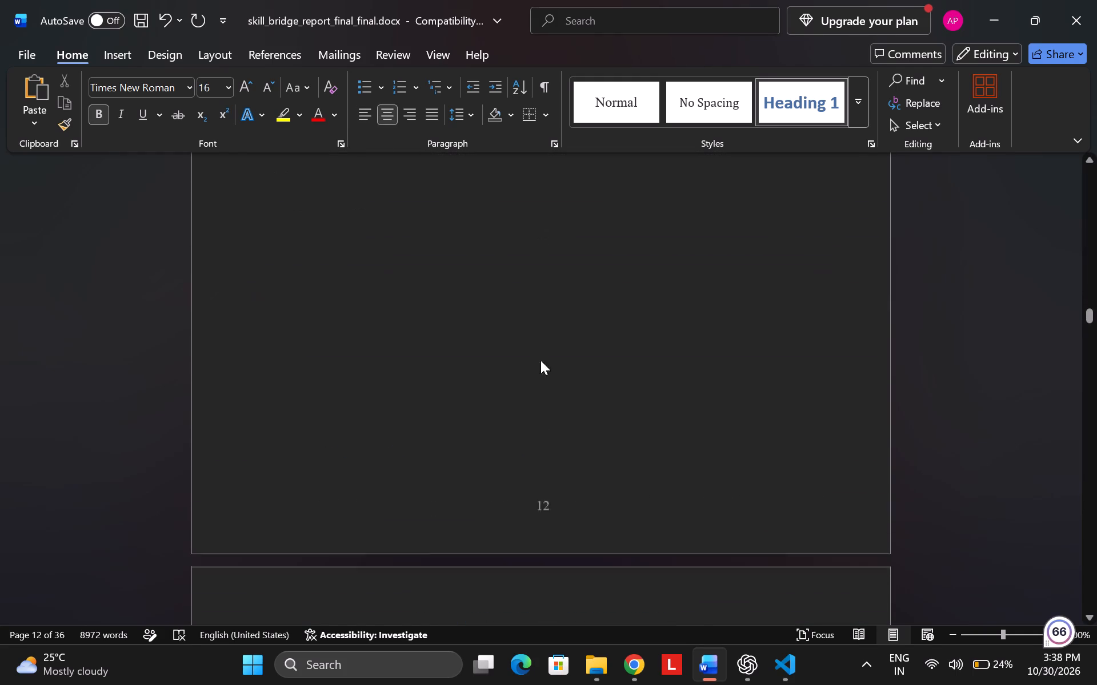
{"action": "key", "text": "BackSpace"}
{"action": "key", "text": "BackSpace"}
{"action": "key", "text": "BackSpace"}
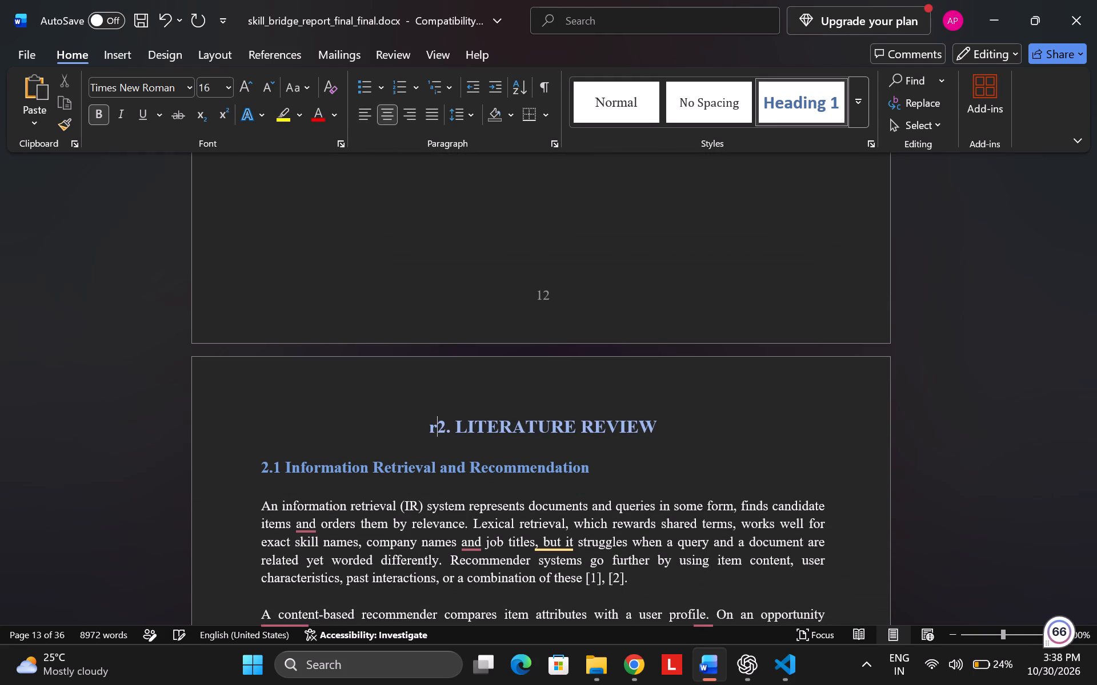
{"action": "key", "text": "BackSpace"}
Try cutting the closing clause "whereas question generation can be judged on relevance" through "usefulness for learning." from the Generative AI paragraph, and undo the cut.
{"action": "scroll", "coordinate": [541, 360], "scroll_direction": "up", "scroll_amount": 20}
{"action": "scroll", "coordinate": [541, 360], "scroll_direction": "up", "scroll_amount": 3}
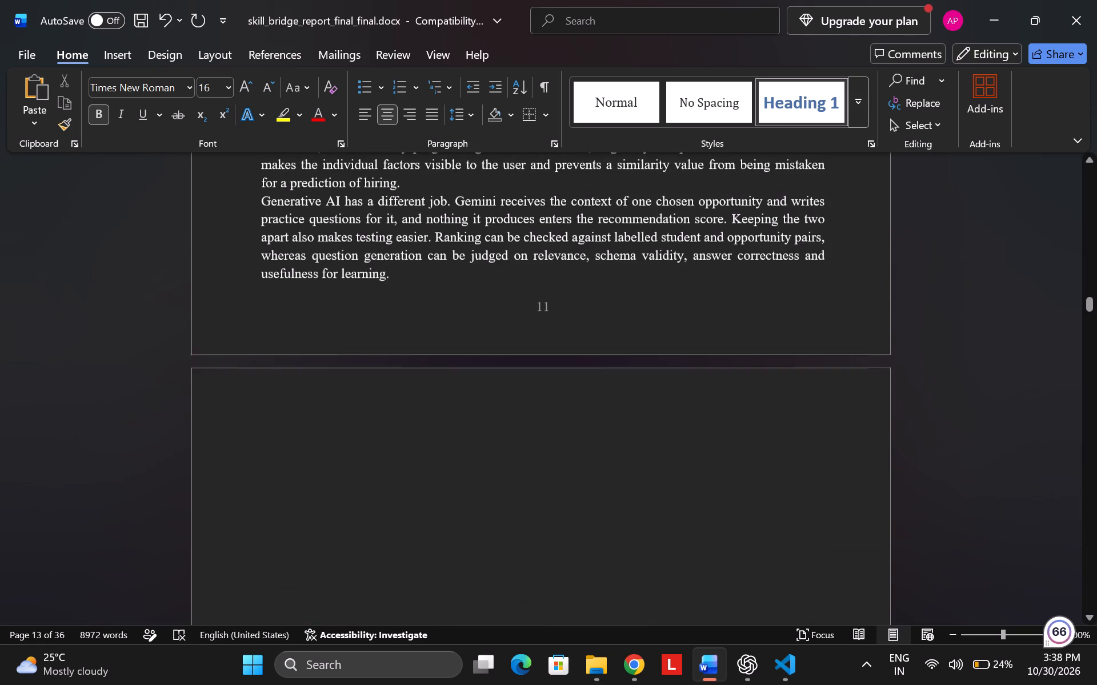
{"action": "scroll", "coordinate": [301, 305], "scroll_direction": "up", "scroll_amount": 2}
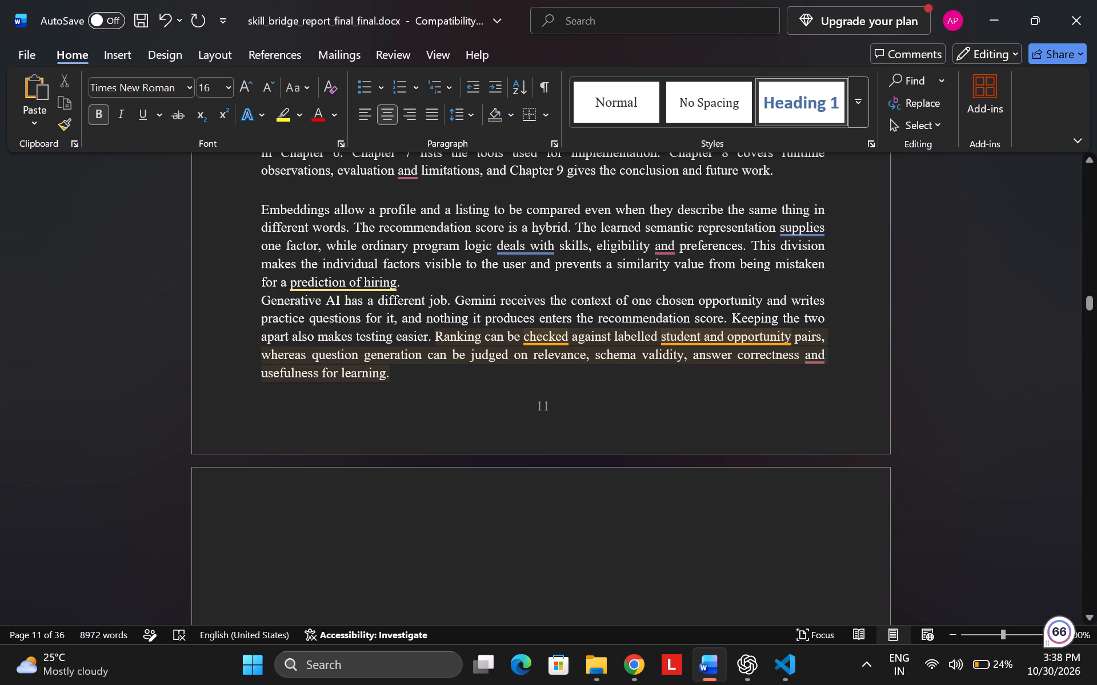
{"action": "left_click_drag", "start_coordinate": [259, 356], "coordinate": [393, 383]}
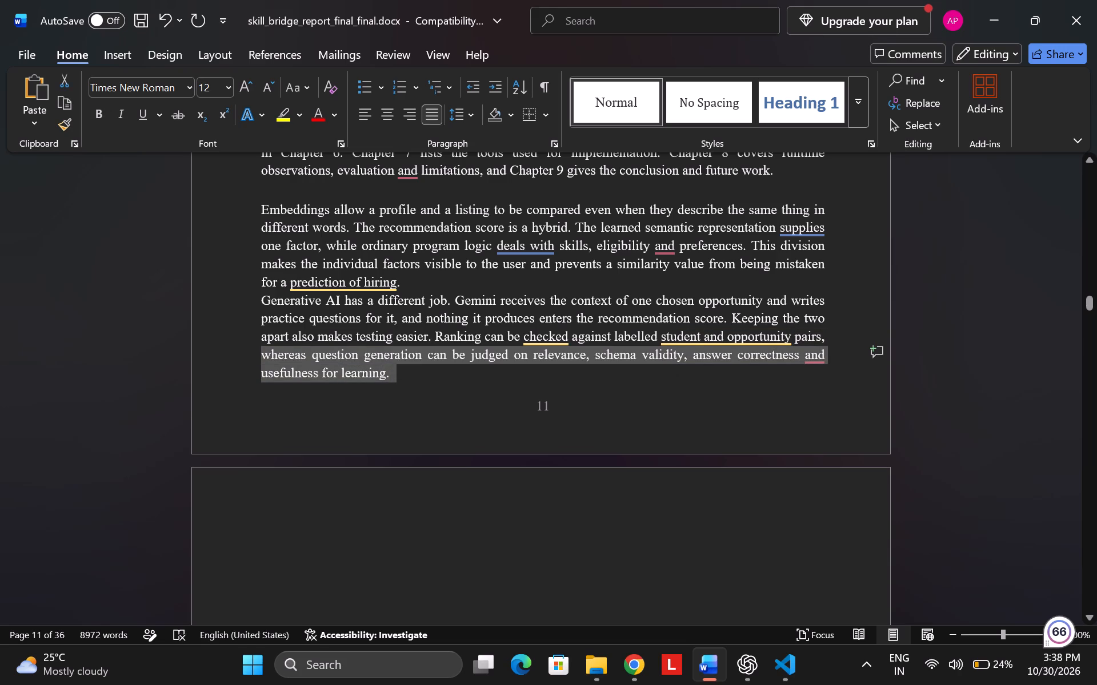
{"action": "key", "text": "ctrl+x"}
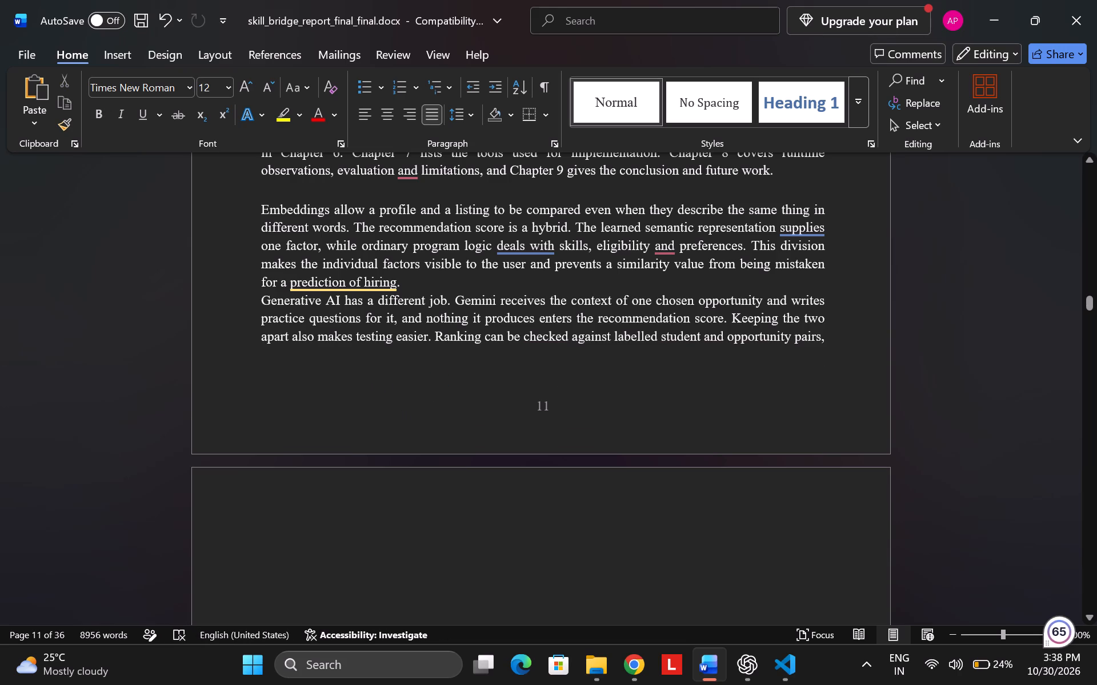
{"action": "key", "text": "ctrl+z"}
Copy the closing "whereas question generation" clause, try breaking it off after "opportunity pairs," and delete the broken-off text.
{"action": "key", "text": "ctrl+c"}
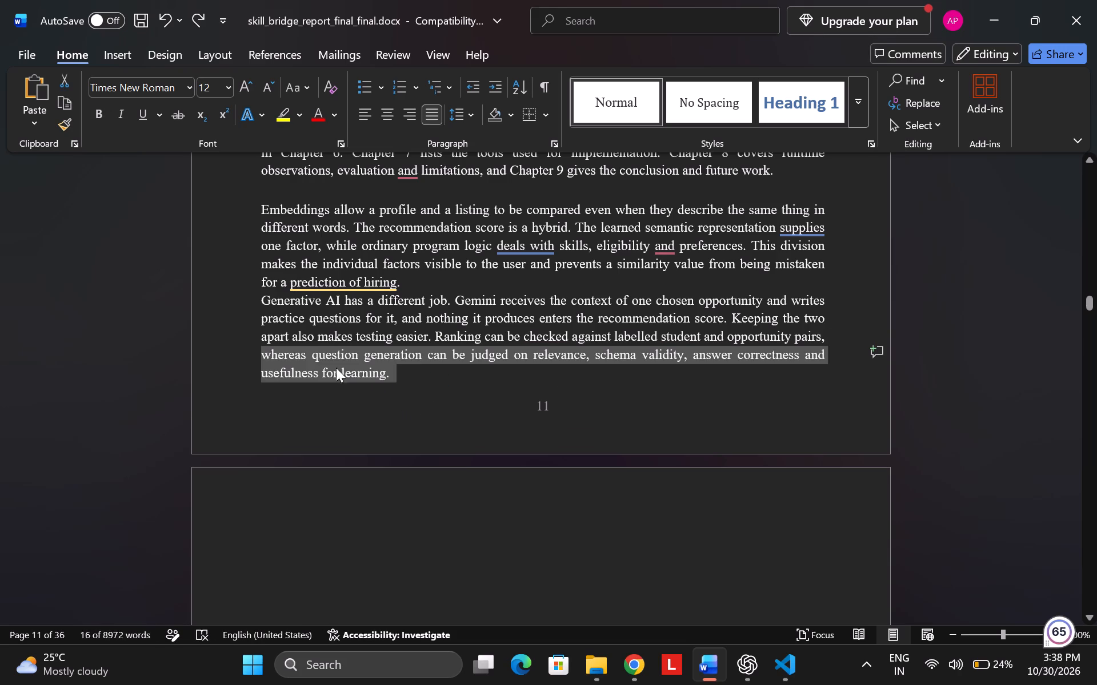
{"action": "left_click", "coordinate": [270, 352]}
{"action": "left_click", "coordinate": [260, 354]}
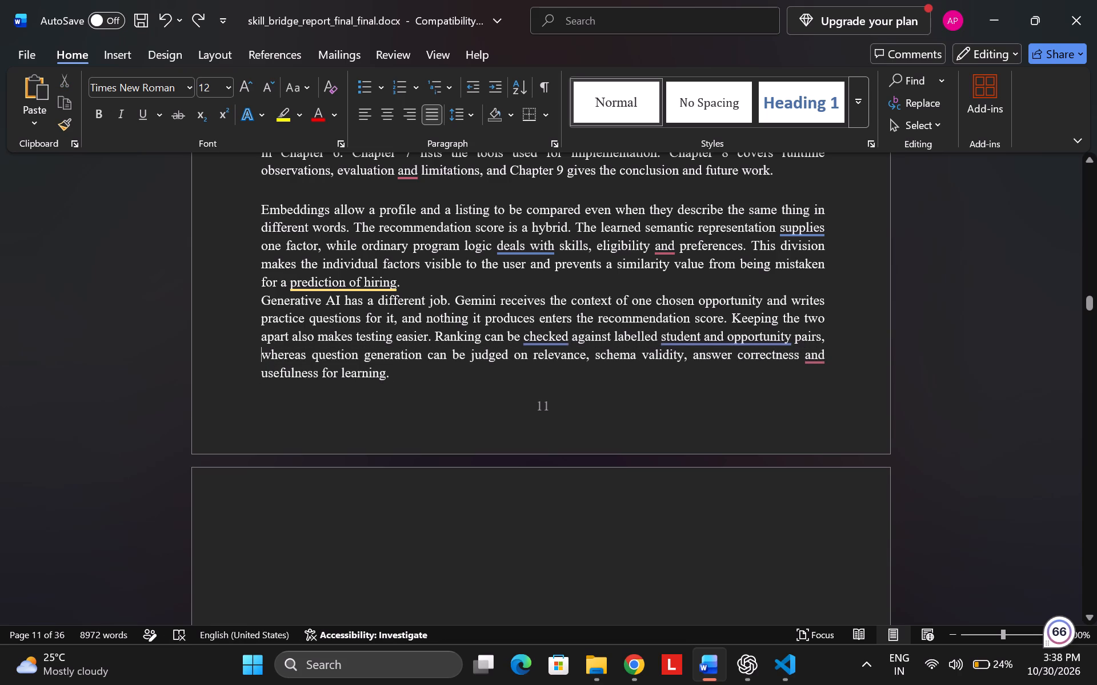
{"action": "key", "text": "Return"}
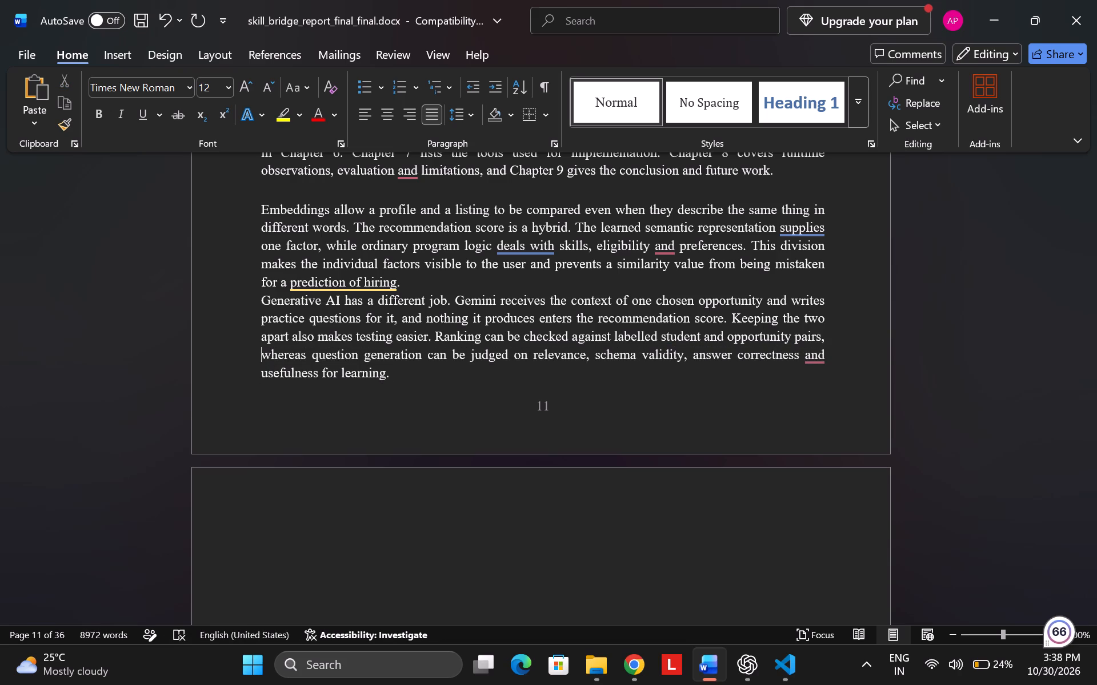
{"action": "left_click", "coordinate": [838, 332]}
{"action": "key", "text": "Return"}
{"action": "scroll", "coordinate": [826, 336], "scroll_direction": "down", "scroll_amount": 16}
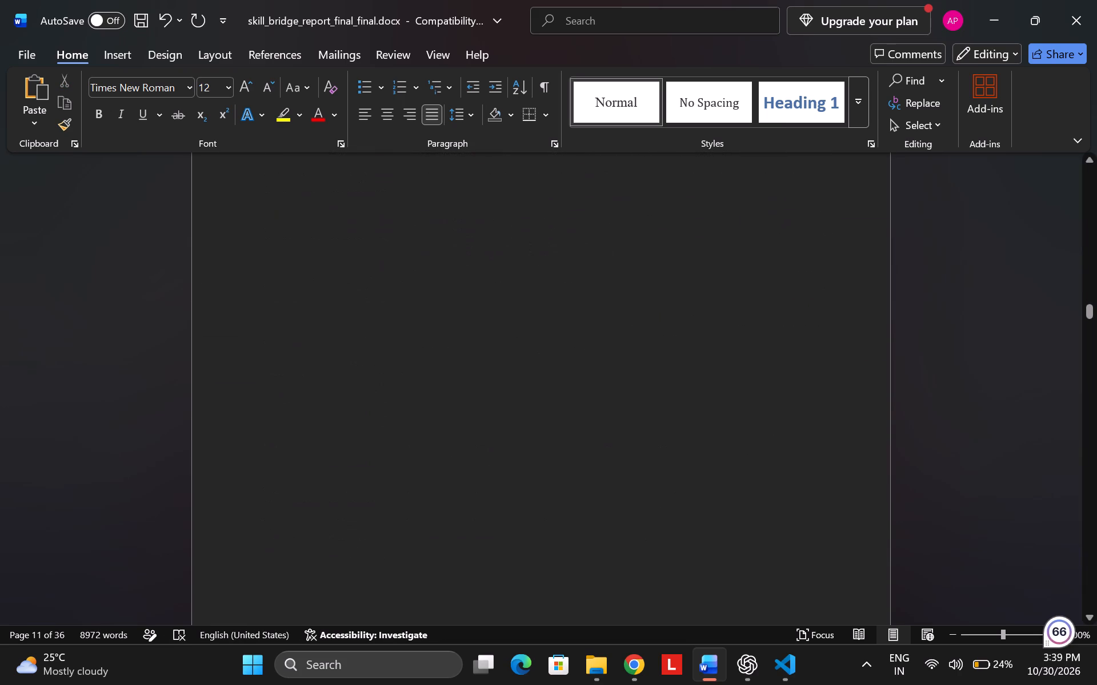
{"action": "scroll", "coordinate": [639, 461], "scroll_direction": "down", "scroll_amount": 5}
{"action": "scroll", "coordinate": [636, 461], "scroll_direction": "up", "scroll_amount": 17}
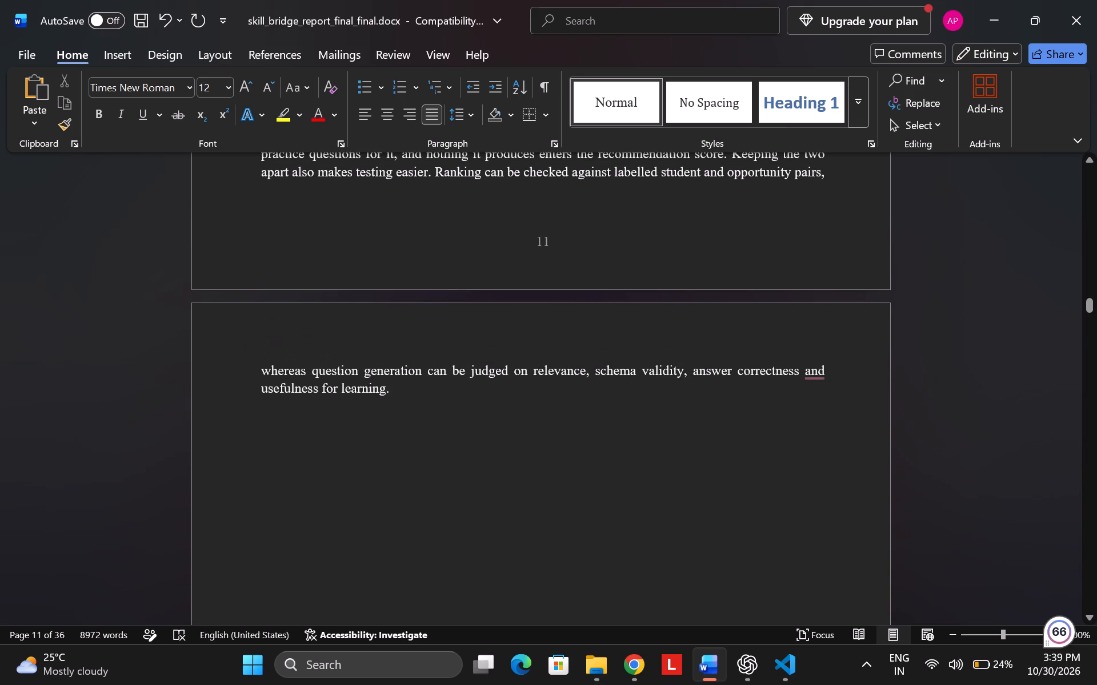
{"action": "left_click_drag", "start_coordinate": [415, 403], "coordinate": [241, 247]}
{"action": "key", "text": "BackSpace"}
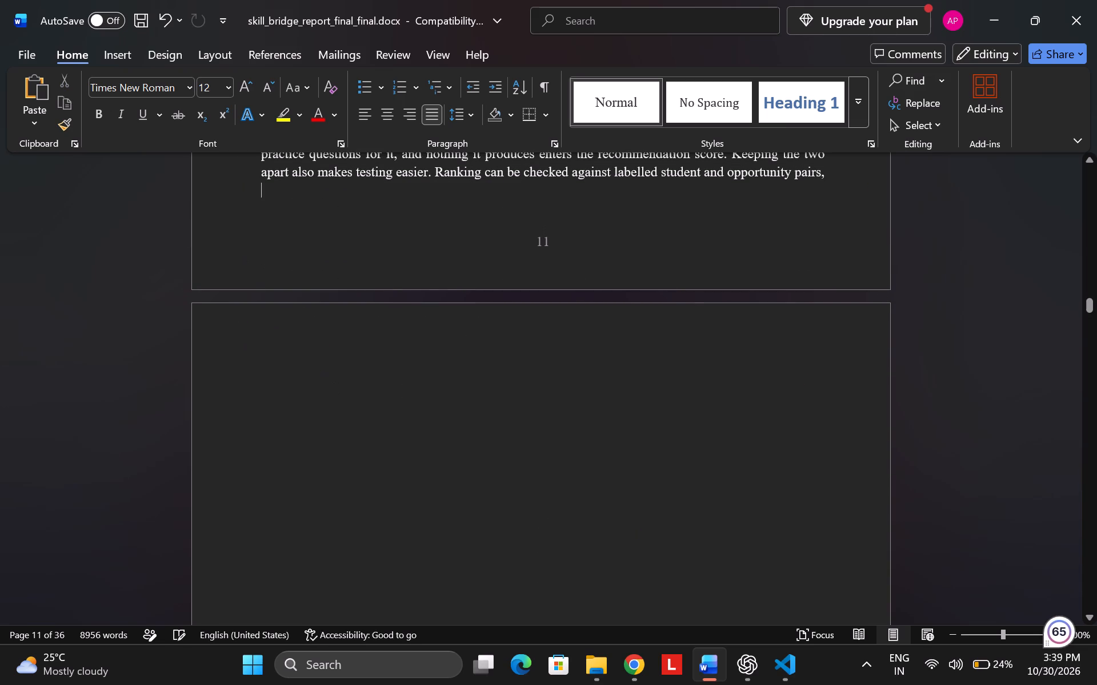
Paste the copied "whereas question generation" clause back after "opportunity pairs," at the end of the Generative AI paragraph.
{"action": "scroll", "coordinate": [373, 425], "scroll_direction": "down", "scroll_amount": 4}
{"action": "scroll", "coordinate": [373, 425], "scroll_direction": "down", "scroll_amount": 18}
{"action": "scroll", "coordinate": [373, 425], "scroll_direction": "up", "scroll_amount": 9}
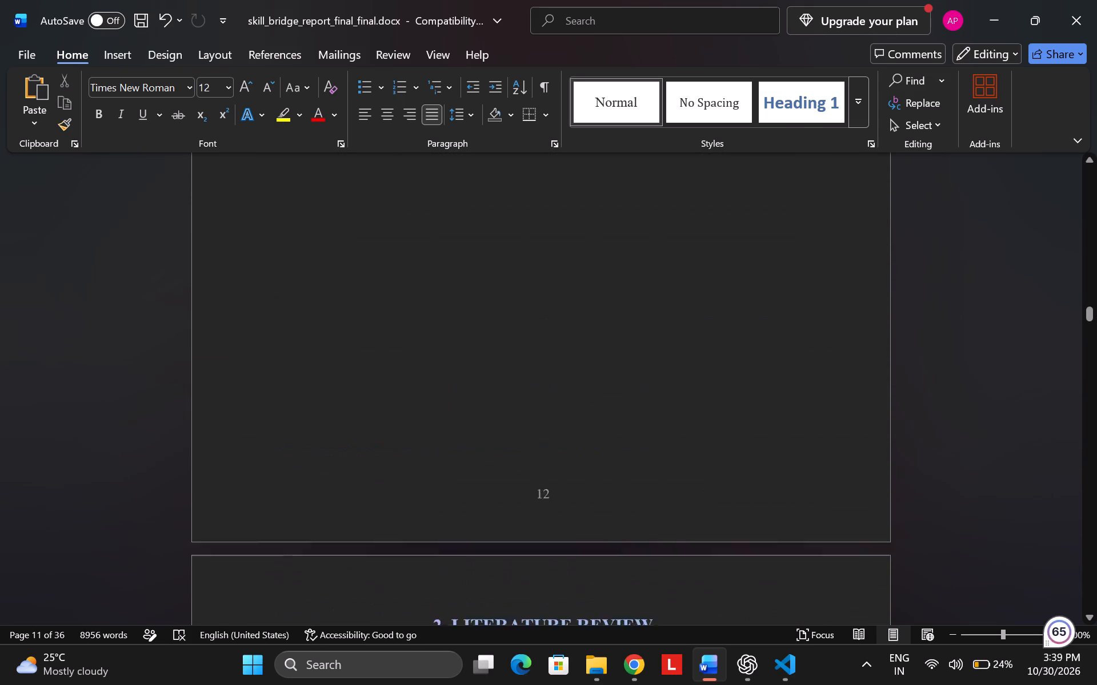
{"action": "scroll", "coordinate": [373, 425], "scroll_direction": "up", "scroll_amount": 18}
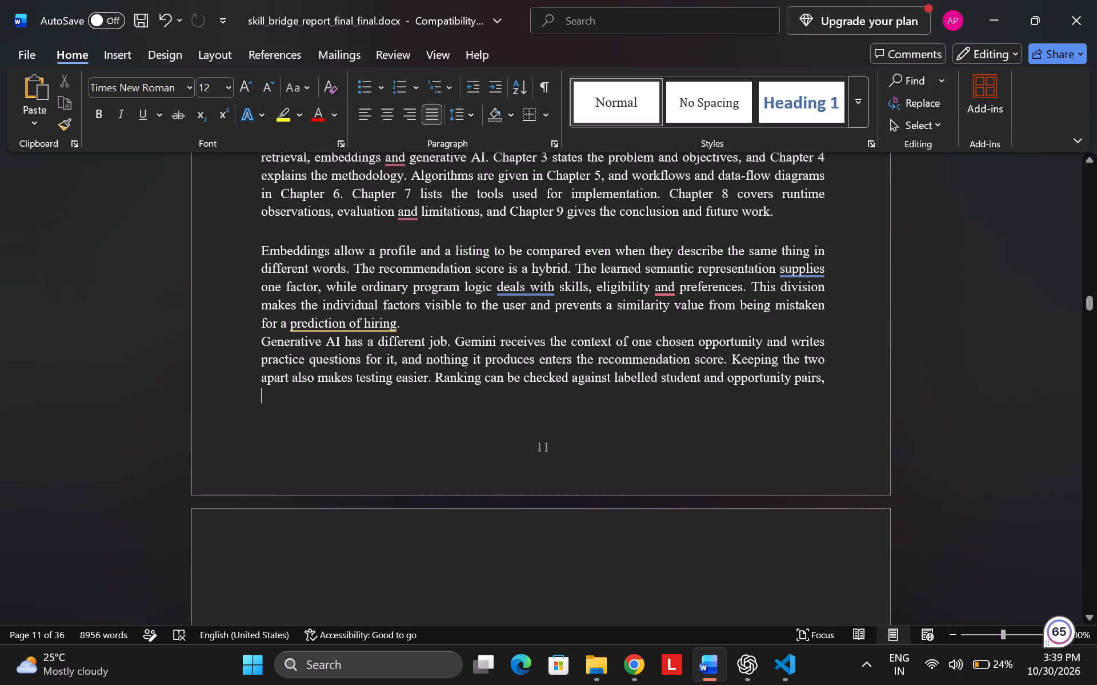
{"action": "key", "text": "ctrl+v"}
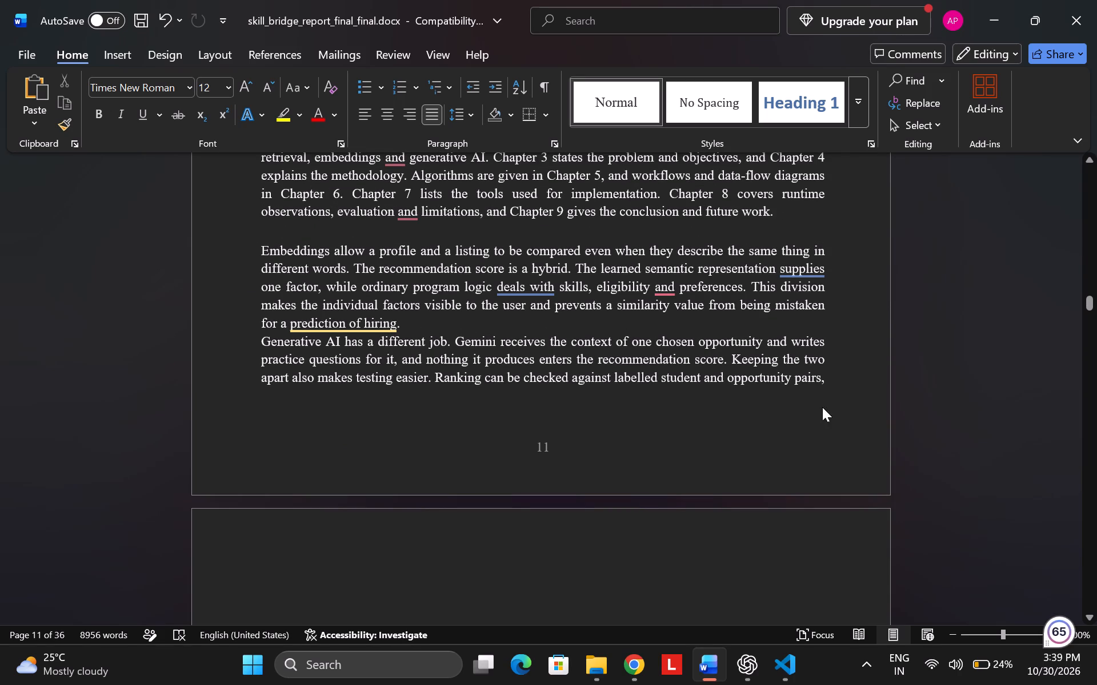
Remove blank page 12 by deleting from the number of the 2. LITERATURE REVIEW heading back to the Introduction's last word, "learning.".
{"action": "scroll", "coordinate": [820, 412], "scroll_direction": "down", "scroll_amount": 11}
{"action": "left_click", "coordinate": [445, 280]}
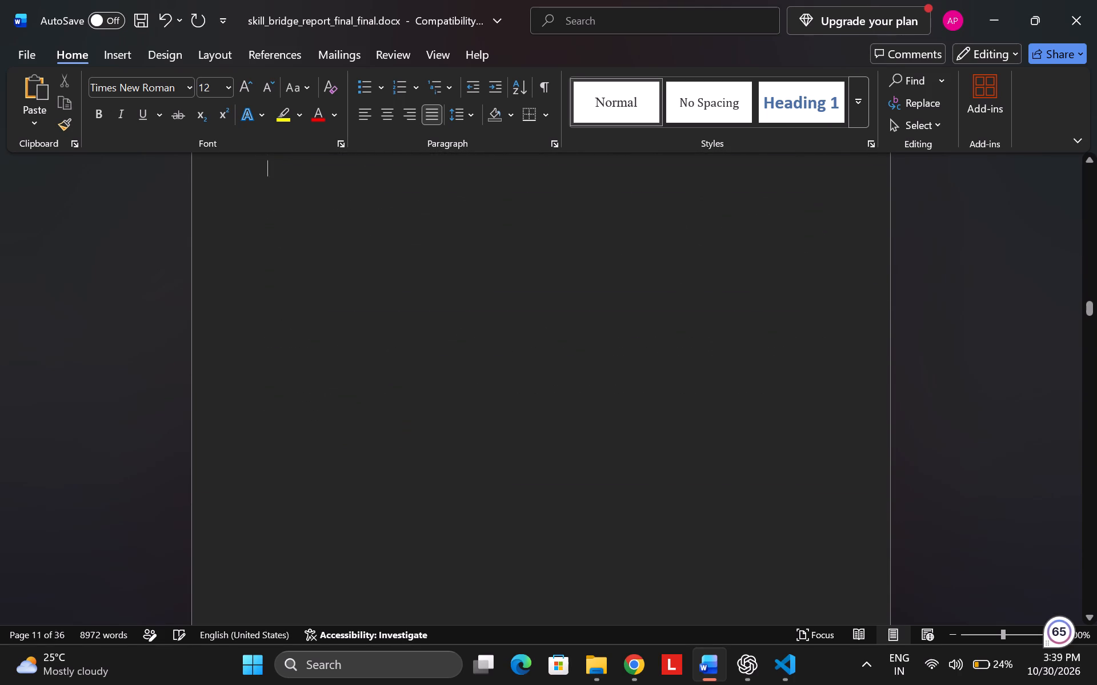
{"action": "scroll", "coordinate": [460, 308], "scroll_direction": "up", "scroll_amount": 2}
{"action": "key", "text": "d"}
{"action": "scroll", "coordinate": [461, 321], "scroll_direction": "down", "scroll_amount": 2}
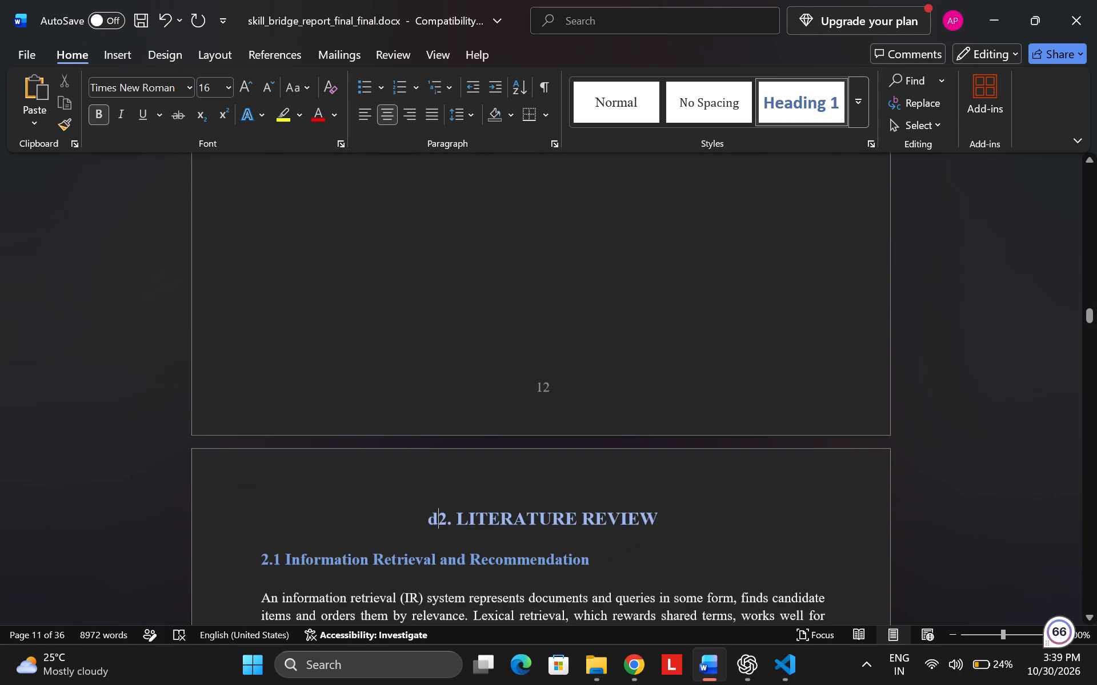
{"action": "left_click_drag", "start_coordinate": [442, 507], "coordinate": [421, 480]}
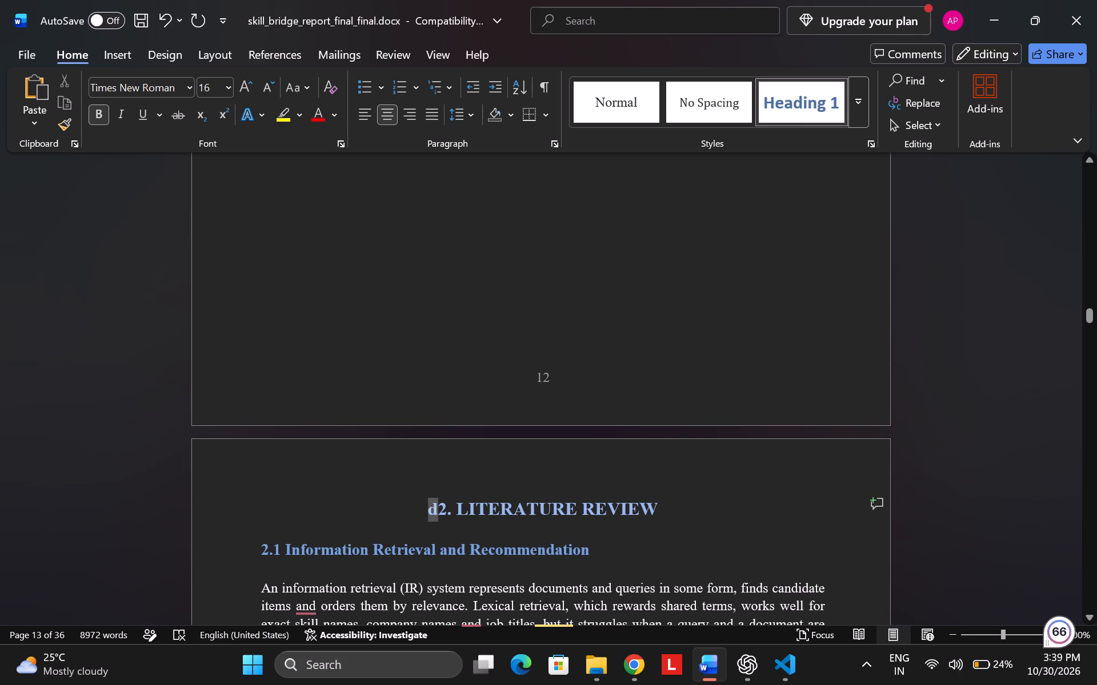
{"action": "left_click_drag", "start_coordinate": [421, 480], "coordinate": [347, 417]}
{"action": "scroll", "coordinate": [373, 417], "scroll_direction": "up", "scroll_amount": 17}
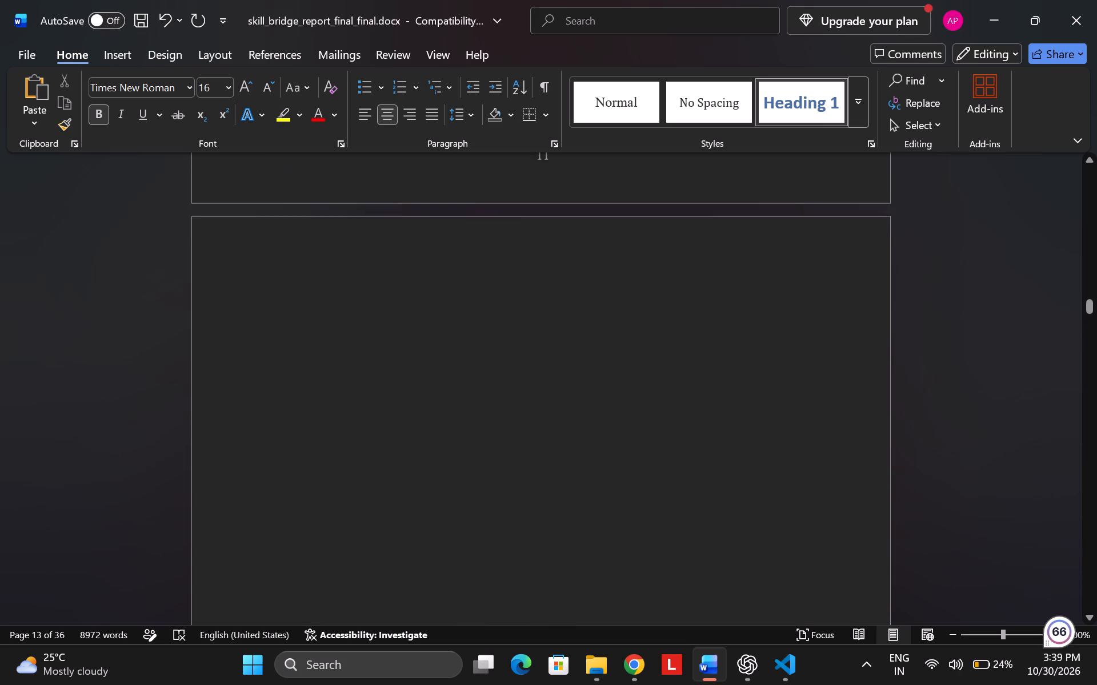
{"action": "left_click_drag", "start_coordinate": [347, 417], "coordinate": [343, 386]}
{"action": "scroll", "coordinate": [347, 417], "scroll_direction": "up", "scroll_amount": 6}
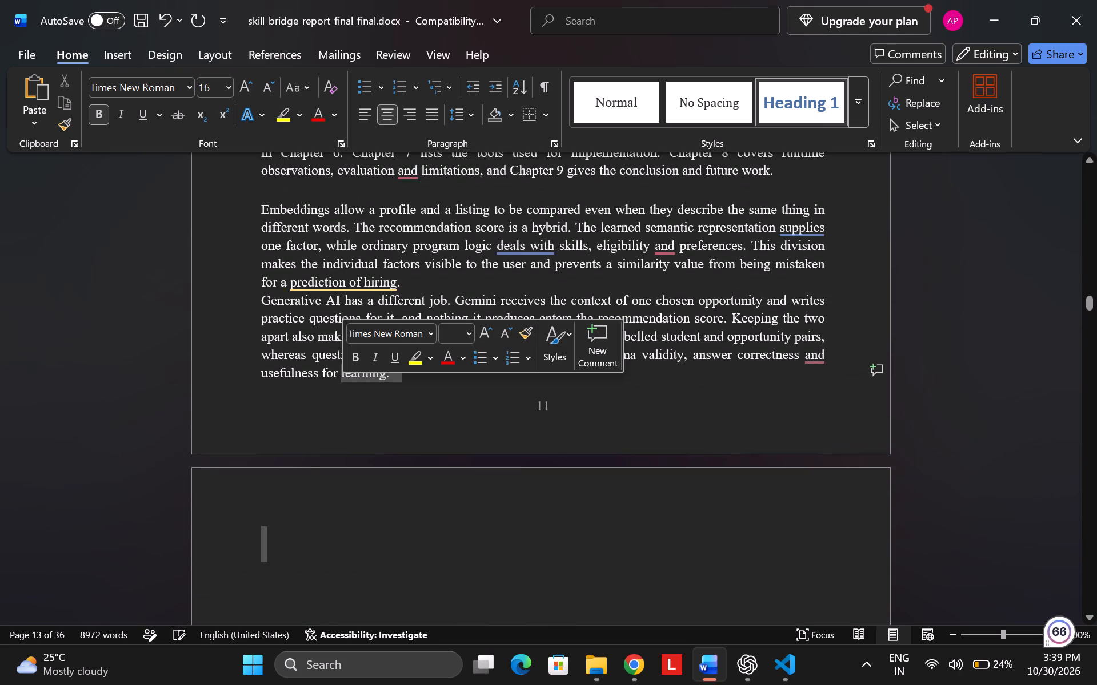
{"action": "key", "text": "BackSpace"}
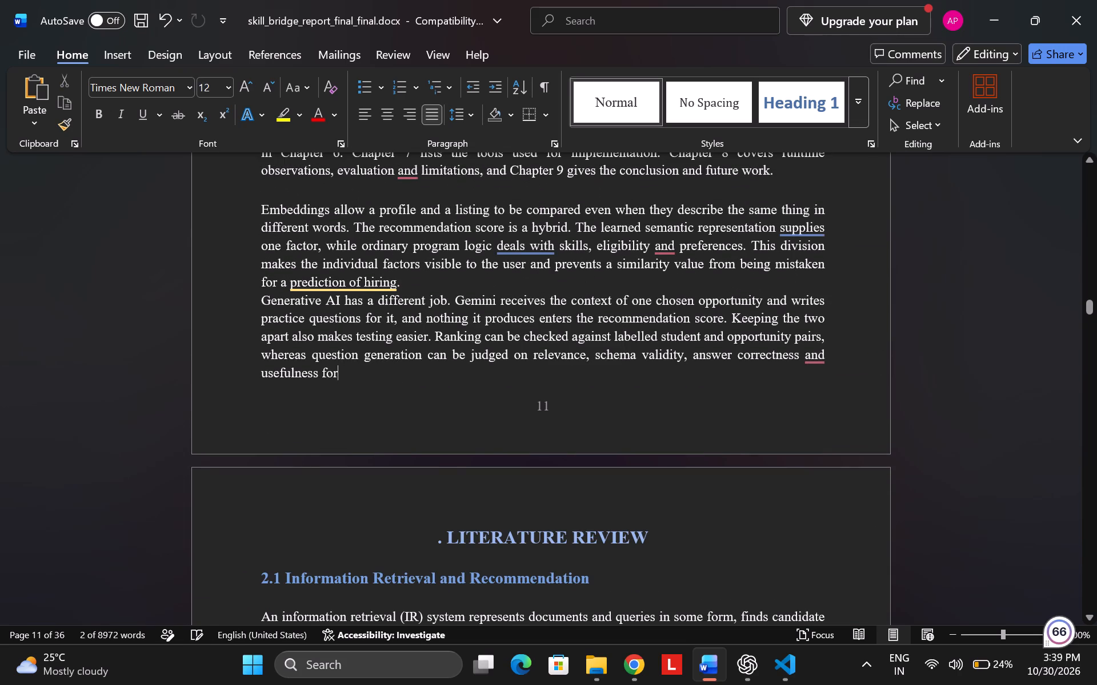
Restore the word "learning." after "usefulness for" at the end of the Generative AI paragraph.
{"action": "left_click", "coordinate": [346, 372]}
{"action": "key", "text": "space"}
{"action": "type", "text": "delete."}
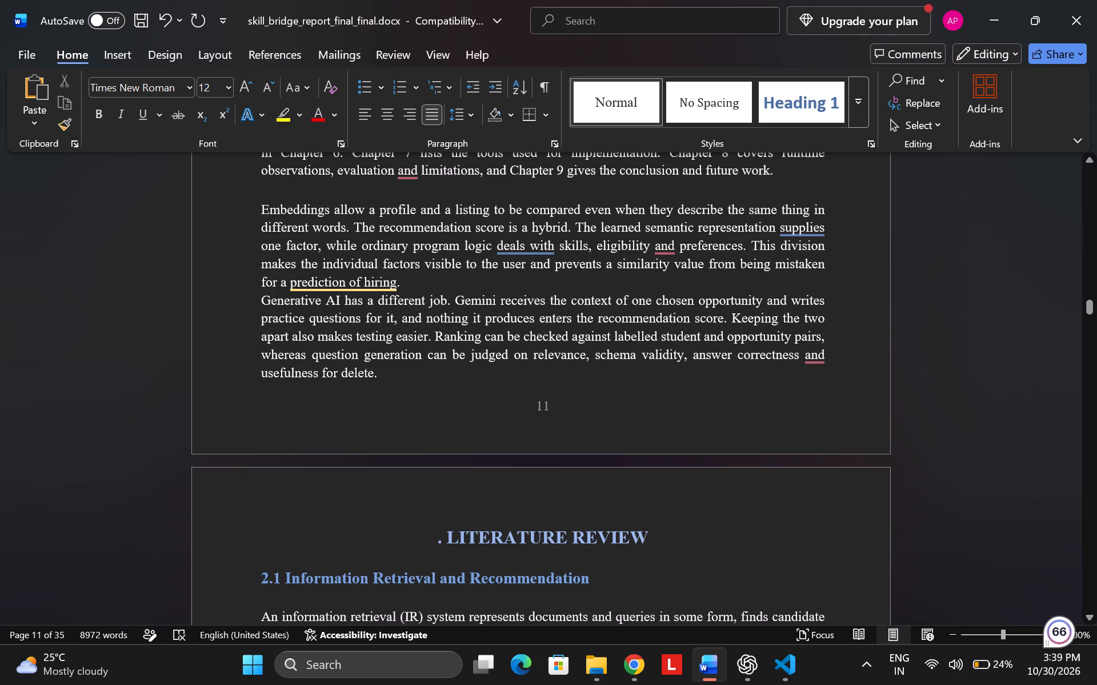
{"action": "key", "text": "BackSpace"}
{"action": "key", "text": "BackSpace"}
{"action": "key", "text": "BackSpace"}
{"action": "key", "text": "BackSpace"}
{"action": "key", "text": "BackSpace"}
{"action": "key", "text": "BackSpace"}
{"action": "key", "text": "BackSpace"}
{"action": "type", "text": "learing"}
{"action": "key", "text": "BackSpace"}
{"action": "key", "text": "BackSpace"}
{"action": "key", "text": "BackSpace"}
{"action": "type", "text": "ning"}
{"action": "key", "text": "period"}
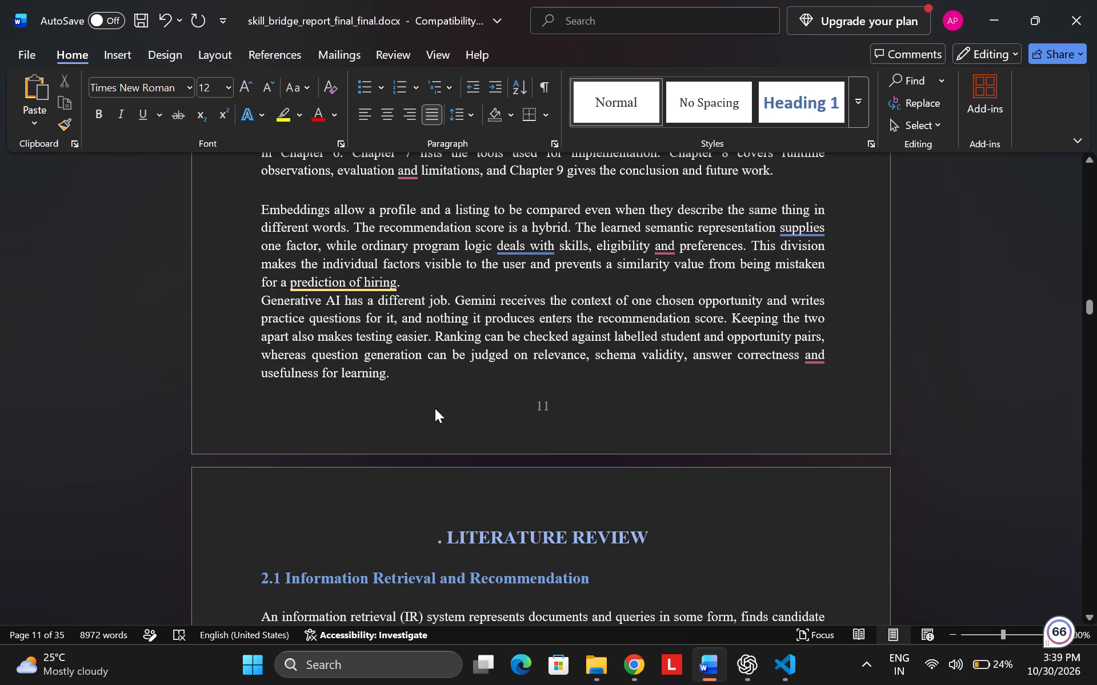
Delete the space between the leftover period and the LITERATURE REVIEW chapter heading.
{"action": "left_click", "coordinate": [453, 535]}
{"action": "left_click", "coordinate": [446, 536]}
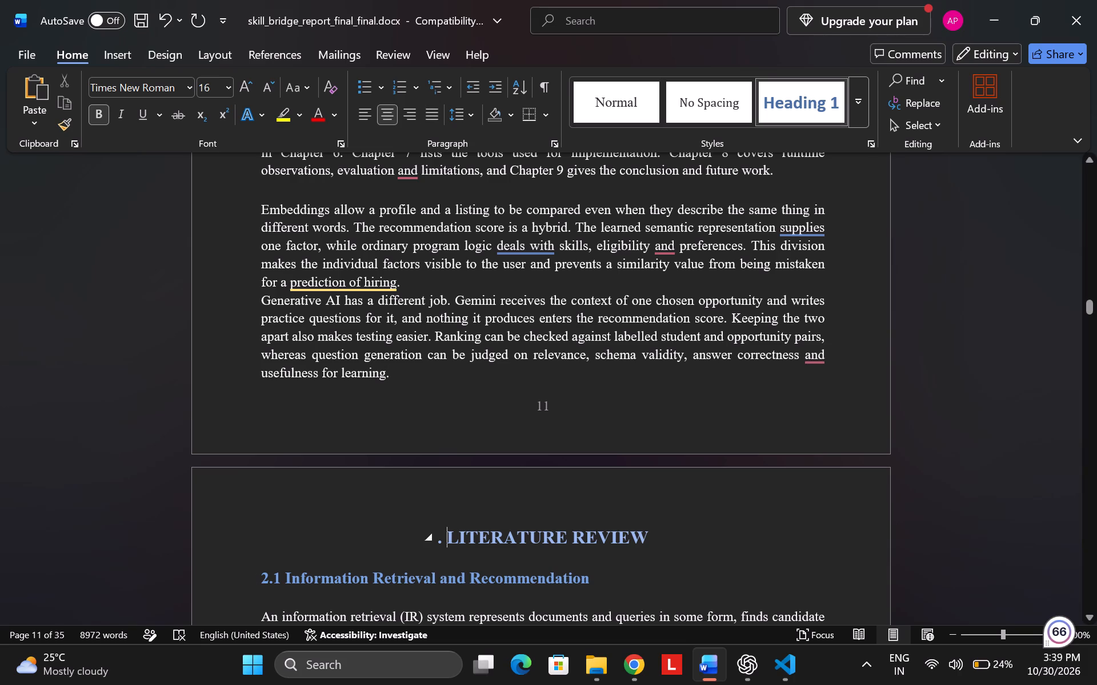
{"action": "key", "text": "BackSpace"}
Review the abstract page and Introduction sections 1.1 to 1.5 for order, numbering and page layout.
{"action": "scroll", "coordinate": [461, 535], "scroll_direction": "up", "scroll_amount": 9}
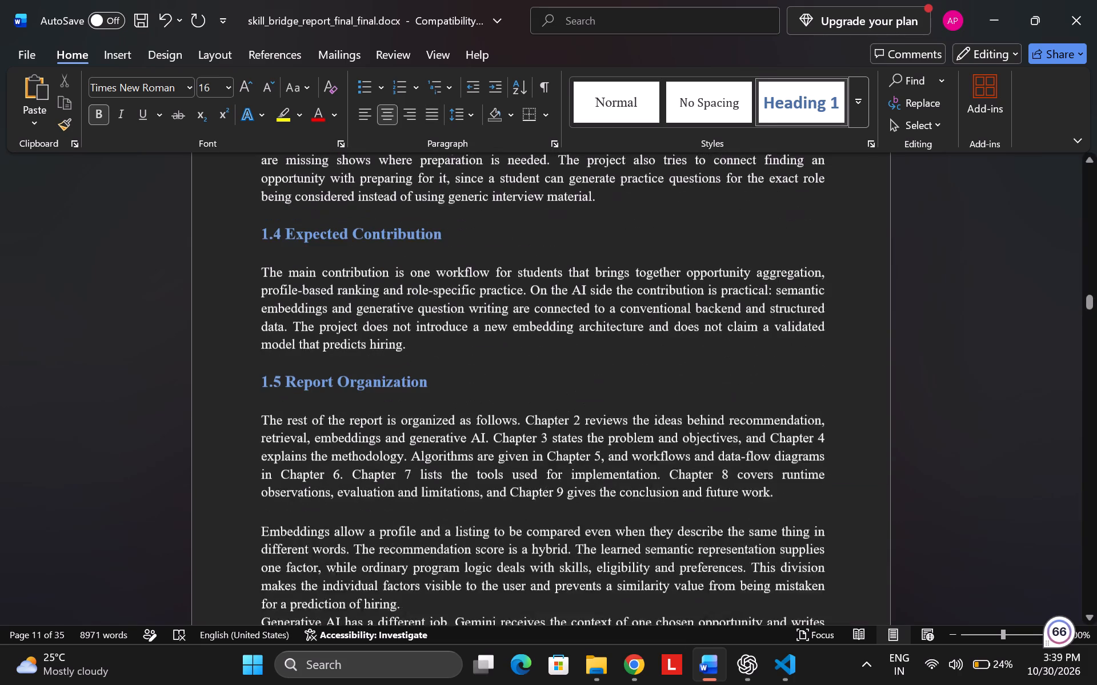
{"action": "scroll", "coordinate": [370, 472], "scroll_direction": "up", "scroll_amount": 17}
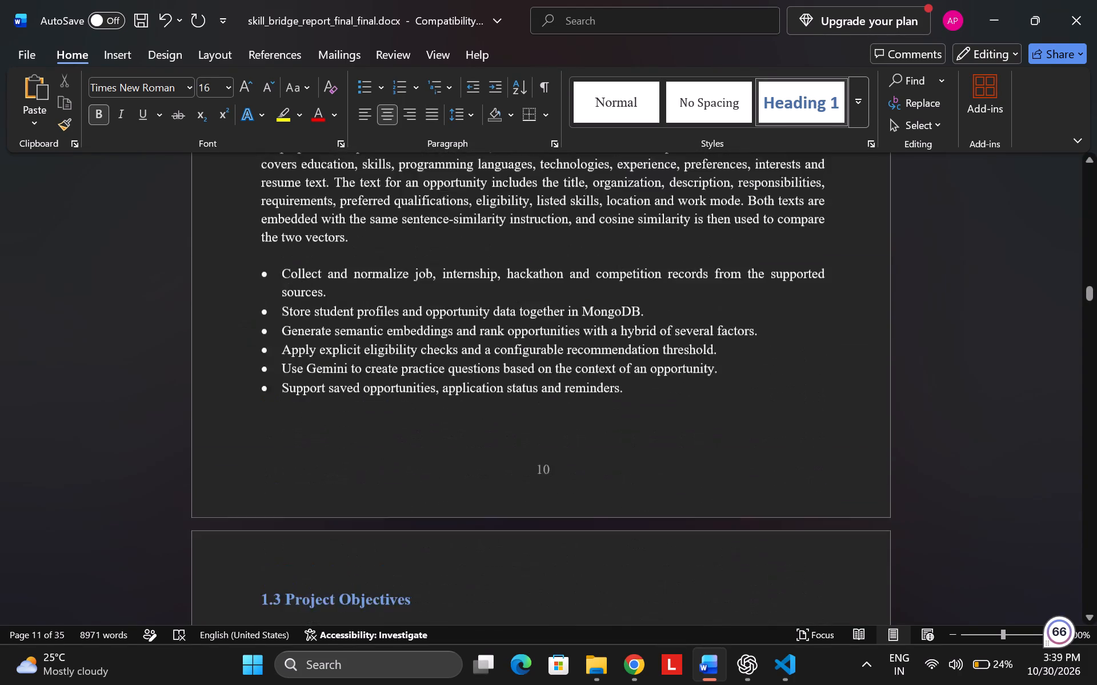
{"action": "scroll", "coordinate": [403, 468], "scroll_direction": "up", "scroll_amount": 18}
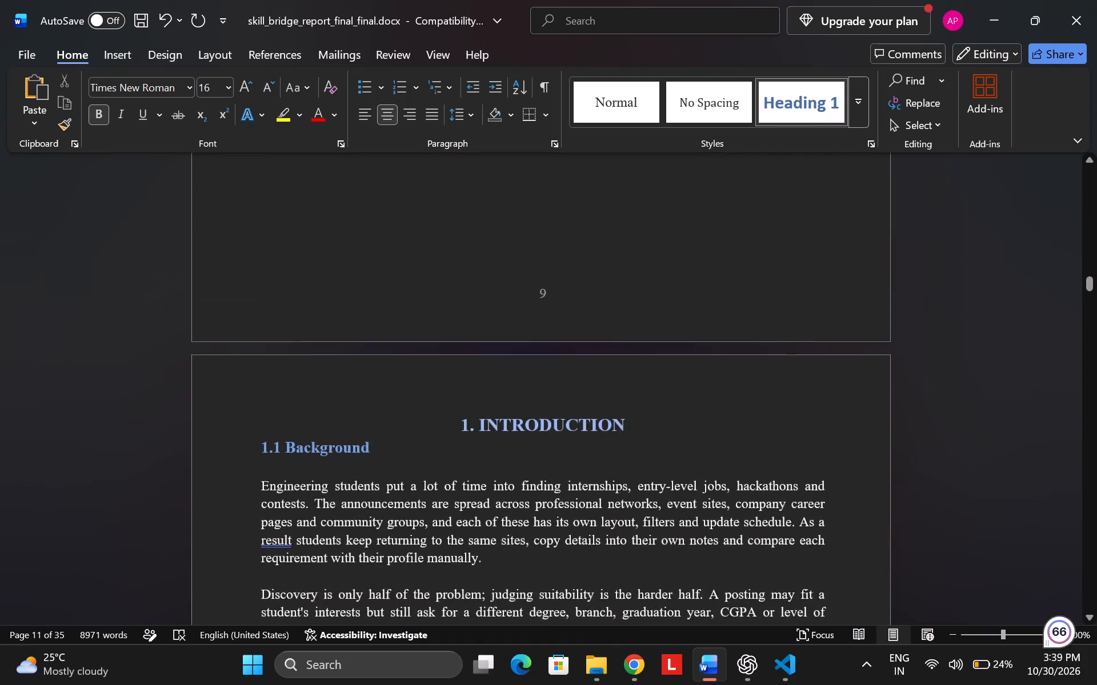
{"action": "scroll", "coordinate": [409, 476], "scroll_direction": "up", "scroll_amount": 16}
{"action": "scroll", "coordinate": [409, 476], "scroll_direction": "down", "scroll_amount": 9}
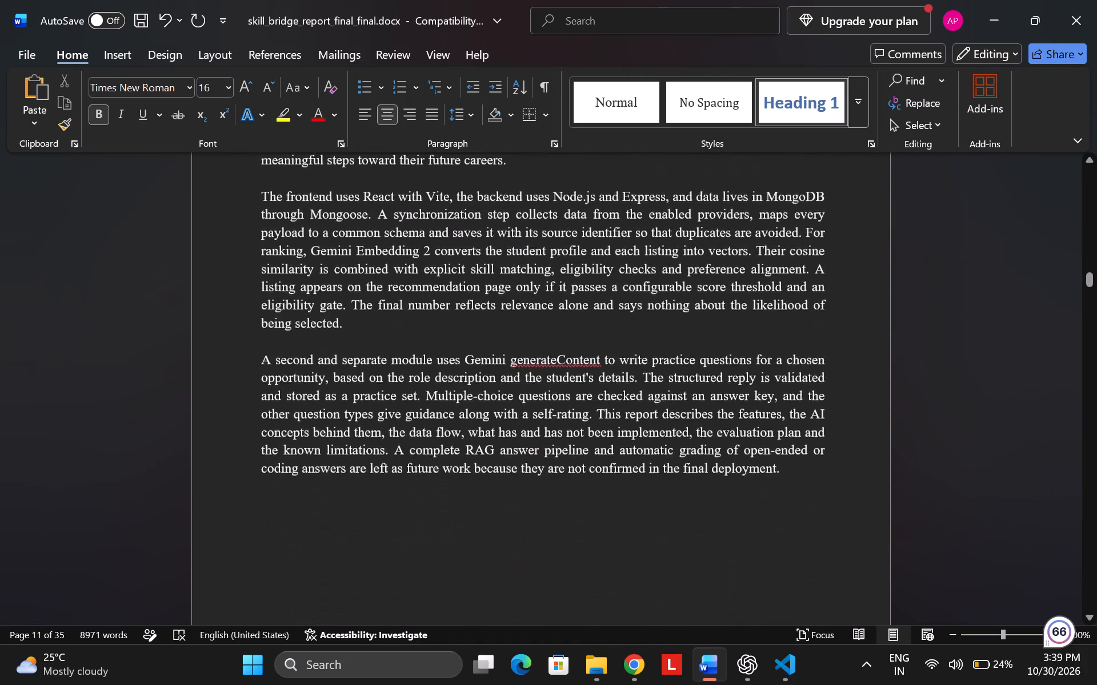
{"action": "scroll", "coordinate": [409, 476], "scroll_direction": "down", "scroll_amount": 20}
{"action": "scroll", "coordinate": [409, 476], "scroll_direction": "down", "scroll_amount": 14}
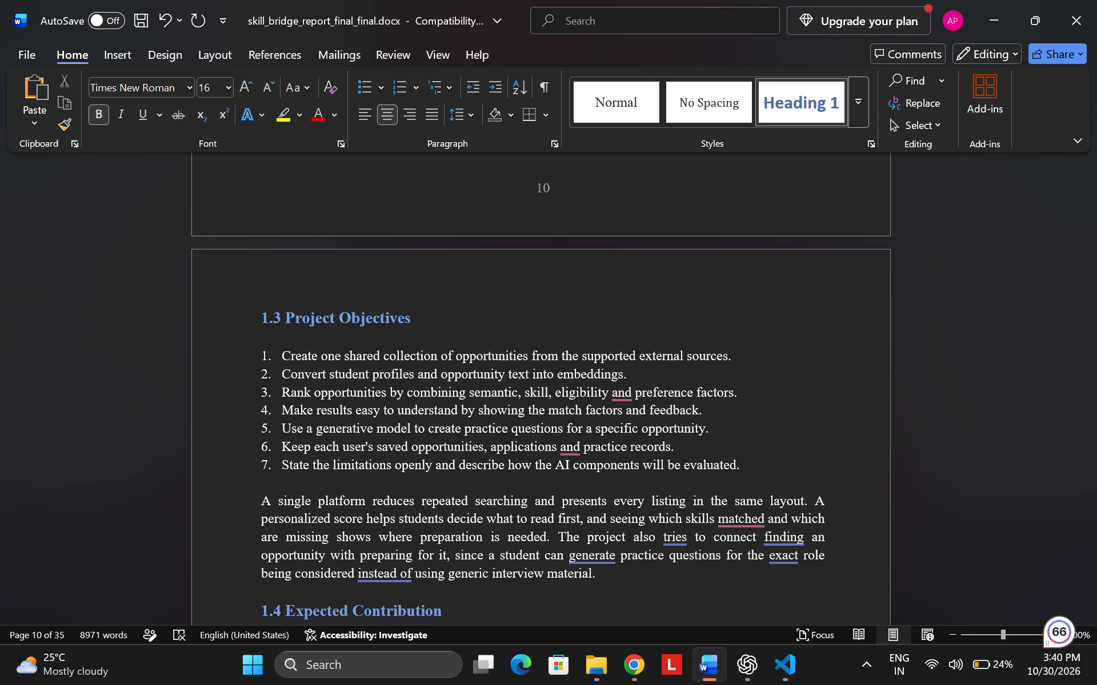
{"action": "scroll", "coordinate": [354, 456], "scroll_direction": "down", "scroll_amount": 5}
{"action": "scroll", "coordinate": [443, 385], "scroll_direction": "down", "scroll_amount": 9}
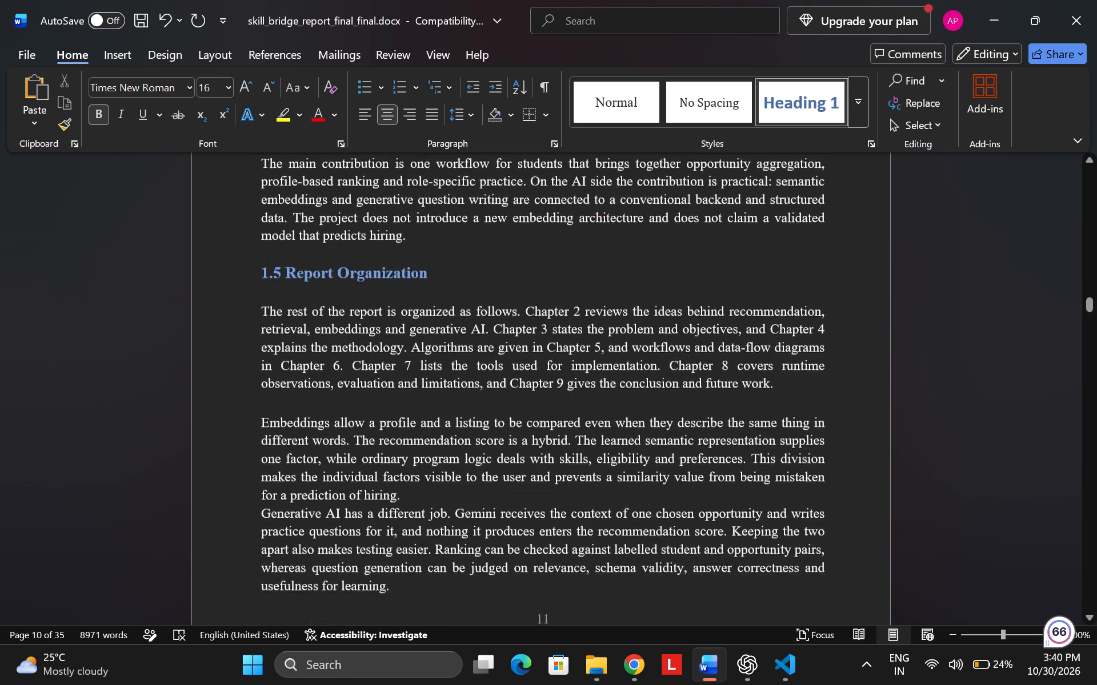
{"action": "scroll", "coordinate": [473, 374], "scroll_direction": "down", "scroll_amount": 7}
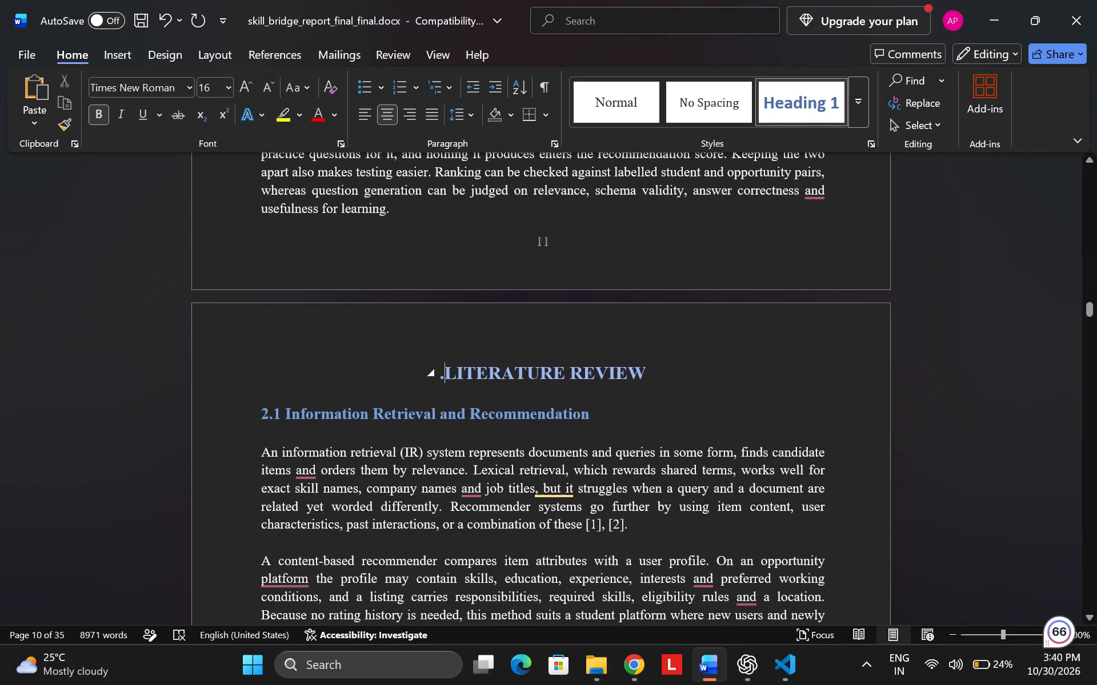
Delete the leftover period in front of the LITERATURE REVIEW heading.
{"action": "key", "text": "BackSpace"}
Examine the Literature Review chapter from section 2.1 to 2.5, checking its headings, numbering and page flow.
{"action": "scroll", "coordinate": [533, 361], "scroll_direction": "down", "scroll_amount": 3}
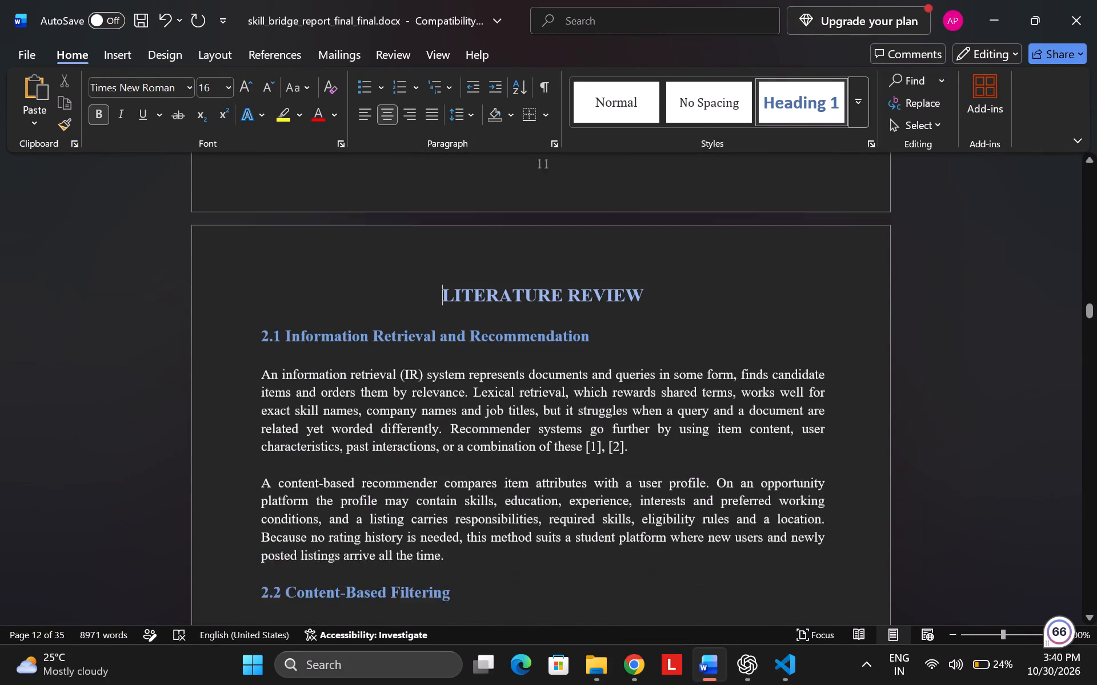
{"action": "scroll", "coordinate": [553, 350], "scroll_direction": "down", "scroll_amount": 2}
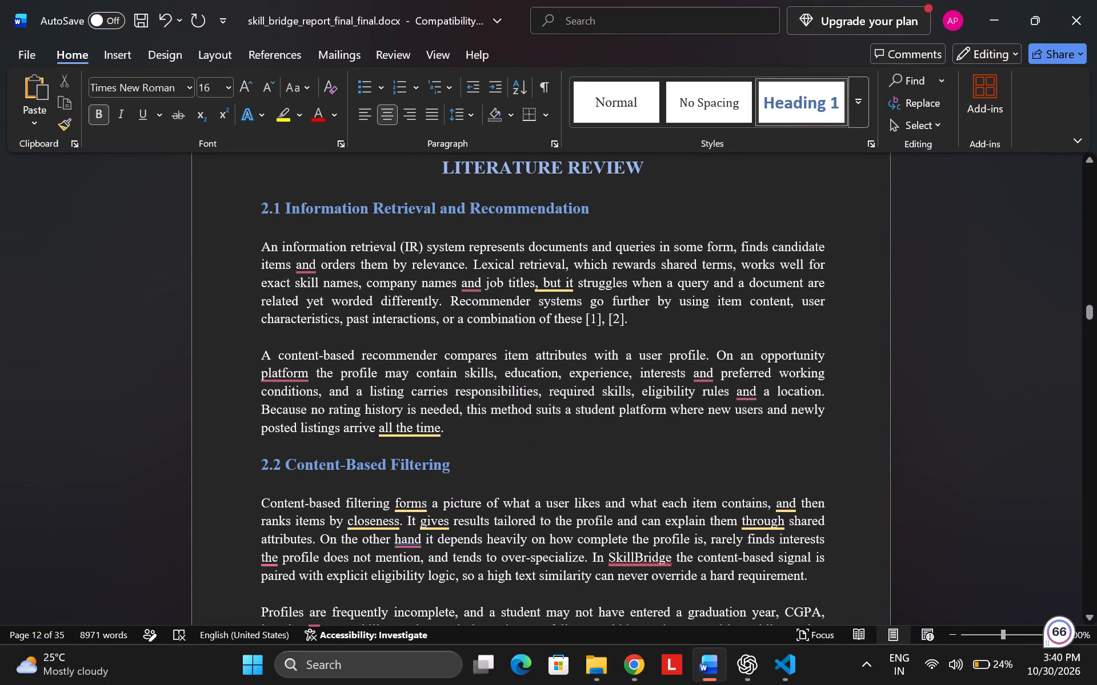
{"action": "scroll", "coordinate": [562, 349], "scroll_direction": "down", "scroll_amount": 3}
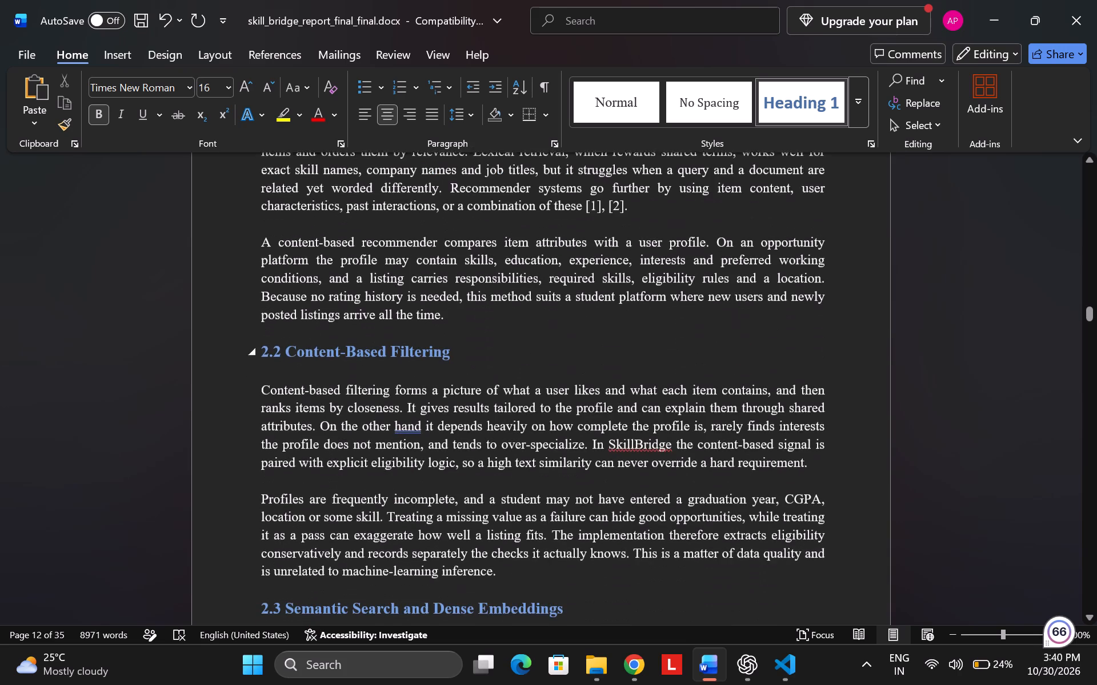
{"action": "scroll", "coordinate": [562, 349], "scroll_direction": "down", "scroll_amount": 5}
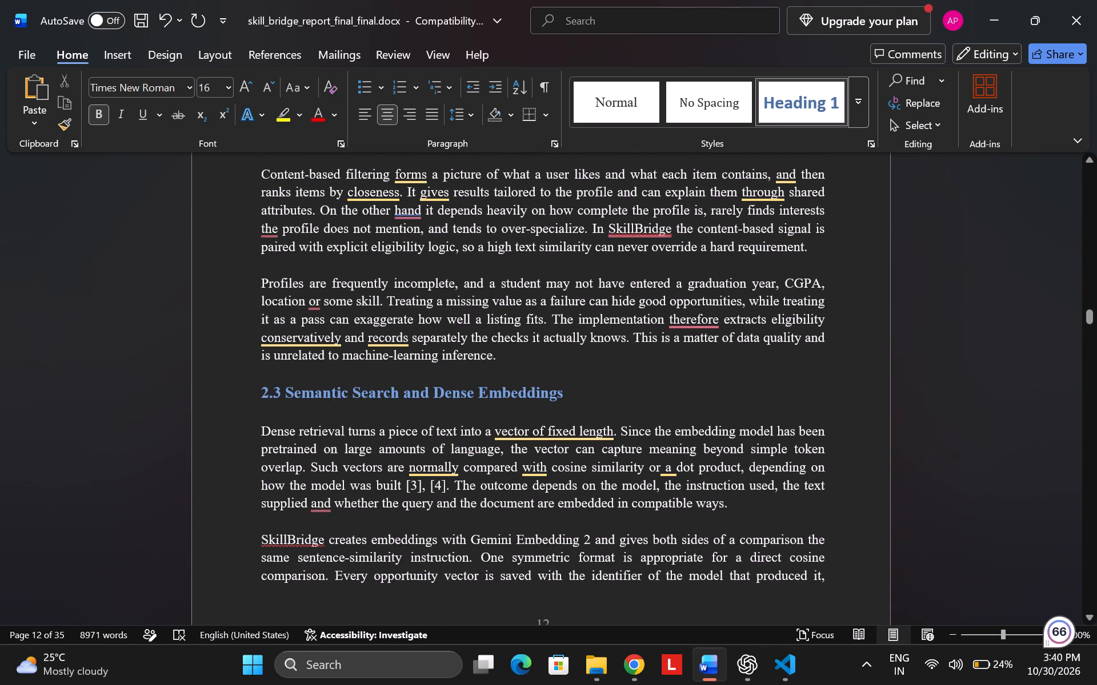
{"action": "scroll", "coordinate": [561, 349], "scroll_direction": "down", "scroll_amount": 2}
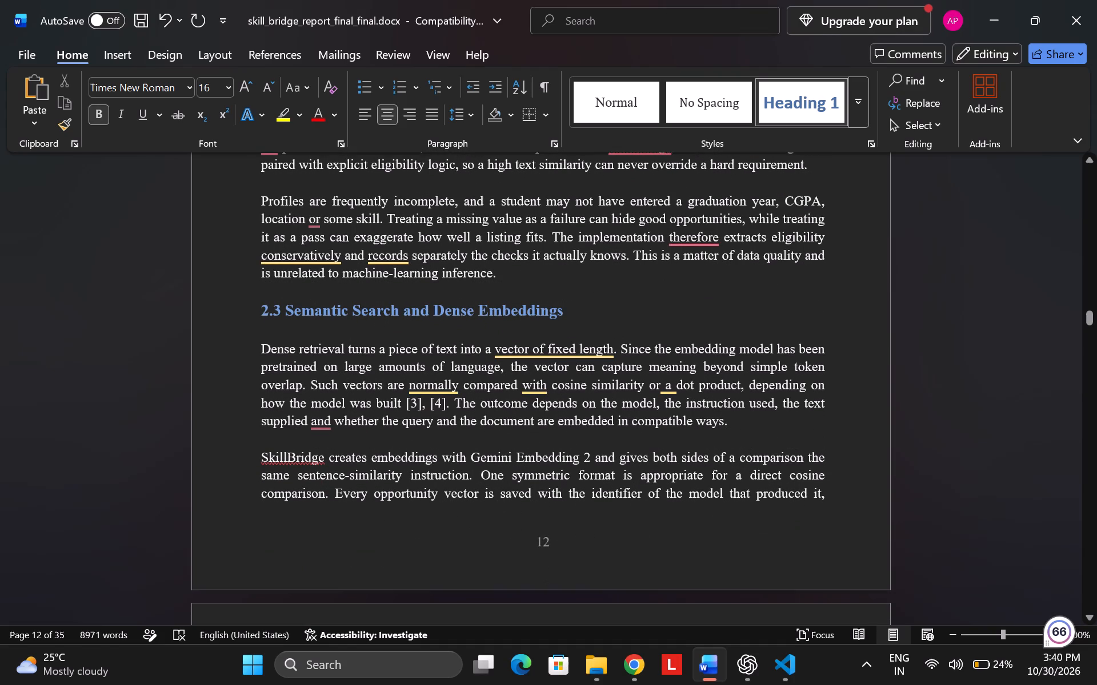
{"action": "scroll", "coordinate": [561, 349], "scroll_direction": "up", "scroll_amount": 3}
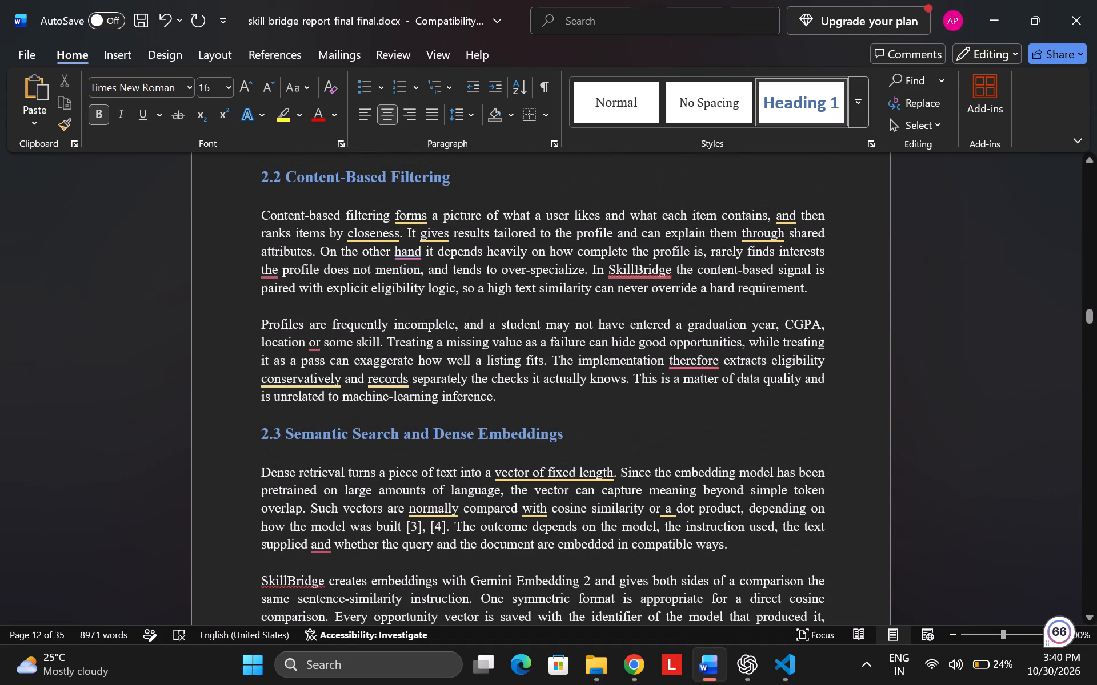
{"action": "scroll", "coordinate": [561, 349], "scroll_direction": "up", "scroll_amount": 7}
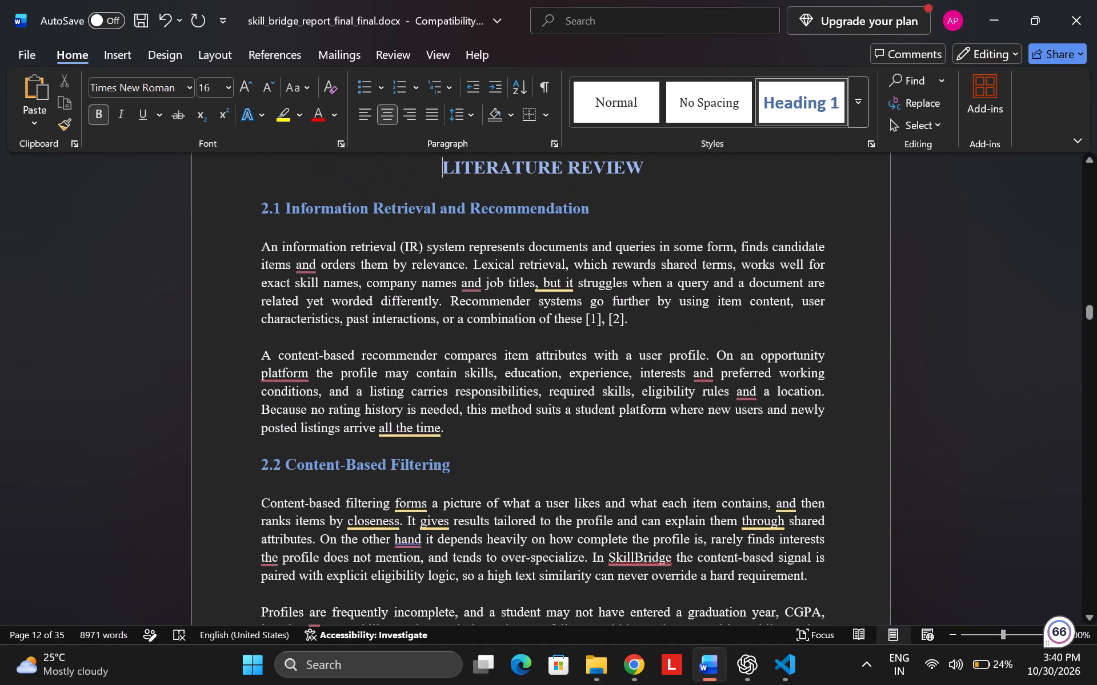
{"action": "scroll", "coordinate": [561, 349], "scroll_direction": "up", "scroll_amount": 4}
{"action": "scroll", "coordinate": [581, 372], "scroll_direction": "down", "scroll_amount": 5}
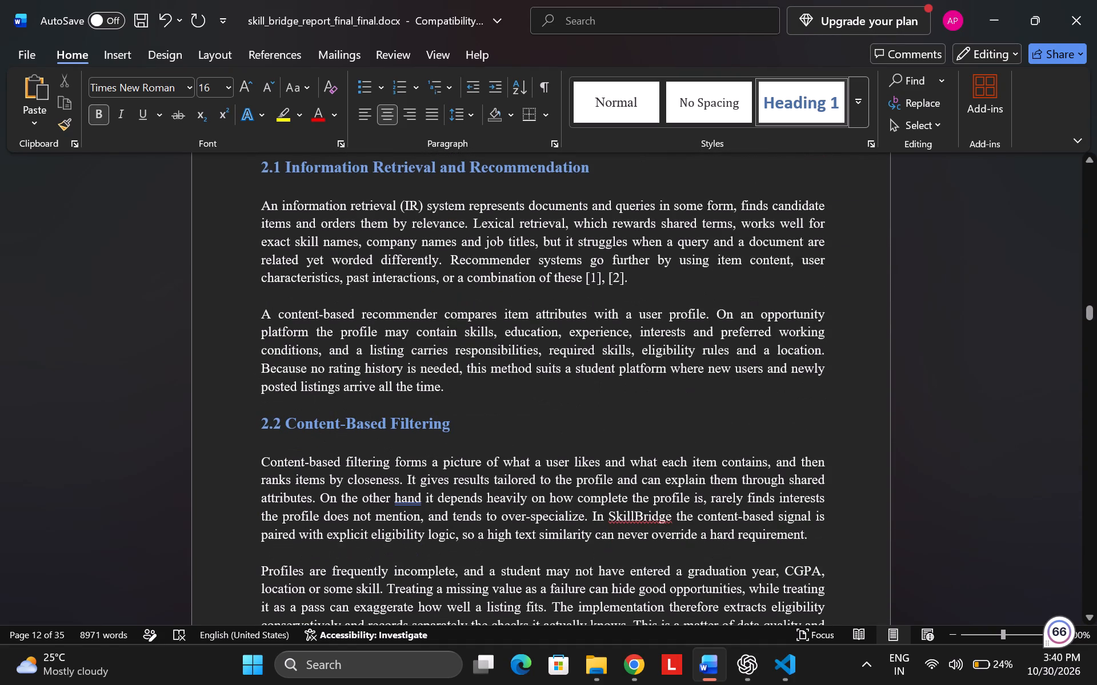
{"action": "scroll", "coordinate": [581, 373], "scroll_direction": "down", "scroll_amount": 15}
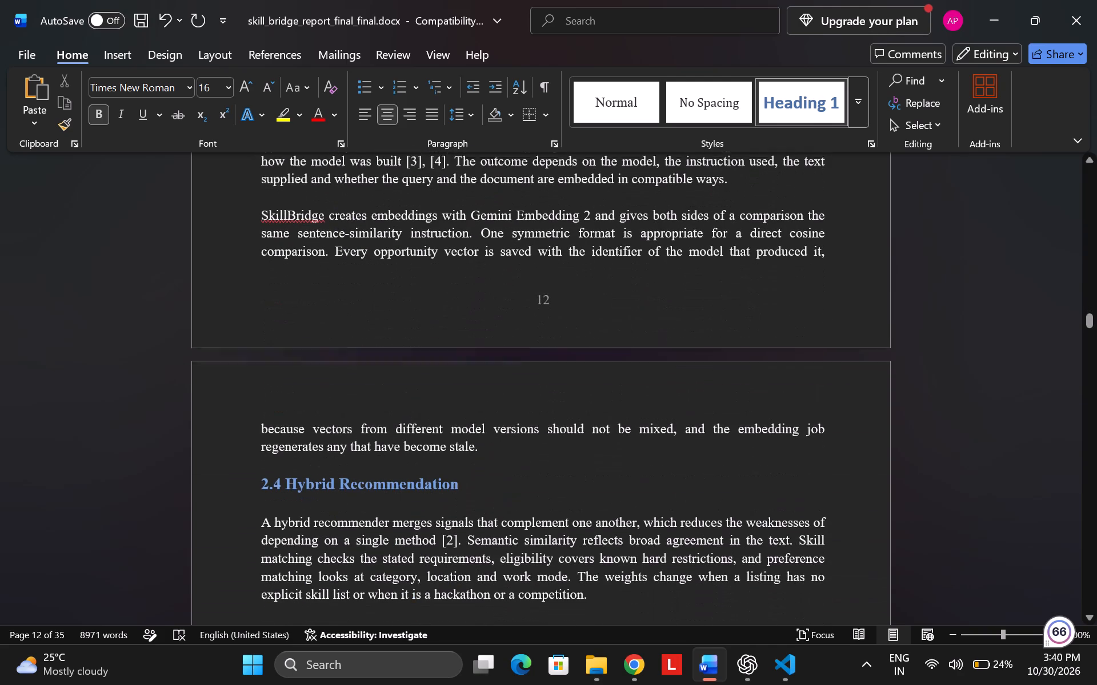
{"action": "scroll", "coordinate": [581, 373], "scroll_direction": "down", "scroll_amount": 4}
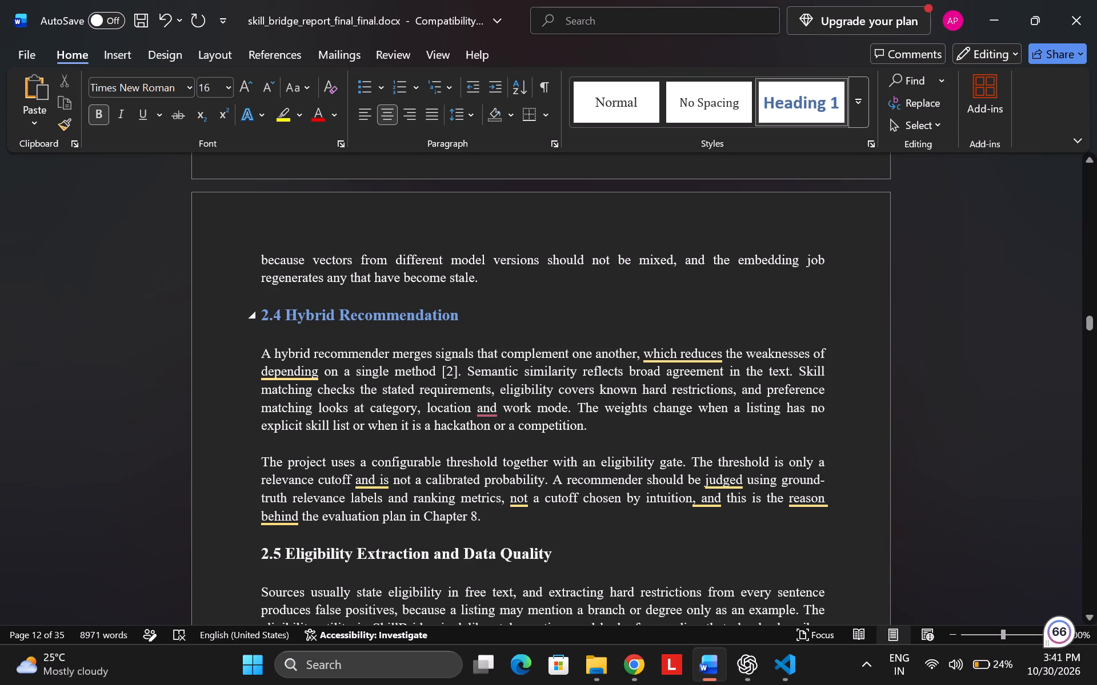
{"action": "scroll", "coordinate": [560, 323], "scroll_direction": "down", "scroll_amount": 3}
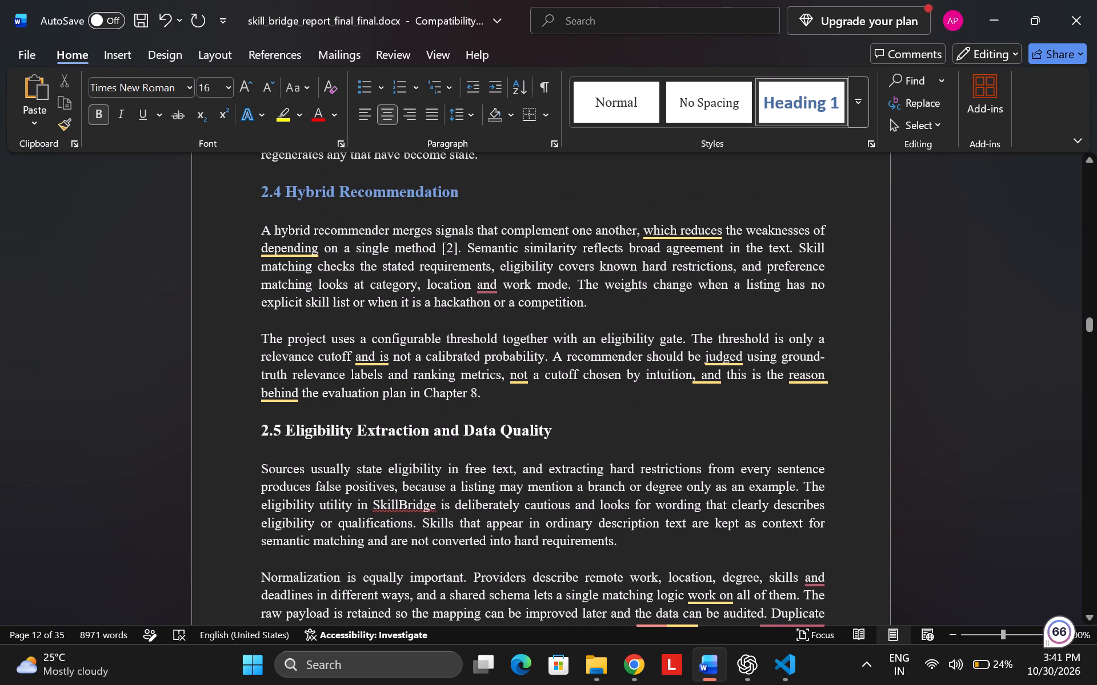
{"action": "scroll", "coordinate": [551, 303], "scroll_direction": "up", "scroll_amount": 2}
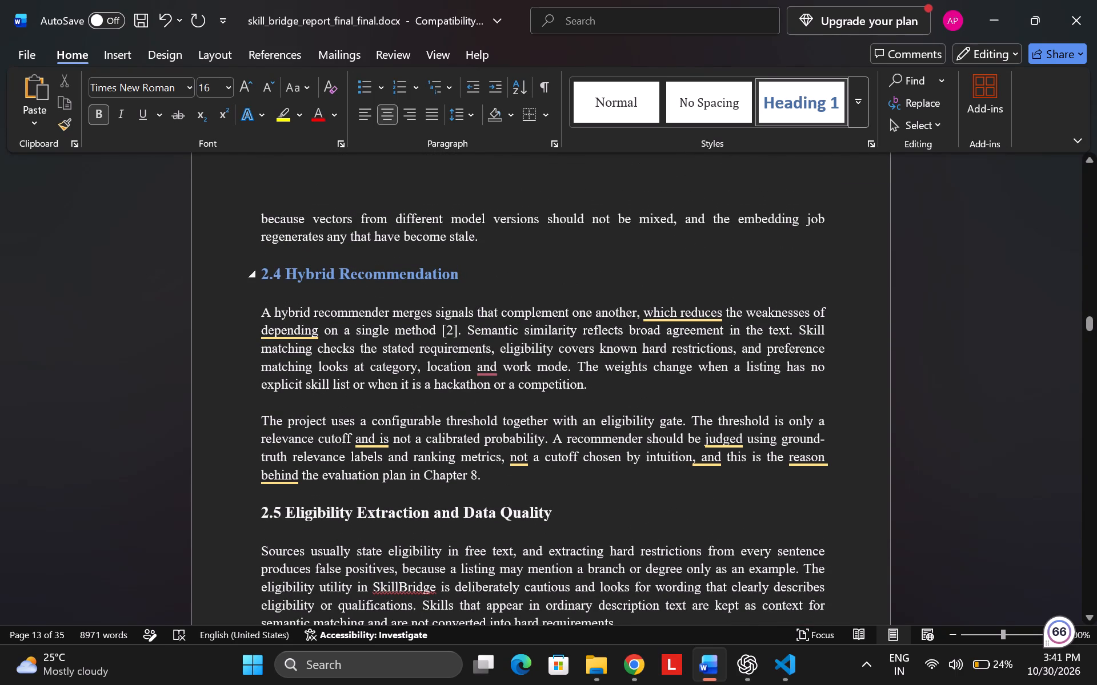
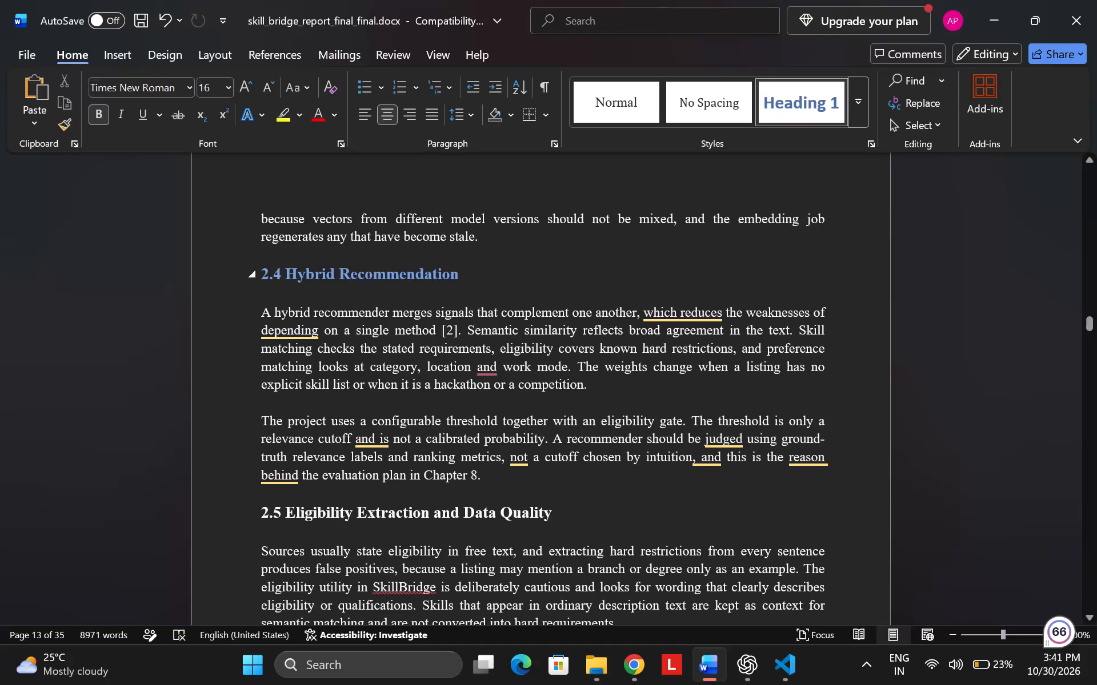
Examine the section headings from 2.2 to 2.6 for consistent colour, including the formatting of the 2.4 Hybrid Recommendation heading.
{"action": "left_click", "coordinate": [294, 289]}
{"action": "scroll", "coordinate": [421, 251], "scroll_direction": "up", "scroll_amount": 4}
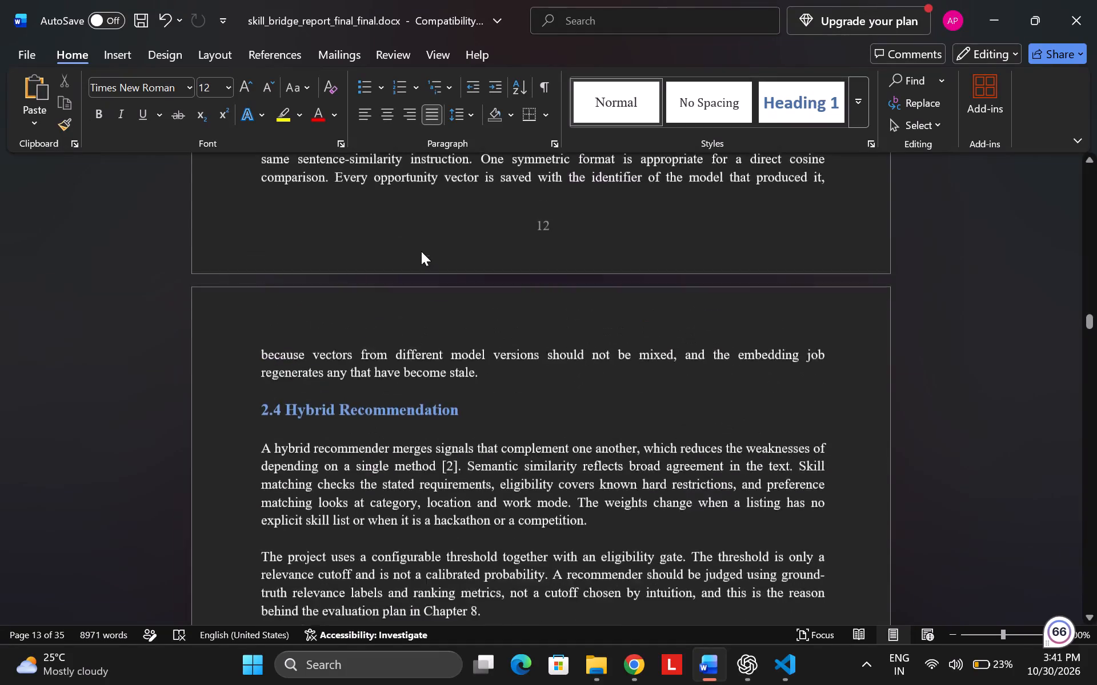
{"action": "scroll", "coordinate": [421, 251], "scroll_direction": "up", "scroll_amount": 10}
{"action": "scroll", "coordinate": [477, 425], "scroll_direction": "up", "scroll_amount": 4}
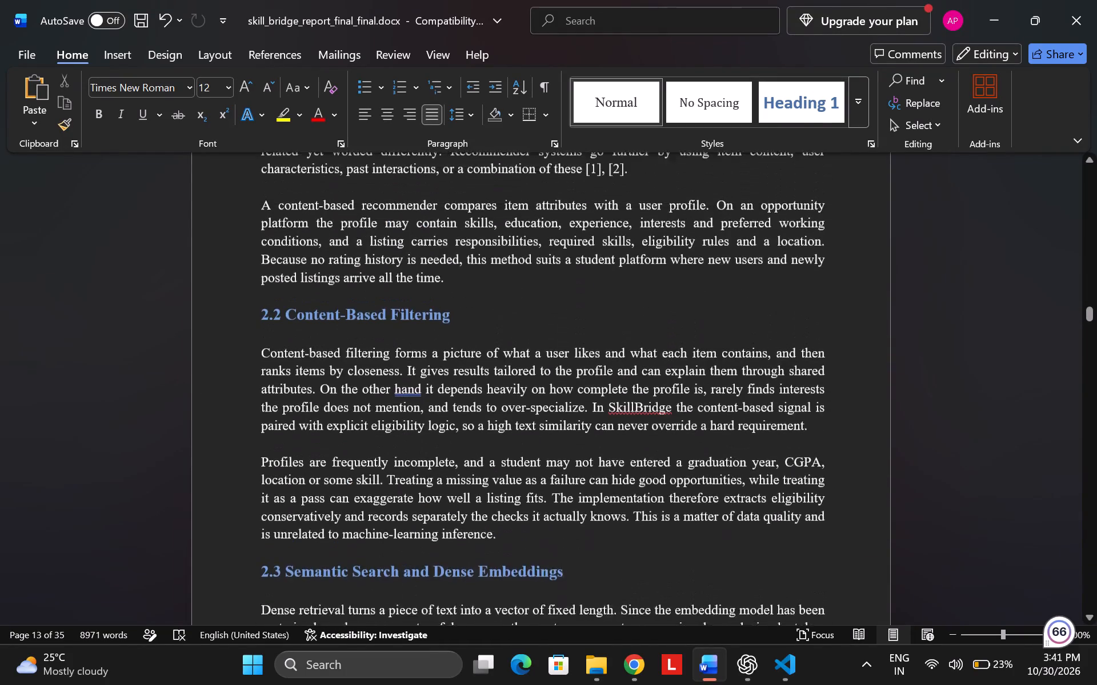
{"action": "scroll", "coordinate": [466, 406], "scroll_direction": "up", "scroll_amount": 4}
{"action": "scroll", "coordinate": [490, 362], "scroll_direction": "down", "scroll_amount": 13}
{"action": "scroll", "coordinate": [490, 362], "scroll_direction": "up", "scroll_amount": 7}
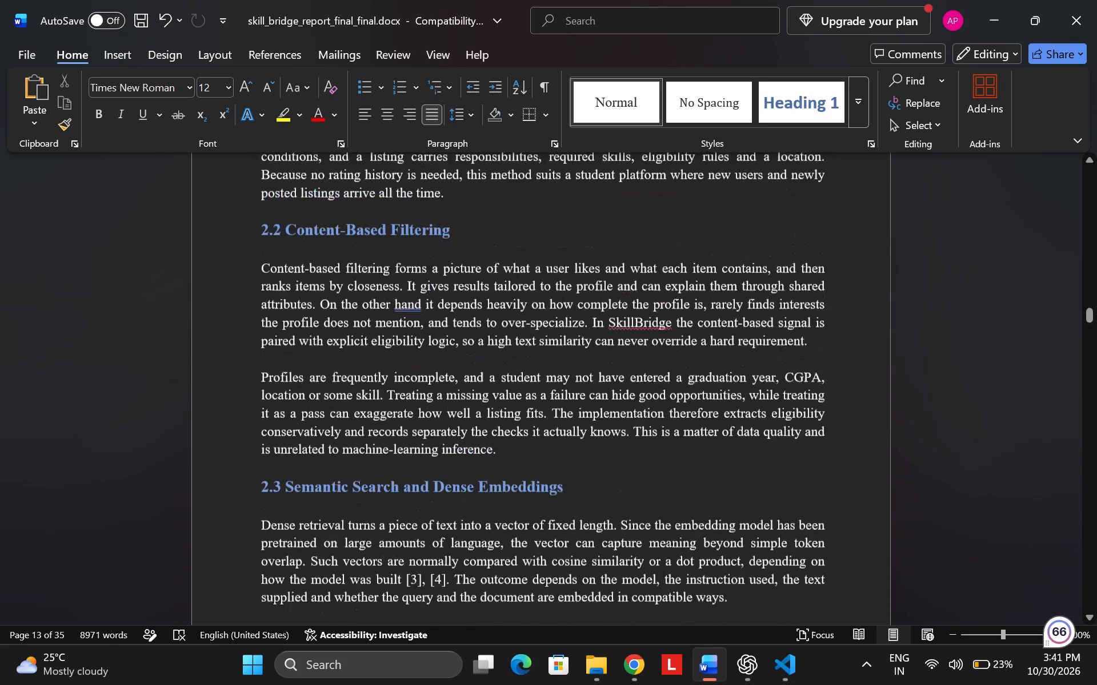
{"action": "scroll", "coordinate": [490, 362], "scroll_direction": "down", "scroll_amount": 15}
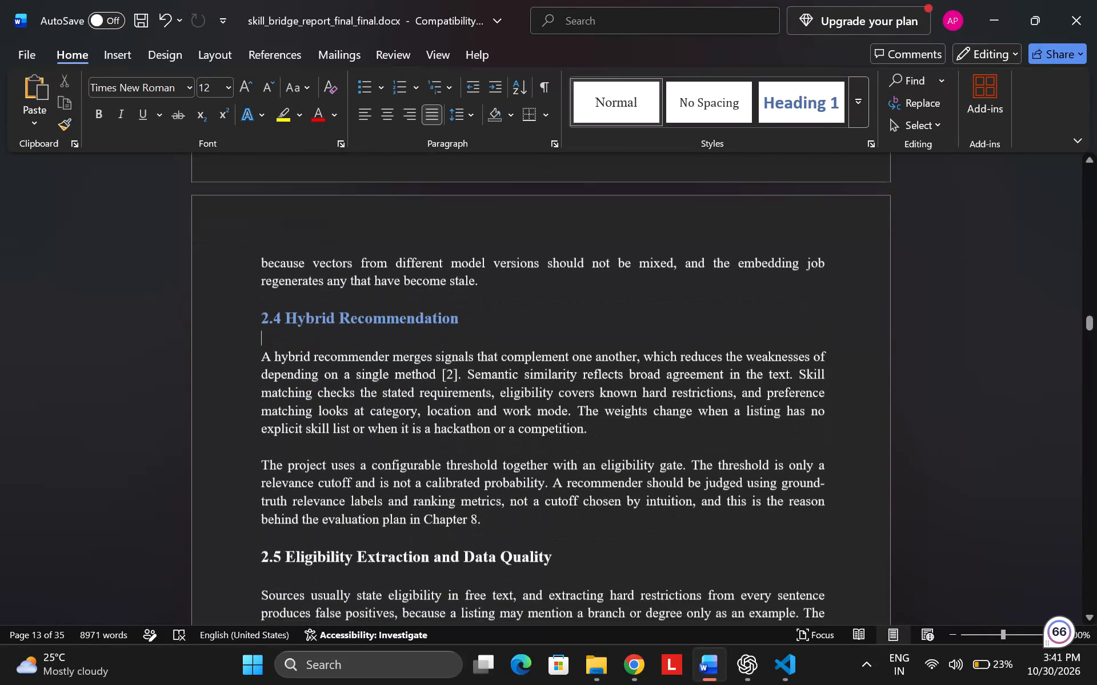
{"action": "scroll", "coordinate": [493, 376], "scroll_direction": "down", "scroll_amount": 5}
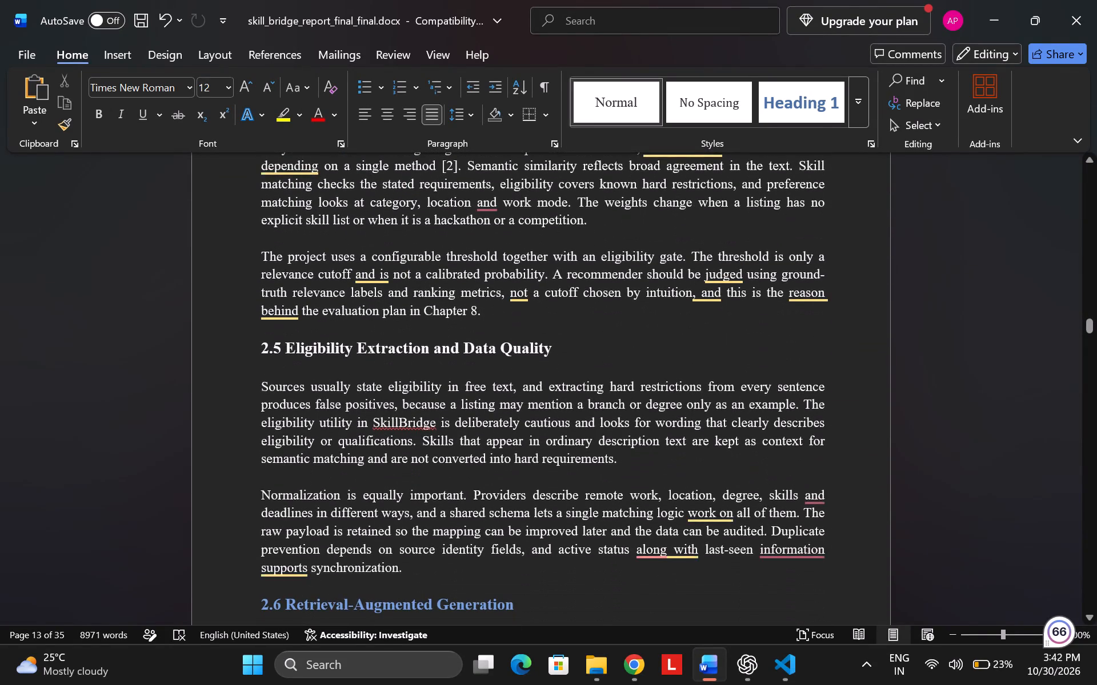
{"action": "scroll", "coordinate": [433, 381], "scroll_direction": "up", "scroll_amount": 3}
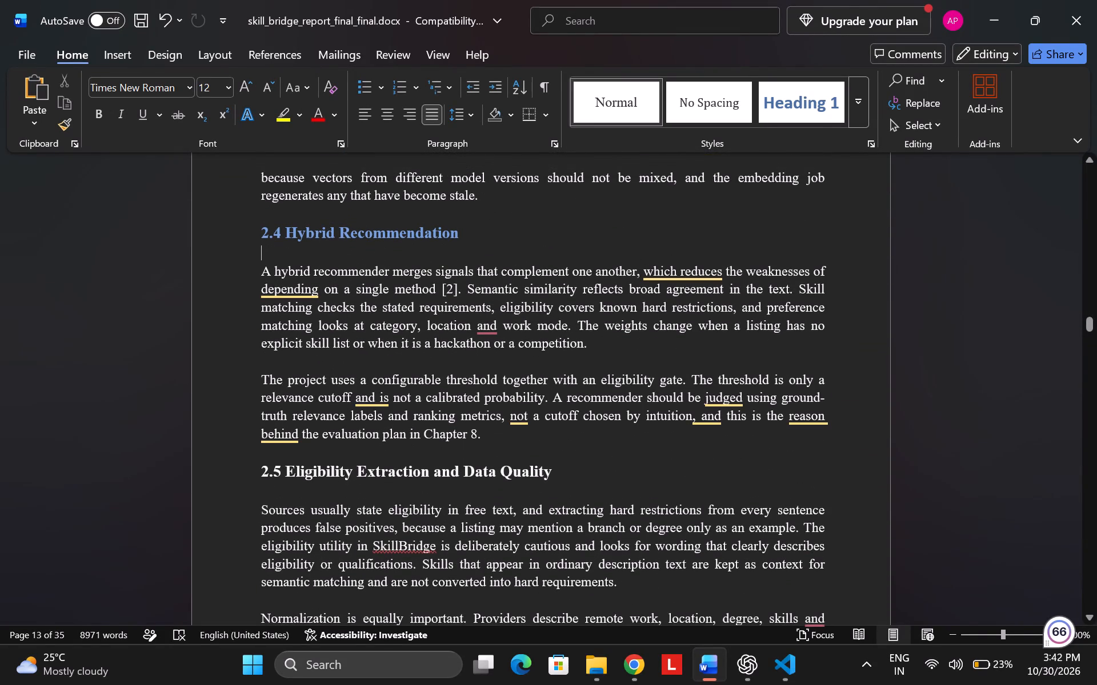
{"action": "left_click_drag", "start_coordinate": [469, 234], "coordinate": [275, 225]}
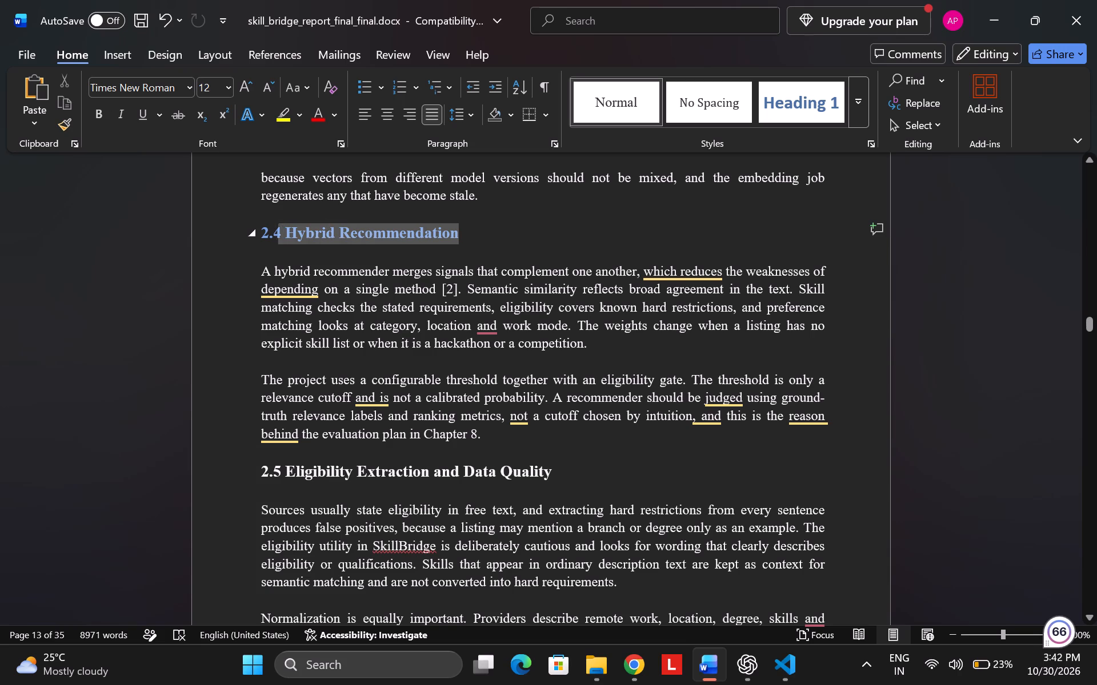
{"action": "left_click_drag", "start_coordinate": [275, 225], "coordinate": [274, 225]}
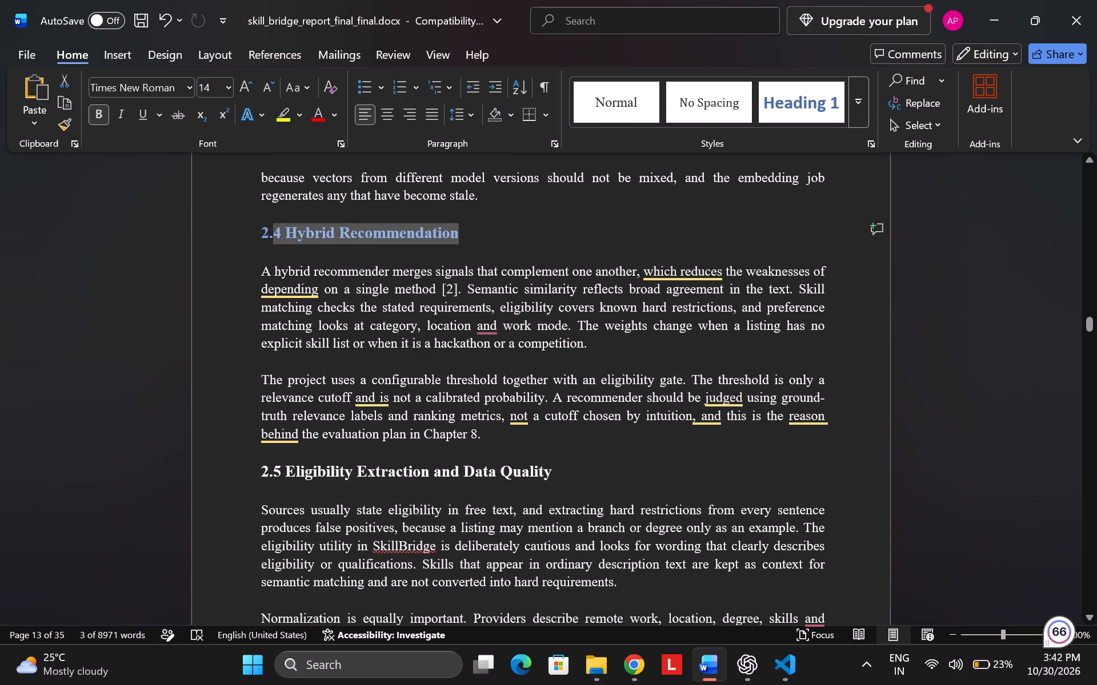
Set the font colour of the 2.5 Eligibility Extraction and Data Quality heading to the theme blue used by the neighbouring section headings.
{"action": "left_click_drag", "start_coordinate": [255, 473], "coordinate": [545, 483]}
{"action": "left_click", "coordinate": [333, 115]}
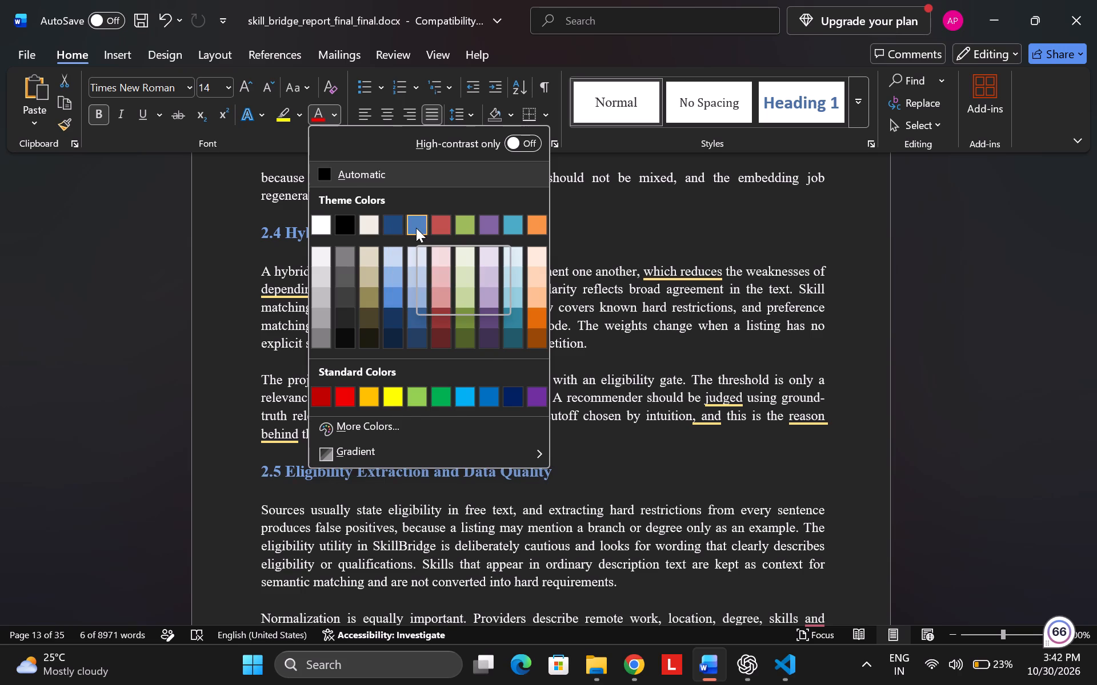
{"action": "left_click", "coordinate": [416, 228]}
{"action": "left_click", "coordinate": [563, 464]}
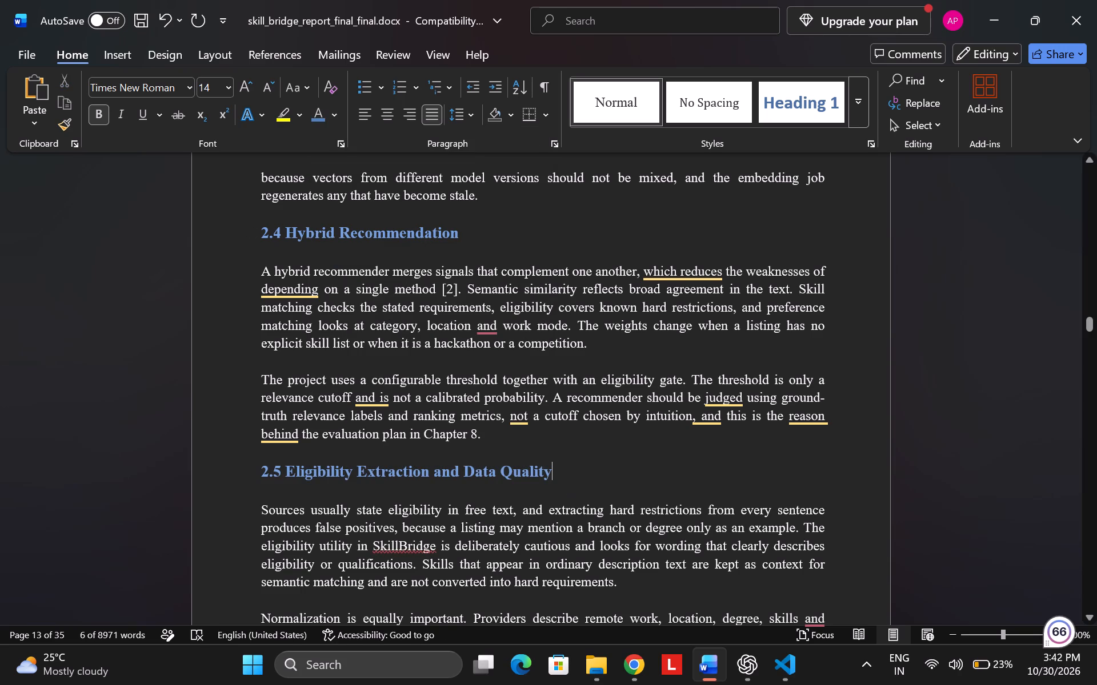
Review the Literature Review from section 2.5 to 2.9, checking heading colours, paragraph spacing and page flow.
{"action": "scroll", "coordinate": [467, 424], "scroll_direction": "down", "scroll_amount": 3}
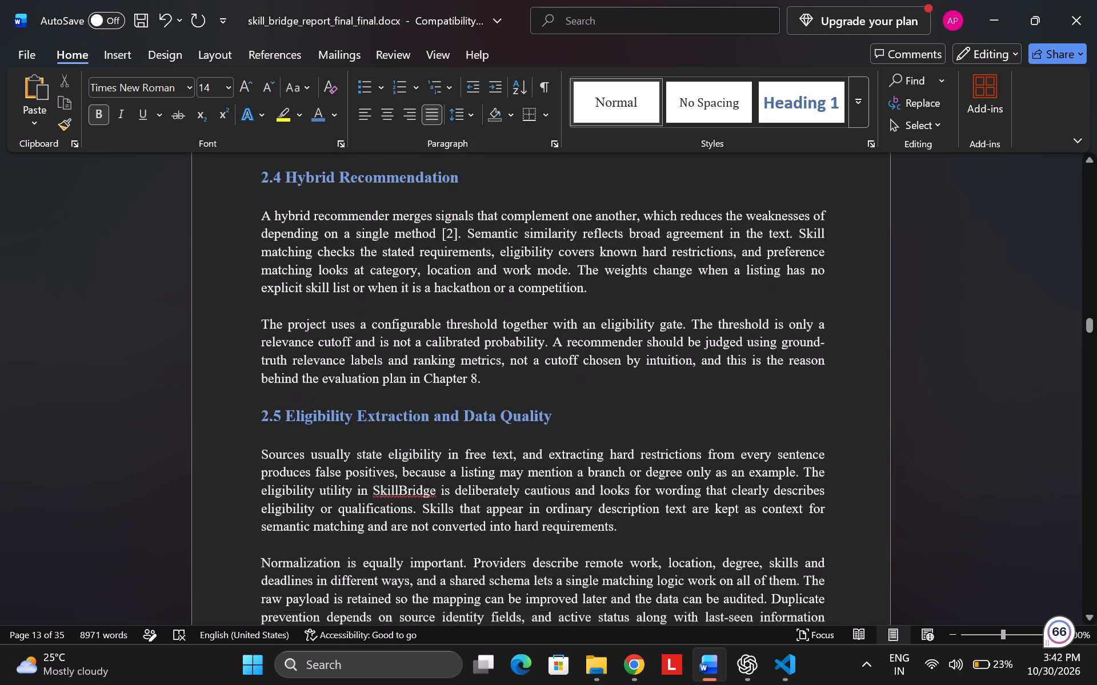
{"action": "scroll", "coordinate": [468, 423], "scroll_direction": "down", "scroll_amount": 3}
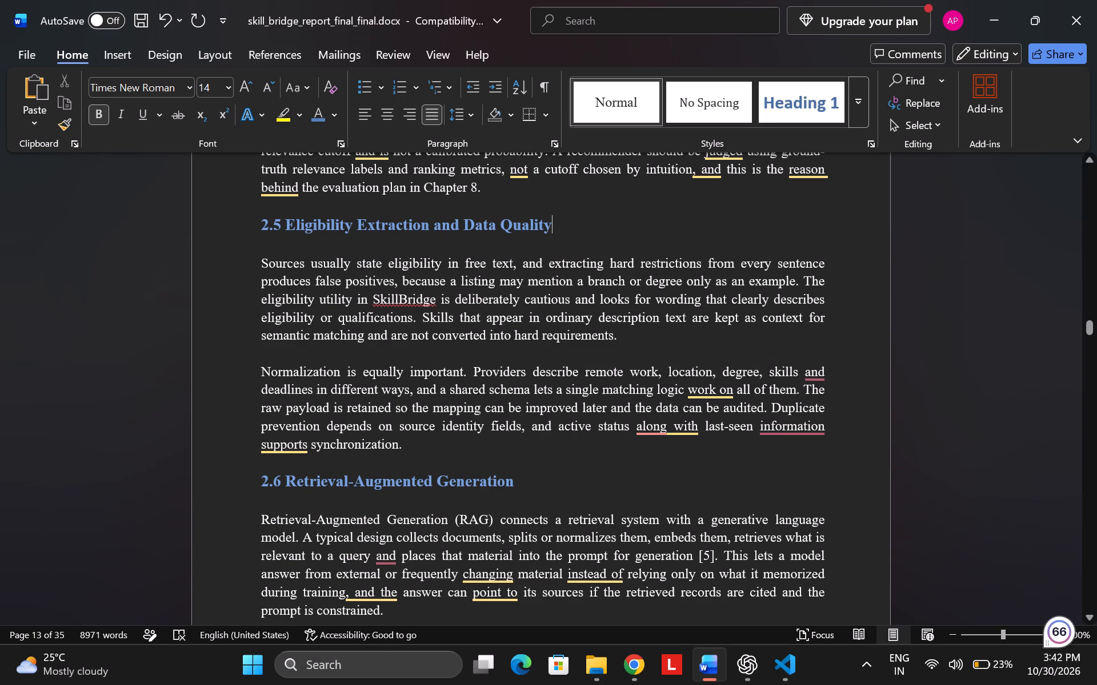
{"action": "scroll", "coordinate": [502, 435], "scroll_direction": "down", "scroll_amount": 3}
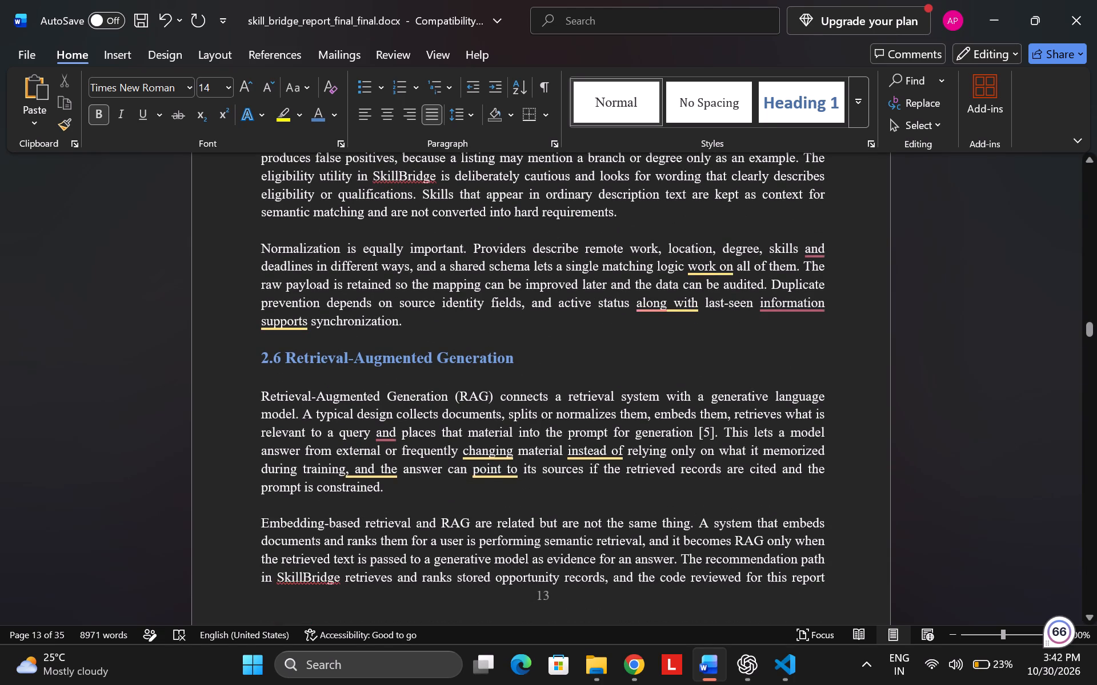
{"action": "scroll", "coordinate": [504, 432], "scroll_direction": "up", "scroll_amount": 3}
{"action": "scroll", "coordinate": [508, 425], "scroll_direction": "down", "scroll_amount": 4}
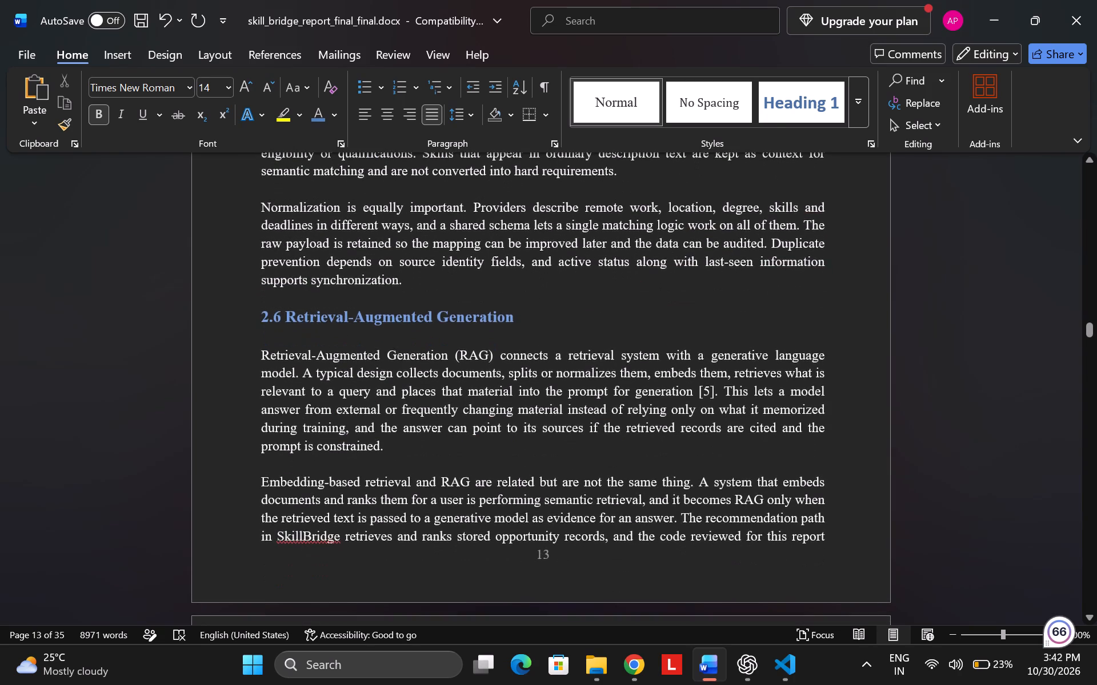
{"action": "scroll", "coordinate": [508, 425], "scroll_direction": "down", "scroll_amount": 5}
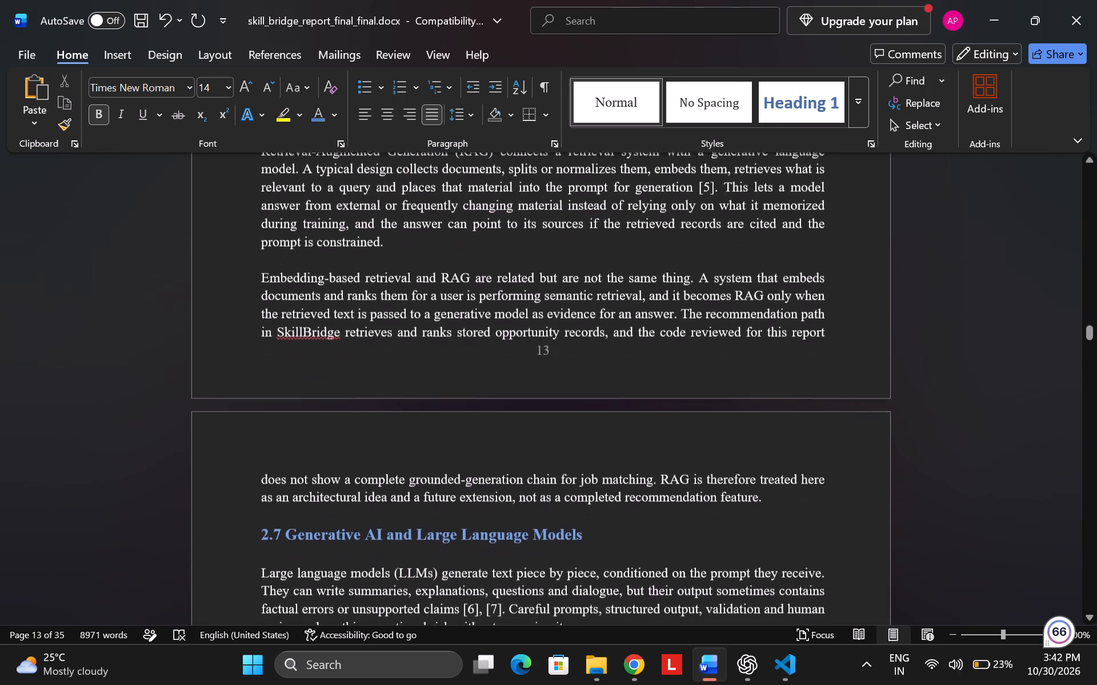
{"action": "scroll", "coordinate": [508, 425], "scroll_direction": "up", "scroll_amount": 2}
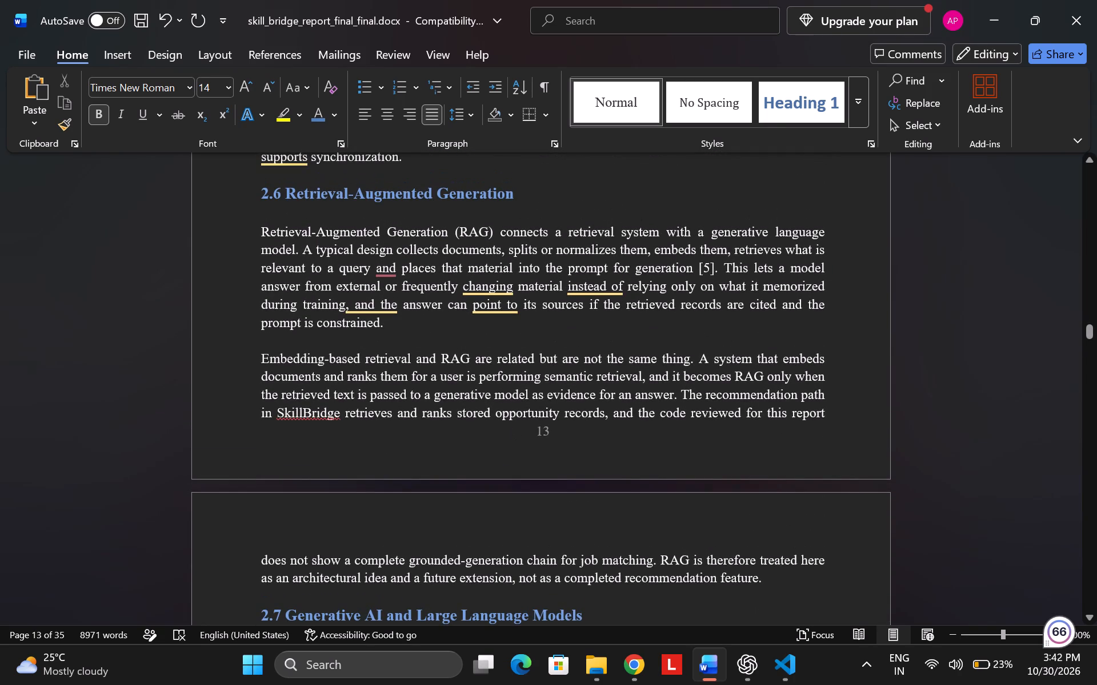
{"action": "left_click", "coordinate": [338, 342]}
{"action": "scroll", "coordinate": [338, 342], "scroll_direction": "down", "scroll_amount": 3}
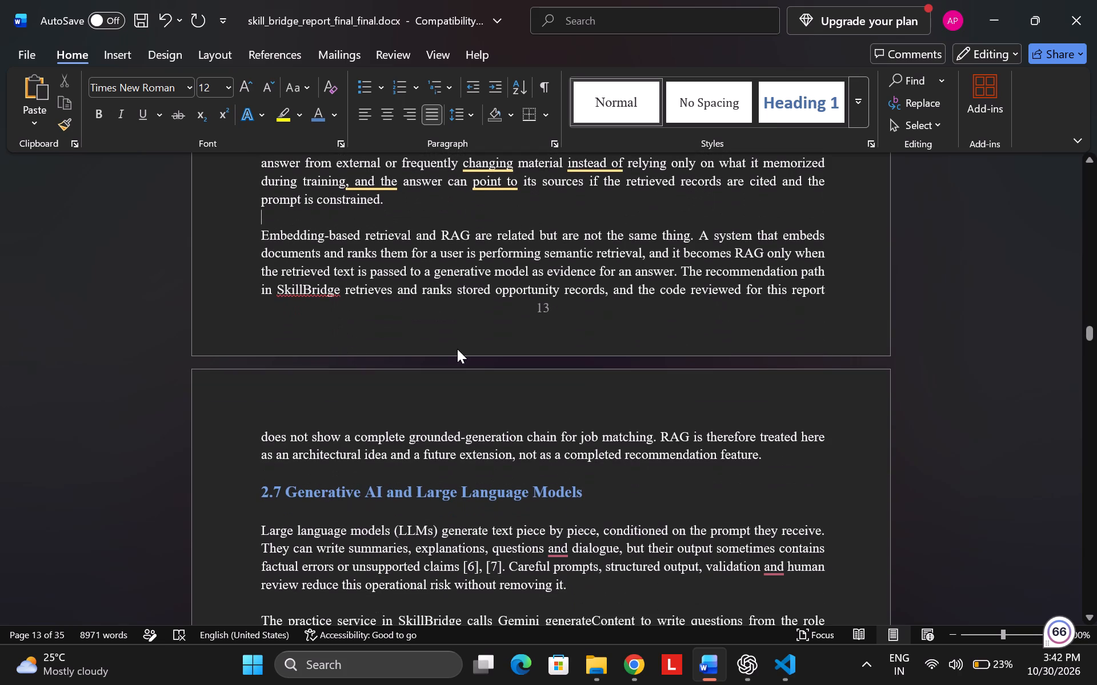
{"action": "scroll", "coordinate": [457, 349], "scroll_direction": "down", "scroll_amount": 3}
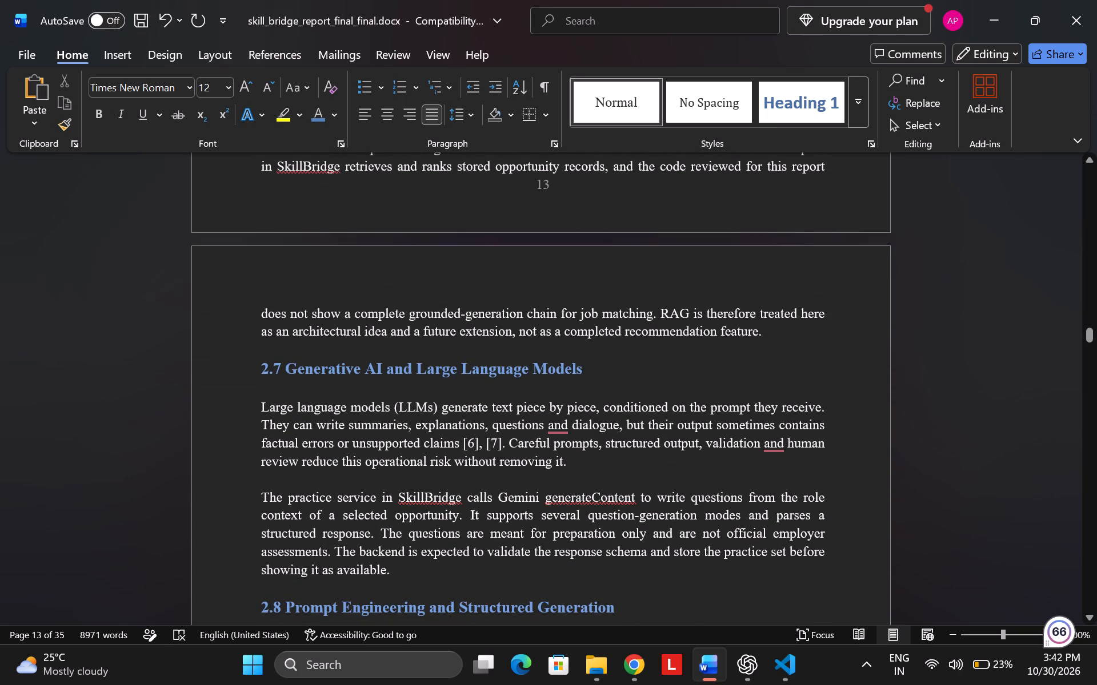
{"action": "scroll", "coordinate": [457, 349], "scroll_direction": "down", "scroll_amount": 2}
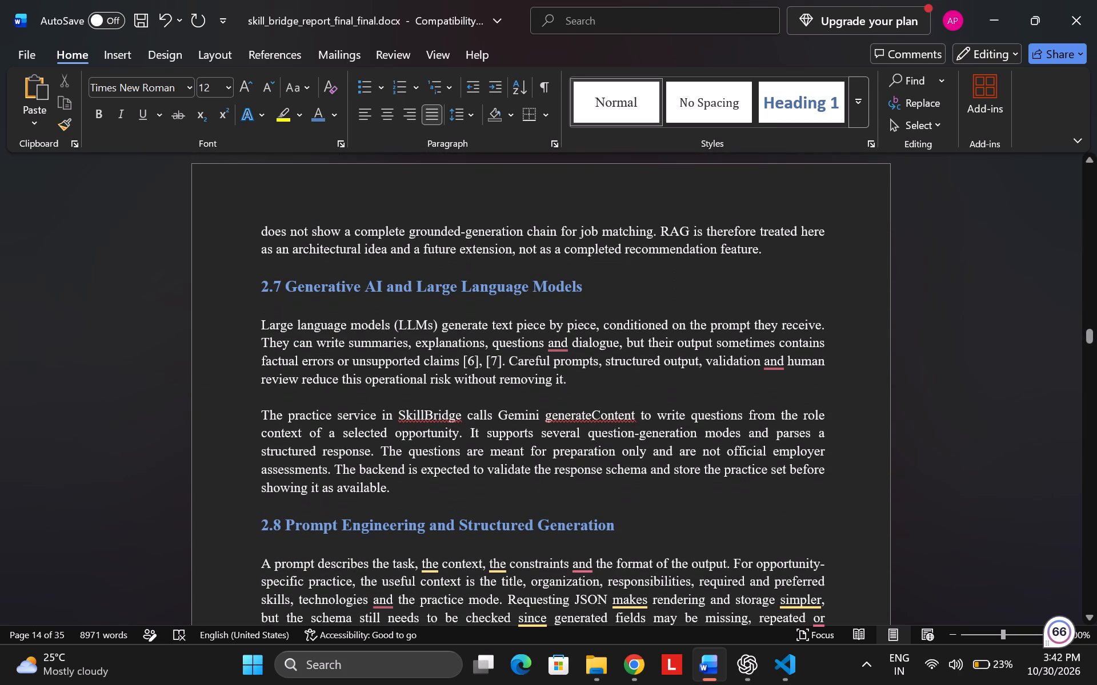
{"action": "scroll", "coordinate": [475, 382], "scroll_direction": "down", "scroll_amount": 1}
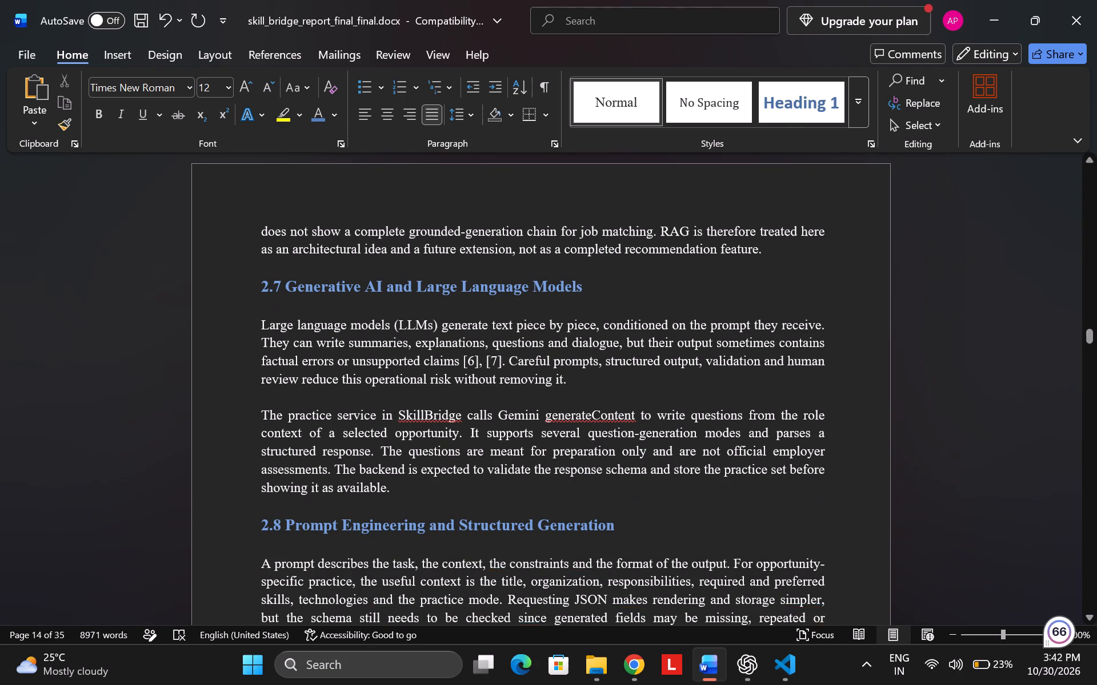
{"action": "scroll", "coordinate": [475, 382], "scroll_direction": "down", "scroll_amount": 1}
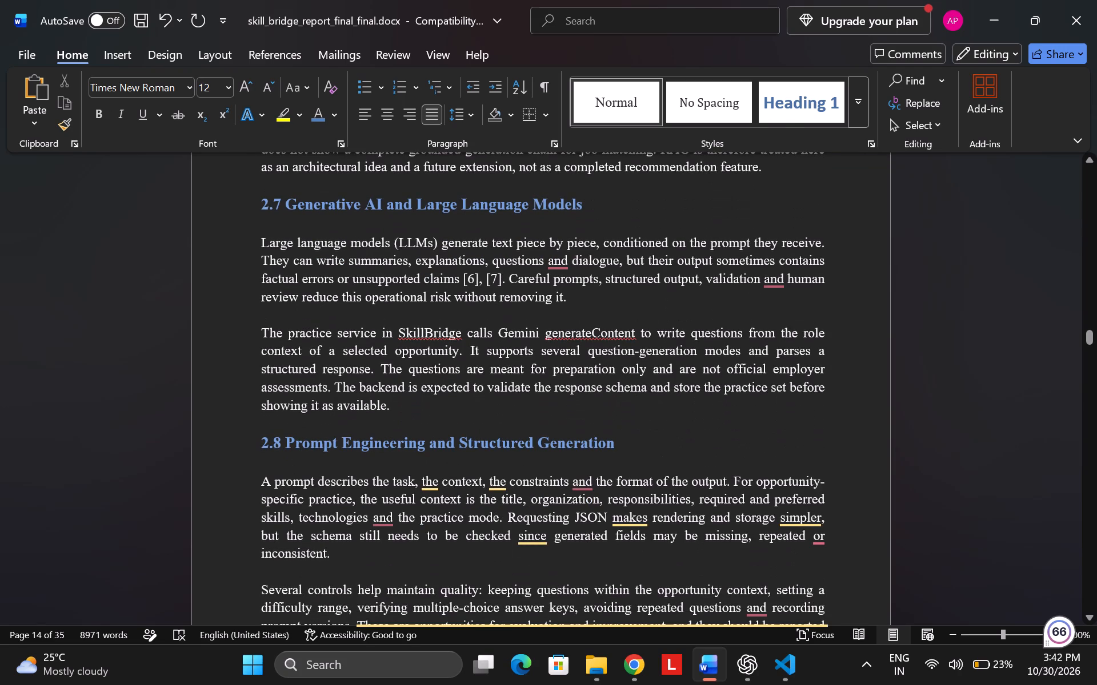
{"action": "scroll", "coordinate": [475, 382], "scroll_direction": "down", "scroll_amount": 2}
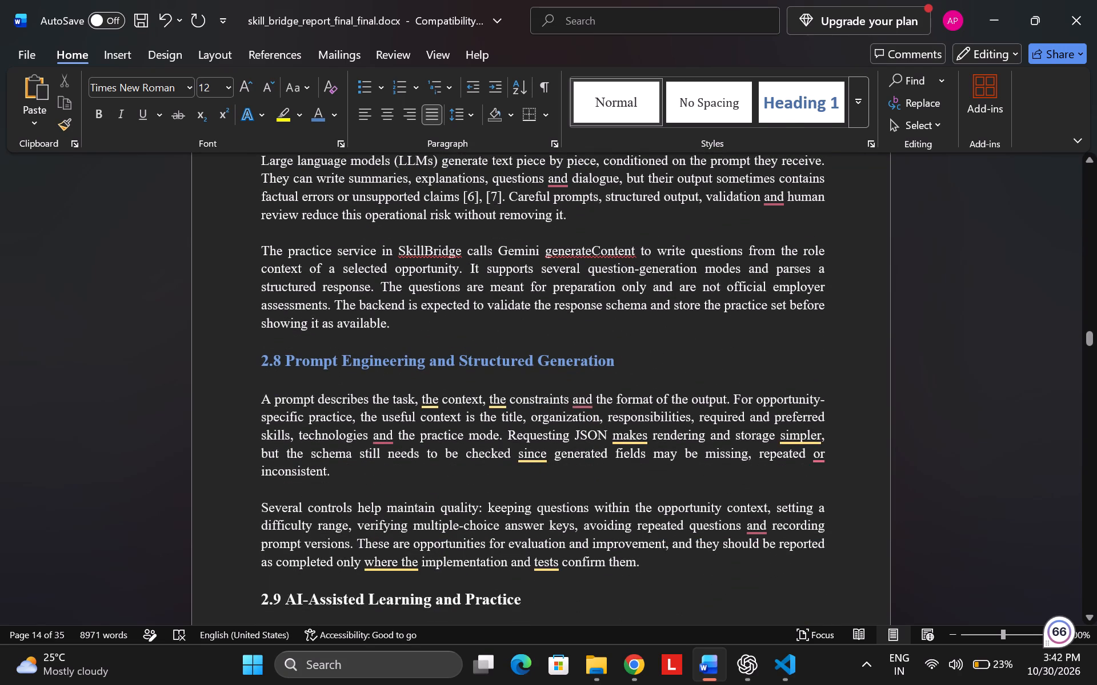
{"action": "scroll", "coordinate": [475, 382], "scroll_direction": "up", "scroll_amount": 13}
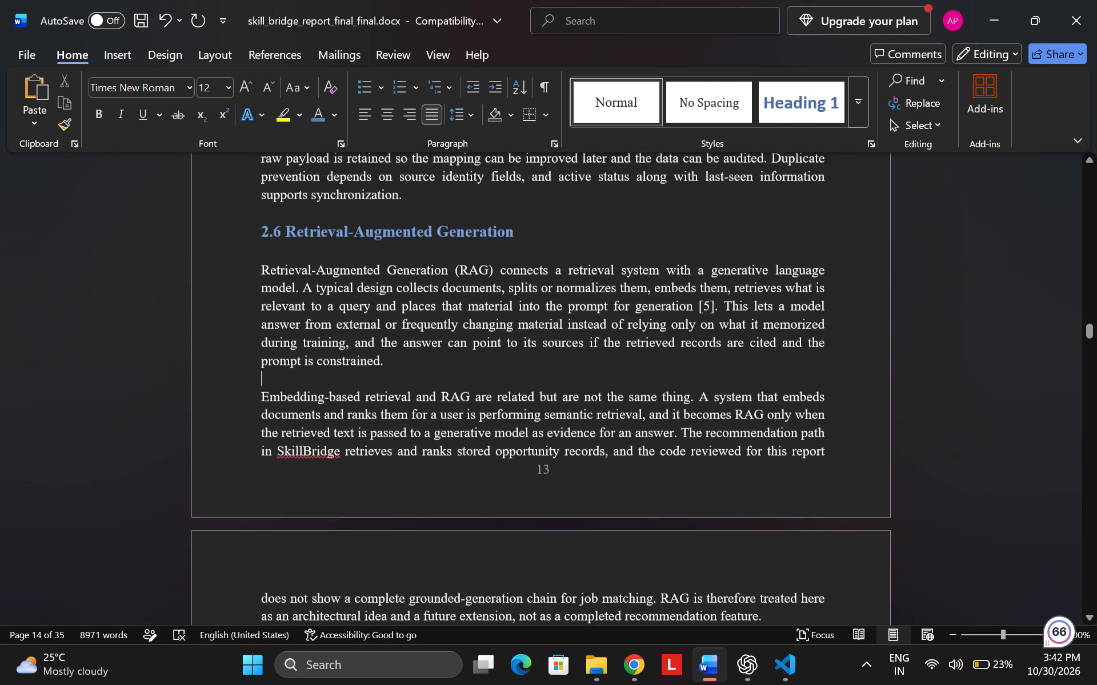
{"action": "scroll", "coordinate": [475, 382], "scroll_direction": "down", "scroll_amount": 17}
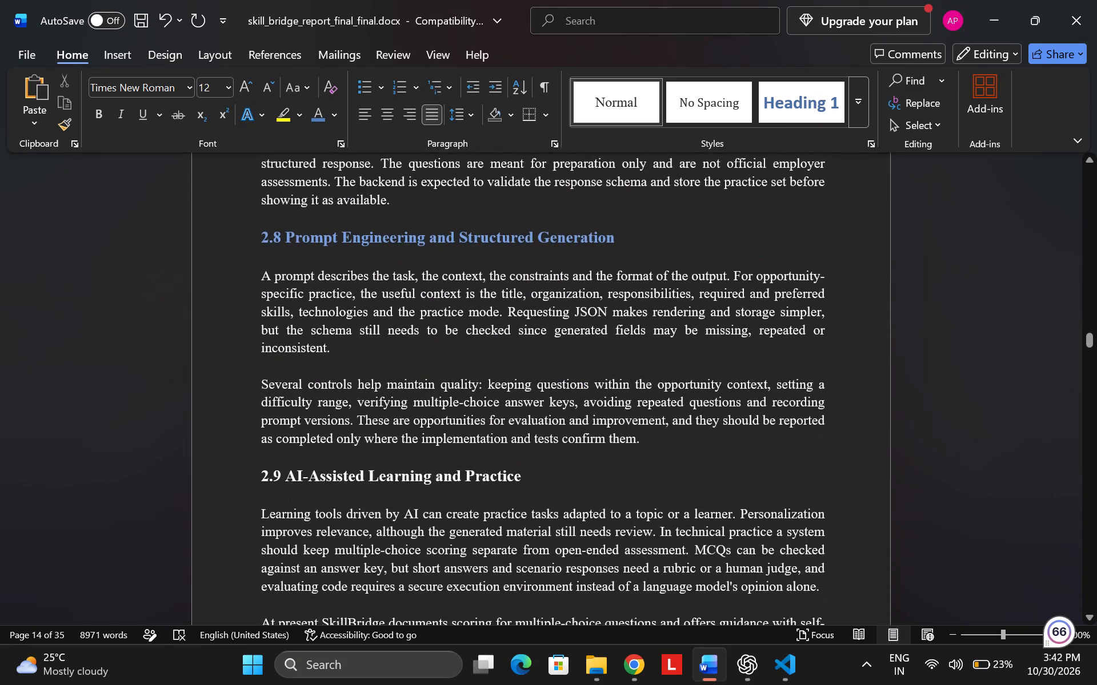
Apply the same blue font colour to the 2.9 AI-Assisted Learning and Practice heading.
{"action": "scroll", "coordinate": [475, 383], "scroll_direction": "down", "scroll_amount": 1}
{"action": "left_click_drag", "start_coordinate": [530, 398], "coordinate": [478, 401]}
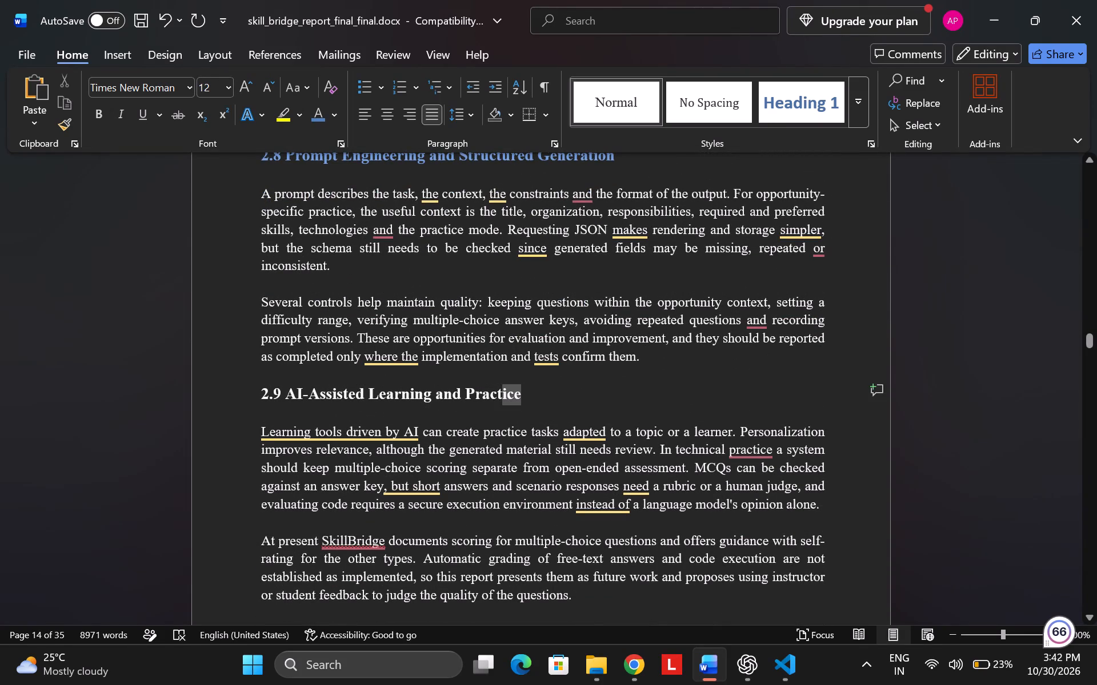
{"action": "left_click_drag", "start_coordinate": [478, 401], "coordinate": [261, 401]}
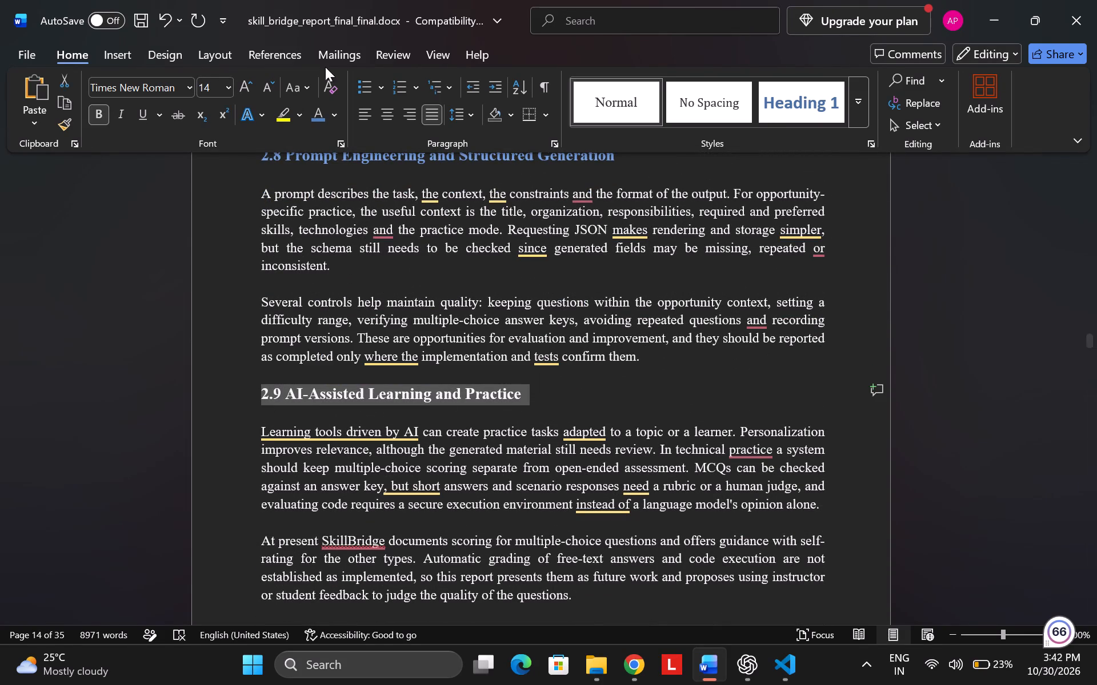
{"action": "left_click", "coordinate": [317, 118]}
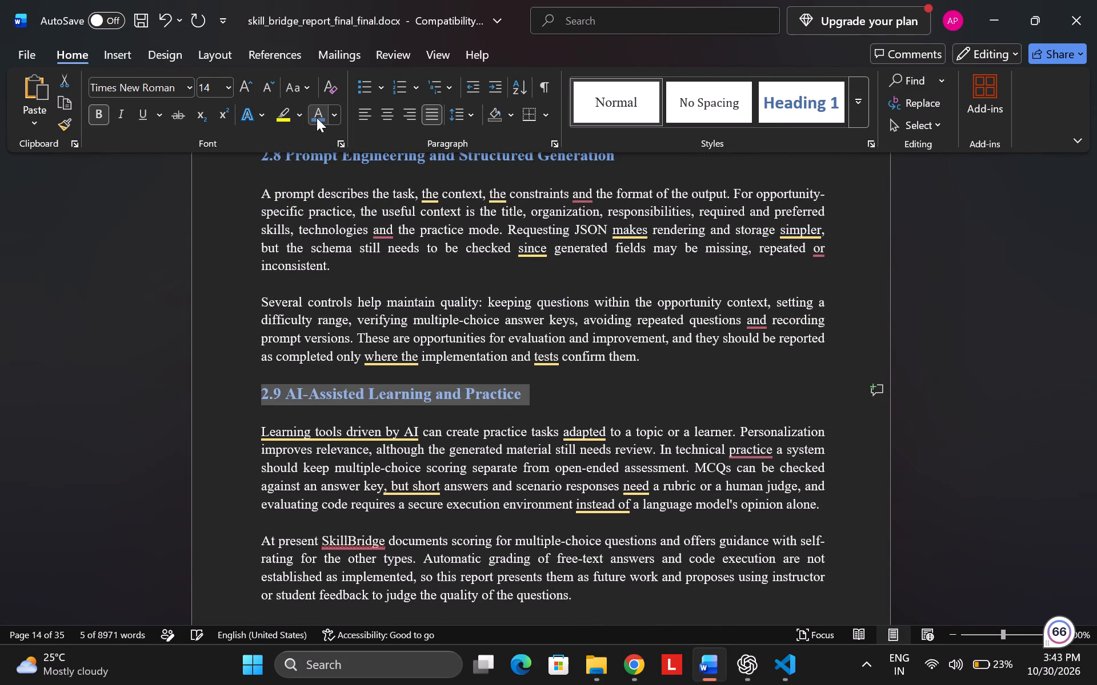
{"action": "left_click", "coordinate": [582, 390]}
Check the remaining Literature Review headings and apply the same blue font colour to the 2.13 Conceptual Comparison heading.
{"action": "scroll", "coordinate": [582, 390], "scroll_direction": "up", "scroll_amount": 2}
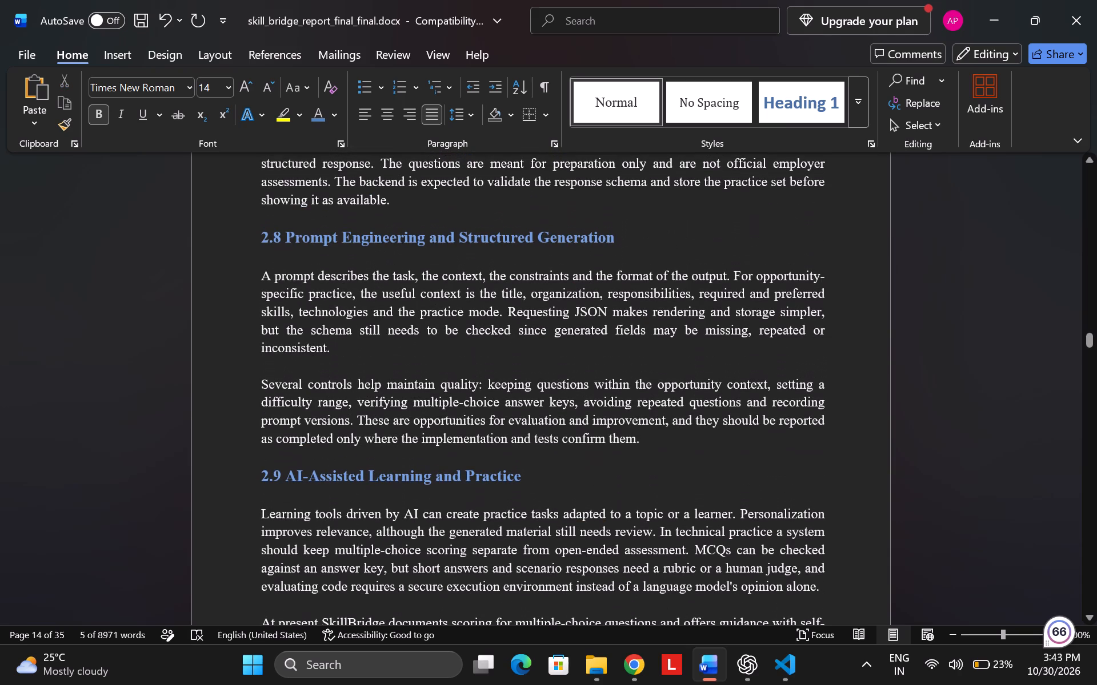
{"action": "scroll", "coordinate": [585, 389], "scroll_direction": "up", "scroll_amount": 2}
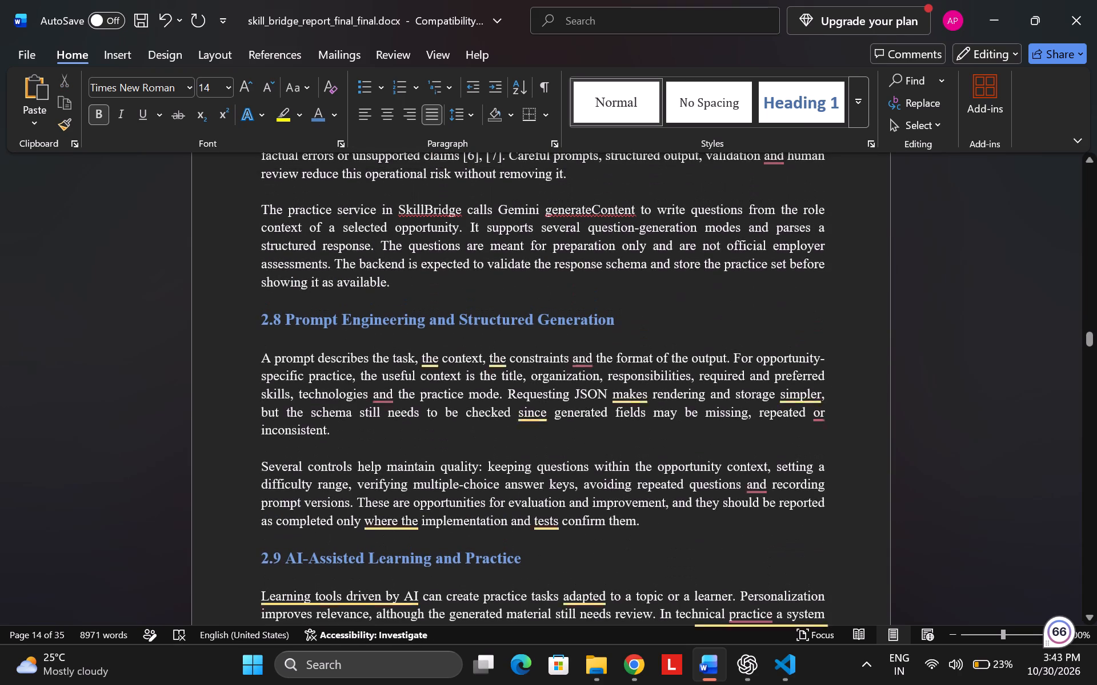
{"action": "scroll", "coordinate": [585, 389], "scroll_direction": "down", "scroll_amount": 13}
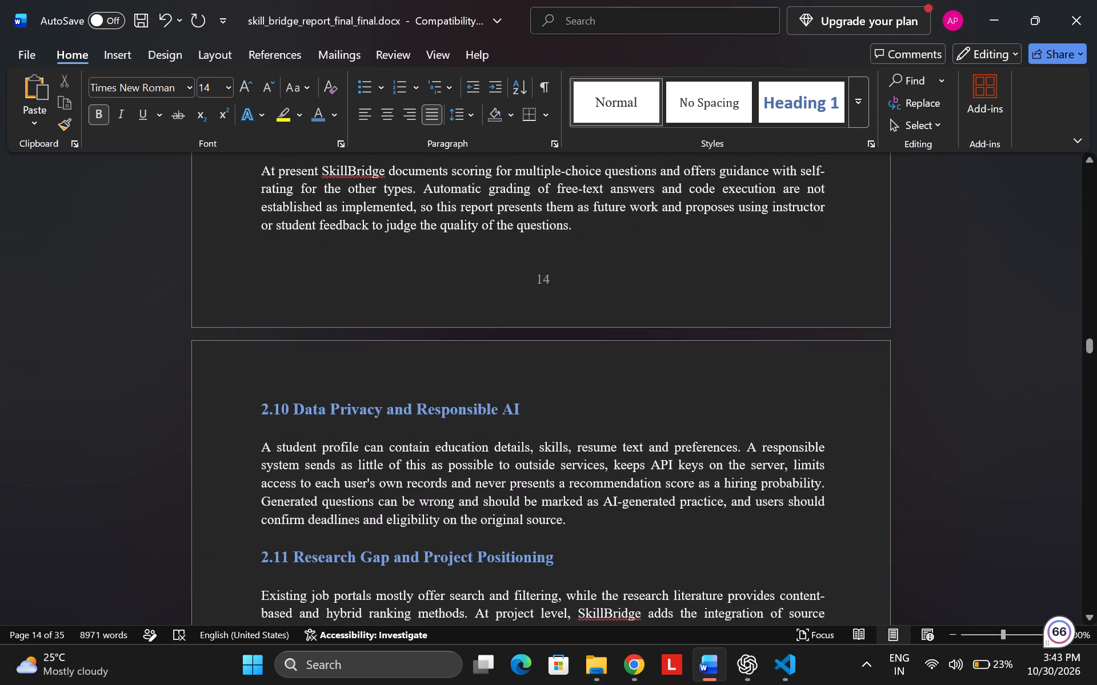
{"action": "scroll", "coordinate": [585, 389], "scroll_direction": "down", "scroll_amount": 3}
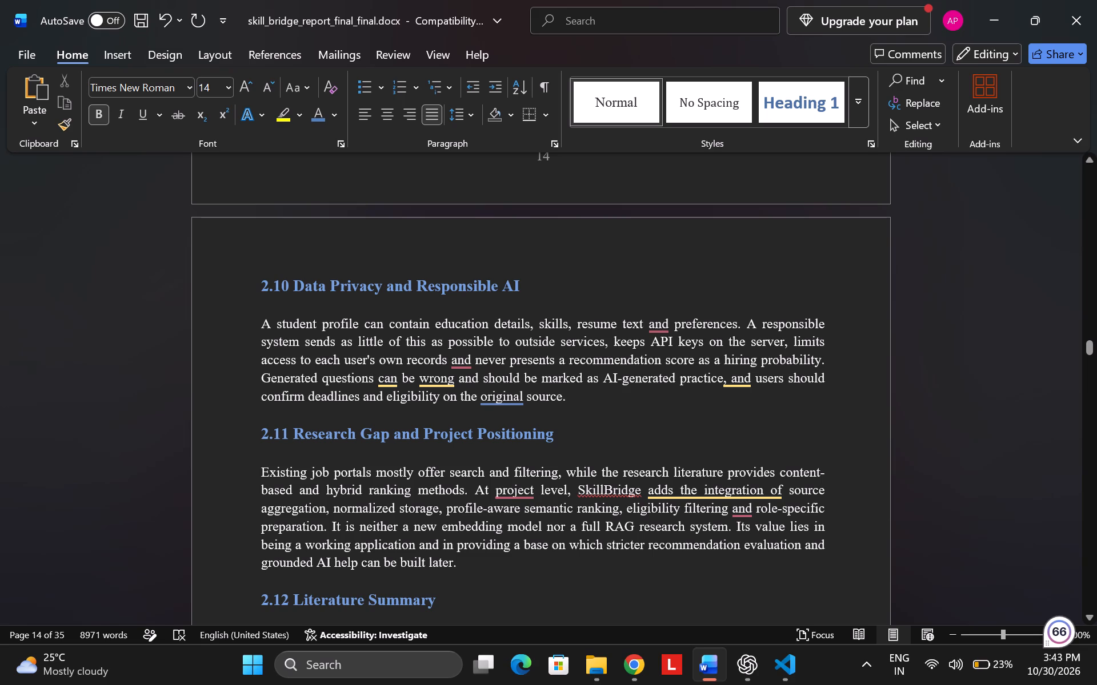
{"action": "scroll", "coordinate": [599, 399], "scroll_direction": "down", "scroll_amount": 8}
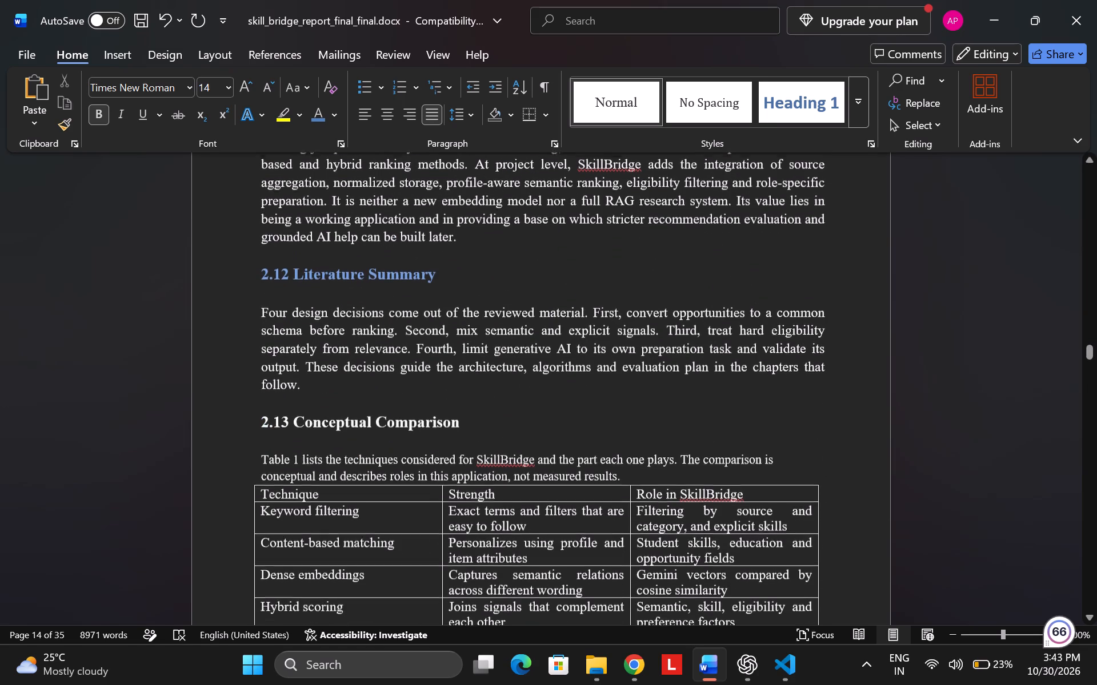
{"action": "scroll", "coordinate": [599, 399], "scroll_direction": "down", "scroll_amount": 1}
{"action": "left_click_drag", "start_coordinate": [491, 374], "coordinate": [254, 380]}
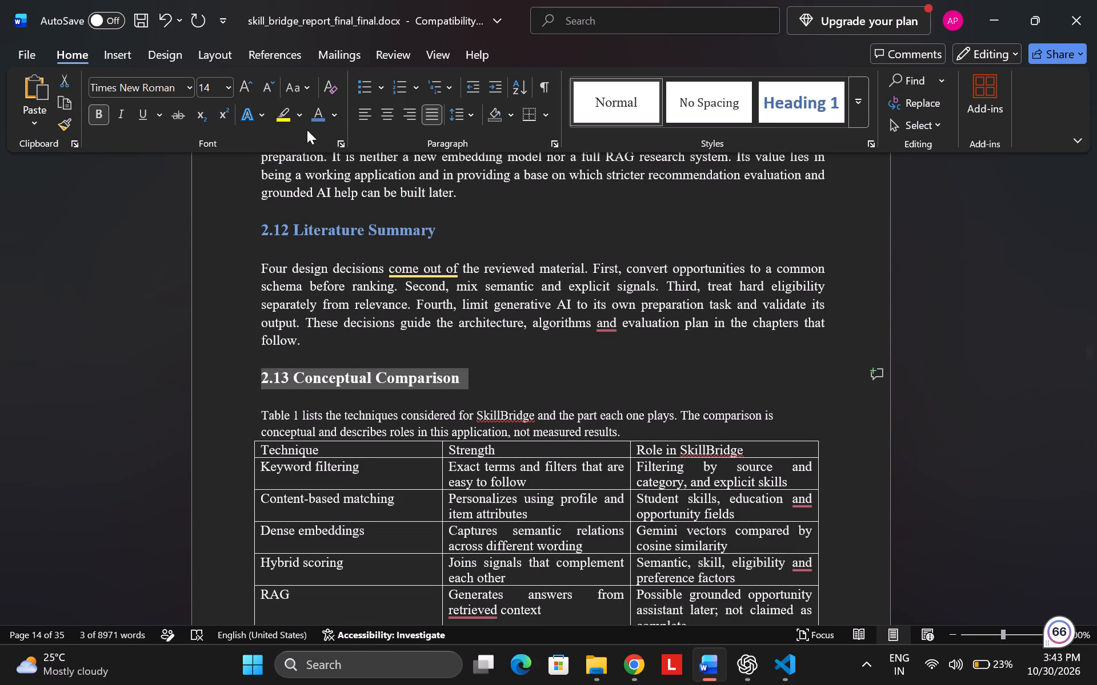
{"action": "left_click", "coordinate": [318, 118]}
{"action": "scroll", "coordinate": [639, 353], "scroll_direction": "down", "scroll_amount": 3}
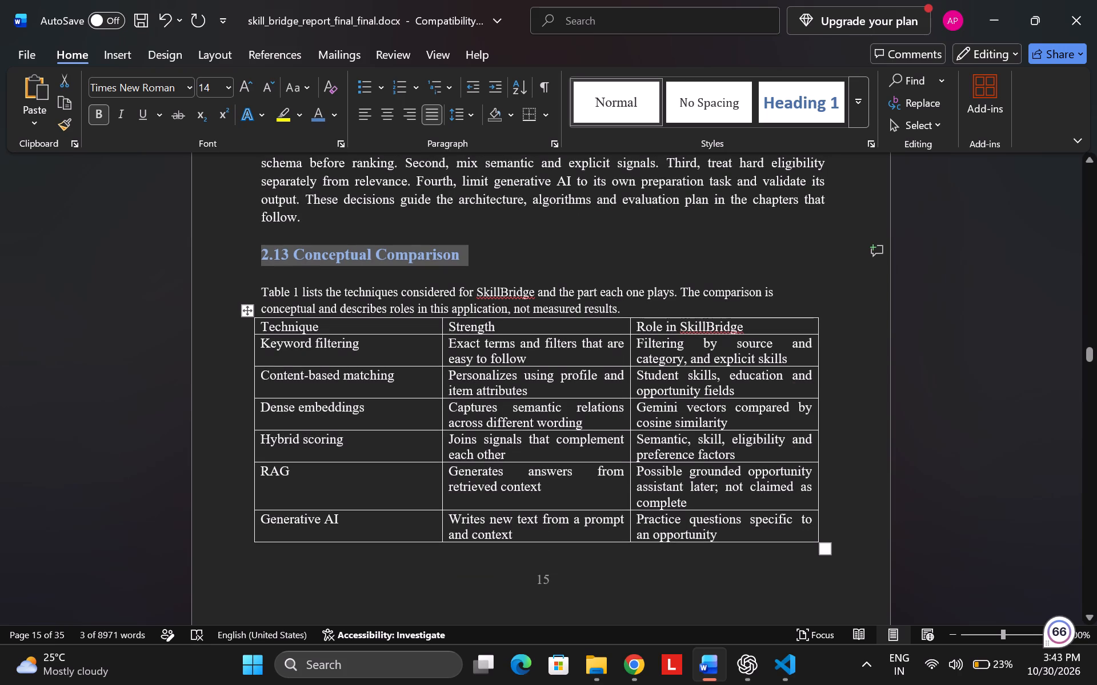
Delete the Table 1 caption, "Retrieval and AI techniques and the role each plays in the project", above the 2.14 Review Conclusion heading.
{"action": "scroll", "coordinate": [598, 293], "scroll_direction": "down", "scroll_amount": 5}
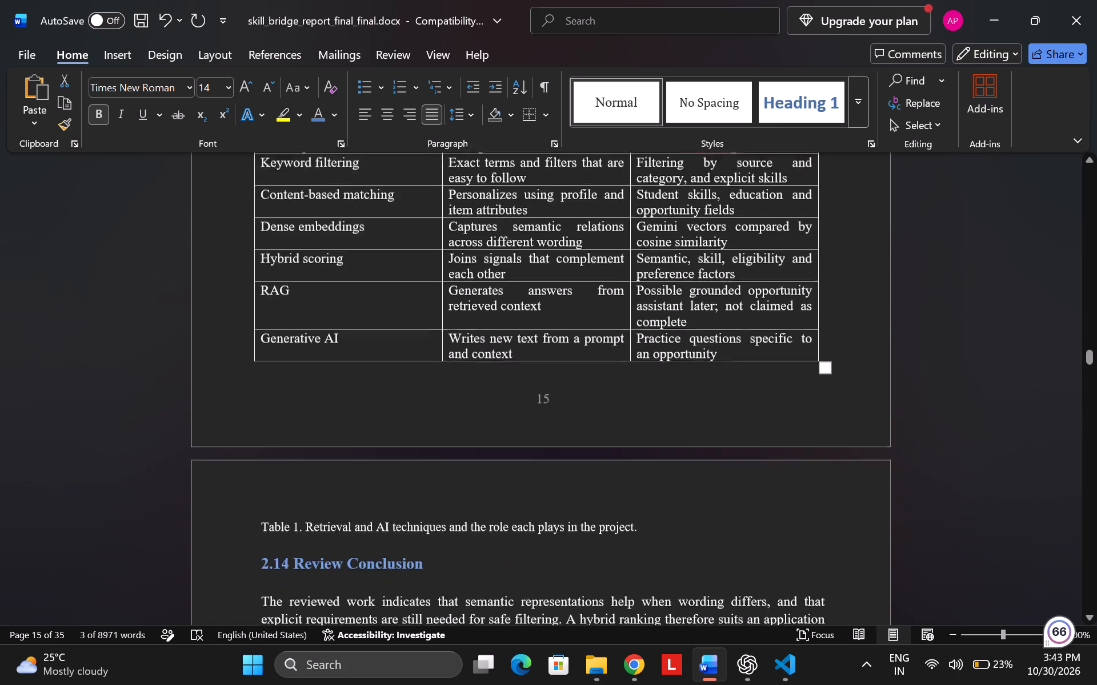
{"action": "scroll", "coordinate": [598, 293], "scroll_direction": "down", "scroll_amount": 2}
{"action": "scroll", "coordinate": [676, 421], "scroll_direction": "up", "scroll_amount": 5}
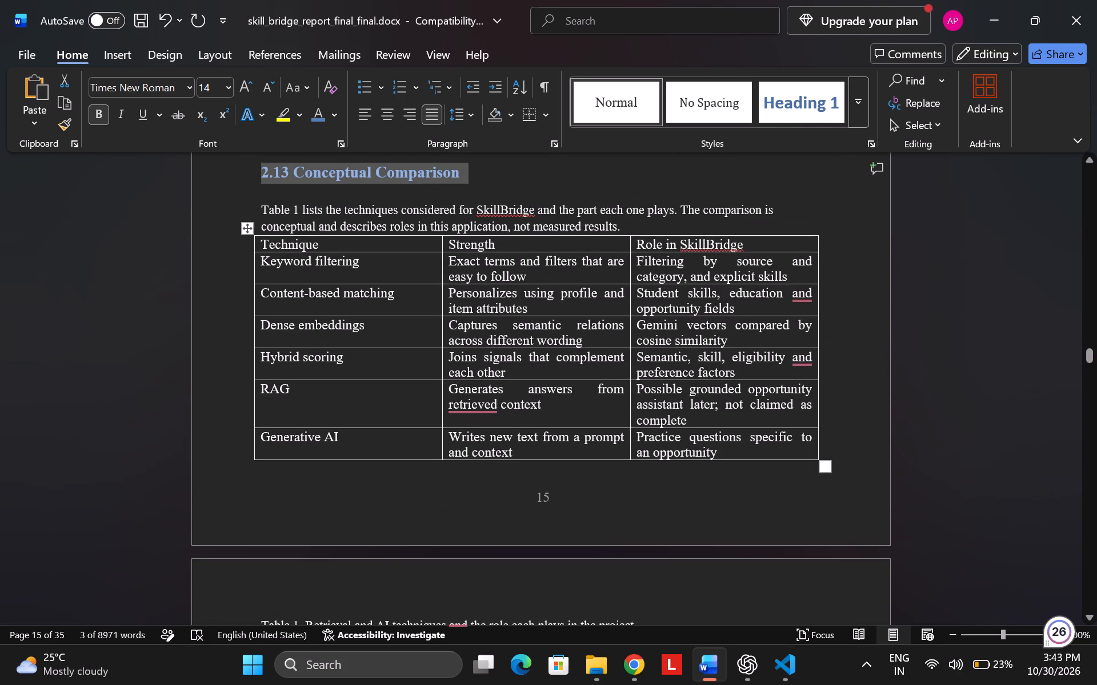
{"action": "scroll", "coordinate": [677, 421], "scroll_direction": "down", "scroll_amount": 2}
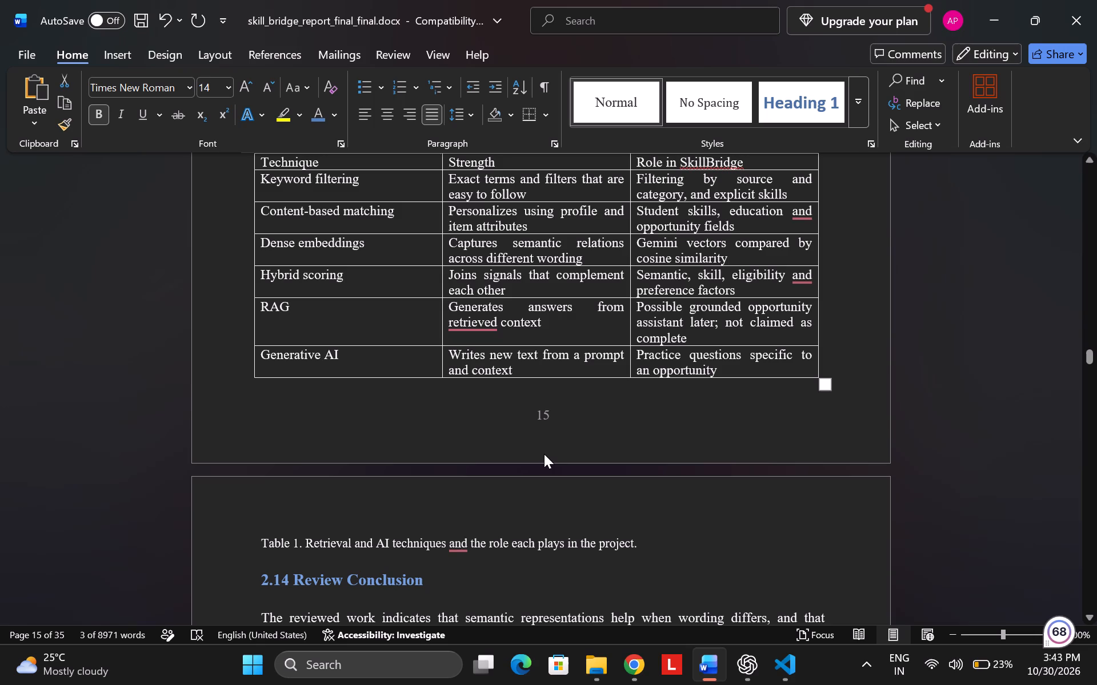
{"action": "scroll", "coordinate": [544, 454], "scroll_direction": "up", "scroll_amount": 3}
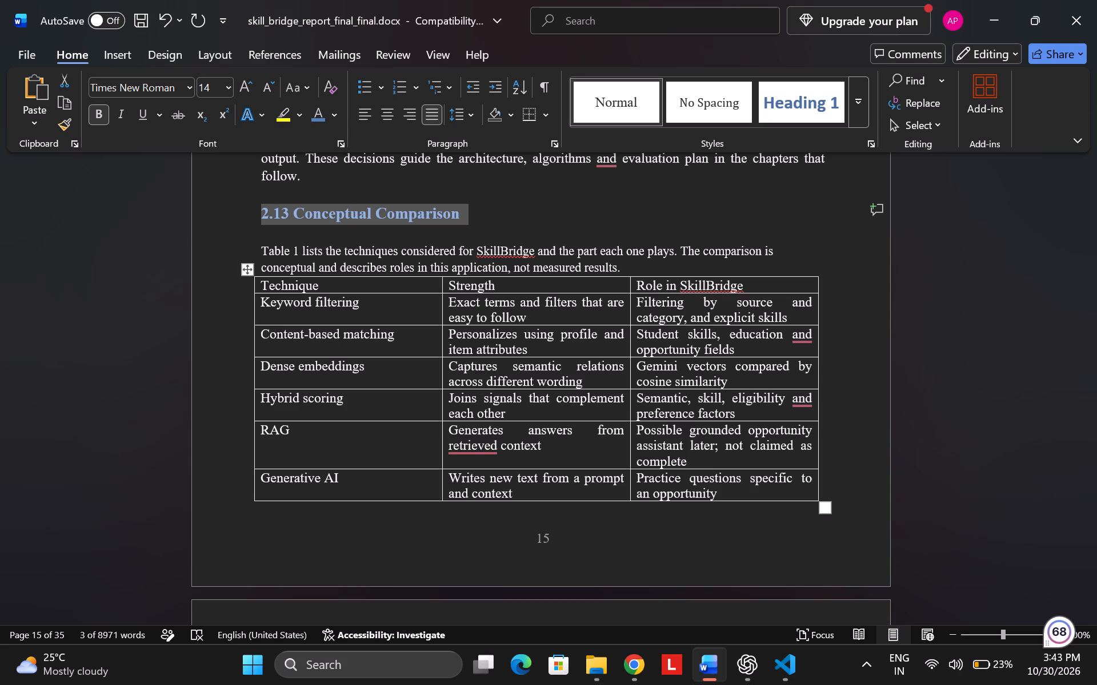
{"action": "left_click", "coordinate": [299, 247]}
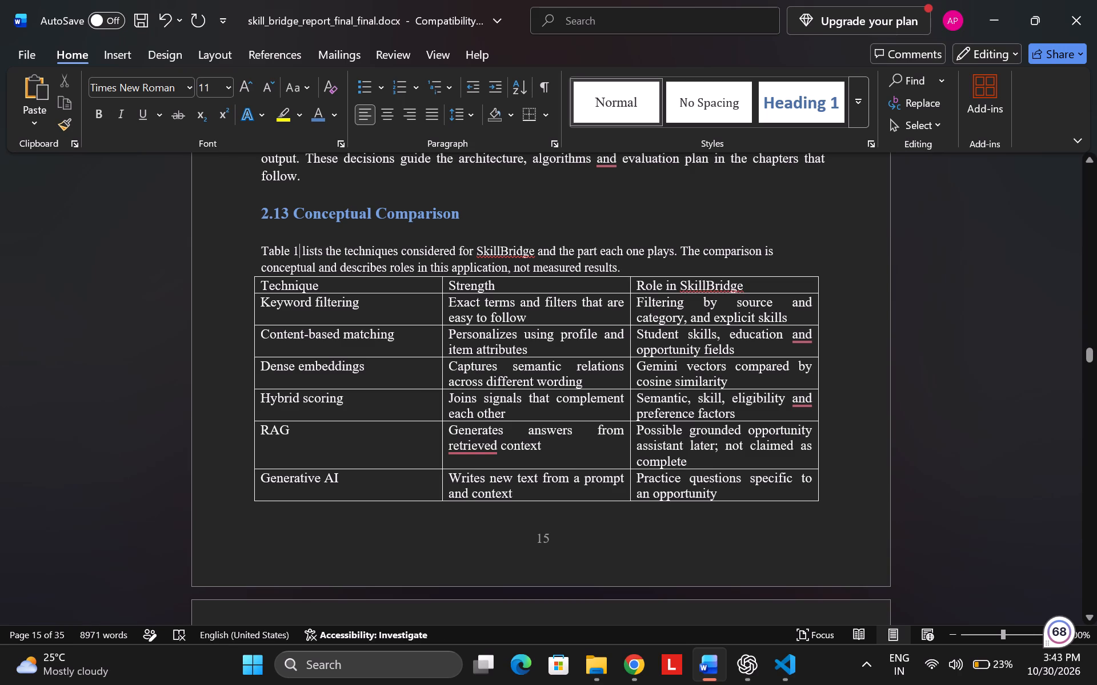
{"action": "scroll", "coordinate": [557, 207], "scroll_direction": "down", "scroll_amount": 5}
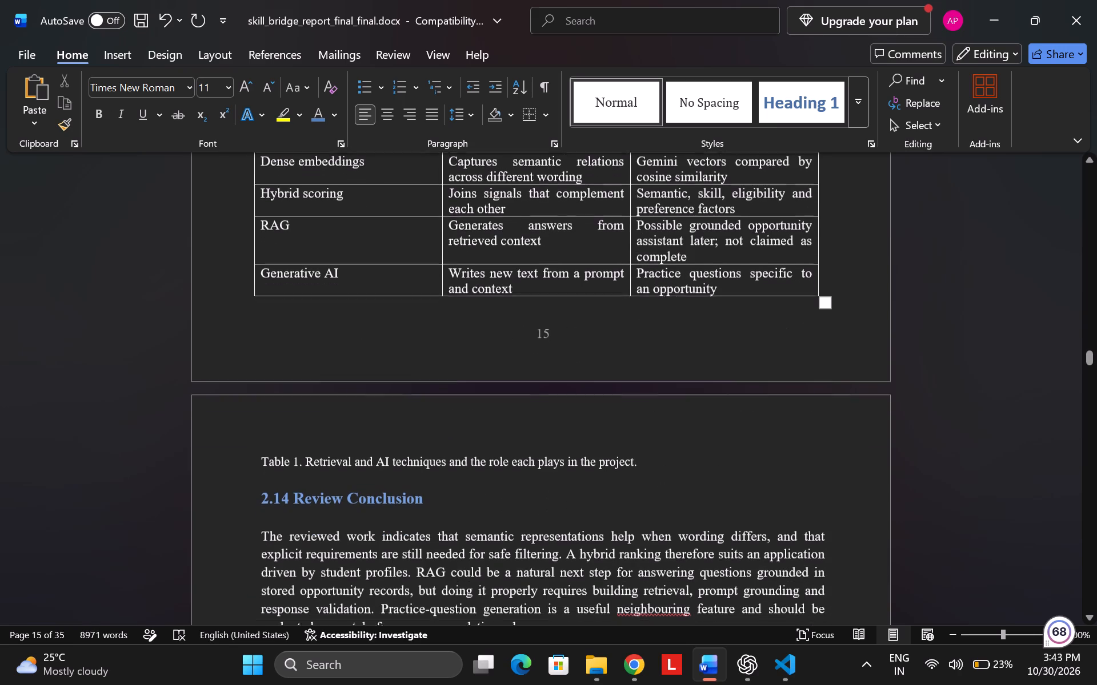
{"action": "left_click", "coordinate": [647, 460]}
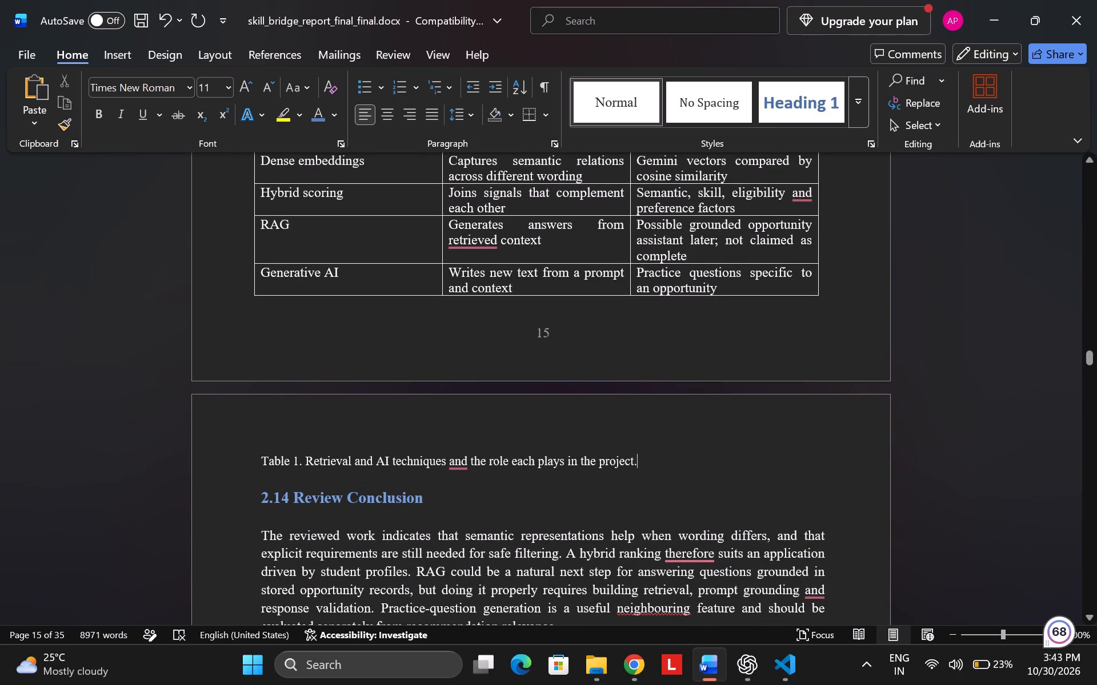
{"action": "key", "text": "BackSpace"}
{"action": "key", "text": "BackSpace"}
{"action": "key", "text": "BackSpace"}
{"action": "key", "text": "BackSpace"}
{"action": "key", "text": "BackSpace"}
{"action": "key", "text": "BackSpace"}
{"action": "key", "text": "BackSpace"}
{"action": "key", "text": "BackSpace"}
{"action": "key", "text": "BackSpace"}
{"action": "key", "text": "BackSpace"}
{"action": "key", "text": "BackSpace"}
{"action": "key", "text": "BackSpace"}
{"action": "key", "text": "BackSpace"}
{"action": "key", "text": "BackSpace"}
{"action": "key", "text": "BackSpace"}
{"action": "key", "text": "BackSpace"}
{"action": "key", "text": "BackSpace"}
{"action": "key", "text": "BackSpace"}
{"action": "key", "text": "BackSpace"}
{"action": "key", "text": "BackSpace"}
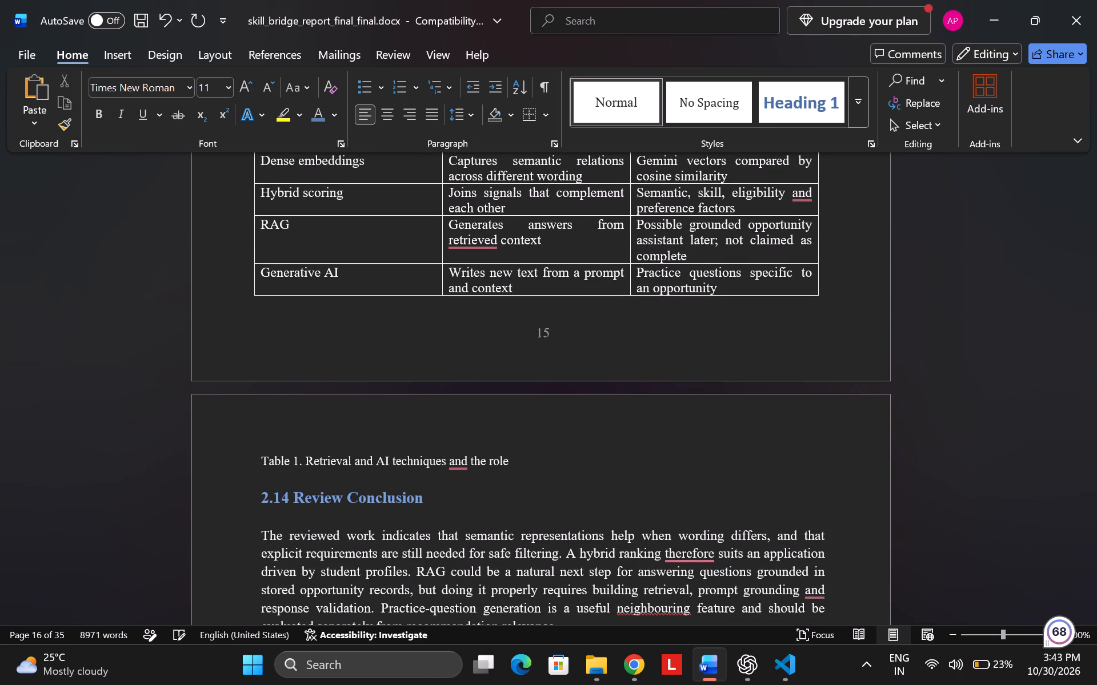
{"action": "key", "text": "BackSpace"}
{"action": "key", "text": "BackSpace"}
{"action": "key", "text": "BackSpace"}
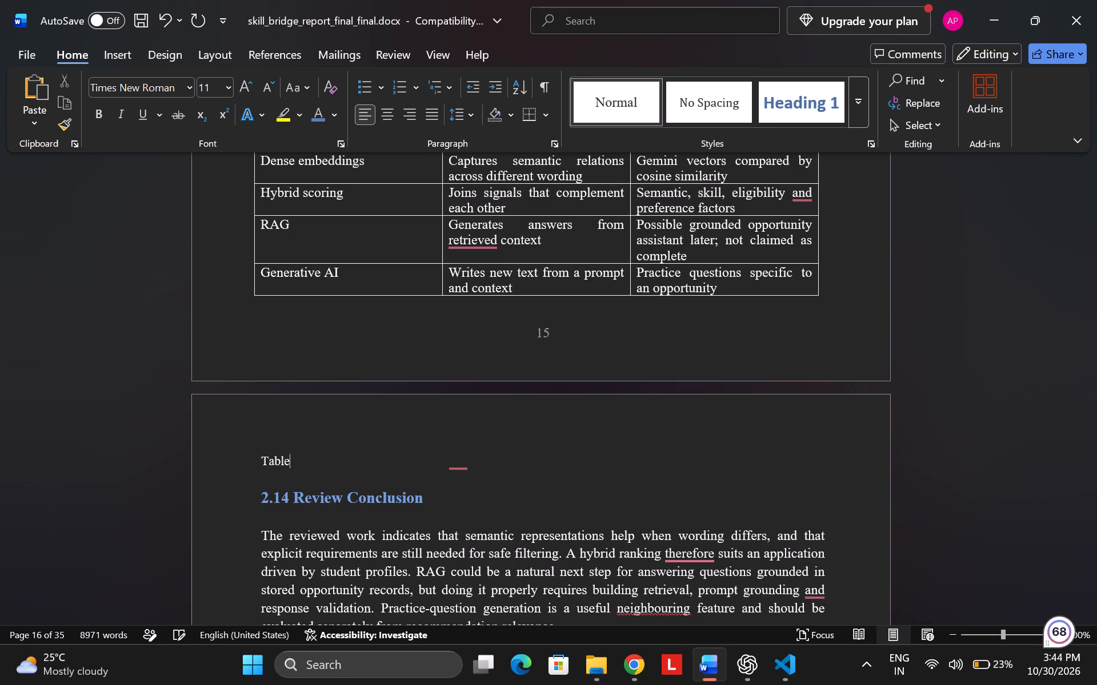
{"action": "key", "text": "BackSpace"}
{"action": "key", "text": "BackSpace"}
{"action": "key", "text": "BackSpace"}
{"action": "key", "text": "BackSpace"}
{"action": "key", "text": "BackSpace"}
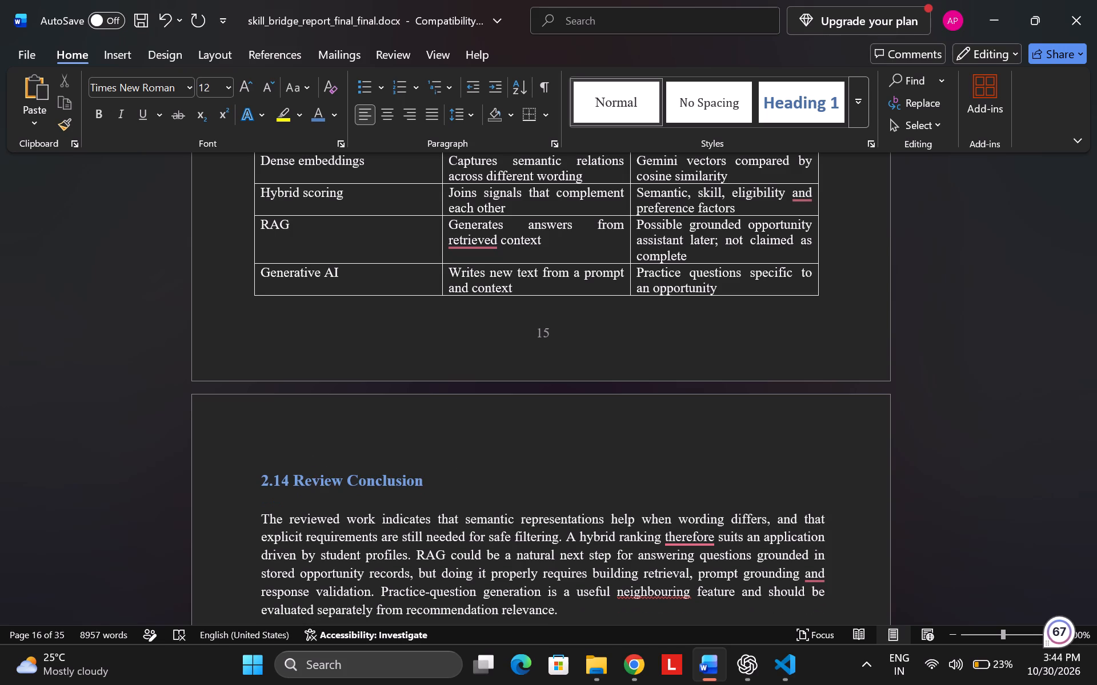
Remove the empty line above the 2.14 Review Conclusion heading so the heading starts the page.
{"action": "left_click", "coordinate": [263, 470]}
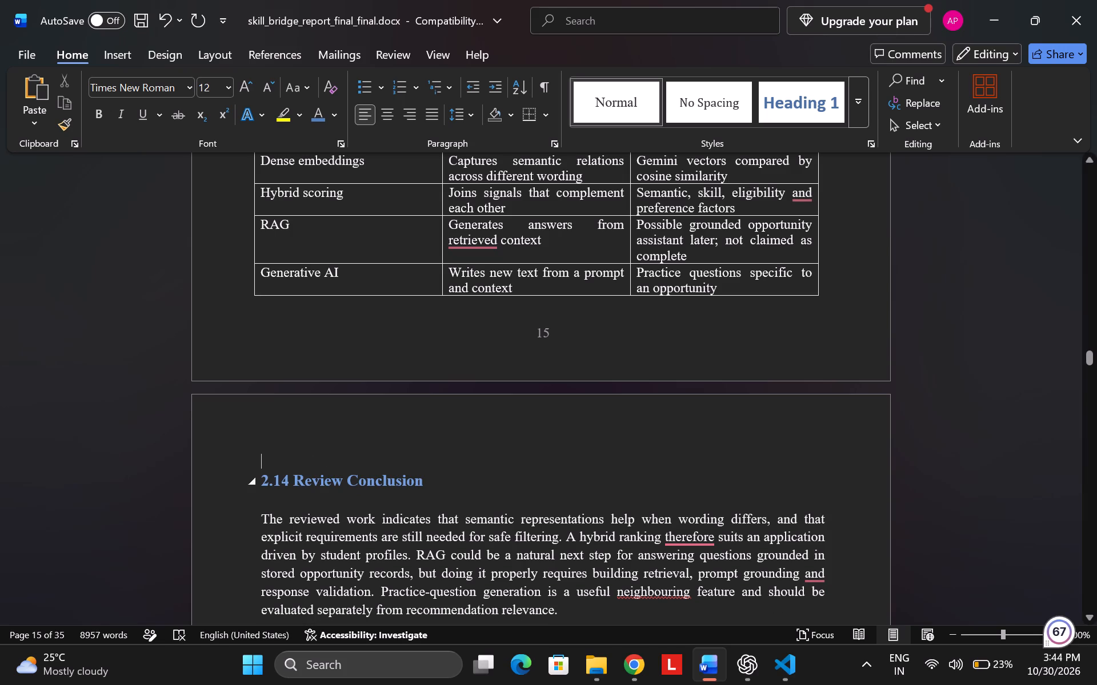
{"action": "left_click", "coordinate": [262, 482]}
{"action": "key", "text": "BackSpace"}
{"action": "key", "text": "BackSpace"}
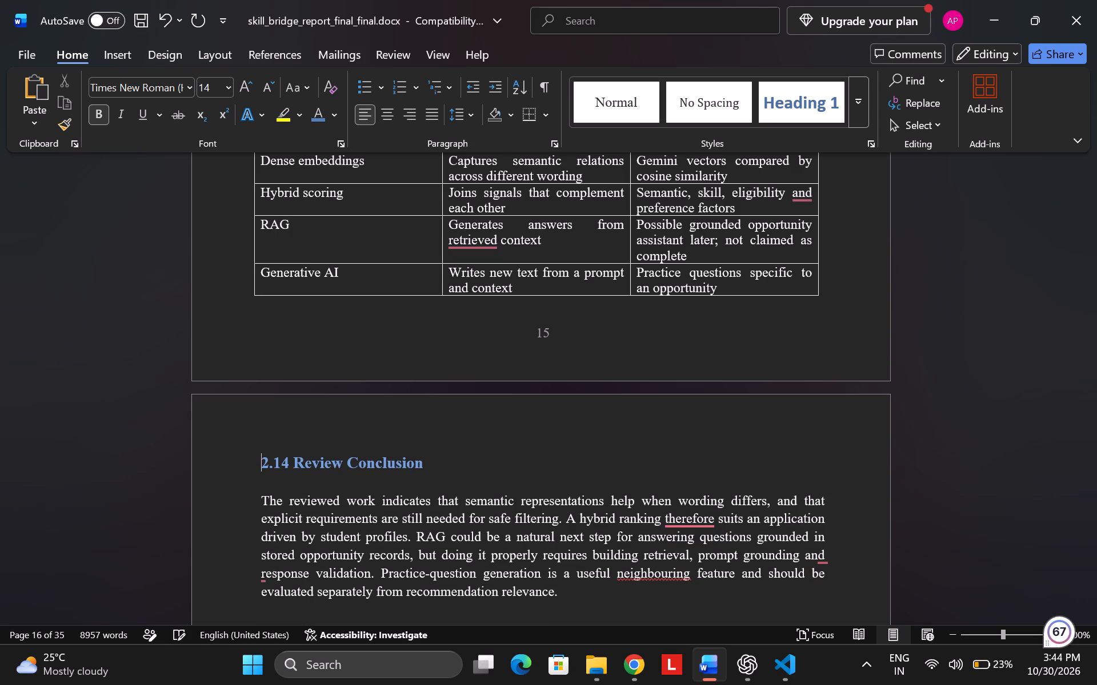
Review the pages from the section 2.13 comparison table to the start of chapter 3, checking page flow, headings and list numbering.
{"action": "scroll", "coordinate": [251, 401], "scroll_direction": "up", "scroll_amount": 3}
{"action": "scroll", "coordinate": [470, 374], "scroll_direction": "up", "scroll_amount": 2}
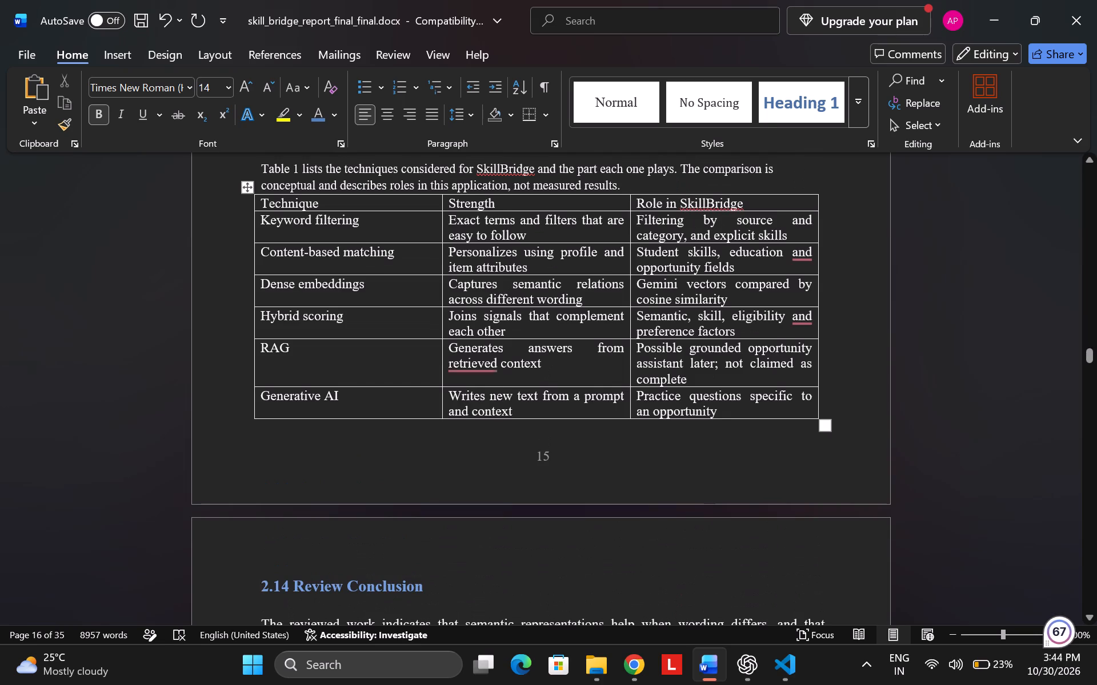
{"action": "scroll", "coordinate": [470, 374], "scroll_direction": "up", "scroll_amount": 2}
{"action": "scroll", "coordinate": [470, 366], "scroll_direction": "down", "scroll_amount": 9}
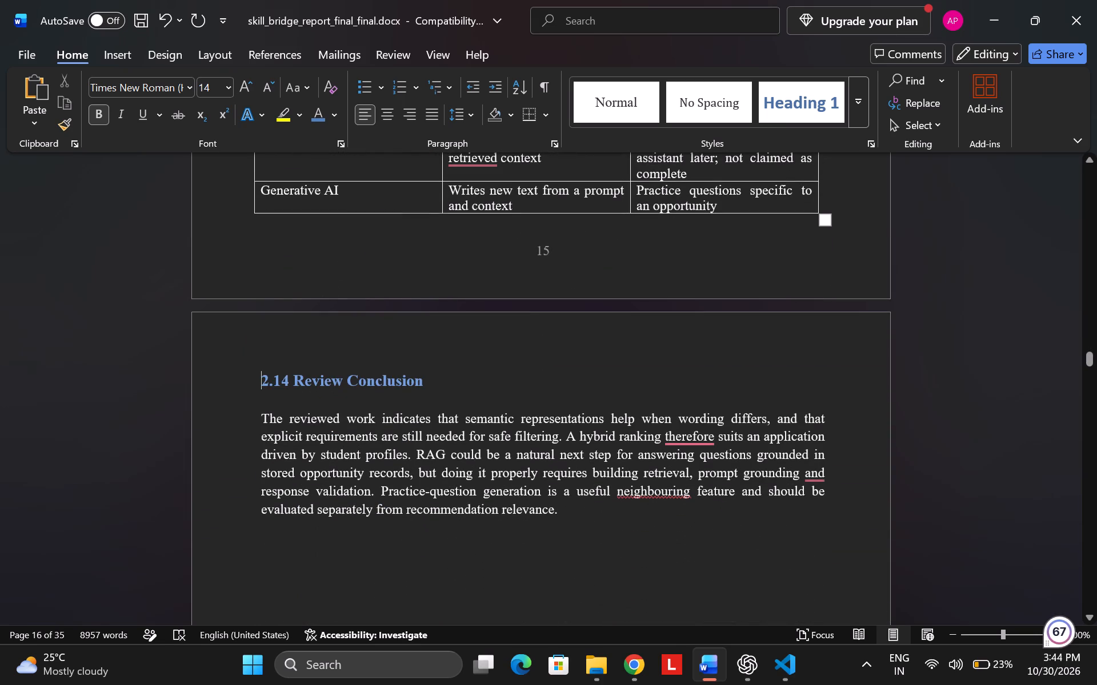
{"action": "scroll", "coordinate": [470, 366], "scroll_direction": "down", "scroll_amount": 19}
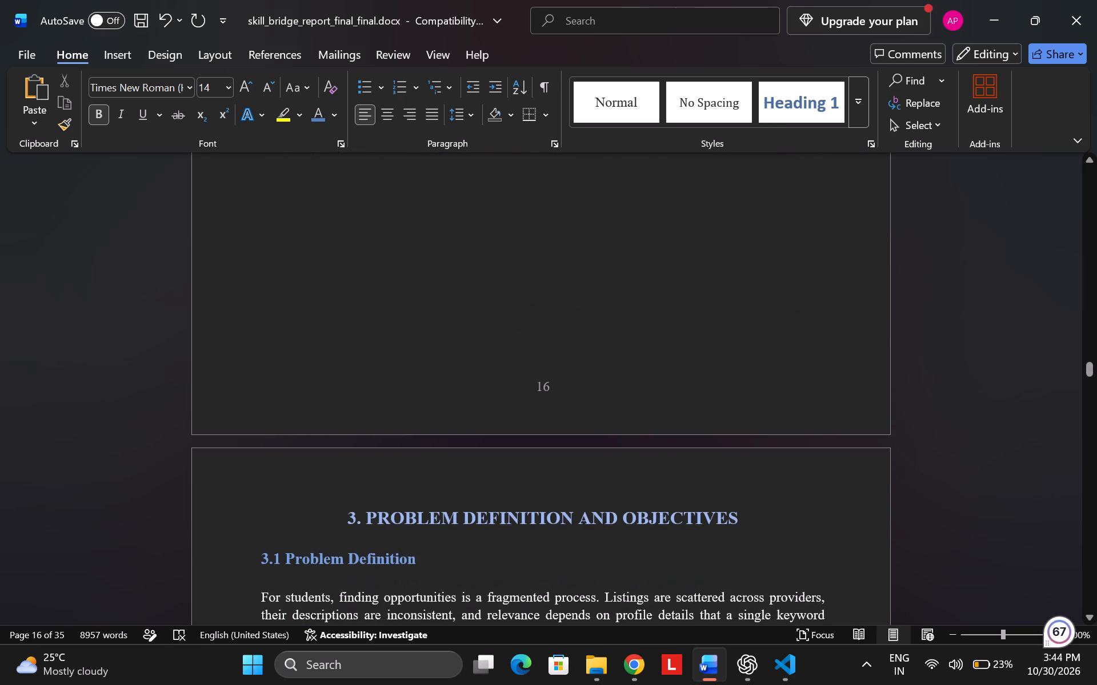
{"action": "scroll", "coordinate": [470, 366], "scroll_direction": "up", "scroll_amount": 8}
{"action": "scroll", "coordinate": [470, 366], "scroll_direction": "down", "scroll_amount": 17}
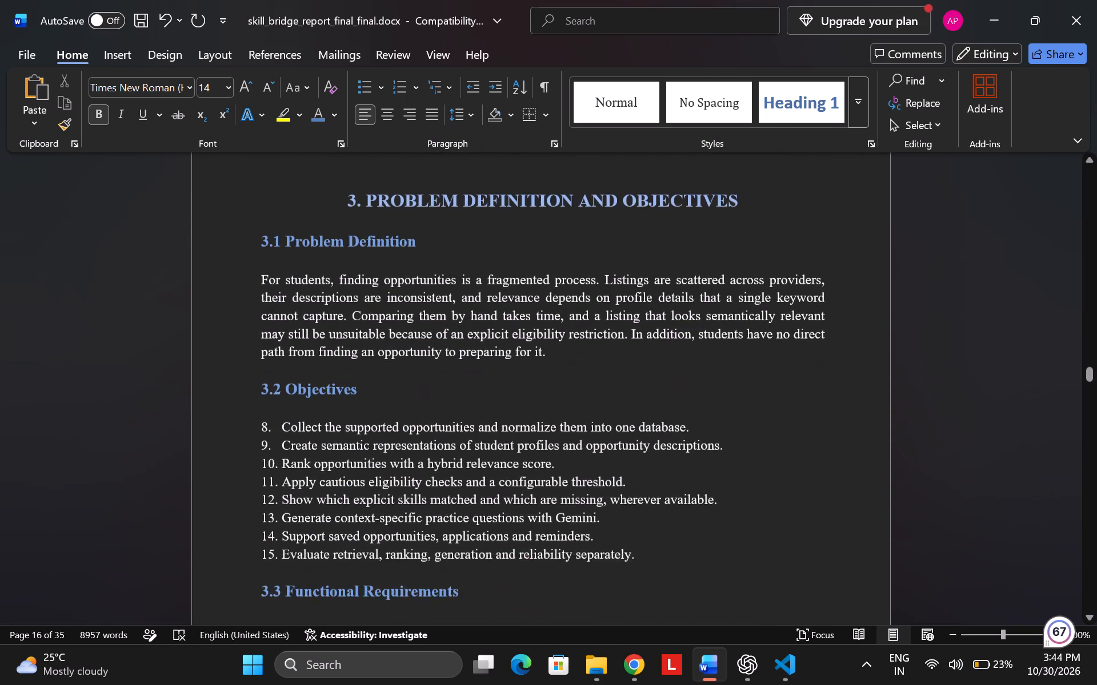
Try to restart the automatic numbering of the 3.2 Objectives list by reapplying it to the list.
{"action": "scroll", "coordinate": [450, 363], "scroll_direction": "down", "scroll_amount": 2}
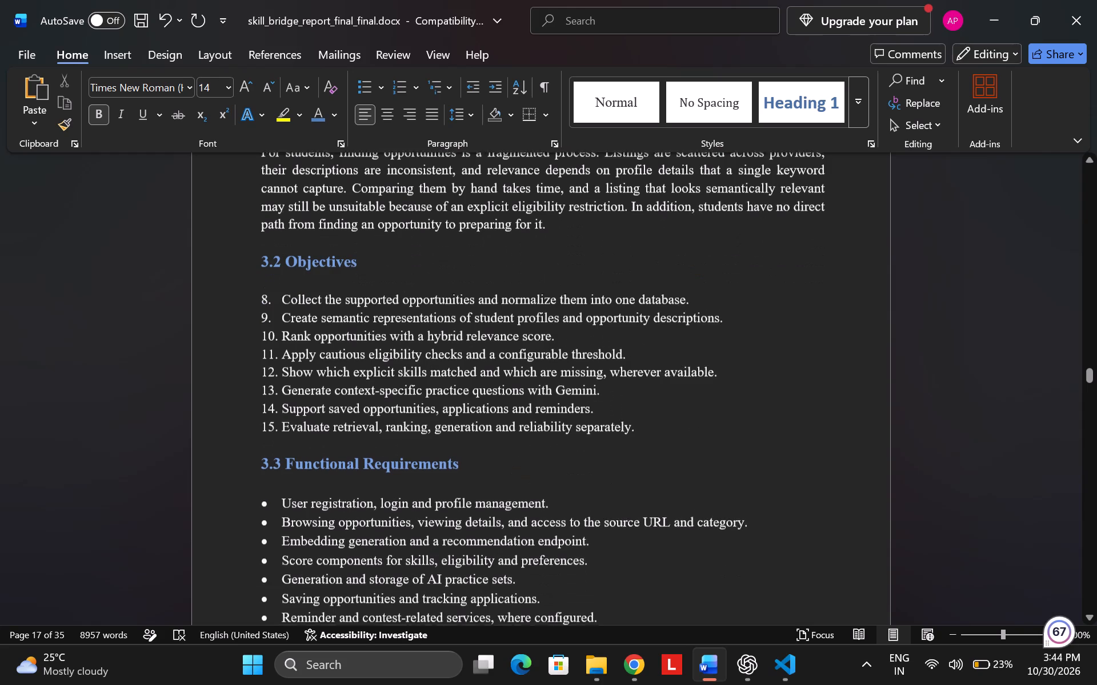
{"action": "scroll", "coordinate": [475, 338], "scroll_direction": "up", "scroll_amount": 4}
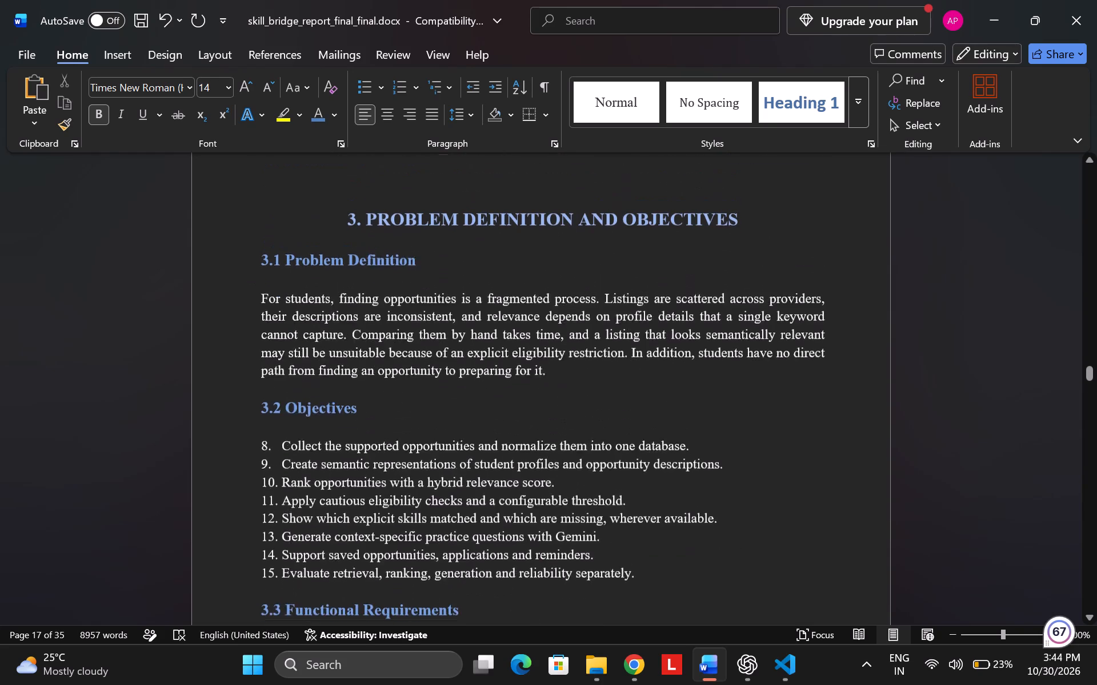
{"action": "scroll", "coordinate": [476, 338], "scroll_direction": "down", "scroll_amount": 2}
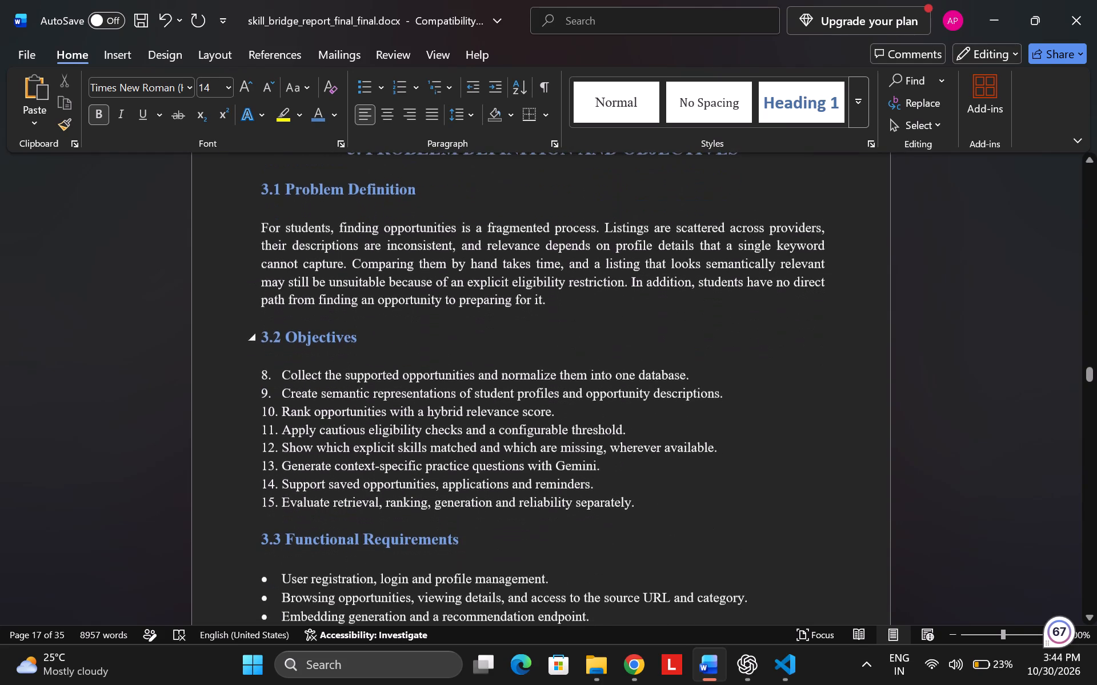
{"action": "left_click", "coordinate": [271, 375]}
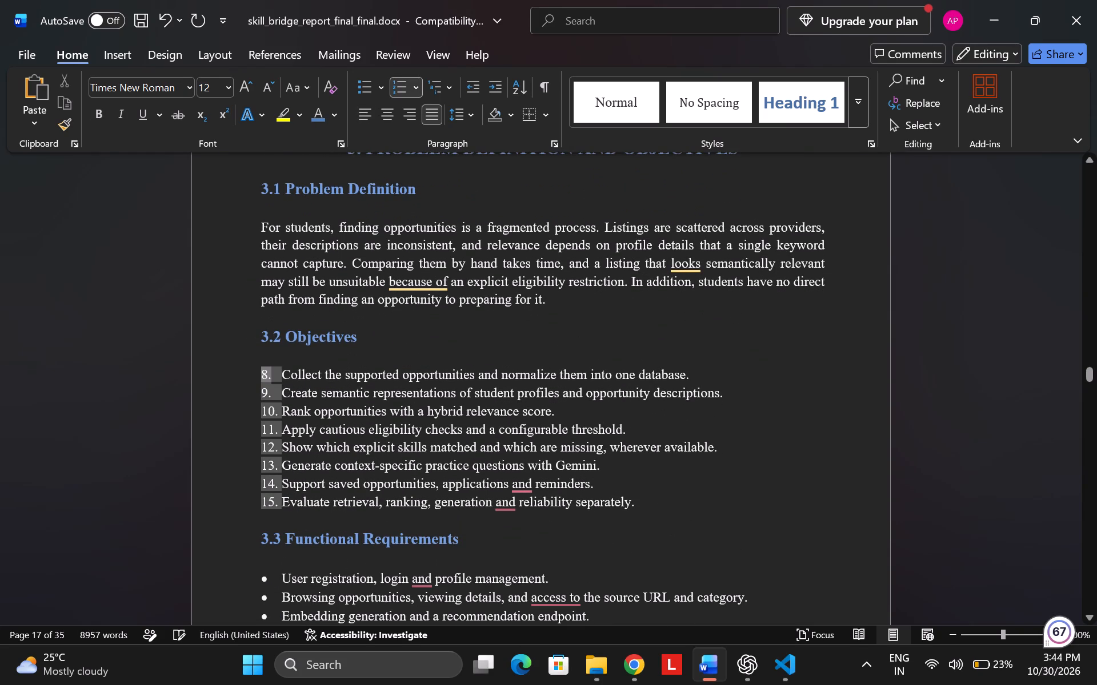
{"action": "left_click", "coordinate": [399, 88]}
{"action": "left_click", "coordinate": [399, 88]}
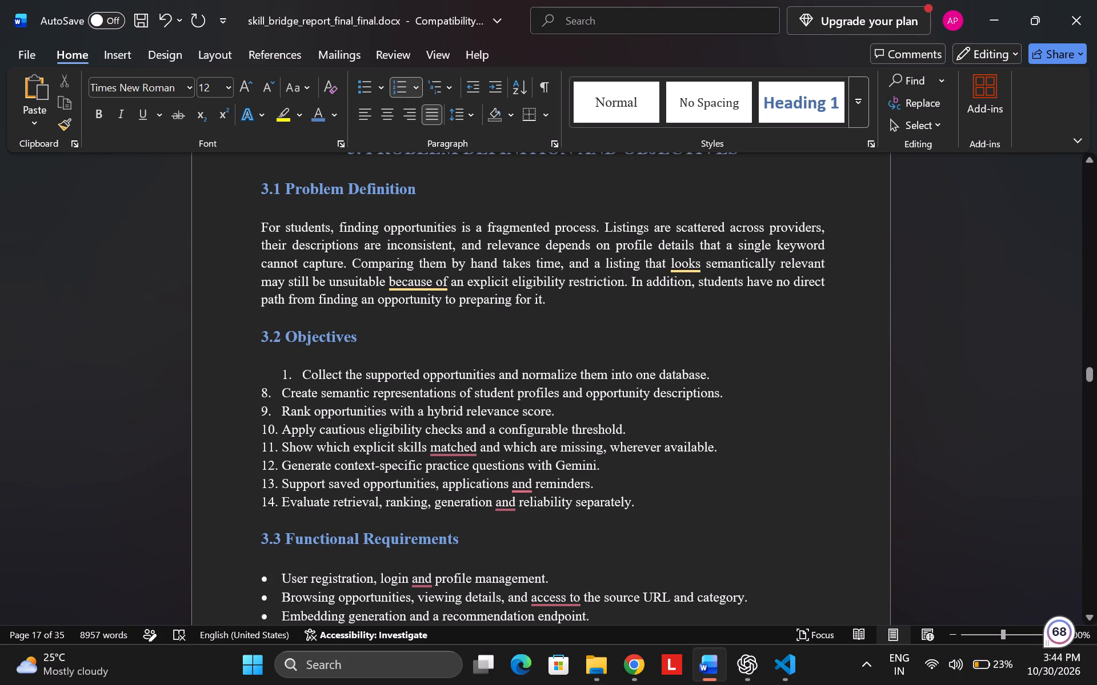
Replace the automatic number of the first objective, about collecting supported opportunities, with a manual "1." flush with the margin.
{"action": "left_click", "coordinate": [277, 377]}
{"action": "left_click", "coordinate": [285, 377]}
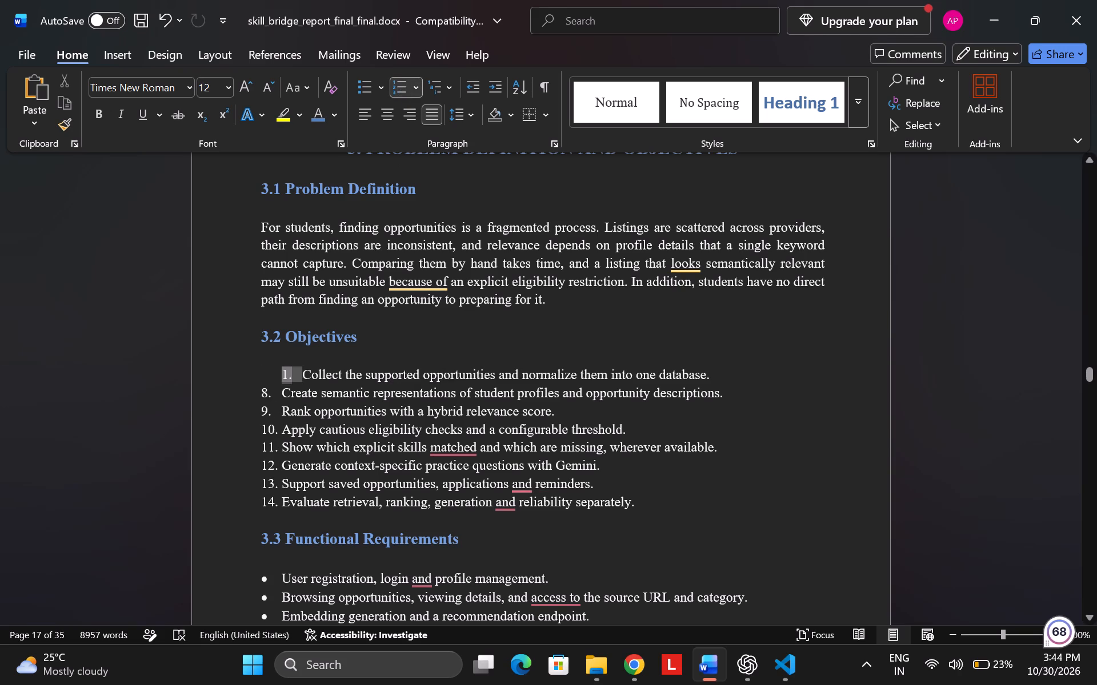
{"action": "left_click", "coordinate": [285, 373]}
{"action": "left_click", "coordinate": [294, 351]}
{"action": "left_click", "coordinate": [282, 375]}
{"action": "key", "text": "BackSpace"}
{"action": "key", "text": "BackSpace"}
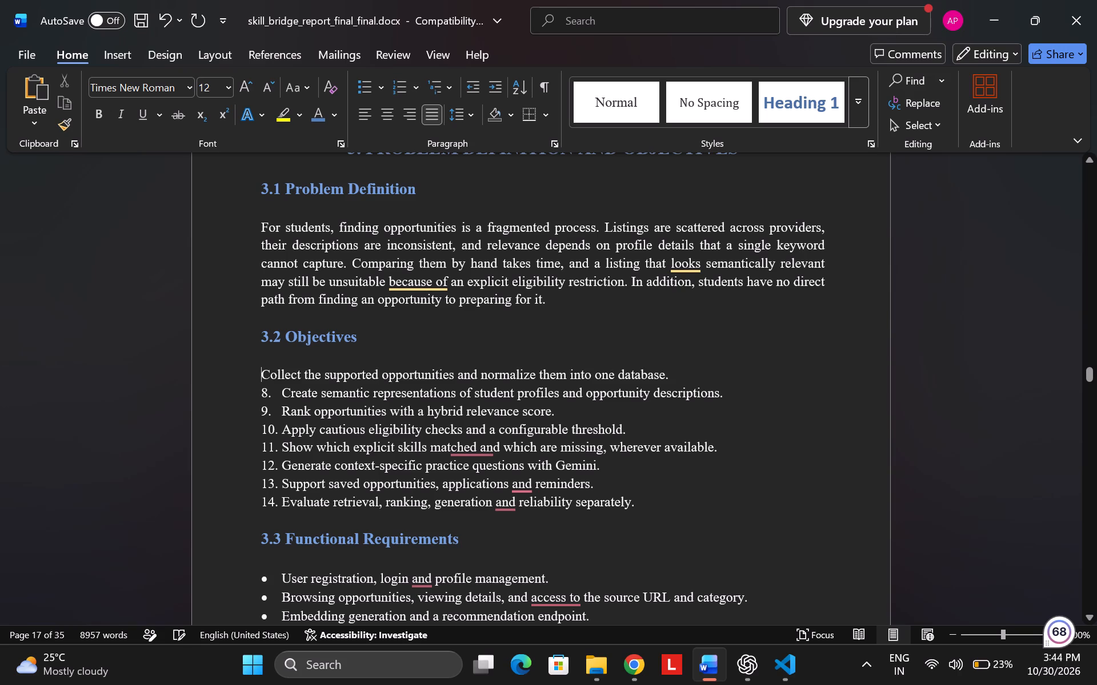
{"action": "key", "text": "1"}
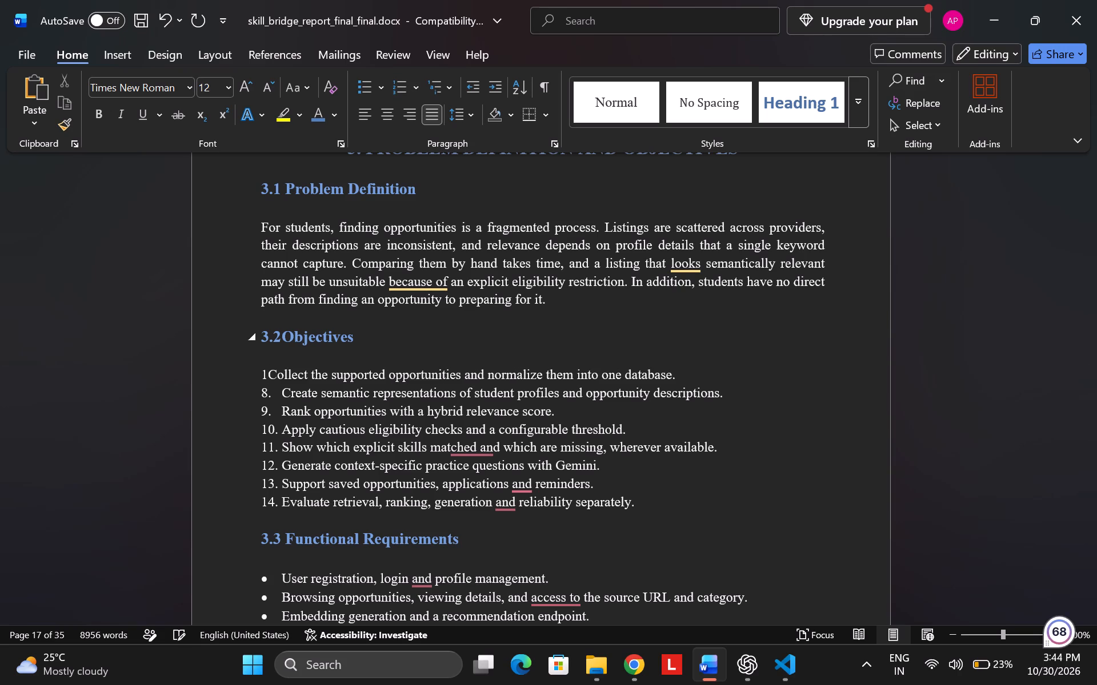
{"action": "key", "text": "period"}
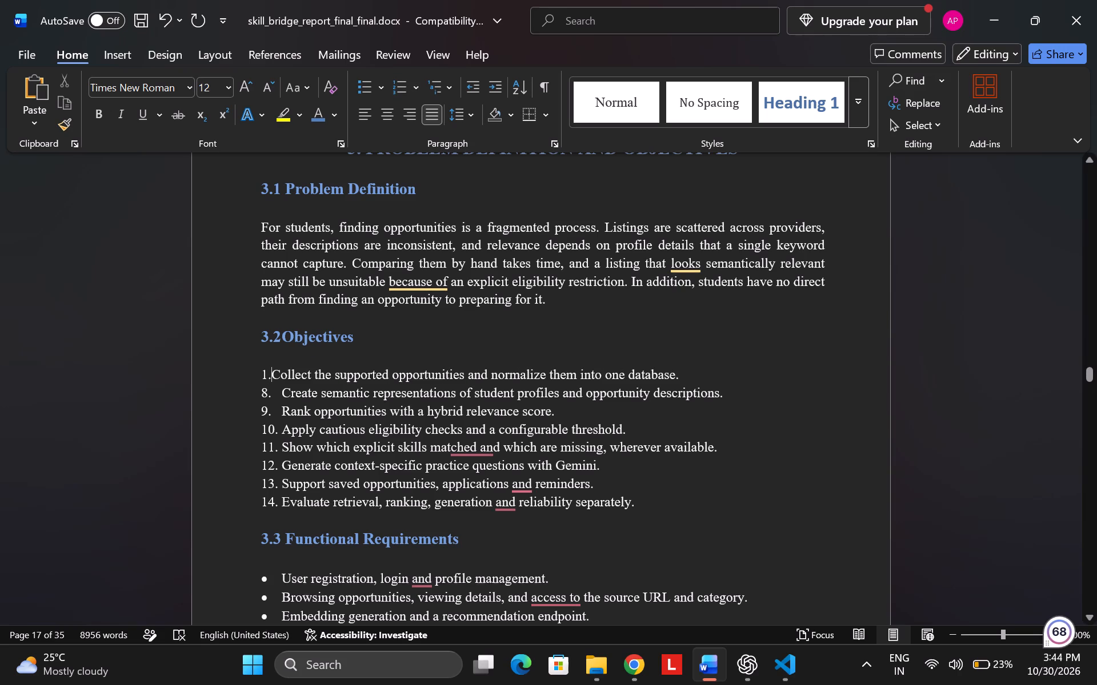
Replace the automatic numbers of the second and third objectives in section 3.2 with manual "2." and "3.".
{"action": "left_click", "coordinate": [277, 394]}
{"action": "key", "text": "BackSpace"}
{"action": "key", "text": "BackSpace"}
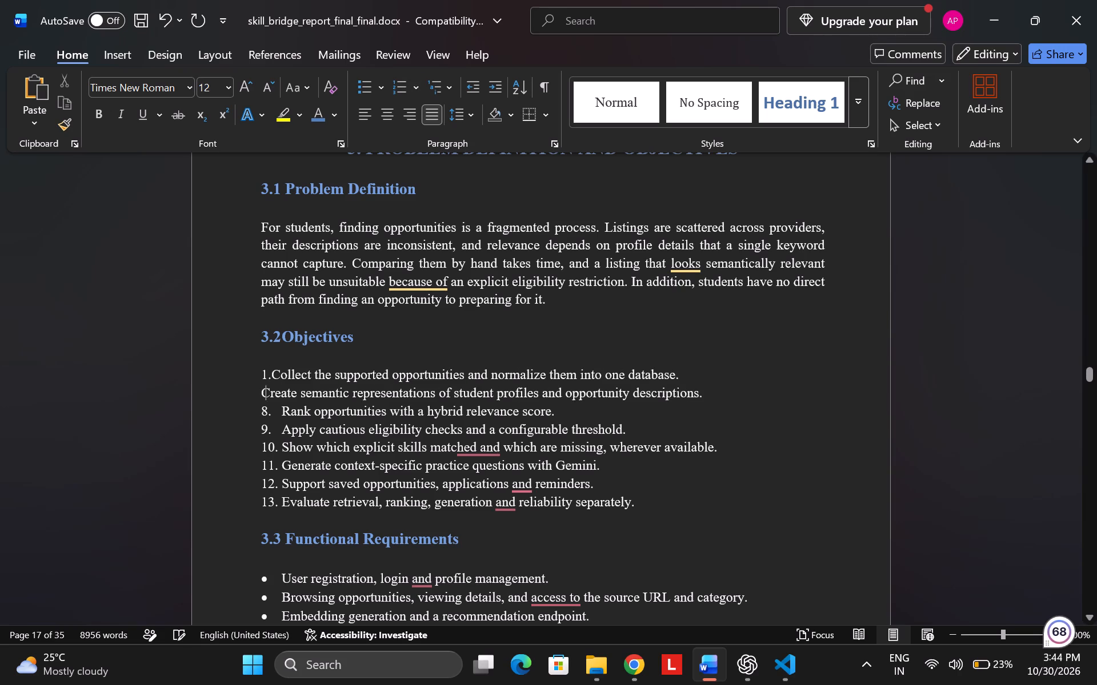
{"action": "key", "text": "2"}
{"action": "key", "text": "period"}
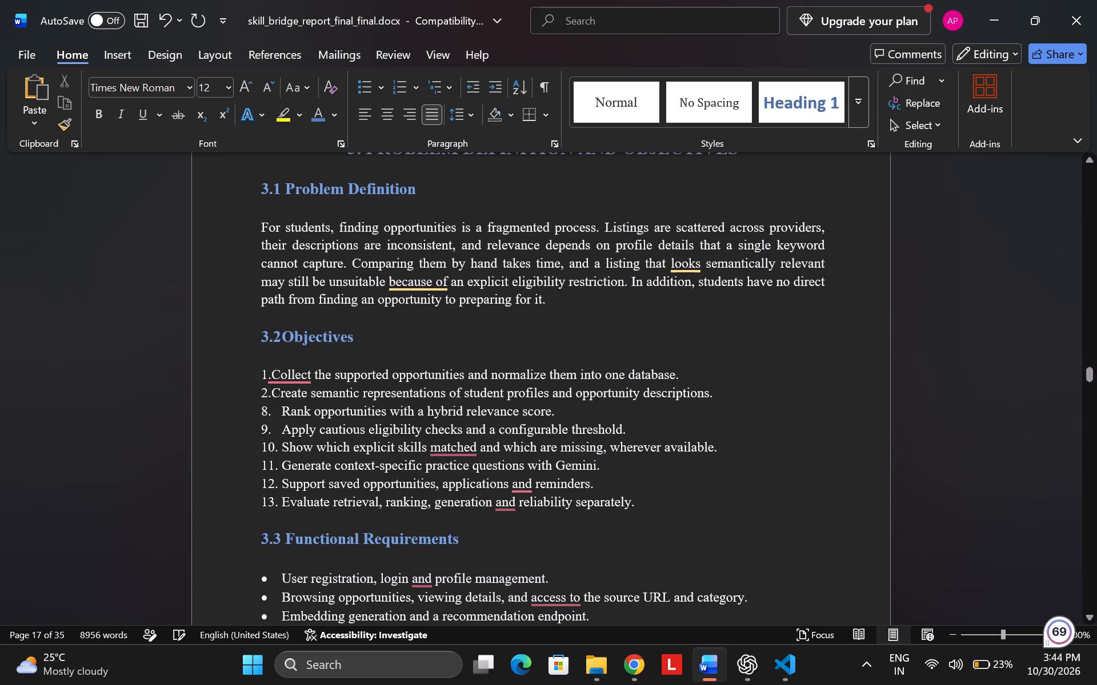
{"action": "left_click", "coordinate": [284, 411]}
{"action": "key", "text": "BackSpace"}
{"action": "key", "text": "BackSpace"}
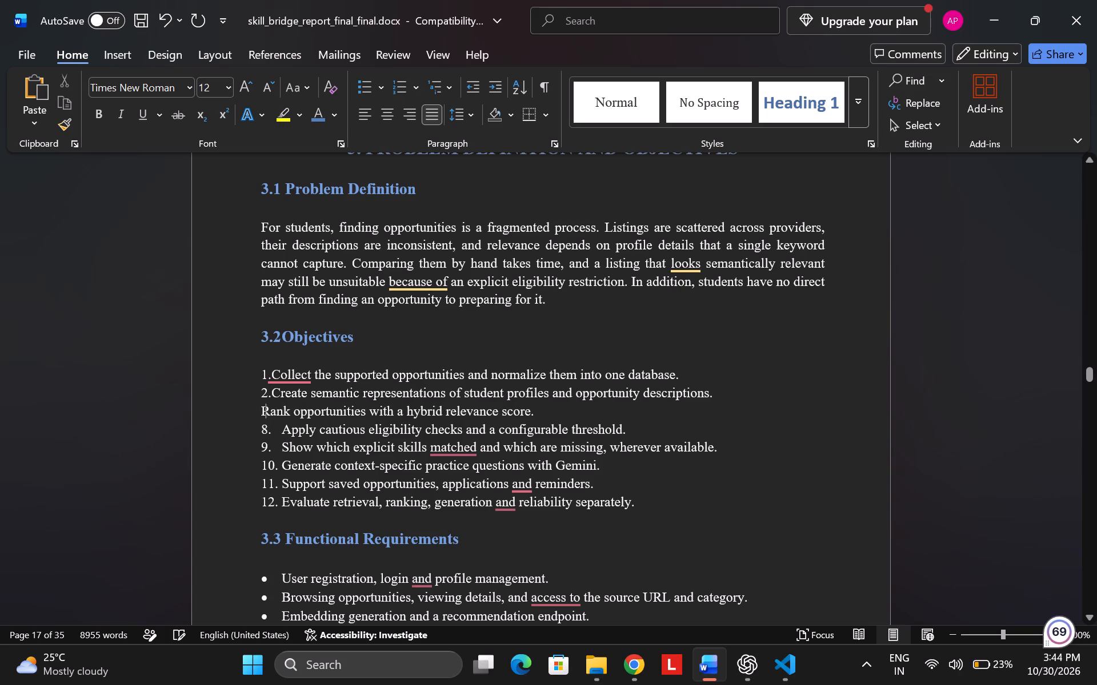
{"action": "type", "text": "3."}
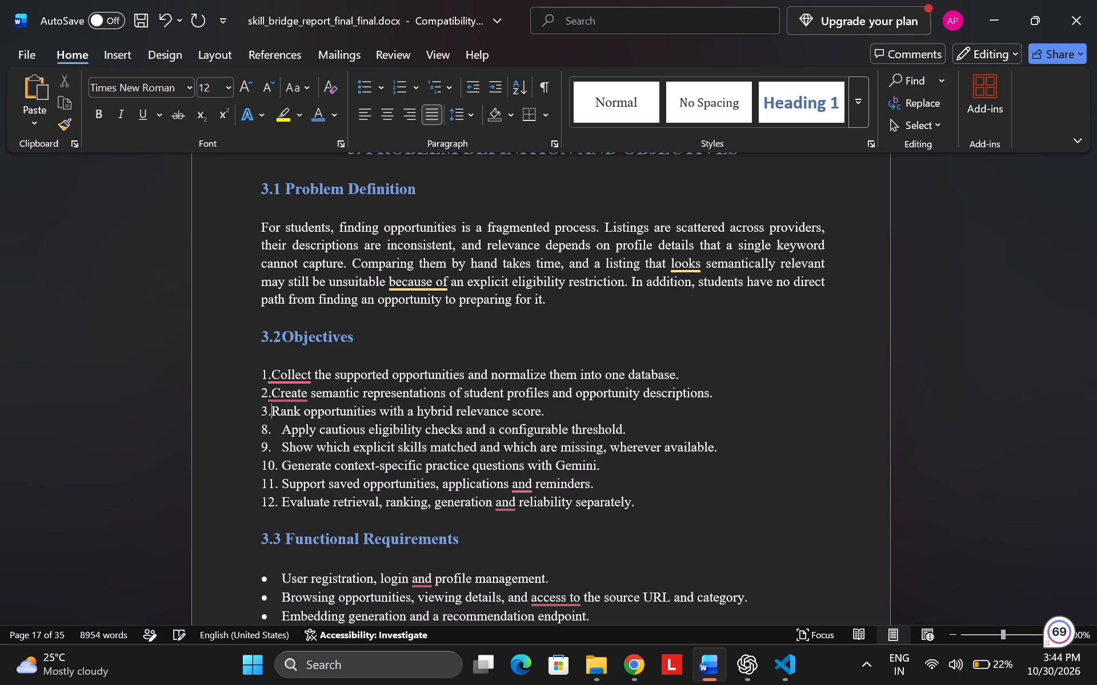
Replace the automatic numbers of the fourth and fifth objectives in section 3.2 with manual "4." and "5.".
{"action": "left_click", "coordinate": [280, 428]}
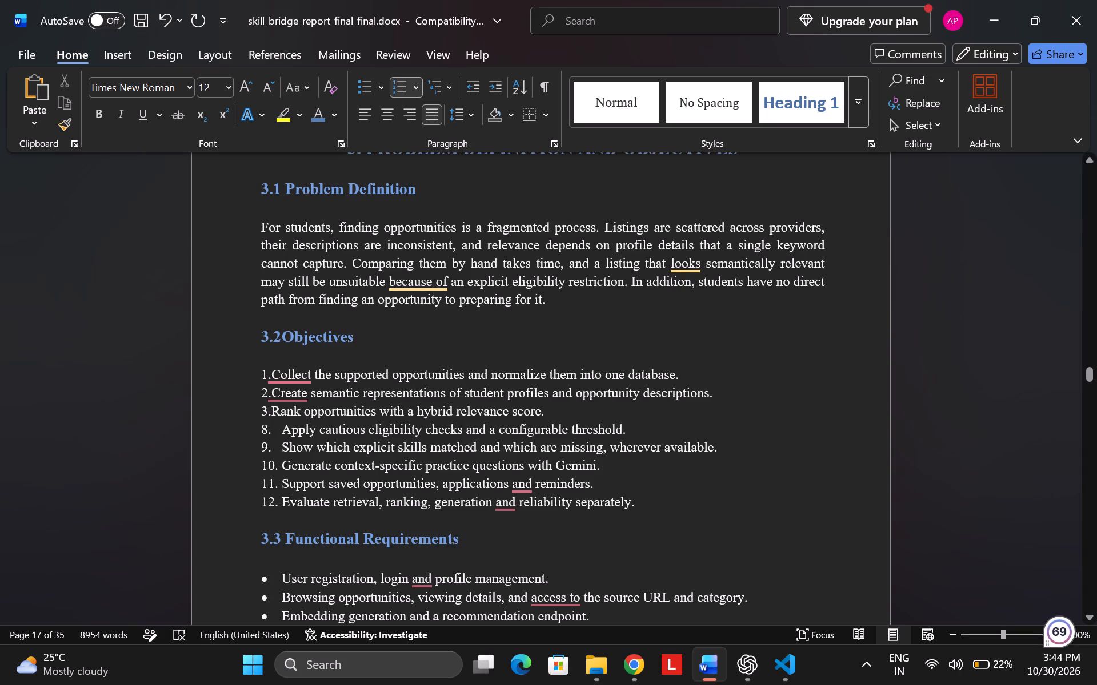
{"action": "key", "text": "BackSpace"}
{"action": "key", "text": "BackSpace"}
{"action": "type", "text": "4."}
{"action": "left_click", "coordinate": [285, 448]}
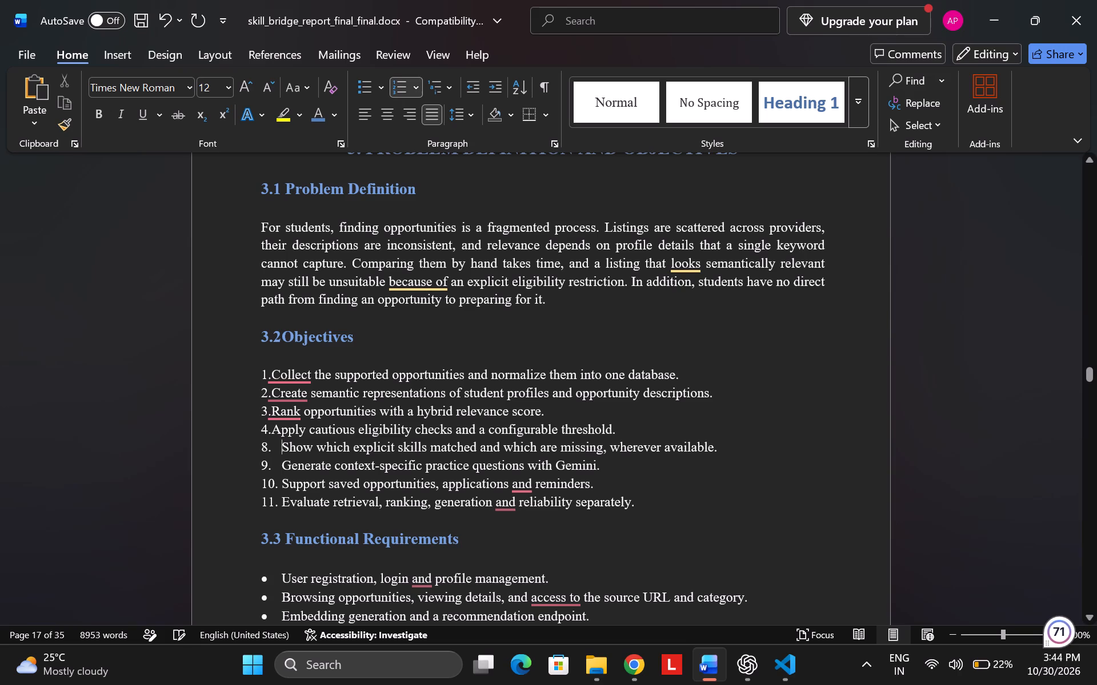
{"action": "key", "text": "BackSpace"}
{"action": "key", "text": "BackSpace"}
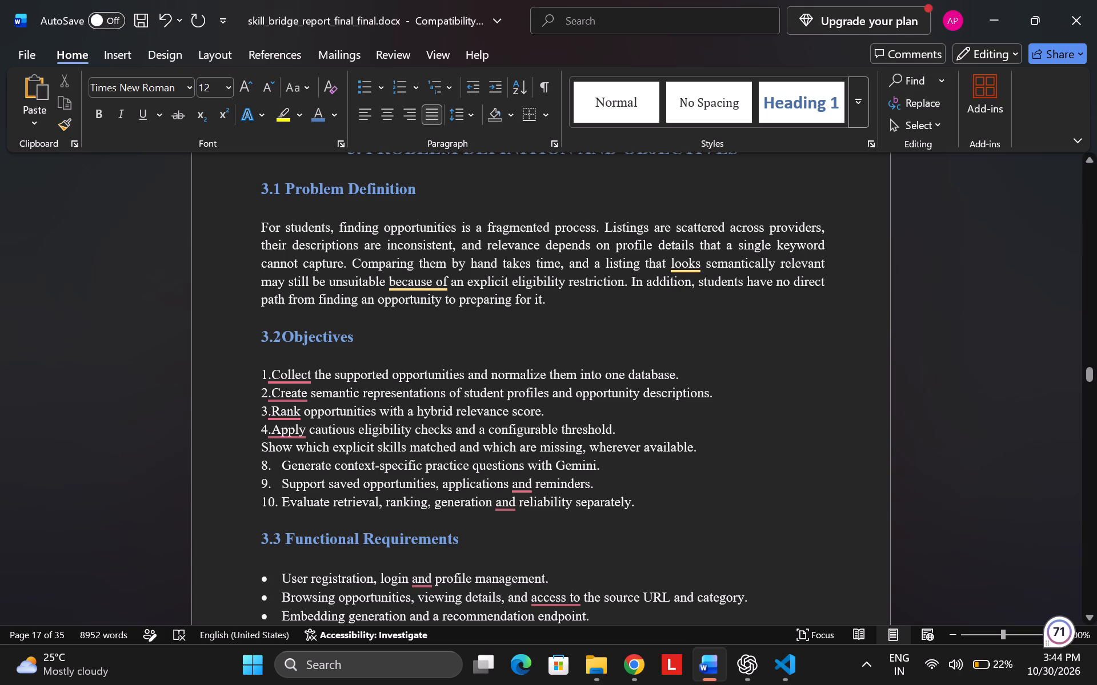
{"action": "type", "text": "5."}
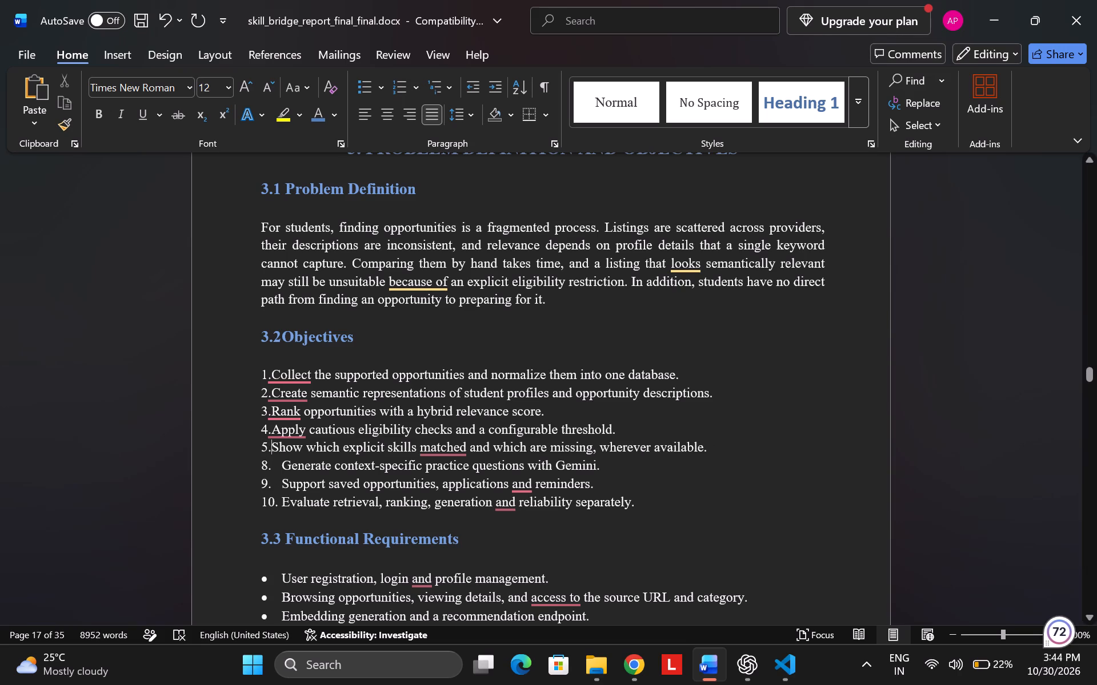
Replace the automatic numbers of the sixth, seventh and eighth objectives in section 3.2 with manual "6.", "7." and "8.".
{"action": "left_click", "coordinate": [285, 467]}
{"action": "key", "text": "BackSpace"}
{"action": "key", "text": "BackSpace"}
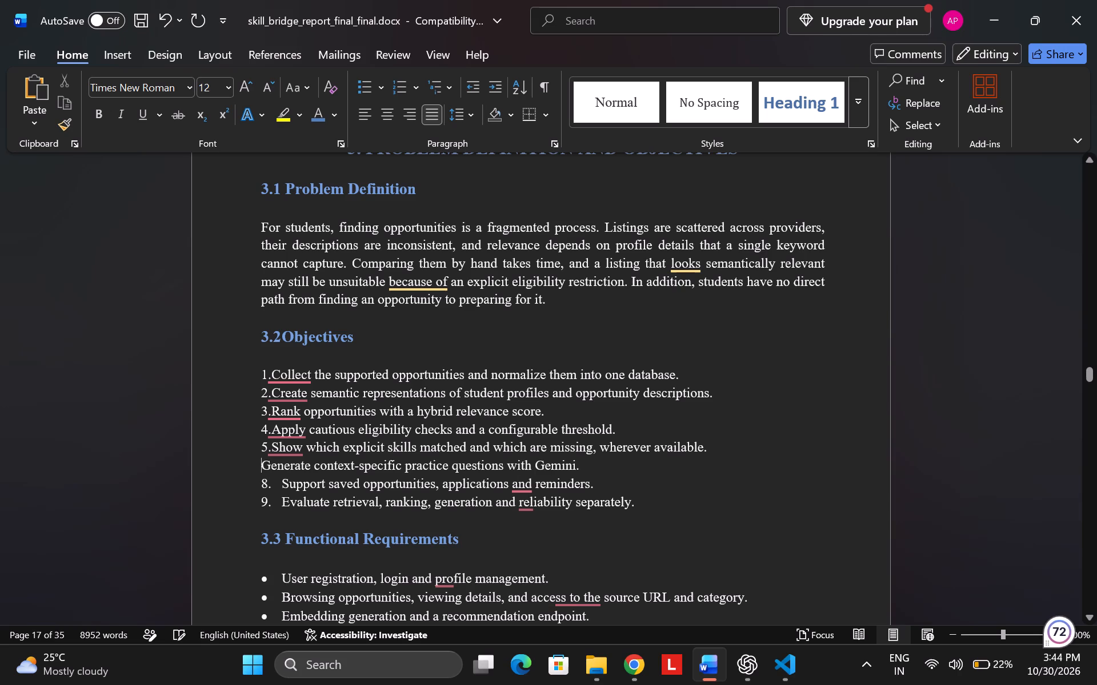
{"action": "type", "text": "6."}
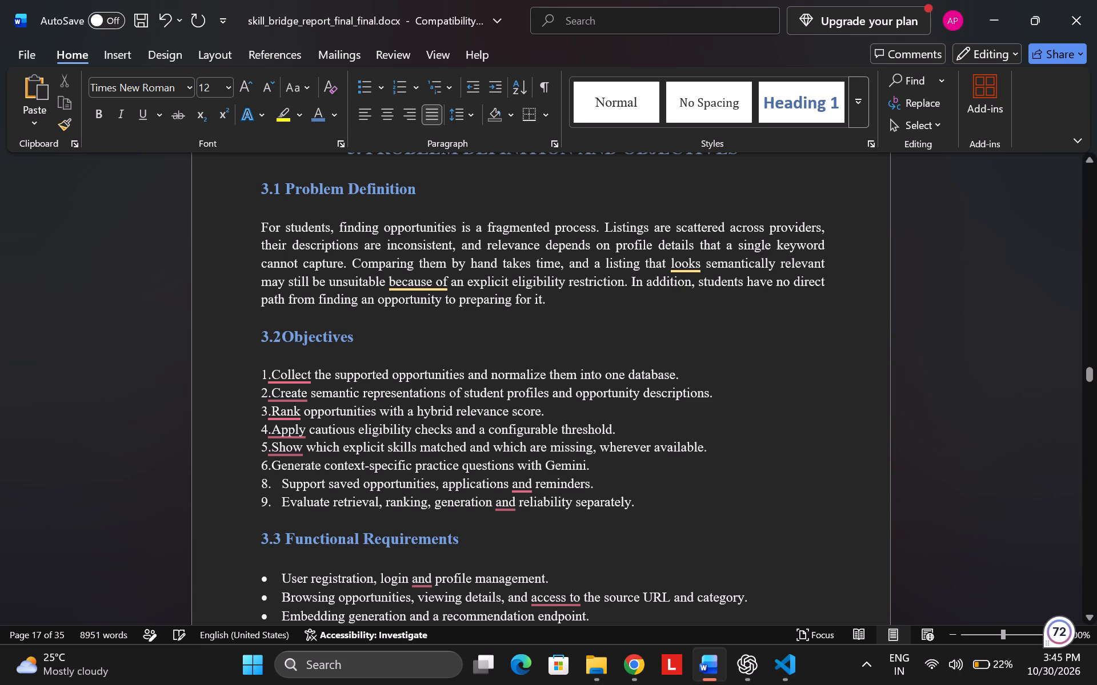
{"action": "left_click", "coordinate": [280, 476]}
{"action": "key", "text": "BackSpace"}
{"action": "key", "text": "BackSpace"}
{"action": "type", "text": "7."}
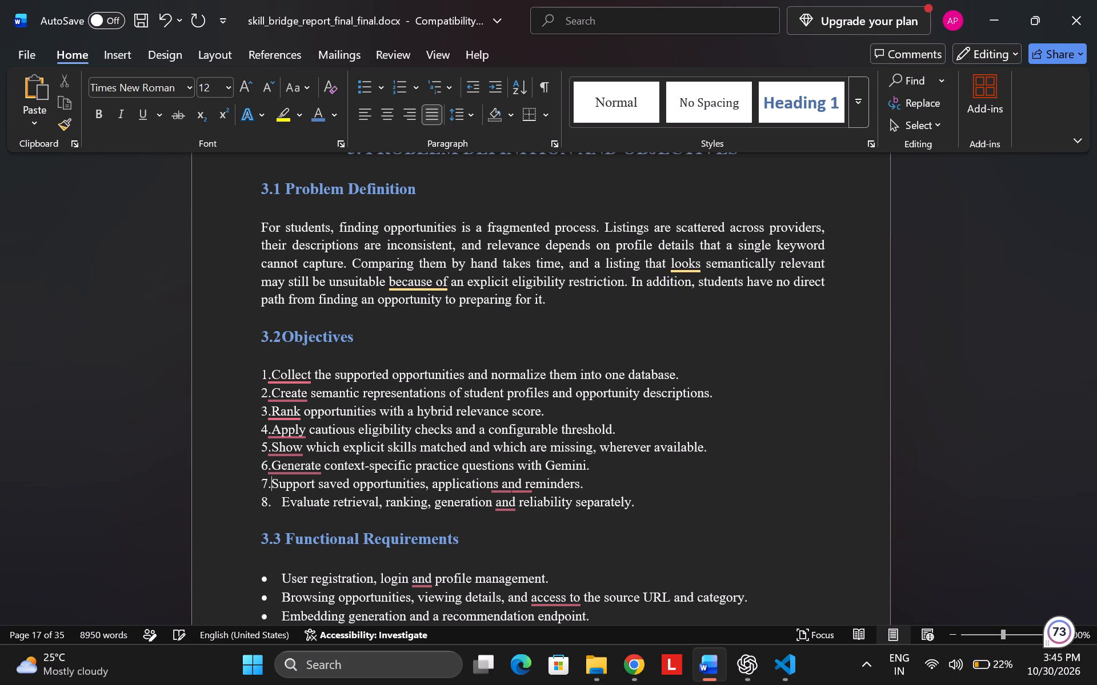
{"action": "left_click", "coordinate": [280, 498]}
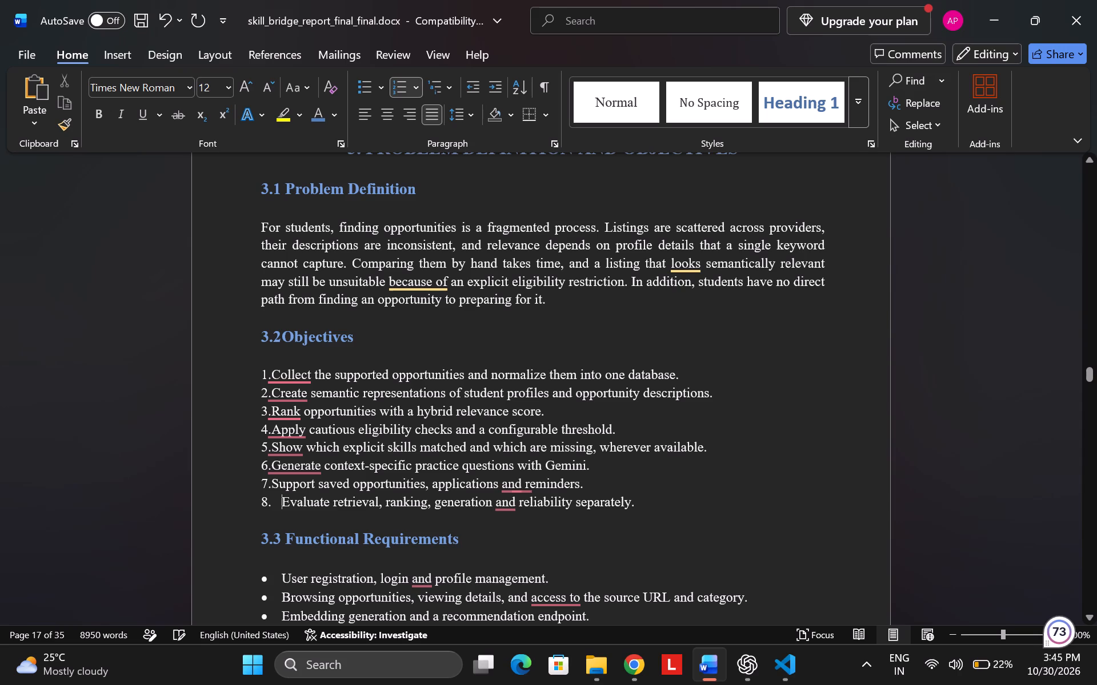
{"action": "key", "text": "BackSpace"}
{"action": "key", "text": "BackSpace"}
{"action": "type", "text": "8."}
{"action": "scroll", "coordinate": [464, 392], "scroll_direction": "up", "scroll_amount": 1}
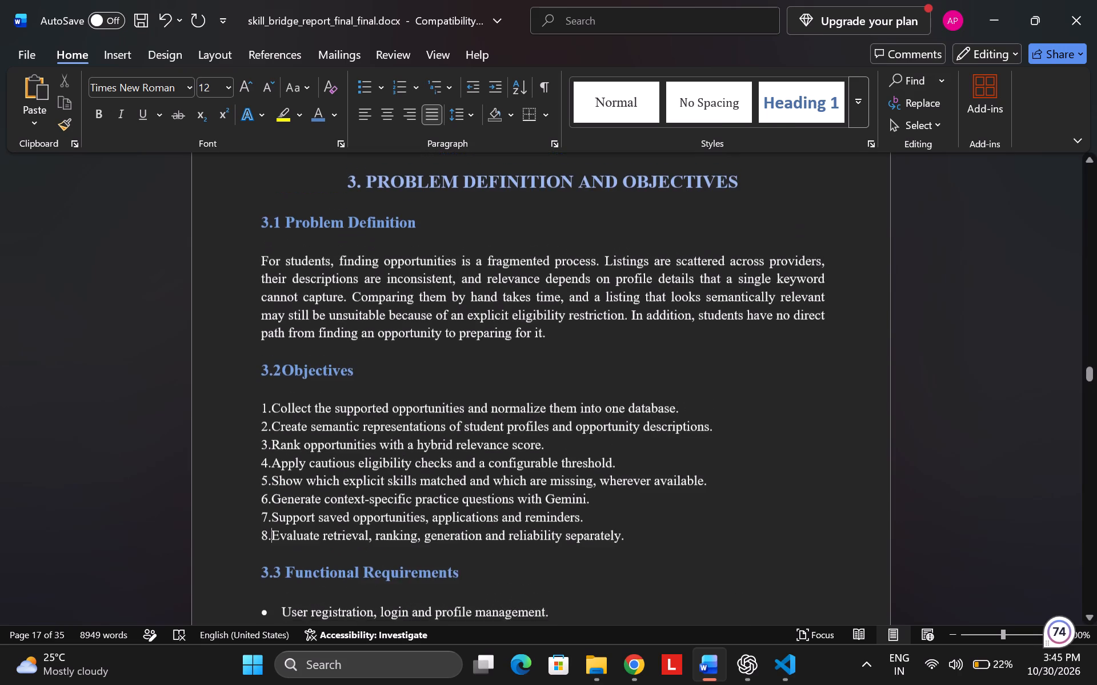
{"action": "scroll", "coordinate": [405, 357], "scroll_direction": "down", "scroll_amount": 2}
{"action": "scroll", "coordinate": [538, 362], "scroll_direction": "down", "scroll_amount": 3}
{"action": "scroll", "coordinate": [486, 381], "scroll_direction": "down", "scroll_amount": 1}
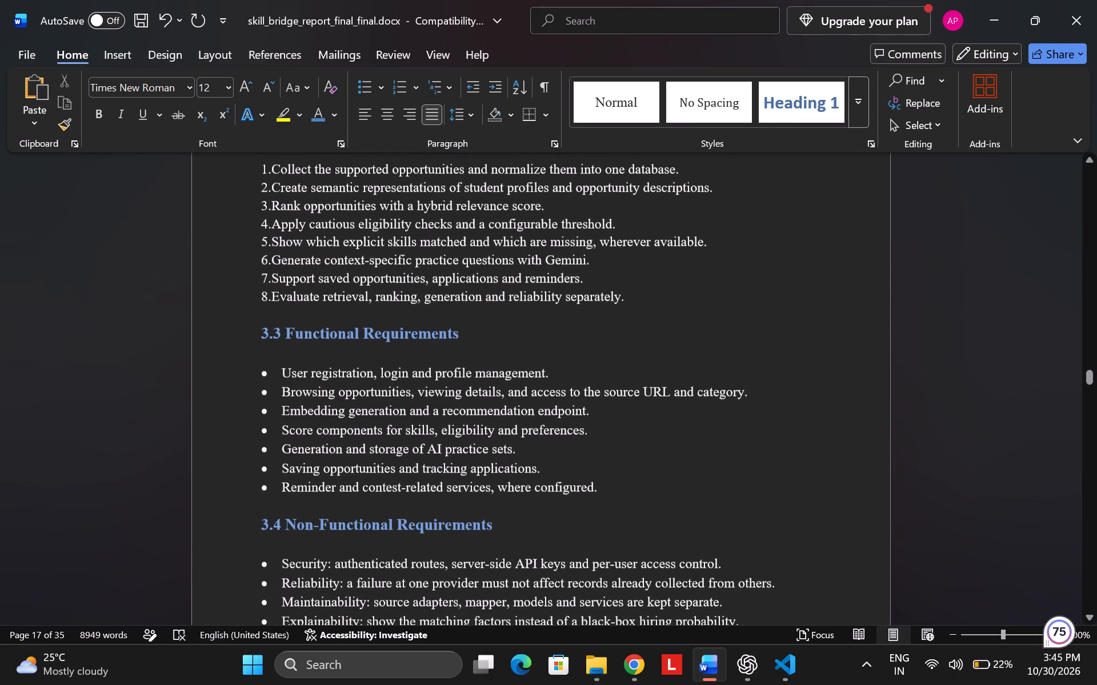
{"action": "scroll", "coordinate": [412, 453], "scroll_direction": "down", "scroll_amount": 2}
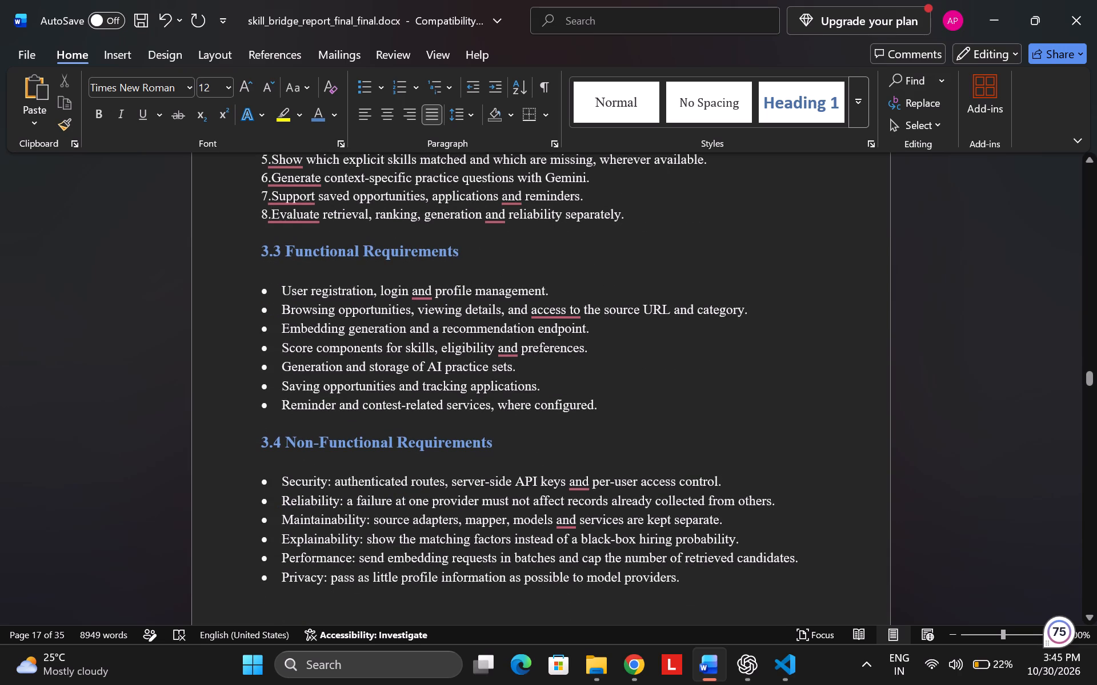
{"action": "scroll", "coordinate": [616, 354], "scroll_direction": "up", "scroll_amount": 3}
{"action": "scroll", "coordinate": [616, 354], "scroll_direction": "down", "scroll_amount": 12}
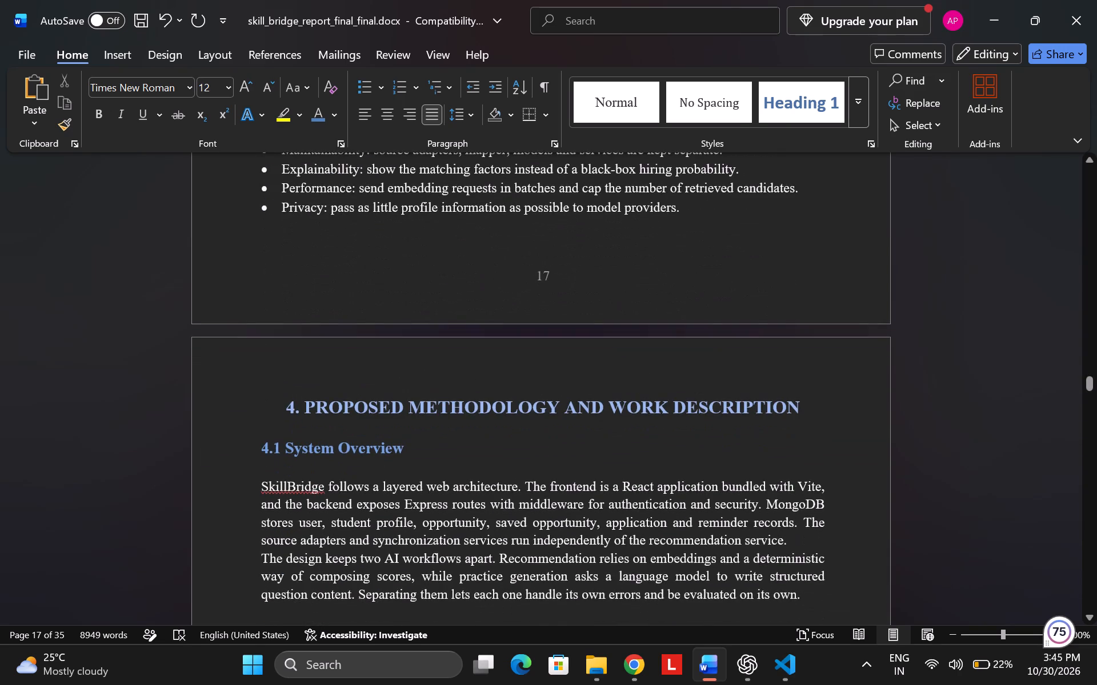
{"action": "scroll", "coordinate": [616, 354], "scroll_direction": "down", "scroll_amount": 2}
{"action": "scroll", "coordinate": [616, 354], "scroll_direction": "up", "scroll_amount": 6}
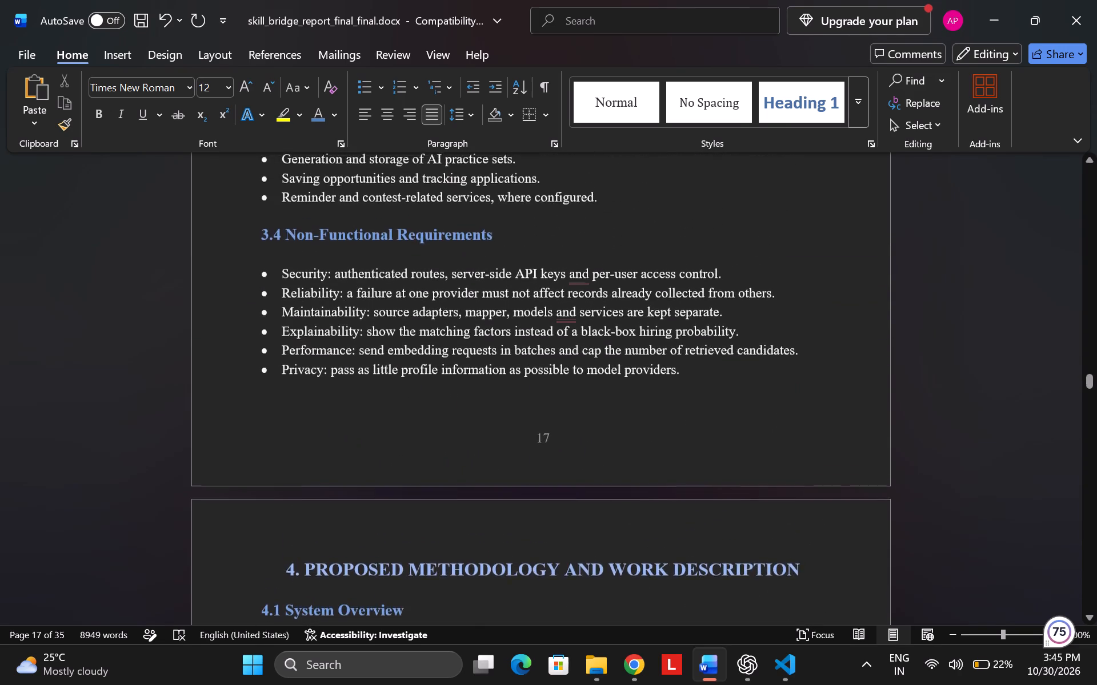
{"action": "scroll", "coordinate": [616, 354], "scroll_direction": "down", "scroll_amount": 11}
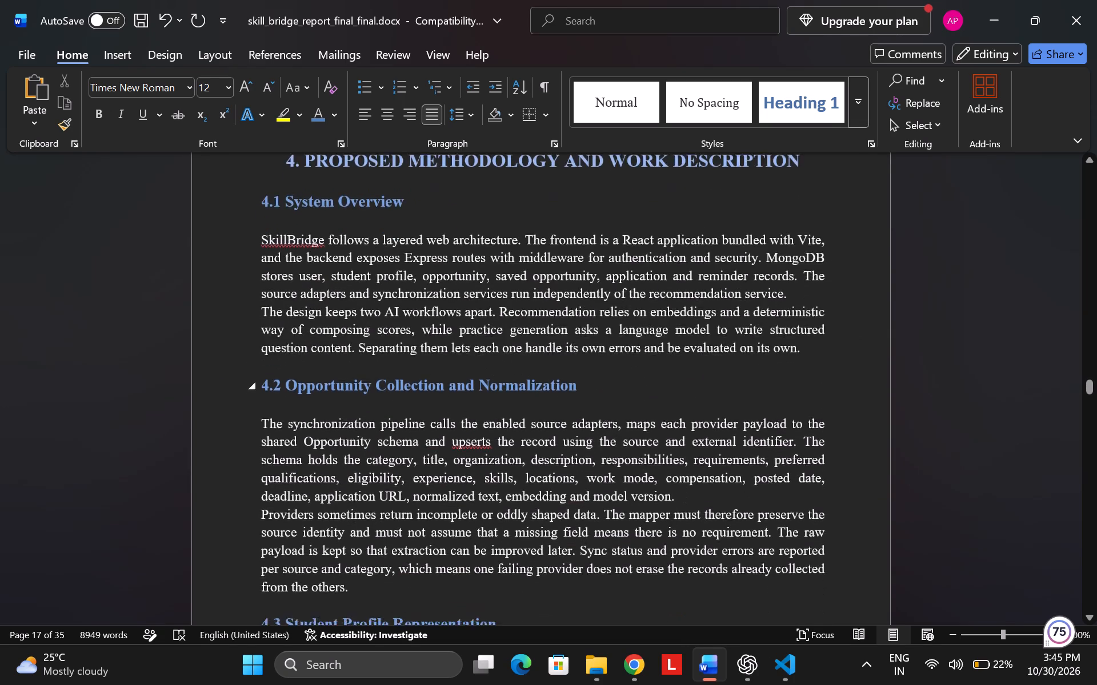
{"action": "scroll", "coordinate": [616, 354], "scroll_direction": "down", "scroll_amount": 12}
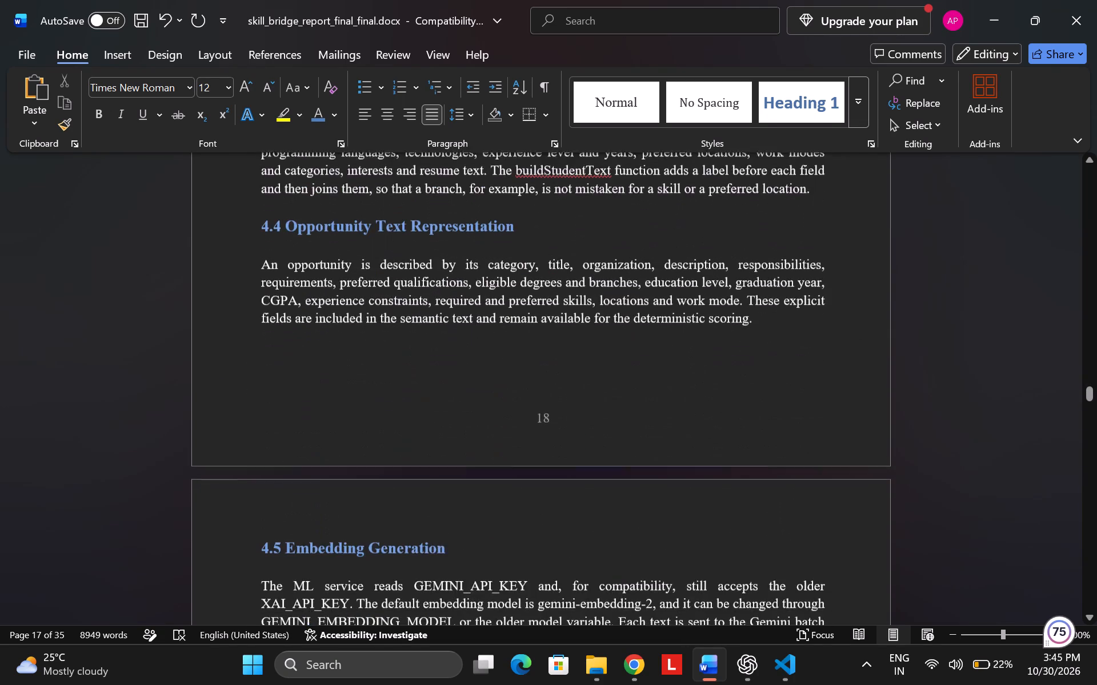
{"action": "scroll", "coordinate": [616, 354], "scroll_direction": "down", "scroll_amount": 6}
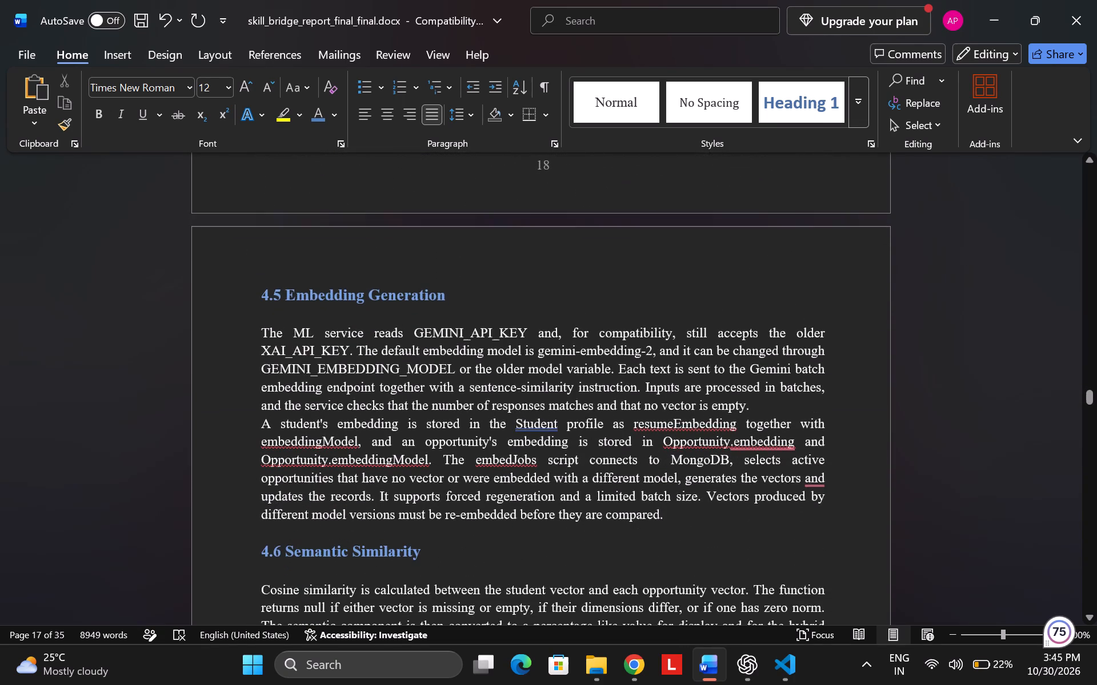
{"action": "scroll", "coordinate": [616, 354], "scroll_direction": "down", "scroll_amount": 10}
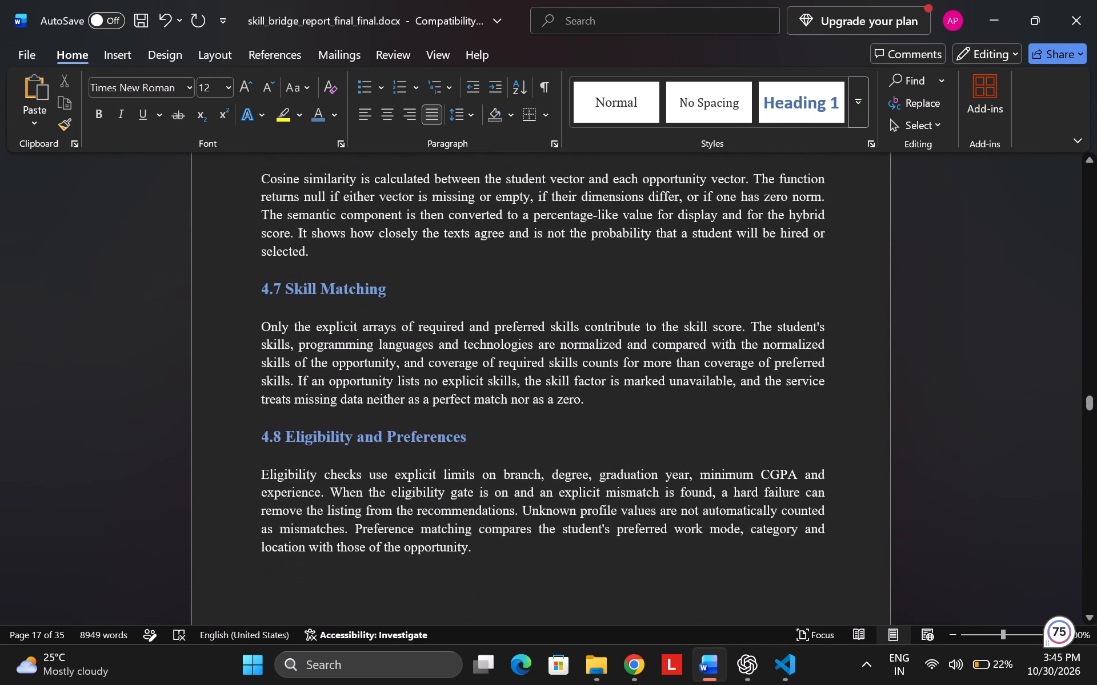
{"action": "scroll", "coordinate": [616, 354], "scroll_direction": "down", "scroll_amount": 9}
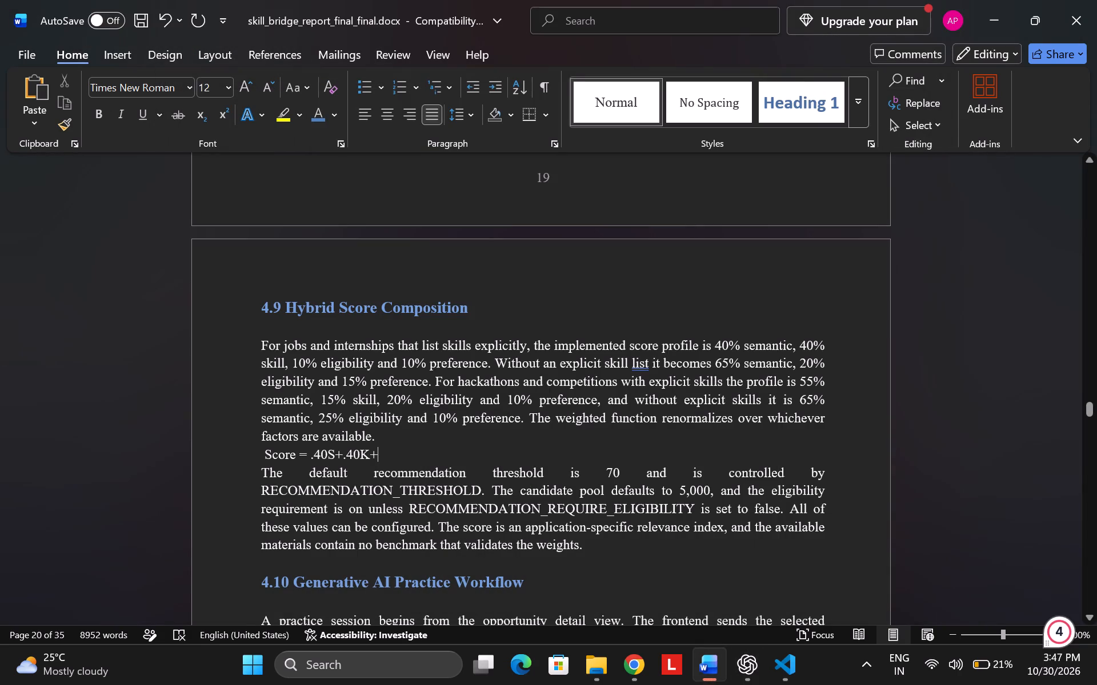
{"action": "type", "text": ".10"}
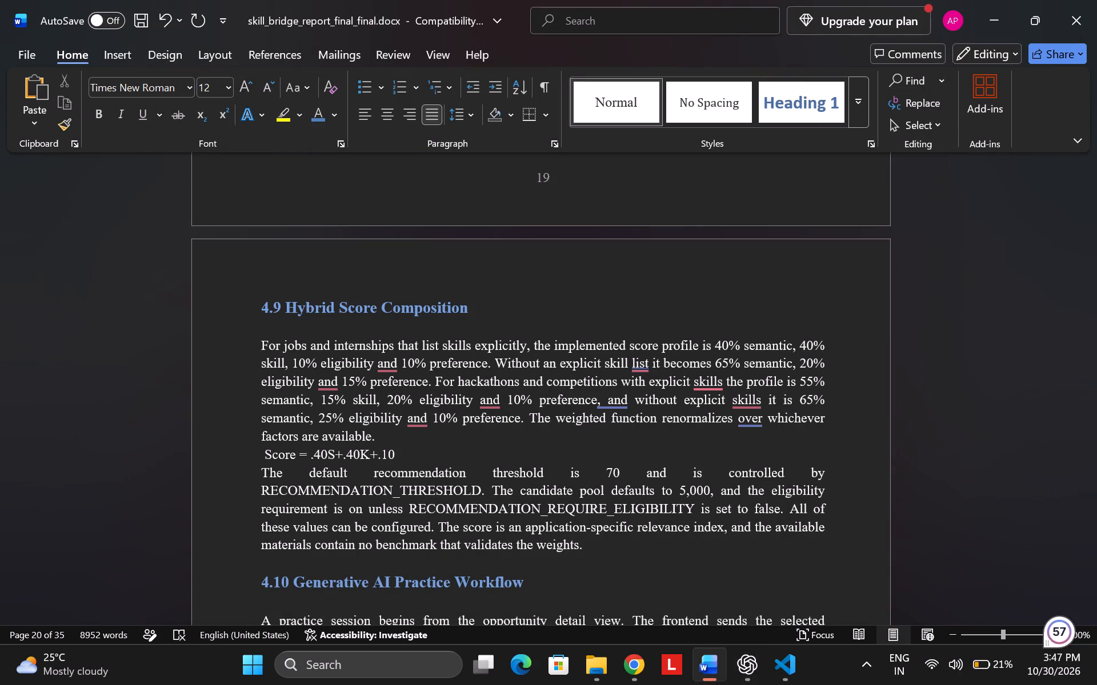
{"action": "key", "text": "shift+e"}
{"action": "key", "text": "space"}
{"action": "type", "text": "+.10"}
{"action": "key", "text": "shift+p"}
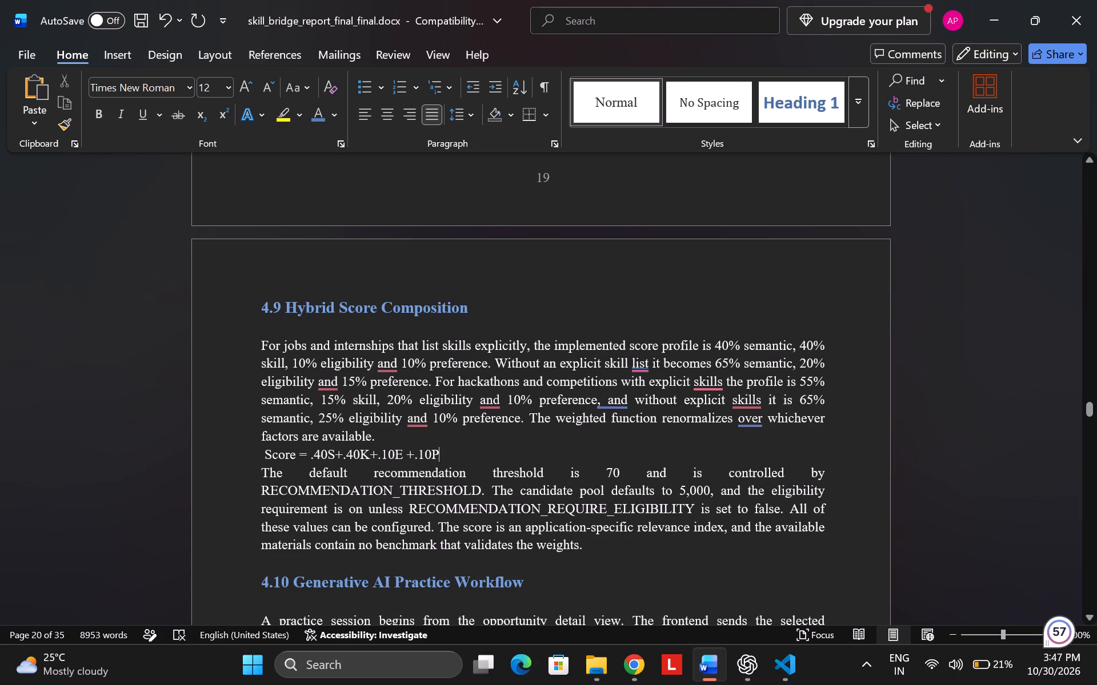
Insert a space before the plus signs following .40S and .40K in the section 4.9 formula.
{"action": "left_click", "coordinate": [336, 452]}
{"action": "key", "text": "space"}
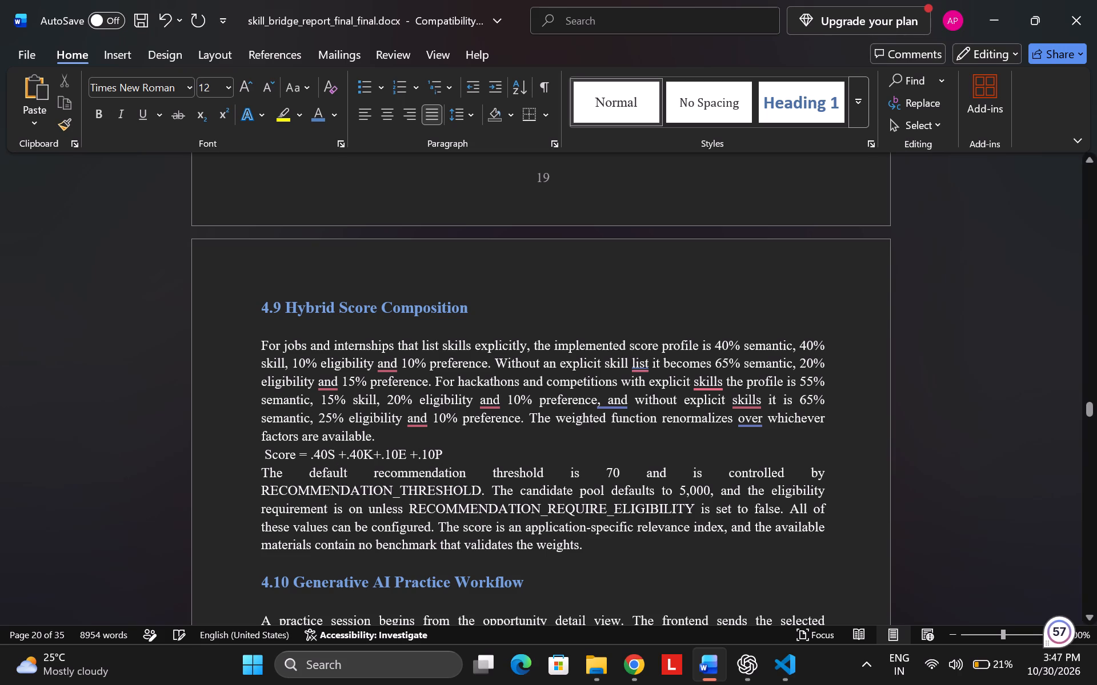
{"action": "left_click", "coordinate": [371, 457]}
{"action": "key", "text": "space"}
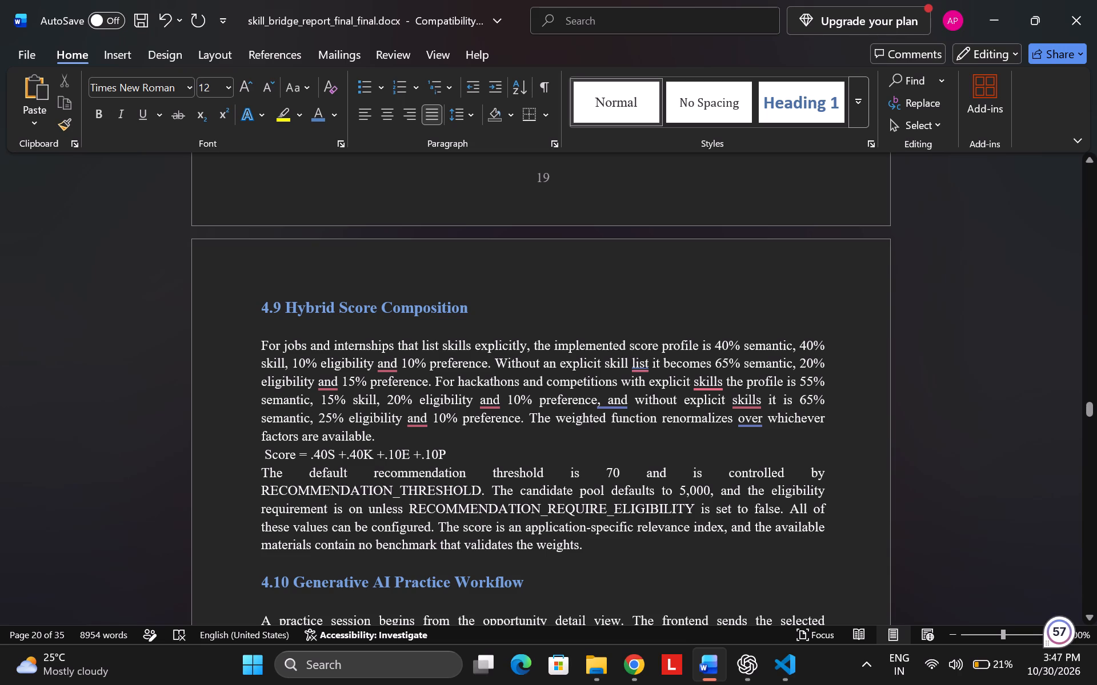
Insert a space before .10E in the section 4.9 formula and remove the stray space before "Score".
{"action": "left_click", "coordinate": [385, 454]}
{"action": "key", "text": "space"}
{"action": "left_click", "coordinate": [266, 452]}
{"action": "key", "text": "BackSpace"}
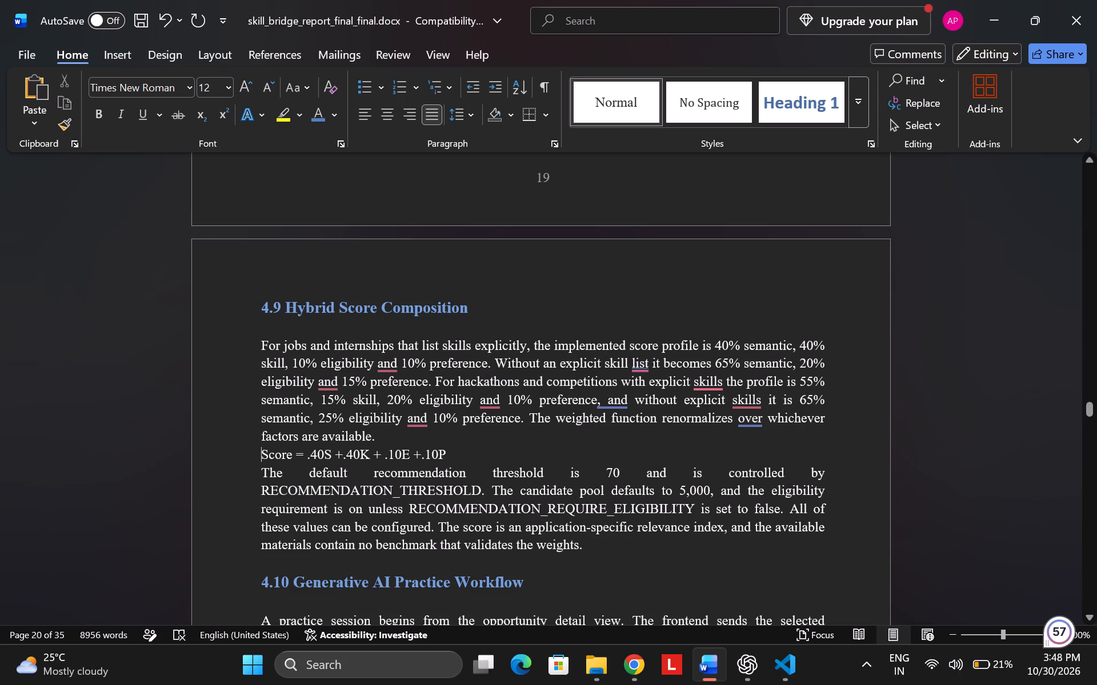
Set the Score formula apart from the surrounding paragraphs in section 4.9 with a blank line above and below it.
{"action": "left_click", "coordinate": [391, 426]}
{"action": "left_click", "coordinate": [390, 435]}
{"action": "key", "text": "Return"}
{"action": "left_click", "coordinate": [466, 469]}
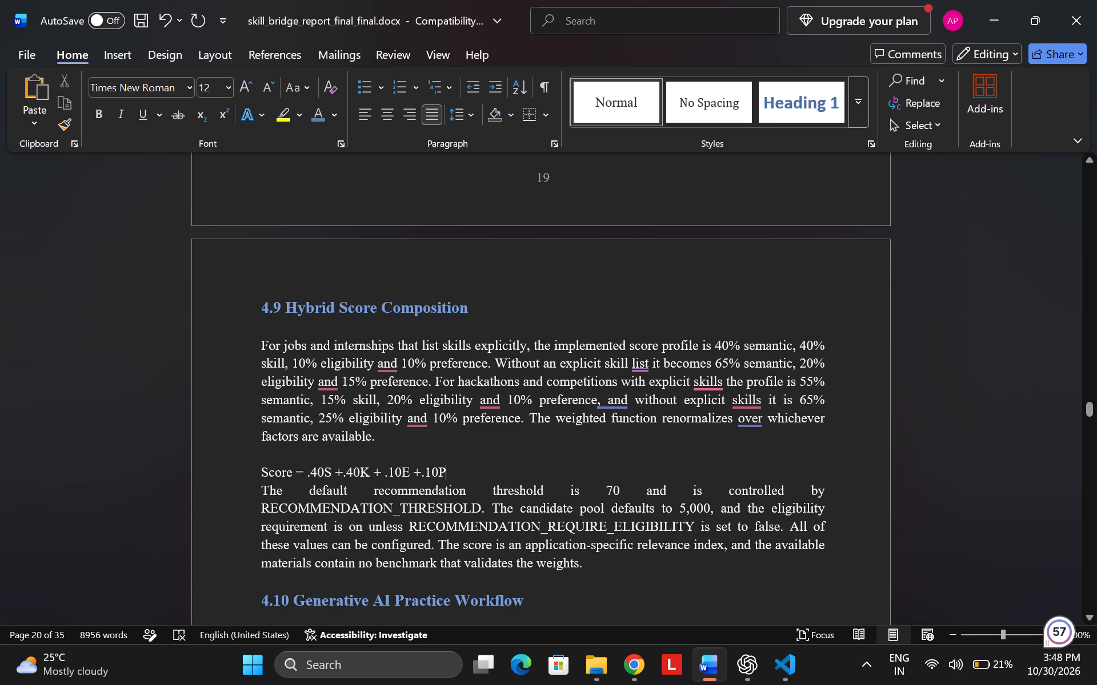
{"action": "key", "text": "Return"}
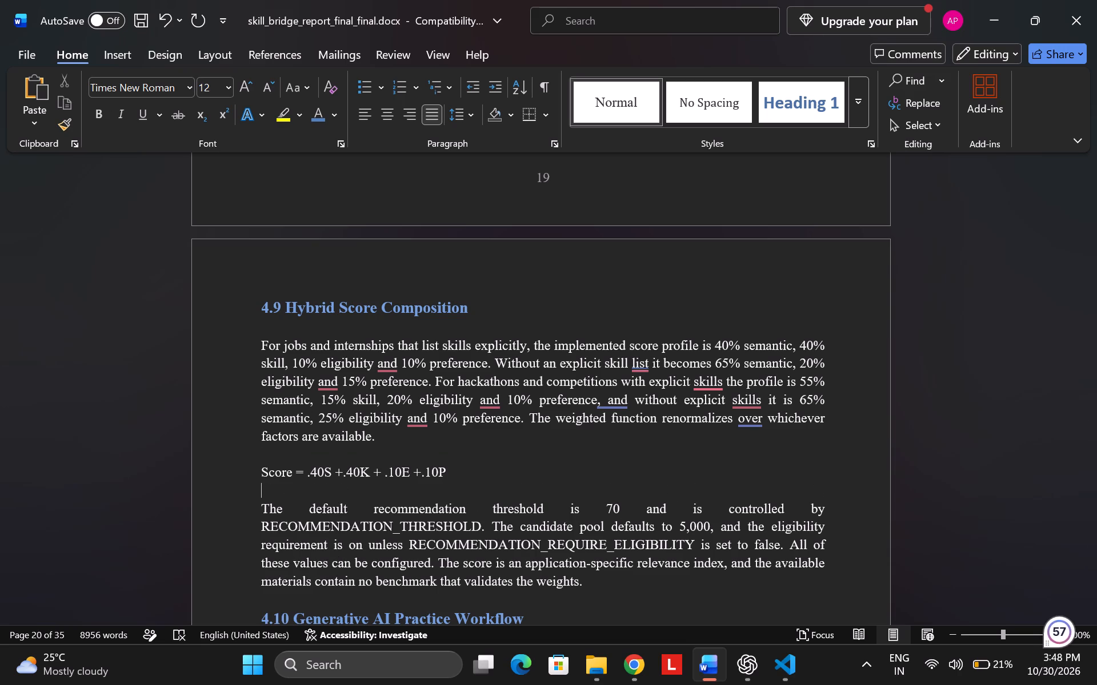
{"action": "scroll", "coordinate": [473, 457], "scroll_direction": "down", "scroll_amount": 1}
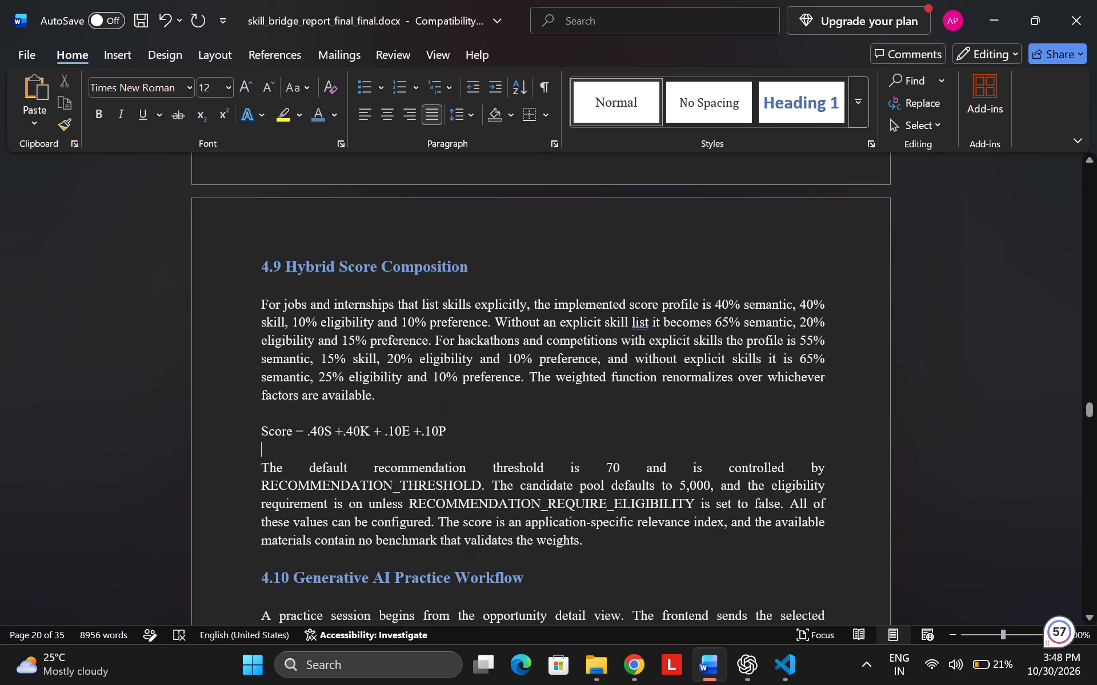
{"action": "scroll", "coordinate": [478, 453], "scroll_direction": "down", "scroll_amount": 2}
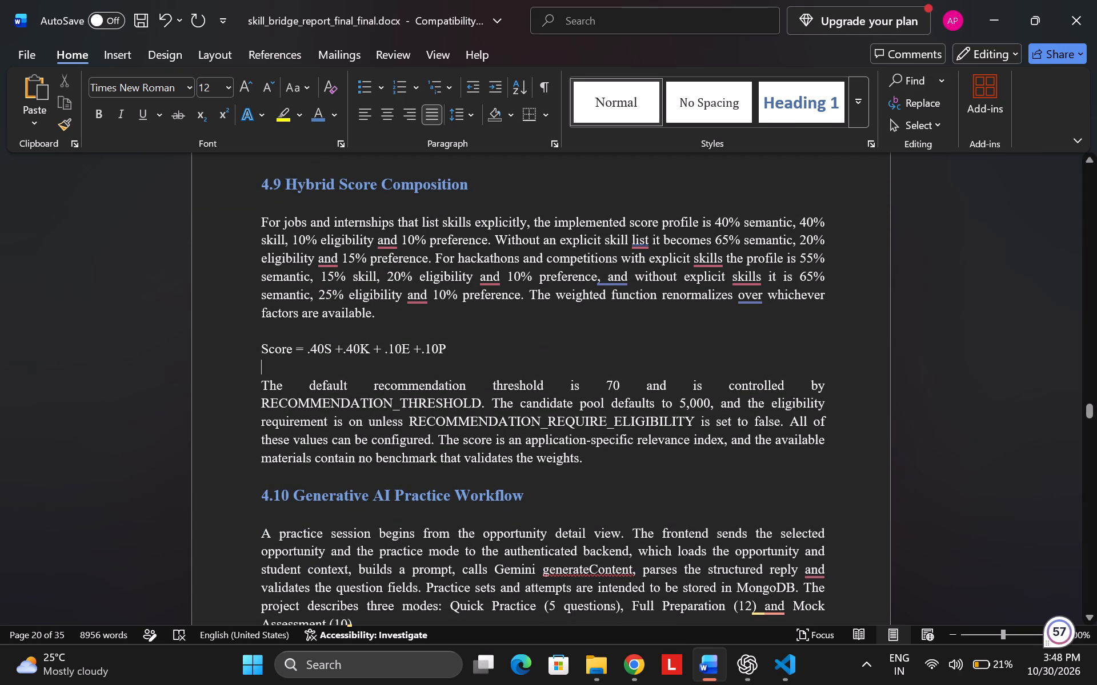
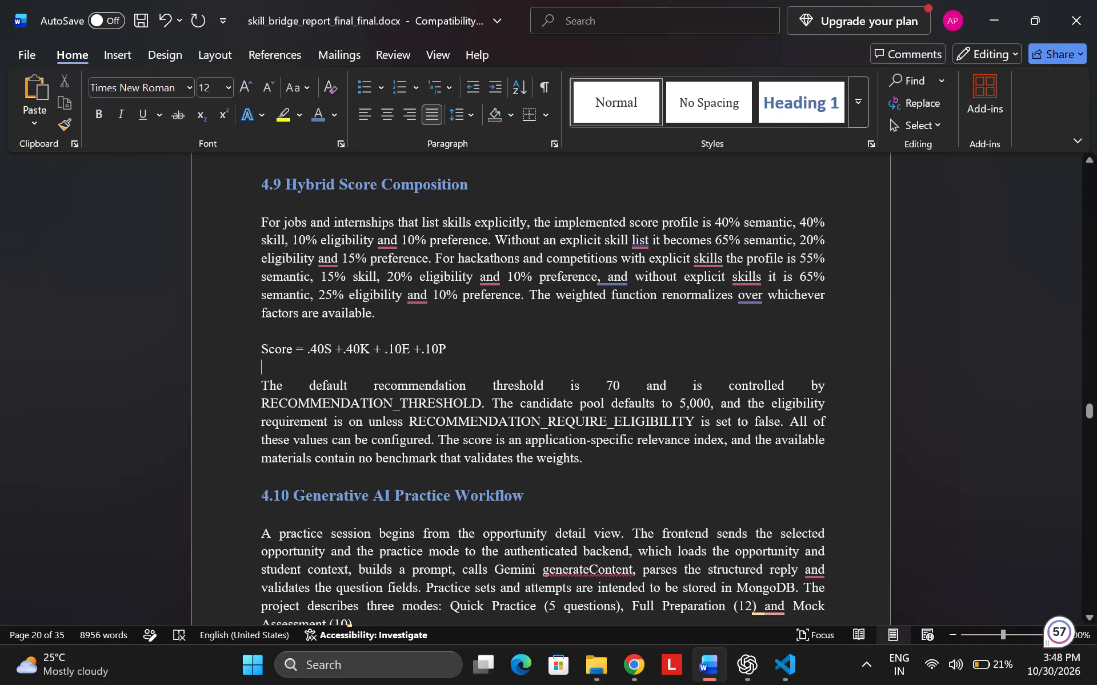
Remove the blank line between the first paragraph of section 4.9 and the Score formula.
{"action": "left_click", "coordinate": [278, 341]}
{"action": "left_click", "coordinate": [278, 335]}
{"action": "key", "text": "BackSpace"}
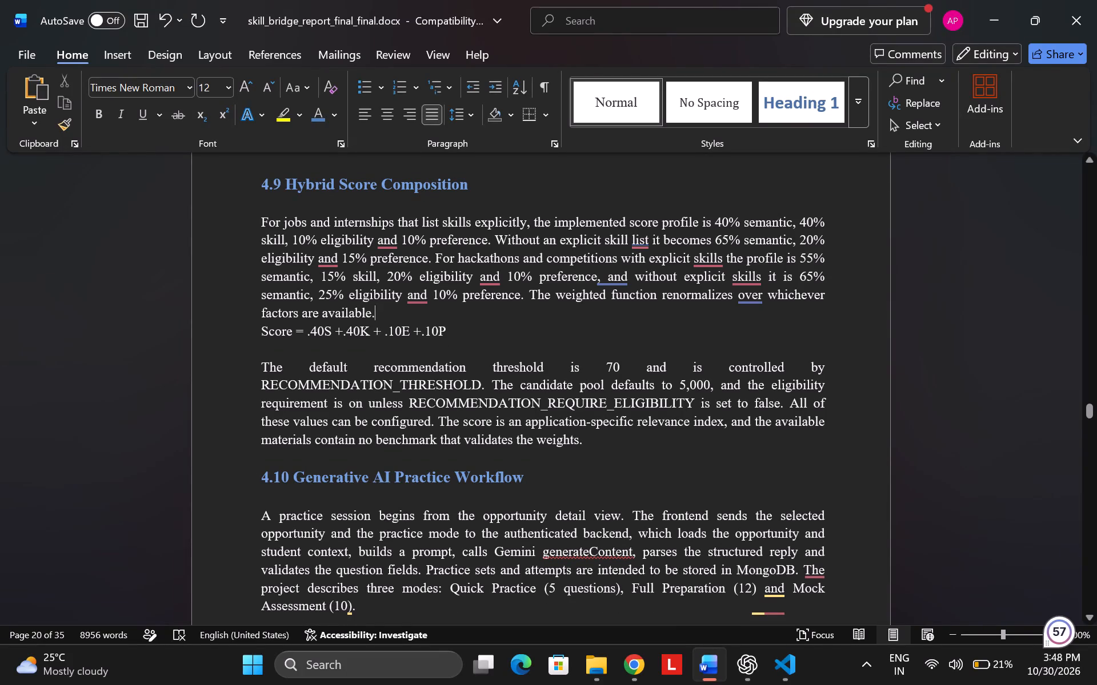
{"action": "left_click_drag", "start_coordinate": [259, 223], "coordinate": [340, 264]}
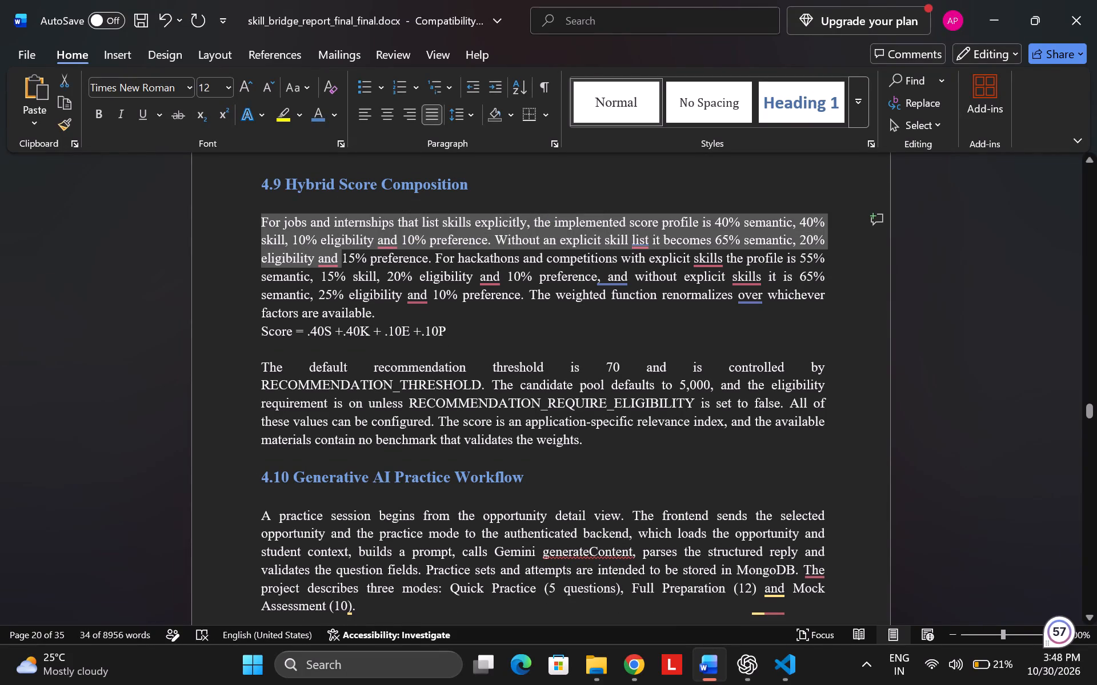
{"action": "left_click", "coordinate": [482, 323]}
Review the headings and body text from section 4.10 through the start of chapter 5 for formatting.
{"action": "scroll", "coordinate": [482, 323], "scroll_direction": "down", "scroll_amount": 5}
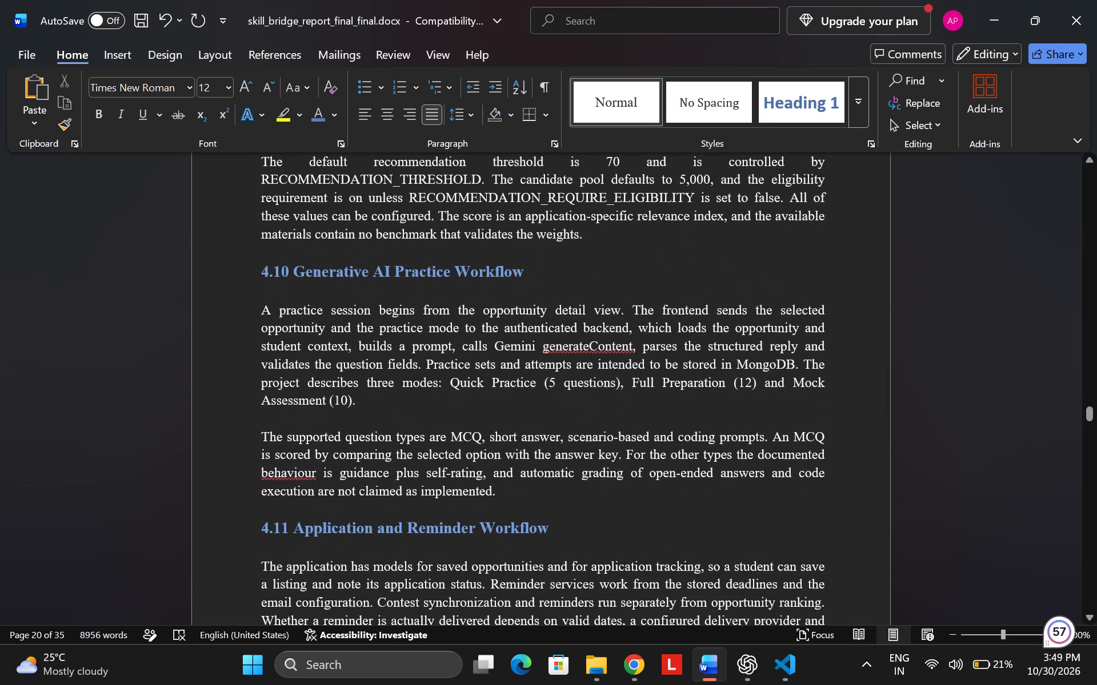
{"action": "scroll", "coordinate": [482, 322], "scroll_direction": "down", "scroll_amount": 2}
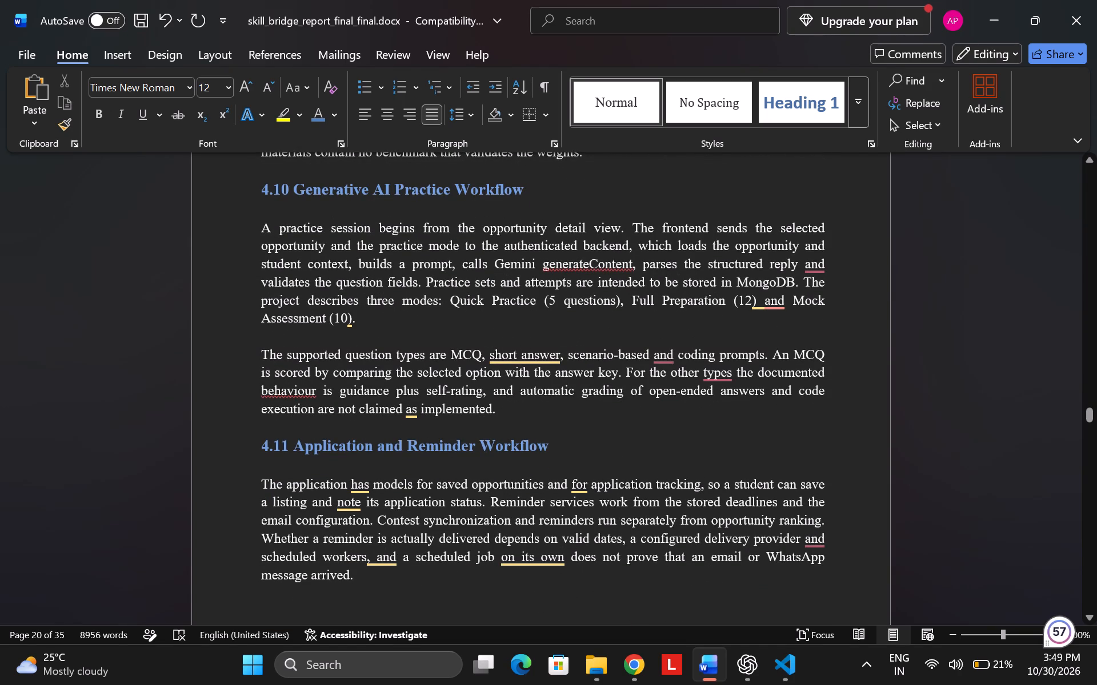
{"action": "scroll", "coordinate": [612, 358], "scroll_direction": "down", "scroll_amount": 2}
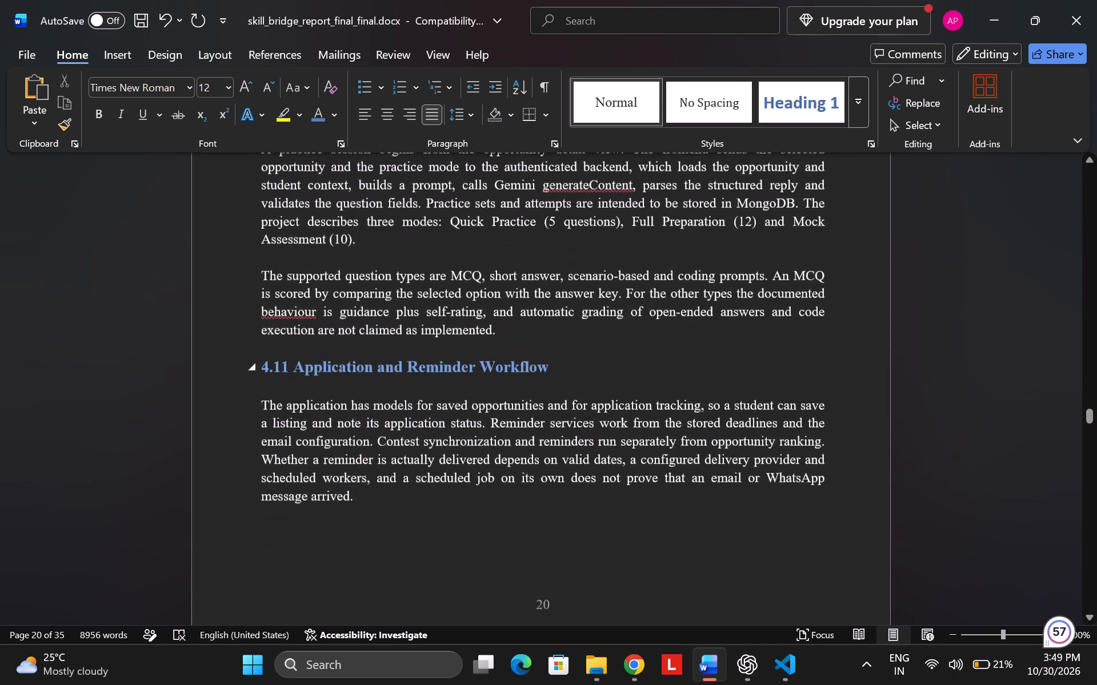
{"action": "scroll", "coordinate": [612, 358], "scroll_direction": "down", "scroll_amount": 12}
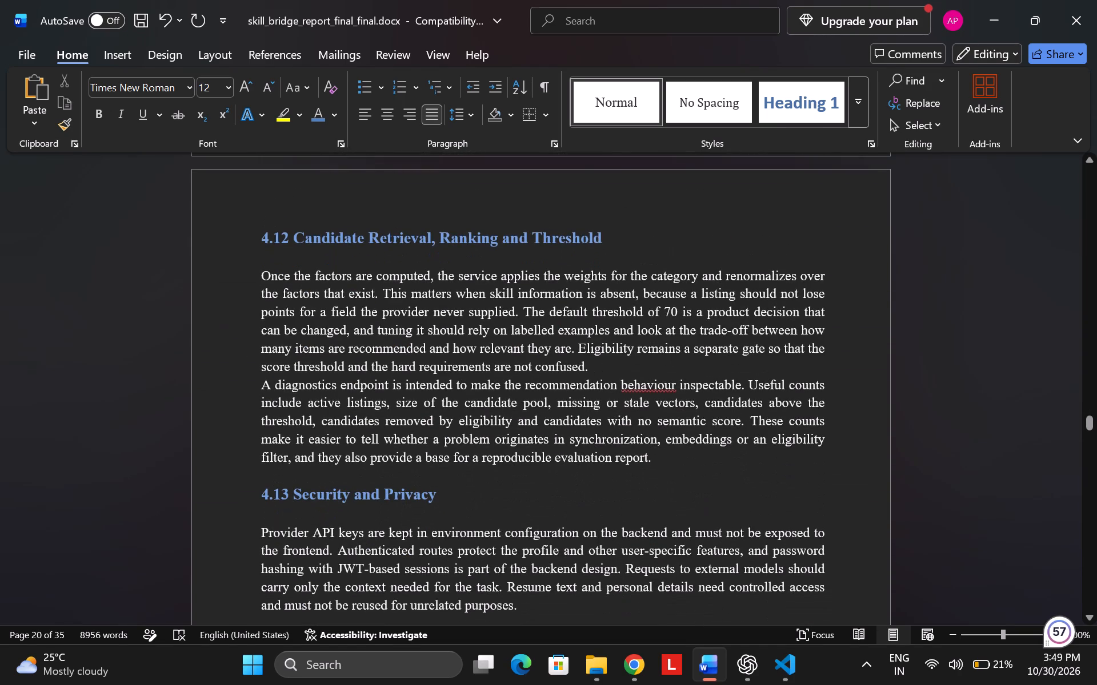
{"action": "scroll", "coordinate": [626, 365], "scroll_direction": "down", "scroll_amount": 13}
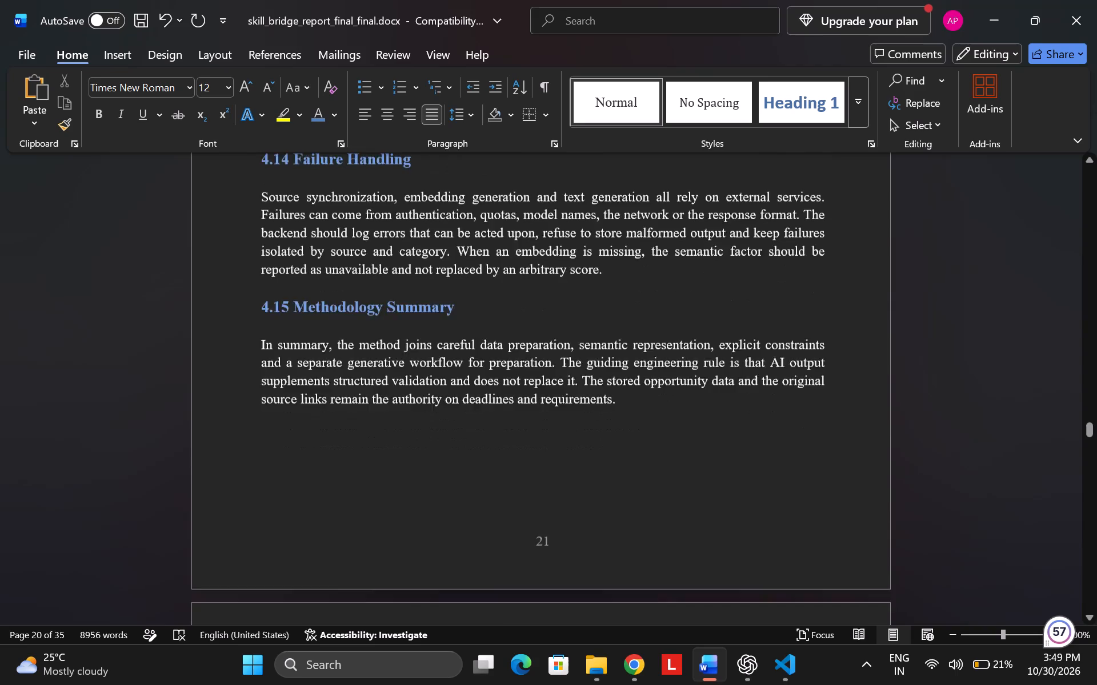
{"action": "scroll", "coordinate": [626, 365], "scroll_direction": "down", "scroll_amount": 9}
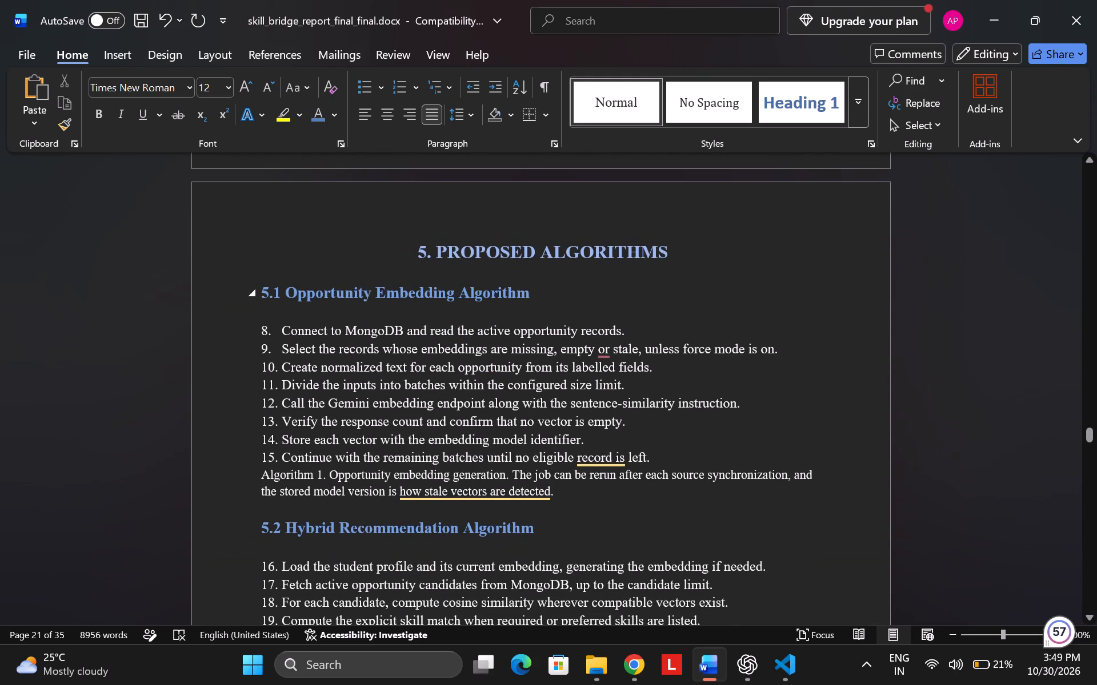
Apply the blue heading font color to the heading "5.3 Generative AI Practice Algorithm".
{"action": "scroll", "coordinate": [512, 280], "scroll_direction": "down", "scroll_amount": 10}
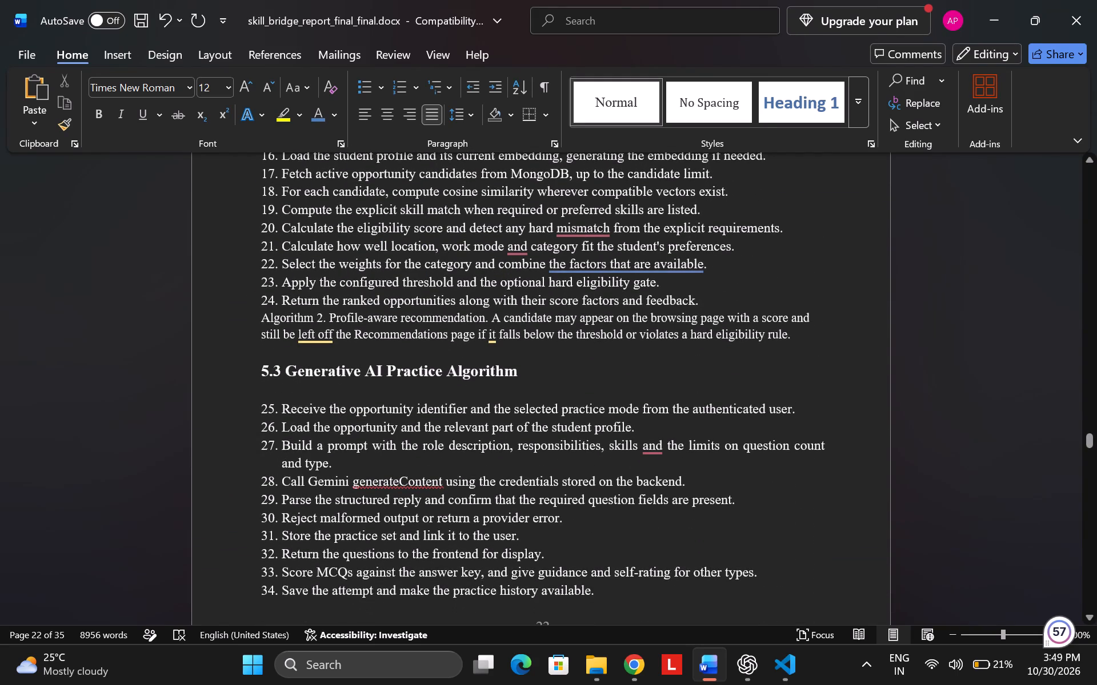
{"action": "left_click_drag", "start_coordinate": [531, 365], "coordinate": [263, 372]}
{"action": "left_click", "coordinate": [314, 116]}
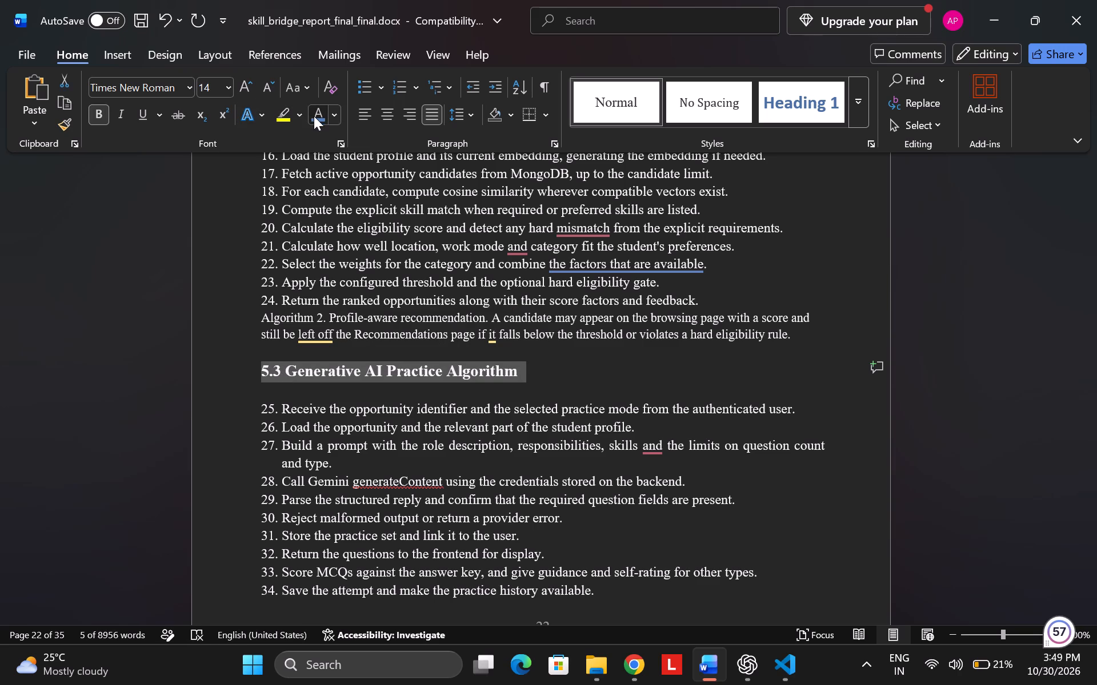
Compare the heading formatting across sections 4.10 to 5.6, looking for headings that do not match.
{"action": "scroll", "coordinate": [571, 347], "scroll_direction": "down", "scroll_amount": 2}
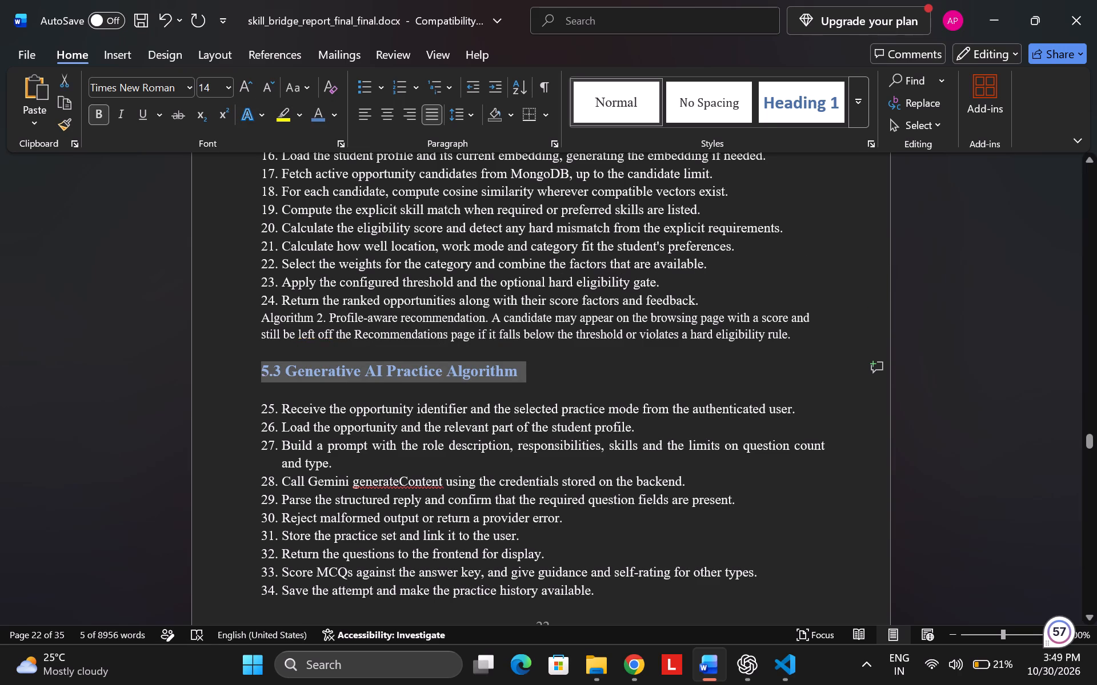
{"action": "scroll", "coordinate": [571, 347], "scroll_direction": "down", "scroll_amount": 1}
{"action": "scroll", "coordinate": [571, 347], "scroll_direction": "up", "scroll_amount": 17}
{"action": "scroll", "coordinate": [570, 346], "scroll_direction": "up", "scroll_amount": 5}
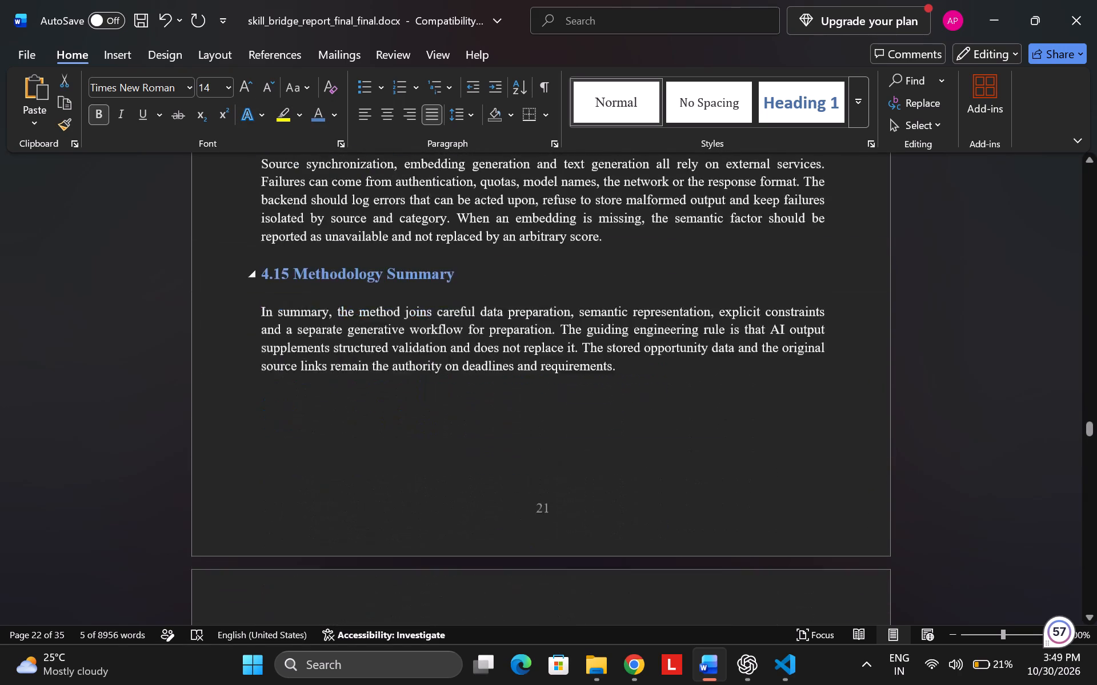
{"action": "scroll", "coordinate": [570, 346], "scroll_direction": "up", "scroll_amount": 10}
{"action": "scroll", "coordinate": [570, 346], "scroll_direction": "up", "scroll_amount": 18}
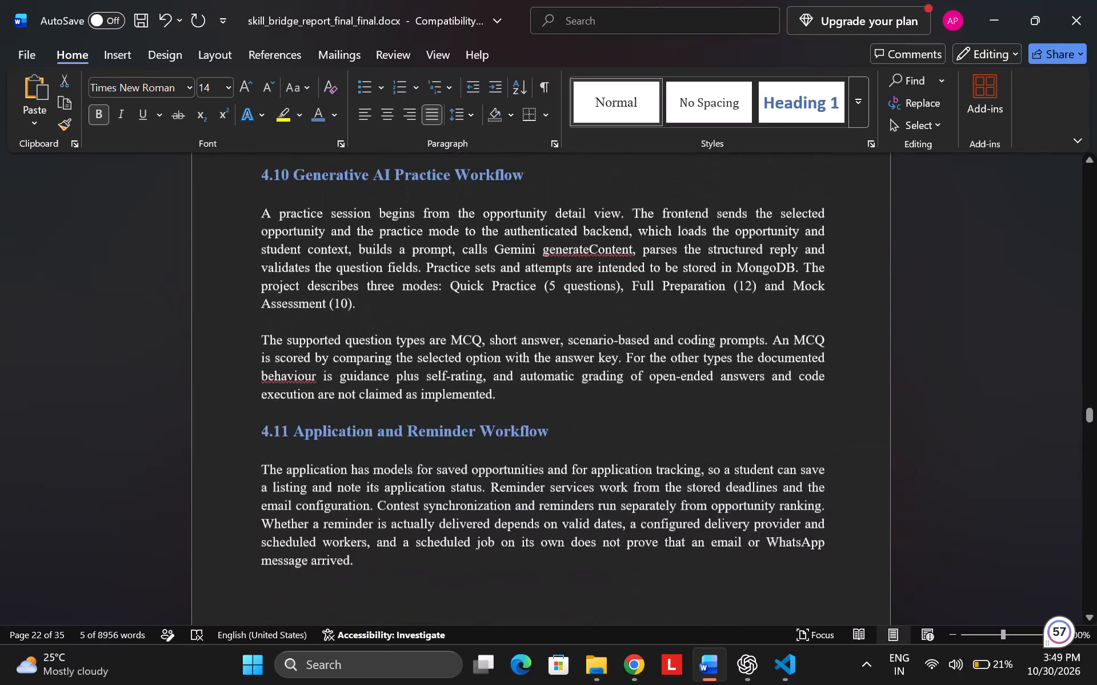
{"action": "scroll", "coordinate": [570, 346], "scroll_direction": "up", "scroll_amount": 9}
{"action": "scroll", "coordinate": [570, 346], "scroll_direction": "down", "scroll_amount": 20}
{"action": "scroll", "coordinate": [570, 346], "scroll_direction": "down", "scroll_amount": 6}
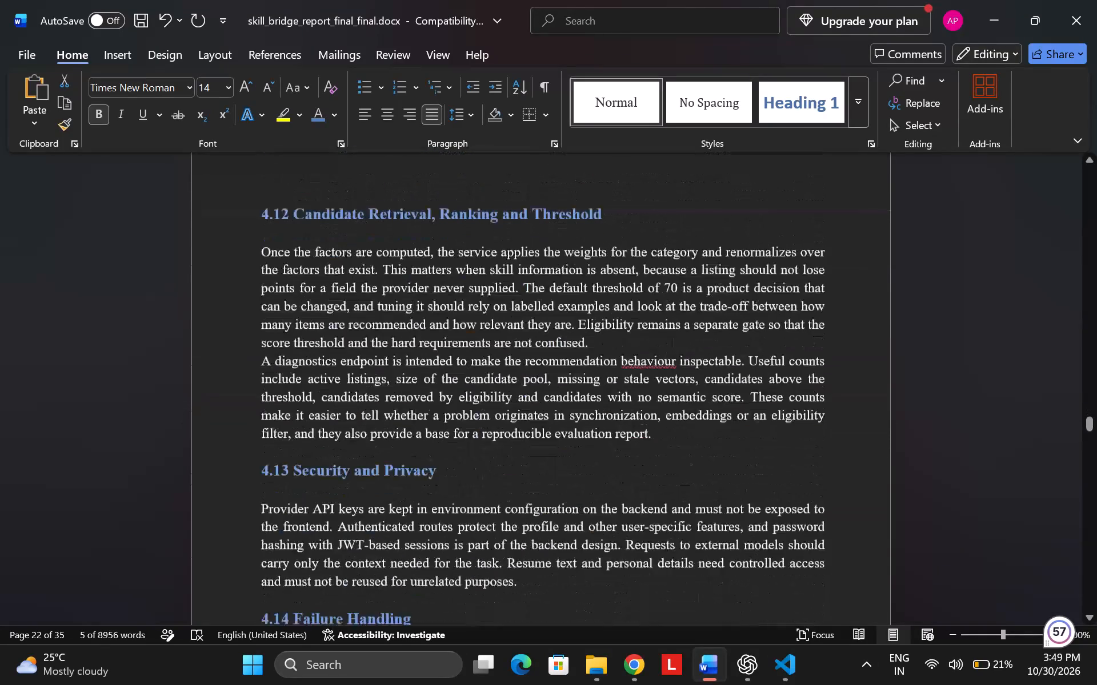
{"action": "scroll", "coordinate": [570, 346], "scroll_direction": "down", "scroll_amount": 20}
{"action": "scroll", "coordinate": [570, 346], "scroll_direction": "down", "scroll_amount": 11}
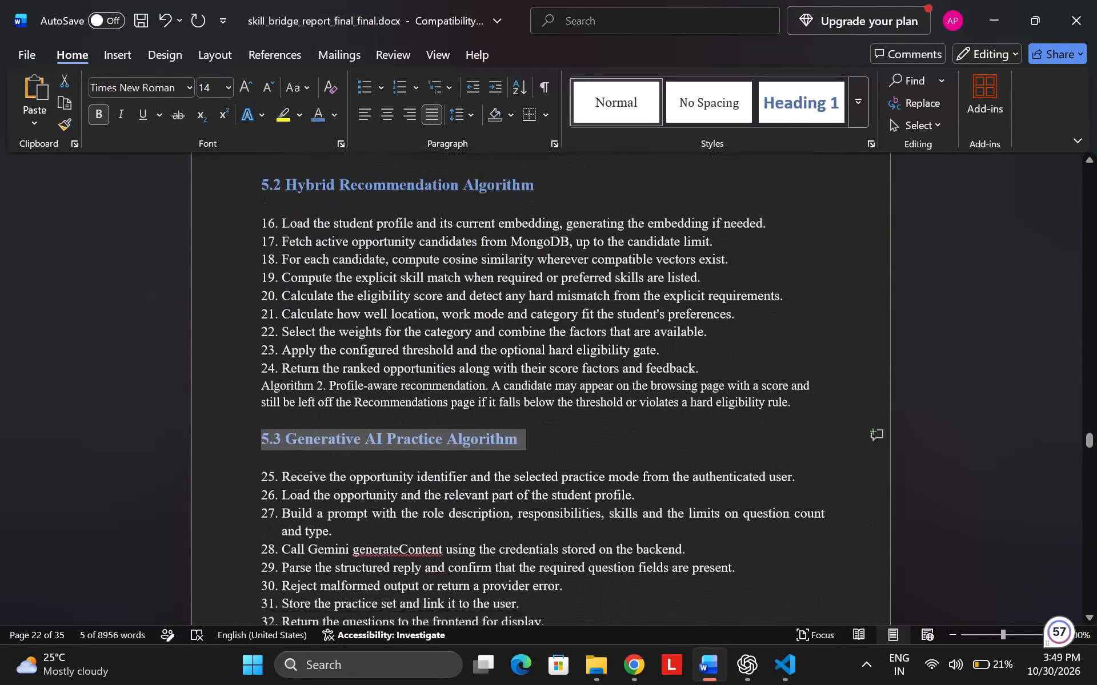
{"action": "scroll", "coordinate": [569, 346], "scroll_direction": "down", "scroll_amount": 14}
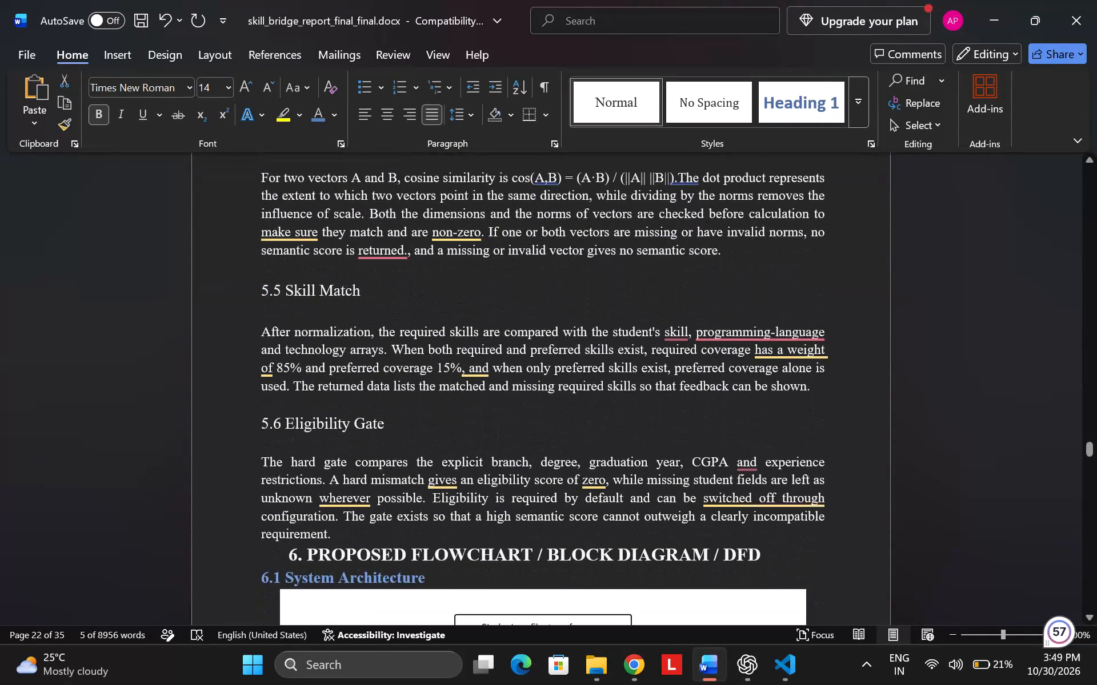
Make the heading "5.5 Skill Match" bold and blue to match the heading of section 5.4.
{"action": "scroll", "coordinate": [568, 346], "scroll_direction": "up", "scroll_amount": 5}
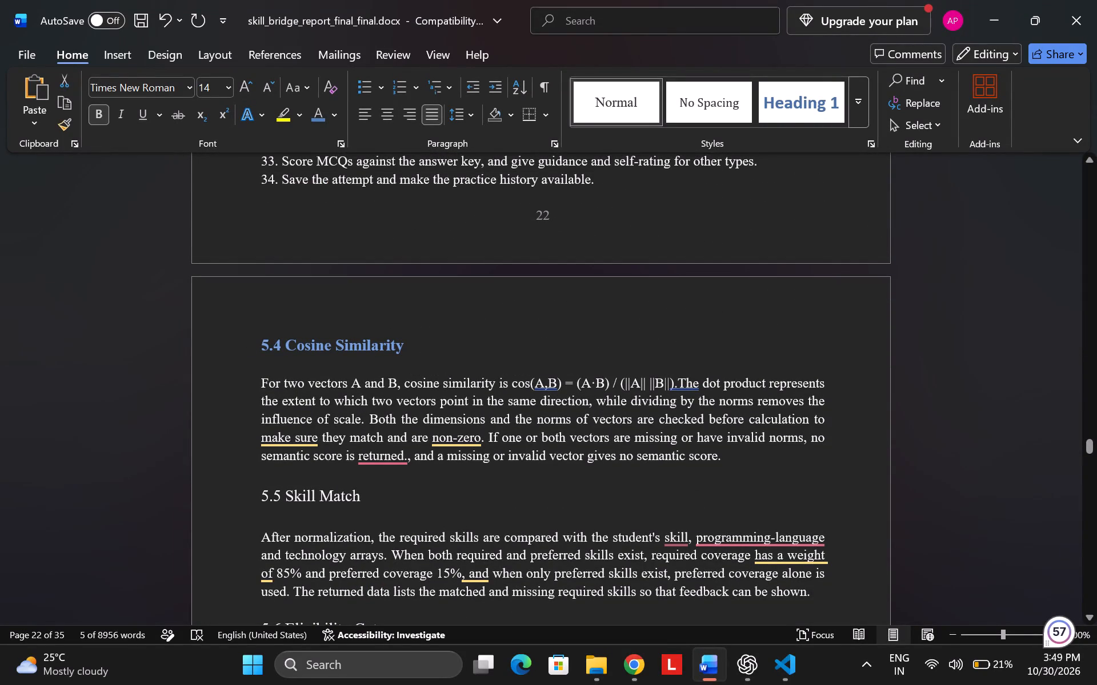
{"action": "left_click_drag", "start_coordinate": [374, 498], "coordinate": [249, 499]}
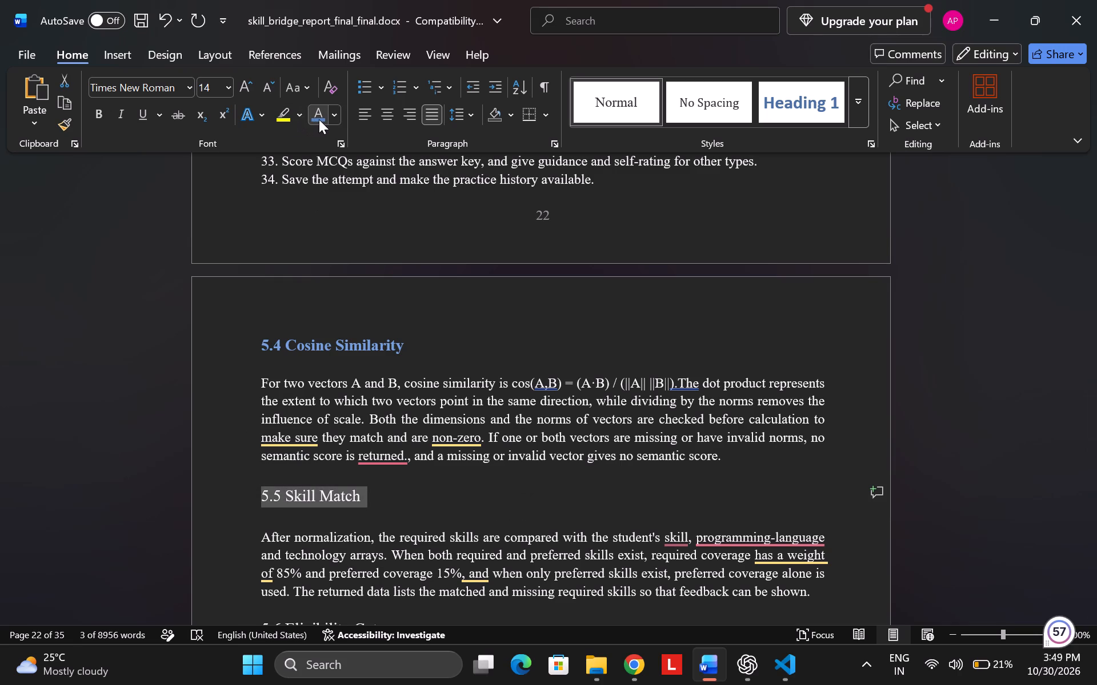
{"action": "left_click", "coordinate": [319, 119]}
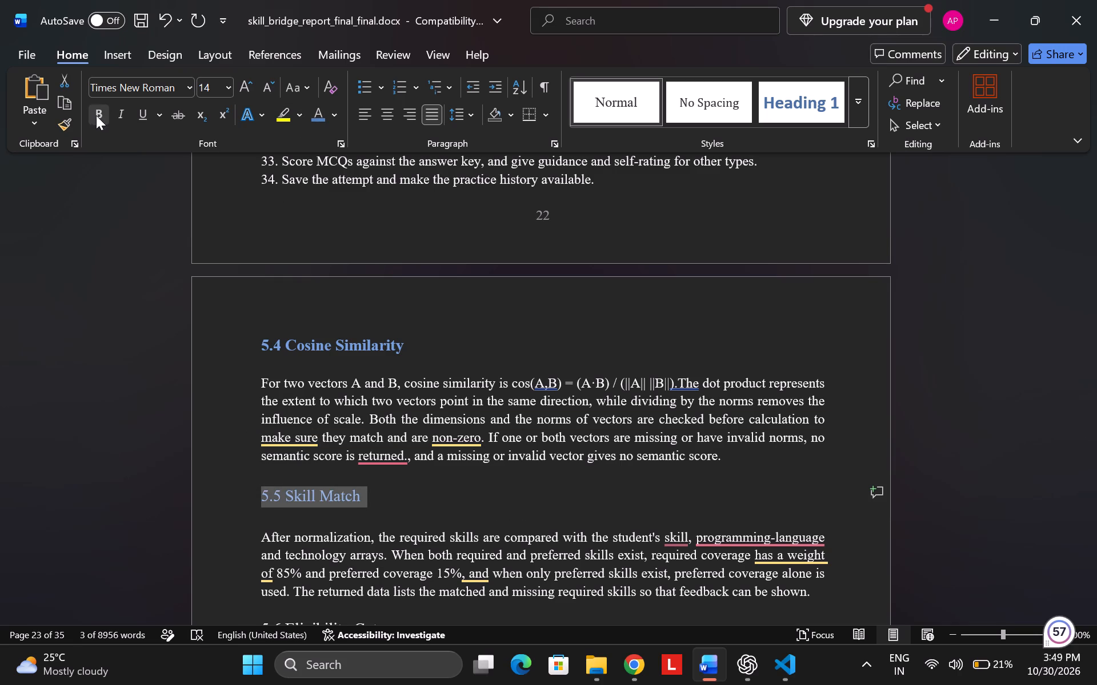
{"action": "left_click", "coordinate": [96, 115]}
{"action": "left_click", "coordinate": [421, 485]}
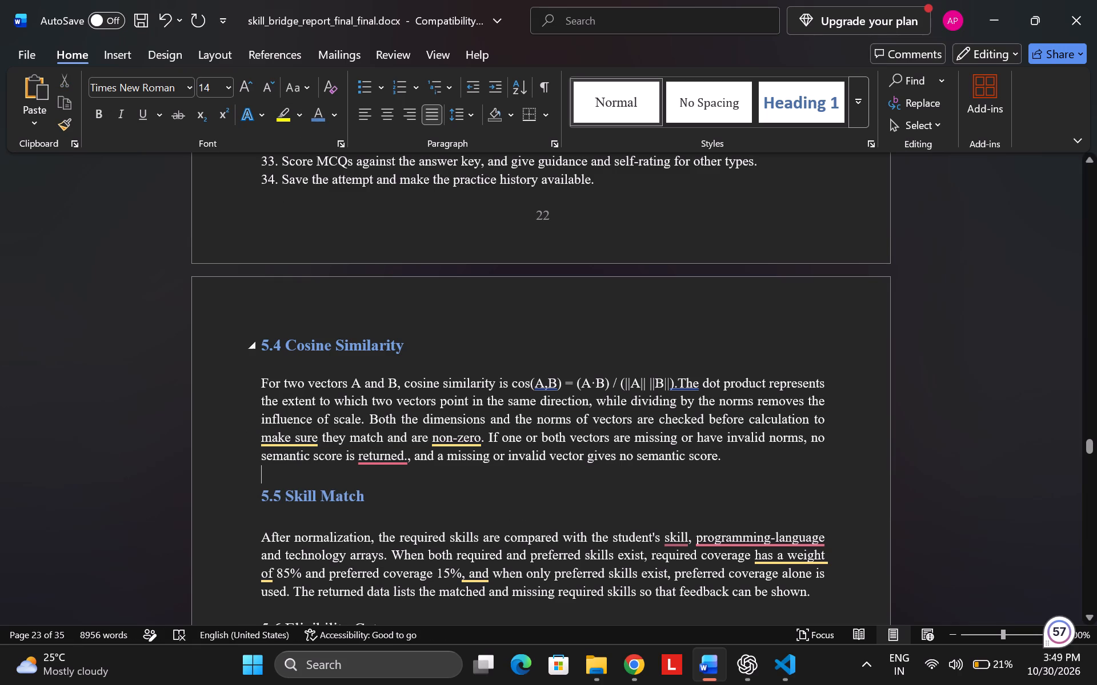
{"action": "left_click_drag", "start_coordinate": [413, 345], "coordinate": [331, 344]}
{"action": "left_click", "coordinate": [435, 526]}
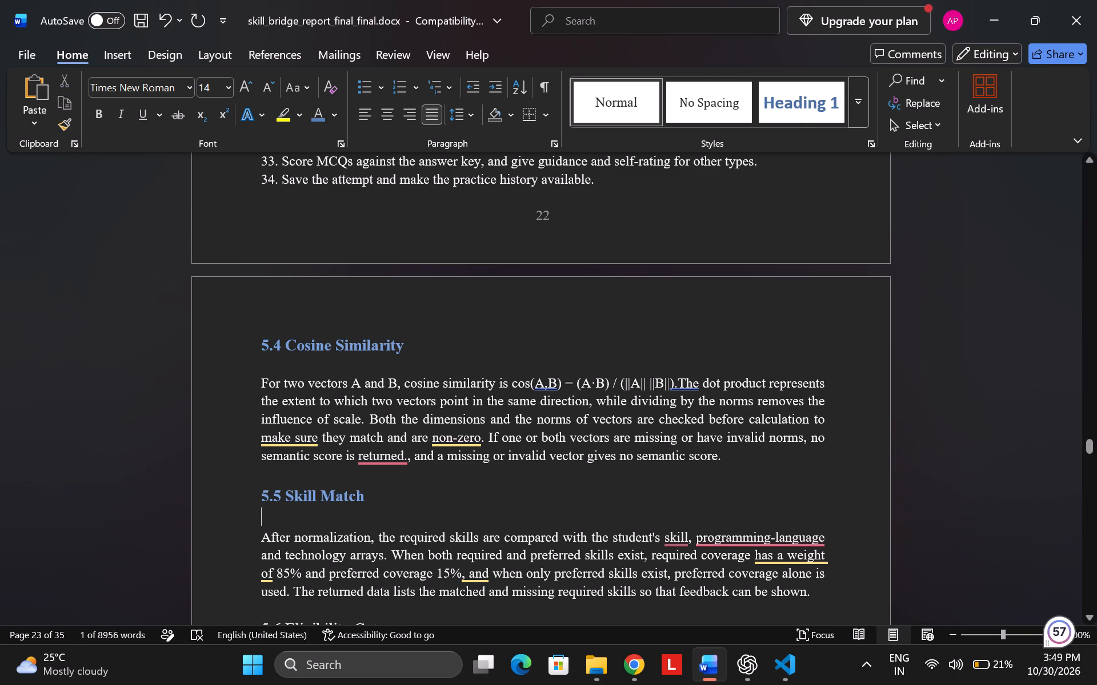
Make the heading "5.6 Eligibility Gate" bold and blue like the other section headings in chapter 5.
{"action": "scroll", "coordinate": [479, 453], "scroll_direction": "up", "scroll_amount": 4}
{"action": "scroll", "coordinate": [490, 371], "scroll_direction": "up", "scroll_amount": 4}
{"action": "scroll", "coordinate": [523, 323], "scroll_direction": "up", "scroll_amount": 4}
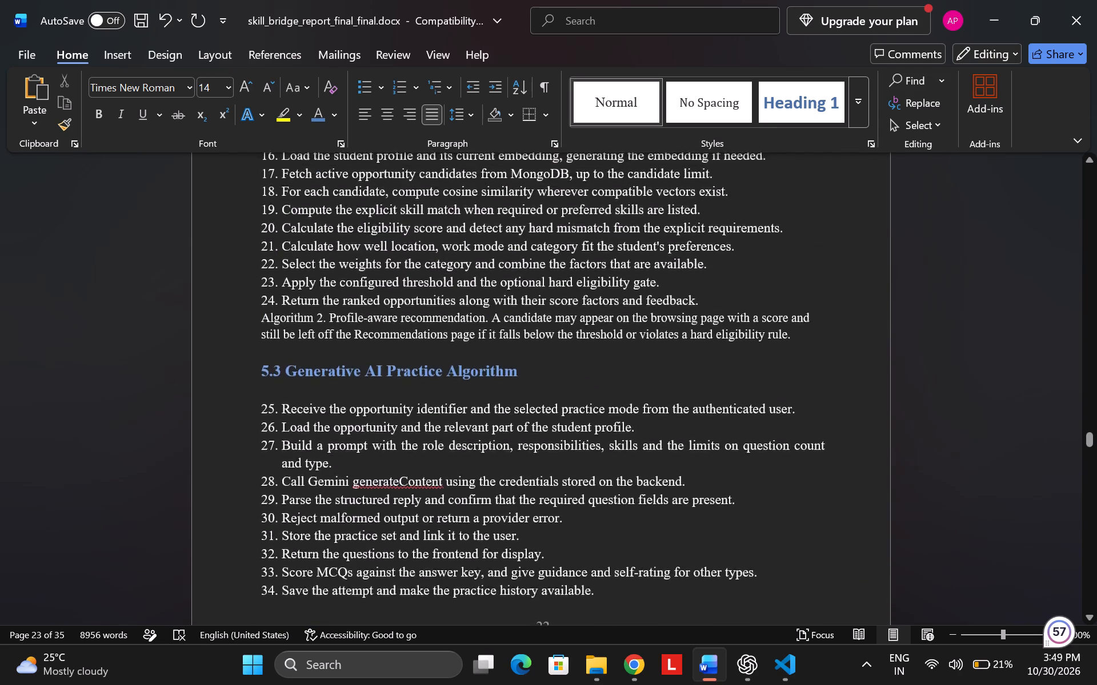
{"action": "scroll", "coordinate": [523, 323], "scroll_direction": "up", "scroll_amount": 6}
{"action": "scroll", "coordinate": [523, 323], "scroll_direction": "down", "scroll_amount": 18}
{"action": "scroll", "coordinate": [523, 323], "scroll_direction": "down", "scroll_amount": 3}
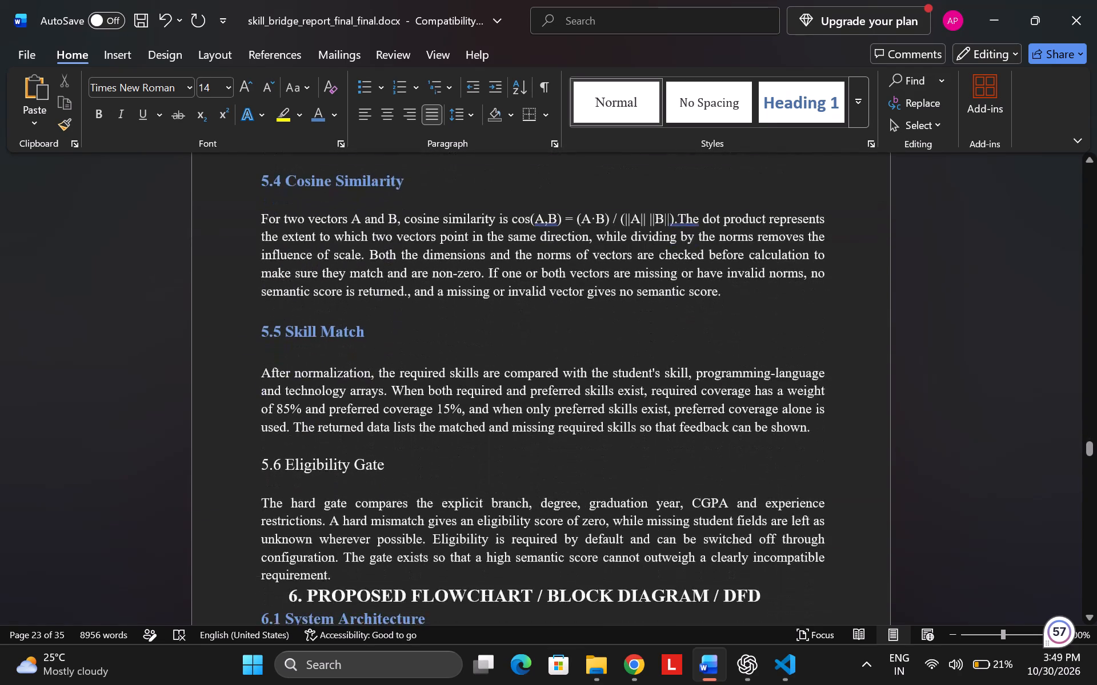
{"action": "scroll", "coordinate": [523, 323], "scroll_direction": "down", "scroll_amount": 4}
{"action": "left_click_drag", "start_coordinate": [391, 296], "coordinate": [232, 297]}
{"action": "left_click", "coordinate": [97, 119]}
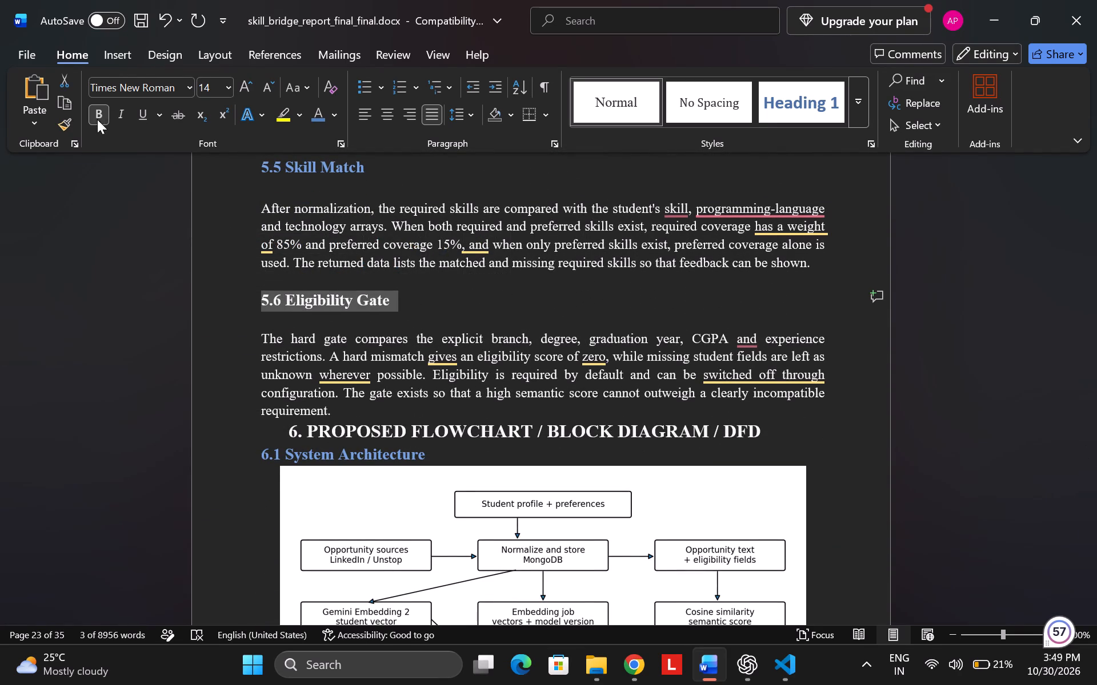
{"action": "left_click", "coordinate": [322, 120]}
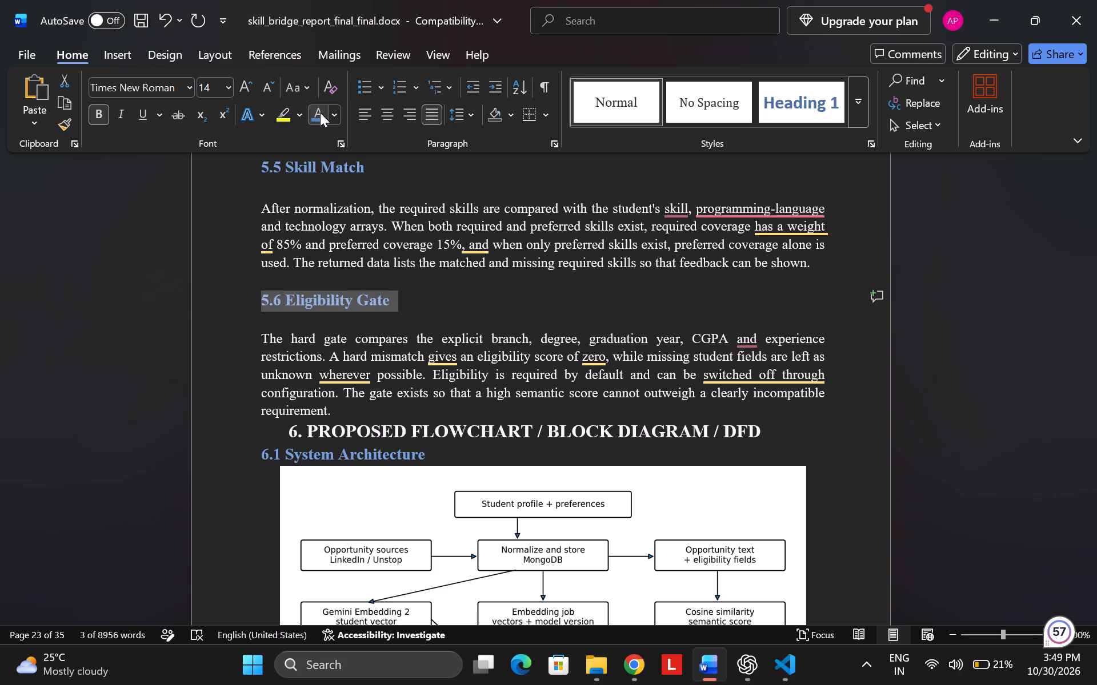
{"action": "left_click", "coordinate": [320, 112]}
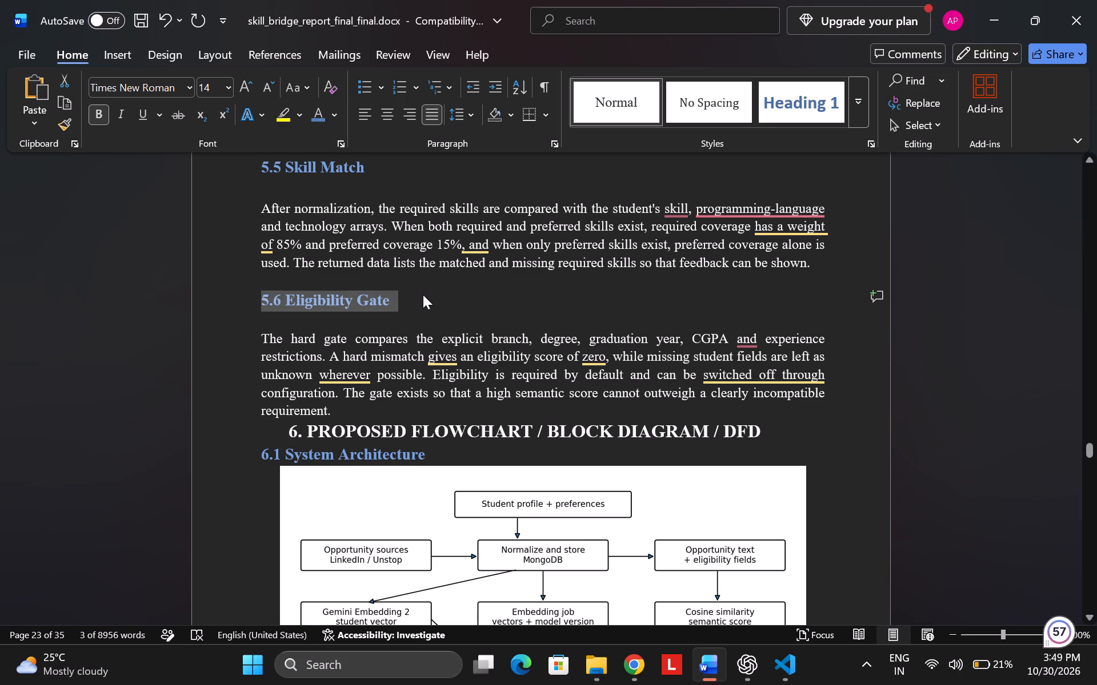
{"action": "left_click", "coordinate": [419, 295]}
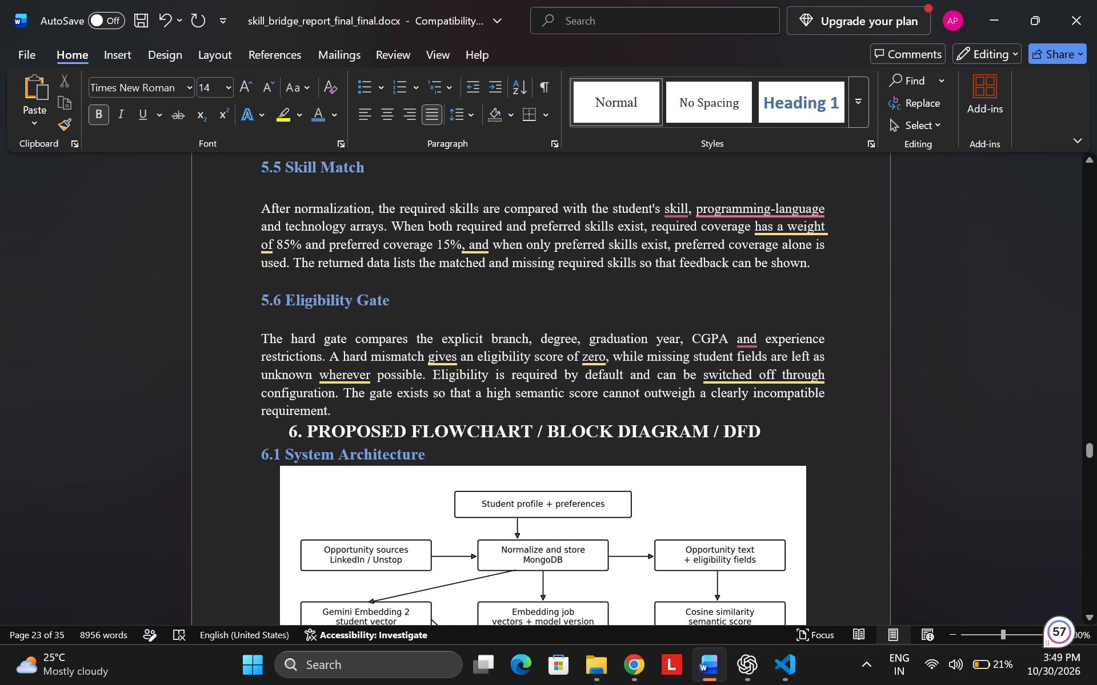
Apply the blue heading font color to the chapter title "6. PROPOSED FLOWCHART / BLOCK DIAGRAM / DFD".
{"action": "left_click_drag", "start_coordinate": [285, 425], "coordinate": [691, 439]}
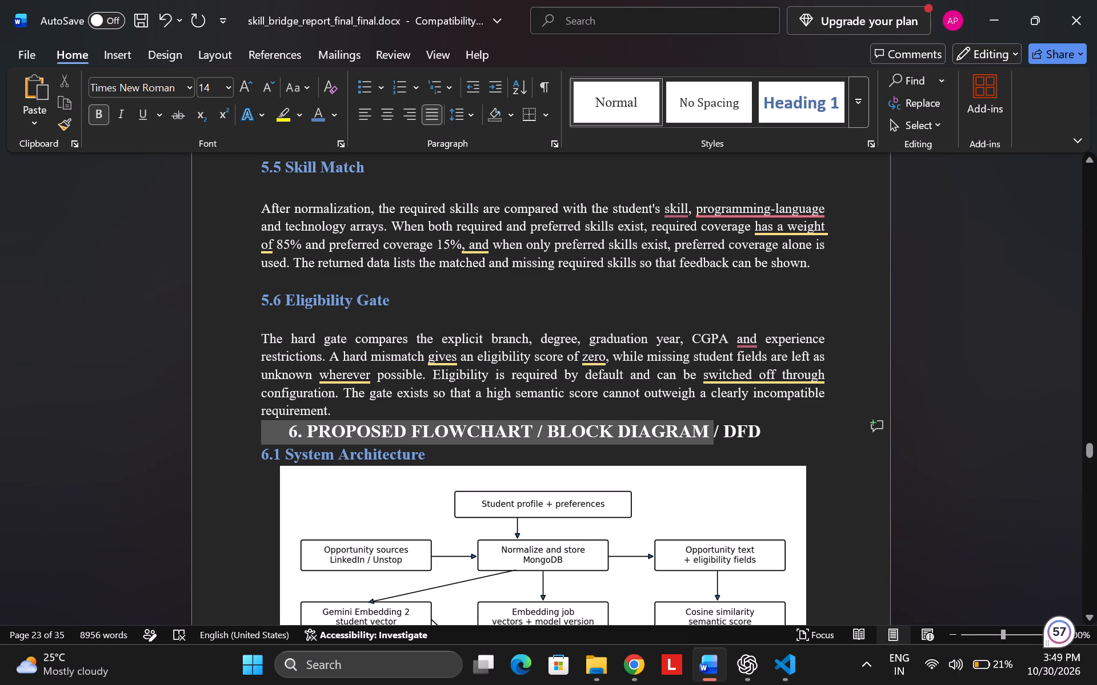
{"action": "left_click_drag", "start_coordinate": [691, 439], "coordinate": [749, 432]}
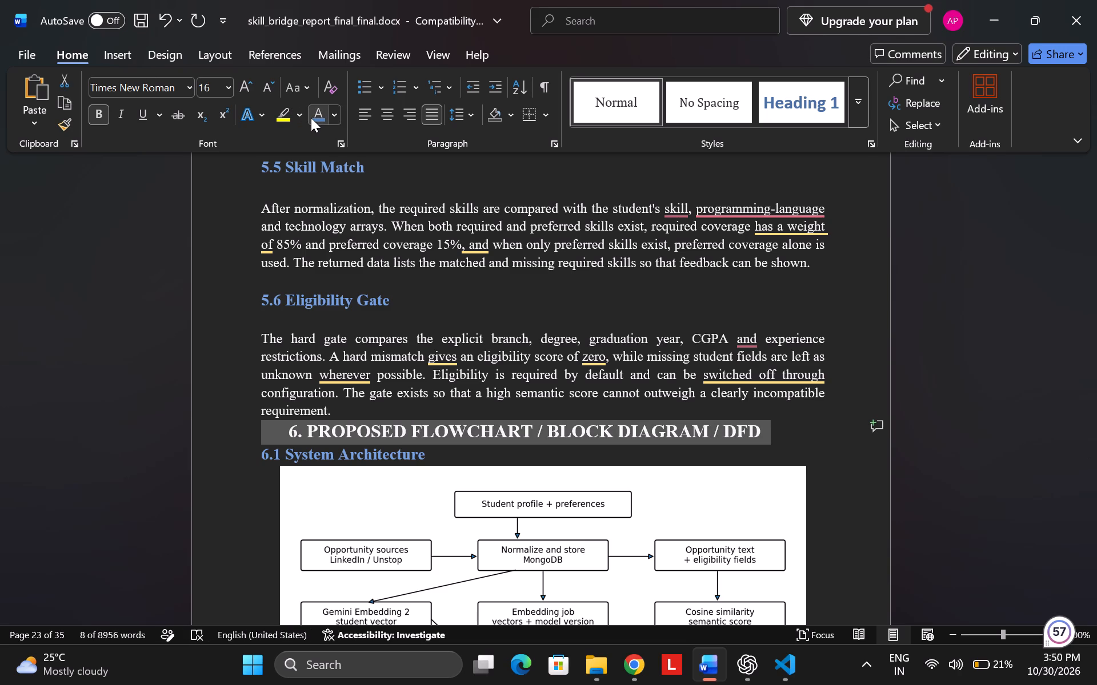
{"action": "left_click", "coordinate": [311, 118]}
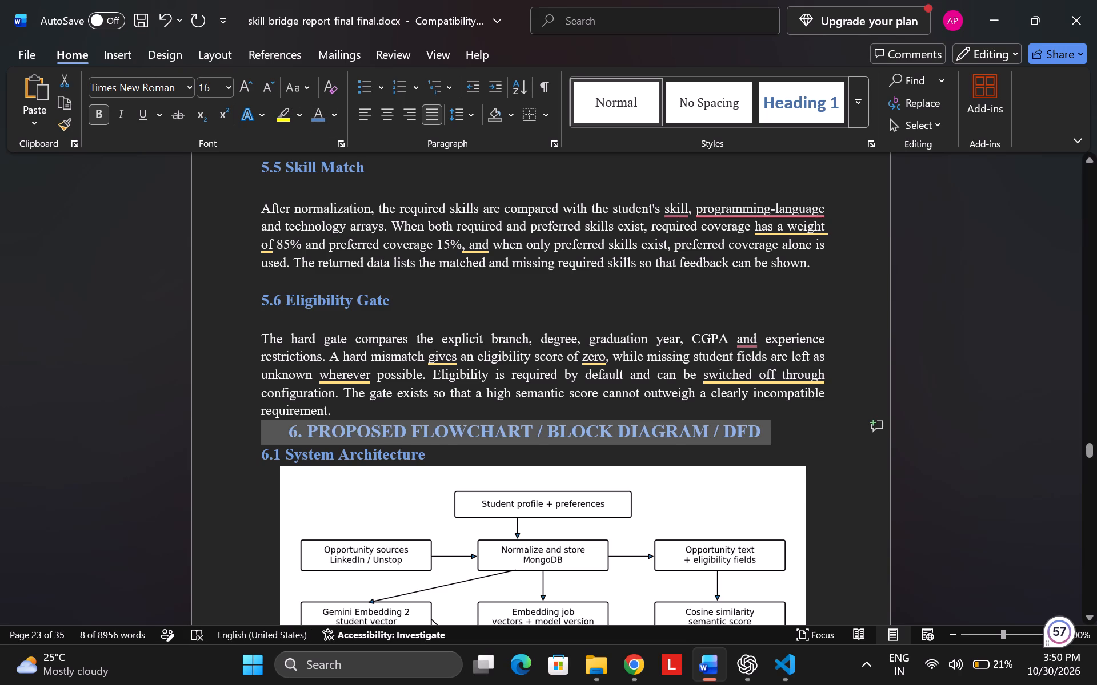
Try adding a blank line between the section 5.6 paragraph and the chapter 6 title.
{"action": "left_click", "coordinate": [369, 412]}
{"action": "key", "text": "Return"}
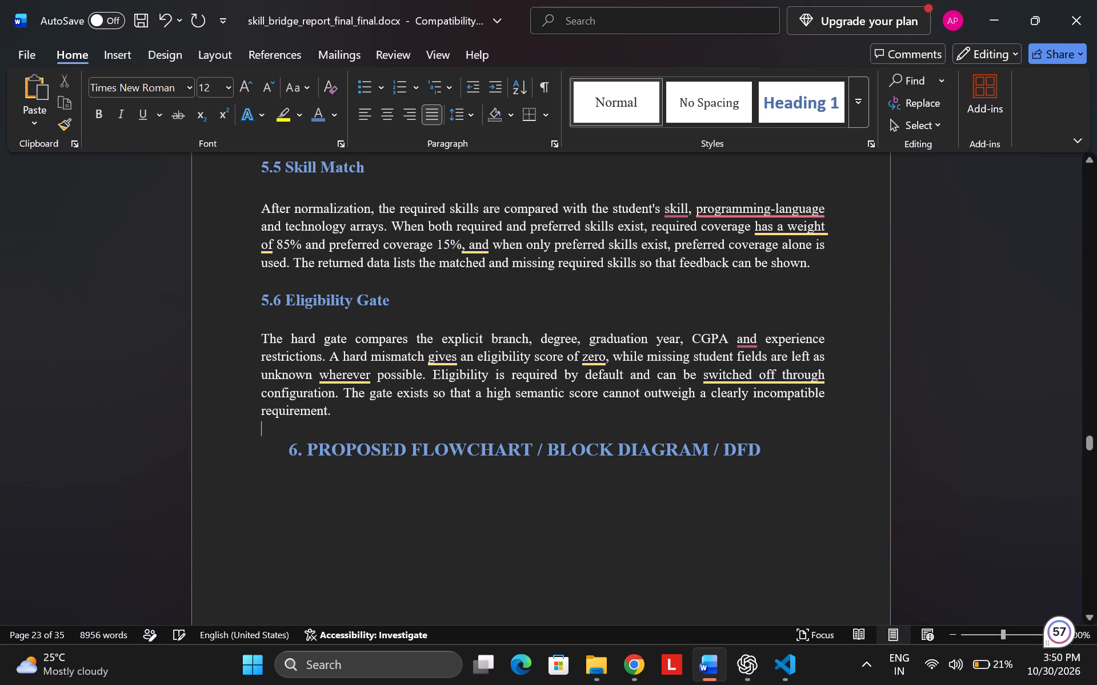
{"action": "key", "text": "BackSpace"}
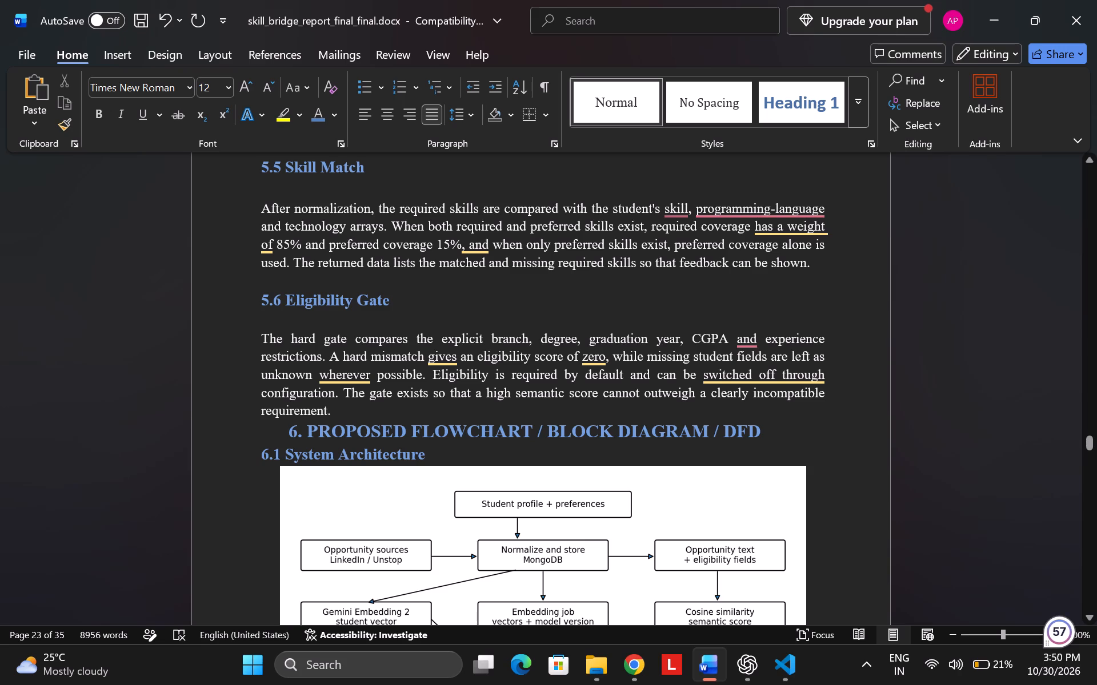
Remove the blank line between the heading "5.6 Eligibility Gate" and its paragraph.
{"action": "left_click", "coordinate": [314, 321]}
{"action": "key", "text": "BackSpace"}
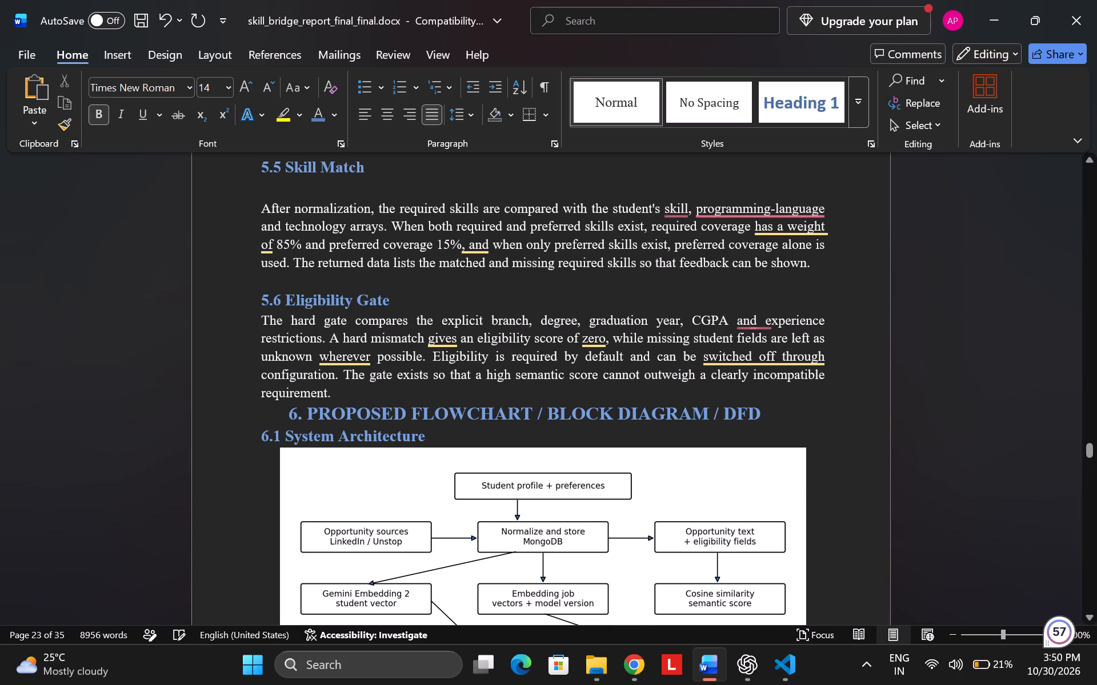
{"action": "scroll", "coordinate": [382, 319], "scroll_direction": "down", "scroll_amount": 1}
{"action": "scroll", "coordinate": [505, 424], "scroll_direction": "down", "scroll_amount": 15}
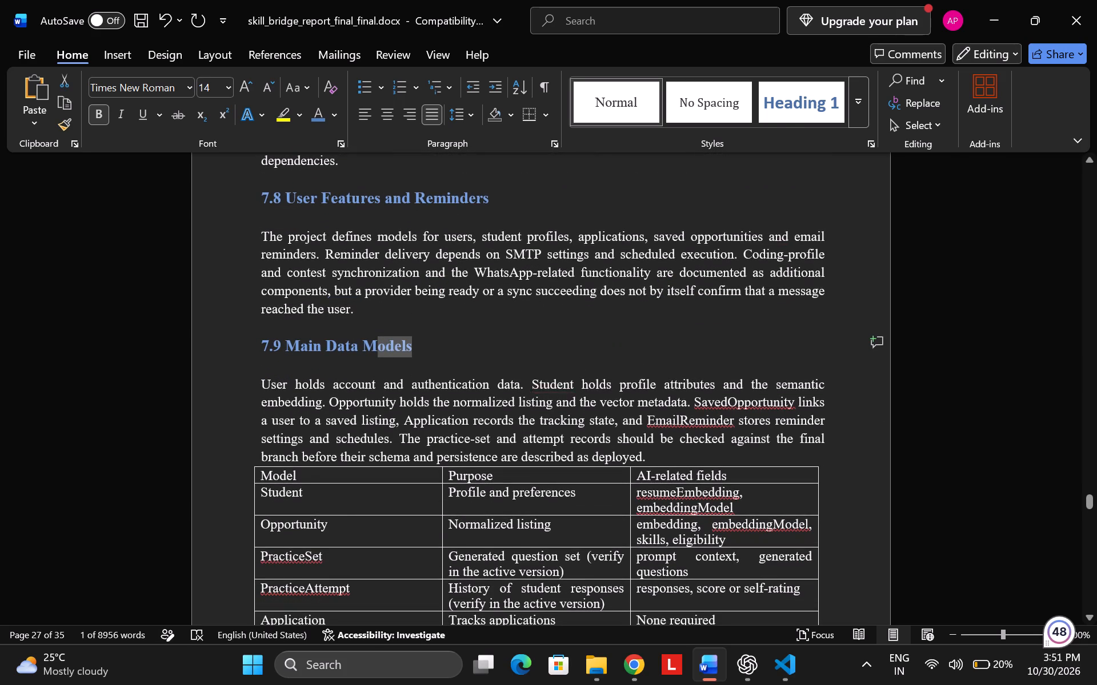
{"action": "scroll", "coordinate": [490, 371], "scroll_direction": "down", "scroll_amount": 2}
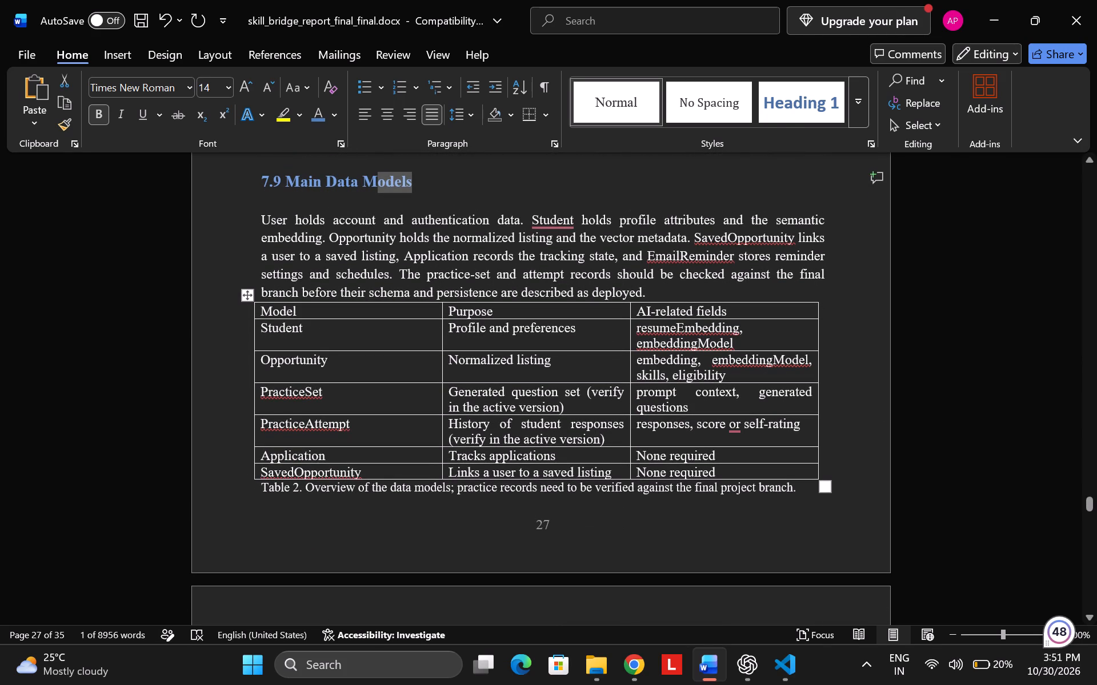
{"action": "left_click_drag", "start_coordinate": [263, 487], "coordinate": [795, 501]}
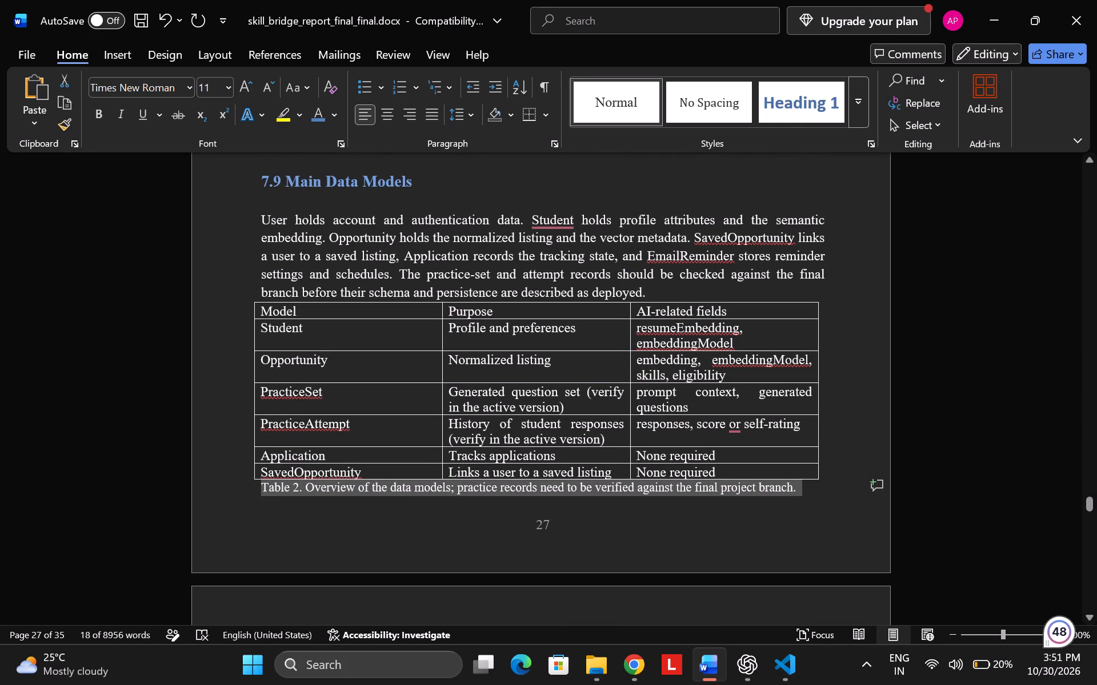
{"action": "key", "text": "ctrl+x"}
{"action": "scroll", "coordinate": [417, 260], "scroll_direction": "up", "scroll_amount": 2}
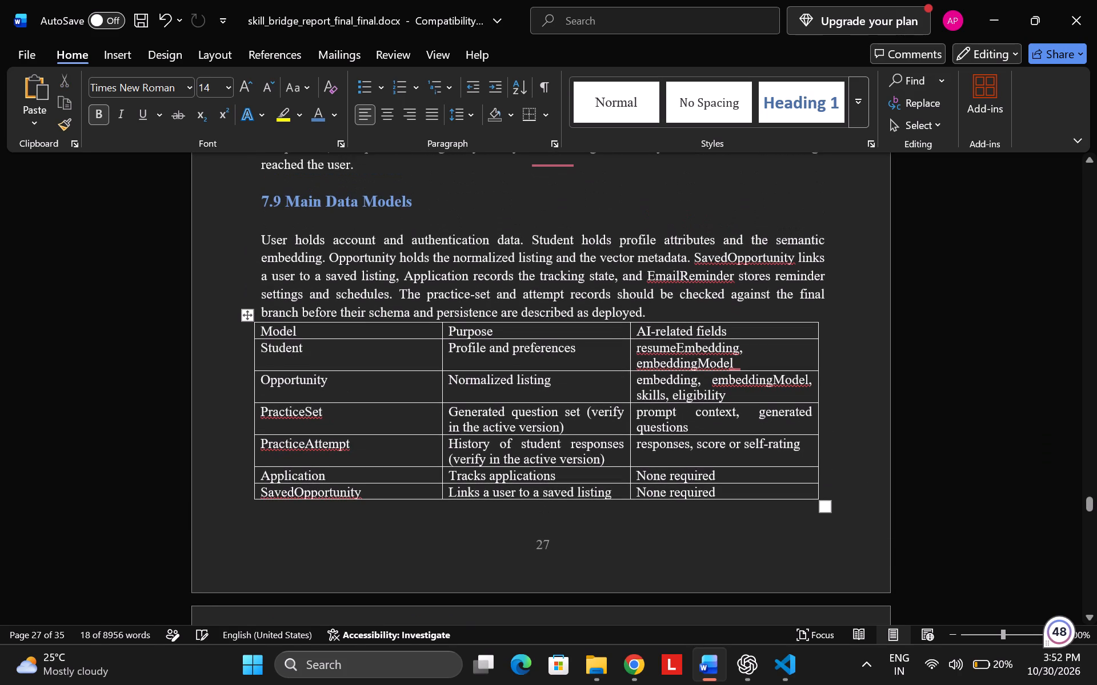
{"action": "left_click", "coordinate": [677, 317]}
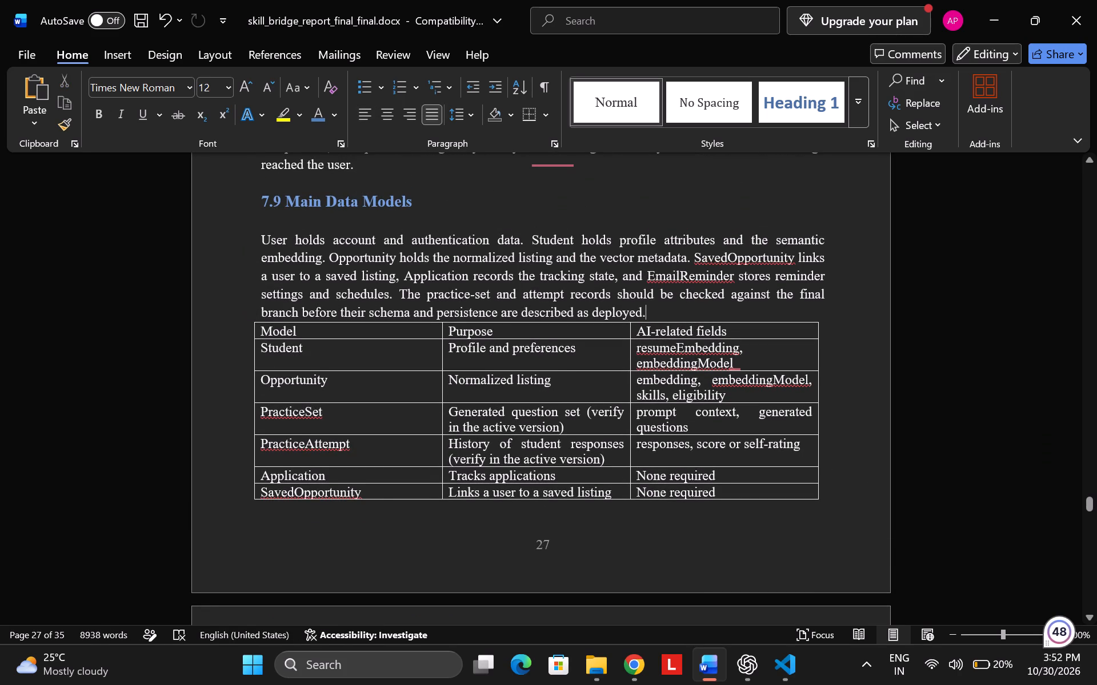
{"action": "key", "text": "Return"}
{"action": "key", "text": "Return"}
{"action": "key", "text": "ctrl+v"}
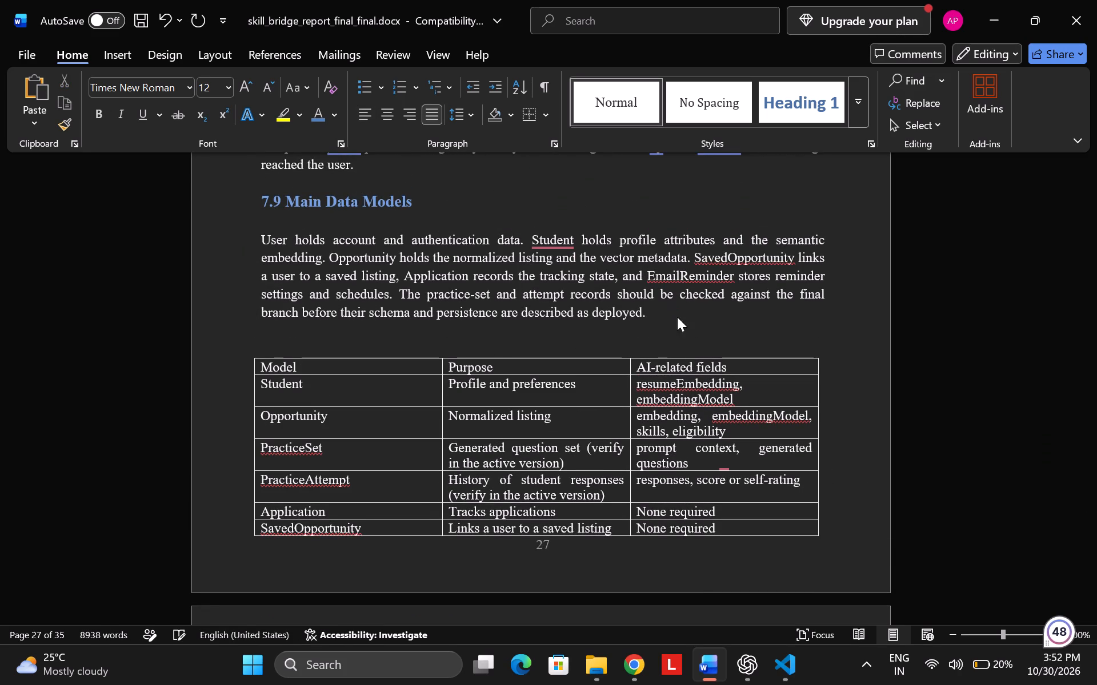
{"action": "scroll", "coordinate": [563, 344], "scroll_direction": "down", "scroll_amount": 1}
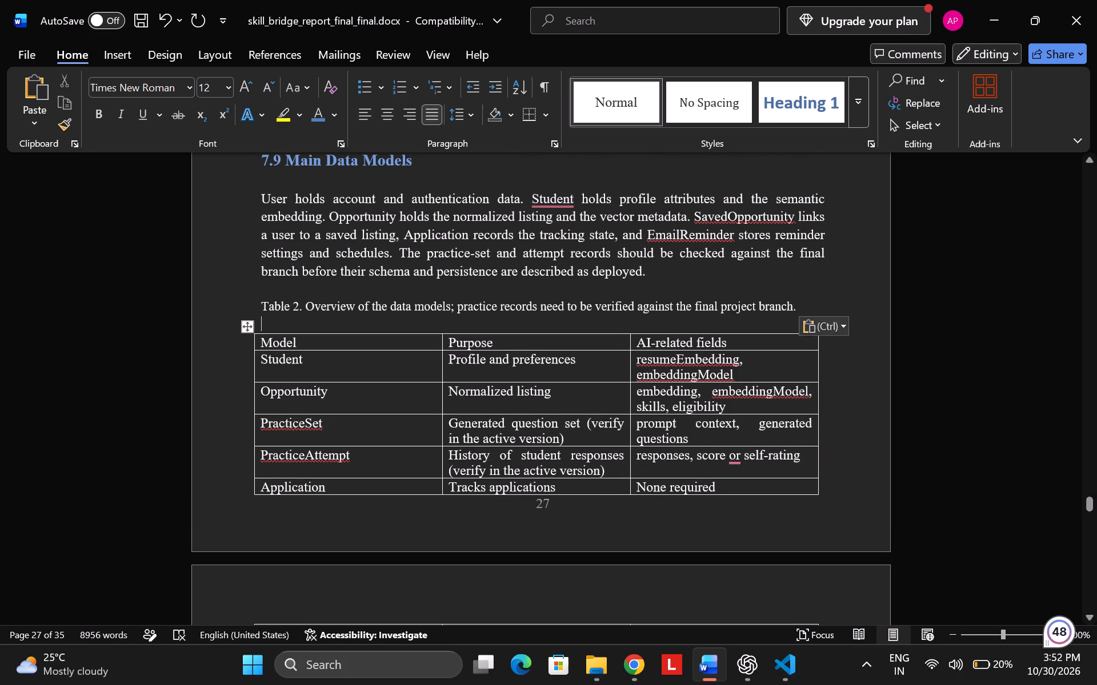
Check the layout of section 7.9, its moved caption and the data models table across pages 27 and 28.
{"action": "scroll", "coordinate": [544, 341], "scroll_direction": "up", "scroll_amount": 5}
{"action": "scroll", "coordinate": [418, 348], "scroll_direction": "up", "scroll_amount": 4}
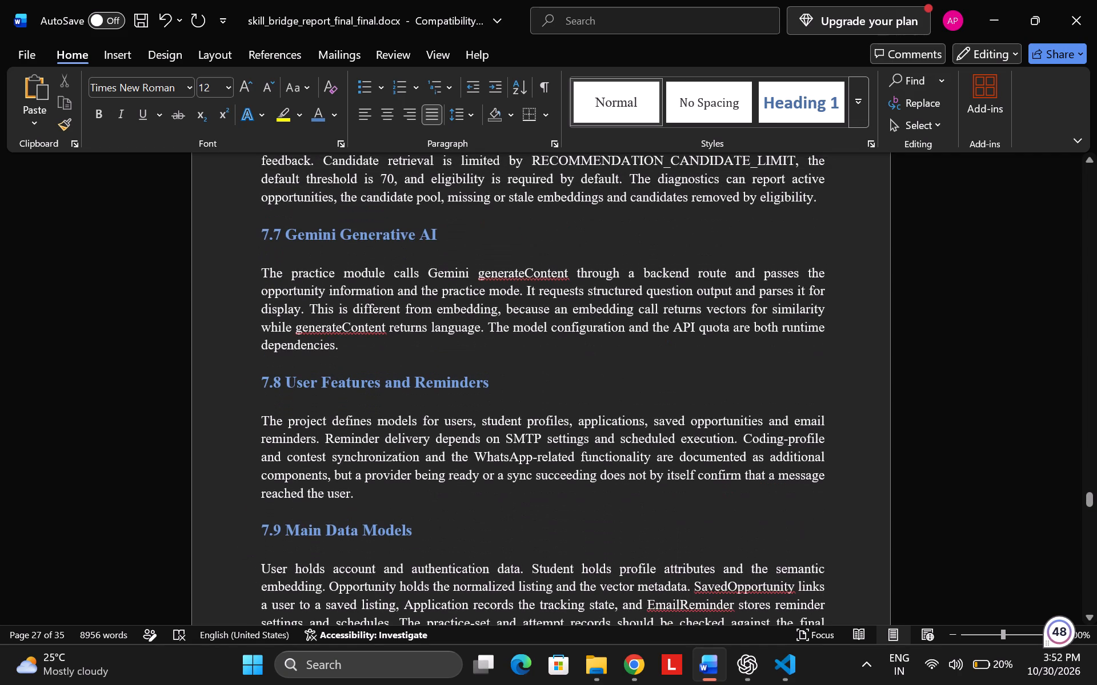
{"action": "scroll", "coordinate": [478, 337], "scroll_direction": "down", "scroll_amount": 7}
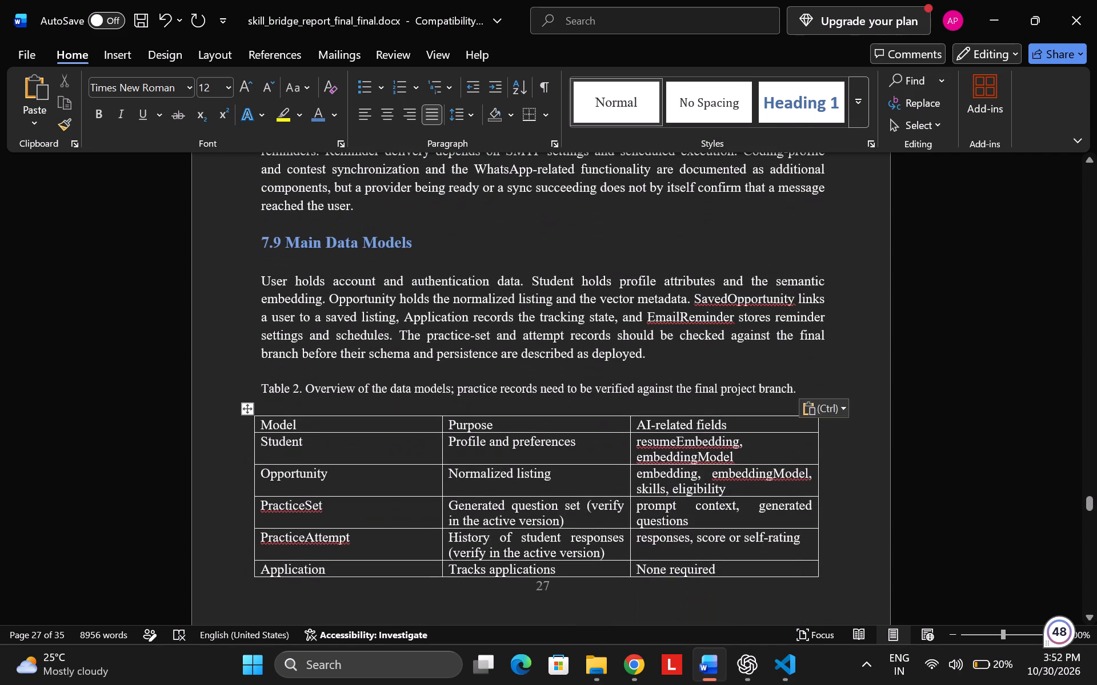
{"action": "scroll", "coordinate": [478, 337], "scroll_direction": "down", "scroll_amount": 6}
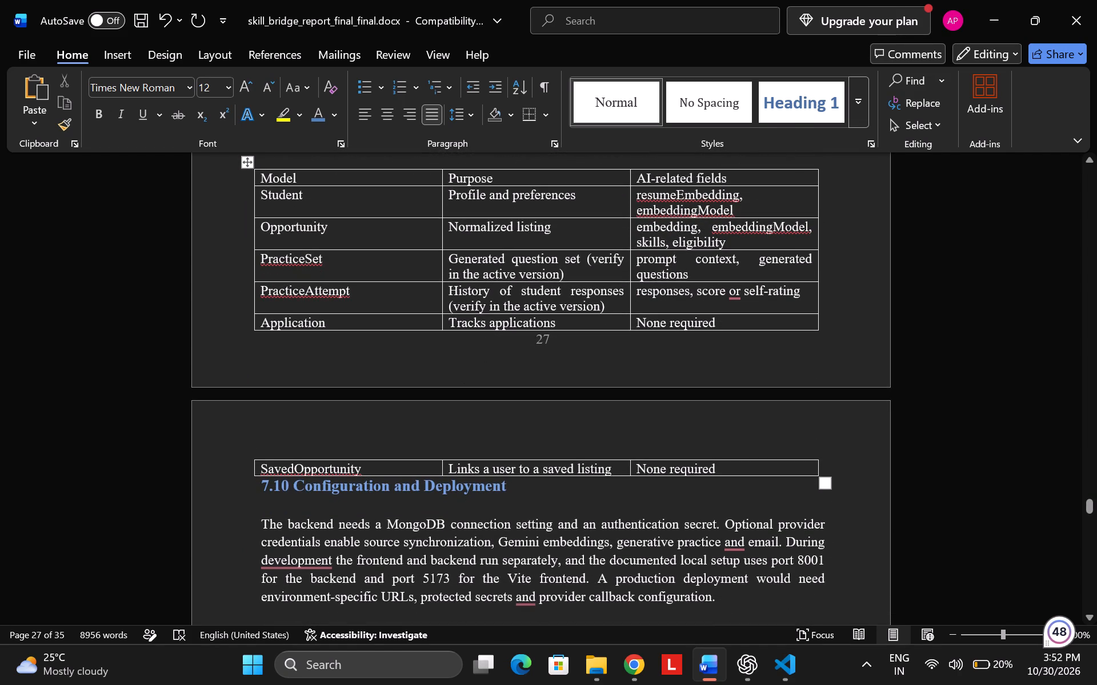
{"action": "scroll", "coordinate": [484, 385], "scroll_direction": "up", "scroll_amount": 2}
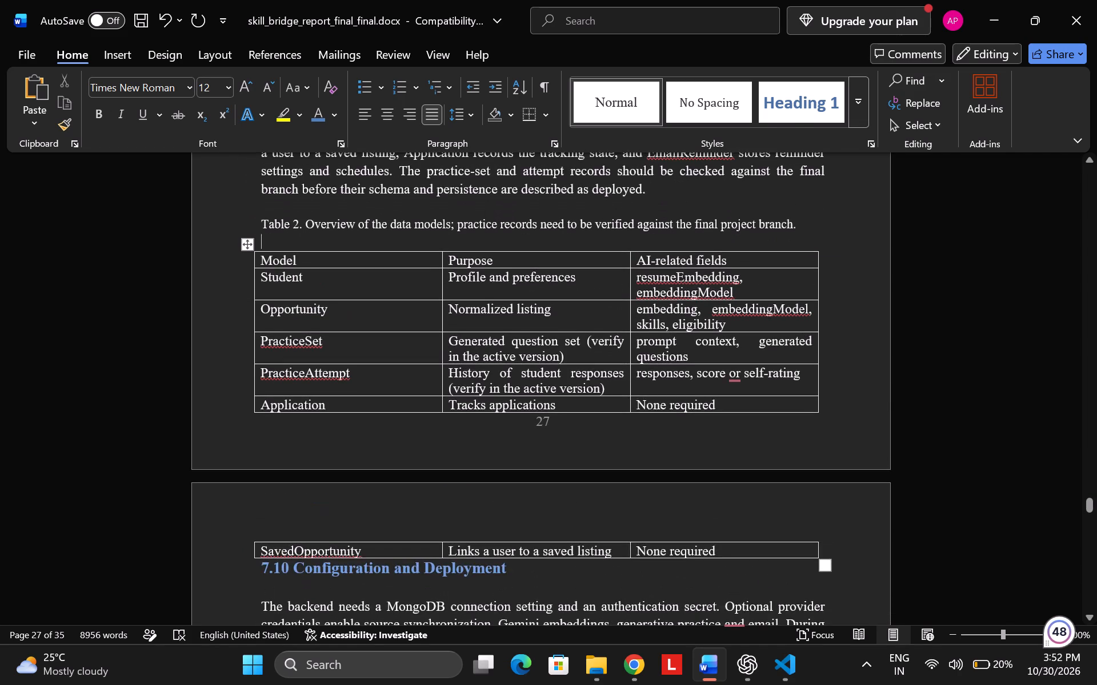
{"action": "scroll", "coordinate": [484, 385], "scroll_direction": "down", "scroll_amount": 1}
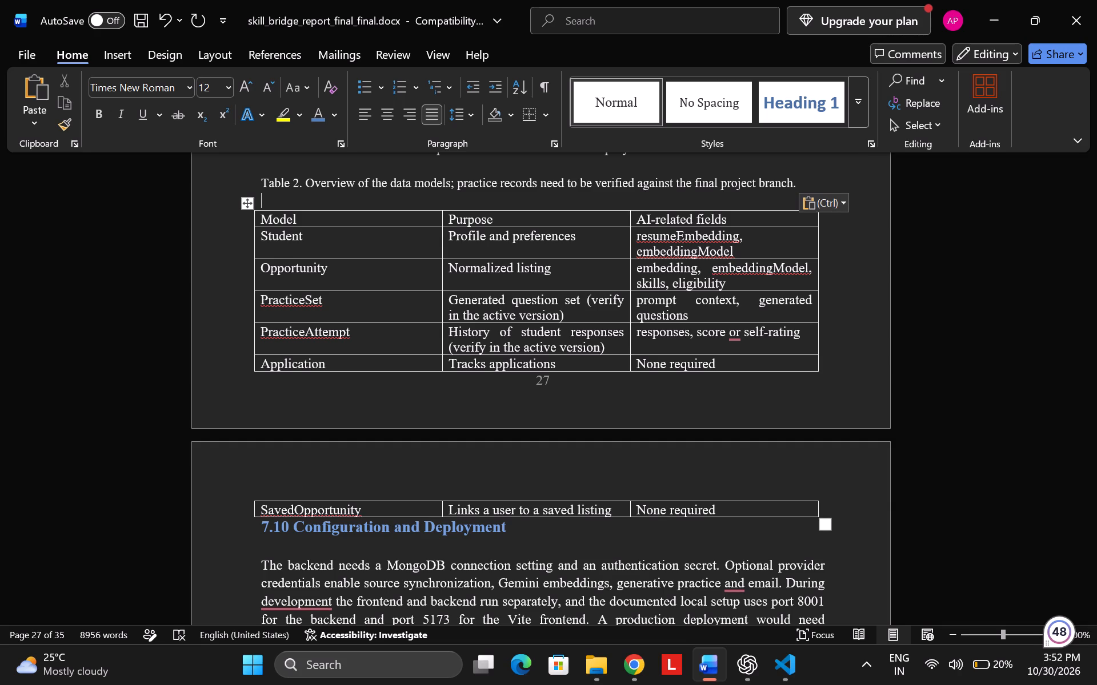
{"action": "scroll", "coordinate": [834, 504], "scroll_direction": "up", "scroll_amount": 2}
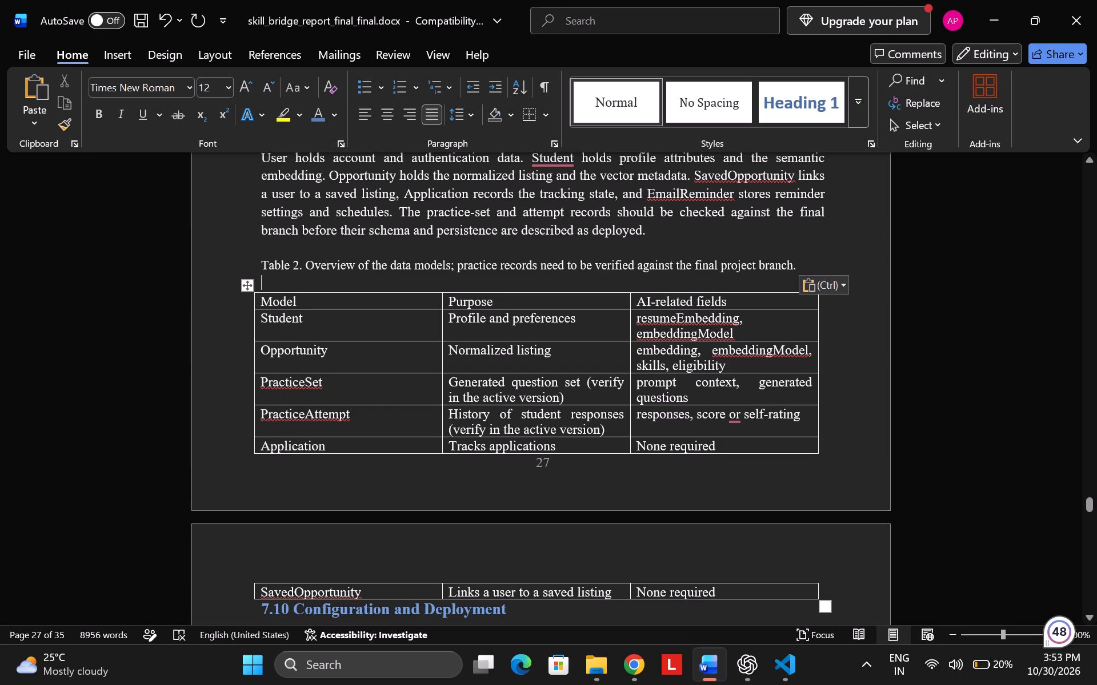
{"action": "scroll", "coordinate": [657, 424], "scroll_direction": "down", "scroll_amount": 1}
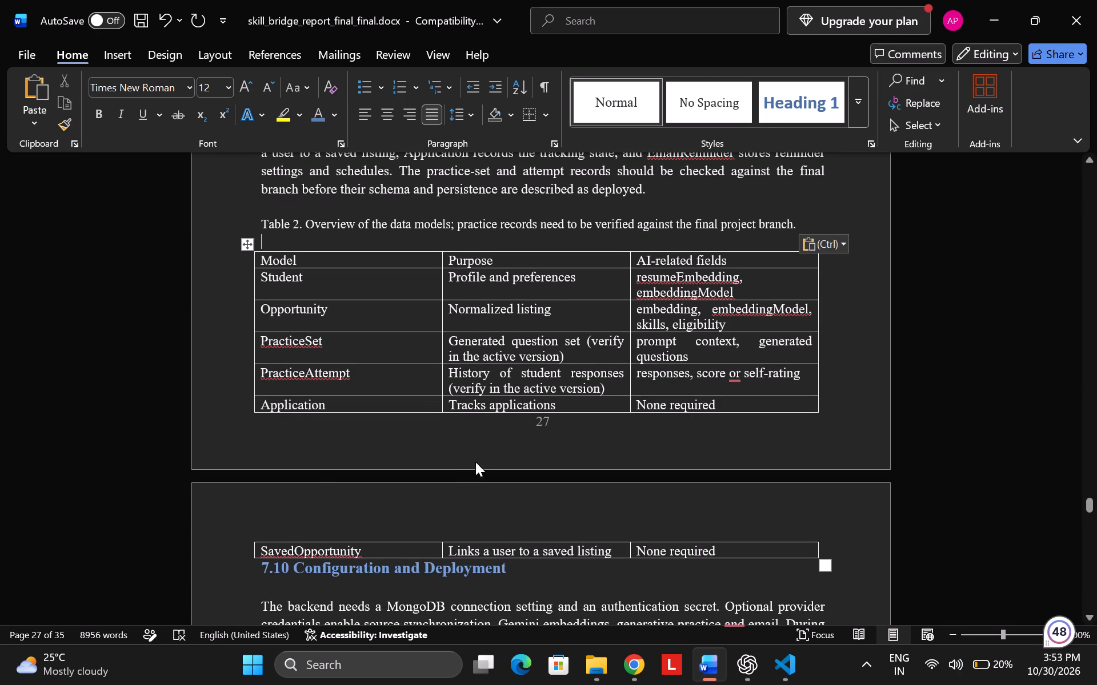
{"action": "scroll", "coordinate": [476, 461], "scroll_direction": "up", "scroll_amount": 1}
{"action": "scroll", "coordinate": [376, 378], "scroll_direction": "up", "scroll_amount": 2}
{"action": "scroll", "coordinate": [376, 378], "scroll_direction": "down", "scroll_amount": 2}
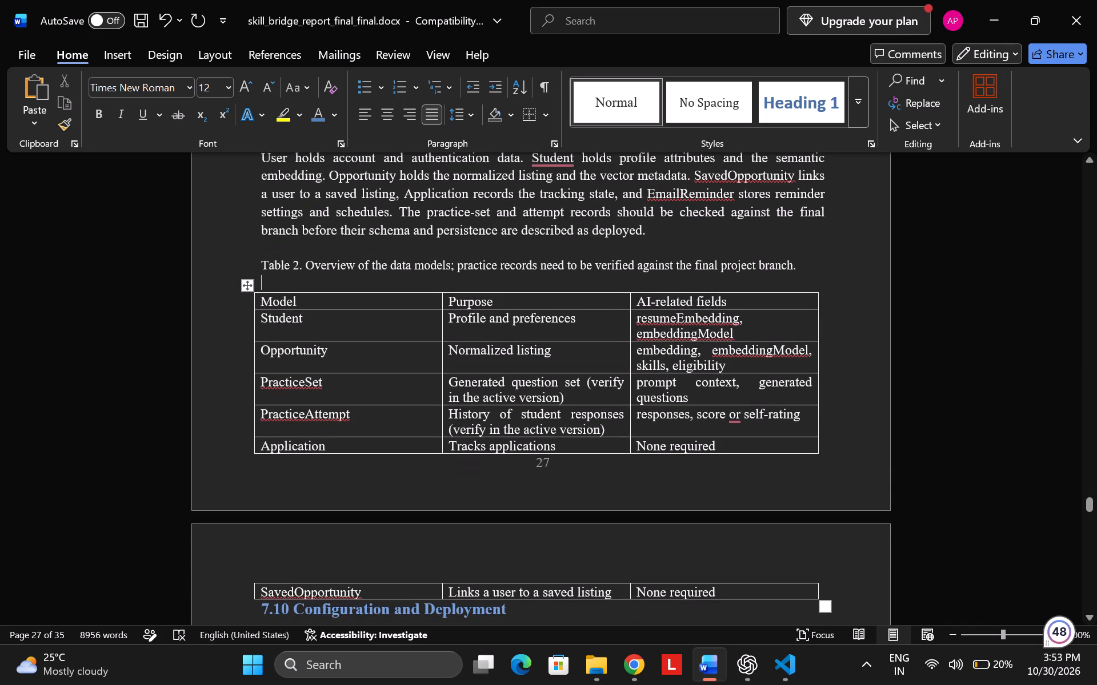
Add an empty row below the SavedOpportunity row at the end of the data models table.
{"action": "scroll", "coordinate": [376, 378], "scroll_direction": "down", "scroll_amount": 5}
{"action": "scroll", "coordinate": [387, 378], "scroll_direction": "up", "scroll_amount": 4}
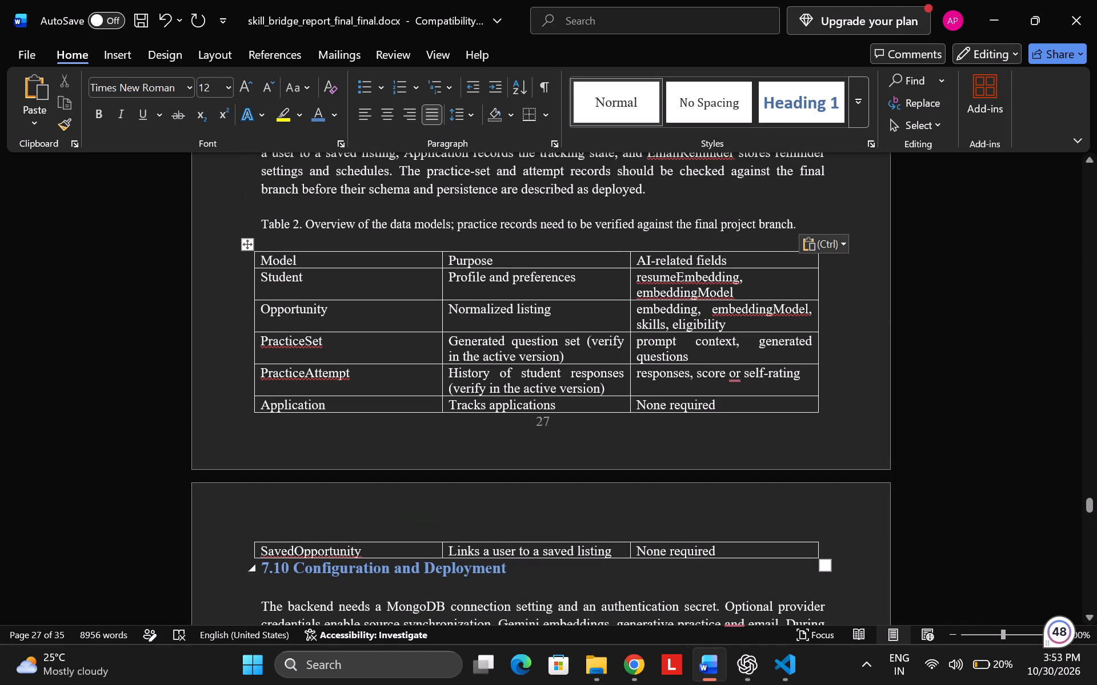
{"action": "left_click", "coordinate": [826, 544]}
{"action": "key", "text": "Return"}
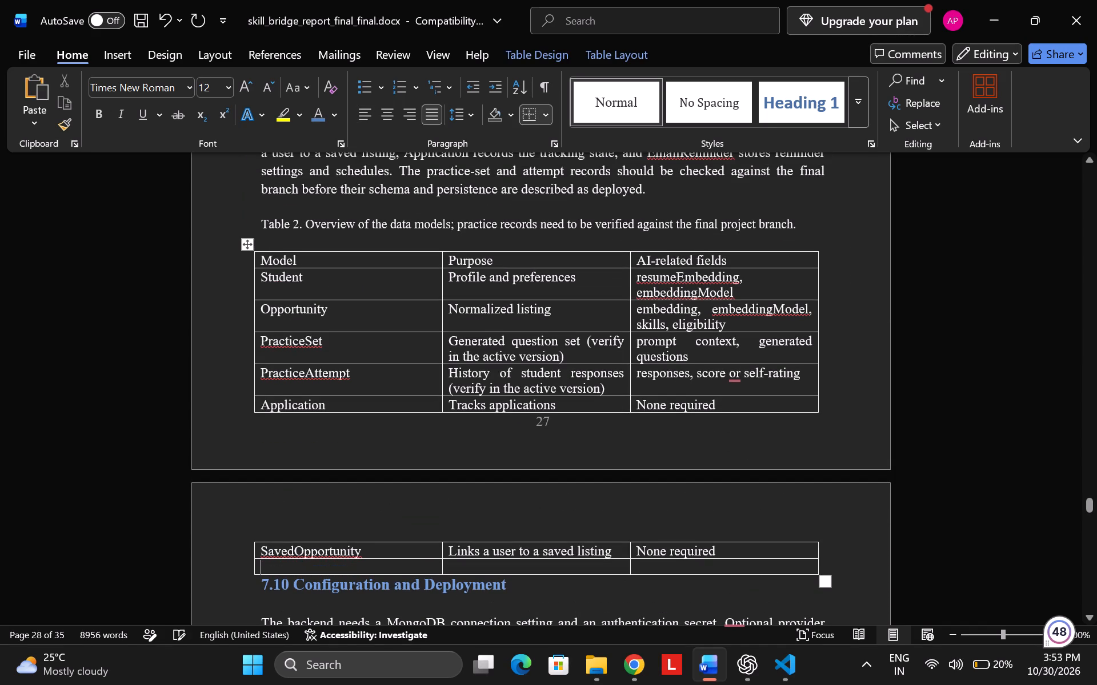
Apply the blue heading font color to the heading "7.12 Implementation Summary".
{"action": "scroll", "coordinate": [731, 494], "scroll_direction": "up", "scroll_amount": 1}
{"action": "scroll", "coordinate": [662, 485], "scroll_direction": "up", "scroll_amount": 4}
{"action": "scroll", "coordinate": [662, 485], "scroll_direction": "down", "scroll_amount": 9}
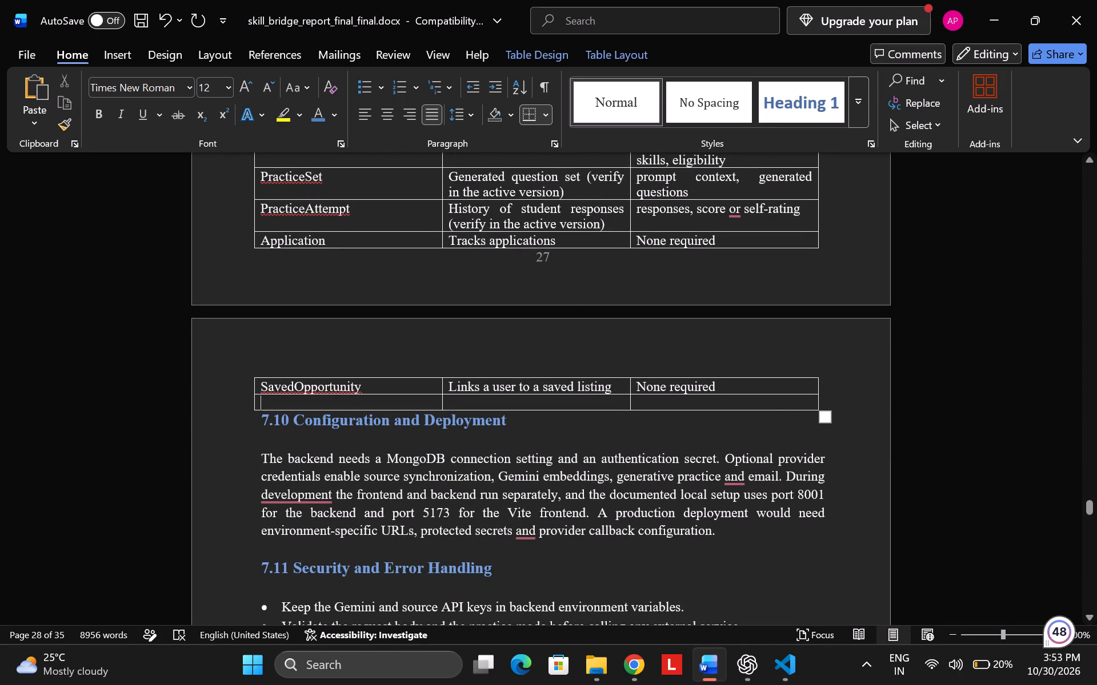
{"action": "scroll", "coordinate": [548, 432], "scroll_direction": "down", "scroll_amount": 2}
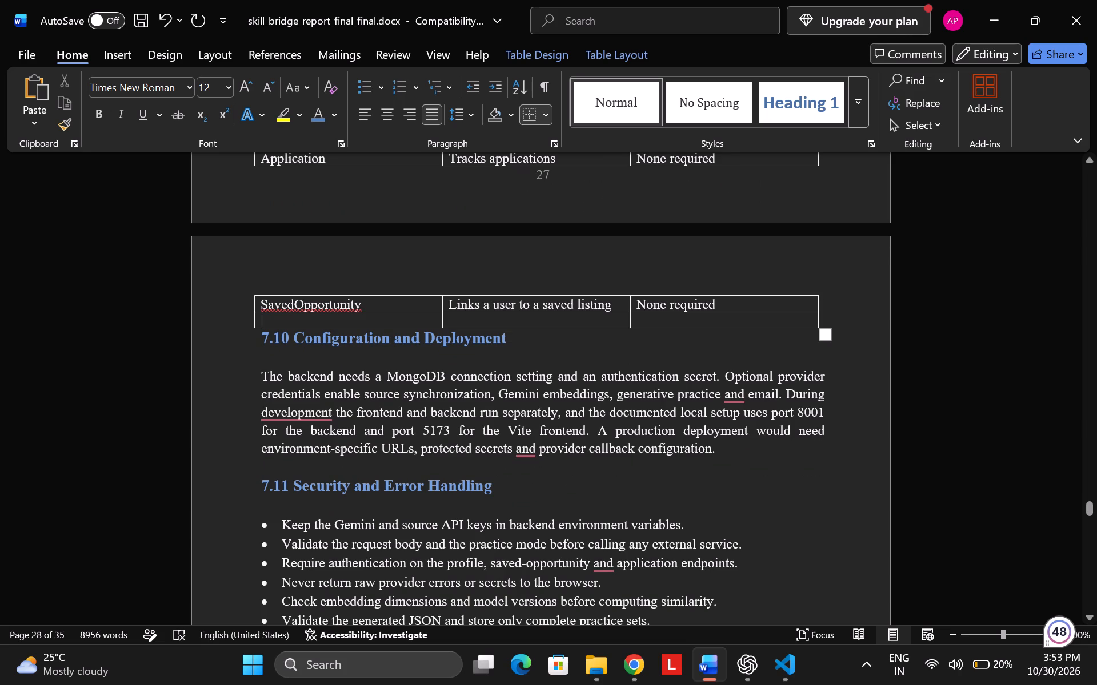
{"action": "scroll", "coordinate": [536, 429], "scroll_direction": "down", "scroll_amount": 4}
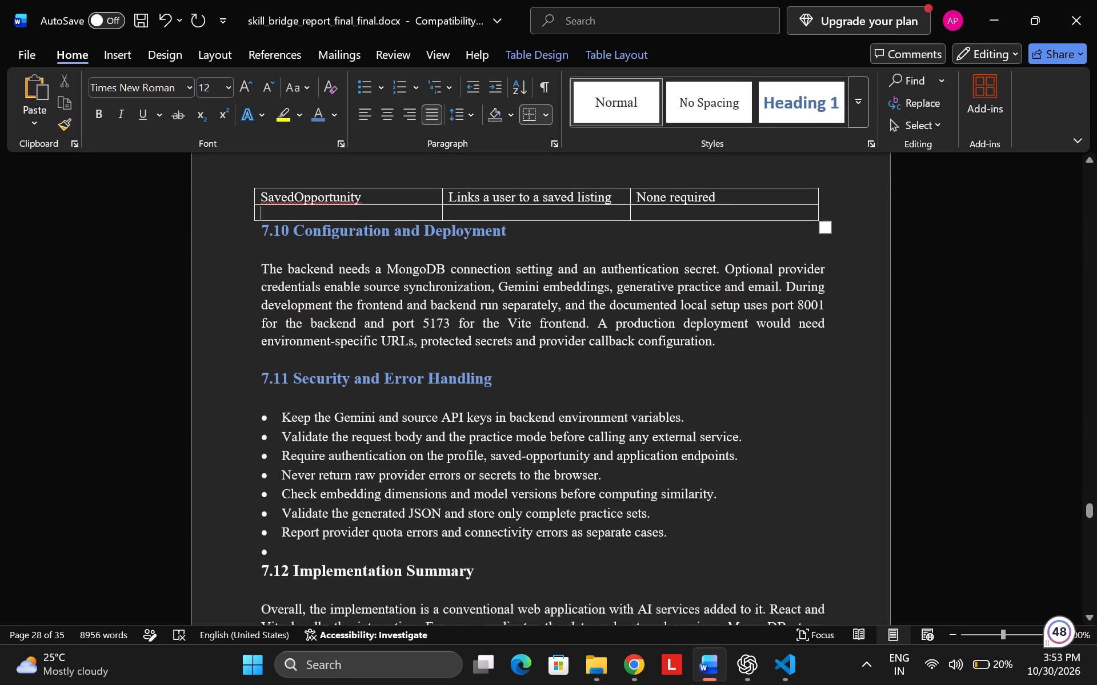
{"action": "left_click_drag", "start_coordinate": [259, 511], "coordinate": [263, 511]}
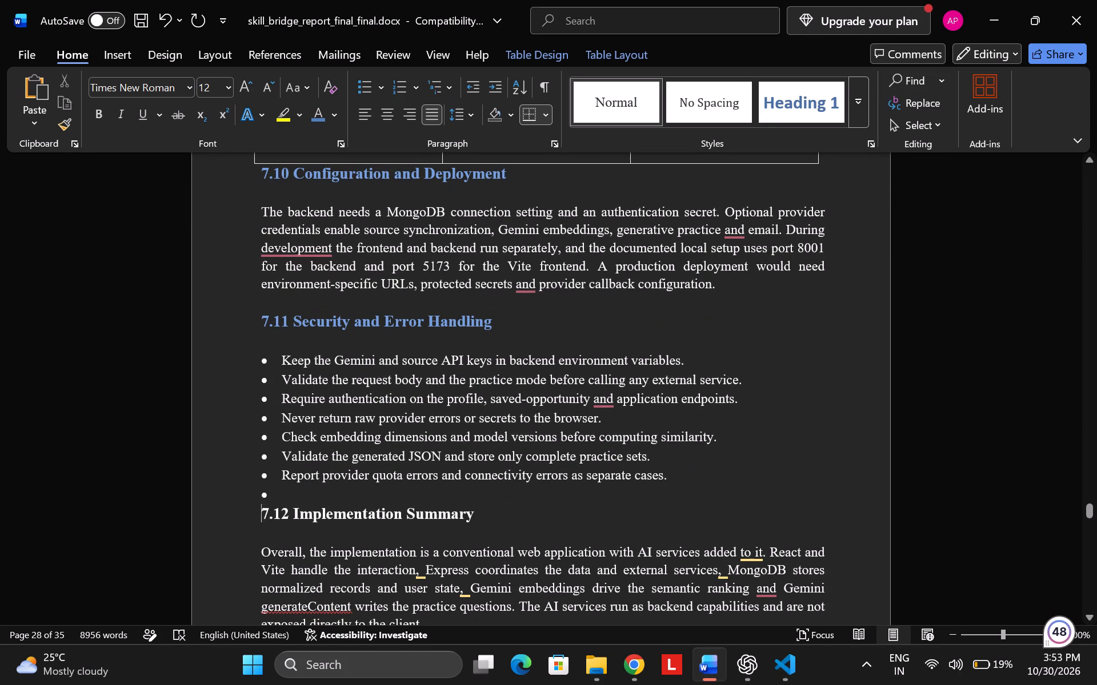
{"action": "left_click_drag", "start_coordinate": [263, 511], "coordinate": [471, 512]}
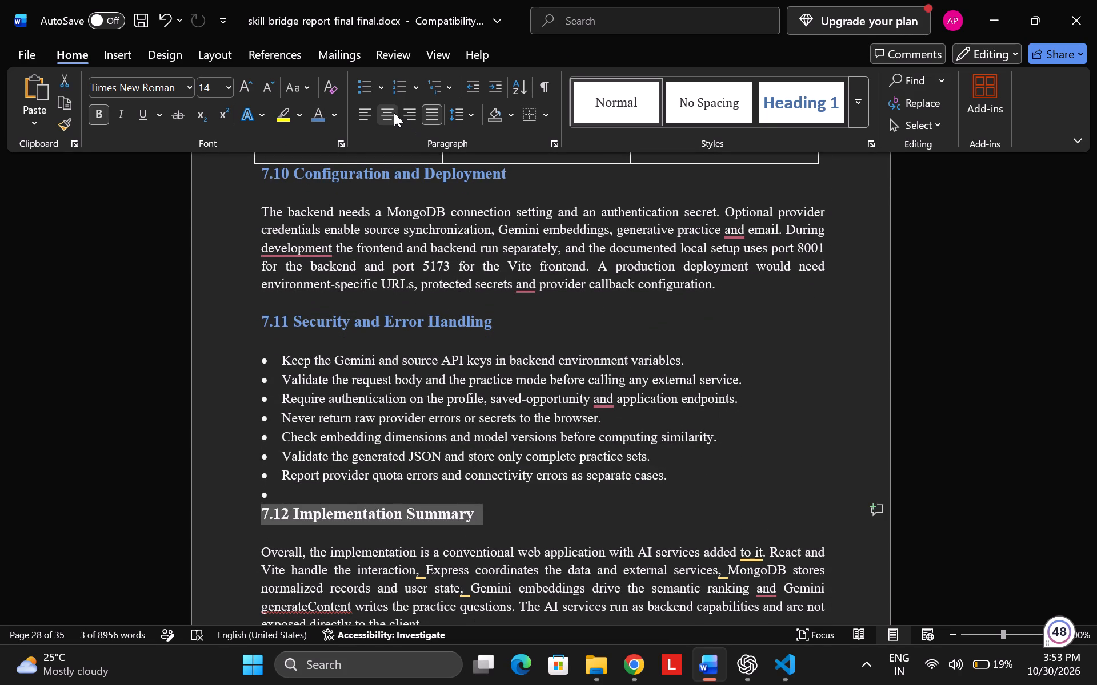
{"action": "left_click", "coordinate": [314, 112]}
{"action": "left_click", "coordinate": [505, 511]}
{"action": "scroll", "coordinate": [505, 511], "scroll_direction": "down", "scroll_amount": 4}
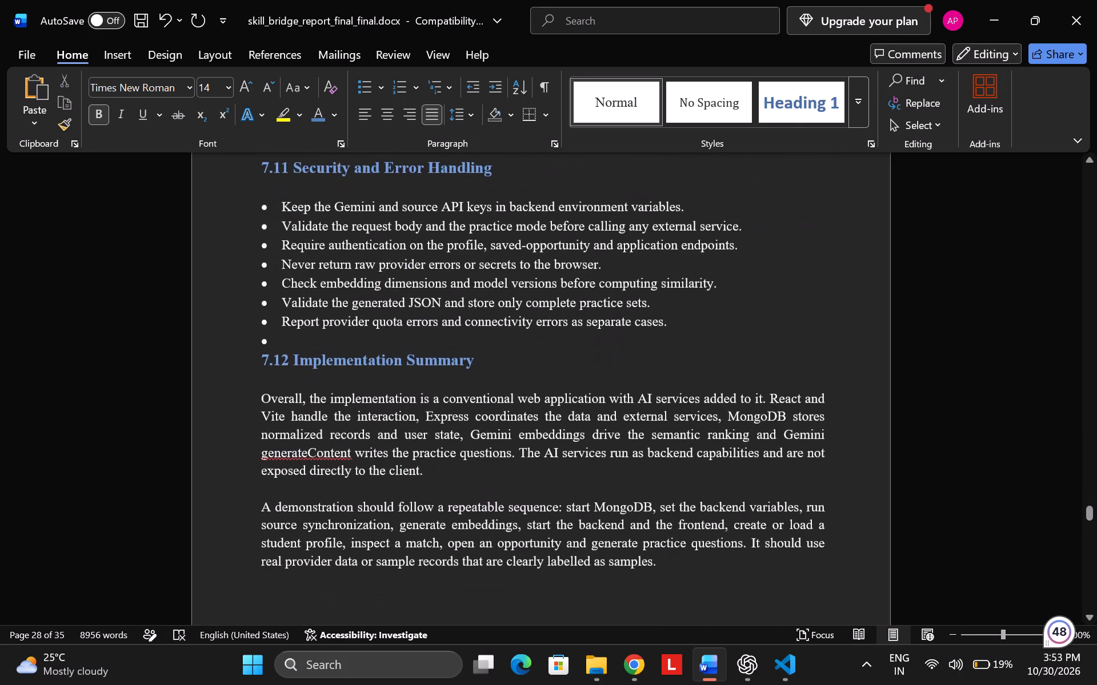
{"action": "scroll", "coordinate": [505, 511], "scroll_direction": "down", "scroll_amount": 16}
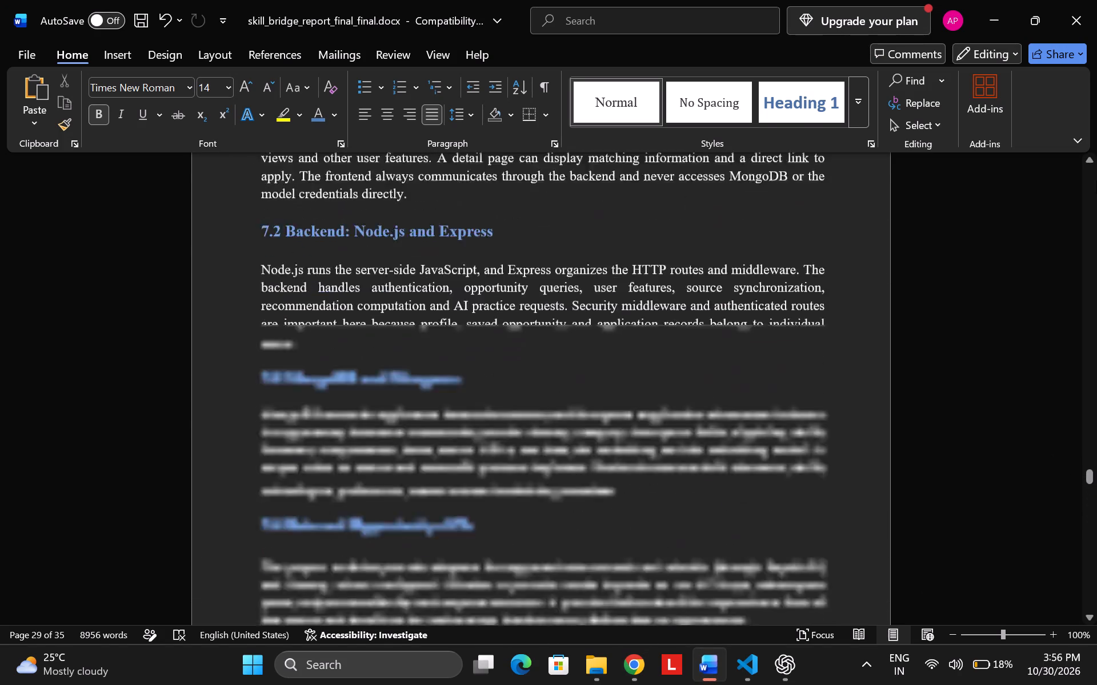
{"action": "left_click_drag", "start_coordinate": [1096, 180], "coordinate": [1096, 42]}
{"action": "left_click_drag", "start_coordinate": [1092, 466], "coordinate": [1096, 118]}
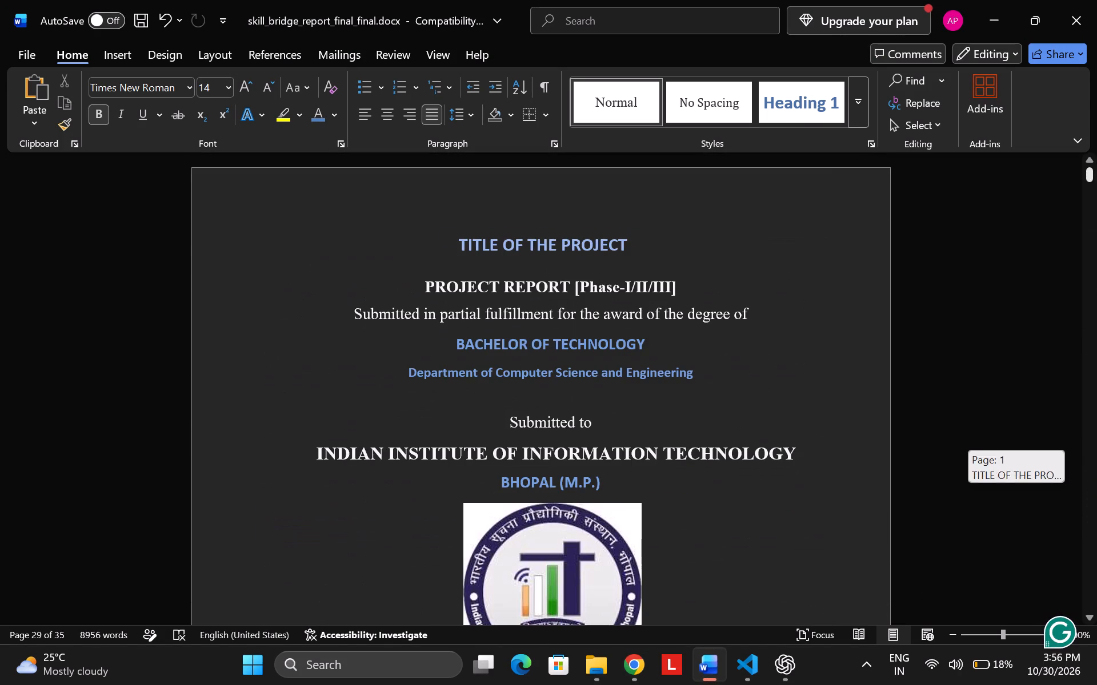
{"action": "left_click_drag", "start_coordinate": [1096, 118], "coordinate": [1096, 98]}
{"action": "scroll", "coordinate": [707, 271], "scroll_direction": "down", "scroll_amount": 5}
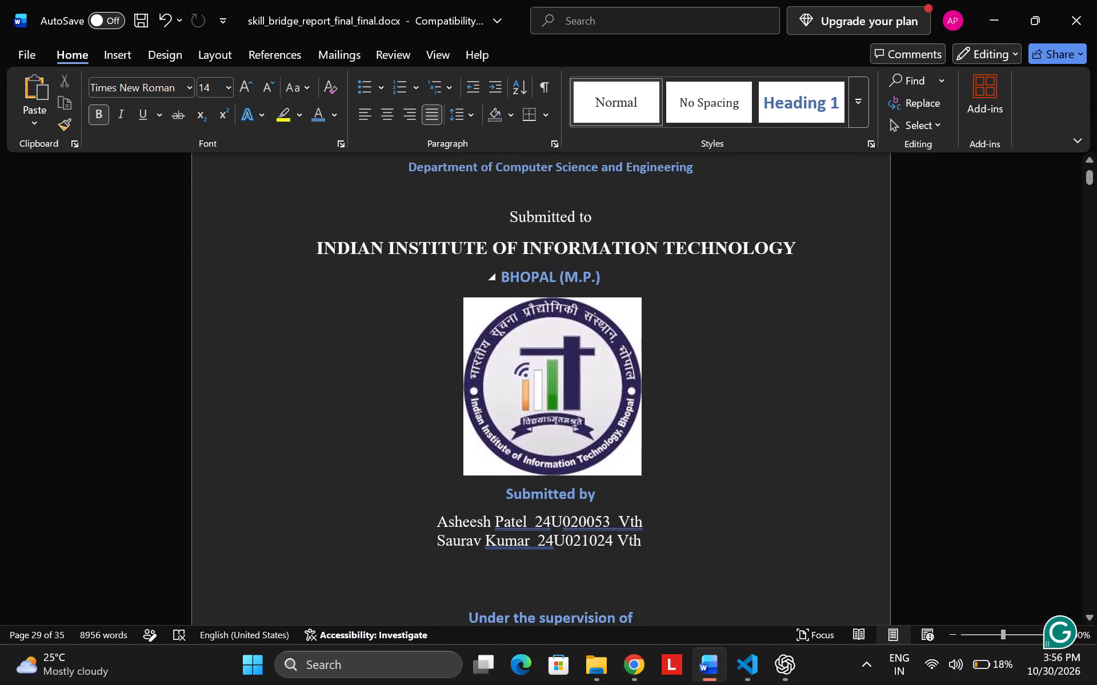
{"action": "scroll", "coordinate": [702, 288], "scroll_direction": "up", "scroll_amount": 6}
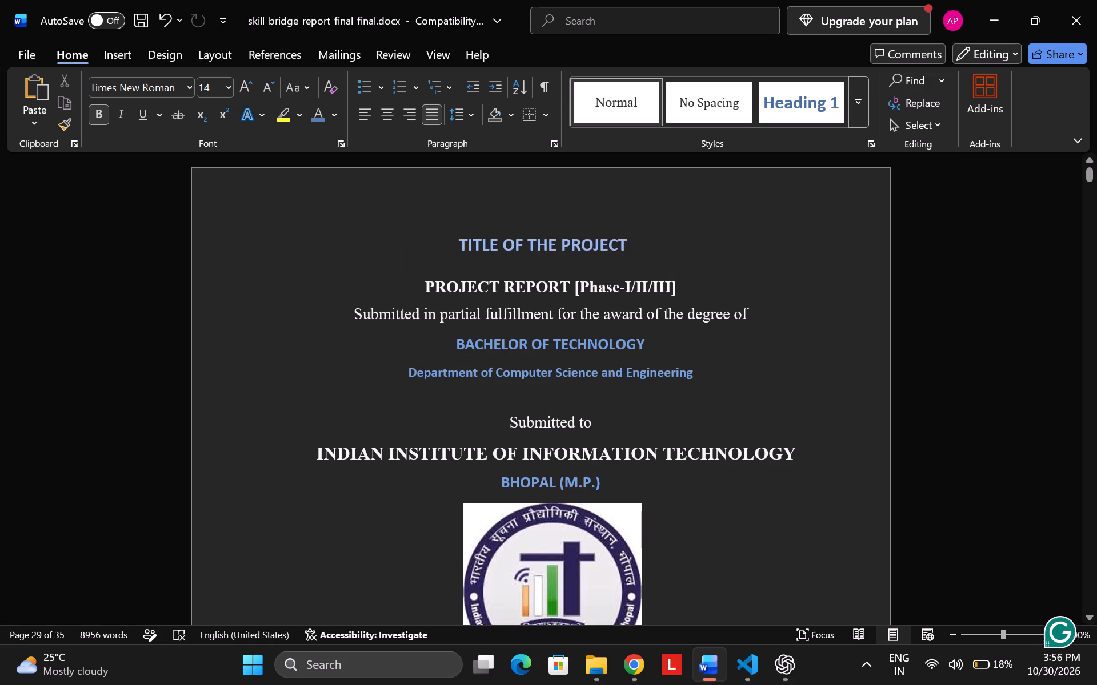
{"action": "scroll", "coordinate": [572, 301], "scroll_direction": "down", "scroll_amount": 3}
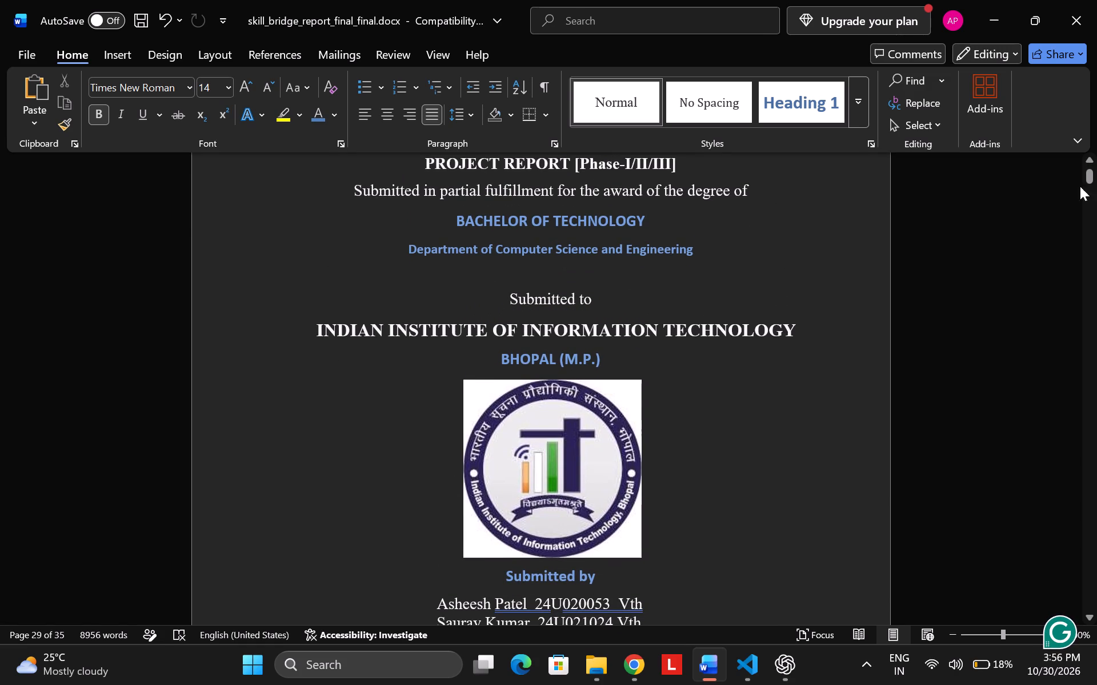
Find chapter 6 in the report and examine the System Architecture diagram in section 6.1 with its caption.
{"action": "left_click_drag", "start_coordinate": [1090, 172], "coordinate": [1096, 426]}
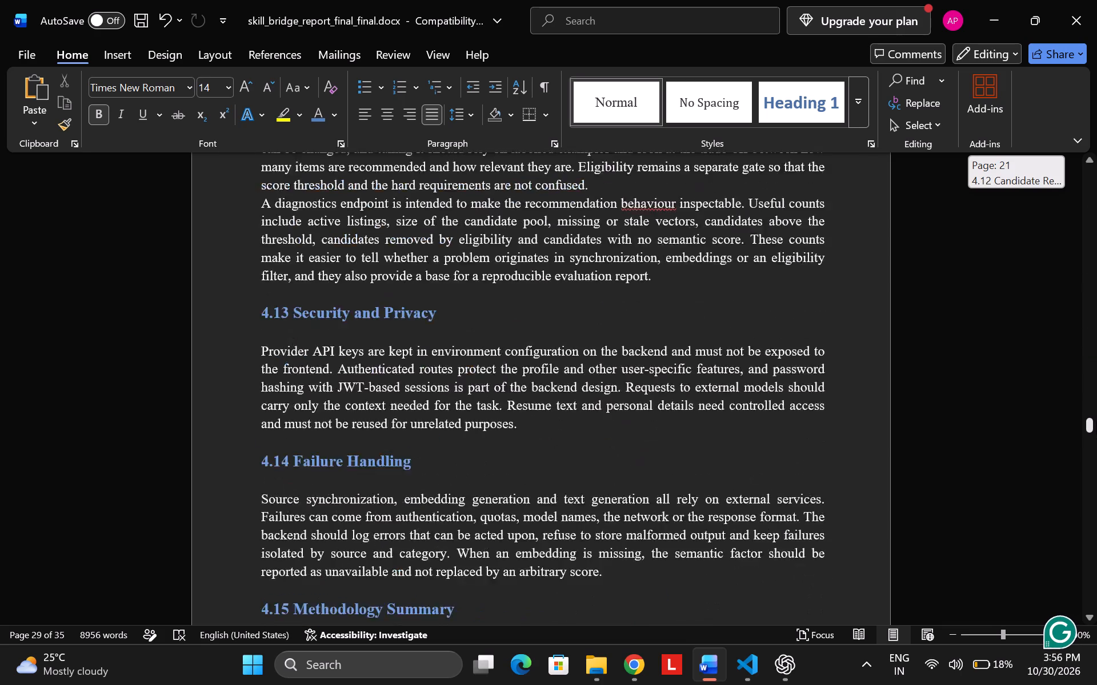
{"action": "left_click_drag", "start_coordinate": [1096, 426], "coordinate": [1096, 444]}
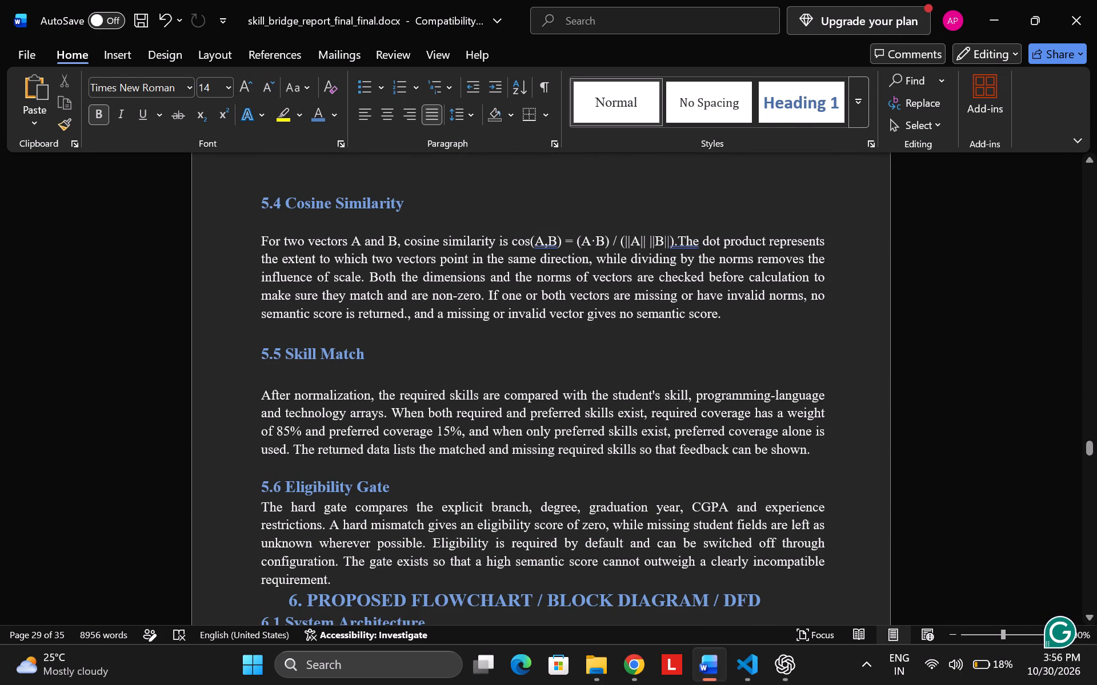
{"action": "scroll", "coordinate": [684, 348], "scroll_direction": "up", "scroll_amount": 3}
{"action": "scroll", "coordinate": [684, 348], "scroll_direction": "down", "scroll_amount": 9}
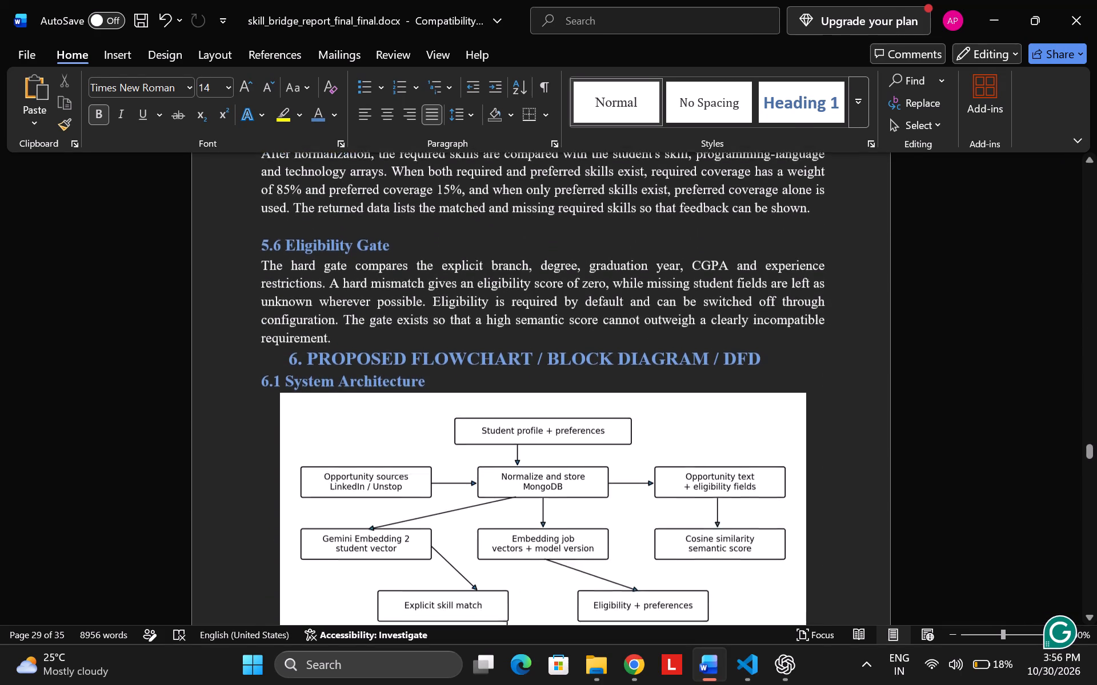
{"action": "scroll", "coordinate": [684, 348], "scroll_direction": "down", "scroll_amount": 4}
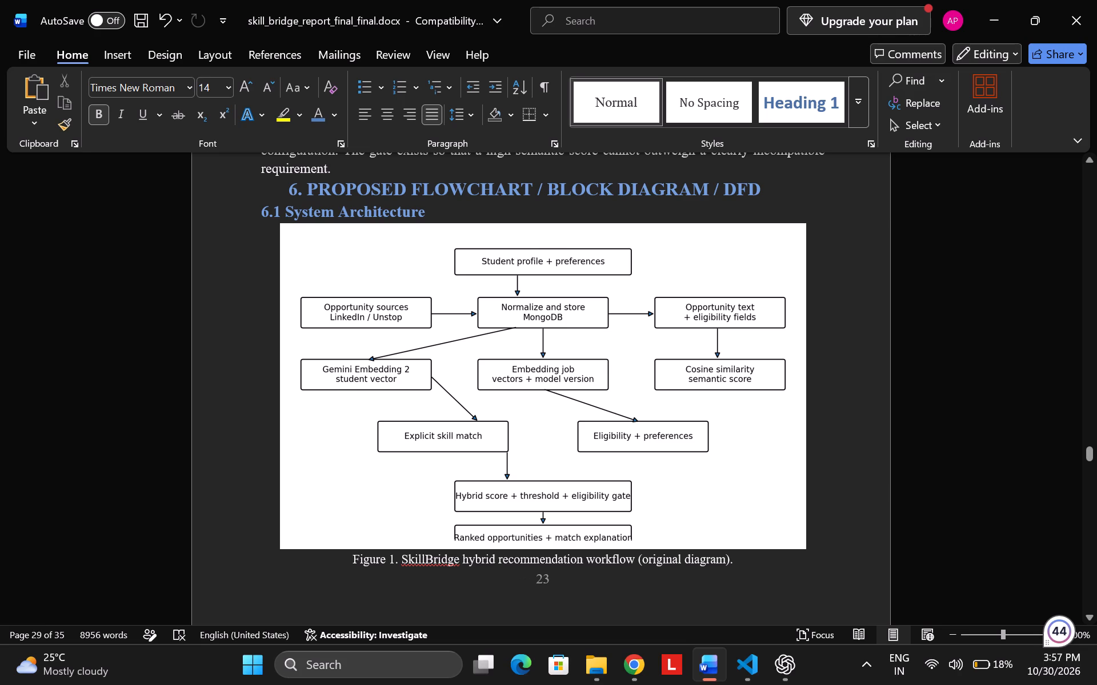
{"action": "scroll", "coordinate": [611, 382], "scroll_direction": "down", "scroll_amount": 3}
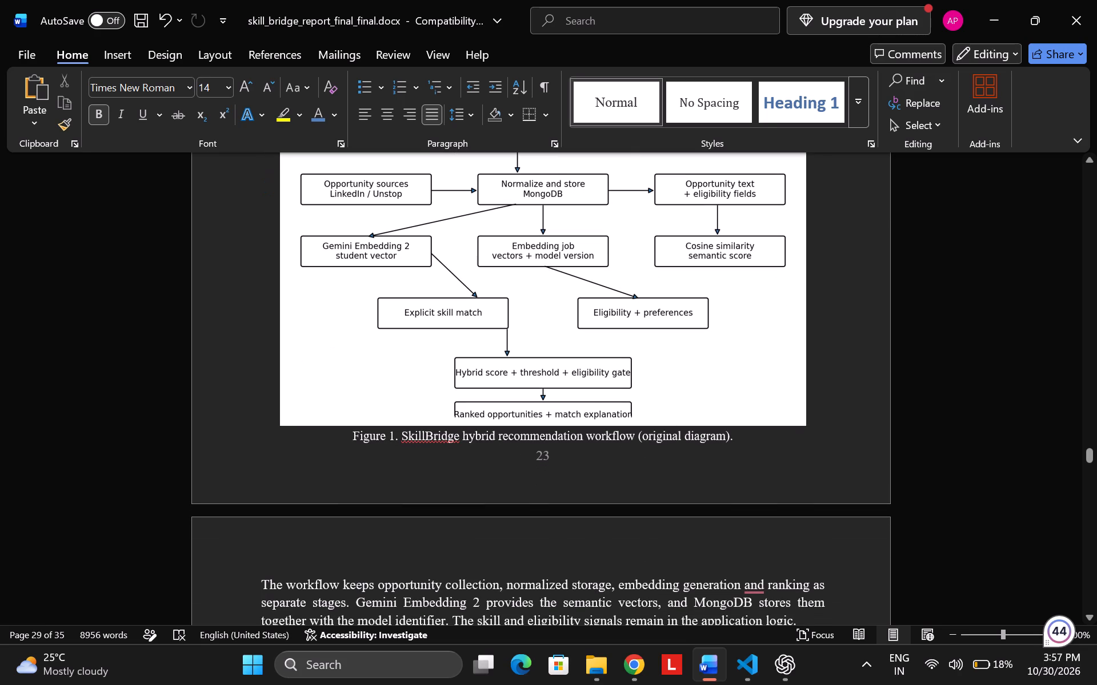
Review the report's page layout back through chapters 5 and 4, then forward again to section 6.1.
{"action": "scroll", "coordinate": [618, 374], "scroll_direction": "up", "scroll_amount": 20}
{"action": "scroll", "coordinate": [618, 374], "scroll_direction": "up", "scroll_amount": 11}
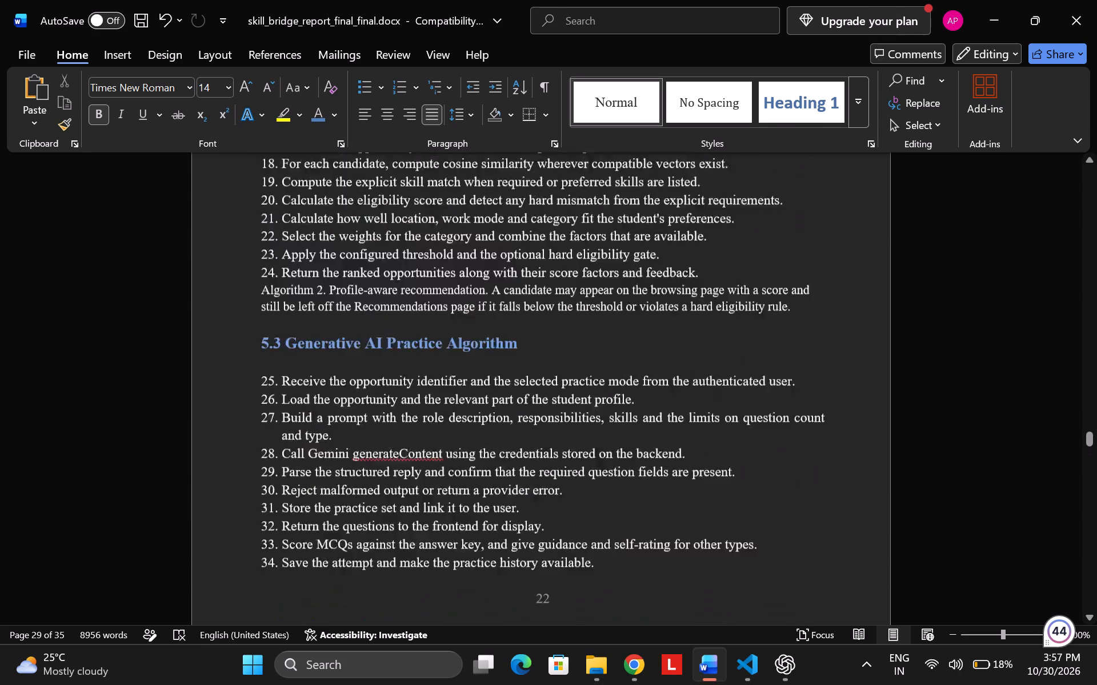
{"action": "scroll", "coordinate": [618, 374], "scroll_direction": "up", "scroll_amount": 15}
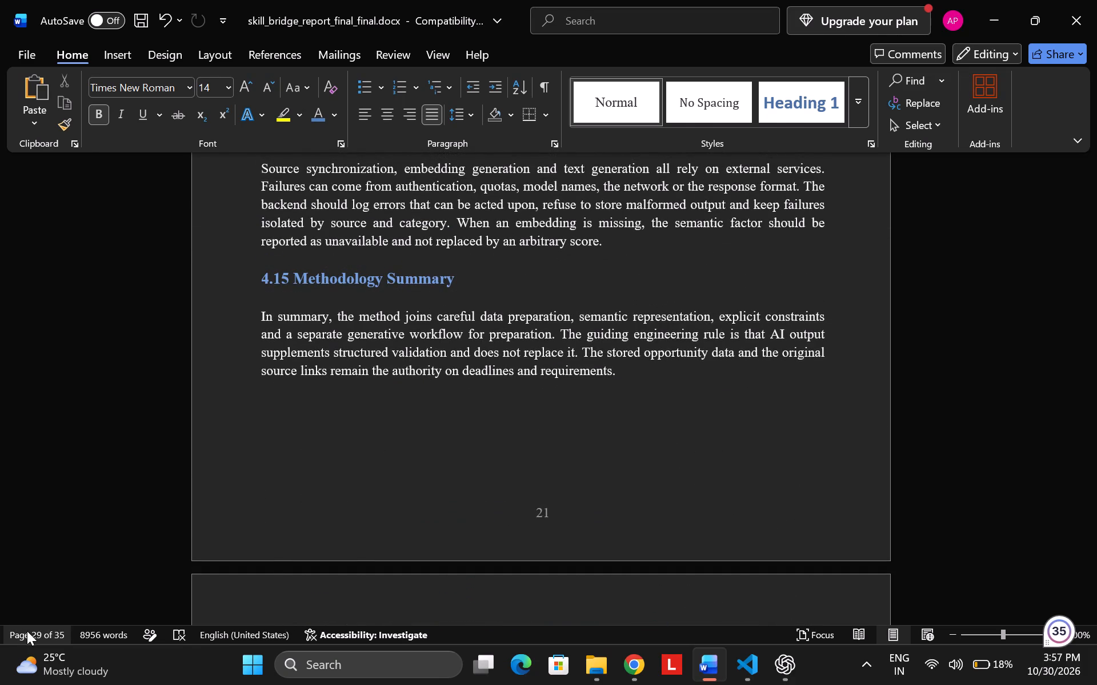
{"action": "scroll", "coordinate": [529, 423], "scroll_direction": "up", "scroll_amount": 20}
{"action": "scroll", "coordinate": [529, 423], "scroll_direction": "up", "scroll_amount": 7}
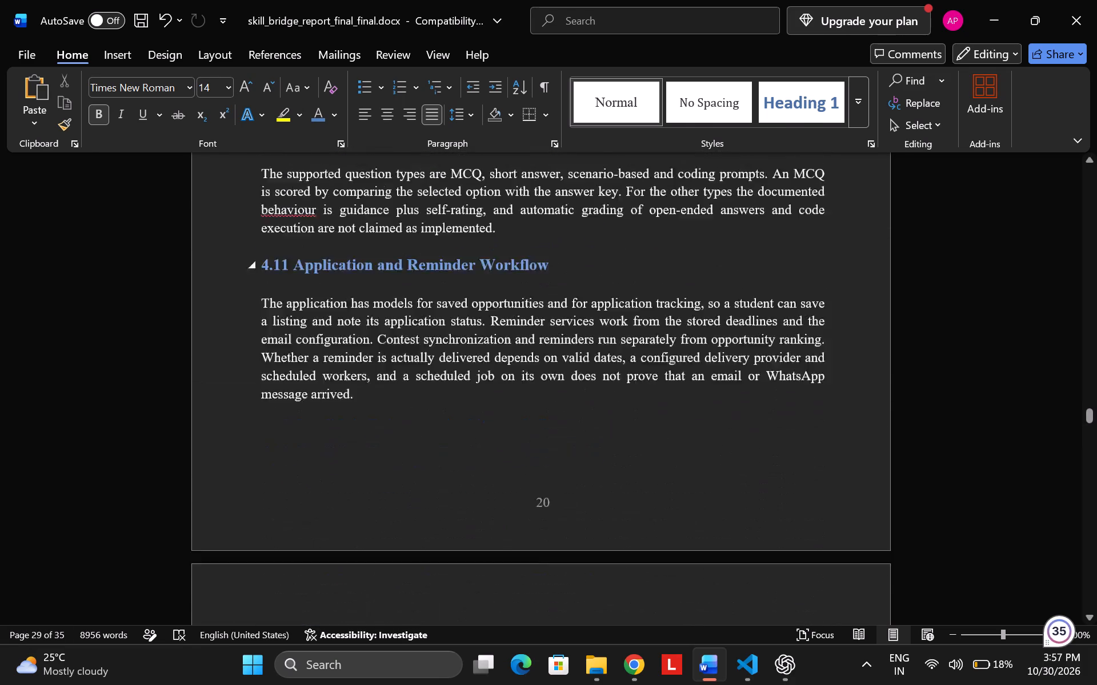
{"action": "scroll", "coordinate": [528, 422], "scroll_direction": "up", "scroll_amount": 20}
{"action": "scroll", "coordinate": [528, 422], "scroll_direction": "up", "scroll_amount": 10}
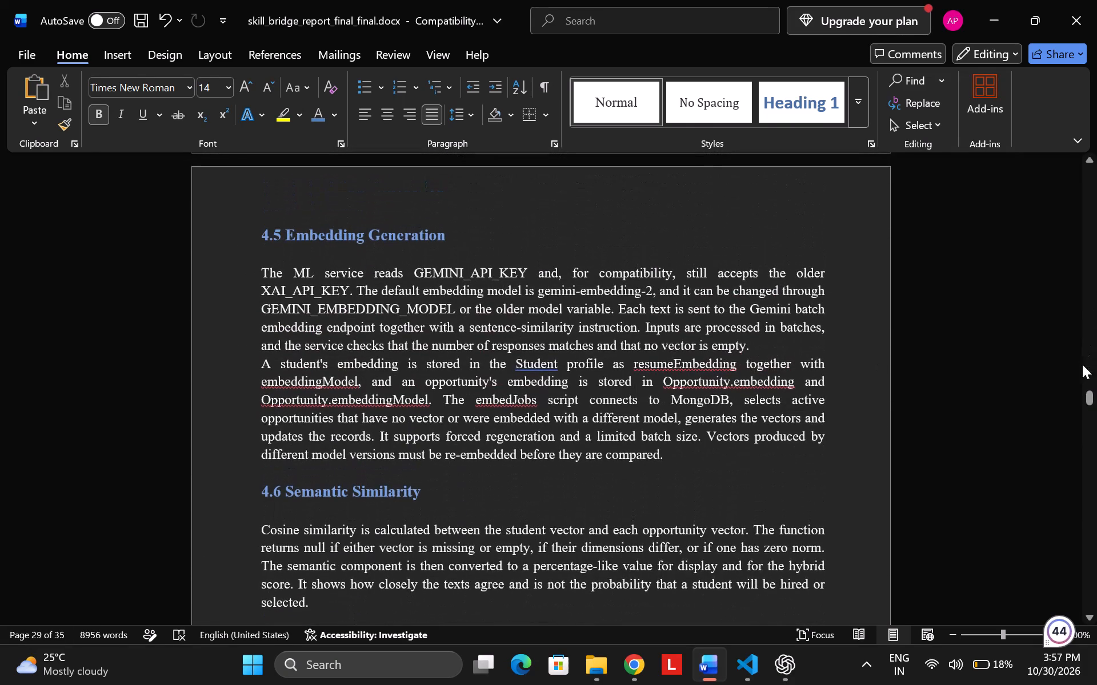
{"action": "left_click_drag", "start_coordinate": [1088, 390], "coordinate": [1096, 422]}
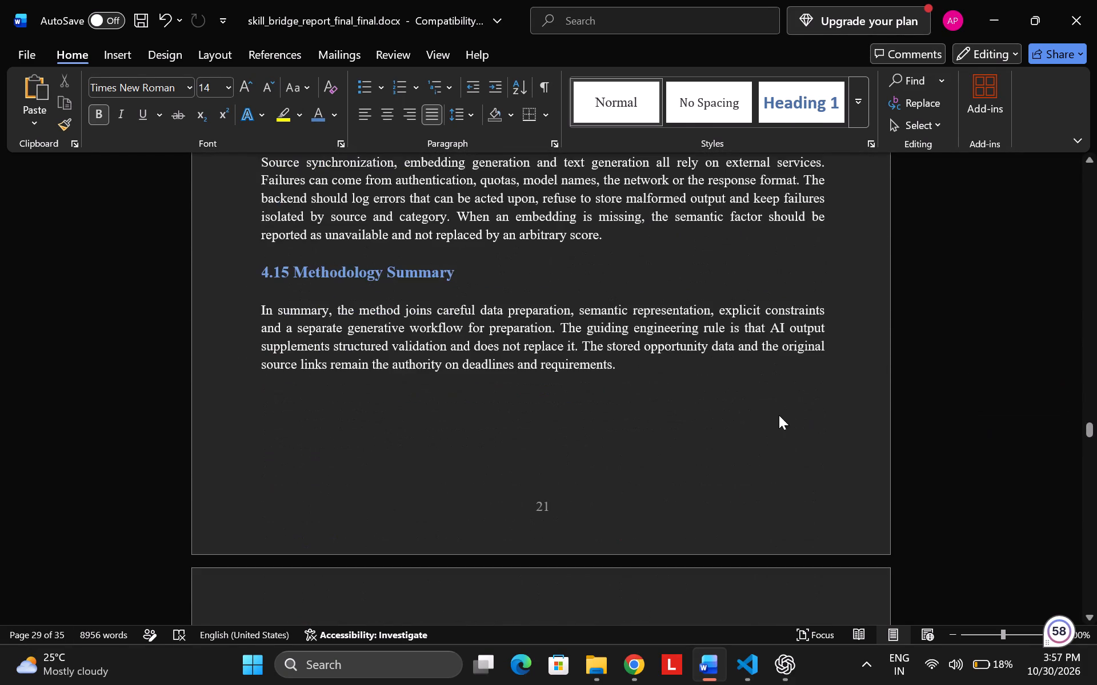
{"action": "scroll", "coordinate": [779, 415], "scroll_direction": "down", "scroll_amount": 5}
{"action": "scroll", "coordinate": [776, 412], "scroll_direction": "down", "scroll_amount": 20}
{"action": "scroll", "coordinate": [776, 412], "scroll_direction": "down", "scroll_amount": 11}
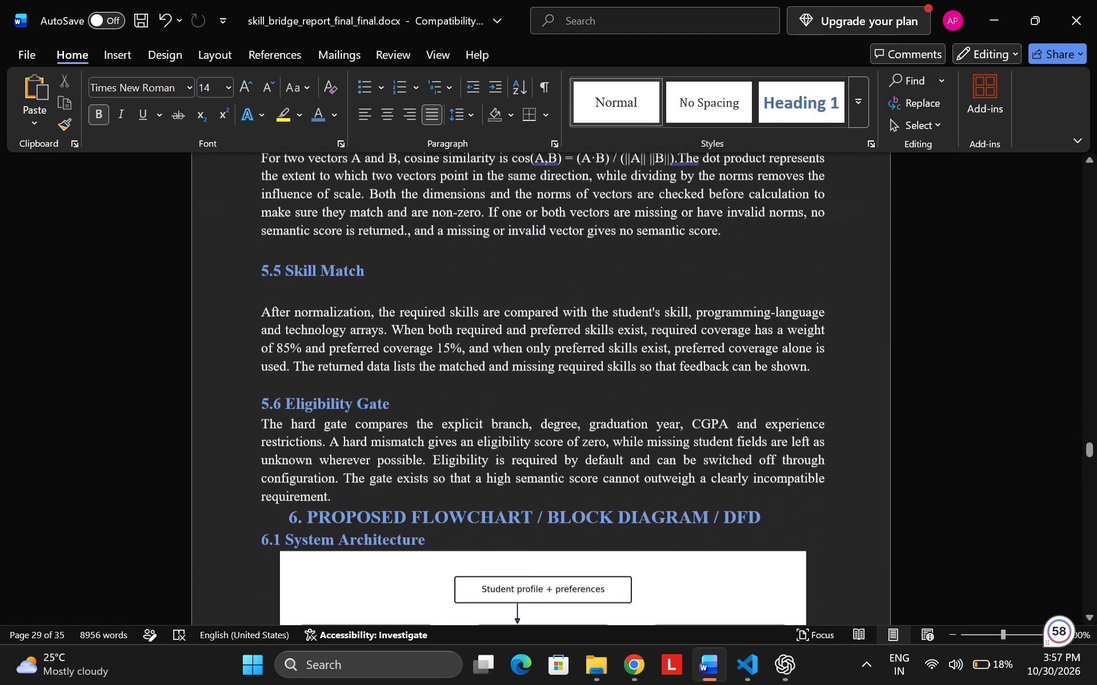
{"action": "scroll", "coordinate": [774, 409], "scroll_direction": "down", "scroll_amount": 8}
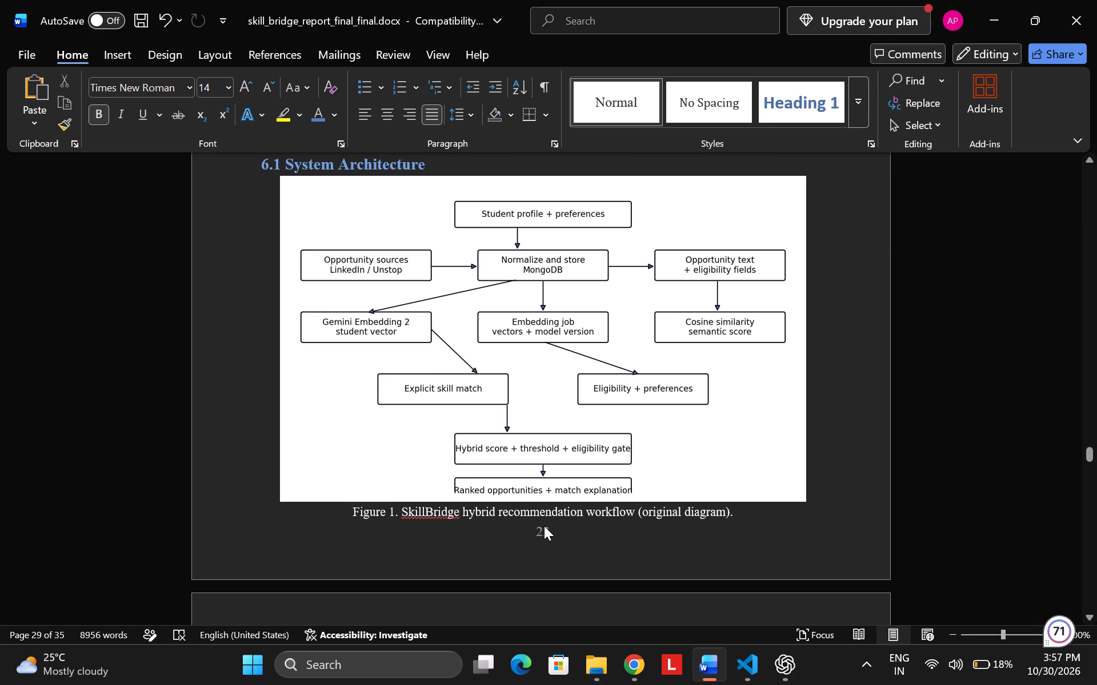
{"action": "scroll", "coordinate": [544, 523], "scroll_direction": "up", "scroll_amount": 6}
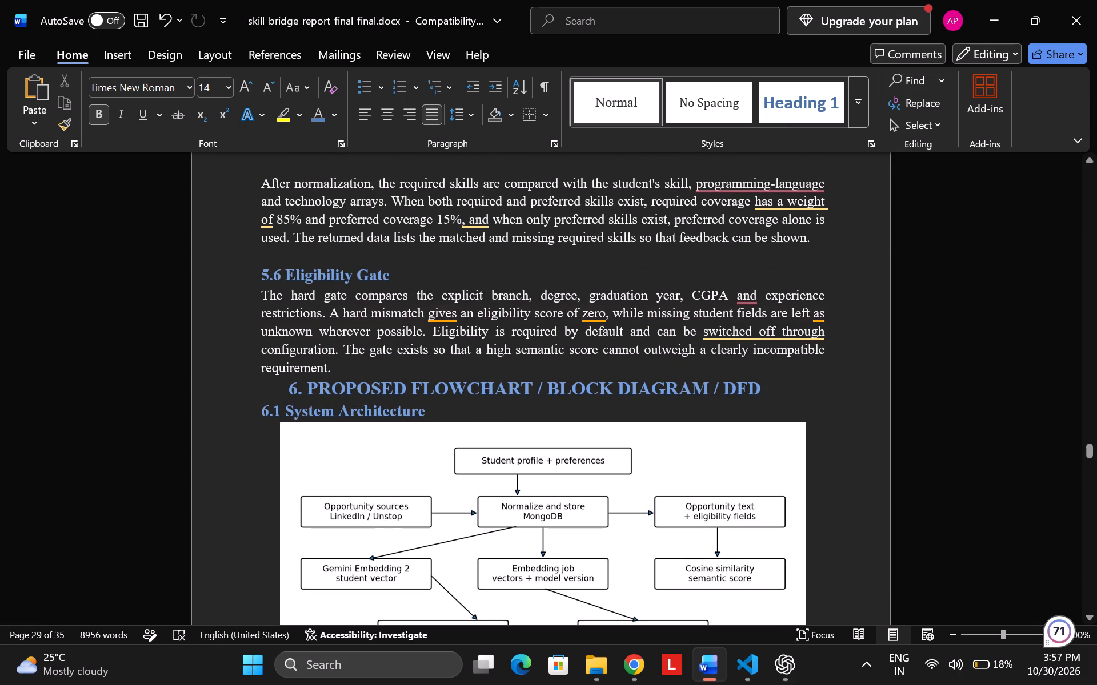
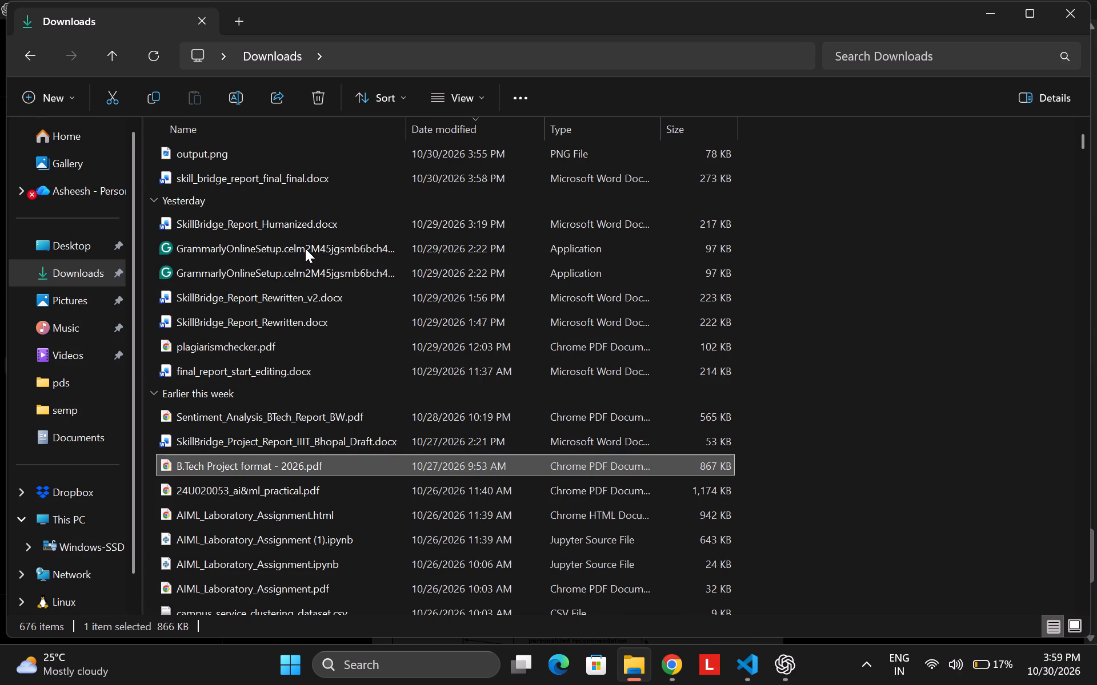
Open skill_bridge_report_final_final.docx from the Downloads folder in Word and check its title page.
{"action": "double_click", "coordinate": [303, 173]}
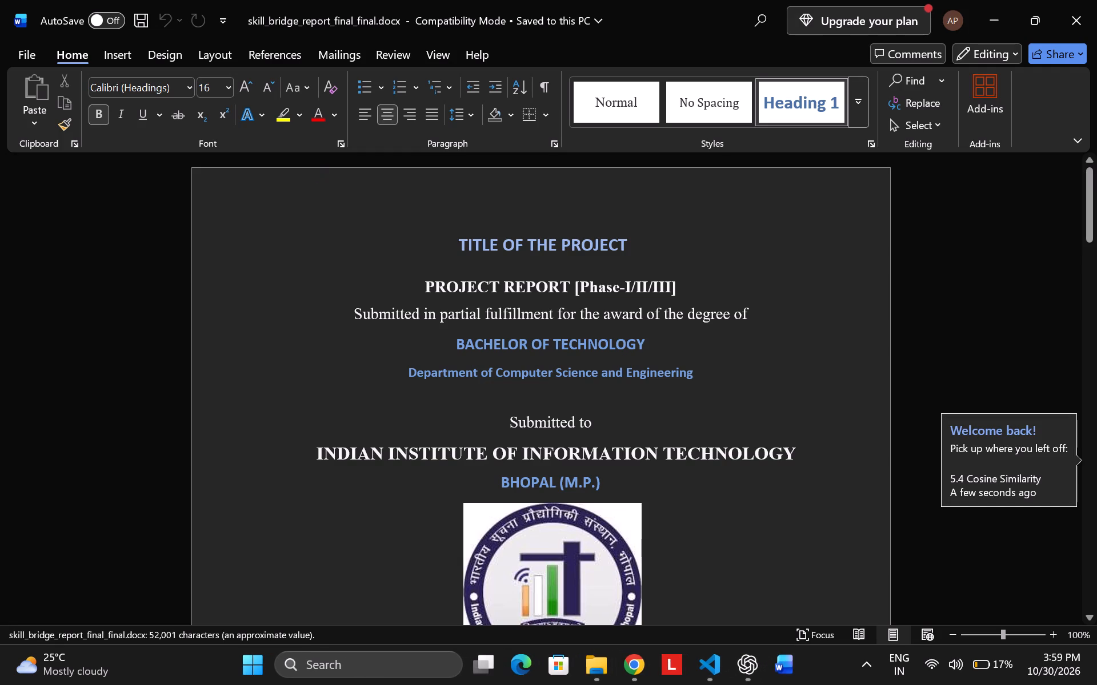
{"action": "scroll", "coordinate": [607, 288], "scroll_direction": "down", "scroll_amount": 2}
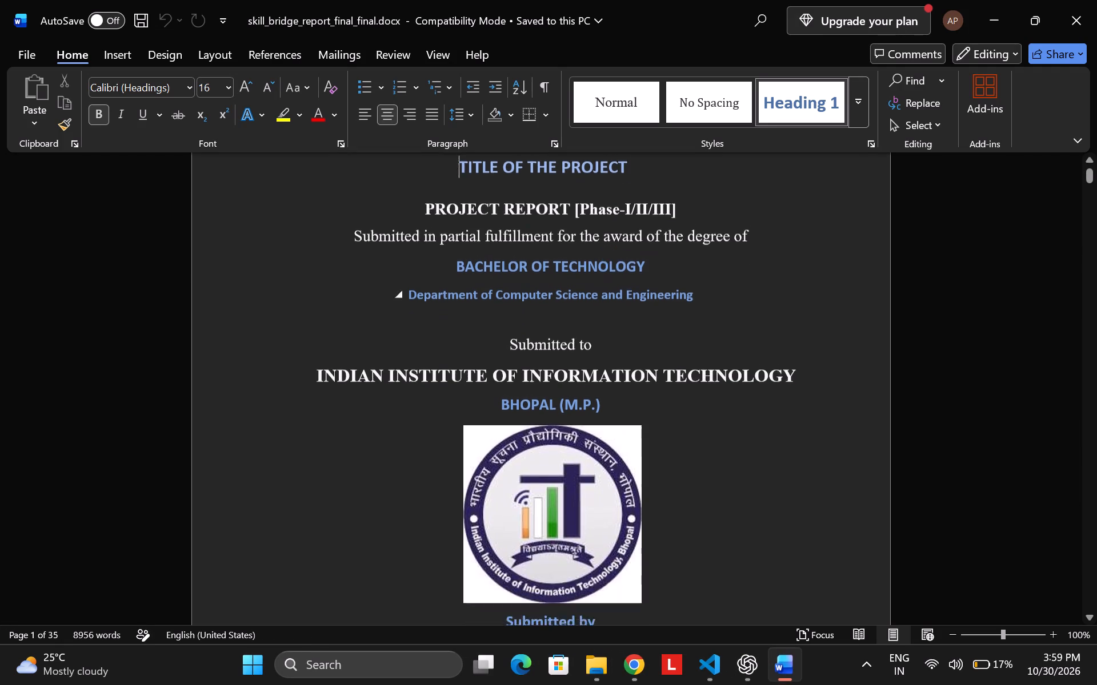
{"action": "scroll", "coordinate": [607, 288], "scroll_direction": "down", "scroll_amount": 9}
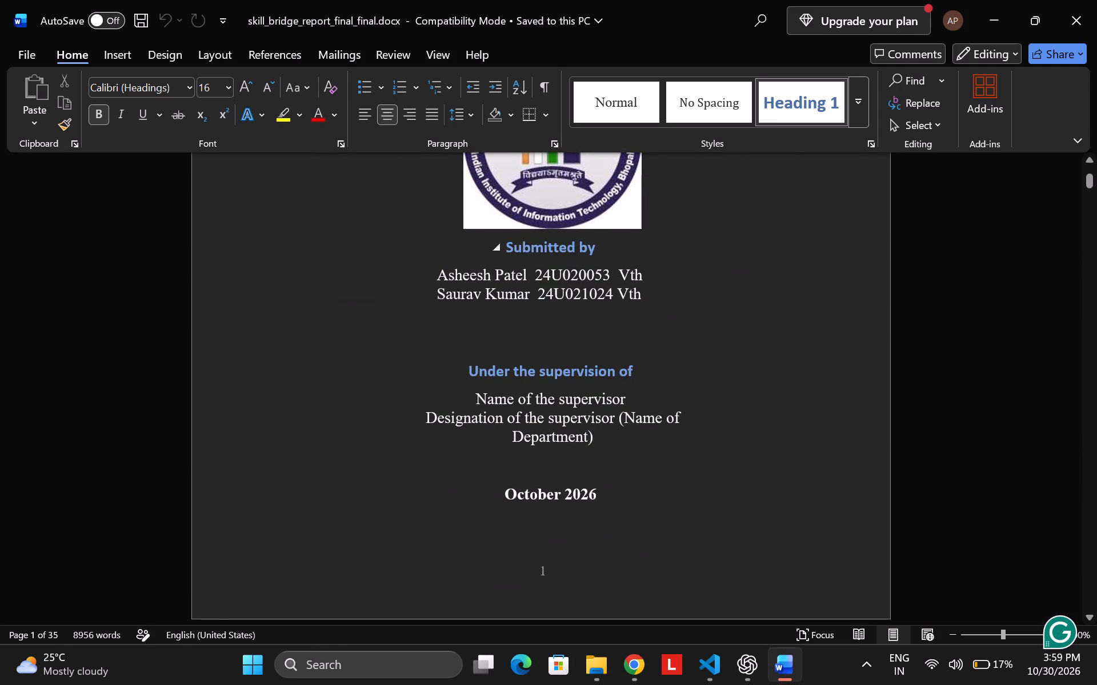
Start sharing the report by uploading the document to the personal OneDrive.
{"action": "left_click", "coordinate": [1068, 57]}
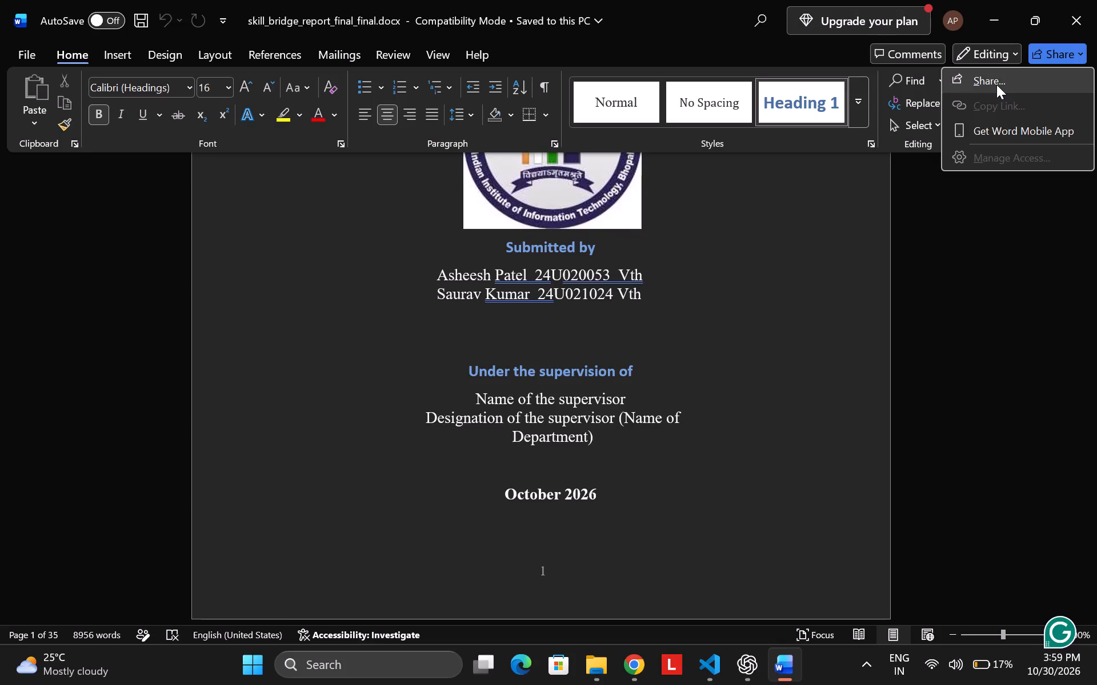
{"action": "left_click", "coordinate": [996, 84]}
{"action": "left_click", "coordinate": [551, 236]}
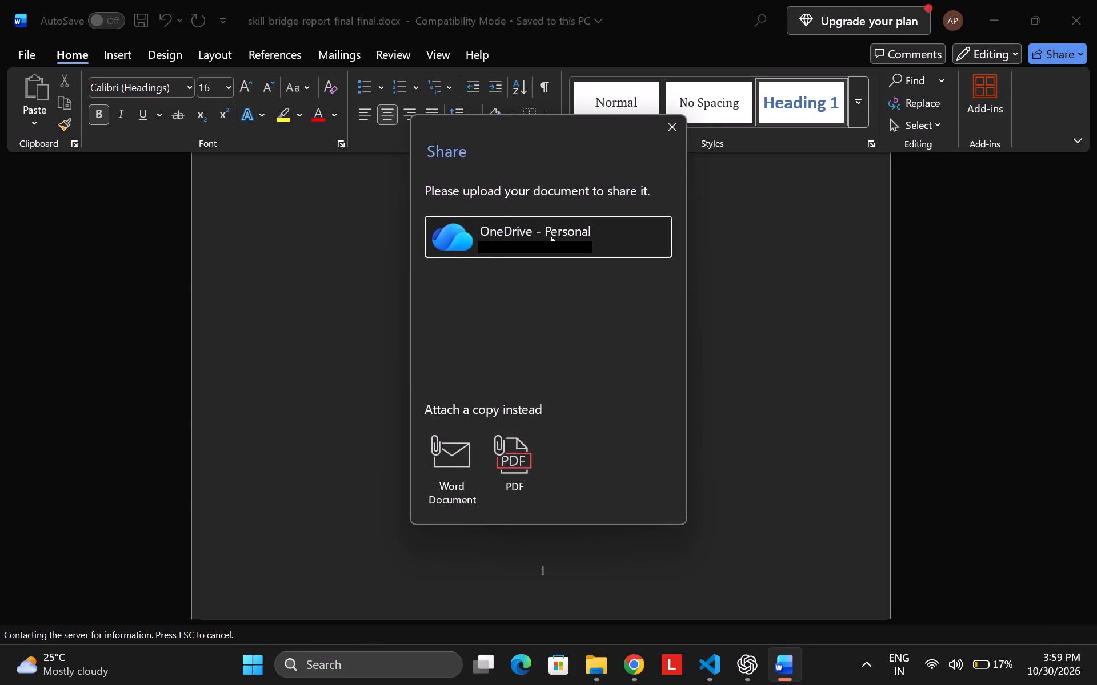
{"action": "left_click", "coordinate": [501, 237]}
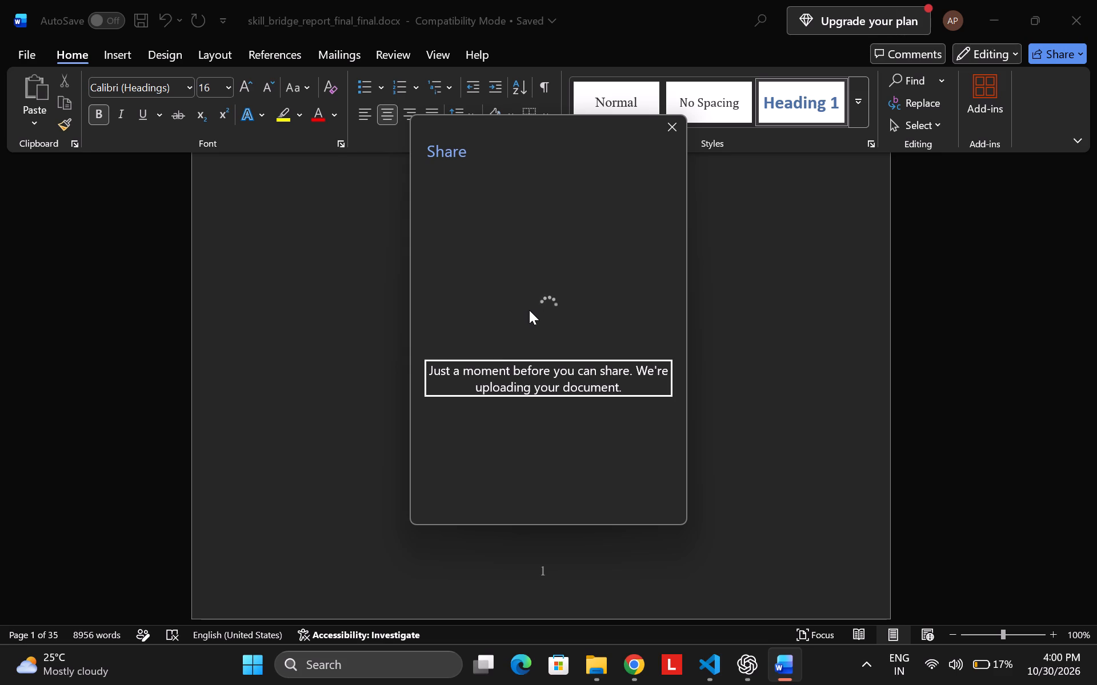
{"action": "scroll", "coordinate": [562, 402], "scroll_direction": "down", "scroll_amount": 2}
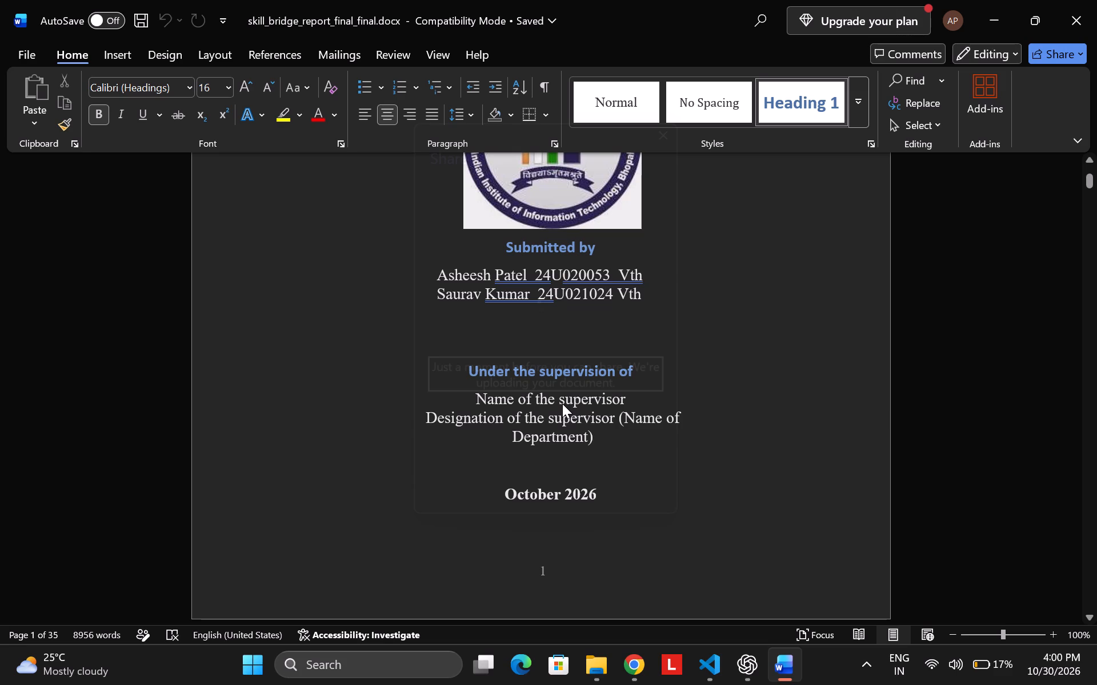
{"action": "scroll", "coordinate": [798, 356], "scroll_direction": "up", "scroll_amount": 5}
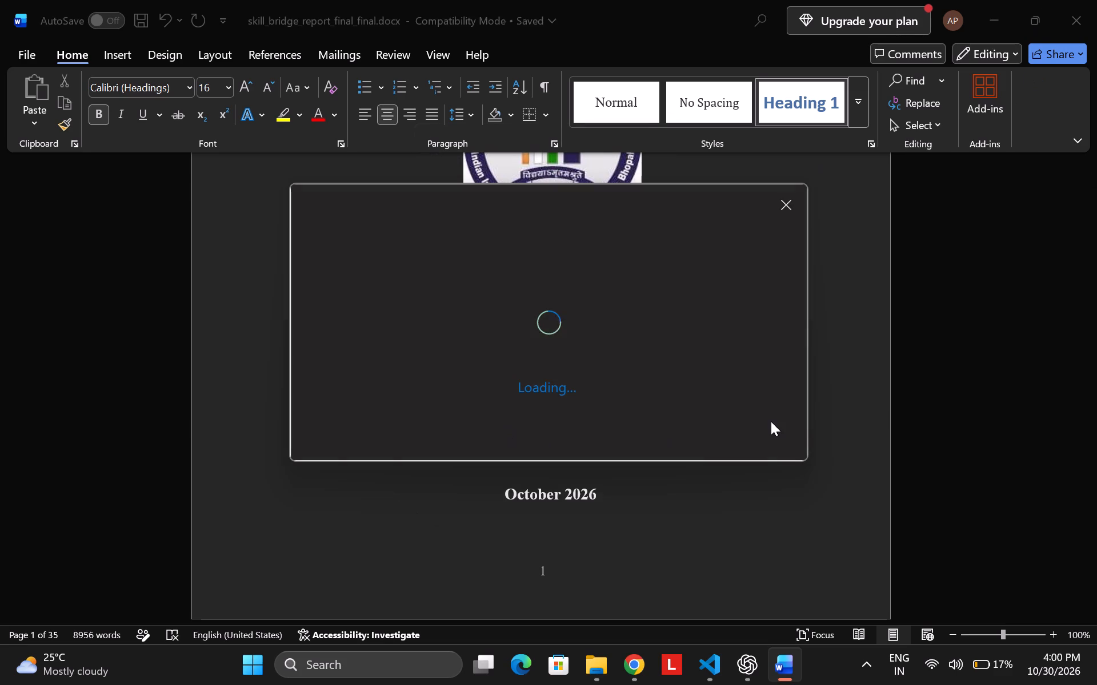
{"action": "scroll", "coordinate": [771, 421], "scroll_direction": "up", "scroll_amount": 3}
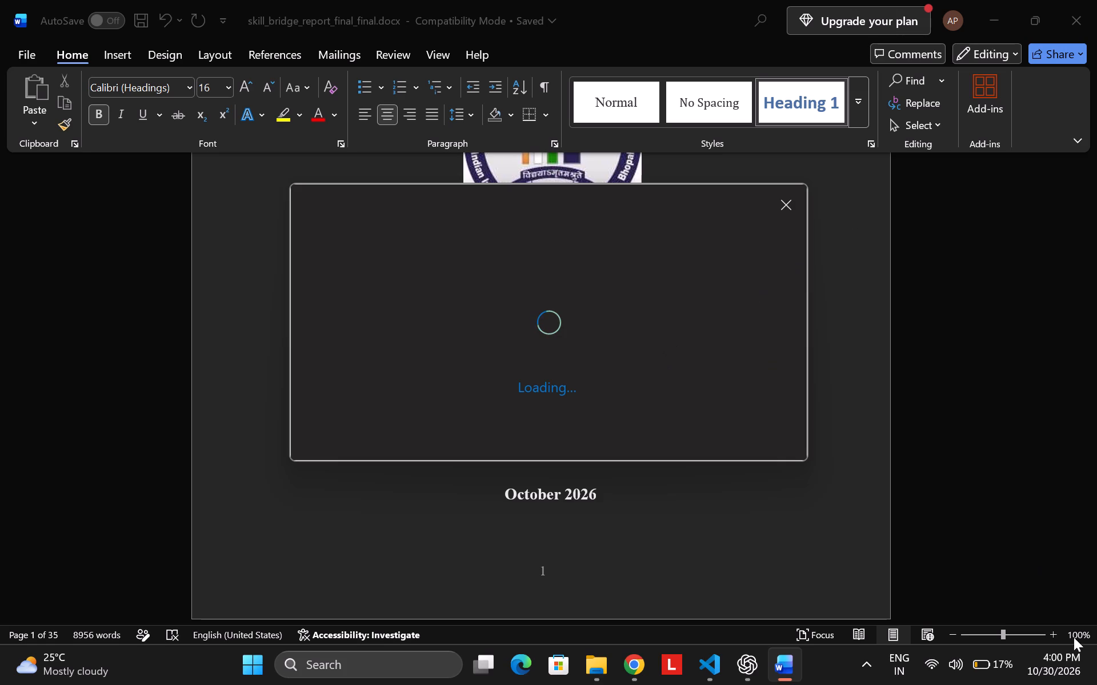
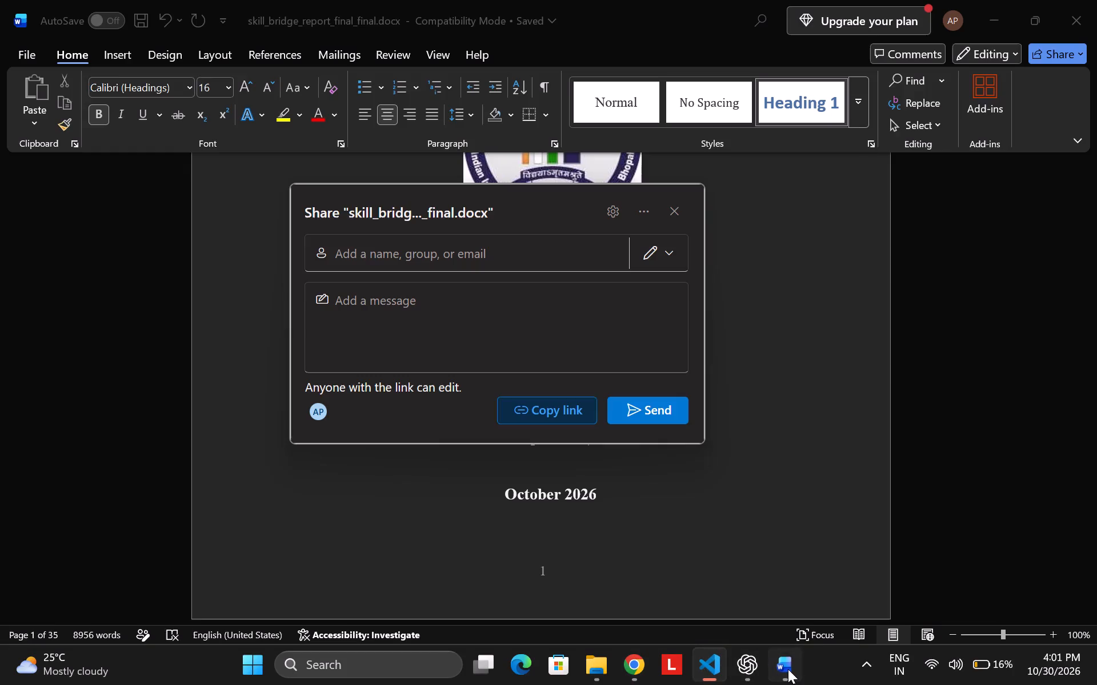
{"action": "left_click", "coordinate": [673, 209]}
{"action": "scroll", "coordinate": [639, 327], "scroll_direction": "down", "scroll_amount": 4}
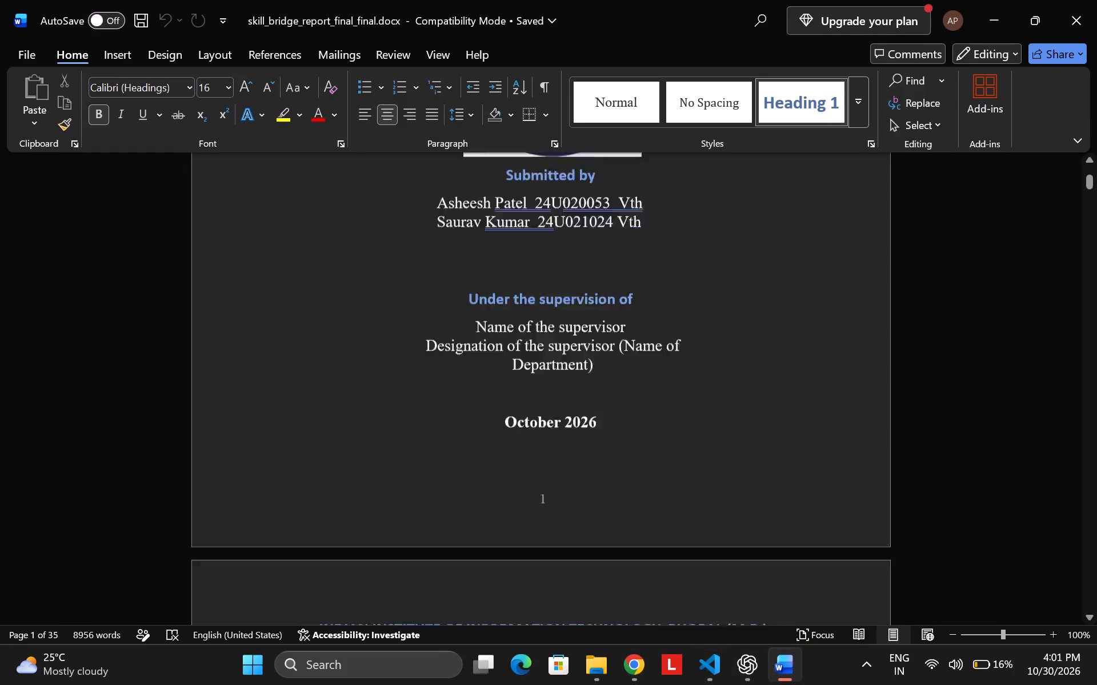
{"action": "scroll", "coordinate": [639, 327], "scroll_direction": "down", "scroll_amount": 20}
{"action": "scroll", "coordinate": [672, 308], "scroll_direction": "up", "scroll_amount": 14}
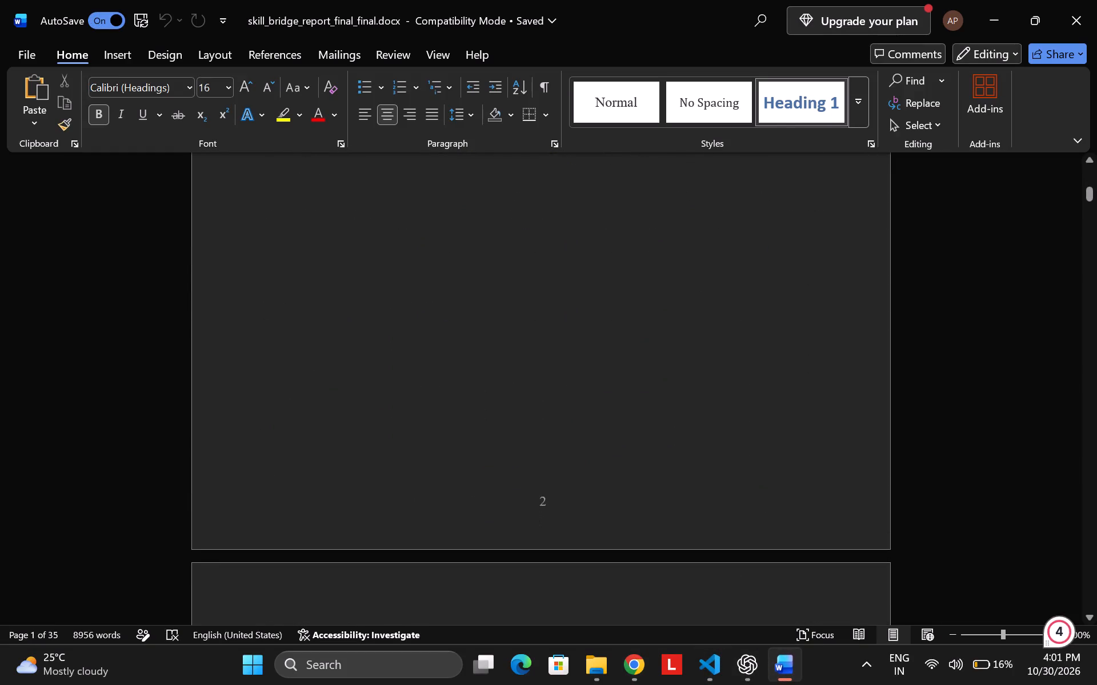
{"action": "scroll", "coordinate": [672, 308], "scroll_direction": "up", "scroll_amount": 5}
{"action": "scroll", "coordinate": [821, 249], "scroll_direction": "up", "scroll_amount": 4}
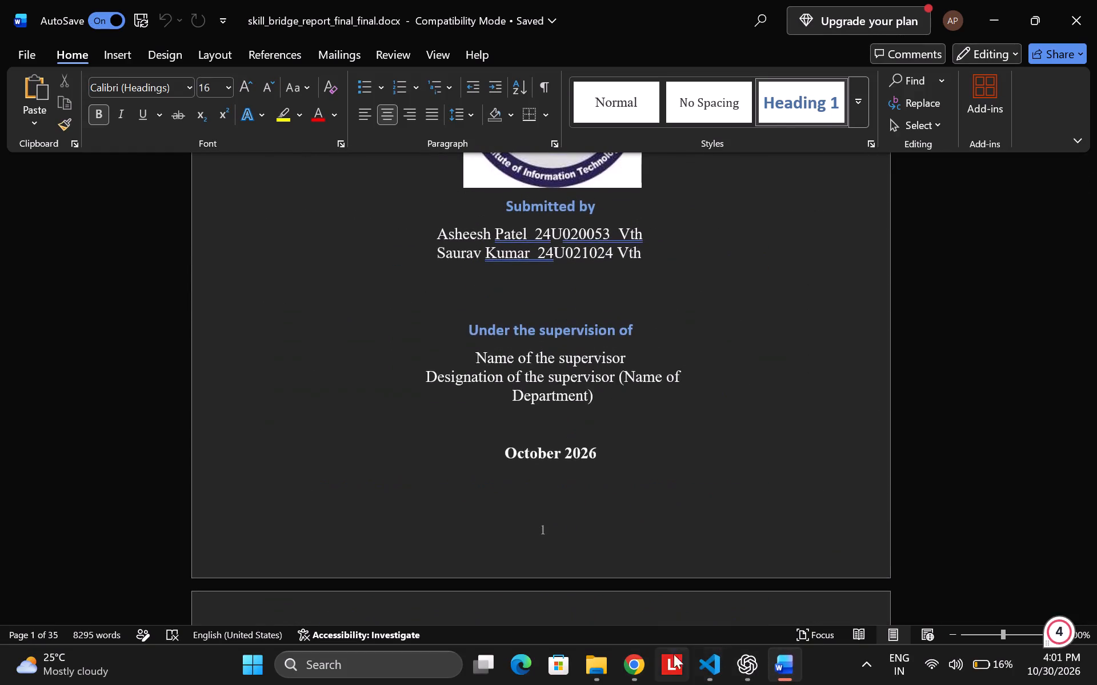
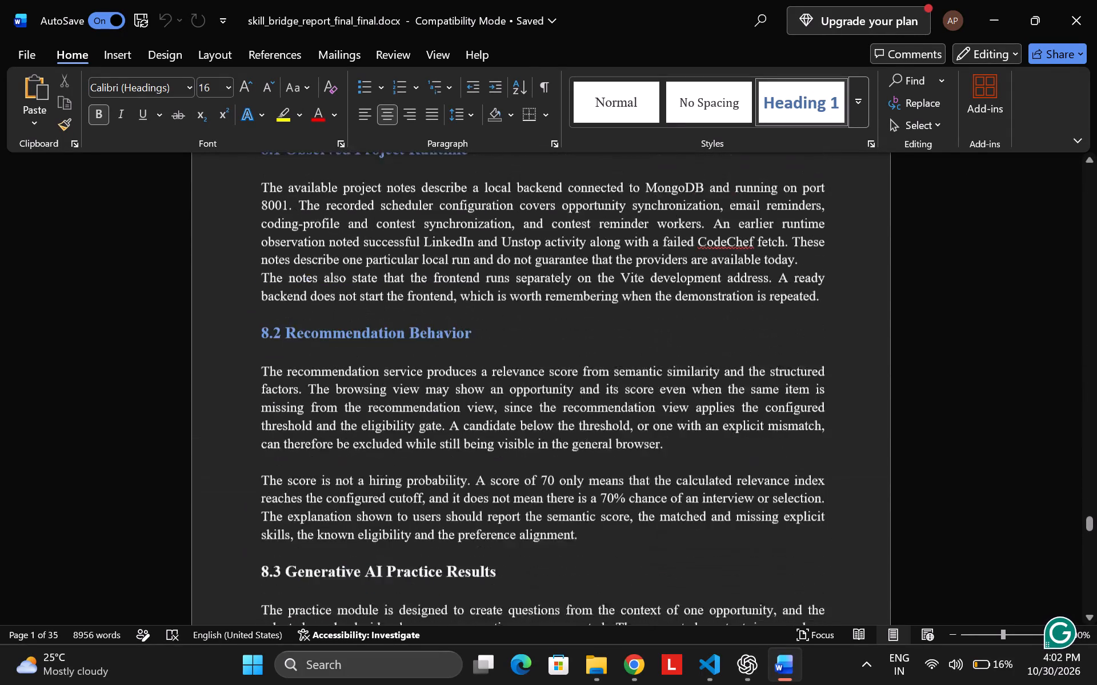
Insert two blank lines between the 6.3 DFD Level 0 heading and its paragraph.
{"action": "scroll", "coordinate": [799, 283], "scroll_direction": "up", "scroll_amount": 20}
{"action": "scroll", "coordinate": [799, 283], "scroll_direction": "up", "scroll_amount": 9}
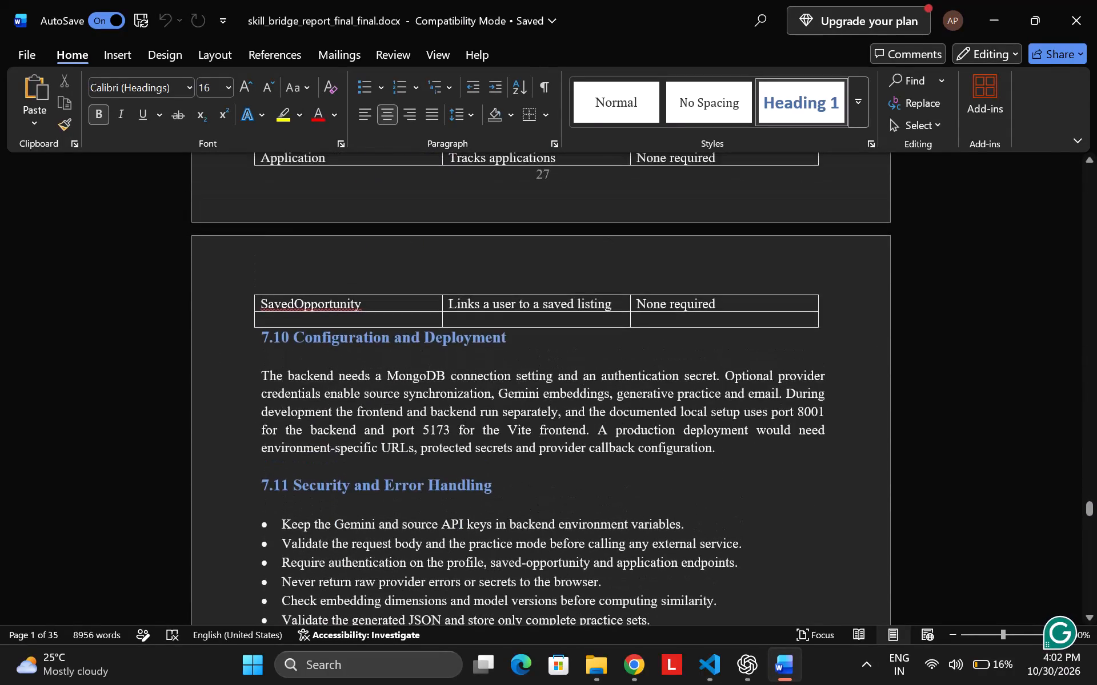
{"action": "scroll", "coordinate": [799, 283], "scroll_direction": "up", "scroll_amount": 16}
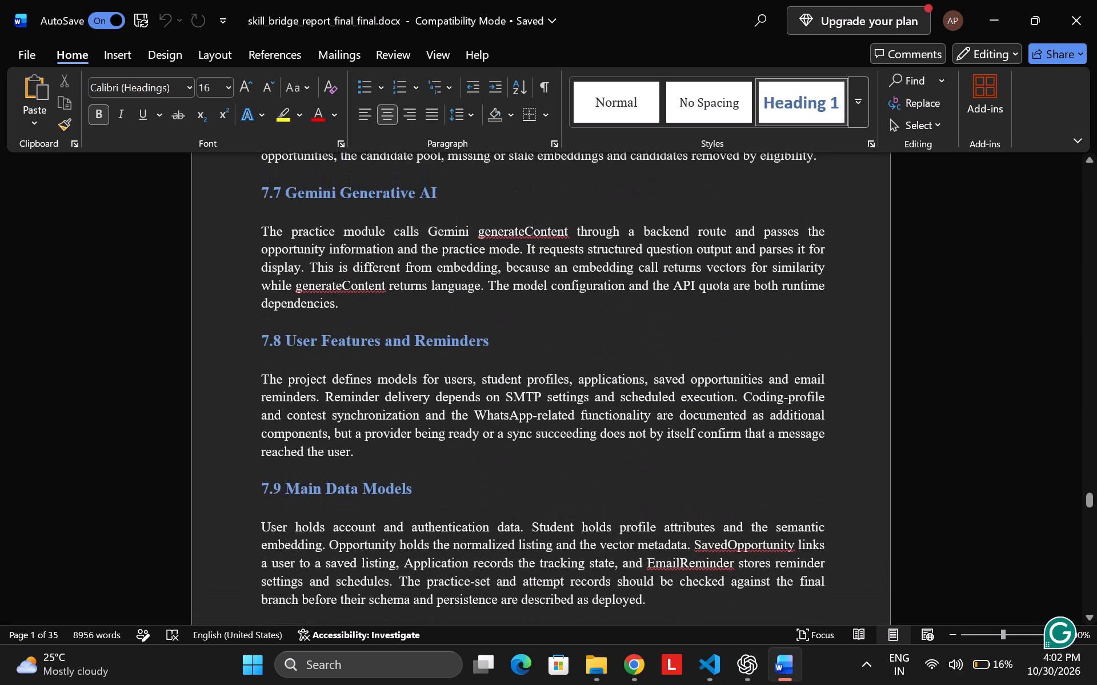
{"action": "scroll", "coordinate": [620, 389], "scroll_direction": "up", "scroll_amount": 19}
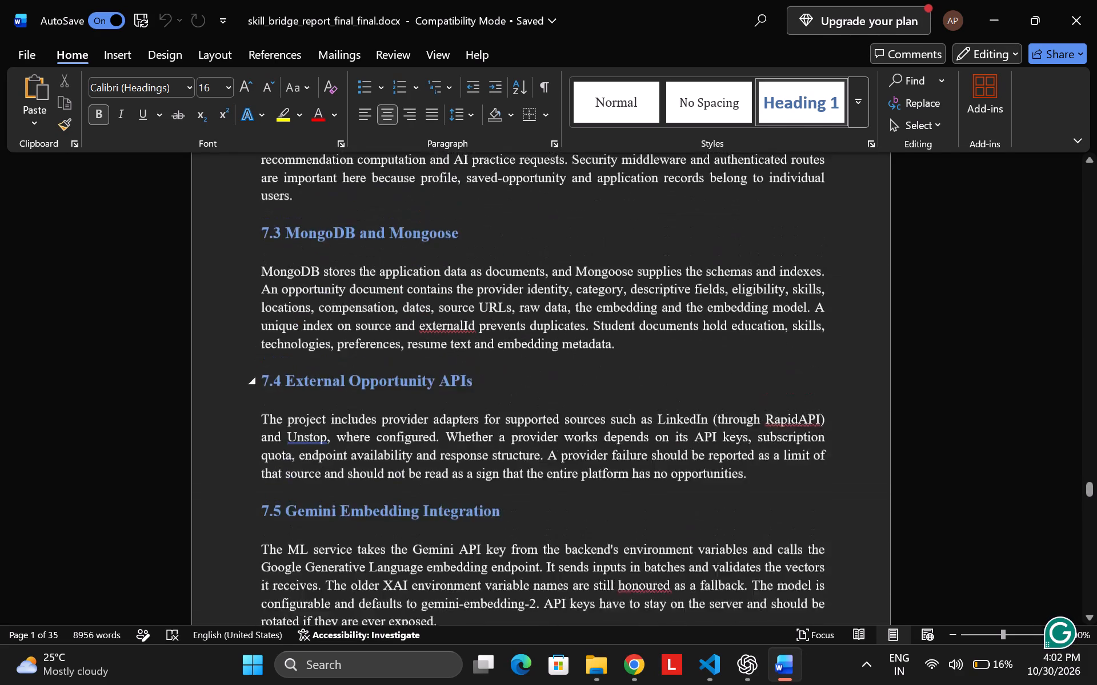
{"action": "scroll", "coordinate": [624, 388], "scroll_direction": "up", "scroll_amount": 10}
{"action": "scroll", "coordinate": [626, 385], "scroll_direction": "up", "scroll_amount": 16}
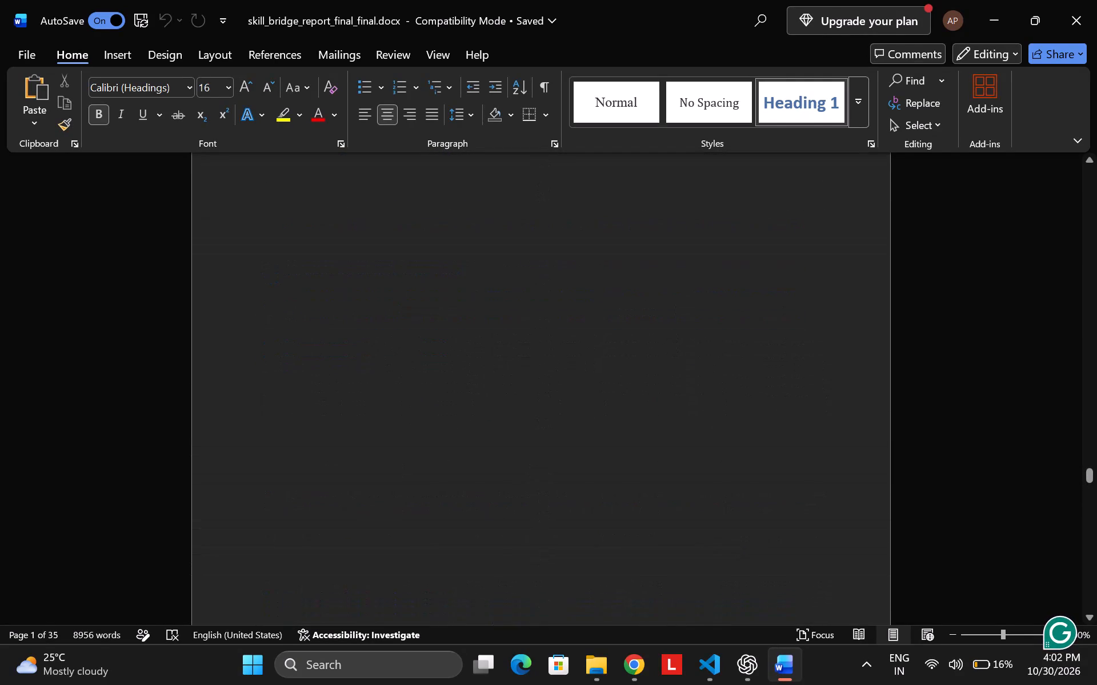
{"action": "scroll", "coordinate": [628, 382], "scroll_direction": "up", "scroll_amount": 18}
{"action": "scroll", "coordinate": [630, 380], "scroll_direction": "down", "scroll_amount": 4}
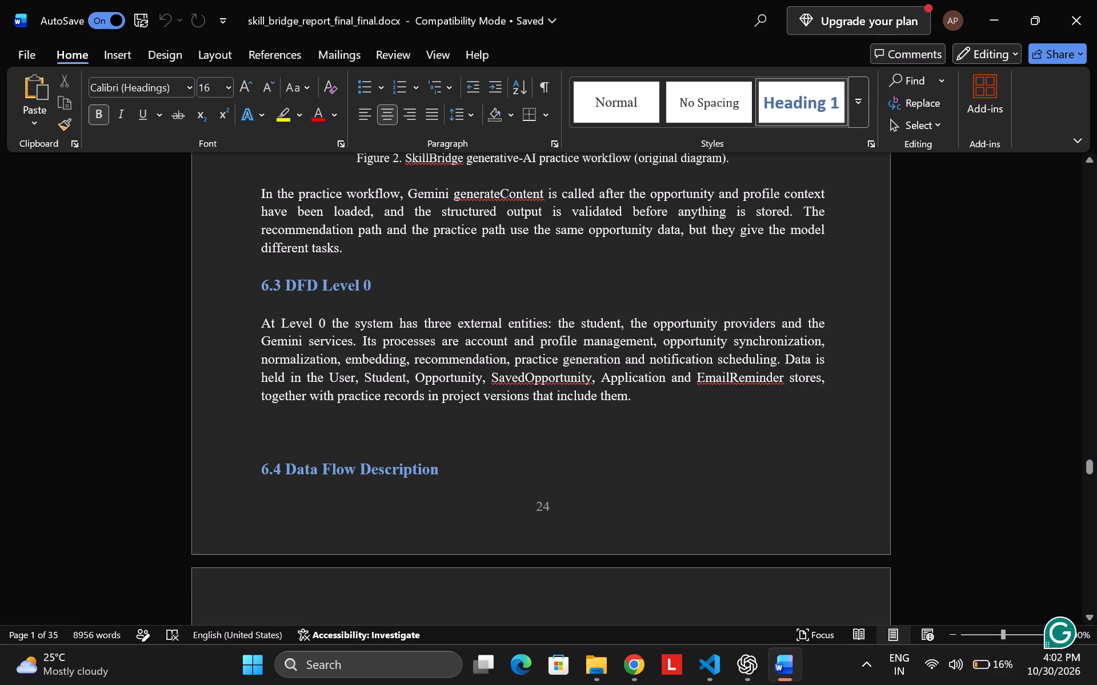
{"action": "left_click", "coordinate": [654, 401]}
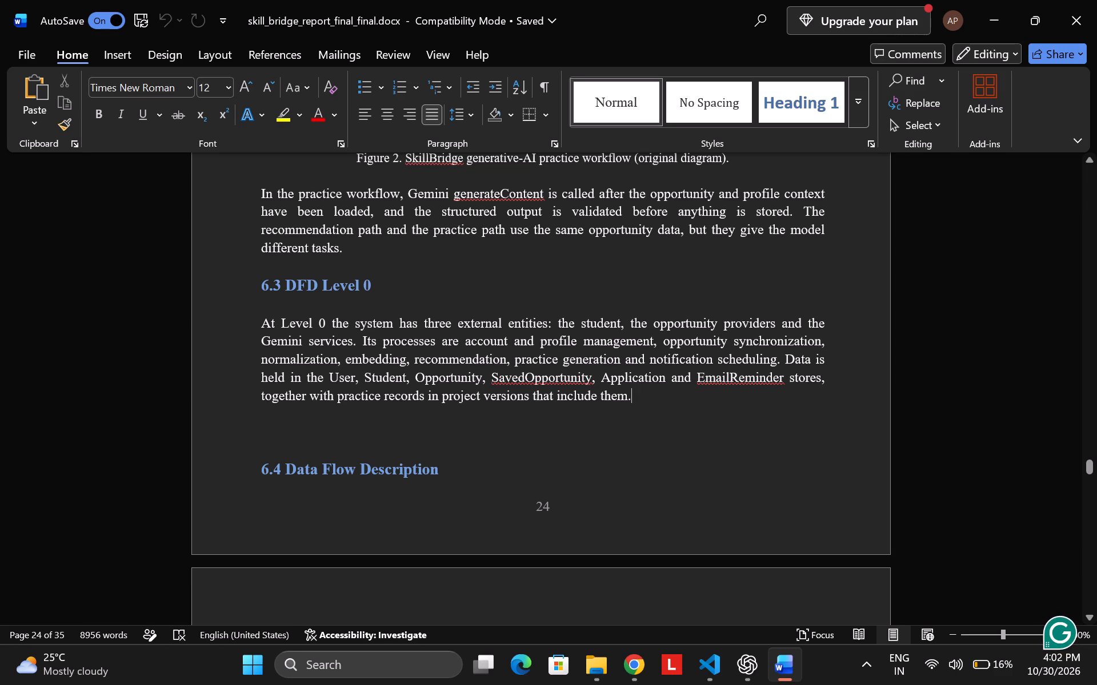
{"action": "left_click", "coordinate": [426, 287]}
{"action": "key", "text": "Return"}
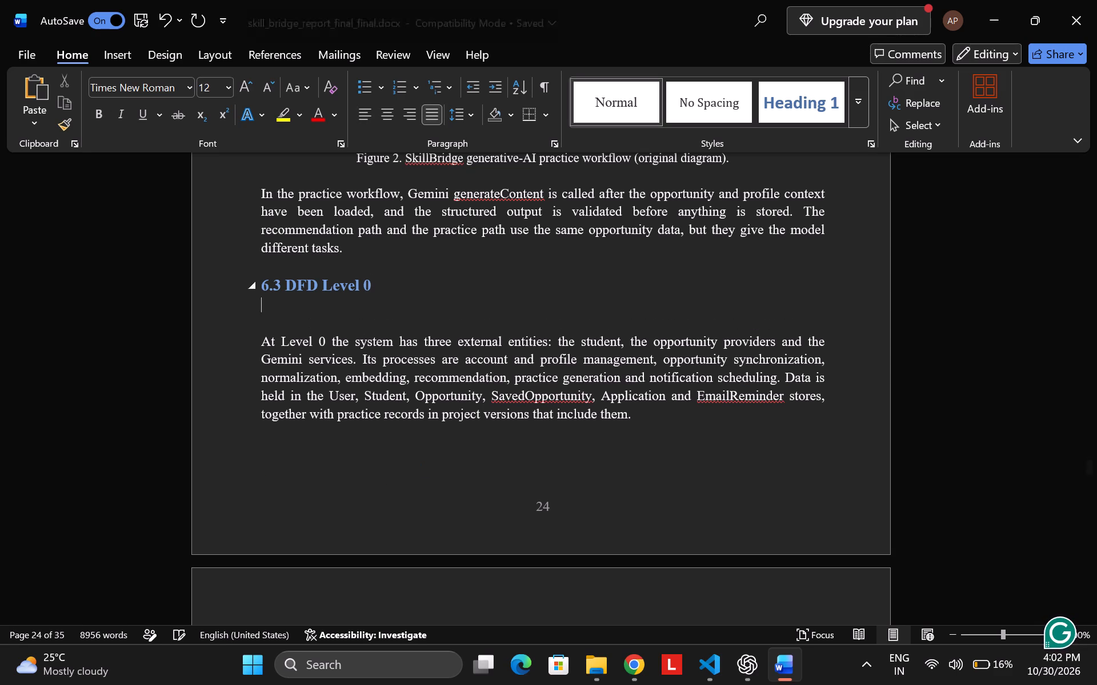
{"action": "key", "text": "Return"}
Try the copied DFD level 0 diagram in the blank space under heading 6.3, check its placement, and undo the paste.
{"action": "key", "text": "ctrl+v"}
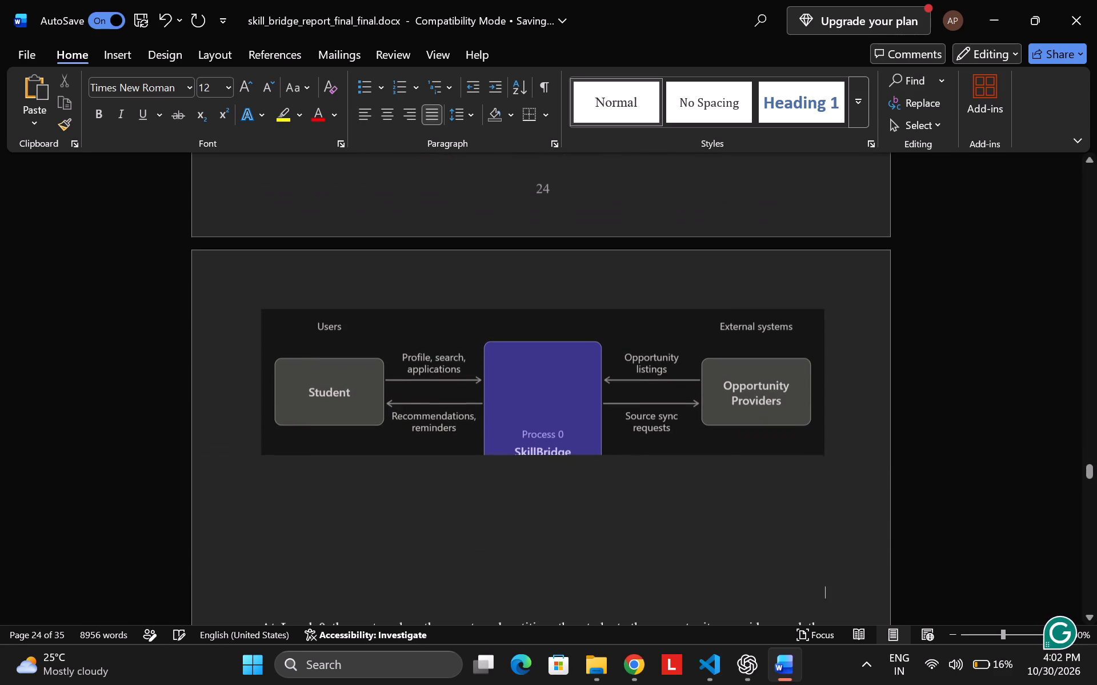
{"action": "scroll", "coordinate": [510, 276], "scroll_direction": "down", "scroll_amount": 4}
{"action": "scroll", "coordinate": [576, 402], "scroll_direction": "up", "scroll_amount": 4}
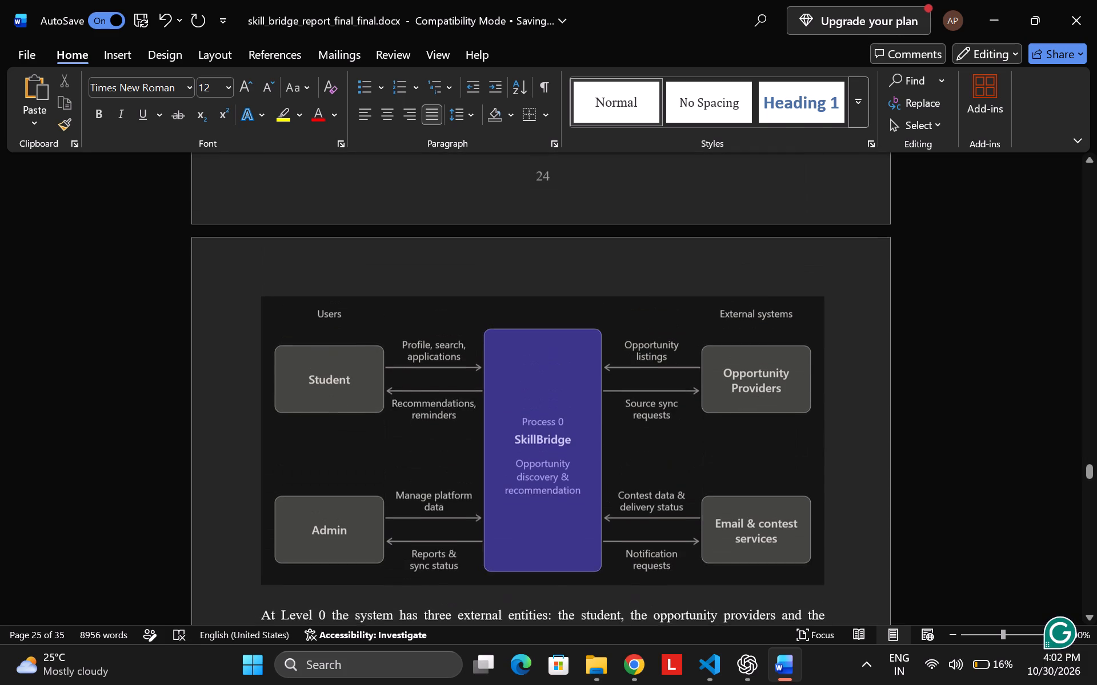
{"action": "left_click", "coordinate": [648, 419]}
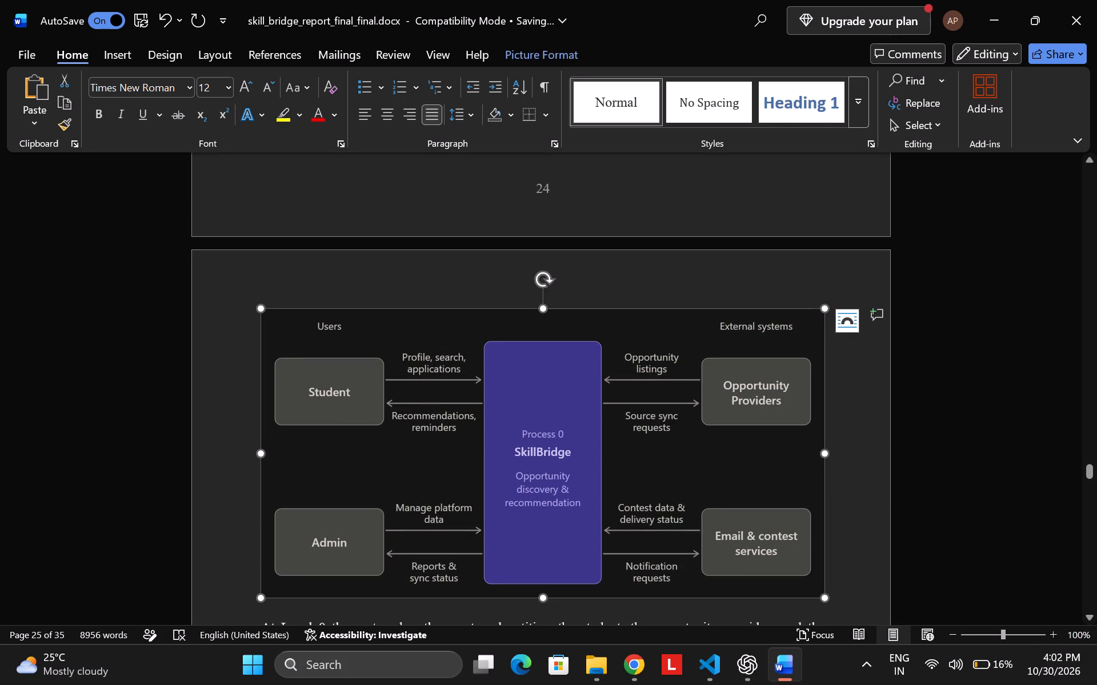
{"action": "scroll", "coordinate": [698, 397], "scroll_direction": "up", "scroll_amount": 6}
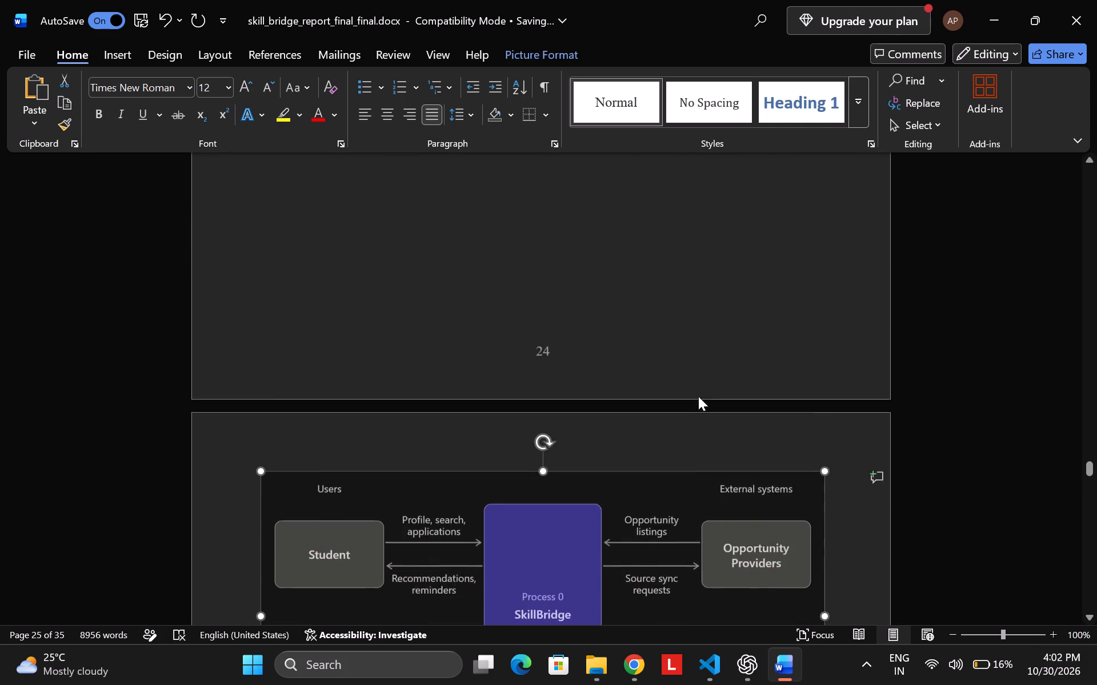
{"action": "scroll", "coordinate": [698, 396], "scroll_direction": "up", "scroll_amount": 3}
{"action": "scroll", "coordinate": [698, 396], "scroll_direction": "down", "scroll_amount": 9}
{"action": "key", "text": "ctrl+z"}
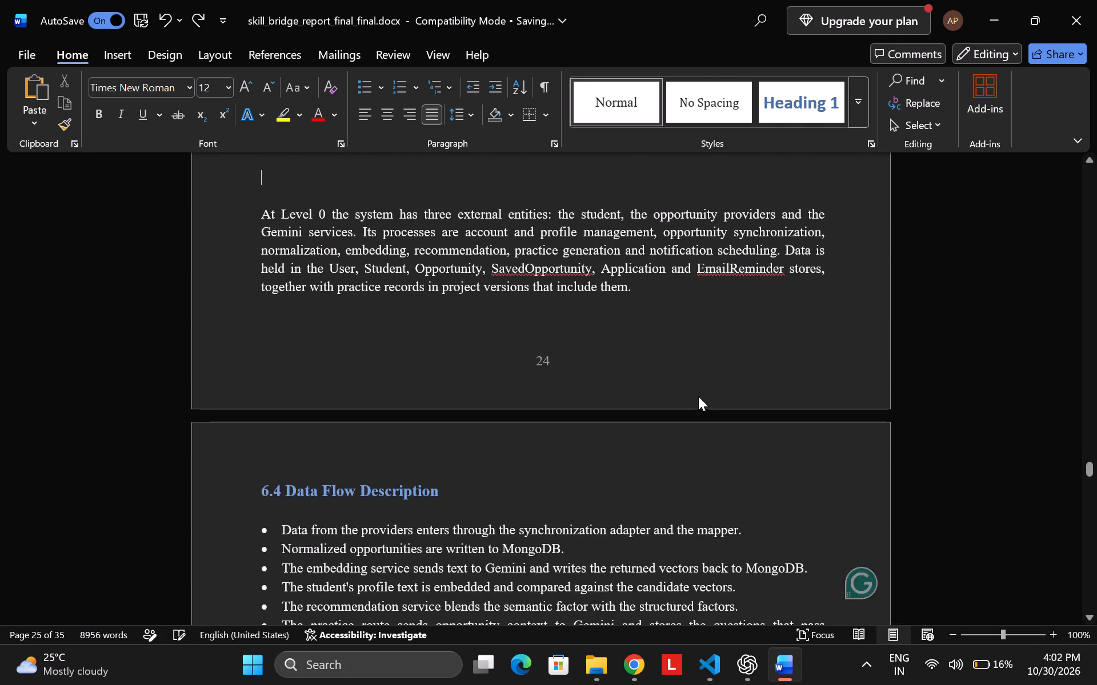
Examine the workflow figures and page layout around sections 6.2 to 6.4, including the space under 6.3 DFD Level 0.
{"action": "scroll", "coordinate": [698, 396], "scroll_direction": "up", "scroll_amount": 3}
{"action": "left_click", "coordinate": [293, 324]}
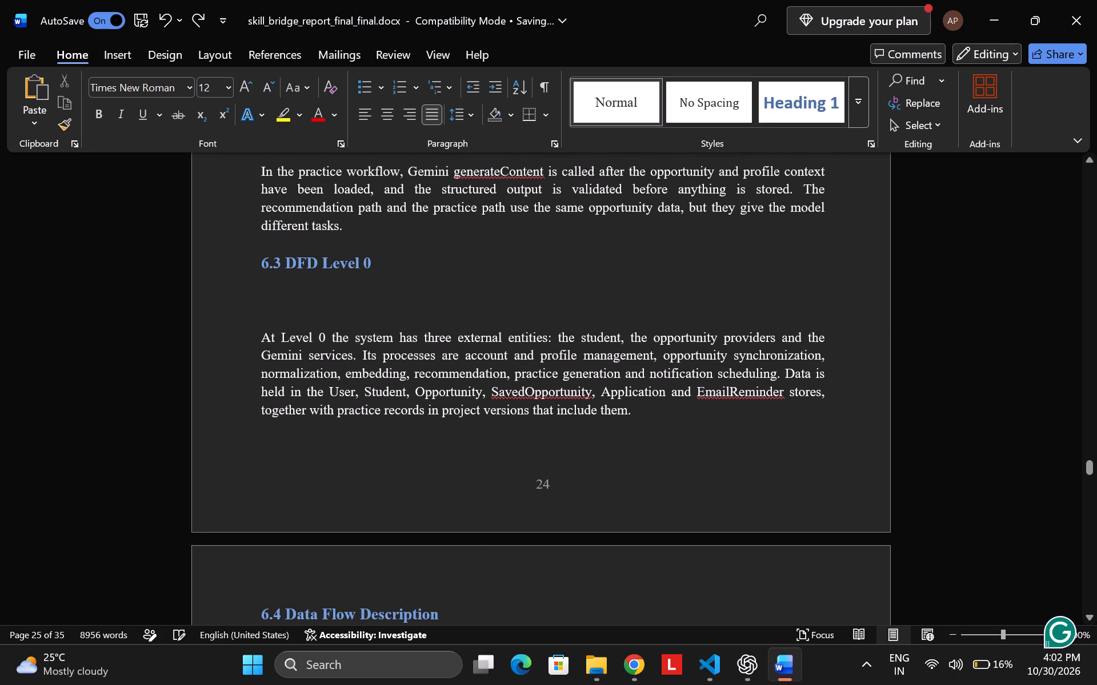
{"action": "left_click", "coordinate": [256, 315]}
{"action": "left_click", "coordinate": [266, 320]}
{"action": "scroll", "coordinate": [393, 334], "scroll_direction": "up", "scroll_amount": 5}
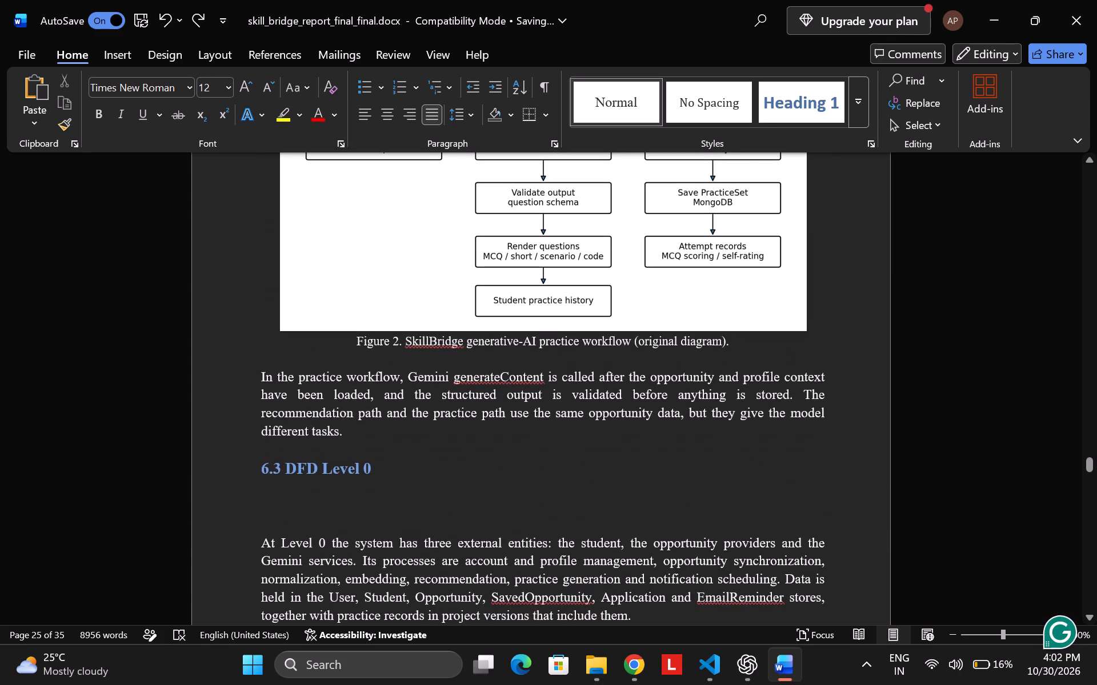
{"action": "scroll", "coordinate": [412, 354], "scroll_direction": "up", "scroll_amount": 17}
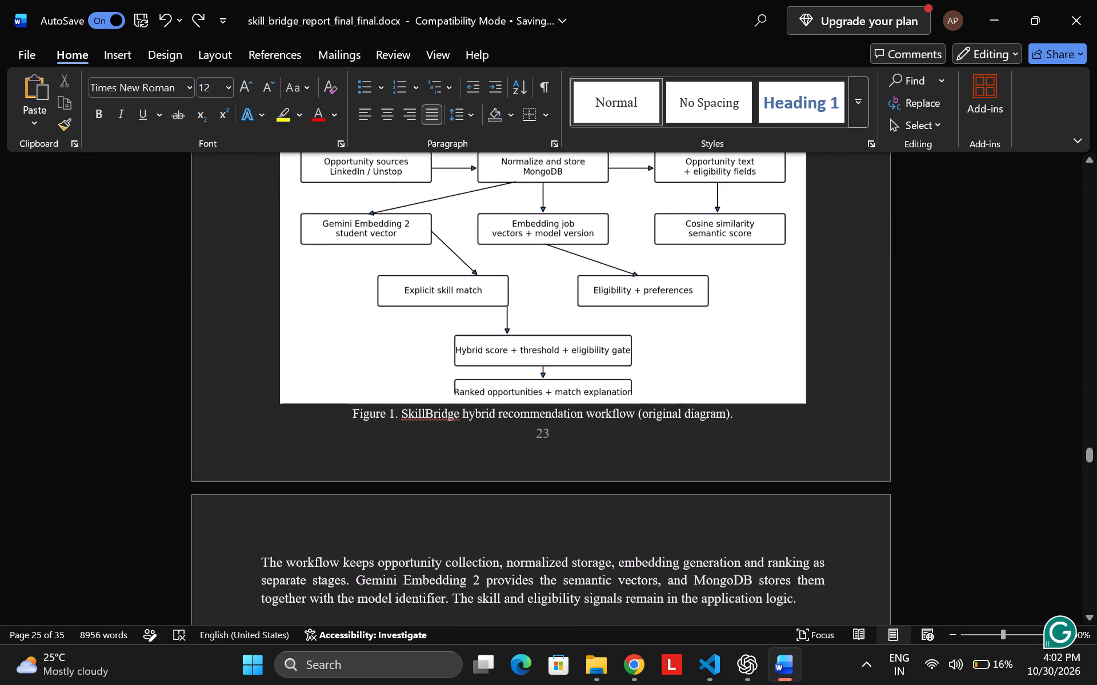
{"action": "scroll", "coordinate": [495, 355], "scroll_direction": "up", "scroll_amount": 5}
{"action": "scroll", "coordinate": [495, 355], "scroll_direction": "down", "scroll_amount": 16}
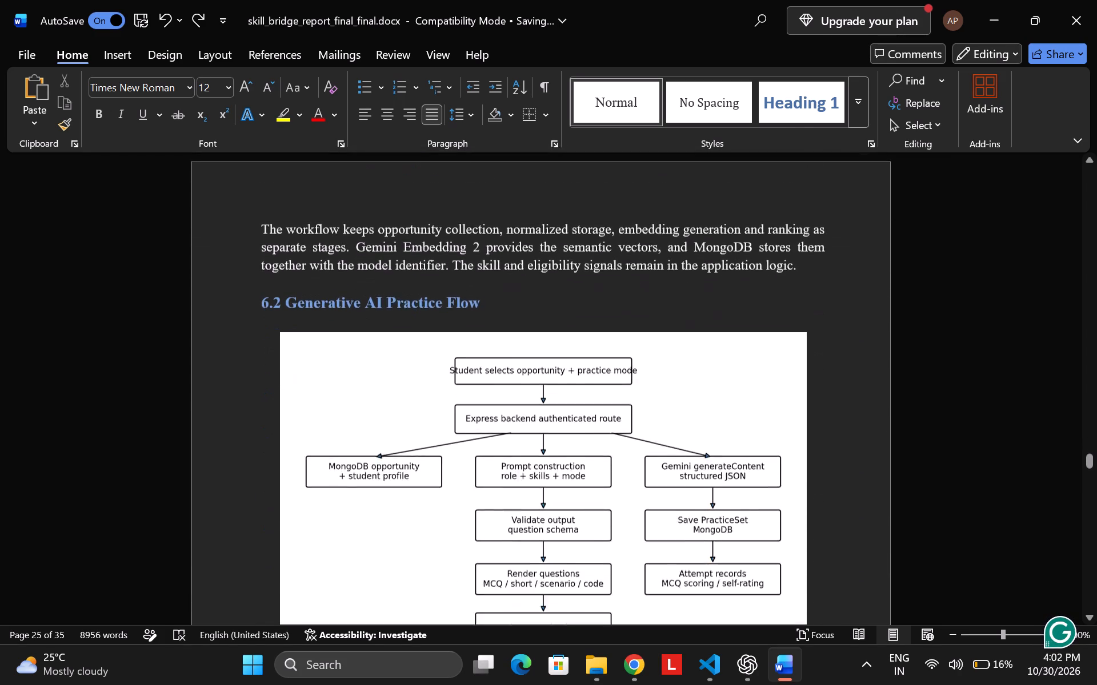
{"action": "scroll", "coordinate": [495, 355], "scroll_direction": "down", "scroll_amount": 5}
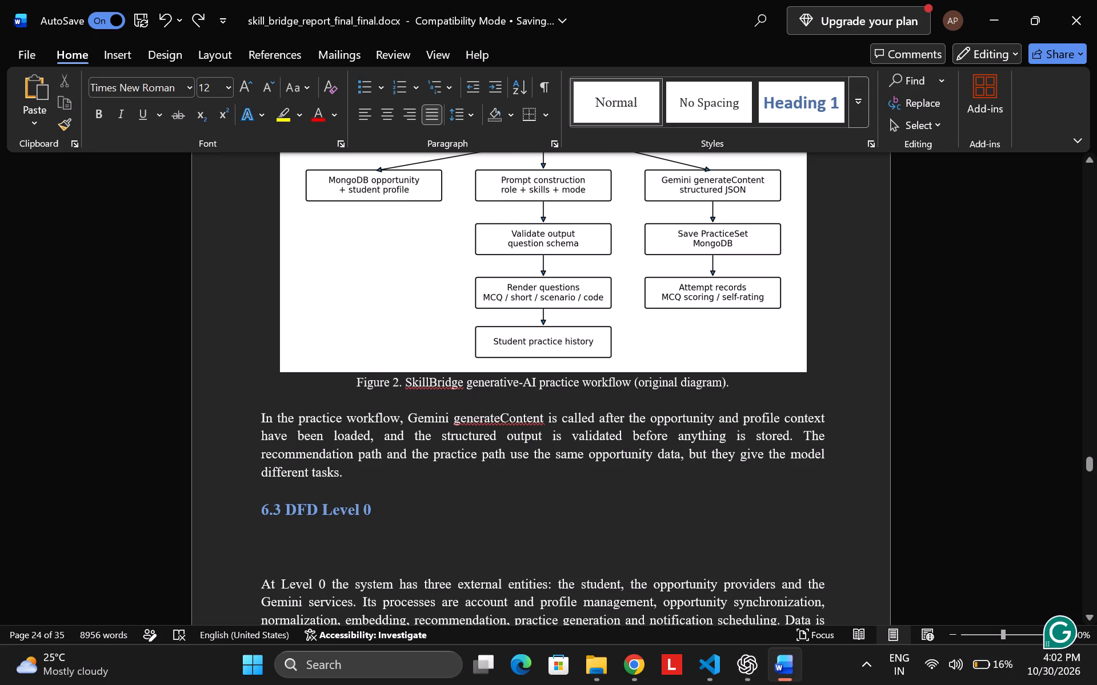
{"action": "scroll", "coordinate": [569, 340], "scroll_direction": "up", "scroll_amount": 1}
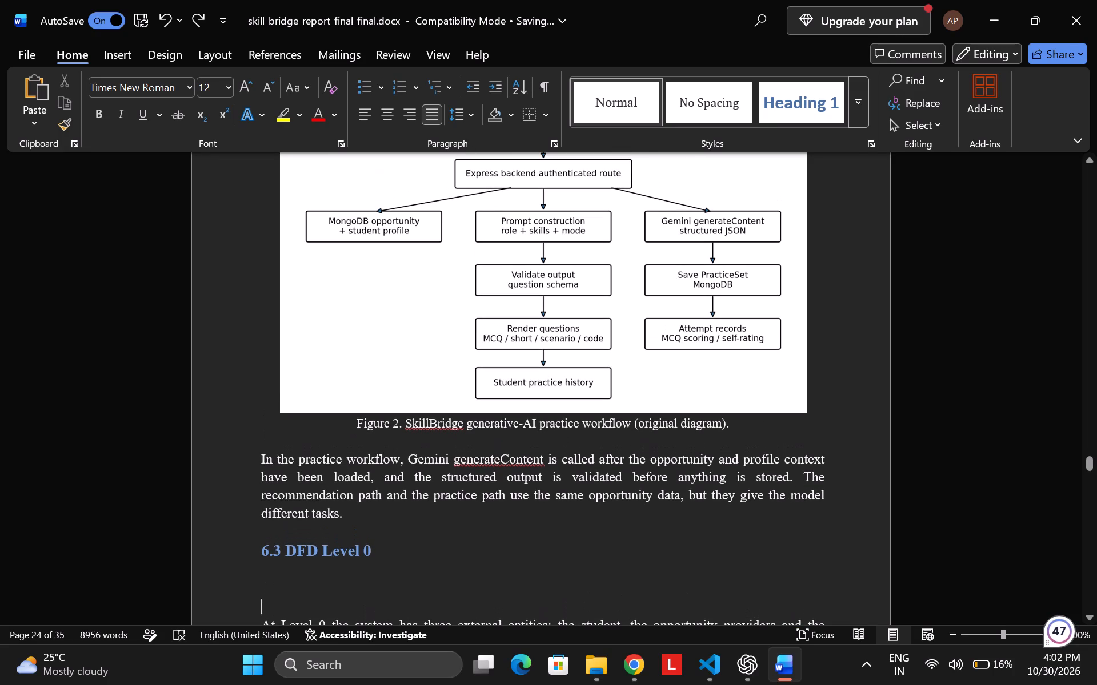
{"action": "scroll", "coordinate": [575, 340], "scroll_direction": "down", "scroll_amount": 12}
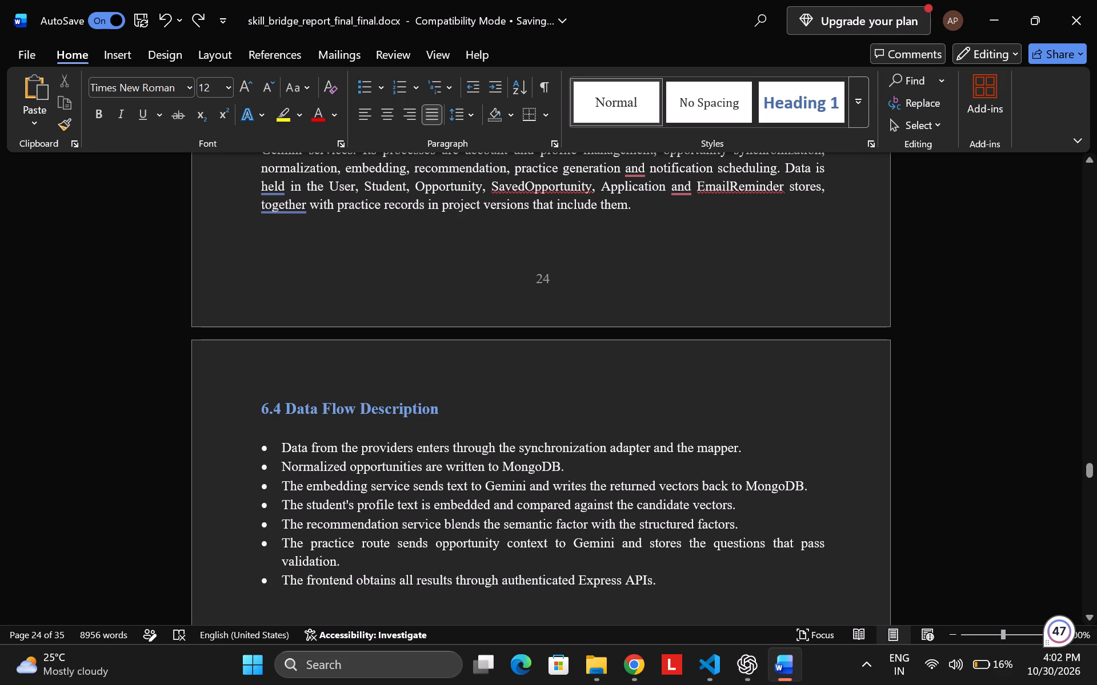
{"action": "scroll", "coordinate": [575, 340], "scroll_direction": "up", "scroll_amount": 4}
{"action": "scroll", "coordinate": [575, 340], "scroll_direction": "down", "scroll_amount": 5}
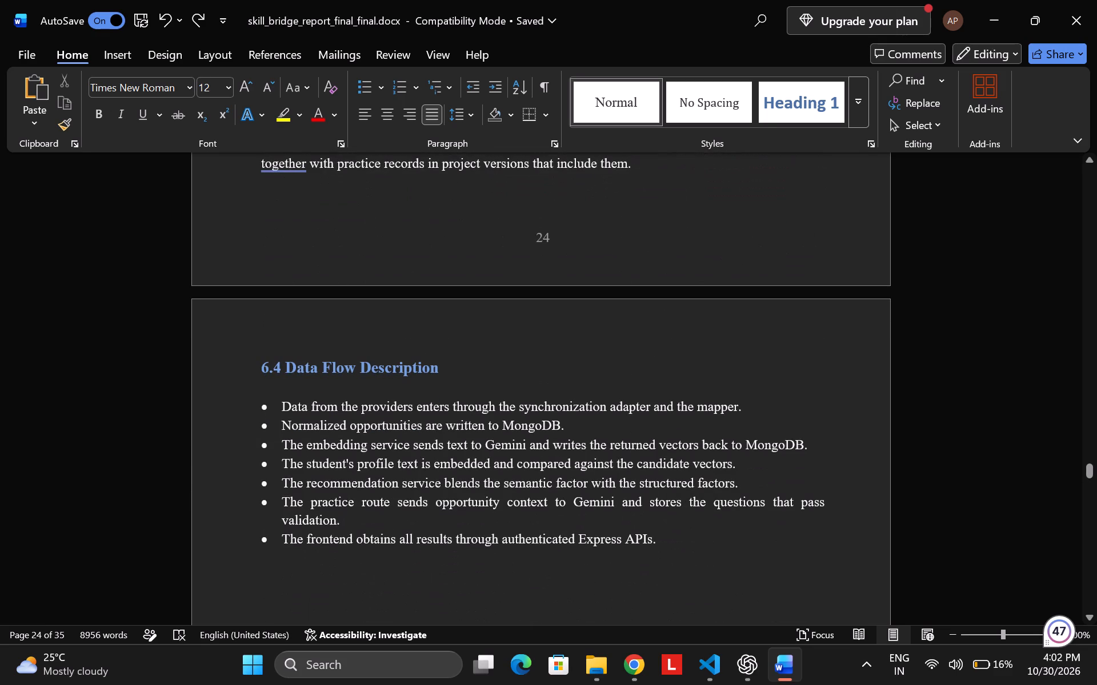
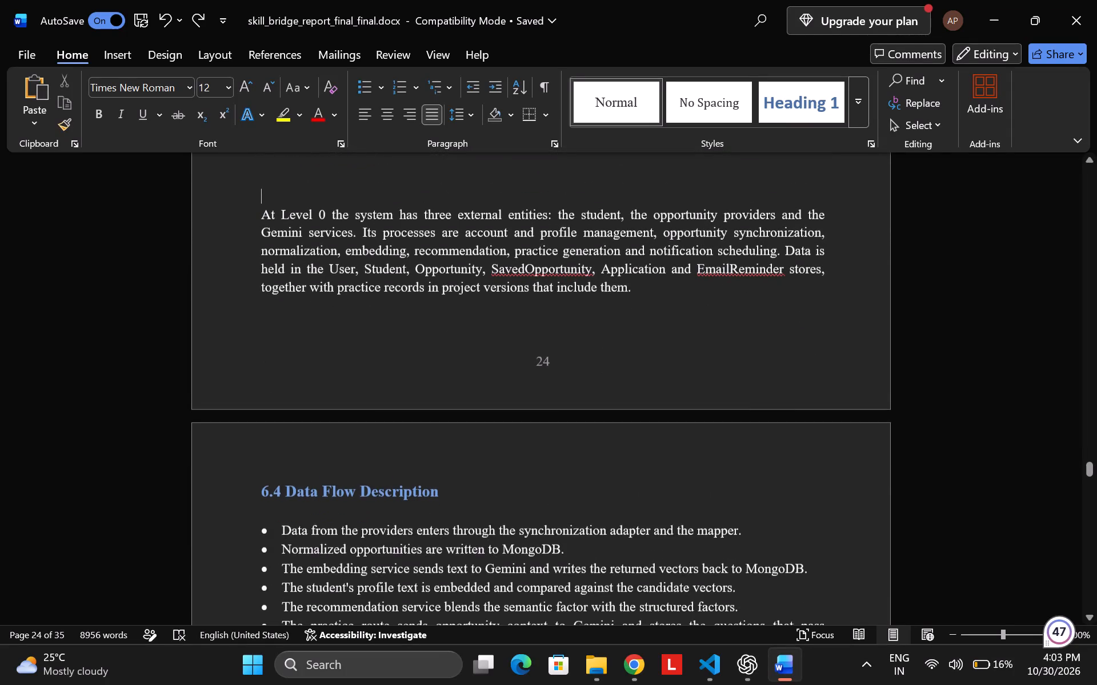
Remove the two extra blank lines between the 6.3 DFD Level 0 heading and its paragraph.
{"action": "scroll", "coordinate": [619, 463], "scroll_direction": "up", "scroll_amount": 2}
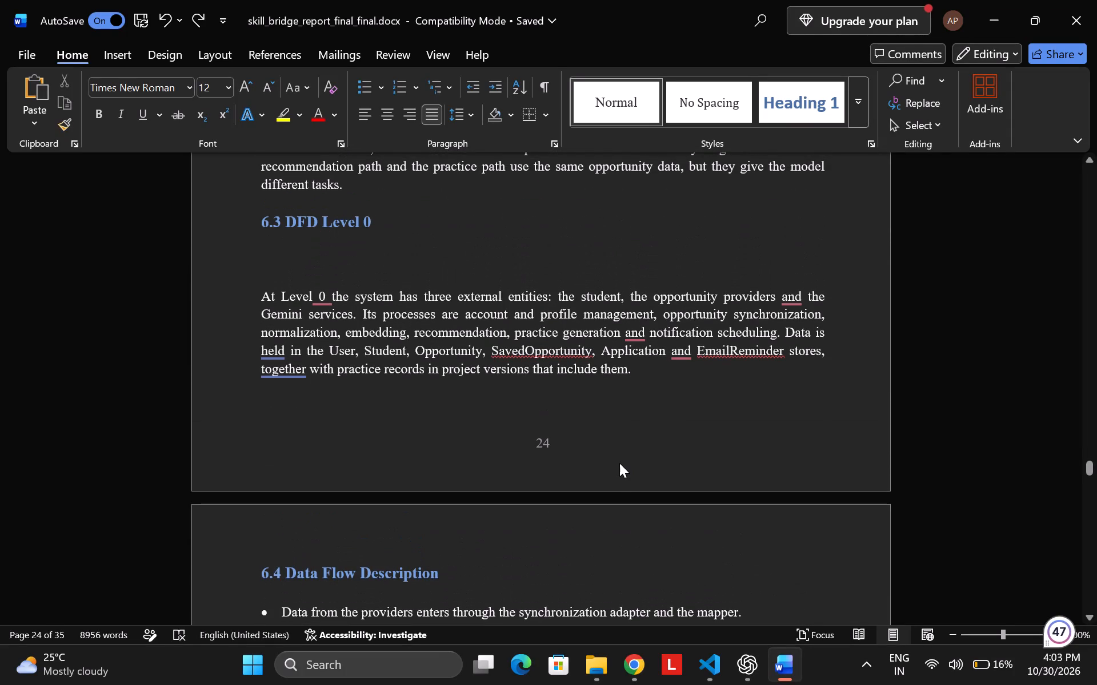
{"action": "scroll", "coordinate": [620, 463], "scroll_direction": "down", "scroll_amount": 3}
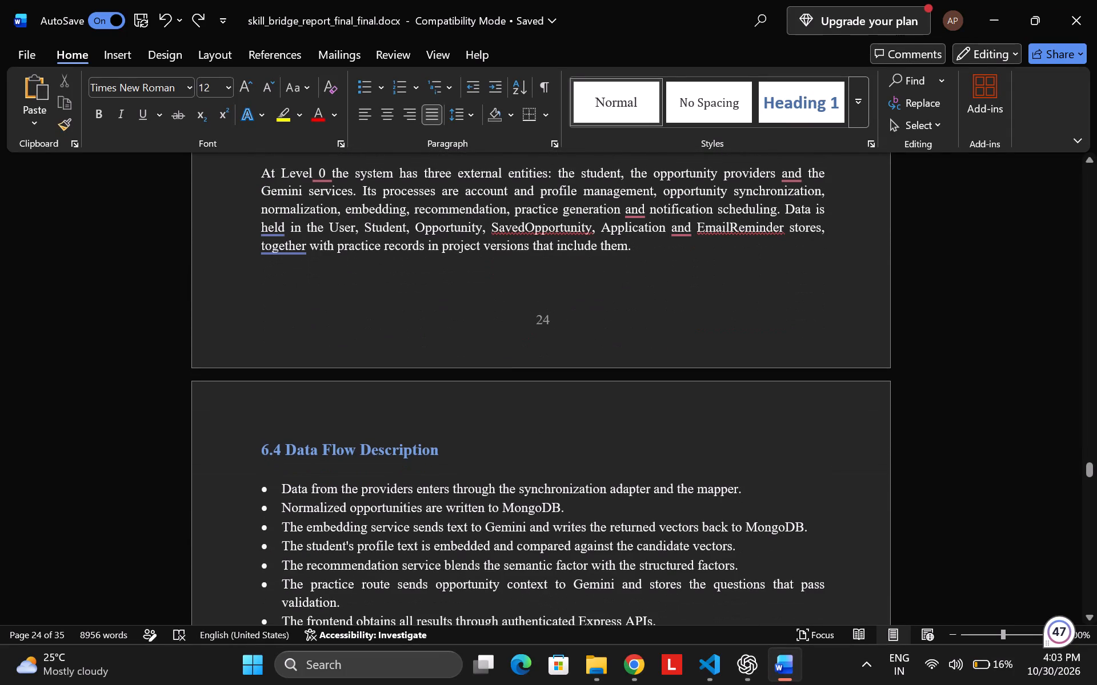
{"action": "scroll", "coordinate": [620, 463], "scroll_direction": "down", "scroll_amount": 2}
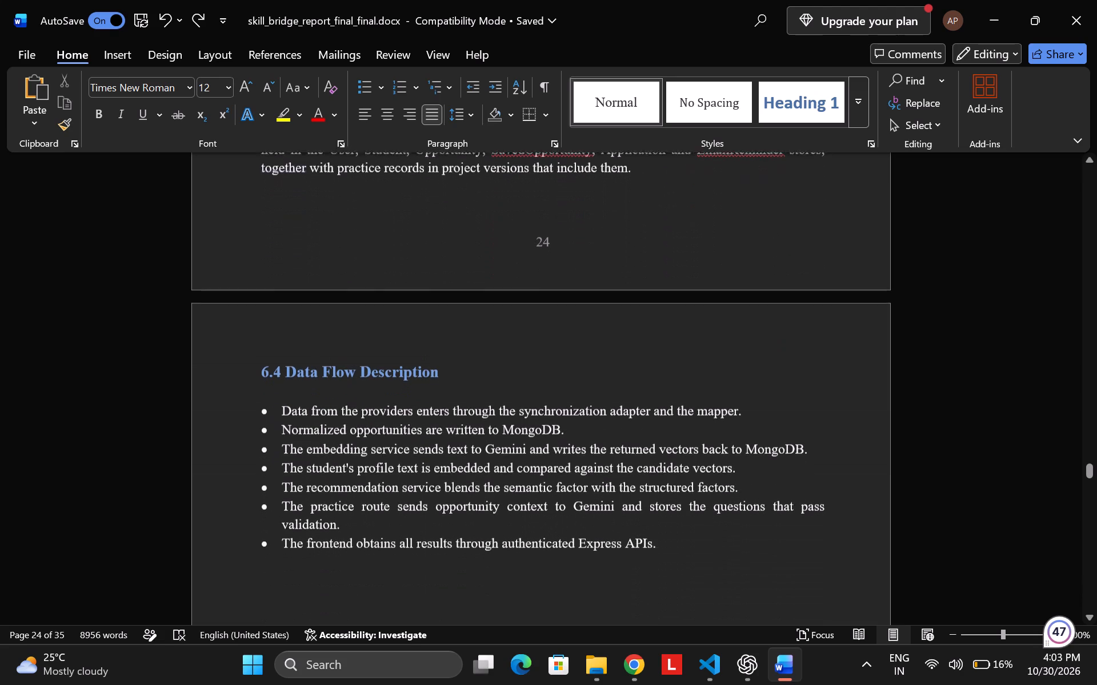
{"action": "scroll", "coordinate": [620, 463], "scroll_direction": "up", "scroll_amount": 3}
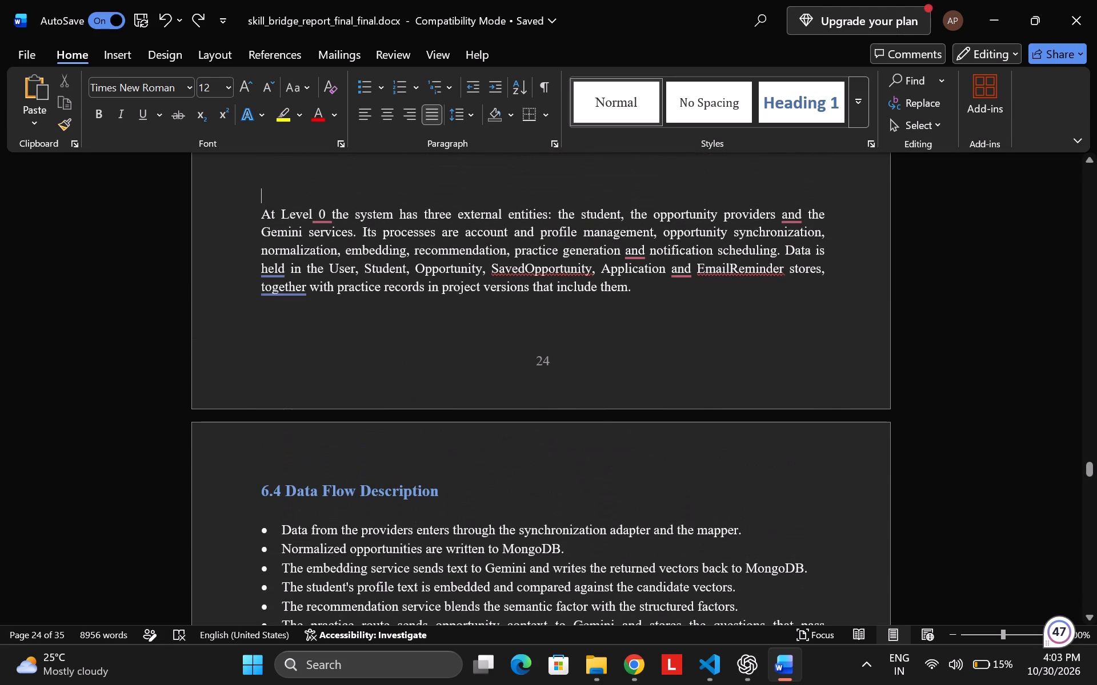
{"action": "scroll", "coordinate": [620, 463], "scroll_direction": "up", "scroll_amount": 2}
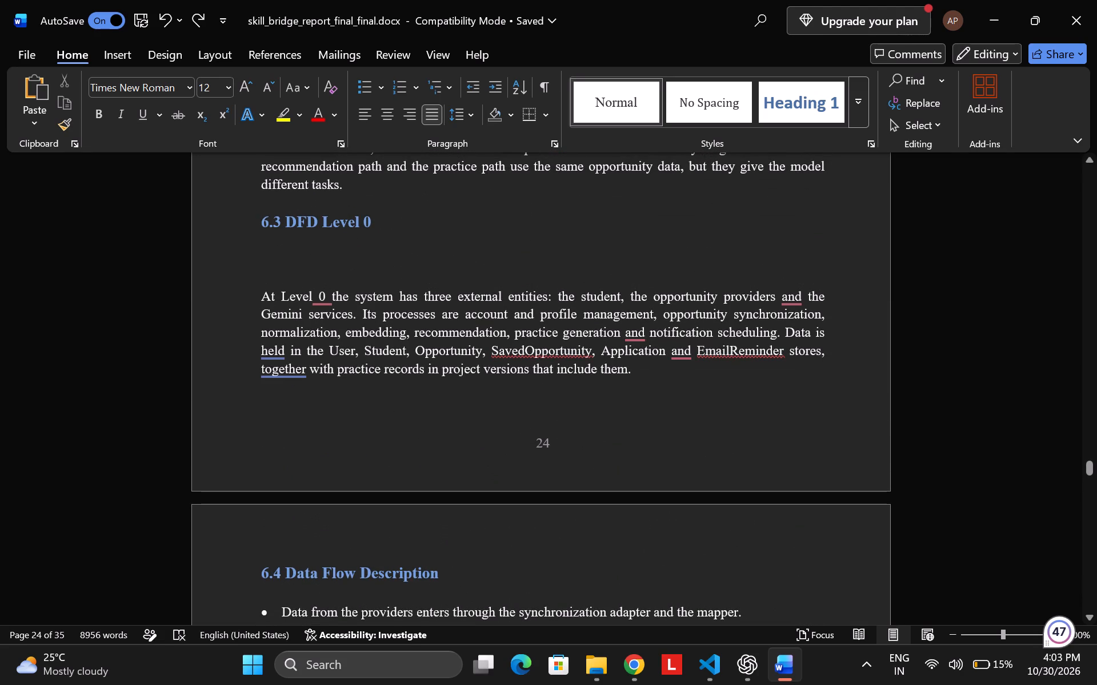
{"action": "key", "text": "BackSpace"}
{"action": "key", "text": "BackSpace"}
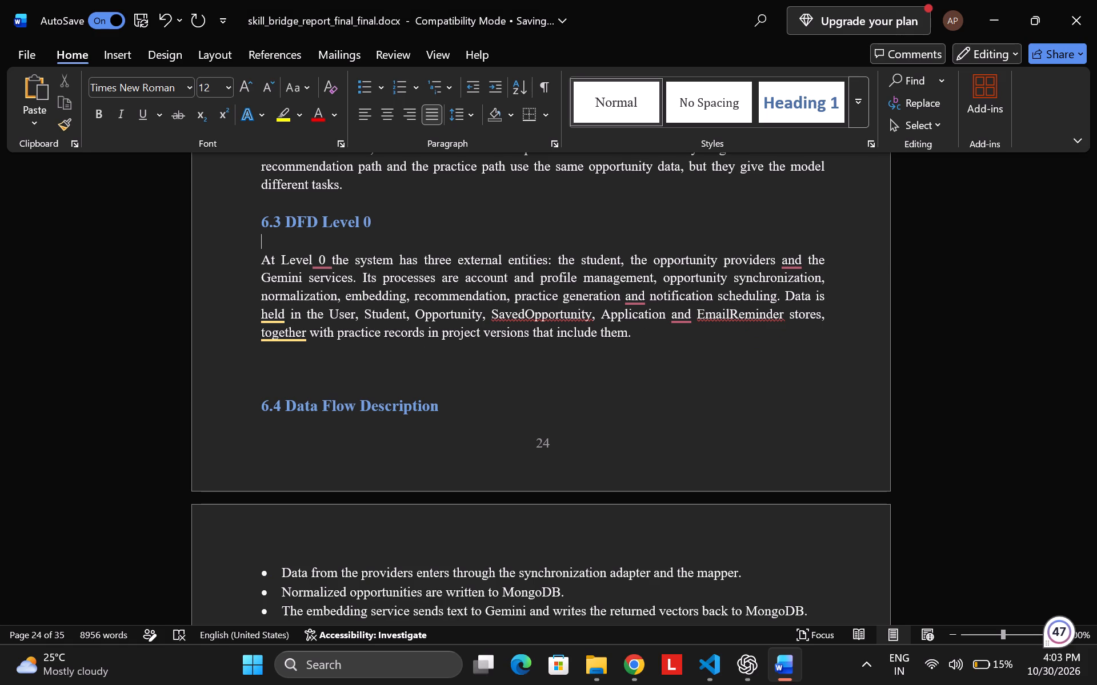
Add blank lines after the 6.3 paragraph and paste the copied DFD level 0 diagram at the start of the following page.
{"action": "left_click", "coordinate": [652, 334]}
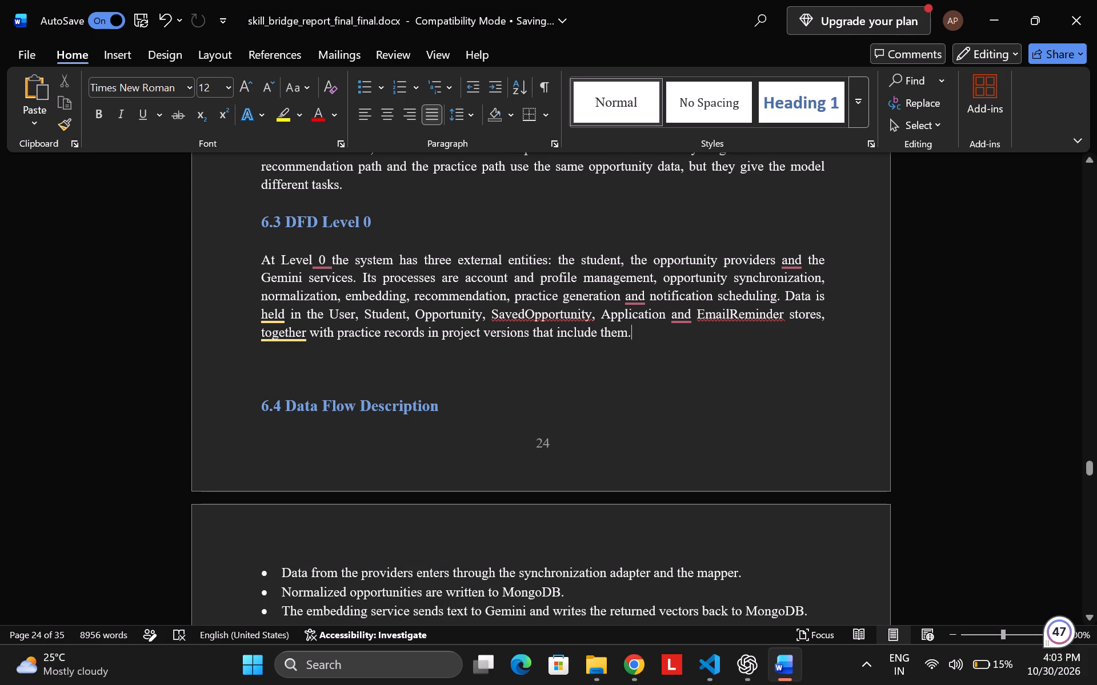
{"action": "key", "text": "Return"}
{"action": "key", "text": "Return"}
{"action": "key", "text": "Return"}
{"action": "key", "text": "Return"}
{"action": "key", "text": "Return"}
{"action": "key", "text": "Return"}
{"action": "key", "text": "Return"}
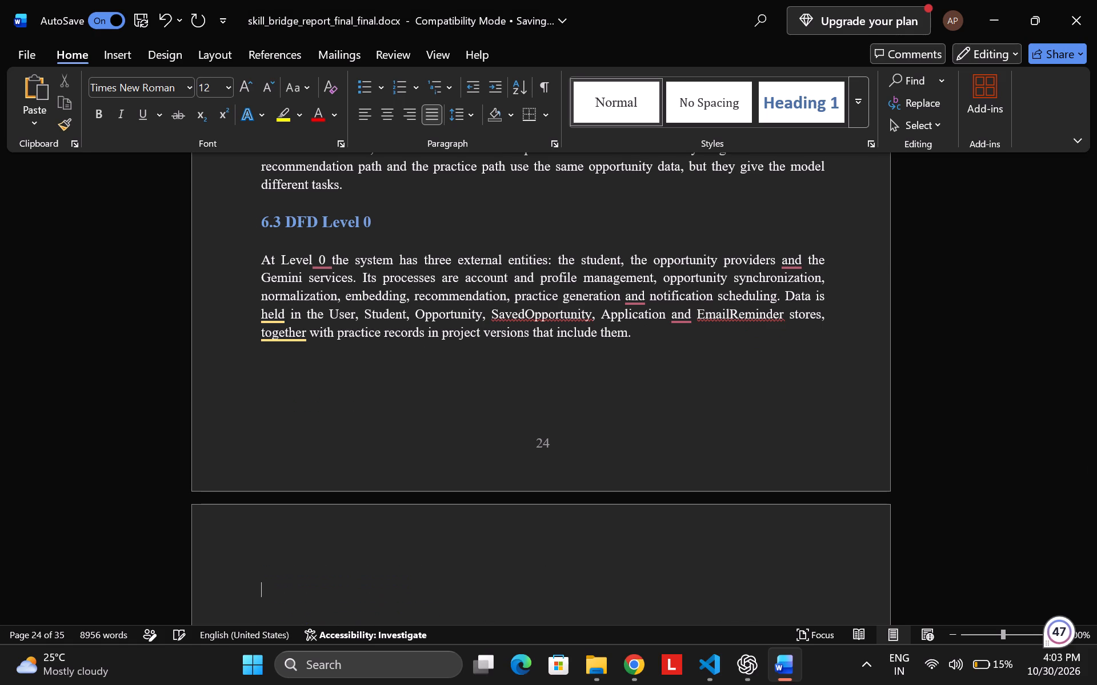
{"action": "key", "text": "Return"}
{"action": "key", "text": "BackSpace"}
{"action": "key", "text": "BackSpace"}
{"action": "key", "text": "BackSpace"}
{"action": "key", "text": "Return"}
{"action": "key", "text": "ctrl+v"}
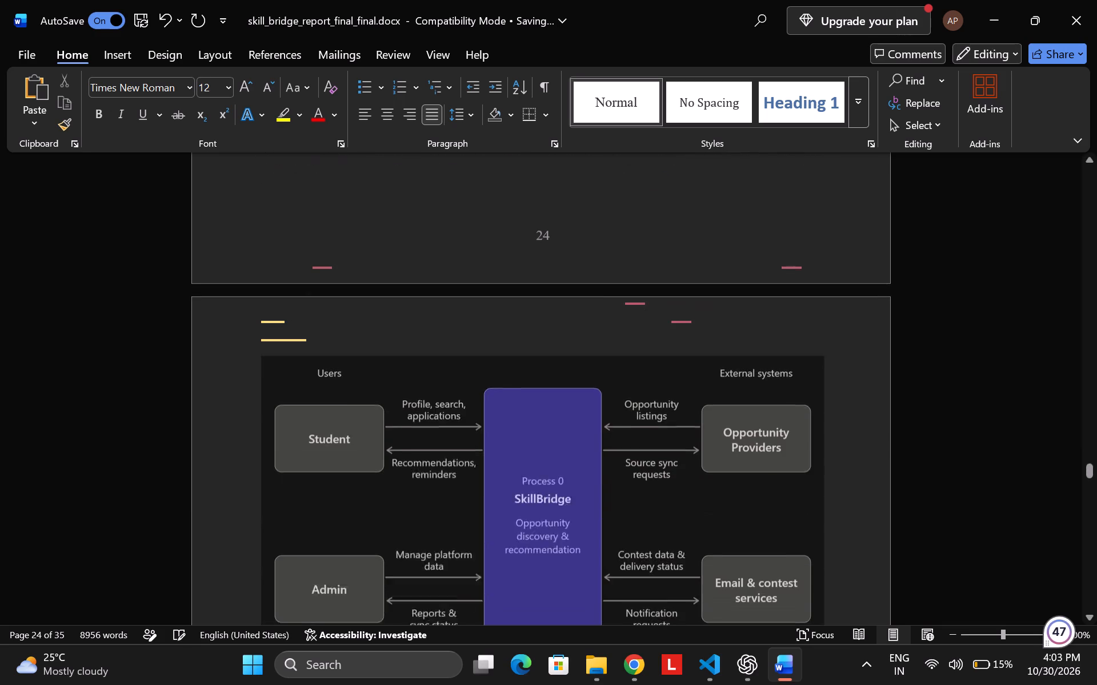
Check the pasted diagram's placement relative to the 6.3 paragraph and the 6.4 Data Flow Description section.
{"action": "scroll", "coordinate": [652, 336], "scroll_direction": "down", "scroll_amount": 4}
{"action": "scroll", "coordinate": [695, 351], "scroll_direction": "up", "scroll_amount": 1}
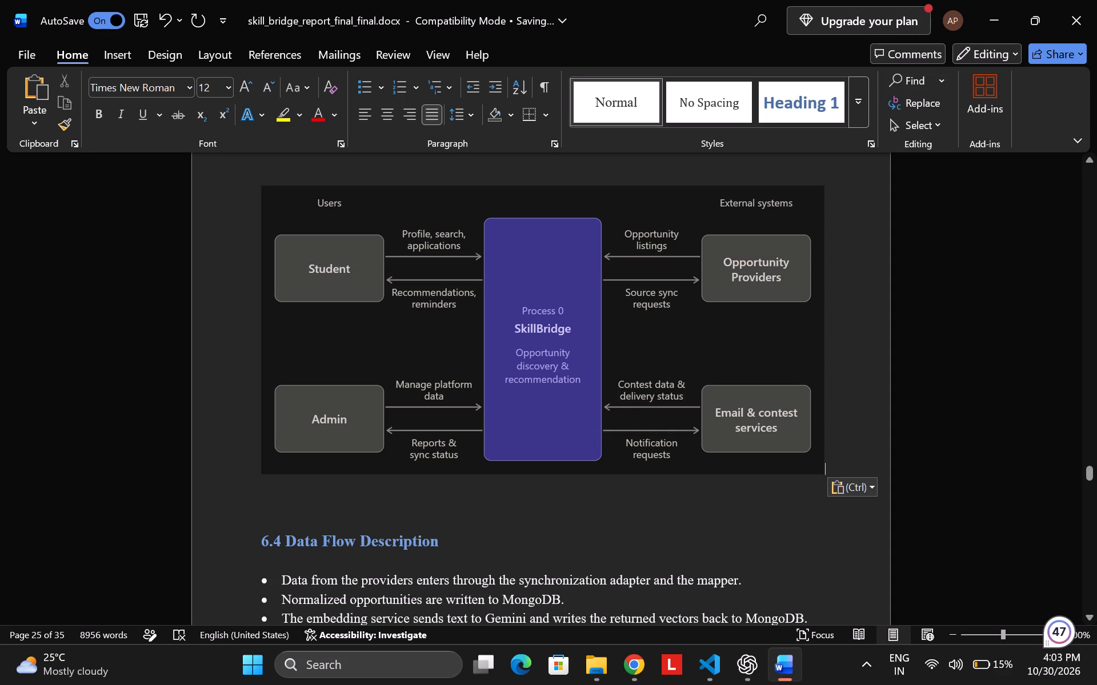
{"action": "scroll", "coordinate": [697, 453], "scroll_direction": "up", "scroll_amount": 8}
{"action": "scroll", "coordinate": [697, 448], "scroll_direction": "down", "scroll_amount": 3}
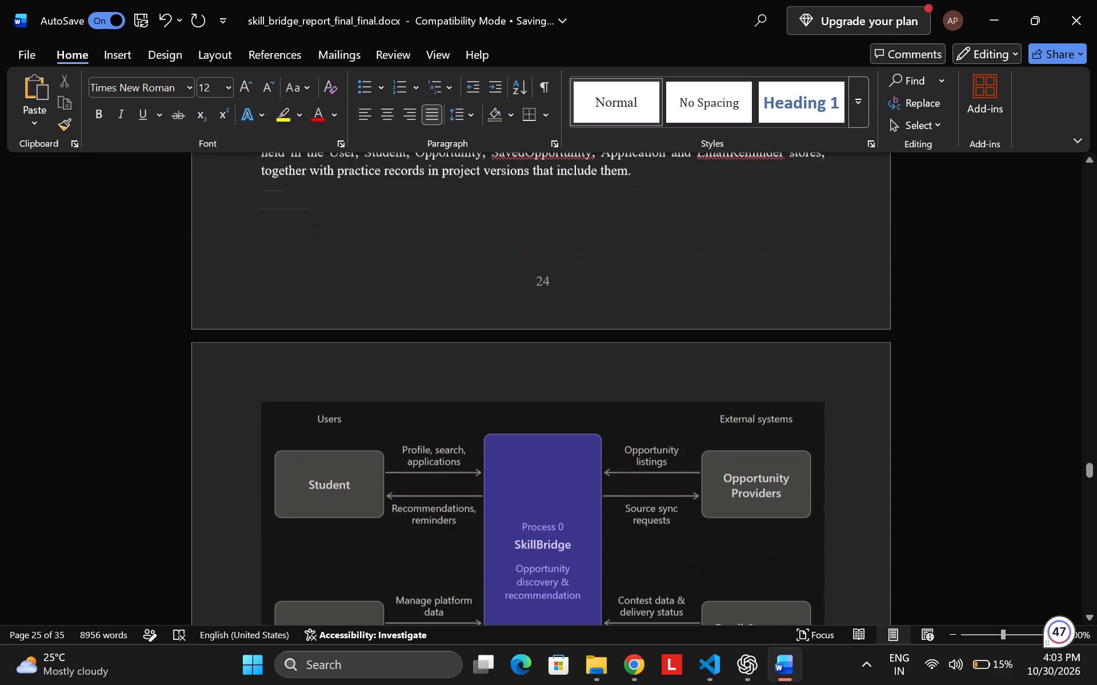
{"action": "scroll", "coordinate": [702, 436], "scroll_direction": "up", "scroll_amount": 5}
{"action": "scroll", "coordinate": [537, 397], "scroll_direction": "up", "scroll_amount": 3}
{"action": "scroll", "coordinate": [537, 397], "scroll_direction": "down", "scroll_amount": 3}
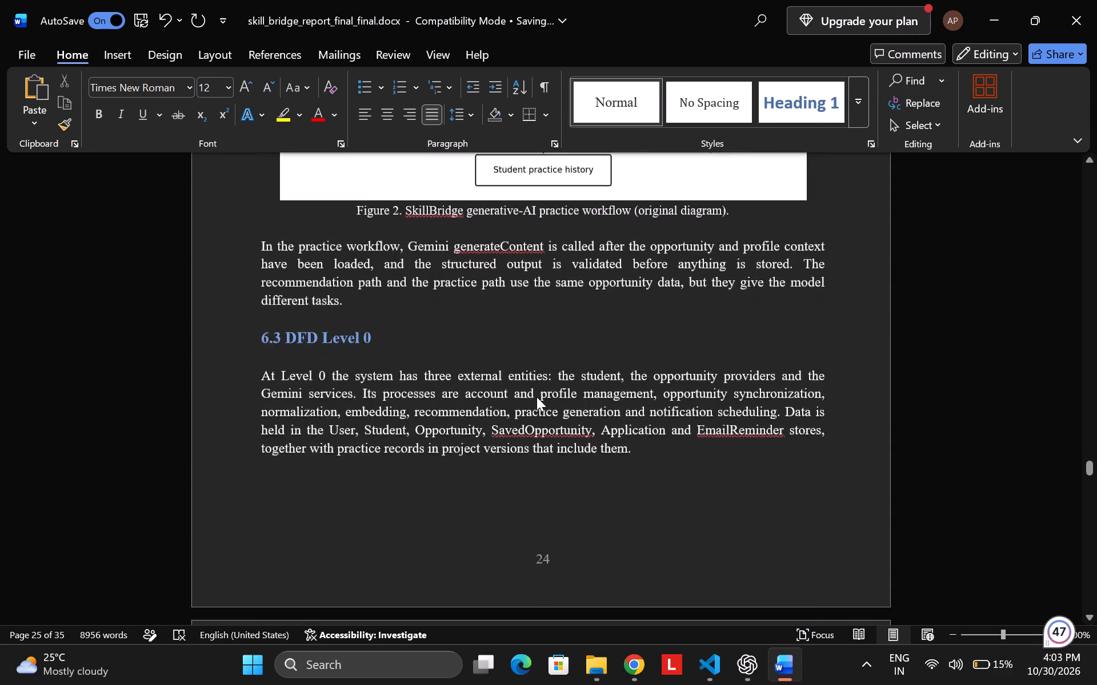
{"action": "scroll", "coordinate": [537, 397], "scroll_direction": "down", "scroll_amount": 15}
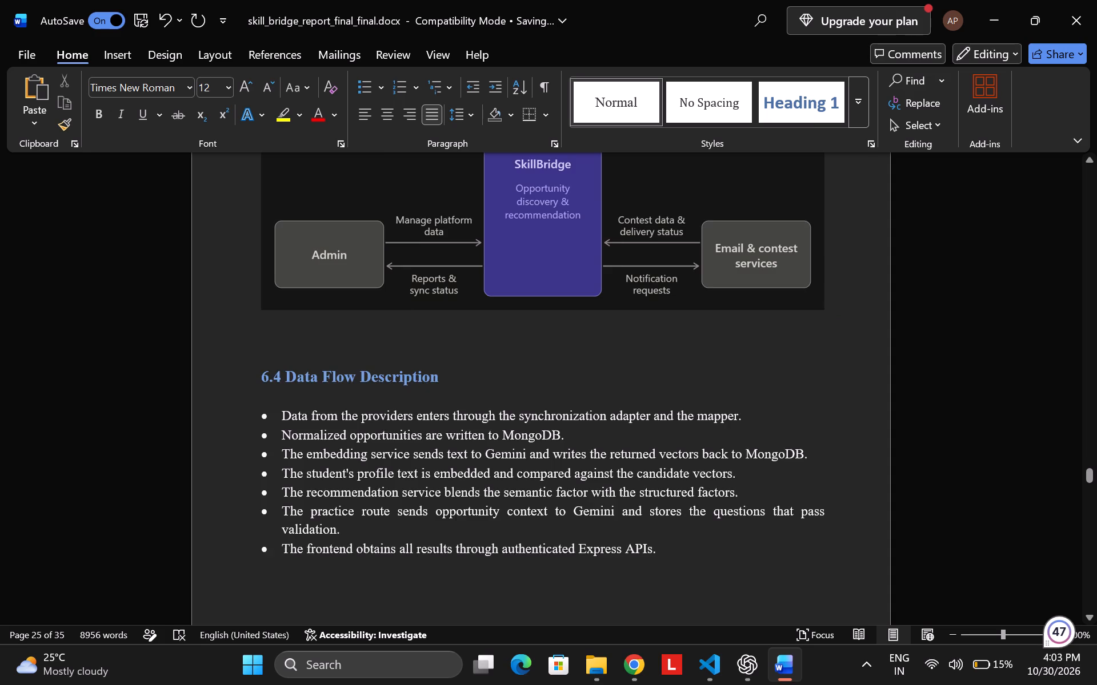
Select the 6.4 Data Flow Description heading together with its whole bullet list.
{"action": "scroll", "coordinate": [567, 391], "scroll_direction": "down", "scroll_amount": 1}
{"action": "left_click_drag", "start_coordinate": [261, 299], "coordinate": [559, 445]}
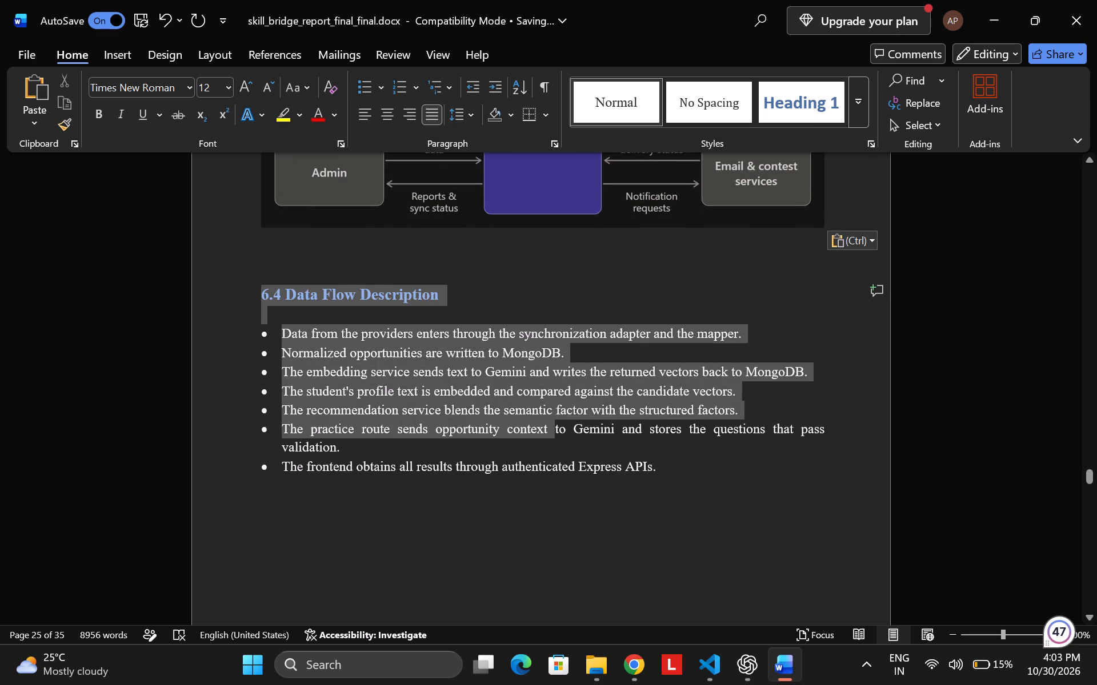
{"action": "left_click_drag", "start_coordinate": [559, 445], "coordinate": [668, 466]}
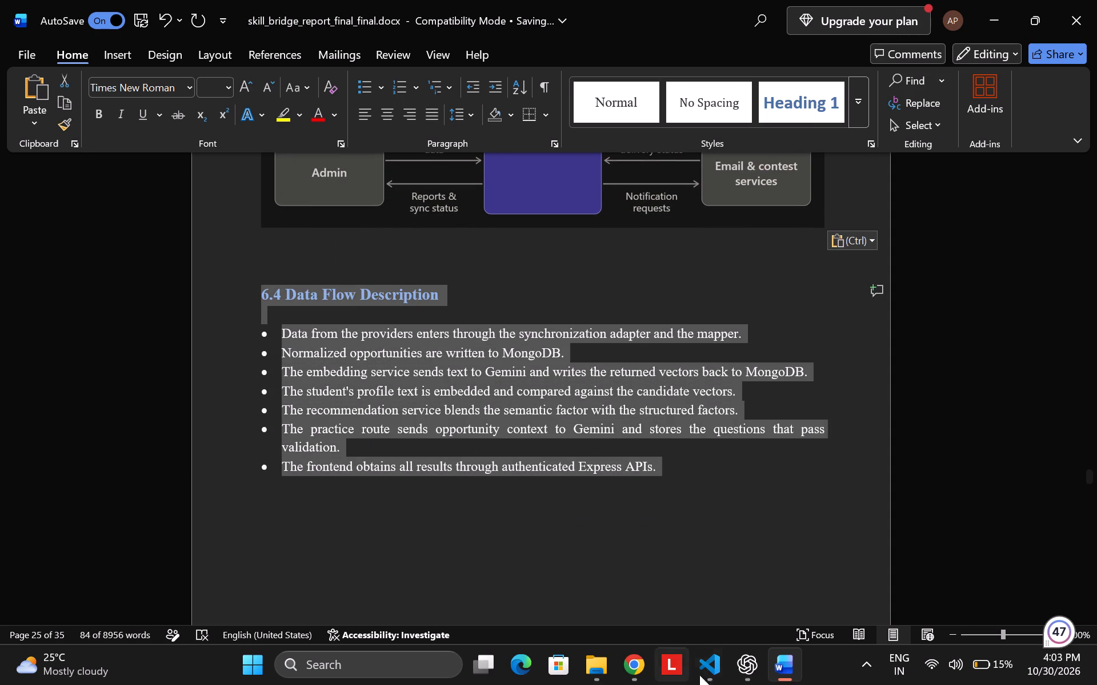
Examine the pages before the DFD diagram, from the Figure 2 practice workflow back to section 5.6 Eligibility Gate.
{"action": "scroll", "coordinate": [544, 287], "scroll_direction": "up", "scroll_amount": 8}
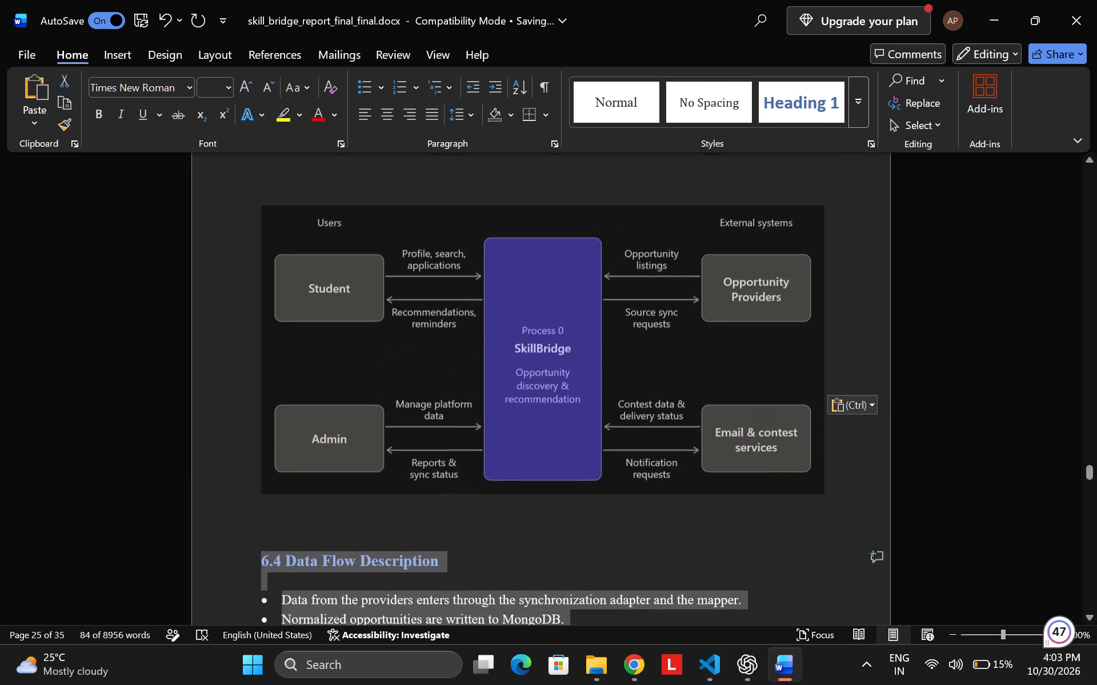
{"action": "scroll", "coordinate": [563, 307], "scroll_direction": "up", "scroll_amount": 16}
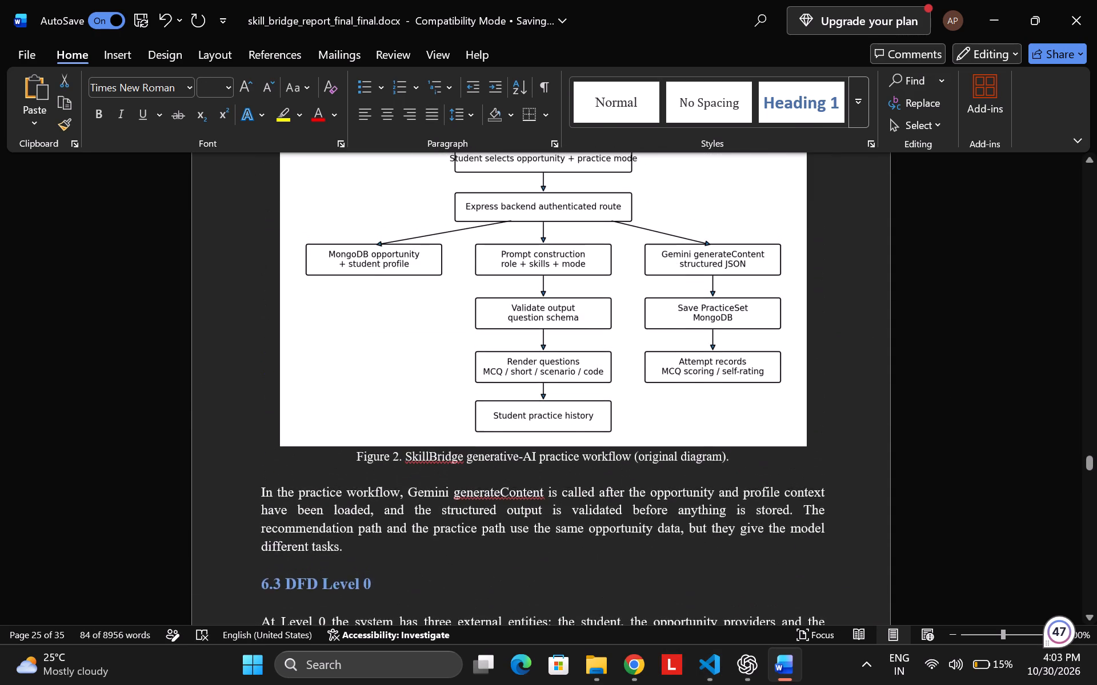
{"action": "scroll", "coordinate": [563, 307], "scroll_direction": "down", "scroll_amount": 2}
{"action": "scroll", "coordinate": [564, 308], "scroll_direction": "up", "scroll_amount": 14}
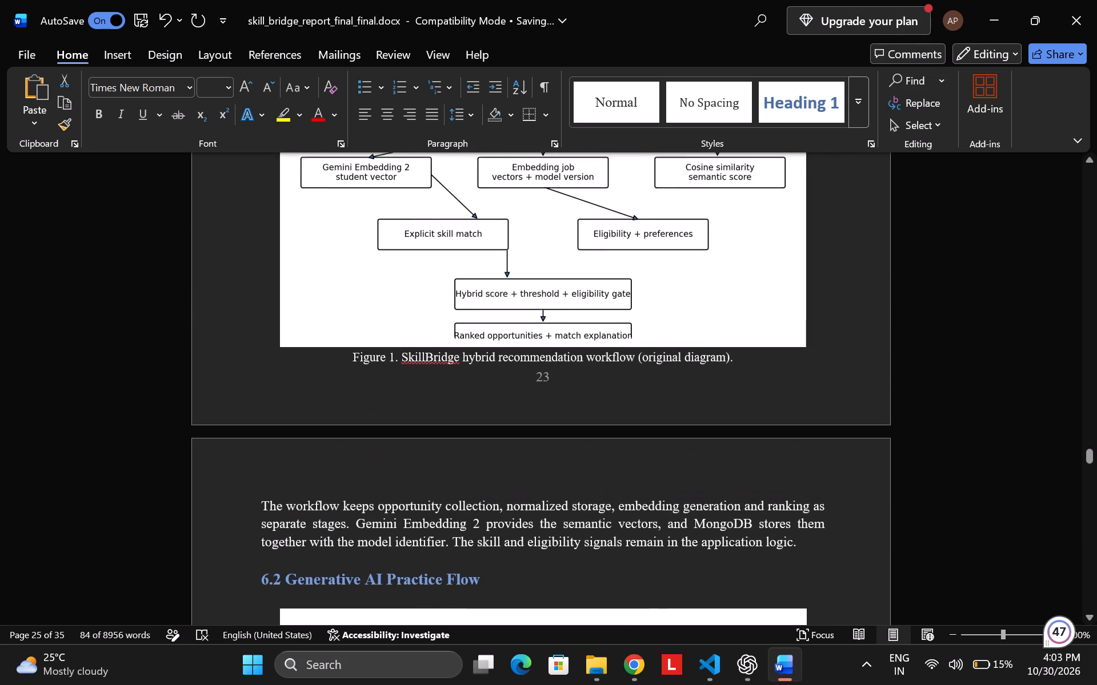
{"action": "scroll", "coordinate": [570, 308], "scroll_direction": "up", "scroll_amount": 4}
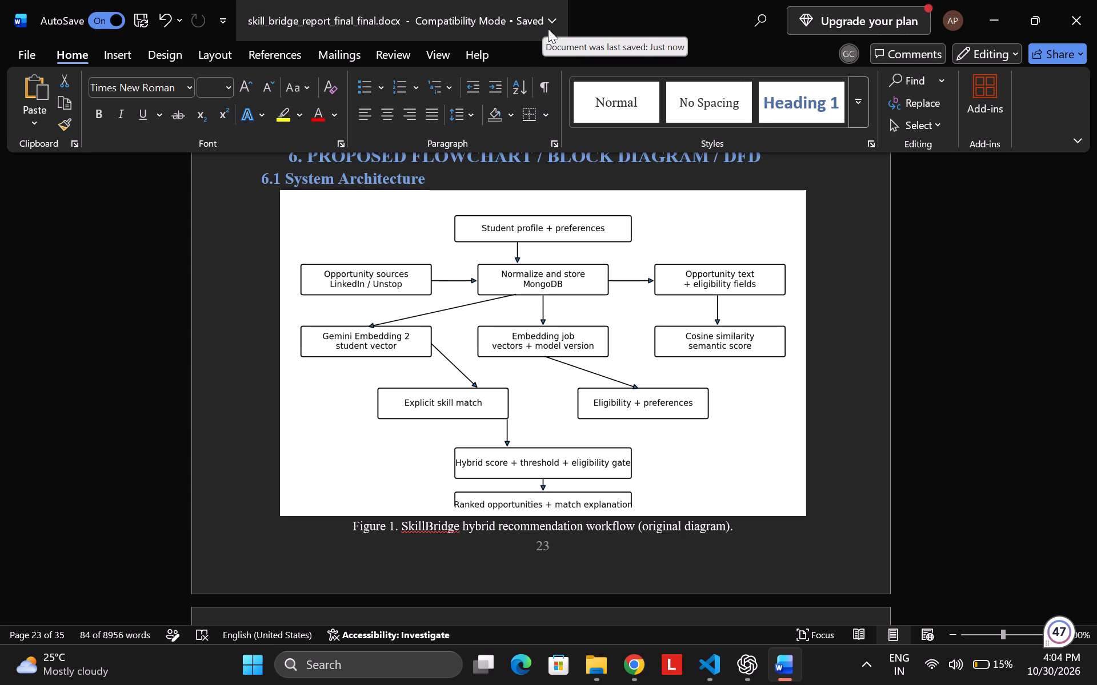
{"action": "scroll", "coordinate": [675, 385], "scroll_direction": "up", "scroll_amount": 3}
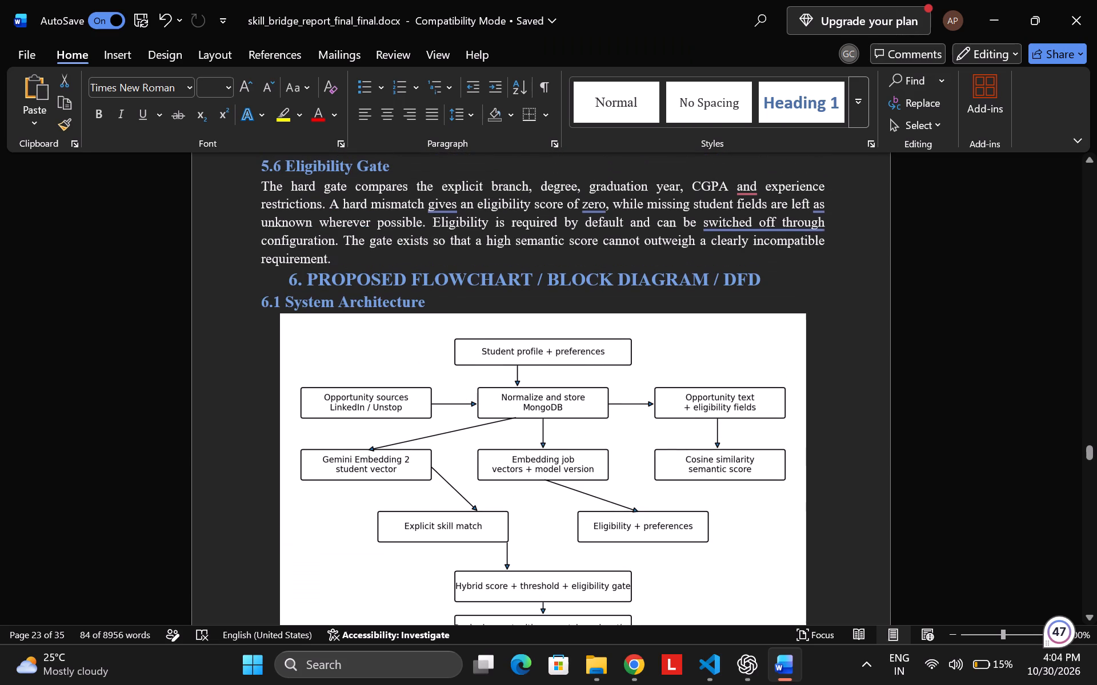
{"action": "scroll", "coordinate": [988, 347], "scroll_direction": "down", "scroll_amount": 4}
{"action": "scroll", "coordinate": [978, 303], "scroll_direction": "up", "scroll_amount": 10}
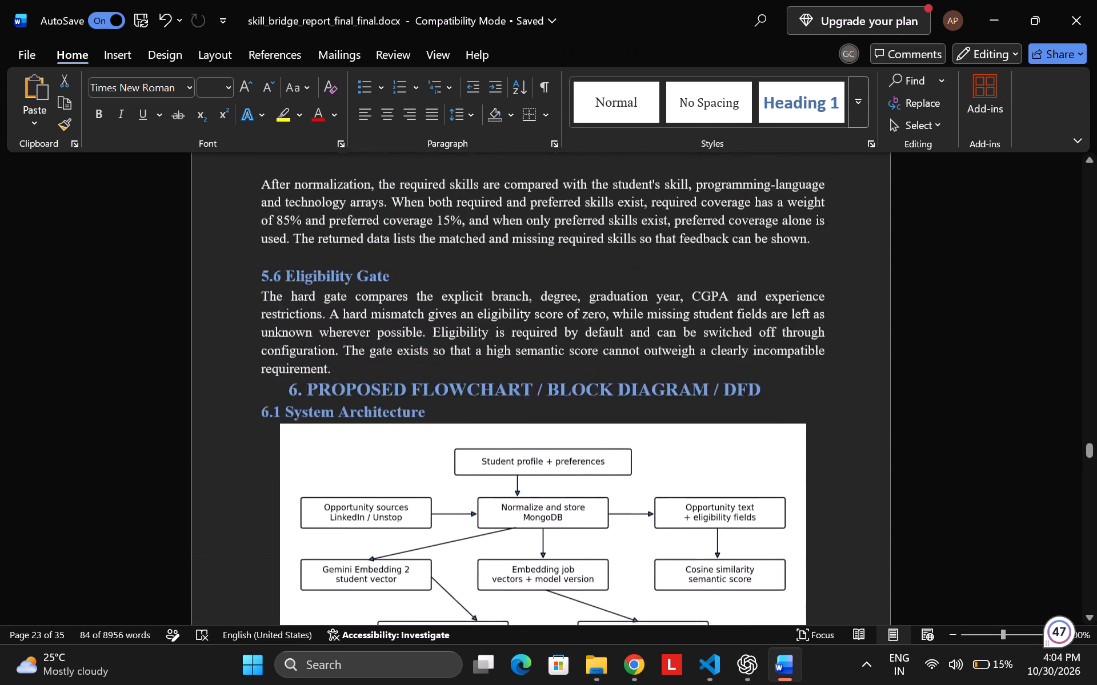
{"action": "scroll", "coordinate": [978, 304], "scroll_direction": "up", "scroll_amount": 20}
{"action": "scroll", "coordinate": [978, 304], "scroll_direction": "up", "scroll_amount": 2}
Review the report's content and page layout from chapter 4 through chapter 5 to section 6.2 Generative AI Practice Flow.
{"action": "left_click_drag", "start_coordinate": [1091, 428], "coordinate": [1089, 429]}
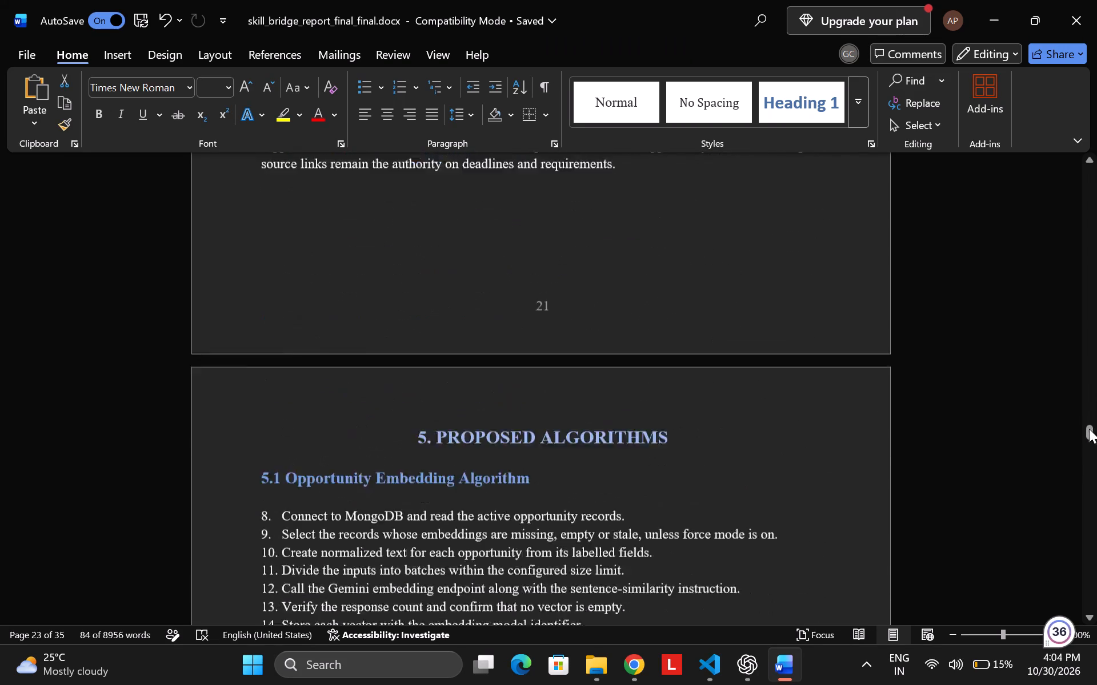
{"action": "left_click_drag", "start_coordinate": [1089, 429], "coordinate": [1086, 199]}
{"action": "scroll", "coordinate": [1016, 307], "scroll_direction": "down", "scroll_amount": 14}
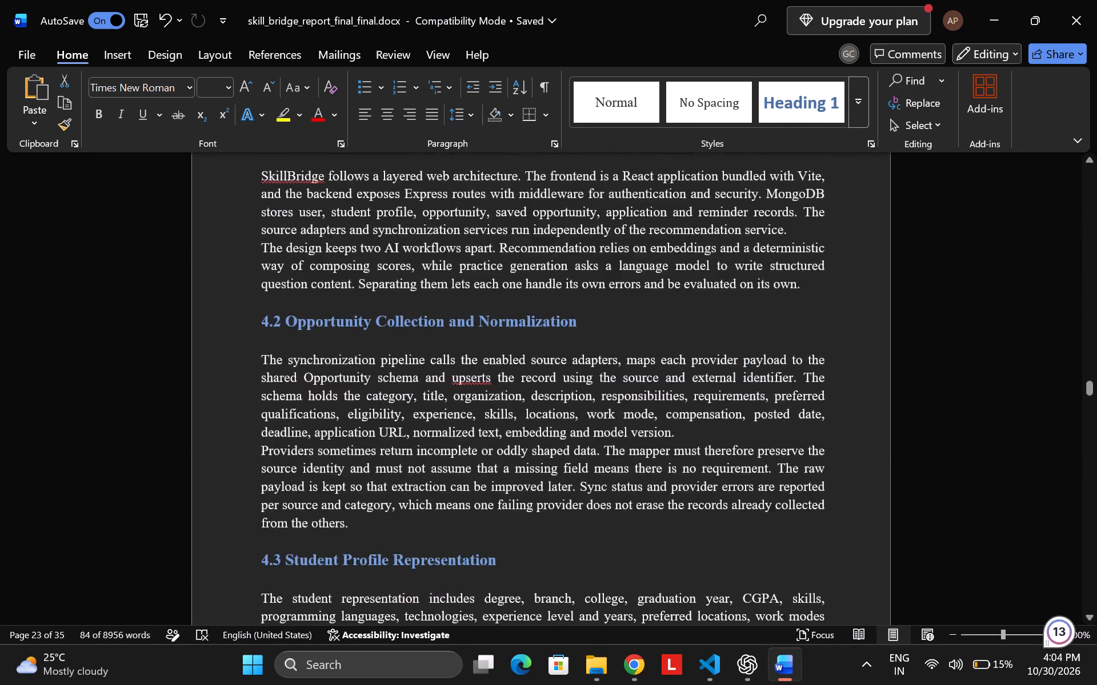
{"action": "scroll", "coordinate": [1016, 302], "scroll_direction": "down", "scroll_amount": 20}
{"action": "scroll", "coordinate": [1016, 302], "scroll_direction": "down", "scroll_amount": 20}
{"action": "scroll", "coordinate": [1016, 302], "scroll_direction": "down", "scroll_amount": 8}
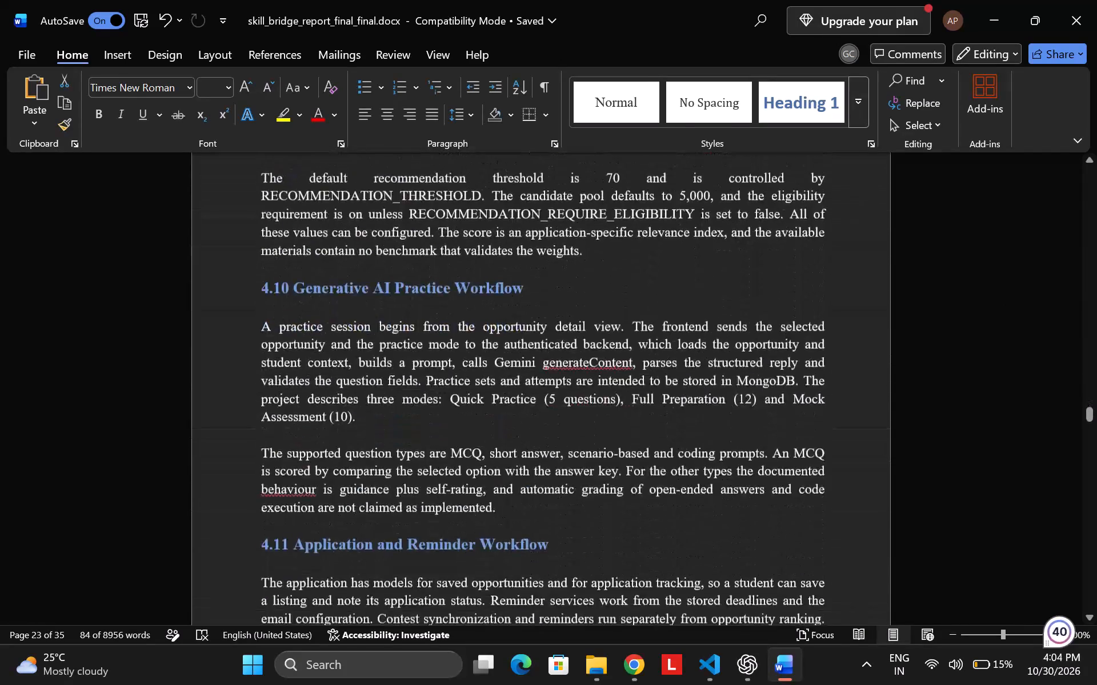
{"action": "scroll", "coordinate": [913, 290], "scroll_direction": "down", "scroll_amount": 18}
{"action": "scroll", "coordinate": [914, 304], "scroll_direction": "down", "scroll_amount": 11}
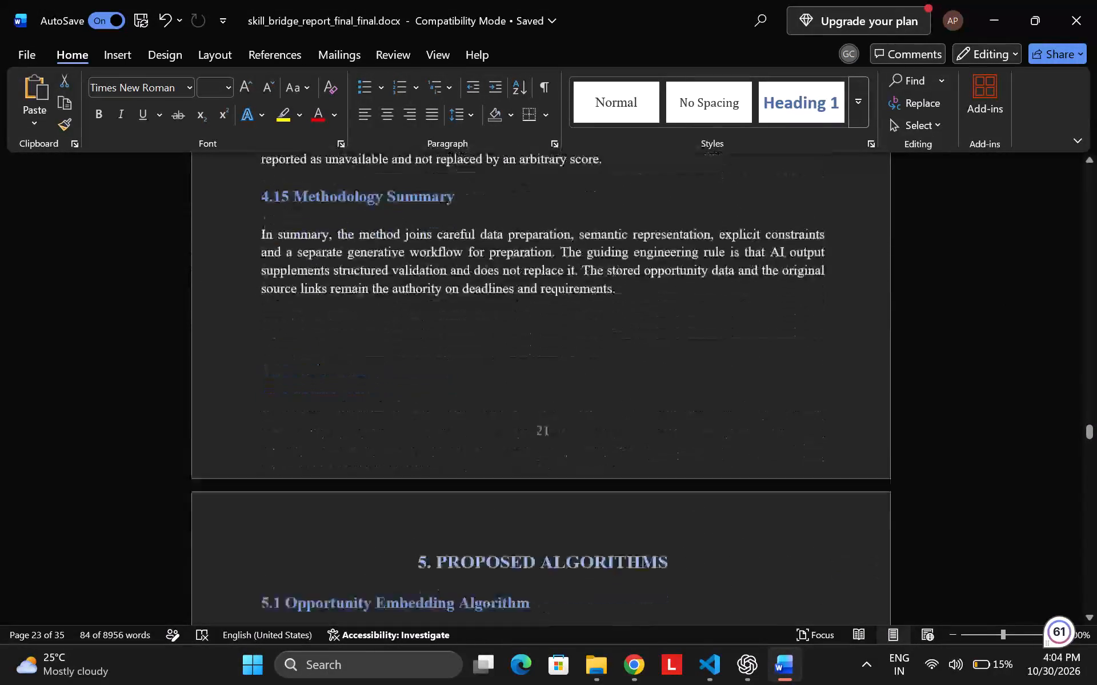
{"action": "scroll", "coordinate": [914, 304], "scroll_direction": "down", "scroll_amount": 17}
{"action": "scroll", "coordinate": [919, 348], "scroll_direction": "down", "scroll_amount": 11}
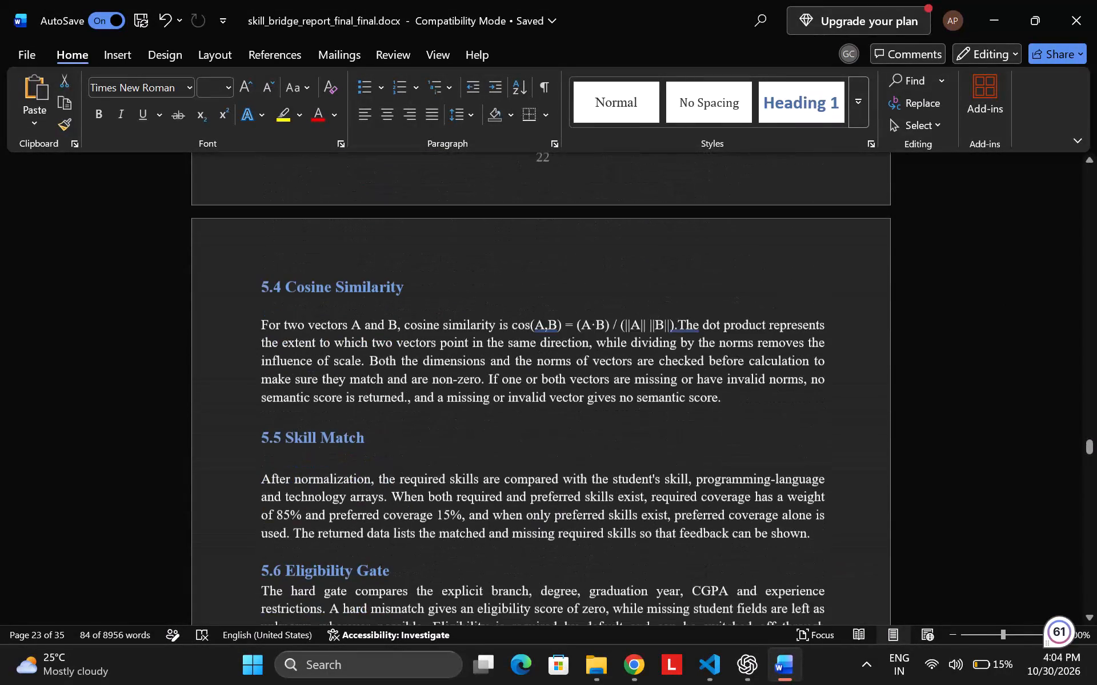
{"action": "scroll", "coordinate": [903, 320], "scroll_direction": "down", "scroll_amount": 19}
{"action": "scroll", "coordinate": [903, 320], "scroll_direction": "down", "scroll_amount": 3}
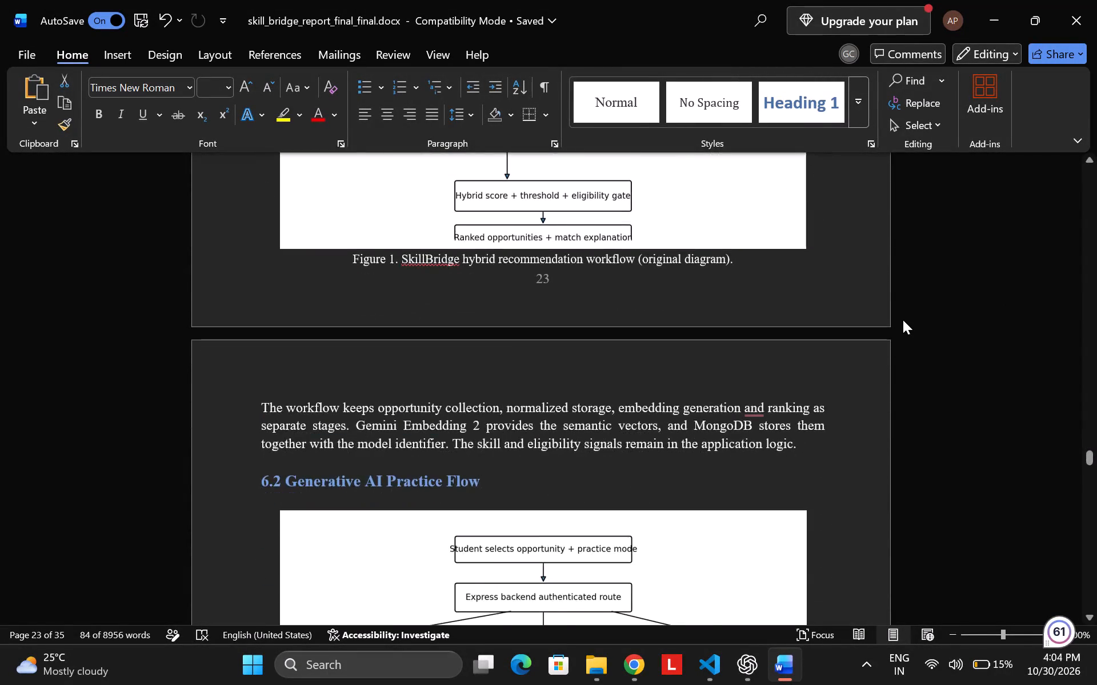
Examine how Figure 1, Figure 2 and sections 6.2 and 6.3 are laid out across the pages, including the blank areas.
{"action": "scroll", "coordinate": [903, 320], "scroll_direction": "down", "scroll_amount": 16}
{"action": "scroll", "coordinate": [903, 320], "scroll_direction": "down", "scroll_amount": 6}
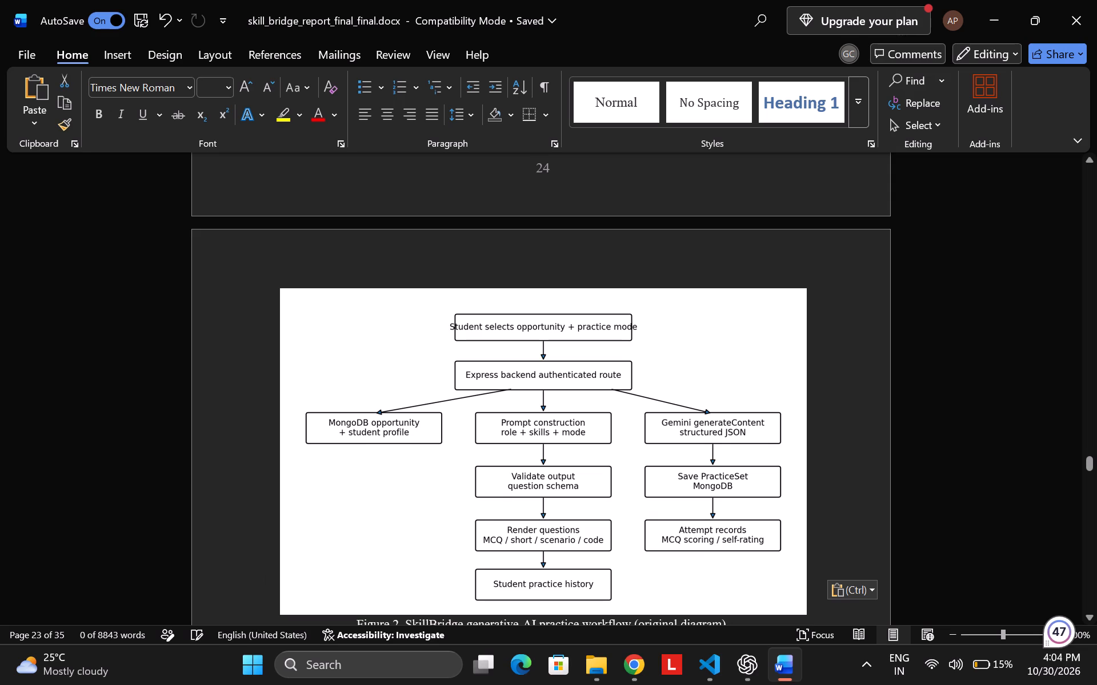
{"action": "scroll", "coordinate": [730, 356], "scroll_direction": "down", "scroll_amount": 12}
{"action": "scroll", "coordinate": [730, 356], "scroll_direction": "up", "scroll_amount": 12}
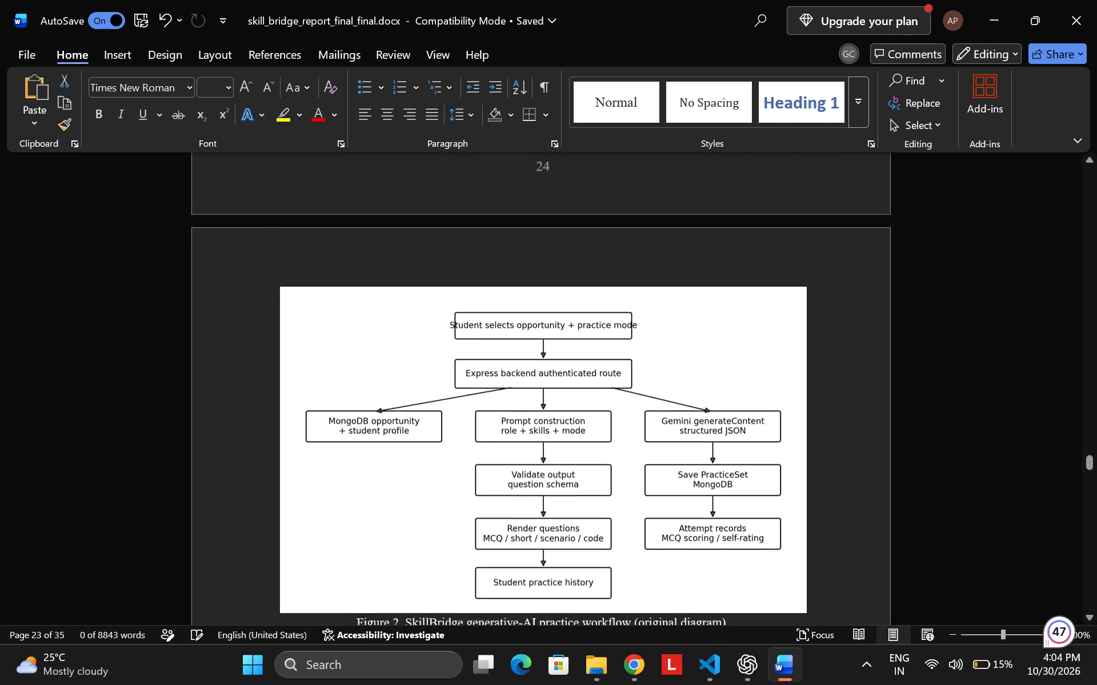
{"action": "scroll", "coordinate": [730, 356], "scroll_direction": "up", "scroll_amount": 15}
{"action": "scroll", "coordinate": [730, 356], "scroll_direction": "down", "scroll_amount": 6}
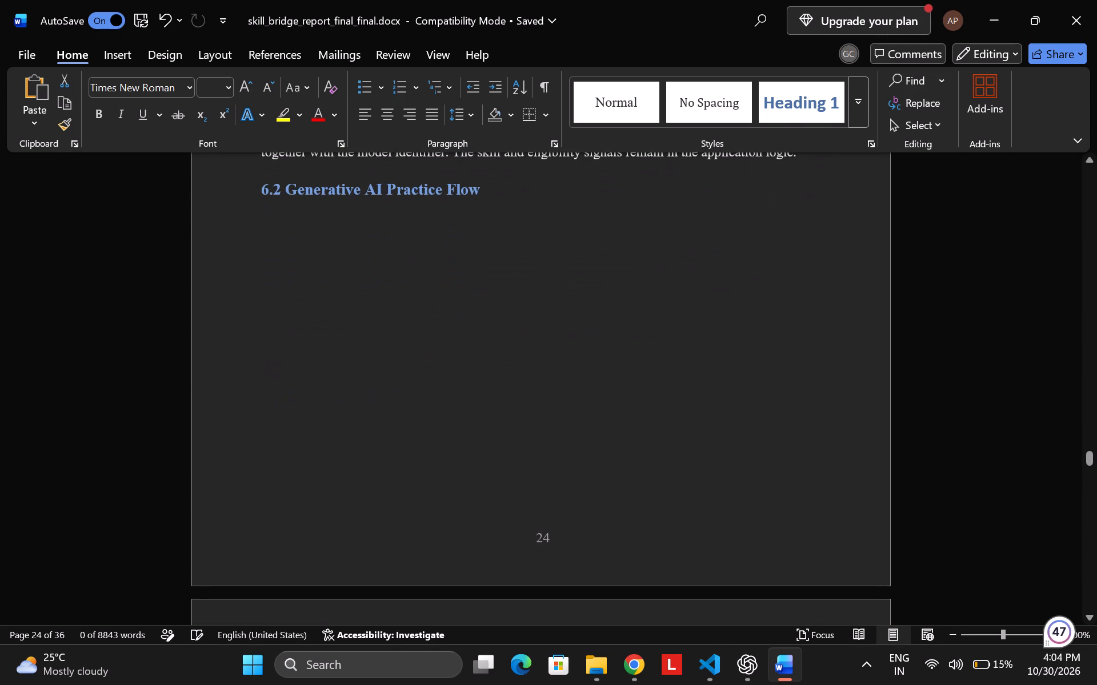
{"action": "scroll", "coordinate": [730, 356], "scroll_direction": "up", "scroll_amount": 4}
{"action": "scroll", "coordinate": [730, 356], "scroll_direction": "down", "scroll_amount": 19}
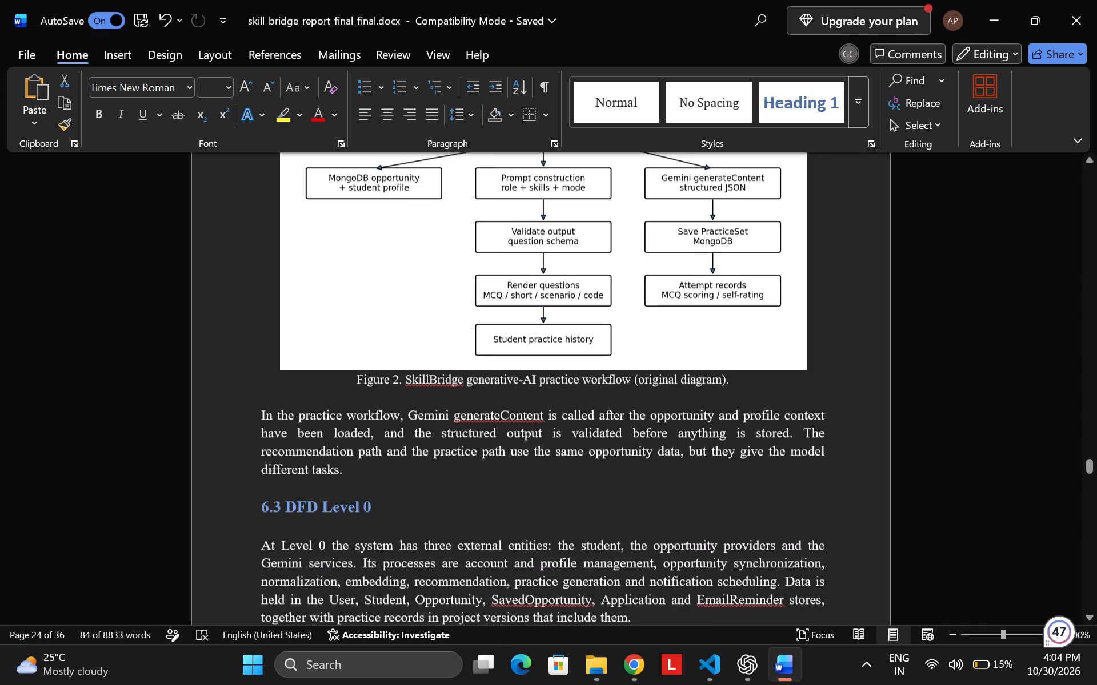
{"action": "scroll", "coordinate": [730, 356], "scroll_direction": "up", "scroll_amount": 20}
{"action": "scroll", "coordinate": [730, 356], "scroll_direction": "up", "scroll_amount": 5}
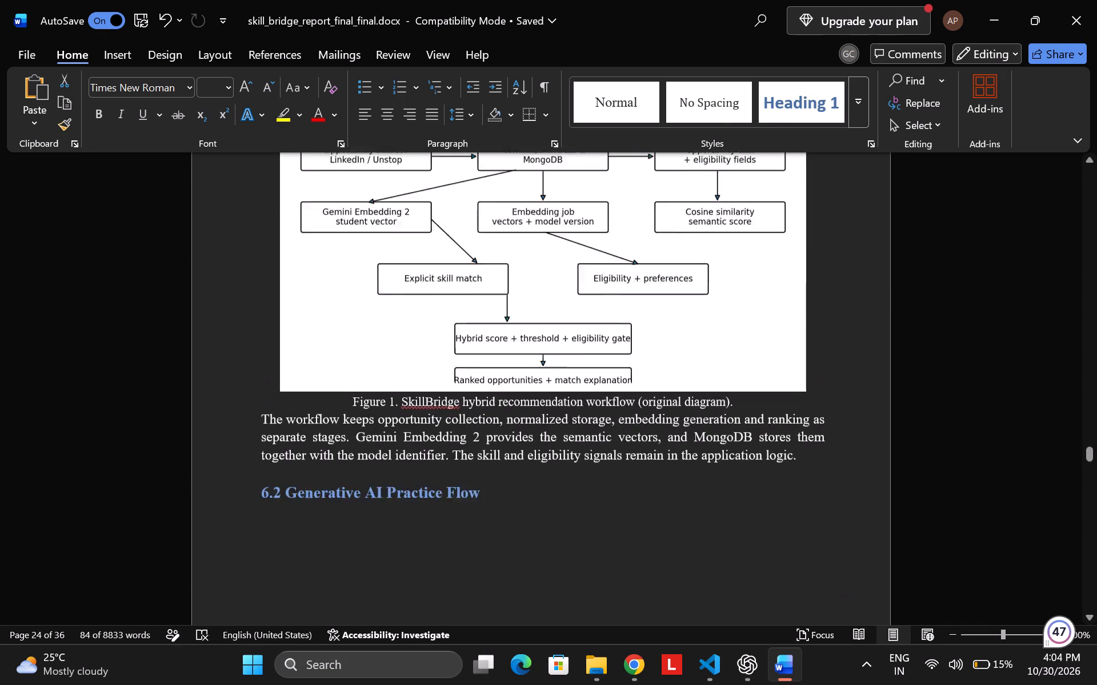
{"action": "scroll", "coordinate": [730, 356], "scroll_direction": "up", "scroll_amount": 5}
{"action": "scroll", "coordinate": [730, 356], "scroll_direction": "down", "scroll_amount": 13}
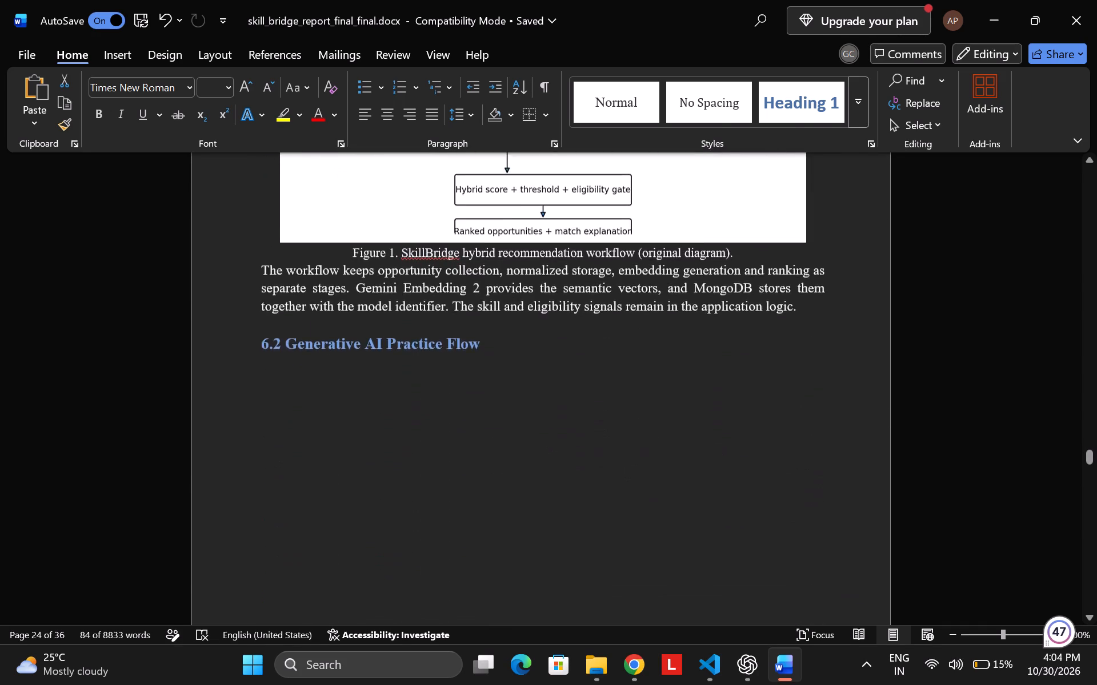
{"action": "scroll", "coordinate": [730, 356], "scroll_direction": "down", "scroll_amount": 17}
{"action": "scroll", "coordinate": [729, 356], "scroll_direction": "down", "scroll_amount": 9}
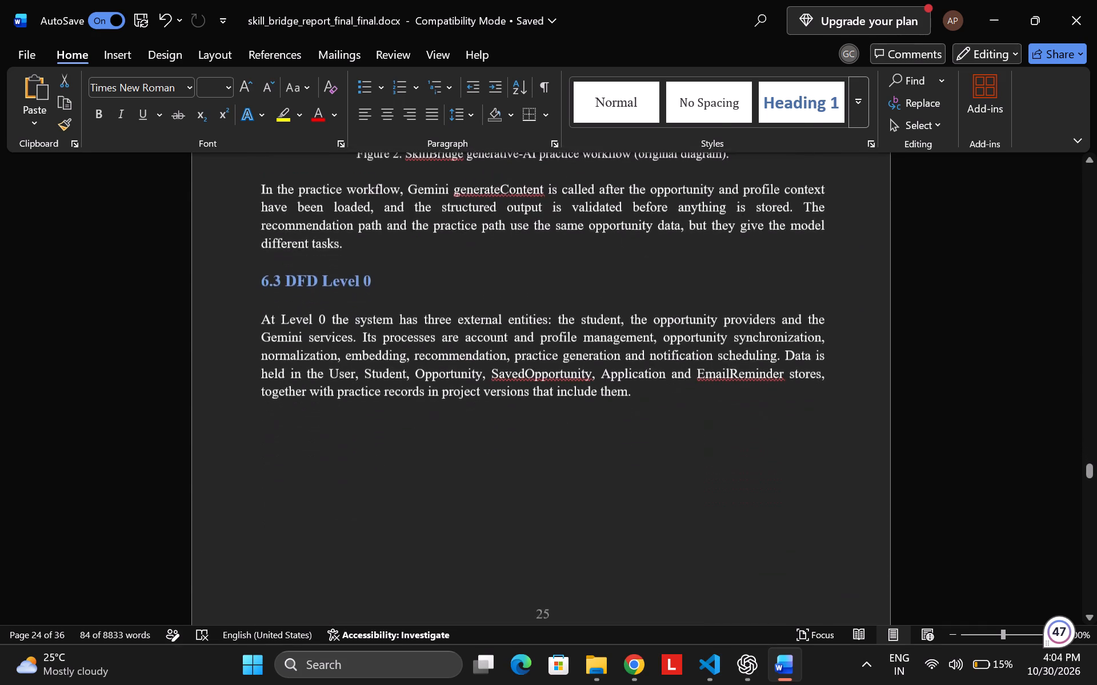
Recheck the page layout between the start of chapter 5 Proposed Algorithms and section 6.3 DFD Level 0, including the diagram pages.
{"action": "scroll", "coordinate": [729, 357], "scroll_direction": "down", "scroll_amount": 7}
{"action": "scroll", "coordinate": [729, 357], "scroll_direction": "up", "scroll_amount": 20}
{"action": "scroll", "coordinate": [729, 357], "scroll_direction": "up", "scroll_amount": 6}
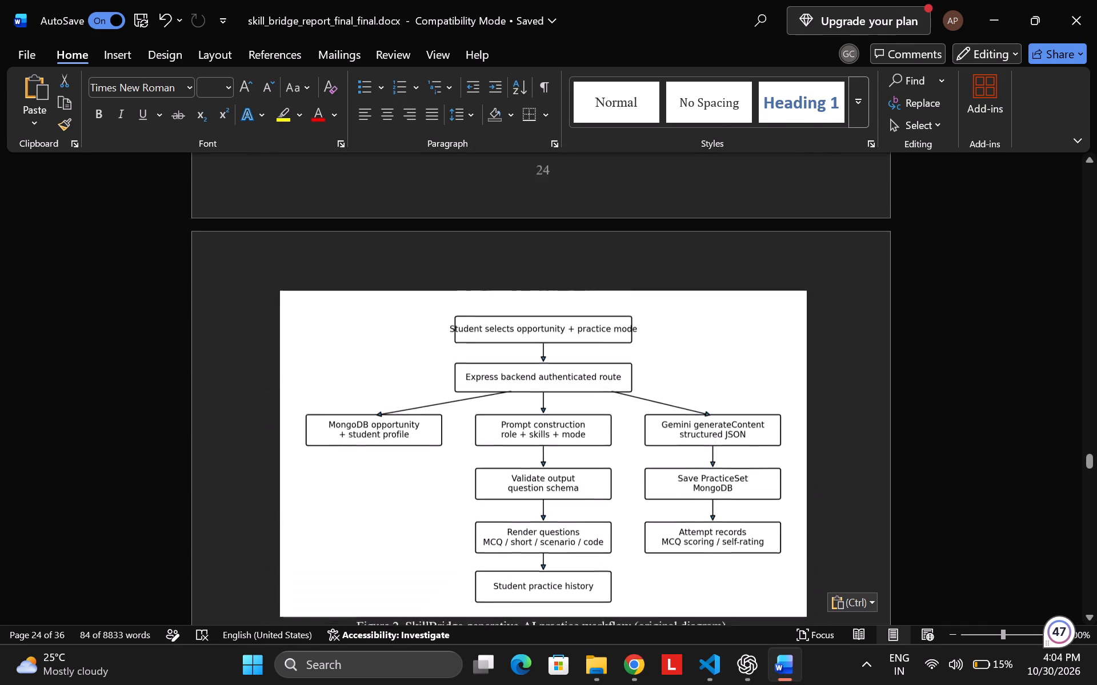
{"action": "scroll", "coordinate": [729, 357], "scroll_direction": "up", "scroll_amount": 18}
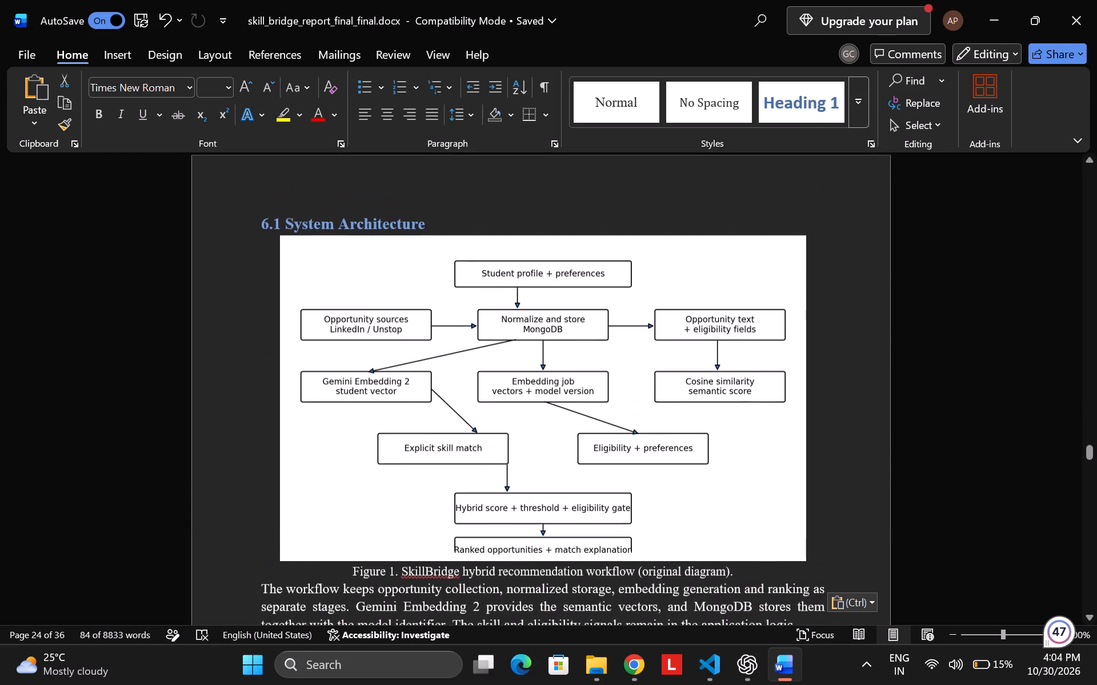
{"action": "scroll", "coordinate": [730, 358], "scroll_direction": "up", "scroll_amount": 12}
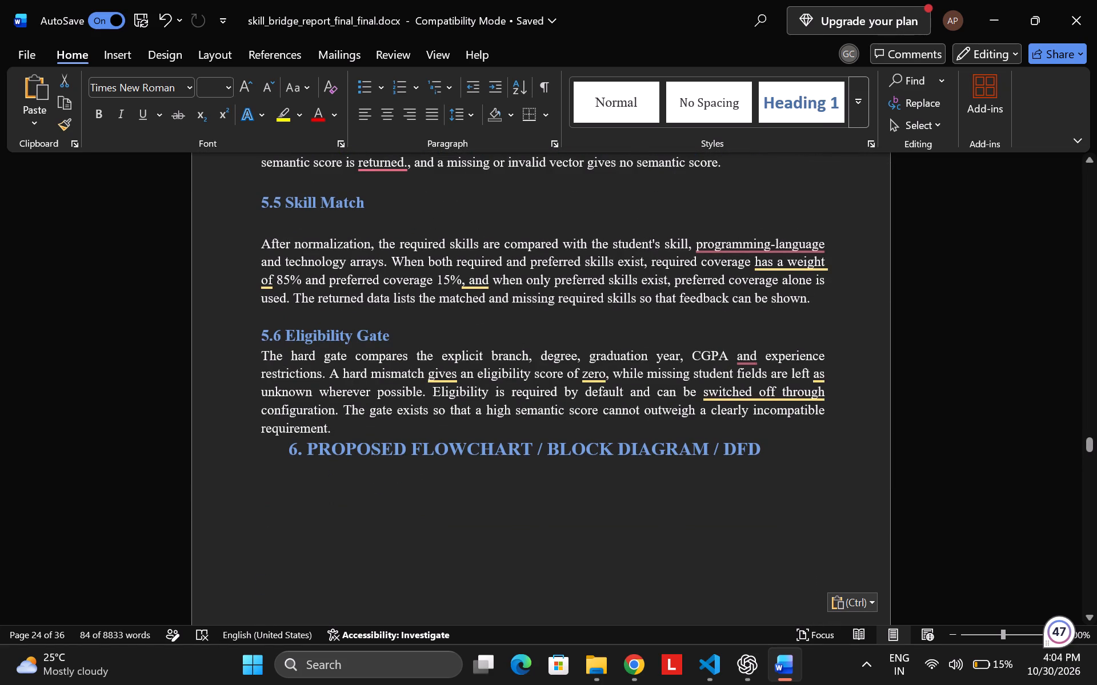
{"action": "scroll", "coordinate": [730, 358], "scroll_direction": "up", "scroll_amount": 20}
{"action": "scroll", "coordinate": [730, 358], "scroll_direction": "up", "scroll_amount": 5}
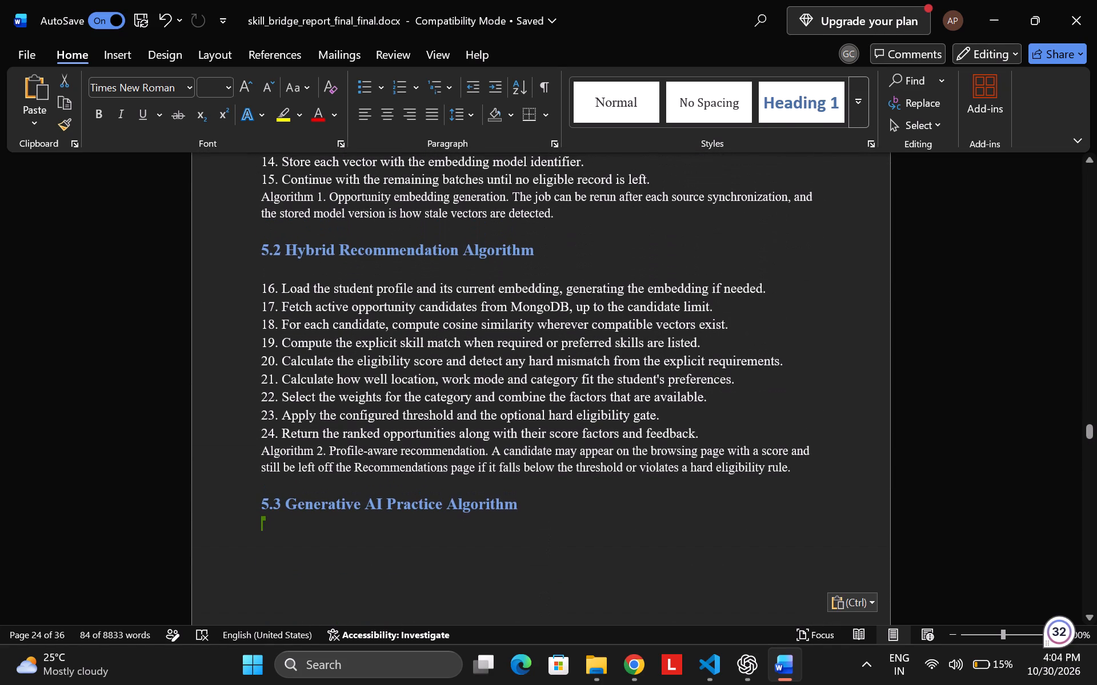
{"action": "scroll", "coordinate": [730, 358], "scroll_direction": "up", "scroll_amount": 5}
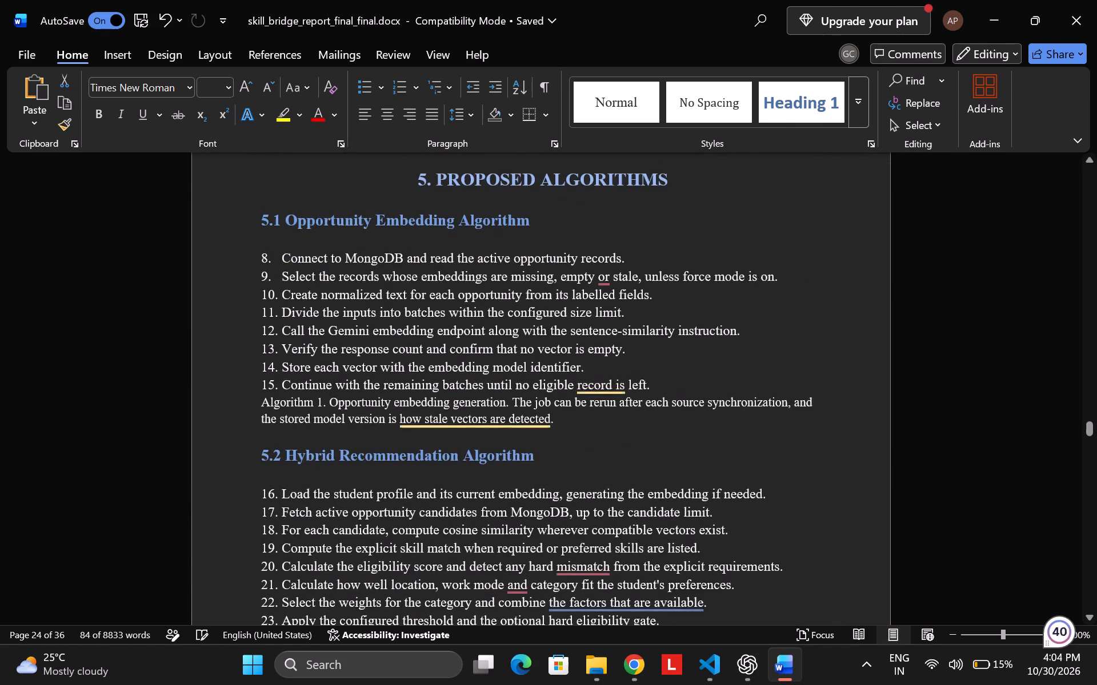
{"action": "scroll", "coordinate": [730, 358], "scroll_direction": "up", "scroll_amount": 4}
{"action": "scroll", "coordinate": [730, 358], "scroll_direction": "down", "scroll_amount": 20}
{"action": "scroll", "coordinate": [730, 358], "scroll_direction": "down", "scroll_amount": 13}
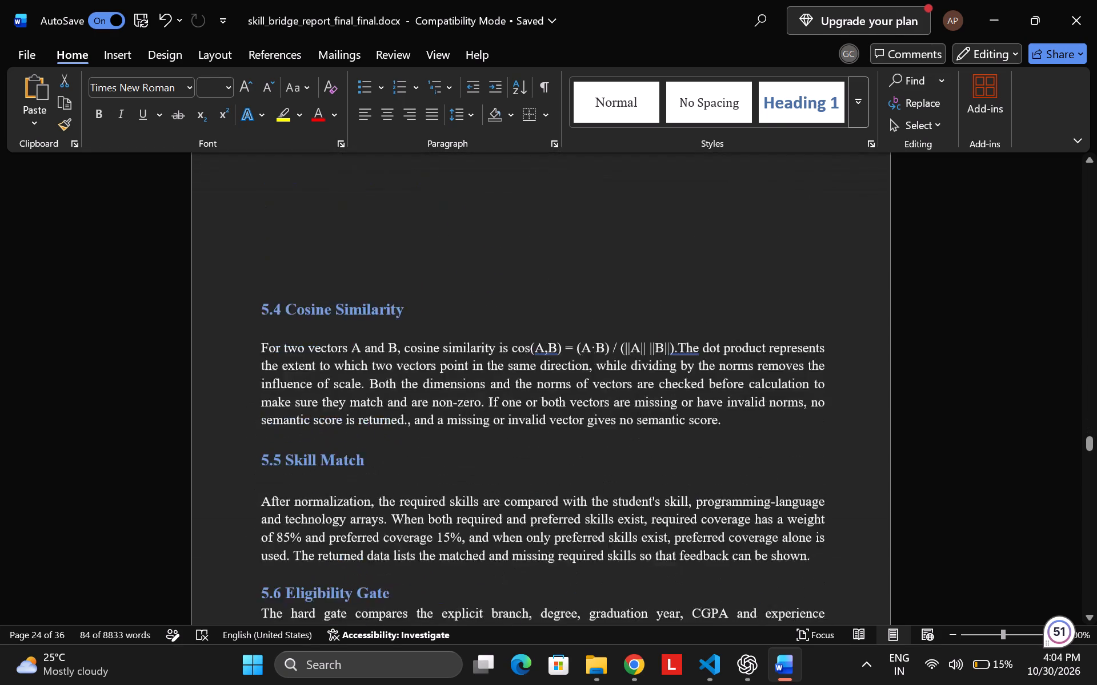
{"action": "scroll", "coordinate": [734, 357], "scroll_direction": "down", "scroll_amount": 18}
{"action": "scroll", "coordinate": [734, 357], "scroll_direction": "down", "scroll_amount": 16}
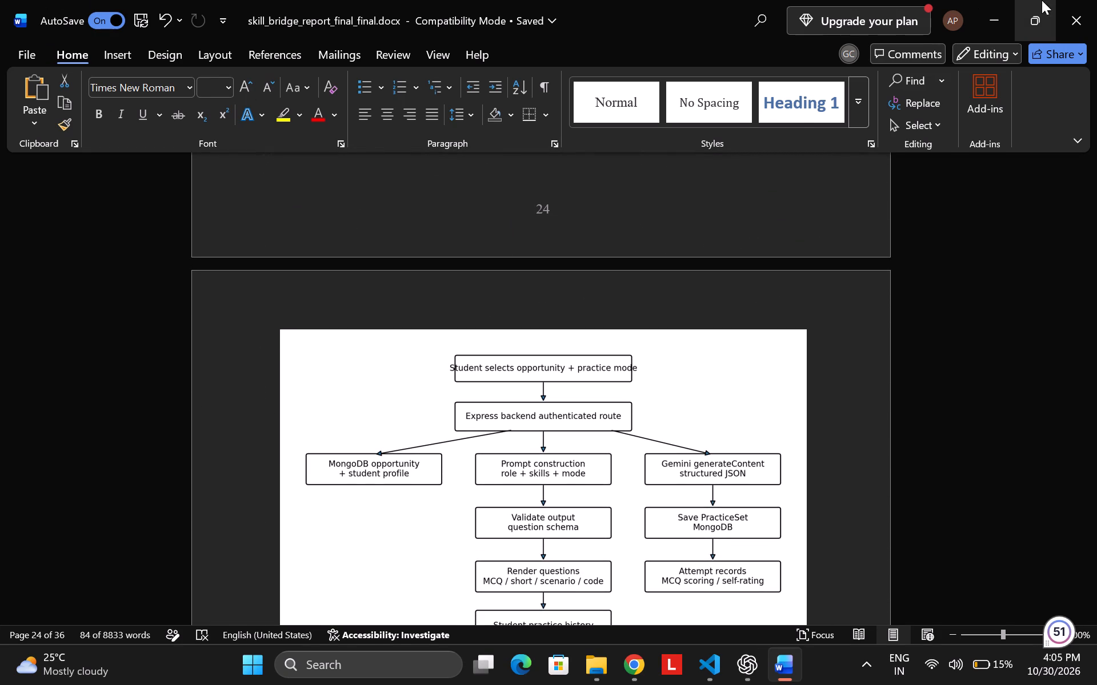
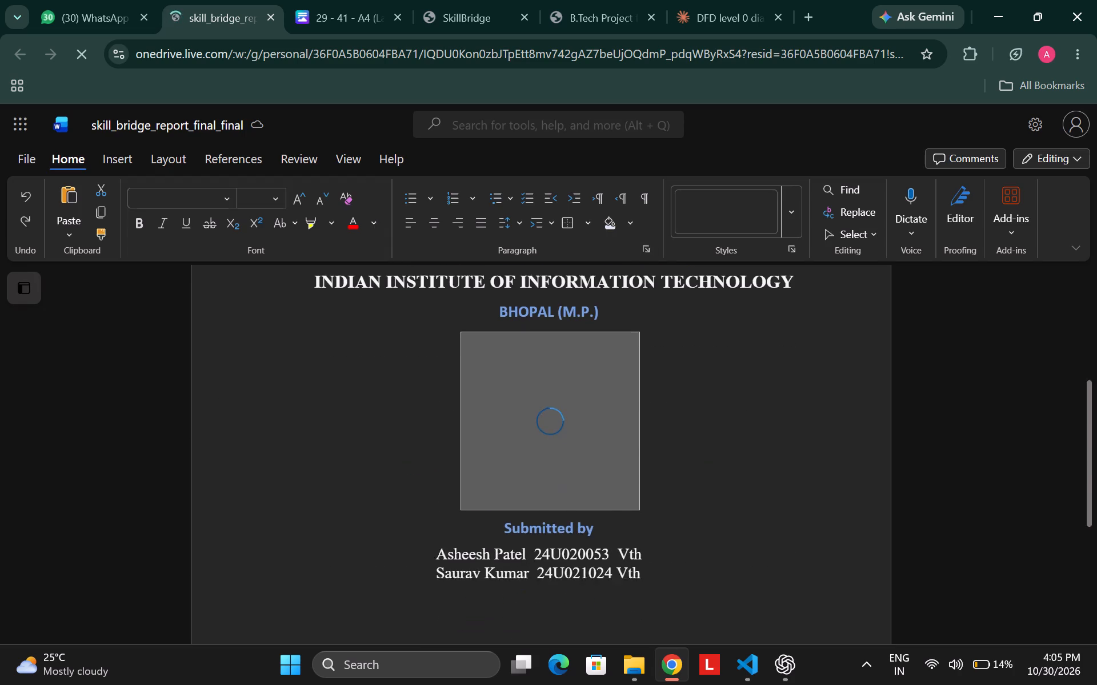
Check the report's title page from the project title and institute logo down to the supervisor block and date.
{"action": "scroll", "coordinate": [705, 410], "scroll_direction": "down", "scroll_amount": 10}
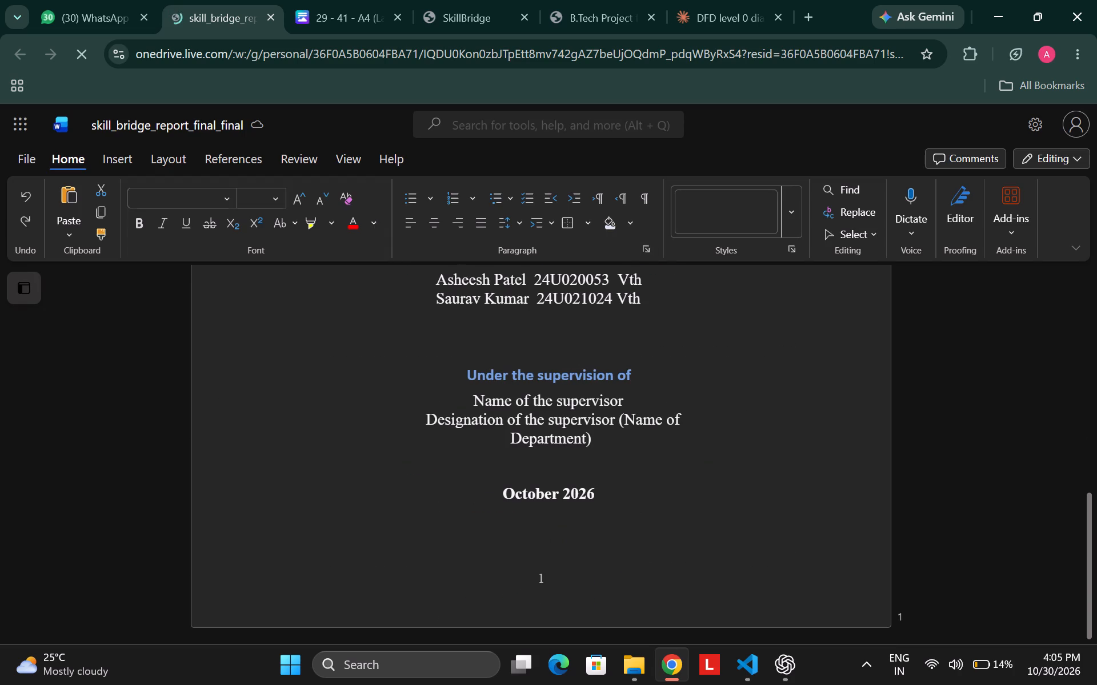
{"action": "scroll", "coordinate": [729, 440], "scroll_direction": "down", "scroll_amount": 4}
{"action": "scroll", "coordinate": [729, 440], "scroll_direction": "up", "scroll_amount": 14}
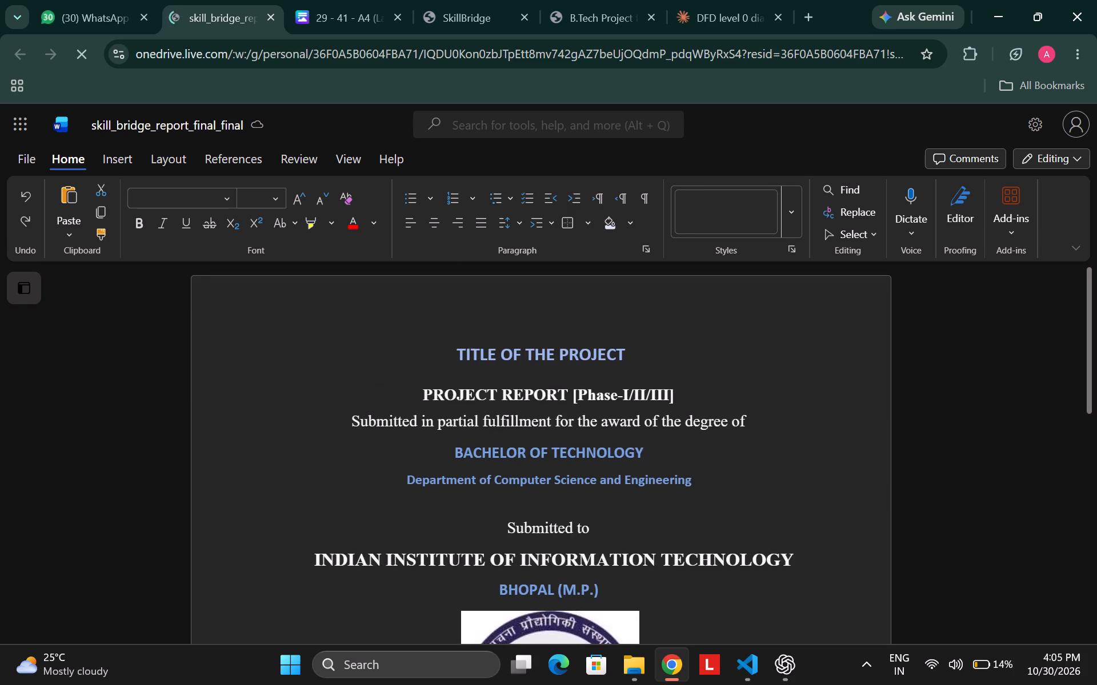
{"action": "scroll", "coordinate": [730, 439], "scroll_direction": "up", "scroll_amount": 5}
{"action": "scroll", "coordinate": [730, 434], "scroll_direction": "down", "scroll_amount": 10}
{"action": "scroll", "coordinate": [727, 429], "scroll_direction": "up", "scroll_amount": 5}
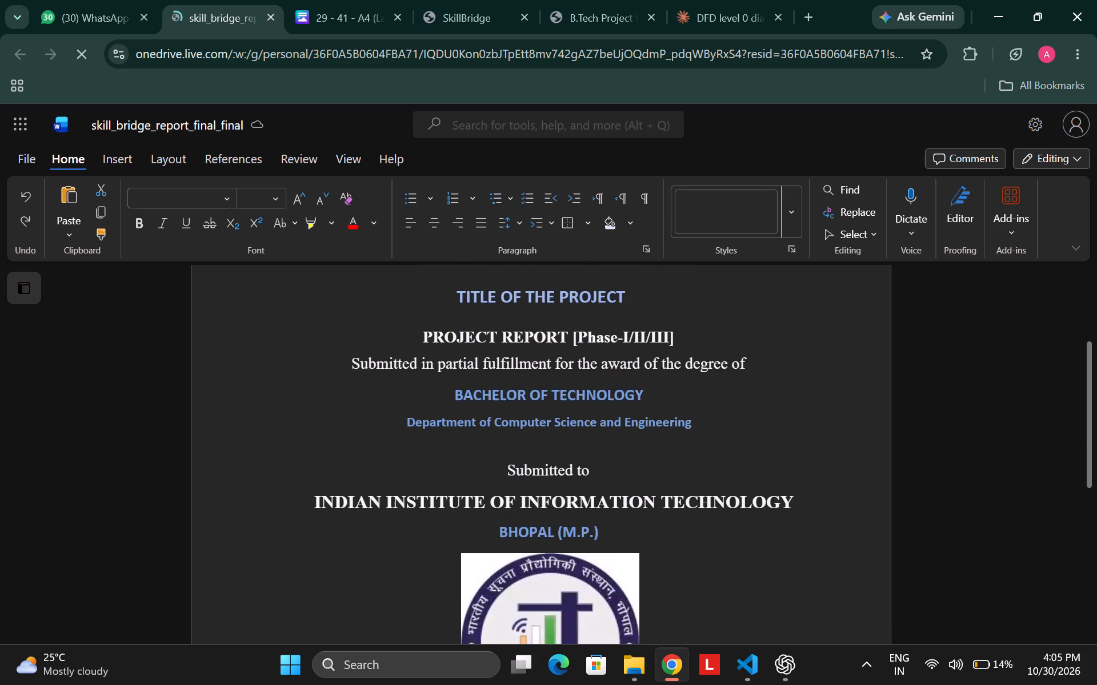
{"action": "scroll", "coordinate": [727, 429], "scroll_direction": "up", "scroll_amount": 7}
{"action": "scroll", "coordinate": [727, 429], "scroll_direction": "down", "scroll_amount": 15}
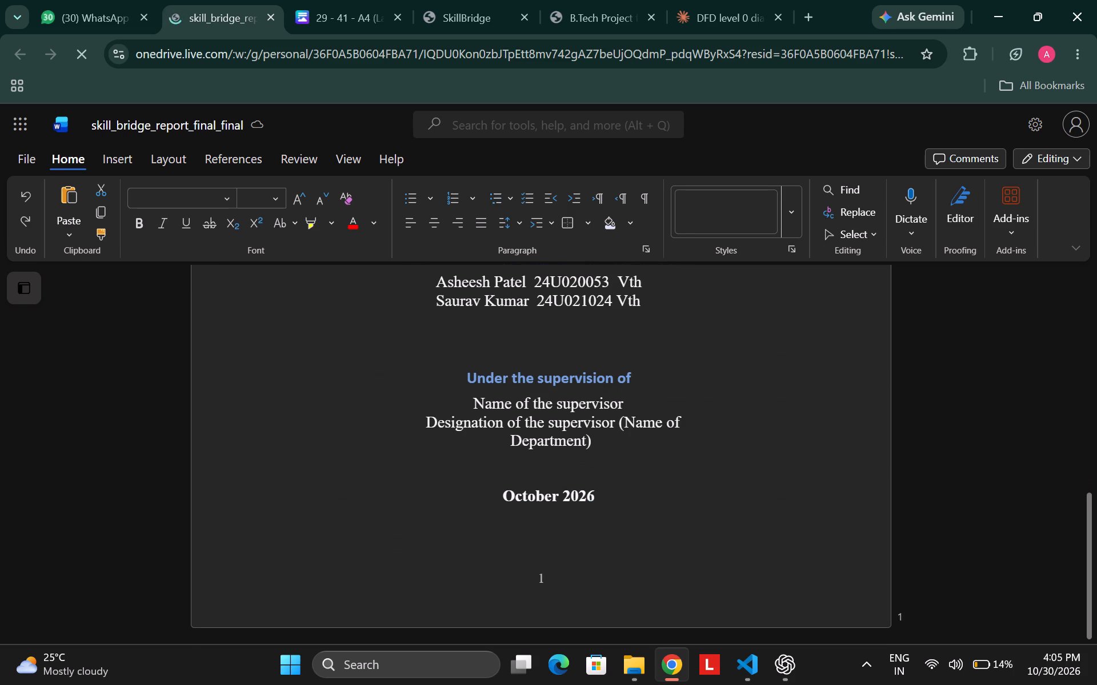
{"action": "scroll", "coordinate": [736, 413], "scroll_direction": "up", "scroll_amount": 6}
{"action": "scroll", "coordinate": [736, 413], "scroll_direction": "down", "scroll_amount": 12}
Skim the report from the front matter through chapters 1 and 2 to chapter 3 Problem Definition and Objectives.
{"action": "scroll", "coordinate": [736, 412], "scroll_direction": "down", "scroll_amount": 10}
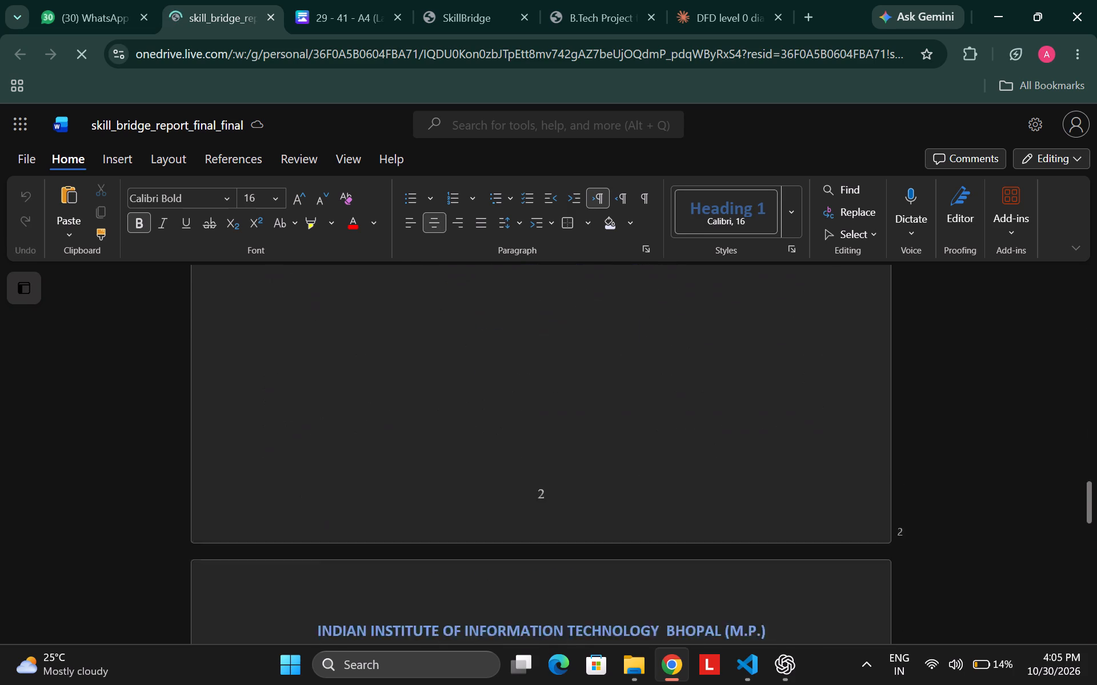
{"action": "scroll", "coordinate": [736, 412], "scroll_direction": "down", "scroll_amount": 20}
{"action": "scroll", "coordinate": [736, 412], "scroll_direction": "down", "scroll_amount": 20}
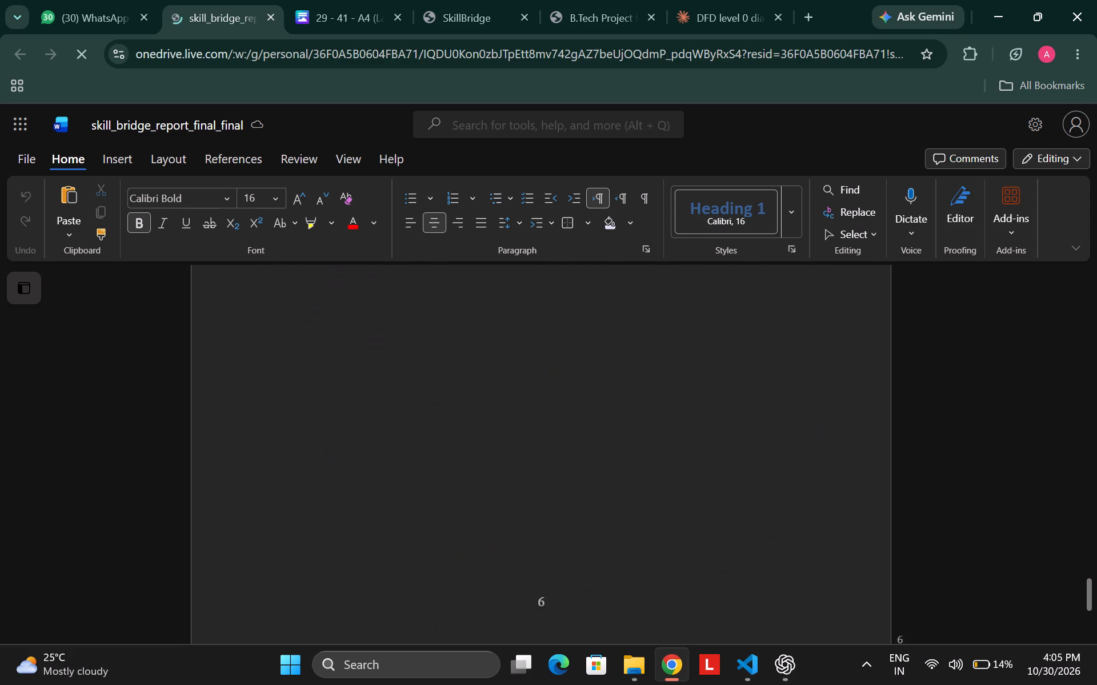
{"action": "scroll", "coordinate": [735, 407], "scroll_direction": "down", "scroll_amount": 20}
{"action": "scroll", "coordinate": [735, 407], "scroll_direction": "down", "scroll_amount": 20}
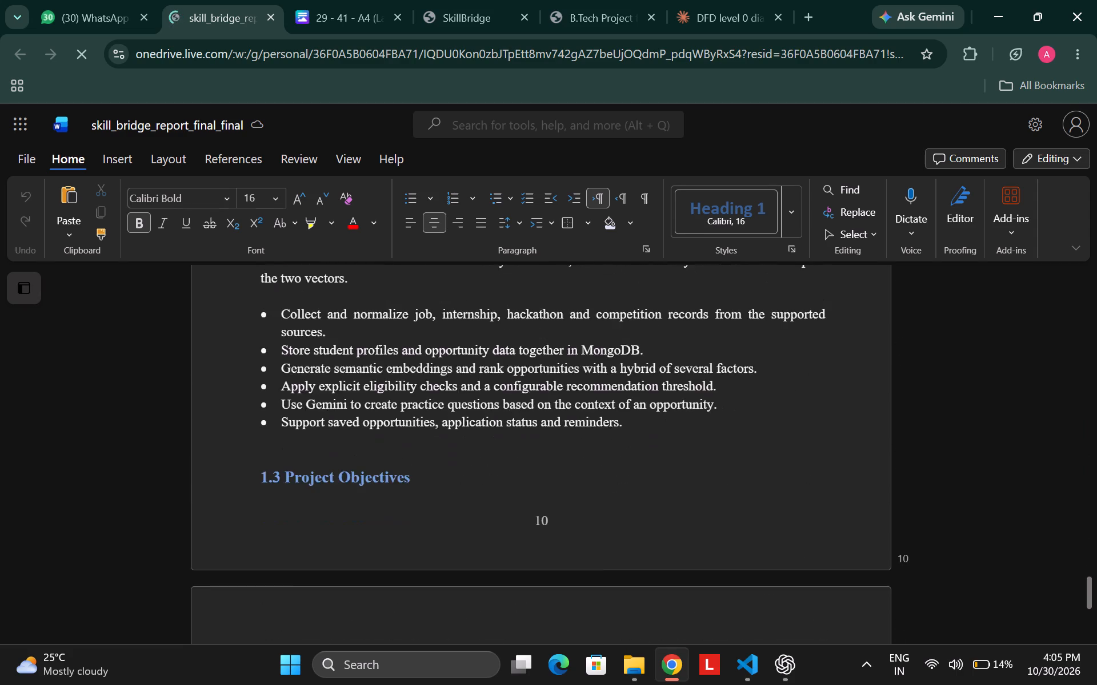
{"action": "scroll", "coordinate": [734, 404], "scroll_direction": "down", "scroll_amount": 20}
{"action": "scroll", "coordinate": [734, 404], "scroll_direction": "down", "scroll_amount": 18}
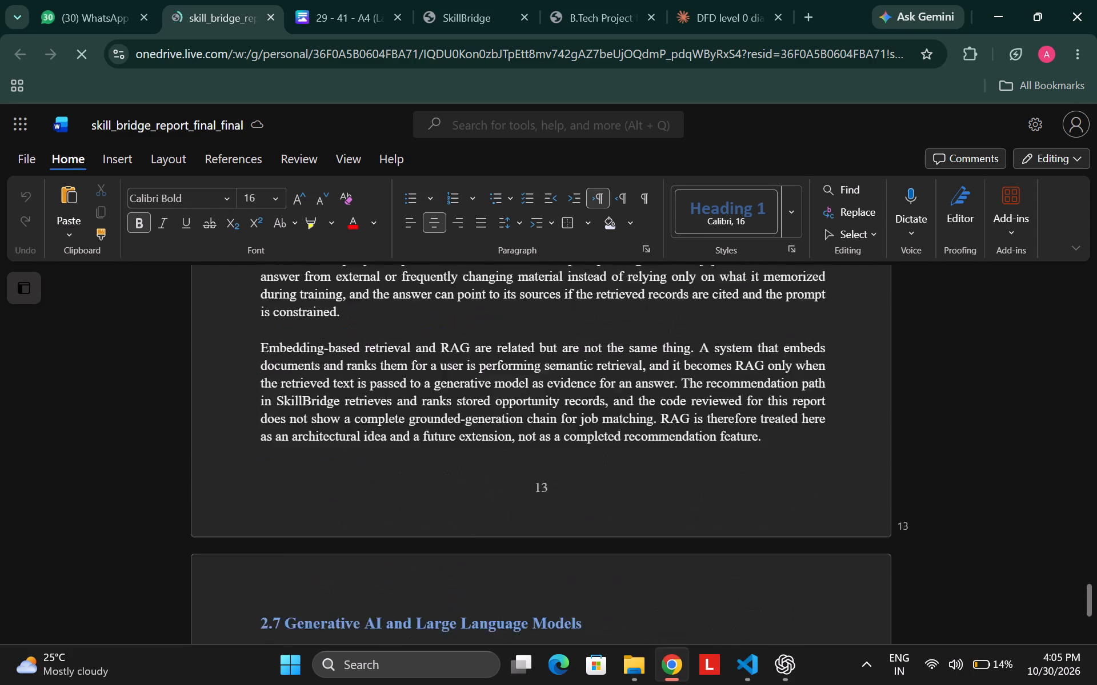
{"action": "scroll", "coordinate": [733, 402], "scroll_direction": "down", "scroll_amount": 19}
{"action": "scroll", "coordinate": [732, 402], "scroll_direction": "up", "scroll_amount": 3}
{"action": "scroll", "coordinate": [732, 402], "scroll_direction": "down", "scroll_amount": 8}
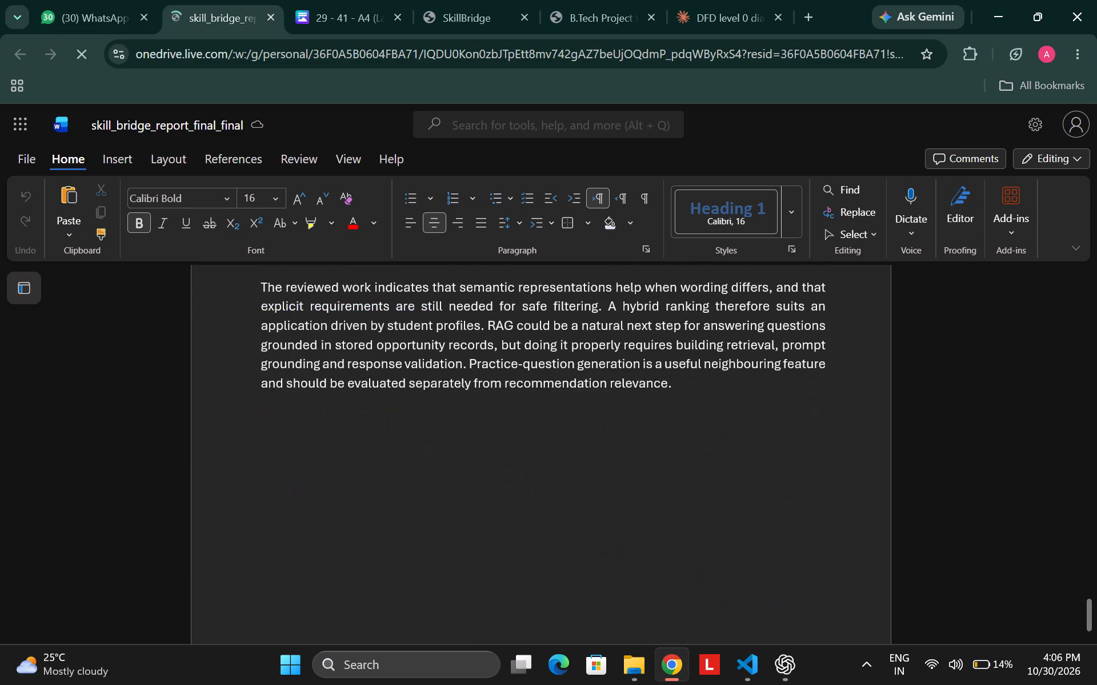
{"action": "scroll", "coordinate": [732, 402], "scroll_direction": "down", "scroll_amount": 9}
{"action": "scroll", "coordinate": [732, 402], "scroll_direction": "up", "scroll_amount": 1}
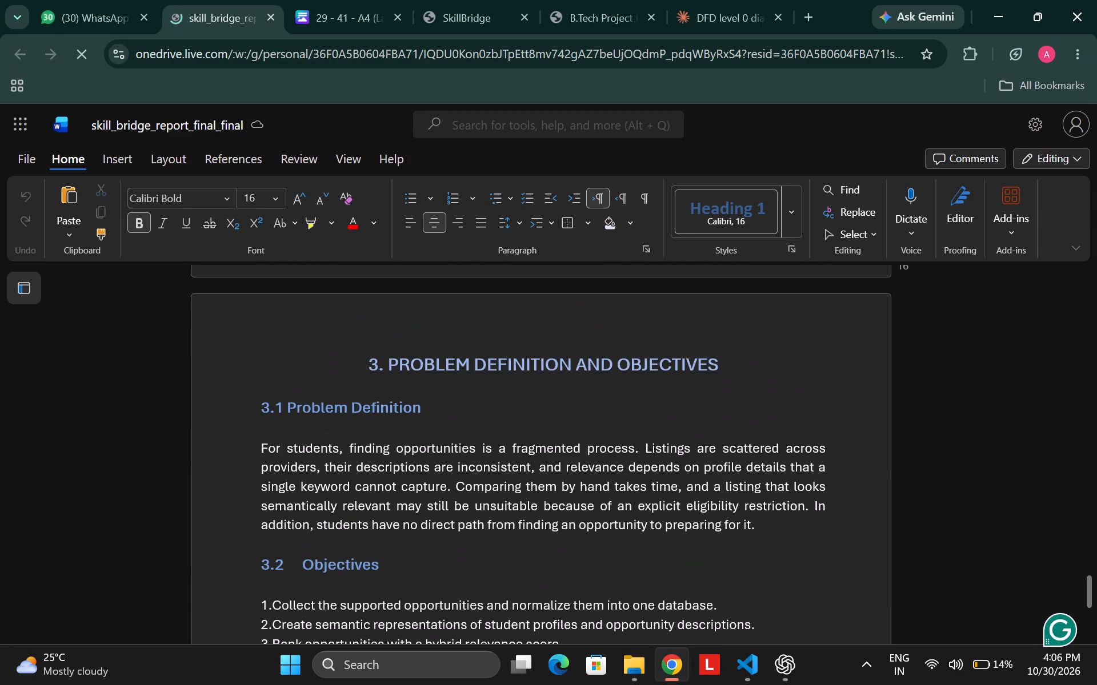
Review the page layout from chapter 3 through chapter 4 Proposed Methodology to section 5.2 Hybrid Recommendation Algorithm.
{"action": "scroll", "coordinate": [732, 402], "scroll_direction": "down", "scroll_amount": 13}
{"action": "scroll", "coordinate": [732, 402], "scroll_direction": "up", "scroll_amount": 3}
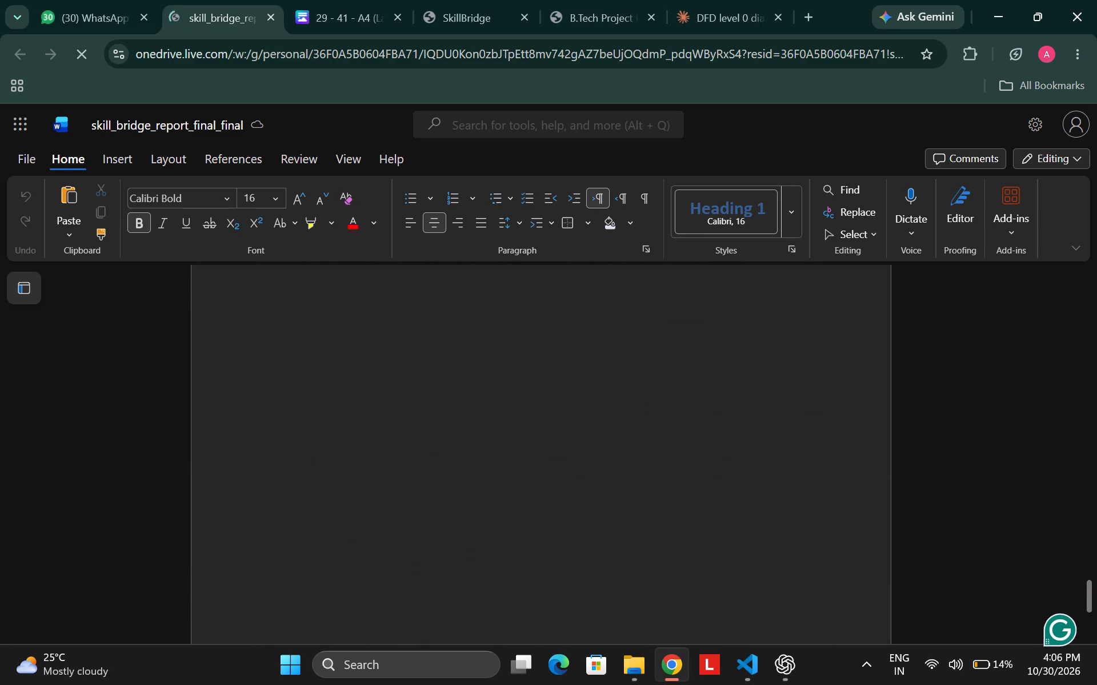
{"action": "scroll", "coordinate": [732, 402], "scroll_direction": "up", "scroll_amount": 5}
{"action": "scroll", "coordinate": [732, 402], "scroll_direction": "down", "scroll_amount": 19}
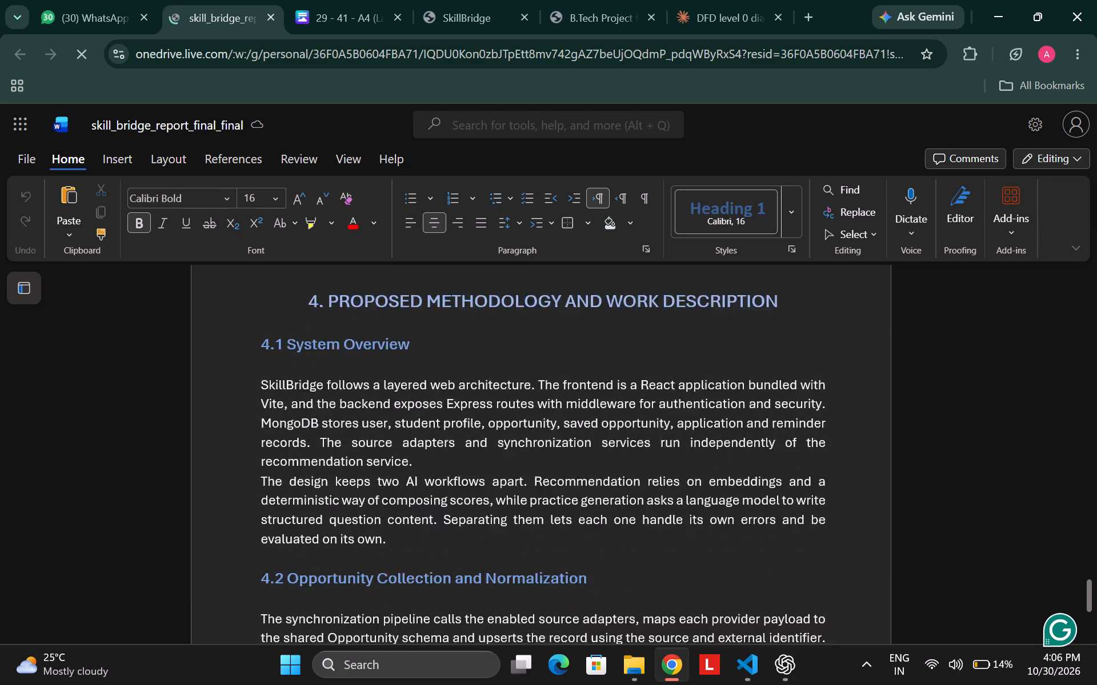
{"action": "scroll", "coordinate": [732, 402], "scroll_direction": "down", "scroll_amount": 18}
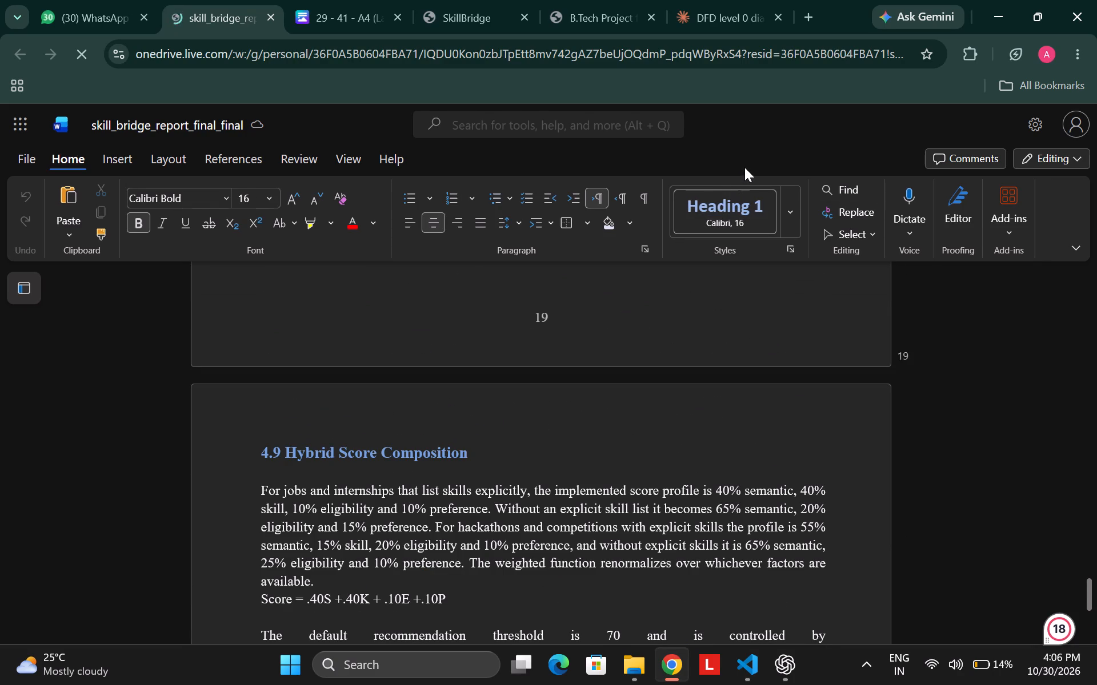
{"action": "scroll", "coordinate": [655, 405], "scroll_direction": "down", "scroll_amount": 3}
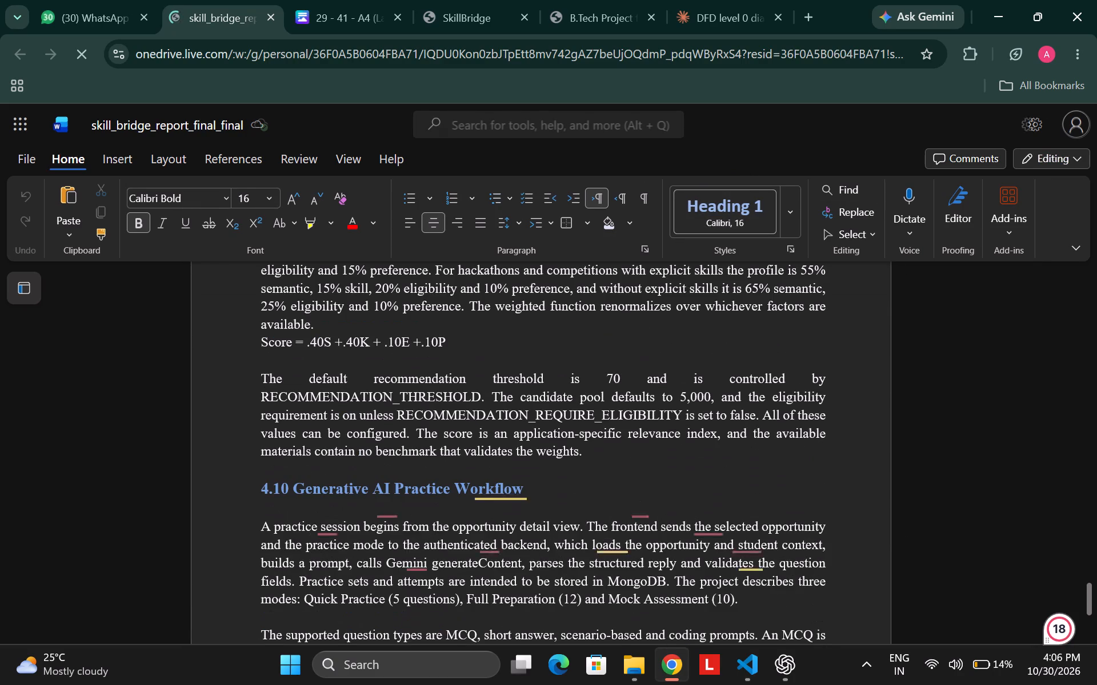
{"action": "scroll", "coordinate": [655, 405], "scroll_direction": "down", "scroll_amount": 18}
{"action": "scroll", "coordinate": [655, 394], "scroll_direction": "down", "scroll_amount": 4}
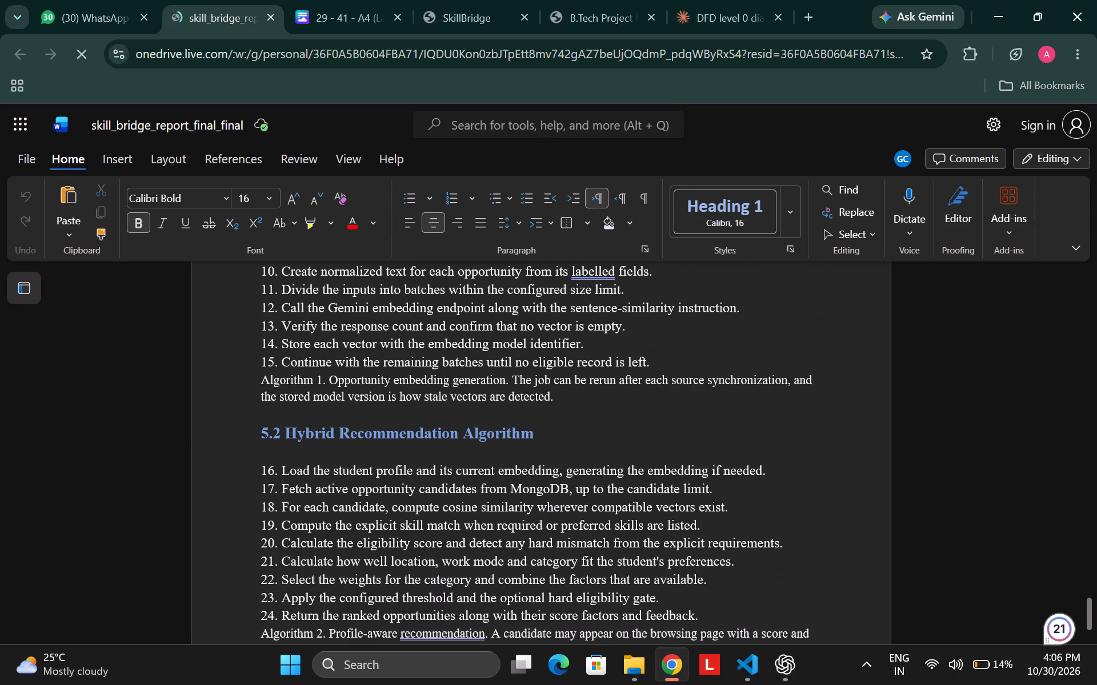
{"action": "scroll", "coordinate": [655, 394], "scroll_direction": "up", "scroll_amount": 3}
{"action": "scroll", "coordinate": [655, 394], "scroll_direction": "down", "scroll_amount": 11}
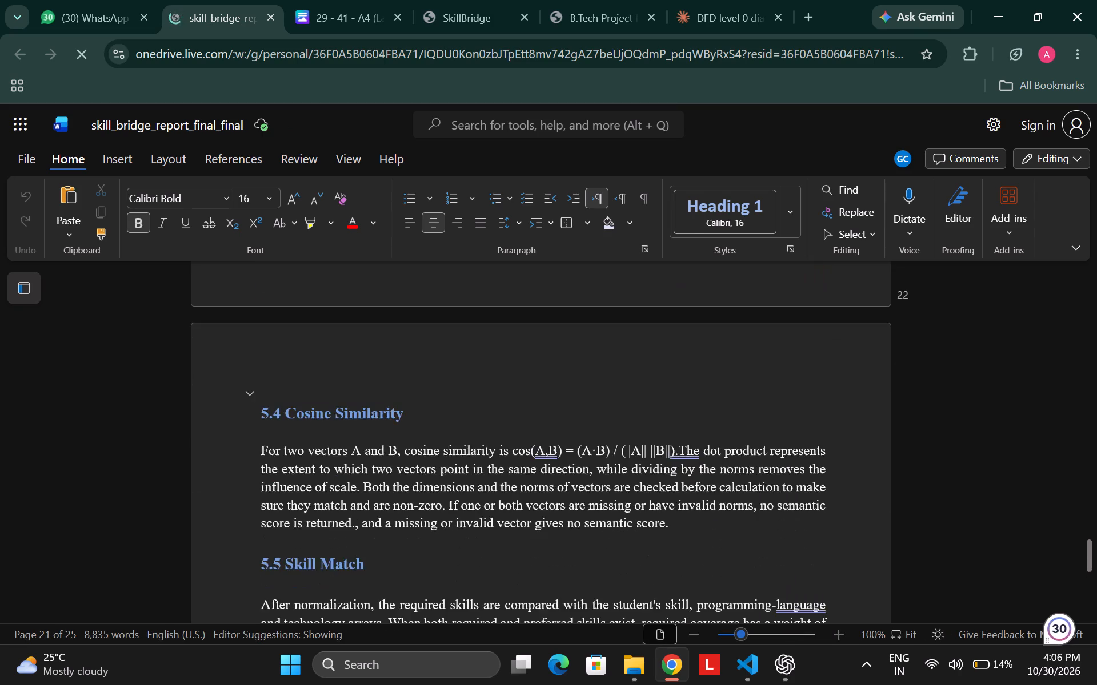
{"action": "scroll", "coordinate": [655, 392], "scroll_direction": "up", "scroll_amount": 4}
{"action": "scroll", "coordinate": [655, 392], "scroll_direction": "down", "scroll_amount": 5}
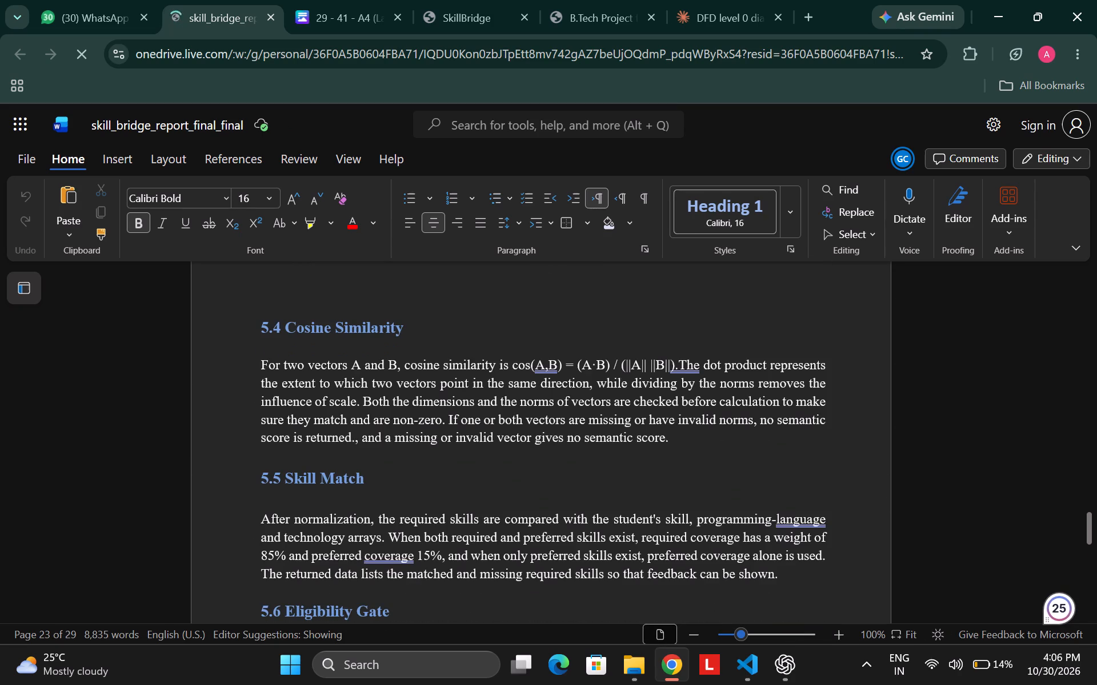
{"action": "scroll", "coordinate": [655, 386], "scroll_direction": "up", "scroll_amount": 5}
{"action": "scroll", "coordinate": [655, 386], "scroll_direction": "down", "scroll_amount": 7}
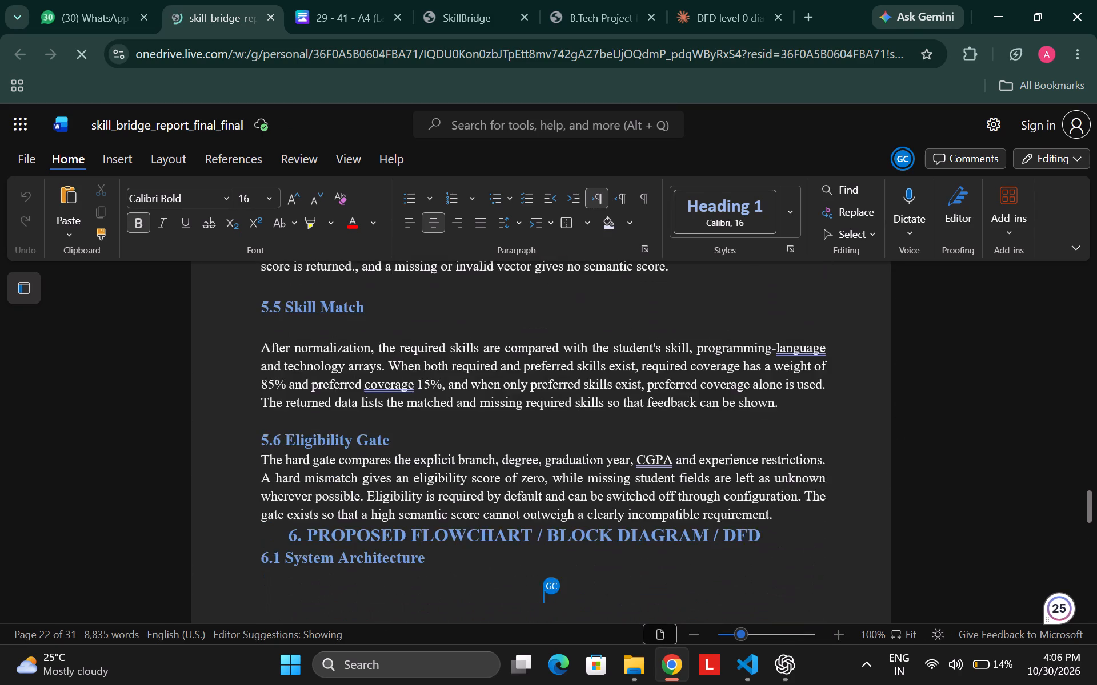
{"action": "scroll", "coordinate": [655, 386], "scroll_direction": "down", "scroll_amount": 7}
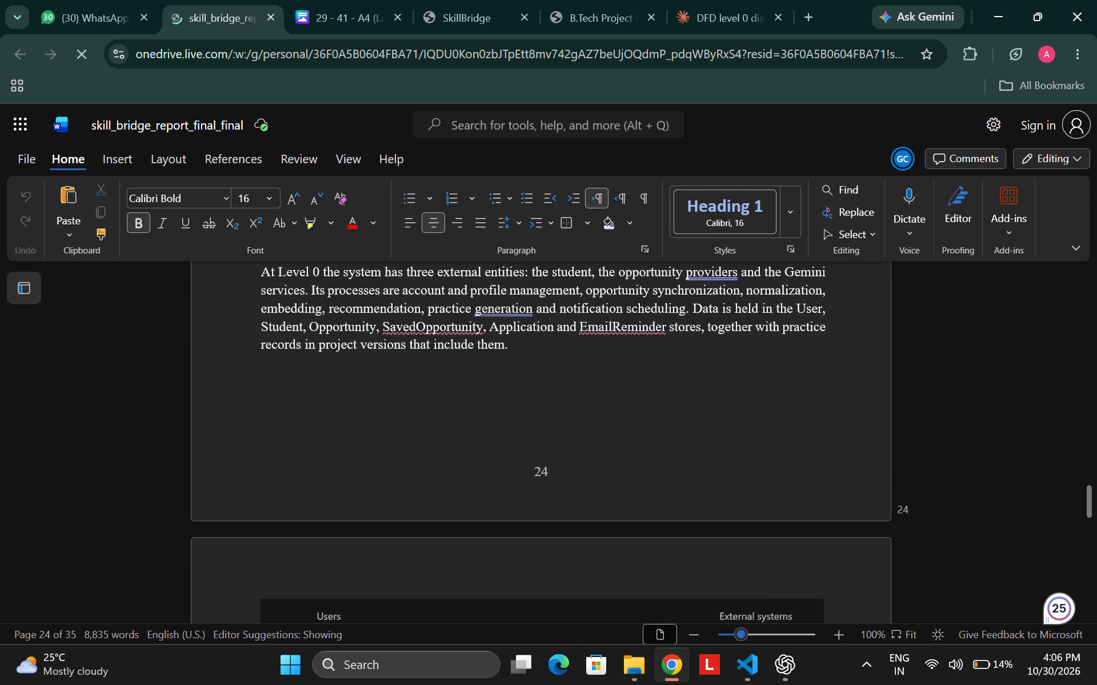
Recheck the pages backwards from section 6.3 DFD Level 0 past Figures 2 and 1 to section 5.2 Hybrid Recommendation Algorithm.
{"action": "scroll", "coordinate": [655, 386], "scroll_direction": "up", "scroll_amount": 4}
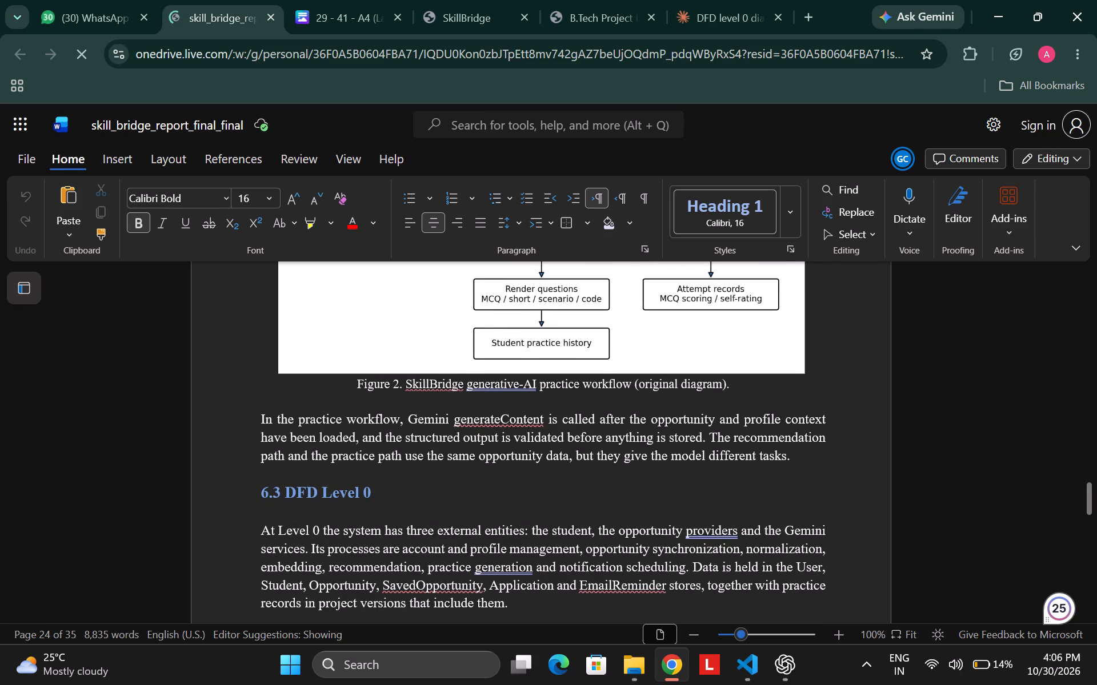
{"action": "scroll", "coordinate": [635, 389], "scroll_direction": "up", "scroll_amount": 11}
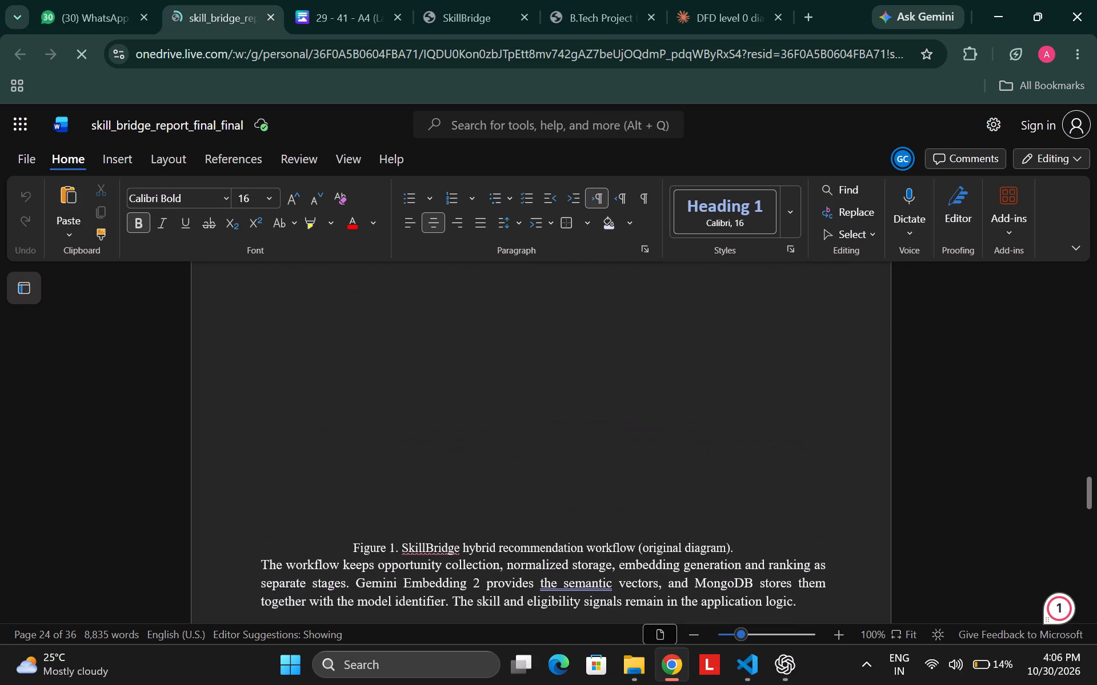
{"action": "scroll", "coordinate": [621, 416], "scroll_direction": "up", "scroll_amount": 7}
{"action": "scroll", "coordinate": [621, 416], "scroll_direction": "down", "scroll_amount": 5}
{"action": "scroll", "coordinate": [621, 416], "scroll_direction": "up", "scroll_amount": 5}
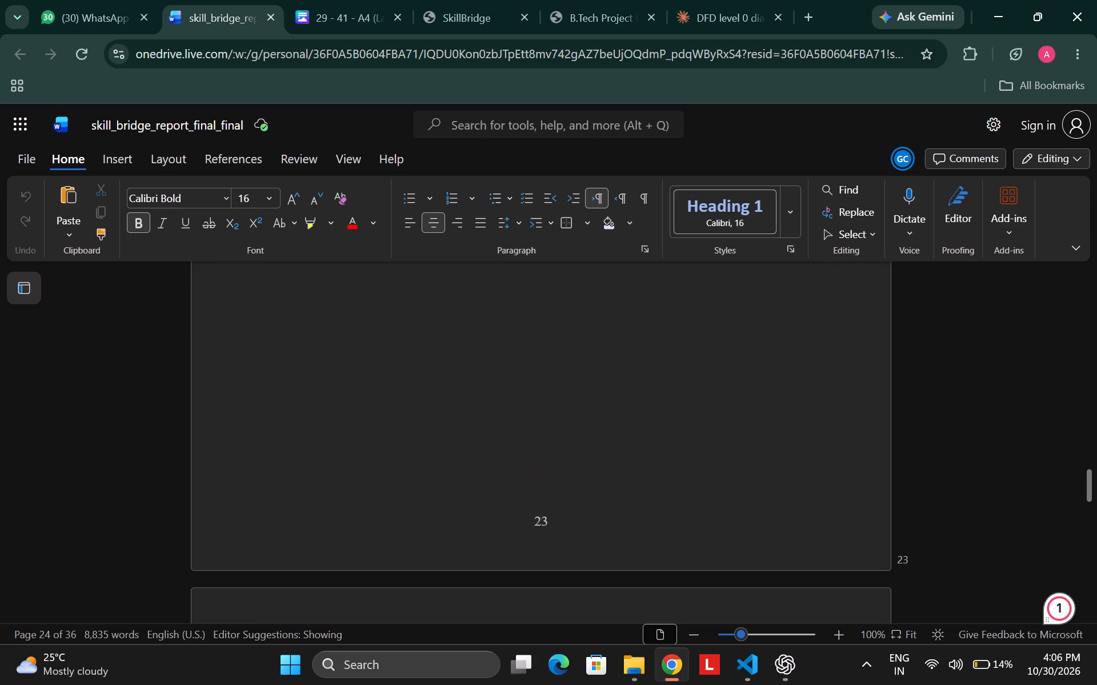
{"action": "scroll", "coordinate": [621, 416], "scroll_direction": "up", "scroll_amount": 12}
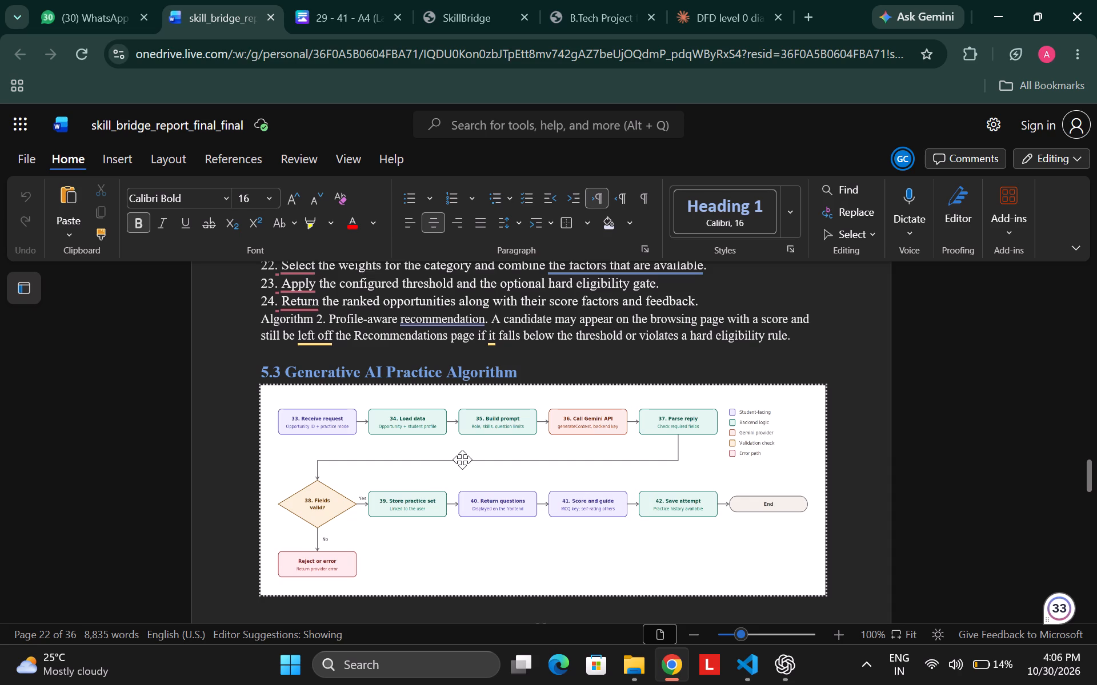
{"action": "scroll", "coordinate": [463, 450], "scroll_direction": "up", "scroll_amount": 4}
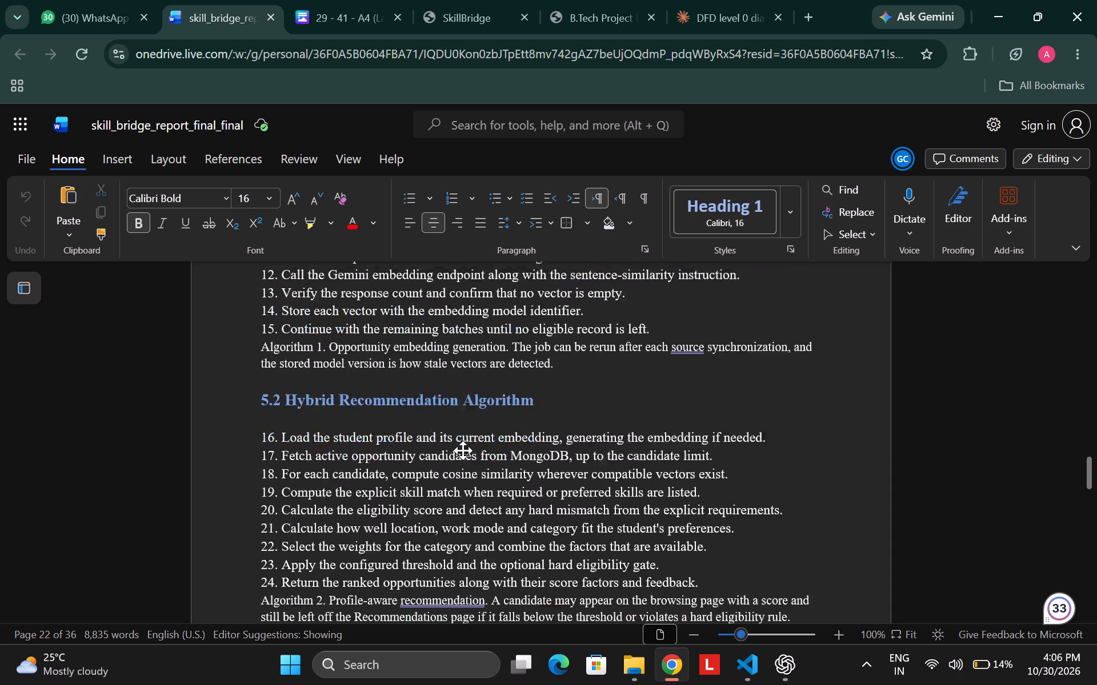
Examine the pages from section 5.3 through Figure 1, section 6.2 and the DFD diagram to section 6.4 Data Flow Description.
{"action": "scroll", "coordinate": [463, 450], "scroll_direction": "down", "scroll_amount": 8}
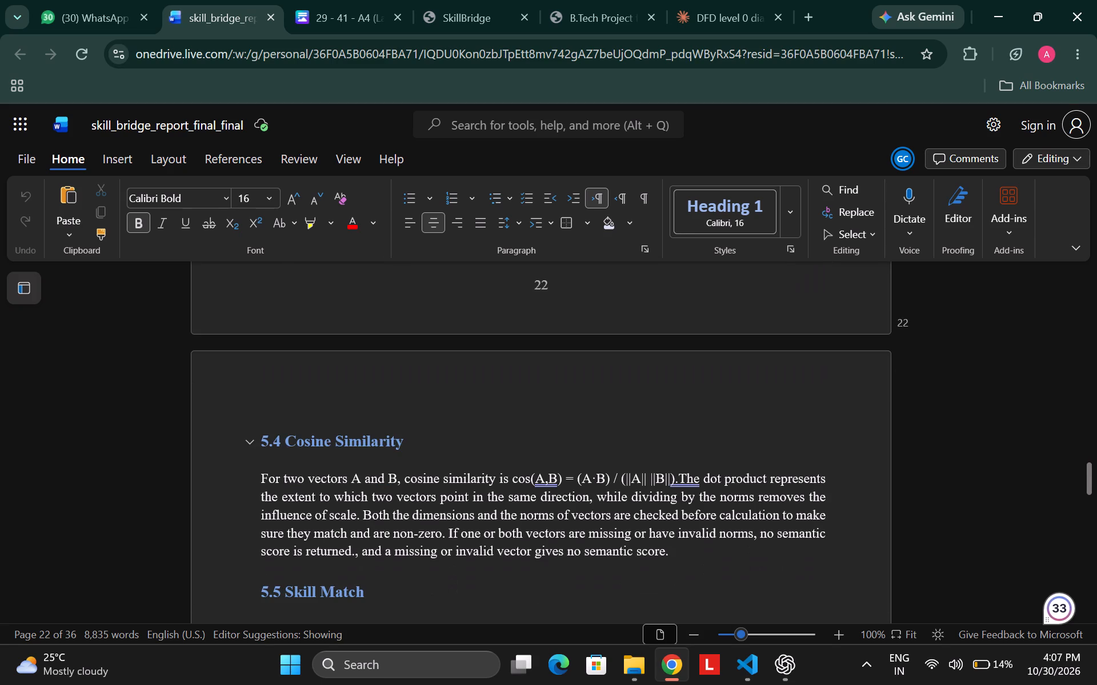
{"action": "scroll", "coordinate": [466, 437], "scroll_direction": "down", "scroll_amount": 20}
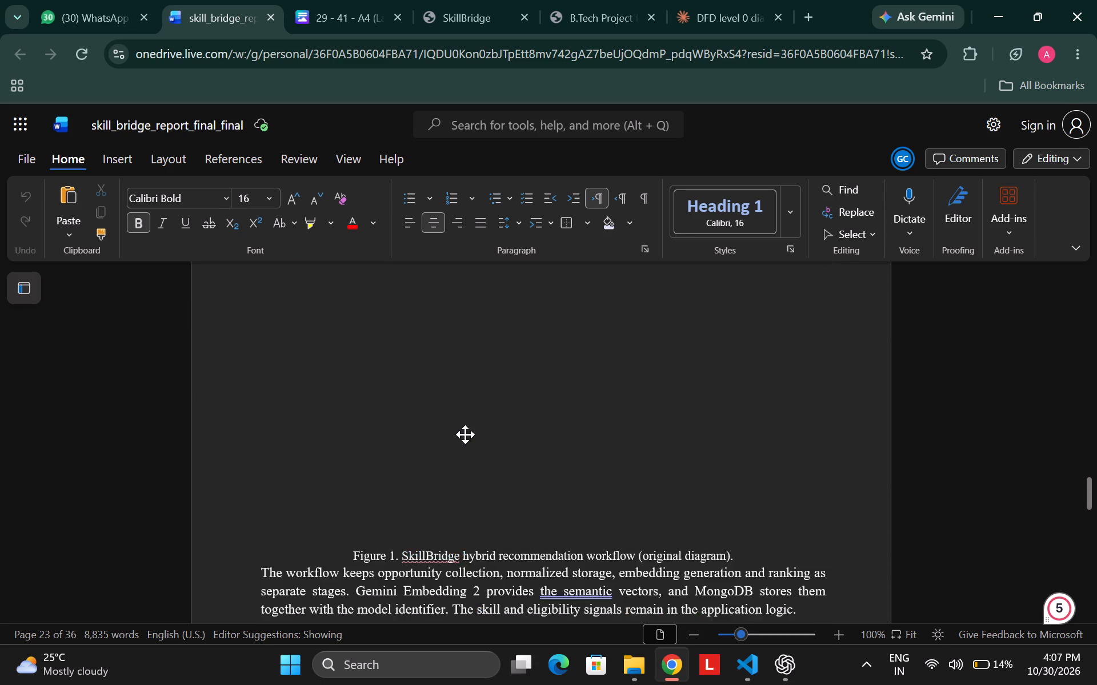
{"action": "scroll", "coordinate": [465, 434], "scroll_direction": "up", "scroll_amount": 10}
{"action": "scroll", "coordinate": [466, 434], "scroll_direction": "down", "scroll_amount": 2}
{"action": "scroll", "coordinate": [582, 433], "scroll_direction": "down", "scroll_amount": 1}
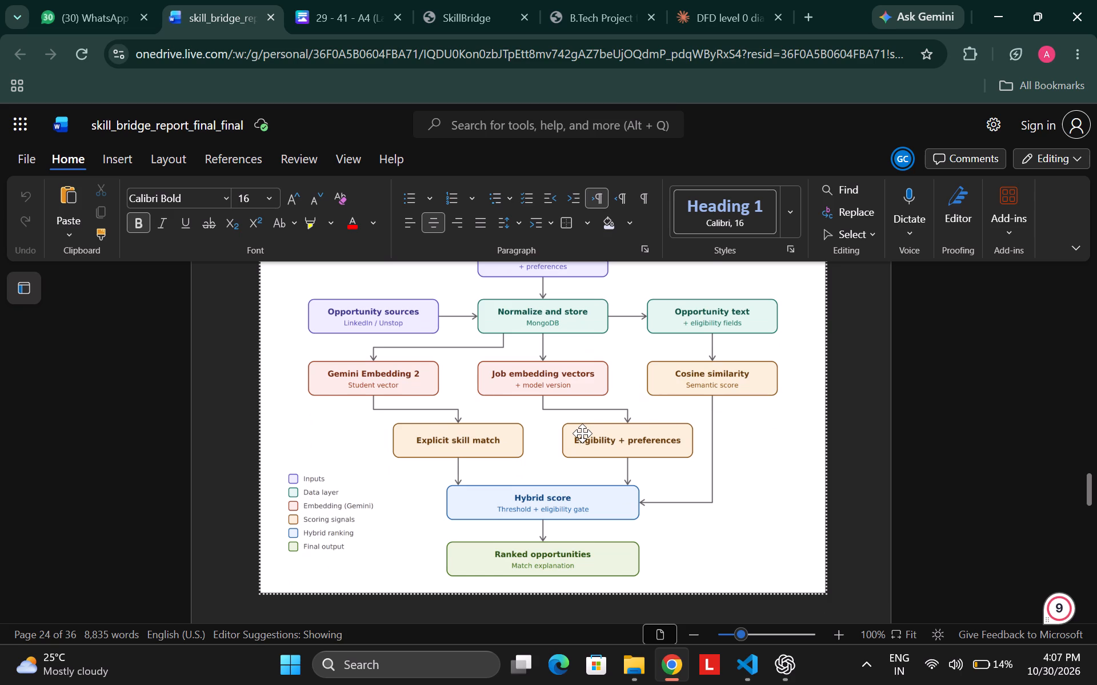
{"action": "scroll", "coordinate": [582, 433], "scroll_direction": "down", "scroll_amount": 6}
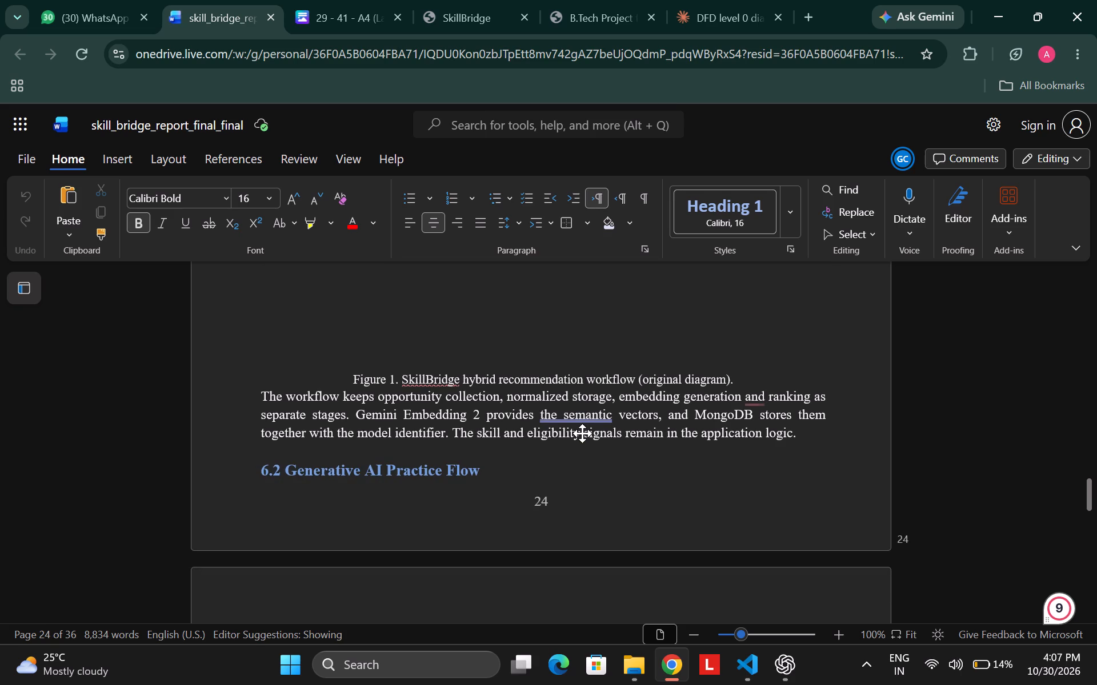
{"action": "scroll", "coordinate": [582, 433], "scroll_direction": "down", "scroll_amount": 4}
{"action": "scroll", "coordinate": [582, 433], "scroll_direction": "up", "scroll_amount": 2}
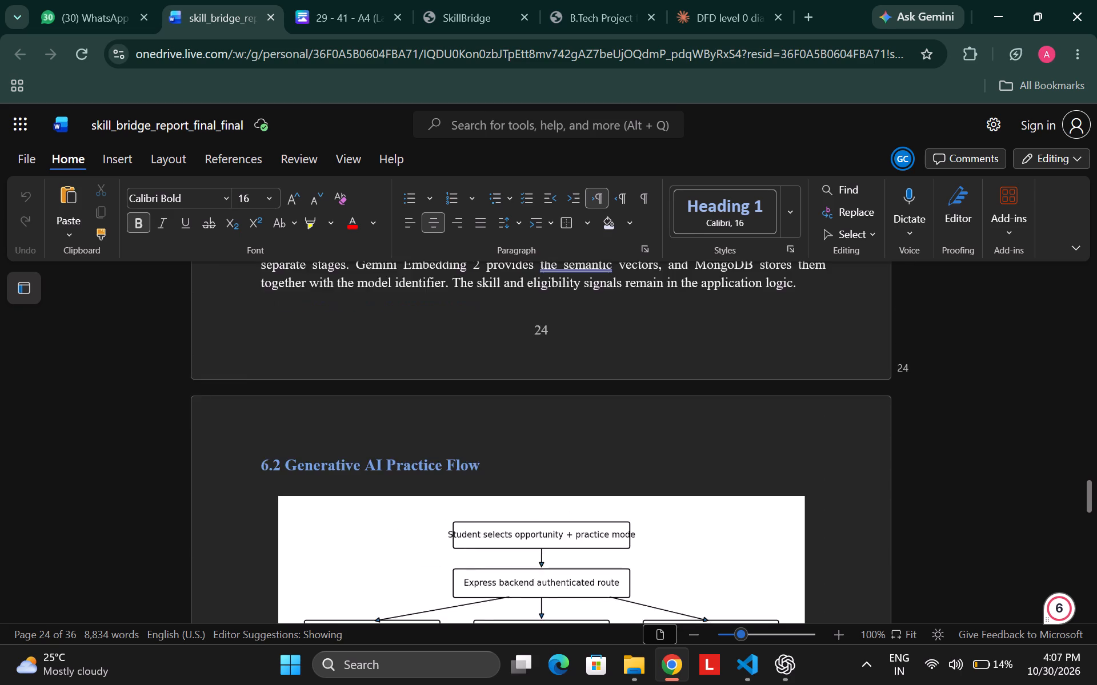
{"action": "scroll", "coordinate": [582, 433], "scroll_direction": "down", "scroll_amount": 7}
{"action": "scroll", "coordinate": [582, 433], "scroll_direction": "up", "scroll_amount": 5}
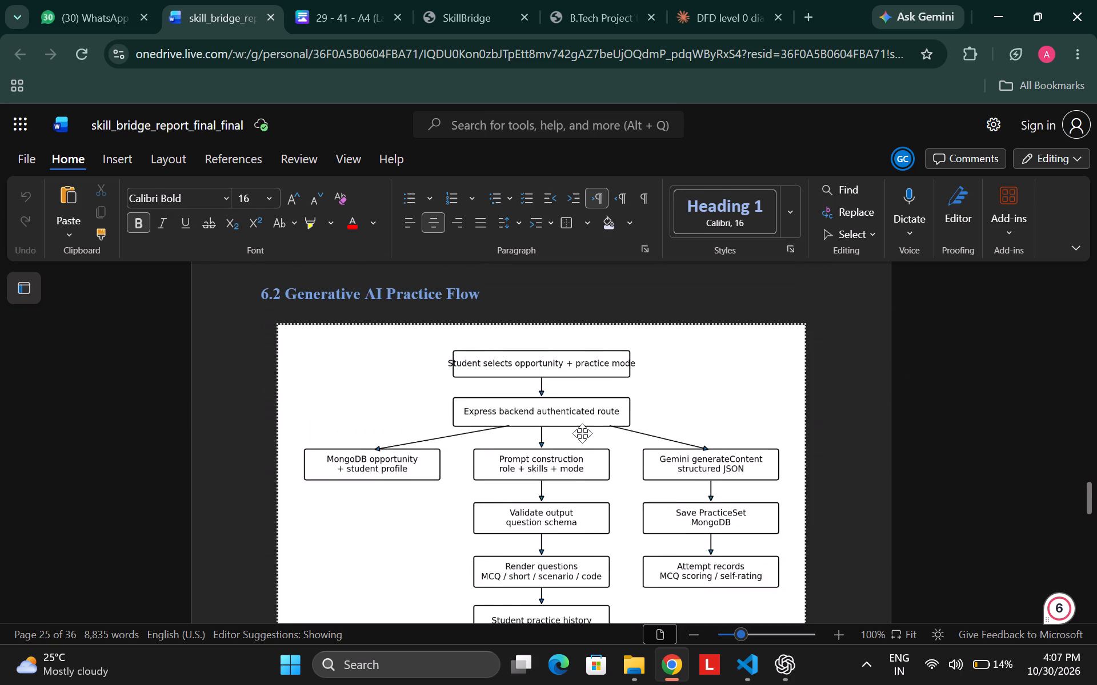
{"action": "scroll", "coordinate": [582, 433], "scroll_direction": "down", "scroll_amount": 14}
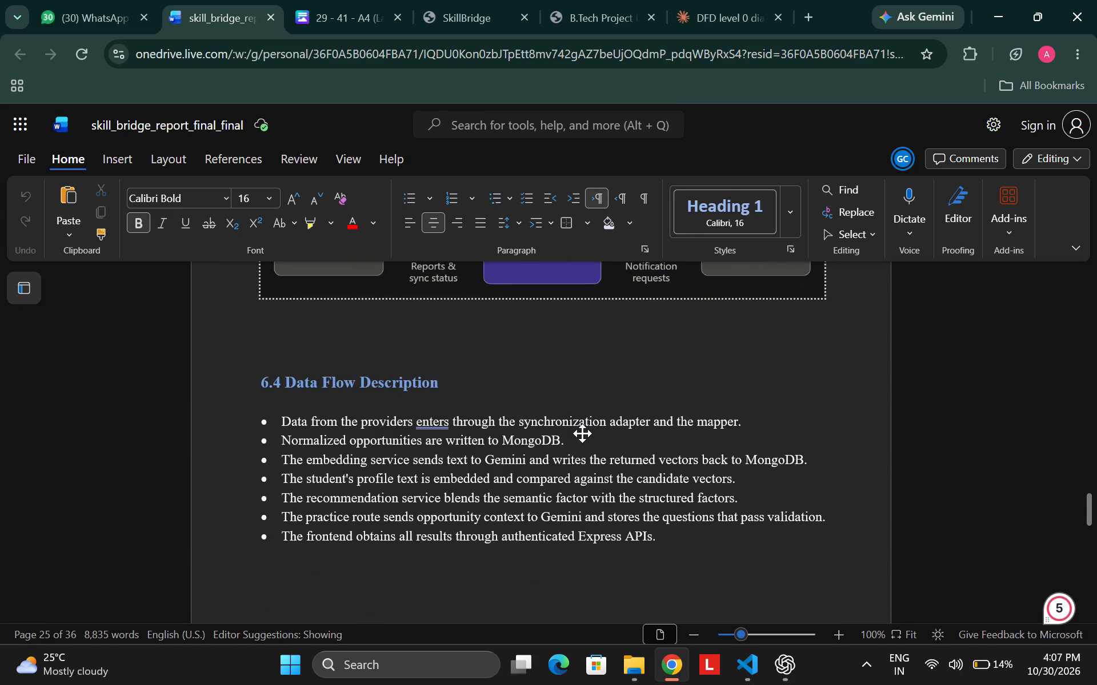
Examine the layout of the DFD Level 0 diagram and the section 6.4 Data Flow Description bullets below it.
{"action": "scroll", "coordinate": [582, 433], "scroll_direction": "up", "scroll_amount": 7}
{"action": "scroll", "coordinate": [582, 433], "scroll_direction": "down", "scroll_amount": 4}
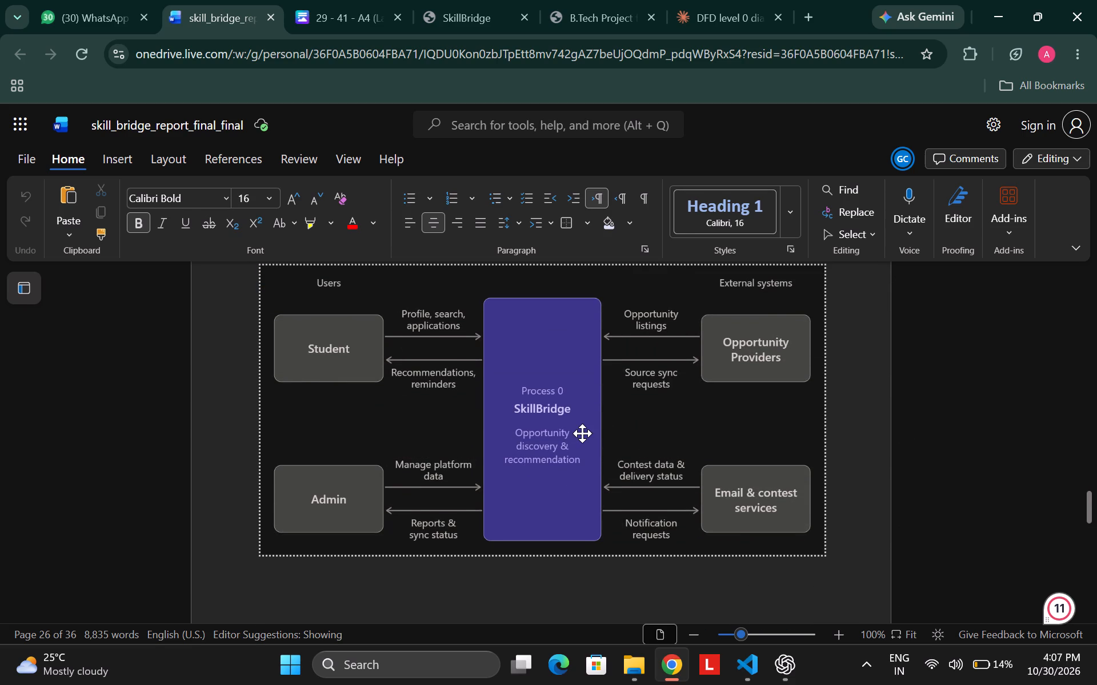
{"action": "scroll", "coordinate": [582, 433], "scroll_direction": "up", "scroll_amount": 5}
{"action": "scroll", "coordinate": [582, 433], "scroll_direction": "down", "scroll_amount": 8}
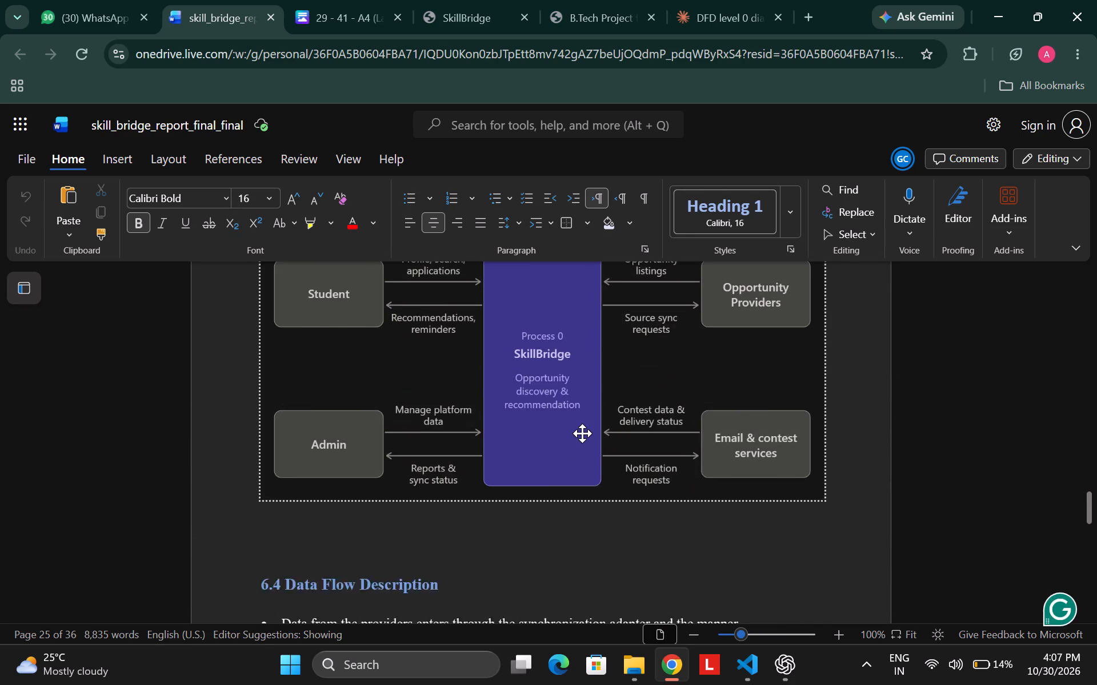
{"action": "scroll", "coordinate": [582, 433], "scroll_direction": "down", "scroll_amount": 2}
{"action": "scroll", "coordinate": [582, 433], "scroll_direction": "up", "scroll_amount": 4}
{"action": "scroll", "coordinate": [582, 433], "scroll_direction": "down", "scroll_amount": 3}
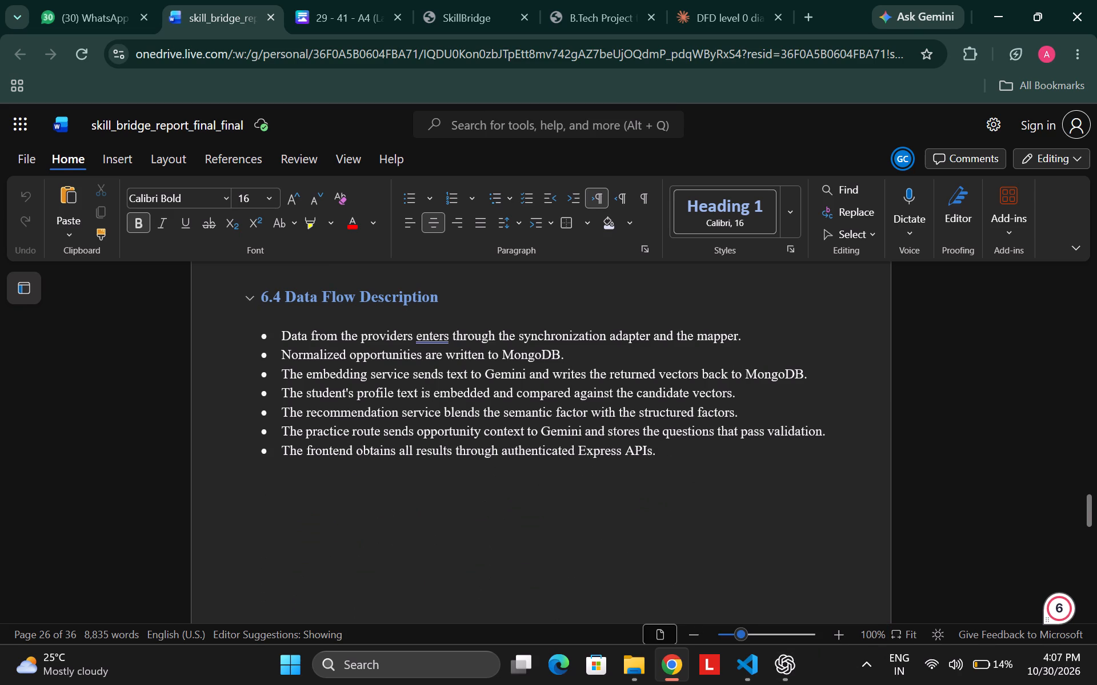
{"action": "left_click_drag", "start_coordinate": [263, 294], "coordinate": [655, 457]}
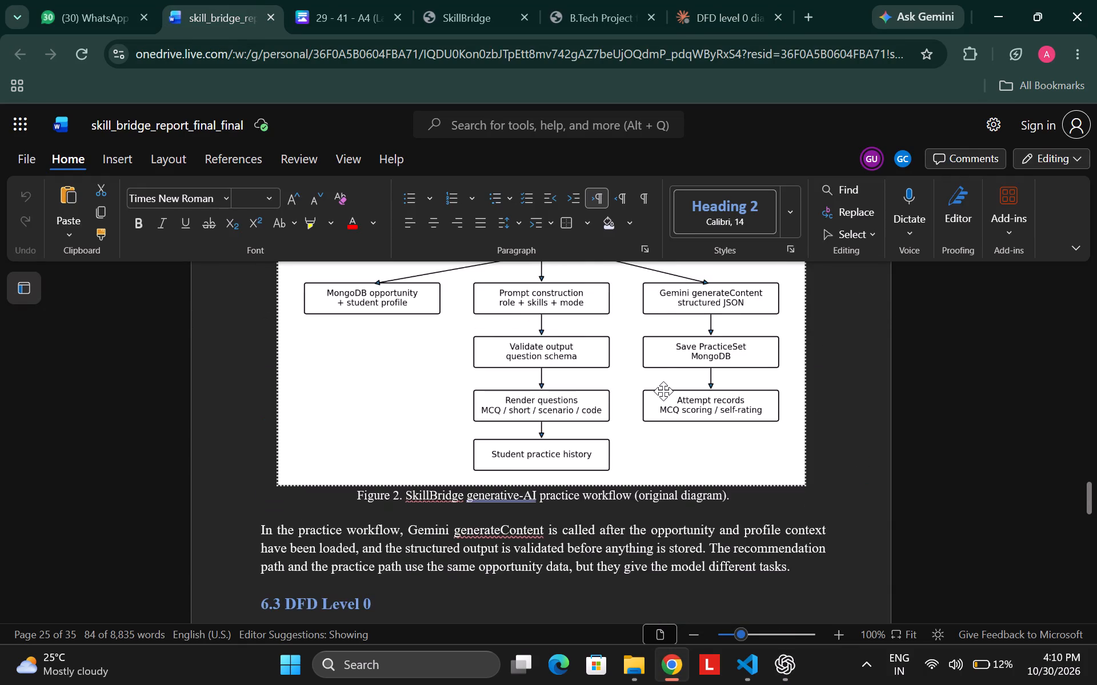
{"action": "scroll", "coordinate": [663, 391], "scroll_direction": "up", "scroll_amount": 4}
{"action": "scroll", "coordinate": [486, 511], "scroll_direction": "down", "scroll_amount": 1}
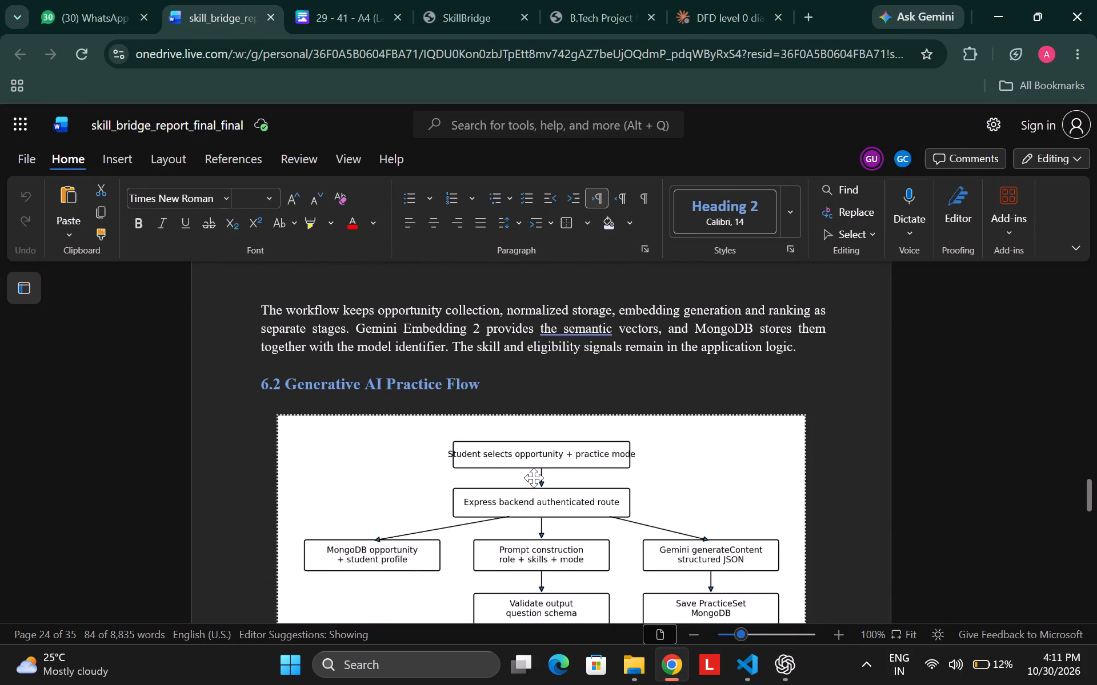
{"action": "scroll", "coordinate": [535, 478], "scroll_direction": "up", "scroll_amount": 10}
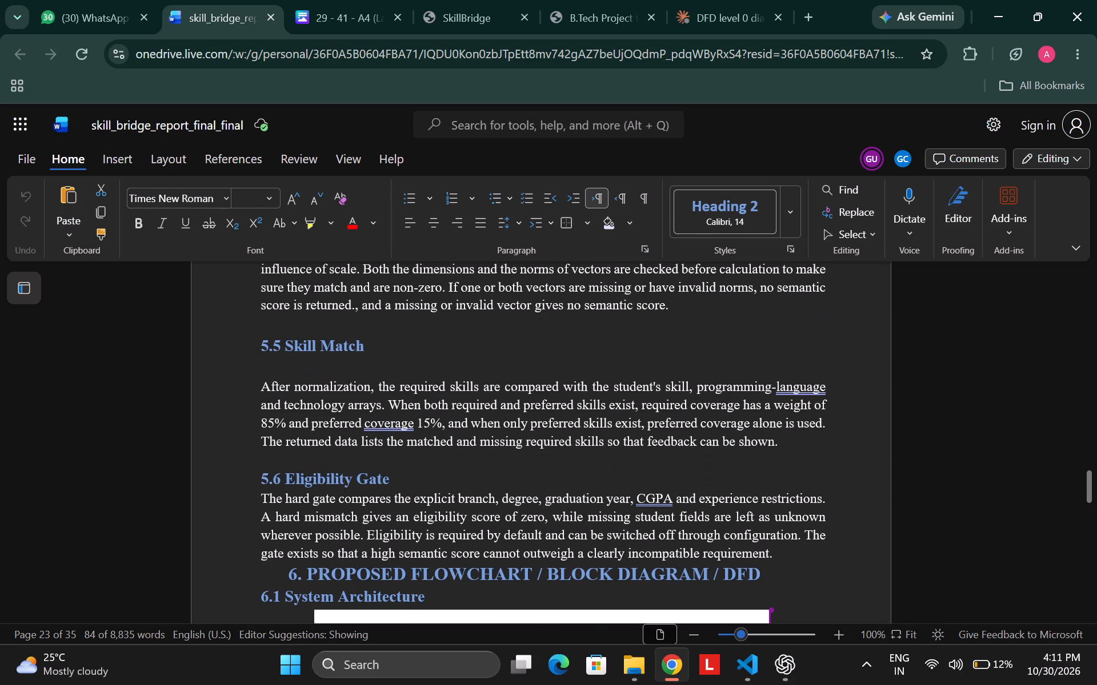
Review section 5, Proposed Algorithms, from 5.1 Opportunity Embedding Algorithm through 5.6 Eligibility Gate.
{"action": "scroll", "coordinate": [535, 478], "scroll_direction": "up", "scroll_amount": 7}
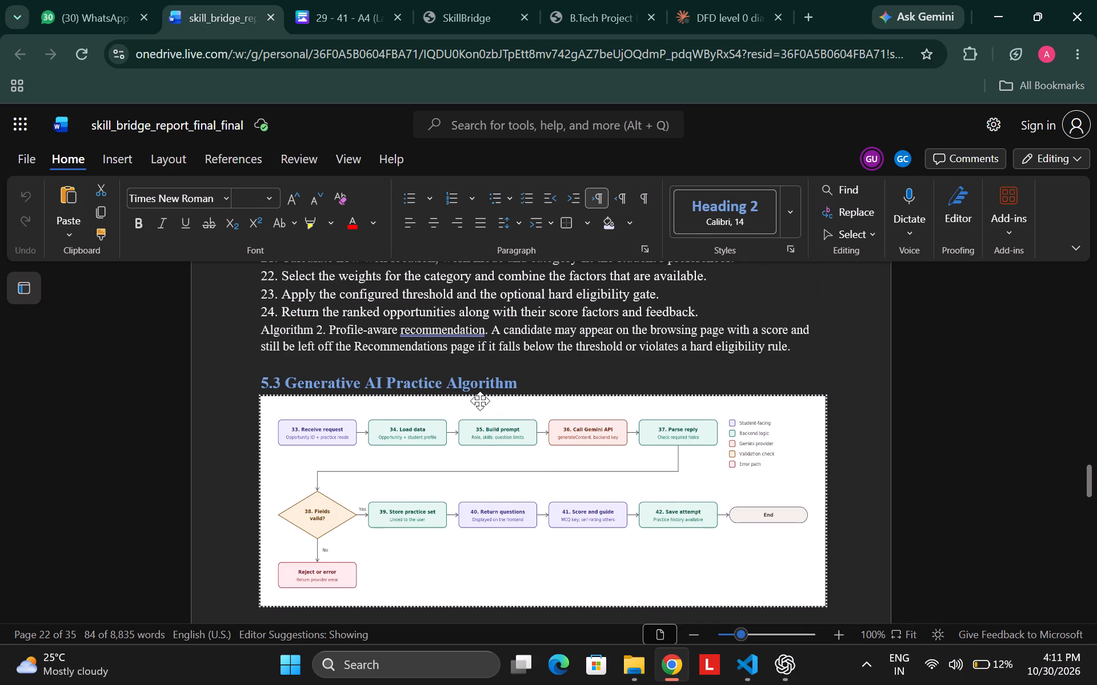
{"action": "scroll", "coordinate": [523, 407], "scroll_direction": "up", "scroll_amount": 3}
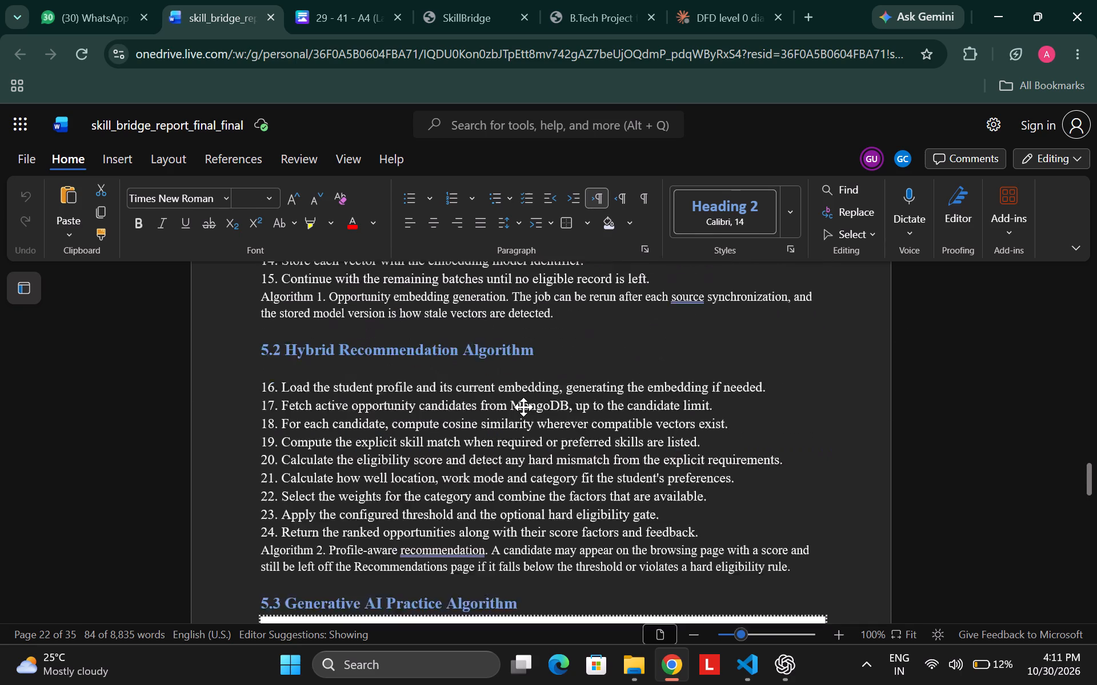
{"action": "scroll", "coordinate": [523, 407], "scroll_direction": "up", "scroll_amount": 2}
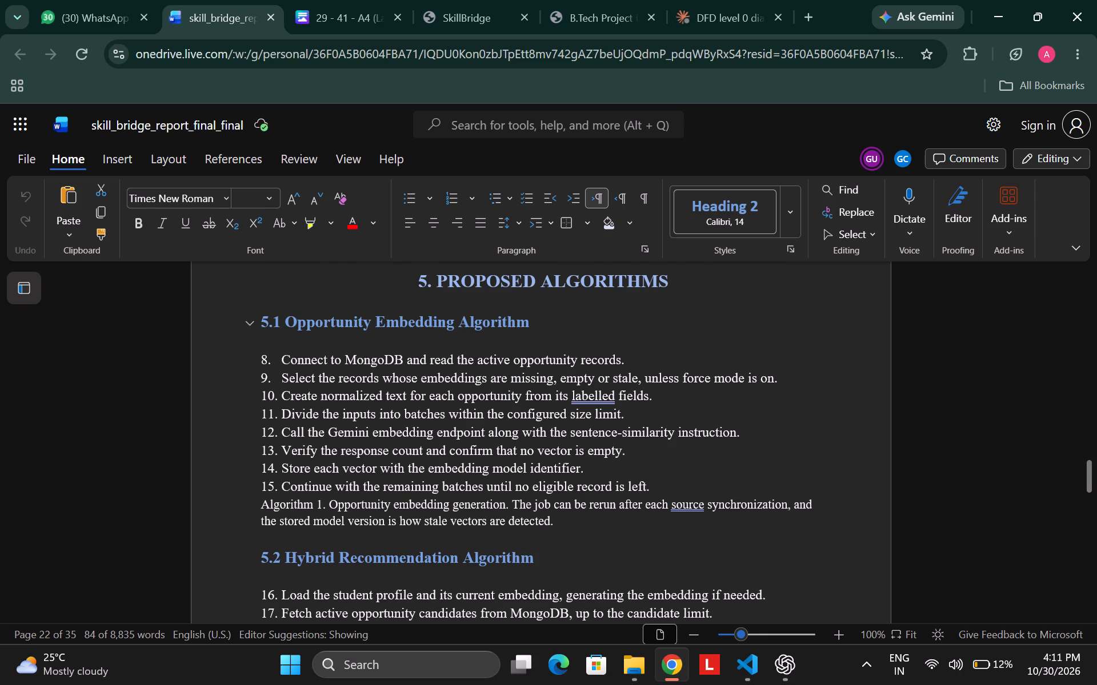
{"action": "scroll", "coordinate": [303, 336], "scroll_direction": "up", "scroll_amount": 1}
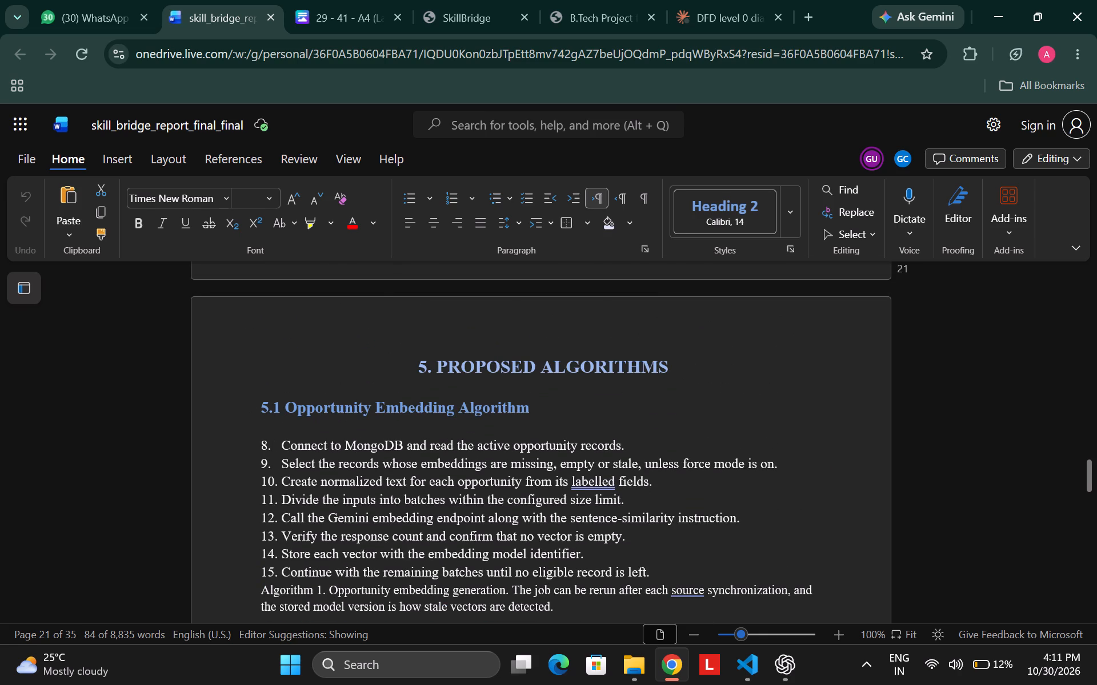
{"action": "scroll", "coordinate": [502, 370], "scroll_direction": "down", "scroll_amount": 2}
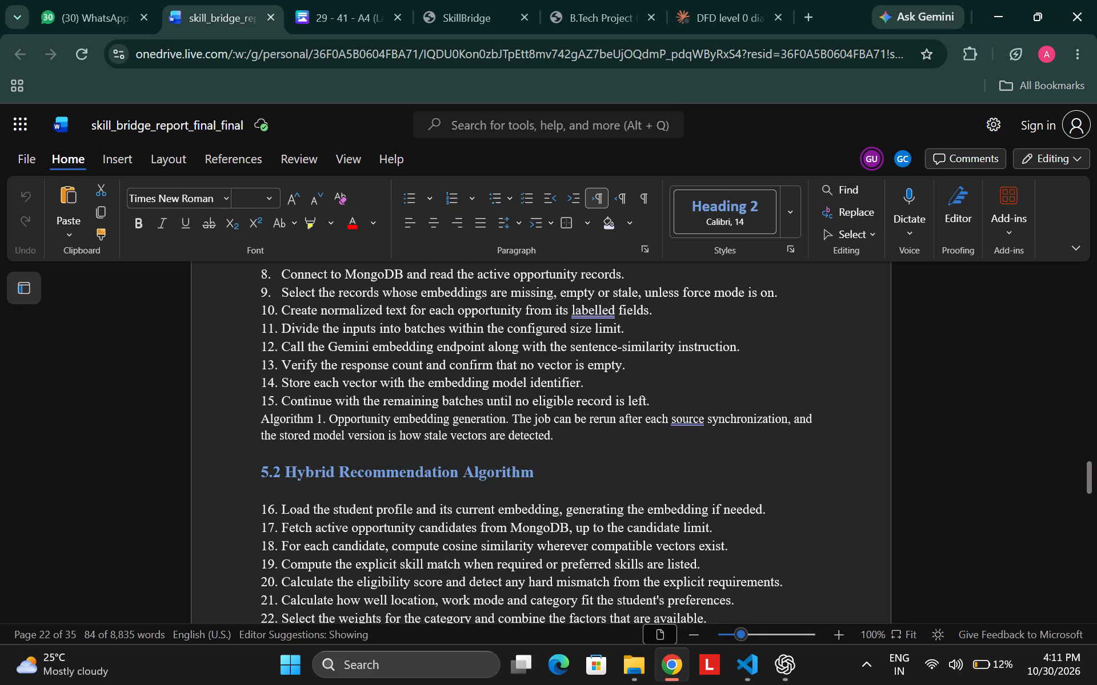
{"action": "scroll", "coordinate": [485, 356], "scroll_direction": "up", "scroll_amount": 1}
{"action": "scroll", "coordinate": [525, 449], "scroll_direction": "down", "scroll_amount": 4}
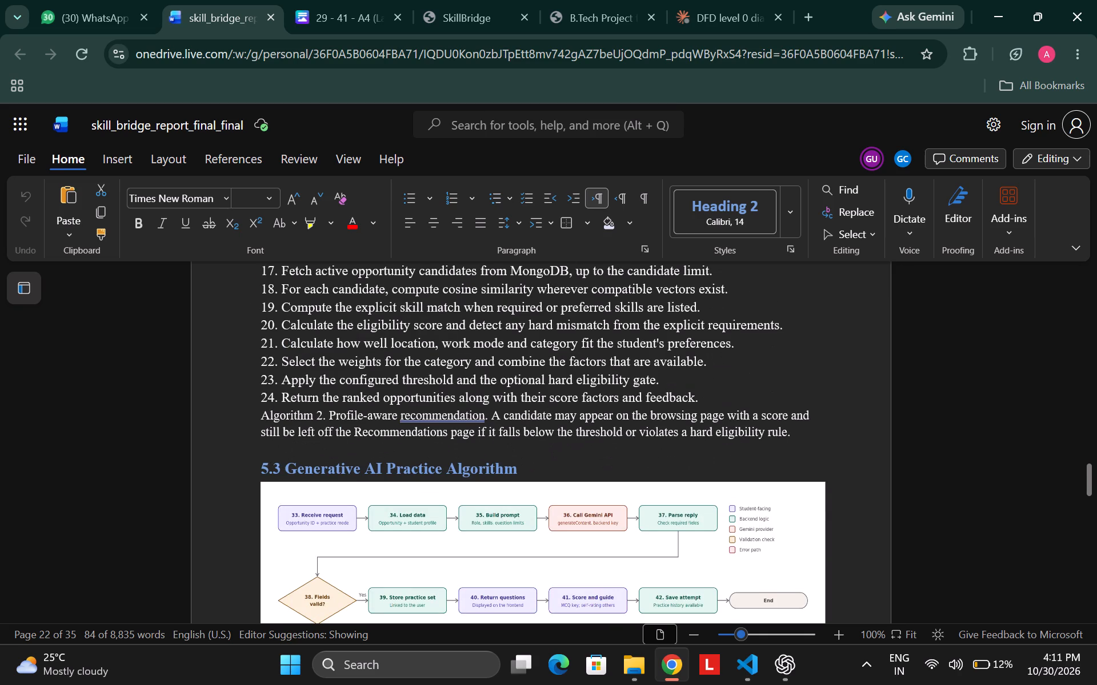
{"action": "scroll", "coordinate": [526, 447], "scroll_direction": "up", "scroll_amount": 3}
{"action": "scroll", "coordinate": [526, 447], "scroll_direction": "down", "scroll_amount": 5}
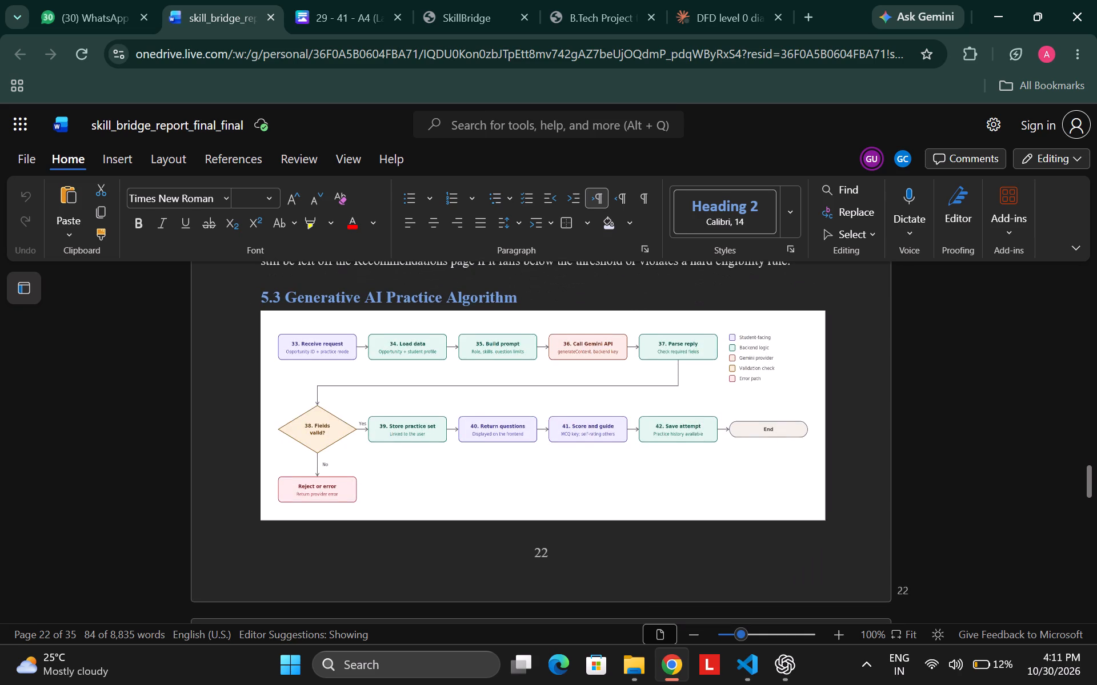
{"action": "scroll", "coordinate": [526, 447], "scroll_direction": "up", "scroll_amount": 1}
{"action": "scroll", "coordinate": [526, 447], "scroll_direction": "down", "scroll_amount": 6}
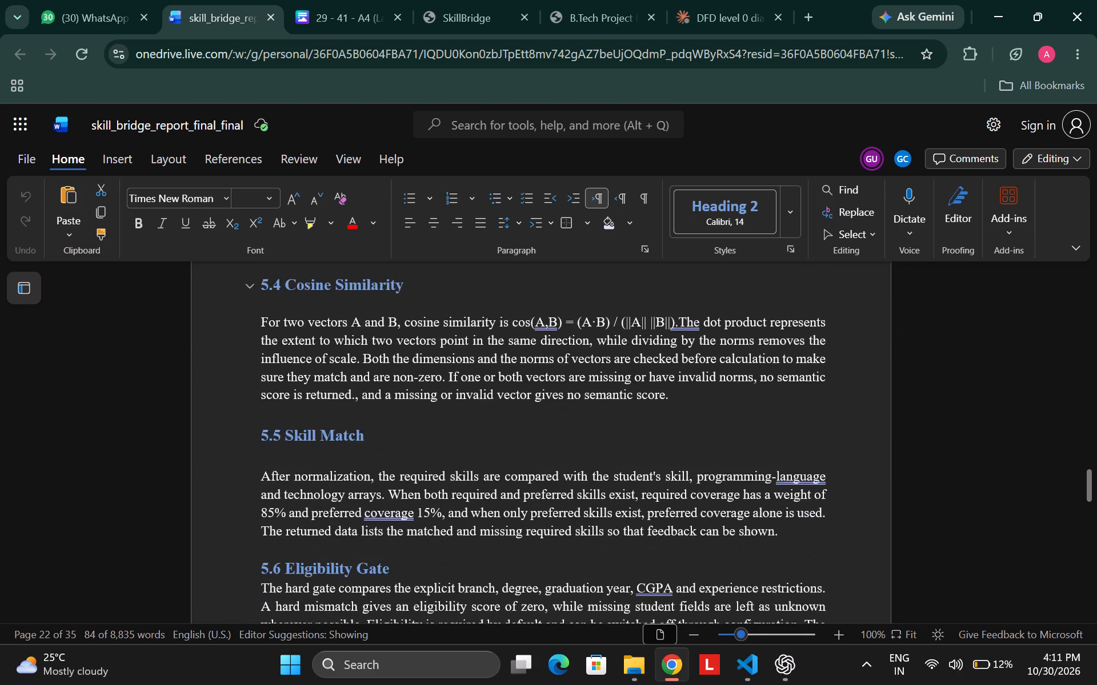
{"action": "scroll", "coordinate": [527, 446], "scroll_direction": "down", "scroll_amount": 4}
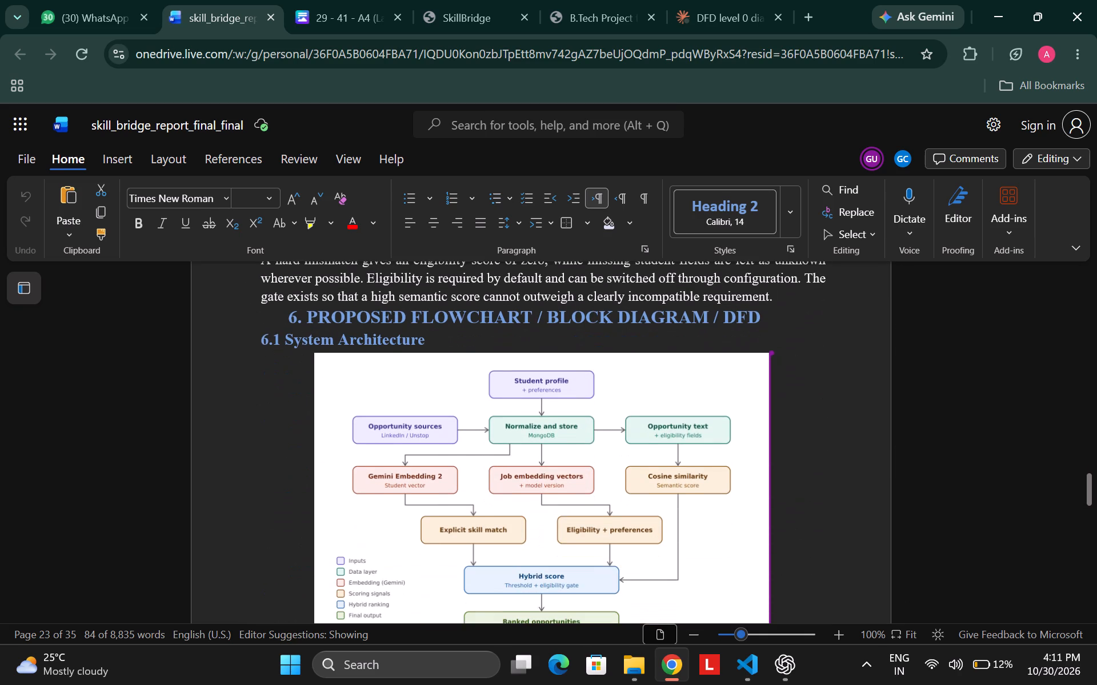
{"action": "scroll", "coordinate": [527, 446], "scroll_direction": "up", "scroll_amount": 10}
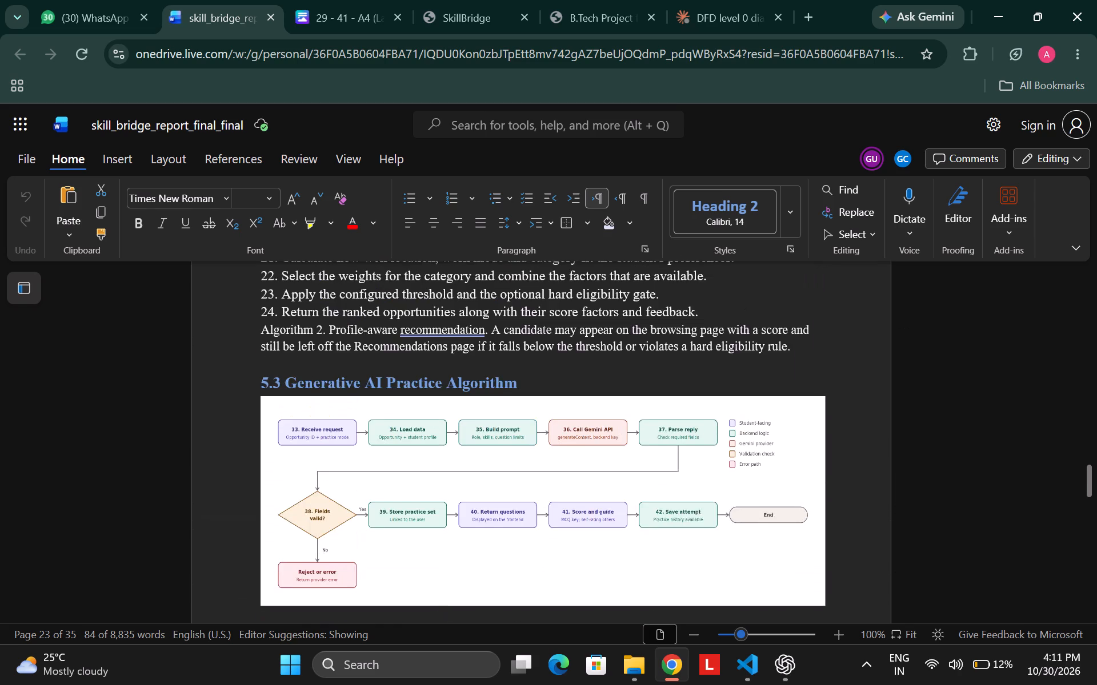
{"action": "scroll", "coordinate": [527, 446], "scroll_direction": "up", "scroll_amount": 6}
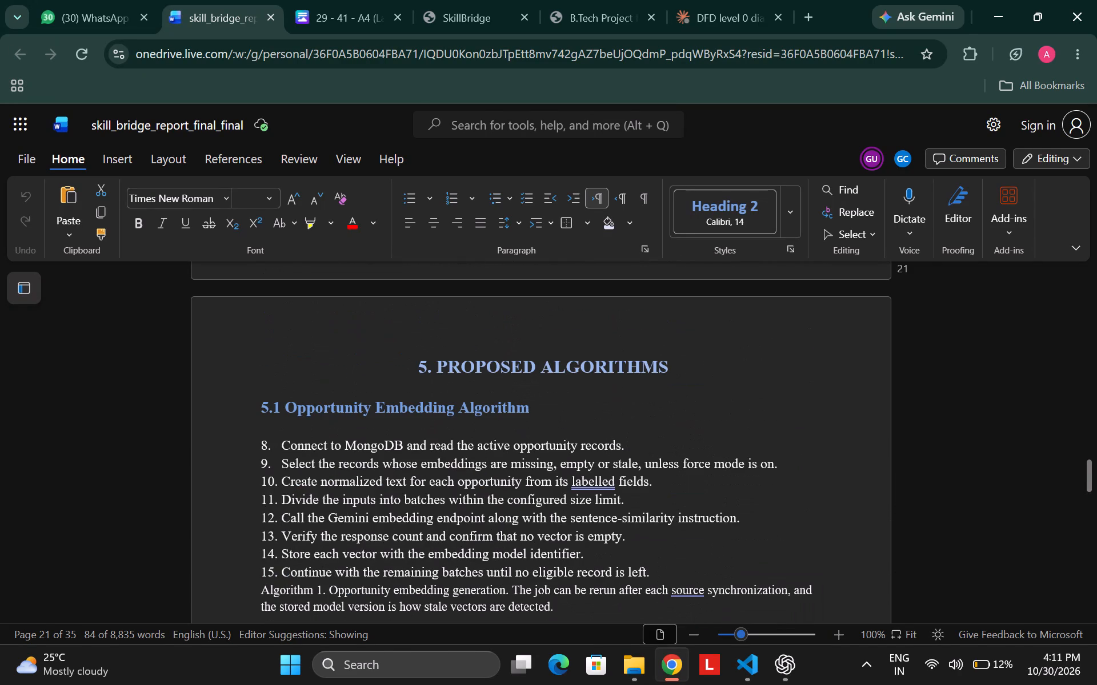
{"action": "scroll", "coordinate": [527, 446], "scroll_direction": "down", "scroll_amount": 5}
{"action": "scroll", "coordinate": [527, 446], "scroll_direction": "up", "scroll_amount": 4}
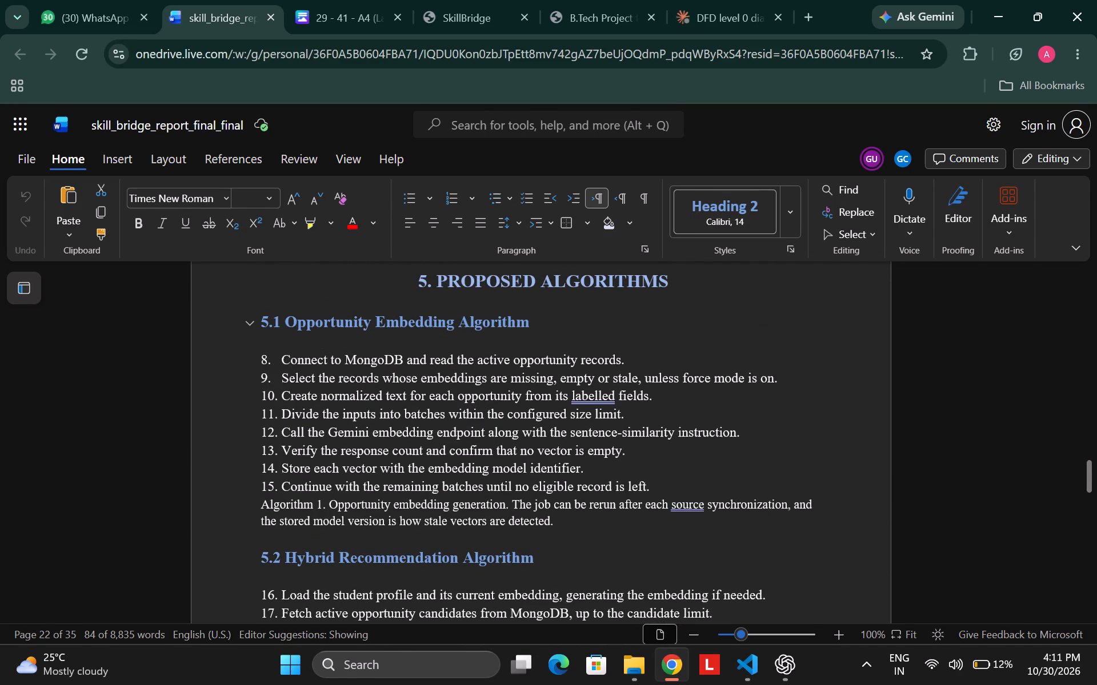
{"action": "scroll", "coordinate": [511, 332], "scroll_direction": "down", "scroll_amount": 2}
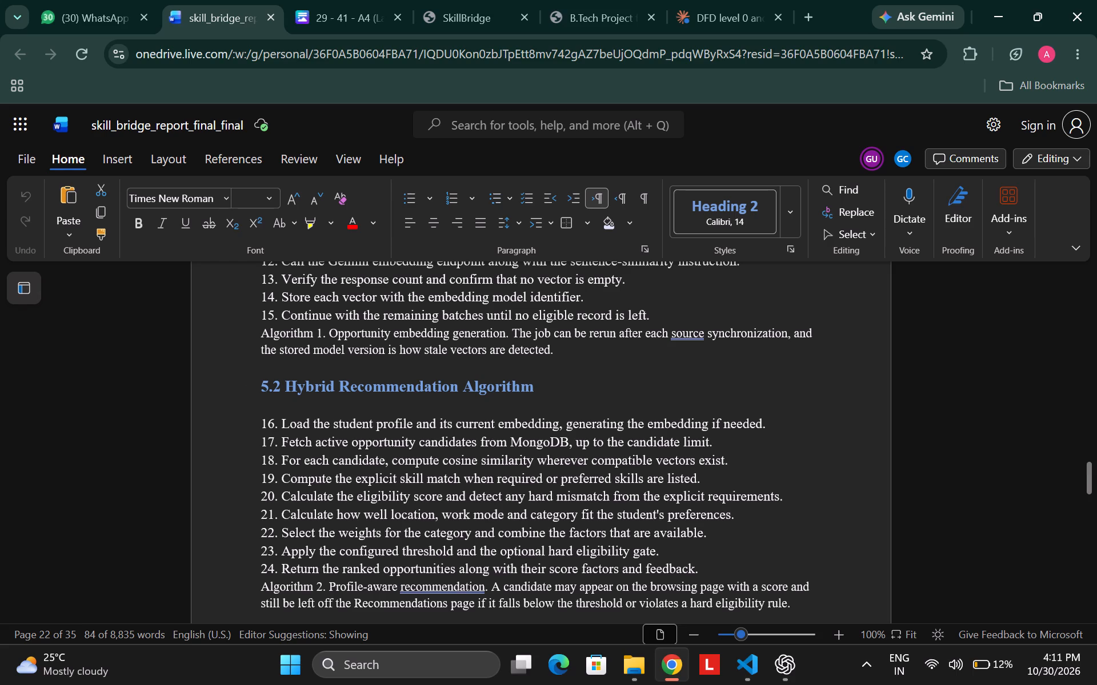
{"action": "scroll", "coordinate": [426, 465], "scroll_direction": "up", "scroll_amount": 3}
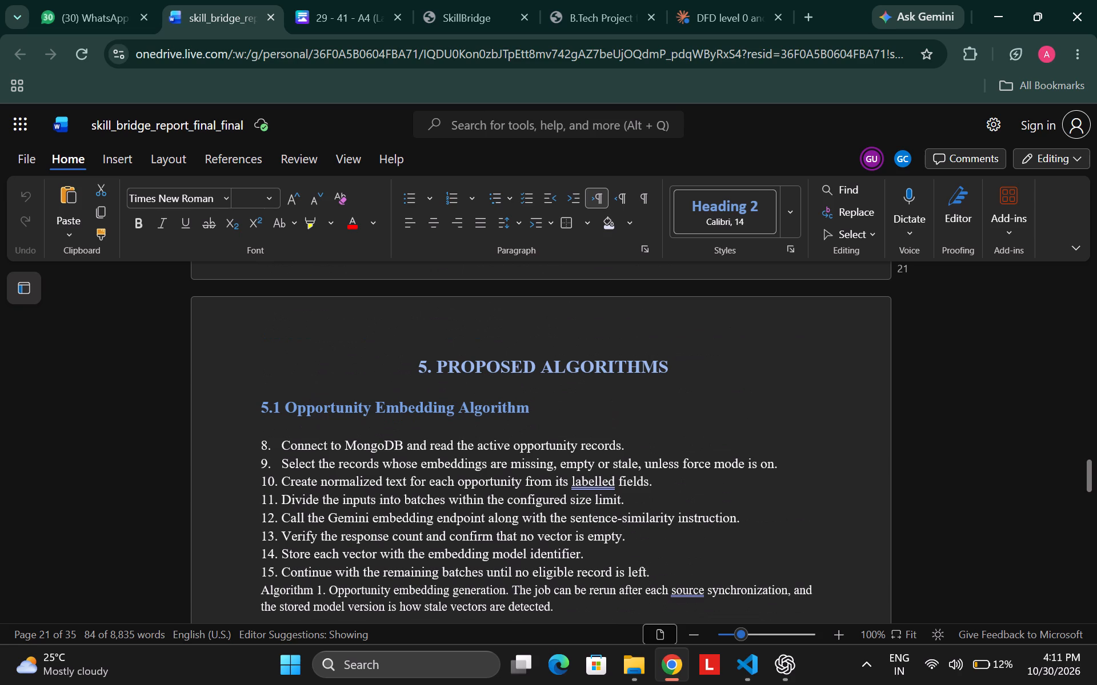
{"action": "scroll", "coordinate": [531, 424], "scroll_direction": "down", "scroll_amount": 1}
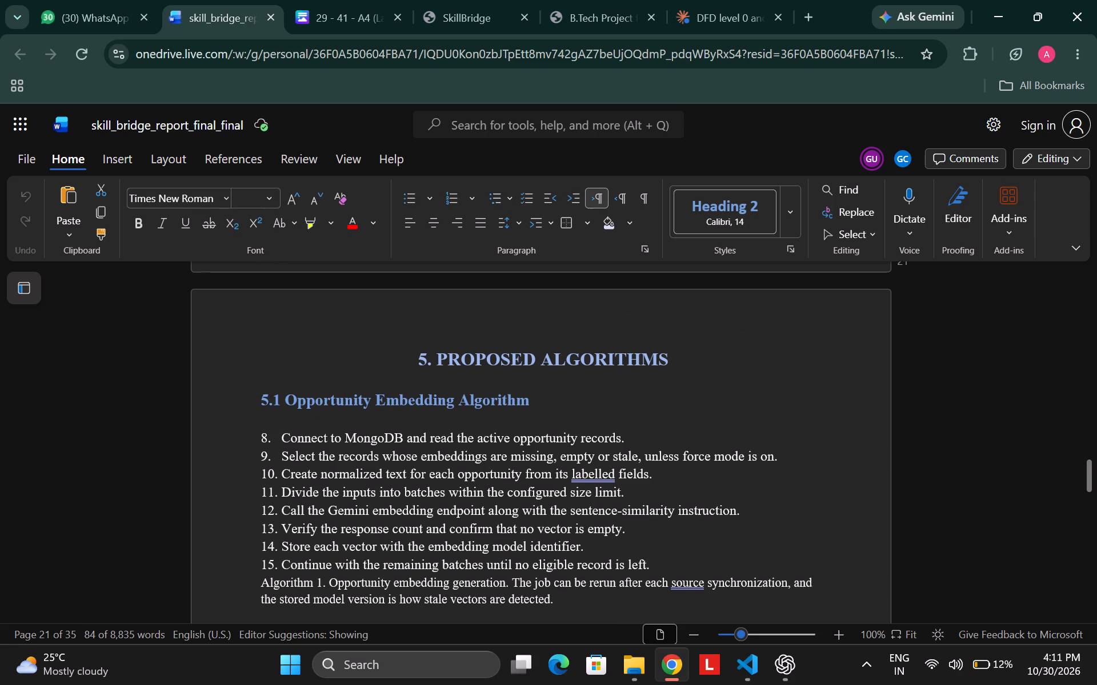
{"action": "scroll", "coordinate": [543, 424], "scroll_direction": "down", "scroll_amount": 6}
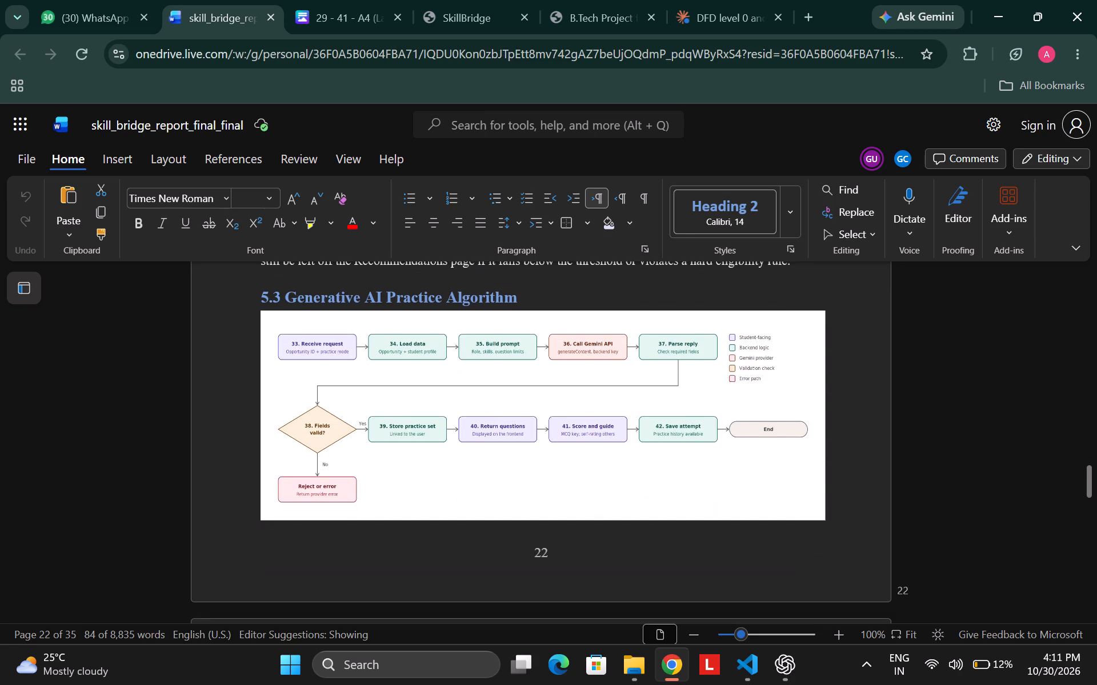
{"action": "scroll", "coordinate": [549, 422], "scroll_direction": "up", "scroll_amount": 1}
{"action": "scroll", "coordinate": [552, 422], "scroll_direction": "down", "scroll_amount": 2}
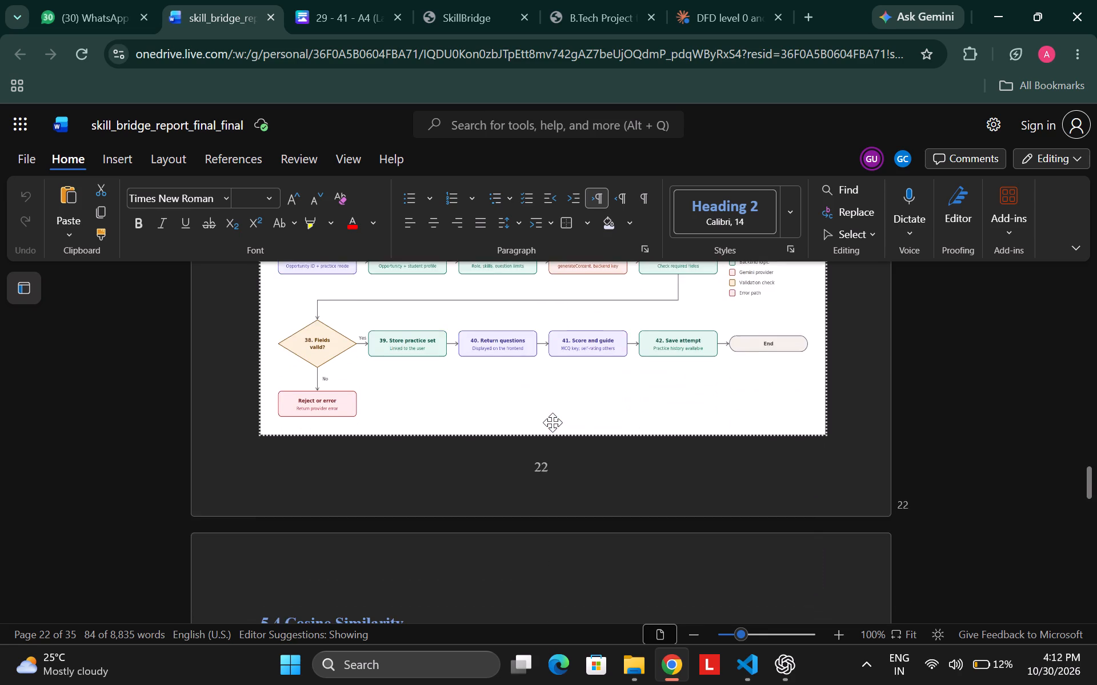
{"action": "scroll", "coordinate": [552, 422], "scroll_direction": "down", "scroll_amount": 4}
{"action": "scroll", "coordinate": [552, 422], "scroll_direction": "up", "scroll_amount": 9}
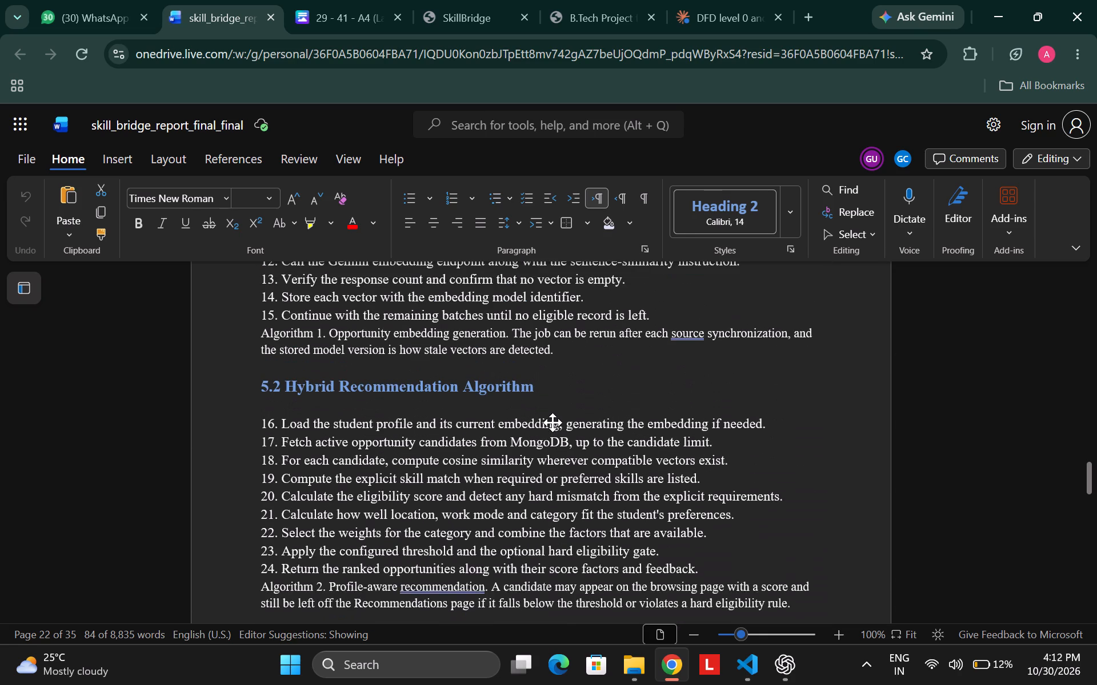
{"action": "scroll", "coordinate": [552, 422], "scroll_direction": "up", "scroll_amount": 4}
{"action": "scroll", "coordinate": [552, 422], "scroll_direction": "down", "scroll_amount": 5}
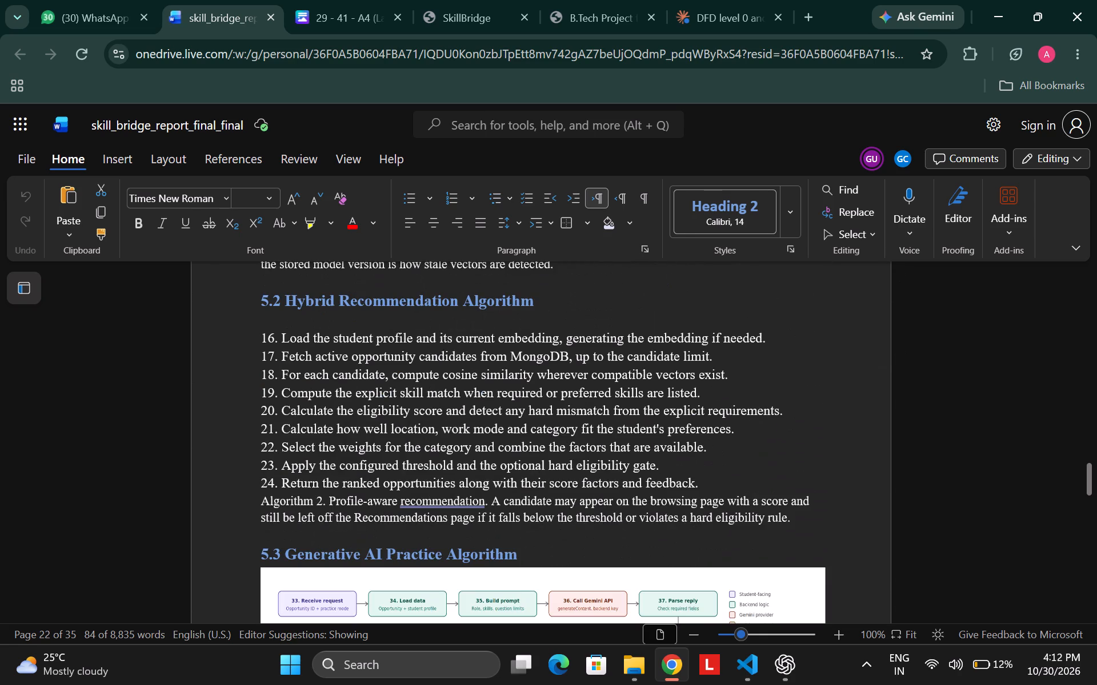
{"action": "scroll", "coordinate": [554, 422], "scroll_direction": "up", "scroll_amount": 3}
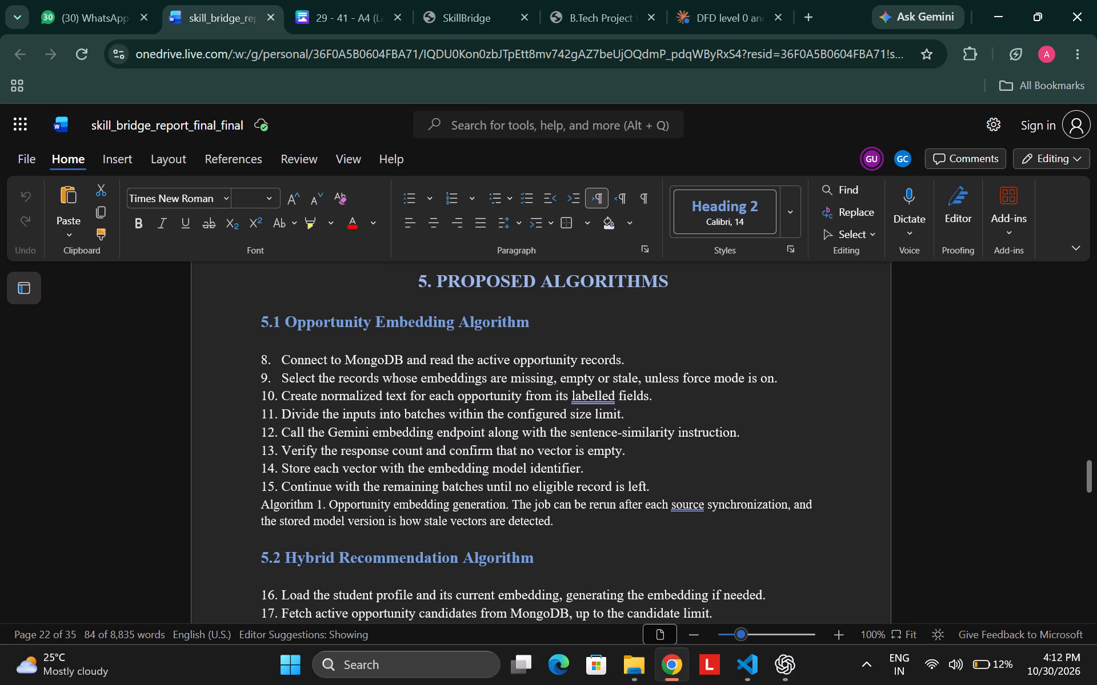
{"action": "scroll", "coordinate": [709, 396], "scroll_direction": "down", "scroll_amount": 17}
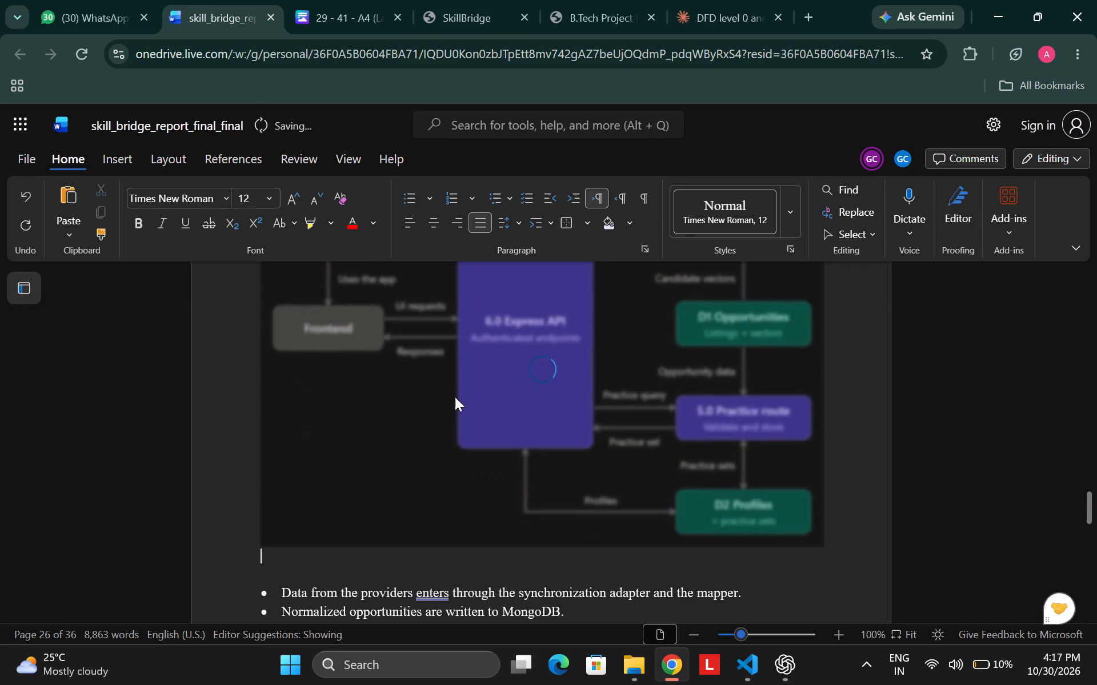
Shrink the pasted student request flow diagram proportionally to about 5.2 inches wide by 3.3 inches high.
{"action": "left_click", "coordinate": [747, 493]}
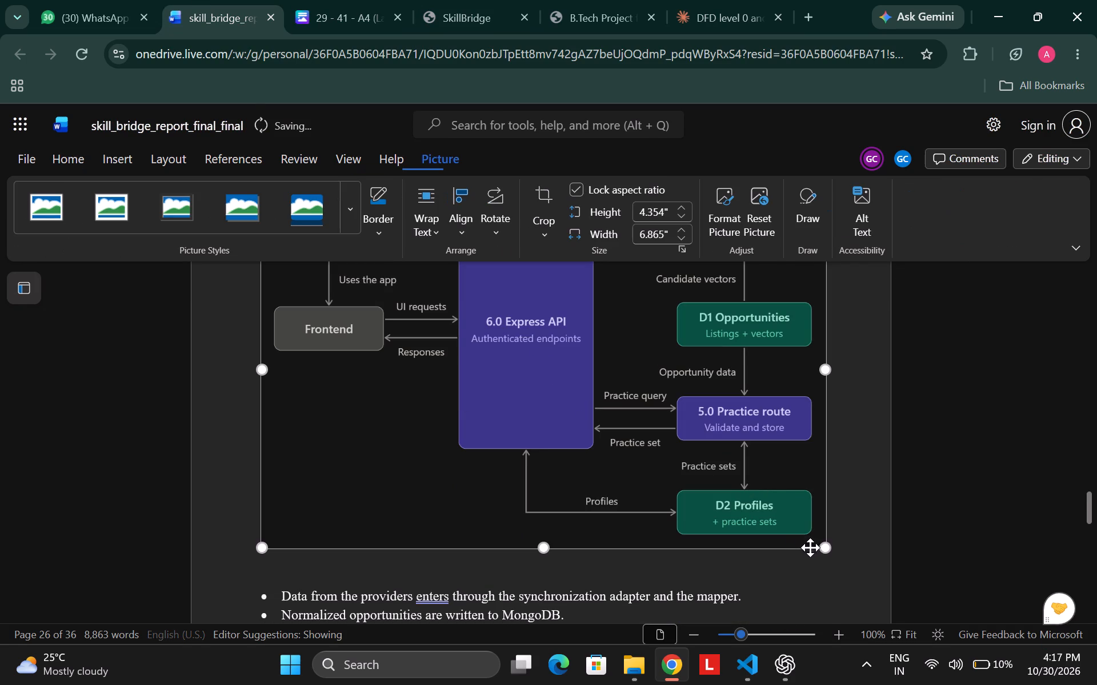
{"action": "left_click_drag", "start_coordinate": [827, 547], "coordinate": [690, 425]}
{"action": "scroll", "coordinate": [690, 425], "scroll_direction": "up", "scroll_amount": 2}
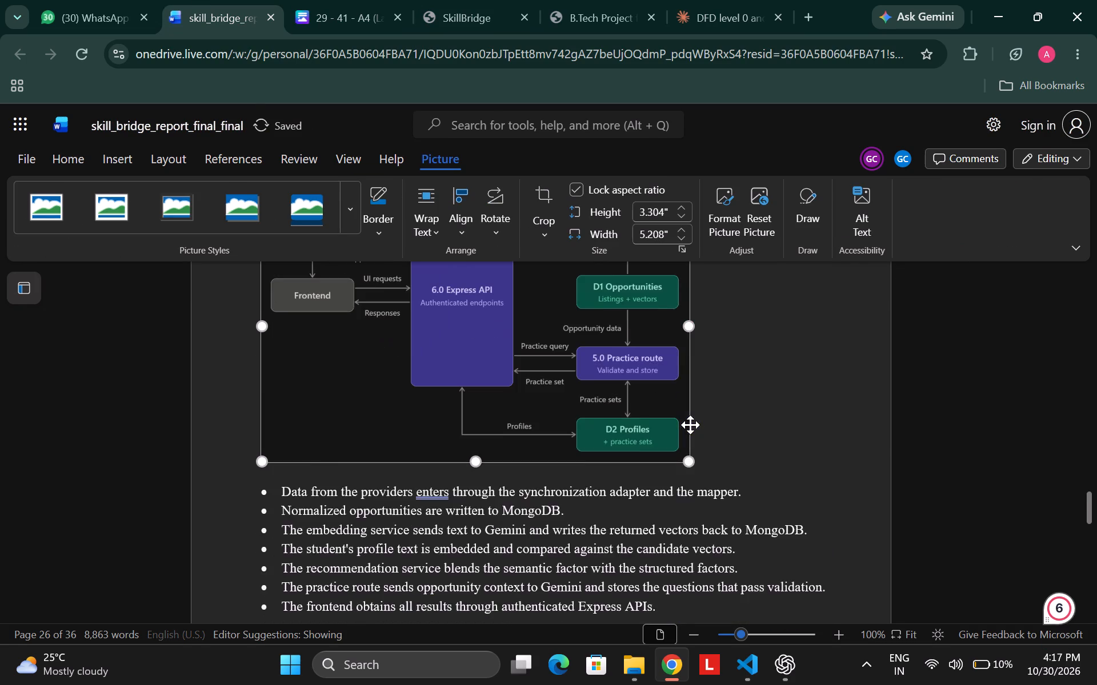
{"action": "scroll", "coordinate": [690, 425], "scroll_direction": "up", "scroll_amount": 2}
{"action": "scroll", "coordinate": [690, 425], "scroll_direction": "down", "scroll_amount": 2}
{"action": "left_click", "coordinate": [727, 446]}
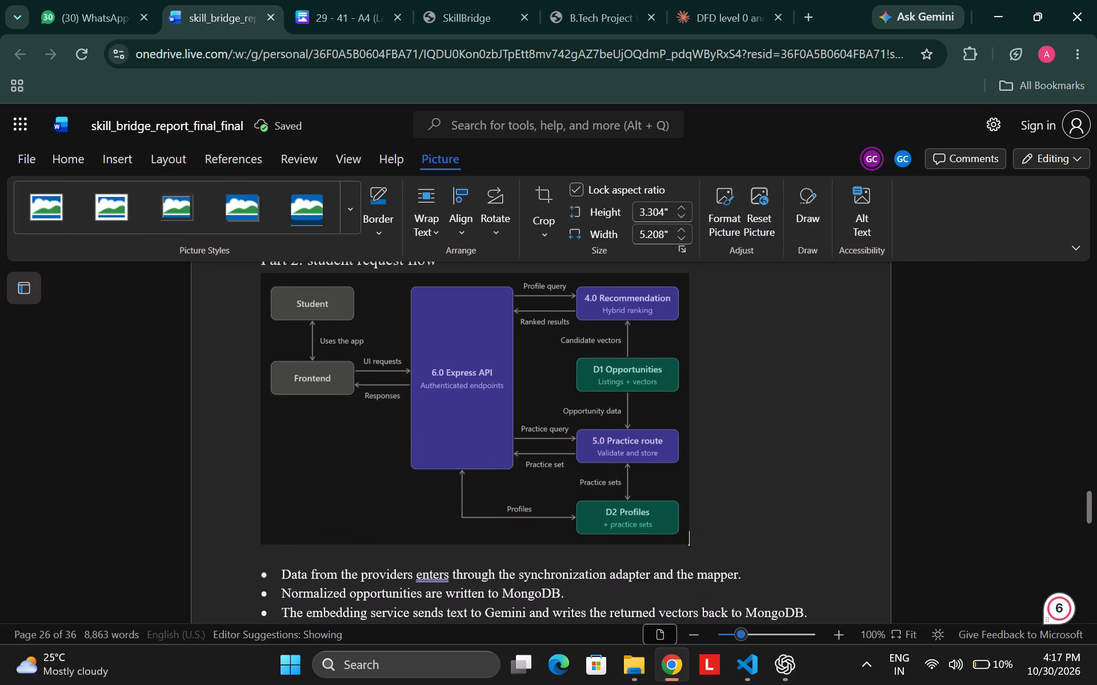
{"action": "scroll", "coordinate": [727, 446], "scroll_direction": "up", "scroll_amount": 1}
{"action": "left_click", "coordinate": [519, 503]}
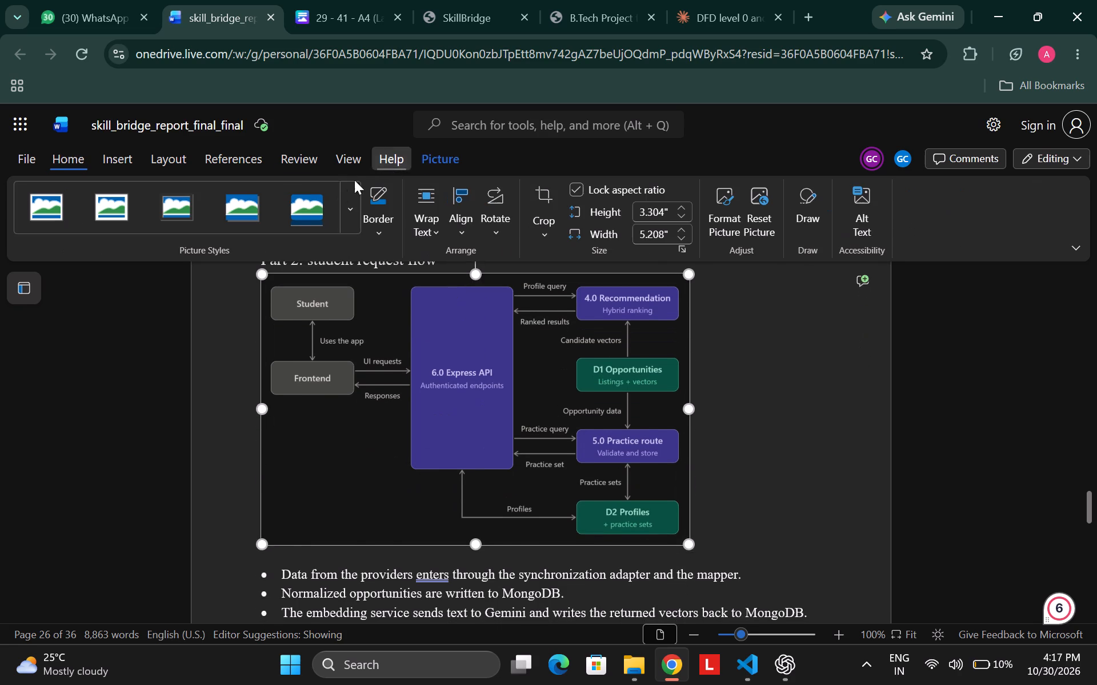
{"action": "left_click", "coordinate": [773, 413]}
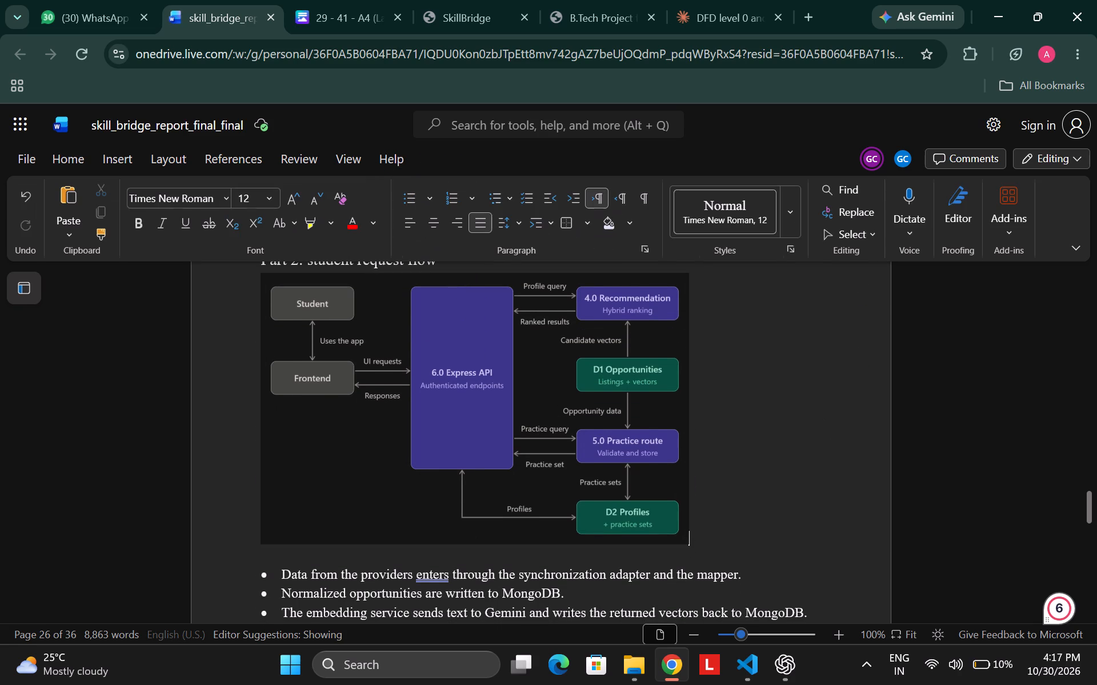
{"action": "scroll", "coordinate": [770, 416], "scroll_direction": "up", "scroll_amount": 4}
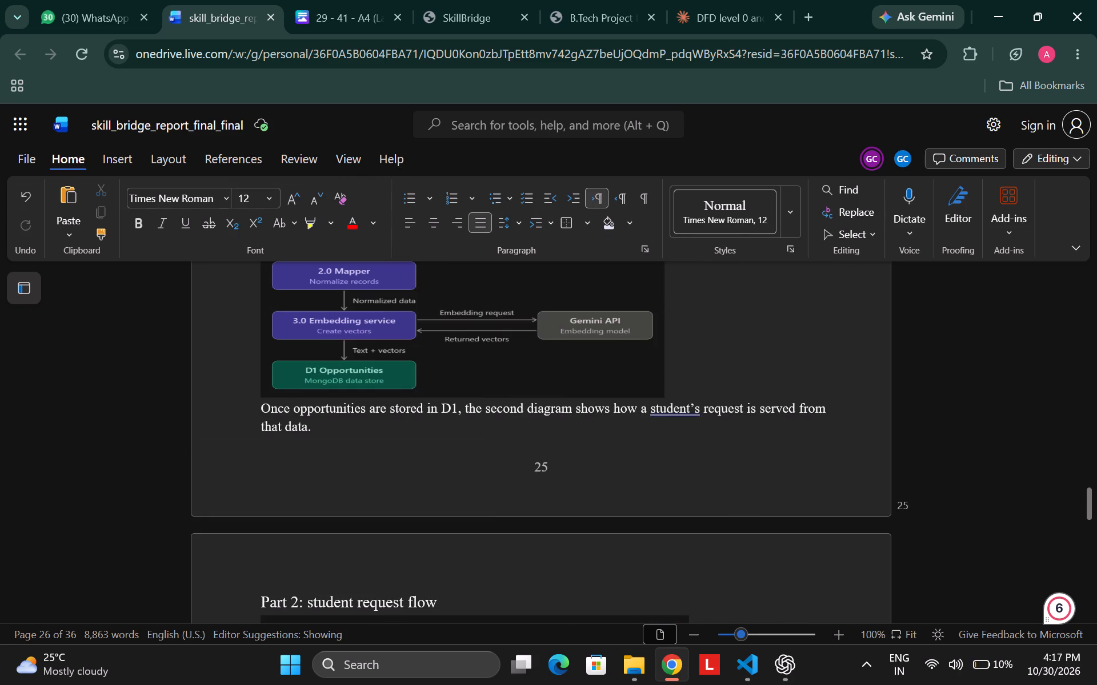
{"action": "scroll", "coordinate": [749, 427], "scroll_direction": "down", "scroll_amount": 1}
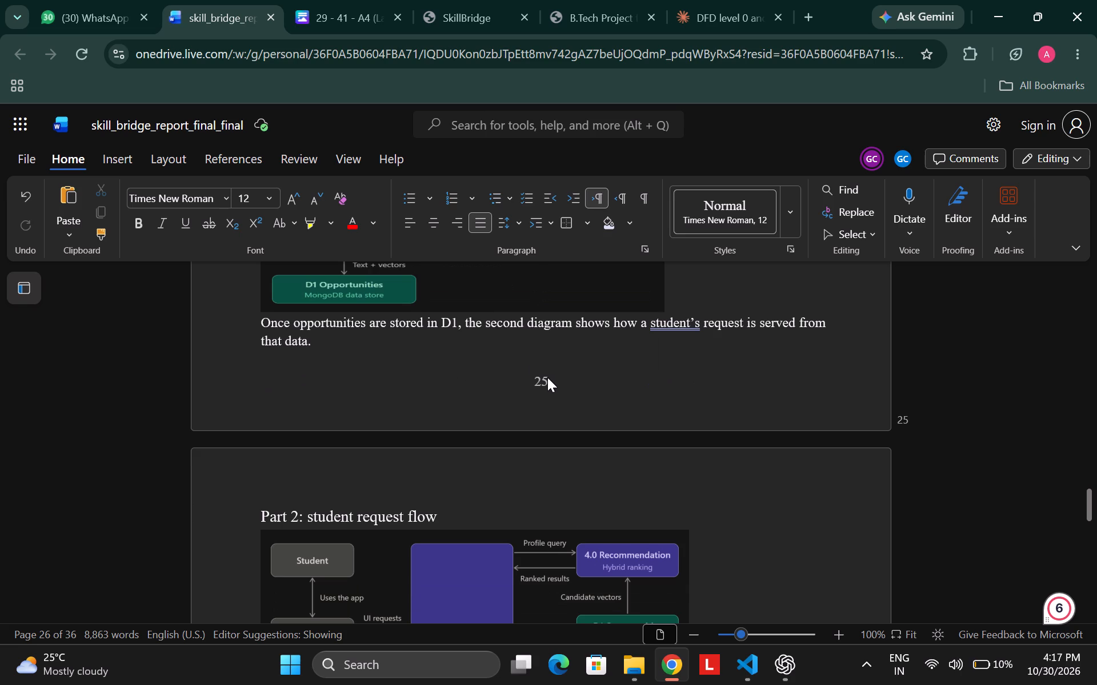
Review the layout of the diagrams and headings in sections 6.2 to 6.4 of the report.
{"action": "scroll", "coordinate": [549, 385], "scroll_direction": "down", "scroll_amount": 3}
{"action": "scroll", "coordinate": [550, 385], "scroll_direction": "up", "scroll_amount": 8}
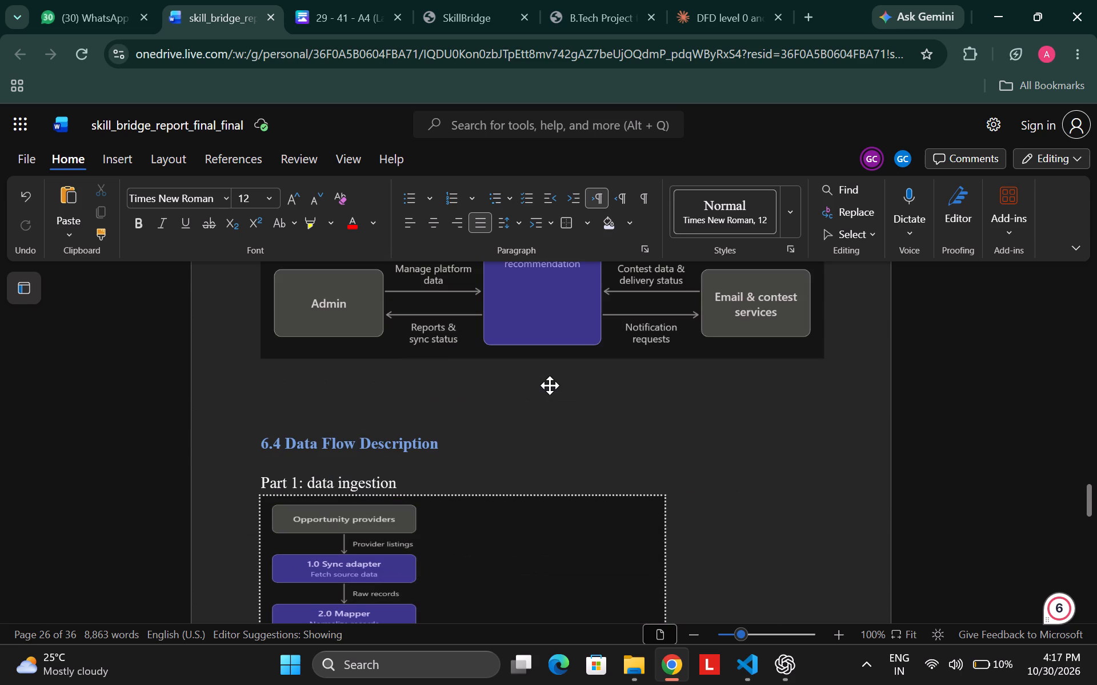
{"action": "scroll", "coordinate": [539, 466], "scroll_direction": "up", "scroll_amount": 4}
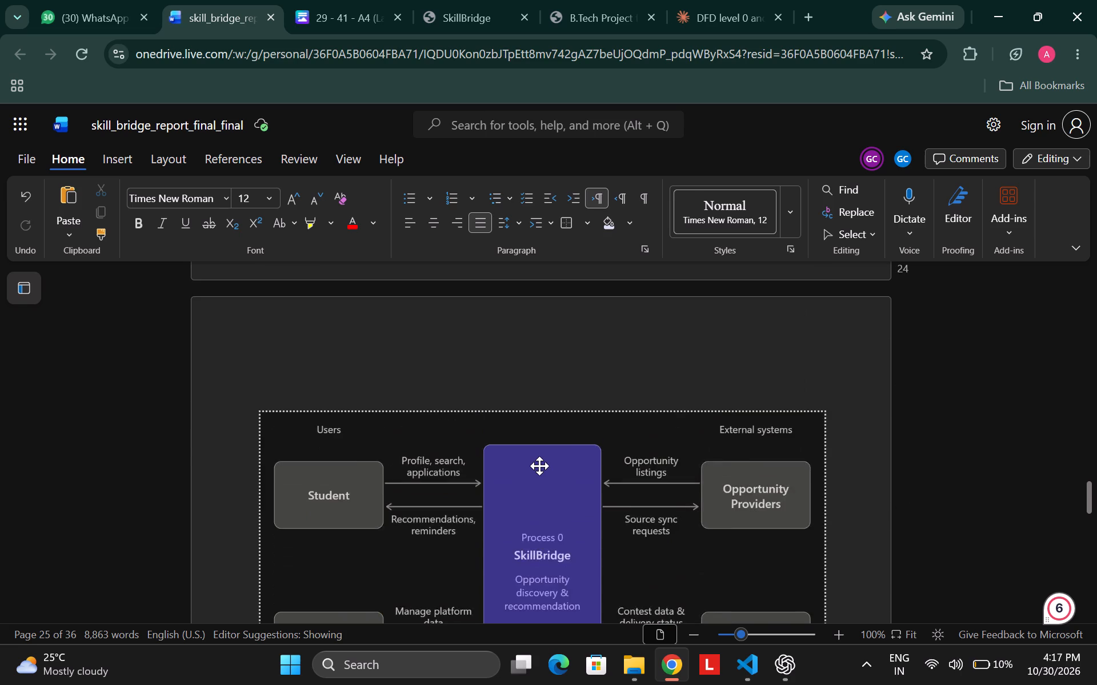
{"action": "scroll", "coordinate": [539, 466], "scroll_direction": "up", "scroll_amount": 11}
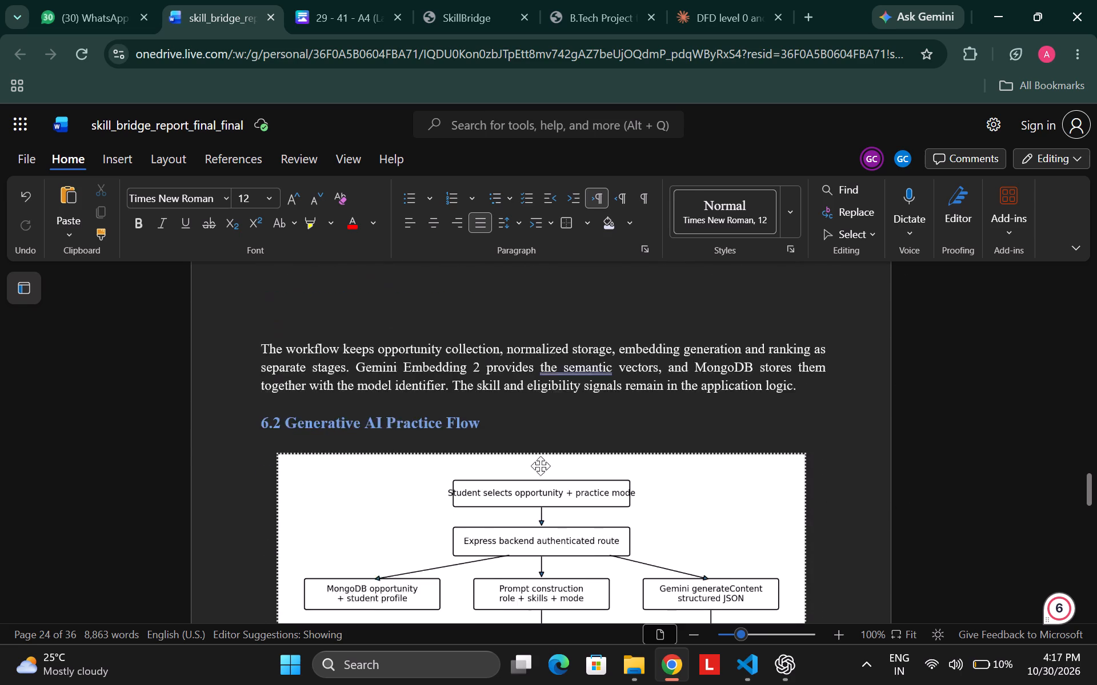
{"action": "scroll", "coordinate": [543, 467], "scroll_direction": "down", "scroll_amount": 12}
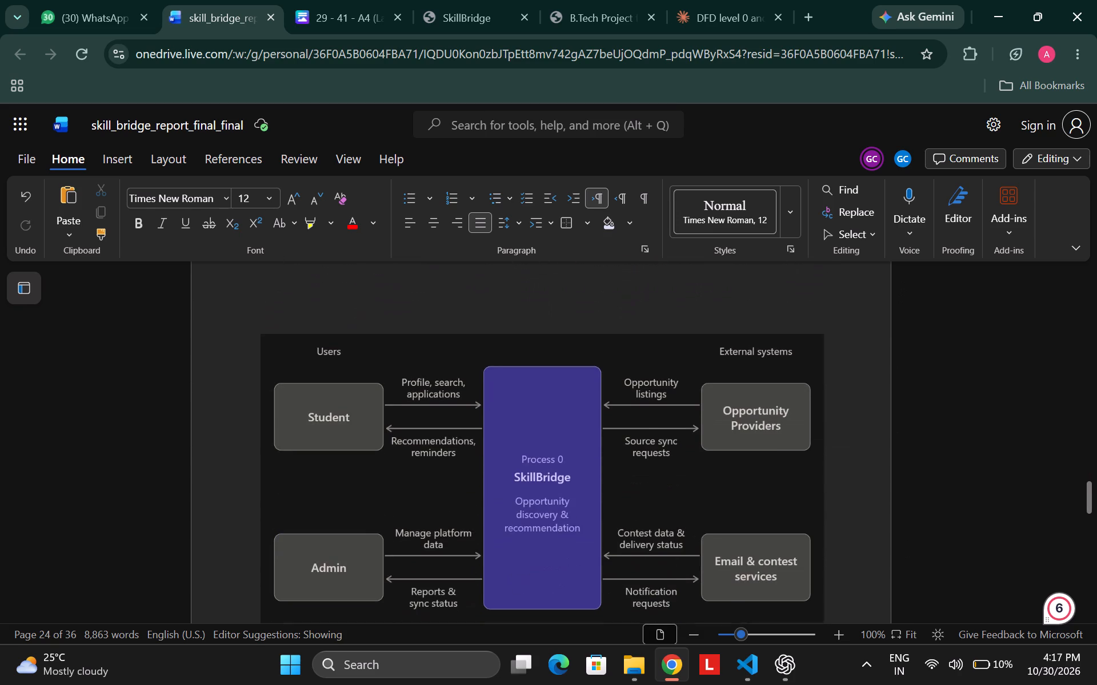
Save the report document.
{"action": "key", "text": "ctrl+s"}
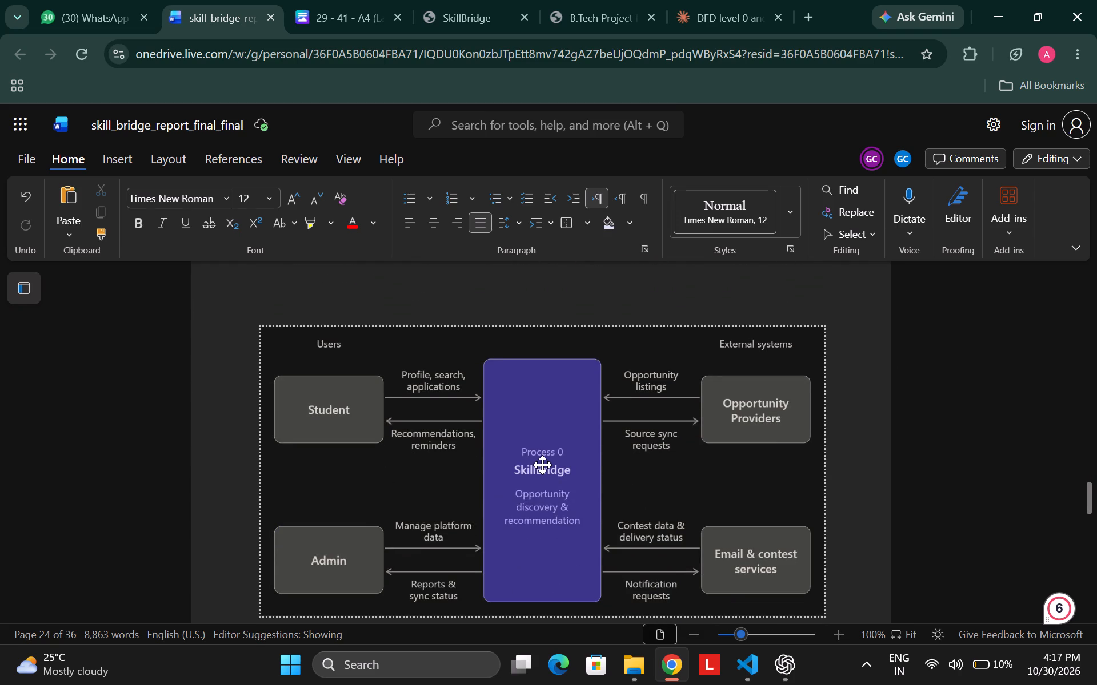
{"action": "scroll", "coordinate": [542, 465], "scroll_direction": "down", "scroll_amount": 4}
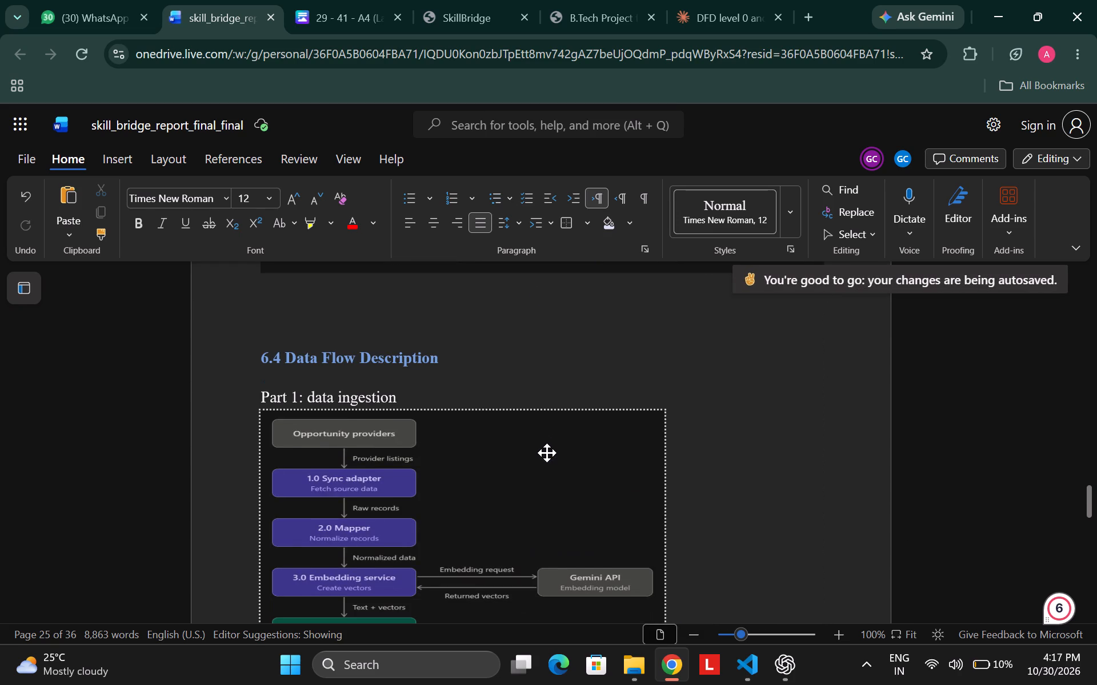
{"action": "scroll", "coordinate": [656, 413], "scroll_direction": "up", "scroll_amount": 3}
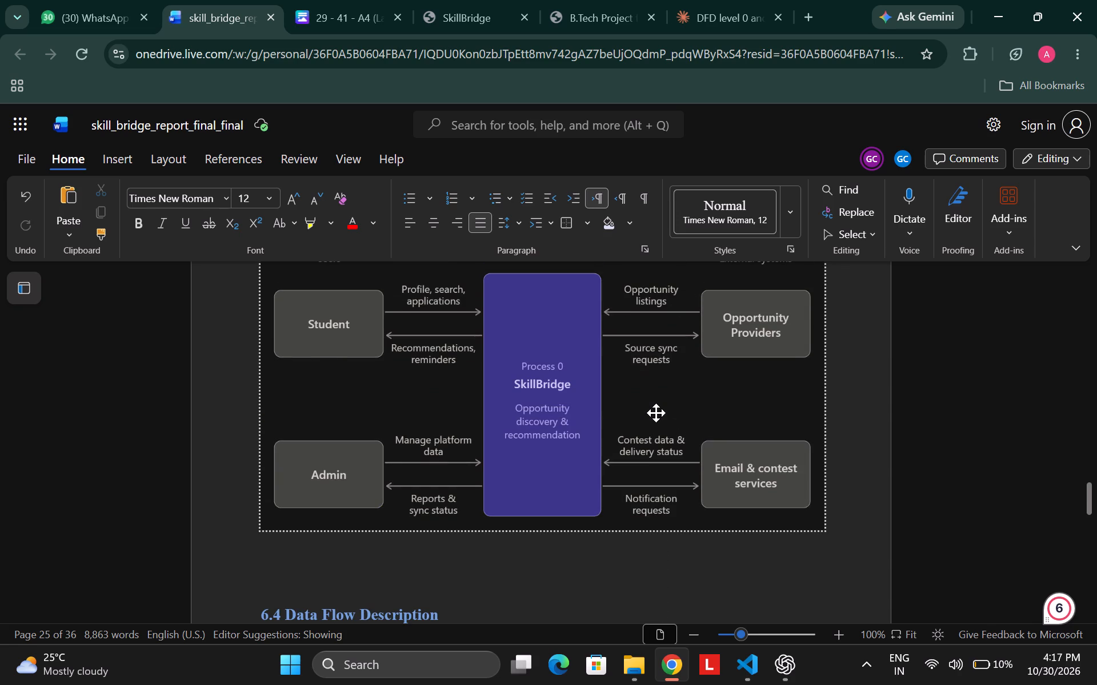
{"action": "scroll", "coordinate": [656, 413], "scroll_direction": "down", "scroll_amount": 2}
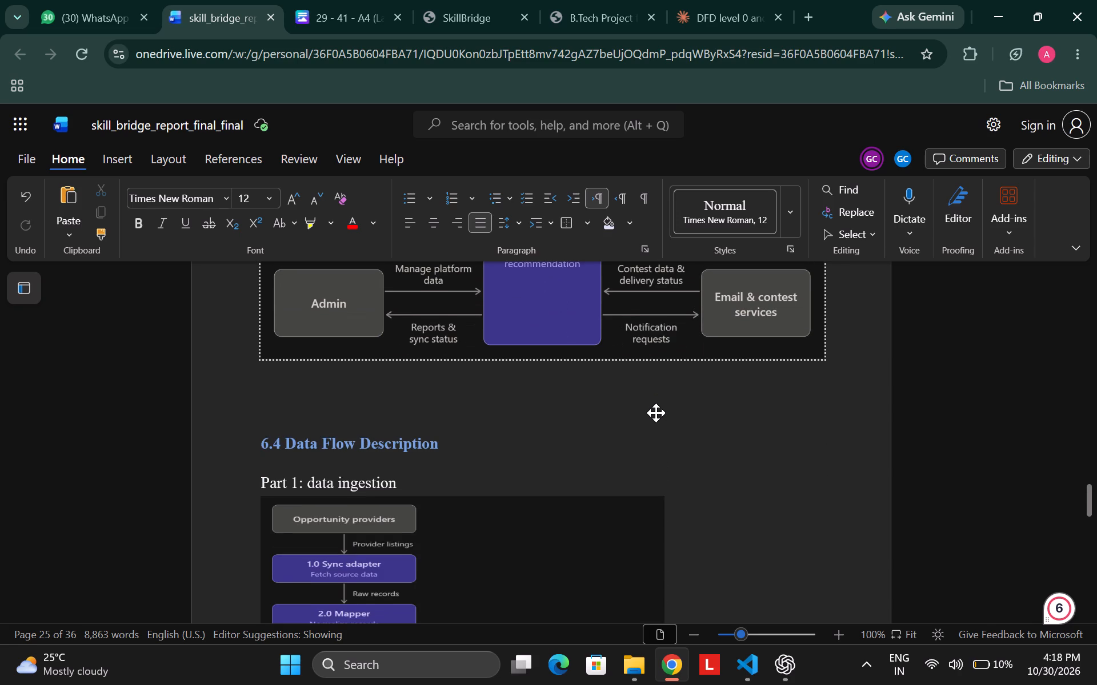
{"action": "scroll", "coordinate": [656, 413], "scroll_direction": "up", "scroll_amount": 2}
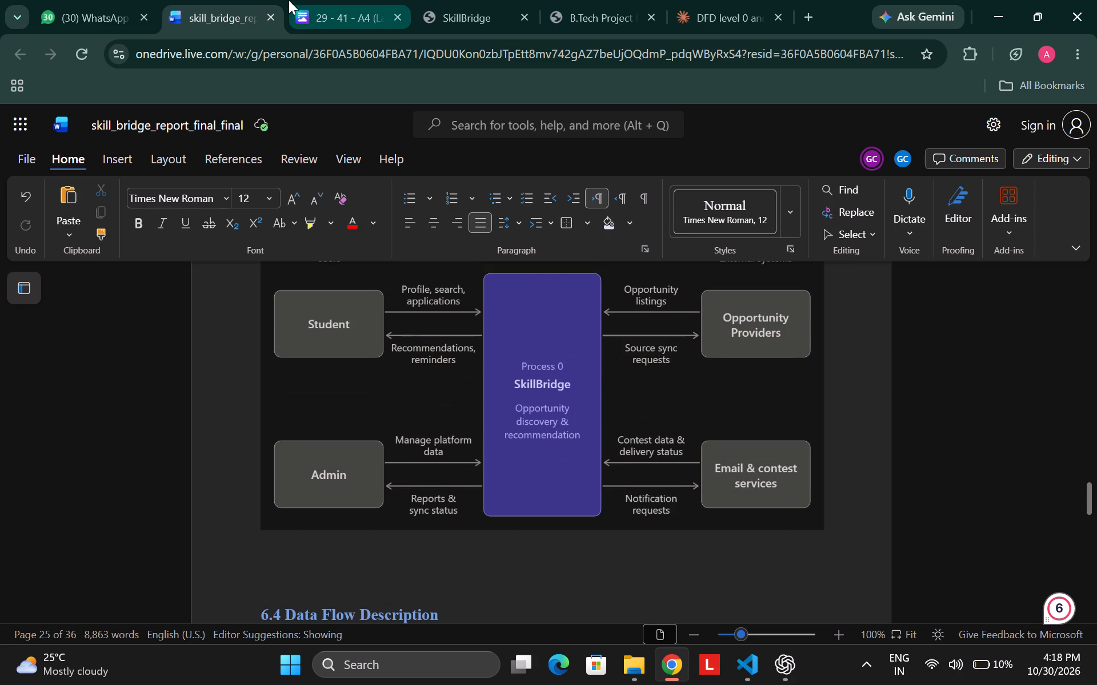
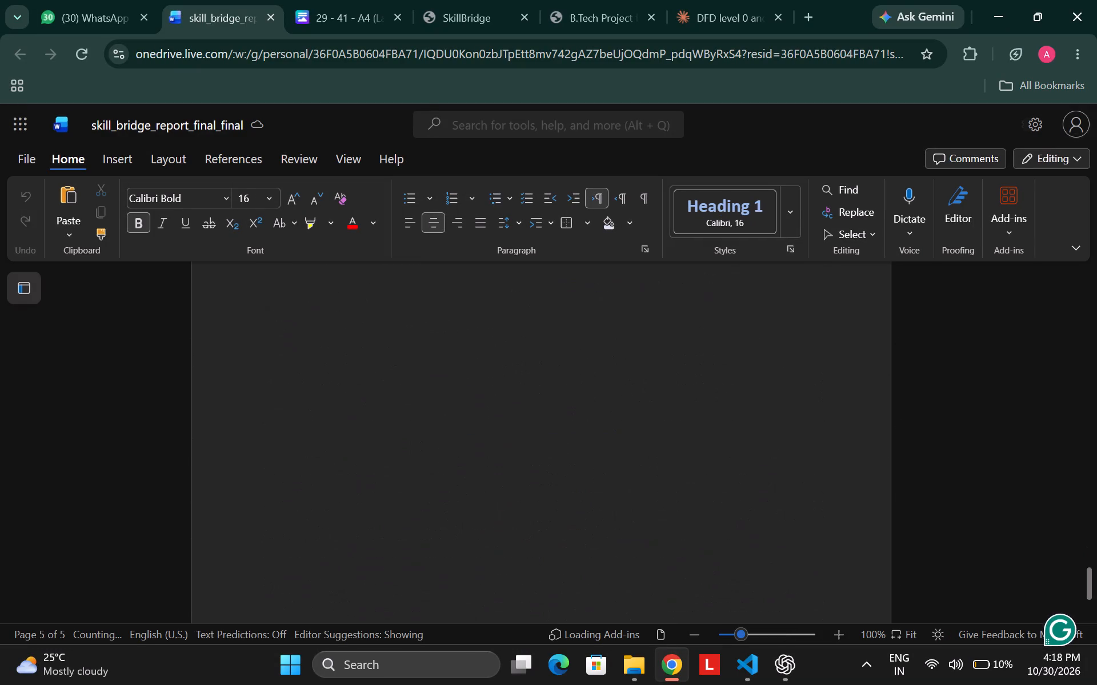
Look through the reloaded report from the front matter to the System Architecture diagram in section 6.1.
{"action": "scroll", "coordinate": [642, 384], "scroll_direction": "down", "scroll_amount": 6}
{"action": "scroll", "coordinate": [642, 384], "scroll_direction": "down", "scroll_amount": 19}
{"action": "scroll", "coordinate": [642, 384], "scroll_direction": "down", "scroll_amount": 5}
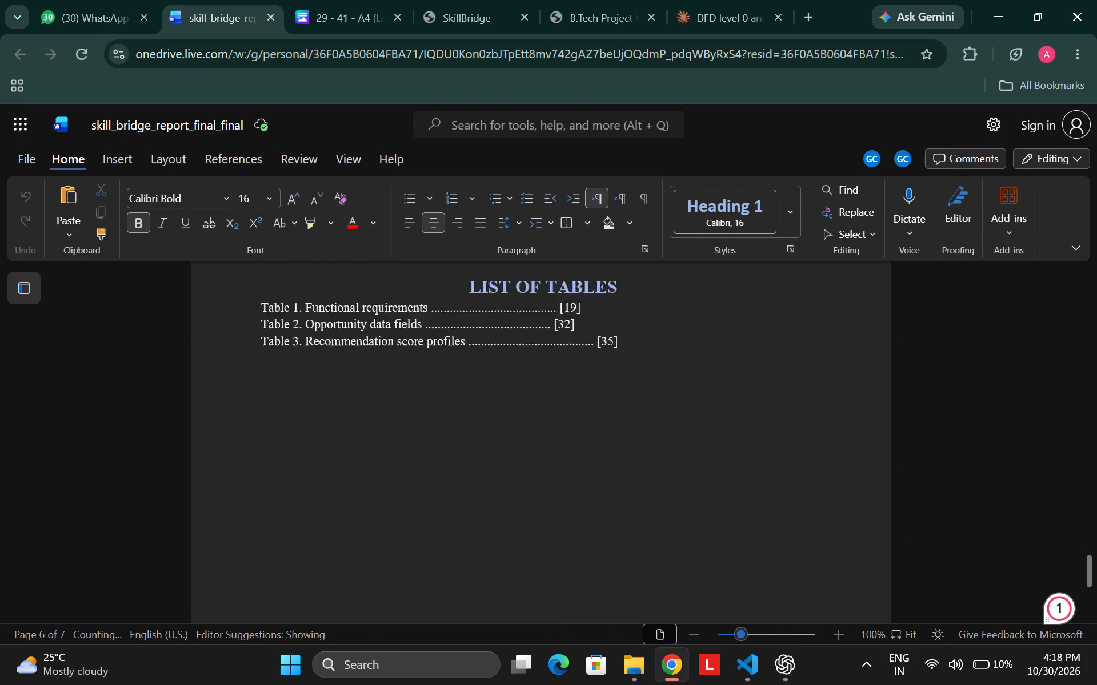
{"action": "scroll", "coordinate": [642, 384], "scroll_direction": "down", "scroll_amount": 20}
{"action": "scroll", "coordinate": [642, 384], "scroll_direction": "down", "scroll_amount": 14}
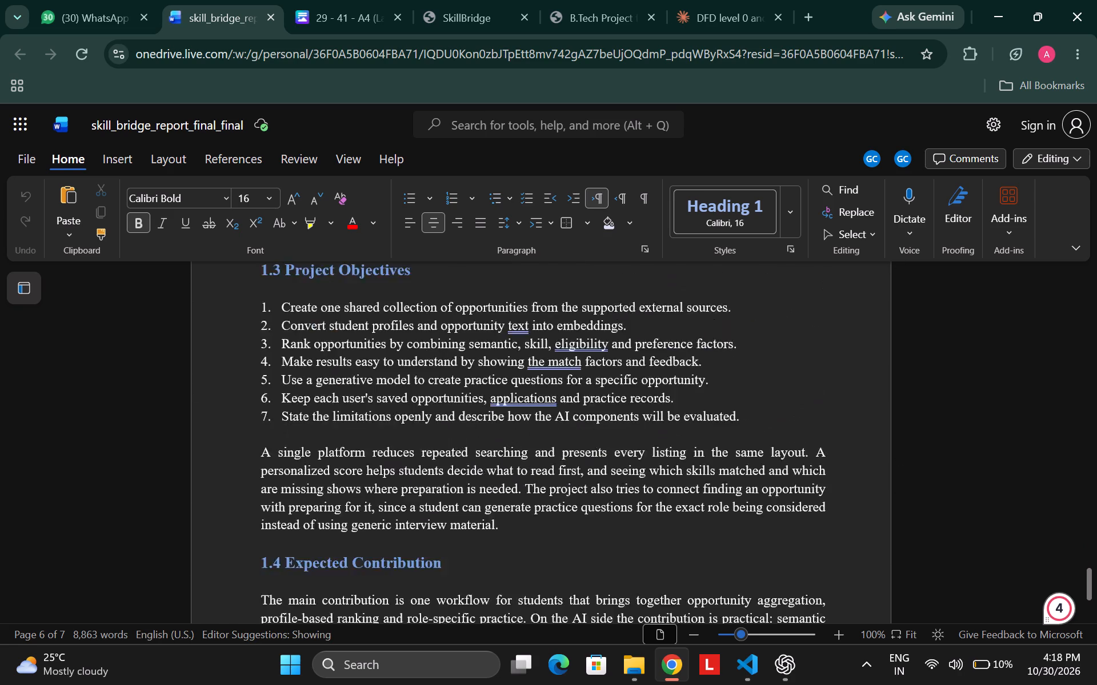
{"action": "scroll", "coordinate": [642, 384], "scroll_direction": "down", "scroll_amount": 20}
{"action": "scroll", "coordinate": [642, 384], "scroll_direction": "down", "scroll_amount": 20}
{"action": "scroll", "coordinate": [642, 384], "scroll_direction": "down", "scroll_amount": 1}
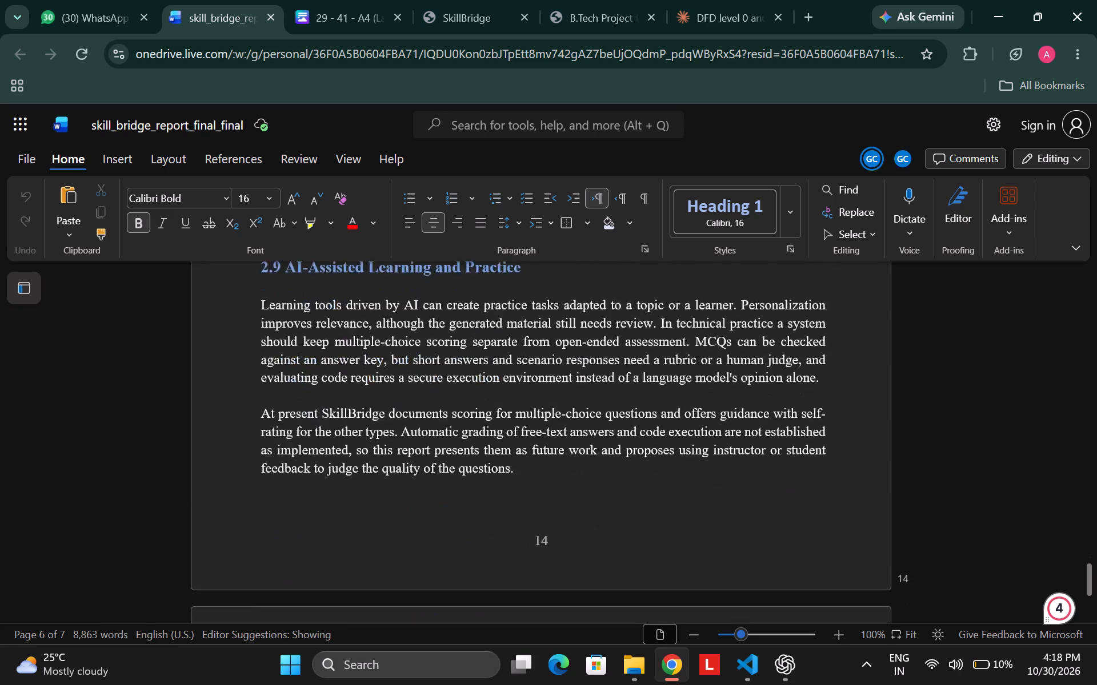
{"action": "scroll", "coordinate": [642, 384], "scroll_direction": "down", "scroll_amount": 20}
{"action": "scroll", "coordinate": [642, 384], "scroll_direction": "down", "scroll_amount": 5}
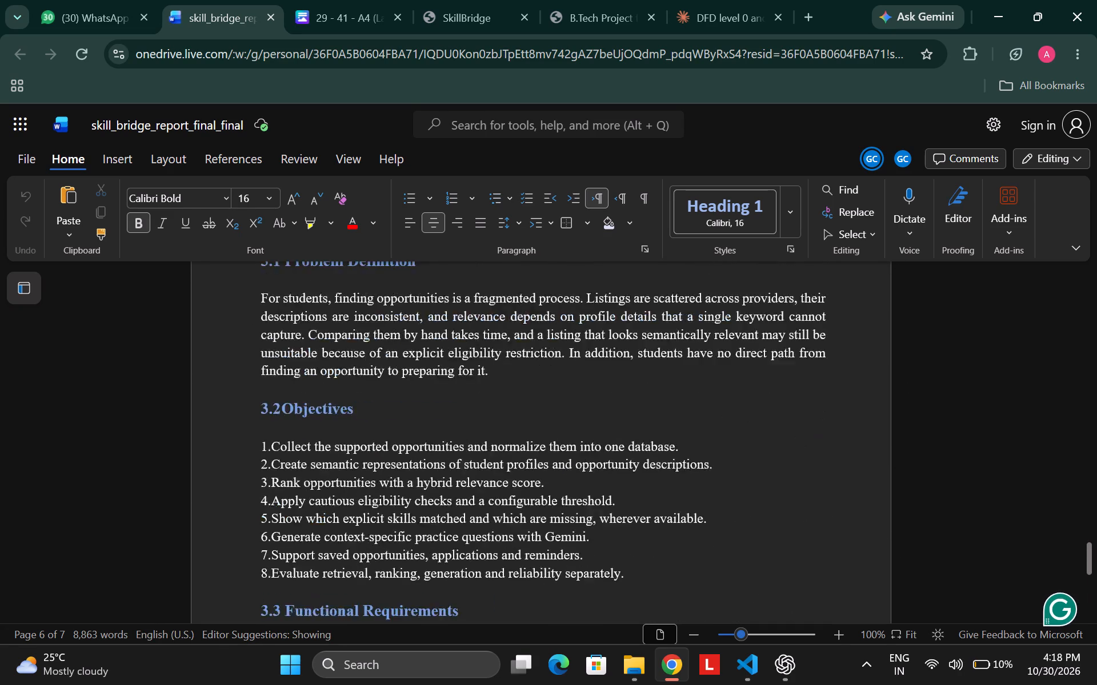
{"action": "scroll", "coordinate": [642, 384], "scroll_direction": "down", "scroll_amount": 8}
{"action": "scroll", "coordinate": [642, 384], "scroll_direction": "down", "scroll_amount": 20}
{"action": "scroll", "coordinate": [642, 384], "scroll_direction": "down", "scroll_amount": 6}
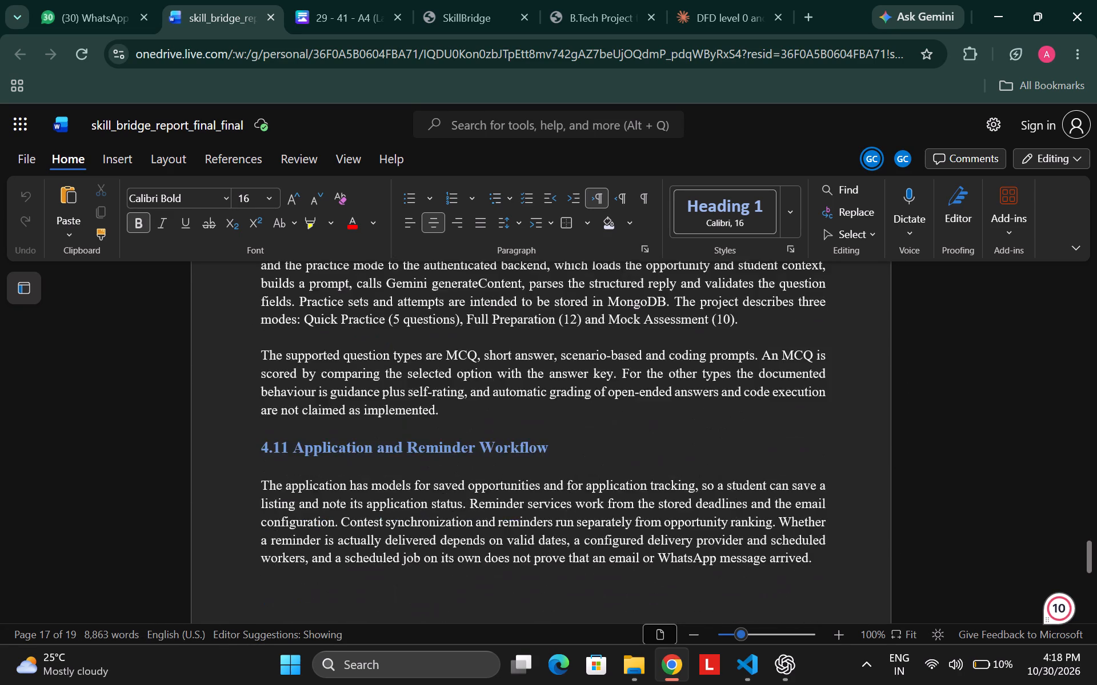
{"action": "scroll", "coordinate": [642, 384], "scroll_direction": "down", "scroll_amount": 11}
{"action": "scroll", "coordinate": [642, 384], "scroll_direction": "down", "scroll_amount": 13}
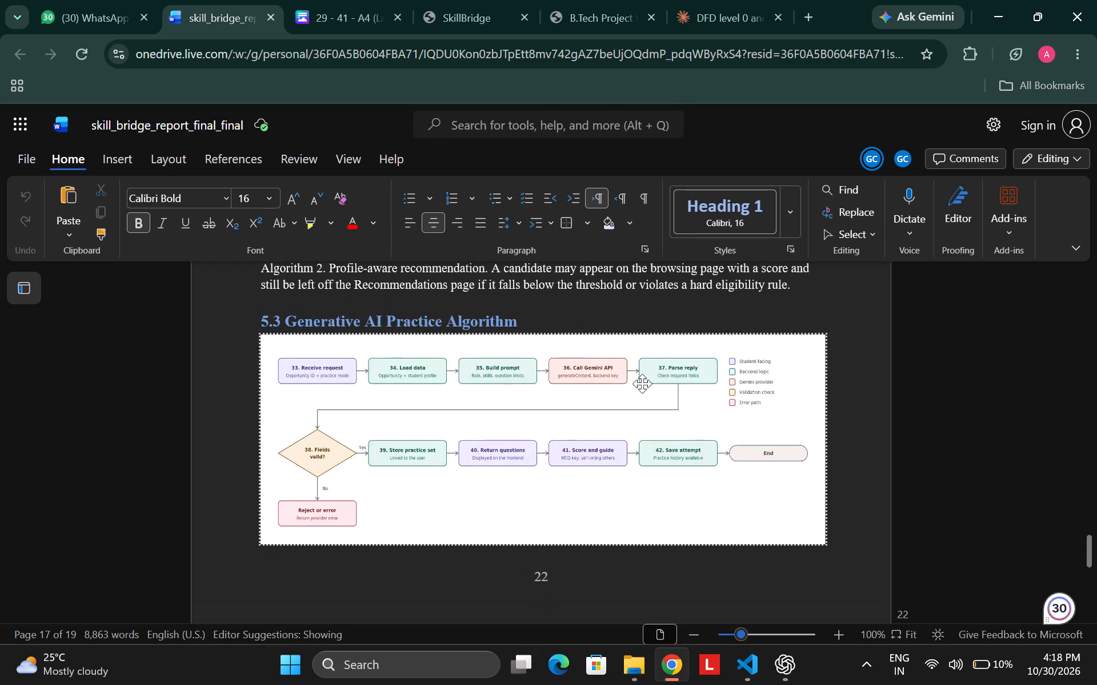
{"action": "scroll", "coordinate": [642, 384], "scroll_direction": "down", "scroll_amount": 15}
{"action": "scroll", "coordinate": [642, 384], "scroll_direction": "up", "scroll_amount": 8}
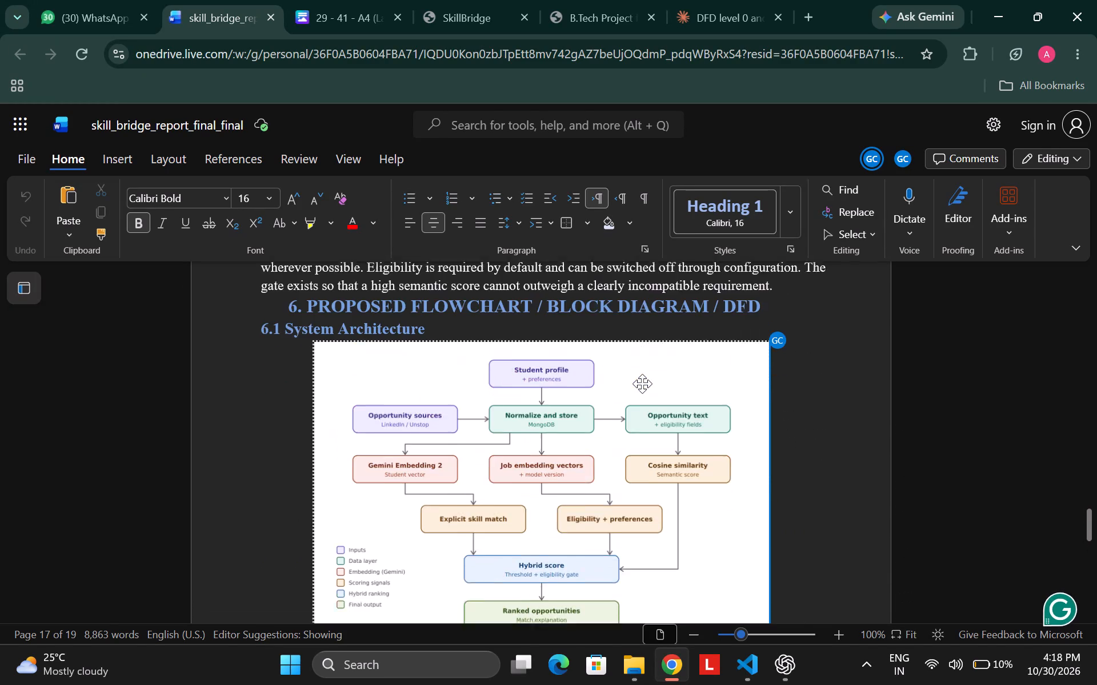
Review the layout of sections 6.3 and 6.4, checking how the DFD diagrams sit across the pages.
{"action": "scroll", "coordinate": [642, 384], "scroll_direction": "down", "scroll_amount": 18}
{"action": "scroll", "coordinate": [643, 384], "scroll_direction": "down", "scroll_amount": 3}
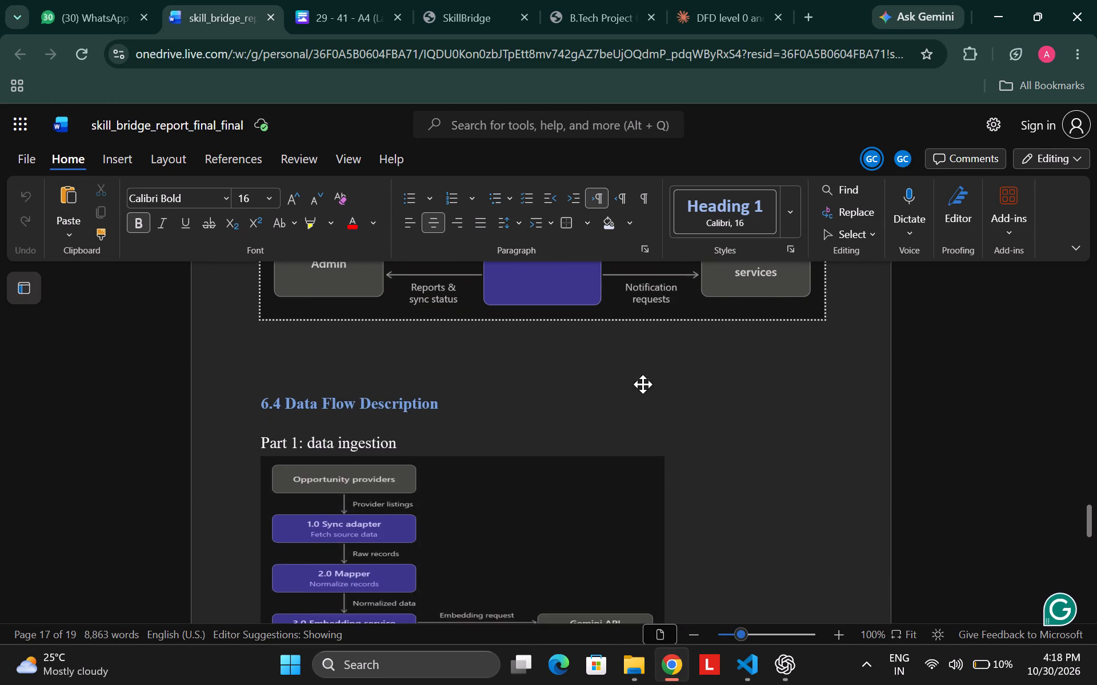
{"action": "scroll", "coordinate": [643, 384], "scroll_direction": "down", "scroll_amount": 2}
{"action": "scroll", "coordinate": [643, 384], "scroll_direction": "up", "scroll_amount": 8}
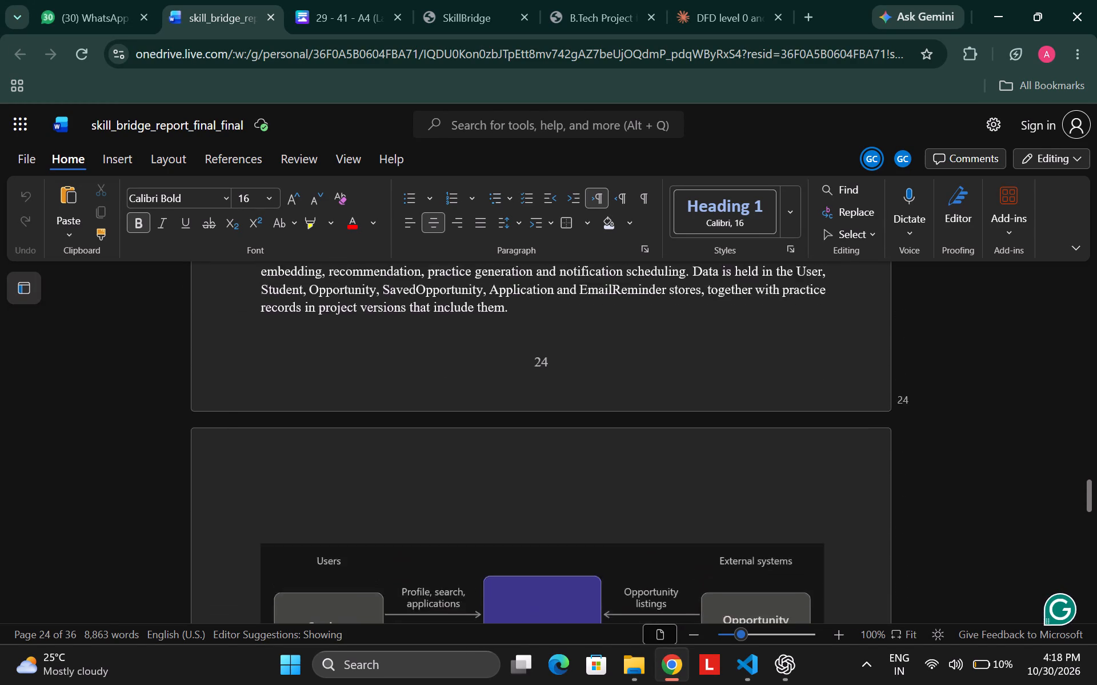
{"action": "scroll", "coordinate": [643, 384], "scroll_direction": "up", "scroll_amount": 3}
{"action": "scroll", "coordinate": [643, 384], "scroll_direction": "down", "scroll_amount": 11}
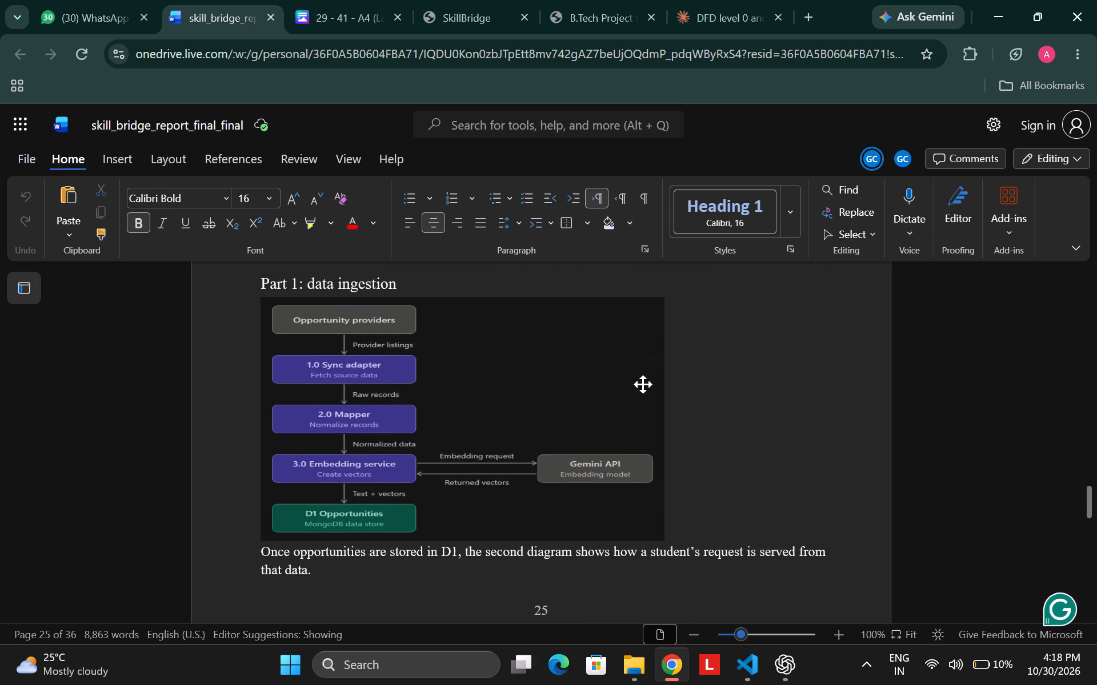
{"action": "scroll", "coordinate": [661, 418], "scroll_direction": "down", "scroll_amount": 4}
{"action": "scroll", "coordinate": [661, 418], "scroll_direction": "up", "scroll_amount": 2}
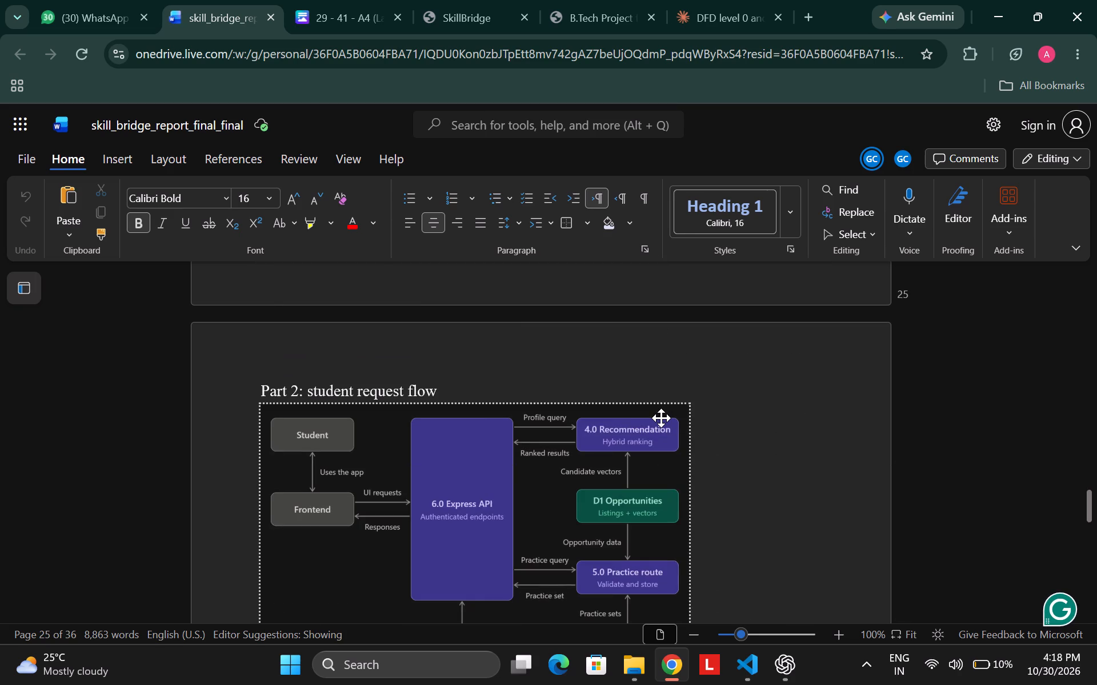
{"action": "scroll", "coordinate": [661, 418], "scroll_direction": "up", "scroll_amount": 11}
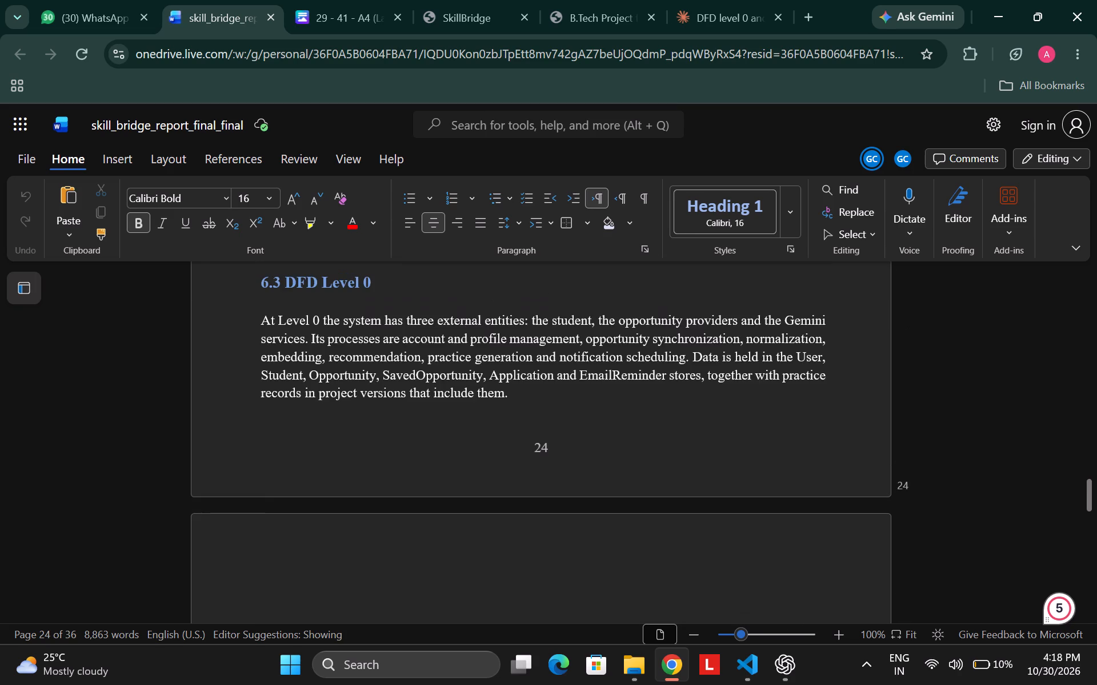
{"action": "scroll", "coordinate": [662, 418], "scroll_direction": "down", "scroll_amount": 9}
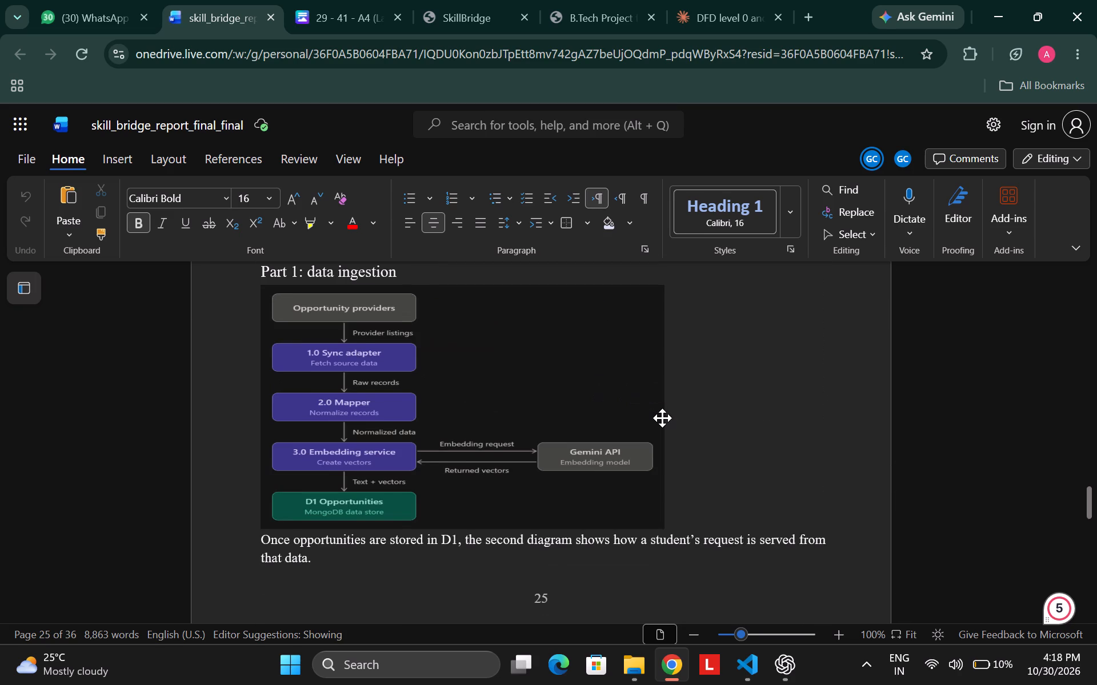
{"action": "scroll", "coordinate": [662, 418], "scroll_direction": "up", "scroll_amount": 9}
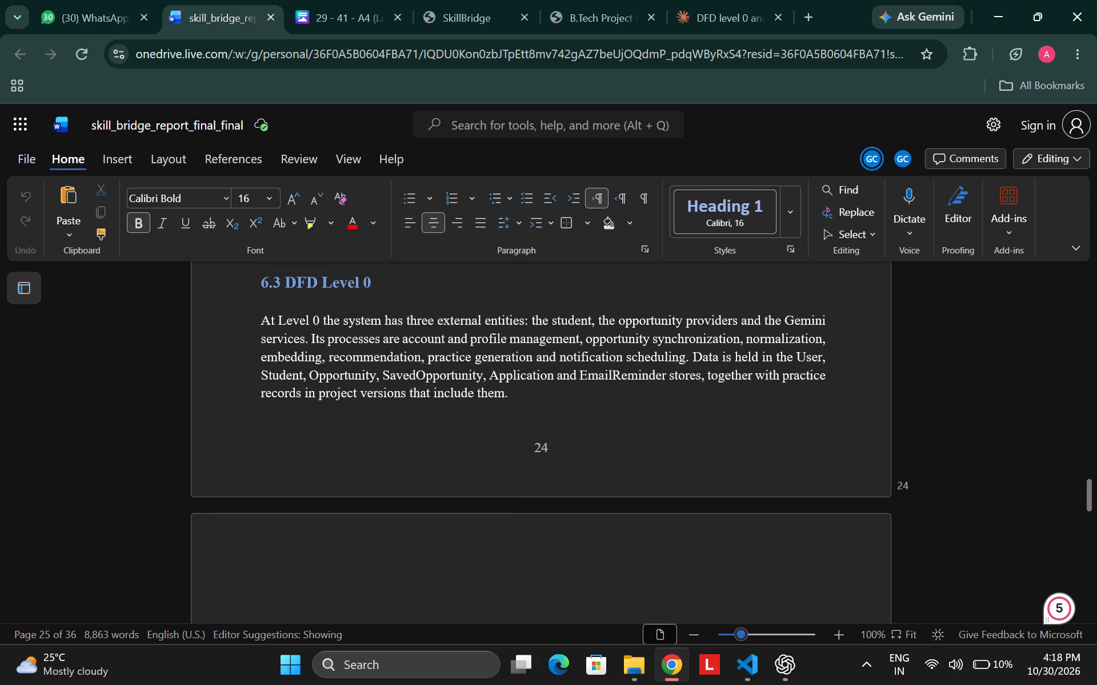
{"action": "scroll", "coordinate": [662, 418], "scroll_direction": "up", "scroll_amount": 2}
{"action": "scroll", "coordinate": [662, 418], "scroll_direction": "down", "scroll_amount": 12}
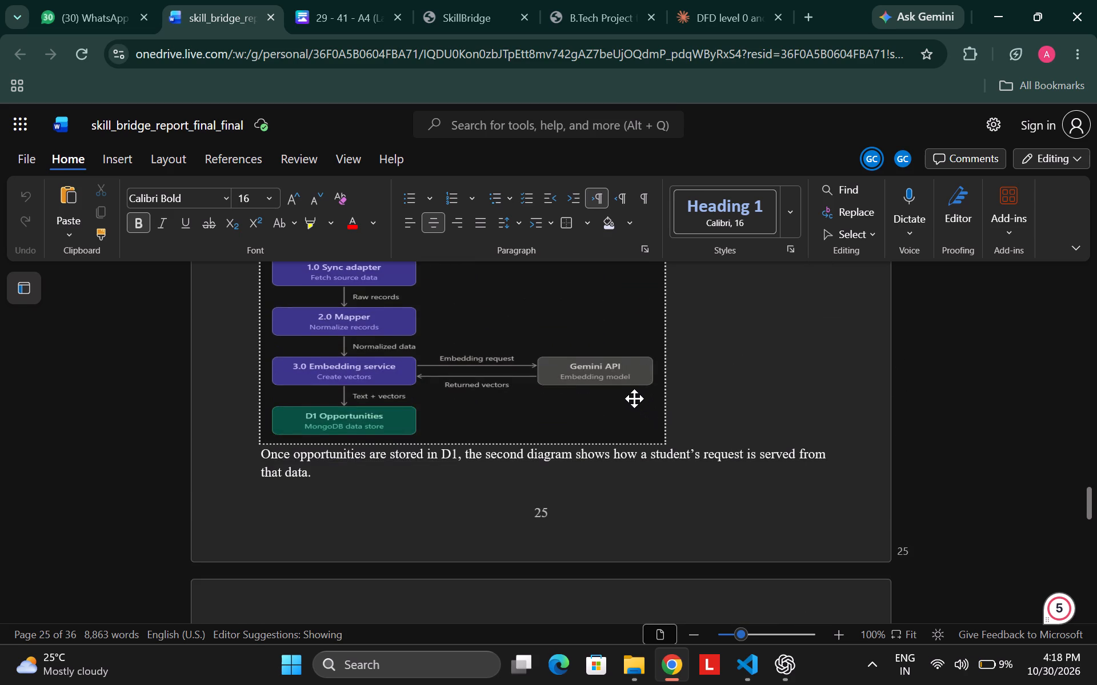
{"action": "scroll", "coordinate": [633, 399], "scroll_direction": "down", "scroll_amount": 3}
Center the data ingestion diagram horizontally under the "Part 1: data ingestion" heading in section 6.4.
{"action": "scroll", "coordinate": [632, 400], "scroll_direction": "up", "scroll_amount": 5}
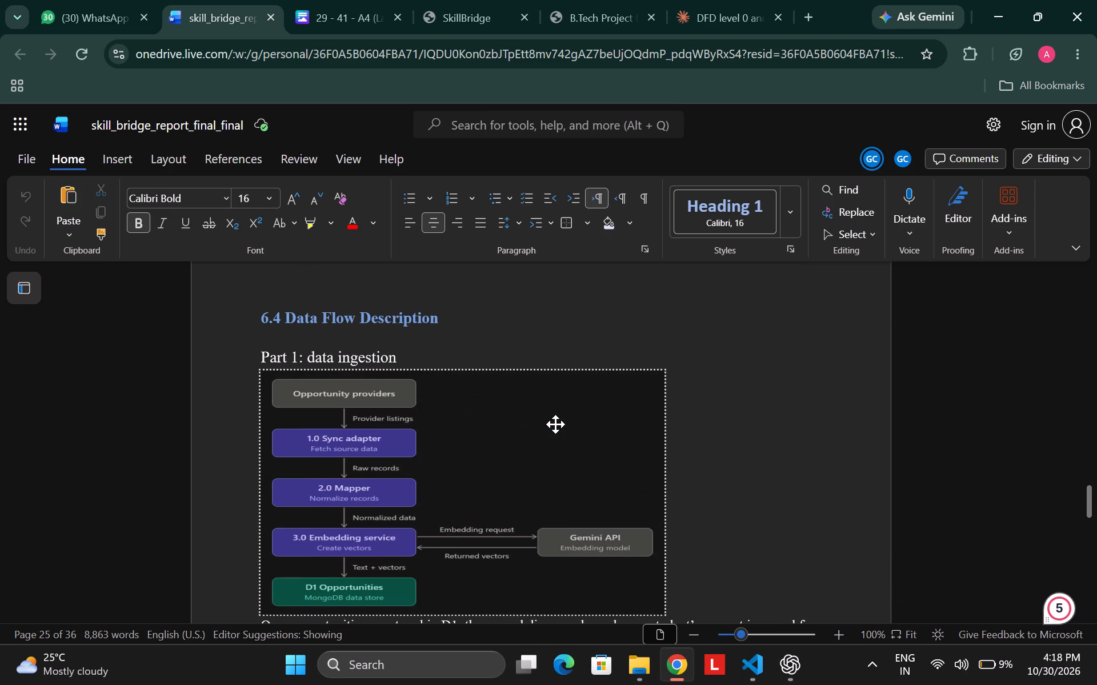
{"action": "left_click", "coordinate": [555, 424]}
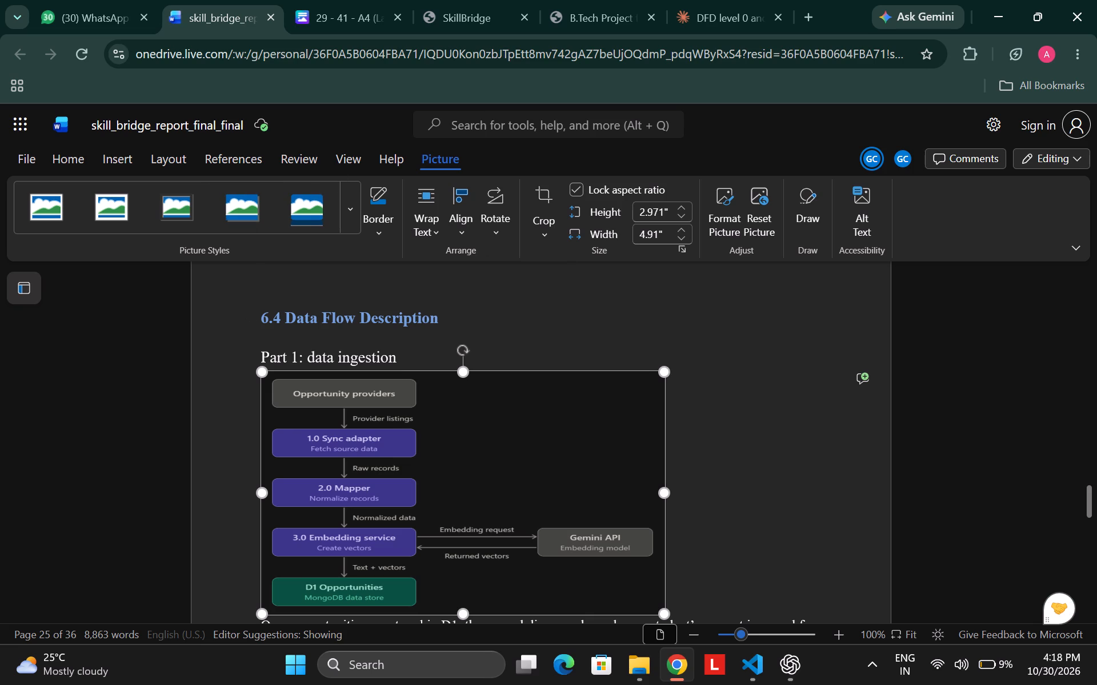
{"action": "left_click", "coordinate": [738, 452]}
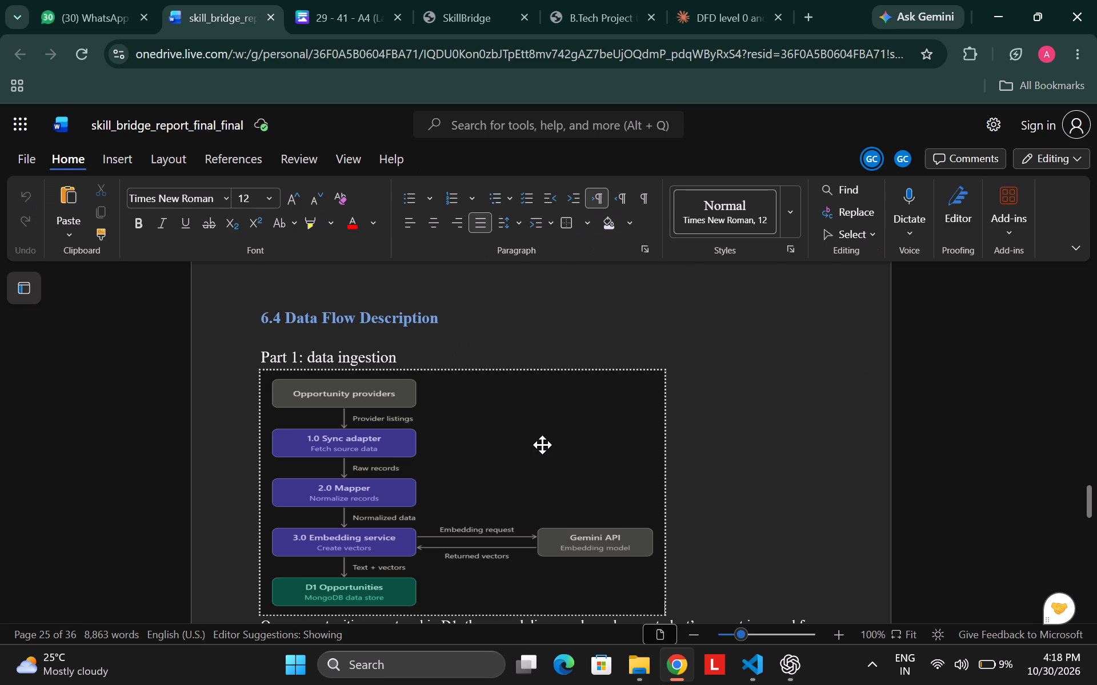
{"action": "left_click", "coordinate": [440, 228]}
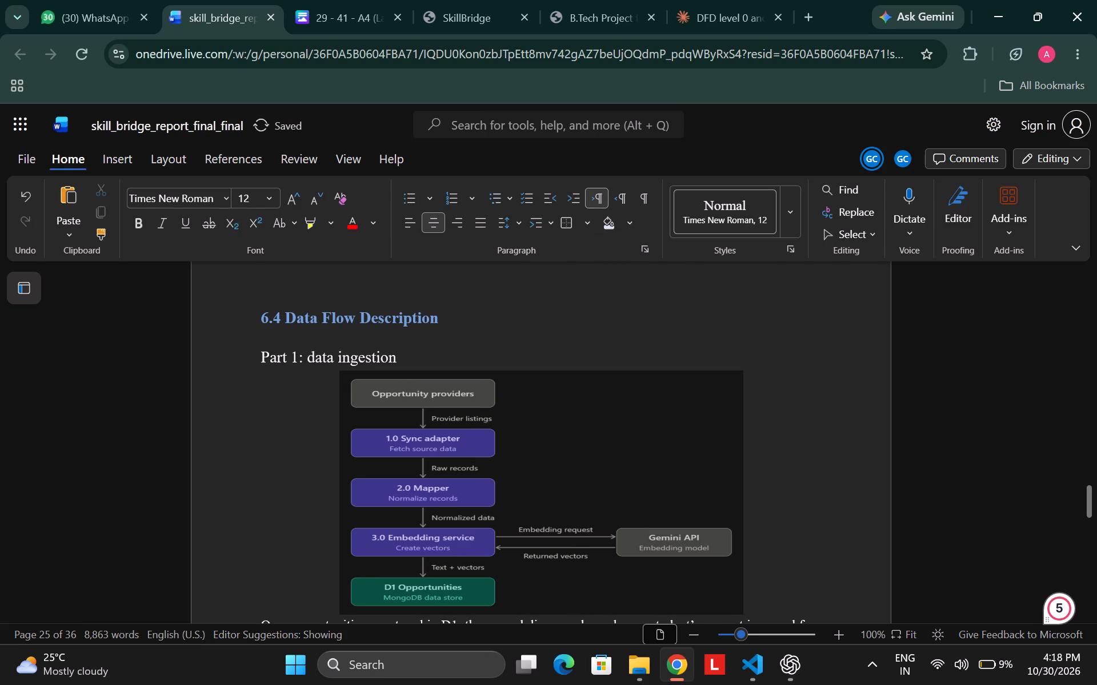
Center the student request flow diagram horizontally under the "Part 2: student request flow" heading.
{"action": "scroll", "coordinate": [621, 339], "scroll_direction": "down", "scroll_amount": 3}
{"action": "scroll", "coordinate": [621, 339], "scroll_direction": "up", "scroll_amount": 3}
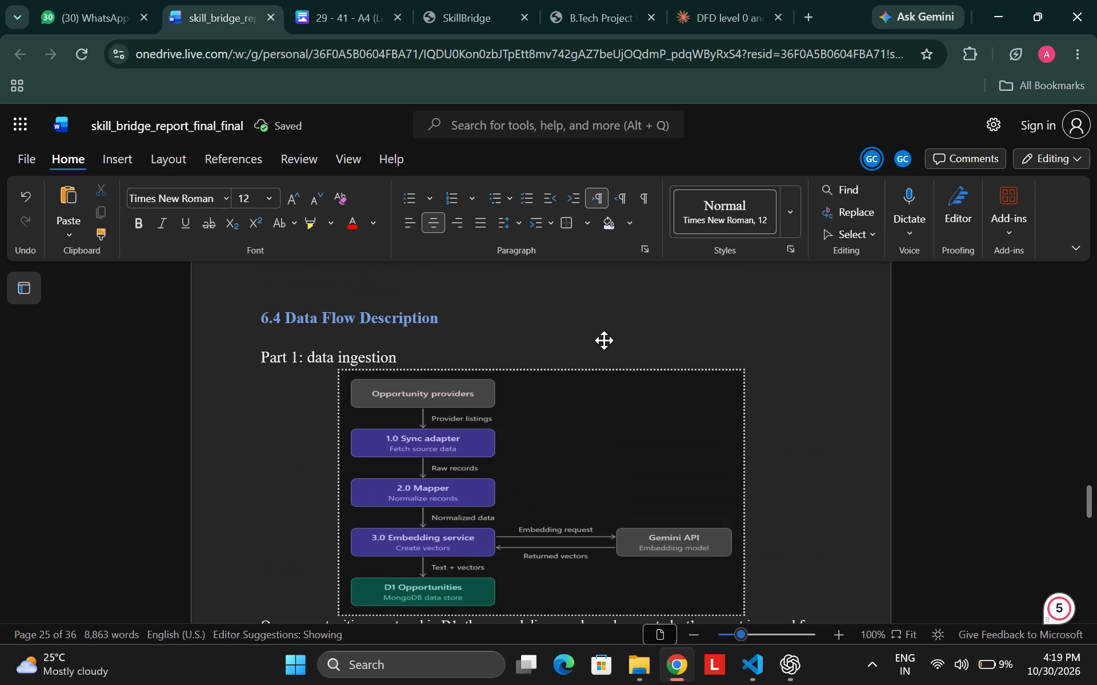
{"action": "scroll", "coordinate": [604, 340], "scroll_direction": "down", "scroll_amount": 2}
{"action": "scroll", "coordinate": [604, 340], "scroll_direction": "up", "scroll_amount": 6}
{"action": "scroll", "coordinate": [604, 340], "scroll_direction": "down", "scroll_amount": 5}
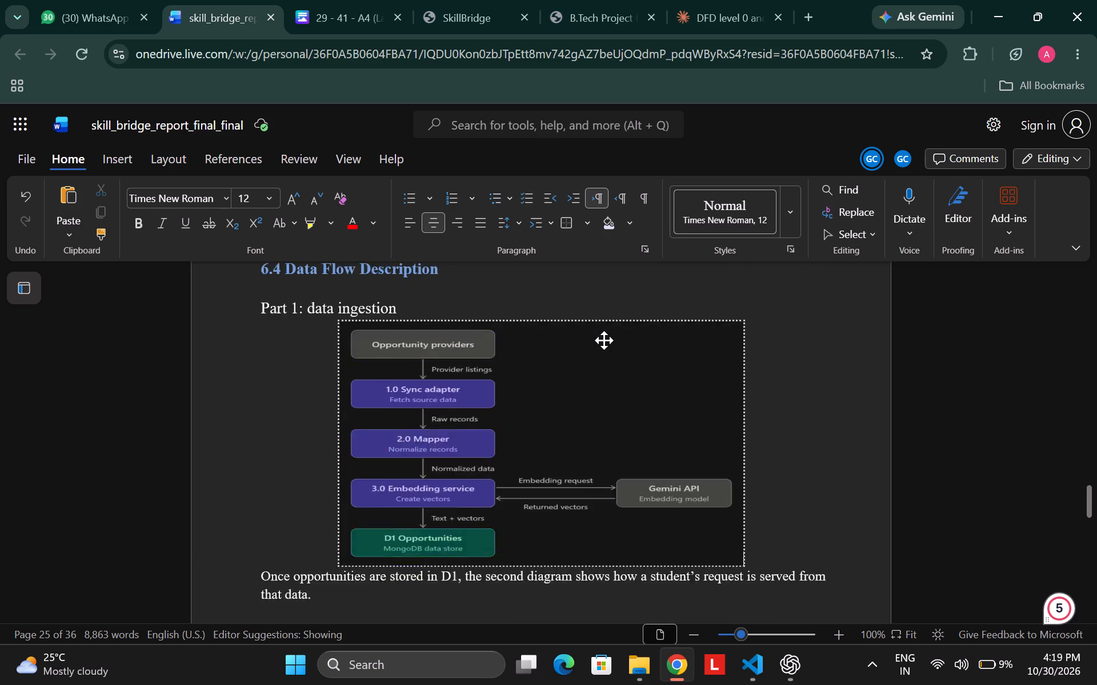
{"action": "scroll", "coordinate": [604, 340], "scroll_direction": "down", "scroll_amount": 3}
{"action": "left_click", "coordinate": [559, 537]}
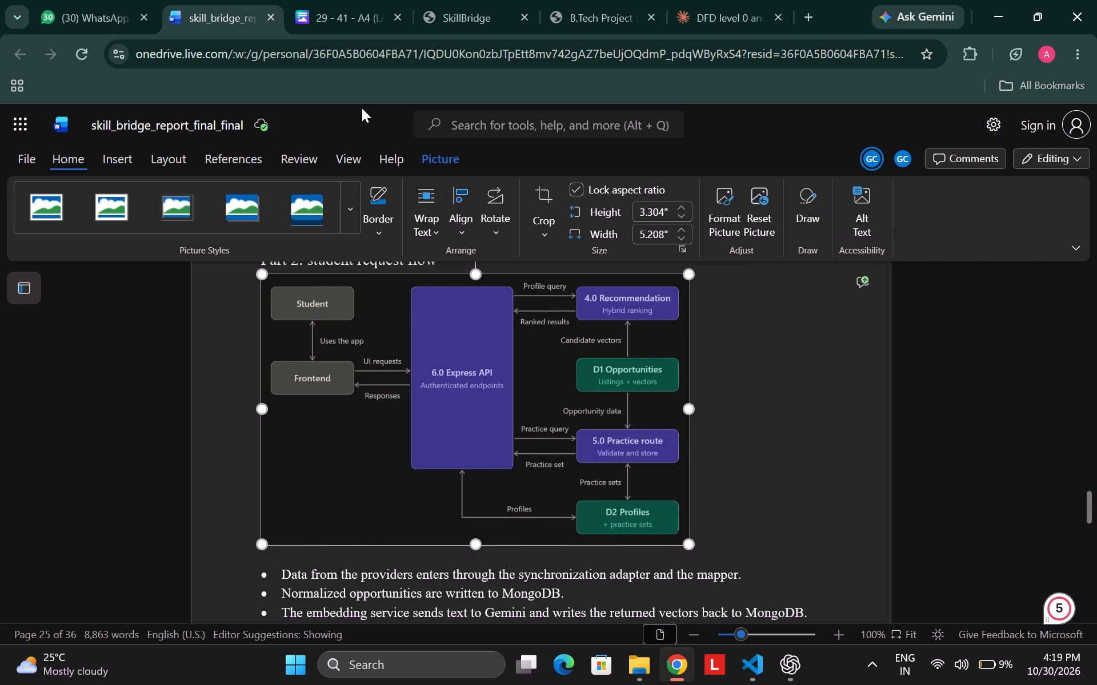
{"action": "left_click", "coordinate": [765, 472]}
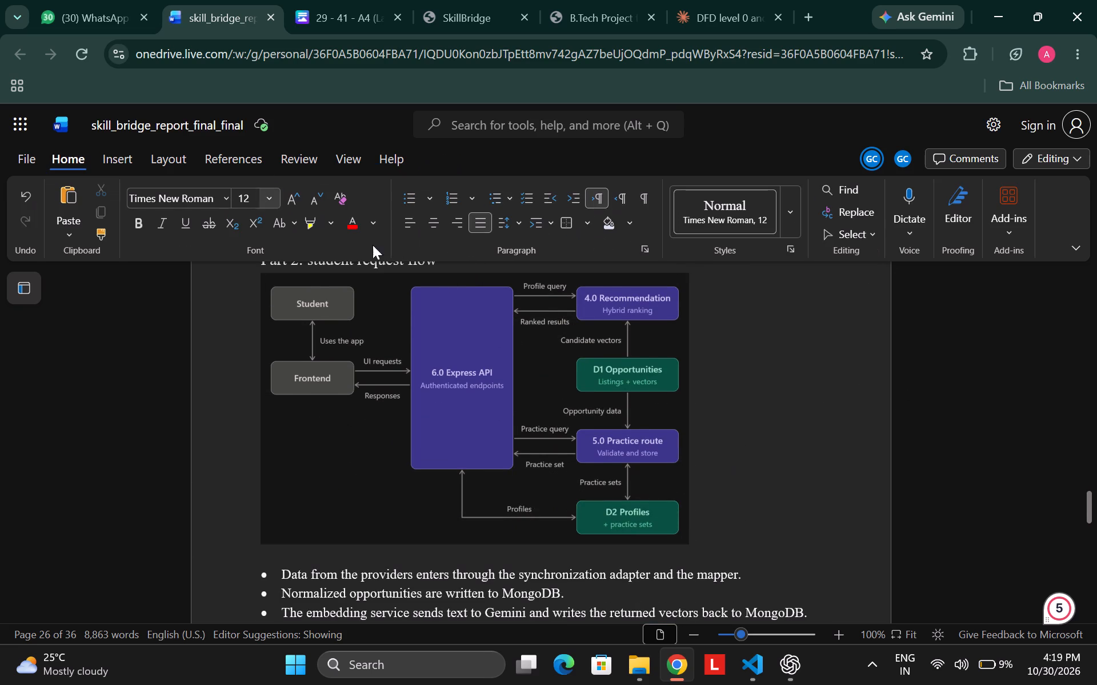
{"action": "left_click", "coordinate": [442, 227]}
Check the layout of section 6.4, from the two centered diagrams and the bullet list to the start of chapter 7.
{"action": "scroll", "coordinate": [660, 388], "scroll_direction": "up", "scroll_amount": 3}
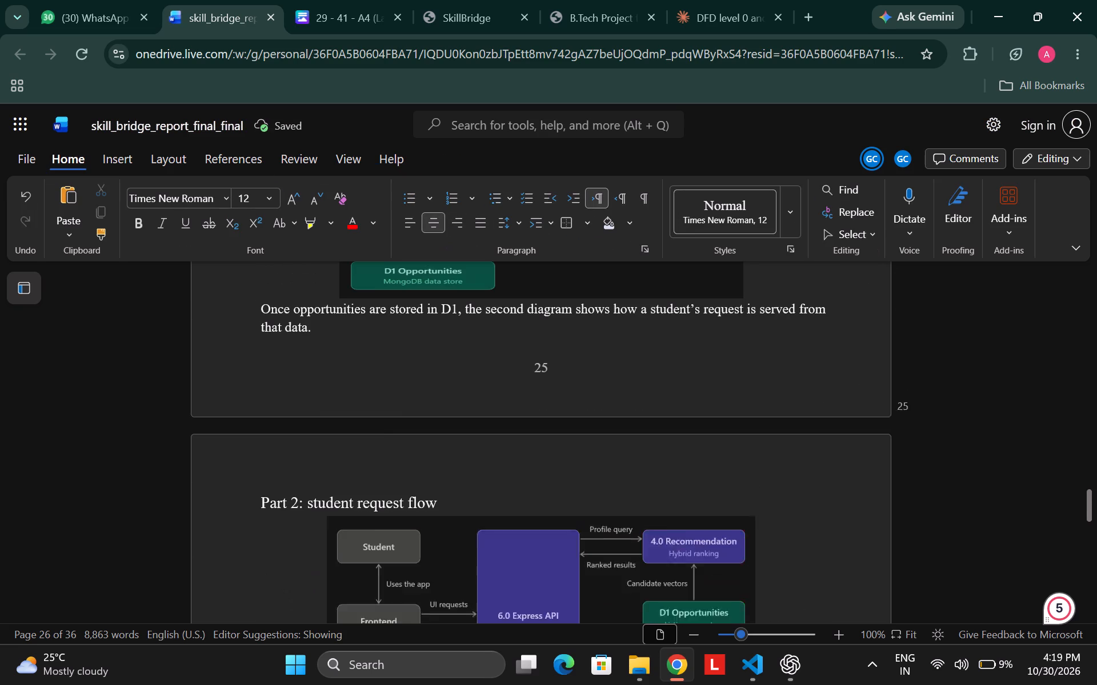
{"action": "scroll", "coordinate": [660, 388], "scroll_direction": "up", "scroll_amount": 5}
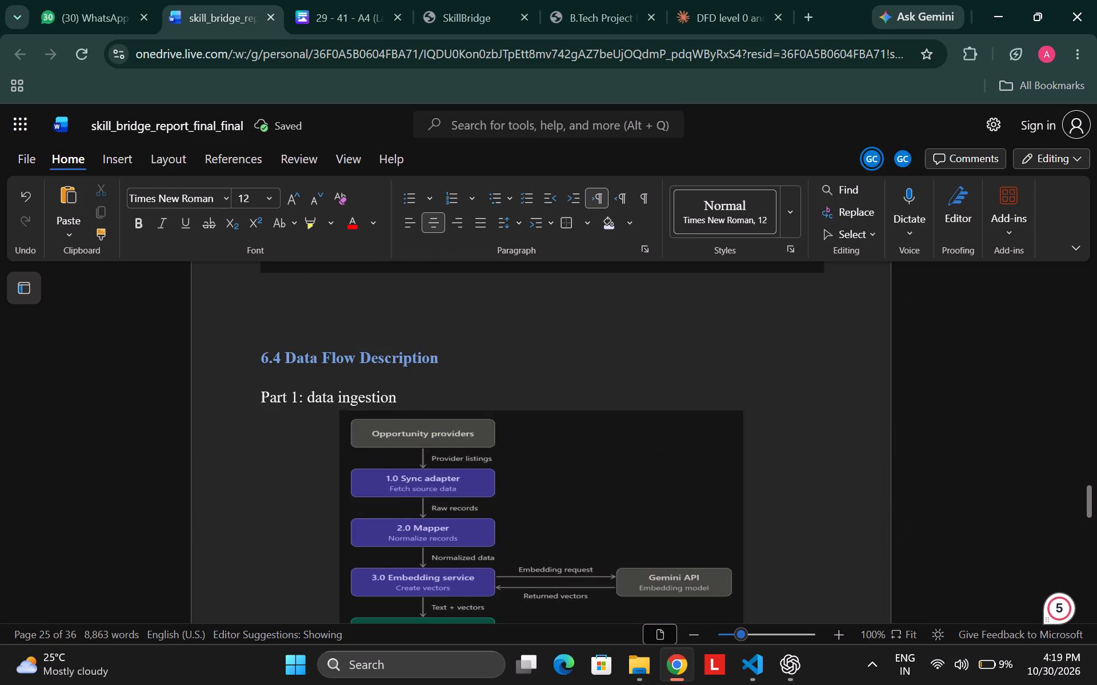
{"action": "scroll", "coordinate": [660, 388], "scroll_direction": "down", "scroll_amount": 7}
{"action": "scroll", "coordinate": [660, 388], "scroll_direction": "up", "scroll_amount": 1}
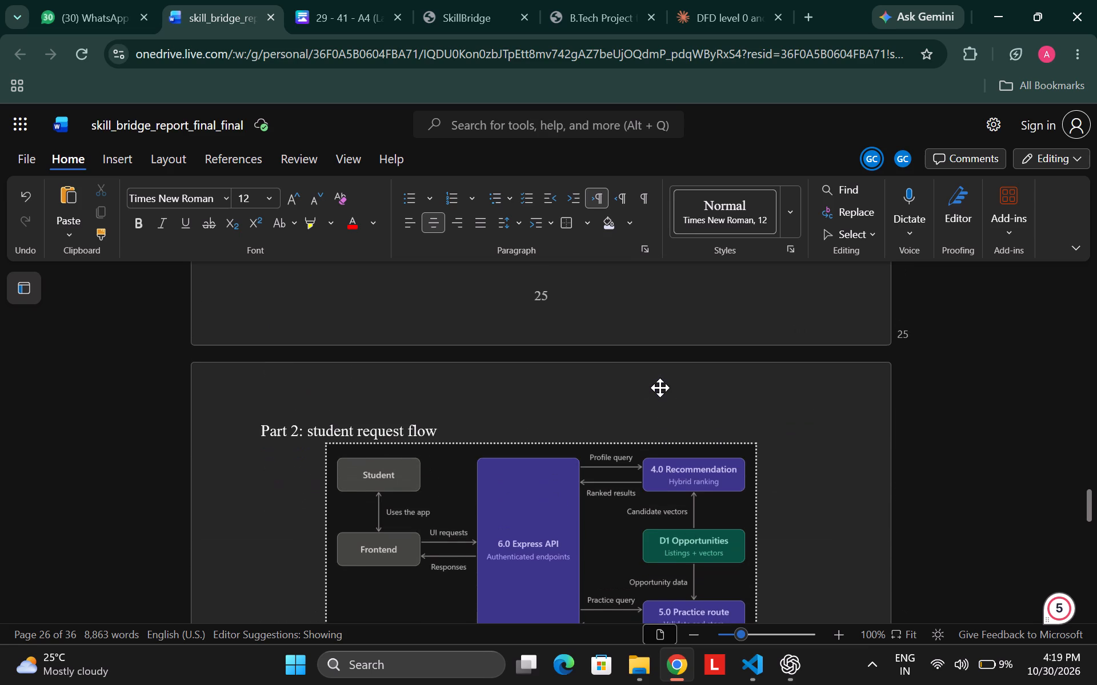
{"action": "scroll", "coordinate": [660, 388], "scroll_direction": "up", "scroll_amount": 1}
{"action": "scroll", "coordinate": [660, 388], "scroll_direction": "down", "scroll_amount": 6}
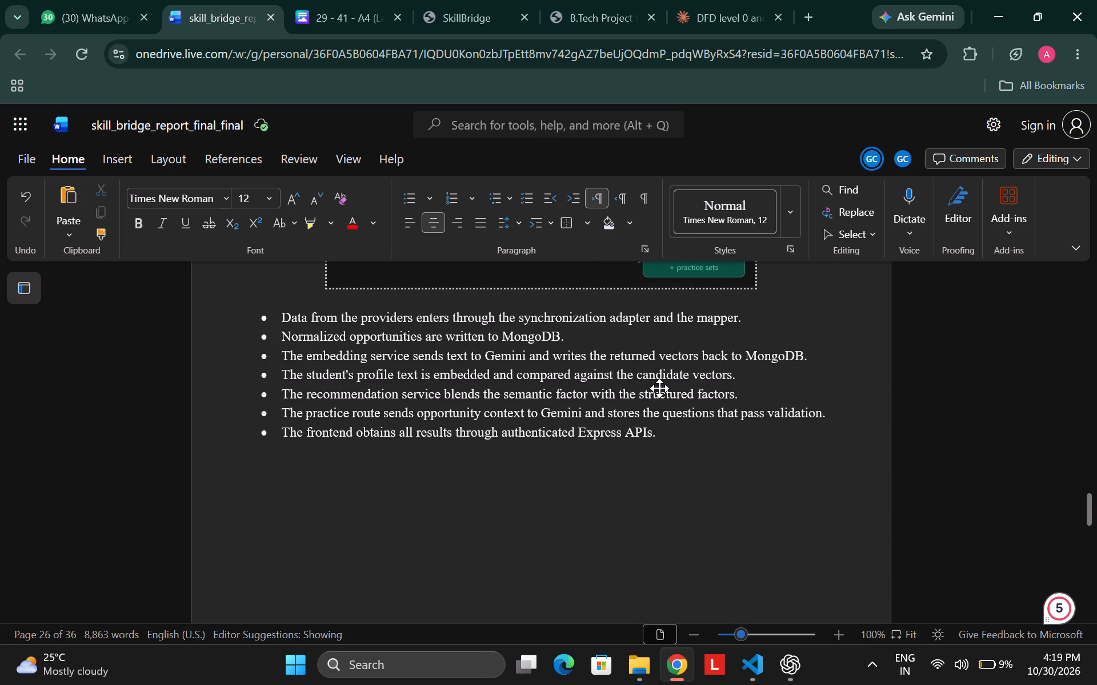
{"action": "scroll", "coordinate": [659, 388], "scroll_direction": "up", "scroll_amount": 4}
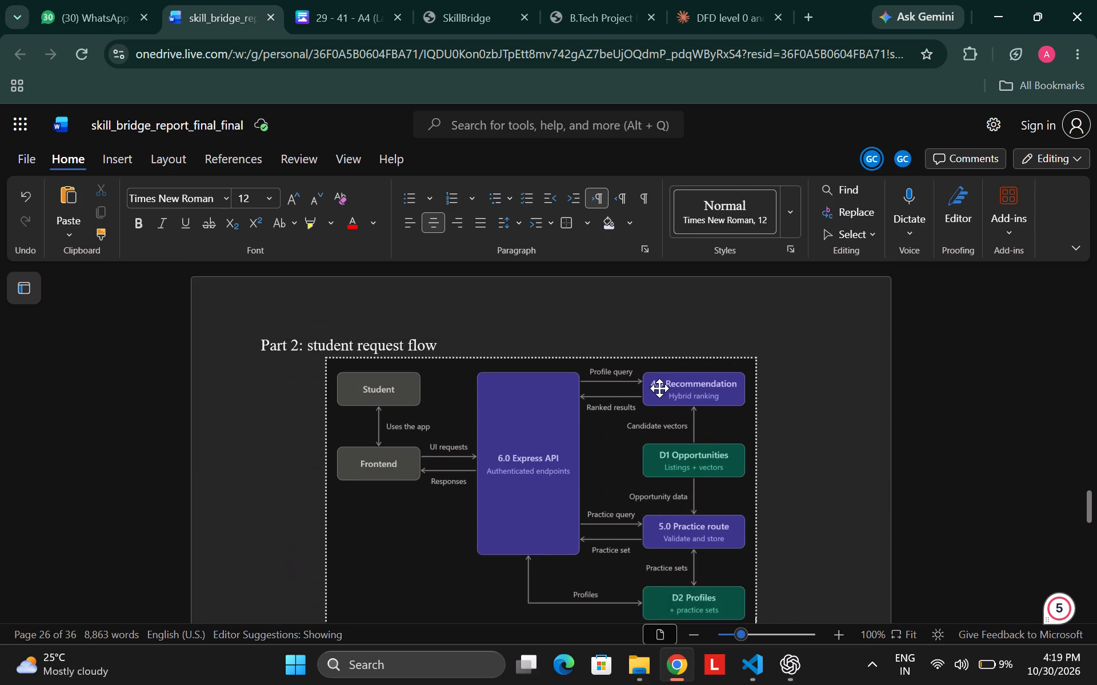
{"action": "scroll", "coordinate": [659, 388], "scroll_direction": "down", "scroll_amount": 3}
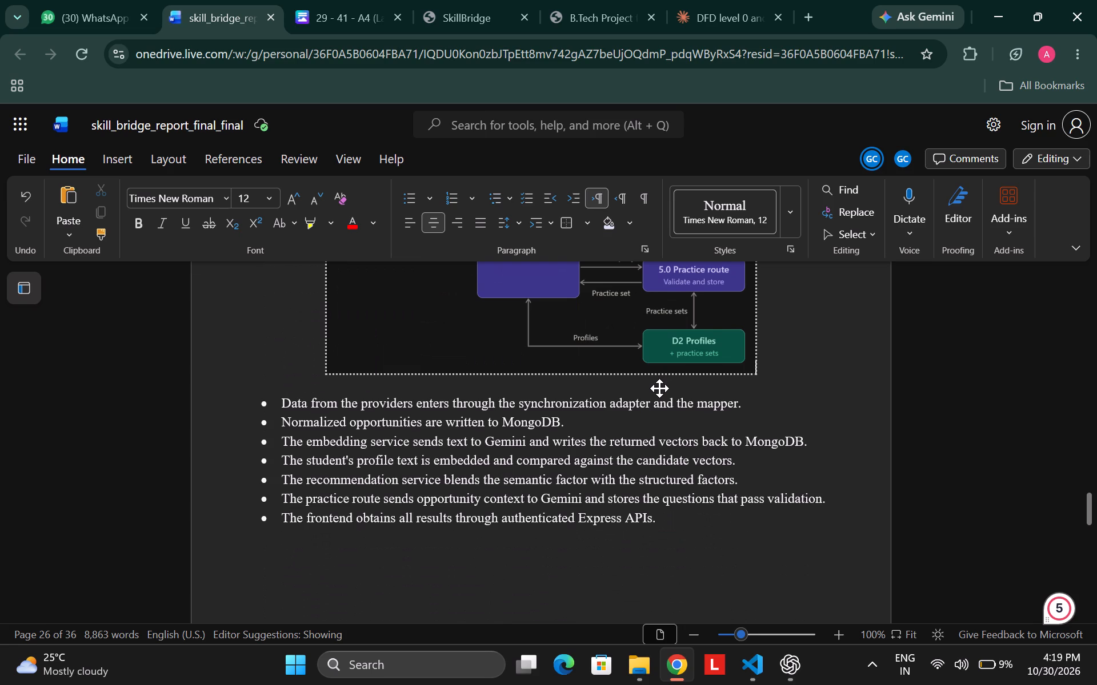
{"action": "scroll", "coordinate": [659, 388], "scroll_direction": "up", "scroll_amount": 2}
{"action": "scroll", "coordinate": [659, 388], "scroll_direction": "down", "scroll_amount": 8}
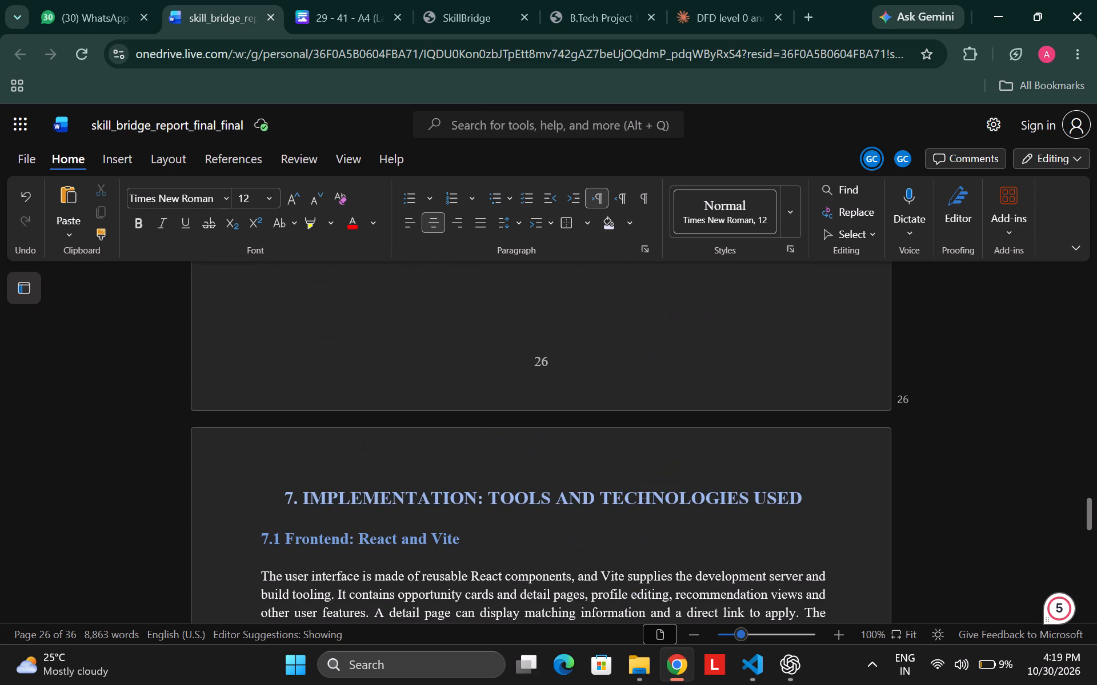
{"action": "scroll", "coordinate": [659, 388], "scroll_direction": "down", "scroll_amount": 2}
{"action": "scroll", "coordinate": [659, 388], "scroll_direction": "up", "scroll_amount": 4}
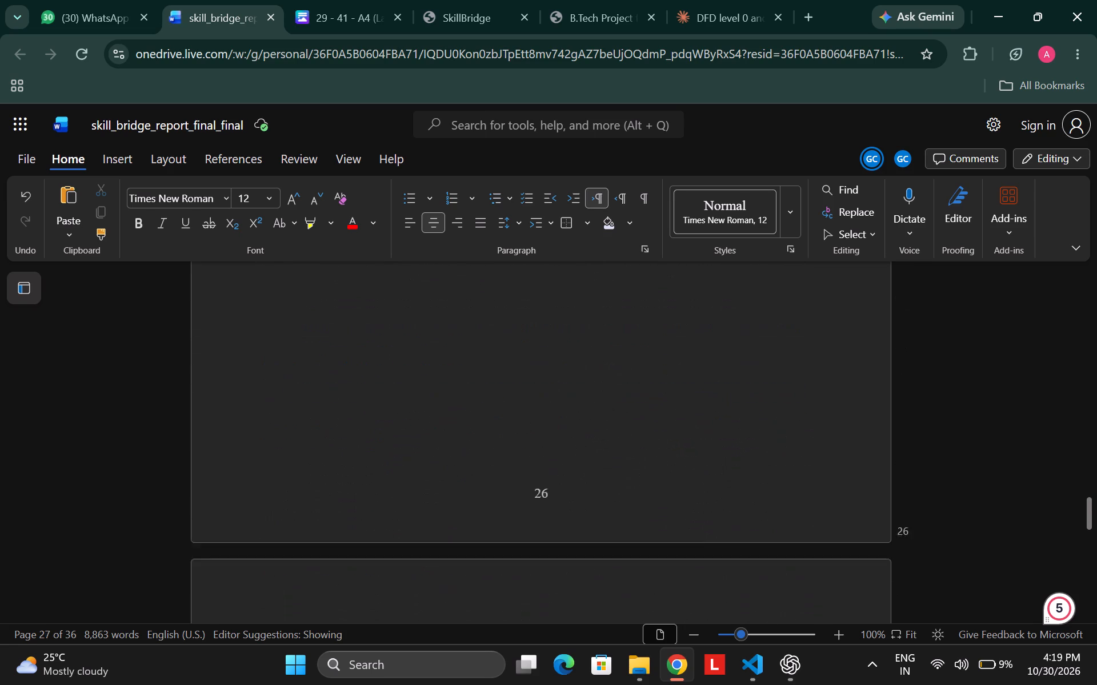
{"action": "scroll", "coordinate": [659, 388], "scroll_direction": "up", "scroll_amount": 14}
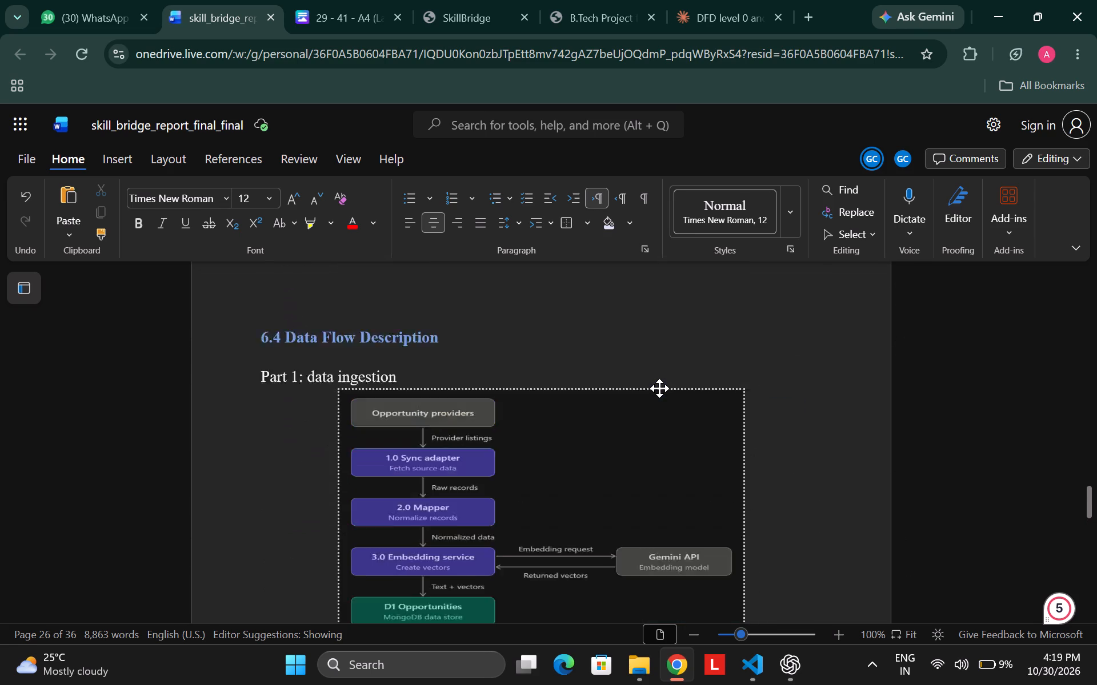
Examine the diagrams, captions and spacing in sections 6.1 System Architecture, 6.2 Generative AI Practice Flow and 6.3 DFD Level 0.
{"action": "scroll", "coordinate": [659, 388], "scroll_direction": "up", "scroll_amount": 13}
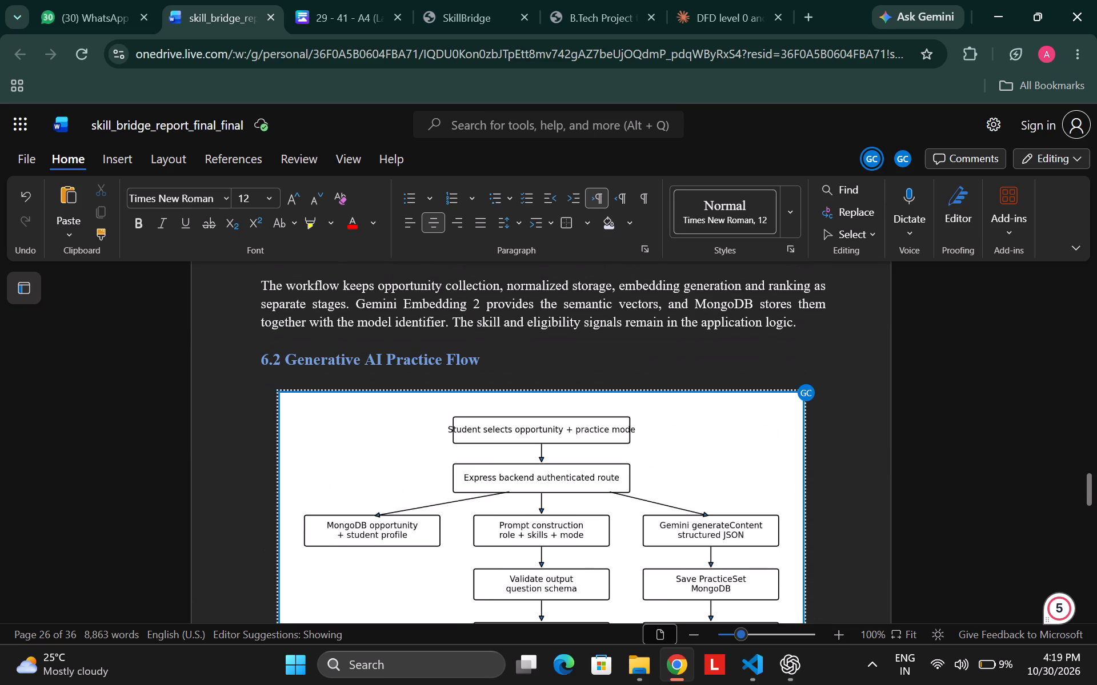
{"action": "scroll", "coordinate": [618, 438], "scroll_direction": "up", "scroll_amount": 7}
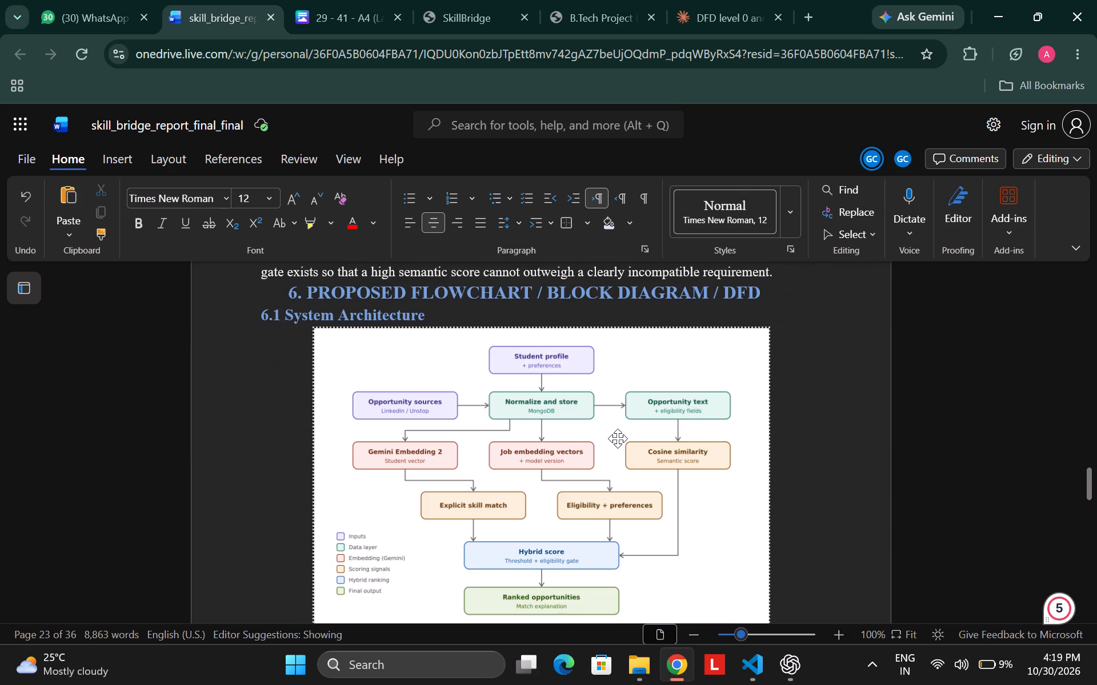
{"action": "scroll", "coordinate": [618, 438], "scroll_direction": "down", "scroll_amount": 5}
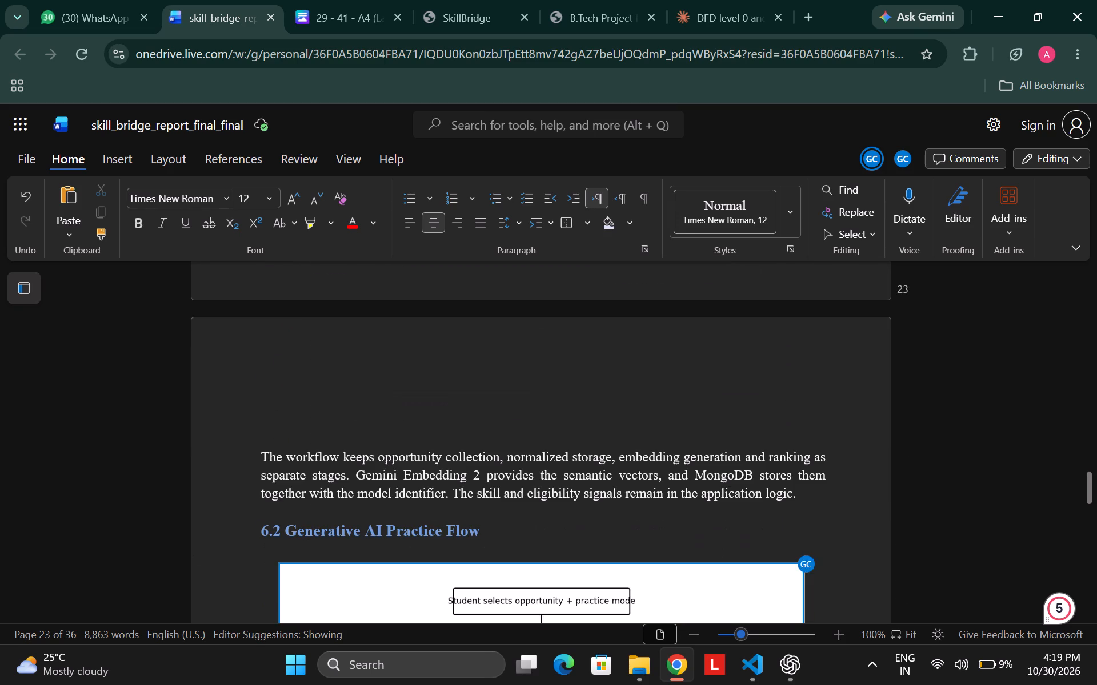
{"action": "scroll", "coordinate": [618, 438], "scroll_direction": "down", "scroll_amount": 3}
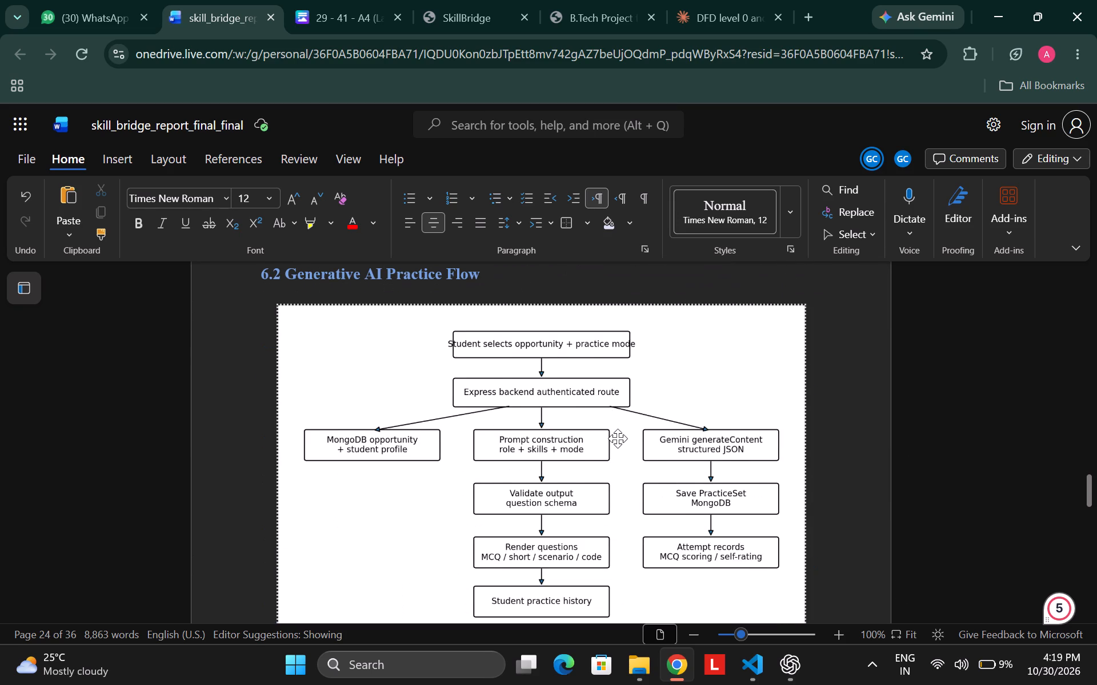
{"action": "scroll", "coordinate": [618, 438], "scroll_direction": "down", "scroll_amount": 3}
{"action": "scroll", "coordinate": [618, 438], "scroll_direction": "up", "scroll_amount": 3}
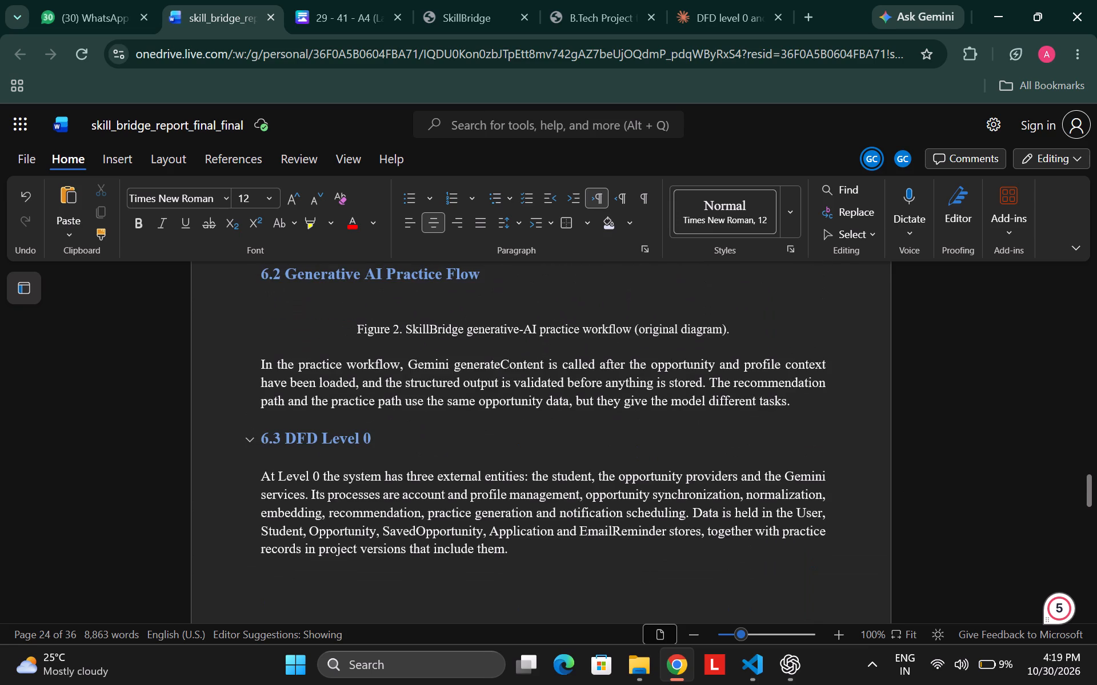
{"action": "scroll", "coordinate": [618, 438], "scroll_direction": "up", "scroll_amount": 5}
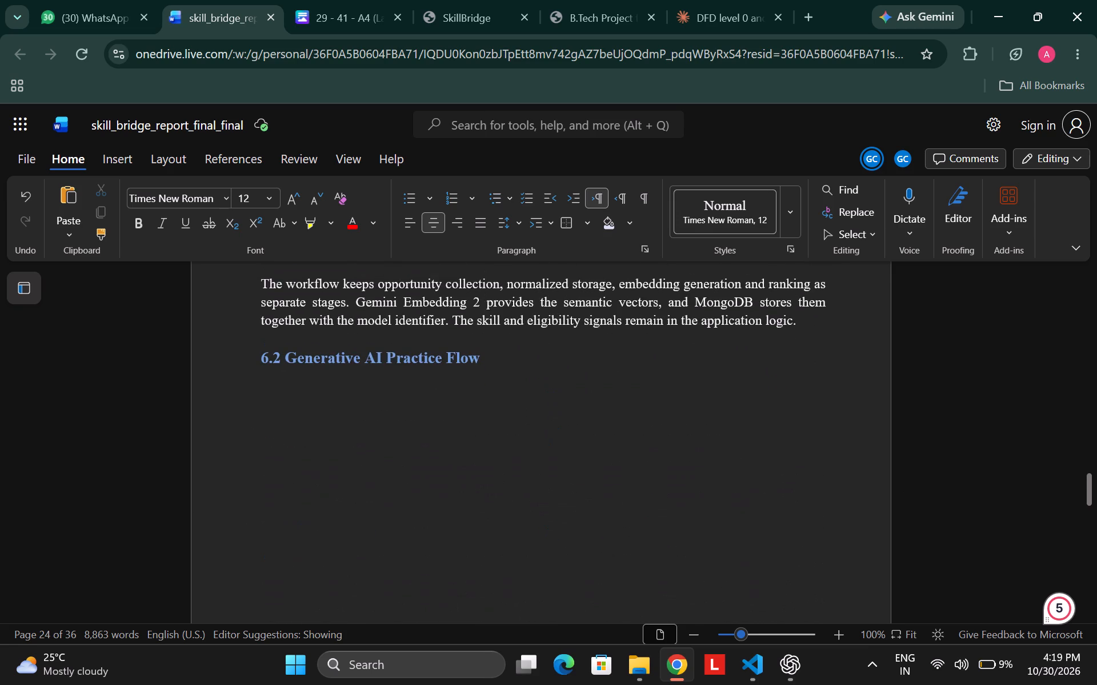
{"action": "scroll", "coordinate": [618, 438], "scroll_direction": "up", "scroll_amount": 1}
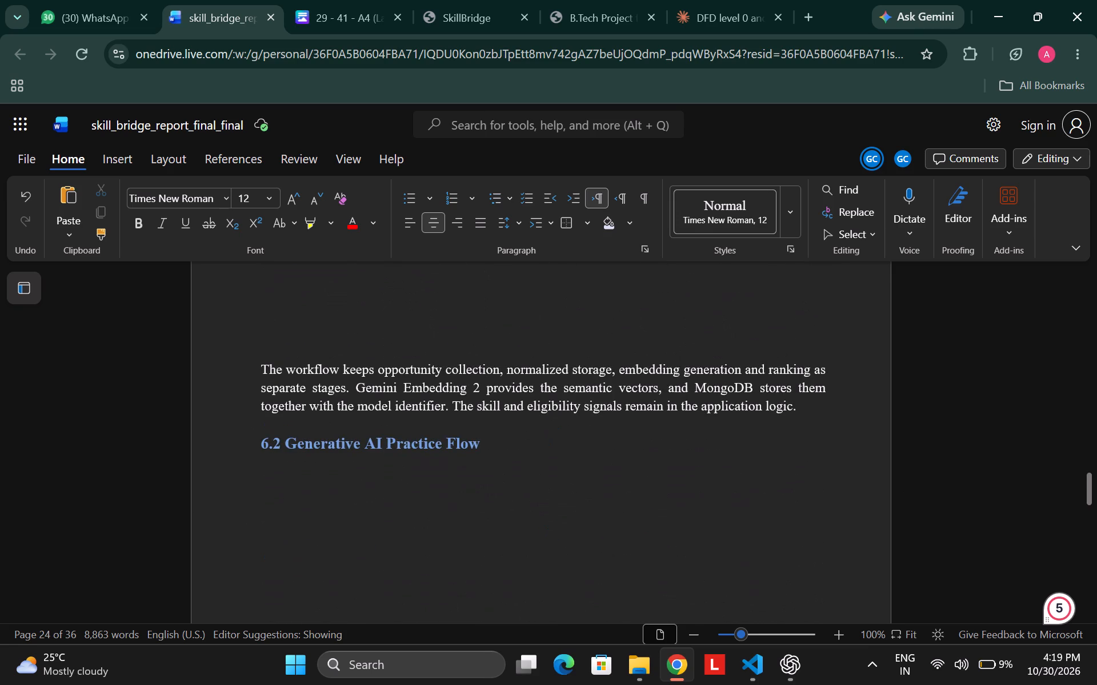
{"action": "scroll", "coordinate": [620, 438], "scroll_direction": "down", "scroll_amount": 2}
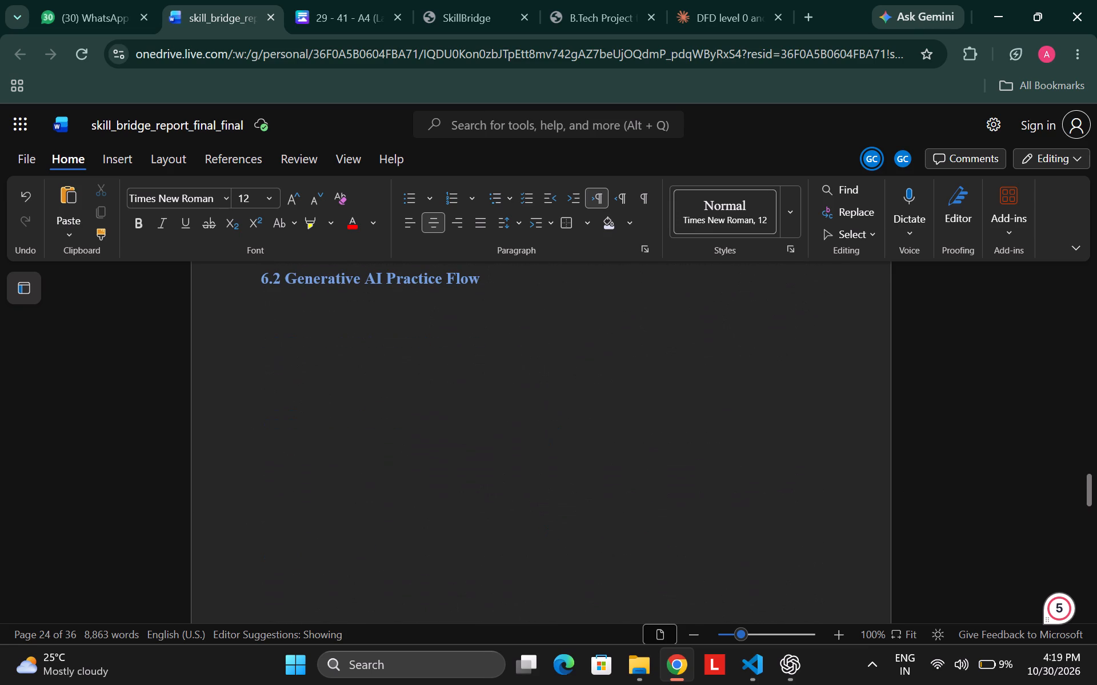
{"action": "scroll", "coordinate": [620, 438], "scroll_direction": "down", "scroll_amount": 1}
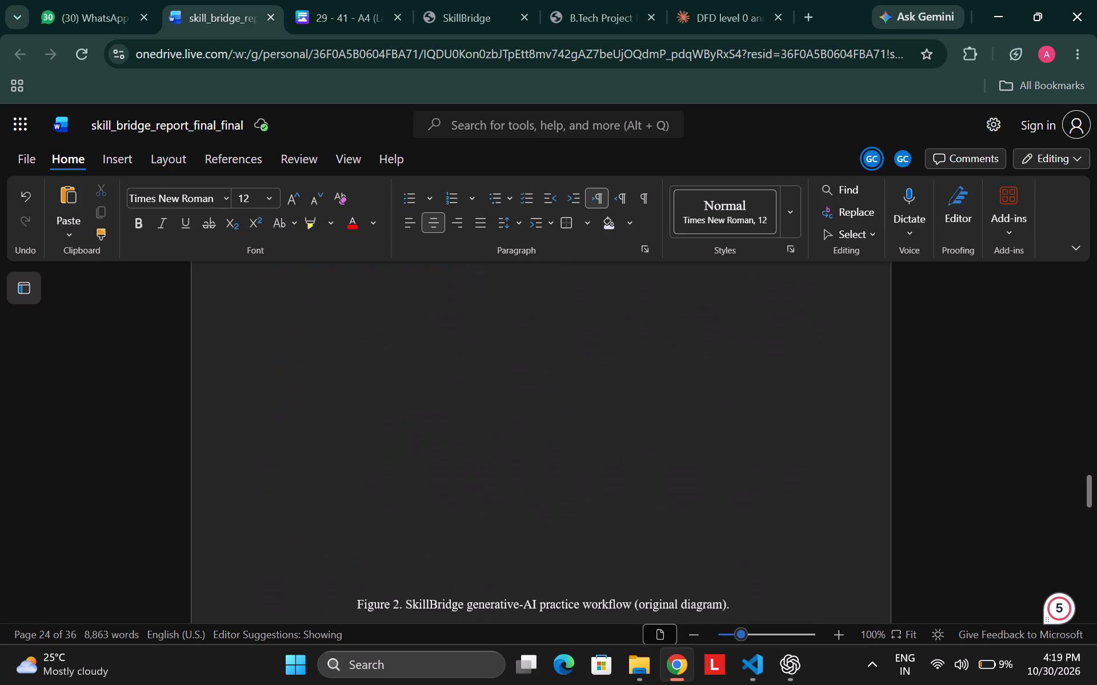
{"action": "scroll", "coordinate": [620, 438], "scroll_direction": "down", "scroll_amount": 2}
{"action": "scroll", "coordinate": [620, 438], "scroll_direction": "up", "scroll_amount": 5}
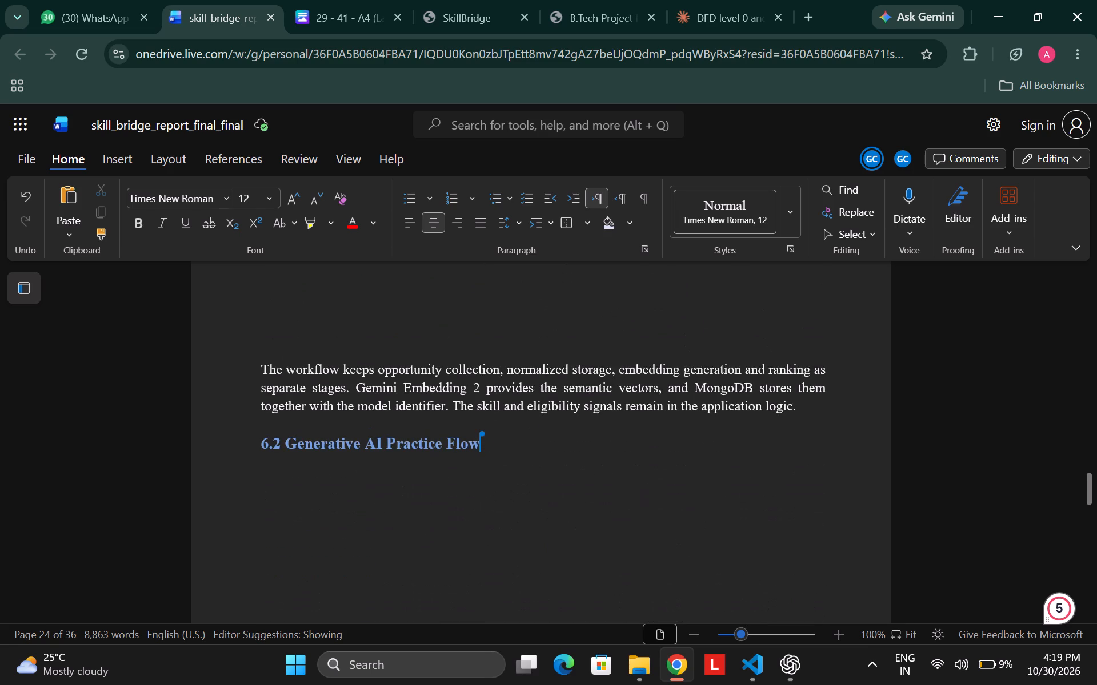
Examine the placement of diagrams, captions and text from section 6.1 System Architecture to the DFD Level 0 diagram.
{"action": "scroll", "coordinate": [623, 434], "scroll_direction": "up", "scroll_amount": 2}
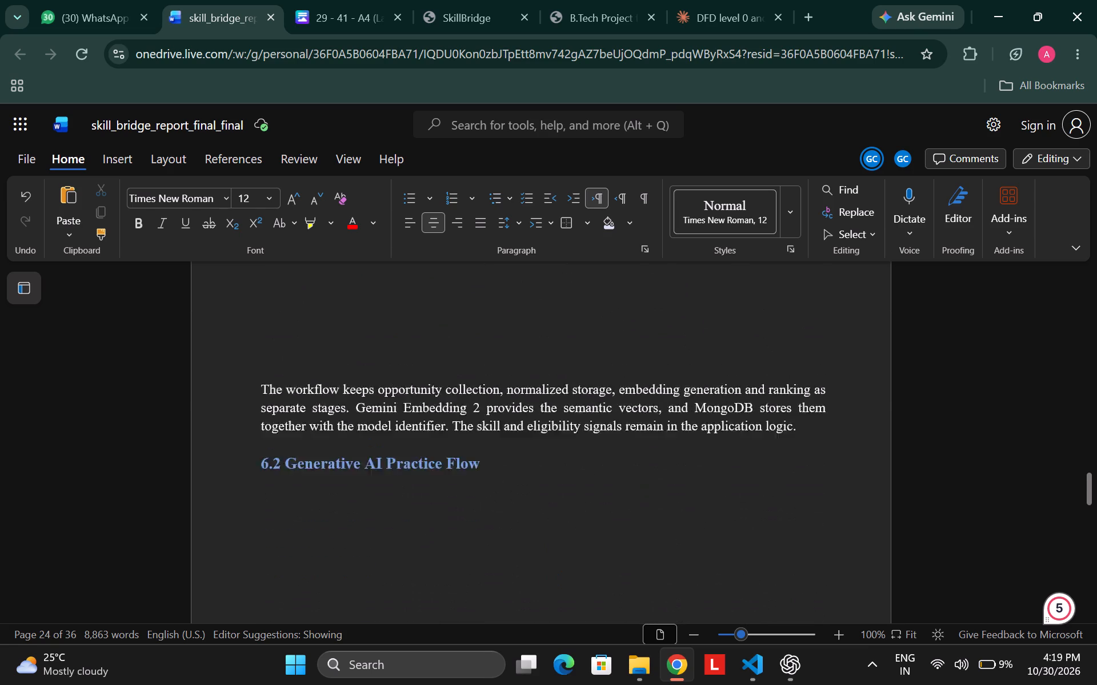
{"action": "scroll", "coordinate": [623, 434], "scroll_direction": "down", "scroll_amount": 4}
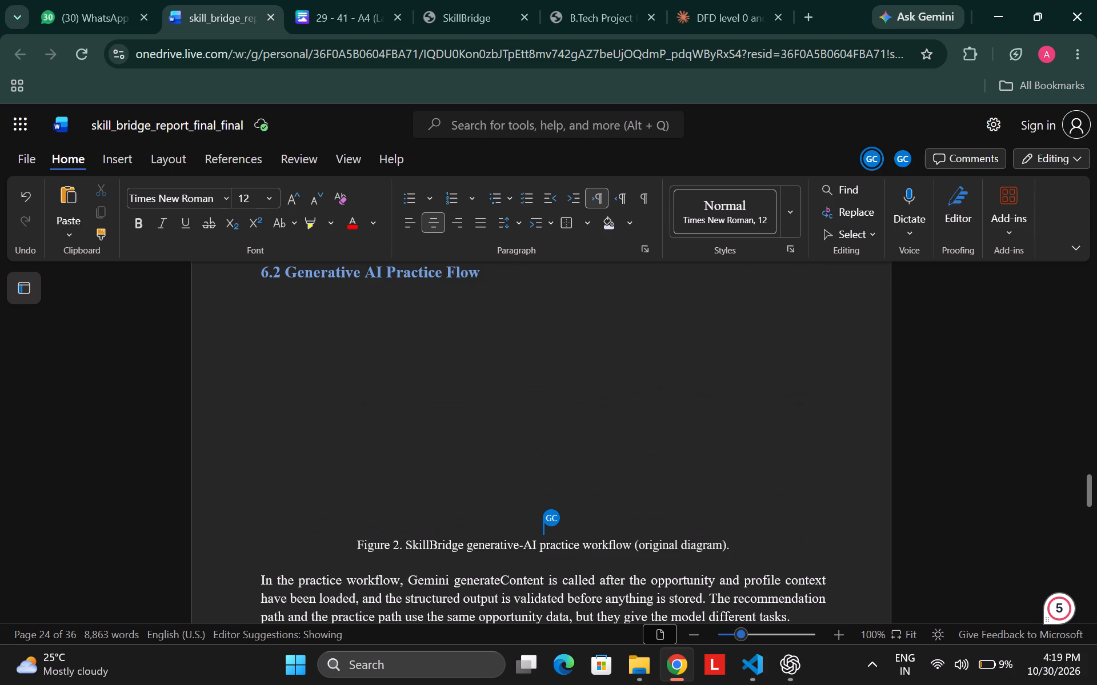
{"action": "scroll", "coordinate": [623, 434], "scroll_direction": "down", "scroll_amount": 2}
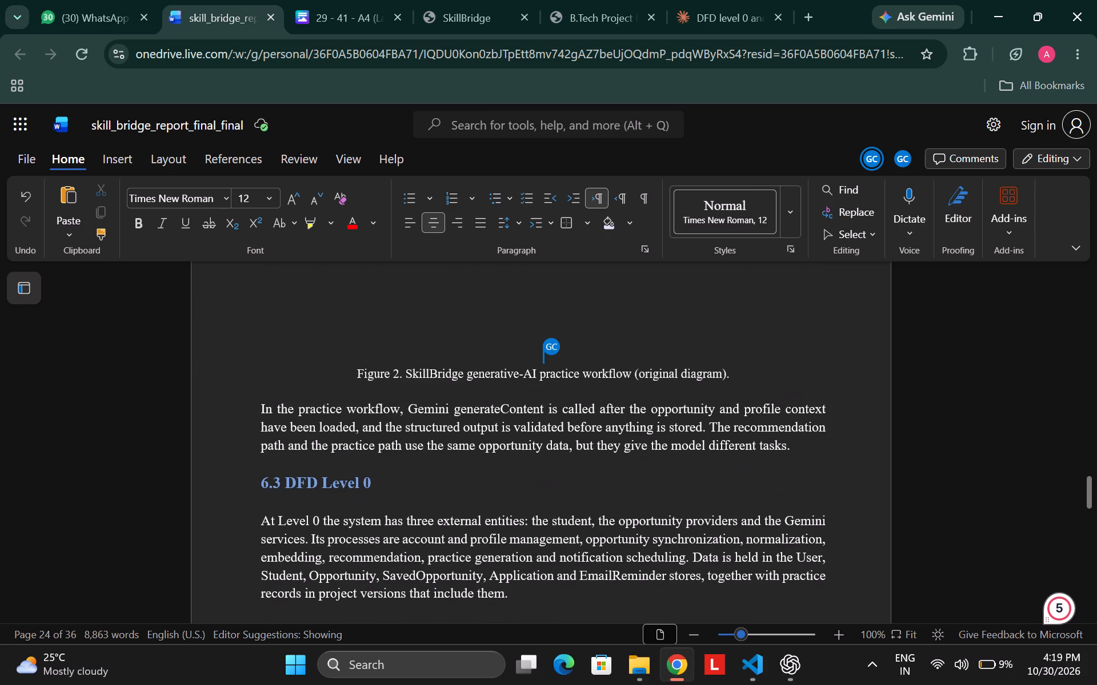
{"action": "scroll", "coordinate": [623, 434], "scroll_direction": "up", "scroll_amount": 5}
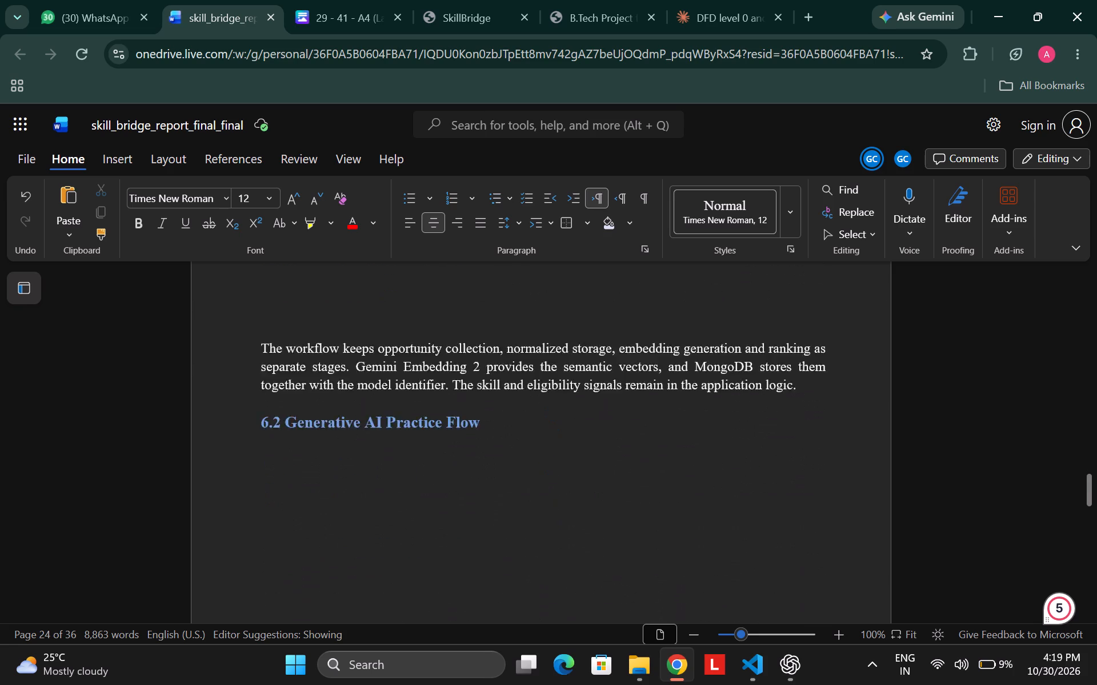
{"action": "scroll", "coordinate": [623, 434], "scroll_direction": "up", "scroll_amount": 5}
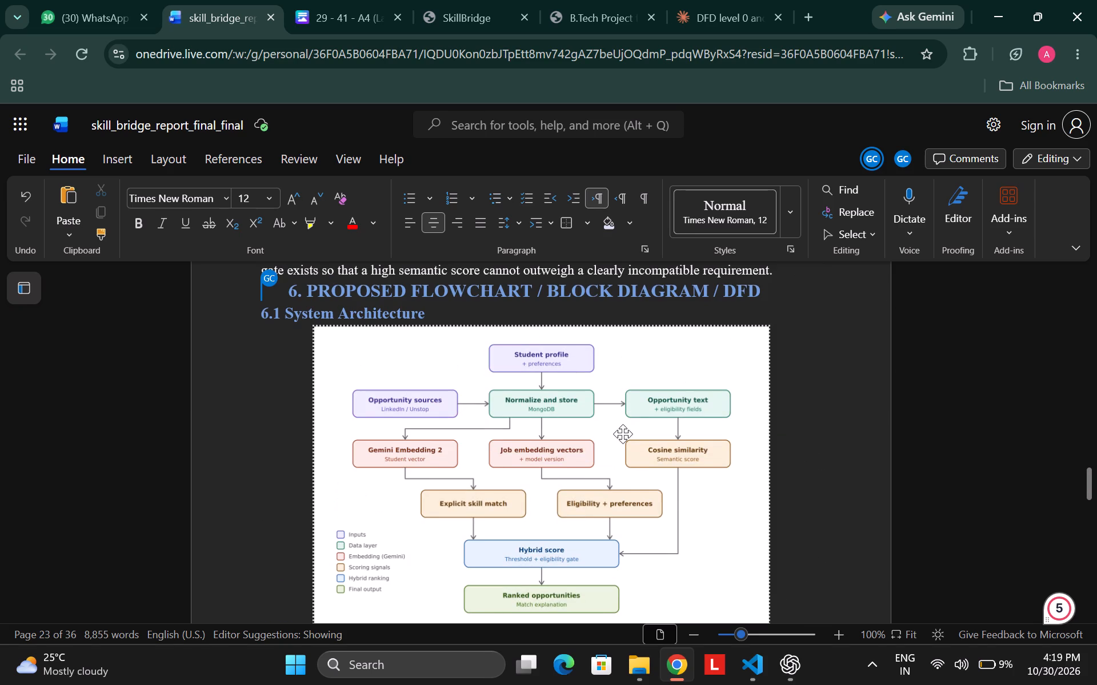
{"action": "scroll", "coordinate": [623, 434], "scroll_direction": "down", "scroll_amount": 6}
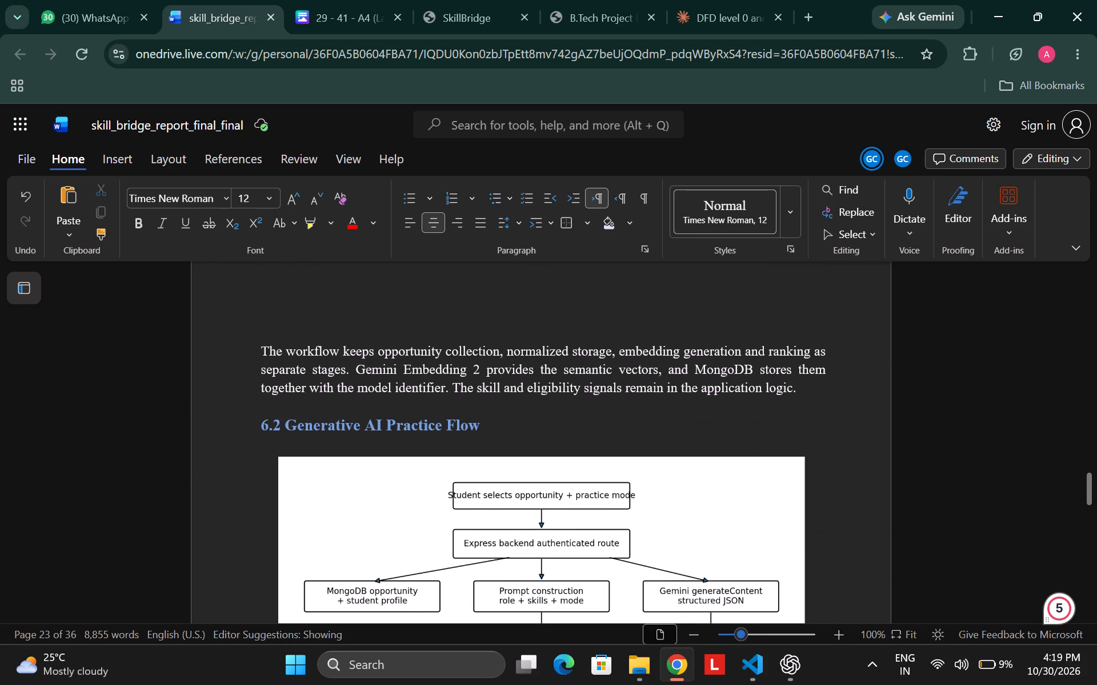
{"action": "scroll", "coordinate": [623, 434], "scroll_direction": "down", "scroll_amount": 4}
{"action": "scroll", "coordinate": [623, 434], "scroll_direction": "up", "scroll_amount": 1}
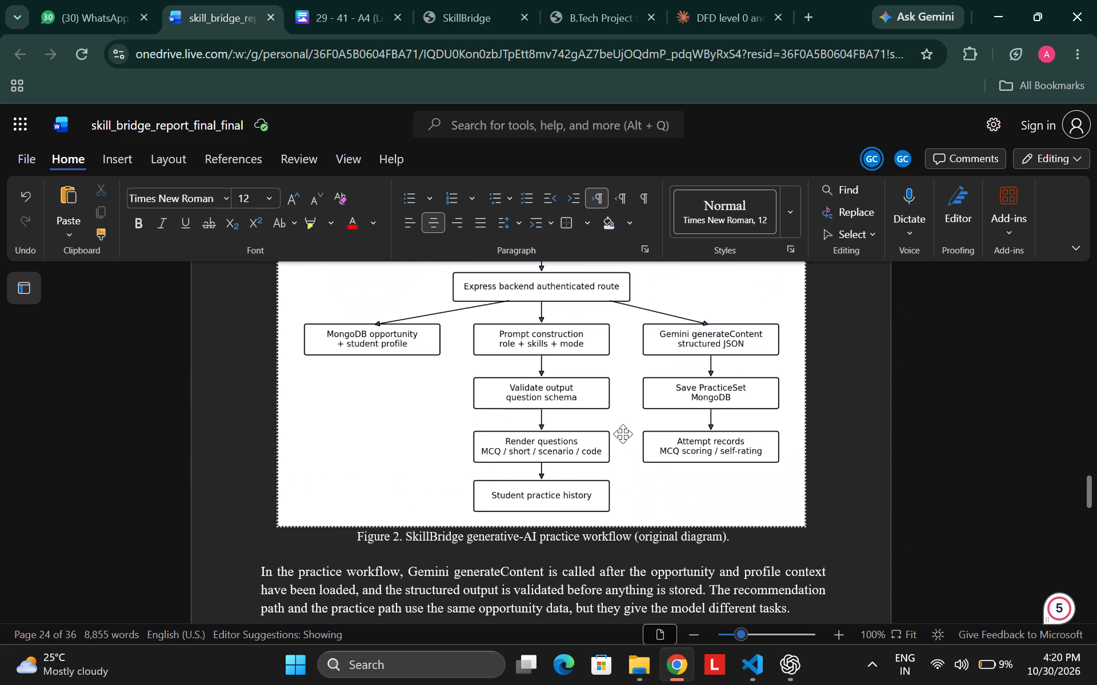
{"action": "scroll", "coordinate": [623, 434], "scroll_direction": "down", "scroll_amount": 8}
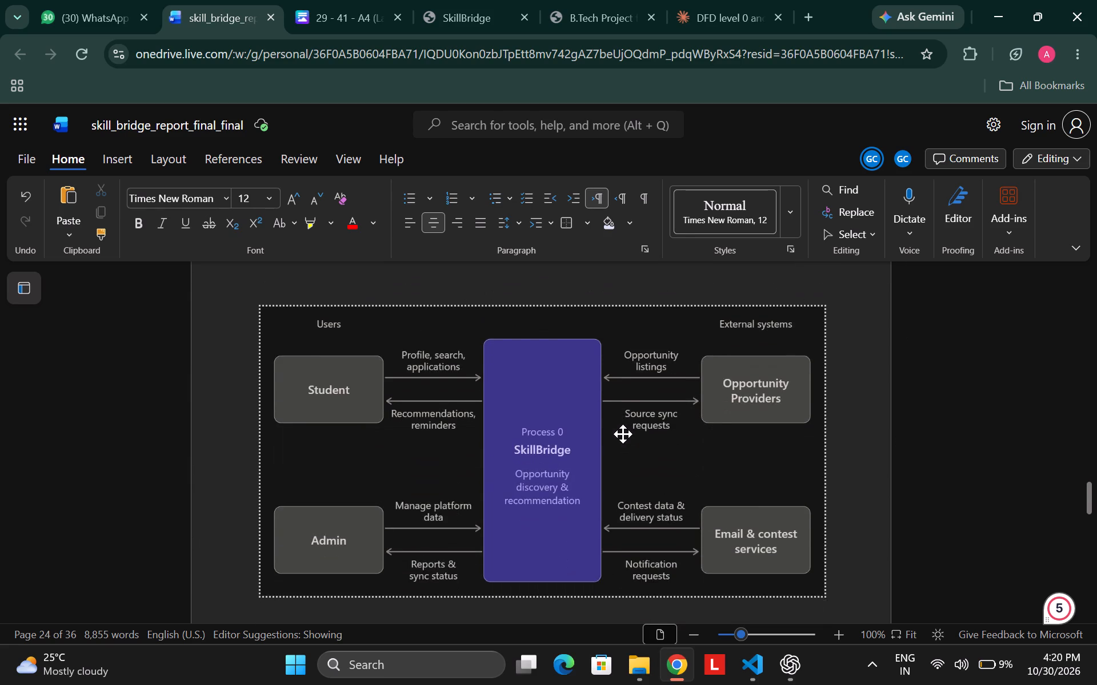
{"action": "scroll", "coordinate": [623, 434], "scroll_direction": "down", "scroll_amount": 5}
{"action": "scroll", "coordinate": [623, 434], "scroll_direction": "up", "scroll_amount": 8}
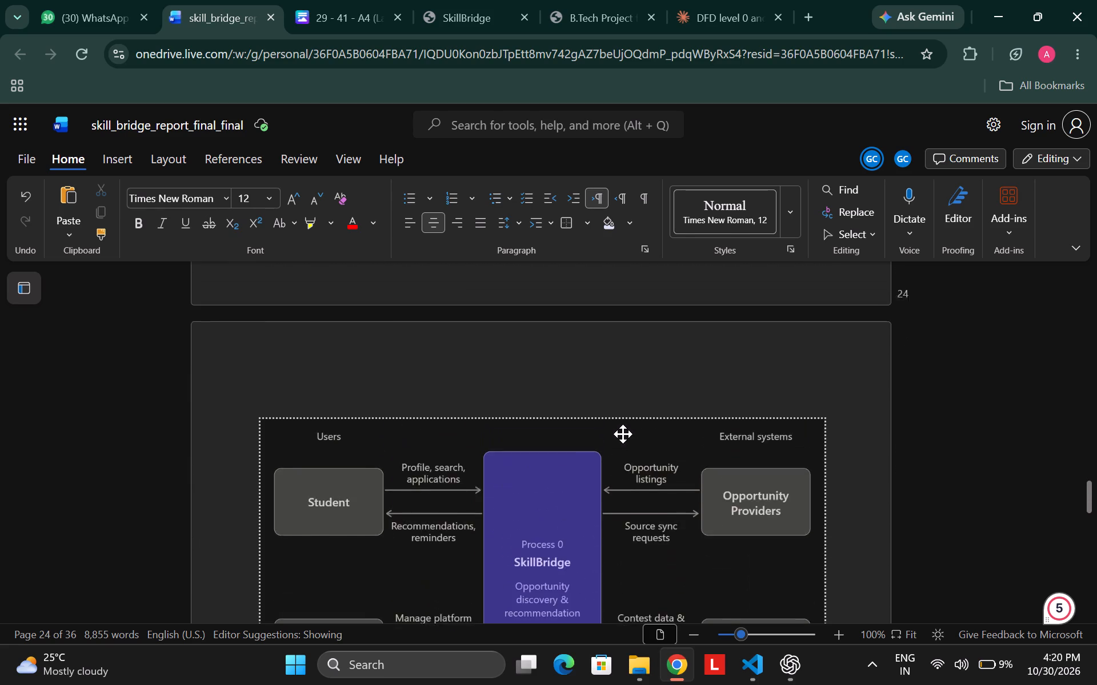
Review the pages from 5.5 Skill Match and the chapter 6 heading through the text of section 6.3.
{"action": "scroll", "coordinate": [623, 434], "scroll_direction": "up", "scroll_amount": 15}
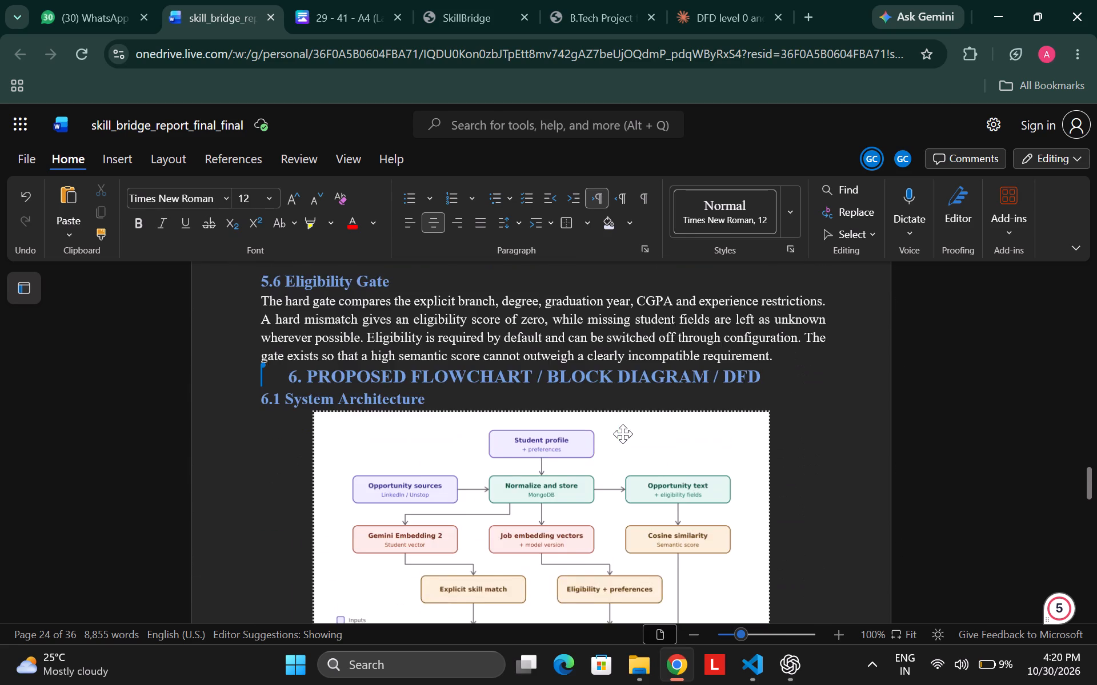
{"action": "scroll", "coordinate": [623, 434], "scroll_direction": "down", "scroll_amount": 6}
{"action": "scroll", "coordinate": [623, 434], "scroll_direction": "up", "scroll_amount": 6}
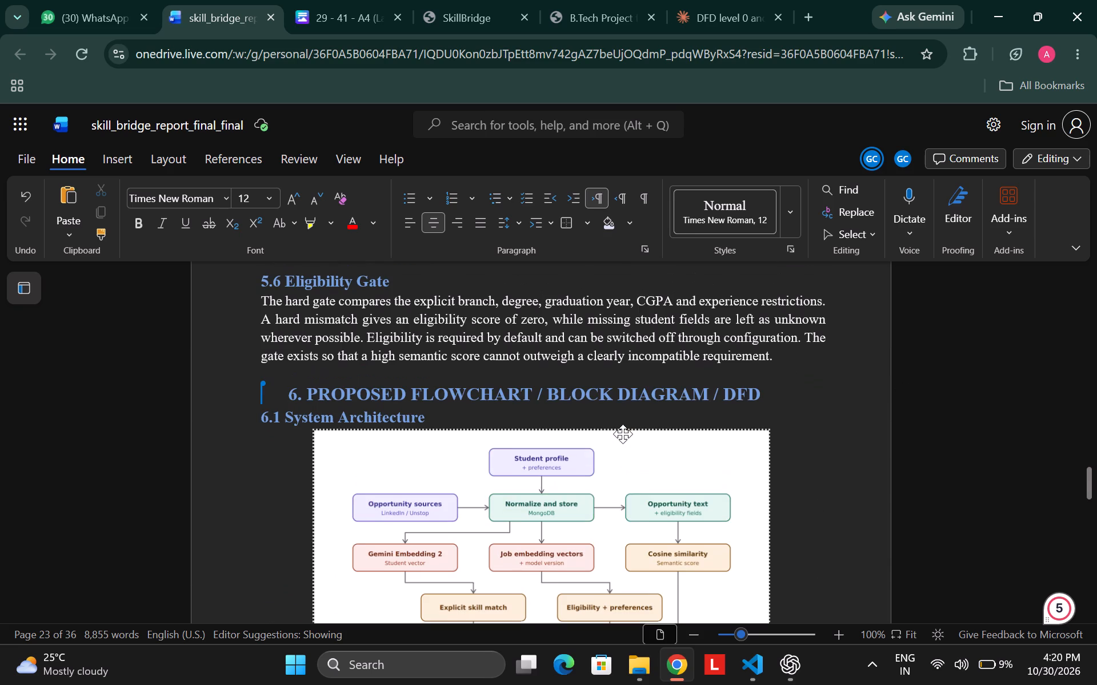
{"action": "scroll", "coordinate": [623, 434], "scroll_direction": "down", "scroll_amount": 6}
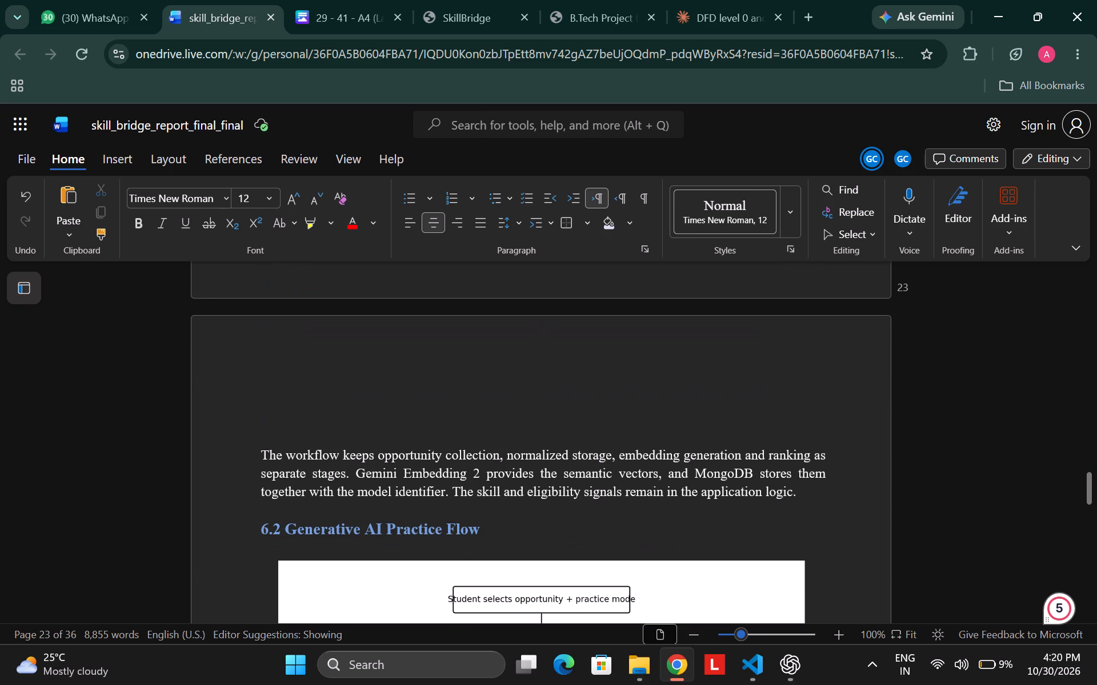
{"action": "scroll", "coordinate": [674, 423], "scroll_direction": "down", "scroll_amount": 4}
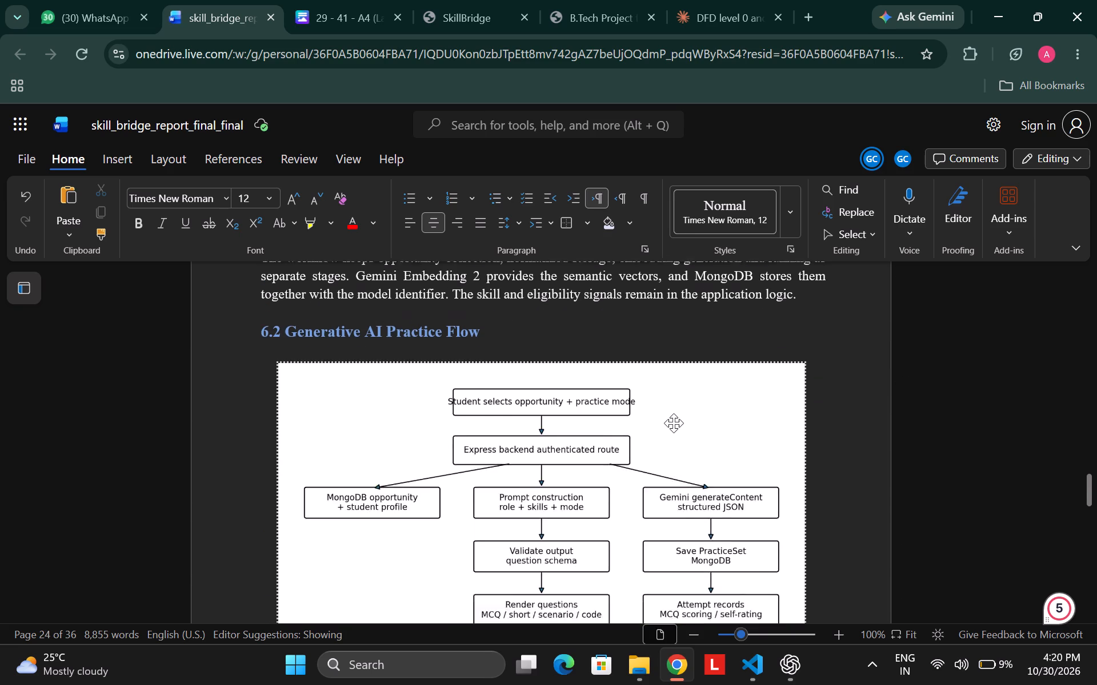
{"action": "scroll", "coordinate": [674, 423], "scroll_direction": "down", "scroll_amount": 2}
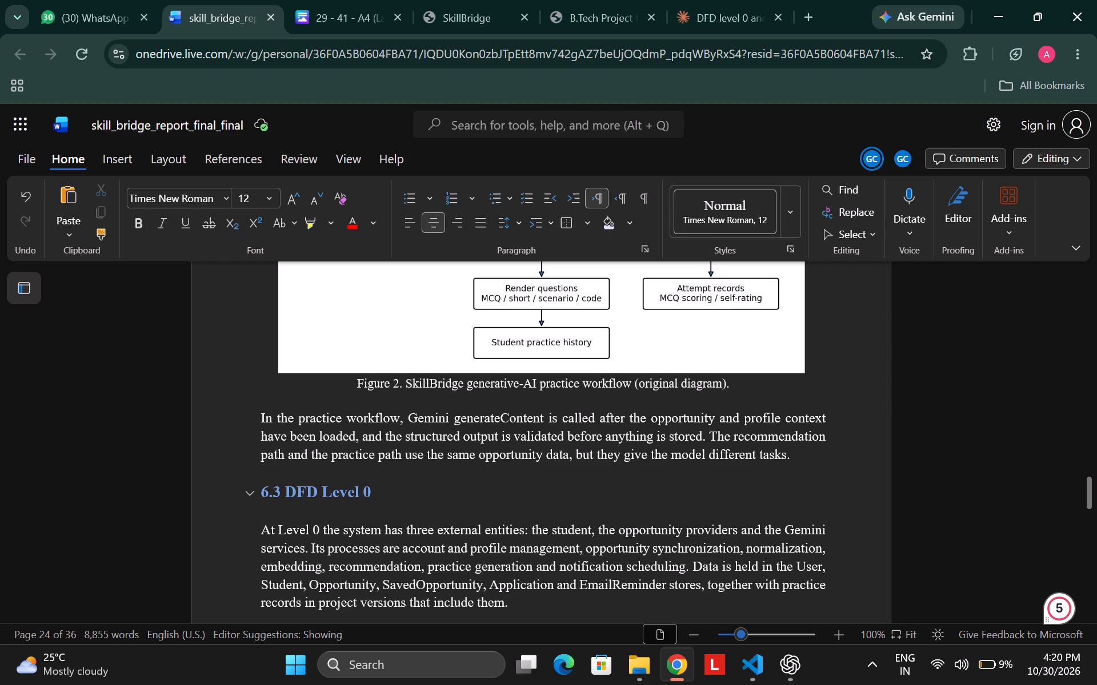
{"action": "scroll", "coordinate": [622, 430], "scroll_direction": "up", "scroll_amount": 2}
{"action": "scroll", "coordinate": [622, 430], "scroll_direction": "down", "scroll_amount": 3}
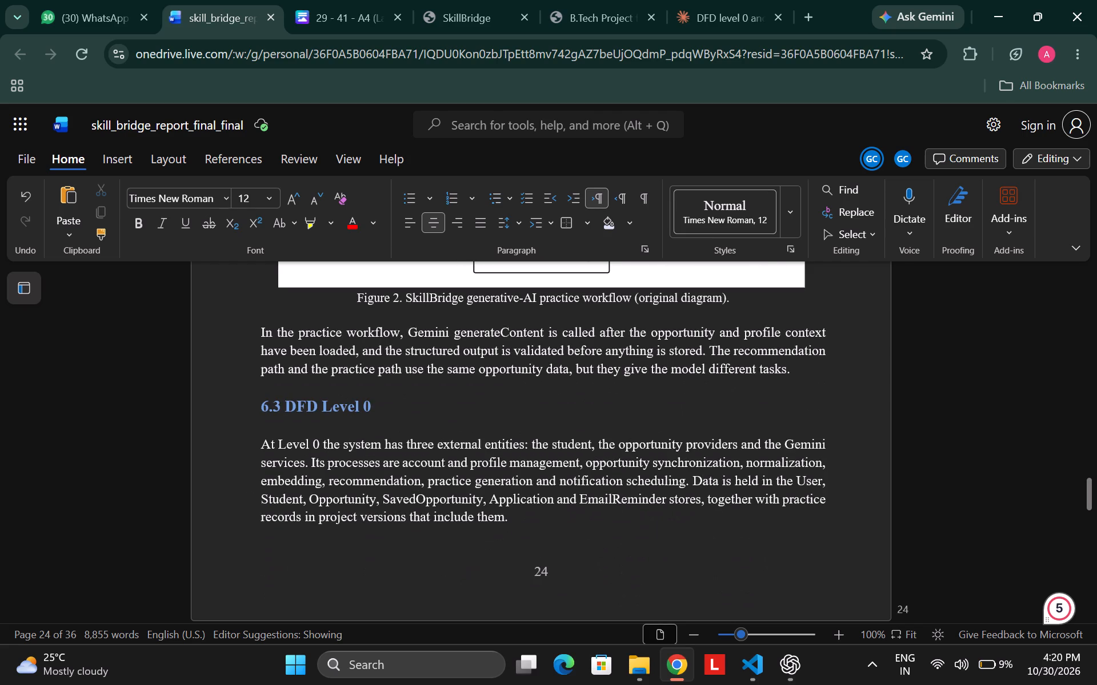
{"action": "scroll", "coordinate": [622, 430], "scroll_direction": "up", "scroll_amount": 15}
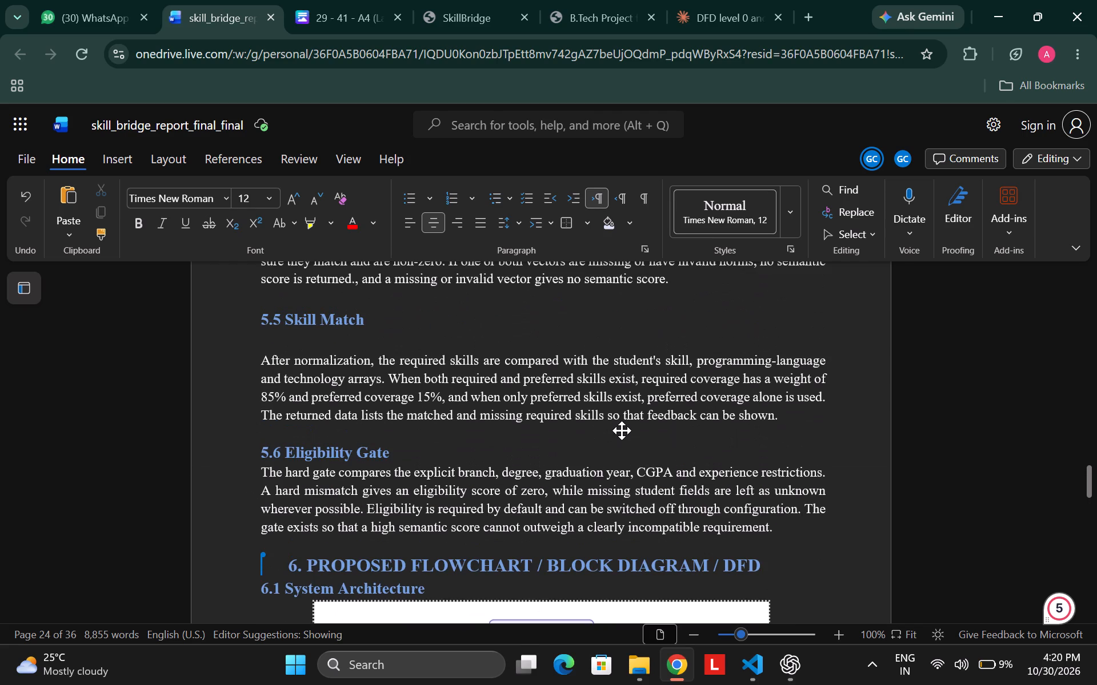
{"action": "scroll", "coordinate": [622, 430], "scroll_direction": "down", "scroll_amount": 1}
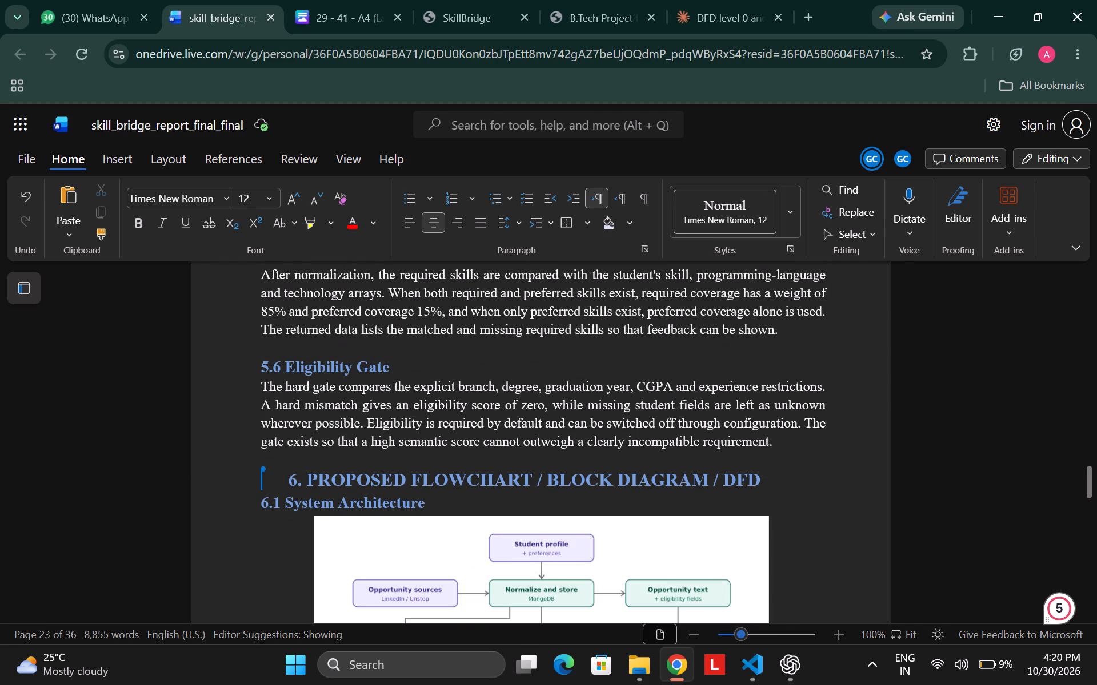
Consult the required sections and page limits in the B.Tech Project format PDF, and return to the report.
{"action": "left_click", "coordinate": [481, 9]}
{"action": "left_click", "coordinate": [584, 15]}
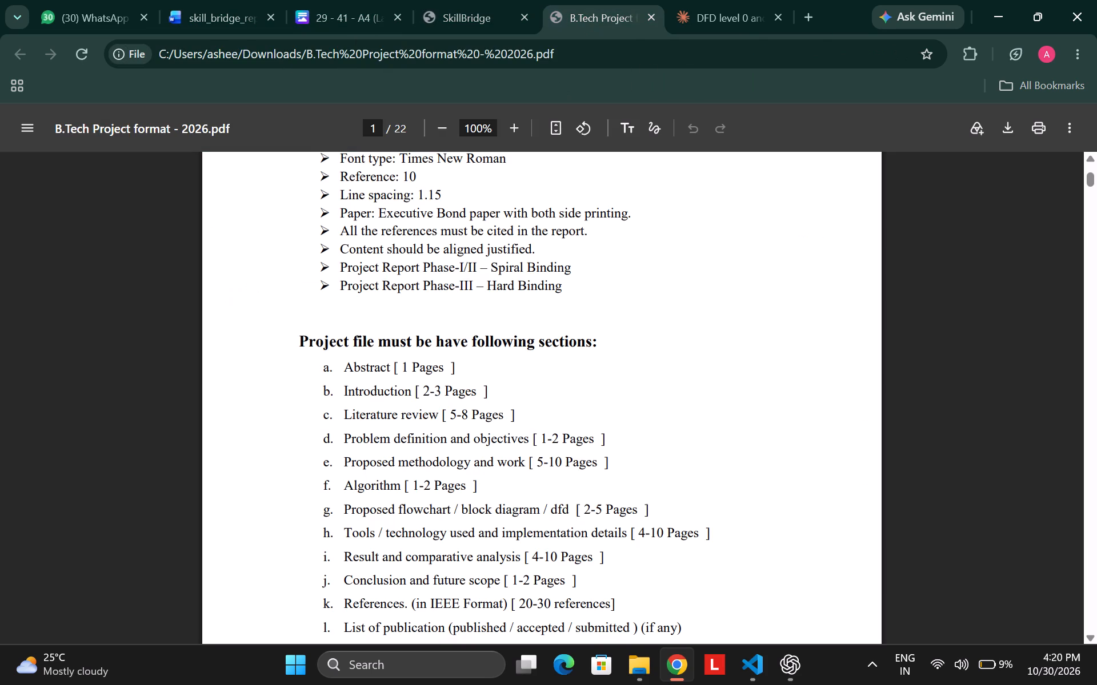
{"action": "scroll", "coordinate": [497, 379], "scroll_direction": "down", "scroll_amount": 1}
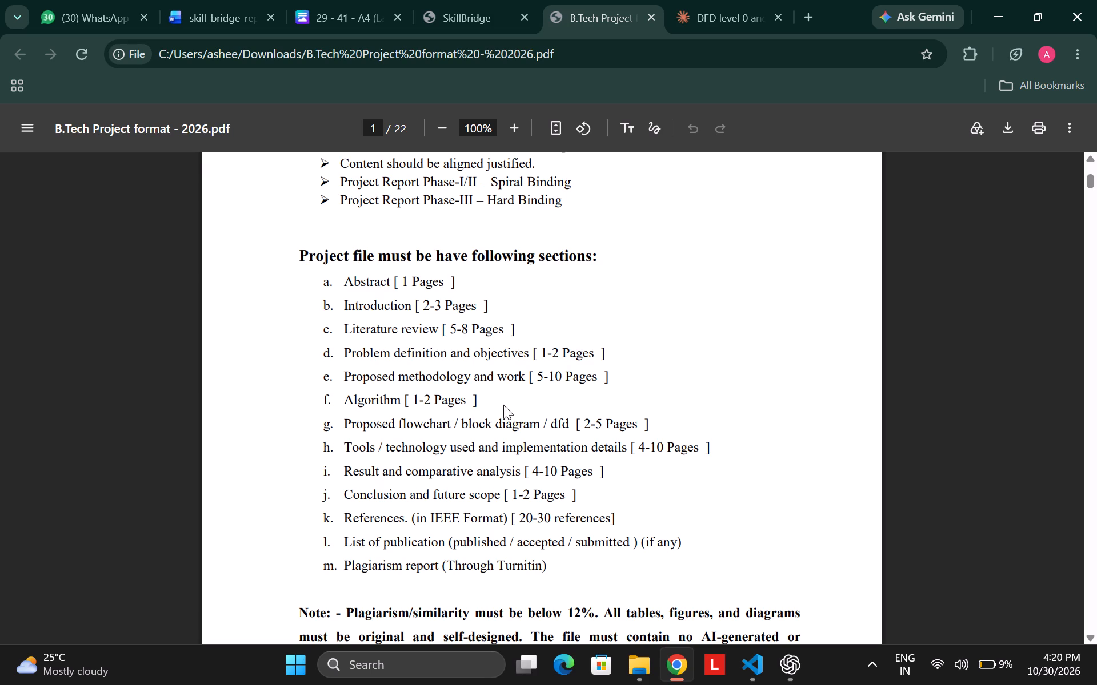
{"action": "left_click", "coordinate": [460, 15]}
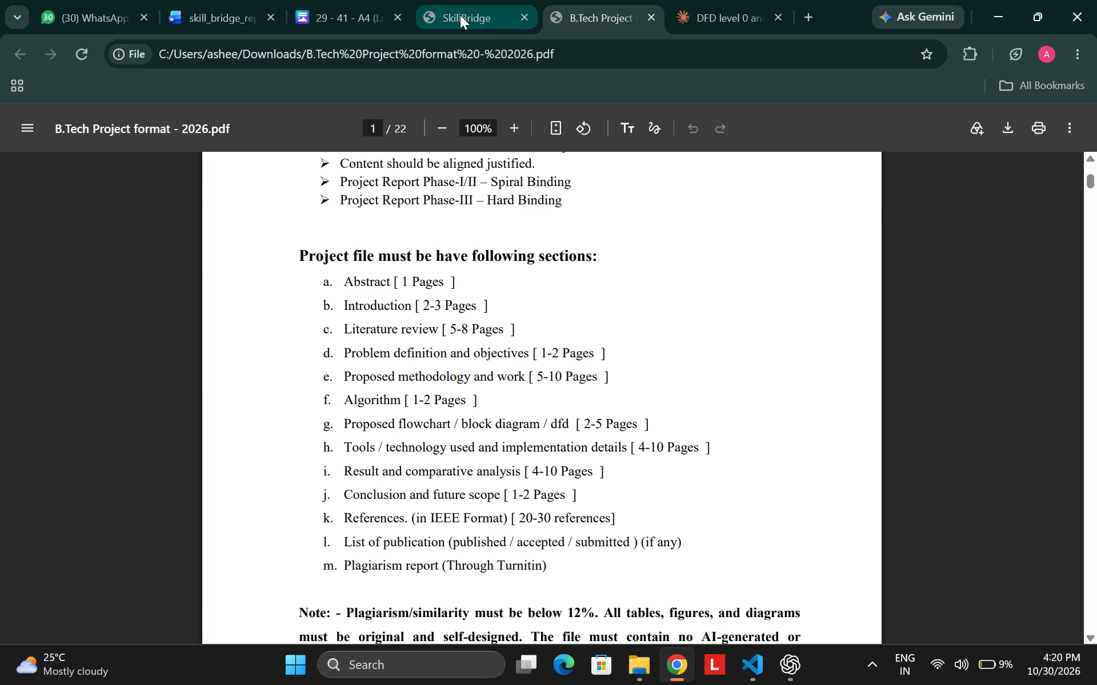
{"action": "left_click", "coordinate": [373, 7]}
{"action": "left_click", "coordinate": [232, 13]}
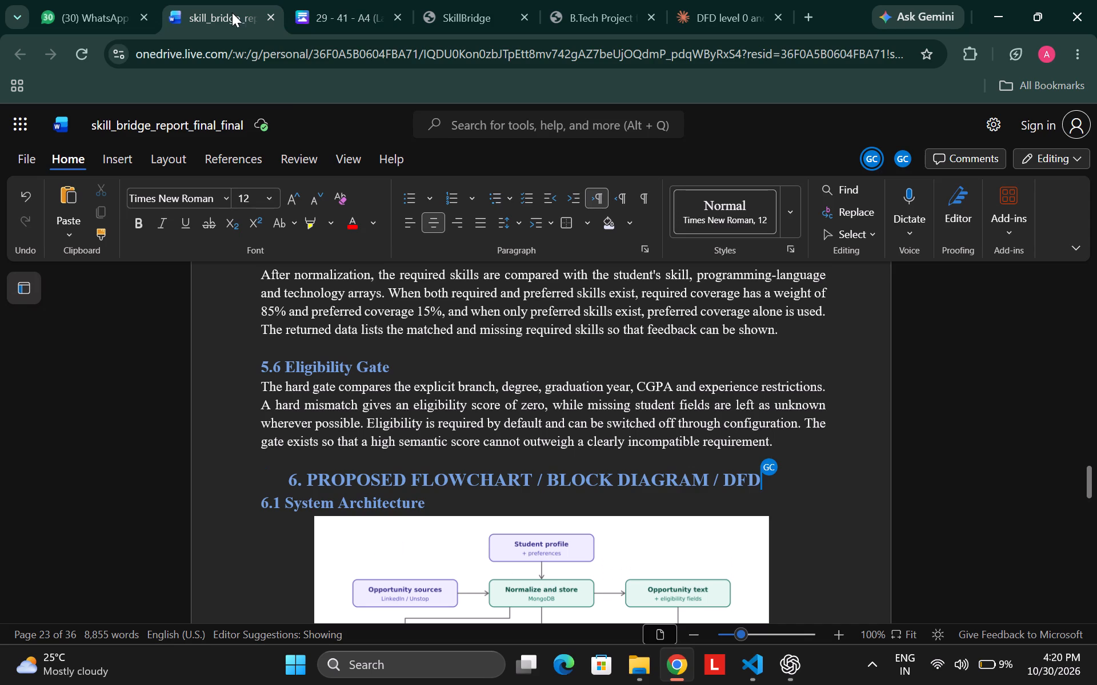
Delete the practice flow diagram, its Figure 2 caption and the explanatory paragraph under 6.2 Generative AI Practice Flow.
{"action": "scroll", "coordinate": [620, 425], "scroll_direction": "down", "scroll_amount": 9}
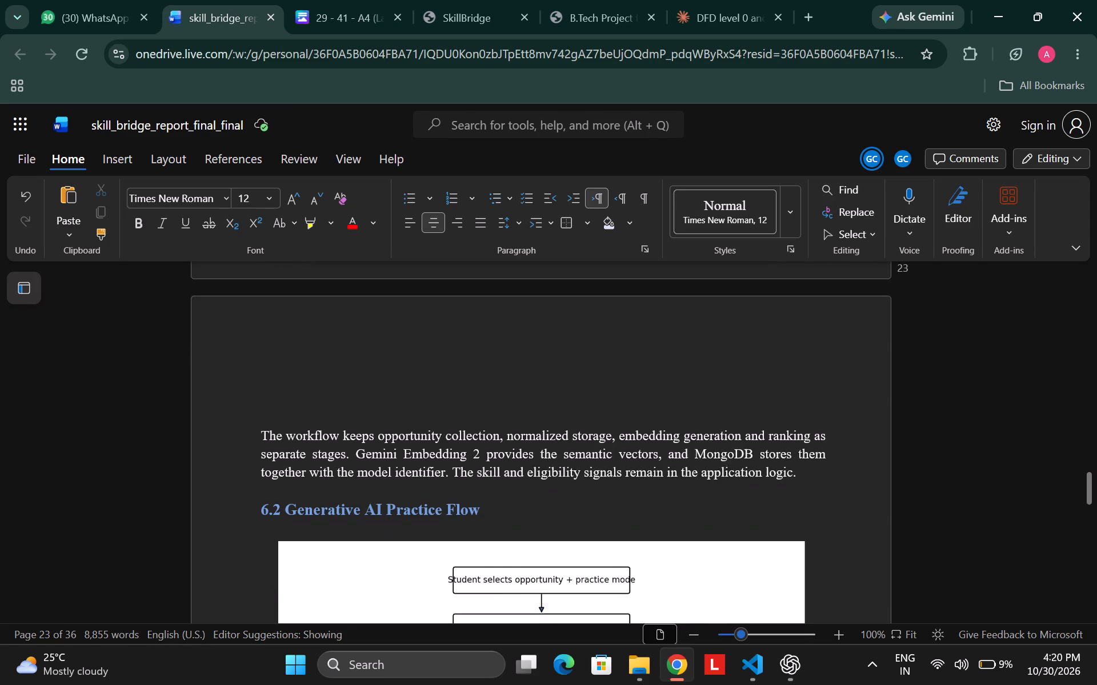
{"action": "scroll", "coordinate": [620, 425], "scroll_direction": "down", "scroll_amount": 10}
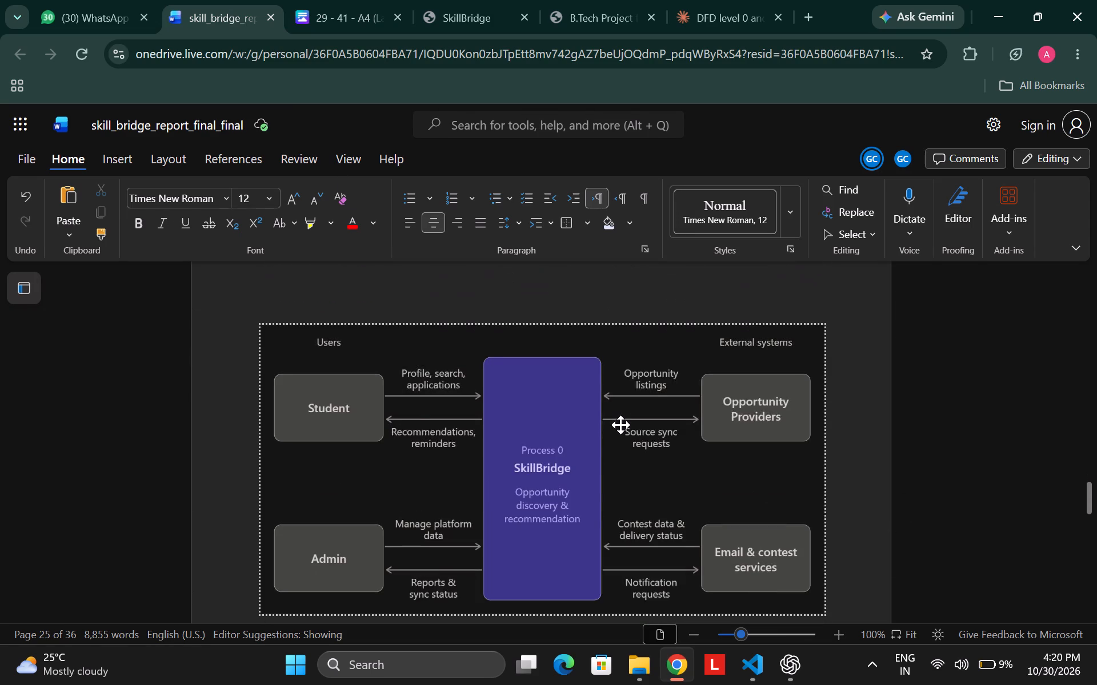
{"action": "scroll", "coordinate": [620, 425], "scroll_direction": "down", "scroll_amount": 4}
{"action": "scroll", "coordinate": [620, 424], "scroll_direction": "up", "scroll_amount": 12}
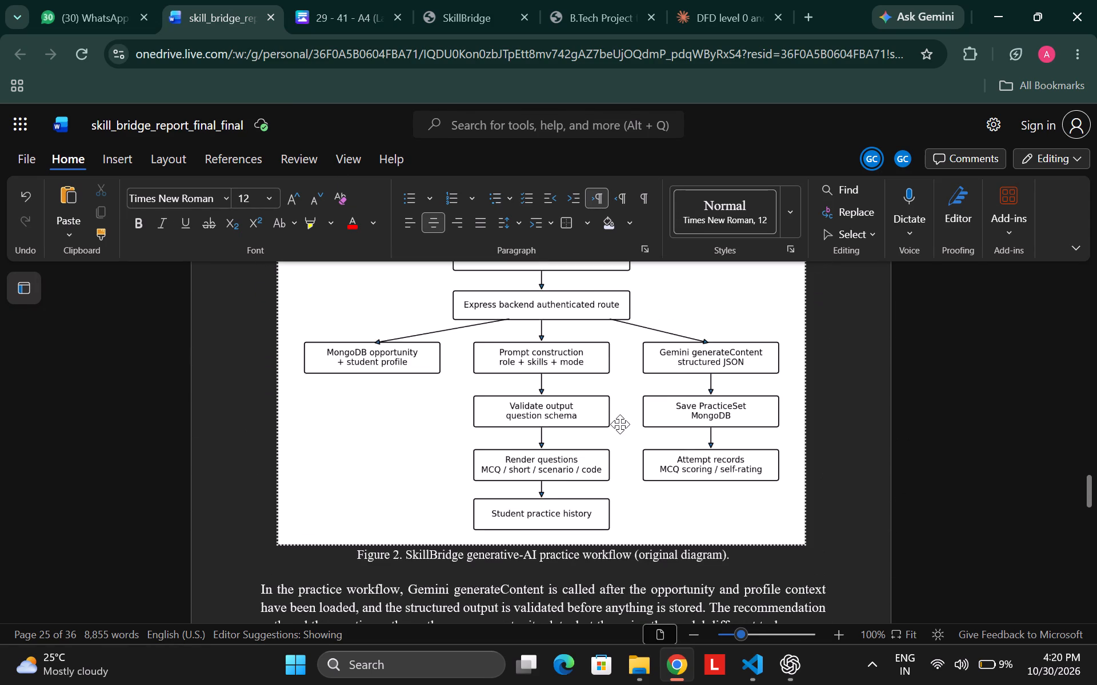
{"action": "scroll", "coordinate": [620, 424], "scroll_direction": "down", "scroll_amount": 2}
{"action": "left_click_drag", "start_coordinate": [793, 454], "coordinate": [288, 328]}
{"action": "scroll", "coordinate": [434, 404], "scroll_direction": "up", "scroll_amount": 4}
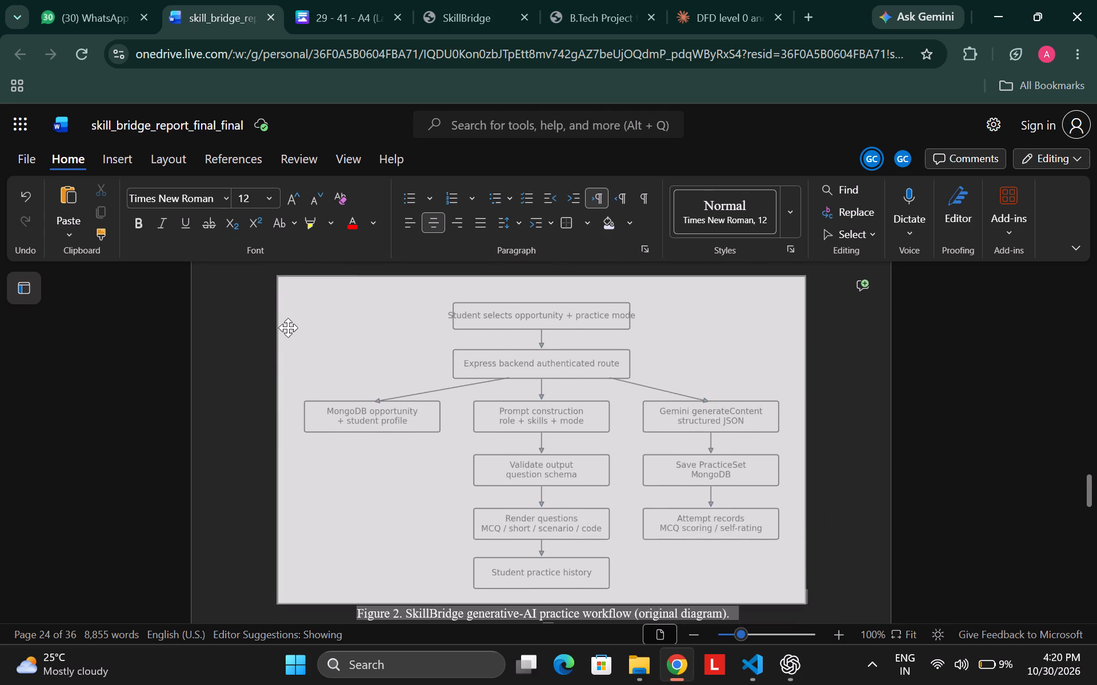
{"action": "left_click_drag", "start_coordinate": [288, 328], "coordinate": [317, 432]}
{"action": "key", "text": "Delete"}
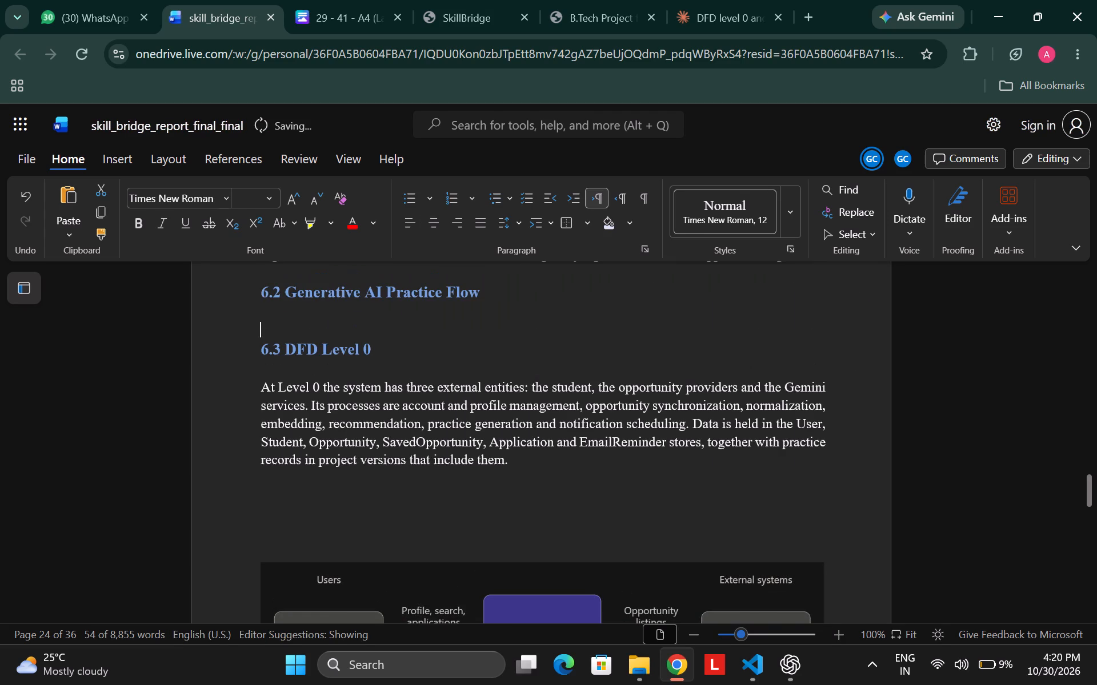
{"action": "scroll", "coordinate": [375, 433], "scroll_direction": "up", "scroll_amount": 2}
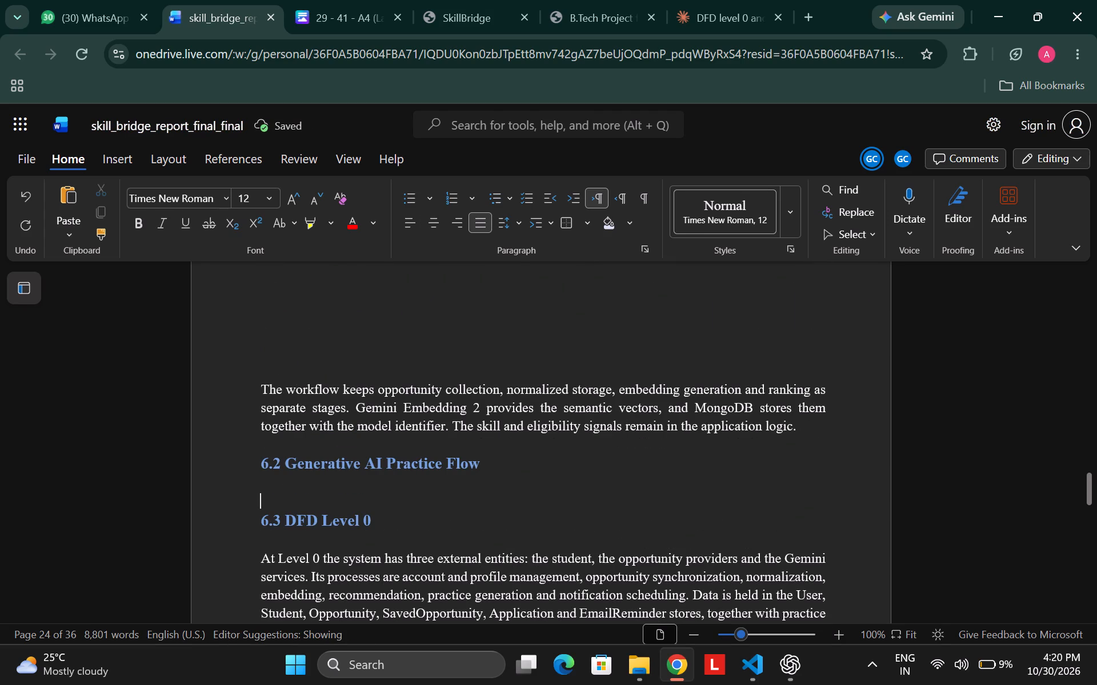
{"action": "key", "text": "BackSpace"}
{"action": "key", "text": "BackSpace"}
{"action": "key", "text": "BackSpace"}
{"action": "key", "text": "BackSpace"}
{"action": "key", "text": "BackSpace"}
{"action": "key", "text": "BackSpace"}
{"action": "key", "text": "BackSpace"}
{"action": "key", "text": "BackSpace"}
{"action": "key", "text": "BackSpace"}
{"action": "key", "text": "BackSpace"}
{"action": "key", "text": "BackSpace"}
{"action": "key", "text": "BackSpace"}
{"action": "key", "text": "BackSpace"}
{"action": "key", "text": "BackSpace"}
{"action": "key", "text": "BackSpace"}
{"action": "key", "text": "BackSpace"}
{"action": "key", "text": "BackSpace"}
{"action": "key", "text": "BackSpace"}
{"action": "key", "text": "BackSpace"}
{"action": "key", "text": "BackSpace"}
{"action": "key", "text": "BackSpace"}
{"action": "key", "text": "BackSpace"}
{"action": "key", "text": "BackSpace"}
{"action": "key", "text": "BackSpace"}
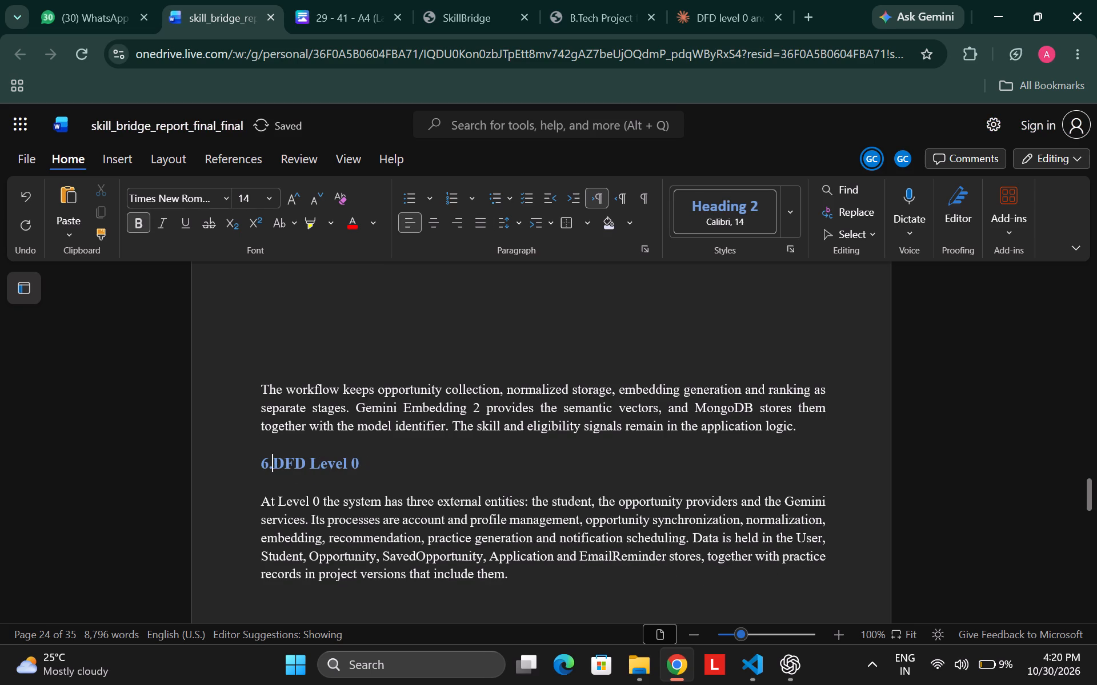
{"action": "key", "text": "2"}
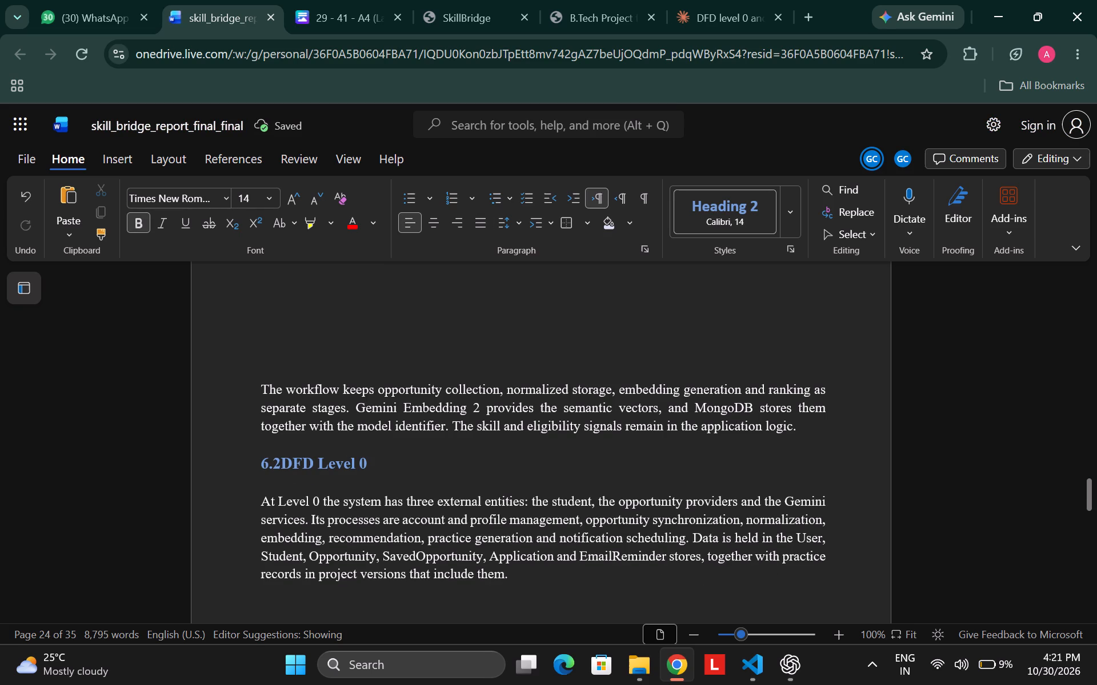
{"action": "key", "text": "space"}
Remove the blank lines above the paragraph beginning "The workflow keeps opportunity collection" at the top of page 24.
{"action": "scroll", "coordinate": [429, 479], "scroll_direction": "up", "scroll_amount": 5}
{"action": "scroll", "coordinate": [429, 479], "scroll_direction": "down", "scroll_amount": 3}
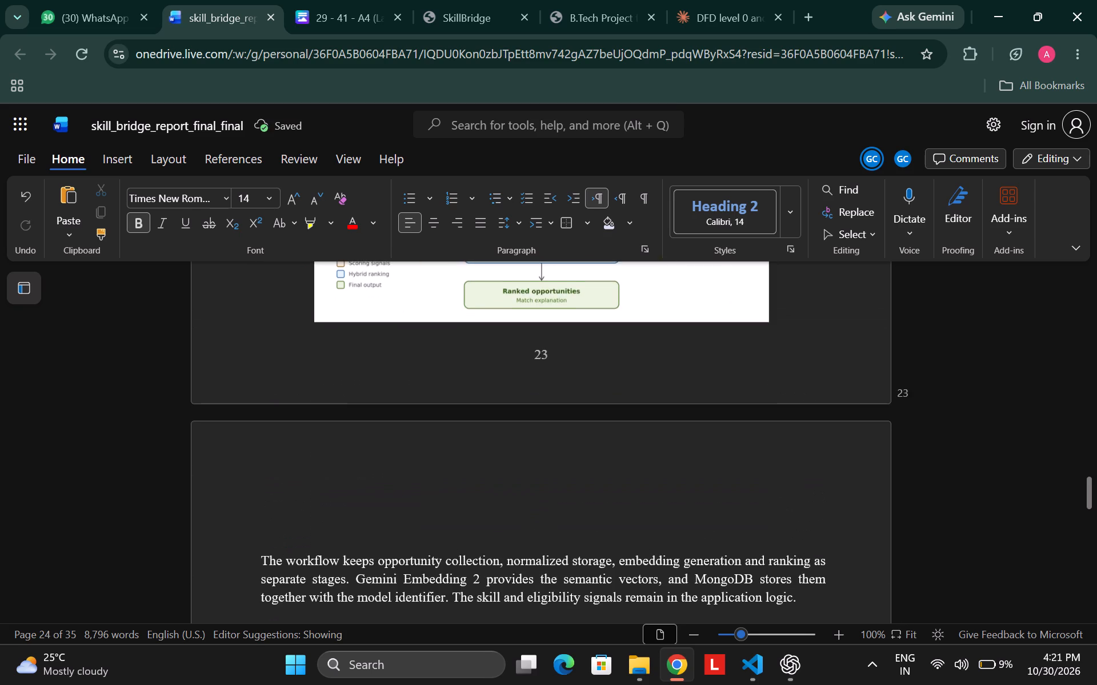
{"action": "scroll", "coordinate": [429, 479], "scroll_direction": "down", "scroll_amount": 8}
{"action": "scroll", "coordinate": [429, 479], "scroll_direction": "up", "scroll_amount": 9}
{"action": "scroll", "coordinate": [429, 479], "scroll_direction": "down", "scroll_amount": 2}
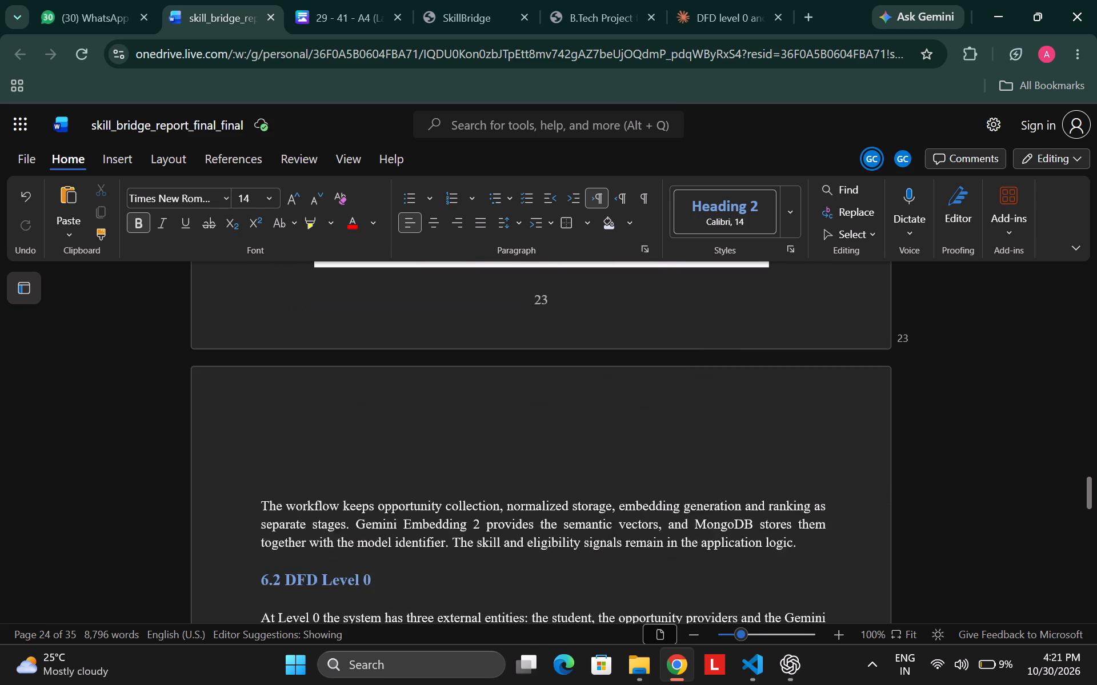
{"action": "left_click", "coordinate": [263, 474]}
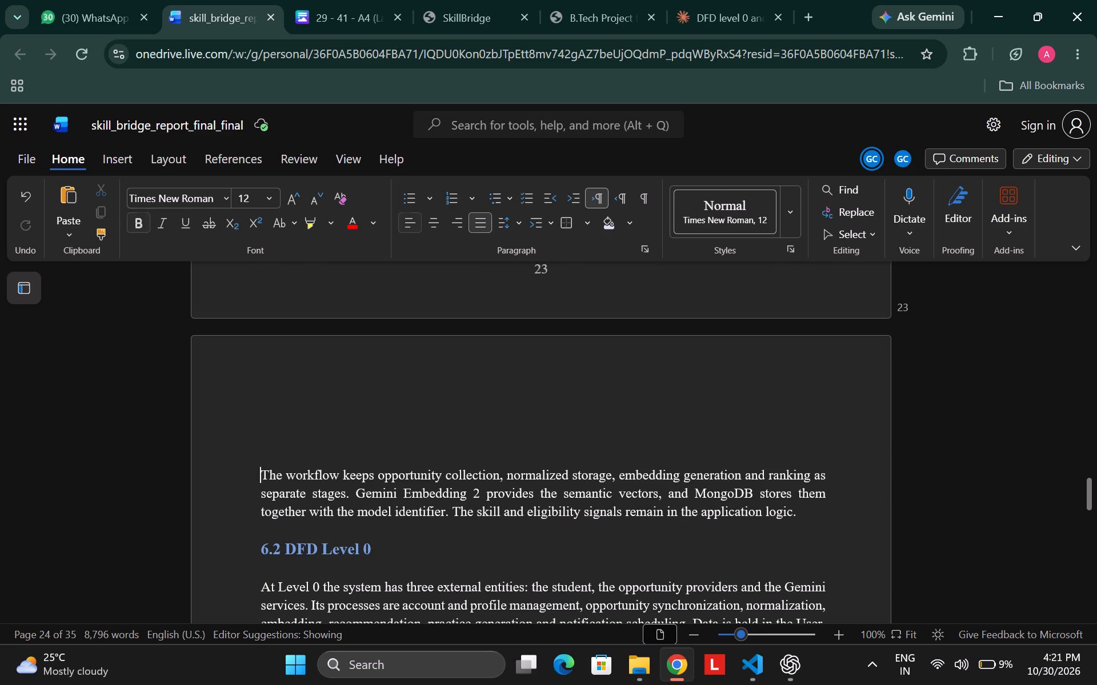
{"action": "key", "text": "BackSpace"}
{"action": "key", "text": "BackSpace"}
{"action": "key", "text": "BackSpace"}
{"action": "key", "text": "BackSpace"}
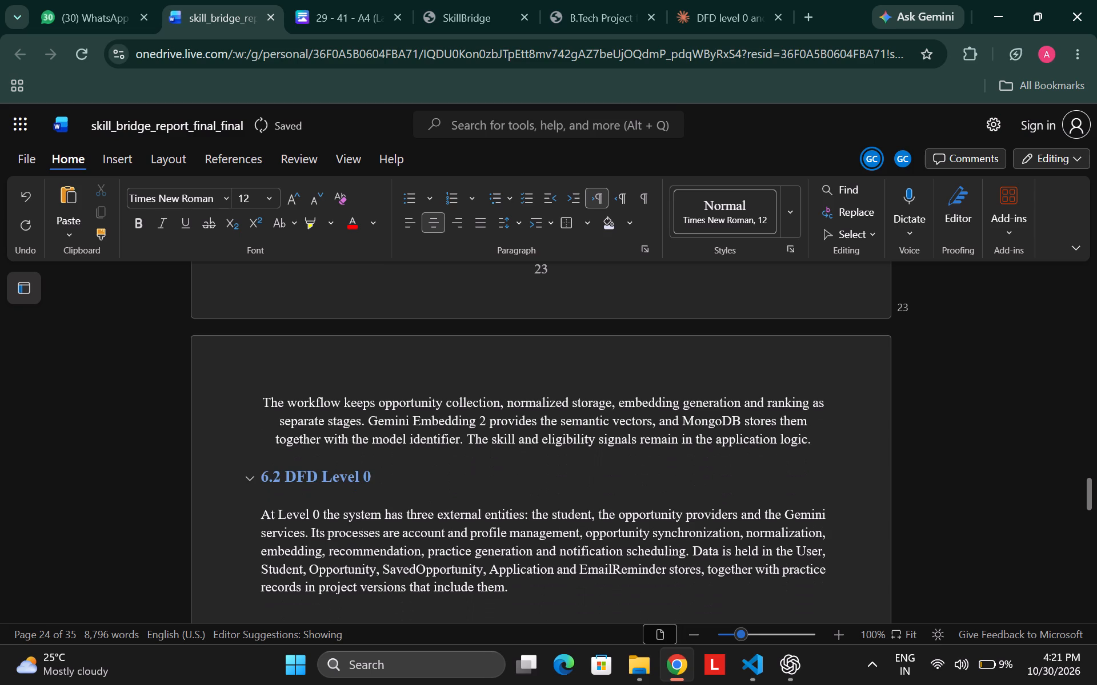
{"action": "key", "text": "BackSpace"}
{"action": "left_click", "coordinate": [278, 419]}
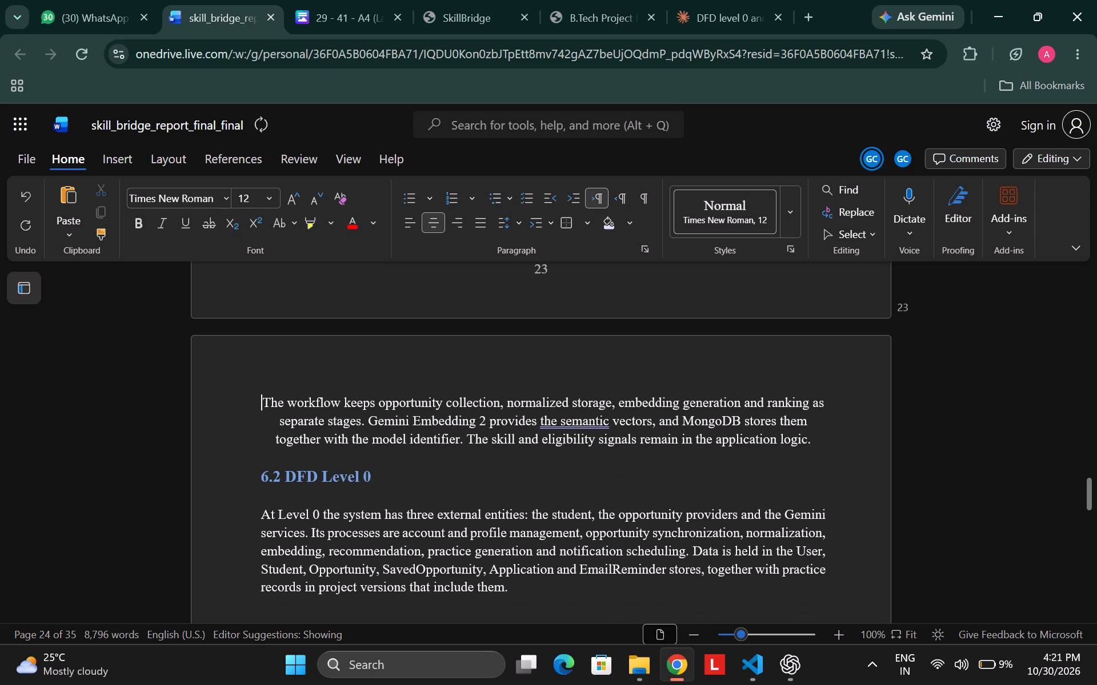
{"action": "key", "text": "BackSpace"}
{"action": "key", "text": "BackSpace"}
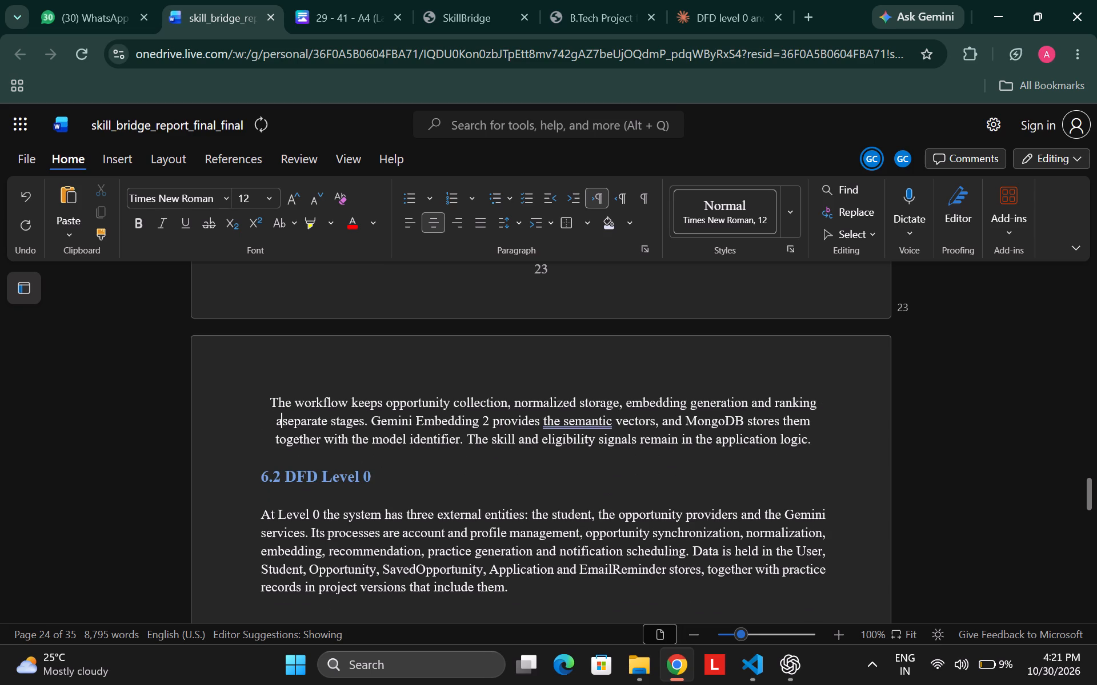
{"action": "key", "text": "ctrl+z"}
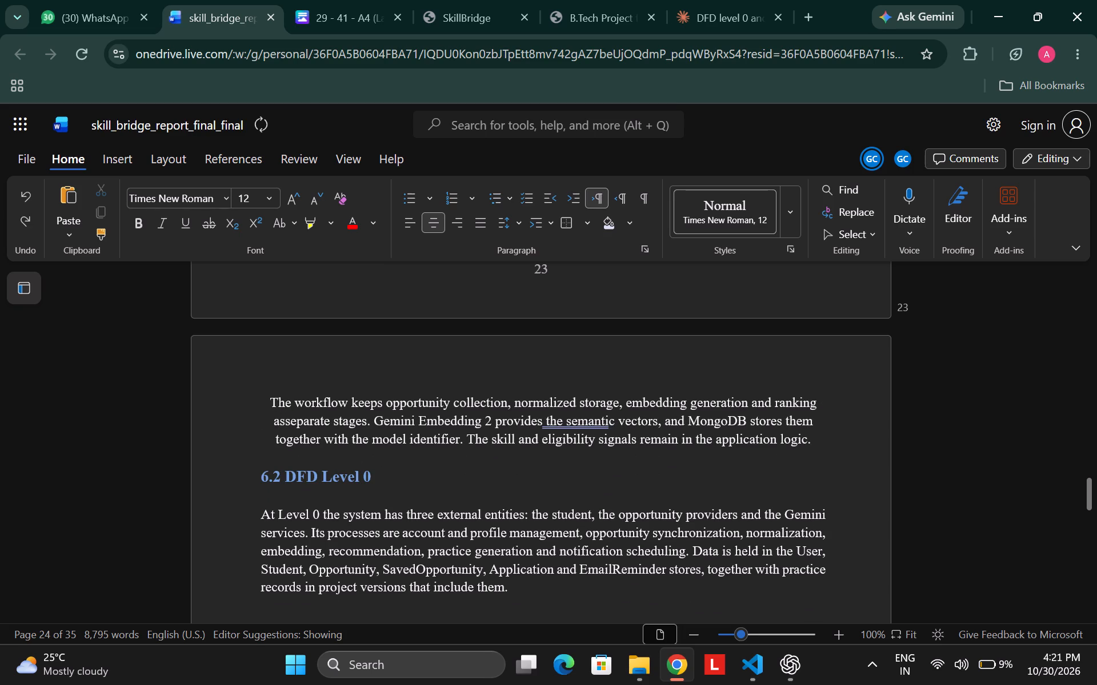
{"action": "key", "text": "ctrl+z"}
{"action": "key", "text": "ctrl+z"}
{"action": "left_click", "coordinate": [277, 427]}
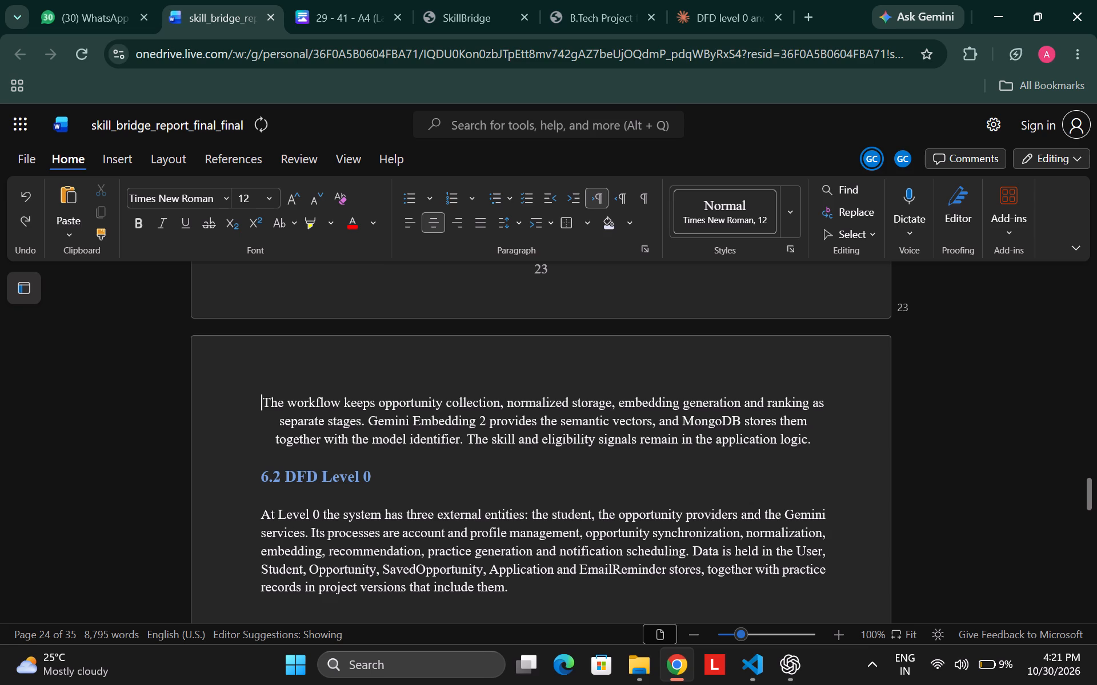
Left-align the paragraph beginning "The workflow keeps opportunity collection" above the 6.2 DFD Level 0 heading.
{"action": "scroll", "coordinate": [387, 423], "scroll_direction": "up", "scroll_amount": 2}
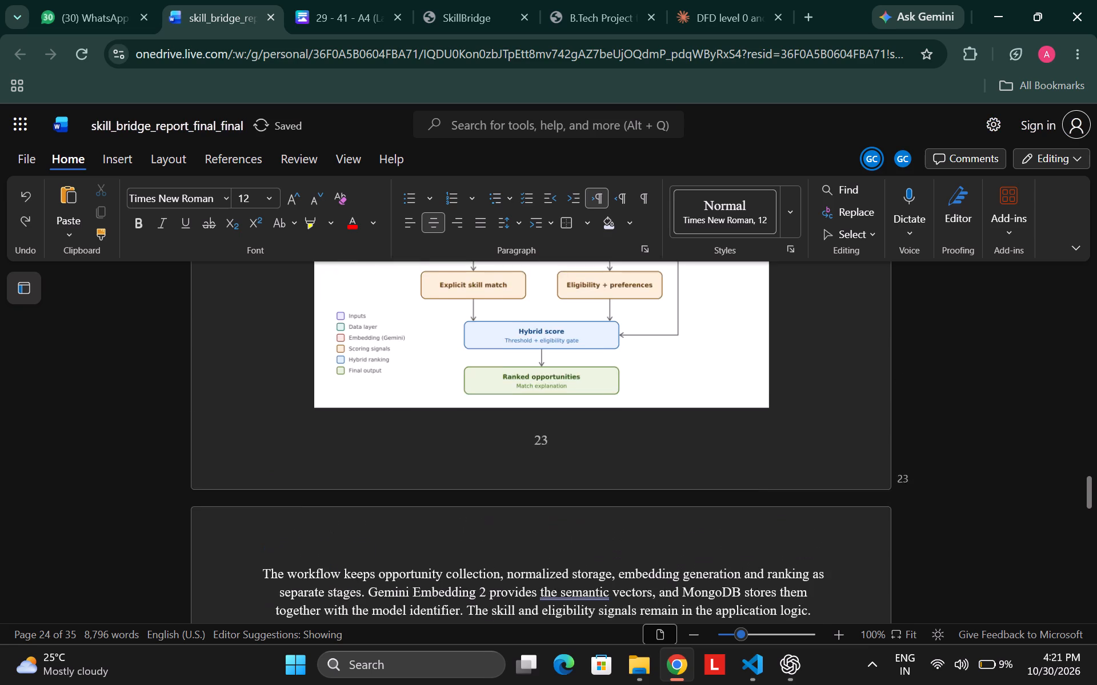
{"action": "scroll", "coordinate": [387, 425], "scroll_direction": "down", "scroll_amount": 3}
{"action": "left_click_drag", "start_coordinate": [257, 317], "coordinate": [258, 317]}
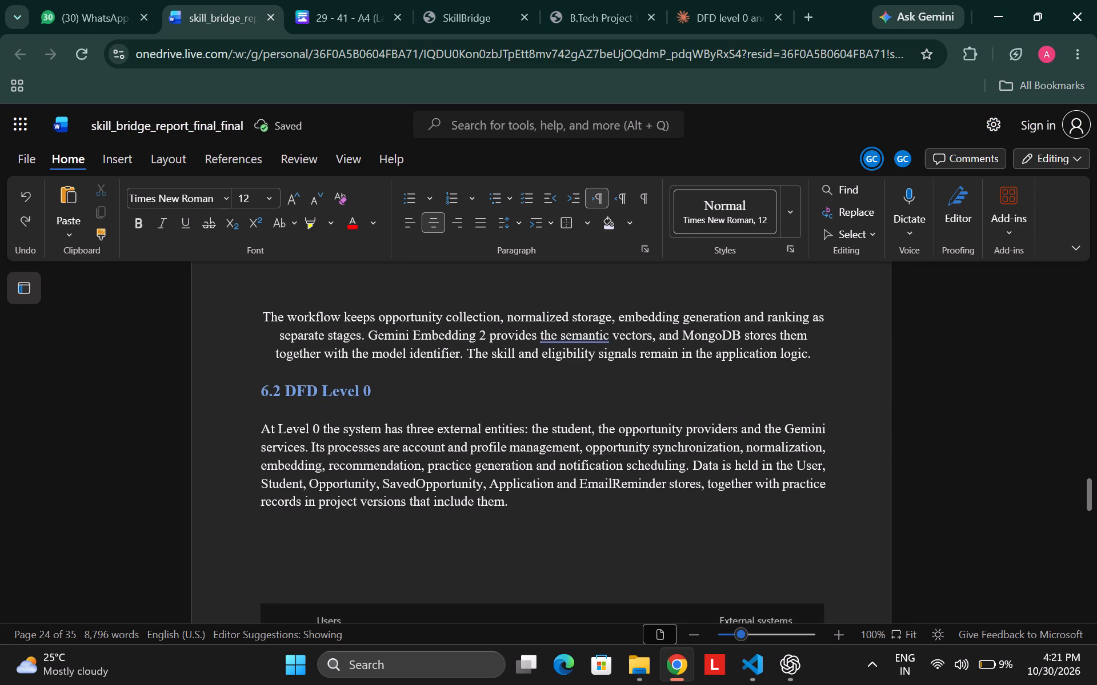
{"action": "left_click_drag", "start_coordinate": [258, 317], "coordinate": [812, 352]}
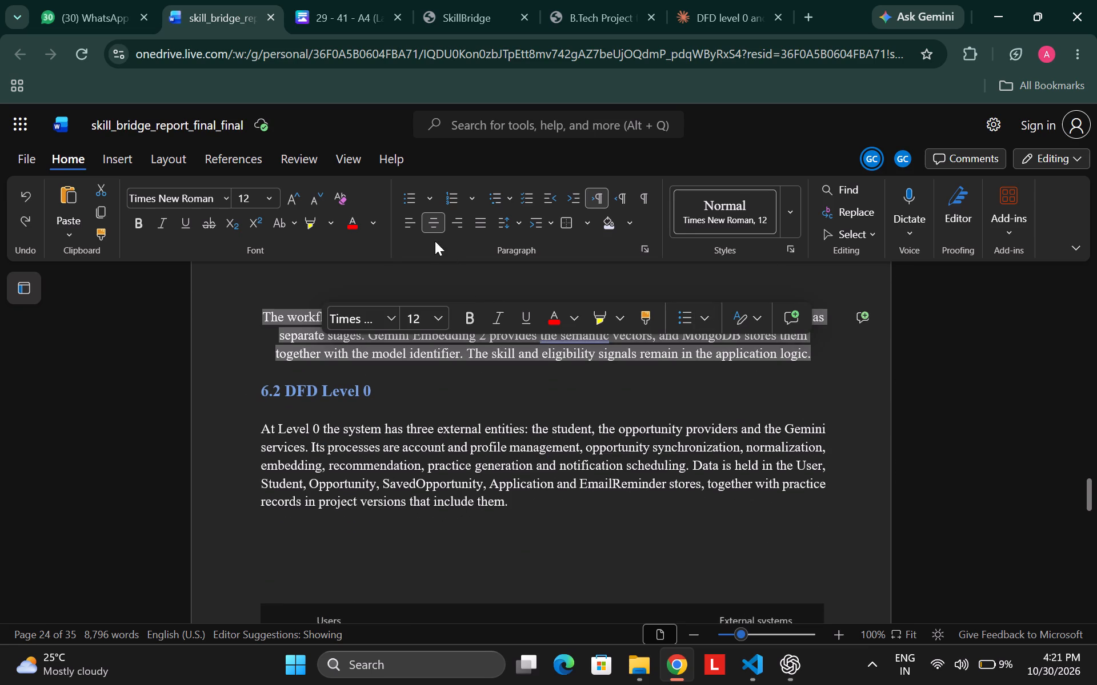
{"action": "left_click", "coordinate": [404, 221]}
{"action": "left_click", "coordinate": [579, 380]}
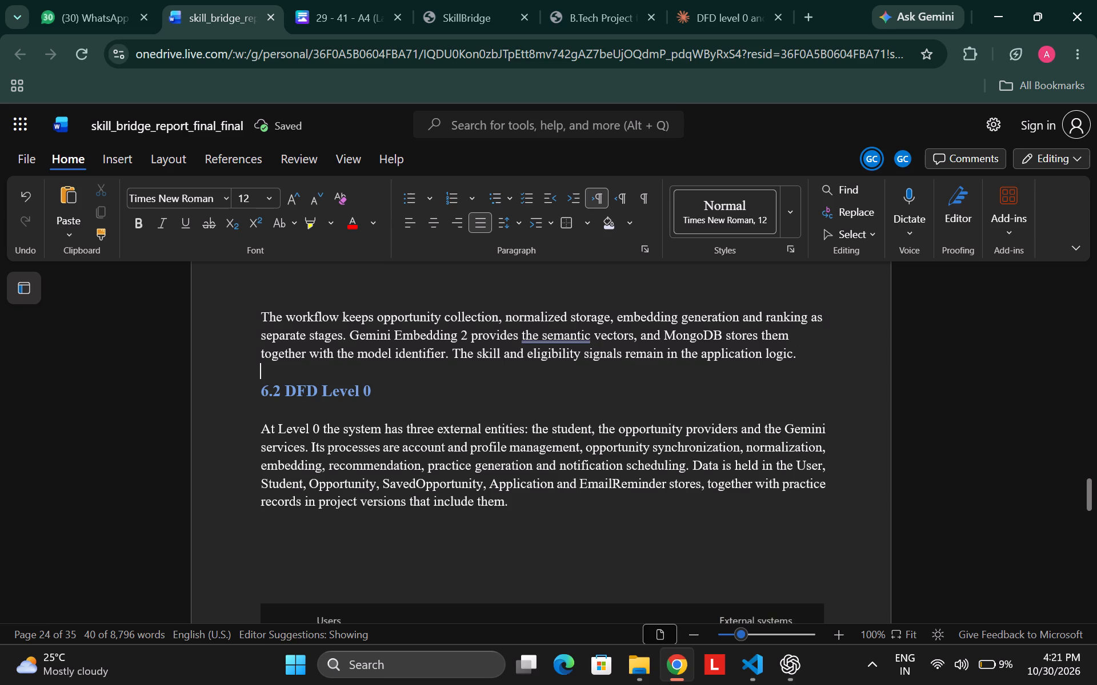
Remove the blank lines between the 6.2 DFD Level 0 description paragraph and its diagram.
{"action": "scroll", "coordinate": [348, 412], "scroll_direction": "down", "scroll_amount": 2}
{"action": "left_click", "coordinate": [335, 413]}
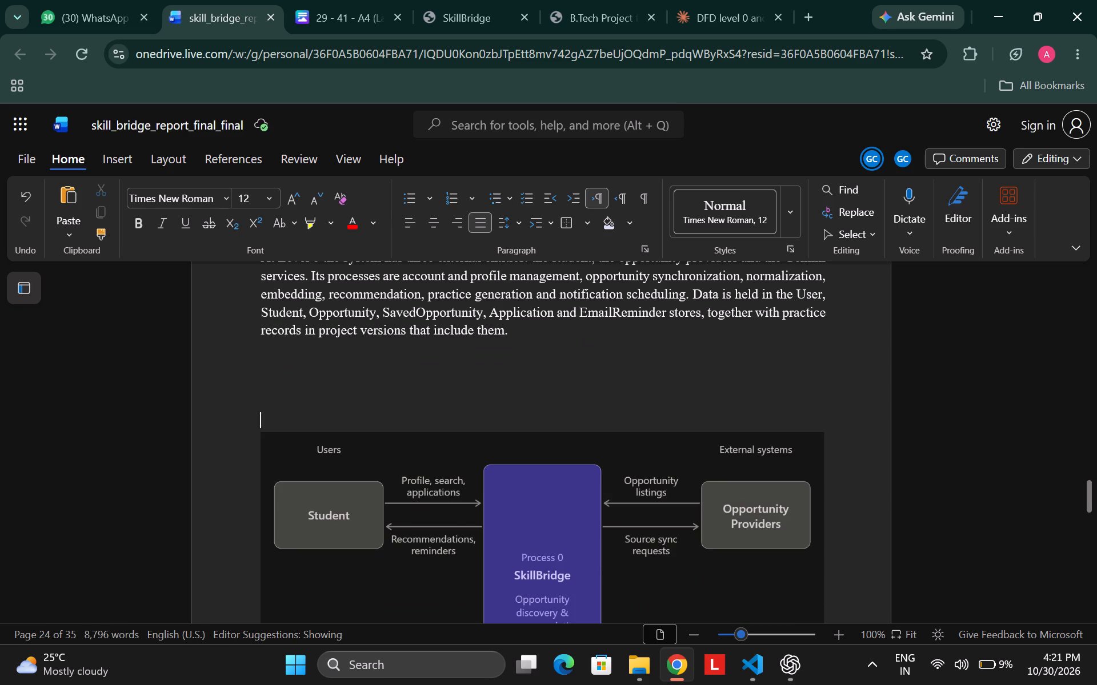
{"action": "key", "text": "BackSpace"}
{"action": "key", "text": "BackSpace"}
{"action": "key", "text": "BackSpace"}
{"action": "key", "text": "BackSpace"}
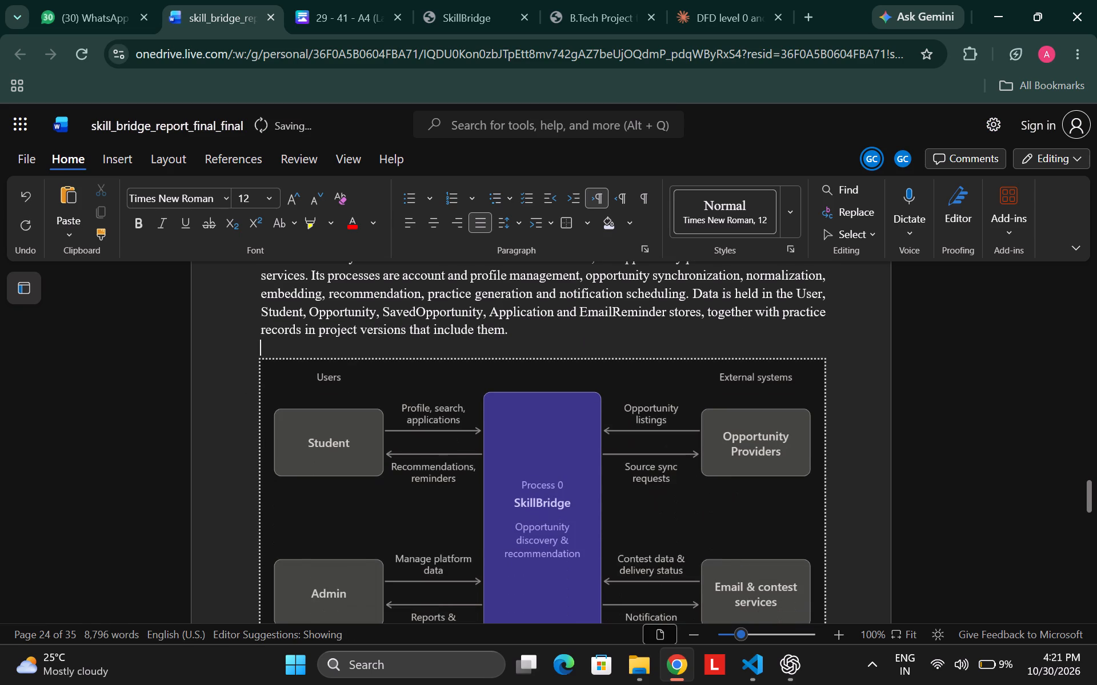
Remove the blank lines between the DFD Level 0 diagram and the "6.4 Data Flow Description" heading.
{"action": "scroll", "coordinate": [355, 422], "scroll_direction": "up", "scroll_amount": 6}
{"action": "scroll", "coordinate": [358, 424], "scroll_direction": "down", "scroll_amount": 4}
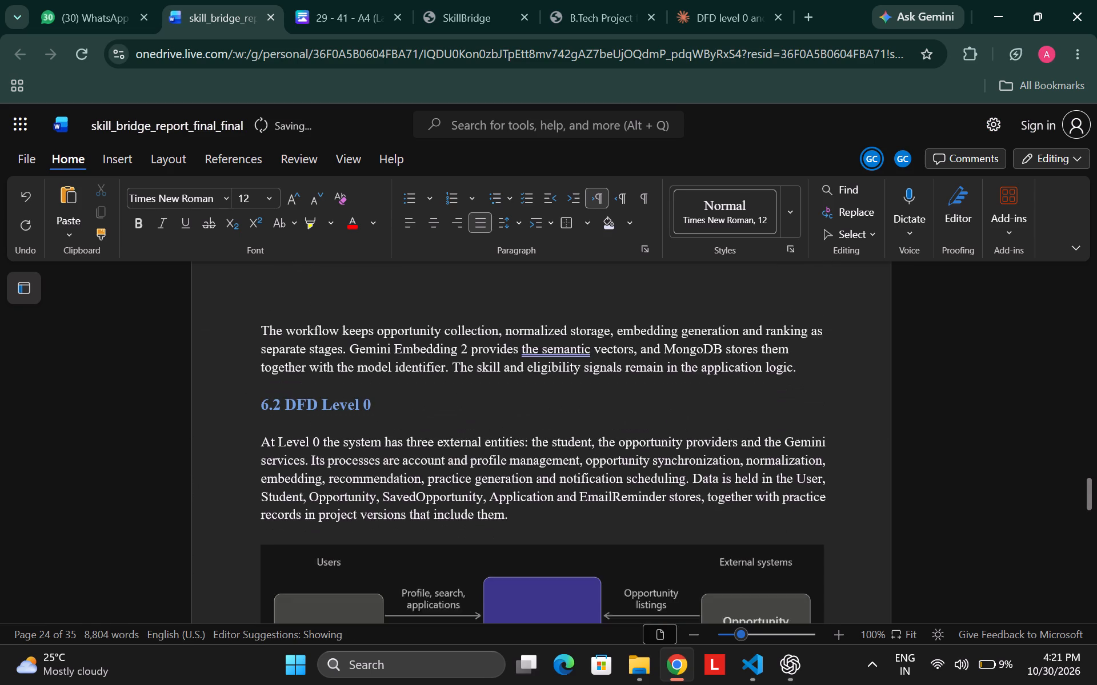
{"action": "scroll", "coordinate": [358, 424], "scroll_direction": "down", "scroll_amount": 5}
{"action": "left_click", "coordinate": [329, 449]}
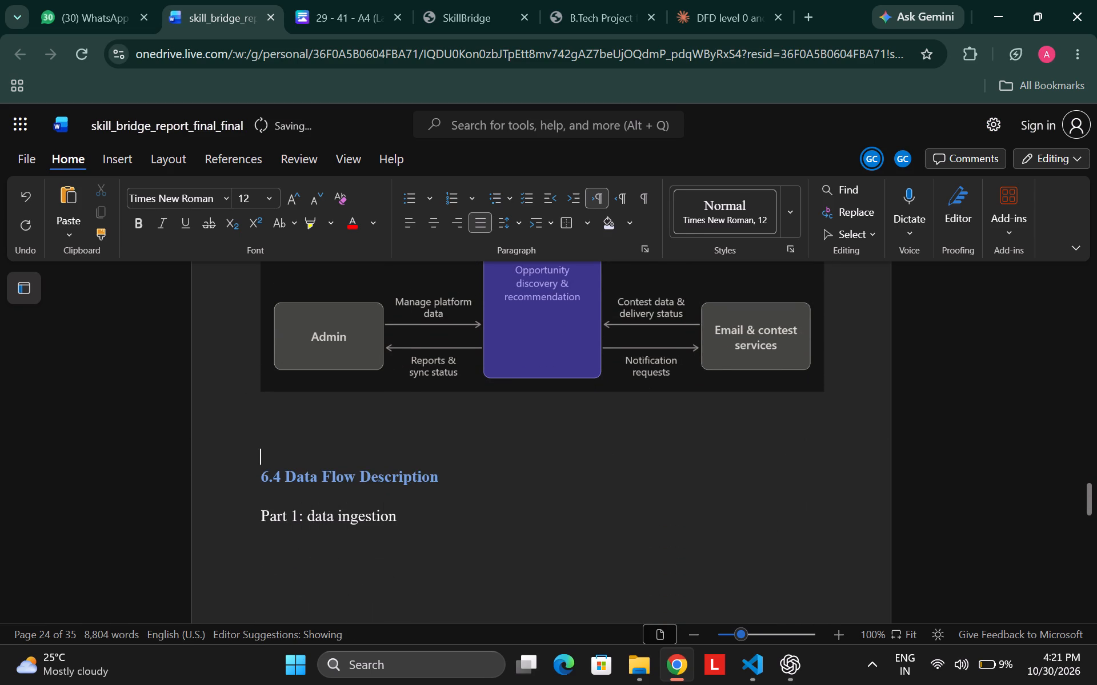
{"action": "key", "text": "BackSpace"}
{"action": "key", "text": "BackSpace"}
{"action": "key", "text": "BackSpace"}
Close up the space above the "Part 1: data ingestion" and "Part 2: student request flow" lines in the Data Flow Description section.
{"action": "scroll", "coordinate": [337, 448], "scroll_direction": "down", "scroll_amount": 5}
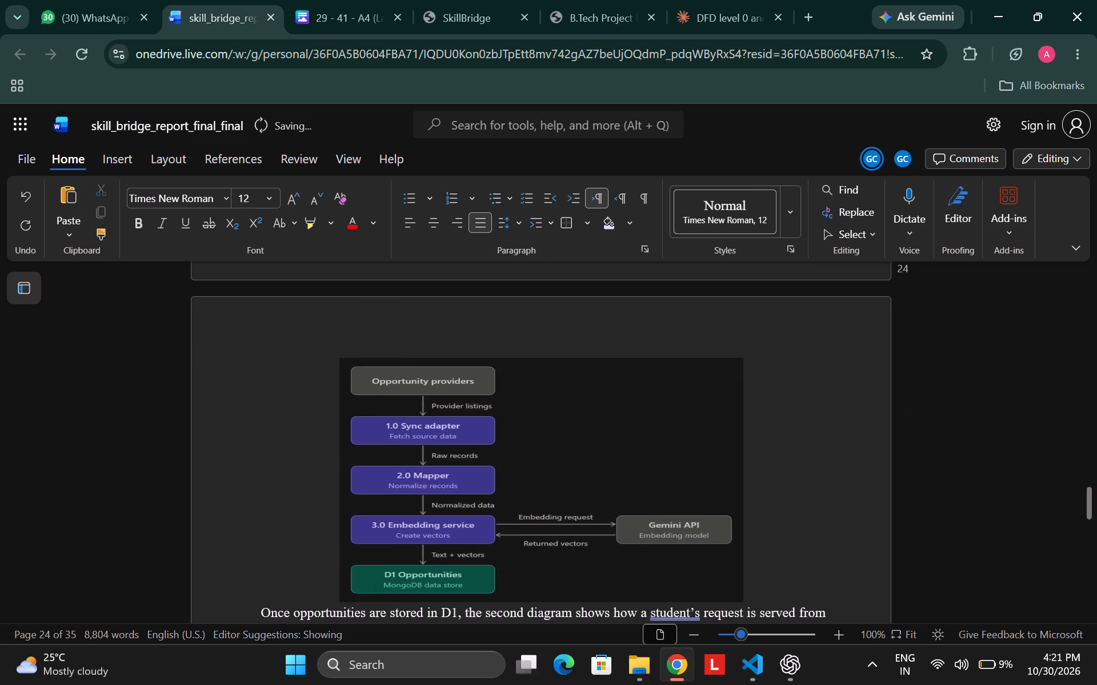
{"action": "scroll", "coordinate": [337, 448], "scroll_direction": "up", "scroll_amount": 4}
{"action": "left_click", "coordinate": [263, 373]}
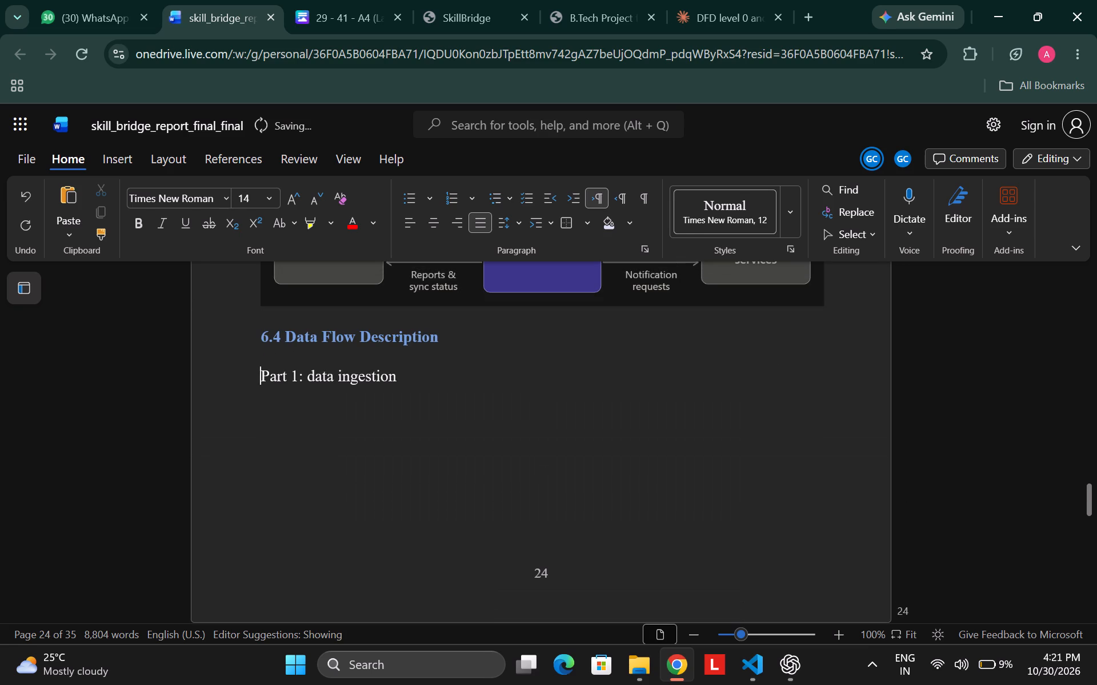
{"action": "key", "text": "BackSpace"}
{"action": "scroll", "coordinate": [350, 415], "scroll_direction": "down", "scroll_amount": 6}
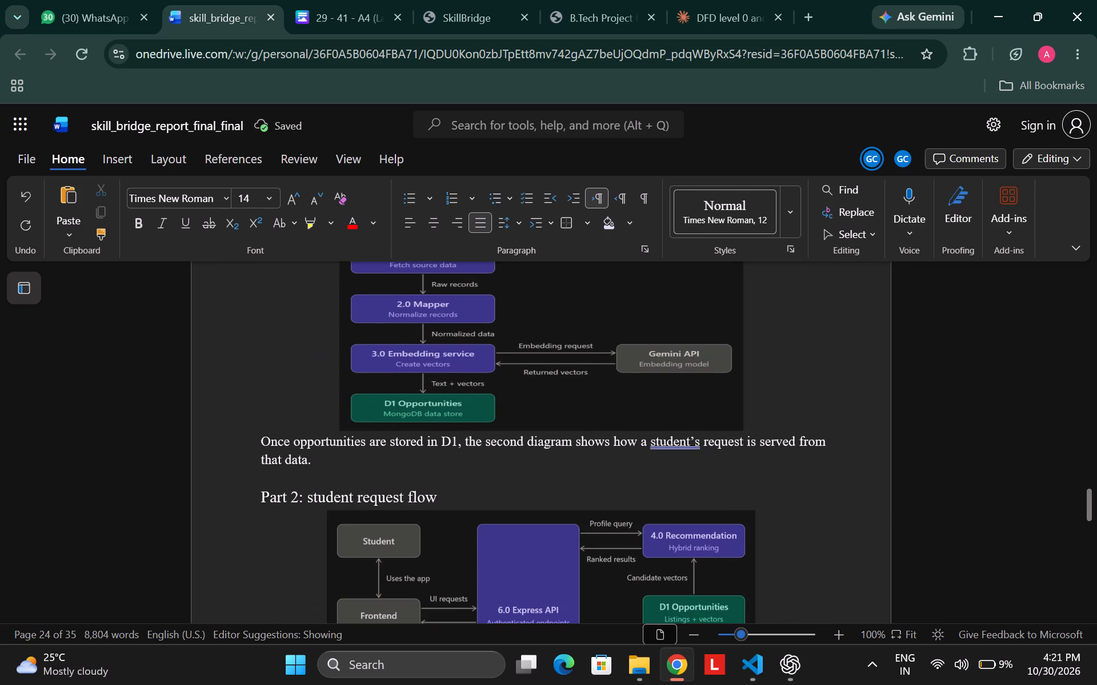
{"action": "left_click", "coordinate": [338, 482]}
{"action": "key", "text": "BackSpace"}
Review the spacing and page breaks from the 6.2 DFD Level 0 section through the Part 2 student request flow diagram.
{"action": "scroll", "coordinate": [379, 479], "scroll_direction": "up", "scroll_amount": 1}
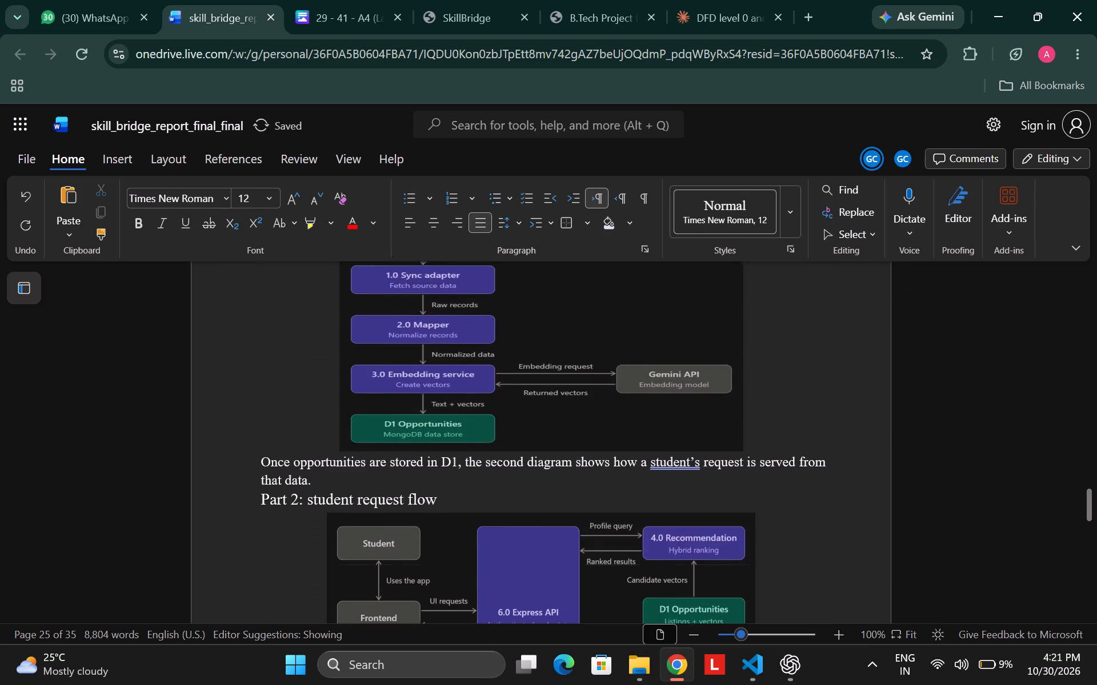
{"action": "scroll", "coordinate": [379, 479], "scroll_direction": "up", "scroll_amount": 11}
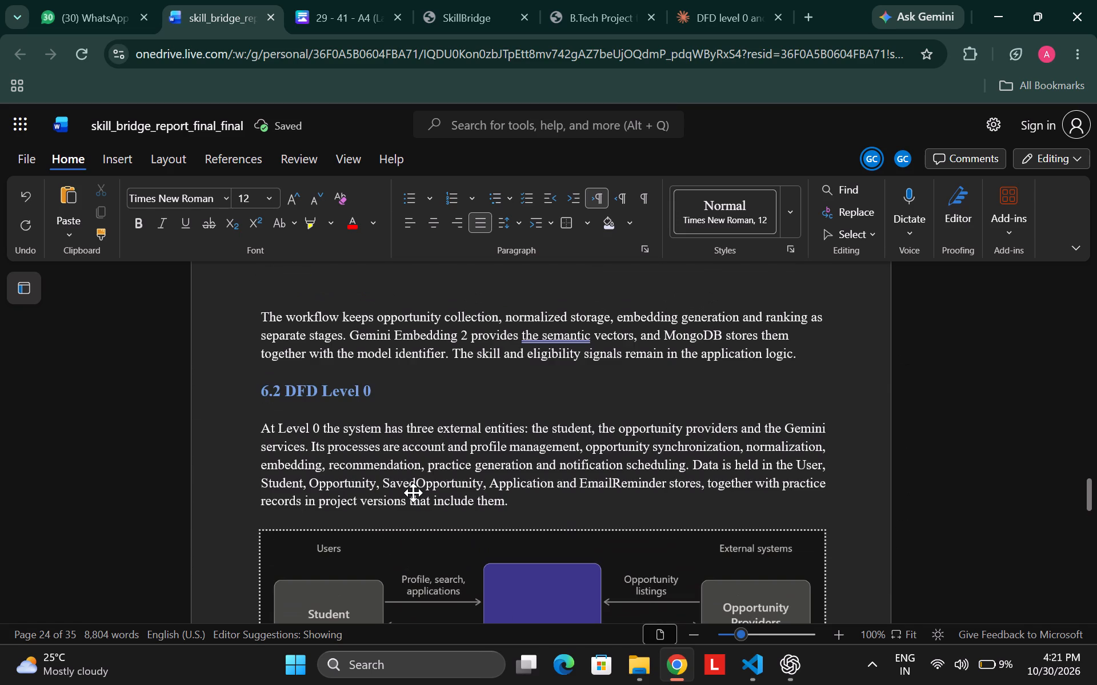
{"action": "scroll", "coordinate": [413, 493], "scroll_direction": "up", "scroll_amount": 3}
{"action": "scroll", "coordinate": [414, 493], "scroll_direction": "down", "scroll_amount": 13}
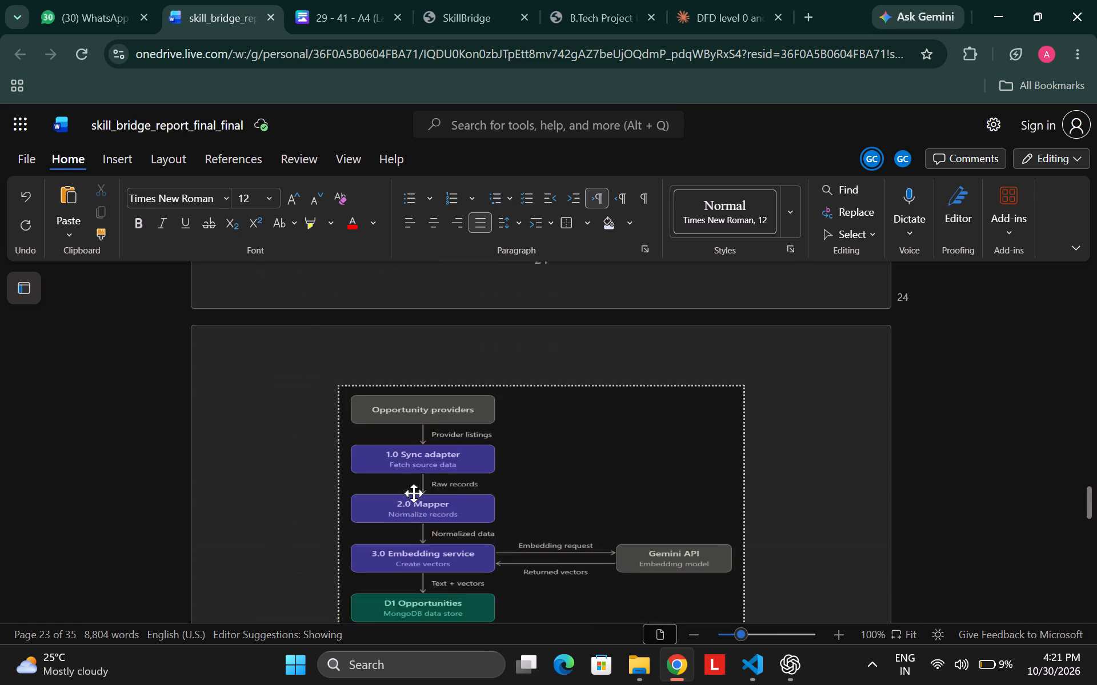
{"action": "scroll", "coordinate": [414, 493], "scroll_direction": "down", "scroll_amount": 7}
{"action": "scroll", "coordinate": [414, 491], "scroll_direction": "up", "scroll_amount": 6}
{"action": "scroll", "coordinate": [414, 491], "scroll_direction": "down", "scroll_amount": 1}
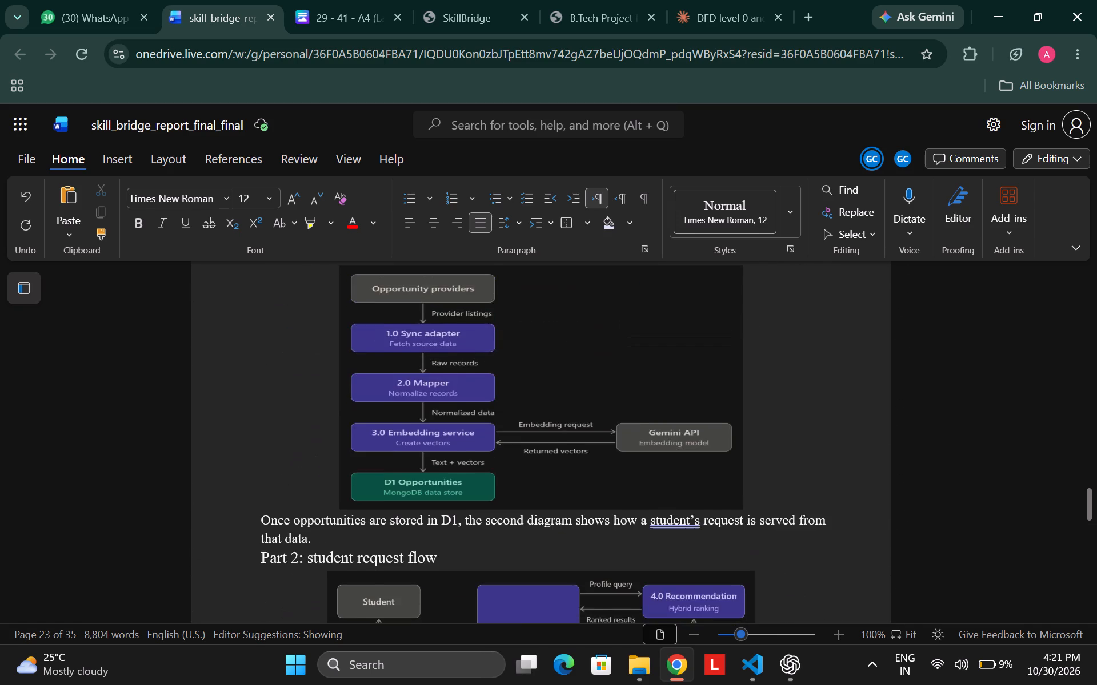
{"action": "scroll", "coordinate": [414, 491], "scroll_direction": "down", "scroll_amount": 1}
{"action": "scroll", "coordinate": [414, 491], "scroll_direction": "up", "scroll_amount": 1}
{"action": "scroll", "coordinate": [478, 521], "scroll_direction": "down", "scroll_amount": 1}
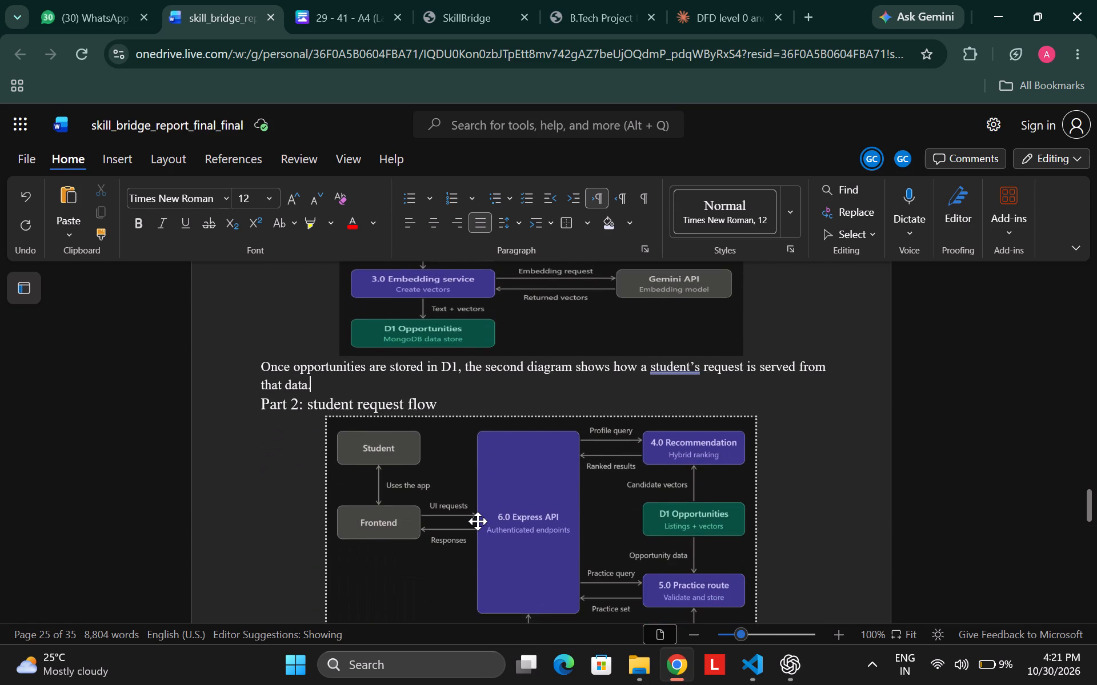
{"action": "scroll", "coordinate": [488, 520], "scroll_direction": "down", "scroll_amount": 1}
{"action": "left_click", "coordinate": [505, 465]}
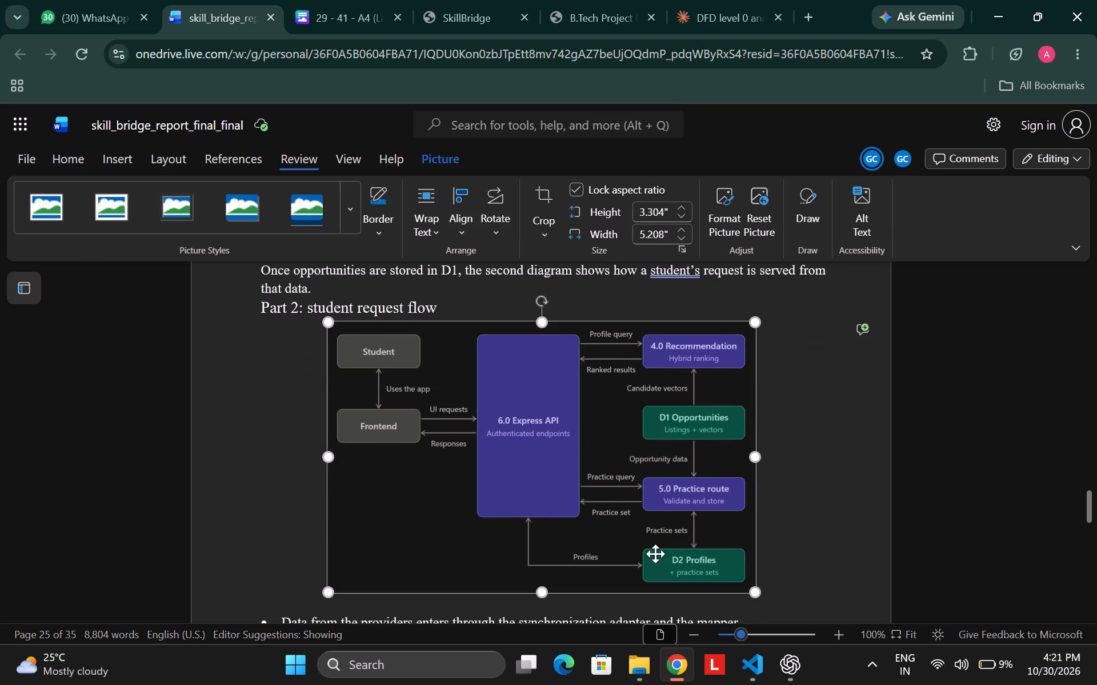
{"action": "left_click_drag", "start_coordinate": [757, 594], "coordinate": [743, 585]}
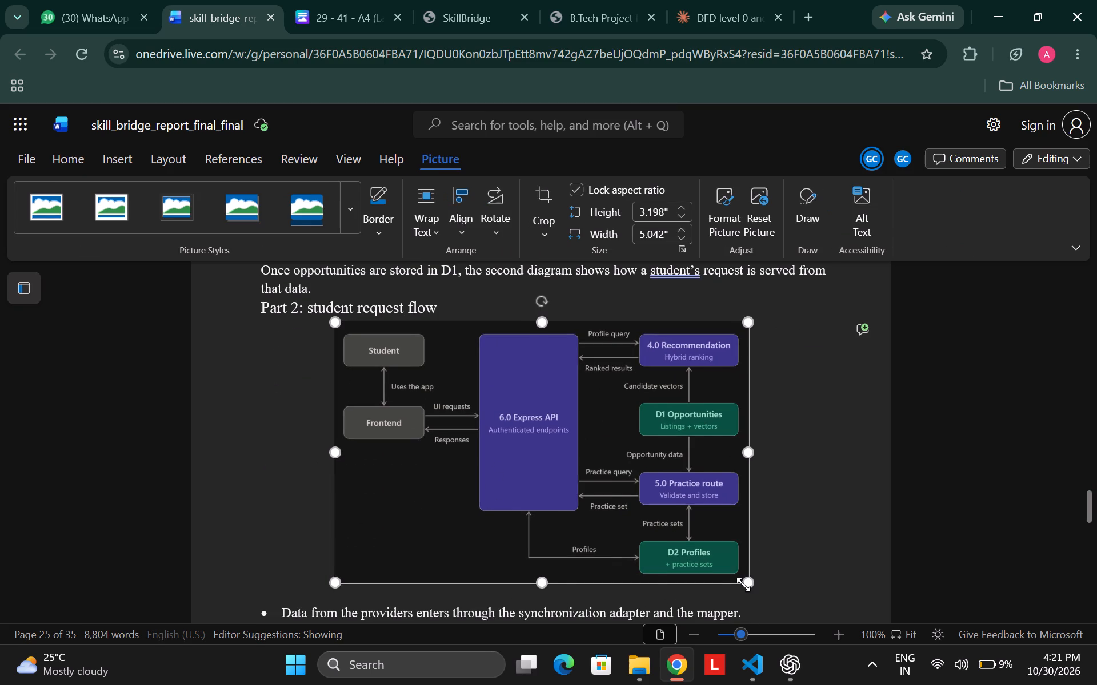
{"action": "scroll", "coordinate": [747, 585], "scroll_direction": "up", "scroll_amount": 2}
{"action": "scroll", "coordinate": [756, 572], "scroll_direction": "down", "scroll_amount": 1}
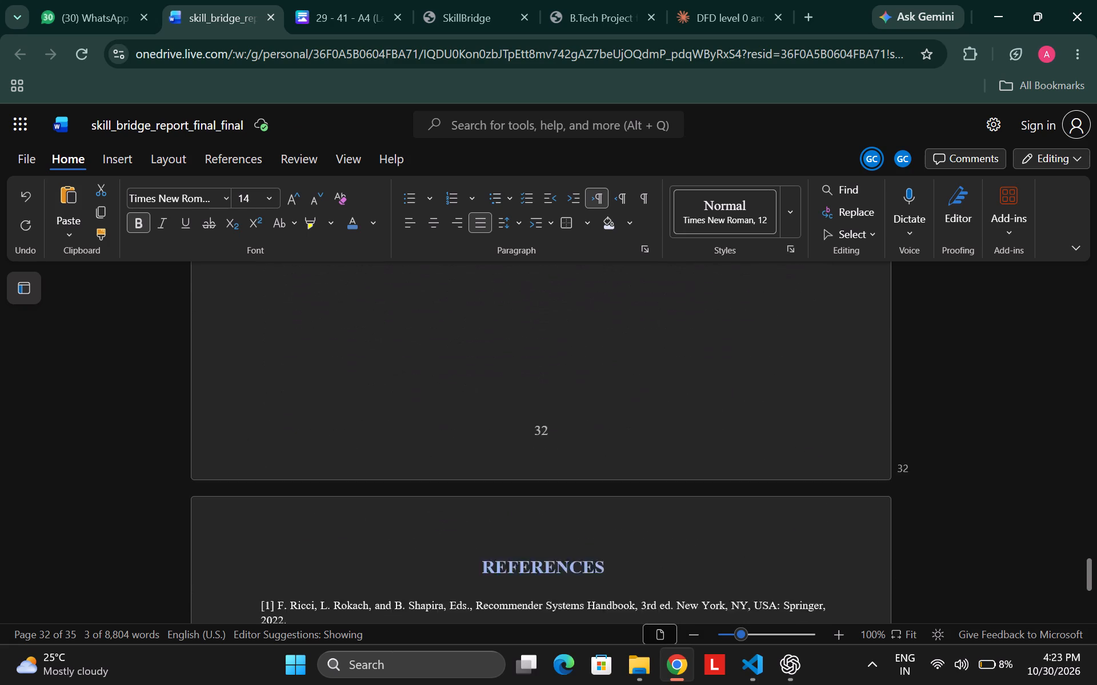
{"action": "scroll", "coordinate": [550, 394], "scroll_direction": "down", "scroll_amount": 9}
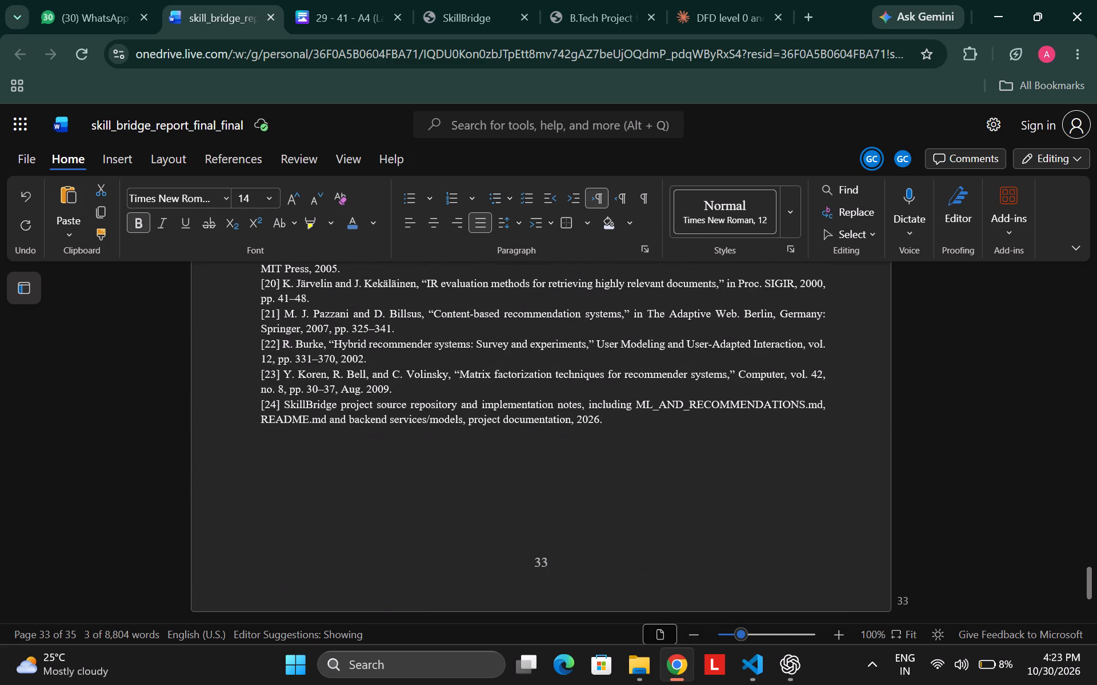
{"action": "scroll", "coordinate": [550, 394], "scroll_direction": "down", "scroll_amount": 10}
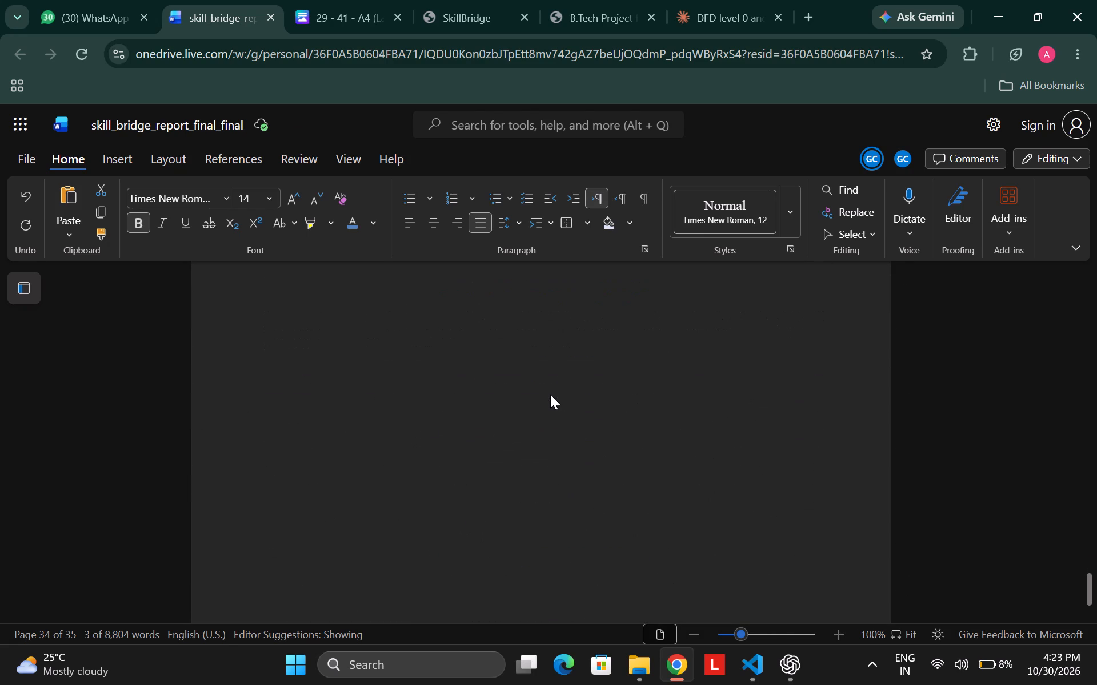
{"action": "scroll", "coordinate": [550, 394], "scroll_direction": "down", "scroll_amount": 4}
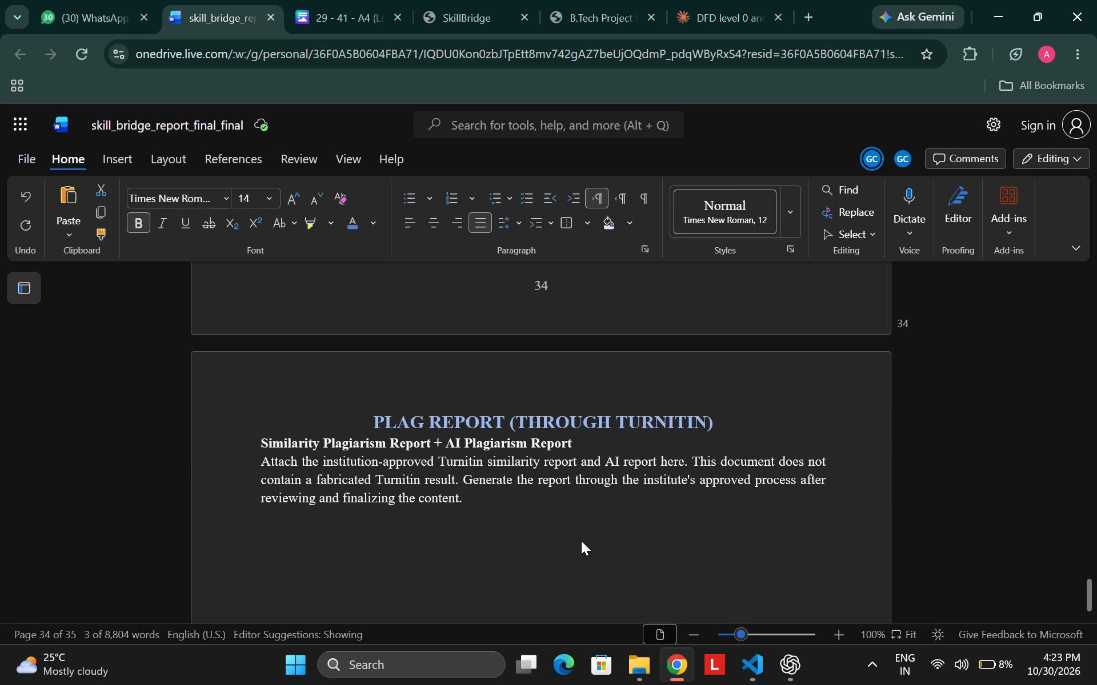
{"action": "scroll", "coordinate": [582, 541], "scroll_direction": "down", "scroll_amount": 4}
{"action": "scroll", "coordinate": [576, 479], "scroll_direction": "down", "scroll_amount": 2}
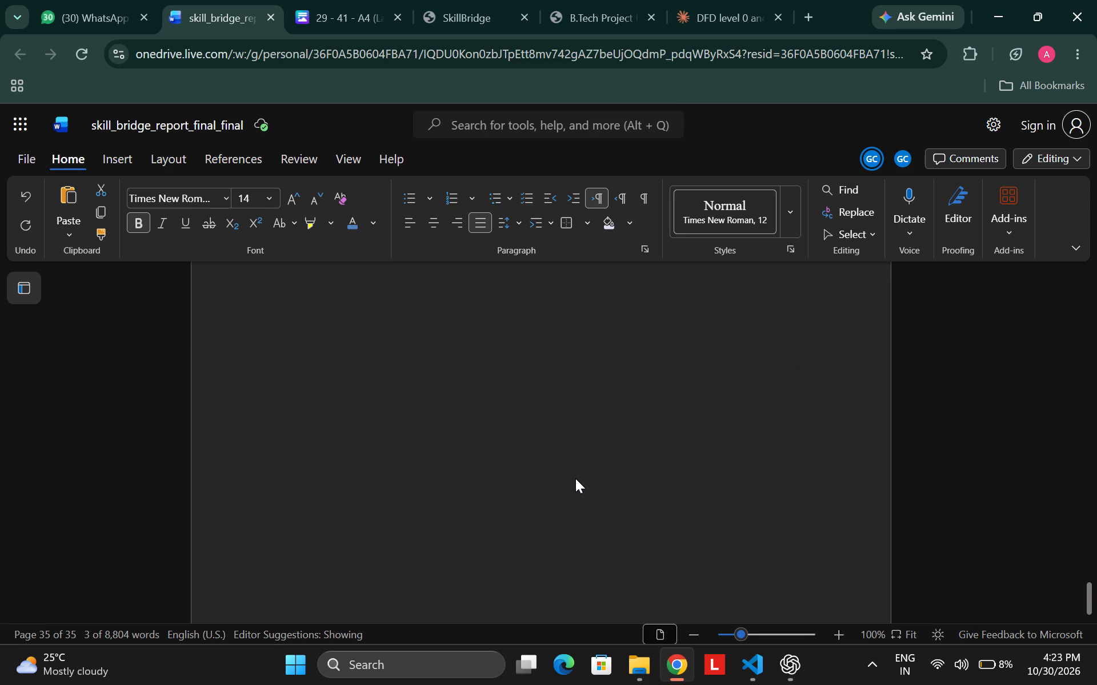
{"action": "scroll", "coordinate": [575, 478], "scroll_direction": "down", "scroll_amount": 5}
Review the closing pages in reverse, from the Plag Report back to the 8.9 and 8.10 headings, comparing heading formatting.
{"action": "scroll", "coordinate": [575, 478], "scroll_direction": "up", "scroll_amount": 20}
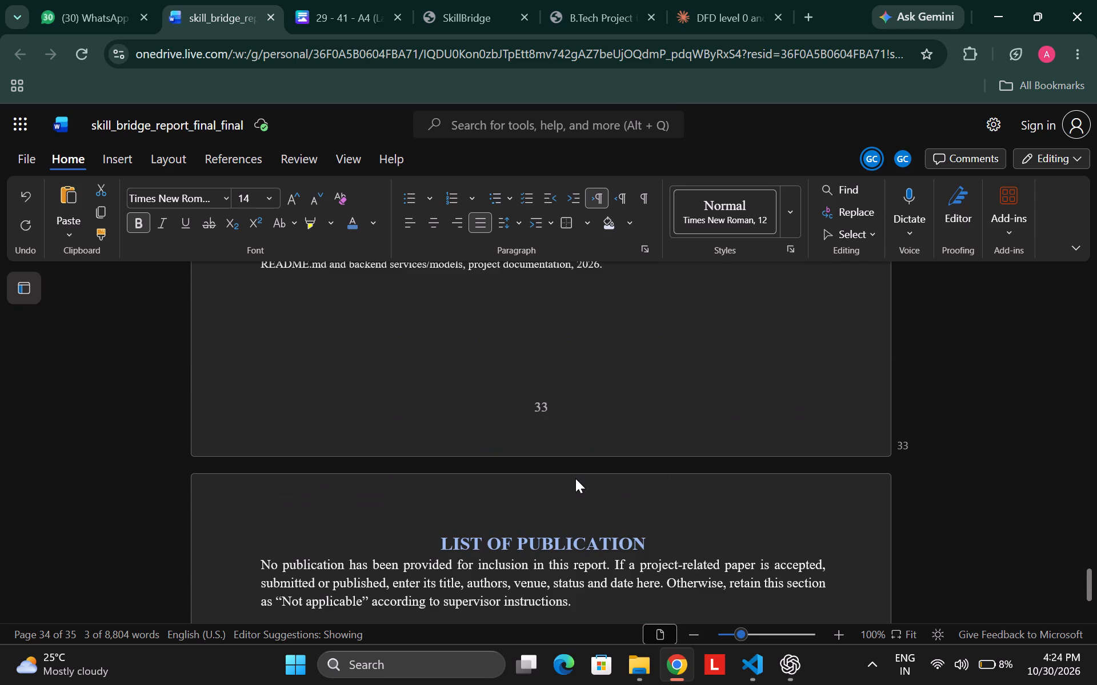
{"action": "scroll", "coordinate": [575, 478], "scroll_direction": "up", "scroll_amount": 8}
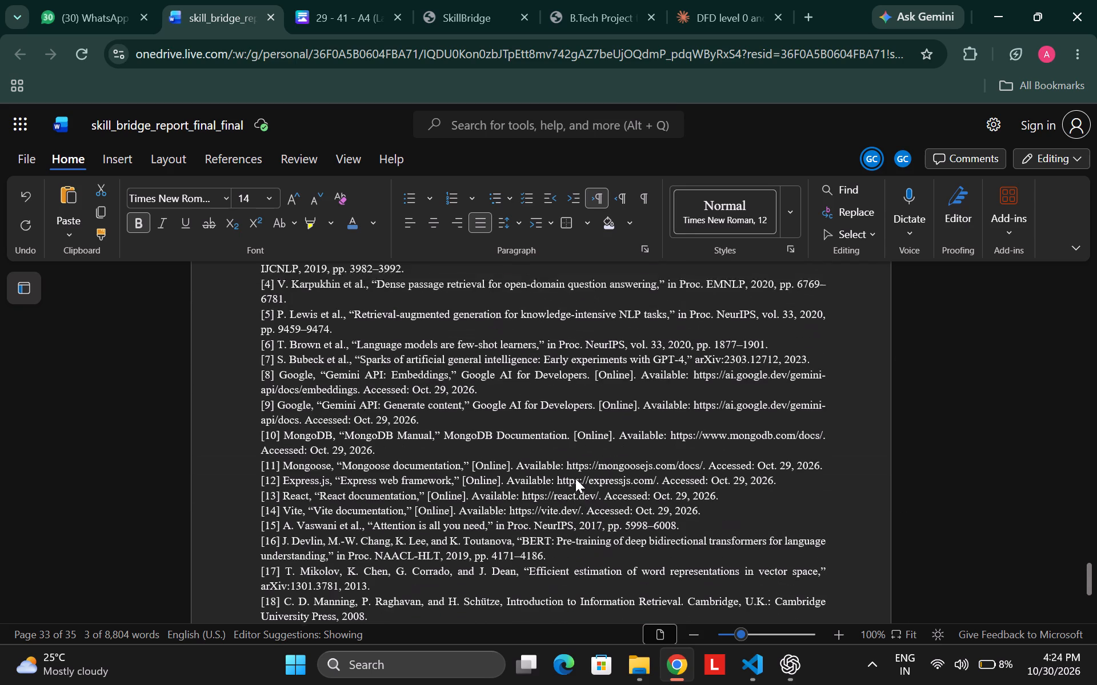
{"action": "scroll", "coordinate": [575, 478], "scroll_direction": "up", "scroll_amount": 5}
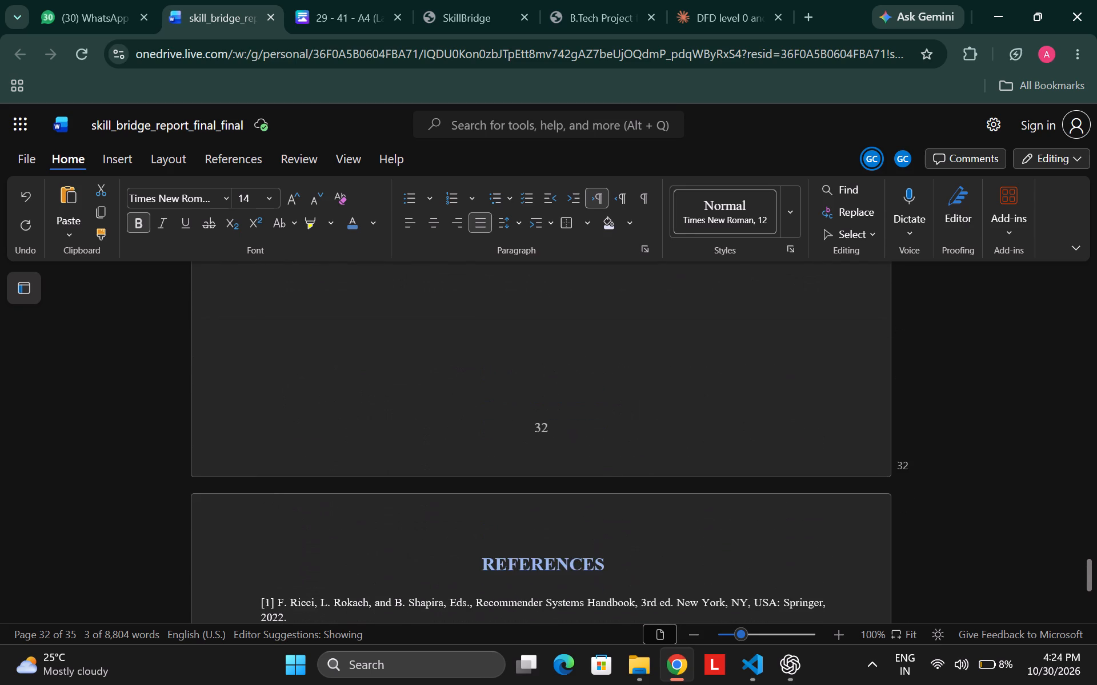
{"action": "scroll", "coordinate": [575, 478], "scroll_direction": "up", "scroll_amount": 3}
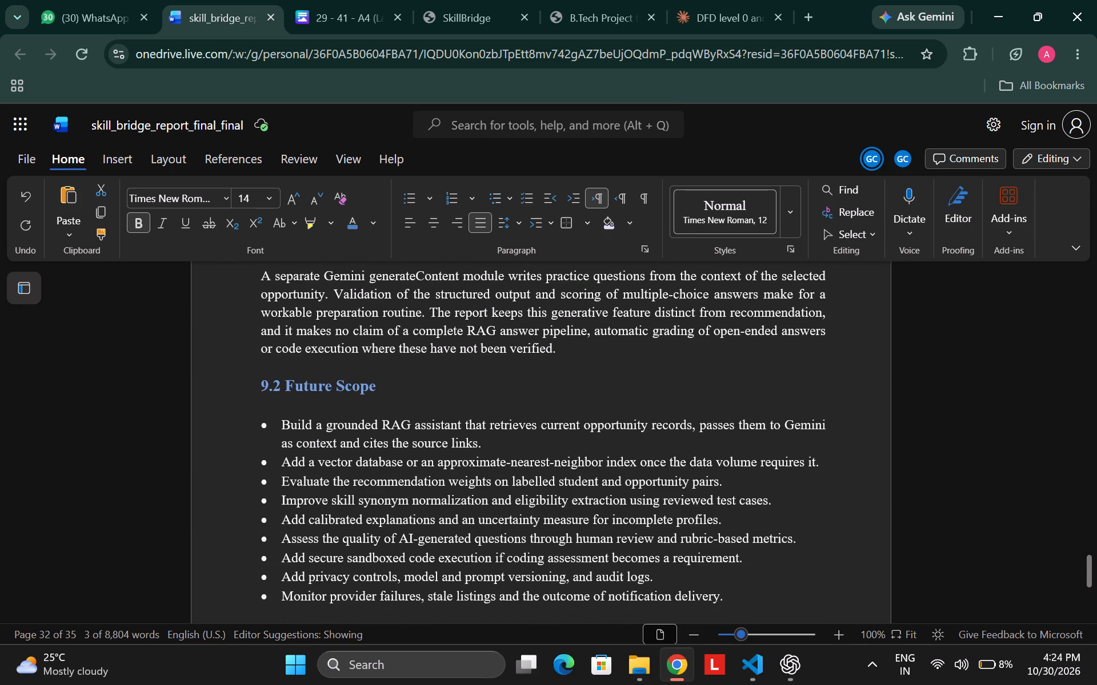
{"action": "scroll", "coordinate": [575, 478], "scroll_direction": "up", "scroll_amount": 5}
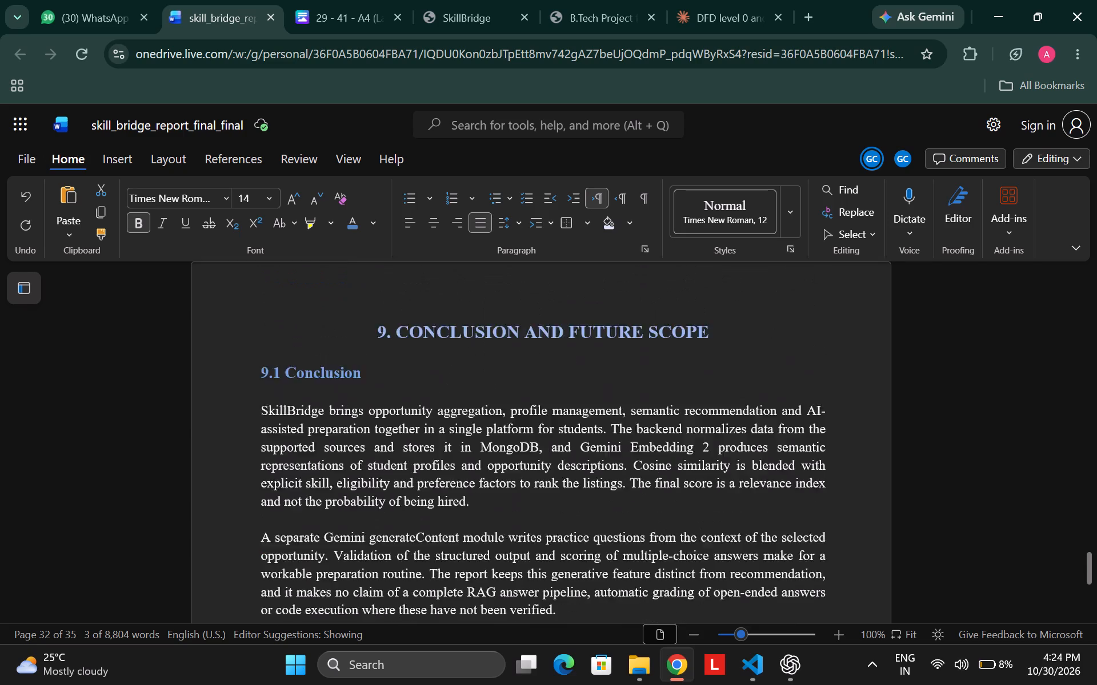
{"action": "scroll", "coordinate": [575, 478], "scroll_direction": "up", "scroll_amount": 3}
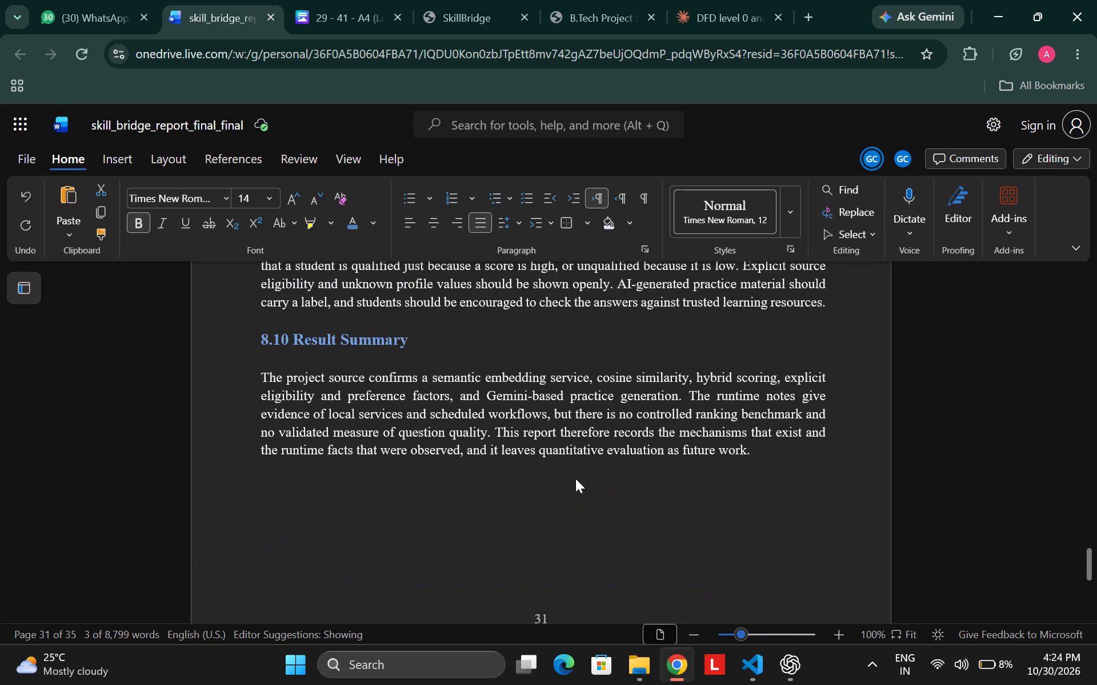
{"action": "scroll", "coordinate": [575, 478], "scroll_direction": "up", "scroll_amount": 2}
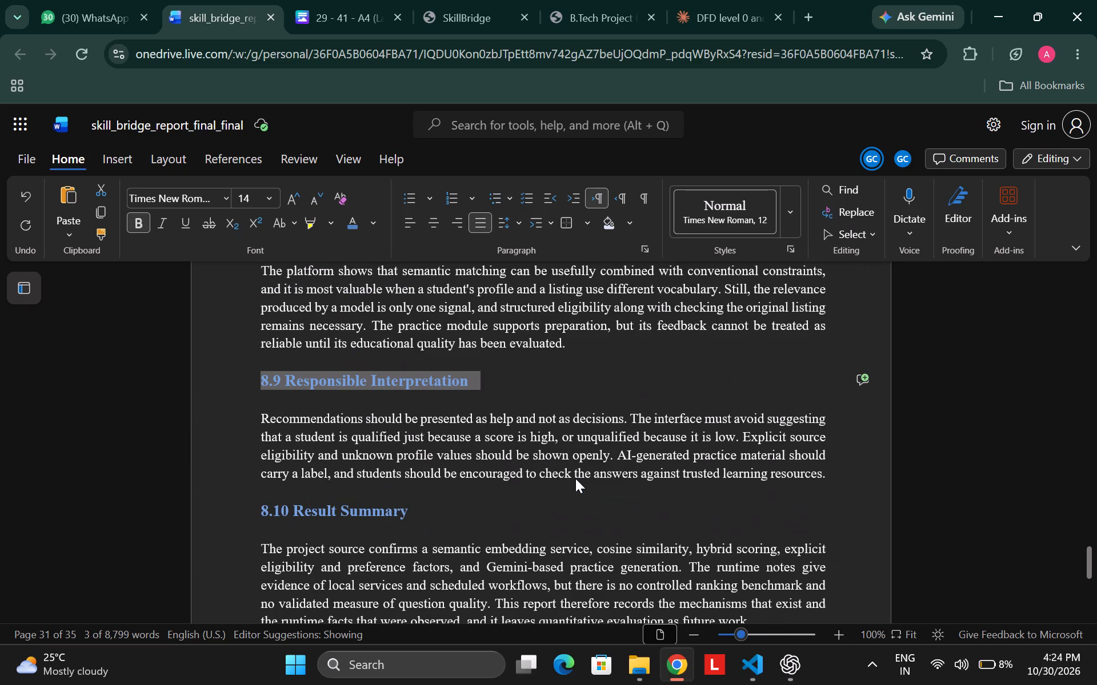
{"action": "left_click", "coordinate": [476, 504]}
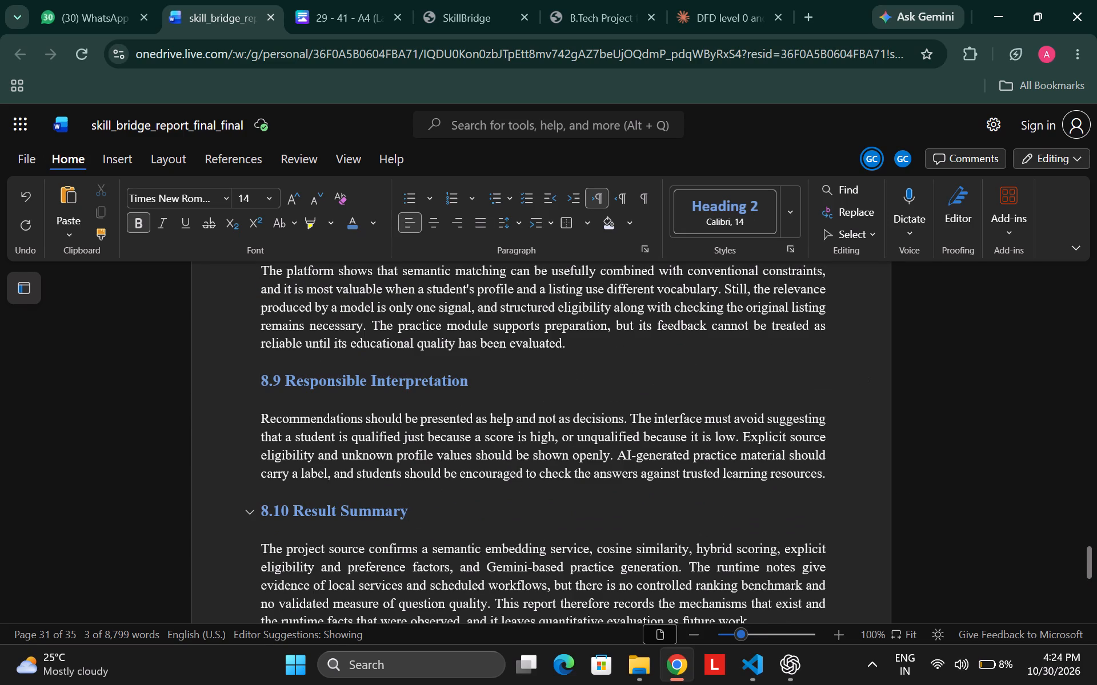
Apply the Blue Gray, Accent 1 font colour to the 8.3 Generative AI Practice Results heading.
{"action": "scroll", "coordinate": [485, 504], "scroll_direction": "up", "scroll_amount": 7}
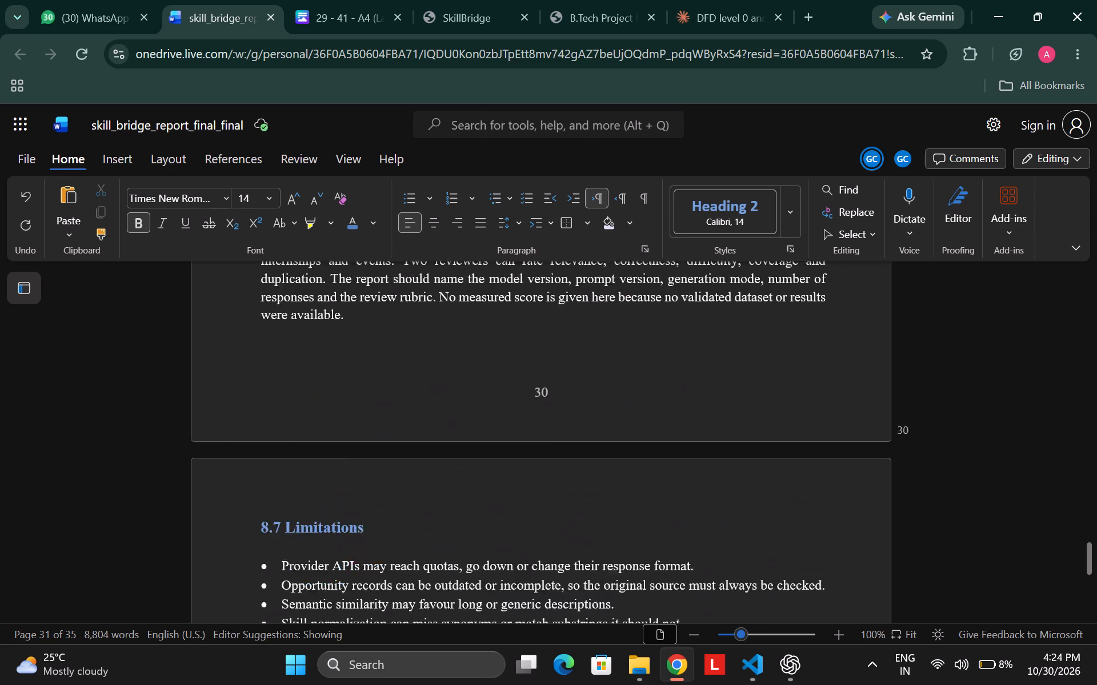
{"action": "scroll", "coordinate": [485, 504], "scroll_direction": "up", "scroll_amount": 6}
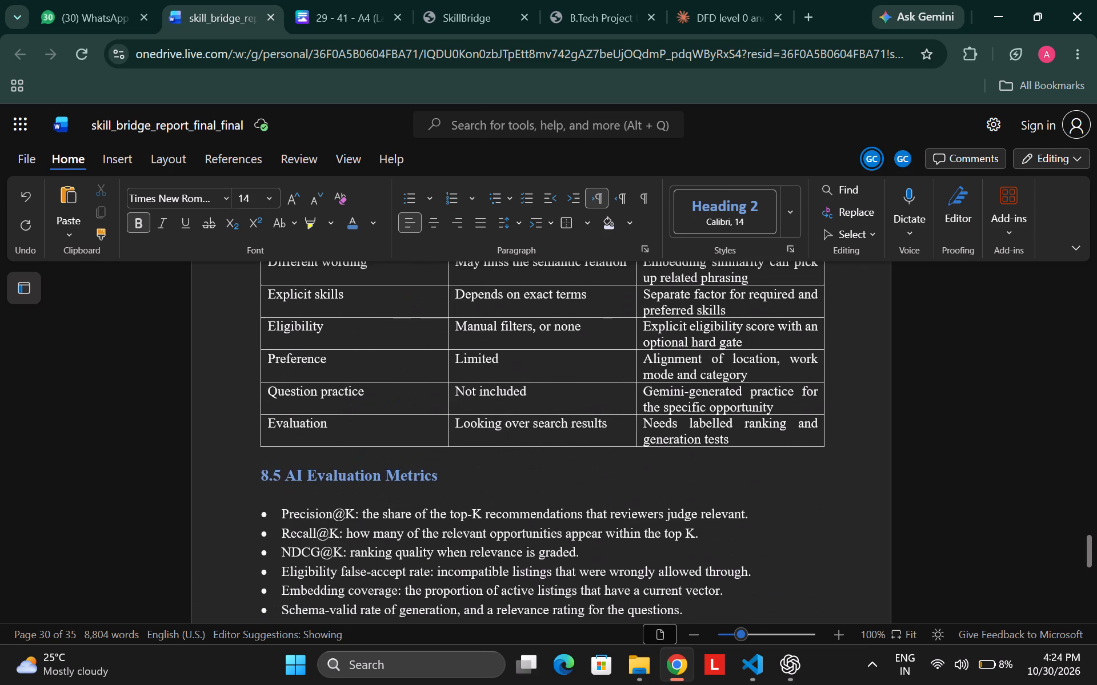
{"action": "scroll", "coordinate": [486, 504], "scroll_direction": "up", "scroll_amount": 5}
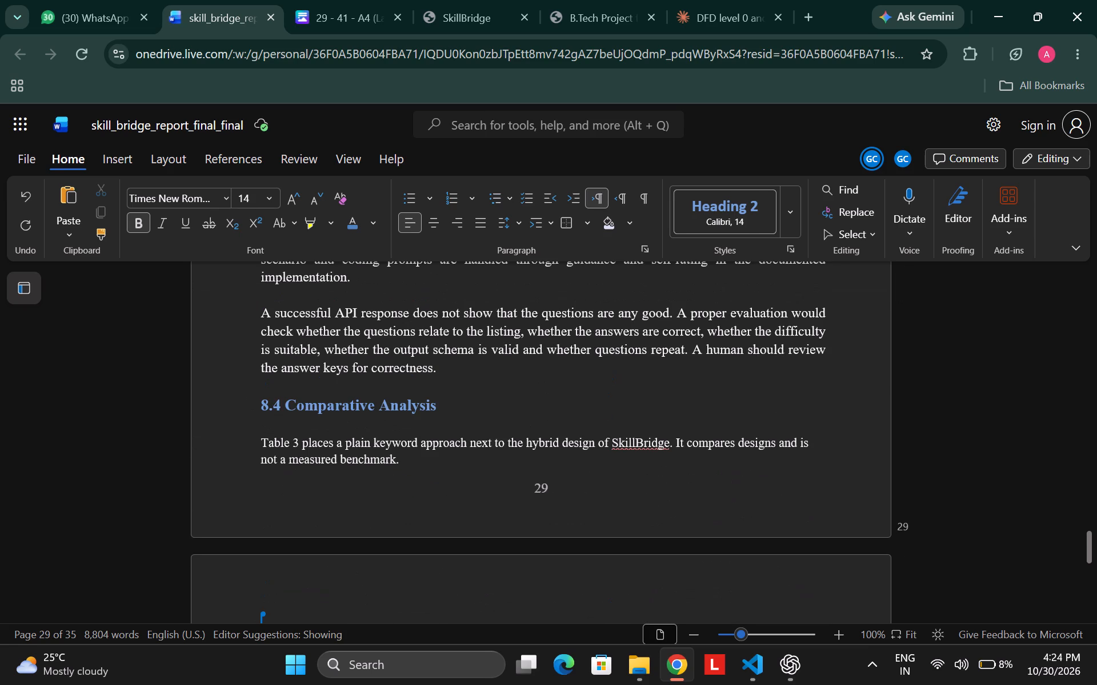
{"action": "scroll", "coordinate": [486, 504], "scroll_direction": "up", "scroll_amount": 4}
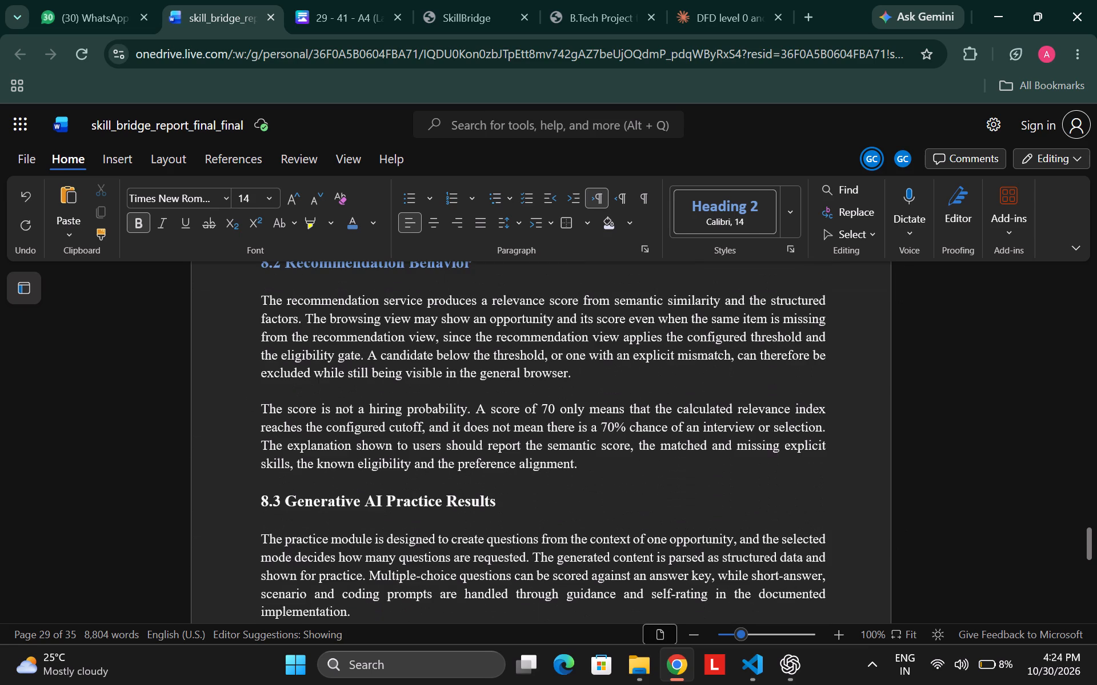
{"action": "left_click_drag", "start_coordinate": [511, 513], "coordinate": [259, 506]}
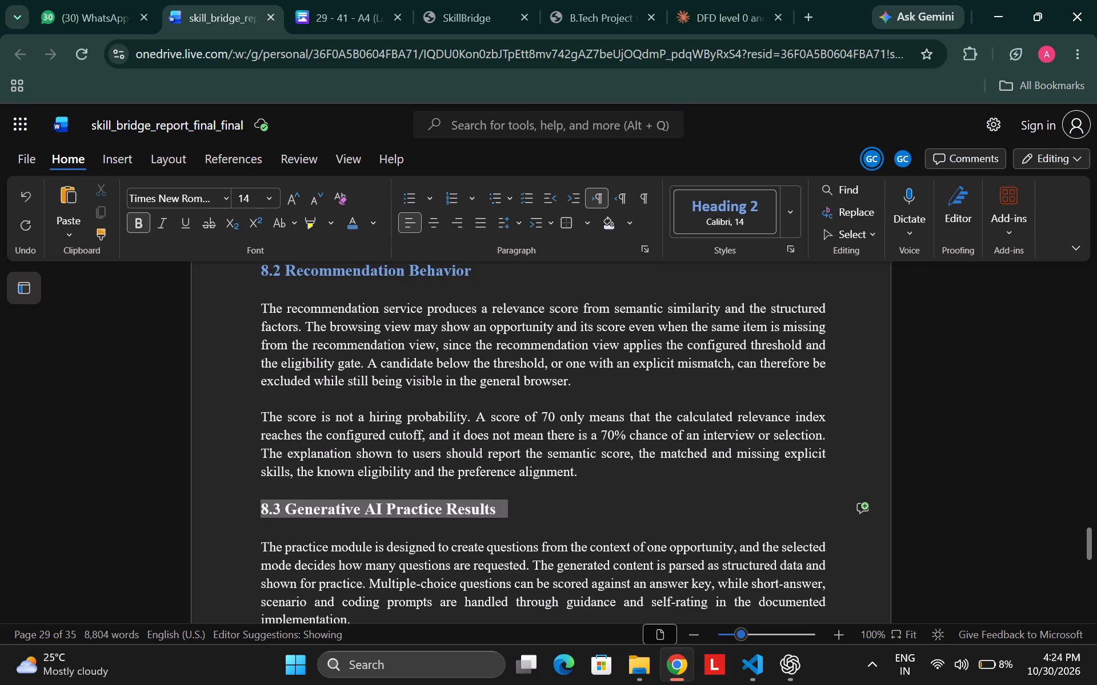
{"action": "left_click_drag", "start_coordinate": [259, 506], "coordinate": [257, 507]}
{"action": "left_click", "coordinate": [352, 221]}
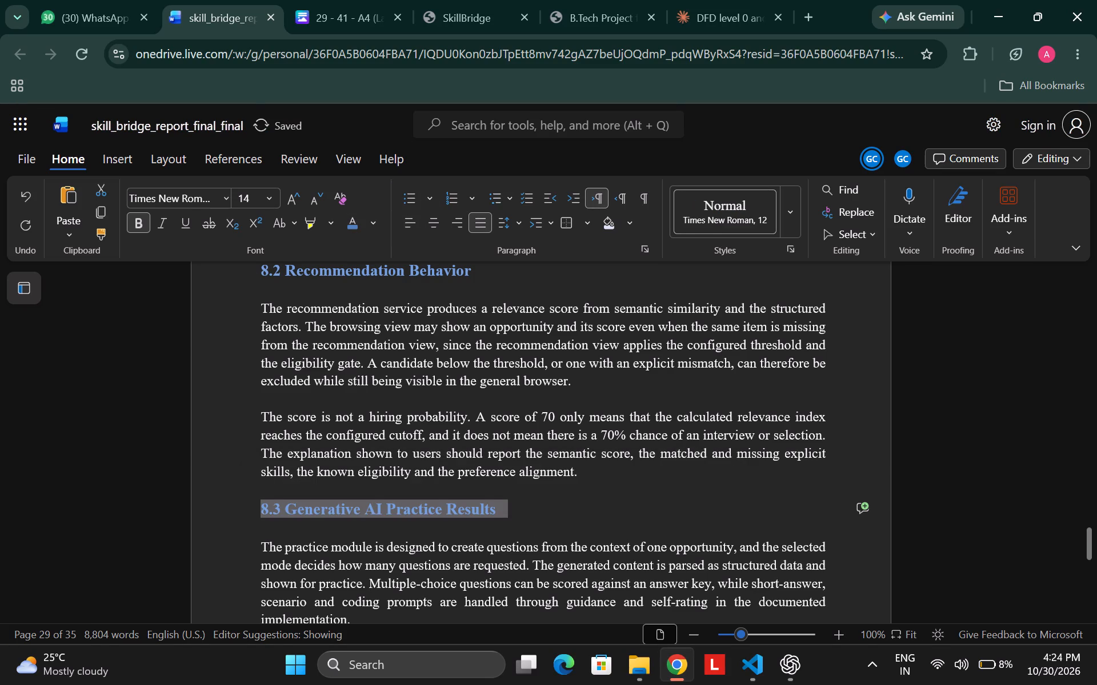
Compare the heading colours across chapter 8, from 8.3 down to 8.9 and back up to the chapter title.
{"action": "scroll", "coordinate": [521, 528], "scroll_direction": "up", "scroll_amount": 3}
{"action": "scroll", "coordinate": [520, 506], "scroll_direction": "down", "scroll_amount": 5}
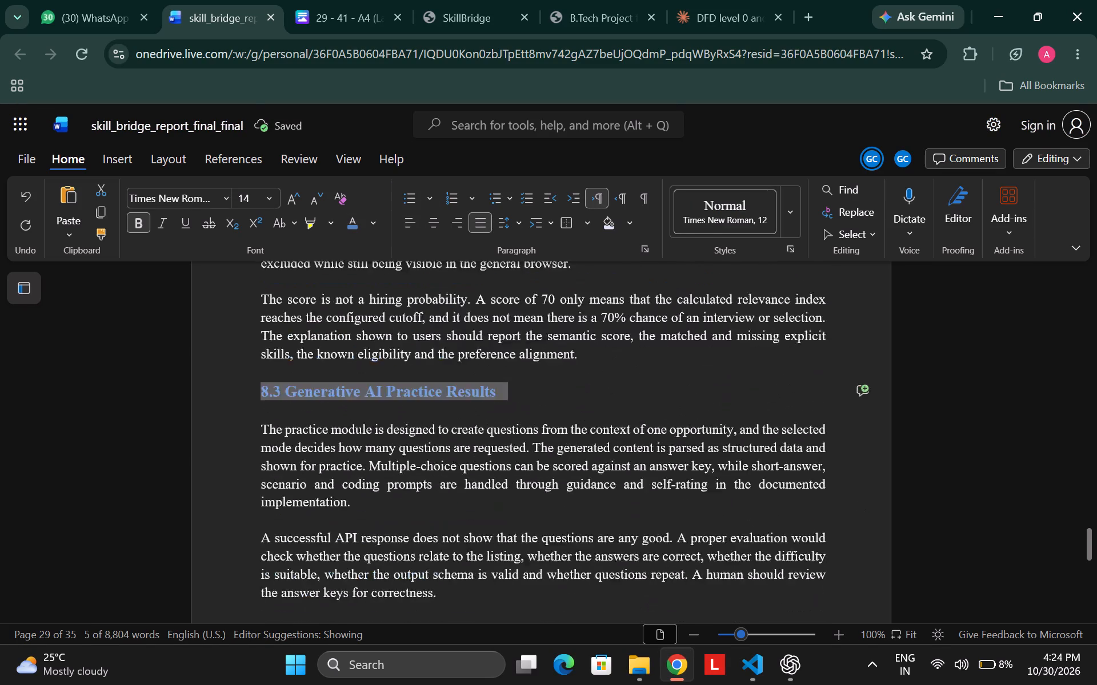
{"action": "scroll", "coordinate": [525, 506], "scroll_direction": "down", "scroll_amount": 8}
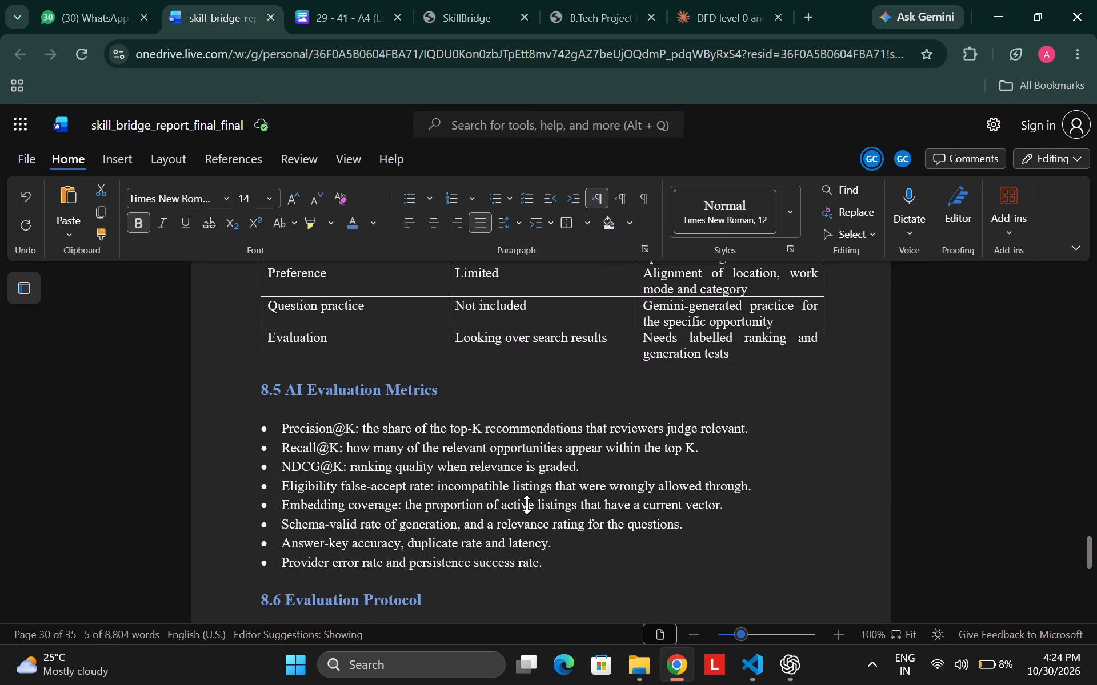
{"action": "scroll", "coordinate": [527, 505], "scroll_direction": "down", "scroll_amount": 11}
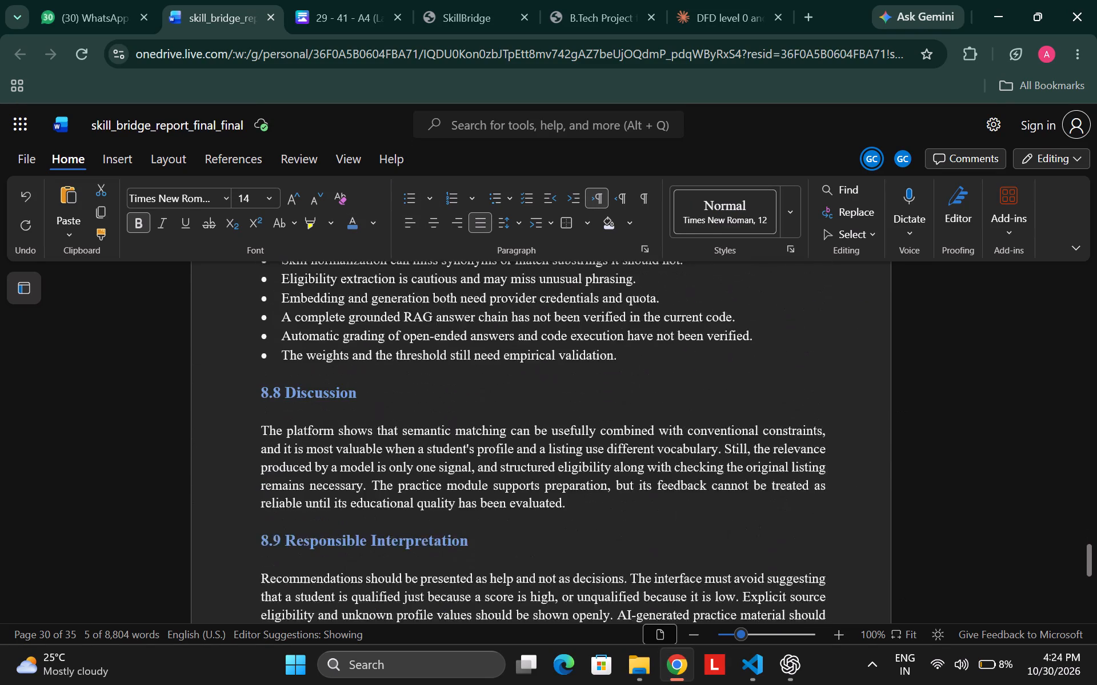
{"action": "scroll", "coordinate": [527, 505], "scroll_direction": "down", "scroll_amount": 3}
{"action": "scroll", "coordinate": [527, 505], "scroll_direction": "up", "scroll_amount": 10}
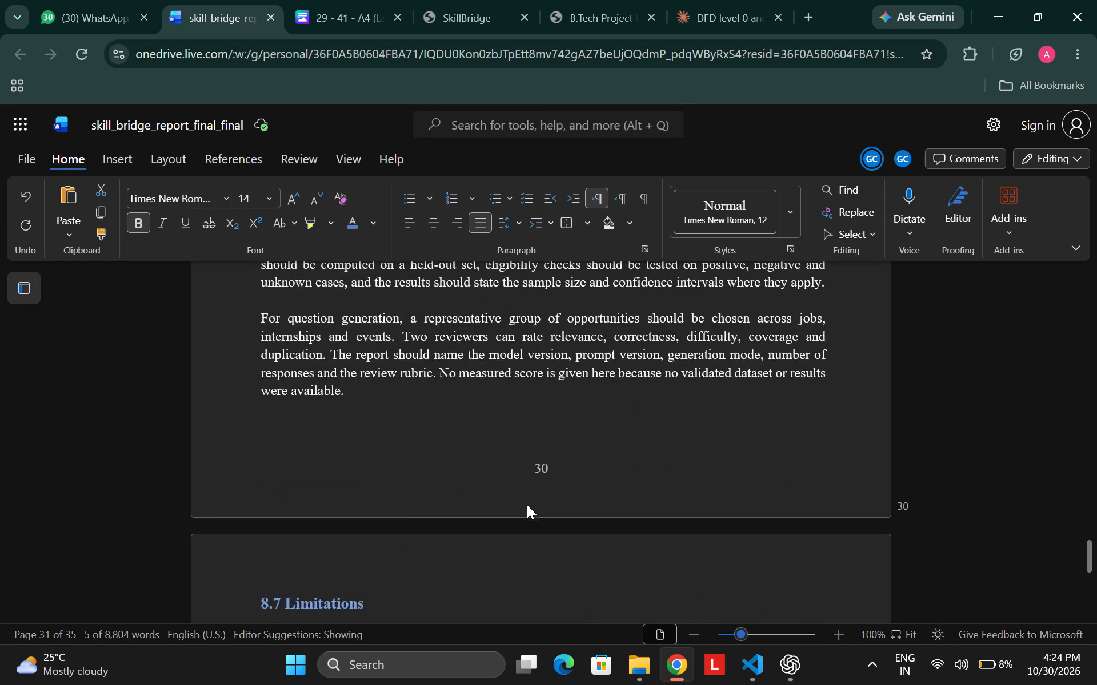
{"action": "scroll", "coordinate": [527, 505], "scroll_direction": "up", "scroll_amount": 13}
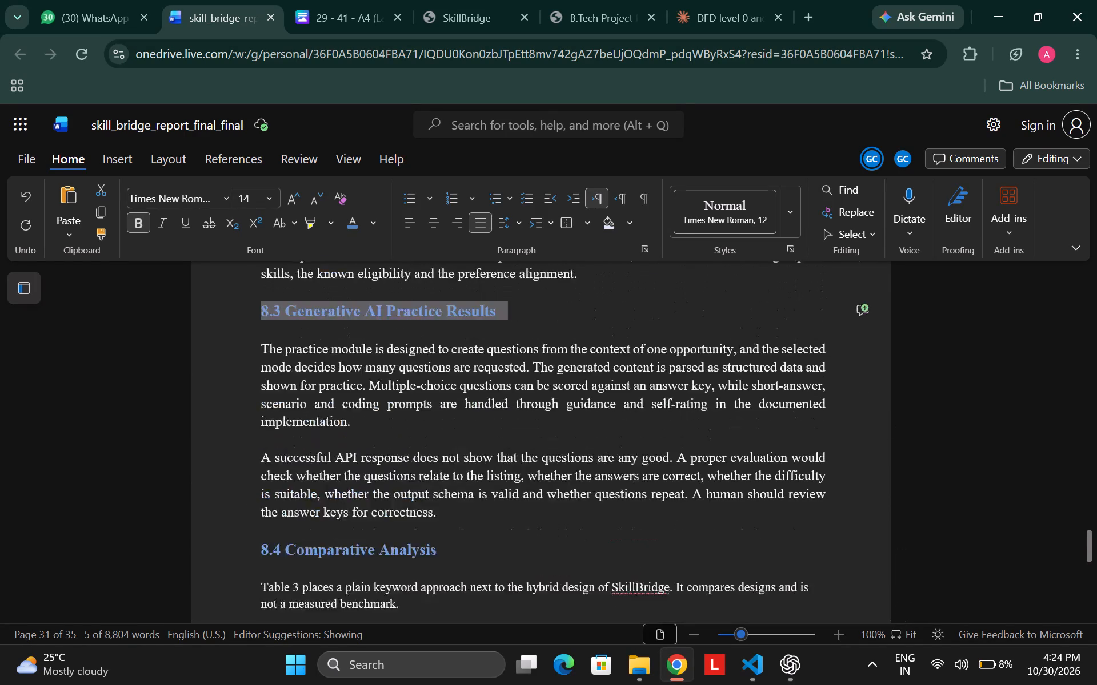
{"action": "scroll", "coordinate": [527, 505], "scroll_direction": "up", "scroll_amount": 5}
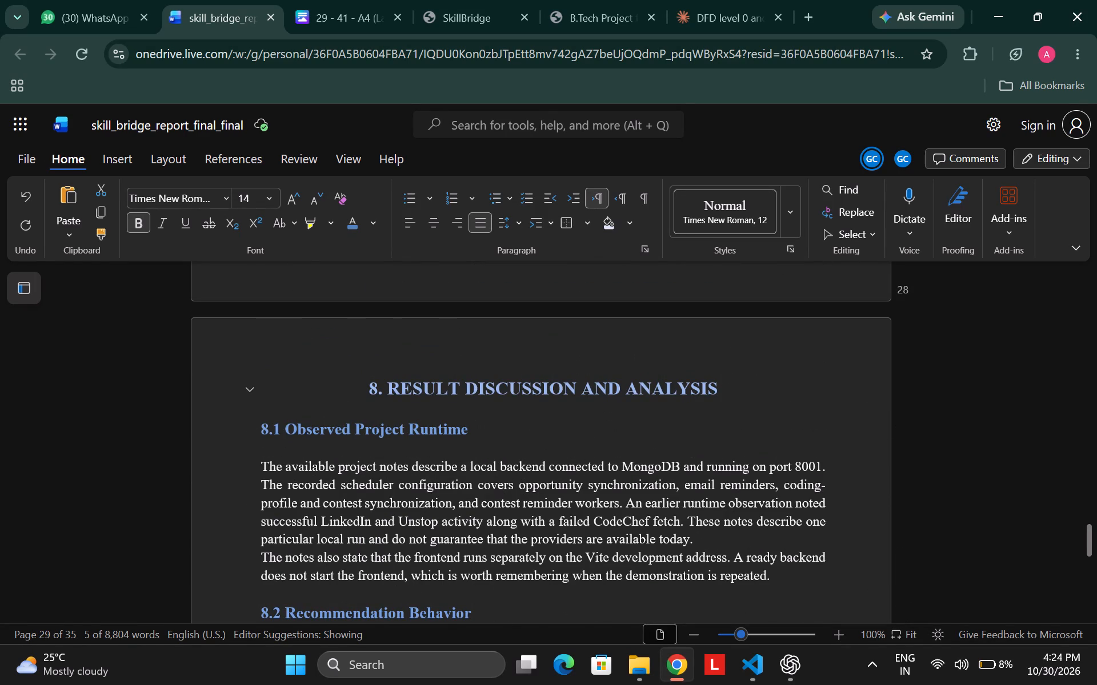
Recheck the chapter 8 heading formatting and Table 3 layout from 8.1 Observed Project Runtime through 8.9 Responsible Interpretation.
{"action": "scroll", "coordinate": [634, 408], "scroll_direction": "down", "scroll_amount": 1}
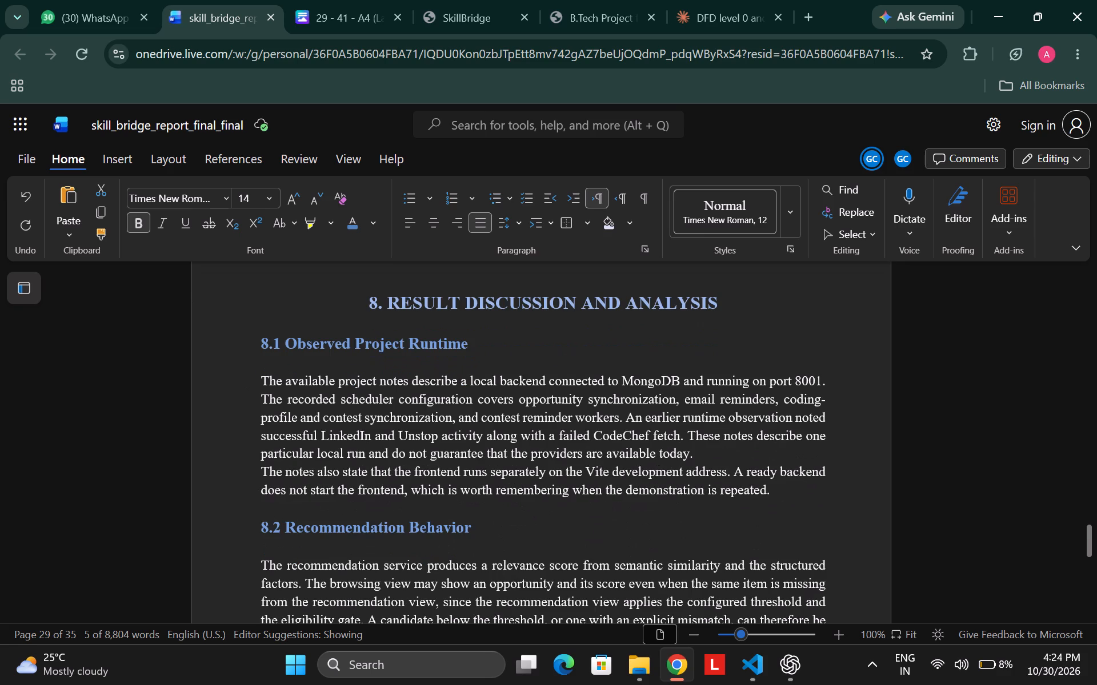
{"action": "scroll", "coordinate": [634, 408], "scroll_direction": "down", "scroll_amount": 12}
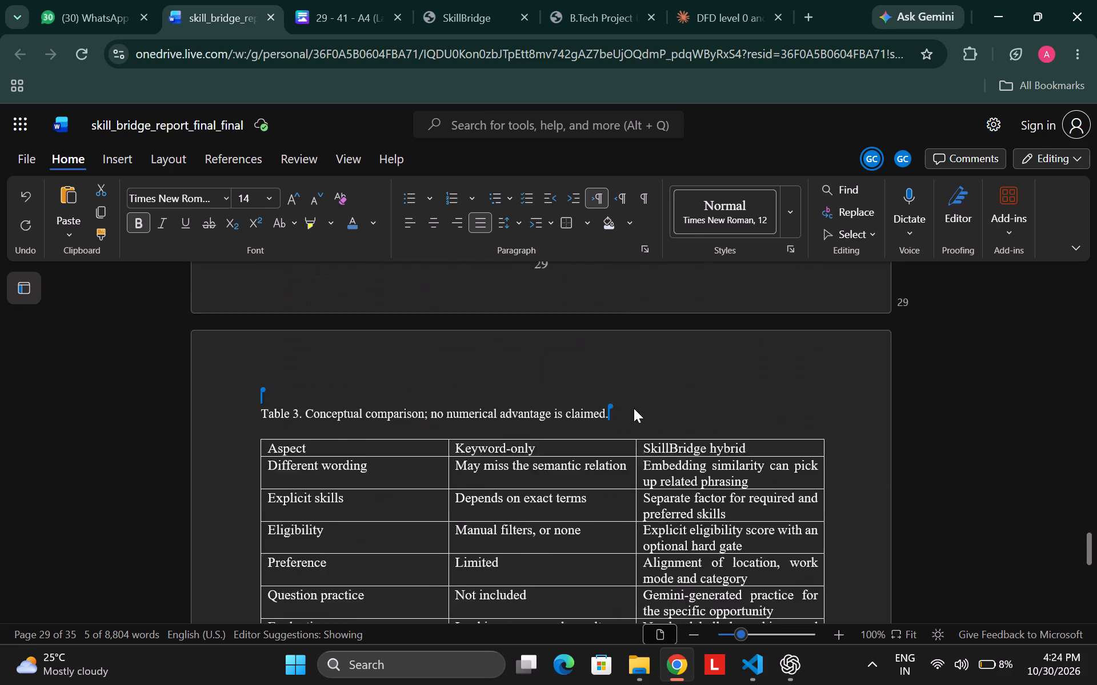
{"action": "scroll", "coordinate": [634, 408], "scroll_direction": "down", "scroll_amount": 11}
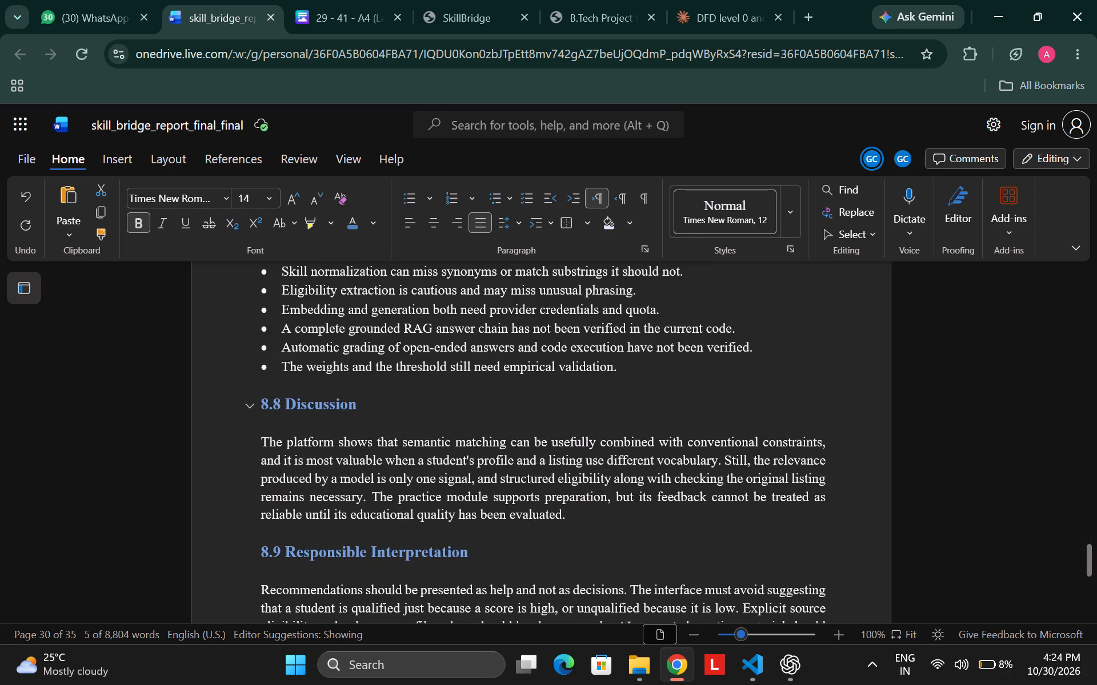
{"action": "scroll", "coordinate": [634, 408], "scroll_direction": "down", "scroll_amount": 5}
{"action": "scroll", "coordinate": [685, 409], "scroll_direction": "down", "scroll_amount": 3}
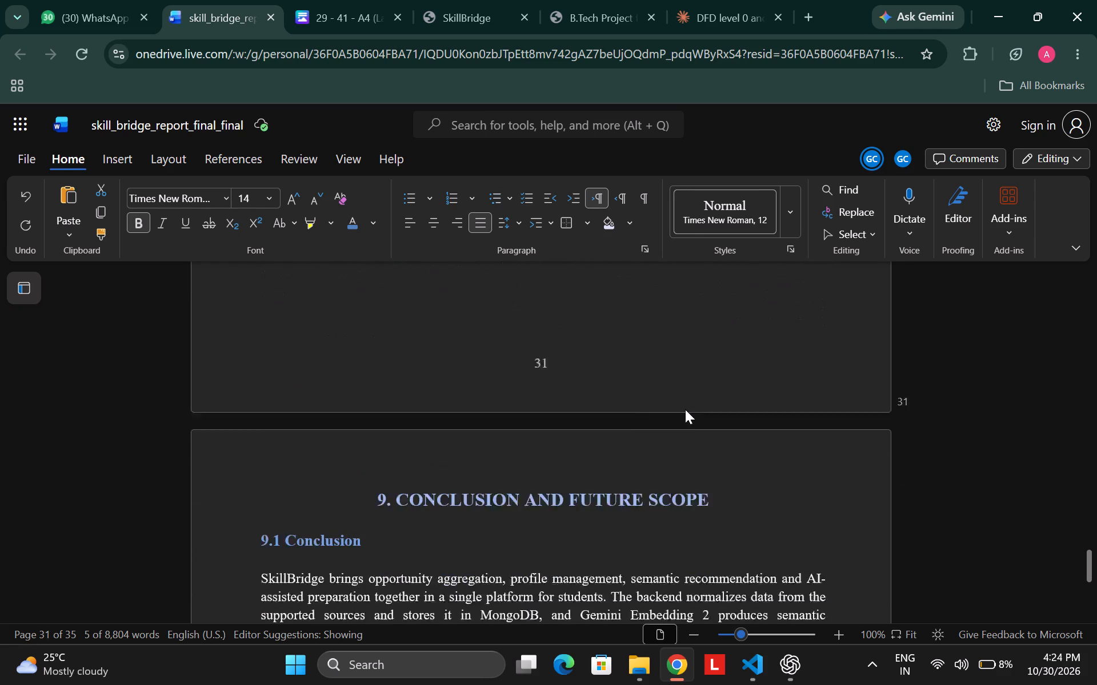
{"action": "scroll", "coordinate": [685, 413], "scroll_direction": "down", "scroll_amount": 3}
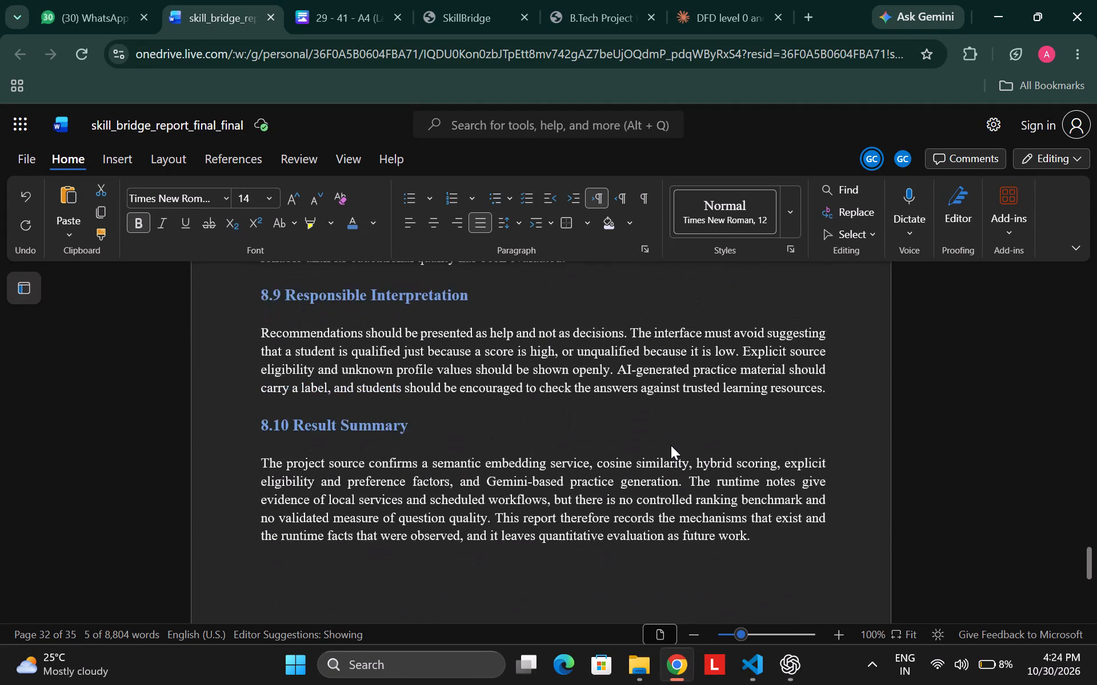
Add two blank lines after the closing paragraph of 8.10 Result Summary, at the end of chapter 8.
{"action": "left_click", "coordinate": [765, 538]}
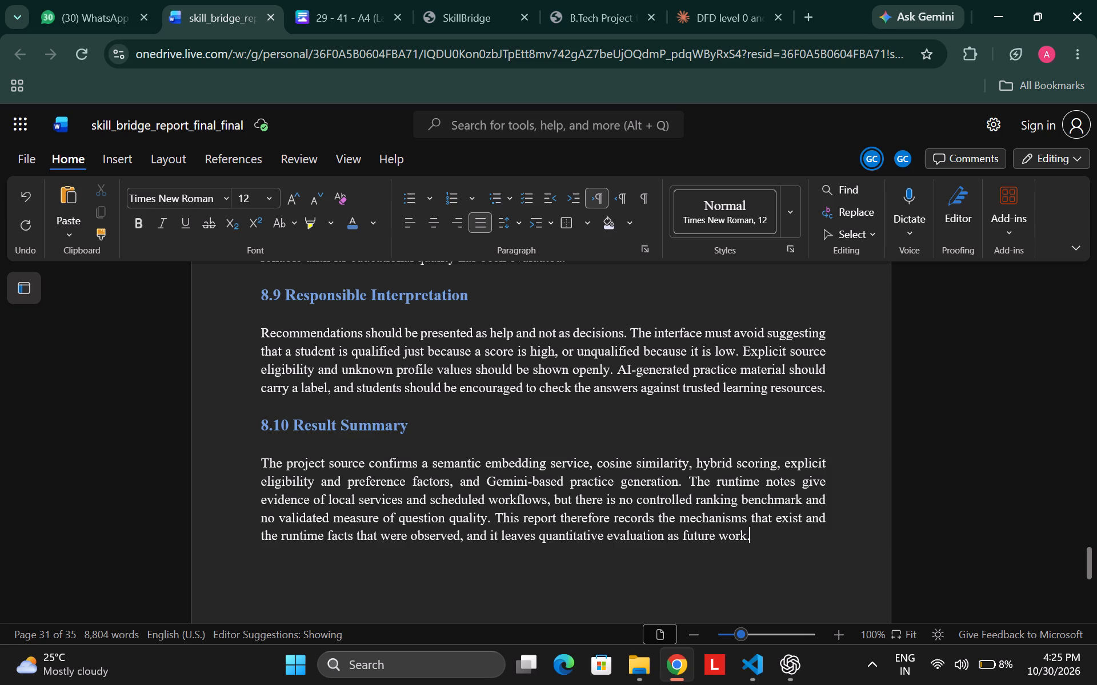
{"action": "key", "text": "Return"}
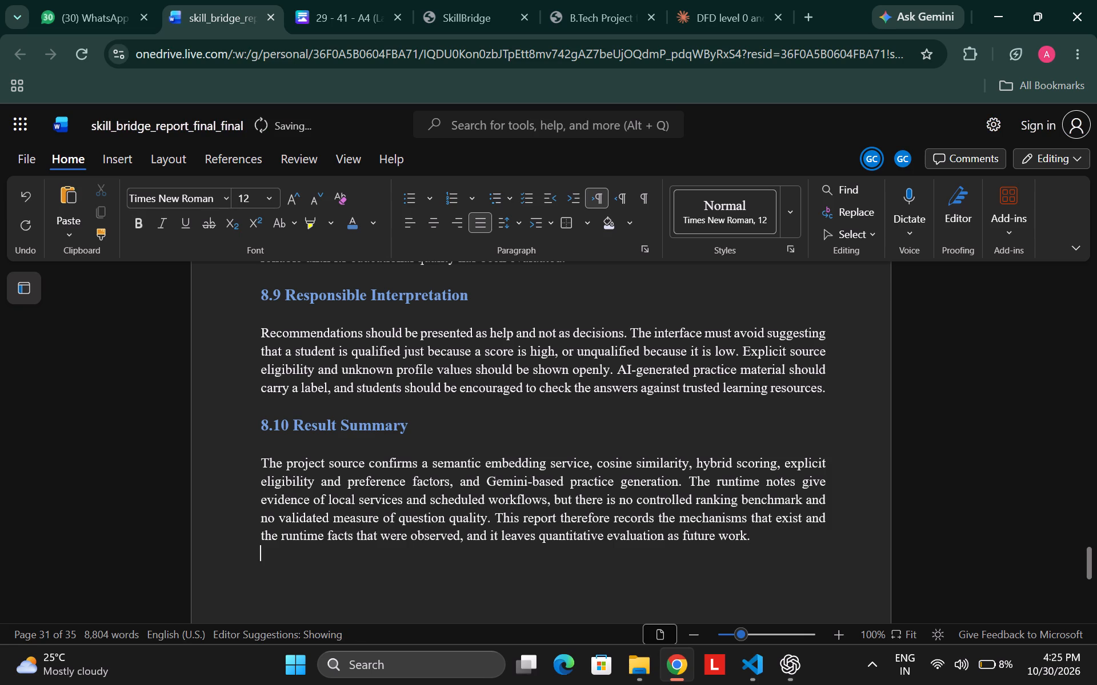
{"action": "scroll", "coordinate": [832, 520], "scroll_direction": "down", "scroll_amount": 1}
{"action": "scroll", "coordinate": [716, 516], "scroll_direction": "down", "scroll_amount": 1}
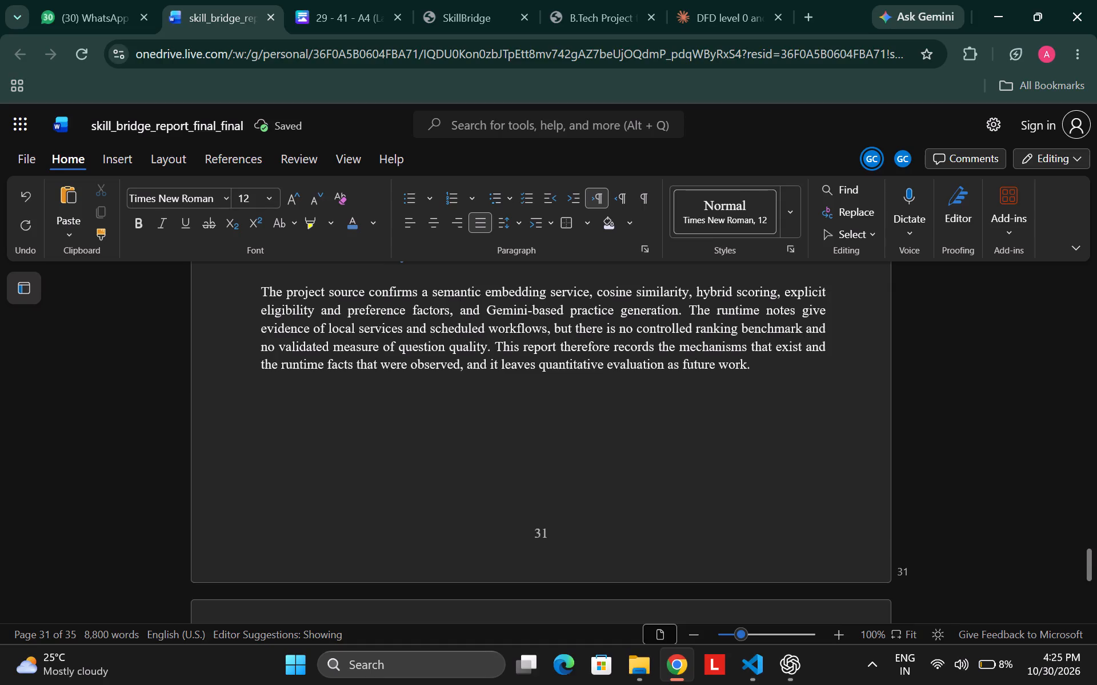
{"action": "key", "text": "Return"}
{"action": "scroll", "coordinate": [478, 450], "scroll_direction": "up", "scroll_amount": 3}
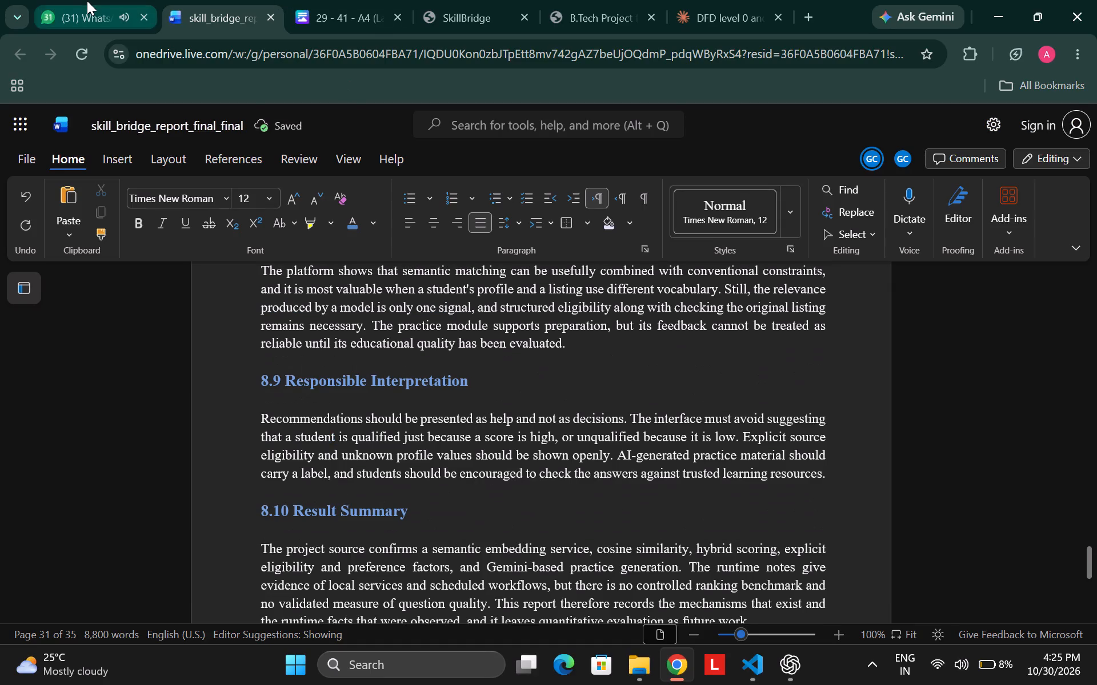
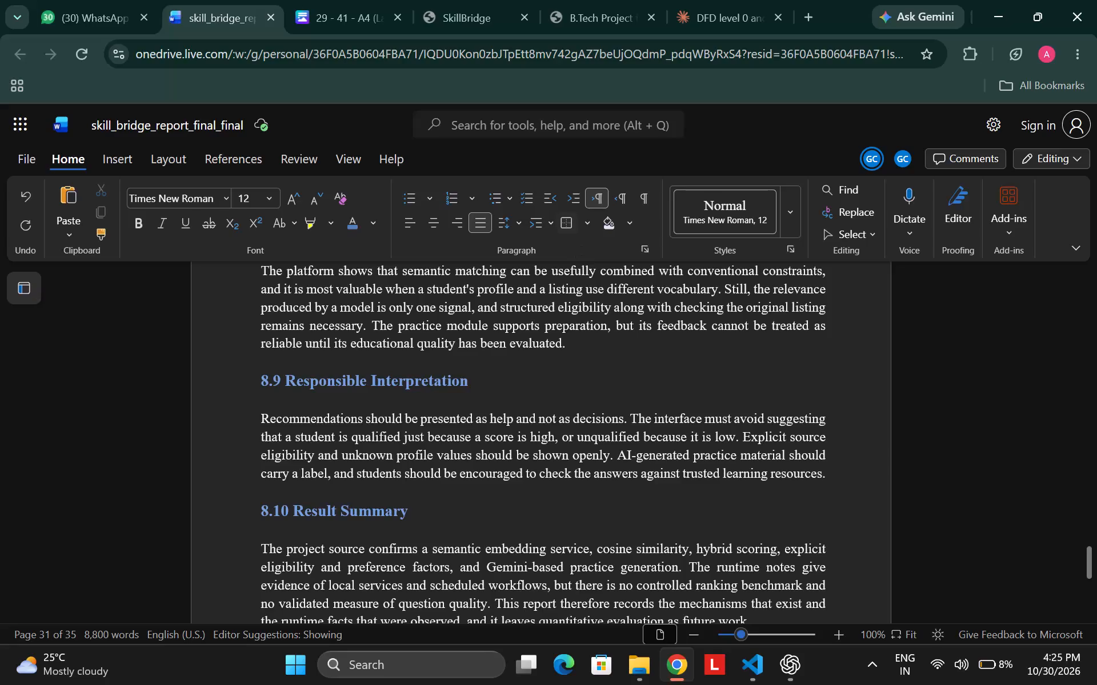
Review the closing pages from 8.10 Result Summary through chapter 9 and the references to the List of Publication page.
{"action": "scroll", "coordinate": [626, 381], "scroll_direction": "down", "scroll_amount": 7}
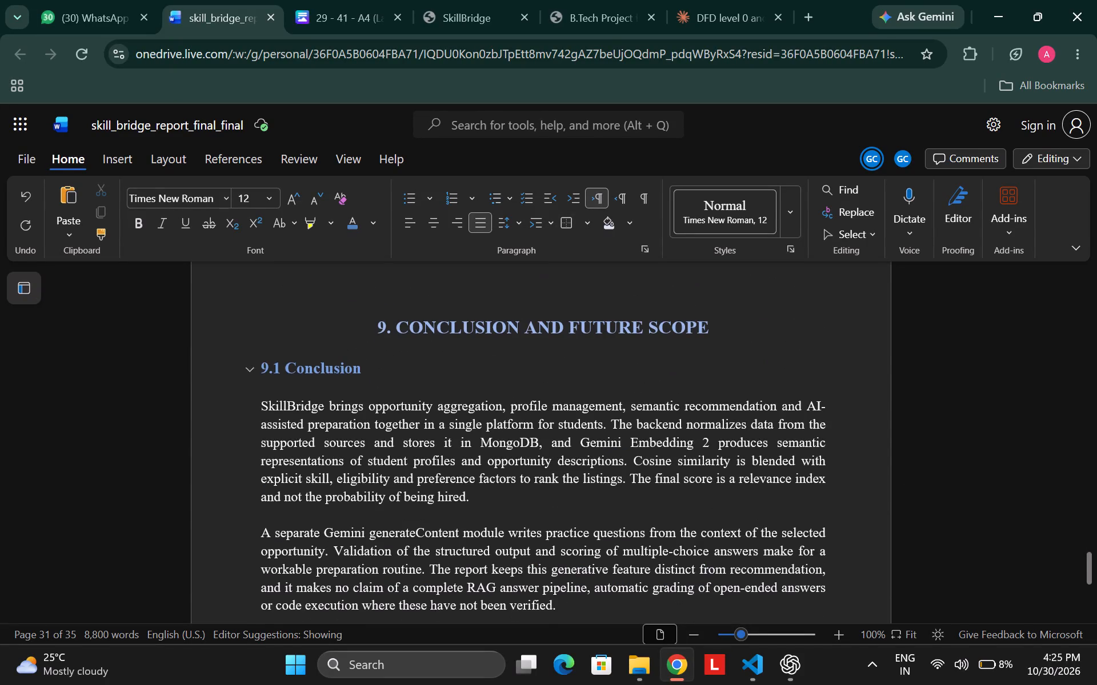
{"action": "scroll", "coordinate": [620, 372], "scroll_direction": "down", "scroll_amount": 5}
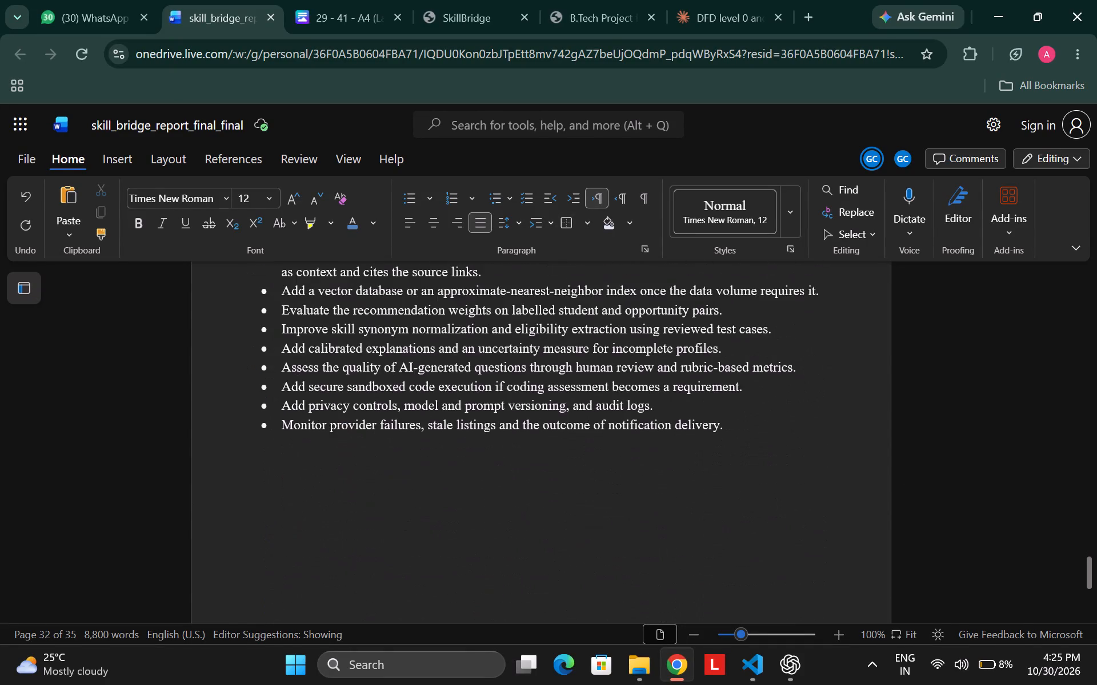
{"action": "scroll", "coordinate": [627, 365], "scroll_direction": "down", "scroll_amount": 14}
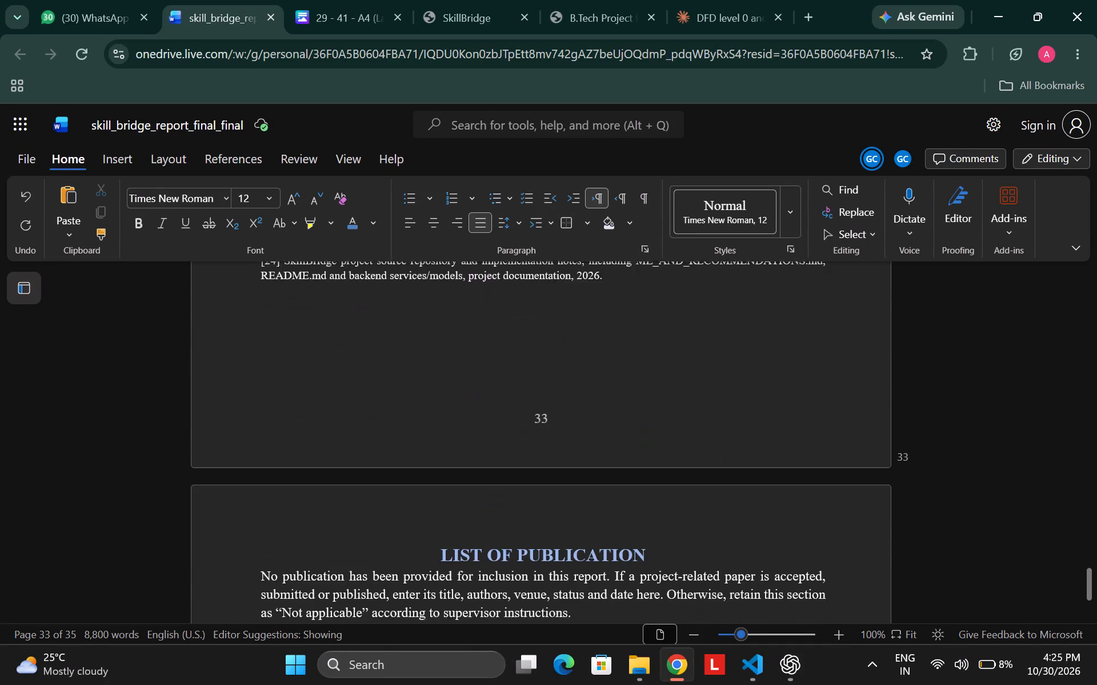
{"action": "scroll", "coordinate": [627, 365], "scroll_direction": "down", "scroll_amount": 3}
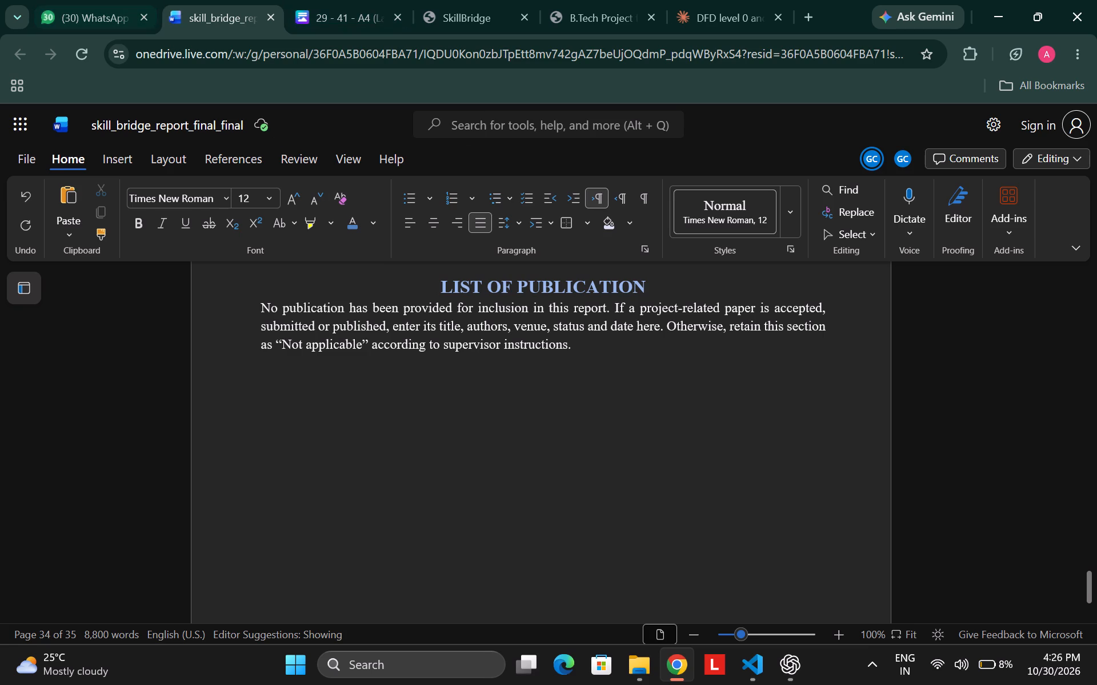
Review the page layout from List of Publication back through References and chapter 9 to 8.5 AI Evaluation Metrics.
{"action": "scroll", "coordinate": [678, 404], "scroll_direction": "down", "scroll_amount": 3}
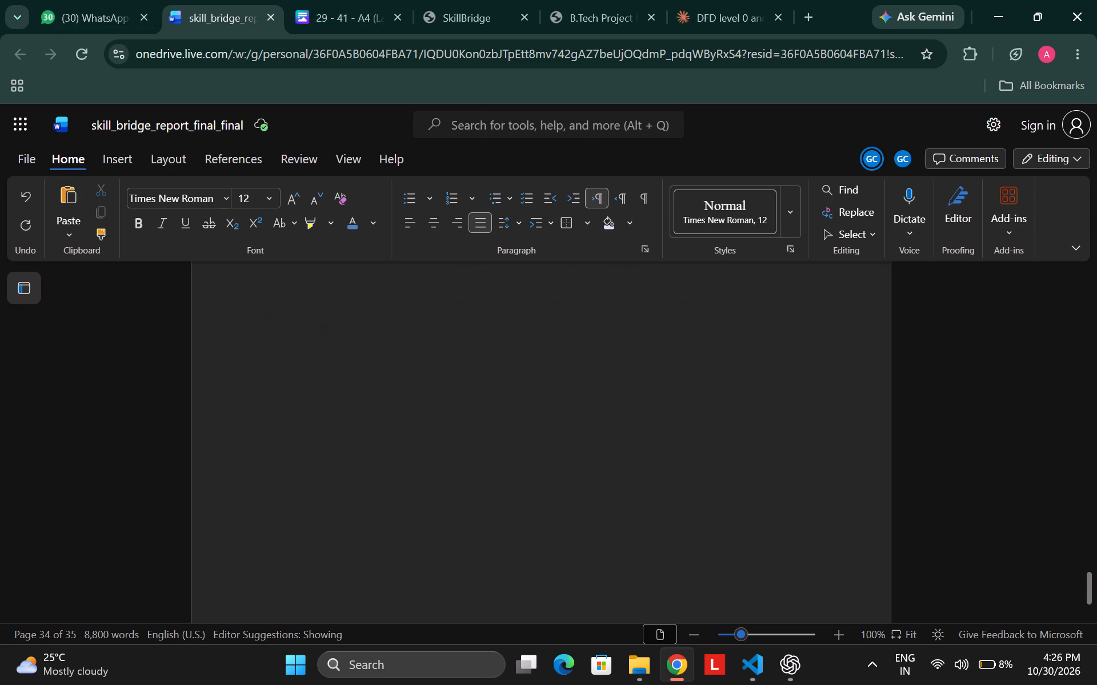
{"action": "scroll", "coordinate": [678, 404], "scroll_direction": "down", "scroll_amount": 3}
{"action": "scroll", "coordinate": [680, 404], "scroll_direction": "up", "scroll_amount": 2}
{"action": "scroll", "coordinate": [564, 428], "scroll_direction": "up", "scroll_amount": 5}
{"action": "scroll", "coordinate": [612, 474], "scroll_direction": "up", "scroll_amount": 7}
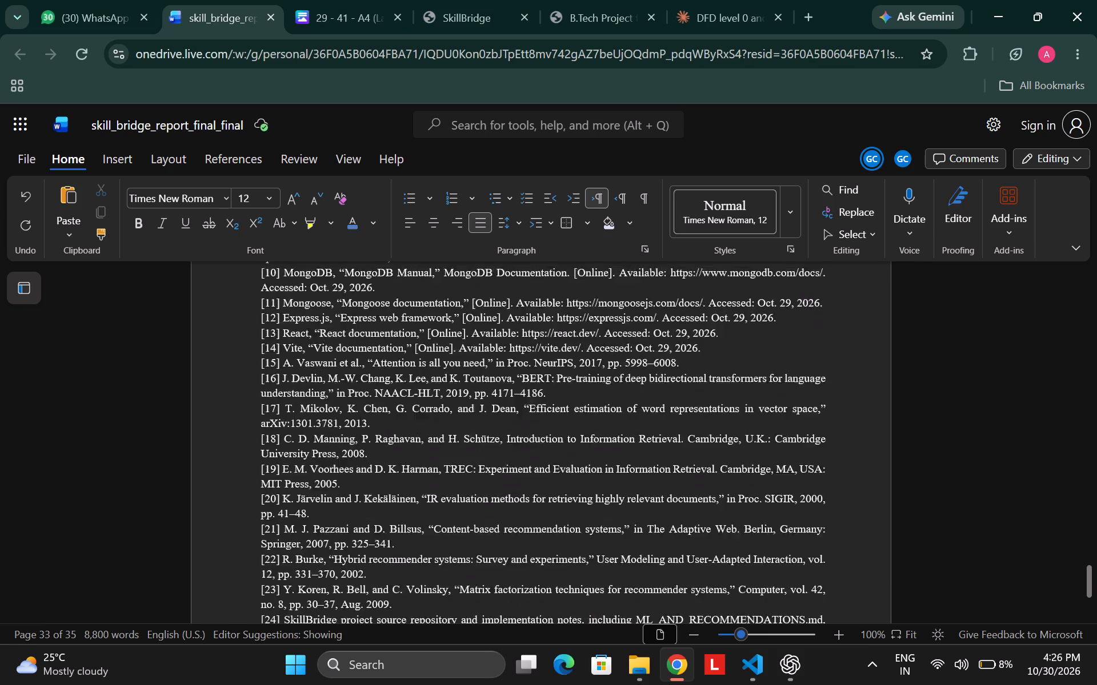
{"action": "scroll", "coordinate": [612, 474], "scroll_direction": "up", "scroll_amount": 14}
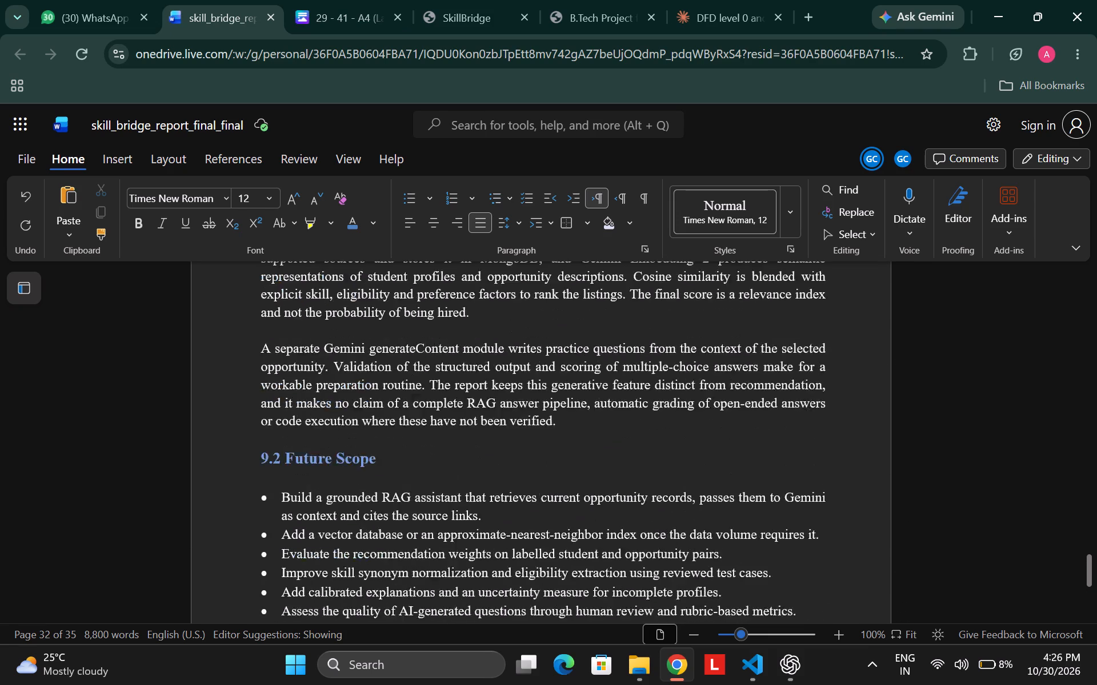
{"action": "scroll", "coordinate": [612, 474], "scroll_direction": "up", "scroll_amount": 9}
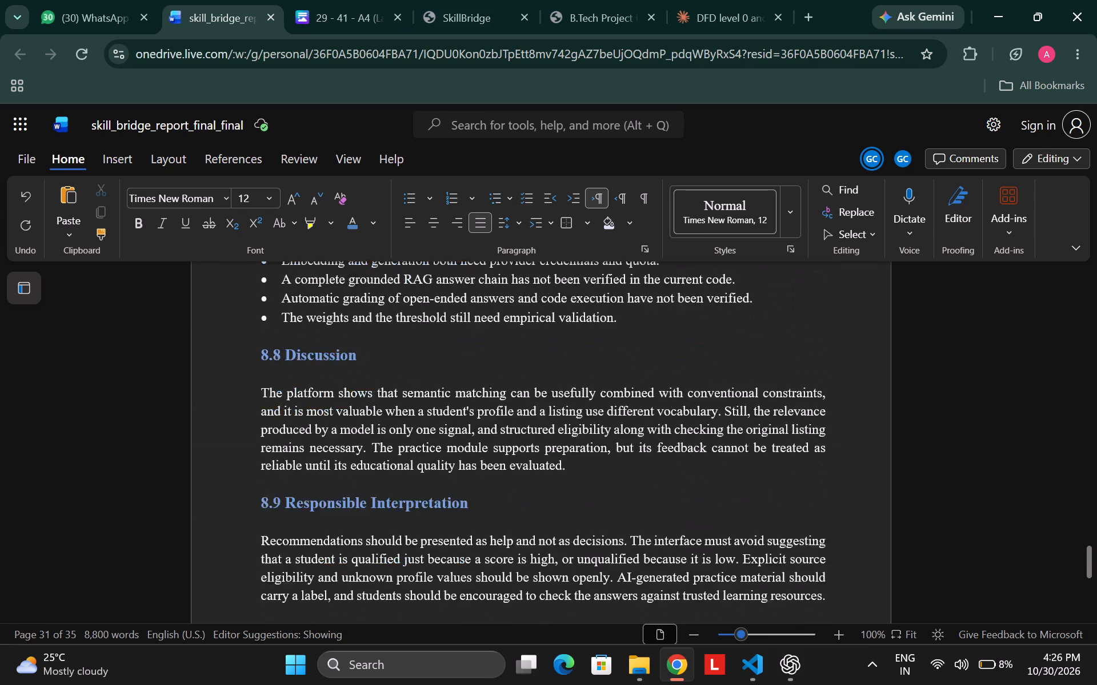
{"action": "scroll", "coordinate": [612, 474], "scroll_direction": "up", "scroll_amount": 6}
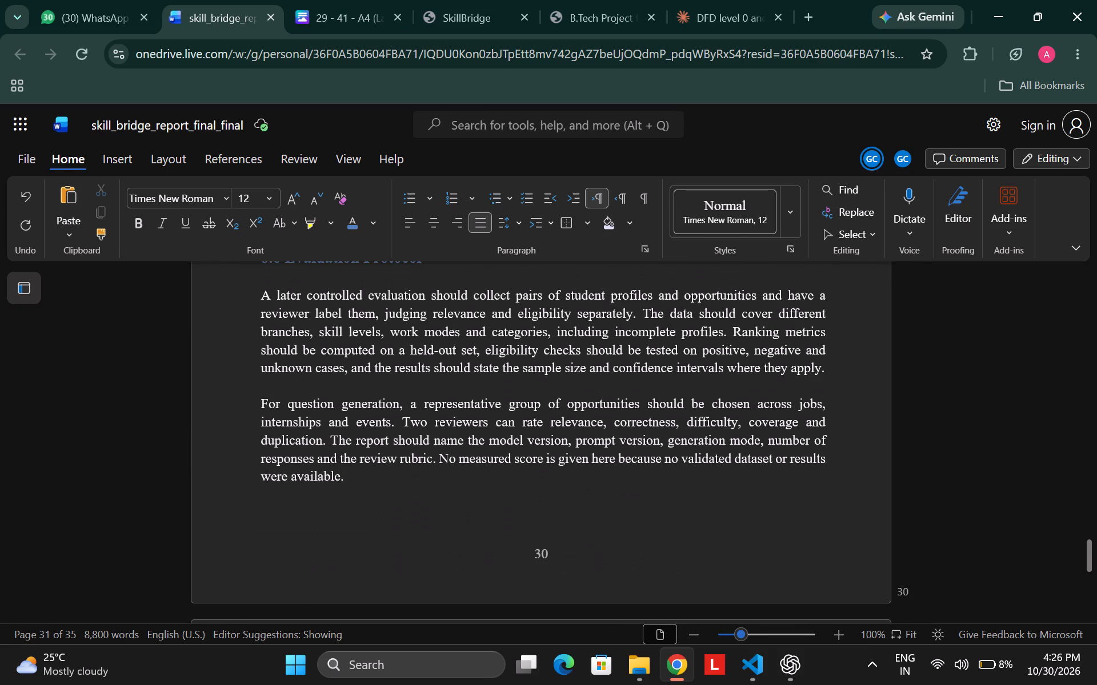
{"action": "scroll", "coordinate": [612, 474], "scroll_direction": "up", "scroll_amount": 3}
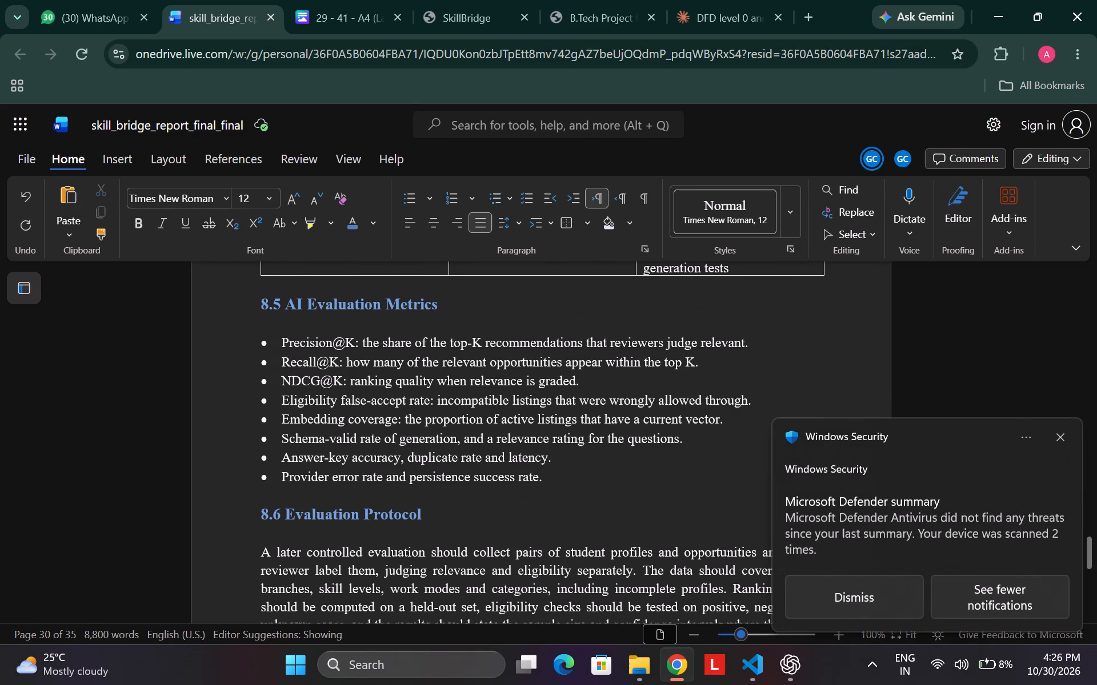
{"action": "left_click", "coordinate": [1064, 440]}
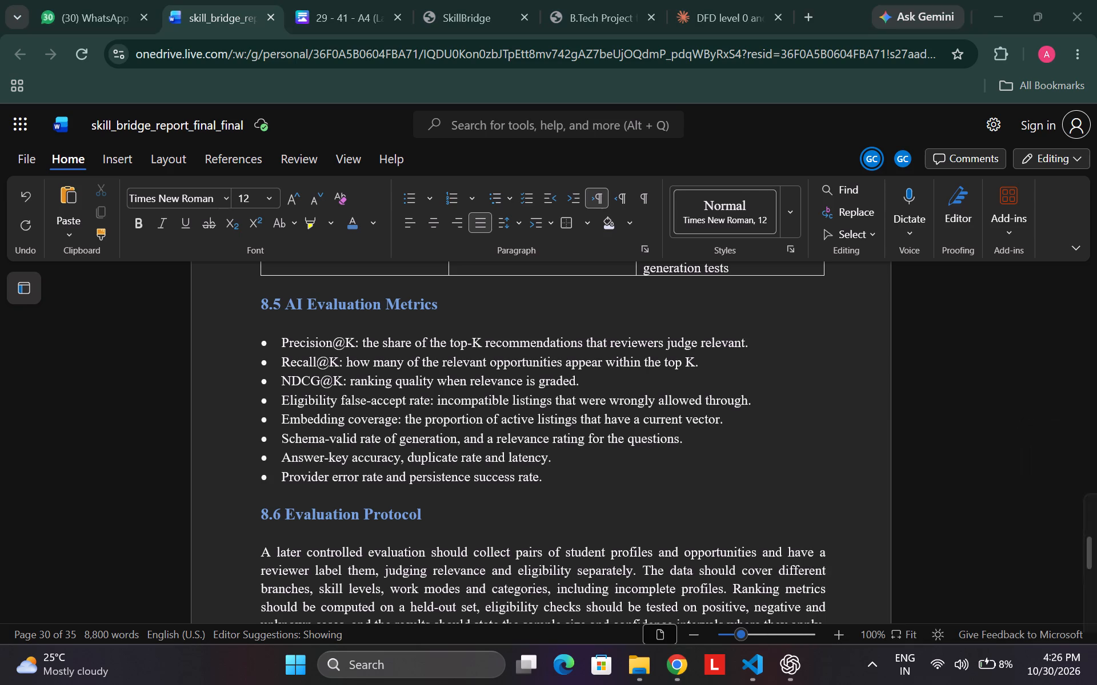
Recheck spacing and page breaks from 8.6 Evaluation Protocol through chapter 9 and References to the List of Publication page.
{"action": "scroll", "coordinate": [628, 434], "scroll_direction": "down", "scroll_amount": 8}
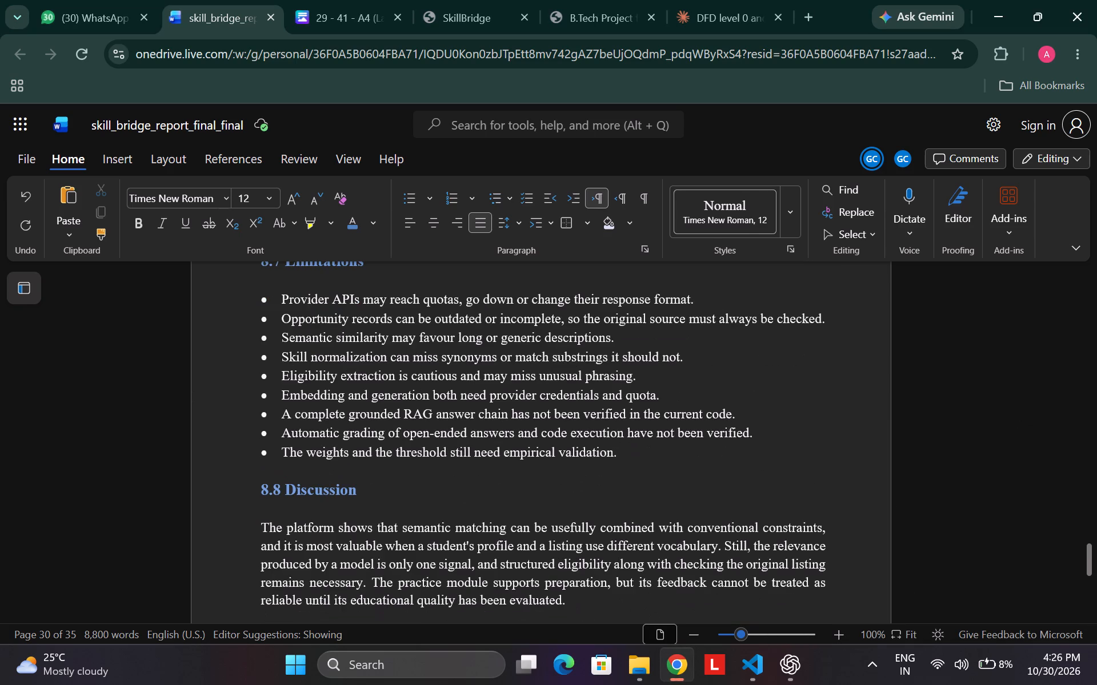
{"action": "scroll", "coordinate": [627, 433], "scroll_direction": "down", "scroll_amount": 2}
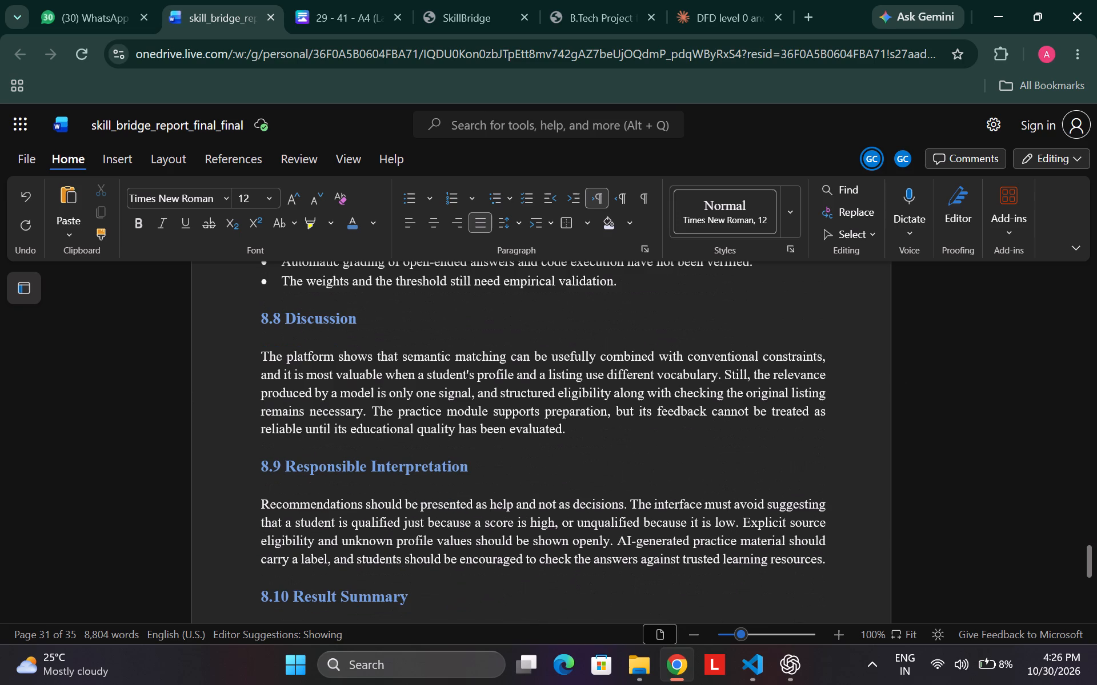
{"action": "scroll", "coordinate": [641, 415], "scroll_direction": "down", "scroll_amount": 7}
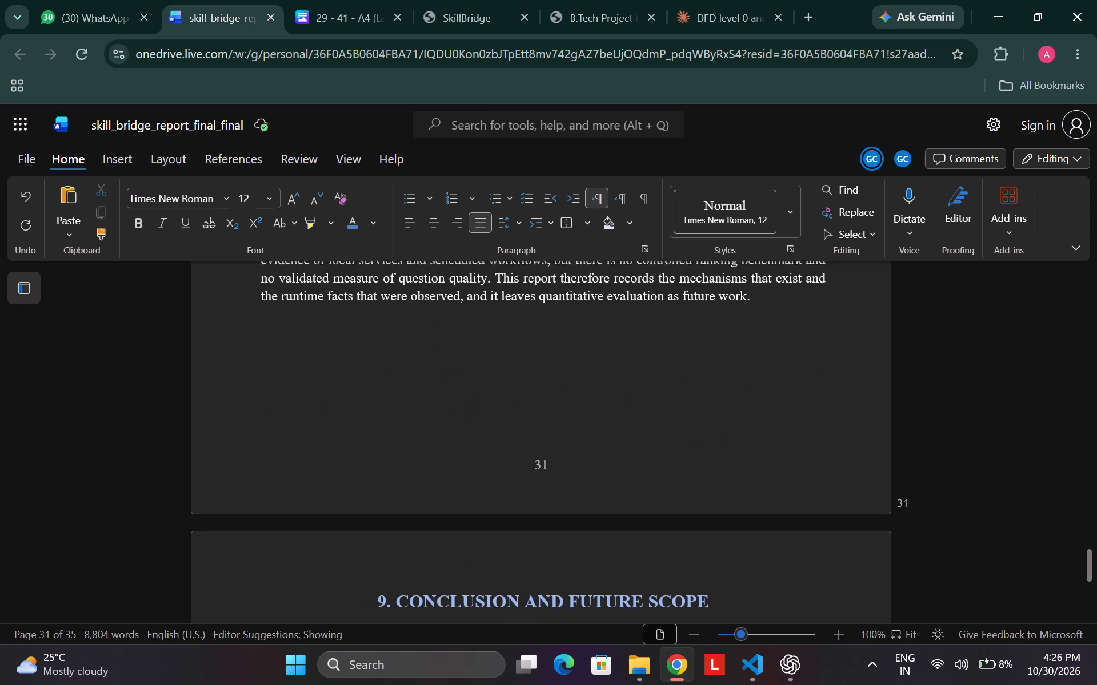
{"action": "scroll", "coordinate": [635, 416], "scroll_direction": "down", "scroll_amount": 2}
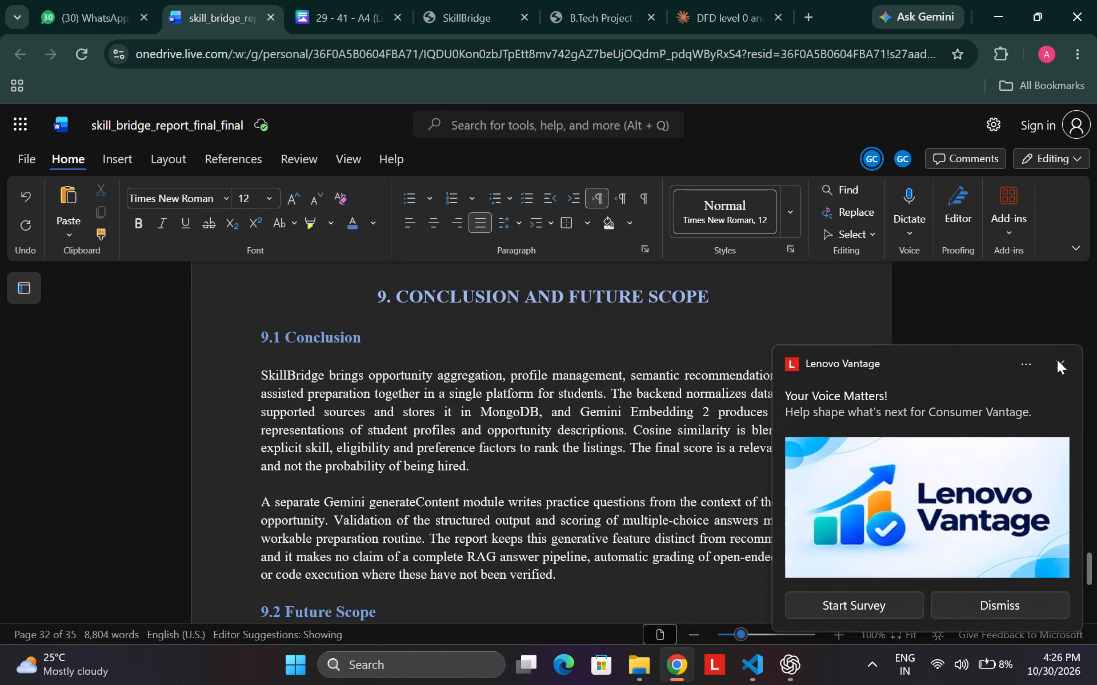
{"action": "left_click", "coordinate": [1058, 358]}
{"action": "scroll", "coordinate": [618, 388], "scroll_direction": "down", "scroll_amount": 2}
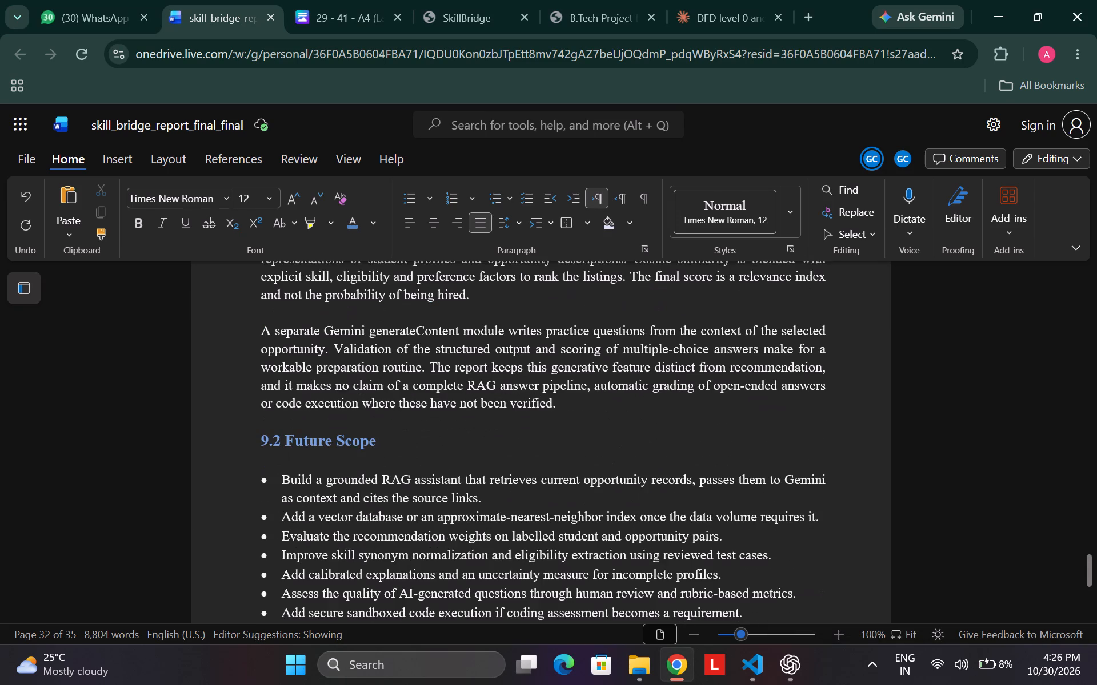
{"action": "scroll", "coordinate": [618, 388], "scroll_direction": "down", "scroll_amount": 4}
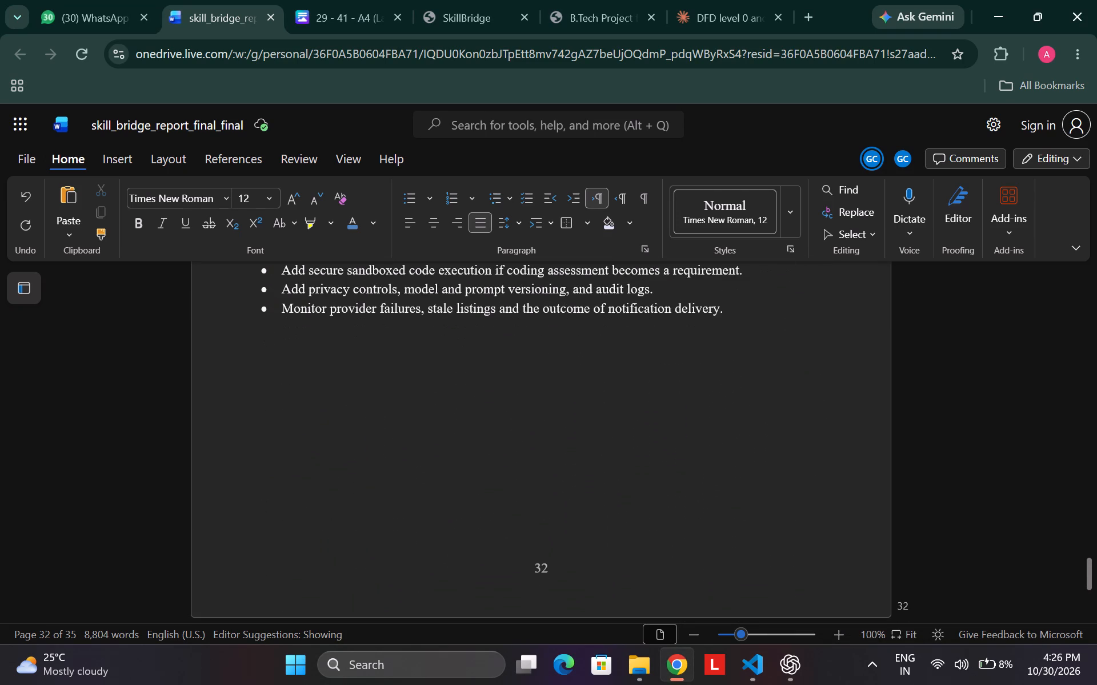
{"action": "scroll", "coordinate": [618, 388], "scroll_direction": "down", "scroll_amount": 4}
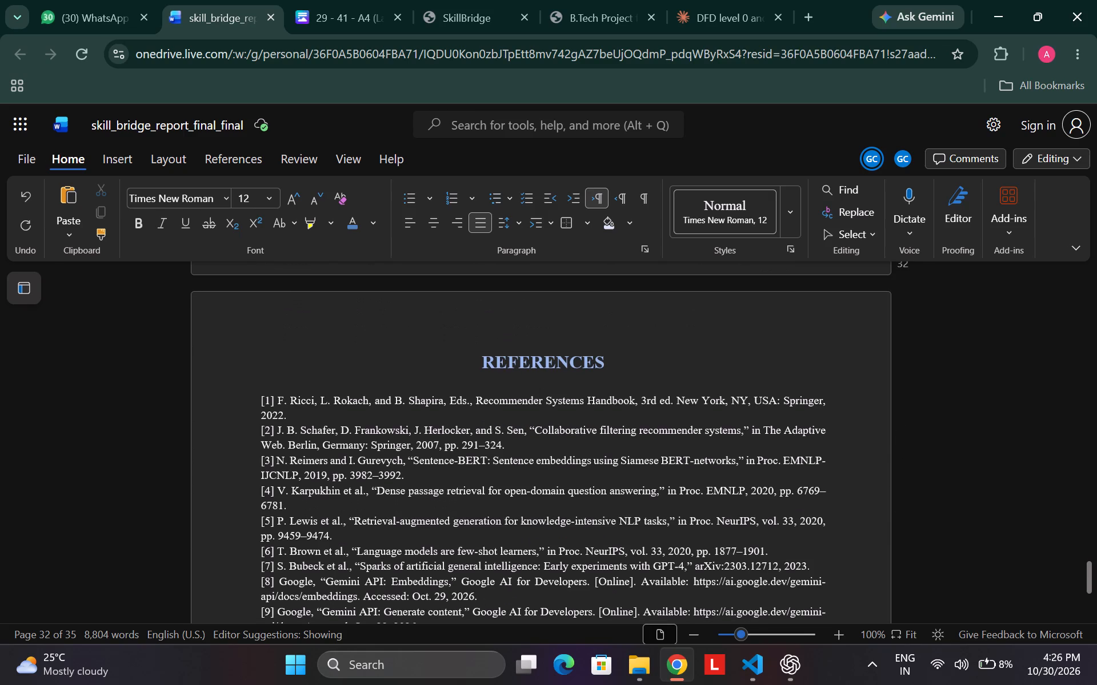
{"action": "scroll", "coordinate": [618, 388], "scroll_direction": "down", "scroll_amount": 7}
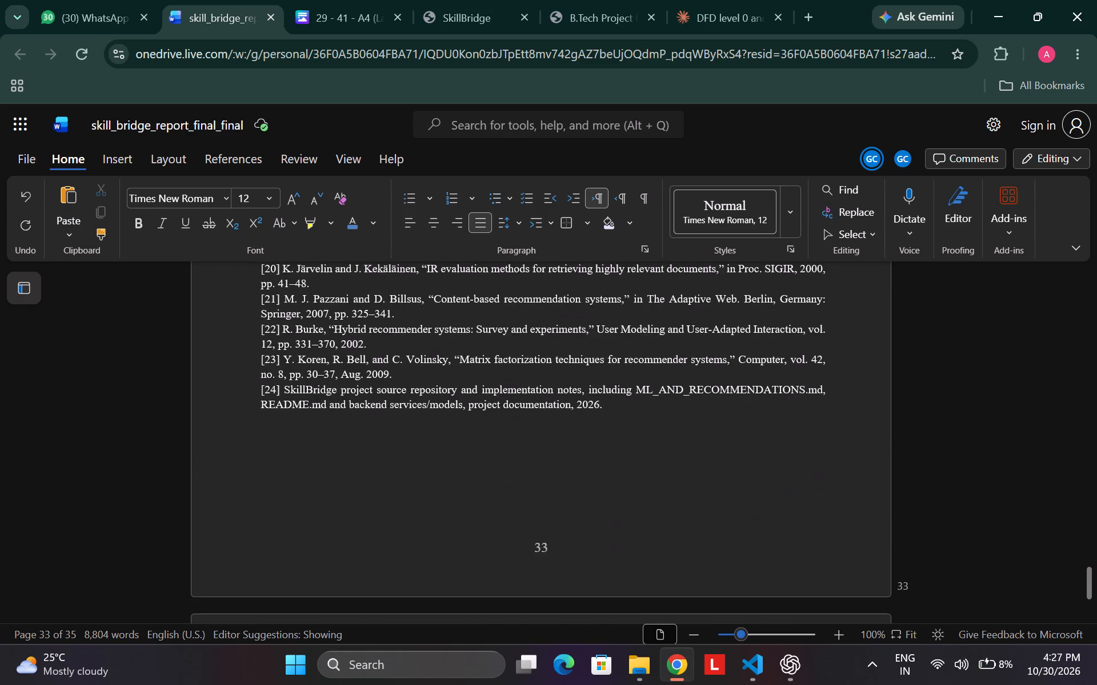
{"action": "scroll", "coordinate": [616, 389], "scroll_direction": "down", "scroll_amount": 9}
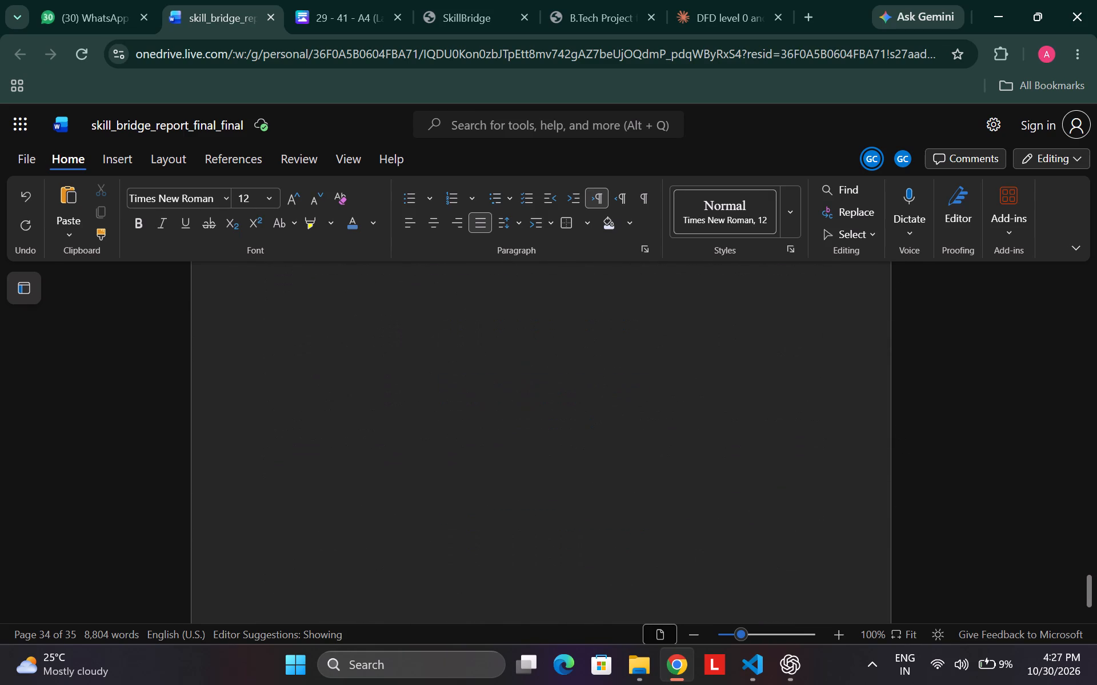
Look back through the report from List of Publication to the student request flow diagram before chapter 7, checking page layout.
{"action": "scroll", "coordinate": [568, 479], "scroll_direction": "up", "scroll_amount": 7}
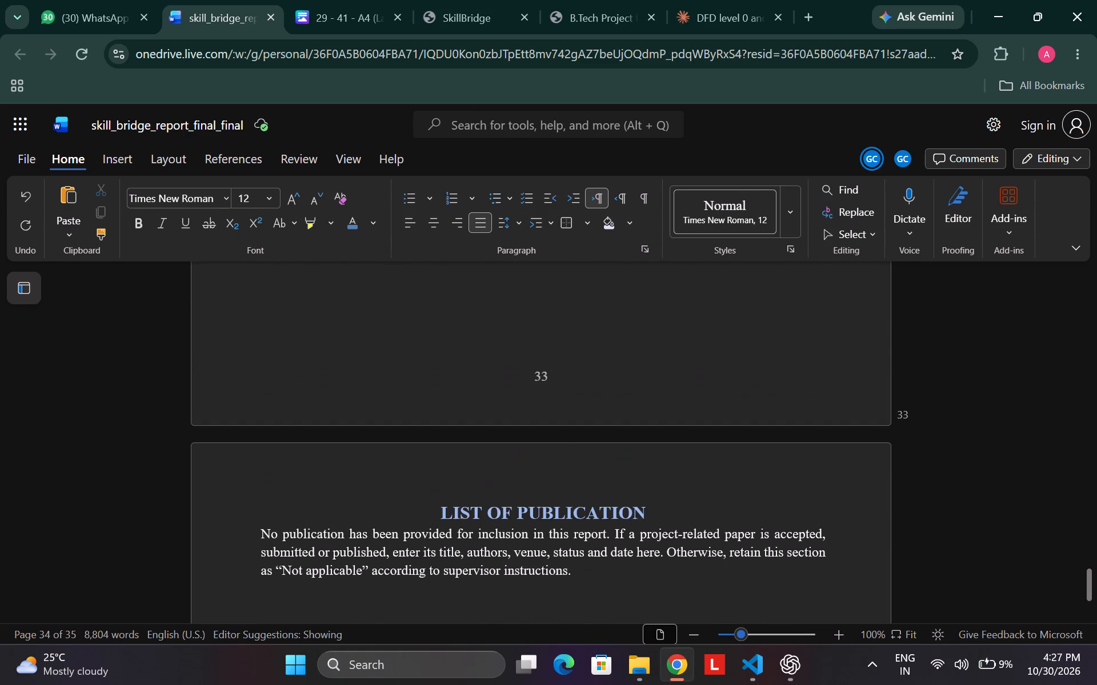
{"action": "scroll", "coordinate": [568, 479], "scroll_direction": "up", "scroll_amount": 13}
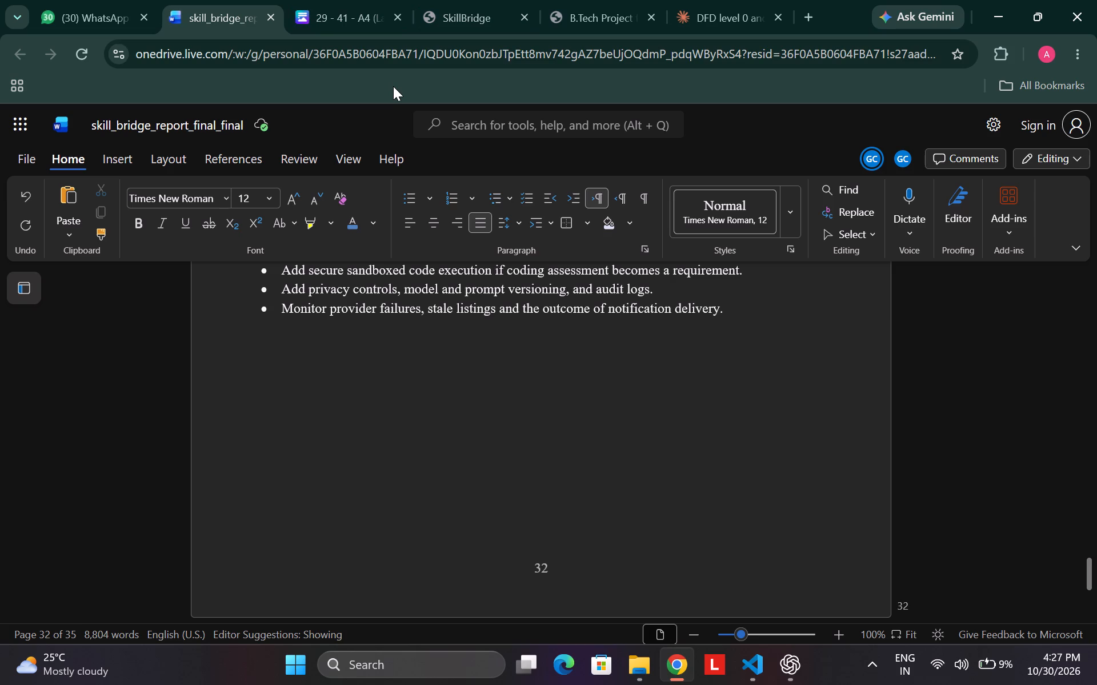
{"action": "scroll", "coordinate": [707, 451], "scroll_direction": "up", "scroll_amount": 5}
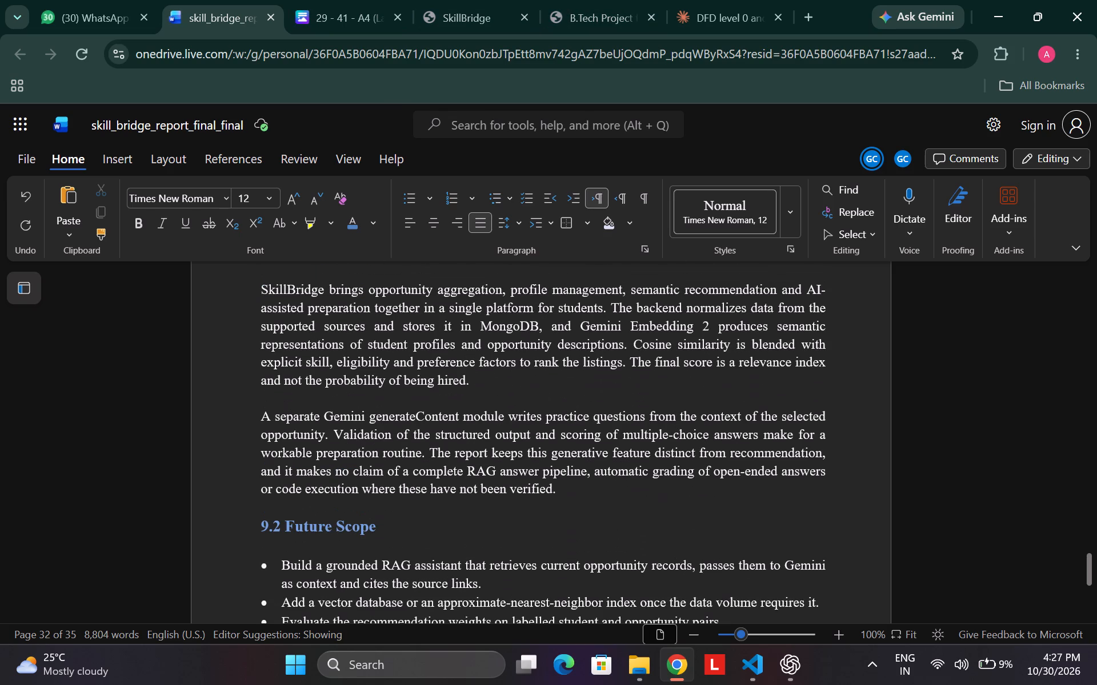
{"action": "scroll", "coordinate": [706, 445], "scroll_direction": "up", "scroll_amount": 14}
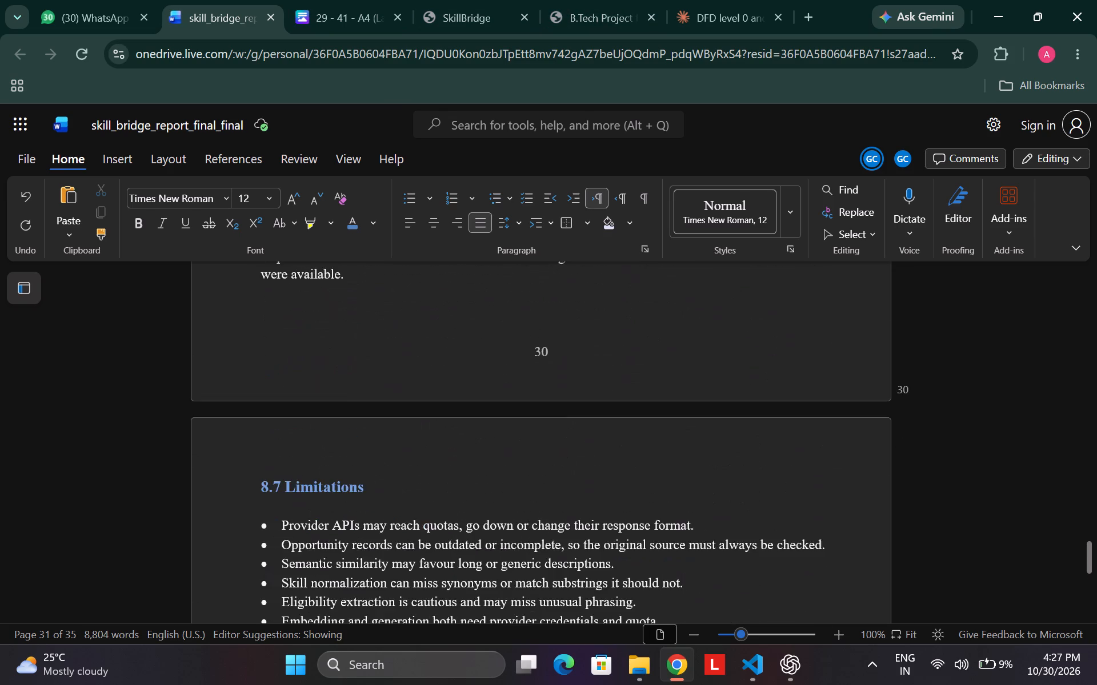
{"action": "scroll", "coordinate": [707, 441], "scroll_direction": "up", "scroll_amount": 20}
{"action": "scroll", "coordinate": [707, 441], "scroll_direction": "up", "scroll_amount": 11}
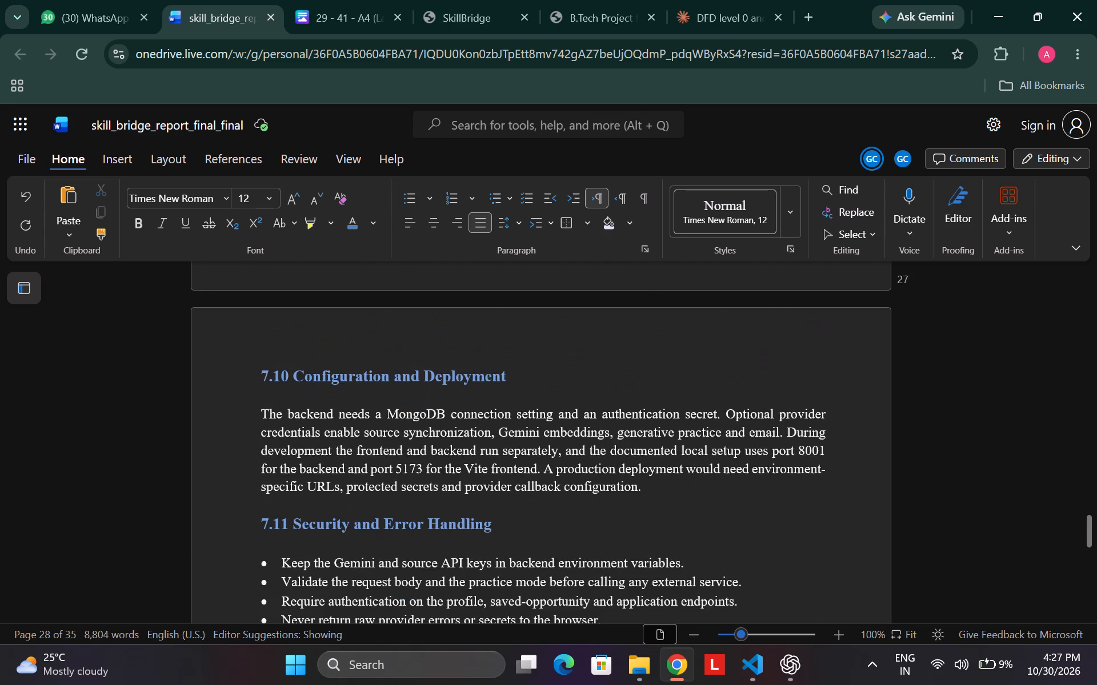
{"action": "scroll", "coordinate": [707, 432], "scroll_direction": "up", "scroll_amount": 14}
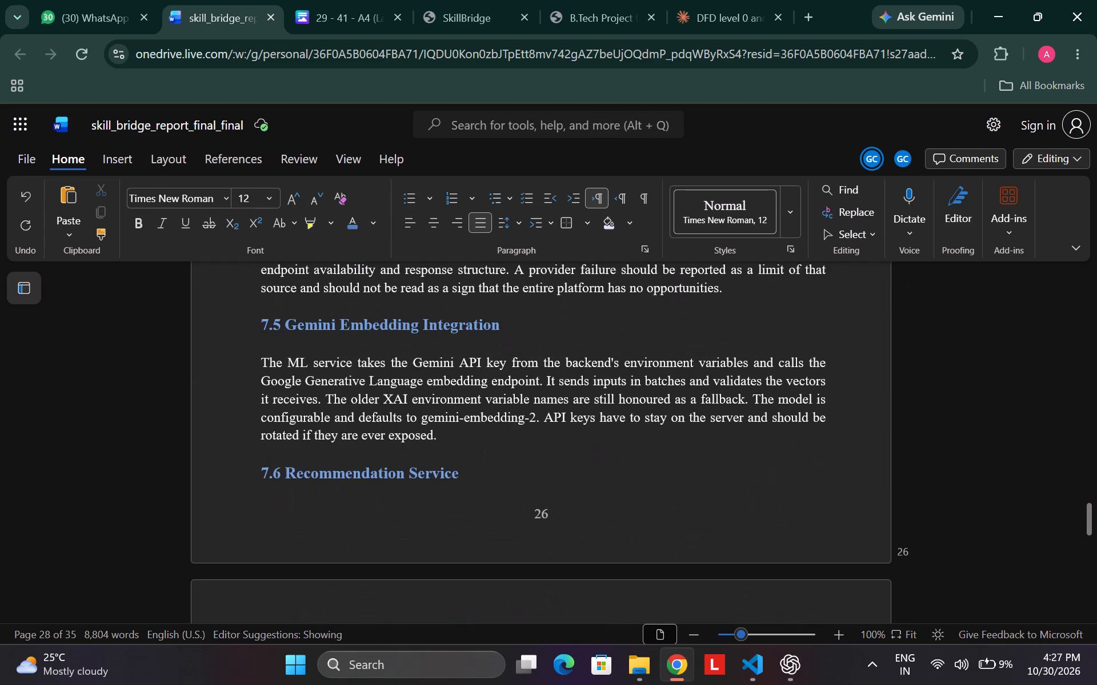
{"action": "scroll", "coordinate": [707, 432], "scroll_direction": "up", "scroll_amount": 11}
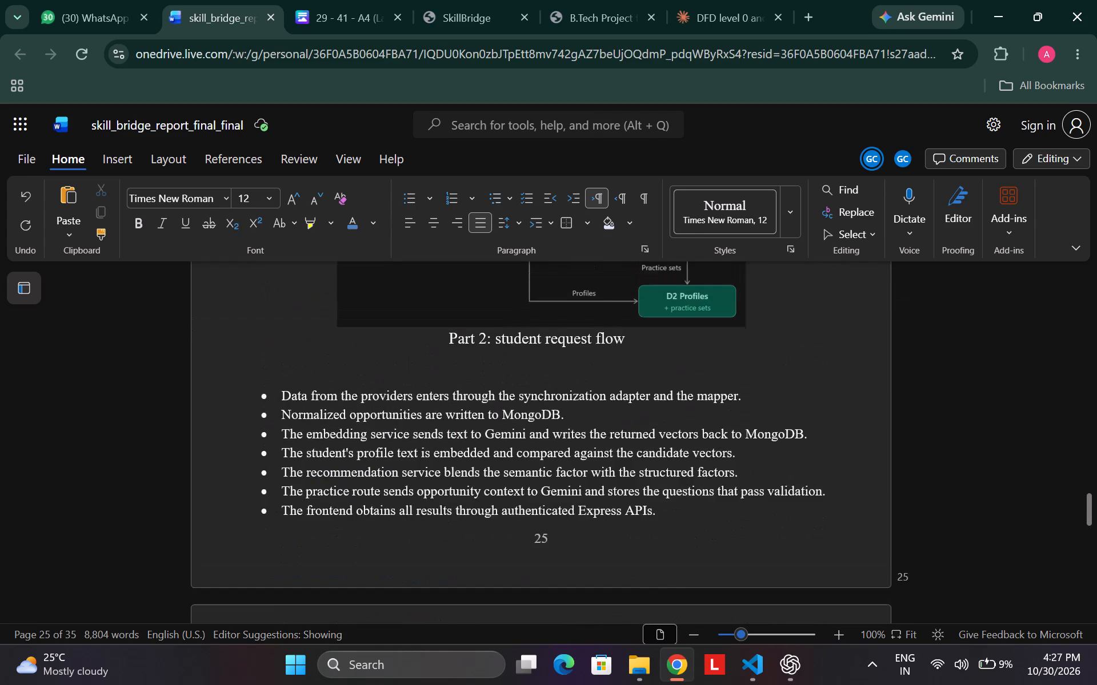
{"action": "scroll", "coordinate": [707, 432], "scroll_direction": "up", "scroll_amount": 5}
Examine heading formatting, table layout and spacing from the student request flow diagram through all of chapter 7 to the chapter 8 title.
{"action": "scroll", "coordinate": [707, 432], "scroll_direction": "down", "scroll_amount": 3}
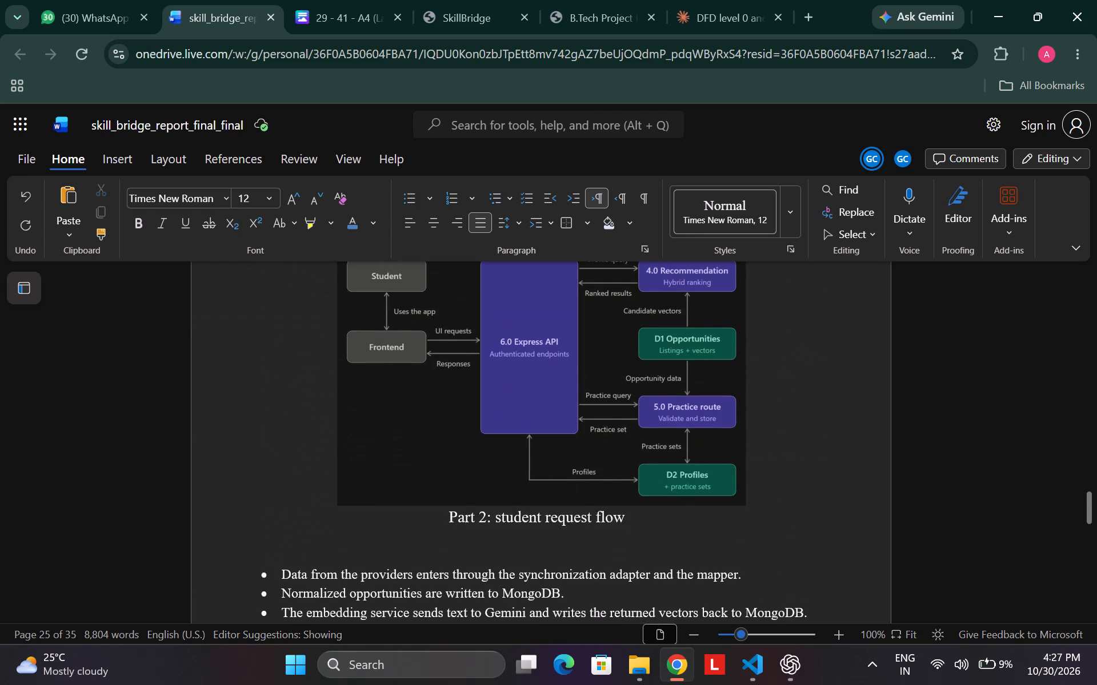
{"action": "scroll", "coordinate": [707, 432], "scroll_direction": "down", "scroll_amount": 2}
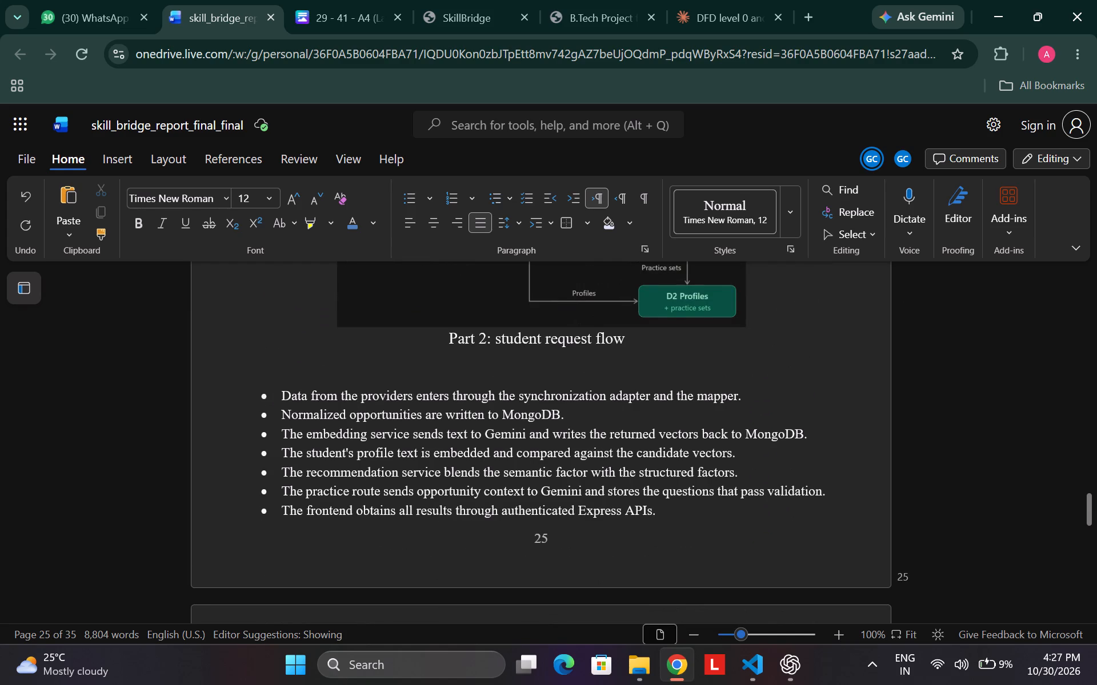
{"action": "scroll", "coordinate": [608, 422], "scroll_direction": "down", "scroll_amount": 4}
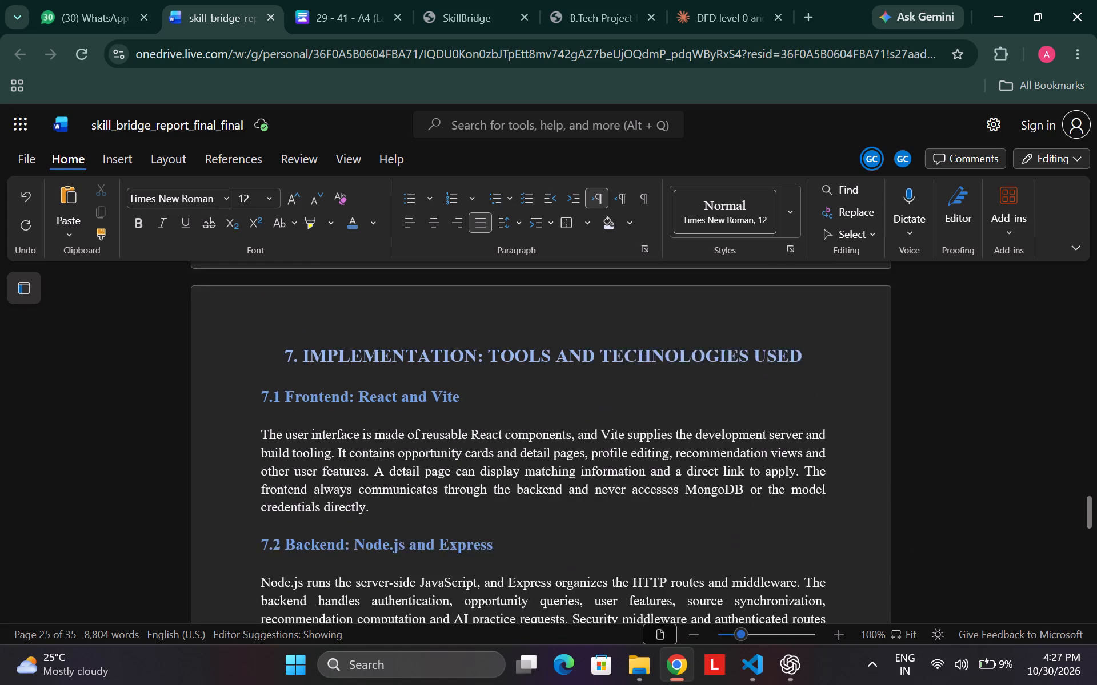
{"action": "scroll", "coordinate": [608, 422], "scroll_direction": "down", "scroll_amount": 1}
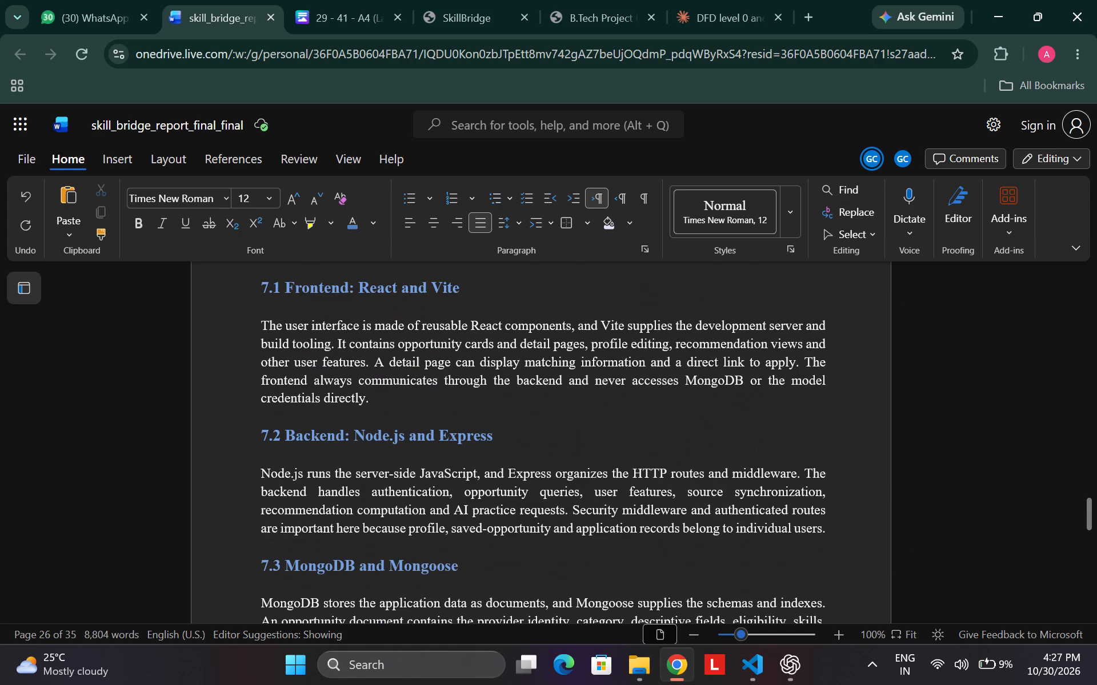
{"action": "scroll", "coordinate": [611, 400], "scroll_direction": "down", "scroll_amount": 4}
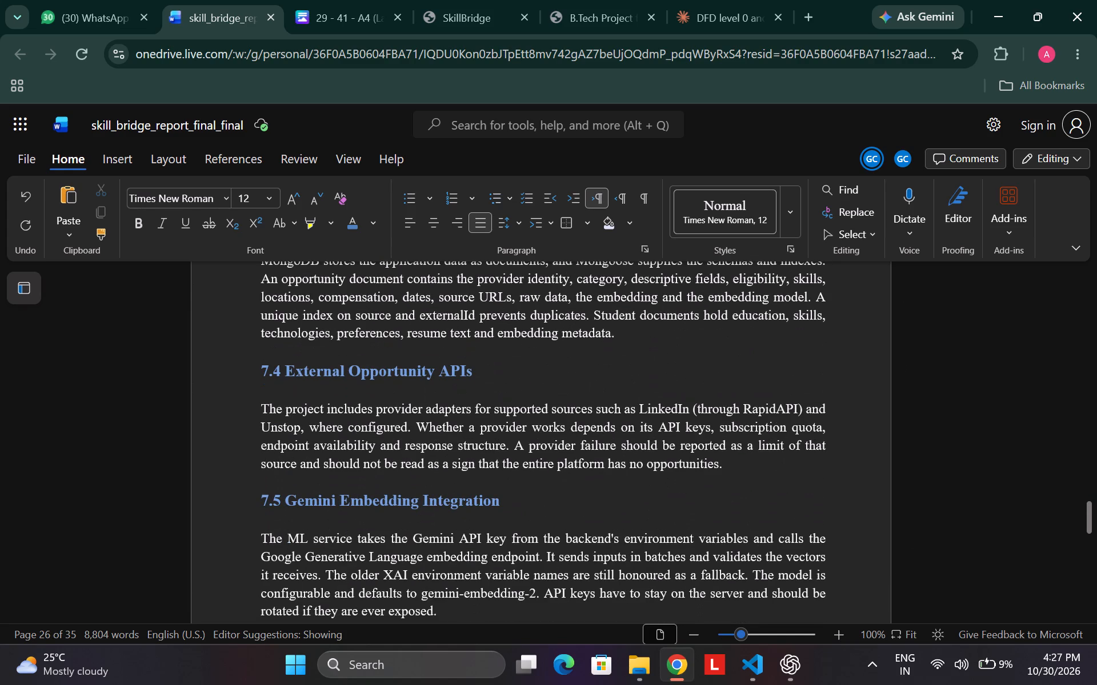
{"action": "scroll", "coordinate": [611, 400], "scroll_direction": "down", "scroll_amount": 8}
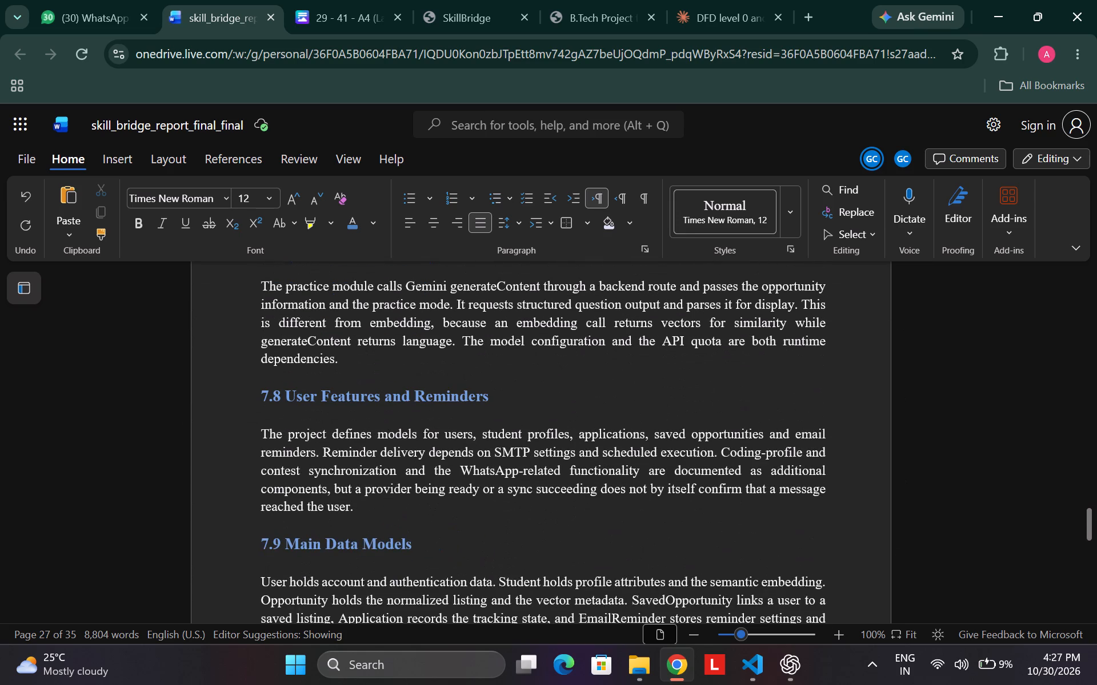
{"action": "scroll", "coordinate": [611, 400], "scroll_direction": "down", "scroll_amount": 2}
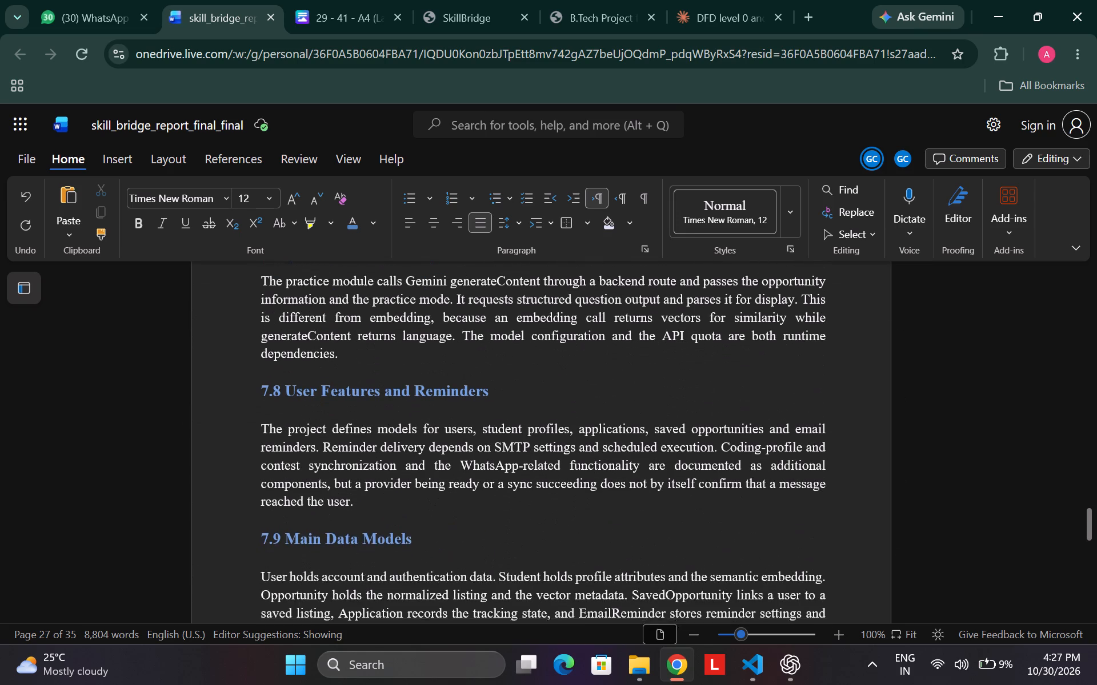
{"action": "scroll", "coordinate": [611, 400], "scroll_direction": "down", "scroll_amount": 4}
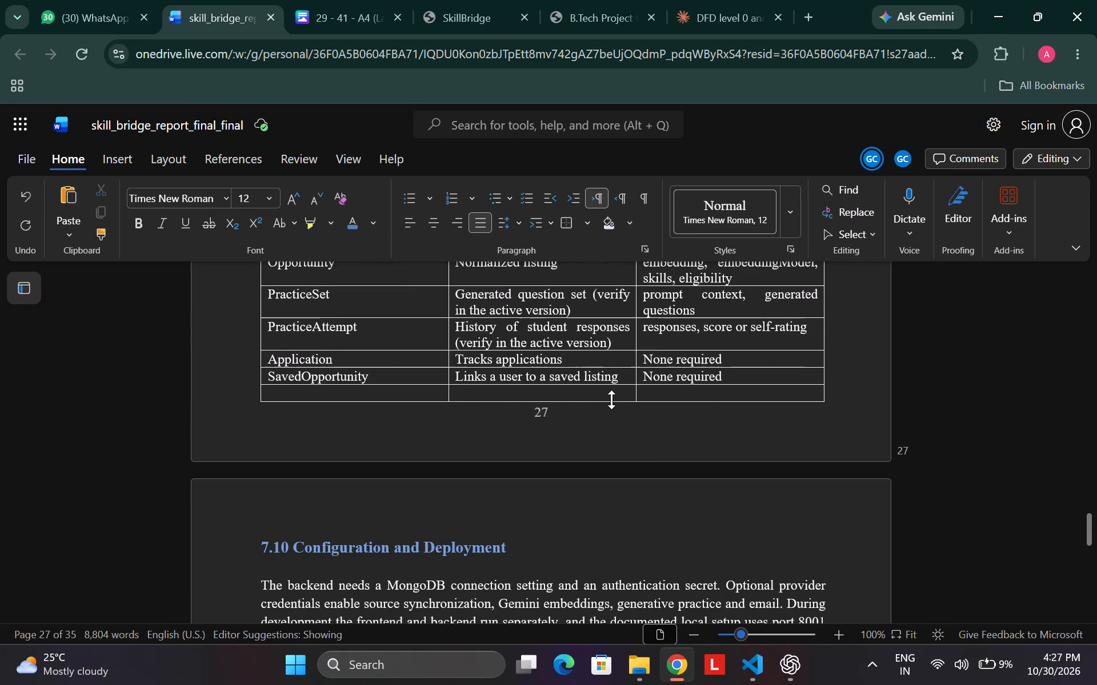
{"action": "scroll", "coordinate": [611, 400], "scroll_direction": "down", "scroll_amount": 2}
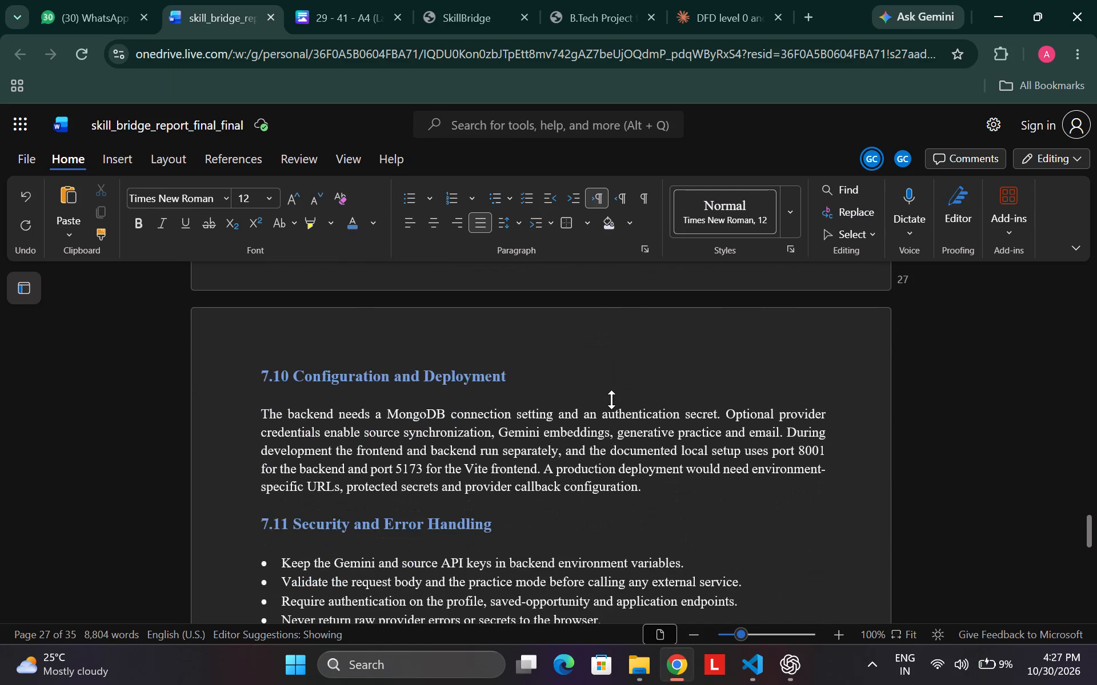
{"action": "scroll", "coordinate": [611, 400], "scroll_direction": "down", "scroll_amount": 2}
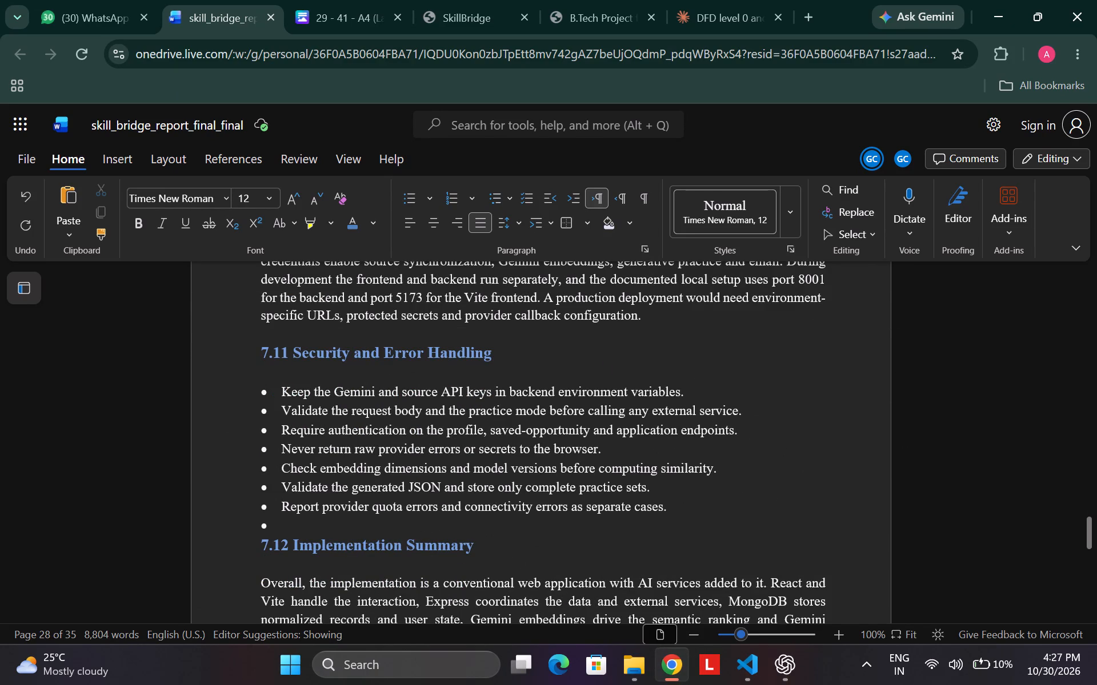
{"action": "scroll", "coordinate": [667, 395], "scroll_direction": "down", "scroll_amount": 9}
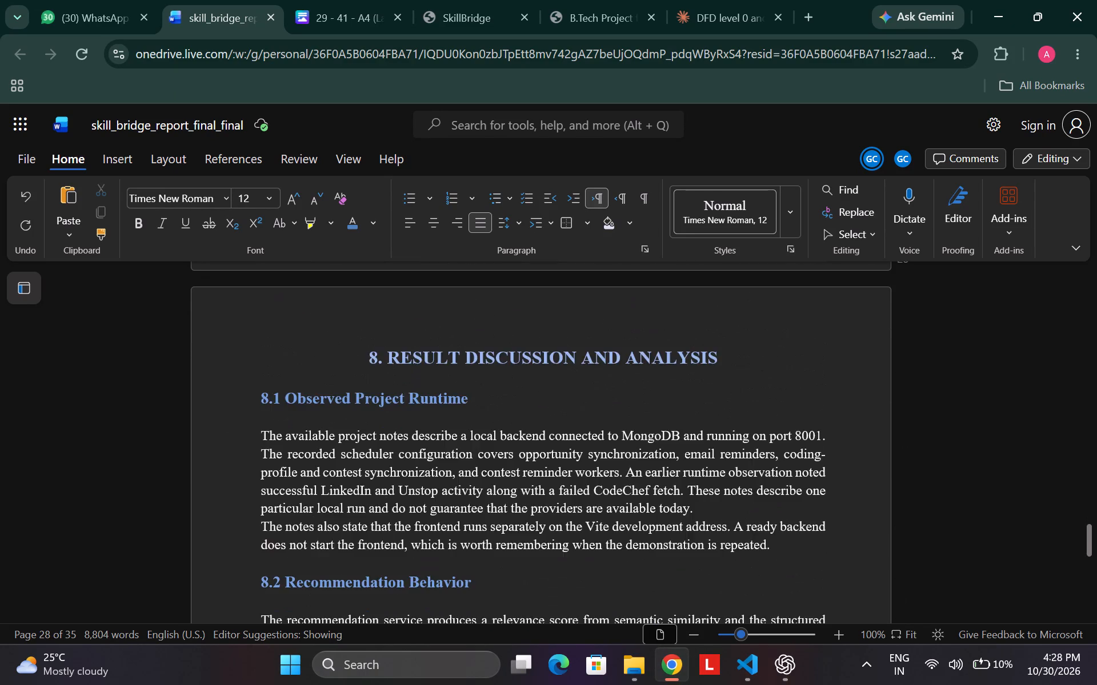
Check headings, spacing and page breaks in chapter 8 from 8.1 Observed Project Runtime to 8.7 Limitations.
{"action": "scroll", "coordinate": [667, 395], "scroll_direction": "down", "scroll_amount": 7}
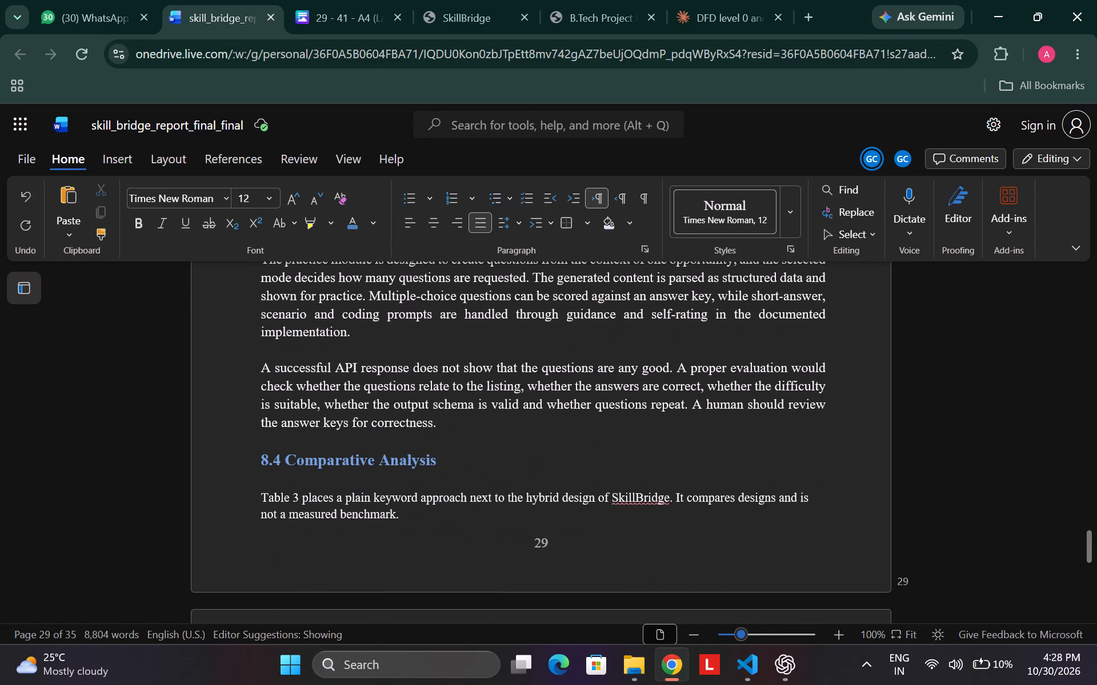
{"action": "scroll", "coordinate": [662, 396], "scroll_direction": "up", "scroll_amount": 3}
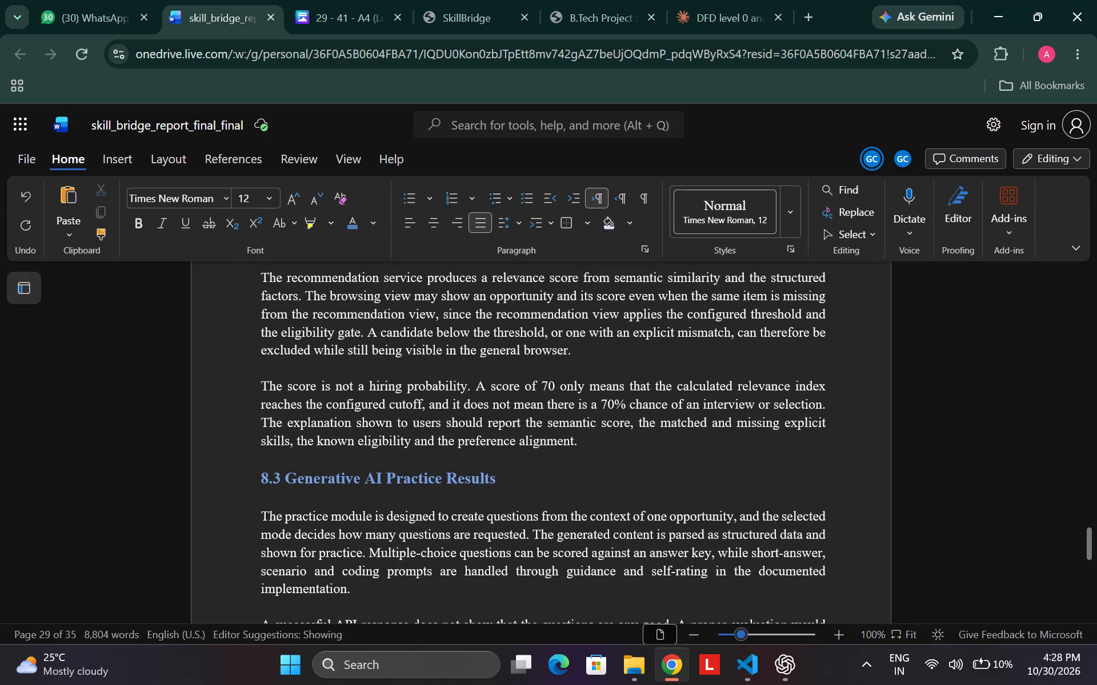
{"action": "scroll", "coordinate": [612, 397], "scroll_direction": "down", "scroll_amount": 10}
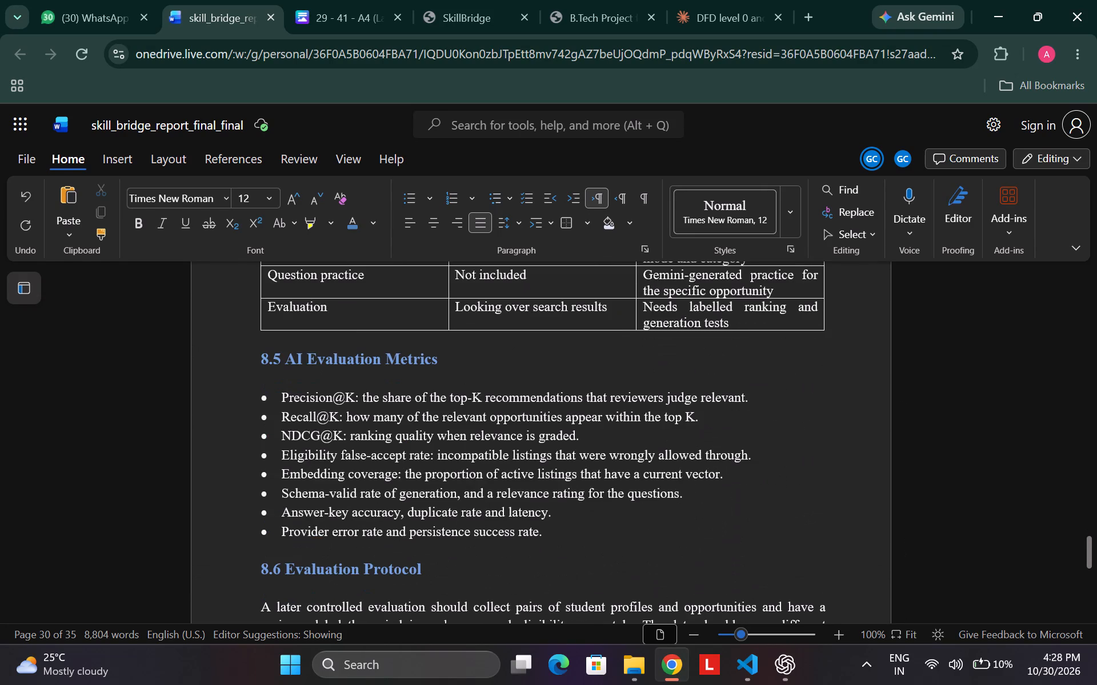
{"action": "scroll", "coordinate": [611, 403], "scroll_direction": "down", "scroll_amount": 5}
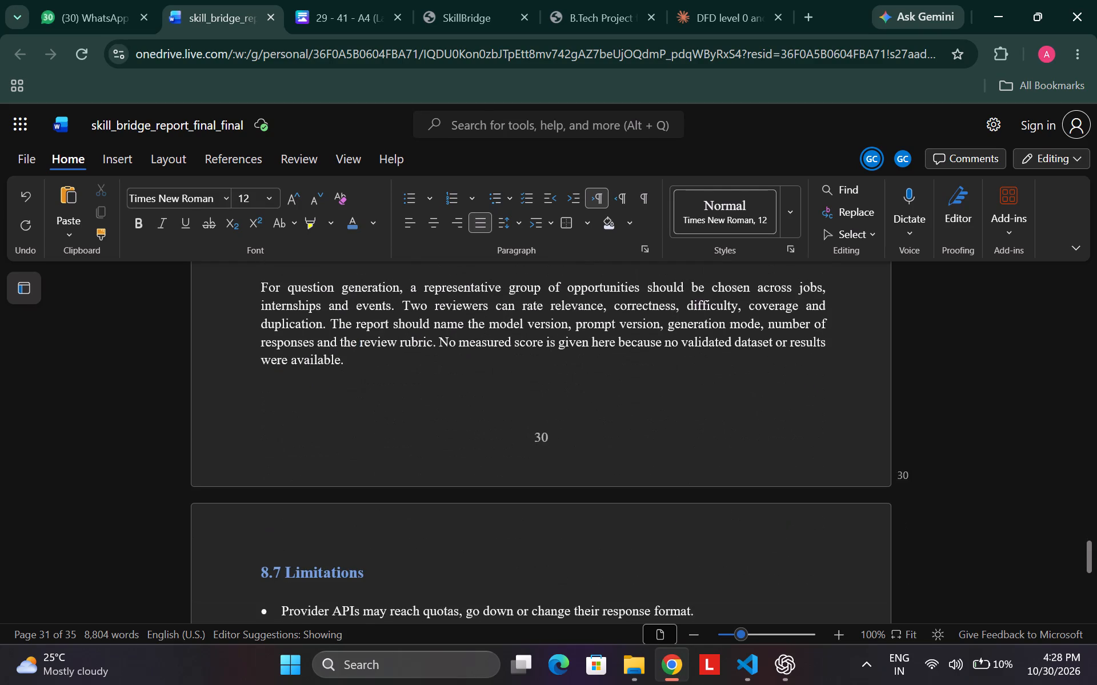
Check headings, spacing and the page break from 8.7 Limitations through 8.10 Result Summary to the start of chapter 9.
{"action": "scroll", "coordinate": [568, 399], "scroll_direction": "down", "scroll_amount": 3}
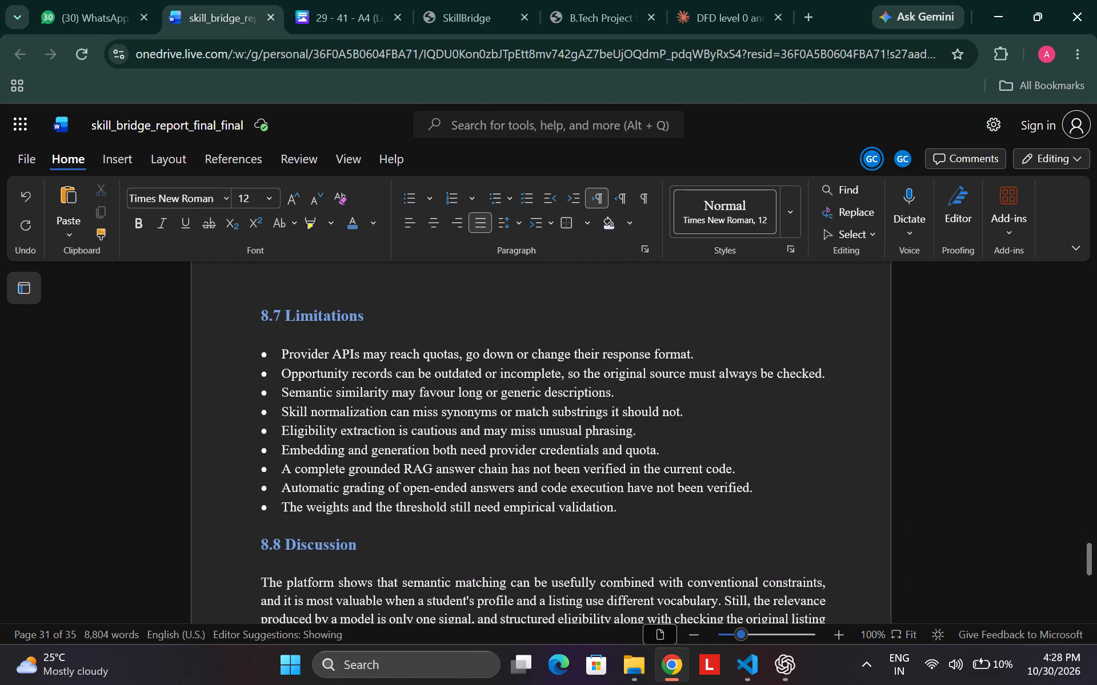
{"action": "scroll", "coordinate": [675, 479], "scroll_direction": "down", "scroll_amount": 2}
{"action": "scroll", "coordinate": [545, 421], "scroll_direction": "down", "scroll_amount": 2}
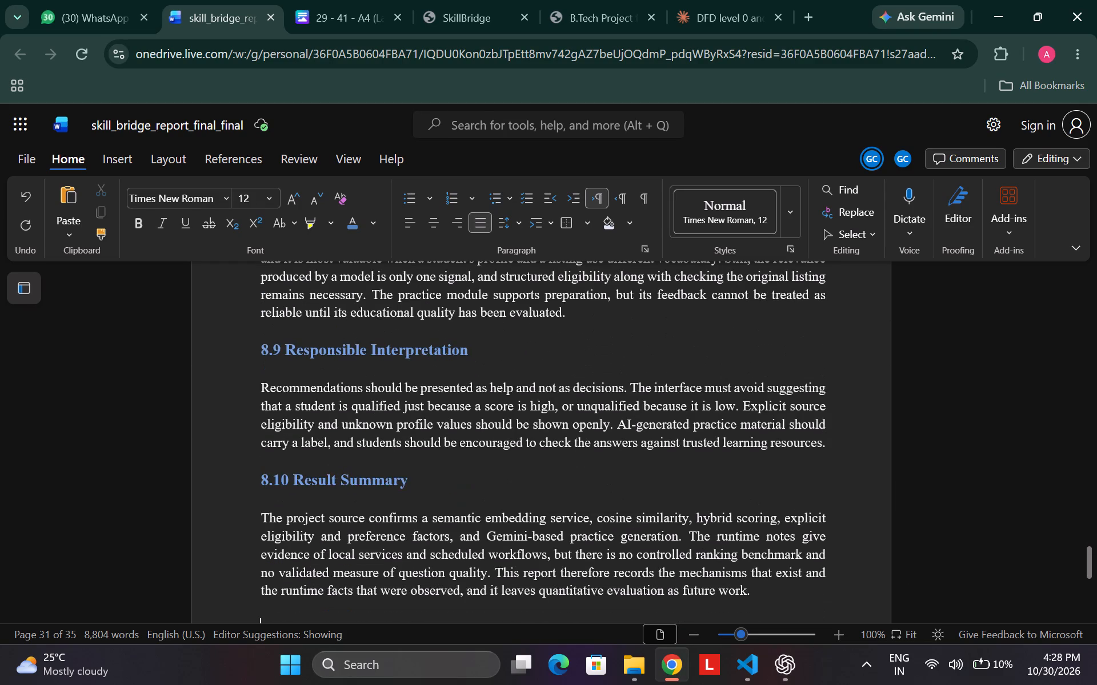
{"action": "scroll", "coordinate": [545, 422], "scroll_direction": "up", "scroll_amount": 3}
{"action": "scroll", "coordinate": [545, 422], "scroll_direction": "down", "scroll_amount": 4}
{"action": "scroll", "coordinate": [545, 422], "scroll_direction": "up", "scroll_amount": 3}
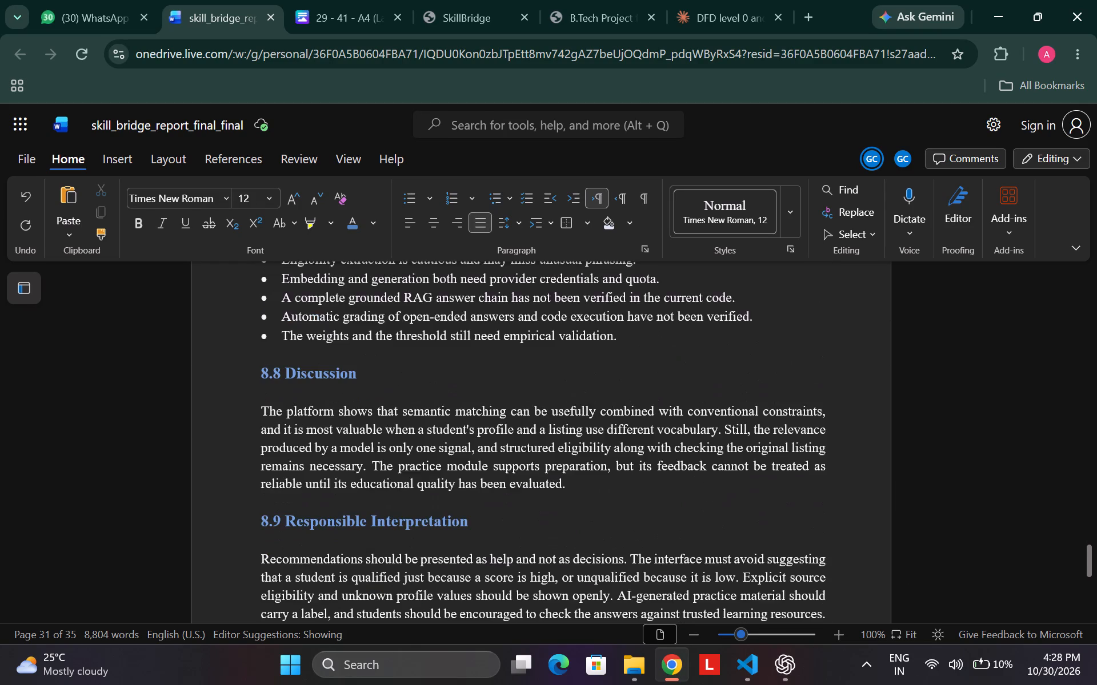
{"action": "scroll", "coordinate": [545, 422], "scroll_direction": "down", "scroll_amount": 2}
{"action": "scroll", "coordinate": [721, 525], "scroll_direction": "down", "scroll_amount": 2}
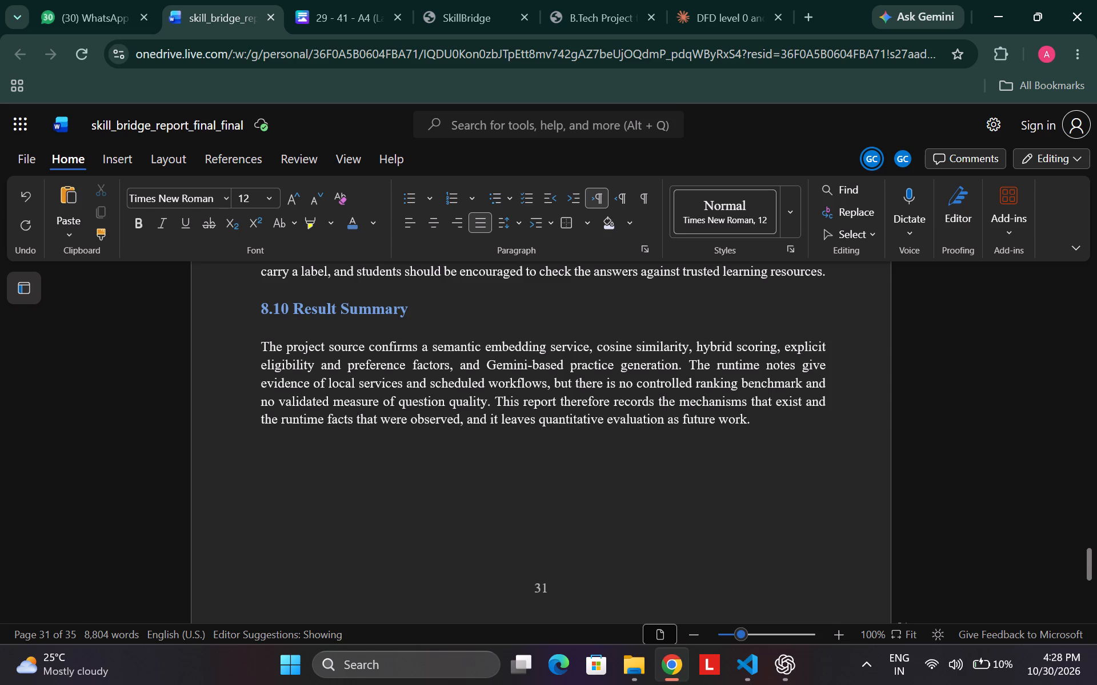
{"action": "scroll", "coordinate": [656, 493], "scroll_direction": "down", "scroll_amount": 2}
{"action": "scroll", "coordinate": [613, 457], "scroll_direction": "down", "scroll_amount": 2}
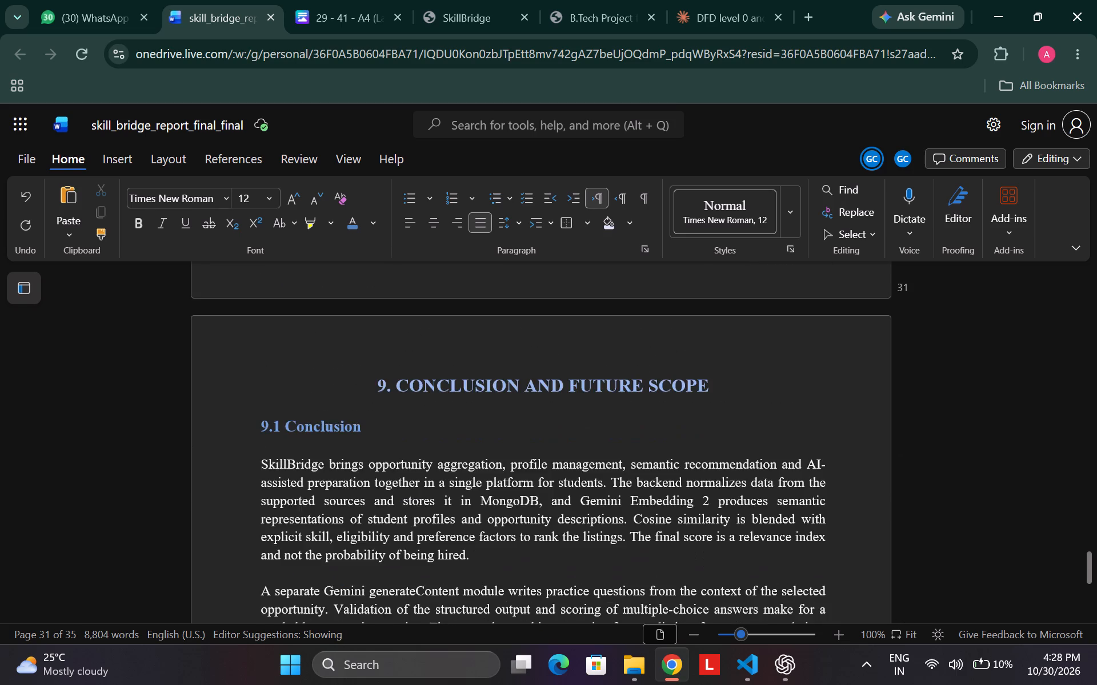
{"action": "scroll", "coordinate": [614, 457], "scroll_direction": "up", "scroll_amount": 4}
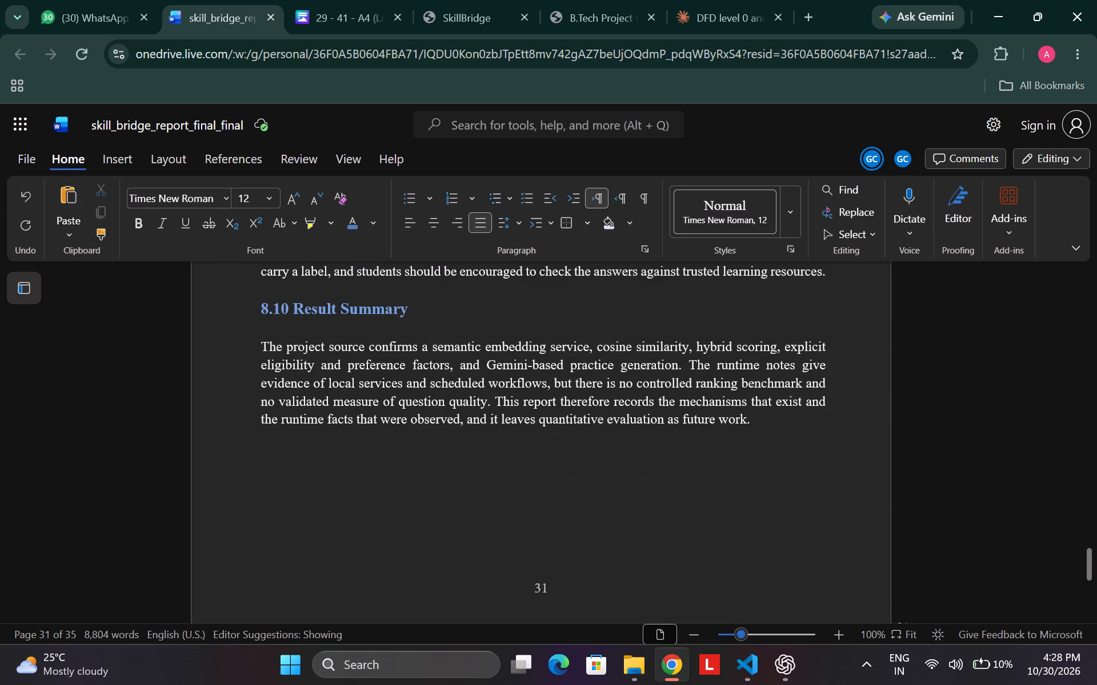
{"action": "scroll", "coordinate": [550, 429], "scroll_direction": "down", "scroll_amount": 2}
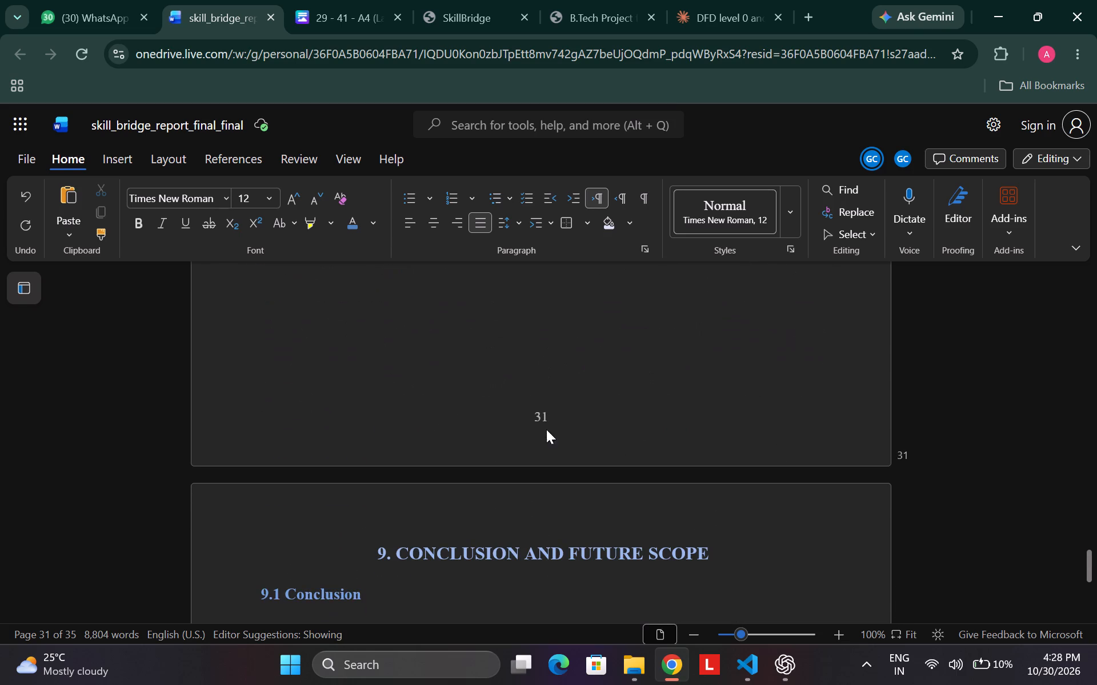
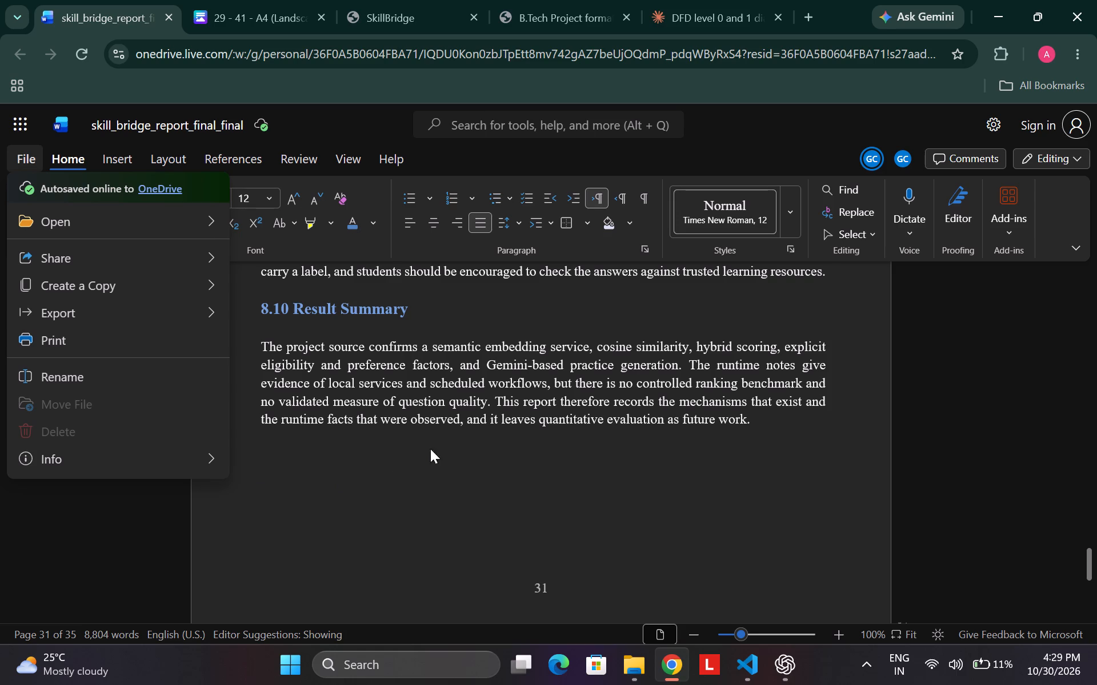
Look back through the report from 8.10 Result Summary through chapter 7 to the student request flow diagram, checking layout.
{"action": "scroll", "coordinate": [456, 433], "scroll_direction": "up", "scroll_amount": 3}
{"action": "left_click", "coordinate": [413, 519]}
{"action": "scroll", "coordinate": [457, 512], "scroll_direction": "up", "scroll_amount": 4}
{"action": "scroll", "coordinate": [540, 468], "scroll_direction": "up", "scroll_amount": 18}
{"action": "scroll", "coordinate": [542, 457], "scroll_direction": "up", "scroll_amount": 10}
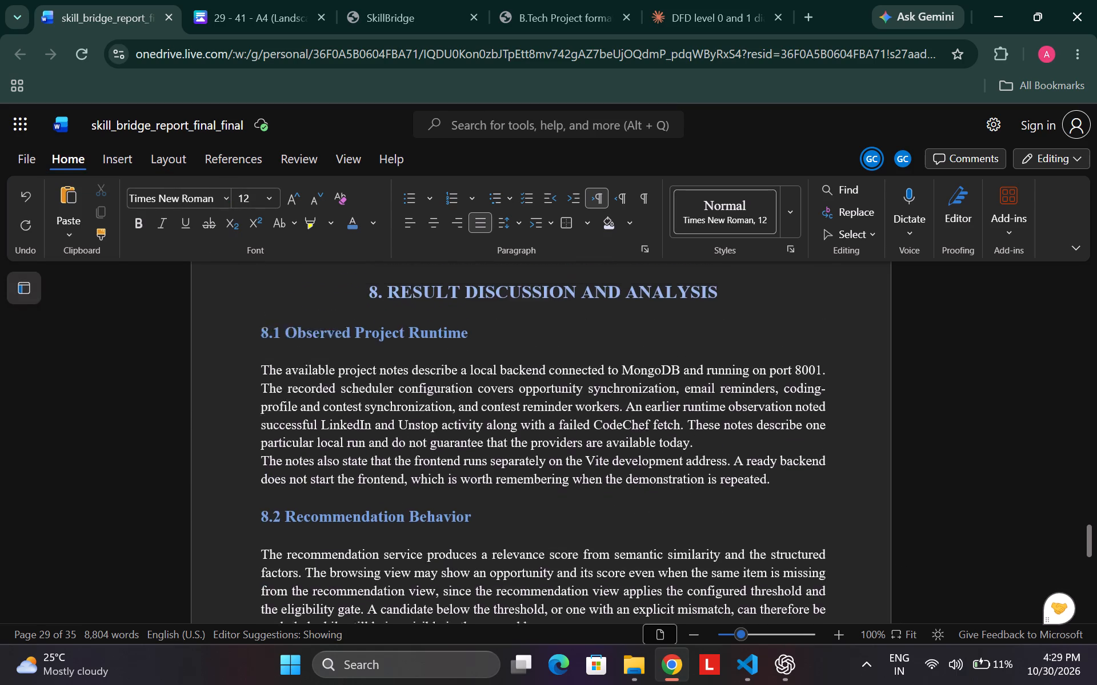
{"action": "scroll", "coordinate": [543, 456], "scroll_direction": "up", "scroll_amount": 20}
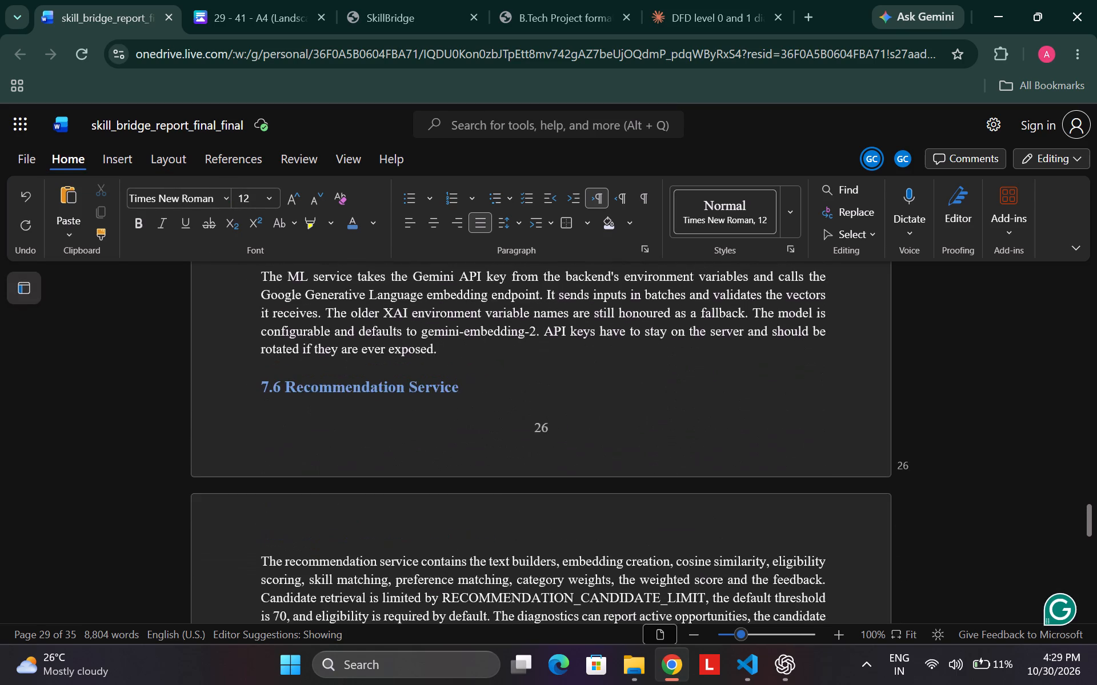
{"action": "scroll", "coordinate": [543, 452], "scroll_direction": "up", "scroll_amount": 15}
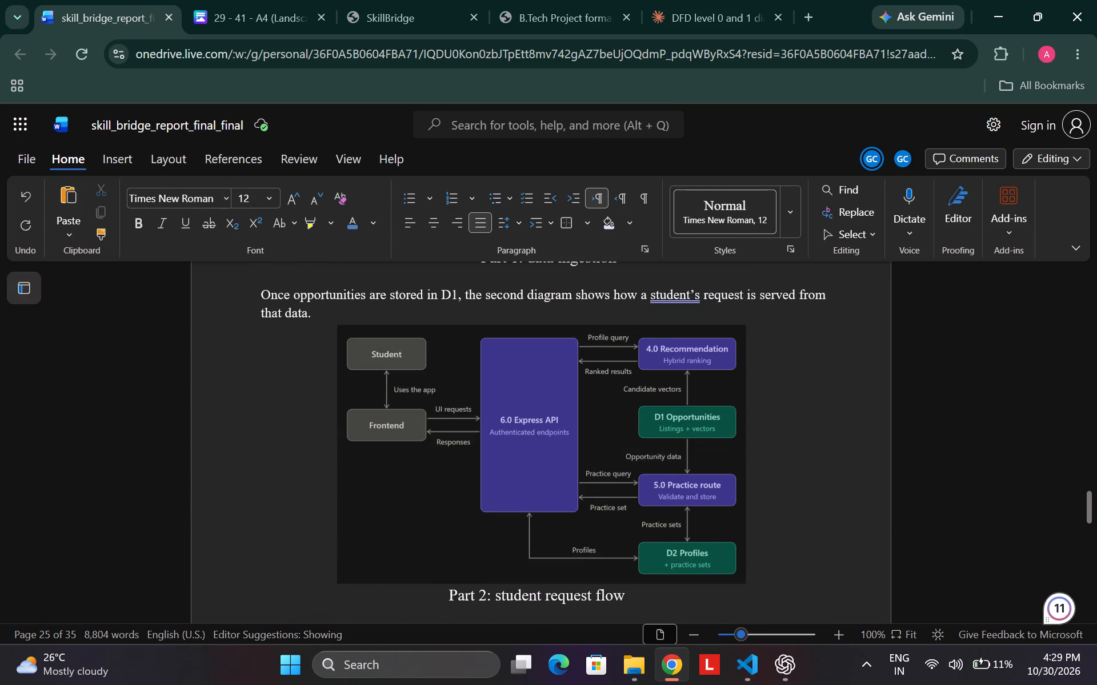
Review the data ingestion diagram, Figure 1 workflow and chapter 5 sections back to 5.2 Hybrid Recommendation Algorithm.
{"action": "scroll", "coordinate": [543, 452], "scroll_direction": "up", "scroll_amount": 4}
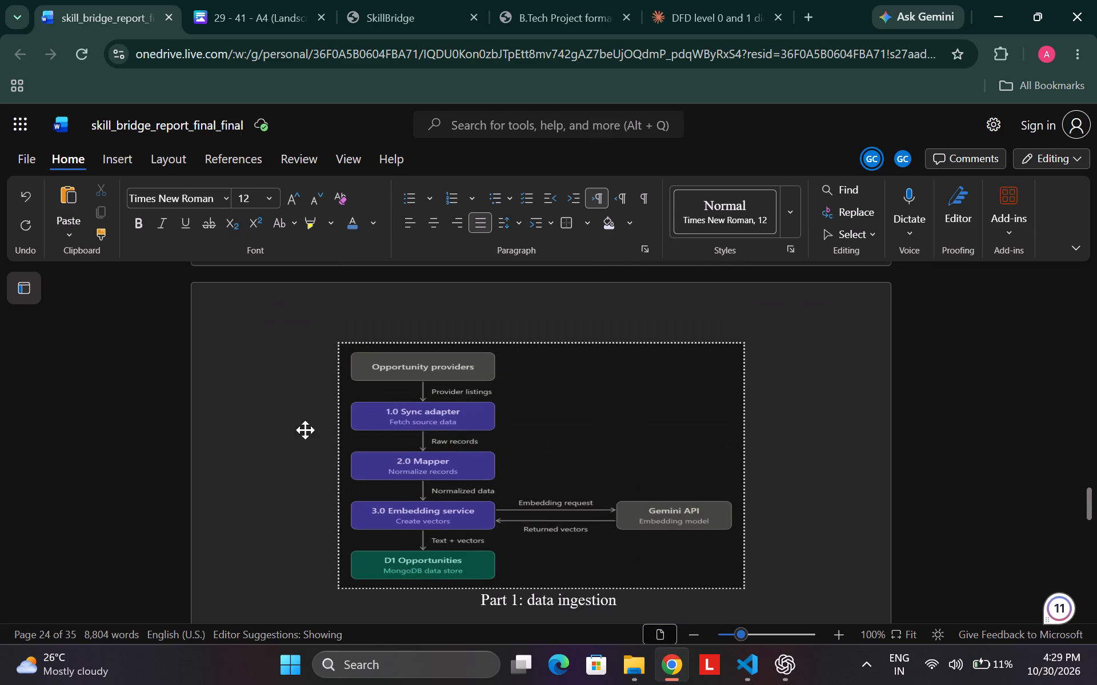
{"action": "scroll", "coordinate": [262, 438], "scroll_direction": "up", "scroll_amount": 8}
{"action": "scroll", "coordinate": [353, 480], "scroll_direction": "up", "scroll_amount": 7}
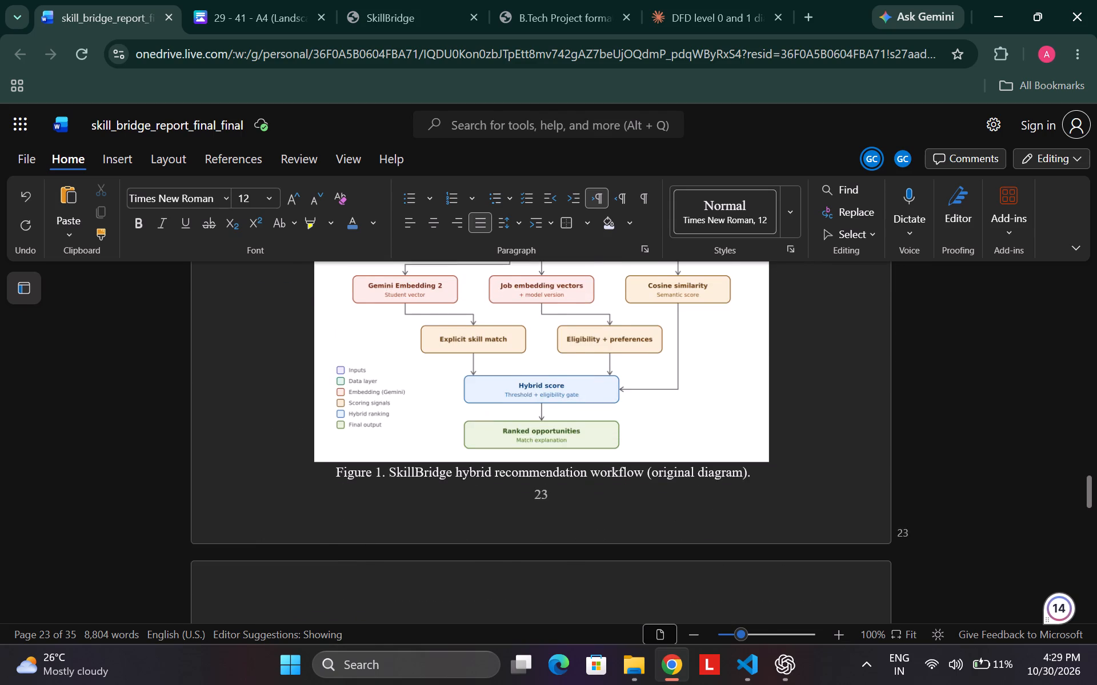
{"action": "scroll", "coordinate": [386, 464], "scroll_direction": "up", "scroll_amount": 7}
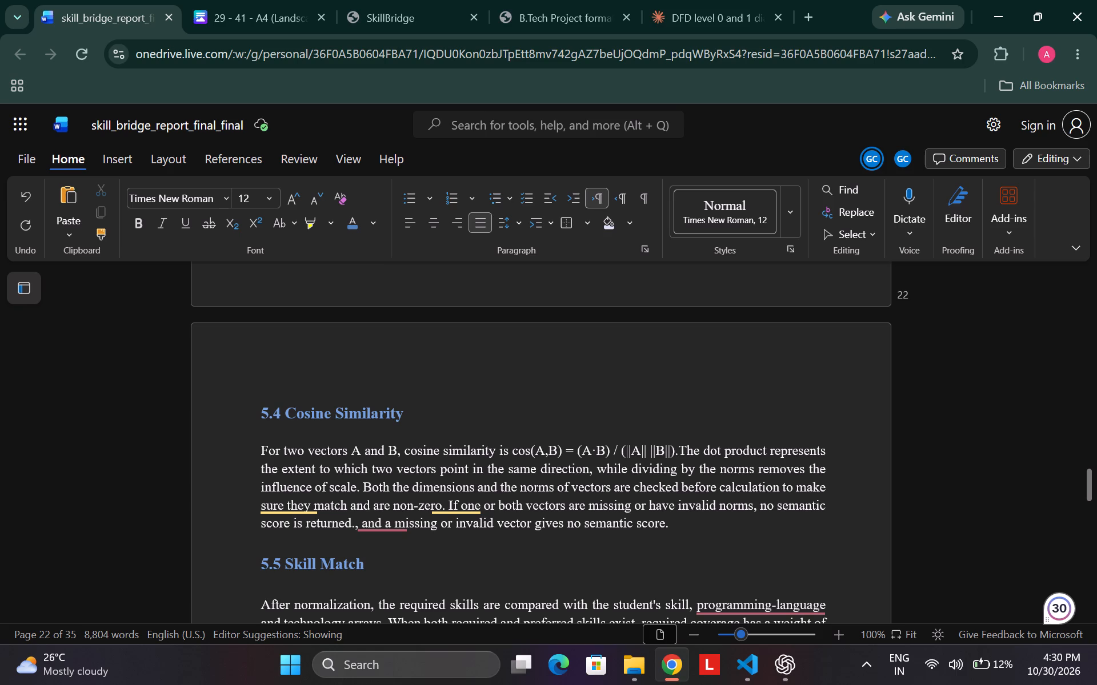
{"action": "scroll", "coordinate": [390, 464], "scroll_direction": "up", "scroll_amount": 9}
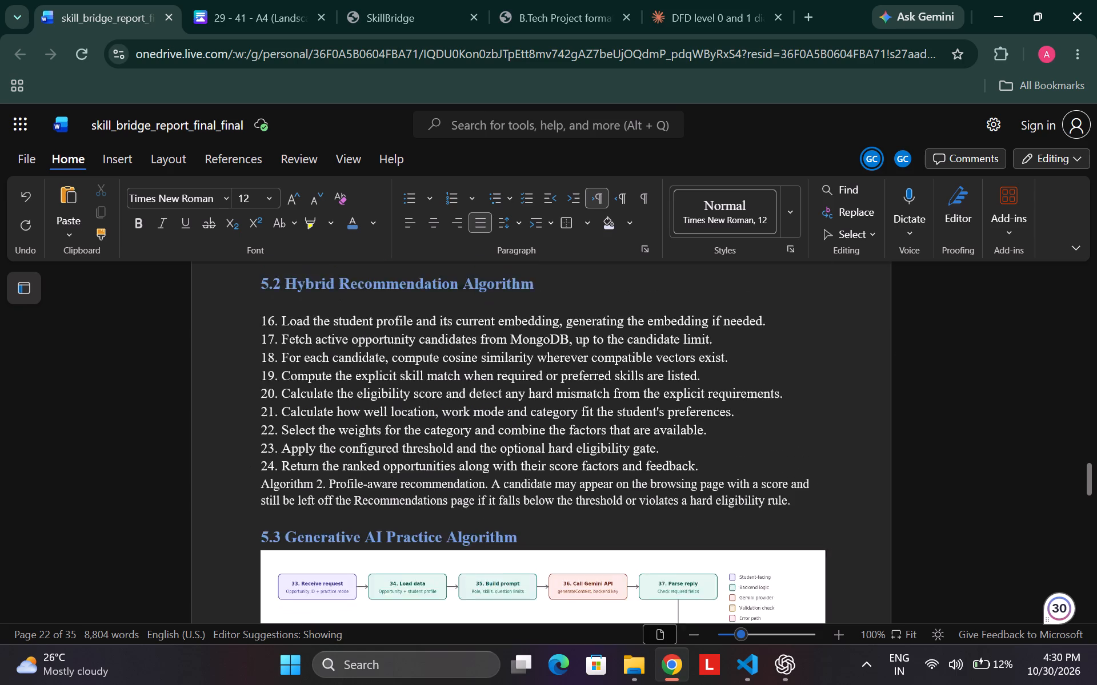
{"action": "scroll", "coordinate": [399, 457], "scroll_direction": "up", "scroll_amount": 17}
Return to the front of the report and check the Certificate, Acknowledgement and Area of Work pages.
{"action": "left_click_drag", "start_coordinate": [1089, 469], "coordinate": [1089, 244]}
{"action": "scroll", "coordinate": [722, 390], "scroll_direction": "down", "scroll_amount": 13}
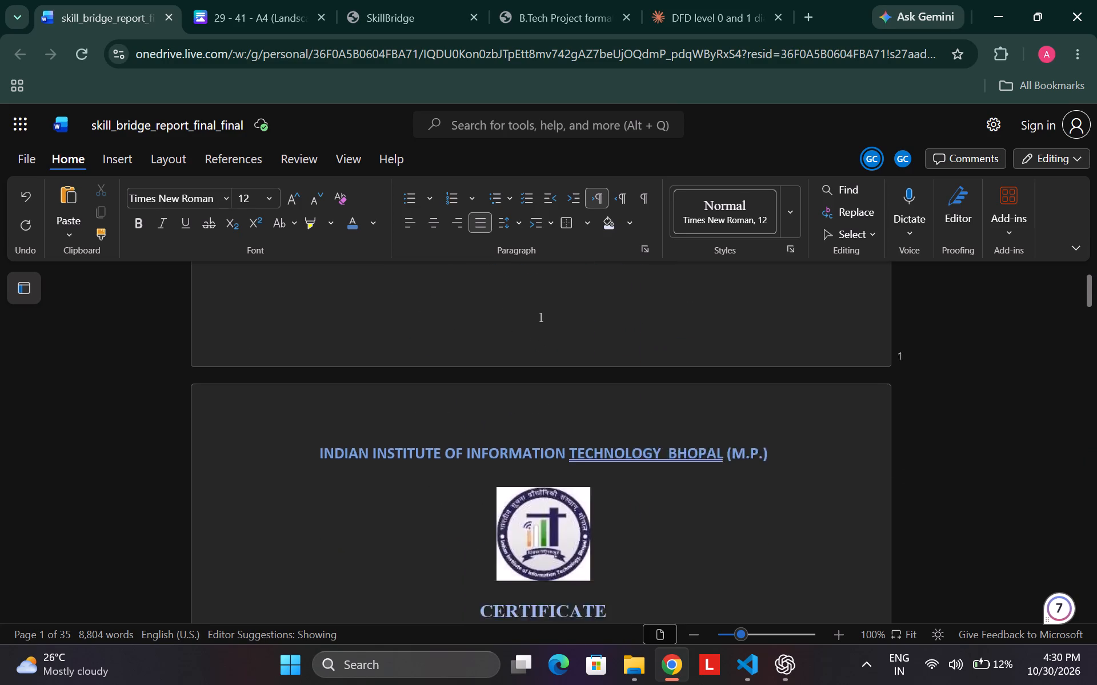
{"action": "scroll", "coordinate": [445, 478], "scroll_direction": "down", "scroll_amount": 11}
{"action": "scroll", "coordinate": [445, 480], "scroll_direction": "down", "scroll_amount": 10}
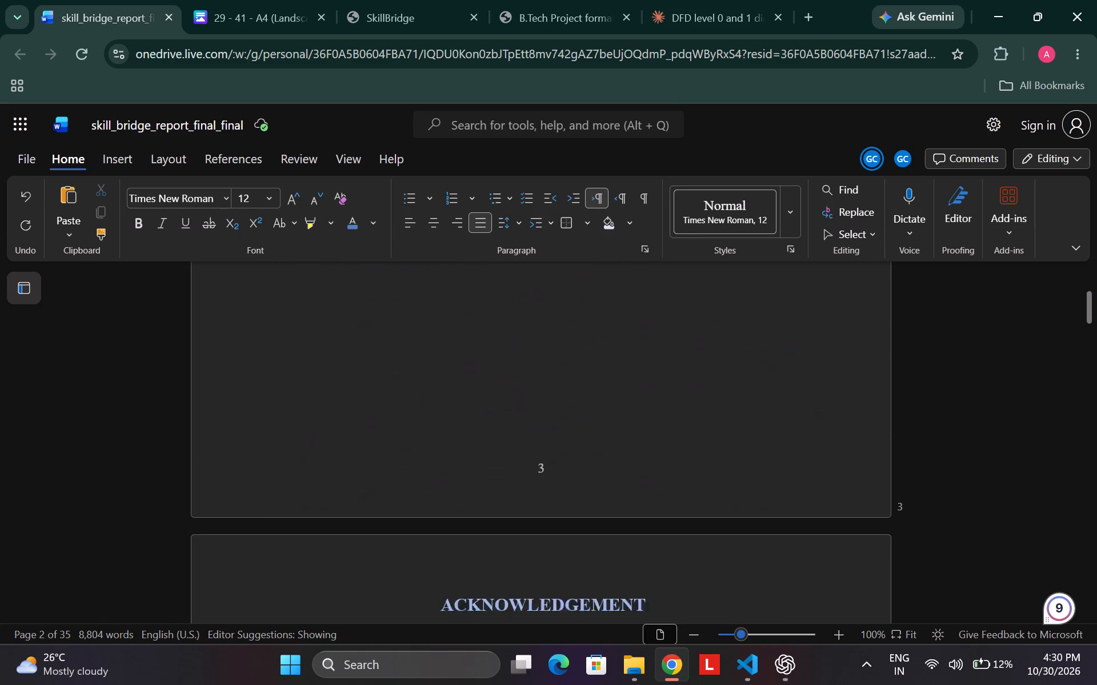
{"action": "scroll", "coordinate": [446, 480], "scroll_direction": "up", "scroll_amount": 3}
{"action": "scroll", "coordinate": [446, 480], "scroll_direction": "down", "scroll_amount": 5}
{"action": "scroll", "coordinate": [446, 480], "scroll_direction": "up", "scroll_amount": 3}
{"action": "scroll", "coordinate": [446, 480], "scroll_direction": "down", "scroll_amount": 2}
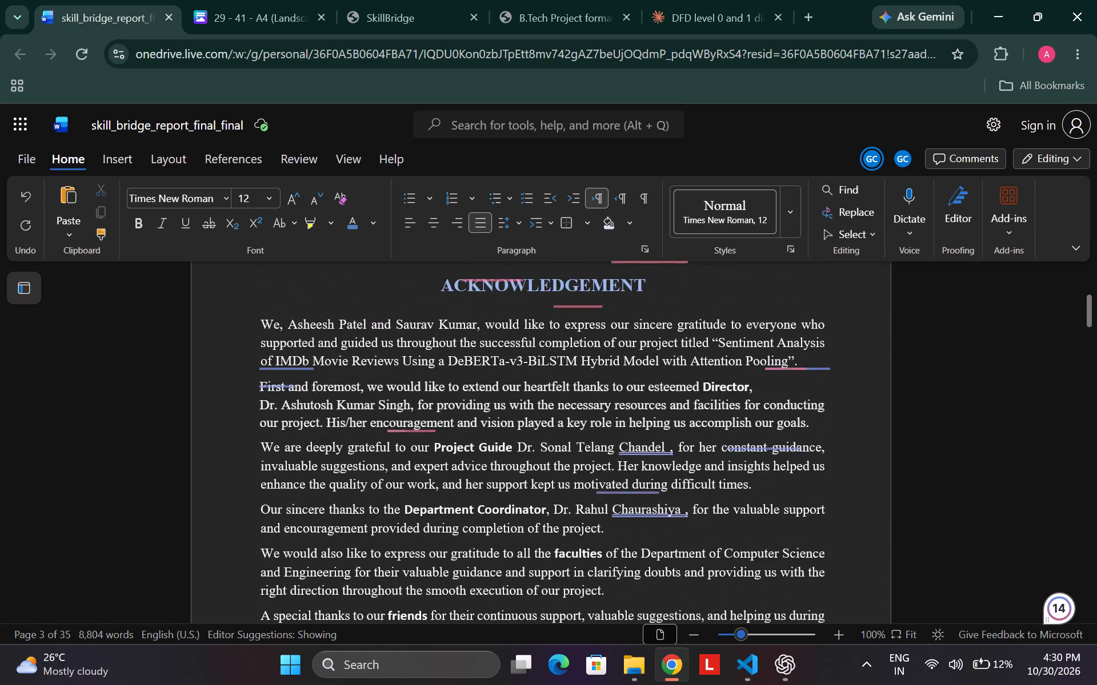
{"action": "scroll", "coordinate": [446, 480], "scroll_direction": "down", "scroll_amount": 13}
{"action": "scroll", "coordinate": [448, 480], "scroll_direction": "up", "scroll_amount": 7}
{"action": "scroll", "coordinate": [448, 480], "scroll_direction": "down", "scroll_amount": 2}
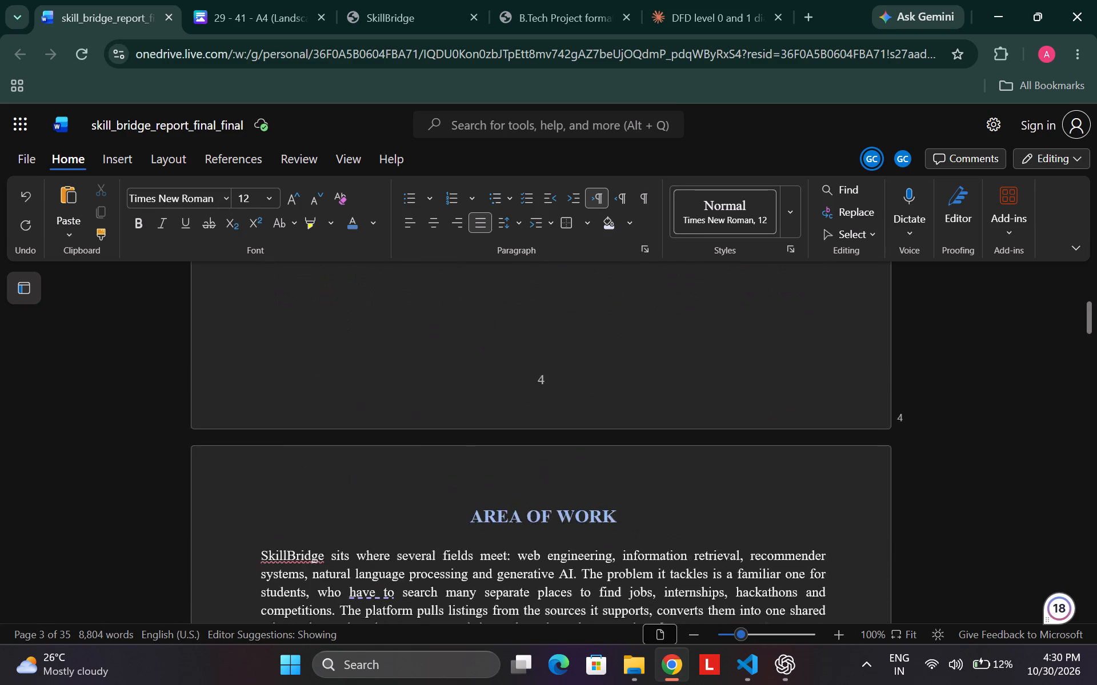
Check the pages from Area of Work through List of Figures and Abstract to 1.2 Project Overview.
{"action": "scroll", "coordinate": [448, 480], "scroll_direction": "down", "scroll_amount": 20}
{"action": "scroll", "coordinate": [453, 477], "scroll_direction": "down", "scroll_amount": 3}
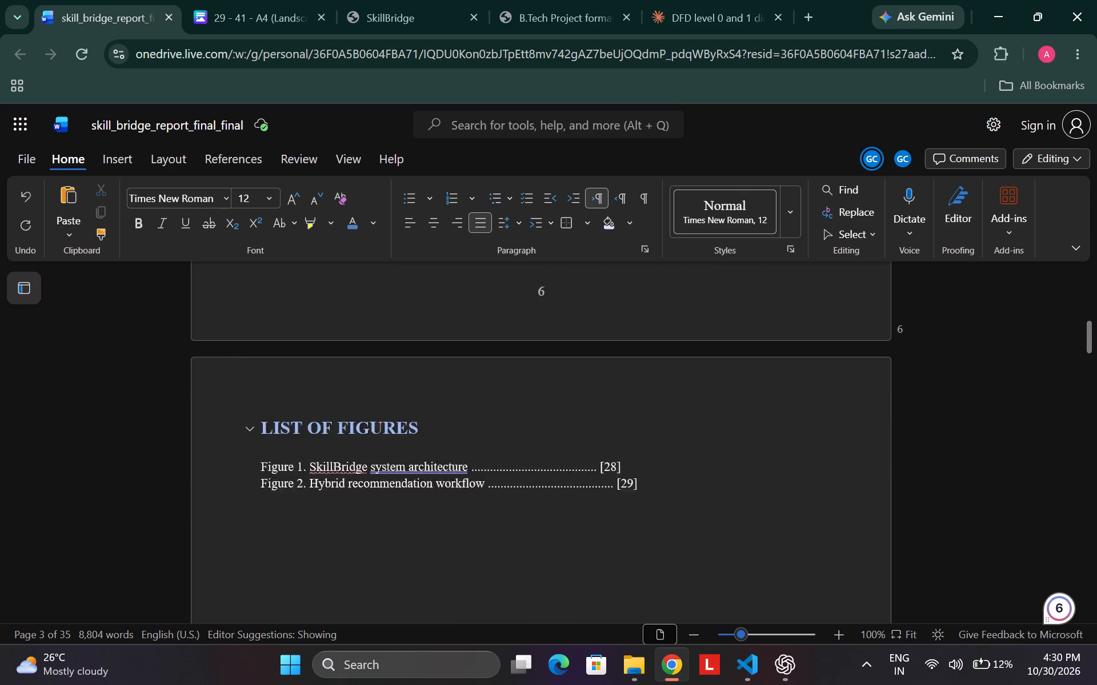
{"action": "scroll", "coordinate": [453, 477], "scroll_direction": "down", "scroll_amount": 17}
{"action": "scroll", "coordinate": [453, 471], "scroll_direction": "down", "scroll_amount": 4}
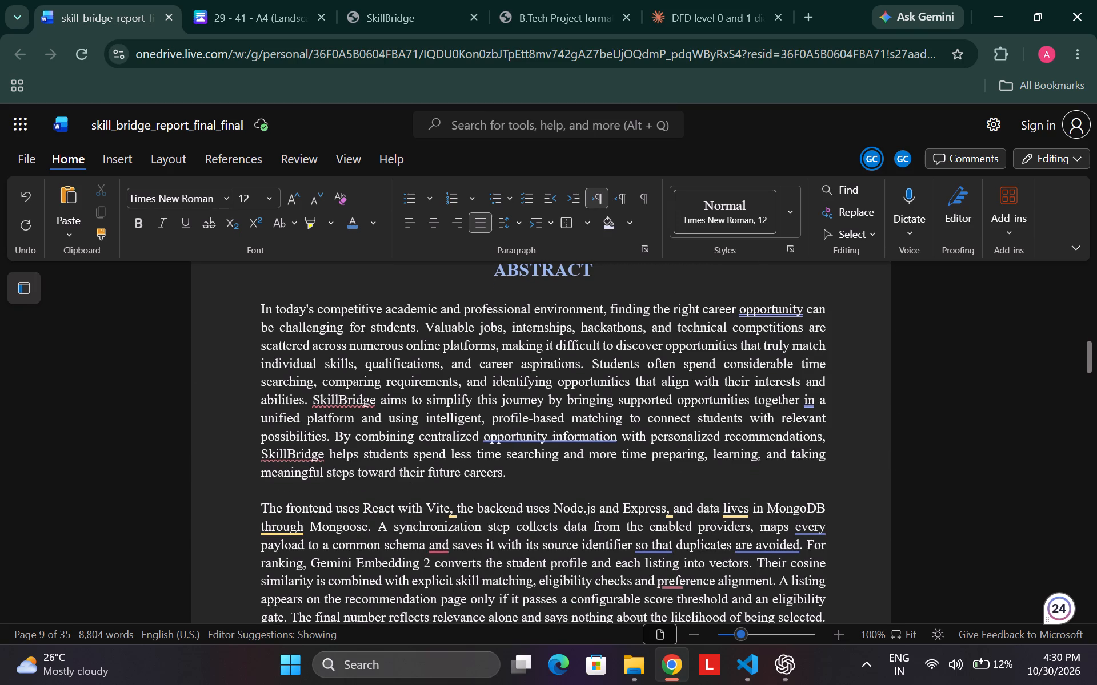
{"action": "scroll", "coordinate": [525, 341], "scroll_direction": "down", "scroll_amount": 13}
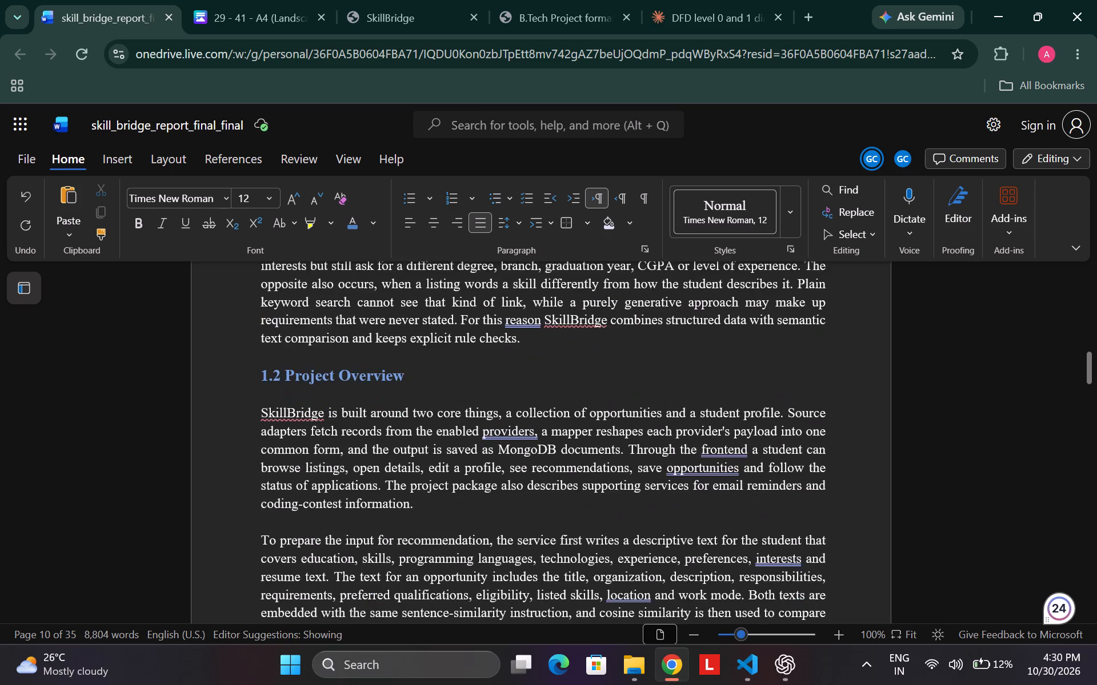
{"action": "scroll", "coordinate": [546, 348], "scroll_direction": "up", "scroll_amount": 4}
{"action": "scroll", "coordinate": [546, 348], "scroll_direction": "down", "scroll_amount": 2}
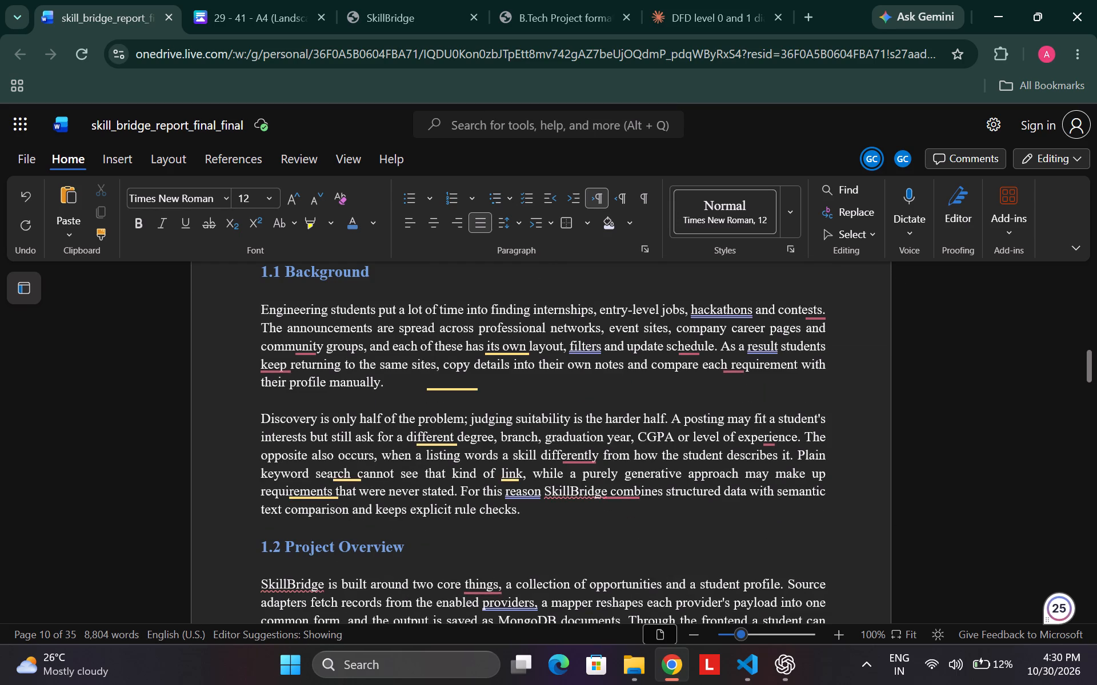
{"action": "scroll", "coordinate": [613, 396], "scroll_direction": "down", "scroll_amount": 4}
Go to the report's end and look back through List of Publication, References and chapter 9 to 8.7 Limitations.
{"action": "left_click_drag", "start_coordinate": [1088, 365], "coordinate": [1096, 468]}
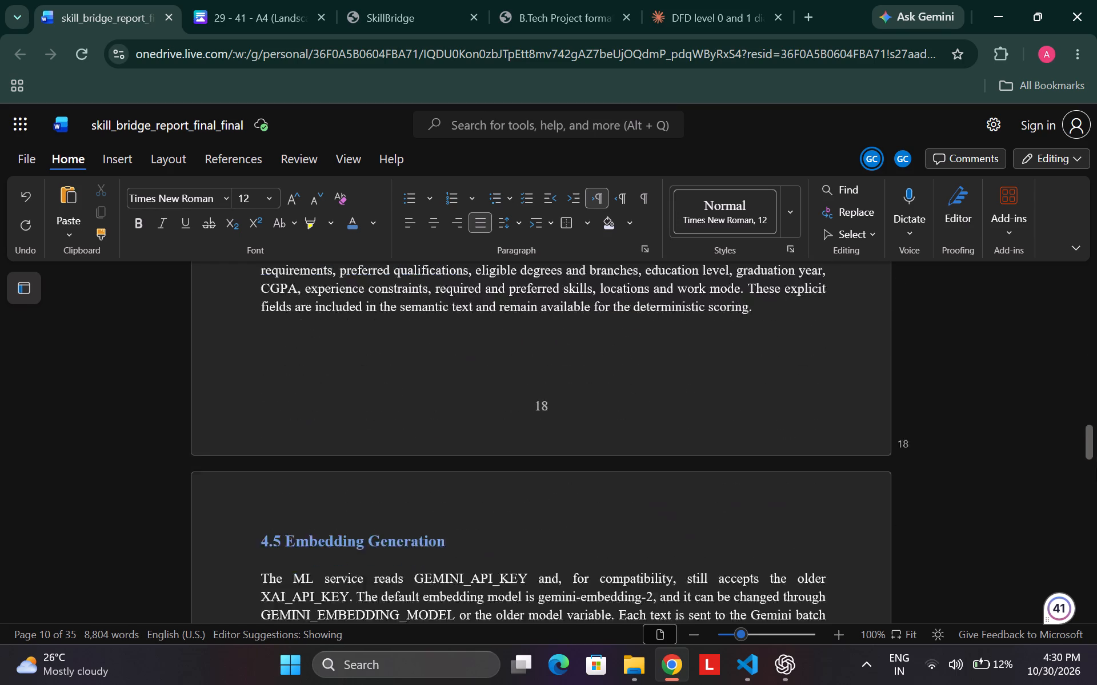
{"action": "left_click_drag", "start_coordinate": [1096, 468], "coordinate": [1096, 602]}
{"action": "scroll", "coordinate": [742, 521], "scroll_direction": "up", "scroll_amount": 3}
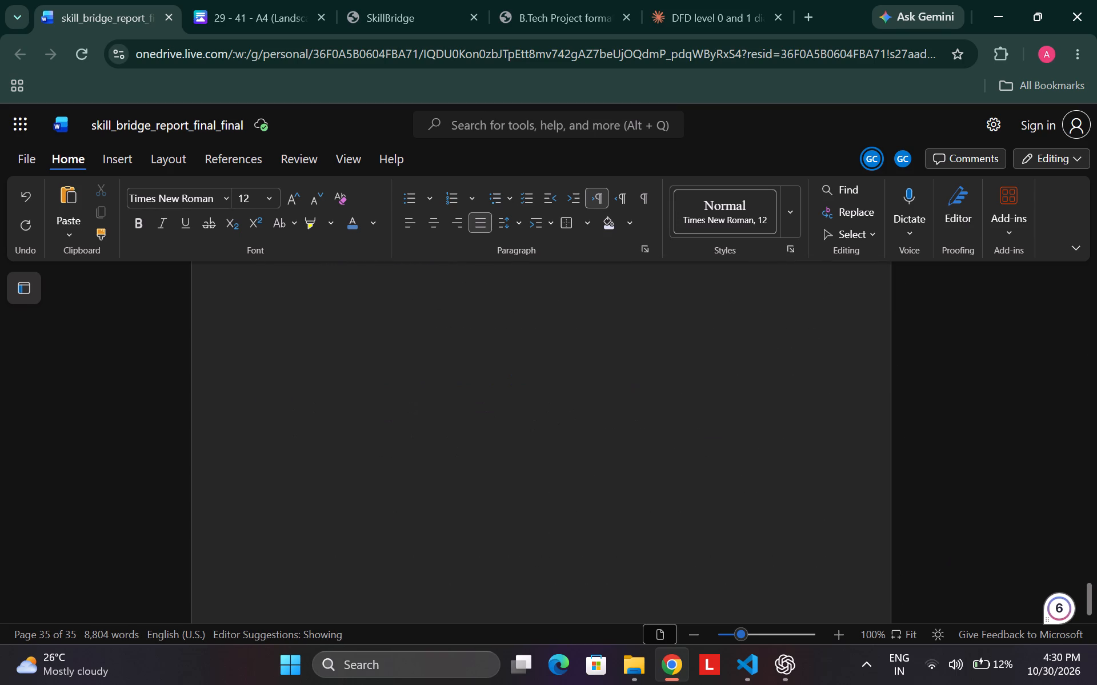
{"action": "scroll", "coordinate": [735, 508], "scroll_direction": "up", "scroll_amount": 5}
{"action": "scroll", "coordinate": [556, 476], "scroll_direction": "up", "scroll_amount": 12}
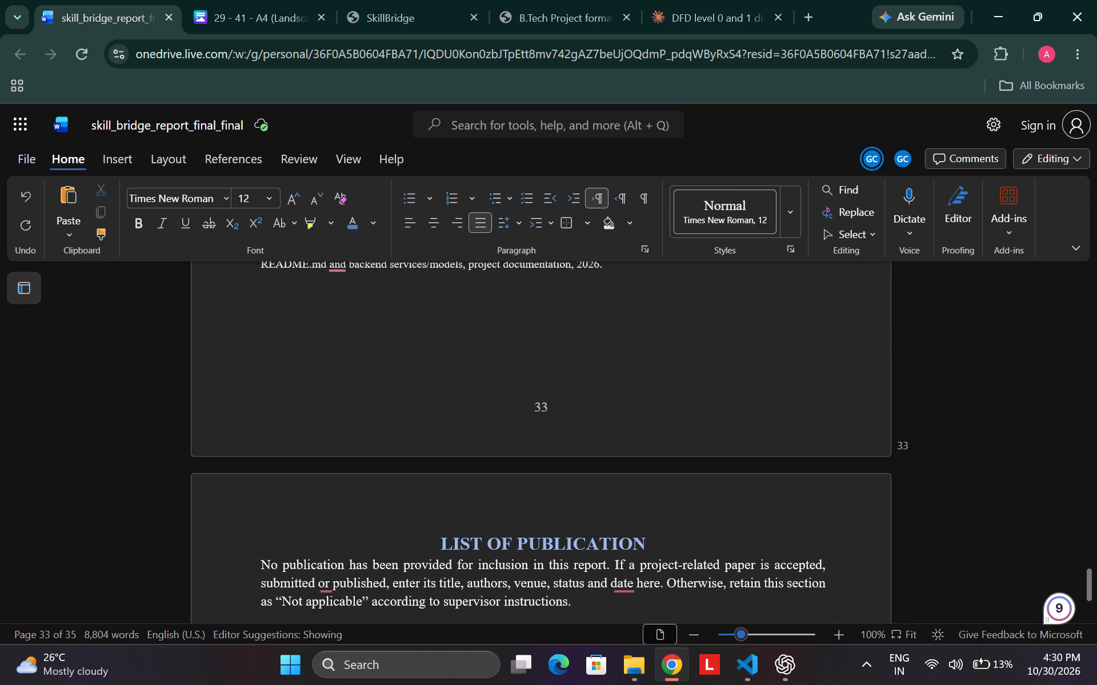
{"action": "scroll", "coordinate": [560, 472], "scroll_direction": "up", "scroll_amount": 3}
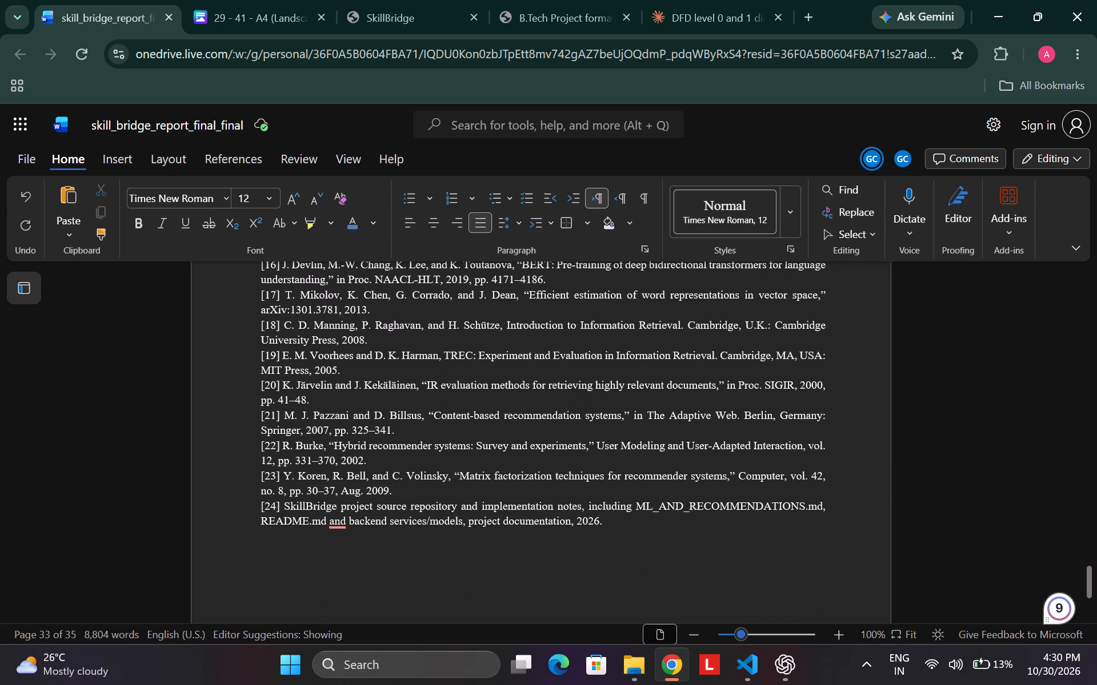
{"action": "scroll", "coordinate": [560, 472], "scroll_direction": "up", "scroll_amount": 5}
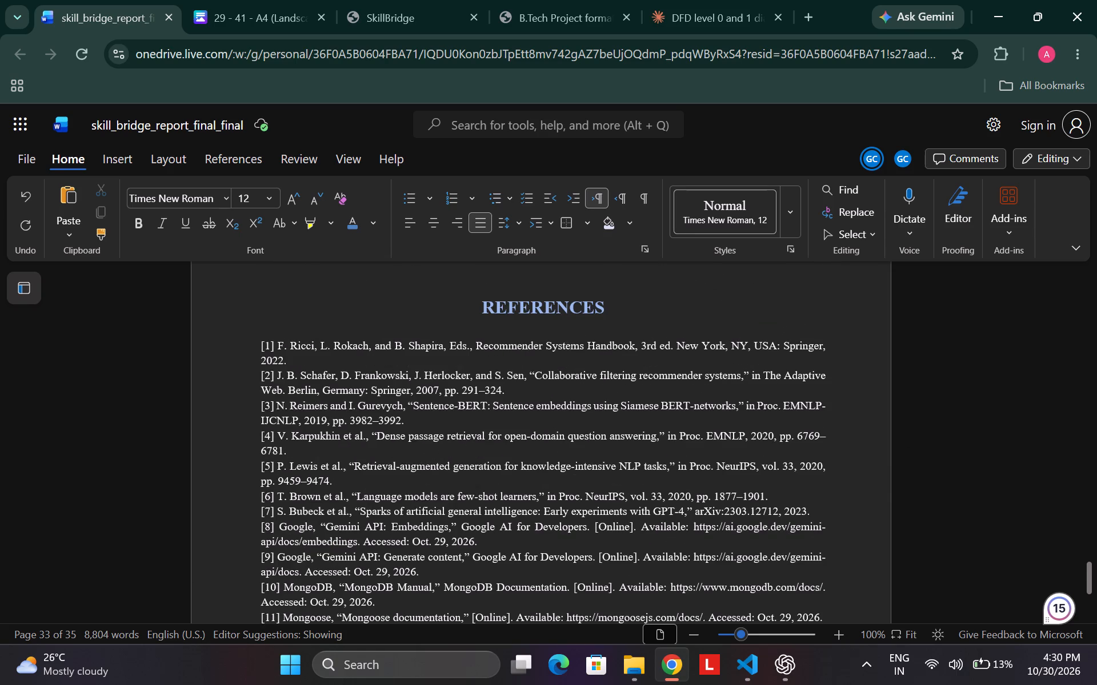
{"action": "scroll", "coordinate": [560, 472], "scroll_direction": "up", "scroll_amount": 8}
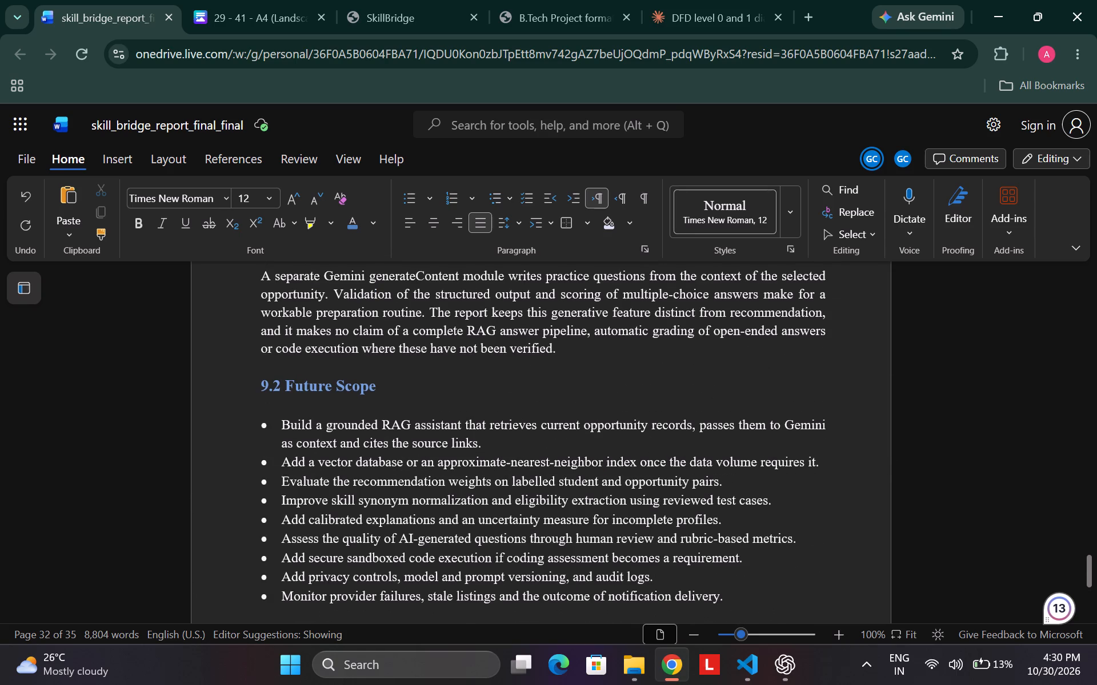
{"action": "scroll", "coordinate": [560, 472], "scroll_direction": "up", "scroll_amount": 2}
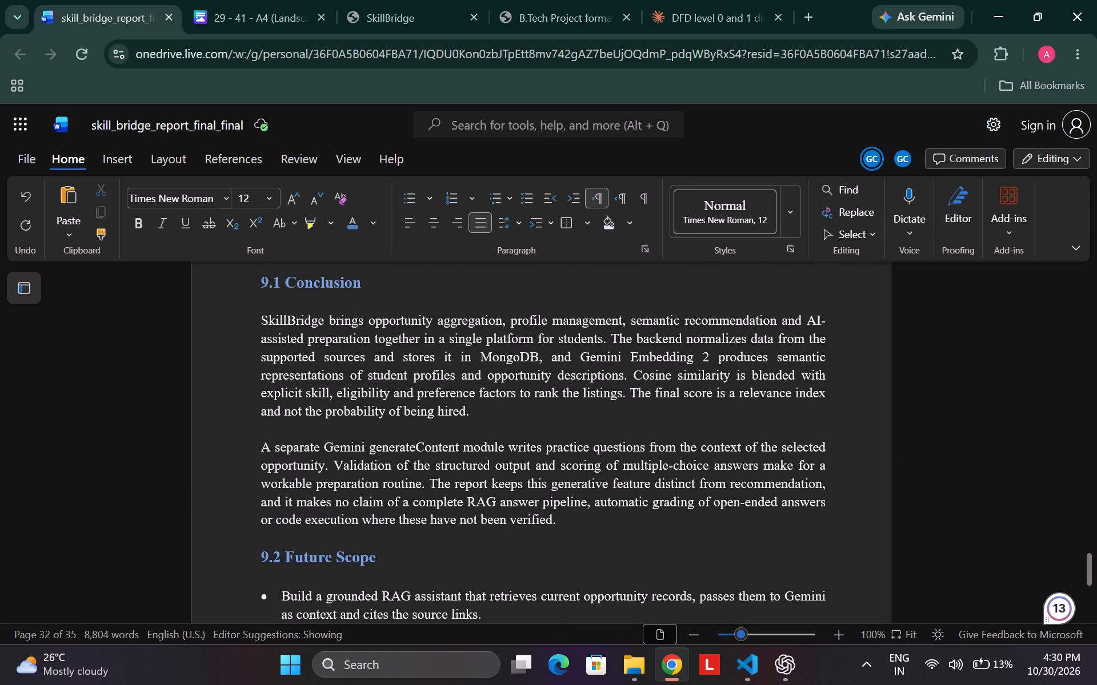
{"action": "scroll", "coordinate": [560, 472], "scroll_direction": "up", "scroll_amount": 5}
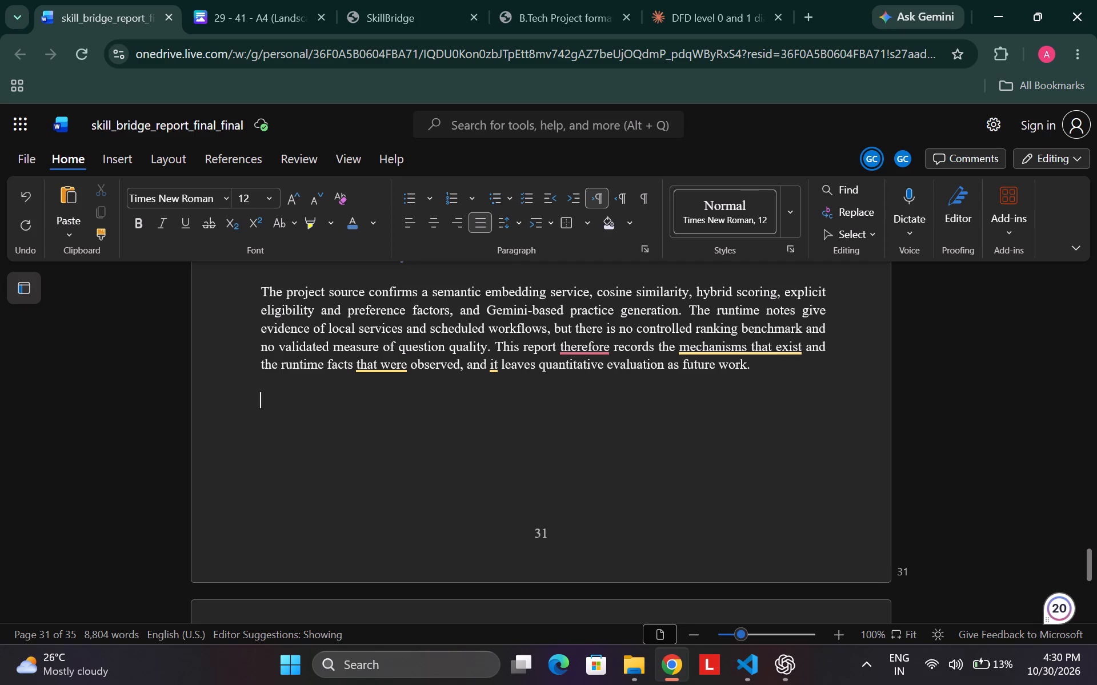
{"action": "scroll", "coordinate": [538, 456], "scroll_direction": "up", "scroll_amount": 6}
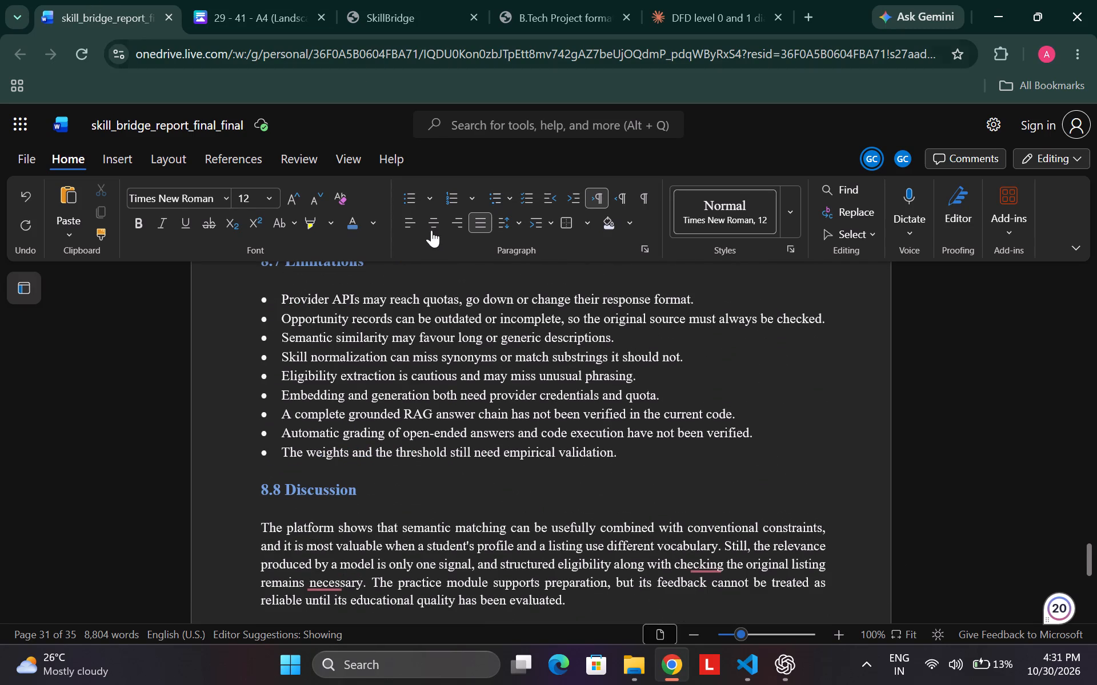
Start inserting a picture from this device below the 8.10 Result Summary text and open the Screenshots folder inside Pictures.
{"action": "scroll", "coordinate": [586, 465], "scroll_direction": "down", "scroll_amount": 6}
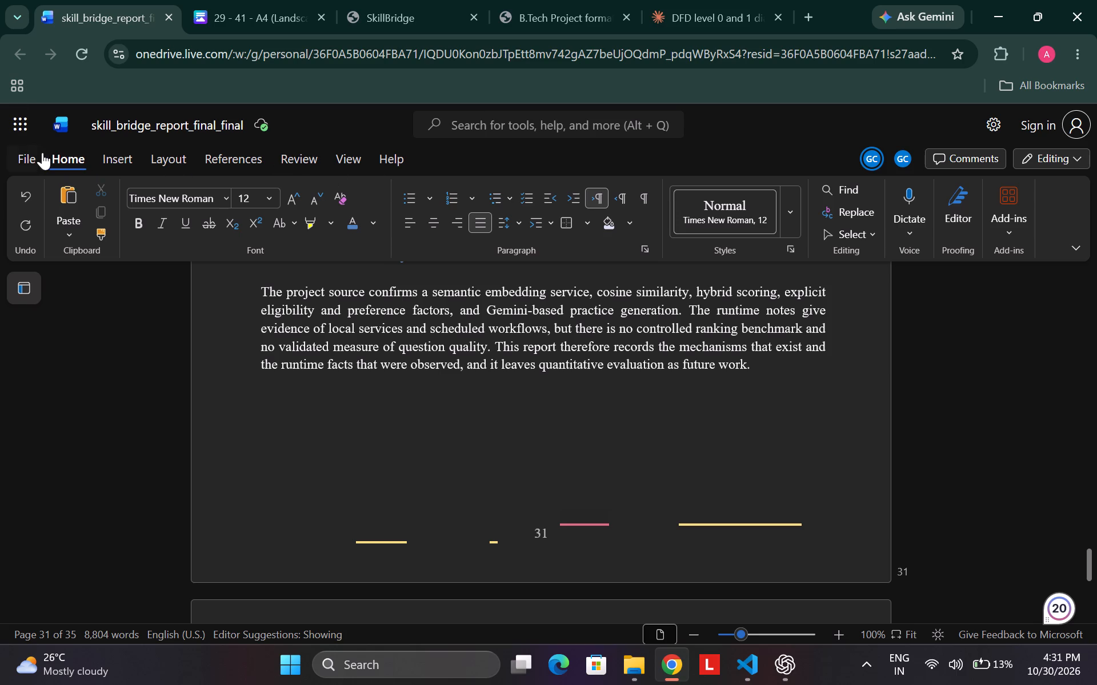
{"action": "left_click", "coordinate": [134, 151]}
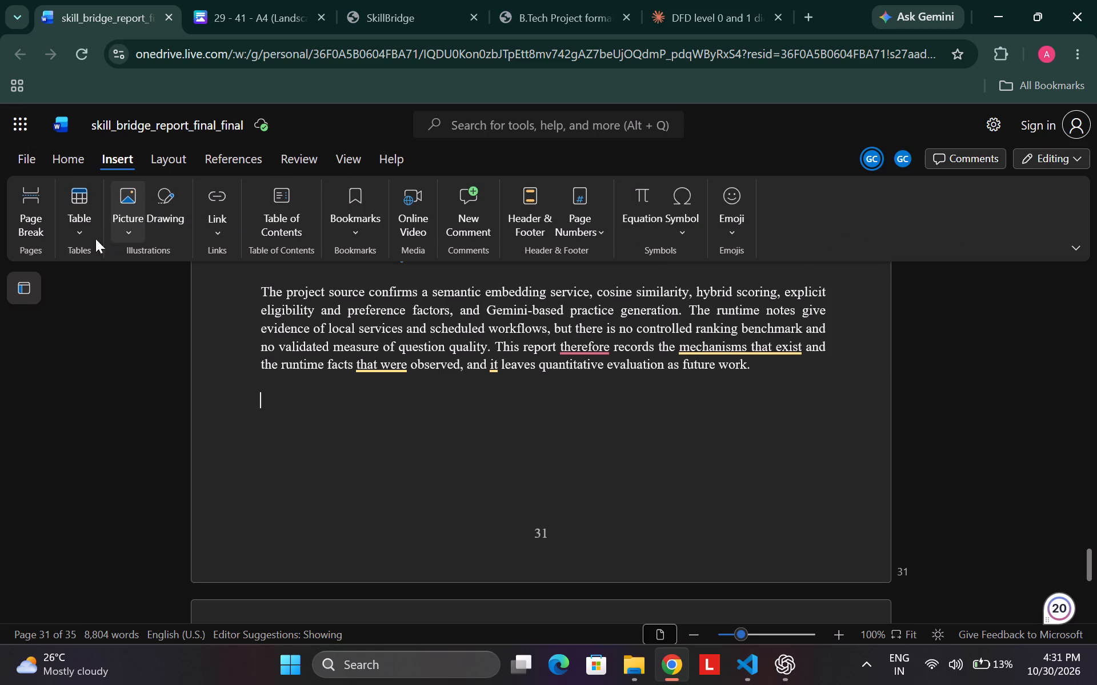
{"action": "left_click", "coordinate": [138, 236]}
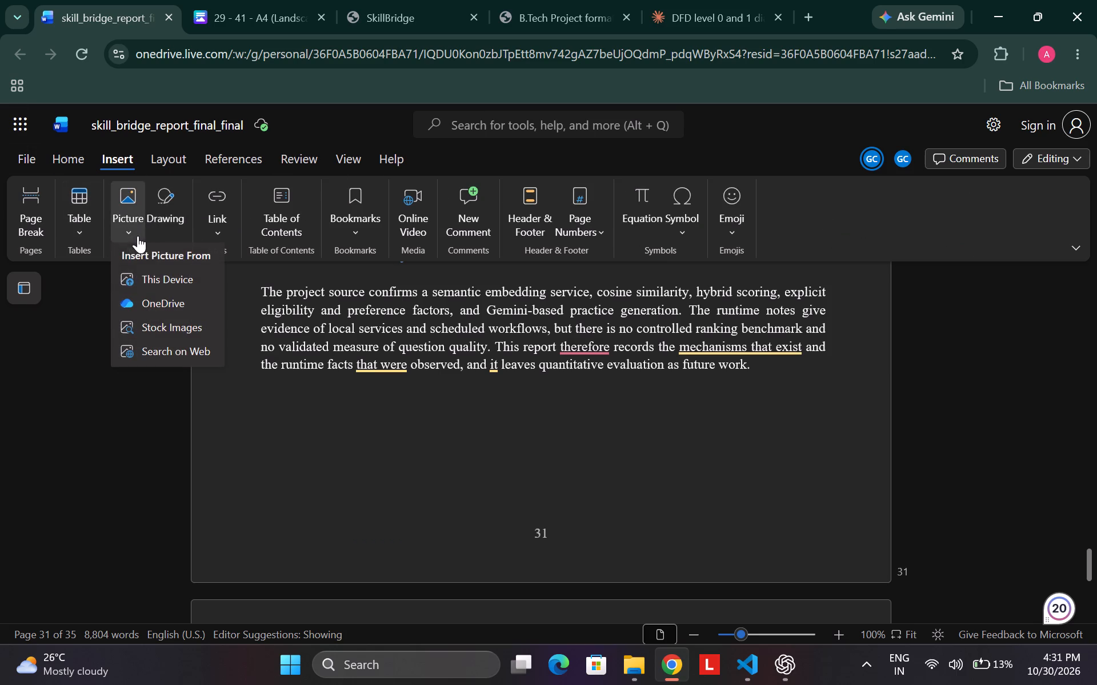
{"action": "left_click", "coordinate": [158, 275]}
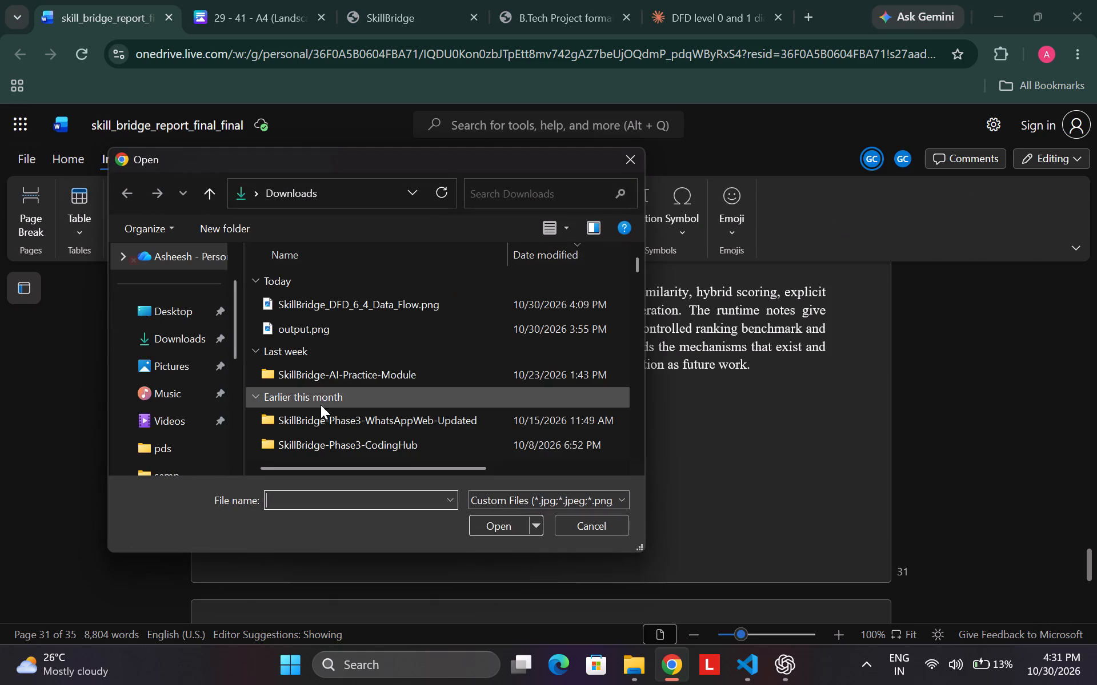
{"action": "left_click", "coordinate": [188, 339]}
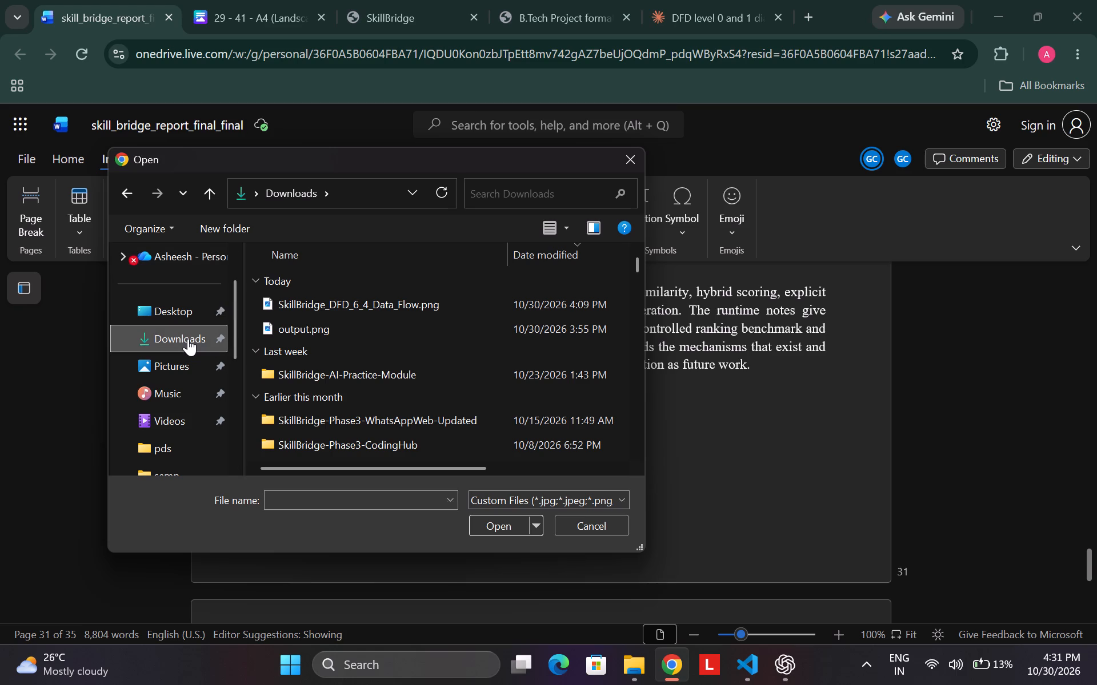
{"action": "left_click", "coordinate": [178, 319]}
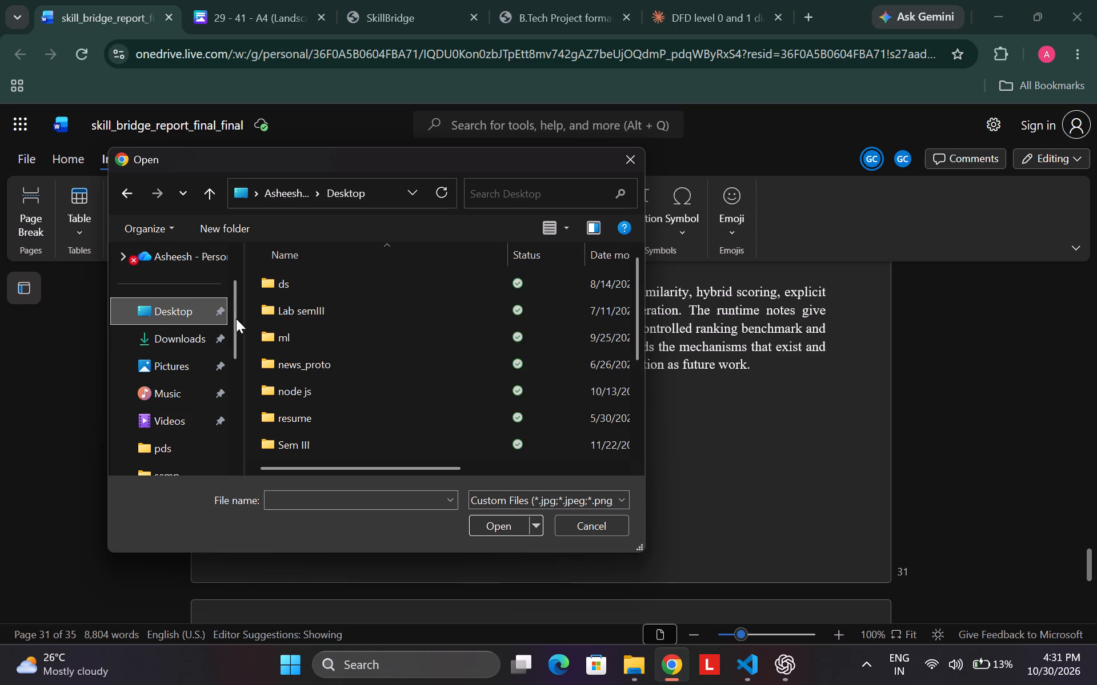
{"action": "scroll", "coordinate": [360, 319], "scroll_direction": "down", "scroll_amount": 3}
{"action": "left_click", "coordinate": [164, 348]}
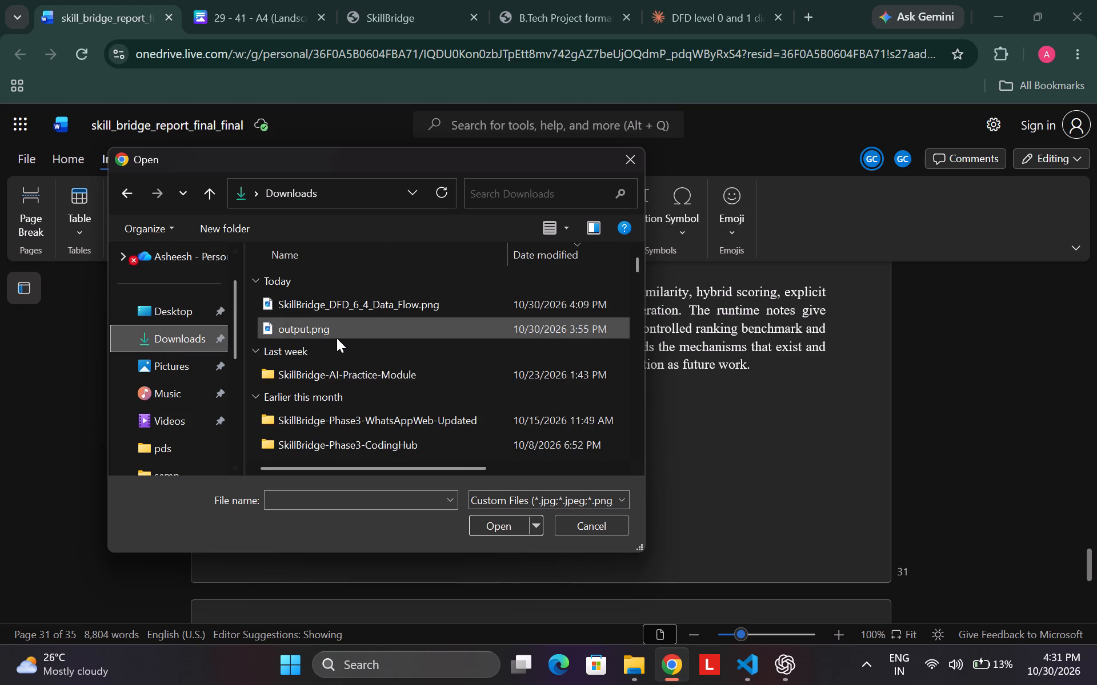
{"action": "scroll", "coordinate": [339, 338], "scroll_direction": "down", "scroll_amount": 11}
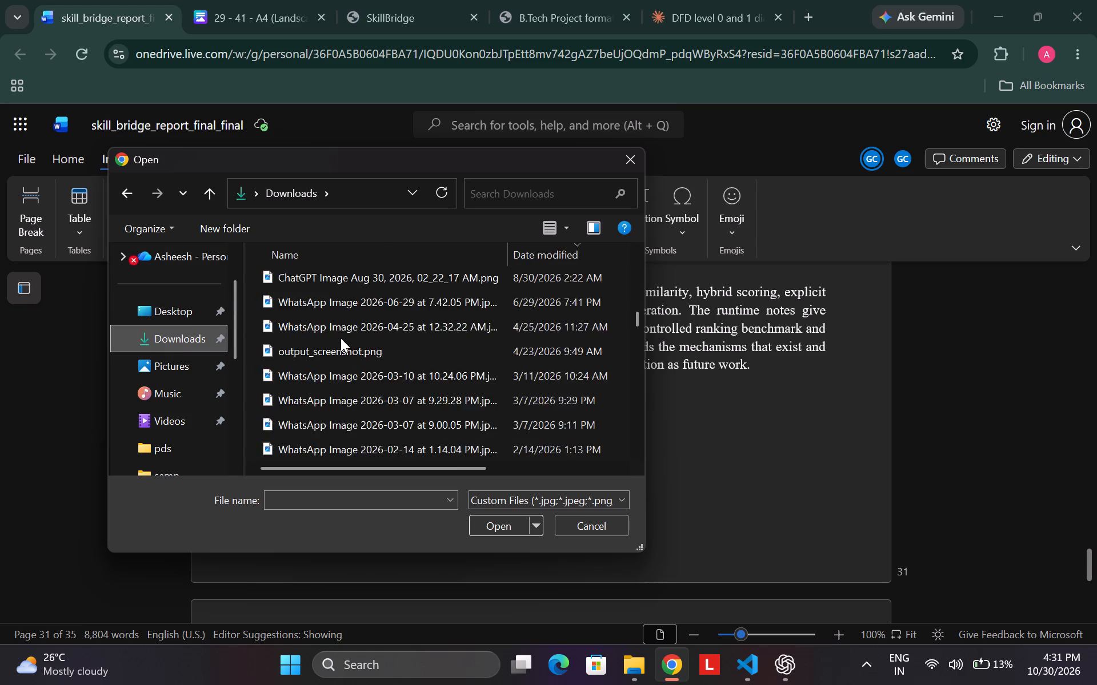
{"action": "scroll", "coordinate": [341, 338], "scroll_direction": "down", "scroll_amount": 2}
{"action": "scroll", "coordinate": [341, 338], "scroll_direction": "up", "scroll_amount": 5}
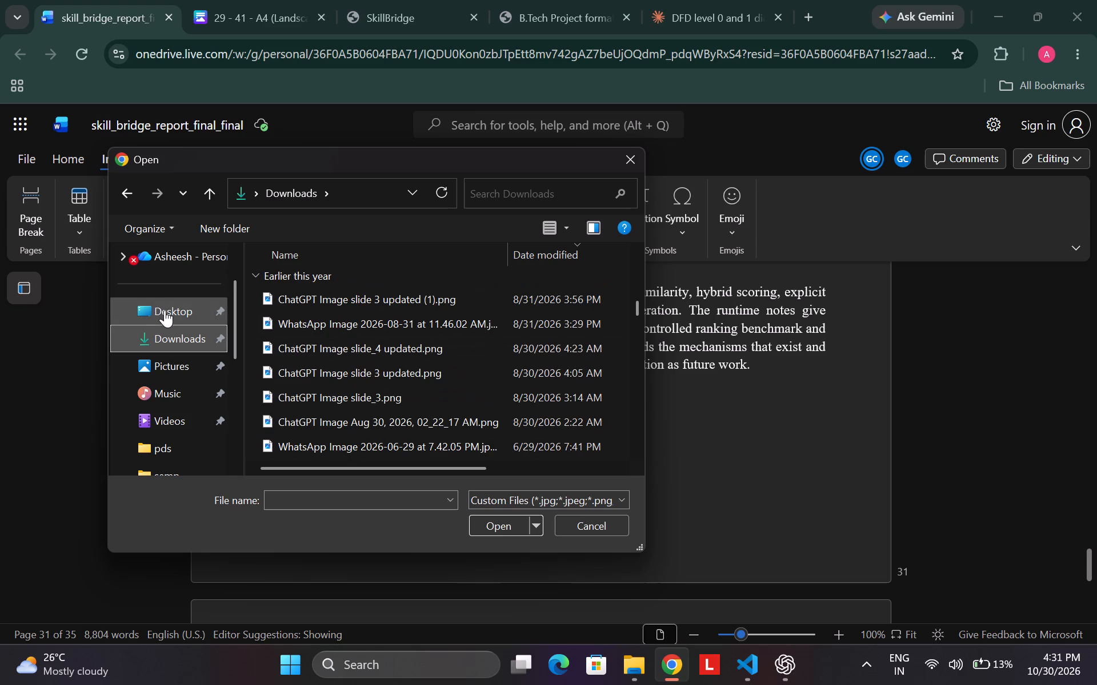
{"action": "scroll", "coordinate": [198, 357], "scroll_direction": "down", "scroll_amount": 1}
{"action": "left_click", "coordinate": [182, 285]}
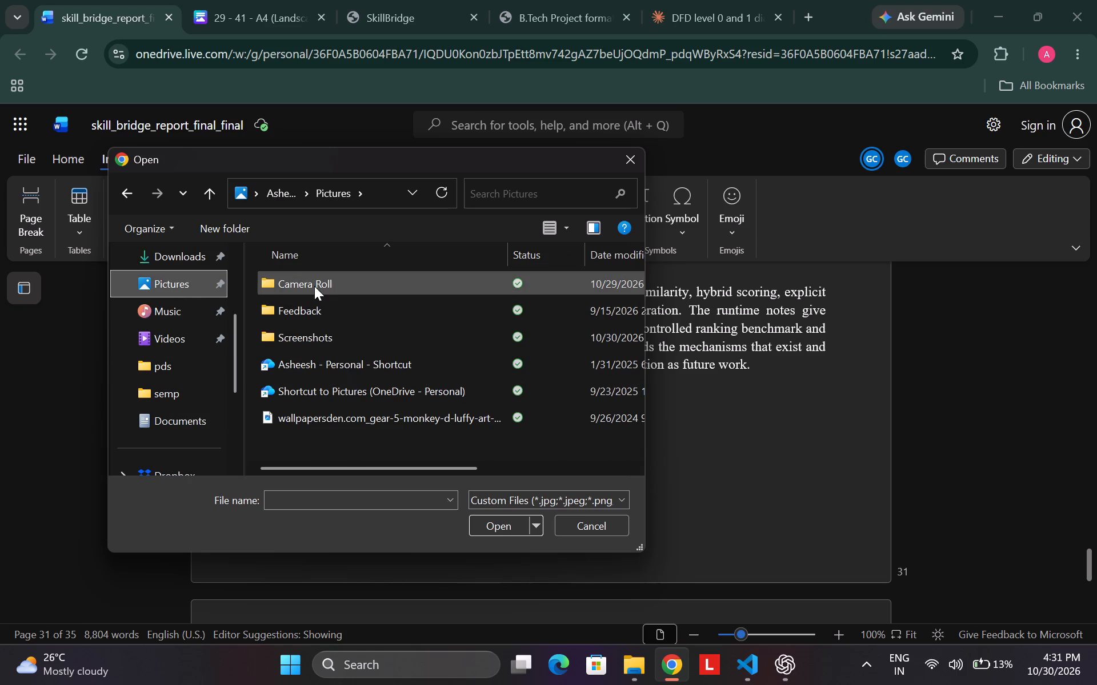
{"action": "double_click", "coordinate": [325, 335]}
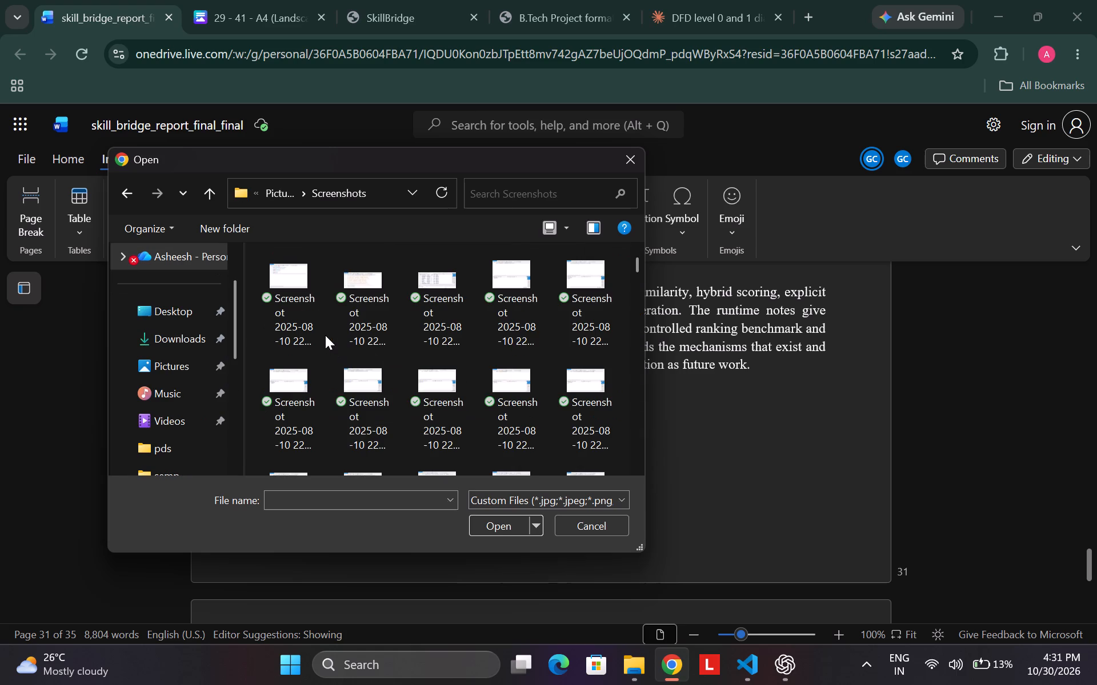
Insert the nine SkillBridge screenshots dated 2026-10-30, from 135603 through 141257, below the 8.10 Result Summary text.
{"action": "scroll", "coordinate": [393, 380], "scroll_direction": "down", "scroll_amount": 6}
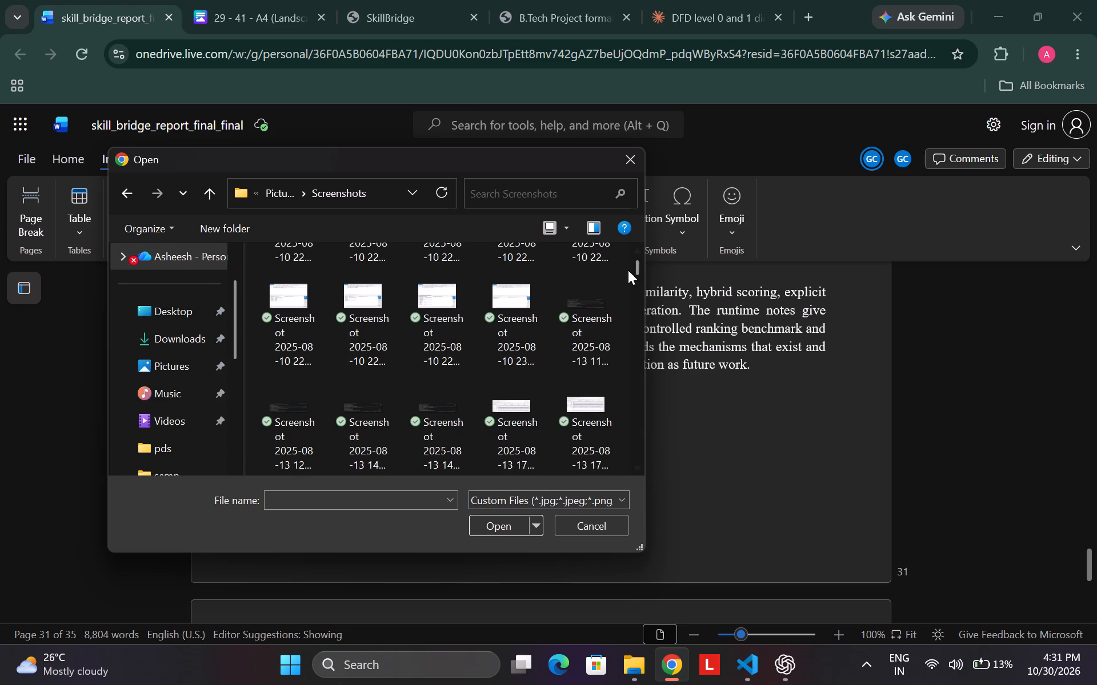
{"action": "left_click_drag", "start_coordinate": [639, 270], "coordinate": [655, 469]}
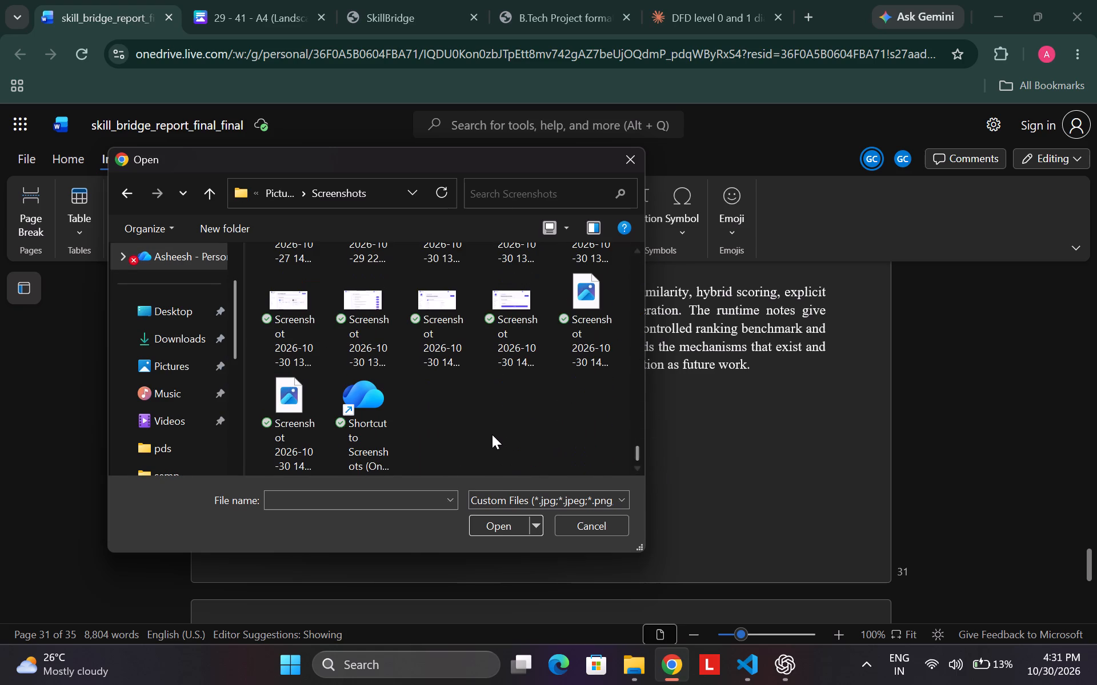
{"action": "left_click", "coordinate": [288, 400], "text": "ctrl"}
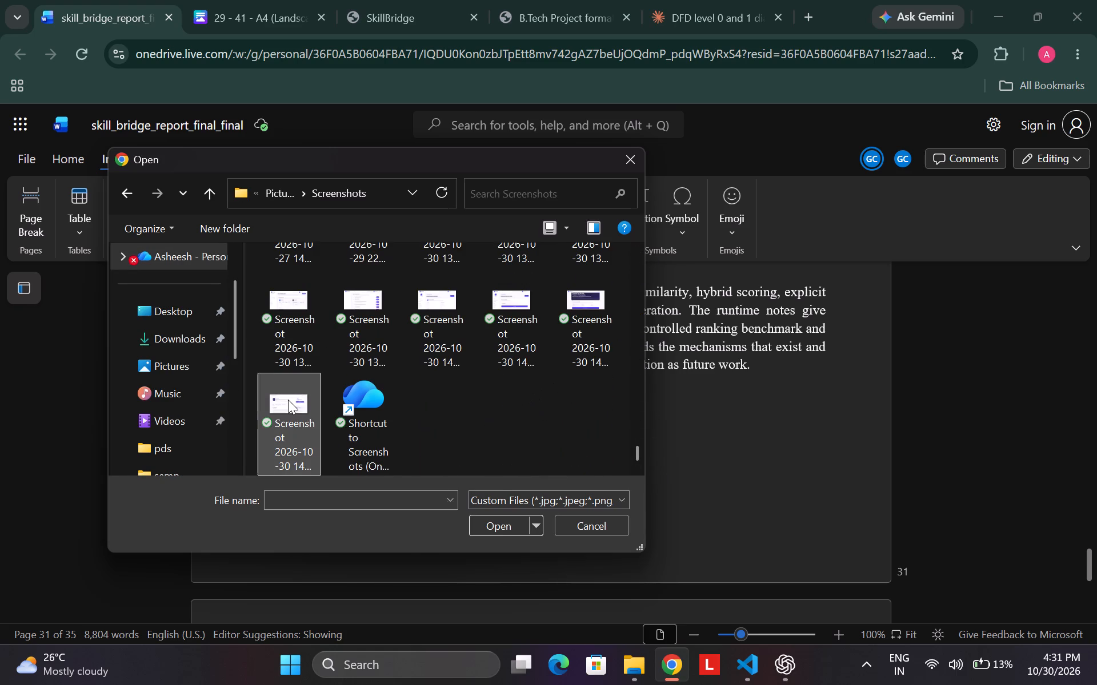
{"action": "scroll", "coordinate": [588, 428], "scroll_direction": "up", "scroll_amount": 1}
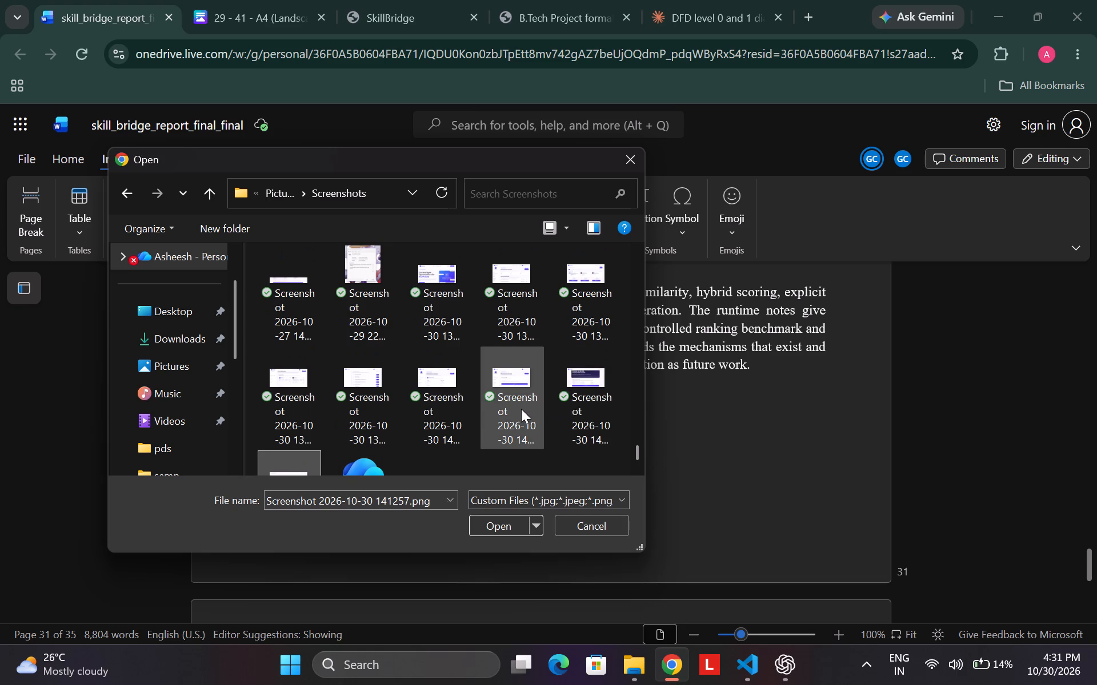
{"action": "scroll", "coordinate": [521, 409], "scroll_direction": "up", "scroll_amount": 1}
{"action": "scroll", "coordinate": [465, 388], "scroll_direction": "down", "scroll_amount": 1}
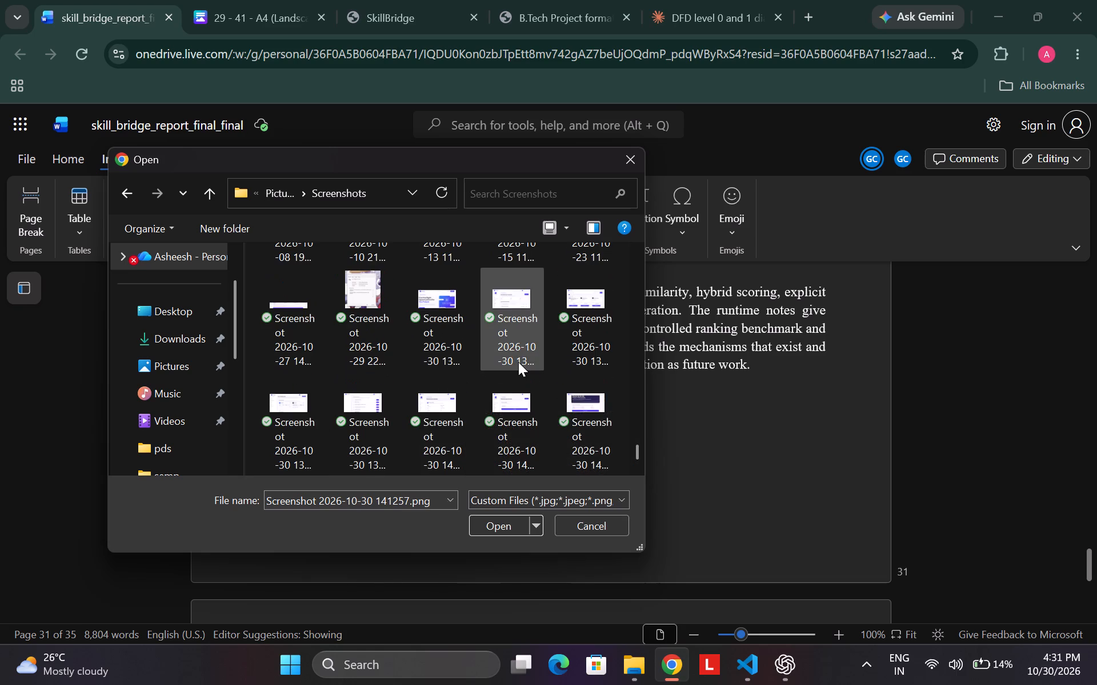
{"action": "left_click", "coordinate": [454, 320], "text": "ctrl"}
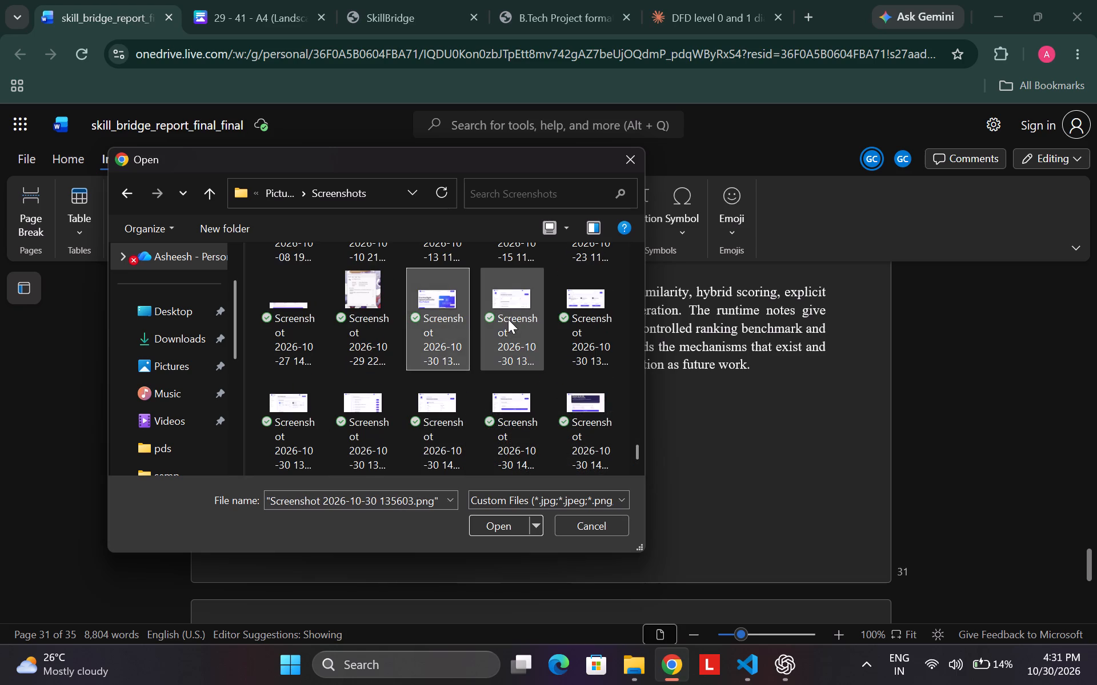
{"action": "left_click", "coordinate": [508, 319], "text": "ctrl"}
{"action": "left_click", "coordinate": [587, 319], "text": "ctrl"}
{"action": "left_click", "coordinate": [291, 417], "text": "ctrl"}
{"action": "left_click", "coordinate": [365, 412], "text": "ctrl"}
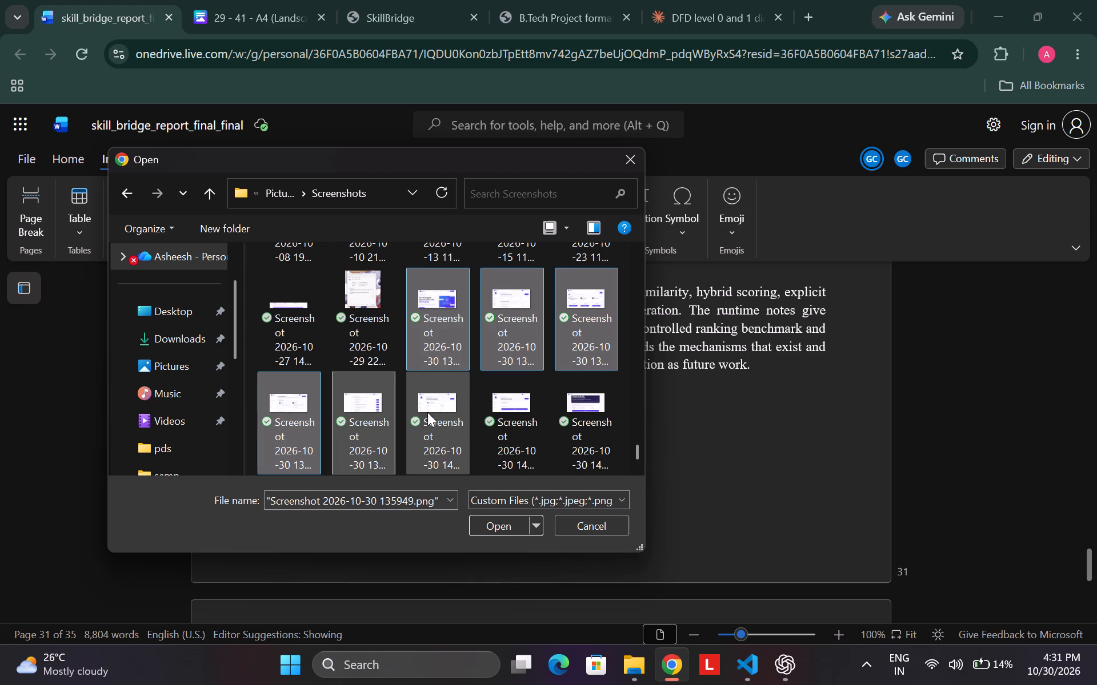
{"action": "left_click", "coordinate": [427, 412], "text": "ctrl"}
{"action": "left_click", "coordinate": [504, 410], "text": "ctrl"}
{"action": "left_click", "coordinate": [571, 410], "text": "ctrl"}
{"action": "scroll", "coordinate": [498, 392], "scroll_direction": "down", "scroll_amount": 1}
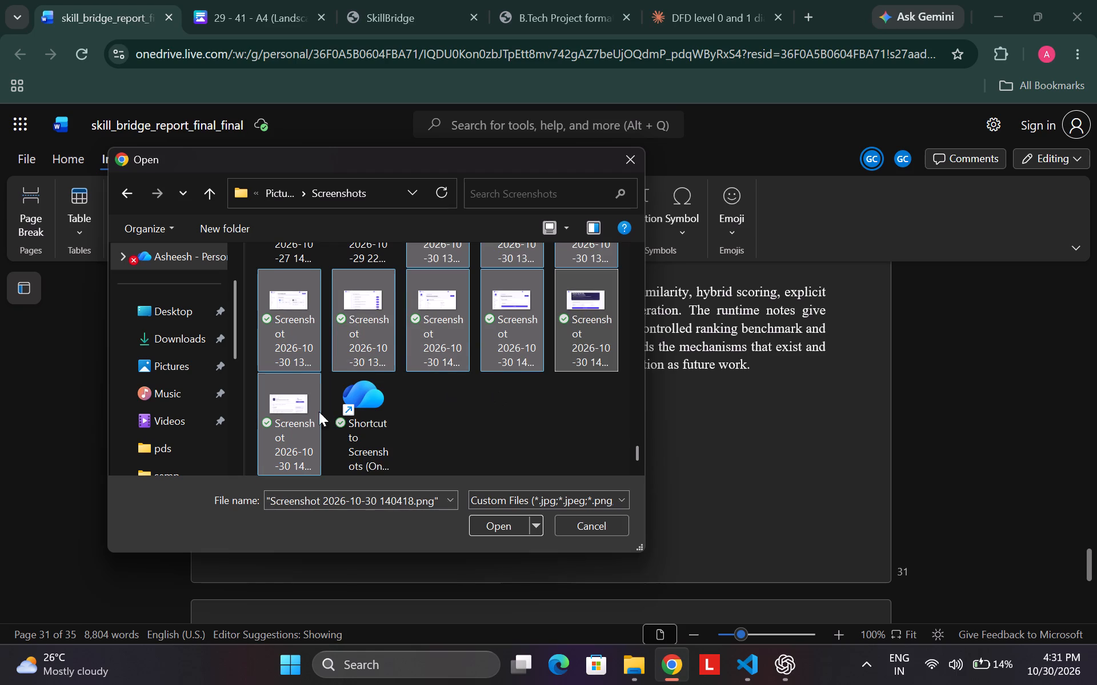
{"action": "left_click", "coordinate": [502, 520]}
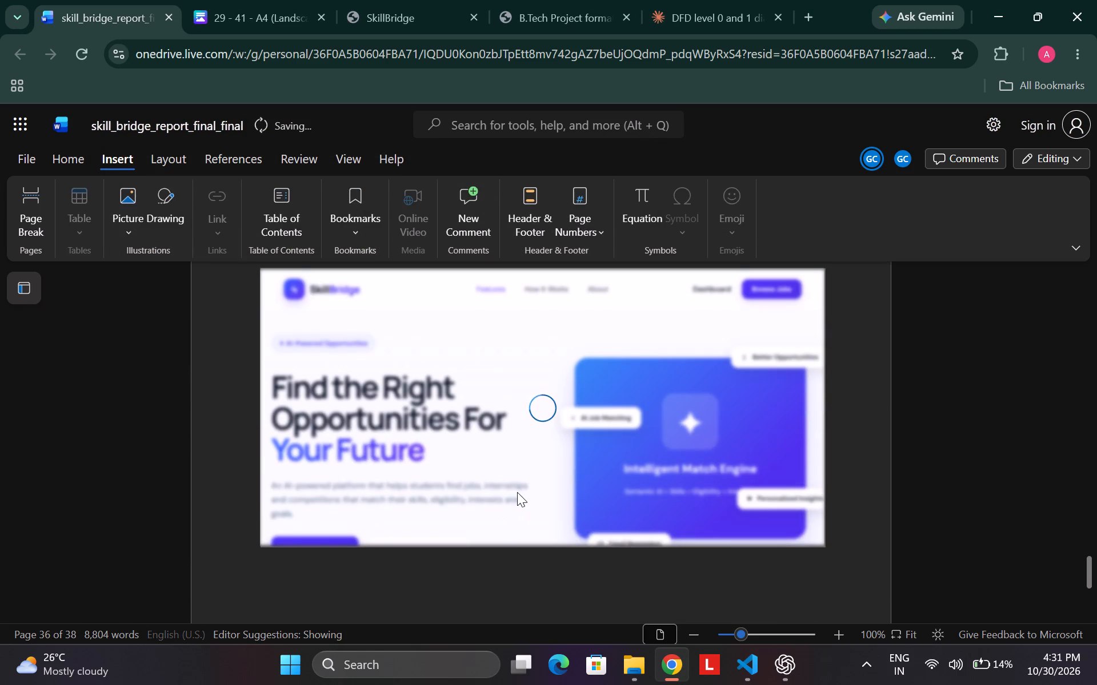
Look back through the inserted screenshots from the SkillBridge home page picture to the start of the picture pages.
{"action": "scroll", "coordinate": [517, 492], "scroll_direction": "up", "scroll_amount": 14}
{"action": "scroll", "coordinate": [519, 494], "scroll_direction": "up", "scroll_amount": 8}
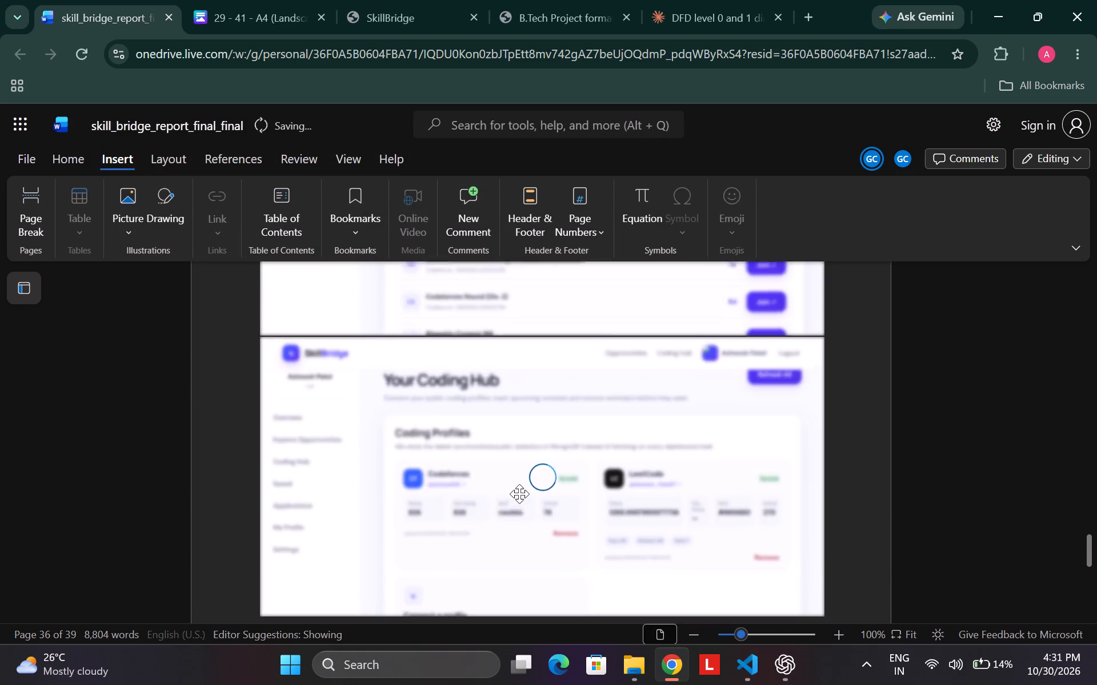
{"action": "scroll", "coordinate": [519, 494], "scroll_direction": "up", "scroll_amount": 15}
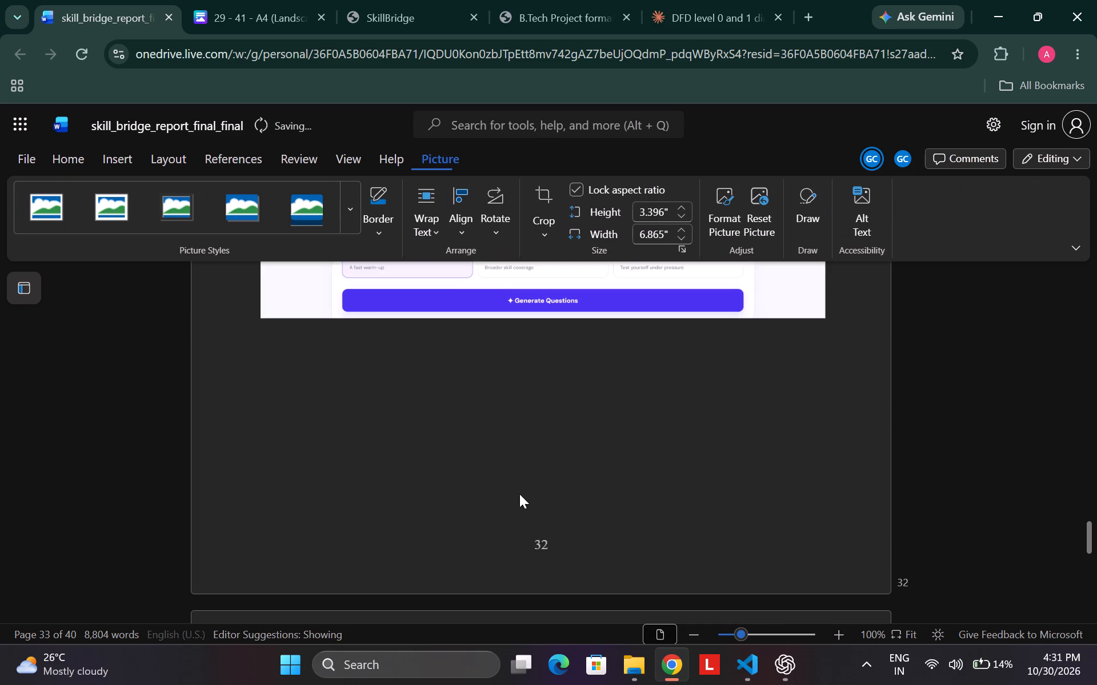
{"action": "scroll", "coordinate": [519, 494], "scroll_direction": "up", "scroll_amount": 15}
Check the order and page layout of the inserted screenshots from the job details picture through to the student dashboard overview.
{"action": "scroll", "coordinate": [519, 494], "scroll_direction": "down", "scroll_amount": 8}
{"action": "scroll", "coordinate": [594, 468], "scroll_direction": "down", "scroll_amount": 1}
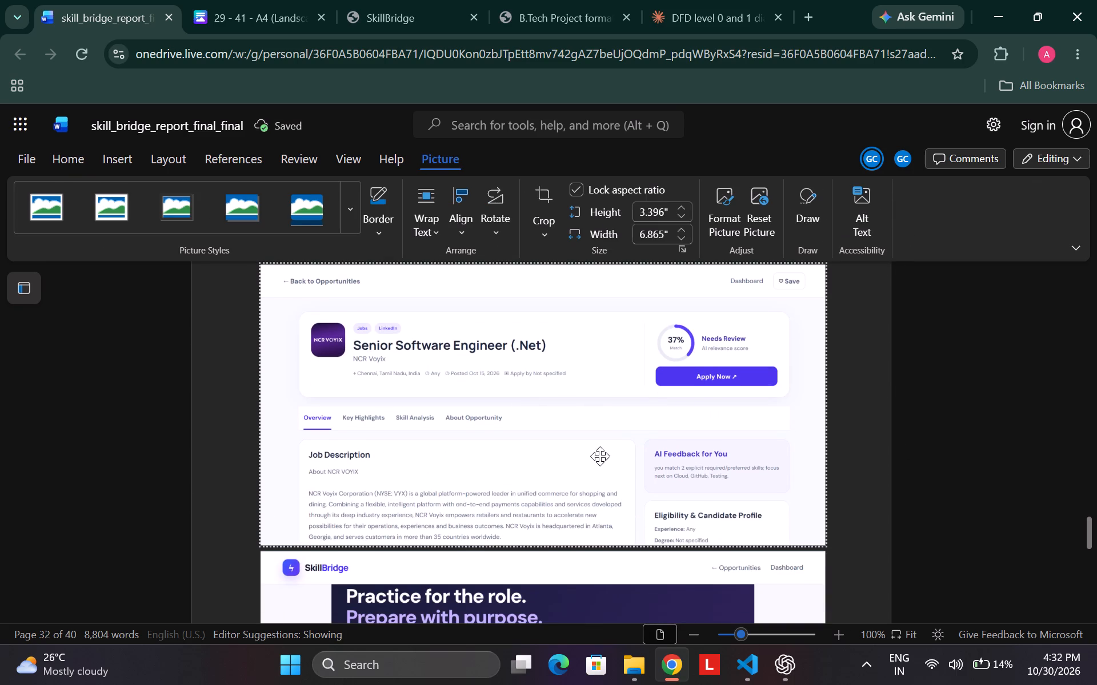
{"action": "scroll", "coordinate": [600, 456], "scroll_direction": "down", "scroll_amount": 8}
{"action": "scroll", "coordinate": [600, 456], "scroll_direction": "up", "scroll_amount": 3}
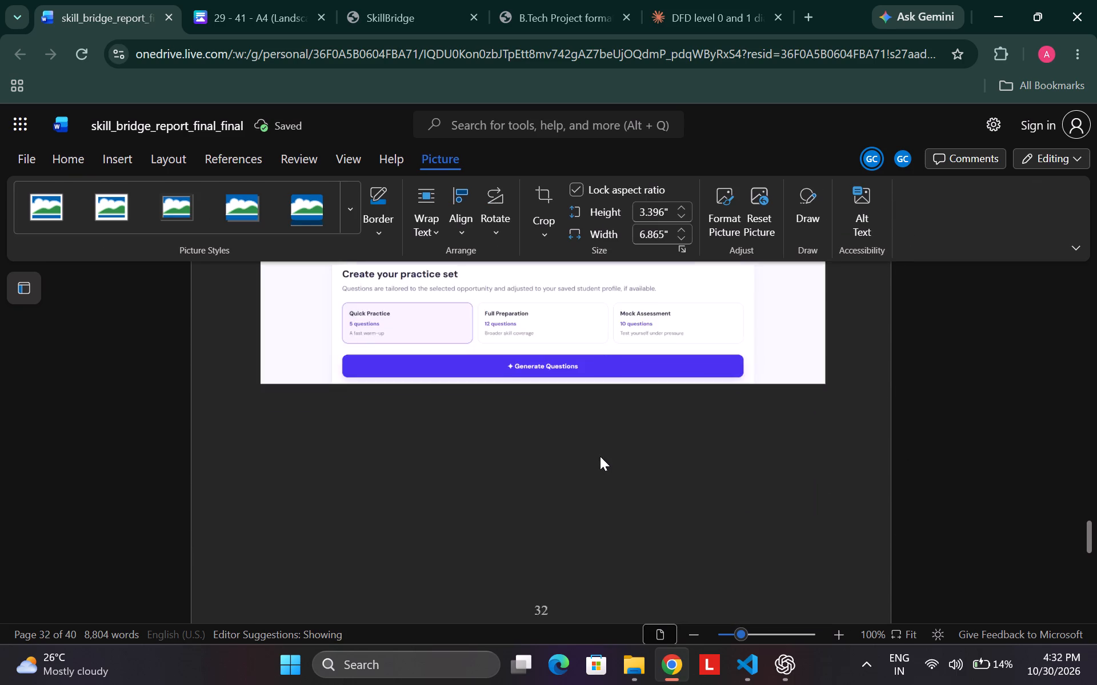
{"action": "scroll", "coordinate": [600, 456], "scroll_direction": "up", "scroll_amount": 6}
{"action": "scroll", "coordinate": [600, 456], "scroll_direction": "down", "scroll_amount": 2}
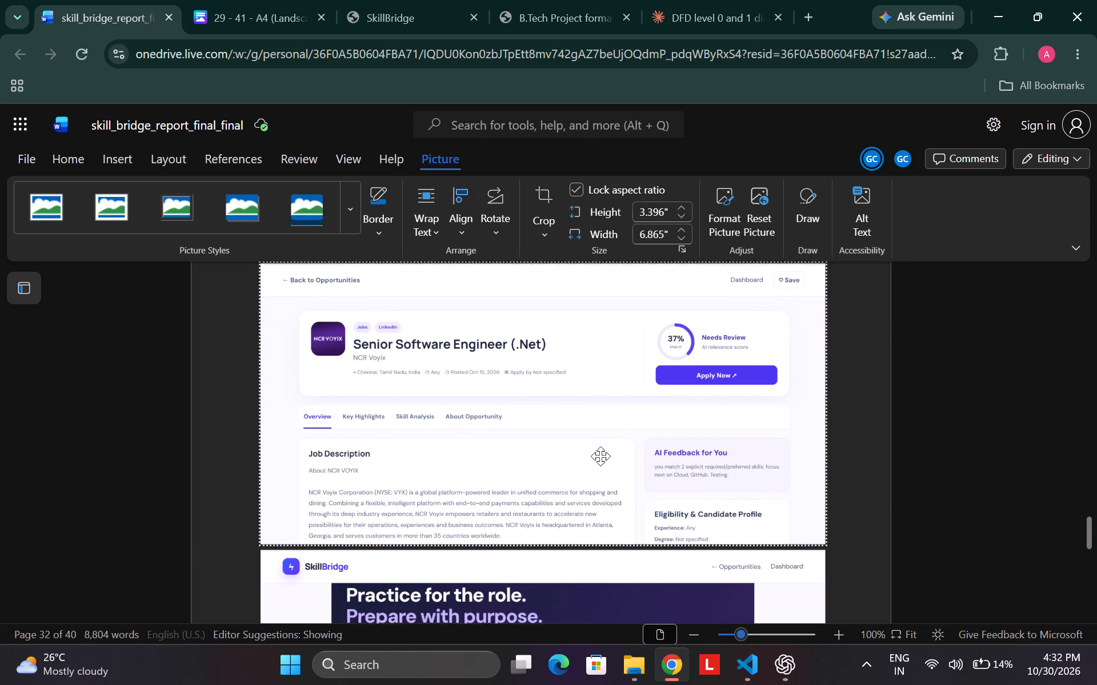
{"action": "scroll", "coordinate": [600, 456], "scroll_direction": "down", "scroll_amount": 10}
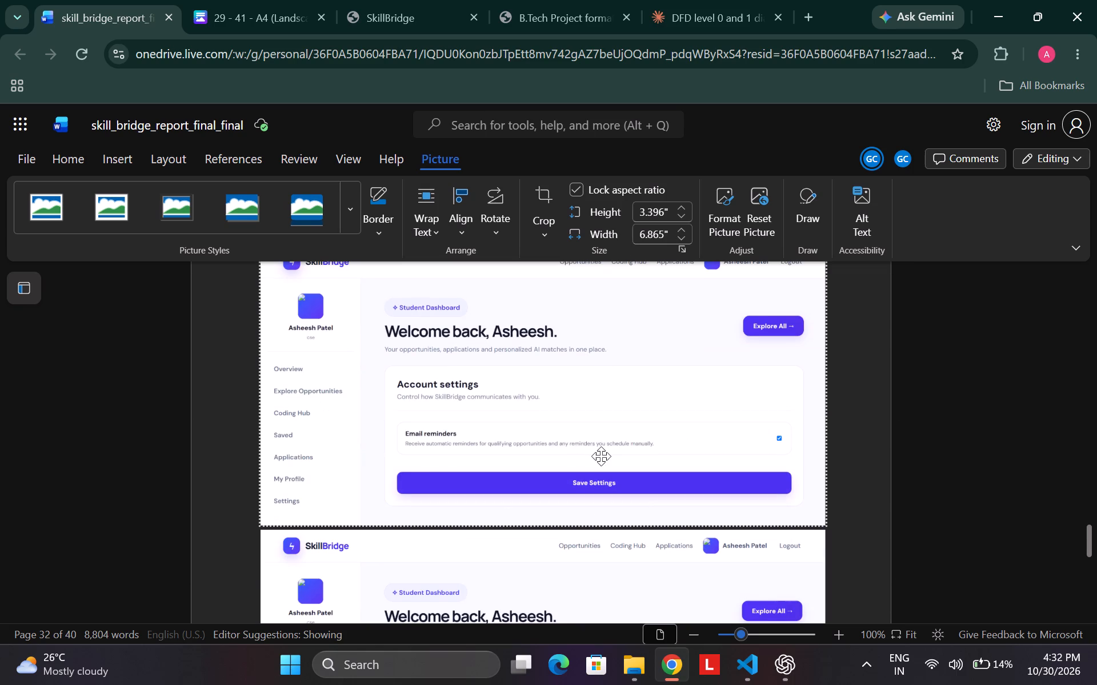
{"action": "scroll", "coordinate": [602, 415], "scroll_direction": "down", "scroll_amount": 3}
{"action": "scroll", "coordinate": [603, 415], "scroll_direction": "up", "scroll_amount": 4}
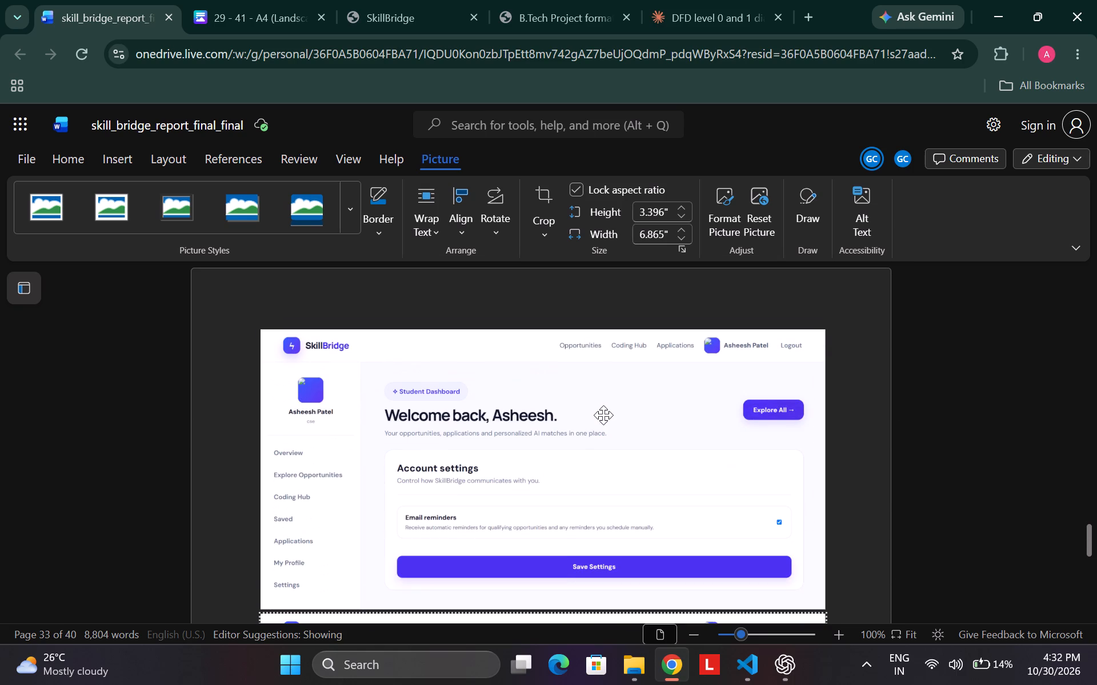
{"action": "scroll", "coordinate": [614, 447], "scroll_direction": "down", "scroll_amount": 12}
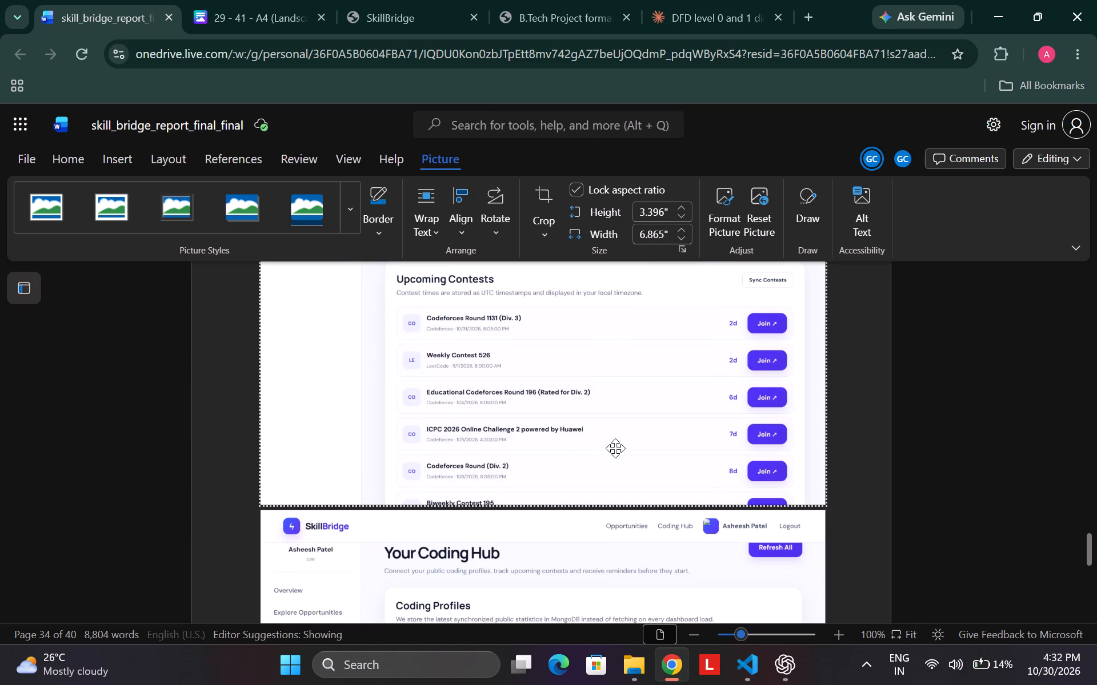
{"action": "scroll", "coordinate": [615, 448], "scroll_direction": "down", "scroll_amount": 10}
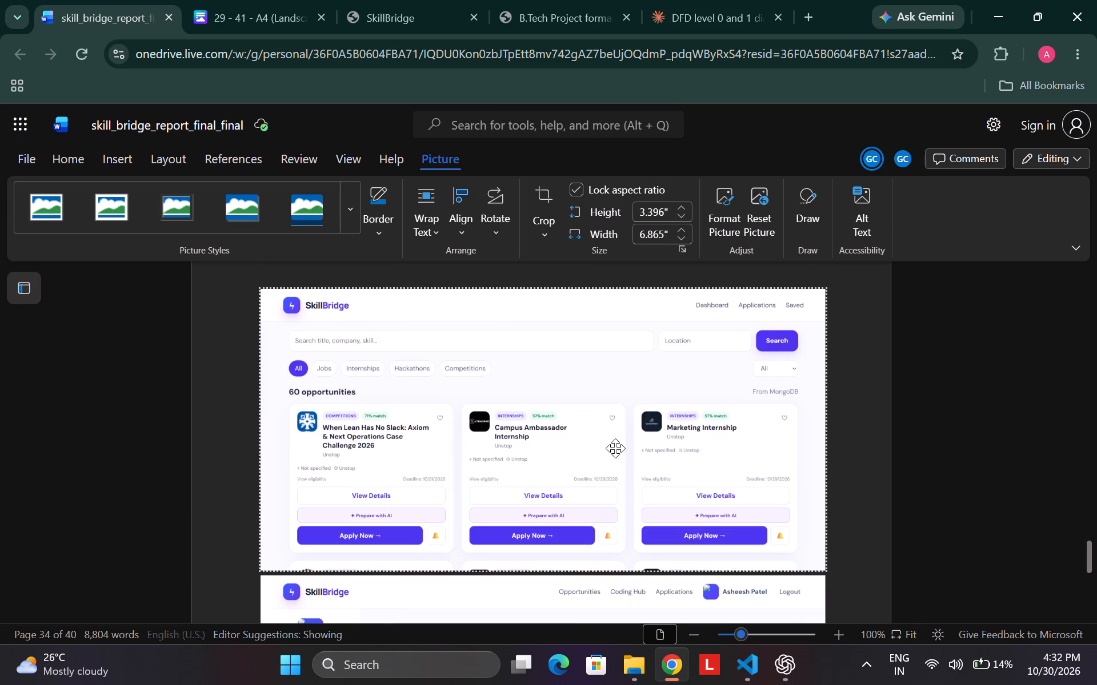
{"action": "scroll", "coordinate": [567, 410], "scroll_direction": "down", "scroll_amount": 4}
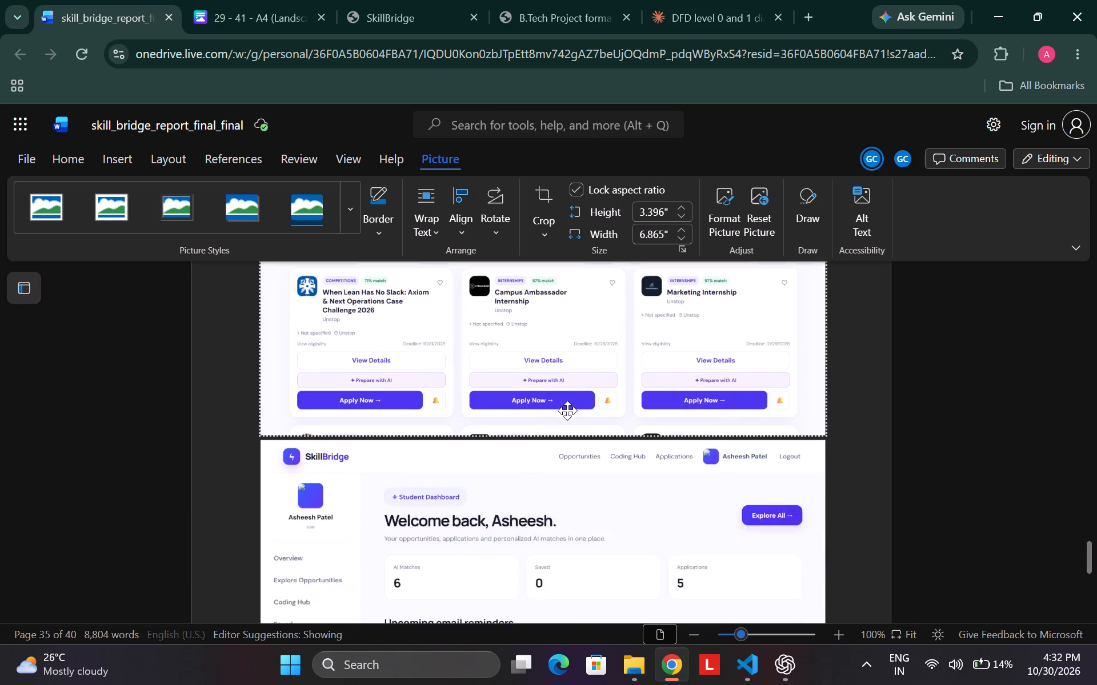
Go back from the dashboard and opportunities screenshots to recheck the job details and practice question pictures on page 32.
{"action": "scroll", "coordinate": [578, 418], "scroll_direction": "up", "scroll_amount": 1}
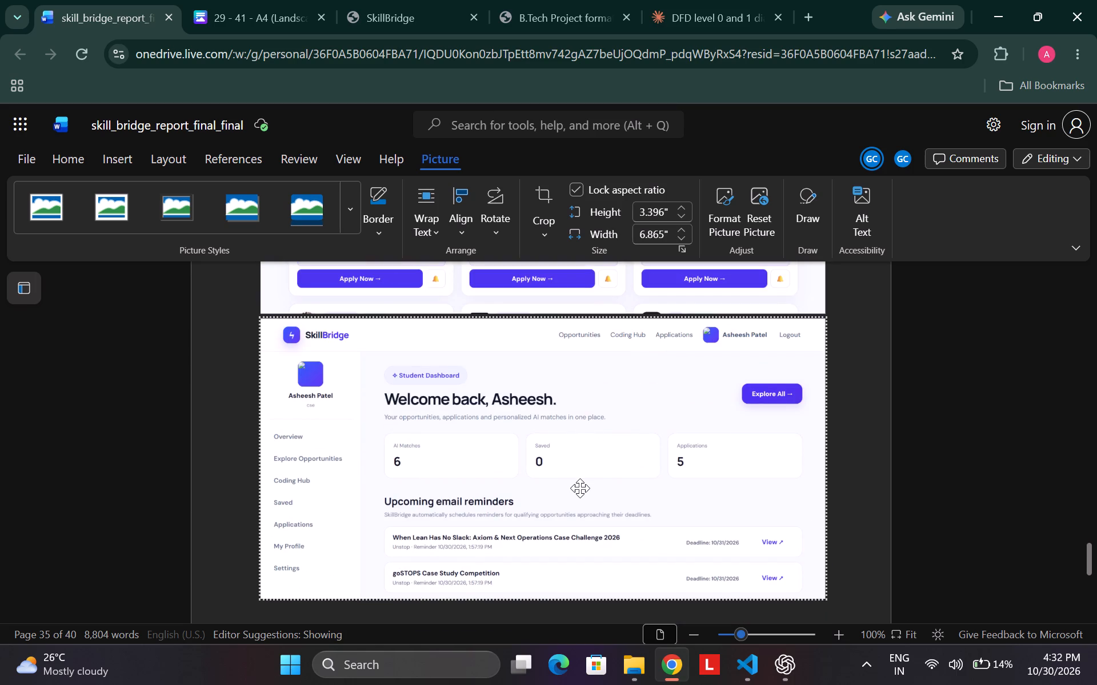
{"action": "scroll", "coordinate": [580, 489], "scroll_direction": "up", "scroll_amount": 8}
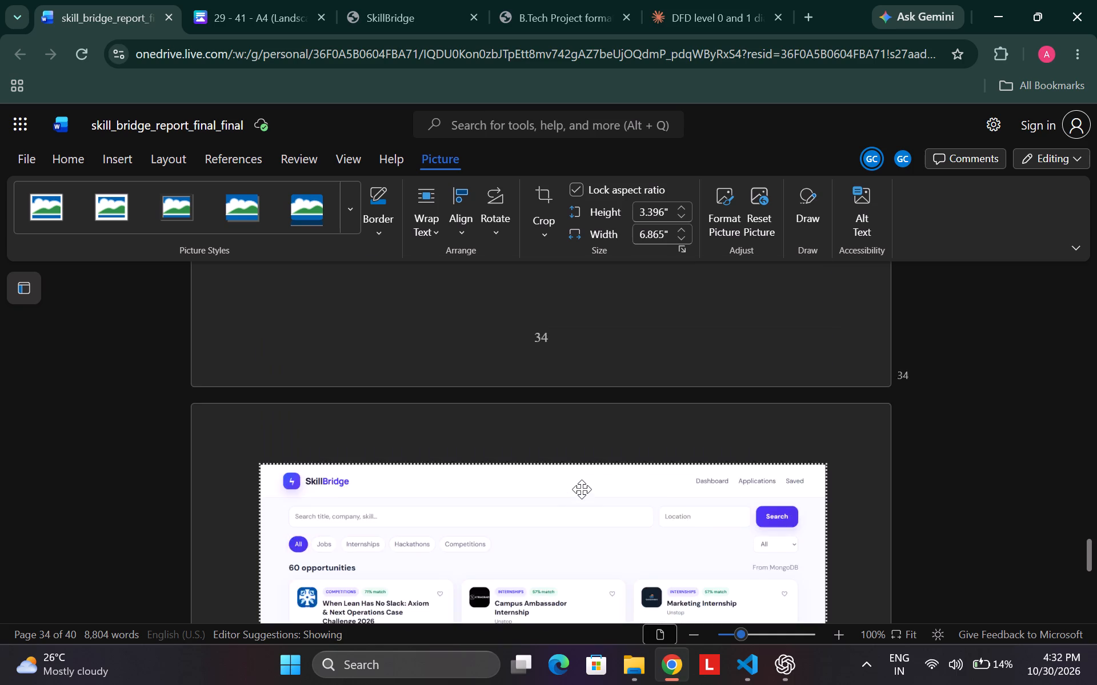
{"action": "scroll", "coordinate": [582, 489], "scroll_direction": "up", "scroll_amount": 20}
{"action": "scroll", "coordinate": [582, 489], "scroll_direction": "up", "scroll_amount": 5}
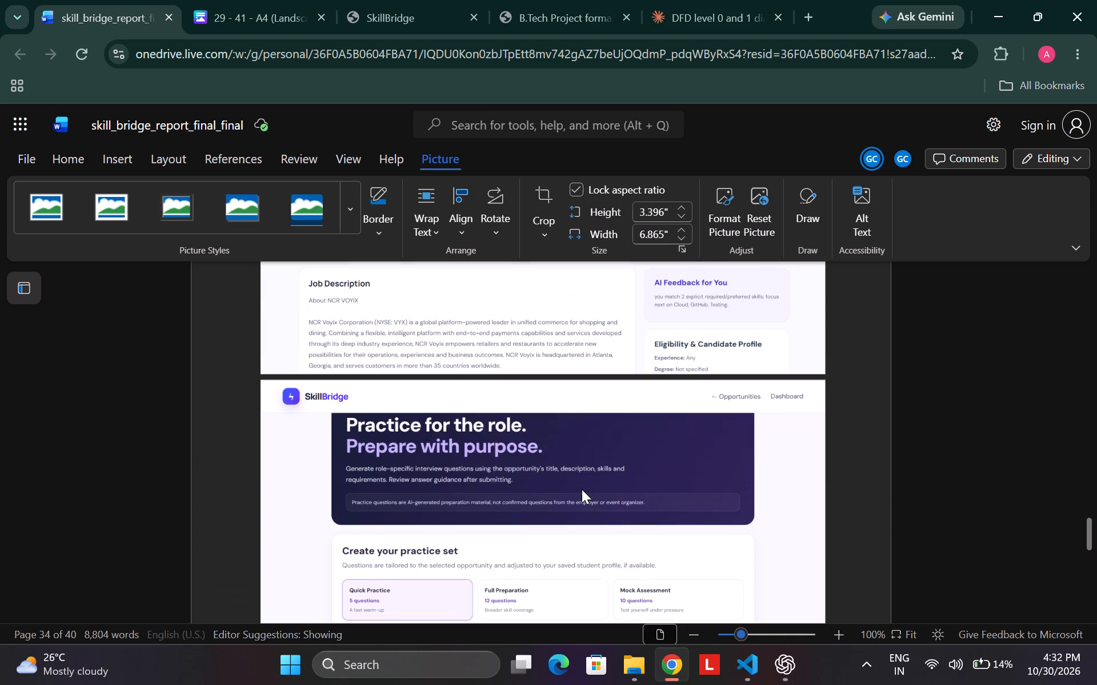
{"action": "scroll", "coordinate": [582, 489], "scroll_direction": "up", "scroll_amount": 9}
{"action": "scroll", "coordinate": [582, 489], "scroll_direction": "down", "scroll_amount": 6}
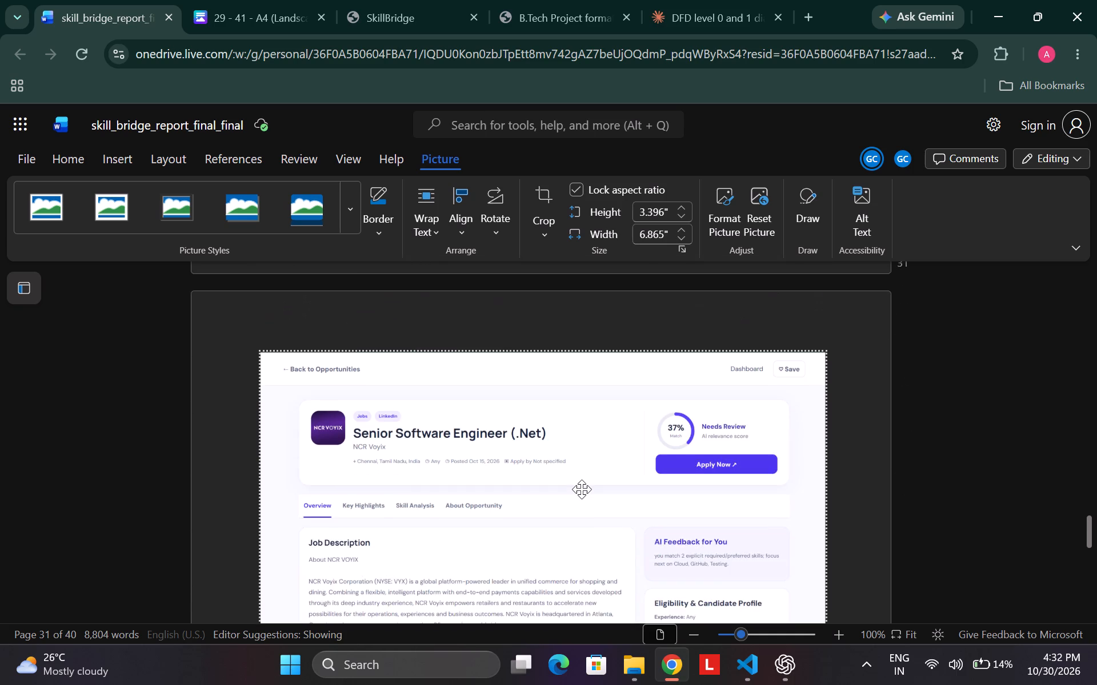
{"action": "scroll", "coordinate": [582, 489], "scroll_direction": "down", "scroll_amount": 1}
{"action": "scroll", "coordinate": [624, 452], "scroll_direction": "down", "scroll_amount": 2}
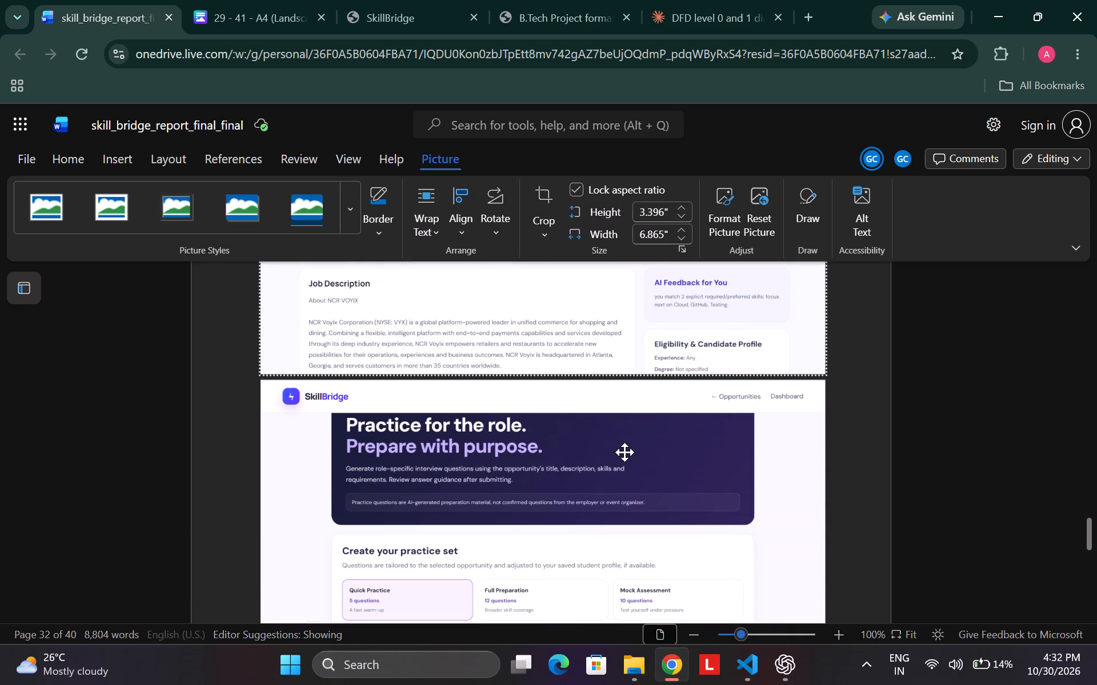
Delete the account settings screenshot at the top of page 33 and dismiss the Lenovo Vantage notification.
{"action": "scroll", "coordinate": [624, 452], "scroll_direction": "down", "scroll_amount": 8}
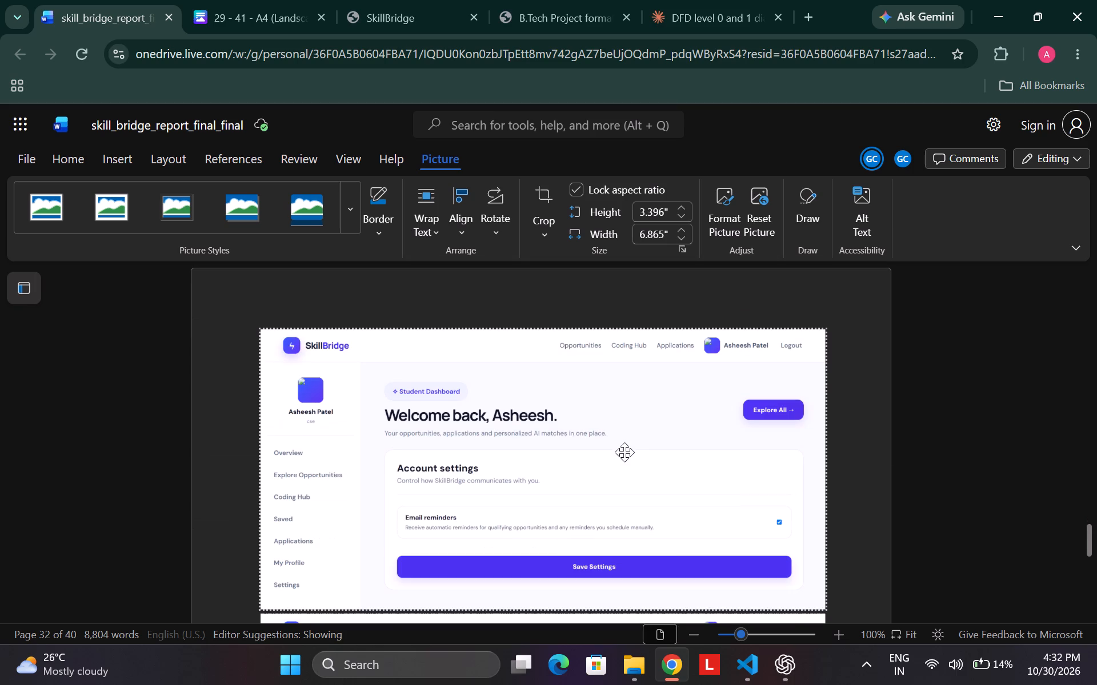
{"action": "scroll", "coordinate": [624, 452], "scroll_direction": "down", "scroll_amount": 1}
{"action": "left_click", "coordinate": [628, 441]}
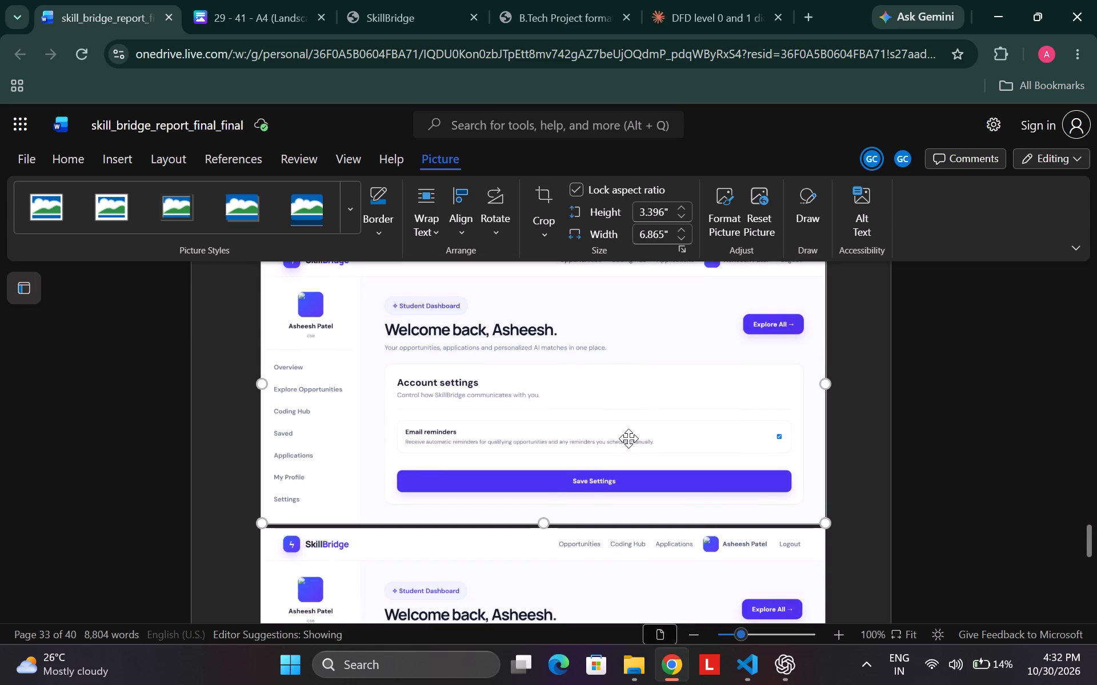
{"action": "scroll", "coordinate": [633, 432], "scroll_direction": "up", "scroll_amount": 3}
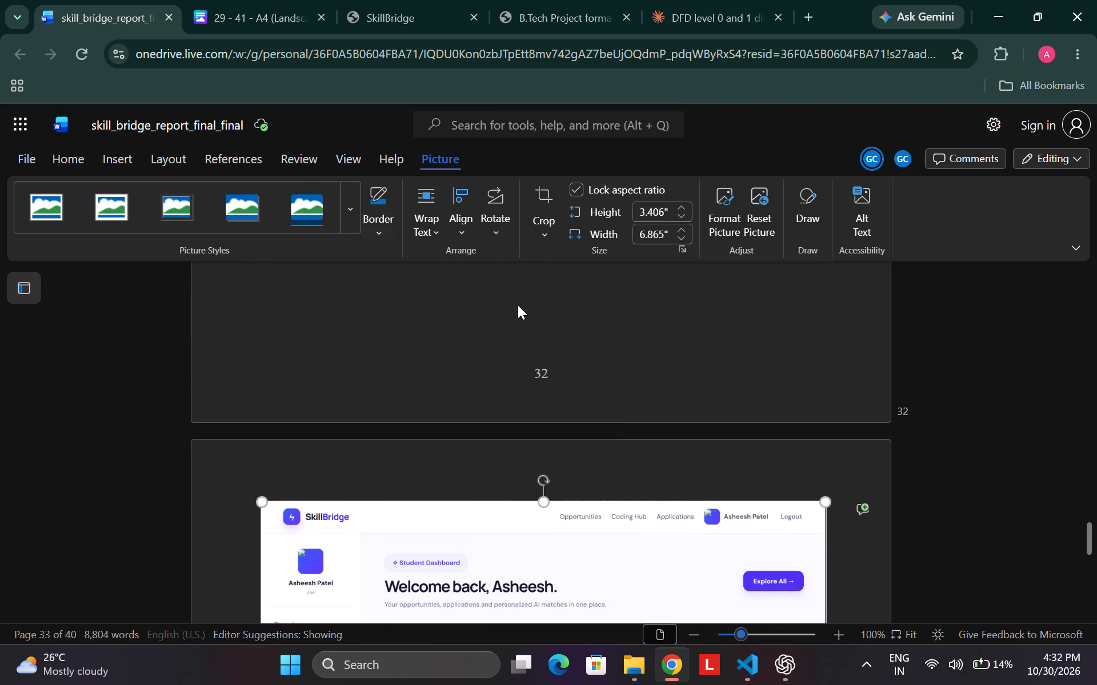
{"action": "key", "text": "Delete"}
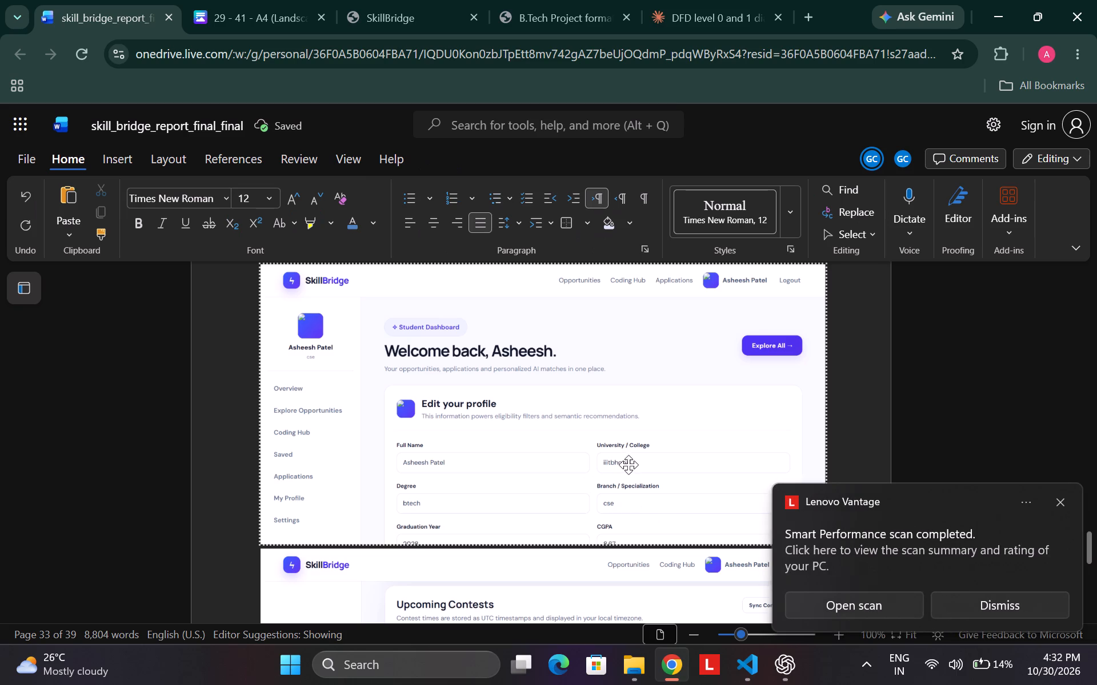
{"action": "left_click", "coordinate": [1056, 498]}
Delete the SkillBridge home page screenshot below the student dashboard overview picture on page 35.
{"action": "scroll", "coordinate": [604, 484], "scroll_direction": "down", "scroll_amount": 2}
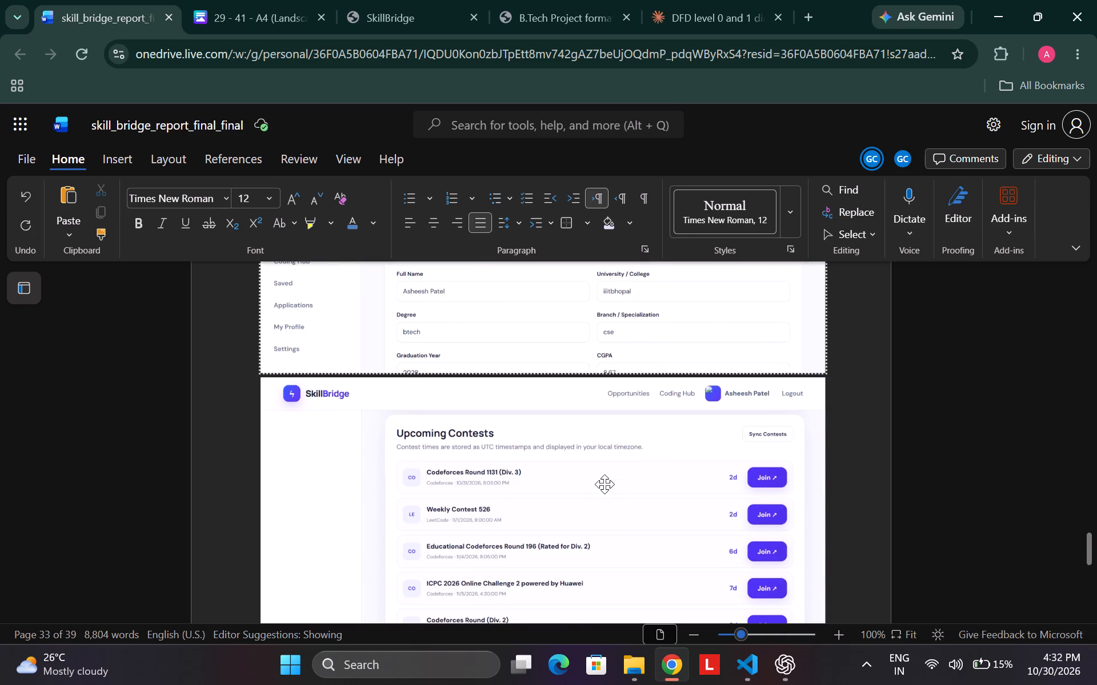
{"action": "scroll", "coordinate": [632, 482], "scroll_direction": "down", "scroll_amount": 8}
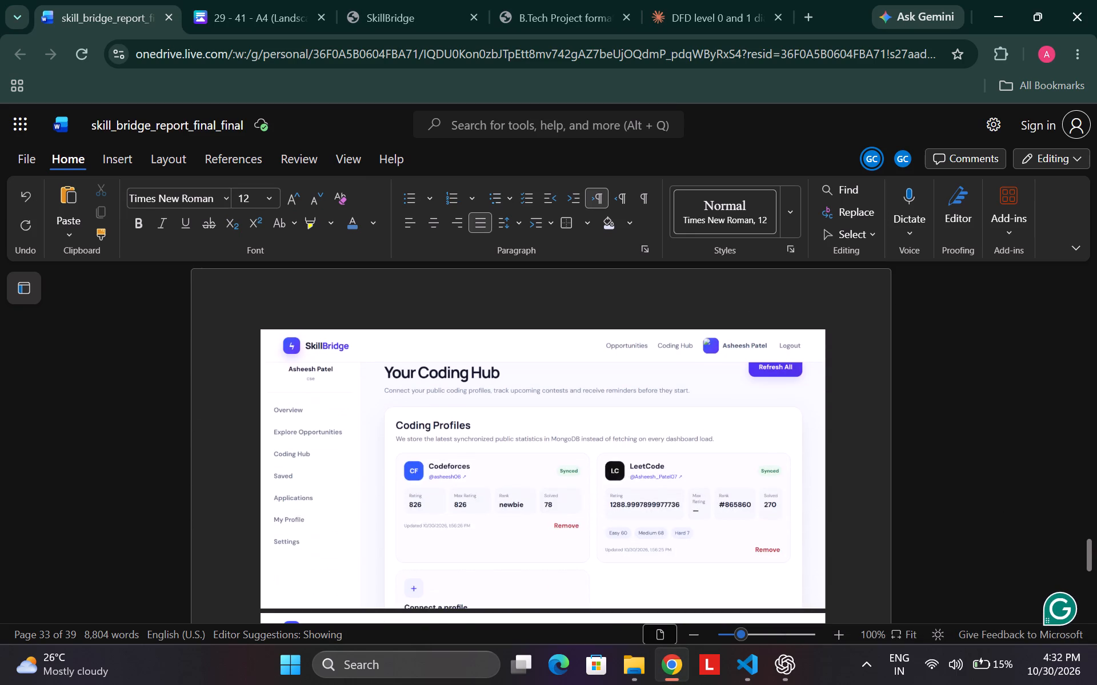
{"action": "scroll", "coordinate": [634, 485], "scroll_direction": "down", "scroll_amount": 11}
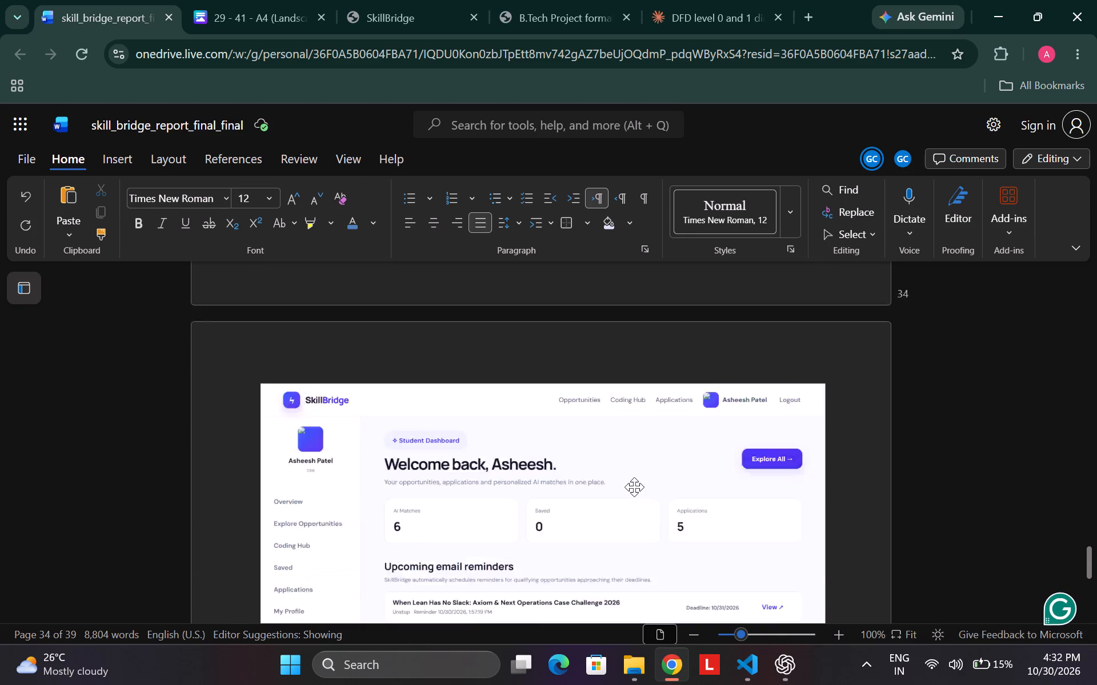
{"action": "scroll", "coordinate": [584, 474], "scroll_direction": "down", "scroll_amount": 1}
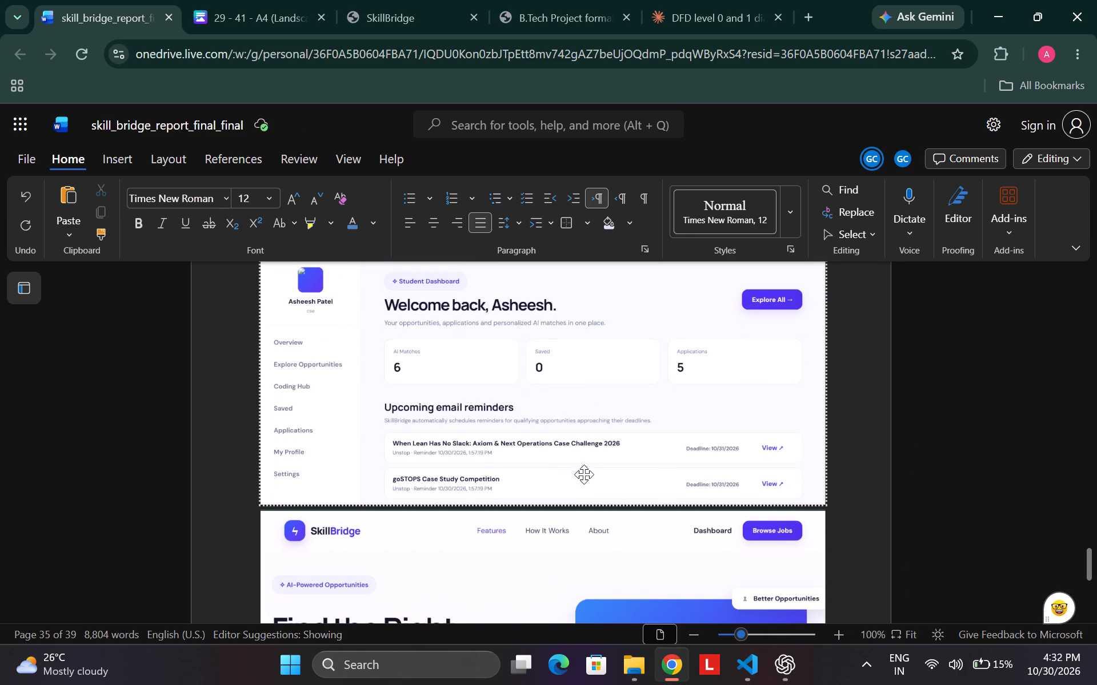
{"action": "scroll", "coordinate": [598, 466], "scroll_direction": "down", "scroll_amount": 2}
{"action": "left_click", "coordinate": [576, 478]}
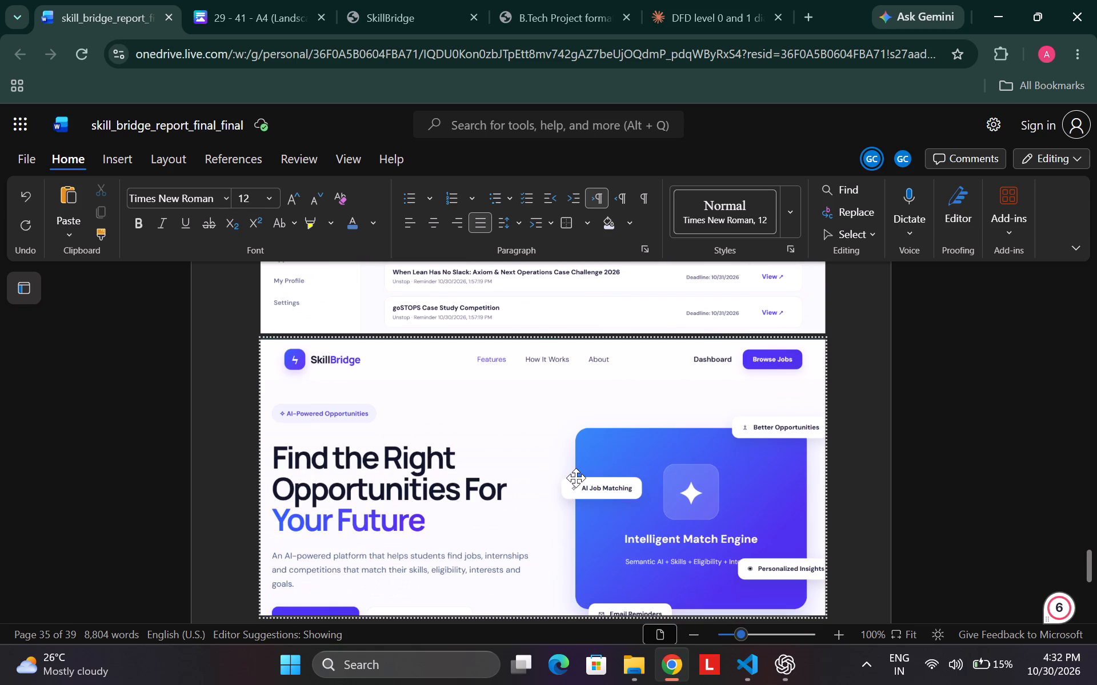
{"action": "key", "text": "Delete"}
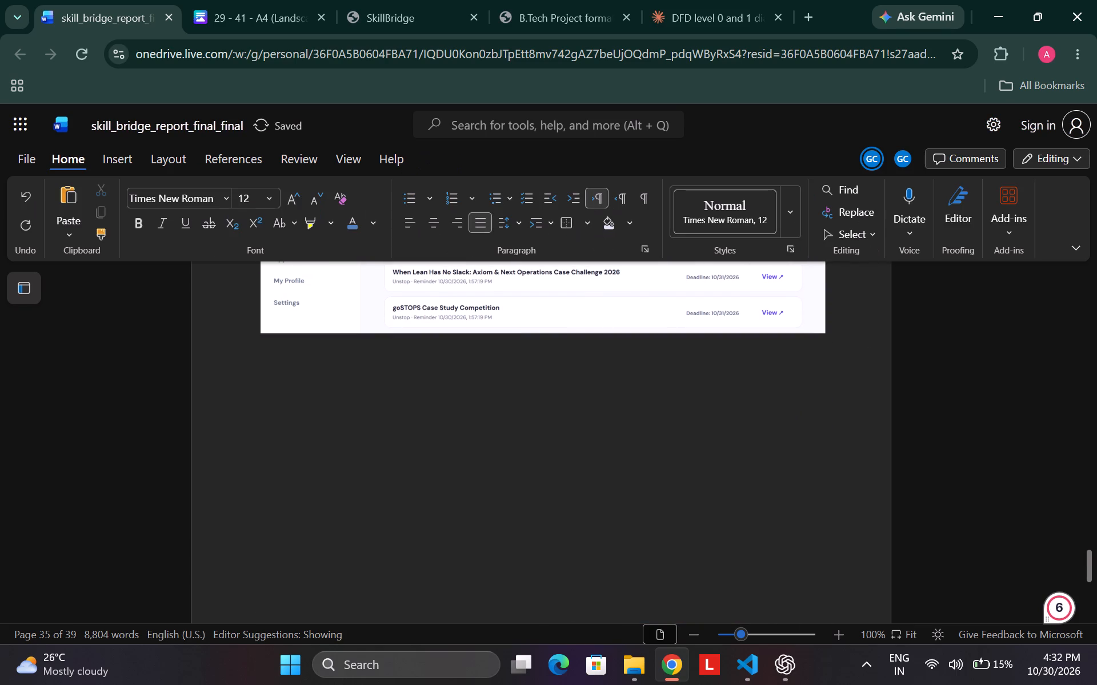
Review the remaining screenshots from page 35 back to the 8.10 Result Summary section.
{"action": "scroll", "coordinate": [572, 461], "scroll_direction": "down", "scroll_amount": 6}
{"action": "scroll", "coordinate": [606, 456], "scroll_direction": "up", "scroll_amount": 4}
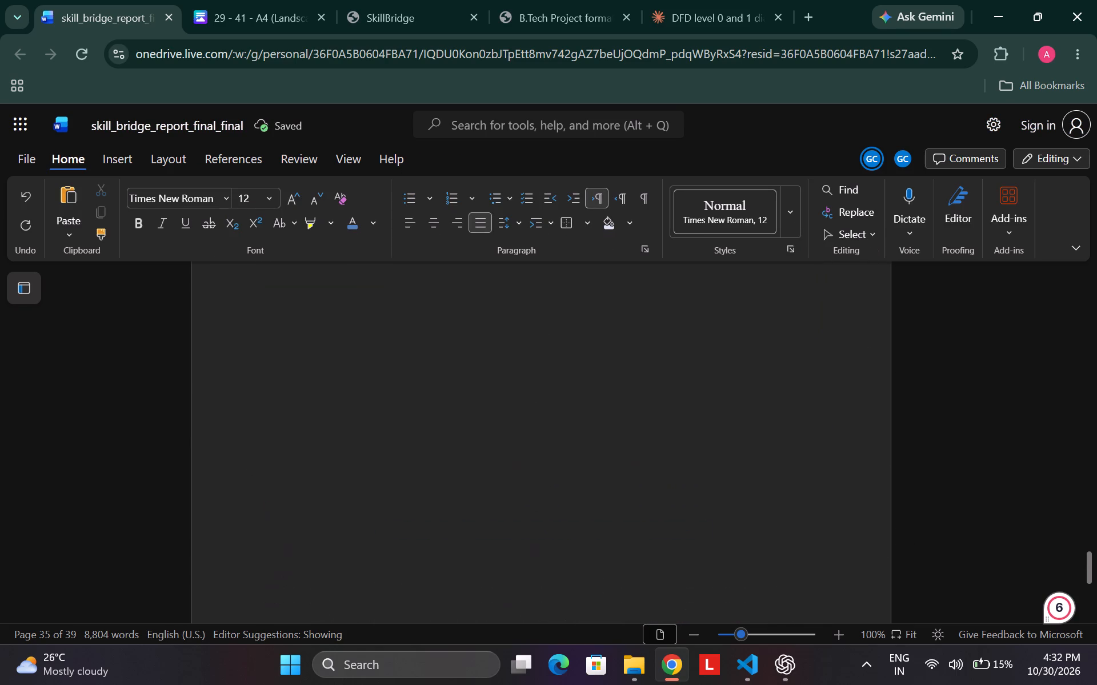
{"action": "scroll", "coordinate": [591, 441], "scroll_direction": "up", "scroll_amount": 14}
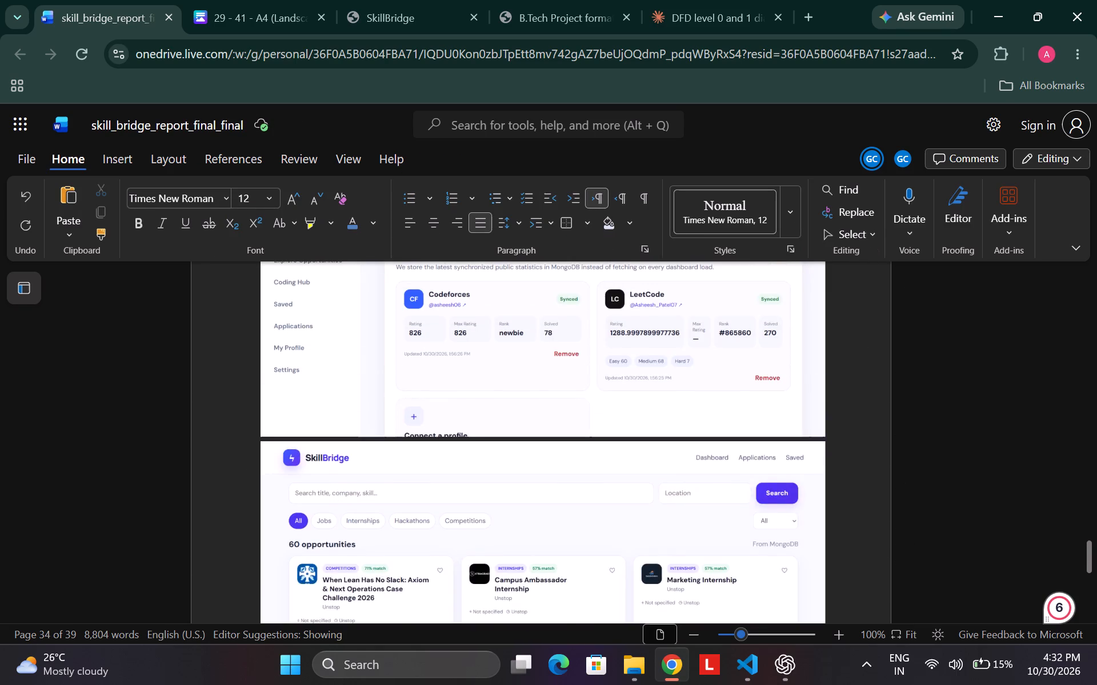
{"action": "scroll", "coordinate": [595, 440], "scroll_direction": "up", "scroll_amount": 12}
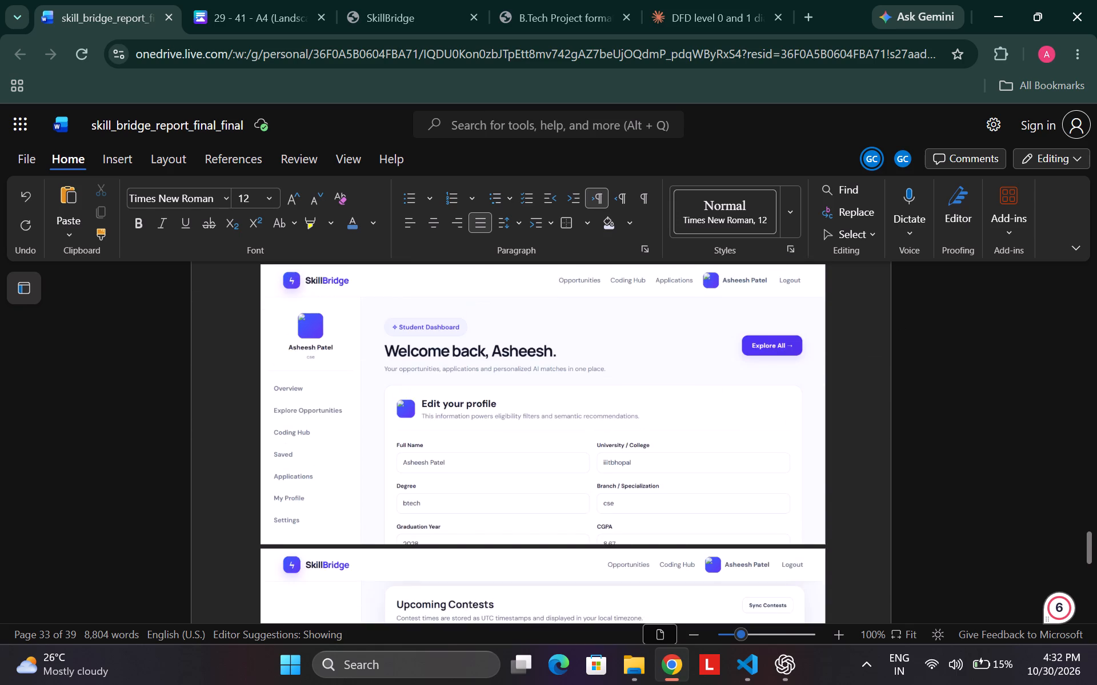
{"action": "scroll", "coordinate": [599, 437], "scroll_direction": "up", "scroll_amount": 11}
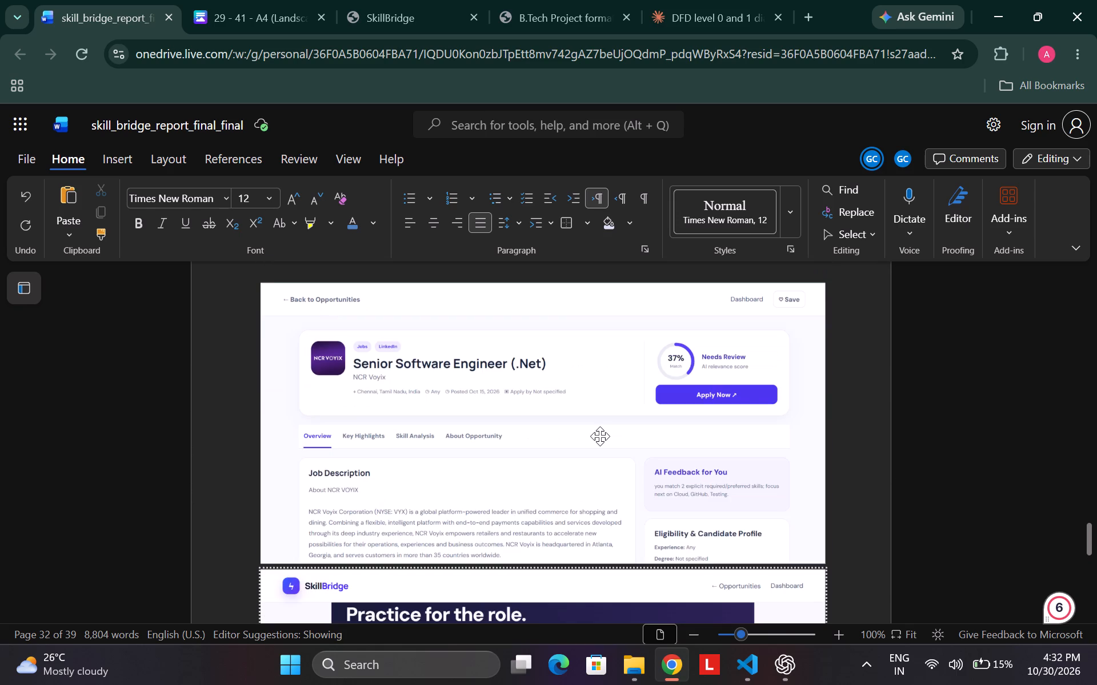
{"action": "scroll", "coordinate": [502, 417], "scroll_direction": "up", "scroll_amount": 3}
{"action": "scroll", "coordinate": [670, 441], "scroll_direction": "up", "scroll_amount": 4}
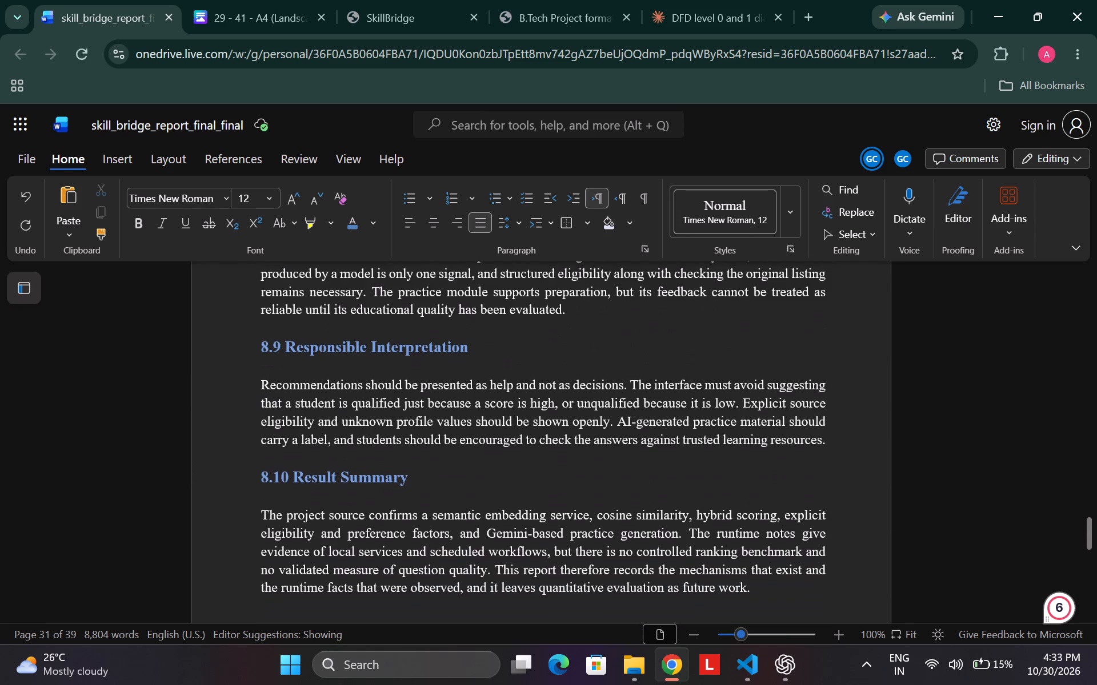
Examine the page break between the 8.10 Result Summary text and the job details picture on page 32.
{"action": "scroll", "coordinate": [669, 442], "scroll_direction": "down", "scroll_amount": 8}
{"action": "scroll", "coordinate": [620, 417], "scroll_direction": "up", "scroll_amount": 4}
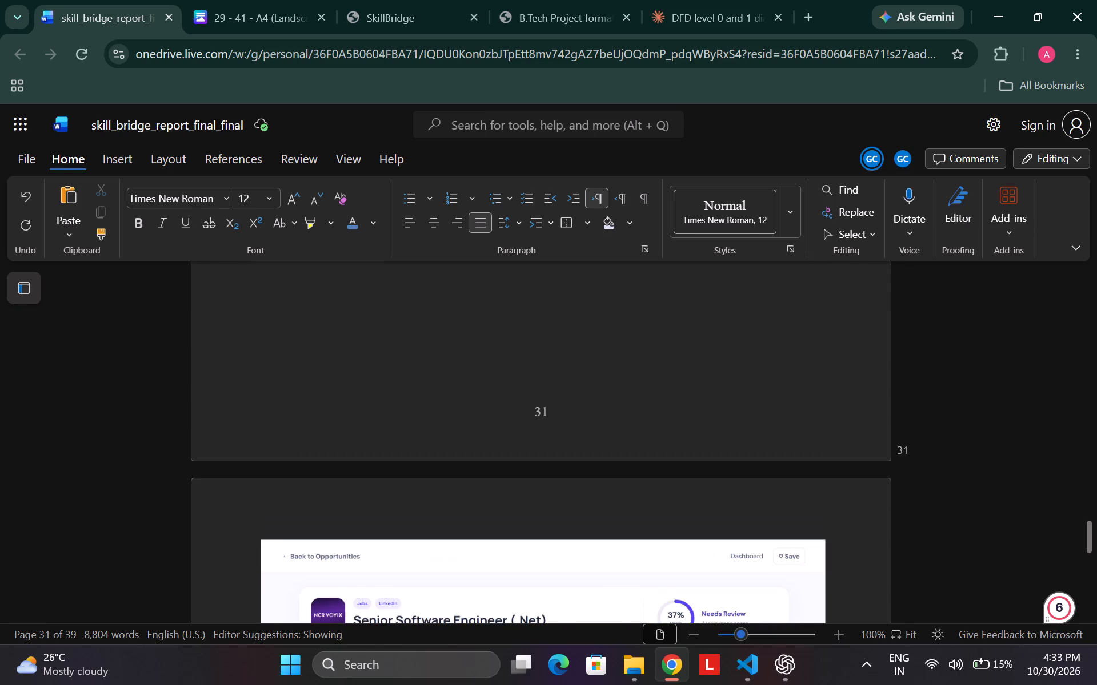
{"action": "scroll", "coordinate": [620, 417], "scroll_direction": "down", "scroll_amount": 3}
{"action": "left_click", "coordinate": [594, 432]}
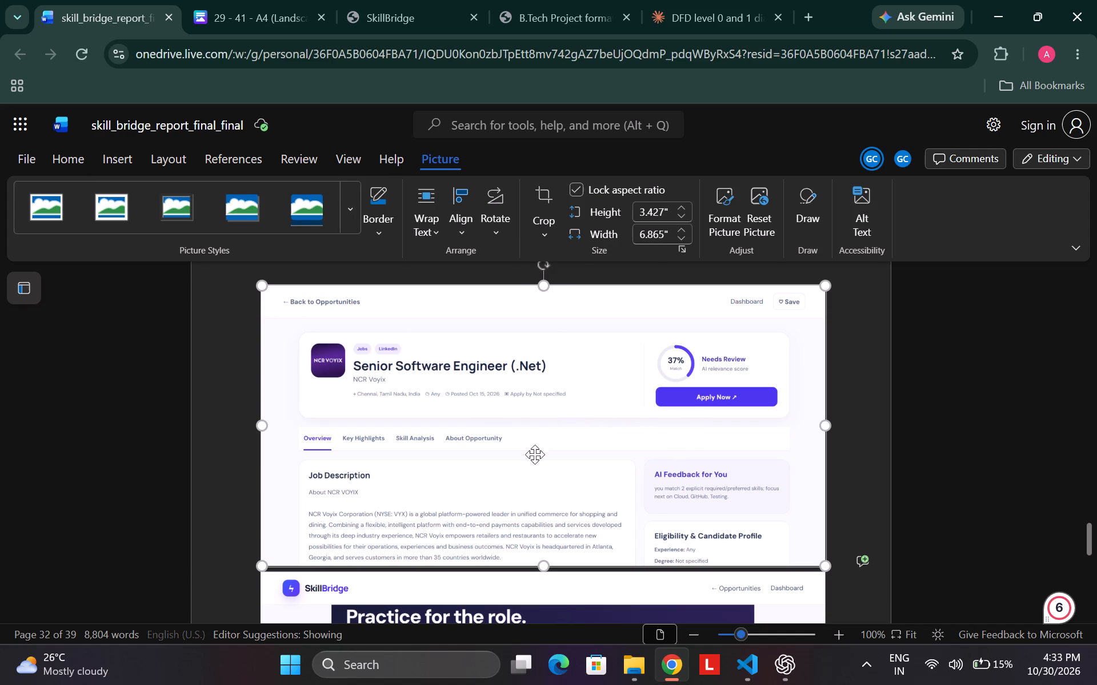
{"action": "scroll", "coordinate": [671, 472], "scroll_direction": "up", "scroll_amount": 3}
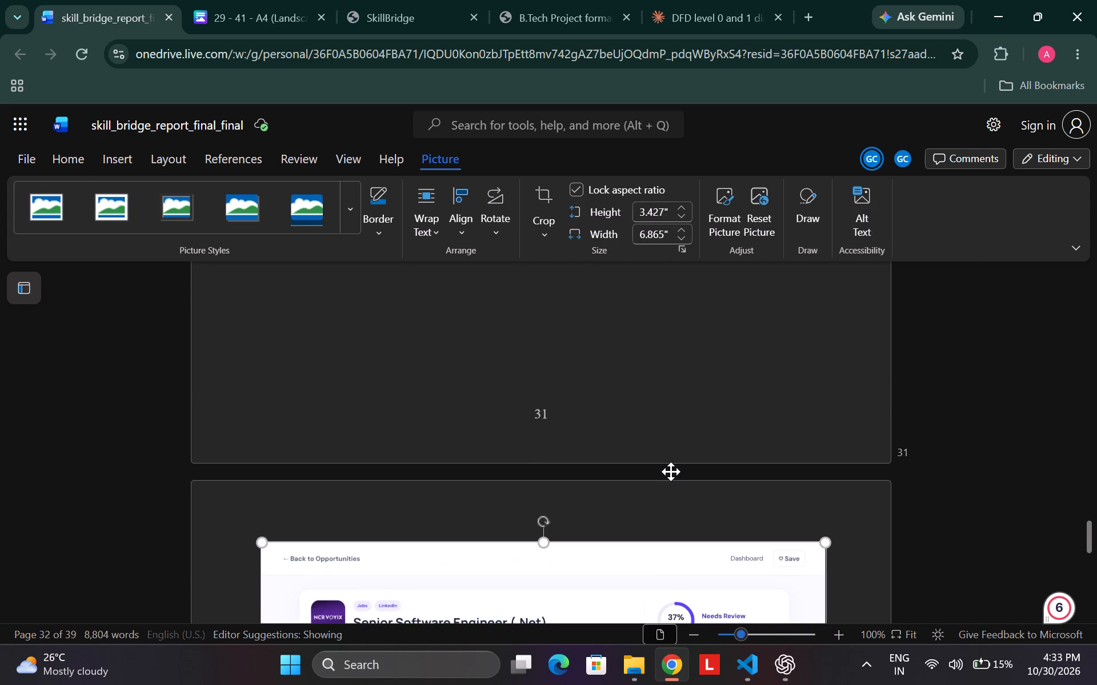
{"action": "scroll", "coordinate": [671, 472], "scroll_direction": "up", "scroll_amount": 5}
{"action": "scroll", "coordinate": [670, 472], "scroll_direction": "down", "scroll_amount": 6}
{"action": "scroll", "coordinate": [670, 472], "scroll_direction": "up", "scroll_amount": 3}
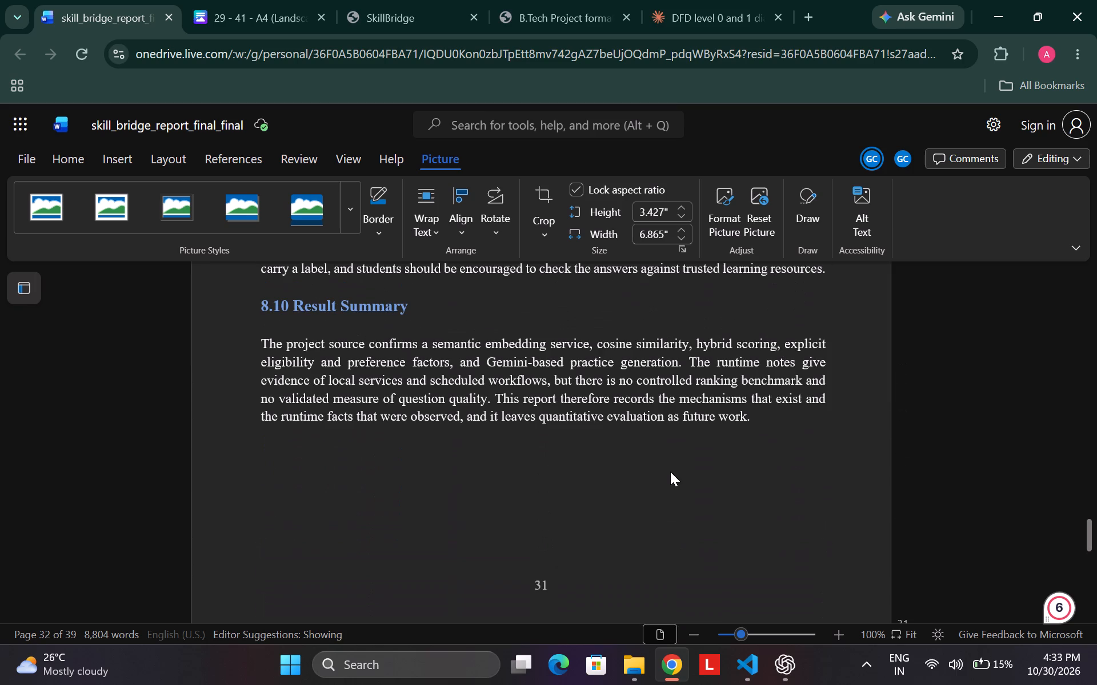
{"action": "scroll", "coordinate": [670, 472], "scroll_direction": "down", "scroll_amount": 5}
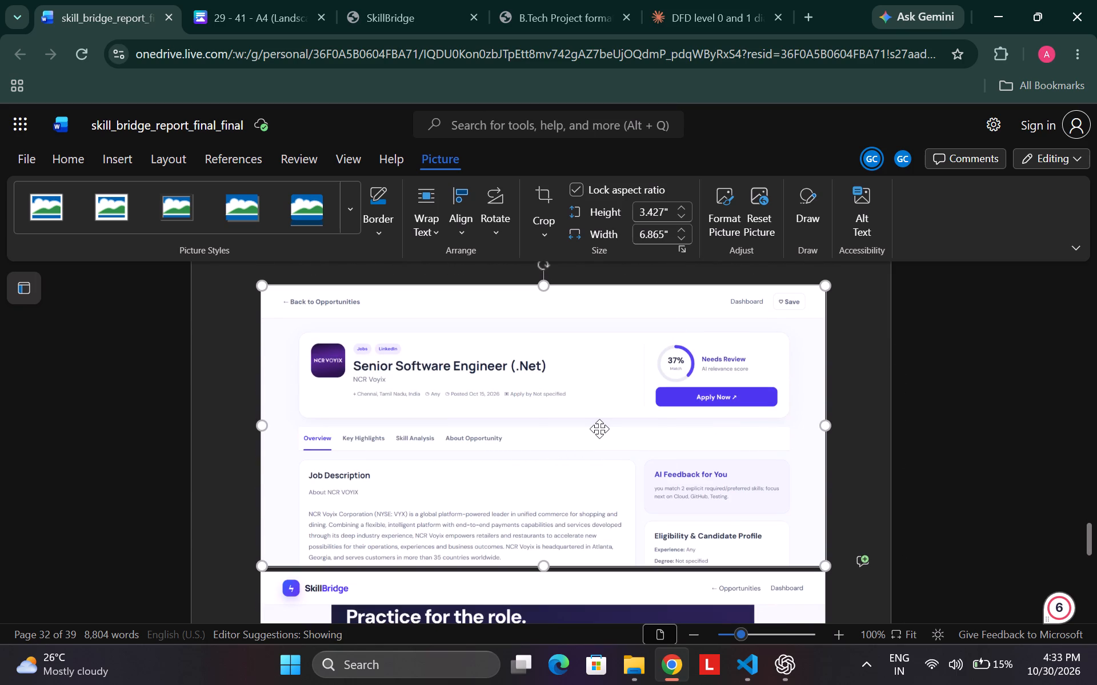
{"action": "scroll", "coordinate": [599, 429], "scroll_direction": "up", "scroll_amount": 4}
{"action": "scroll", "coordinate": [599, 429], "scroll_direction": "down", "scroll_amount": 4}
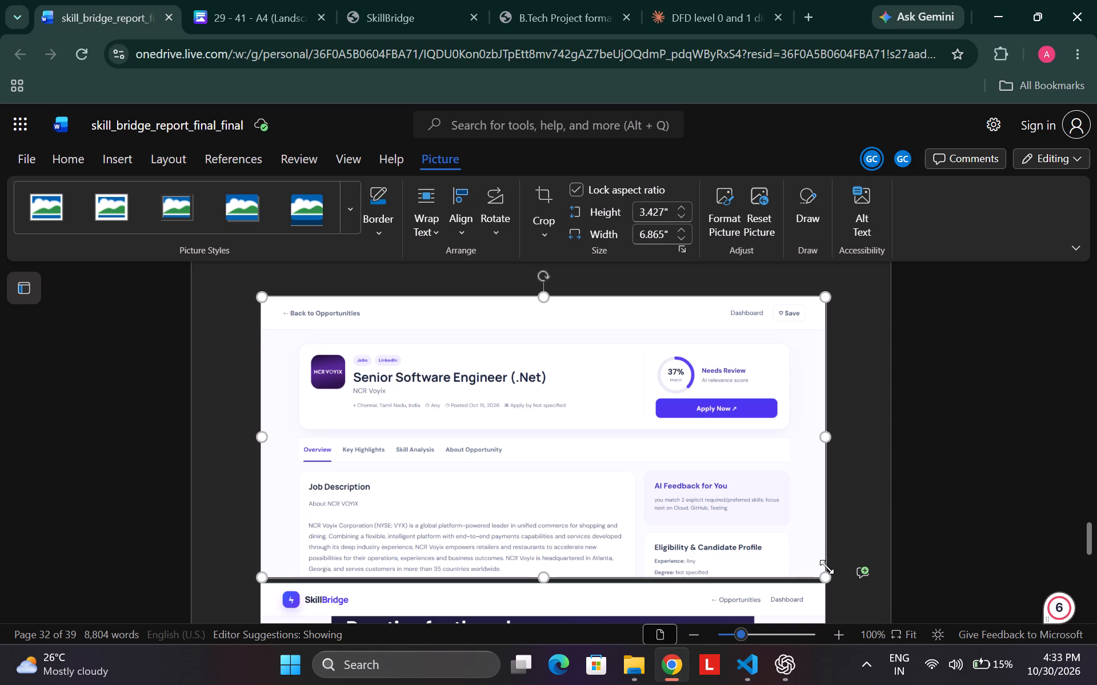
{"action": "scroll", "coordinate": [598, 464], "scroll_direction": "up", "scroll_amount": 6}
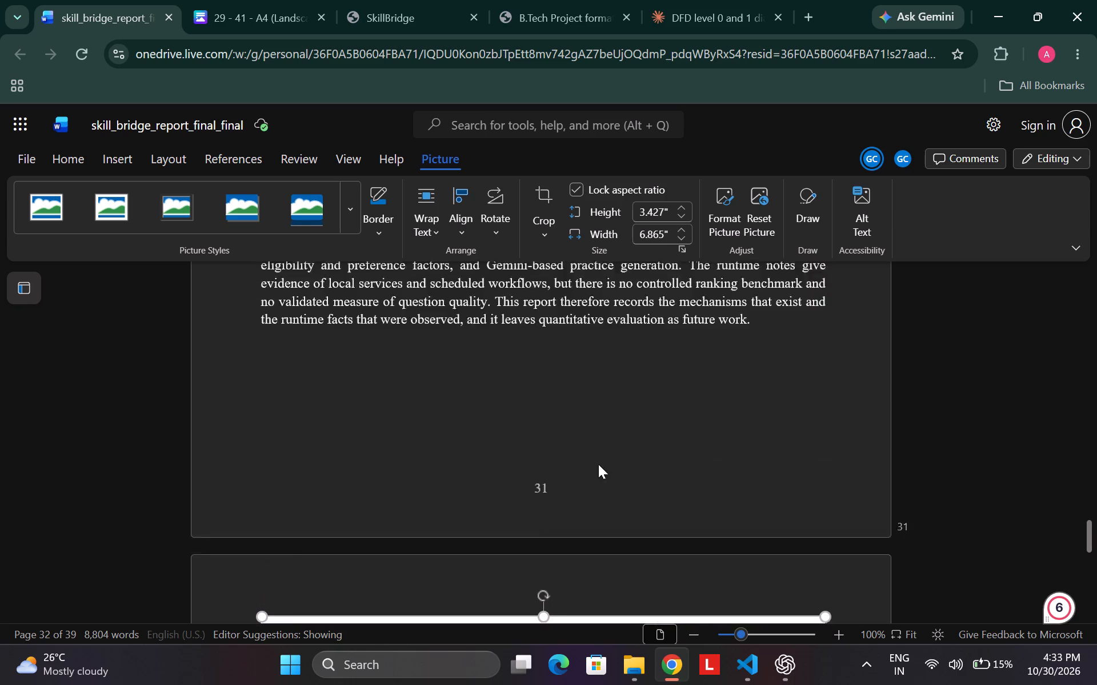
{"action": "scroll", "coordinate": [598, 464], "scroll_direction": "up", "scroll_amount": 2}
{"action": "scroll", "coordinate": [598, 464], "scroll_direction": "down", "scroll_amount": 8}
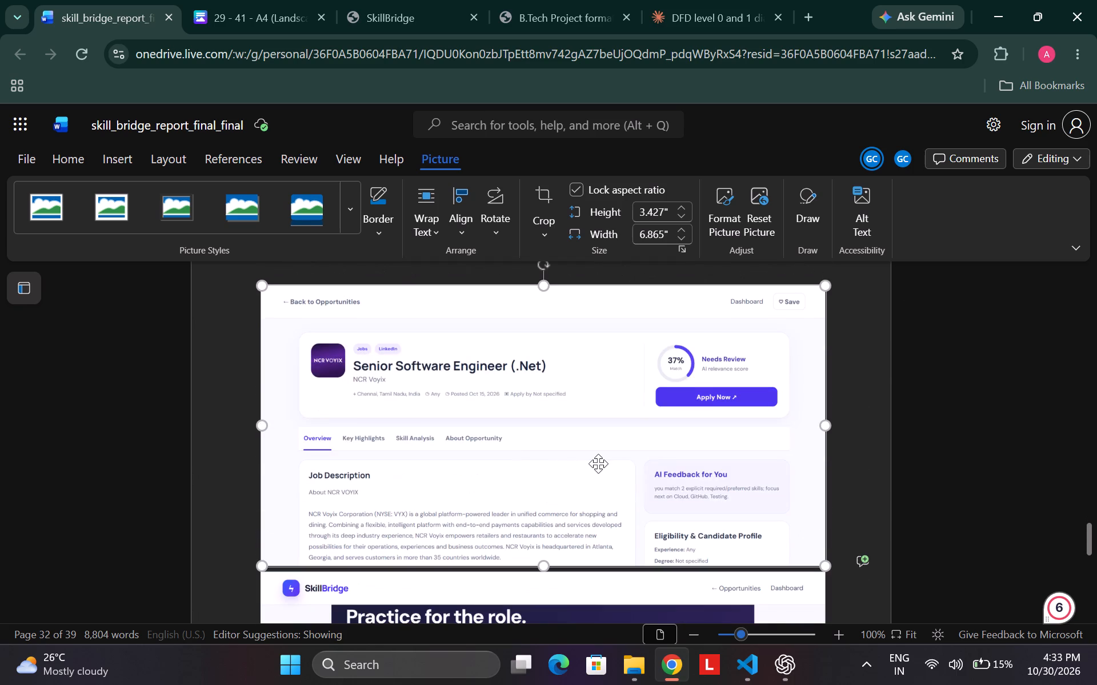
{"action": "scroll", "coordinate": [614, 454], "scroll_direction": "down", "scroll_amount": 2}
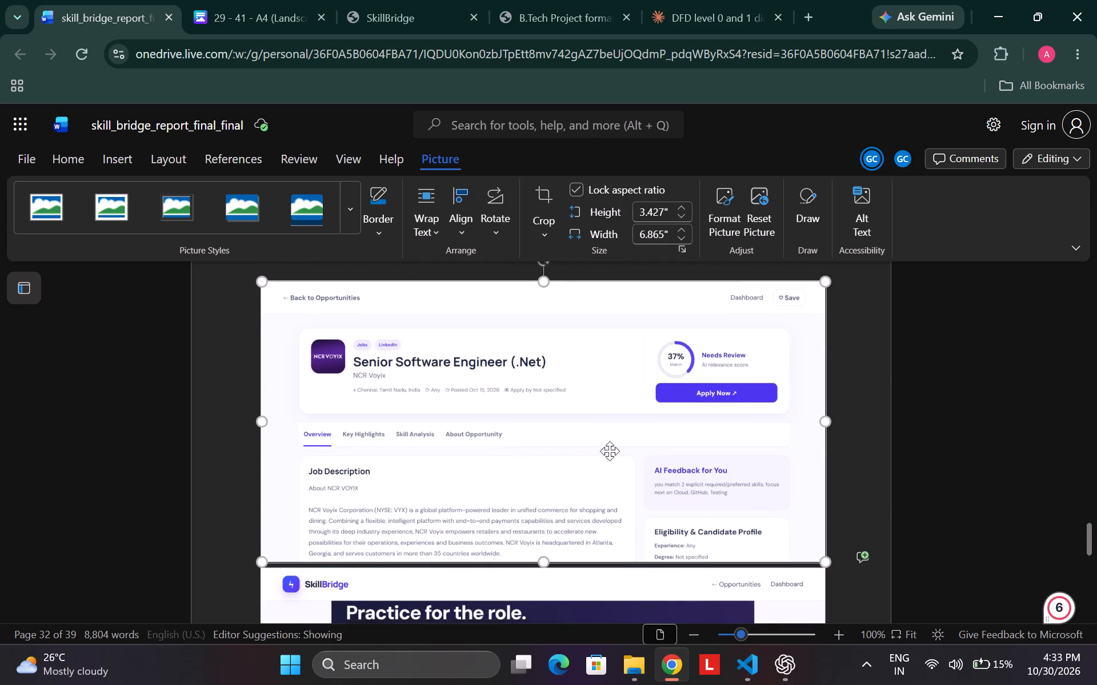
{"action": "scroll", "coordinate": [610, 451], "scroll_direction": "down", "scroll_amount": 3}
{"action": "scroll", "coordinate": [604, 454], "scroll_direction": "up", "scroll_amount": 6}
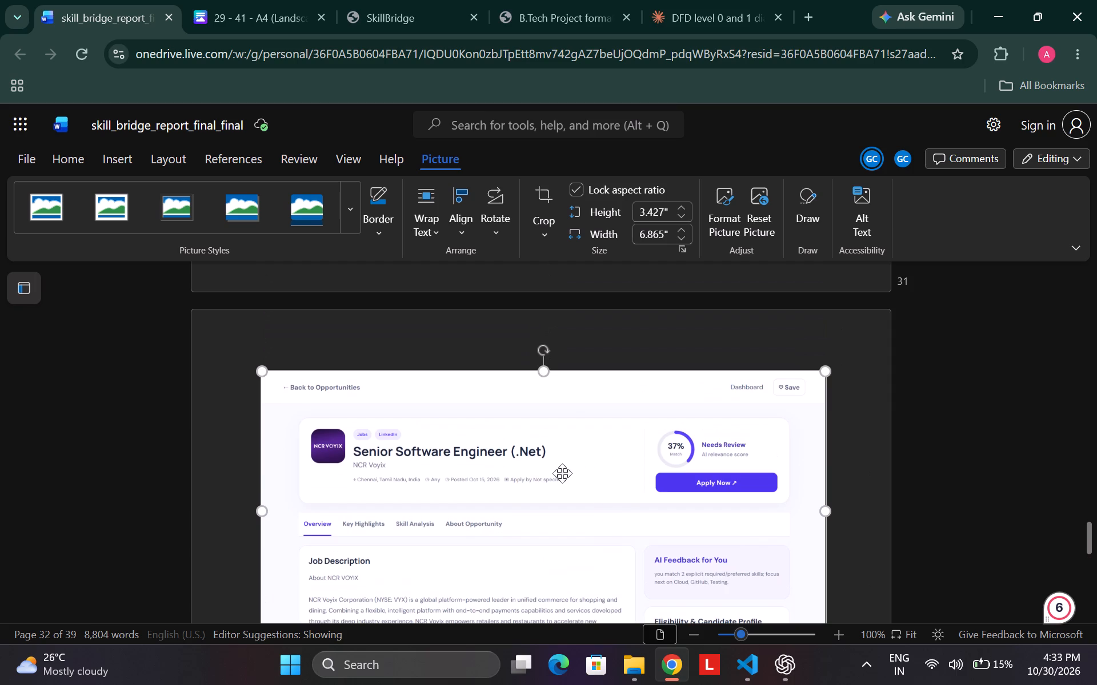
Move the opportunities listing screenshot from page 34 to a new line directly after the 8.10 Result Summary paragraph.
{"action": "scroll", "coordinate": [581, 453], "scroll_direction": "down", "scroll_amount": 12}
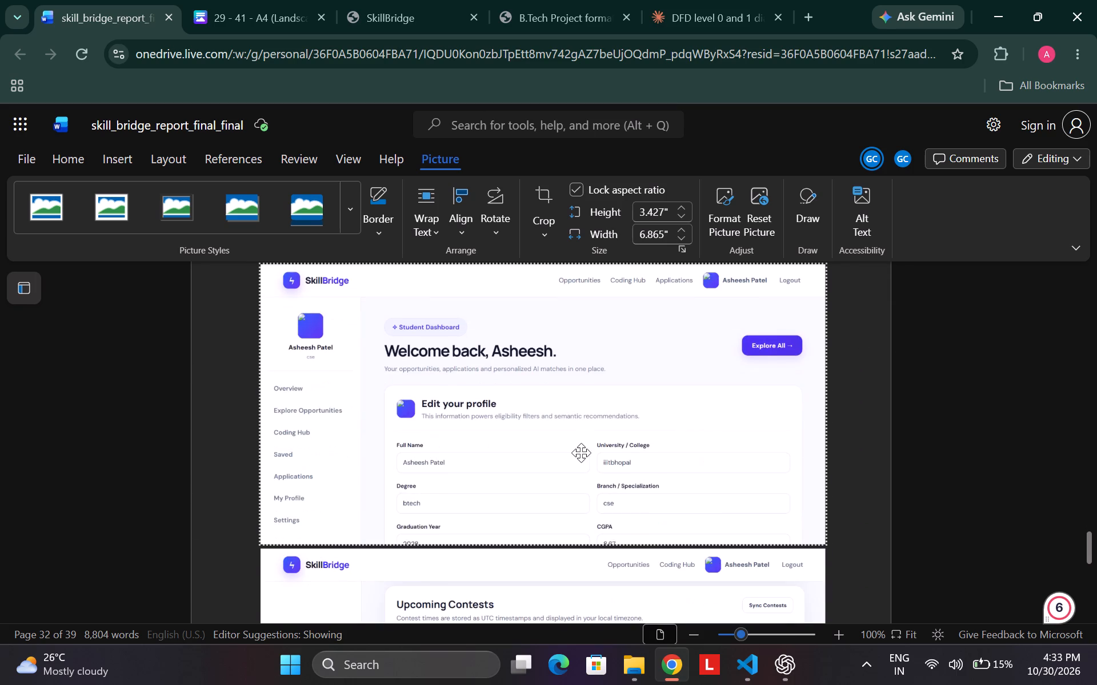
{"action": "scroll", "coordinate": [592, 437], "scroll_direction": "down", "scroll_amount": 11}
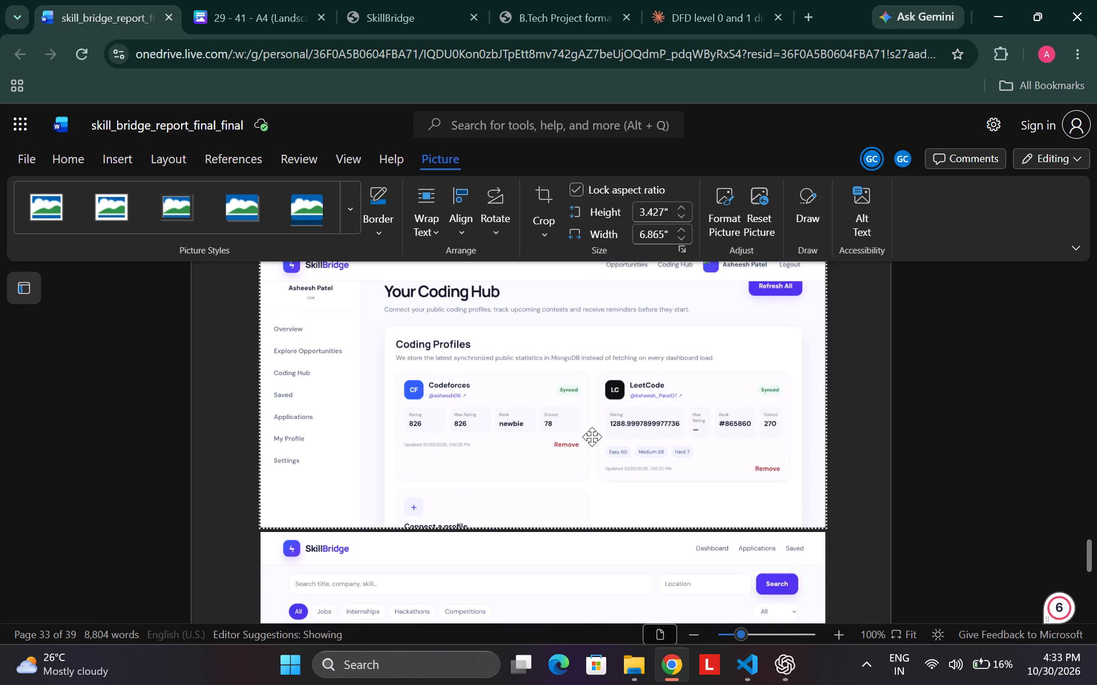
{"action": "scroll", "coordinate": [592, 437], "scroll_direction": "down", "scroll_amount": 3}
{"action": "left_click", "coordinate": [592, 437]}
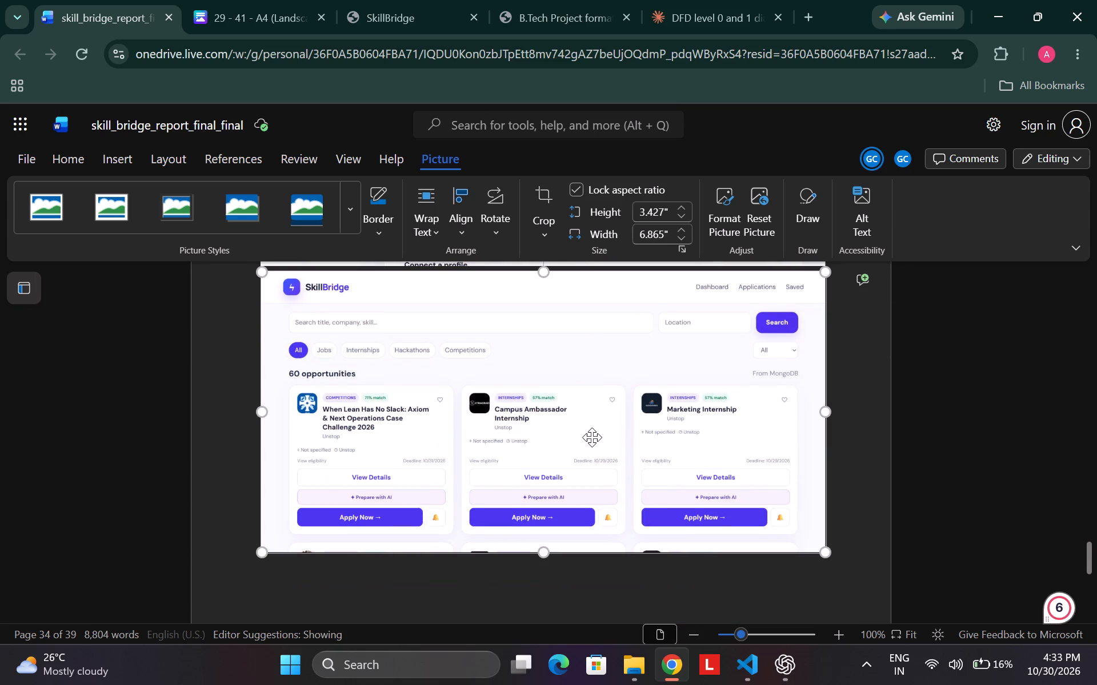
{"action": "key", "text": "ctrl+x"}
{"action": "scroll", "coordinate": [593, 438], "scroll_direction": "up", "scroll_amount": 8}
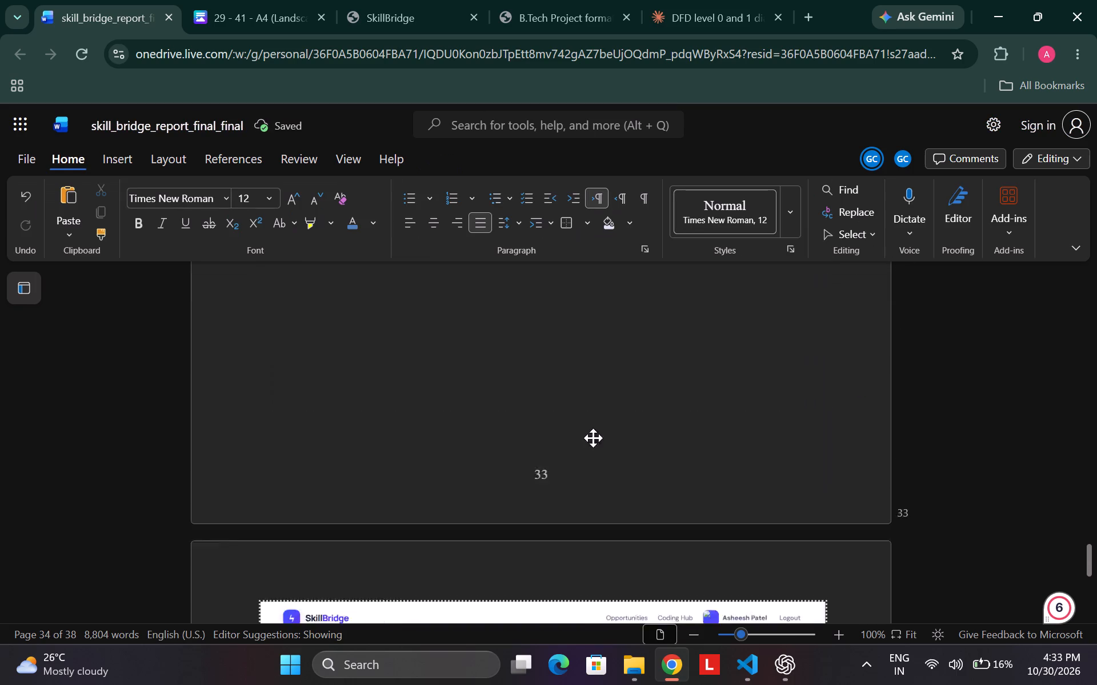
{"action": "scroll", "coordinate": [593, 438], "scroll_direction": "up", "scroll_amount": 18}
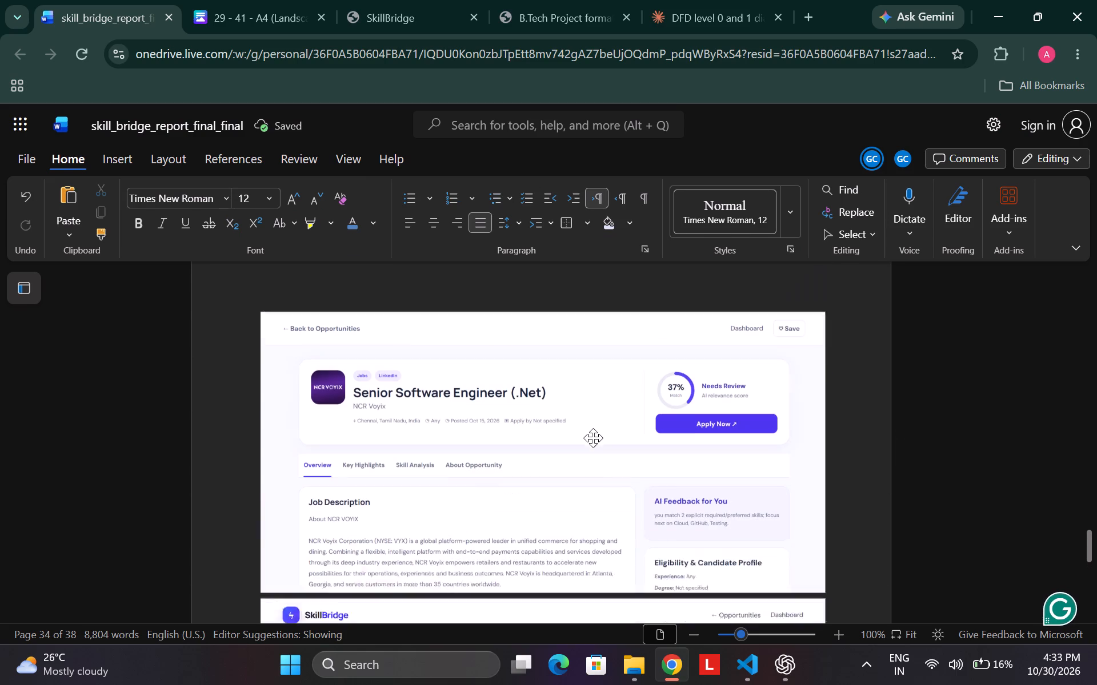
{"action": "scroll", "coordinate": [593, 438], "scroll_direction": "down", "scroll_amount": 1}
{"action": "scroll", "coordinate": [593, 438], "scroll_direction": "up", "scroll_amount": 7}
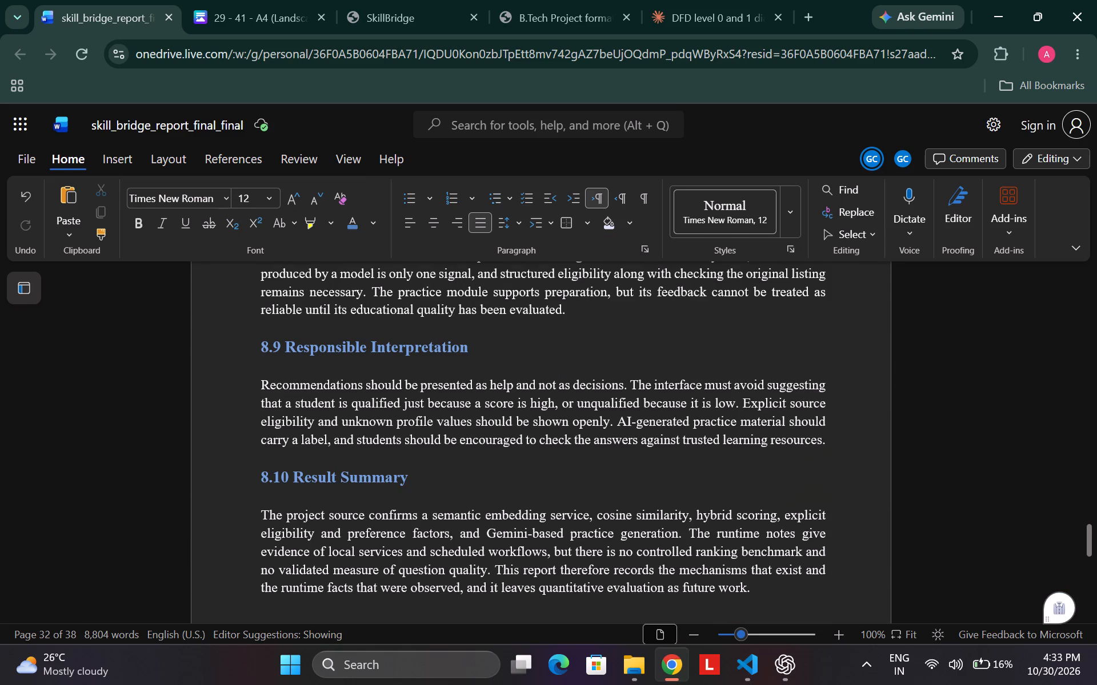
{"action": "left_click", "coordinate": [767, 590]}
{"action": "key", "text": "Return"}
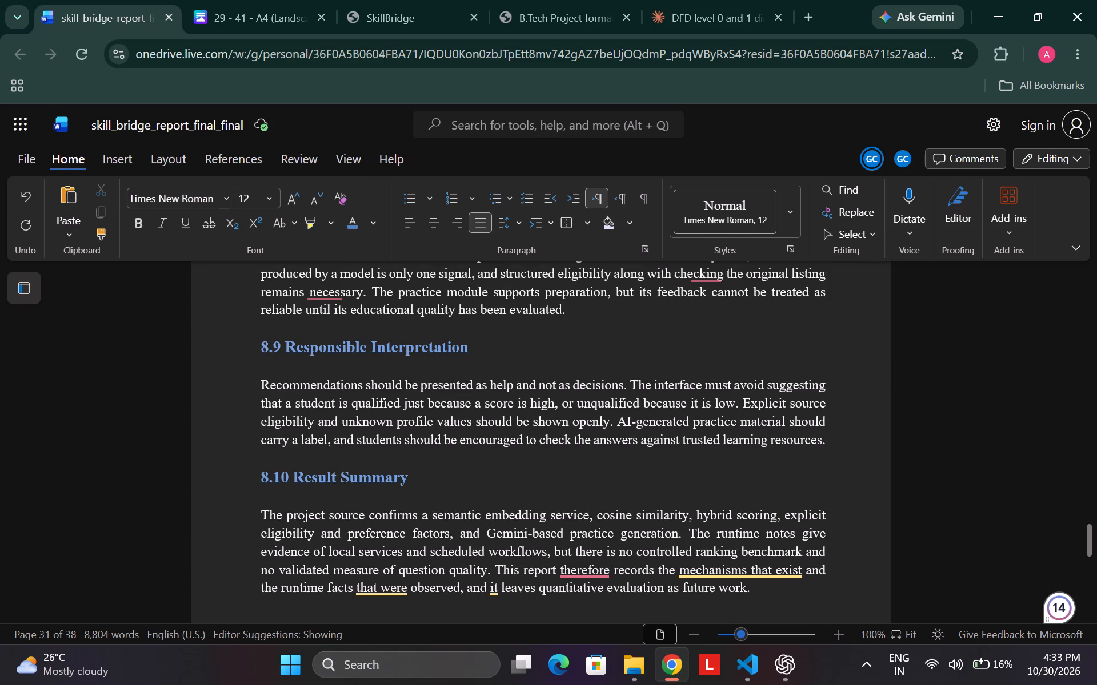
{"action": "key", "text": "ctrl+v"}
Examine the layout of the opportunities listing and job details screenshots after 8.10 Result Summary, across pages 31 to 33.
{"action": "scroll", "coordinate": [765, 519], "scroll_direction": "up", "scroll_amount": 7}
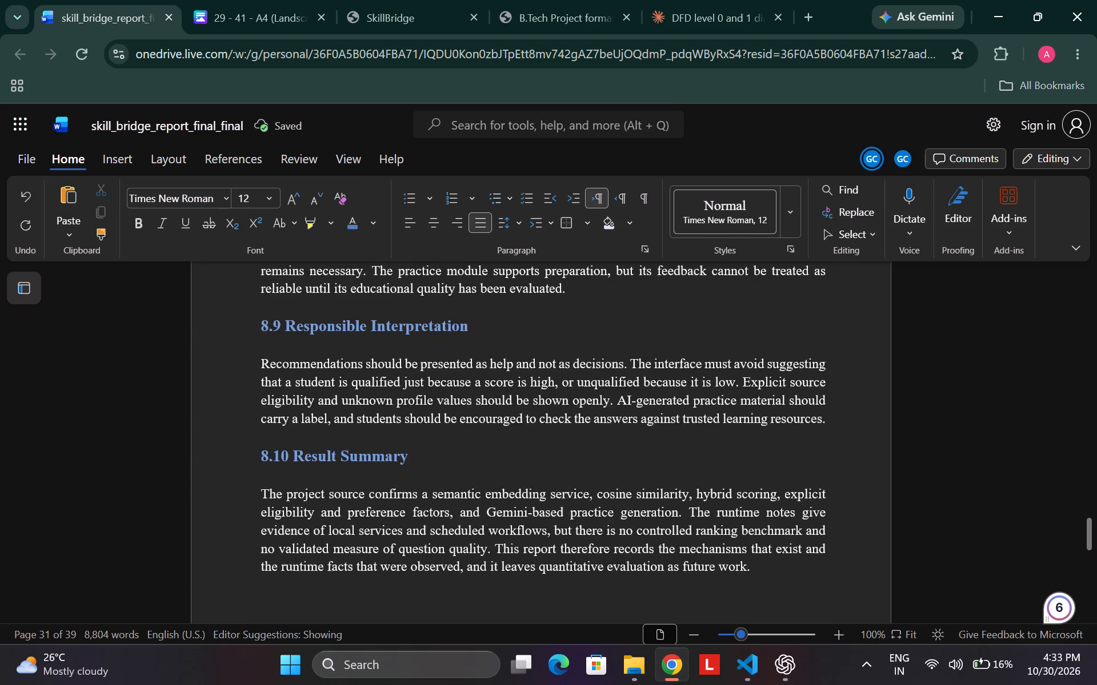
{"action": "scroll", "coordinate": [755, 514], "scroll_direction": "down", "scroll_amount": 8}
{"action": "scroll", "coordinate": [593, 476], "scroll_direction": "down", "scroll_amount": 4}
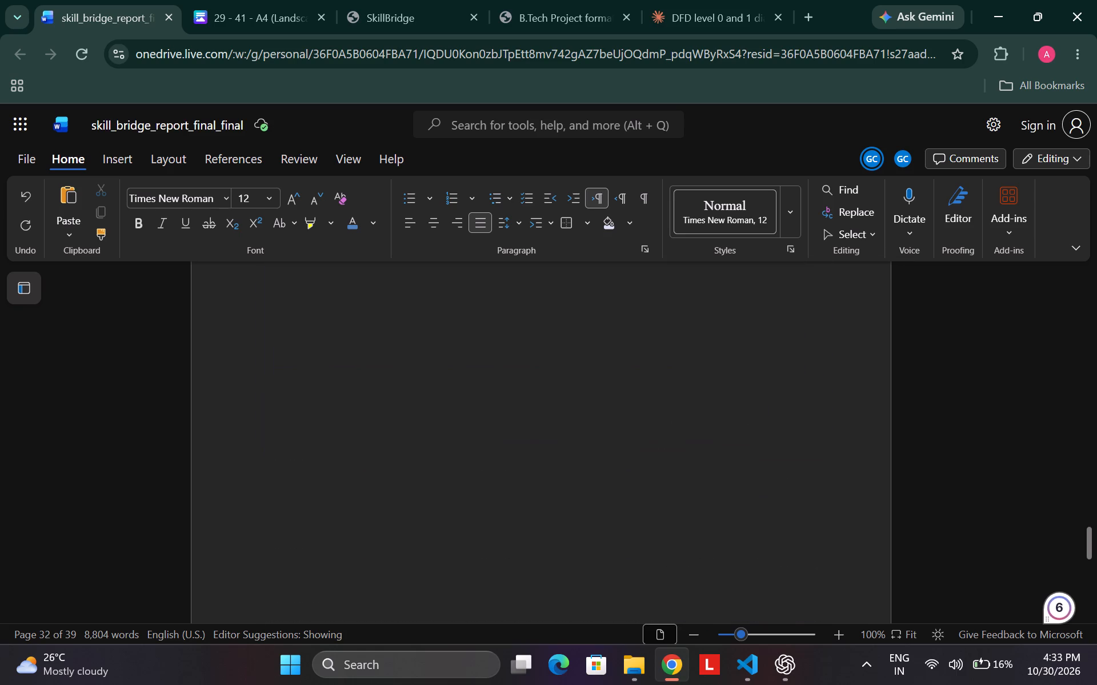
{"action": "scroll", "coordinate": [592, 475], "scroll_direction": "down", "scroll_amount": 6}
{"action": "left_click", "coordinate": [651, 450]}
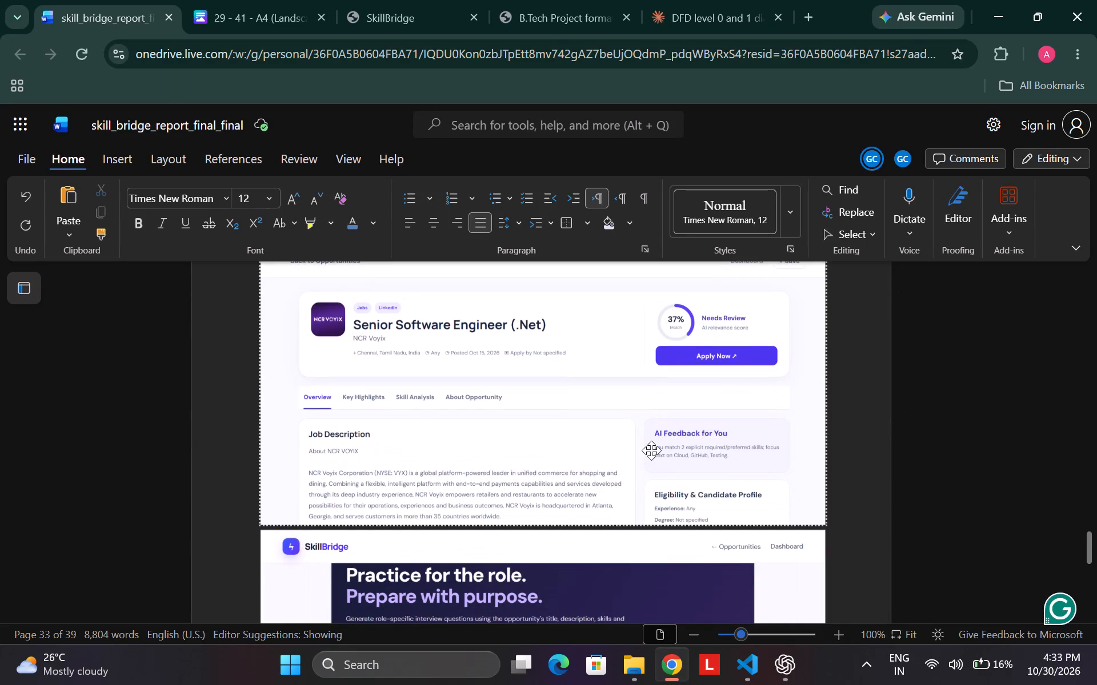
{"action": "scroll", "coordinate": [652, 452], "scroll_direction": "up", "scroll_amount": 13}
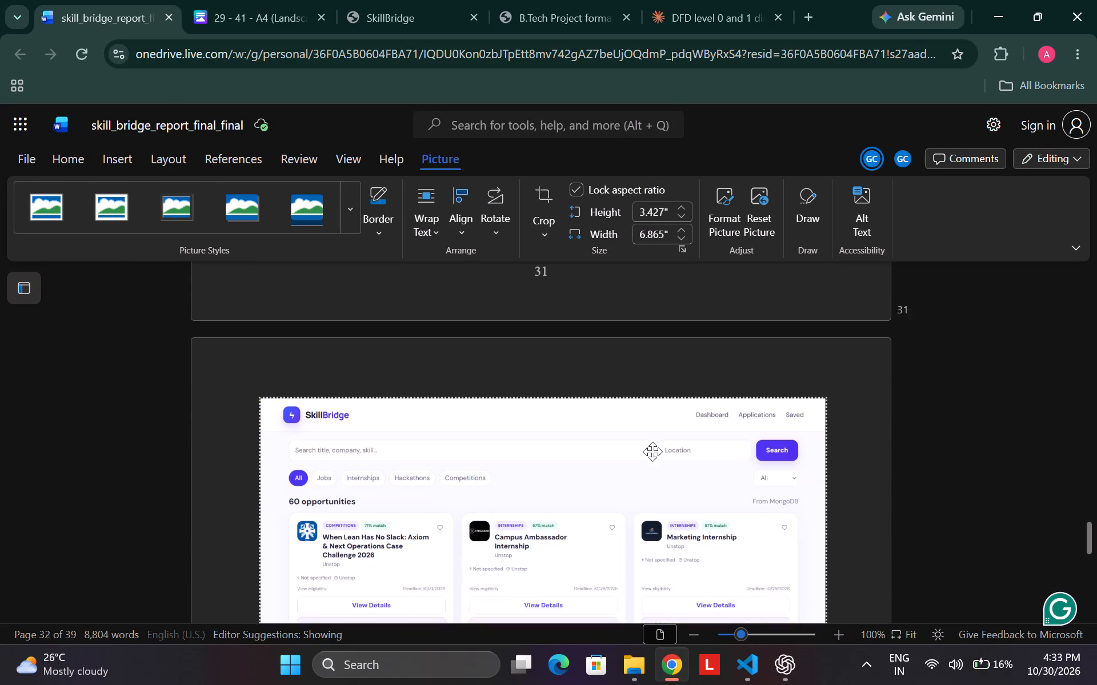
{"action": "scroll", "coordinate": [652, 452], "scroll_direction": "down", "scroll_amount": 1}
{"action": "scroll", "coordinate": [652, 452], "scroll_direction": "up", "scroll_amount": 4}
{"action": "scroll", "coordinate": [652, 452], "scroll_direction": "down", "scroll_amount": 16}
{"action": "scroll", "coordinate": [643, 459], "scroll_direction": "up", "scroll_amount": 3}
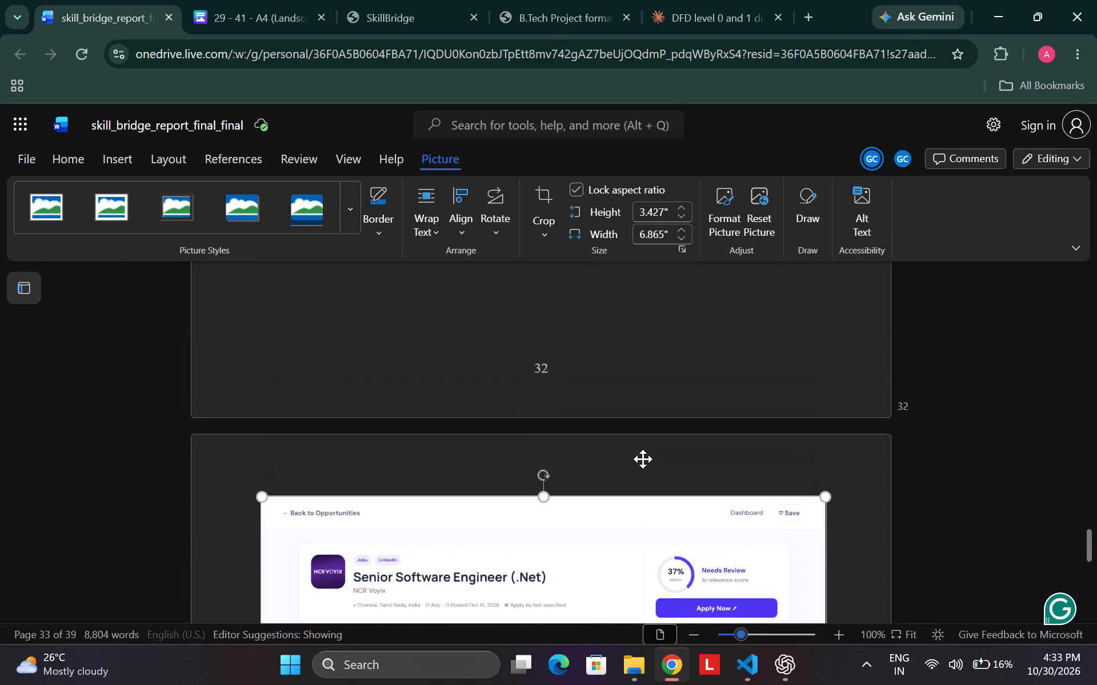
{"action": "scroll", "coordinate": [643, 459], "scroll_direction": "up", "scroll_amount": 7}
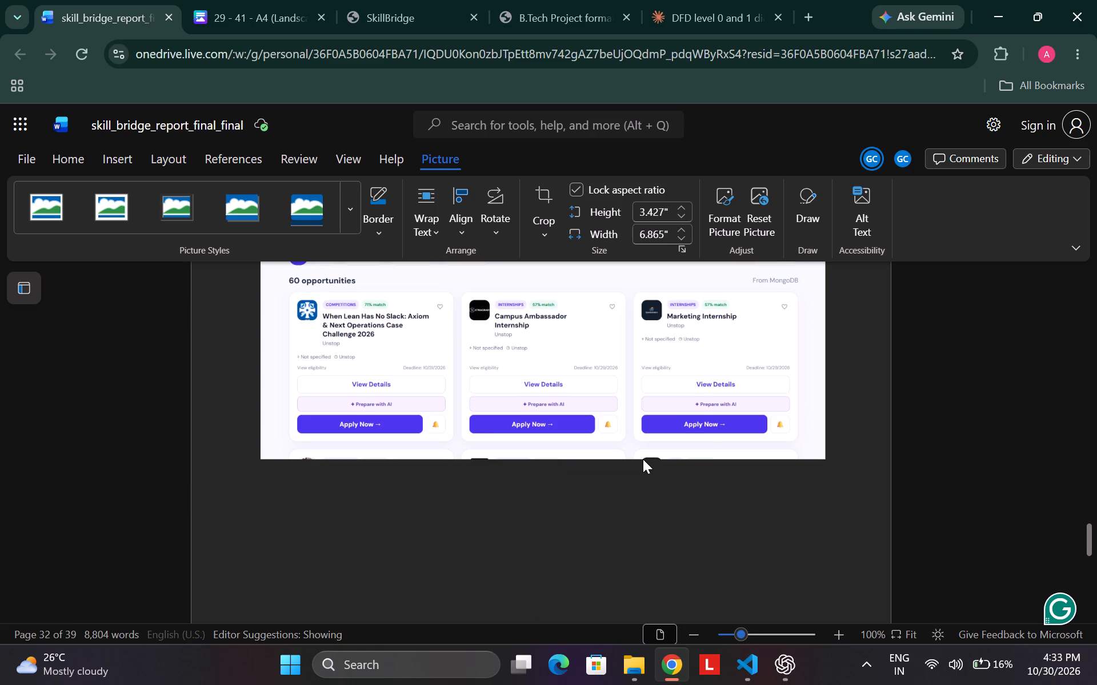
{"action": "scroll", "coordinate": [643, 459], "scroll_direction": "up", "scroll_amount": 3}
{"action": "scroll", "coordinate": [643, 459], "scroll_direction": "down", "scroll_amount": 10}
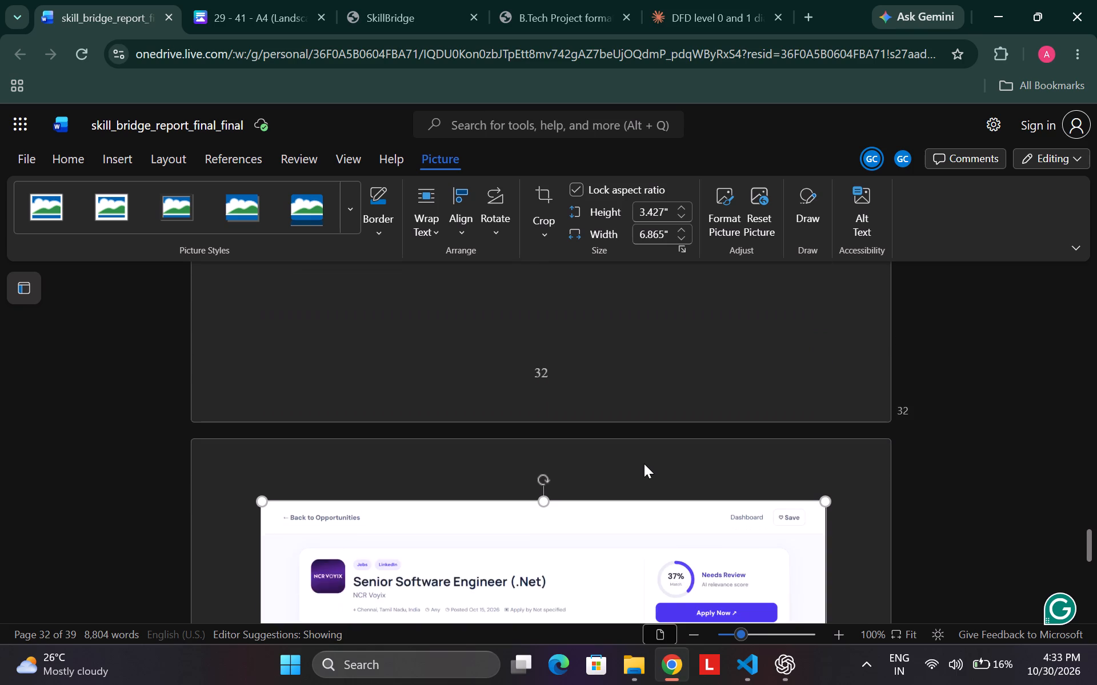
{"action": "scroll", "coordinate": [644, 464], "scroll_direction": "down", "scroll_amount": 2}
{"action": "scroll", "coordinate": [644, 464], "scroll_direction": "up", "scroll_amount": 8}
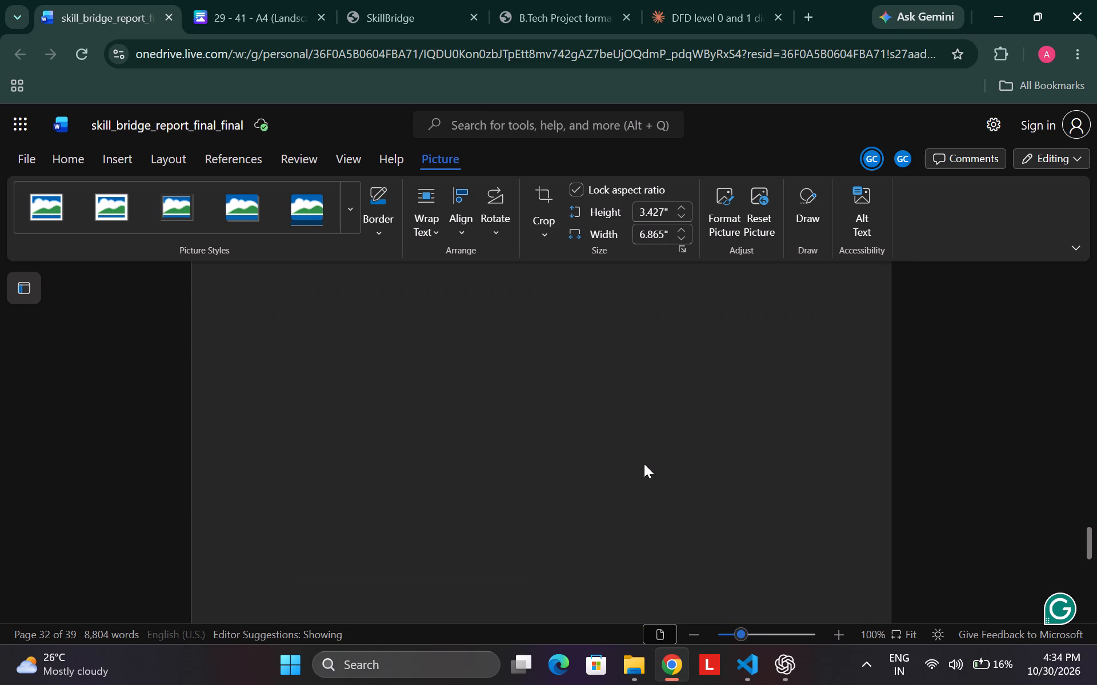
Review the Chapter 8 text from the evaluation metrics through 8.10 Result Summary and how it leads into the screenshots.
{"action": "scroll", "coordinate": [644, 464], "scroll_direction": "up", "scroll_amount": 11}
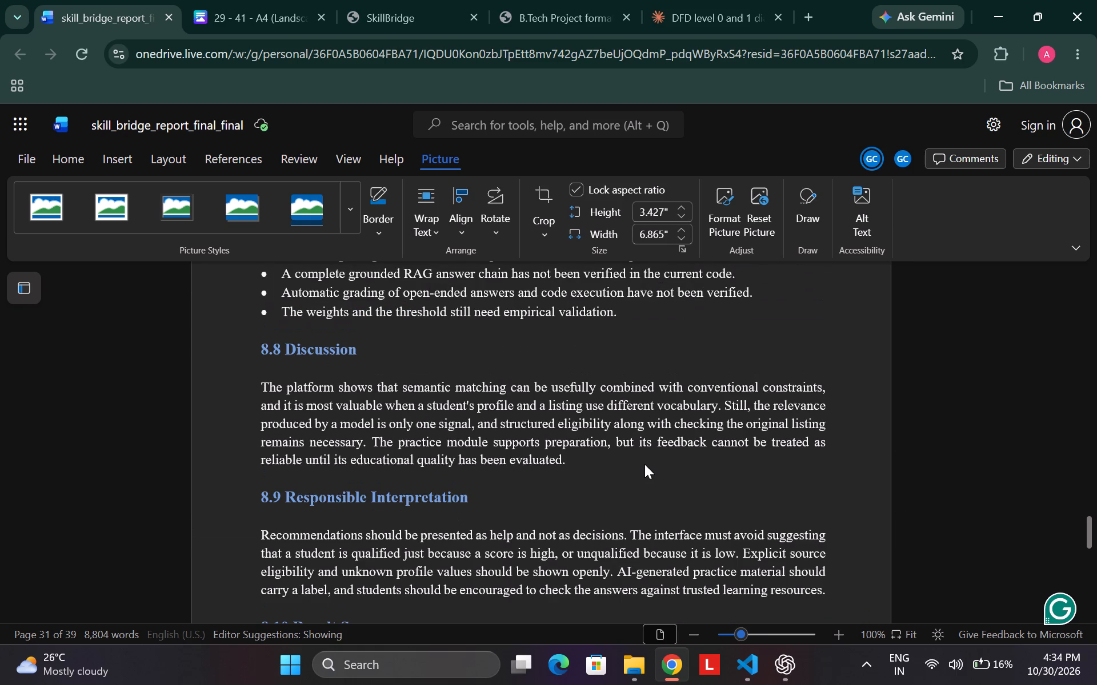
{"action": "scroll", "coordinate": [644, 464], "scroll_direction": "up", "scroll_amount": 13}
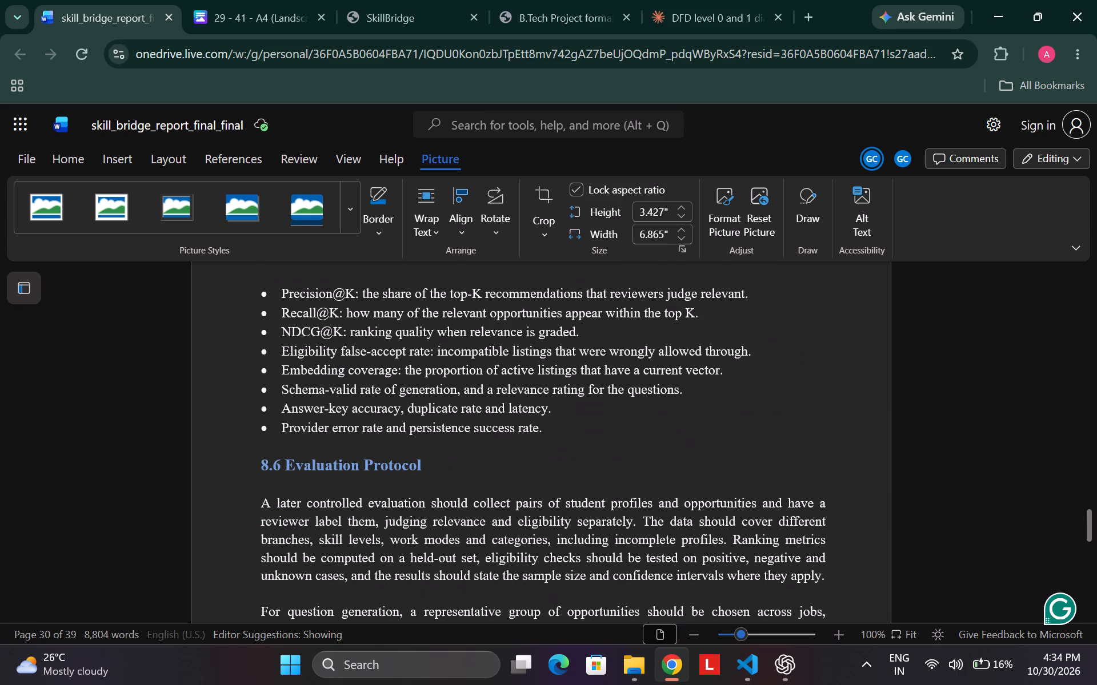
{"action": "scroll", "coordinate": [644, 464], "scroll_direction": "up", "scroll_amount": 5}
{"action": "scroll", "coordinate": [644, 464], "scroll_direction": "down", "scroll_amount": 18}
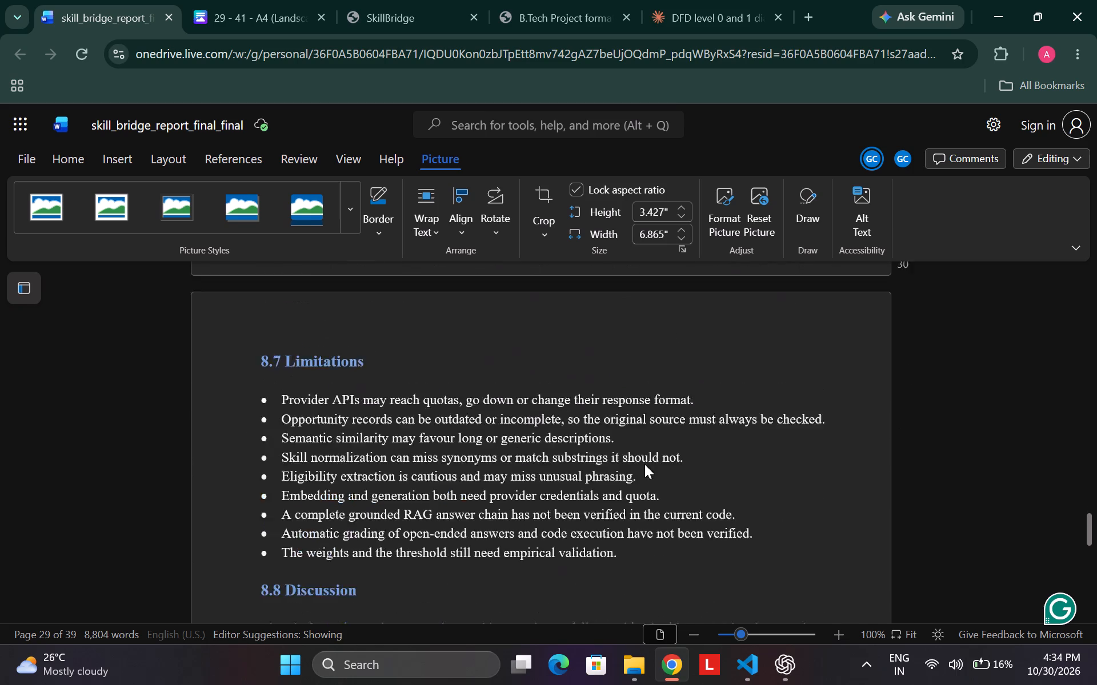
{"action": "scroll", "coordinate": [644, 464], "scroll_direction": "down", "scroll_amount": 19}
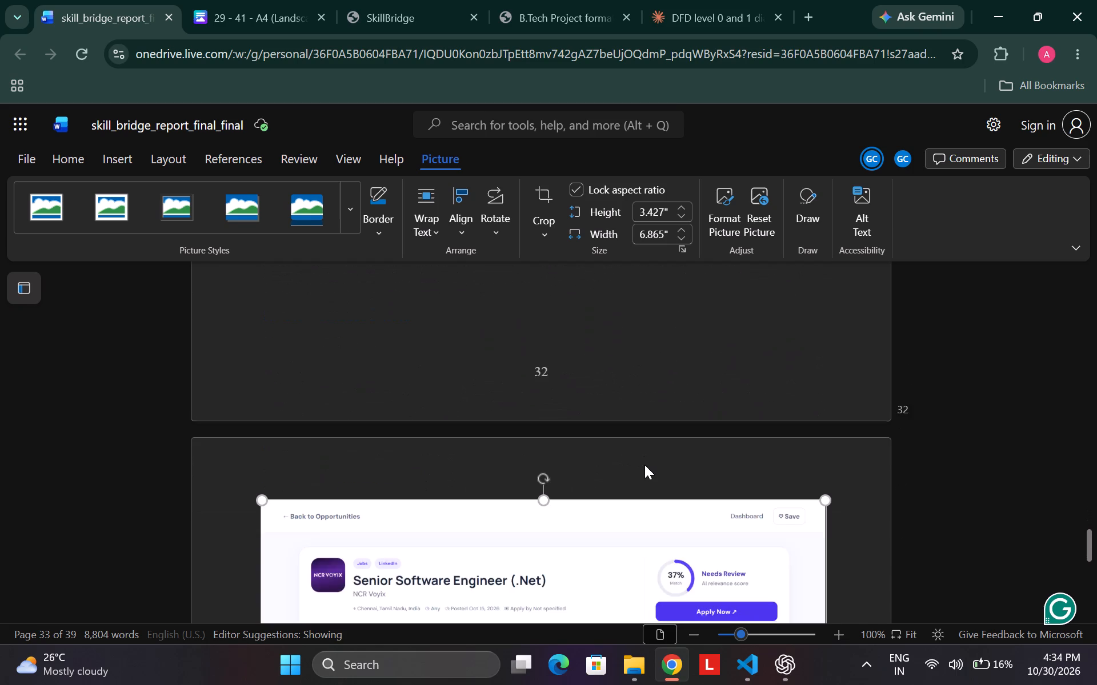
{"action": "scroll", "coordinate": [644, 465], "scroll_direction": "up", "scroll_amount": 10}
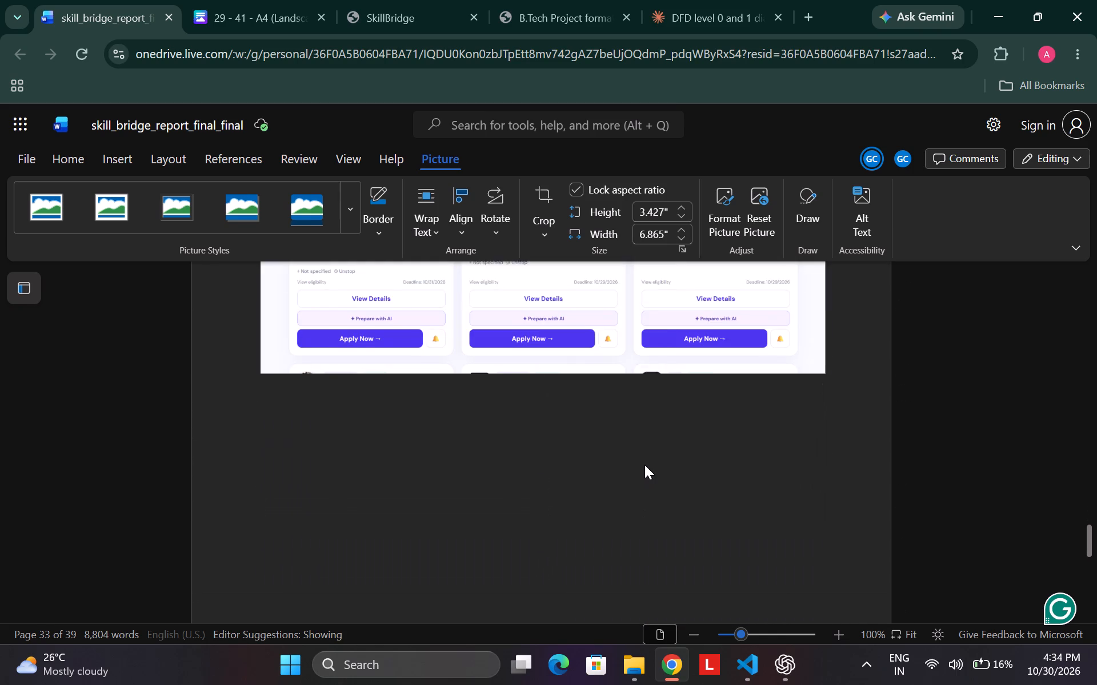
{"action": "scroll", "coordinate": [644, 465], "scroll_direction": "up", "scroll_amount": 2}
{"action": "scroll", "coordinate": [600, 479], "scroll_direction": "up", "scroll_amount": 3}
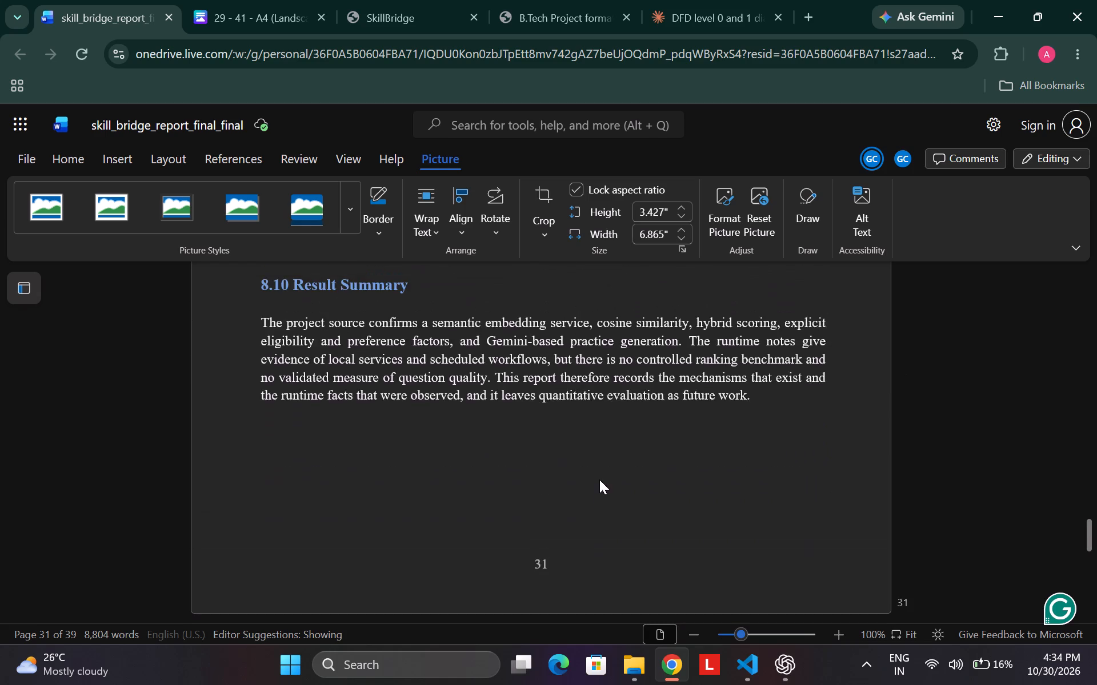
{"action": "scroll", "coordinate": [599, 479], "scroll_direction": "up", "scroll_amount": 6}
{"action": "scroll", "coordinate": [599, 480], "scroll_direction": "down", "scroll_amount": 5}
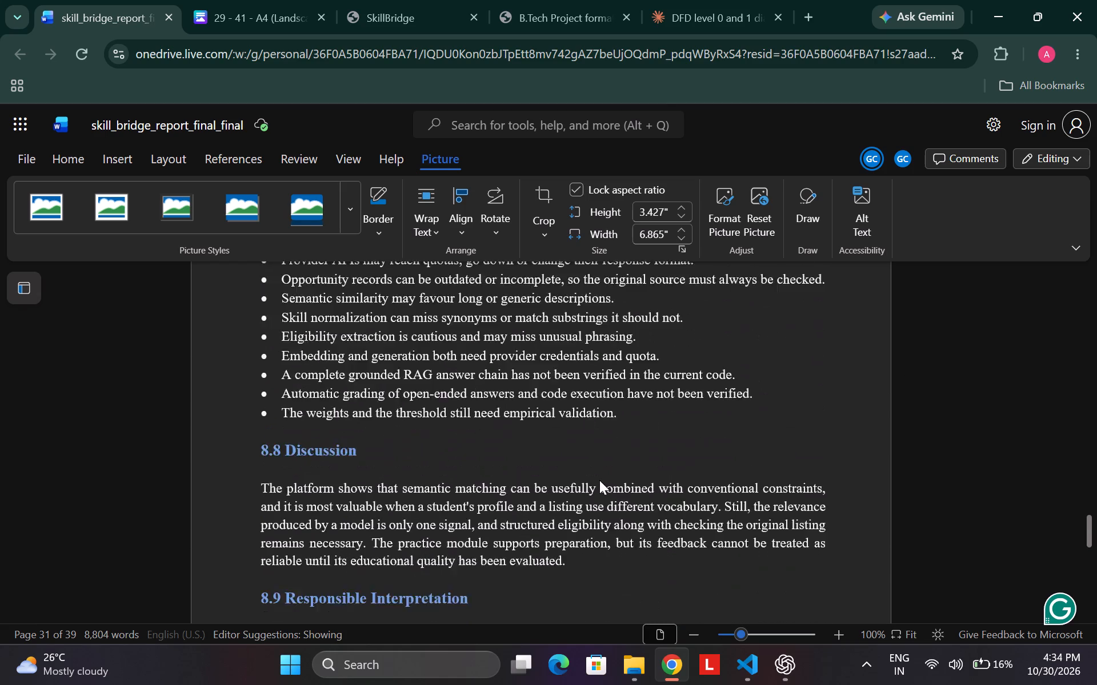
{"action": "scroll", "coordinate": [599, 480], "scroll_direction": "down", "scroll_amount": 11}
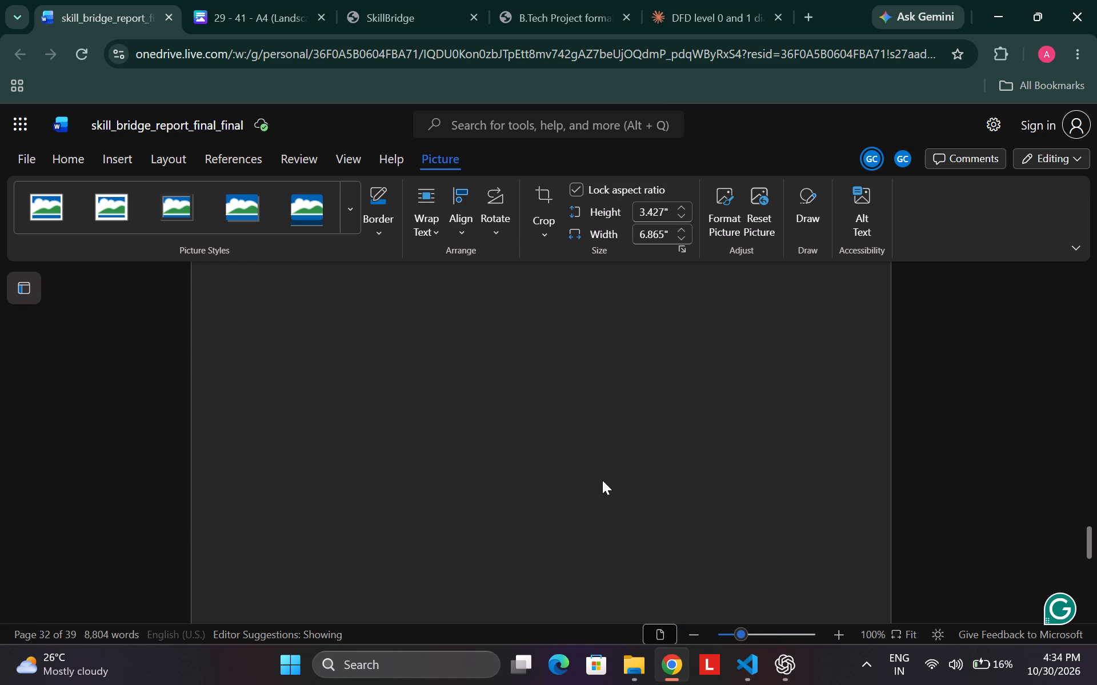
{"action": "scroll", "coordinate": [602, 480], "scroll_direction": "down", "scroll_amount": 5}
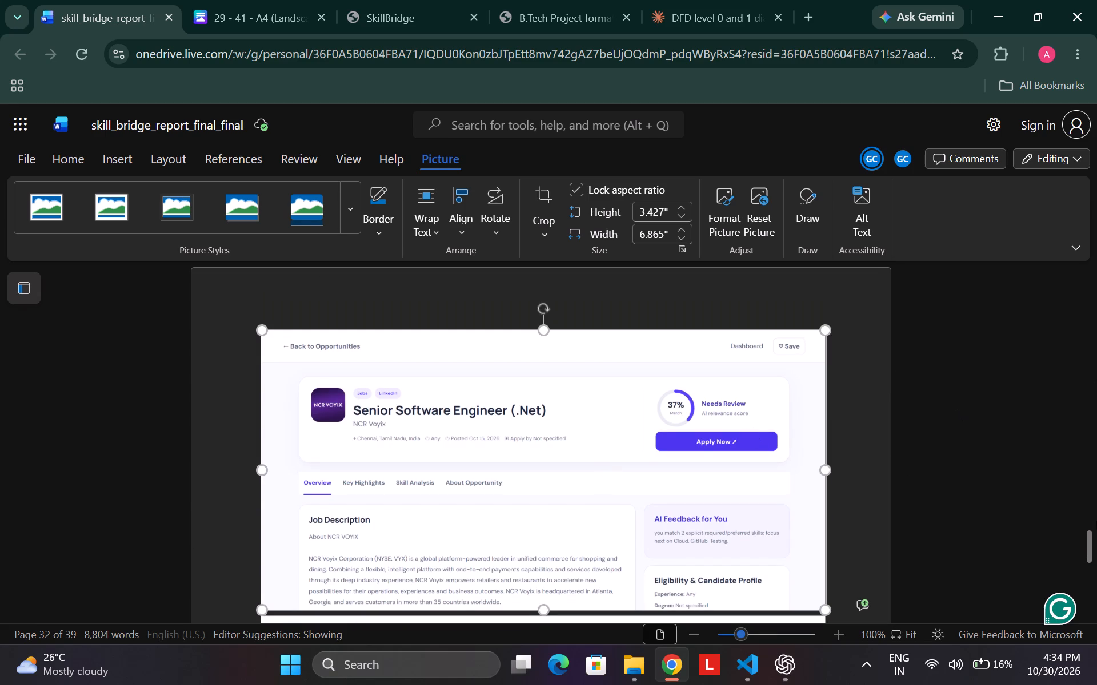
Review the report's closing pages, including the List of Publication and the Plag Report (Through Turnitin) section.
{"action": "left_click_drag", "start_coordinate": [1090, 539], "coordinate": [1095, 660]}
{"action": "scroll", "coordinate": [711, 486], "scroll_direction": "up", "scroll_amount": 4}
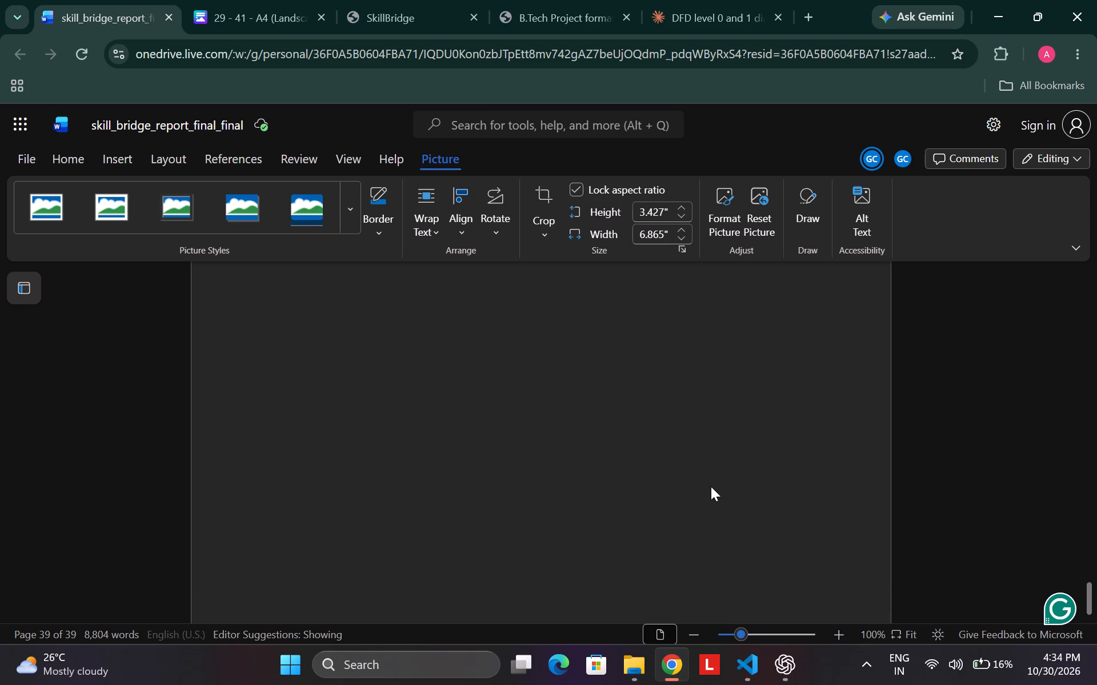
{"action": "scroll", "coordinate": [711, 486], "scroll_direction": "up", "scroll_amount": 10}
{"action": "scroll", "coordinate": [710, 486], "scroll_direction": "down", "scroll_amount": 7}
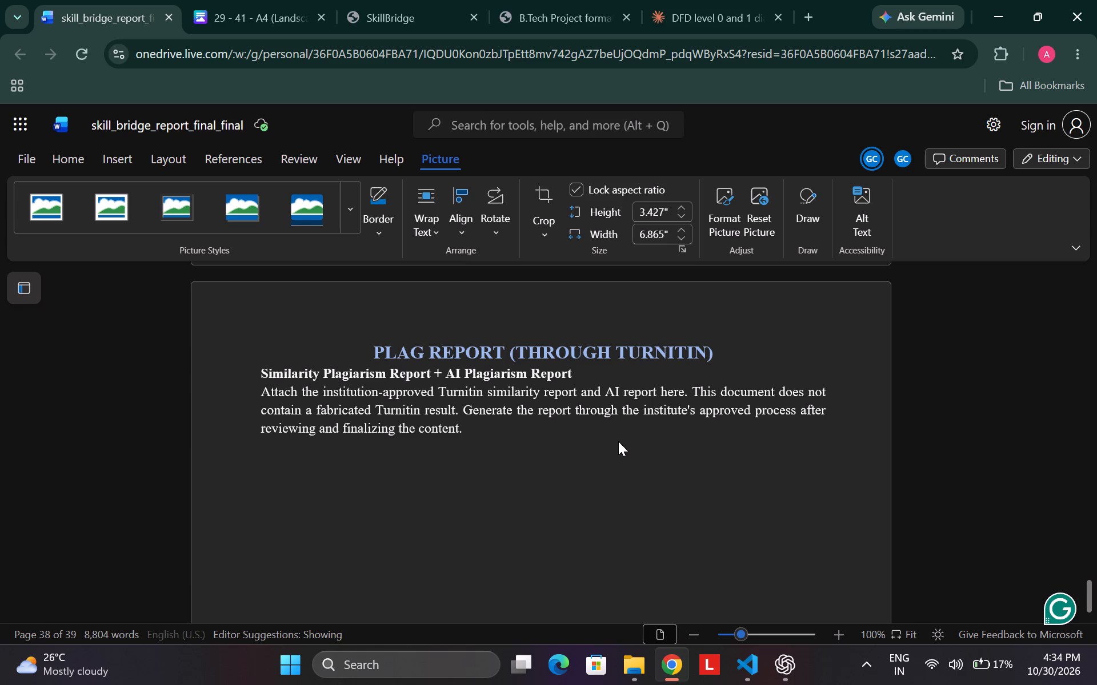
{"action": "scroll", "coordinate": [605, 432], "scroll_direction": "down", "scroll_amount": 12}
{"action": "scroll", "coordinate": [603, 423], "scroll_direction": "up", "scroll_amount": 5}
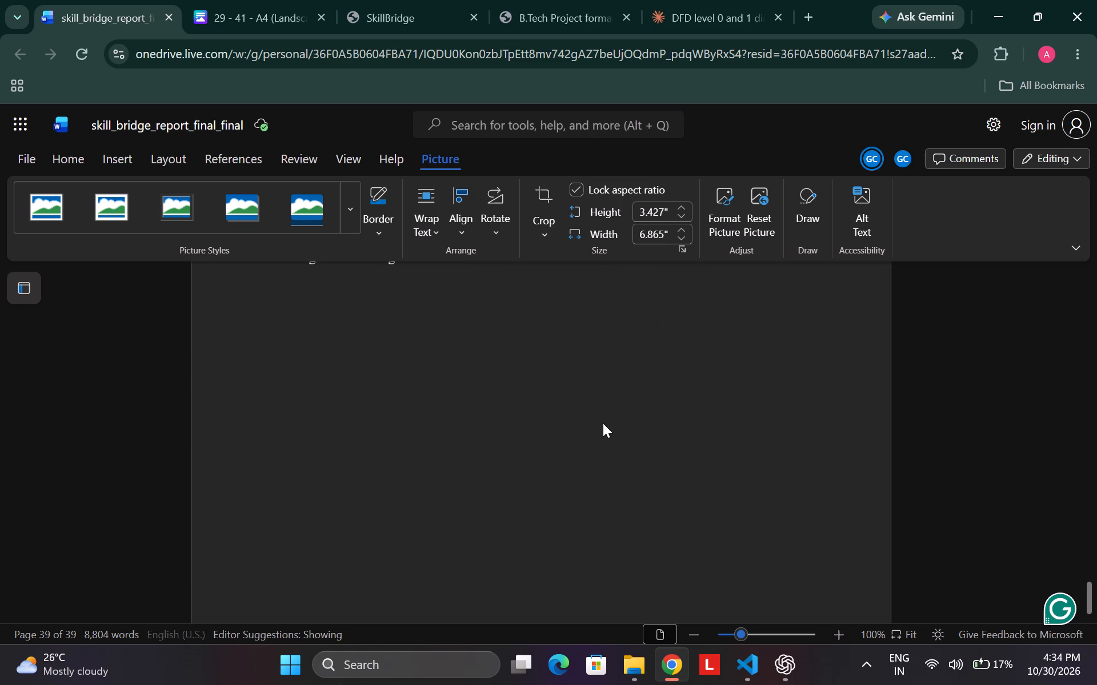
{"action": "scroll", "coordinate": [603, 423], "scroll_direction": "up", "scroll_amount": 15}
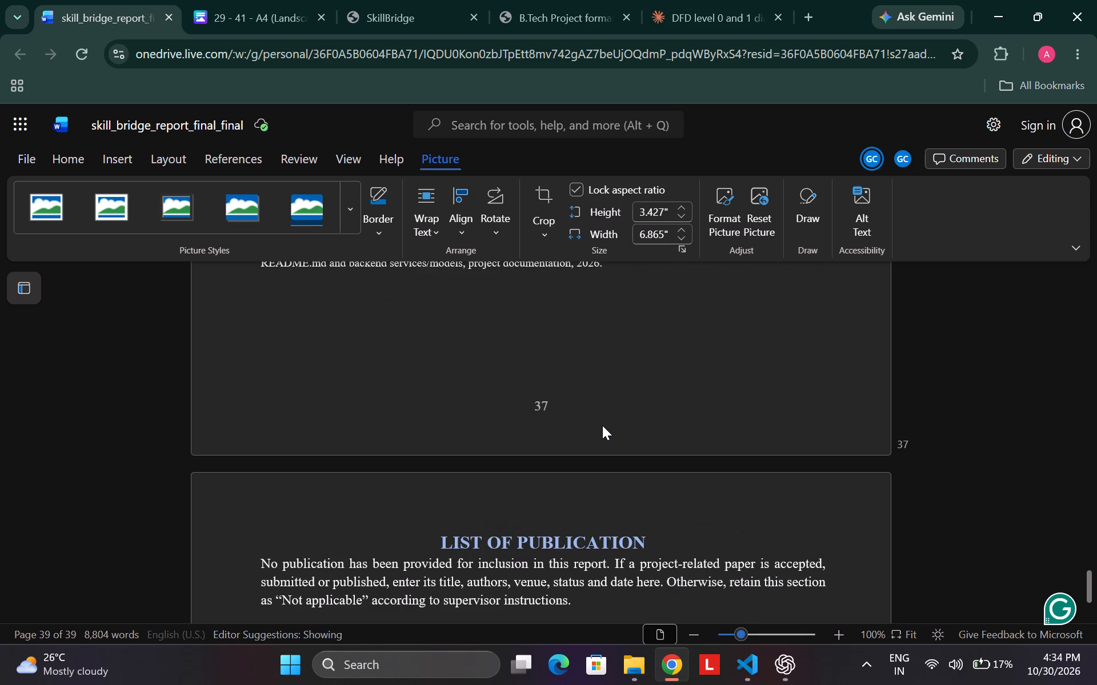
Review the pages from References back through the coding hub and practice screenshots to the job details picture on page 33.
{"action": "scroll", "coordinate": [598, 419], "scroll_direction": "up", "scroll_amount": 11}
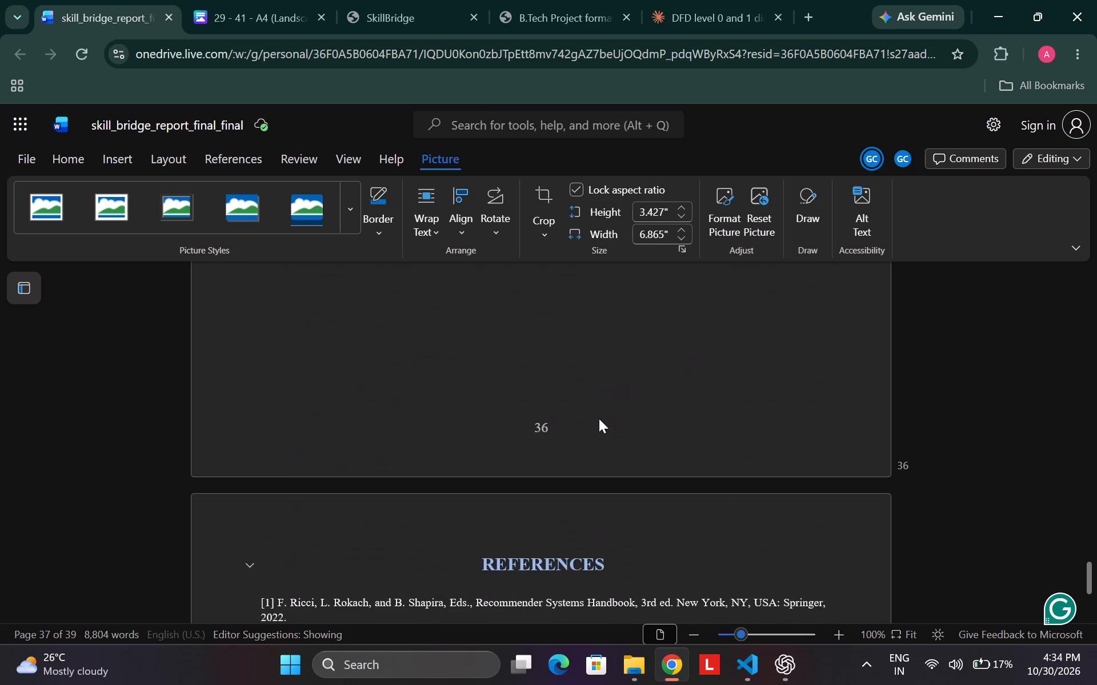
{"action": "scroll", "coordinate": [599, 418], "scroll_direction": "up", "scroll_amount": 20}
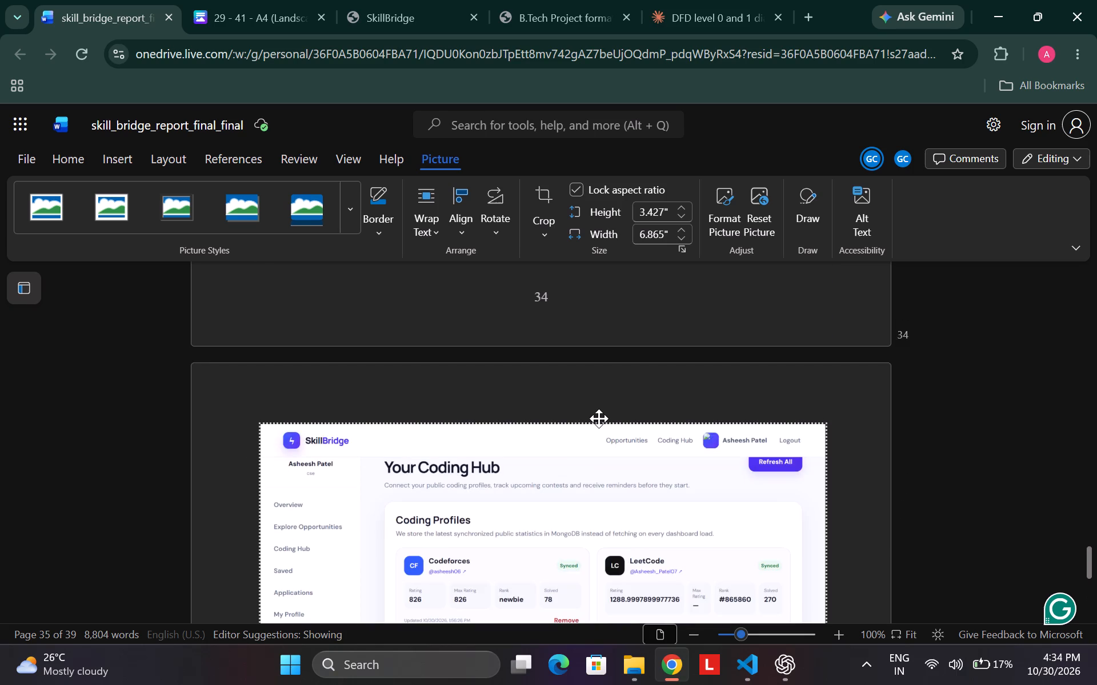
{"action": "scroll", "coordinate": [599, 418], "scroll_direction": "up", "scroll_amount": 15}
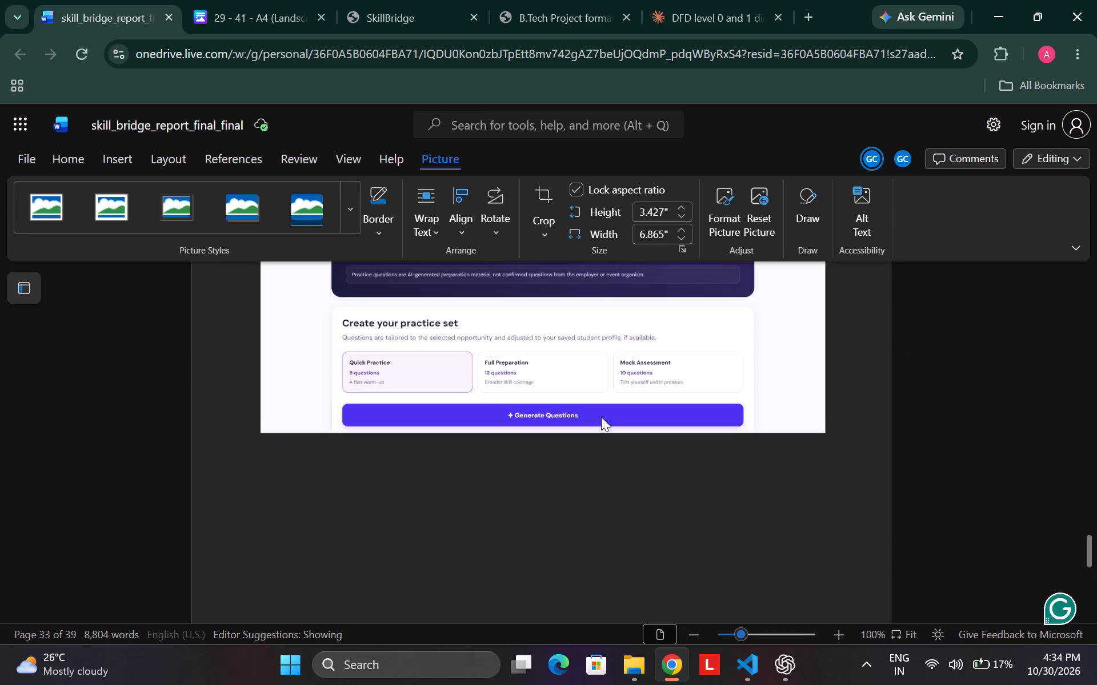
{"action": "scroll", "coordinate": [601, 417], "scroll_direction": "up", "scroll_amount": 6}
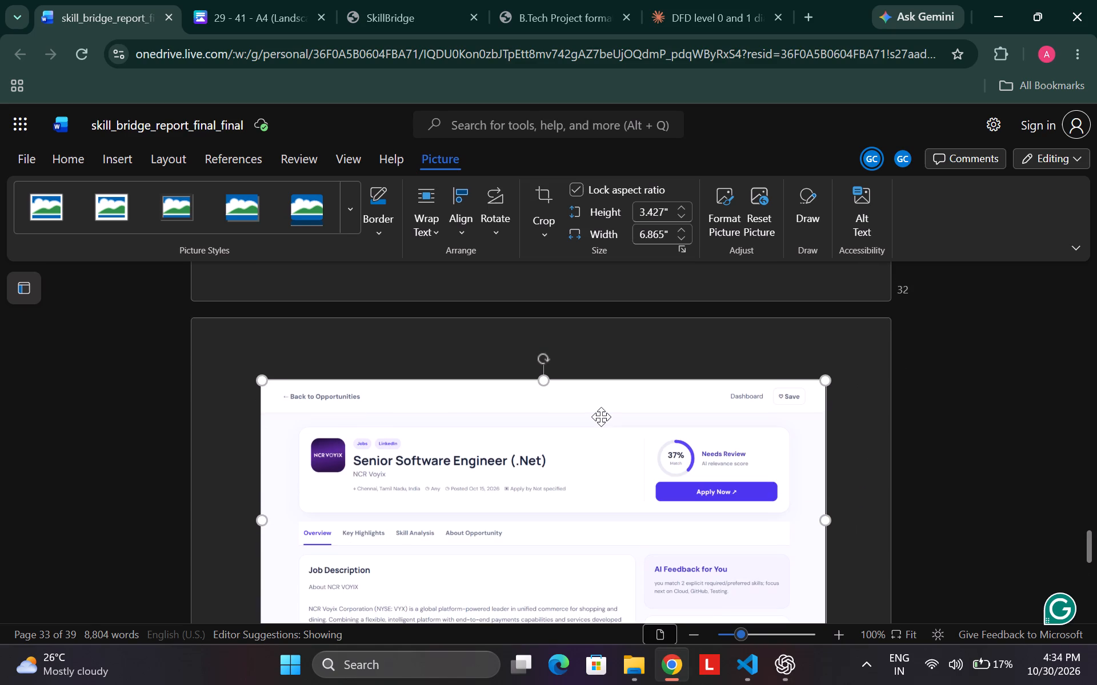
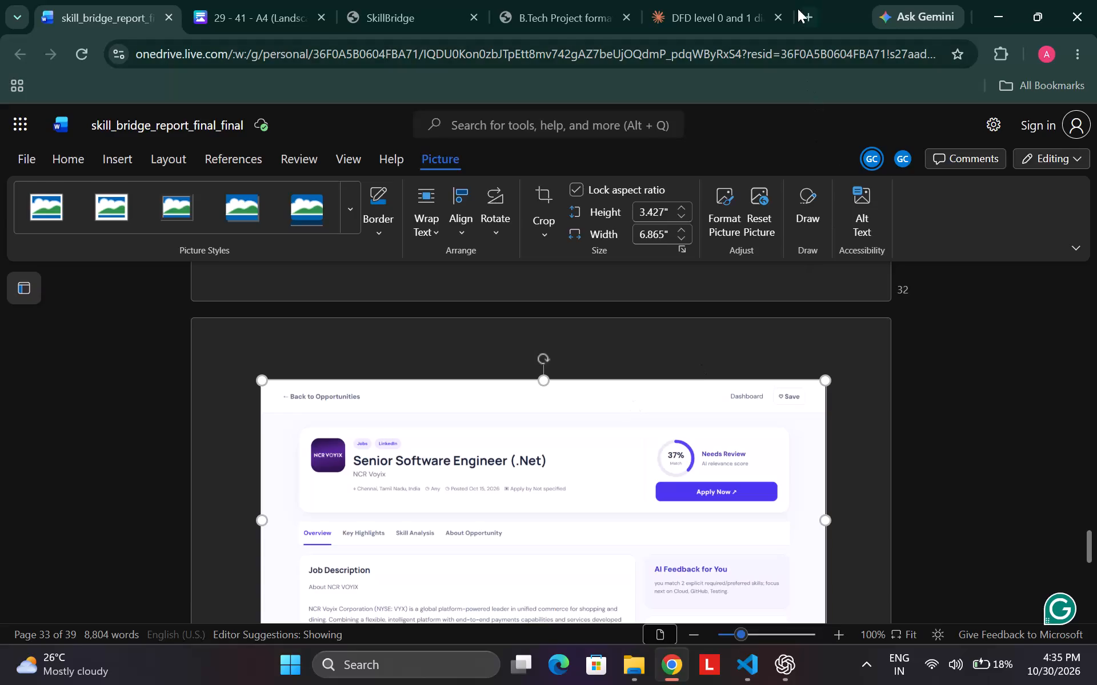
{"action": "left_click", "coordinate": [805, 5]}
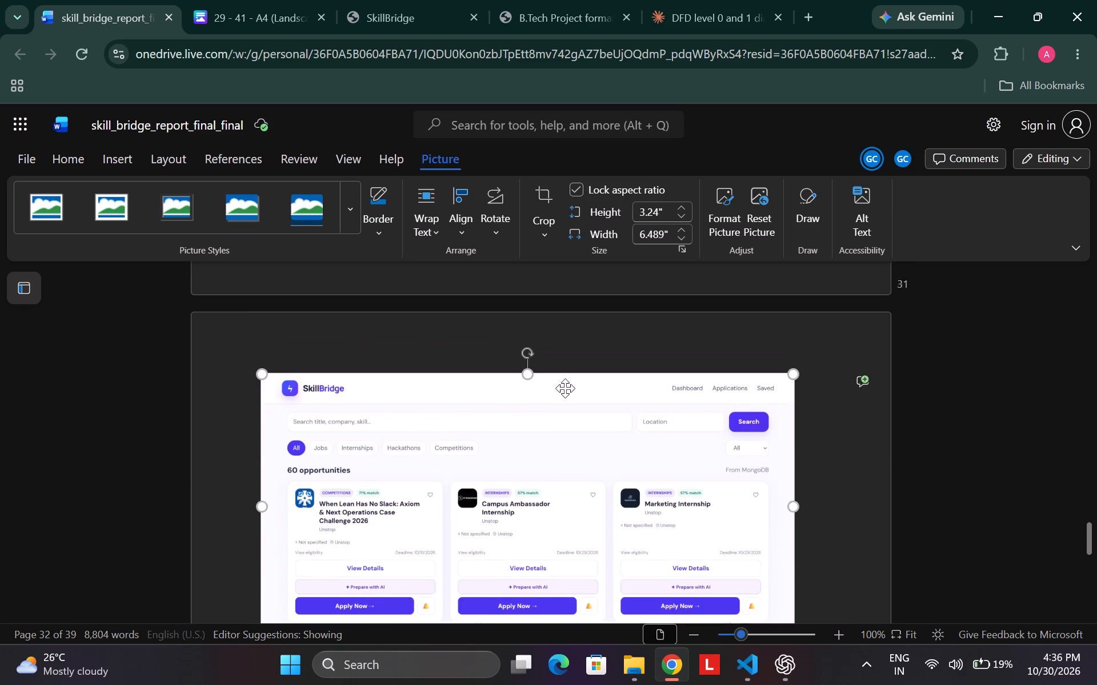
Check the sizes and layout of the remaining application screenshots on pages 33 to 35, continuing into Chapter 9 Conclusion and Future Scope.
{"action": "scroll", "coordinate": [565, 388], "scroll_direction": "down", "scroll_amount": 7}
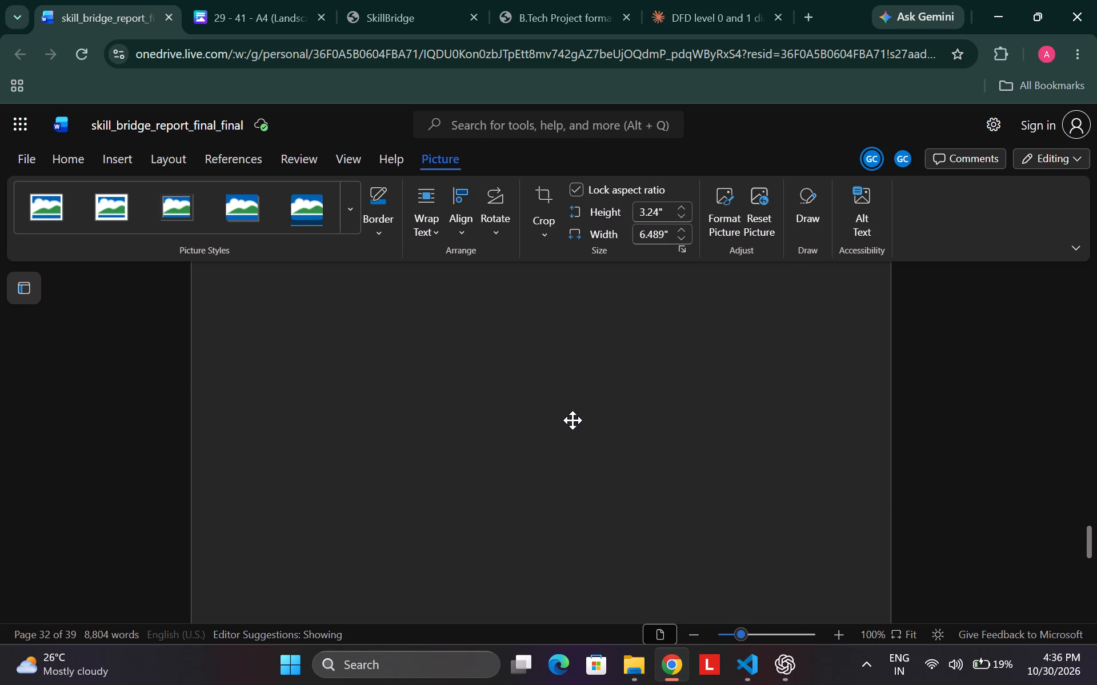
{"action": "scroll", "coordinate": [572, 420], "scroll_direction": "down", "scroll_amount": 7}
{"action": "left_click", "coordinate": [572, 420]}
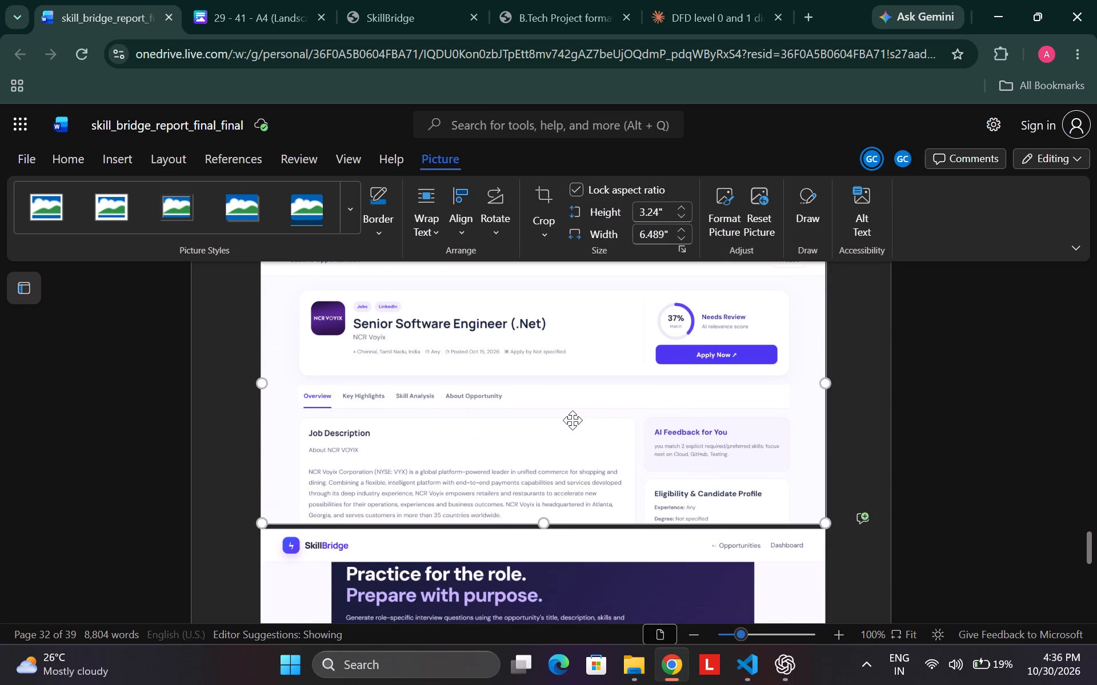
{"action": "scroll", "coordinate": [576, 417], "scroll_direction": "down", "scroll_amount": 2}
{"action": "left_click", "coordinate": [576, 417]}
{"action": "scroll", "coordinate": [576, 417], "scroll_direction": "down", "scroll_amount": 6}
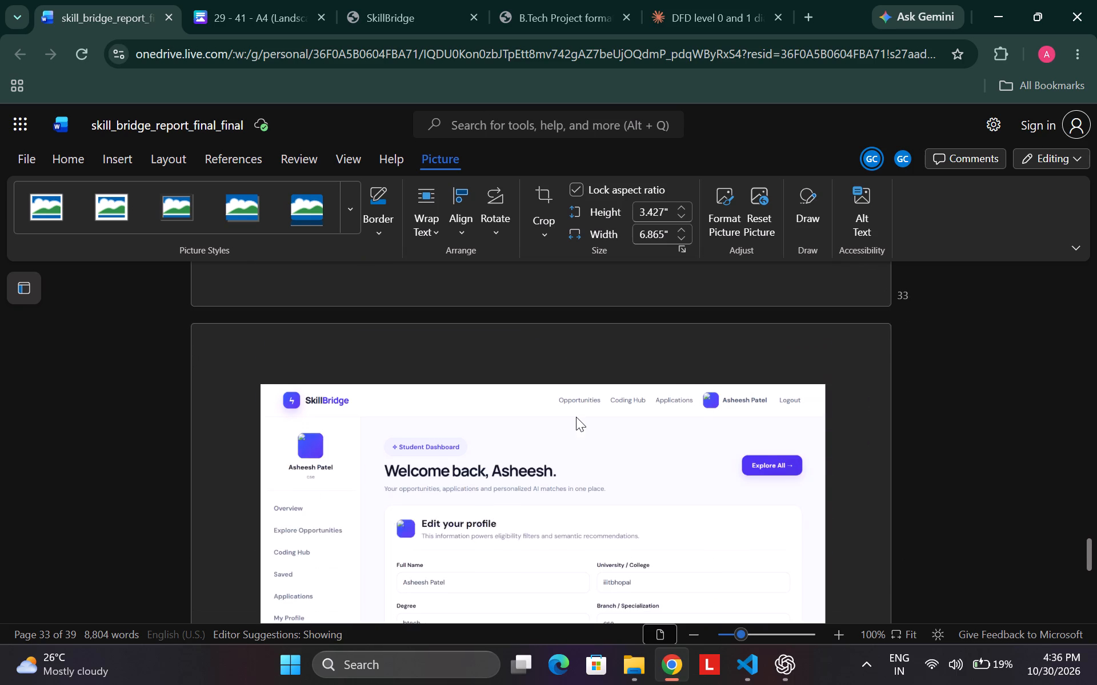
{"action": "scroll", "coordinate": [576, 417], "scroll_direction": "down", "scroll_amount": 1}
{"action": "left_click", "coordinate": [576, 417]}
{"action": "scroll", "coordinate": [576, 417], "scroll_direction": "down", "scroll_amount": 3}
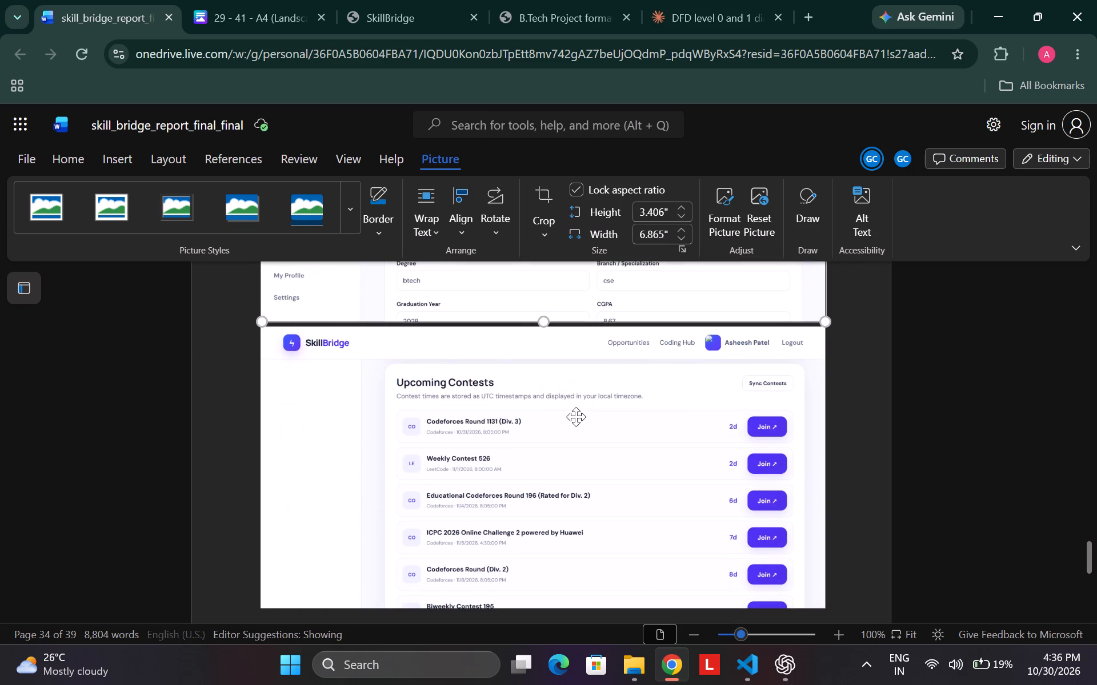
{"action": "left_click", "coordinate": [576, 417]}
{"action": "scroll", "coordinate": [576, 417], "scroll_direction": "down", "scroll_amount": 10}
{"action": "scroll", "coordinate": [576, 417], "scroll_direction": "up", "scroll_amount": 2}
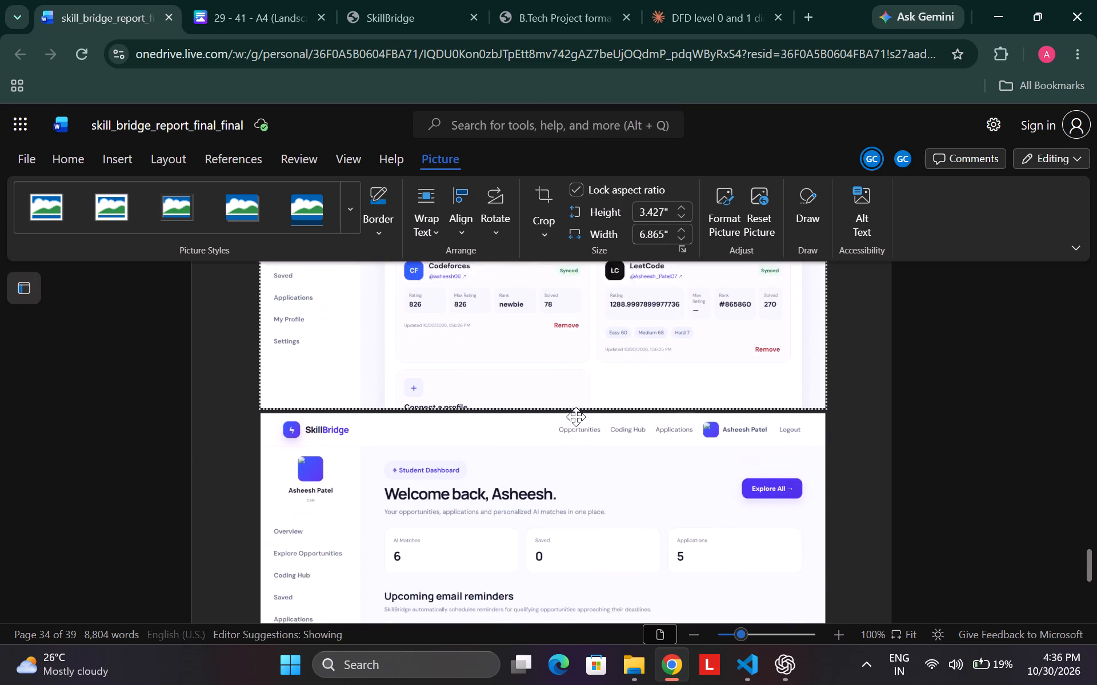
{"action": "left_click", "coordinate": [576, 417]}
{"action": "scroll", "coordinate": [576, 417], "scroll_direction": "down", "scroll_amount": 3}
{"action": "left_click", "coordinate": [576, 417]}
{"action": "scroll", "coordinate": [576, 417], "scroll_direction": "down", "scroll_amount": 3}
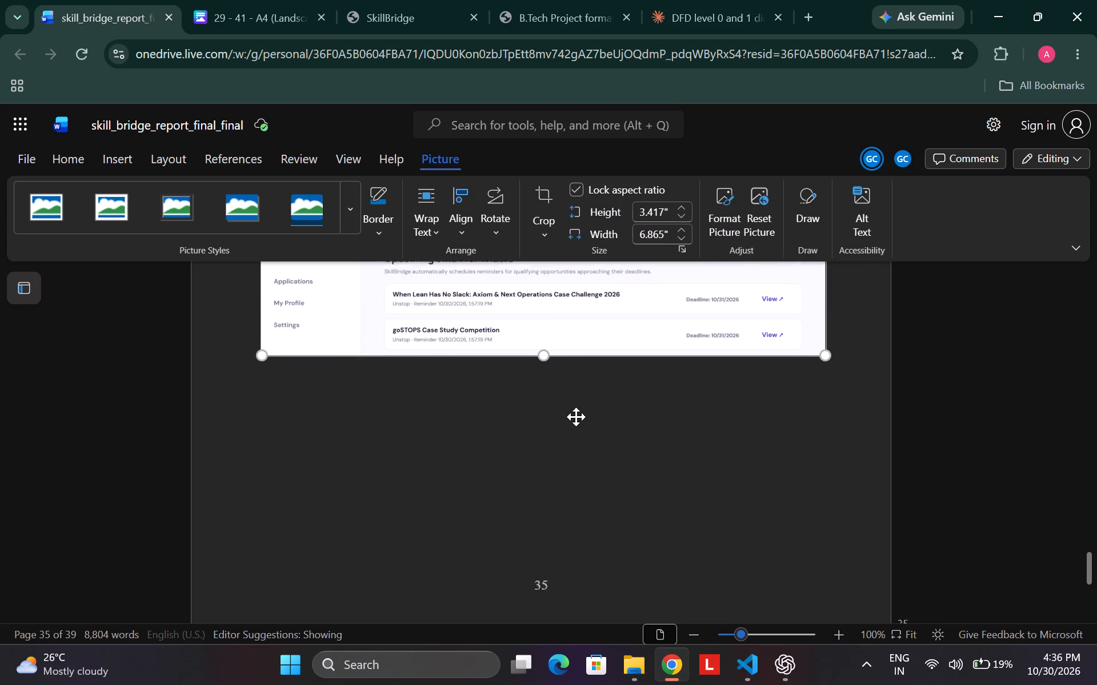
{"action": "scroll", "coordinate": [576, 417], "scroll_direction": "down", "scroll_amount": 4}
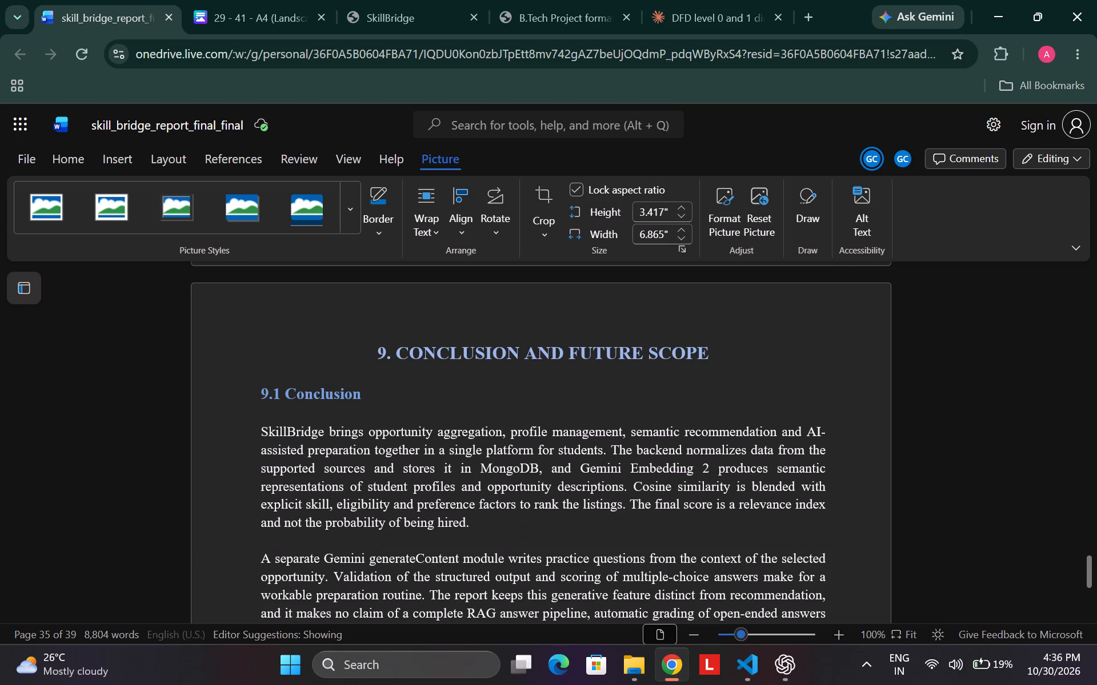
{"action": "scroll", "coordinate": [576, 416], "scroll_direction": "down", "scroll_amount": 5}
{"action": "scroll", "coordinate": [577, 416], "scroll_direction": "up", "scroll_amount": 5}
Consult the required sections, page ranges and plagiarism note in the B.Tech Project format PDF, returning to the Word report.
{"action": "left_click", "coordinate": [580, 4]}
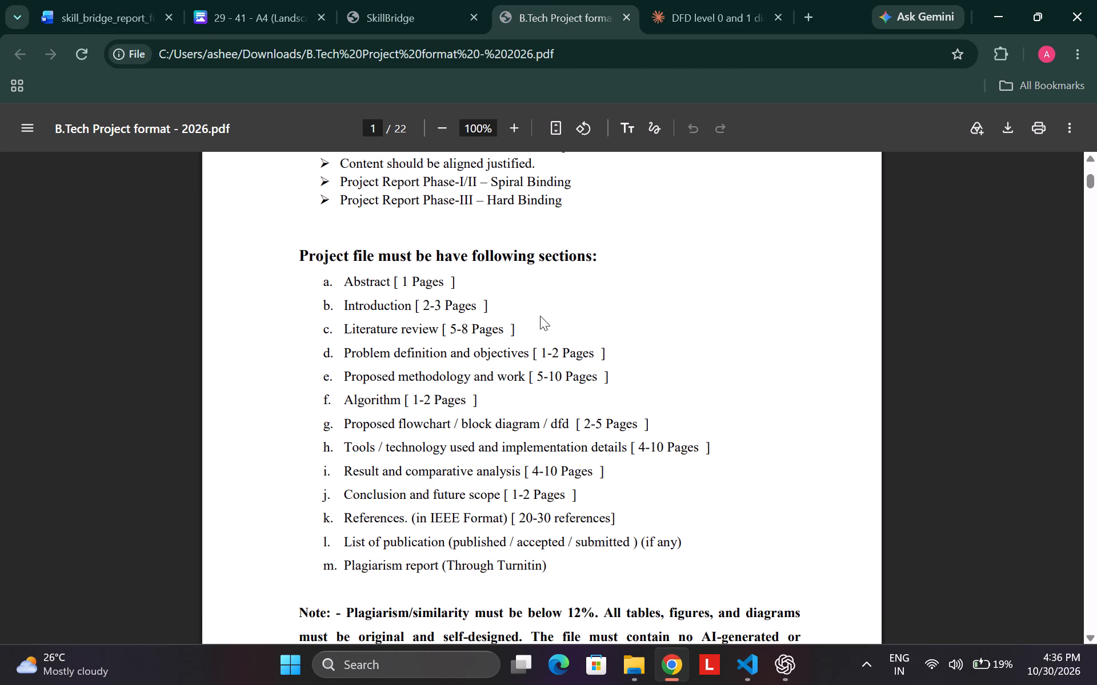
{"action": "scroll", "coordinate": [542, 349], "scroll_direction": "down", "scroll_amount": 2}
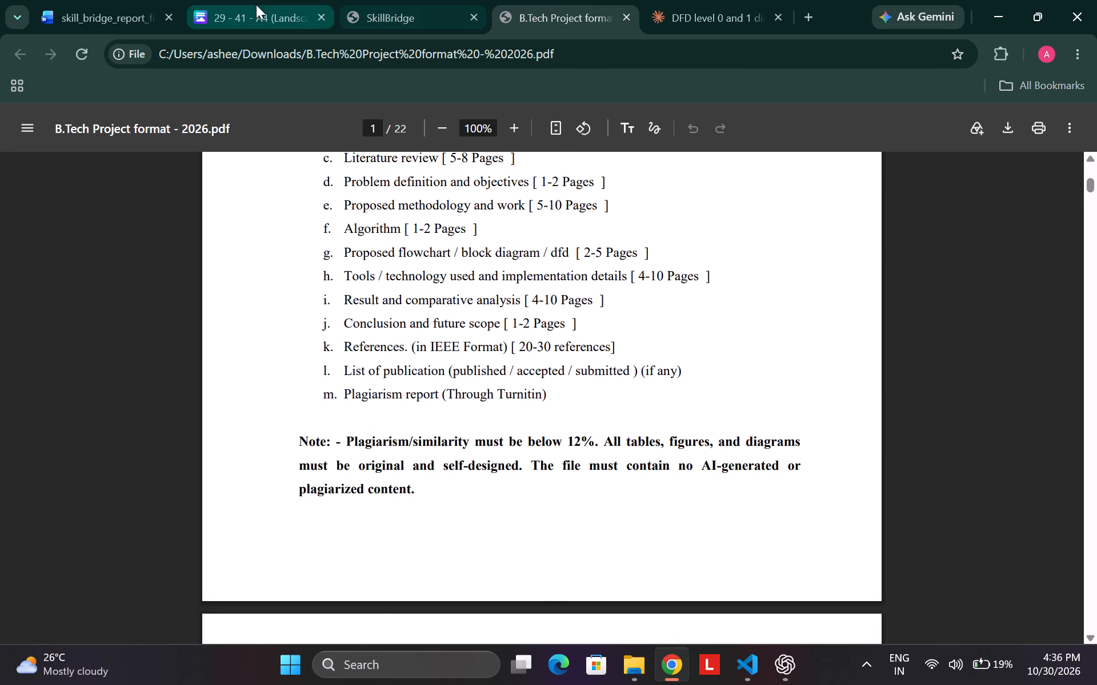
{"action": "left_click", "coordinate": [256, 5]}
{"action": "left_click", "coordinate": [397, 0]}
{"action": "left_click", "coordinate": [64, 0]}
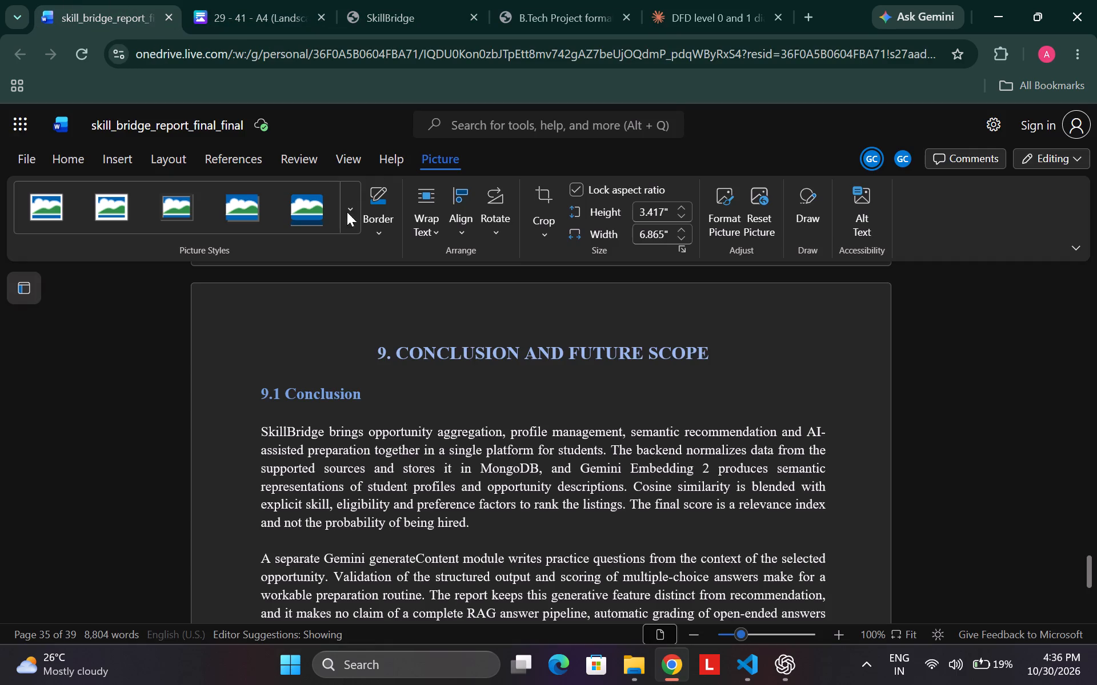
Review the closing pages around List of Publication, then back through References and the Conclusion to the coding hub screenshot on page 35.
{"action": "scroll", "coordinate": [510, 354], "scroll_direction": "down", "scroll_amount": 4}
{"action": "scroll", "coordinate": [510, 354], "scroll_direction": "down", "scroll_amount": 19}
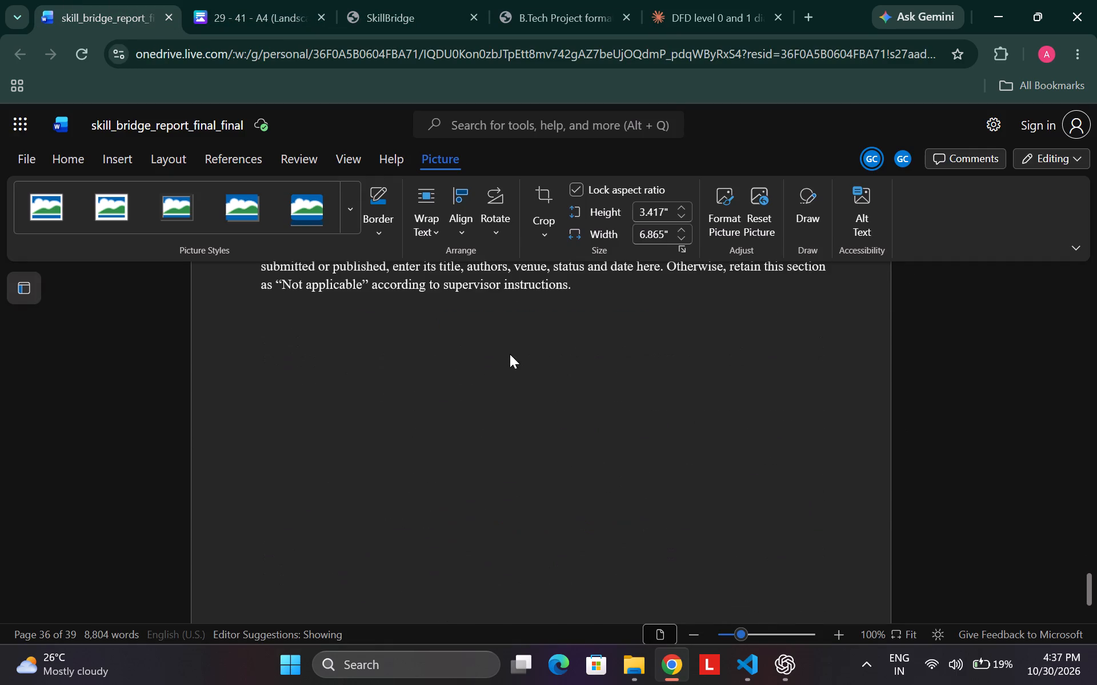
{"action": "scroll", "coordinate": [510, 354], "scroll_direction": "up", "scroll_amount": 6}
{"action": "scroll", "coordinate": [510, 354], "scroll_direction": "down", "scroll_amount": 5}
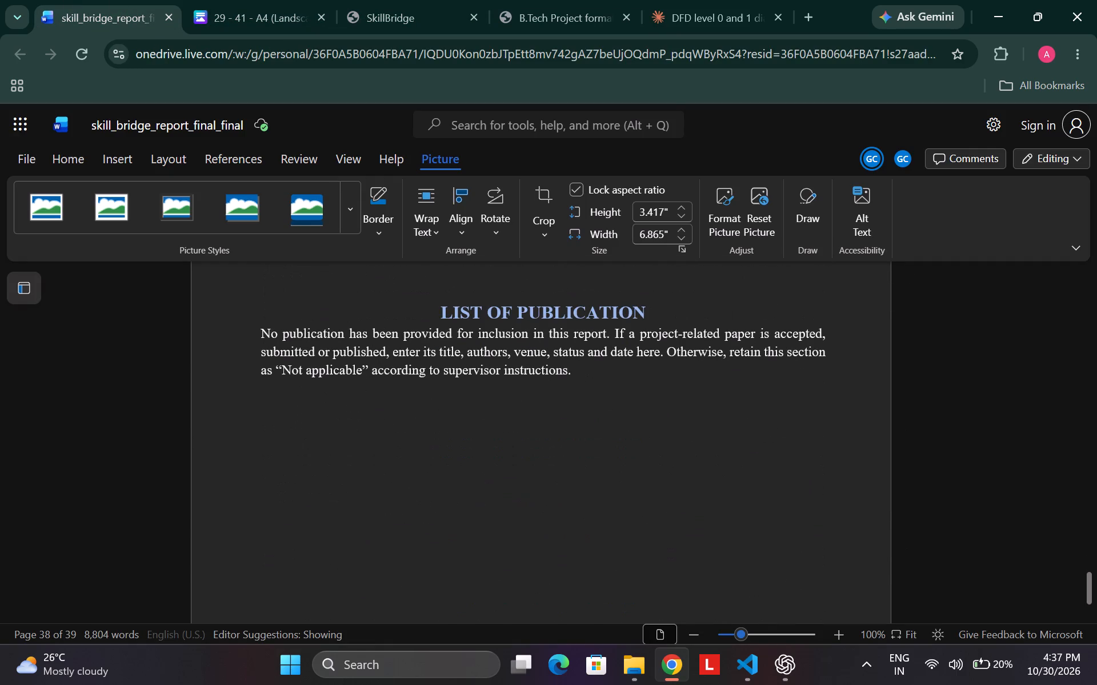
{"action": "scroll", "coordinate": [558, 400], "scroll_direction": "up", "scroll_amount": 4}
{"action": "scroll", "coordinate": [558, 400], "scroll_direction": "down", "scroll_amount": 3}
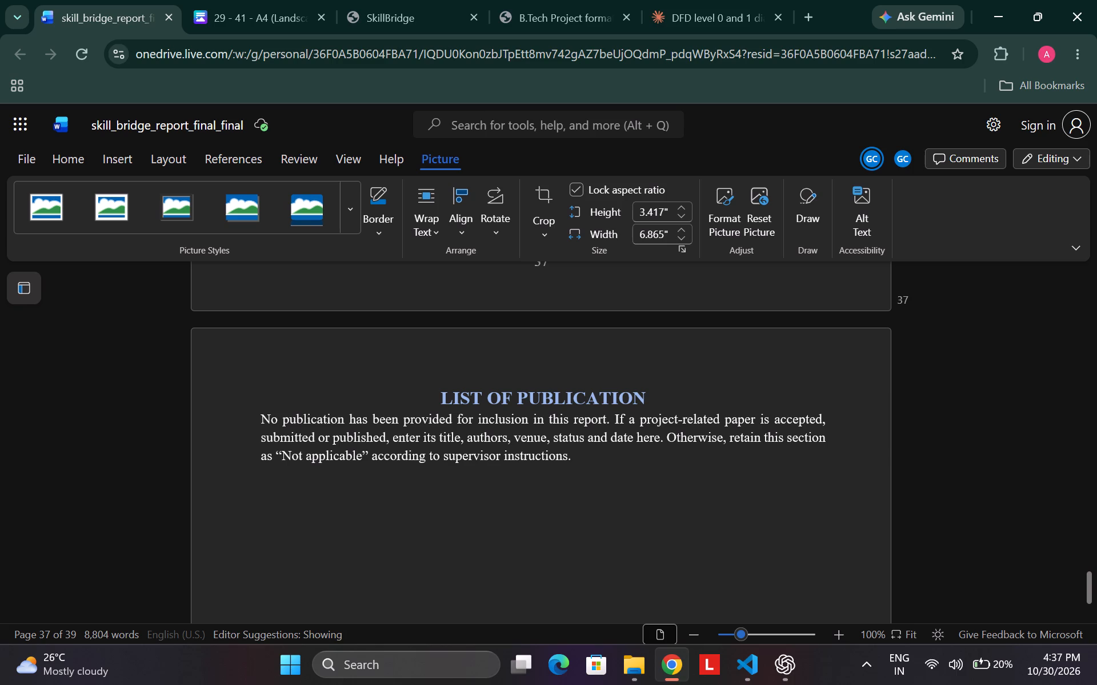
{"action": "scroll", "coordinate": [622, 473], "scroll_direction": "up", "scroll_amount": 12}
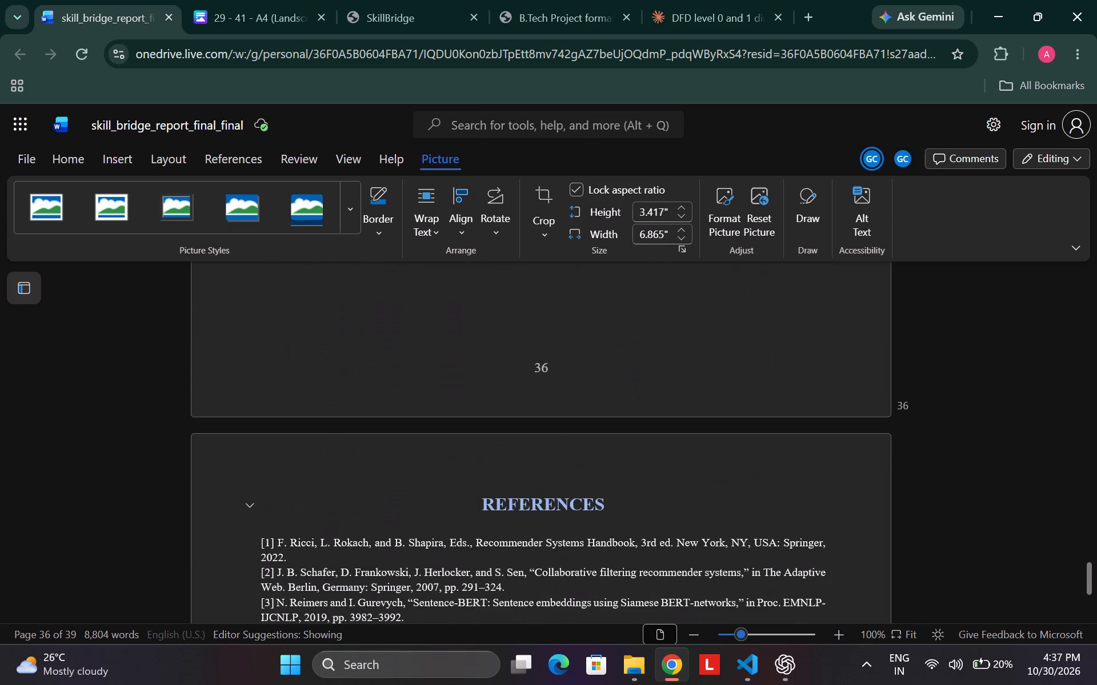
{"action": "scroll", "coordinate": [623, 473], "scroll_direction": "up", "scroll_amount": 8}
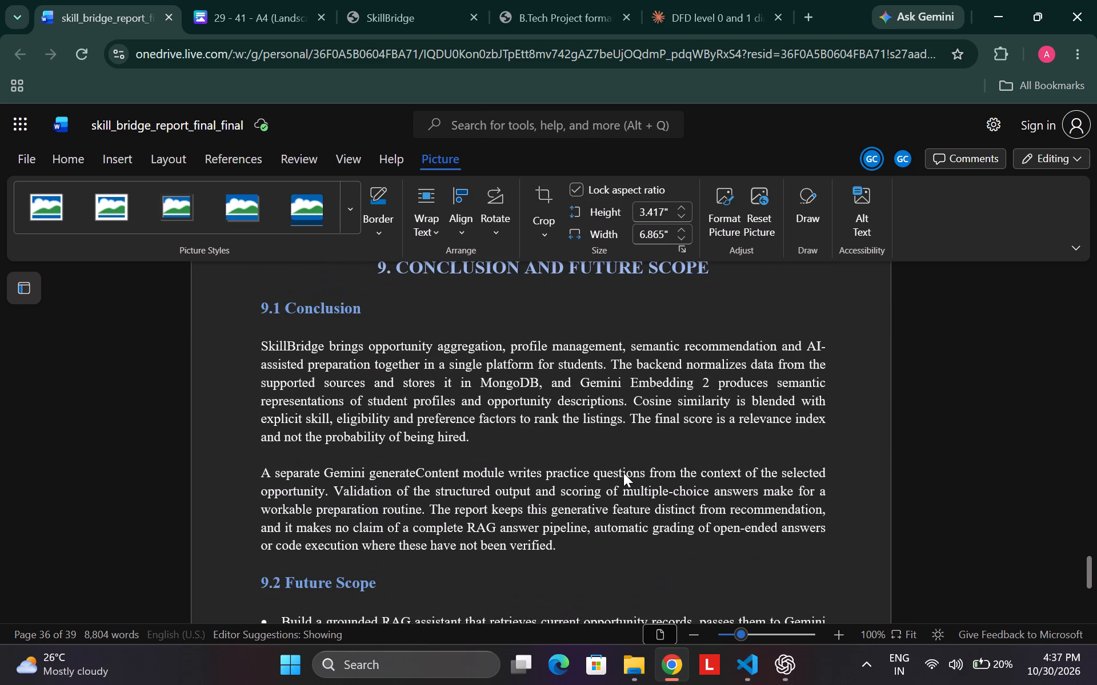
{"action": "scroll", "coordinate": [623, 473], "scroll_direction": "up", "scroll_amount": 3}
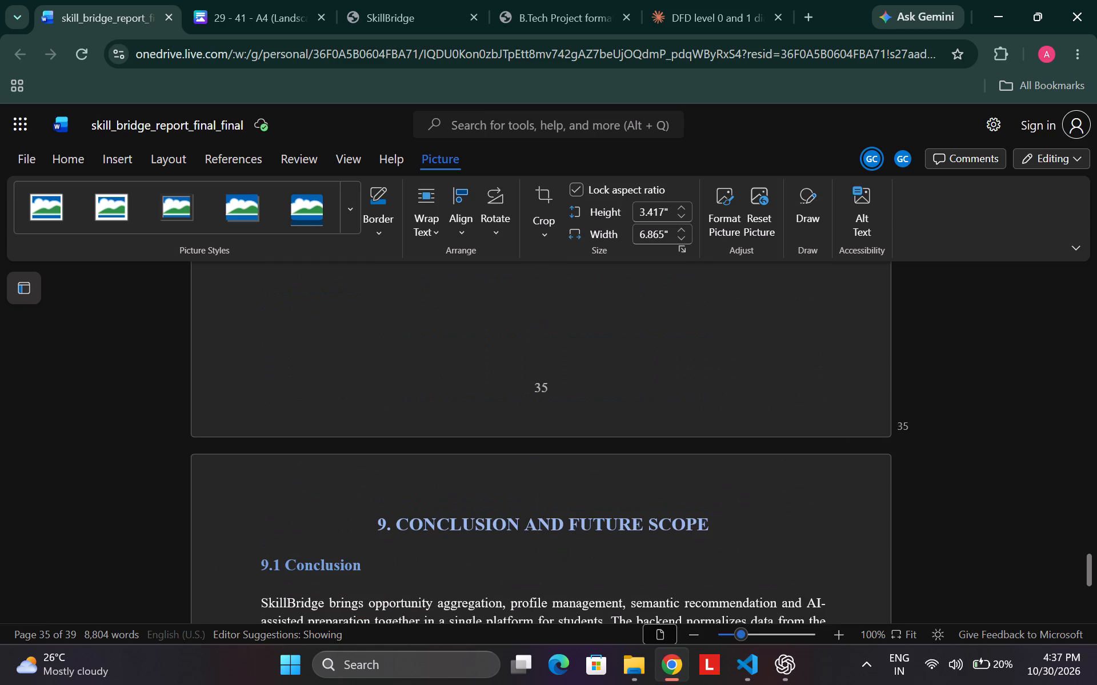
{"action": "scroll", "coordinate": [623, 473], "scroll_direction": "up", "scroll_amount": 3}
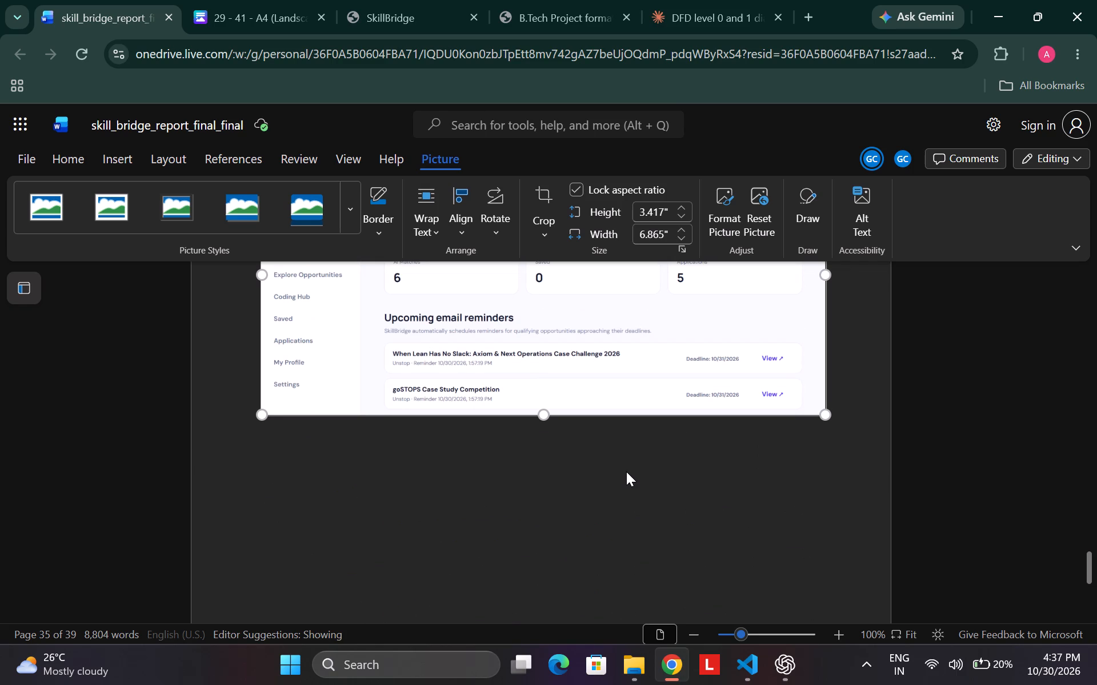
{"action": "scroll", "coordinate": [598, 434], "scroll_direction": "up", "scroll_amount": 6}
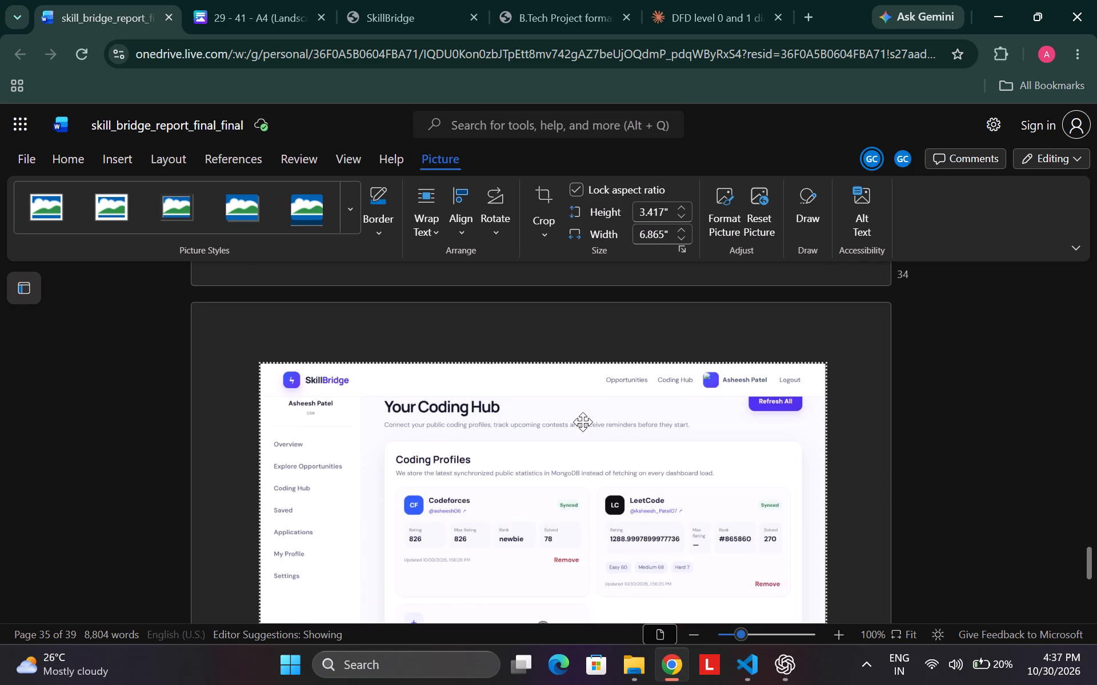
Review the application screenshots from page 35 back to 8.10 Result Summary, and check the size of the opportunities listing screenshot on page 32.
{"action": "scroll", "coordinate": [583, 422], "scroll_direction": "up", "scroll_amount": 13}
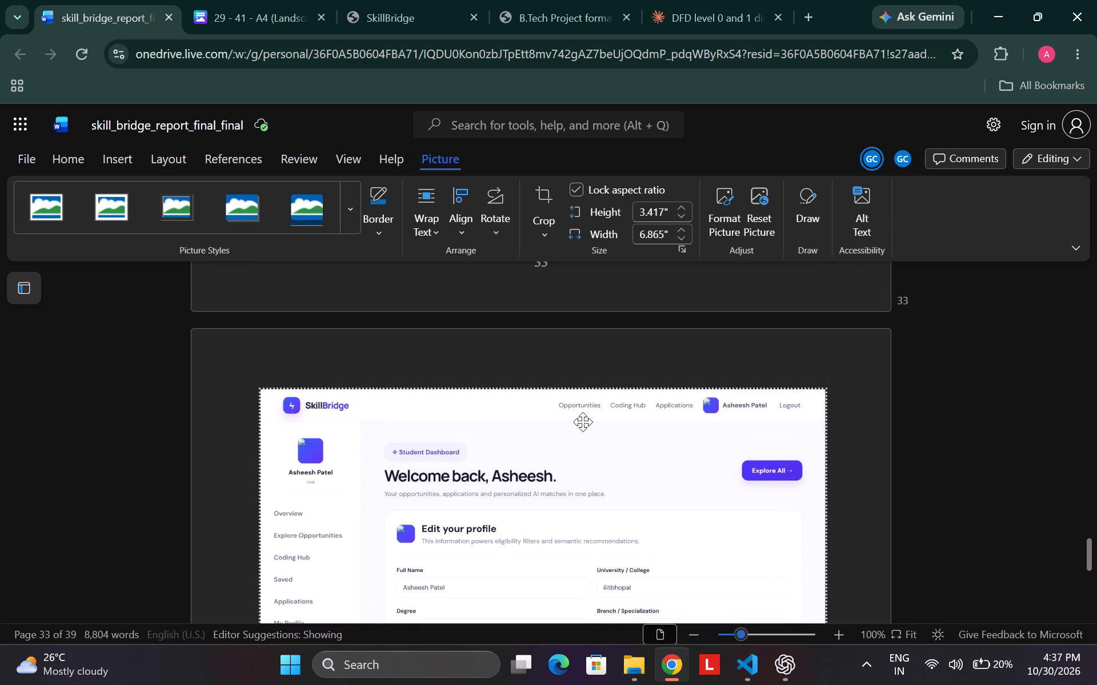
{"action": "scroll", "coordinate": [583, 422], "scroll_direction": "up", "scroll_amount": 6}
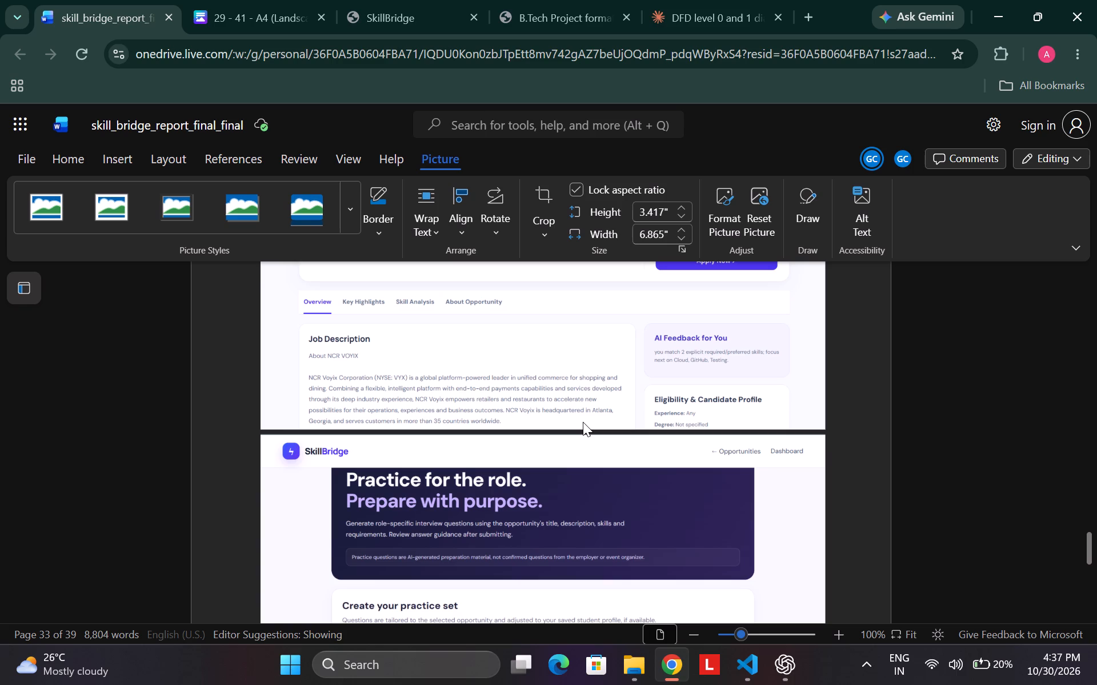
{"action": "scroll", "coordinate": [648, 431], "scroll_direction": "up", "scroll_amount": 4}
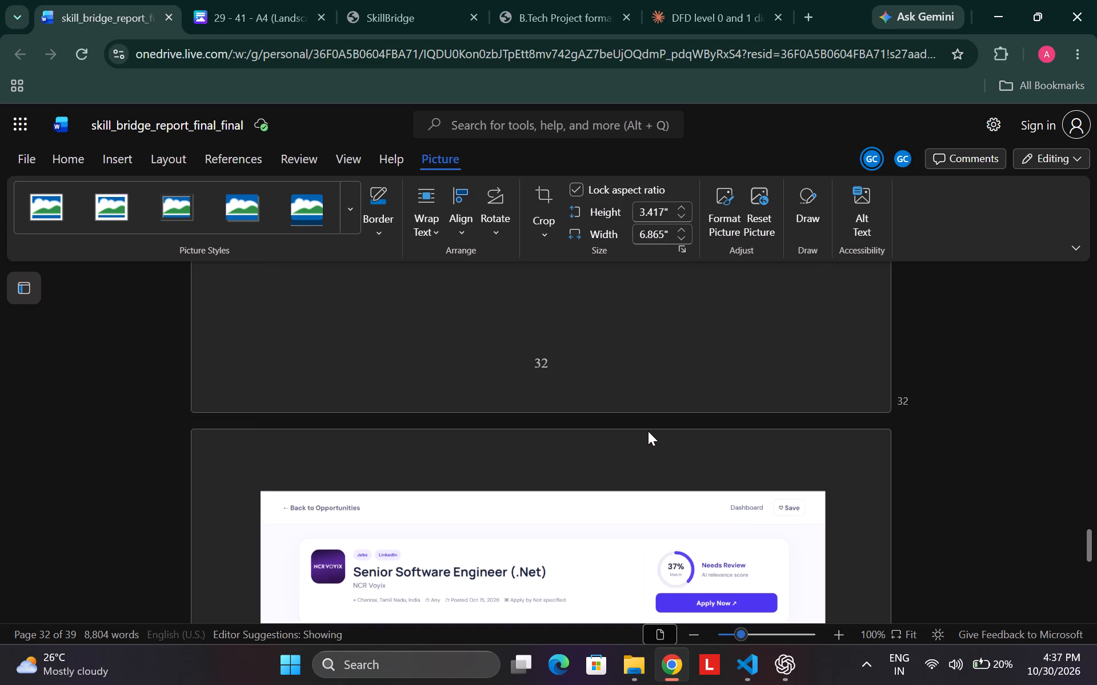
{"action": "scroll", "coordinate": [635, 430], "scroll_direction": "up", "scroll_amount": 16}
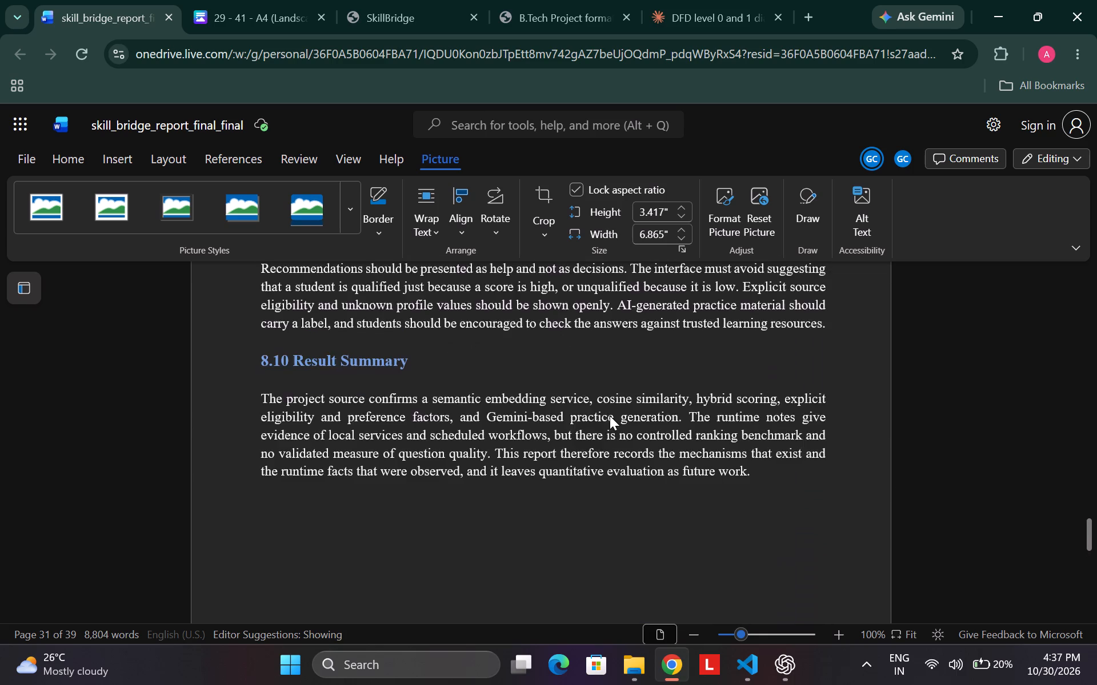
{"action": "scroll", "coordinate": [610, 416], "scroll_direction": "up", "scroll_amount": 2}
{"action": "scroll", "coordinate": [610, 416], "scroll_direction": "down", "scroll_amount": 10}
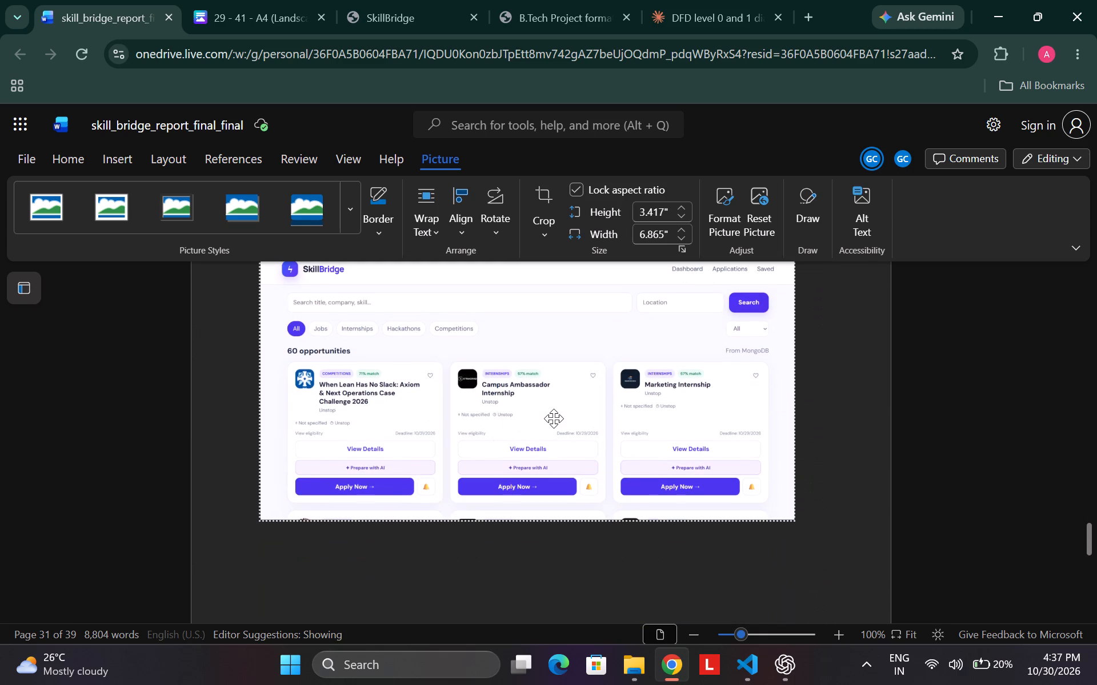
{"action": "left_click", "coordinate": [554, 418]}
{"action": "scroll", "coordinate": [572, 418], "scroll_direction": "up", "scroll_amount": 1}
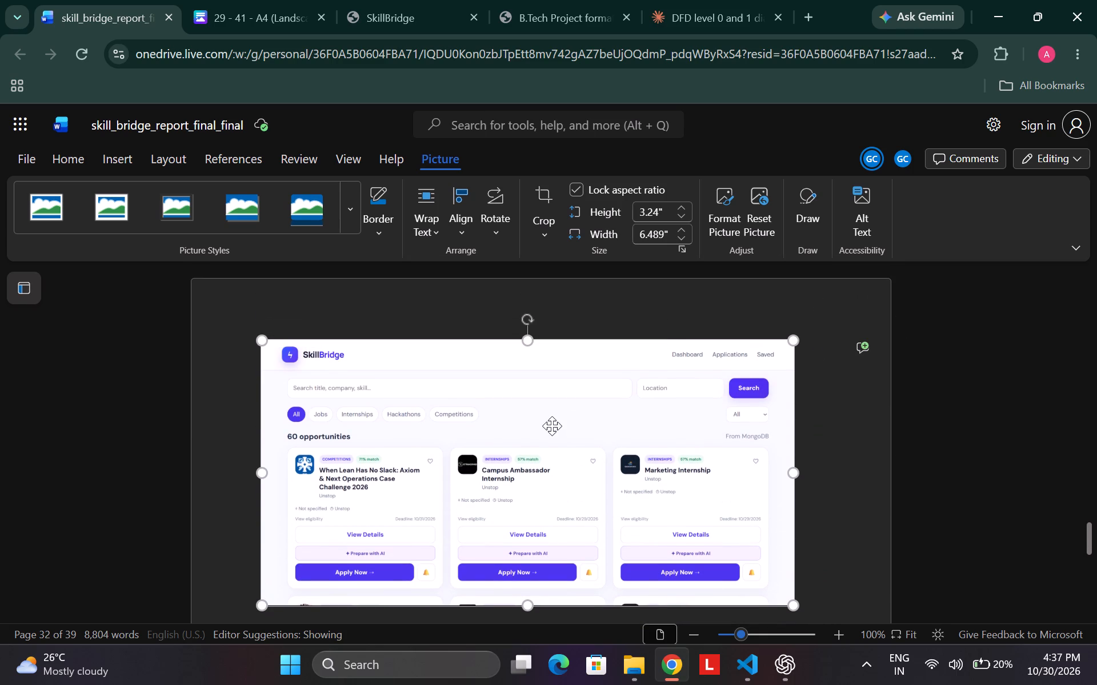
Open a new browser tab.
{"action": "left_click", "coordinate": [798, 10]}
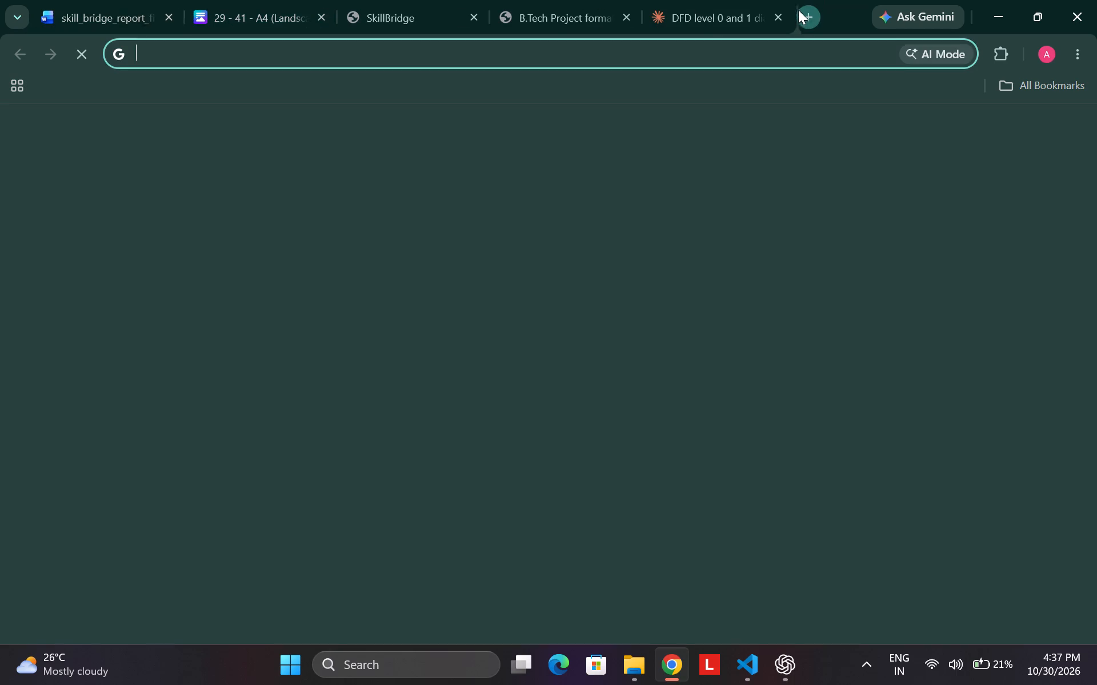
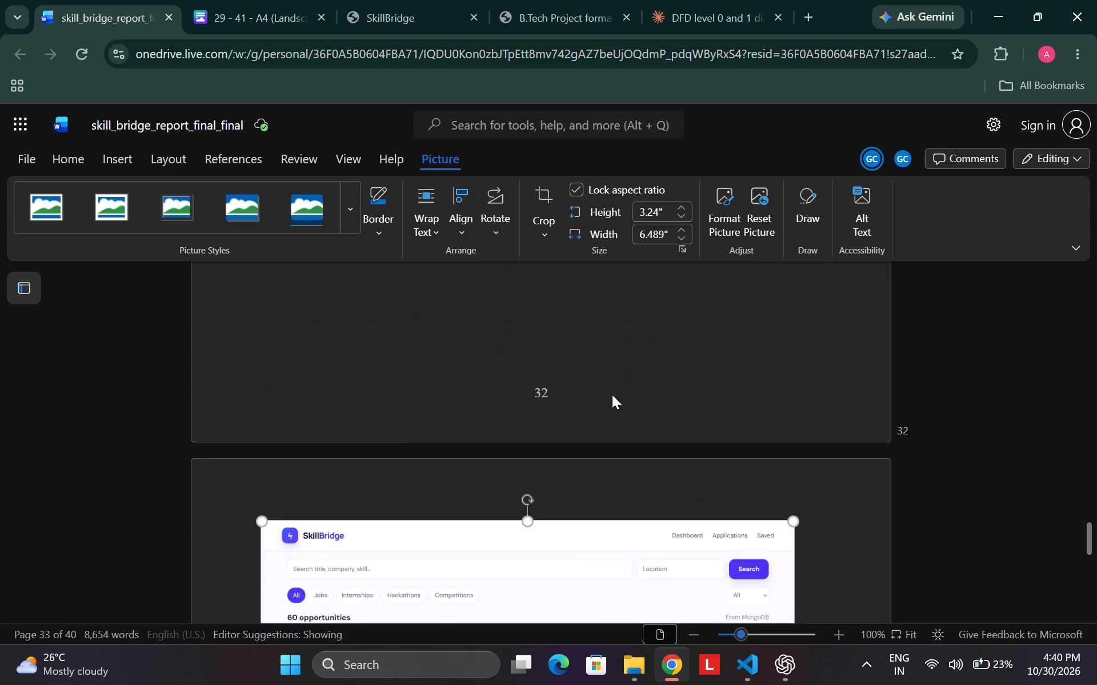
{"action": "scroll", "coordinate": [612, 397], "scroll_direction": "down", "scroll_amount": 4}
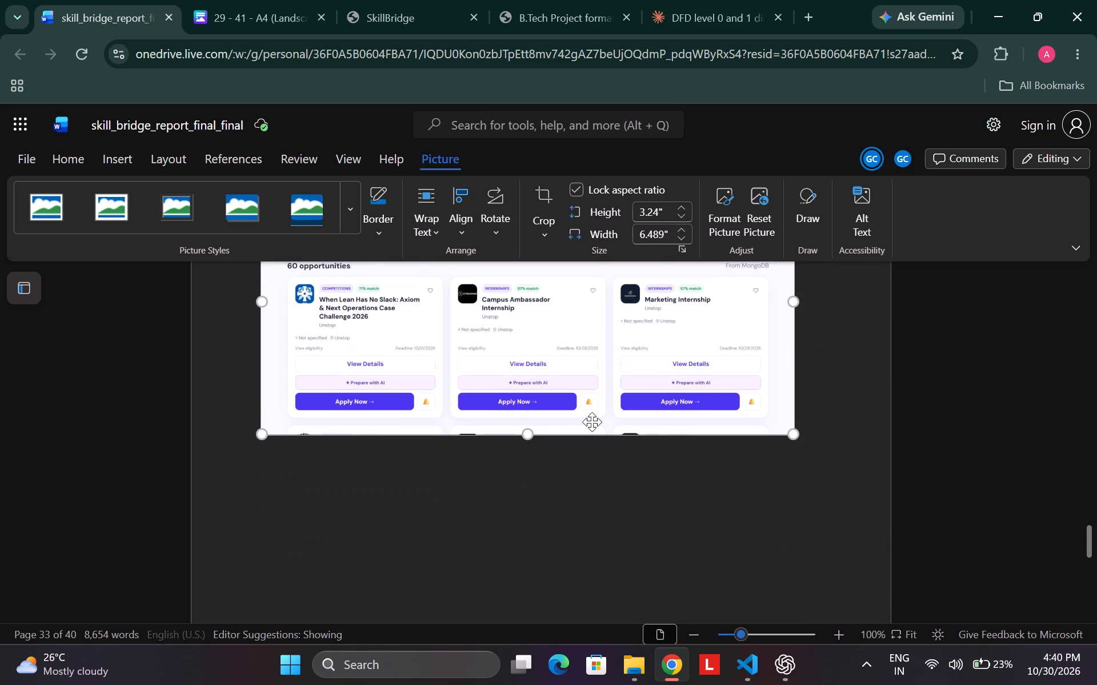
{"action": "scroll", "coordinate": [592, 422], "scroll_direction": "up", "scroll_amount": 3}
{"action": "scroll", "coordinate": [541, 414], "scroll_direction": "up", "scroll_amount": 4}
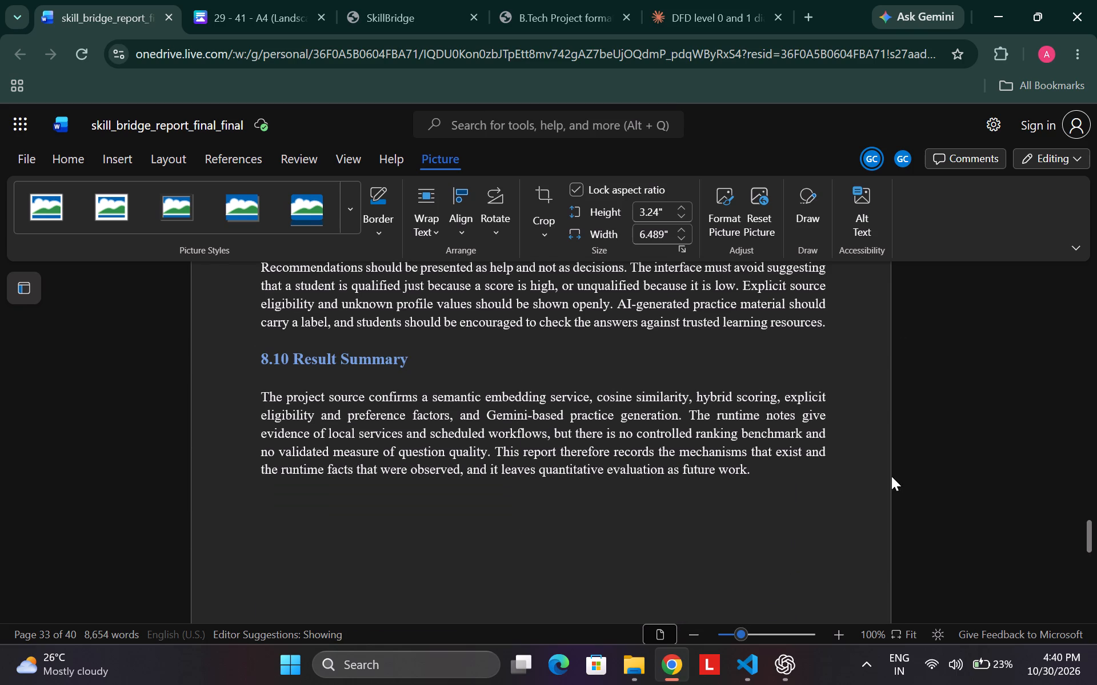
{"action": "left_click", "coordinate": [782, 466]}
{"action": "scroll", "coordinate": [781, 466], "scroll_direction": "down", "scroll_amount": 4}
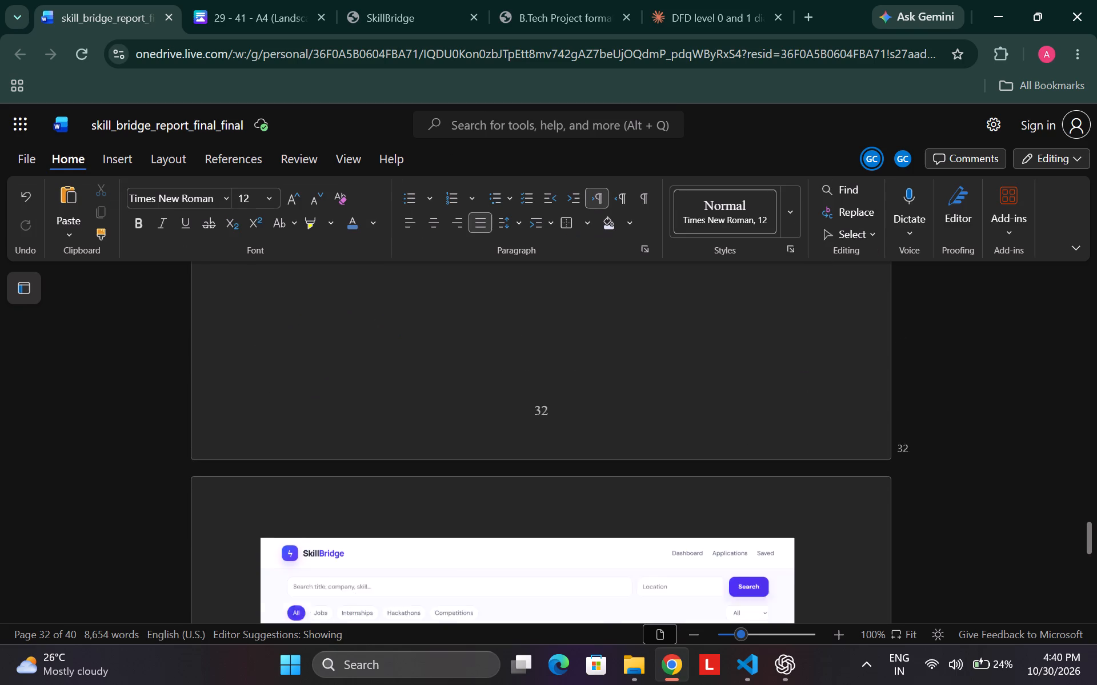
{"action": "left_click", "coordinate": [466, 502]}
{"action": "scroll", "coordinate": [628, 426], "scroll_direction": "down", "scroll_amount": 2}
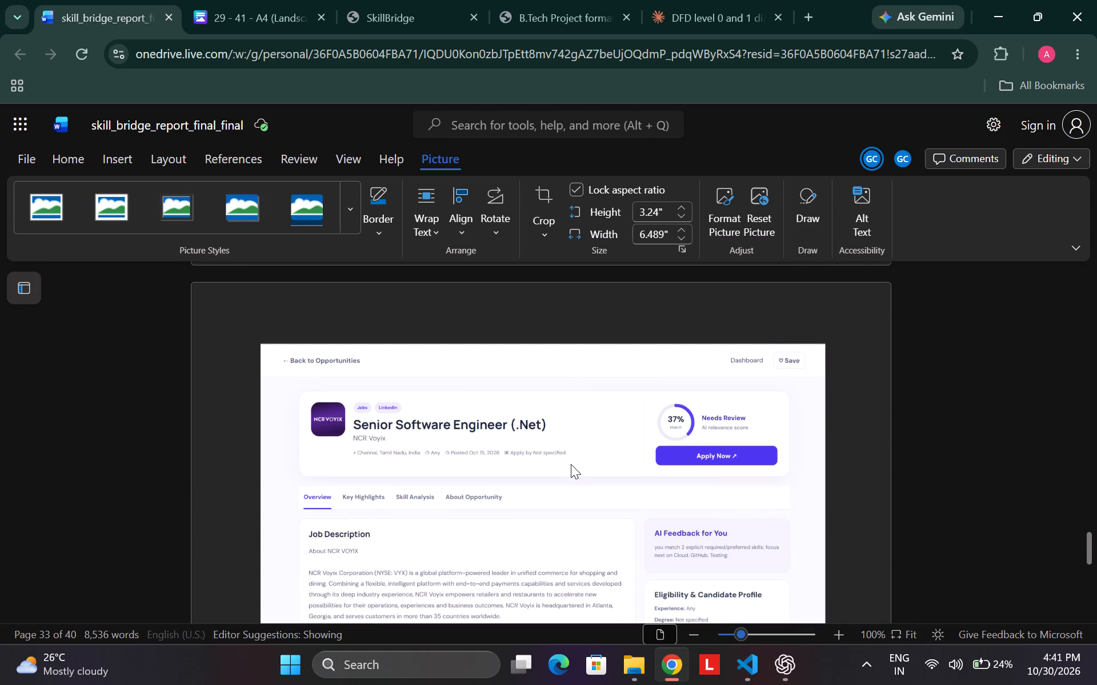
{"action": "scroll", "coordinate": [571, 463], "scroll_direction": "down", "scroll_amount": 12}
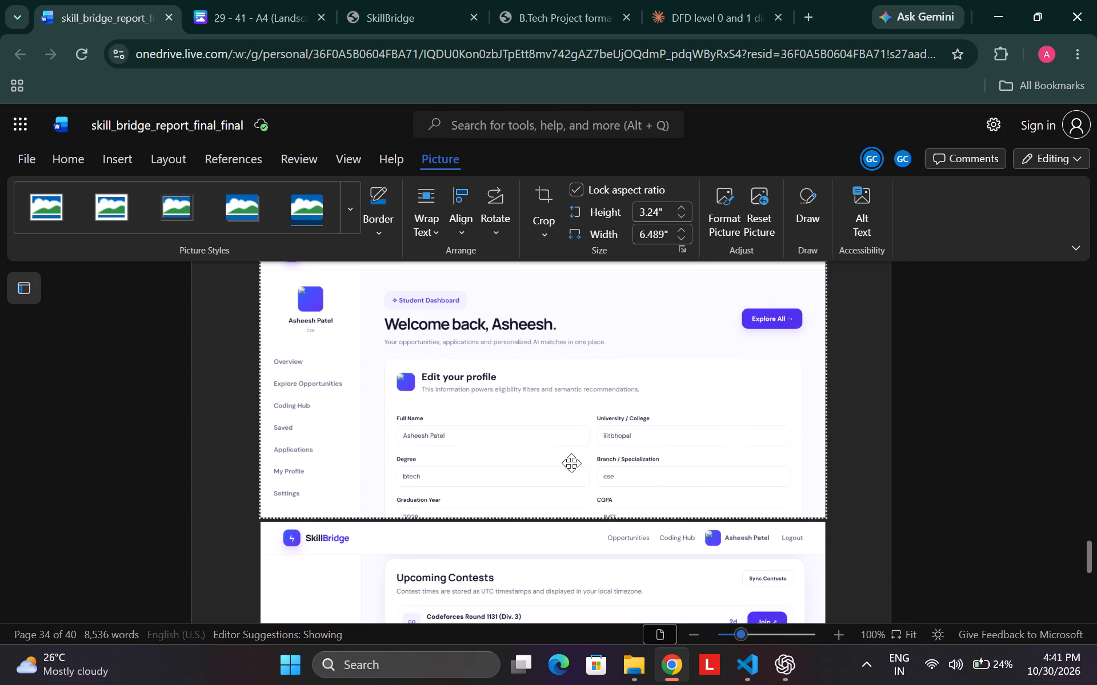
{"action": "scroll", "coordinate": [591, 441], "scroll_direction": "down", "scroll_amount": 6}
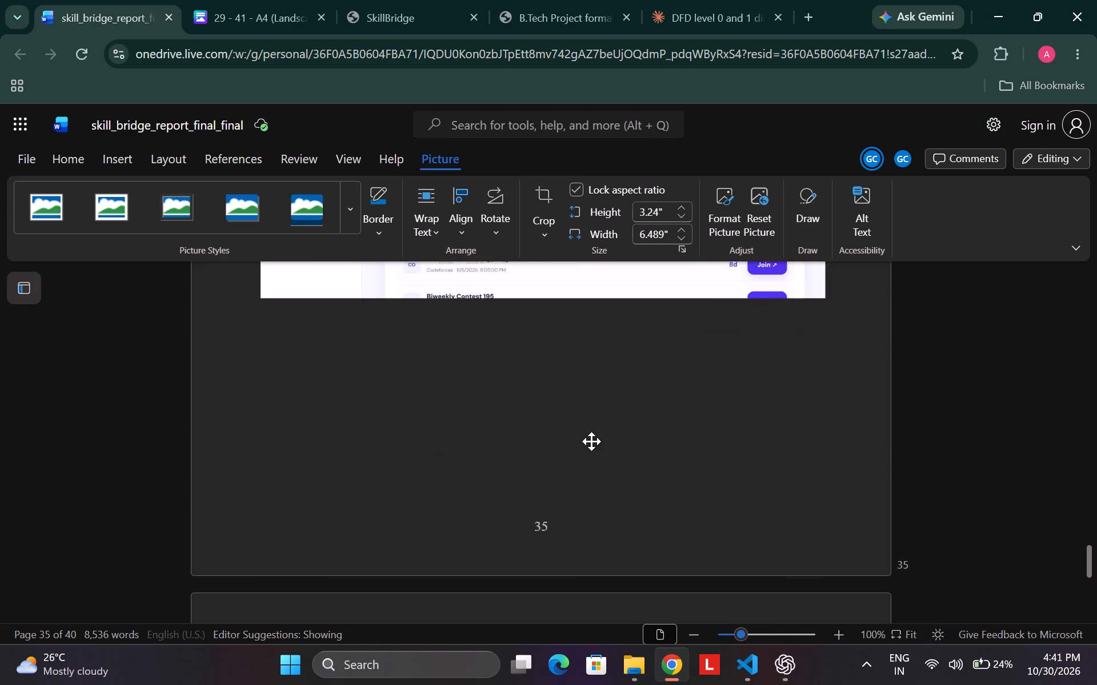
{"action": "scroll", "coordinate": [591, 441], "scroll_direction": "down", "scroll_amount": 4}
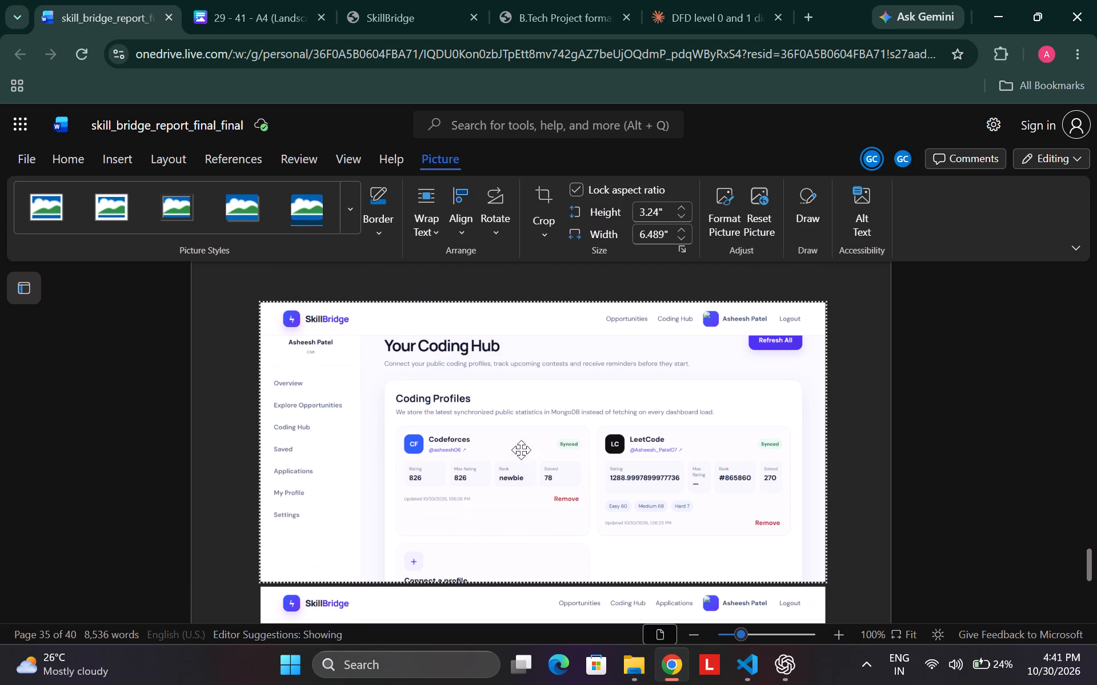
Inspect the coding hub and student dashboard screenshots on page 36 and check their sizes.
{"action": "left_click", "coordinate": [590, 438]}
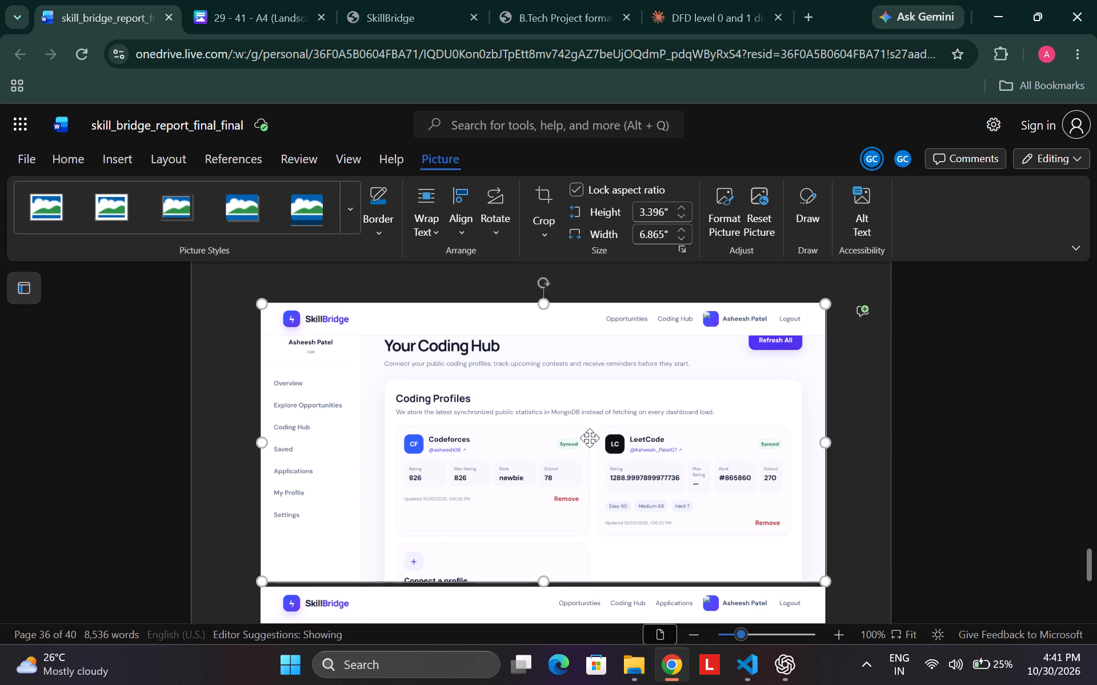
{"action": "scroll", "coordinate": [731, 441], "scroll_direction": "down", "scroll_amount": 3}
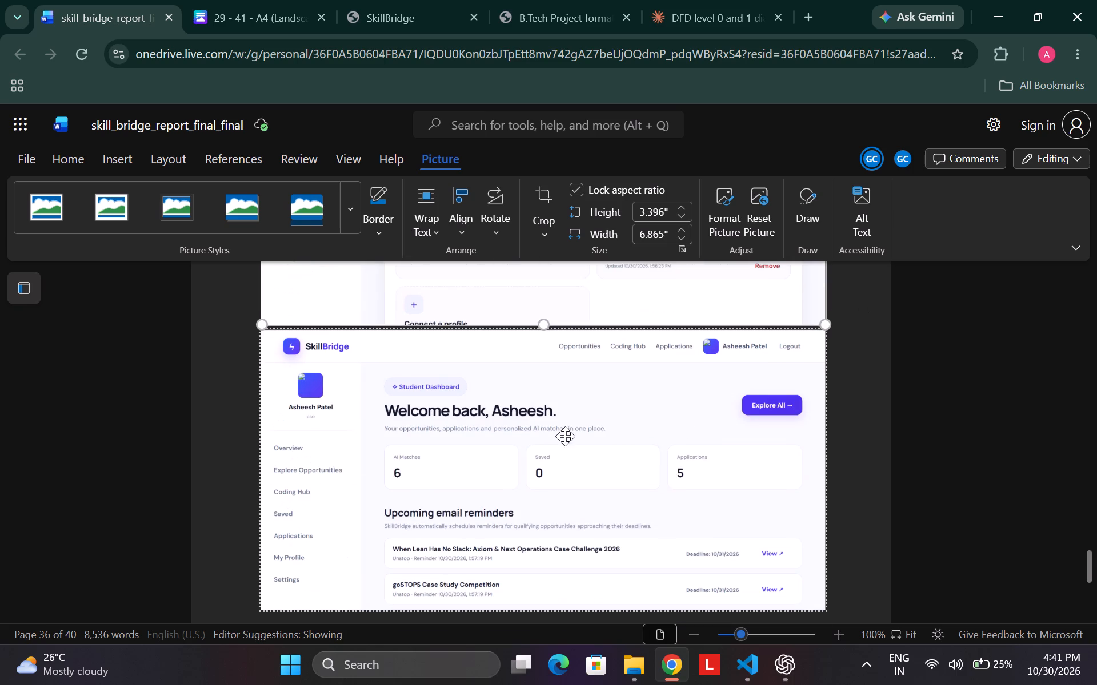
{"action": "scroll", "coordinate": [564, 436], "scroll_direction": "down", "scroll_amount": 2}
{"action": "scroll", "coordinate": [564, 436], "scroll_direction": "up", "scroll_amount": 4}
{"action": "scroll", "coordinate": [564, 436], "scroll_direction": "down", "scroll_amount": 3}
{"action": "scroll", "coordinate": [564, 436], "scroll_direction": "up", "scroll_amount": 2}
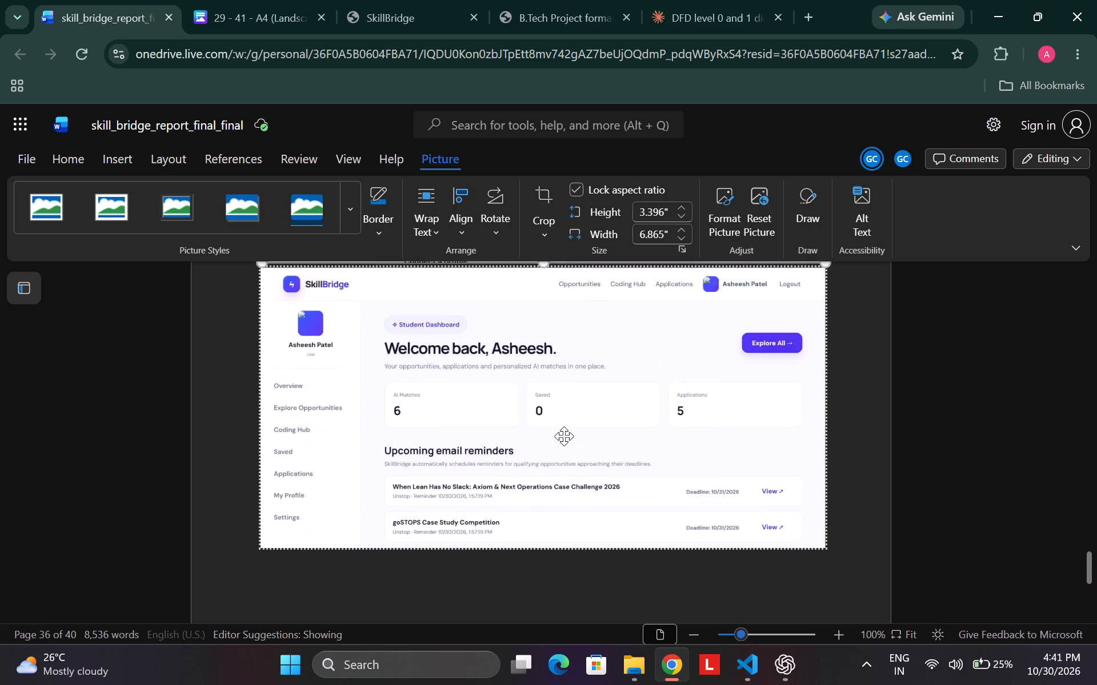
{"action": "scroll", "coordinate": [564, 436], "scroll_direction": "up", "scroll_amount": 1}
{"action": "scroll", "coordinate": [566, 466], "scroll_direction": "down", "scroll_amount": 2}
{"action": "left_click", "coordinate": [550, 465]}
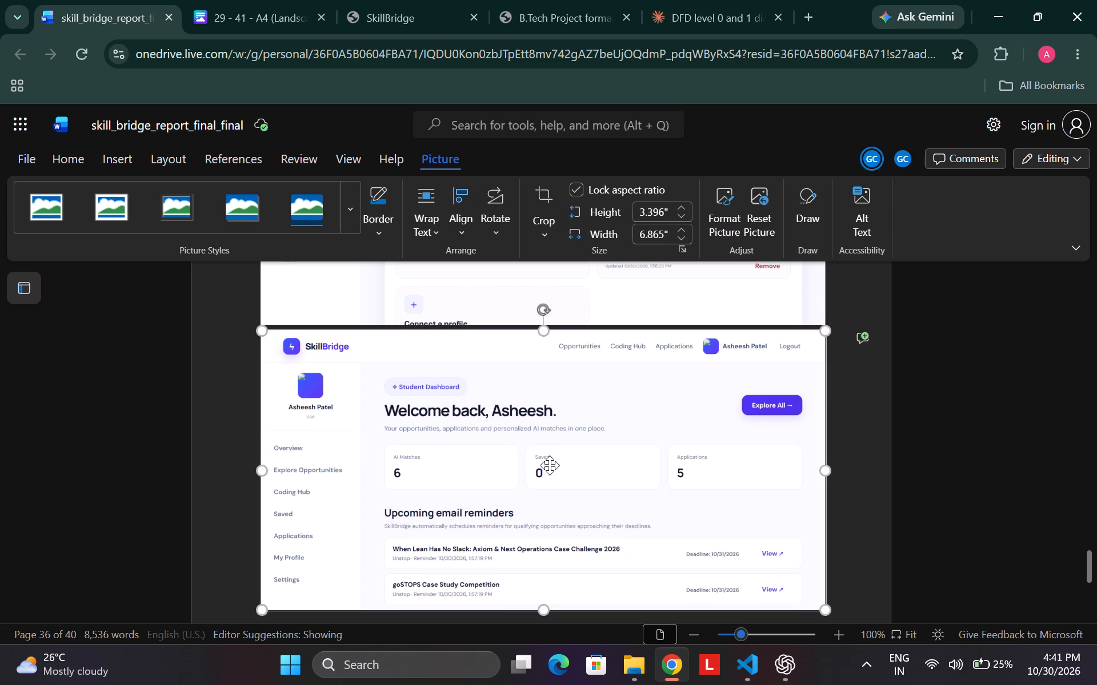
{"action": "scroll", "coordinate": [550, 465], "scroll_direction": "up", "scroll_amount": 4}
{"action": "scroll", "coordinate": [550, 465], "scroll_direction": "down", "scroll_amount": 11}
{"action": "scroll", "coordinate": [550, 465], "scroll_direction": "up", "scroll_amount": 11}
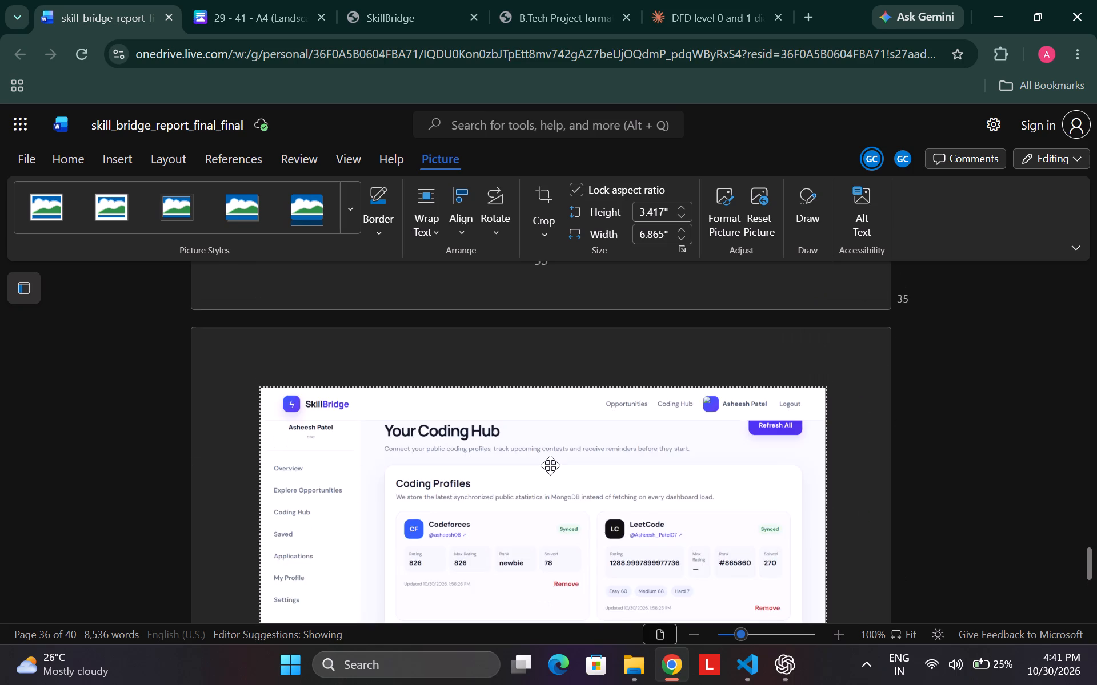
Delete the student dashboard screenshot showing the Edit your profile form on page 35, above the Upcoming Contests screenshot.
{"action": "scroll", "coordinate": [550, 465], "scroll_direction": "up", "scroll_amount": 18}
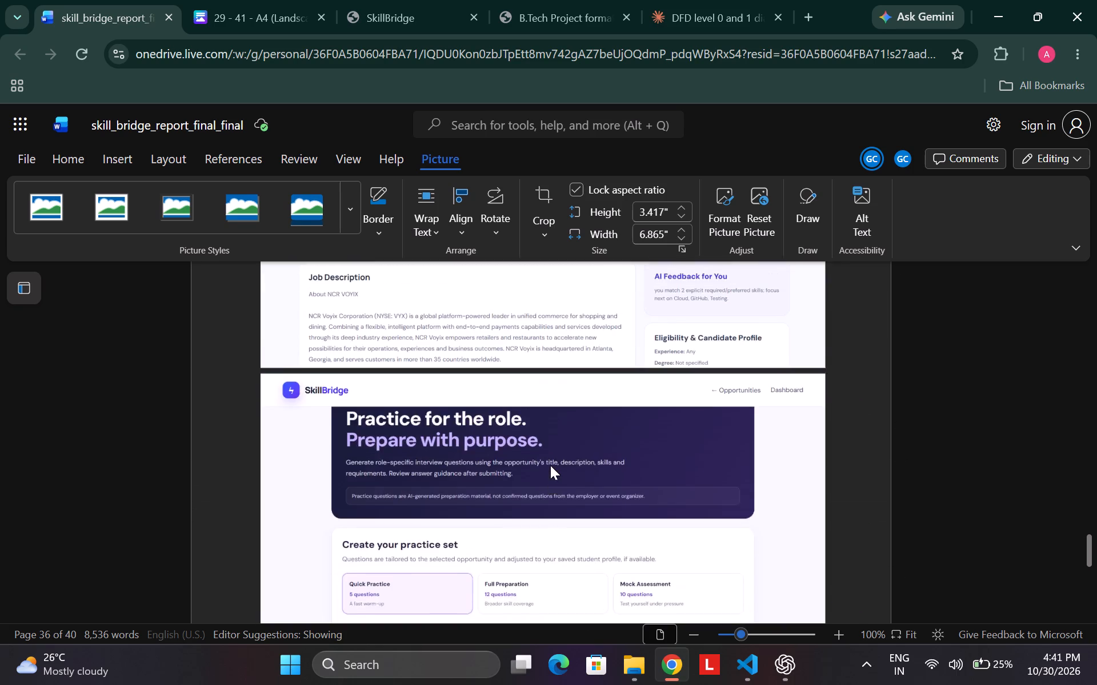
{"action": "scroll", "coordinate": [550, 465], "scroll_direction": "up", "scroll_amount": 3}
{"action": "scroll", "coordinate": [550, 465], "scroll_direction": "down", "scroll_amount": 15}
{"action": "scroll", "coordinate": [550, 465], "scroll_direction": "up", "scroll_amount": 3}
{"action": "left_click", "coordinate": [595, 437]}
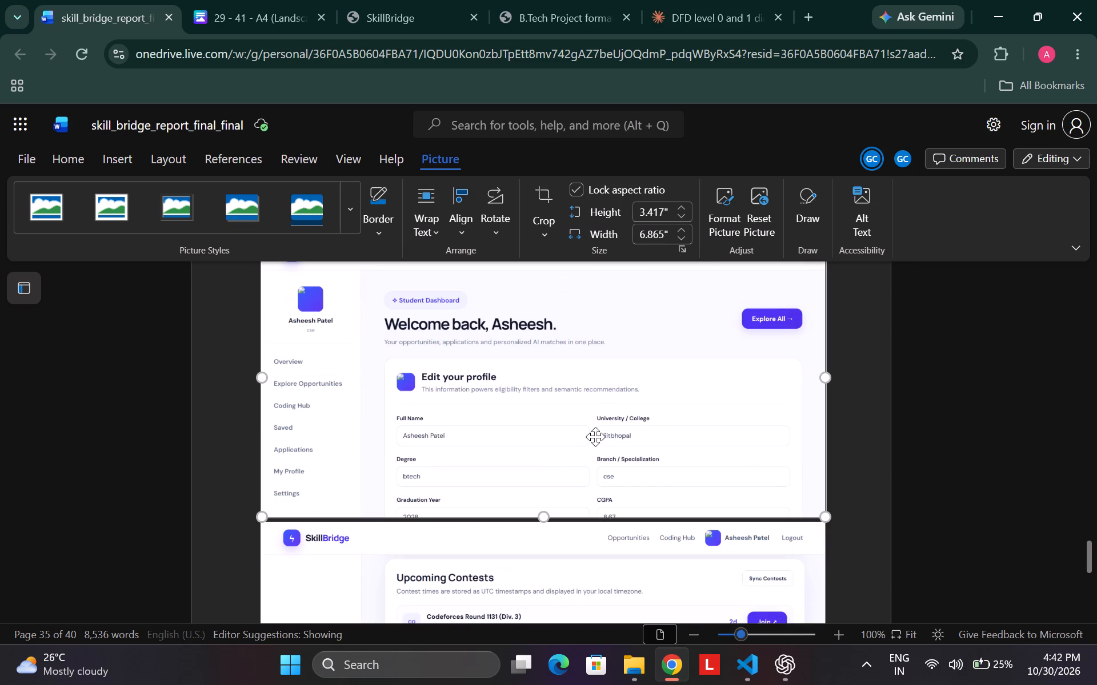
{"action": "key", "text": "Delete"}
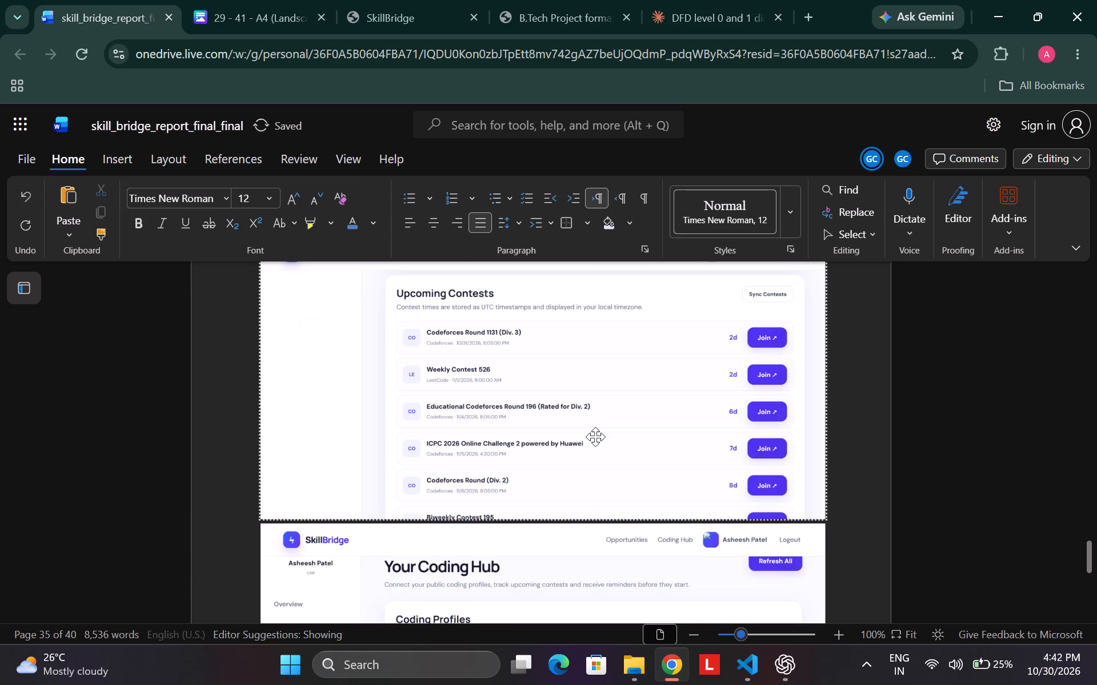
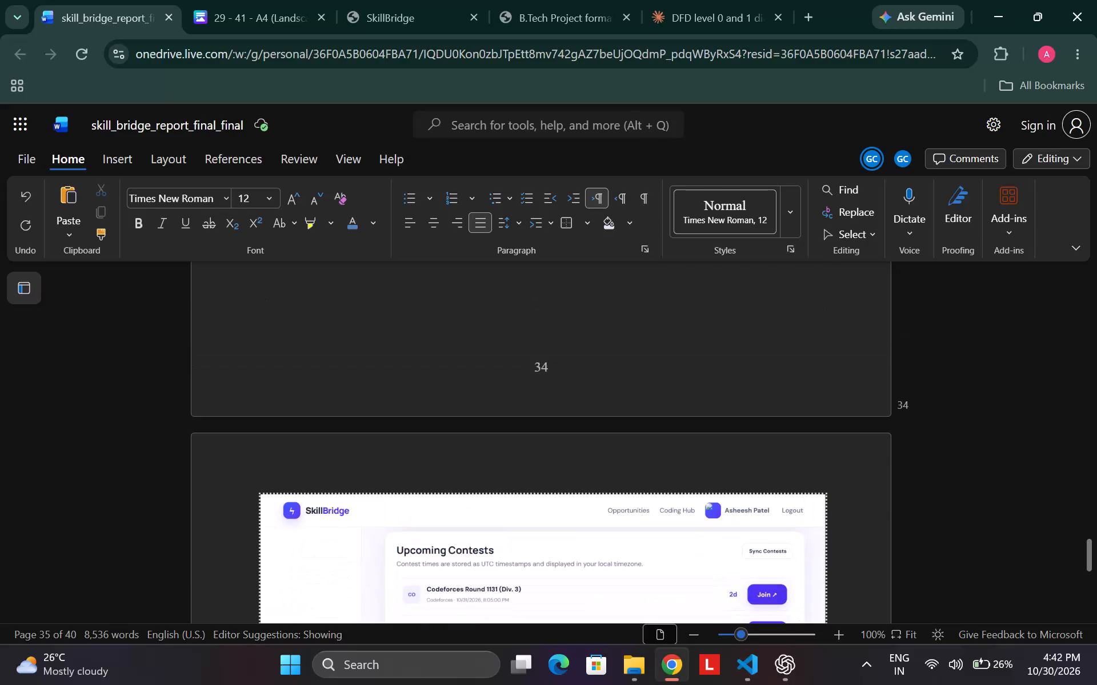
Review the application screenshots from Upcoming Contests on page 35 back to the opportunities listing on page 33.
{"action": "scroll", "coordinate": [634, 490], "scroll_direction": "up", "scroll_amount": 8}
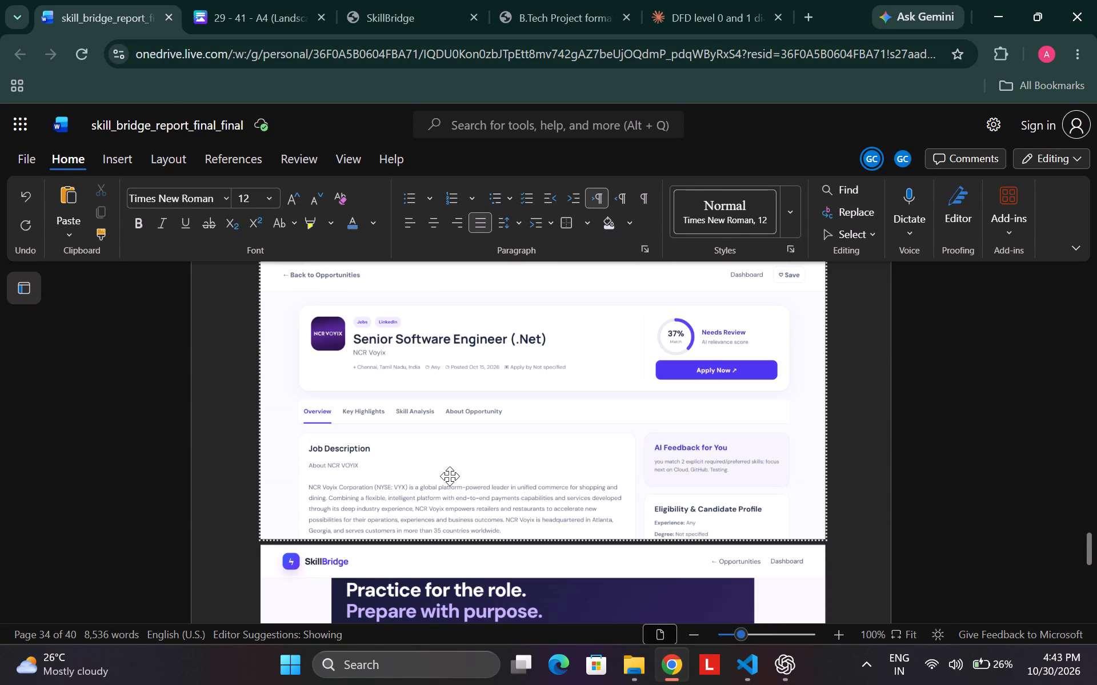
{"action": "scroll", "coordinate": [450, 476], "scroll_direction": "up", "scroll_amount": 11}
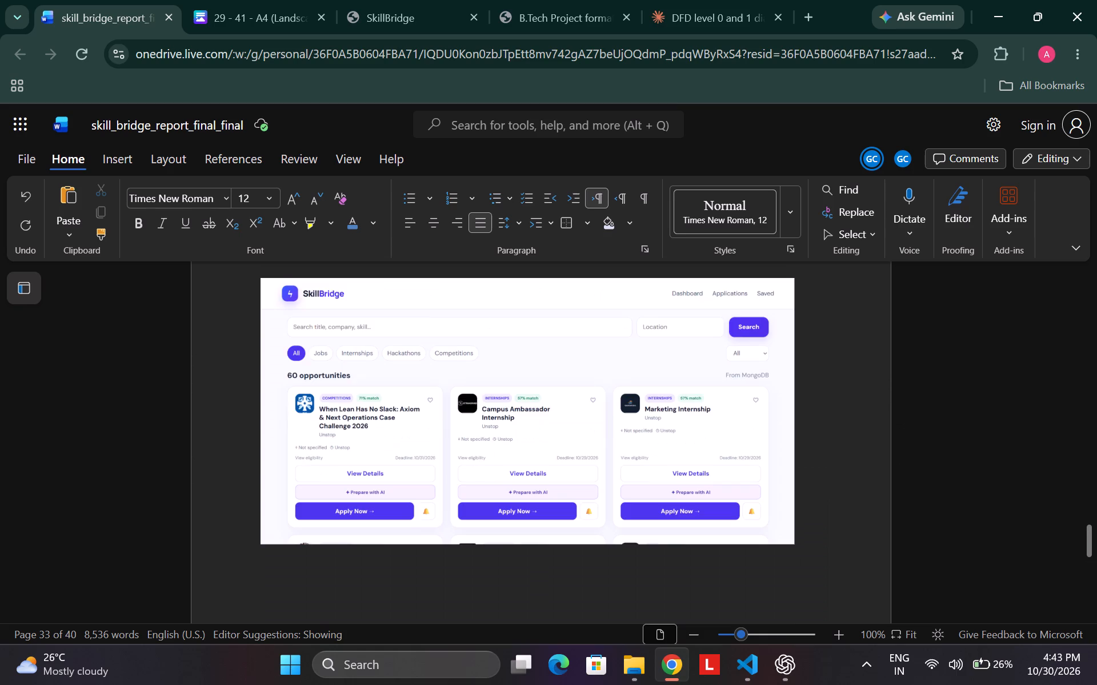
{"action": "scroll", "coordinate": [457, 462], "scroll_direction": "up", "scroll_amount": 9}
{"action": "scroll", "coordinate": [457, 462], "scroll_direction": "down", "scroll_amount": 6}
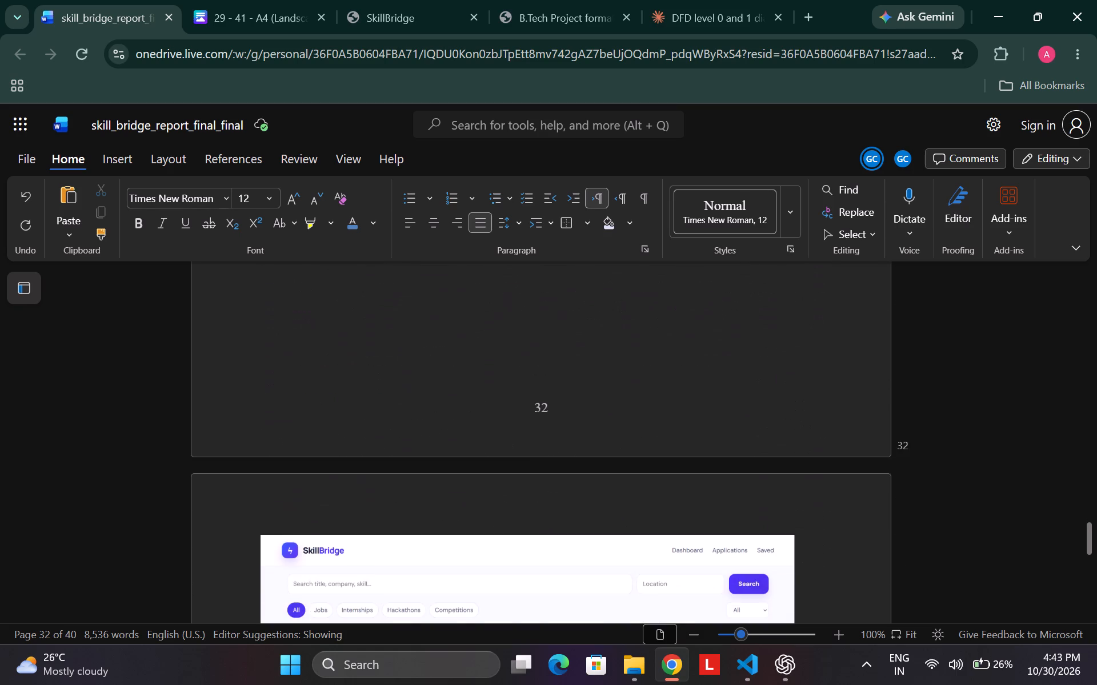
Check the screenshot layout from the opportunities listing on page 33 forward to the Your Coding Hub image on page 35.
{"action": "scroll", "coordinate": [457, 462], "scroll_direction": "down", "scroll_amount": 3}
{"action": "scroll", "coordinate": [568, 454], "scroll_direction": "down", "scroll_amount": 9}
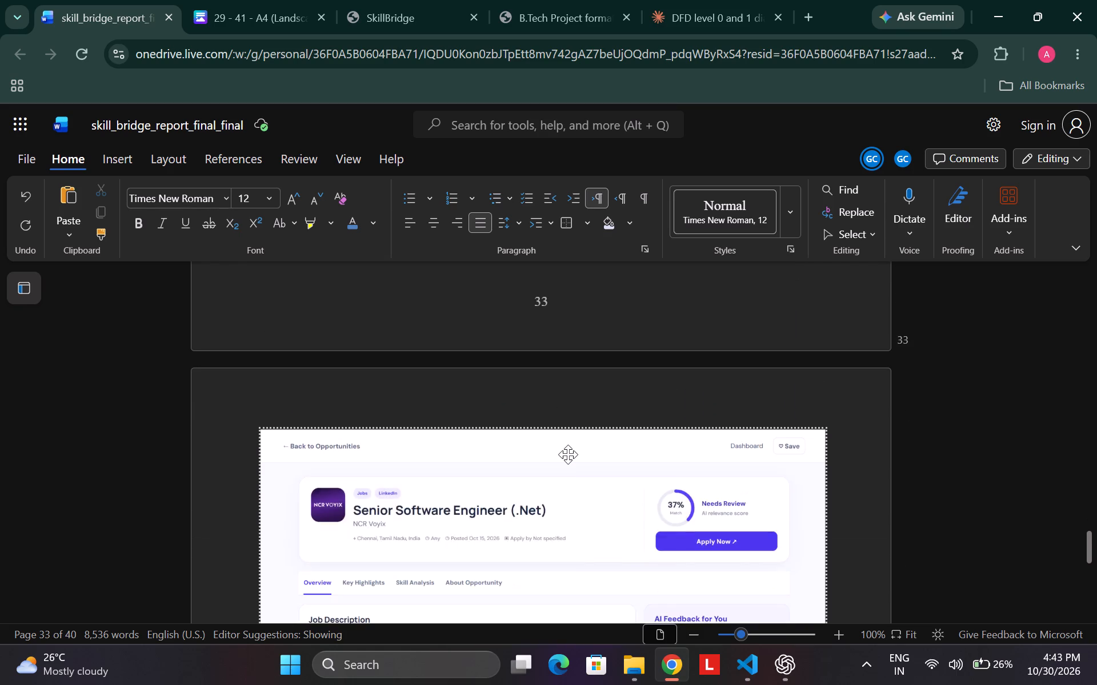
{"action": "scroll", "coordinate": [568, 454], "scroll_direction": "down", "scroll_amount": 14}
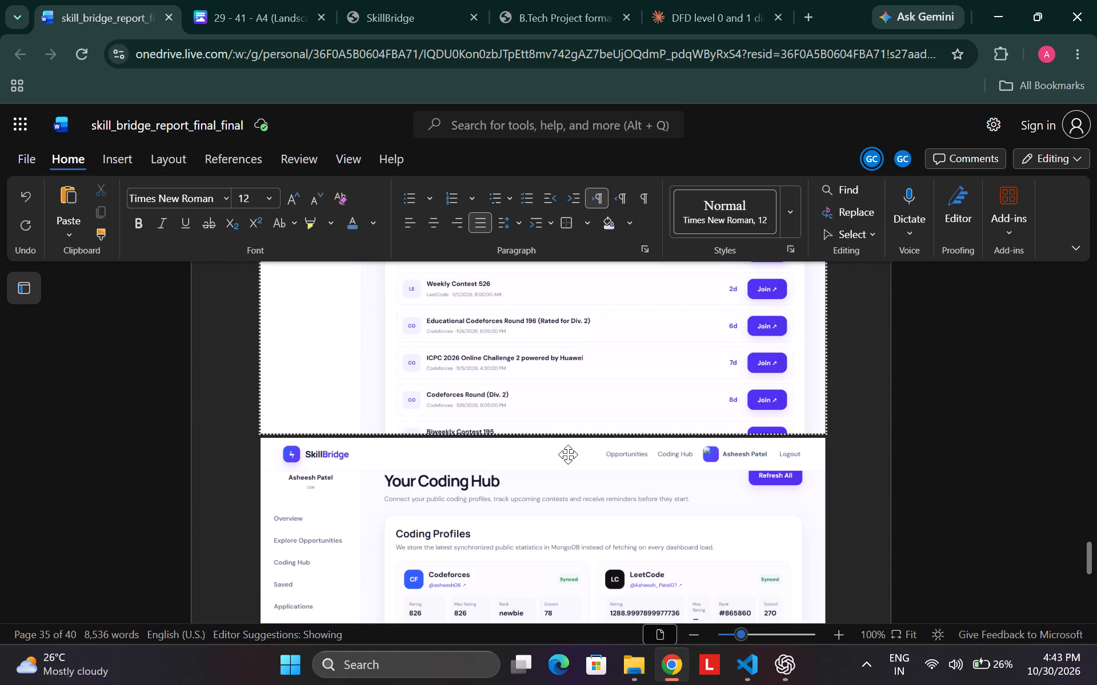
{"action": "scroll", "coordinate": [579, 454], "scroll_direction": "down", "scroll_amount": 3}
{"action": "scroll", "coordinate": [579, 454], "scroll_direction": "up", "scroll_amount": 3}
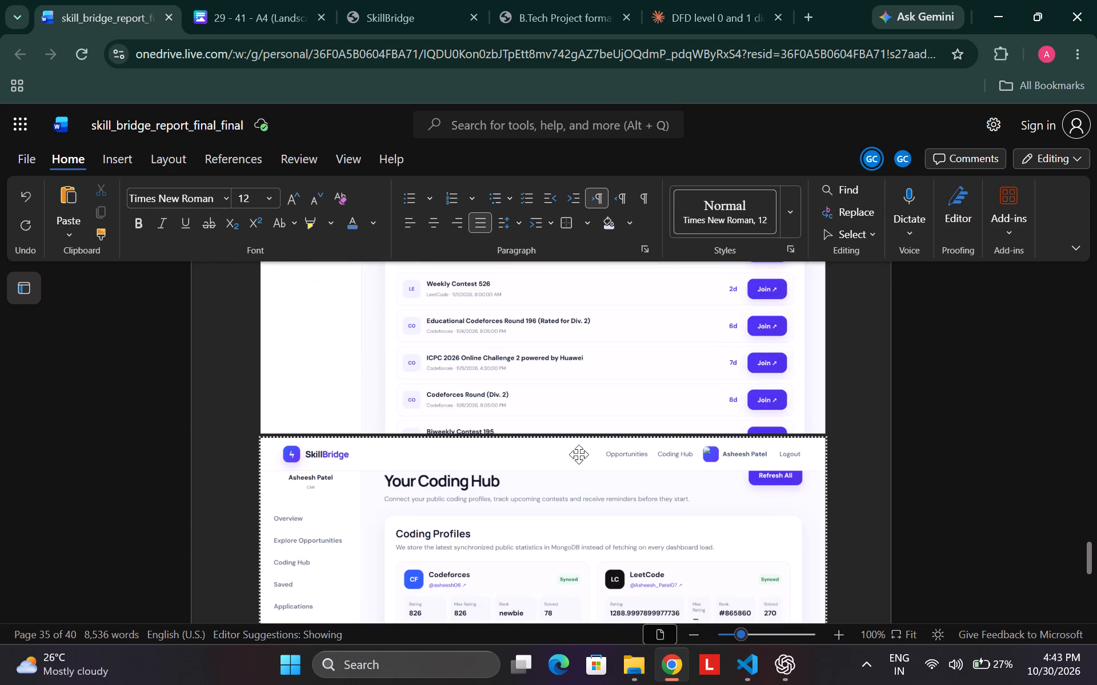
{"action": "scroll", "coordinate": [579, 454], "scroll_direction": "up", "scroll_amount": 1}
{"action": "scroll", "coordinate": [579, 454], "scroll_direction": "down", "scroll_amount": 3}
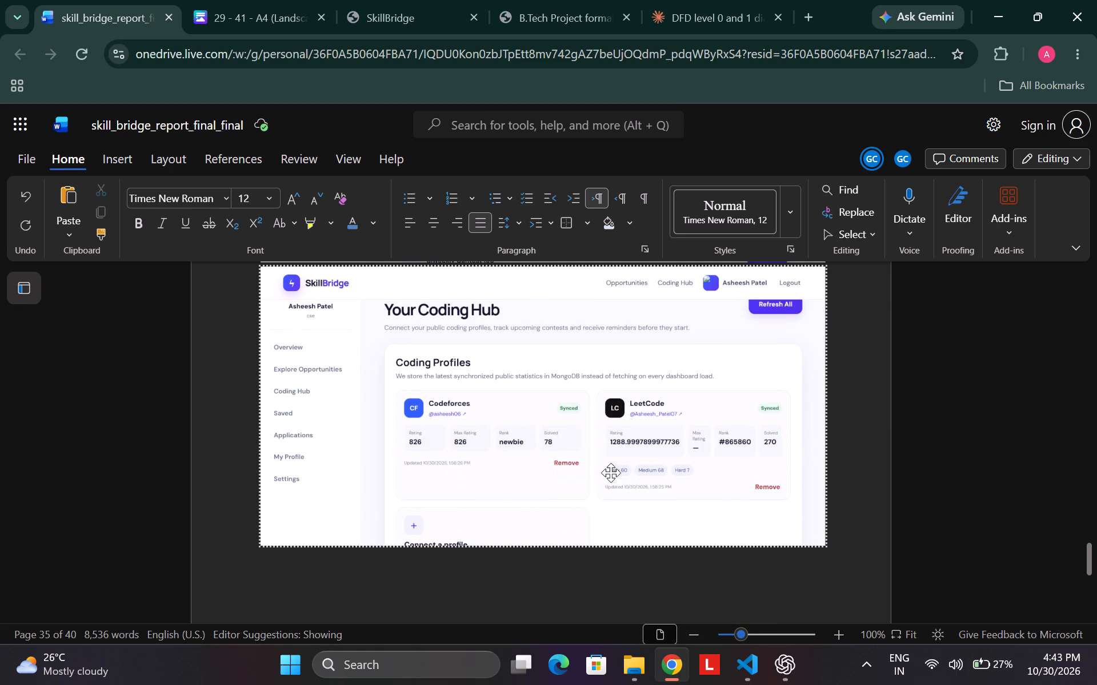
Recheck the screenshot pages from the coding hub on page 35 back to the end of page 32.
{"action": "scroll", "coordinate": [471, 468], "scroll_direction": "up", "scroll_amount": 18}
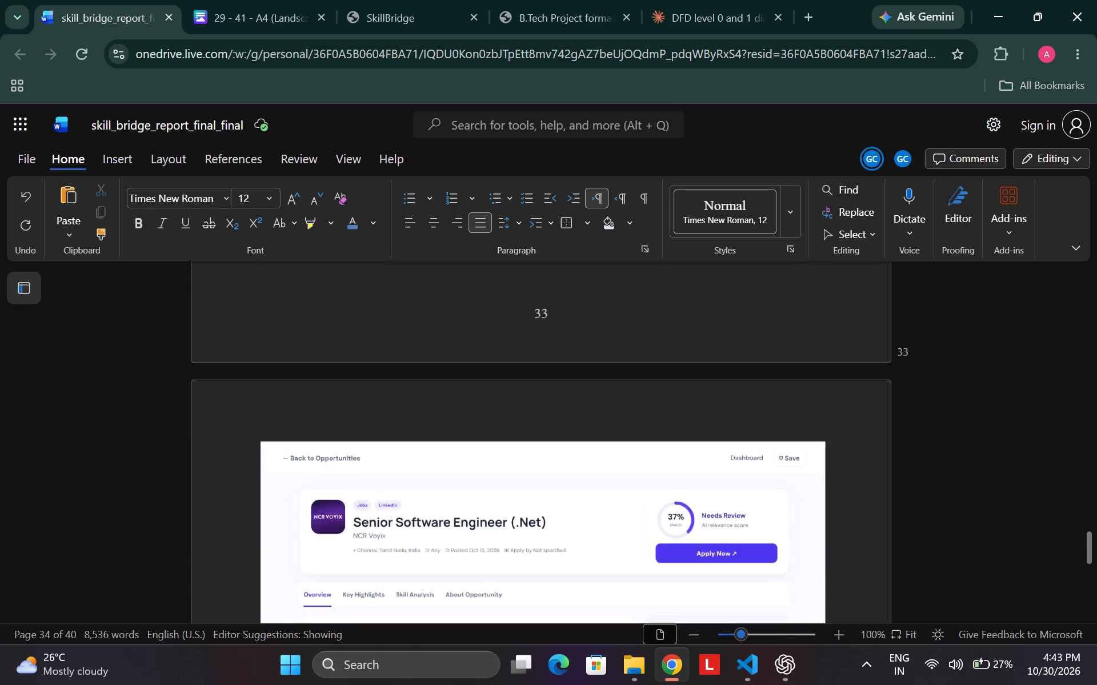
{"action": "scroll", "coordinate": [481, 461], "scroll_direction": "up", "scroll_amount": 8}
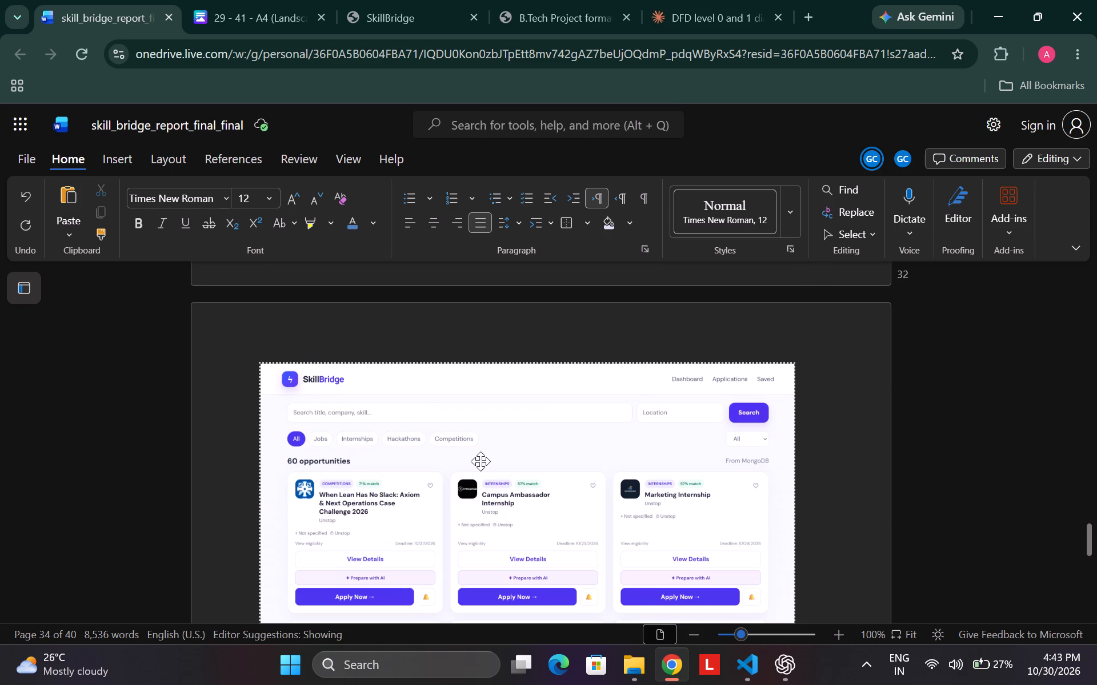
{"action": "scroll", "coordinate": [481, 461], "scroll_direction": "up", "scroll_amount": 2}
{"action": "scroll", "coordinate": [529, 497], "scroll_direction": "up", "scroll_amount": 4}
{"action": "scroll", "coordinate": [530, 482], "scroll_direction": "down", "scroll_amount": 4}
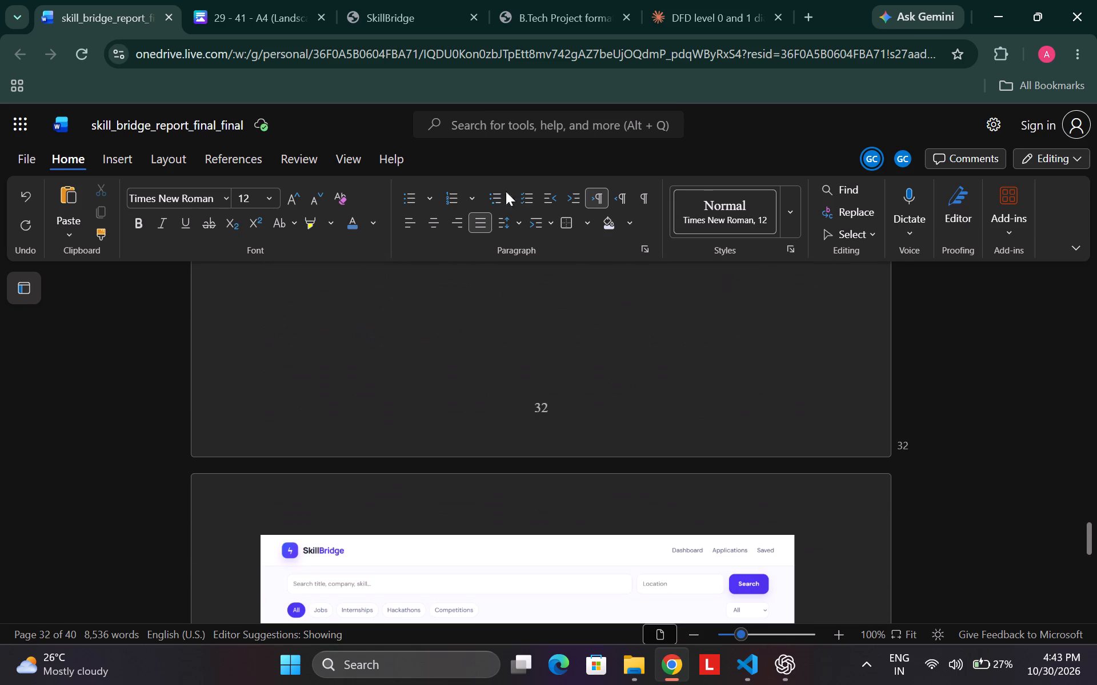
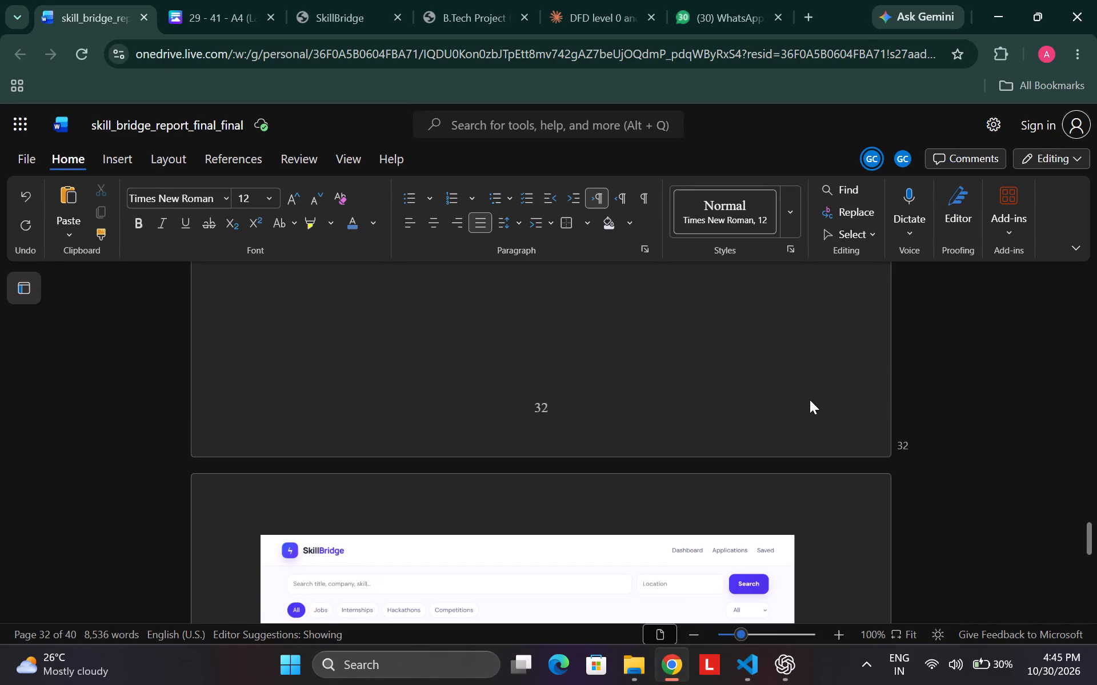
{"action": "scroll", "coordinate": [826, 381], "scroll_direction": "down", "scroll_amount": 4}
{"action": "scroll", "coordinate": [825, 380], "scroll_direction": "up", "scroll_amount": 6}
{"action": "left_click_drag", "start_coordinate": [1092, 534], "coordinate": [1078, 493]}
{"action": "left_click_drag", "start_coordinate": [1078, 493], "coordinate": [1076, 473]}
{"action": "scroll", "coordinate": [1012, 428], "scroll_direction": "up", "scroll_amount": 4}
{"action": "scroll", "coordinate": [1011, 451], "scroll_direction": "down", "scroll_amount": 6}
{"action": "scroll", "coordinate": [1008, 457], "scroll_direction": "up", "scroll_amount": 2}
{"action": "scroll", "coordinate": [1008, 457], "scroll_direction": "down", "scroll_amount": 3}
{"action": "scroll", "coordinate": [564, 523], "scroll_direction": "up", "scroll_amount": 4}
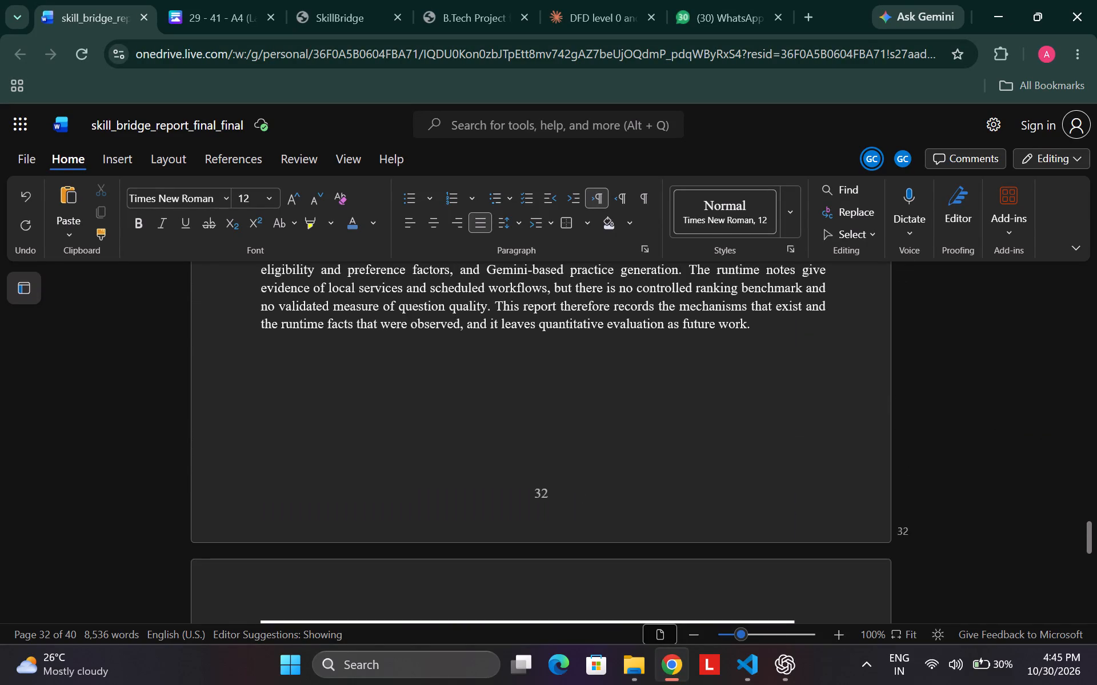
Review the application screenshots from the opportunities listing on page 33 to the Upcoming Contests screenshot on page 35.
{"action": "scroll", "coordinate": [574, 473], "scroll_direction": "up", "scroll_amount": 3}
{"action": "scroll", "coordinate": [585, 464], "scroll_direction": "down", "scroll_amount": 2}
{"action": "scroll", "coordinate": [585, 460], "scroll_direction": "up", "scroll_amount": 3}
{"action": "scroll", "coordinate": [582, 456], "scroll_direction": "down", "scroll_amount": 7}
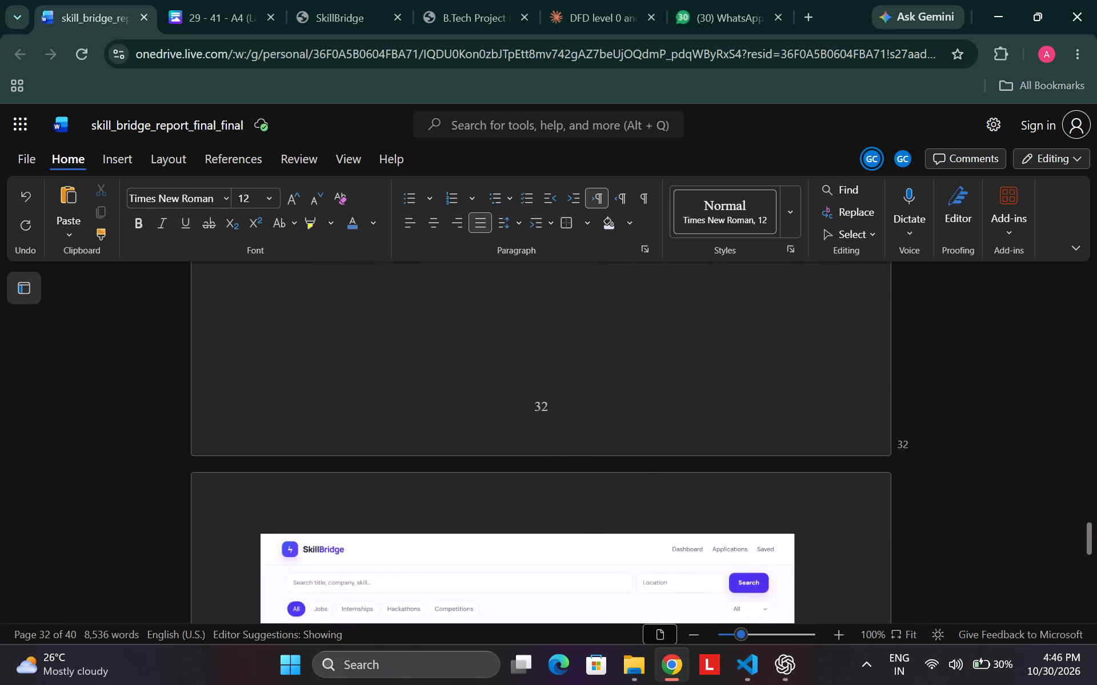
{"action": "scroll", "coordinate": [582, 456], "scroll_direction": "down", "scroll_amount": 11}
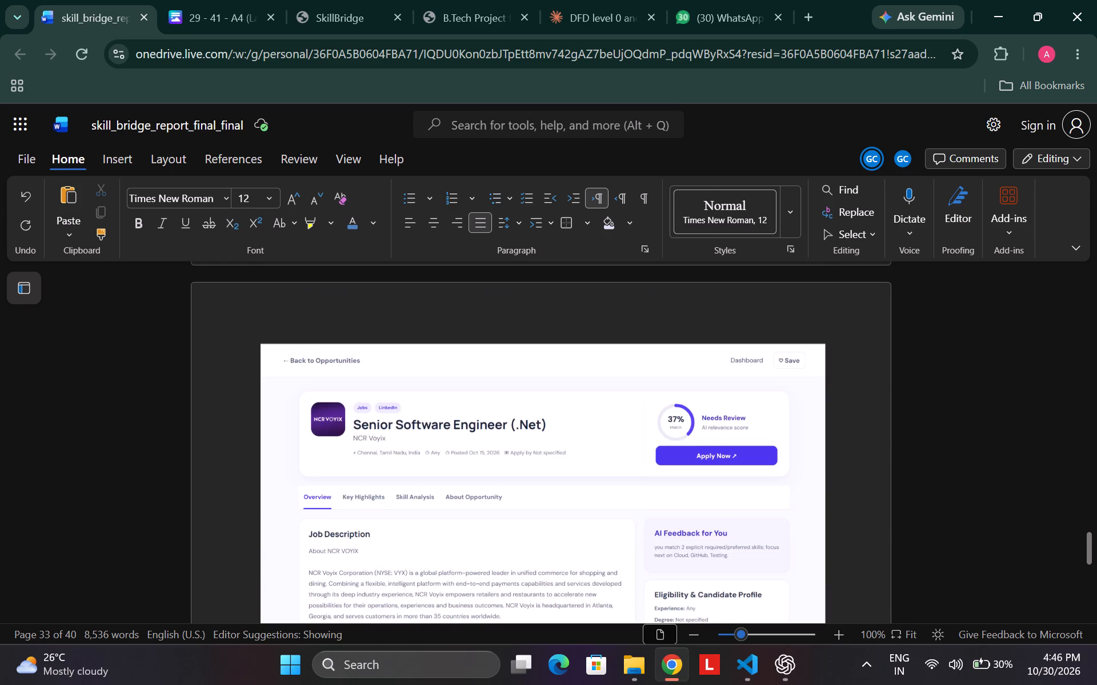
{"action": "scroll", "coordinate": [589, 434], "scroll_direction": "down", "scroll_amount": 5}
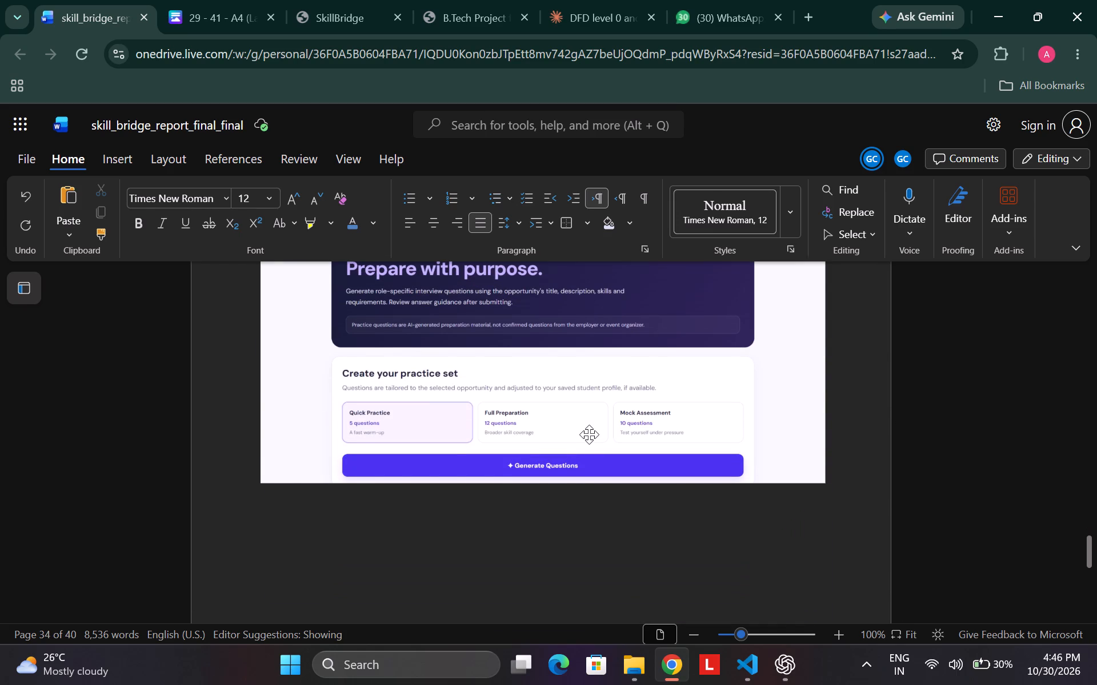
{"action": "scroll", "coordinate": [592, 432], "scroll_direction": "down", "scroll_amount": 6}
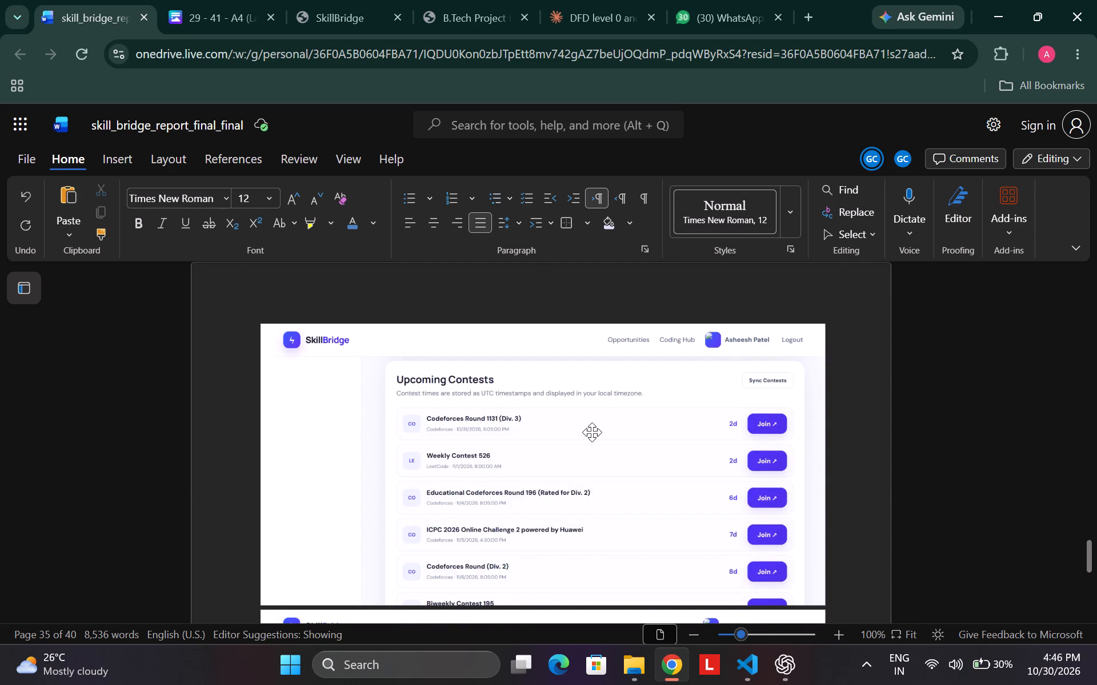
Delete the Upcoming Contests screenshot on page 35, above the Your Coding Hub screenshot.
{"action": "scroll", "coordinate": [592, 432], "scroll_direction": "down", "scroll_amount": 2}
{"action": "scroll", "coordinate": [592, 432], "scroll_direction": "up", "scroll_amount": 1}
{"action": "scroll", "coordinate": [592, 432], "scroll_direction": "down", "scroll_amount": 2}
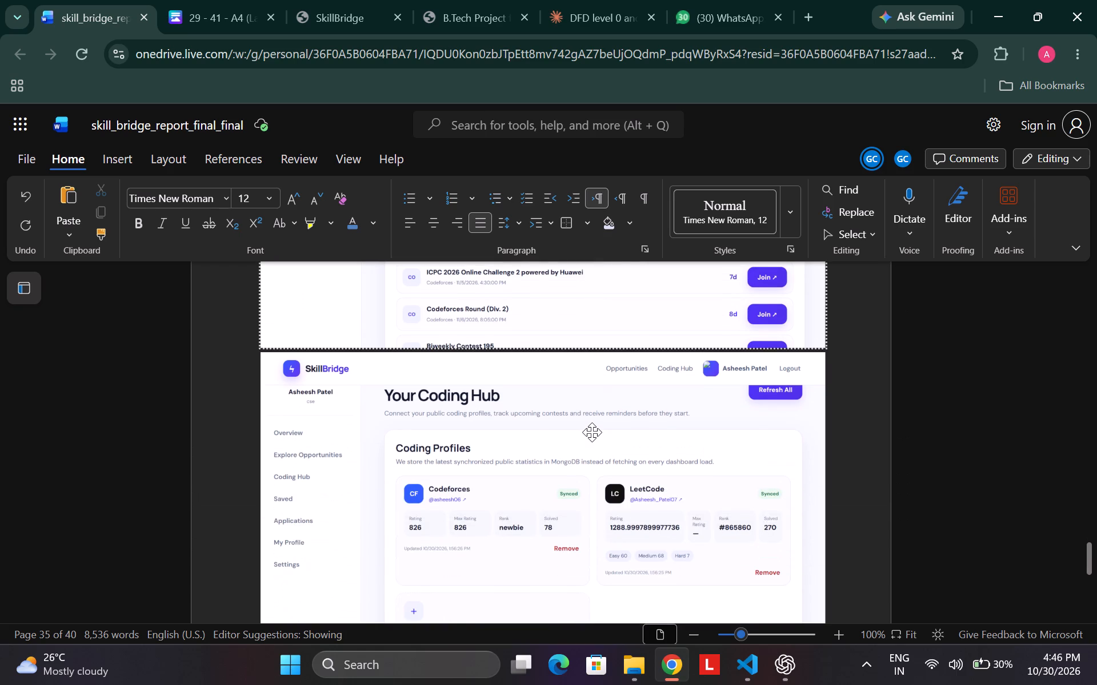
{"action": "scroll", "coordinate": [592, 432], "scroll_direction": "down", "scroll_amount": 3}
{"action": "scroll", "coordinate": [592, 432], "scroll_direction": "up", "scroll_amount": 6}
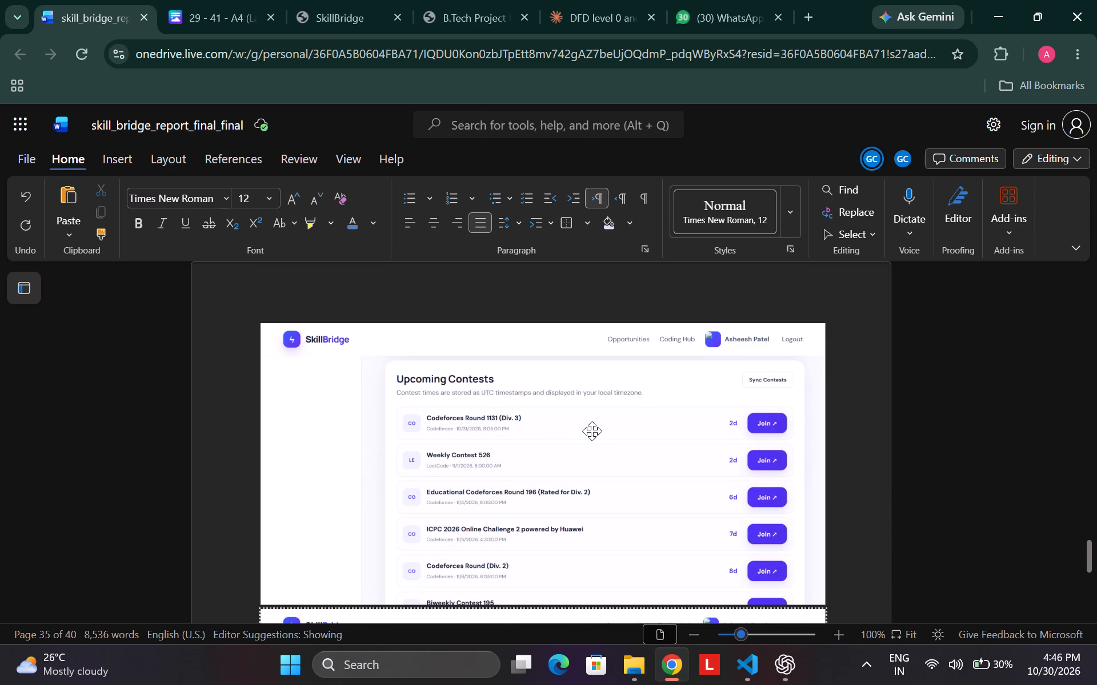
{"action": "left_click", "coordinate": [592, 431]}
{"action": "scroll", "coordinate": [602, 430], "scroll_direction": "down", "scroll_amount": 2}
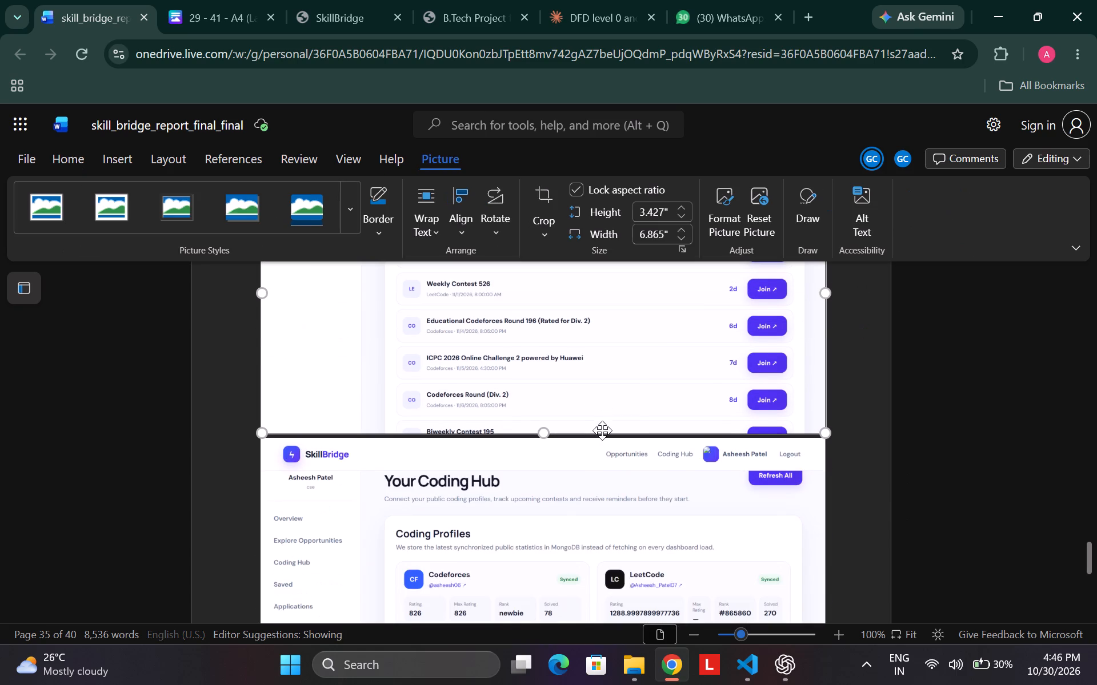
{"action": "scroll", "coordinate": [602, 430], "scroll_direction": "up", "scroll_amount": 2}
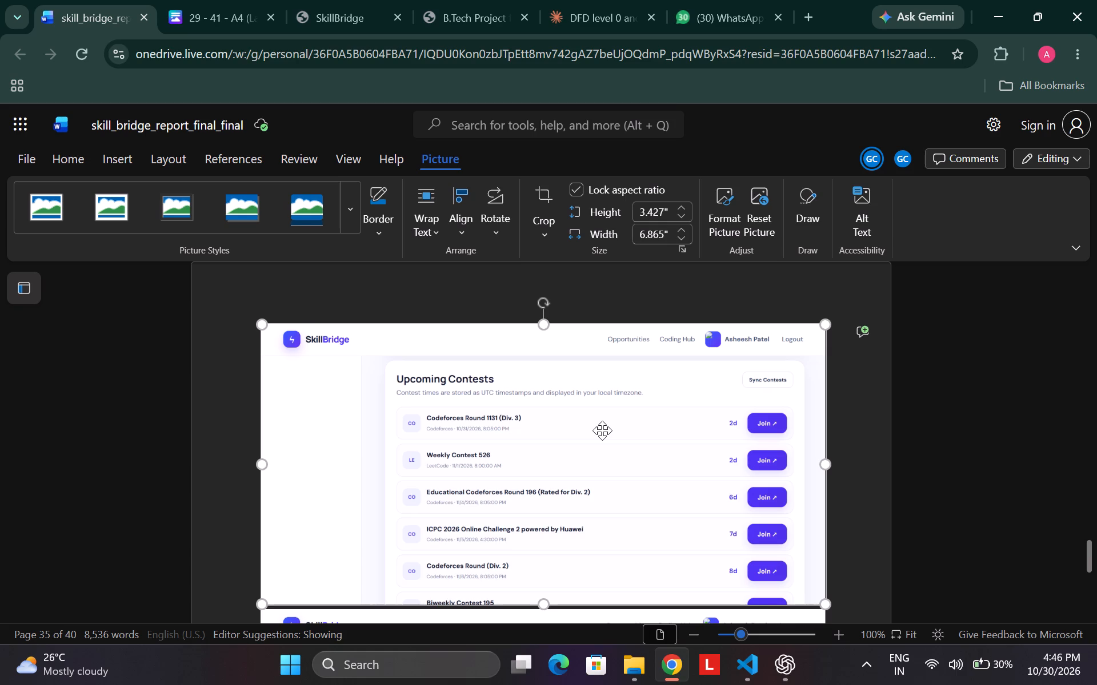
{"action": "key", "text": "Delete"}
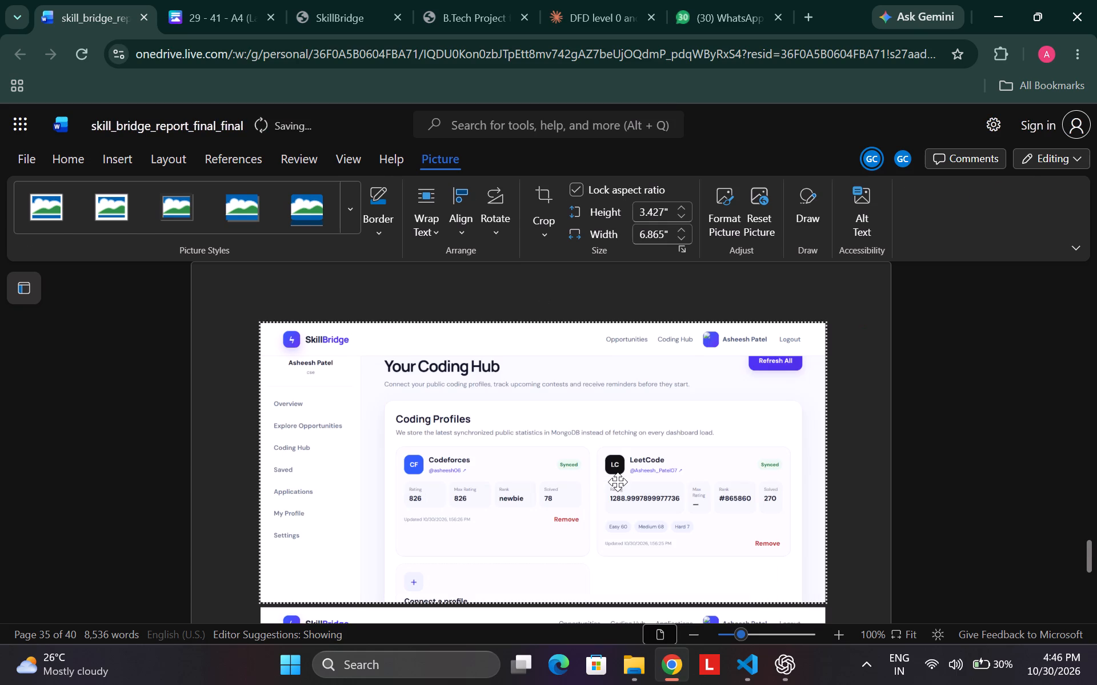
Examine the layout of the remaining application screenshots between the end of page 32 and page 35.
{"action": "scroll", "coordinate": [618, 482], "scroll_direction": "down", "scroll_amount": 3}
{"action": "scroll", "coordinate": [616, 479], "scroll_direction": "up", "scroll_amount": 13}
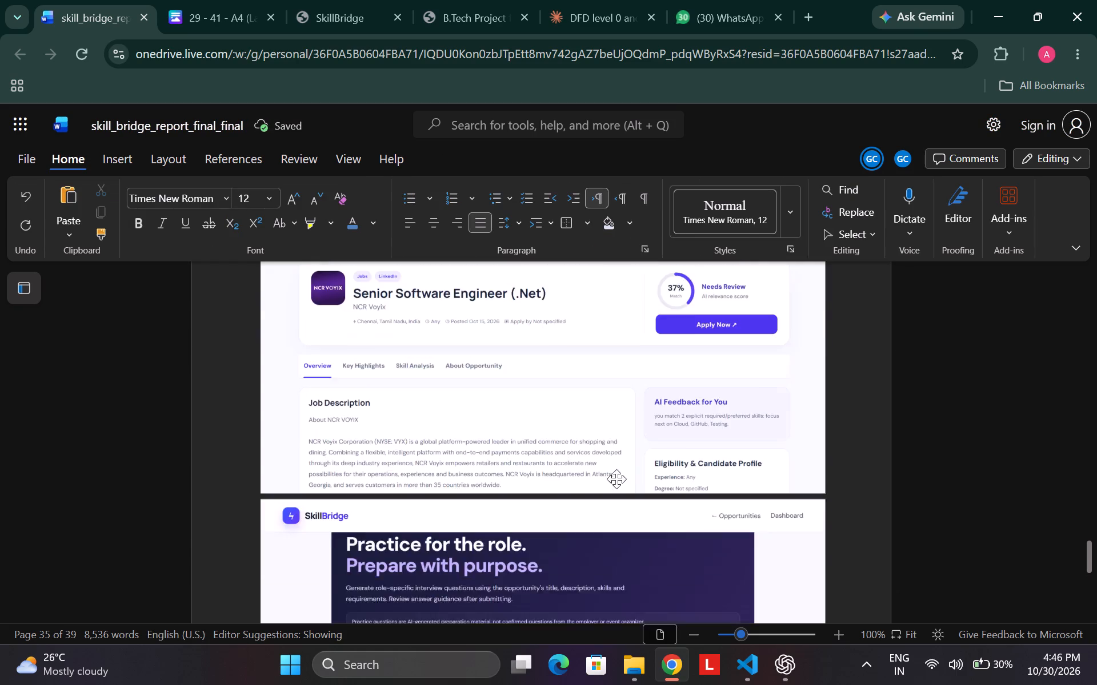
{"action": "scroll", "coordinate": [616, 479], "scroll_direction": "up", "scroll_amount": 13}
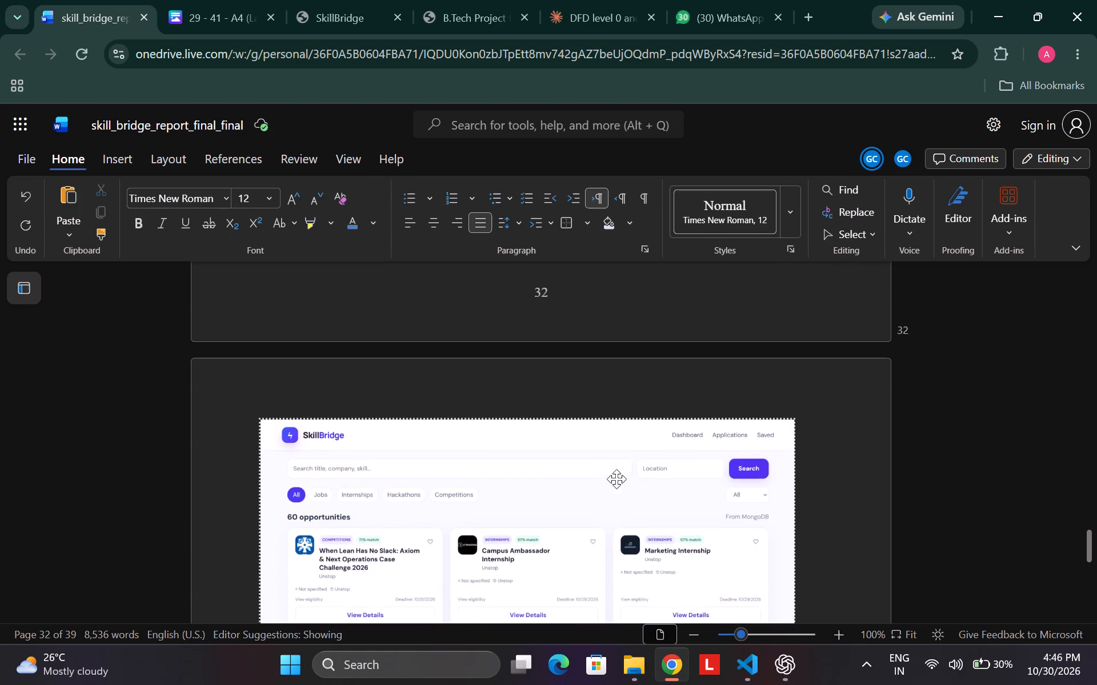
{"action": "scroll", "coordinate": [616, 479], "scroll_direction": "up", "scroll_amount": 7}
{"action": "scroll", "coordinate": [616, 479], "scroll_direction": "down", "scroll_amount": 6}
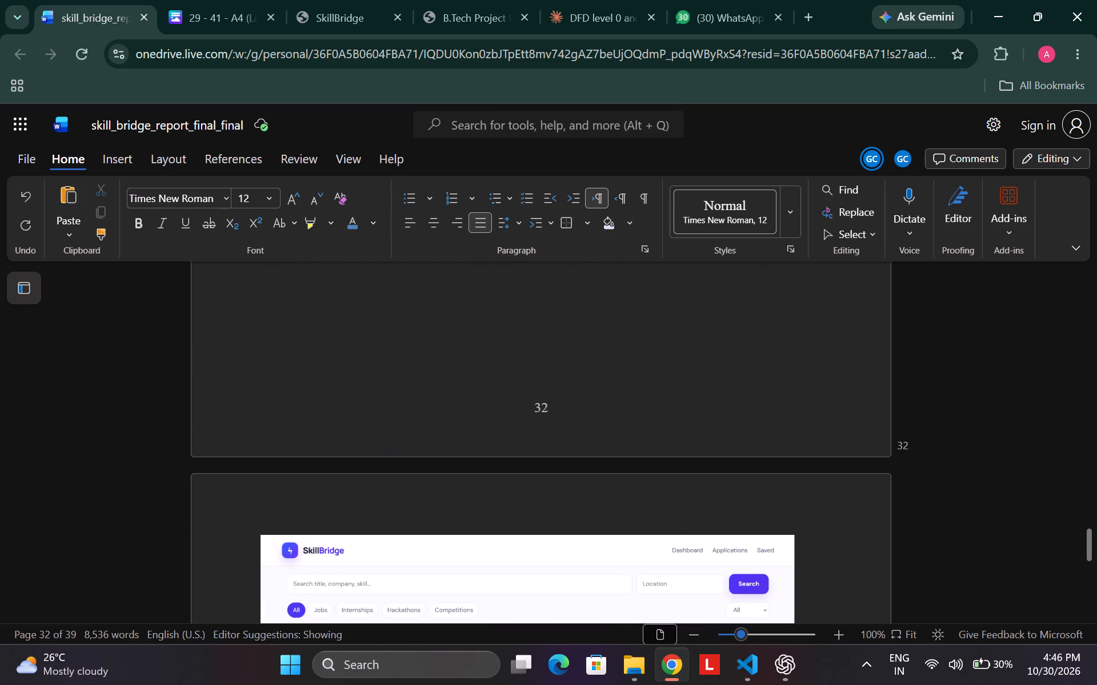
{"action": "scroll", "coordinate": [616, 479], "scroll_direction": "down", "scroll_amount": 12}
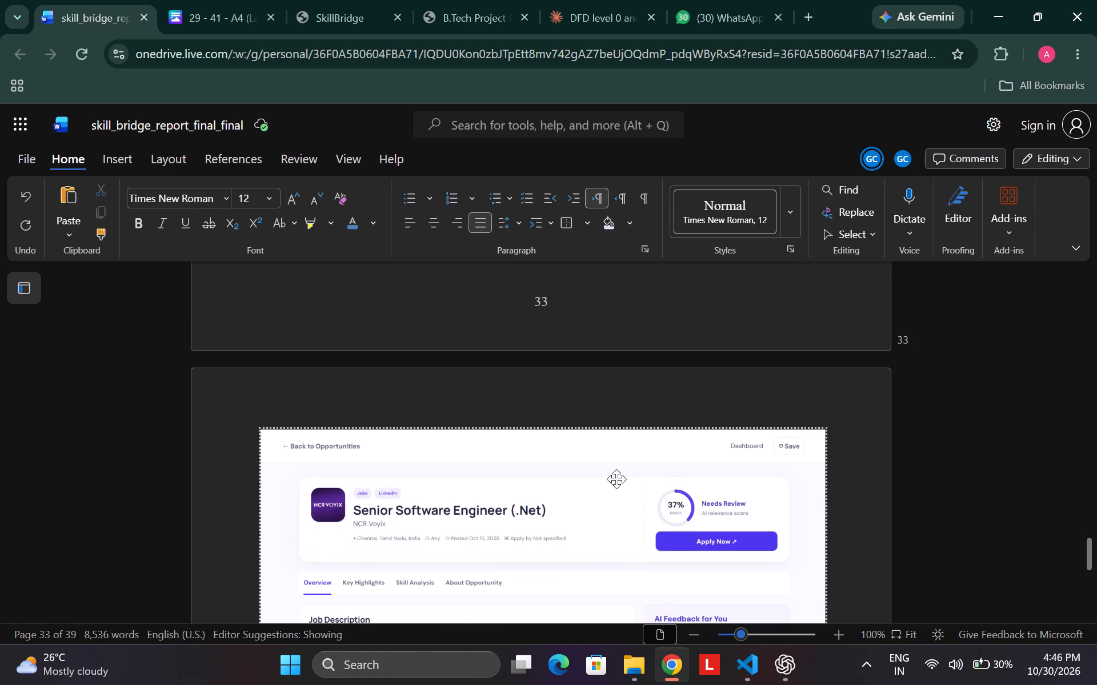
Shrink the opportunities listing screenshot on page 33 to about 3.12" high by 6.25" wide, keeping its proportions.
{"action": "scroll", "coordinate": [616, 479], "scroll_direction": "up", "scroll_amount": 10}
{"action": "left_click", "coordinate": [602, 462]}
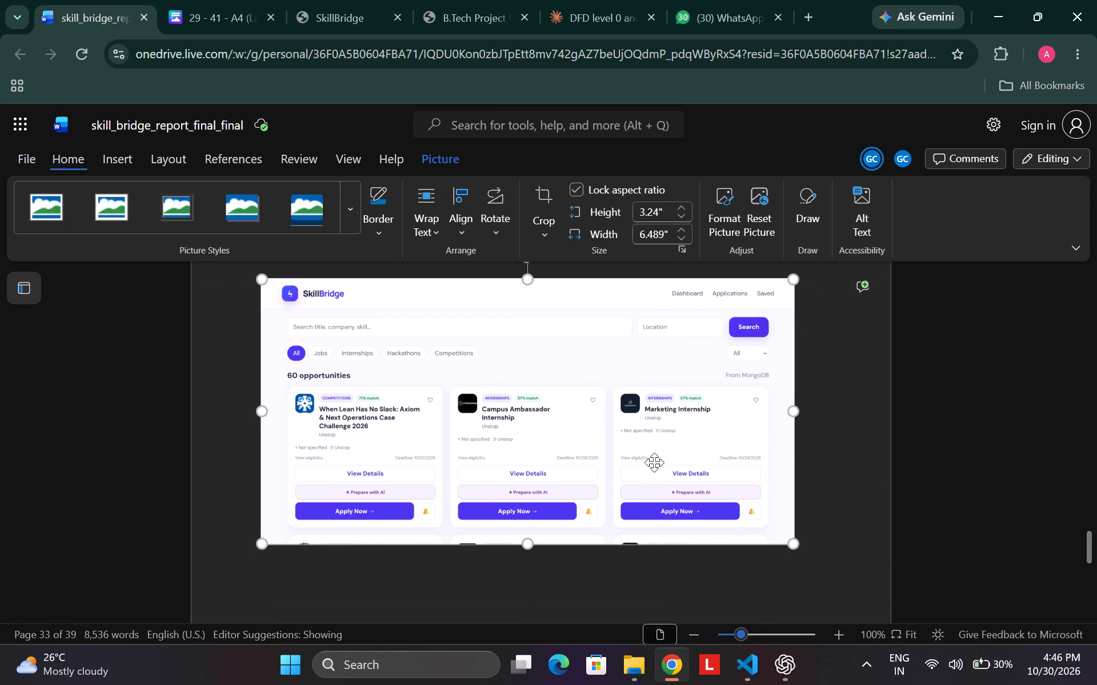
{"action": "left_click_drag", "start_coordinate": [796, 543], "coordinate": [775, 532]}
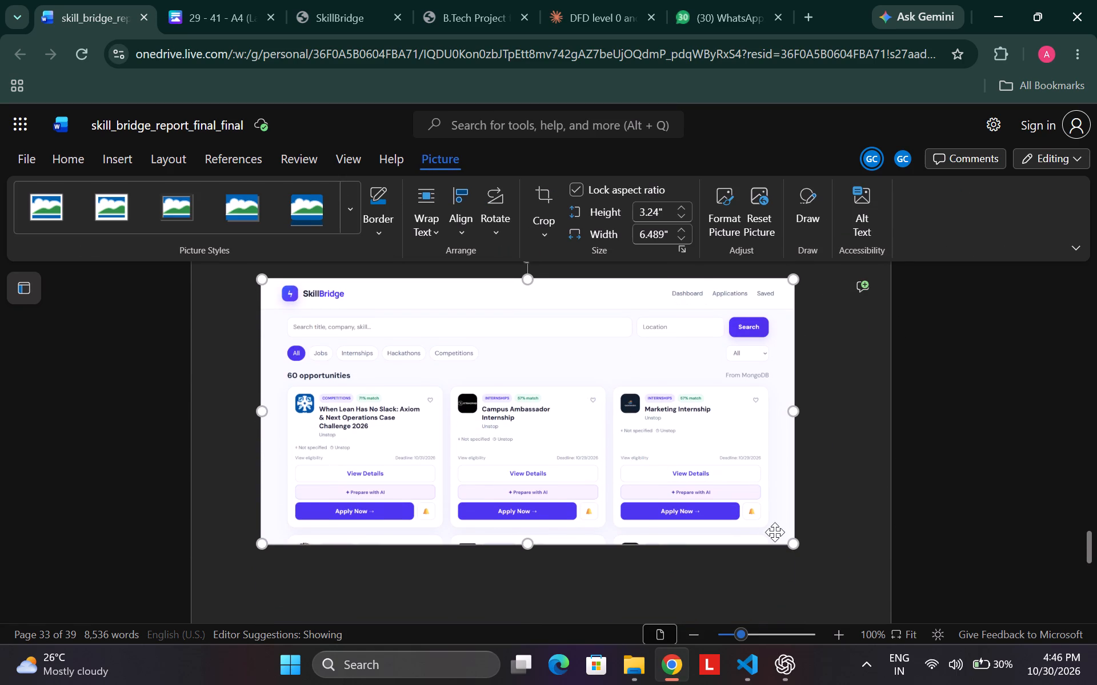
{"action": "left_click_drag", "start_coordinate": [775, 532], "coordinate": [762, 523]}
{"action": "left_click_drag", "start_coordinate": [793, 542], "coordinate": [775, 530]}
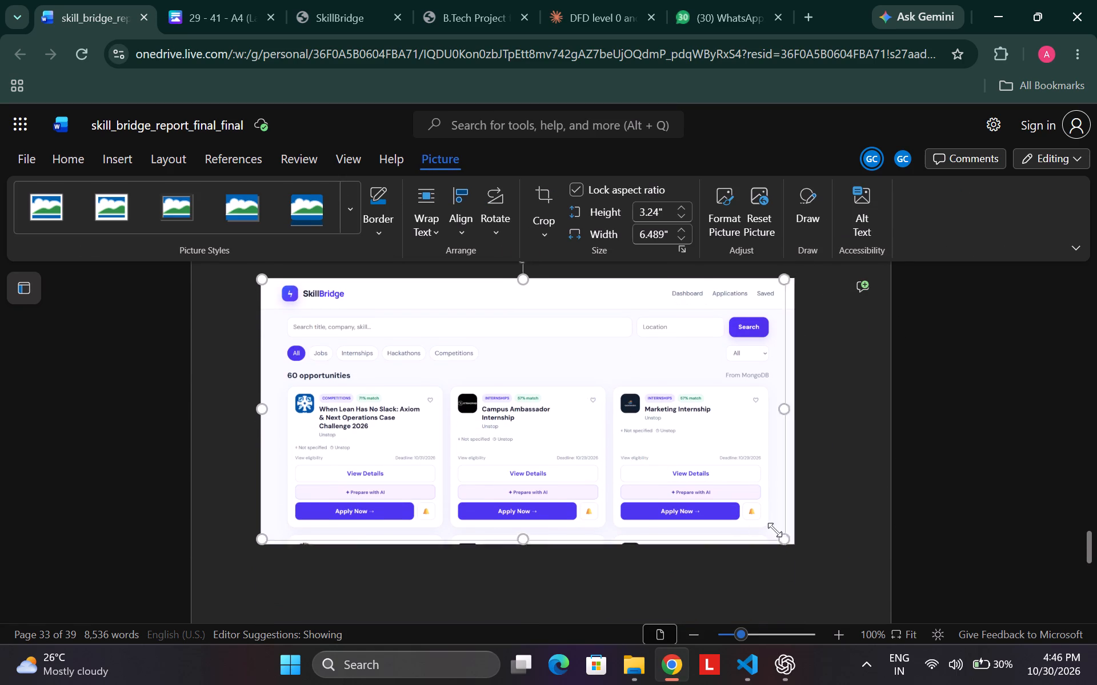
{"action": "left_click_drag", "start_coordinate": [775, 530], "coordinate": [762, 522]}
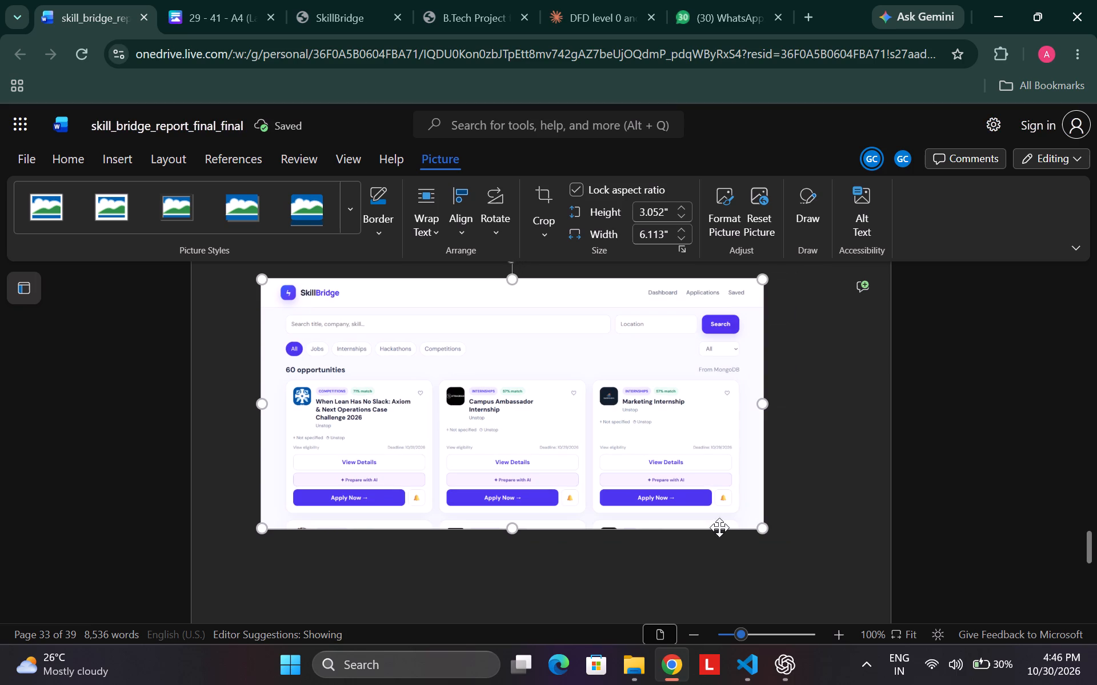
{"action": "left_click_drag", "start_coordinate": [760, 526], "coordinate": [770, 526]}
{"action": "left_click_drag", "start_coordinate": [762, 529], "coordinate": [772, 541]}
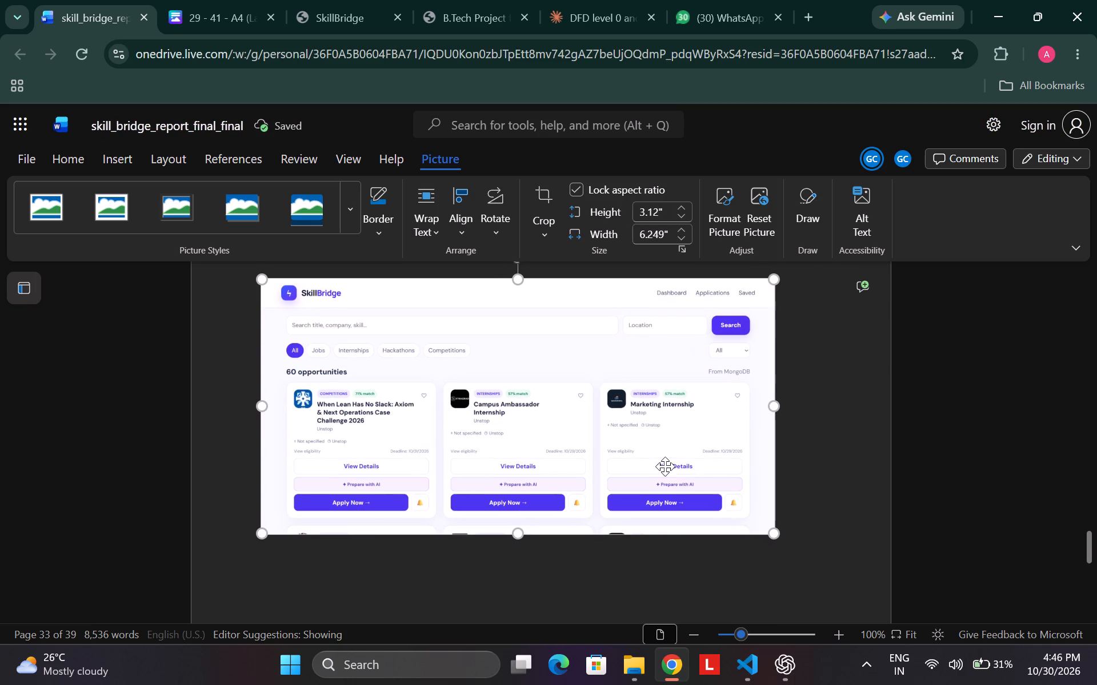
{"action": "scroll", "coordinate": [665, 466], "scroll_direction": "up", "scroll_amount": 20}
{"action": "scroll", "coordinate": [665, 466], "scroll_direction": "up", "scroll_amount": 2}
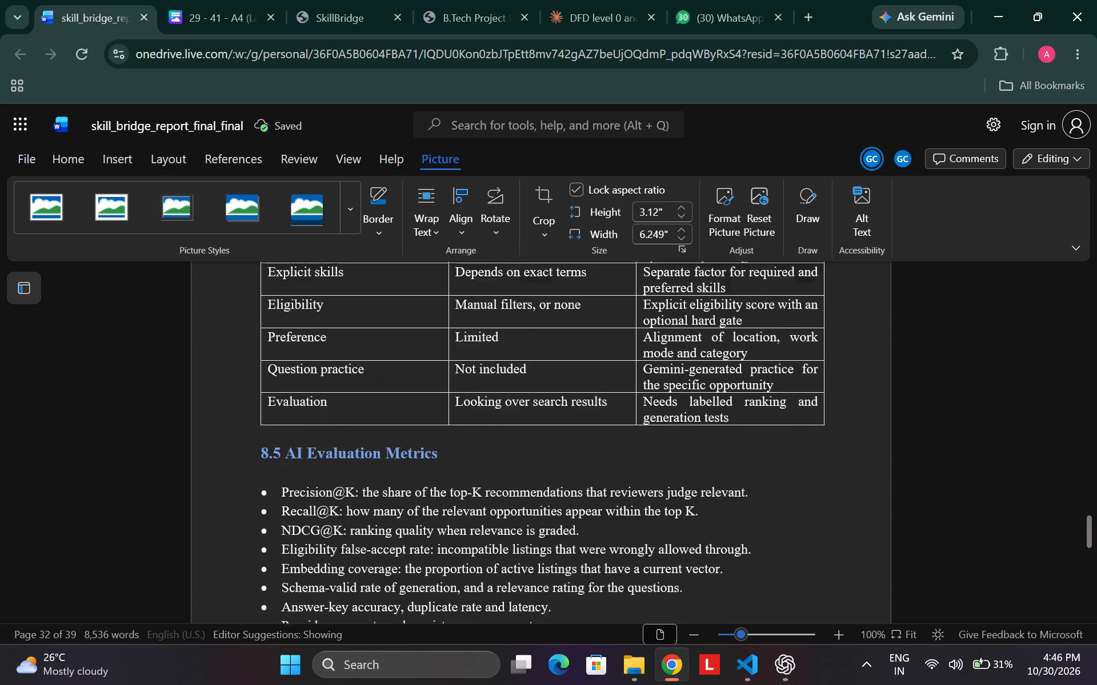
{"action": "scroll", "coordinate": [665, 466], "scroll_direction": "up", "scroll_amount": 9}
{"action": "scroll", "coordinate": [665, 466], "scroll_direction": "down", "scroll_amount": 4}
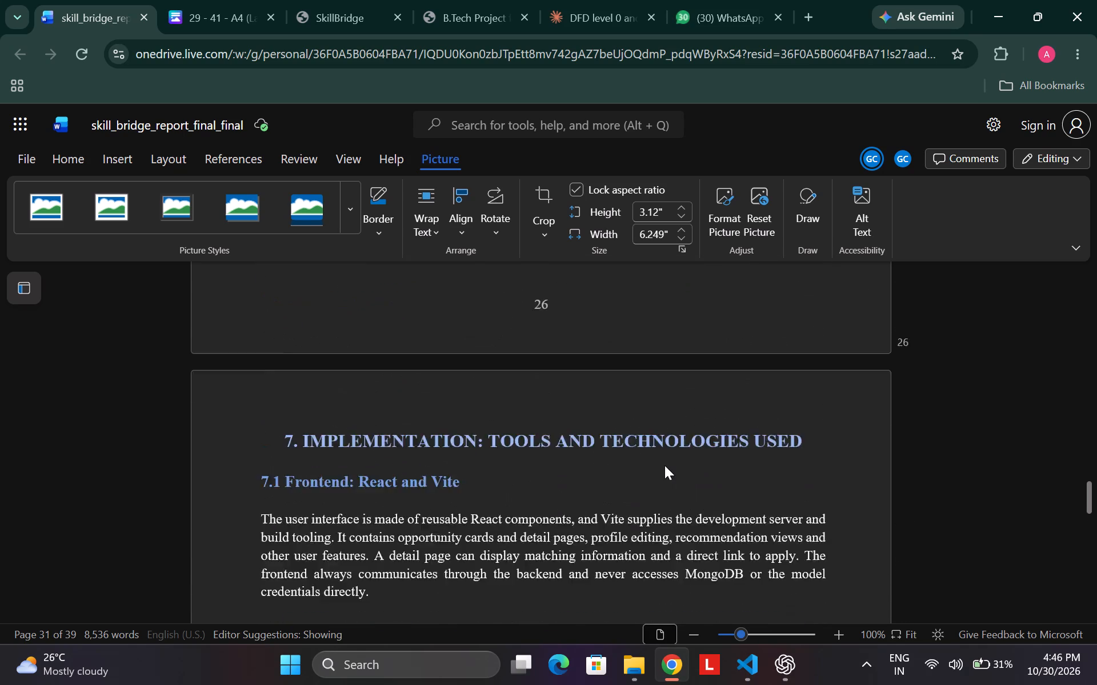
{"action": "scroll", "coordinate": [664, 465], "scroll_direction": "up", "scroll_amount": 7}
{"action": "scroll", "coordinate": [664, 465], "scroll_direction": "up", "scroll_amount": 20}
{"action": "scroll", "coordinate": [664, 465], "scroll_direction": "up", "scroll_amount": 7}
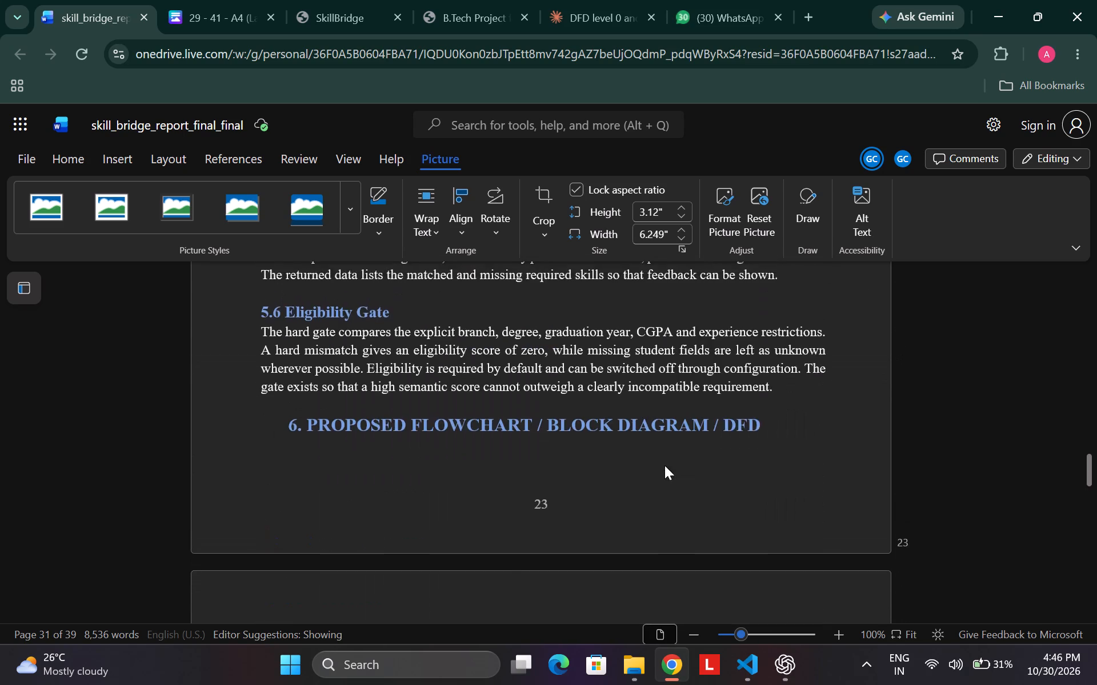
{"action": "scroll", "coordinate": [664, 465], "scroll_direction": "up", "scroll_amount": 12}
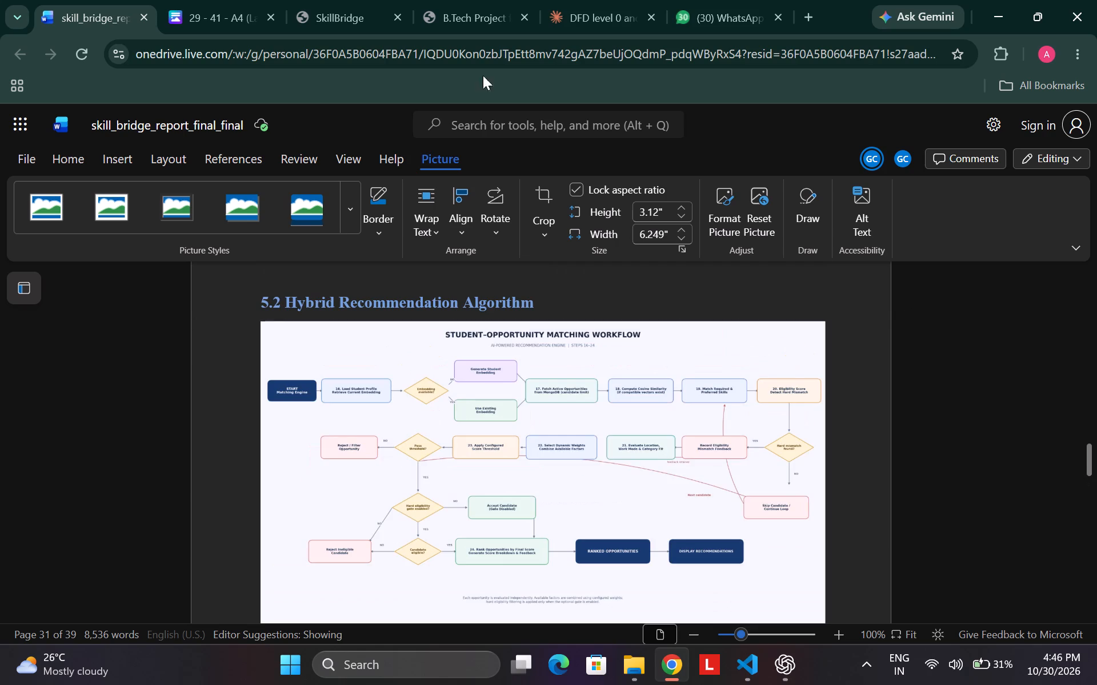
Reload the report document.
{"action": "left_click", "coordinate": [76, 56]}
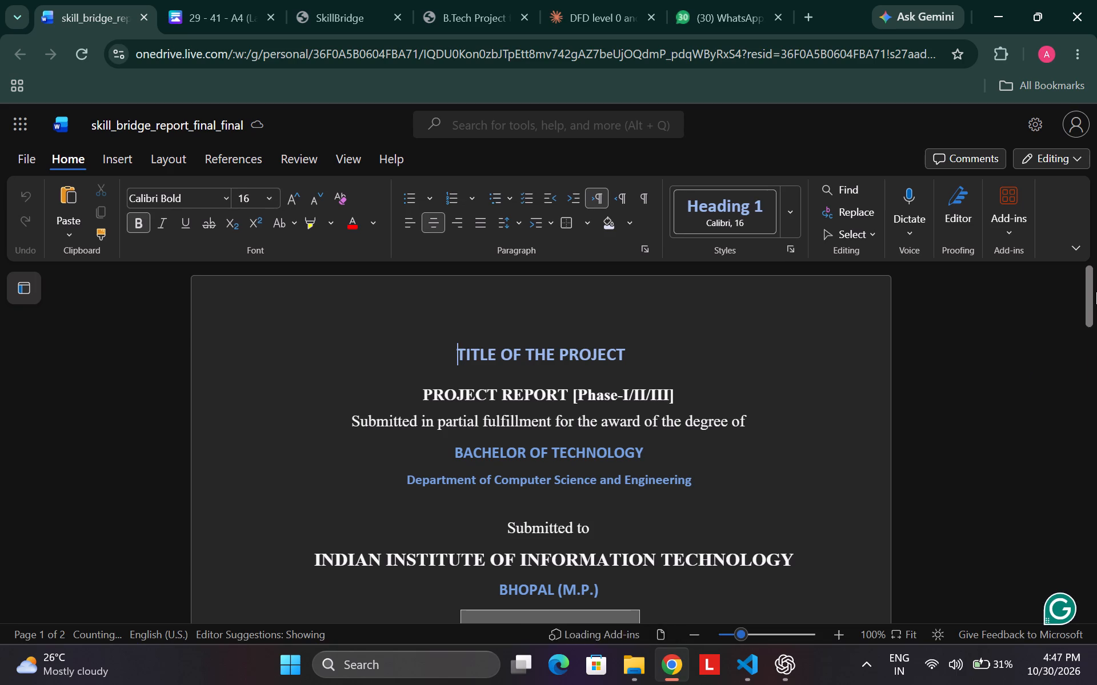
Look through the reloaded report from the title page and Acknowledgement to Section 2.2 Content-Based Filtering.
{"action": "left_click_drag", "start_coordinate": [1091, 296], "coordinate": [1085, 499]}
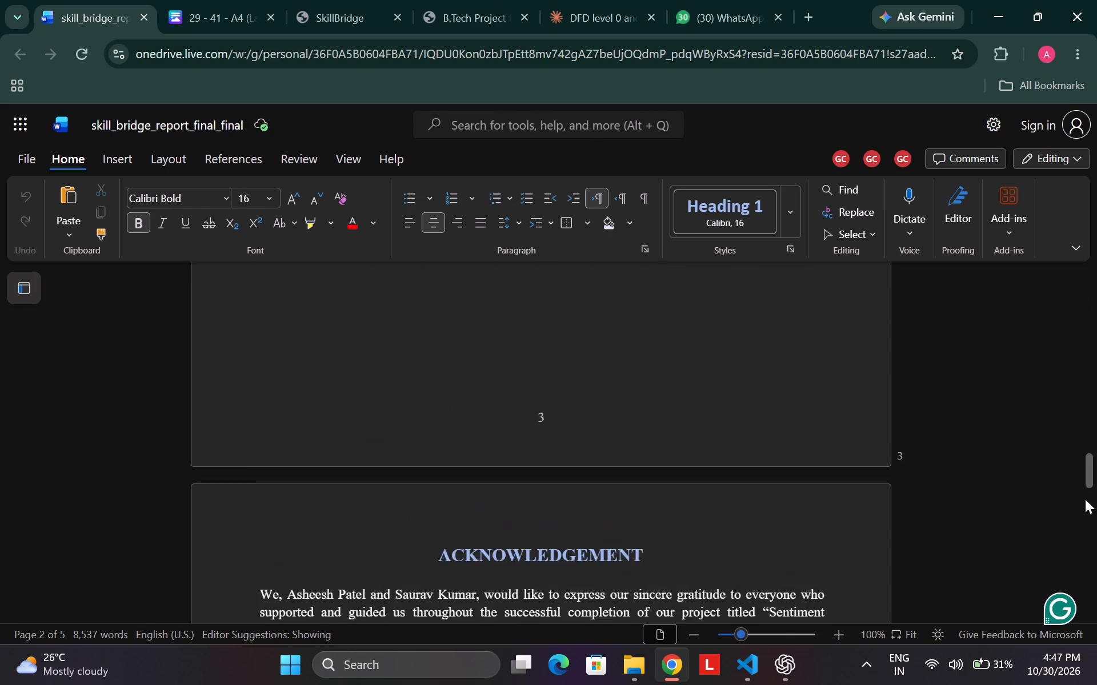
{"action": "left_click_drag", "start_coordinate": [1085, 499], "coordinate": [1084, 503]}
{"action": "scroll", "coordinate": [900, 441], "scroll_direction": "down", "scroll_amount": 4}
{"action": "scroll", "coordinate": [899, 439], "scroll_direction": "up", "scroll_amount": 4}
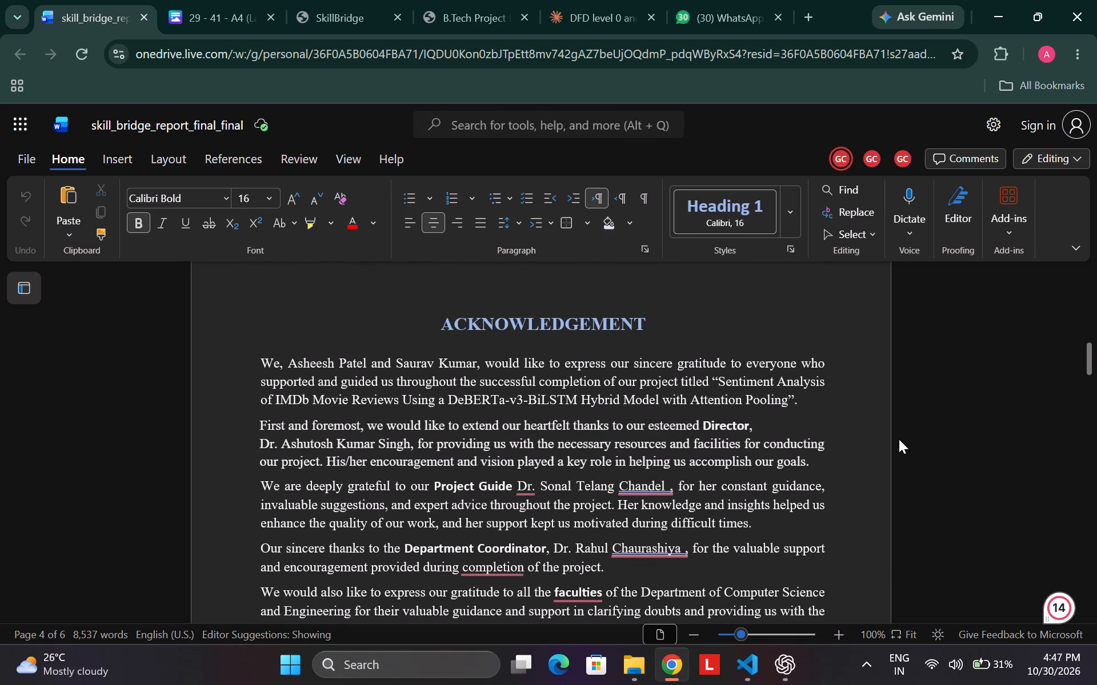
{"action": "scroll", "coordinate": [899, 438], "scroll_direction": "down", "scroll_amount": 17}
{"action": "scroll", "coordinate": [899, 436], "scroll_direction": "down", "scroll_amount": 17}
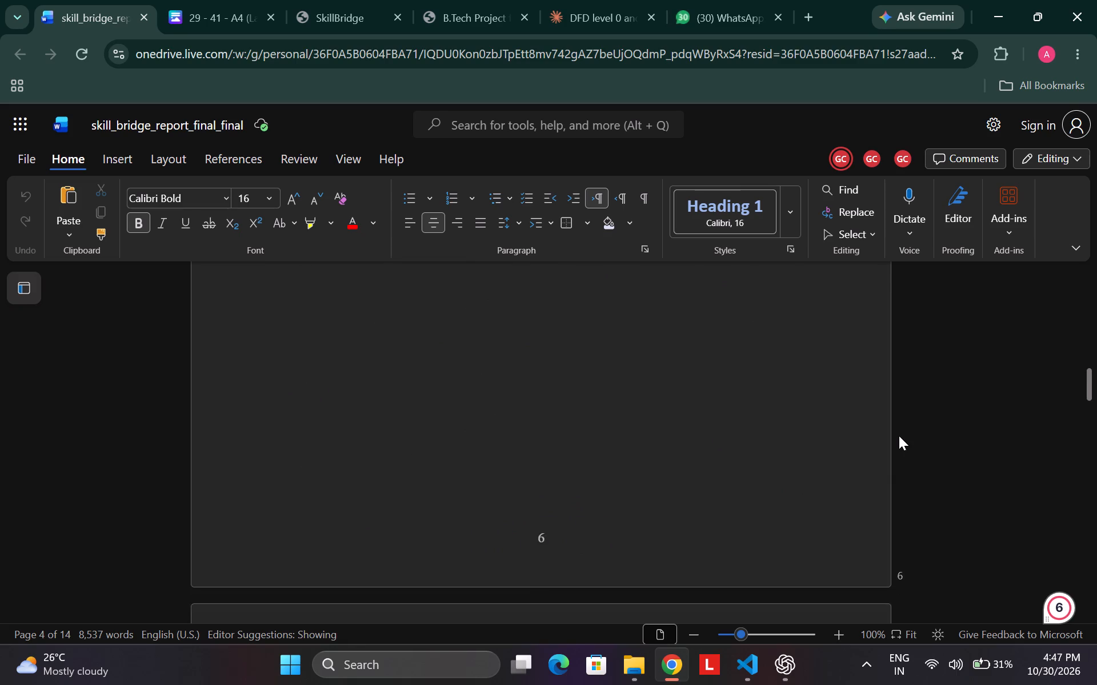
{"action": "scroll", "coordinate": [899, 436], "scroll_direction": "down", "scroll_amount": 20}
{"action": "scroll", "coordinate": [899, 436], "scroll_direction": "down", "scroll_amount": 18}
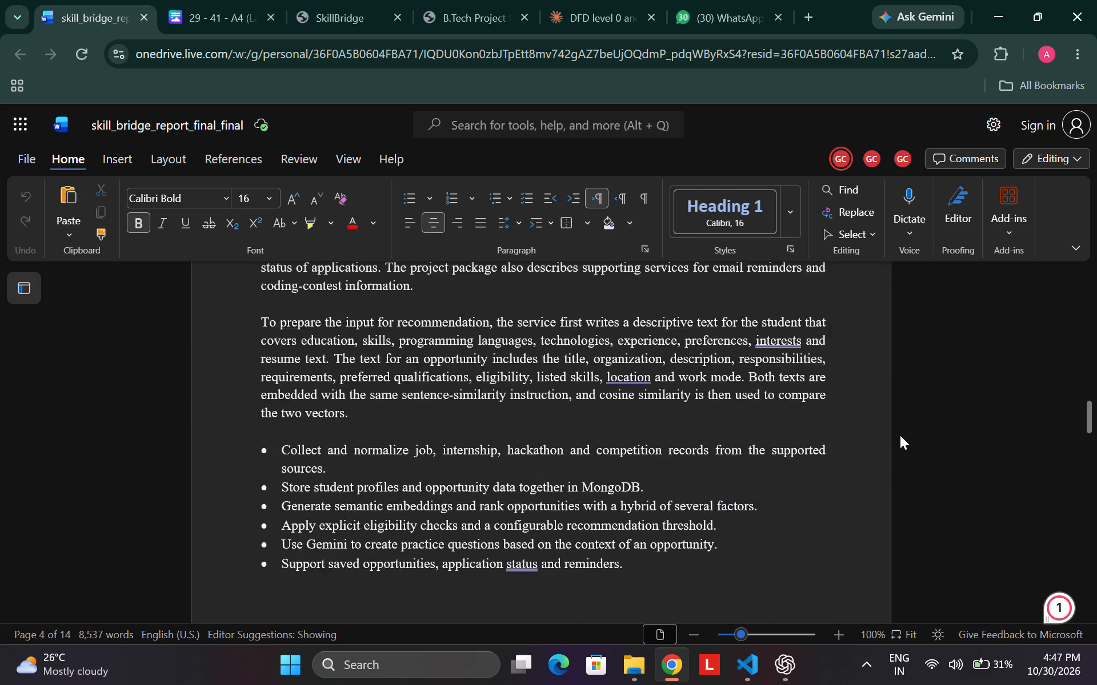
{"action": "scroll", "coordinate": [900, 435], "scroll_direction": "down", "scroll_amount": 17}
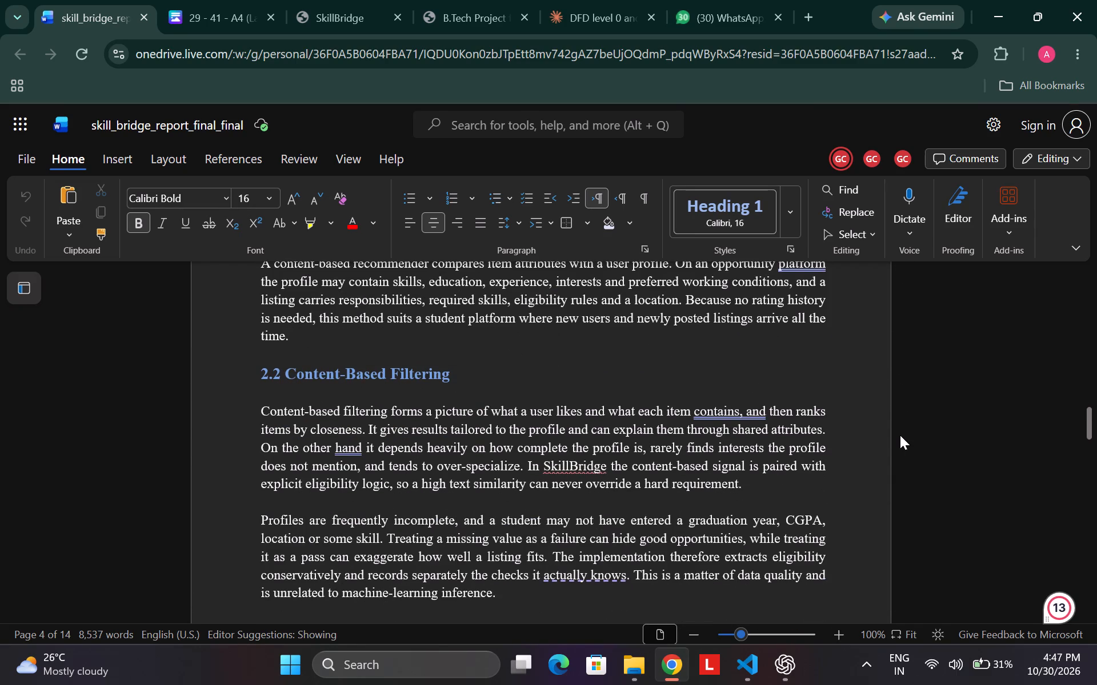
Review the page layout from Section 2.4 Hybrid Recommendation through Chapters 3 and 4 to the start of Chapter 5.
{"action": "scroll", "coordinate": [900, 435], "scroll_direction": "down", "scroll_amount": 9}
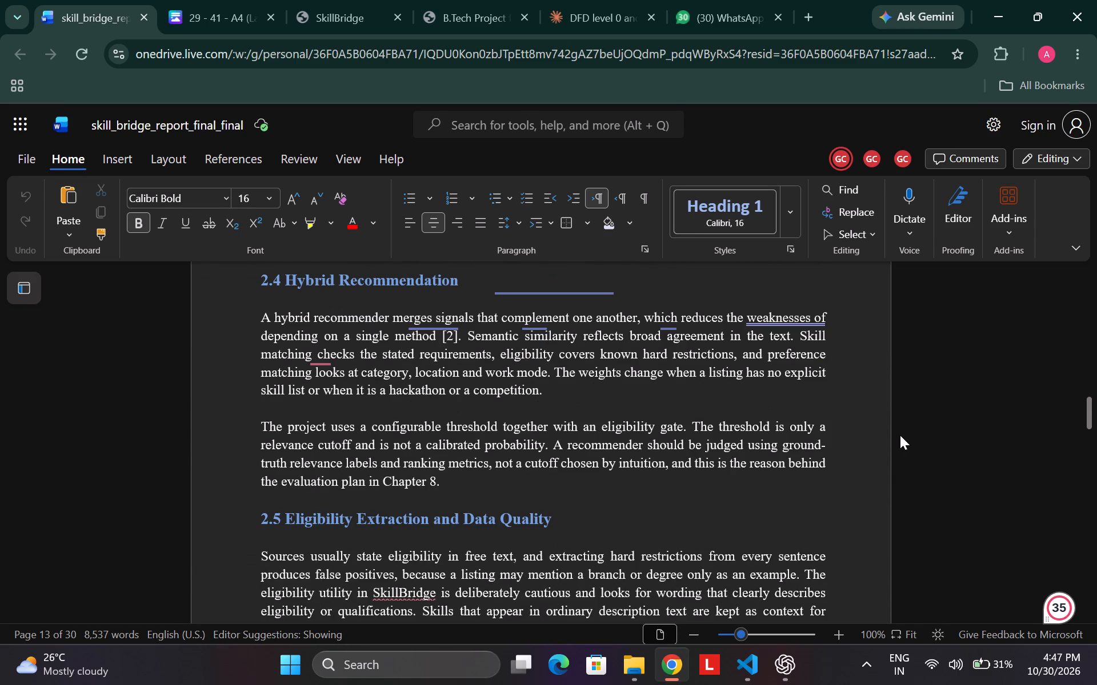
{"action": "scroll", "coordinate": [900, 435], "scroll_direction": "down", "scroll_amount": 7}
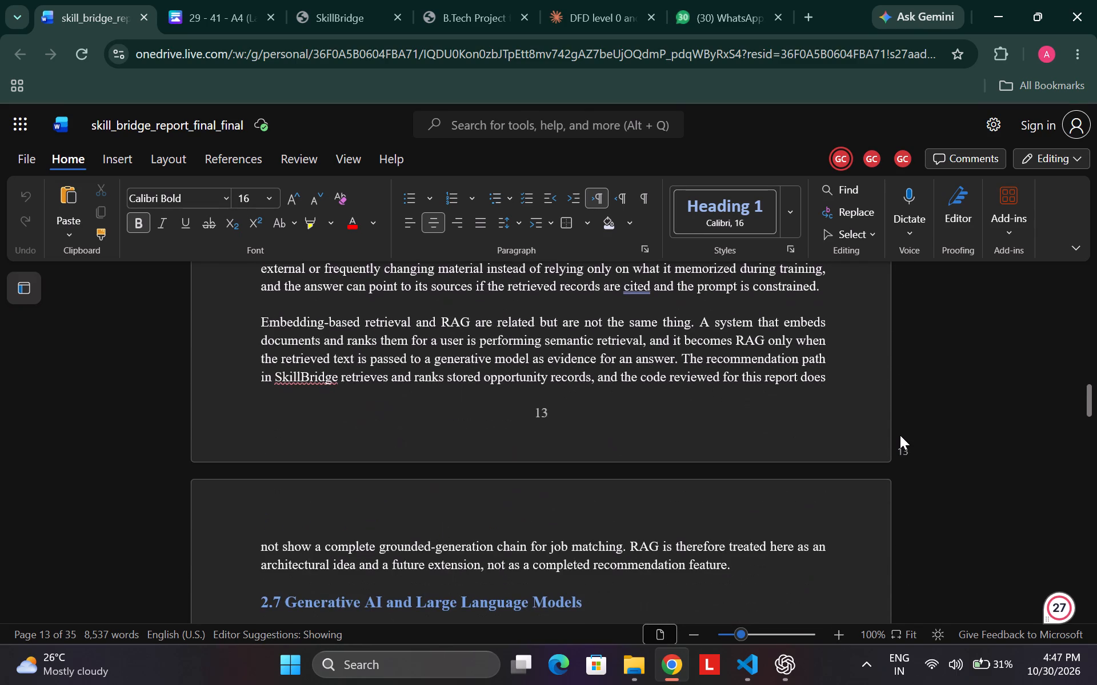
{"action": "scroll", "coordinate": [900, 435], "scroll_direction": "down", "scroll_amount": 11}
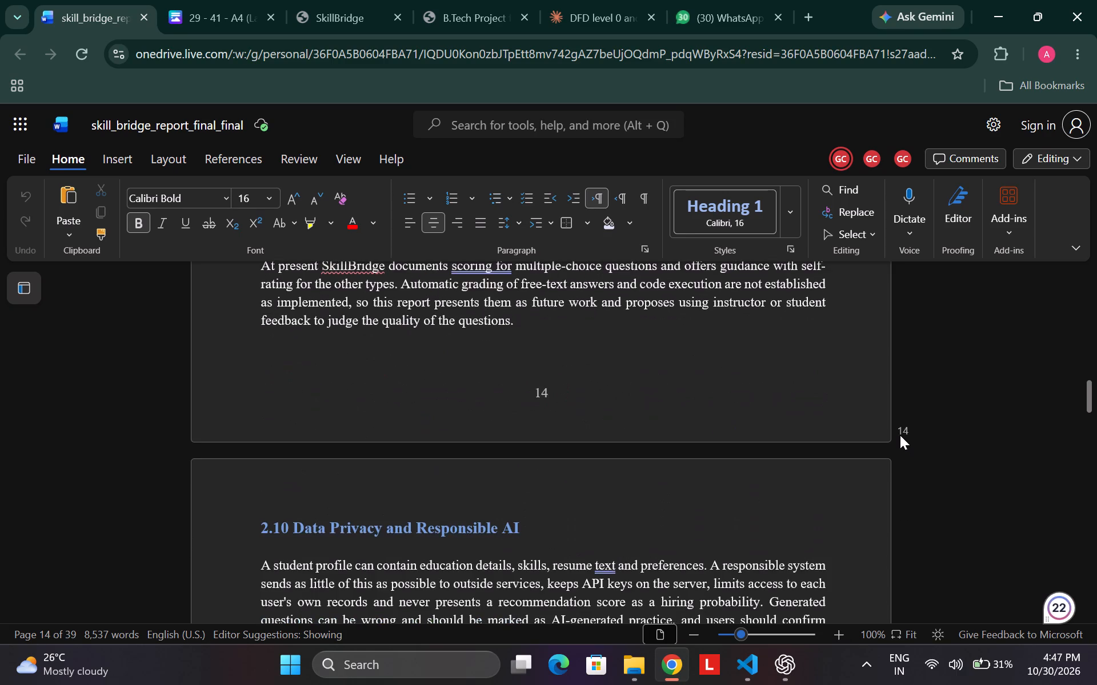
{"action": "scroll", "coordinate": [900, 435], "scroll_direction": "down", "scroll_amount": 7}
{"action": "scroll", "coordinate": [754, 407], "scroll_direction": "down", "scroll_amount": 4}
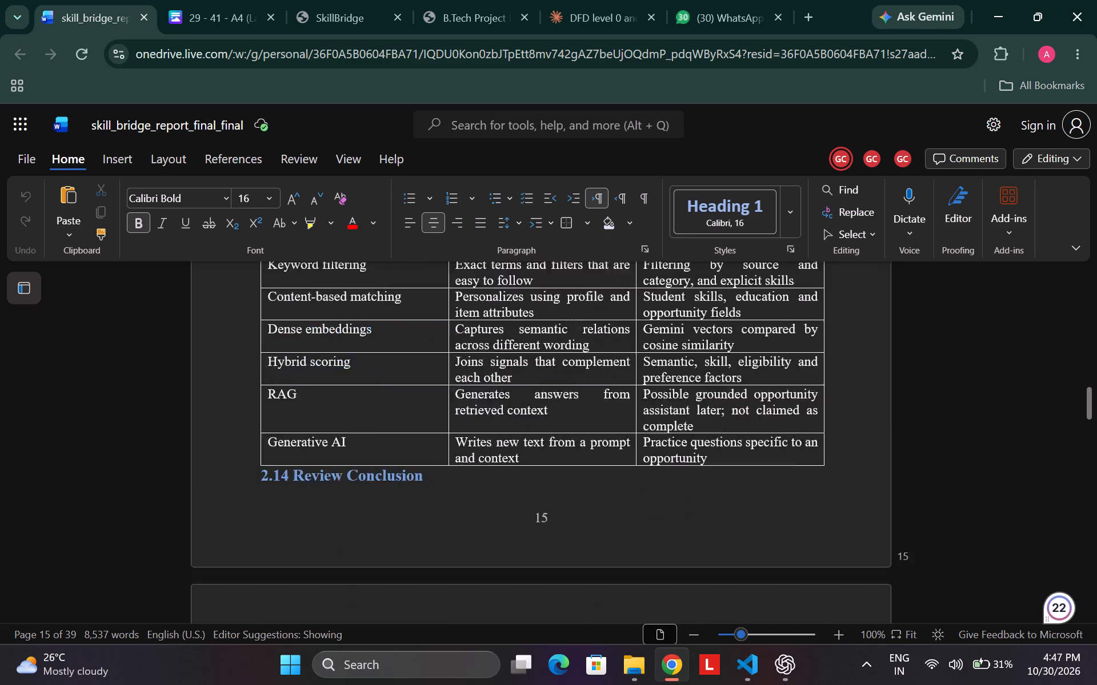
{"action": "scroll", "coordinate": [698, 400], "scroll_direction": "down", "scroll_amount": 3}
{"action": "scroll", "coordinate": [698, 400], "scroll_direction": "down", "scroll_amount": 20}
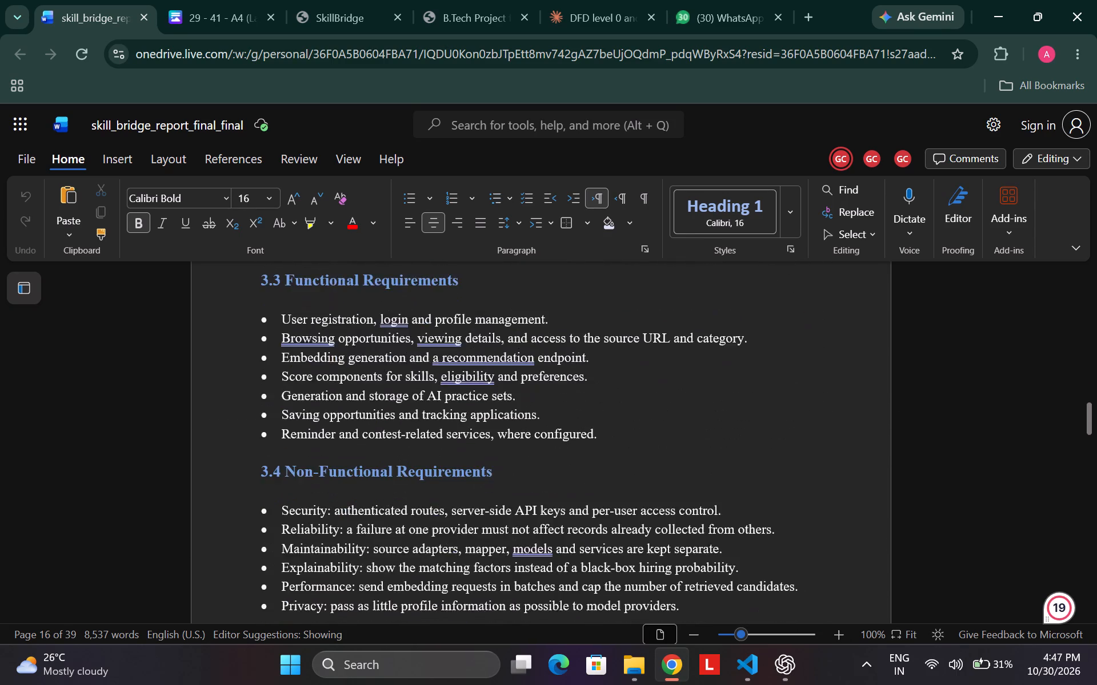
{"action": "scroll", "coordinate": [698, 400], "scroll_direction": "down", "scroll_amount": 20}
{"action": "scroll", "coordinate": [698, 400], "scroll_direction": "down", "scroll_amount": 13}
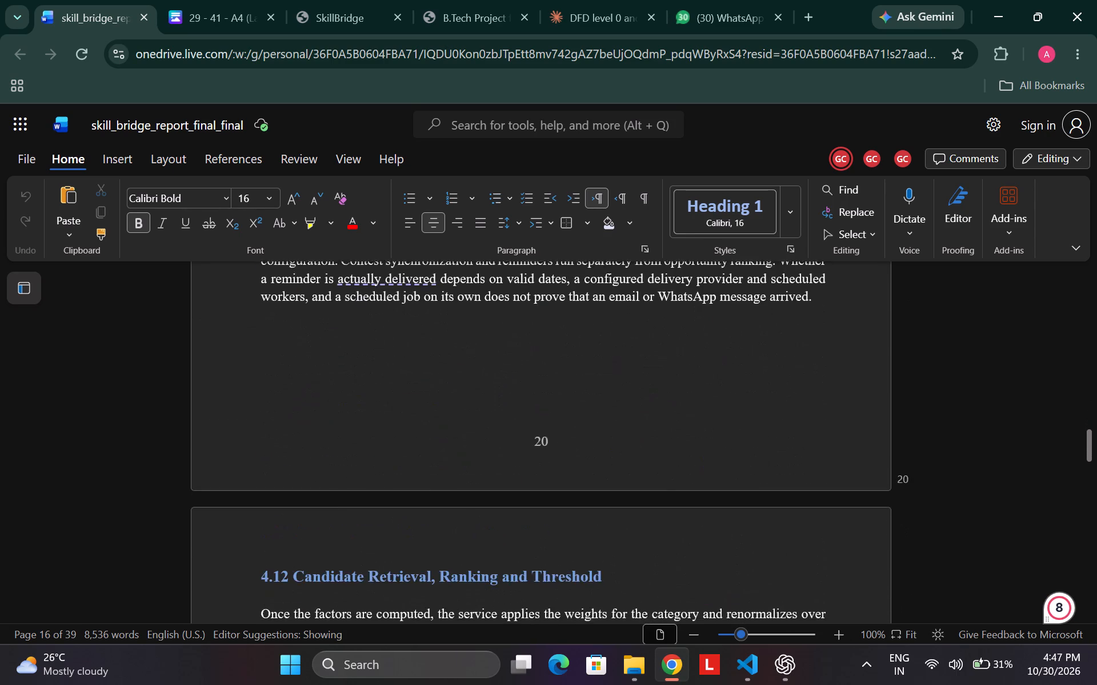
{"action": "scroll", "coordinate": [698, 400], "scroll_direction": "down", "scroll_amount": 16}
Examine how the Section 5.1 and 5.2 algorithm diagrams sit beneath their headings in Chapter 5.
{"action": "scroll", "coordinate": [698, 400], "scroll_direction": "up", "scroll_amount": 5}
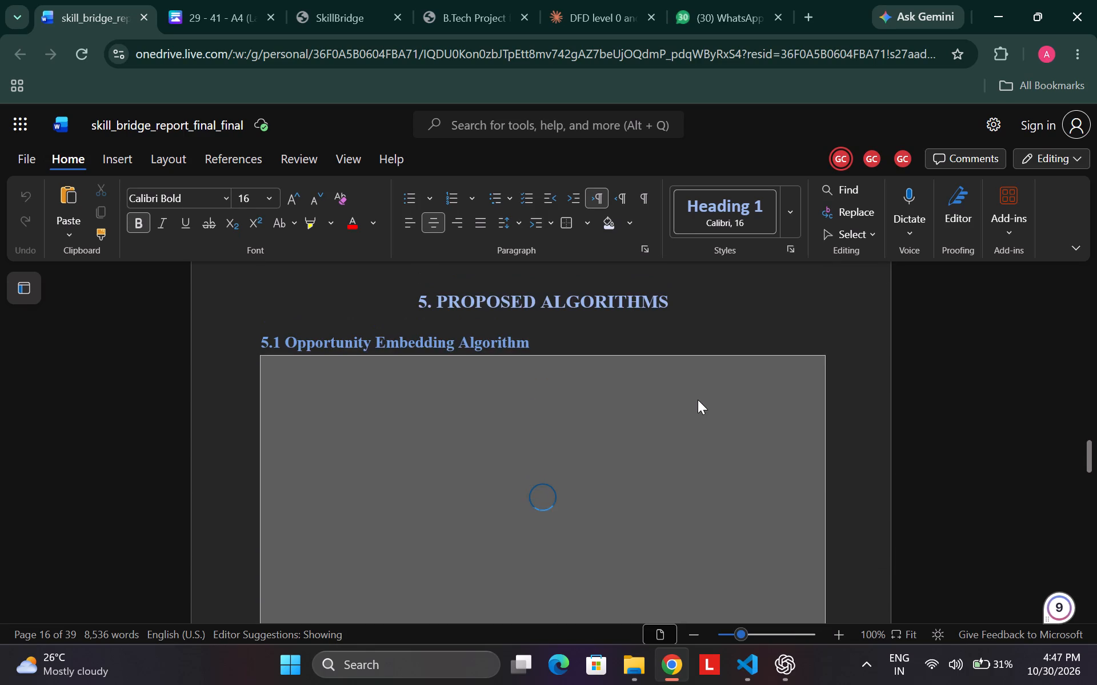
{"action": "scroll", "coordinate": [698, 400], "scroll_direction": "down", "scroll_amount": 4}
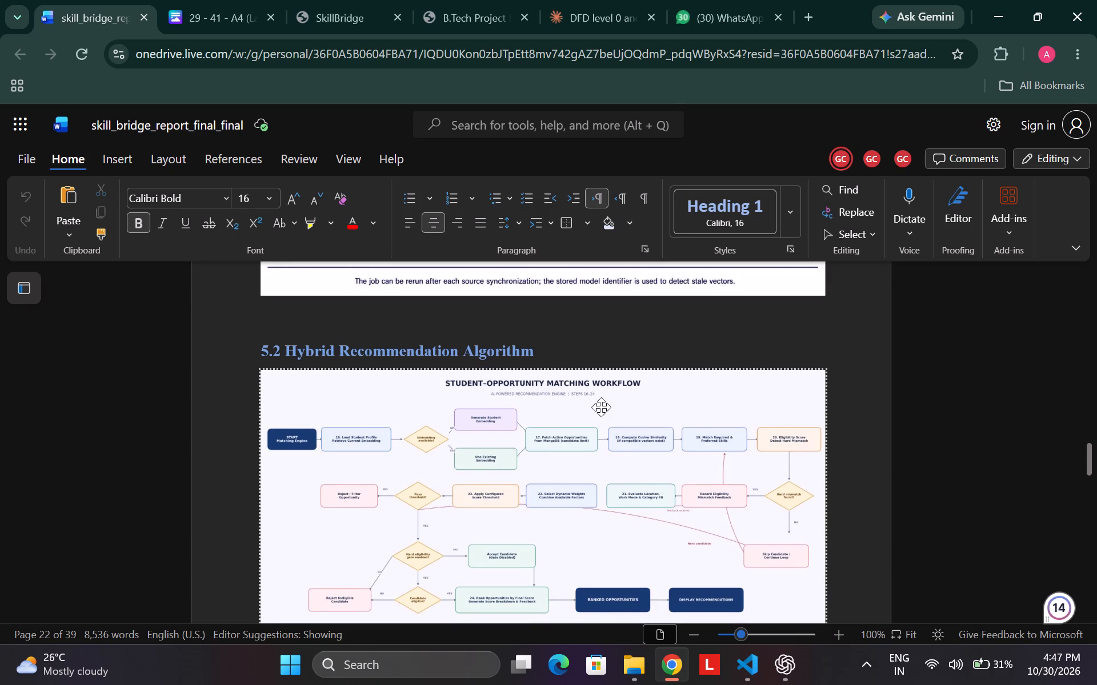
{"action": "scroll", "coordinate": [601, 407], "scroll_direction": "down", "scroll_amount": 2}
{"action": "scroll", "coordinate": [601, 407], "scroll_direction": "up", "scroll_amount": 2}
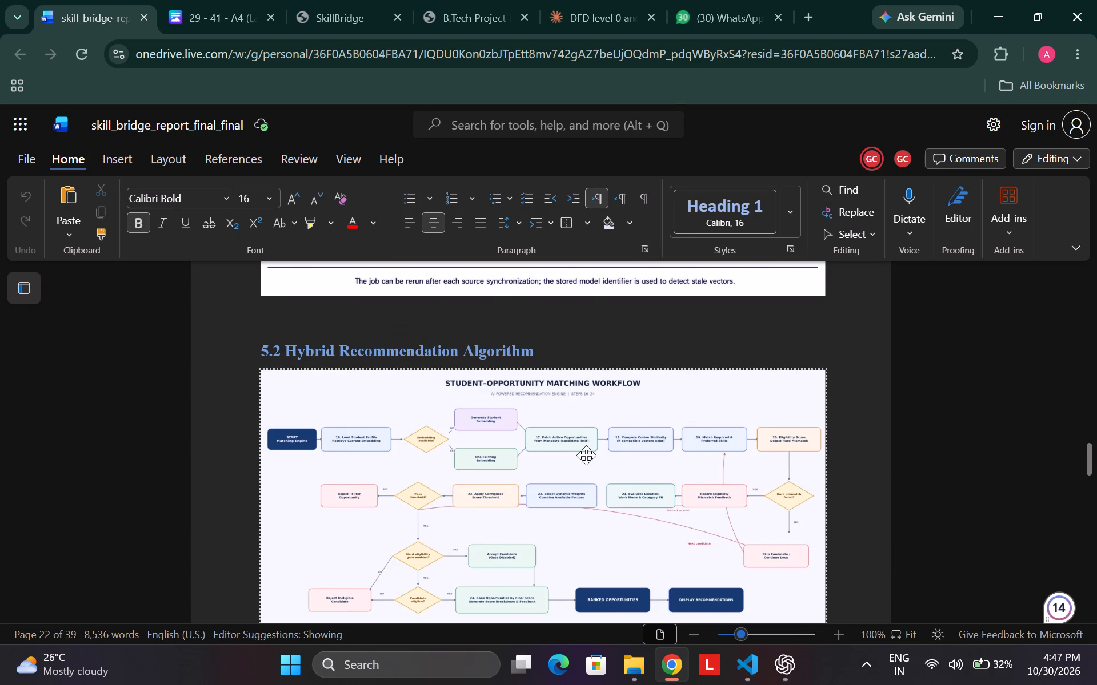
{"action": "scroll", "coordinate": [586, 456], "scroll_direction": "up", "scroll_amount": 3}
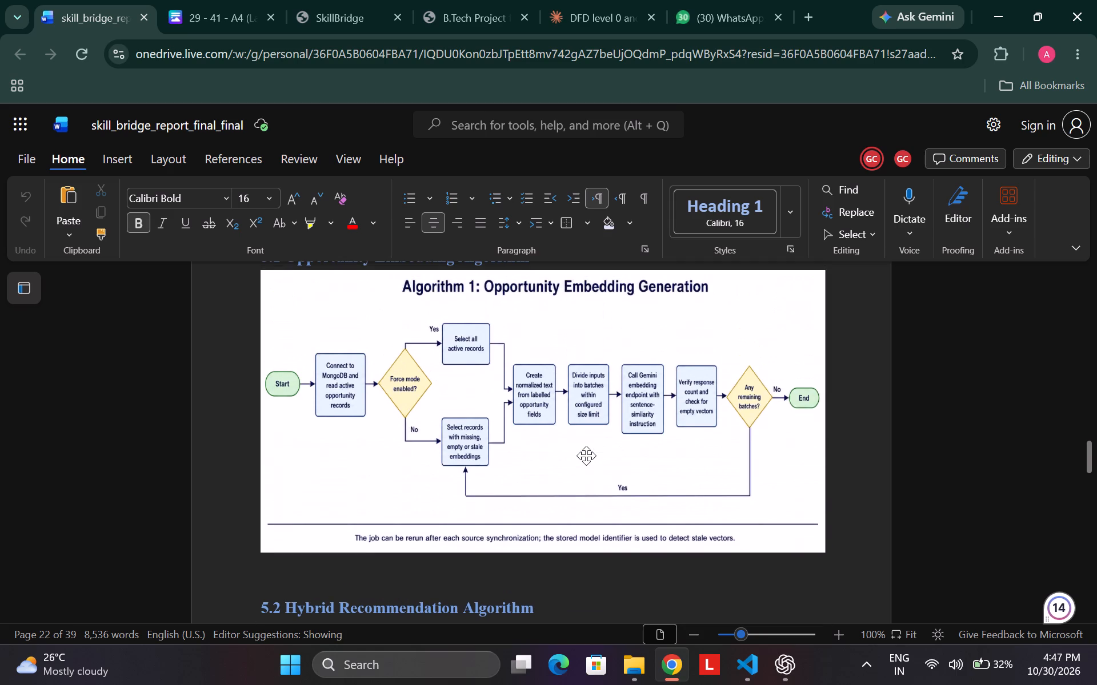
{"action": "scroll", "coordinate": [586, 456], "scroll_direction": "up", "scroll_amount": 2}
{"action": "scroll", "coordinate": [586, 456], "scroll_direction": "down", "scroll_amount": 1}
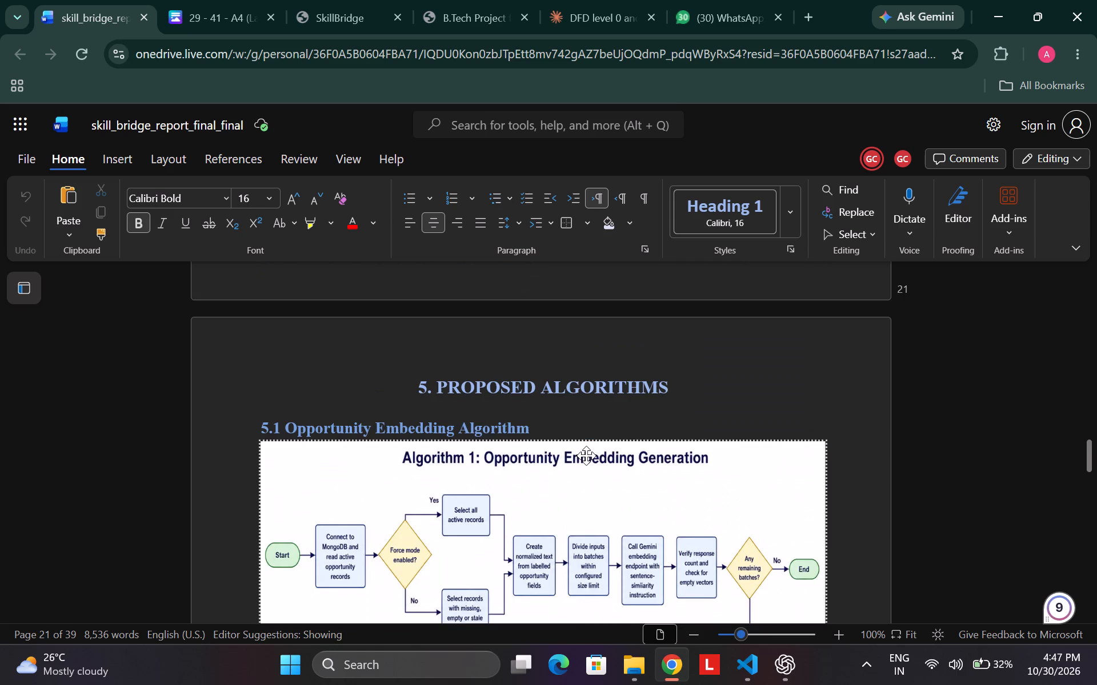
{"action": "scroll", "coordinate": [587, 456], "scroll_direction": "down", "scroll_amount": 4}
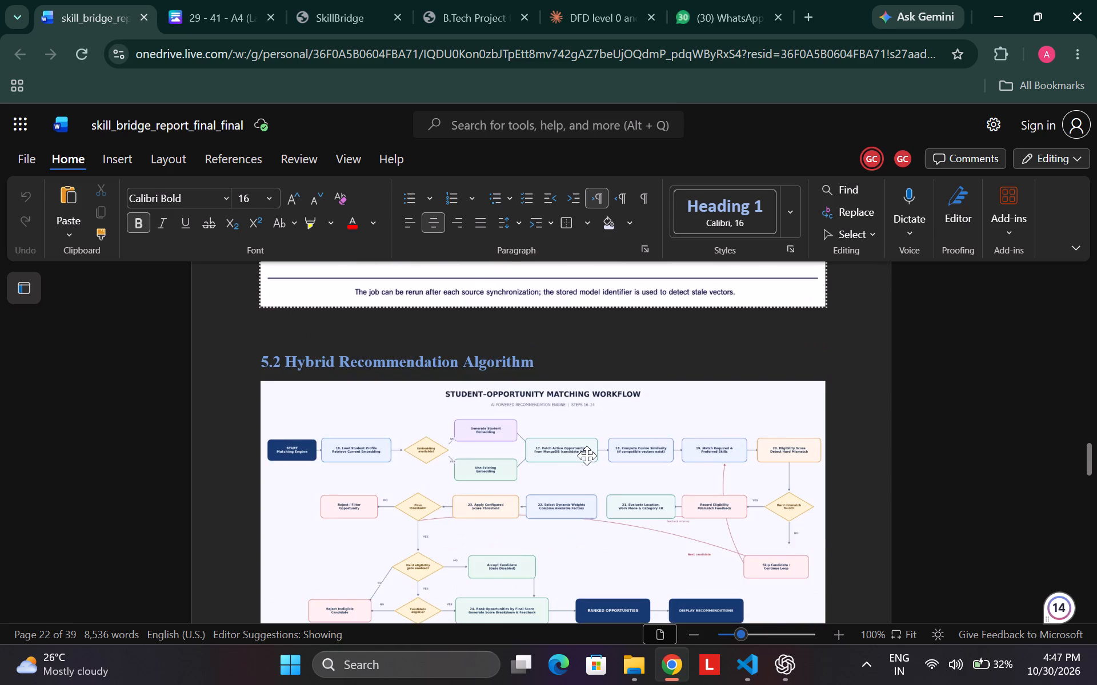
{"action": "scroll", "coordinate": [581, 449], "scroll_direction": "down", "scroll_amount": 1}
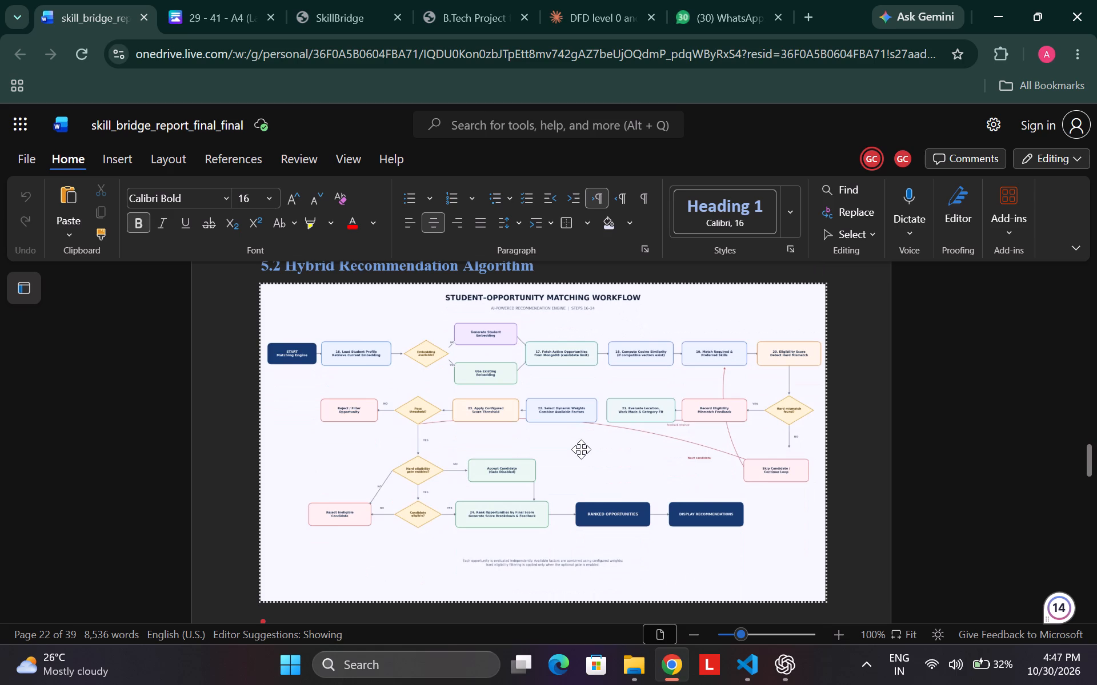
{"action": "left_click", "coordinate": [564, 445]}
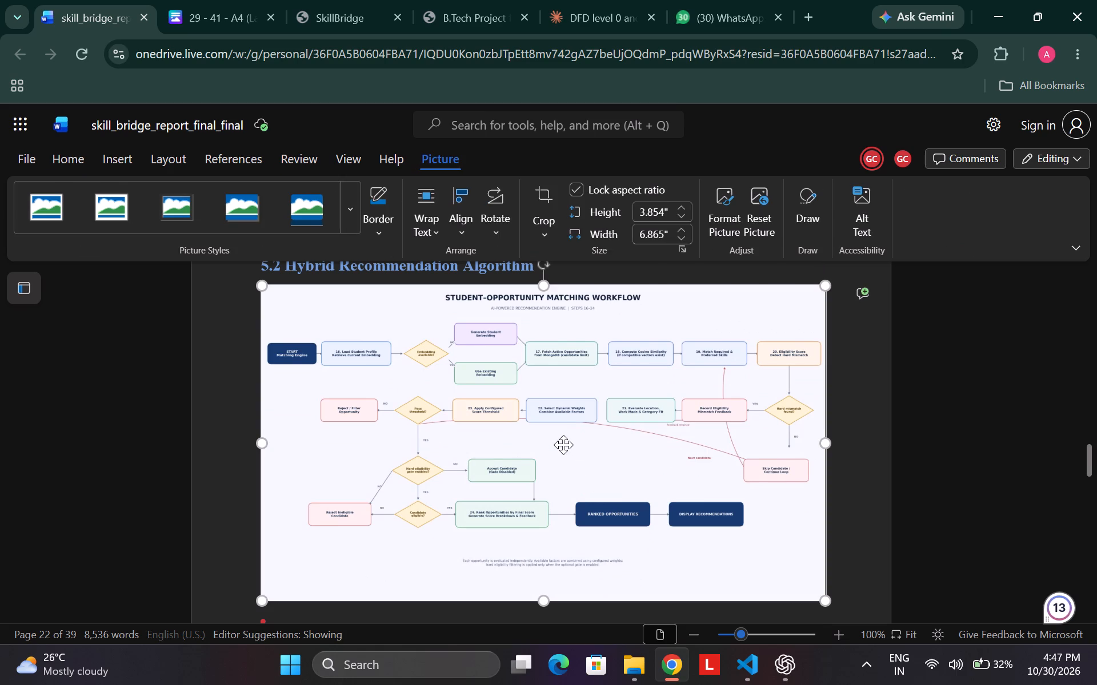
{"action": "scroll", "coordinate": [564, 445], "scroll_direction": "up", "scroll_amount": 4}
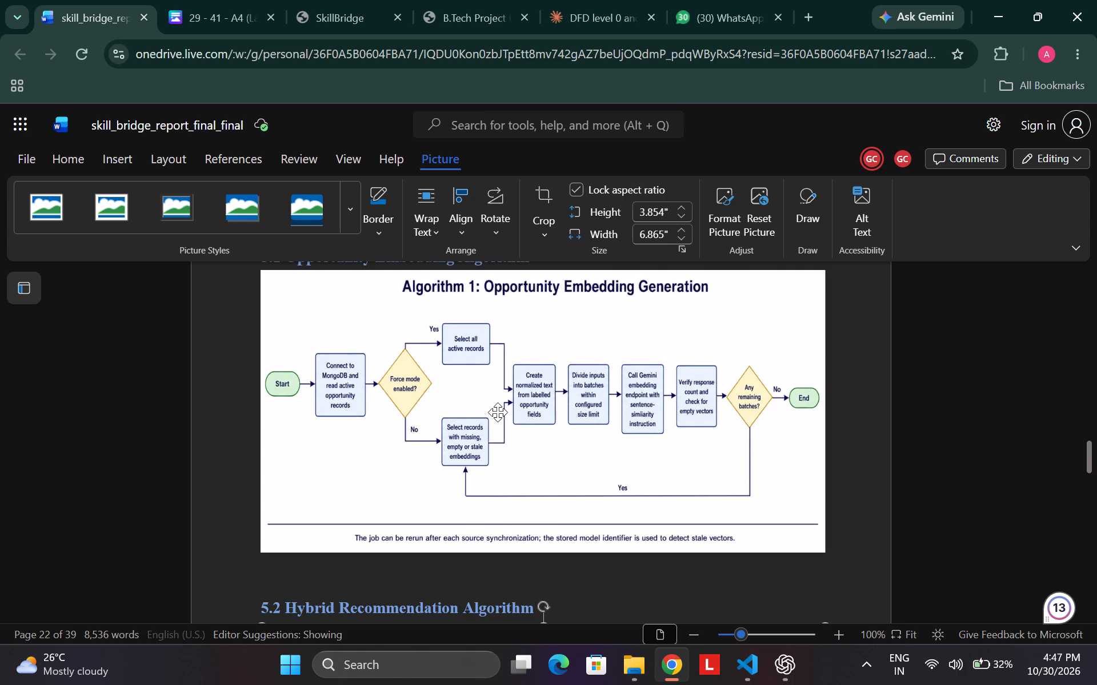
{"action": "scroll", "coordinate": [498, 412], "scroll_direction": "up", "scroll_amount": 1}
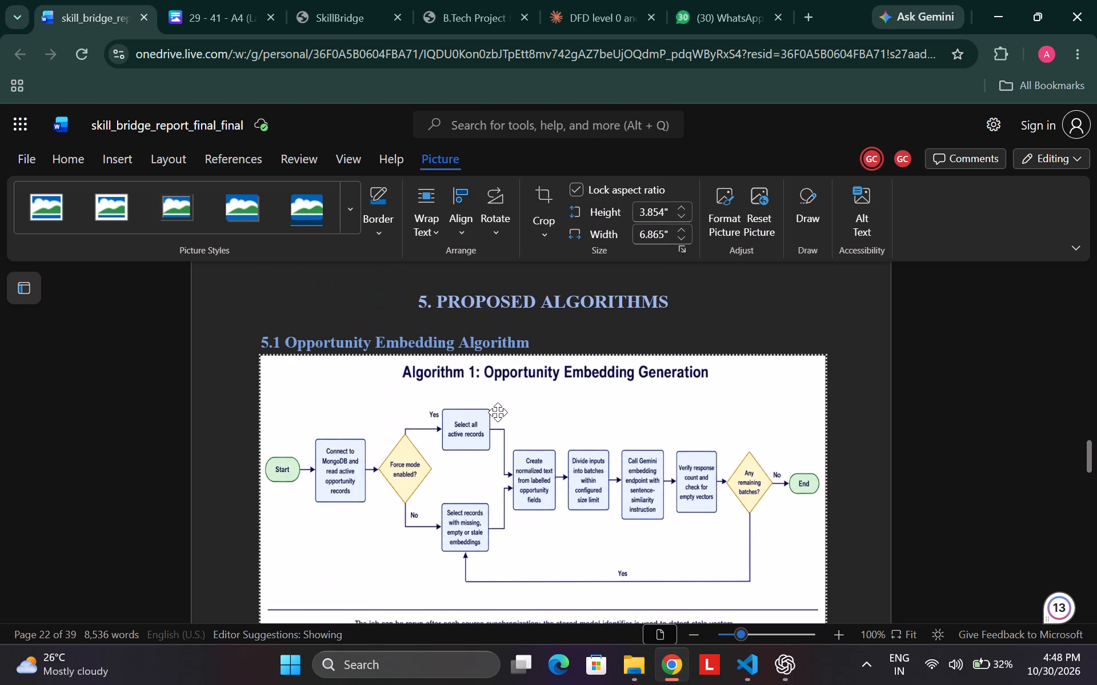
{"action": "scroll", "coordinate": [547, 456], "scroll_direction": "down", "scroll_amount": 2}
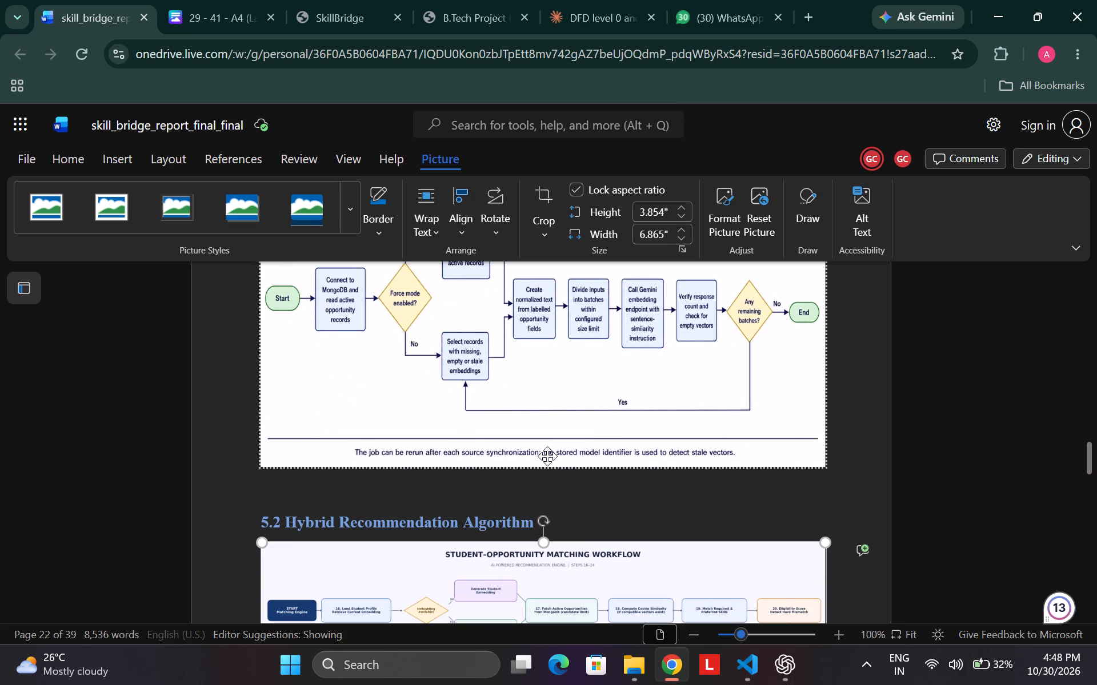
{"action": "scroll", "coordinate": [553, 421], "scroll_direction": "down", "scroll_amount": 3}
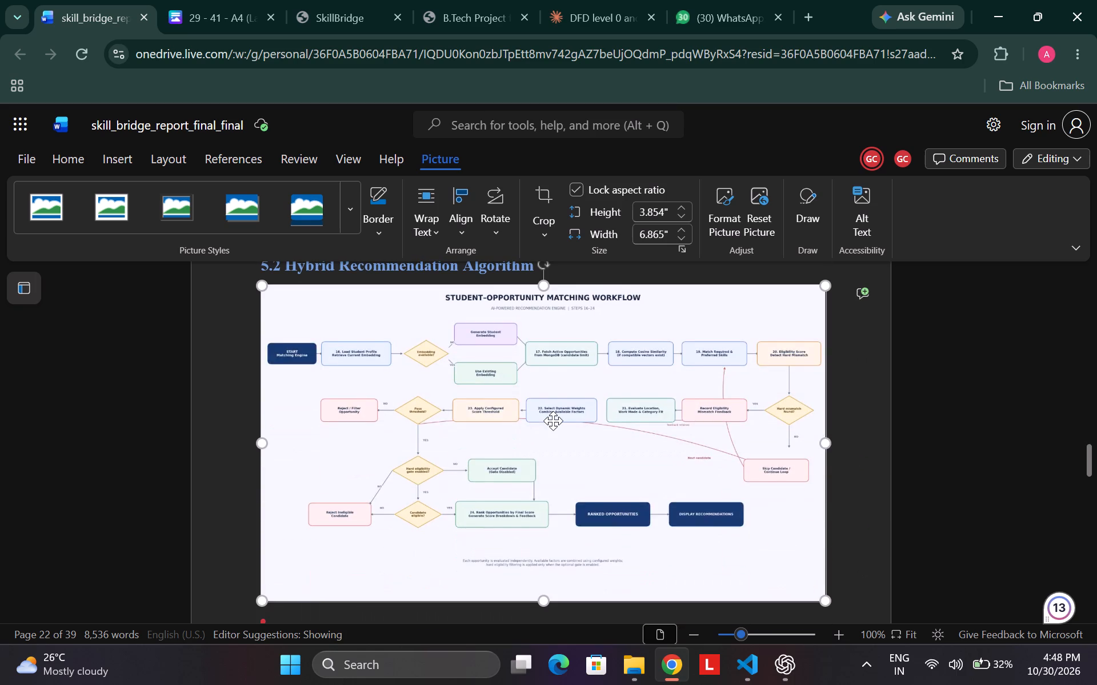
{"action": "scroll", "coordinate": [553, 421], "scroll_direction": "down", "scroll_amount": 6}
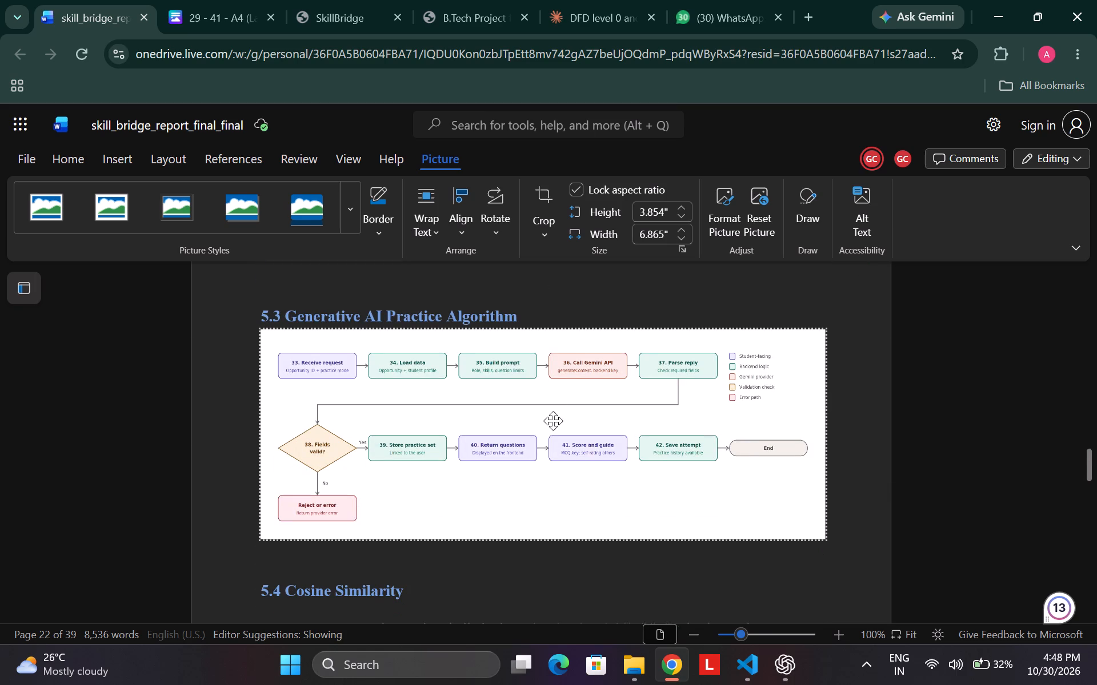
{"action": "scroll", "coordinate": [553, 421], "scroll_direction": "up", "scroll_amount": 9}
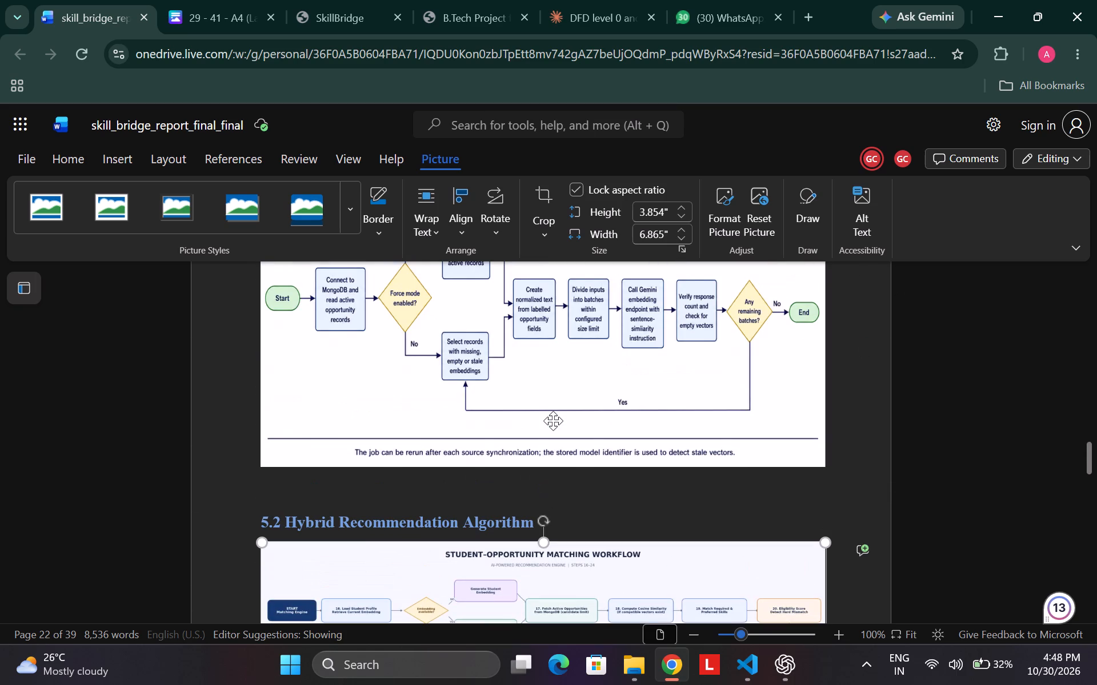
{"action": "scroll", "coordinate": [562, 424], "scroll_direction": "up", "scroll_amount": 4}
{"action": "scroll", "coordinate": [563, 424], "scroll_direction": "down", "scroll_amount": 2}
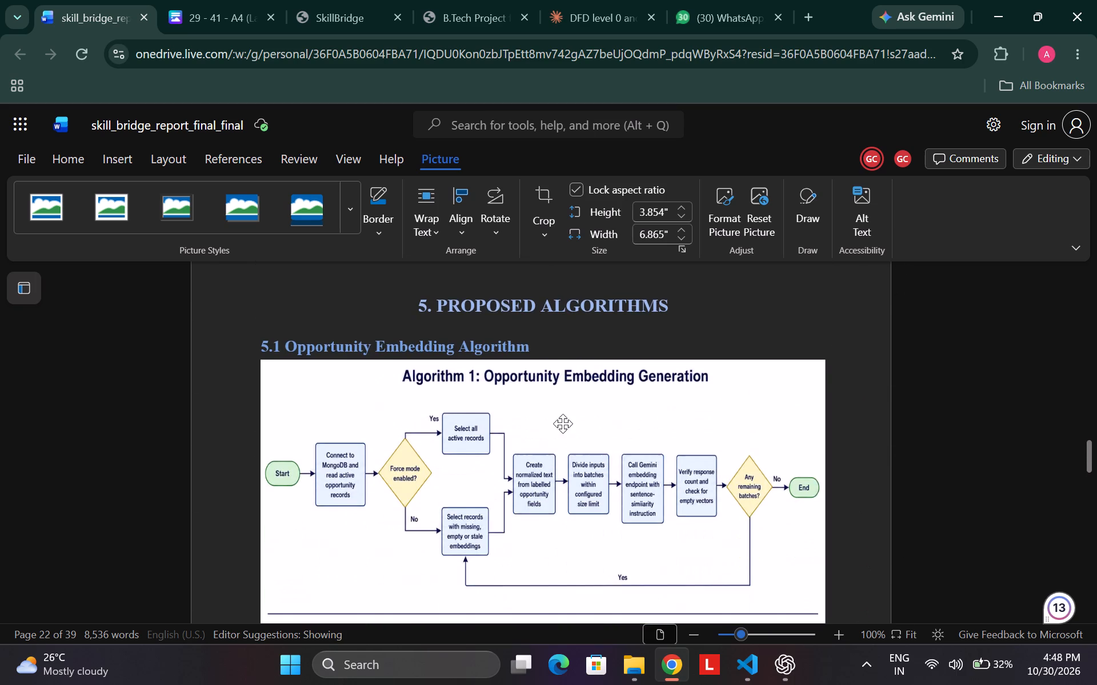
{"action": "scroll", "coordinate": [563, 424], "scroll_direction": "down", "scroll_amount": 5}
{"action": "scroll", "coordinate": [563, 425], "scroll_direction": "up", "scroll_amount": 1}
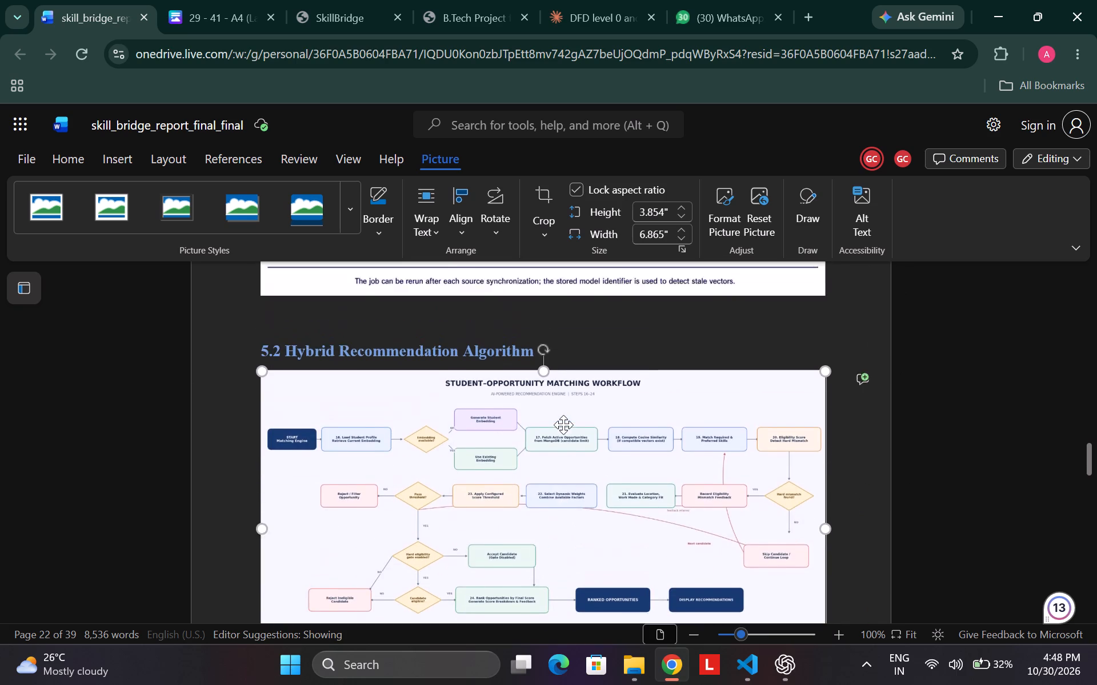
{"action": "scroll", "coordinate": [563, 425], "scroll_direction": "down", "scroll_amount": 9}
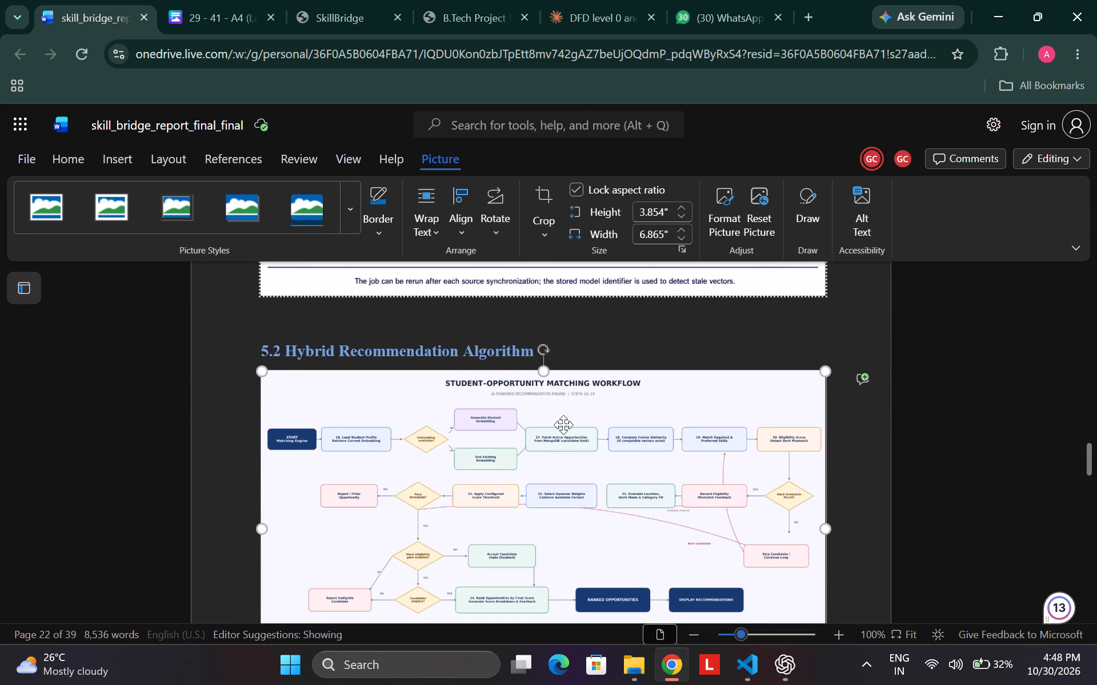
{"action": "scroll", "coordinate": [569, 413], "scroll_direction": "up", "scroll_amount": 4}
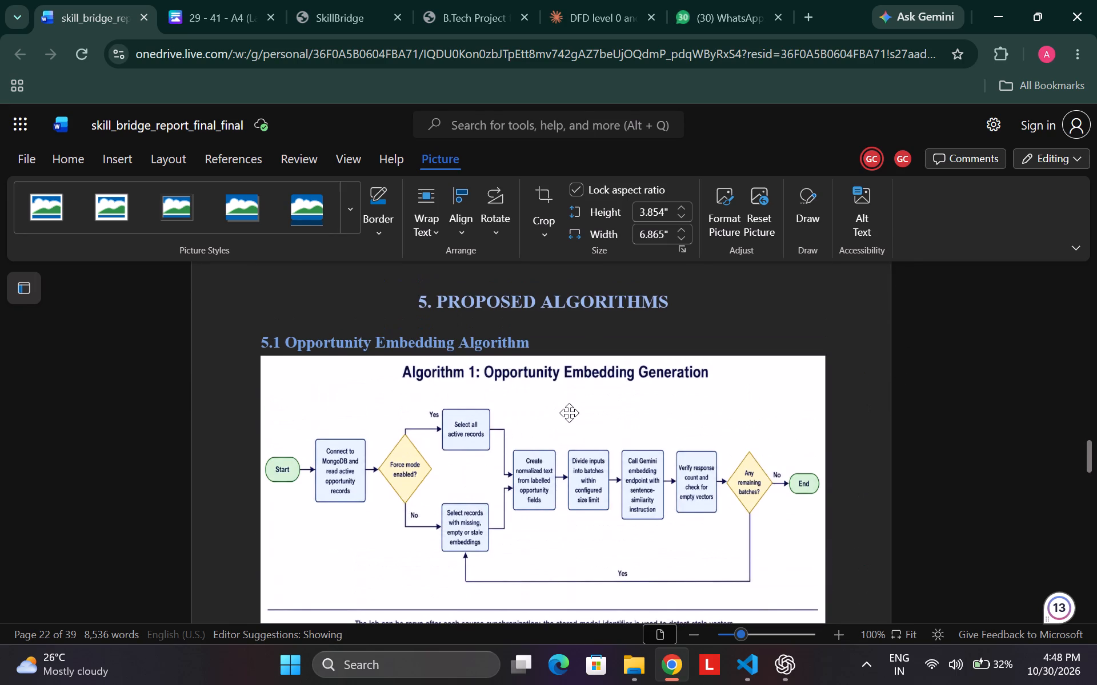
{"action": "scroll", "coordinate": [569, 413], "scroll_direction": "down", "scroll_amount": 3}
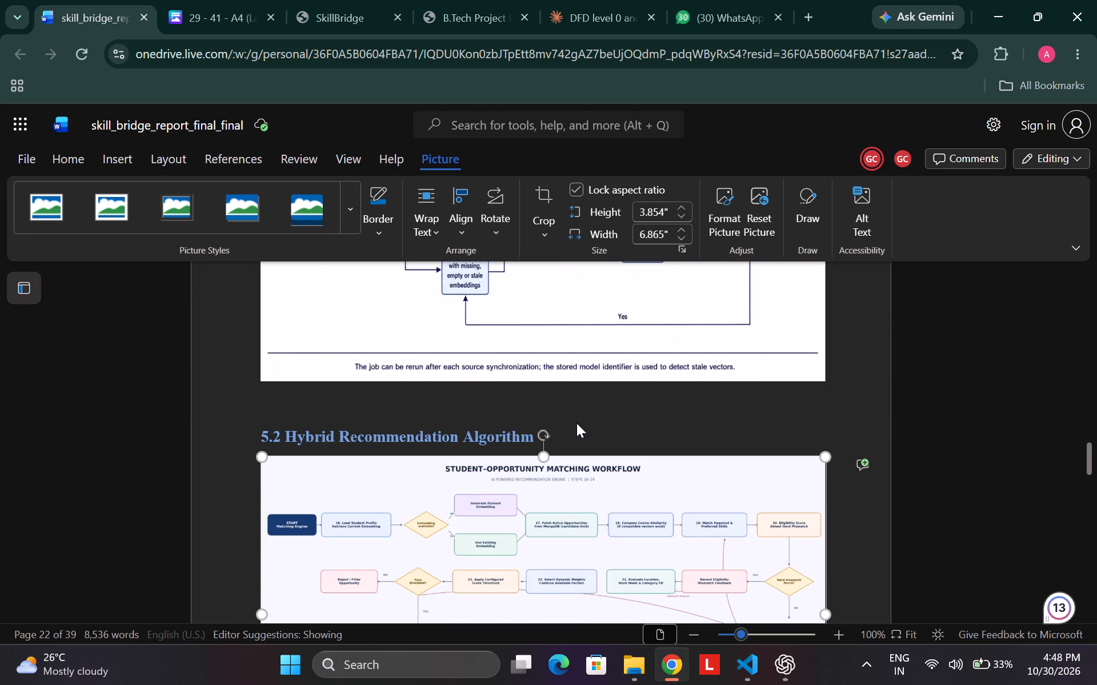
{"action": "scroll", "coordinate": [583, 424], "scroll_direction": "down", "scroll_amount": 5}
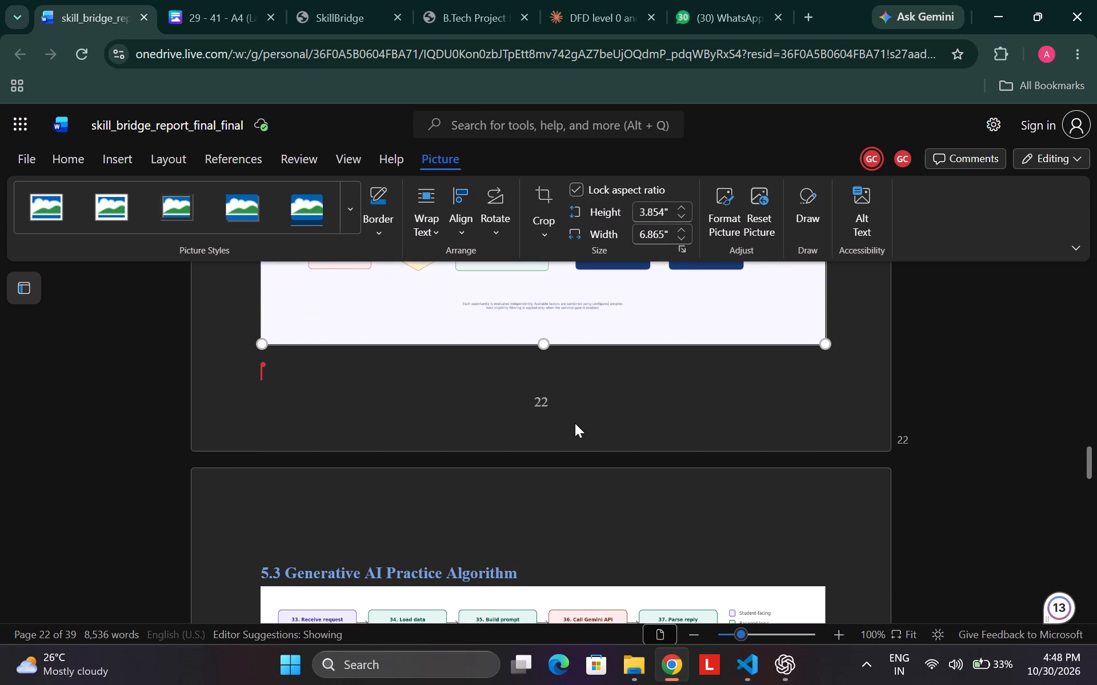
{"action": "scroll", "coordinate": [575, 423], "scroll_direction": "up", "scroll_amount": 3}
{"action": "scroll", "coordinate": [575, 423], "scroll_direction": "down", "scroll_amount": 6}
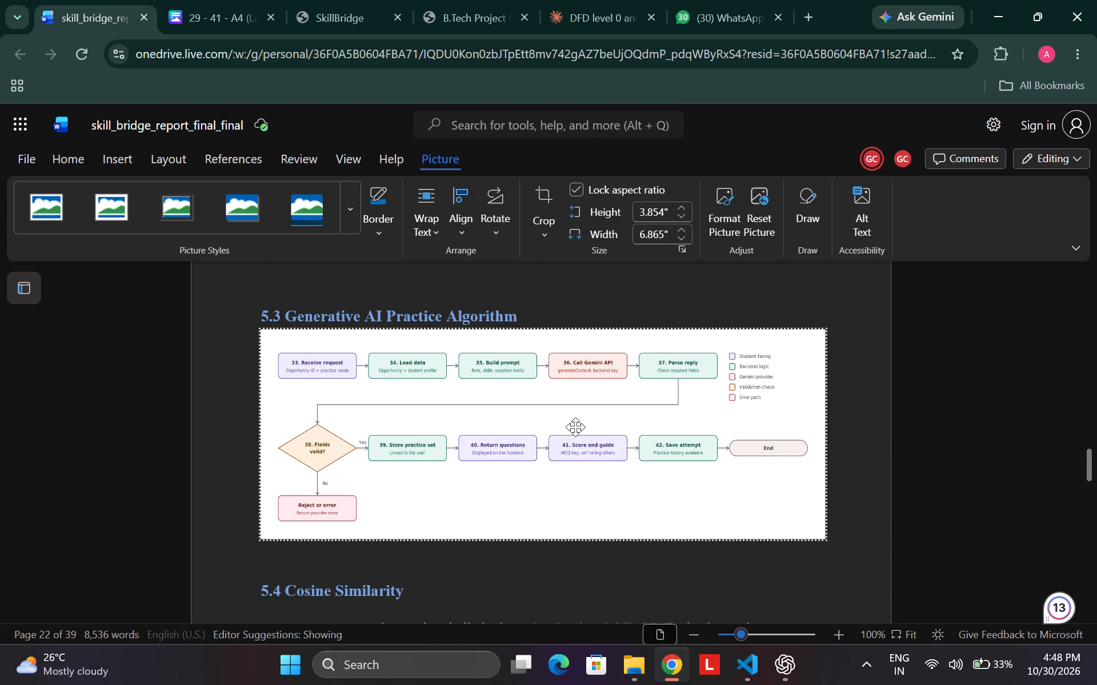
Enlarge the Section 5.3 Generative AI Practice Algorithm diagram to 7.188" wide and 3.048" high.
{"action": "left_click", "coordinate": [364, 406]}
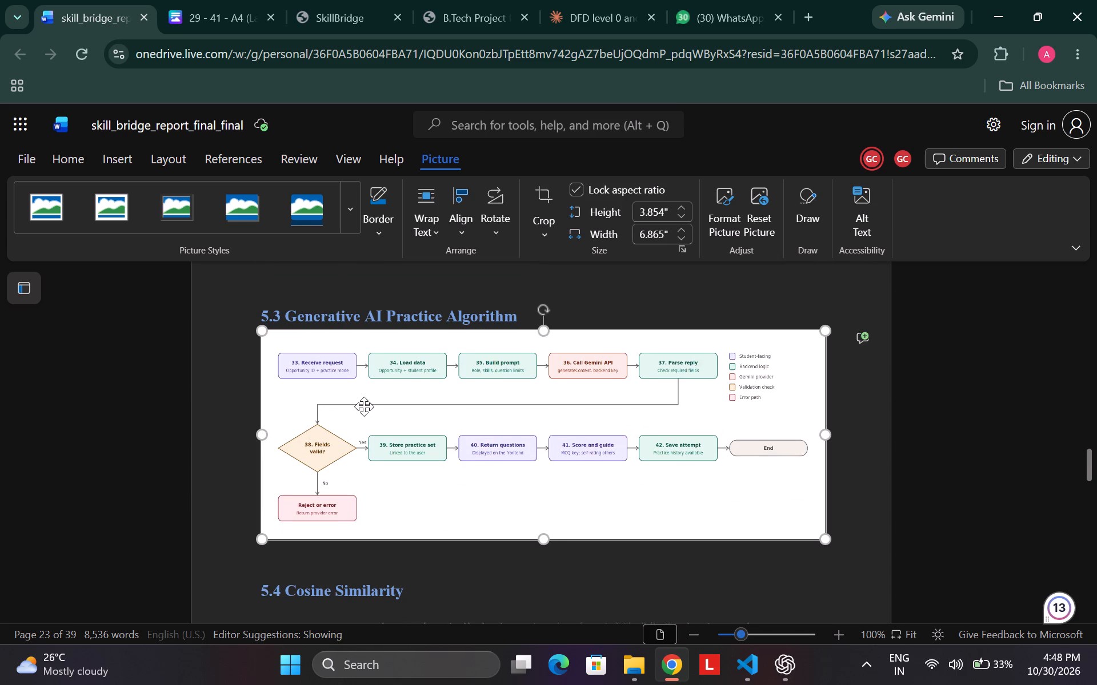
{"action": "left_click_drag", "start_coordinate": [263, 535], "coordinate": [251, 543]}
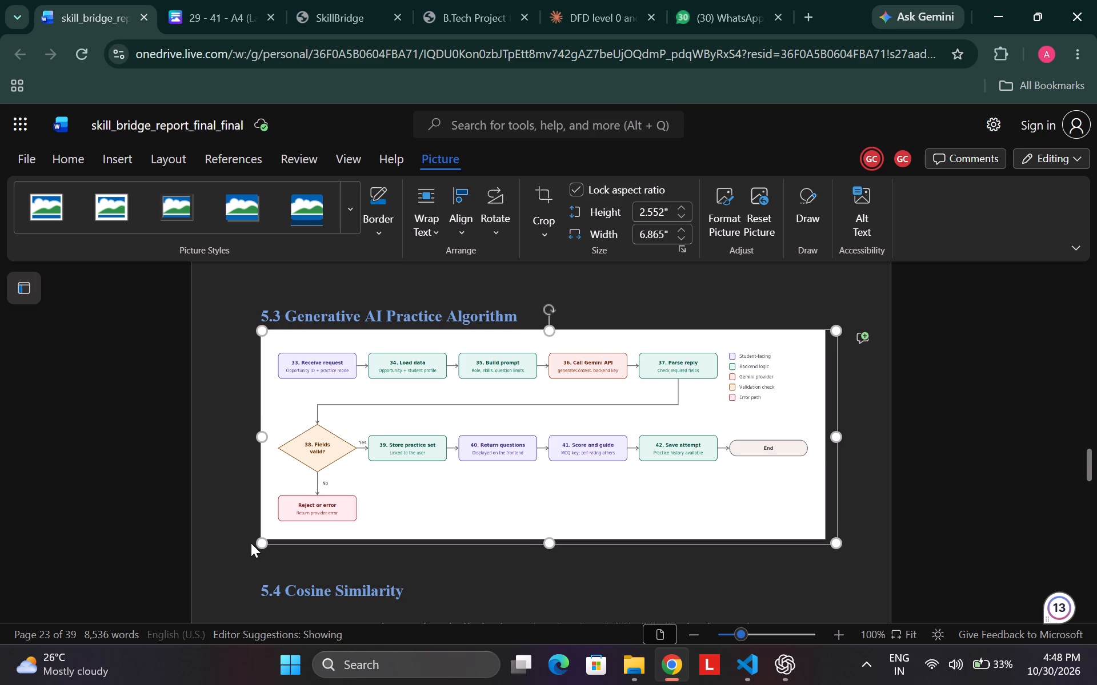
{"action": "left_click_drag", "start_coordinate": [251, 543], "coordinate": [237, 577]}
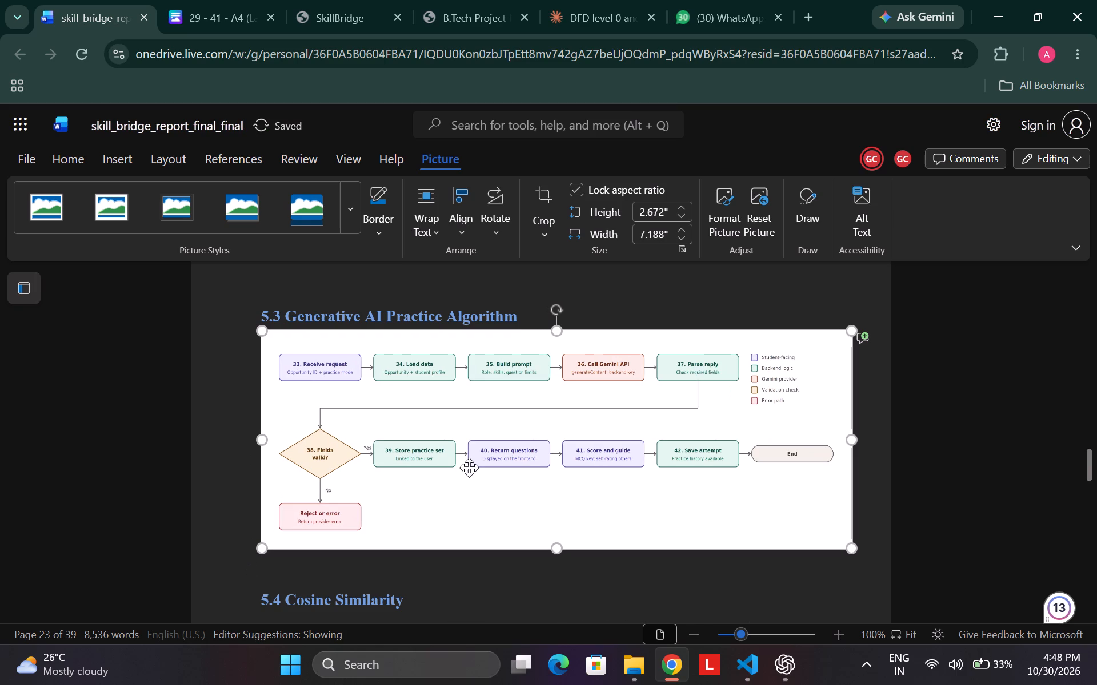
{"action": "left_click_drag", "start_coordinate": [469, 468], "coordinate": [430, 487]}
{"action": "left_click_drag", "start_coordinate": [556, 547], "coordinate": [551, 578]}
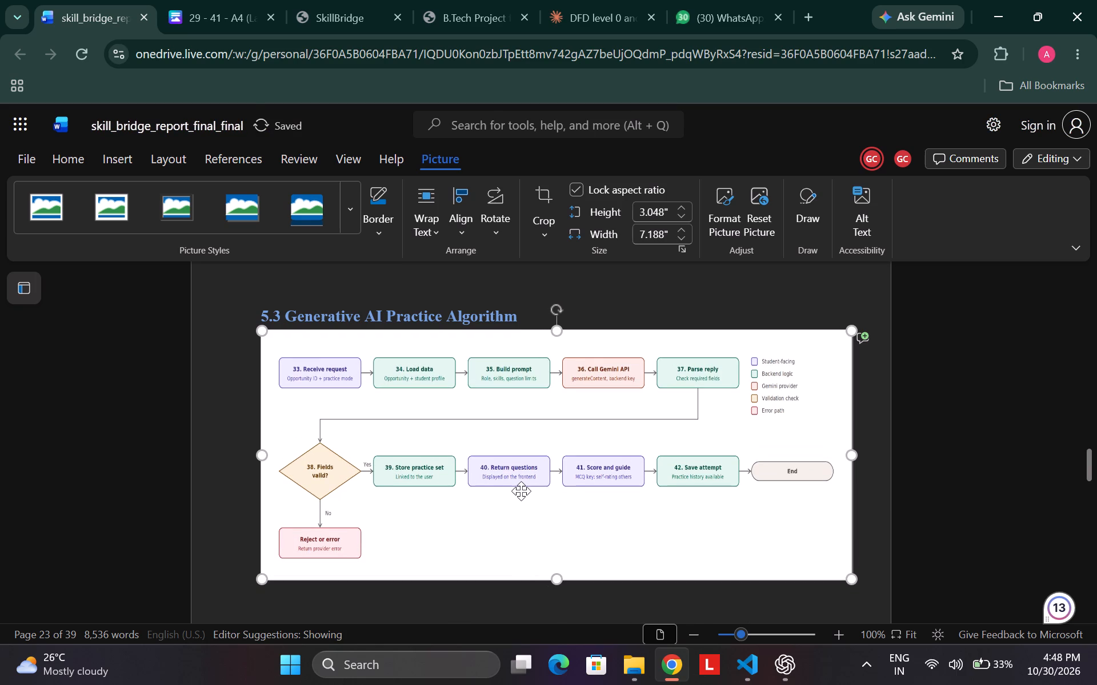
{"action": "left_click_drag", "start_coordinate": [521, 491], "coordinate": [486, 491]}
Check the spacing and page breaks around the Section 5.2 and 5.3 diagrams and onward into Chapter 6.
{"action": "scroll", "coordinate": [419, 388], "scroll_direction": "up", "scroll_amount": 3}
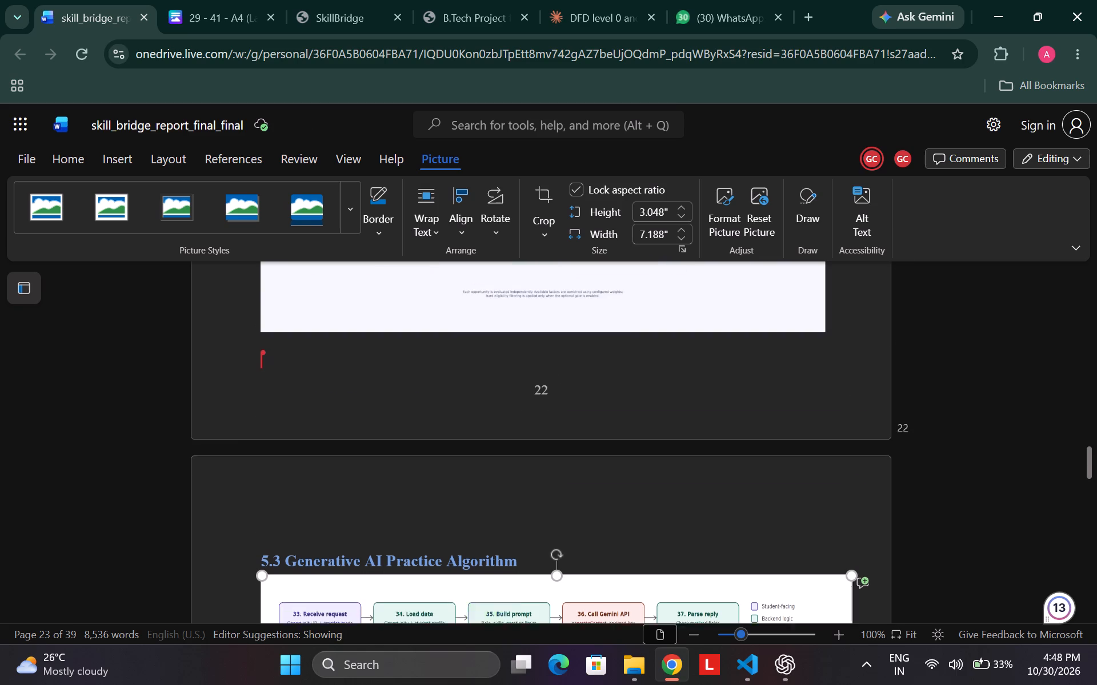
{"action": "scroll", "coordinate": [430, 381], "scroll_direction": "up", "scroll_amount": 4}
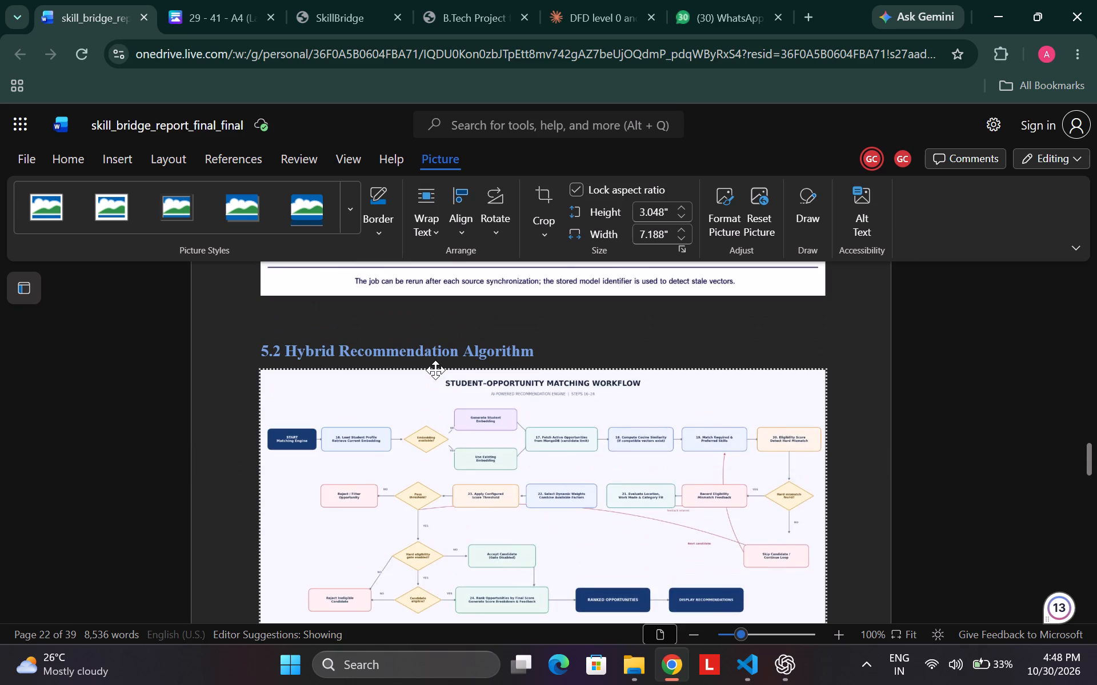
{"action": "scroll", "coordinate": [437, 369], "scroll_direction": "up", "scroll_amount": 2}
{"action": "scroll", "coordinate": [477, 344], "scroll_direction": "down", "scroll_amount": 3}
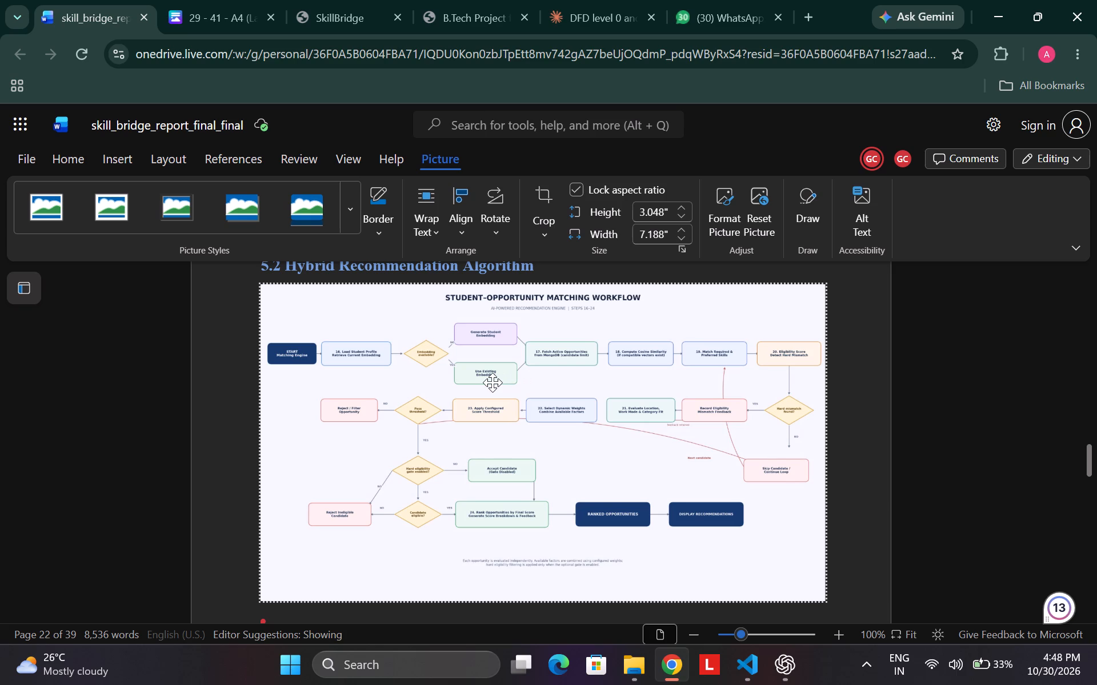
{"action": "scroll", "coordinate": [517, 372], "scroll_direction": "down", "scroll_amount": 3}
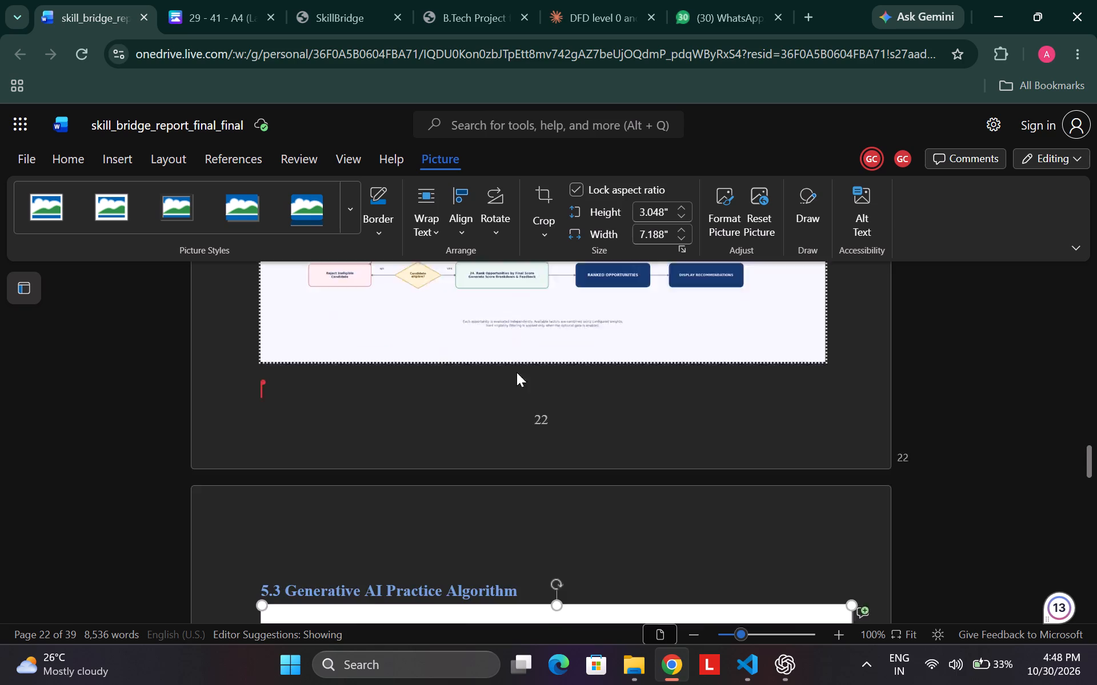
{"action": "scroll", "coordinate": [517, 372], "scroll_direction": "down", "scroll_amount": 20}
{"action": "scroll", "coordinate": [517, 372], "scroll_direction": "down", "scroll_amount": 9}
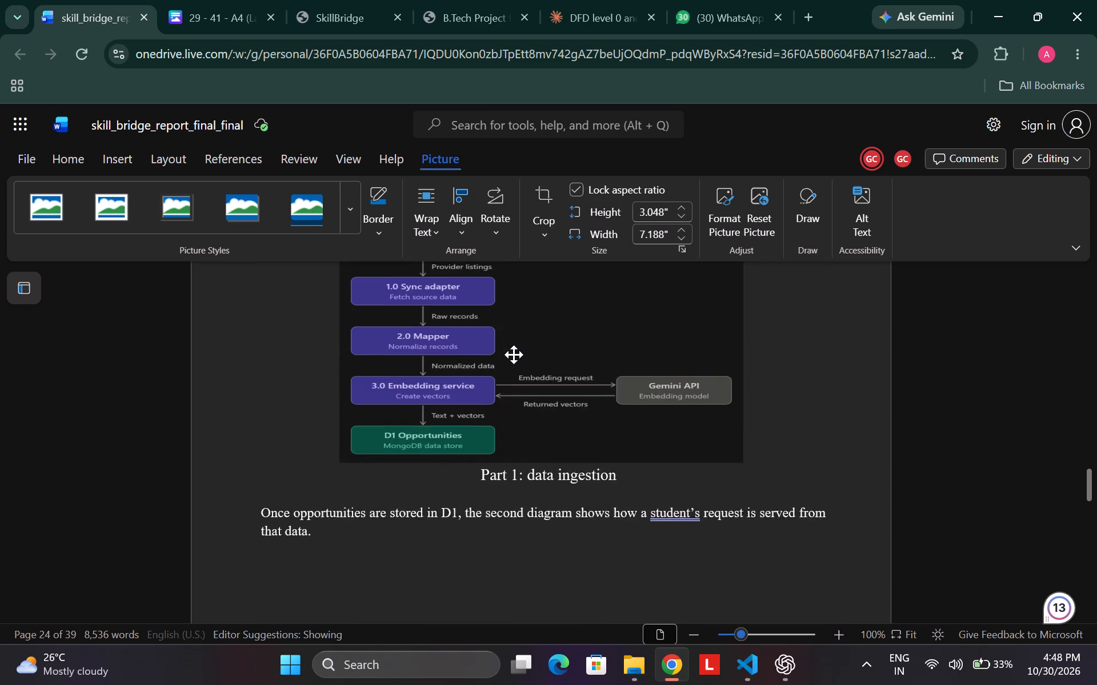
{"action": "scroll", "coordinate": [514, 354], "scroll_direction": "up", "scroll_amount": 6}
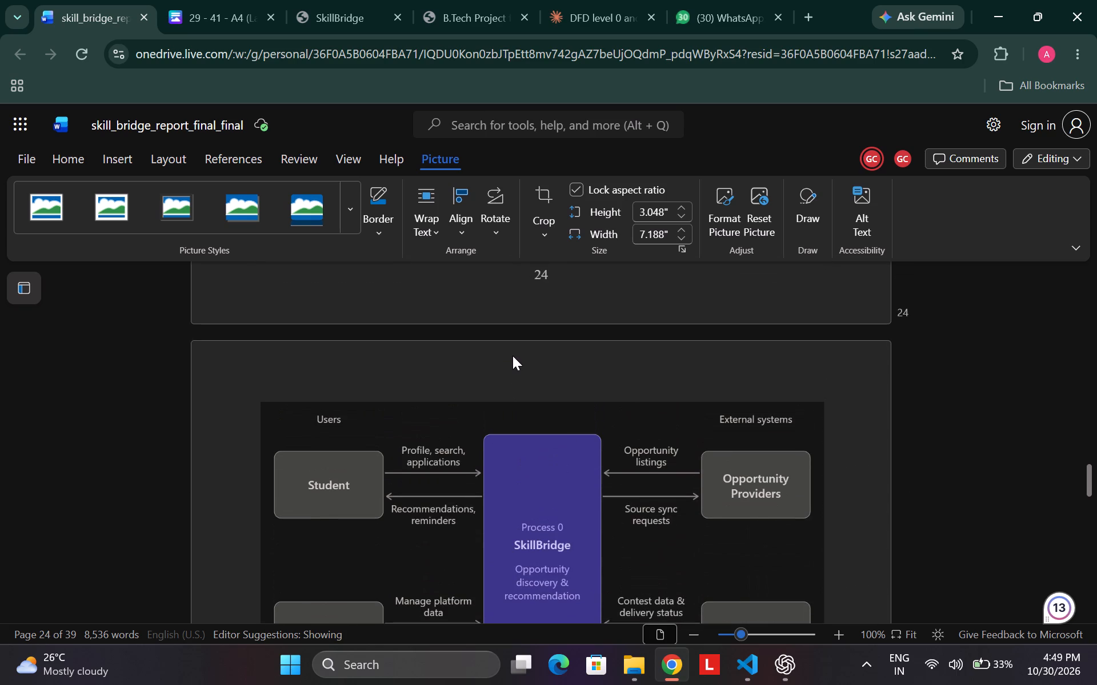
{"action": "scroll", "coordinate": [507, 360], "scroll_direction": "down", "scroll_amount": 1}
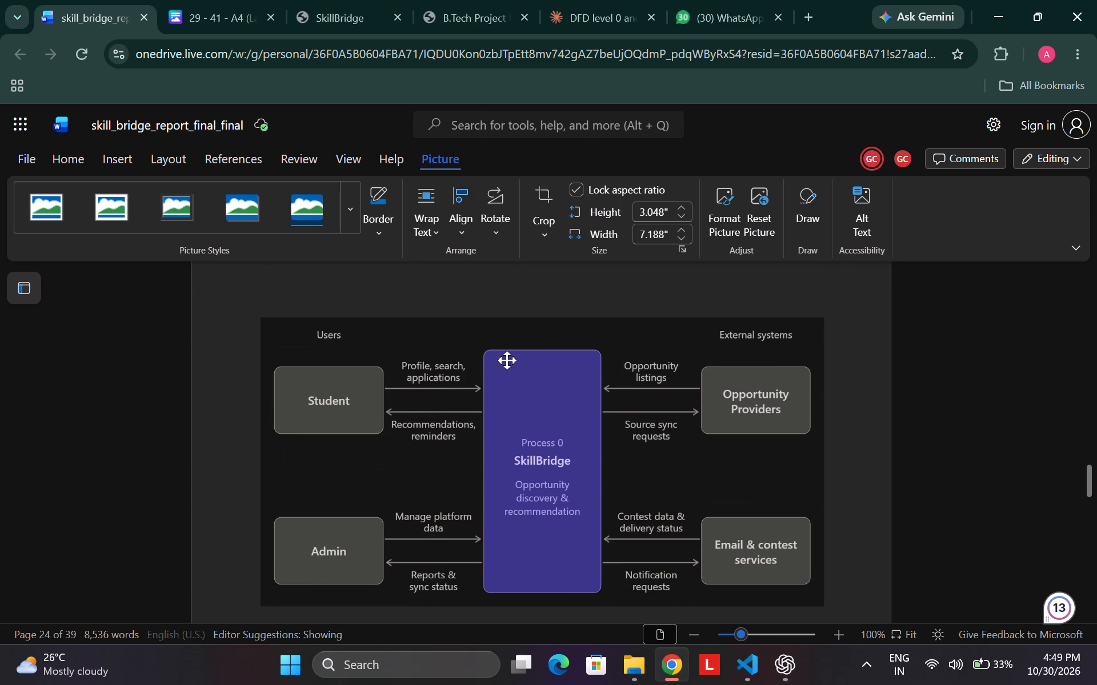
{"action": "scroll", "coordinate": [507, 360], "scroll_direction": "down", "scroll_amount": 2}
{"action": "scroll", "coordinate": [506, 366], "scroll_direction": "up", "scroll_amount": 2}
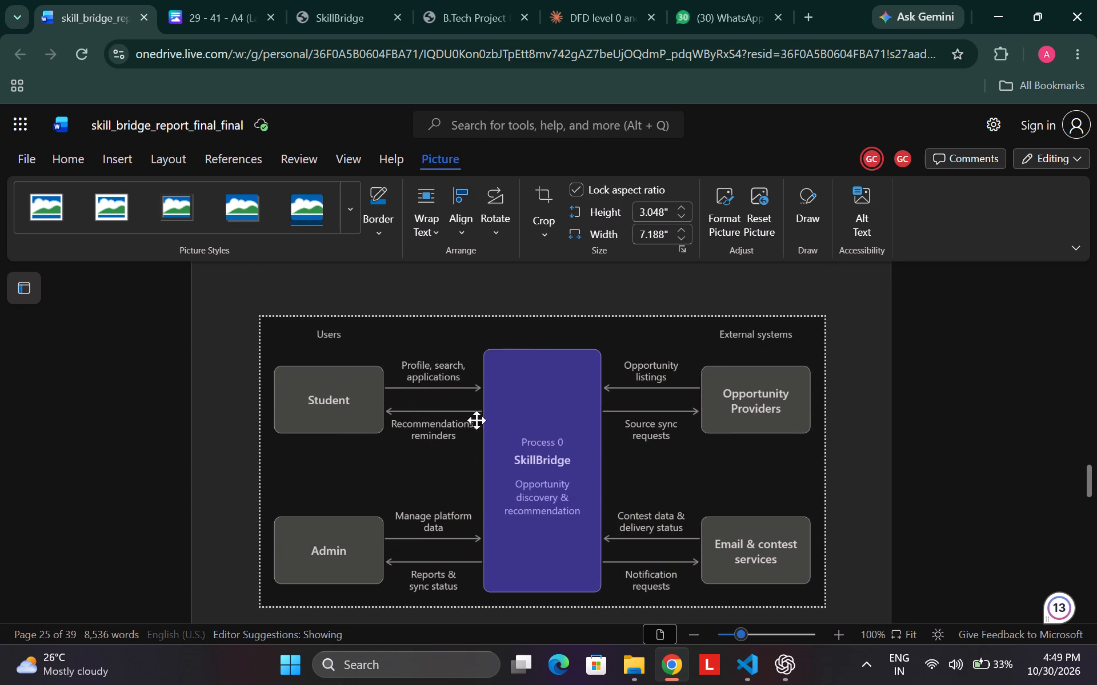
{"action": "scroll", "coordinate": [433, 420], "scroll_direction": "down", "scroll_amount": 4}
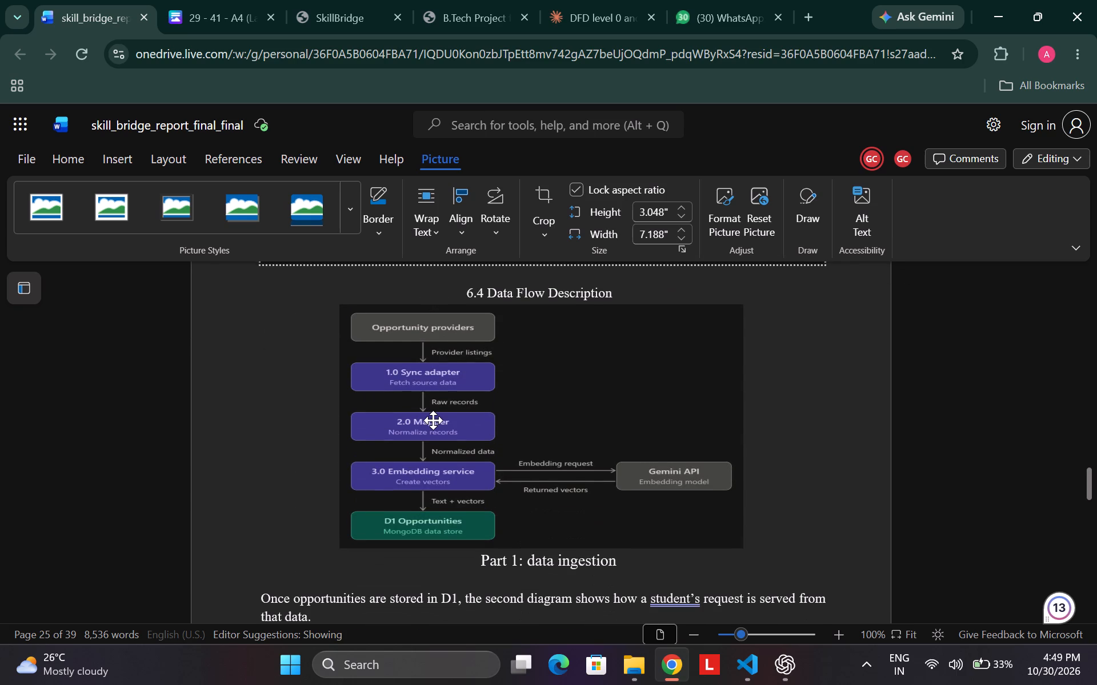
{"action": "scroll", "coordinate": [487, 440], "scroll_direction": "down", "scroll_amount": 3}
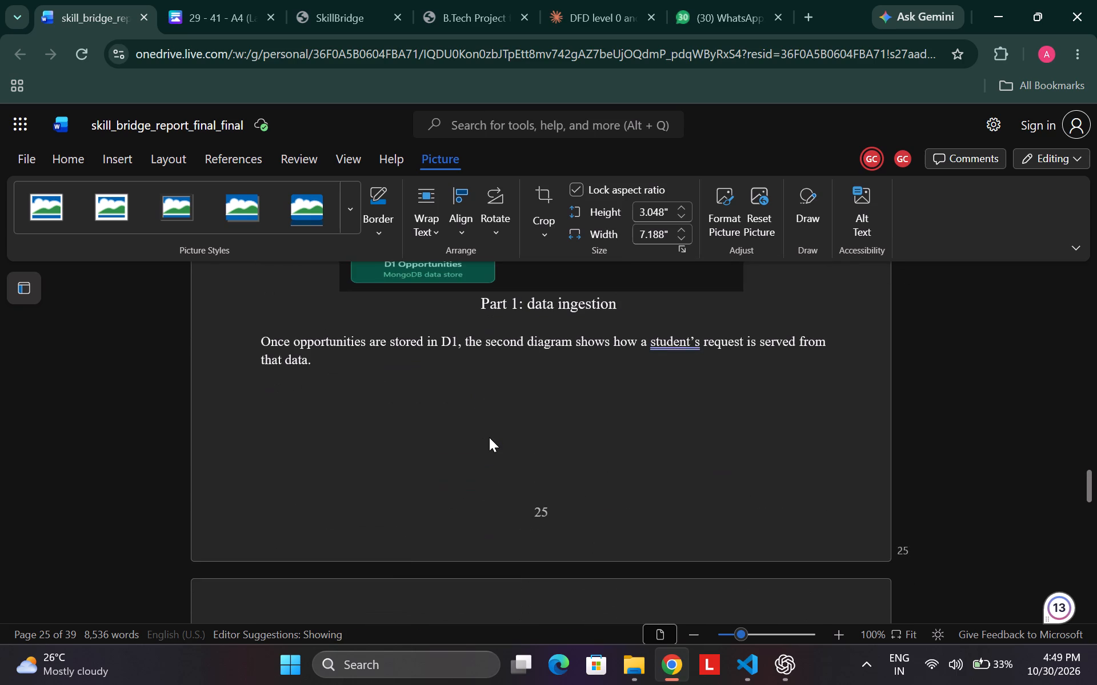
{"action": "scroll", "coordinate": [489, 433], "scroll_direction": "down", "scroll_amount": 6}
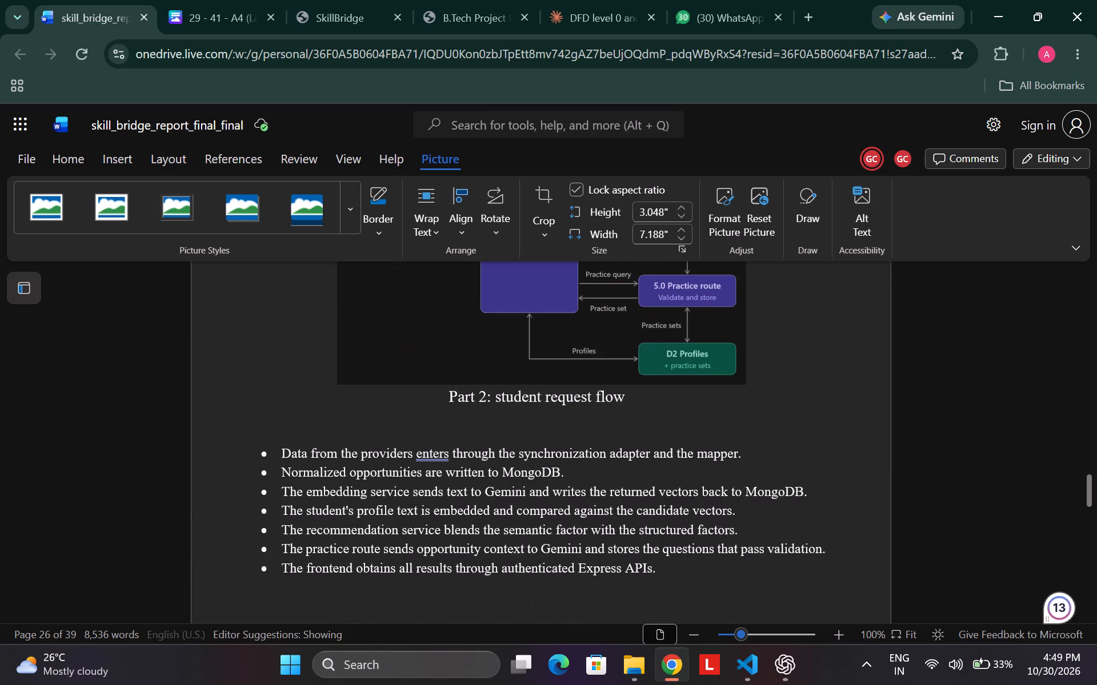
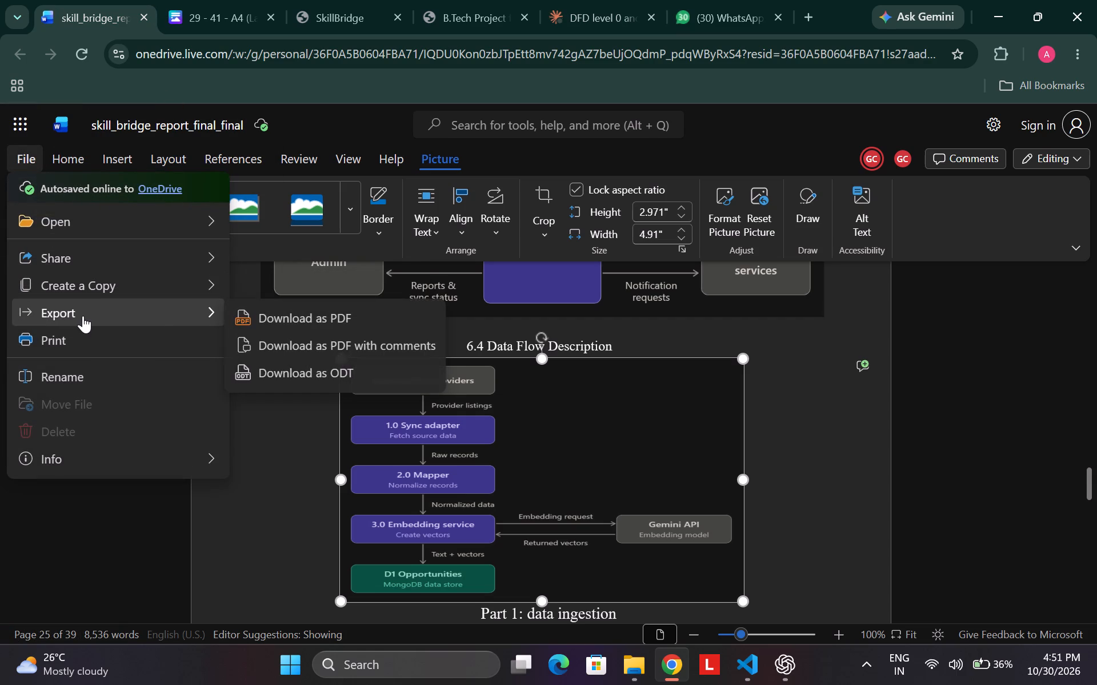
{"action": "left_click", "coordinate": [115, 320]}
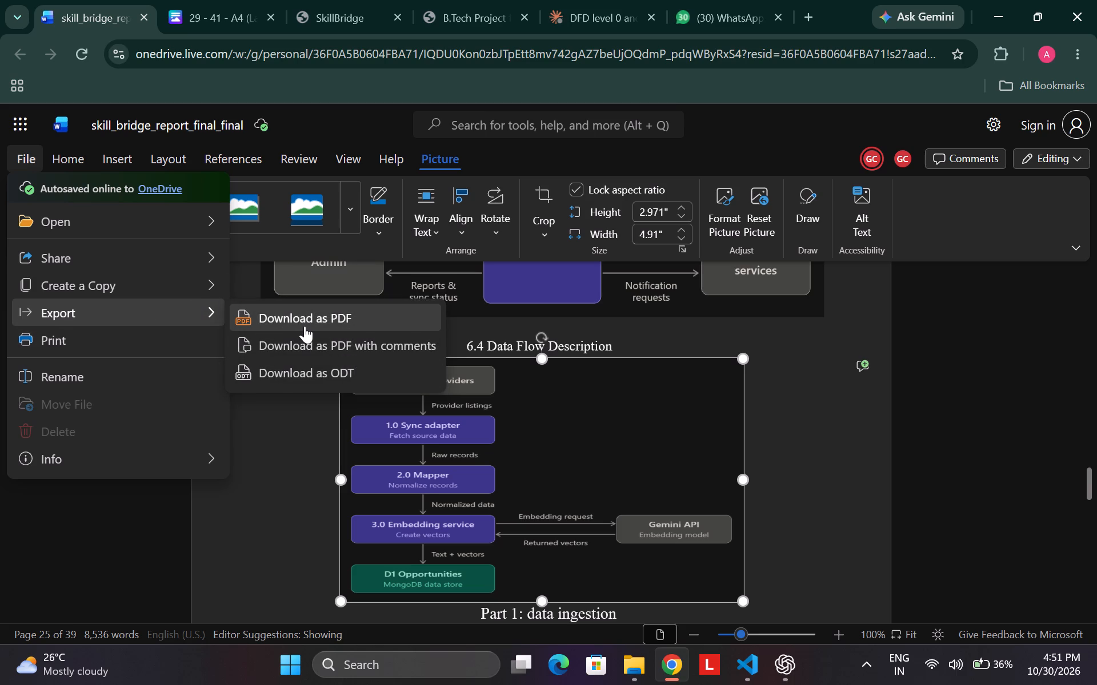
{"action": "left_click", "coordinate": [325, 324]}
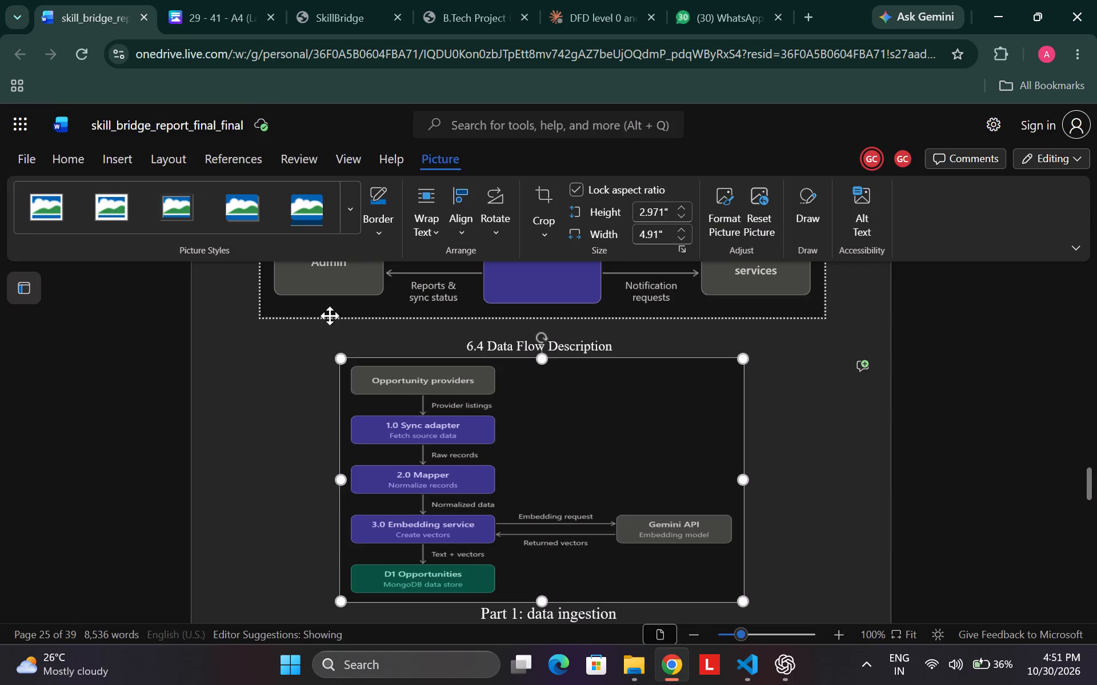
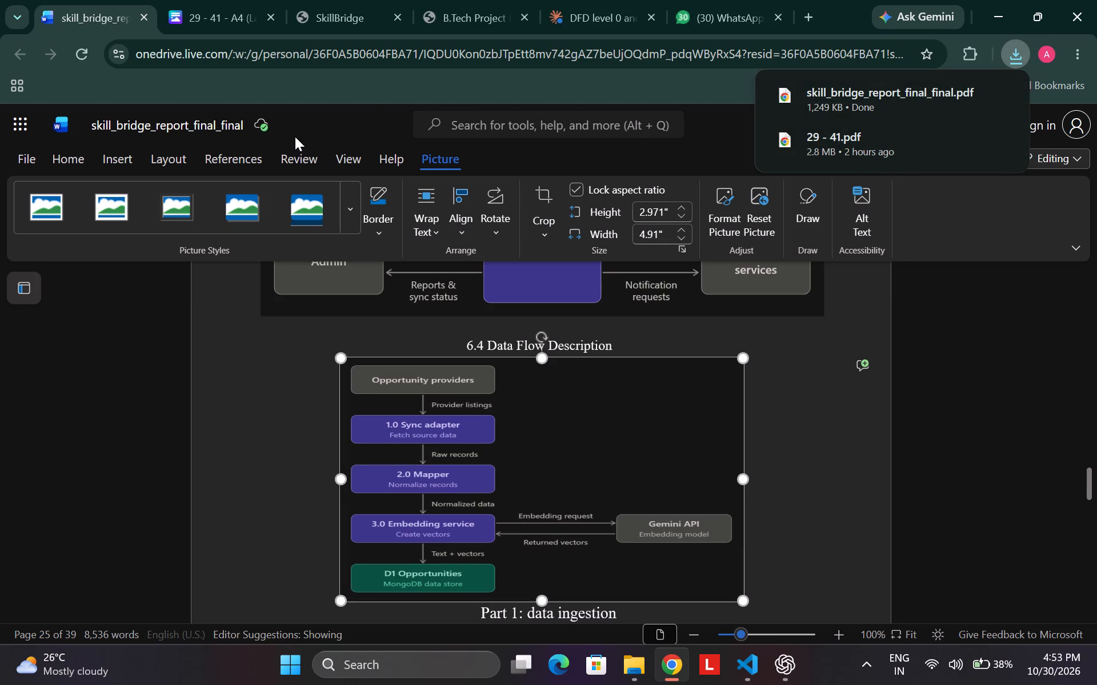
Open the downloaded skill_bridge_report_final_final.pdf, review its pages through the section 6 flowchart and DFD diagrams, and close it.
{"action": "left_click", "coordinate": [912, 96]}
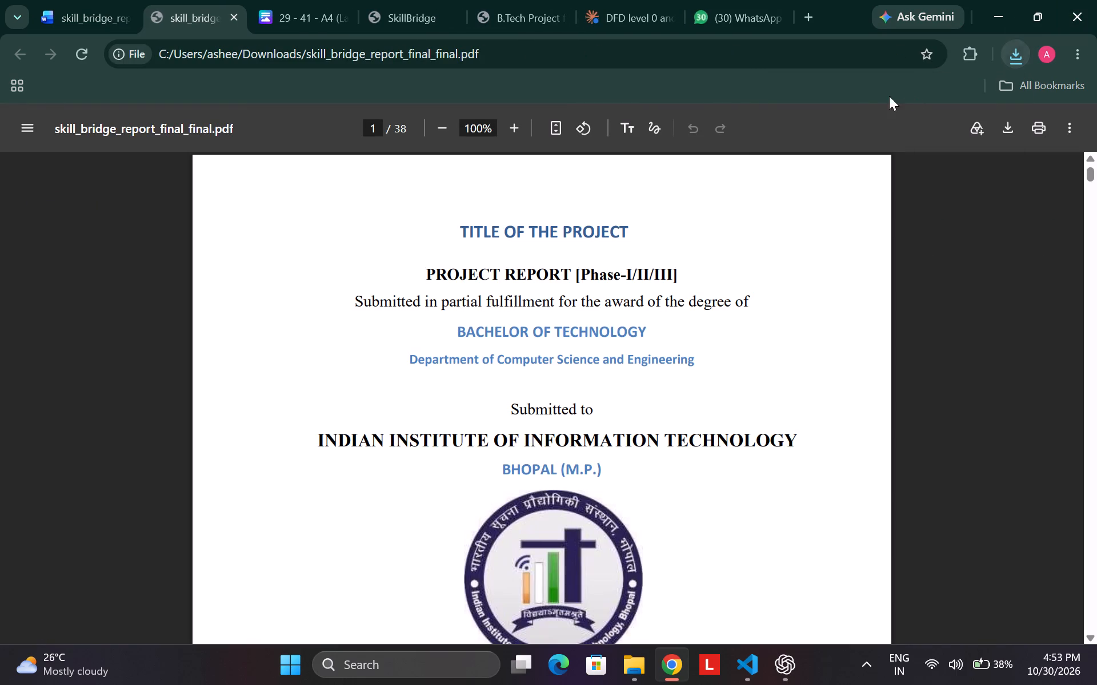
{"action": "scroll", "coordinate": [547, 369], "scroll_direction": "down", "scroll_amount": 20}
{"action": "scroll", "coordinate": [547, 369], "scroll_direction": "down", "scroll_amount": 11}
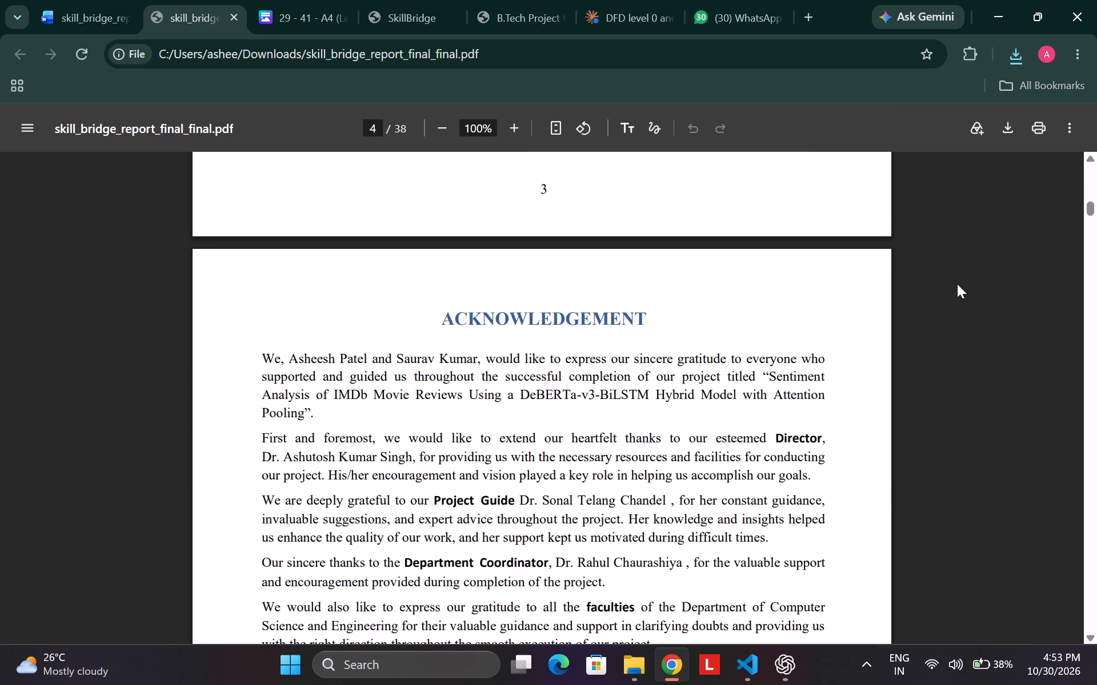
{"action": "left_click_drag", "start_coordinate": [1088, 207], "coordinate": [1093, 285]}
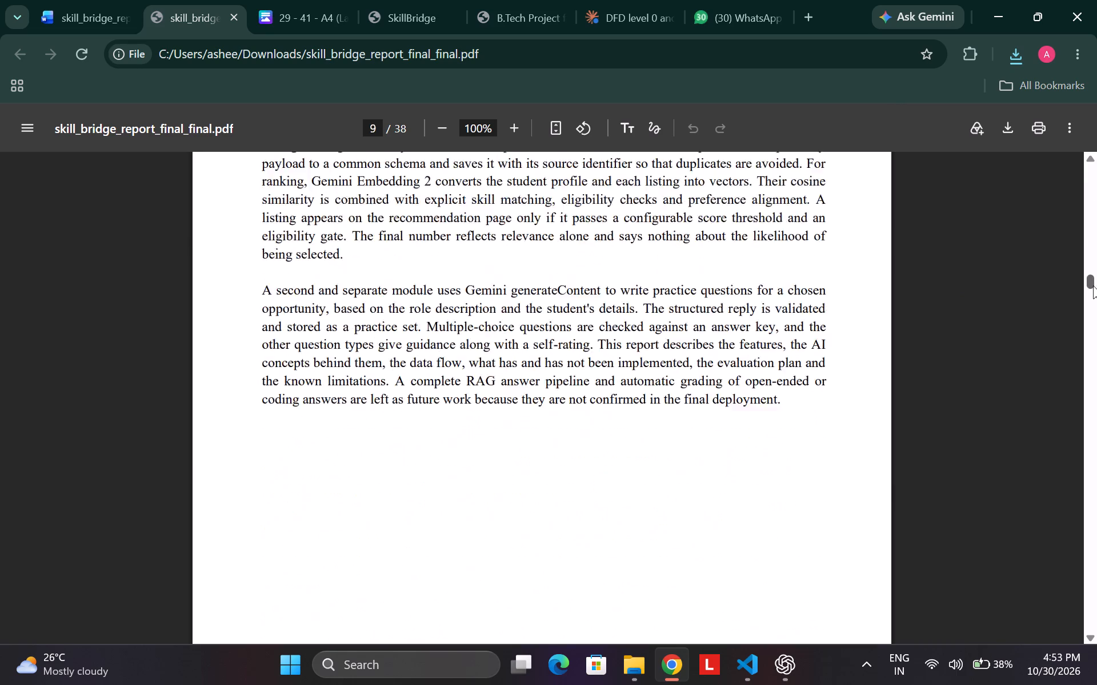
{"action": "left_click_drag", "start_coordinate": [1093, 285], "coordinate": [1096, 384]}
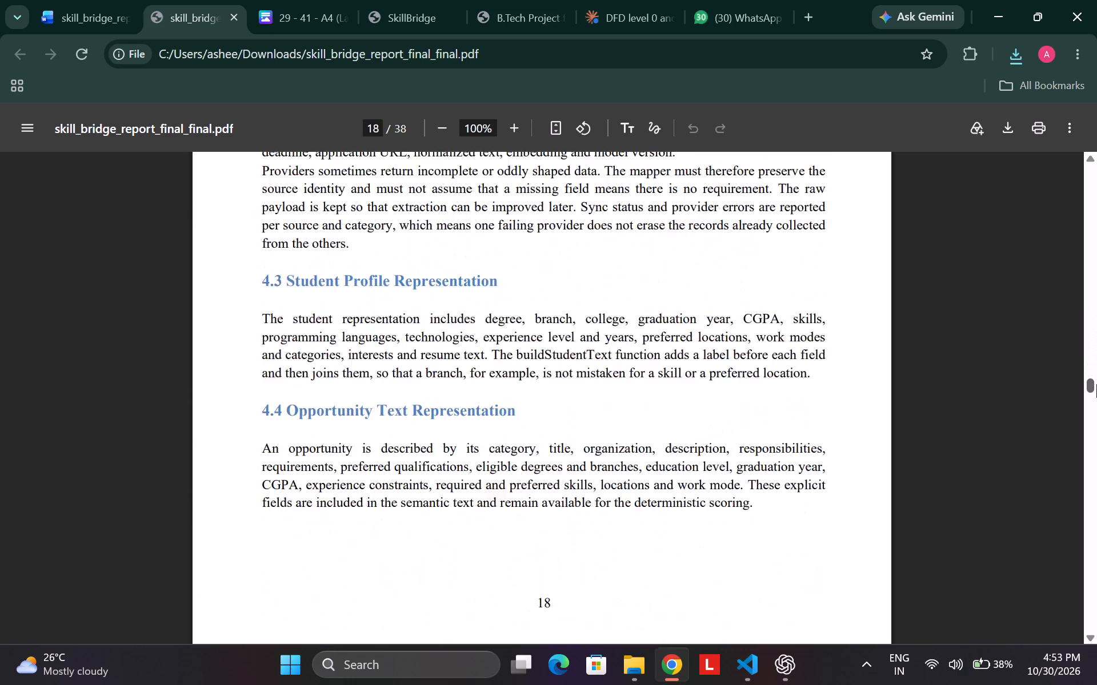
{"action": "left_click_drag", "start_coordinate": [1096, 384], "coordinate": [1096, 447]}
{"action": "scroll", "coordinate": [832, 440], "scroll_direction": "down", "scroll_amount": 4}
{"action": "scroll", "coordinate": [710, 429], "scroll_direction": "down", "scroll_amount": 1}
{"action": "scroll", "coordinate": [710, 429], "scroll_direction": "up", "scroll_amount": 9}
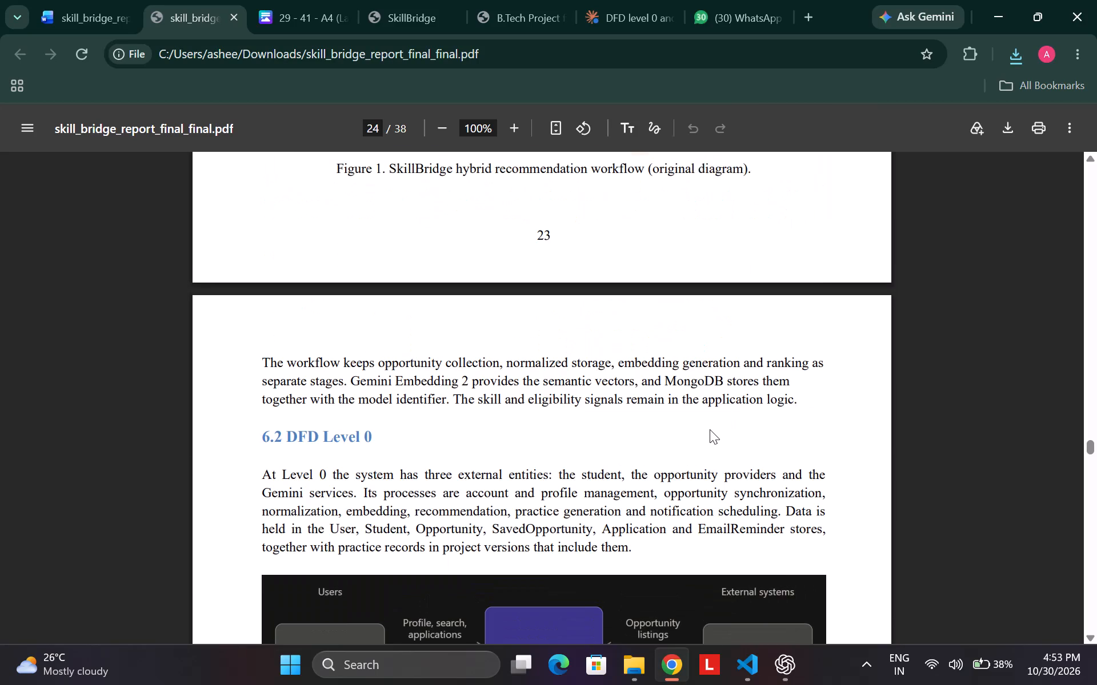
{"action": "scroll", "coordinate": [710, 429], "scroll_direction": "up", "scroll_amount": 2}
{"action": "scroll", "coordinate": [657, 432], "scroll_direction": "down", "scroll_amount": 3}
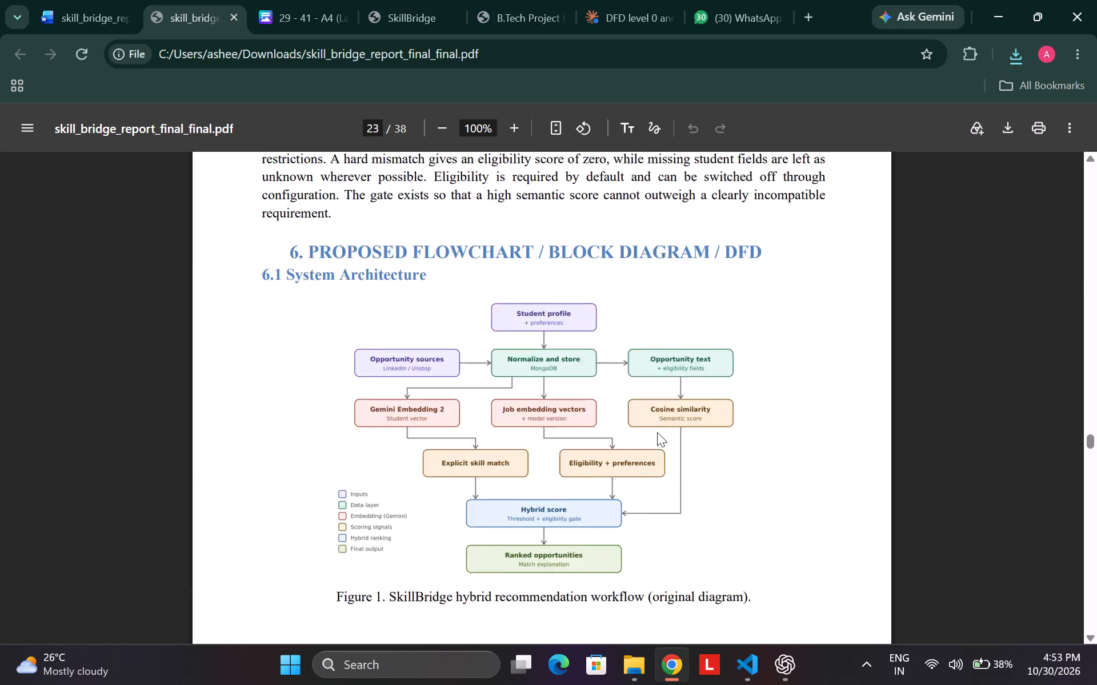
{"action": "scroll", "coordinate": [657, 432], "scroll_direction": "down", "scroll_amount": 13}
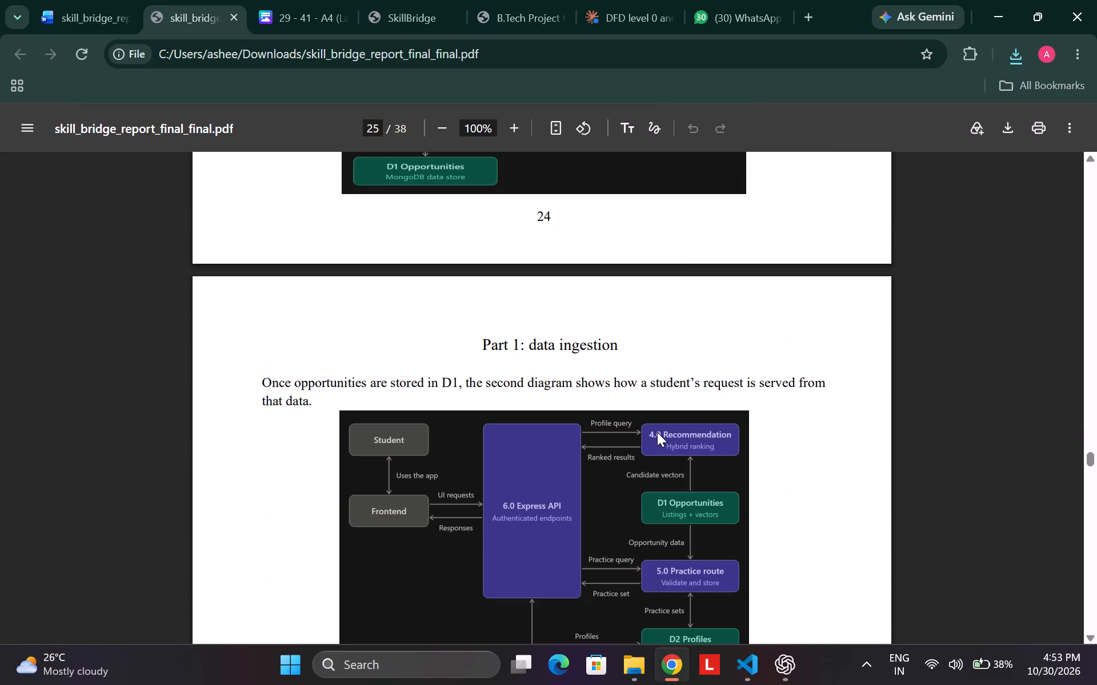
{"action": "left_click", "coordinate": [234, 15]}
{"action": "left_click", "coordinate": [1085, 48]}
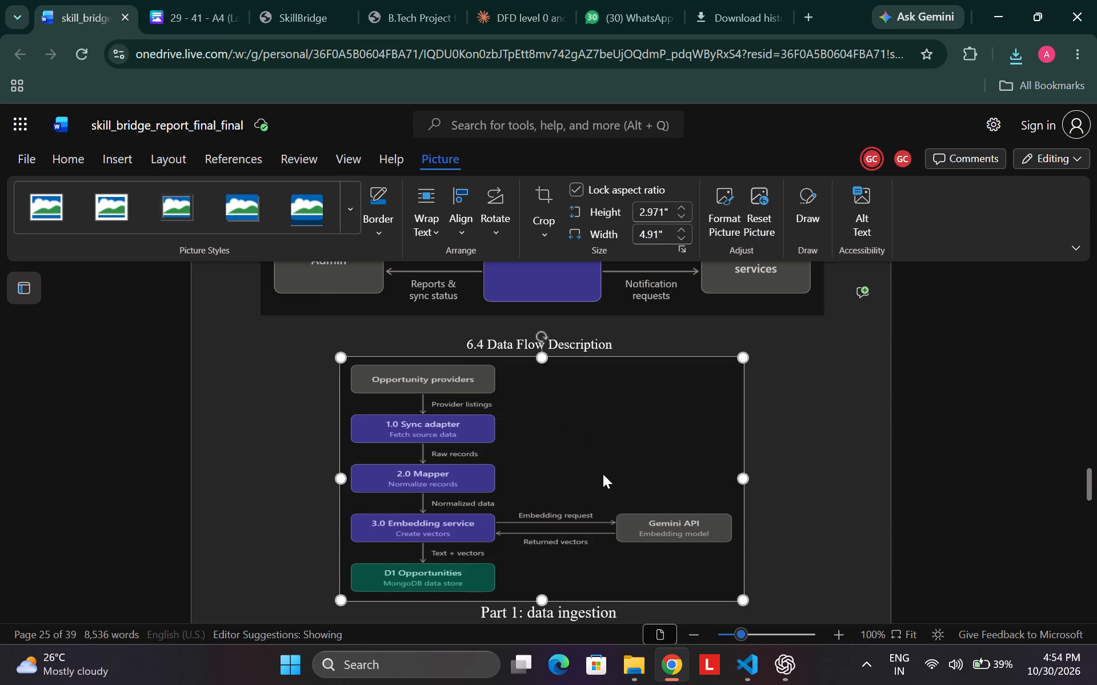
{"action": "scroll", "coordinate": [603, 474], "scroll_direction": "down", "scroll_amount": 3}
{"action": "scroll", "coordinate": [788, 488], "scroll_direction": "down", "scroll_amount": 3}
{"action": "scroll", "coordinate": [815, 477], "scroll_direction": "up", "scroll_amount": 3}
{"action": "scroll", "coordinate": [974, 465], "scroll_direction": "up", "scroll_amount": 3}
{"action": "scroll", "coordinate": [1006, 465], "scroll_direction": "down", "scroll_amount": 4}
{"action": "scroll", "coordinate": [1006, 465], "scroll_direction": "up", "scroll_amount": 7}
{"action": "scroll", "coordinate": [952, 425], "scroll_direction": "down", "scroll_amount": 2}
{"action": "scroll", "coordinate": [826, 476], "scroll_direction": "up", "scroll_amount": 4}
{"action": "left_click_drag", "start_coordinate": [1091, 485], "coordinate": [1094, 442]}
{"action": "left_click_drag", "start_coordinate": [1094, 442], "coordinate": [1094, 441]}
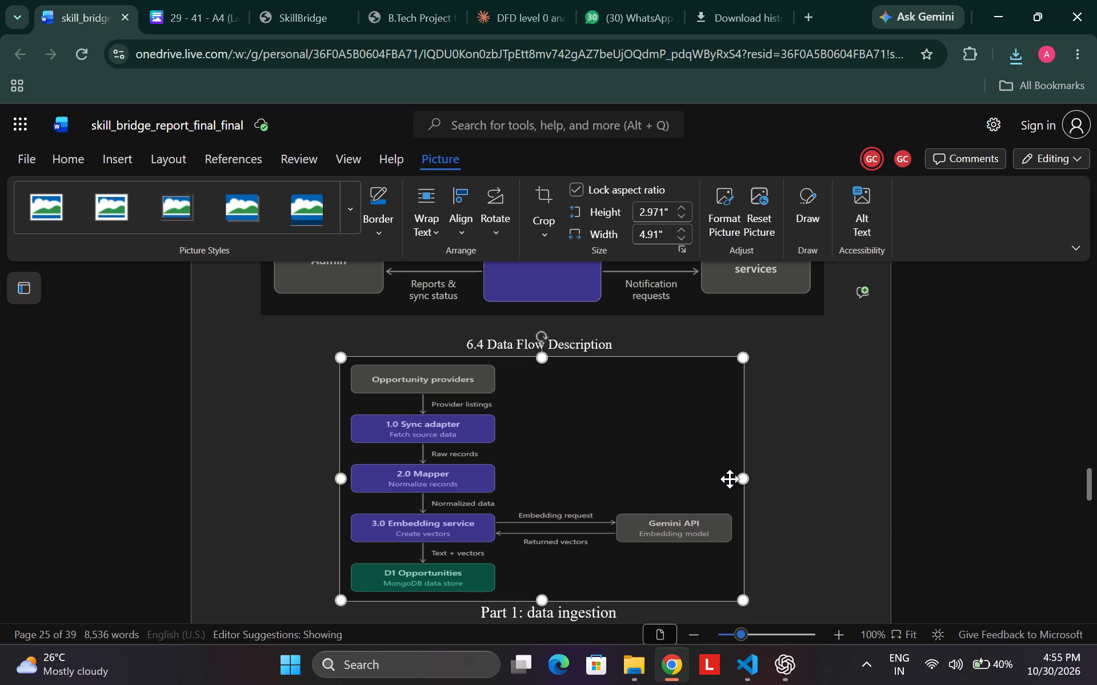
{"action": "scroll", "coordinate": [679, 479], "scroll_direction": "up", "scroll_amount": 4}
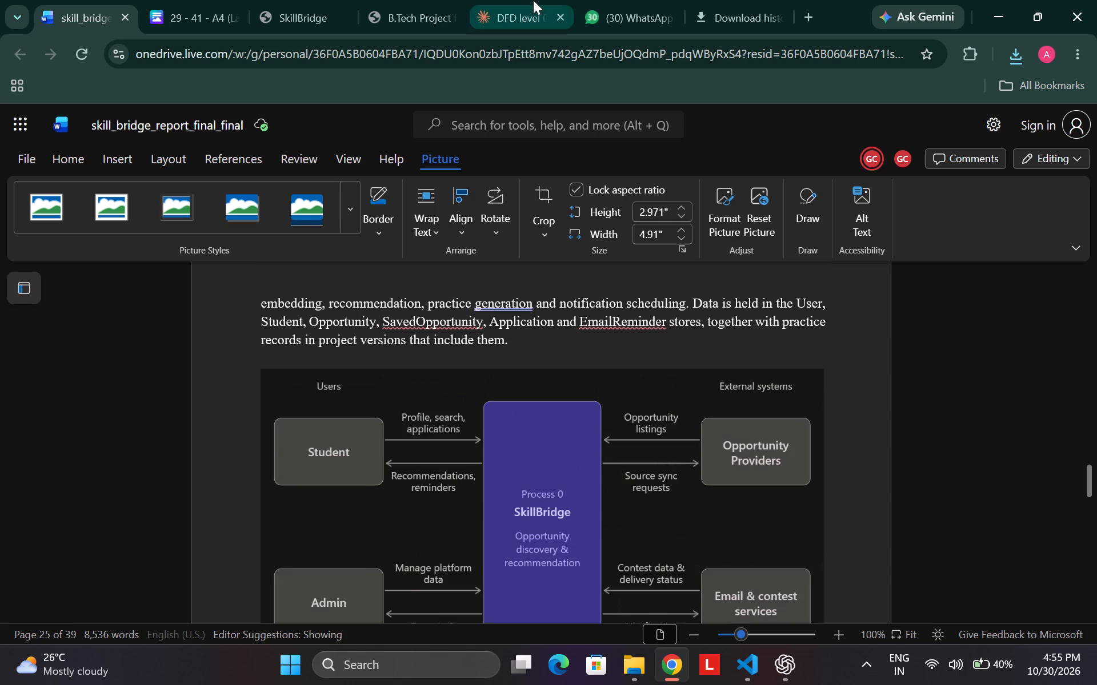
{"action": "scroll", "coordinate": [561, 418], "scroll_direction": "down", "scroll_amount": 6}
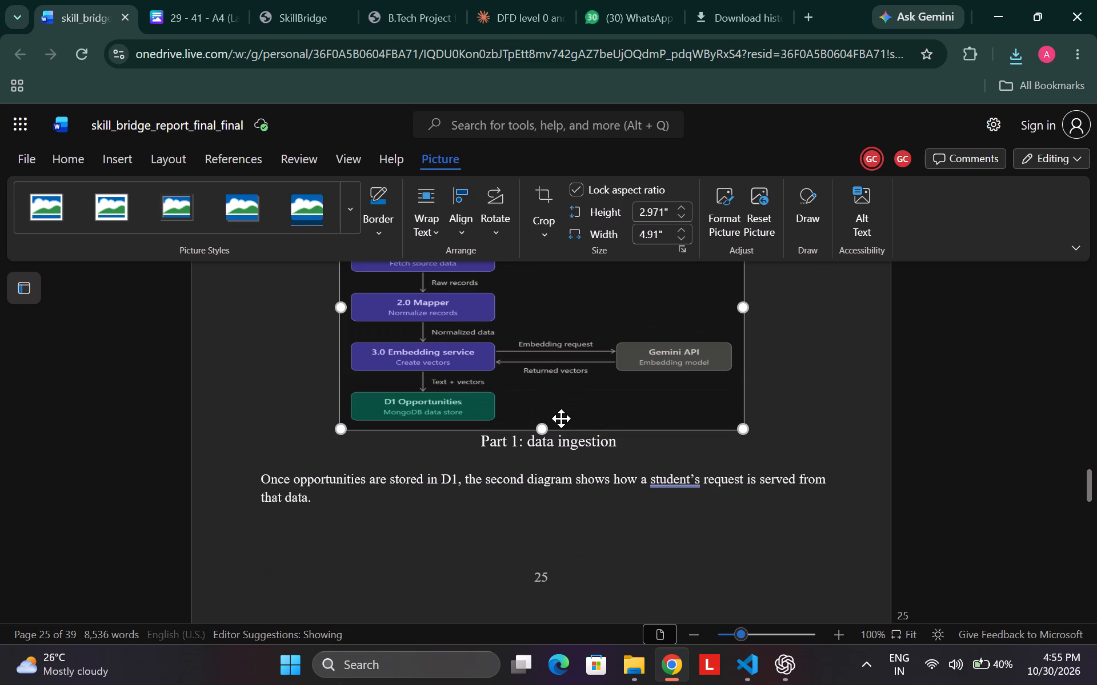
{"action": "left_click", "coordinate": [580, 345]}
{"action": "key", "text": "Delete"}
Insert the picture dfd_ingestion.png from the Downloads folder at the Part 1 data ingestion spot under 6.4 Data Flow Description.
{"action": "scroll", "coordinate": [566, 387], "scroll_direction": "down", "scroll_amount": 3}
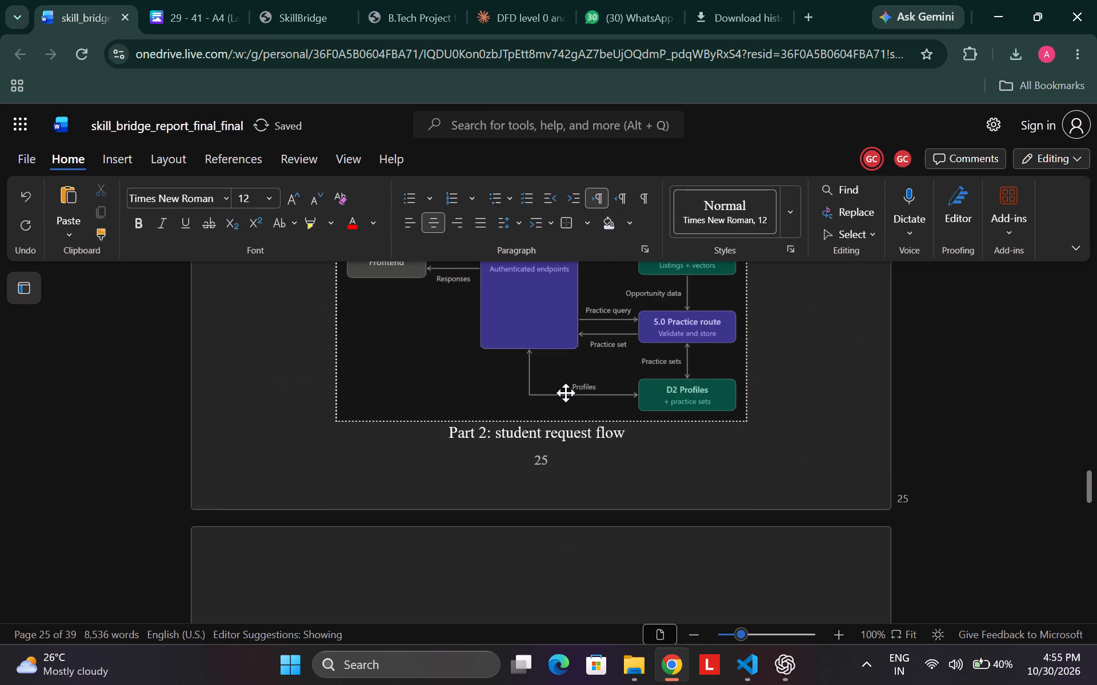
{"action": "scroll", "coordinate": [566, 393], "scroll_direction": "up", "scroll_amount": 2}
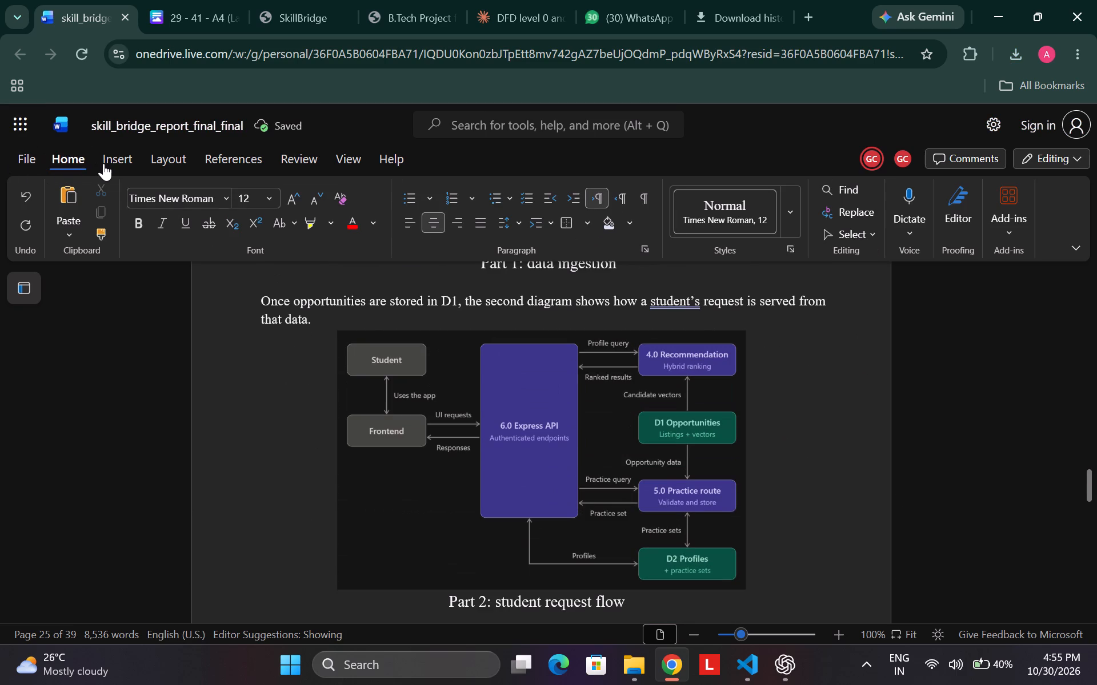
{"action": "left_click", "coordinate": [103, 163]}
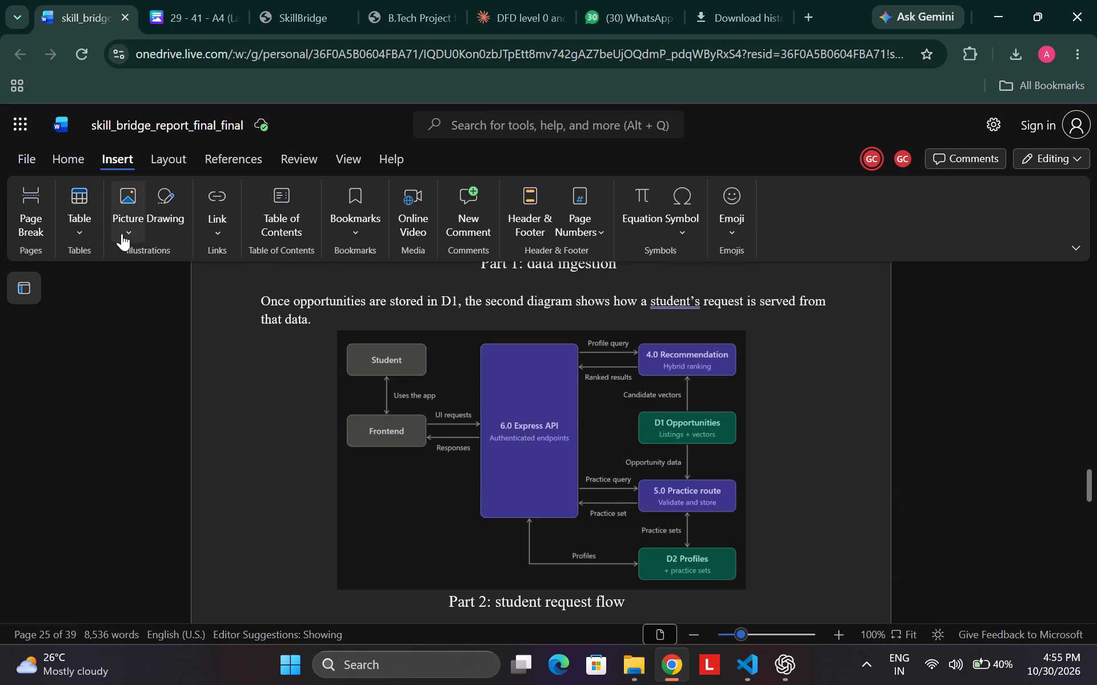
{"action": "left_click", "coordinate": [123, 233]}
{"action": "left_click", "coordinate": [153, 273]}
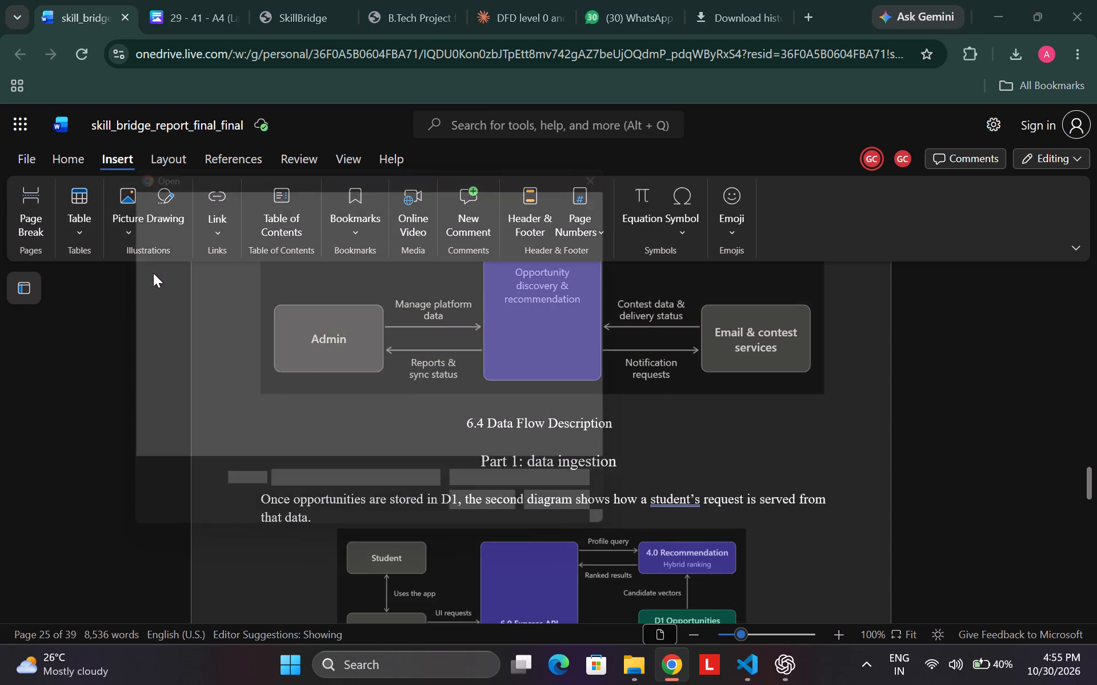
{"action": "left_click", "coordinate": [174, 329]}
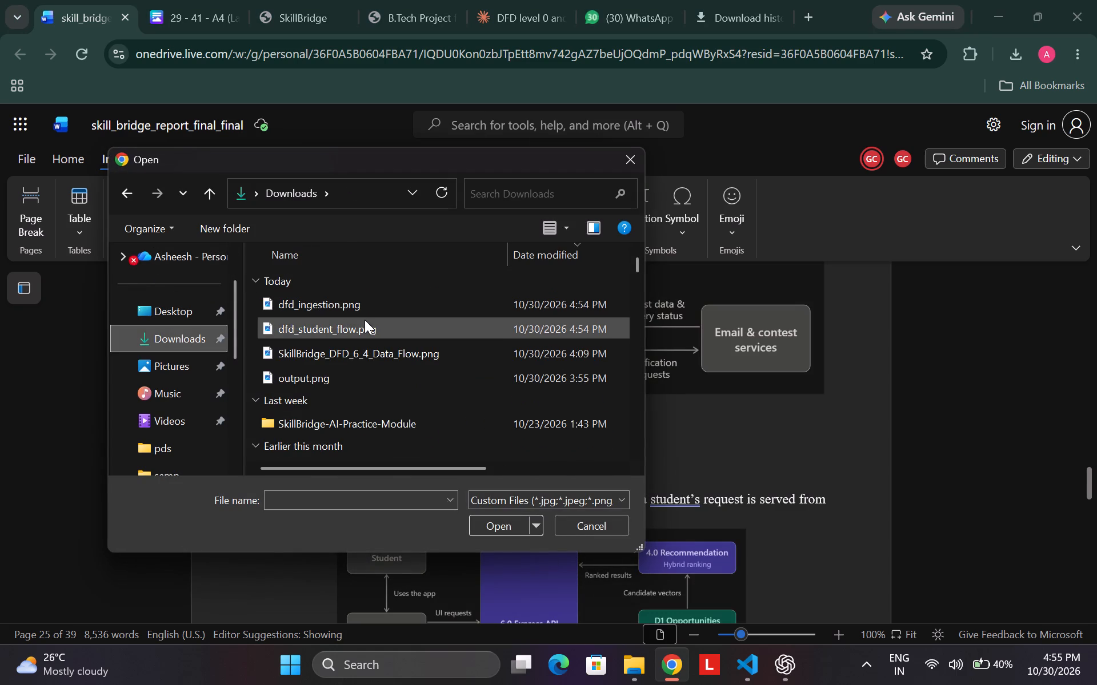
{"action": "left_click", "coordinate": [334, 307]}
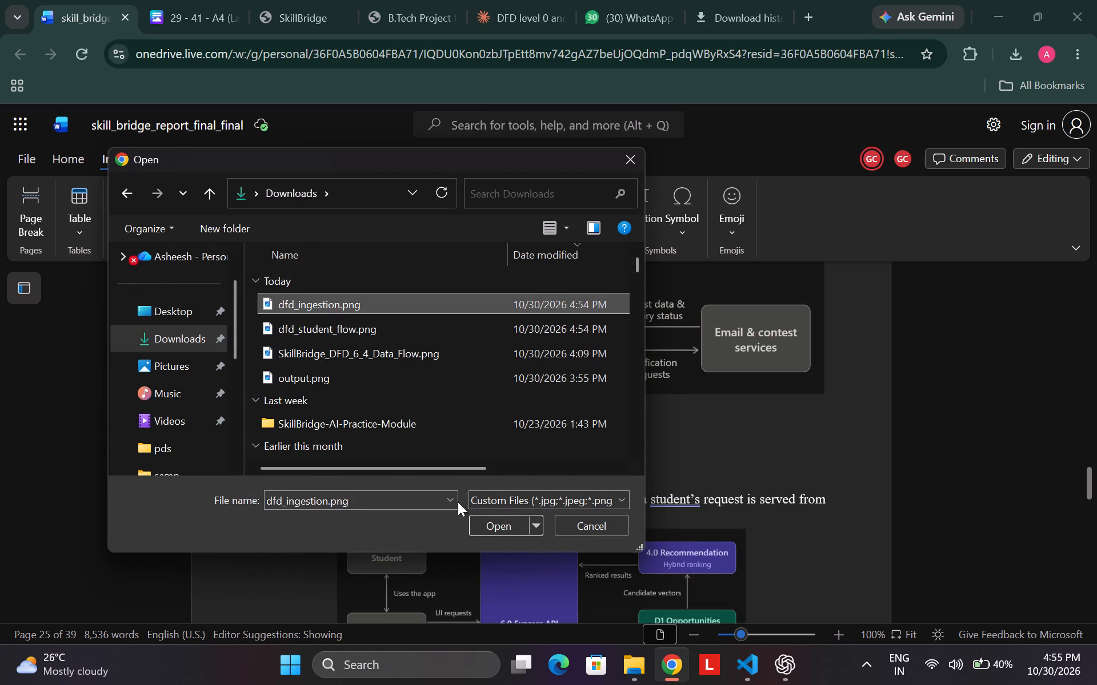
{"action": "left_click", "coordinate": [495, 525]}
{"action": "scroll", "coordinate": [566, 518], "scroll_direction": "up", "scroll_amount": 2}
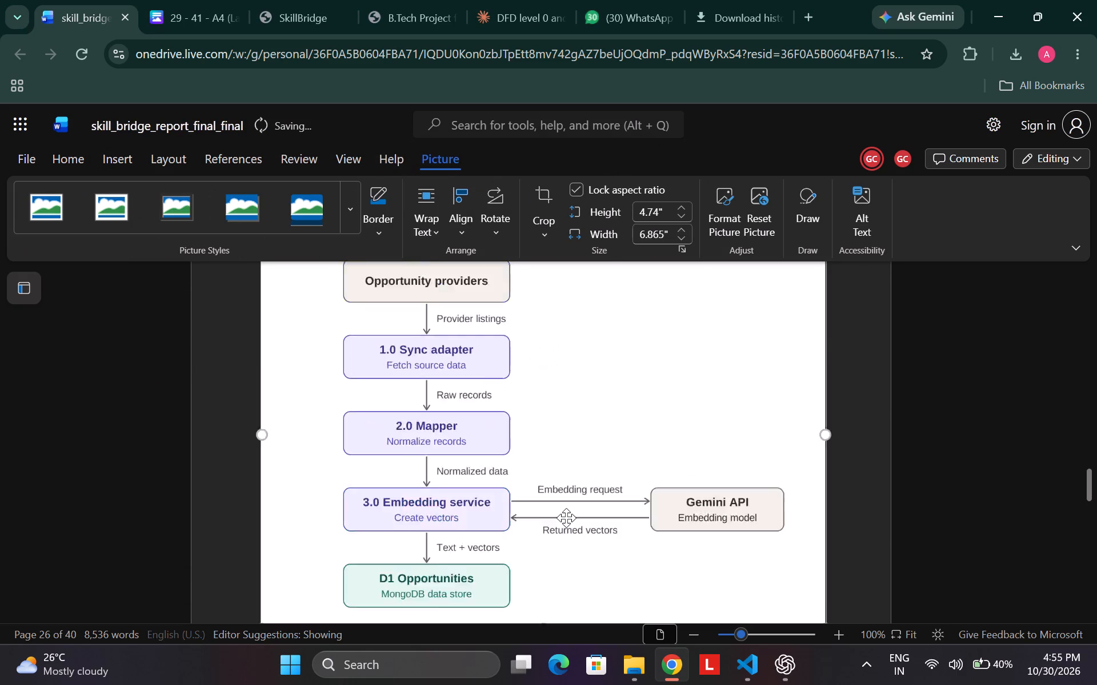
Shrink the white Part 1 data ingestion diagram proportionally to about 5.92" wide by 4.09" high.
{"action": "scroll", "coordinate": [566, 518], "scroll_direction": "up", "scroll_amount": 9}
{"action": "scroll", "coordinate": [566, 518], "scroll_direction": "down", "scroll_amount": 10}
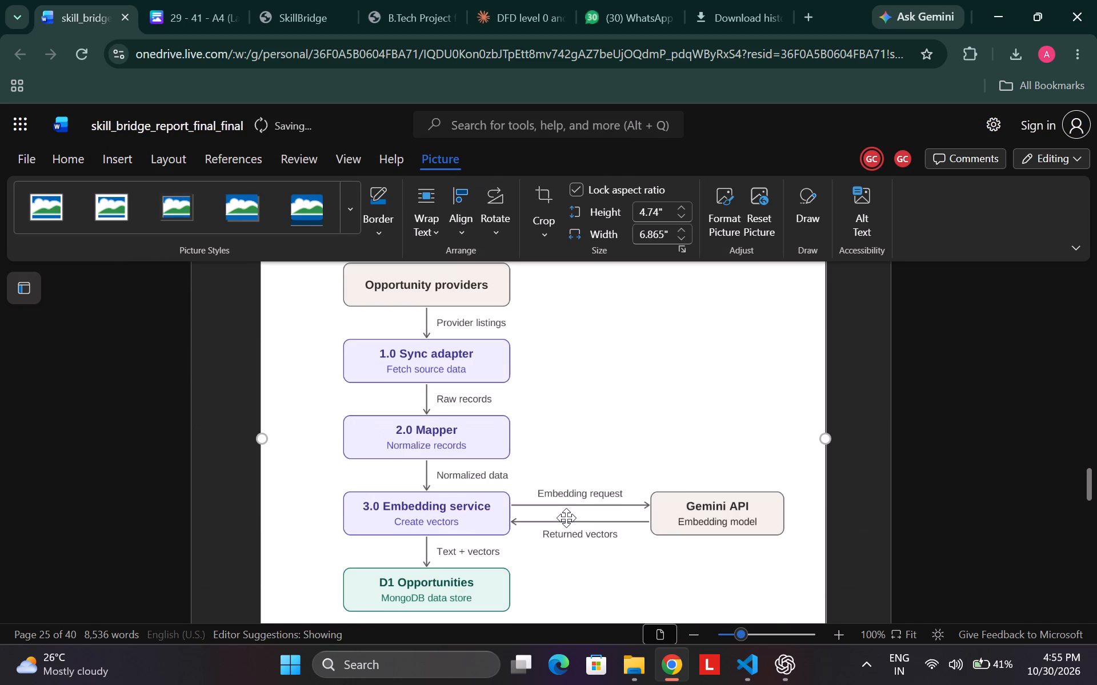
{"action": "scroll", "coordinate": [758, 518], "scroll_direction": "down", "scroll_amount": 2}
{"action": "scroll", "coordinate": [739, 501], "scroll_direction": "up", "scroll_amount": 1}
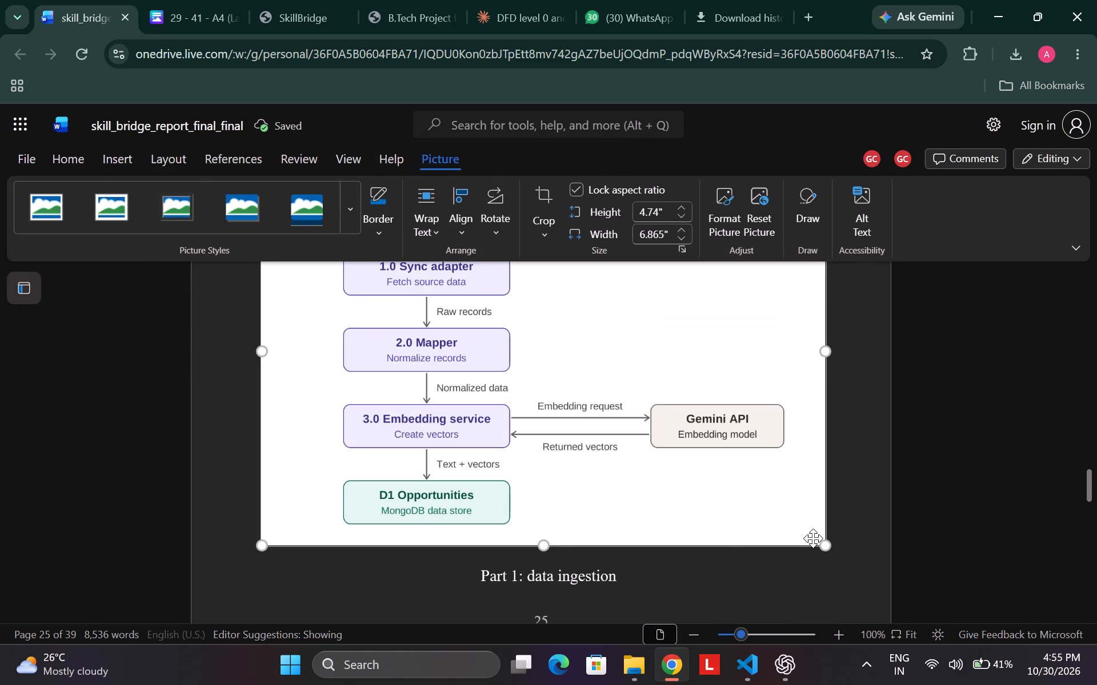
{"action": "left_click_drag", "start_coordinate": [828, 544], "coordinate": [798, 510]}
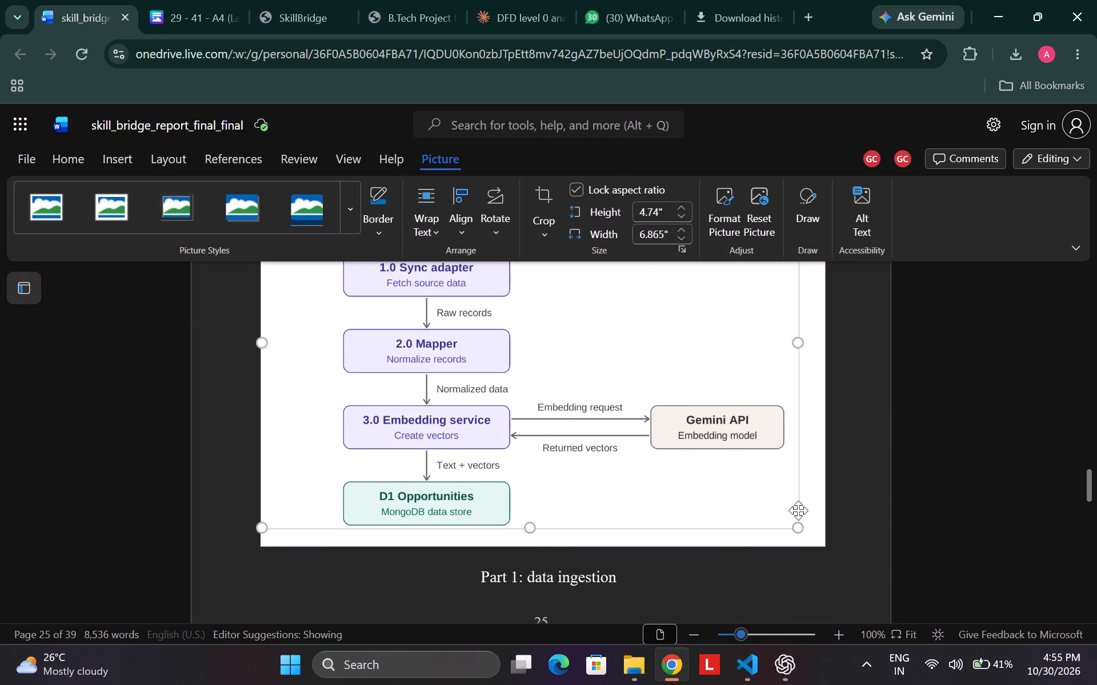
{"action": "left_click_drag", "start_coordinate": [798, 510], "coordinate": [750, 429]}
{"action": "scroll", "coordinate": [750, 429], "scroll_direction": "up", "scroll_amount": 3}
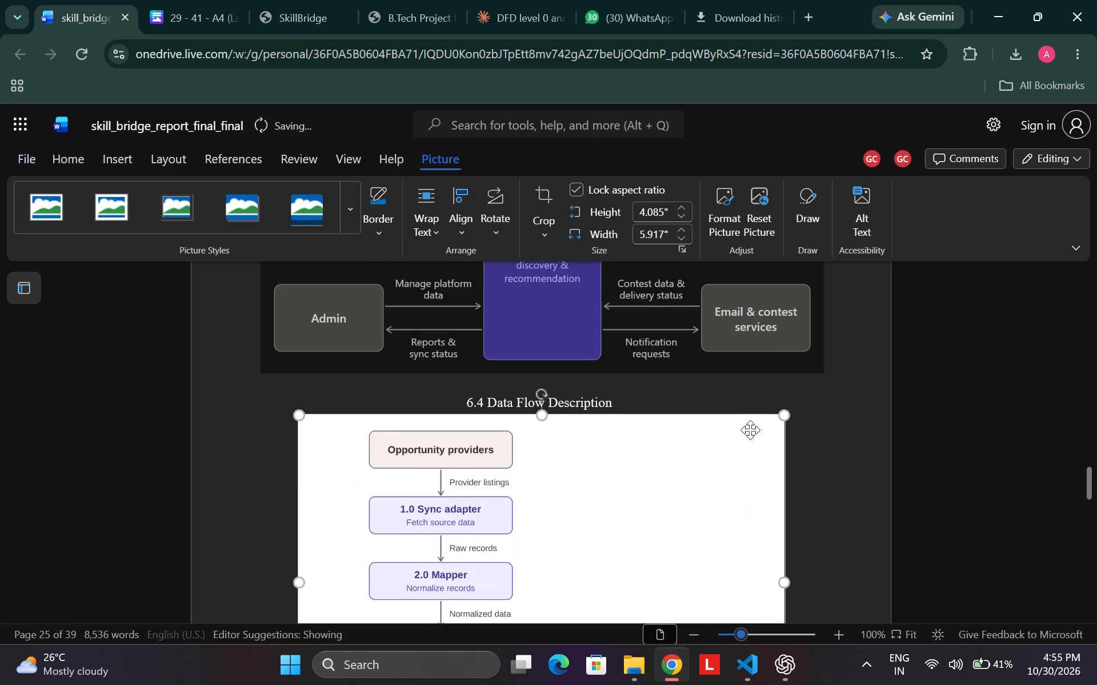
{"action": "scroll", "coordinate": [766, 476], "scroll_direction": "up", "scroll_amount": 2}
{"action": "scroll", "coordinate": [767, 477], "scroll_direction": "down", "scroll_amount": 5}
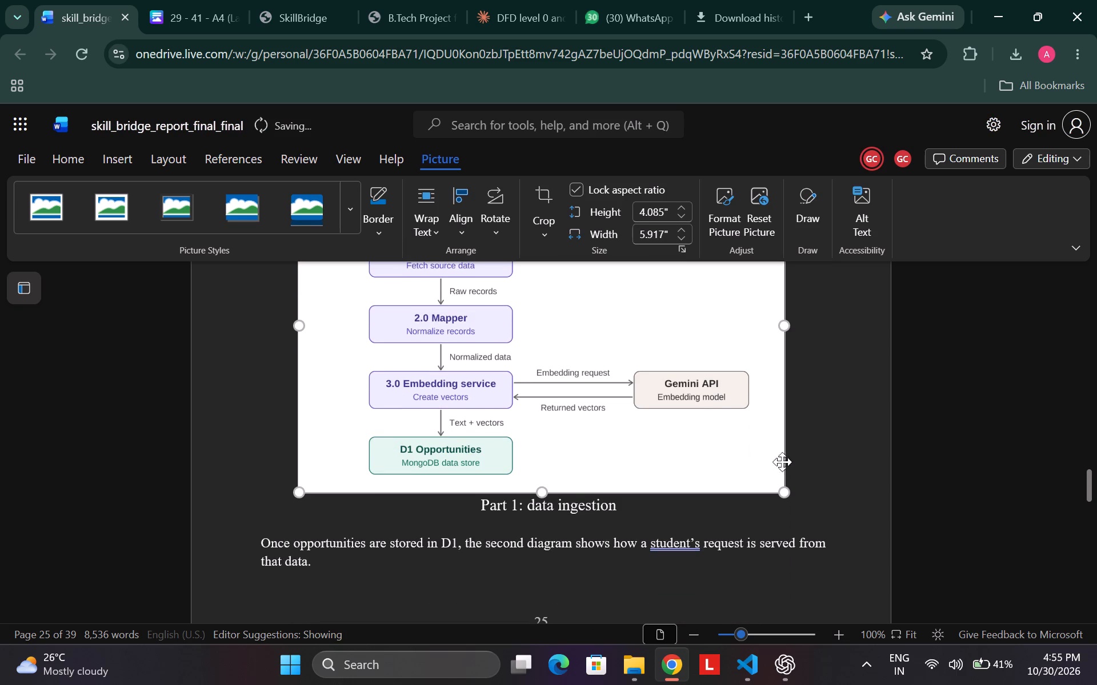
{"action": "left_click", "coordinate": [849, 452]}
Delete the dark diagram above the caption "Part 2: student request flow".
{"action": "scroll", "coordinate": [719, 459], "scroll_direction": "down", "scroll_amount": 1}
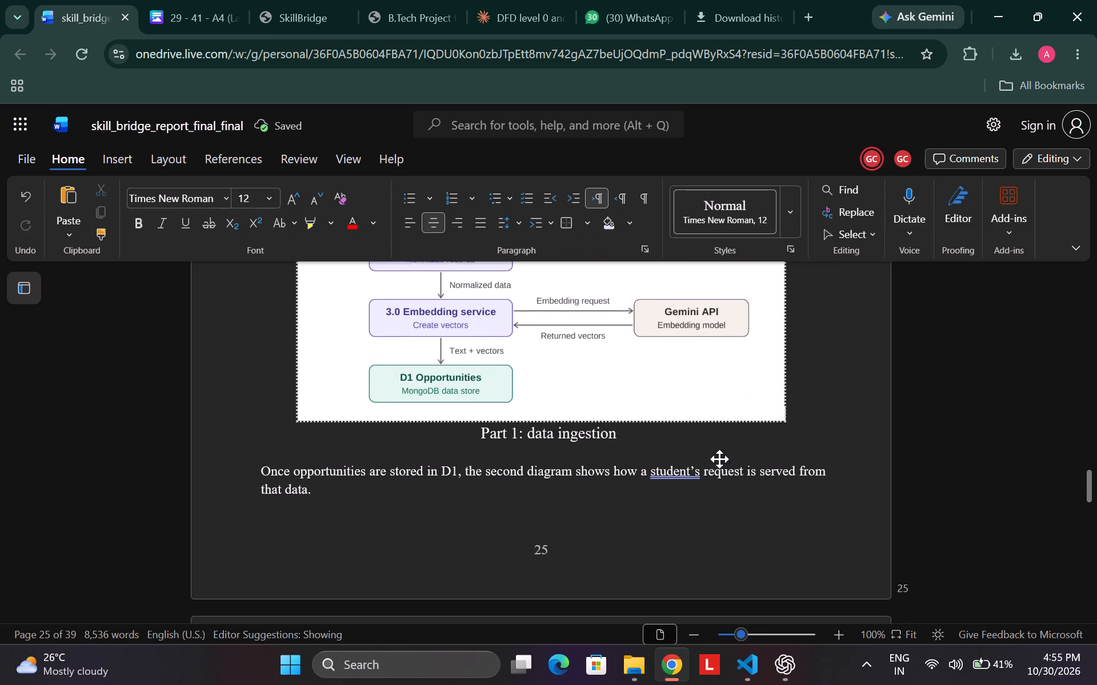
{"action": "scroll", "coordinate": [719, 459], "scroll_direction": "down", "scroll_amount": 4}
{"action": "left_click", "coordinate": [648, 474]}
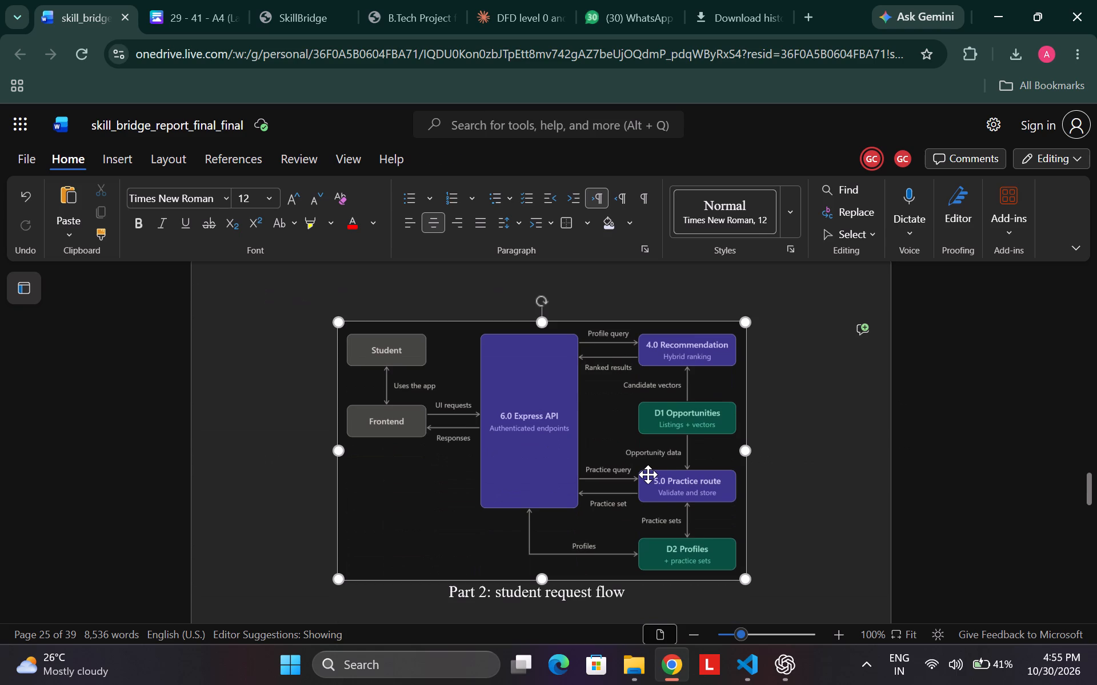
{"action": "key", "text": "Delete"}
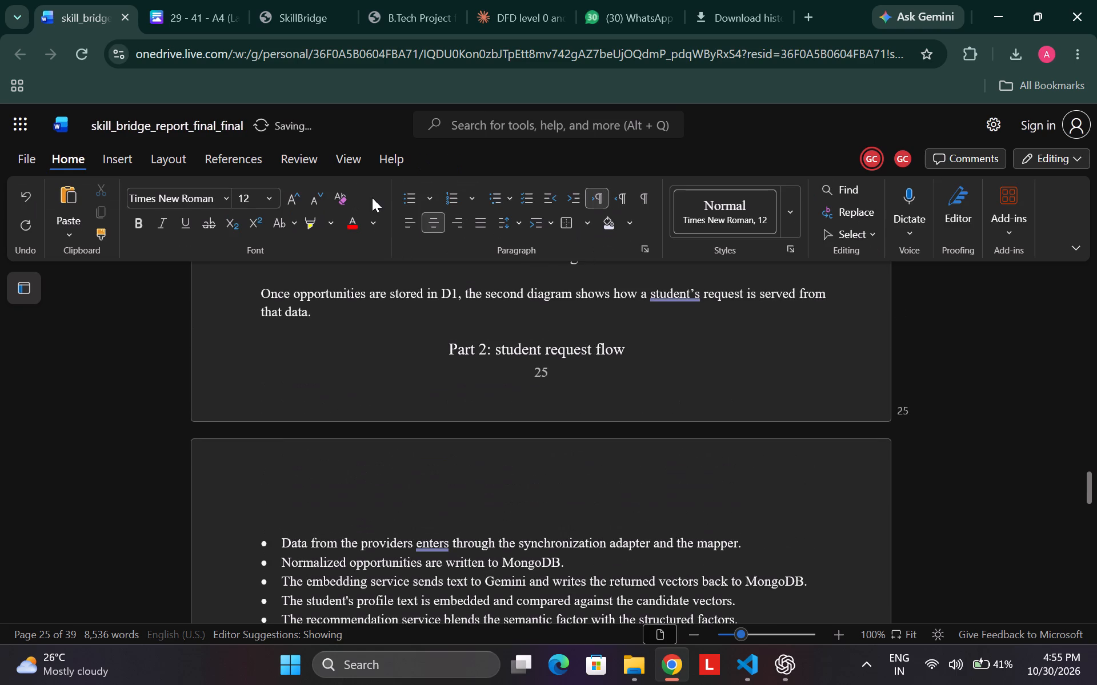
Insert the picture dfd_student_flow.png from the Downloads folder above the Part 2 student request flow caption.
{"action": "left_click", "coordinate": [29, 158]}
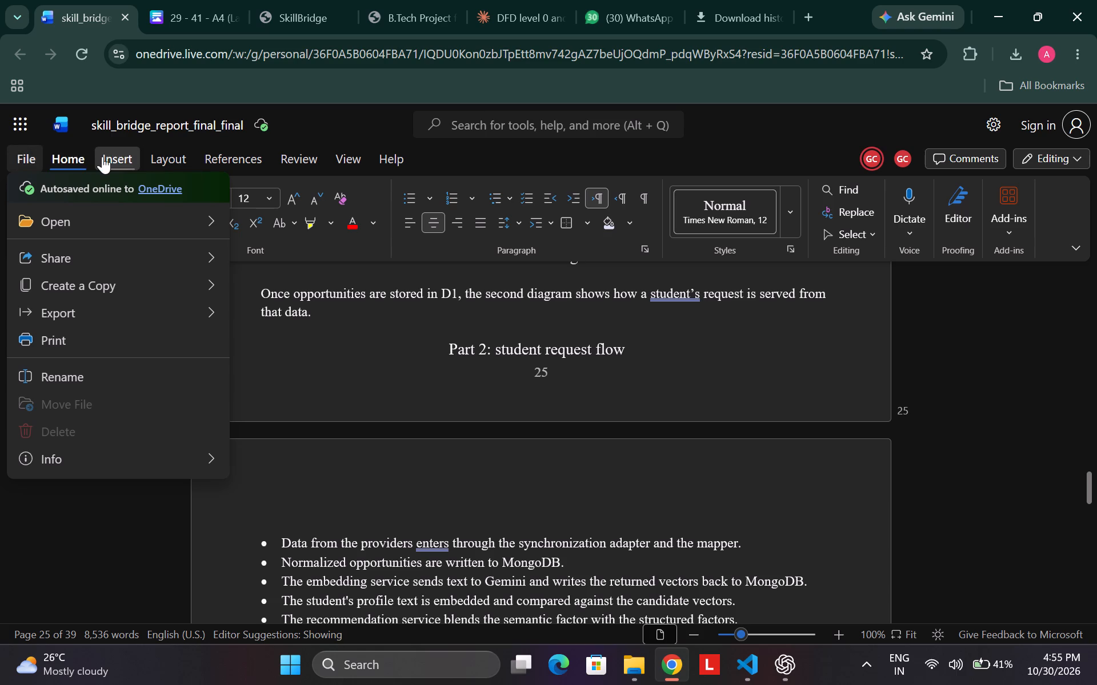
{"action": "left_click", "coordinate": [133, 158]}
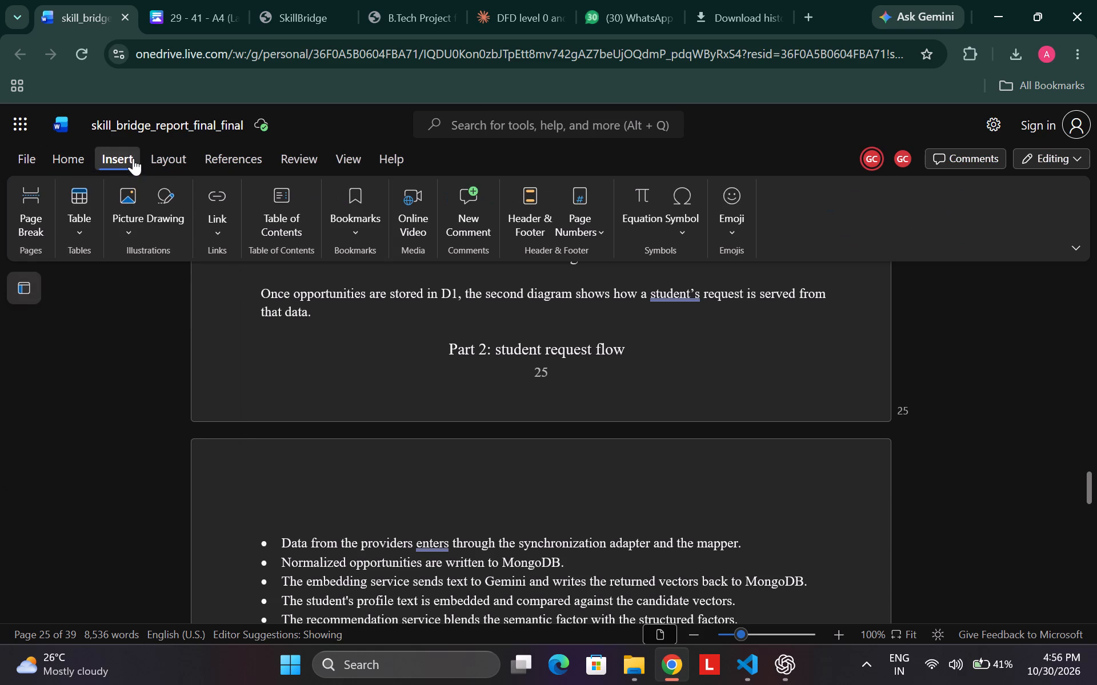
{"action": "left_click", "coordinate": [123, 230]}
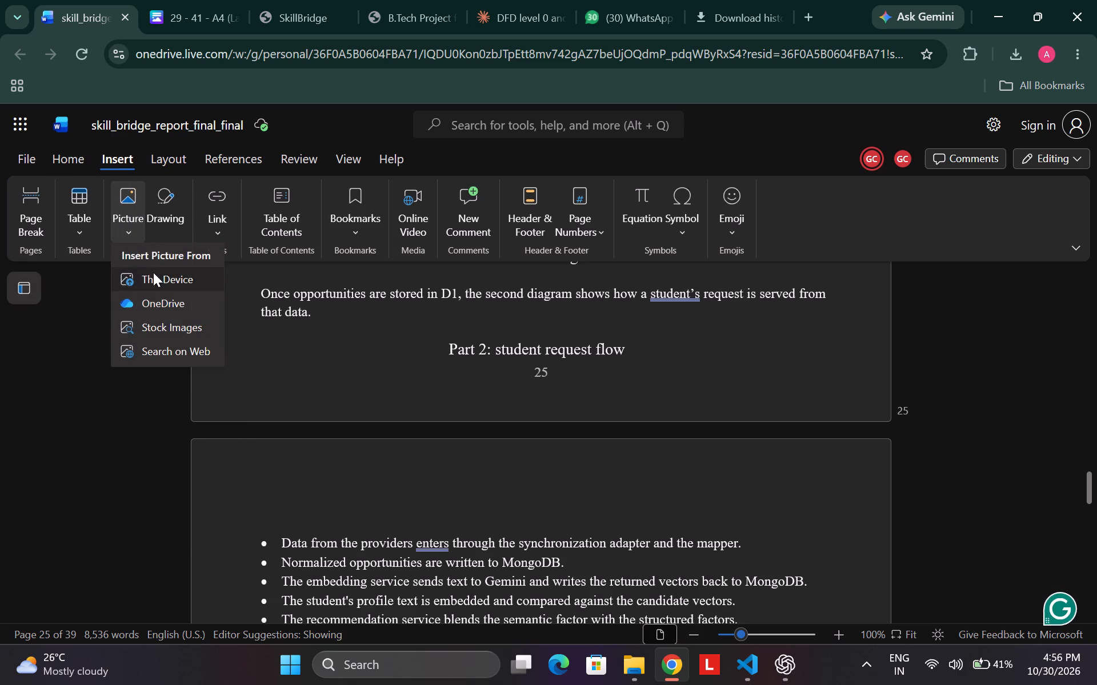
{"action": "left_click", "coordinate": [153, 272]}
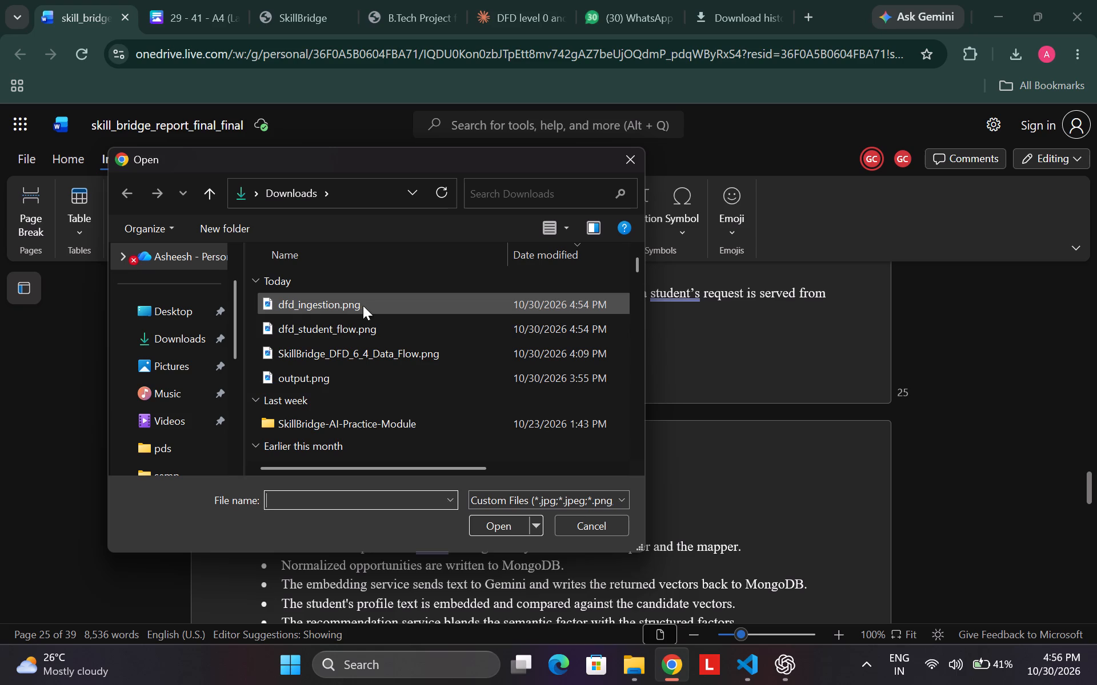
{"action": "left_click", "coordinate": [366, 325]}
{"action": "left_click", "coordinate": [491, 519]}
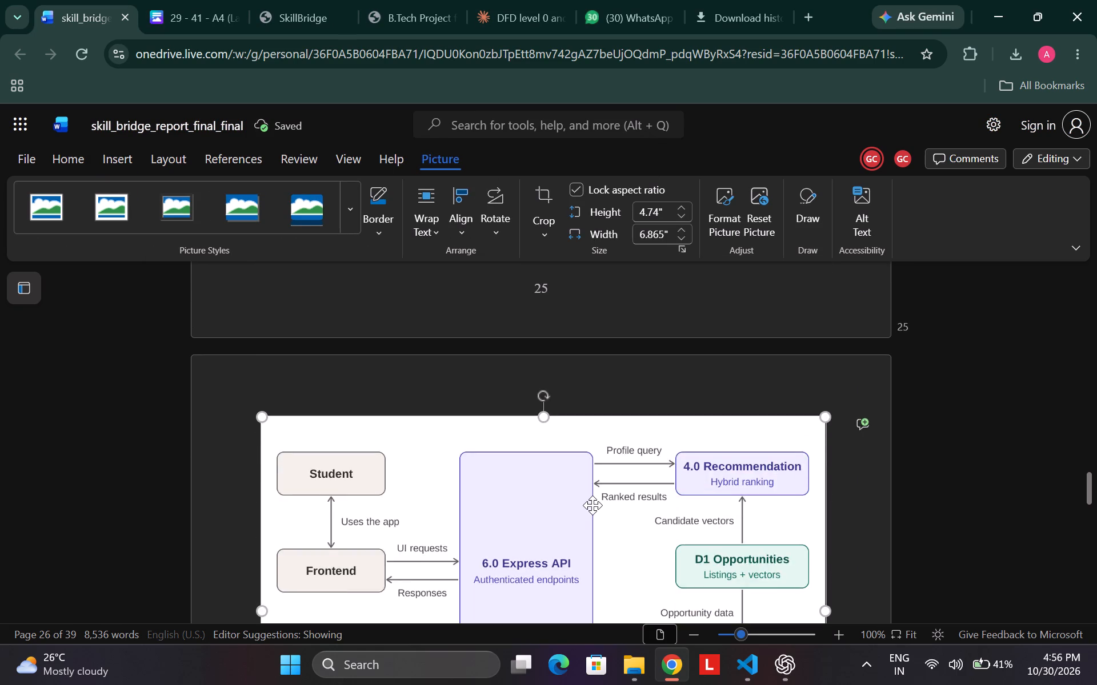
{"action": "scroll", "coordinate": [592, 505], "scroll_direction": "up", "scroll_amount": 8}
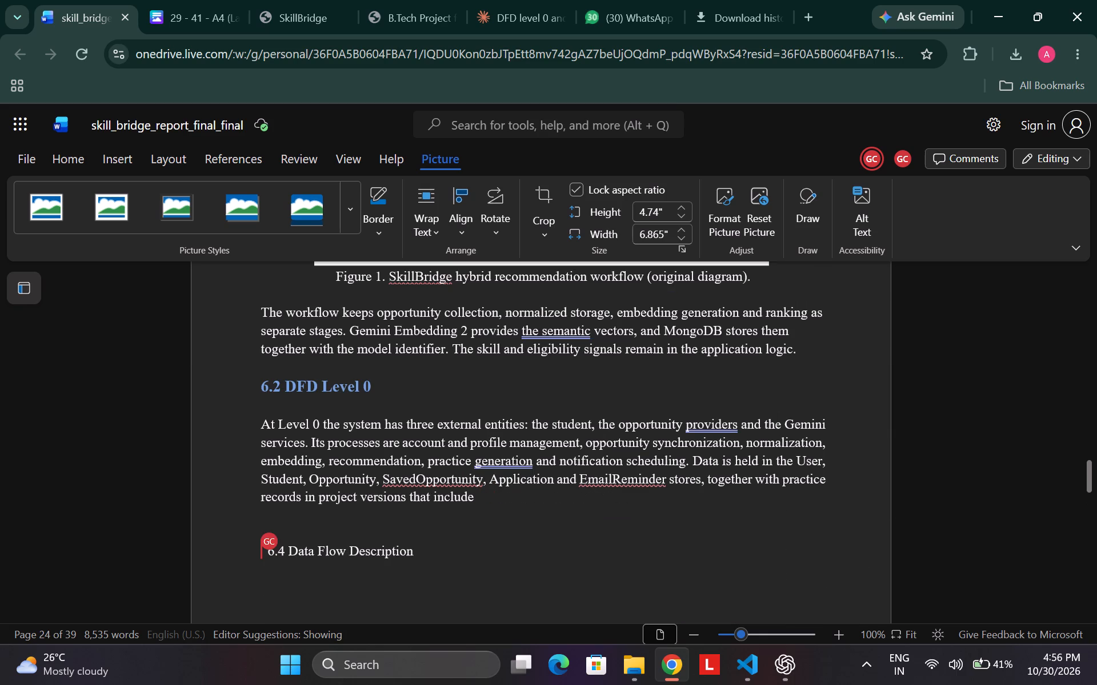
{"action": "scroll", "coordinate": [648, 510], "scroll_direction": "down", "scroll_amount": 4}
{"action": "scroll", "coordinate": [648, 510], "scroll_direction": "up", "scroll_amount": 3}
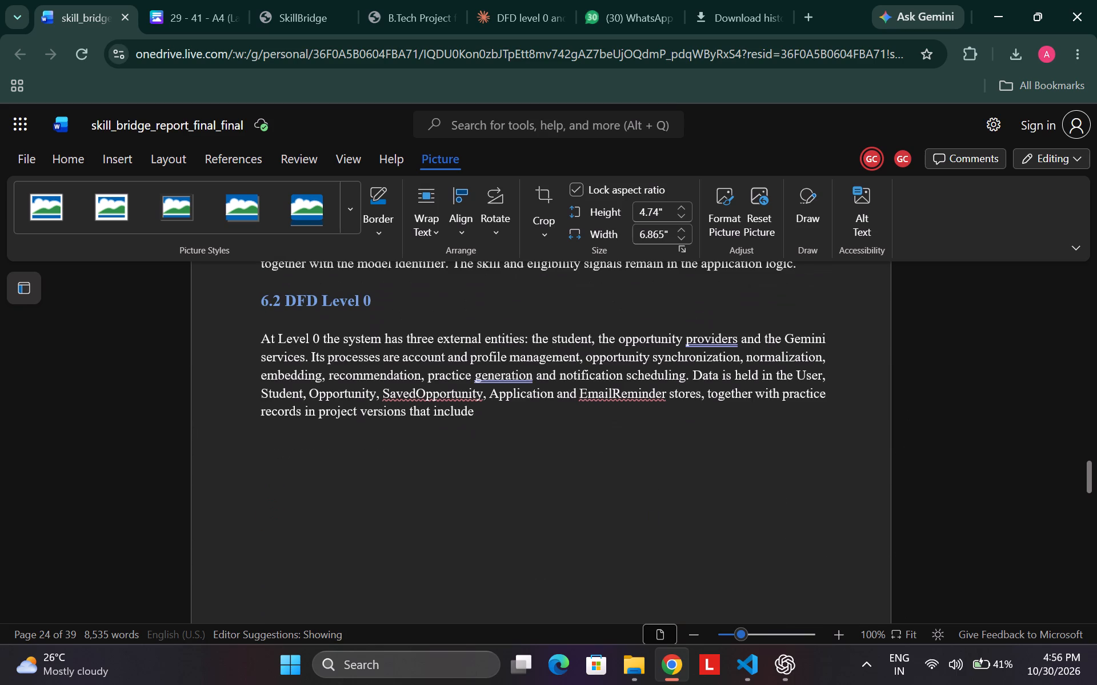
{"action": "scroll", "coordinate": [648, 510], "scroll_direction": "down", "scroll_amount": 12}
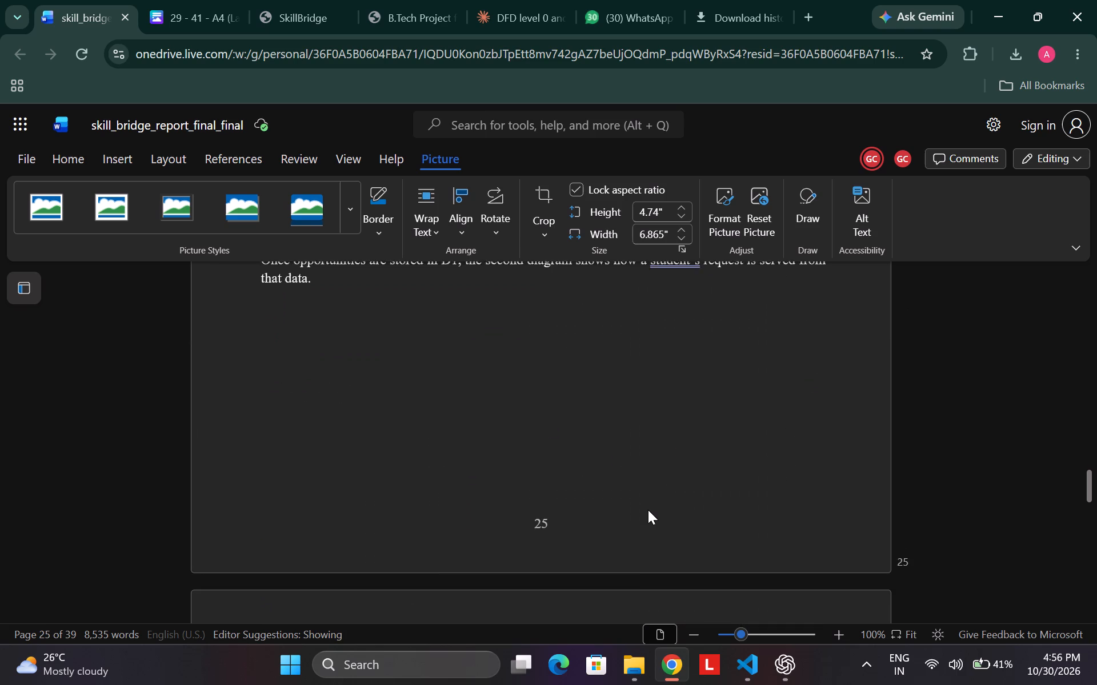
{"action": "scroll", "coordinate": [648, 510], "scroll_direction": "up", "scroll_amount": 9}
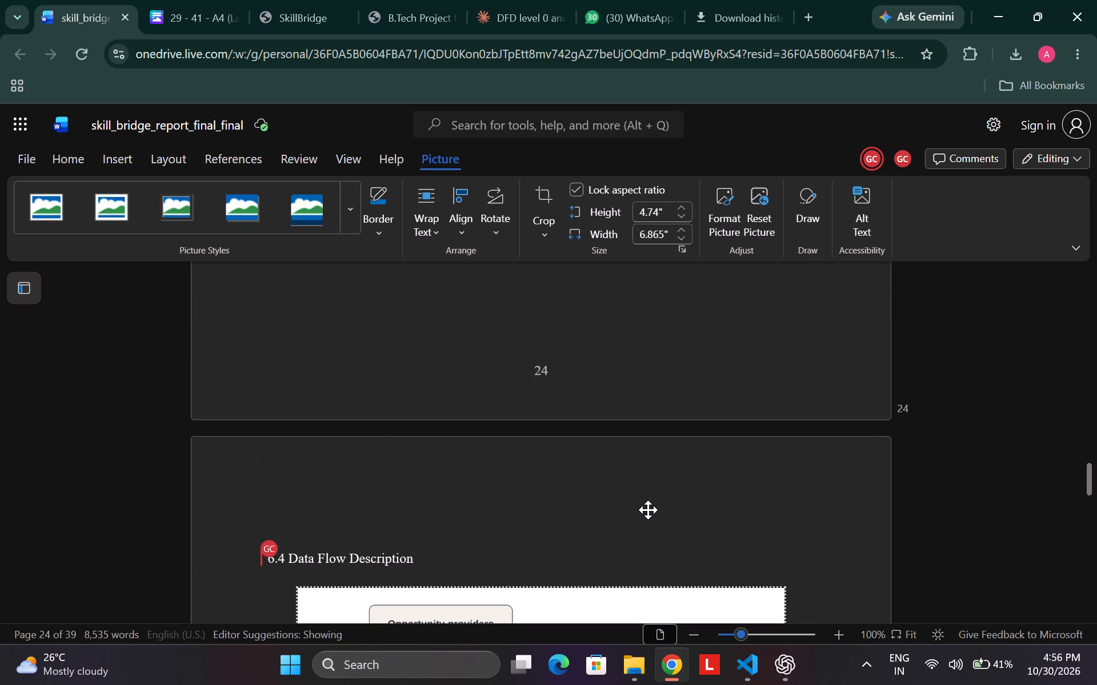
{"action": "scroll", "coordinate": [648, 510], "scroll_direction": "up", "scroll_amount": 4}
{"action": "scroll", "coordinate": [648, 510], "scroll_direction": "down", "scroll_amount": 2}
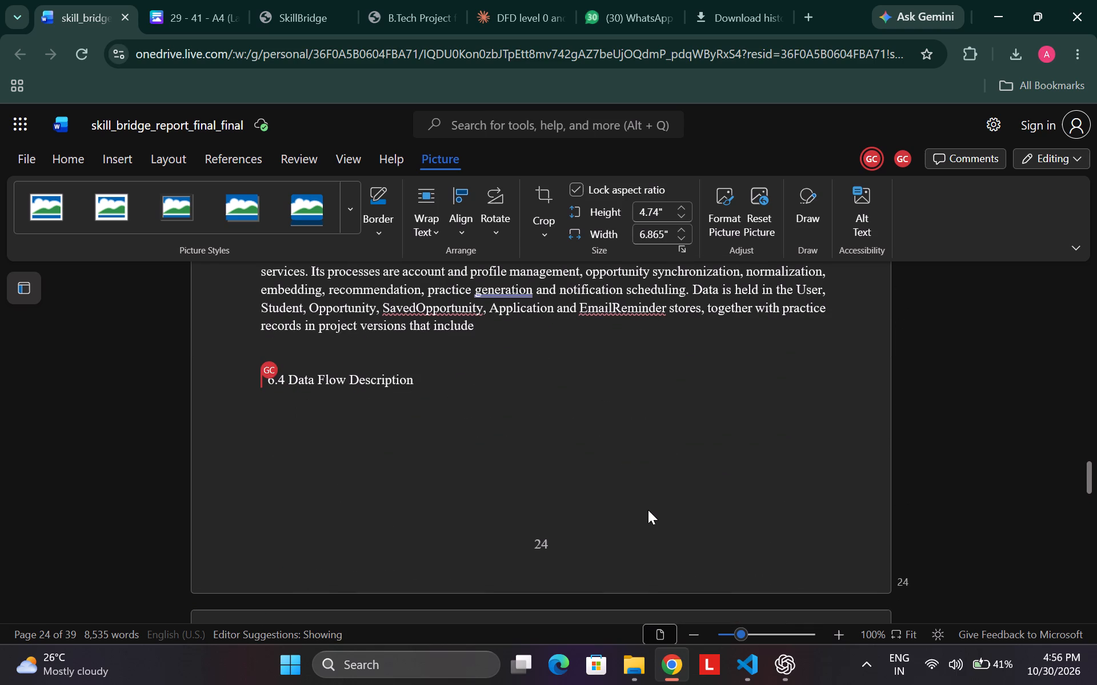
{"action": "scroll", "coordinate": [648, 510], "scroll_direction": "up", "scroll_amount": 2}
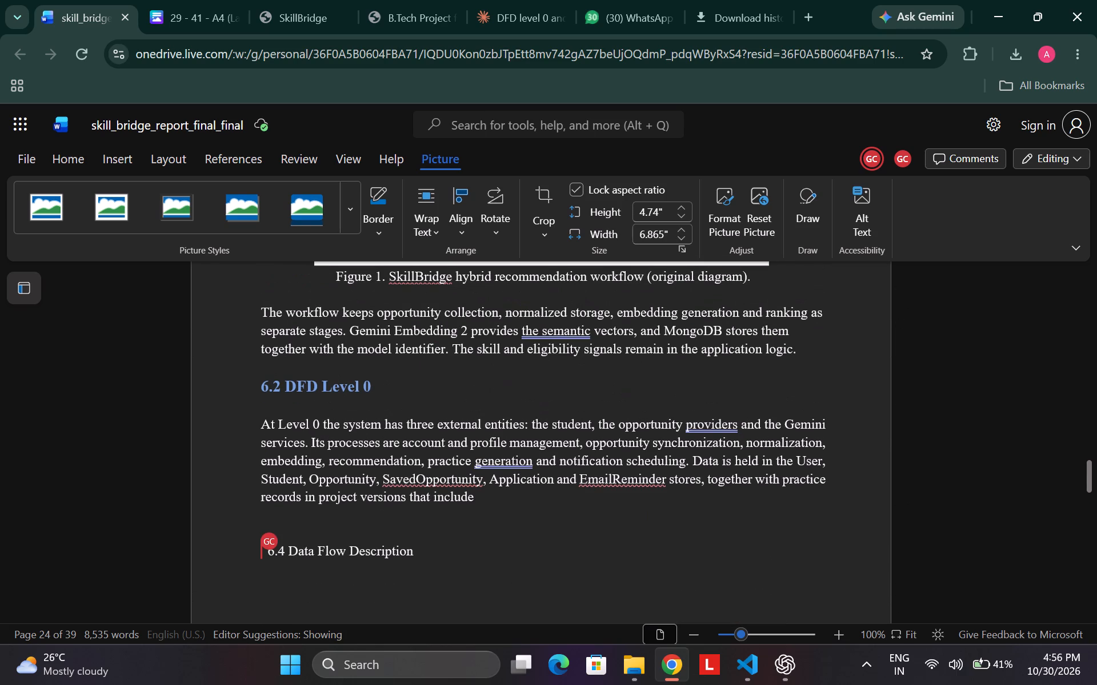
{"action": "scroll", "coordinate": [485, 441], "scroll_direction": "down", "scroll_amount": 16}
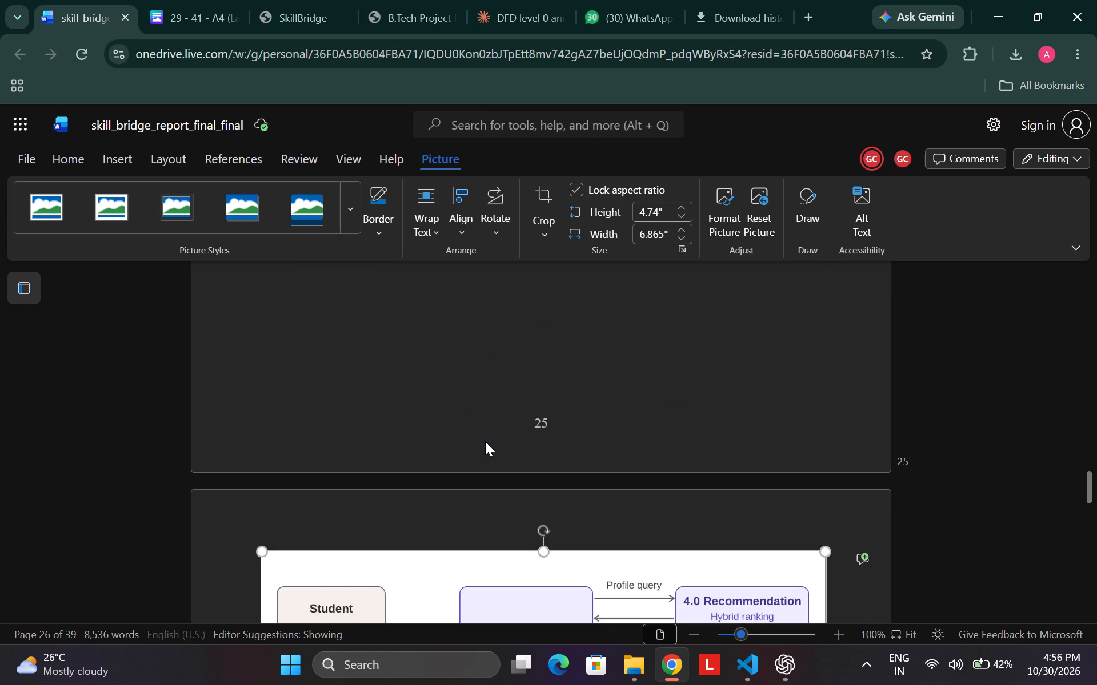
{"action": "scroll", "coordinate": [485, 441], "scroll_direction": "down", "scroll_amount": 2}
{"action": "scroll", "coordinate": [648, 426], "scroll_direction": "down", "scroll_amount": 1}
{"action": "scroll", "coordinate": [648, 426], "scroll_direction": "up", "scroll_amount": 3}
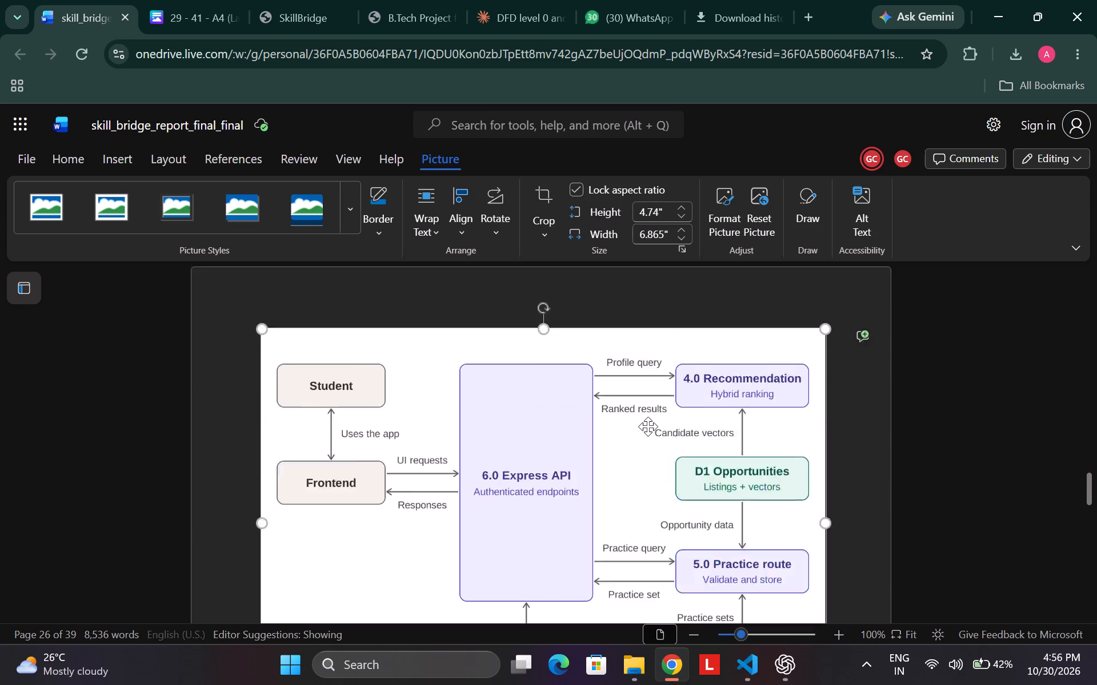
{"action": "scroll", "coordinate": [648, 426], "scroll_direction": "up", "scroll_amount": 8}
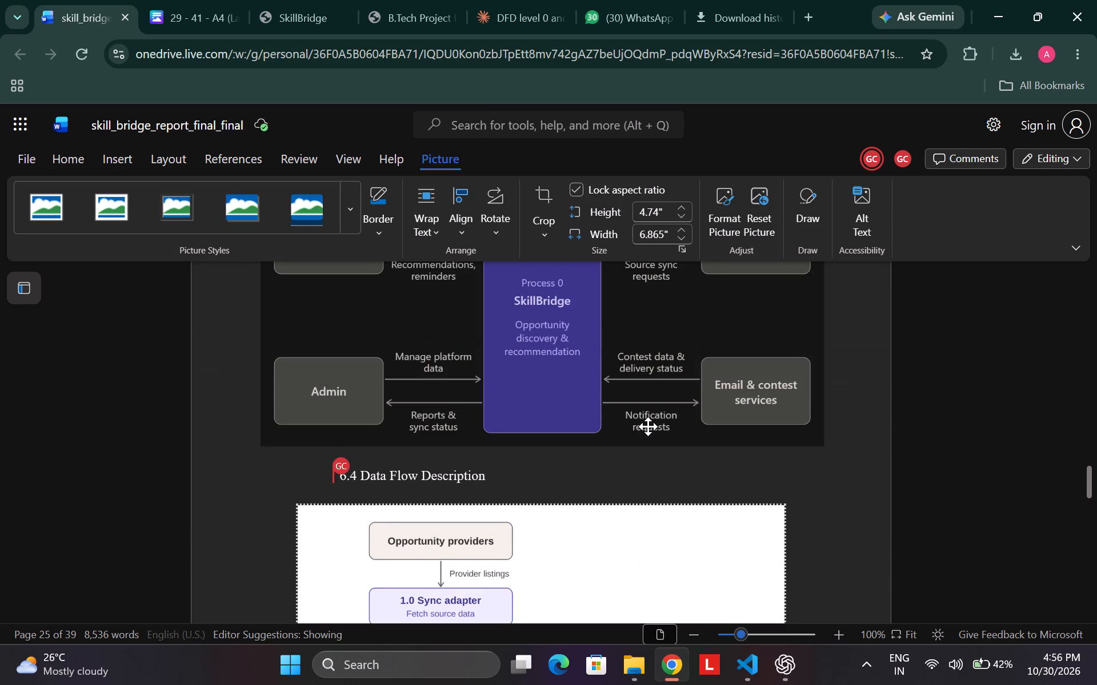
{"action": "scroll", "coordinate": [648, 426], "scroll_direction": "down", "scroll_amount": 3}
{"action": "left_click", "coordinate": [525, 425]}
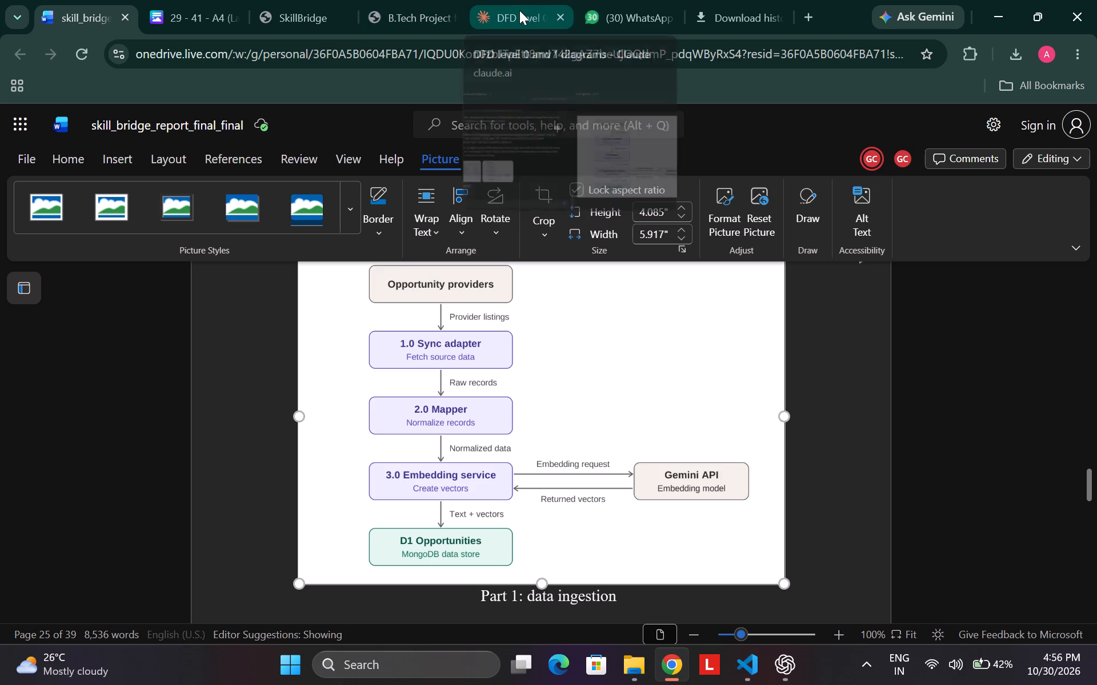
Check the open project format, SkillBridge and Claude tabs, return to the report and close the "29 - 41 - A4" tab.
{"action": "left_click", "coordinate": [426, 14]}
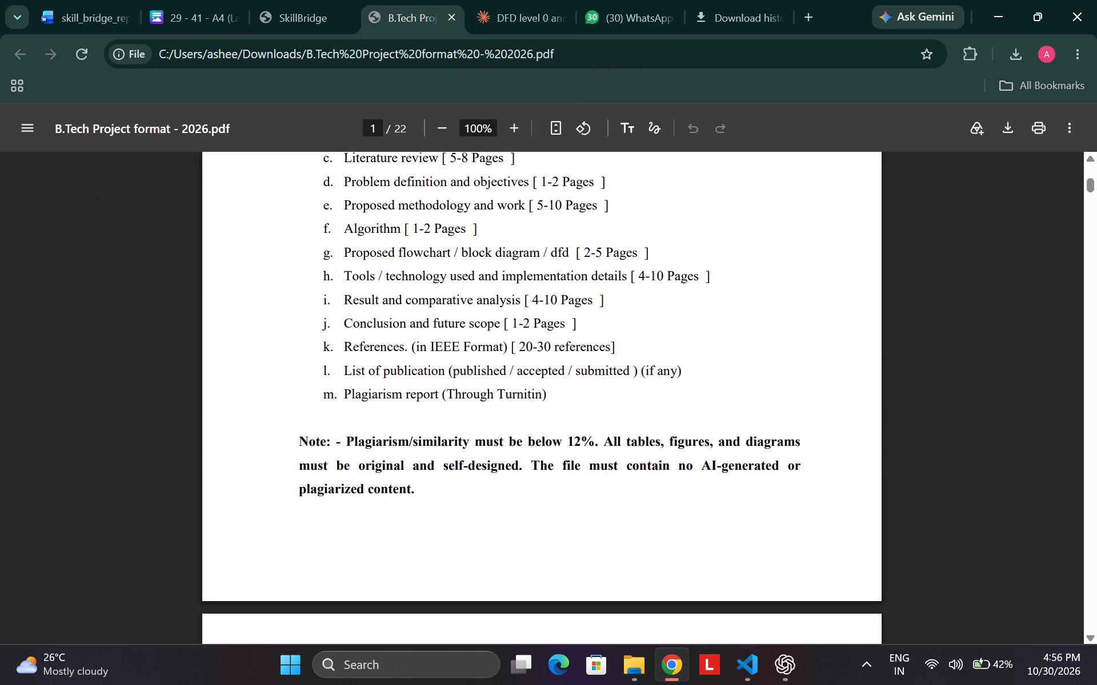
{"action": "left_click", "coordinate": [287, 0]}
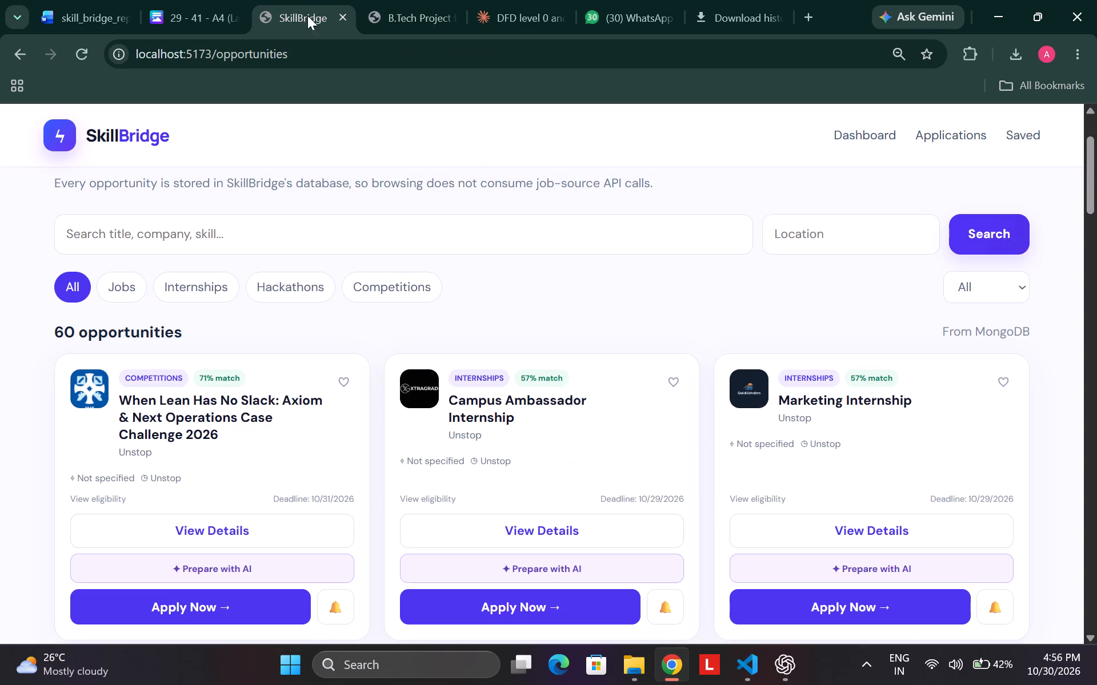
{"action": "left_click", "coordinate": [500, 0]}
{"action": "left_click", "coordinate": [190, 0]}
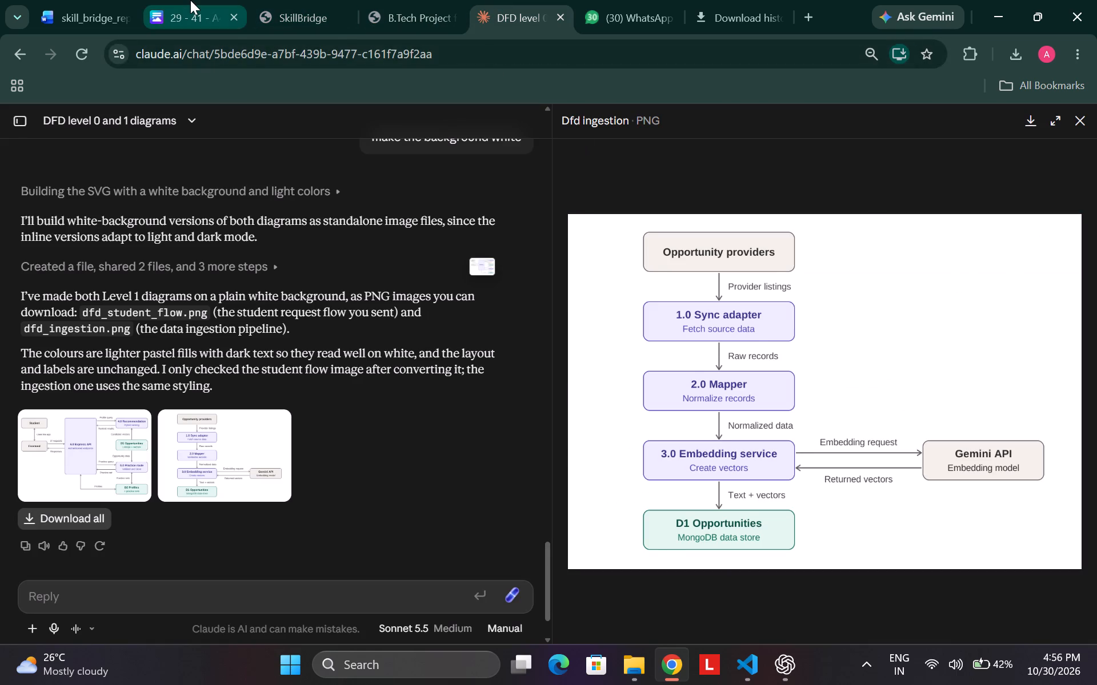
{"action": "left_click", "coordinate": [52, 6]}
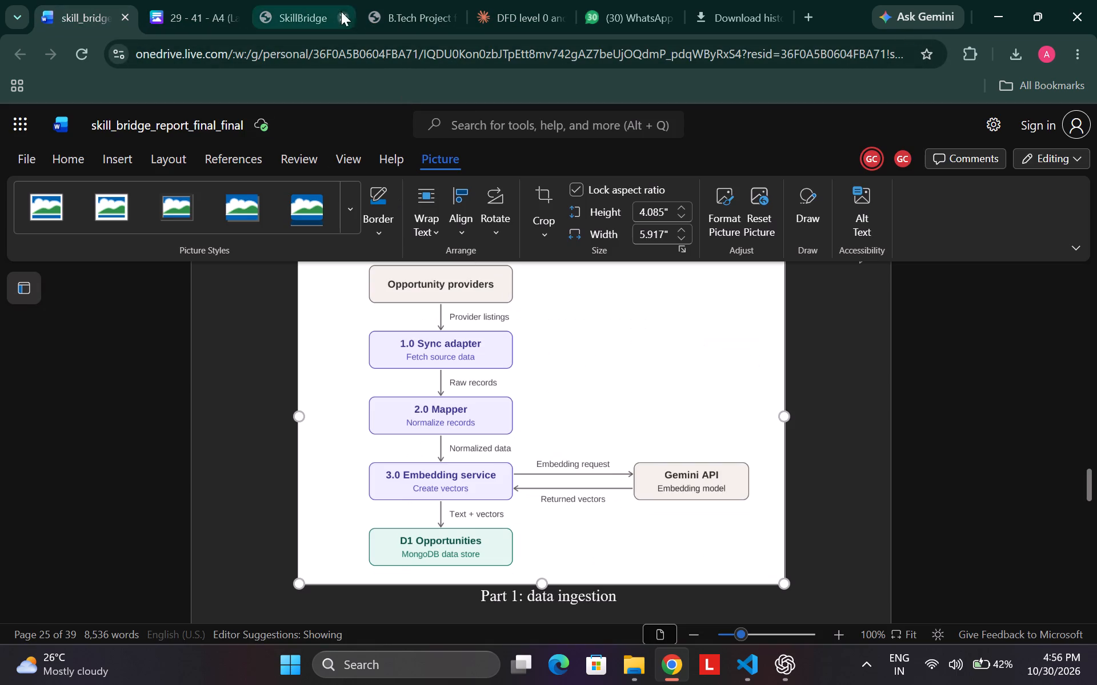
{"action": "left_click", "coordinate": [237, 16]}
Examine the diagrams in chapter 6 from 6.1 System Architecture down to 6.4 Data Flow Description.
{"action": "scroll", "coordinate": [558, 448], "scroll_direction": "up", "scroll_amount": 4}
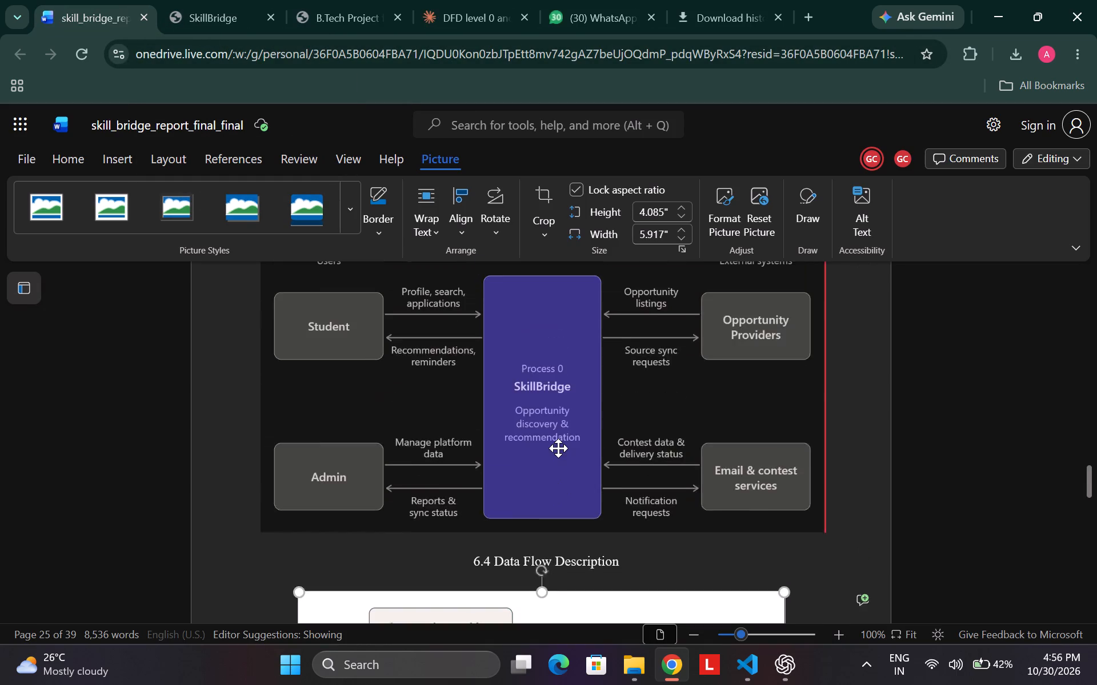
{"action": "scroll", "coordinate": [558, 448], "scroll_direction": "up", "scroll_amount": 12}
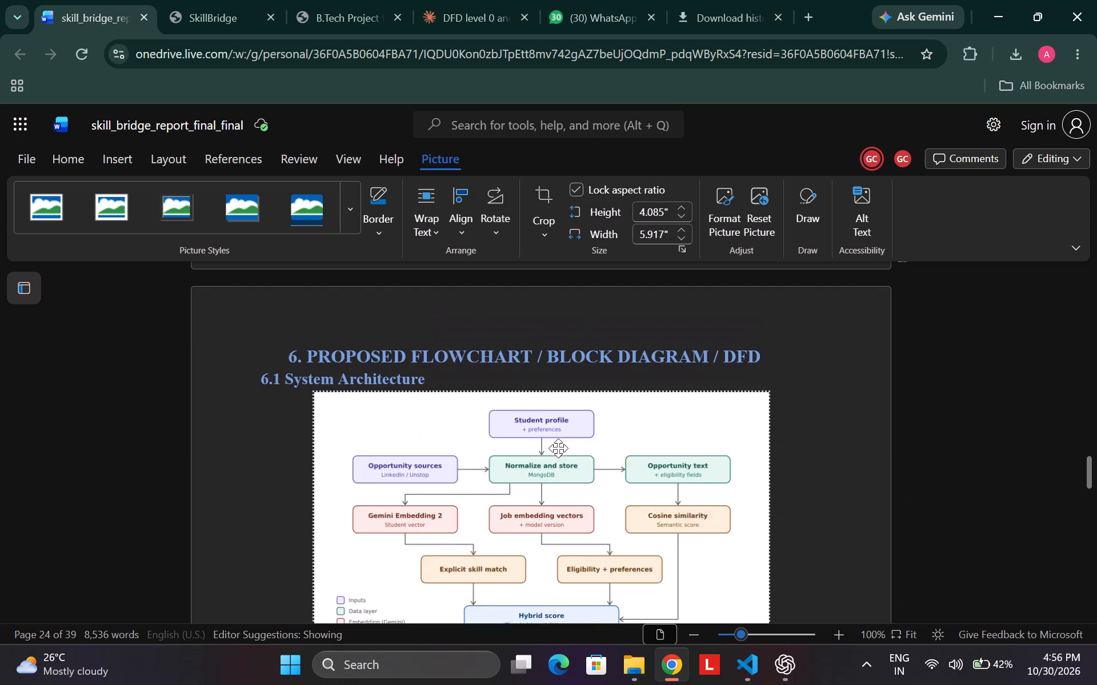
{"action": "scroll", "coordinate": [558, 448], "scroll_direction": "up", "scroll_amount": 2}
{"action": "scroll", "coordinate": [558, 448], "scroll_direction": "down", "scroll_amount": 11}
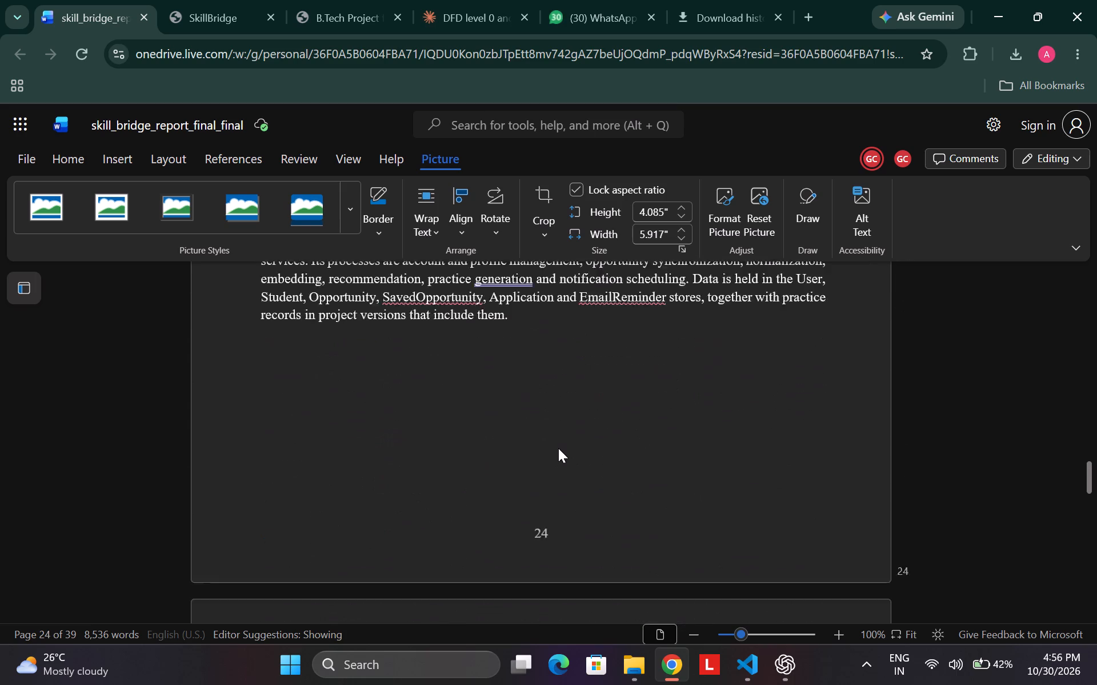
{"action": "scroll", "coordinate": [558, 448], "scroll_direction": "down", "scroll_amount": 6}
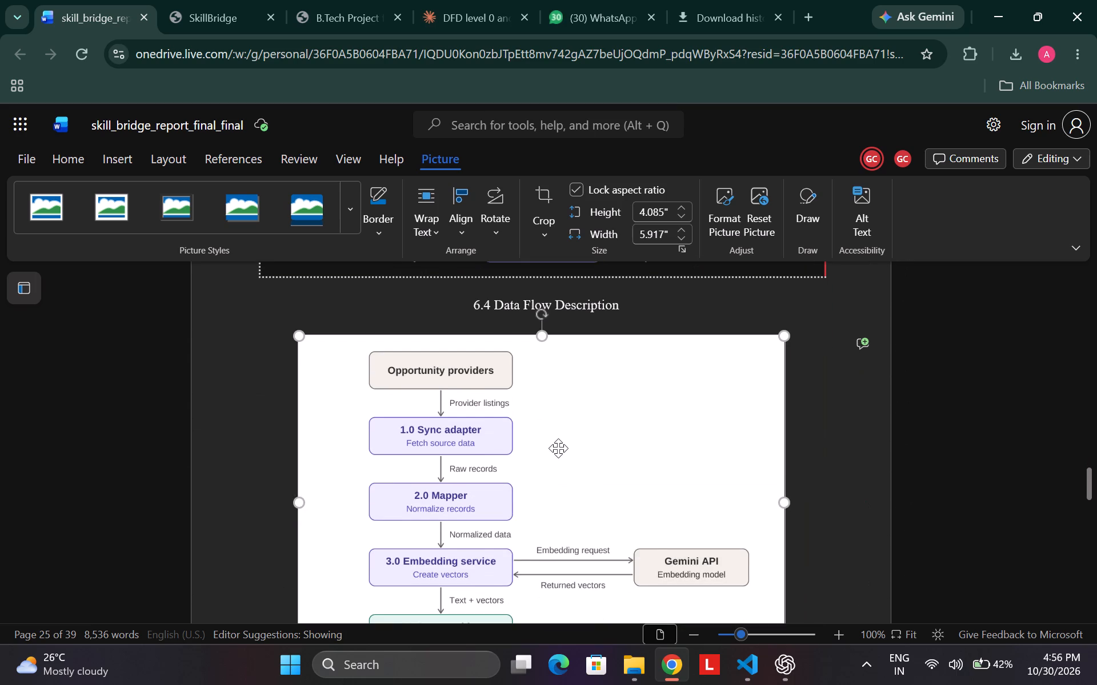
Shrink the white Part 2 student request flow diagram proportionally to about 6.02" wide by 4.16" high.
{"action": "scroll", "coordinate": [558, 448], "scroll_direction": "down", "scroll_amount": 9}
{"action": "left_click", "coordinate": [572, 444]}
{"action": "left_click_drag", "start_coordinate": [828, 526], "coordinate": [759, 425]}
{"action": "scroll", "coordinate": [767, 449], "scroll_direction": "up", "scroll_amount": 3}
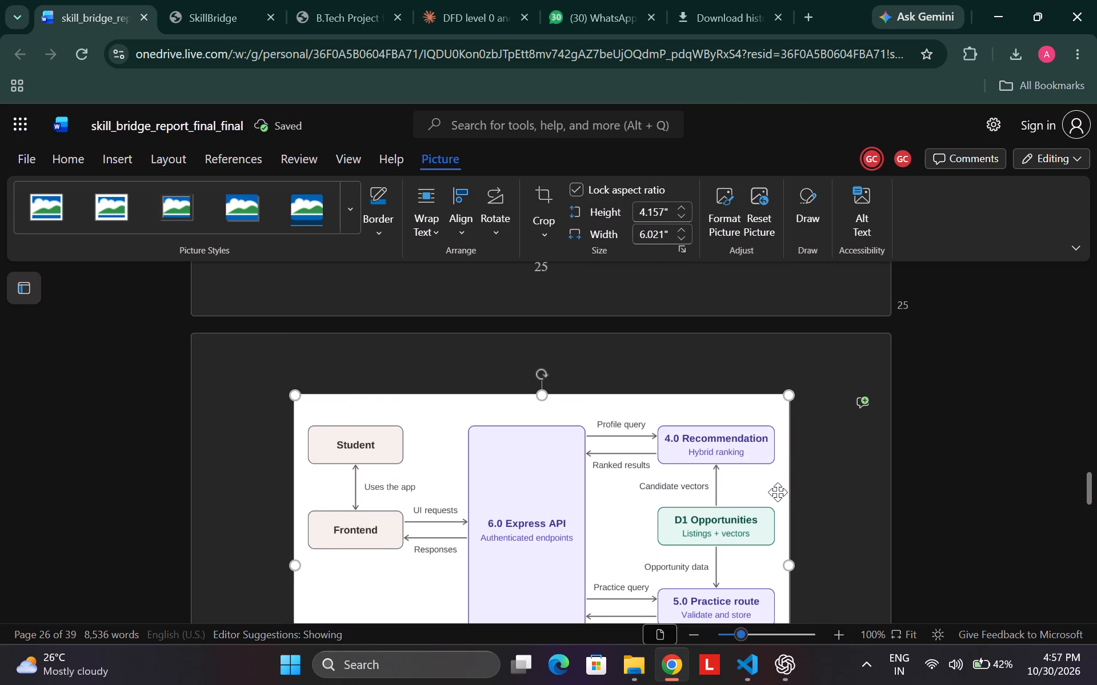
{"action": "scroll", "coordinate": [687, 522], "scroll_direction": "up", "scroll_amount": 6}
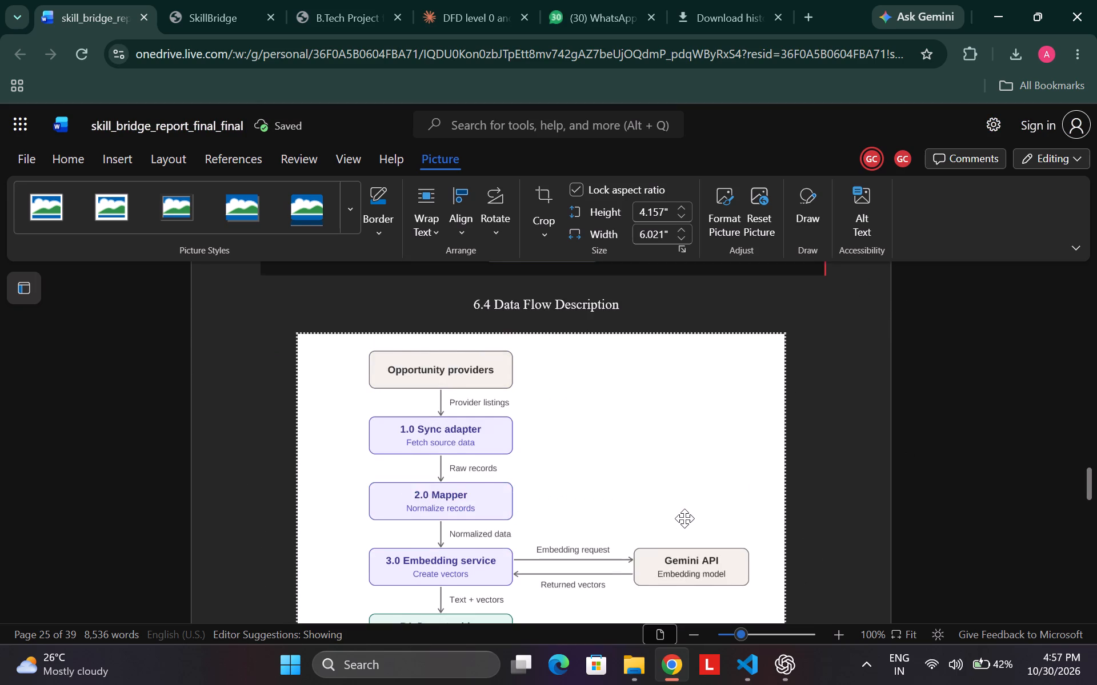
{"action": "scroll", "coordinate": [684, 518], "scroll_direction": "down", "scroll_amount": 4}
{"action": "scroll", "coordinate": [684, 518], "scroll_direction": "up", "scroll_amount": 7}
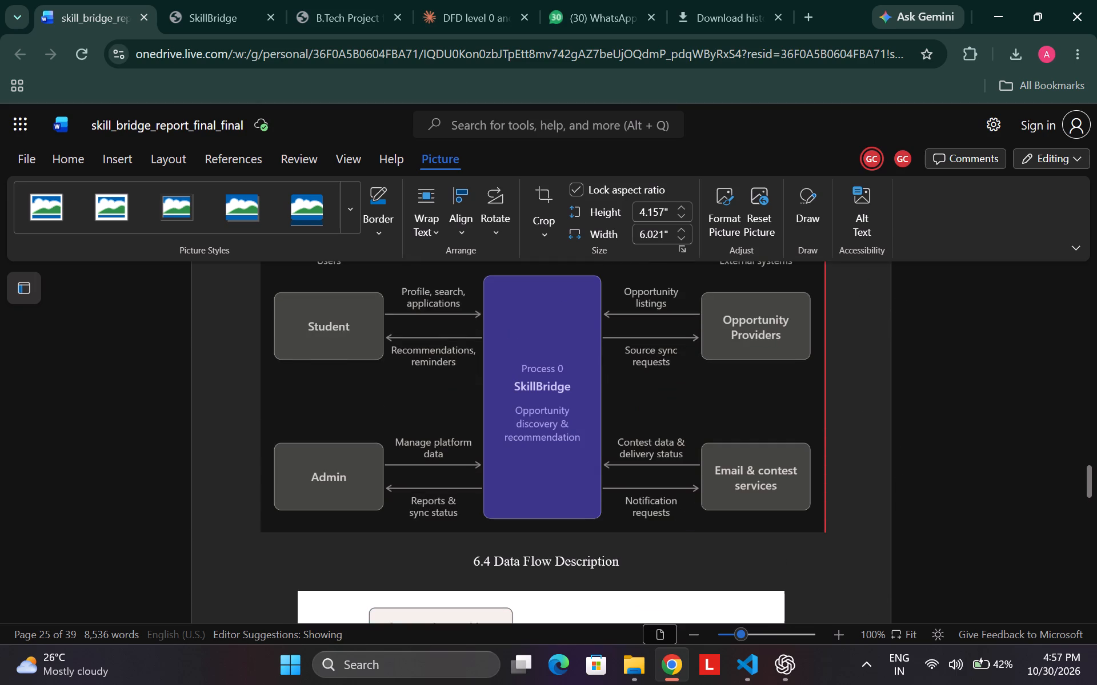
{"action": "scroll", "coordinate": [507, 541], "scroll_direction": "up", "scroll_amount": 4}
{"action": "scroll", "coordinate": [514, 541], "scroll_direction": "down", "scroll_amount": 2}
{"action": "scroll", "coordinate": [514, 541], "scroll_direction": "up", "scroll_amount": 5}
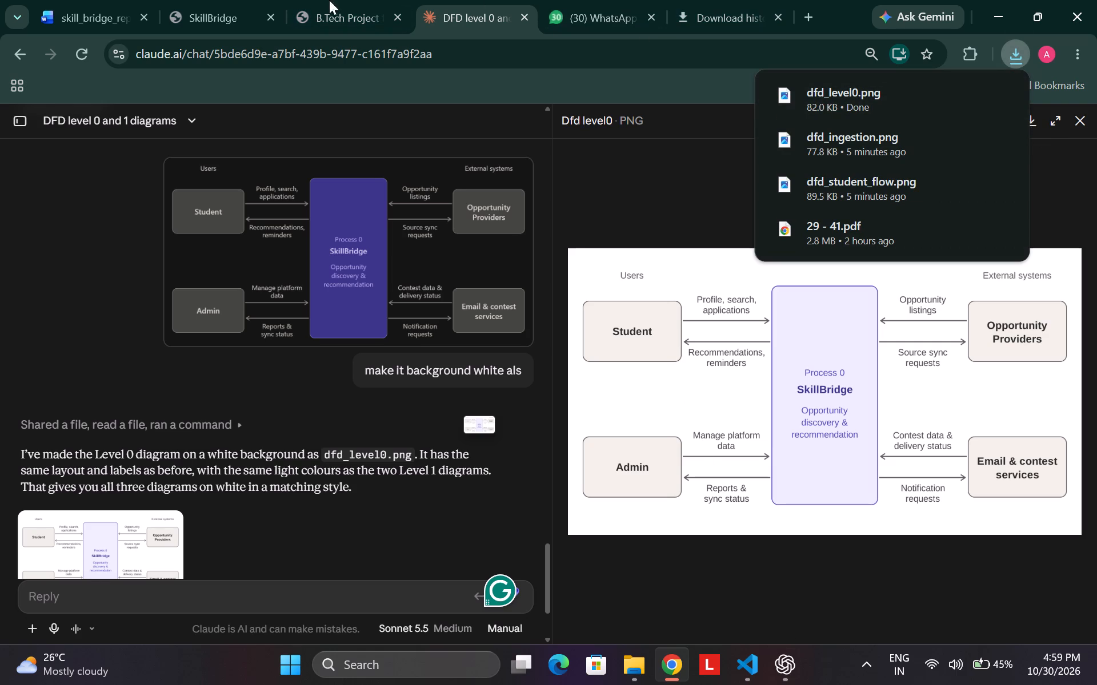
{"action": "left_click", "coordinate": [203, 4]}
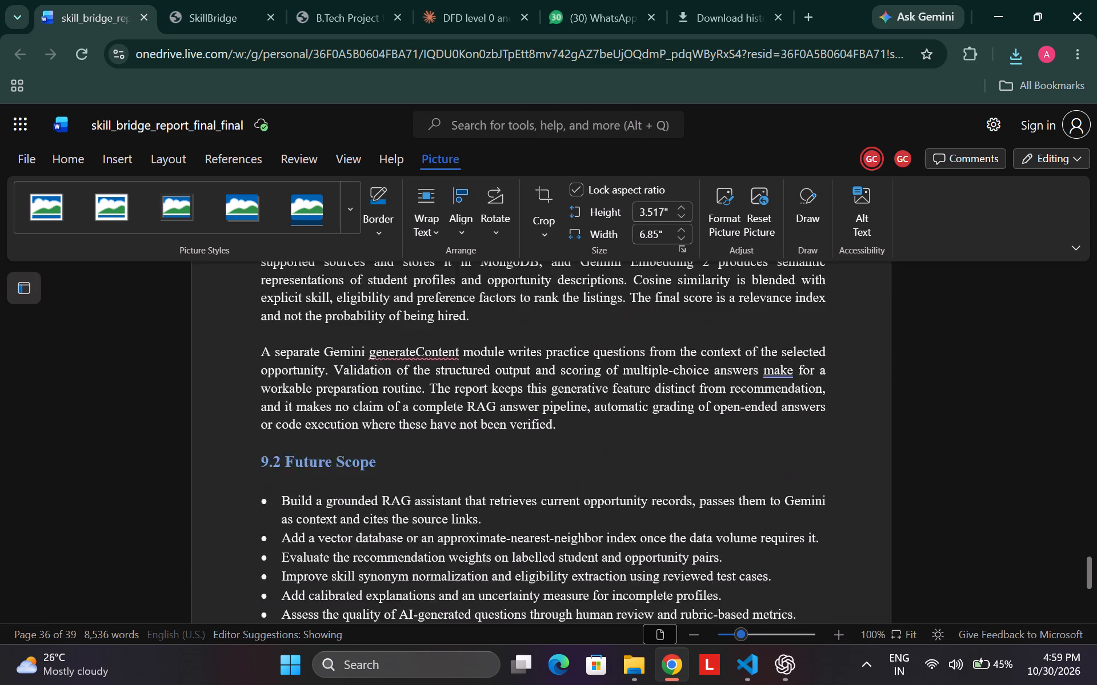
{"action": "scroll", "coordinate": [679, 370], "scroll_direction": "down", "scroll_amount": 16}
{"action": "scroll", "coordinate": [679, 370], "scroll_direction": "up", "scroll_amount": 7}
{"action": "scroll", "coordinate": [679, 370], "scroll_direction": "down", "scroll_amount": 1}
{"action": "scroll", "coordinate": [679, 370], "scroll_direction": "up", "scroll_amount": 2}
{"action": "scroll", "coordinate": [679, 370], "scroll_direction": "up", "scroll_amount": 20}
{"action": "scroll", "coordinate": [679, 370], "scroll_direction": "up", "scroll_amount": 5}
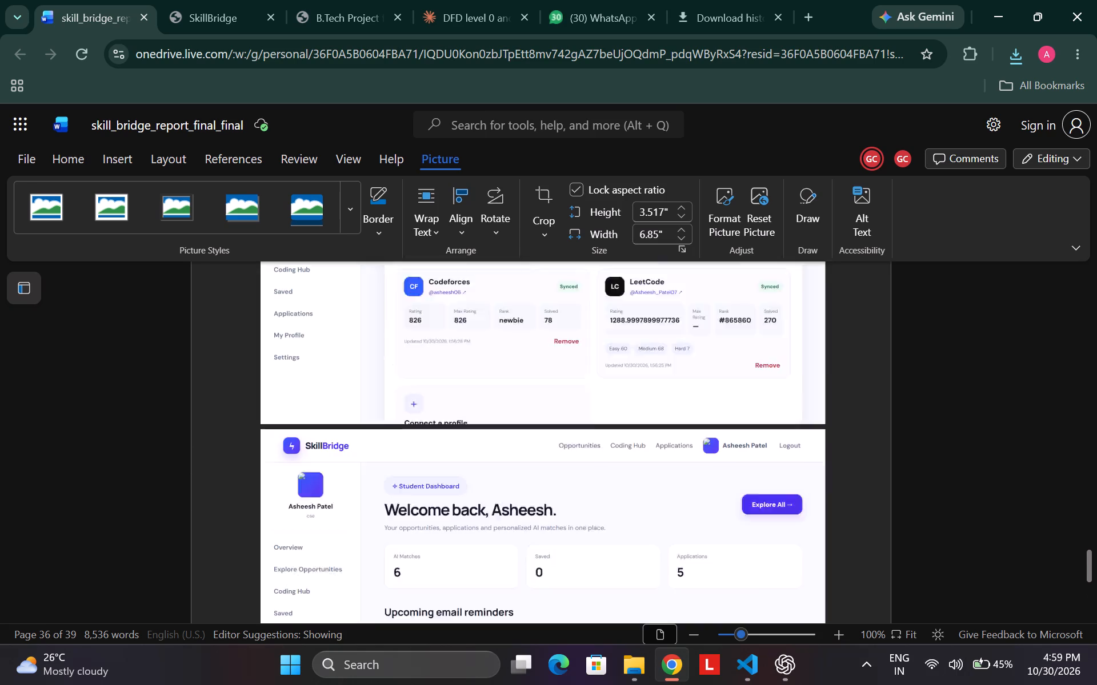
{"action": "scroll", "coordinate": [679, 370], "scroll_direction": "up", "scroll_amount": 20}
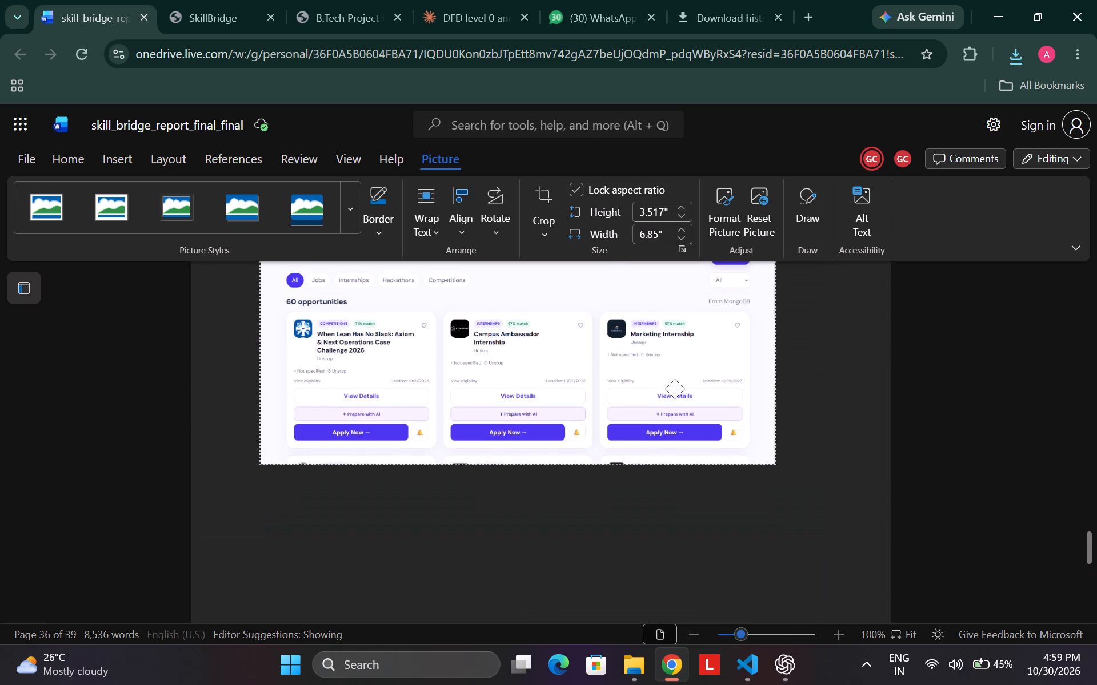
{"action": "scroll", "coordinate": [675, 390], "scroll_direction": "up", "scroll_amount": 17}
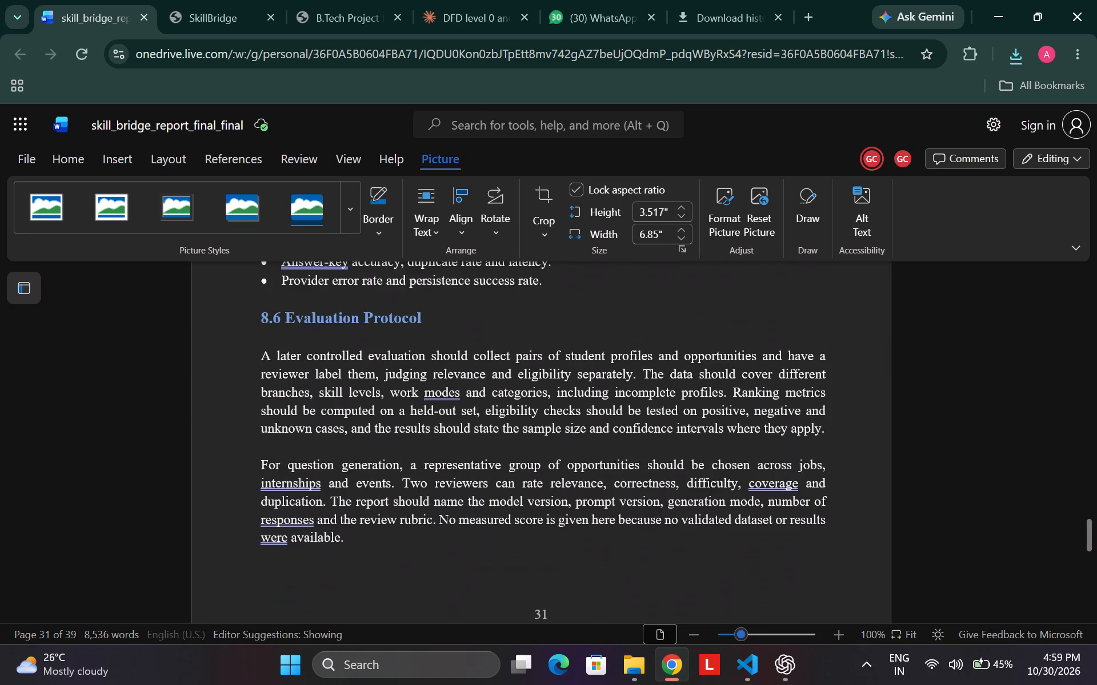
{"action": "scroll", "coordinate": [683, 405], "scroll_direction": "up", "scroll_amount": 12}
{"action": "scroll", "coordinate": [684, 405], "scroll_direction": "down", "scroll_amount": 13}
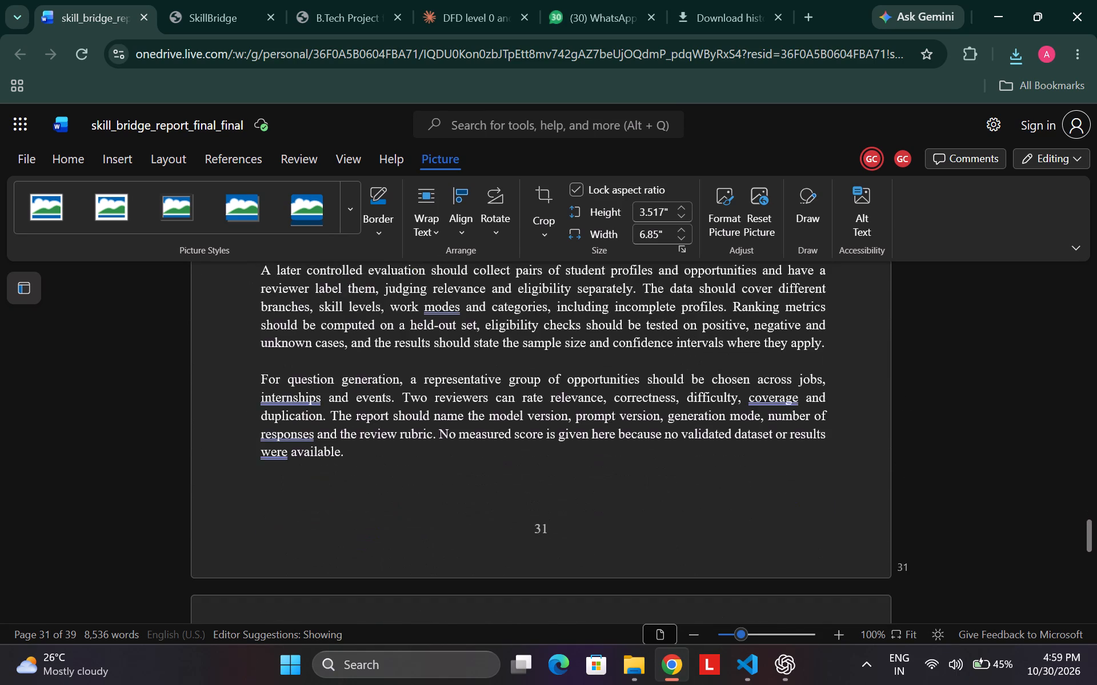
{"action": "scroll", "coordinate": [692, 397], "scroll_direction": "down", "scroll_amount": 18}
{"action": "scroll", "coordinate": [692, 397], "scroll_direction": "down", "scroll_amount": 6}
{"action": "scroll", "coordinate": [692, 396], "scroll_direction": "up", "scroll_amount": 2}
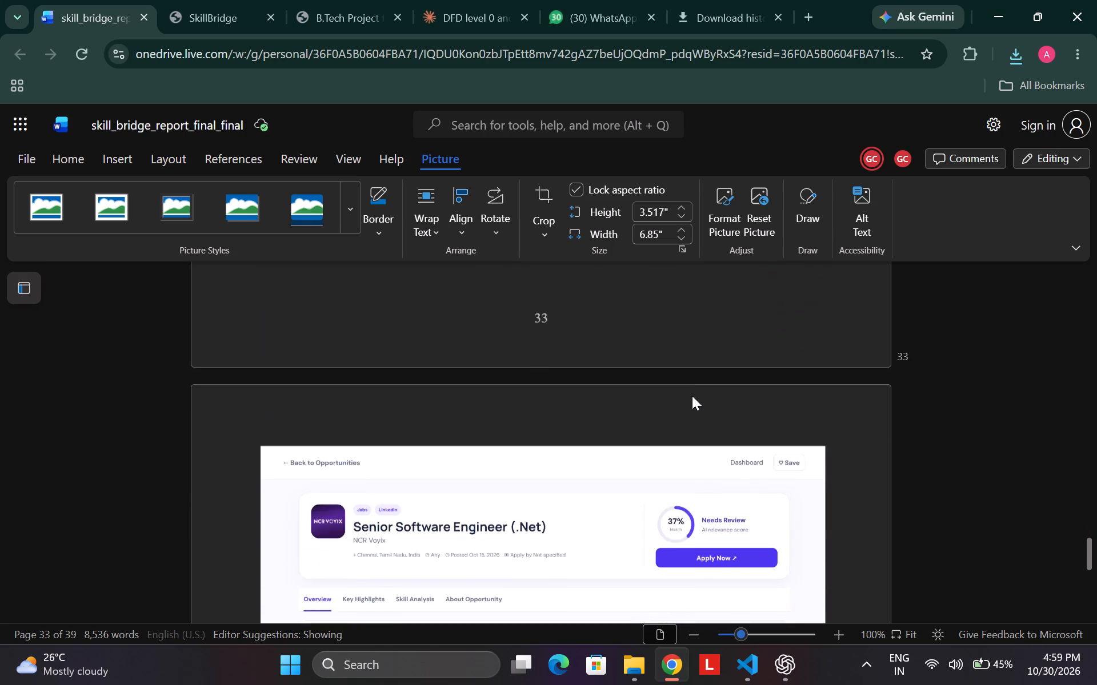
Delete the dark DFD Level 0 diagram above the 6.4 Data Flow Description caption in section 6.2.
{"action": "scroll", "coordinate": [692, 396], "scroll_direction": "up", "scroll_amount": 20}
{"action": "scroll", "coordinate": [692, 396], "scroll_direction": "up", "scroll_amount": 20}
{"action": "scroll", "coordinate": [692, 396], "scroll_direction": "up", "scroll_amount": 3}
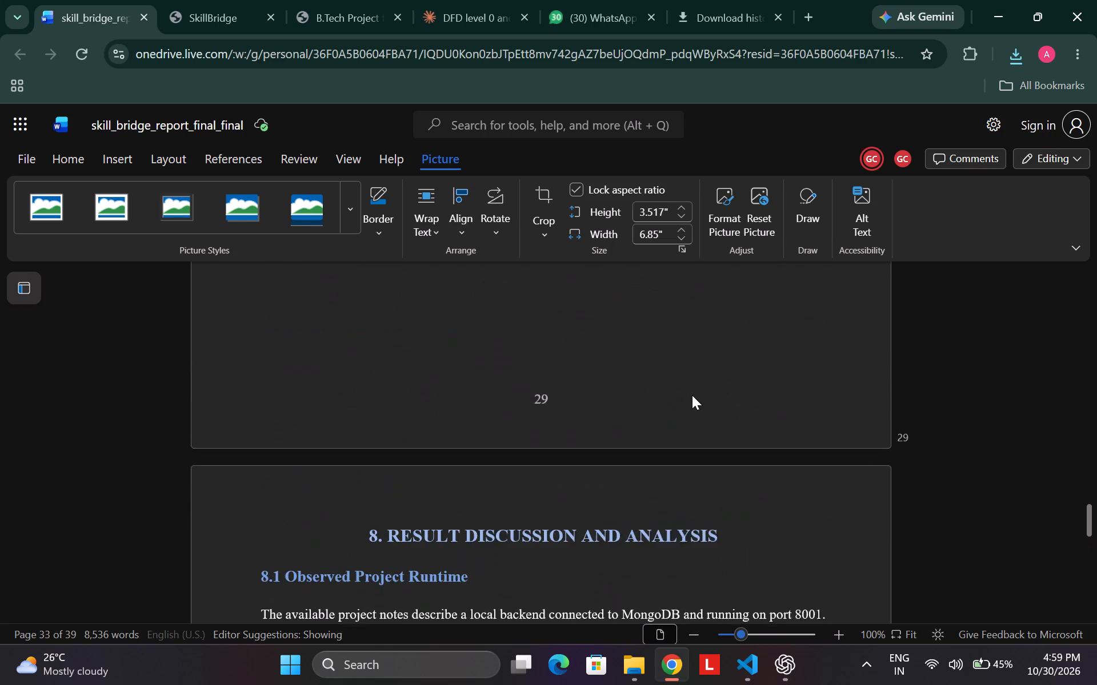
{"action": "scroll", "coordinate": [692, 395], "scroll_direction": "up", "scroll_amount": 15}
{"action": "scroll", "coordinate": [692, 395], "scroll_direction": "up", "scroll_amount": 19}
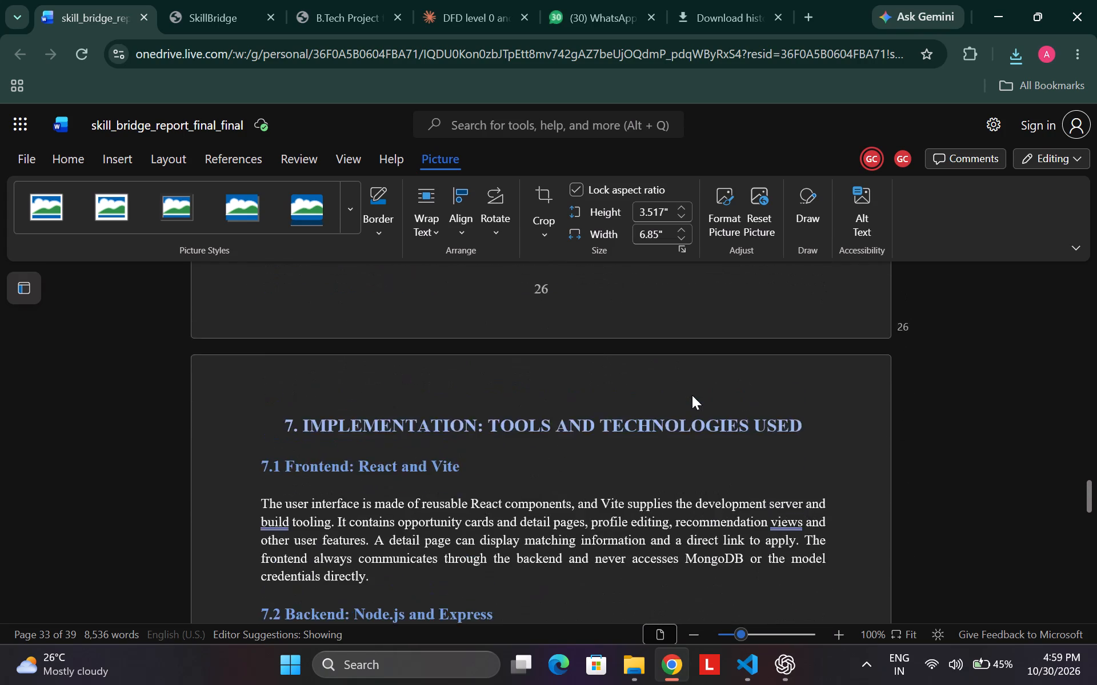
{"action": "scroll", "coordinate": [692, 395], "scroll_direction": "up", "scroll_amount": 6}
{"action": "scroll", "coordinate": [595, 444], "scroll_direction": "up", "scroll_amount": 4}
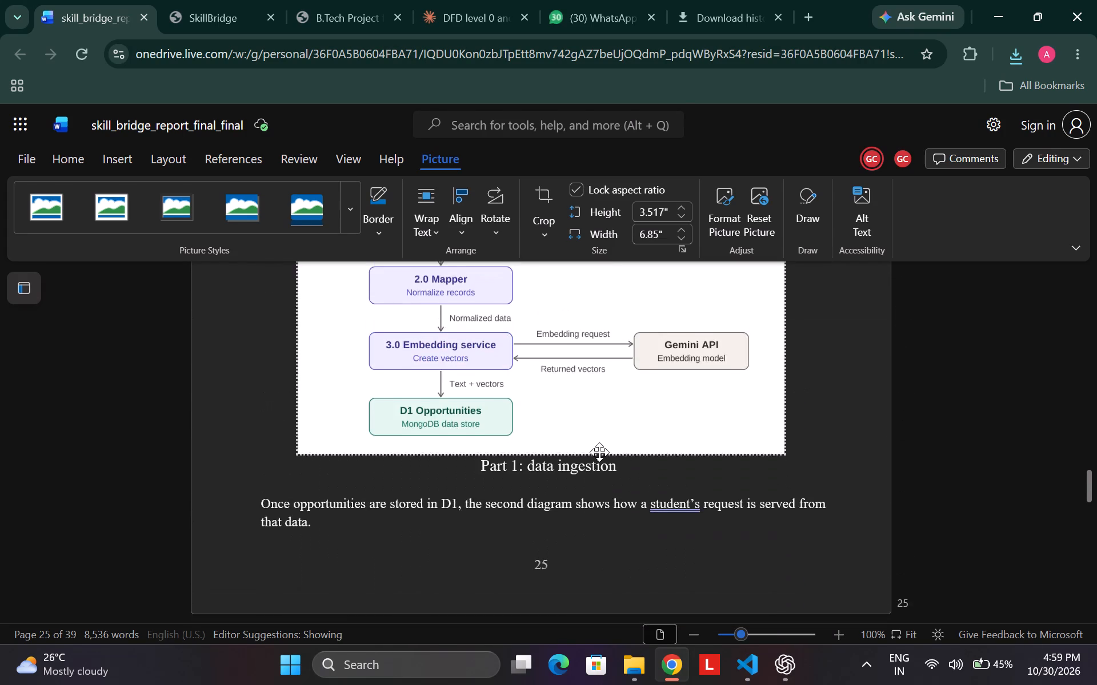
{"action": "scroll", "coordinate": [599, 452], "scroll_direction": "up", "scroll_amount": 9}
{"action": "scroll", "coordinate": [604, 479], "scroll_direction": "down", "scroll_amount": 3}
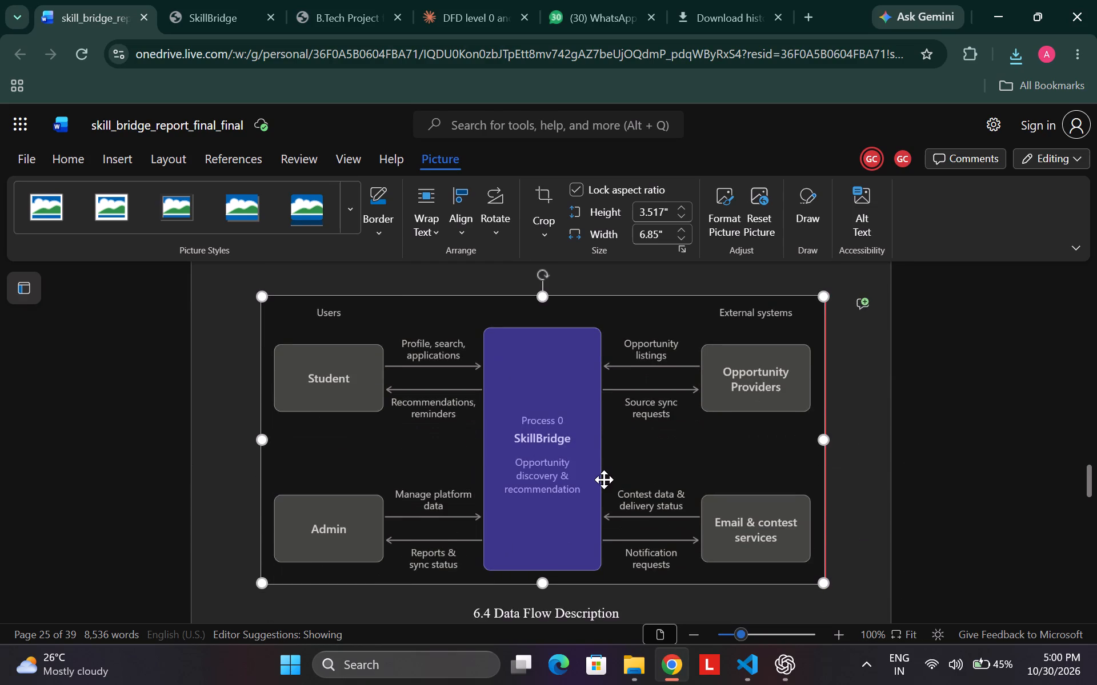
{"action": "left_click", "coordinate": [598, 477]}
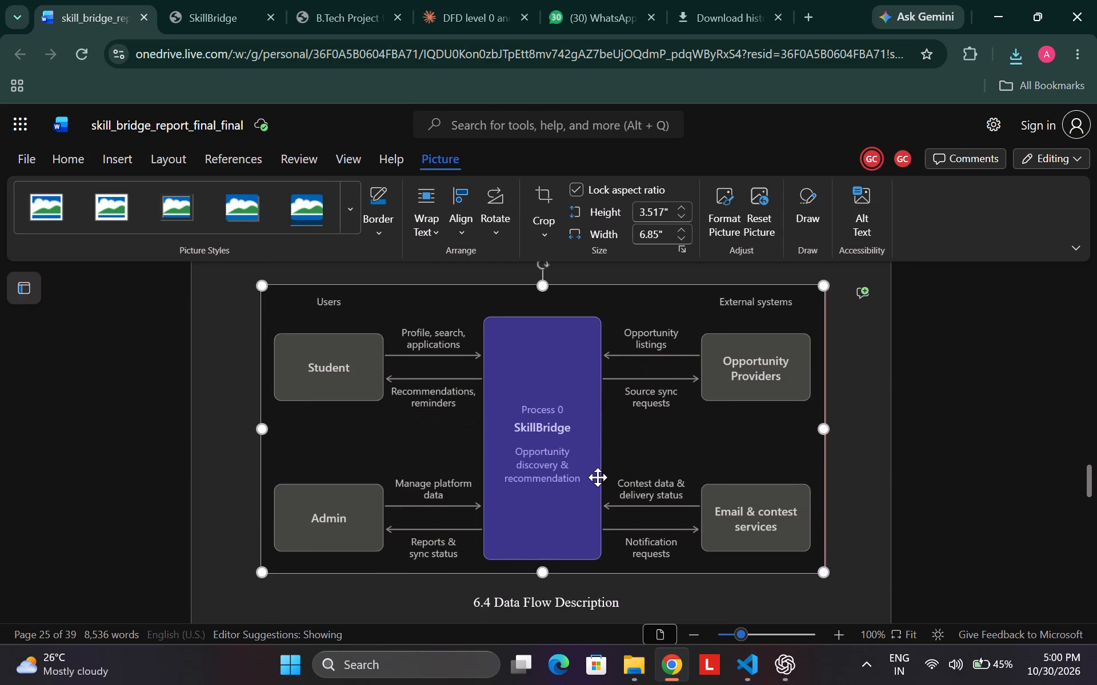
{"action": "key", "text": "Delete"}
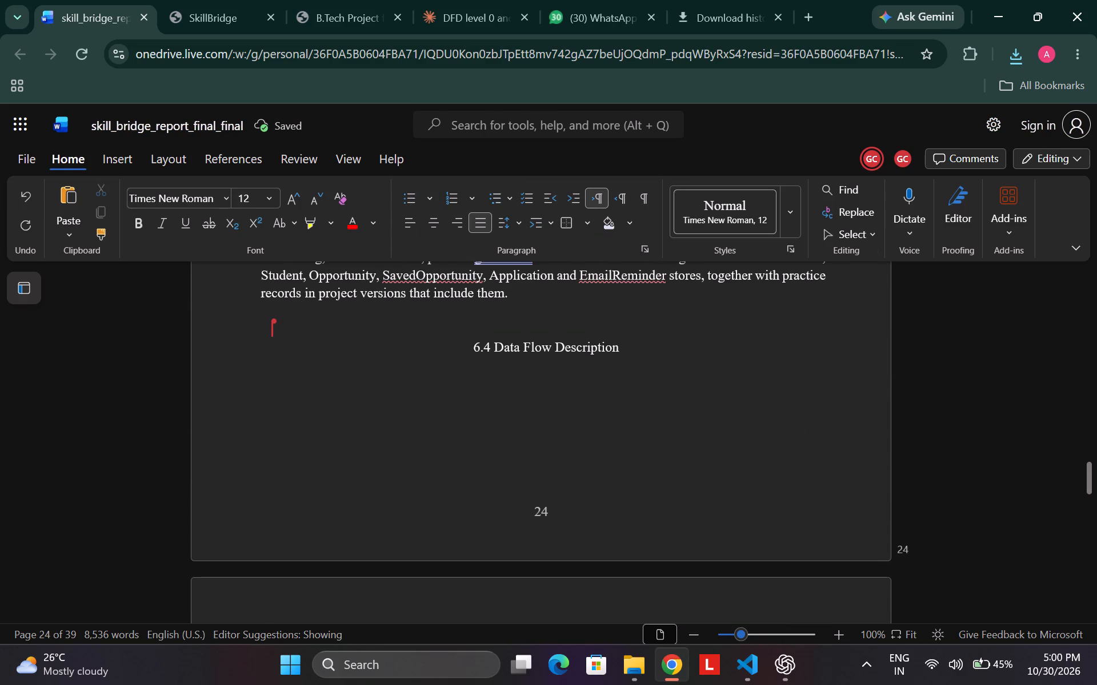
Insert the picture dfd_level0.png from Downloads on a new line below the 6.4 Data Flow Description caption.
{"action": "scroll", "coordinate": [558, 474], "scroll_direction": "up", "scroll_amount": 3}
{"action": "scroll", "coordinate": [558, 474], "scroll_direction": "down", "scroll_amount": 2}
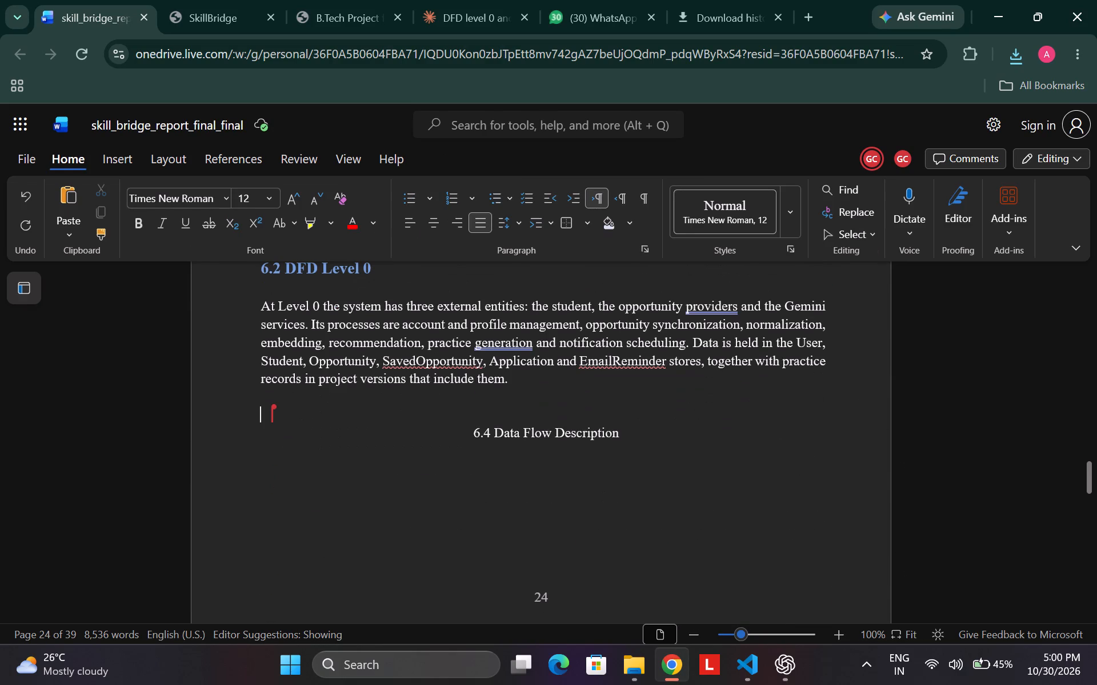
{"action": "scroll", "coordinate": [606, 467], "scroll_direction": "down", "scroll_amount": 5}
{"action": "scroll", "coordinate": [607, 468], "scroll_direction": "up", "scroll_amount": 5}
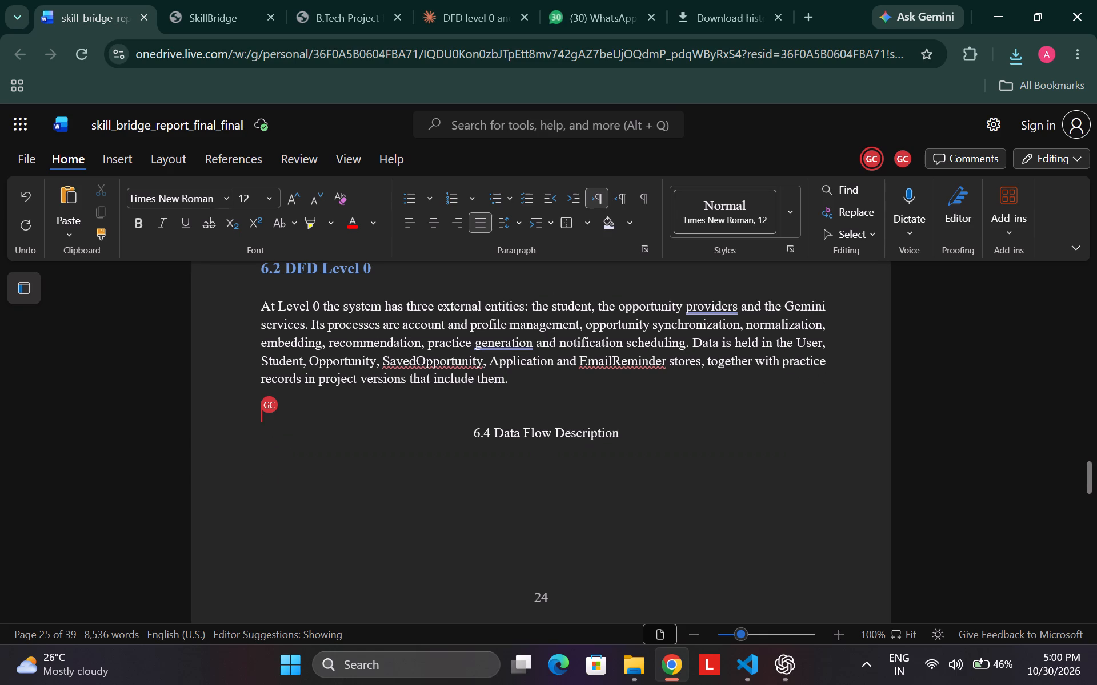
{"action": "left_click", "coordinate": [646, 430]}
{"action": "key", "text": "Return"}
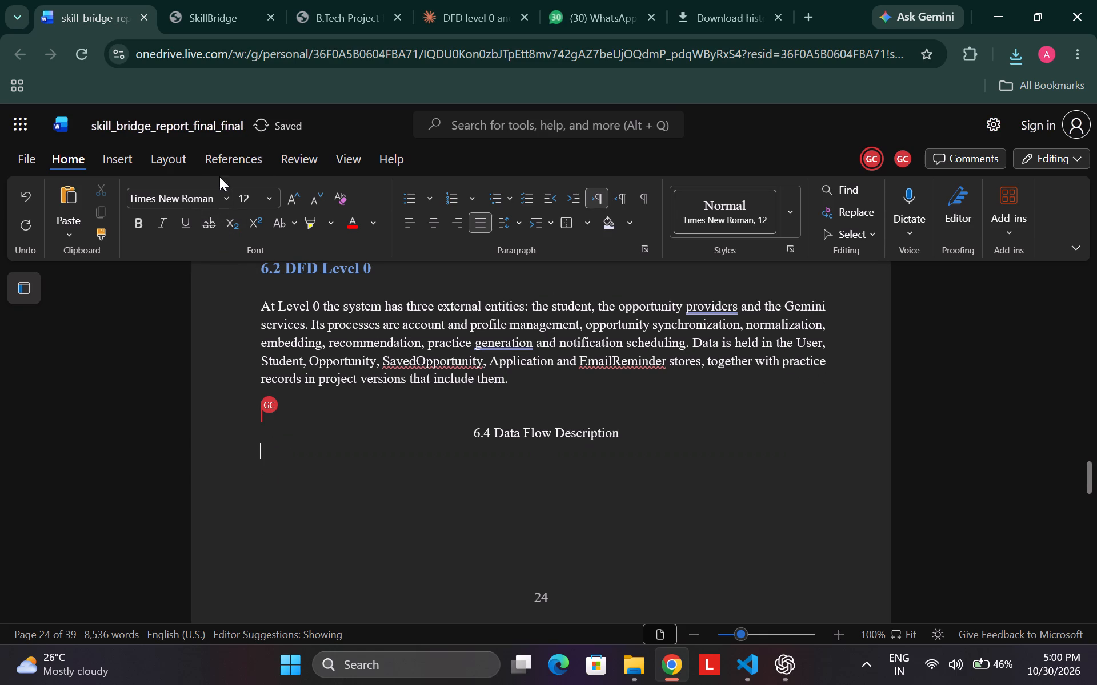
{"action": "left_click", "coordinate": [129, 159]}
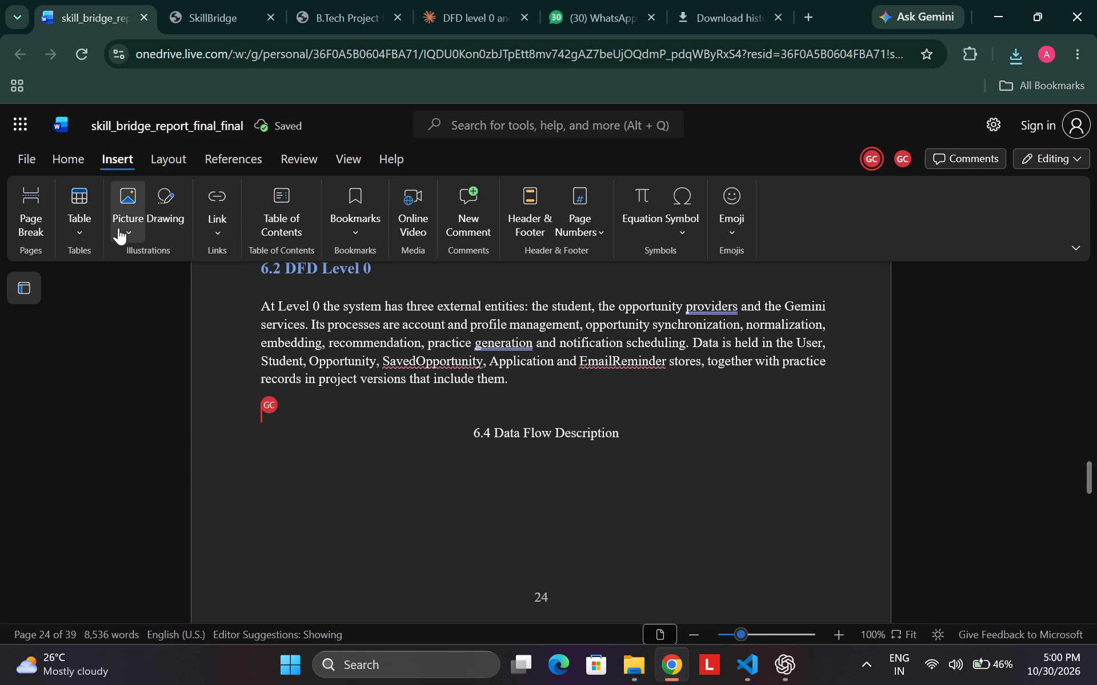
{"action": "left_click", "coordinate": [127, 240]}
{"action": "left_click", "coordinate": [168, 281]}
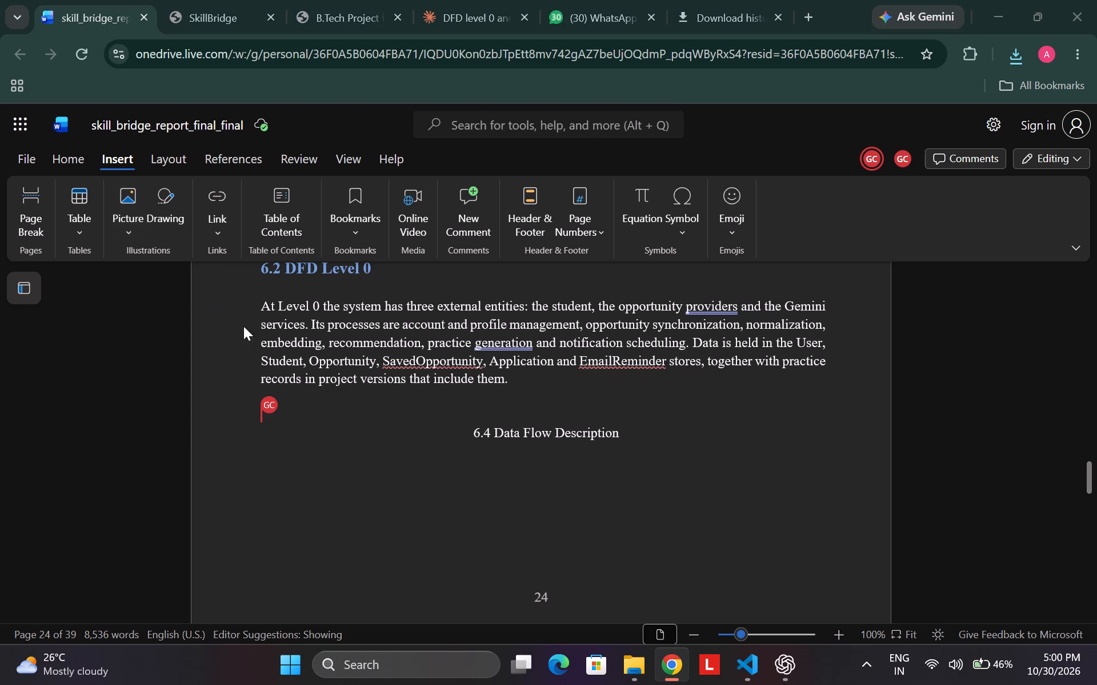
{"action": "left_click", "coordinate": [329, 303]}
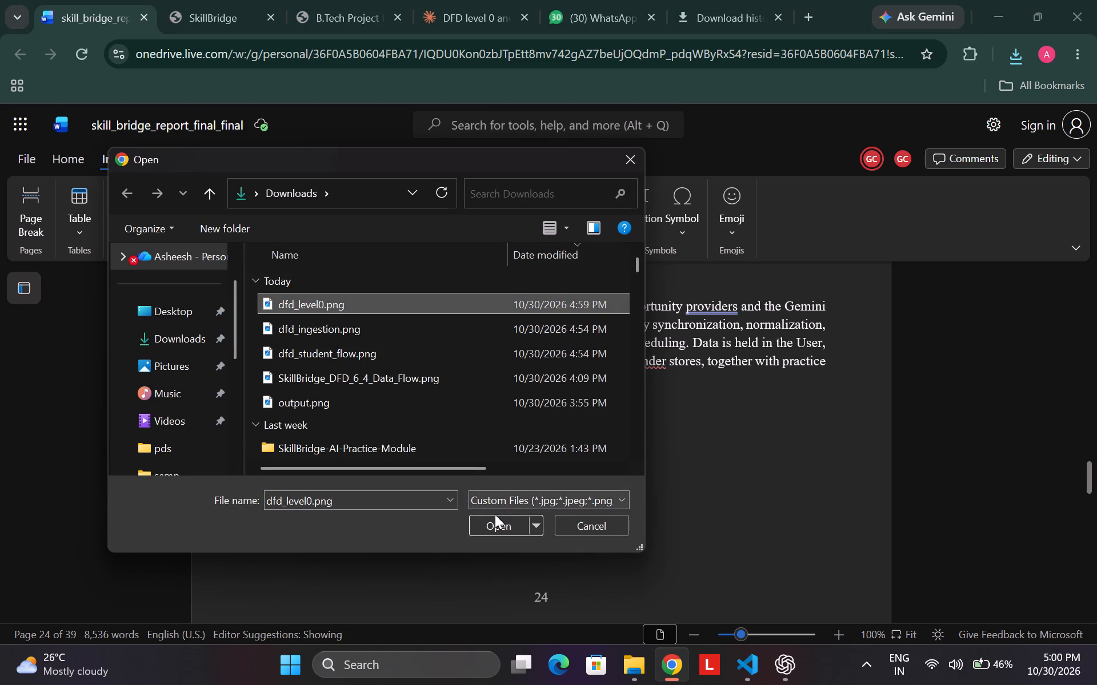
{"action": "left_click", "coordinate": [495, 514]}
Check the inserted DFD Level 0 diagram's placement relative to the 6.2 text, the 6.4 caption and the data ingestion diagram.
{"action": "scroll", "coordinate": [622, 481], "scroll_direction": "down", "scroll_amount": 2}
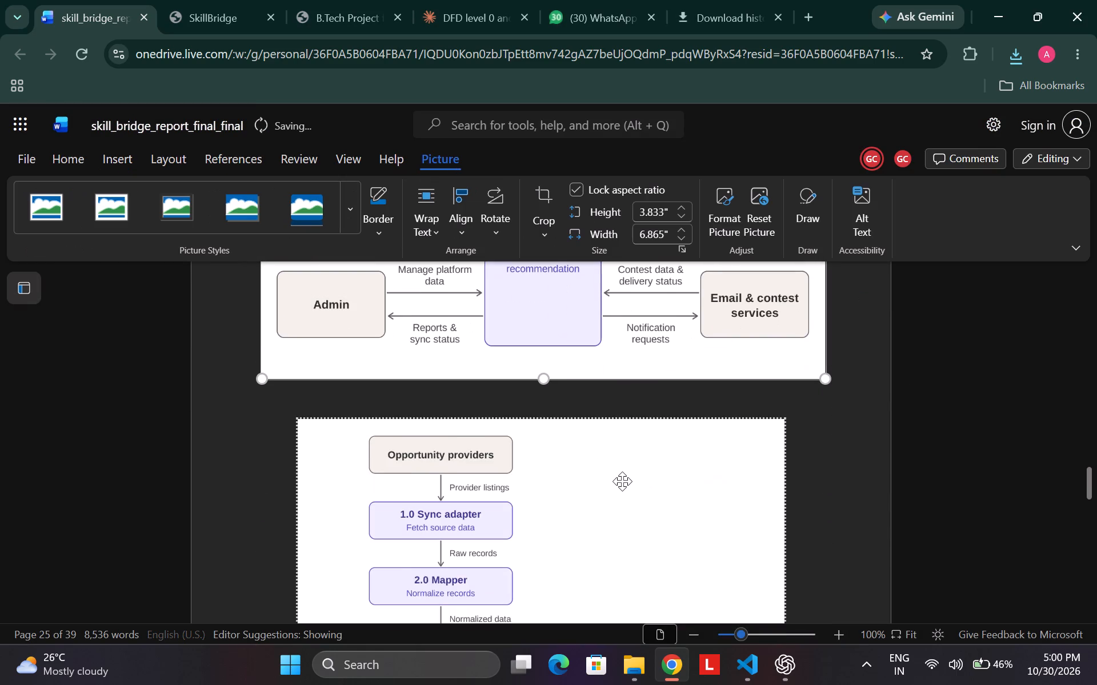
{"action": "scroll", "coordinate": [622, 481], "scroll_direction": "up", "scroll_amount": 6}
{"action": "scroll", "coordinate": [622, 481], "scroll_direction": "down", "scroll_amount": 6}
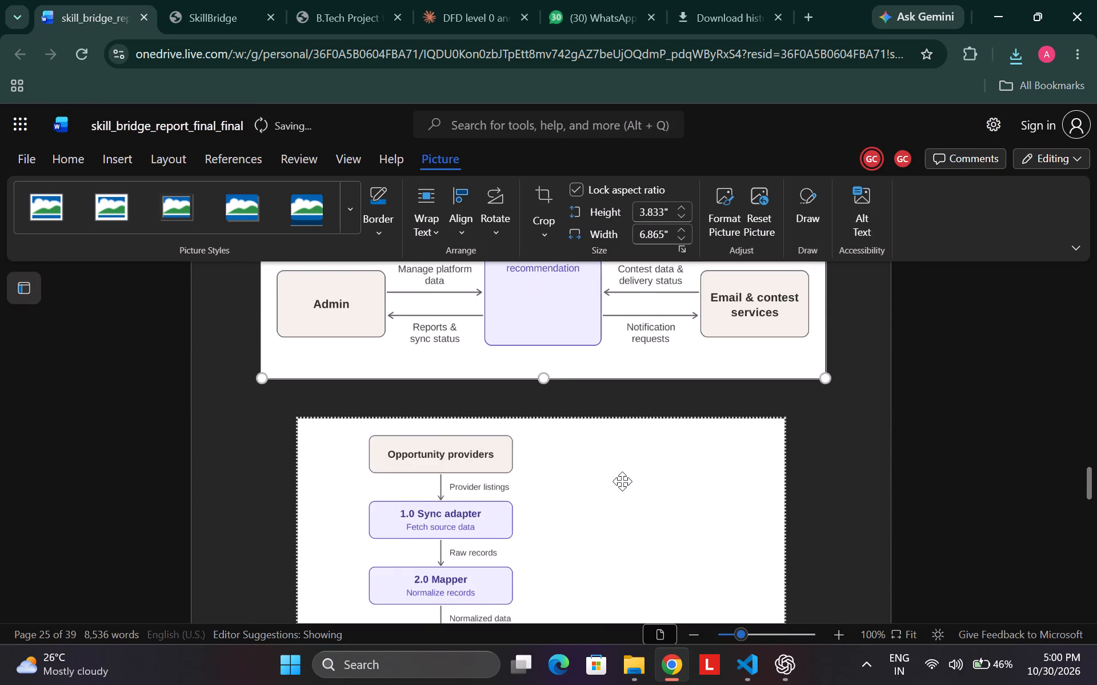
{"action": "scroll", "coordinate": [622, 481], "scroll_direction": "down", "scroll_amount": 4}
{"action": "scroll", "coordinate": [622, 481], "scroll_direction": "up", "scroll_amount": 8}
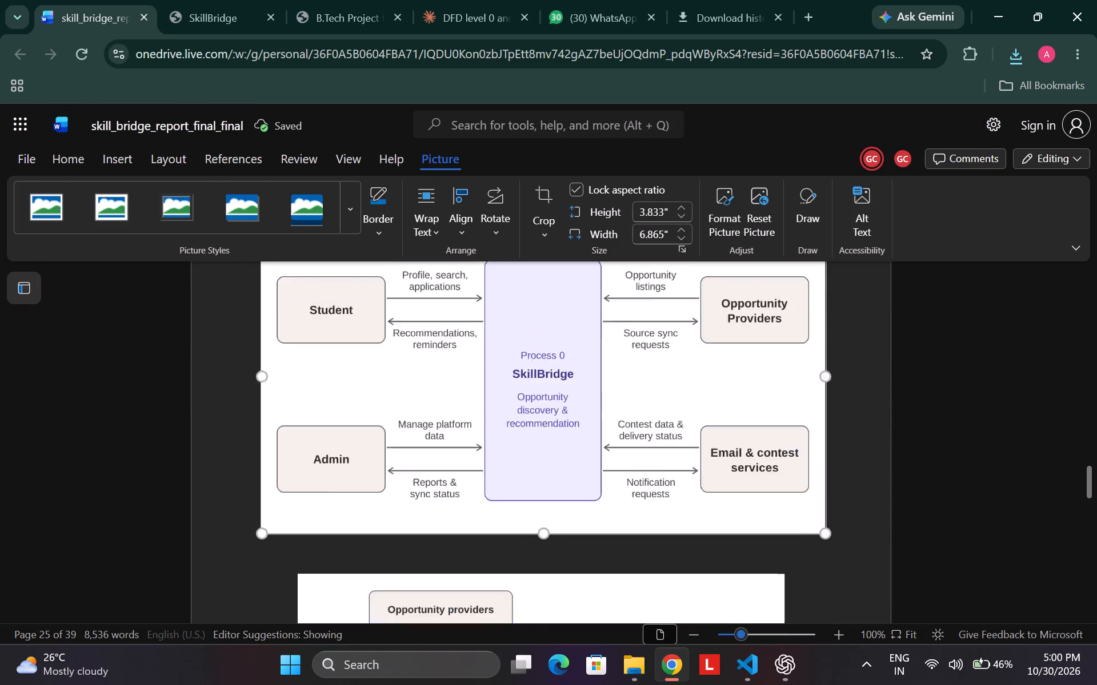
{"action": "scroll", "coordinate": [622, 481], "scroll_direction": "up", "scroll_amount": 2}
{"action": "scroll", "coordinate": [622, 481], "scroll_direction": "down", "scroll_amount": 7}
{"action": "scroll", "coordinate": [622, 481], "scroll_direction": "up", "scroll_amount": 8}
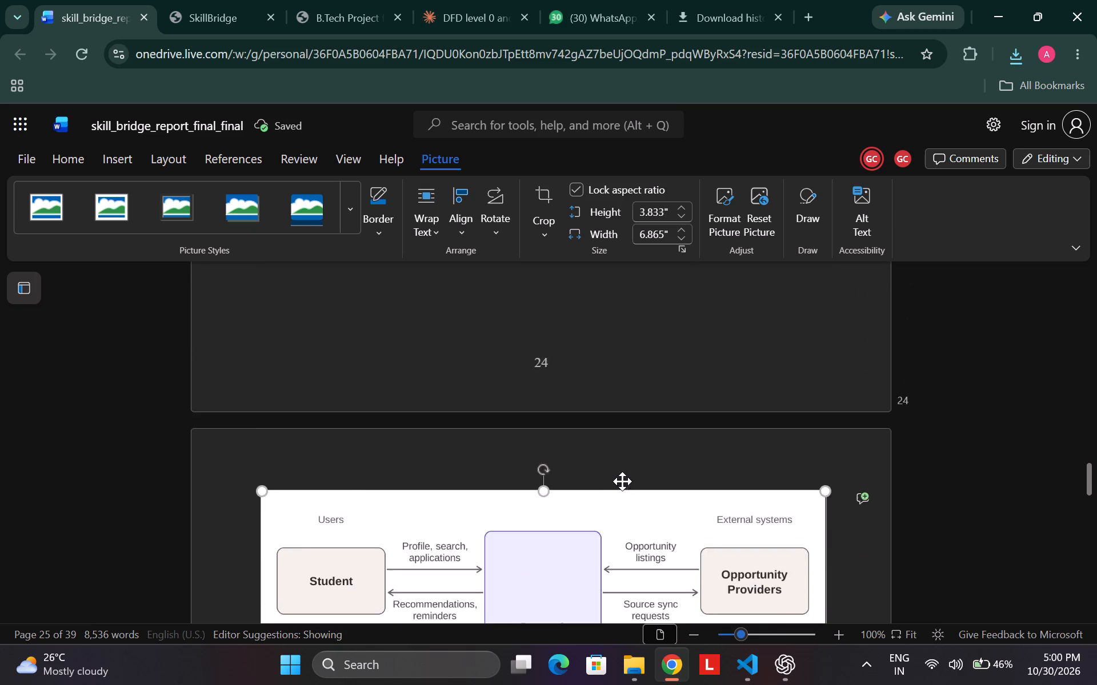
{"action": "scroll", "coordinate": [622, 481], "scroll_direction": "up", "scroll_amount": 2}
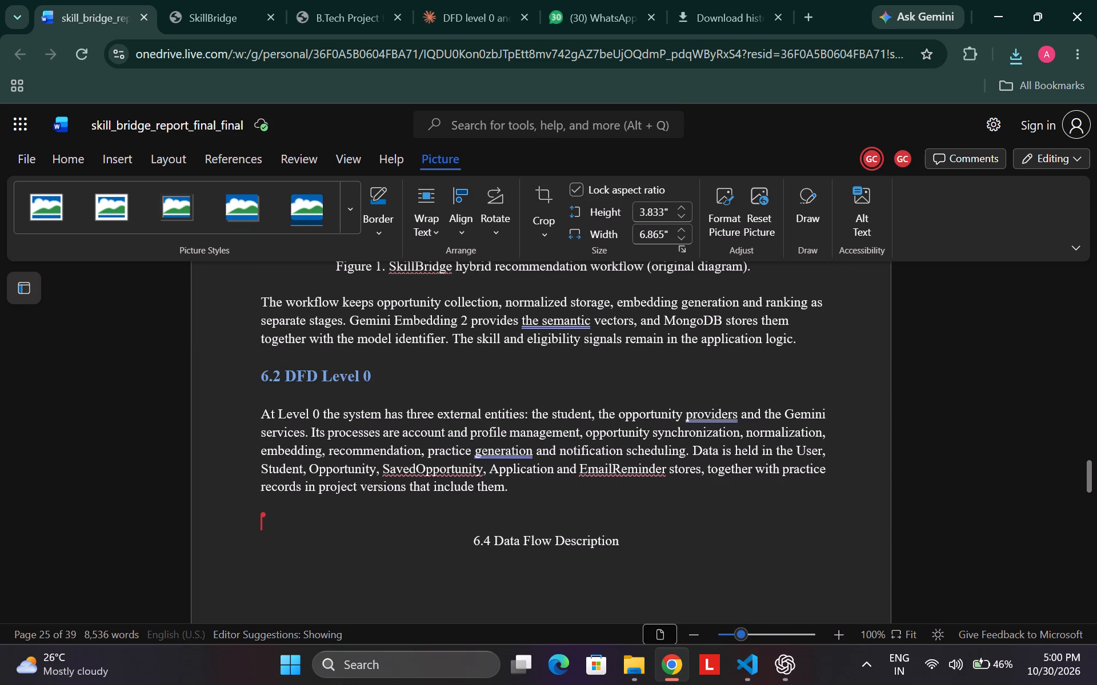
Move the 6.4 Data Flow Description caption from beneath the 6.2 text to just below the DFD Level 0 diagram.
{"action": "left_click_drag", "start_coordinate": [640, 541], "coordinate": [465, 540]}
{"action": "key", "text": "ctrl+x"}
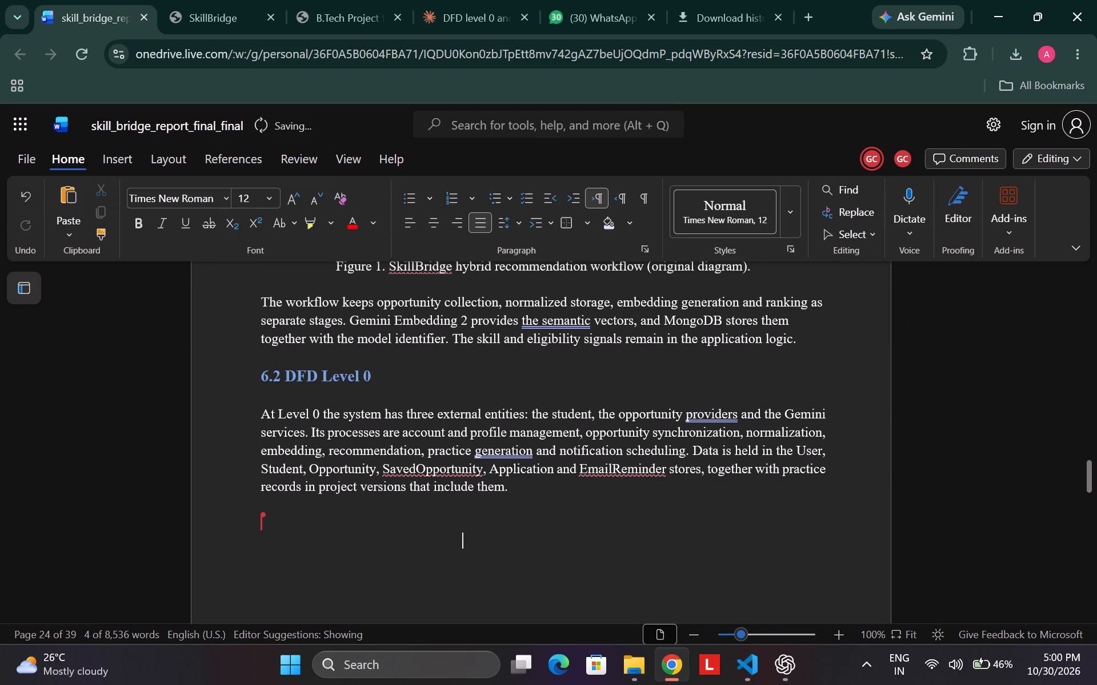
{"action": "scroll", "coordinate": [495, 537], "scroll_direction": "down", "scroll_amount": 3}
{"action": "scroll", "coordinate": [495, 537], "scroll_direction": "up", "scroll_amount": 4}
{"action": "scroll", "coordinate": [371, 522], "scroll_direction": "down", "scroll_amount": 8}
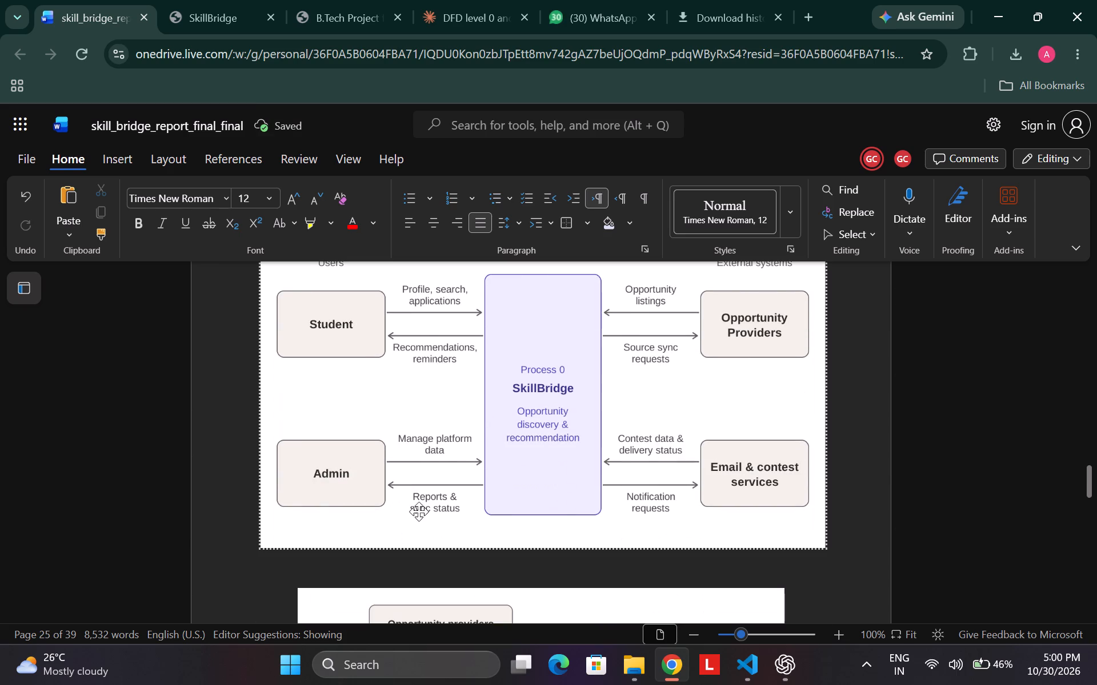
{"action": "left_click", "coordinate": [840, 554]}
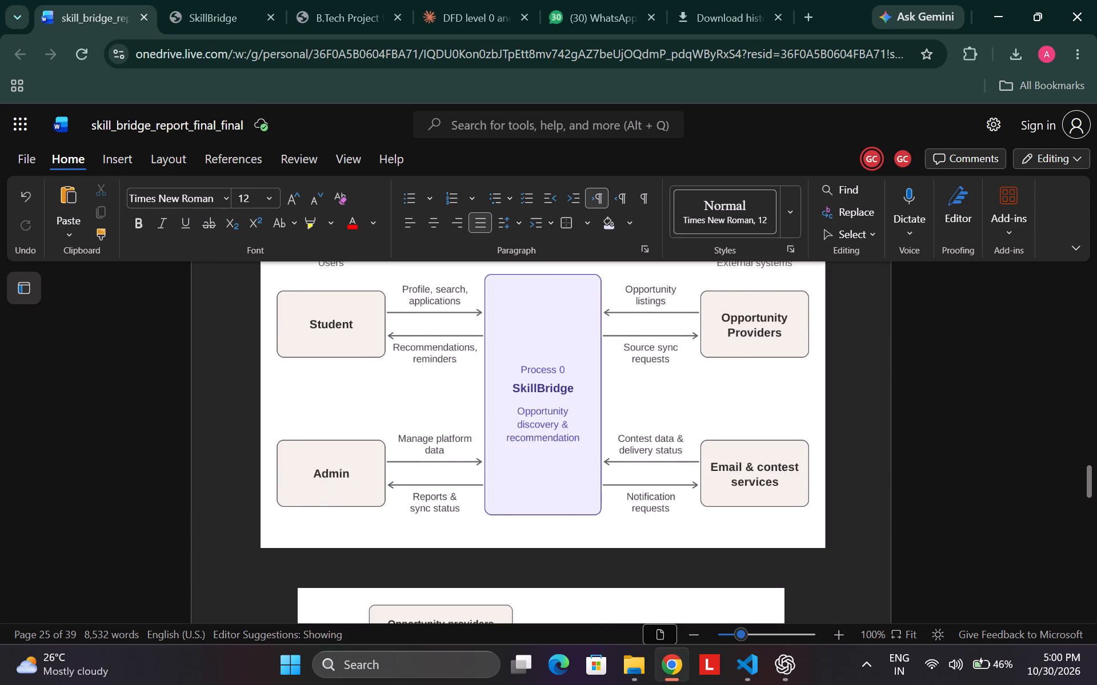
{"action": "key", "text": "ctrl+v"}
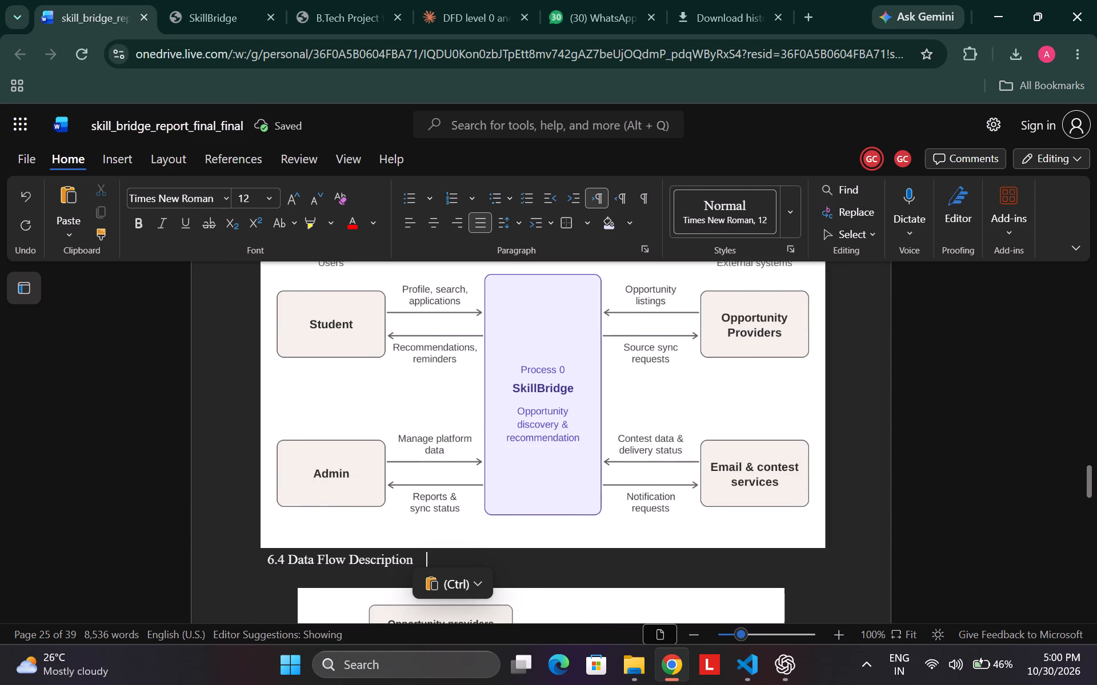
Format the 6.4 Data Flow Description caption as a heading in 14 pt bold blue.
{"action": "left_click_drag", "start_coordinate": [425, 562], "coordinate": [264, 554]}
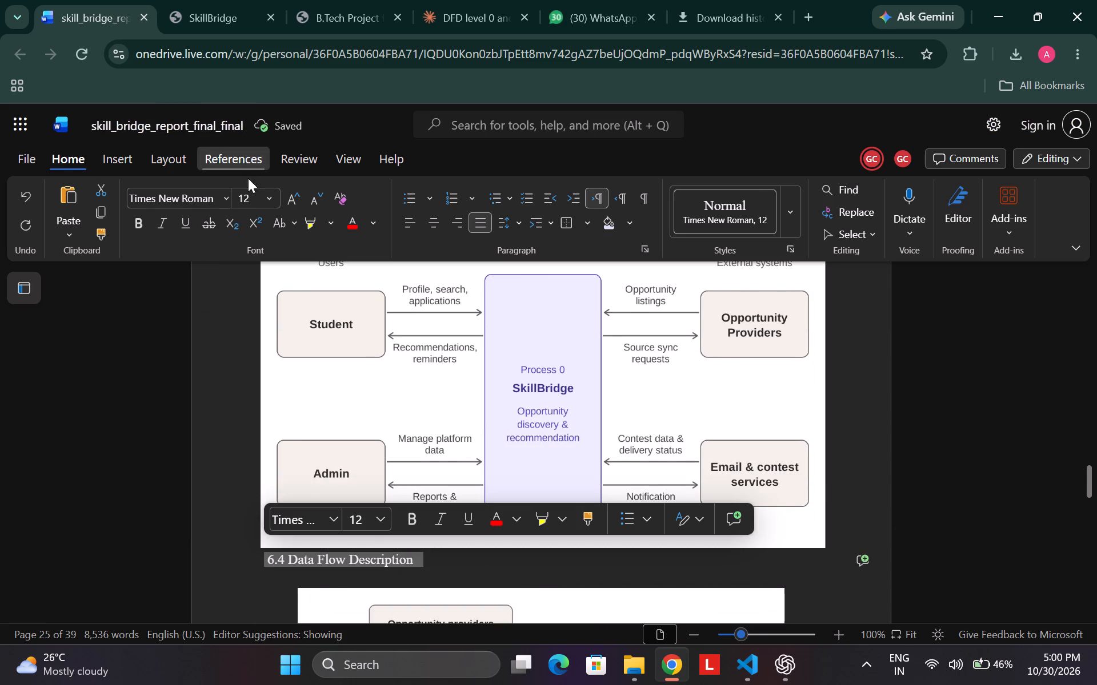
{"action": "left_click", "coordinate": [273, 202]}
{"action": "left_click", "coordinate": [269, 353]}
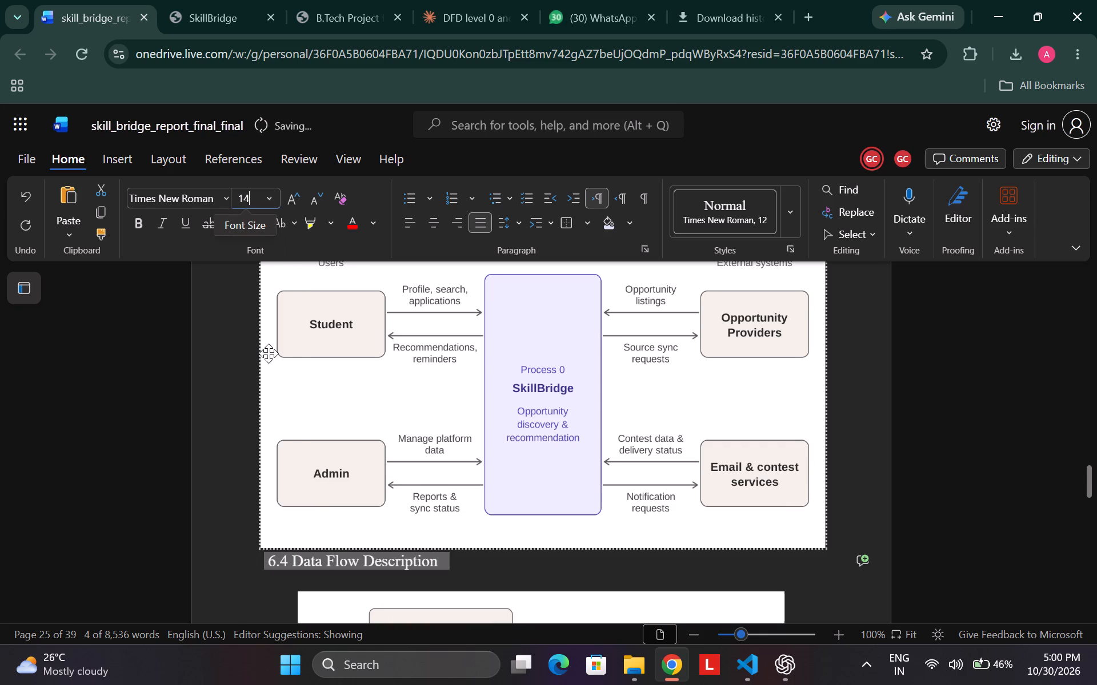
{"action": "left_click", "coordinate": [134, 221]}
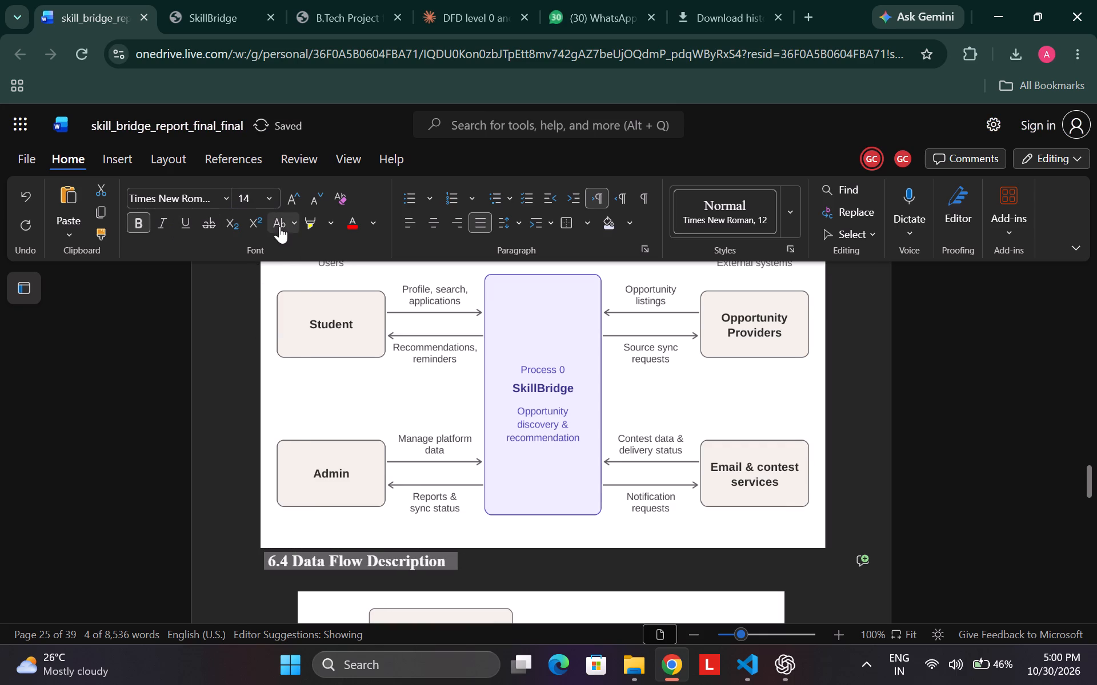
{"action": "left_click", "coordinate": [367, 227]}
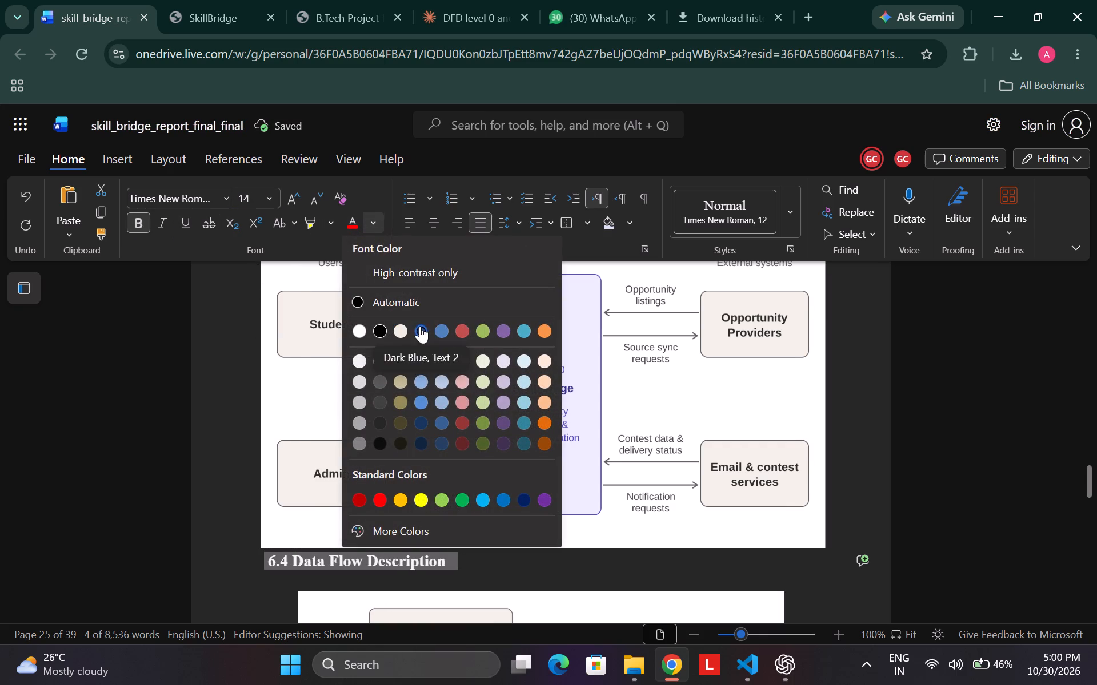
{"action": "left_click", "coordinate": [438, 330]}
{"action": "left_click", "coordinate": [538, 579]}
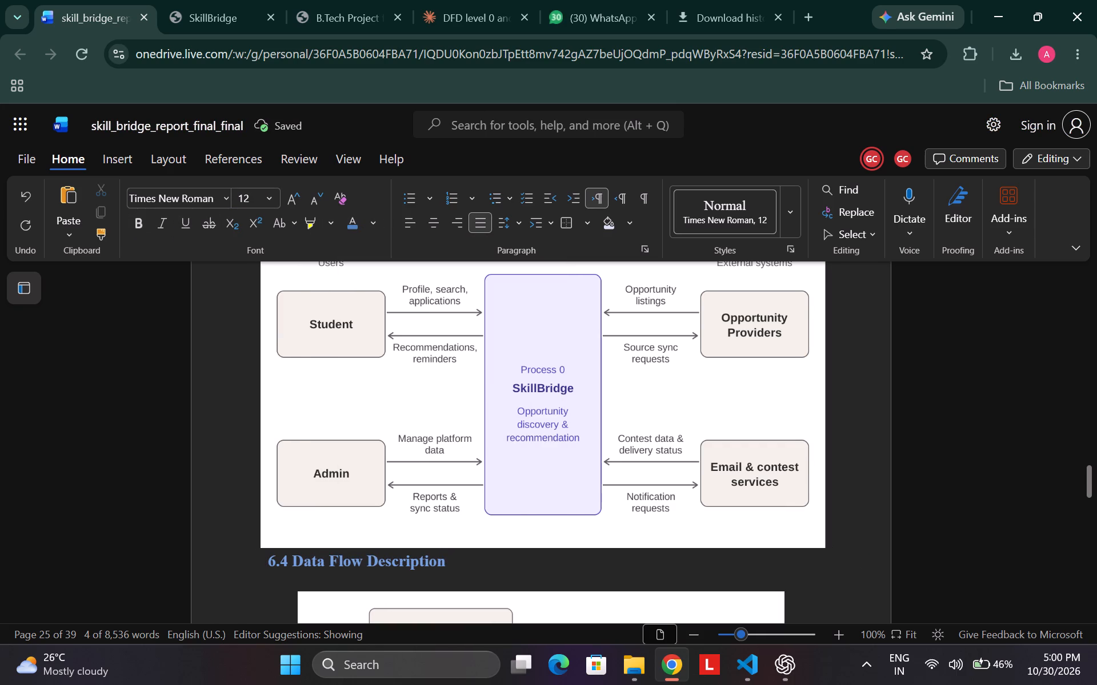
Add a line break between the DFD Level 0 diagram and the 6.4 Data Flow Description heading.
{"action": "left_click", "coordinate": [835, 538]}
{"action": "key", "text": "Return"}
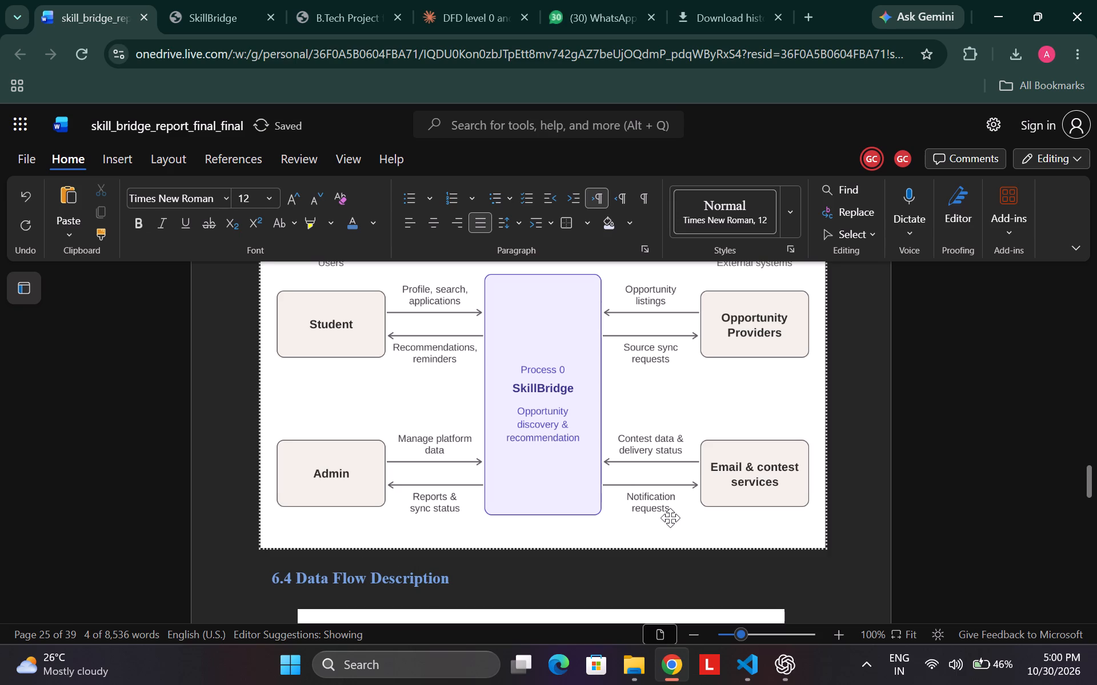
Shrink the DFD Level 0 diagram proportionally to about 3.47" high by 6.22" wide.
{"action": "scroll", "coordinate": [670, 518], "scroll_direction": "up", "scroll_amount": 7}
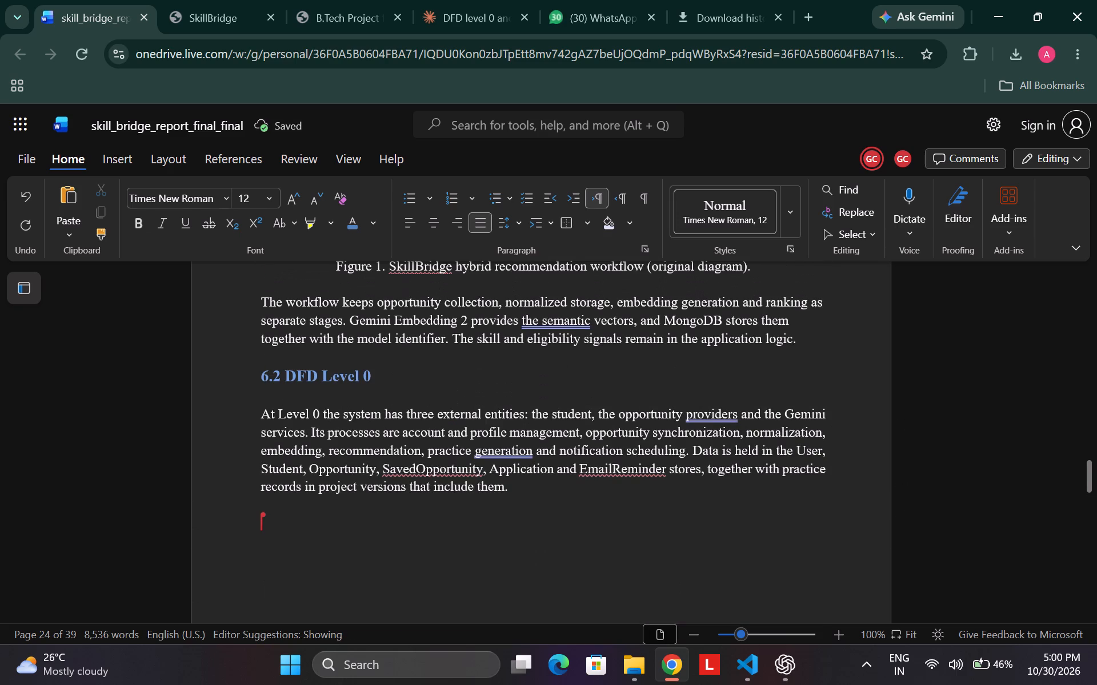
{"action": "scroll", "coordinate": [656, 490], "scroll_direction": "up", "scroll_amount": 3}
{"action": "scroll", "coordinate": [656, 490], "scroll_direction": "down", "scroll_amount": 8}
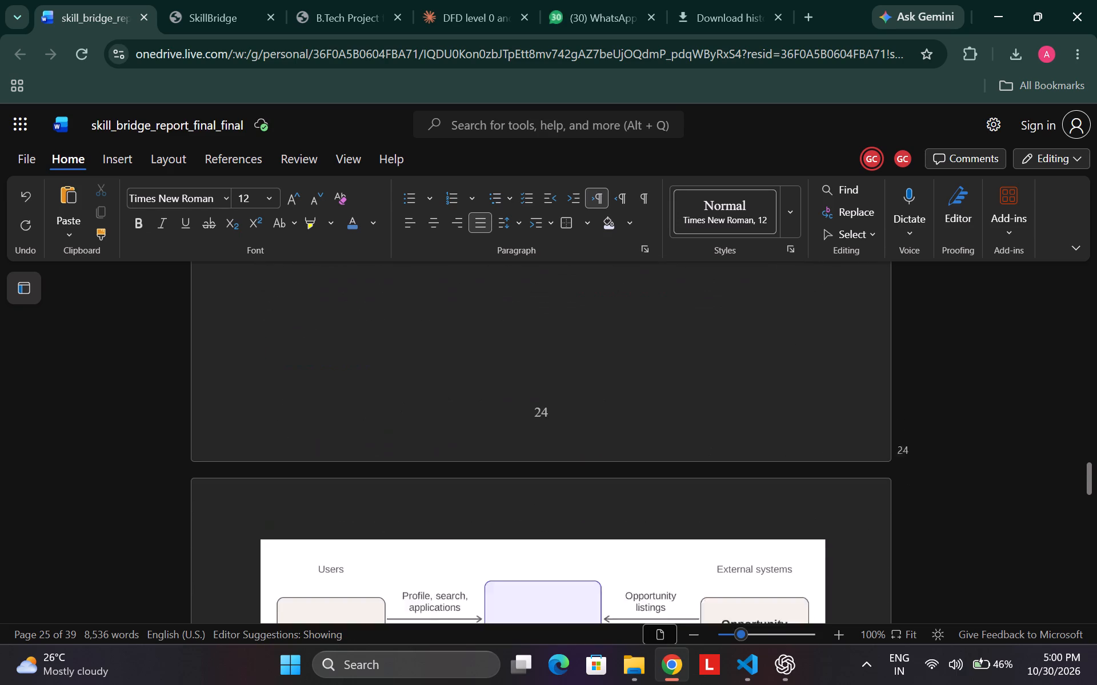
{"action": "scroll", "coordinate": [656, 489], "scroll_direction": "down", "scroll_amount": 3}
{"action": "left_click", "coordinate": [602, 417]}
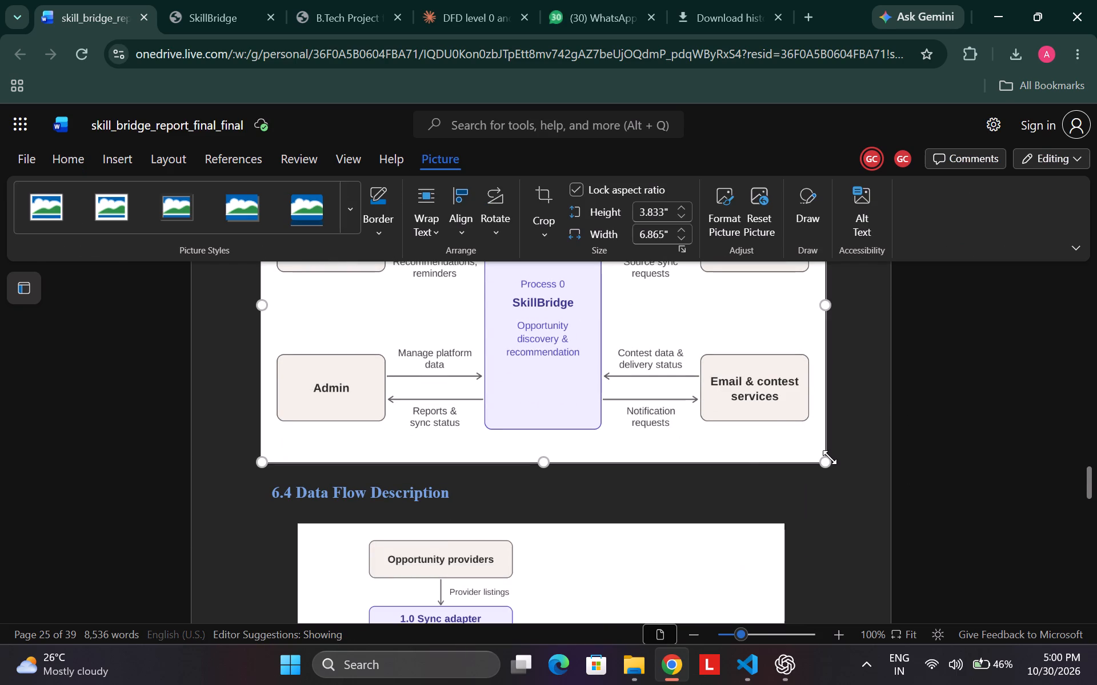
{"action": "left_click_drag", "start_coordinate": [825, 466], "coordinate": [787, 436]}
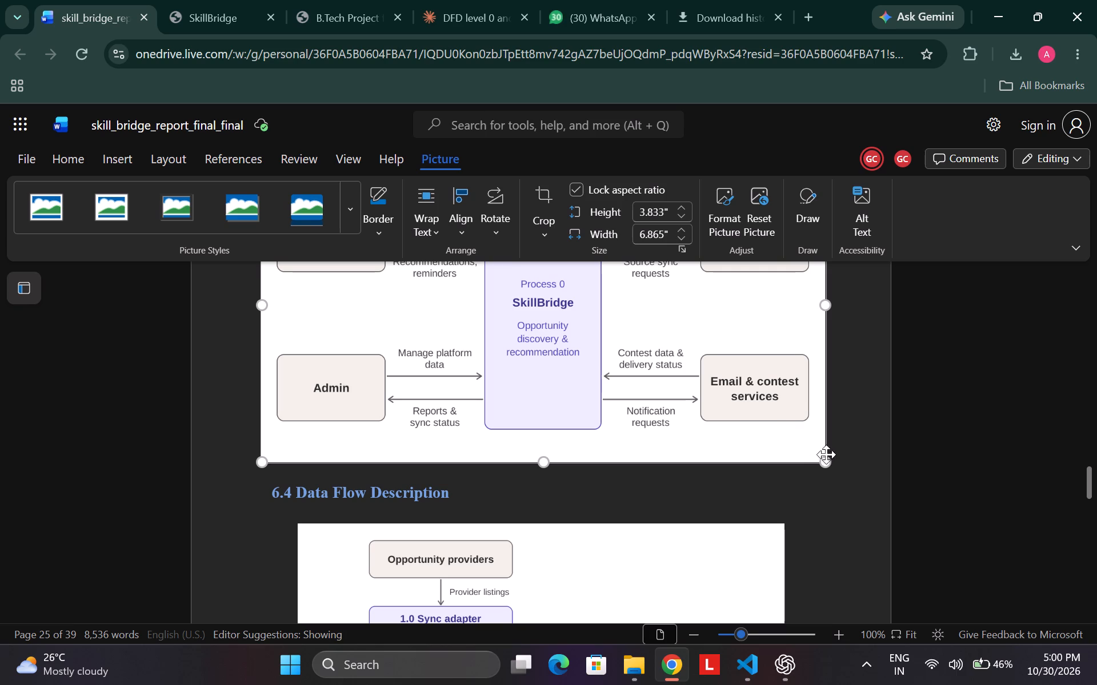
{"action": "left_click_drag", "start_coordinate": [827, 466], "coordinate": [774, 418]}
Remove the blank line between the 6.2 DFD Level 0 heading and its paragraph.
{"action": "scroll", "coordinate": [774, 418], "scroll_direction": "up", "scroll_amount": 2}
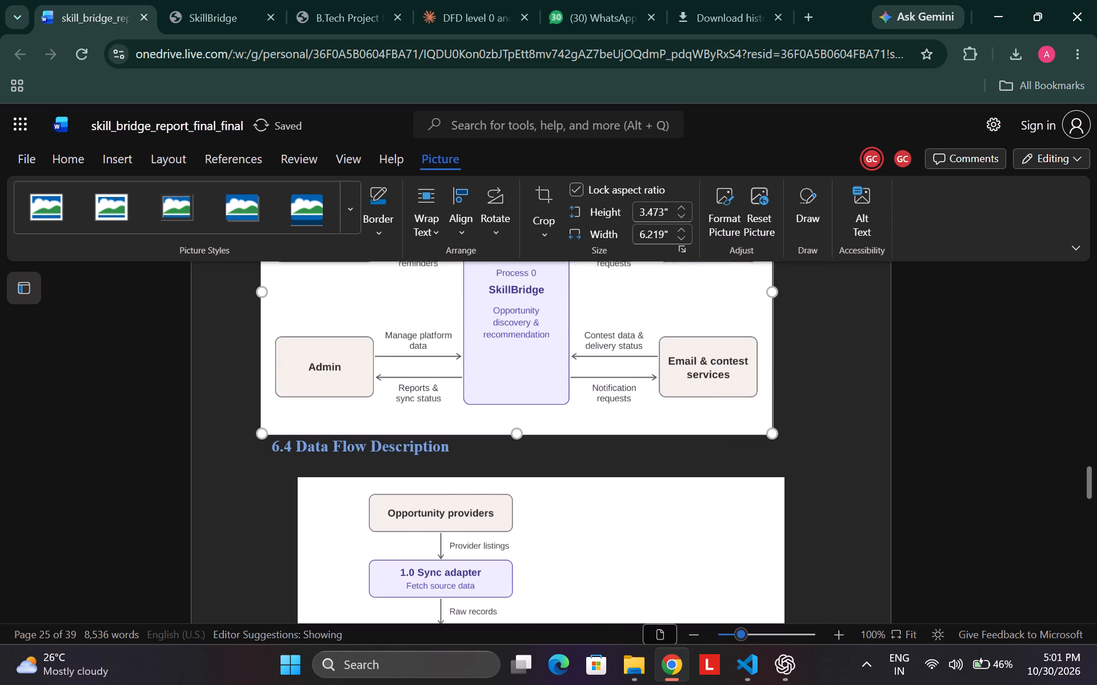
{"action": "scroll", "coordinate": [774, 418], "scroll_direction": "up", "scroll_amount": 2}
{"action": "scroll", "coordinate": [617, 527], "scroll_direction": "up", "scroll_amount": 5}
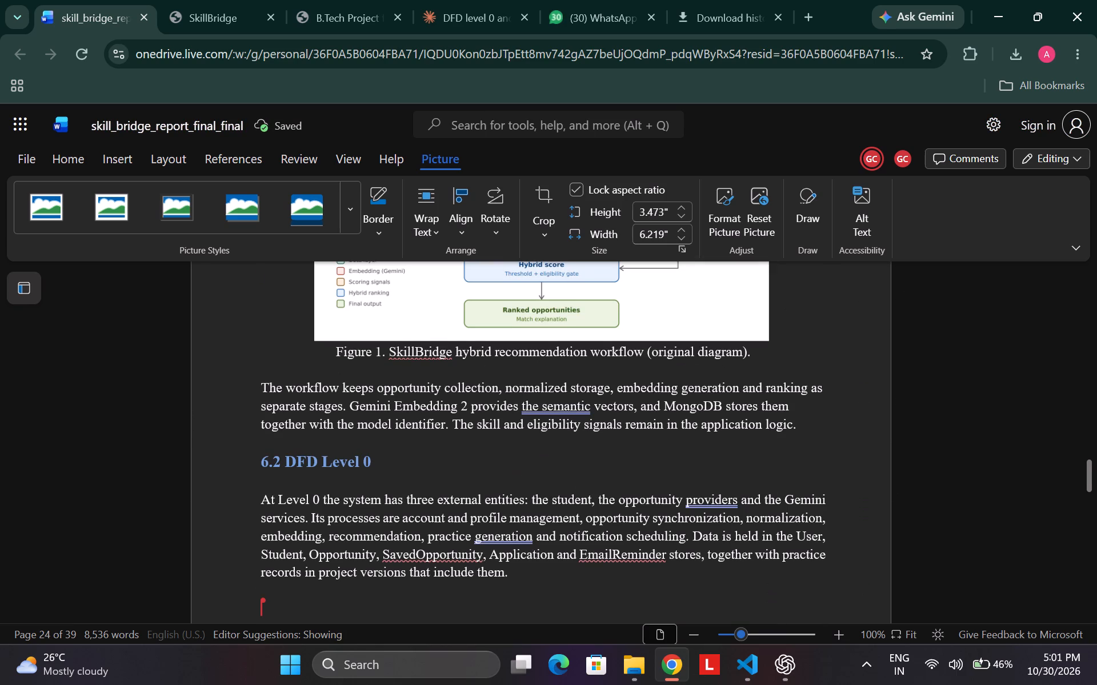
{"action": "left_click", "coordinate": [271, 487]}
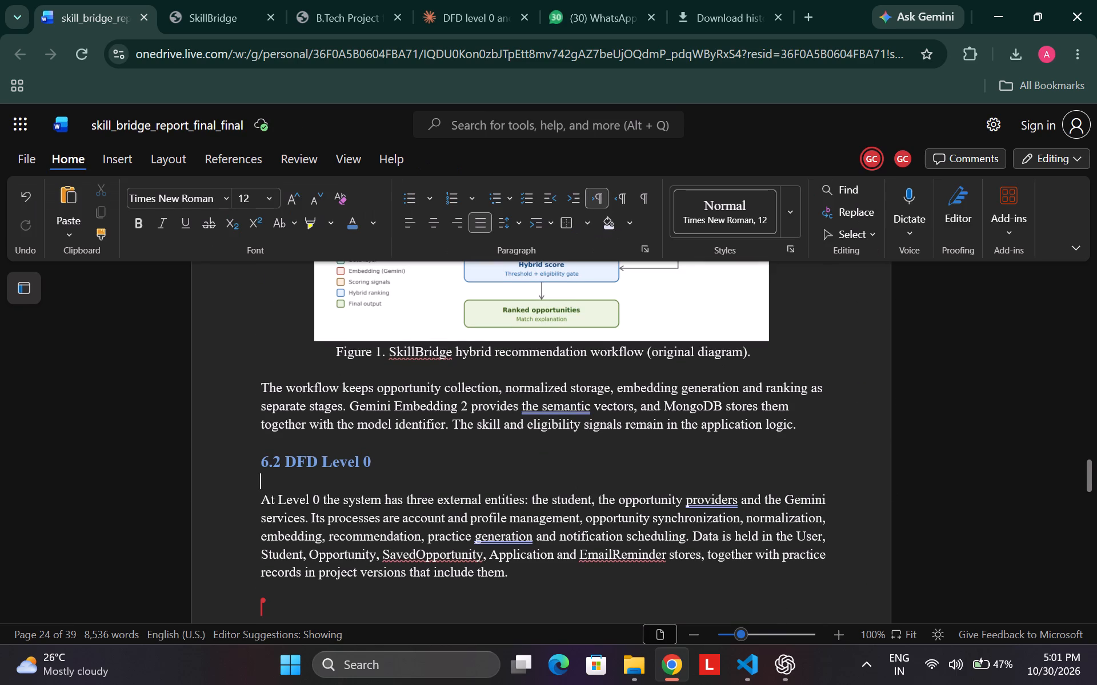
{"action": "key", "text": "BackSpace"}
Shrink the DFD Level 0 diagram proportionally to about 3.32" high by 5.95" wide.
{"action": "scroll", "coordinate": [403, 477], "scroll_direction": "up", "scroll_amount": 3}
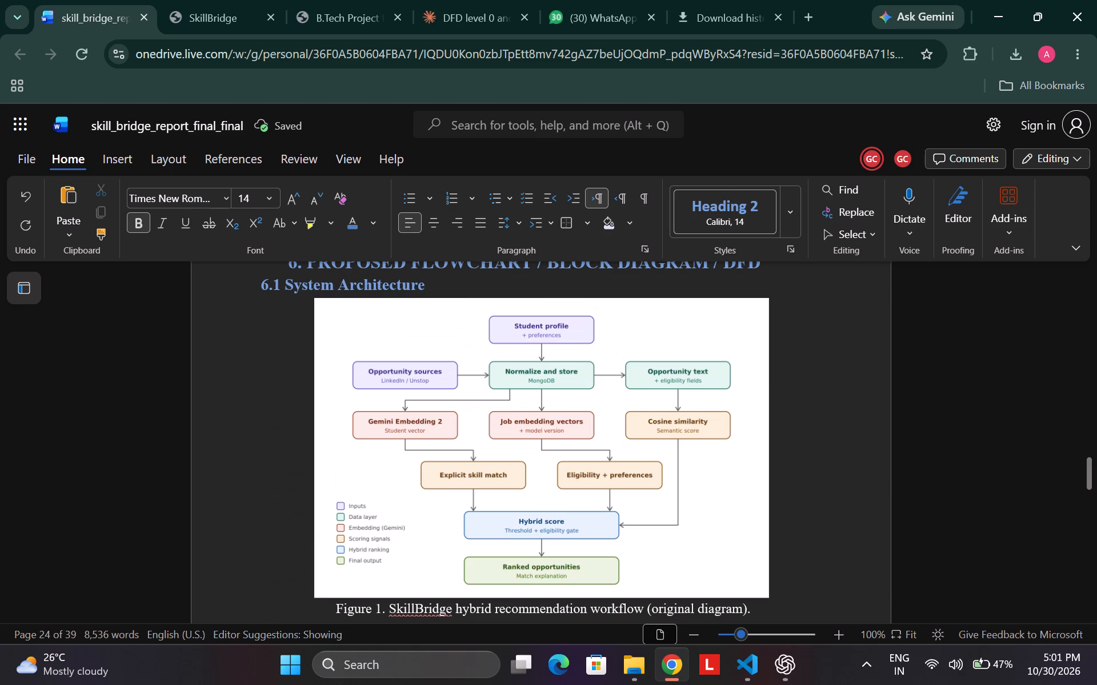
{"action": "scroll", "coordinate": [403, 477], "scroll_direction": "down", "scroll_amount": 2}
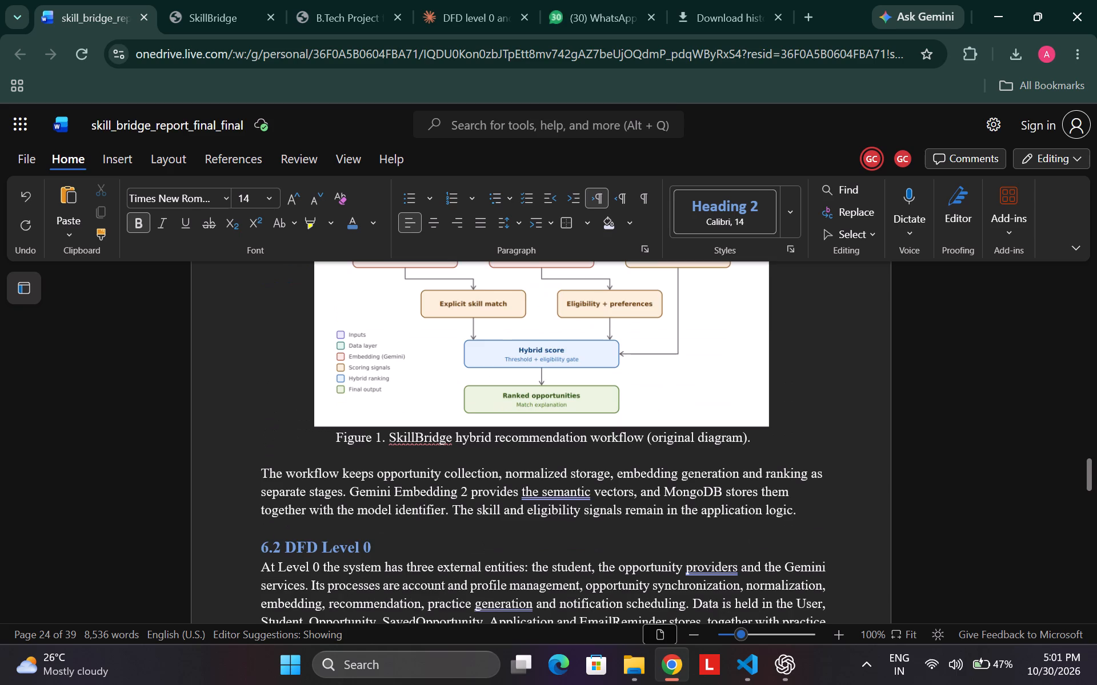
{"action": "scroll", "coordinate": [403, 477], "scroll_direction": "up", "scroll_amount": 2}
{"action": "scroll", "coordinate": [403, 477], "scroll_direction": "down", "scroll_amount": 10}
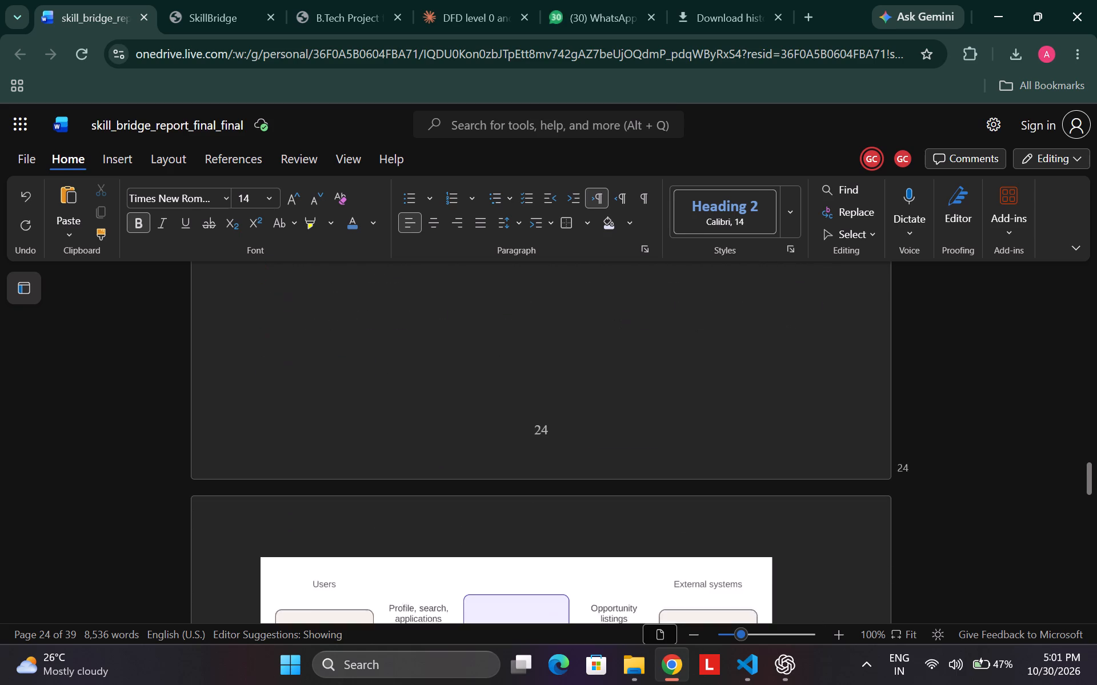
{"action": "left_click", "coordinate": [484, 482]}
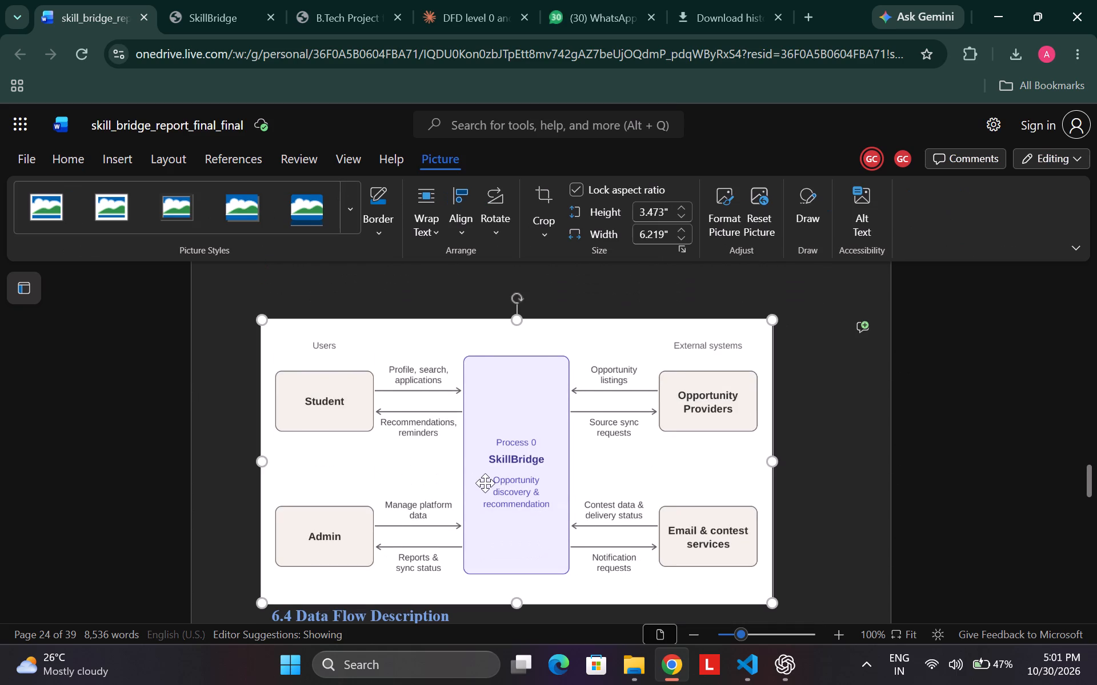
{"action": "scroll", "coordinate": [485, 483], "scroll_direction": "up", "scroll_amount": 6}
{"action": "scroll", "coordinate": [485, 483], "scroll_direction": "down", "scroll_amount": 3}
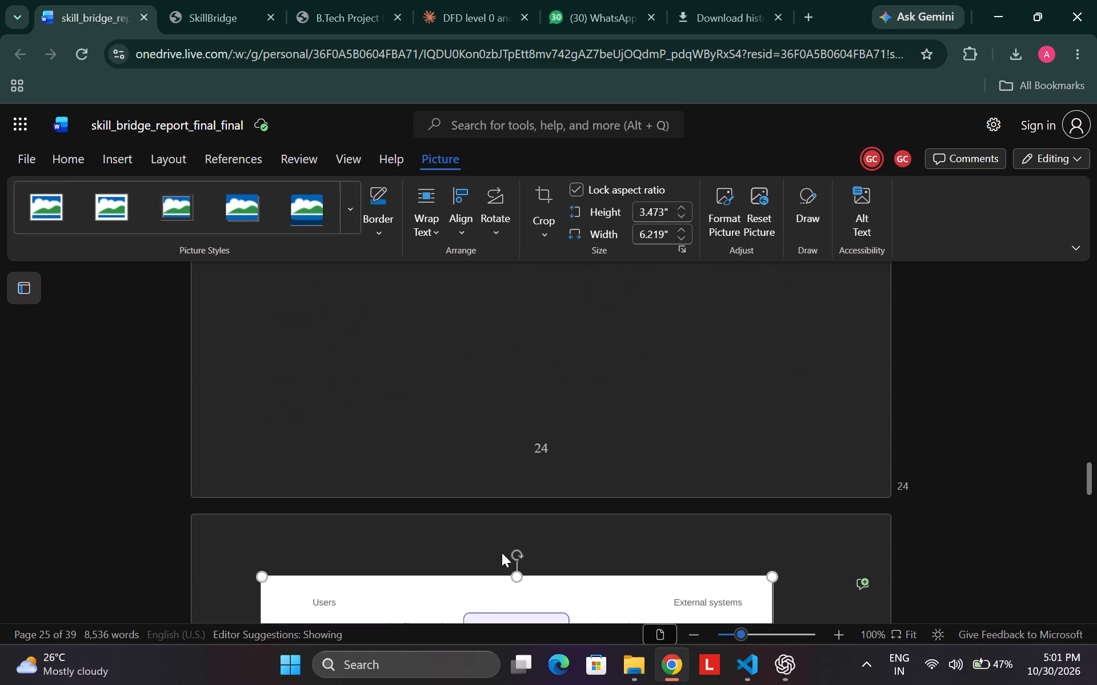
{"action": "scroll", "coordinate": [502, 553], "scroll_direction": "down", "scroll_amount": 2}
{"action": "left_click", "coordinate": [491, 531]}
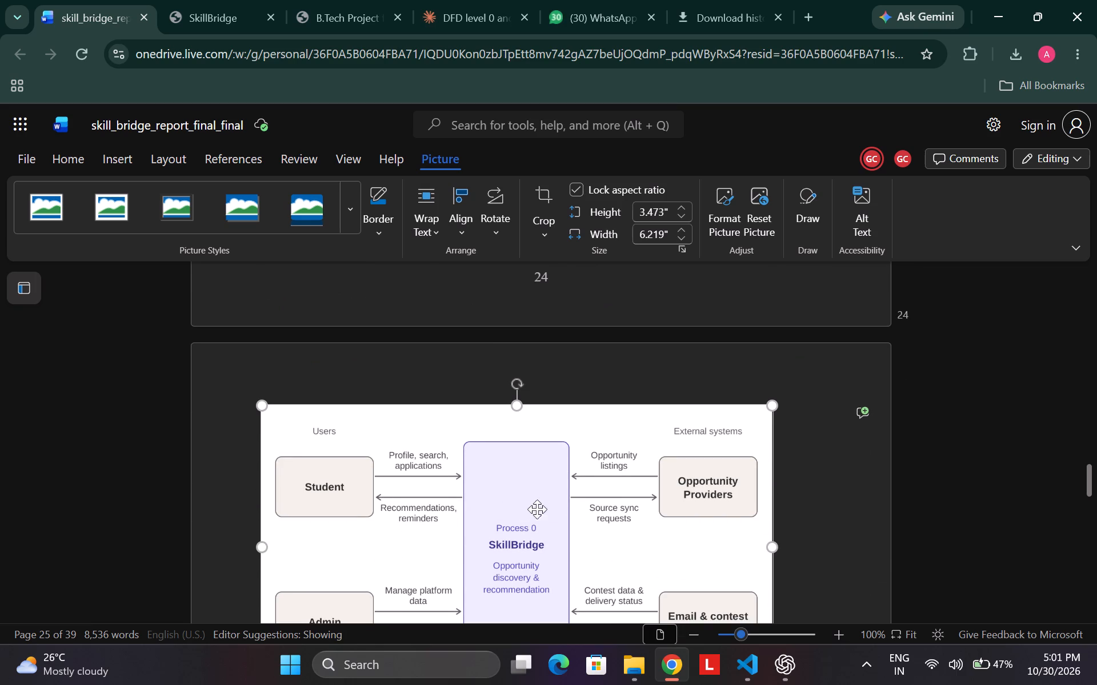
{"action": "scroll", "coordinate": [544, 511], "scroll_direction": "down", "scroll_amount": 2}
{"action": "left_click_drag", "start_coordinate": [774, 515], "coordinate": [766, 505]}
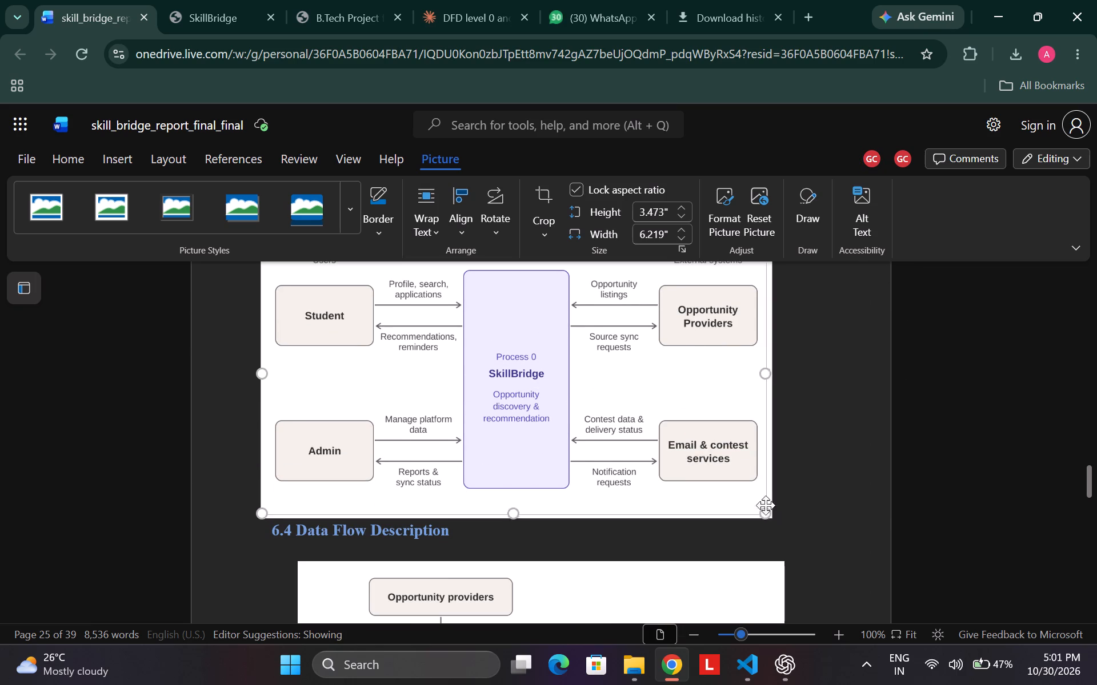
{"action": "left_click_drag", "start_coordinate": [766, 505], "coordinate": [751, 491]}
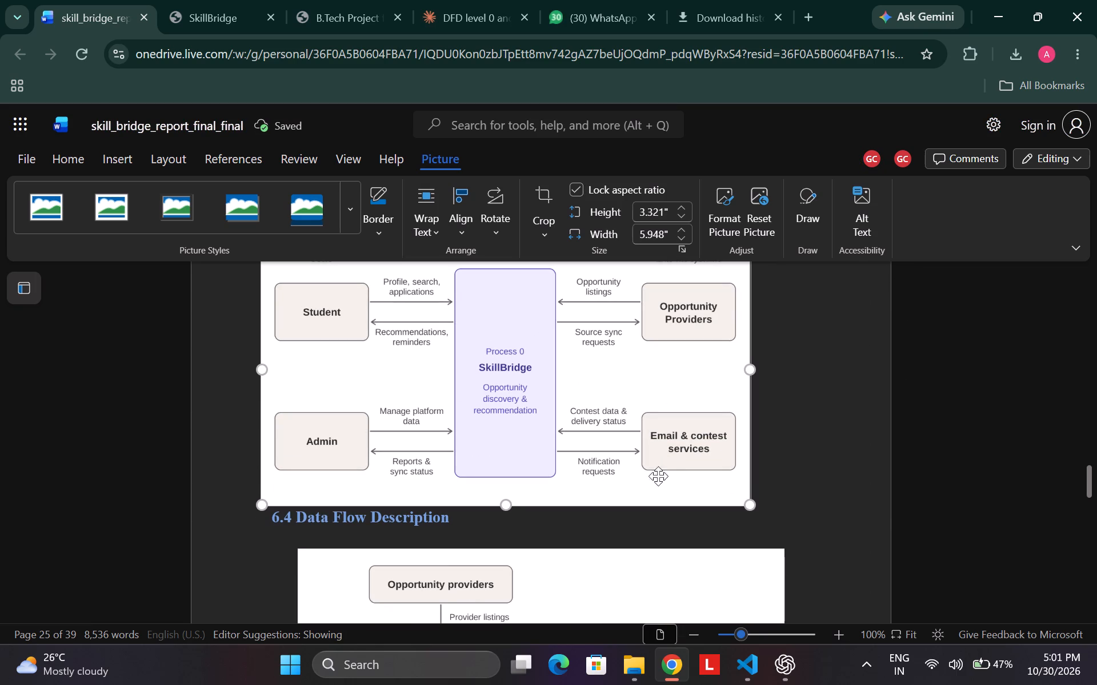
{"action": "scroll", "coordinate": [544, 429], "scroll_direction": "up", "scroll_amount": 2}
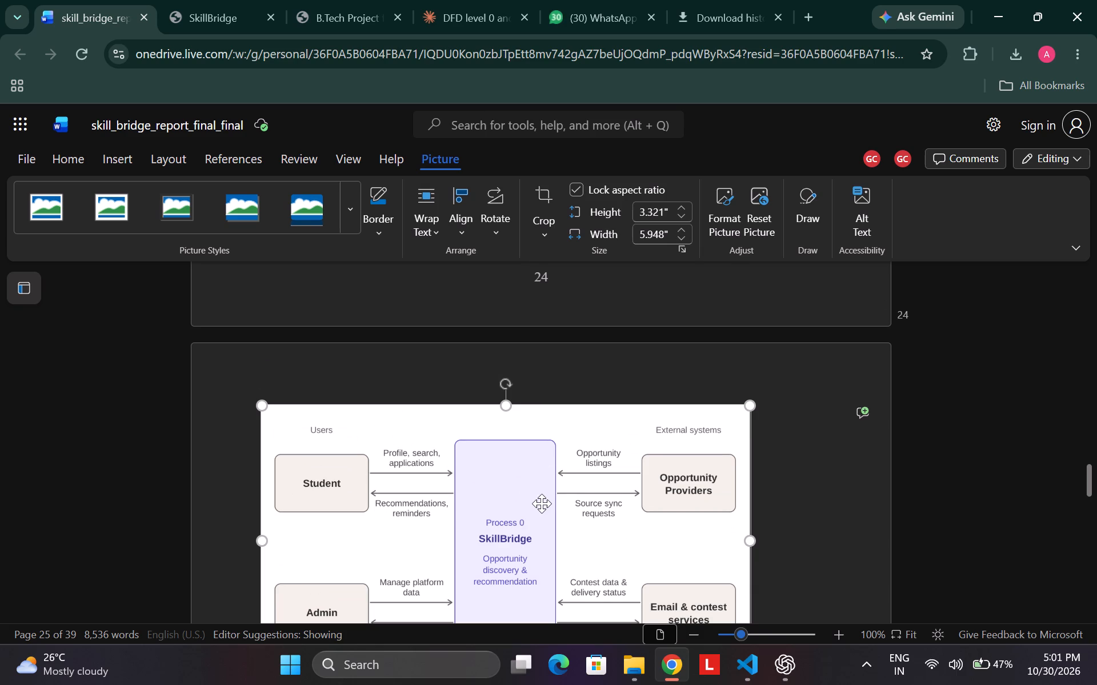
{"action": "scroll", "coordinate": [551, 498], "scroll_direction": "down", "scroll_amount": 4}
{"action": "scroll", "coordinate": [551, 498], "scroll_direction": "up", "scroll_amount": 3}
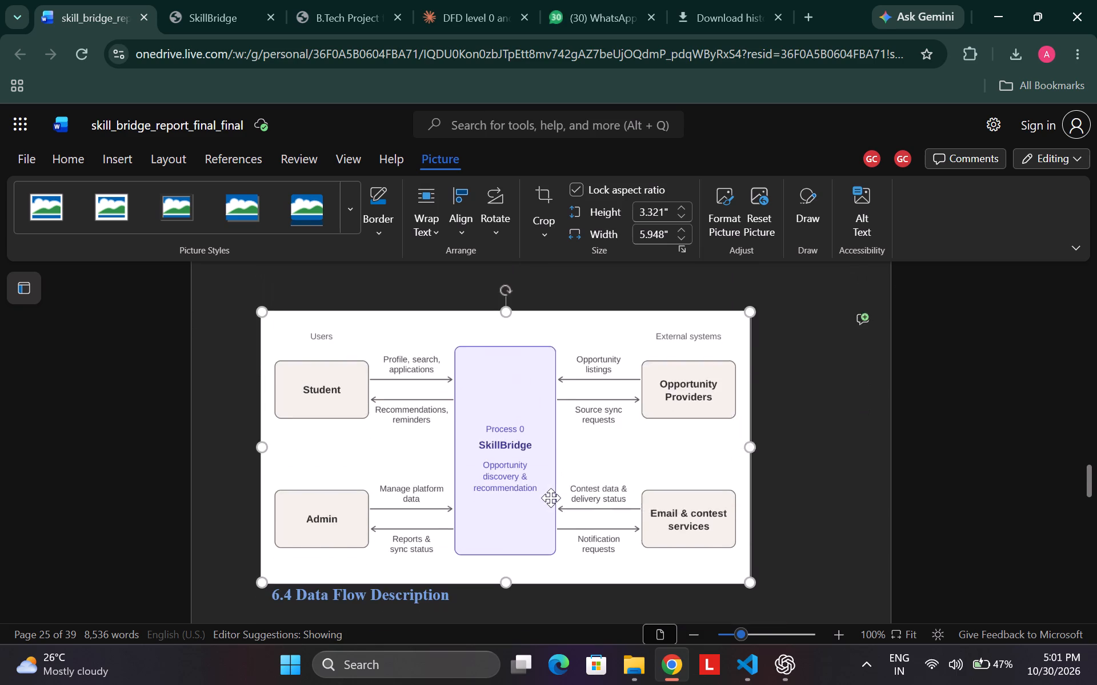
{"action": "scroll", "coordinate": [552, 498], "scroll_direction": "up", "scroll_amount": 6}
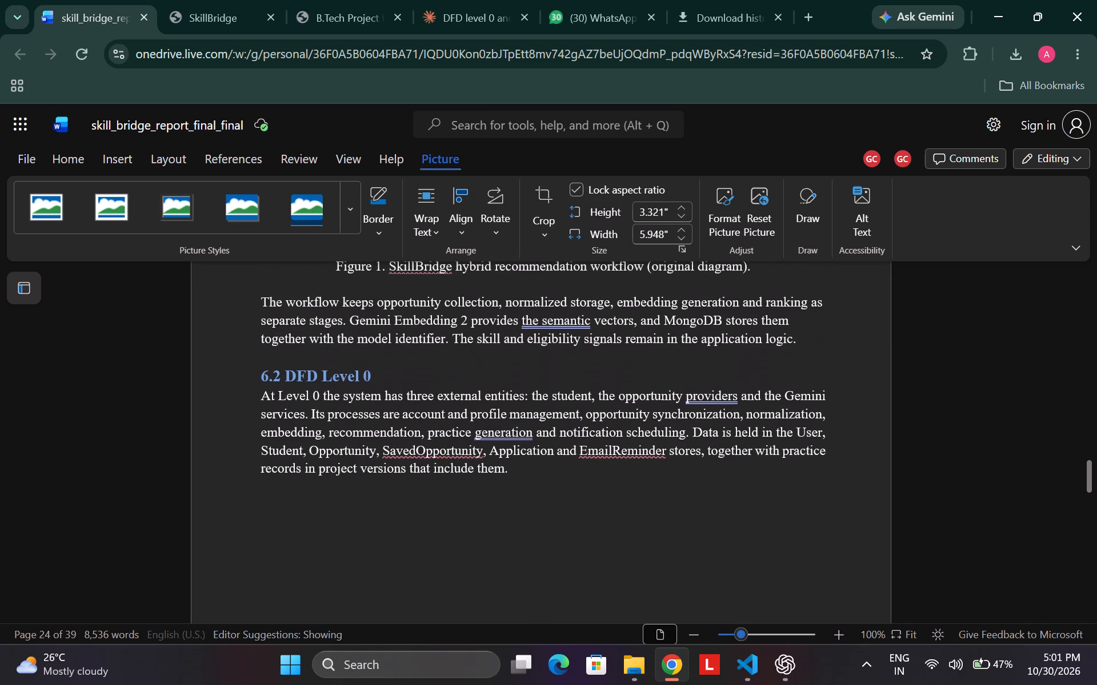
{"action": "left_click_drag", "start_coordinate": [259, 396], "coordinate": [521, 486]}
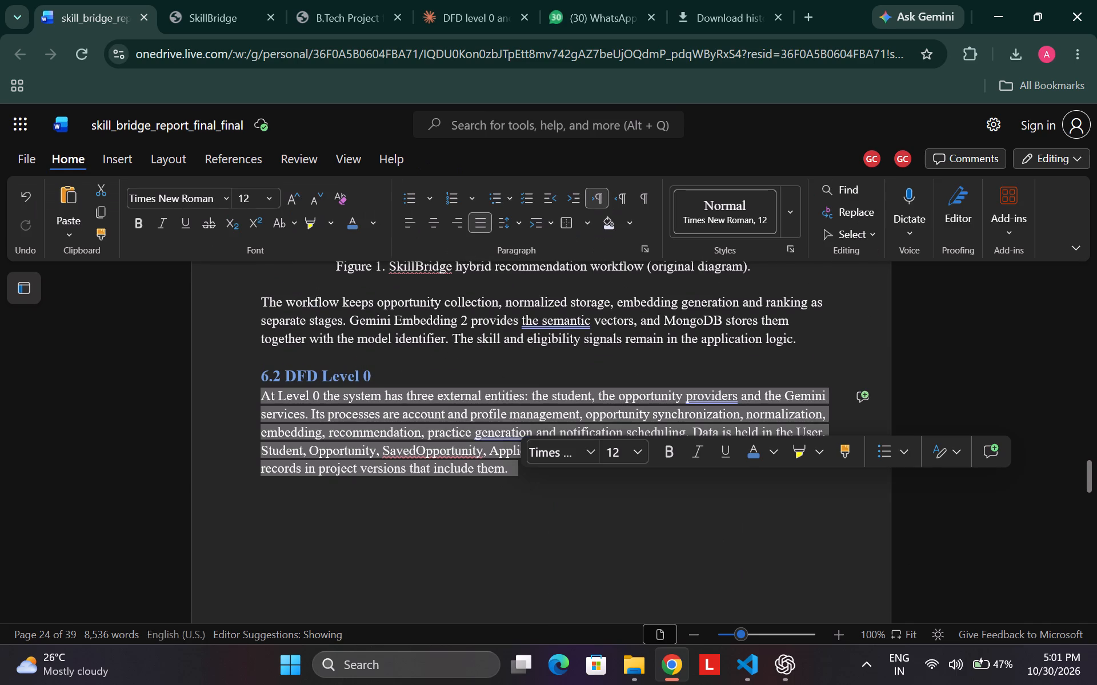
{"action": "key", "text": "ctrl+x"}
{"action": "scroll", "coordinate": [521, 486], "scroll_direction": "down", "scroll_amount": 8}
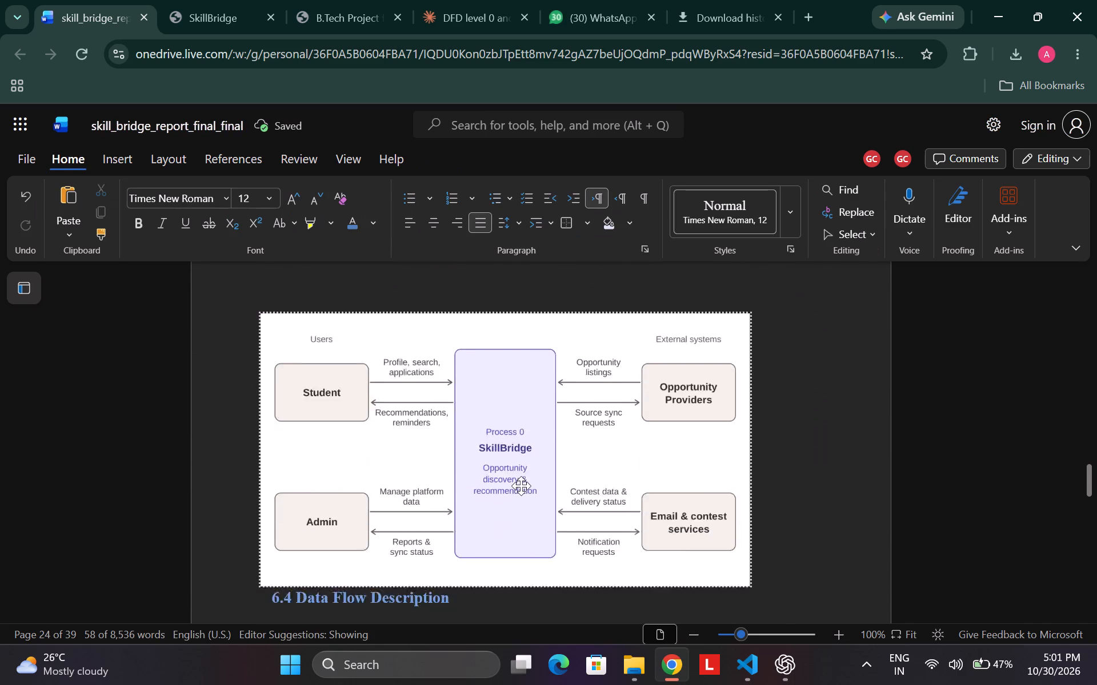
{"action": "left_click", "coordinate": [514, 393]}
{"action": "scroll", "coordinate": [515, 394], "scroll_direction": "up", "scroll_amount": 3}
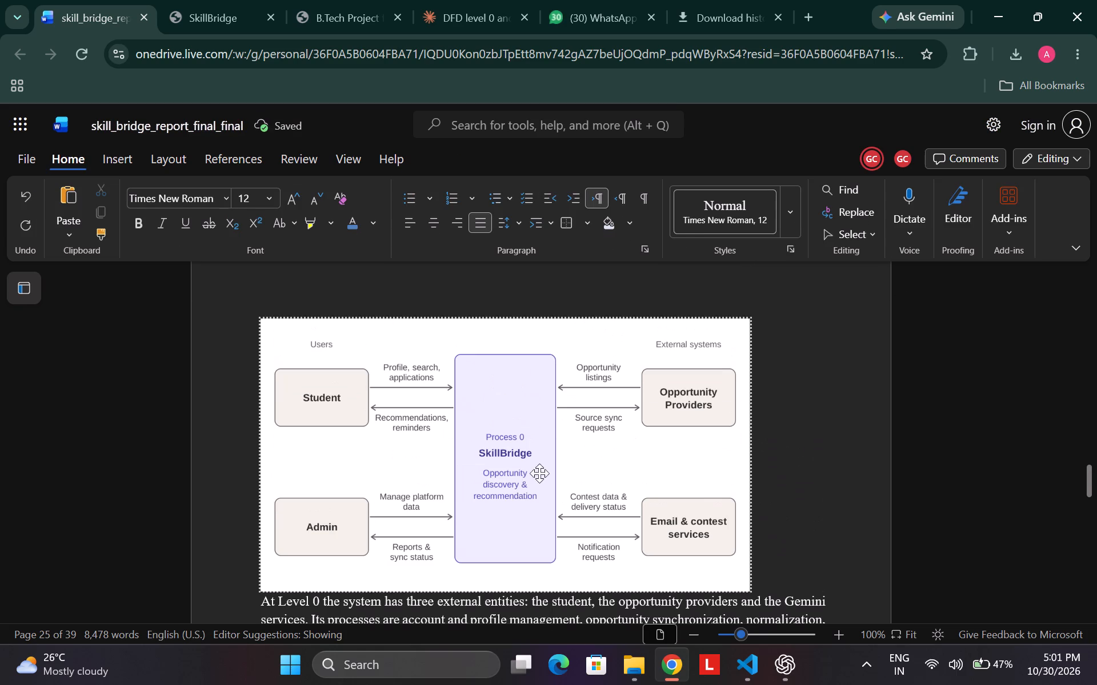
{"action": "left_click", "coordinate": [532, 480]}
{"action": "key", "text": "ctrl+x"}
{"action": "scroll", "coordinate": [534, 479], "scroll_direction": "up", "scroll_amount": 3}
{"action": "scroll", "coordinate": [534, 479], "scroll_direction": "down", "scroll_amount": 3}
{"action": "scroll", "coordinate": [534, 479], "scroll_direction": "up", "scroll_amount": 3}
{"action": "left_click", "coordinate": [406, 521]}
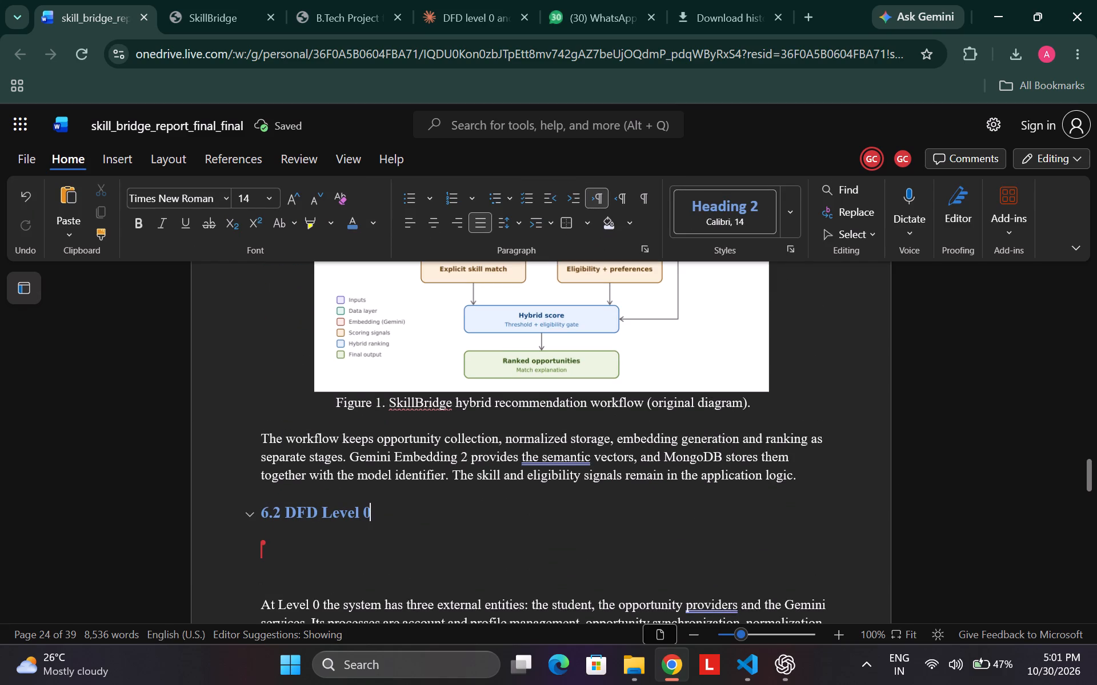
{"action": "left_click", "coordinate": [318, 533]}
{"action": "key", "text": "ctrl+v"}
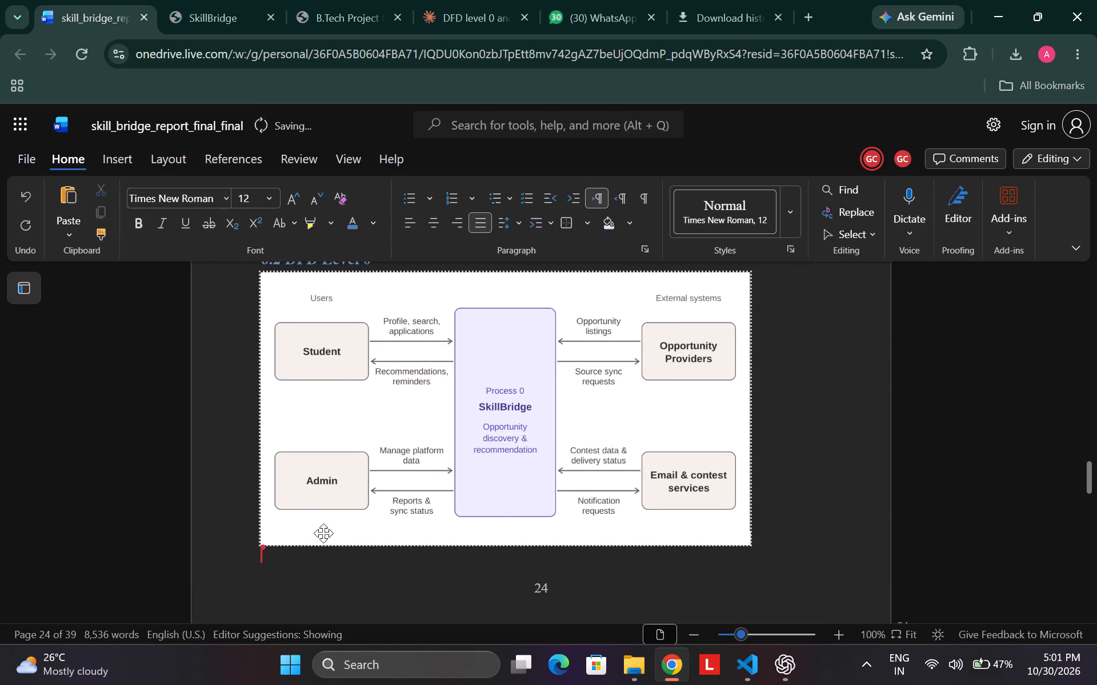
Center the DFD Level 0 diagram horizontally below its 6.2 heading.
{"action": "scroll", "coordinate": [354, 526], "scroll_direction": "up", "scroll_amount": 2}
{"action": "scroll", "coordinate": [386, 497], "scroll_direction": "down", "scroll_amount": 5}
{"action": "scroll", "coordinate": [386, 496], "scroll_direction": "up", "scroll_amount": 2}
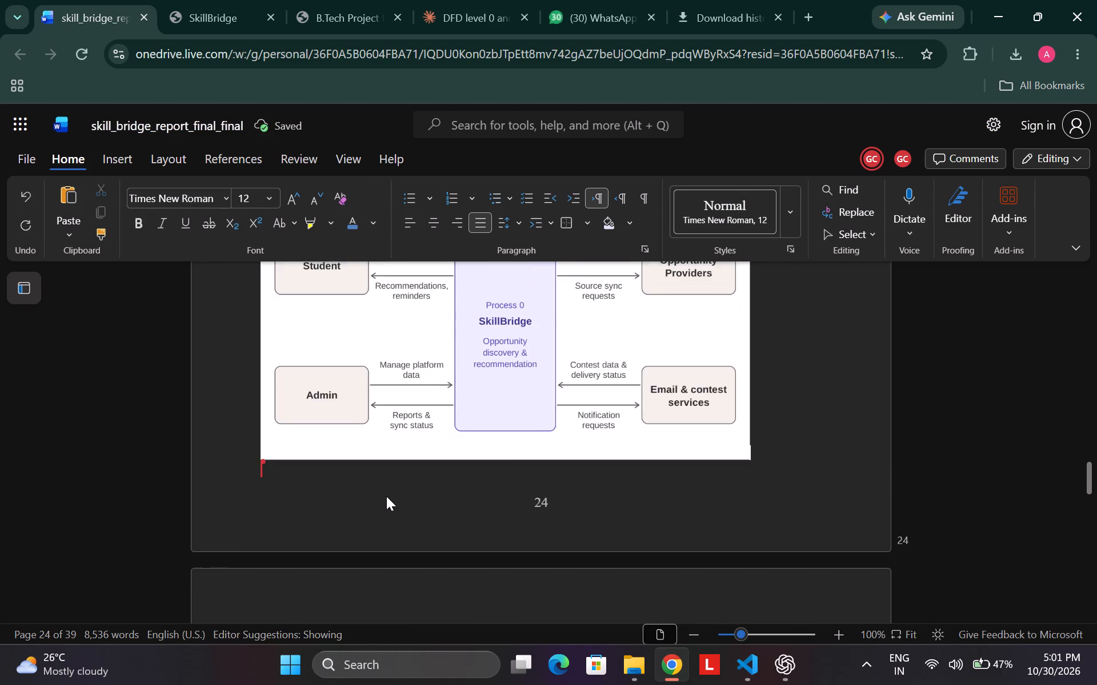
{"action": "scroll", "coordinate": [386, 496], "scroll_direction": "down", "scroll_amount": 3}
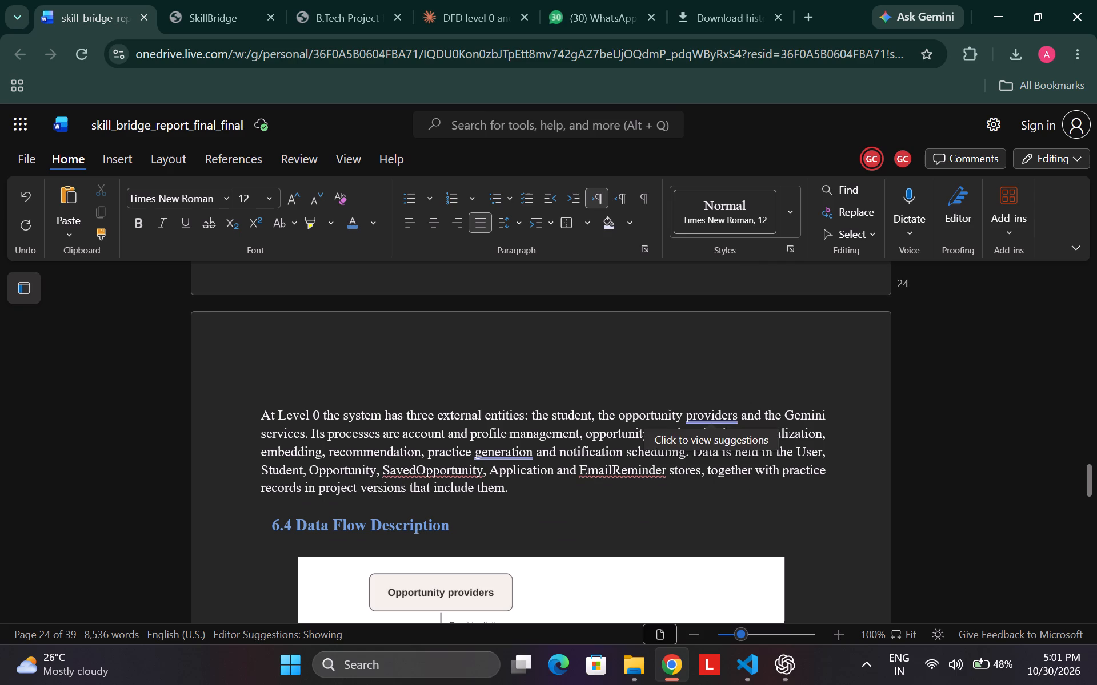
{"action": "scroll", "coordinate": [687, 428], "scroll_direction": "up", "scroll_amount": 7}
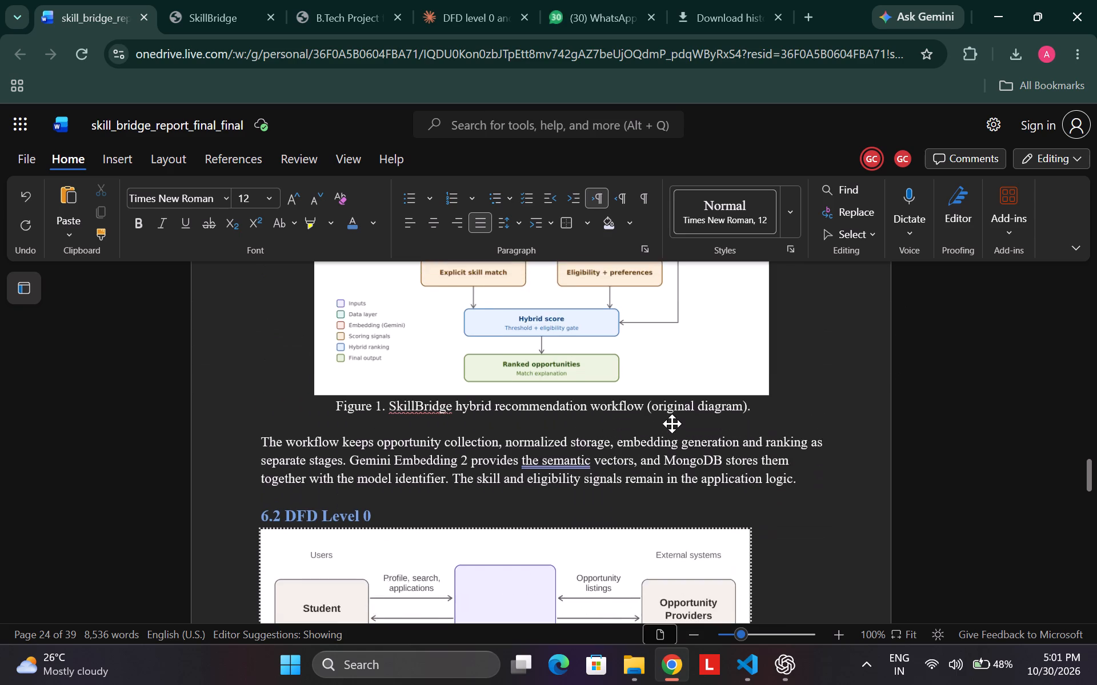
{"action": "scroll", "coordinate": [672, 424], "scroll_direction": "down", "scroll_amount": 2}
{"action": "left_click", "coordinate": [500, 455]}
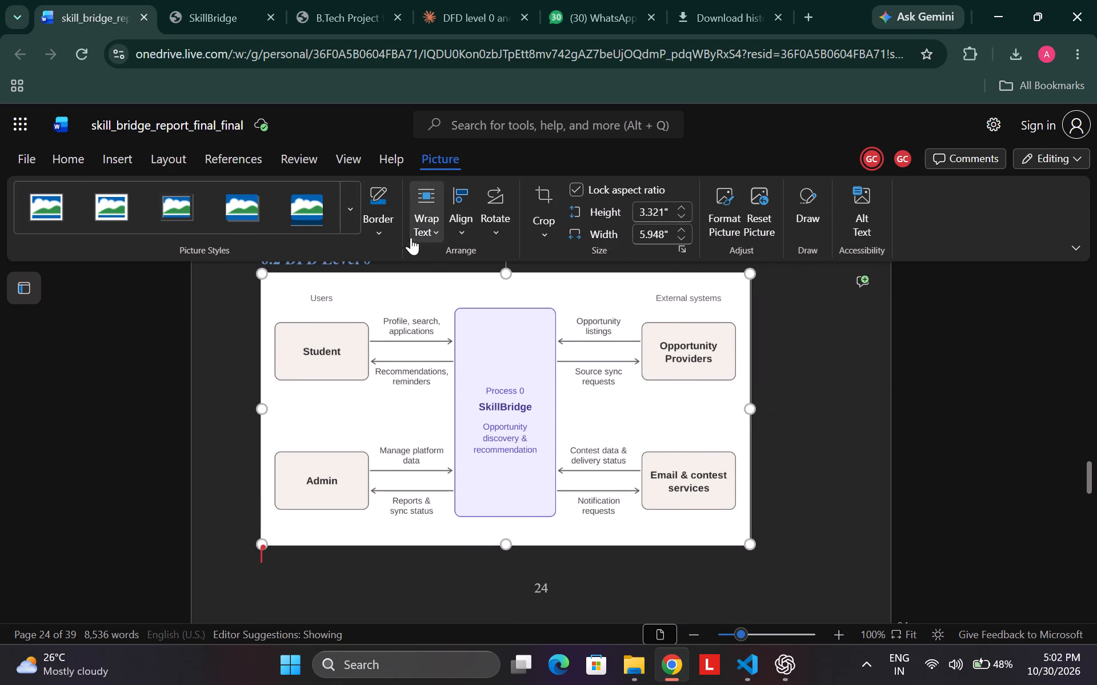
{"action": "left_click", "coordinate": [778, 470]}
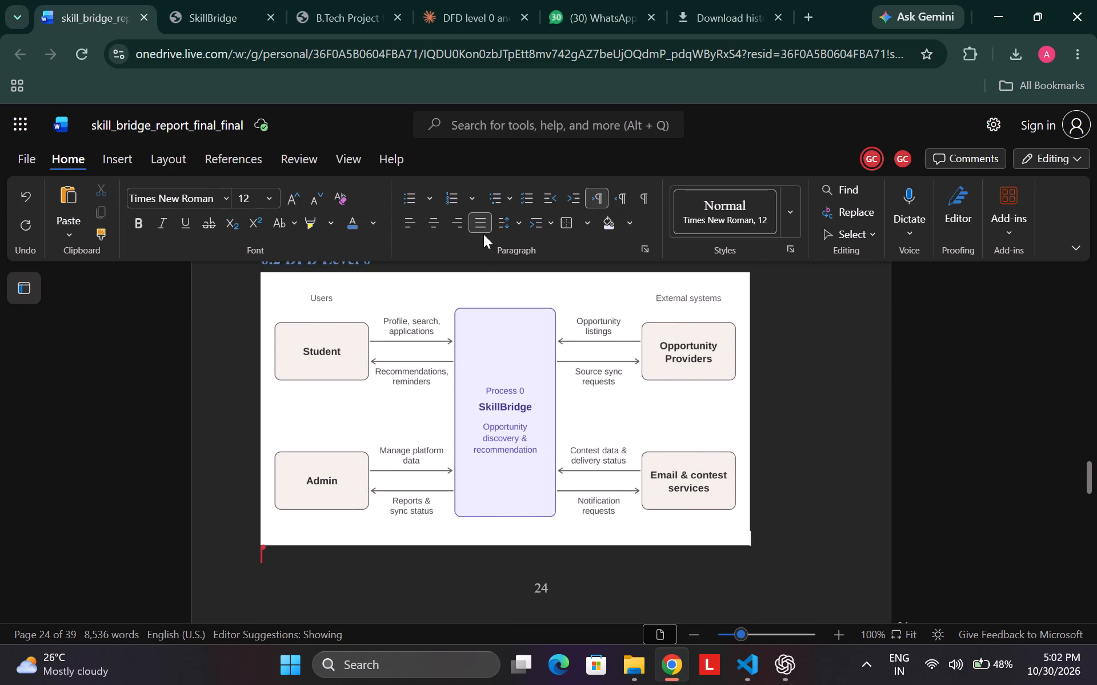
{"action": "left_click", "coordinate": [441, 225]}
Check the layout of section 6 from the 6.1 System Architecture diagram to the 6.2 DFD Level 0 diagram.
{"action": "scroll", "coordinate": [614, 414], "scroll_direction": "up", "scroll_amount": 4}
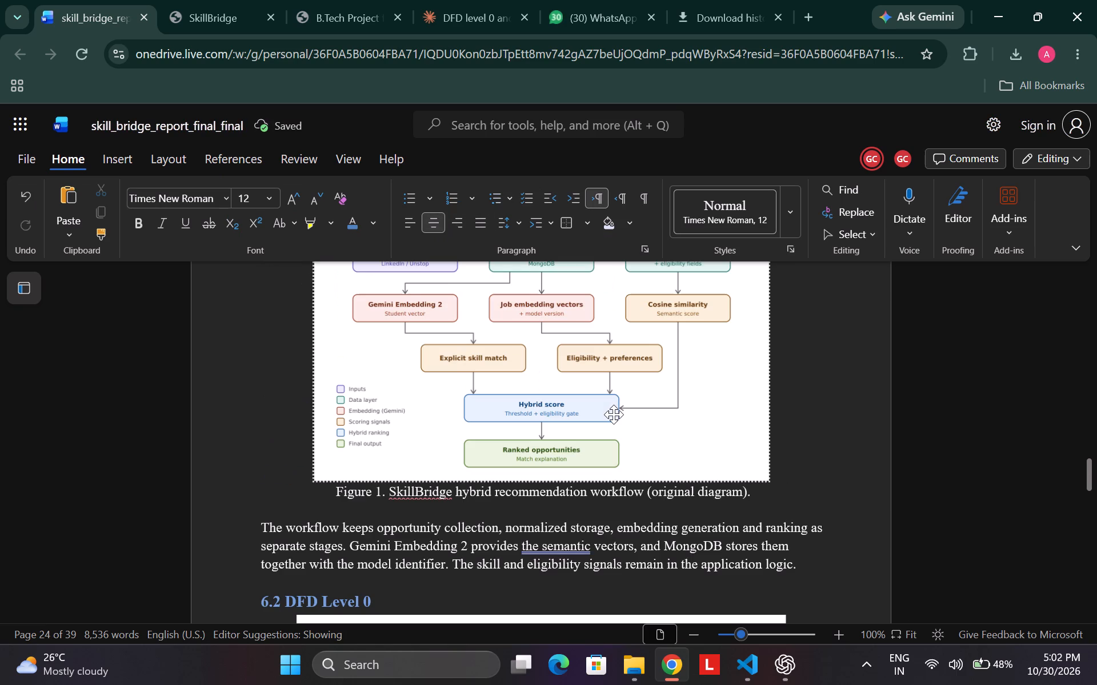
{"action": "scroll", "coordinate": [616, 408], "scroll_direction": "up", "scroll_amount": 2}
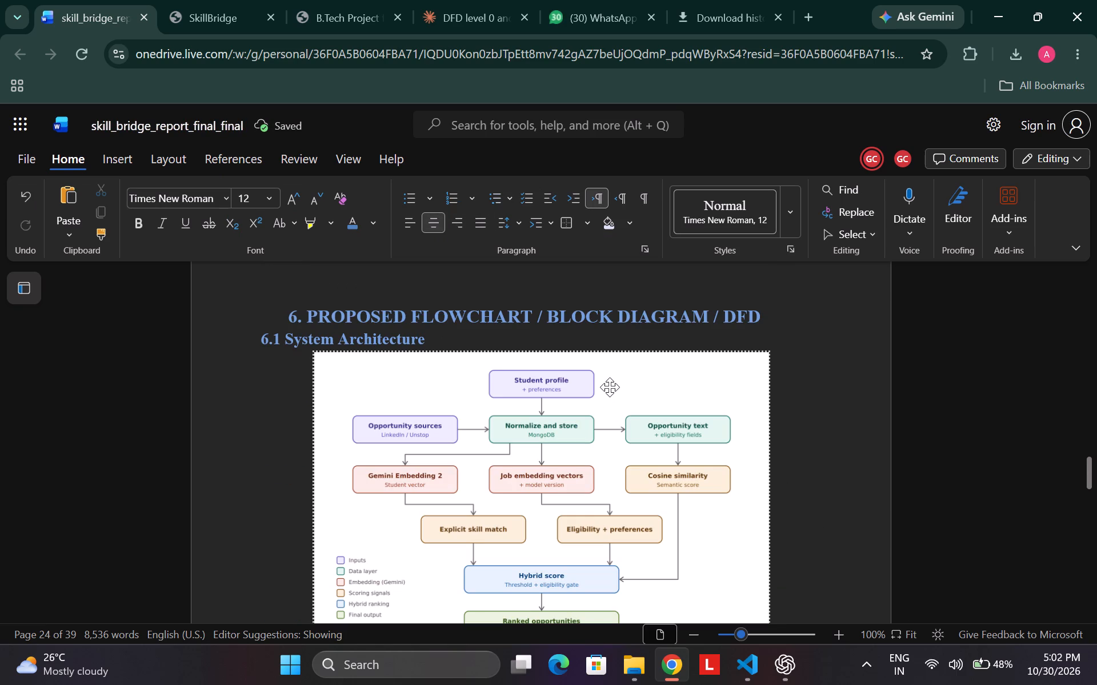
{"action": "scroll", "coordinate": [612, 387], "scroll_direction": "down", "scroll_amount": 2}
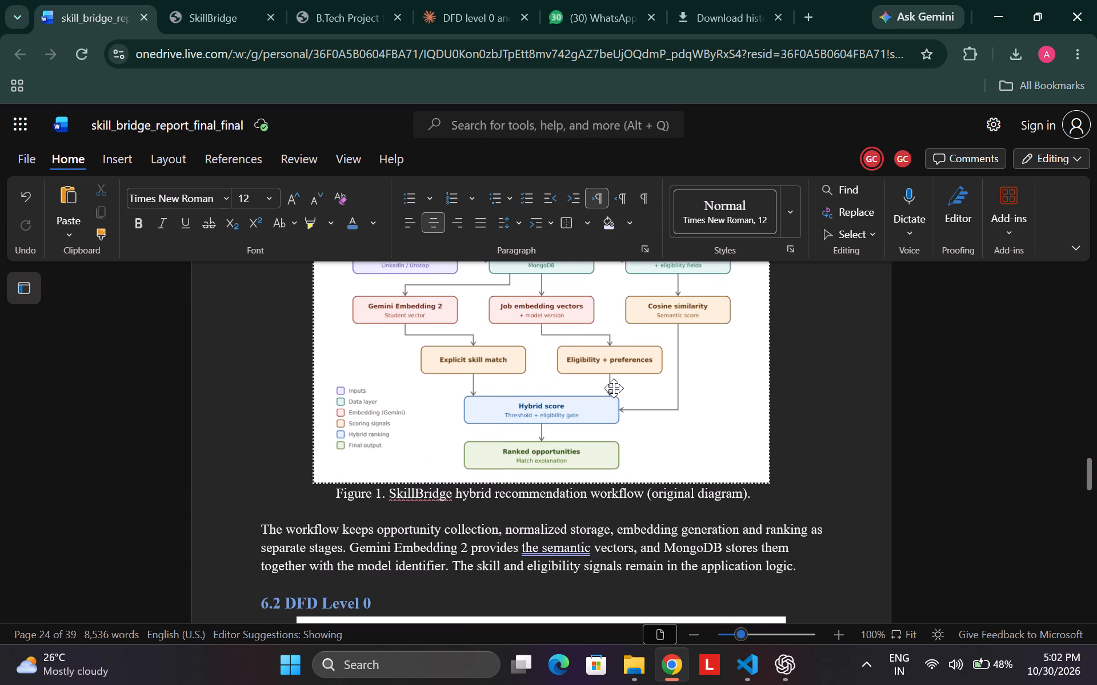
{"action": "scroll", "coordinate": [614, 388], "scroll_direction": "down", "scroll_amount": 2}
{"action": "scroll", "coordinate": [614, 388], "scroll_direction": "up", "scroll_amount": 4}
{"action": "scroll", "coordinate": [614, 388], "scroll_direction": "down", "scroll_amount": 4}
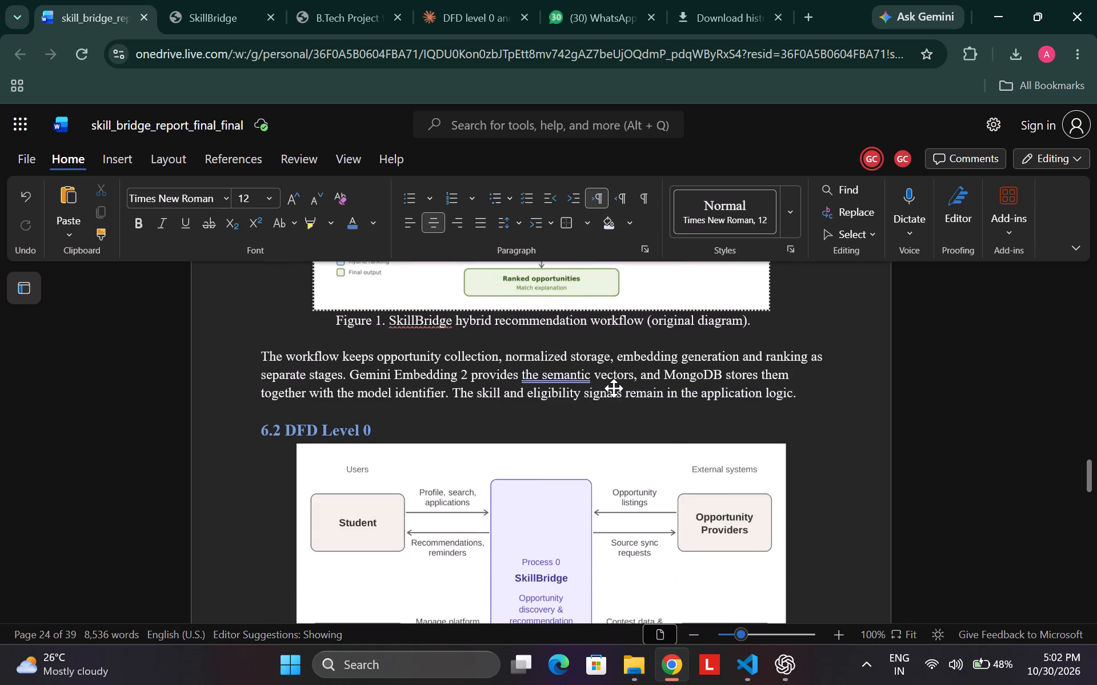
{"action": "scroll", "coordinate": [614, 388], "scroll_direction": "up", "scroll_amount": 2}
{"action": "scroll", "coordinate": [303, 392], "scroll_direction": "up", "scroll_amount": 2}
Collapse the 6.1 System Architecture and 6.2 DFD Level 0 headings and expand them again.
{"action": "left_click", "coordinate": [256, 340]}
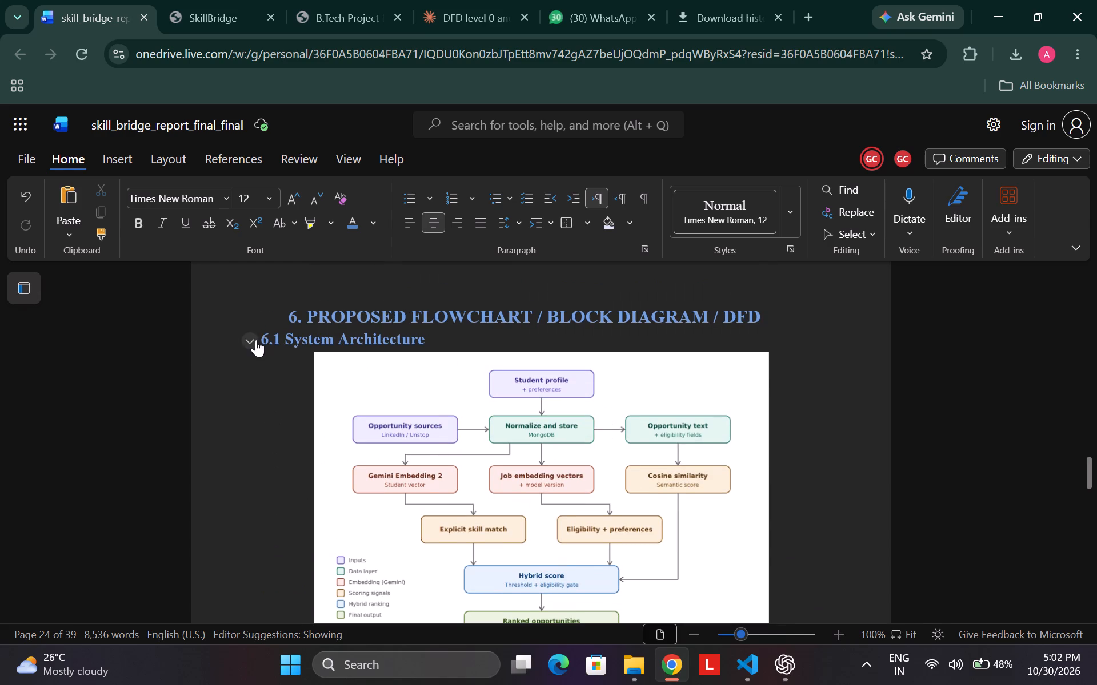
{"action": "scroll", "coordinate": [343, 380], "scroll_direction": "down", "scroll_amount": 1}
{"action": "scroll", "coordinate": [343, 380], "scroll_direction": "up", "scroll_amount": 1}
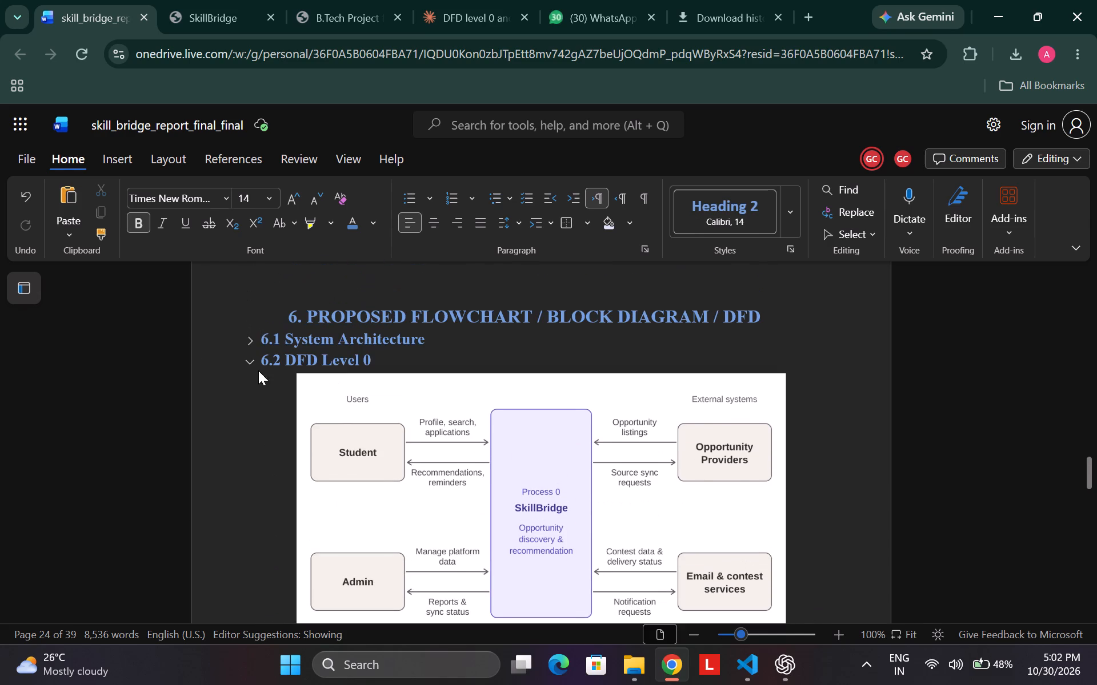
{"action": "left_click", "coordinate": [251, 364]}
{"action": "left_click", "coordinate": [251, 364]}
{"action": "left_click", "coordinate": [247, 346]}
Review the rest of section 6, from the DFD Level 0 diagram through the 6.4 data flow diagrams and bullet list.
{"action": "scroll", "coordinate": [348, 400], "scroll_direction": "down", "scroll_amount": 4}
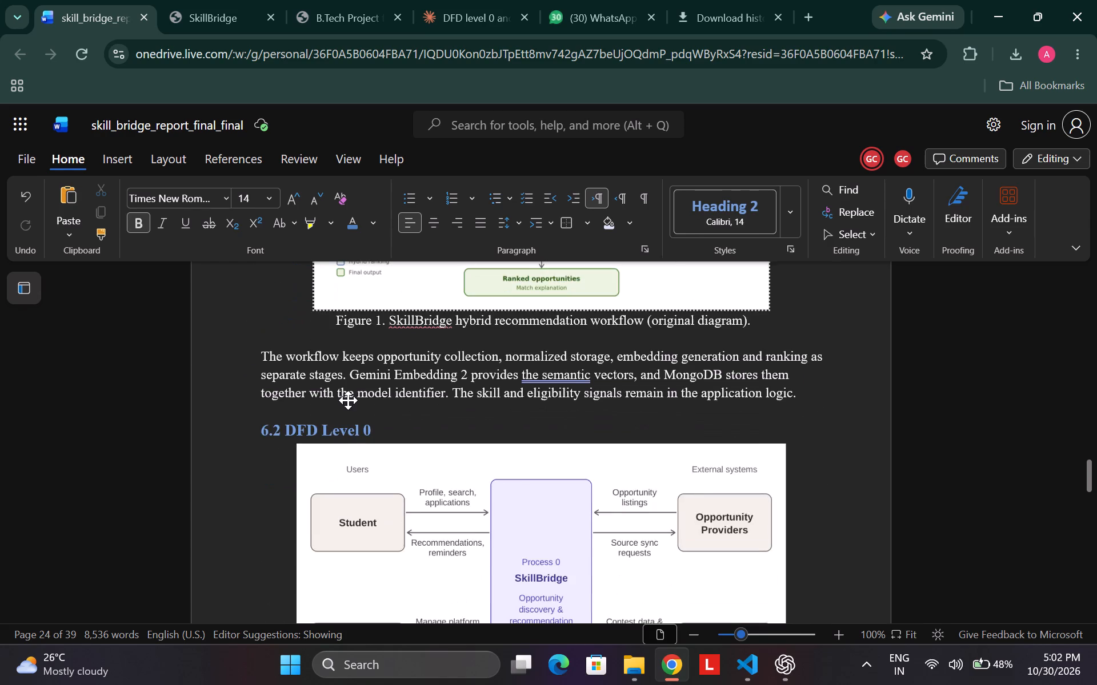
{"action": "scroll", "coordinate": [348, 400], "scroll_direction": "down", "scroll_amount": 13}
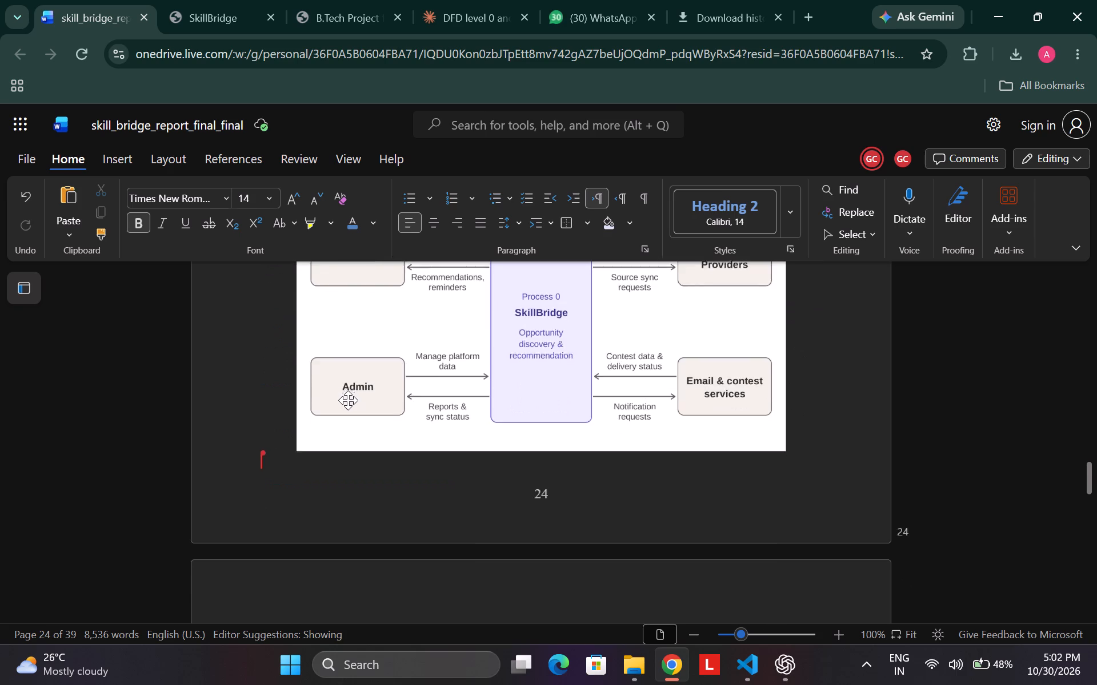
{"action": "scroll", "coordinate": [348, 400], "scroll_direction": "up", "scroll_amount": 3}
{"action": "scroll", "coordinate": [348, 400], "scroll_direction": "down", "scroll_amount": 12}
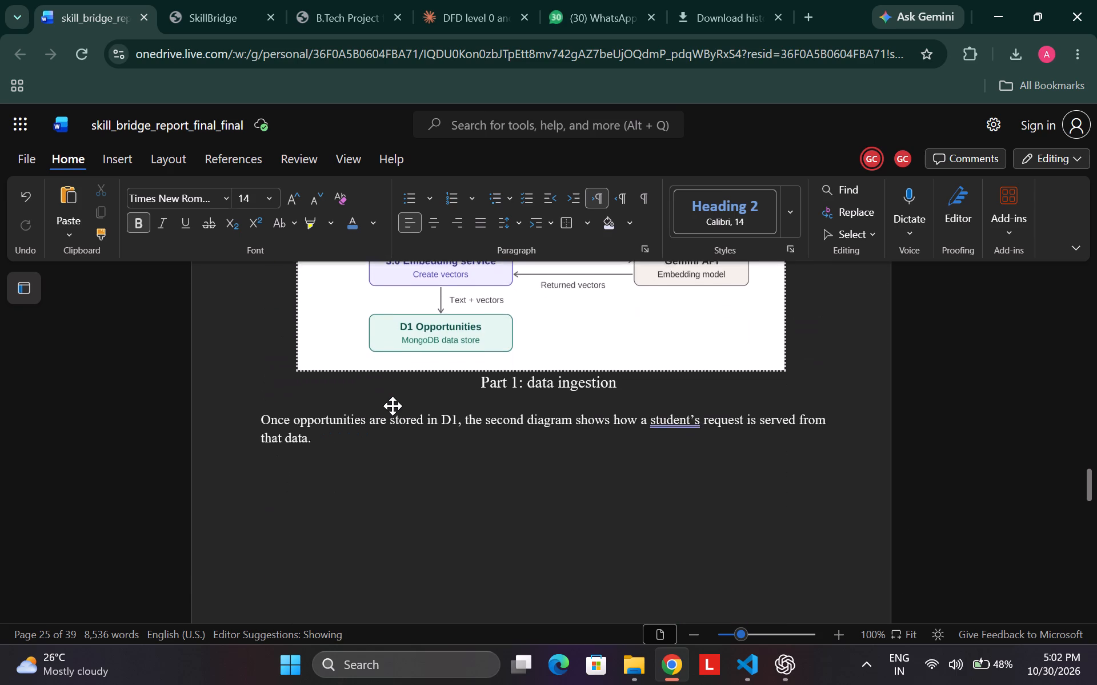
{"action": "scroll", "coordinate": [393, 406], "scroll_direction": "down", "scroll_amount": 3}
{"action": "scroll", "coordinate": [614, 433], "scroll_direction": "down", "scroll_amount": 2}
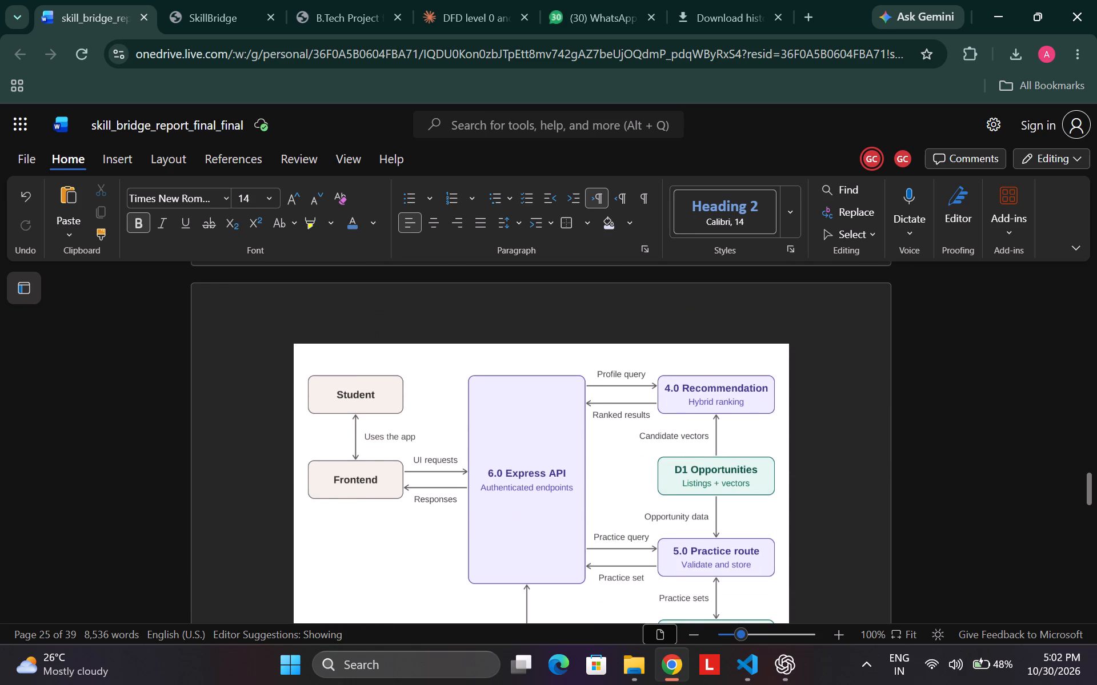
{"action": "scroll", "coordinate": [614, 433], "scroll_direction": "down", "scroll_amount": 2}
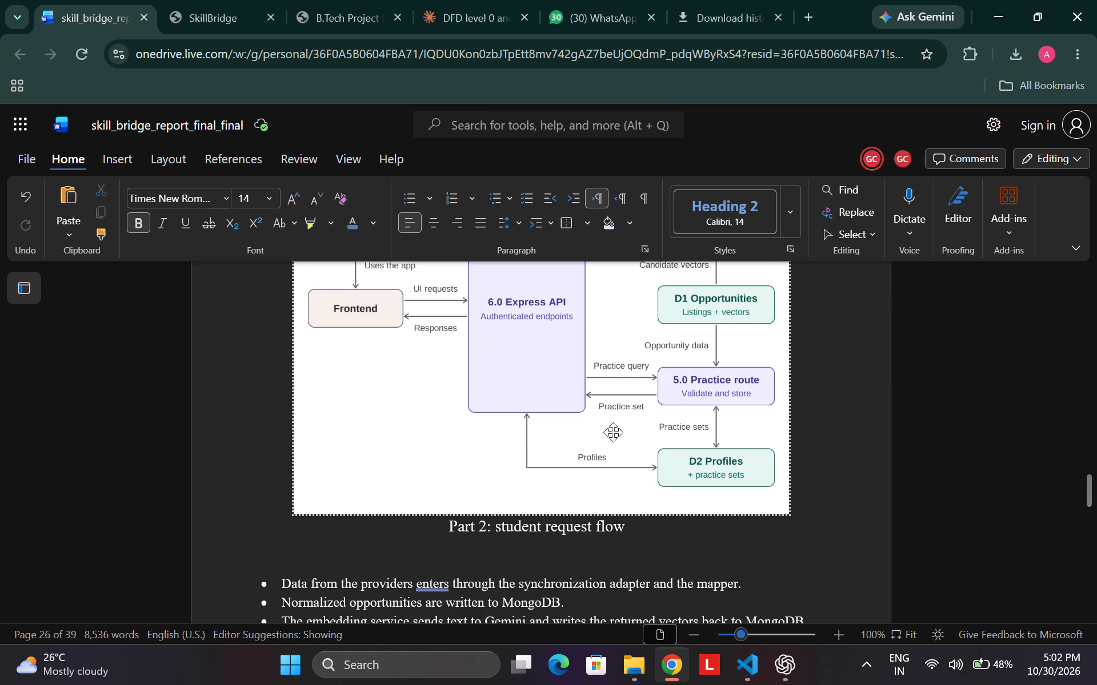
{"action": "scroll", "coordinate": [839, 435], "scroll_direction": "down", "scroll_amount": 3}
{"action": "scroll", "coordinate": [636, 471], "scroll_direction": "down", "scroll_amount": 2}
{"action": "left_click", "coordinate": [564, 408]}
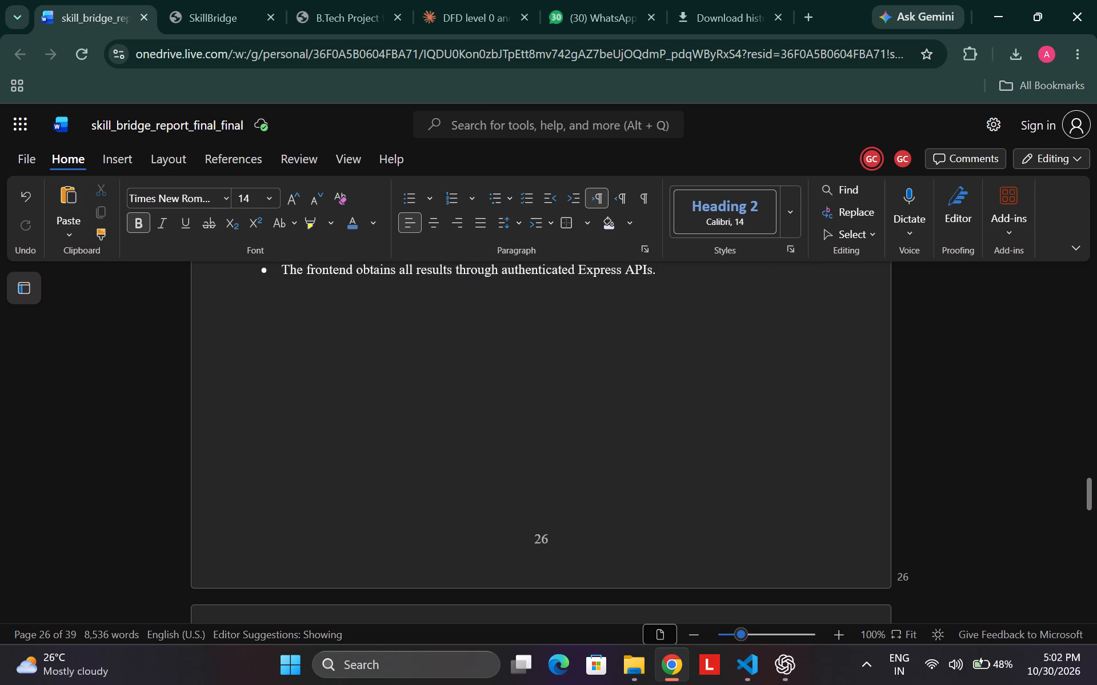
{"action": "scroll", "coordinate": [564, 408], "scroll_direction": "up", "scroll_amount": 2}
{"action": "scroll", "coordinate": [582, 437], "scroll_direction": "down", "scroll_amount": 2}
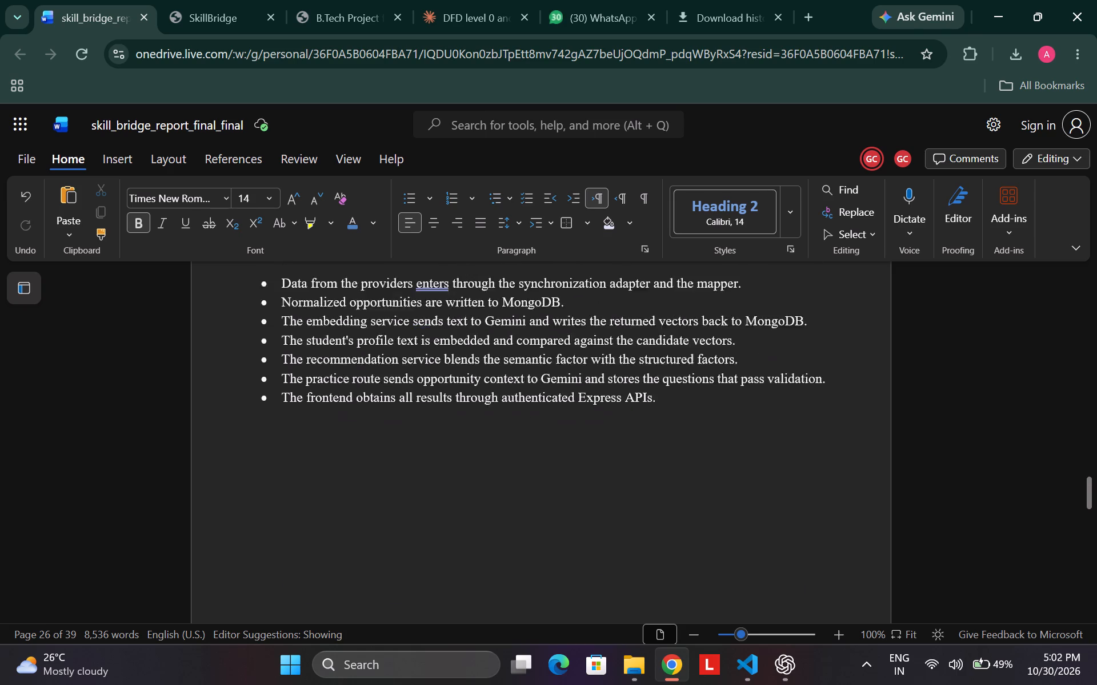
{"action": "scroll", "coordinate": [582, 437], "scroll_direction": "down", "scroll_amount": 7}
{"action": "scroll", "coordinate": [582, 437], "scroll_direction": "up", "scroll_amount": 3}
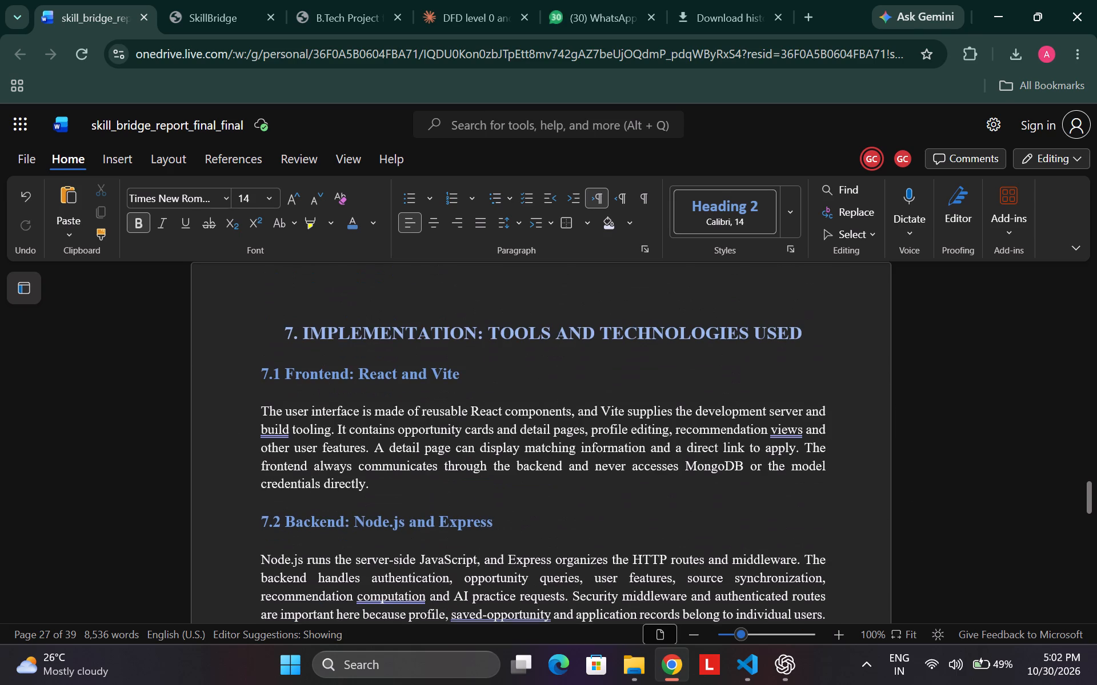
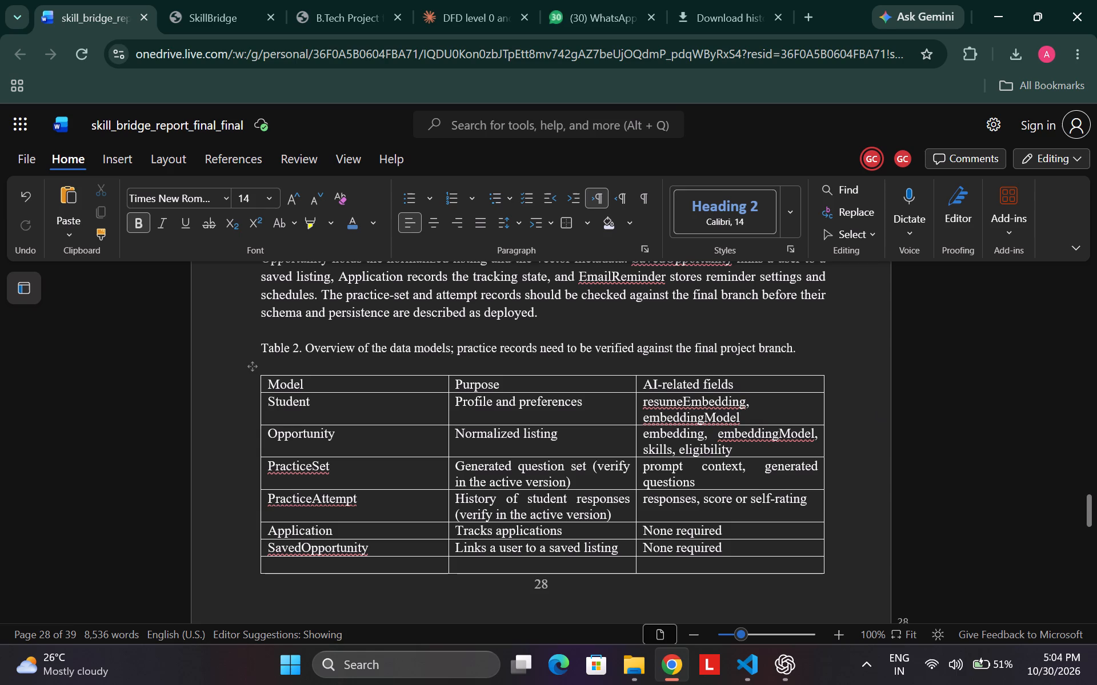
Check the layout from 7.9 Main Data Models and Table 2 through the page with sections 7.10 to 7.12.
{"action": "scroll", "coordinate": [807, 464], "scroll_direction": "down", "scroll_amount": 2}
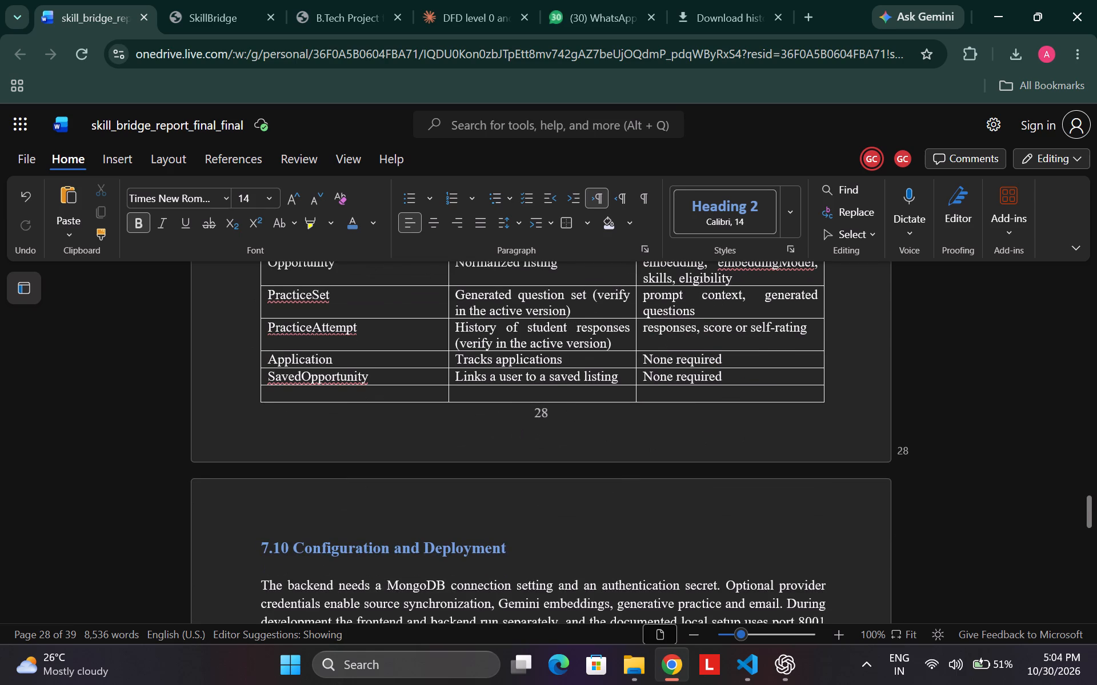
{"action": "scroll", "coordinate": [960, 467], "scroll_direction": "down", "scroll_amount": 5}
{"action": "scroll", "coordinate": [960, 467], "scroll_direction": "up", "scroll_amount": 2}
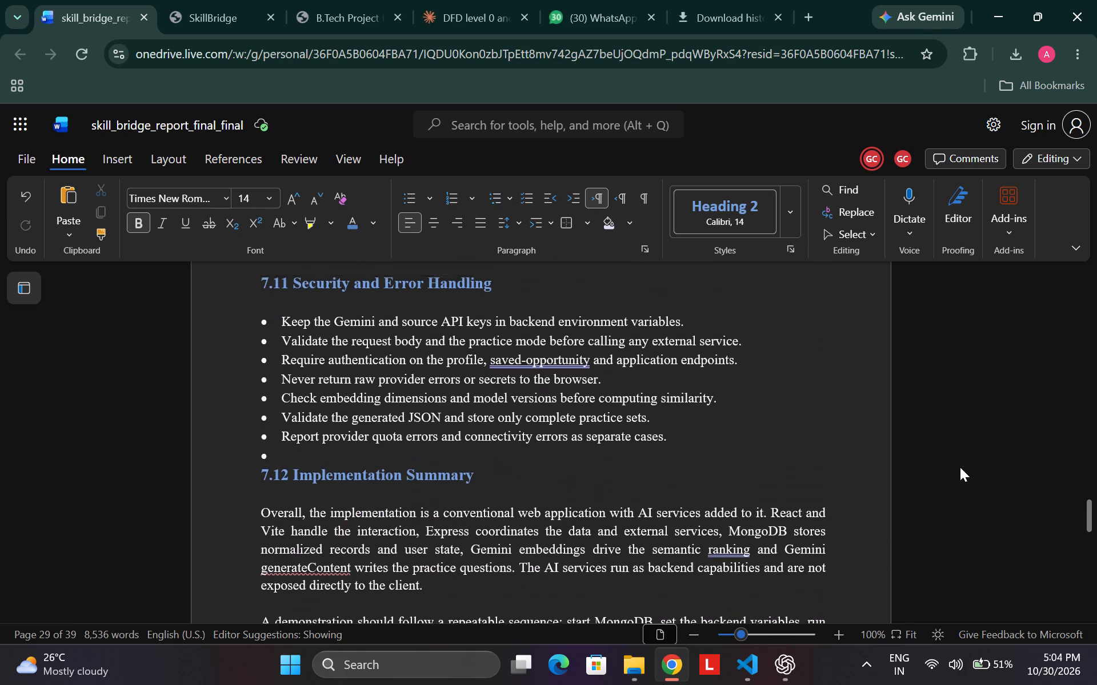
{"action": "scroll", "coordinate": [960, 467], "scroll_direction": "up", "scroll_amount": 1}
{"action": "scroll", "coordinate": [912, 440], "scroll_direction": "up", "scroll_amount": 3}
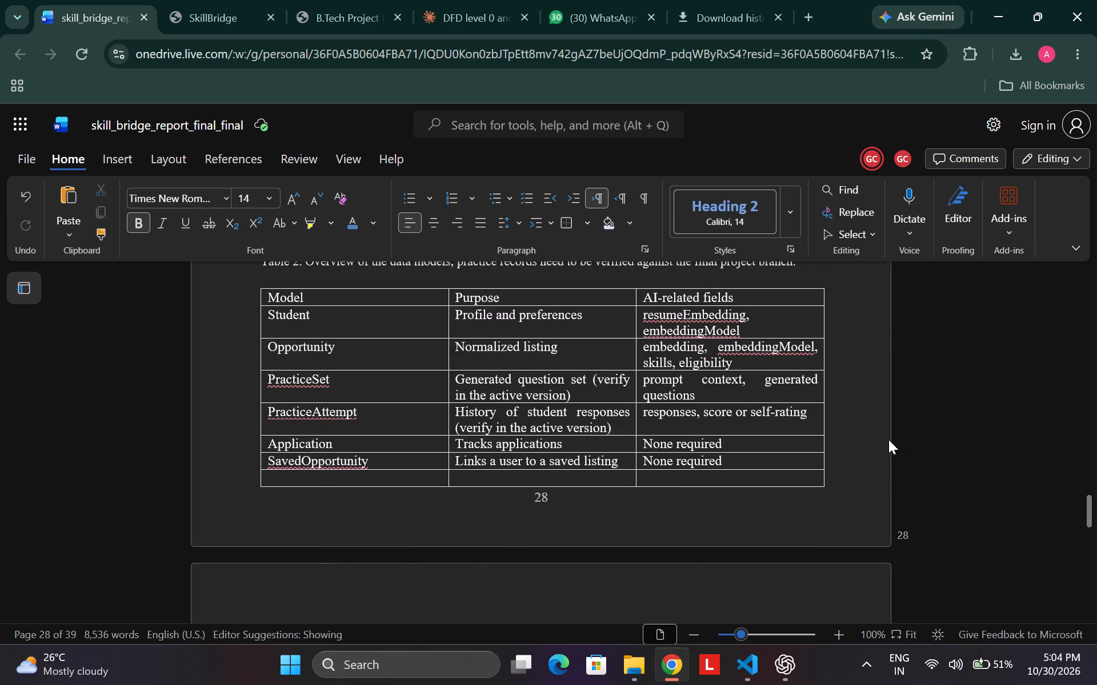
{"action": "scroll", "coordinate": [720, 430], "scroll_direction": "down", "scroll_amount": 3}
{"action": "scroll", "coordinate": [720, 430], "scroll_direction": "up", "scroll_amount": 6}
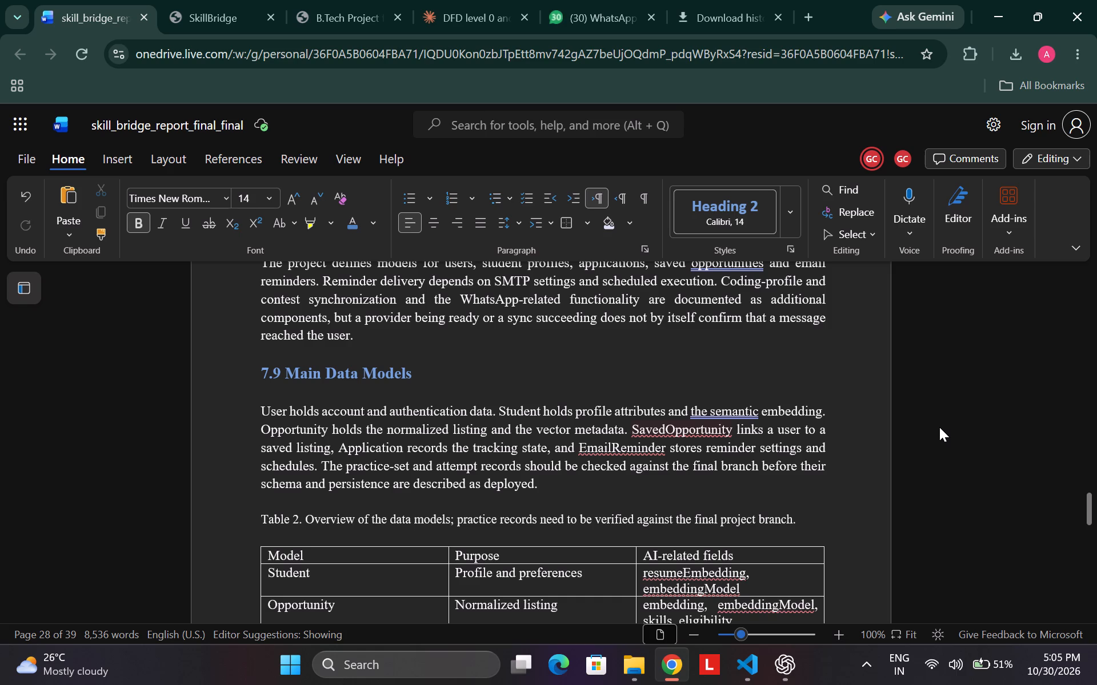
Review the report from section 7.10 Configuration and Deployment through 8.10 Result Summary to the SkillBridge opportunities screenshot on page 33.
{"action": "scroll", "coordinate": [939, 427], "scroll_direction": "down", "scroll_amount": 7}
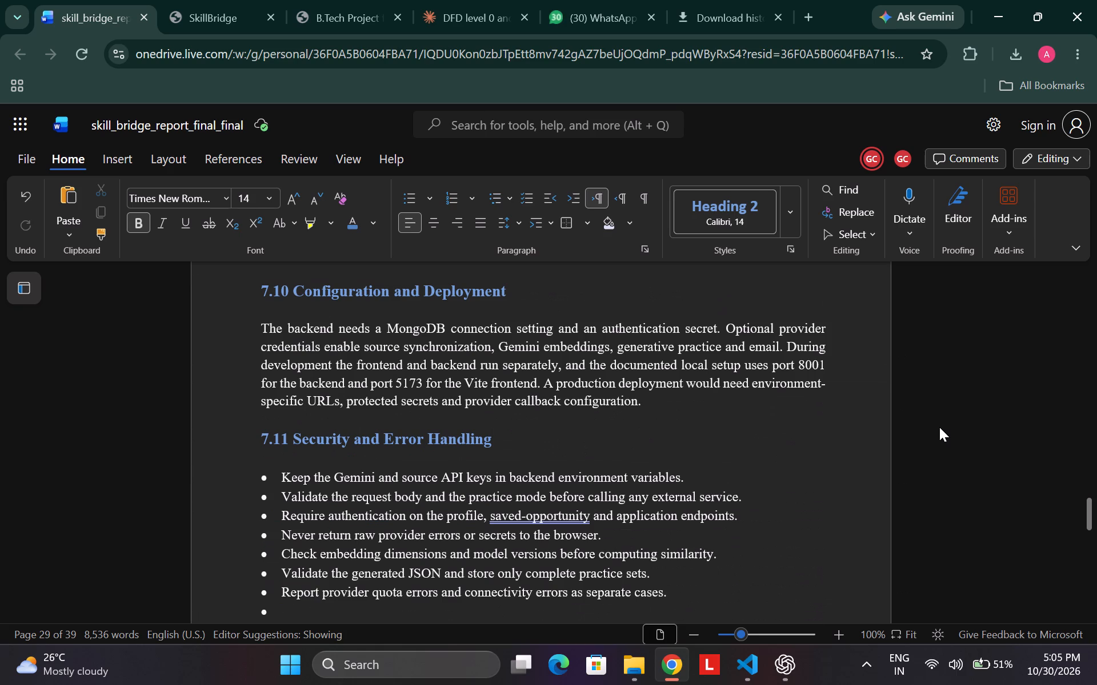
{"action": "scroll", "coordinate": [939, 427], "scroll_direction": "down", "scroll_amount": 2}
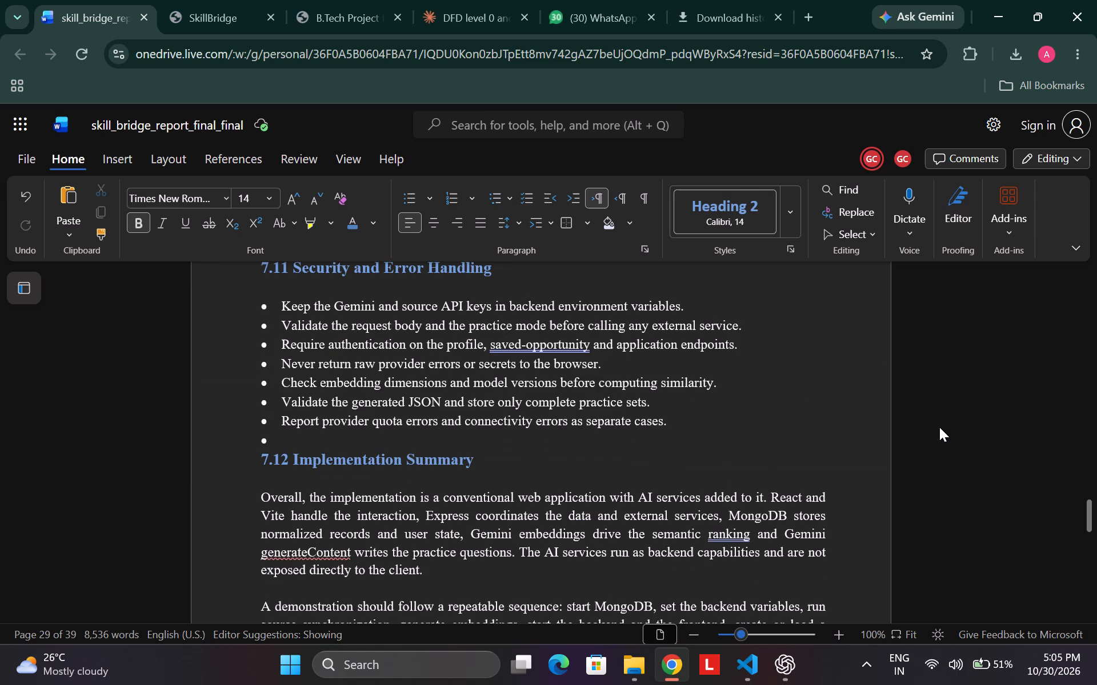
{"action": "scroll", "coordinate": [939, 427], "scroll_direction": "down", "scroll_amount": 15}
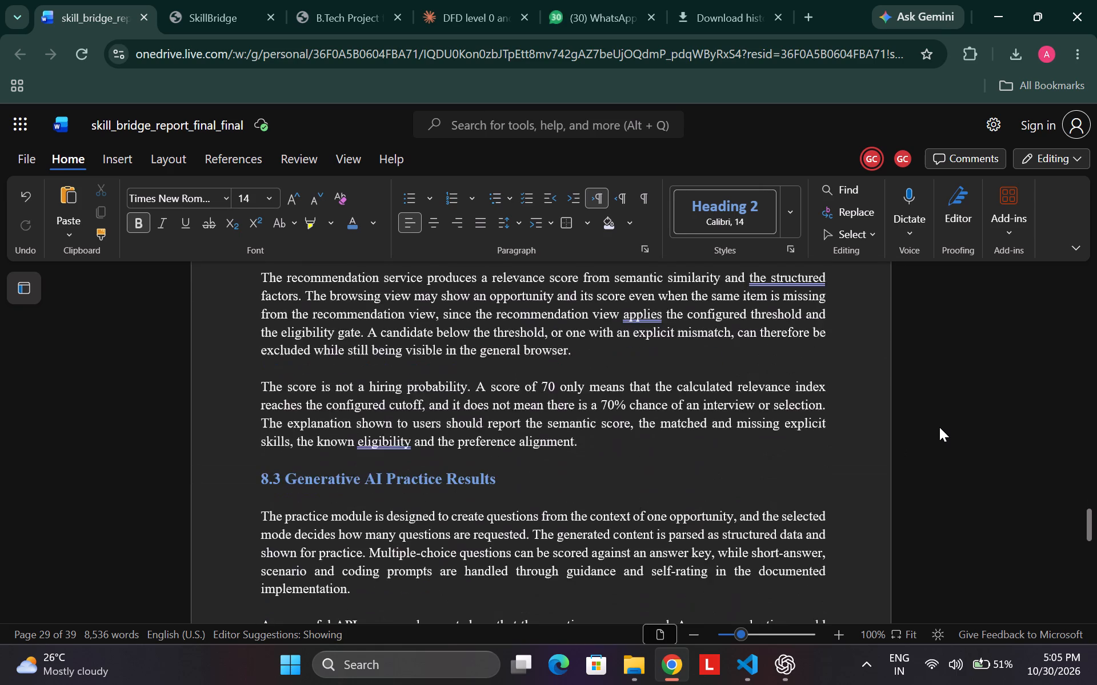
{"action": "scroll", "coordinate": [939, 427], "scroll_direction": "down", "scroll_amount": 20}
{"action": "scroll", "coordinate": [939, 427], "scroll_direction": "down", "scroll_amount": 8}
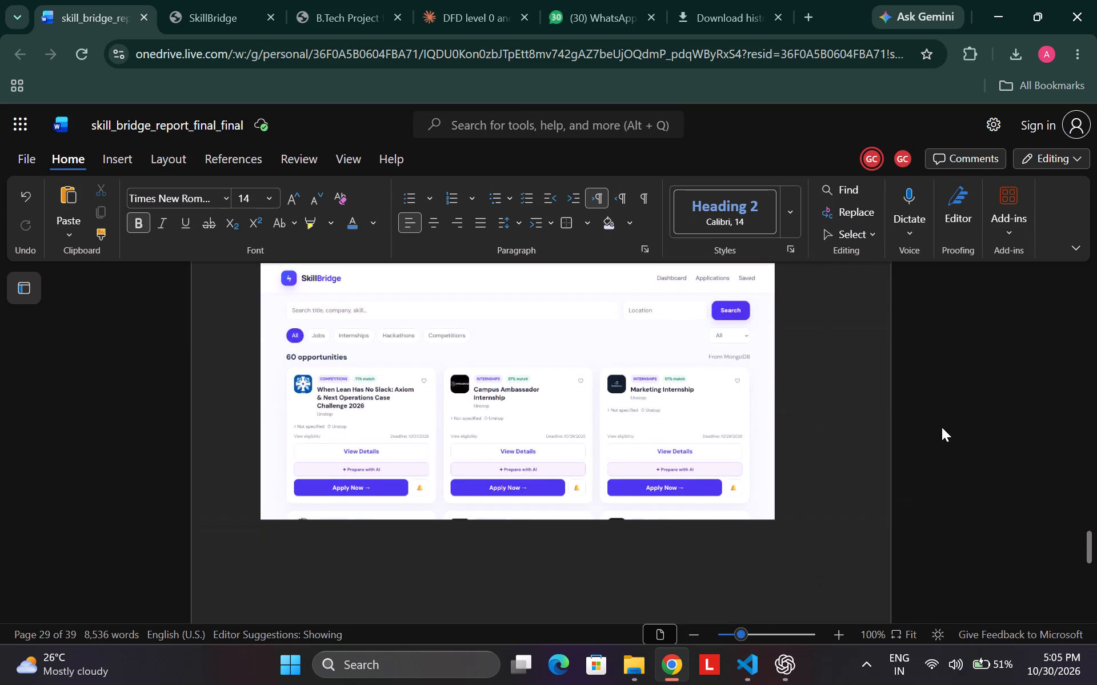
{"action": "scroll", "coordinate": [942, 427], "scroll_direction": "up", "scroll_amount": 11}
{"action": "scroll", "coordinate": [943, 427], "scroll_direction": "down", "scroll_amount": 3}
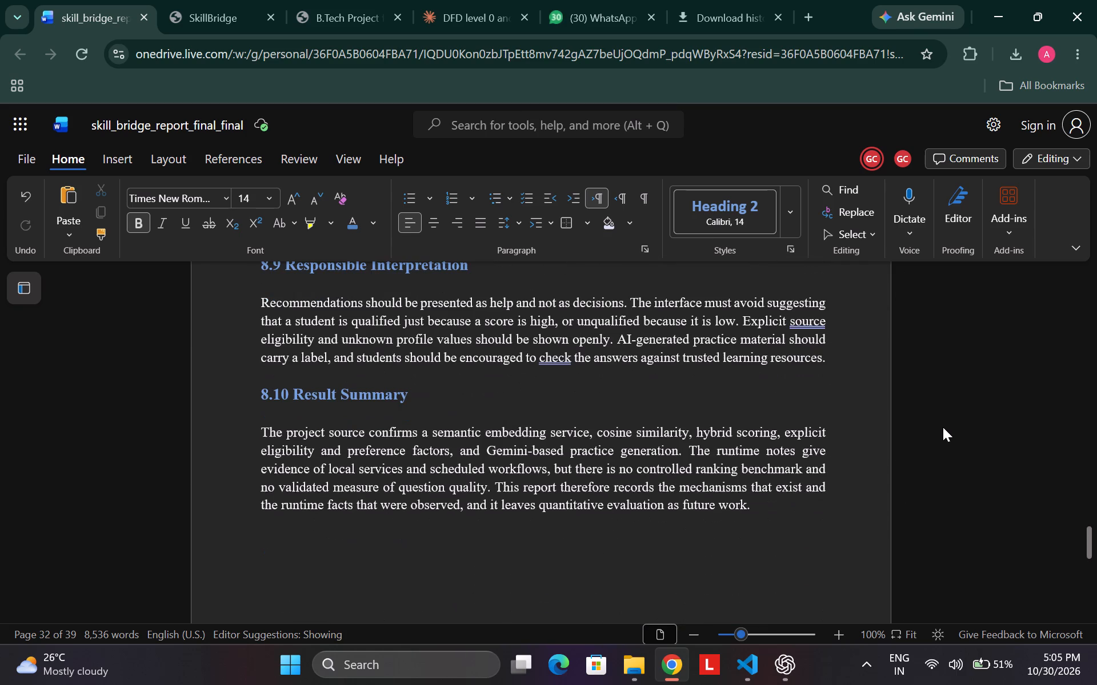
{"action": "scroll", "coordinate": [943, 427], "scroll_direction": "down", "scroll_amount": 7}
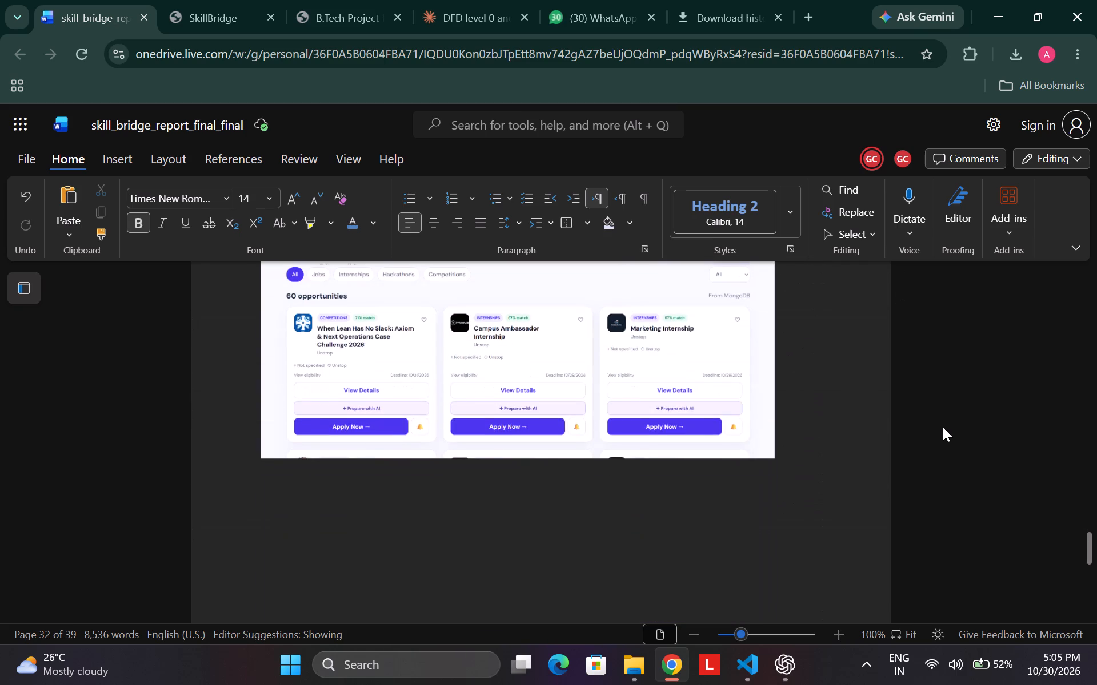
Enlarge the SkillBridge opportunities screenshot on page 33 proportionally to about 6.98" wide by 3.48" high.
{"action": "scroll", "coordinate": [939, 423], "scroll_direction": "up", "scroll_amount": 1}
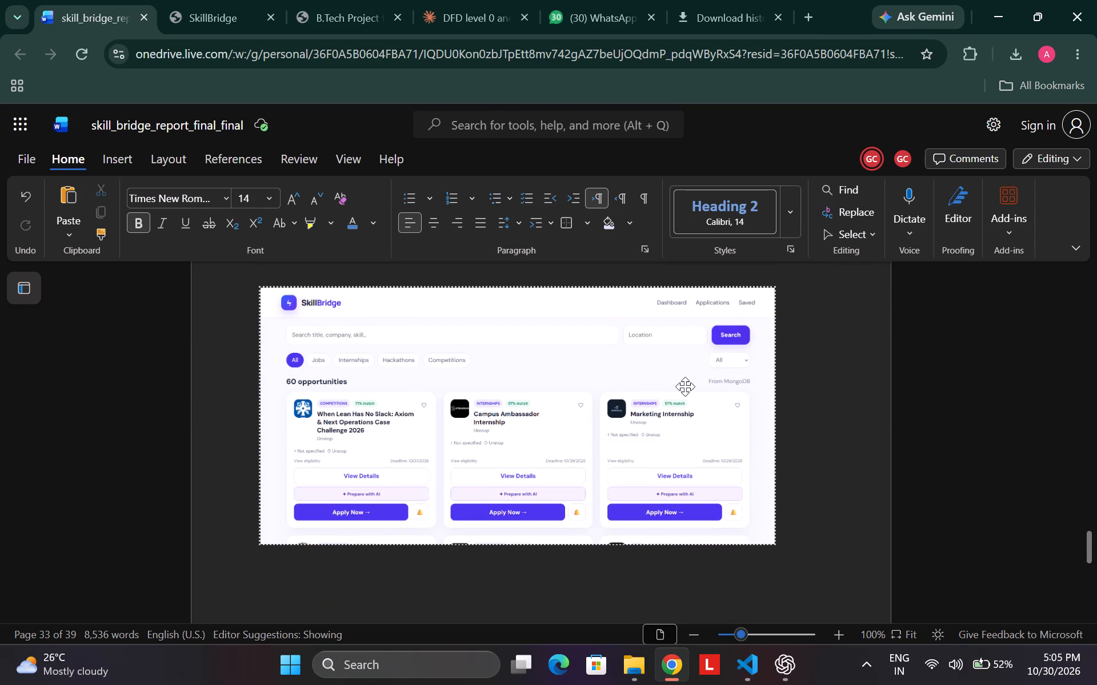
{"action": "left_click", "coordinate": [558, 420]}
{"action": "scroll", "coordinate": [684, 415], "scroll_direction": "up", "scroll_amount": 3}
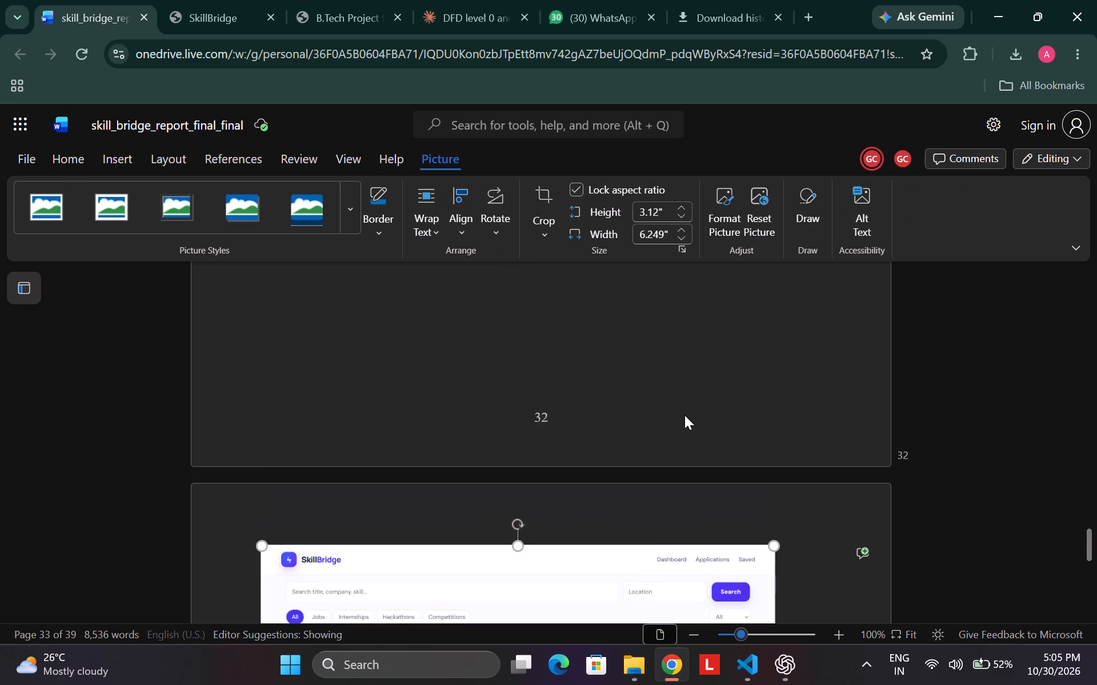
{"action": "scroll", "coordinate": [684, 415], "scroll_direction": "up", "scroll_amount": 2}
{"action": "scroll", "coordinate": [684, 415], "scroll_direction": "down", "scroll_amount": 7}
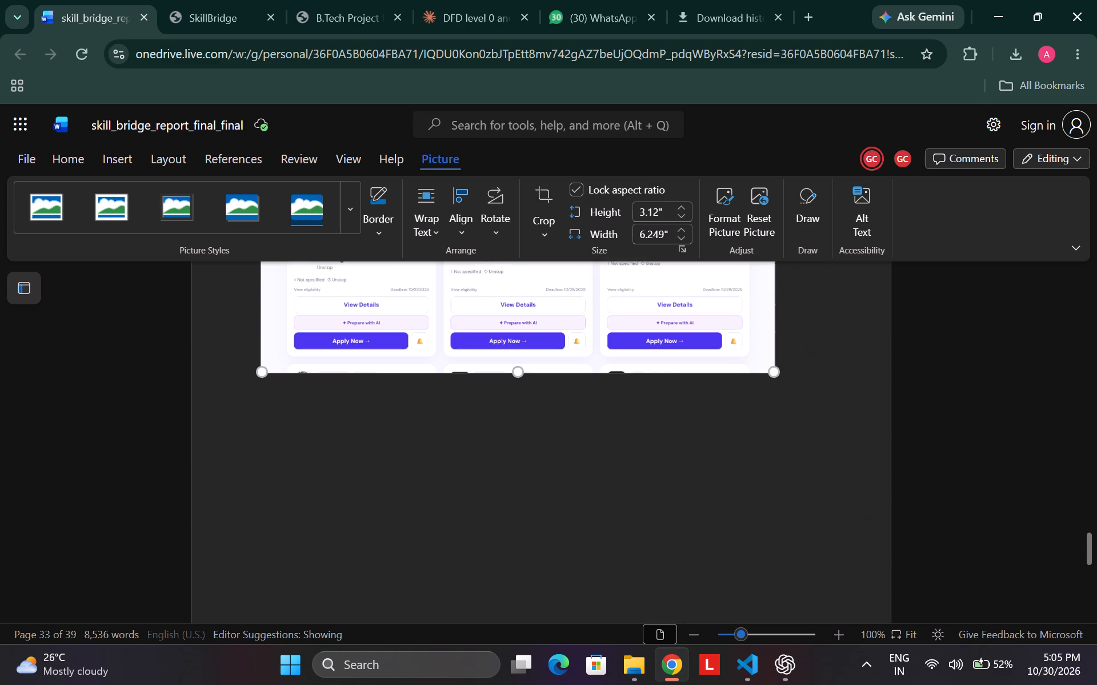
{"action": "left_click_drag", "start_coordinate": [778, 373], "coordinate": [839, 404]}
{"action": "scroll", "coordinate": [780, 398], "scroll_direction": "up", "scroll_amount": 2}
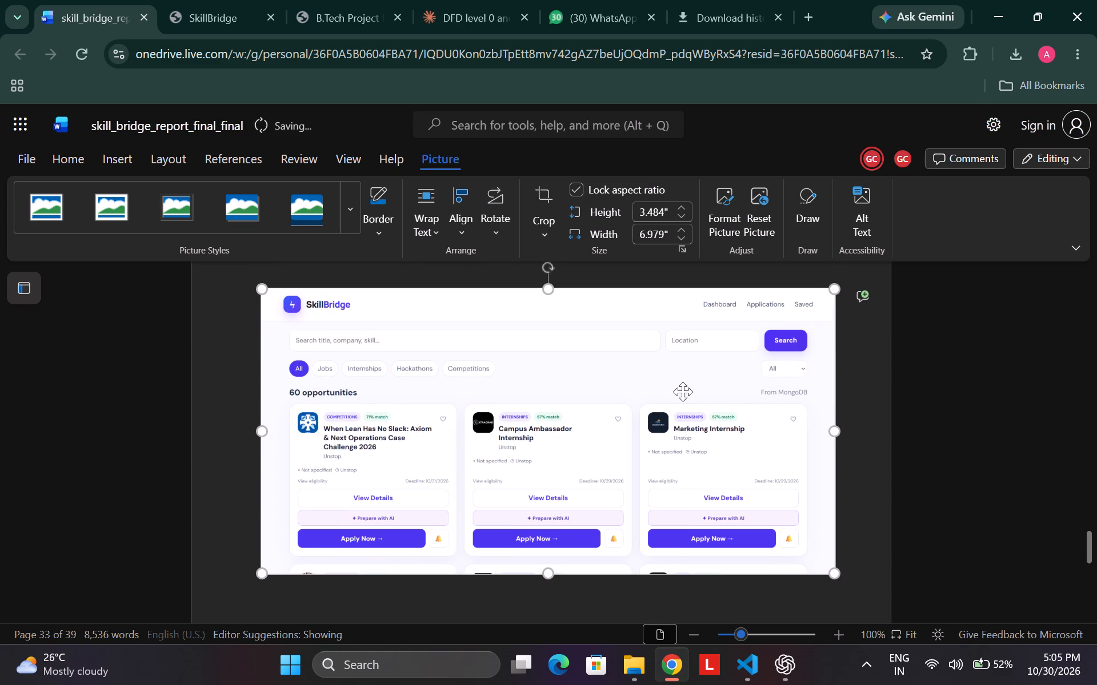
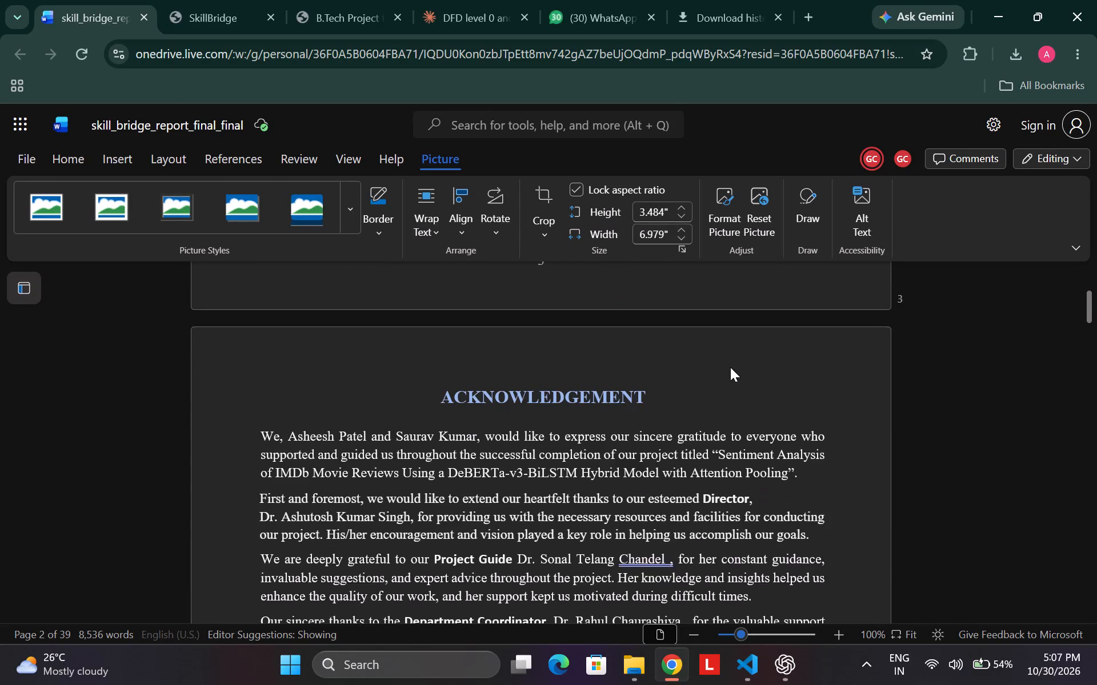
Review the front matter from the Acknowledgement page through the Table of Contents to the List of Figures.
{"action": "scroll", "coordinate": [730, 367], "scroll_direction": "down", "scroll_amount": 19}
{"action": "scroll", "coordinate": [730, 367], "scroll_direction": "down", "scroll_amount": 3}
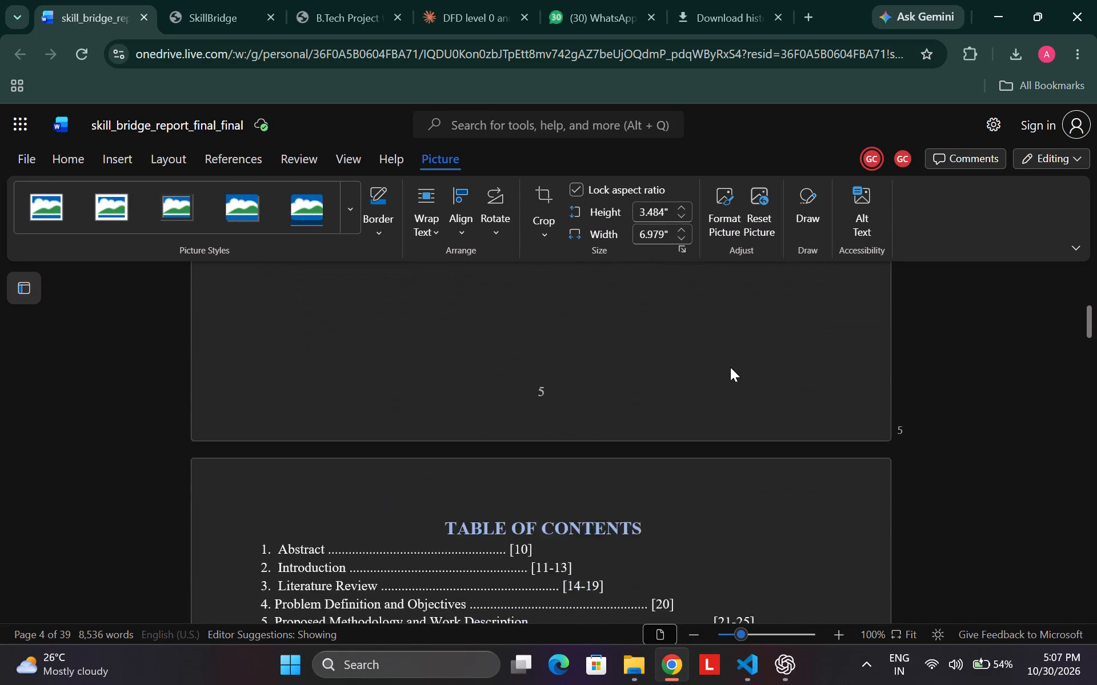
{"action": "scroll", "coordinate": [730, 367], "scroll_direction": "down", "scroll_amount": 1}
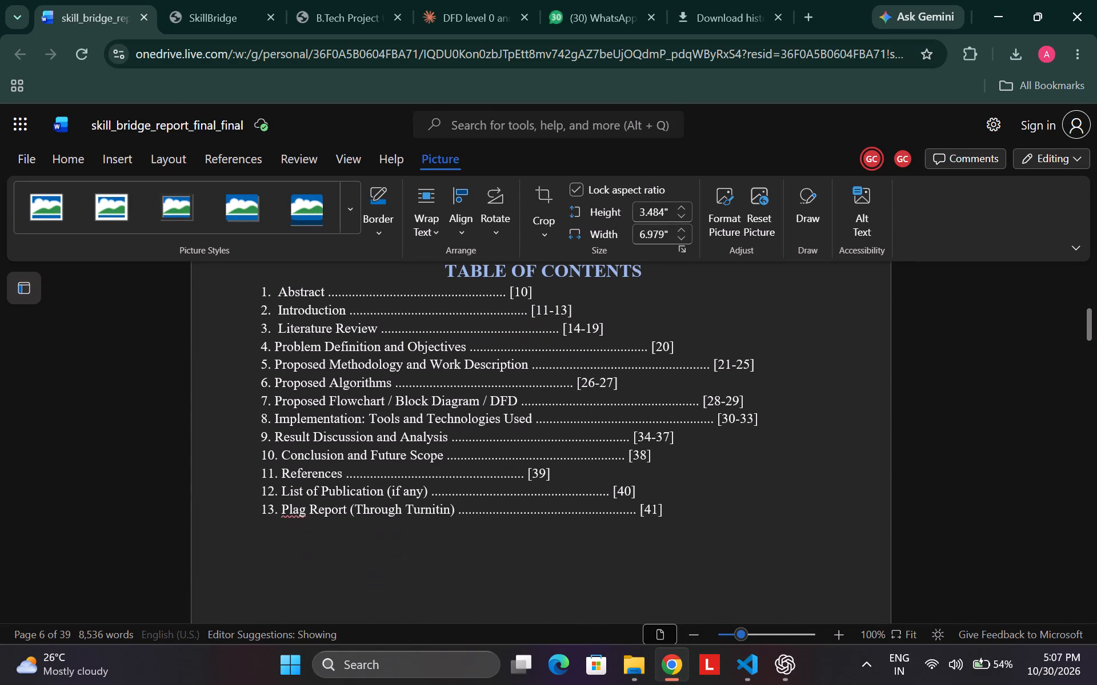
{"action": "scroll", "coordinate": [730, 367], "scroll_direction": "down", "scroll_amount": 5}
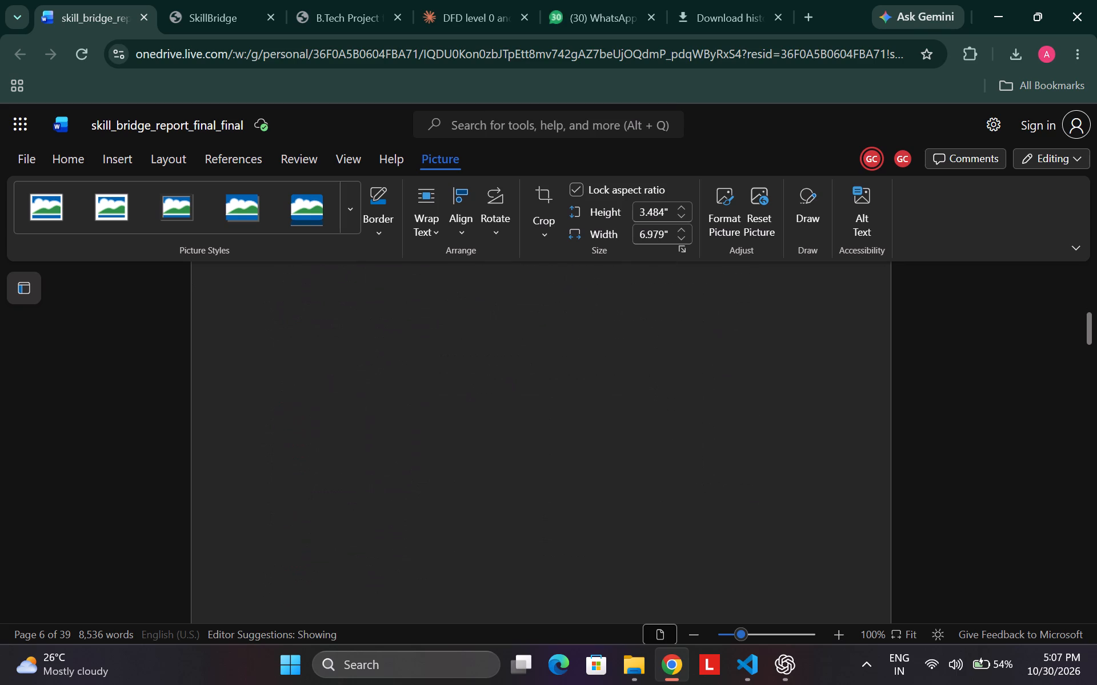
{"action": "scroll", "coordinate": [730, 367], "scroll_direction": "down", "scroll_amount": 5}
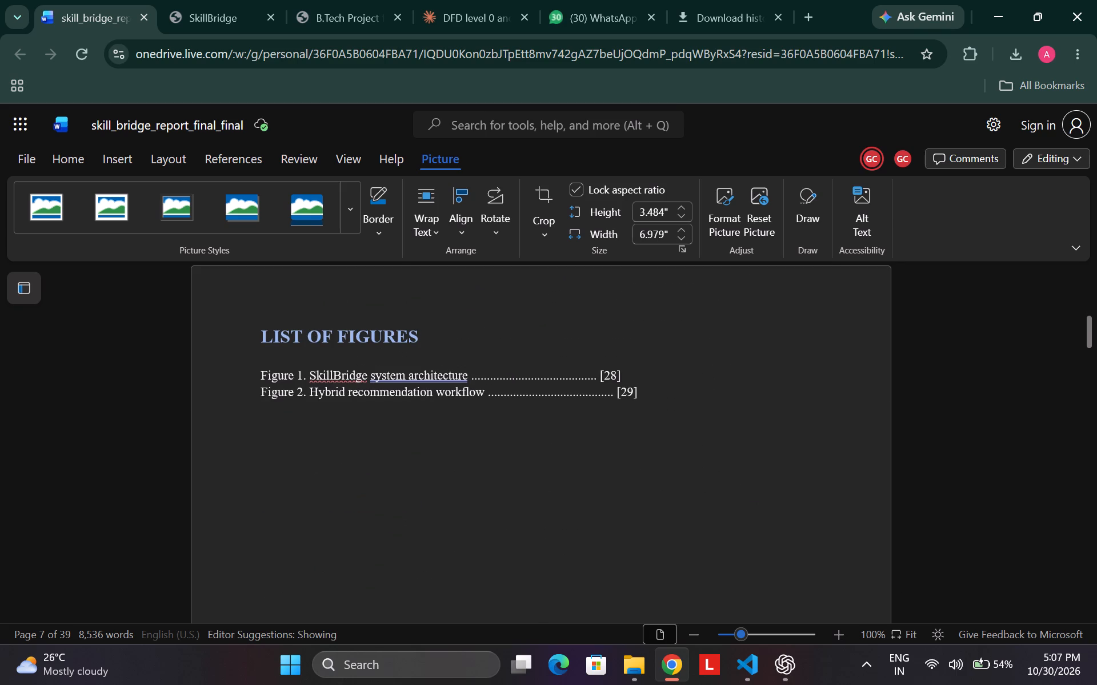
Check the report pages from the List of Figures and List of Tables through section 1.3 and Chapter 2 to the page after 2.13 Conceptual Comparison.
{"action": "scroll", "coordinate": [719, 378], "scroll_direction": "down", "scroll_amount": 6}
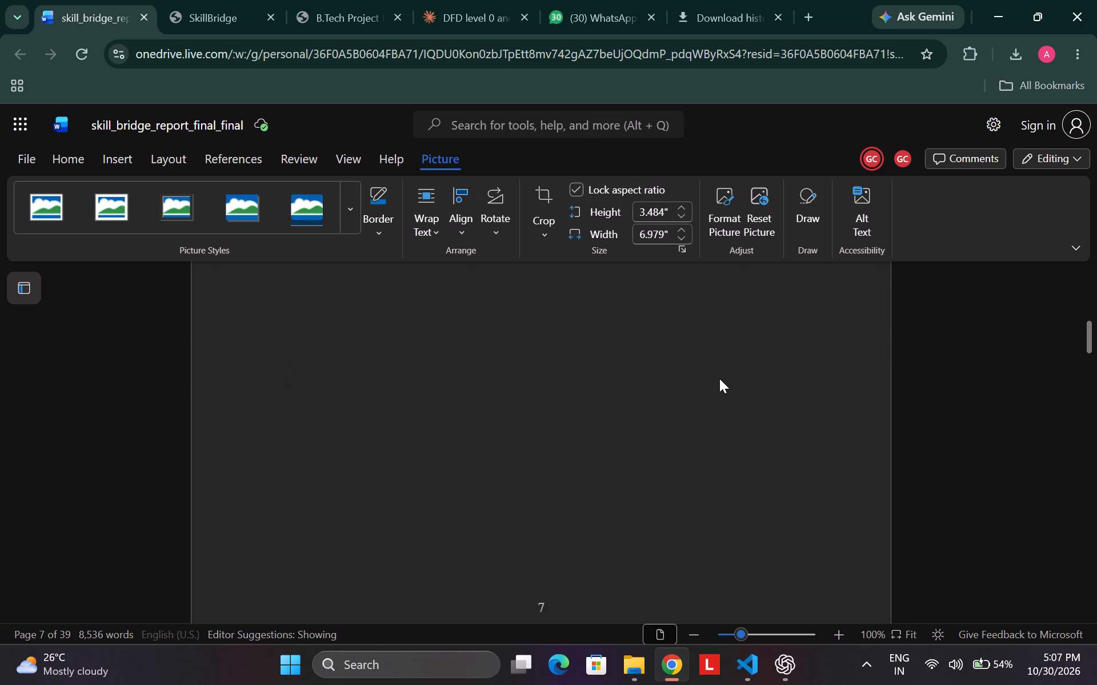
{"action": "scroll", "coordinate": [719, 378], "scroll_direction": "down", "scroll_amount": 6}
{"action": "scroll", "coordinate": [719, 378], "scroll_direction": "up", "scroll_amount": 2}
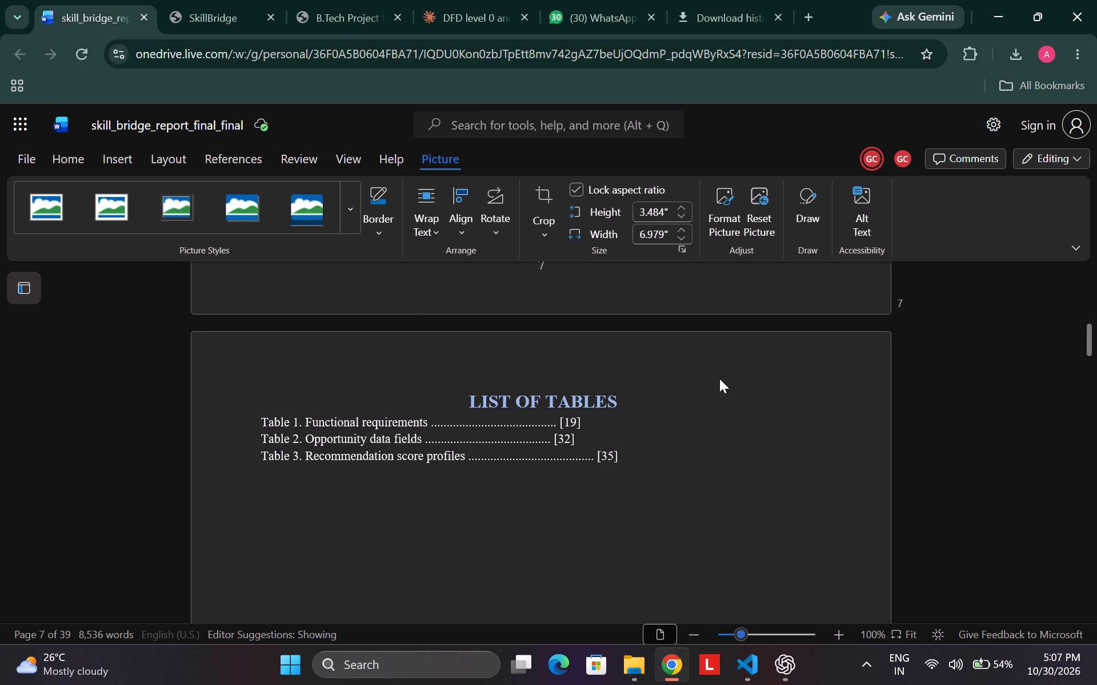
{"action": "left_click_drag", "start_coordinate": [1087, 336], "coordinate": [1086, 362]}
{"action": "scroll", "coordinate": [852, 385], "scroll_direction": "up", "scroll_amount": 6}
{"action": "scroll", "coordinate": [852, 385], "scroll_direction": "down", "scroll_amount": 6}
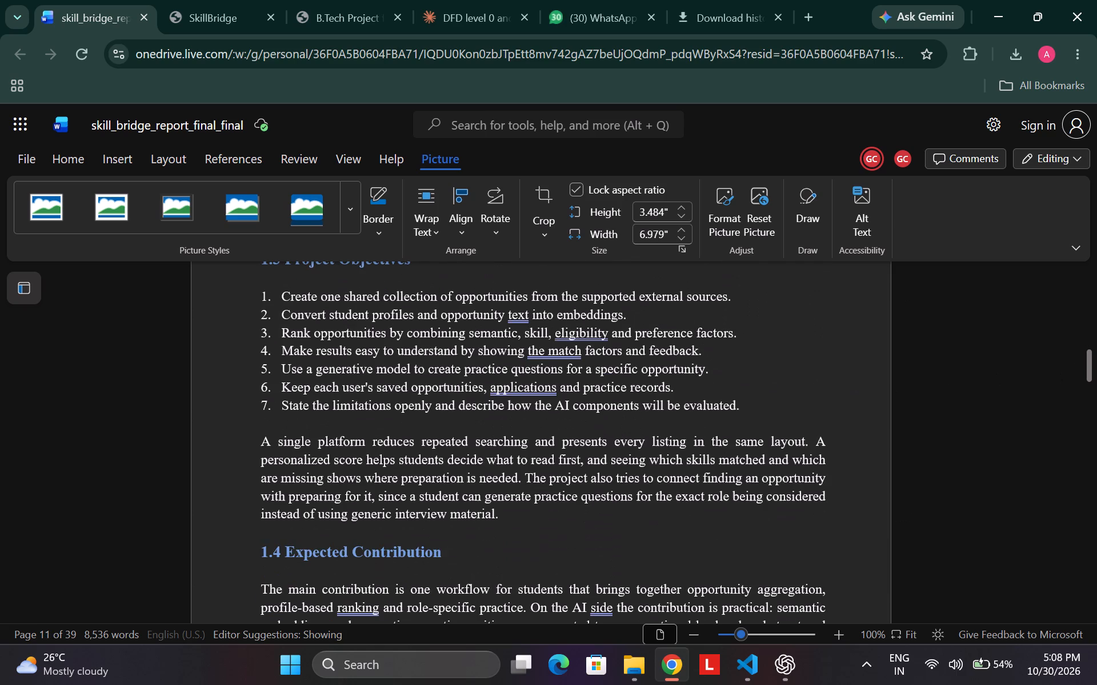
{"action": "scroll", "coordinate": [852, 385], "scroll_direction": "down", "scroll_amount": 16}
{"action": "scroll", "coordinate": [852, 386], "scroll_direction": "down", "scroll_amount": 9}
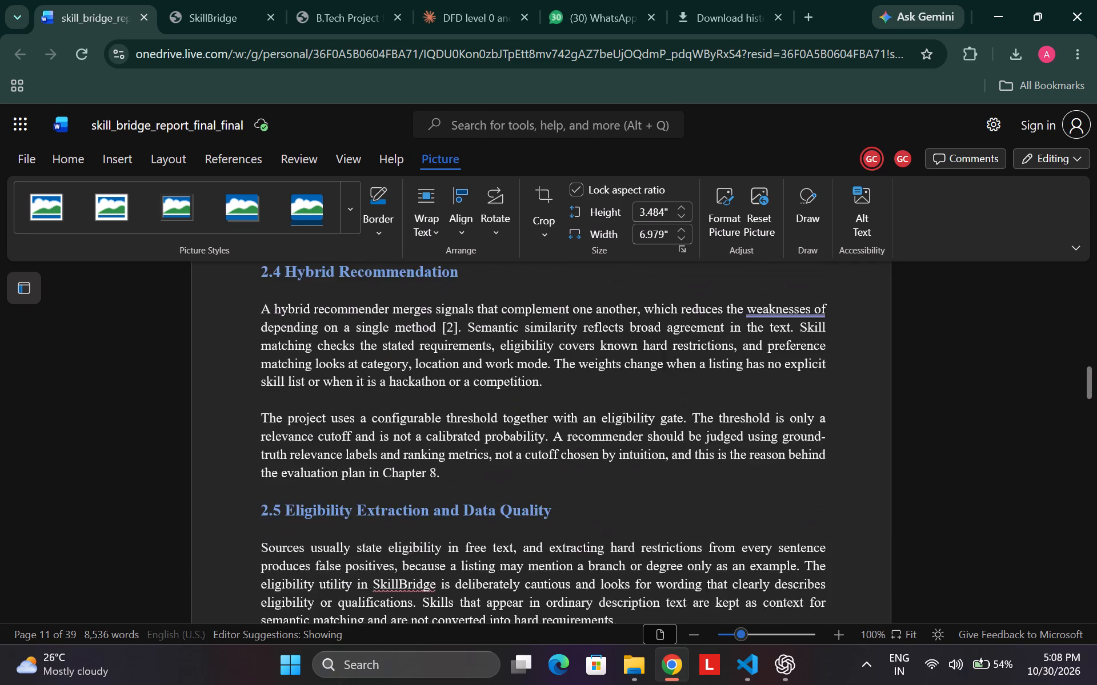
{"action": "scroll", "coordinate": [852, 386], "scroll_direction": "down", "scroll_amount": 18}
{"action": "scroll", "coordinate": [851, 386], "scroll_direction": "down", "scroll_amount": 4}
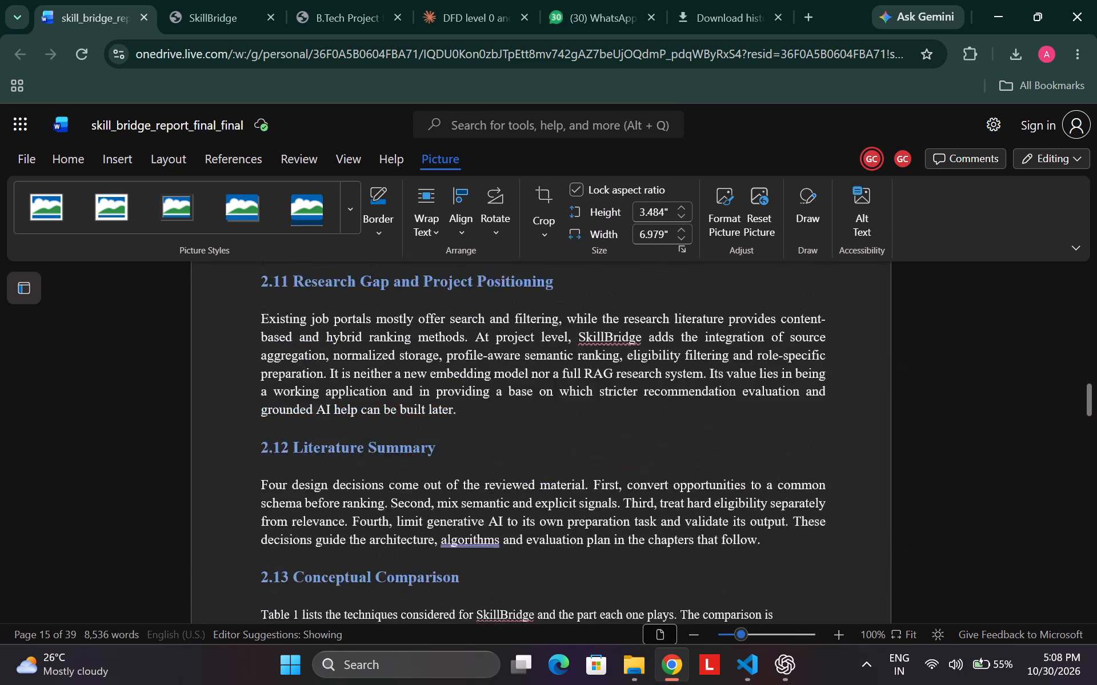
{"action": "scroll", "coordinate": [851, 386], "scroll_direction": "down", "scroll_amount": 6}
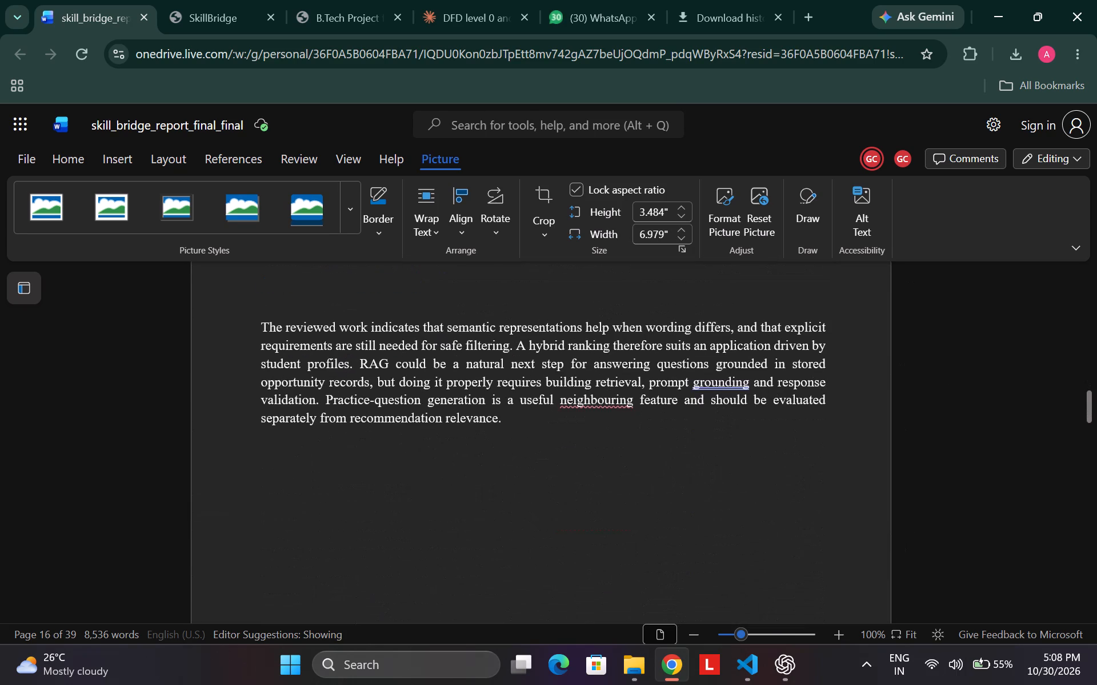
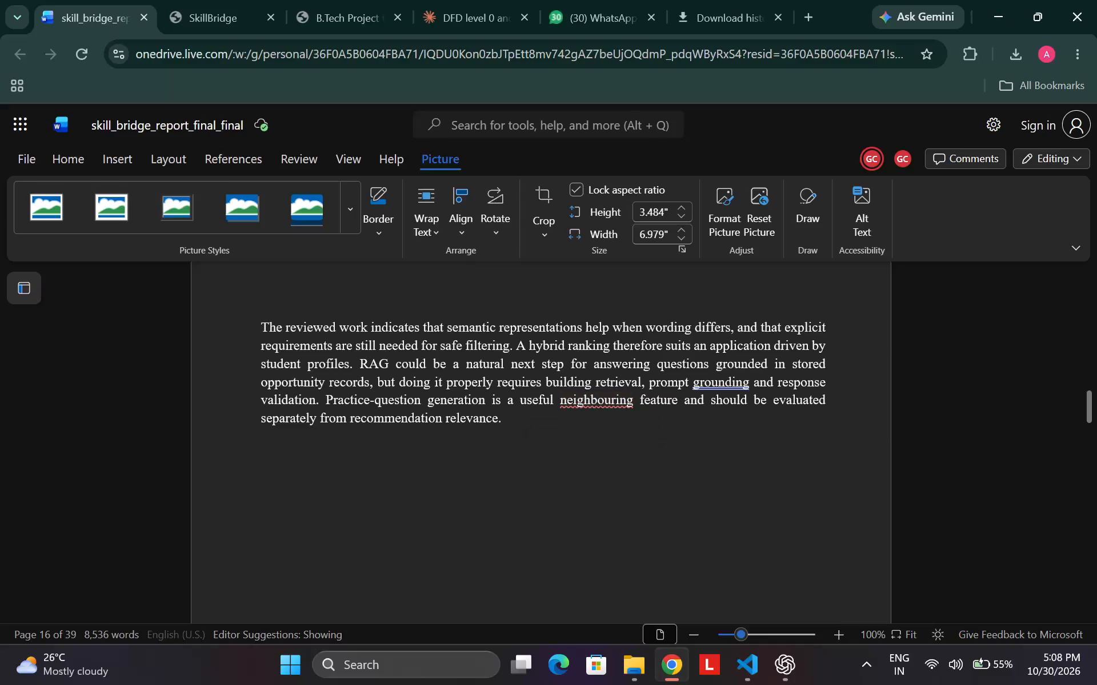
Review Chapter 2 backwards from 2.14 Review Conclusion to 2.4 Hybrid Recommendation, checking page breaks and heading placement.
{"action": "scroll", "coordinate": [534, 456], "scroll_direction": "up", "scroll_amount": 5}
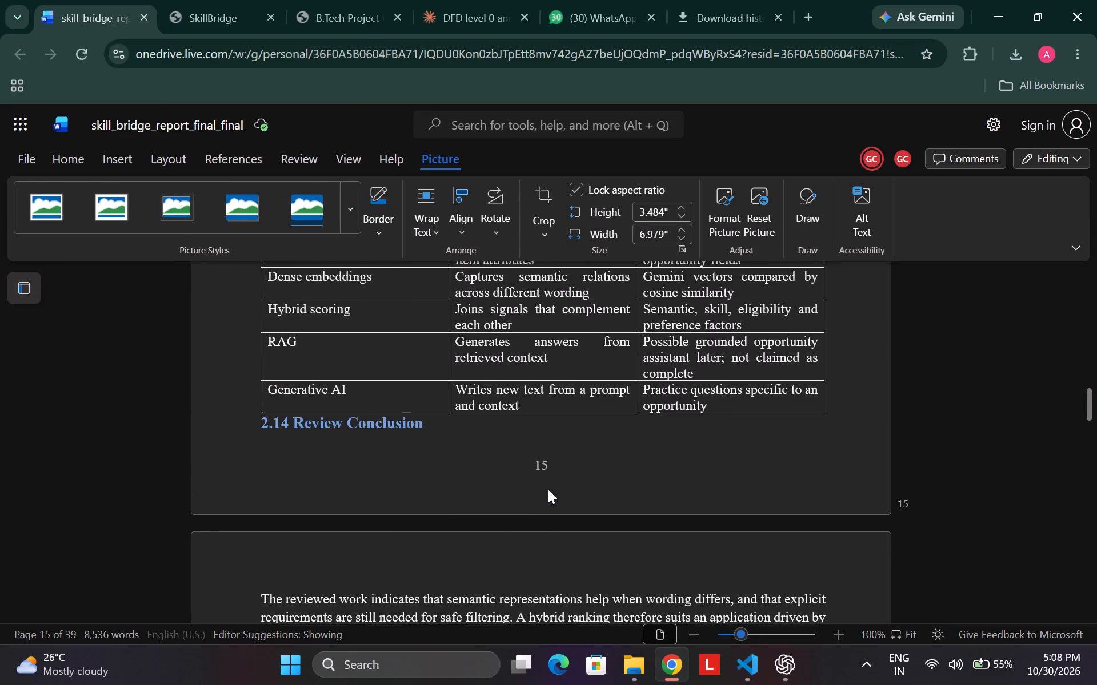
{"action": "scroll", "coordinate": [548, 489], "scroll_direction": "up", "scroll_amount": 8}
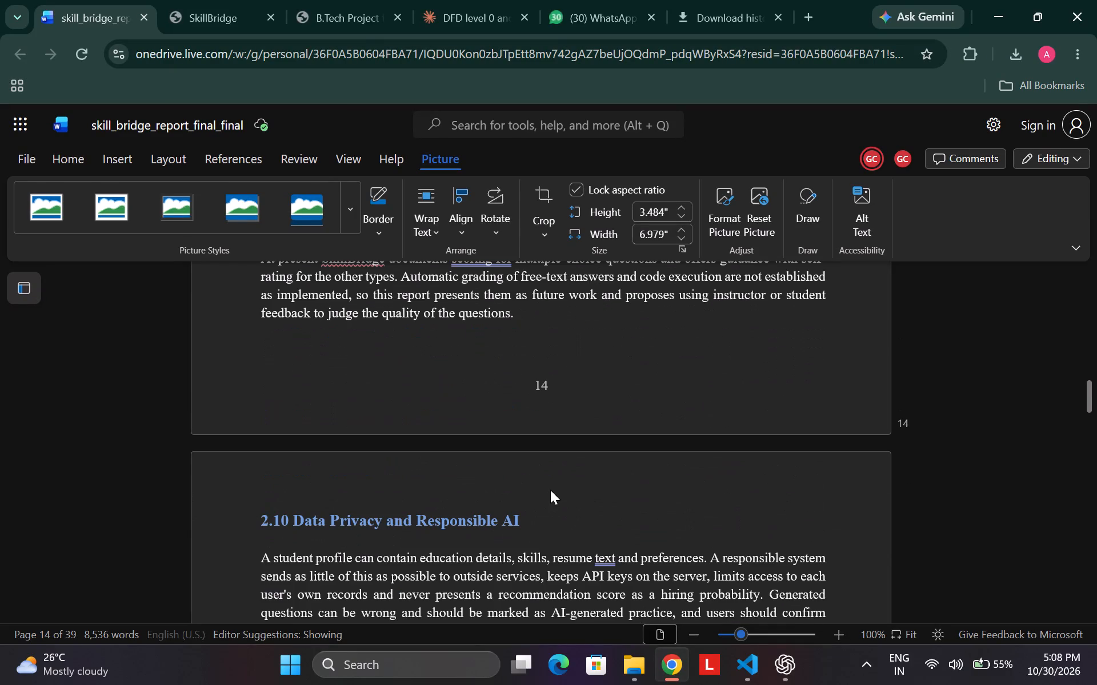
{"action": "scroll", "coordinate": [552, 490], "scroll_direction": "up", "scroll_amount": 3}
{"action": "scroll", "coordinate": [694, 487], "scroll_direction": "up", "scroll_amount": 3}
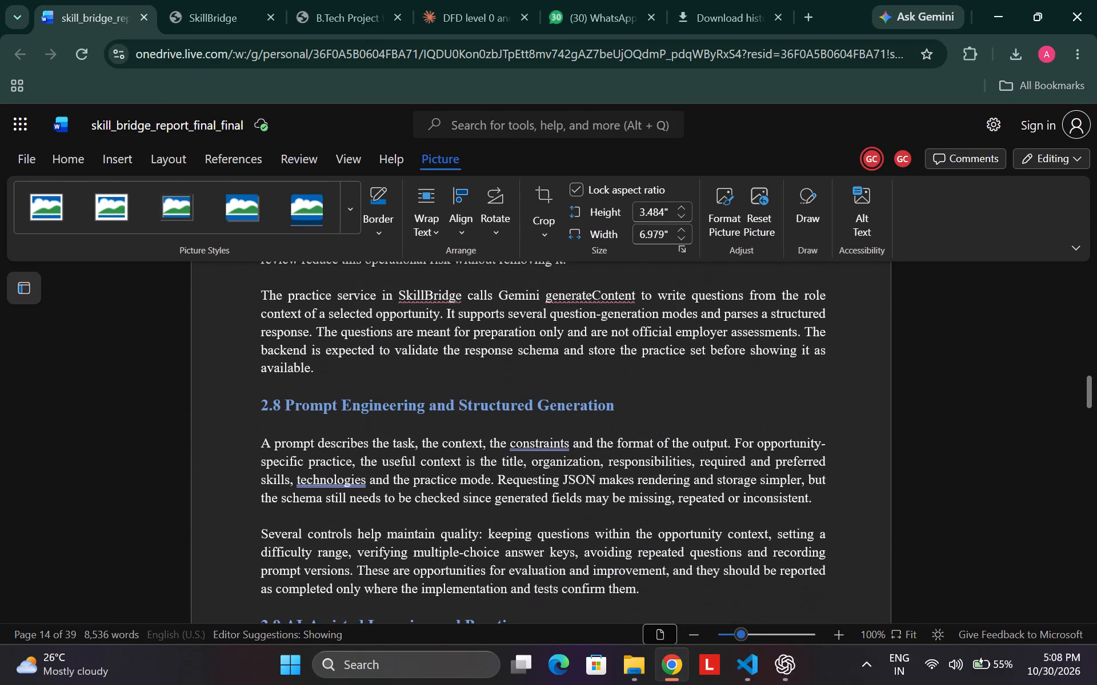
{"action": "scroll", "coordinate": [693, 487], "scroll_direction": "up", "scroll_amount": 6}
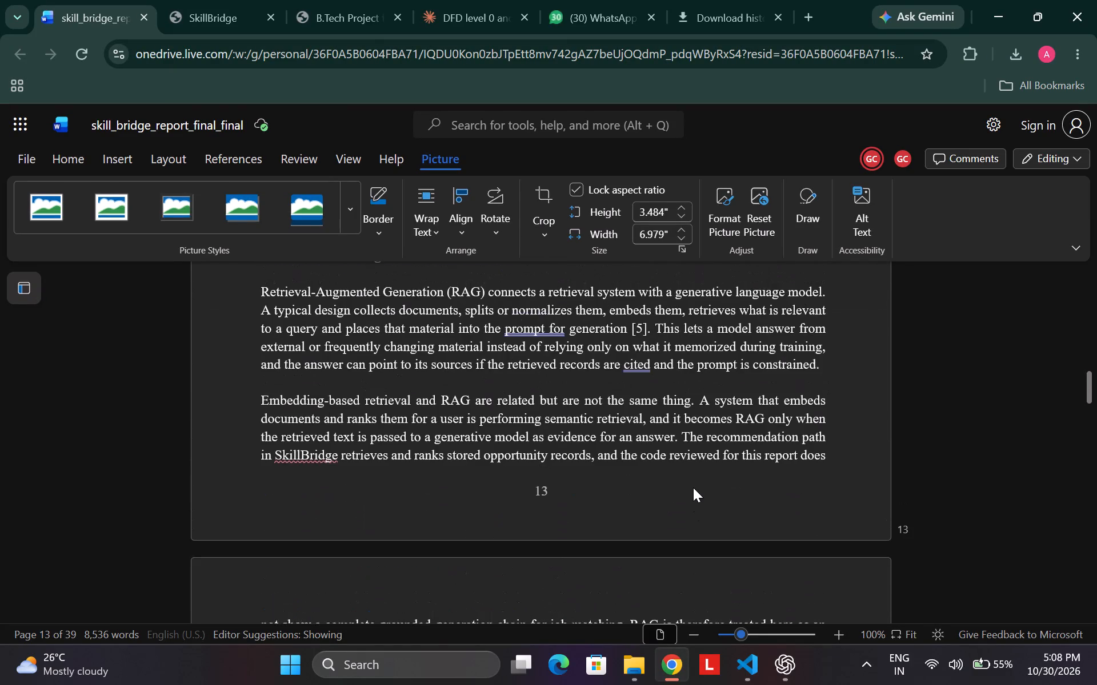
{"action": "scroll", "coordinate": [693, 487], "scroll_direction": "up", "scroll_amount": 6}
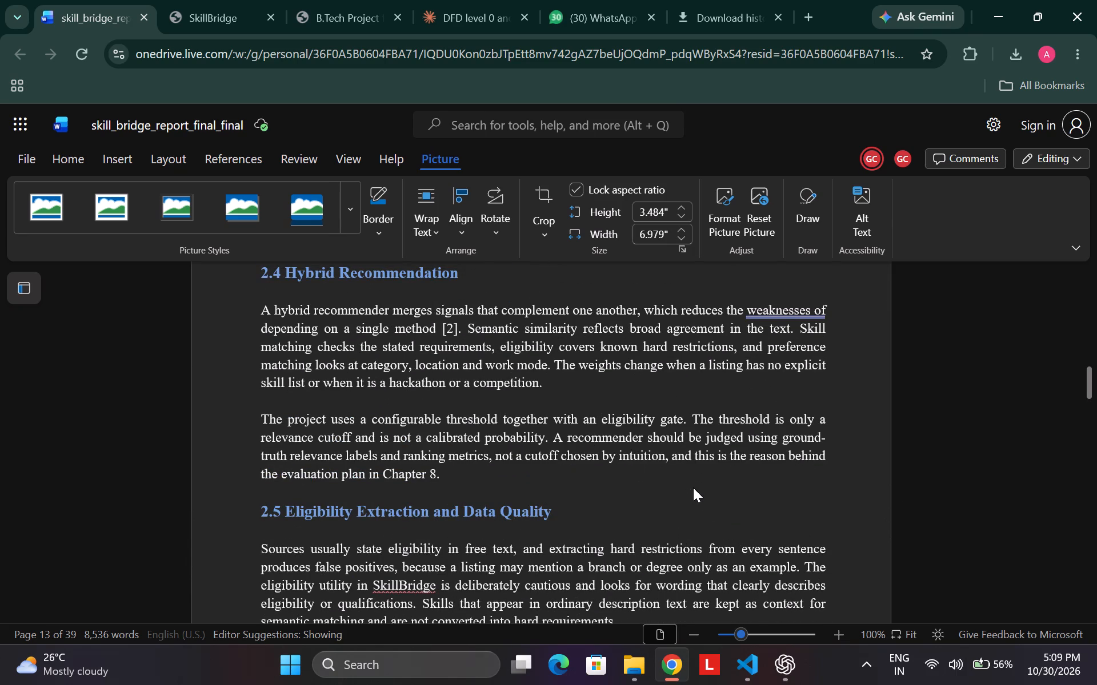
Check the report pages from the end of Chapter 2 through Chapters 3 and 4 to the start of 5. Proposed Algorithms.
{"action": "scroll", "coordinate": [711, 514], "scroll_direction": "down", "scroll_amount": 19}
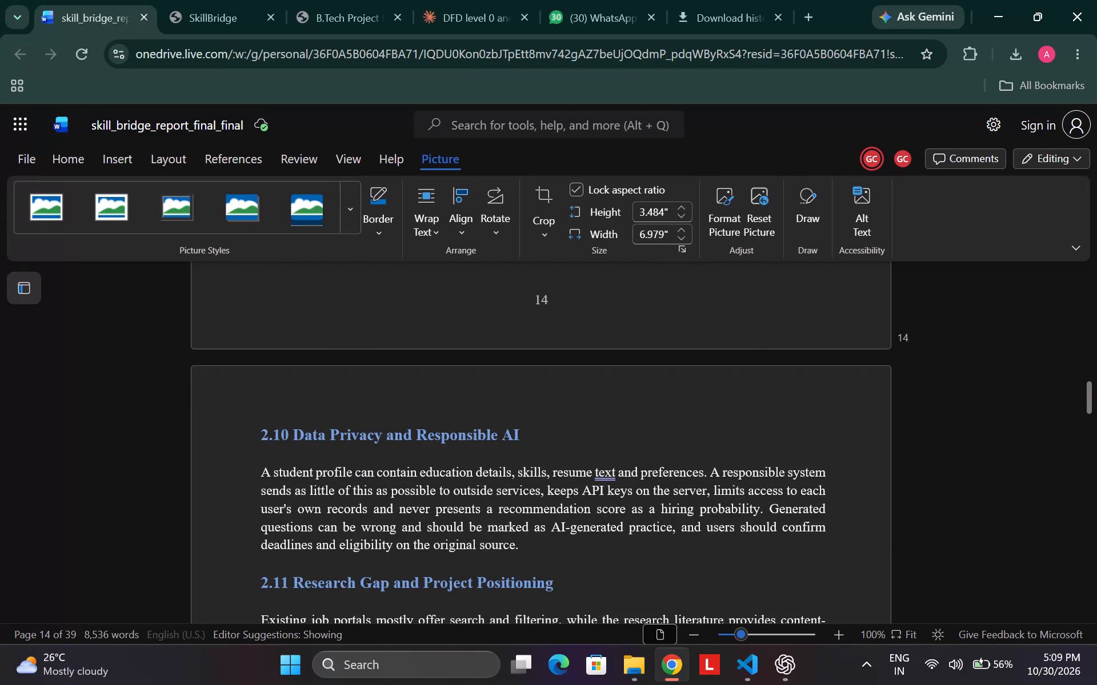
{"action": "scroll", "coordinate": [700, 457], "scroll_direction": "down", "scroll_amount": 20}
{"action": "scroll", "coordinate": [700, 457], "scroll_direction": "down", "scroll_amount": 2}
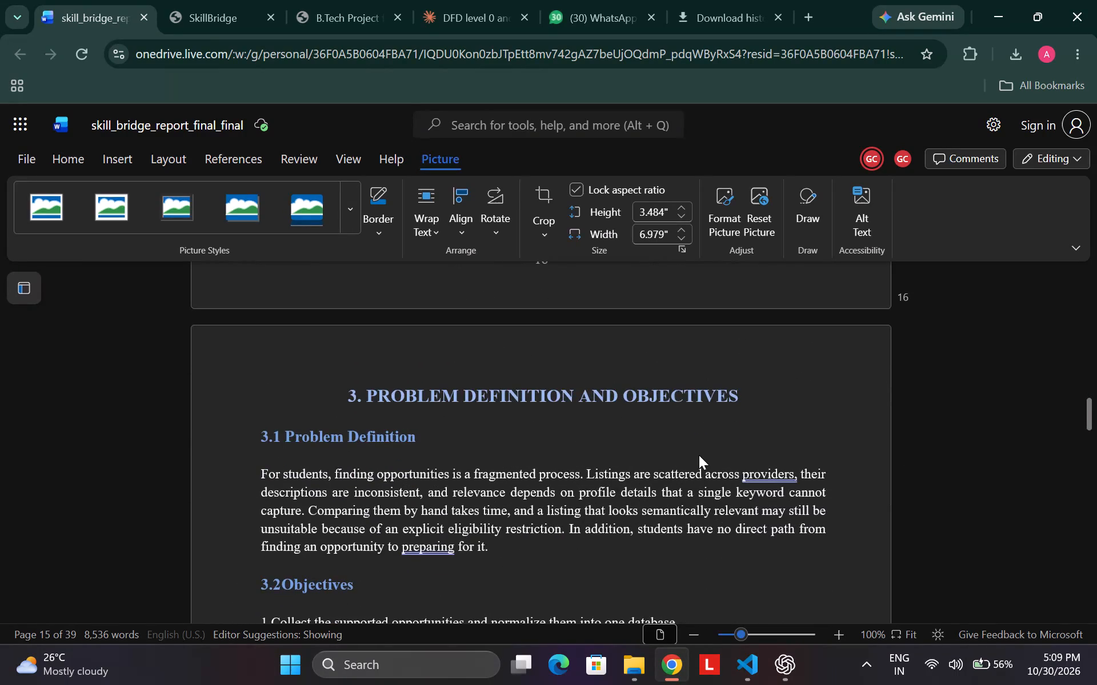
{"action": "scroll", "coordinate": [699, 455], "scroll_direction": "down", "scroll_amount": 16}
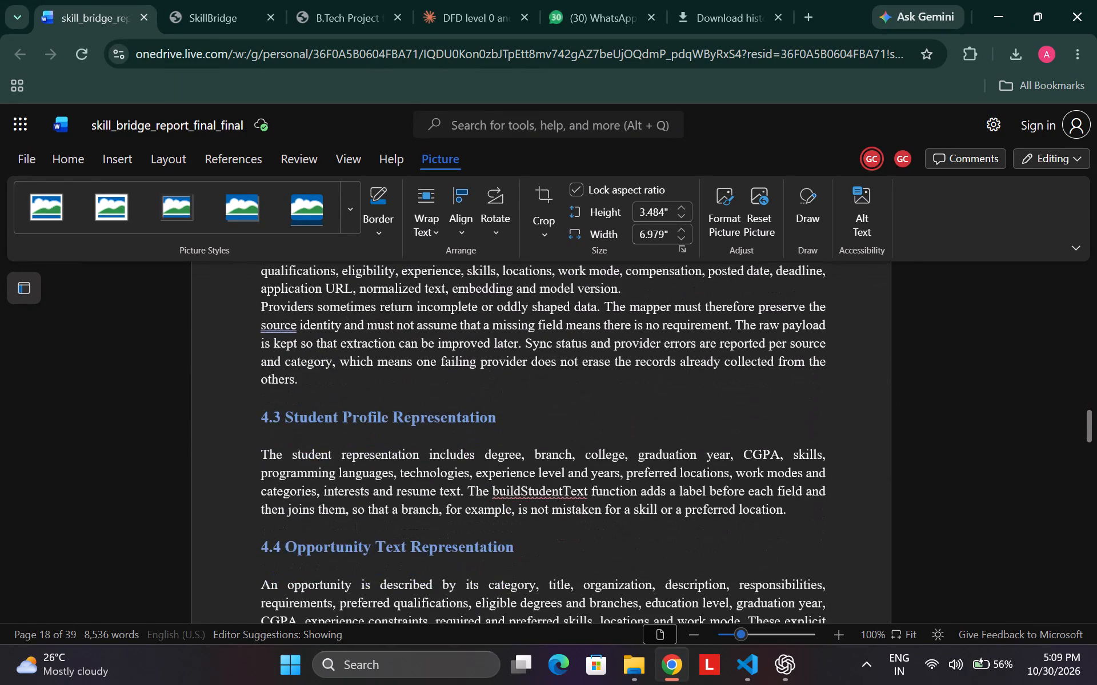
{"action": "scroll", "coordinate": [699, 455], "scroll_direction": "down", "scroll_amount": 6}
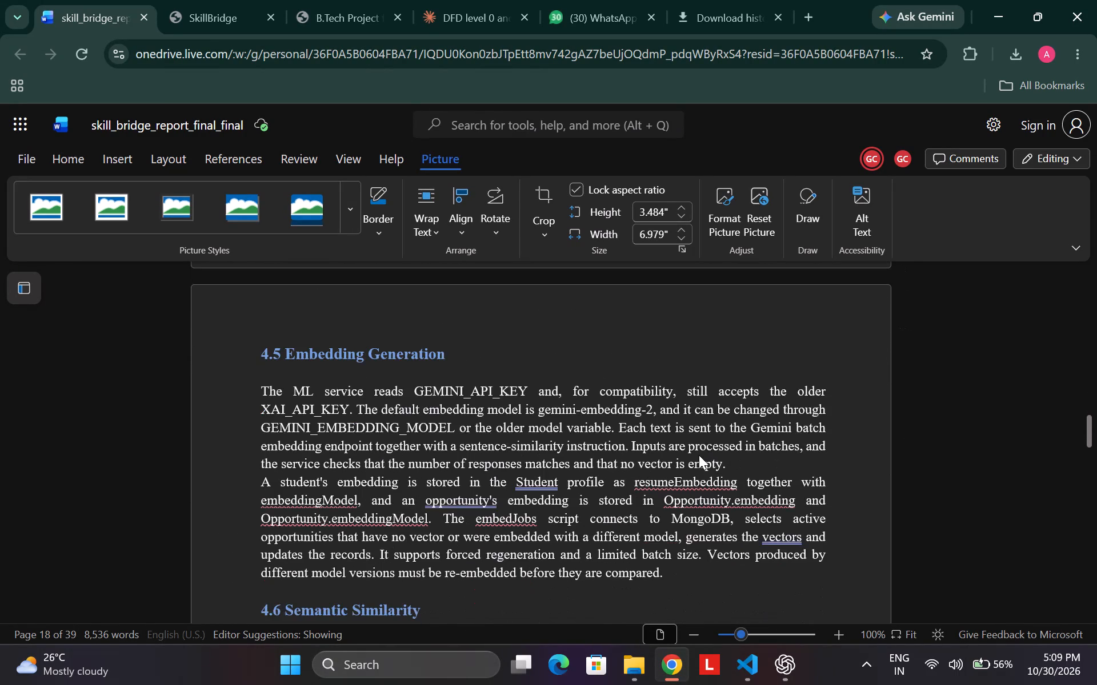
{"action": "scroll", "coordinate": [699, 455], "scroll_direction": "down", "scroll_amount": 12}
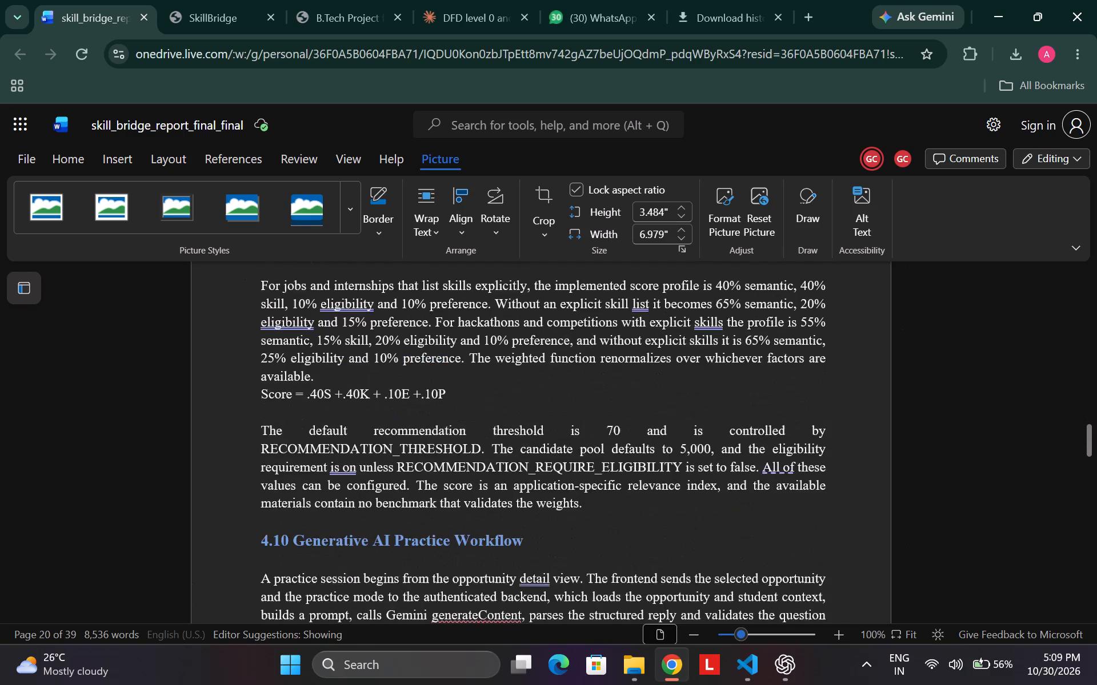
{"action": "scroll", "coordinate": [717, 450], "scroll_direction": "down", "scroll_amount": 10}
{"action": "scroll", "coordinate": [717, 450], "scroll_direction": "up", "scroll_amount": 9}
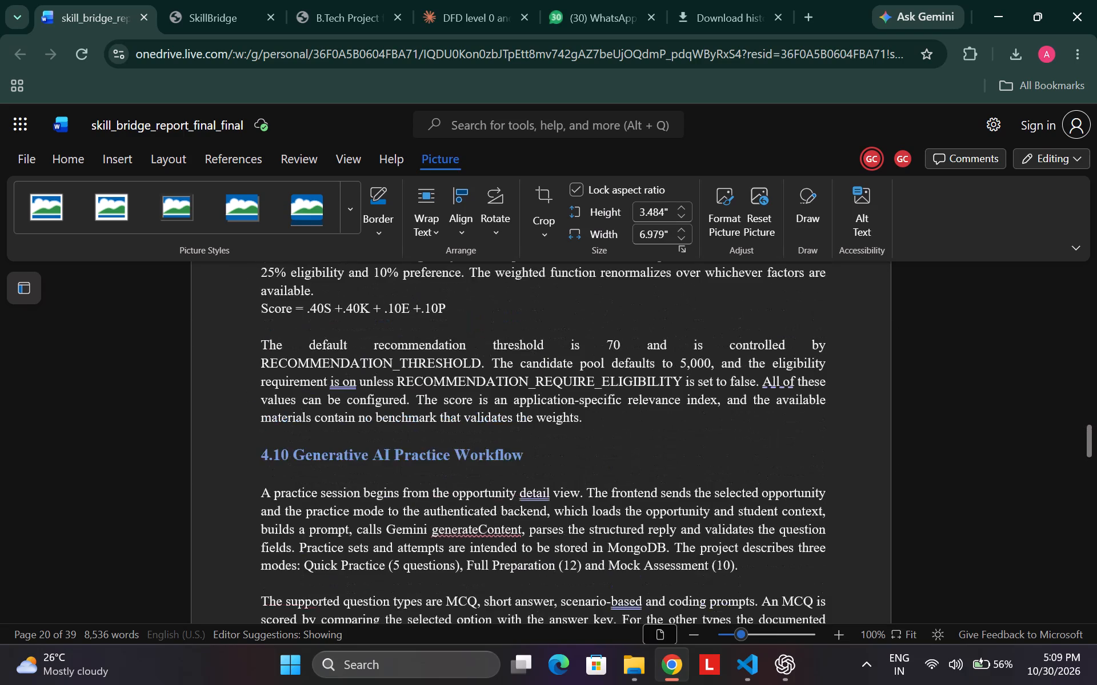
{"action": "scroll", "coordinate": [717, 450], "scroll_direction": "up", "scroll_amount": 2}
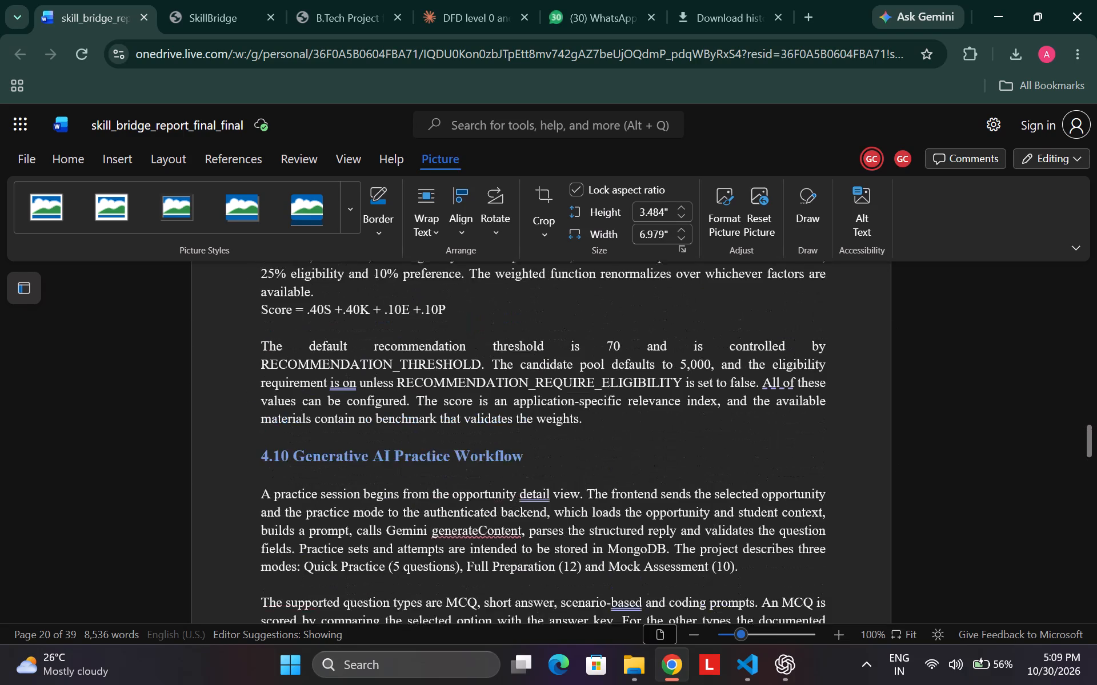
{"action": "scroll", "coordinate": [718, 450], "scroll_direction": "down", "scroll_amount": 19}
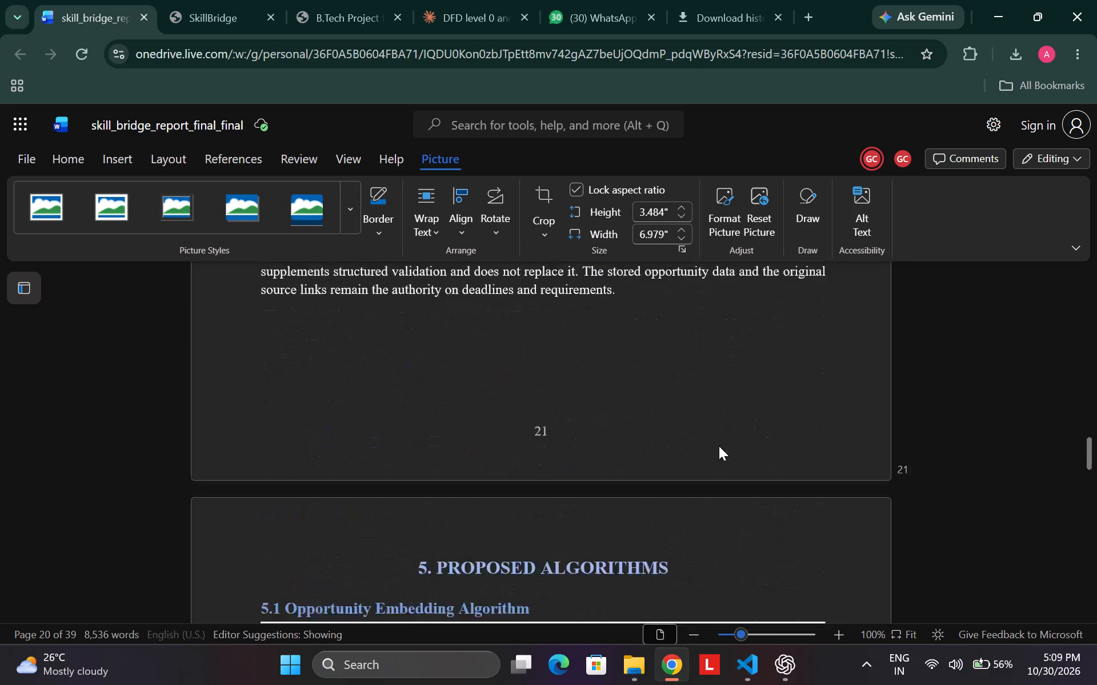
Examine the Chapter 5 algorithm flowcharts in 5.1 to 5.3 and the text of sections 5.4 to 5.6.
{"action": "scroll", "coordinate": [719, 444], "scroll_direction": "down", "scroll_amount": 4}
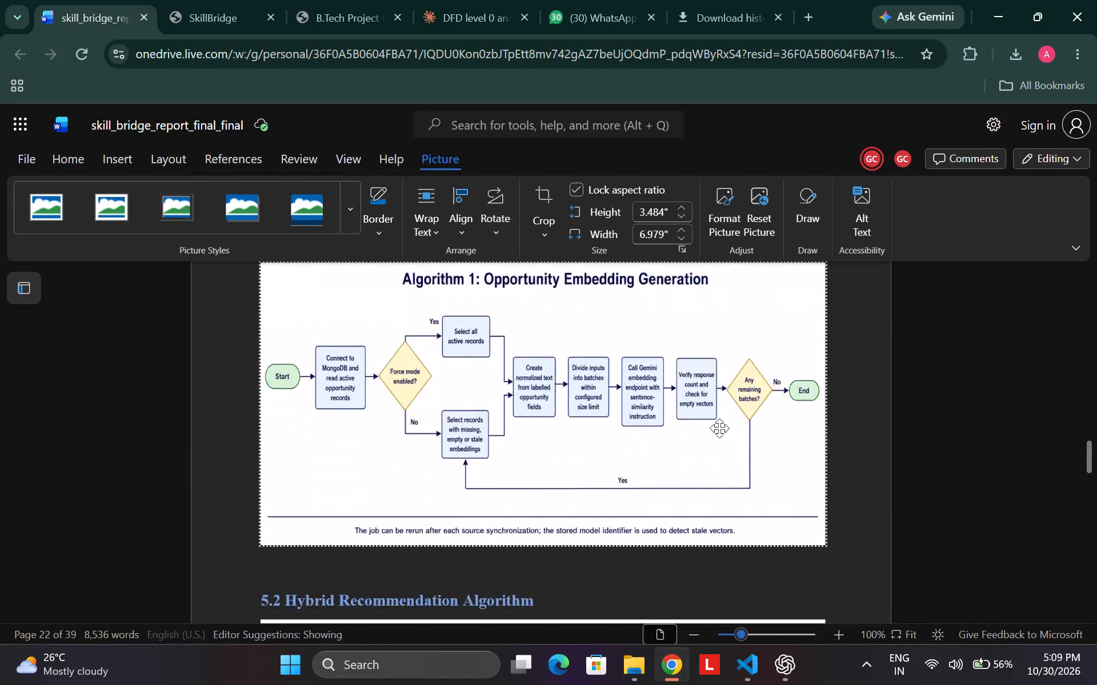
{"action": "scroll", "coordinate": [719, 428], "scroll_direction": "down", "scroll_amount": 4}
{"action": "scroll", "coordinate": [720, 428], "scroll_direction": "up", "scroll_amount": 2}
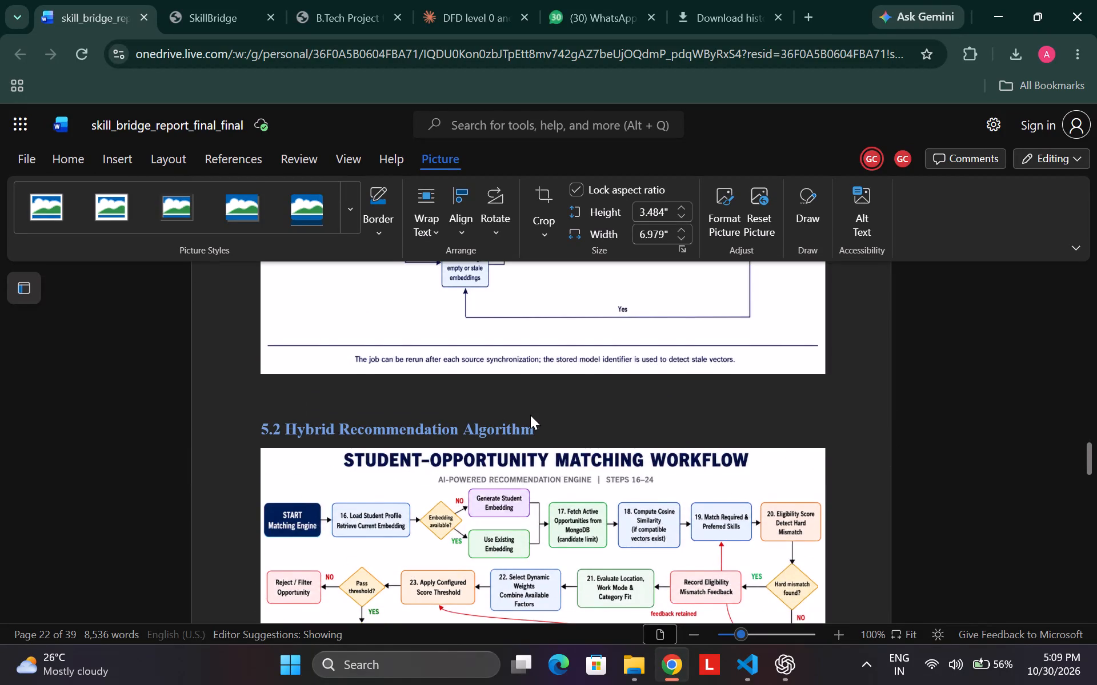
{"action": "scroll", "coordinate": [531, 414], "scroll_direction": "down", "scroll_amount": 3}
{"action": "scroll", "coordinate": [531, 414], "scroll_direction": "up", "scroll_amount": 3}
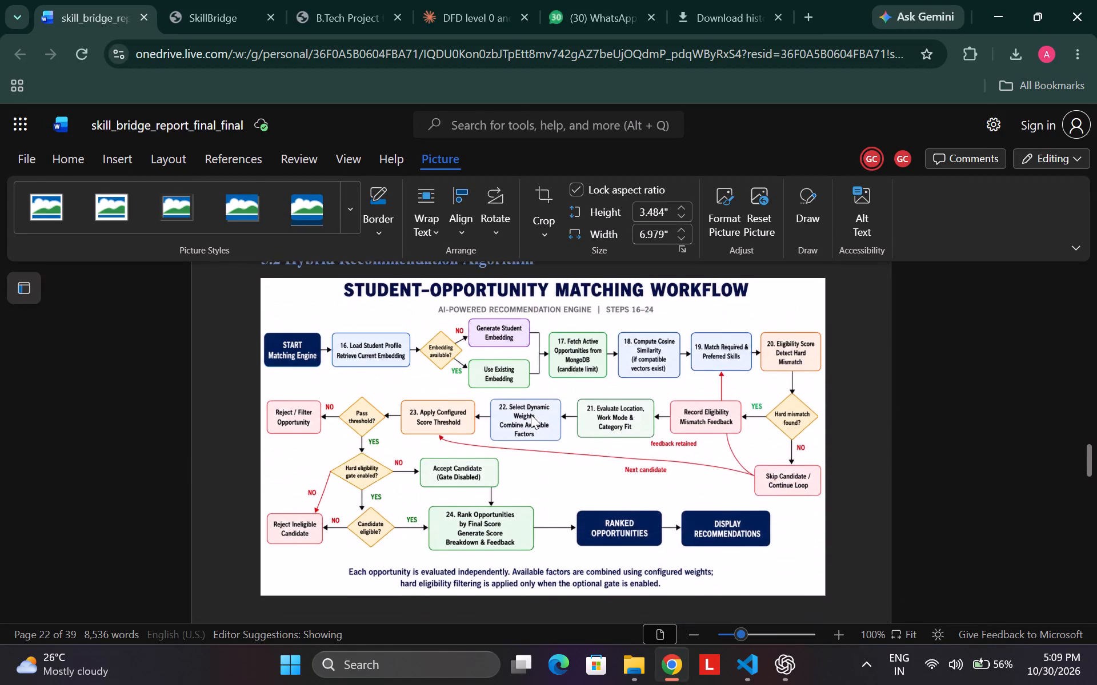
{"action": "scroll", "coordinate": [531, 414], "scroll_direction": "up", "scroll_amount": 1}
{"action": "scroll", "coordinate": [531, 414], "scroll_direction": "down", "scroll_amount": 2}
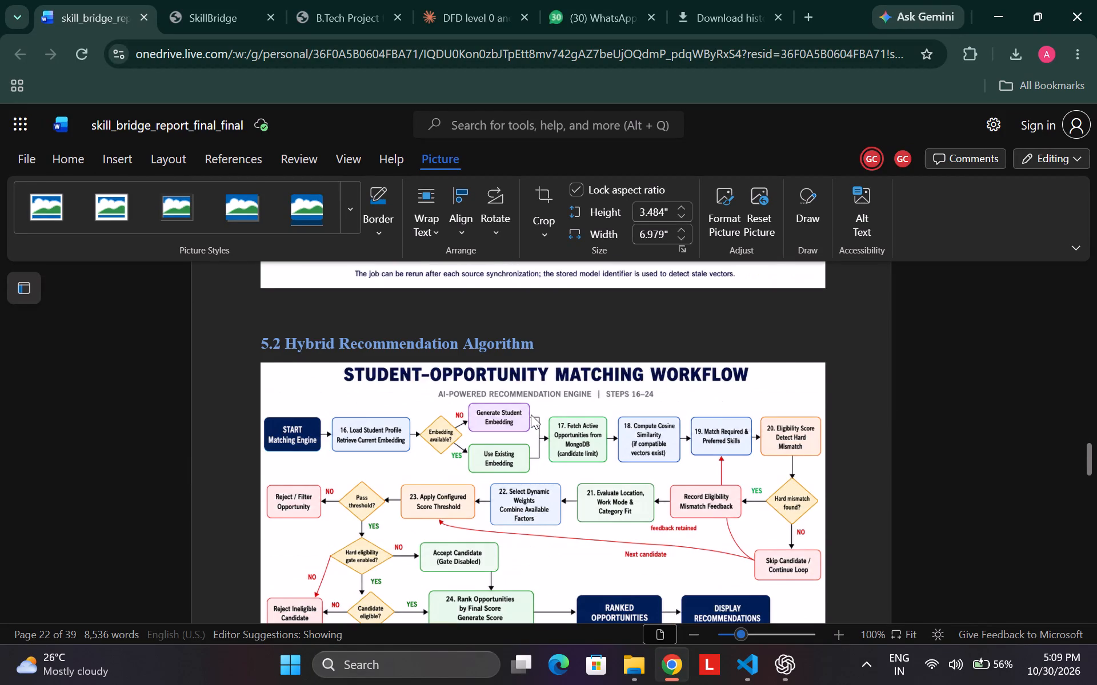
{"action": "scroll", "coordinate": [543, 425], "scroll_direction": "down", "scroll_amount": 8}
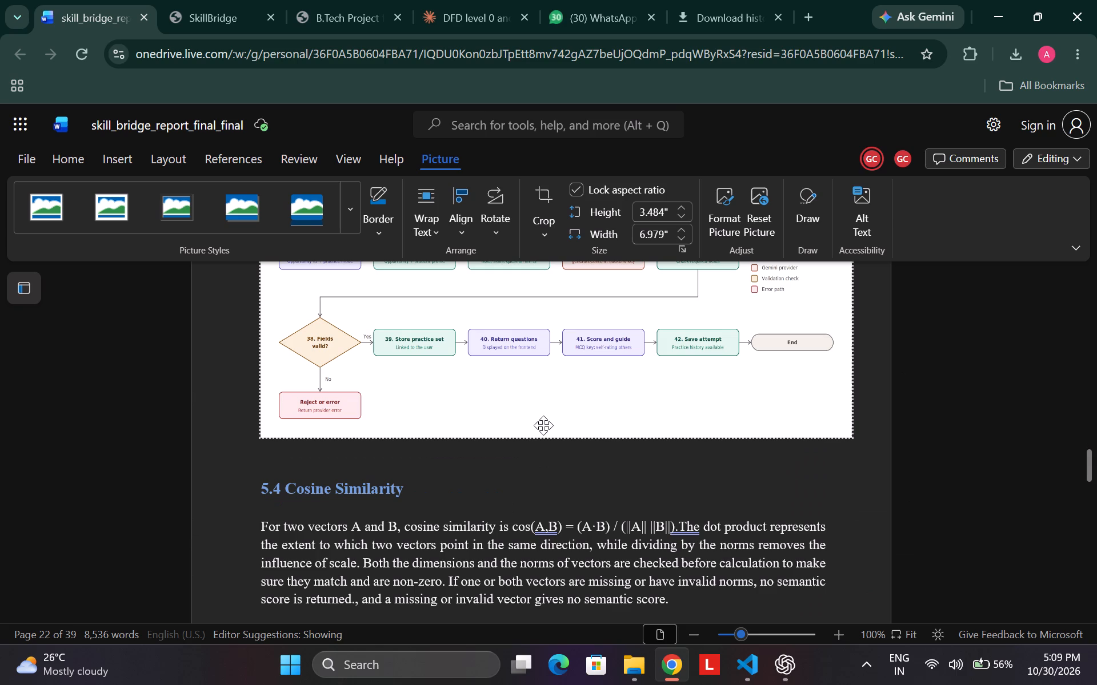
{"action": "scroll", "coordinate": [543, 425], "scroll_direction": "up", "scroll_amount": 1}
{"action": "scroll", "coordinate": [543, 425], "scroll_direction": "down", "scroll_amount": 2}
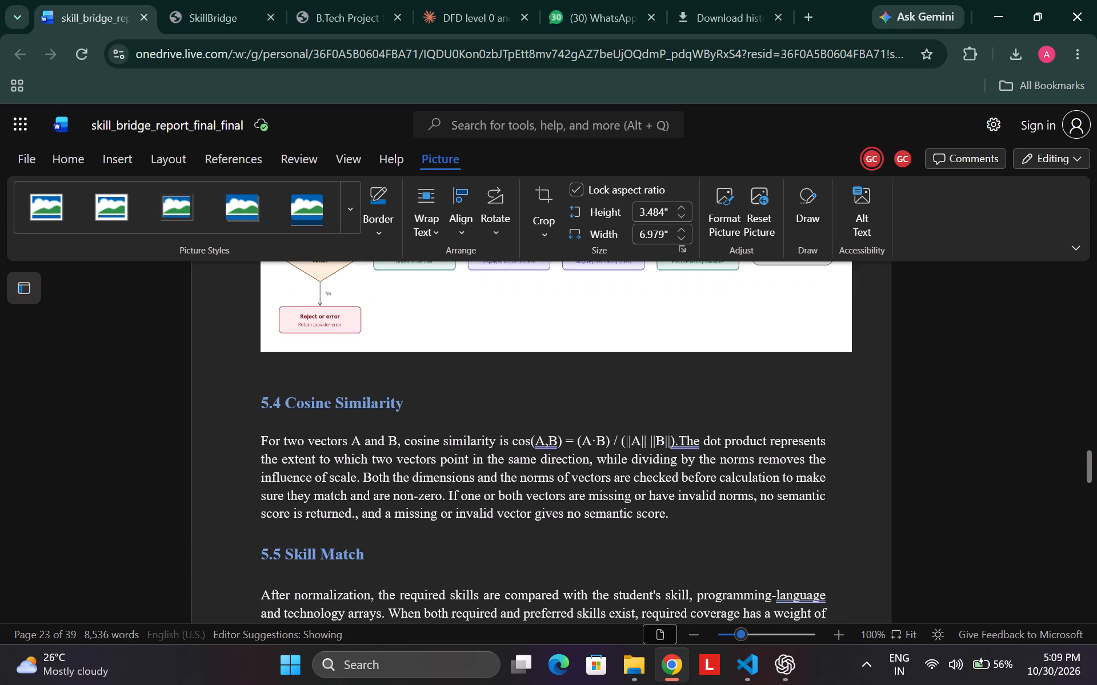
{"action": "scroll", "coordinate": [686, 514], "scroll_direction": "down", "scroll_amount": 2}
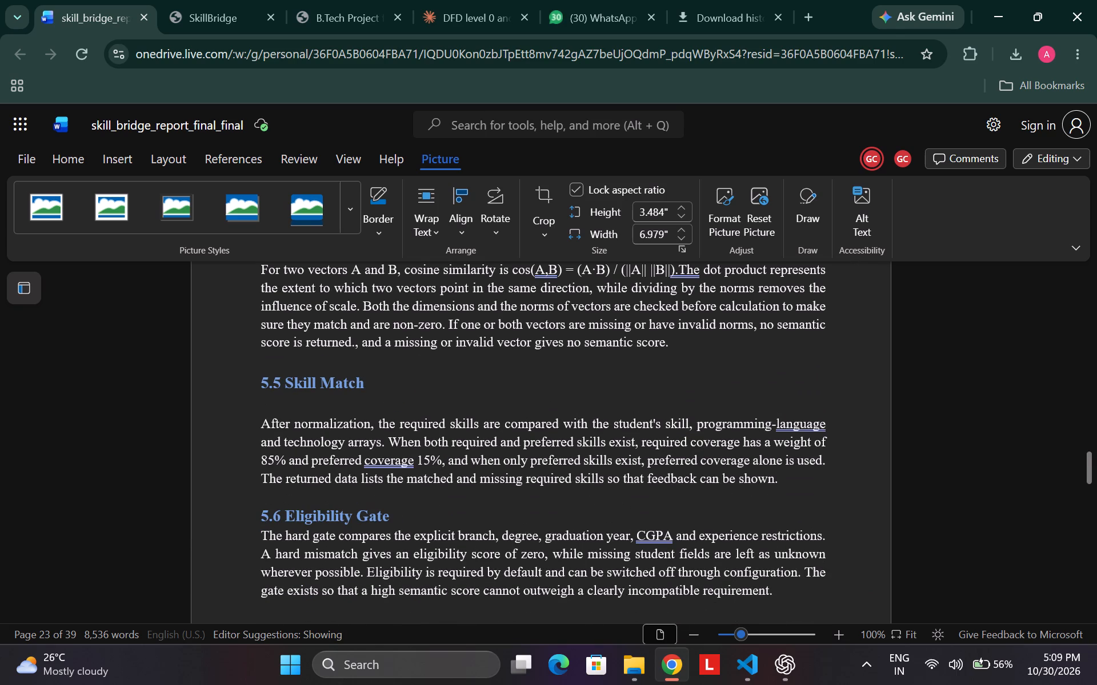
{"action": "scroll", "coordinate": [687, 494], "scroll_direction": "down", "scroll_amount": 2}
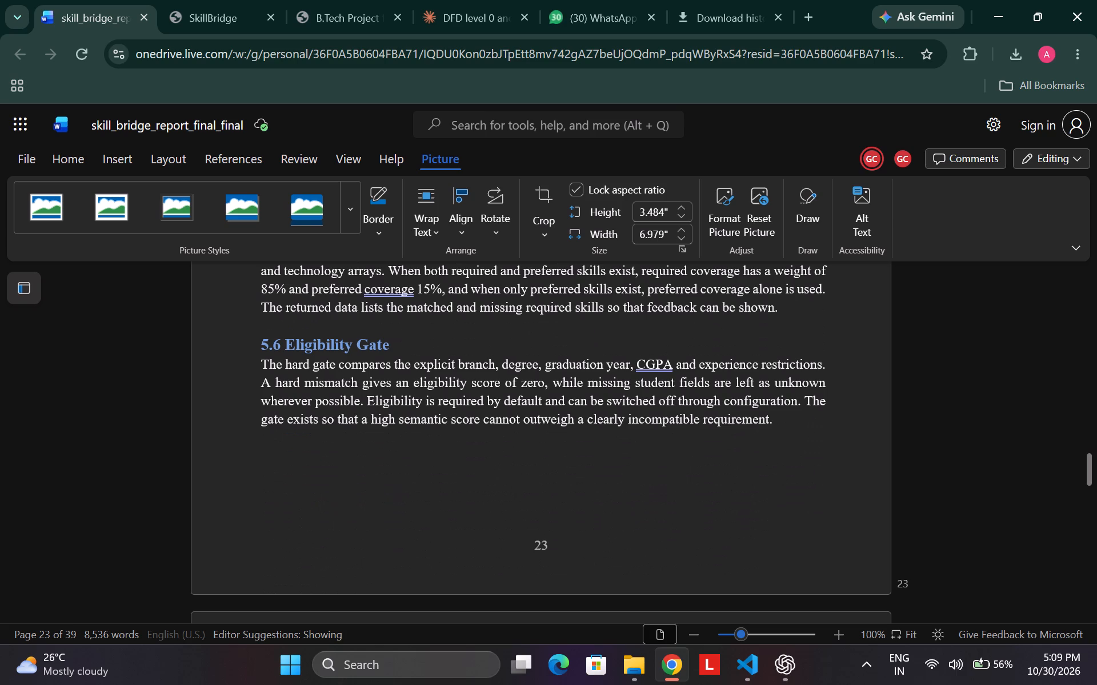
Recheck the Chapter 5 headings and flowcharts, from 5.4 Cosine Similarity back to 5.1 Opportunity Embedding Algorithm and forward to 5.3.
{"action": "scroll", "coordinate": [686, 491], "scroll_direction": "up", "scroll_amount": 3}
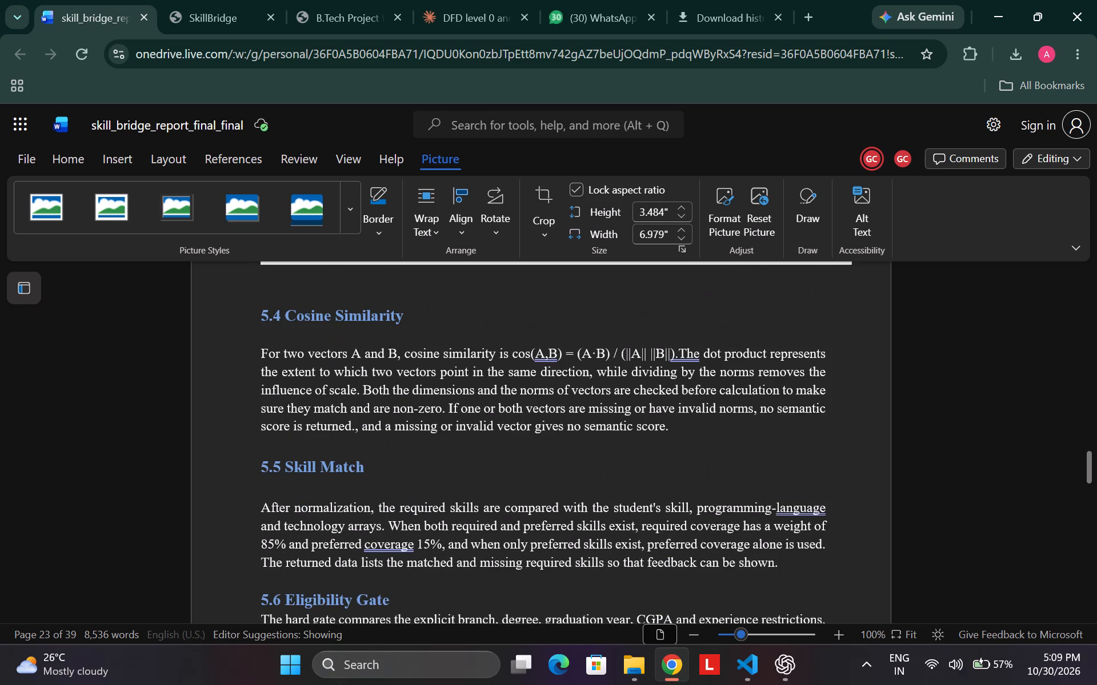
{"action": "scroll", "coordinate": [686, 491], "scroll_direction": "up", "scroll_amount": 9}
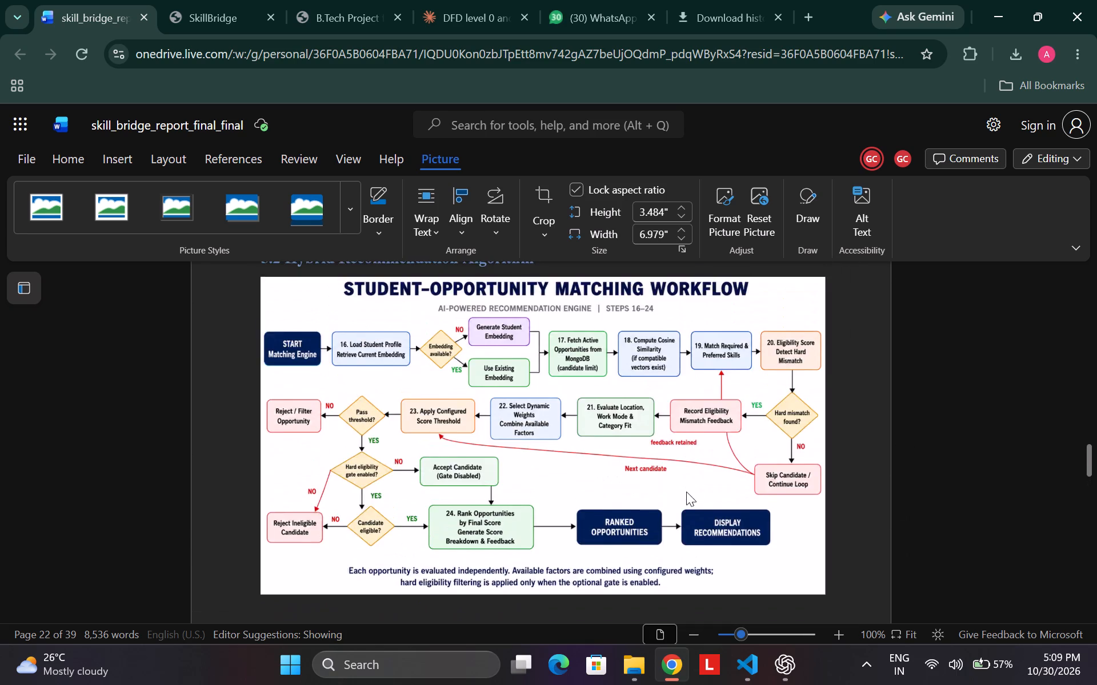
{"action": "scroll", "coordinate": [686, 491], "scroll_direction": "up", "scroll_amount": 4}
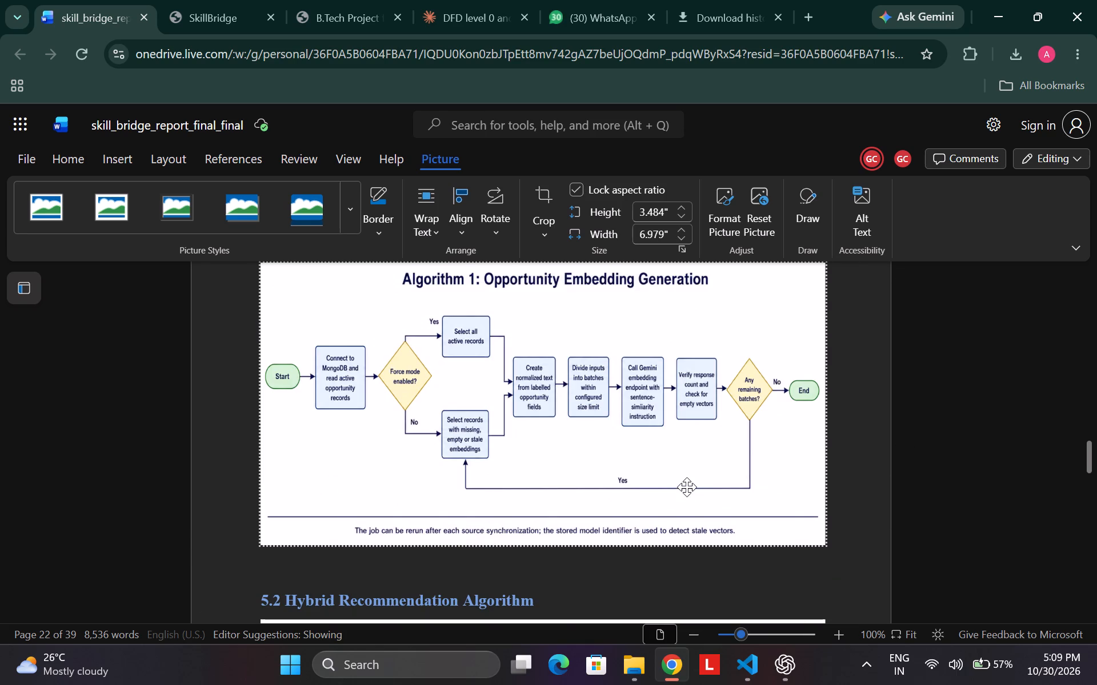
{"action": "scroll", "coordinate": [688, 487], "scroll_direction": "up", "scroll_amount": 3}
{"action": "scroll", "coordinate": [688, 487], "scroll_direction": "down", "scroll_amount": 2}
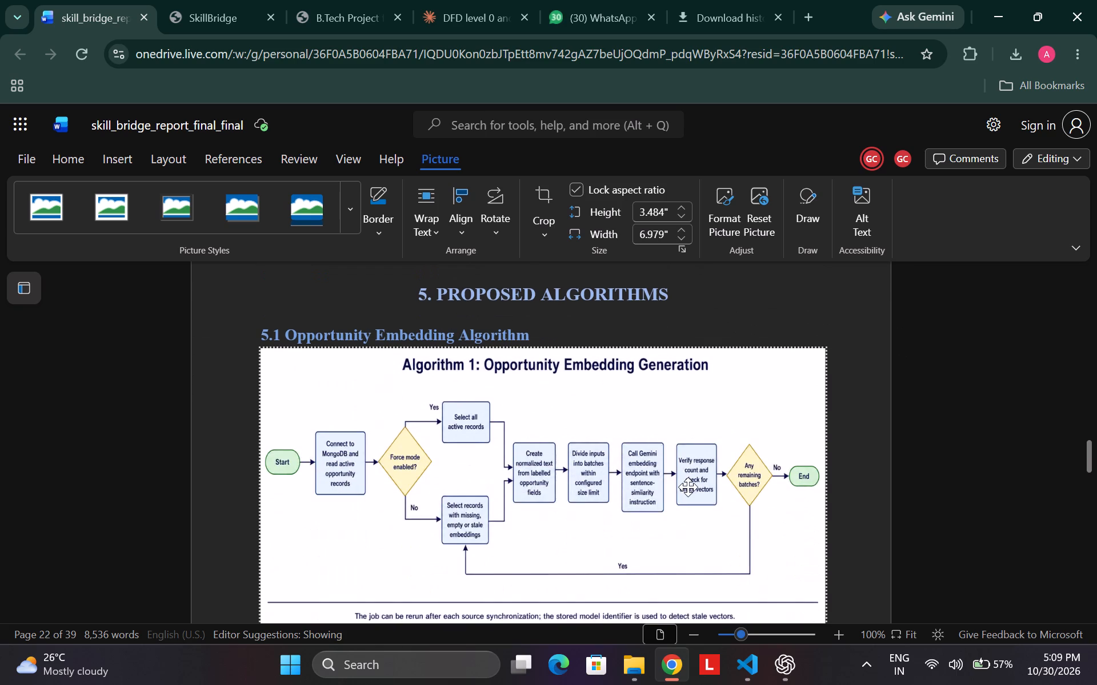
{"action": "scroll", "coordinate": [688, 487], "scroll_direction": "down", "scroll_amount": 1}
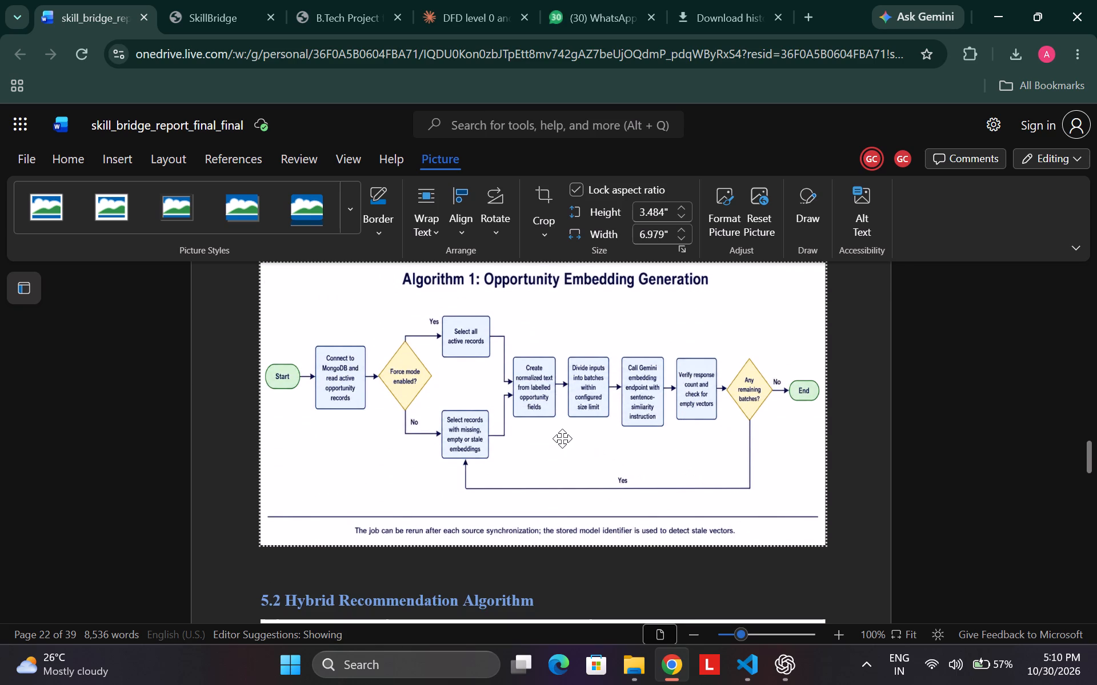
{"action": "scroll", "coordinate": [562, 438], "scroll_direction": "up", "scroll_amount": 2}
{"action": "scroll", "coordinate": [562, 438], "scroll_direction": "down", "scroll_amount": 3}
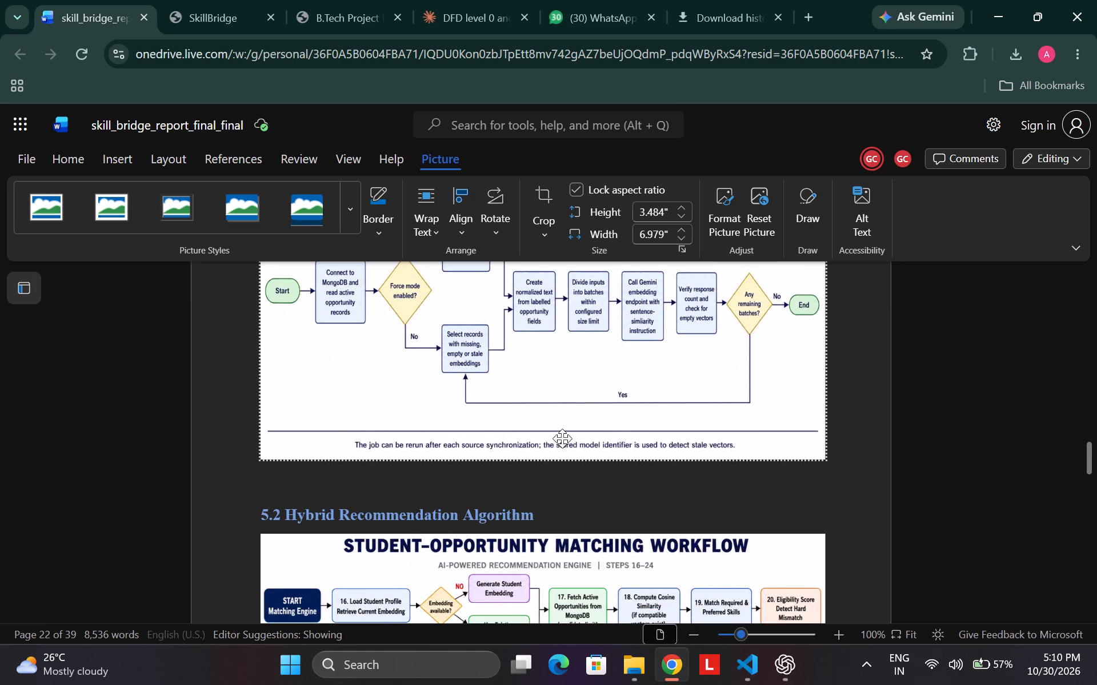
{"action": "scroll", "coordinate": [562, 438], "scroll_direction": "up", "scroll_amount": 3}
{"action": "scroll", "coordinate": [562, 438], "scroll_direction": "down", "scroll_amount": 12}
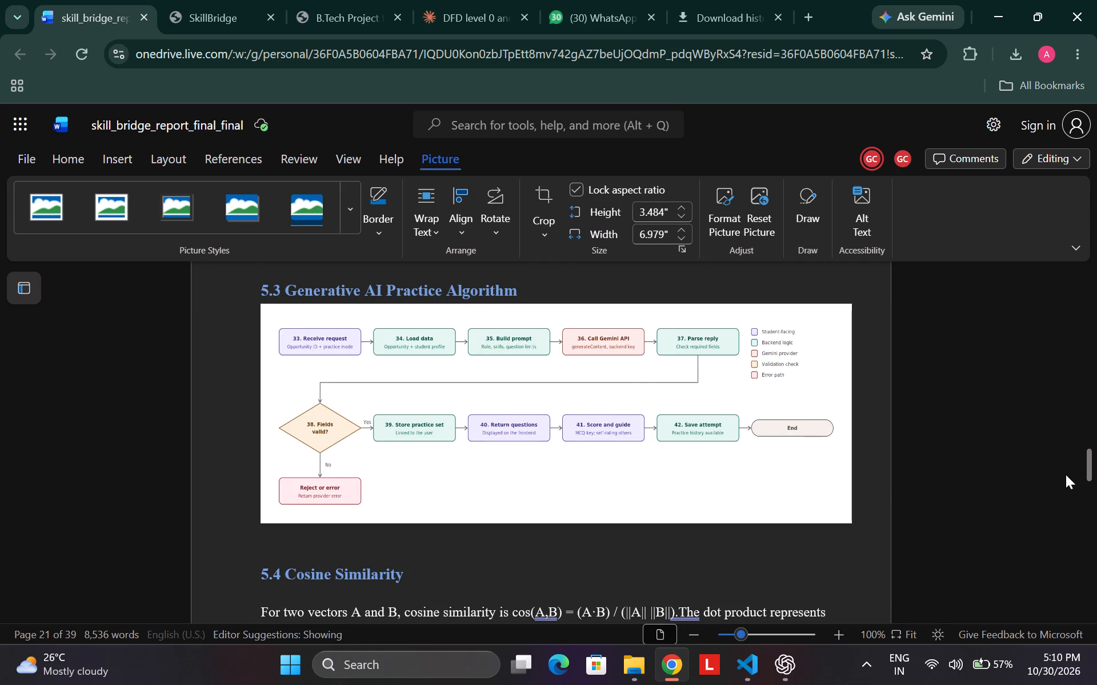
Return to the front pages of the report and check the List of Tables page.
{"action": "left_click_drag", "start_coordinate": [1091, 460], "coordinate": [1084, 402]}
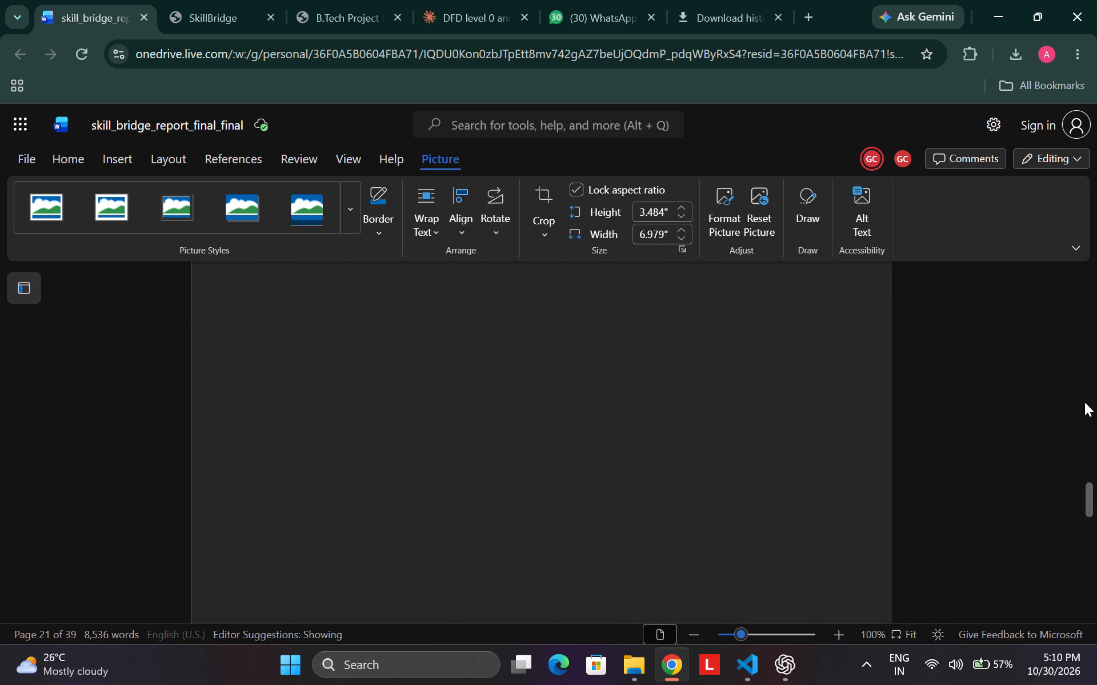
{"action": "left_click_drag", "start_coordinate": [1084, 402], "coordinate": [1074, 364]}
{"action": "scroll", "coordinate": [851, 430], "scroll_direction": "up", "scroll_amount": 14}
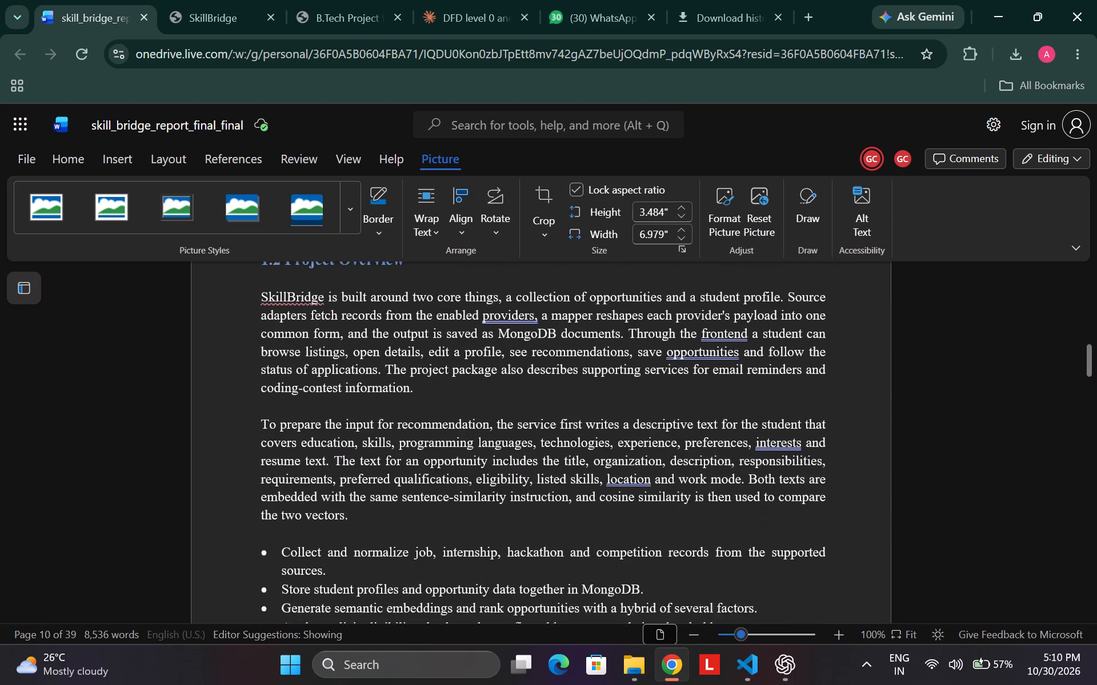
{"action": "scroll", "coordinate": [851, 430], "scroll_direction": "up", "scroll_amount": 18}
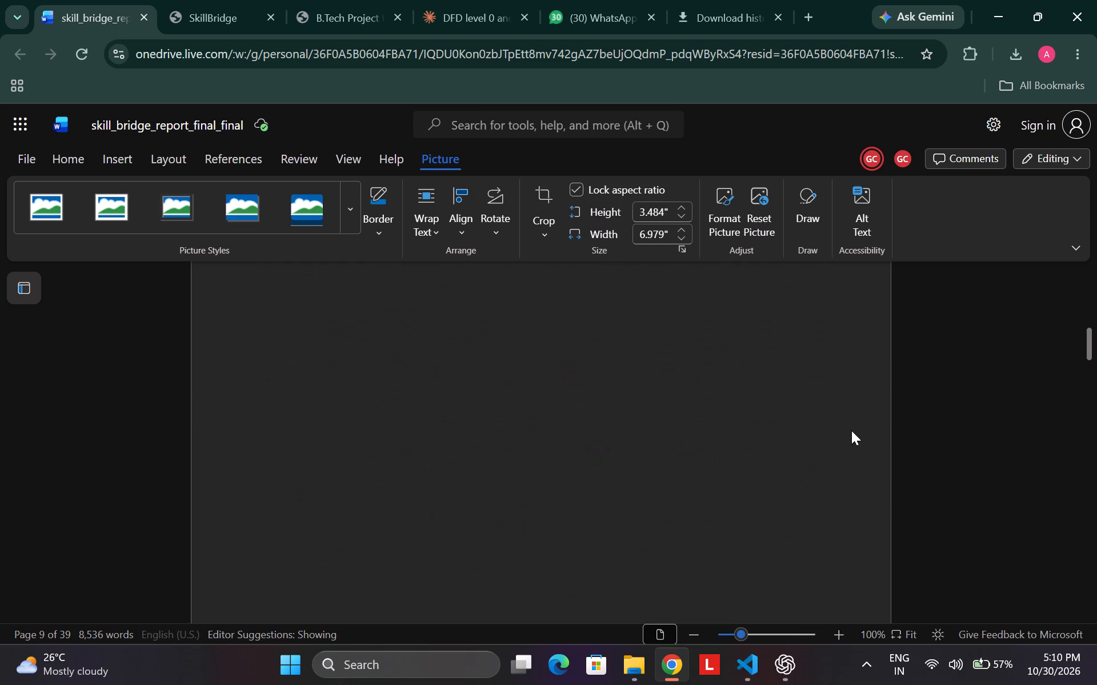
{"action": "scroll", "coordinate": [851, 430], "scroll_direction": "up", "scroll_amount": 8}
{"action": "scroll", "coordinate": [851, 432], "scroll_direction": "down", "scroll_amount": 2}
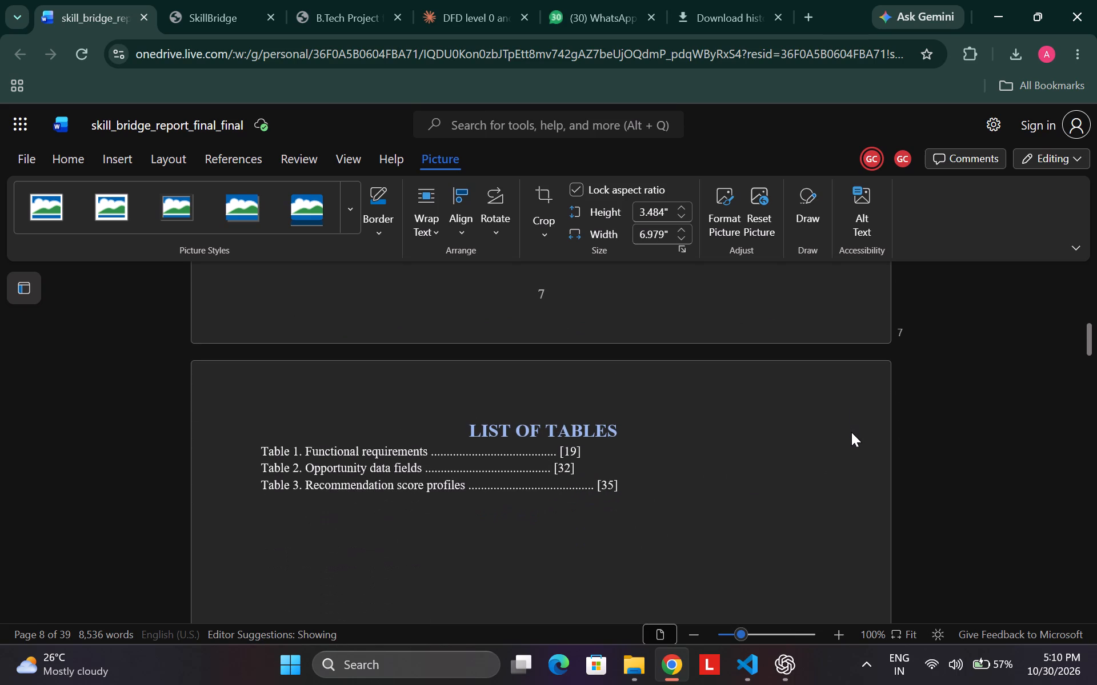
Check the report pages from the List of Tables through Chapter 1 and the Literature Review up to section 2.7.
{"action": "scroll", "coordinate": [742, 456], "scroll_direction": "down", "scroll_amount": 8}
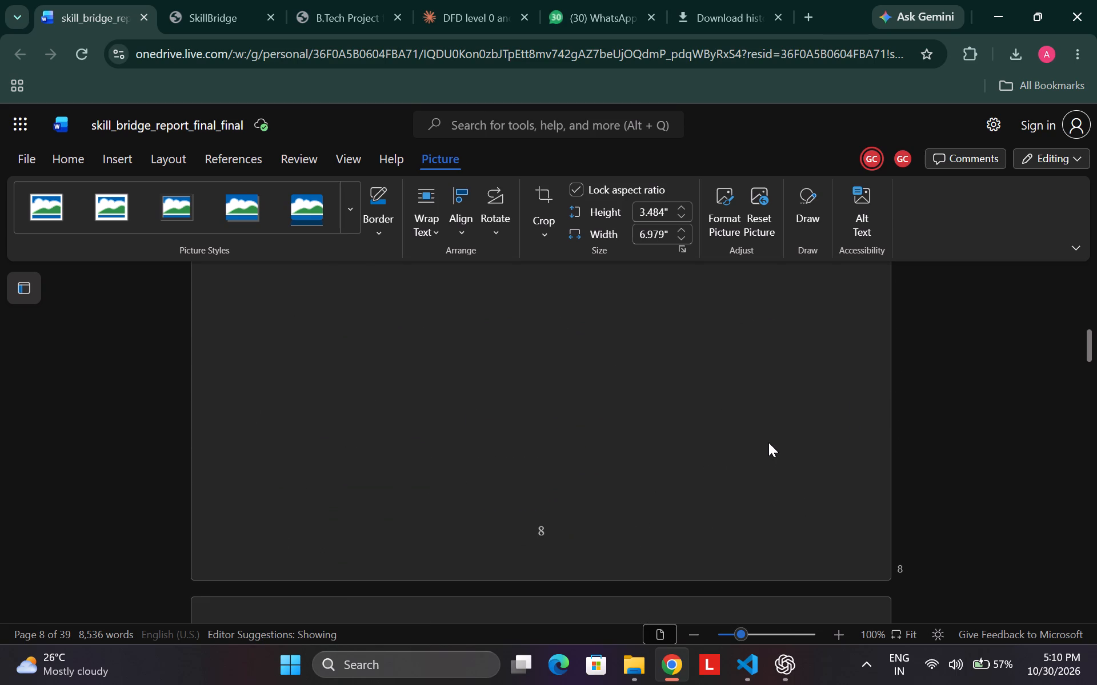
{"action": "scroll", "coordinate": [768, 442], "scroll_direction": "down", "scroll_amount": 16}
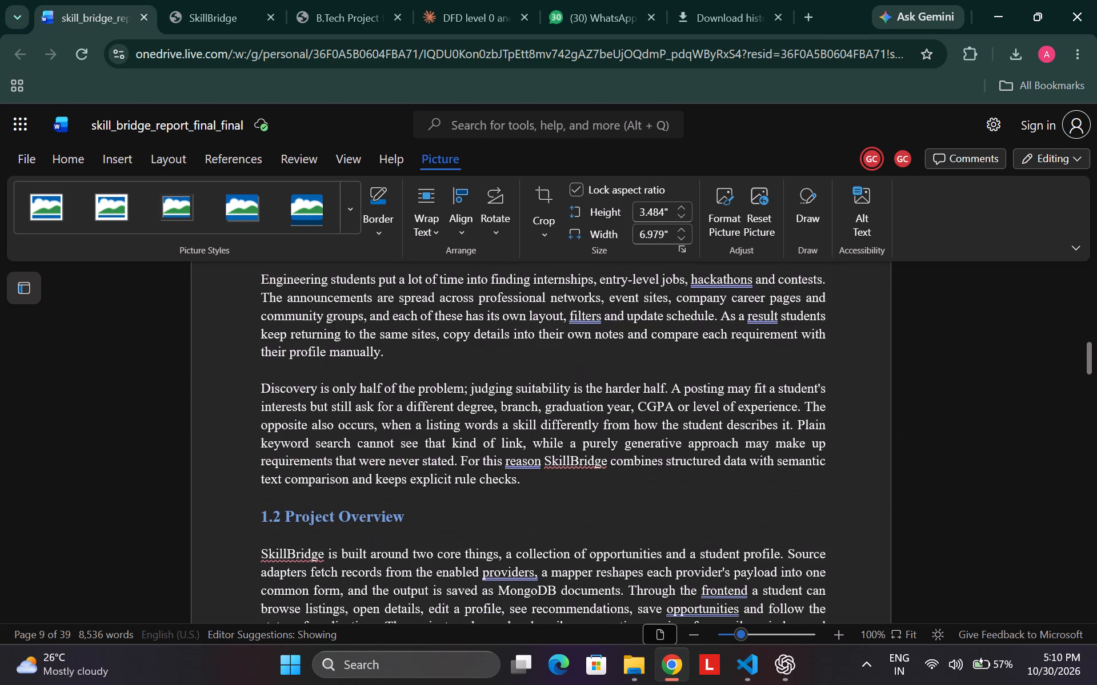
{"action": "scroll", "coordinate": [768, 442], "scroll_direction": "down", "scroll_amount": 19}
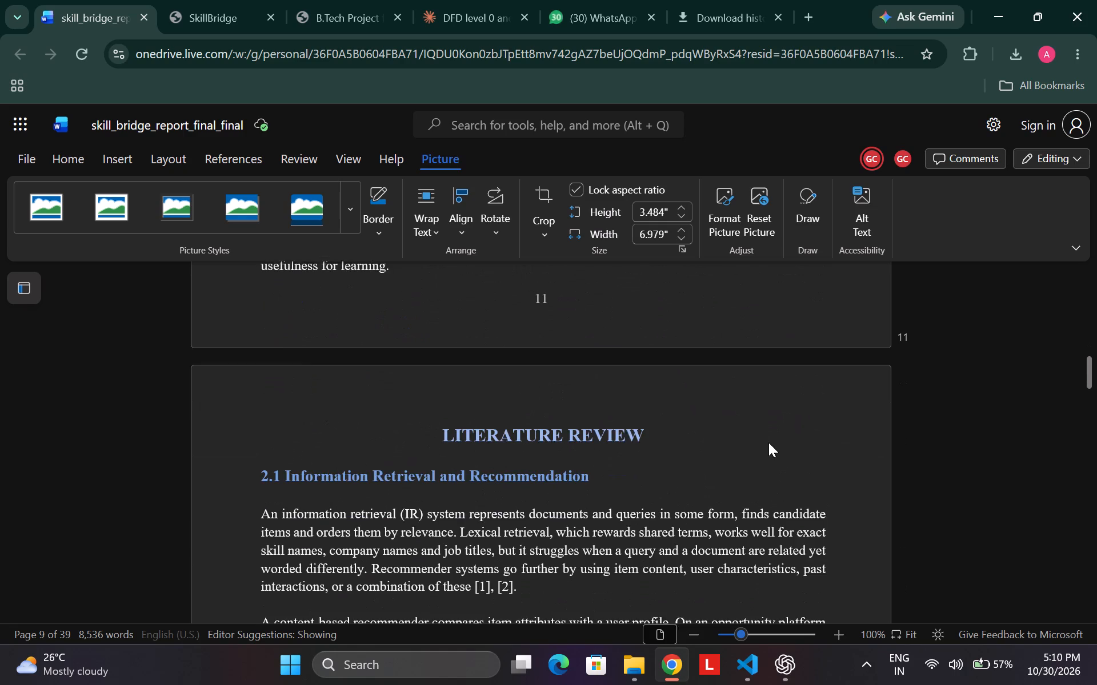
{"action": "scroll", "coordinate": [768, 442], "scroll_direction": "down", "scroll_amount": 20}
{"action": "scroll", "coordinate": [768, 442], "scroll_direction": "down", "scroll_amount": 4}
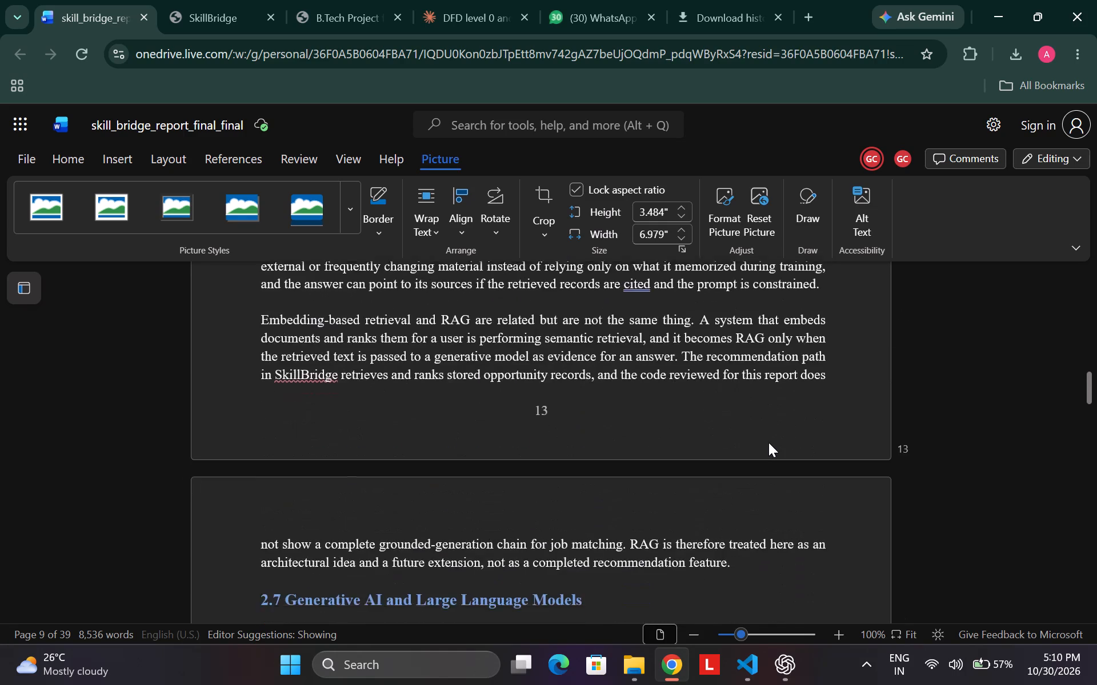
{"action": "scroll", "coordinate": [768, 442], "scroll_direction": "down", "scroll_amount": 17}
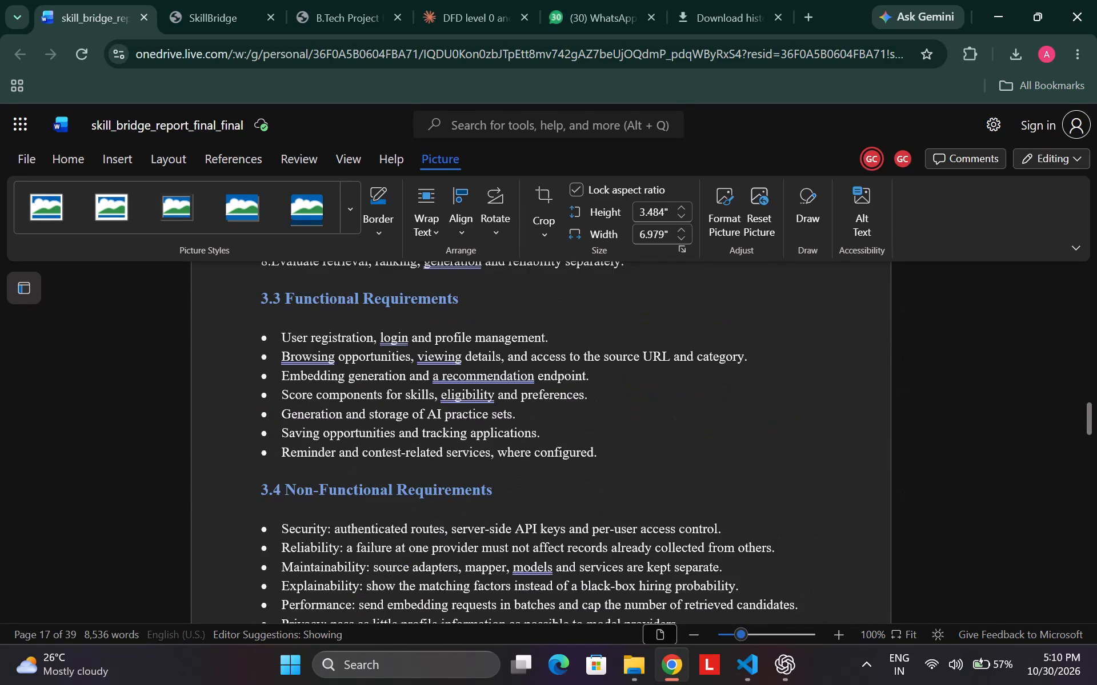
{"action": "scroll", "coordinate": [768, 442], "scroll_direction": "down", "scroll_amount": 10}
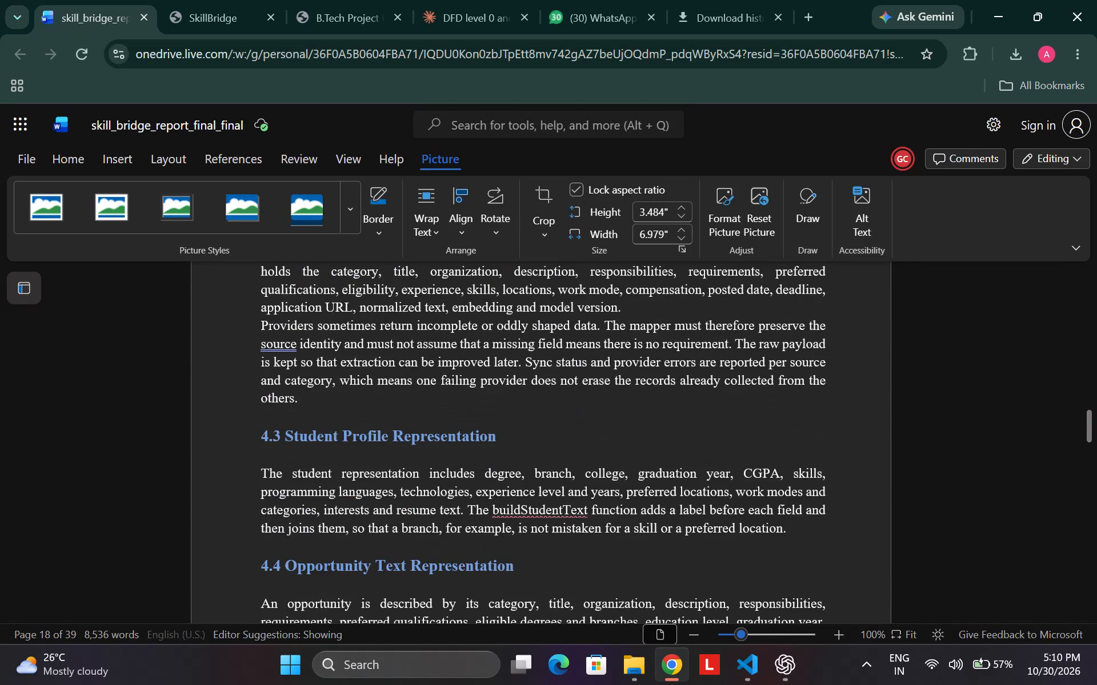
{"action": "scroll", "coordinate": [768, 442], "scroll_direction": "down", "scroll_amount": 9}
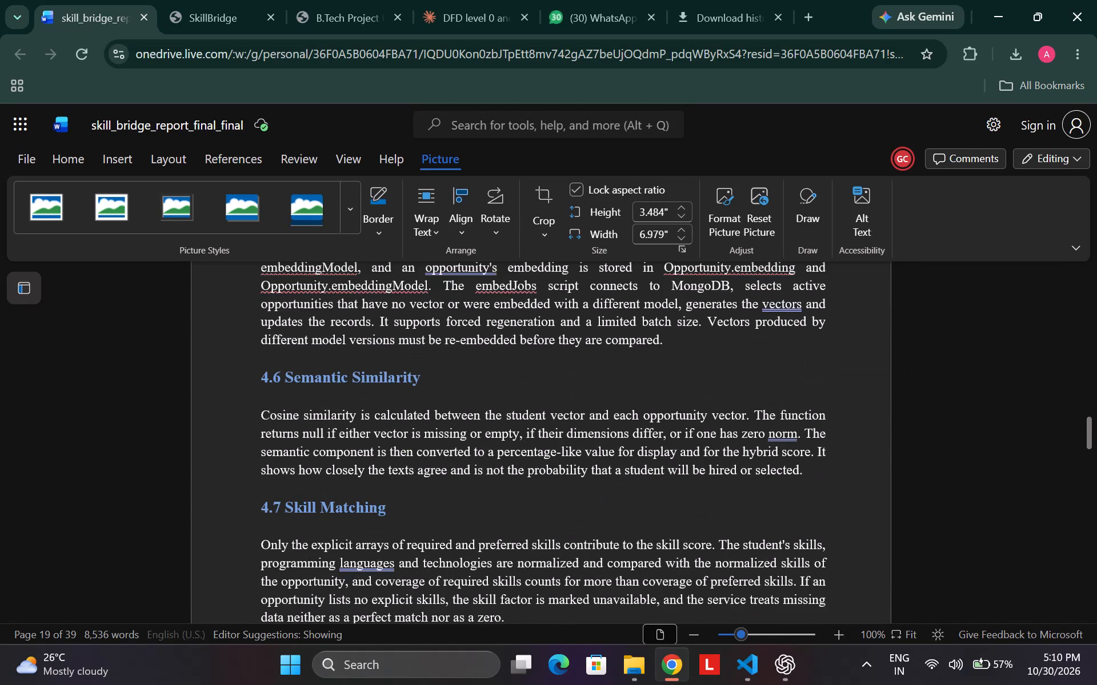
{"action": "scroll", "coordinate": [768, 442], "scroll_direction": "down", "scroll_amount": 9}
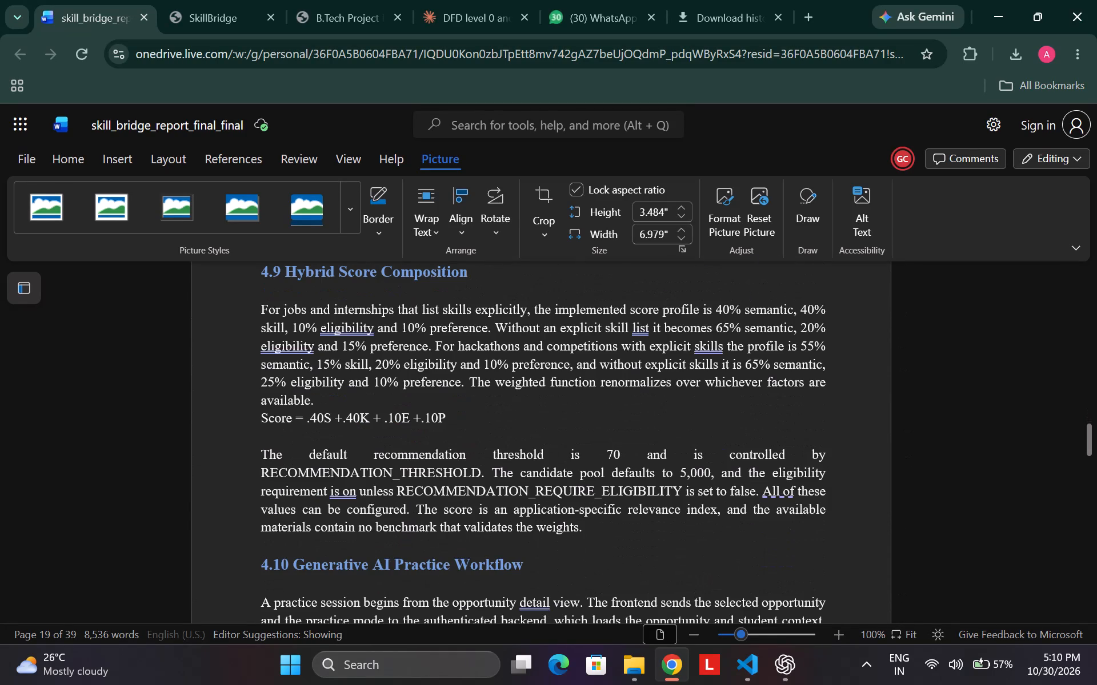
{"action": "scroll", "coordinate": [768, 442], "scroll_direction": "down", "scroll_amount": 11}
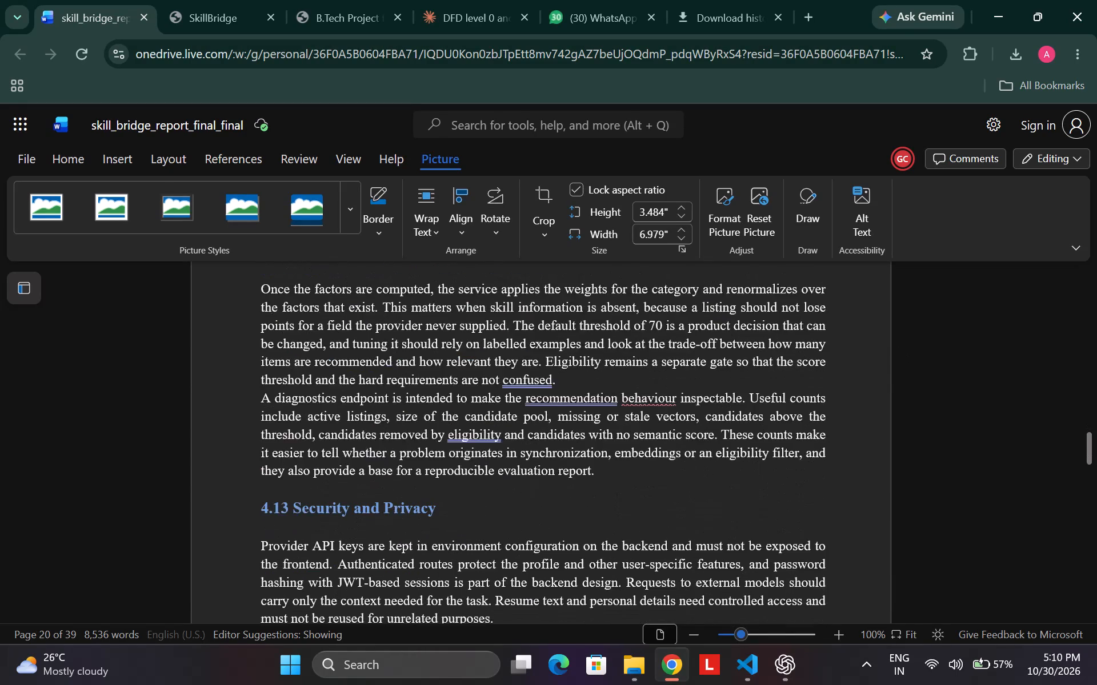
{"action": "scroll", "coordinate": [768, 442], "scroll_direction": "down", "scroll_amount": 11}
{"action": "scroll", "coordinate": [768, 442], "scroll_direction": "up", "scroll_amount": 2}
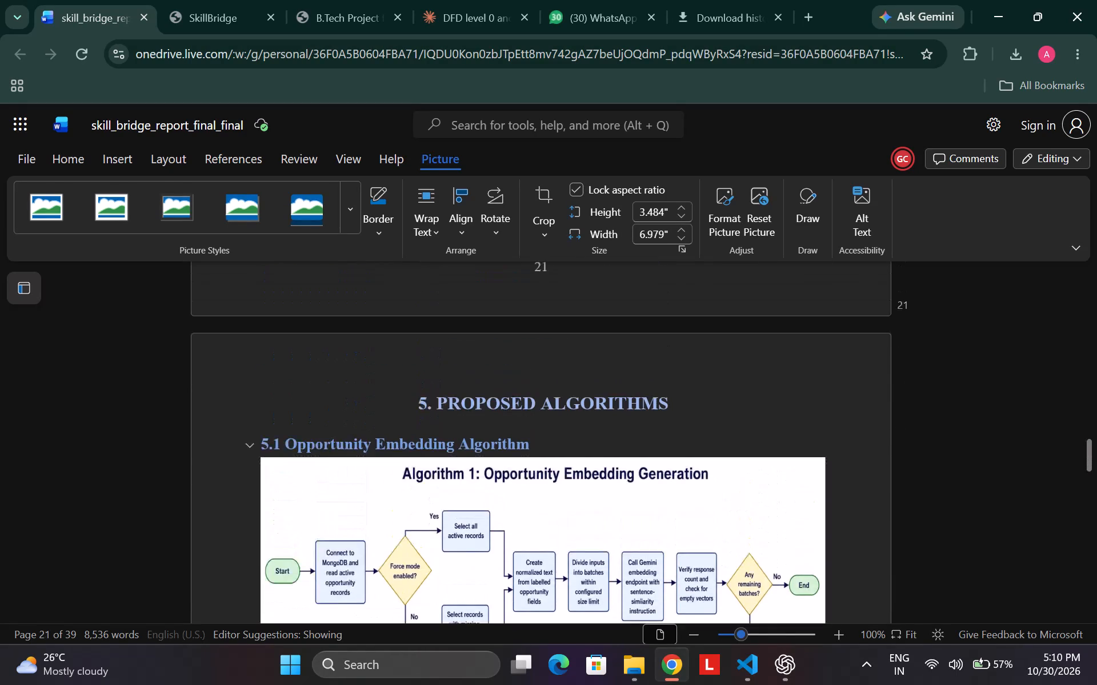
Examine the Chapter 5 flowcharts and sections 5.4 to 5.6, comparing them with the start of section 6 and 6.1 System Architecture.
{"action": "scroll", "coordinate": [768, 442], "scroll_direction": "down", "scroll_amount": 7}
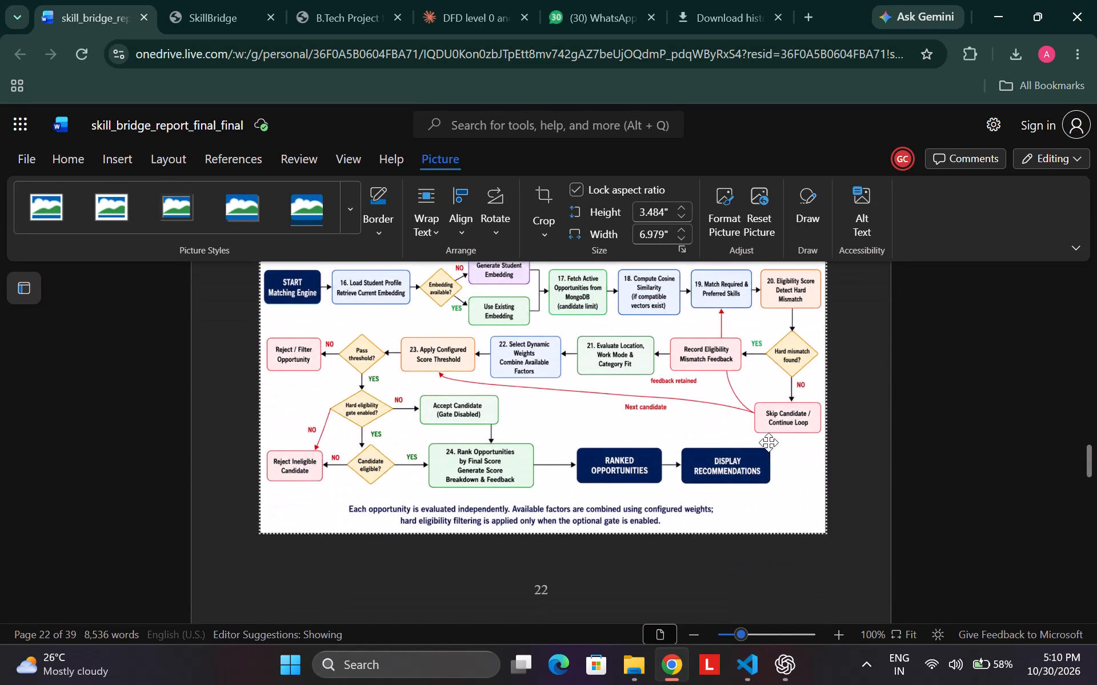
{"action": "scroll", "coordinate": [768, 442], "scroll_direction": "down", "scroll_amount": 5}
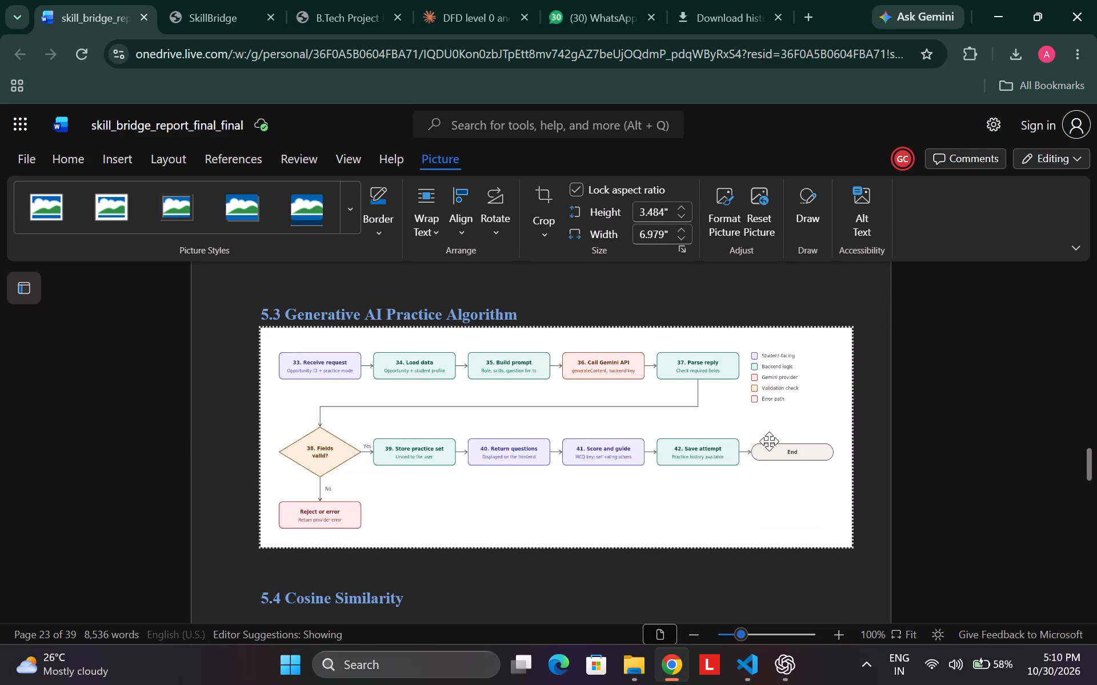
{"action": "scroll", "coordinate": [769, 441], "scroll_direction": "down", "scroll_amount": 10}
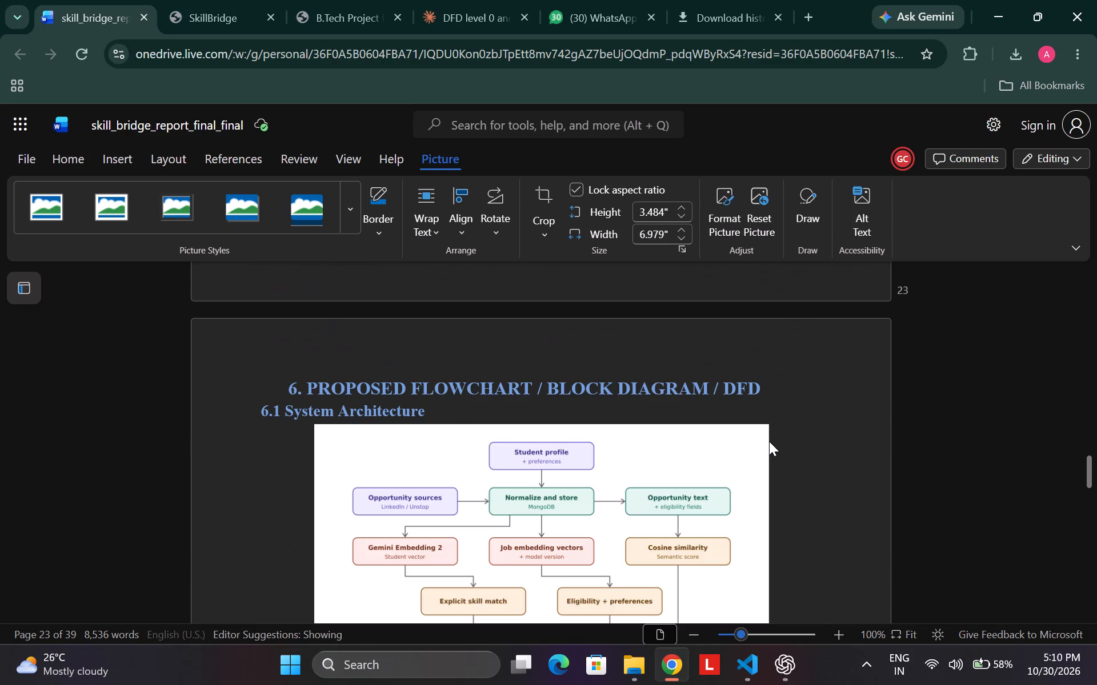
{"action": "scroll", "coordinate": [769, 441], "scroll_direction": "down", "scroll_amount": 2}
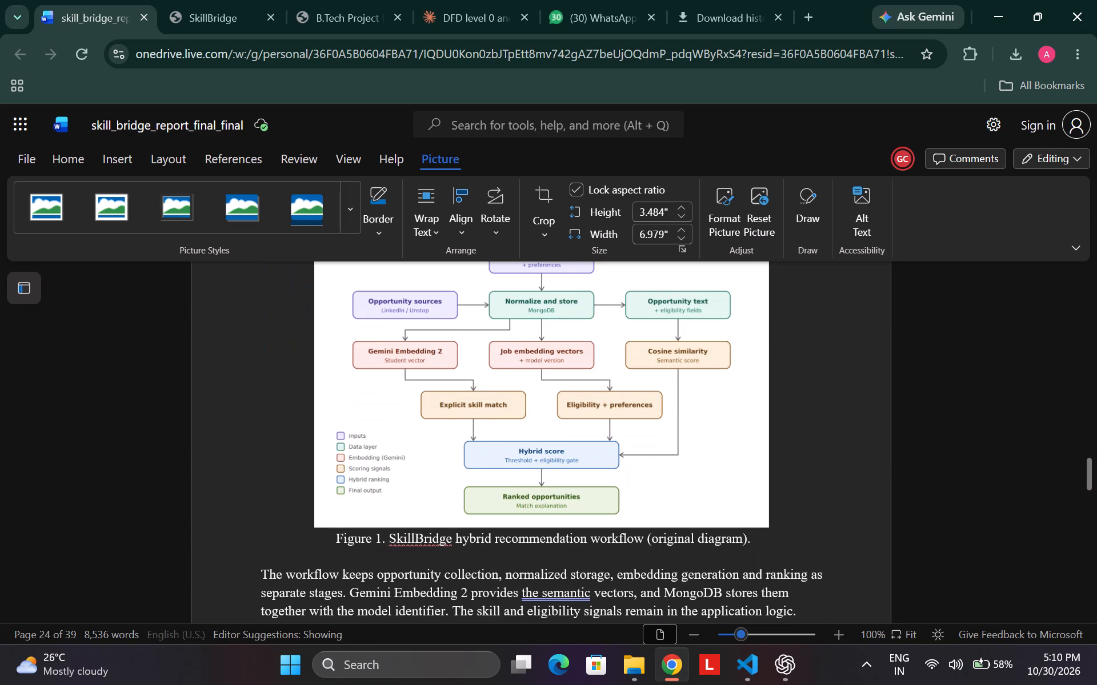
{"action": "scroll", "coordinate": [769, 441], "scroll_direction": "up", "scroll_amount": 2}
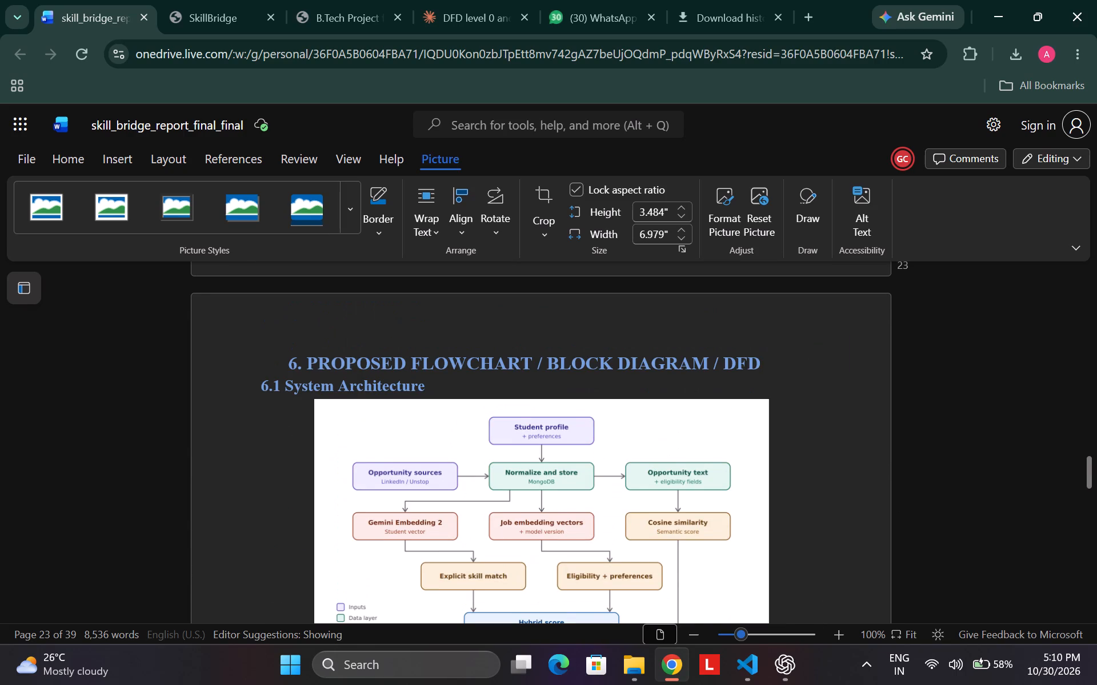
{"action": "scroll", "coordinate": [769, 441], "scroll_direction": "up", "scroll_amount": 10}
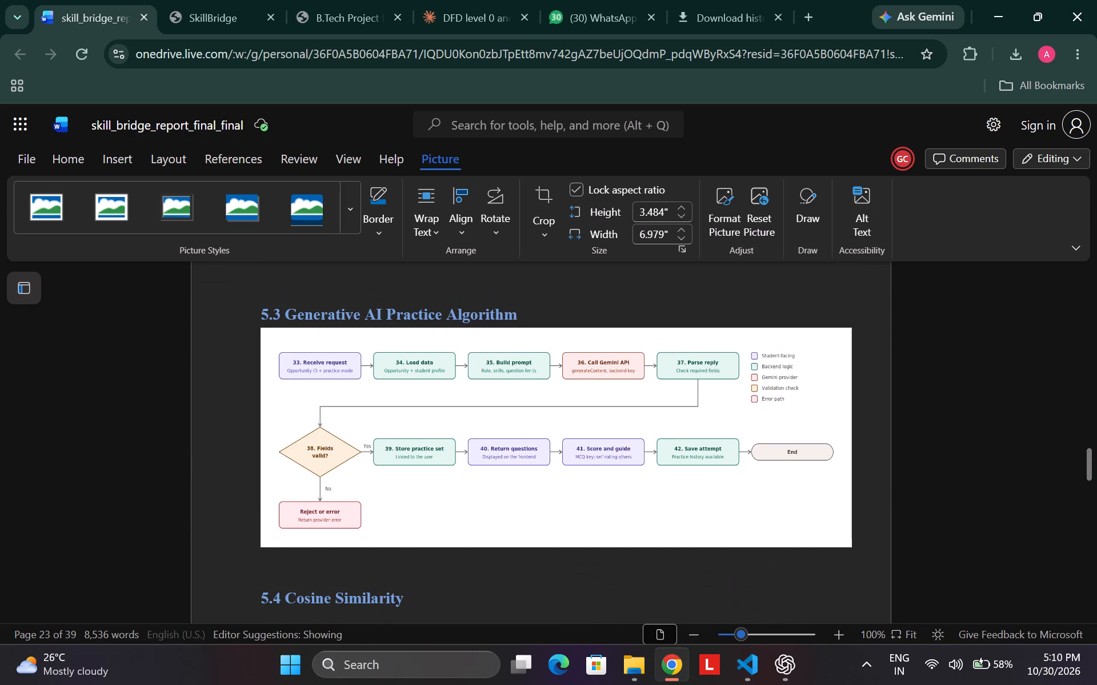
{"action": "scroll", "coordinate": [769, 441], "scroll_direction": "down", "scroll_amount": 10}
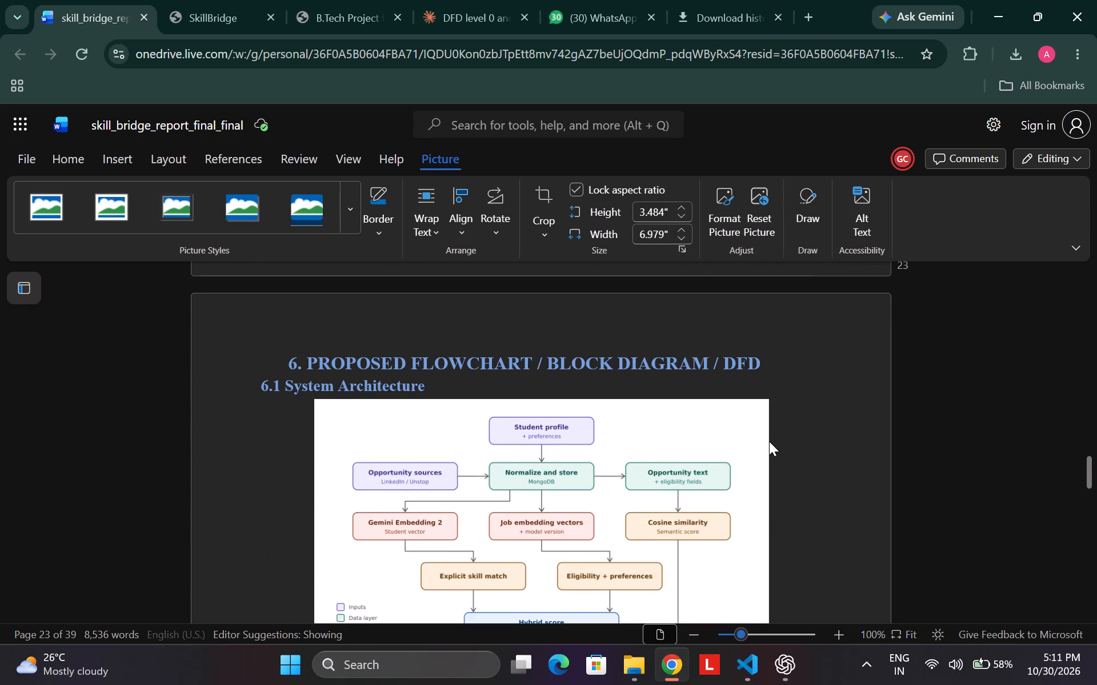
{"action": "scroll", "coordinate": [769, 441], "scroll_direction": "up", "scroll_amount": 9}
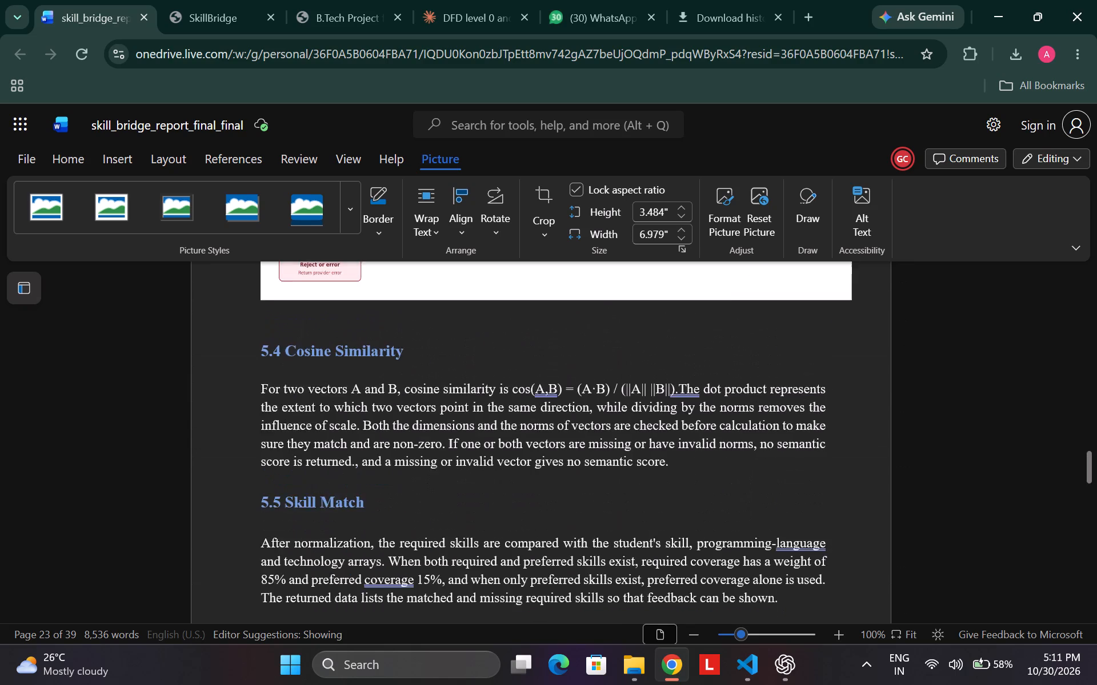
{"action": "scroll", "coordinate": [769, 441], "scroll_direction": "up", "scroll_amount": 2}
{"action": "scroll", "coordinate": [769, 441], "scroll_direction": "down", "scroll_amount": 6}
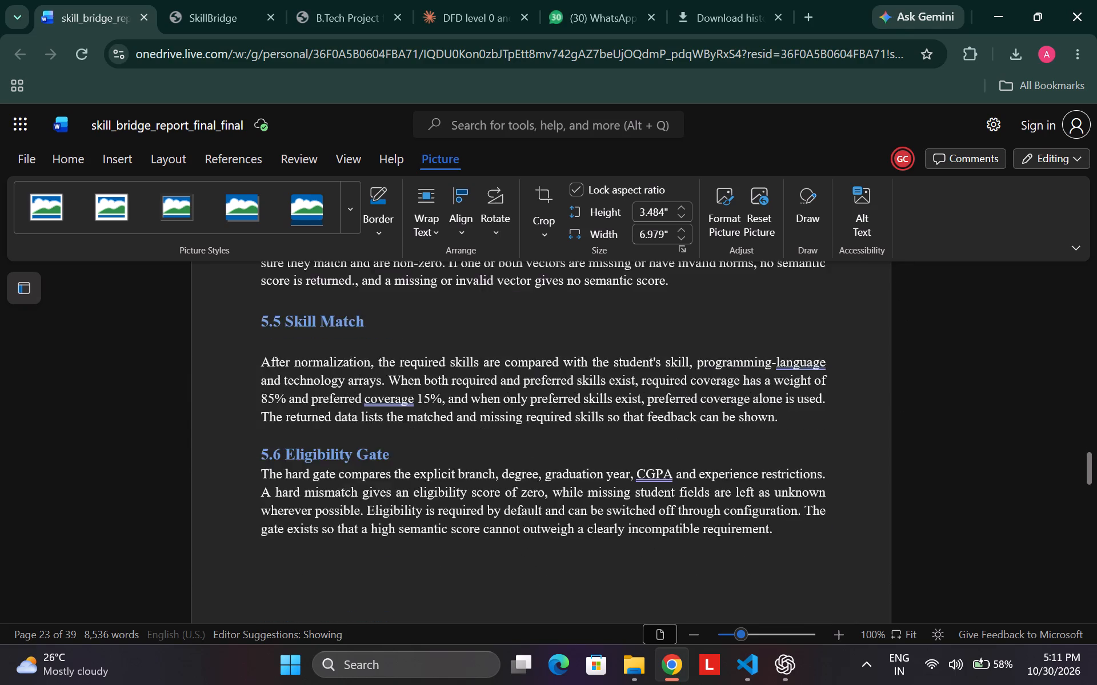
Examine the section 6 diagrams, captions and text from 6.1 System Architecture through 6.2 DFD Level 0 to both parts of 6.4 Data Flow Description.
{"action": "scroll", "coordinate": [769, 441], "scroll_direction": "down", "scroll_amount": 7}
{"action": "scroll", "coordinate": [719, 429], "scroll_direction": "down", "scroll_amount": 2}
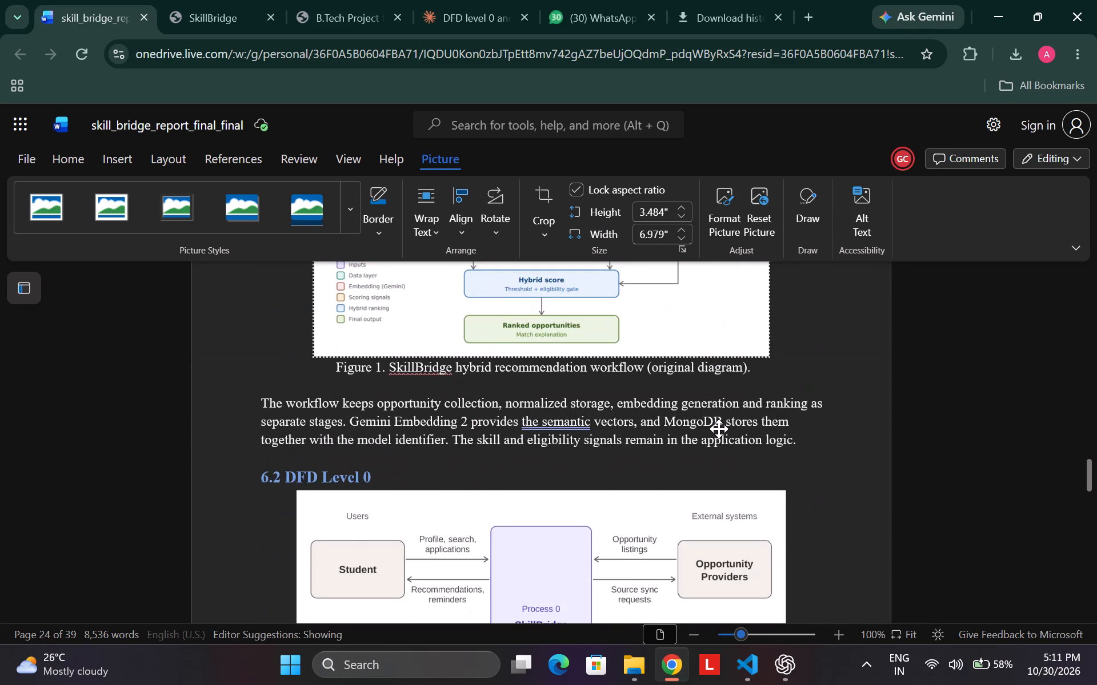
{"action": "scroll", "coordinate": [719, 429], "scroll_direction": "down", "scroll_amount": 5}
{"action": "scroll", "coordinate": [719, 429], "scroll_direction": "up", "scroll_amount": 3}
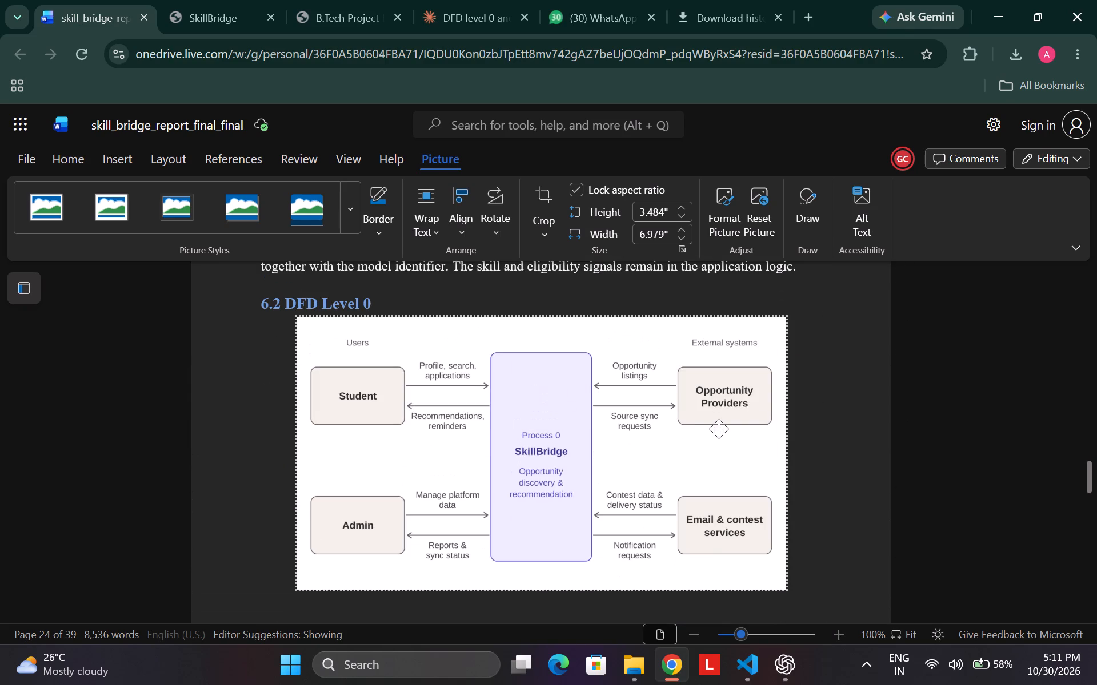
{"action": "scroll", "coordinate": [719, 429], "scroll_direction": "up", "scroll_amount": 2}
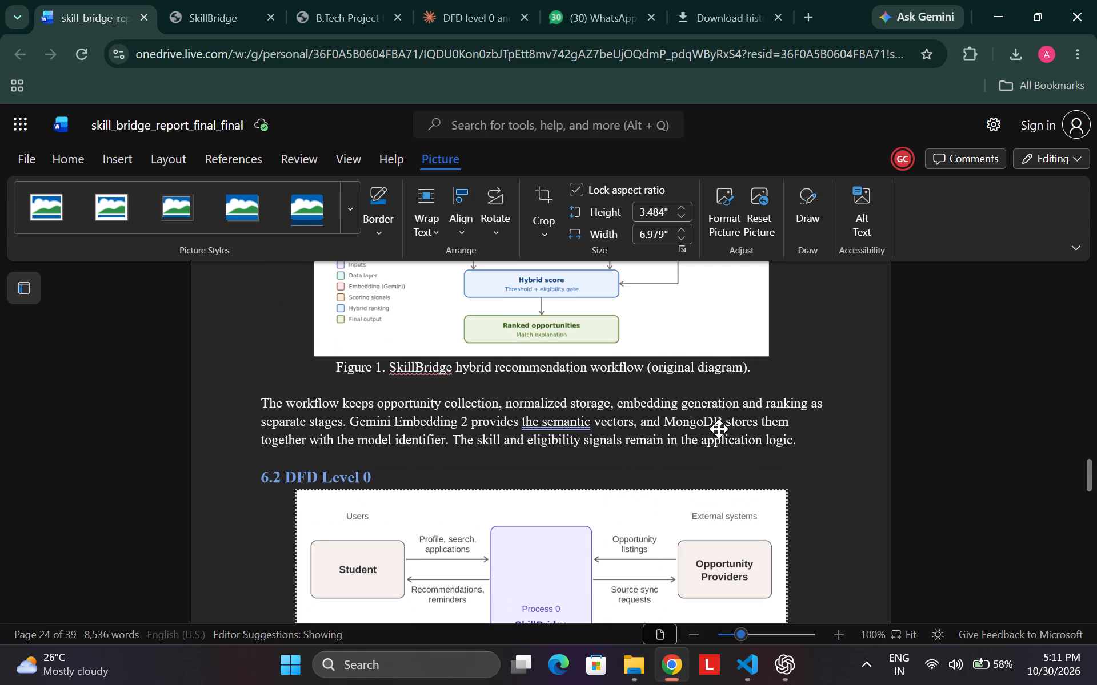
{"action": "scroll", "coordinate": [719, 429], "scroll_direction": "down", "scroll_amount": 9}
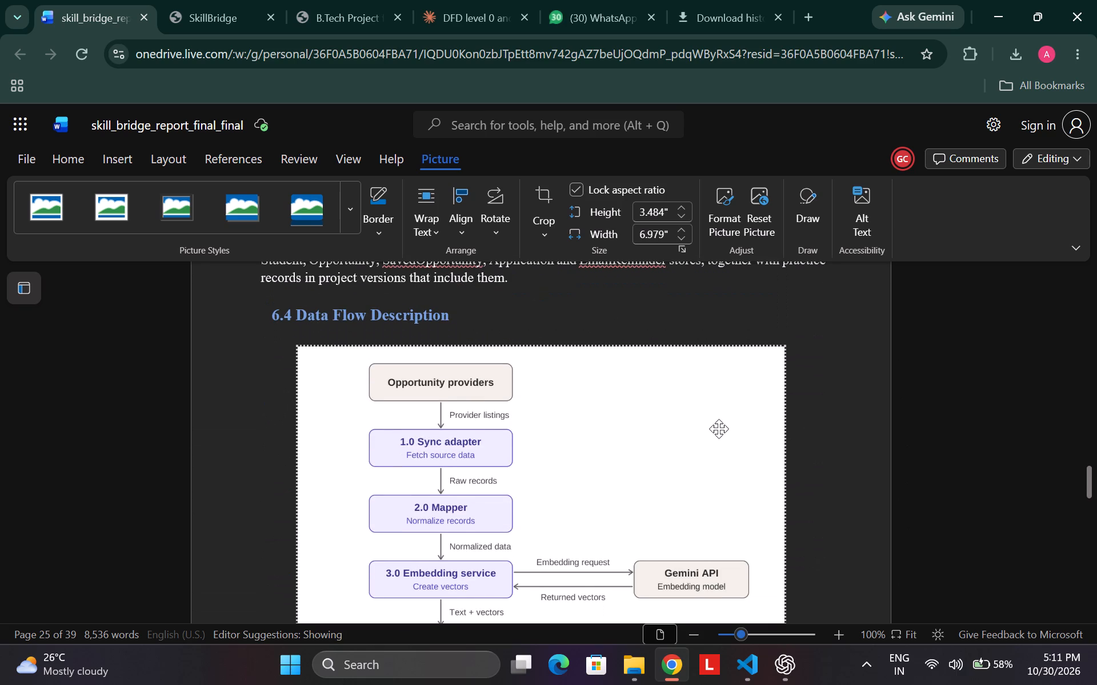
{"action": "scroll", "coordinate": [719, 429], "scroll_direction": "down", "scroll_amount": 3}
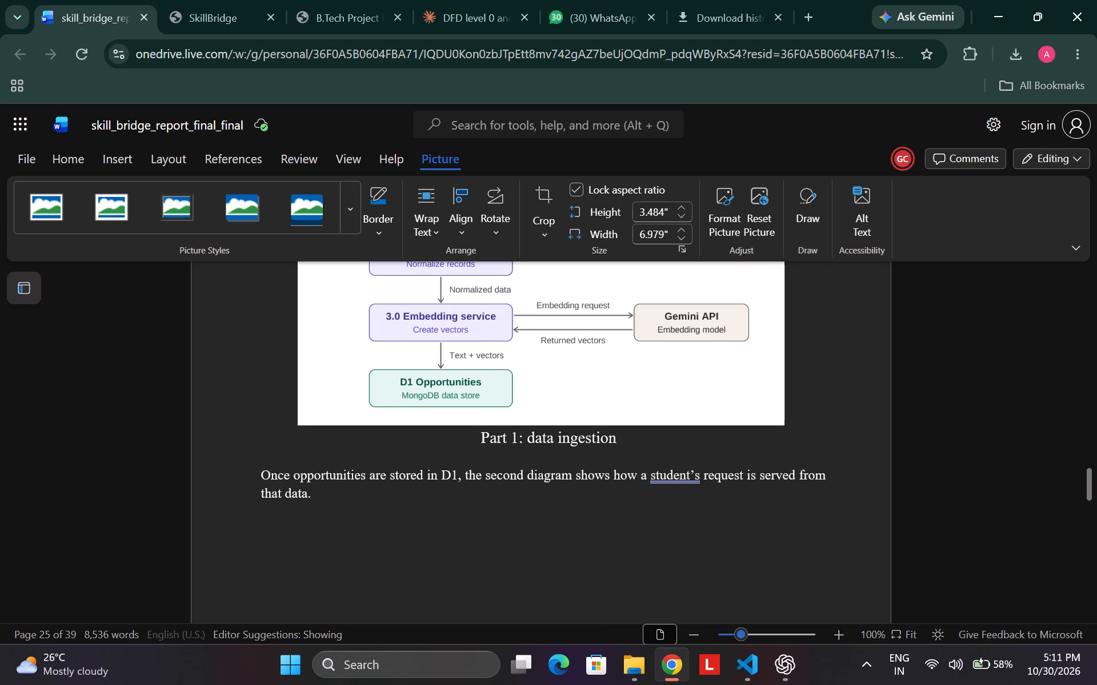
{"action": "scroll", "coordinate": [680, 445], "scroll_direction": "up", "scroll_amount": 6}
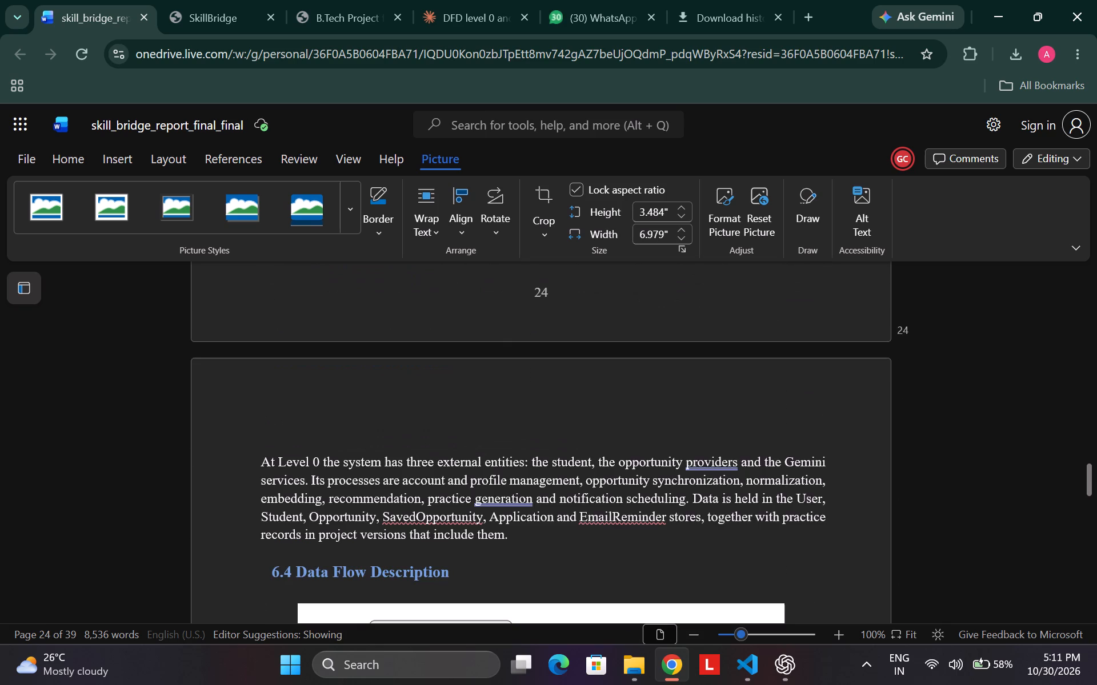
{"action": "scroll", "coordinate": [683, 445], "scroll_direction": "down", "scroll_amount": 13}
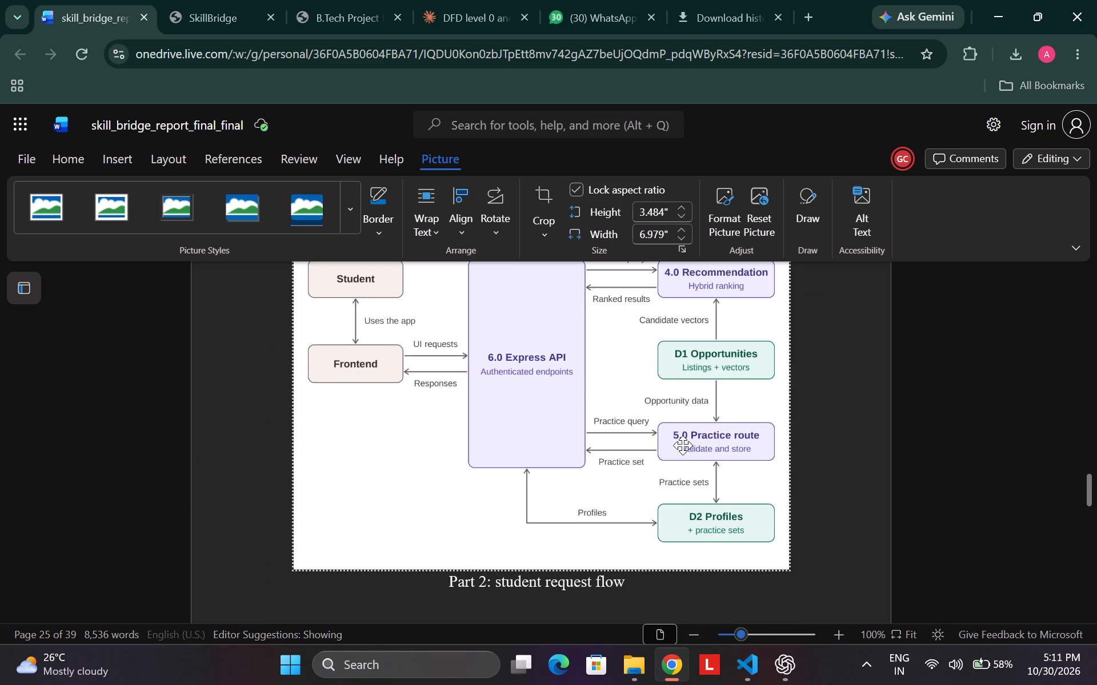
Check the Chapter 7 implementation sections through 7.11 Security and Error Handling and 7.12 Implementation Summary.
{"action": "scroll", "coordinate": [683, 445], "scroll_direction": "down", "scroll_amount": 16}
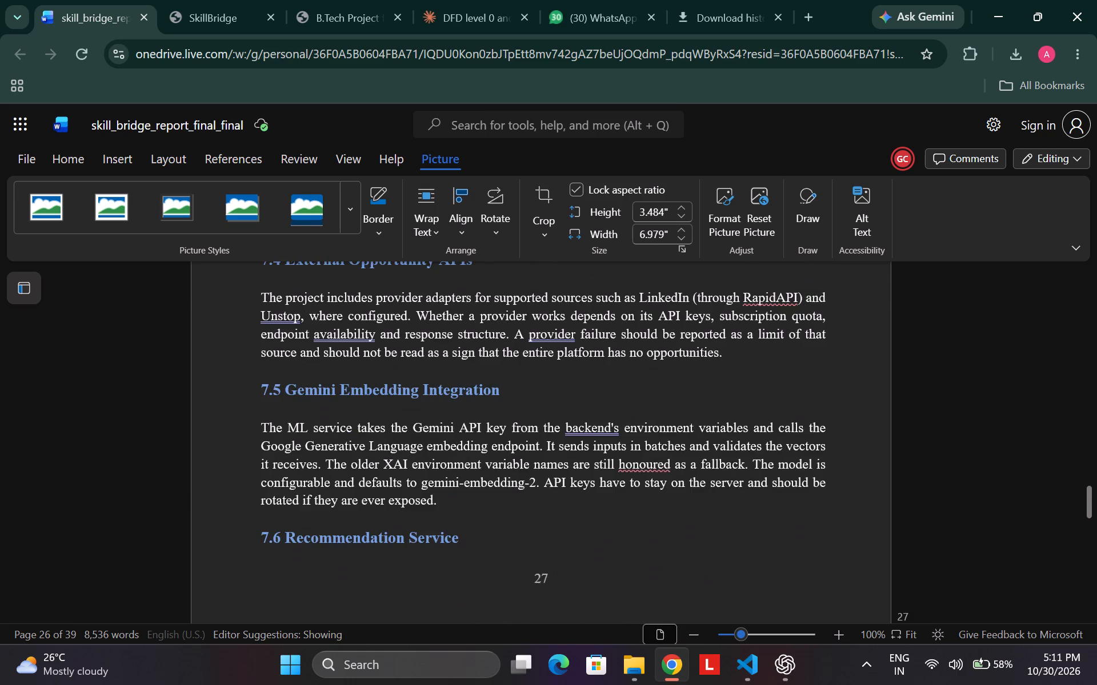
{"action": "scroll", "coordinate": [683, 445], "scroll_direction": "down", "scroll_amount": 20}
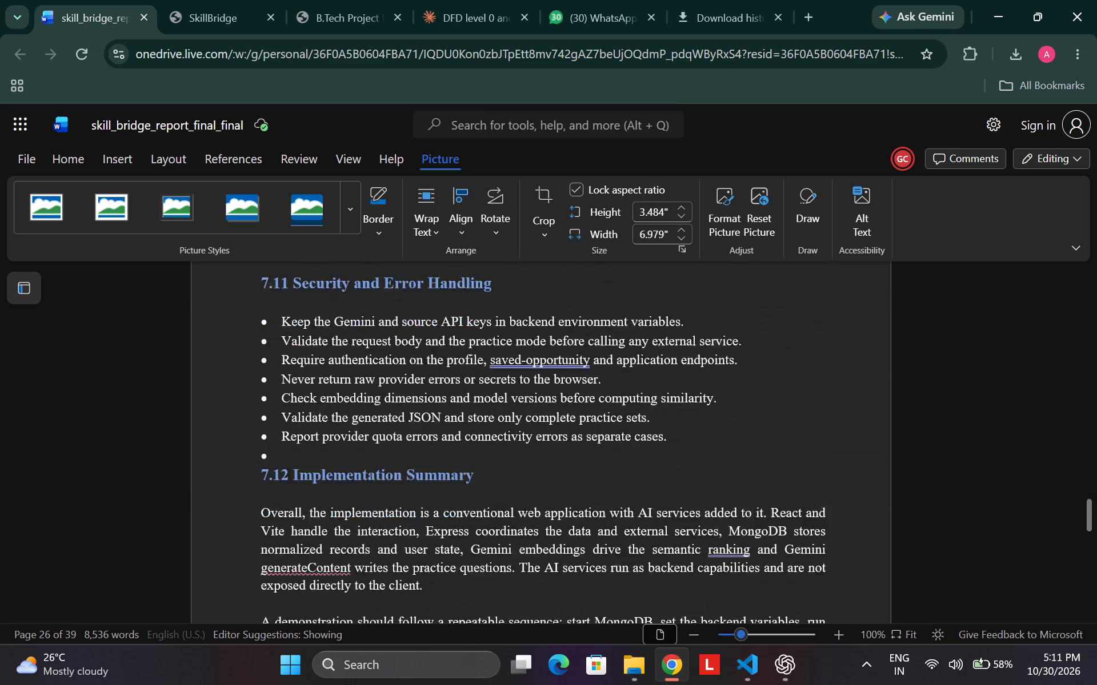
Check the Chapter 8 pages, including the comparison table and 8.5 AI Evaluation Metrics, through to the picture on page 33.
{"action": "scroll", "coordinate": [683, 445], "scroll_direction": "down", "scroll_amount": 19}
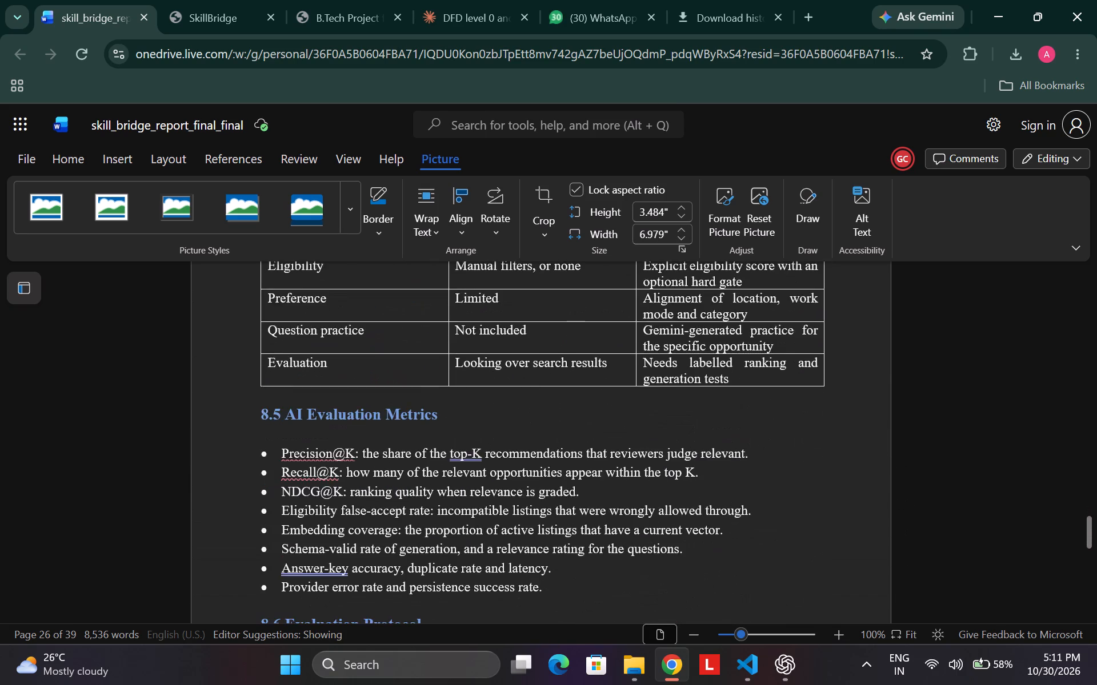
{"action": "scroll", "coordinate": [683, 445], "scroll_direction": "down", "scroll_amount": 15}
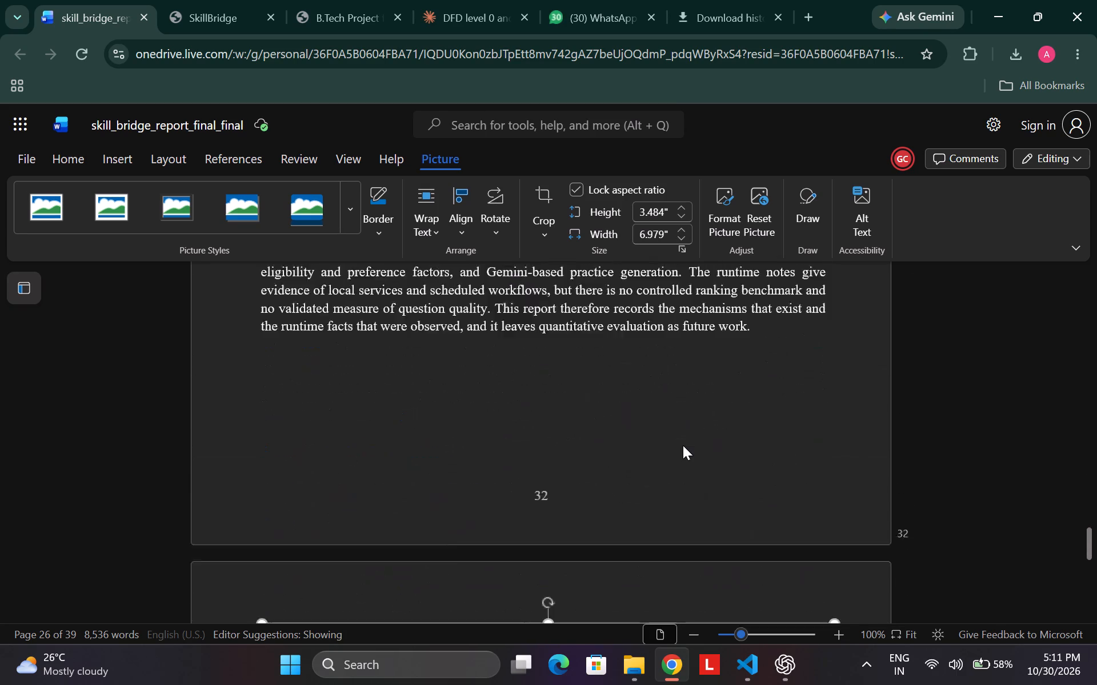
{"action": "scroll", "coordinate": [683, 445], "scroll_direction": "down", "scroll_amount": 6}
{"action": "scroll", "coordinate": [683, 445], "scroll_direction": "up", "scroll_amount": 15}
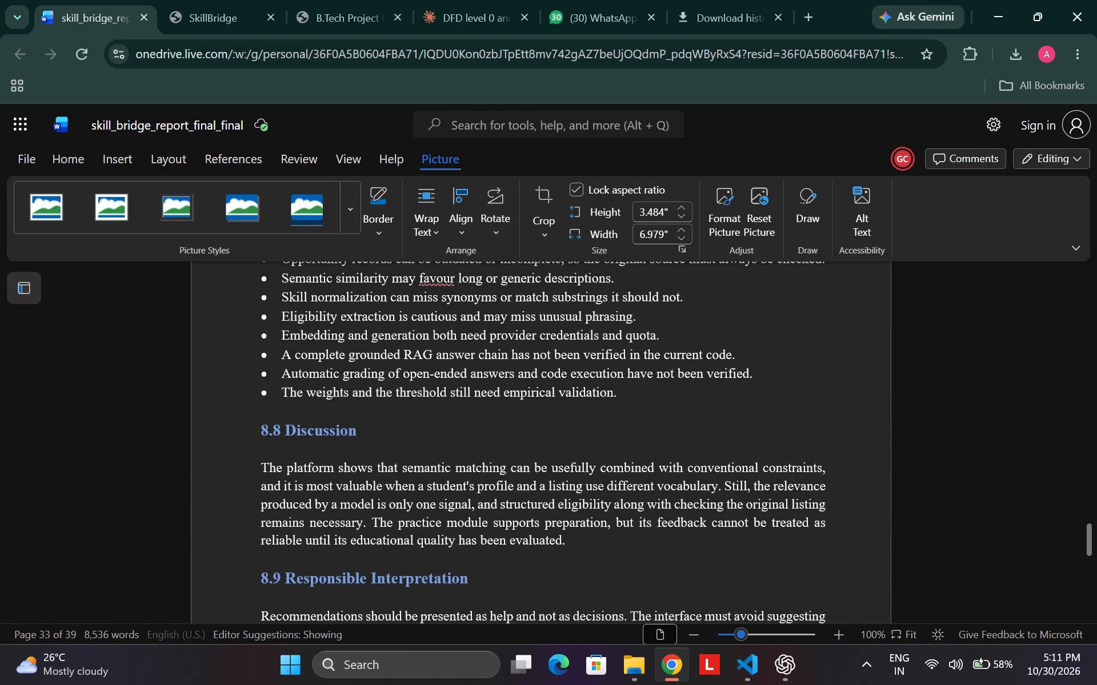
{"action": "scroll", "coordinate": [685, 444], "scroll_direction": "up", "scroll_amount": 20}
{"action": "scroll", "coordinate": [685, 444], "scroll_direction": "up", "scroll_amount": 20}
{"action": "scroll", "coordinate": [685, 444], "scroll_direction": "up", "scroll_amount": 2}
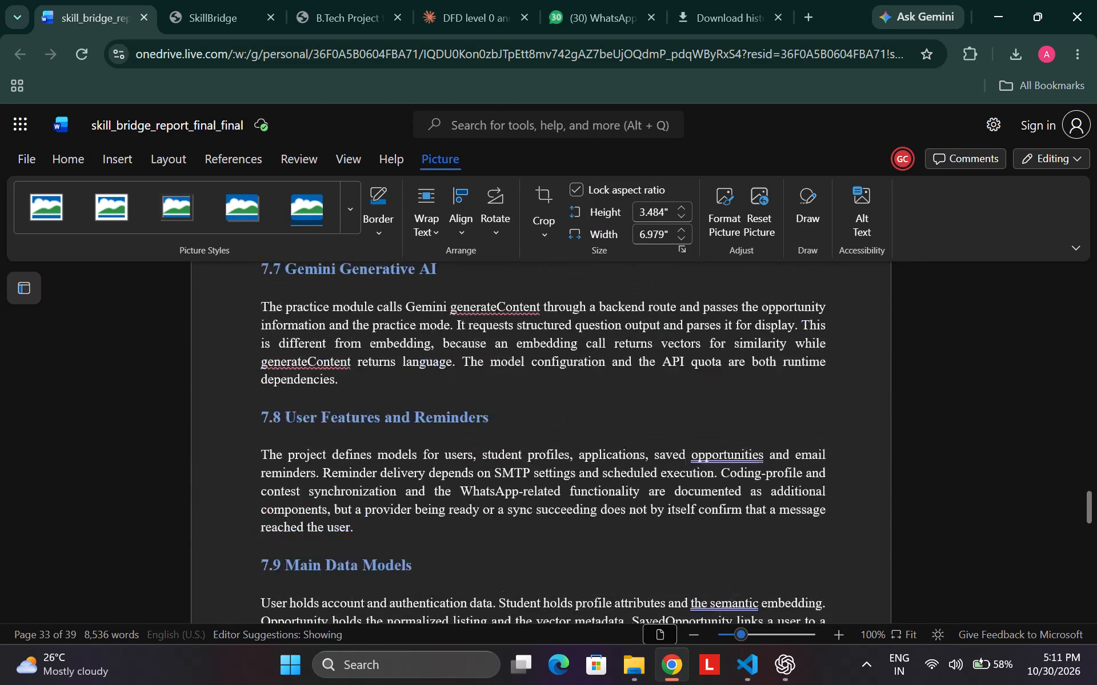
{"action": "scroll", "coordinate": [686, 442], "scroll_direction": "up", "scroll_amount": 20}
{"action": "scroll", "coordinate": [686, 442], "scroll_direction": "up", "scroll_amount": 20}
{"action": "scroll", "coordinate": [686, 442], "scroll_direction": "up", "scroll_amount": 2}
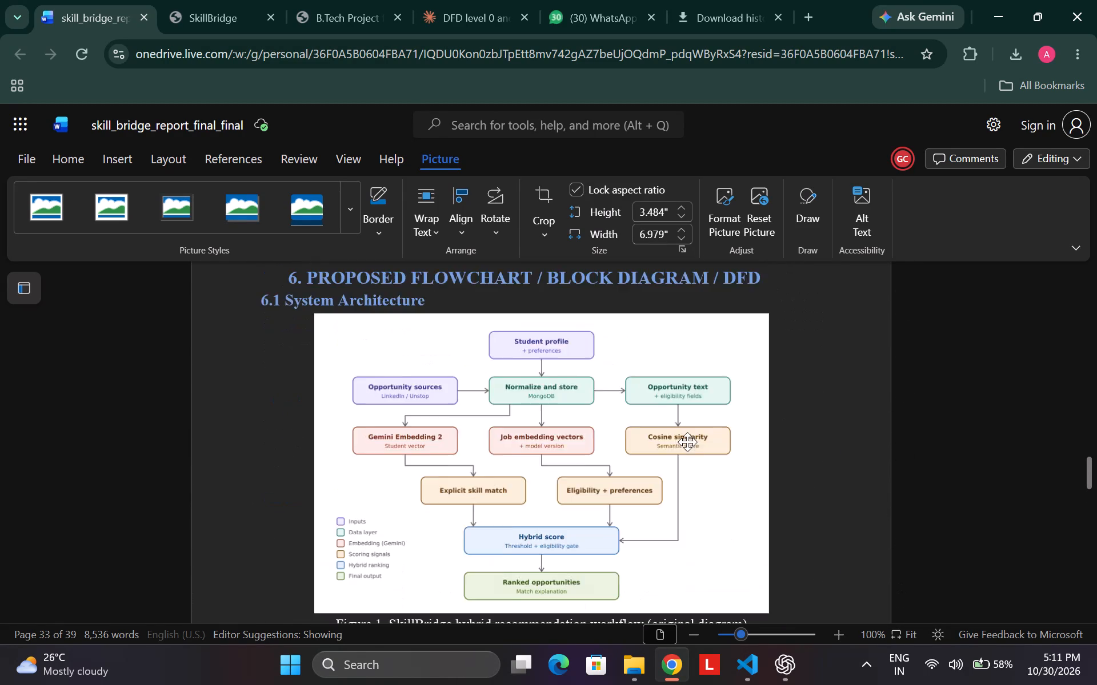
{"action": "scroll", "coordinate": [687, 442], "scroll_direction": "up", "scroll_amount": 10}
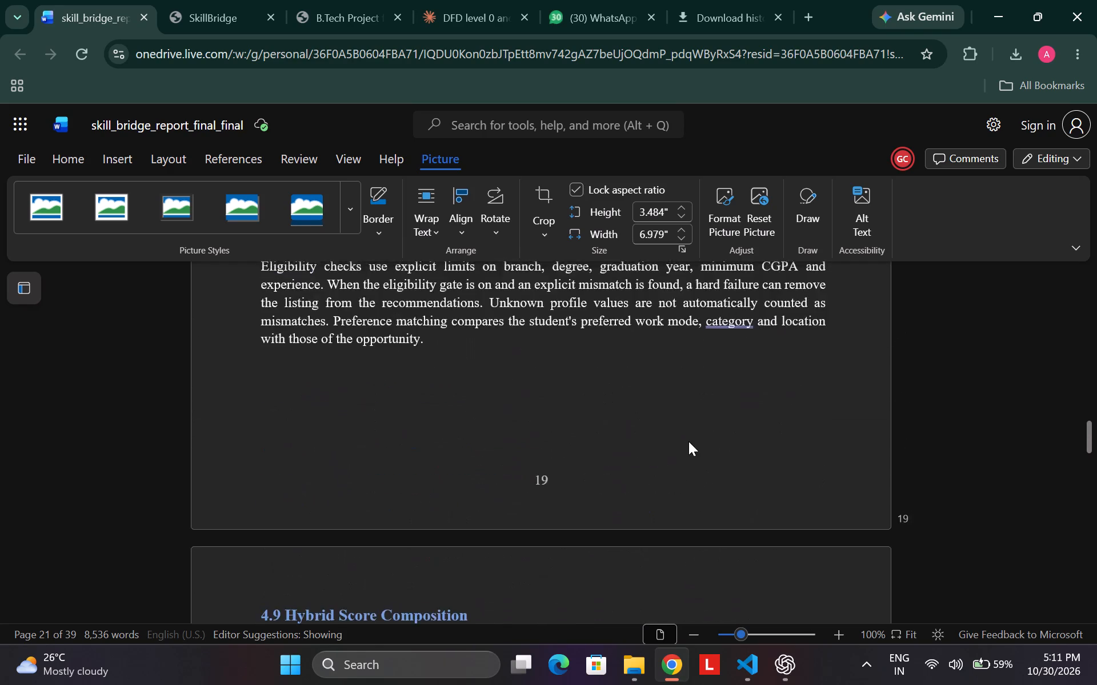
{"action": "scroll", "coordinate": [688, 441], "scroll_direction": "up", "scroll_amount": 18}
Add the indented caption label "fig 1:" directly below the flowchart of 5.1 Opportunity Embedding Algorithm.
{"action": "scroll", "coordinate": [688, 441], "scroll_direction": "down", "scroll_amount": 20}
{"action": "scroll", "coordinate": [688, 441], "scroll_direction": "down", "scroll_amount": 1}
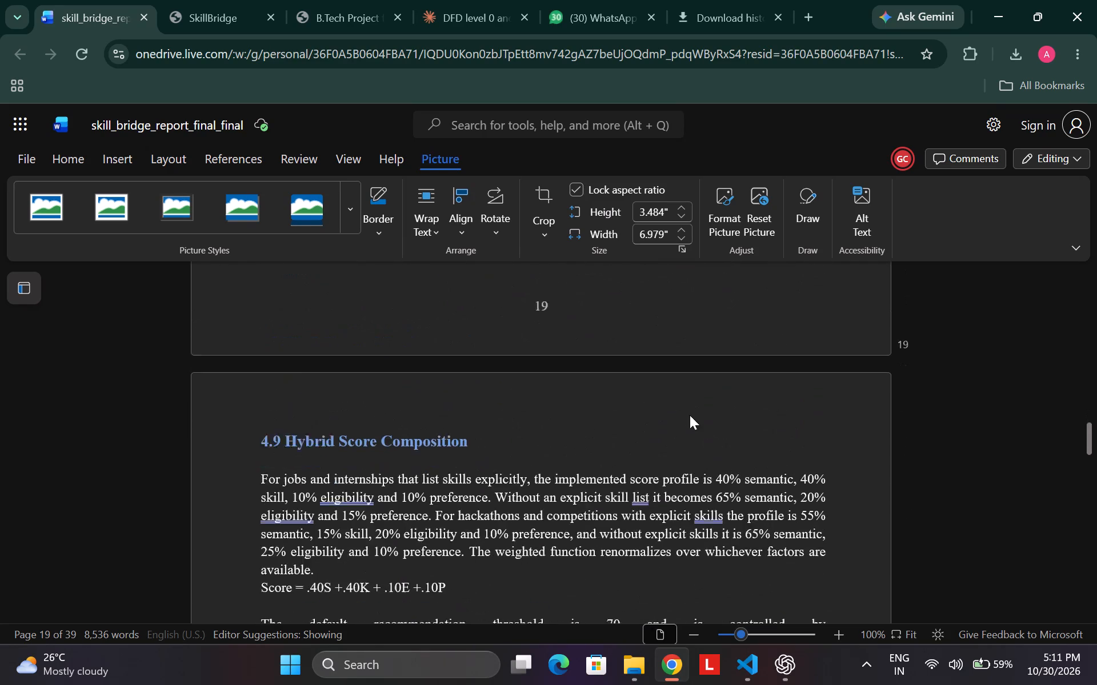
{"action": "scroll", "coordinate": [690, 415], "scroll_direction": "down", "scroll_amount": 20}
{"action": "scroll", "coordinate": [690, 415], "scroll_direction": "down", "scroll_amount": 8}
{"action": "scroll", "coordinate": [690, 415], "scroll_direction": "up", "scroll_amount": 7}
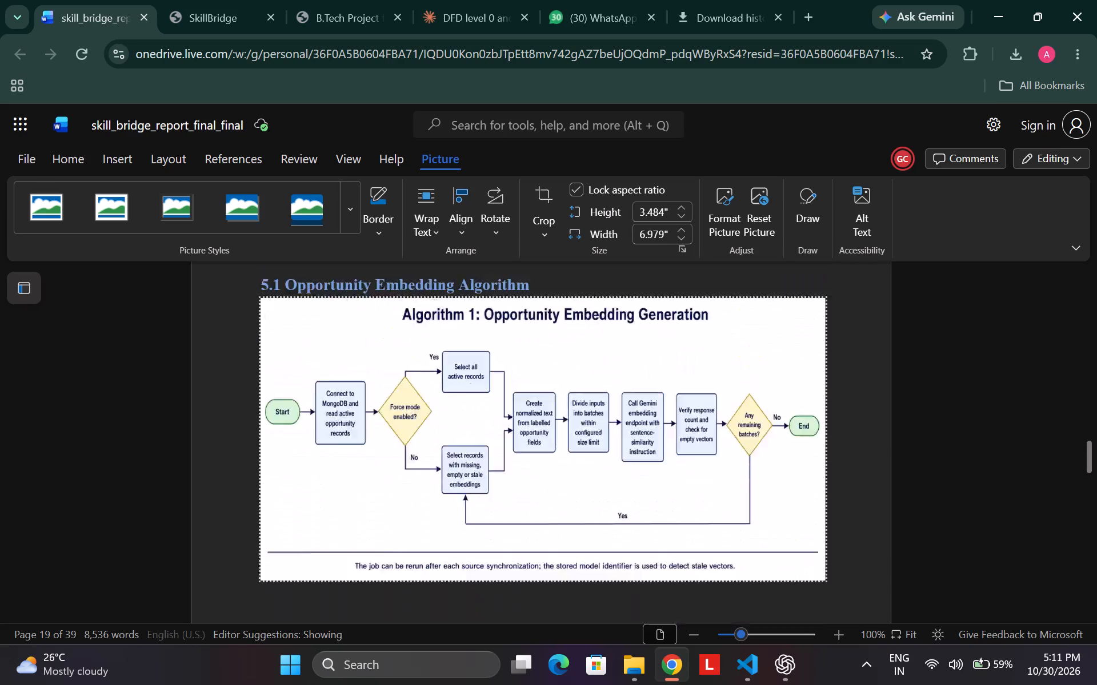
{"action": "scroll", "coordinate": [690, 415], "scroll_direction": "up", "scroll_amount": 4}
{"action": "scroll", "coordinate": [690, 415], "scroll_direction": "down", "scroll_amount": 7}
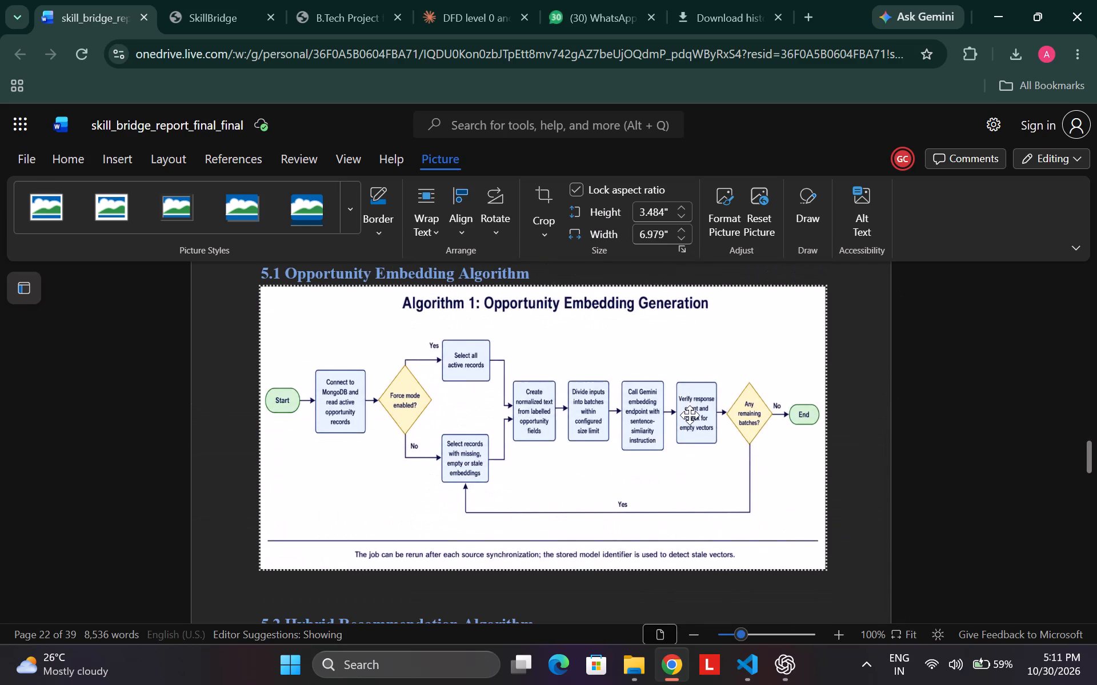
{"action": "scroll", "coordinate": [690, 415], "scroll_direction": "down", "scroll_amount": 1}
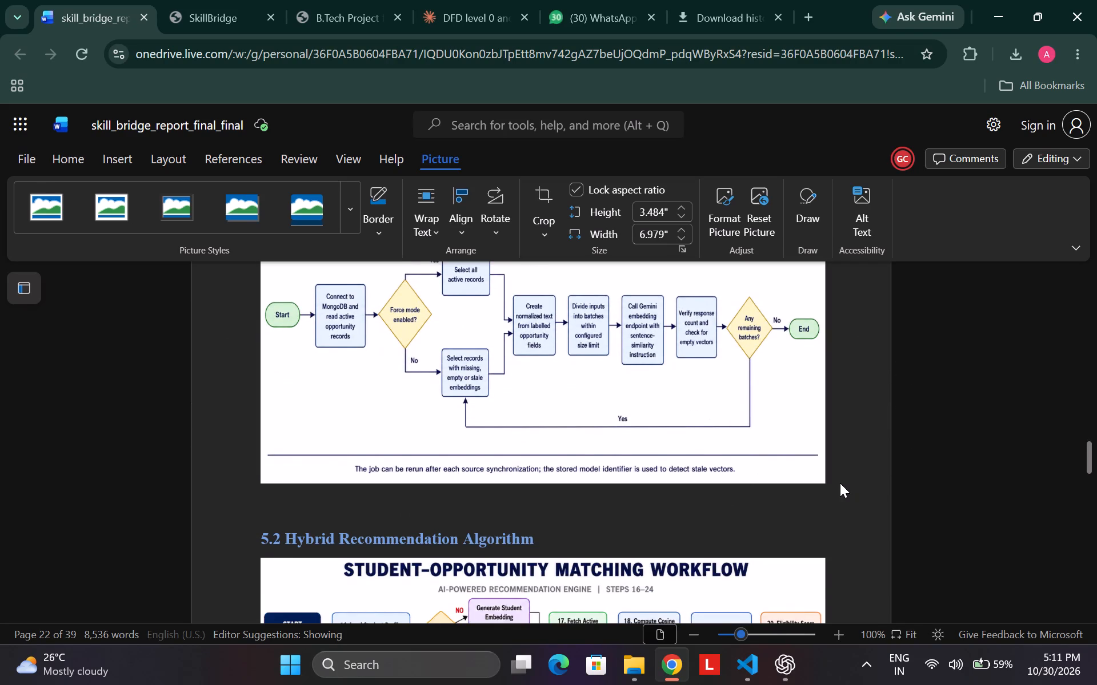
{"action": "left_click", "coordinate": [831, 478]}
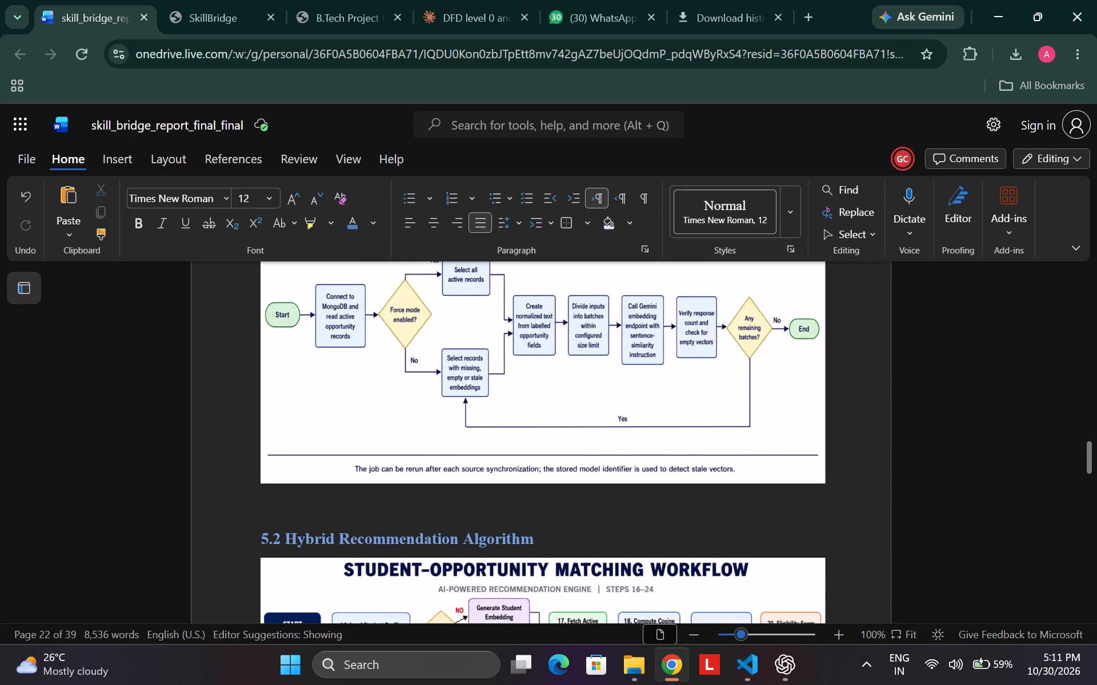
{"action": "key", "text": "space"}
{"action": "key", "text": "space"}
{"action": "key", "text": "space"}
{"action": "key", "text": "space"}
{"action": "key", "text": "space"}
{"action": "key", "text": "space"}
{"action": "key", "text": "space"}
{"action": "key", "text": "space"}
{"action": "key", "text": "space"}
{"action": "key", "text": "space"}
{"action": "key", "text": "space"}
{"action": "key", "text": "space"}
{"action": "key", "text": "space"}
{"action": "key", "text": "space"}
{"action": "key", "text": "space"}
{"action": "key", "text": "space"}
{"action": "key", "text": "space"}
{"action": "key", "text": "space"}
{"action": "key", "text": "space"}
{"action": "key", "text": "space"}
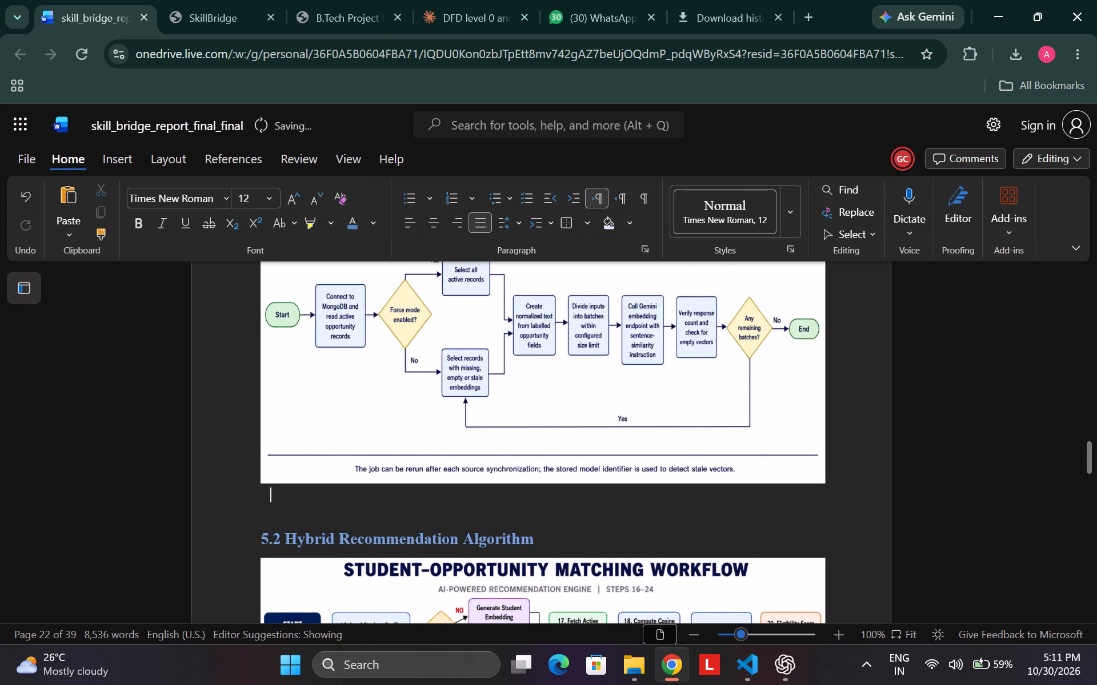
{"action": "key", "text": "space"}
{"action": "key", "text": "space"}
{"action": "type", "text": "figure"}
{"action": "key", "text": "space"}
{"action": "type", "text": "1"}
{"action": "key", "text": "BackSpace"}
{"action": "key", "text": "BackSpace"}
{"action": "key", "text": "BackSpace"}
{"action": "key", "text": "BackSpace"}
{"action": "key", "text": "BackSpace"}
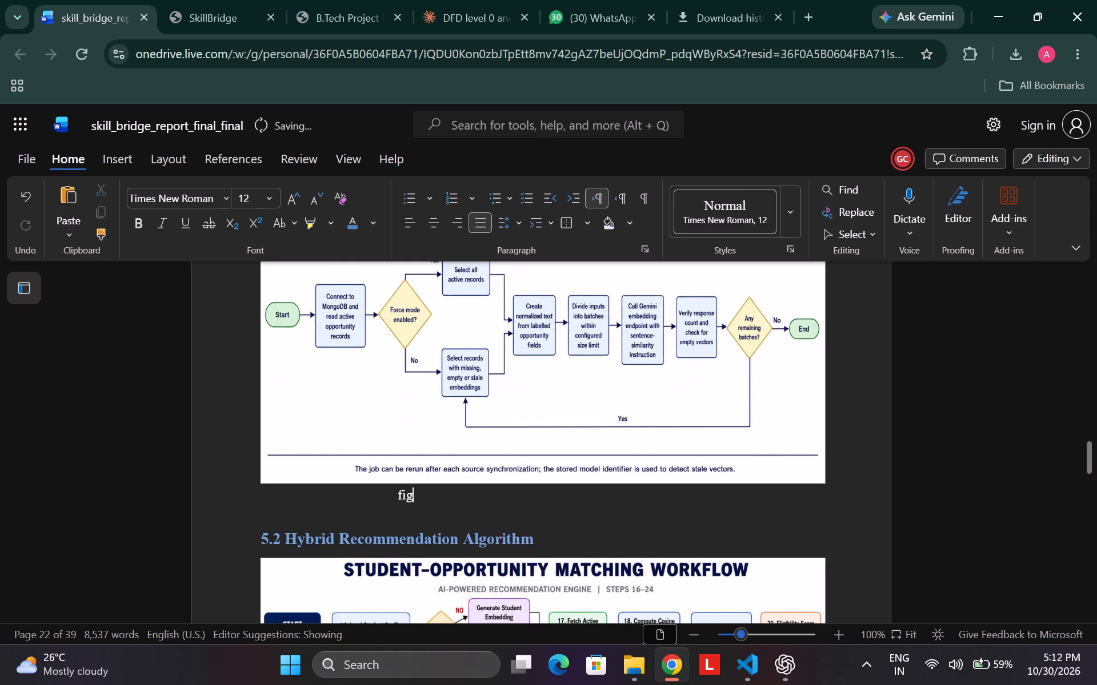
{"action": "key", "text": "space"}
{"action": "type", "text": "1"}
{"action": "key", "text": "shift+colon"}
{"action": "key", "text": "space"}
Examine the Chapter 5 flowcharts and the text of 5.4 to 5.6, through to the start of section 6.
{"action": "scroll", "coordinate": [830, 471], "scroll_direction": "up", "scroll_amount": 3}
{"action": "scroll", "coordinate": [828, 472], "scroll_direction": "down", "scroll_amount": 1}
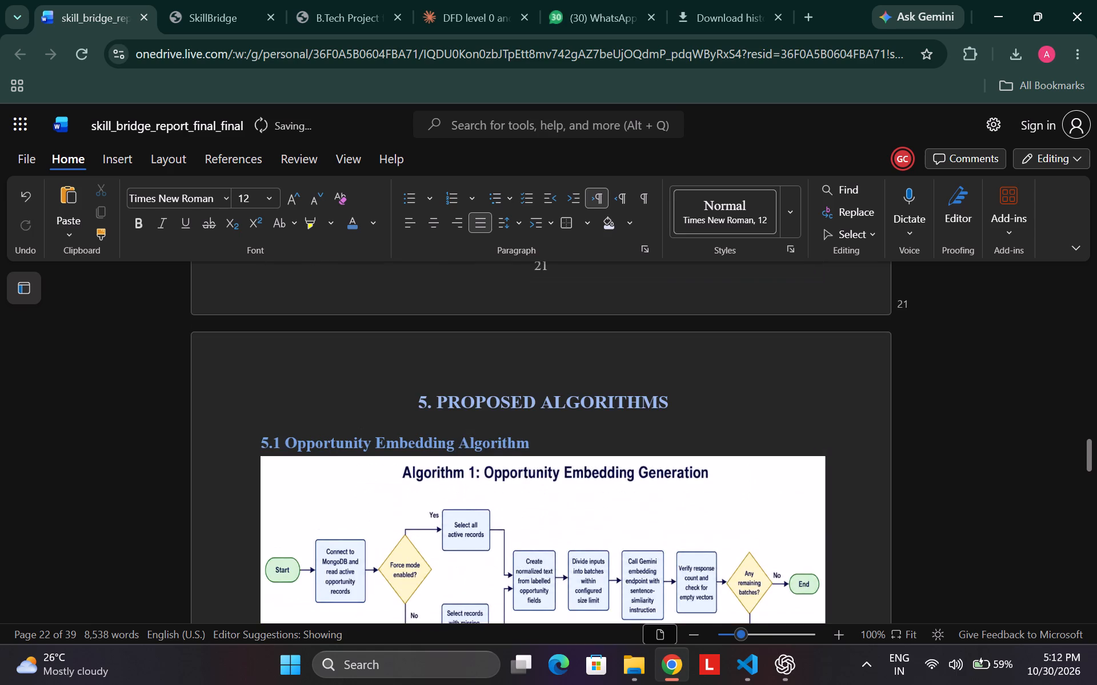
{"action": "scroll", "coordinate": [828, 472], "scroll_direction": "down", "scroll_amount": 2}
{"action": "scroll", "coordinate": [826, 505], "scroll_direction": "up", "scroll_amount": 2}
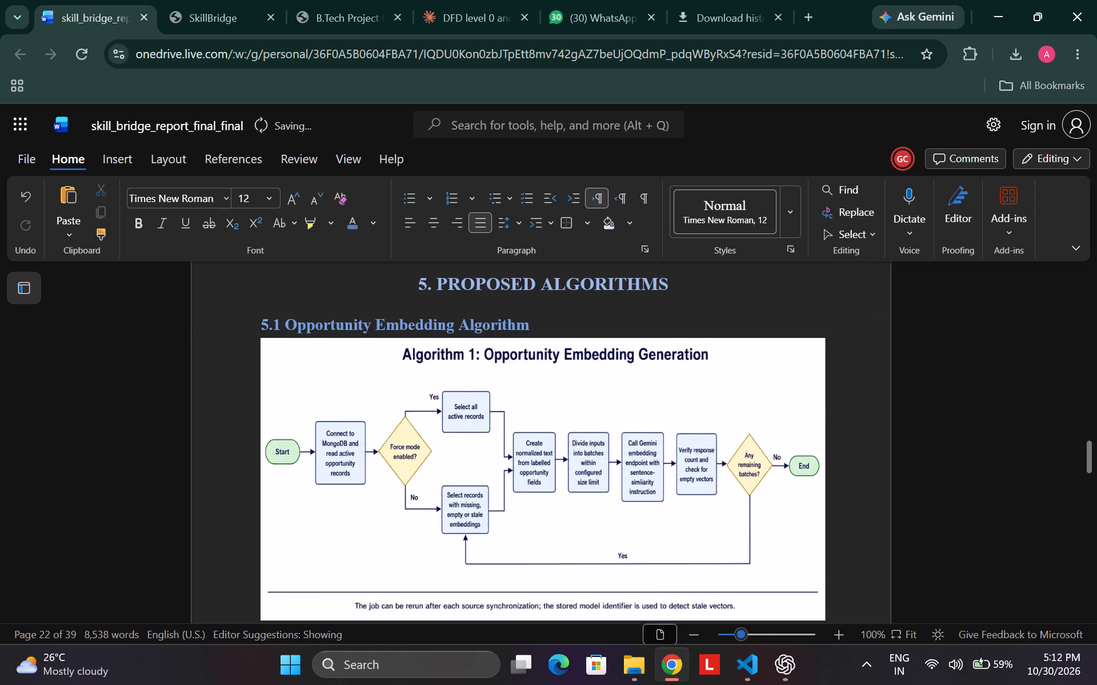
{"action": "scroll", "coordinate": [586, 476], "scroll_direction": "down", "scroll_amount": 1}
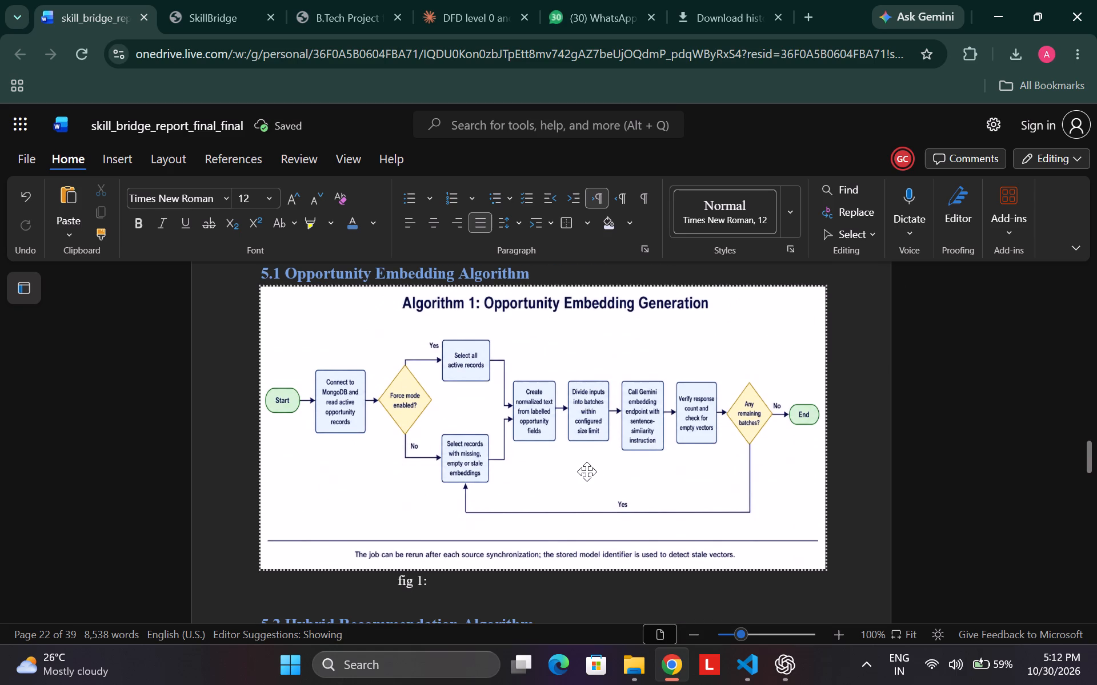
{"action": "scroll", "coordinate": [587, 472], "scroll_direction": "down", "scroll_amount": 4}
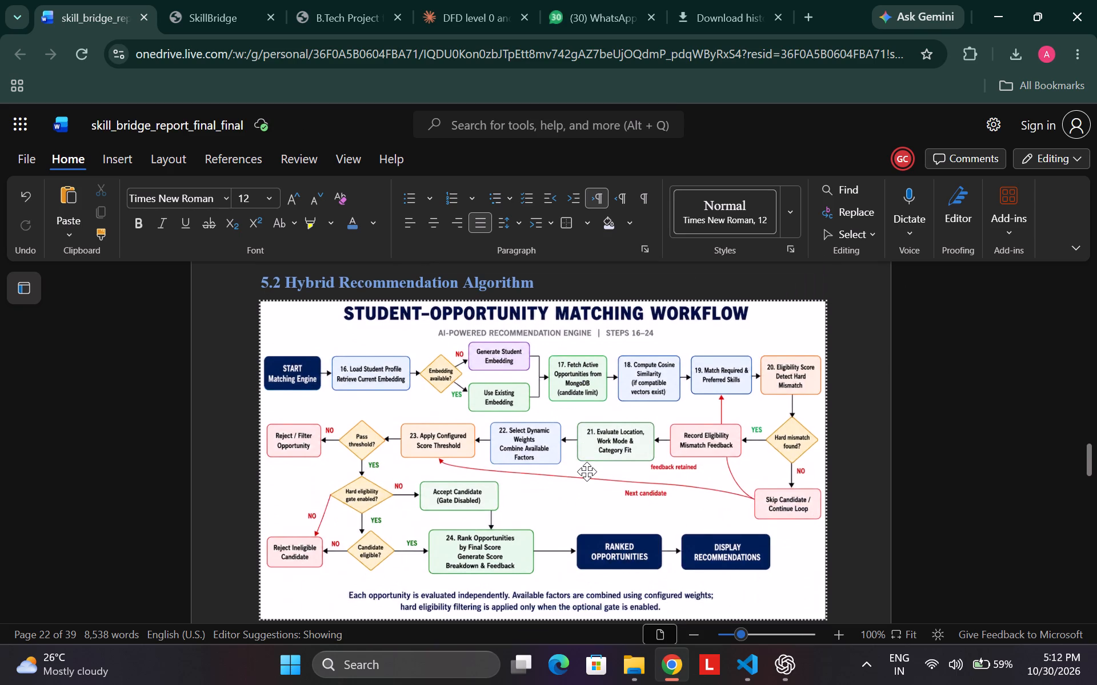
{"action": "scroll", "coordinate": [587, 472], "scroll_direction": "up", "scroll_amount": 1}
{"action": "scroll", "coordinate": [587, 472], "scroll_direction": "down", "scroll_amount": 5}
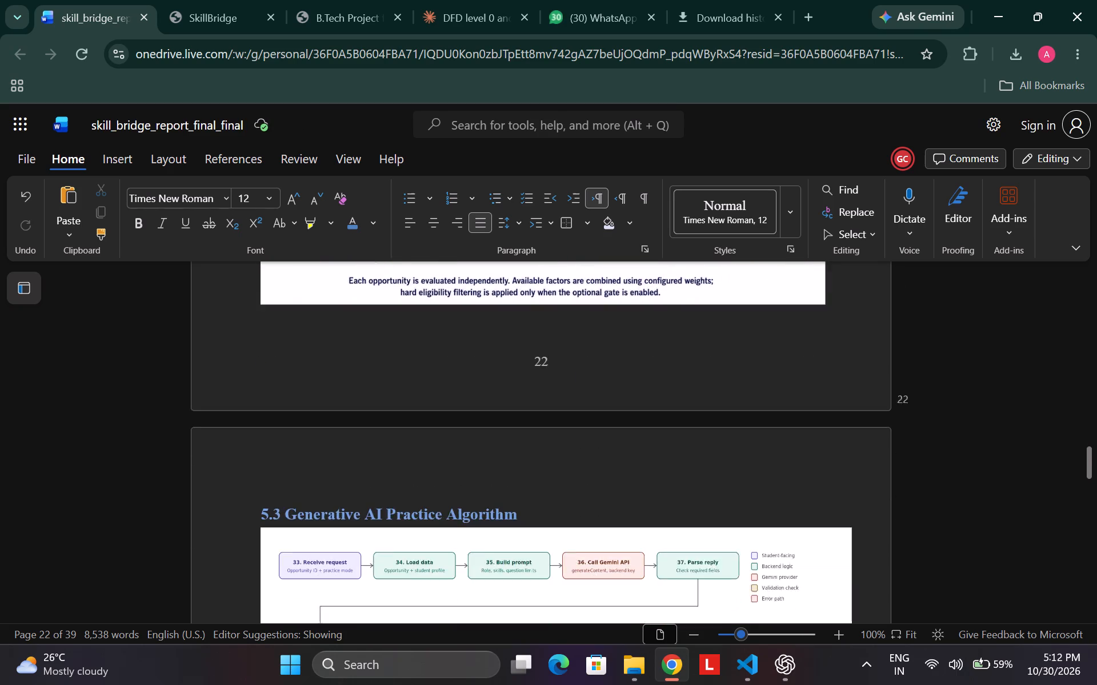
{"action": "scroll", "coordinate": [587, 472], "scroll_direction": "down", "scroll_amount": 2}
{"action": "scroll", "coordinate": [587, 472], "scroll_direction": "up", "scroll_amount": 4}
{"action": "scroll", "coordinate": [587, 472], "scroll_direction": "down", "scroll_amount": 5}
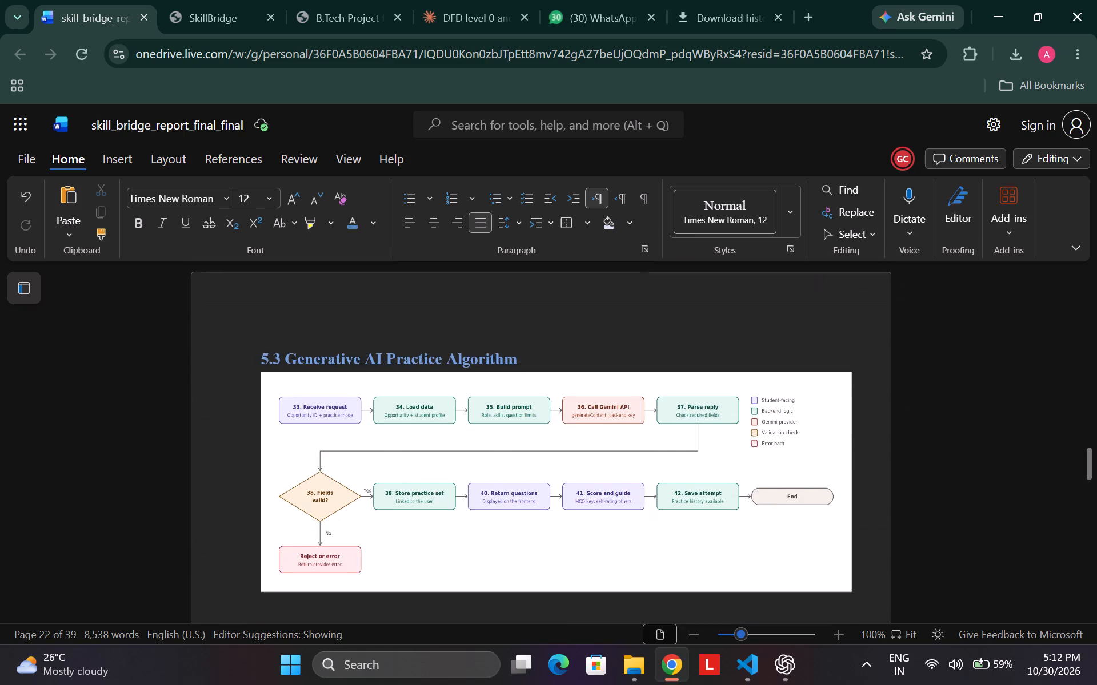
{"action": "scroll", "coordinate": [587, 472], "scroll_direction": "down", "scroll_amount": 1}
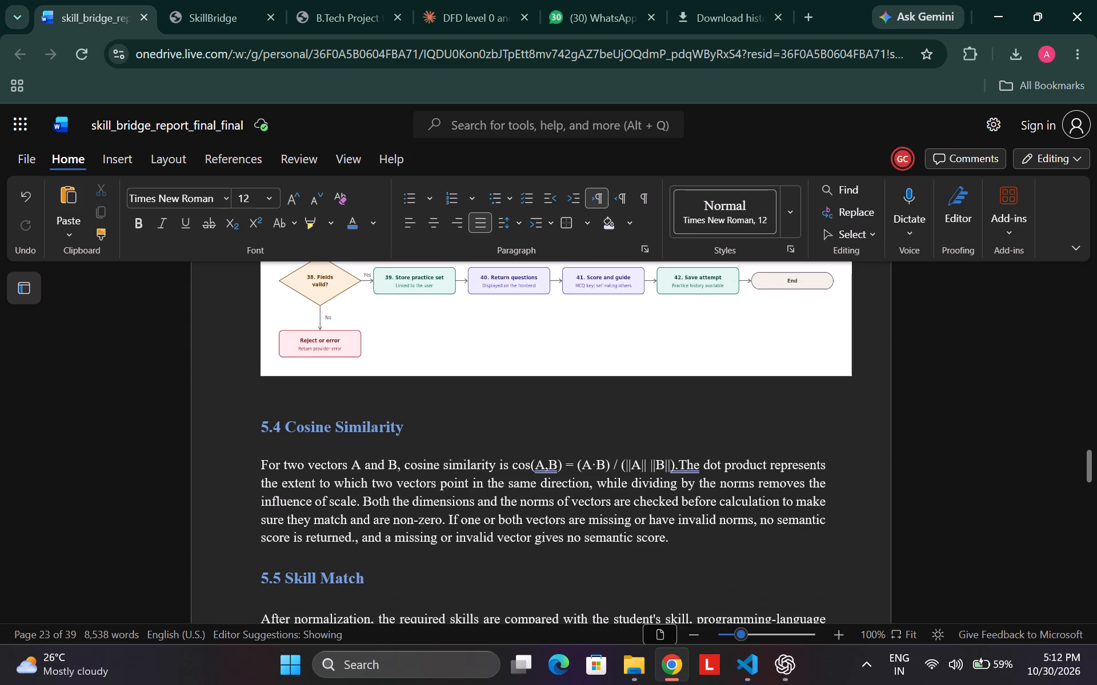
{"action": "scroll", "coordinate": [485, 498], "scroll_direction": "down", "scroll_amount": 4}
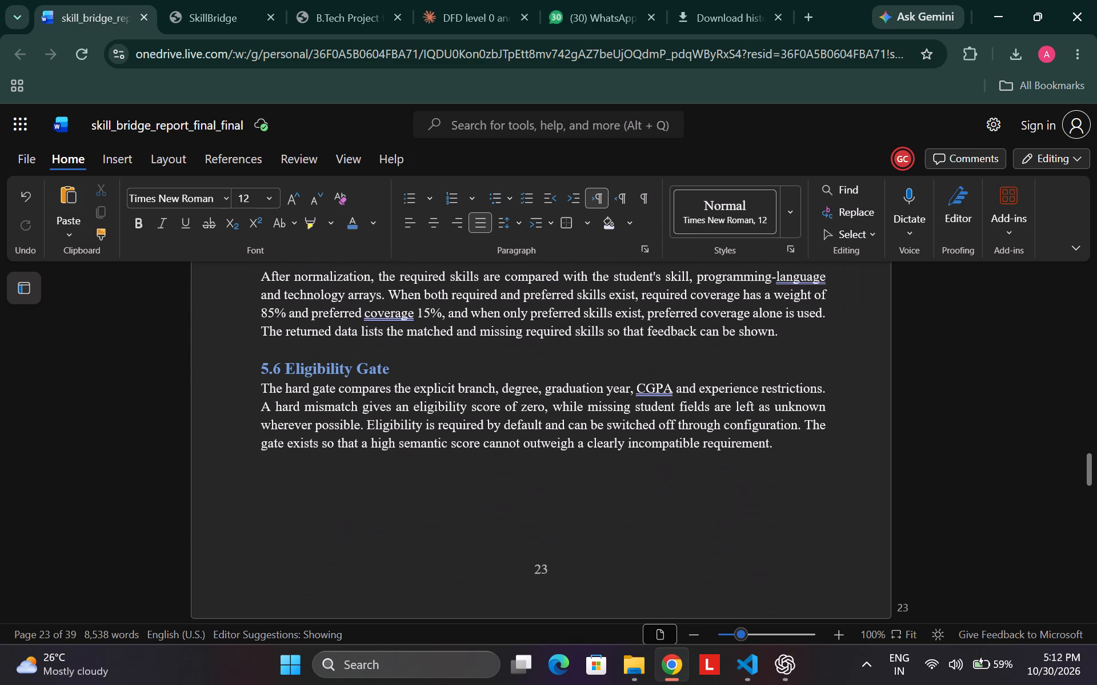
{"action": "scroll", "coordinate": [774, 465], "scroll_direction": "down", "scroll_amount": 4}
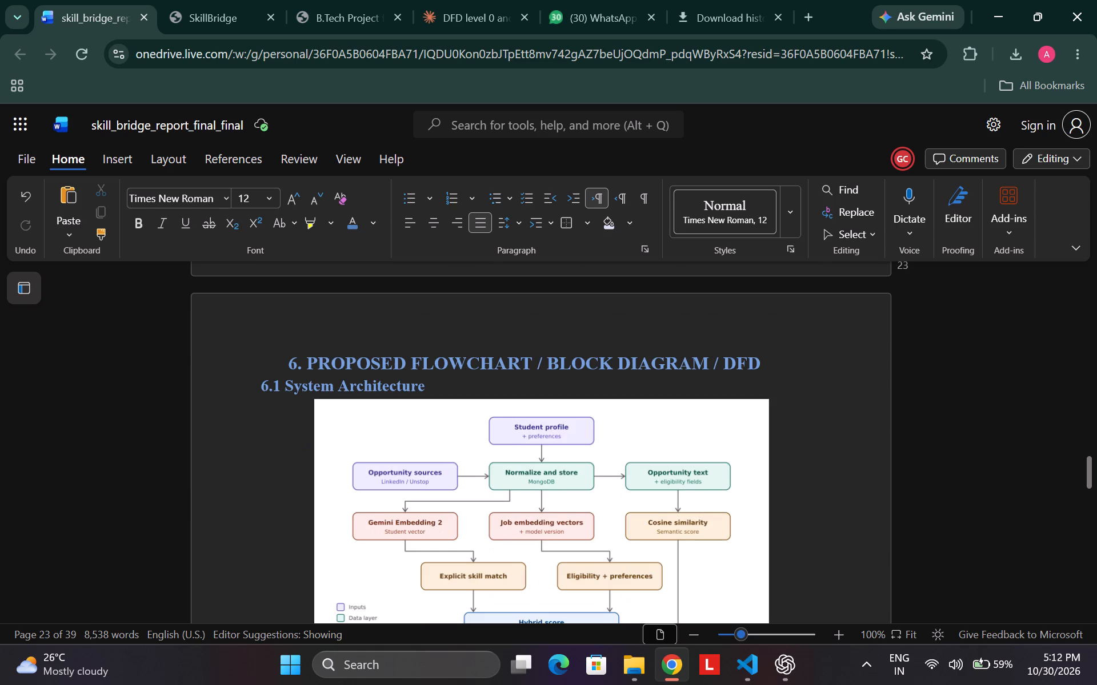
Delete the 5.6 Eligibility Gate heading together with its whole paragraph.
{"action": "scroll", "coordinate": [769, 465], "scroll_direction": "up", "scroll_amount": 4}
{"action": "left_click_drag", "start_coordinate": [782, 448], "coordinate": [311, 391]}
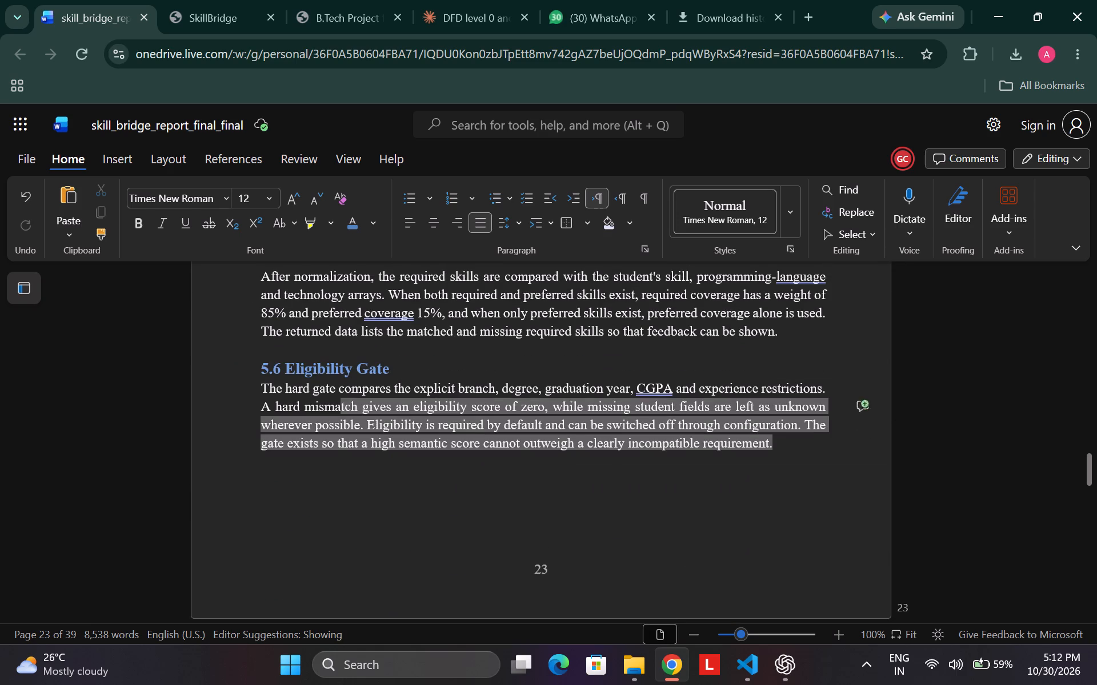
{"action": "left_click_drag", "start_coordinate": [311, 391], "coordinate": [236, 363]}
{"action": "key", "text": "BackSpace"}
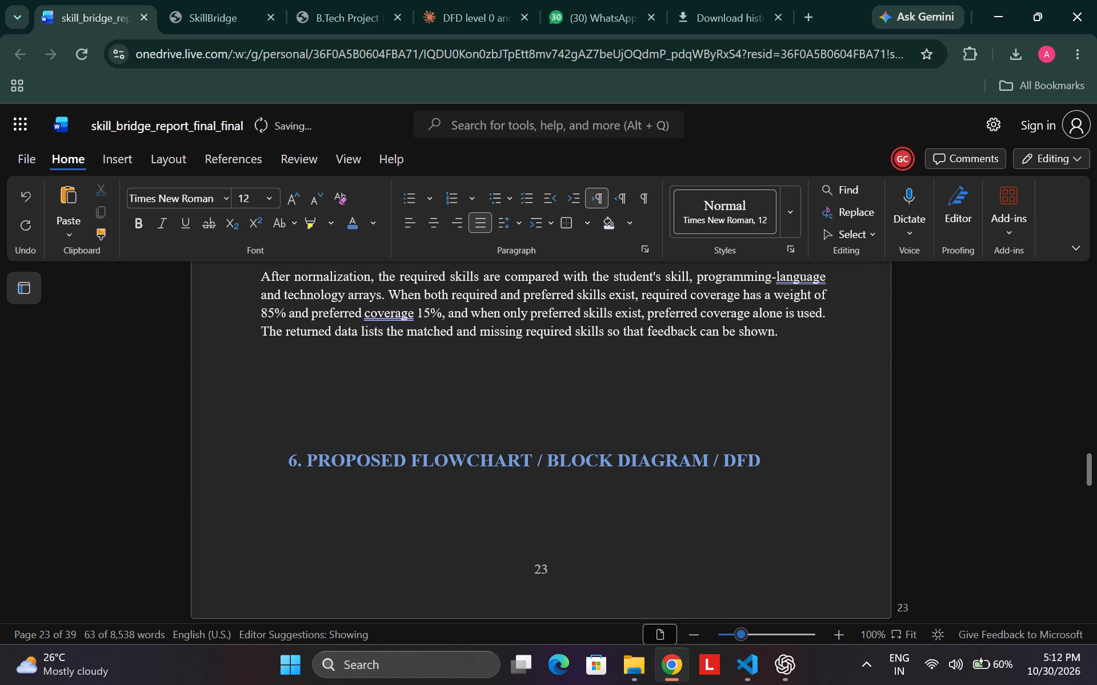
Close the SkillBridge web app's browser page and return to the skill_bridge_report_final_final document.
{"action": "scroll", "coordinate": [366, 408], "scroll_direction": "up", "scroll_amount": 3}
{"action": "left_click", "coordinate": [234, 0]}
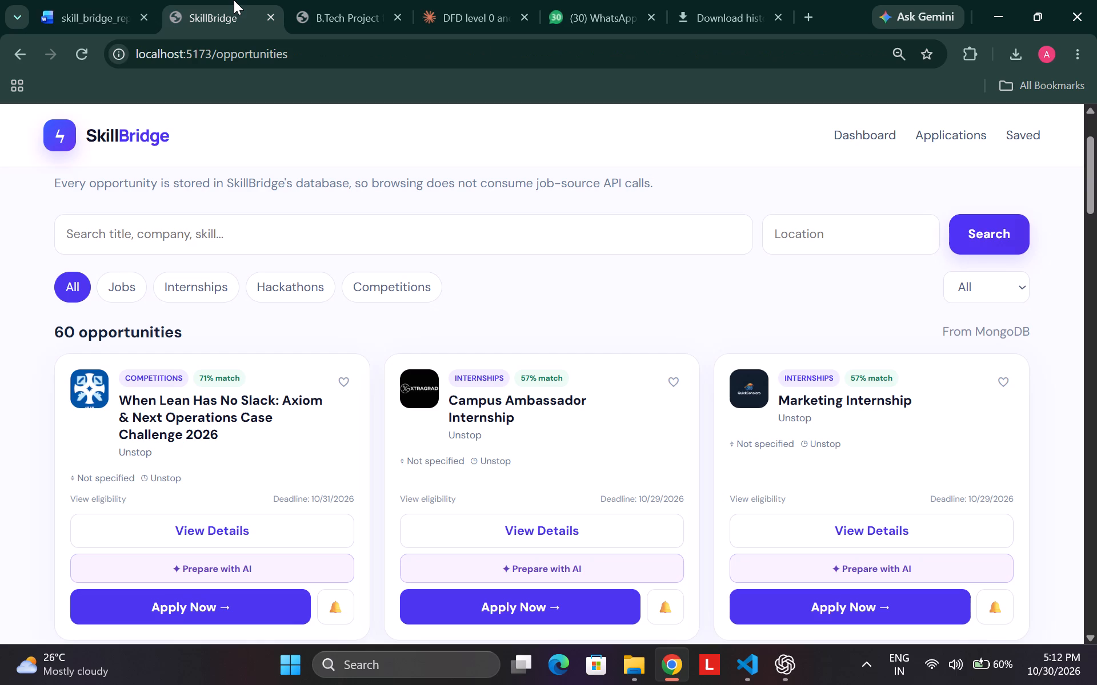
{"action": "left_click", "coordinate": [272, 18]}
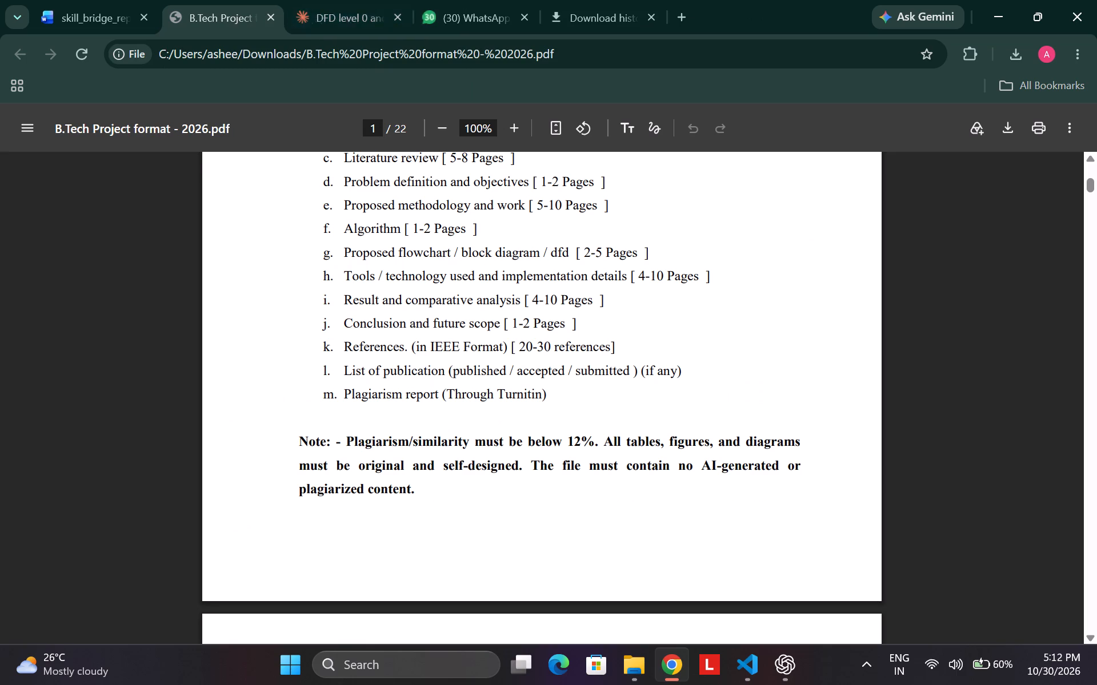
{"action": "left_click", "coordinate": [105, 5]}
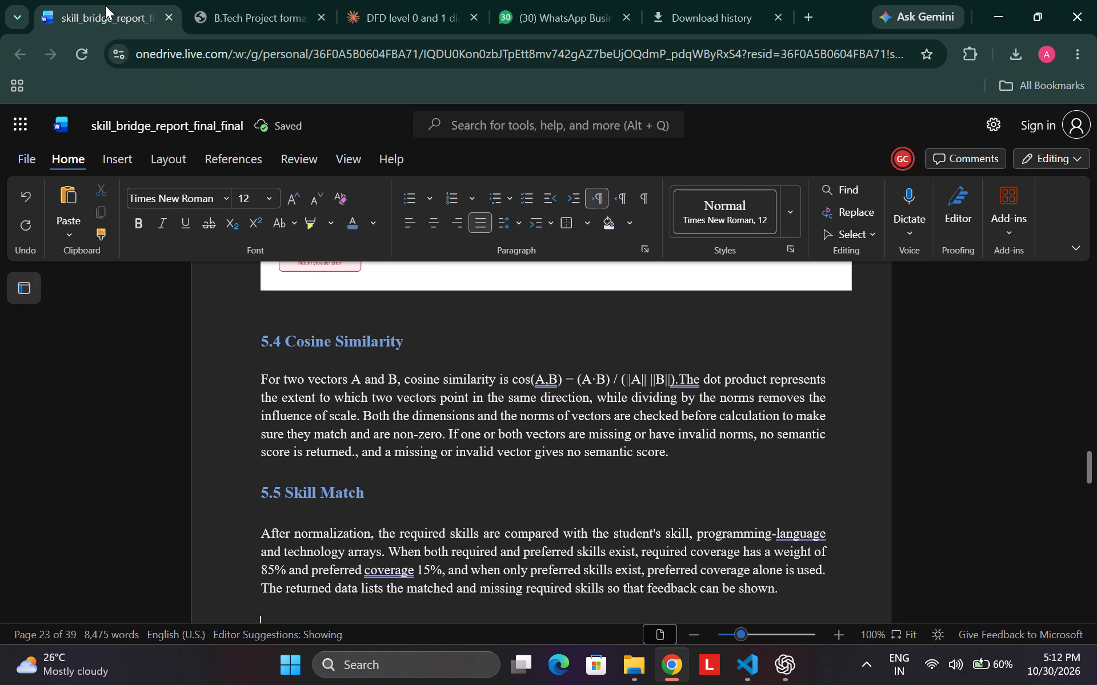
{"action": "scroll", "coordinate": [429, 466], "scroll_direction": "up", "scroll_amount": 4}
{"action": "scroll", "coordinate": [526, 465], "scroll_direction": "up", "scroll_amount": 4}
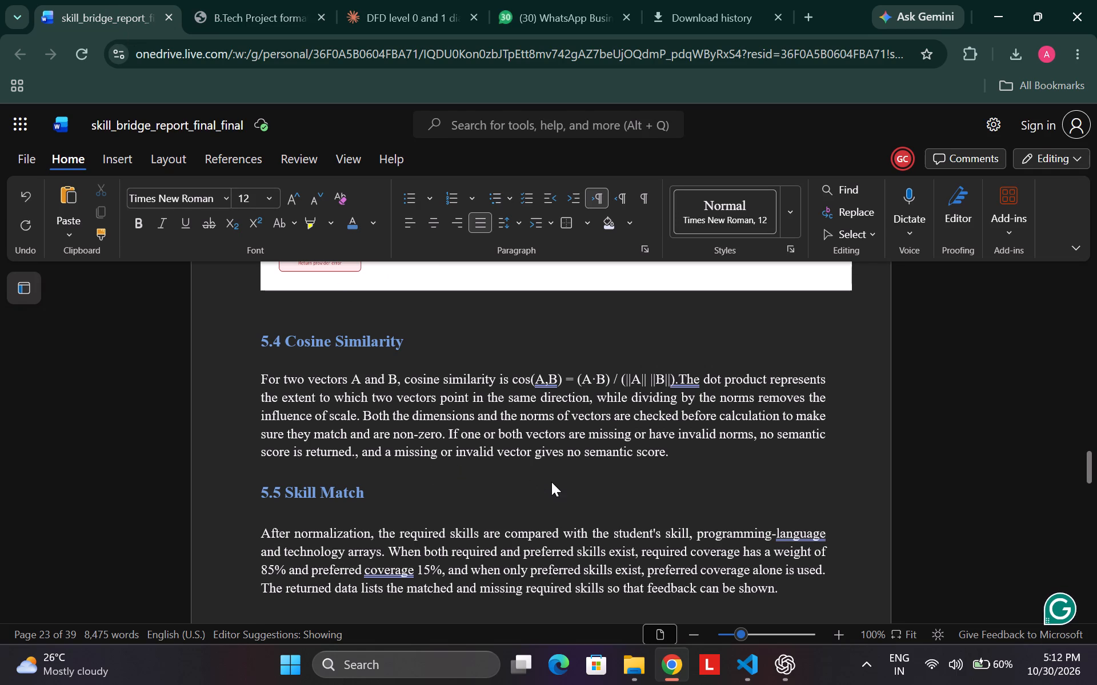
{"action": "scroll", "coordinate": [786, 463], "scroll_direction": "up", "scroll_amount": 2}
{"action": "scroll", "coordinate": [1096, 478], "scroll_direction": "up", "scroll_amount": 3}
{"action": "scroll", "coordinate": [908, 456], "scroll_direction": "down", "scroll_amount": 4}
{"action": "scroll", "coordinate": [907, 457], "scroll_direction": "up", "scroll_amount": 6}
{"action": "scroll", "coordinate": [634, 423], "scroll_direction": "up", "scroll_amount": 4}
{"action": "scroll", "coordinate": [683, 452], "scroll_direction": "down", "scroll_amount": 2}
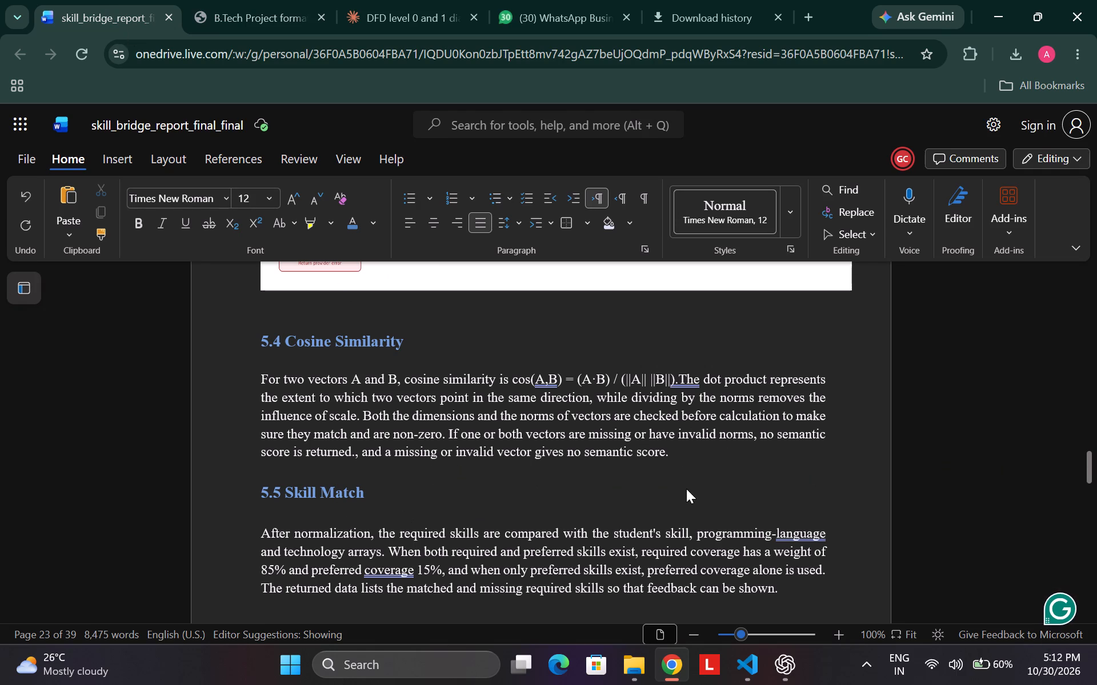
{"action": "scroll", "coordinate": [675, 485], "scroll_direction": "up", "scroll_amount": 3}
{"action": "left_click_drag", "start_coordinate": [1092, 464], "coordinate": [1087, 442]}
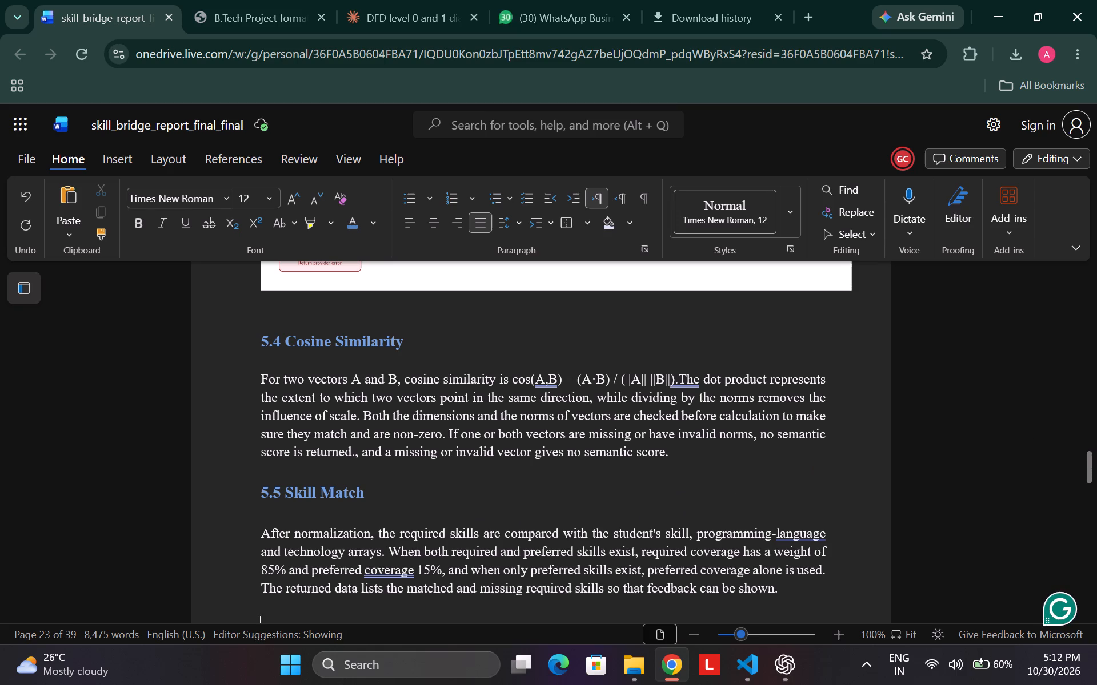
{"action": "scroll", "coordinate": [599, 444], "scroll_direction": "up", "scroll_amount": 12}
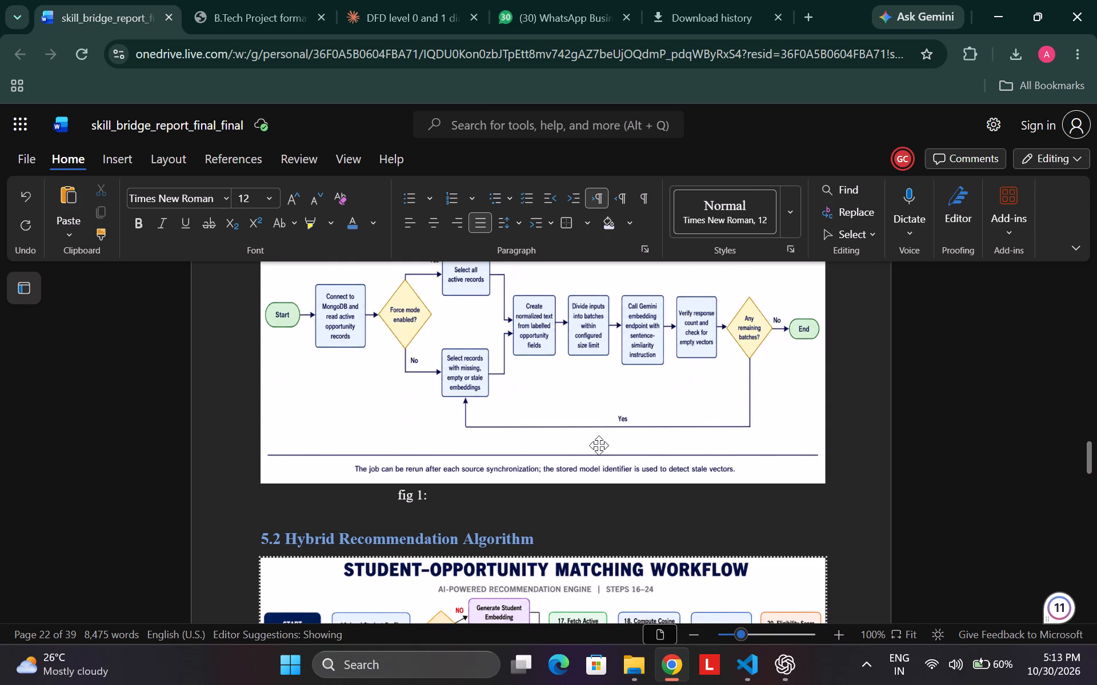
{"action": "scroll", "coordinate": [532, 483], "scroll_direction": "down", "scroll_amount": 2}
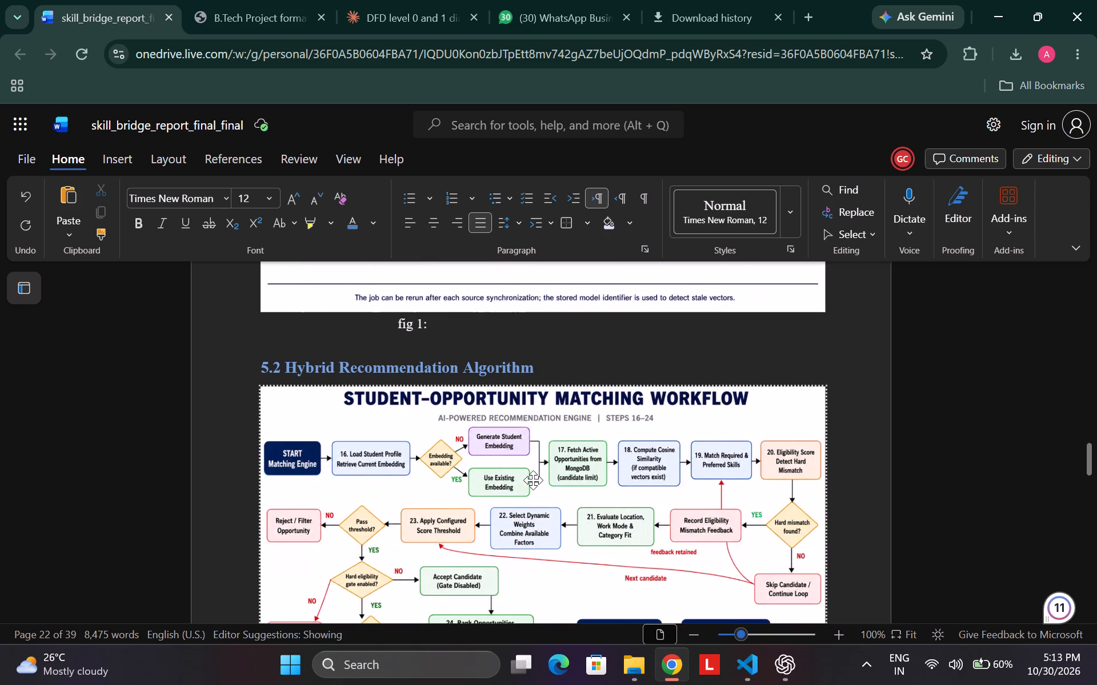
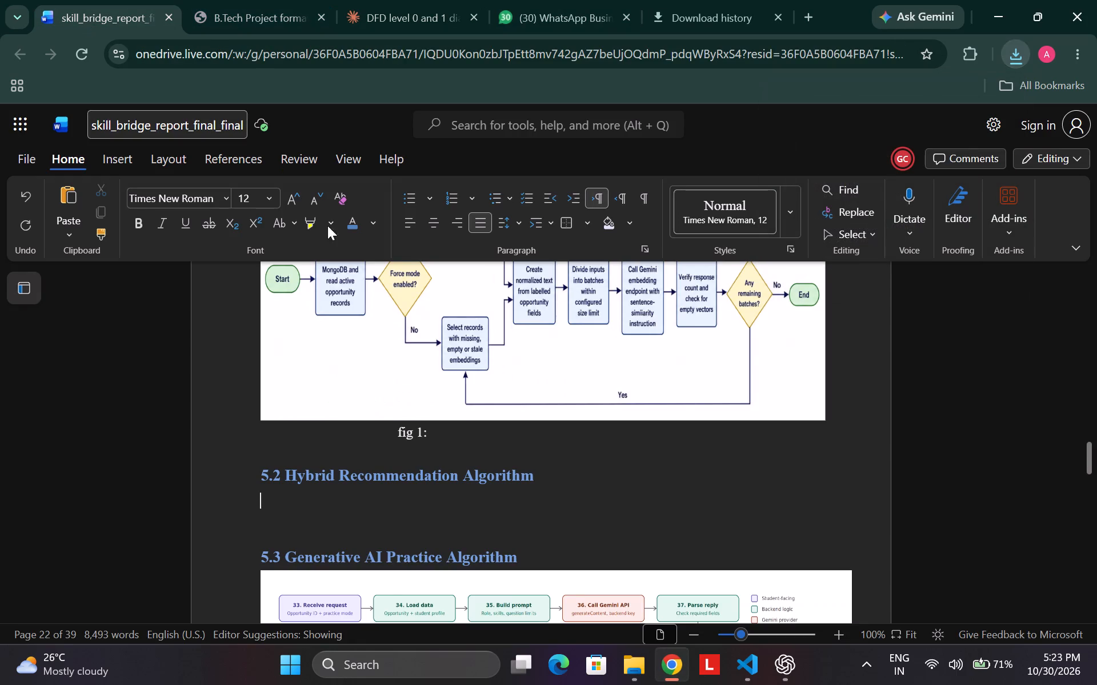
{"action": "scroll", "coordinate": [517, 458], "scroll_direction": "down", "scroll_amount": 1}
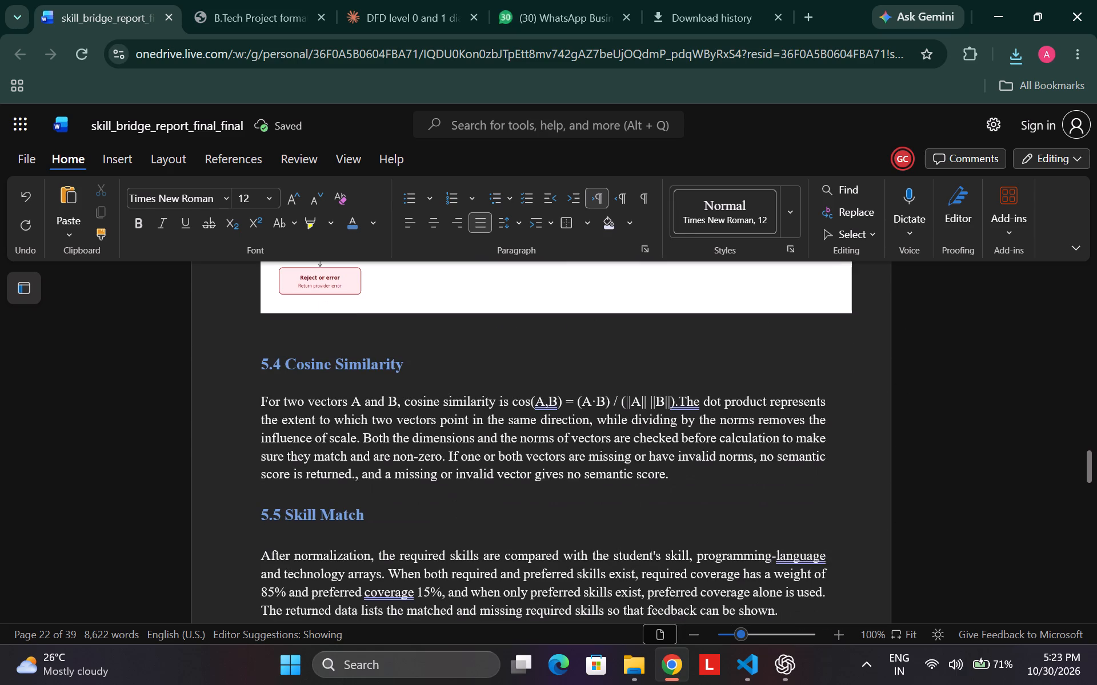
{"action": "scroll", "coordinate": [551, 478], "scroll_direction": "down", "scroll_amount": 2}
{"action": "left_click_drag", "start_coordinate": [782, 453], "coordinate": [251, 333]}
{"action": "key", "text": "BackSpace"}
Delete the 5.4 Cosine Similarity heading and its paragraph below the Generative AI Practice figure.
{"action": "scroll", "coordinate": [464, 450], "scroll_direction": "up", "scroll_amount": 2}
{"action": "left_click_drag", "start_coordinate": [775, 482], "coordinate": [163, 311]}
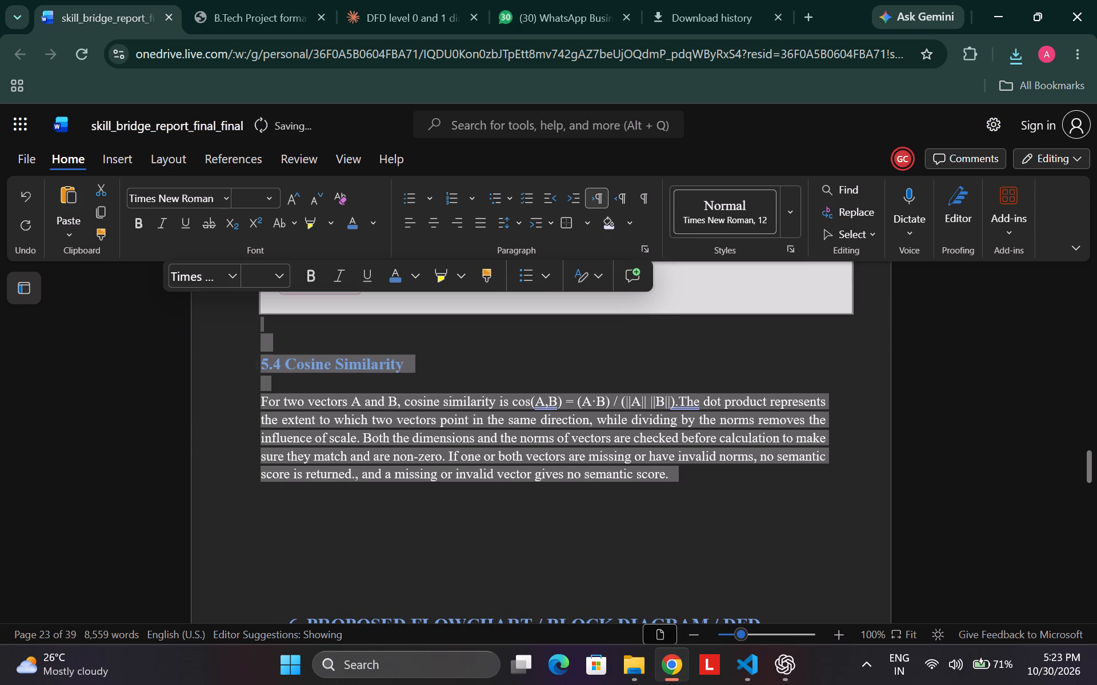
{"action": "scroll", "coordinate": [404, 430], "scroll_direction": "up", "scroll_amount": 3}
{"action": "scroll", "coordinate": [406, 432], "scroll_direction": "down", "scroll_amount": 2}
{"action": "left_click", "coordinate": [769, 575]}
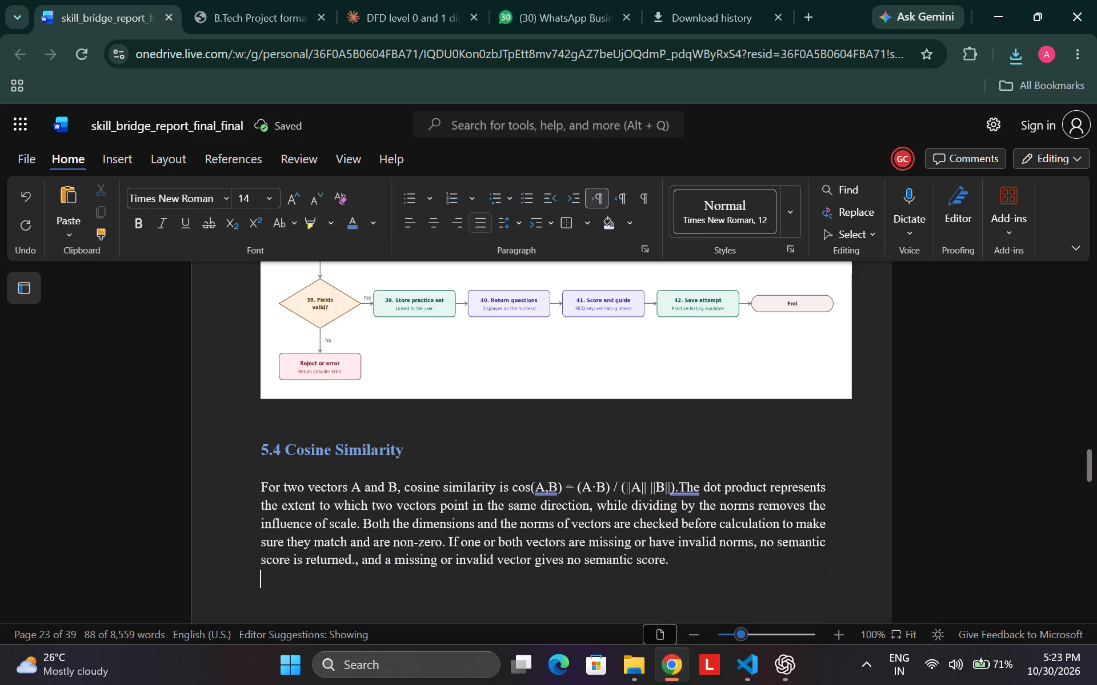
{"action": "left_click_drag", "start_coordinate": [720, 561], "coordinate": [222, 449]}
{"action": "key", "text": "BackSpace"}
Look over the Chapter 5 layout, from the 5.1 embedding flowchart to the 5.3 Generative AI Practice figure.
{"action": "scroll", "coordinate": [463, 493], "scroll_direction": "up", "scroll_amount": 4}
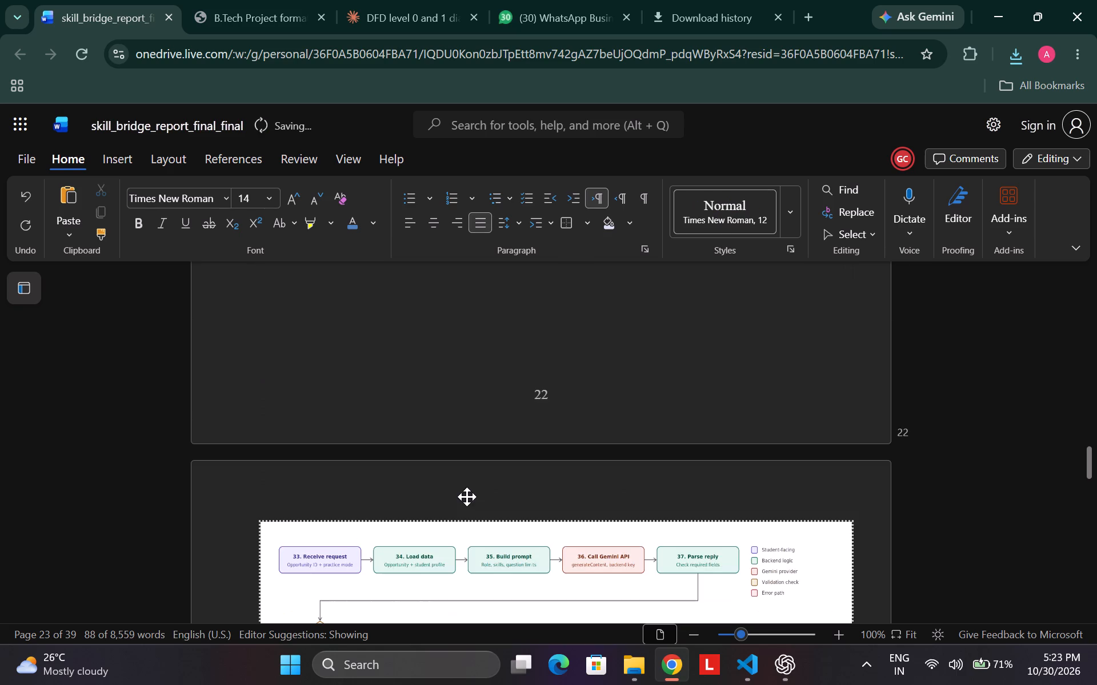
{"action": "scroll", "coordinate": [467, 497], "scroll_direction": "up", "scroll_amount": 4}
{"action": "scroll", "coordinate": [473, 494], "scroll_direction": "down", "scroll_amount": 2}
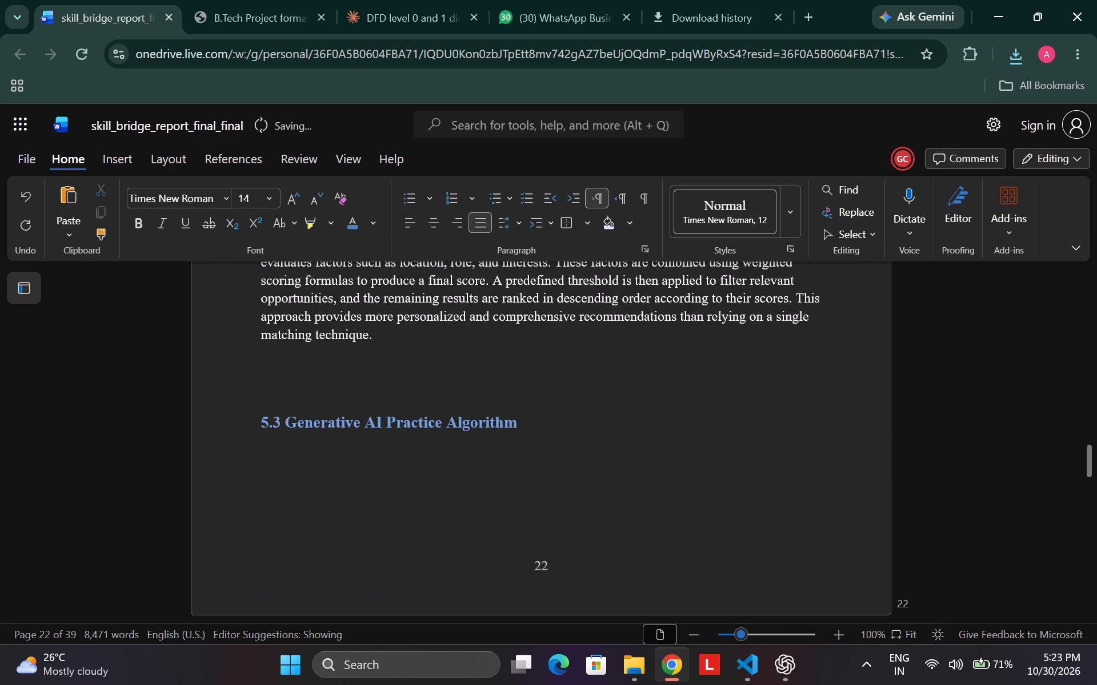
{"action": "scroll", "coordinate": [473, 494], "scroll_direction": "down", "scroll_amount": 4}
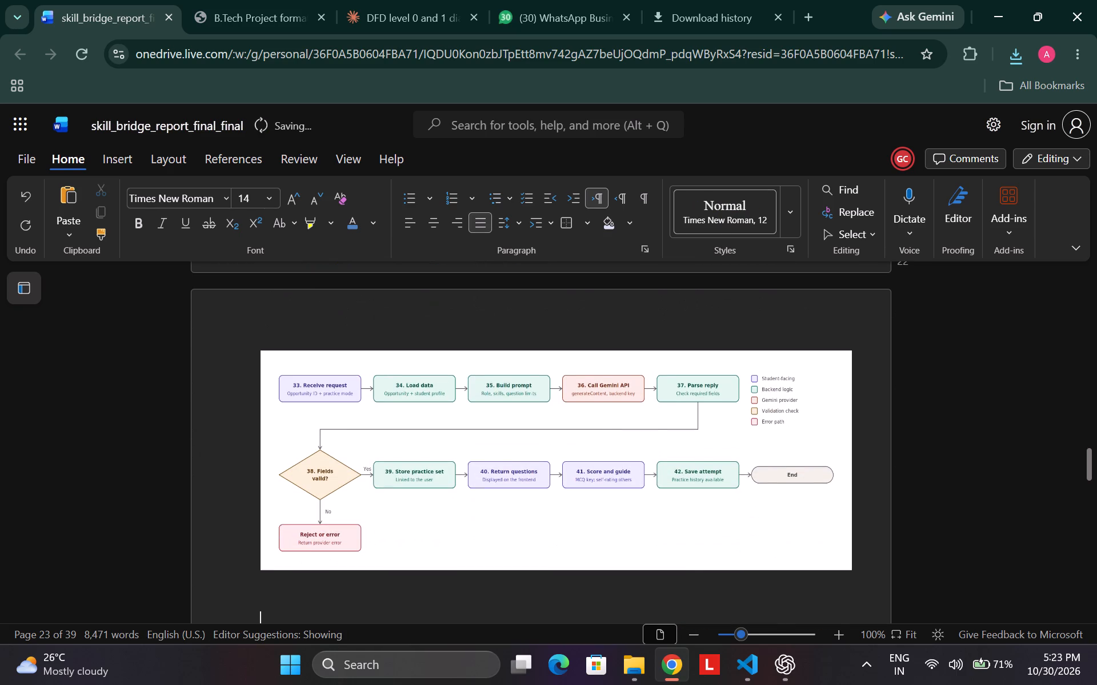
{"action": "scroll", "coordinate": [473, 494], "scroll_direction": "up", "scroll_amount": 11}
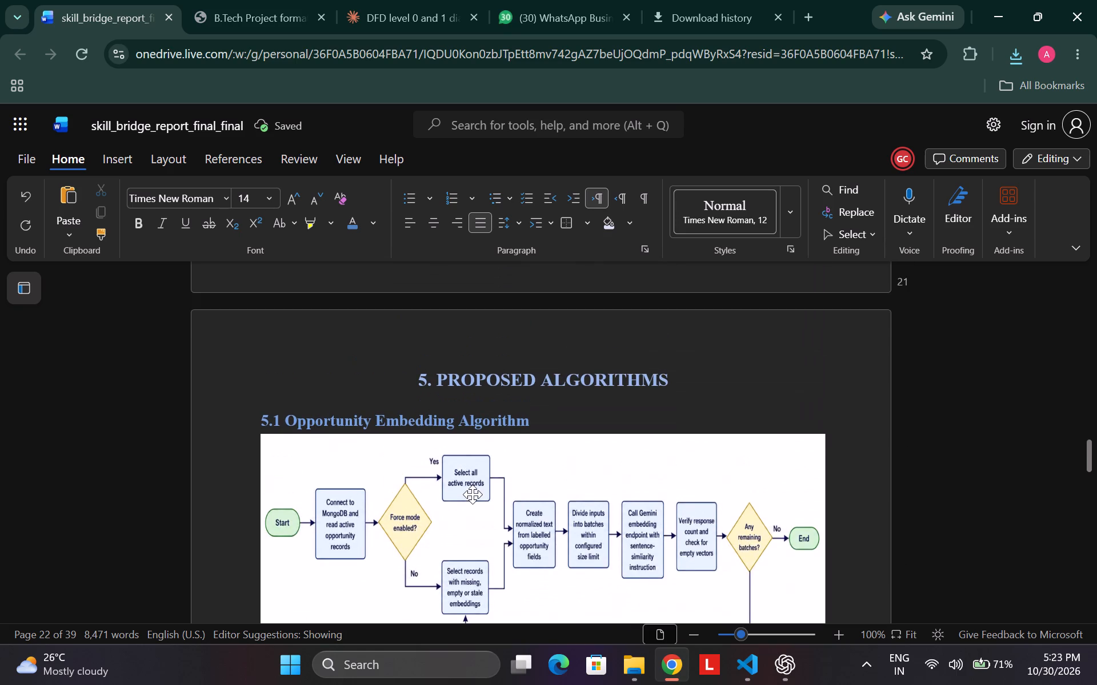
{"action": "scroll", "coordinate": [473, 494], "scroll_direction": "down", "scroll_amount": 5}
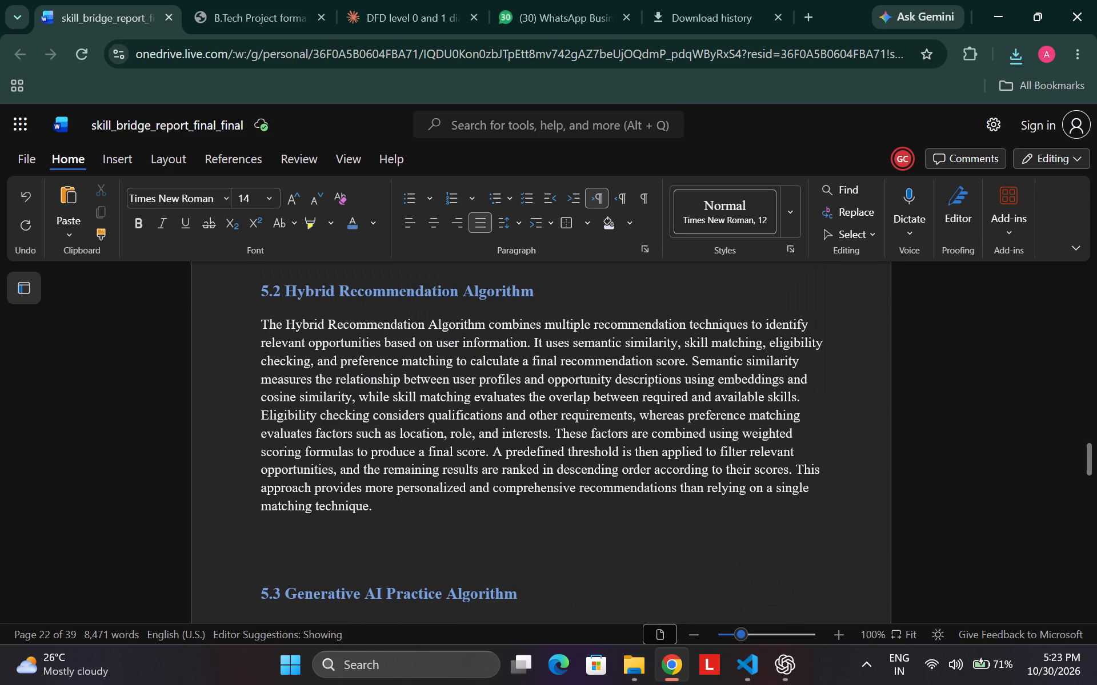
Insert the picture hybrid_recommendation_workflow.png from Downloads on a new line between the 5.2 heading and its explanatory paragraph.
{"action": "left_click", "coordinate": [408, 506]}
{"action": "left_click", "coordinate": [552, 295]}
{"action": "key", "text": "Return"}
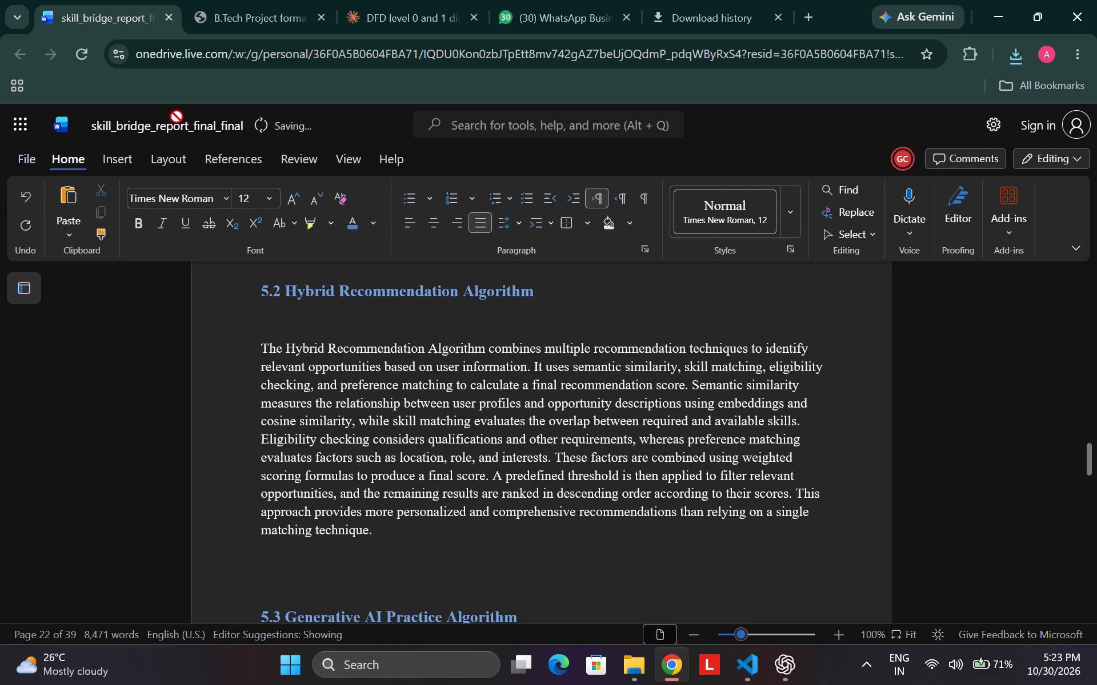
{"action": "left_click", "coordinate": [114, 156]}
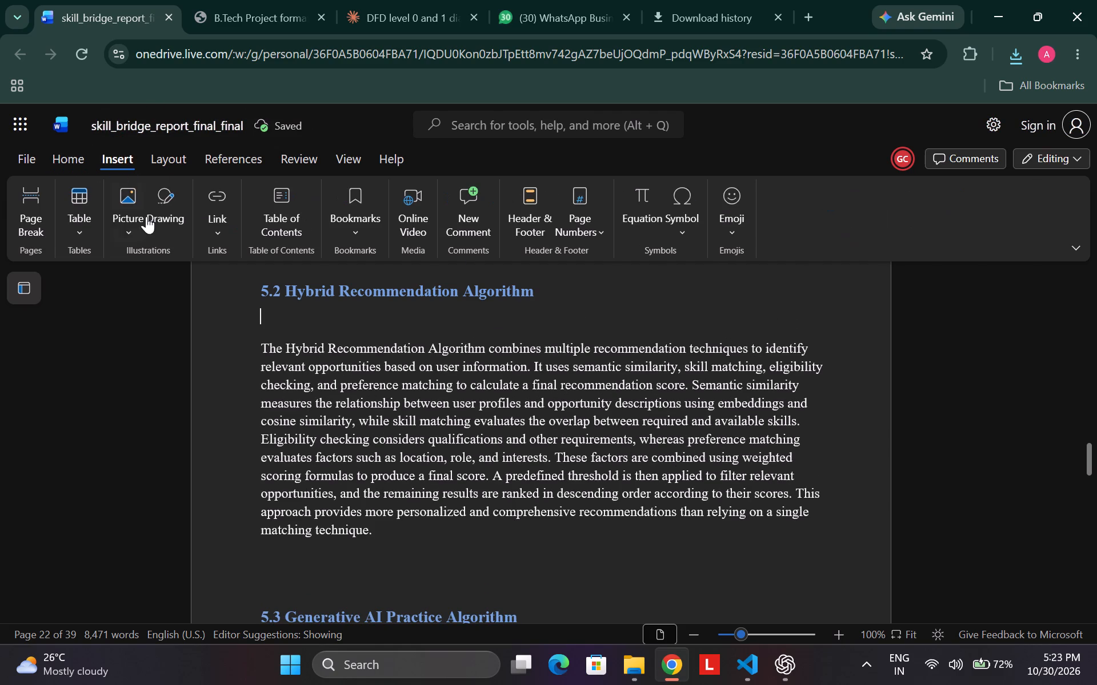
{"action": "left_click", "coordinate": [128, 222]}
{"action": "left_click", "coordinate": [168, 283]}
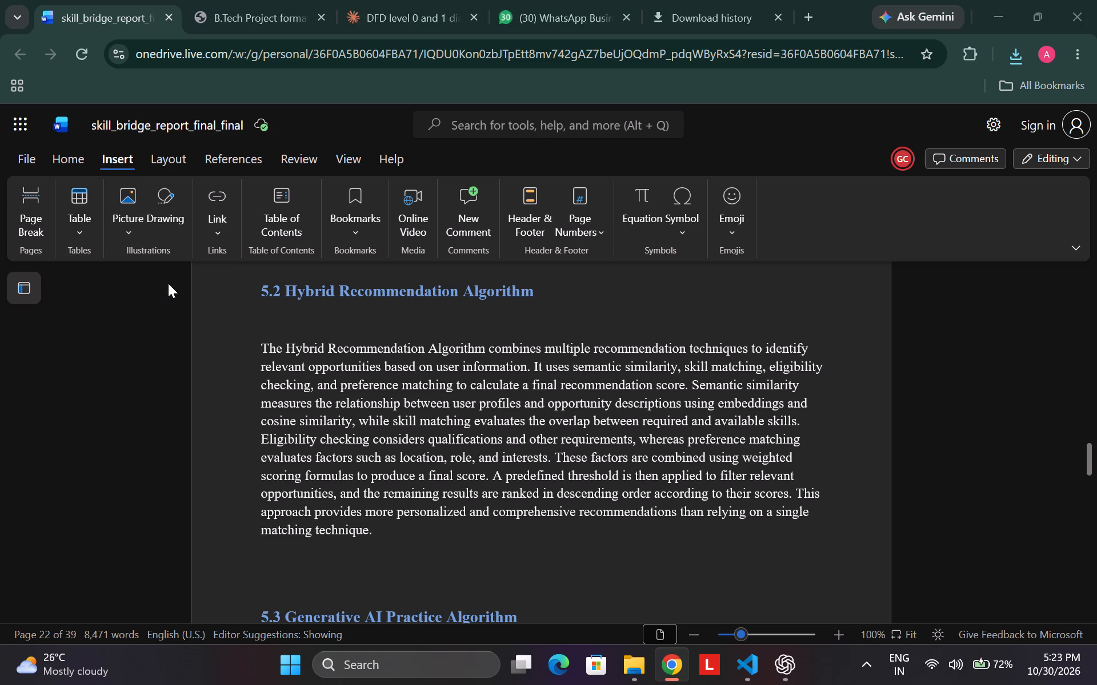
{"action": "left_click", "coordinate": [330, 306]}
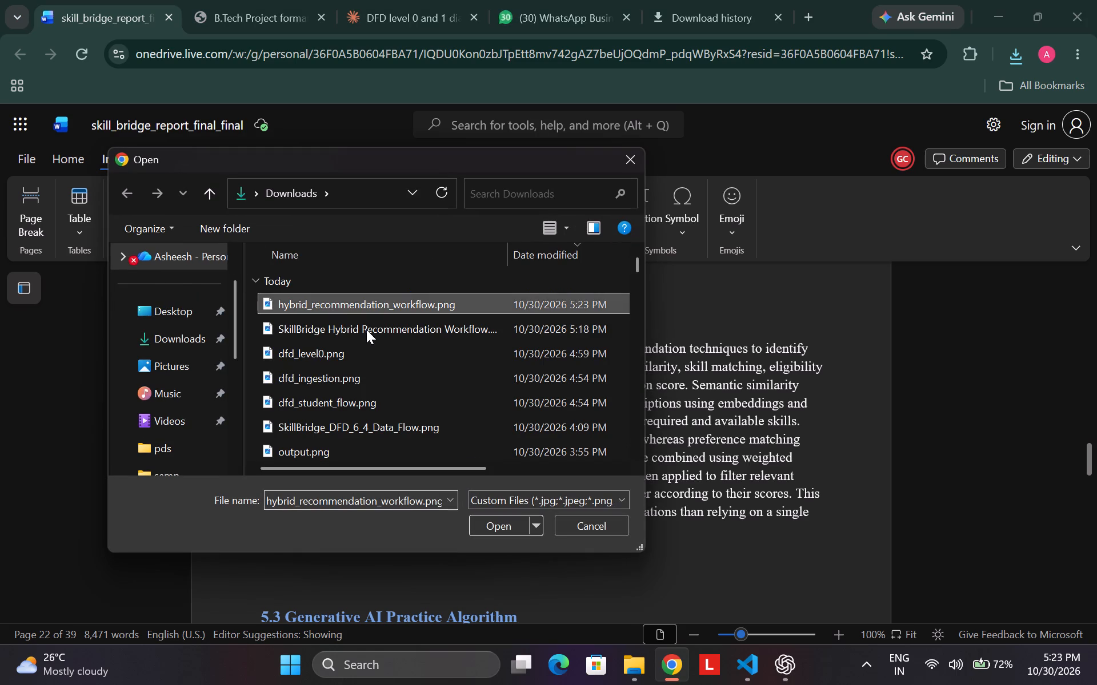
{"action": "left_click", "coordinate": [490, 531]}
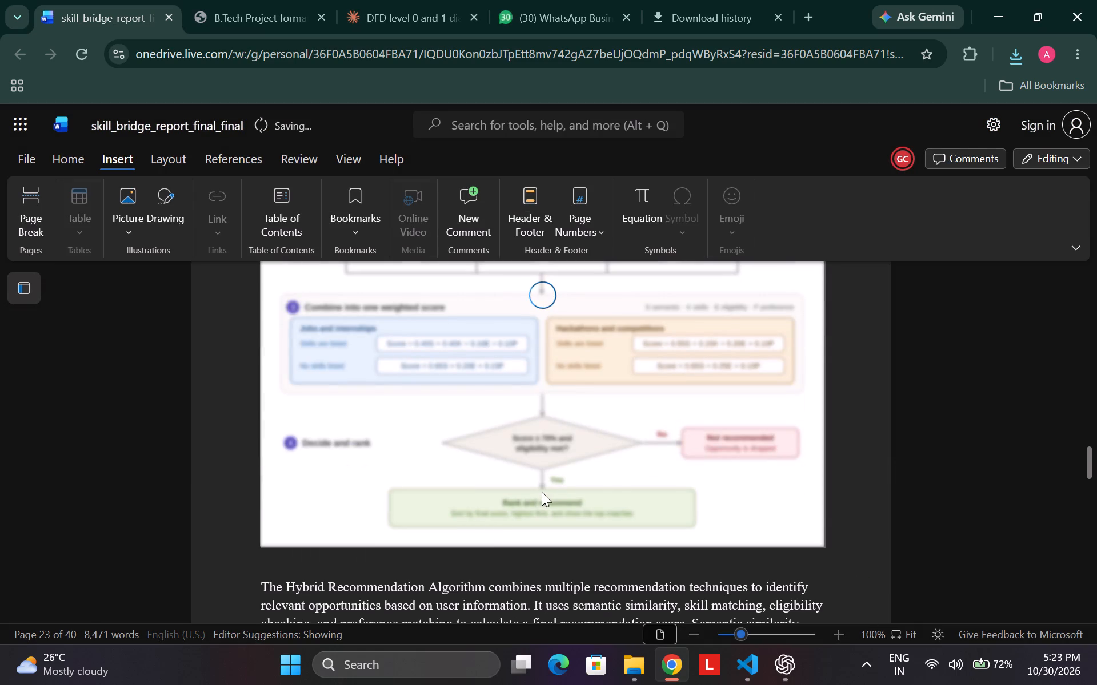
Enlarge the hybrid recommendation workflow picture in section 5.2 to about 6.5" high and 7.03" wide.
{"action": "scroll", "coordinate": [542, 492], "scroll_direction": "up", "scroll_amount": 3}
{"action": "scroll", "coordinate": [547, 491], "scroll_direction": "down", "scroll_amount": 1}
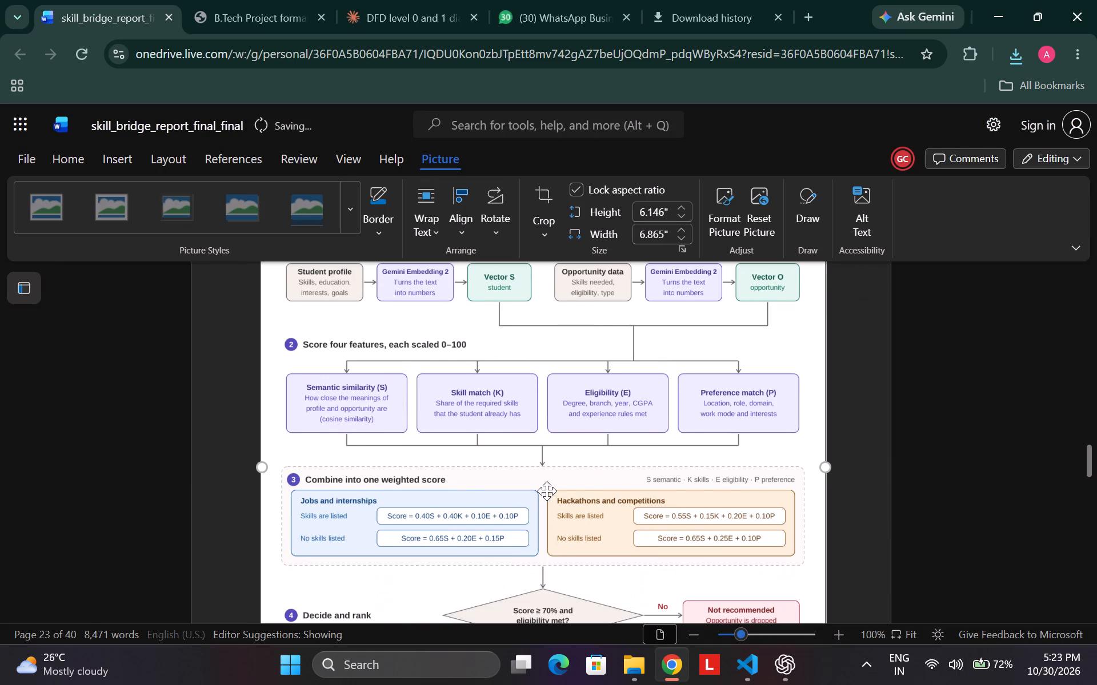
{"action": "scroll", "coordinate": [547, 491], "scroll_direction": "down", "scroll_amount": 2}
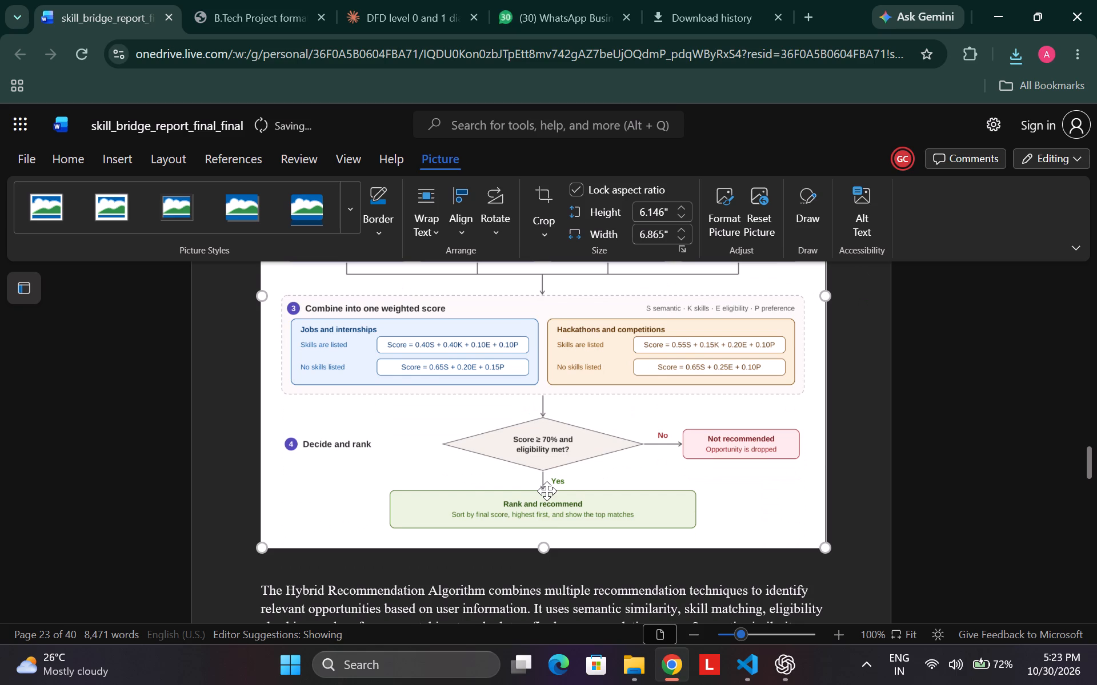
{"action": "left_click_drag", "start_coordinate": [544, 551], "coordinate": [543, 562]}
{"action": "scroll", "coordinate": [542, 487], "scroll_direction": "up", "scroll_amount": 3}
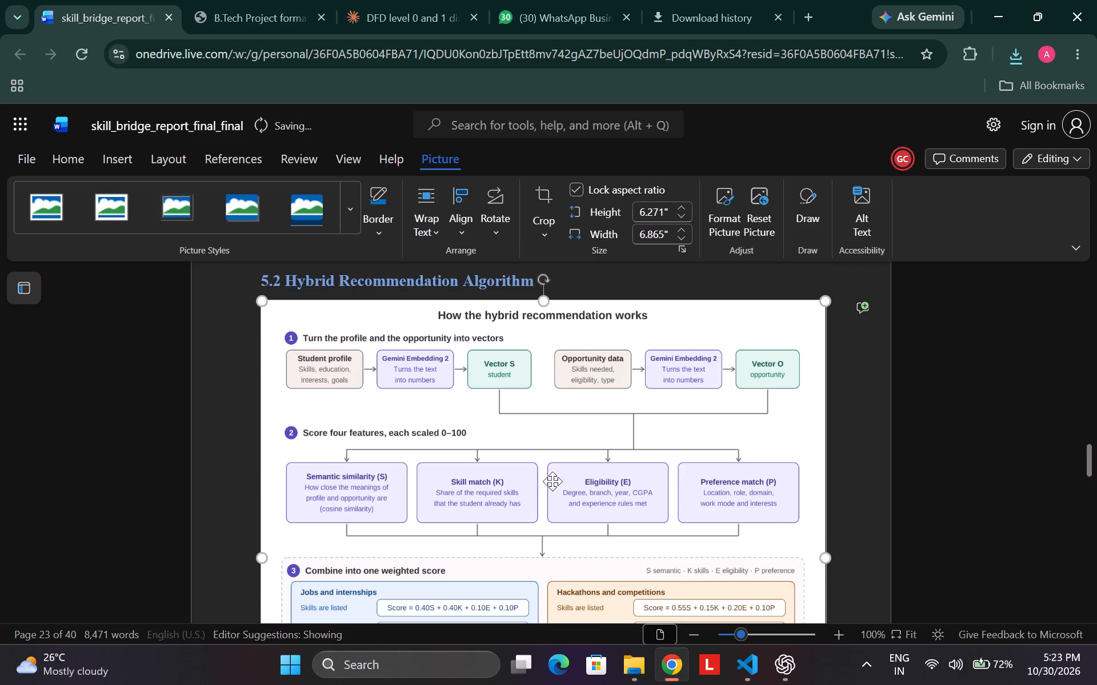
{"action": "left_click_drag", "start_coordinate": [823, 558], "coordinate": [834, 557]}
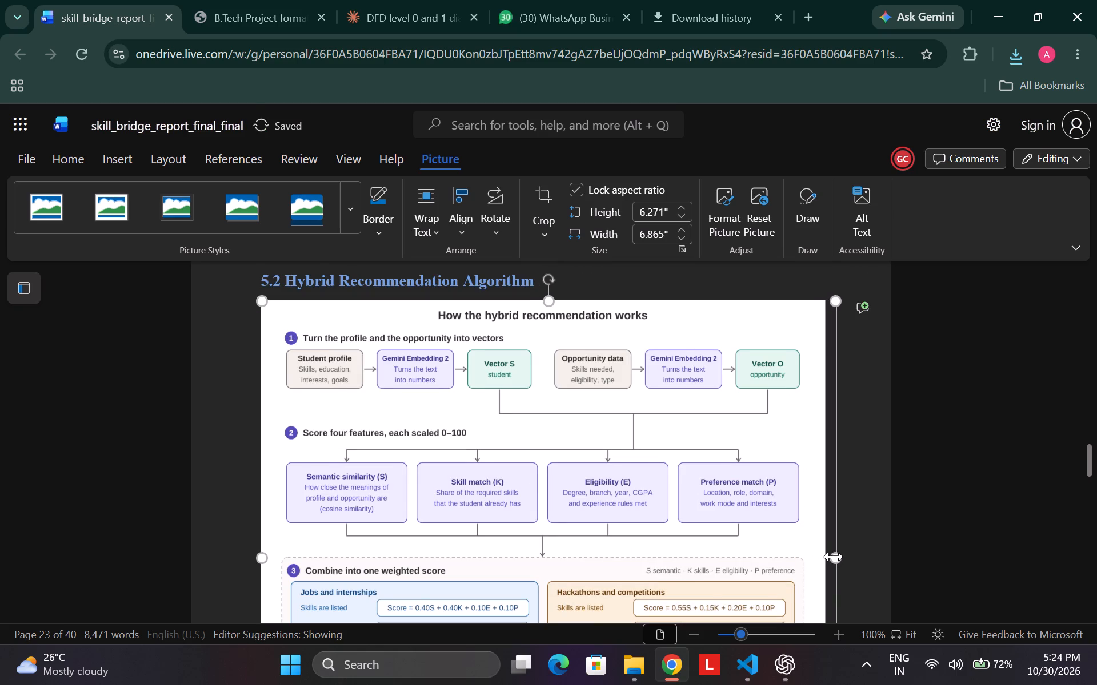
{"action": "left_click_drag", "start_coordinate": [834, 557], "coordinate": [836, 557]}
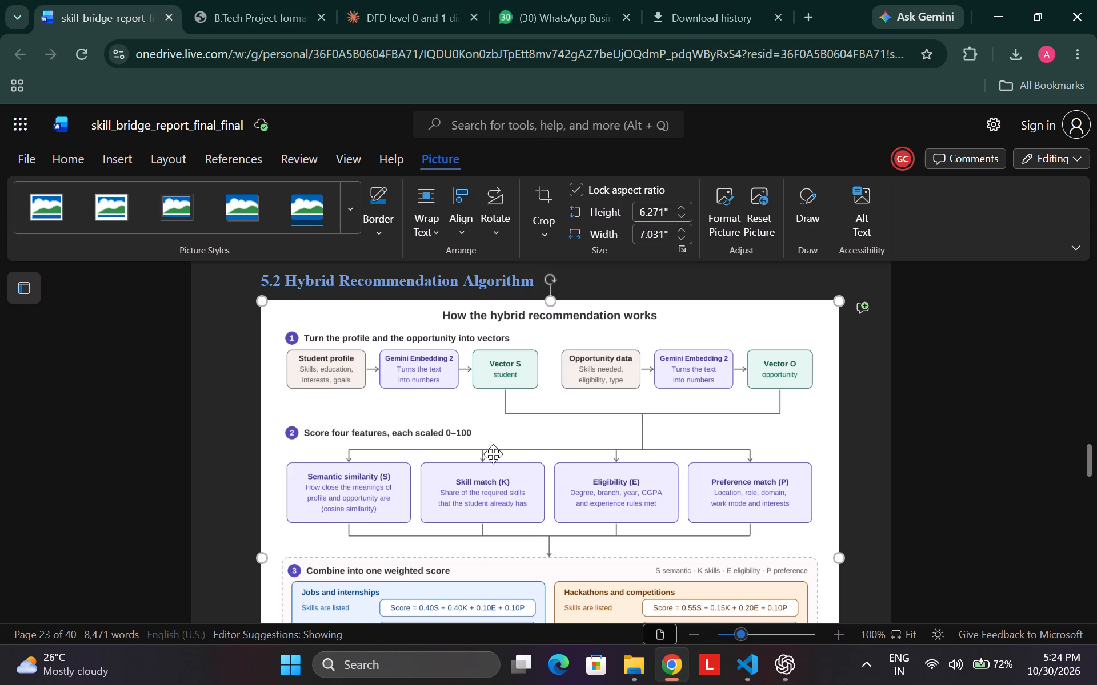
{"action": "scroll", "coordinate": [485, 448], "scroll_direction": "down", "scroll_amount": 4}
{"action": "scroll", "coordinate": [485, 448], "scroll_direction": "up", "scroll_amount": 2}
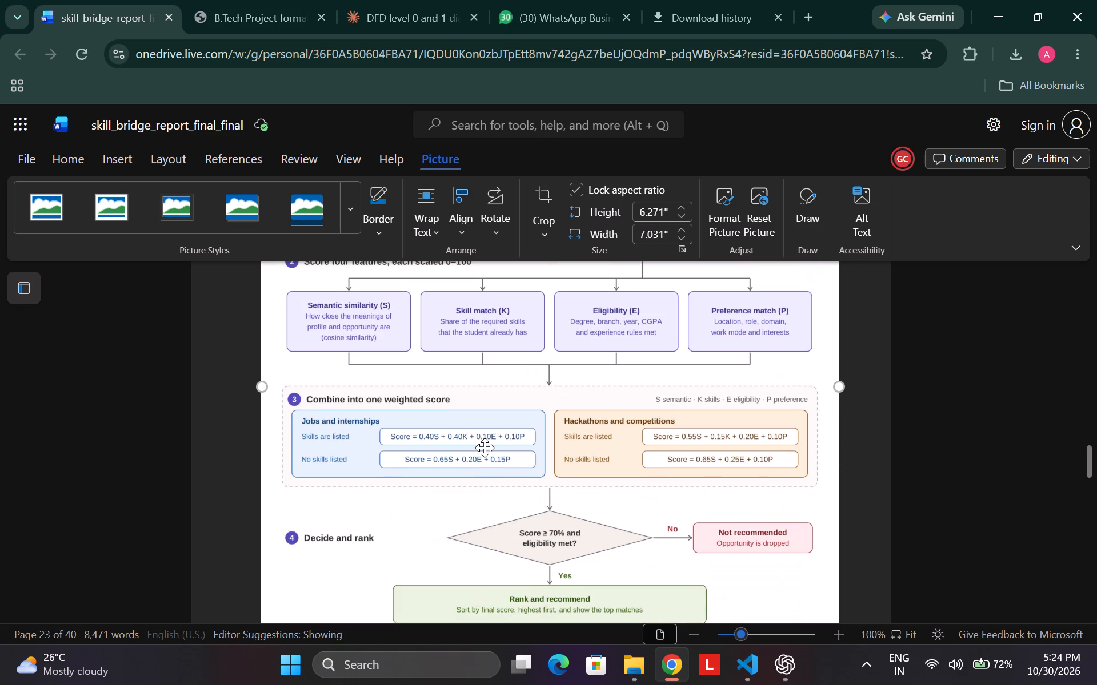
{"action": "scroll", "coordinate": [485, 448], "scroll_direction": "down", "scroll_amount": 2}
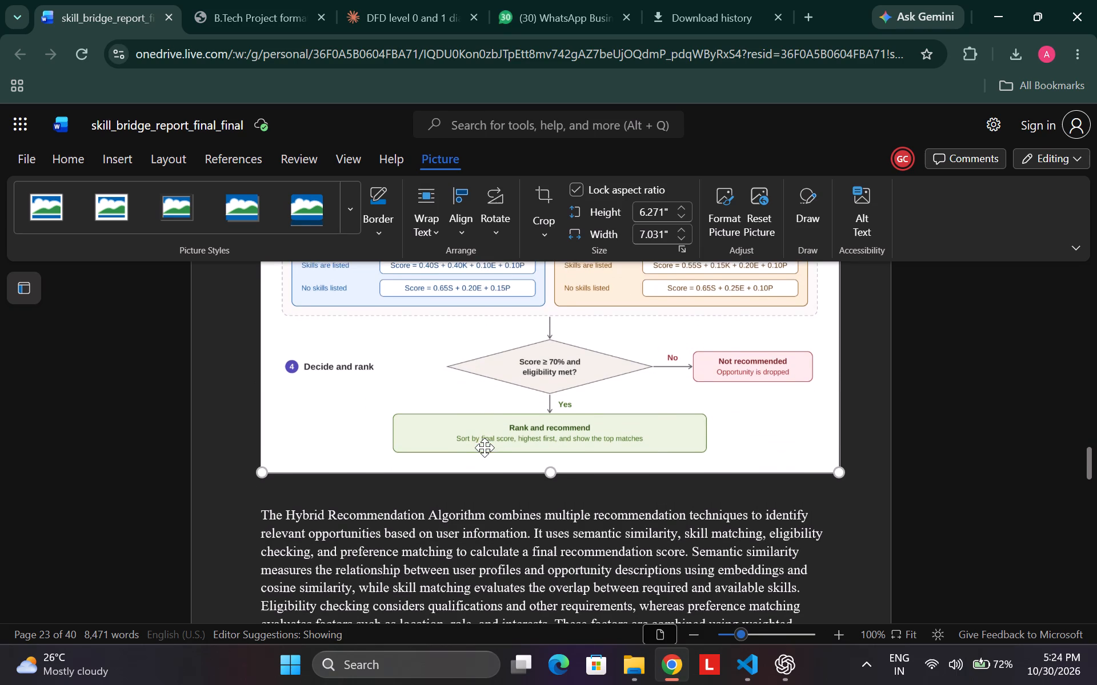
{"action": "scroll", "coordinate": [485, 448], "scroll_direction": "up", "scroll_amount": 3}
{"action": "scroll", "coordinate": [485, 448], "scroll_direction": "down", "scroll_amount": 2}
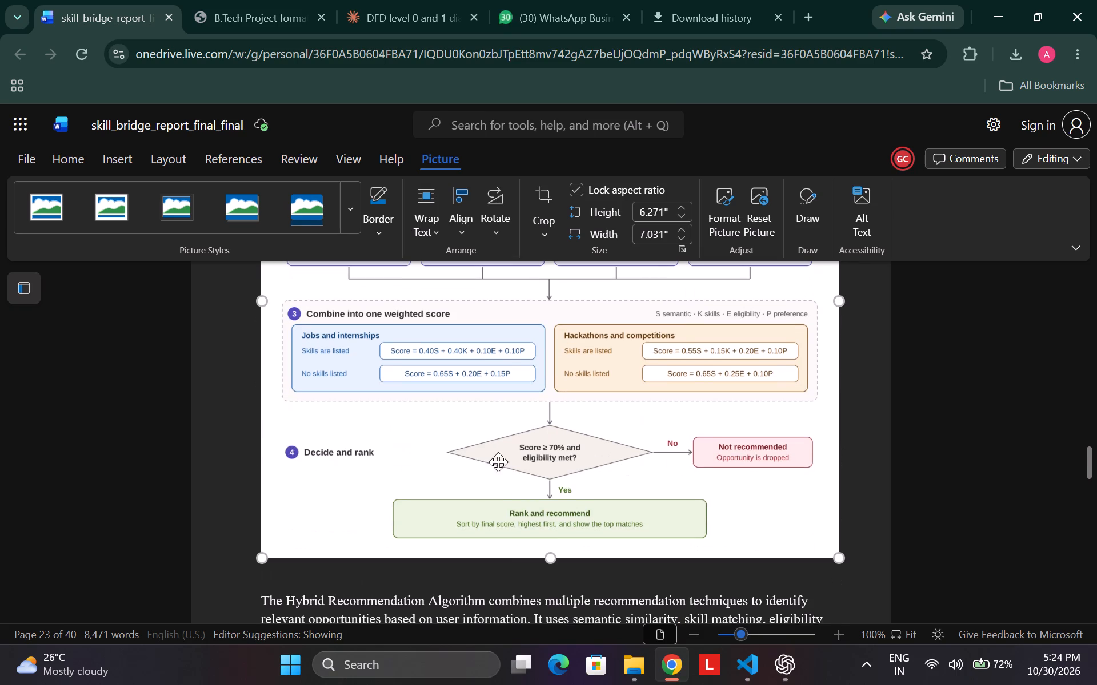
{"action": "left_click_drag", "start_coordinate": [552, 556], "coordinate": [552, 575]}
{"action": "scroll", "coordinate": [548, 515], "scroll_direction": "up", "scroll_amount": 2}
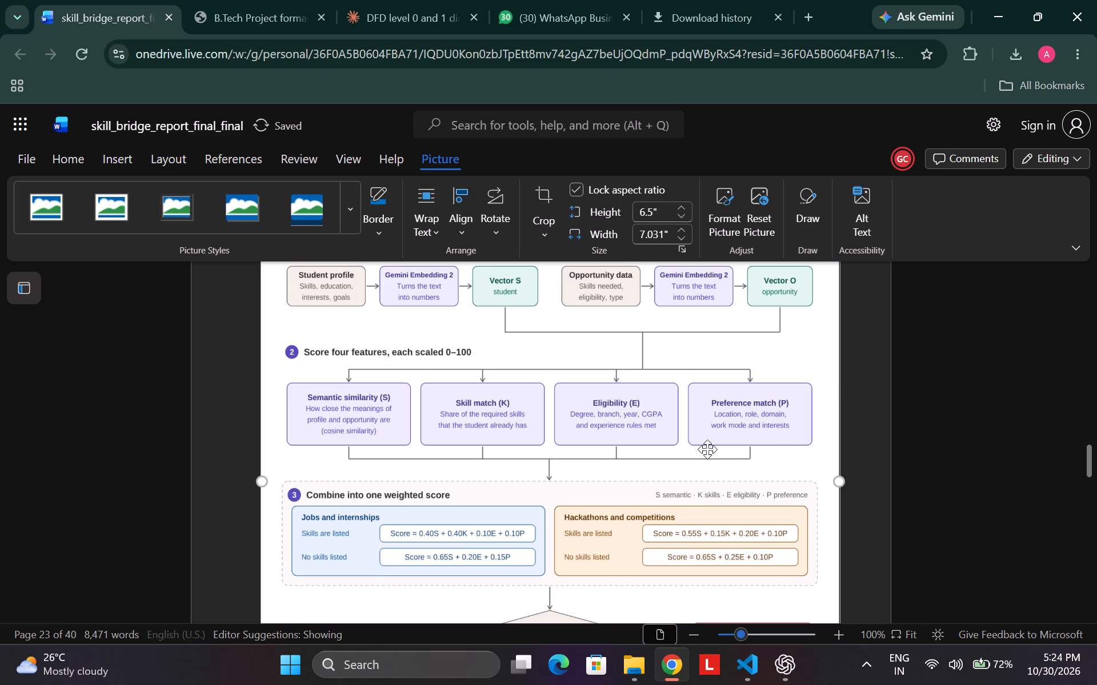
Look over the page layout around the resized picture, from the Chapter 6 heading back to the start of Chapter 5.
{"action": "scroll", "coordinate": [476, 440], "scroll_direction": "down", "scroll_amount": 5}
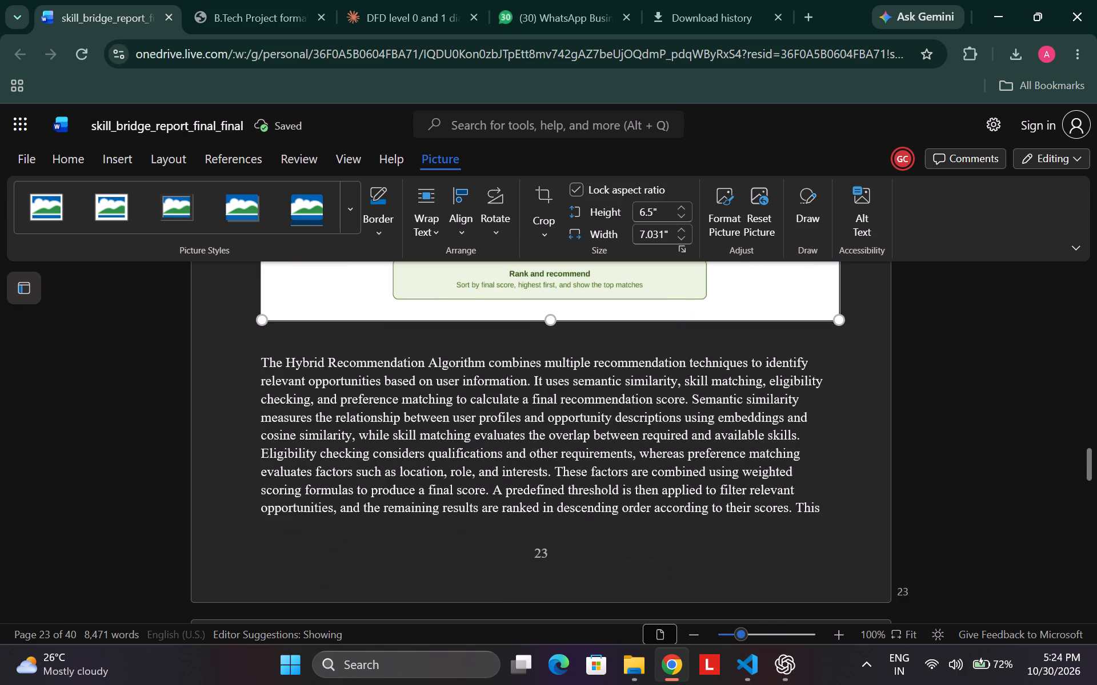
{"action": "scroll", "coordinate": [478, 440], "scroll_direction": "down", "scroll_amount": 9}
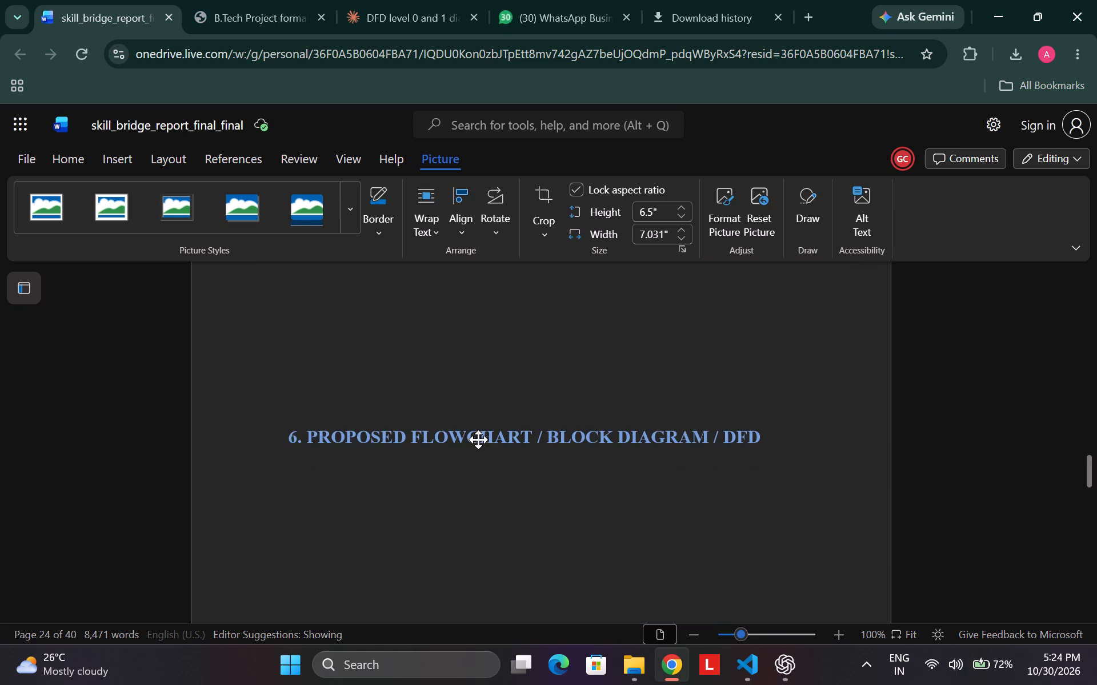
{"action": "scroll", "coordinate": [478, 440], "scroll_direction": "up", "scroll_amount": 15}
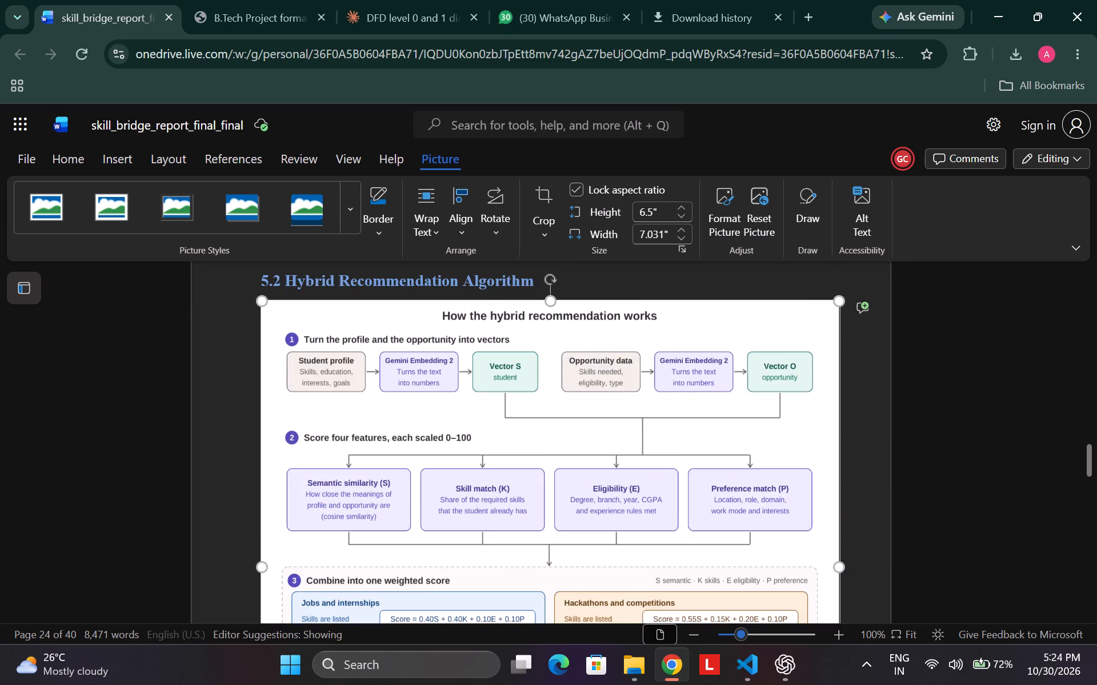
{"action": "scroll", "coordinate": [478, 440], "scroll_direction": "up", "scroll_amount": 13}
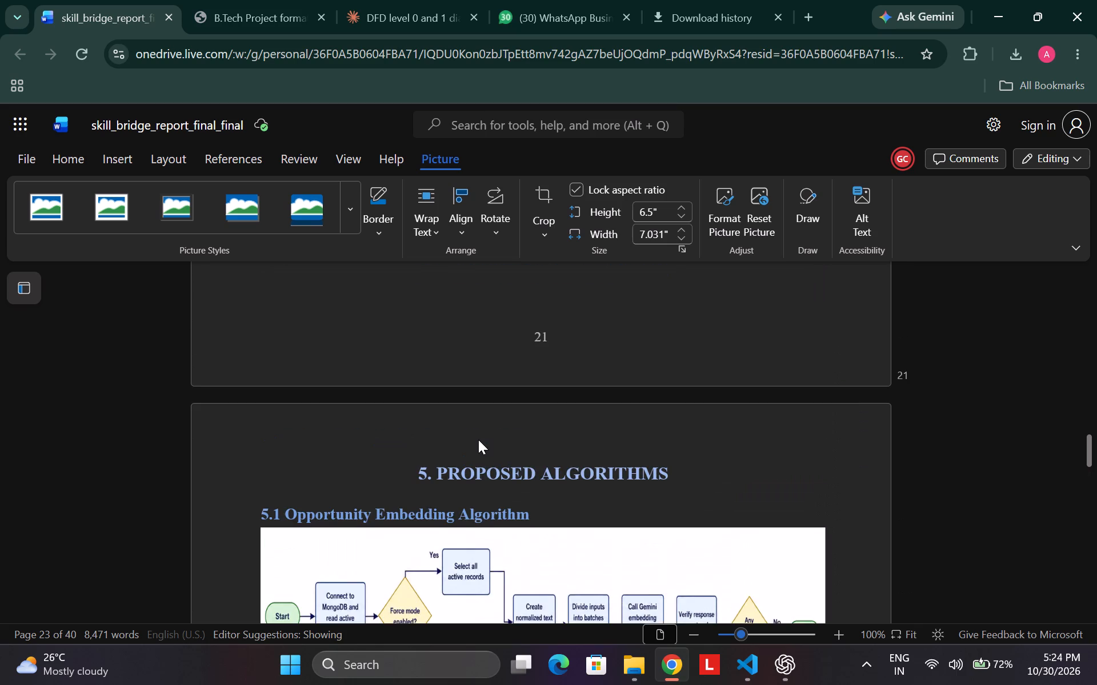
{"action": "scroll", "coordinate": [478, 440], "scroll_direction": "down", "scroll_amount": 2}
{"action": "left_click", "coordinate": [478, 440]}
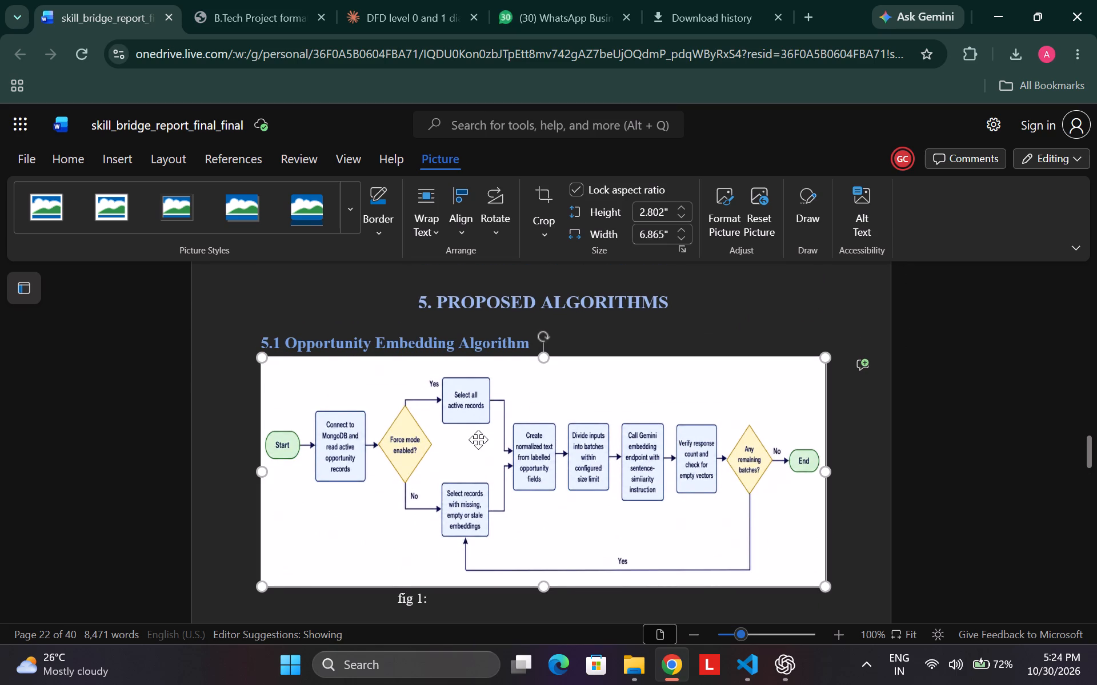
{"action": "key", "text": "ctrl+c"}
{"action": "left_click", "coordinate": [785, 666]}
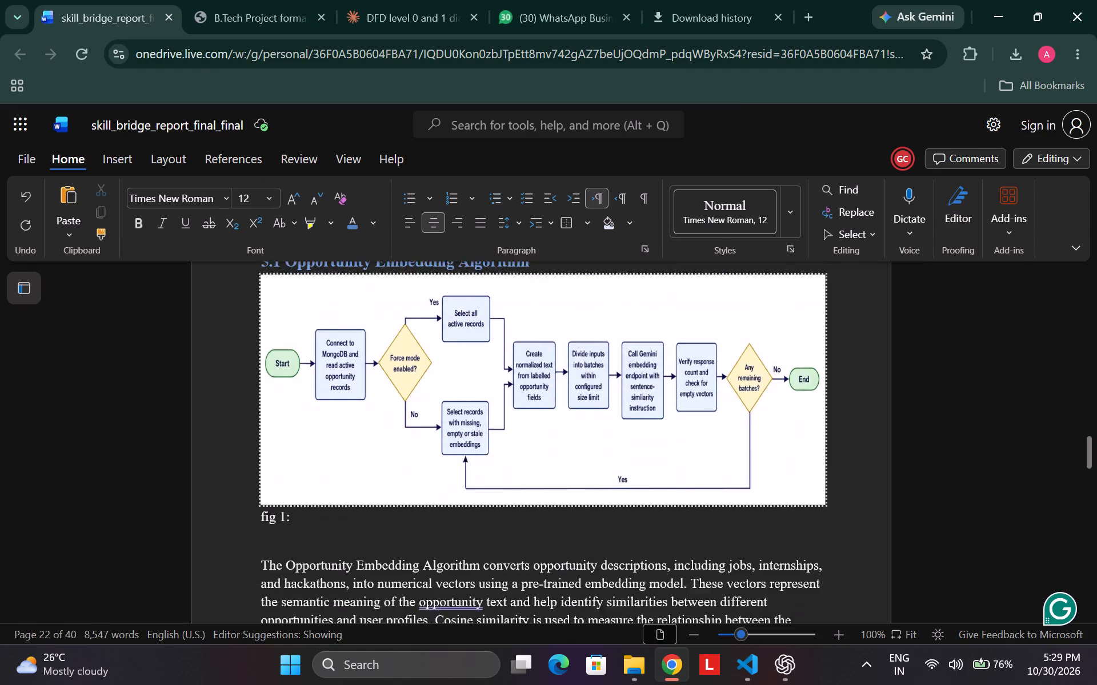
{"action": "left_click", "coordinate": [296, 381]}
{"action": "key", "text": "ctrl+v"}
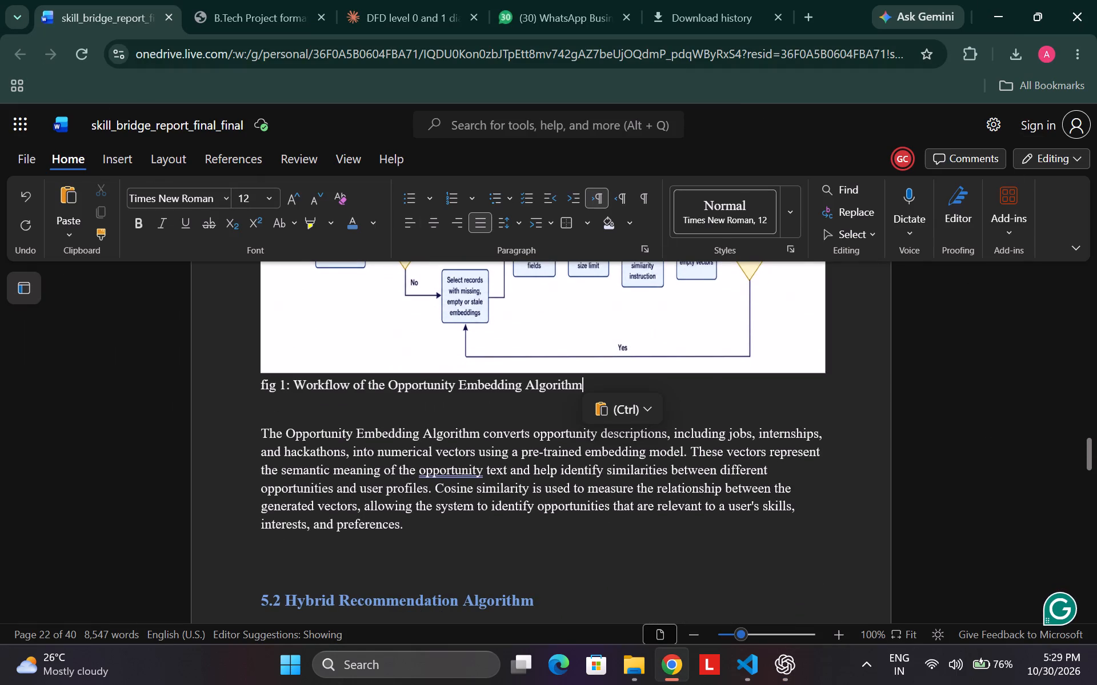
Centre the whole "fig 1: Workflow of the Opportunity Embedding Algorithm" caption beneath the 5.1 flowchart.
{"action": "left_click", "coordinate": [256, 387]}
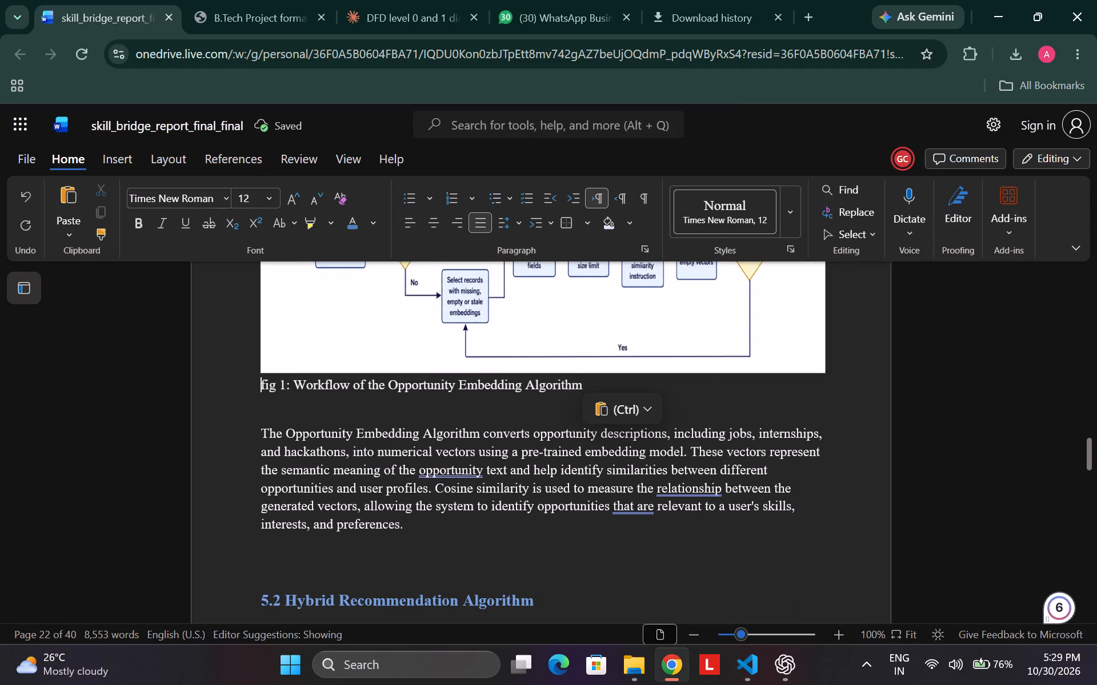
{"action": "left_click", "coordinate": [360, 381]}
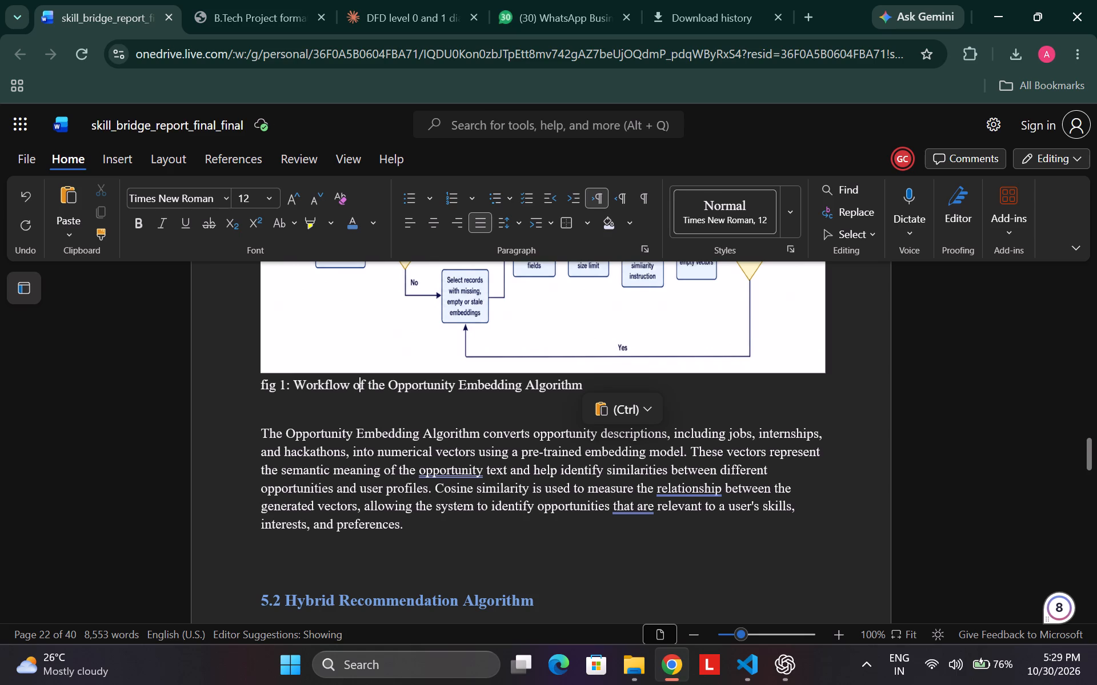
{"action": "left_click", "coordinate": [287, 381]}
{"action": "left_click", "coordinate": [279, 386]}
{"action": "left_click_drag", "start_coordinate": [258, 386], "coordinate": [262, 386]}
{"action": "left_click_drag", "start_coordinate": [262, 386], "coordinate": [588, 387]}
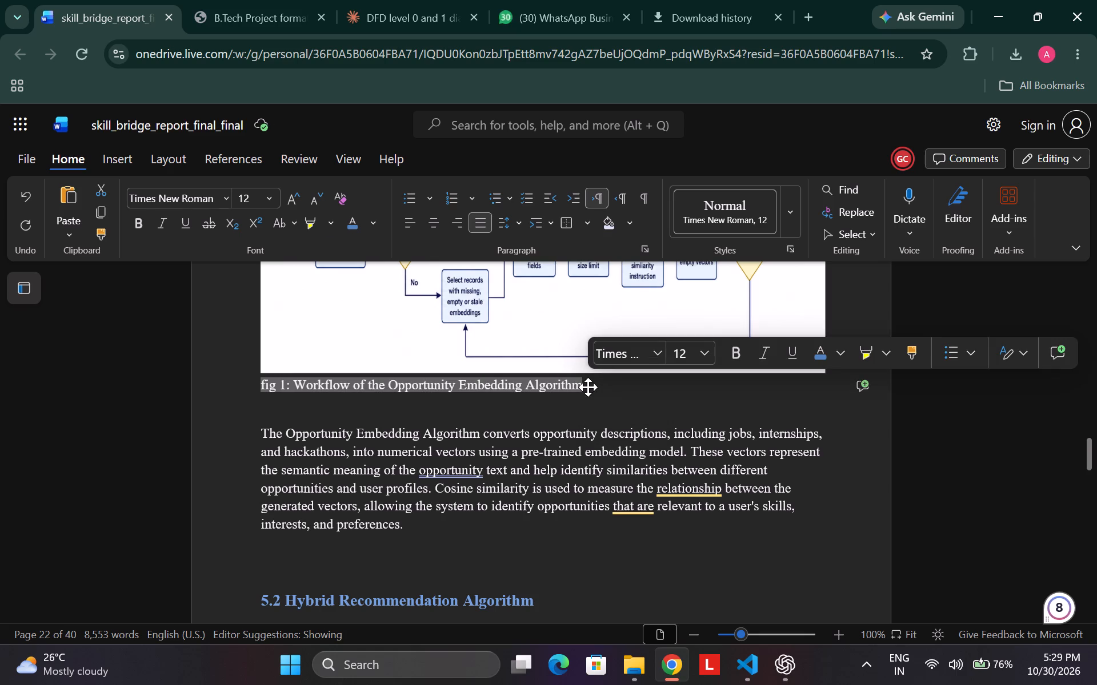
{"action": "left_click", "coordinate": [441, 223]}
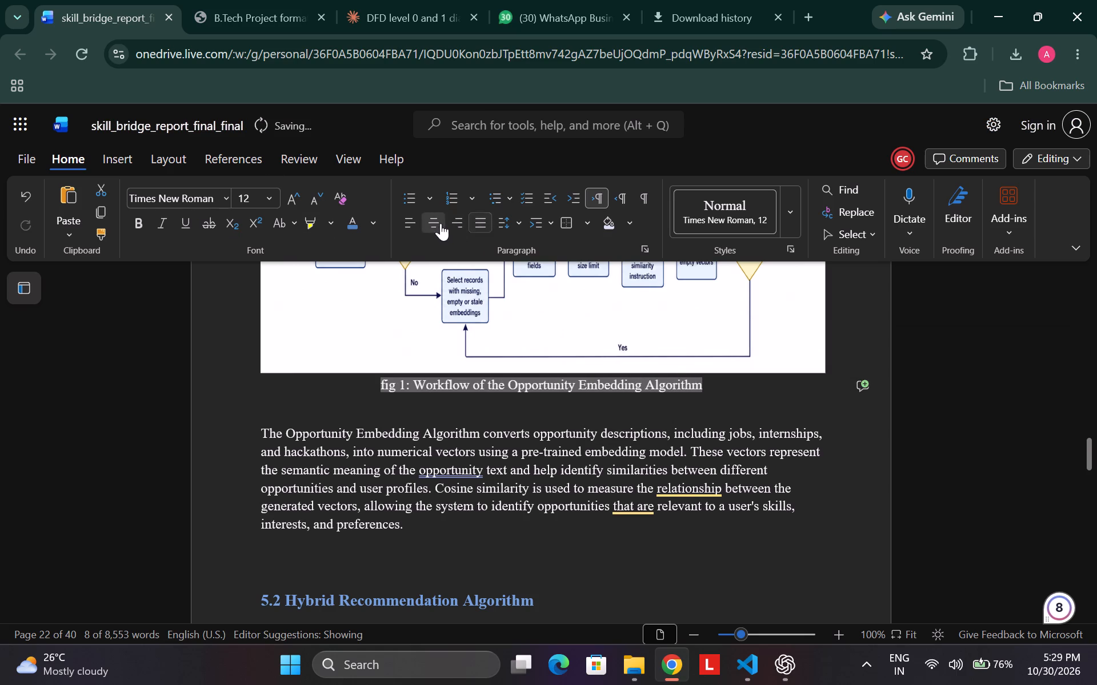
{"action": "left_click", "coordinate": [534, 412]}
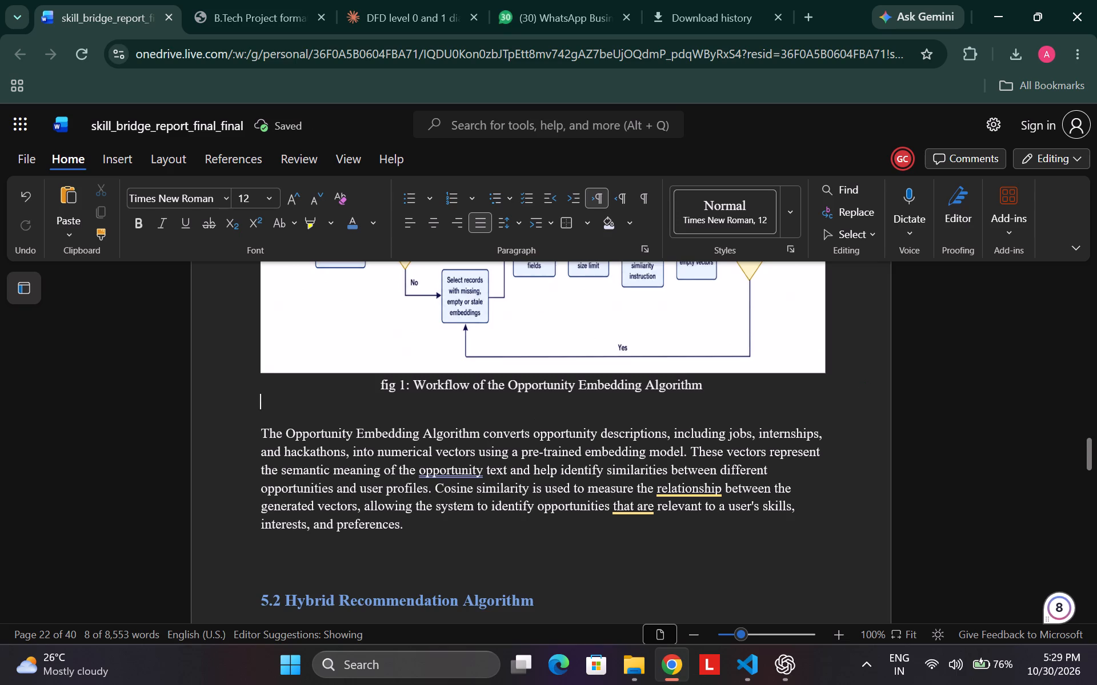
Check the Fig. 2 caption style and change "fig" to "Fig." at the start of the 5.1 flowchart caption.
{"action": "scroll", "coordinate": [488, 436], "scroll_direction": "down", "scroll_amount": 14}
{"action": "scroll", "coordinate": [489, 437], "scroll_direction": "up", "scroll_amount": 2}
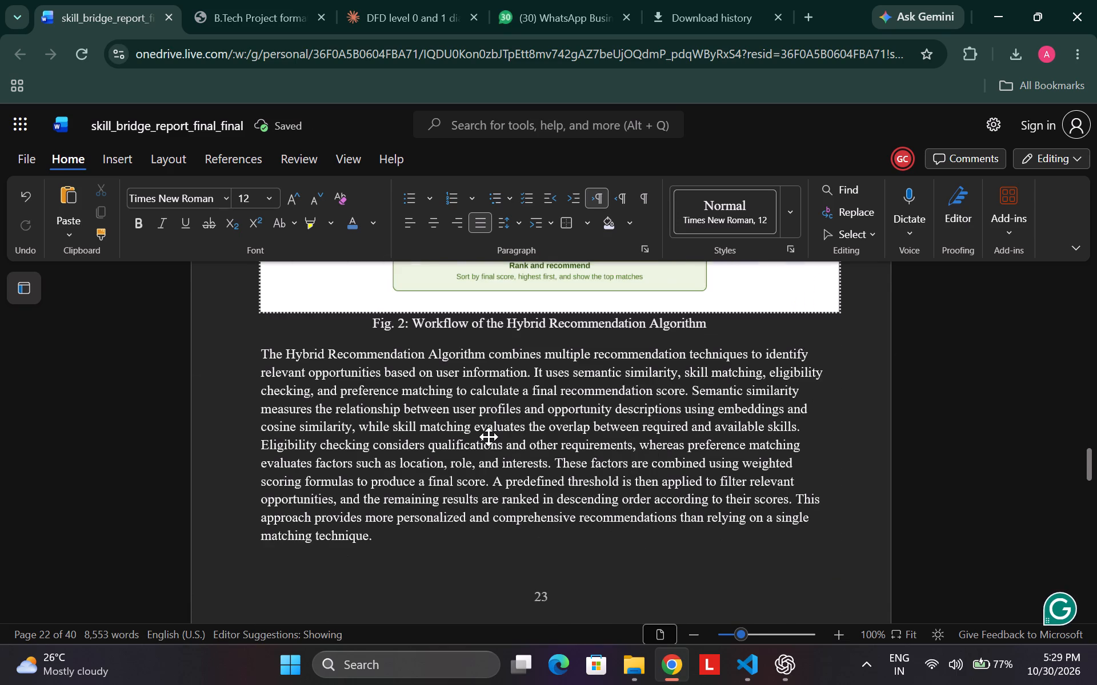
{"action": "scroll", "coordinate": [489, 437], "scroll_direction": "up", "scroll_amount": 12}
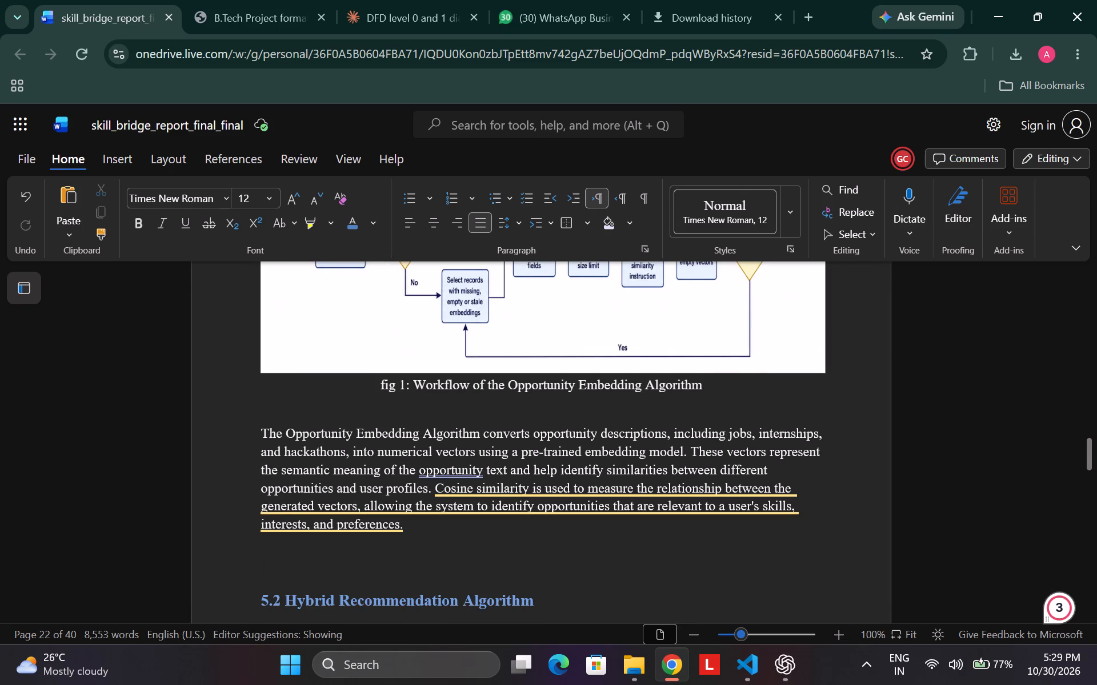
{"action": "left_click", "coordinate": [397, 385]}
{"action": "key", "text": "BackSpace"}
{"action": "key", "text": "BackSpace"}
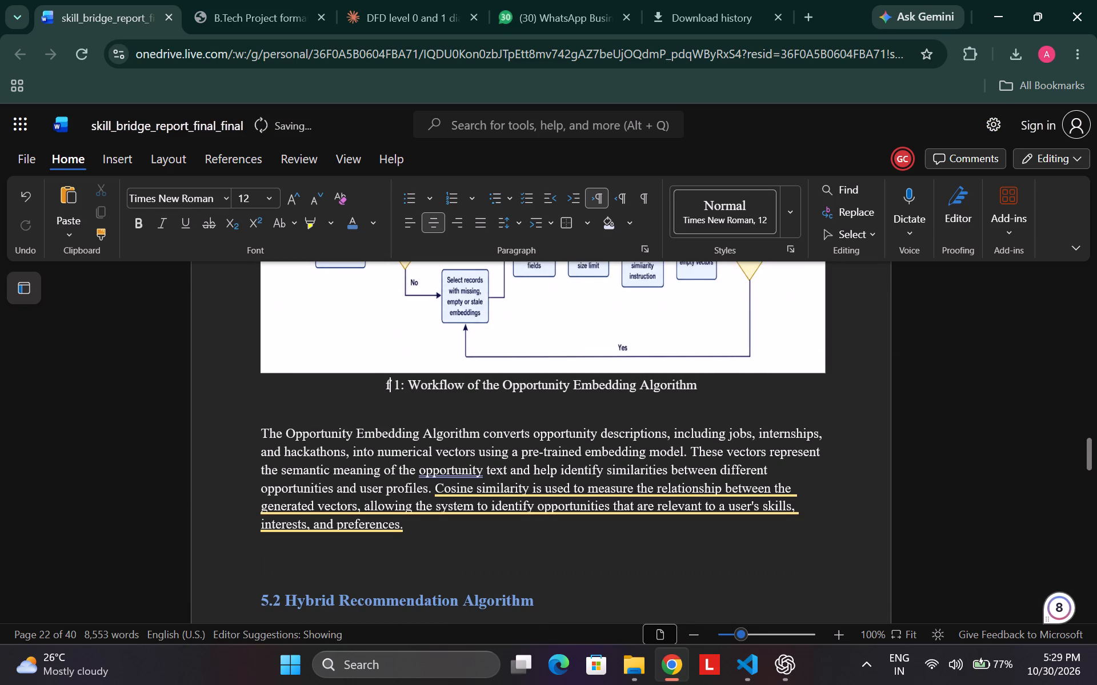
{"action": "key", "text": "BackSpace"}
{"action": "type", "text": "Fig"}
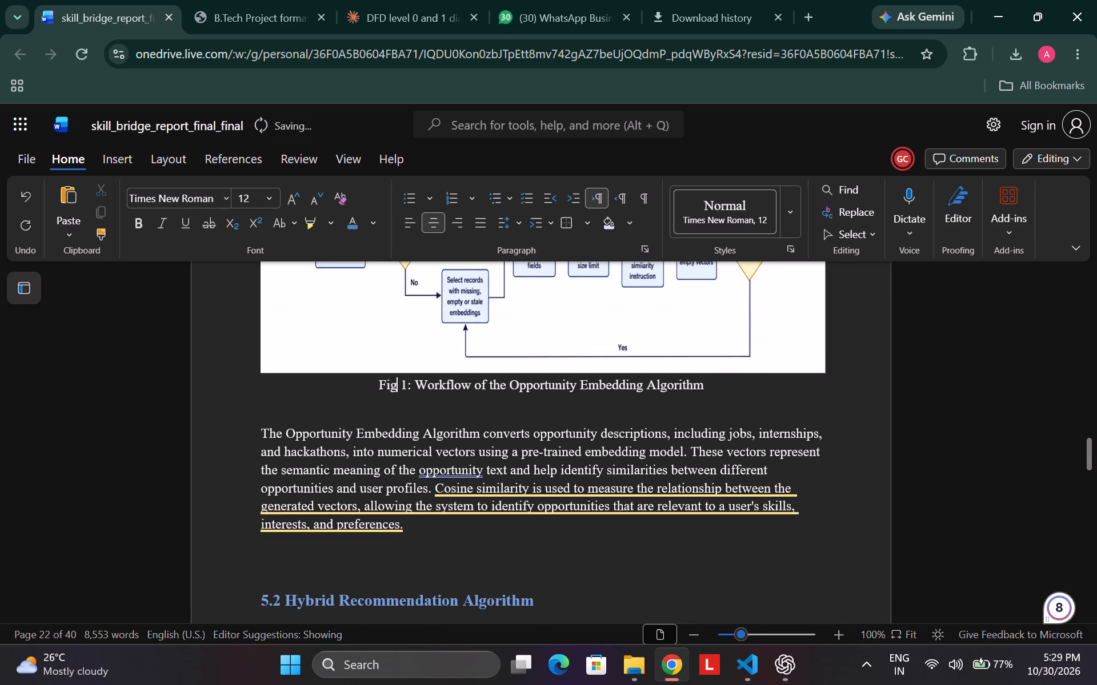
{"action": "key", "text": "period"}
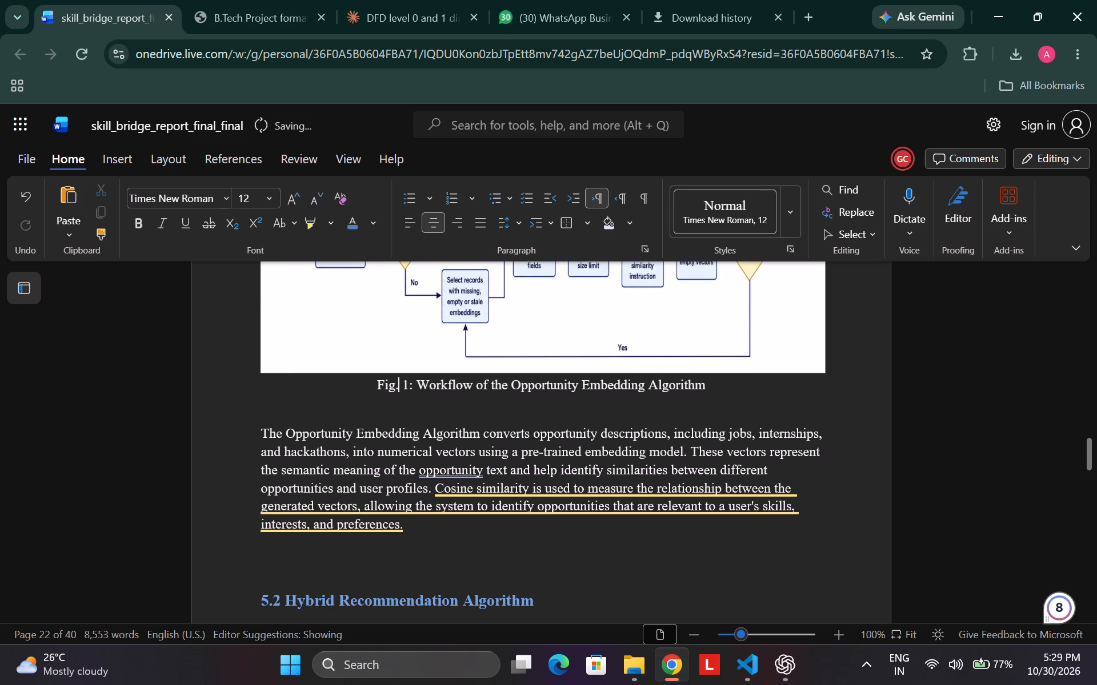
Review the figures, captions and description layout across sections 5.1 and 5.2 of Proposed Algorithms.
{"action": "scroll", "coordinate": [656, 420], "scroll_direction": "up", "scroll_amount": 2}
{"action": "scroll", "coordinate": [656, 420], "scroll_direction": "down", "scroll_amount": 3}
{"action": "scroll", "coordinate": [656, 420], "scroll_direction": "up", "scroll_amount": 2}
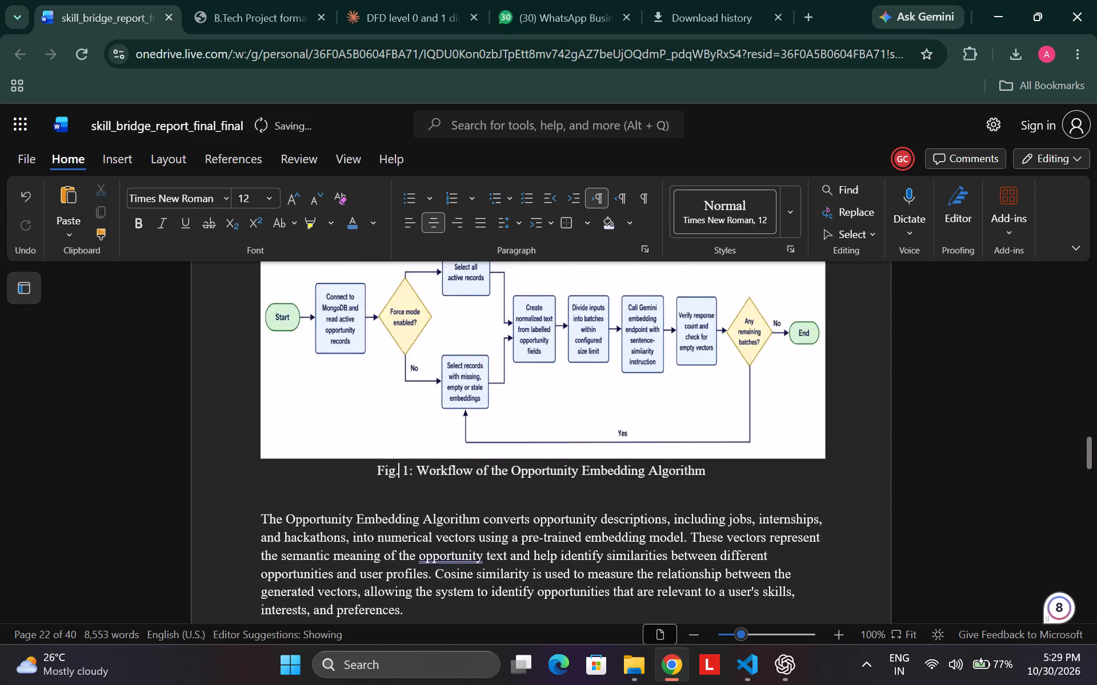
{"action": "scroll", "coordinate": [656, 420], "scroll_direction": "up", "scroll_amount": 2}
{"action": "scroll", "coordinate": [656, 420], "scroll_direction": "down", "scroll_amount": 1}
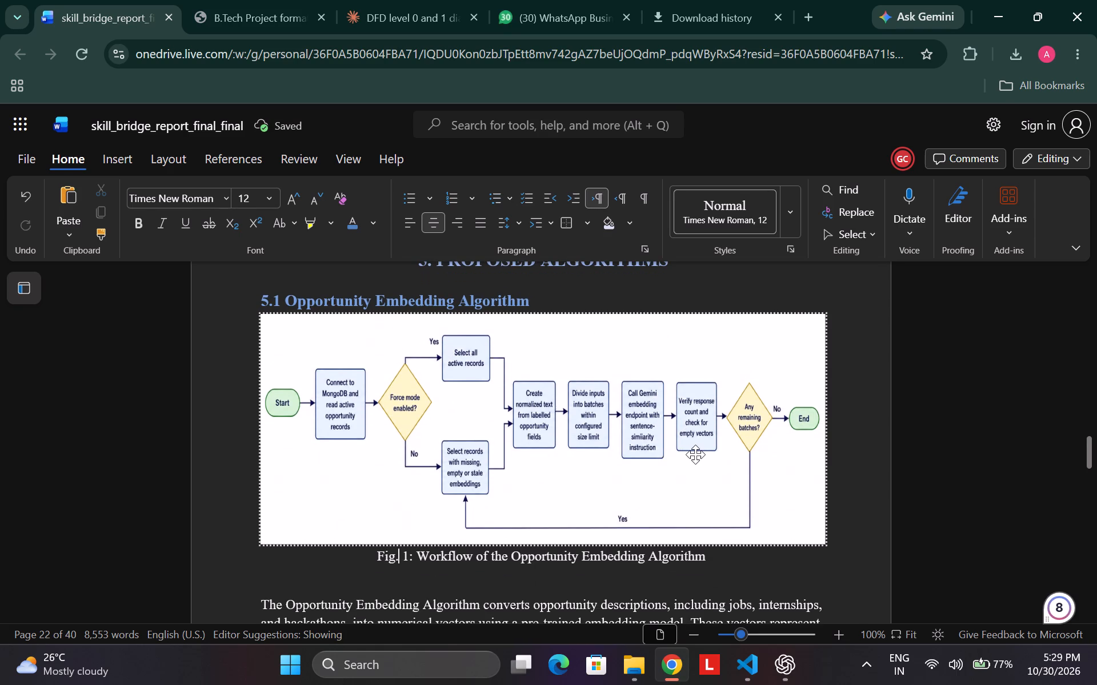
{"action": "scroll", "coordinate": [695, 454], "scroll_direction": "down", "scroll_amount": 6}
{"action": "scroll", "coordinate": [695, 454], "scroll_direction": "up", "scroll_amount": 5}
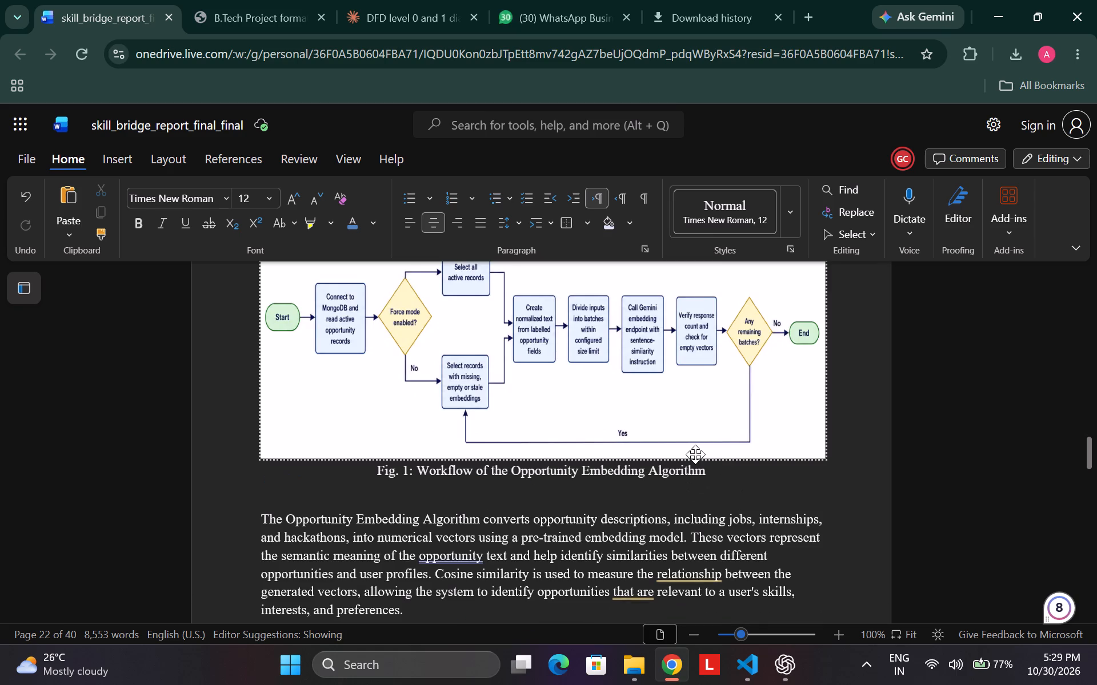
{"action": "scroll", "coordinate": [695, 454], "scroll_direction": "down", "scroll_amount": 8}
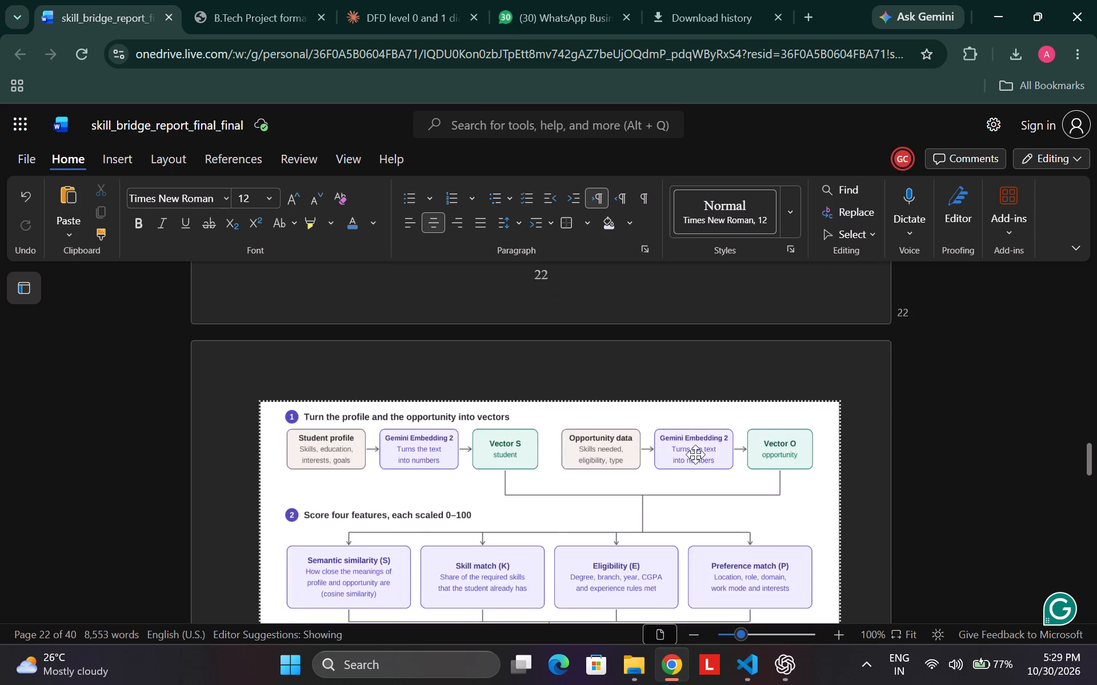
{"action": "scroll", "coordinate": [695, 454], "scroll_direction": "down", "scroll_amount": 4}
{"action": "scroll", "coordinate": [695, 454], "scroll_direction": "up", "scroll_amount": 16}
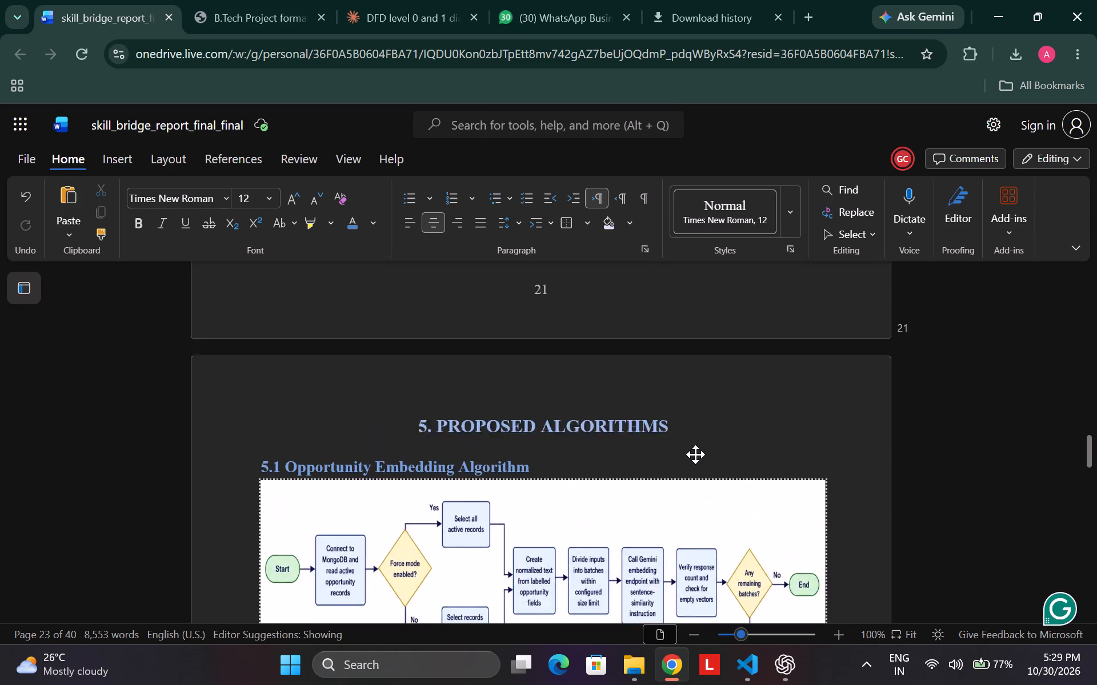
{"action": "scroll", "coordinate": [695, 454], "scroll_direction": "up", "scroll_amount": 4}
{"action": "scroll", "coordinate": [695, 454], "scroll_direction": "down", "scroll_amount": 5}
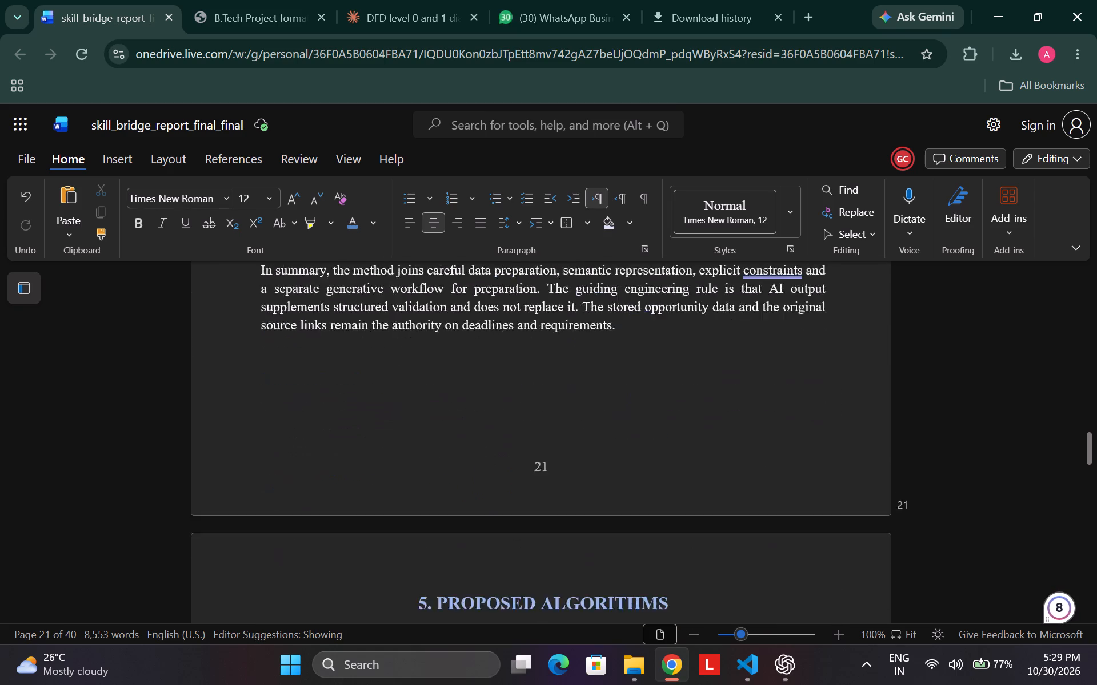
{"action": "scroll", "coordinate": [695, 454], "scroll_direction": "down", "scroll_amount": 7}
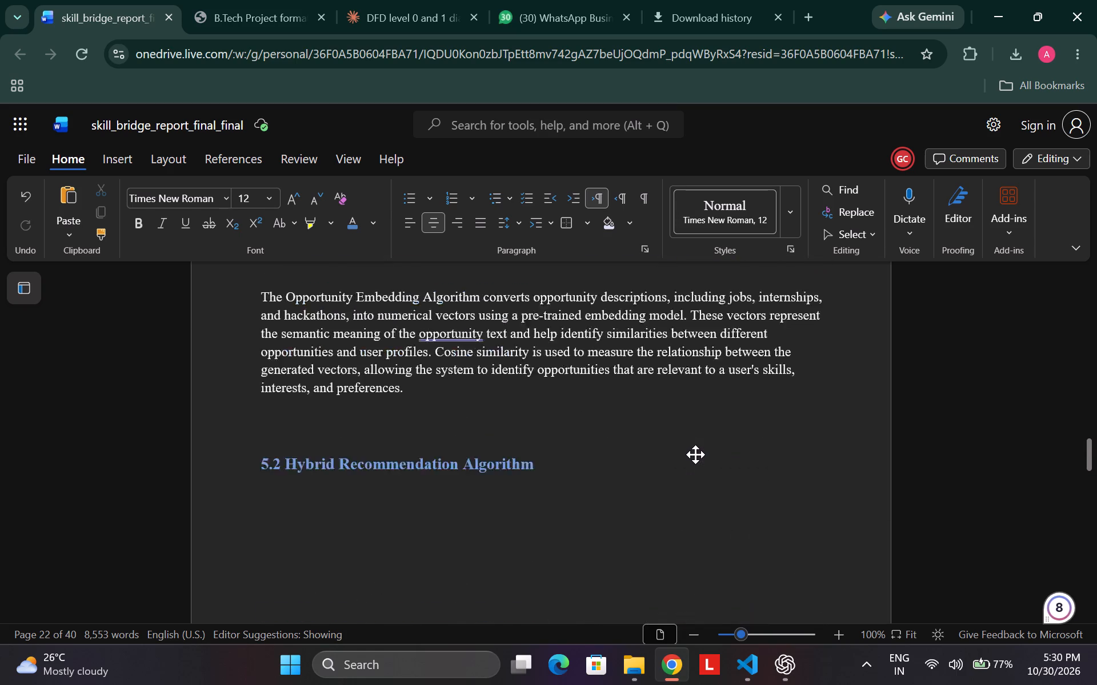
{"action": "scroll", "coordinate": [695, 454], "scroll_direction": "down", "scroll_amount": 5}
{"action": "scroll", "coordinate": [695, 454], "scroll_direction": "up", "scroll_amount": 8}
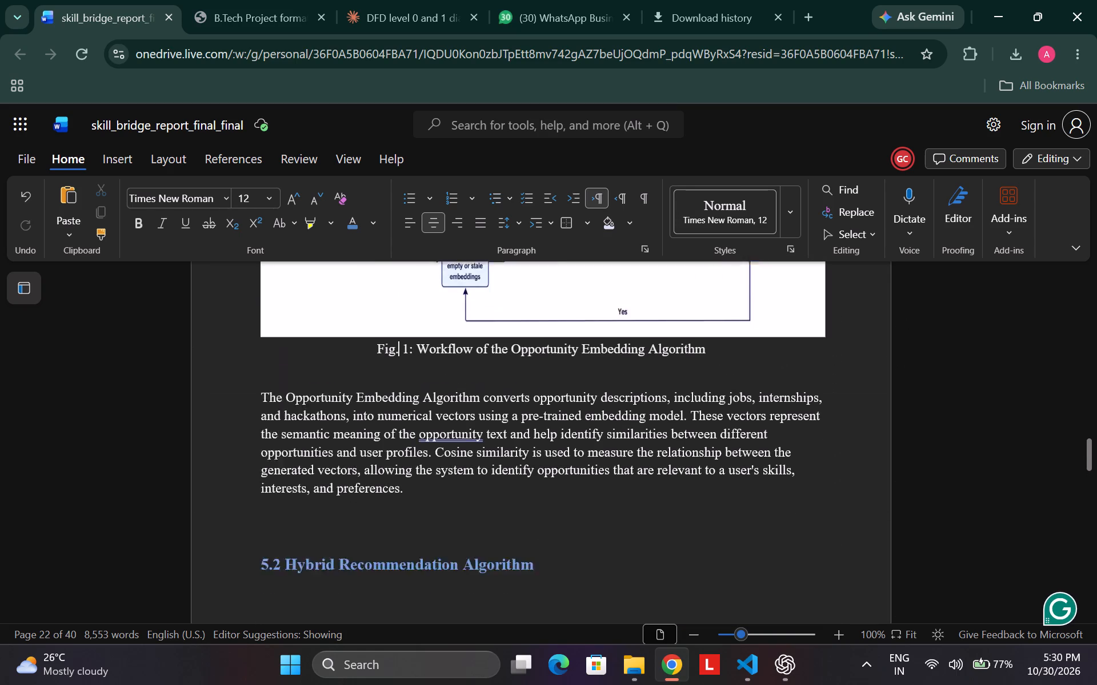
Remove the blank line between the "5. PROPOSED ALGORITHMS" title and the 5.1 Opportunity Embedding Algorithm heading.
{"action": "scroll", "coordinate": [486, 469], "scroll_direction": "up", "scroll_amount": 4}
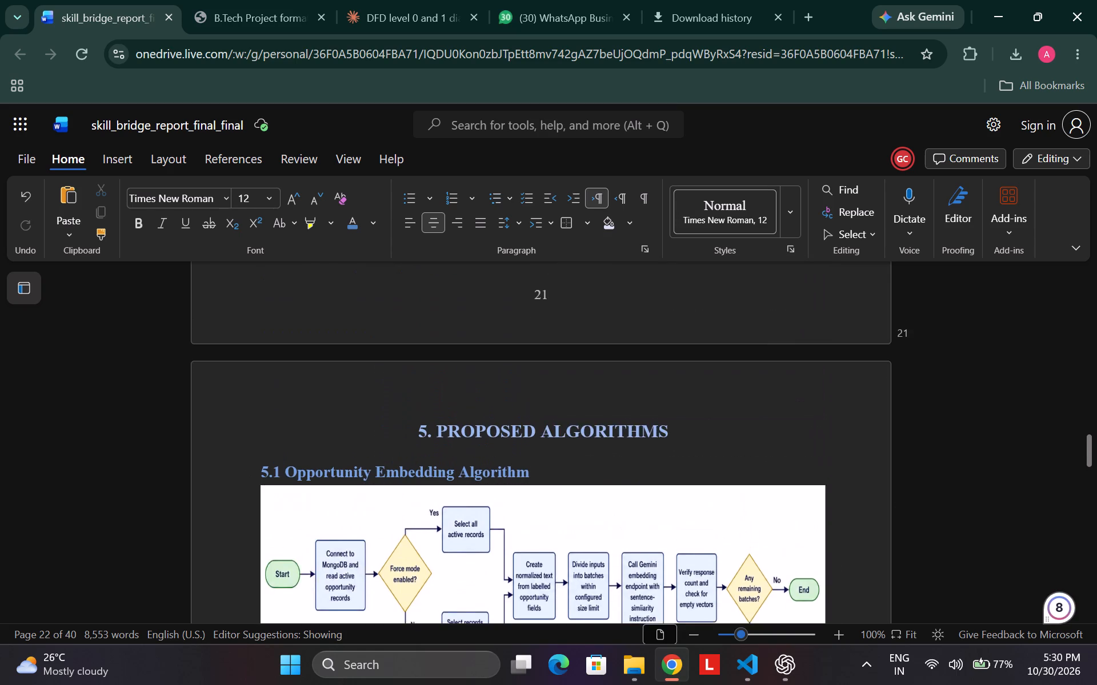
{"action": "scroll", "coordinate": [489, 460], "scroll_direction": "down", "scroll_amount": 2}
{"action": "scroll", "coordinate": [528, 483], "scroll_direction": "down", "scroll_amount": 2}
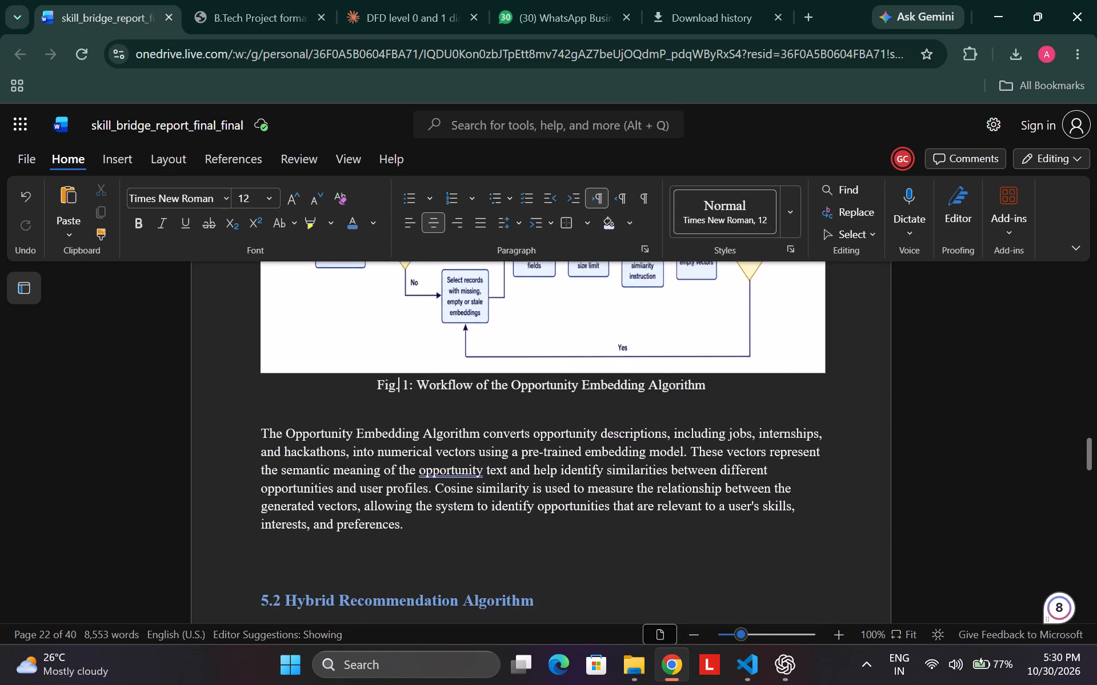
{"action": "scroll", "coordinate": [491, 452], "scroll_direction": "up", "scroll_amount": 2}
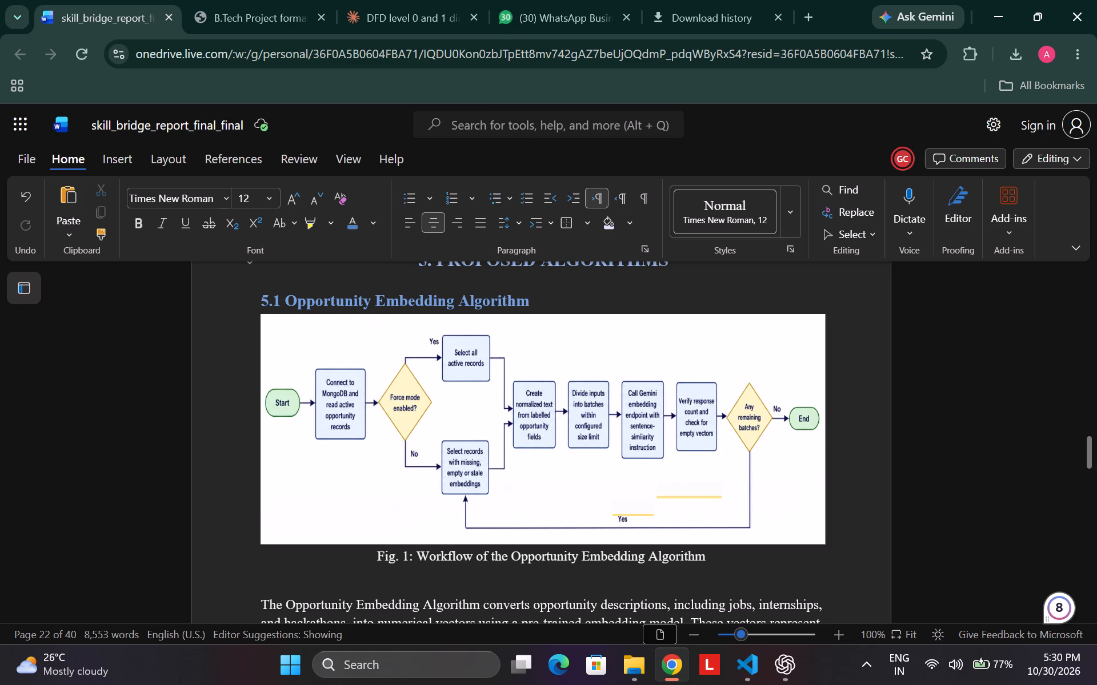
{"action": "scroll", "coordinate": [415, 396], "scroll_direction": "up", "scroll_amount": 2}
{"action": "left_click", "coordinate": [258, 470]}
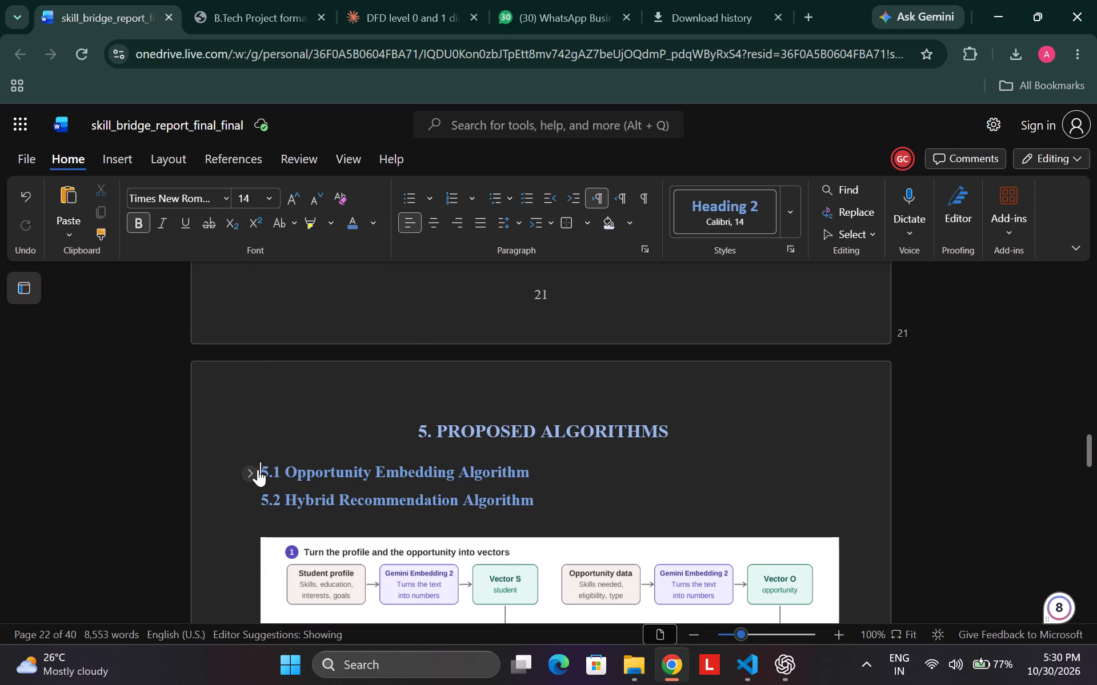
{"action": "left_click", "coordinate": [258, 469]}
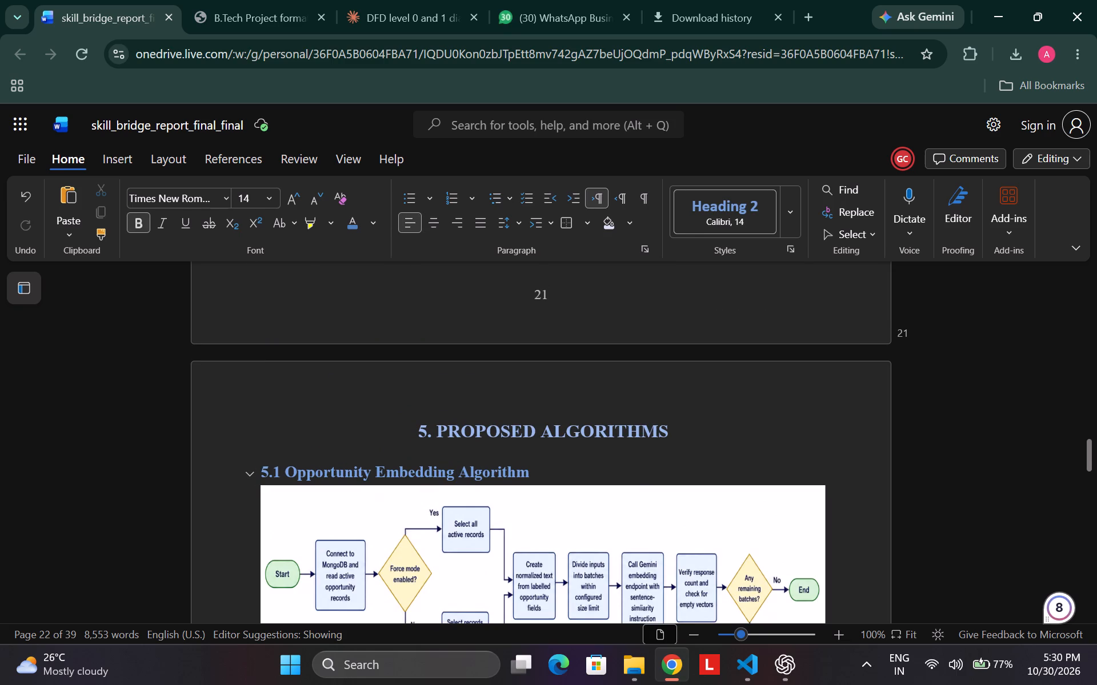
{"action": "left_click", "coordinate": [261, 466]}
{"action": "key", "text": "BackSpace"}
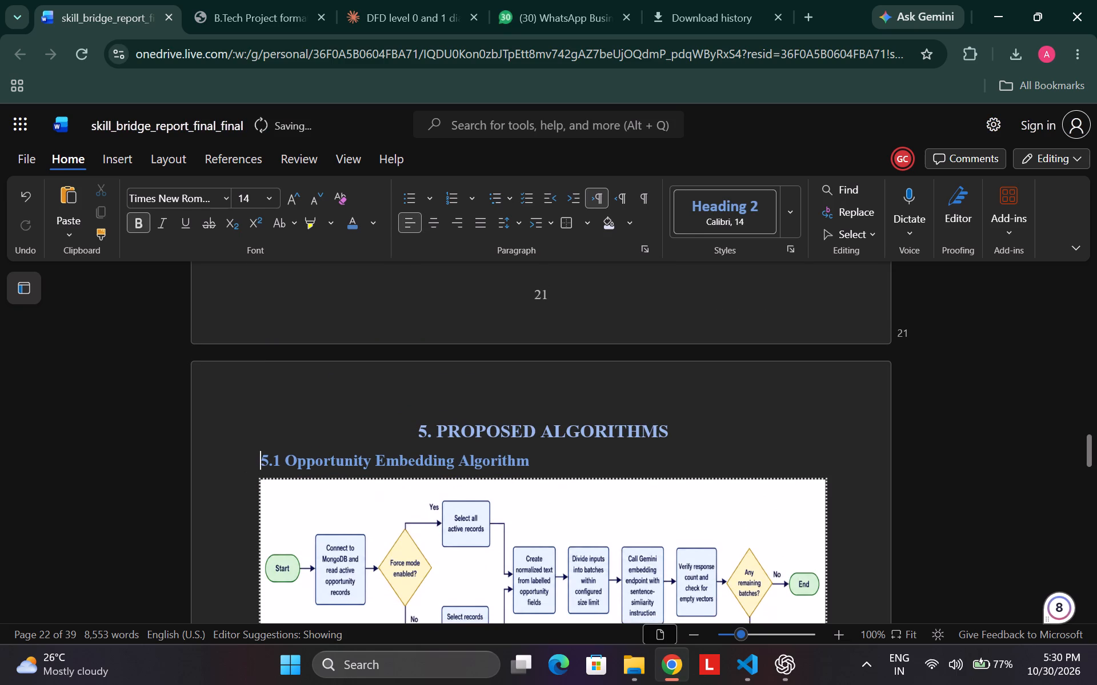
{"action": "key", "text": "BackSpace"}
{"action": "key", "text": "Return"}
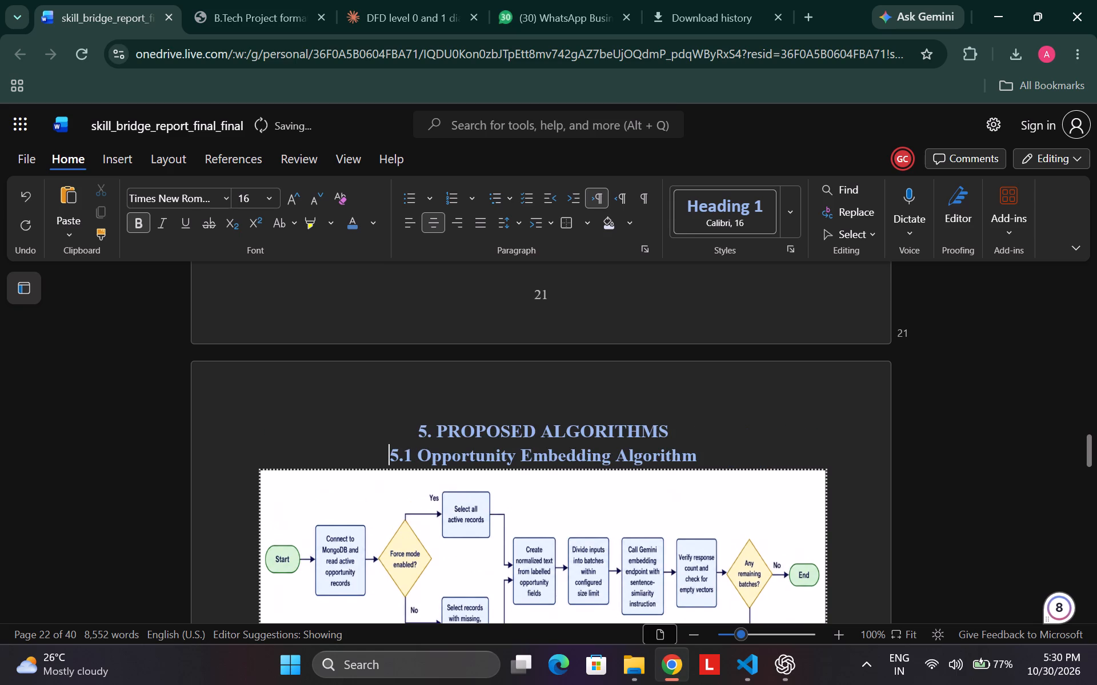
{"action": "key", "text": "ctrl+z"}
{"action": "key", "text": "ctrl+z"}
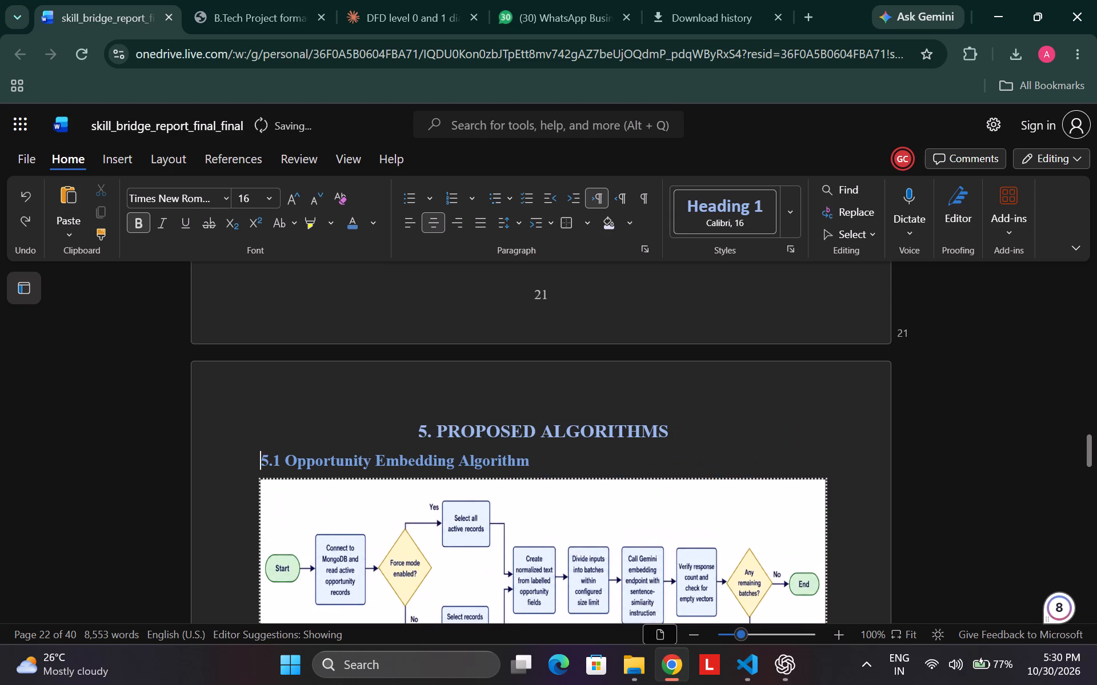
Delete the blank lines above and below the description paragraph in section 5.1, closing the gaps to the Fig. 1 caption and 5.2 heading.
{"action": "scroll", "coordinate": [558, 465], "scroll_direction": "down", "scroll_amount": 4}
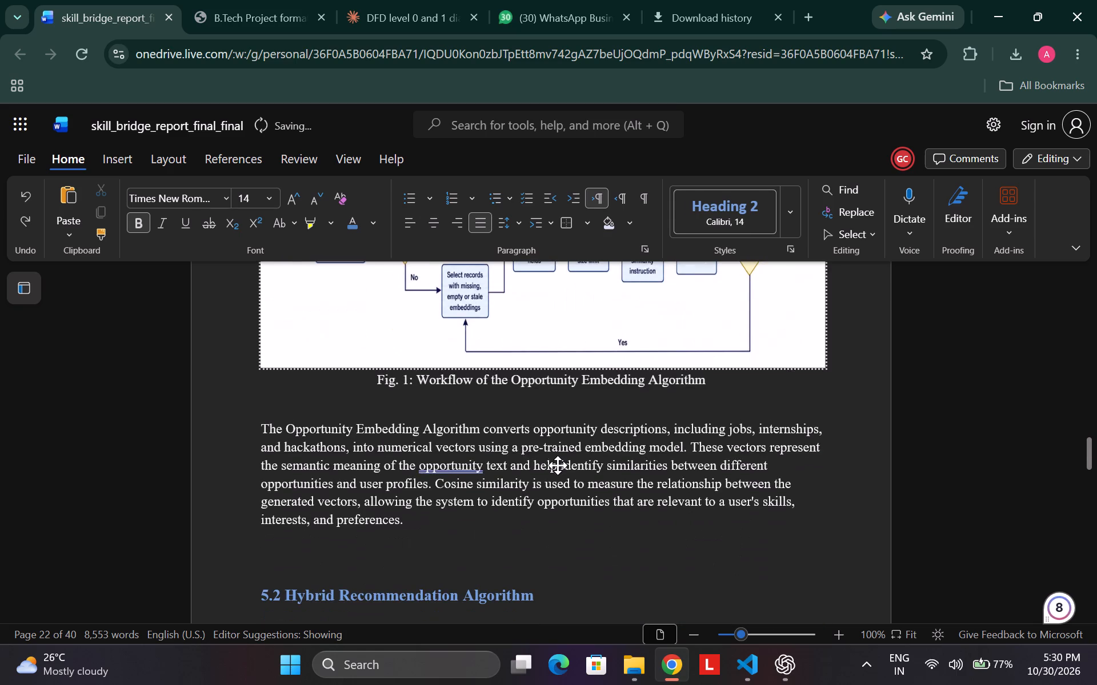
{"action": "left_click", "coordinate": [261, 423]}
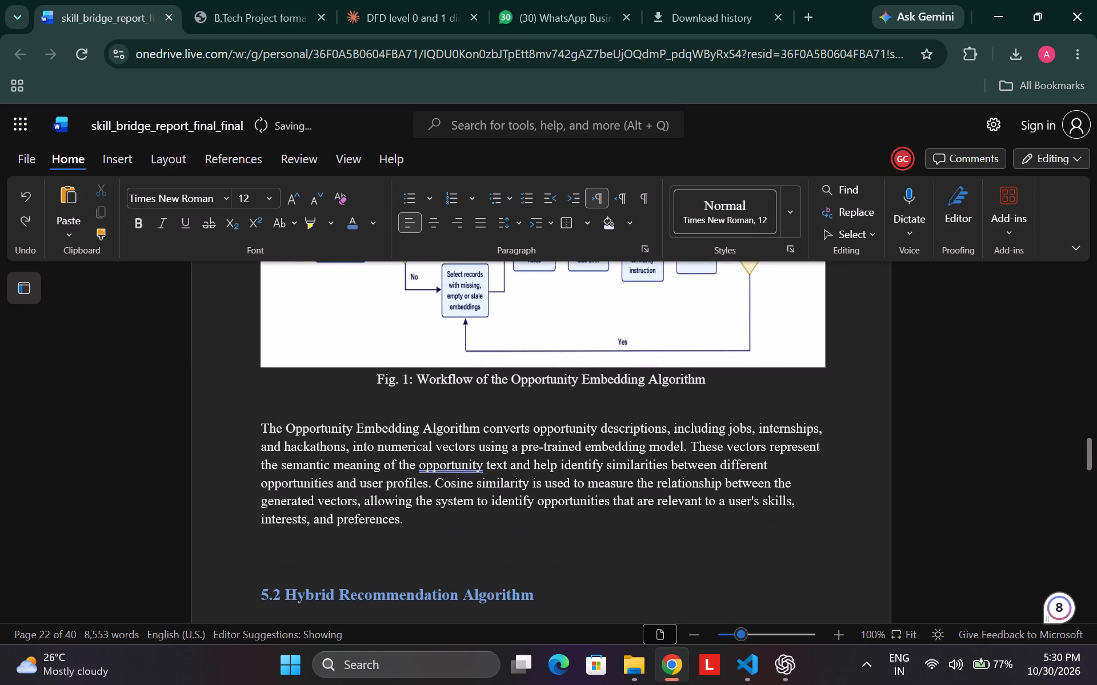
{"action": "key", "text": "BackSpace"}
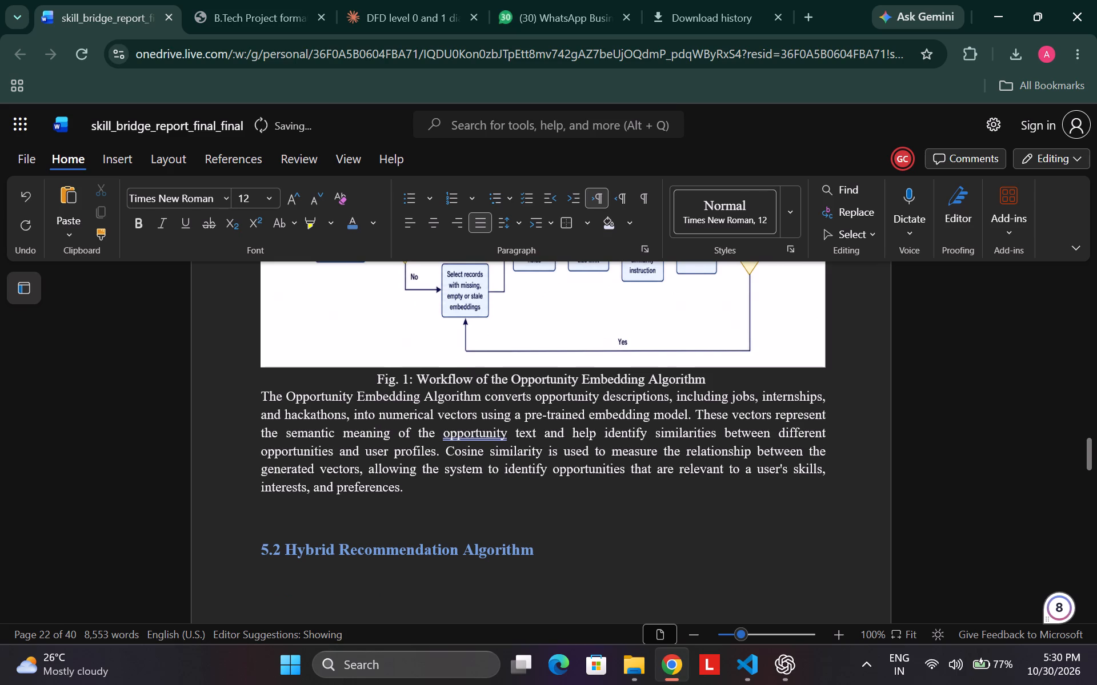
{"action": "scroll", "coordinate": [618, 481], "scroll_direction": "down", "scroll_amount": 2}
{"action": "scroll", "coordinate": [617, 480], "scroll_direction": "up", "scroll_amount": 2}
{"action": "left_click", "coordinate": [277, 524]}
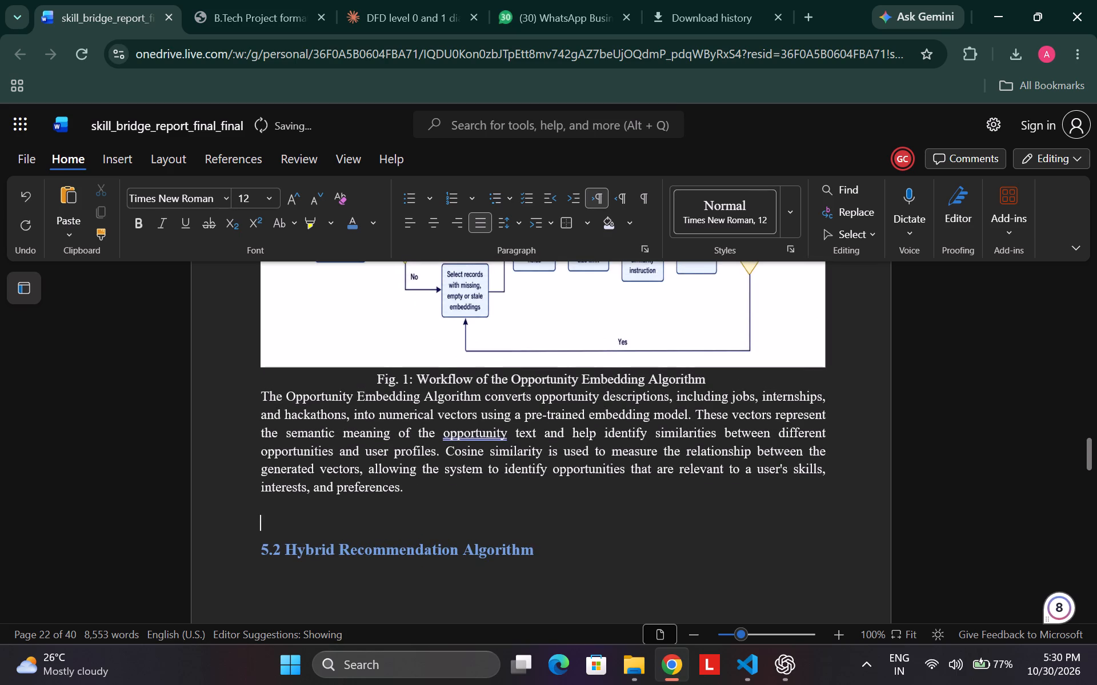
{"action": "left_click", "coordinate": [277, 529]}
{"action": "key", "text": "BackSpace"}
{"action": "key", "text": "BackSpace"}
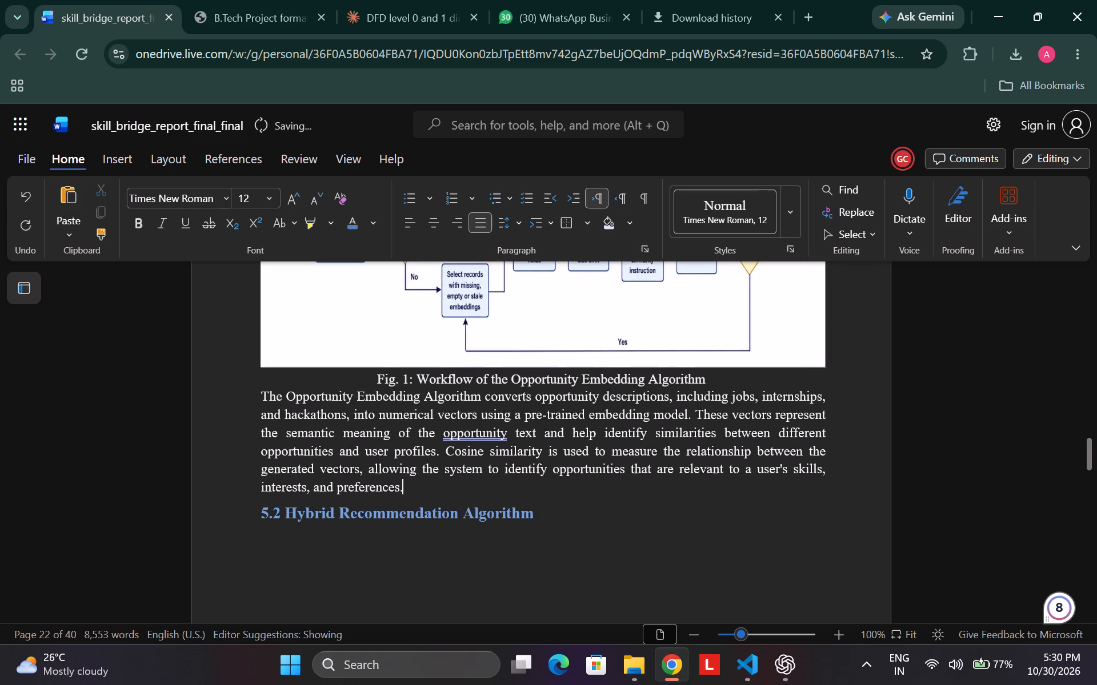
Review how the figures, captions and descriptions fall across the pages from section 5.2 to the start of Chapter 6.
{"action": "scroll", "coordinate": [583, 513], "scroll_direction": "down", "scroll_amount": 17}
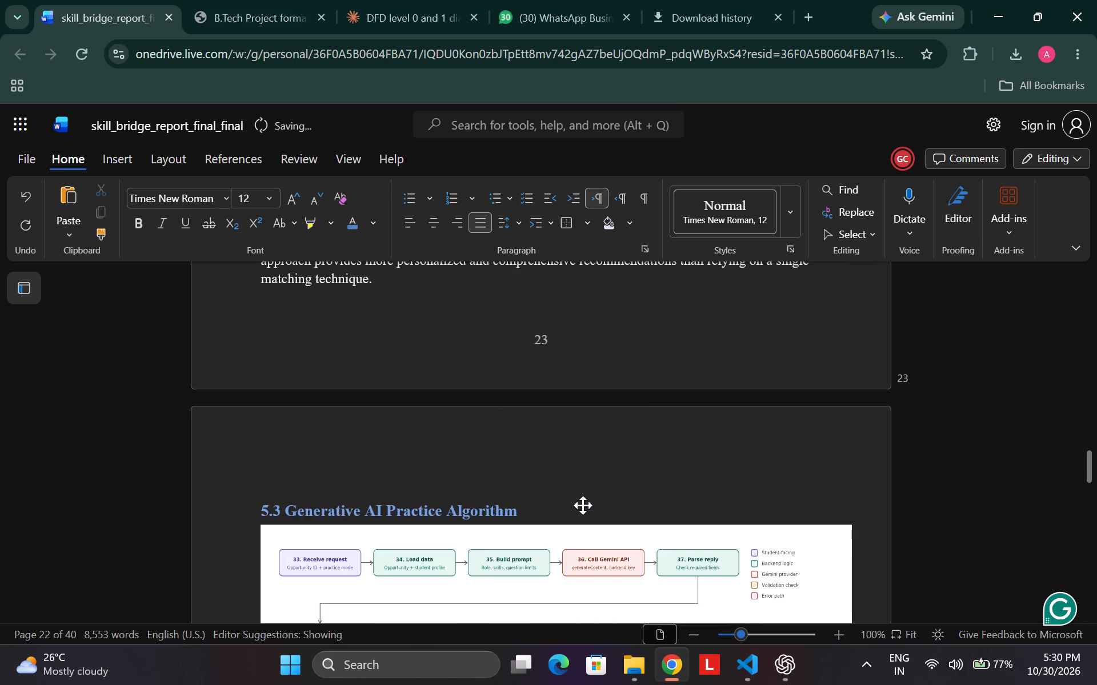
{"action": "scroll", "coordinate": [583, 505], "scroll_direction": "down", "scroll_amount": 8}
{"action": "scroll", "coordinate": [583, 505], "scroll_direction": "up", "scroll_amount": 4}
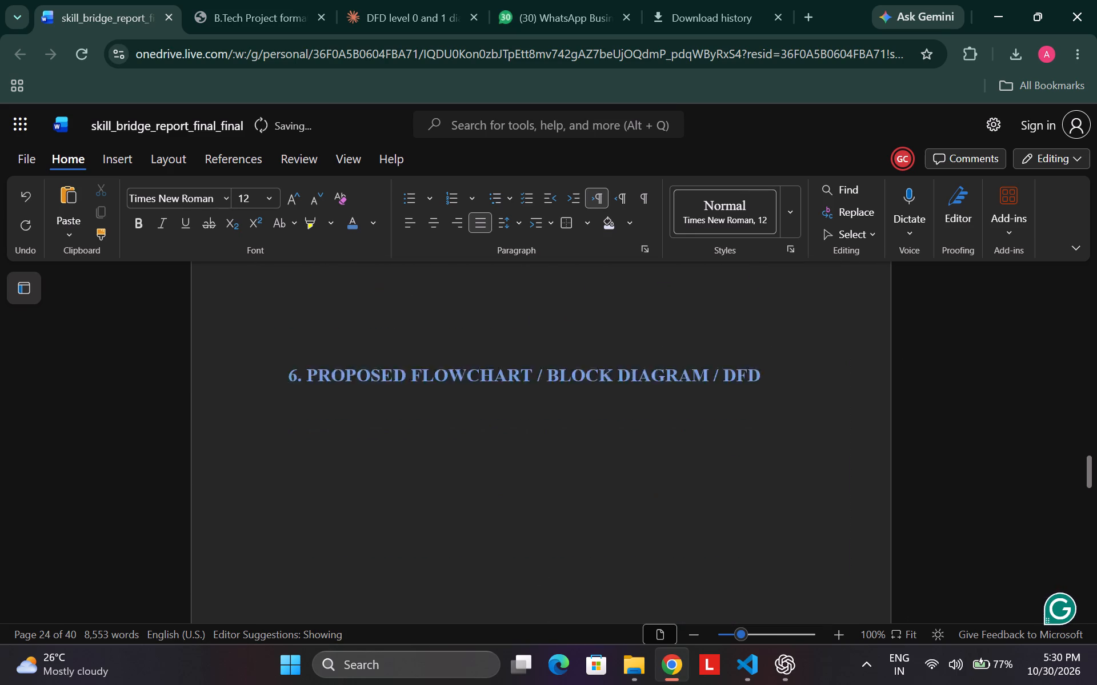
{"action": "scroll", "coordinate": [583, 505], "scroll_direction": "up", "scroll_amount": 6}
{"action": "scroll", "coordinate": [583, 505], "scroll_direction": "down", "scroll_amount": 4}
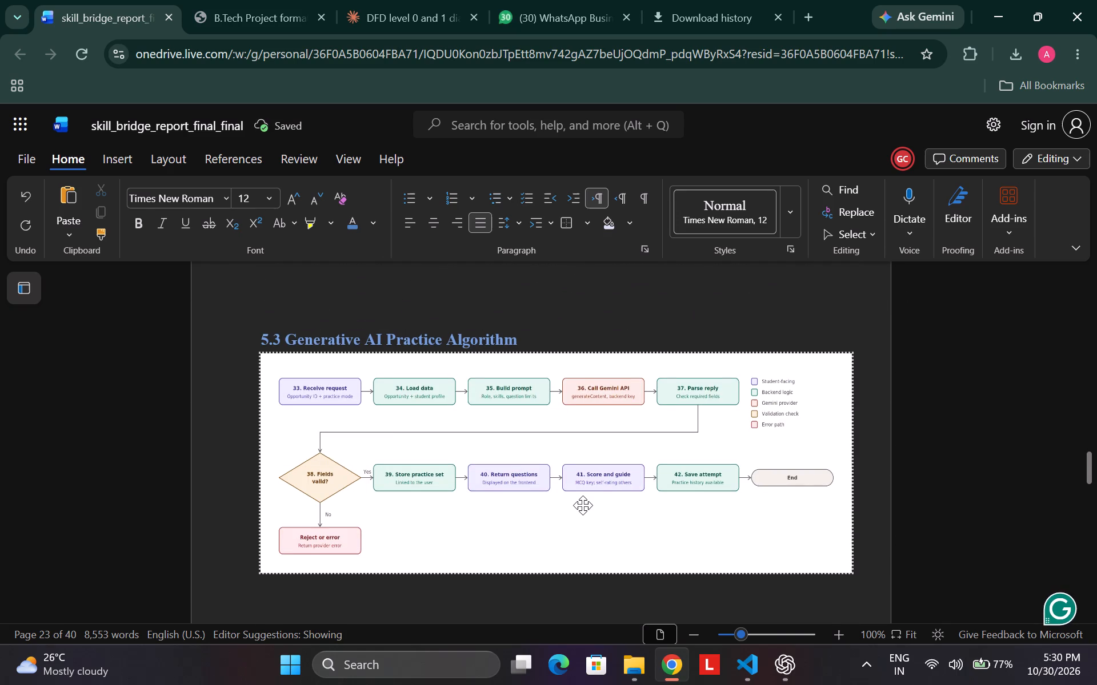
{"action": "scroll", "coordinate": [582, 502], "scroll_direction": "up", "scroll_amount": 12}
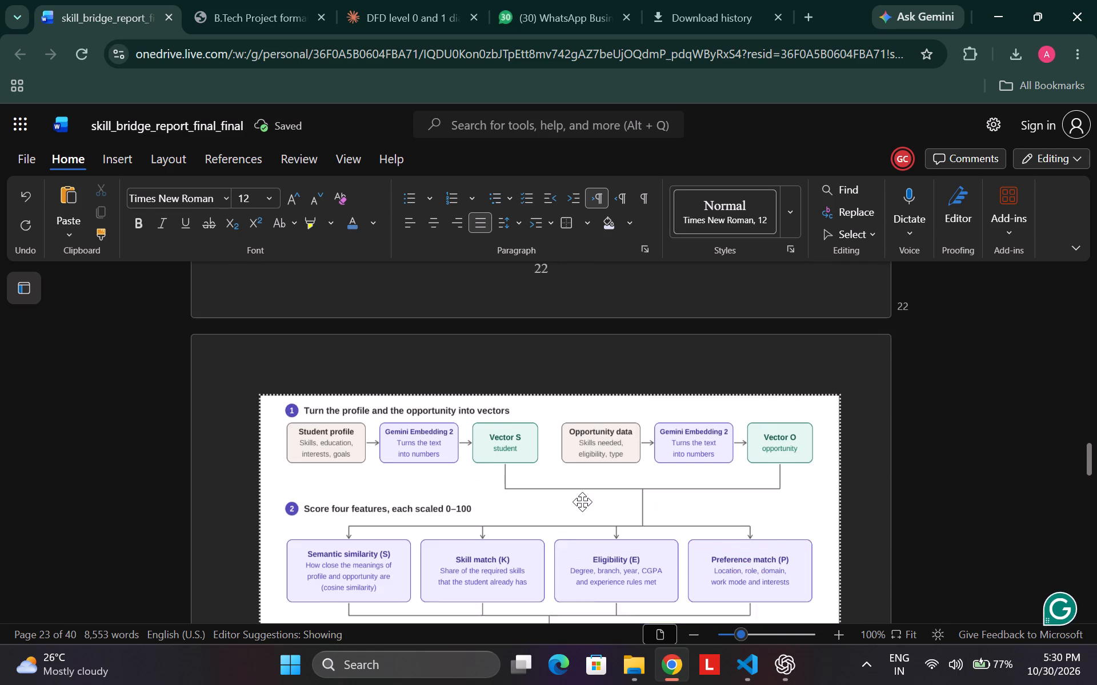
{"action": "scroll", "coordinate": [582, 502], "scroll_direction": "down", "scroll_amount": 6}
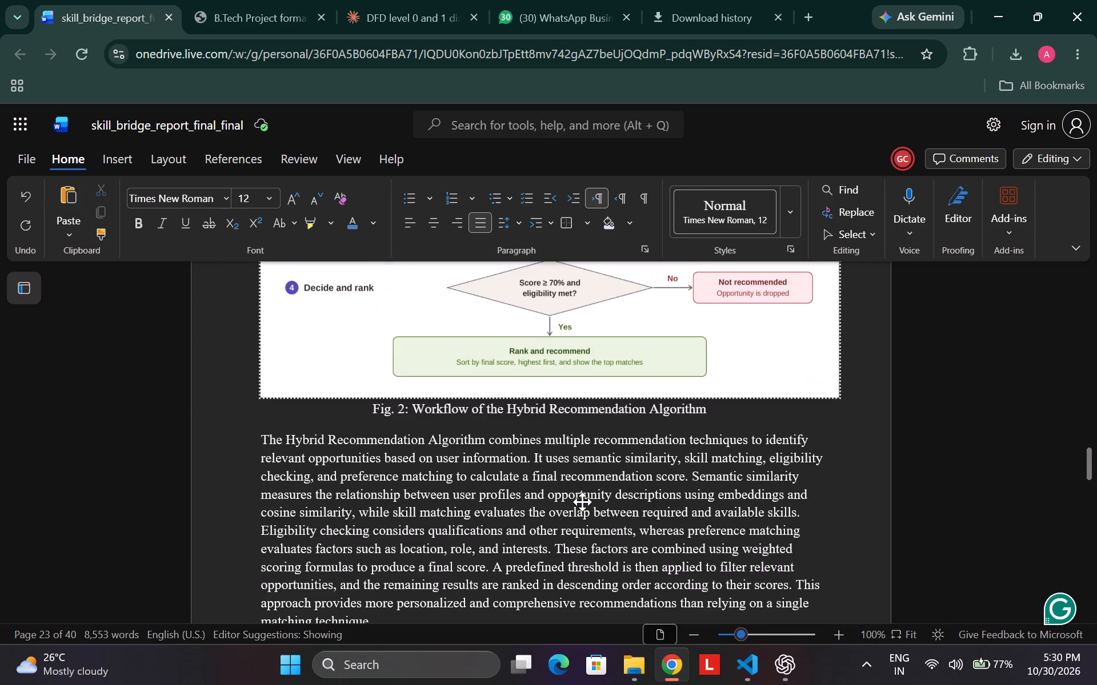
{"action": "scroll", "coordinate": [582, 502], "scroll_direction": "up", "scroll_amount": 11}
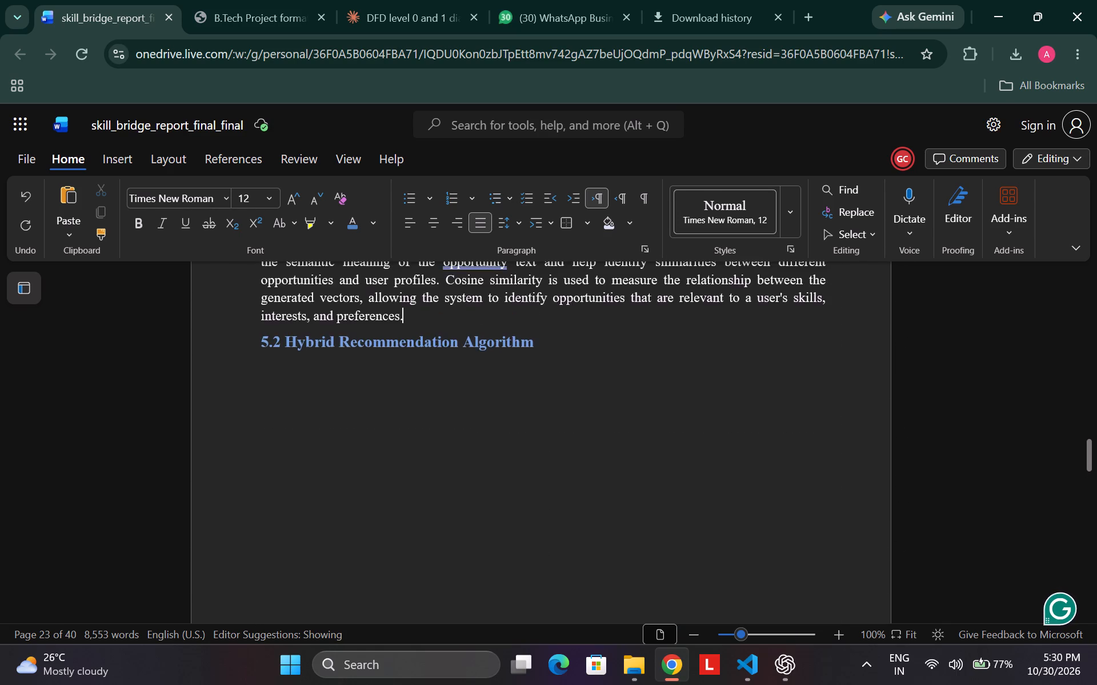
Move the Hybrid Recommendation Algorithm description from below the Fig. 2 caption to a new line directly under the 5.2 heading.
{"action": "scroll", "coordinate": [582, 502], "scroll_direction": "down", "scroll_amount": 10}
{"action": "scroll", "coordinate": [426, 509], "scroll_direction": "down", "scroll_amount": 3}
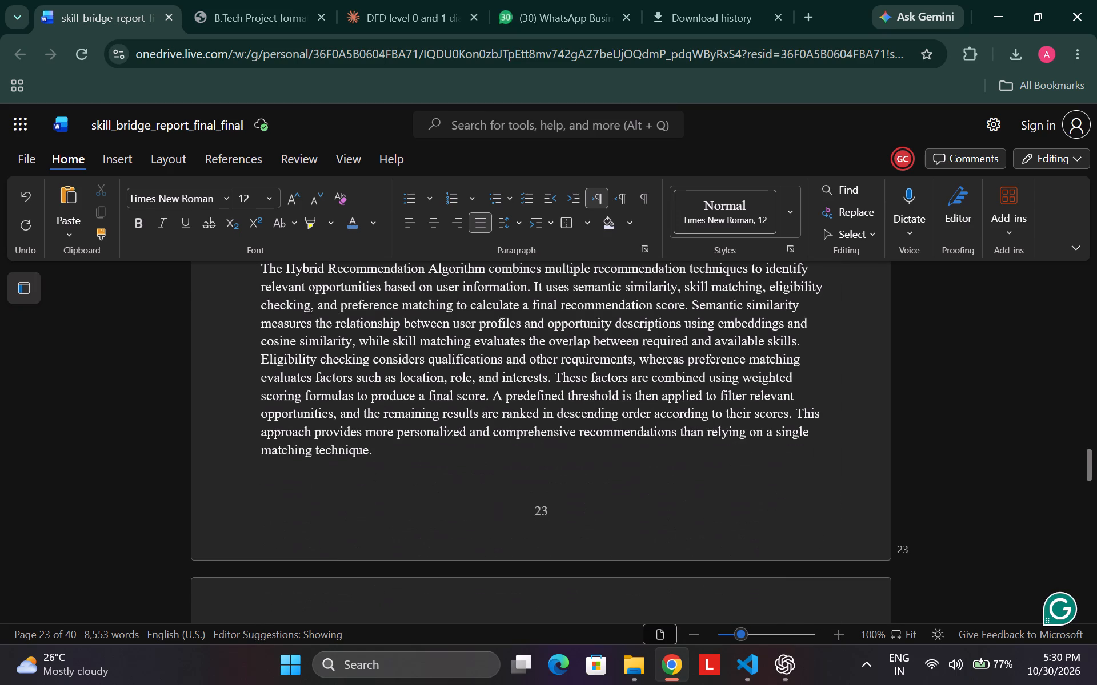
{"action": "scroll", "coordinate": [382, 466], "scroll_direction": "up", "scroll_amount": 1}
{"action": "left_click_drag", "start_coordinate": [257, 354], "coordinate": [375, 539]}
{"action": "key", "text": "ctrl+x"}
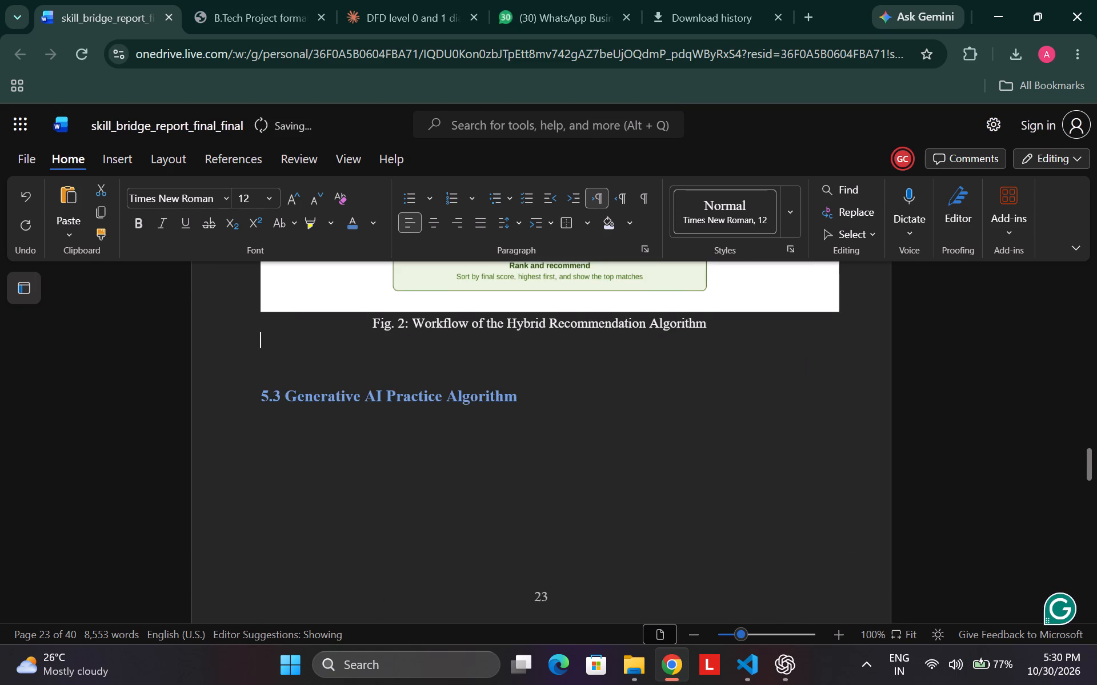
{"action": "scroll", "coordinate": [386, 540], "scroll_direction": "up", "scroll_amount": 15}
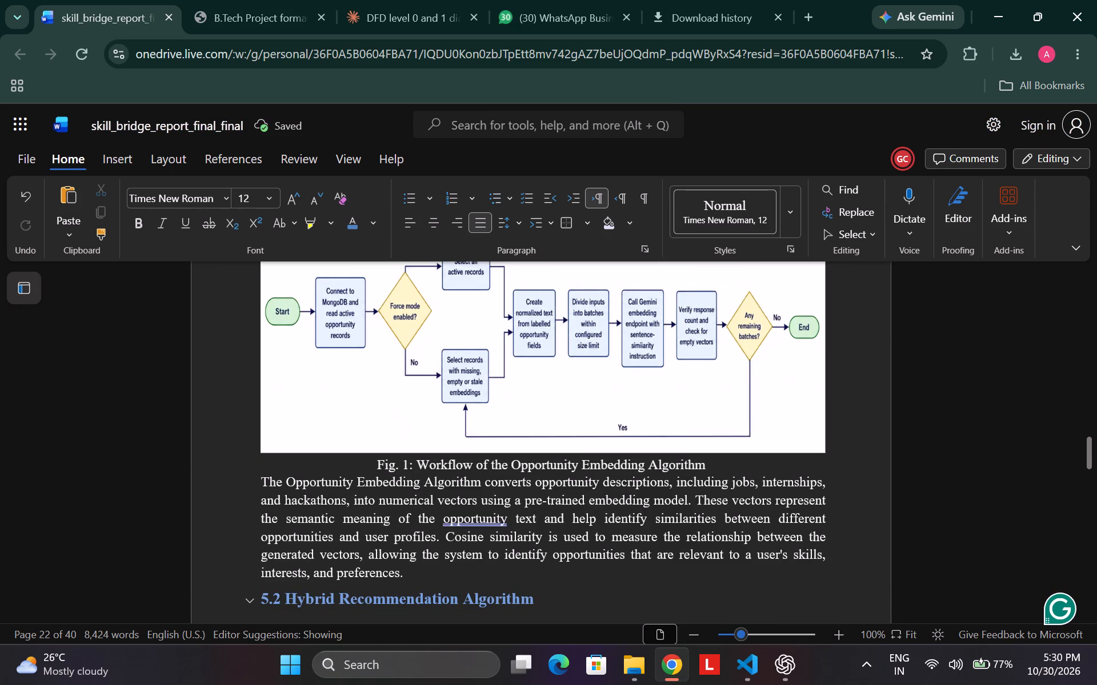
{"action": "left_click", "coordinate": [570, 603]}
{"action": "key", "text": "Return"}
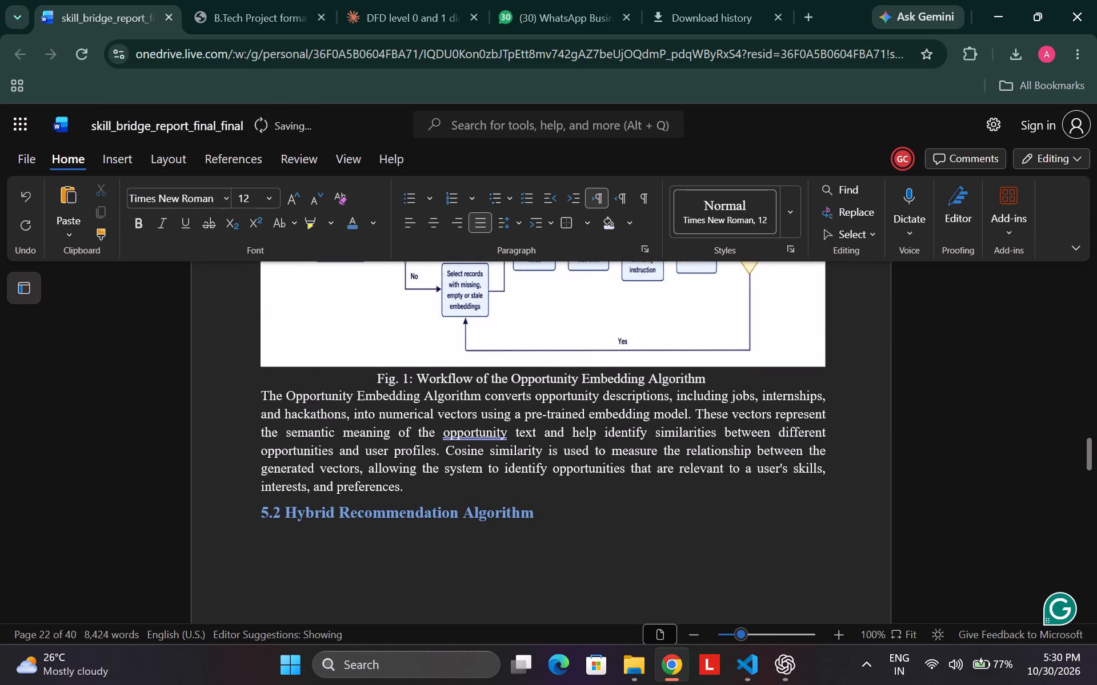
{"action": "key", "text": "ctrl+v"}
Insert a blank line between the Fig. 1 caption and the section 5.1 description.
{"action": "scroll", "coordinate": [593, 515], "scroll_direction": "up", "scroll_amount": 2}
{"action": "scroll", "coordinate": [529, 483], "scroll_direction": "up", "scroll_amount": 1}
{"action": "left_click", "coordinate": [743, 415]}
{"action": "key", "text": "Return"}
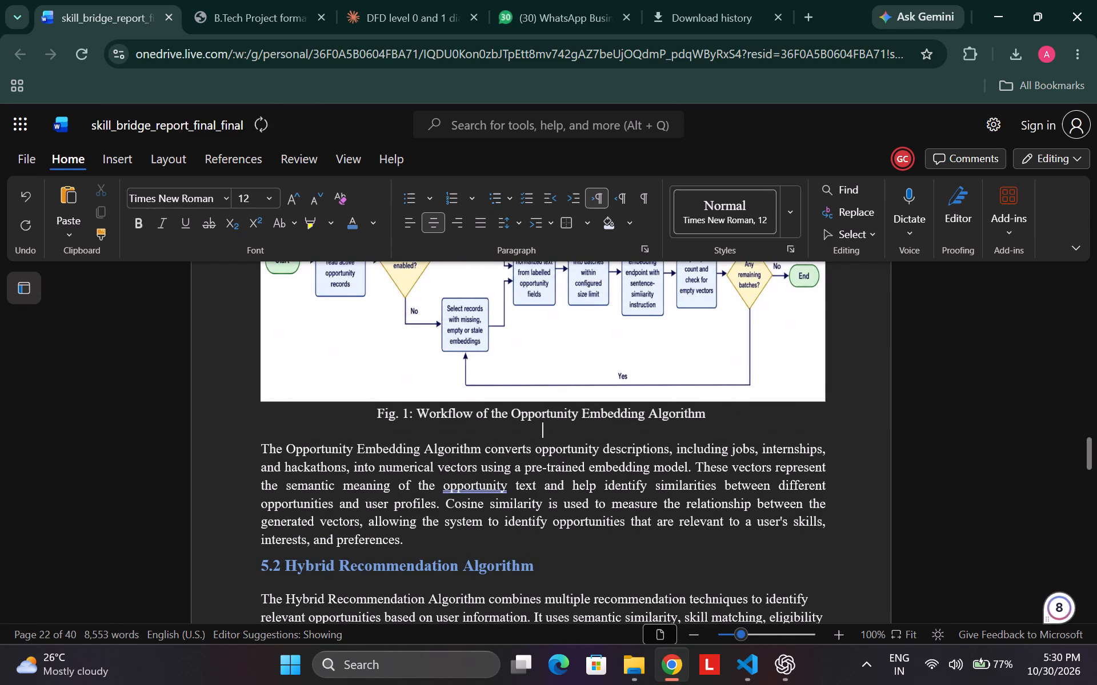
{"action": "scroll", "coordinate": [742, 415], "scroll_direction": "down", "scroll_amount": 1}
{"action": "scroll", "coordinate": [596, 474], "scroll_direction": "down", "scroll_amount": 6}
{"action": "scroll", "coordinate": [596, 474], "scroll_direction": "up", "scroll_amount": 1}
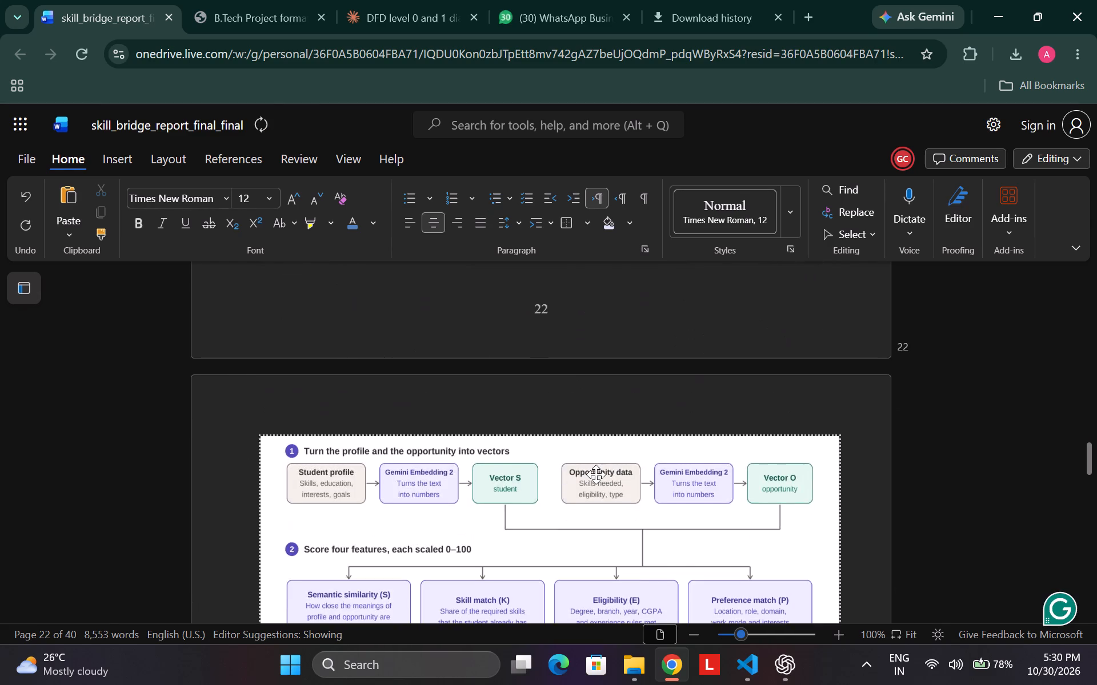
{"action": "scroll", "coordinate": [596, 474], "scroll_direction": "up", "scroll_amount": 1}
{"action": "scroll", "coordinate": [596, 474], "scroll_direction": "down", "scroll_amount": 12}
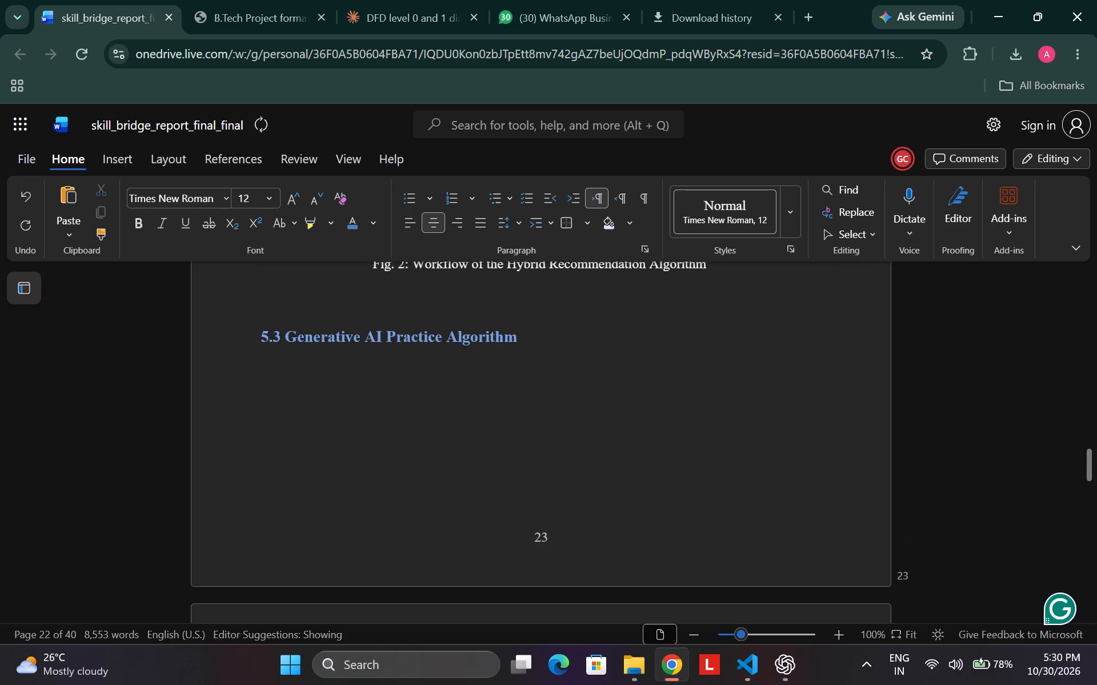
{"action": "scroll", "coordinate": [596, 474], "scroll_direction": "down", "scroll_amount": 2}
{"action": "scroll", "coordinate": [596, 474], "scroll_direction": "up", "scroll_amount": 17}
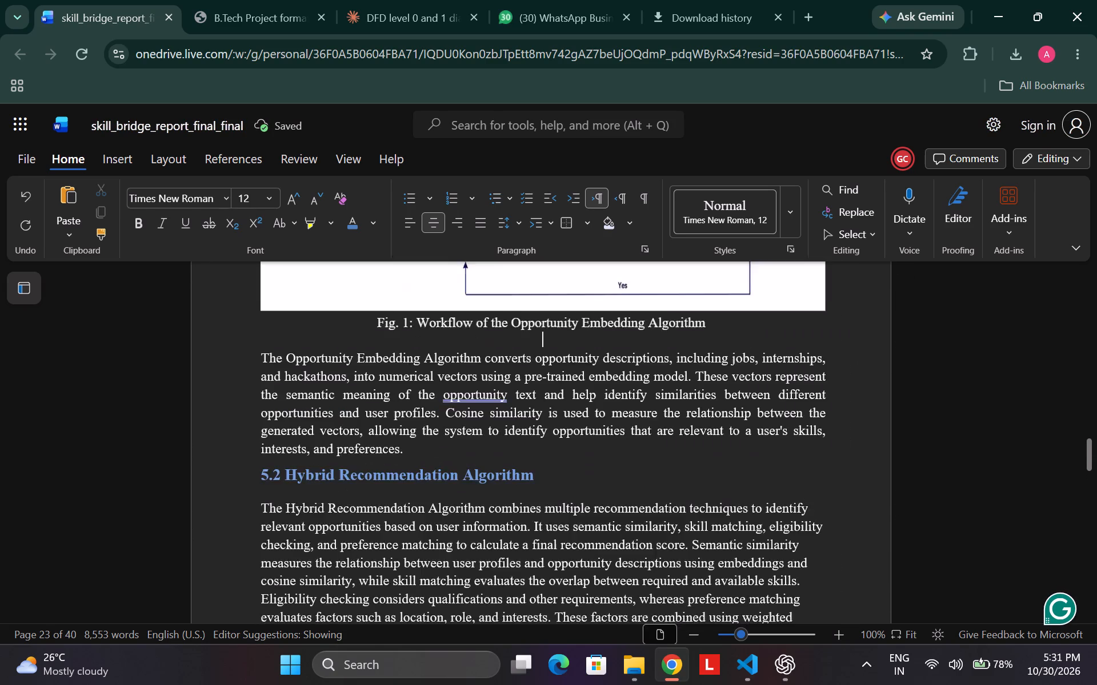
{"action": "scroll", "coordinate": [596, 474], "scroll_direction": "up", "scroll_amount": 6}
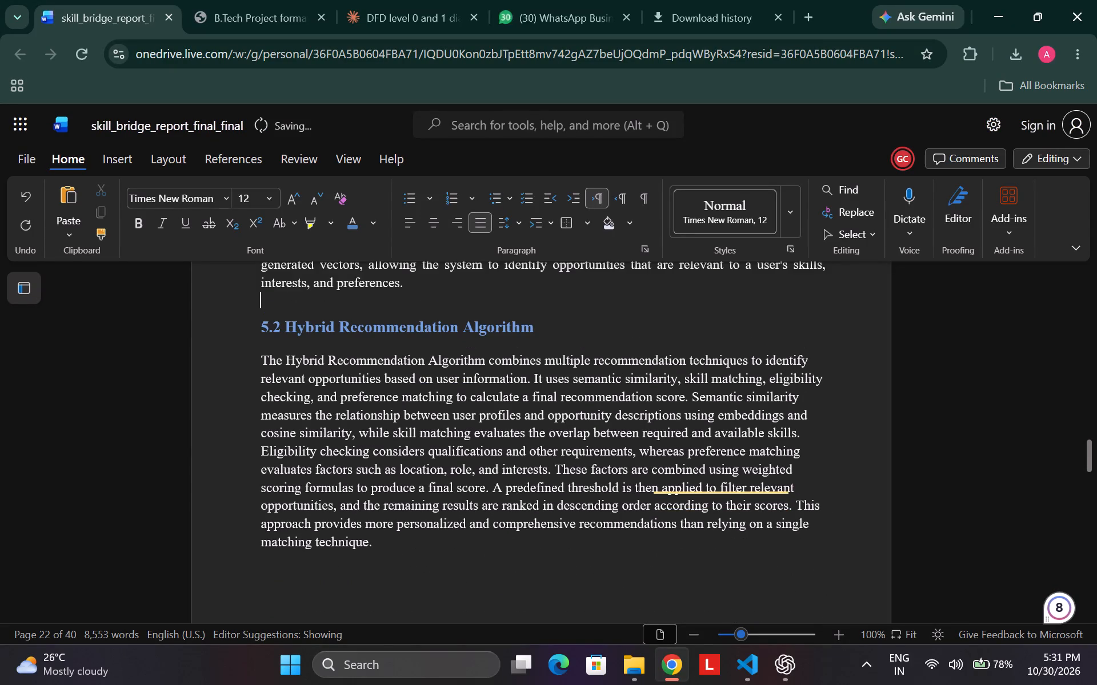
Delete the Generative AI practice flowchart picture that follows the 5.3 heading, just before chapter 6.
{"action": "scroll", "coordinate": [494, 387], "scroll_direction": "down", "scroll_amount": 7}
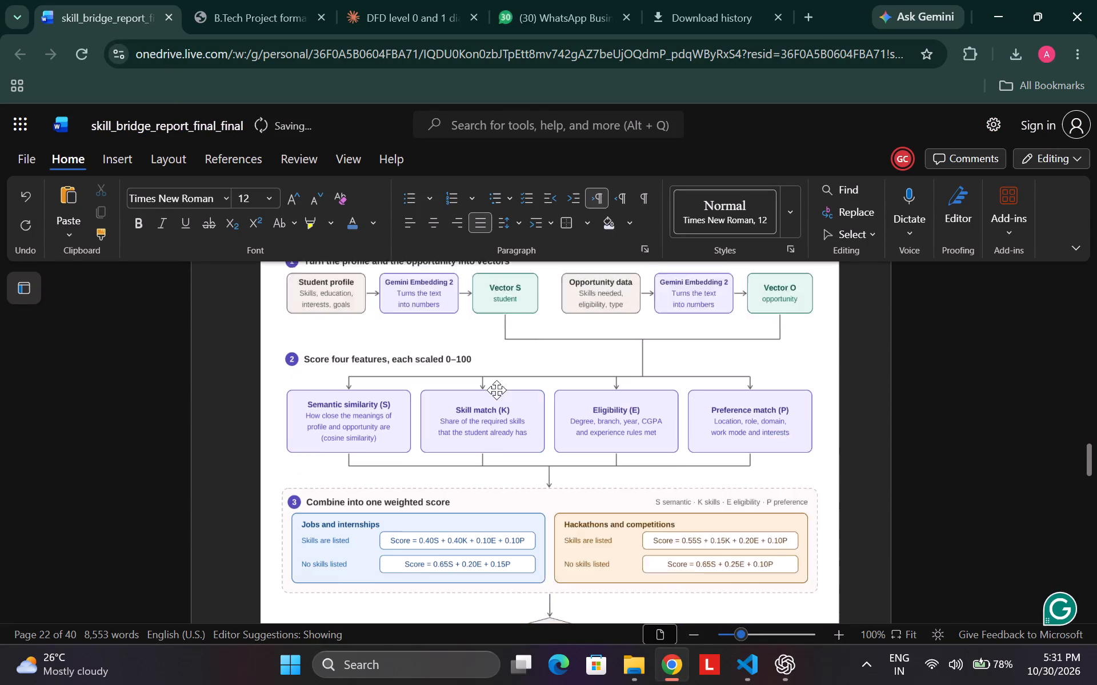
{"action": "scroll", "coordinate": [497, 390], "scroll_direction": "up", "scroll_amount": 3}
{"action": "scroll", "coordinate": [497, 390], "scroll_direction": "down", "scroll_amount": 7}
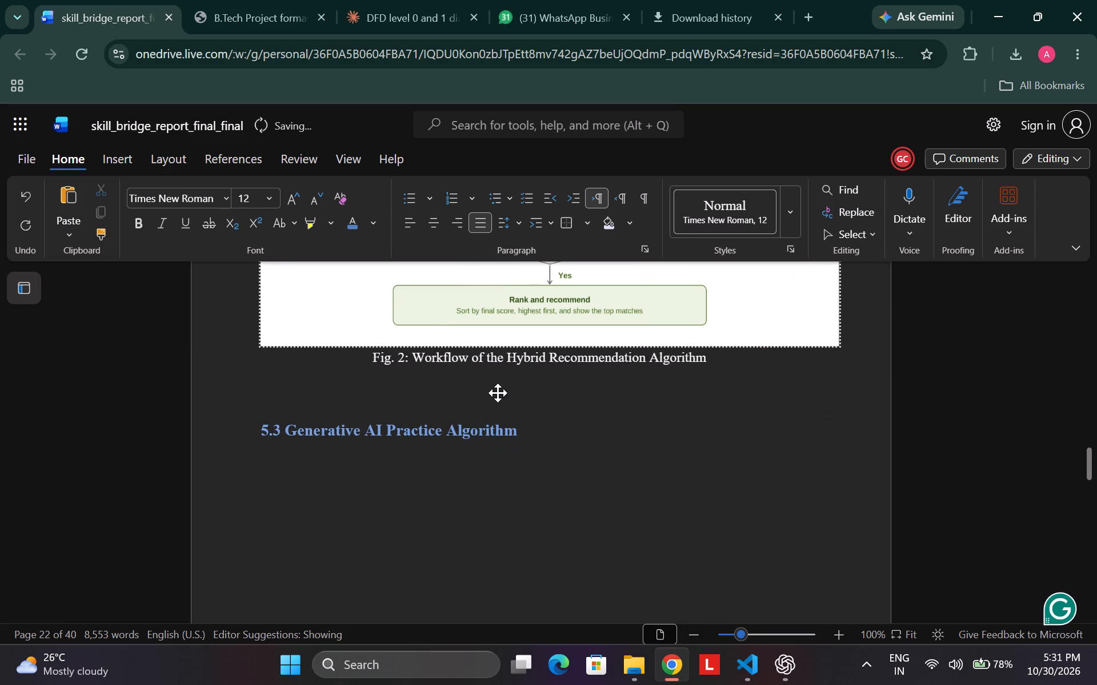
{"action": "scroll", "coordinate": [526, 440], "scroll_direction": "down", "scroll_amount": 5}
{"action": "scroll", "coordinate": [526, 440], "scroll_direction": "up", "scroll_amount": 3}
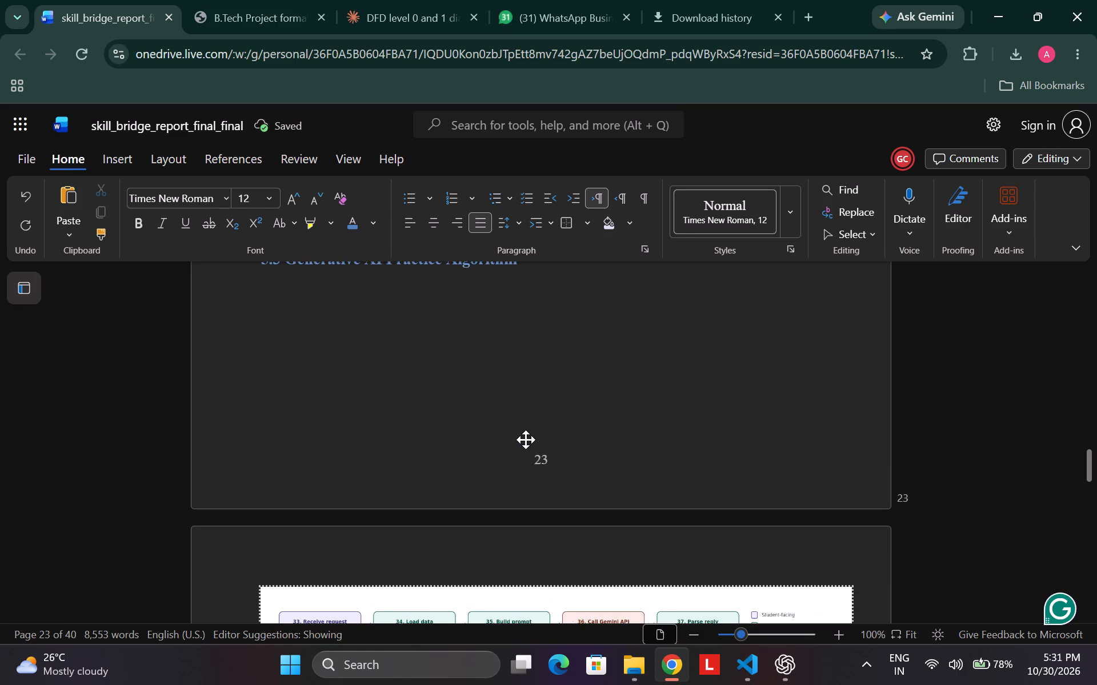
{"action": "scroll", "coordinate": [526, 440], "scroll_direction": "down", "scroll_amount": 2}
{"action": "left_click", "coordinate": [559, 541]}
{"action": "scroll", "coordinate": [562, 531], "scroll_direction": "down", "scroll_amount": 5}
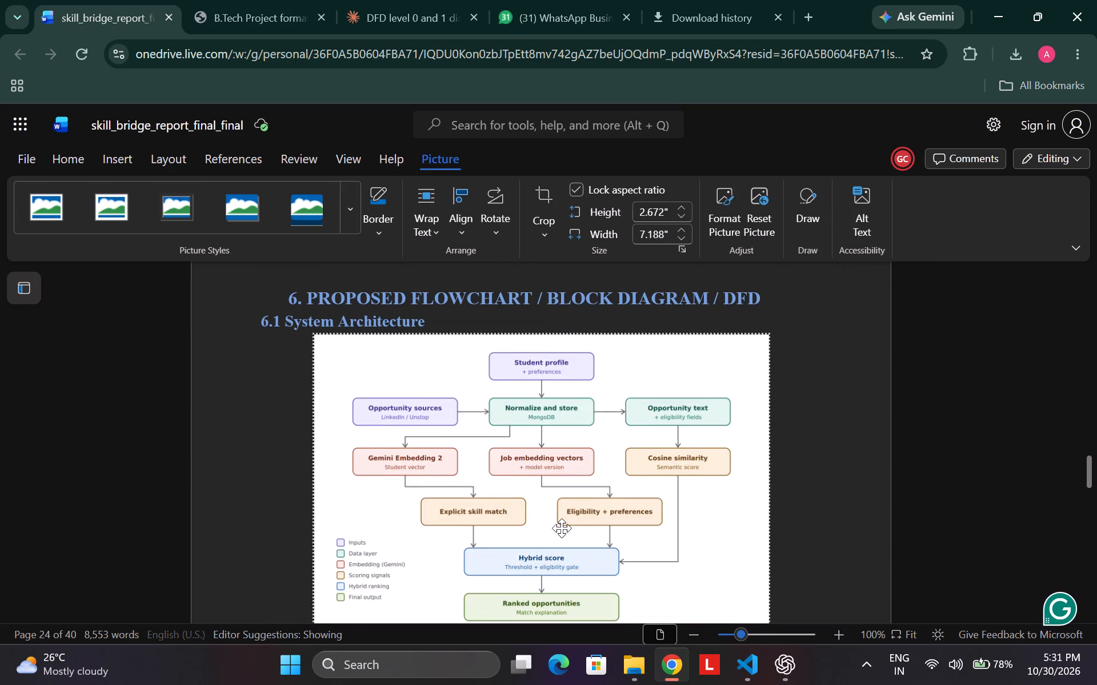
{"action": "scroll", "coordinate": [562, 528], "scroll_direction": "up", "scroll_amount": 4}
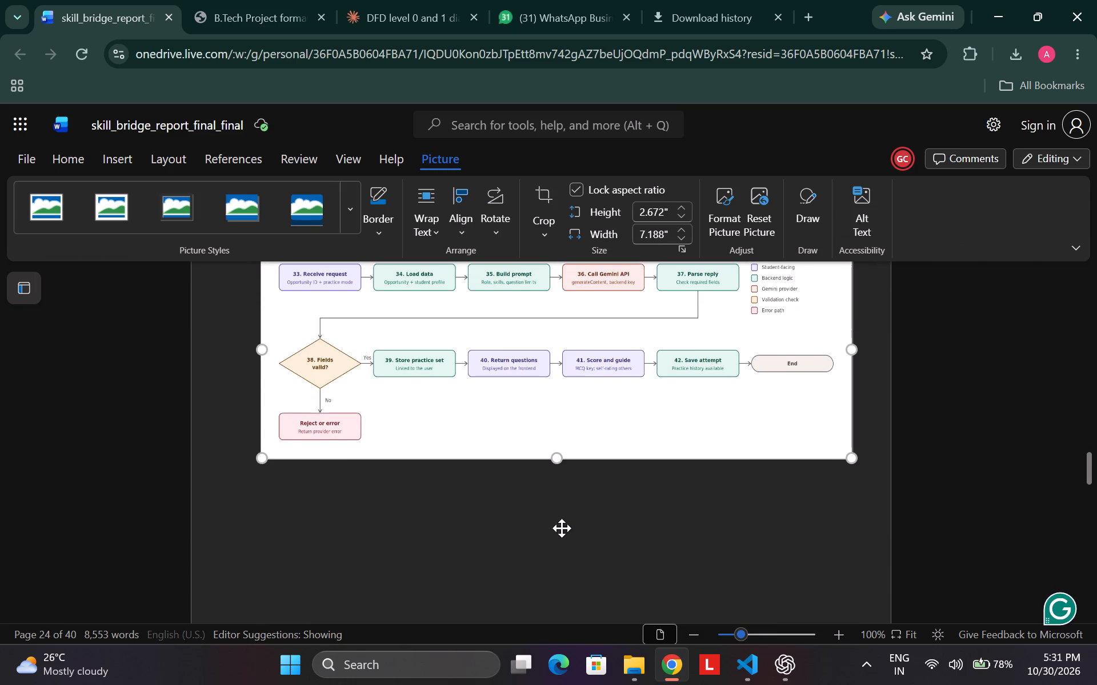
{"action": "key", "text": "Delete"}
Delete the "5.3 Generative AI Practice Algorithm" heading below the Fig. 2 caption and check the pages leading into chapter 6.
{"action": "scroll", "coordinate": [566, 524], "scroll_direction": "up", "scroll_amount": 3}
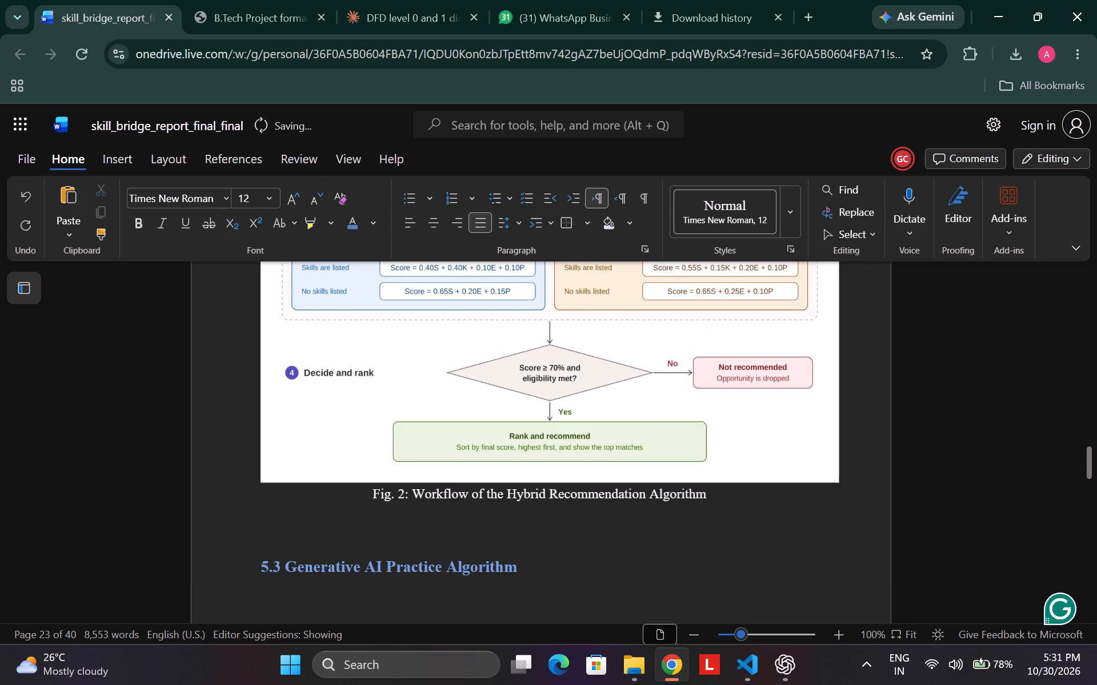
{"action": "left_click_drag", "start_coordinate": [555, 556], "coordinate": [526, 572]}
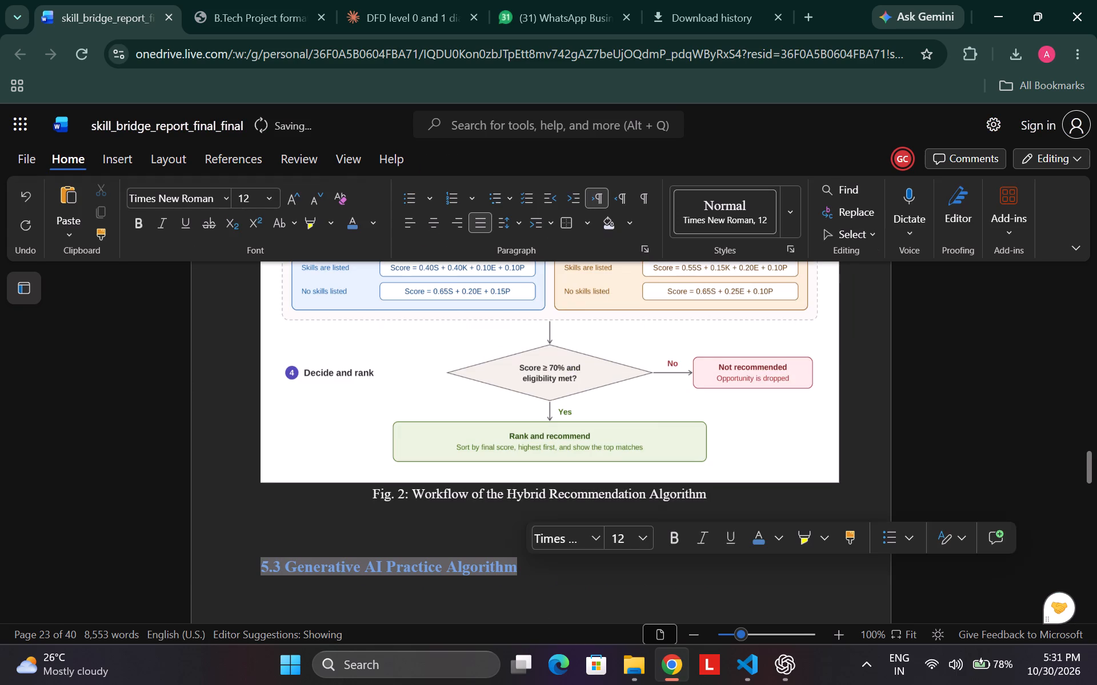
{"action": "key", "text": "BackSpace"}
{"action": "scroll", "coordinate": [513, 584], "scroll_direction": "down", "scroll_amount": 6}
{"action": "scroll", "coordinate": [507, 551], "scroll_direction": "up", "scroll_amount": 1}
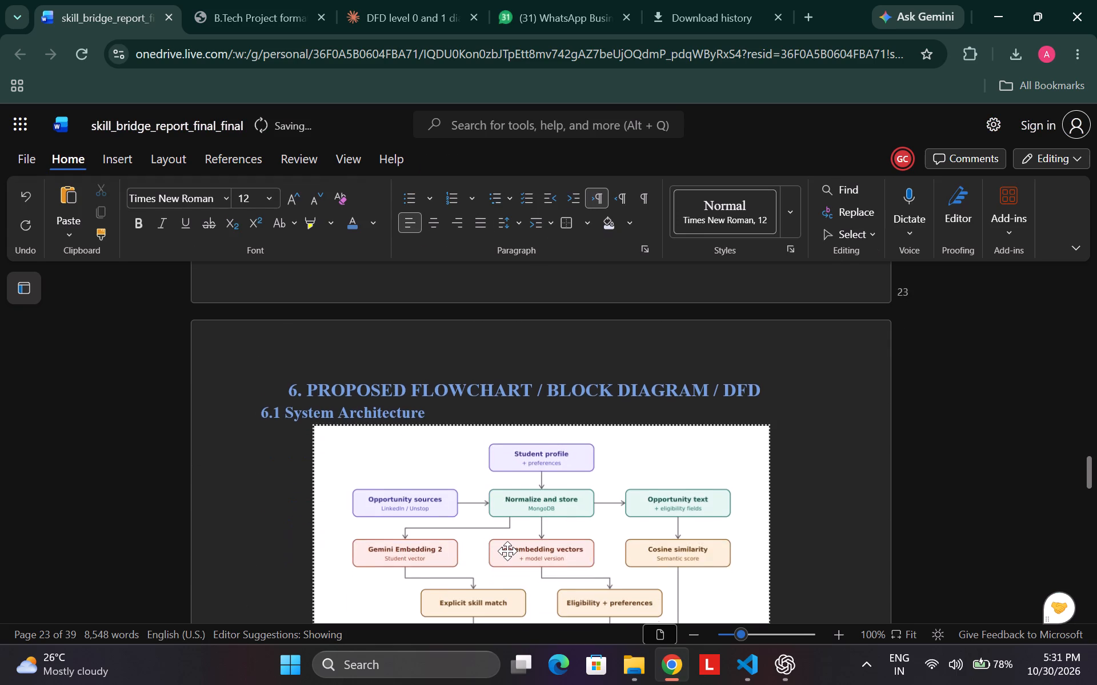
{"action": "scroll", "coordinate": [507, 551], "scroll_direction": "up", "scroll_amount": 3}
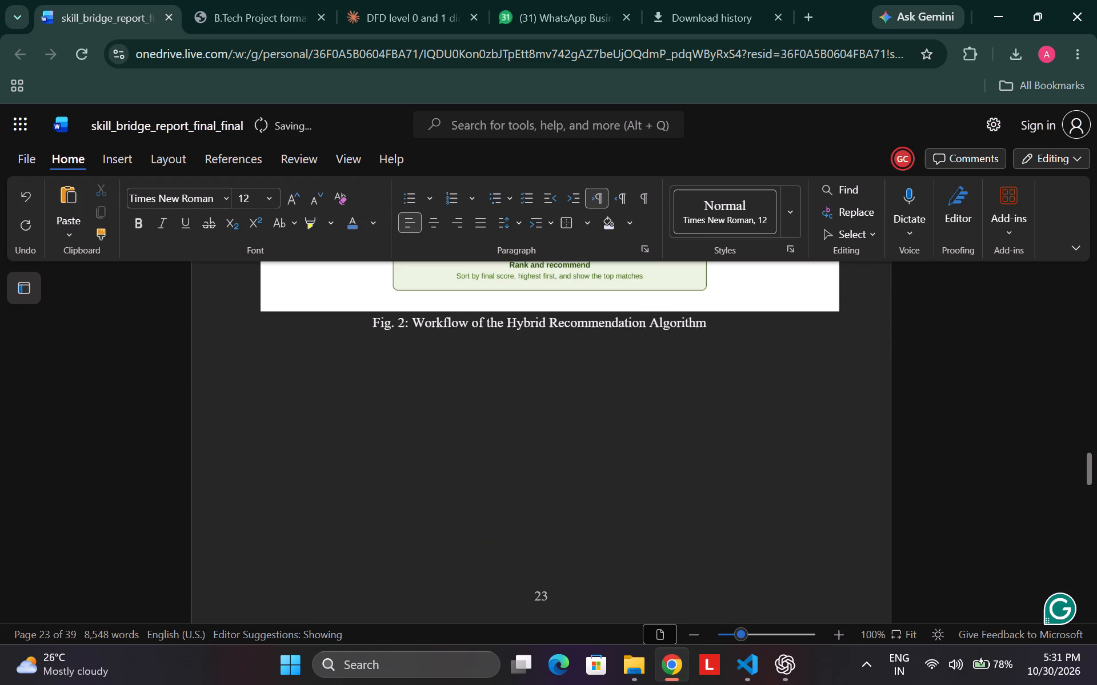
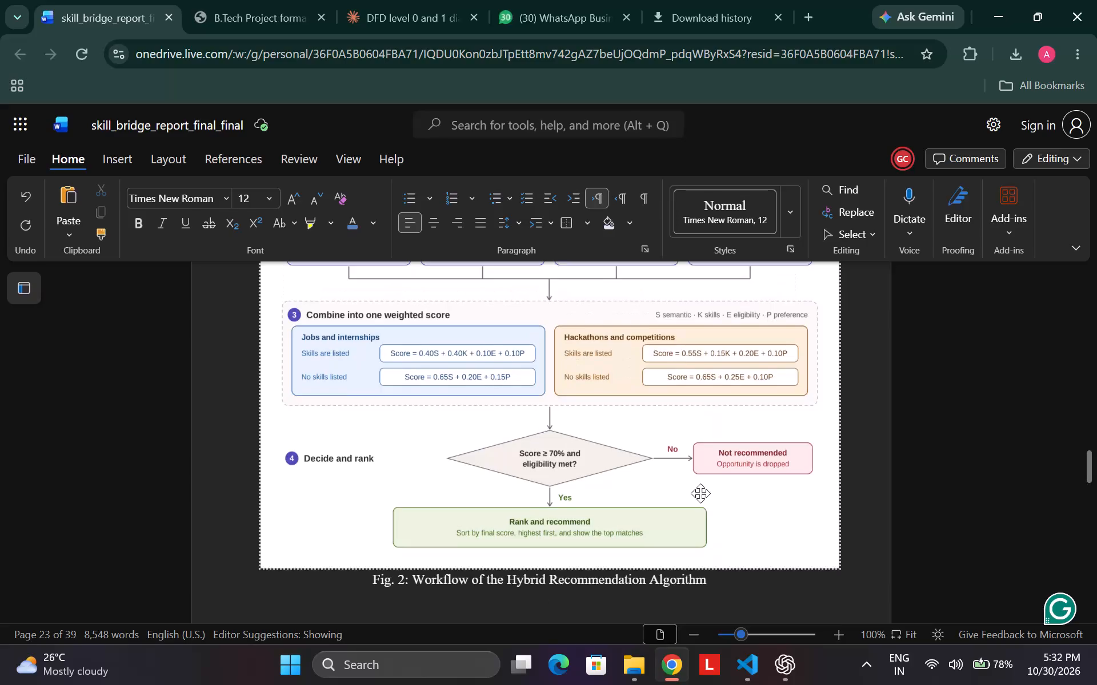
Review the layout of section 5.2, from its heading and description through the flowchart, Fig. 2 caption and the space below it.
{"action": "scroll", "coordinate": [699, 489], "scroll_direction": "up", "scroll_amount": 3}
{"action": "scroll", "coordinate": [634, 422], "scroll_direction": "up", "scroll_amount": 6}
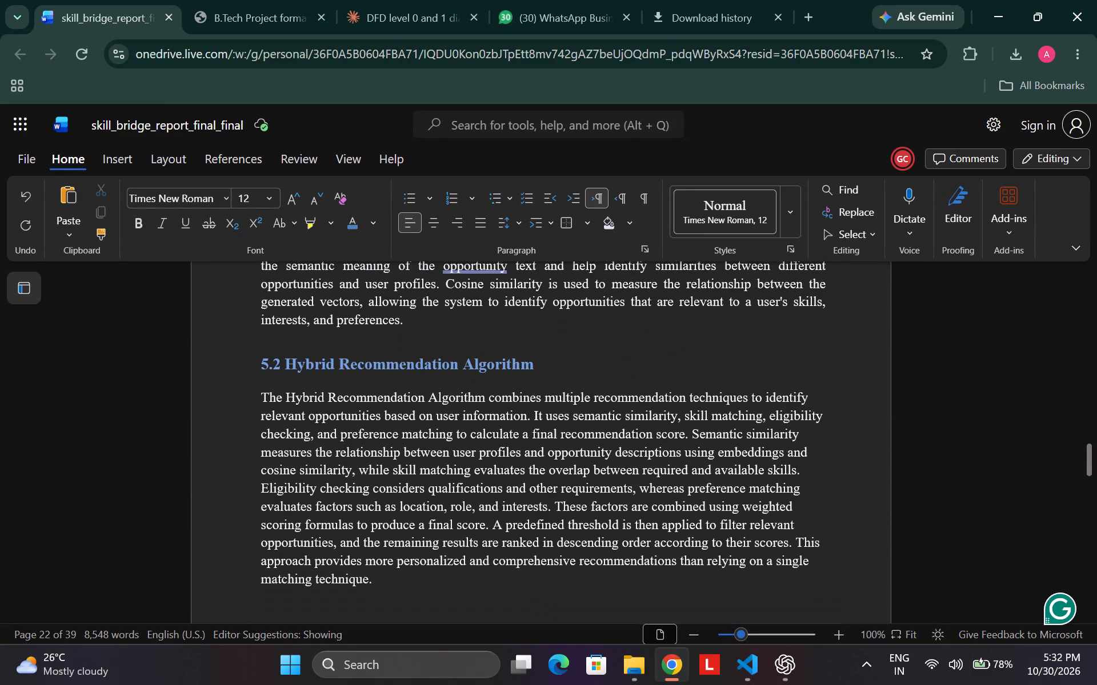
{"action": "scroll", "coordinate": [636, 412], "scroll_direction": "down", "scroll_amount": 12}
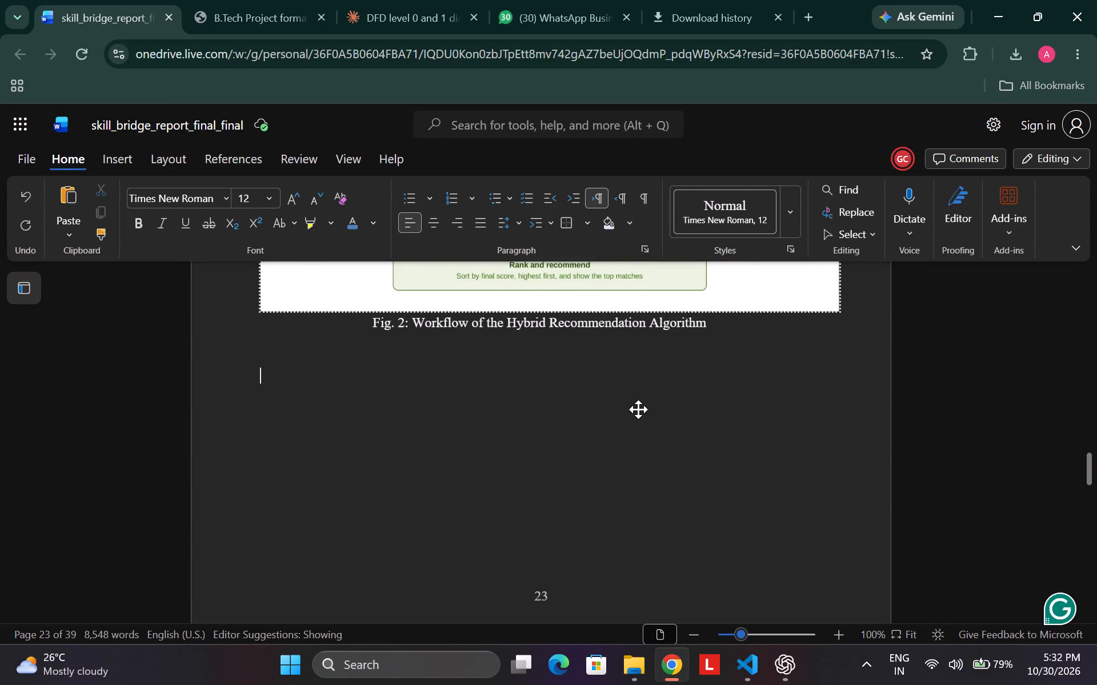
{"action": "scroll", "coordinate": [638, 409], "scroll_direction": "down", "scroll_amount": 5}
{"action": "scroll", "coordinate": [638, 409], "scroll_direction": "up", "scroll_amount": 8}
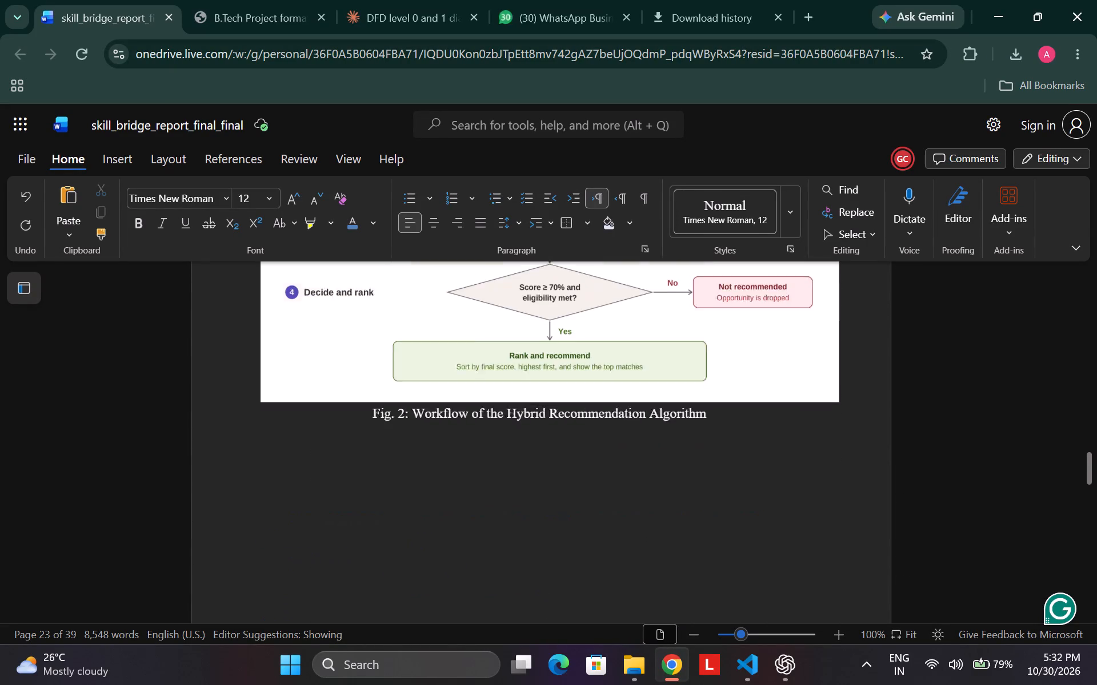
{"action": "scroll", "coordinate": [638, 409], "scroll_direction": "up", "scroll_amount": 9}
{"action": "scroll", "coordinate": [638, 409], "scroll_direction": "down", "scroll_amount": 2}
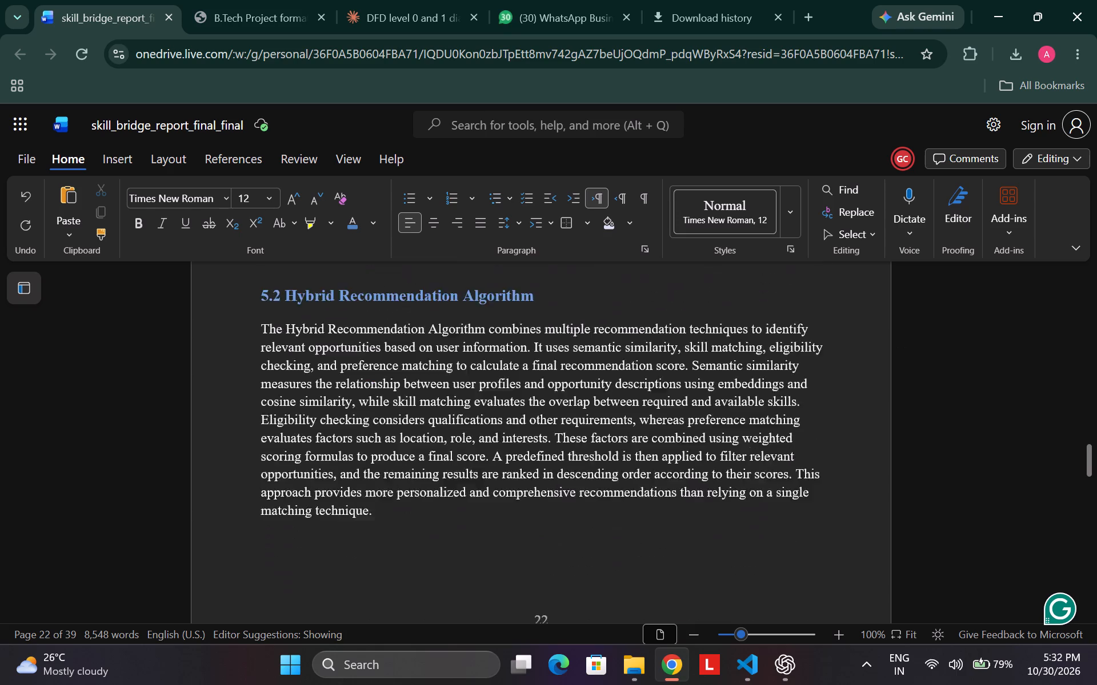
{"action": "scroll", "coordinate": [638, 409], "scroll_direction": "down", "scroll_amount": 4}
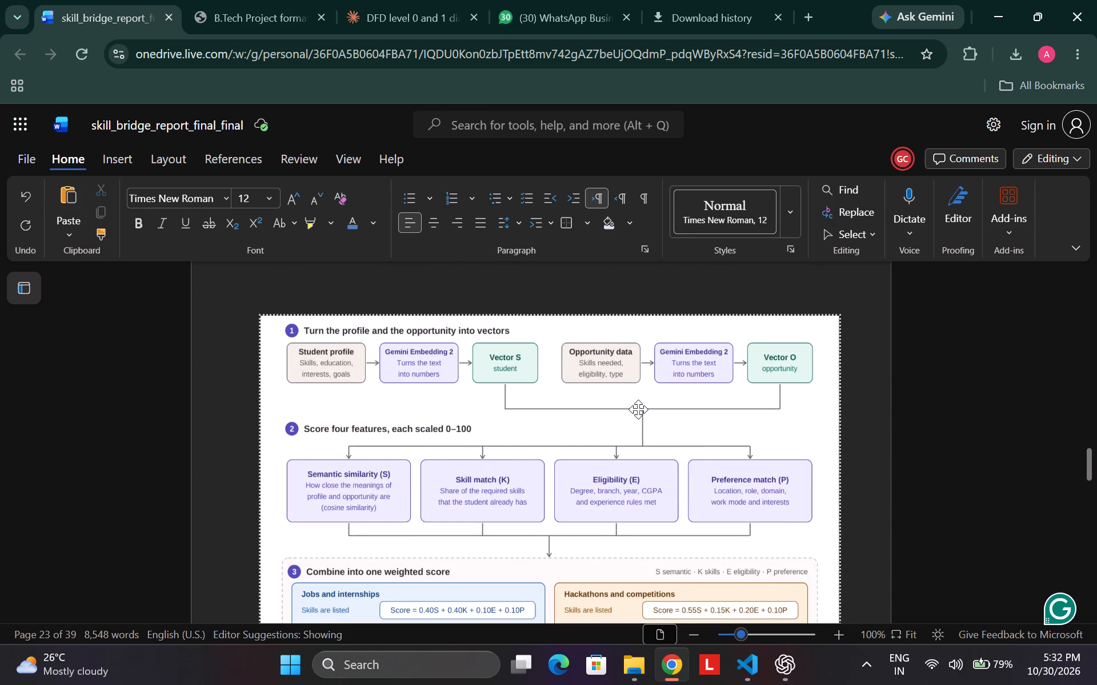
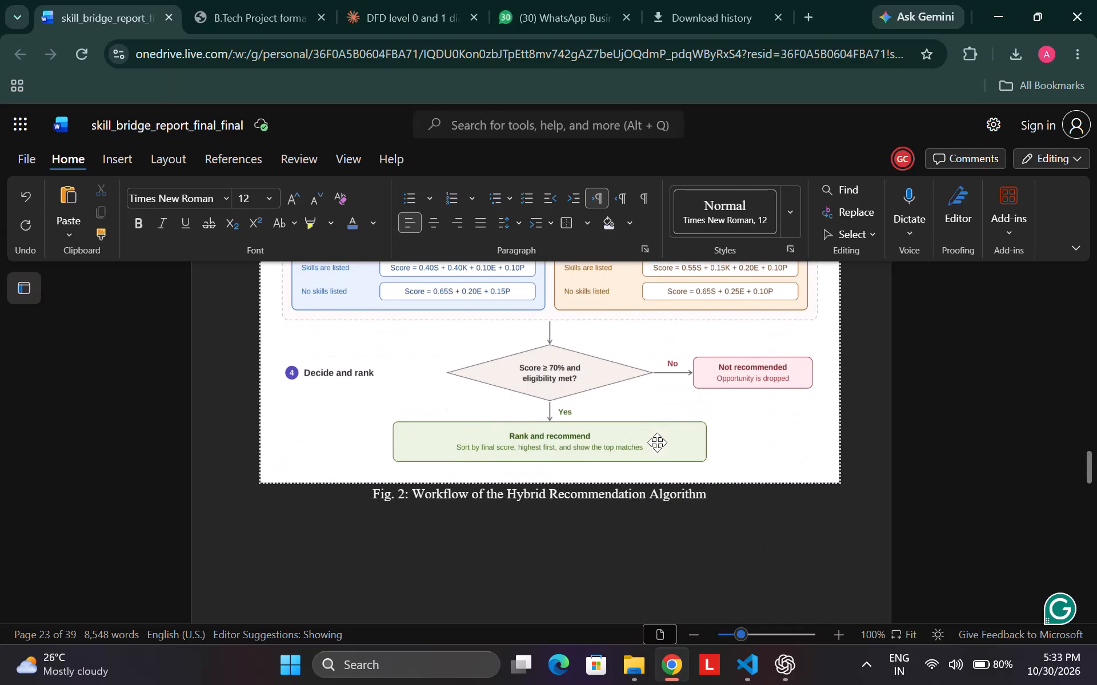
Review the Chapter 5 figures, captions and descriptions, including the page transition into Chapter 6.
{"action": "scroll", "coordinate": [657, 442], "scroll_direction": "up", "scroll_amount": 2}
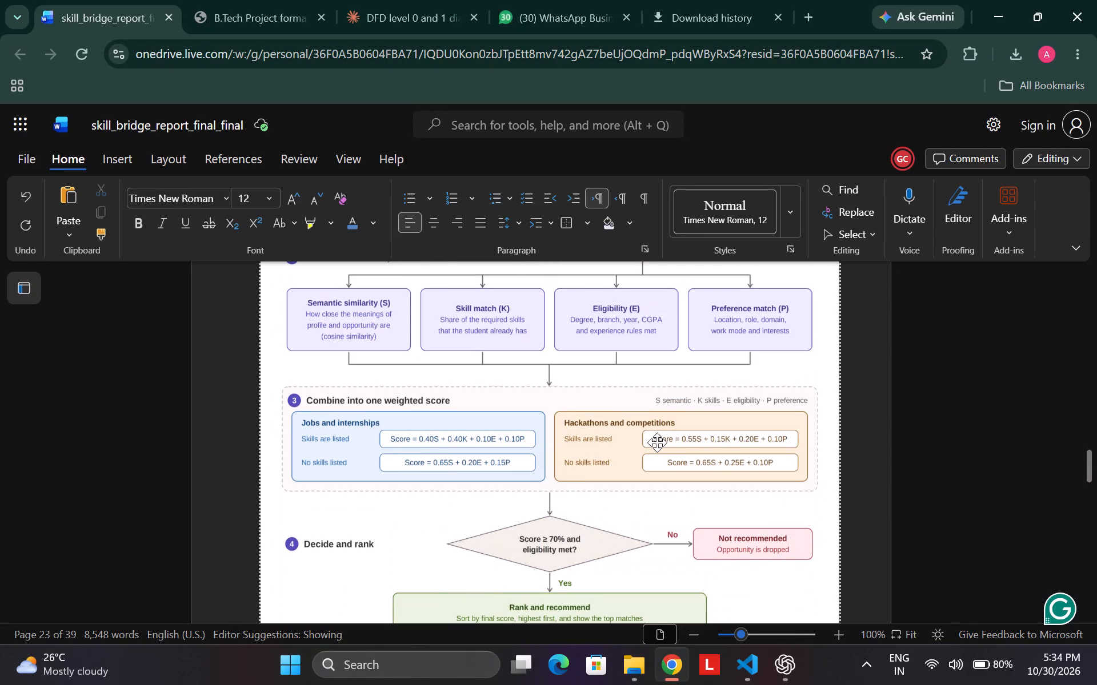
{"action": "scroll", "coordinate": [702, 533], "scroll_direction": "up", "scroll_amount": 3}
{"action": "scroll", "coordinate": [598, 443], "scroll_direction": "up", "scroll_amount": 5}
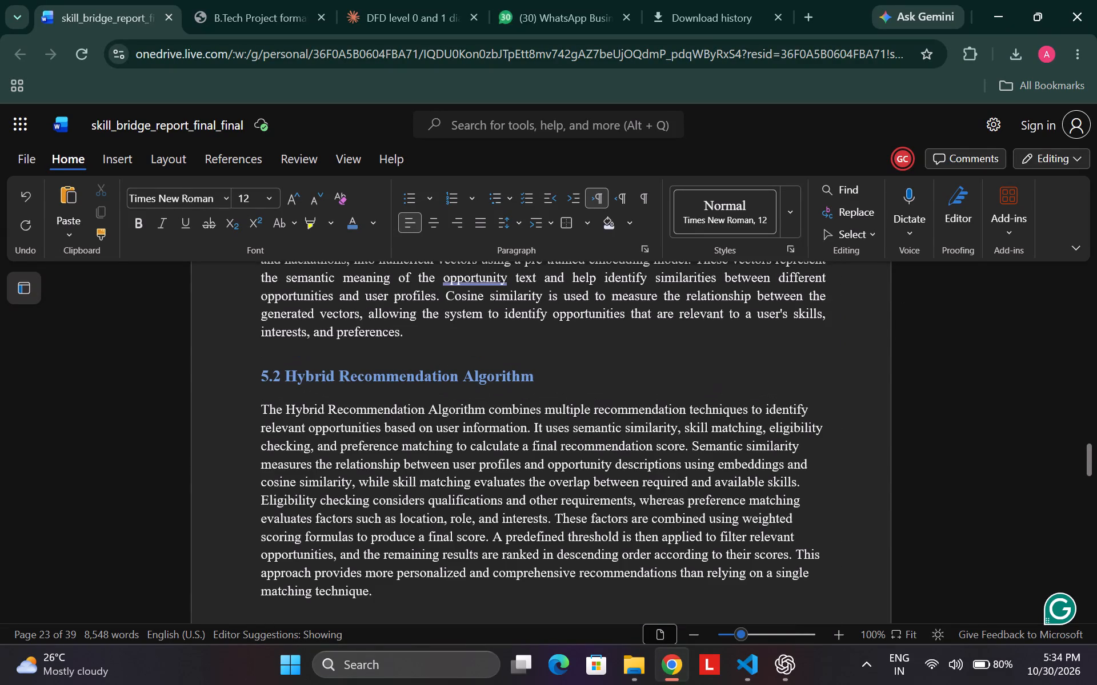
{"action": "scroll", "coordinate": [575, 434], "scroll_direction": "up", "scroll_amount": 6}
{"action": "scroll", "coordinate": [575, 434], "scroll_direction": "down", "scroll_amount": 2}
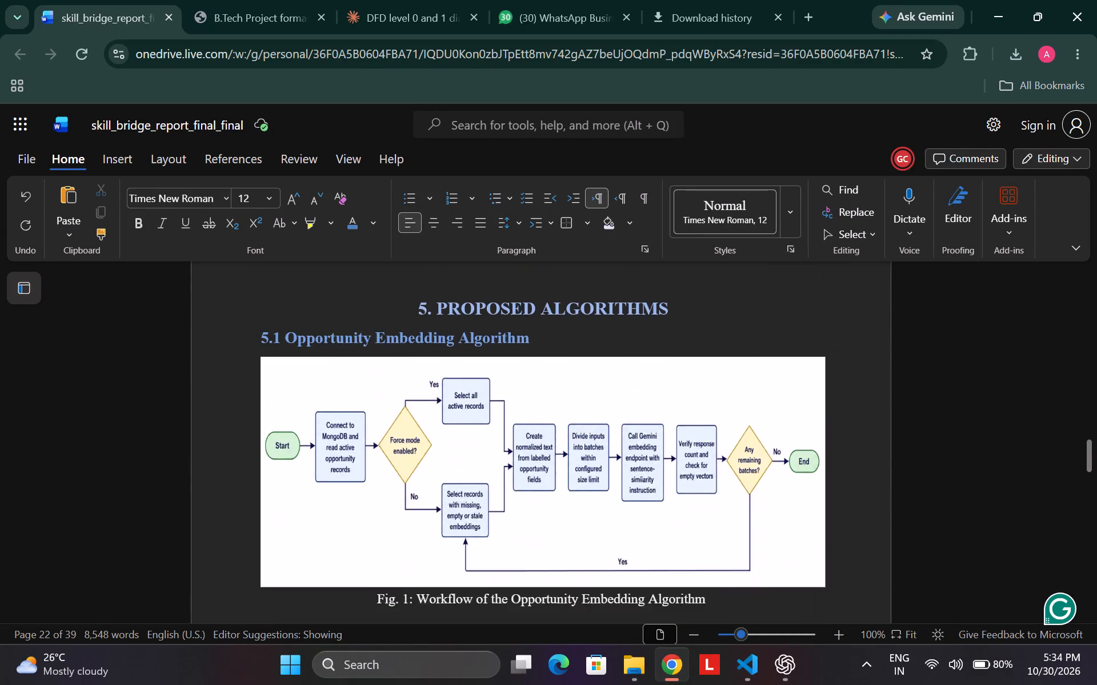
{"action": "scroll", "coordinate": [576, 432], "scroll_direction": "down", "scroll_amount": 12}
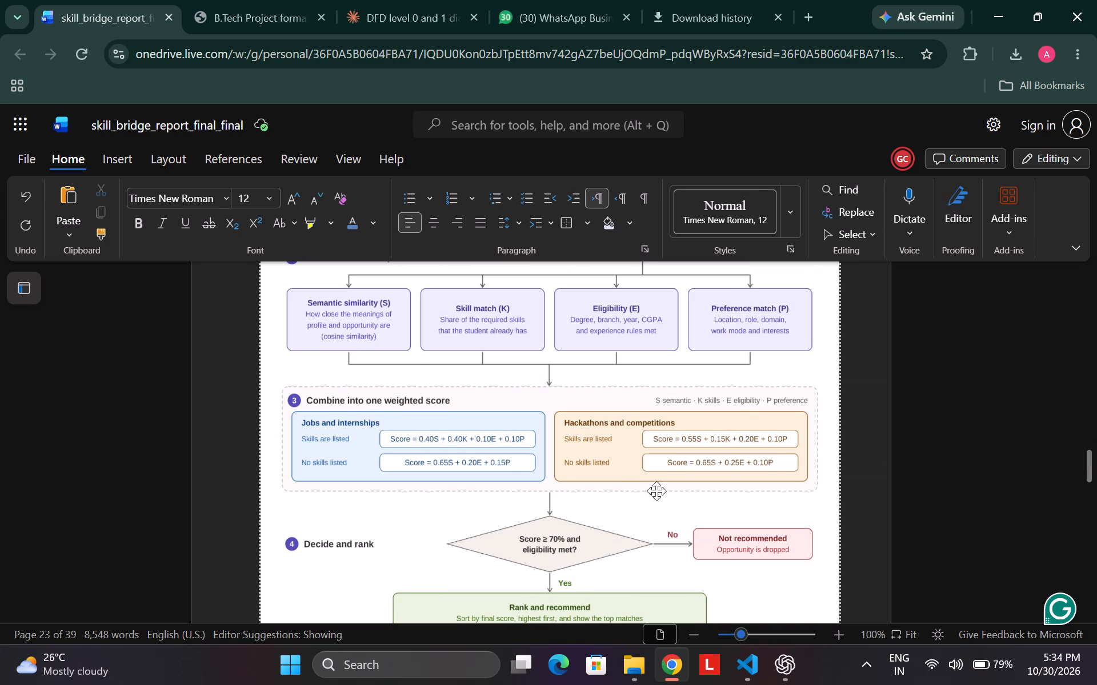
{"action": "scroll", "coordinate": [658, 490], "scroll_direction": "down", "scroll_amount": 2}
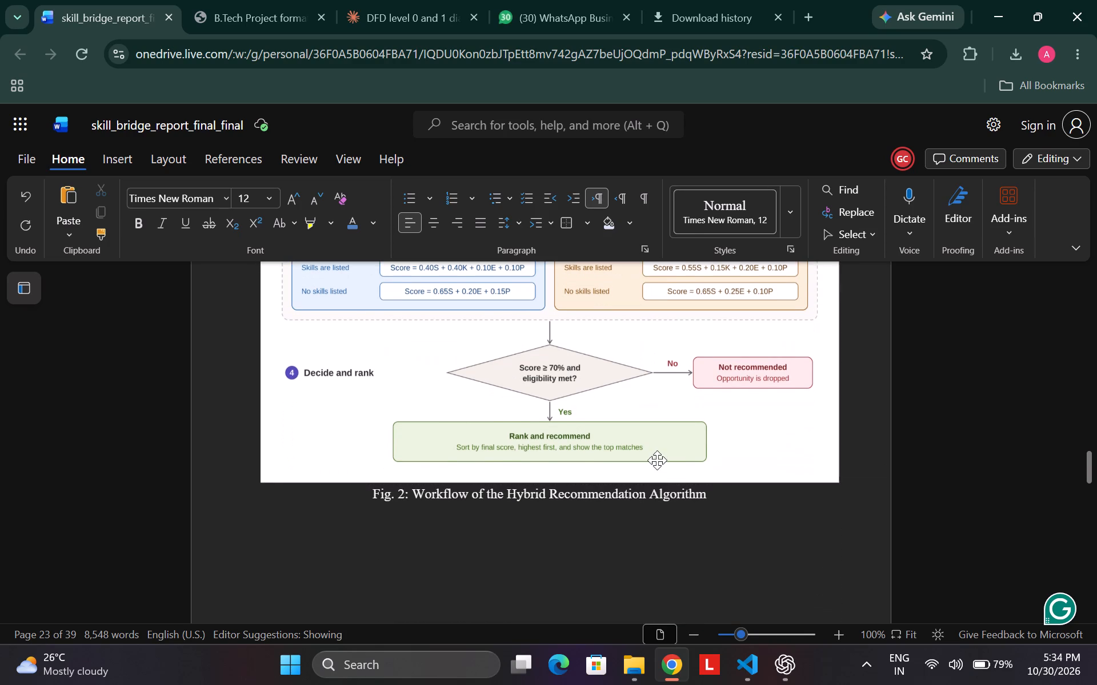
{"action": "scroll", "coordinate": [657, 460], "scroll_direction": "down", "scroll_amount": 3}
{"action": "scroll", "coordinate": [657, 458], "scroll_direction": "up", "scroll_amount": 3}
{"action": "scroll", "coordinate": [657, 458], "scroll_direction": "down", "scroll_amount": 6}
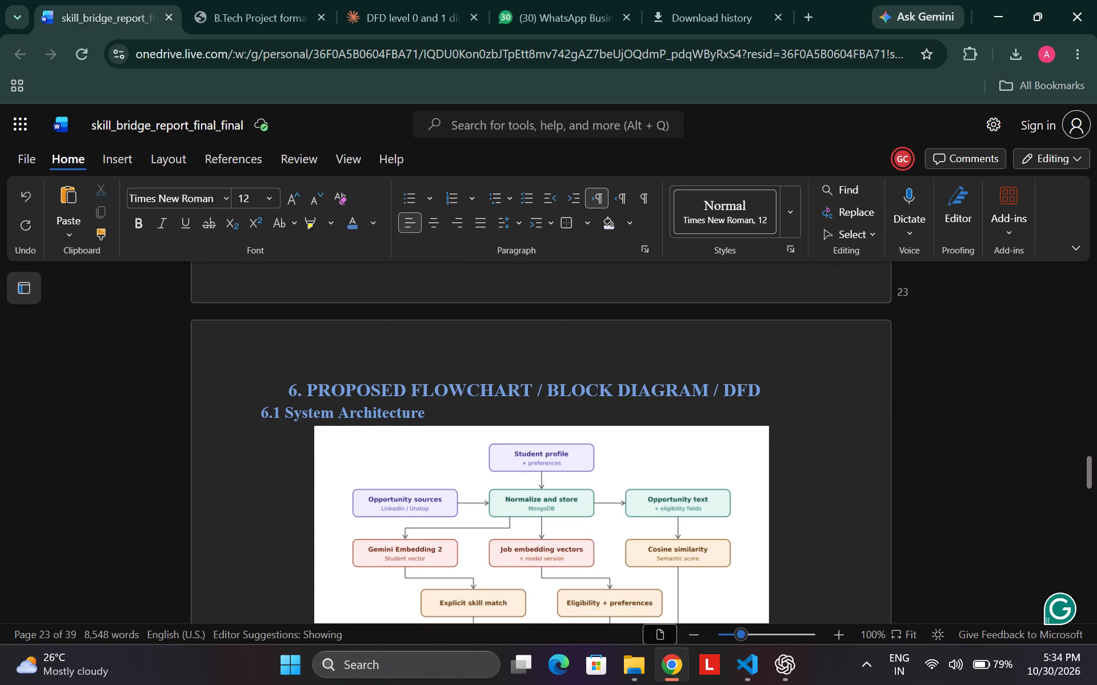
{"action": "scroll", "coordinate": [485, 460], "scroll_direction": "up", "scroll_amount": 15}
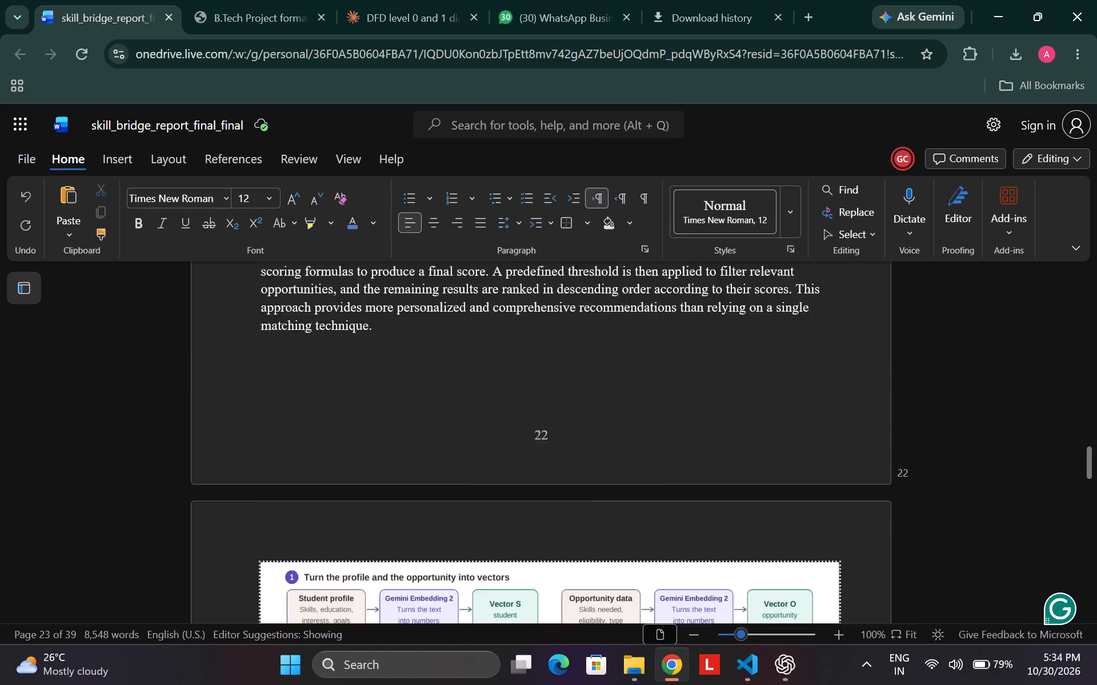
{"action": "scroll", "coordinate": [485, 460], "scroll_direction": "up", "scroll_amount": 4}
{"action": "scroll", "coordinate": [485, 460], "scroll_direction": "down", "scroll_amount": 17}
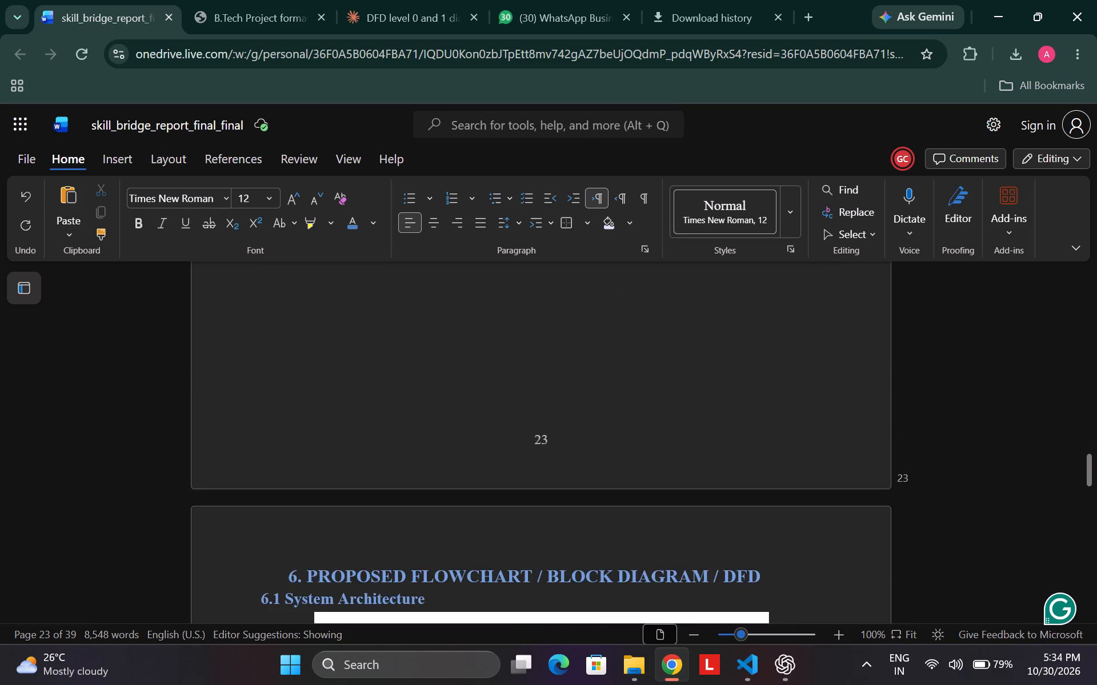
Relabel the caption under the 6.1 System Architecture diagram as "Fig. 3".
{"action": "scroll", "coordinate": [487, 460], "scroll_direction": "down", "scroll_amount": 4}
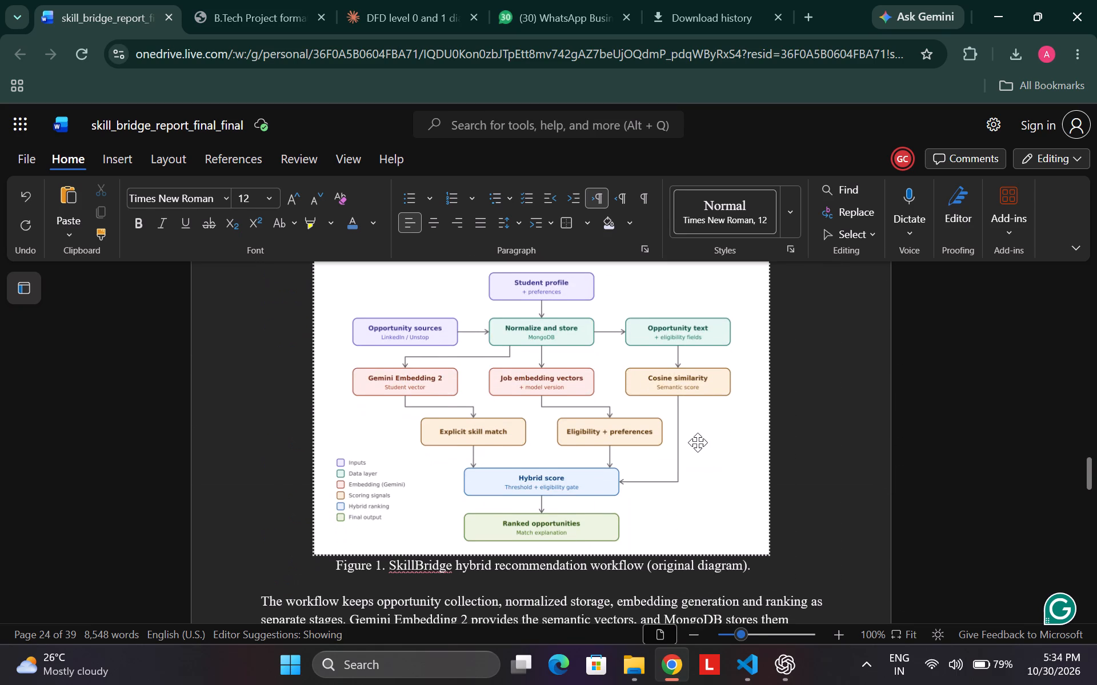
{"action": "scroll", "coordinate": [696, 442], "scroll_direction": "up", "scroll_amount": 2}
{"action": "scroll", "coordinate": [696, 440], "scroll_direction": "down", "scroll_amount": 1}
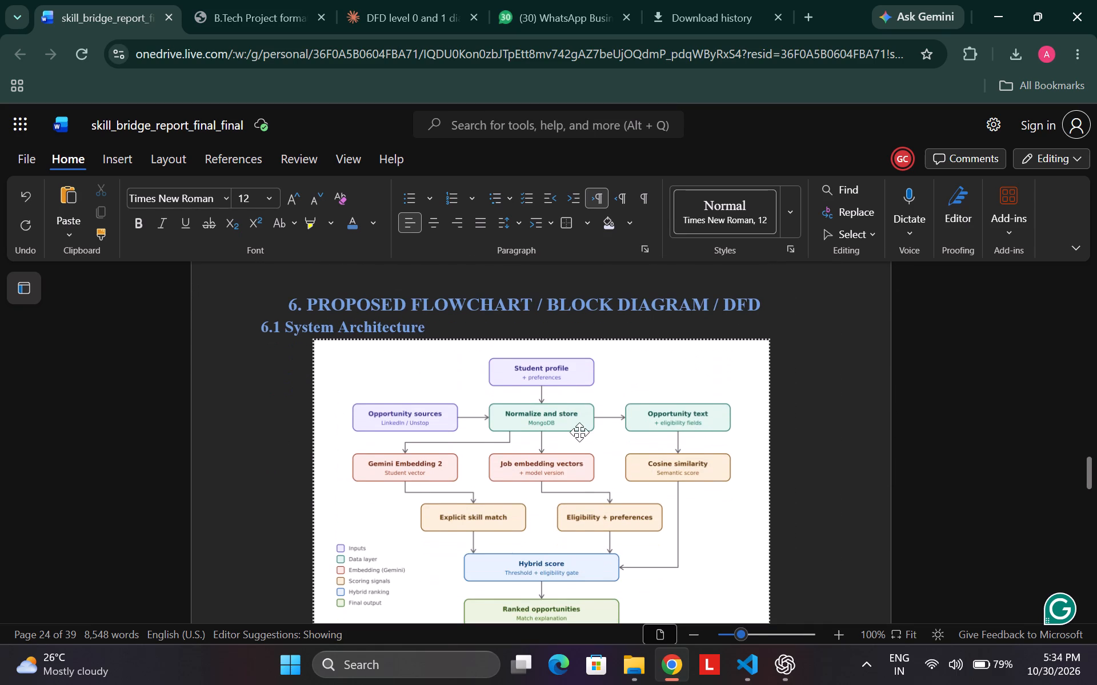
{"action": "scroll", "coordinate": [602, 426], "scroll_direction": "down", "scroll_amount": 3}
{"action": "scroll", "coordinate": [602, 426], "scroll_direction": "up", "scroll_amount": 2}
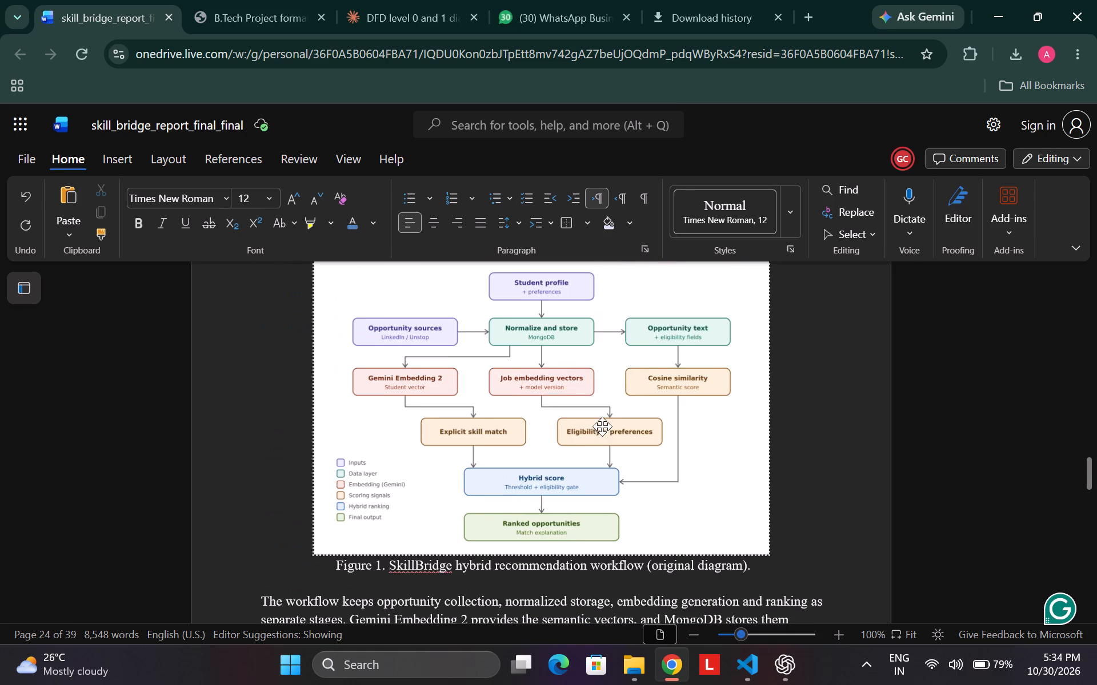
{"action": "scroll", "coordinate": [602, 426], "scroll_direction": "up", "scroll_amount": 2}
{"action": "scroll", "coordinate": [602, 426], "scroll_direction": "down", "scroll_amount": 3}
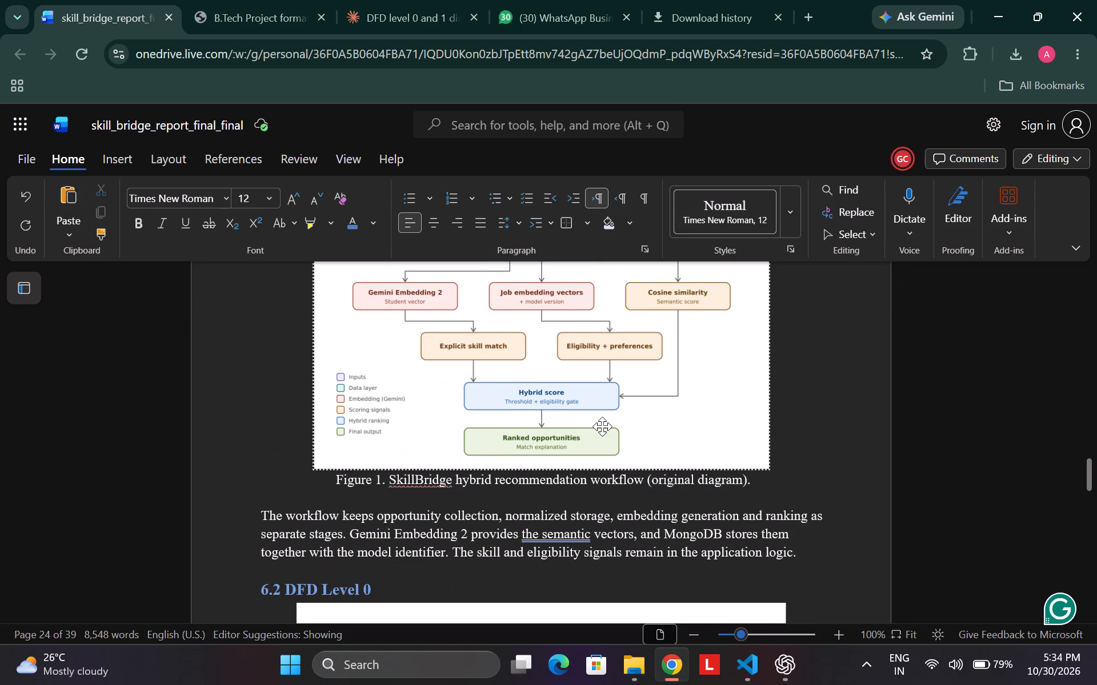
{"action": "scroll", "coordinate": [634, 422], "scroll_direction": "up", "scroll_amount": 1}
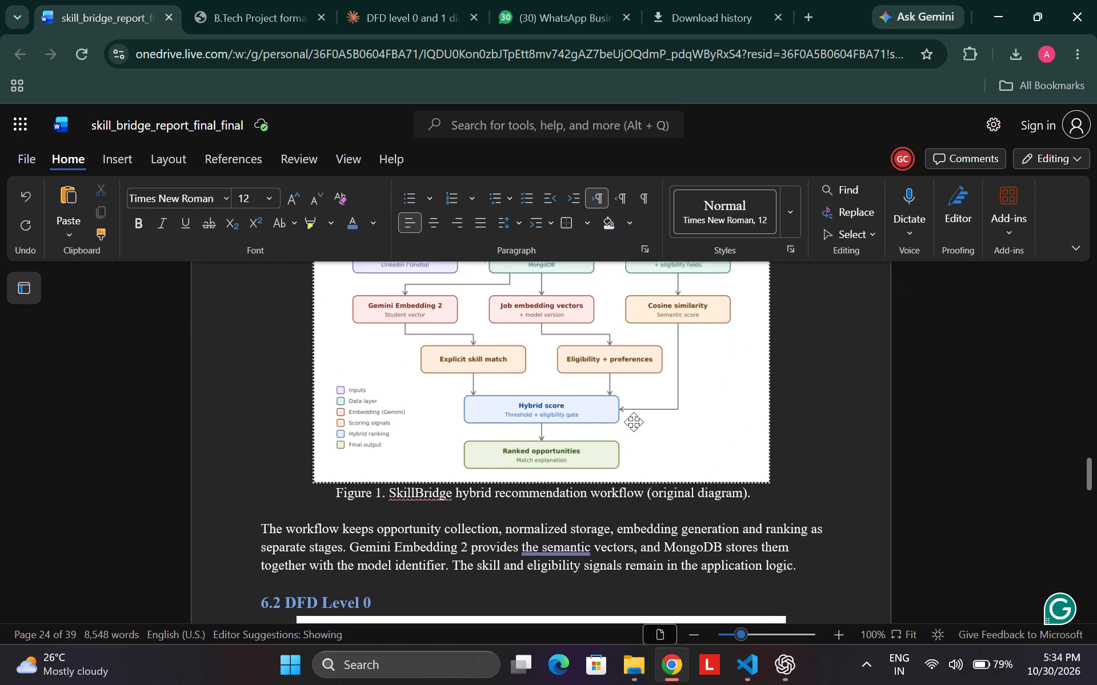
{"action": "scroll", "coordinate": [634, 422], "scroll_direction": "up", "scroll_amount": 1}
{"action": "scroll", "coordinate": [634, 422], "scroll_direction": "down", "scroll_amount": 2}
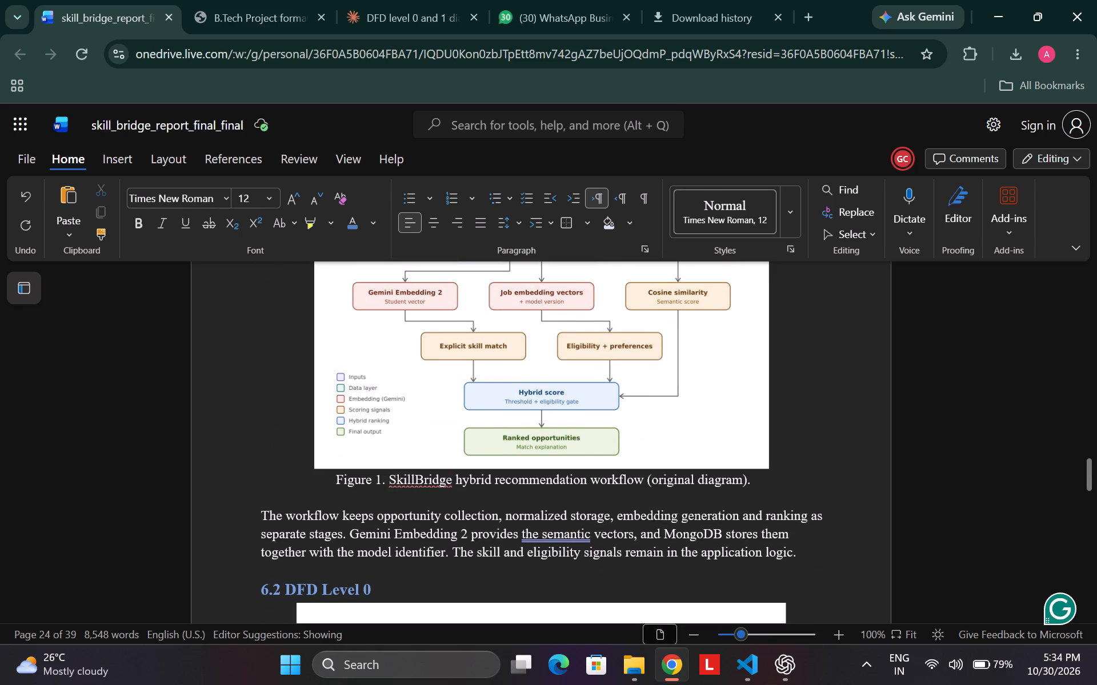
{"action": "left_click", "coordinate": [379, 474]}
{"action": "key", "text": "BackSpace"}
{"action": "key", "text": "BackSpace"}
{"action": "key", "text": "BackSpace"}
{"action": "key", "text": "BackSpace"}
{"action": "key", "text": "BackSpace"}
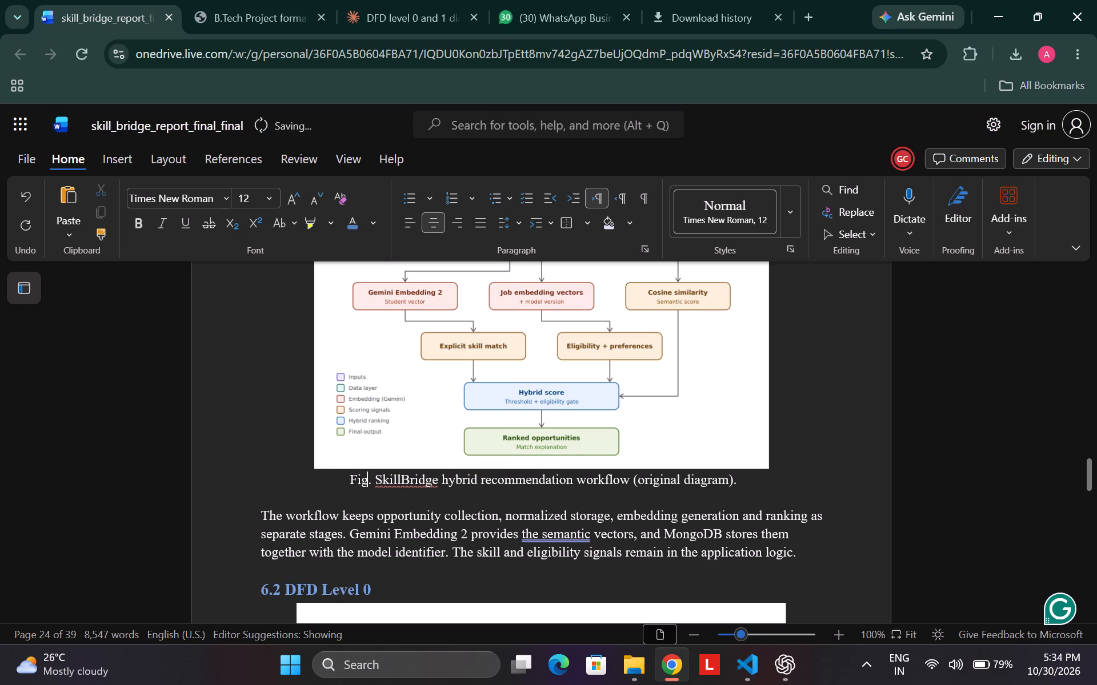
{"action": "type", "text": ". 3"}
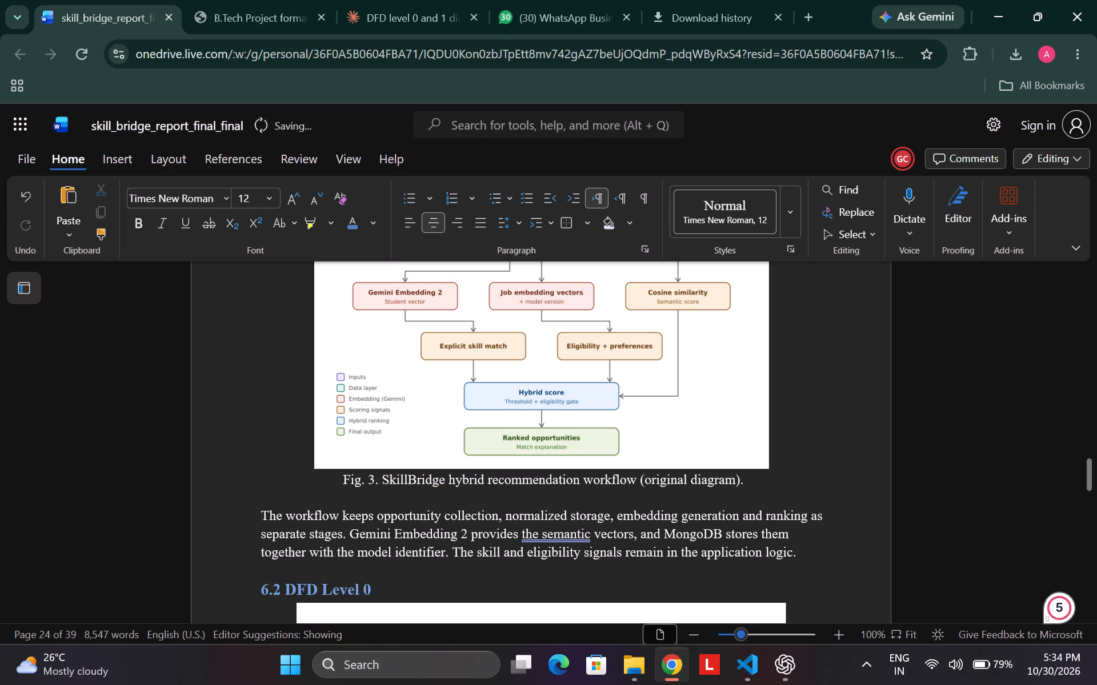
Remove "(original diagram)." from the Fig. 3 caption so it reads "SkillBridge hybrid recommendation workflow".
{"action": "left_click", "coordinate": [754, 485]}
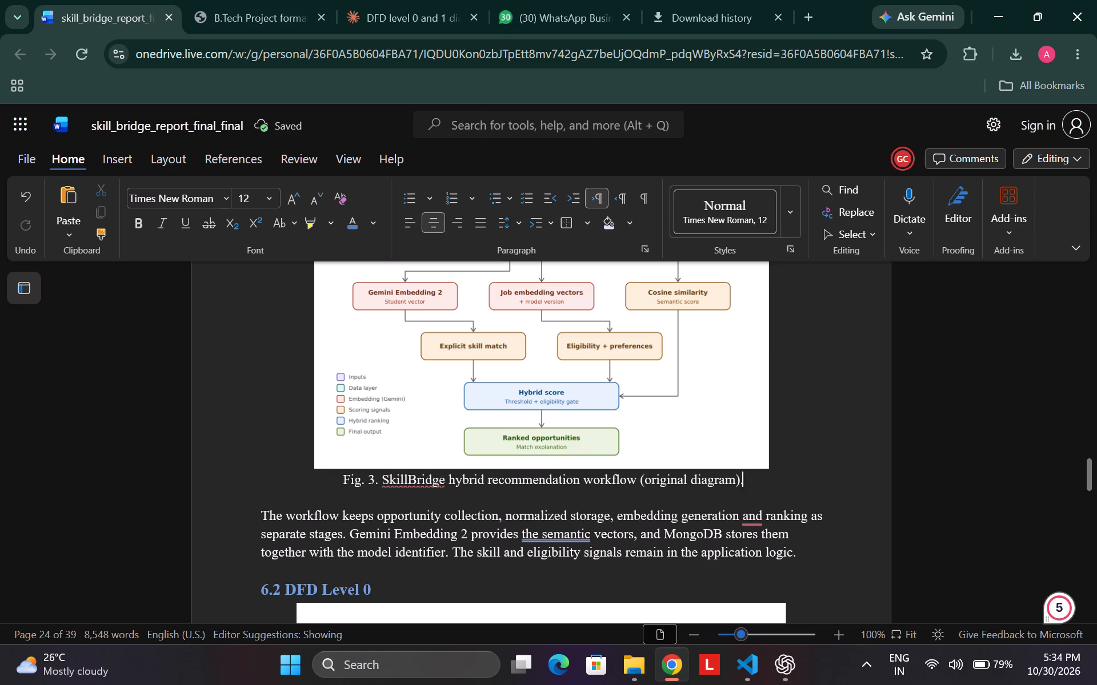
{"action": "key", "text": "BackSpace"}
{"action": "key", "text": "BackSpace"}
{"action": "key", "text": "BackSpace"}
{"action": "key", "text": "BackSpace"}
{"action": "key", "text": "BackSpace"}
{"action": "key", "text": "BackSpace"}
{"action": "key", "text": "BackSpace"}
{"action": "key", "text": "BackSpace"}
{"action": "key", "text": "BackSpace"}
{"action": "key", "text": "BackSpace"}
{"action": "key", "text": "BackSpace"}
{"action": "key", "text": "BackSpace"}
{"action": "key", "text": "BackSpace"}
{"action": "key", "text": "BackSpace"}
{"action": "key", "text": "BackSpace"}
{"action": "key", "text": "BackSpace"}
{"action": "key", "text": "BackSpace"}
{"action": "key", "text": "BackSpace"}
{"action": "key", "text": "BackSpace"}
{"action": "key", "text": "BackSpace"}
{"action": "key", "text": "BackSpace"}
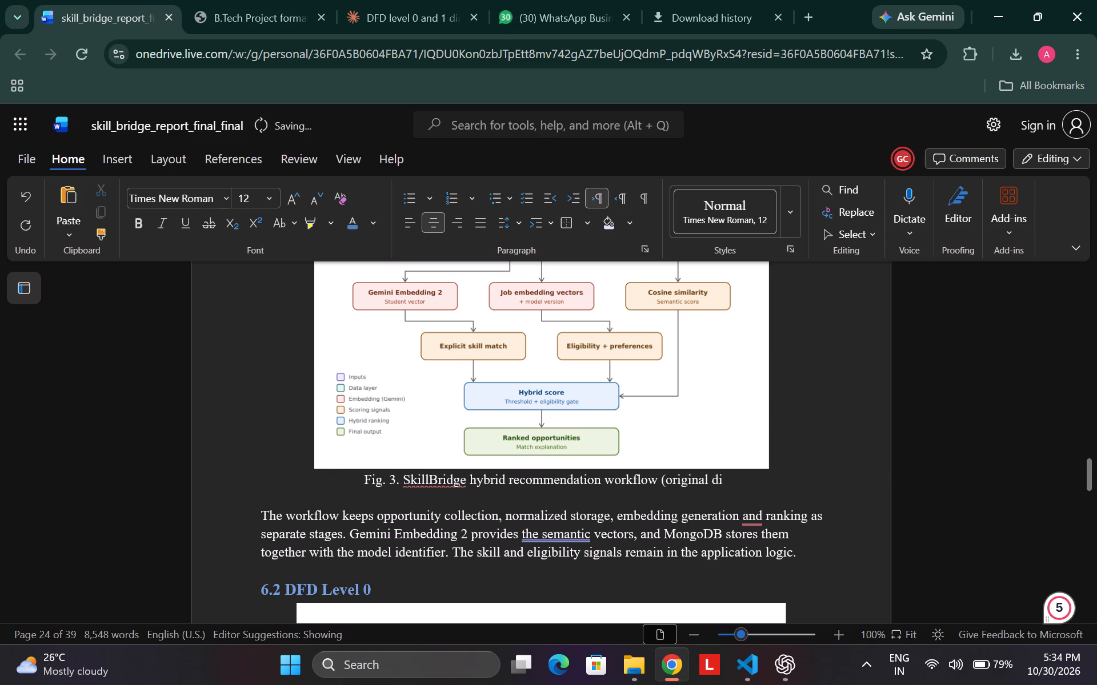
{"action": "key", "text": "BackSpace"}
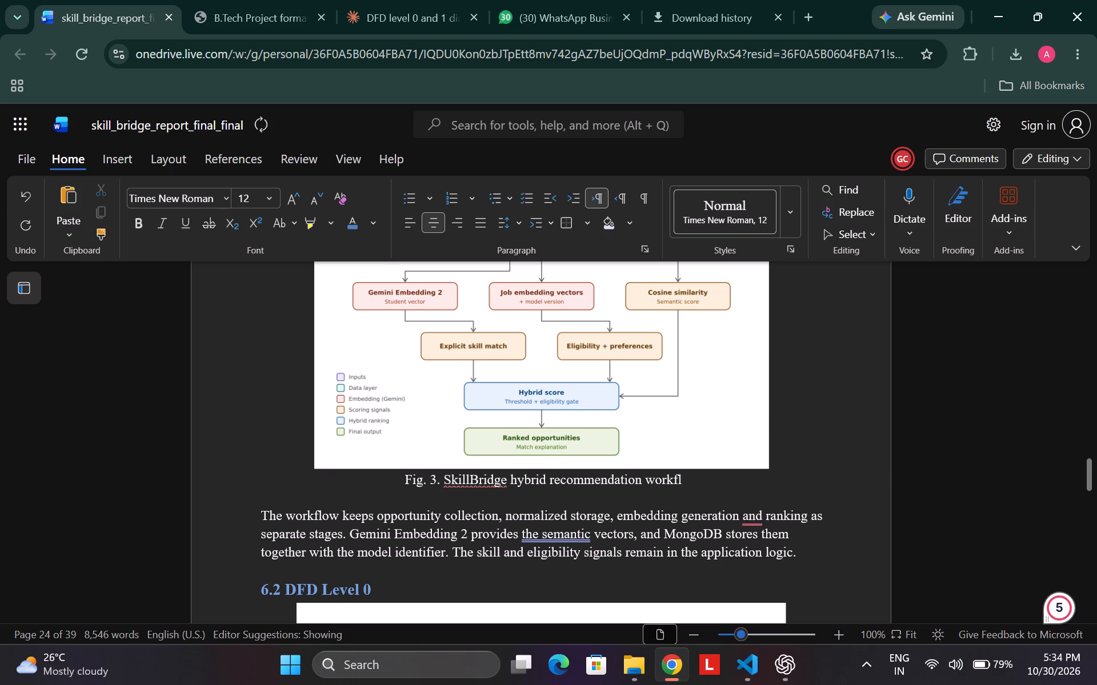
{"action": "type", "text": "ow"}
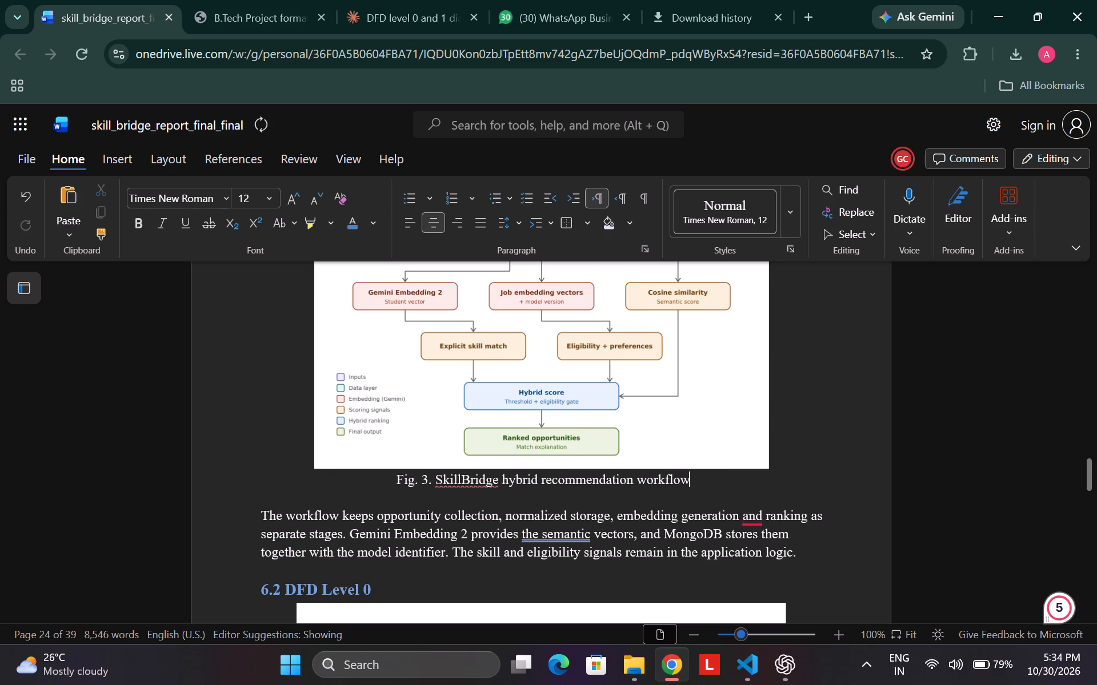
Examine the layout from the Fig. 3 caption and its description through the 6.2 DFD Level 0 diagram to the text before 6.4.
{"action": "scroll", "coordinate": [654, 504], "scroll_direction": "down", "scroll_amount": 1}
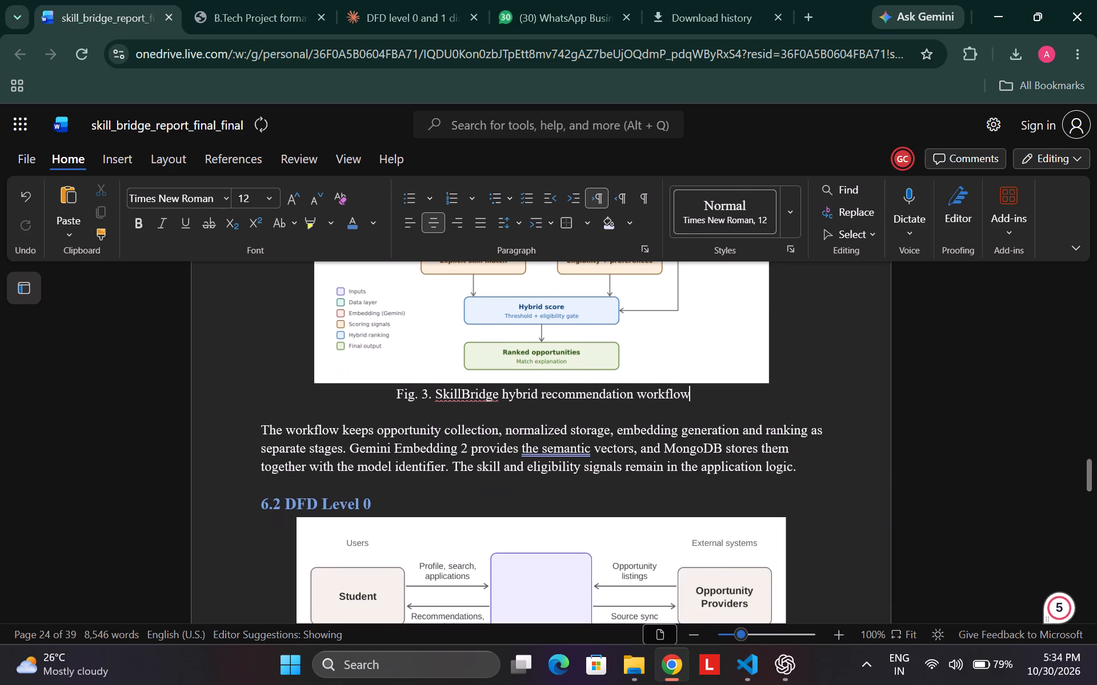
{"action": "scroll", "coordinate": [648, 500], "scroll_direction": "down", "scroll_amount": 1}
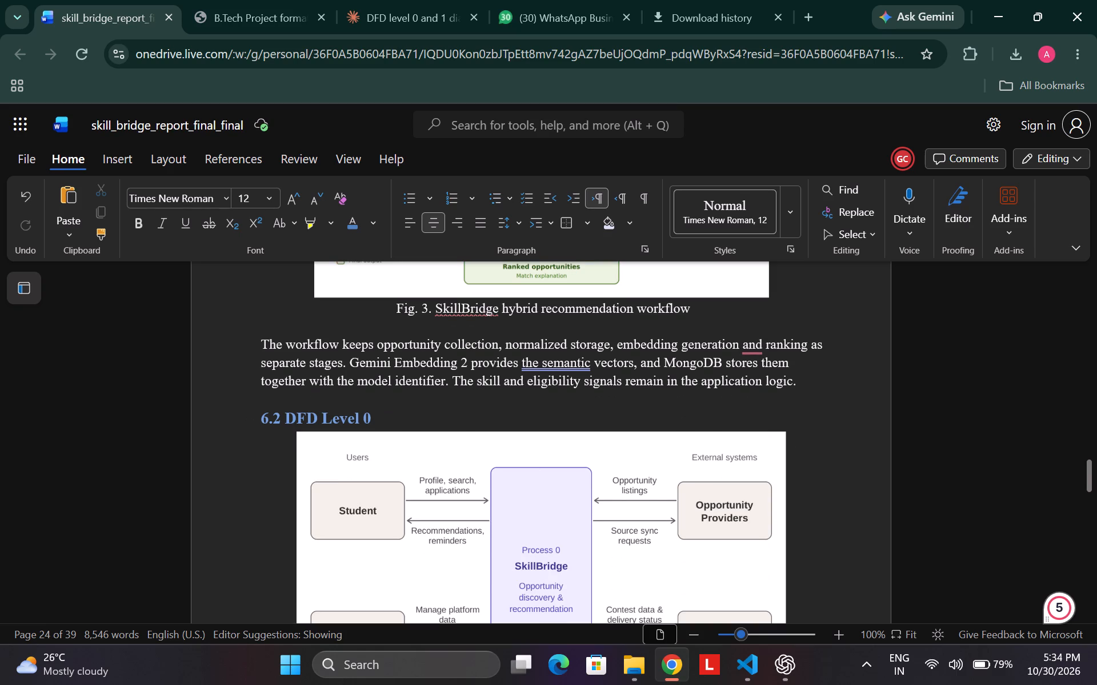
{"action": "scroll", "coordinate": [489, 389], "scroll_direction": "up", "scroll_amount": 1}
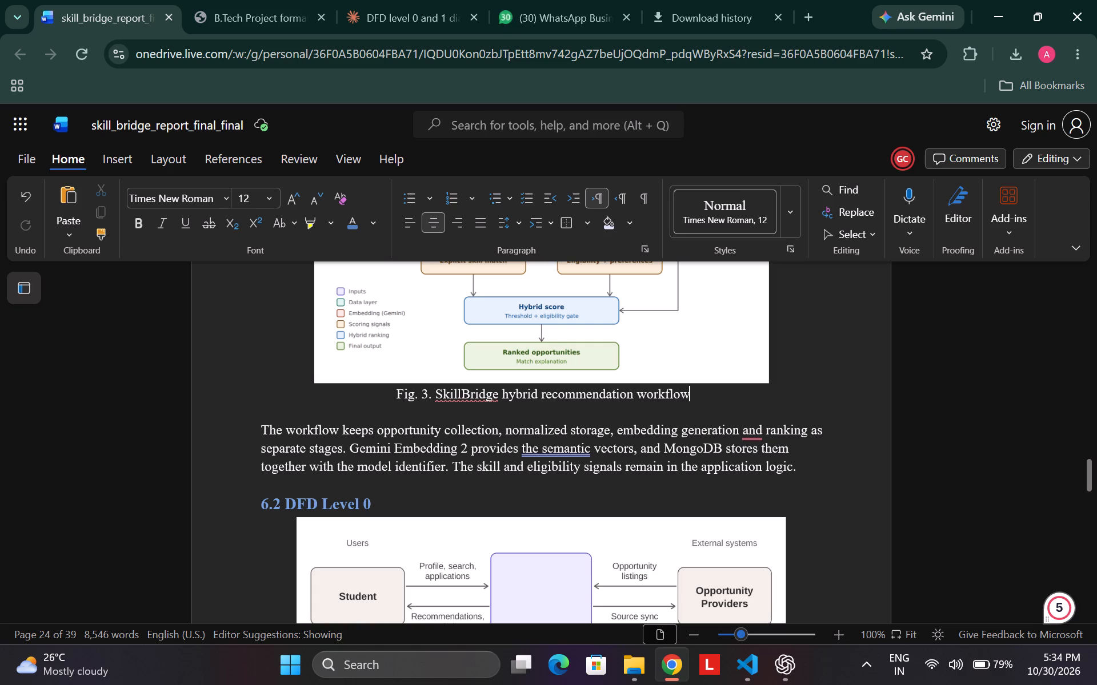
{"action": "scroll", "coordinate": [649, 468], "scroll_direction": "down", "scroll_amount": 1}
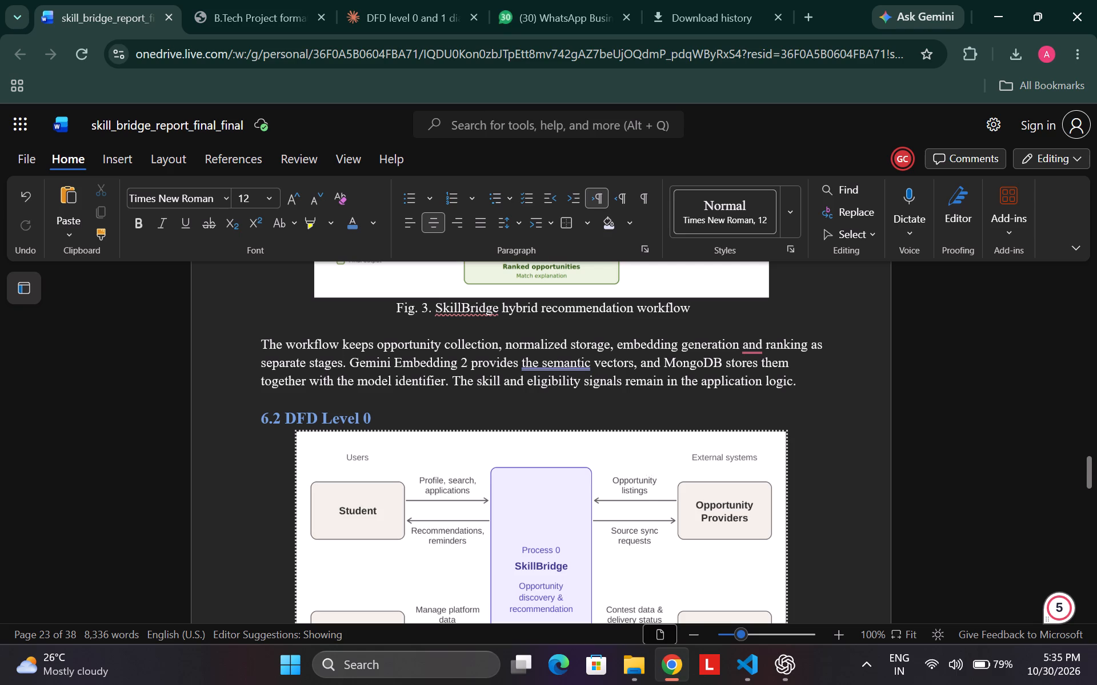
{"action": "scroll", "coordinate": [644, 482], "scroll_direction": "up", "scroll_amount": 5}
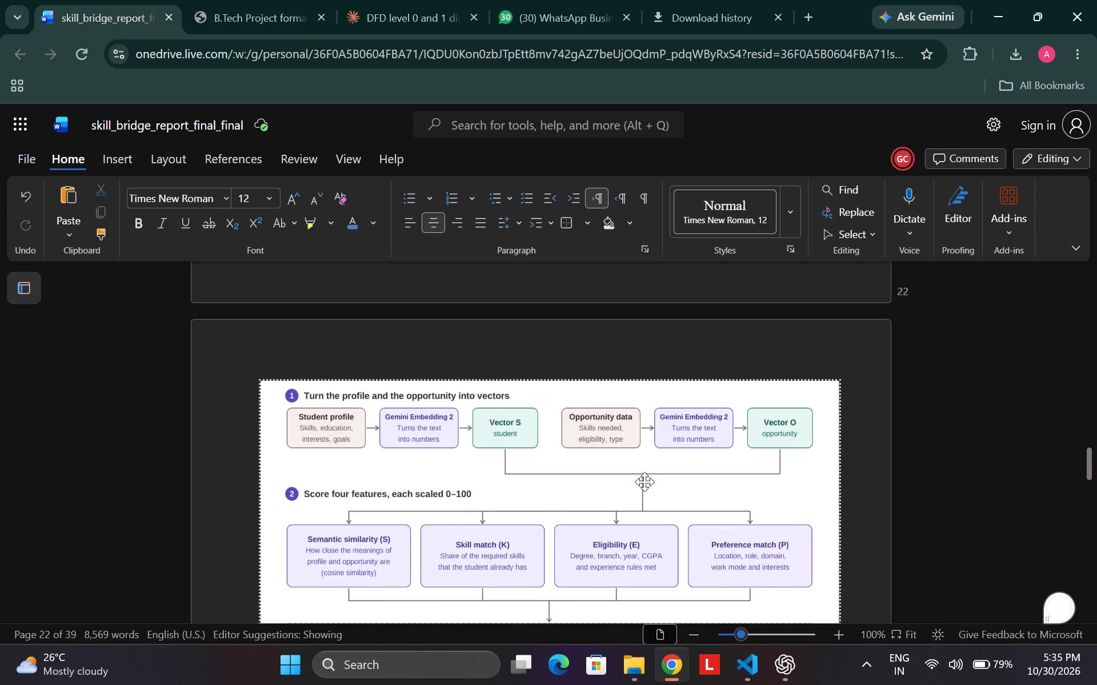
{"action": "scroll", "coordinate": [644, 482], "scroll_direction": "up", "scroll_amount": 3}
{"action": "scroll", "coordinate": [644, 482], "scroll_direction": "down", "scroll_amount": 19}
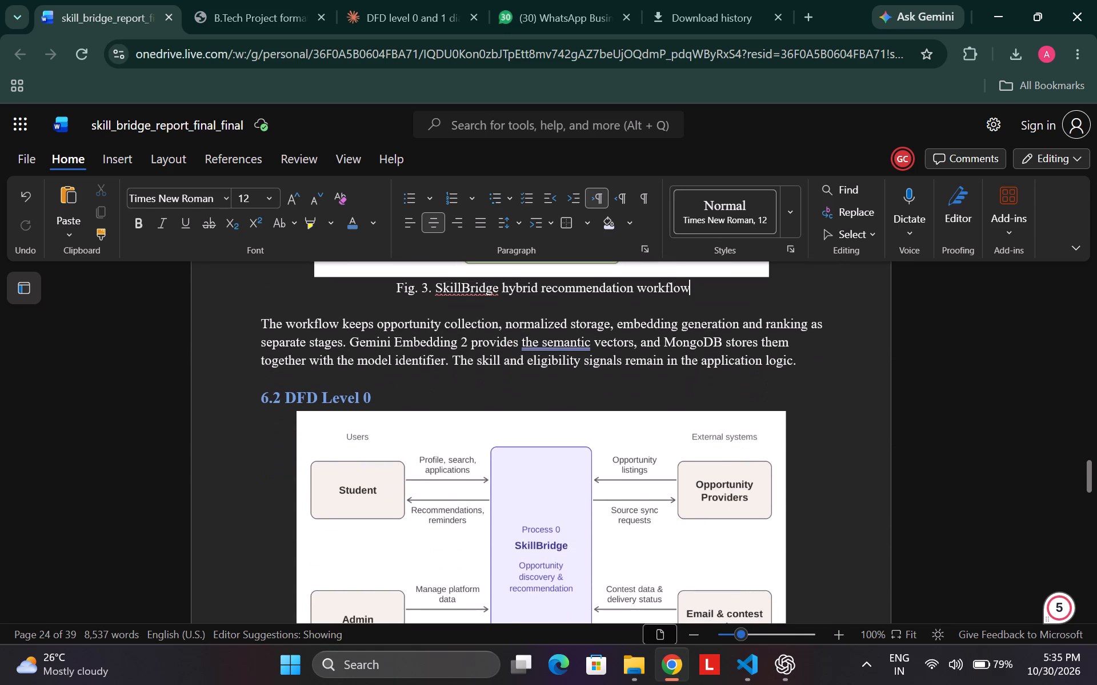
{"action": "scroll", "coordinate": [619, 451], "scroll_direction": "down", "scroll_amount": 5}
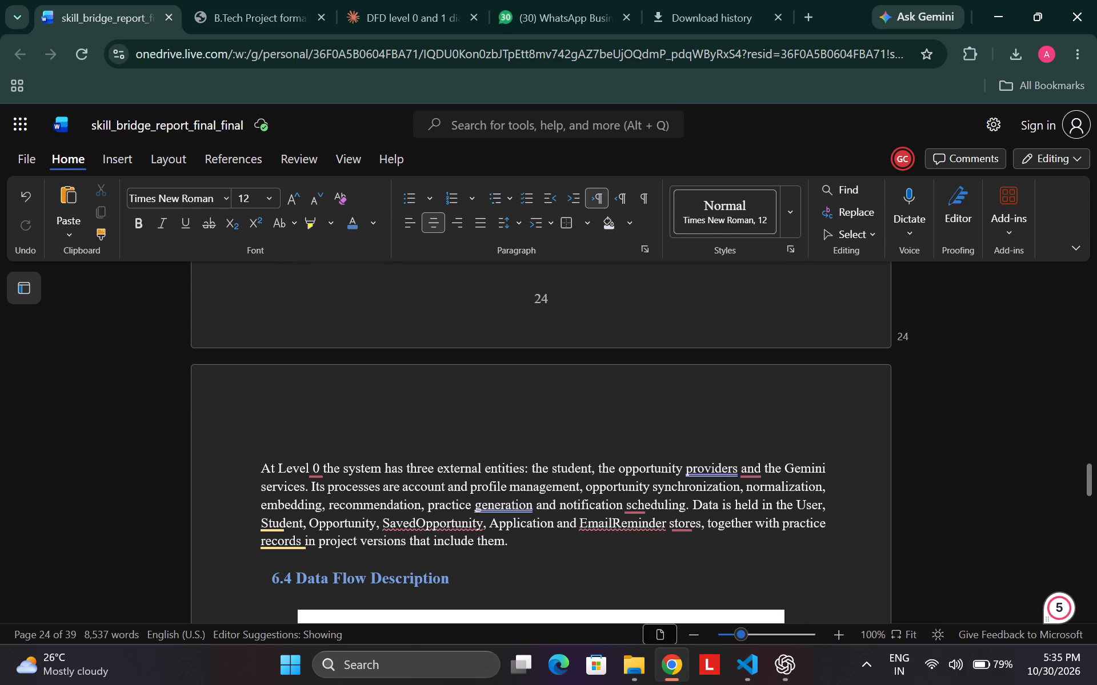
{"action": "scroll", "coordinate": [501, 469], "scroll_direction": "up", "scroll_amount": 5}
{"action": "scroll", "coordinate": [501, 469], "scroll_direction": "down", "scroll_amount": 6}
{"action": "scroll", "coordinate": [501, 469], "scroll_direction": "up", "scroll_amount": 5}
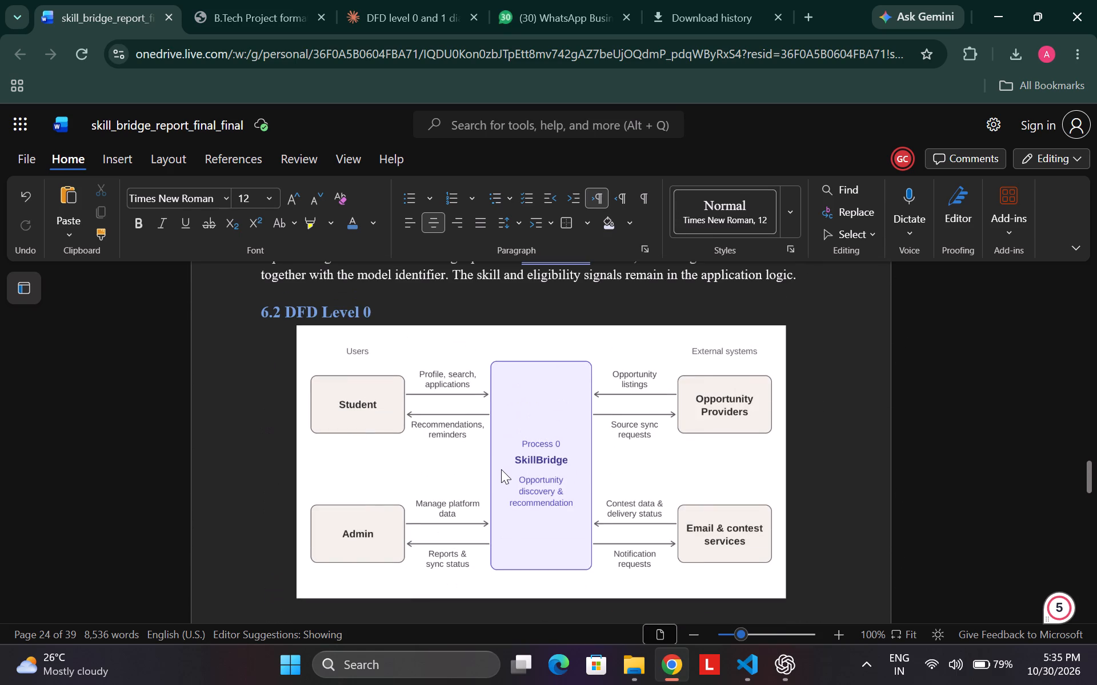
{"action": "scroll", "coordinate": [501, 469], "scroll_direction": "down", "scroll_amount": 1}
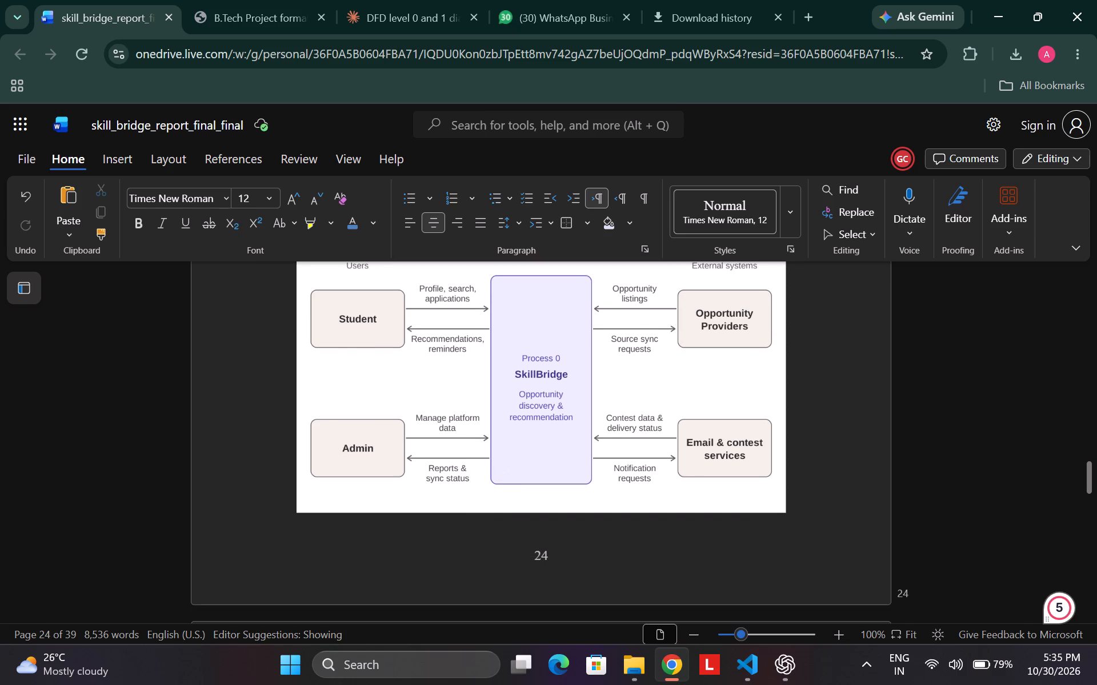
{"action": "scroll", "coordinate": [554, 526], "scroll_direction": "up", "scroll_amount": 9}
{"action": "scroll", "coordinate": [554, 526], "scroll_direction": "down", "scroll_amount": 5}
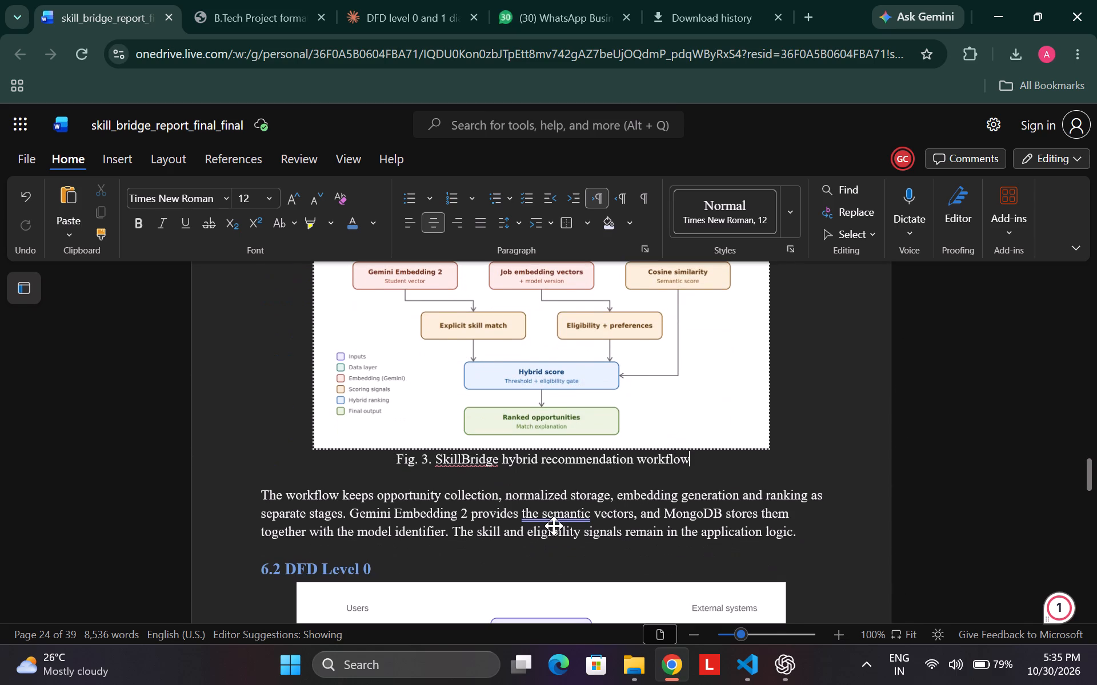
Start a caption reading "Fig. 4." on a new line below the 6.2 DFD Level 0 diagram.
{"action": "scroll", "coordinate": [554, 526], "scroll_direction": "down", "scroll_amount": 5}
{"action": "scroll", "coordinate": [575, 519], "scroll_direction": "up", "scroll_amount": 2}
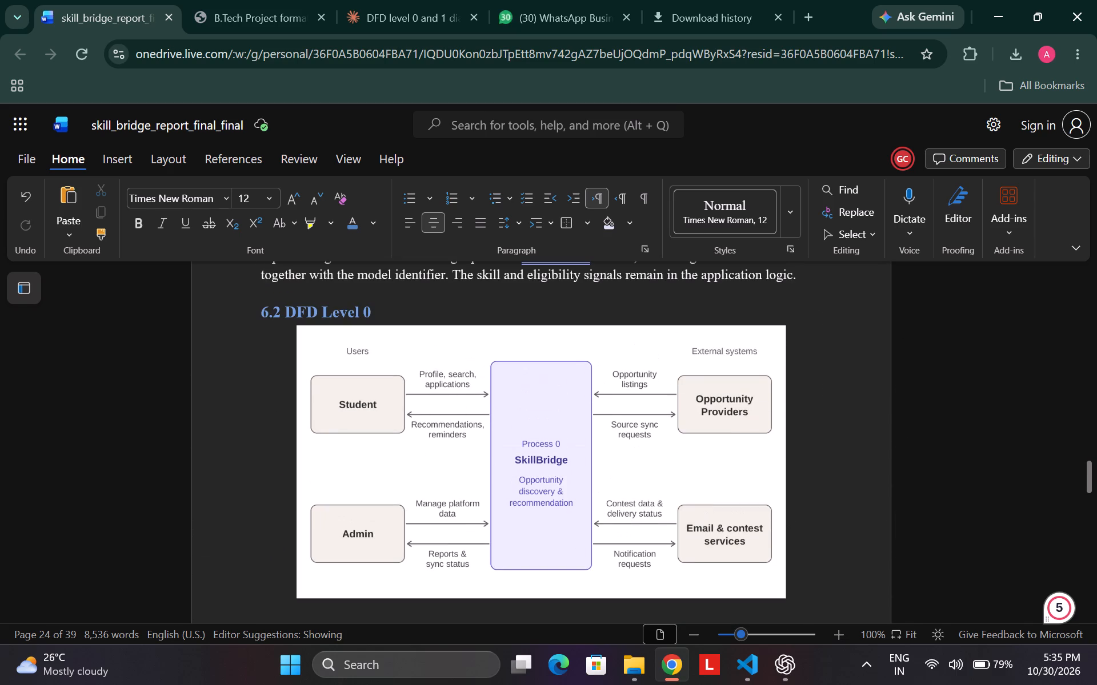
{"action": "left_click", "coordinate": [800, 591]}
{"action": "key", "text": "Return"}
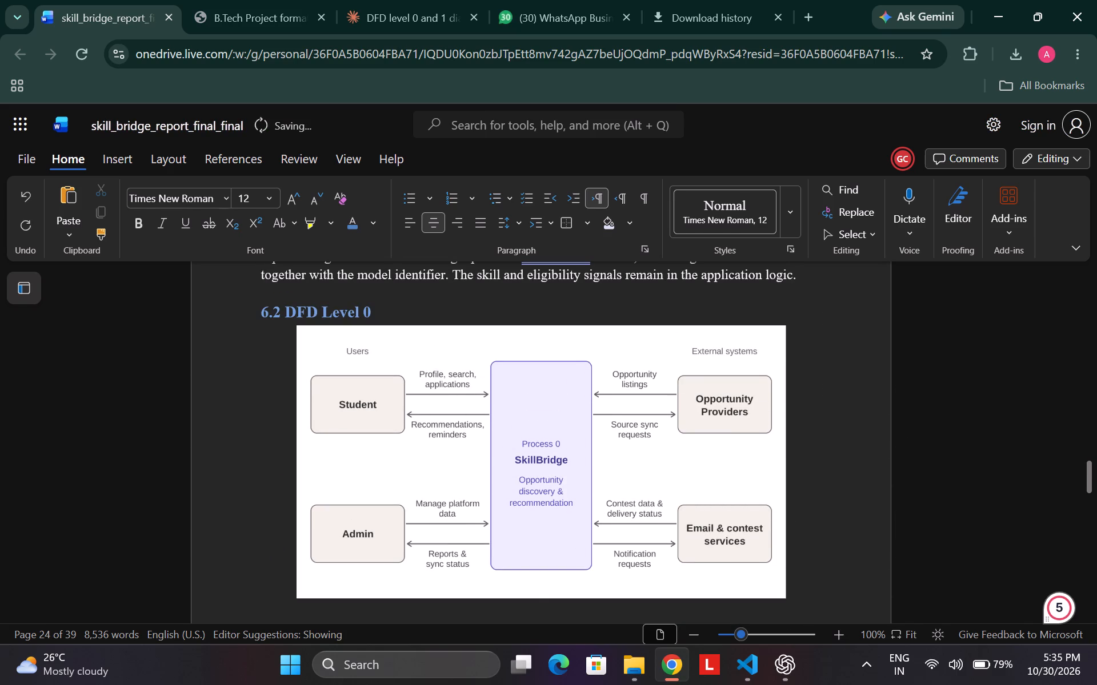
{"action": "type", "text": "Fi"}
{"action": "key", "text": "g"}
{"action": "type", "text": "."}
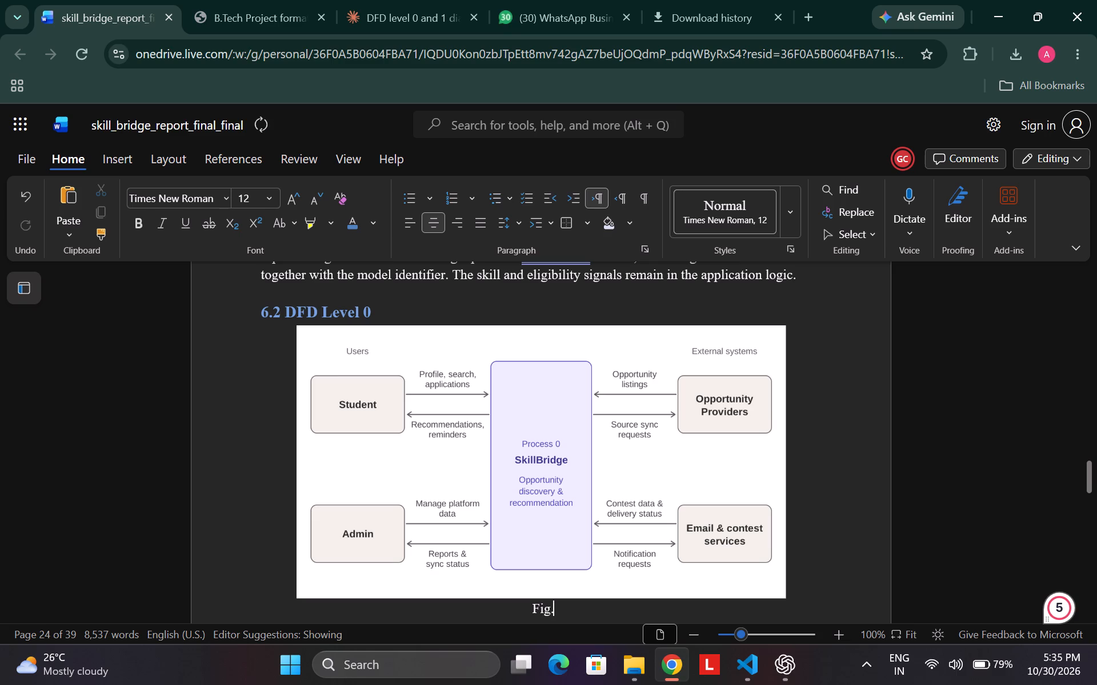
{"action": "key", "text": "space"}
{"action": "type", "text": "4."}
{"action": "key", "text": "space"}
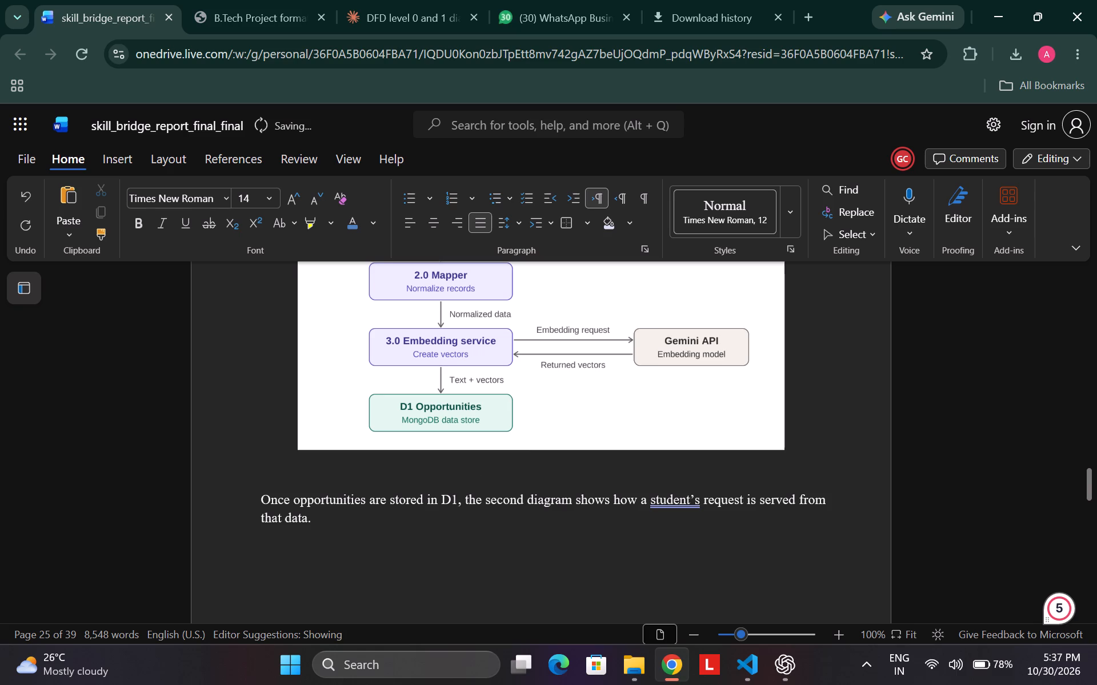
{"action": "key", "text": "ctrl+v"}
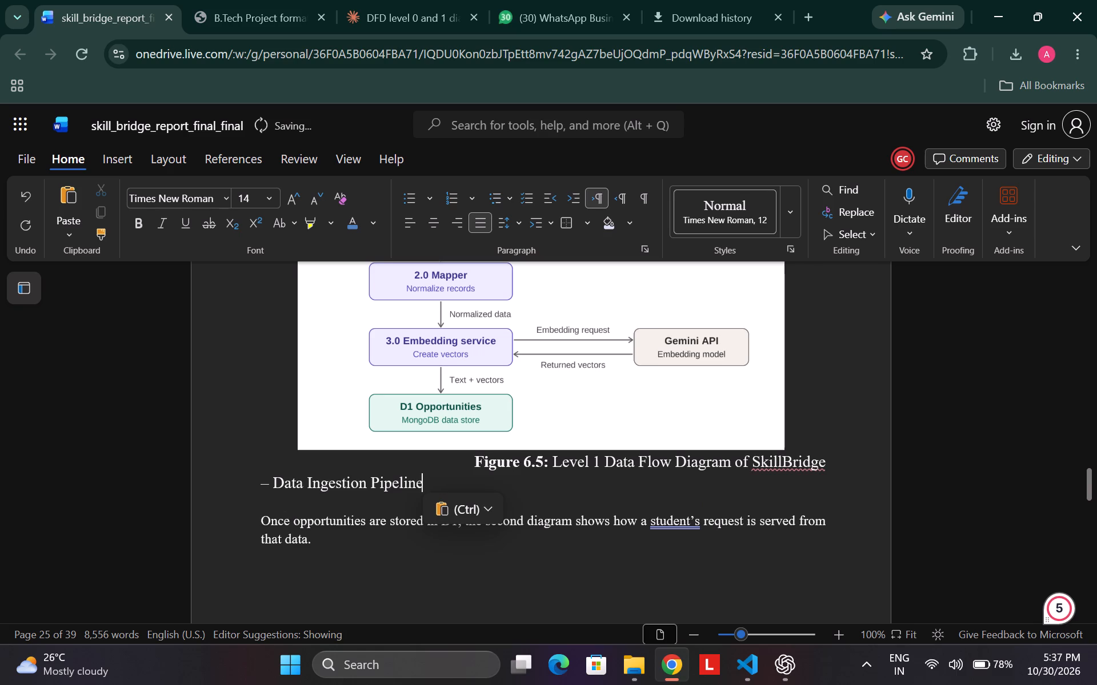
Set the font size of the Figure 6.5 caption to 12.
{"action": "left_click_drag", "start_coordinate": [459, 468], "coordinate": [465, 481]}
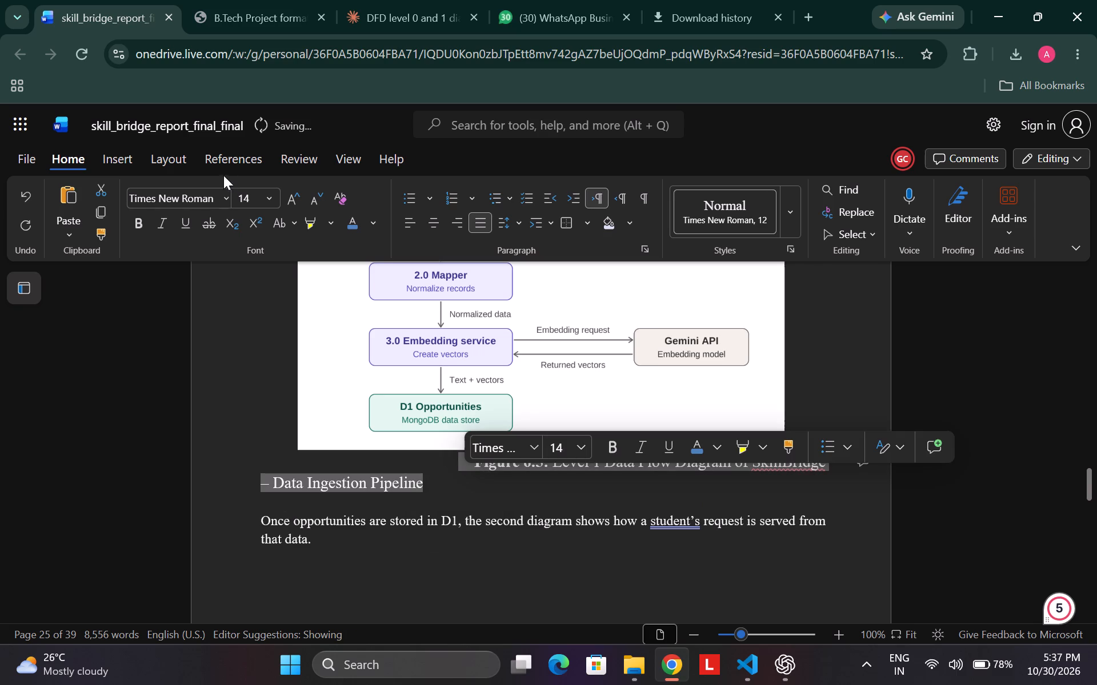
{"action": "left_click", "coordinate": [270, 198]}
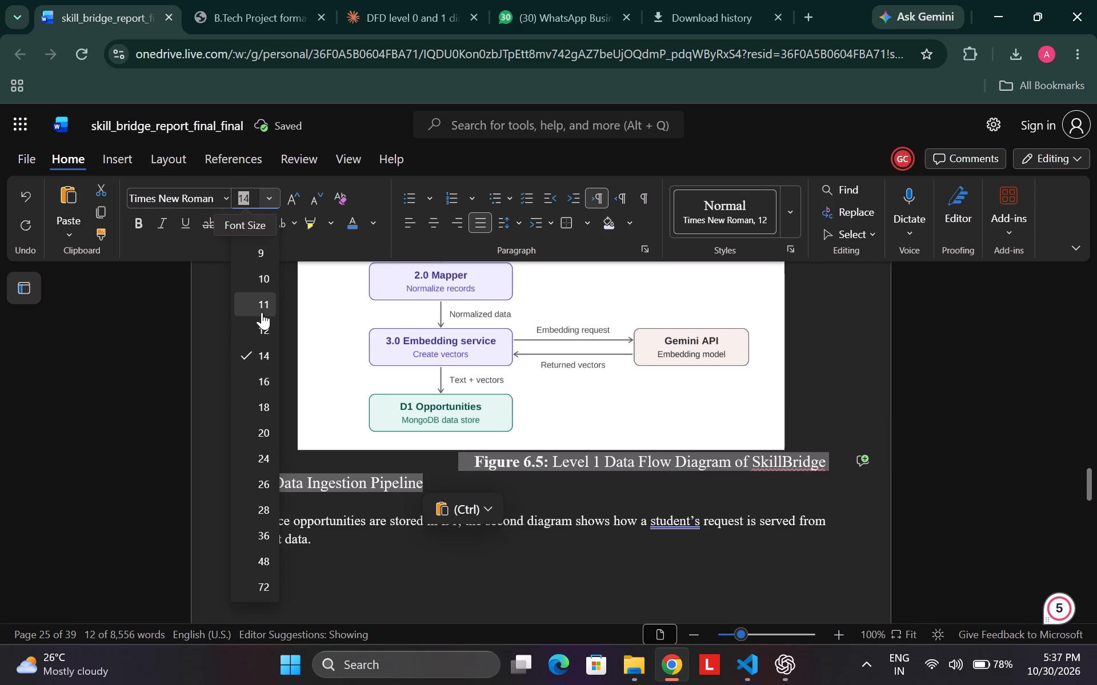
{"action": "left_click", "coordinate": [267, 327]}
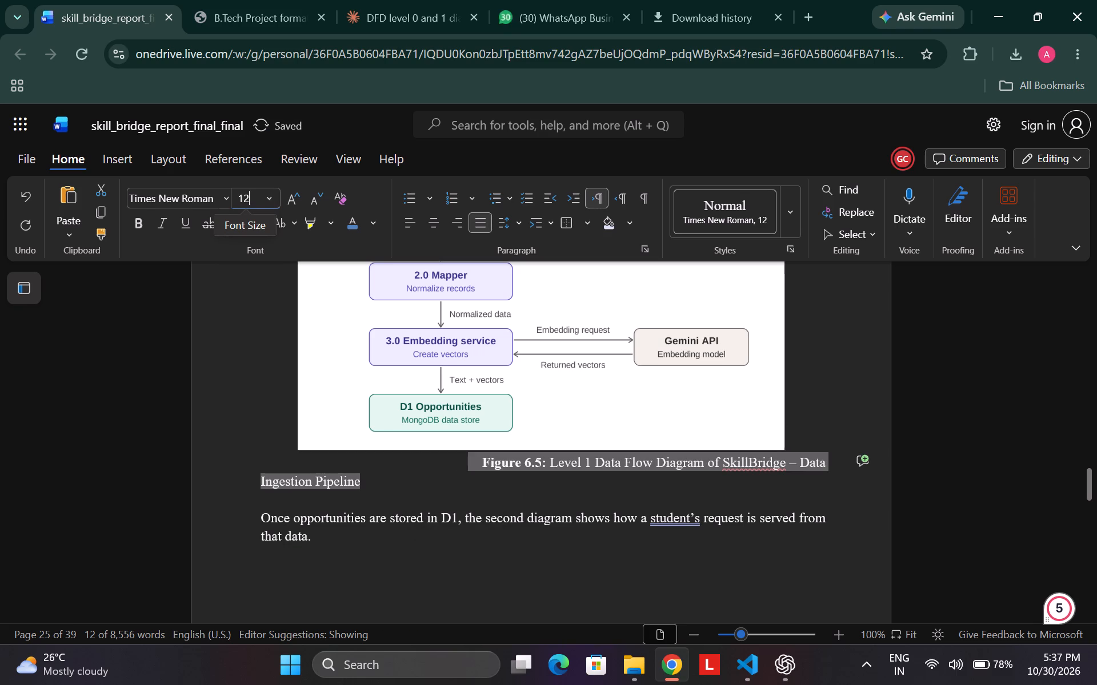
Remove the extra leading spaces before the Figure 6.5 caption so it fits on one line beneath the data ingestion diagram.
{"action": "left_click", "coordinate": [477, 458]}
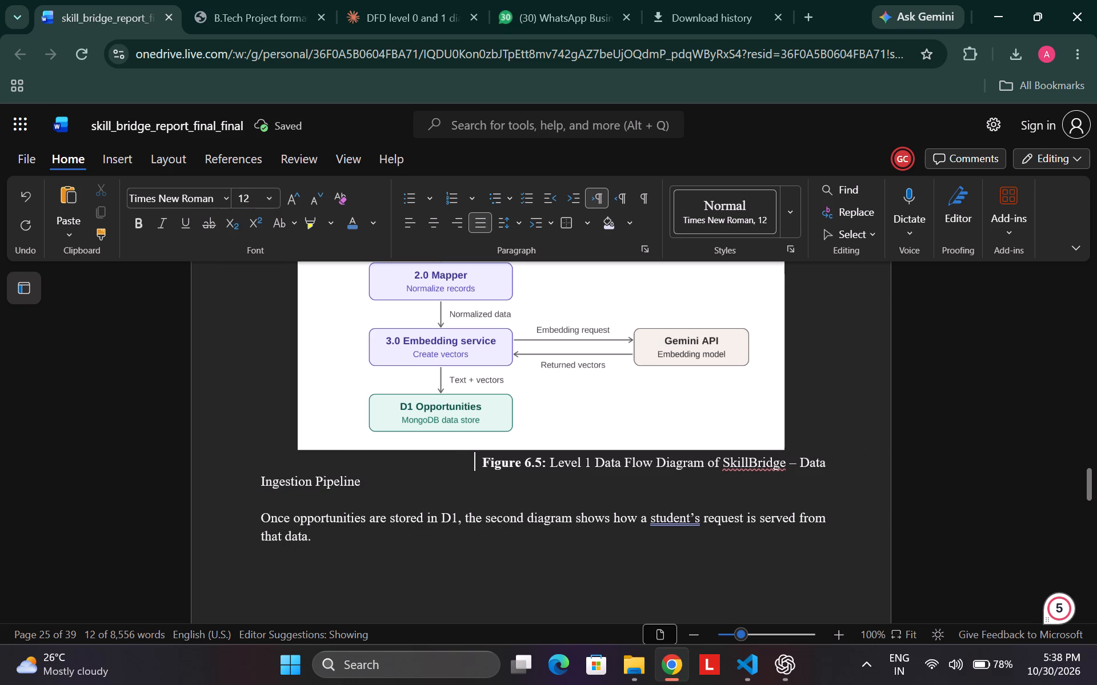
{"action": "left_click", "coordinate": [486, 460]}
{"action": "key", "text": "BackSpace"}
{"action": "key", "text": "BackSpace"}
{"action": "key", "text": "BackSpace"}
{"action": "key", "text": "BackSpace"}
{"action": "key", "text": "BackSpace"}
{"action": "key", "text": "BackSpace"}
{"action": "key", "text": "BackSpace"}
{"action": "key", "text": "BackSpace"}
{"action": "key", "text": "BackSpace"}
{"action": "key", "text": "BackSpace"}
{"action": "key", "text": "BackSpace"}
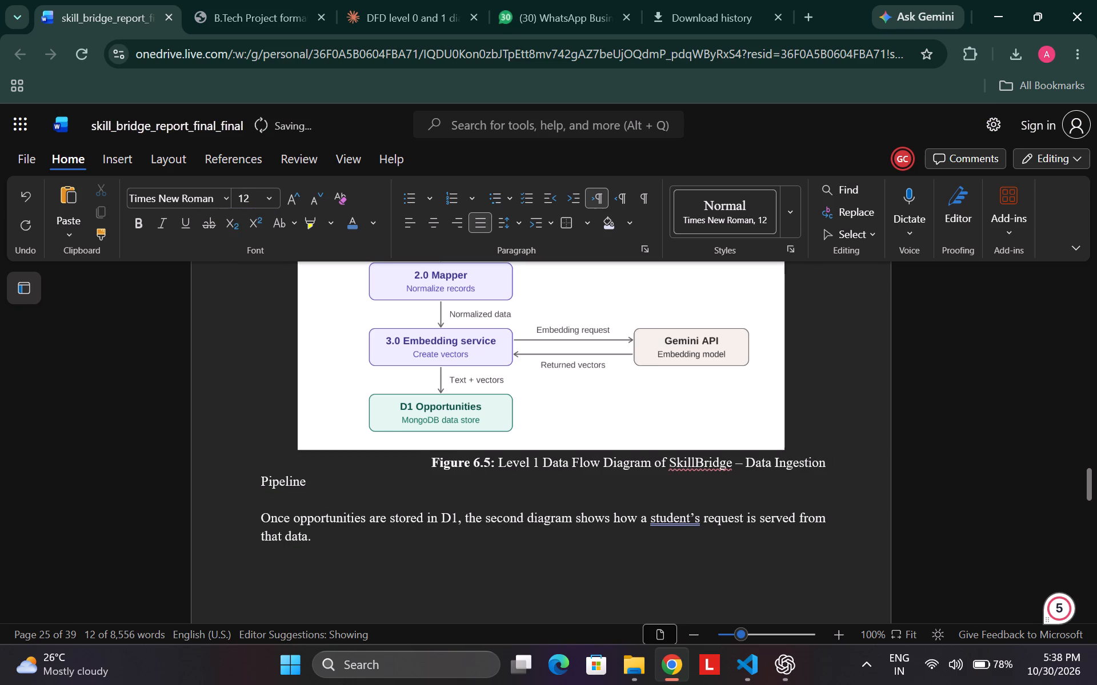
{"action": "key", "text": "BackSpace"}
{"action": "key", "text": "BackSpace"}
{"action": "key", "text": "BackSpace"}
{"action": "key", "text": "BackSpace"}
{"action": "key", "text": "BackSpace"}
{"action": "key", "text": "BackSpace"}
{"action": "key", "text": "BackSpace"}
{"action": "key", "text": "BackSpace"}
{"action": "key", "text": "BackSpace"}
{"action": "key", "text": "BackSpace"}
{"action": "key", "text": "BackSpace"}
{"action": "key", "text": "BackSpace"}
{"action": "key", "text": "BackSpace"}
{"action": "key", "text": "BackSpace"}
{"action": "key", "text": "BackSpace"}
{"action": "key", "text": "BackSpace"}
{"action": "key", "text": "BackSpace"}
{"action": "key", "text": "BackSpace"}
{"action": "key", "text": "BackSpace"}
{"action": "key", "text": "BackSpace"}
{"action": "key", "text": "BackSpace"}
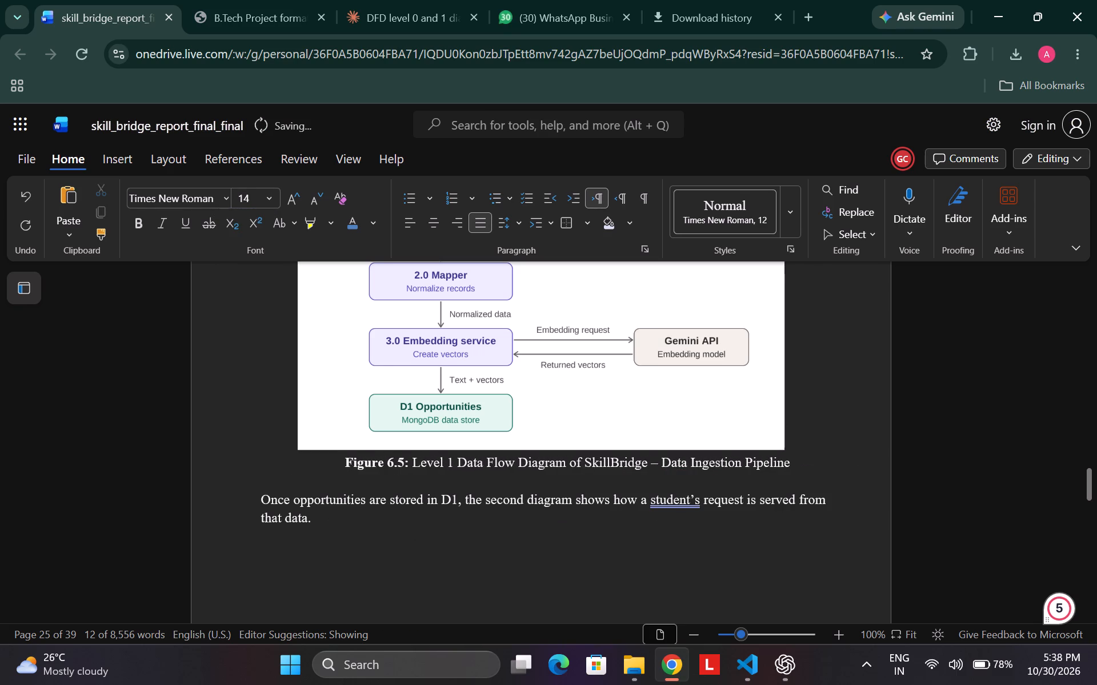
{"action": "key", "text": "BackSpace"}
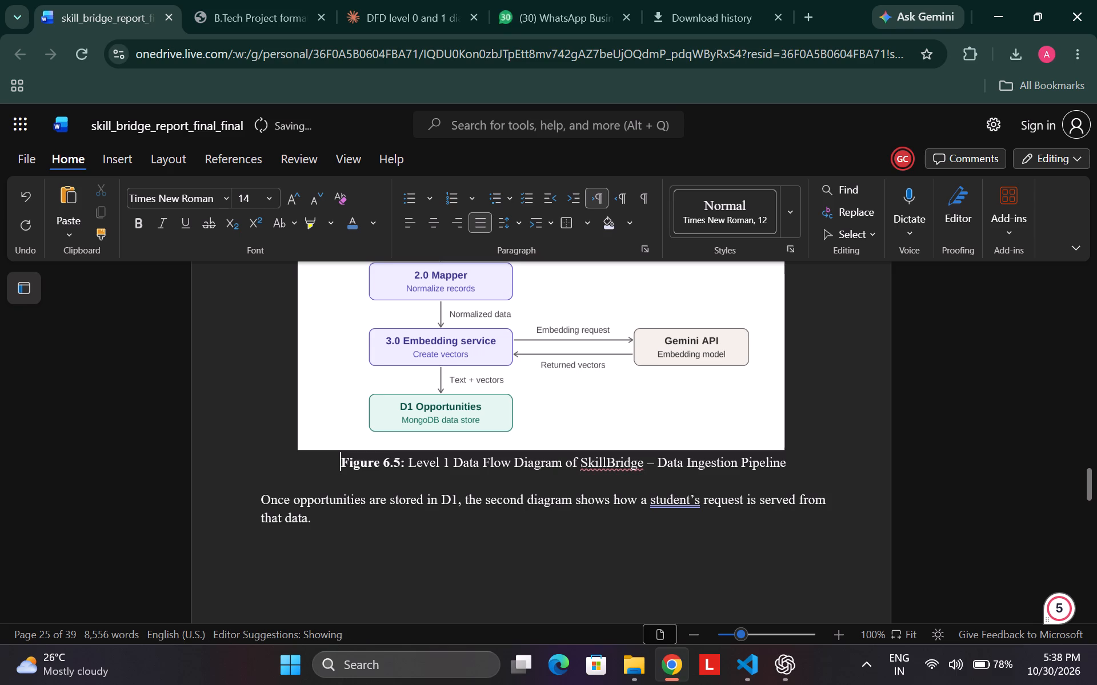
{"action": "left_click", "coordinate": [408, 462]}
Check the preceding figure captions in Chapters 5 and 6 and renumber the DFD Level 0 caption as Fig. 4.
{"action": "scroll", "coordinate": [491, 374], "scroll_direction": "up", "scroll_amount": 10}
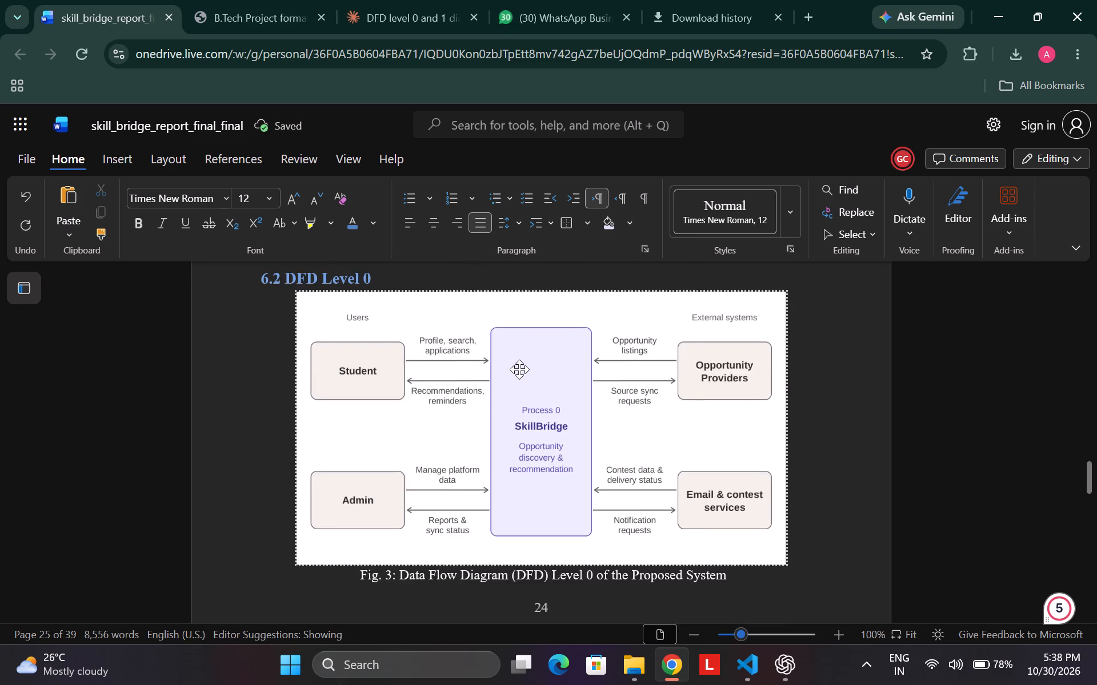
{"action": "scroll", "coordinate": [520, 369], "scroll_direction": "down", "scroll_amount": 1}
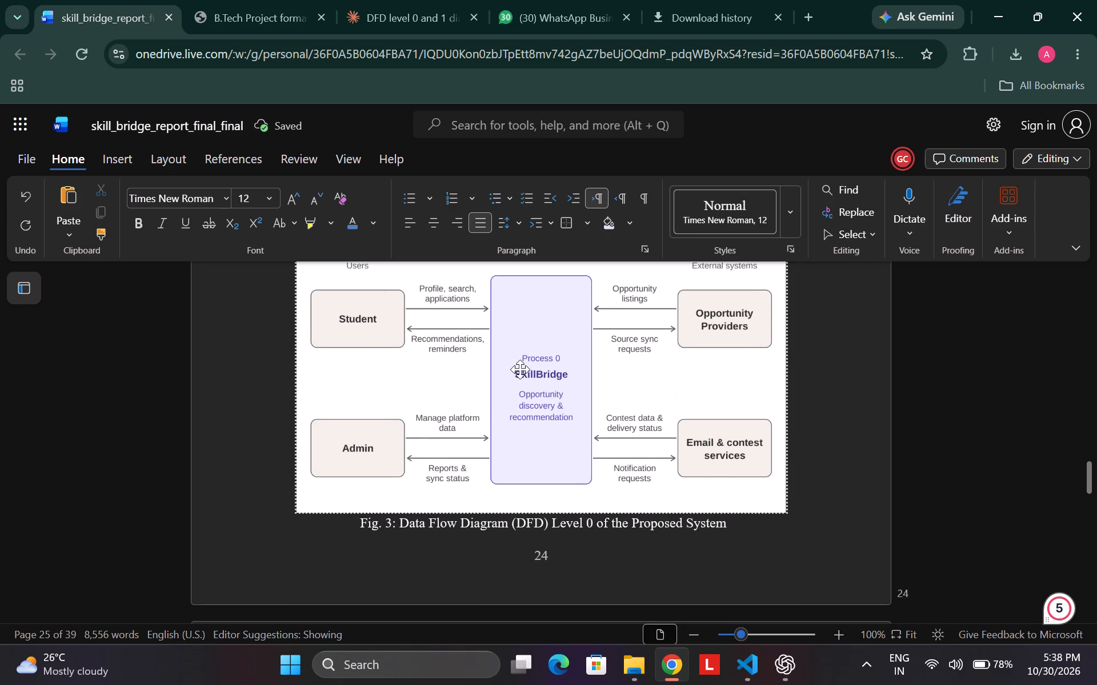
{"action": "scroll", "coordinate": [520, 369], "scroll_direction": "up", "scroll_amount": 14}
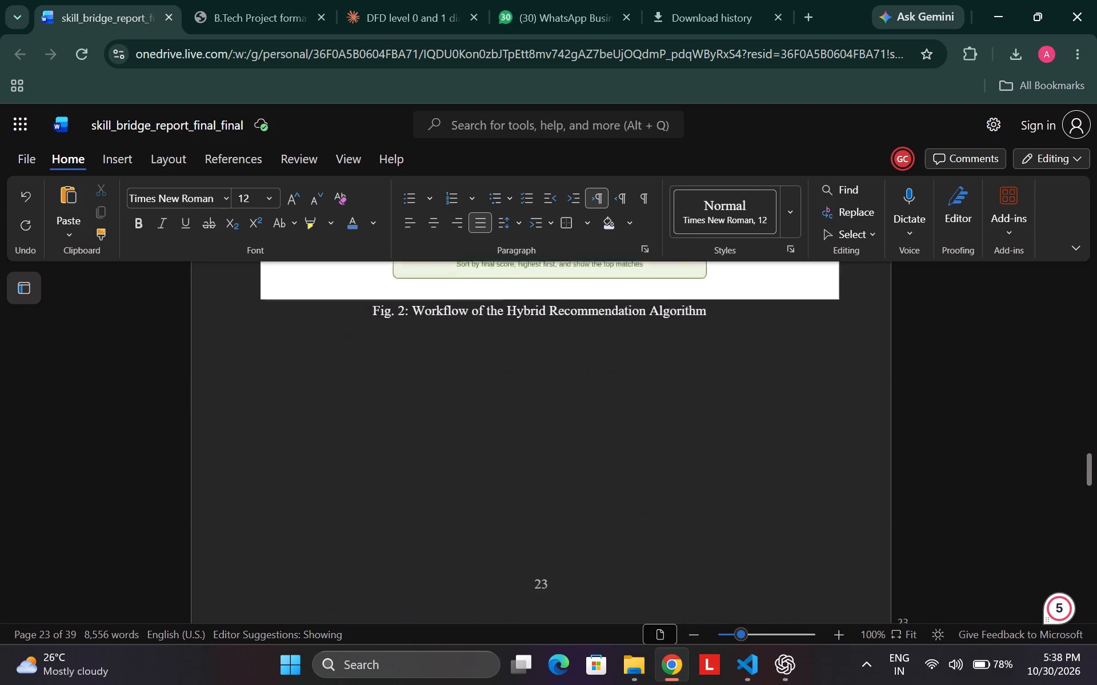
{"action": "scroll", "coordinate": [480, 523], "scroll_direction": "up", "scroll_amount": 6}
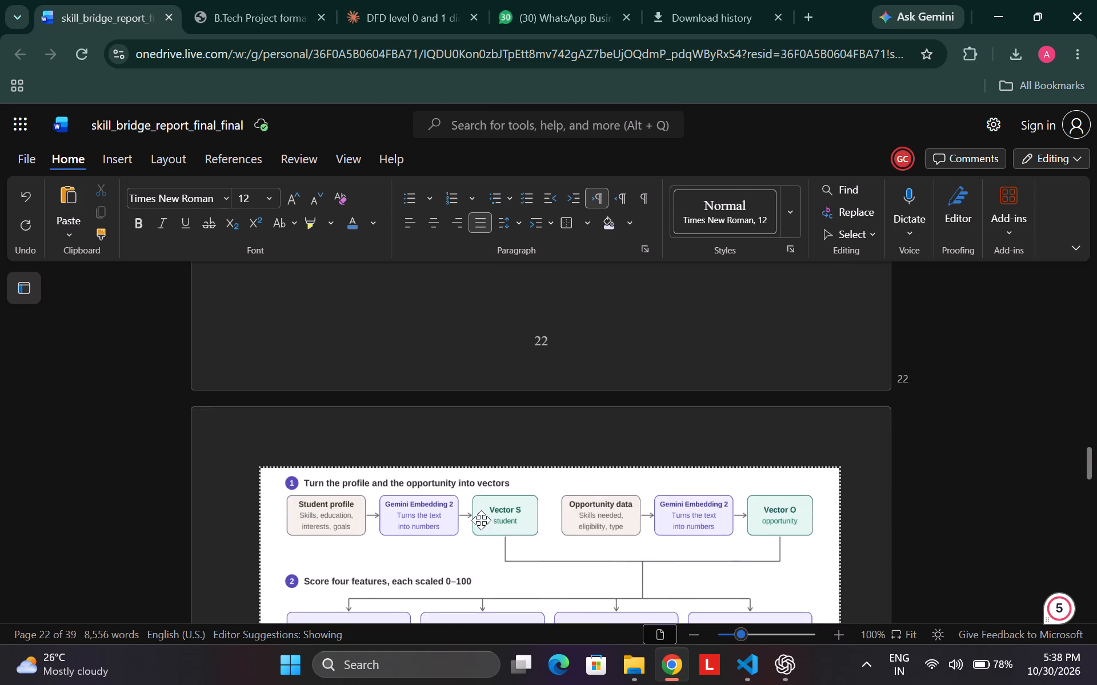
{"action": "scroll", "coordinate": [481, 520], "scroll_direction": "up", "scroll_amount": 6}
{"action": "scroll", "coordinate": [494, 449], "scroll_direction": "down", "scroll_amount": 5}
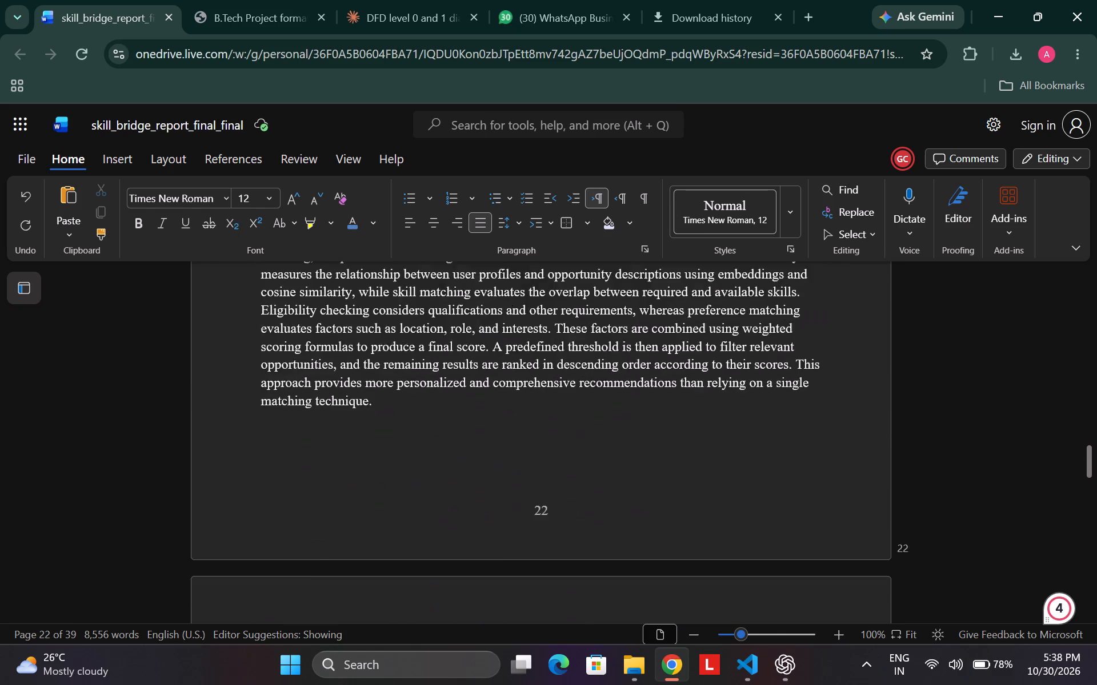
{"action": "scroll", "coordinate": [494, 449], "scroll_direction": "down", "scroll_amount": 17}
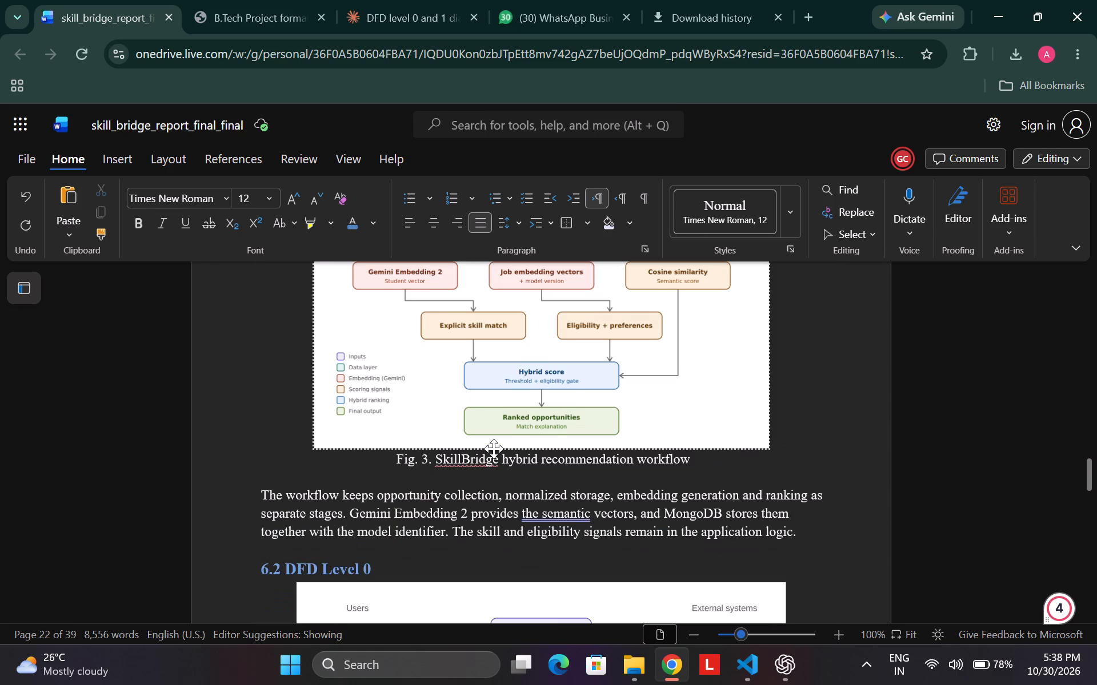
{"action": "scroll", "coordinate": [494, 449], "scroll_direction": "down", "scroll_amount": 5}
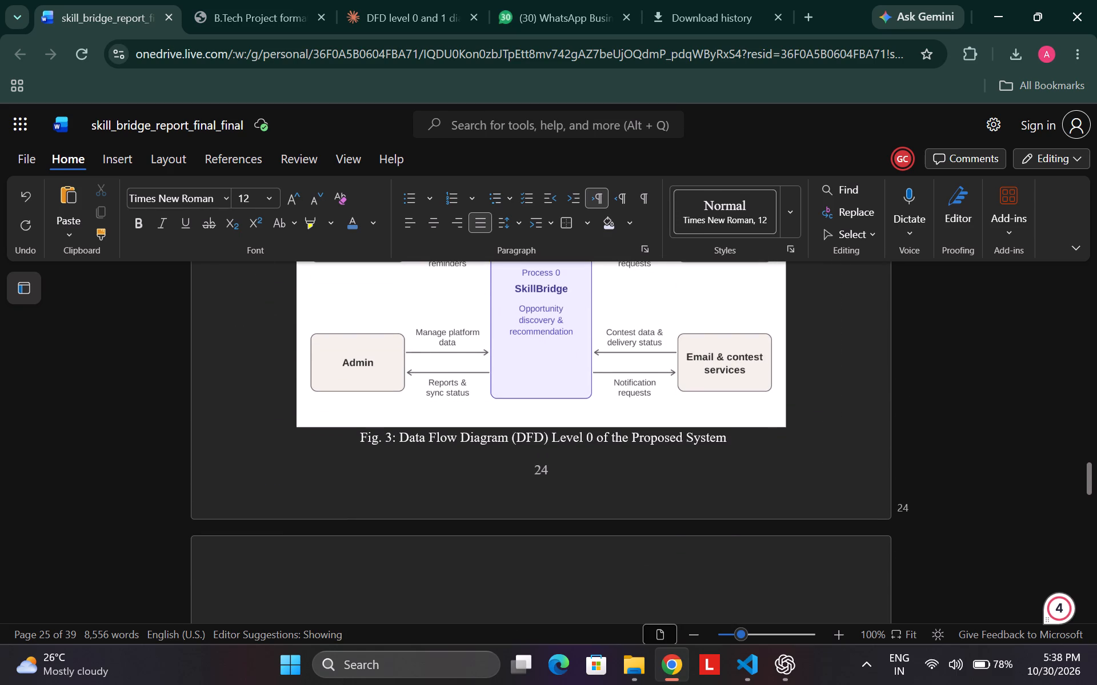
{"action": "left_click", "coordinate": [391, 440]}
{"action": "key", "text": "BackSpace"}
{"action": "key", "text": "4"}
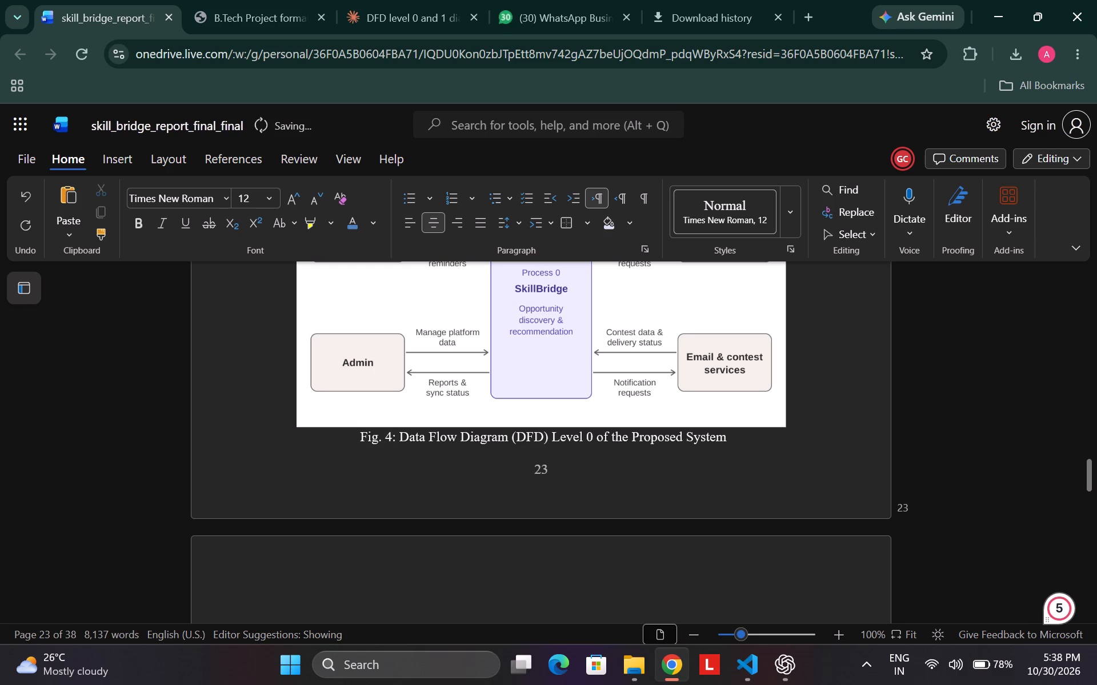
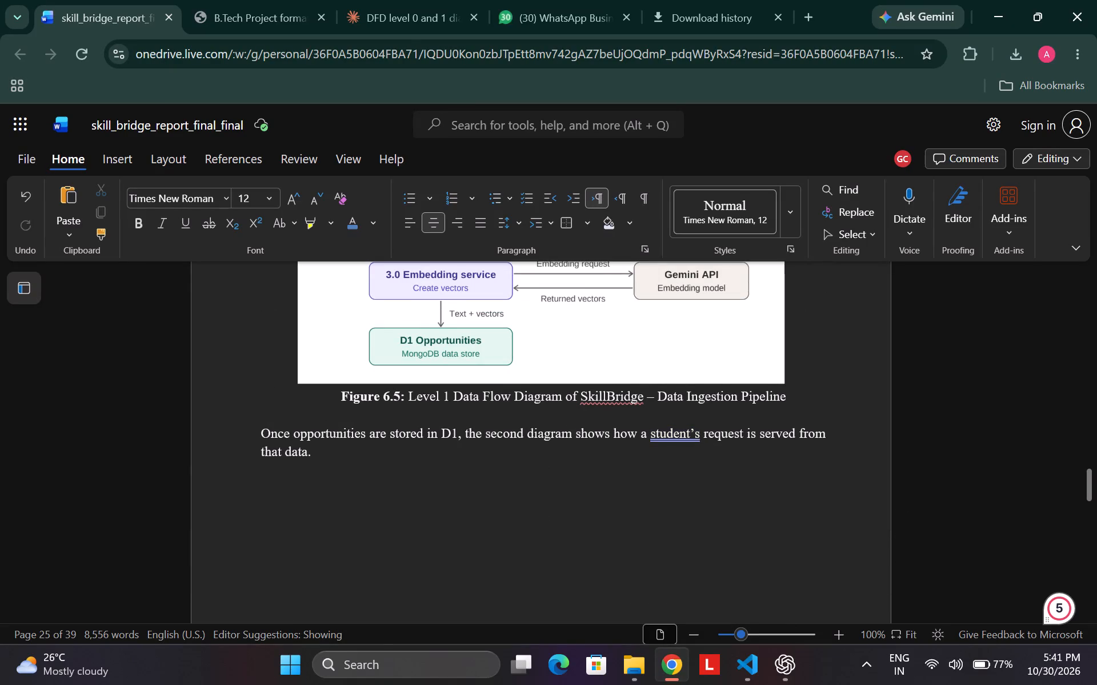
Delete the word "SkillBridge" from the Figure 6.5 caption beneath the data ingestion diagram.
{"action": "left_click", "coordinate": [642, 391]}
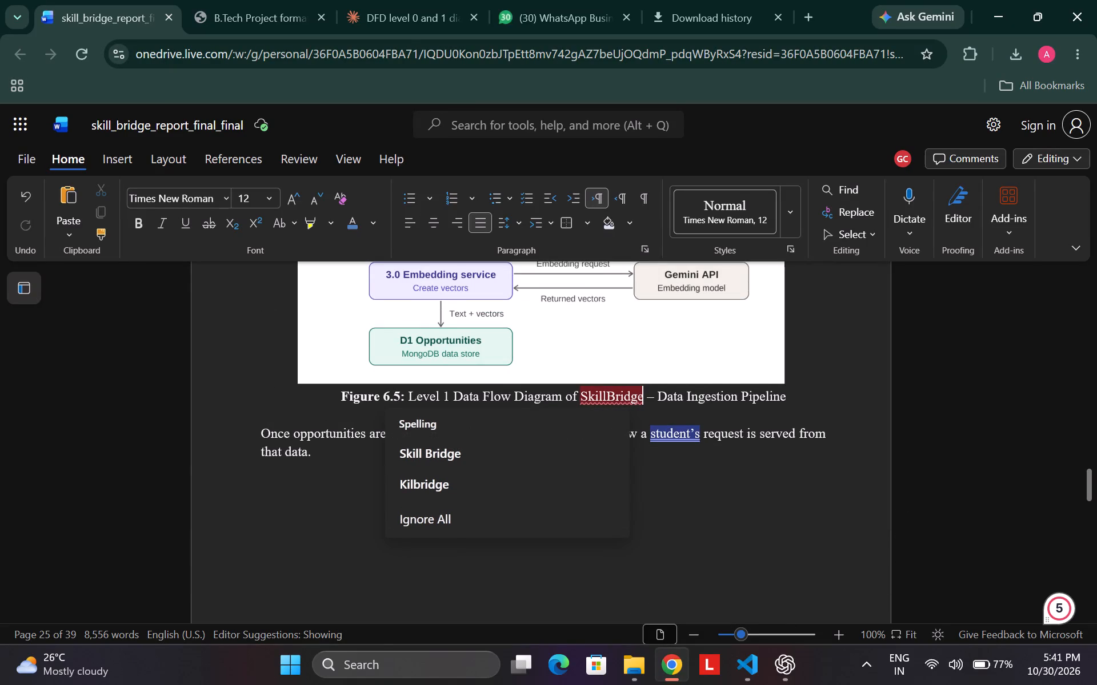
{"action": "key", "text": "BackSpace"}
{"action": "key", "text": "BackSpace"}
{"action": "key", "text": "BackSpace"}
{"action": "key", "text": "BackSpace"}
{"action": "key", "text": "BackSpace"}
{"action": "key", "text": "BackSpace"}
{"action": "key", "text": "BackSpace"}
{"action": "key", "text": "BackSpace"}
{"action": "key", "text": "BackSpace"}
{"action": "key", "text": "BackSpace"}
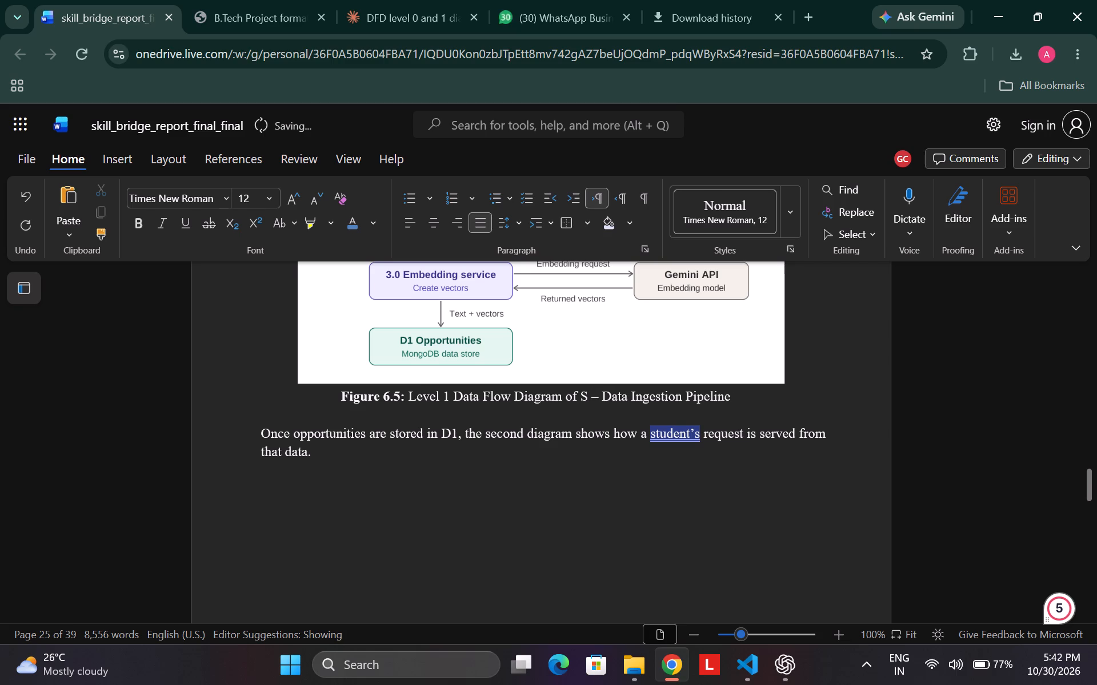
{"action": "key", "text": "BackSpace"}
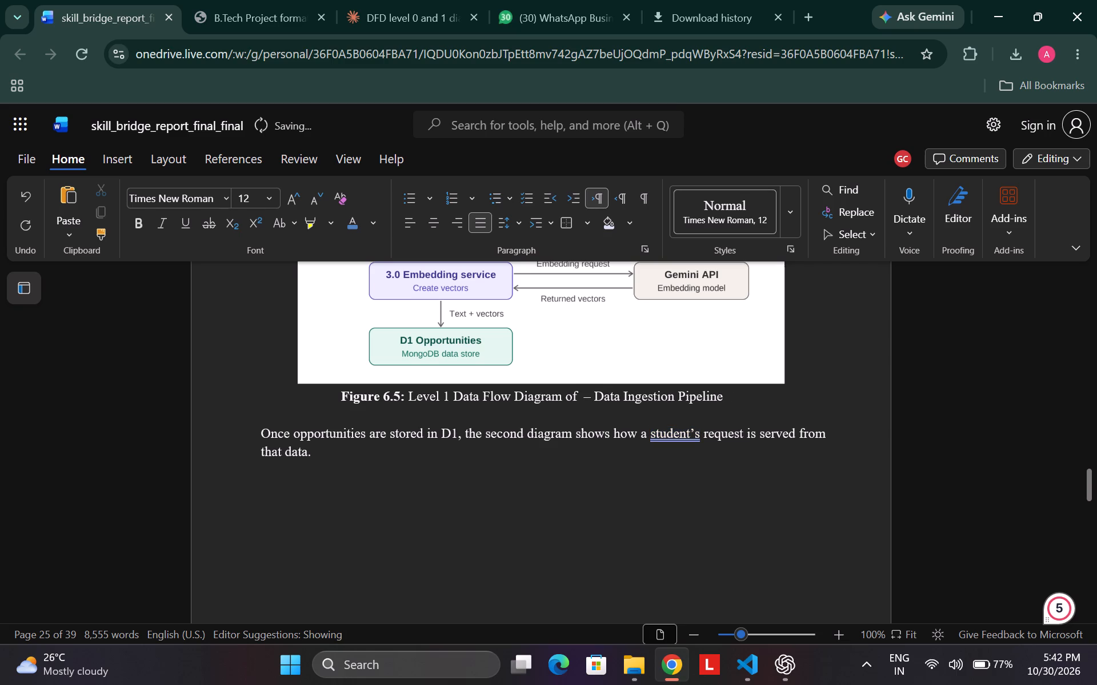
{"action": "left_click_drag", "start_coordinate": [333, 400], "coordinate": [402, 394]}
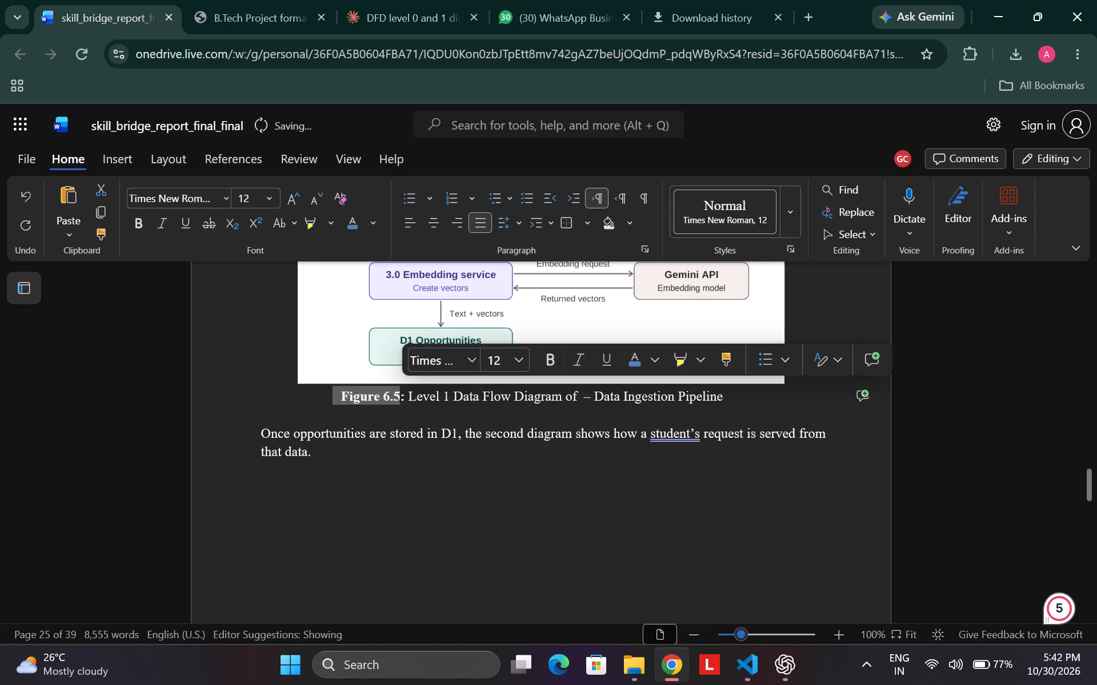
Replace the period after "Fig. 3" with a colon so the caption reads "Fig. 3: SkillBridge hybrid recommendation workflow".
{"action": "scroll", "coordinate": [402, 394], "scroll_direction": "up", "scroll_amount": 5}
{"action": "scroll", "coordinate": [486, 457], "scroll_direction": "up", "scroll_amount": 5}
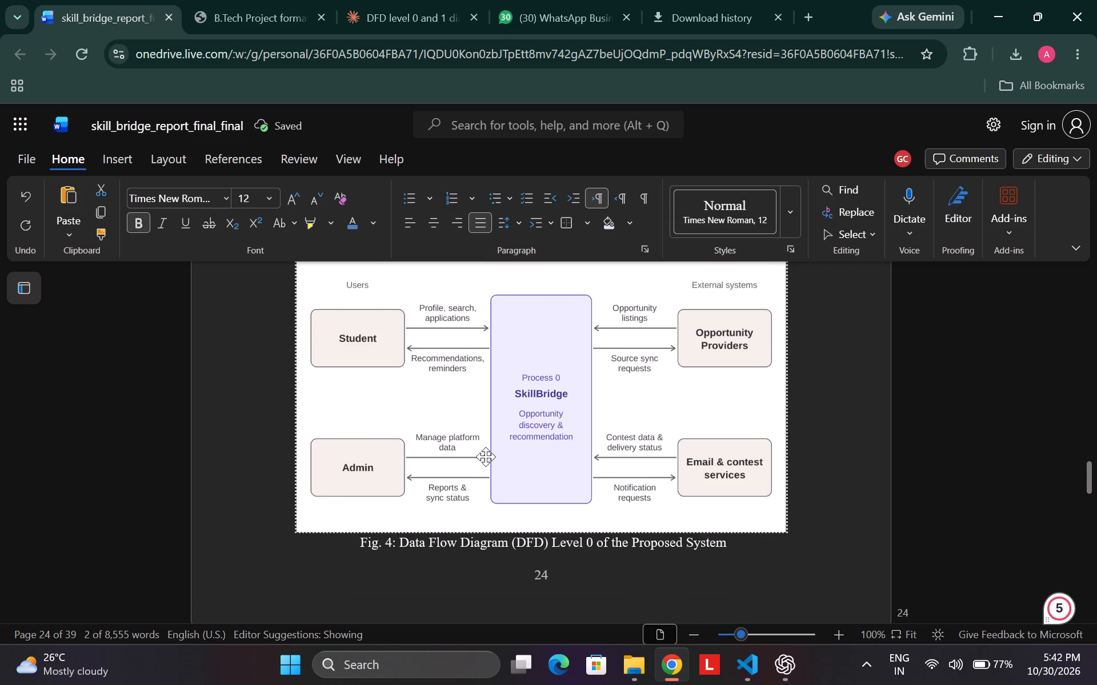
{"action": "scroll", "coordinate": [486, 457], "scroll_direction": "up", "scroll_amount": 5}
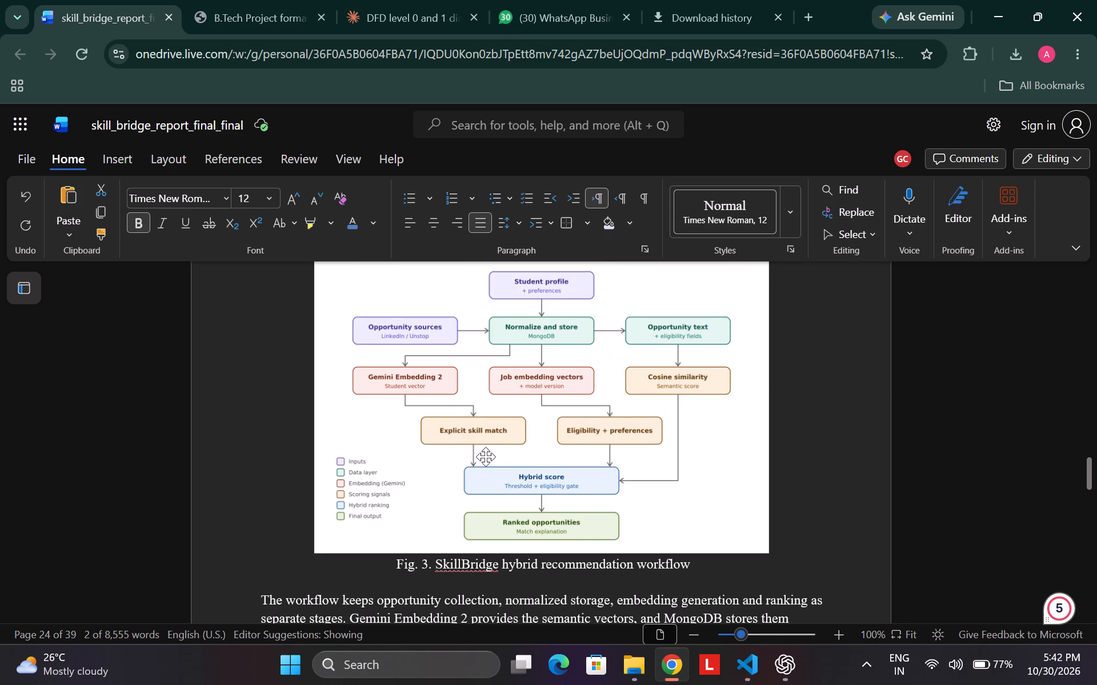
{"action": "scroll", "coordinate": [486, 457], "scroll_direction": "up", "scroll_amount": 5}
{"action": "scroll", "coordinate": [486, 457], "scroll_direction": "down", "scroll_amount": 5}
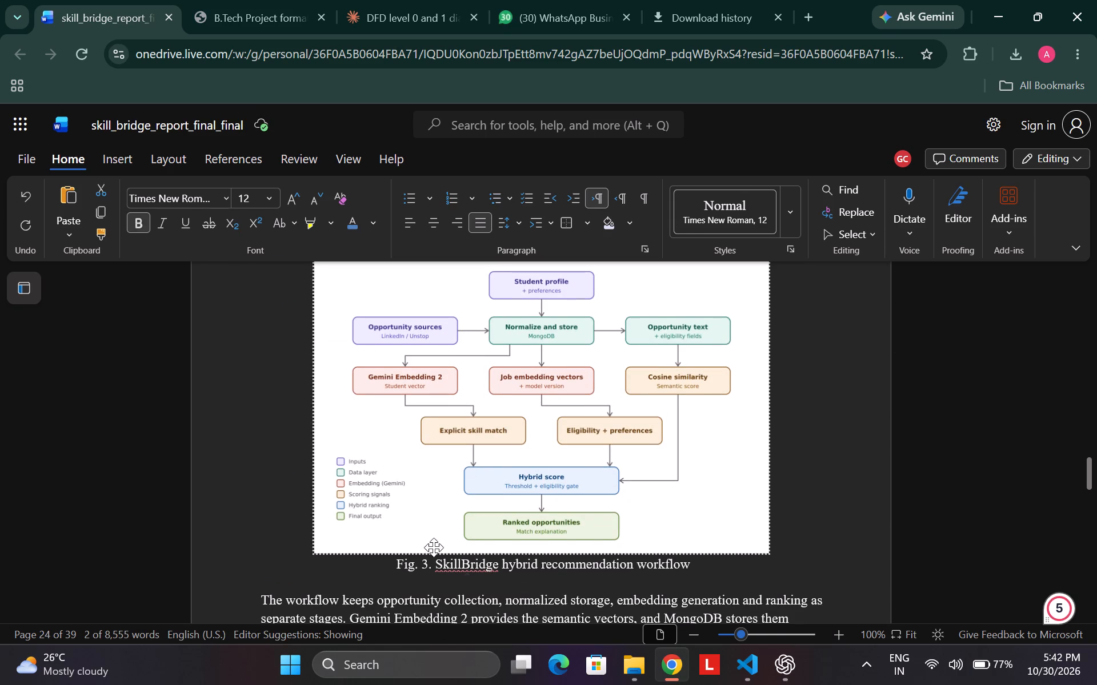
{"action": "left_click", "coordinate": [434, 560]}
{"action": "key", "text": "BackSpace"}
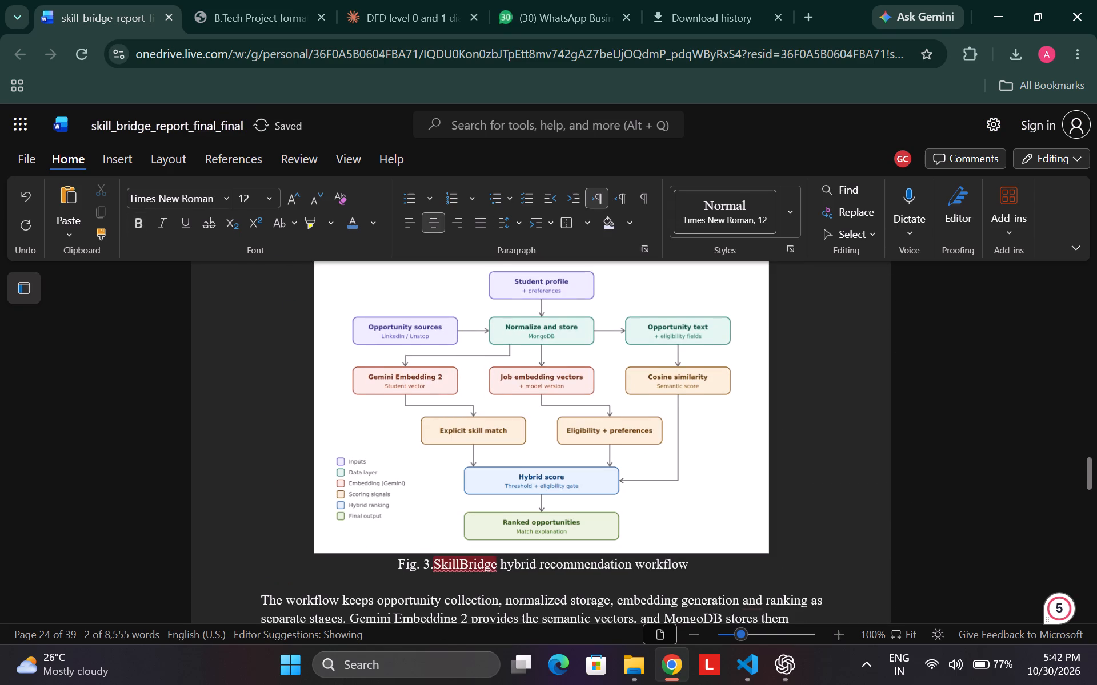
{"action": "key", "text": "BackSpace"}
{"action": "key", "text": "shift+colon"}
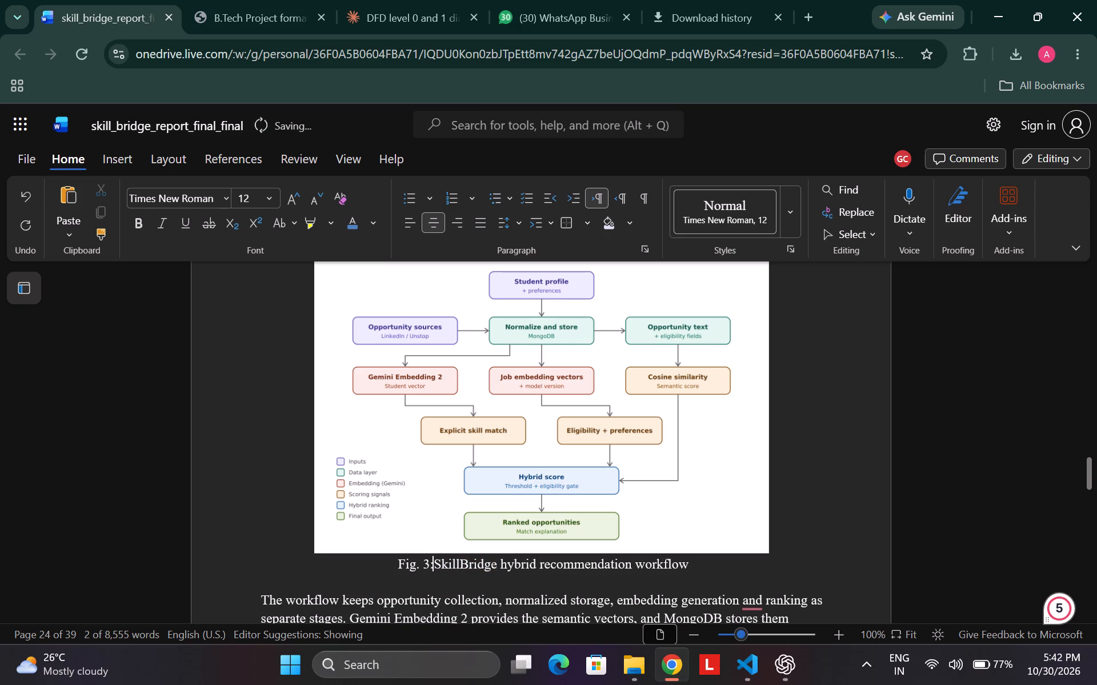
{"action": "key", "text": "space"}
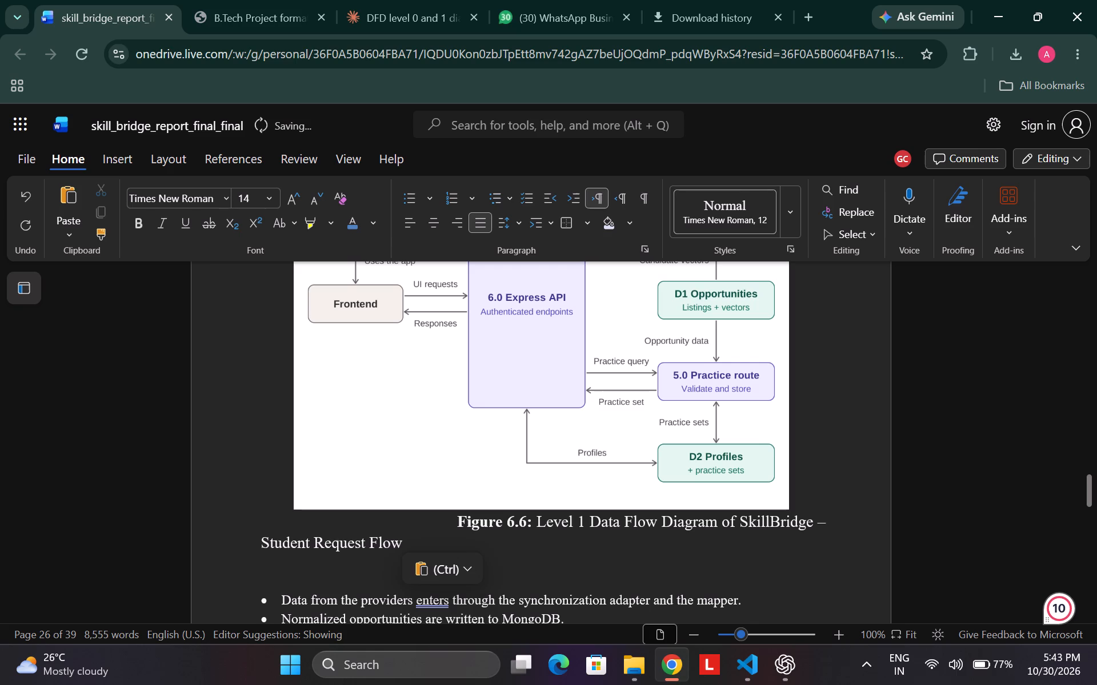
Set the Figure 6.6 caption's font size to 12 and center it under the student request flow diagram.
{"action": "left_click_drag", "start_coordinate": [454, 517], "coordinate": [457, 520]}
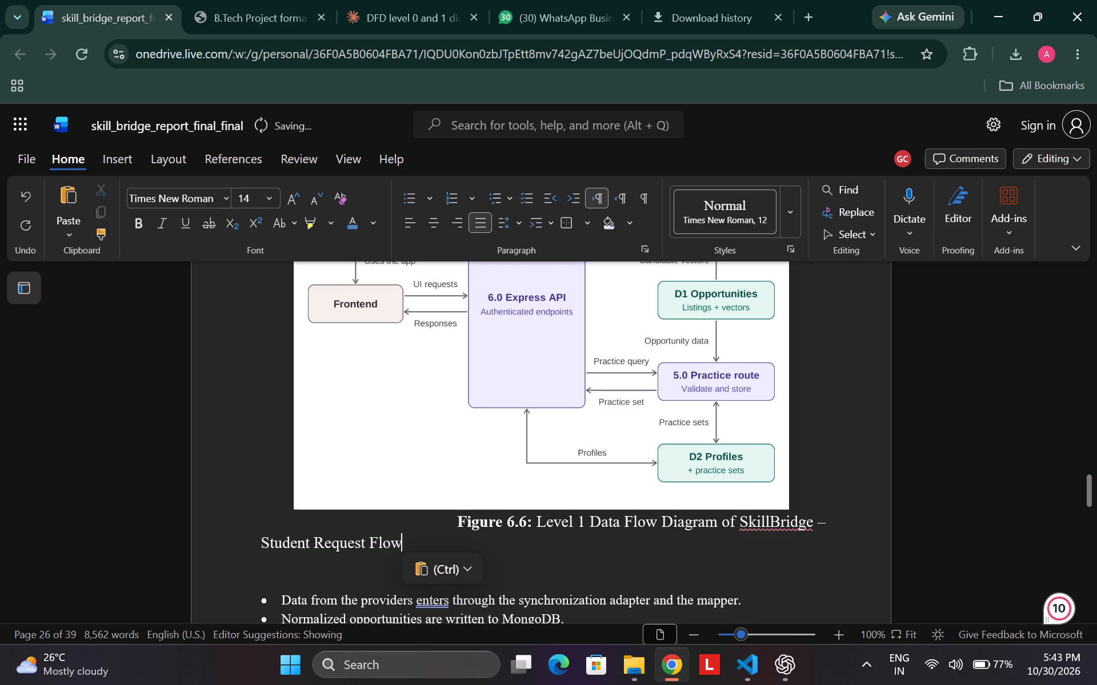
{"action": "left_click_drag", "start_coordinate": [457, 520], "coordinate": [459, 544]}
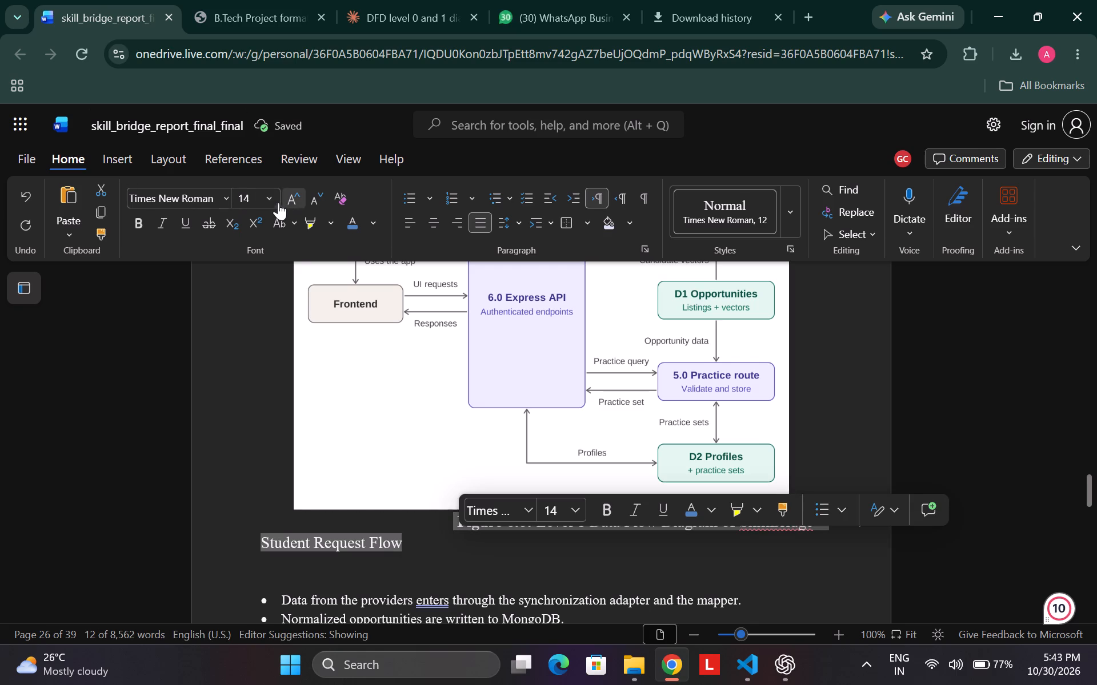
{"action": "left_click", "coordinate": [270, 200]}
{"action": "left_click", "coordinate": [269, 322]}
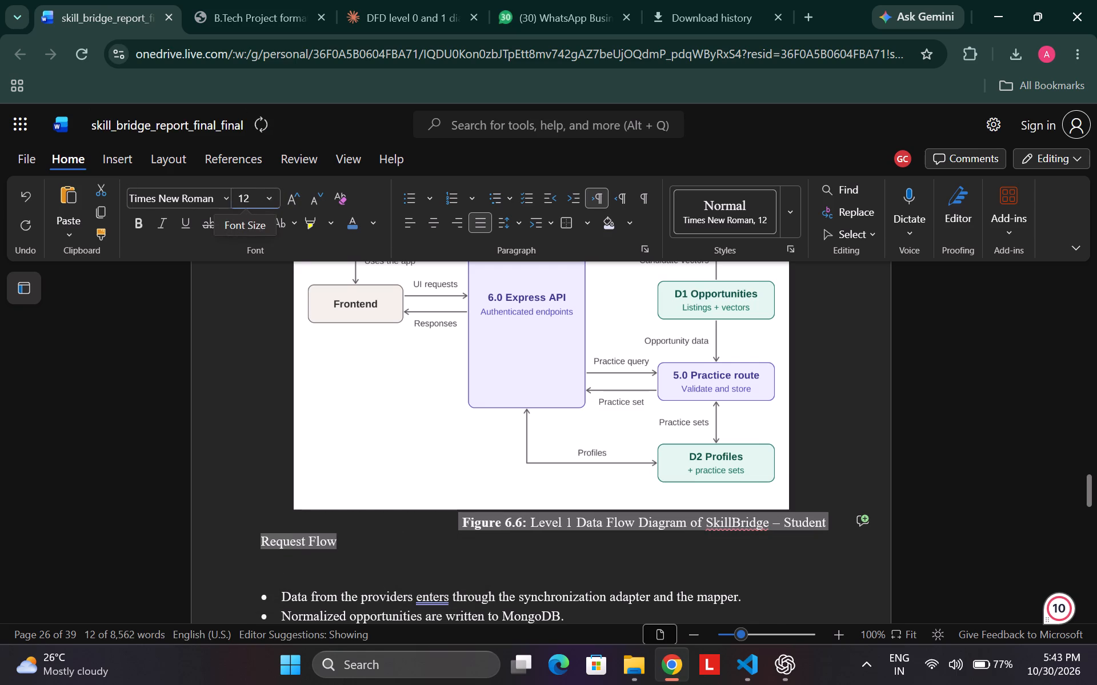
{"action": "left_click", "coordinate": [440, 228]}
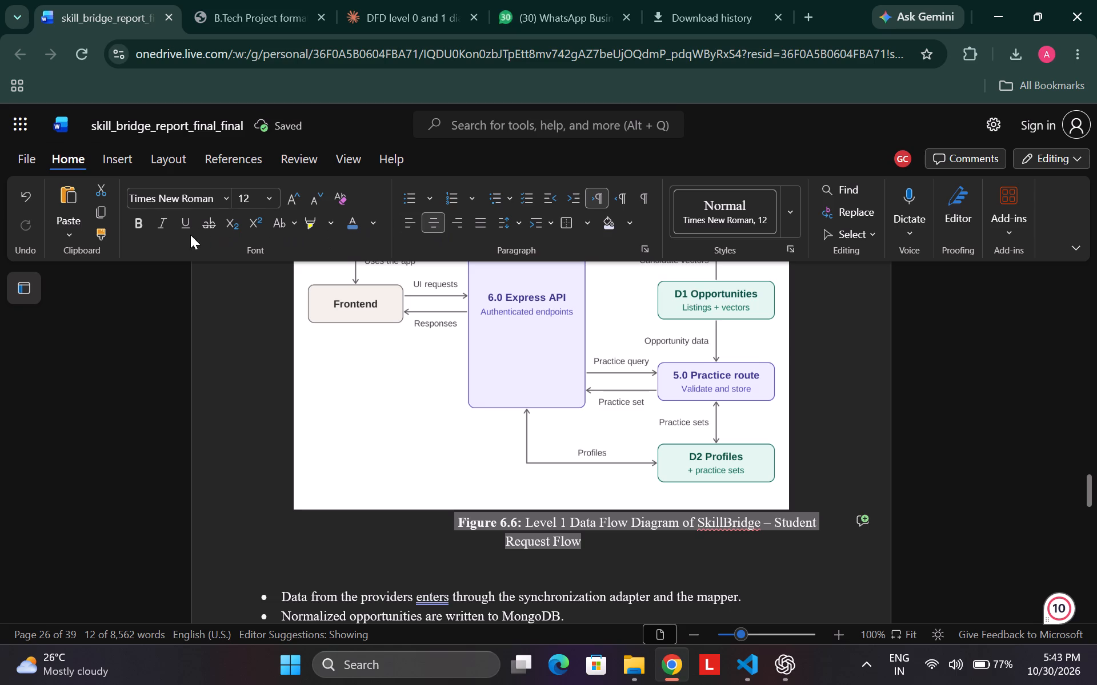
Delete the leading spaces before "Figure 6.6" in the student request flow caption.
{"action": "left_click", "coordinate": [407, 554]}
{"action": "left_click", "coordinate": [455, 526]}
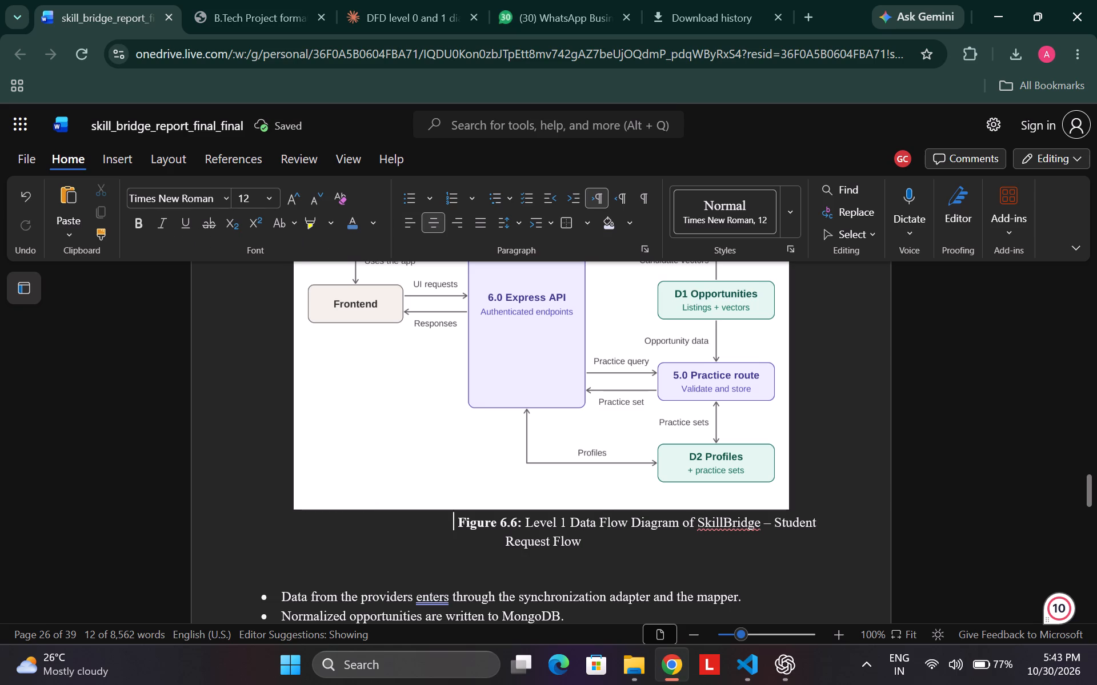
{"action": "key", "text": "BackSpace"}
{"action": "key", "text": "BackSpace"}
{"action": "key", "text": "BackSpace"}
{"action": "key", "text": "BackSpace"}
{"action": "key", "text": "BackSpace"}
{"action": "key", "text": "BackSpace"}
{"action": "key", "text": "BackSpace"}
{"action": "key", "text": "BackSpace"}
{"action": "key", "text": "BackSpace"}
{"action": "key", "text": "BackSpace"}
{"action": "key", "text": "BackSpace"}
{"action": "key", "text": "BackSpace"}
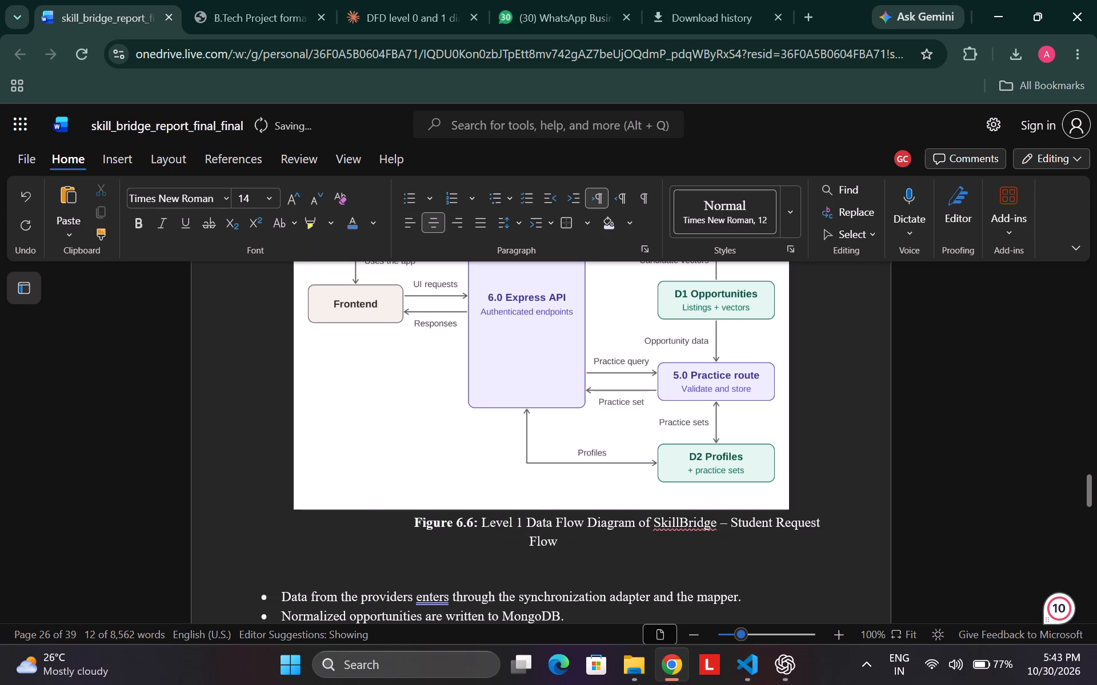
{"action": "key", "text": "BackSpace"}
{"action": "key", "text": "BackSpace"}
{"action": "key", "text": "BackSpace"}
{"action": "key", "text": "BackSpace"}
{"action": "key", "text": "BackSpace"}
{"action": "key", "text": "BackSpace"}
{"action": "key", "text": "BackSpace"}
{"action": "key", "text": "BackSpace"}
{"action": "key", "text": "BackSpace"}
{"action": "key", "text": "BackSpace"}
{"action": "key", "text": "BackSpace"}
{"action": "key", "text": "BackSpace"}
{"action": "key", "text": "BackSpace"}
{"action": "key", "text": "BackSpace"}
{"action": "key", "text": "BackSpace"}
{"action": "key", "text": "BackSpace"}
{"action": "key", "text": "BackSpace"}
{"action": "key", "text": "BackSpace"}
{"action": "key", "text": "BackSpace"}
{"action": "key", "text": "BackSpace"}
{"action": "key", "text": "BackSpace"}
{"action": "key", "text": "BackSpace"}
{"action": "key", "text": "BackSpace"}
{"action": "key", "text": "BackSpace"}
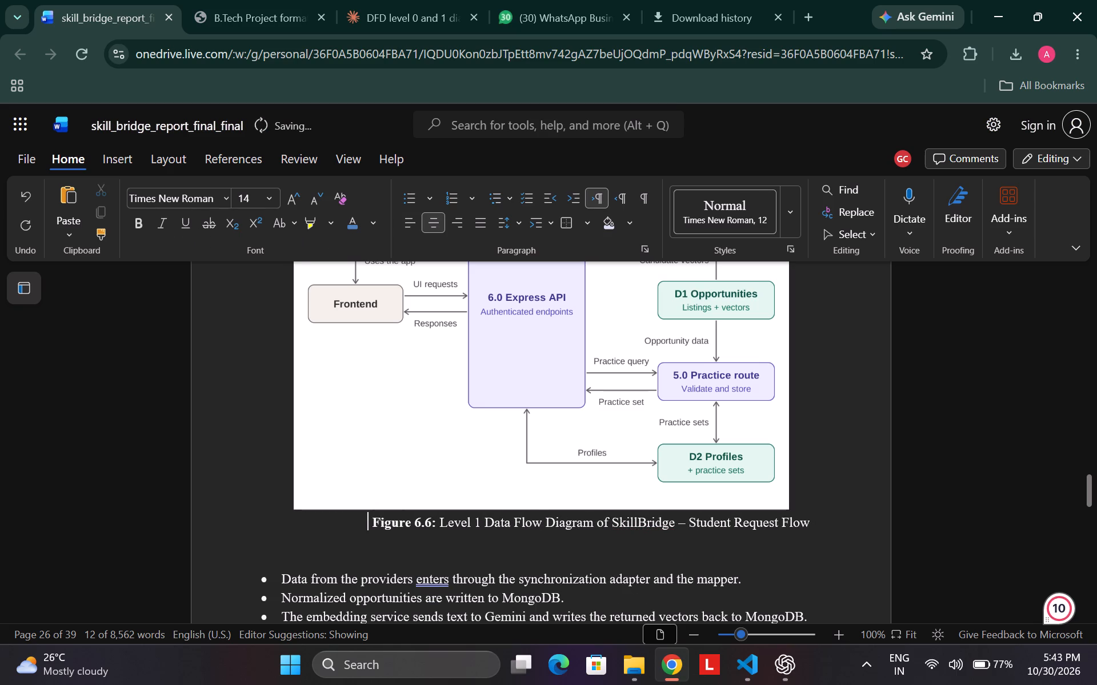
{"action": "key", "text": "BackSpace"}
{"action": "key", "text": "BackSpace"}
{"action": "key", "text": "BackSpace"}
{"action": "key", "text": "BackSpace"}
{"action": "key", "text": "BackSpace"}
{"action": "key", "text": "BackSpace"}
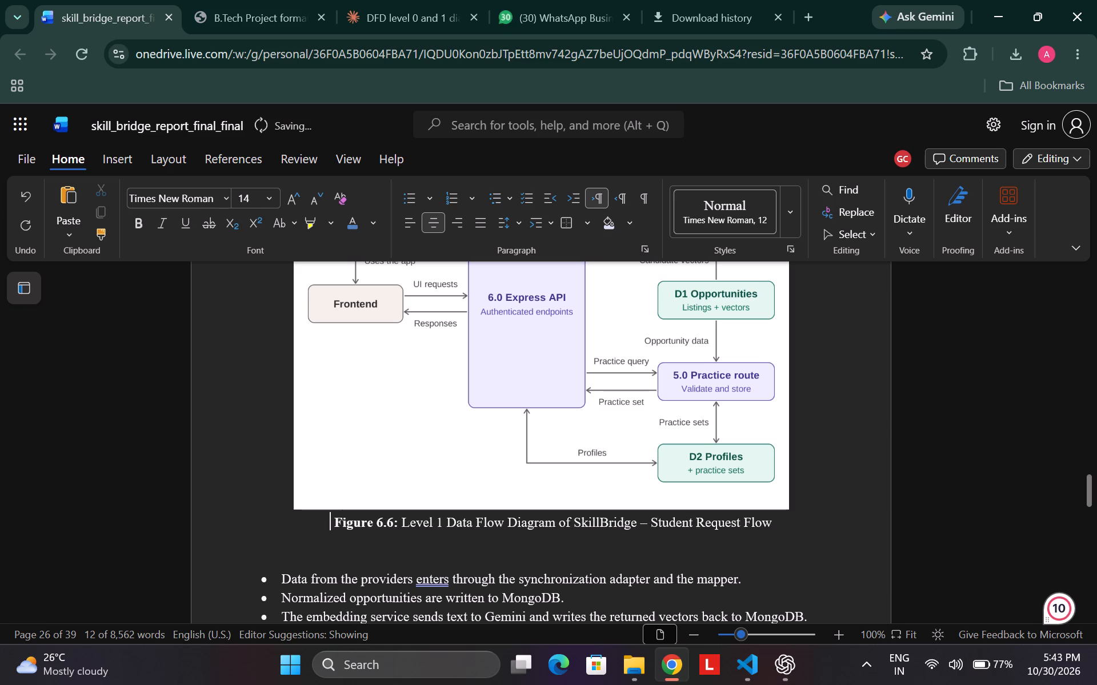
{"action": "key", "text": "BackSpace"}
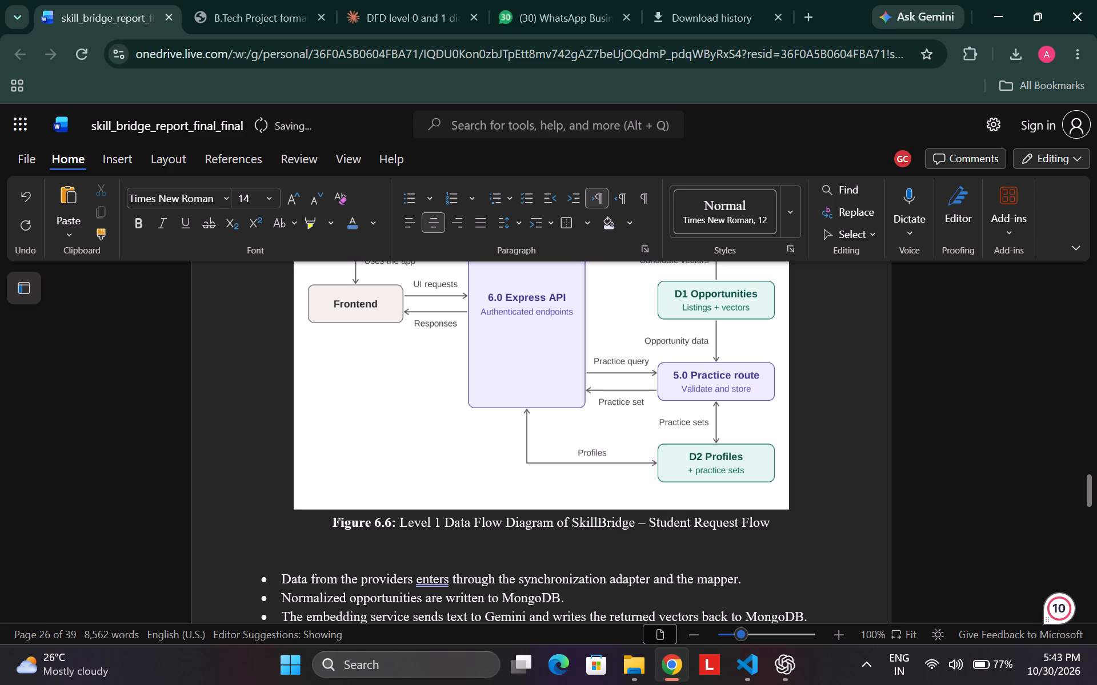
Remove the bold formatting from the "Figure 6.6" label of the student request flow caption.
{"action": "left_click_drag", "start_coordinate": [327, 520], "coordinate": [354, 521]}
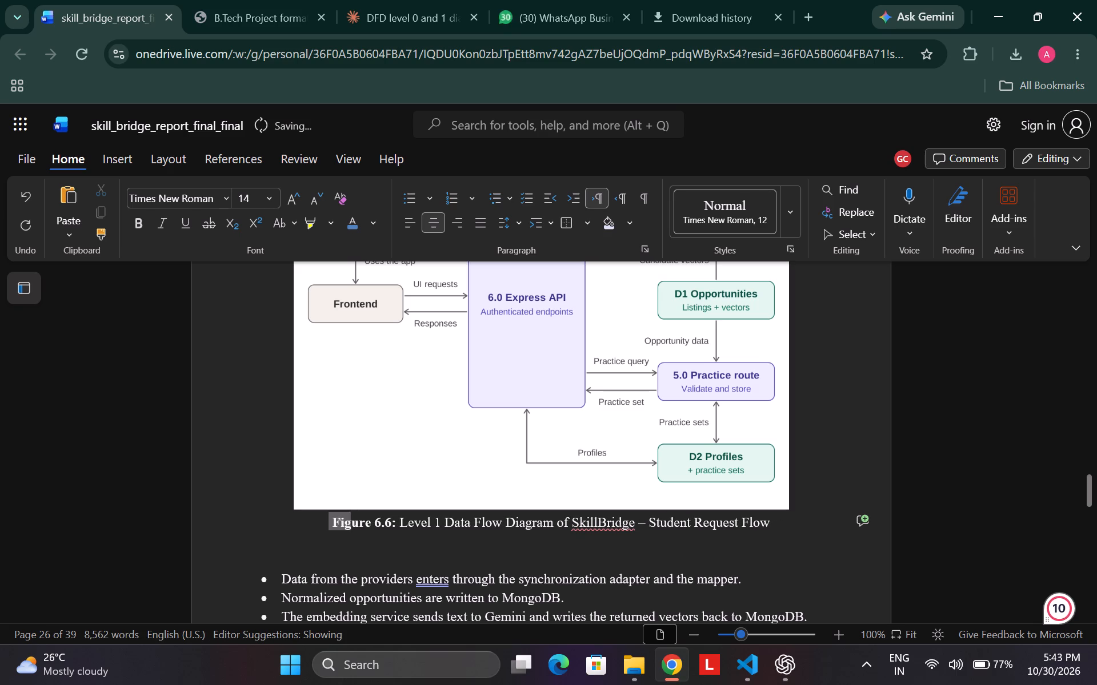
{"action": "left_click_drag", "start_coordinate": [354, 521], "coordinate": [390, 523]}
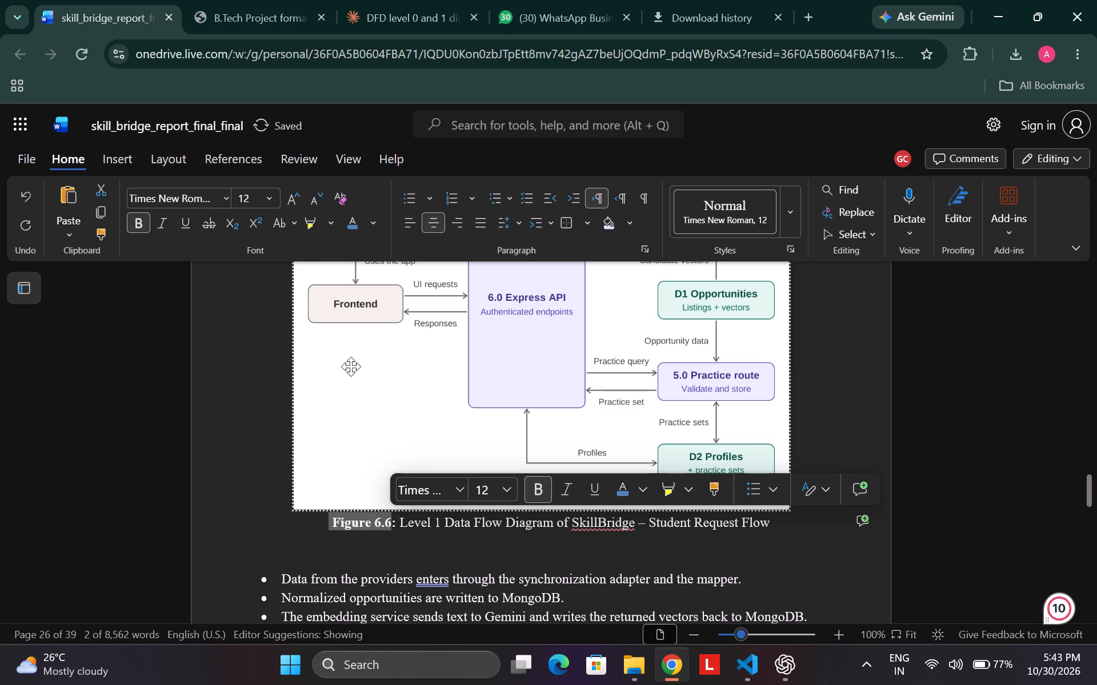
{"action": "left_click", "coordinate": [139, 227]}
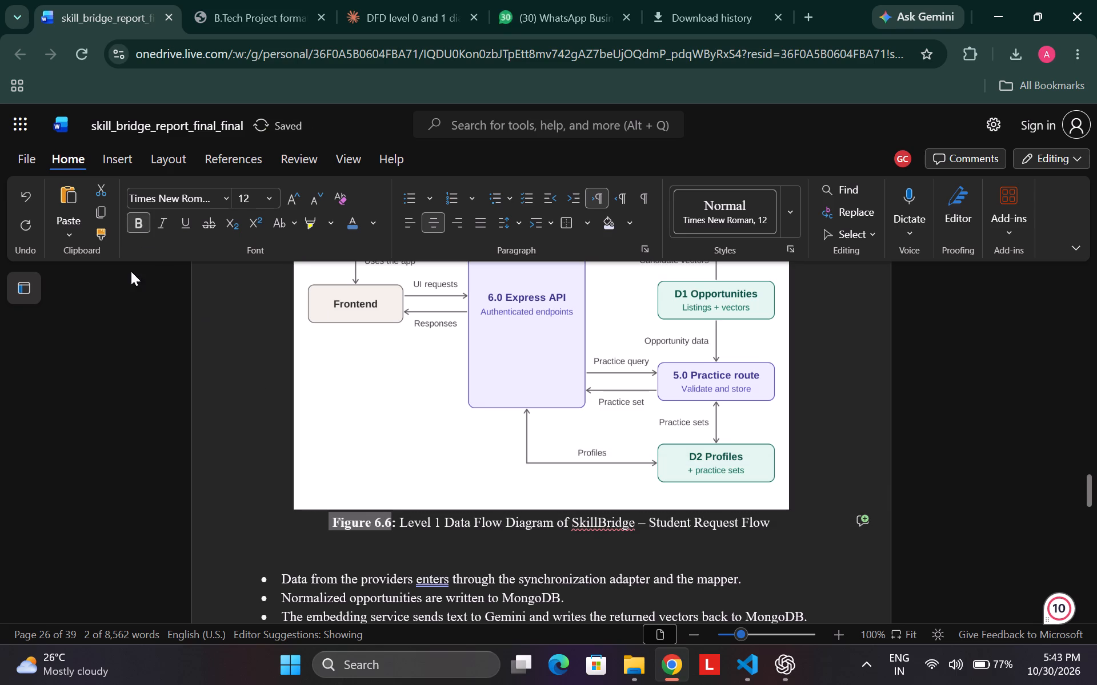
{"action": "left_click", "coordinate": [134, 222]}
{"action": "left_click", "coordinate": [368, 559]}
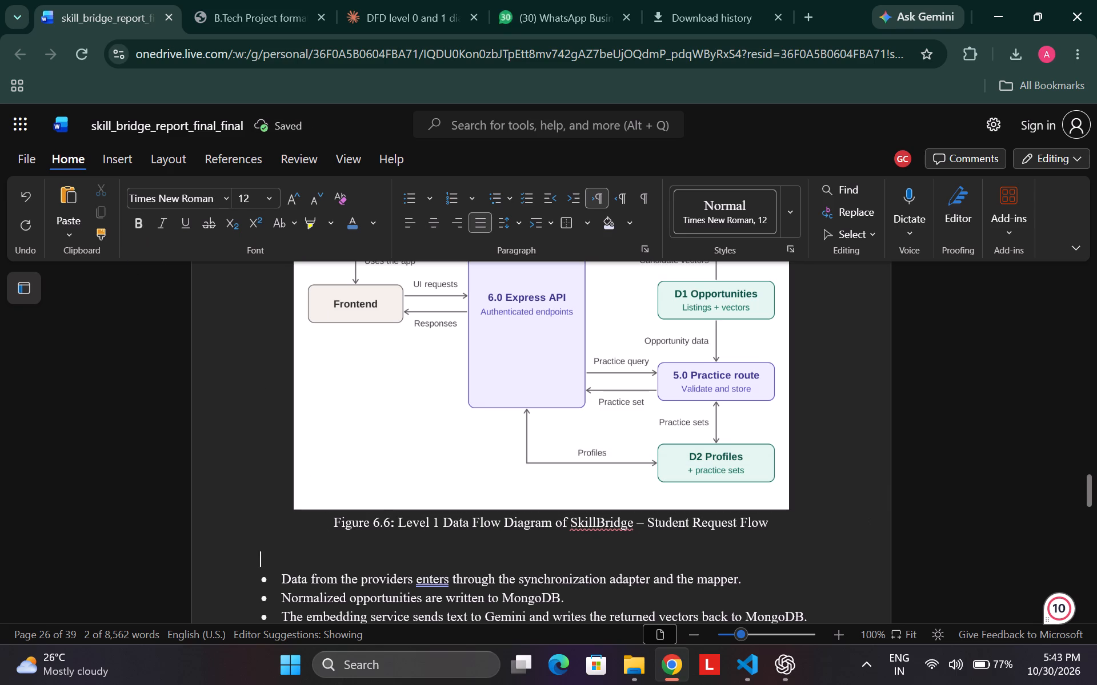
Shorten "Figure" in the student request flow caption so the label reads "Fig. 6.6".
{"action": "left_click", "coordinate": [373, 523]}
{"action": "key", "text": "BackSpace"}
{"action": "key", "text": "BackSpace"}
{"action": "key", "text": "BackSpace"}
{"action": "key", "text": "BackSpace"}
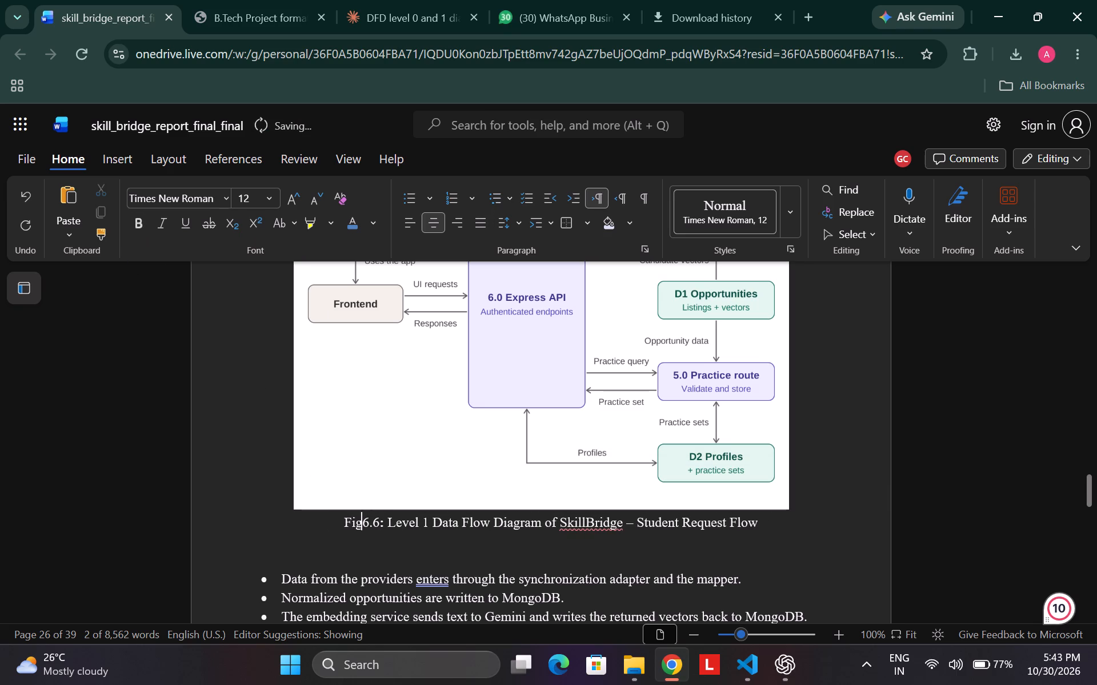
{"action": "type", "text": "."}
{"action": "key", "text": "space"}
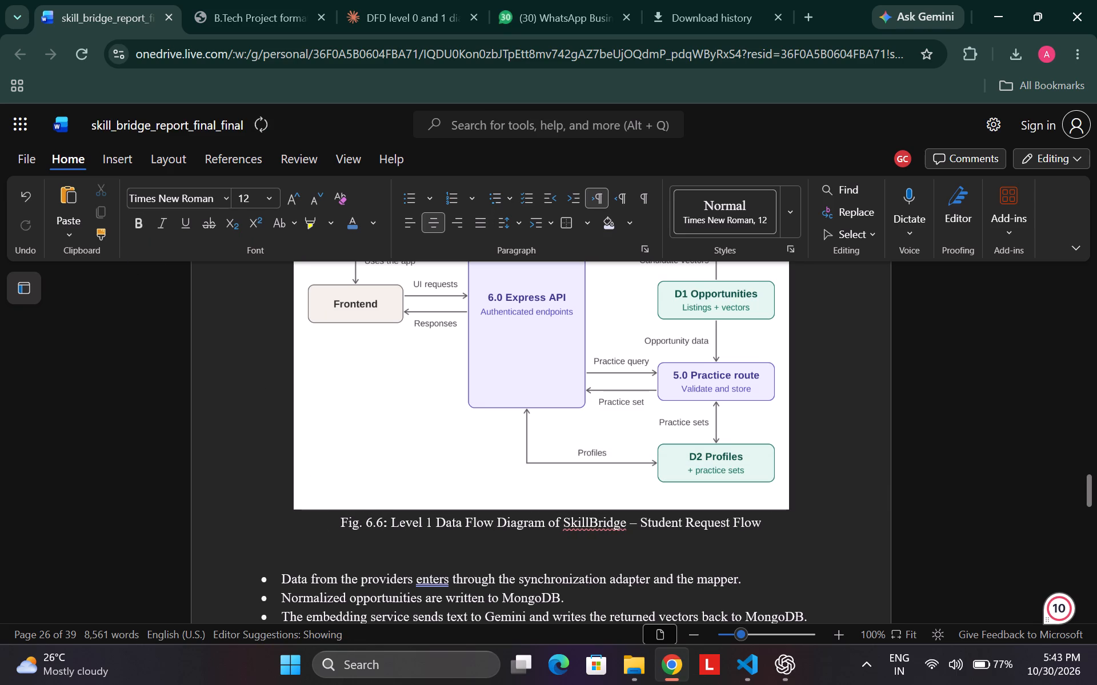
Delete "SkillBridge –" from the Fig. 6.6 caption so it reads "Level 1 Data Flow Diagram of Student Request Flow".
{"action": "scroll", "coordinate": [635, 401], "scroll_direction": "down", "scroll_amount": 2}
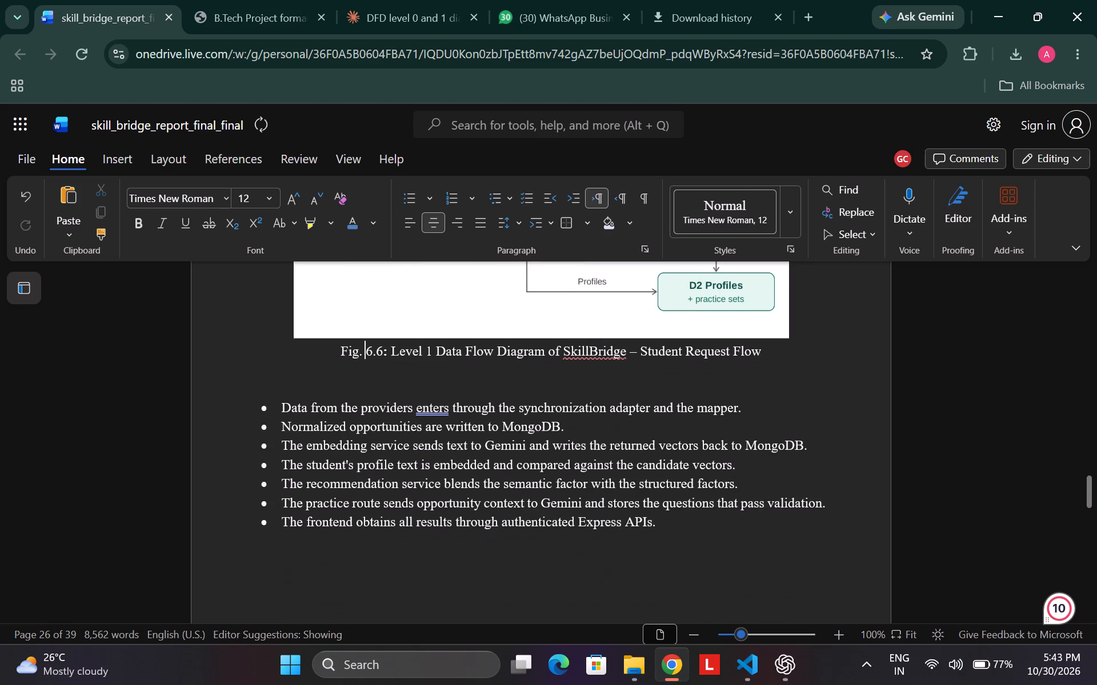
{"action": "left_click", "coordinate": [635, 351]}
{"action": "scroll", "coordinate": [655, 378], "scroll_direction": "up", "scroll_amount": 6}
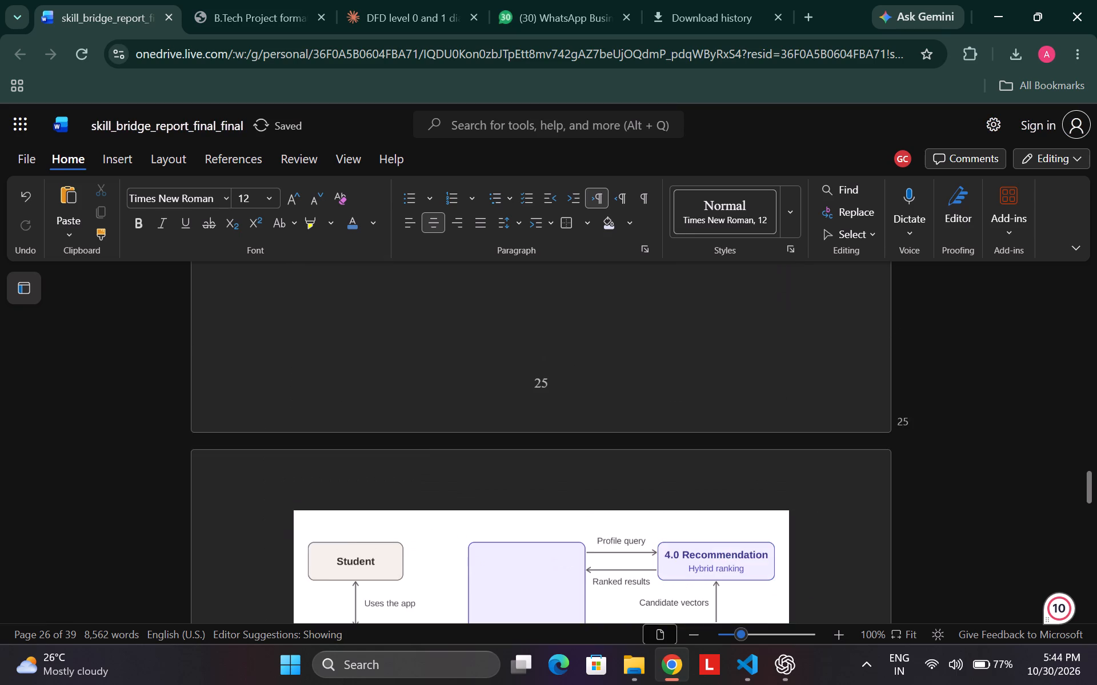
{"action": "scroll", "coordinate": [659, 389], "scroll_direction": "up", "scroll_amount": 4}
{"action": "scroll", "coordinate": [659, 389], "scroll_direction": "down", "scroll_amount": 8}
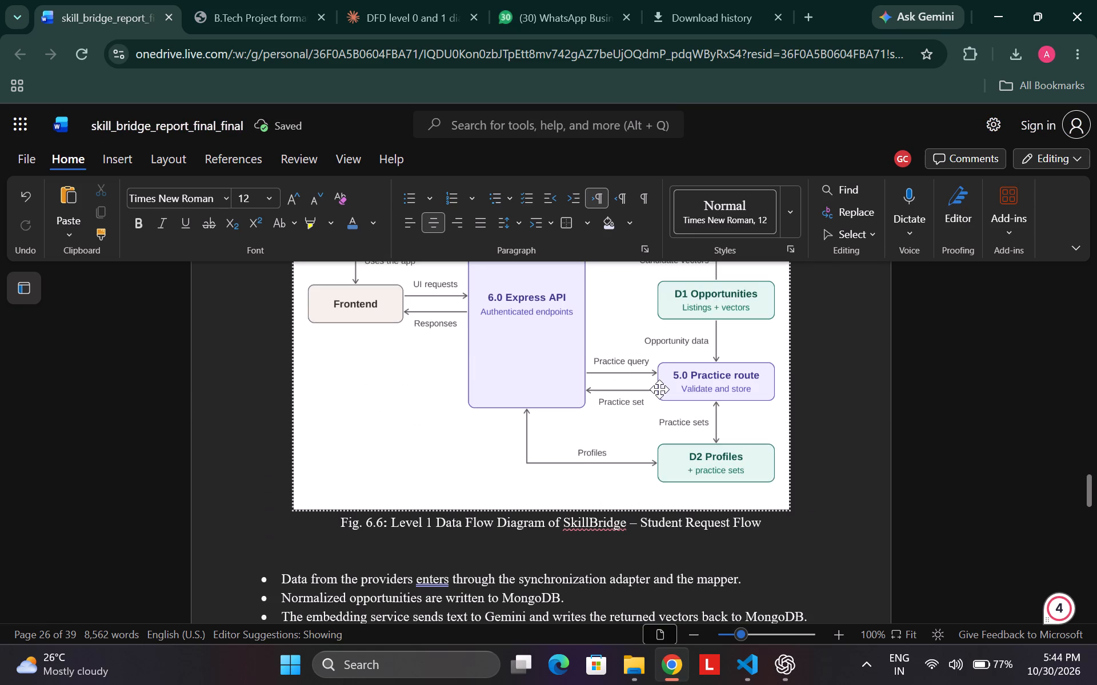
{"action": "scroll", "coordinate": [659, 389], "scroll_direction": "down", "scroll_amount": 1}
{"action": "key", "text": "BackSpace"}
{"action": "key", "text": "BackSpace"}
{"action": "key", "text": "BackSpace"}
{"action": "key", "text": "BackSpace"}
{"action": "key", "text": "BackSpace"}
{"action": "key", "text": "BackSpace"}
{"action": "key", "text": "BackSpace"}
{"action": "key", "text": "BackSpace"}
{"action": "key", "text": "BackSpace"}
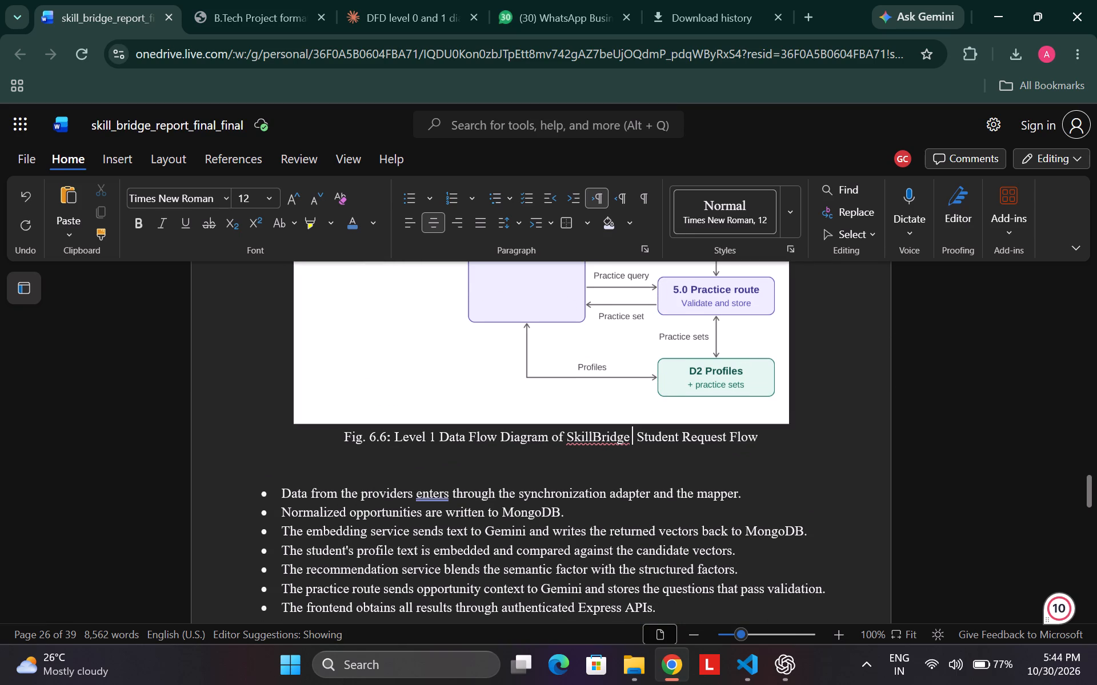
{"action": "key", "text": "BackSpace"}
{"action": "key", "text": "BackSpace"}
{"action": "key", "text": "BackSpace"}
{"action": "key", "text": "BackSpace"}
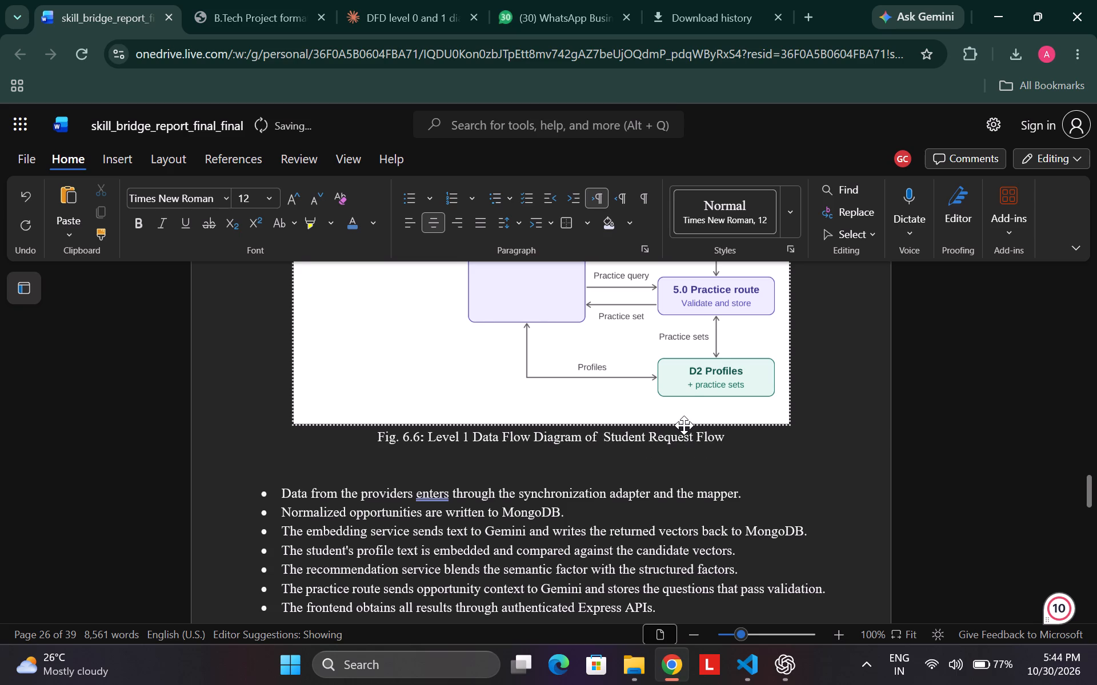
Review the rest of section 6.4 and Chapter 7 through 7.12 Implementation Summary, checking captions, the data models table and layout.
{"action": "scroll", "coordinate": [684, 425], "scroll_direction": "up", "scroll_amount": 2}
{"action": "scroll", "coordinate": [684, 425], "scroll_direction": "down", "scroll_amount": 3}
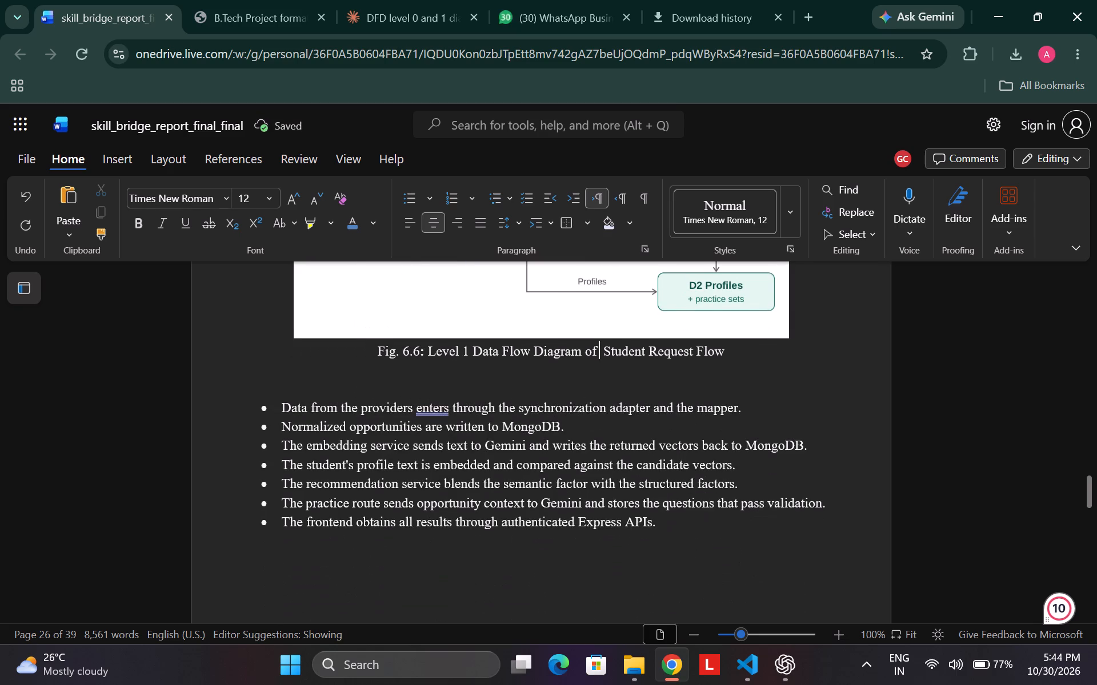
{"action": "scroll", "coordinate": [681, 422], "scroll_direction": "down", "scroll_amount": 7}
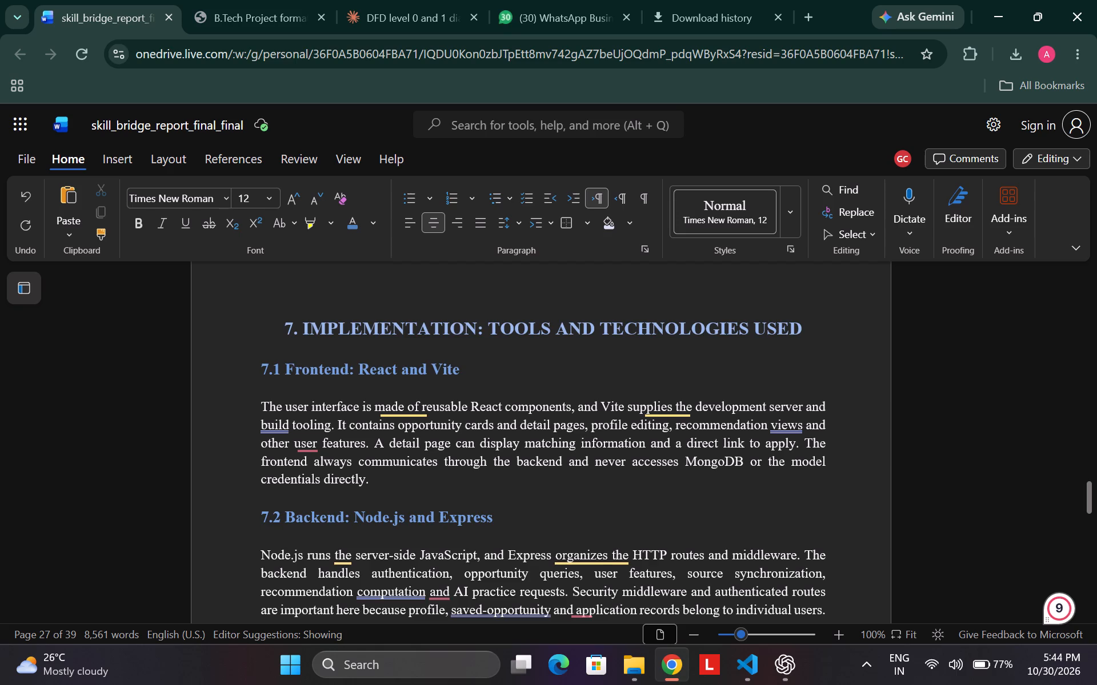
{"action": "scroll", "coordinate": [677, 422], "scroll_direction": "down", "scroll_amount": 5}
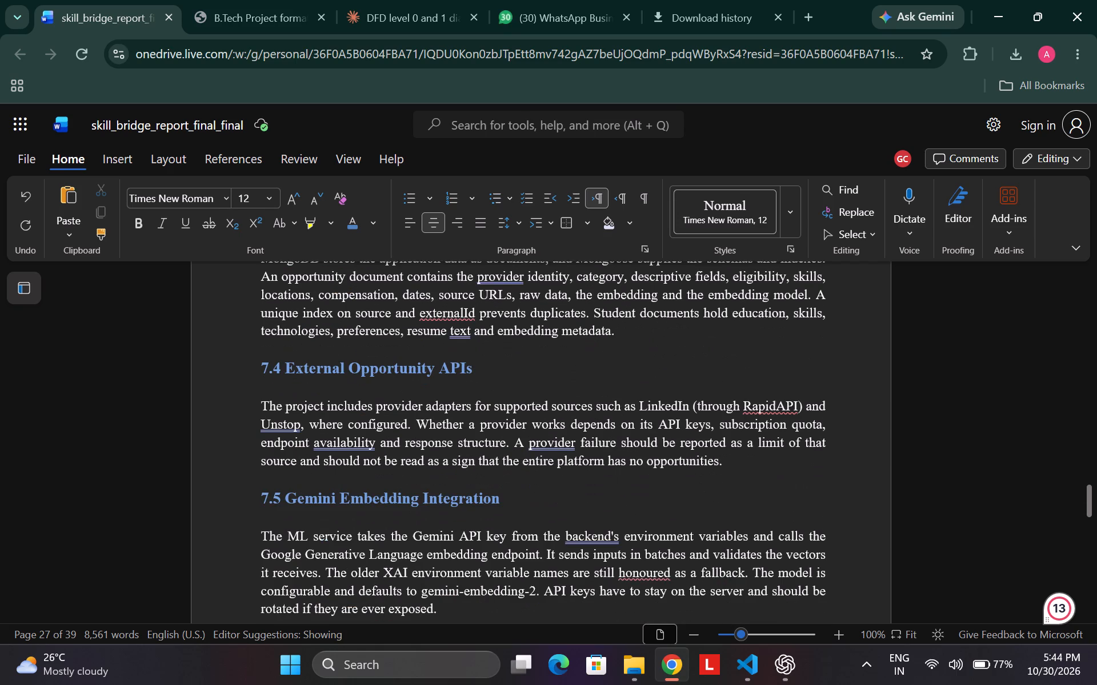
{"action": "scroll", "coordinate": [677, 422], "scroll_direction": "down", "scroll_amount": 6}
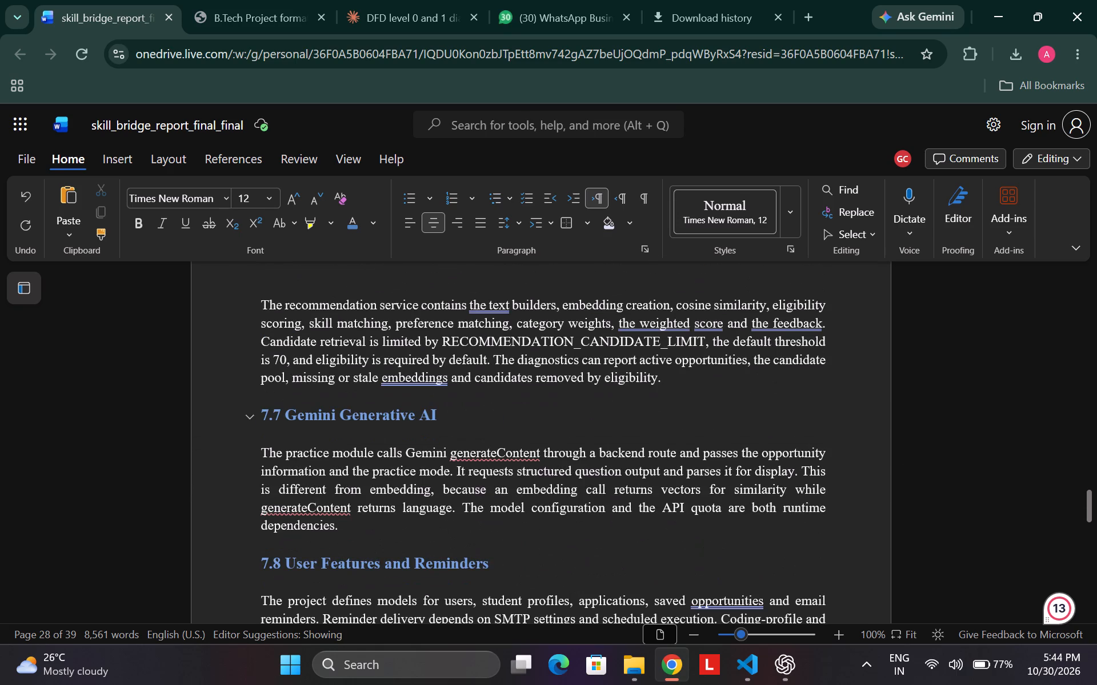
{"action": "scroll", "coordinate": [677, 422], "scroll_direction": "down", "scroll_amount": 6}
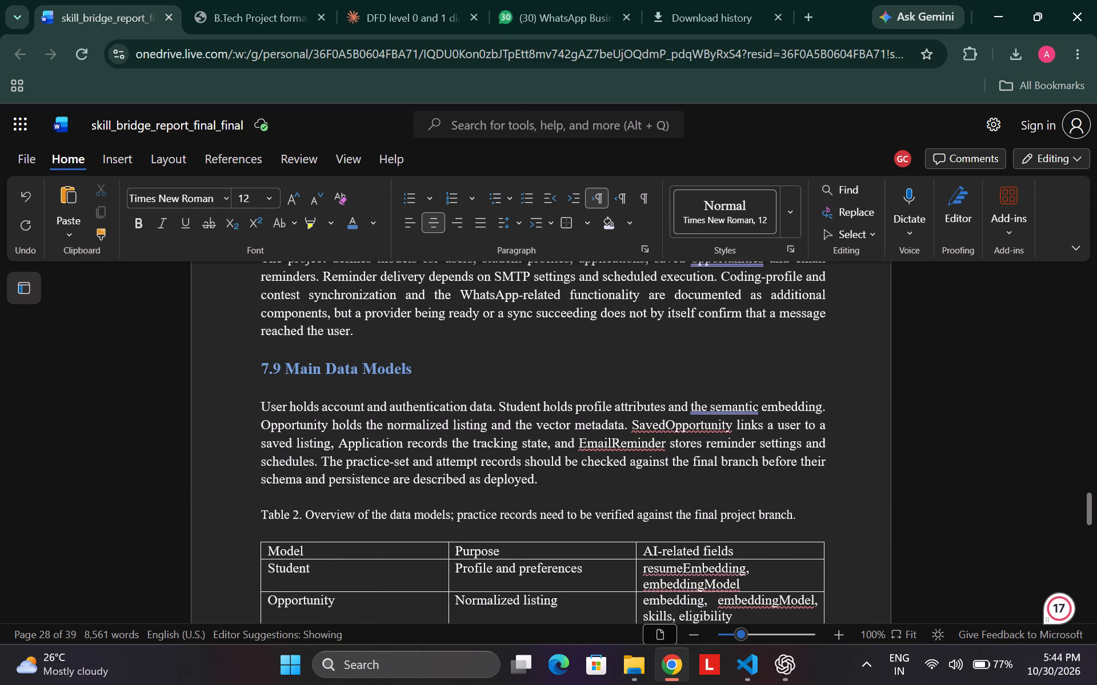
{"action": "scroll", "coordinate": [677, 422], "scroll_direction": "down", "scroll_amount": 2}
{"action": "scroll", "coordinate": [677, 422], "scroll_direction": "up", "scroll_amount": 2}
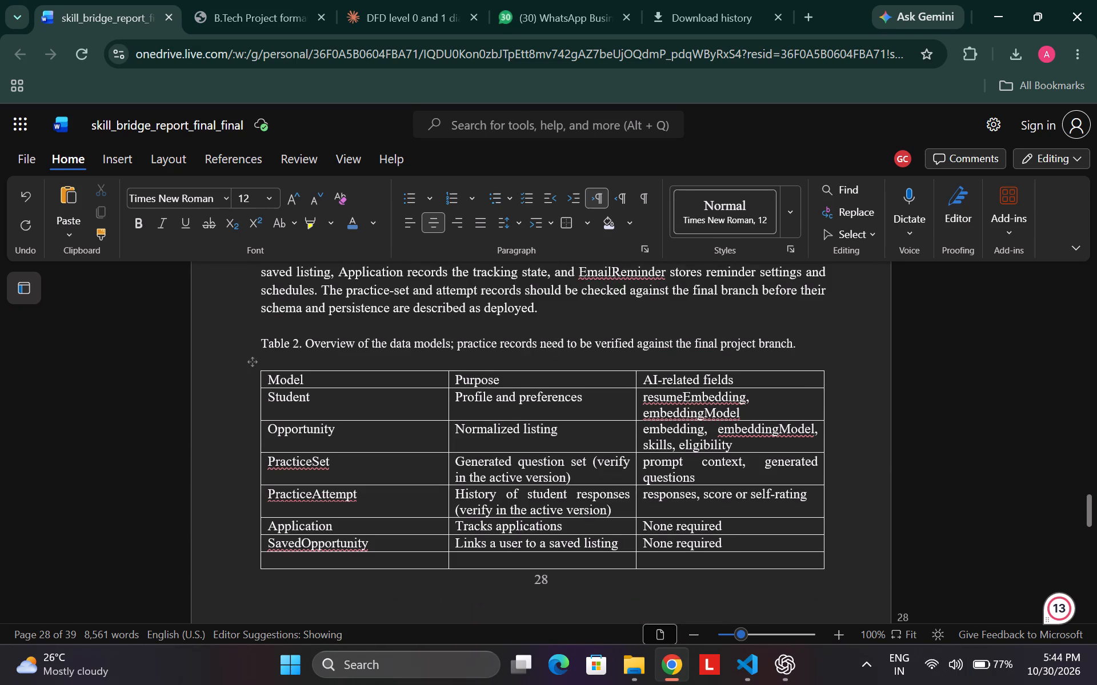
{"action": "scroll", "coordinate": [677, 422], "scroll_direction": "down", "scroll_amount": 5}
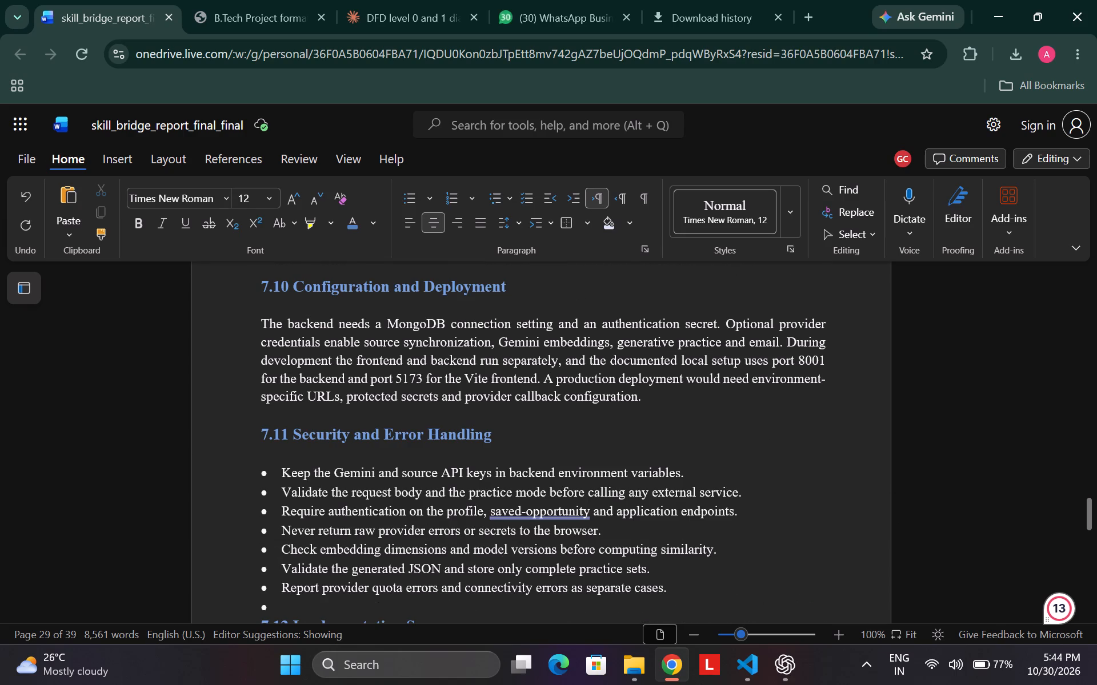
{"action": "scroll", "coordinate": [677, 422], "scroll_direction": "down", "scroll_amount": 2}
{"action": "scroll", "coordinate": [677, 422], "scroll_direction": "up", "scroll_amount": 8}
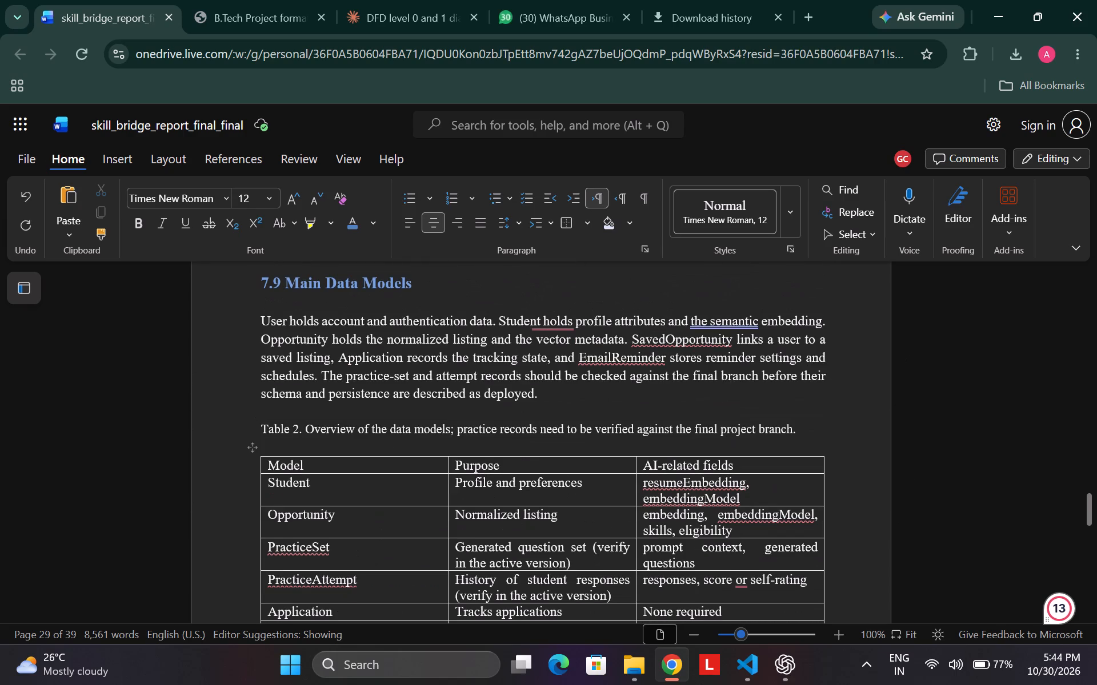
{"action": "scroll", "coordinate": [677, 422], "scroll_direction": "down", "scroll_amount": 6}
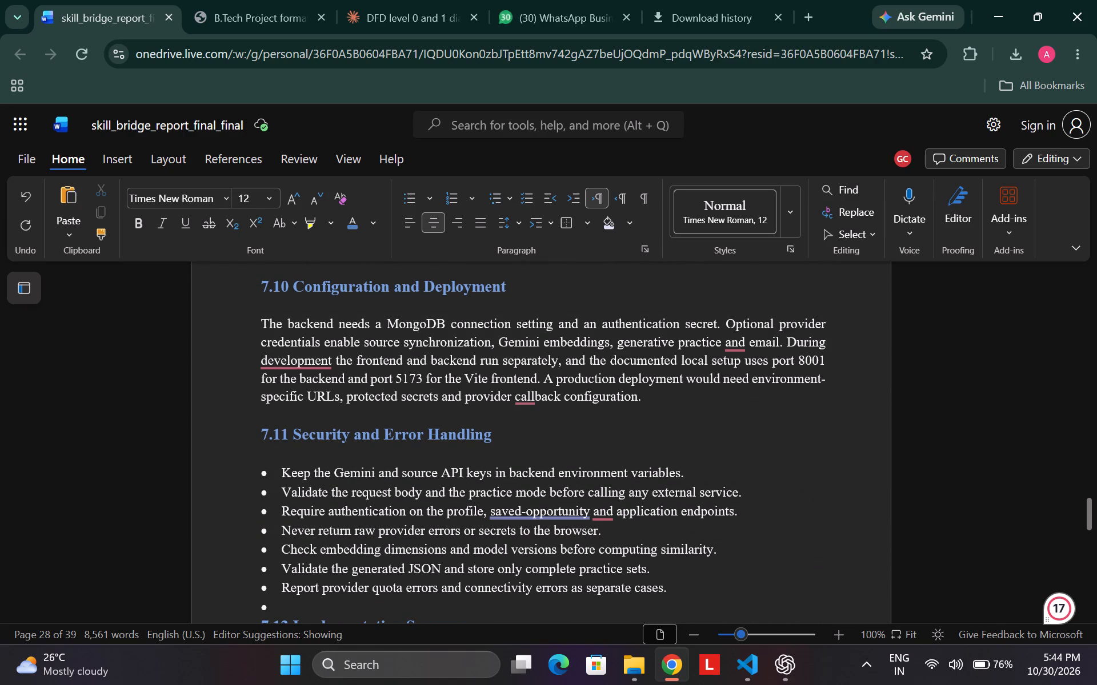
{"action": "scroll", "coordinate": [671, 409], "scroll_direction": "down", "scroll_amount": 6}
{"action": "scroll", "coordinate": [671, 409], "scroll_direction": "up", "scroll_amount": 4}
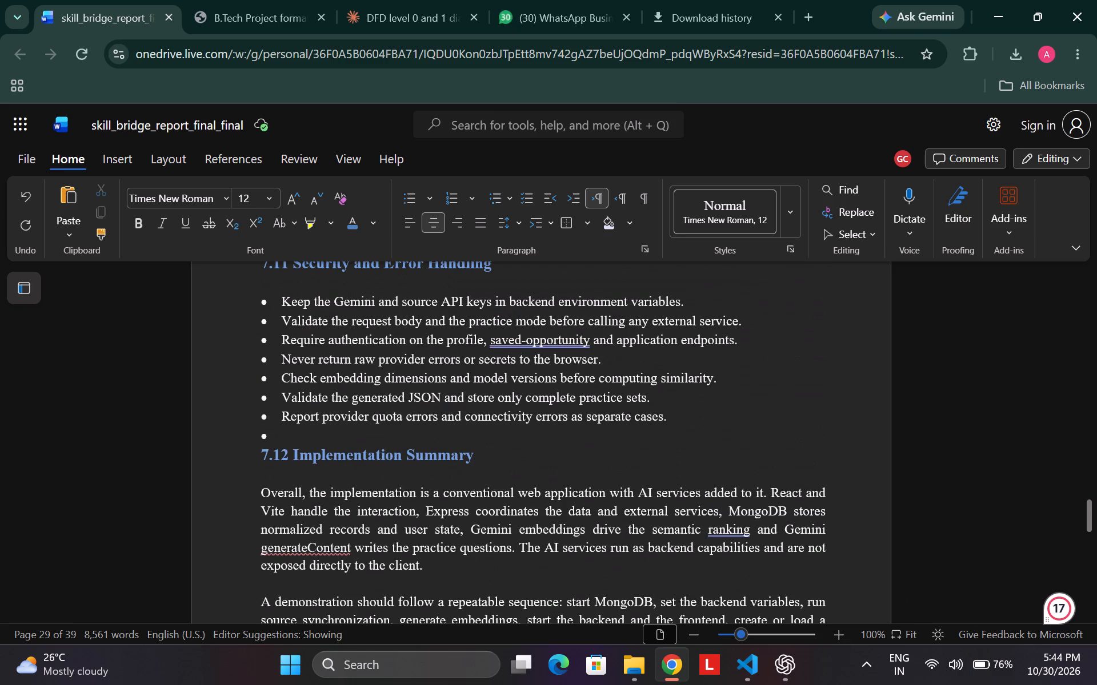
Review the report from section 7.12 Implementation Summary through section 8.4 and the Table 3 comparison, checking text and layout.
{"action": "scroll", "coordinate": [671, 409], "scroll_direction": "up", "scroll_amount": 2}
{"action": "scroll", "coordinate": [671, 409], "scroll_direction": "down", "scroll_amount": 7}
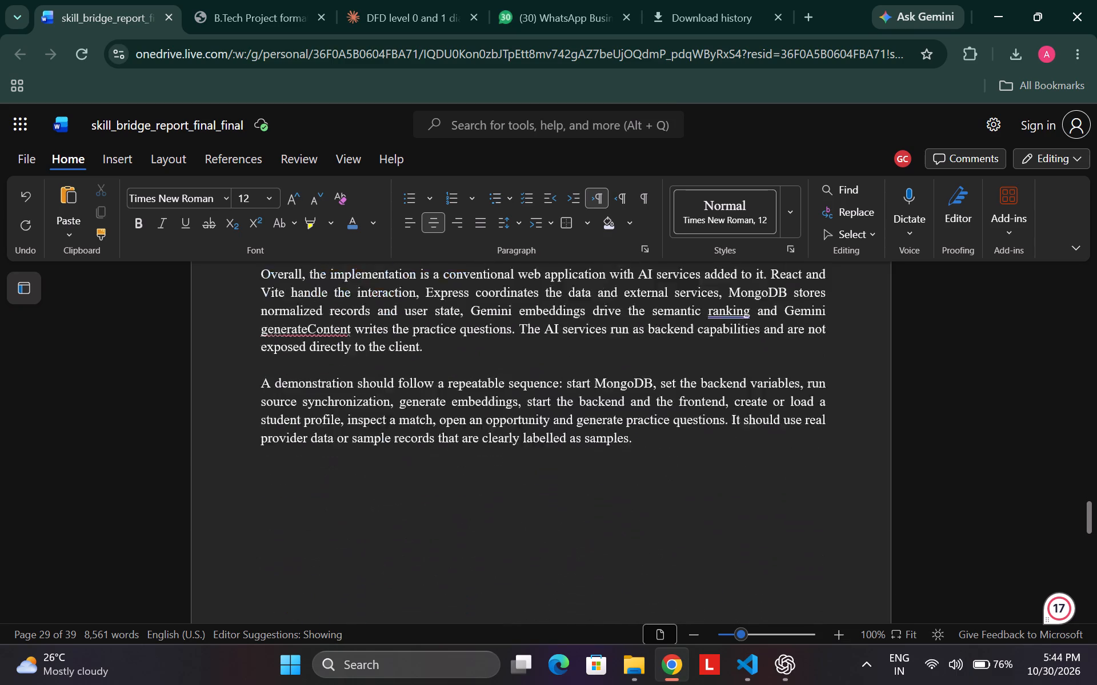
{"action": "scroll", "coordinate": [671, 409], "scroll_direction": "down", "scroll_amount": 5}
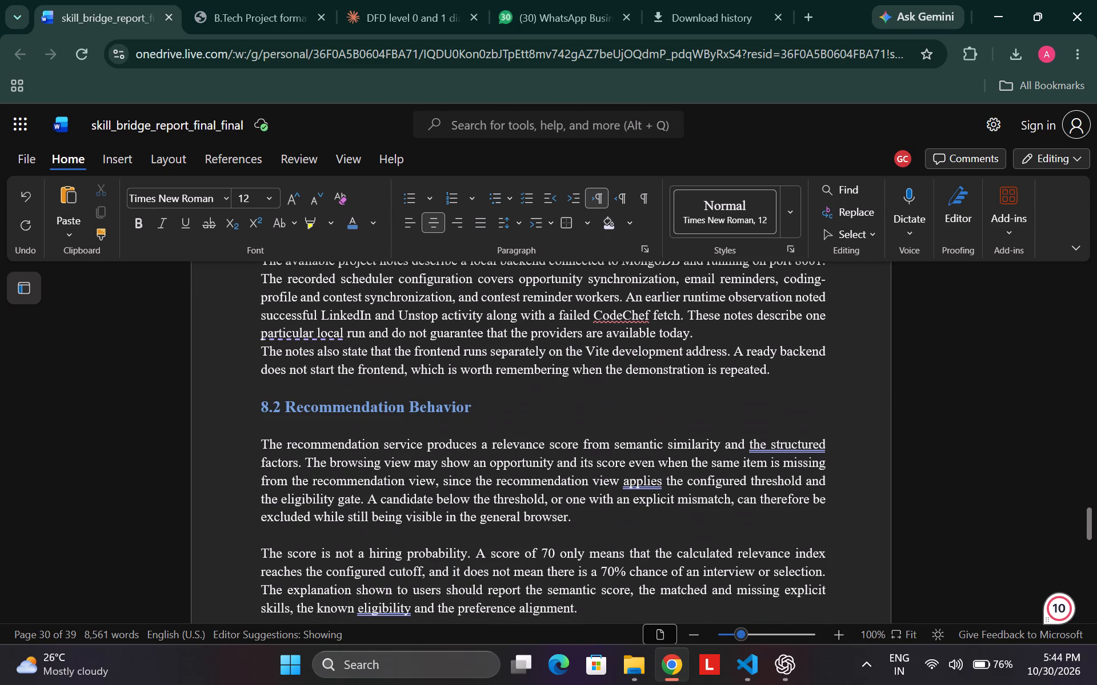
{"action": "scroll", "coordinate": [671, 409], "scroll_direction": "down", "scroll_amount": 2}
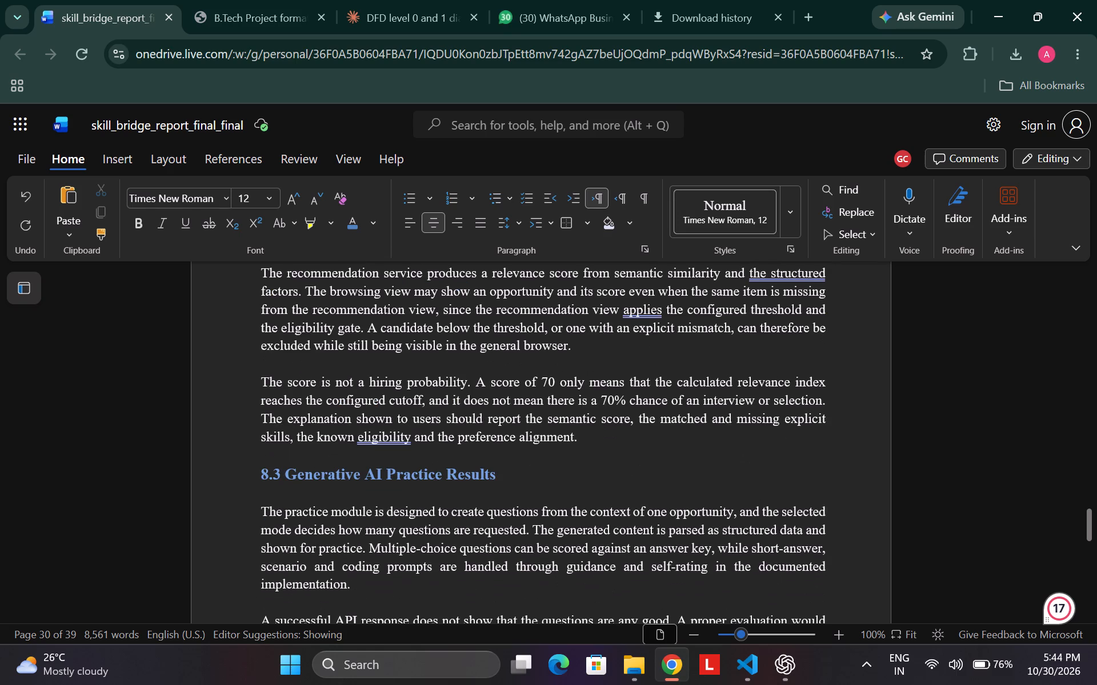
{"action": "scroll", "coordinate": [671, 409], "scroll_direction": "down", "scroll_amount": 6}
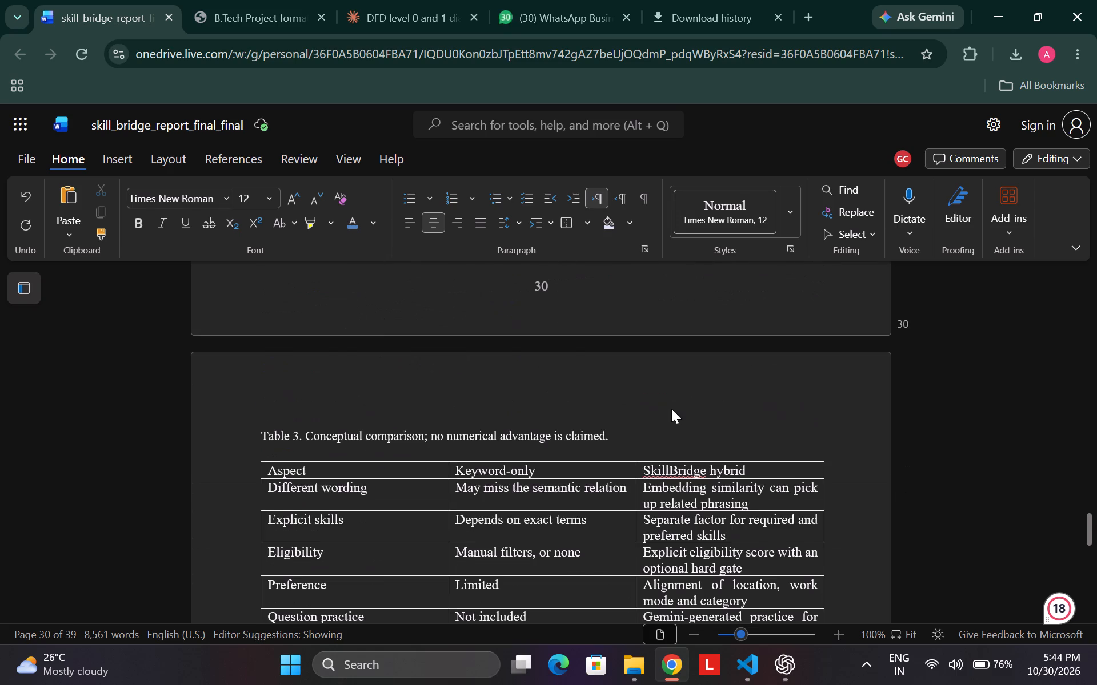
Replace "Table 3" with "This table" at the start of the section 8.4 Comparative Analysis paragraph.
{"action": "scroll", "coordinate": [671, 409], "scroll_direction": "up", "scroll_amount": 1}
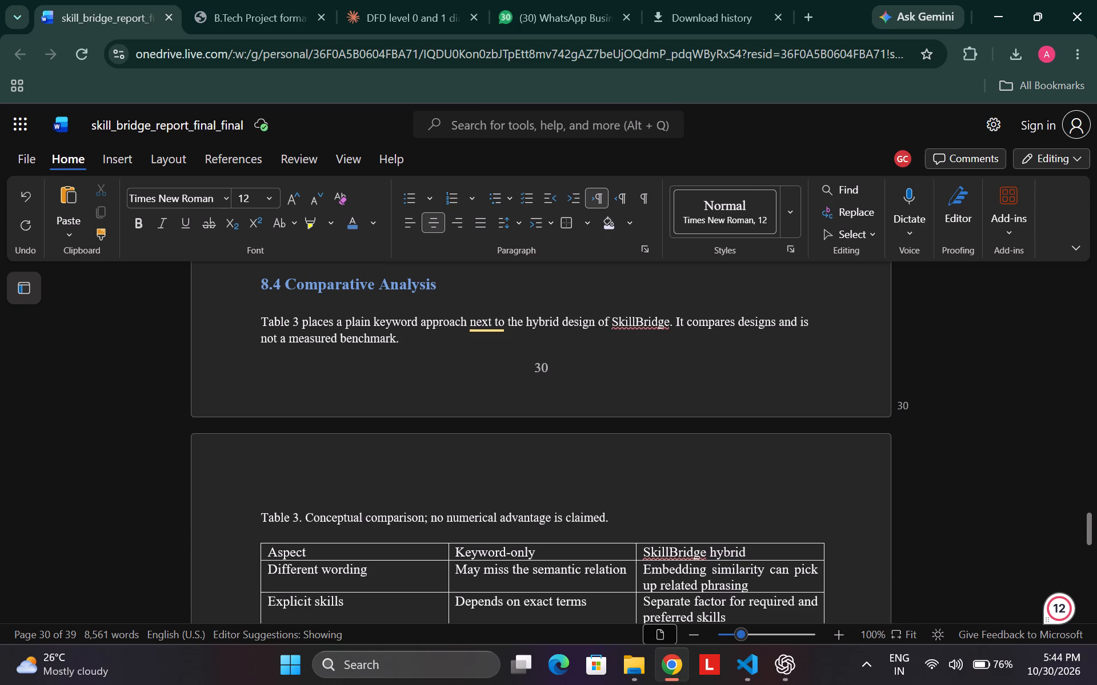
{"action": "scroll", "coordinate": [659, 501], "scroll_direction": "down", "scroll_amount": 1}
{"action": "scroll", "coordinate": [659, 501], "scroll_direction": "up", "scroll_amount": 2}
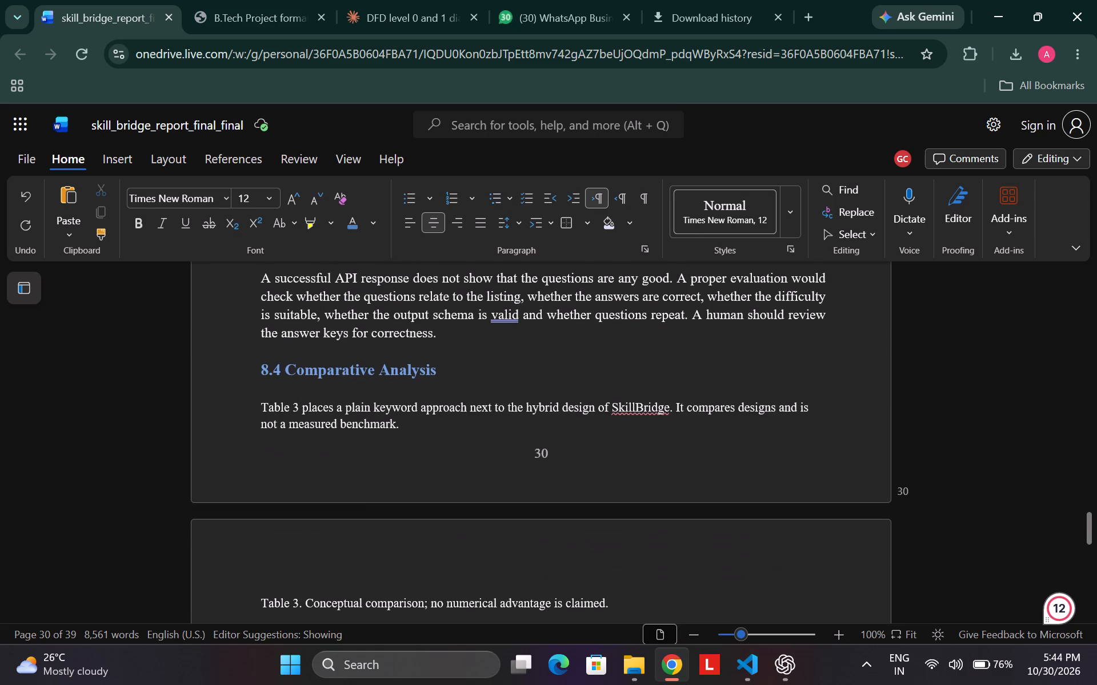
{"action": "left_click", "coordinate": [298, 415]}
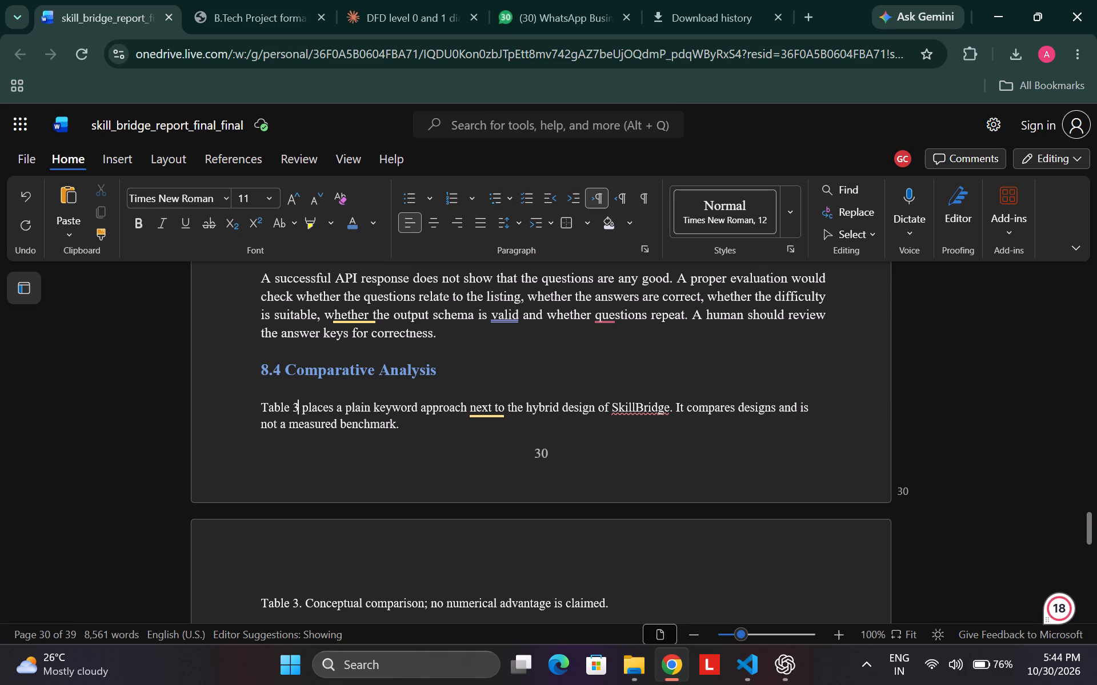
{"action": "key", "text": "BackSpace"}
{"action": "key", "text": "BackSpace"}
{"action": "key", "text": "BackSpace"}
{"action": "key", "text": "BackSpace"}
{"action": "key", "text": "BackSpace"}
{"action": "key", "text": "BackSpace"}
{"action": "key", "text": "BackSpace"}
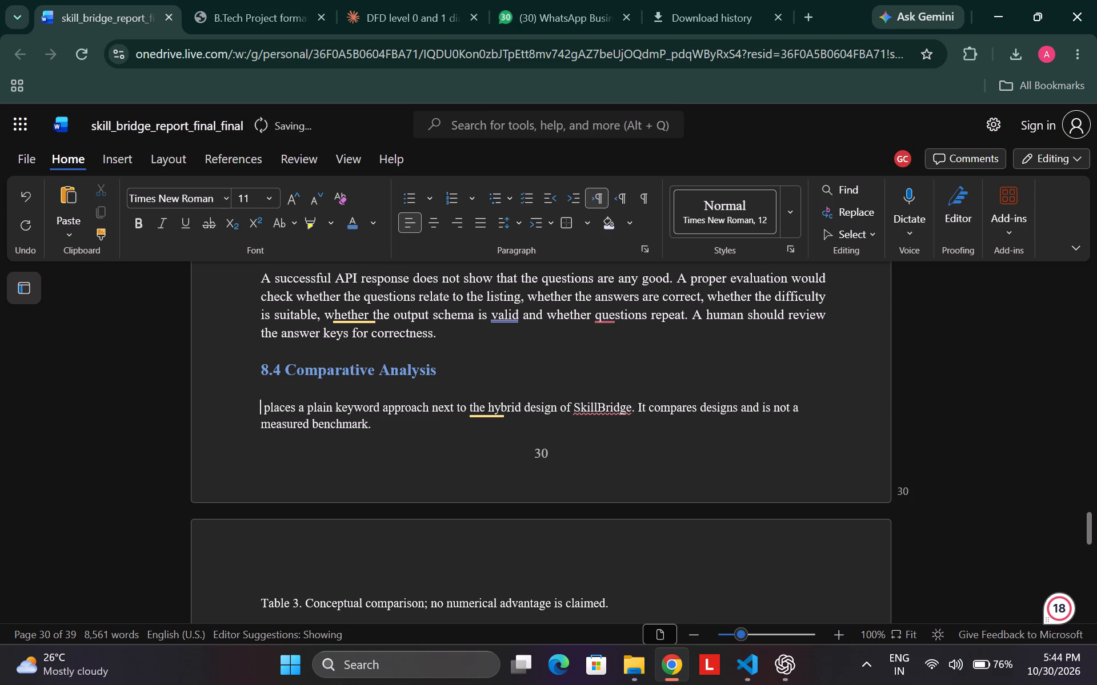
{"action": "type", "text": "This table"}
{"action": "key", "text": "space"}
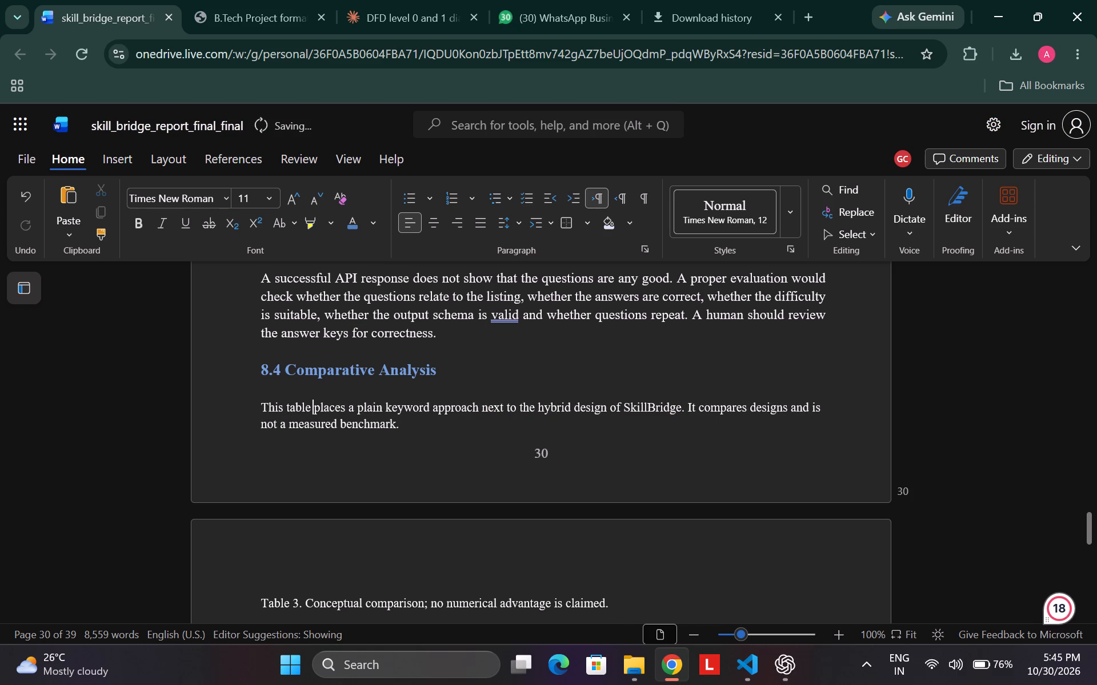
Recheck sections 7.7 through 8.4, including the data models table and the Table 3 caption and comparison.
{"action": "scroll", "coordinate": [559, 396], "scroll_direction": "down", "scroll_amount": 2}
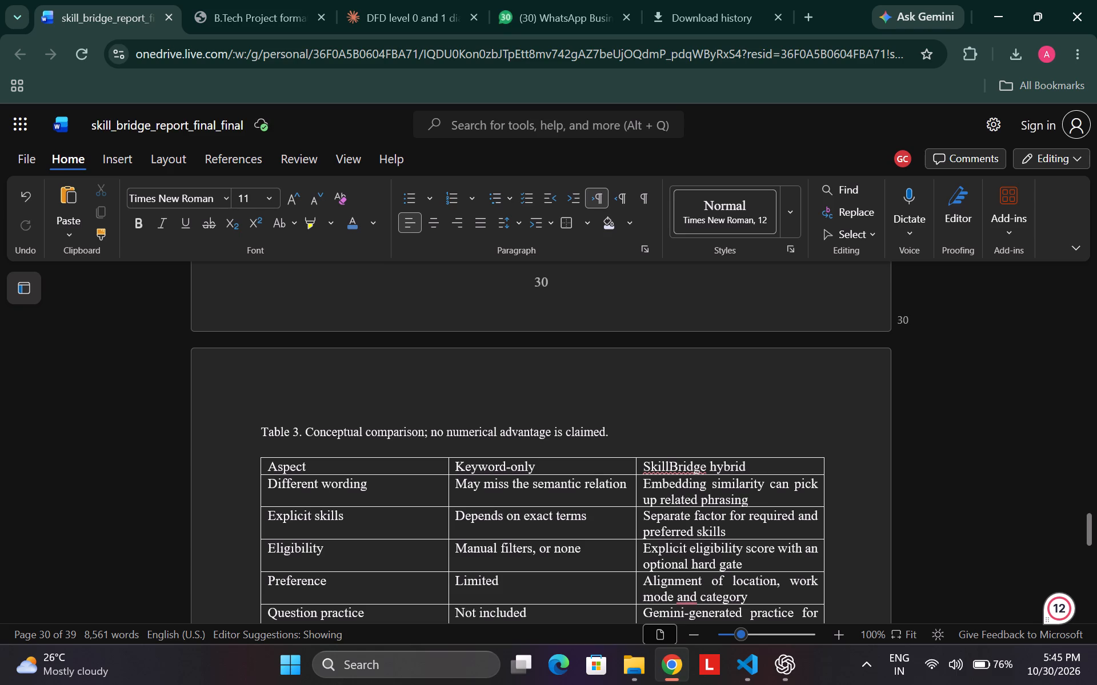
{"action": "scroll", "coordinate": [575, 405], "scroll_direction": "up", "scroll_amount": 18}
{"action": "scroll", "coordinate": [566, 449], "scroll_direction": "up", "scroll_amount": 4}
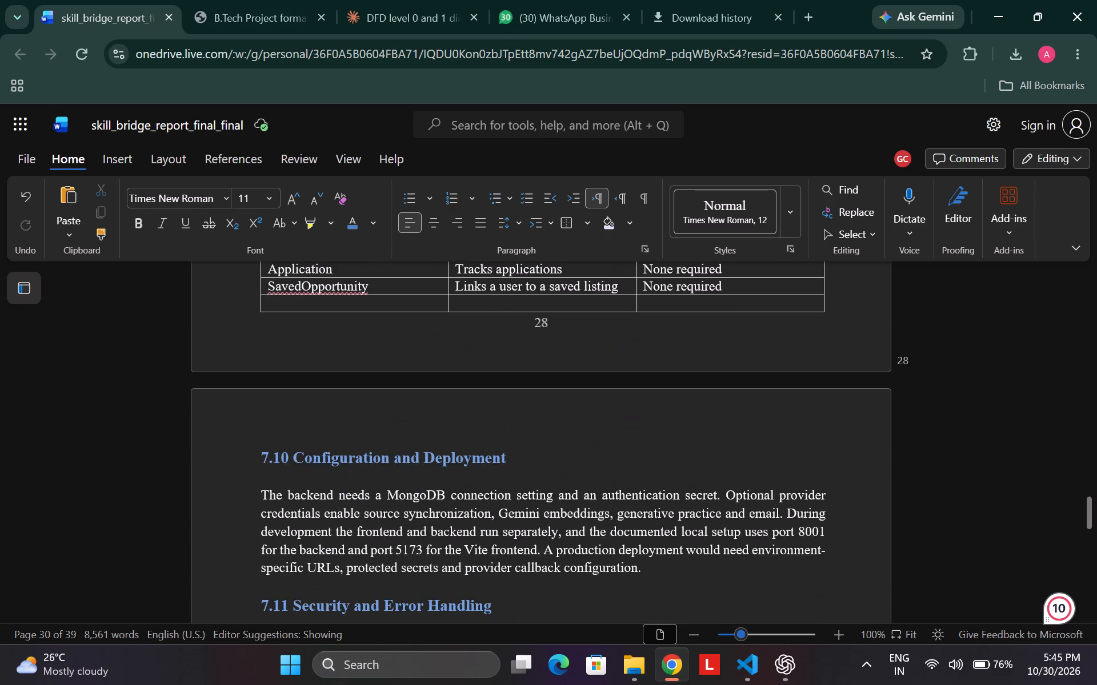
{"action": "scroll", "coordinate": [566, 449], "scroll_direction": "up", "scroll_amount": 16}
{"action": "scroll", "coordinate": [566, 449], "scroll_direction": "down", "scroll_amount": 8}
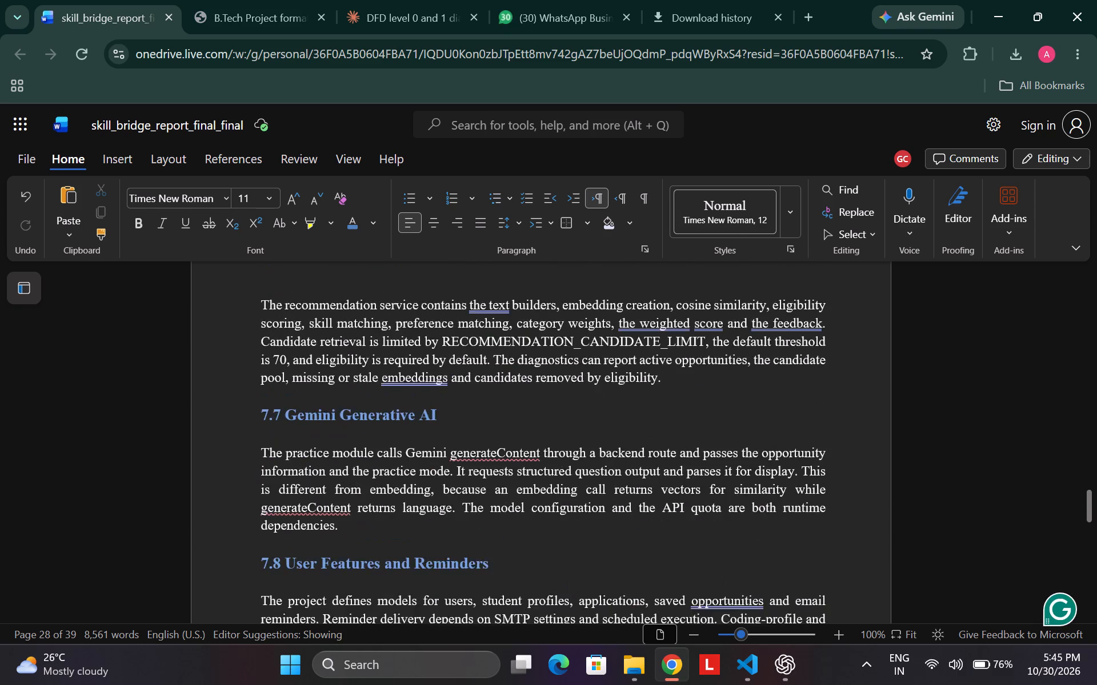
{"action": "scroll", "coordinate": [564, 449], "scroll_direction": "down", "scroll_amount": 18}
{"action": "scroll", "coordinate": [564, 449], "scroll_direction": "down", "scroll_amount": 3}
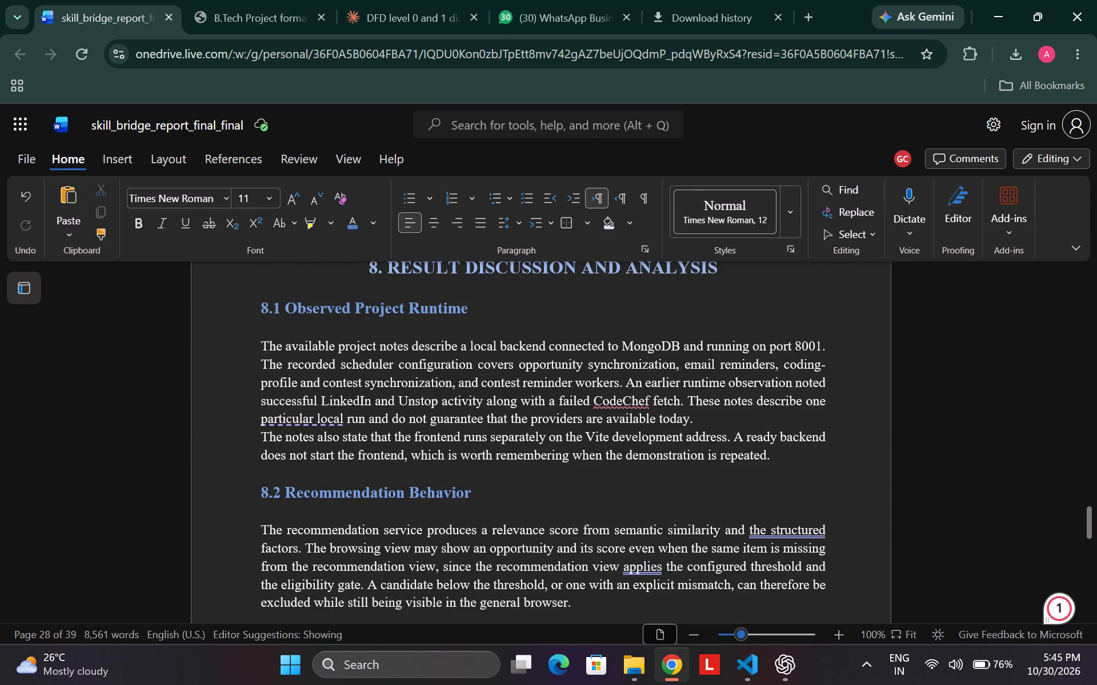
{"action": "scroll", "coordinate": [564, 449], "scroll_direction": "down", "scroll_amount": 4}
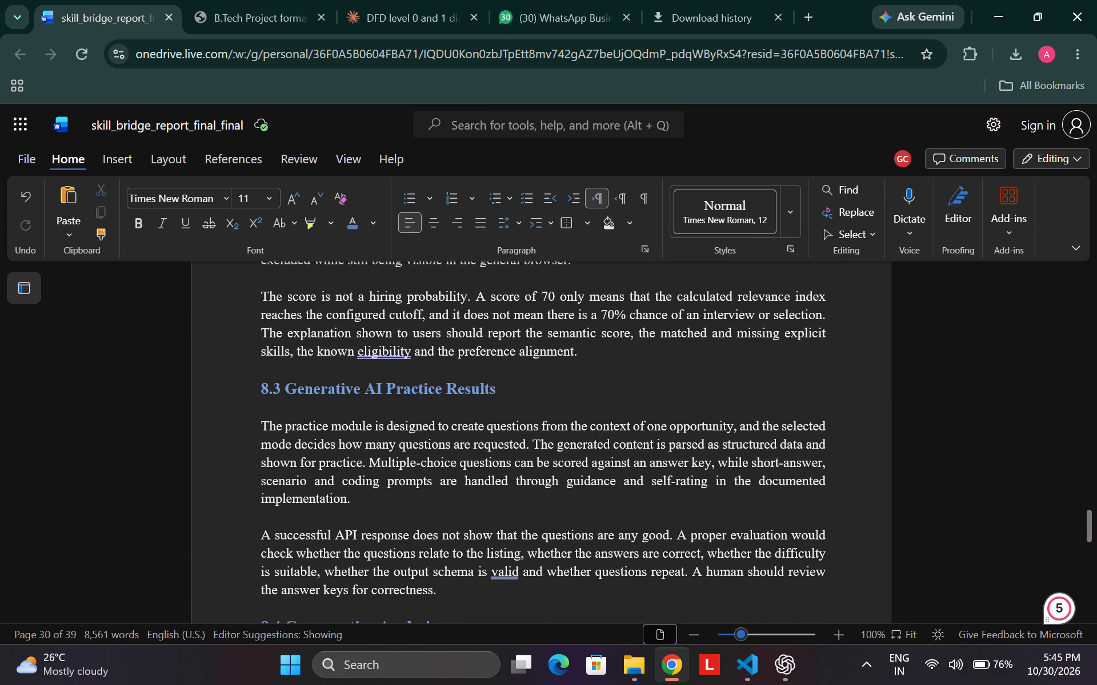
{"action": "scroll", "coordinate": [564, 449], "scroll_direction": "down", "scroll_amount": 3}
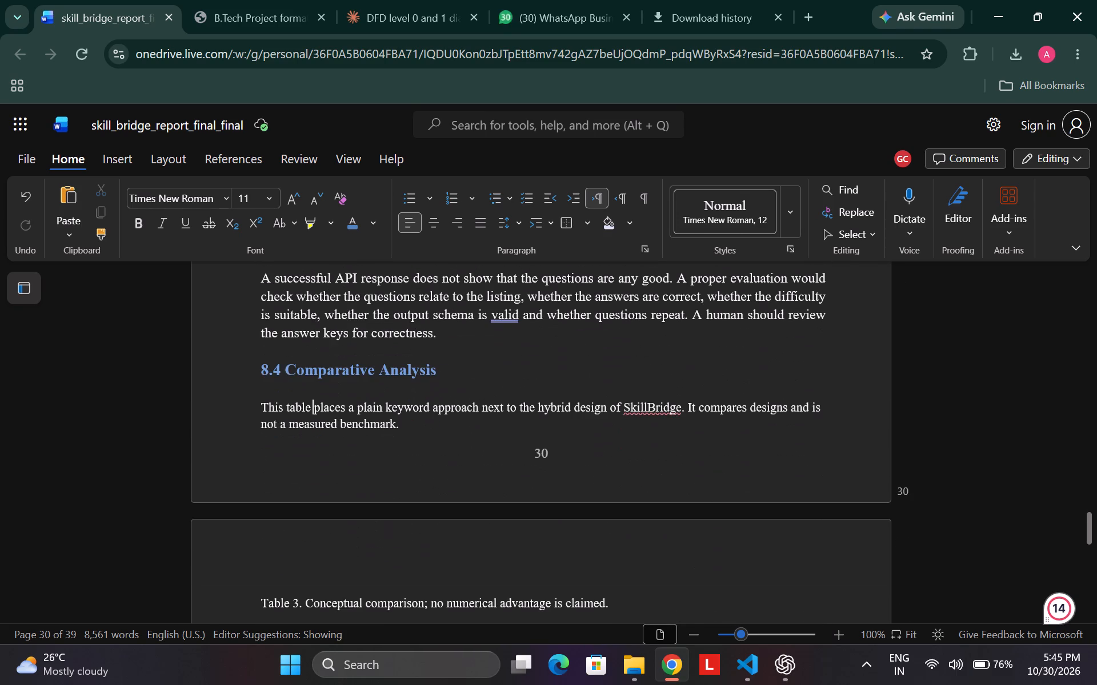
{"action": "scroll", "coordinate": [564, 449], "scroll_direction": "down", "scroll_amount": 3}
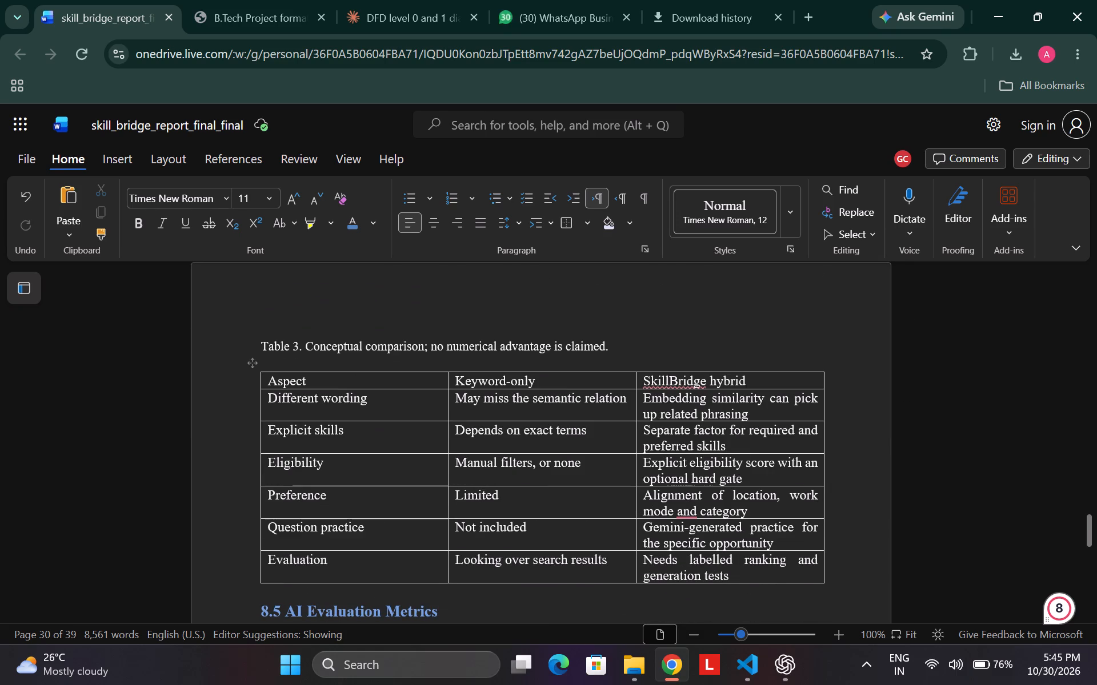
{"action": "scroll", "coordinate": [564, 449], "scroll_direction": "down", "scroll_amount": 2}
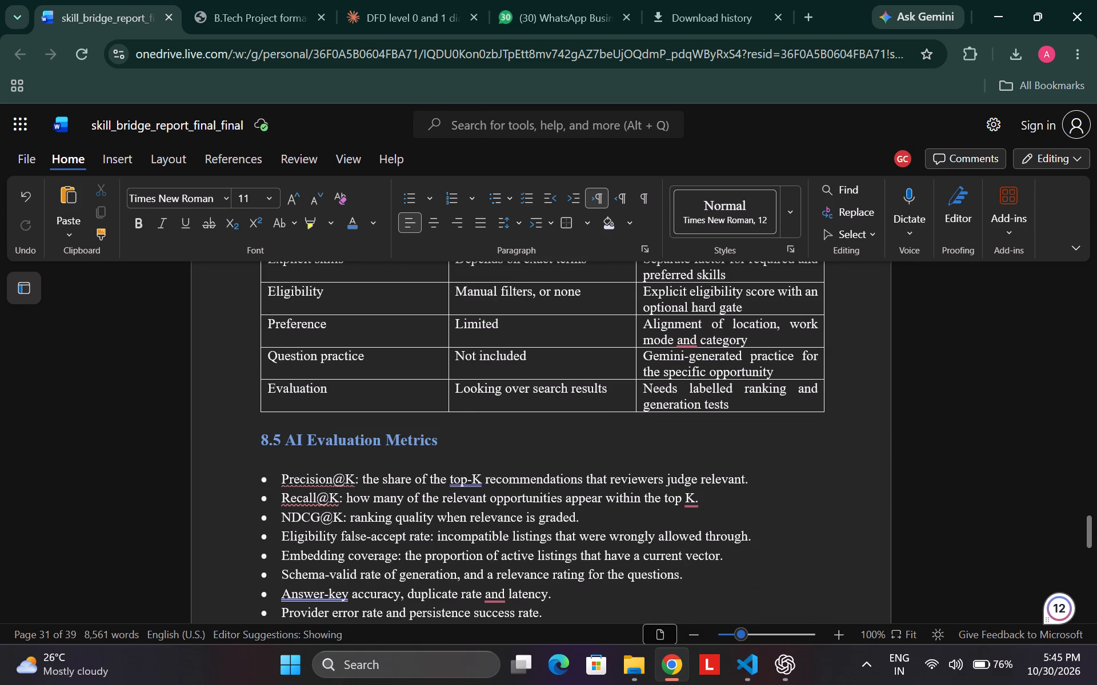
{"action": "scroll", "coordinate": [564, 449], "scroll_direction": "down", "scroll_amount": 1}
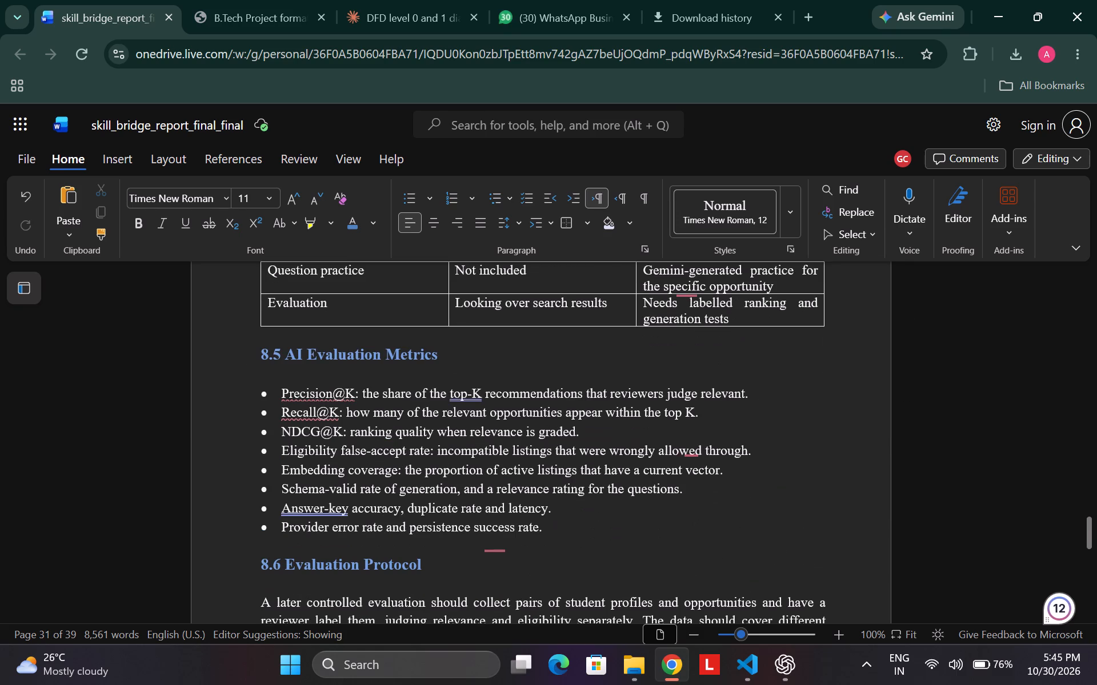
{"action": "scroll", "coordinate": [564, 449], "scroll_direction": "down", "scroll_amount": 5}
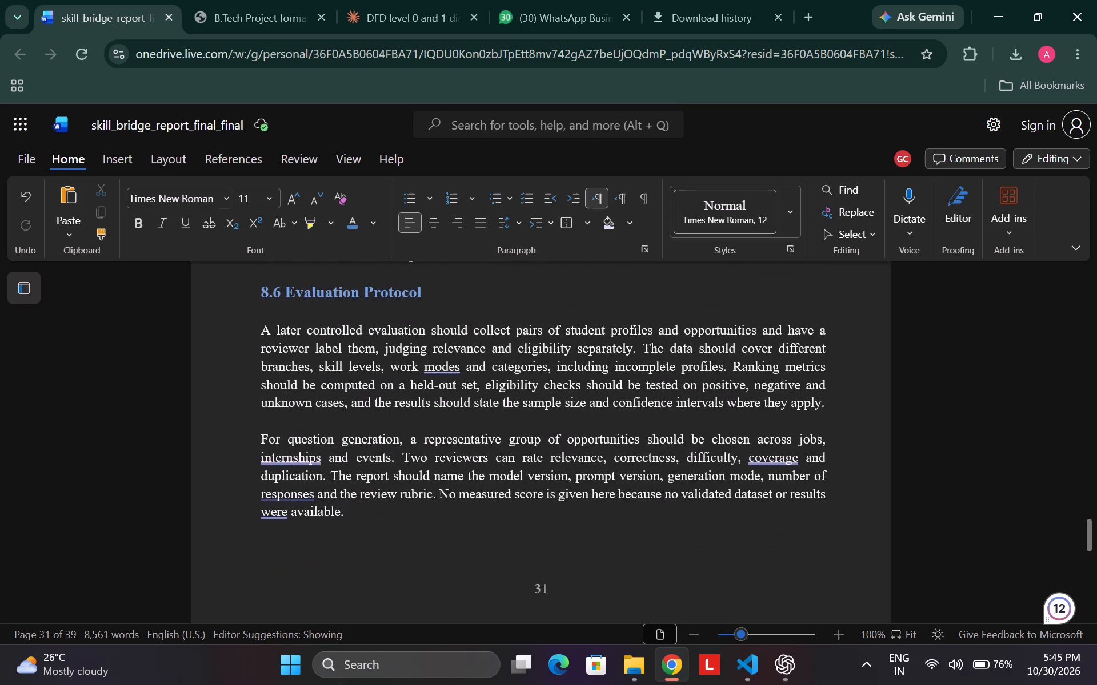
{"action": "scroll", "coordinate": [564, 451], "scroll_direction": "down", "scroll_amount": 4}
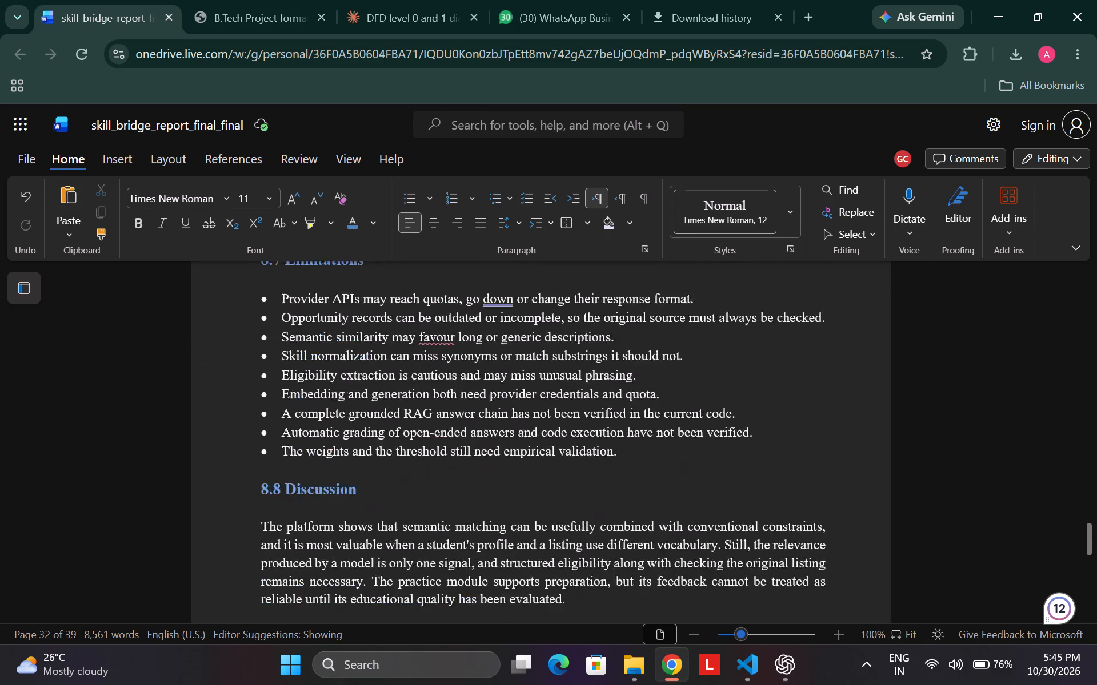
{"action": "scroll", "coordinate": [564, 451], "scroll_direction": "down", "scroll_amount": 3}
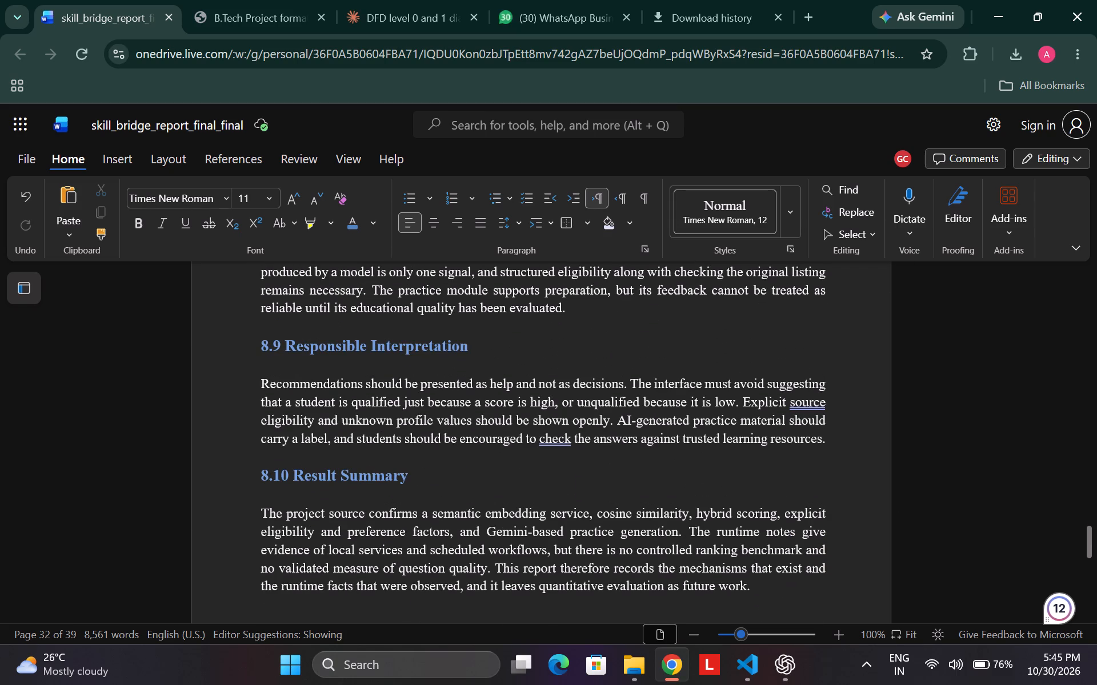
{"action": "scroll", "coordinate": [564, 451], "scroll_direction": "down", "scroll_amount": 3}
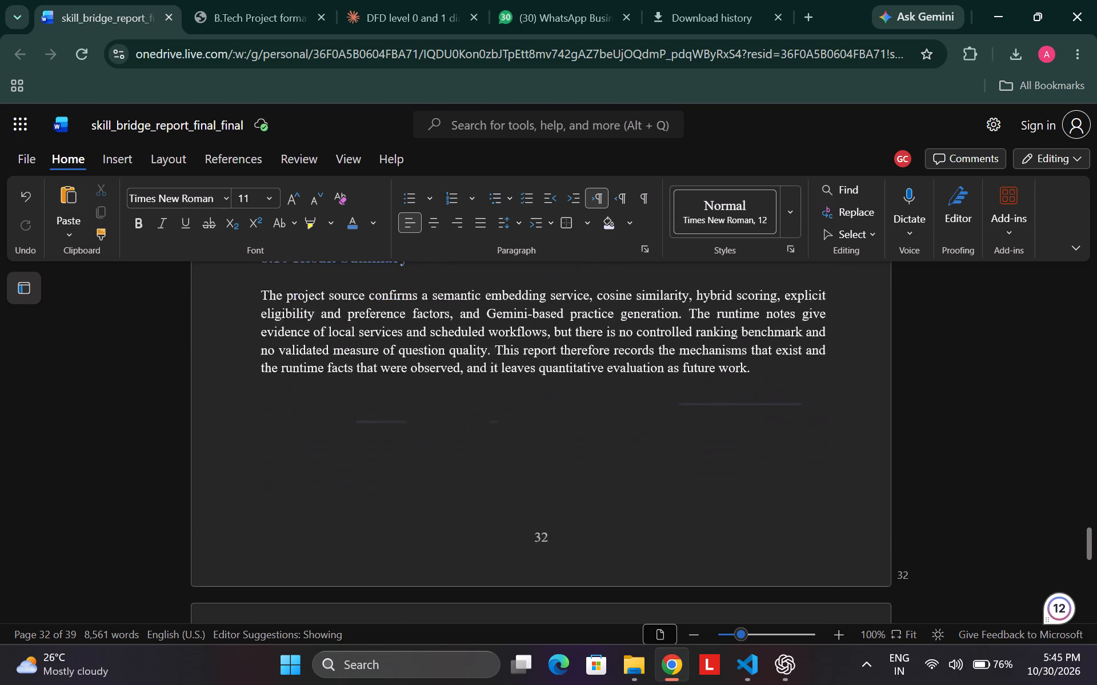
{"action": "scroll", "coordinate": [564, 451], "scroll_direction": "down", "scroll_amount": 5}
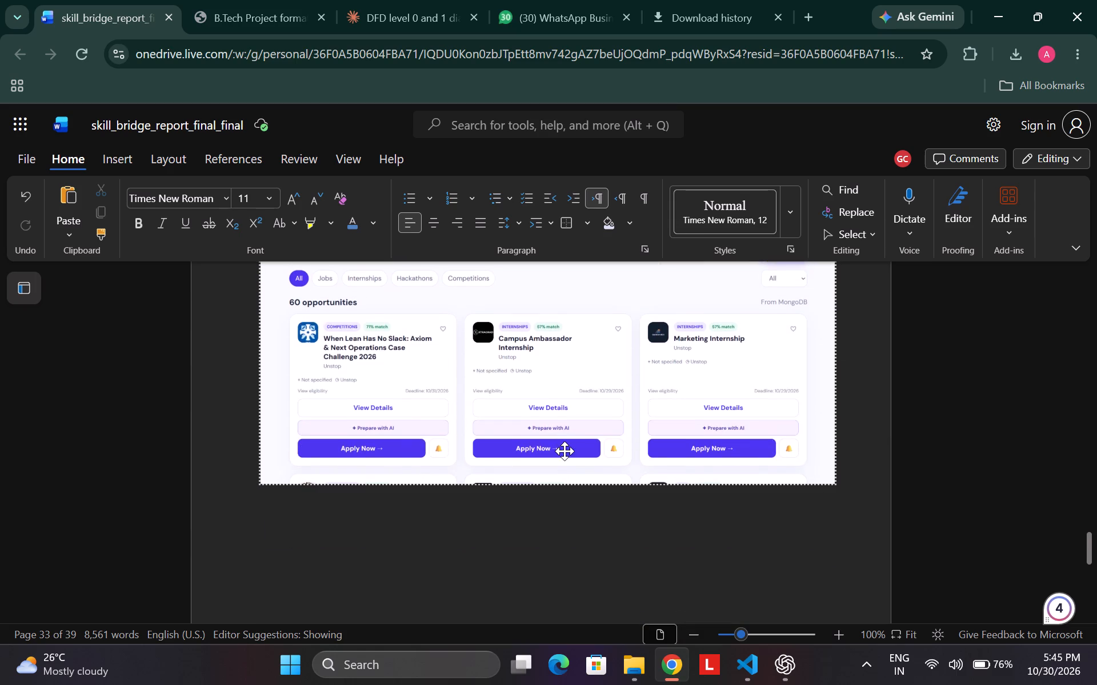
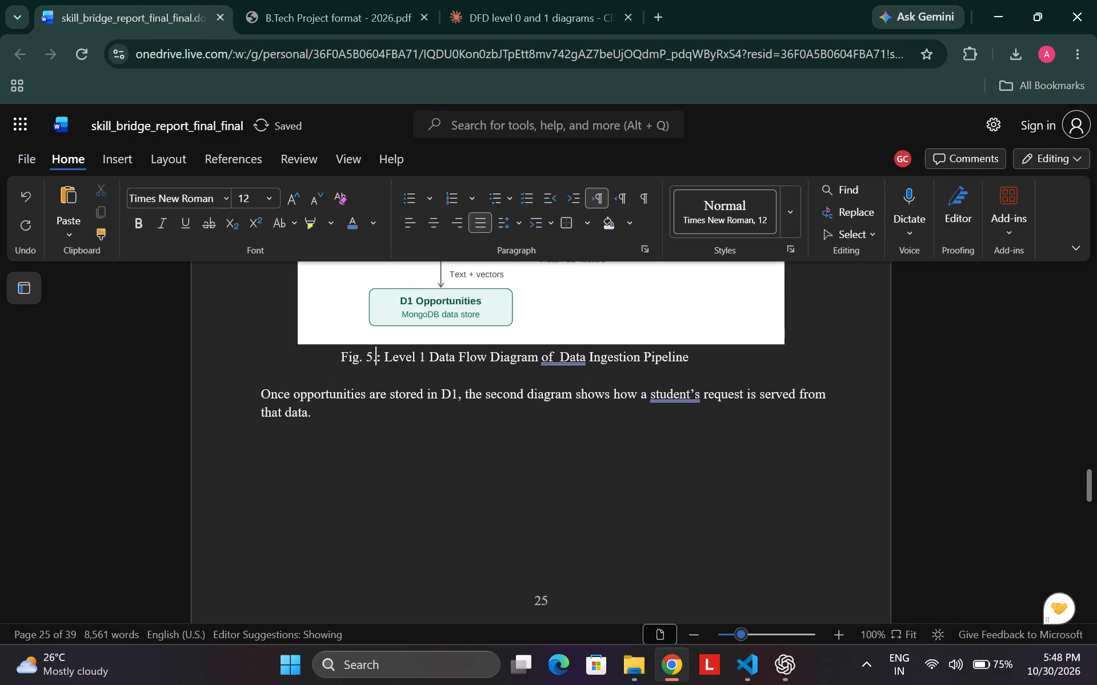
{"action": "scroll", "coordinate": [483, 398], "scroll_direction": "up", "scroll_amount": 4}
{"action": "scroll", "coordinate": [483, 398], "scroll_direction": "down", "scroll_amount": 5}
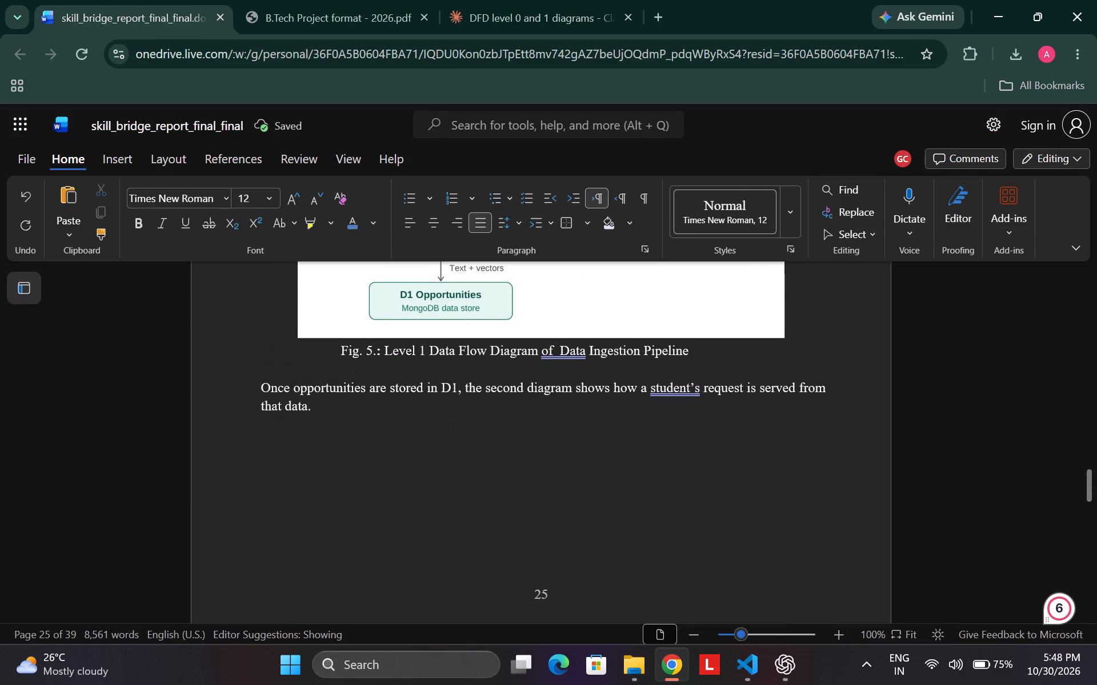
{"action": "key", "text": "1"}
Renumber the Student Request Flow diagram's caption as Fig. 5.2.
{"action": "scroll", "coordinate": [483, 398], "scroll_direction": "down", "scroll_amount": 7}
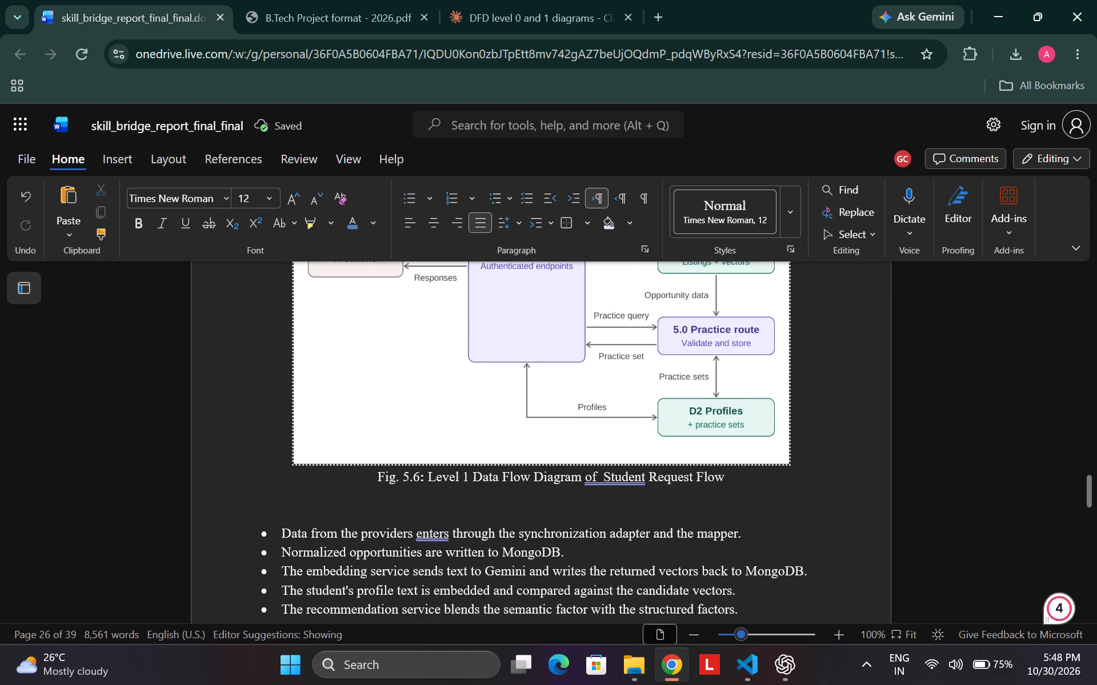
{"action": "left_click", "coordinate": [415, 469]}
{"action": "left_click", "coordinate": [418, 473]}
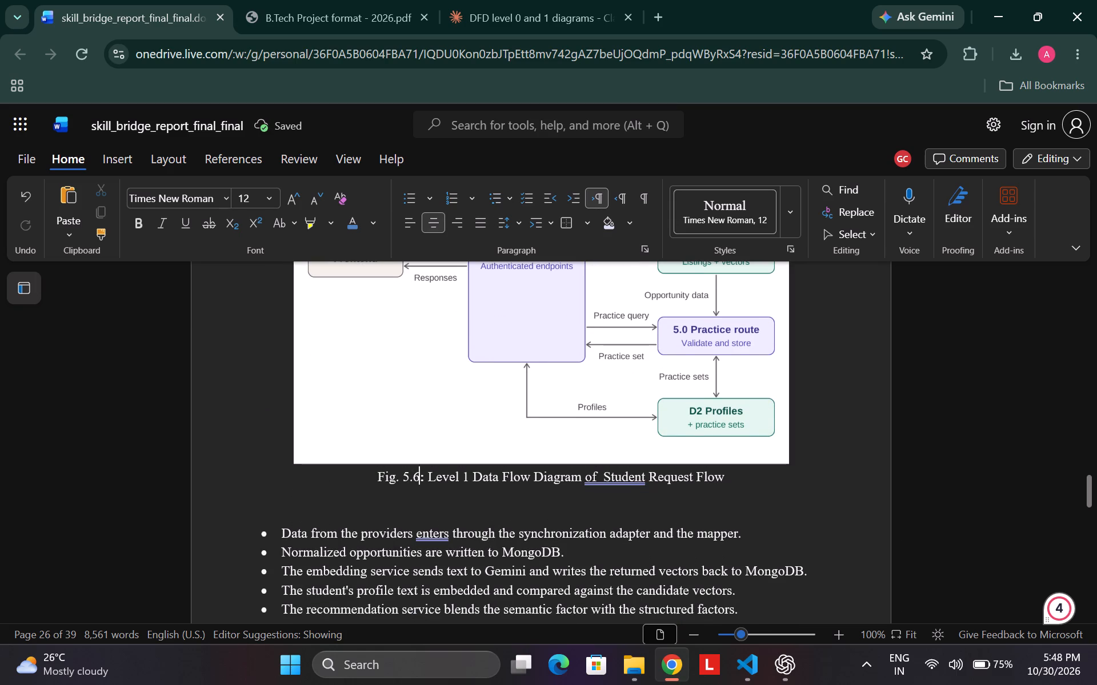
{"action": "key", "text": "BackSpace"}
{"action": "key", "text": "2"}
Review the figure captions and section headings from the Student Request Flow diagram back to the System Architecture section.
{"action": "scroll", "coordinate": [504, 482], "scroll_direction": "up", "scroll_amount": 9}
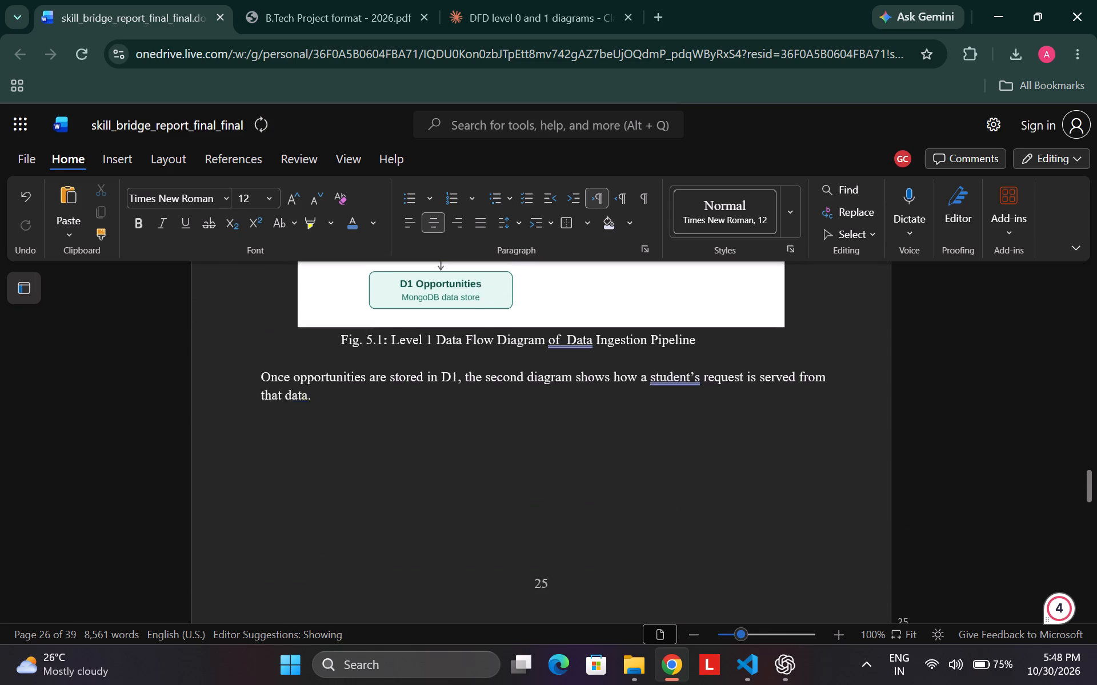
{"action": "scroll", "coordinate": [485, 473], "scroll_direction": "up", "scroll_amount": 9}
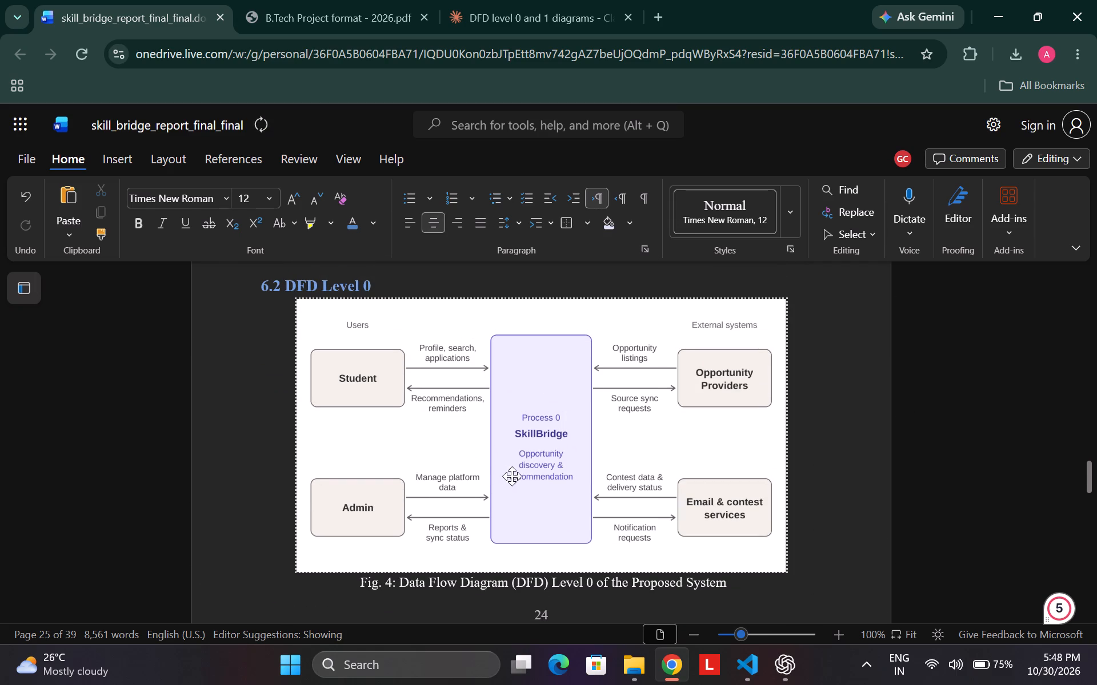
{"action": "scroll", "coordinate": [616, 442], "scroll_direction": "up", "scroll_amount": 5}
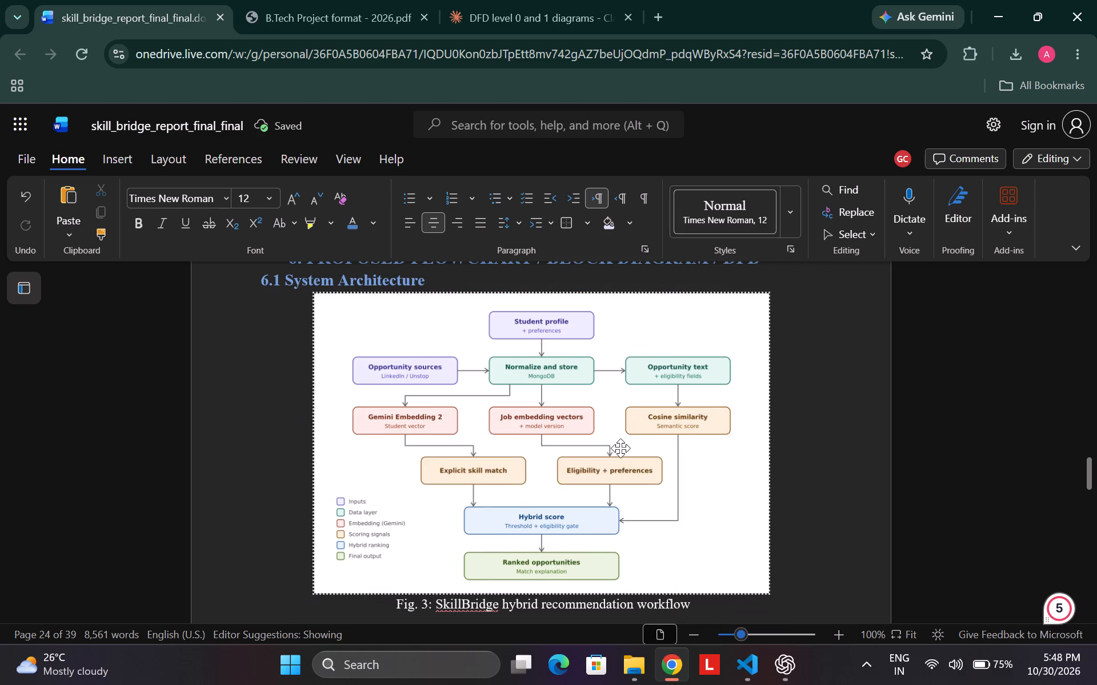
{"action": "scroll", "coordinate": [620, 448], "scroll_direction": "up", "scroll_amount": 1}
{"action": "scroll", "coordinate": [620, 448], "scroll_direction": "down", "scroll_amount": 3}
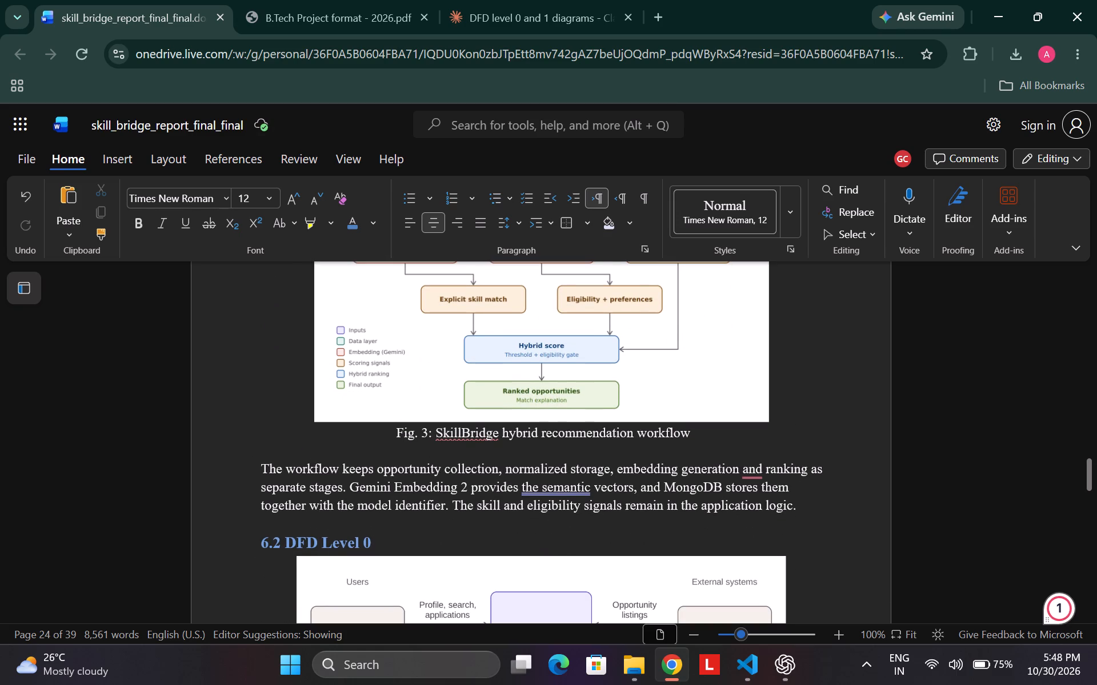
{"action": "scroll", "coordinate": [609, 462], "scroll_direction": "up", "scroll_amount": 5}
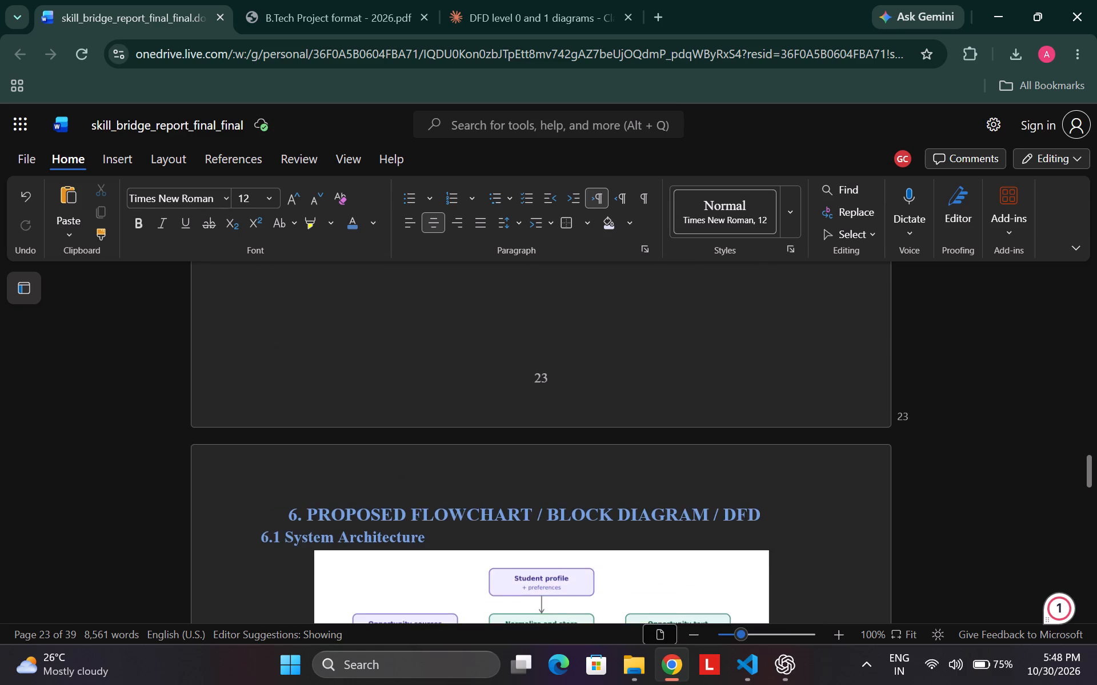
{"action": "scroll", "coordinate": [609, 462], "scroll_direction": "up", "scroll_amount": 3}
{"action": "scroll", "coordinate": [609, 462], "scroll_direction": "down", "scroll_amount": 5}
{"action": "scroll", "coordinate": [610, 462], "scroll_direction": "up", "scroll_amount": 3}
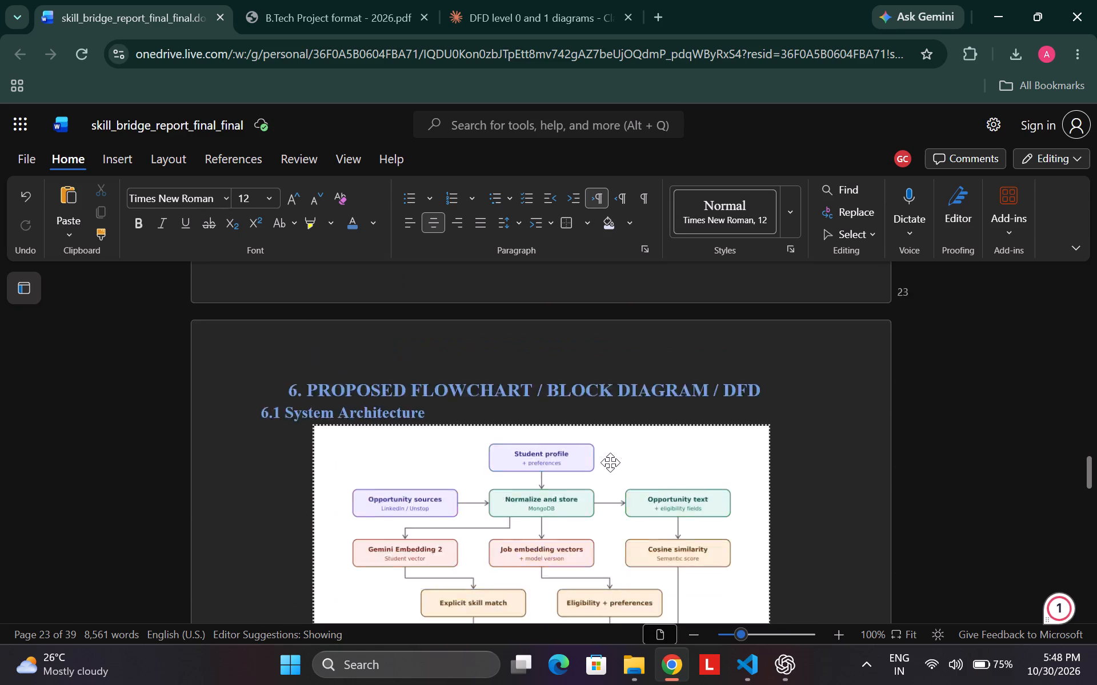
Examine the Hybrid Recommendation Algorithm workflow diagram, including its scoring stages, decision step and figure caption.
{"action": "scroll", "coordinate": [610, 462], "scroll_direction": "up", "scroll_amount": 12}
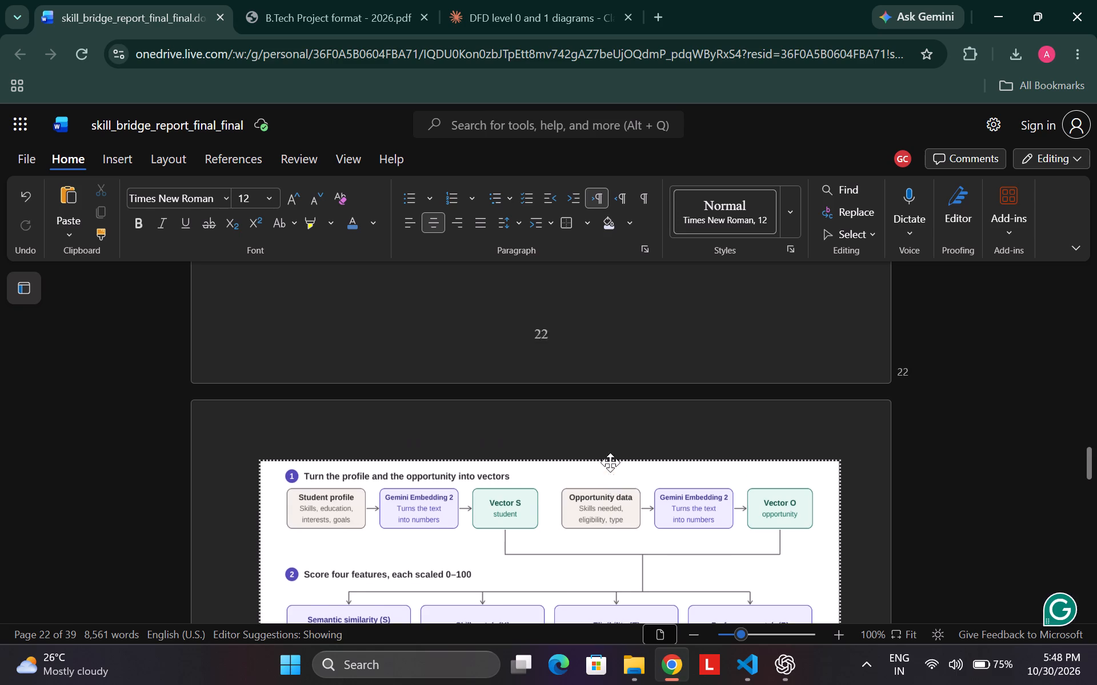
{"action": "scroll", "coordinate": [610, 462], "scroll_direction": "up", "scroll_amount": 1}
{"action": "scroll", "coordinate": [495, 388], "scroll_direction": "down", "scroll_amount": 6}
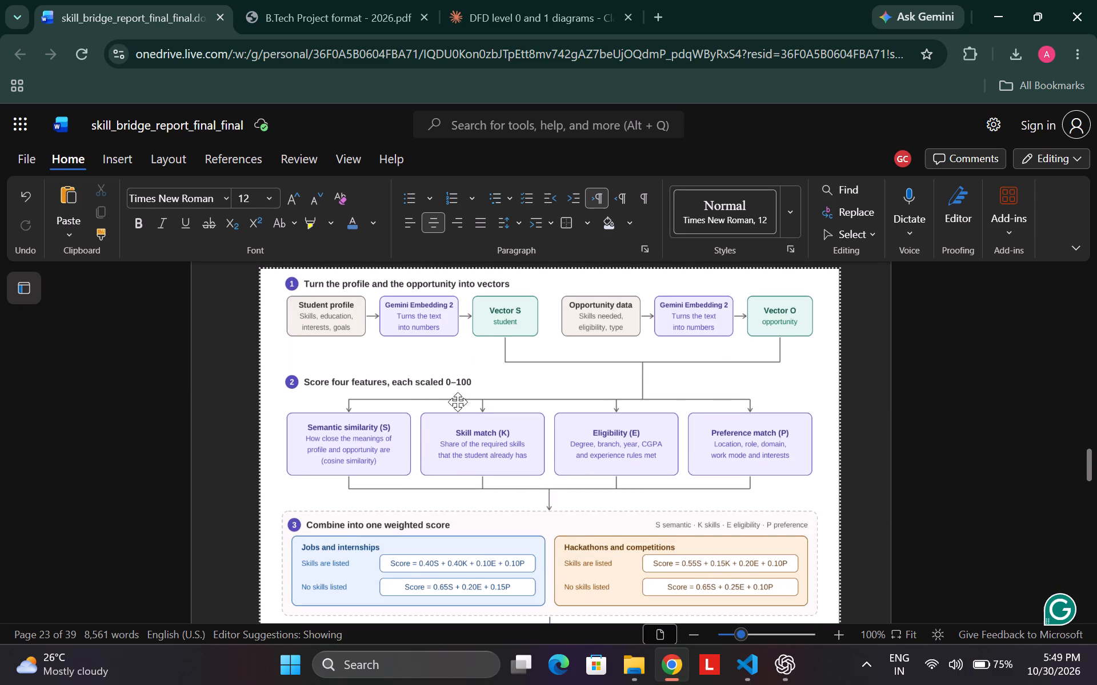
{"action": "scroll", "coordinate": [554, 478], "scroll_direction": "down", "scroll_amount": 2}
{"action": "scroll", "coordinate": [443, 482], "scroll_direction": "up", "scroll_amount": 2}
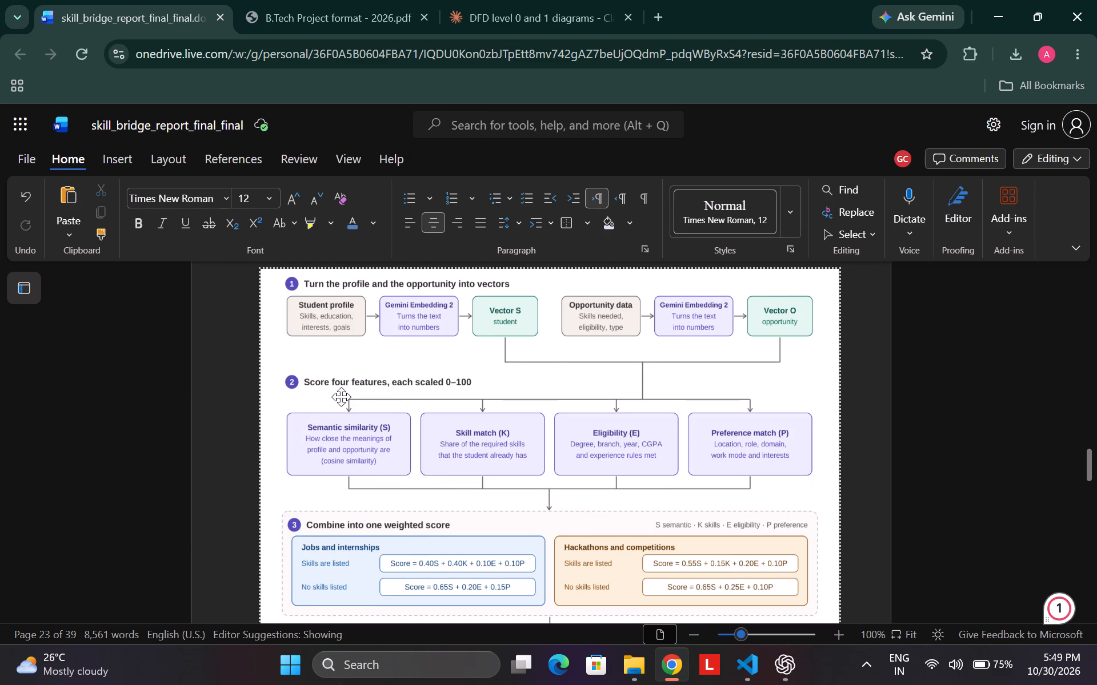
{"action": "scroll", "coordinate": [486, 389], "scroll_direction": "down", "scroll_amount": 3}
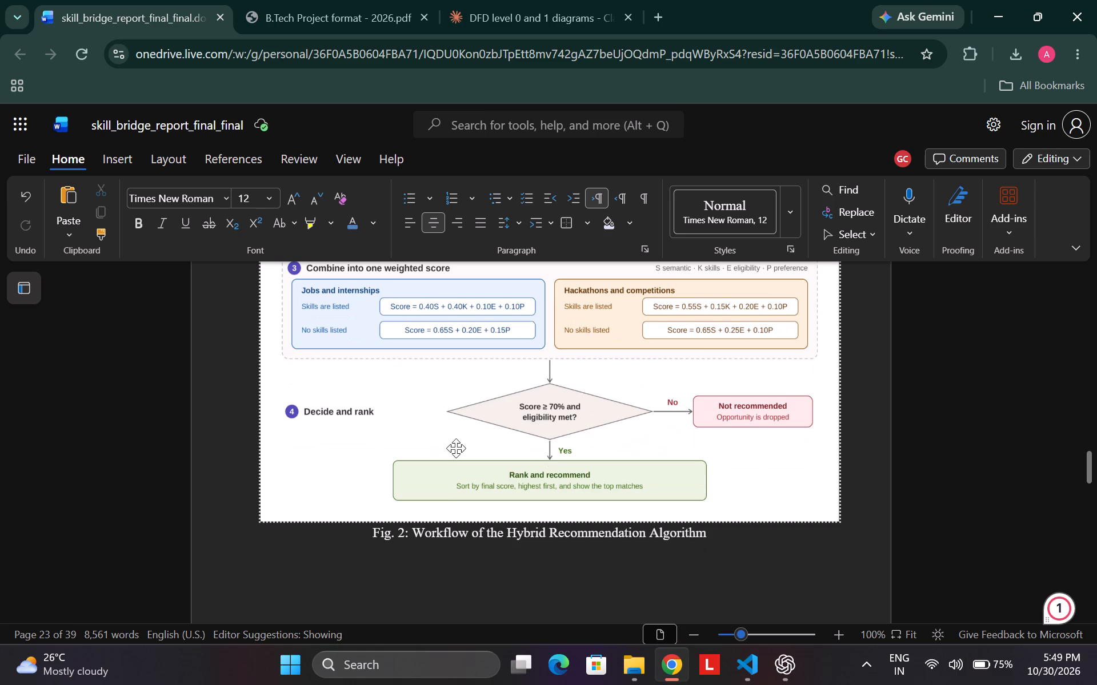
{"action": "scroll", "coordinate": [787, 469], "scroll_direction": "up", "scroll_amount": 2}
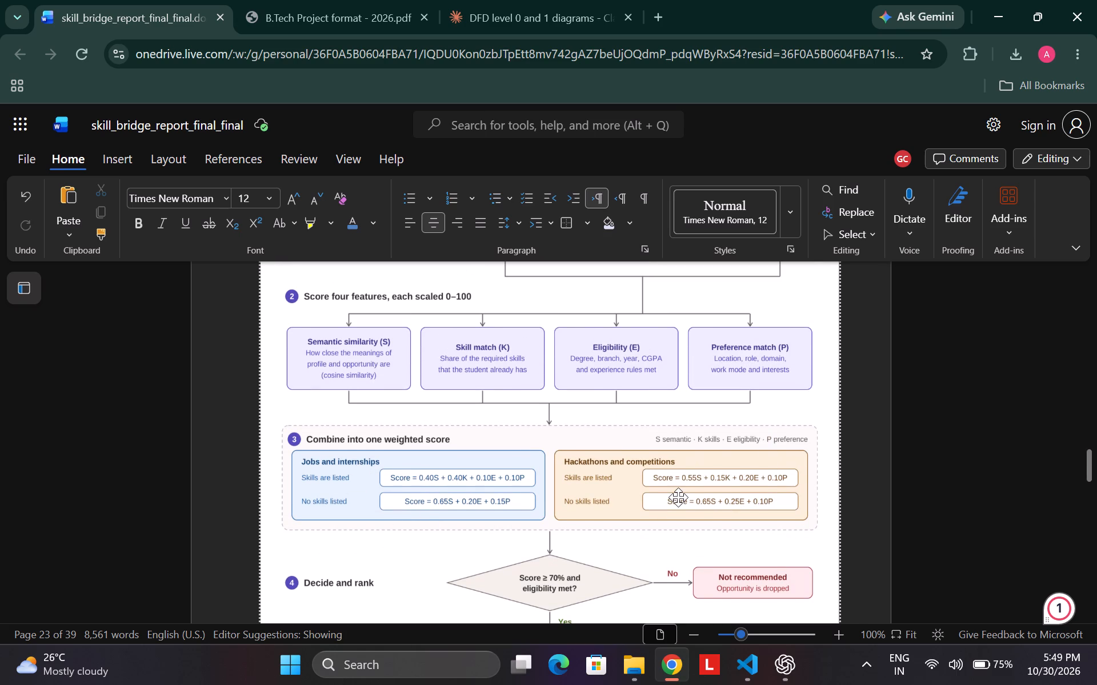
{"action": "scroll", "coordinate": [678, 497], "scroll_direction": "up", "scroll_amount": 1}
{"action": "scroll", "coordinate": [826, 479], "scroll_direction": "up", "scroll_amount": 2}
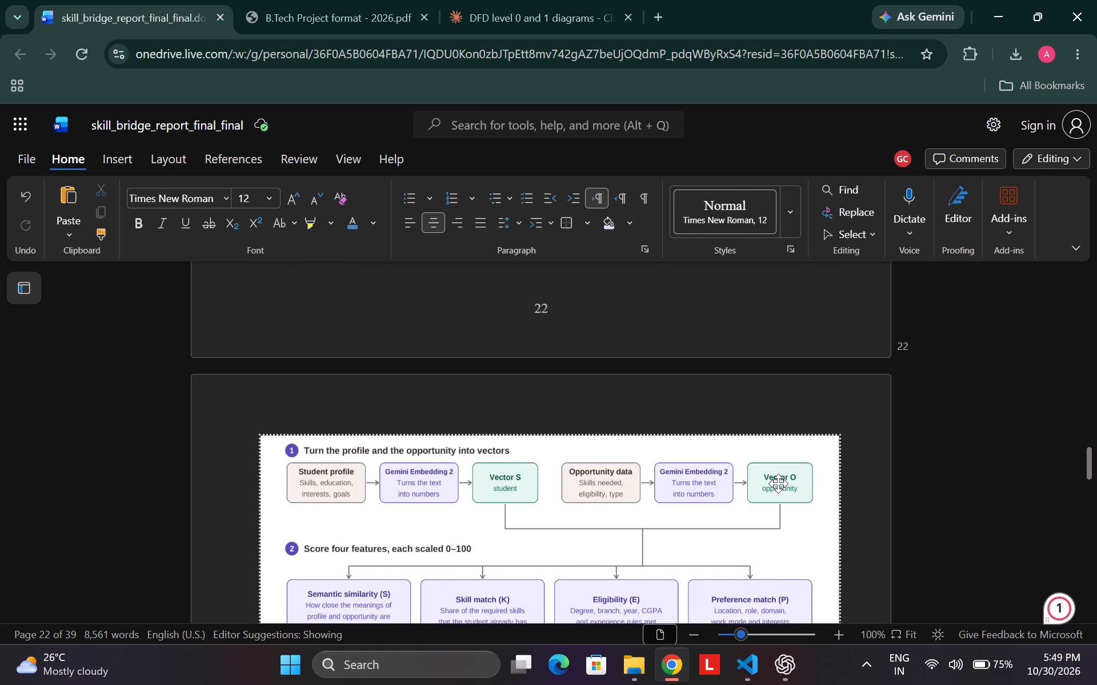
{"action": "scroll", "coordinate": [778, 483], "scroll_direction": "down", "scroll_amount": 4}
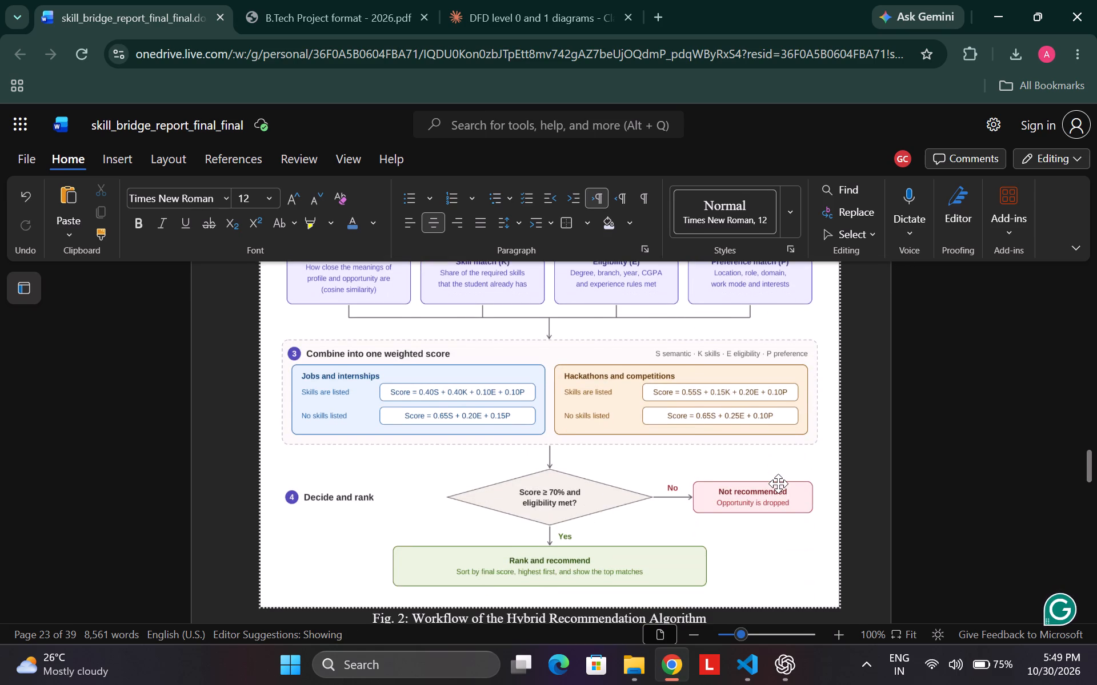
Examine the Proposed Algorithms chapter: the Opportunity Embedding workflow figure with its caption, and the Hybrid Recommendation Algorithm description.
{"action": "scroll", "coordinate": [778, 483], "scroll_direction": "up", "scroll_amount": 9}
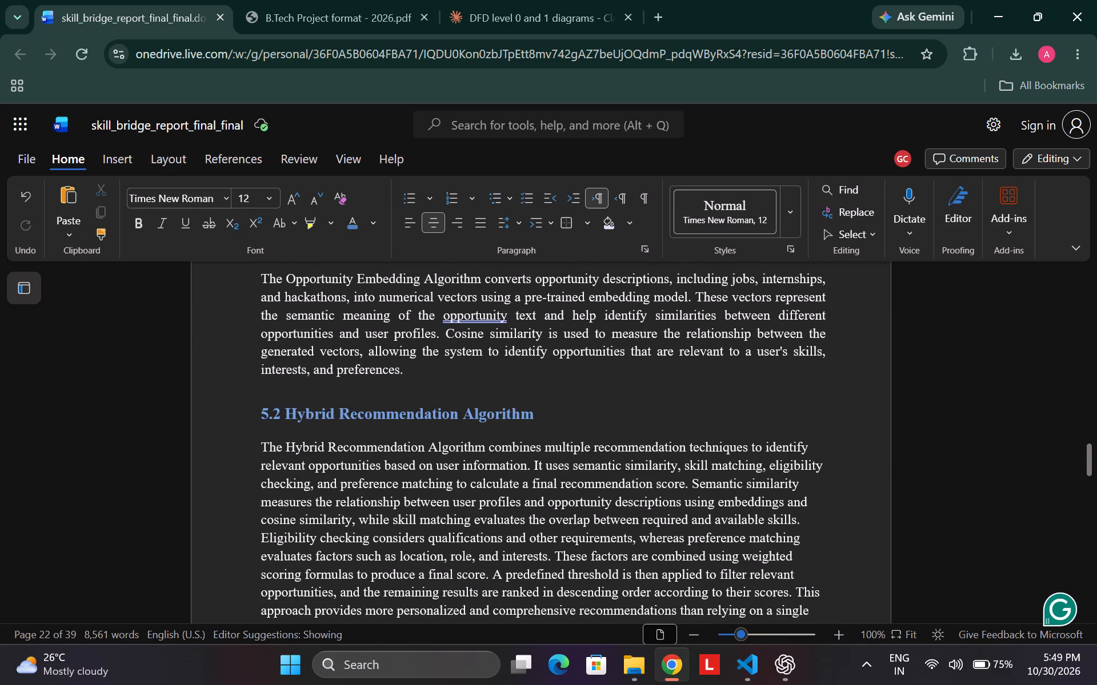
{"action": "scroll", "coordinate": [572, 543], "scroll_direction": "down", "scroll_amount": 1}
{"action": "scroll", "coordinate": [573, 543], "scroll_direction": "up", "scroll_amount": 3}
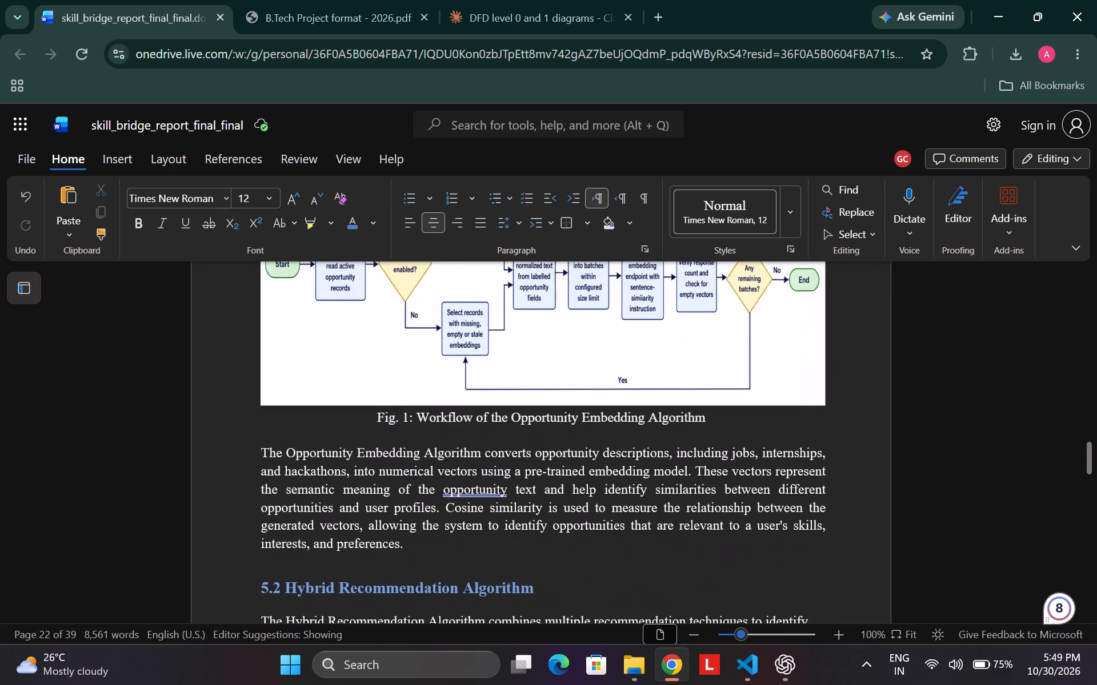
{"action": "scroll", "coordinate": [573, 539], "scroll_direction": "up", "scroll_amount": 1}
{"action": "scroll", "coordinate": [676, 503], "scroll_direction": "up", "scroll_amount": 1}
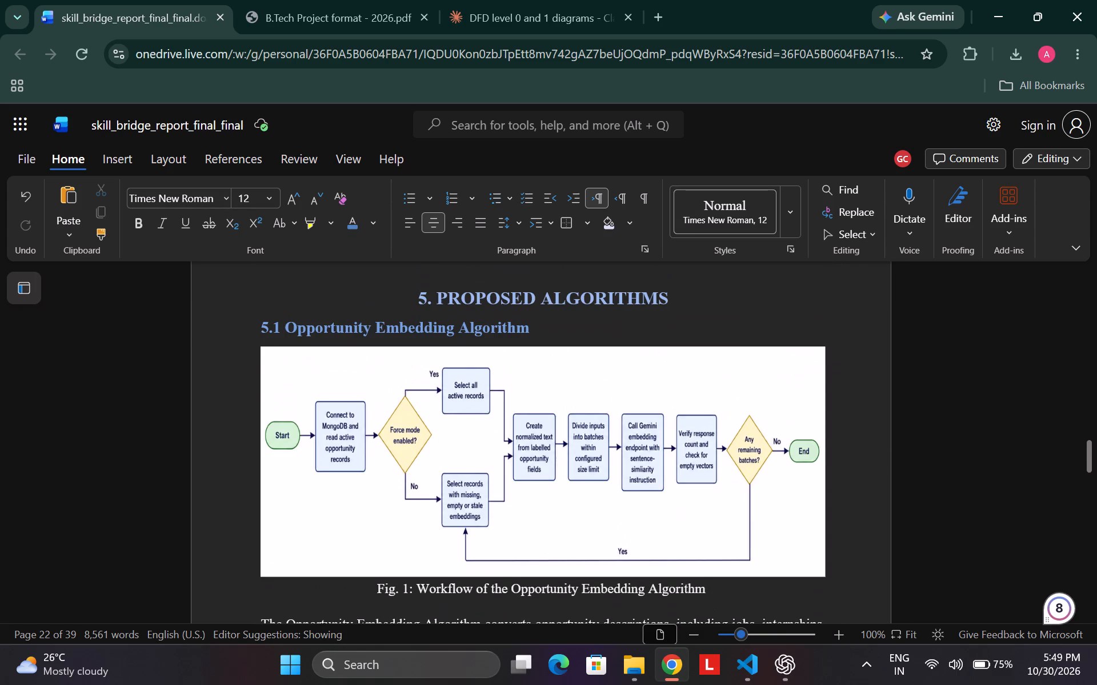
{"action": "scroll", "coordinate": [596, 440], "scroll_direction": "down", "scroll_amount": 2}
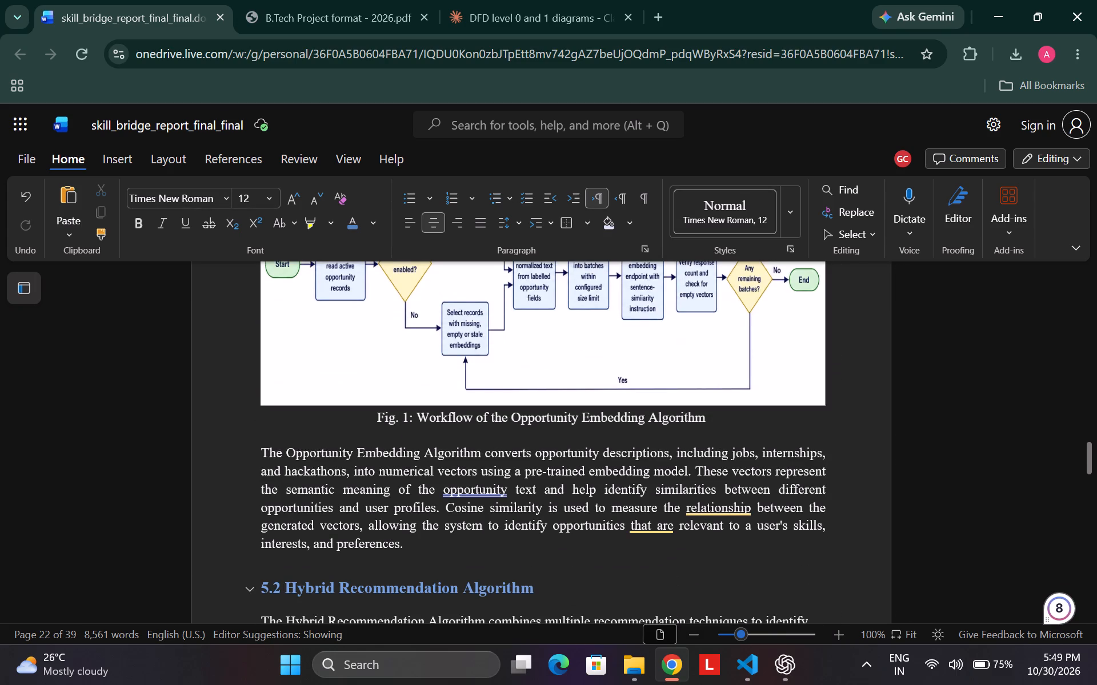
{"action": "scroll", "coordinate": [624, 509], "scroll_direction": "down", "scroll_amount": 4}
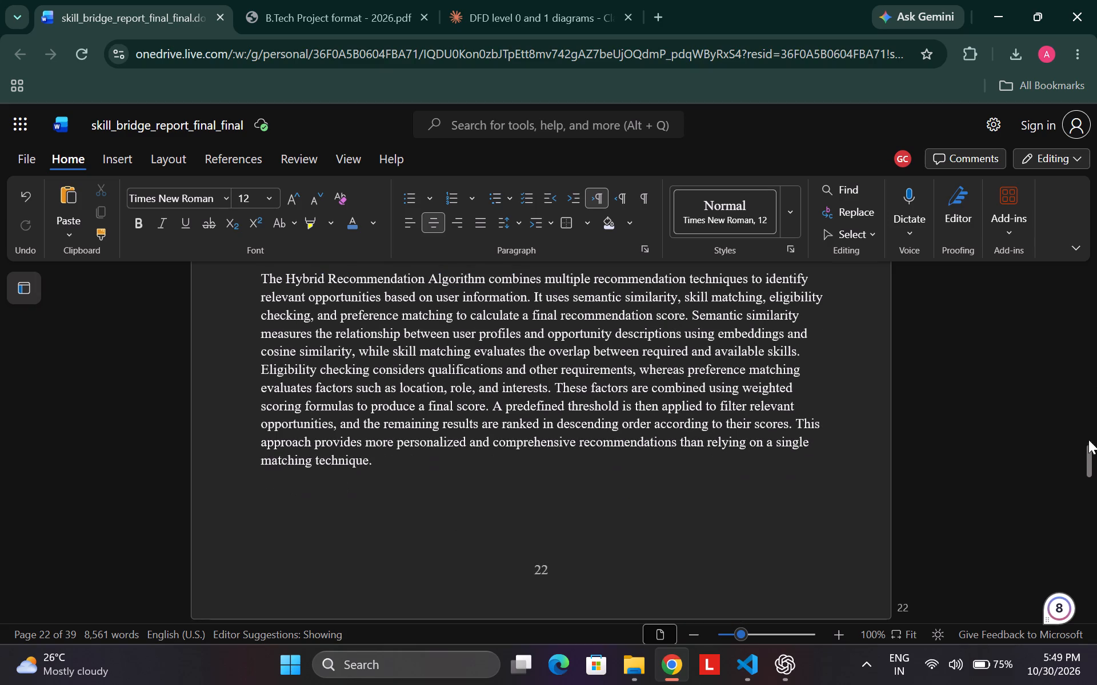
Jump ahead to the interface screenshots and read the results chapter's closing sections, from Limitations to Result Summary.
{"action": "left_click_drag", "start_coordinate": [1091, 456], "coordinate": [1094, 549]}
{"action": "scroll", "coordinate": [703, 457], "scroll_direction": "down", "scroll_amount": 3}
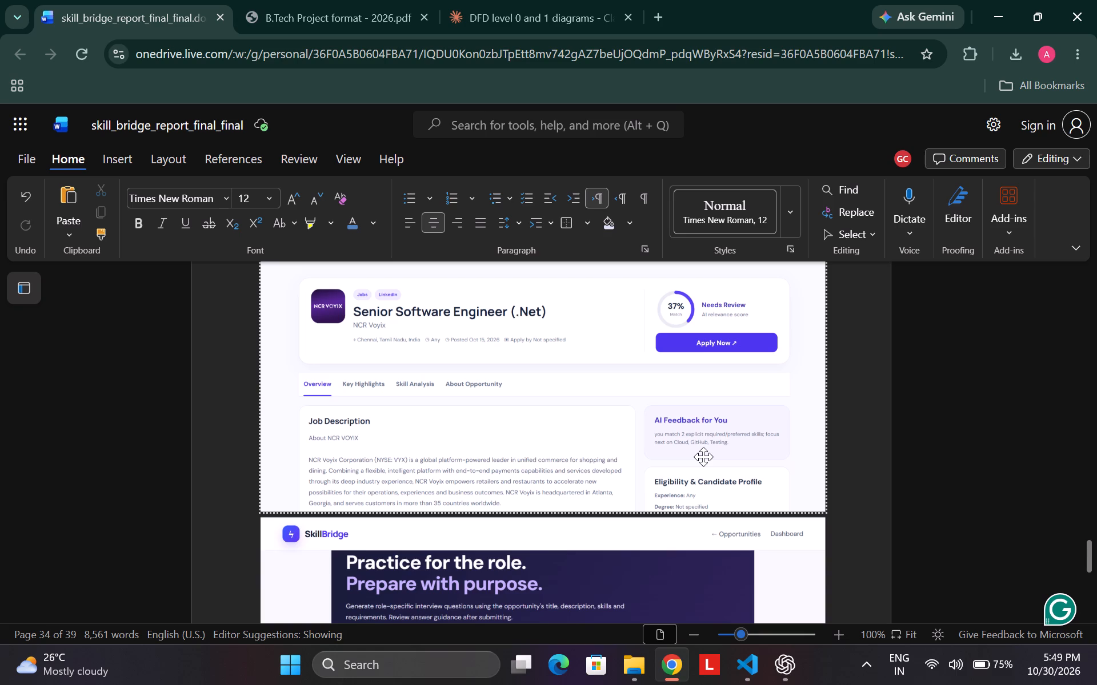
{"action": "scroll", "coordinate": [708, 468], "scroll_direction": "up", "scroll_amount": 9}
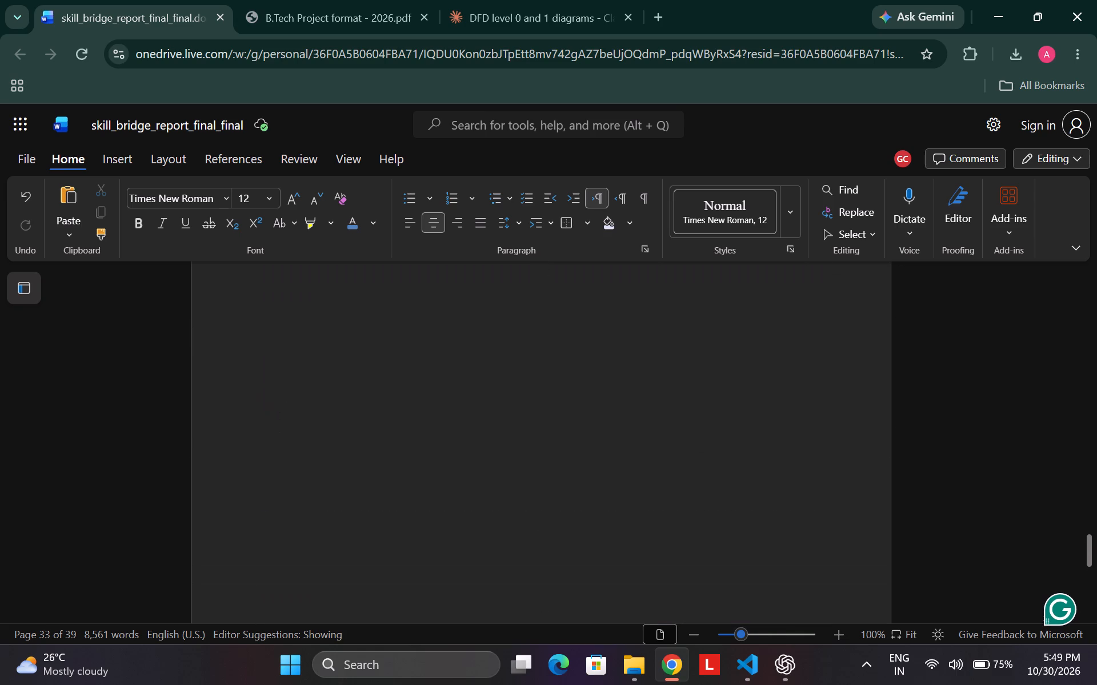
{"action": "scroll", "coordinate": [704, 465], "scroll_direction": "up", "scroll_amount": 11}
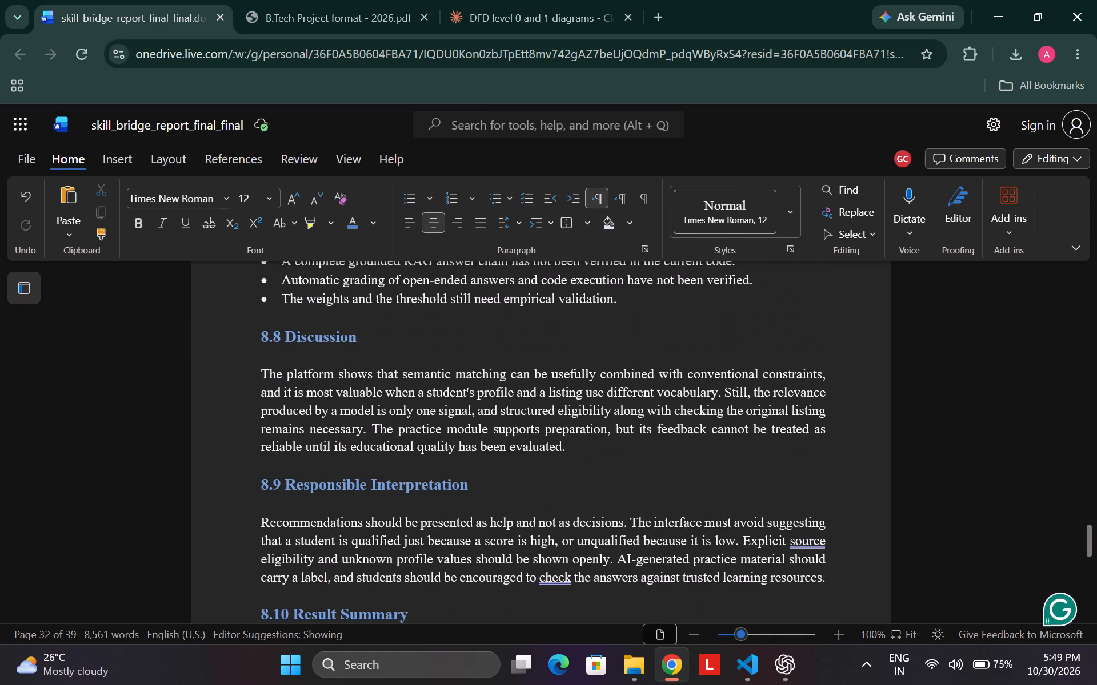
{"action": "scroll", "coordinate": [704, 465], "scroll_direction": "down", "scroll_amount": 2}
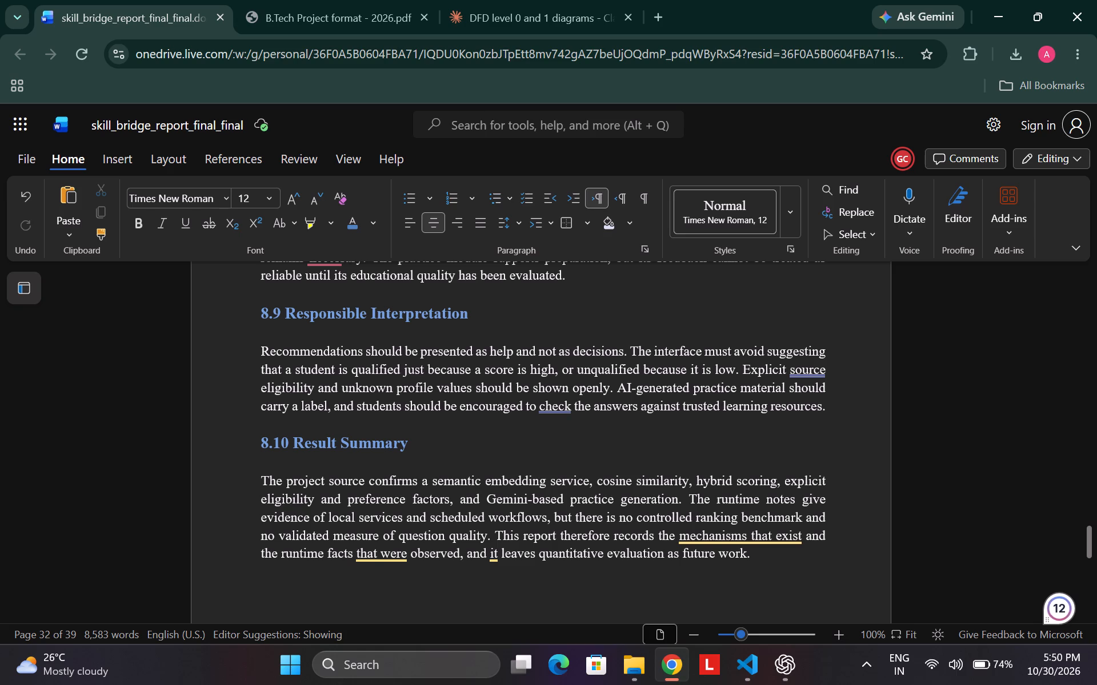
{"action": "scroll", "coordinate": [853, 432], "scroll_direction": "up", "scroll_amount": 5}
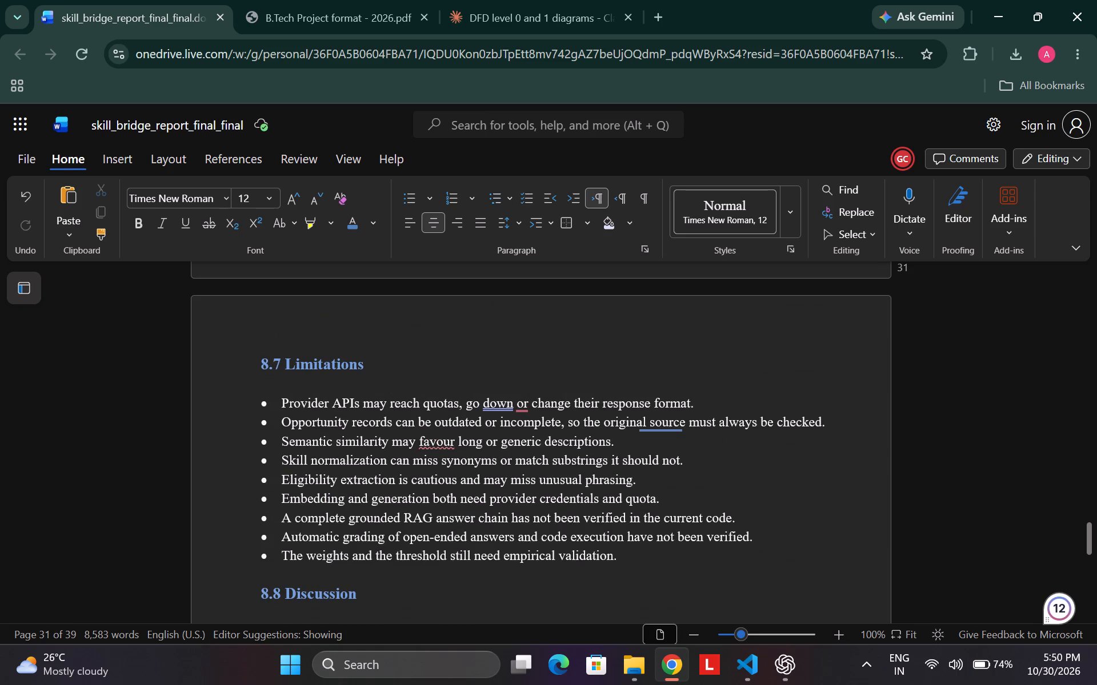
{"action": "scroll", "coordinate": [510, 389], "scroll_direction": "down", "scroll_amount": 14}
{"action": "scroll", "coordinate": [509, 385], "scroll_direction": "up", "scroll_amount": 8}
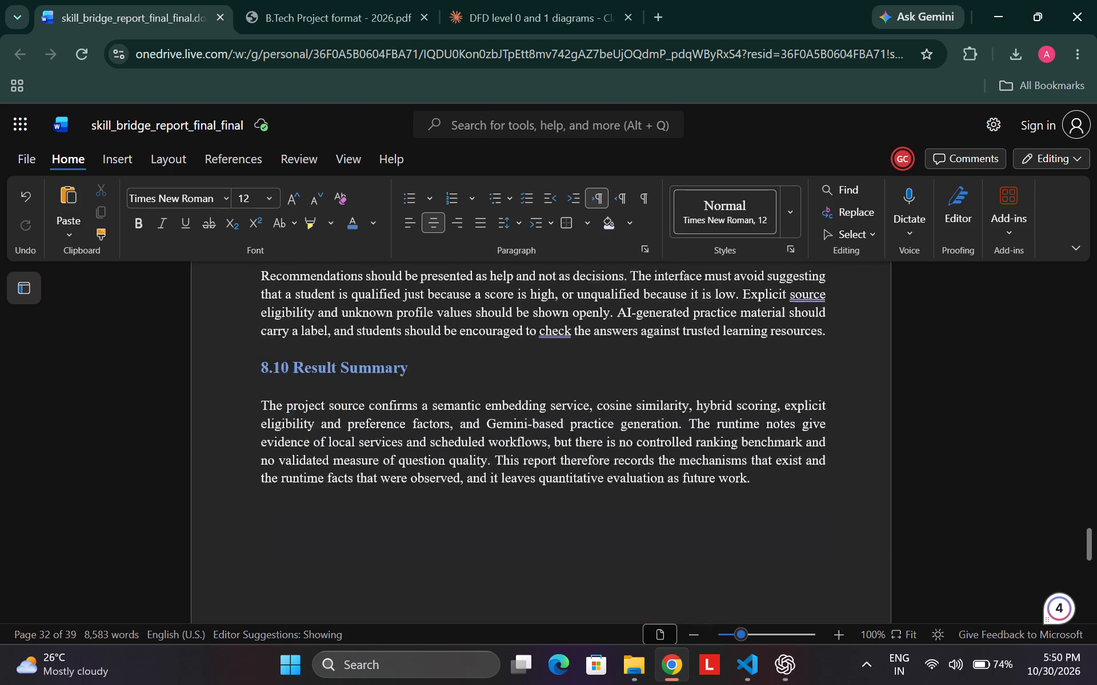
Look through the earlier sections of the Result Discussion and Analysis chapter, from Observed Project Runtime to AI Evaluation Metrics.
{"action": "scroll", "coordinate": [509, 385], "scroll_direction": "up", "scroll_amount": 12}
{"action": "scroll", "coordinate": [509, 385], "scroll_direction": "up", "scroll_amount": 10}
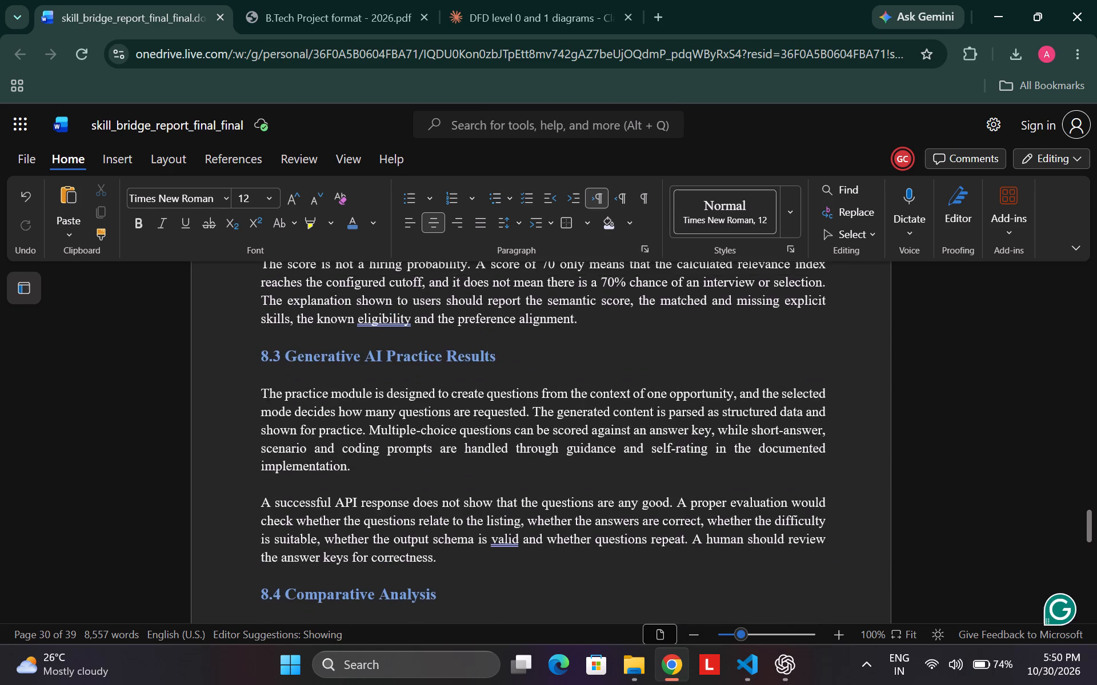
{"action": "scroll", "coordinate": [507, 385], "scroll_direction": "up", "scroll_amount": 8}
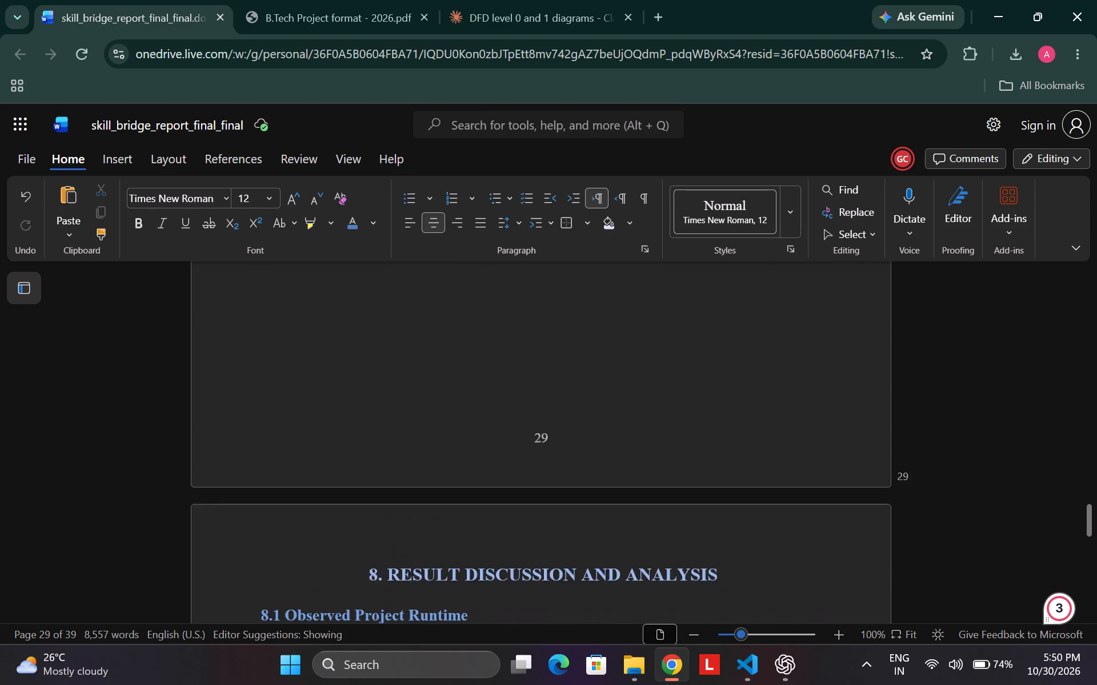
{"action": "scroll", "coordinate": [511, 421], "scroll_direction": "down", "scroll_amount": 16}
{"action": "scroll", "coordinate": [513, 410], "scroll_direction": "up", "scroll_amount": 1}
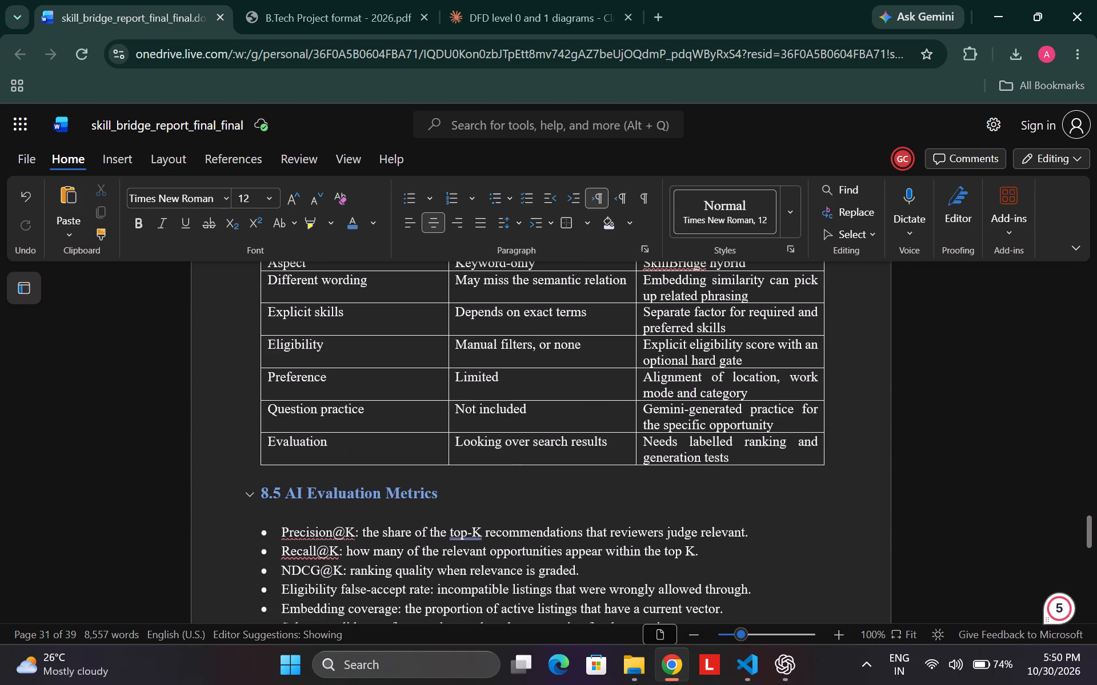
Examine the Table 3 keyword-only versus SkillBridge hybrid comparison, the AI Evaluation Metrics section and the pages up to the opportunities screenshot.
{"action": "scroll", "coordinate": [523, 424], "scroll_direction": "up", "scroll_amount": 1}
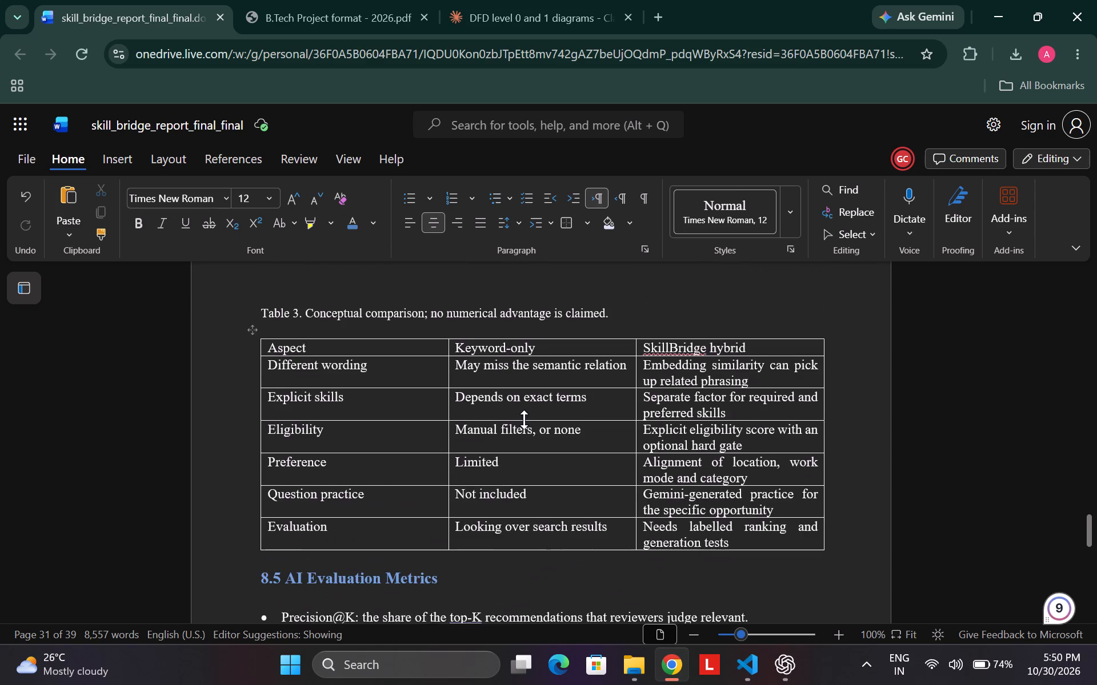
{"action": "scroll", "coordinate": [524, 418], "scroll_direction": "up", "scroll_amount": 1}
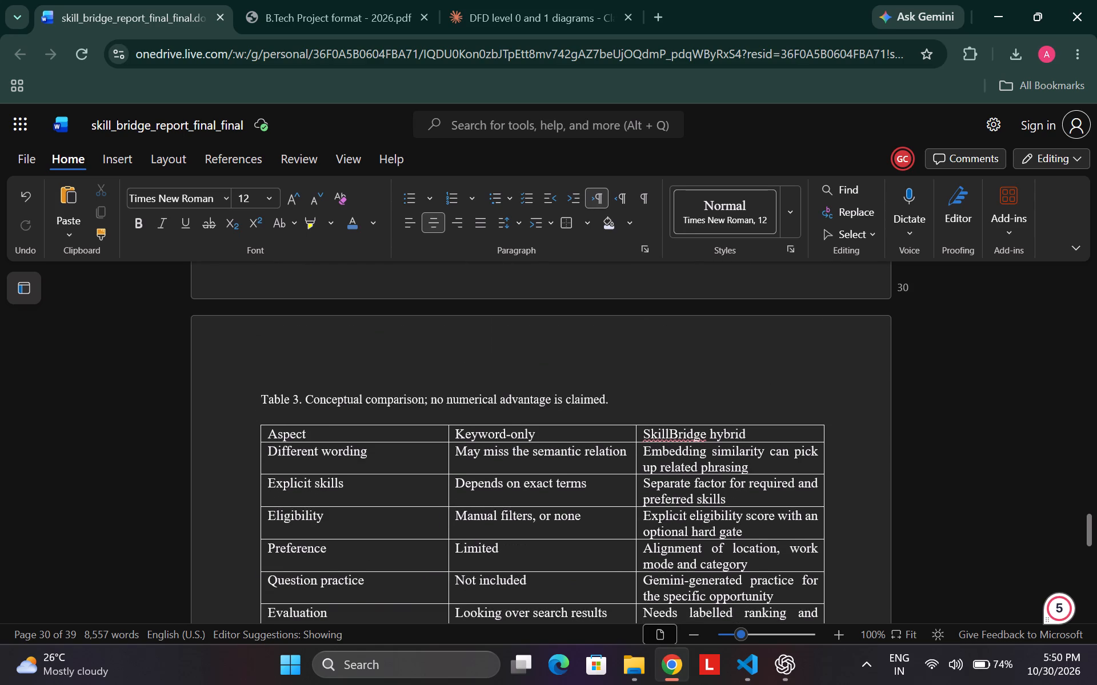
{"action": "scroll", "coordinate": [535, 417], "scroll_direction": "down", "scroll_amount": 4}
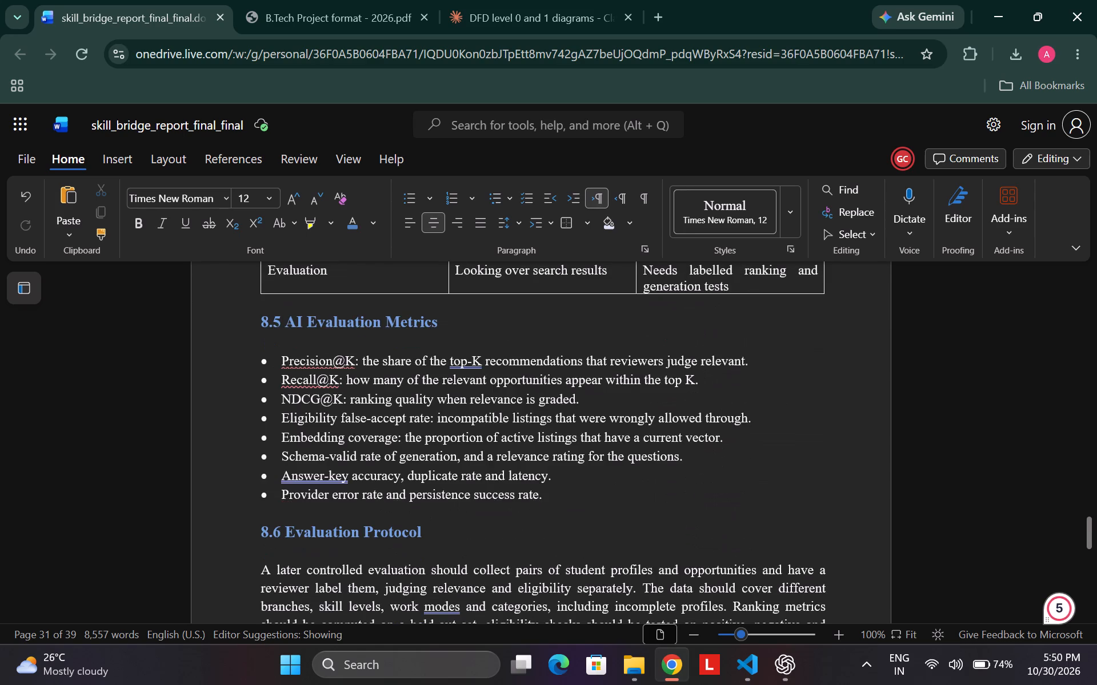
{"action": "scroll", "coordinate": [535, 417], "scroll_direction": "up", "scroll_amount": 2}
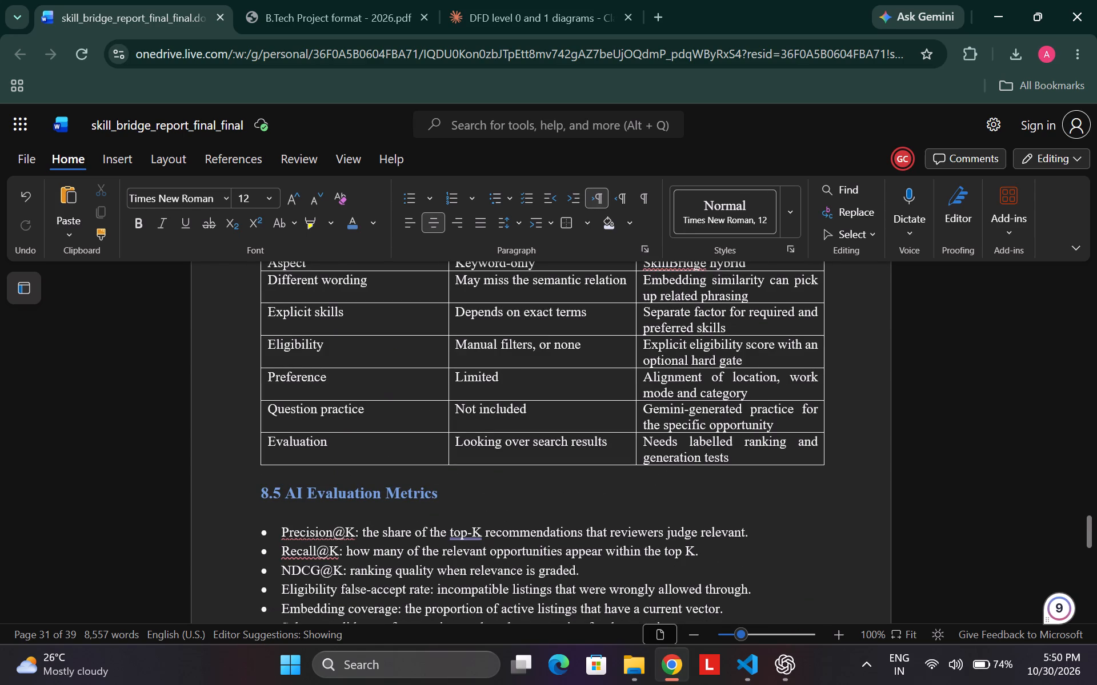
{"action": "scroll", "coordinate": [706, 471], "scroll_direction": "up", "scroll_amount": 1}
{"action": "scroll", "coordinate": [706, 471], "scroll_direction": "down", "scroll_amount": 1}
{"action": "scroll", "coordinate": [560, 429], "scroll_direction": "down", "scroll_amount": 4}
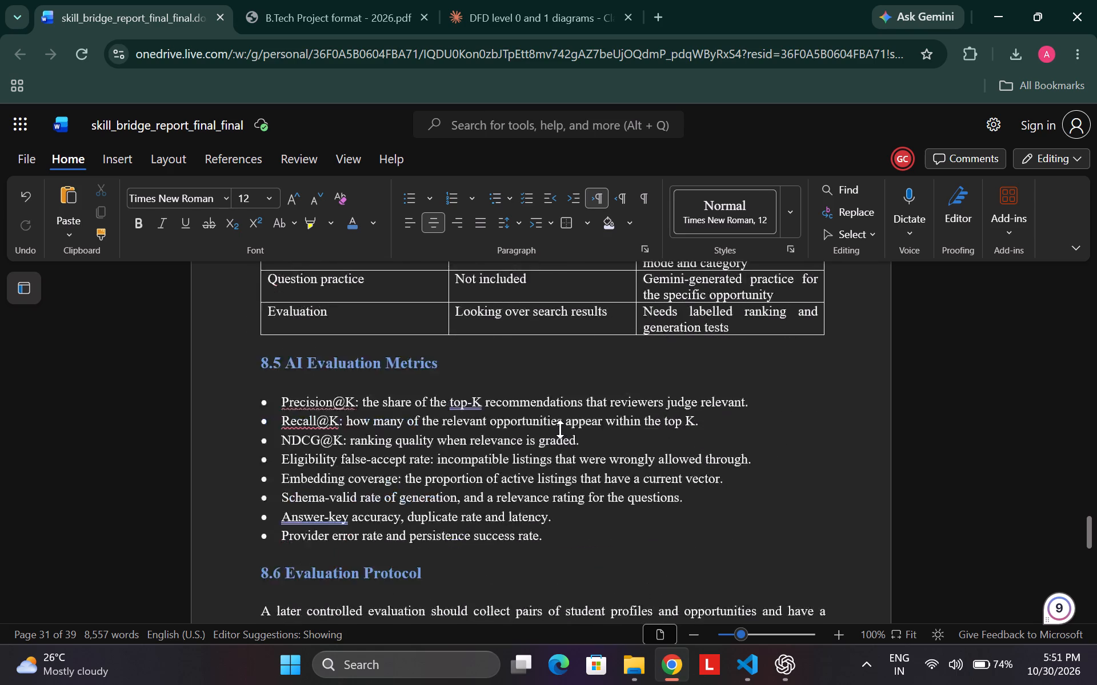
{"action": "scroll", "coordinate": [560, 429], "scroll_direction": "down", "scroll_amount": 4}
{"action": "scroll", "coordinate": [560, 429], "scroll_direction": "down", "scroll_amount": 17}
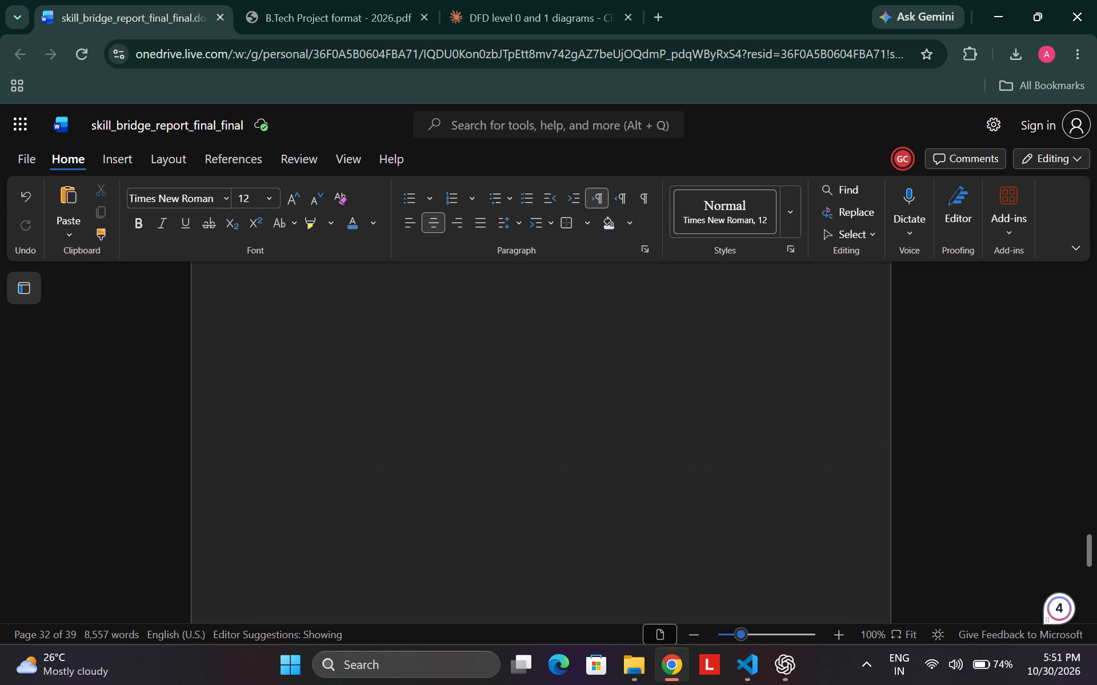
{"action": "scroll", "coordinate": [562, 420], "scroll_direction": "up", "scroll_amount": 10}
{"action": "scroll", "coordinate": [562, 420], "scroll_direction": "down", "scroll_amount": 4}
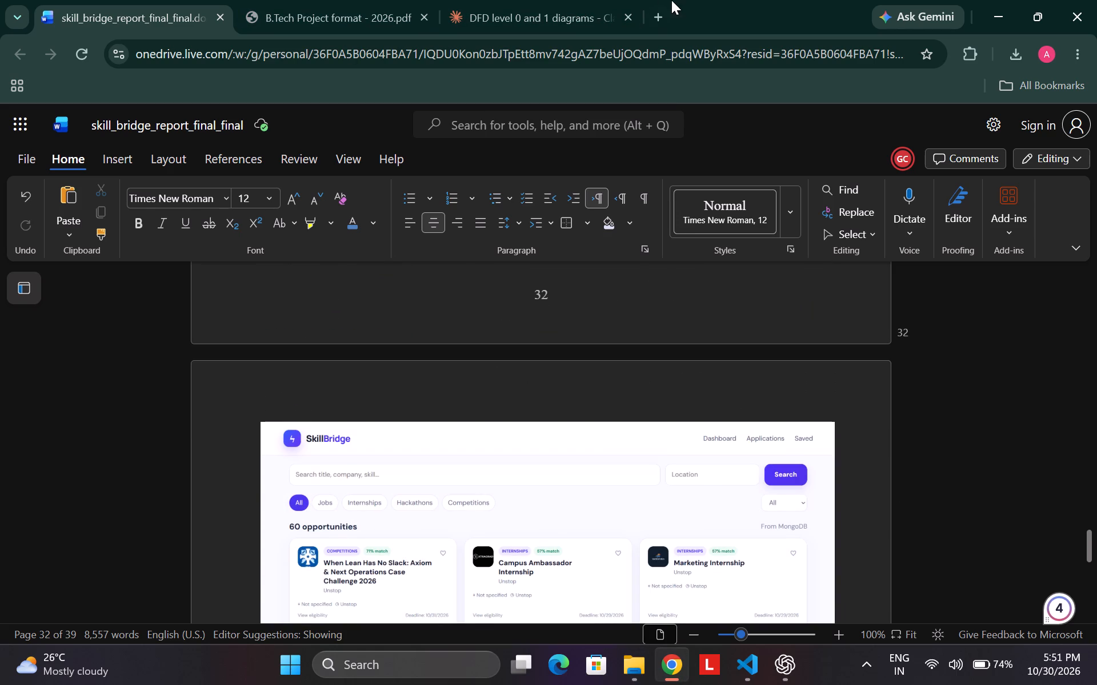
Open a new browser tab alongside the report.
{"action": "left_click", "coordinate": [654, 17]}
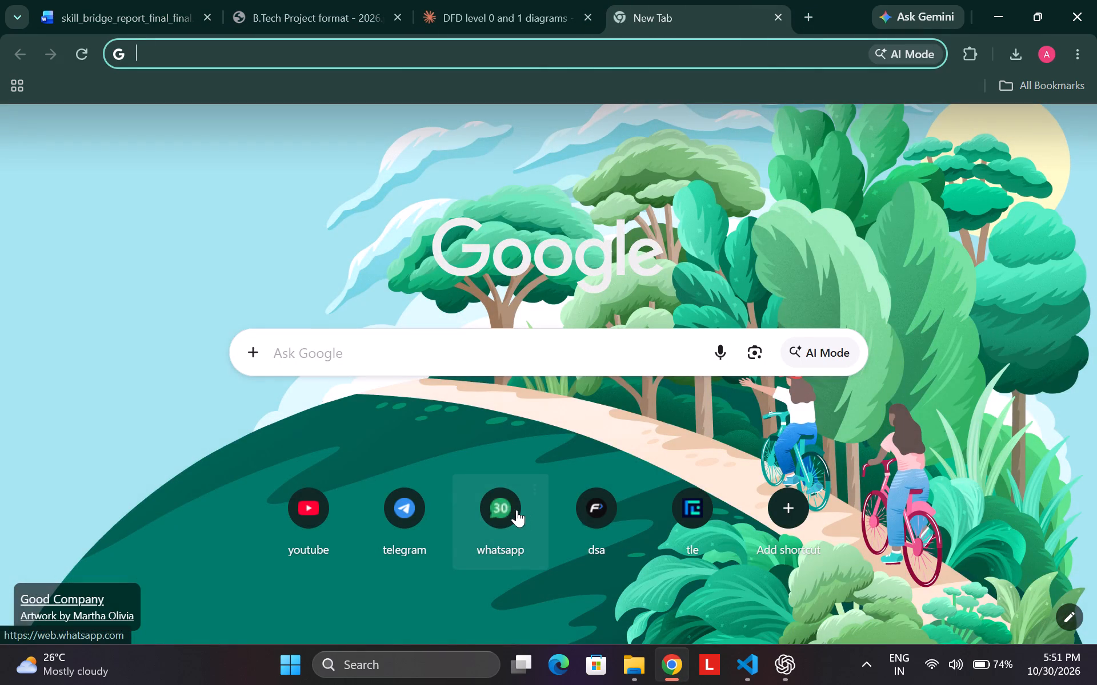
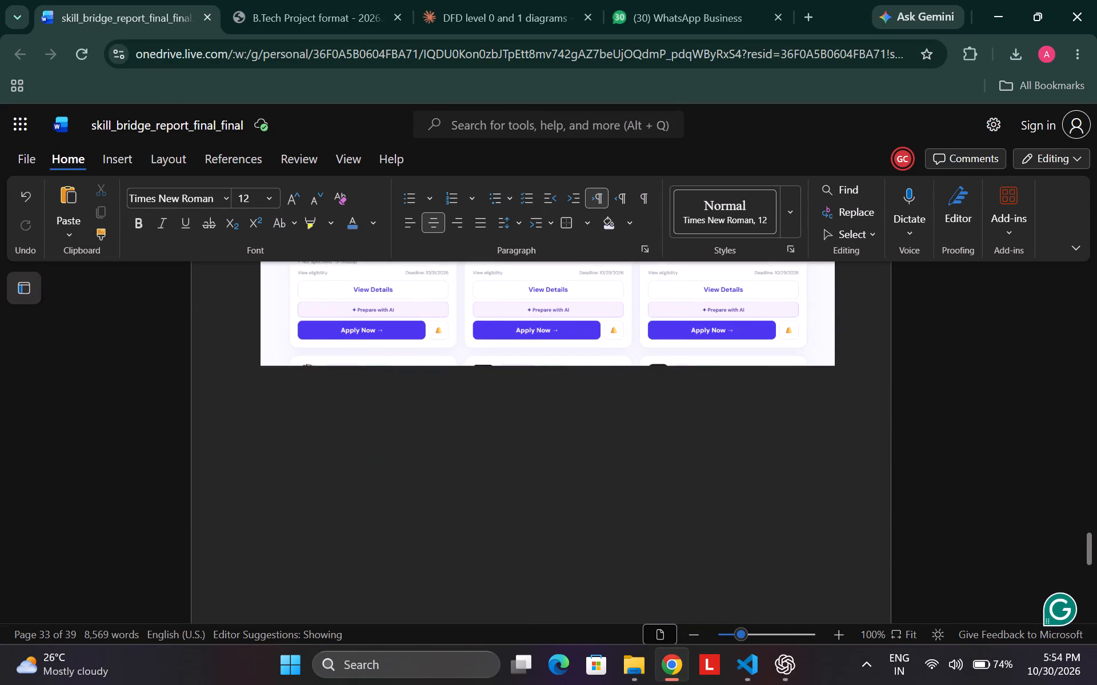
Look over the application screenshots on pages 33 to 35, through to the start of the Conclusion and Future Scope chapter.
{"action": "scroll", "coordinate": [631, 394], "scroll_direction": "down", "scroll_amount": 15}
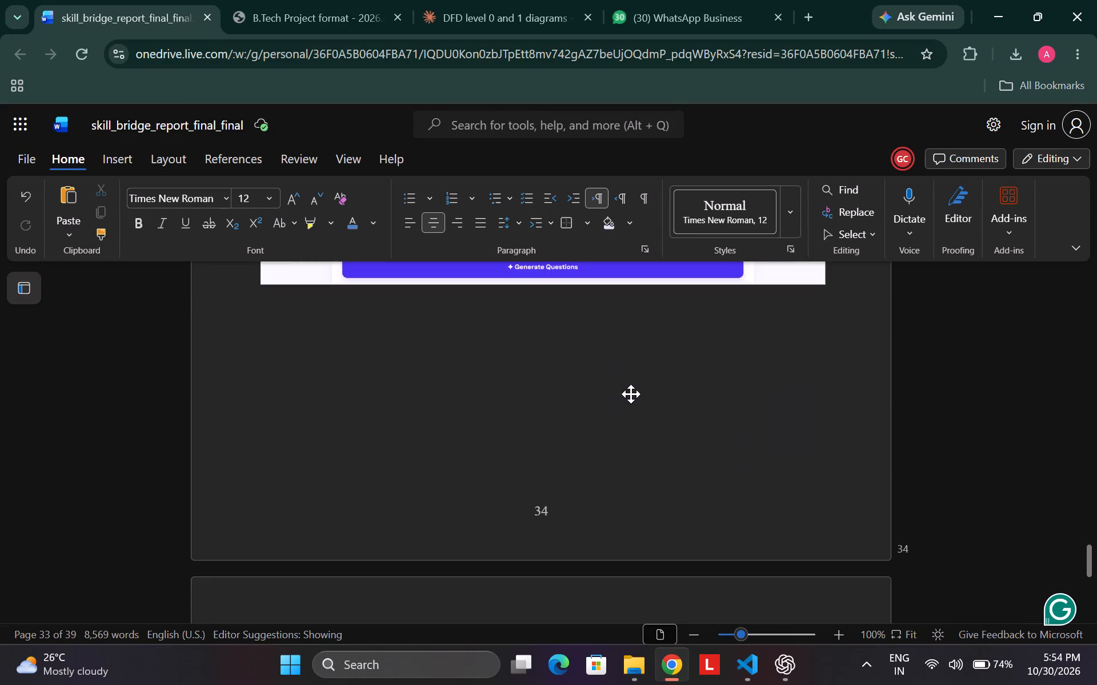
{"action": "scroll", "coordinate": [631, 394], "scroll_direction": "down", "scroll_amount": 8}
{"action": "scroll", "coordinate": [631, 394], "scroll_direction": "up", "scroll_amount": 3}
{"action": "scroll", "coordinate": [631, 394], "scroll_direction": "down", "scroll_amount": 2}
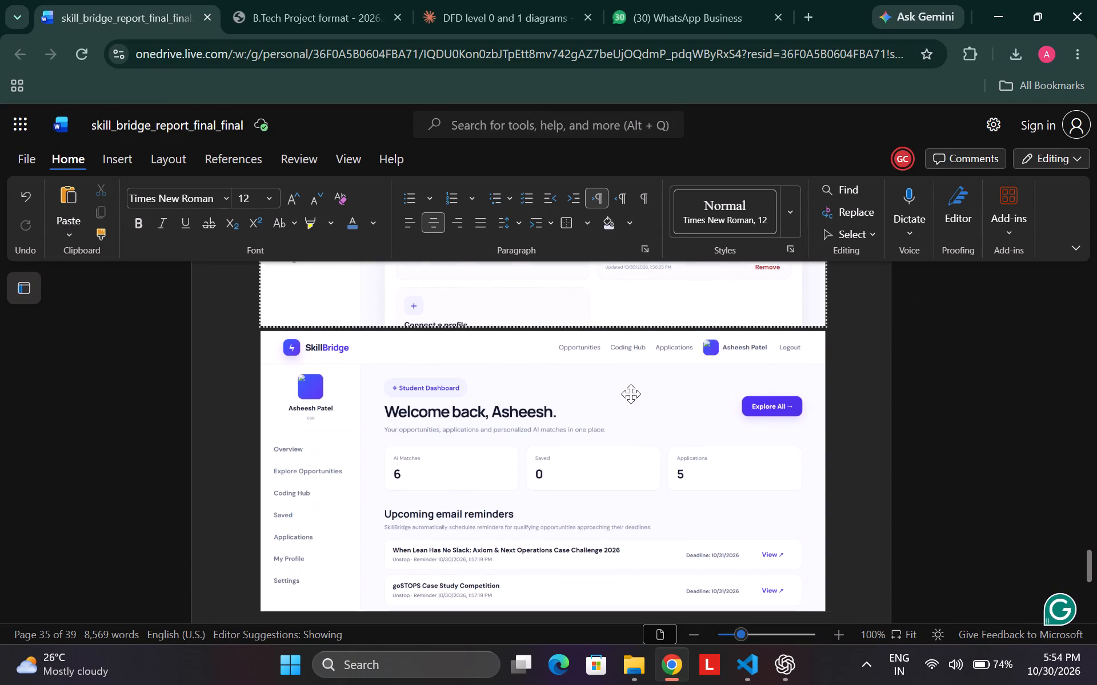
{"action": "scroll", "coordinate": [631, 394], "scroll_direction": "down", "scroll_amount": 8}
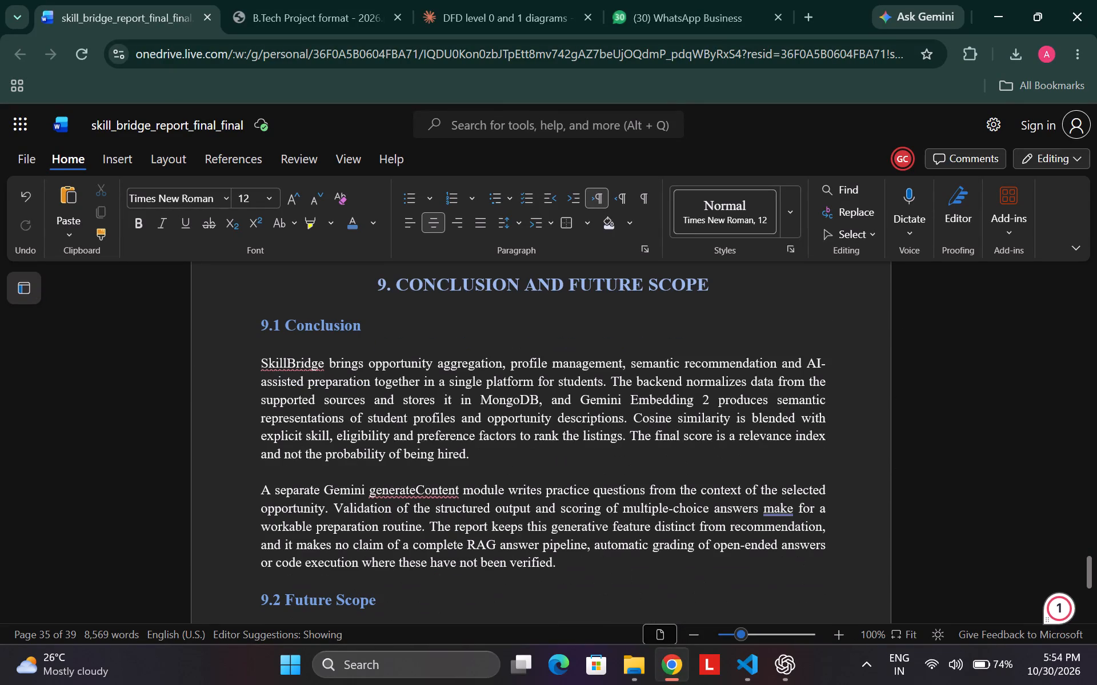
{"action": "scroll", "coordinate": [631, 394], "scroll_direction": "up", "scroll_amount": 10}
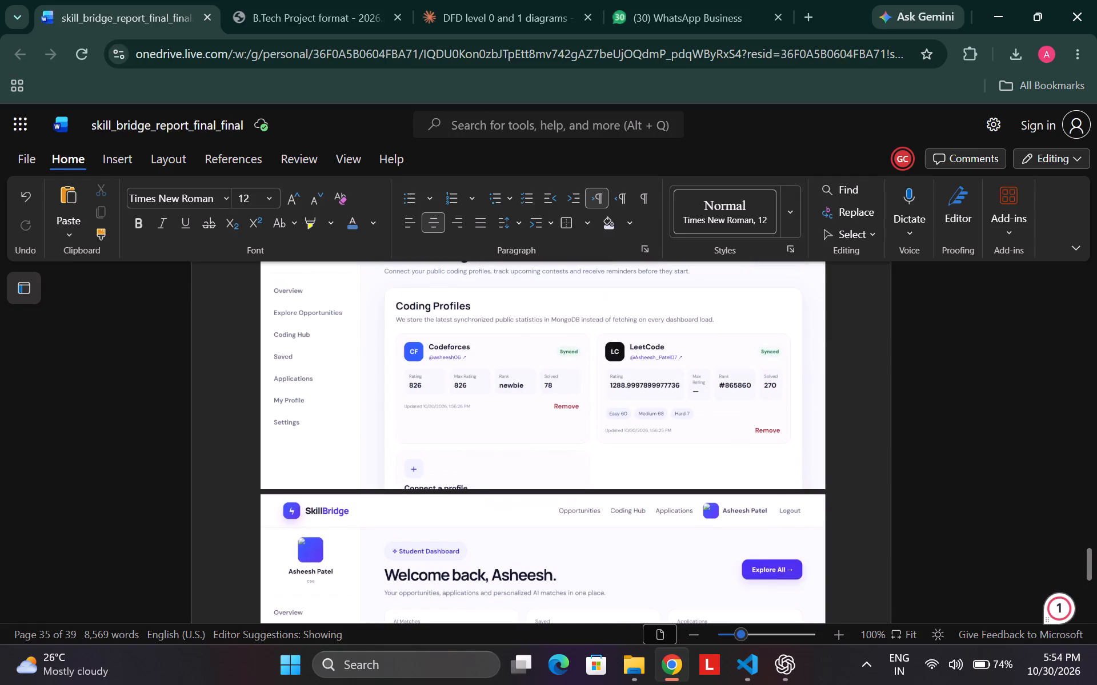
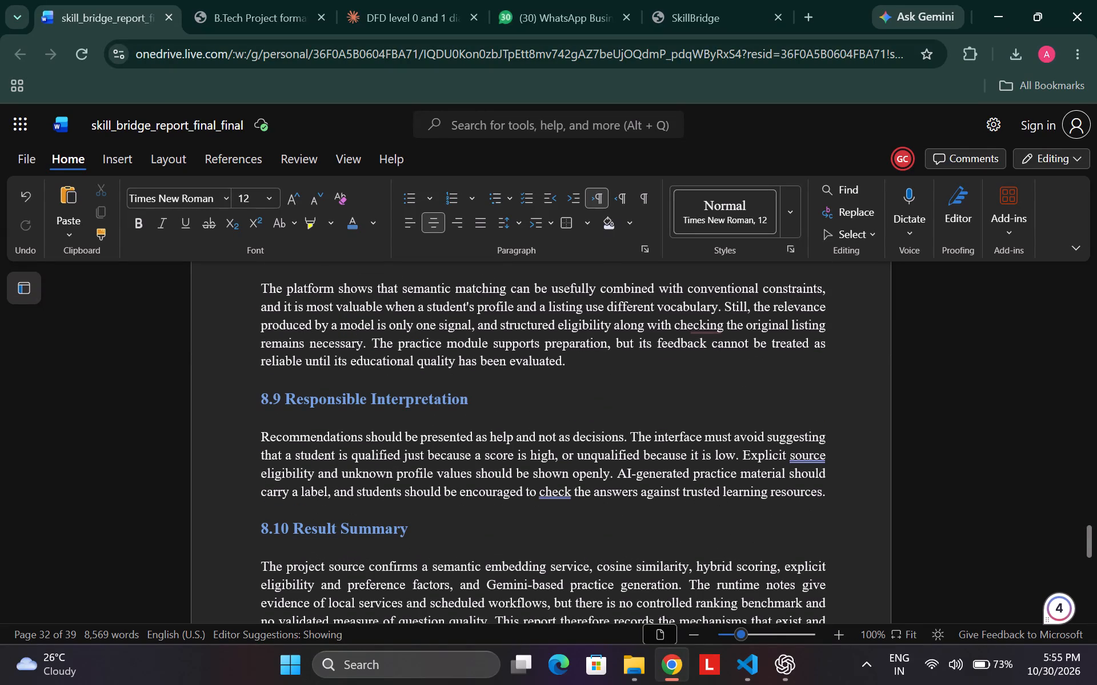
Review the results chapter's middle sections again, from Limitations back through Evaluation Protocol to AI Evaluation Metrics.
{"action": "scroll", "coordinate": [605, 413], "scroll_direction": "up", "scroll_amount": 5}
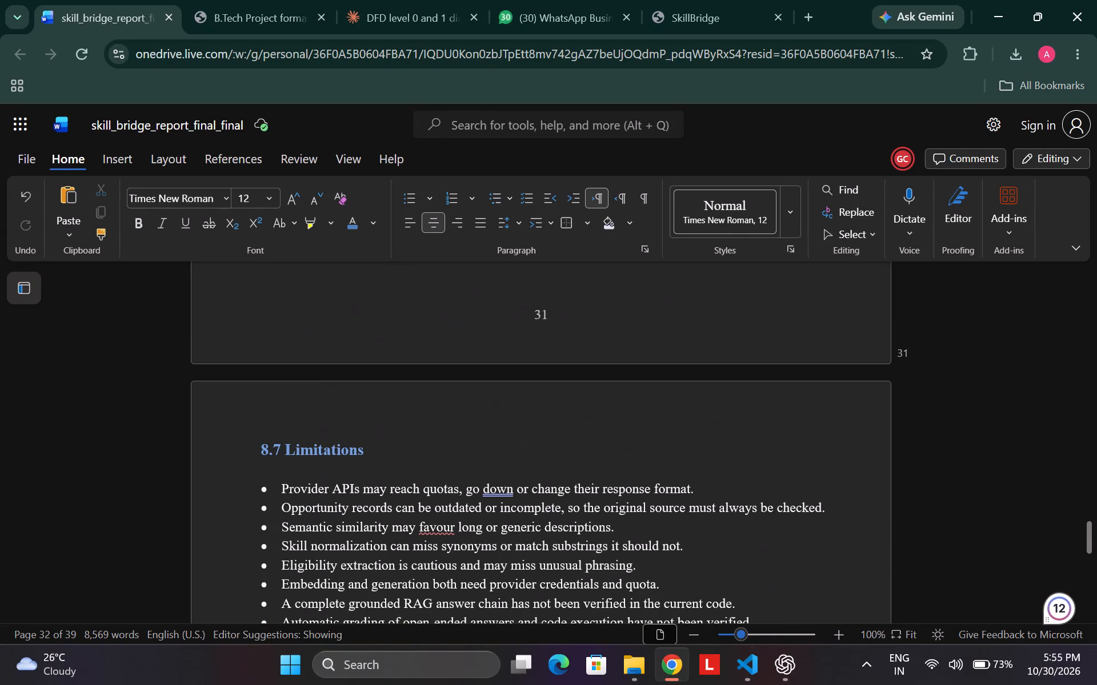
{"action": "scroll", "coordinate": [605, 413], "scroll_direction": "up", "scroll_amount": 5}
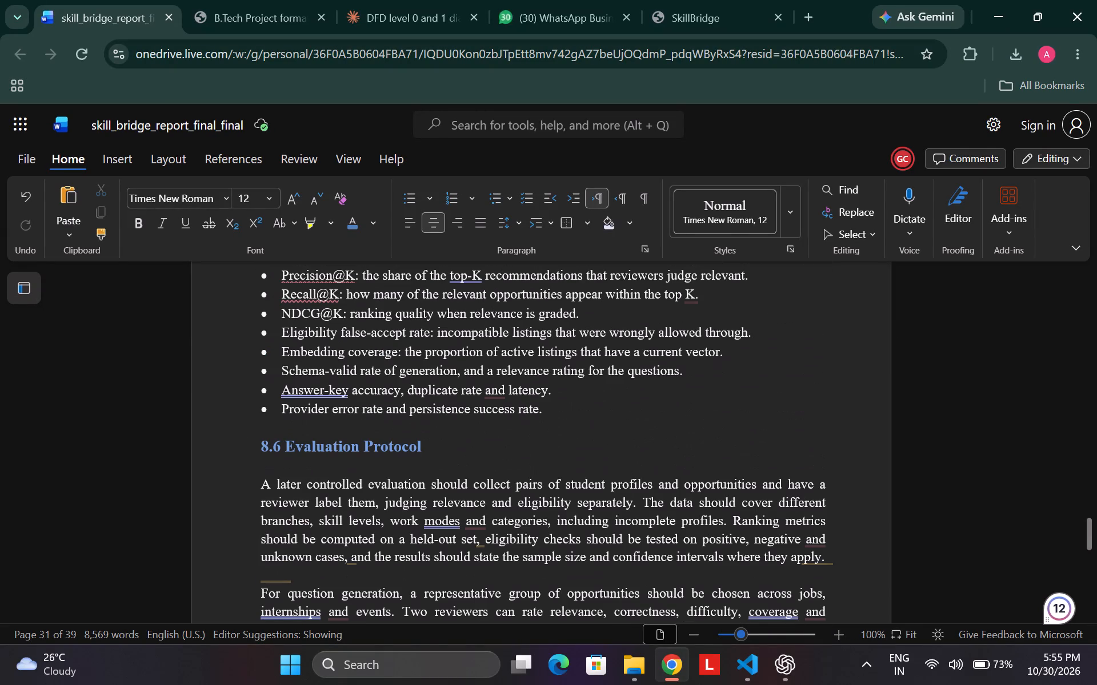
{"action": "scroll", "coordinate": [533, 416], "scroll_direction": "down", "scroll_amount": 2}
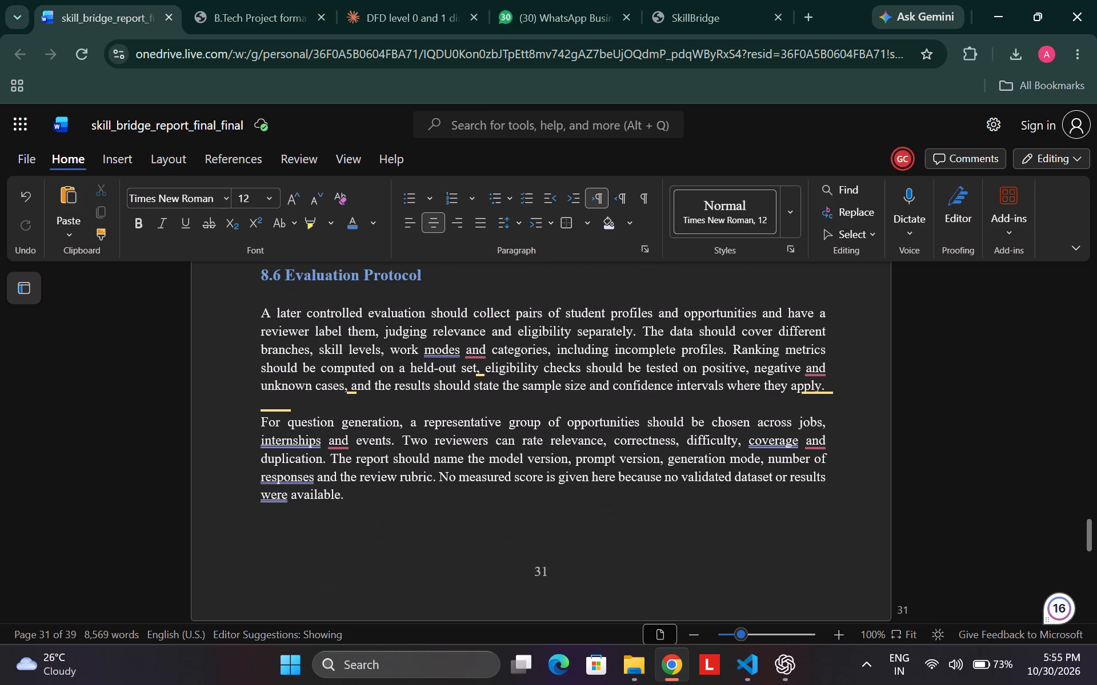
{"action": "scroll", "coordinate": [534, 417], "scroll_direction": "up", "scroll_amount": 4}
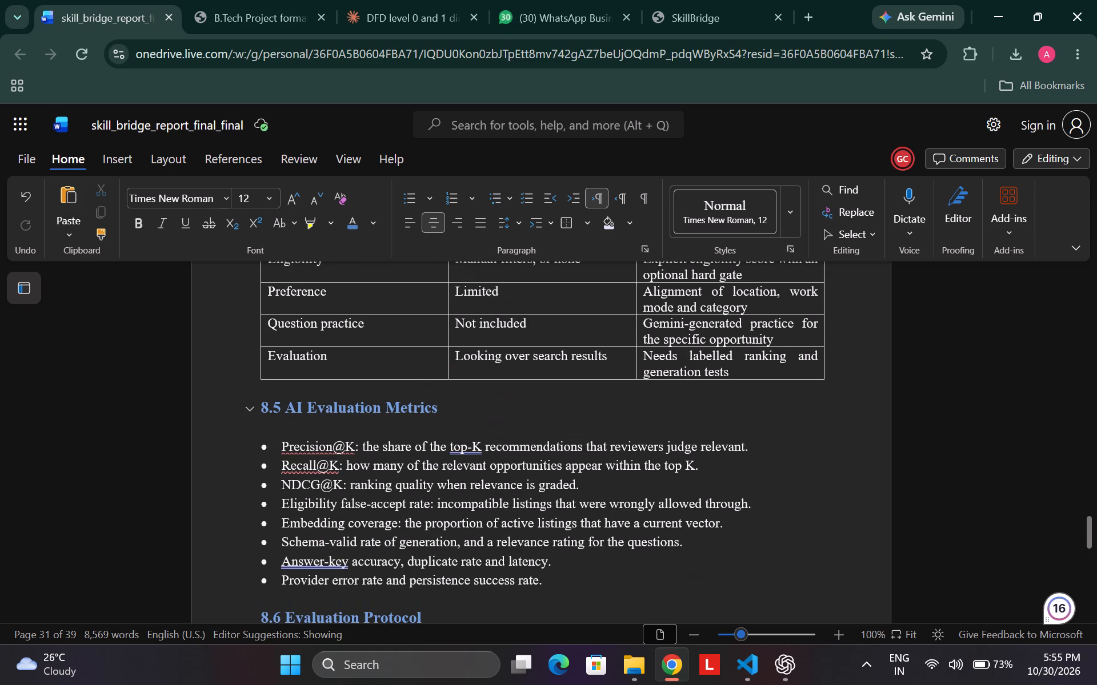
Delete the whole 8.5 AI Evaluation Metrics section, including its heading and bullet list.
{"action": "scroll", "coordinate": [427, 522], "scroll_direction": "down", "scroll_amount": 1}
{"action": "left_click_drag", "start_coordinate": [556, 506], "coordinate": [537, 499]}
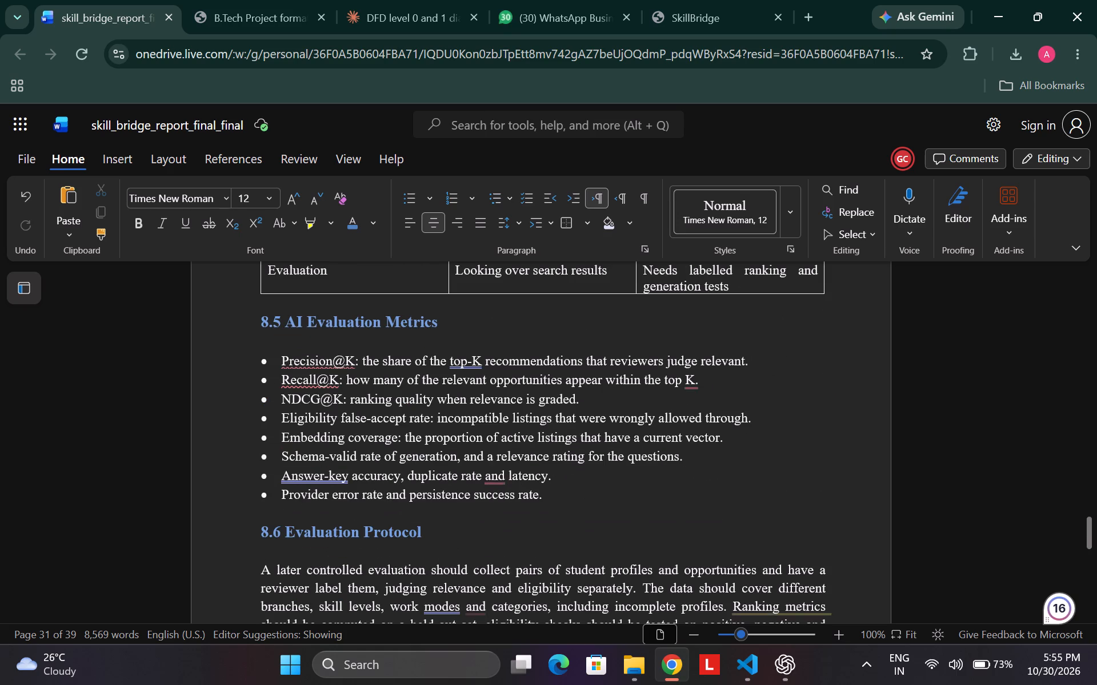
{"action": "left_click_drag", "start_coordinate": [537, 499], "coordinate": [257, 320]}
{"action": "key", "text": "BackSpace"}
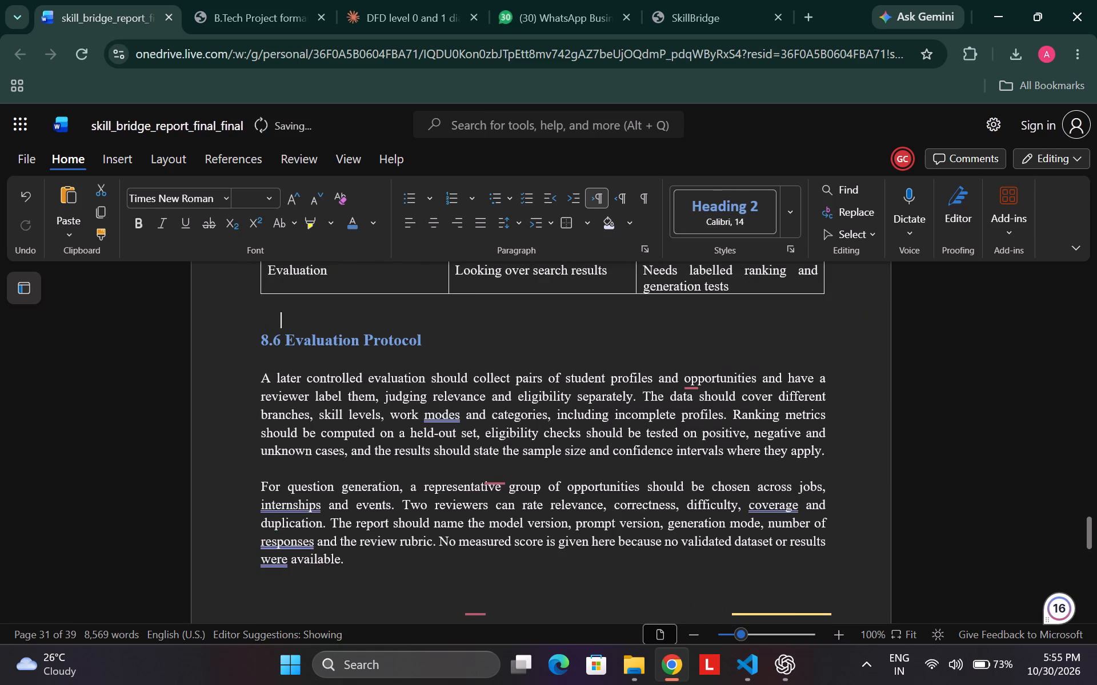
Review the Result Discussion and Analysis chapter from the comparison table back to its opening Observed Project Runtime section.
{"action": "scroll", "coordinate": [394, 422], "scroll_direction": "up", "scroll_amount": 3}
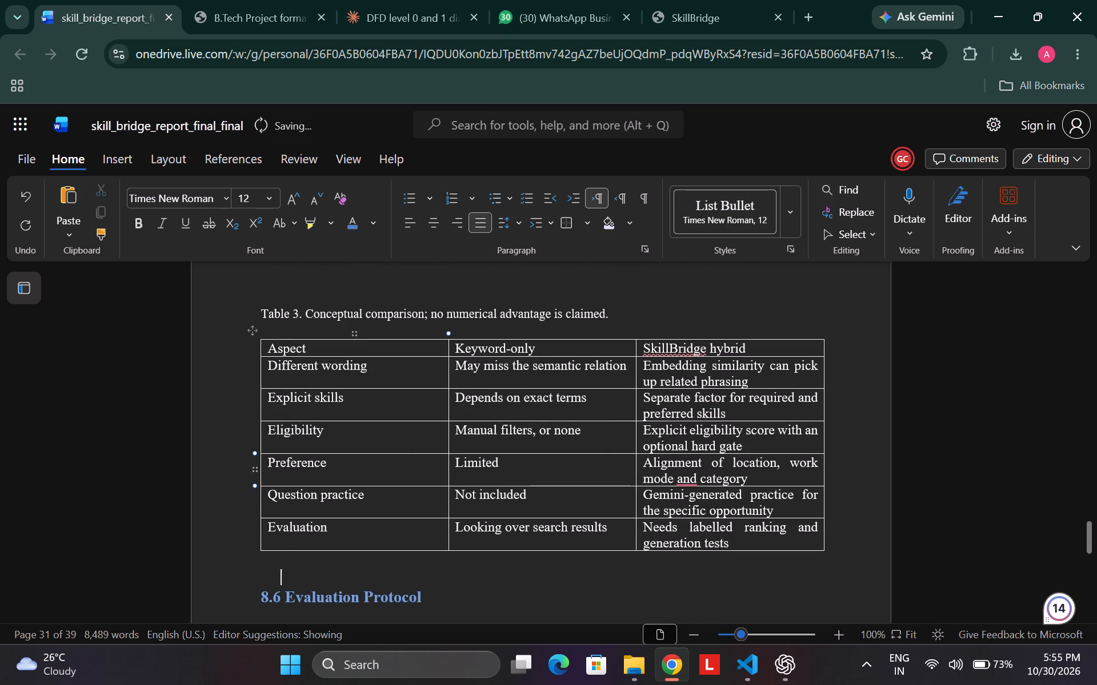
{"action": "scroll", "coordinate": [417, 464], "scroll_direction": "up", "scroll_amount": 5}
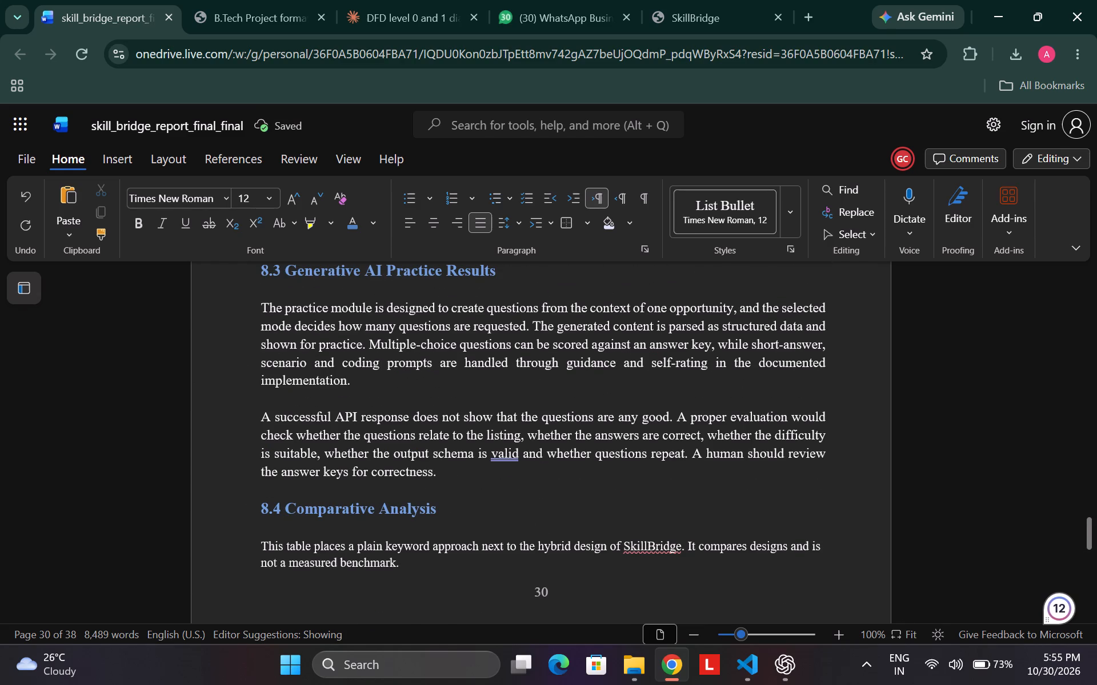
{"action": "scroll", "coordinate": [421, 464], "scroll_direction": "up", "scroll_amount": 2}
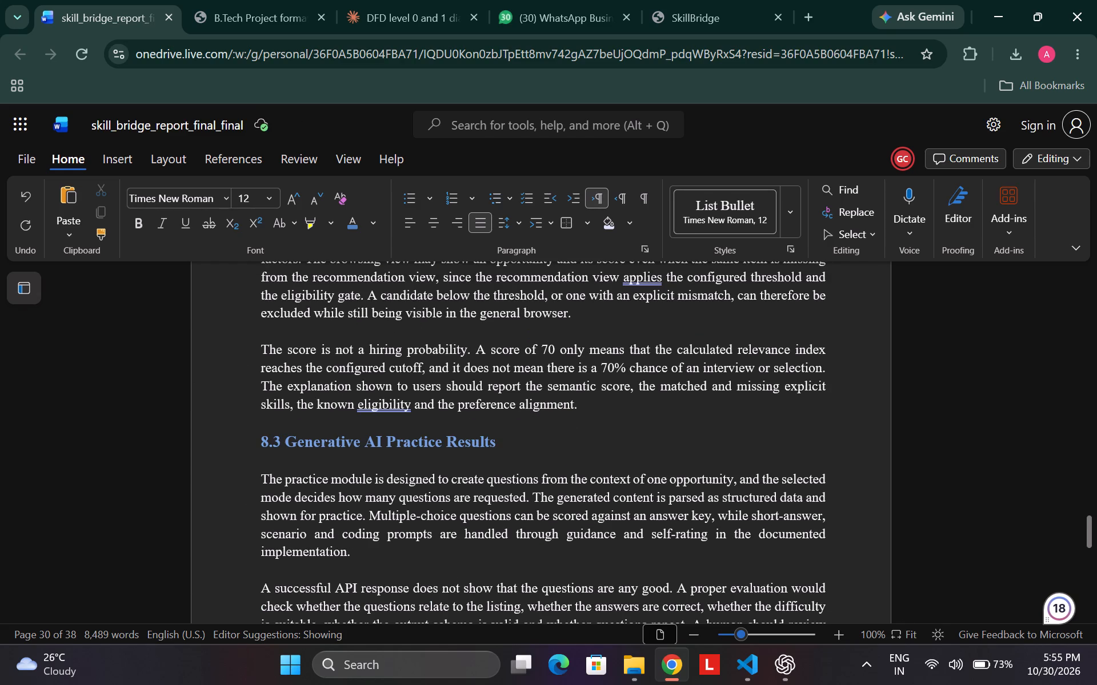
{"action": "scroll", "coordinate": [578, 461], "scroll_direction": "up", "scroll_amount": 5}
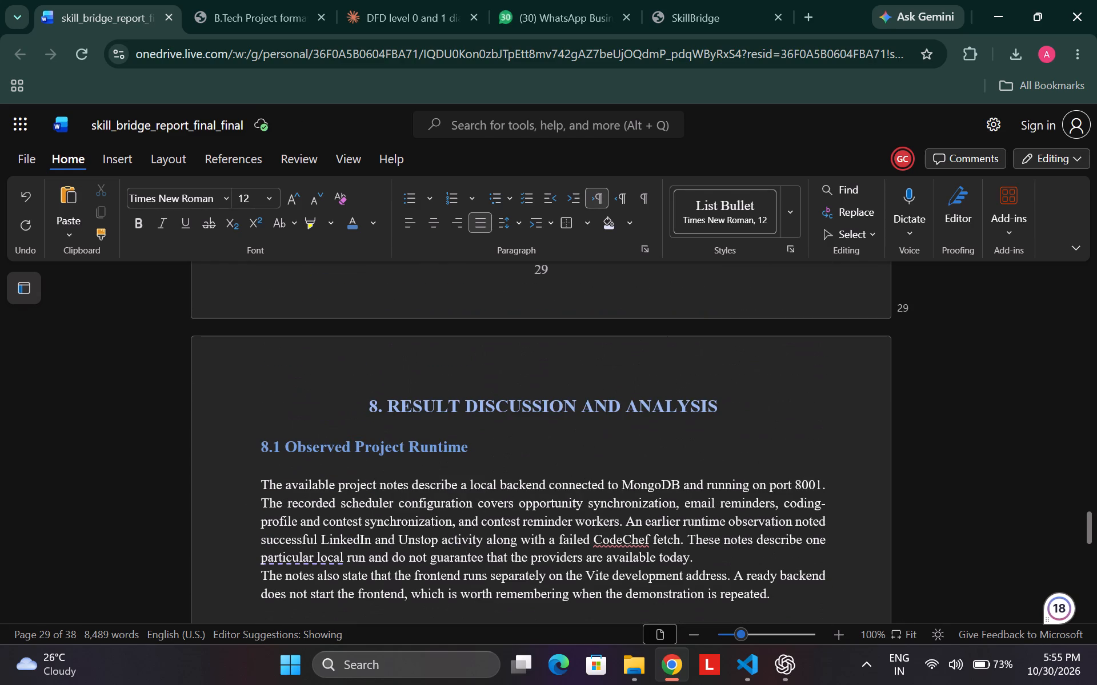
{"action": "scroll", "coordinate": [578, 461], "scroll_direction": "down", "scroll_amount": 2}
{"action": "scroll", "coordinate": [578, 461], "scroll_direction": "up", "scroll_amount": 1}
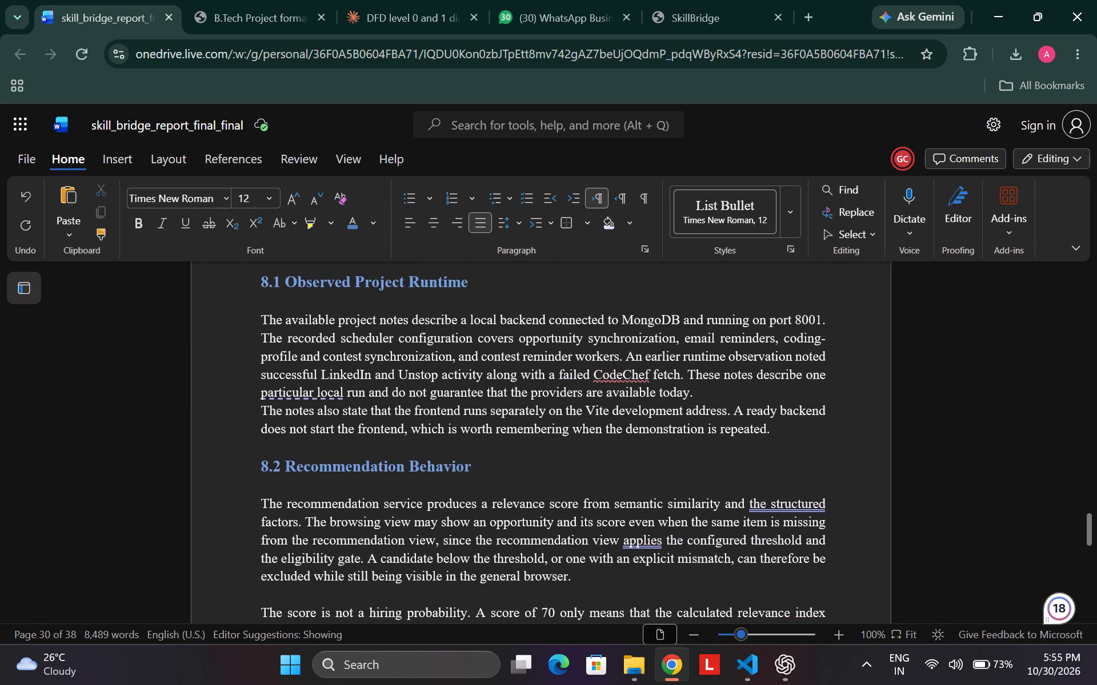
{"action": "scroll", "coordinate": [578, 461], "scroll_direction": "up", "scroll_amount": 1}
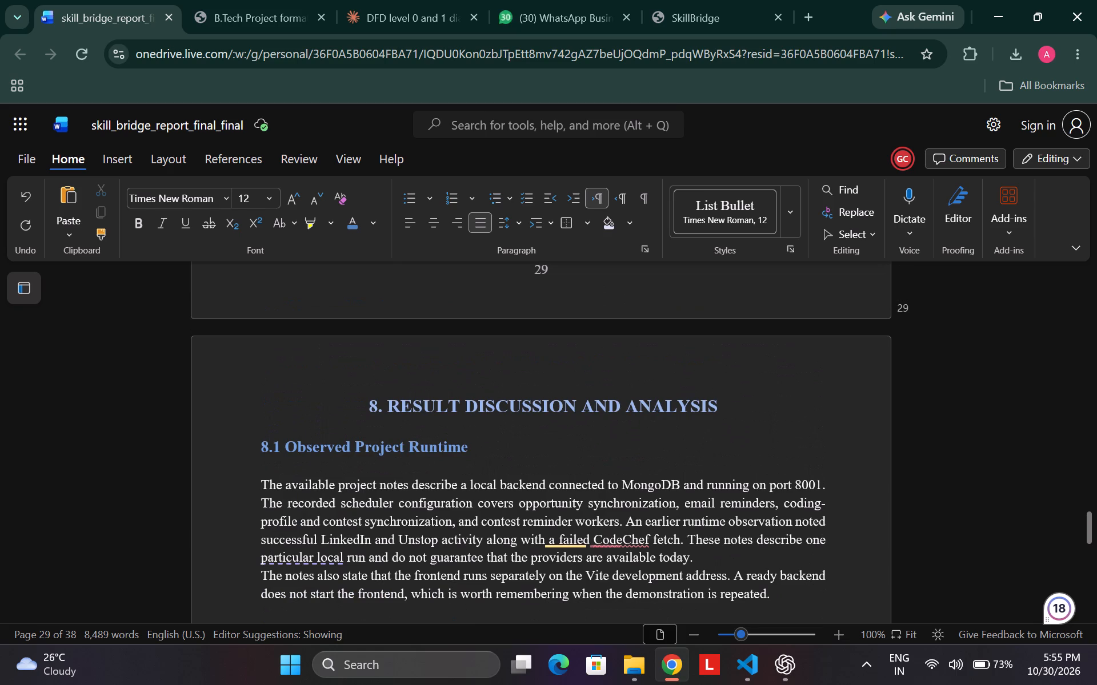
{"action": "scroll", "coordinate": [578, 461], "scroll_direction": "down", "scroll_amount": 1}
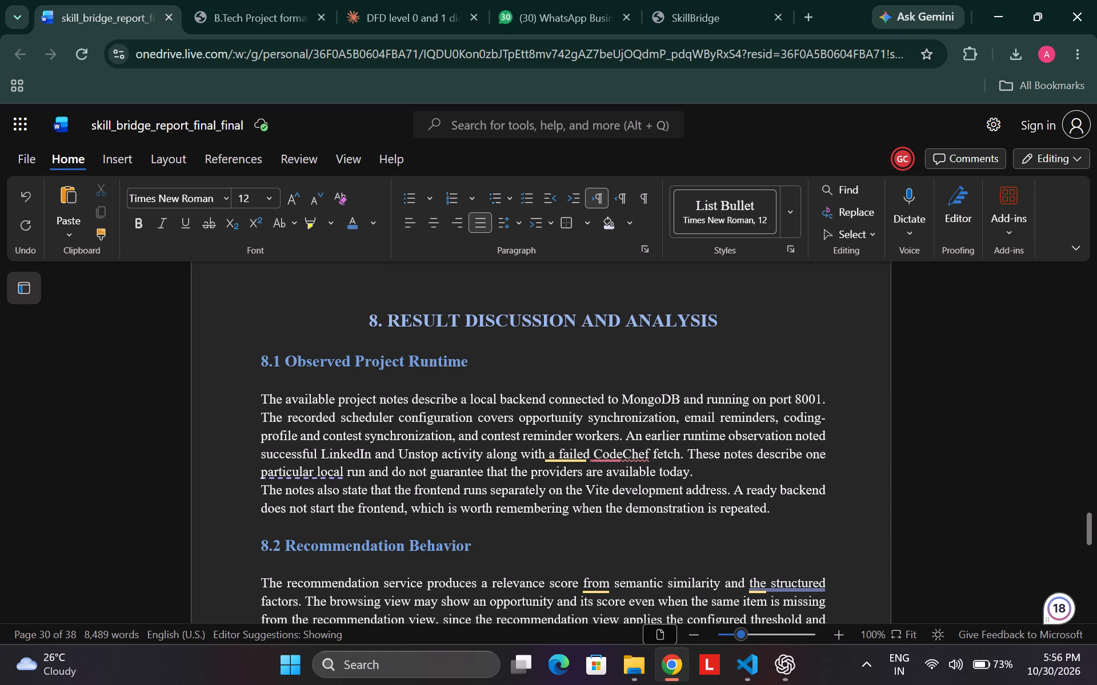
Read through the Result Discussion and Analysis chapter from section 8.1 Observed Project Runtime on into 8.2 Recommendation Behavior.
{"action": "scroll", "coordinate": [413, 450], "scroll_direction": "down", "scroll_amount": 1}
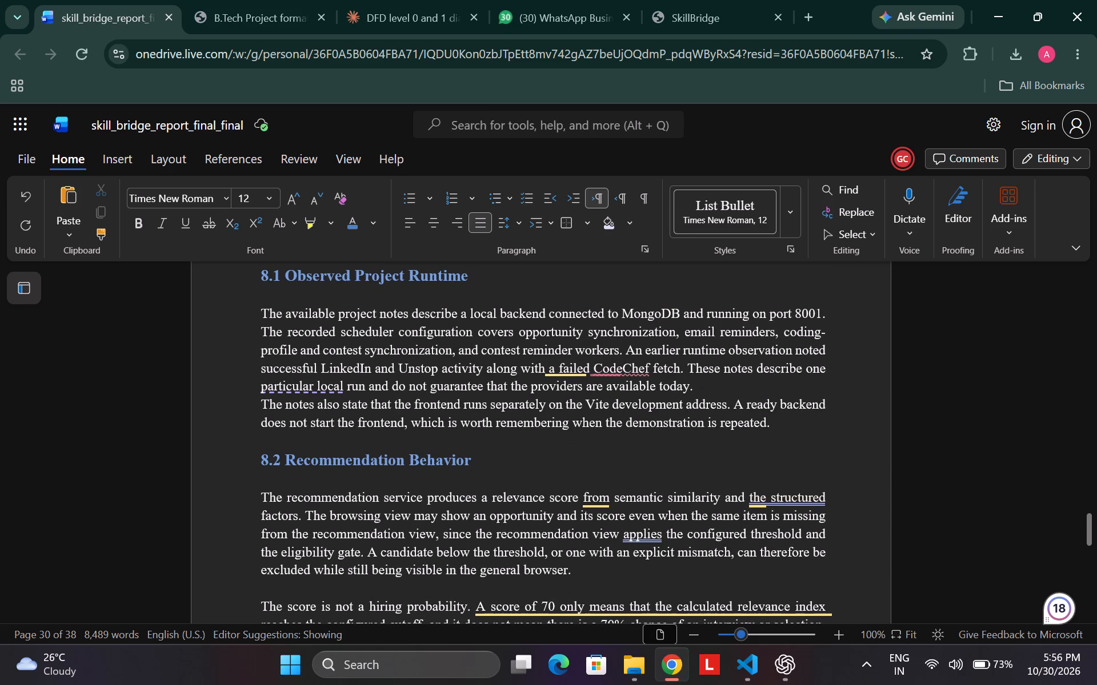
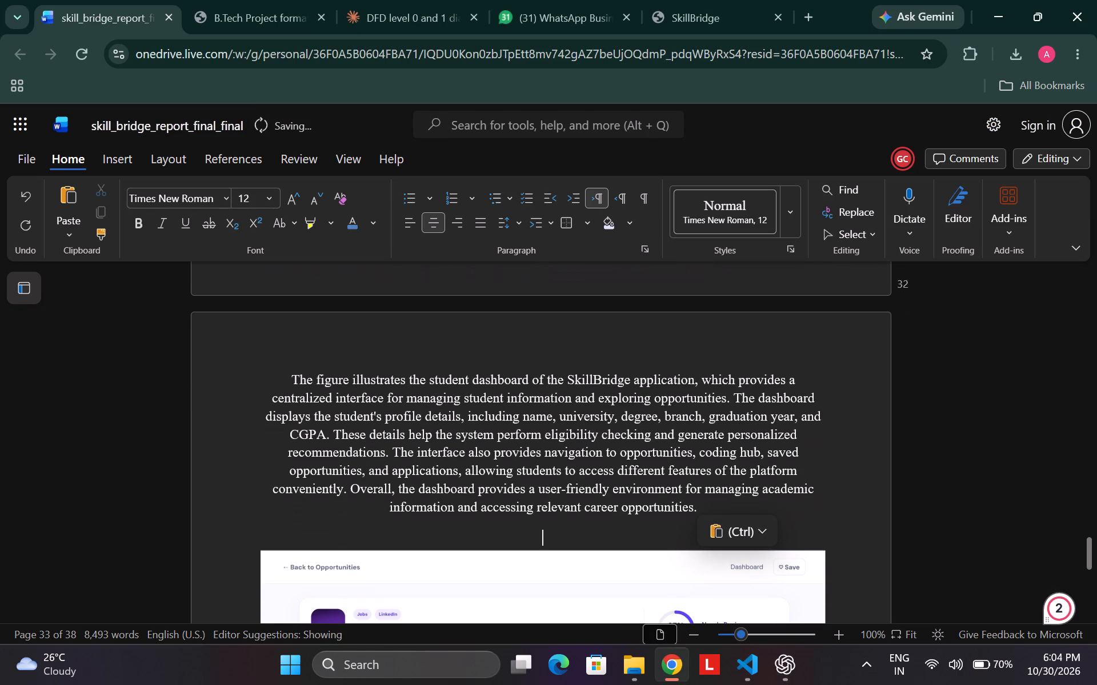
Left-align the pasted student dashboard explanation paragraph.
{"action": "left_click_drag", "start_coordinate": [291, 372], "coordinate": [738, 513]}
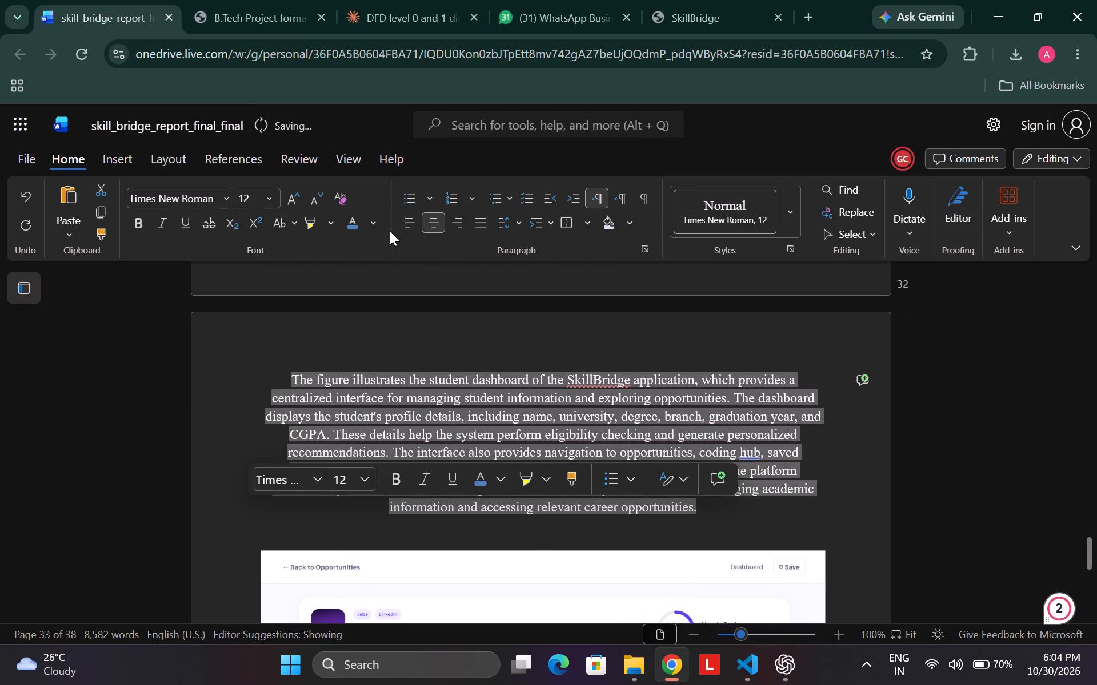
{"action": "left_click", "coordinate": [410, 223]}
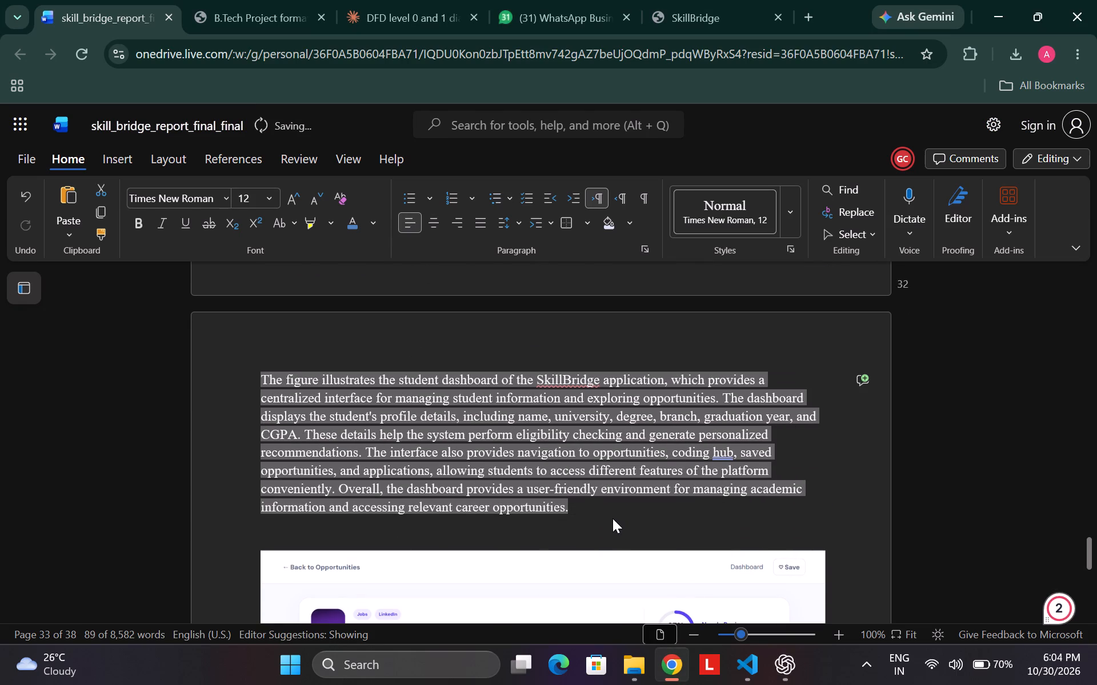
{"action": "left_click", "coordinate": [610, 517]}
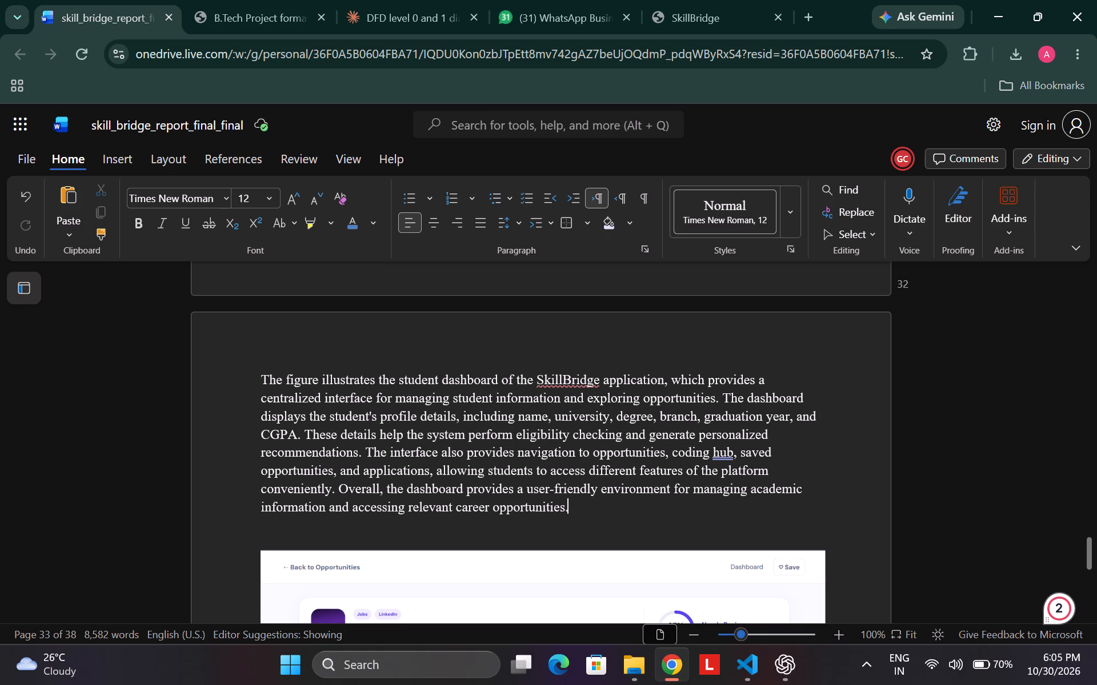
Delete "including name, university, degree, branch, graduation year, and CGPA." and the space before it from the dashboard explanation.
{"action": "left_click_drag", "start_coordinate": [300, 432], "coordinate": [345, 410]}
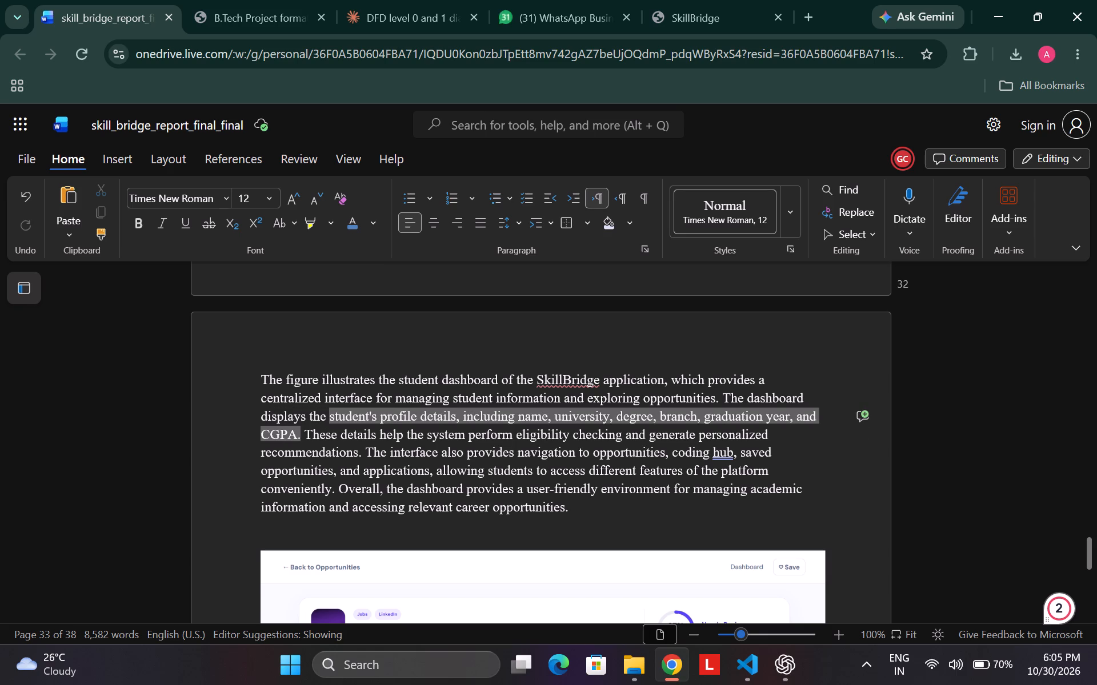
{"action": "left_click_drag", "start_coordinate": [345, 410], "coordinate": [462, 422]}
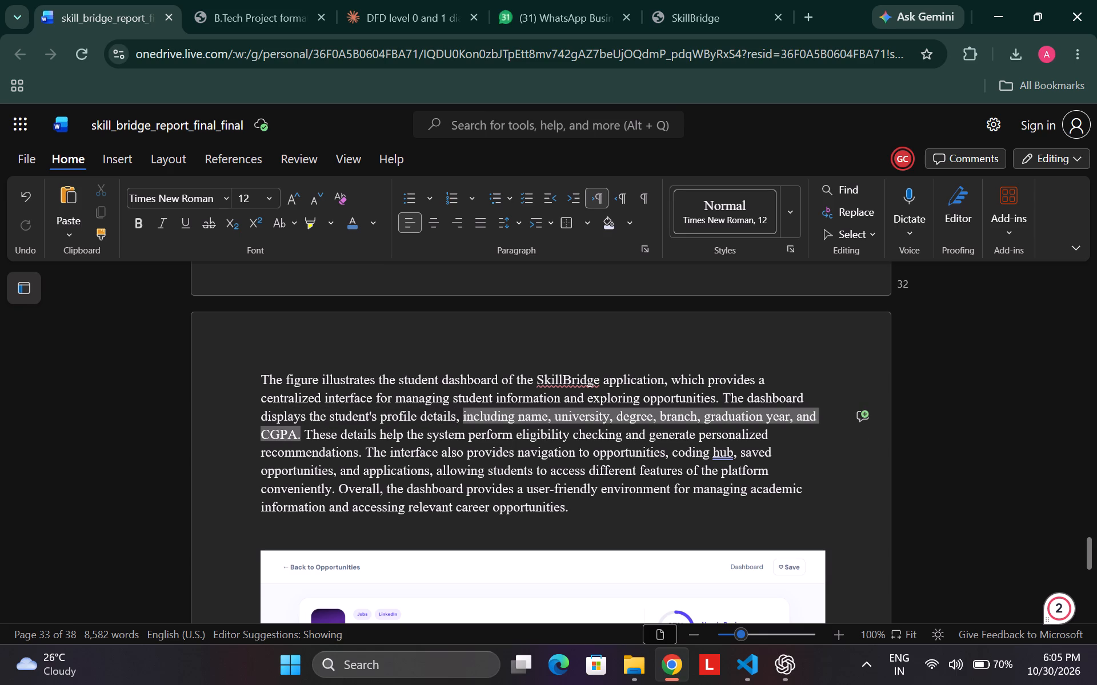
{"action": "left_click_drag", "start_coordinate": [462, 422], "coordinate": [463, 422]}
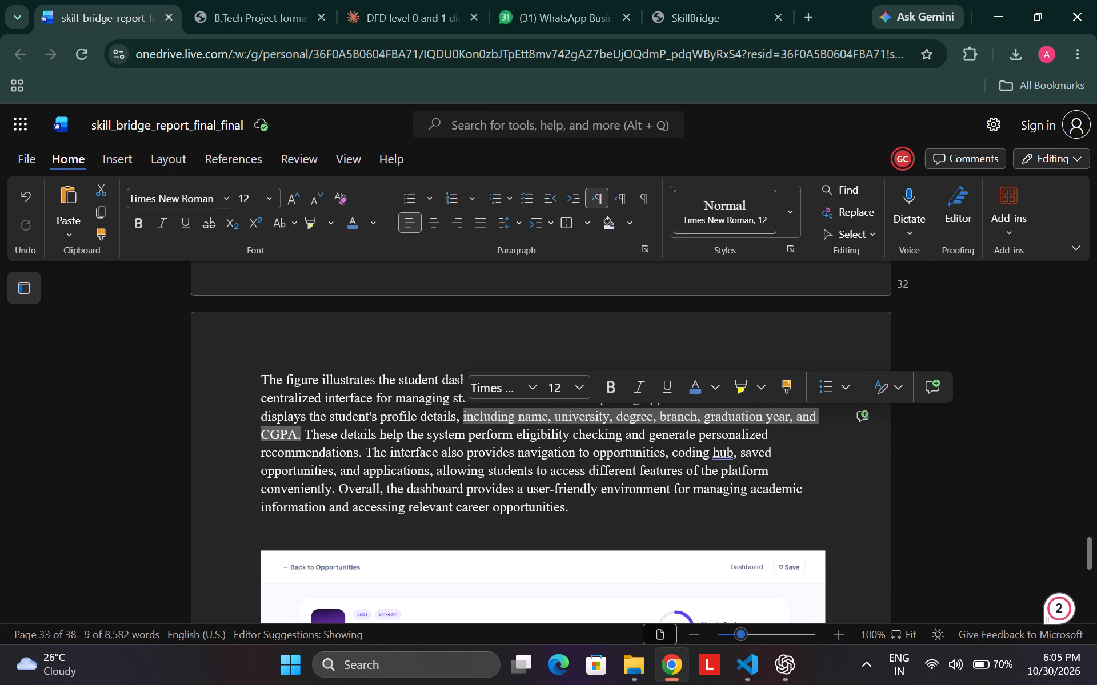
{"action": "key", "text": "BackSpace"}
{"action": "key", "text": "BackSpace"}
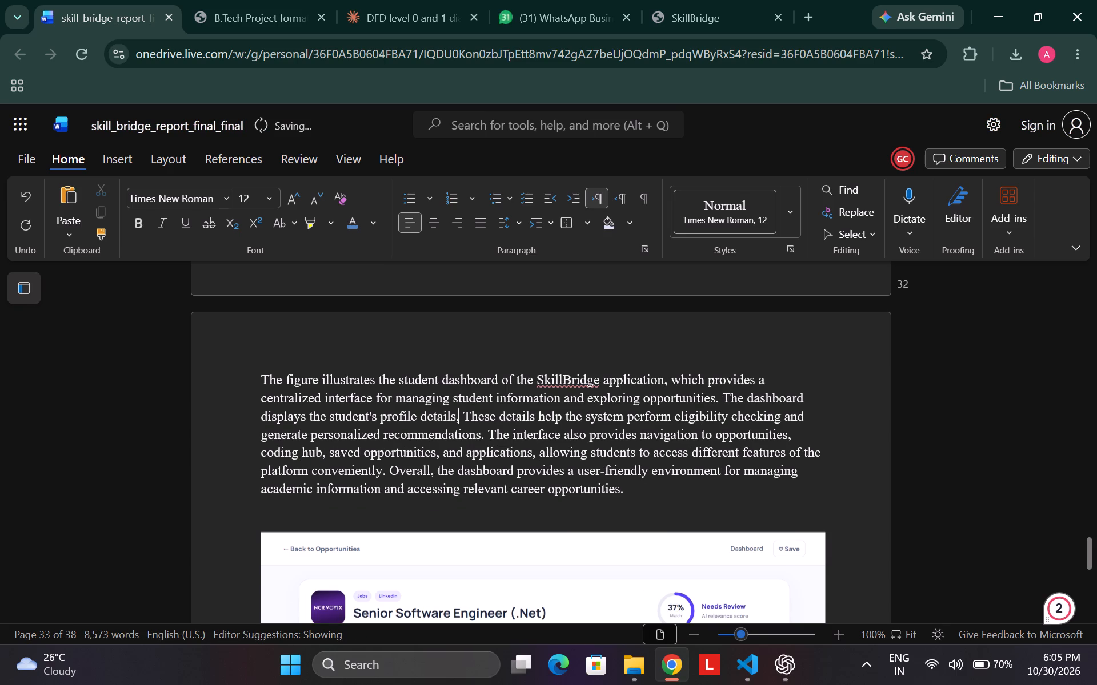
End the dashboard explanation's sentence after "the student's profile details" with a period.
{"action": "key", "text": "BackSpace"}
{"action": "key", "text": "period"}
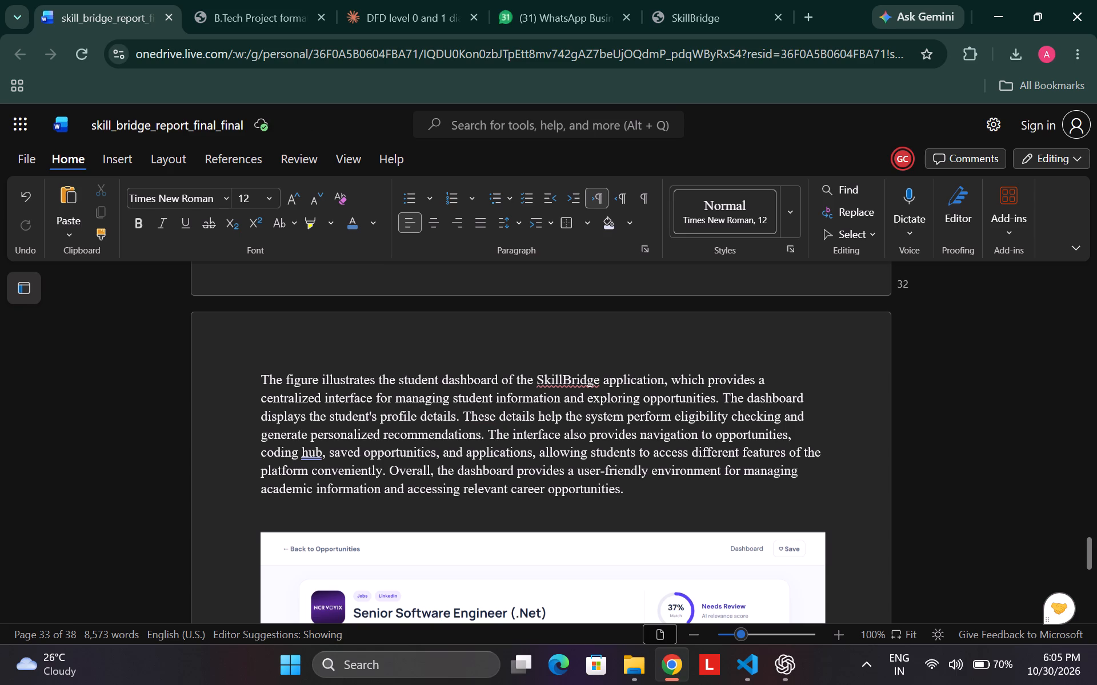
Compare the student dashboard explanation with the Fig. 6 screenshot and its caption, and check the job details screenshot below.
{"action": "scroll", "coordinate": [467, 484], "scroll_direction": "up", "scroll_amount": 6}
{"action": "scroll", "coordinate": [471, 481], "scroll_direction": "down", "scroll_amount": 4}
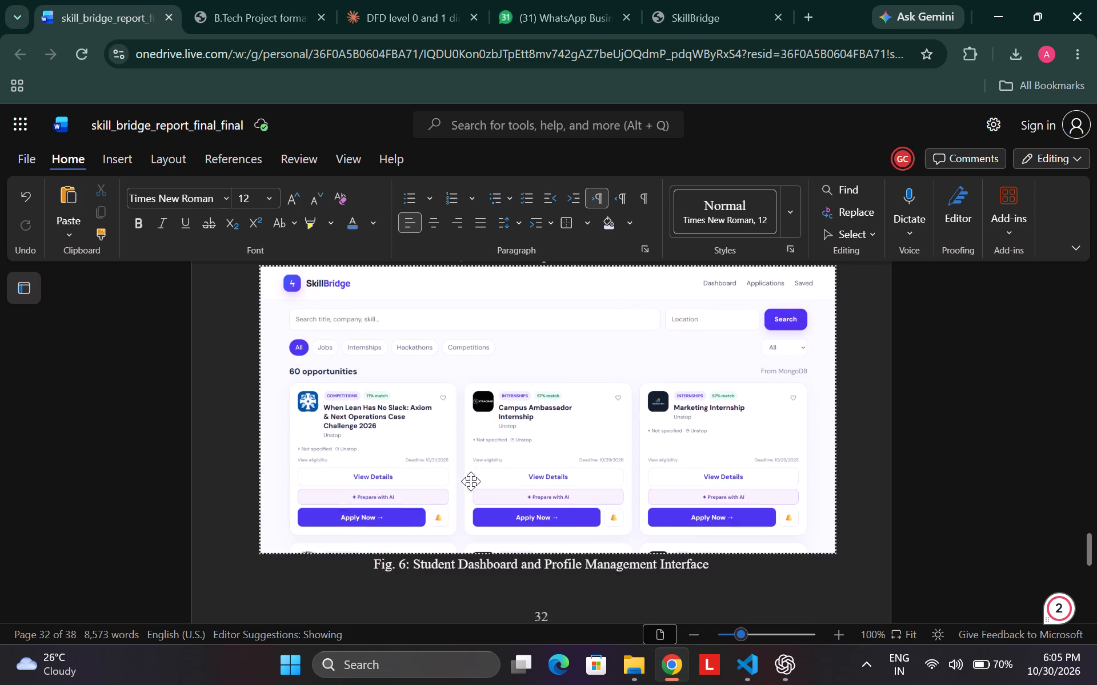
{"action": "scroll", "coordinate": [474, 480], "scroll_direction": "up", "scroll_amount": 1}
{"action": "scroll", "coordinate": [474, 480], "scroll_direction": "down", "scroll_amount": 2}
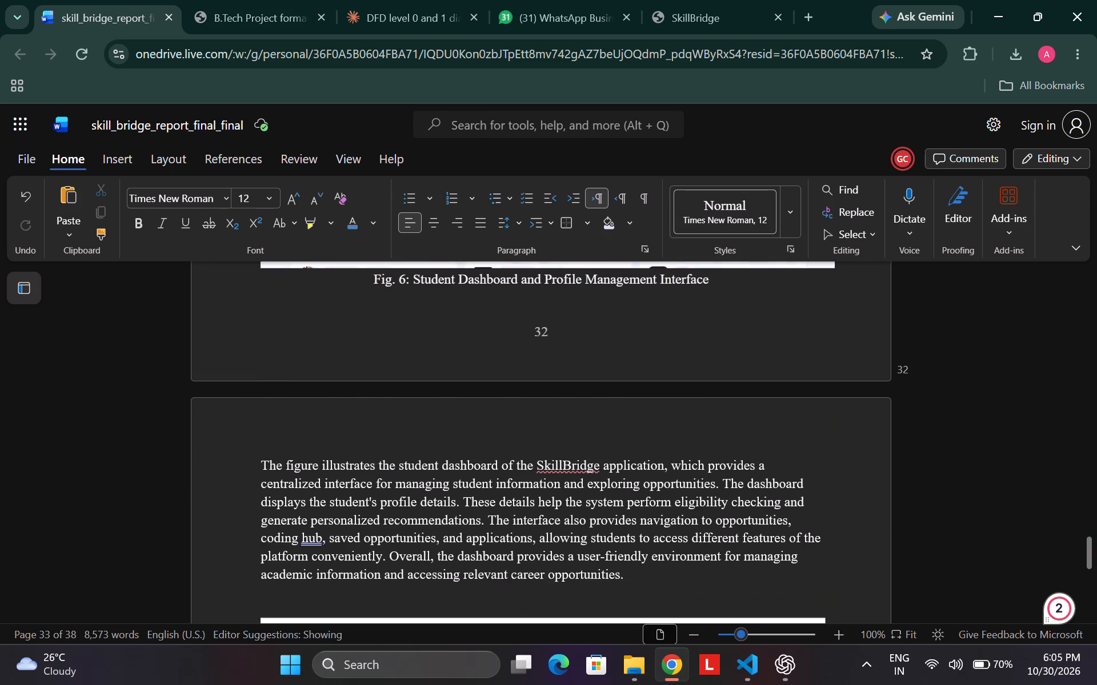
{"action": "scroll", "coordinate": [474, 480], "scroll_direction": "down", "scroll_amount": 2}
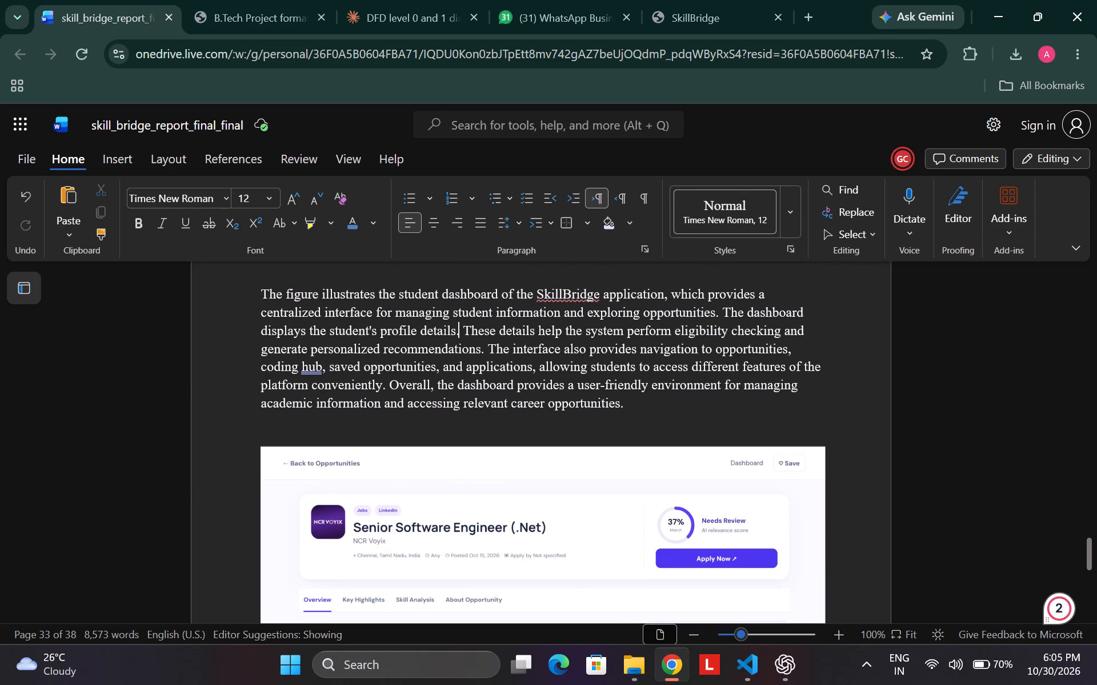
{"action": "left_click_drag", "start_coordinate": [258, 316], "coordinate": [353, 364]}
{"action": "left_click", "coordinate": [666, 397]}
{"action": "scroll", "coordinate": [658, 394], "scroll_direction": "down", "scroll_amount": 3}
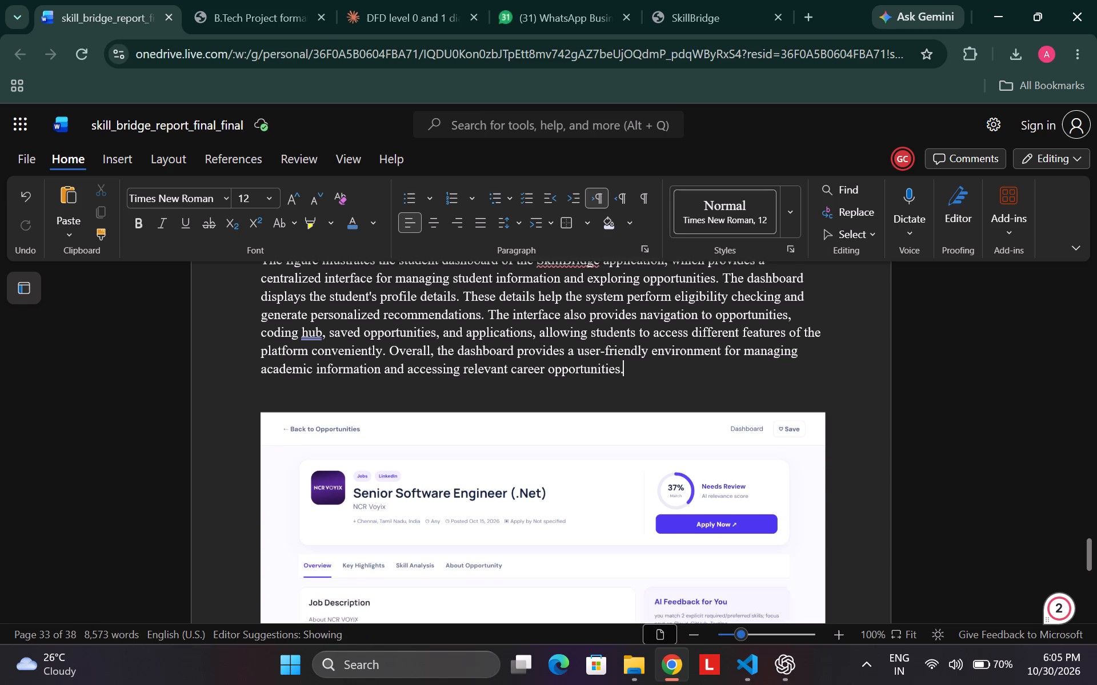
{"action": "scroll", "coordinate": [658, 394], "scroll_direction": "up", "scroll_amount": 7}
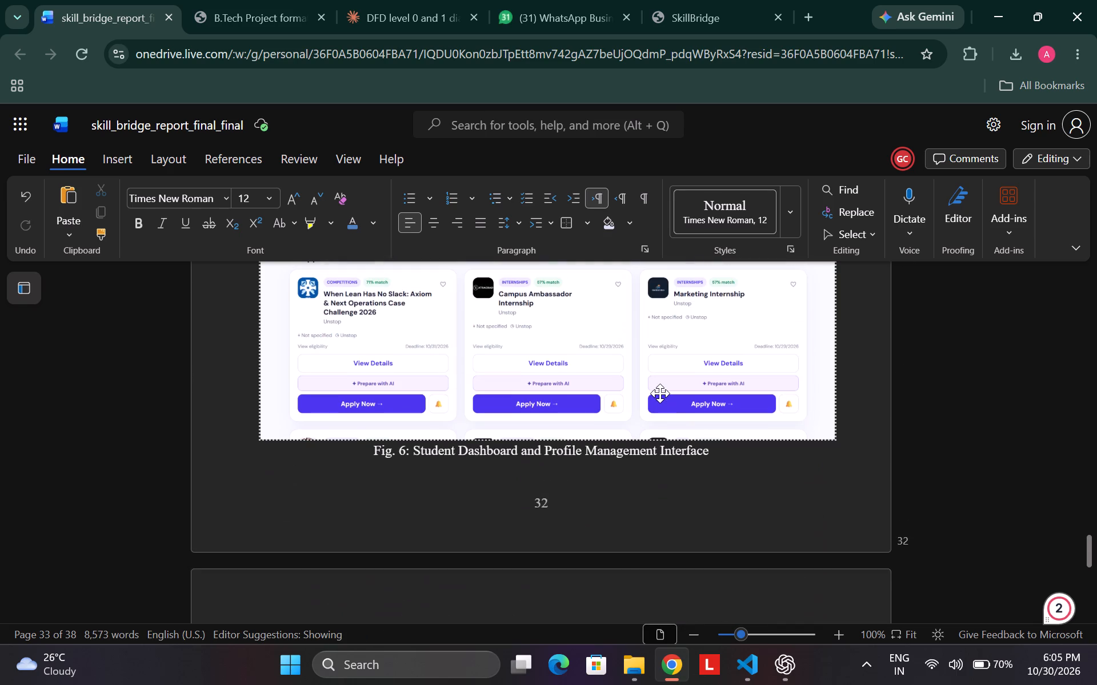
{"action": "scroll", "coordinate": [662, 393], "scroll_direction": "up", "scroll_amount": 3}
{"action": "scroll", "coordinate": [662, 393], "scroll_direction": "down", "scroll_amount": 4}
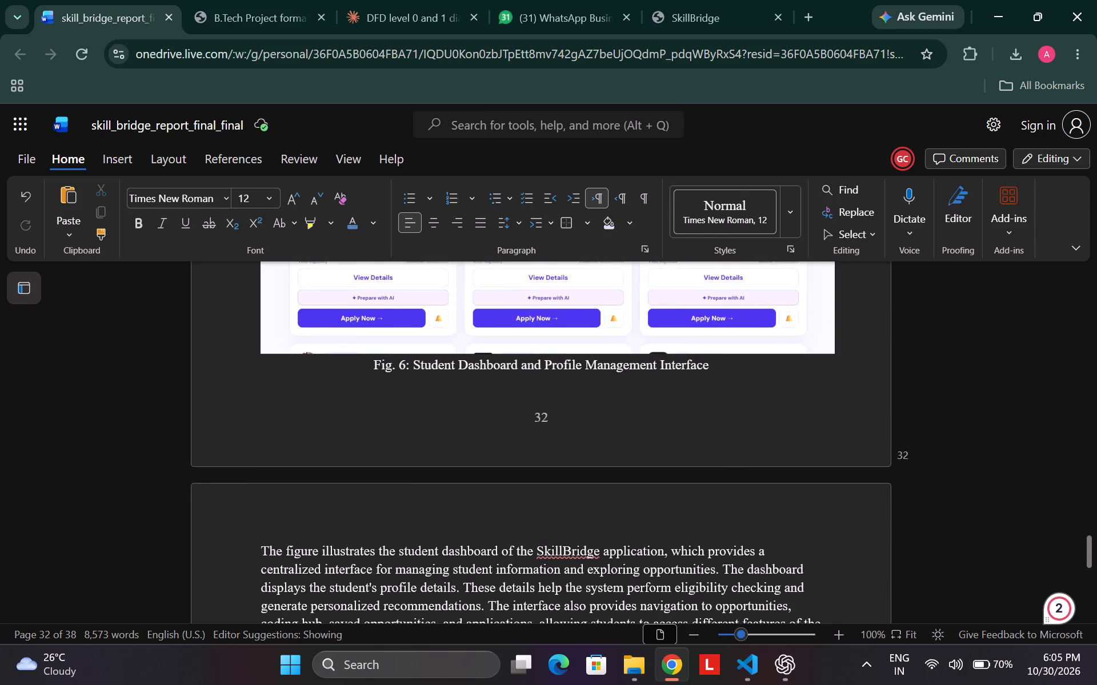
{"action": "scroll", "coordinate": [663, 393], "scroll_direction": "up", "scroll_amount": 3}
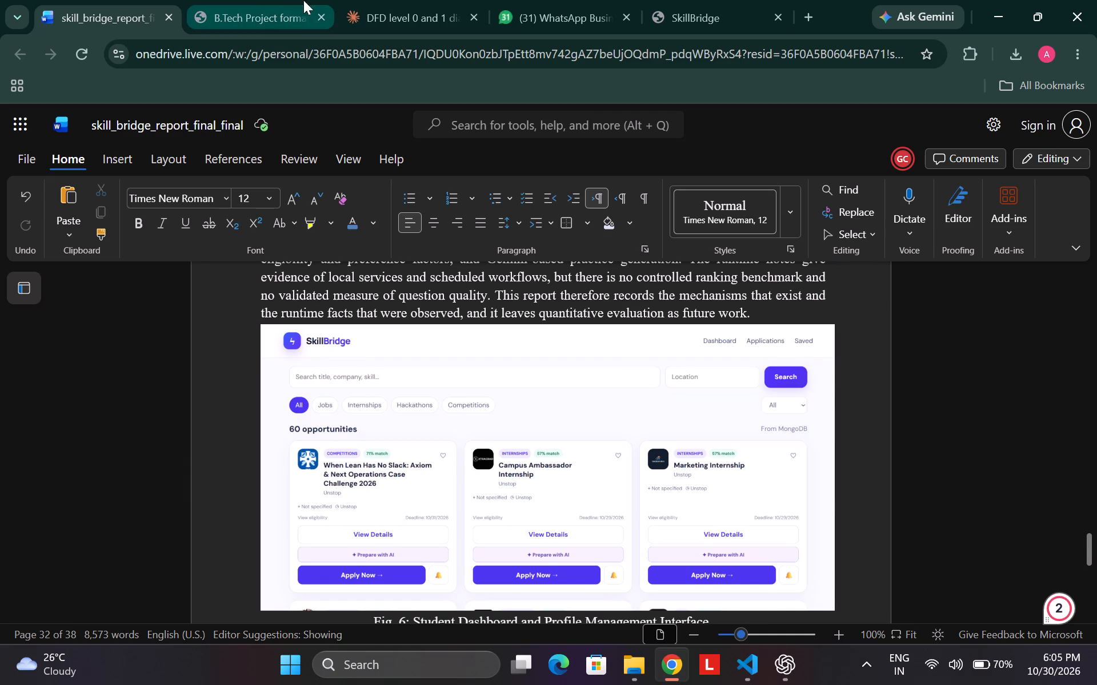
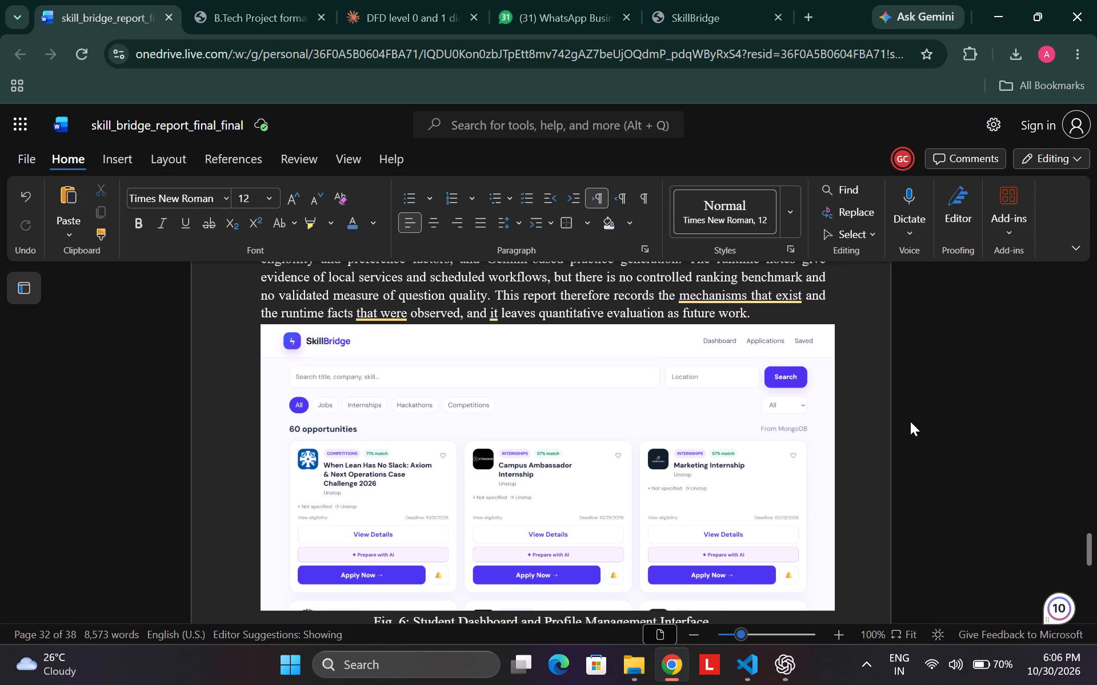
Review the application screenshots, captions and explanations in the report from the student dashboard figure through the email reminders screenshot.
{"action": "scroll", "coordinate": [882, 419], "scroll_direction": "down", "scroll_amount": 2}
{"action": "scroll", "coordinate": [687, 429], "scroll_direction": "down", "scroll_amount": 7}
{"action": "scroll", "coordinate": [687, 429], "scroll_direction": "up", "scroll_amount": 7}
{"action": "scroll", "coordinate": [687, 429], "scroll_direction": "down", "scroll_amount": 7}
{"action": "left_click_drag", "start_coordinate": [1080, 531], "coordinate": [1086, 555]}
{"action": "left_click_drag", "start_coordinate": [1094, 549], "coordinate": [1096, 566]}
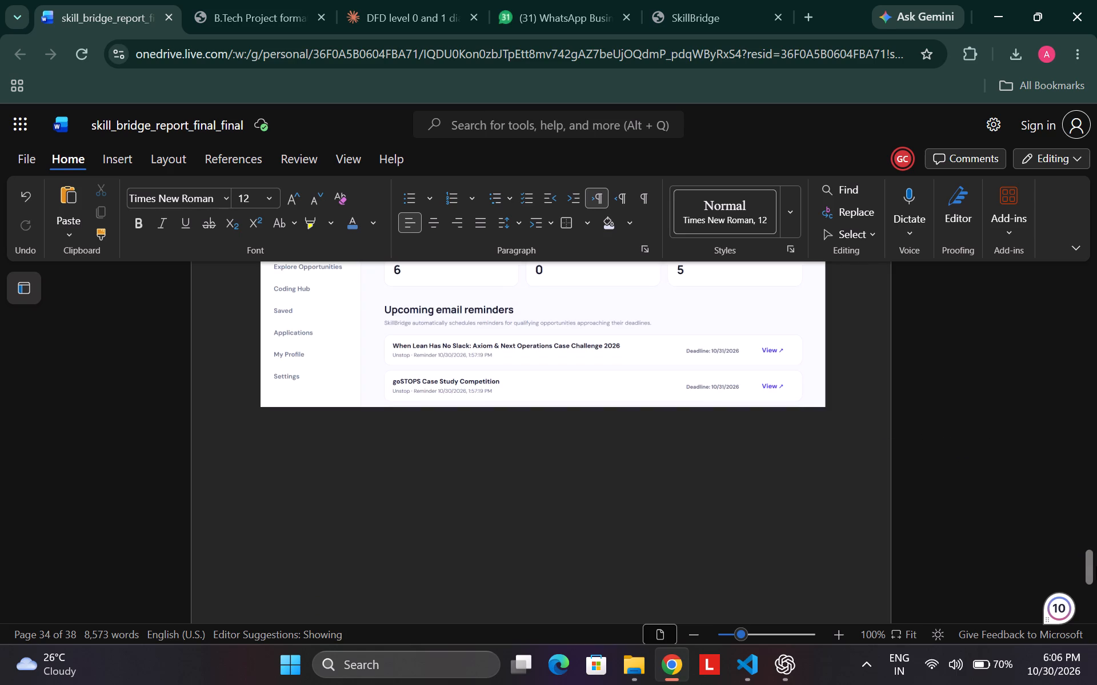
Delete the opening word "The" and the paragraph break before it from the student dashboard explanation below the Fig. 6 caption.
{"action": "scroll", "coordinate": [670, 424], "scroll_direction": "up", "scroll_amount": 11}
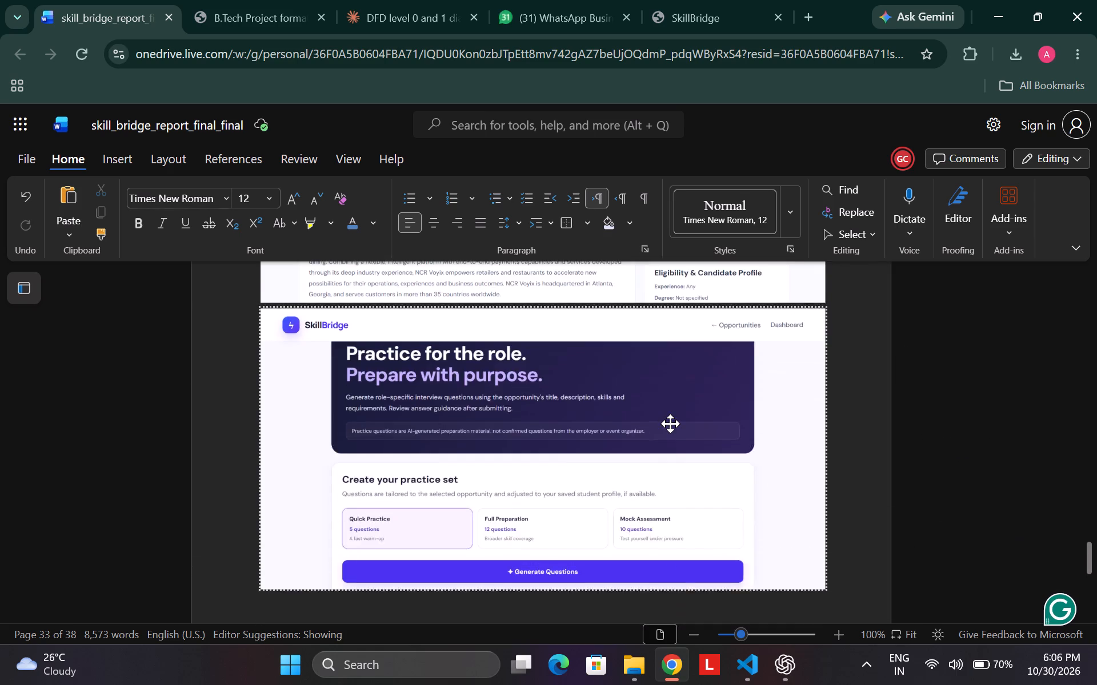
{"action": "scroll", "coordinate": [670, 424], "scroll_direction": "up", "scroll_amount": 7}
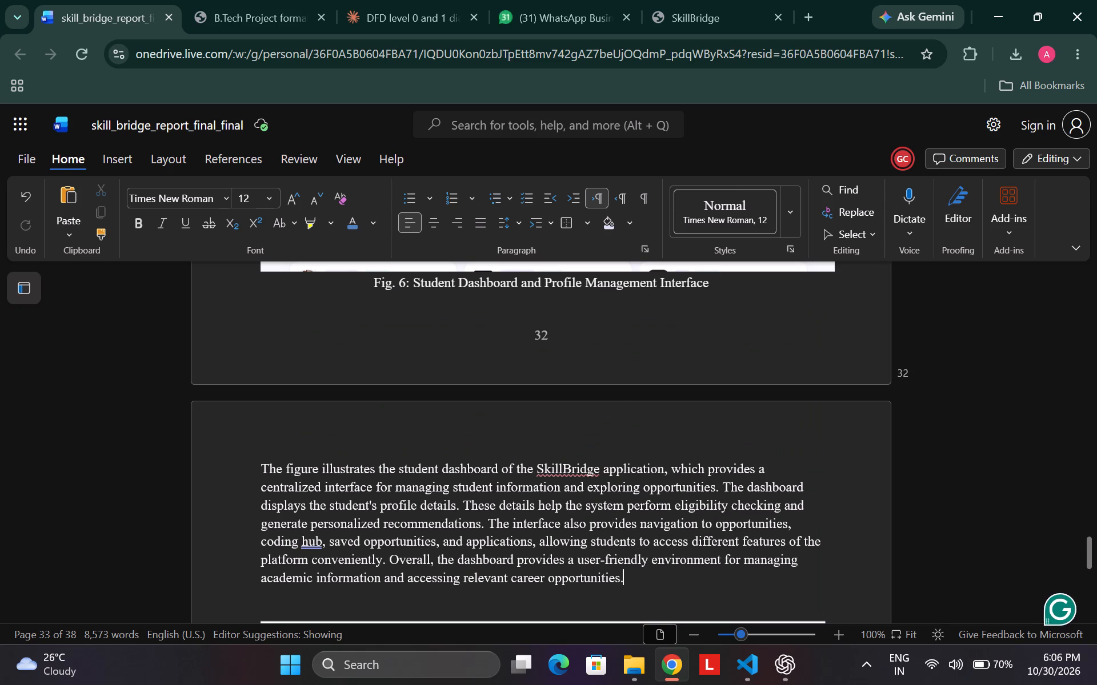
{"action": "left_click", "coordinate": [318, 466]}
{"action": "left_click", "coordinate": [285, 468]}
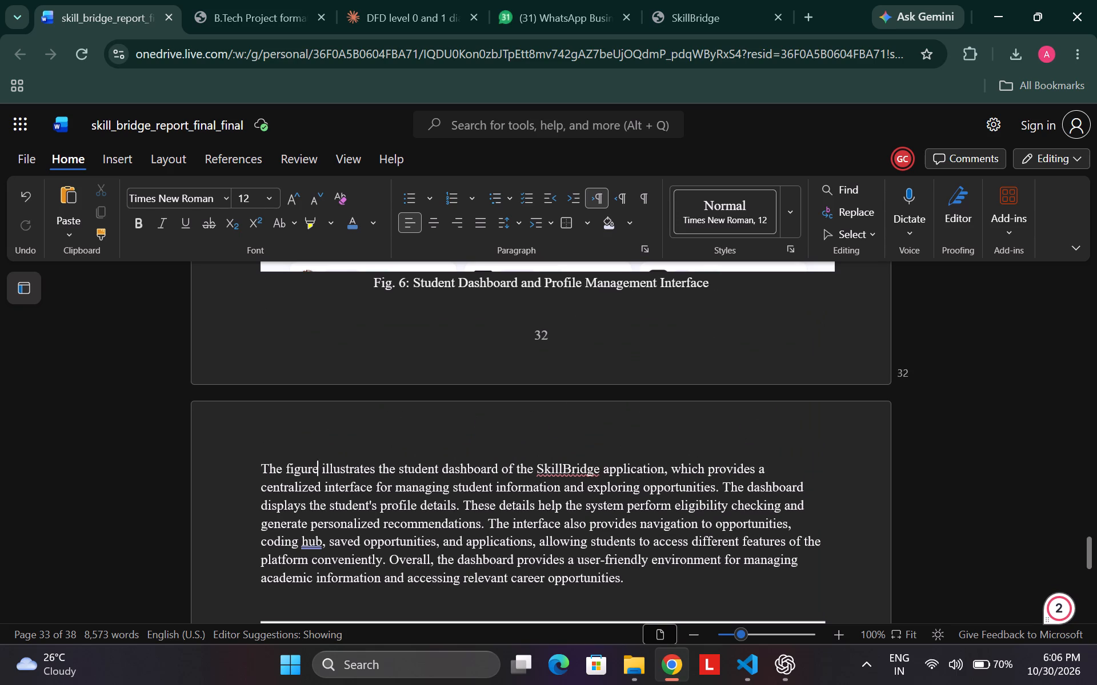
{"action": "key", "text": "BackSpace"}
{"action": "key", "text": "BackSpace"}
{"action": "key", "text": "BackSpace"}
{"action": "key", "text": "BackSpace"}
{"action": "key", "text": "BackSpace"}
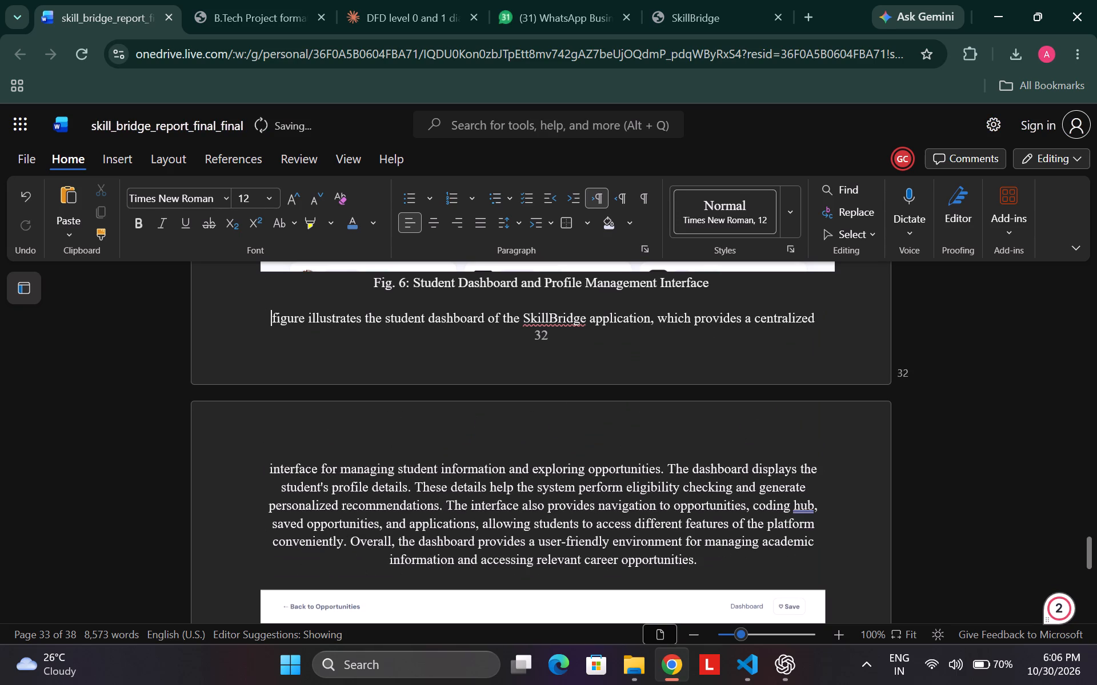
Insert a paragraph break before the student dashboard explanation so it starts on the page after the Fig. 6 caption.
{"action": "key", "text": "Return"}
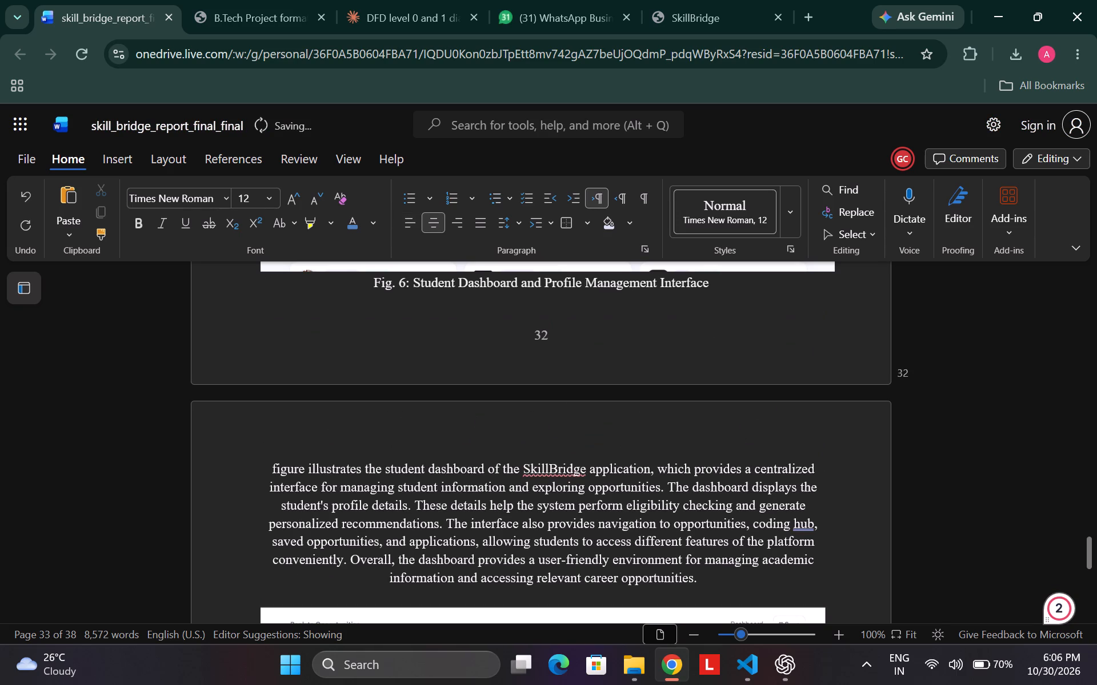
{"action": "key", "text": "Right"}
{"action": "key", "text": "Right"}
{"action": "key", "text": "Right"}
{"action": "key", "text": "Right"}
{"action": "key", "text": "Right"}
{"action": "key", "text": "Right"}
{"action": "key", "text": "BackSpace"}
{"action": "key", "text": "BackSpace"}
{"action": "key", "text": "BackSpace"}
{"action": "key", "text": "BackSpace"}
{"action": "key", "text": "BackSpace"}
{"action": "key", "text": "BackSpace"}
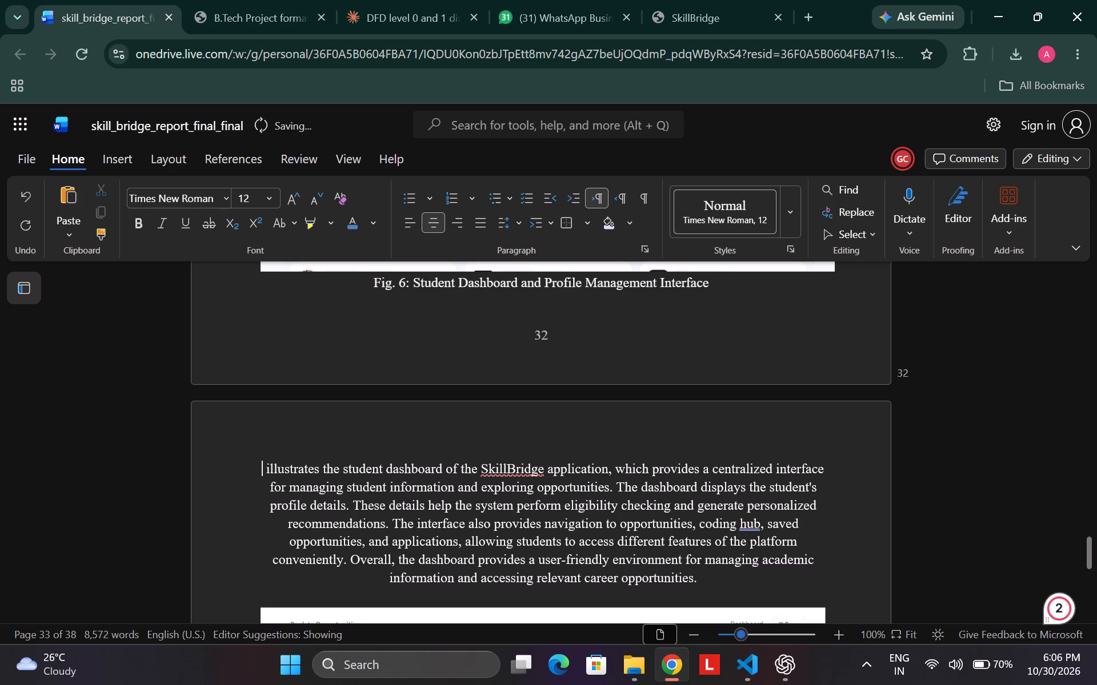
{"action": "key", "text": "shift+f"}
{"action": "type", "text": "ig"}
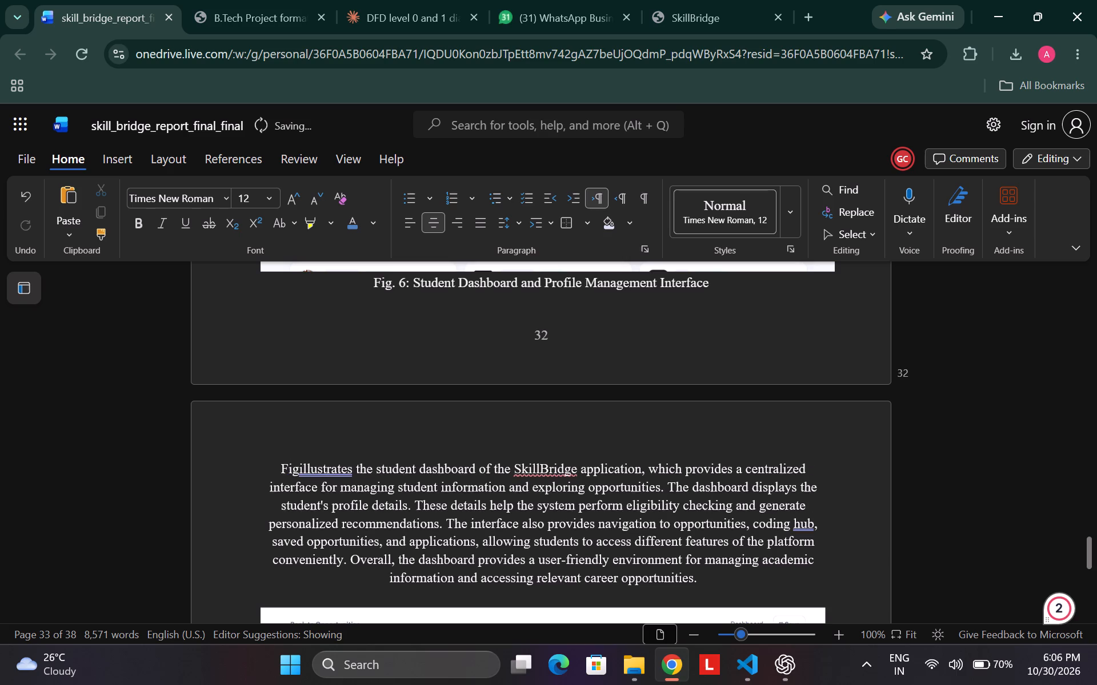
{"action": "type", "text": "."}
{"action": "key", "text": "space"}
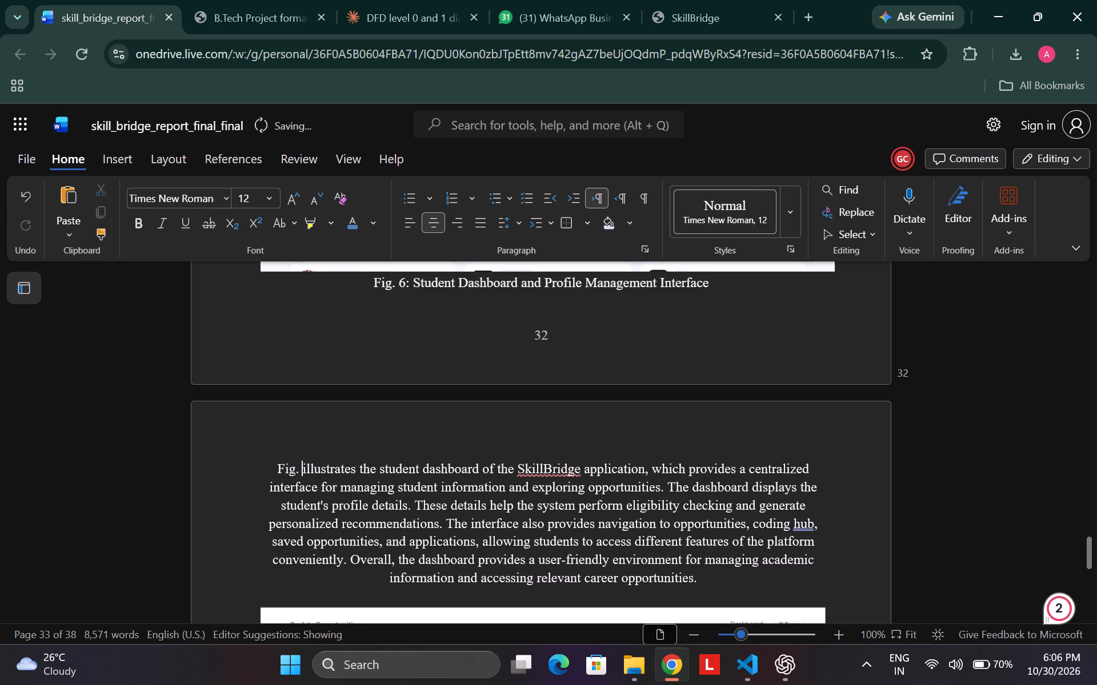
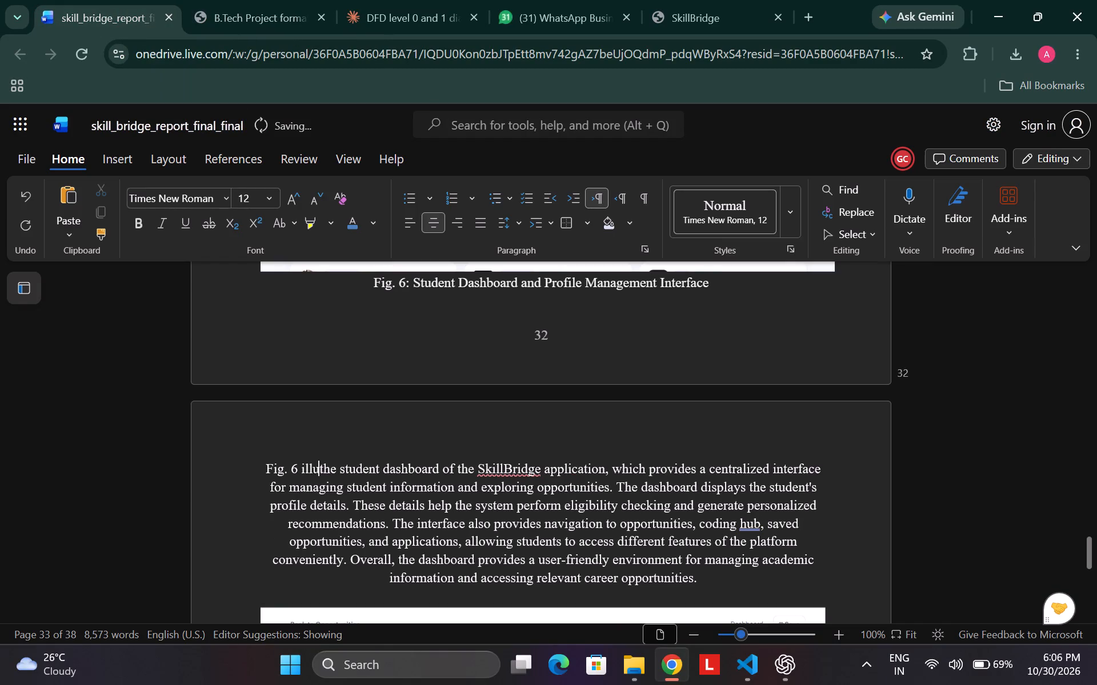
Replace the partial word "illu" after "Fig. 6" with "show" in the opening of the student dashboard explanation.
{"action": "key", "text": "BackSpace"}
{"action": "key", "text": "BackSpace"}
{"action": "key", "text": "BackSpace"}
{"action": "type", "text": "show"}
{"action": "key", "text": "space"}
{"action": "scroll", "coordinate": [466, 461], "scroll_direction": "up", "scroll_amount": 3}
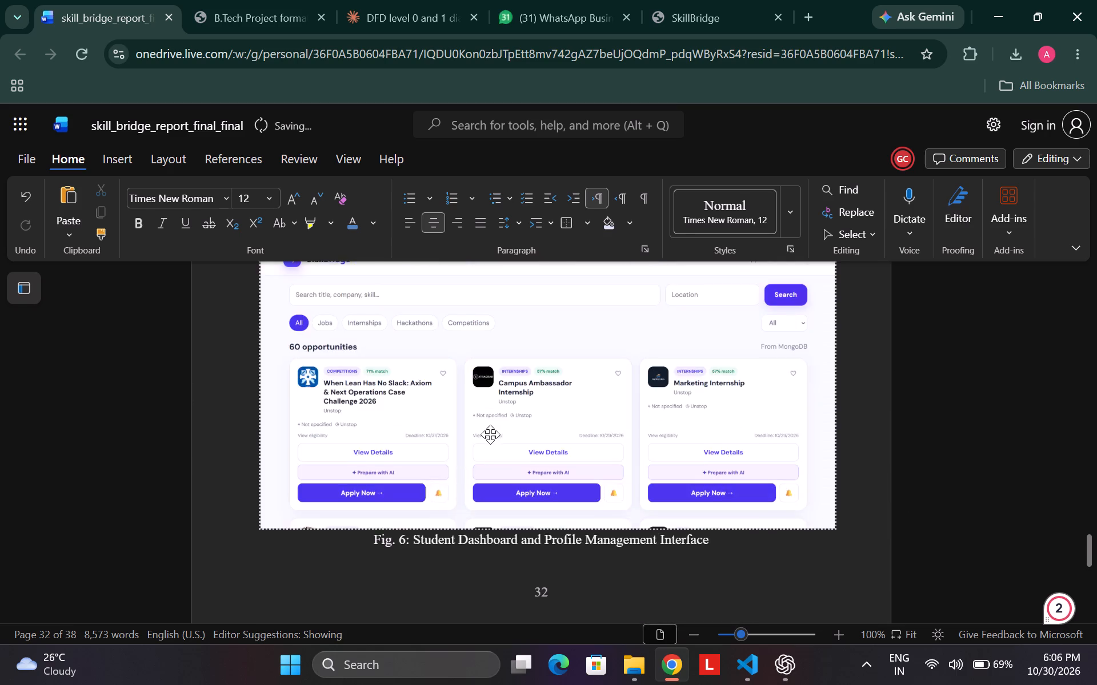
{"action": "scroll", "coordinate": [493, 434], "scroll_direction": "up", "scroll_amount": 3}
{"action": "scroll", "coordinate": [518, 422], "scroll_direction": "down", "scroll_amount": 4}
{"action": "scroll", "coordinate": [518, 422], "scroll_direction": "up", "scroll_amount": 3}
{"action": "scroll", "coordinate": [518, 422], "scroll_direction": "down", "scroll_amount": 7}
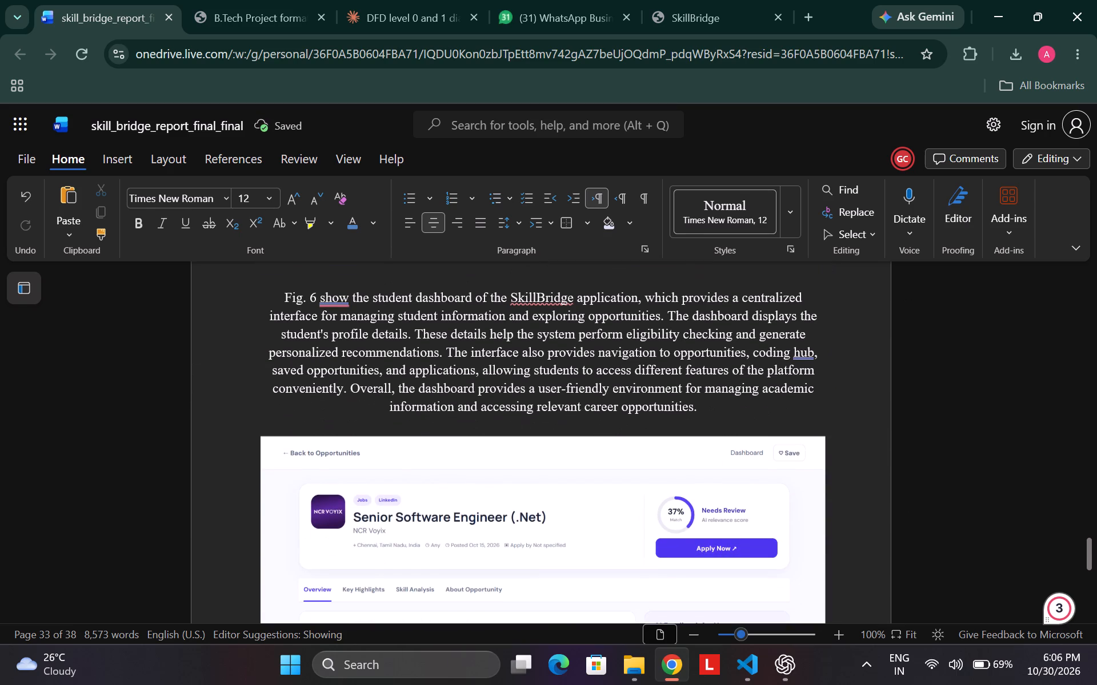
Left-align the student dashboard explanation paragraph that begins "Fig. 6 show".
{"action": "left_click_drag", "start_coordinate": [278, 299], "coordinate": [699, 413]}
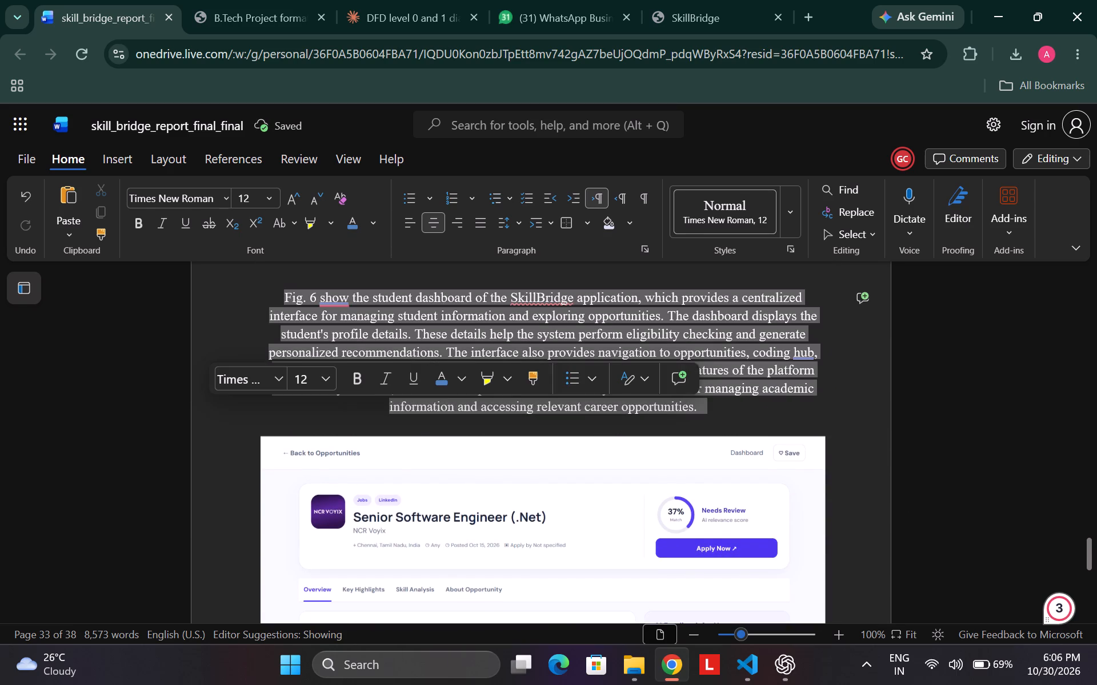
{"action": "left_click", "coordinate": [411, 221]}
{"action": "left_click", "coordinate": [600, 414]}
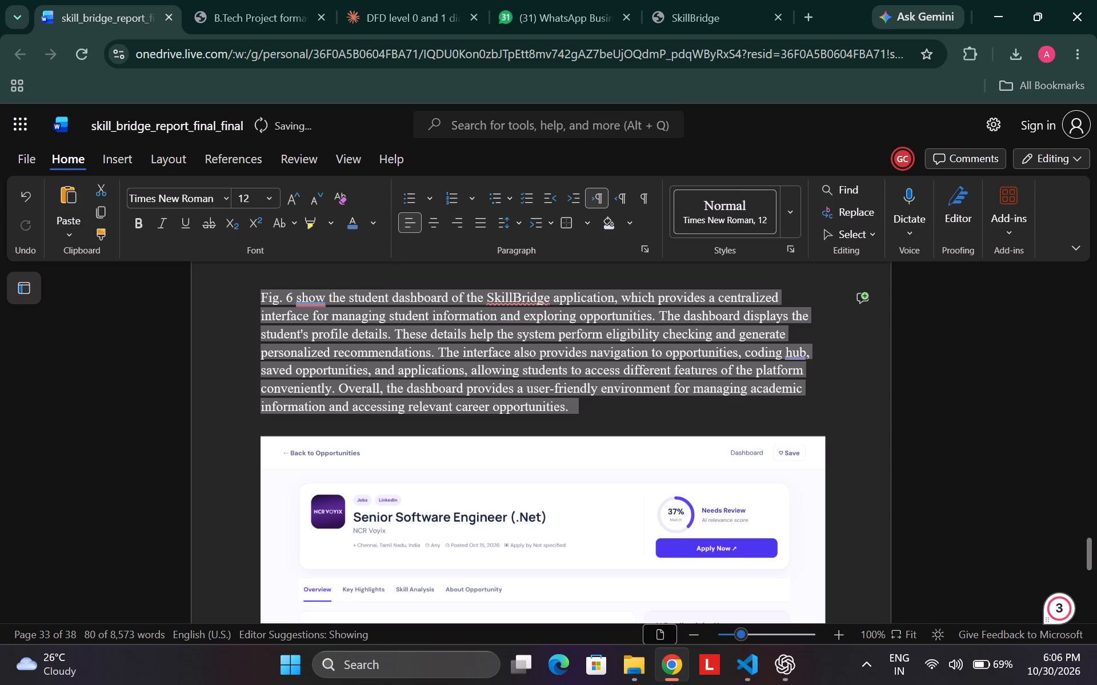
Look through the app screenshots around the Fig. 6 caption and explanation, from the opportunities listing to the coding hub.
{"action": "scroll", "coordinate": [606, 385], "scroll_direction": "down", "scroll_amount": 4}
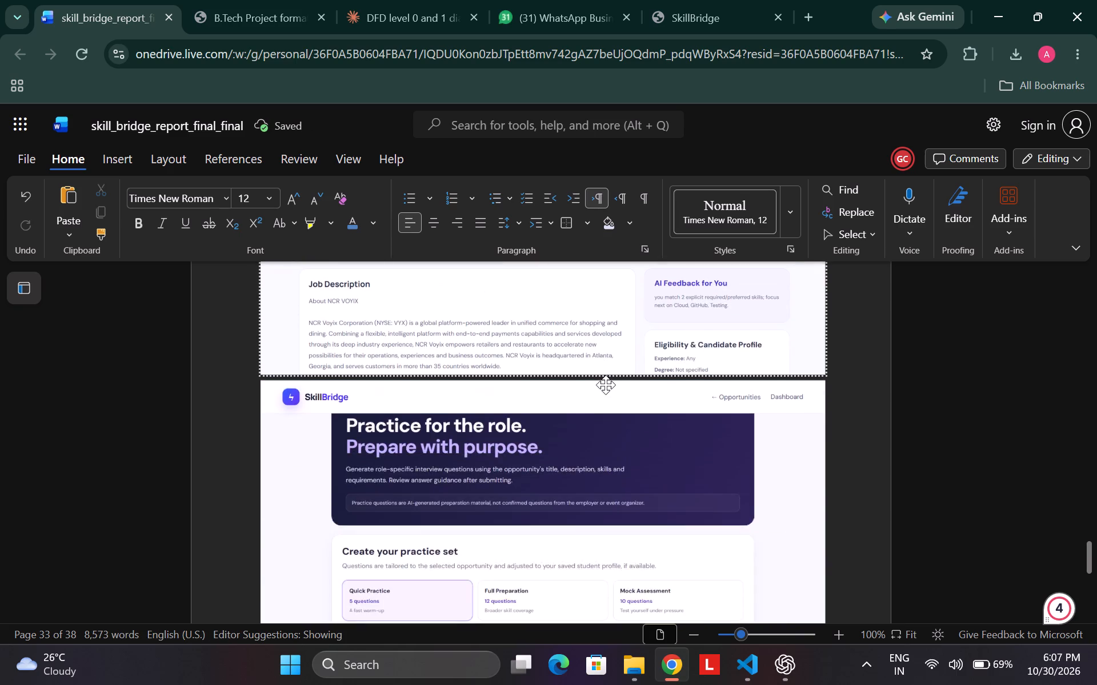
{"action": "scroll", "coordinate": [606, 385], "scroll_direction": "up", "scroll_amount": 2}
{"action": "scroll", "coordinate": [611, 378], "scroll_direction": "down", "scroll_amount": 7}
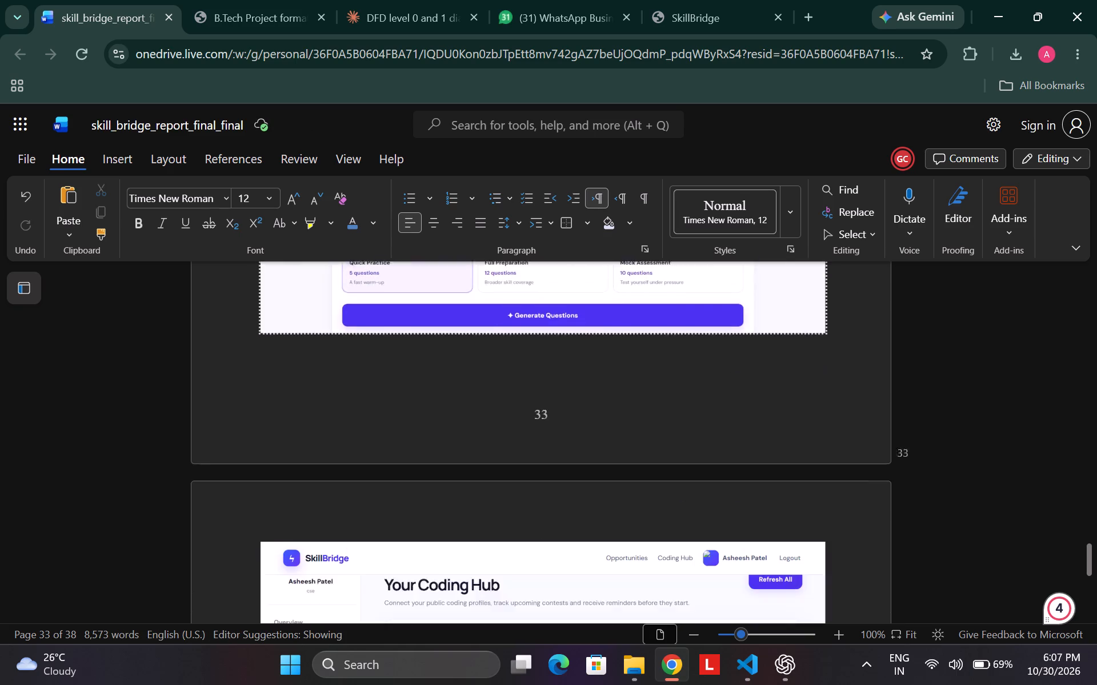
{"action": "scroll", "coordinate": [611, 378], "scroll_direction": "down", "scroll_amount": 8}
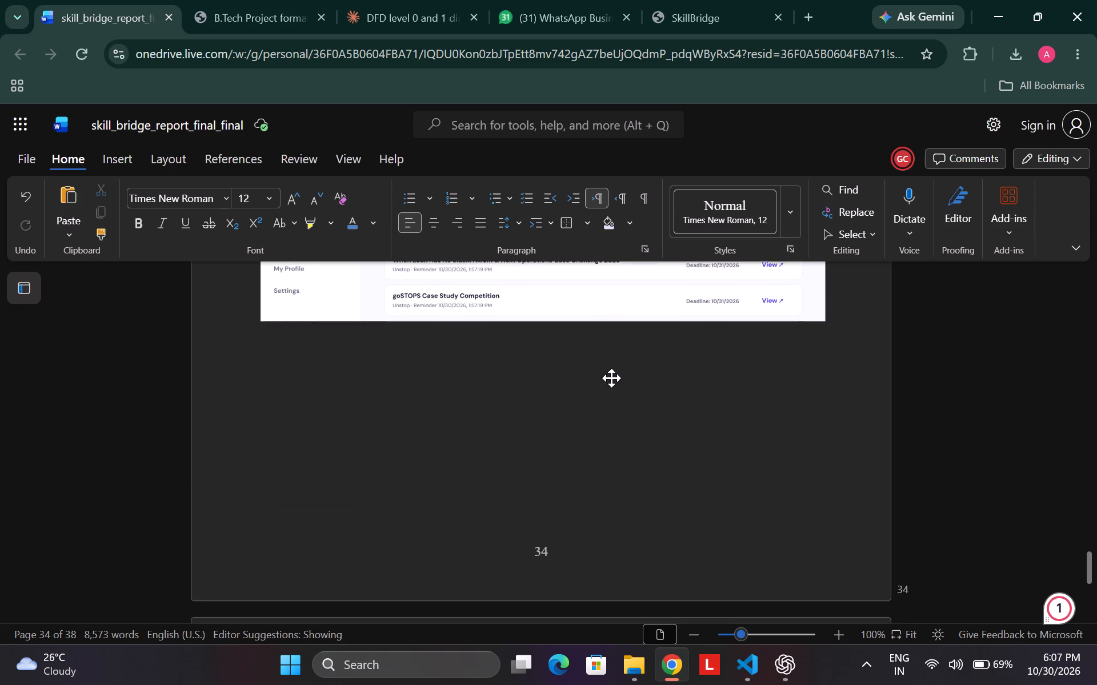
{"action": "scroll", "coordinate": [611, 378], "scroll_direction": "up", "scroll_amount": 19}
{"action": "scroll", "coordinate": [611, 378], "scroll_direction": "up", "scroll_amount": 3}
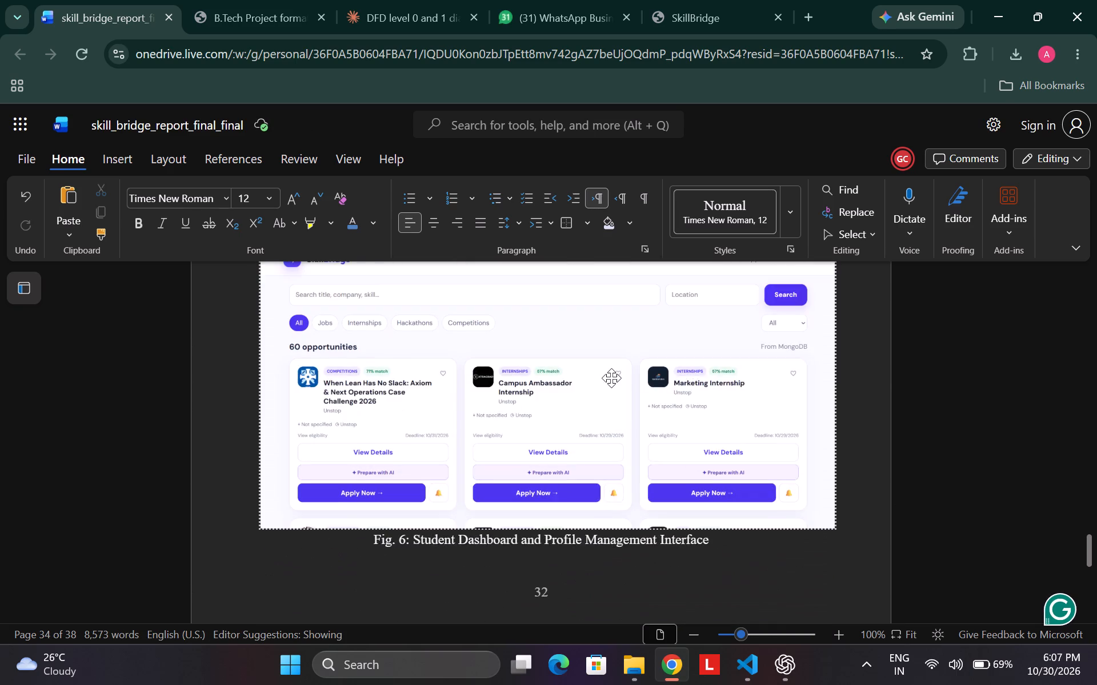
{"action": "scroll", "coordinate": [611, 378], "scroll_direction": "up", "scroll_amount": 2}
{"action": "scroll", "coordinate": [611, 378], "scroll_direction": "down", "scroll_amount": 2}
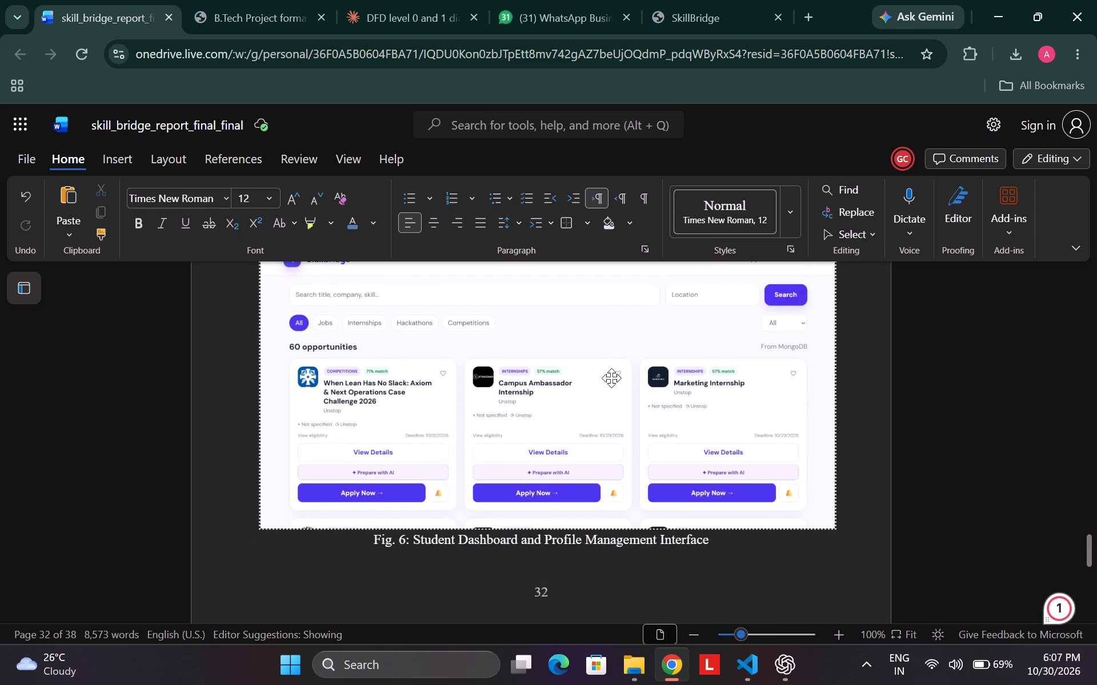
{"action": "scroll", "coordinate": [611, 378], "scroll_direction": "up", "scroll_amount": 7}
{"action": "scroll", "coordinate": [611, 378], "scroll_direction": "down", "scroll_amount": 6}
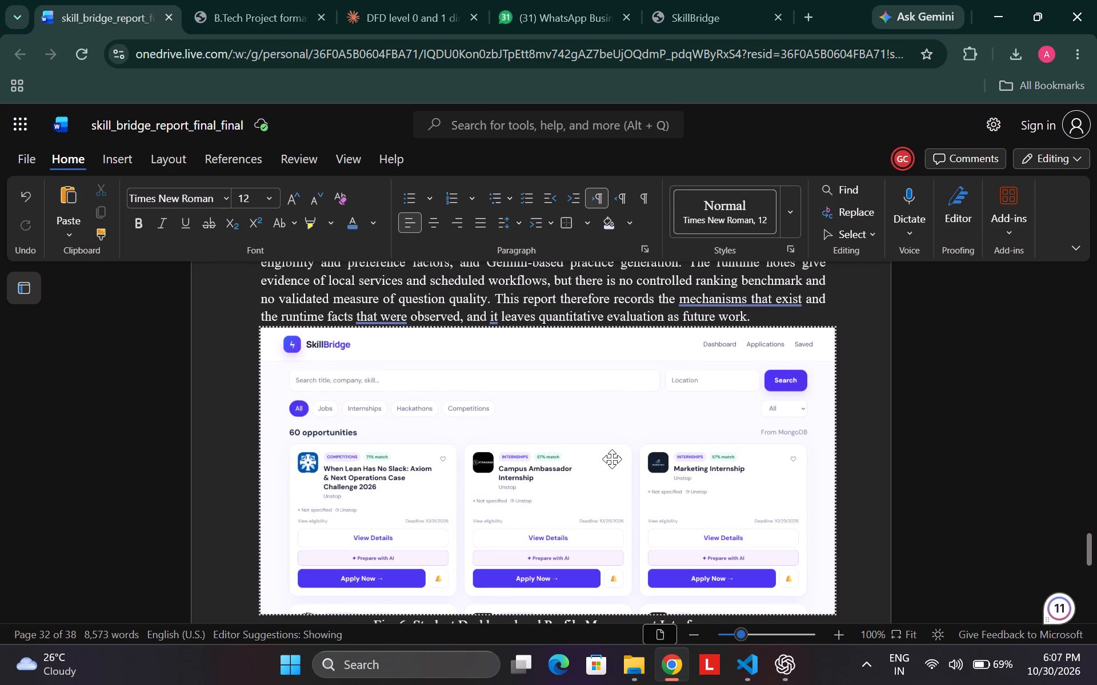
{"action": "scroll", "coordinate": [612, 459], "scroll_direction": "down", "scroll_amount": 4}
{"action": "scroll", "coordinate": [612, 458], "scroll_direction": "up", "scroll_amount": 3}
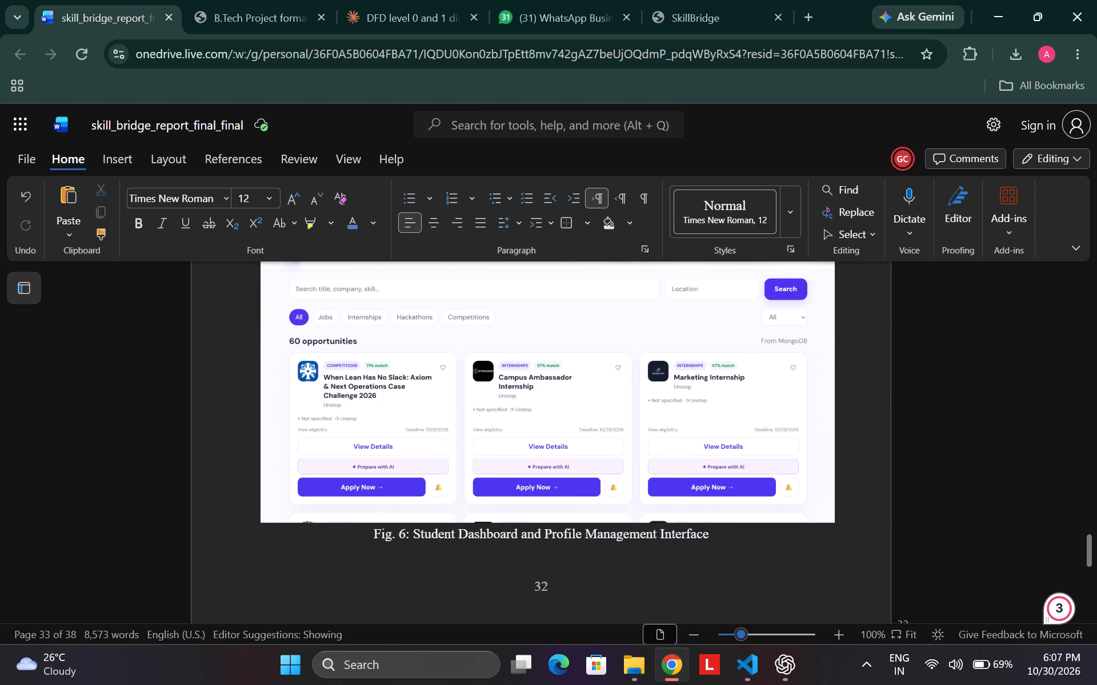
{"action": "scroll", "coordinate": [612, 458], "scroll_direction": "up", "scroll_amount": 2}
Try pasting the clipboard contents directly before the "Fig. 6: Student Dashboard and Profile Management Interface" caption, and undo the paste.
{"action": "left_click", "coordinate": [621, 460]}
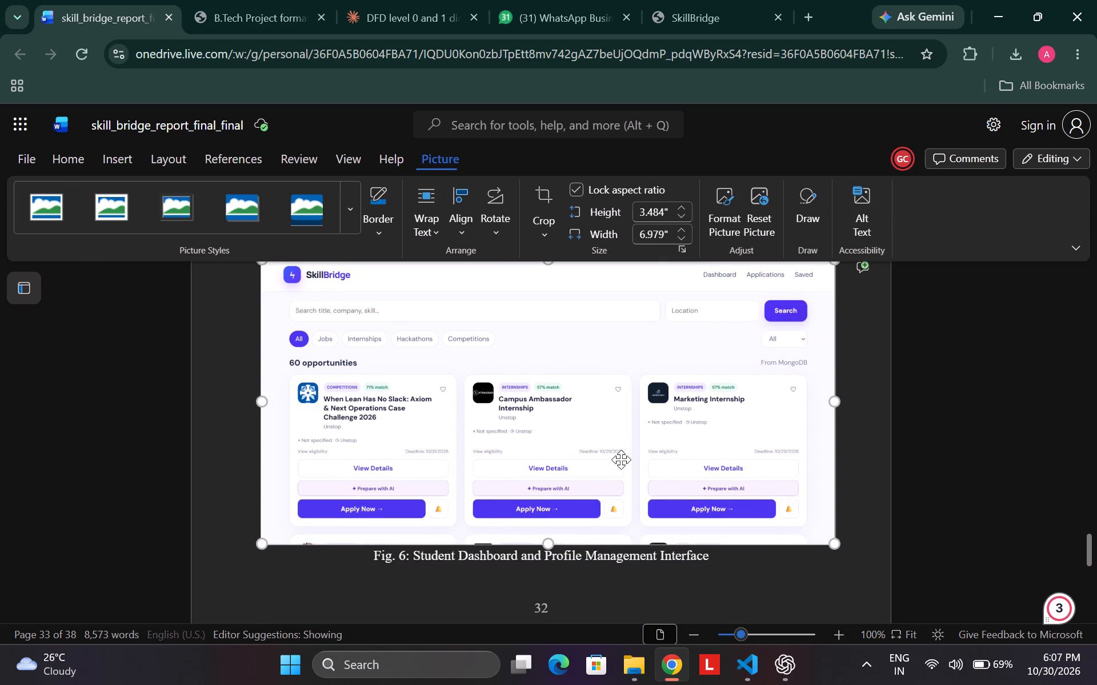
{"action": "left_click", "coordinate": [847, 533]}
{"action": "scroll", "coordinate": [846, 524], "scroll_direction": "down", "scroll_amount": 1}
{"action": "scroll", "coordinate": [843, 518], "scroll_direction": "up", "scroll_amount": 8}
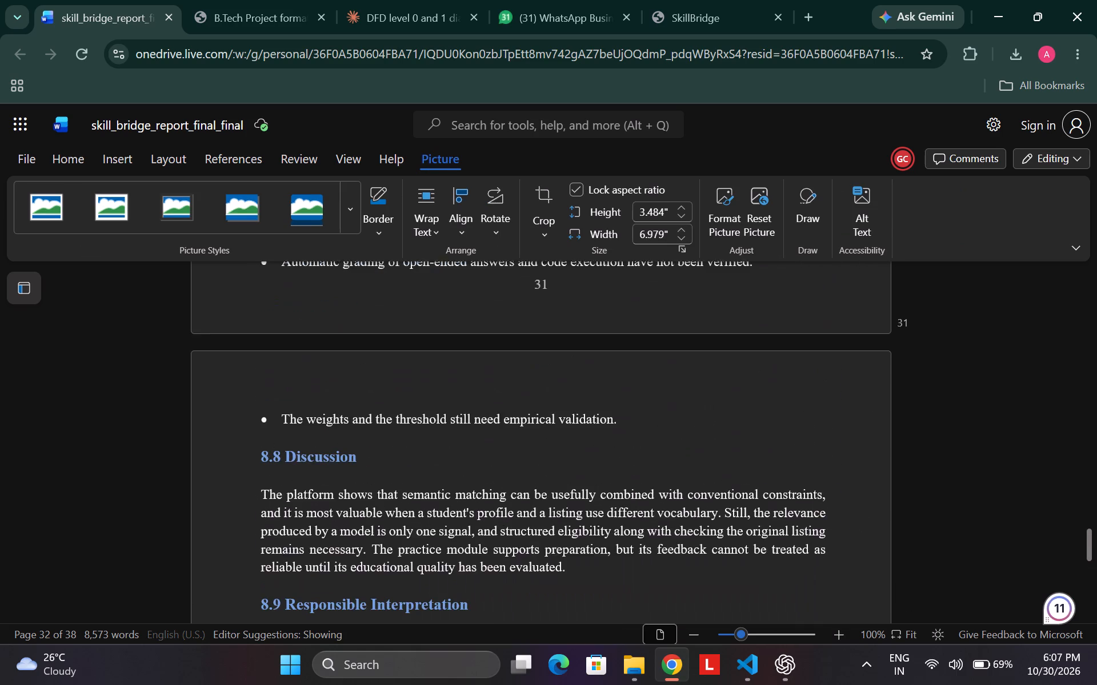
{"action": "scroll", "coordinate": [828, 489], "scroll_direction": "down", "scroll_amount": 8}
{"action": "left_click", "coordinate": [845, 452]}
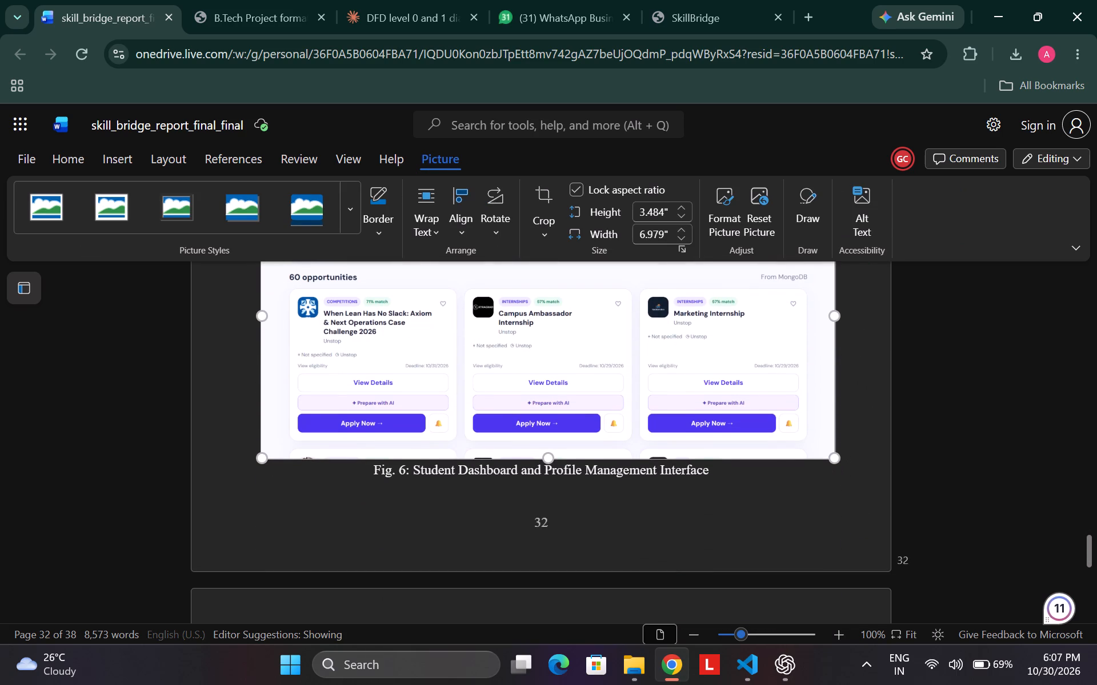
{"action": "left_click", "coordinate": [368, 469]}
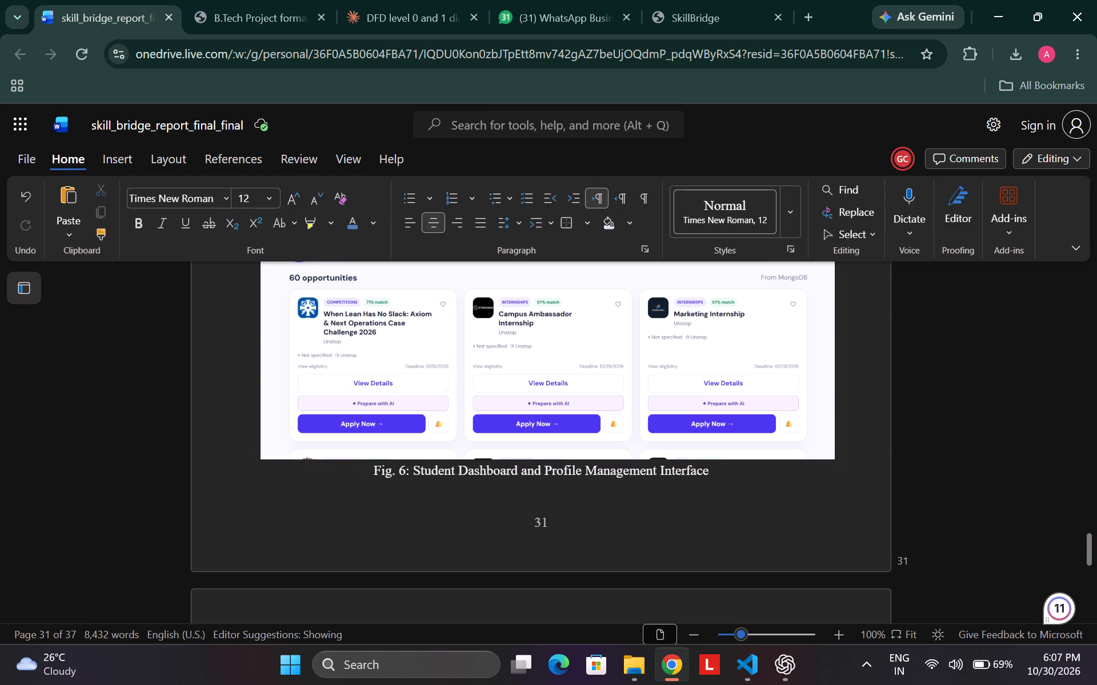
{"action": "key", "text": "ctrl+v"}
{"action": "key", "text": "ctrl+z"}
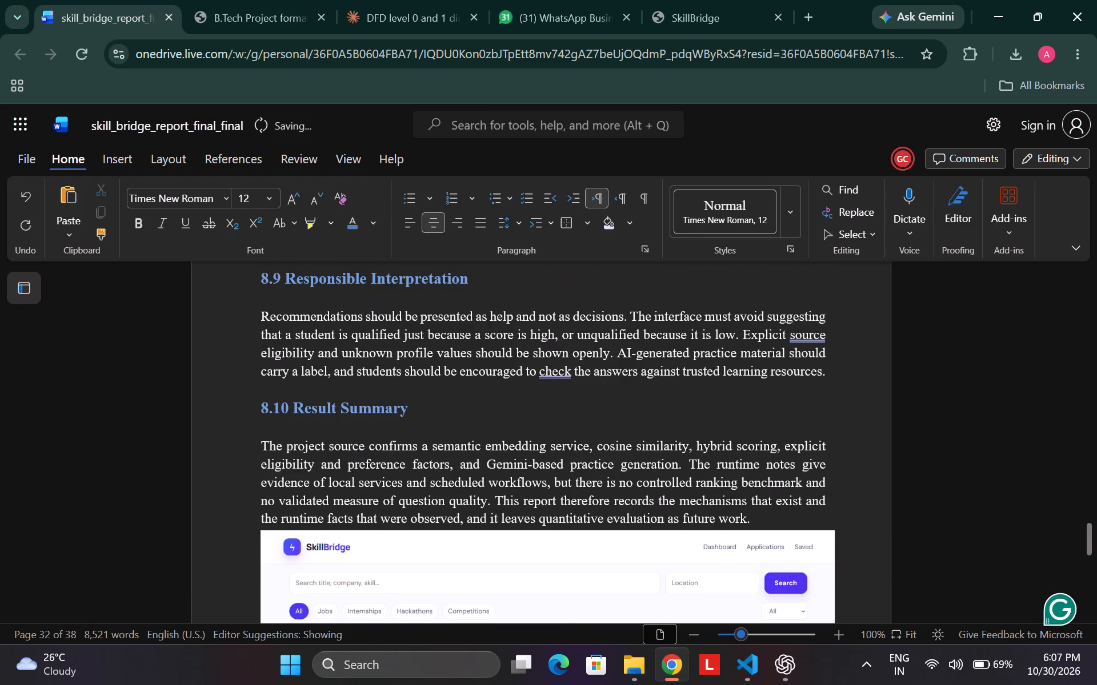
Review the chapter 8 results sections leading up to the opportunities screenshot and its Fig. 6 caption.
{"action": "scroll", "coordinate": [415, 479], "scroll_direction": "up", "scroll_amount": 11}
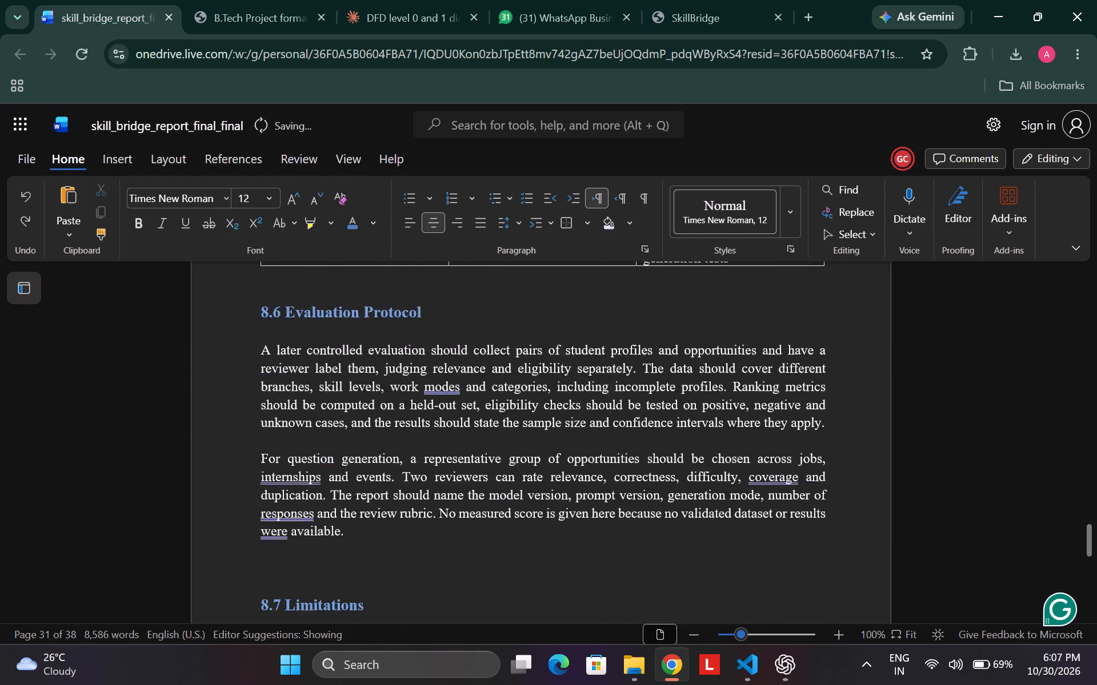
{"action": "scroll", "coordinate": [419, 477], "scroll_direction": "down", "scroll_amount": 6}
{"action": "scroll", "coordinate": [421, 477], "scroll_direction": "up", "scroll_amount": 18}
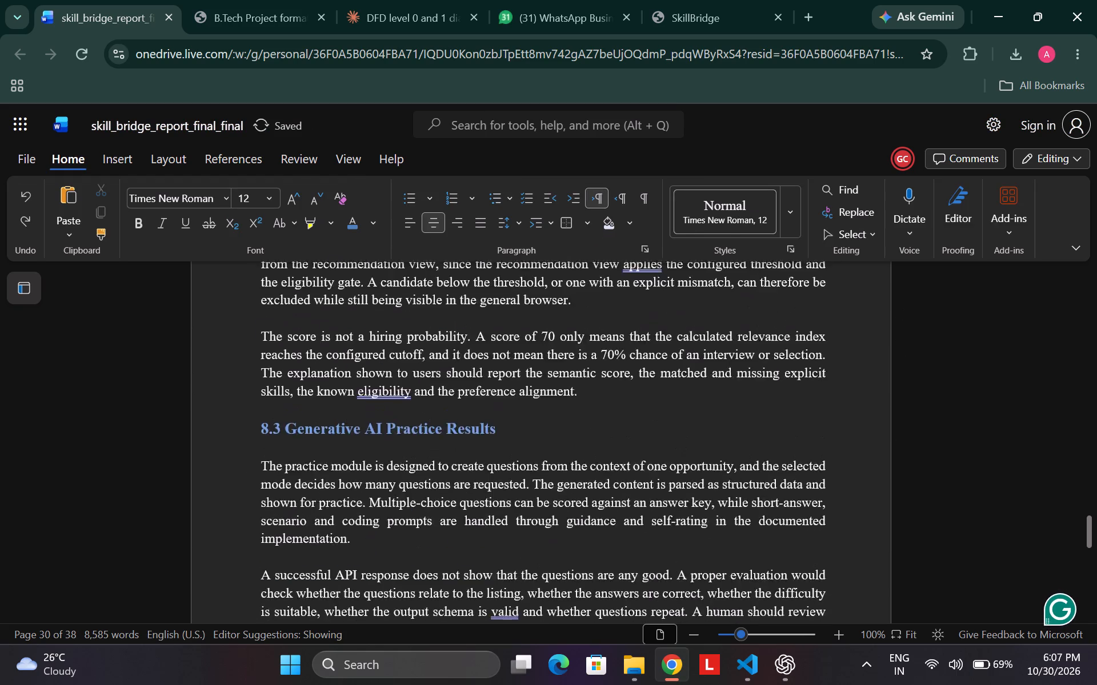
{"action": "scroll", "coordinate": [421, 477], "scroll_direction": "up", "scroll_amount": 2}
{"action": "scroll", "coordinate": [421, 477], "scroll_direction": "down", "scroll_amount": 20}
{"action": "scroll", "coordinate": [421, 477], "scroll_direction": "down", "scroll_amount": 10}
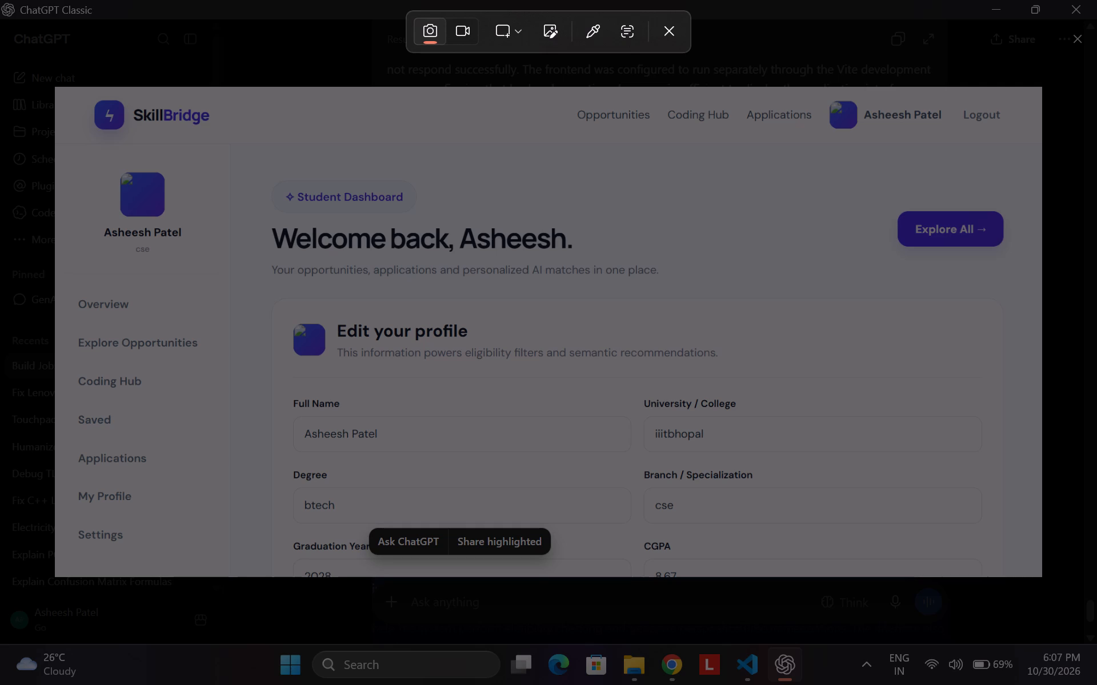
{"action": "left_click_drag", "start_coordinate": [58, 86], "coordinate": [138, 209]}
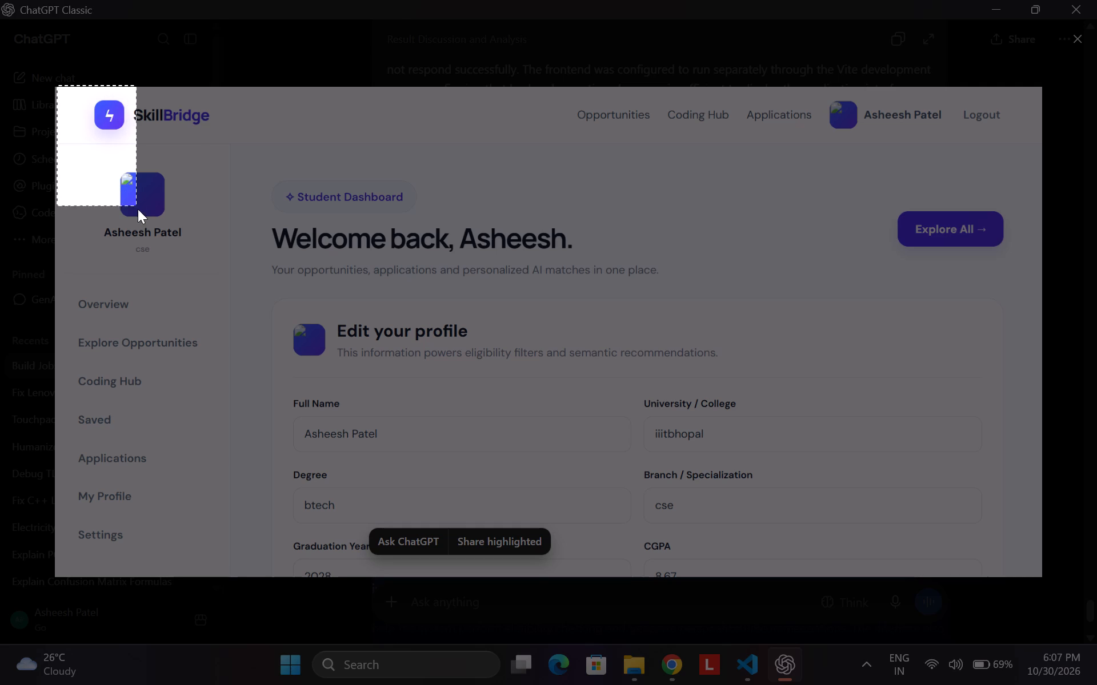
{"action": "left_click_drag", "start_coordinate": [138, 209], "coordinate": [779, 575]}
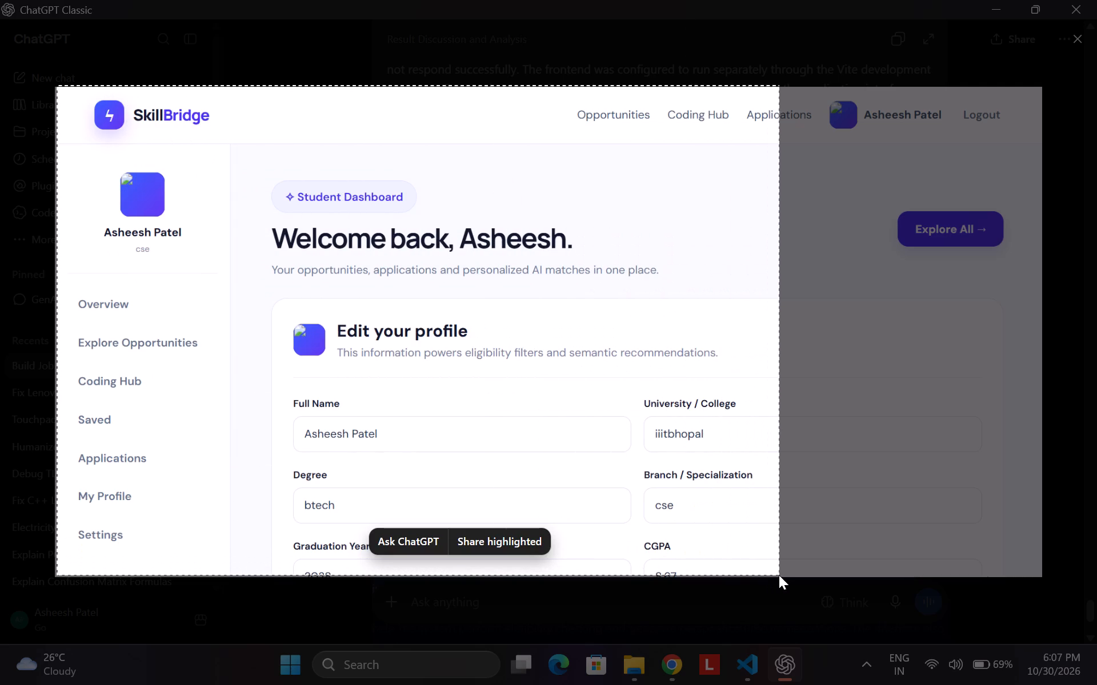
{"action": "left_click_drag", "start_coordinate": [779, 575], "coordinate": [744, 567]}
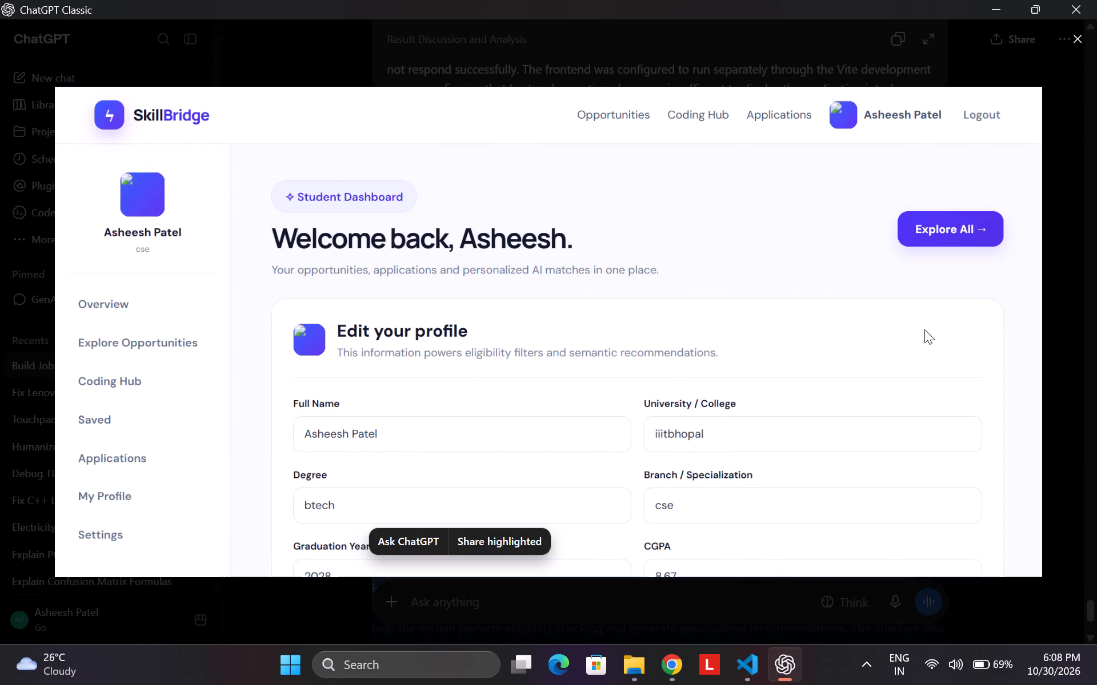
Capture the full visible SkillBridge student dashboard page with the "Edit your profile" form in Chrome, and return to the report.
{"action": "left_click", "coordinate": [673, 670]}
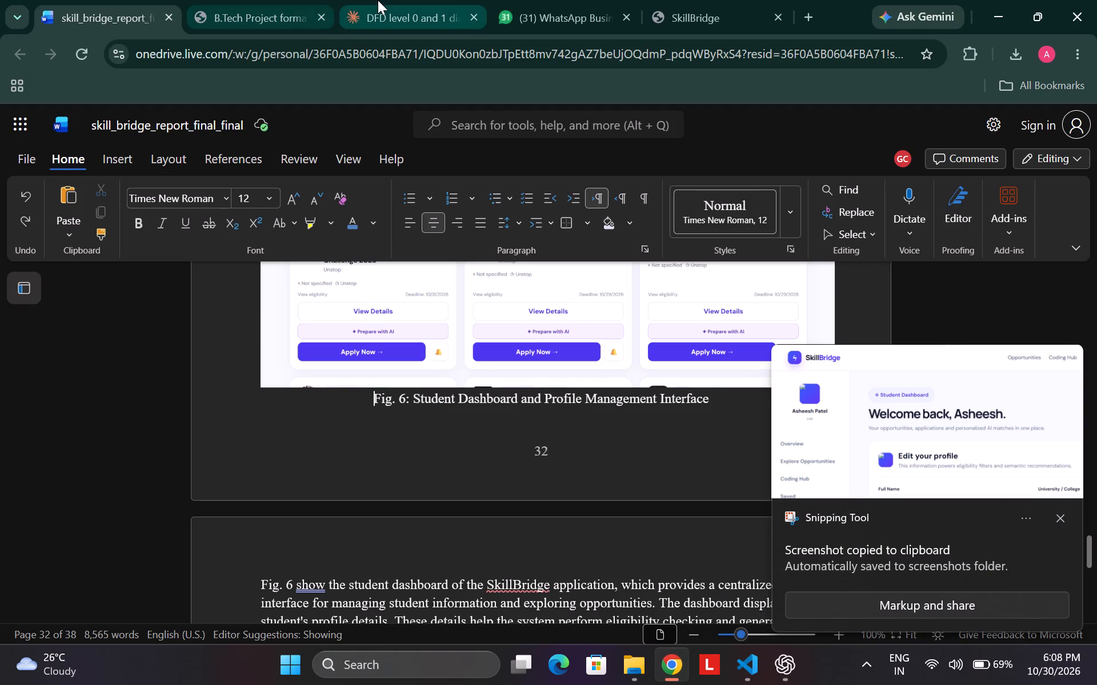
{"action": "left_click", "coordinate": [710, 4]}
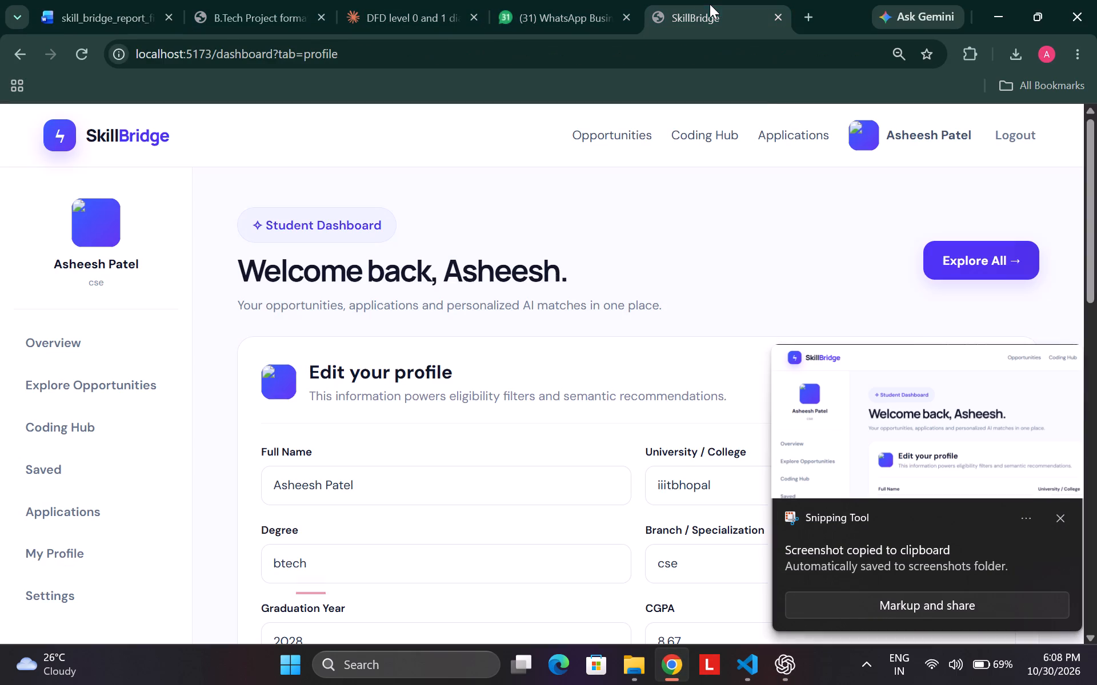
{"action": "left_click", "coordinate": [1062, 520]}
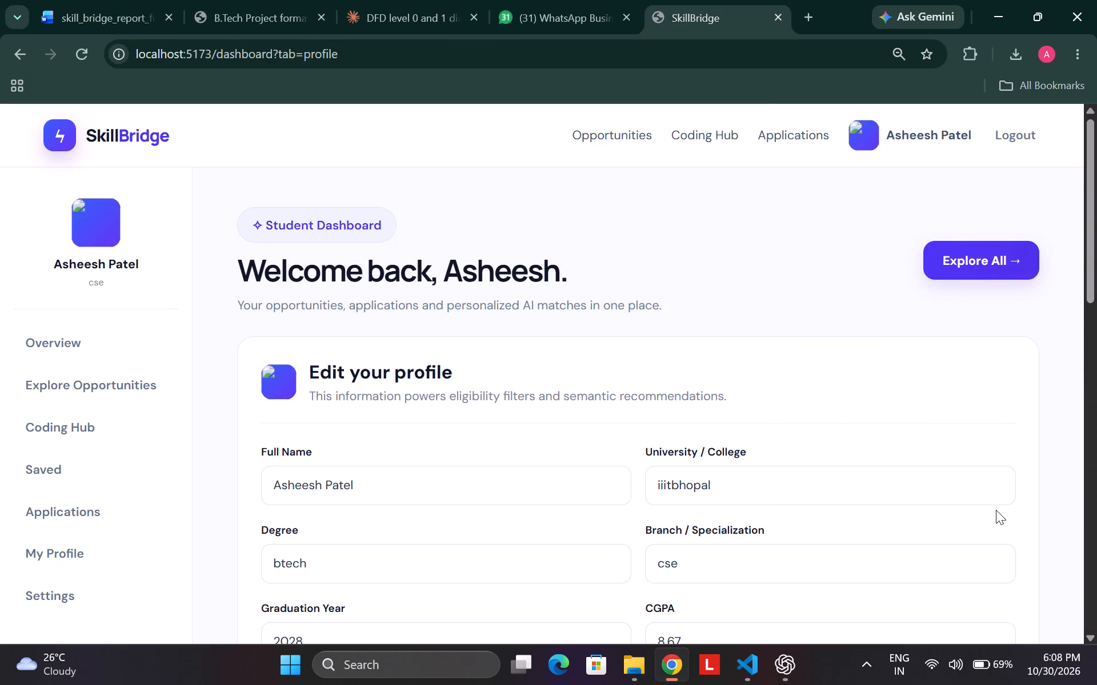
{"action": "key", "text": "Print"}
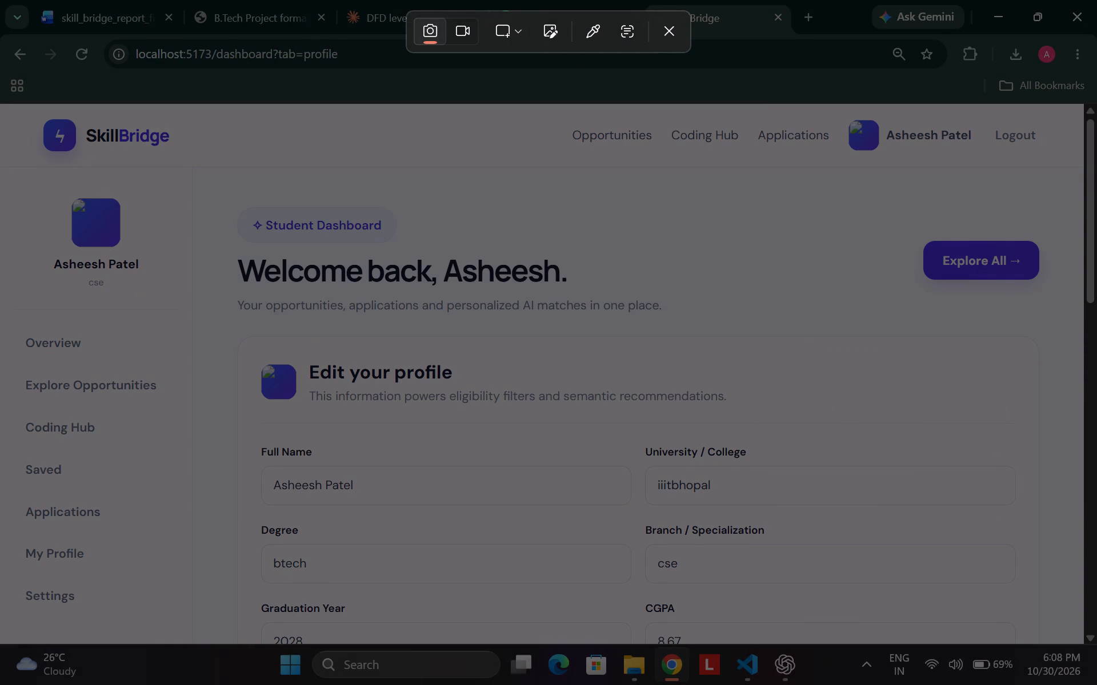
{"action": "left_click_drag", "start_coordinate": [1, 102], "coordinate": [817, 574]}
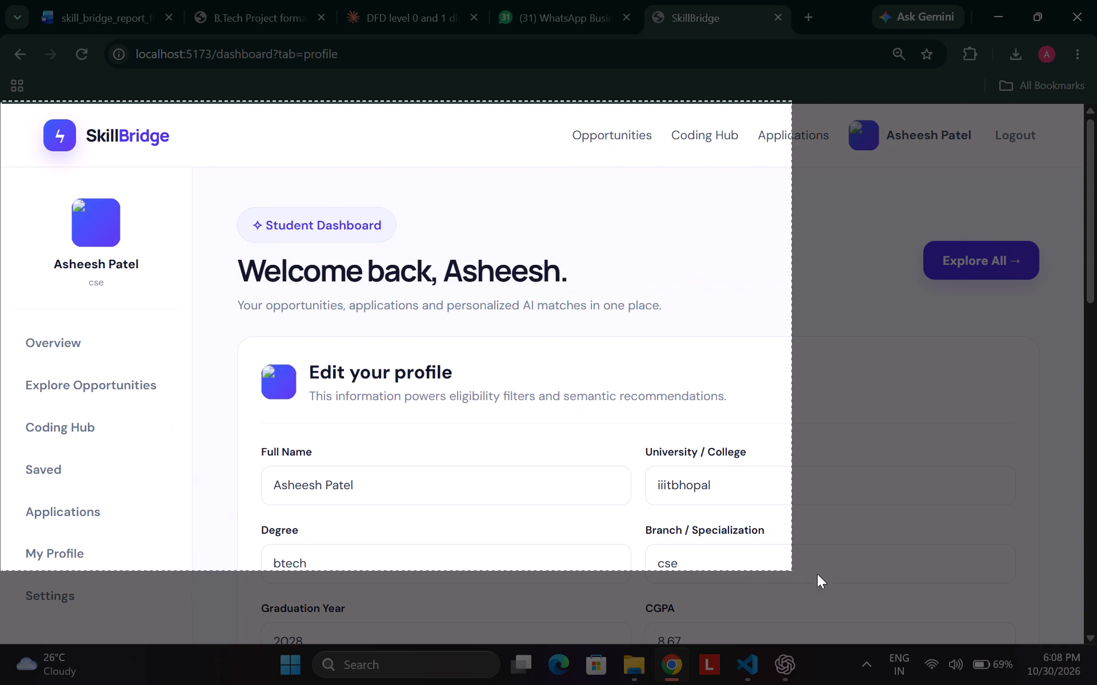
{"action": "left_click_drag", "start_coordinate": [817, 574], "coordinate": [1086, 641]}
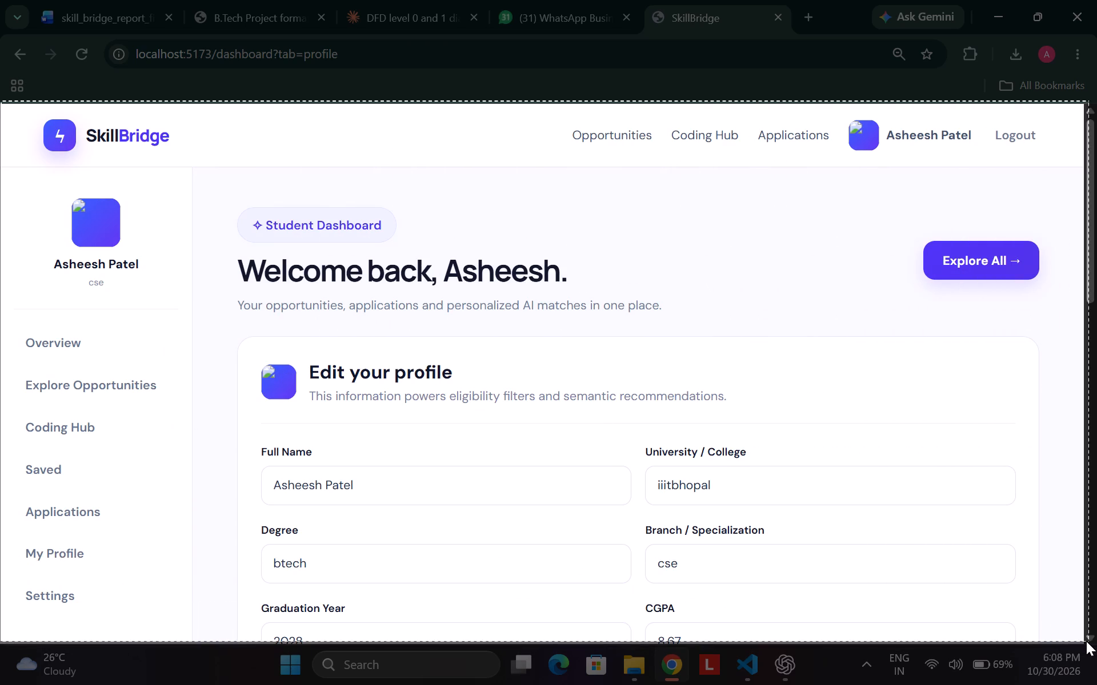
{"action": "left_click_drag", "start_coordinate": [1086, 641], "coordinate": [1082, 641]}
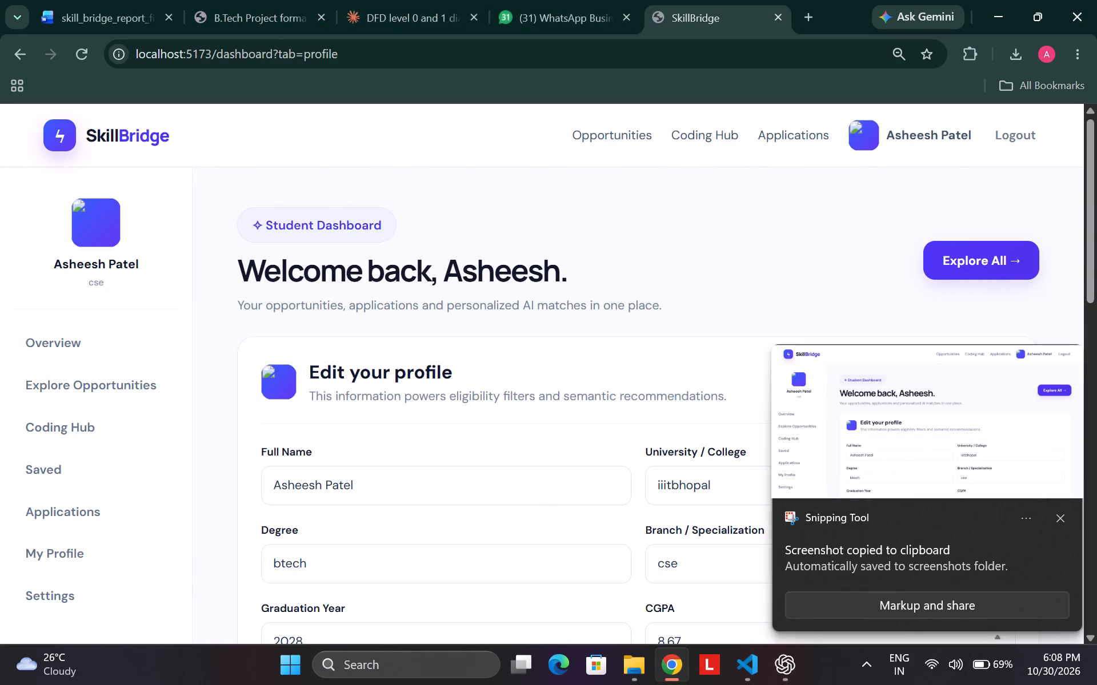
{"action": "left_click", "coordinate": [61, 0]}
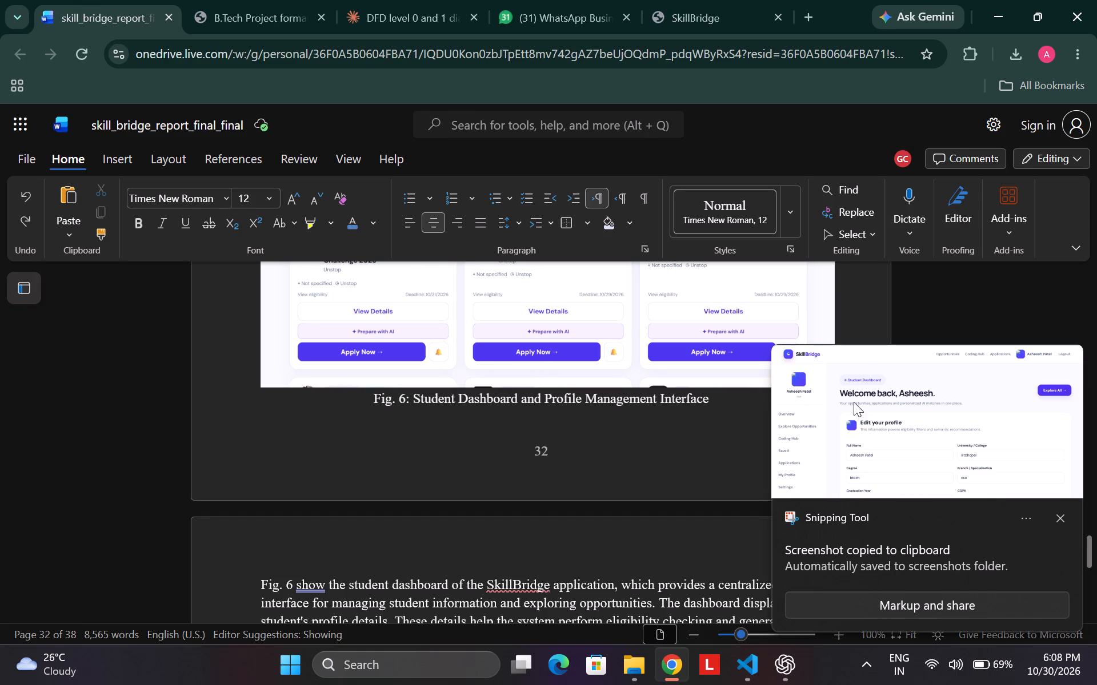
Paste the captured student dashboard screenshot before the "Fig. 6: Student Dashboard and Profile Management Interface" caption.
{"action": "scroll", "coordinate": [902, 407], "scroll_direction": "up", "scroll_amount": 3}
{"action": "left_click", "coordinate": [1061, 521]}
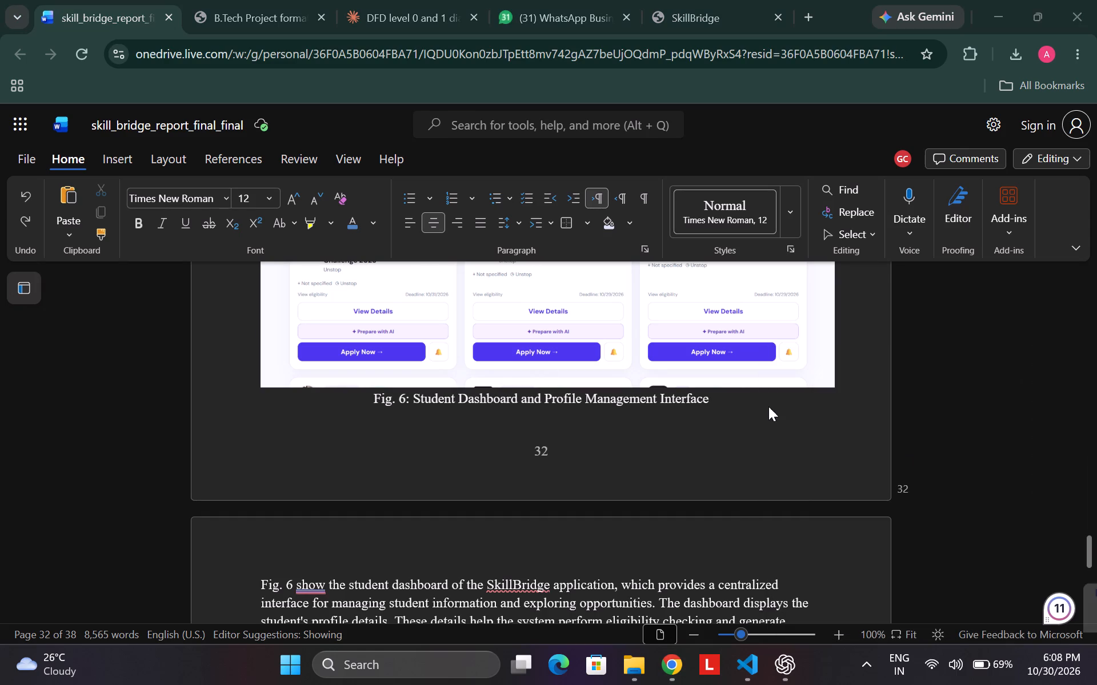
{"action": "key", "text": "ctrl+v"}
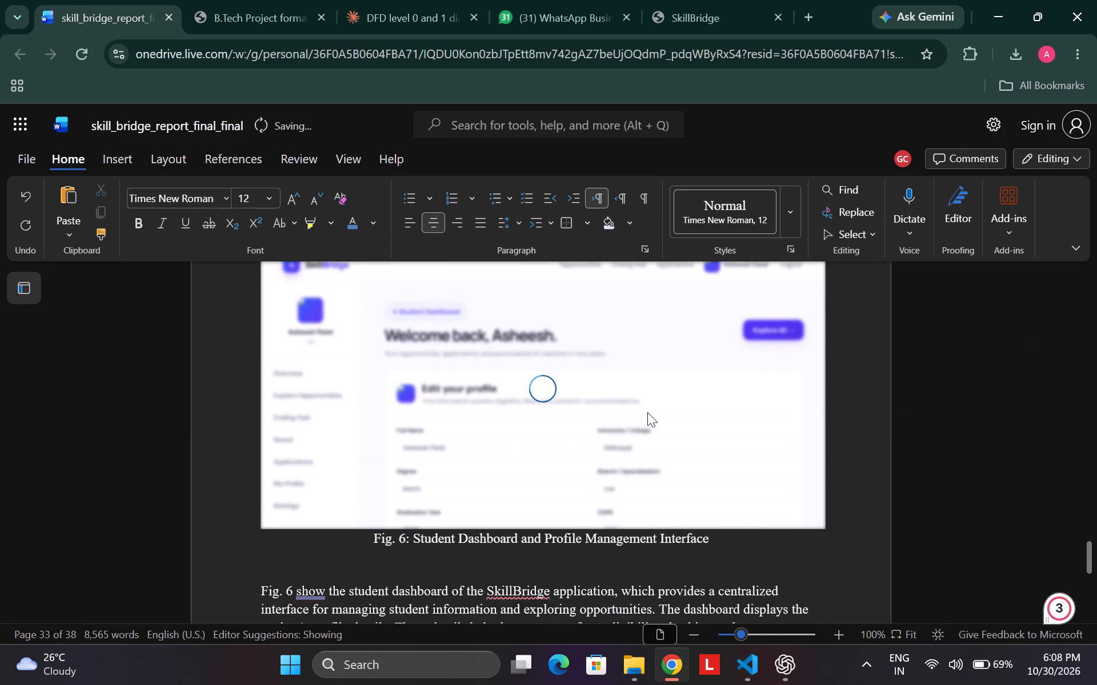
Cut the opportunities listing screenshot from above the pasted student dashboard screenshot in section 8.10.
{"action": "scroll", "coordinate": [647, 412], "scroll_direction": "up", "scroll_amount": 3}
{"action": "scroll", "coordinate": [647, 412], "scroll_direction": "down", "scroll_amount": 2}
{"action": "scroll", "coordinate": [647, 412], "scroll_direction": "up", "scroll_amount": 2}
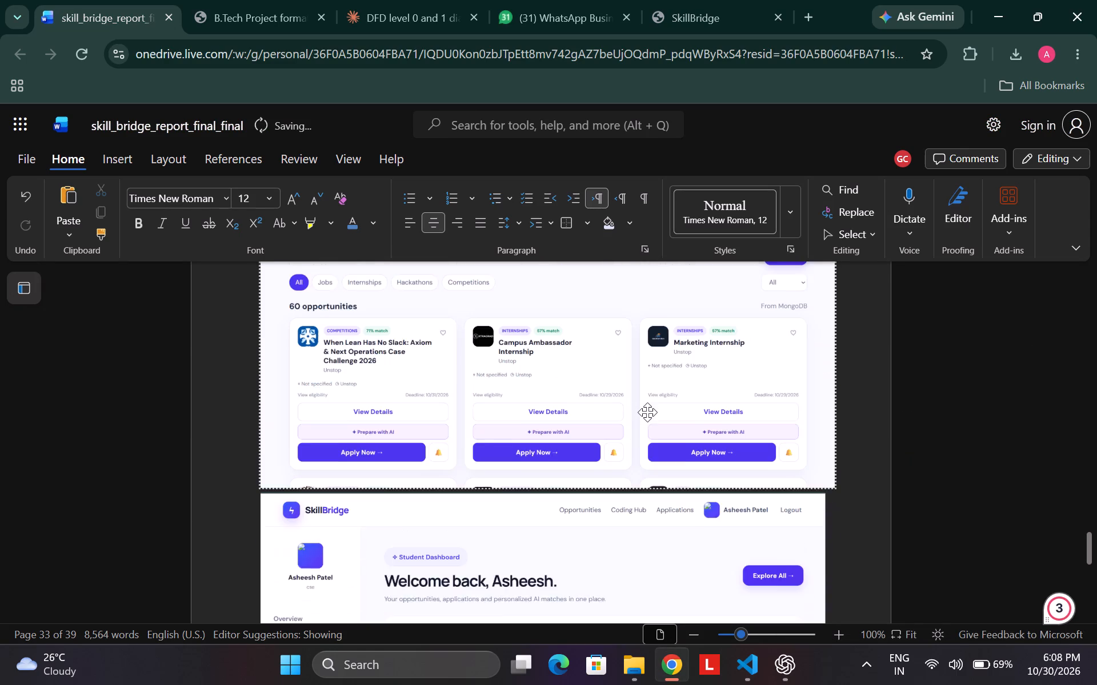
{"action": "scroll", "coordinate": [647, 412], "scroll_direction": "up", "scroll_amount": 2}
{"action": "left_click", "coordinate": [515, 469]}
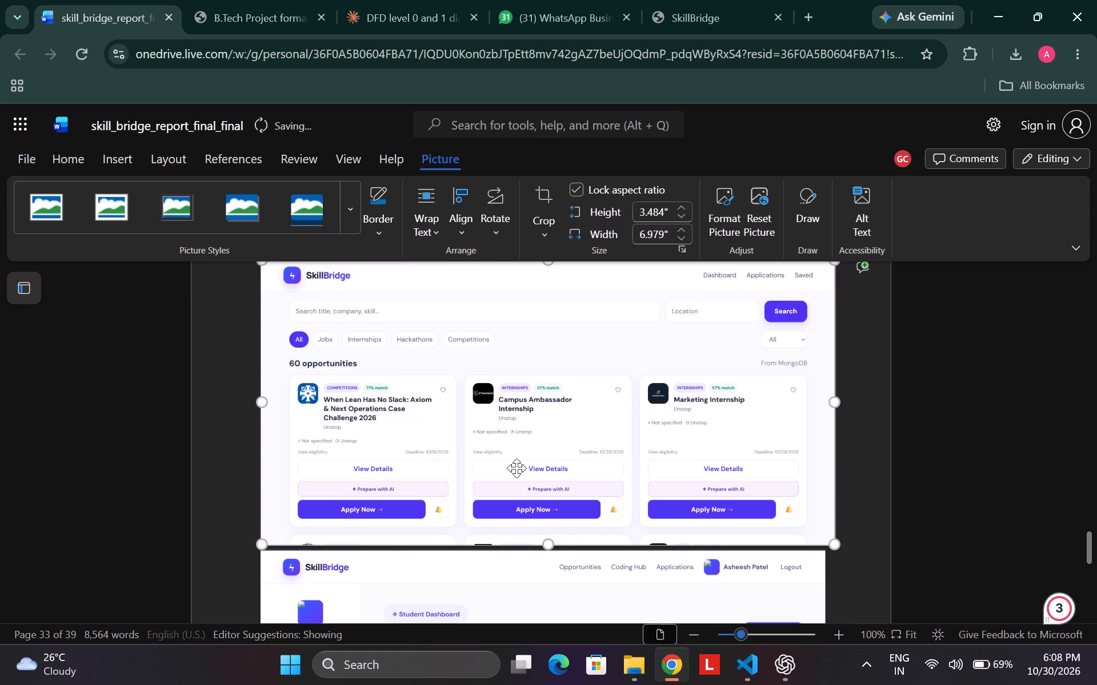
{"action": "key", "text": "ctrl+x"}
{"action": "scroll", "coordinate": [519, 468], "scroll_direction": "up", "scroll_amount": 4}
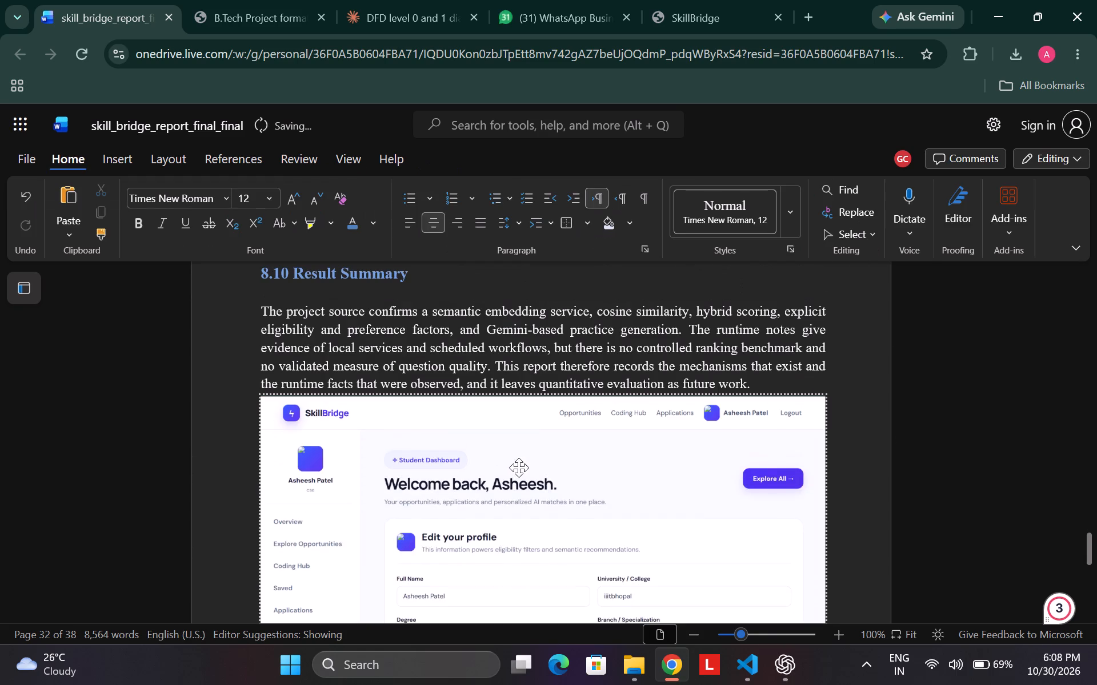
{"action": "scroll", "coordinate": [519, 468], "scroll_direction": "down", "scroll_amount": 4}
{"action": "scroll", "coordinate": [523, 458], "scroll_direction": "up", "scroll_amount": 2}
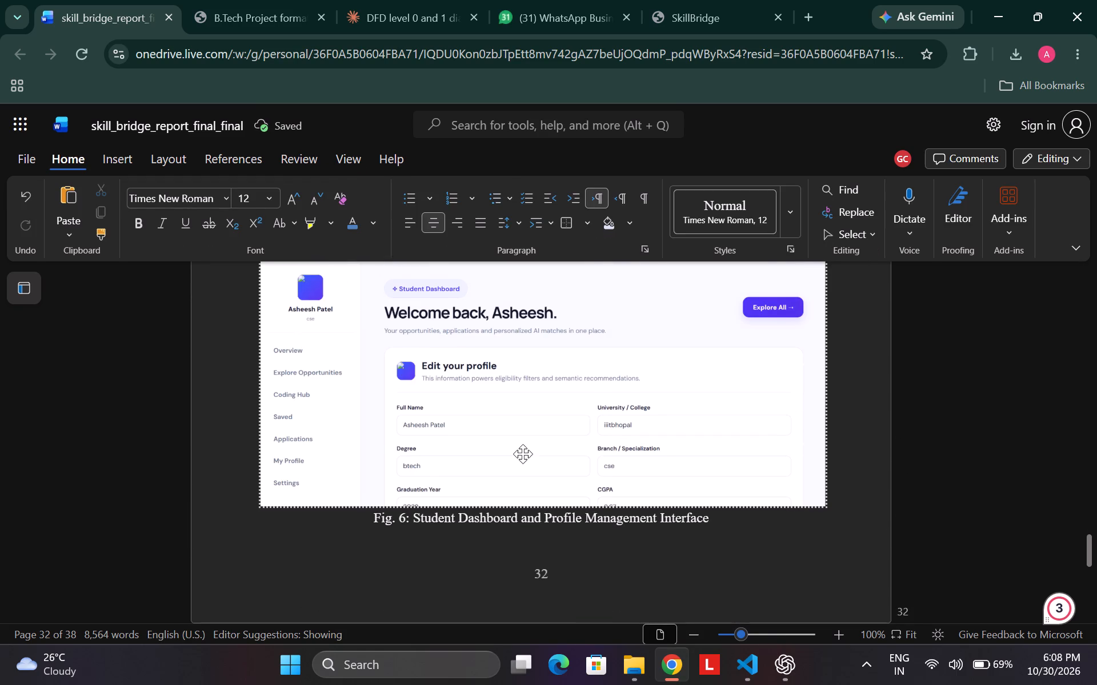
{"action": "scroll", "coordinate": [523, 454], "scroll_direction": "up", "scroll_amount": 1}
{"action": "scroll", "coordinate": [523, 454], "scroll_direction": "down", "scroll_amount": 1}
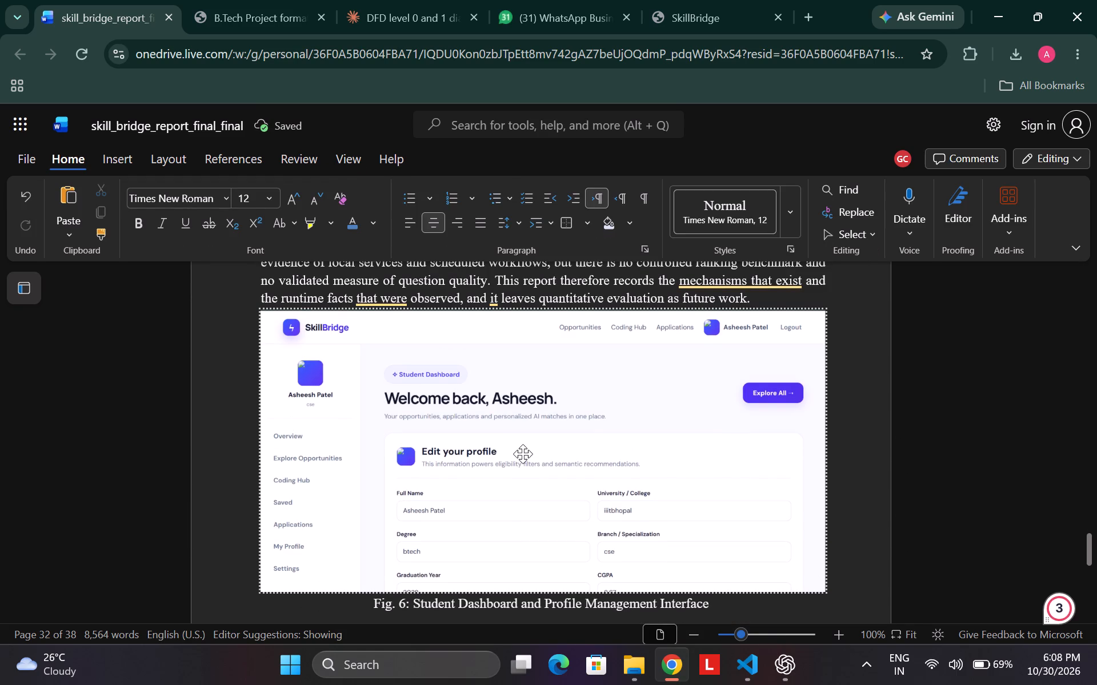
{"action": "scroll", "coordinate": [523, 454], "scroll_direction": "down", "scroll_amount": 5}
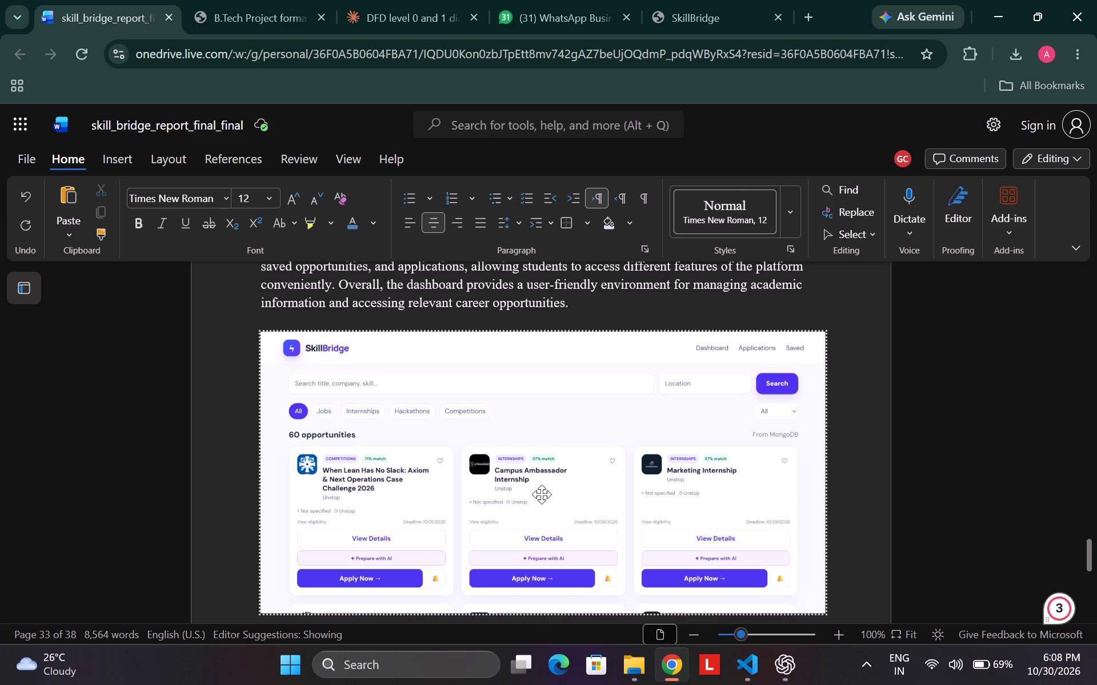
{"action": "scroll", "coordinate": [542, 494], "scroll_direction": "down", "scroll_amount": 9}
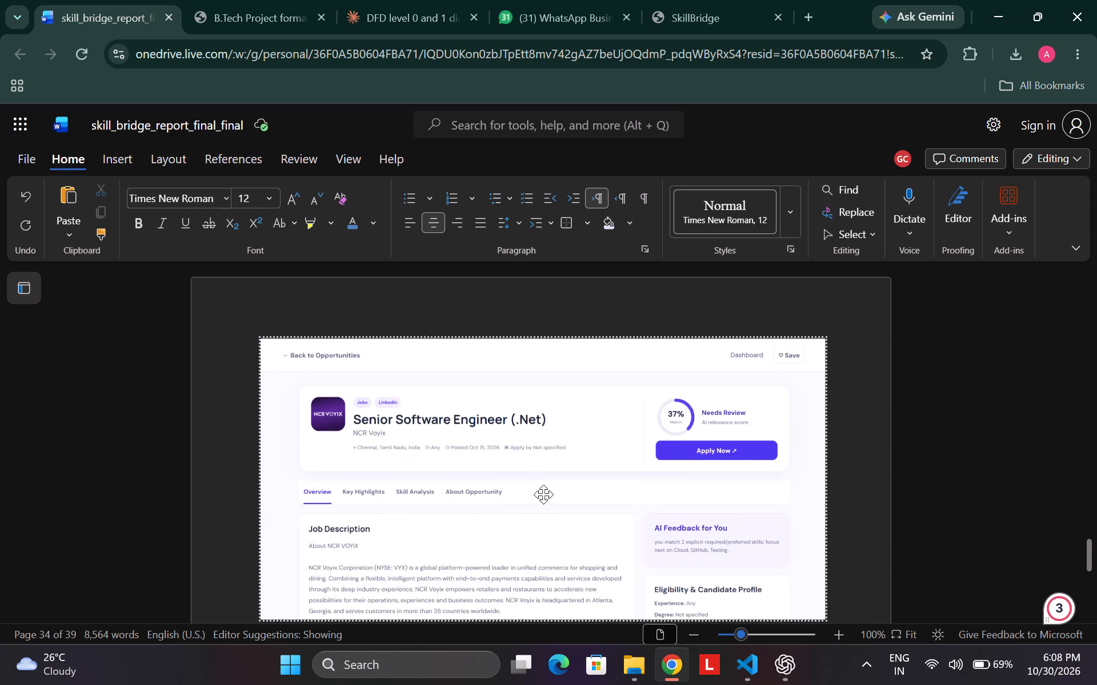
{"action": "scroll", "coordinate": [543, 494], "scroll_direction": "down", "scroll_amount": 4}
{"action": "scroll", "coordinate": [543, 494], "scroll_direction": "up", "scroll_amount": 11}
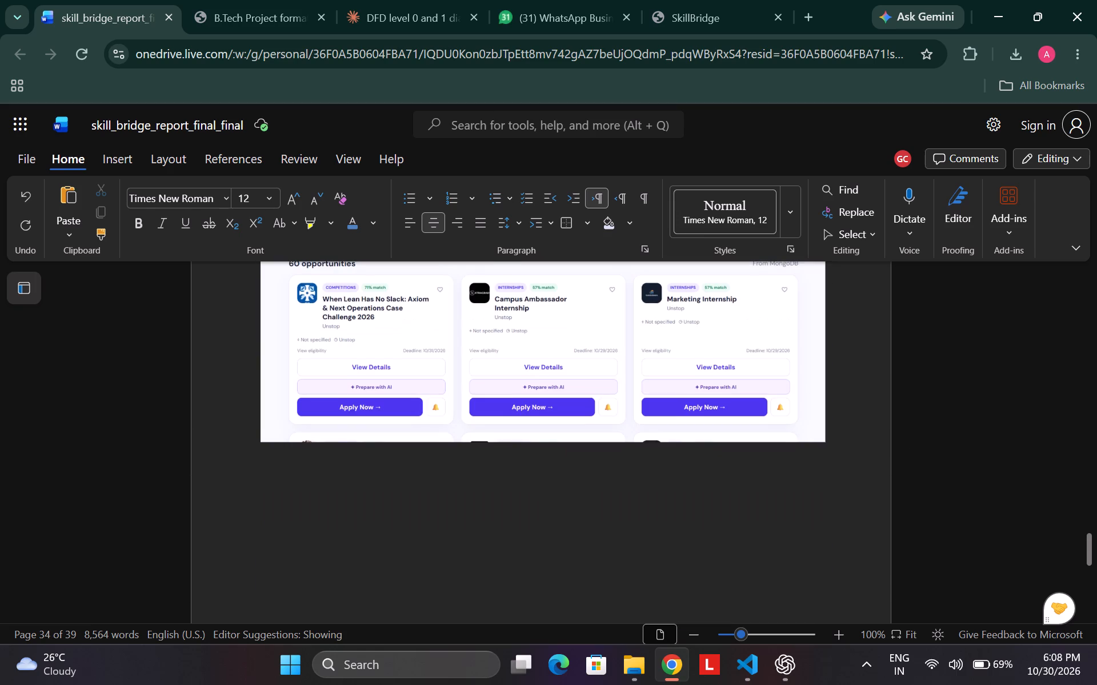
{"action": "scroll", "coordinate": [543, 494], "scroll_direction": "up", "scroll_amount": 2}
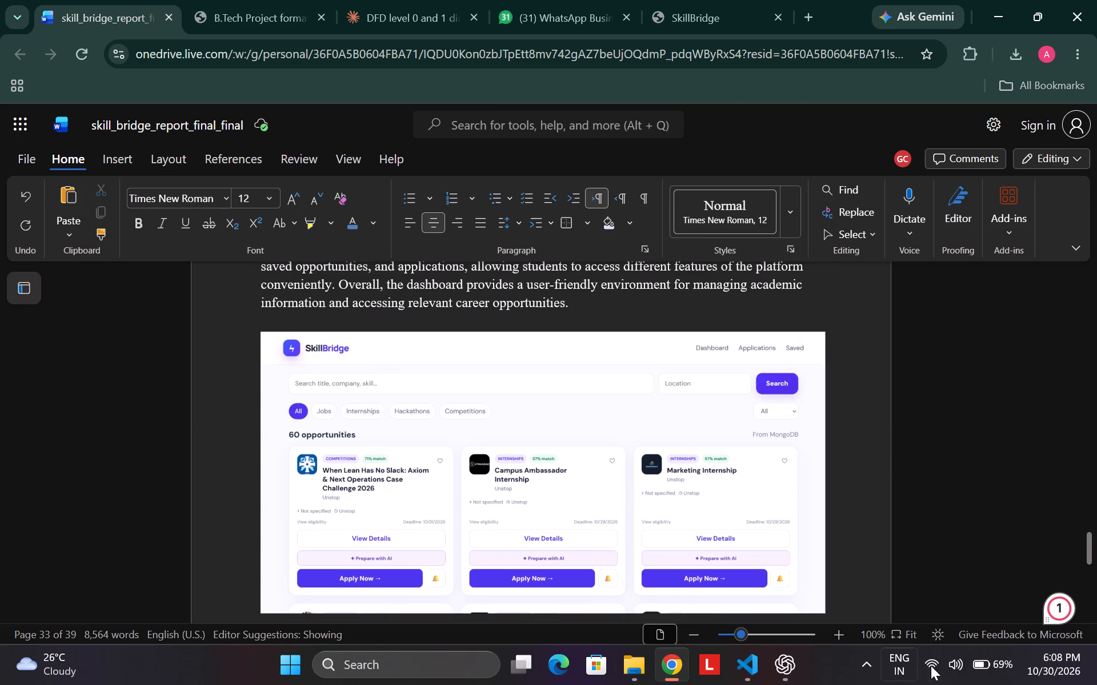
Open the SkillBridge dashboard's Overview page and capture its visible area with the summary cards and "Recommended for you" section.
{"action": "left_click", "coordinate": [257, 7]}
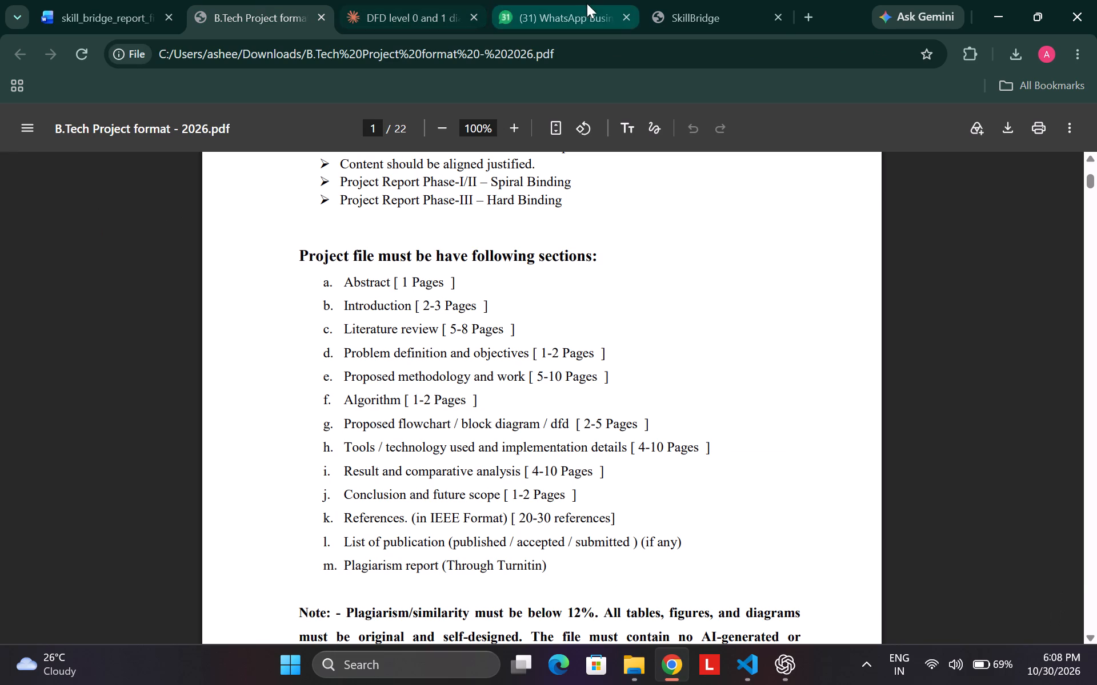
{"action": "left_click", "coordinate": [675, 12]}
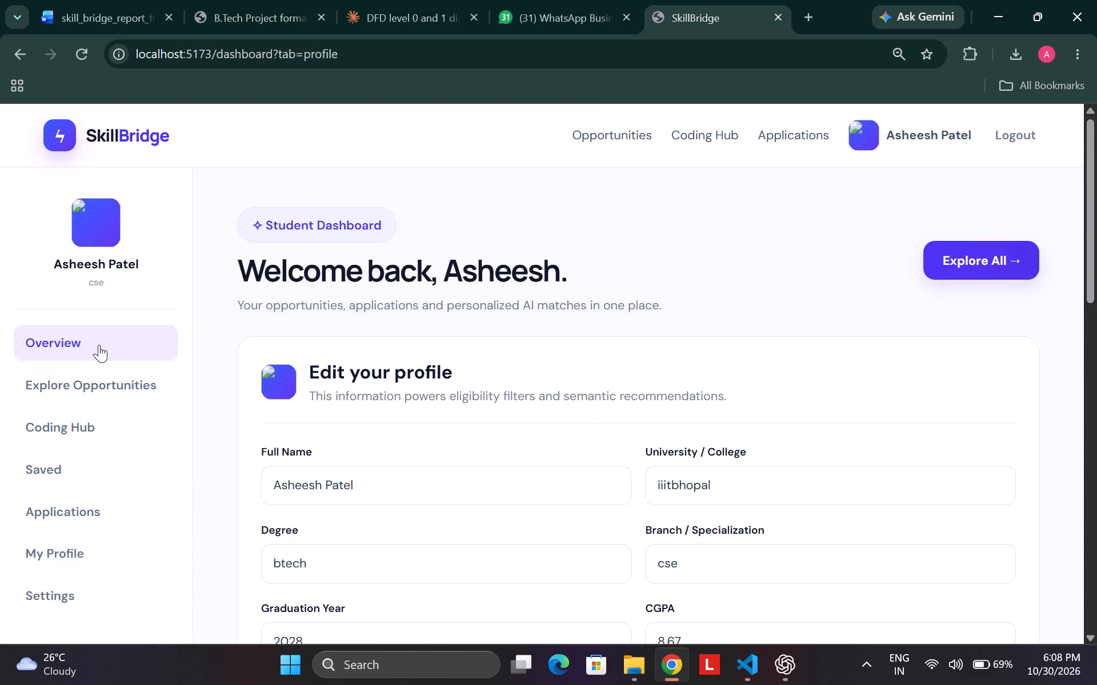
{"action": "left_click", "coordinate": [99, 345]}
{"action": "scroll", "coordinate": [740, 414], "scroll_direction": "down", "scroll_amount": 1}
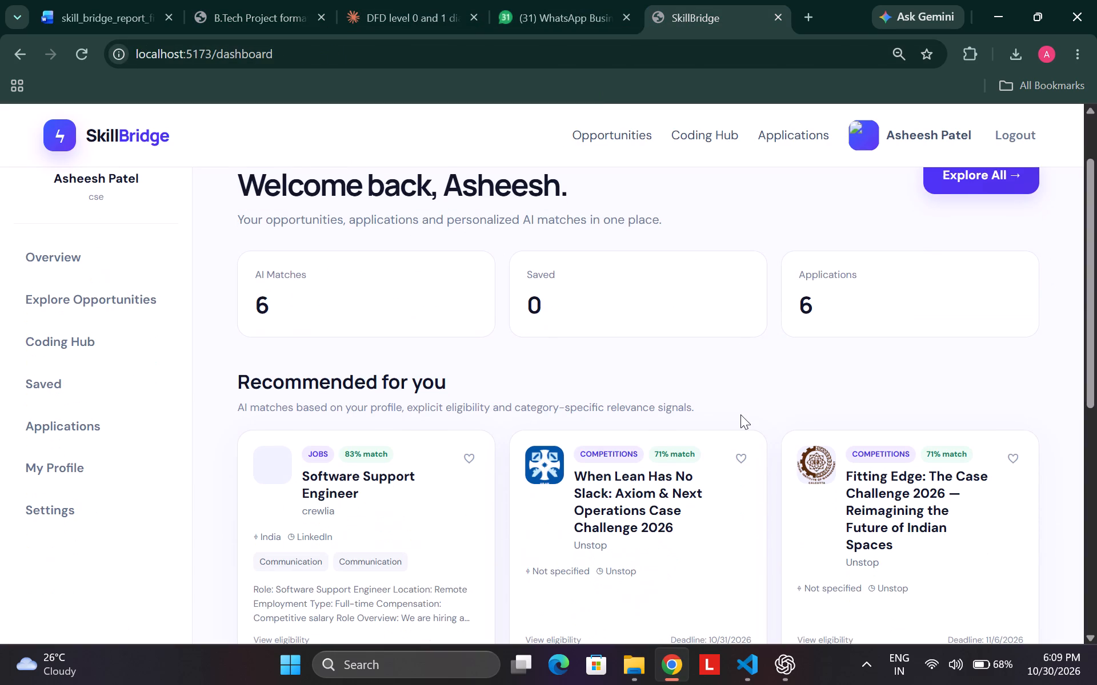
{"action": "scroll", "coordinate": [740, 414], "scroll_direction": "up", "scroll_amount": 1}
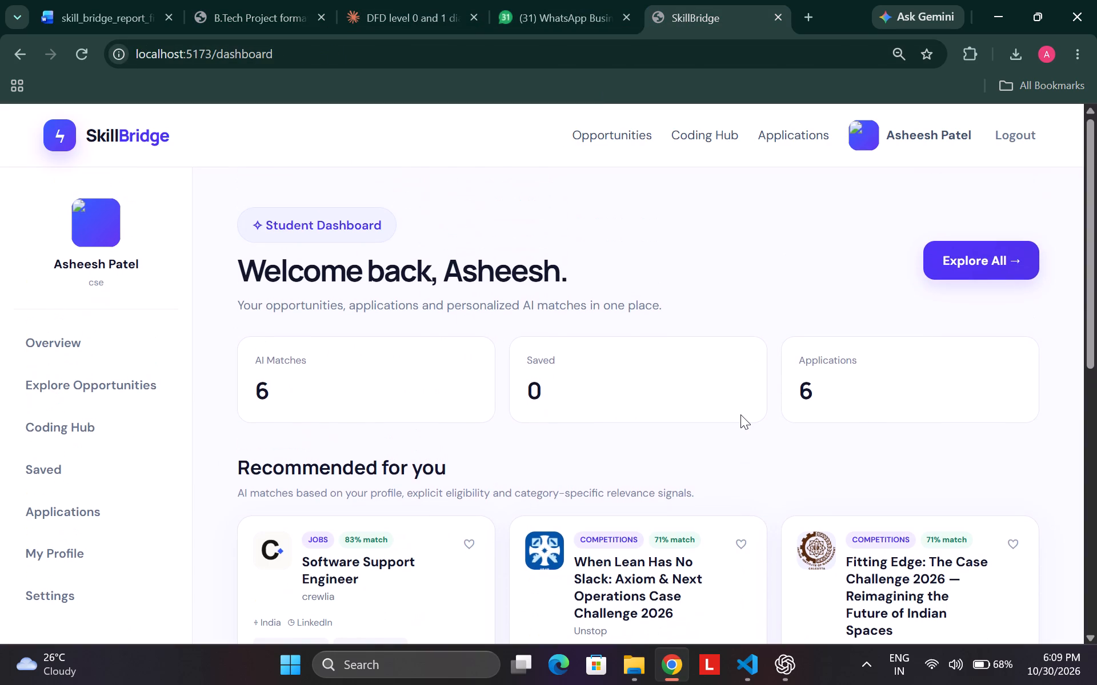
{"action": "scroll", "coordinate": [740, 414], "scroll_direction": "down", "scroll_amount": 1}
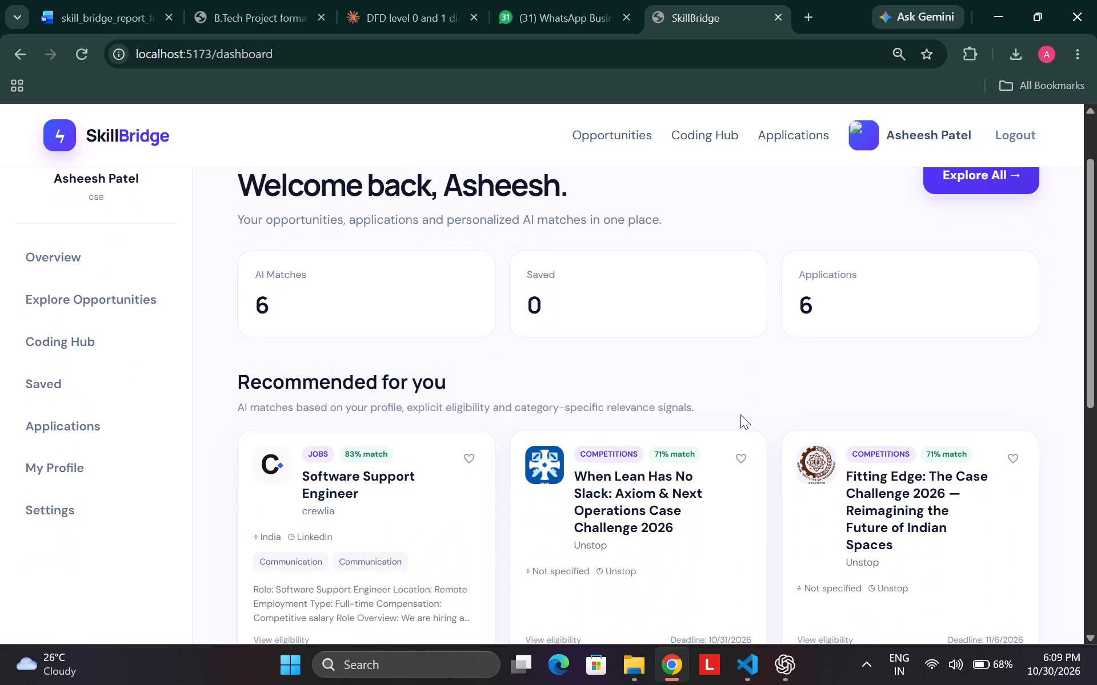
{"action": "scroll", "coordinate": [740, 414], "scroll_direction": "down", "scroll_amount": 2}
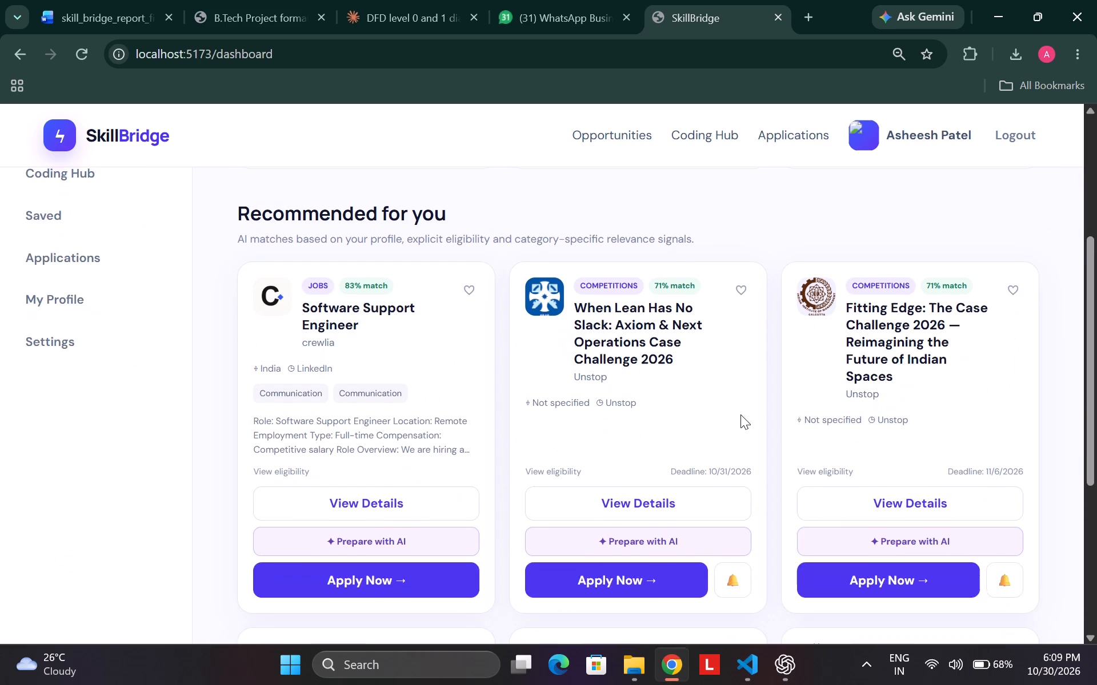
{"action": "scroll", "coordinate": [740, 414], "scroll_direction": "up", "scroll_amount": 2}
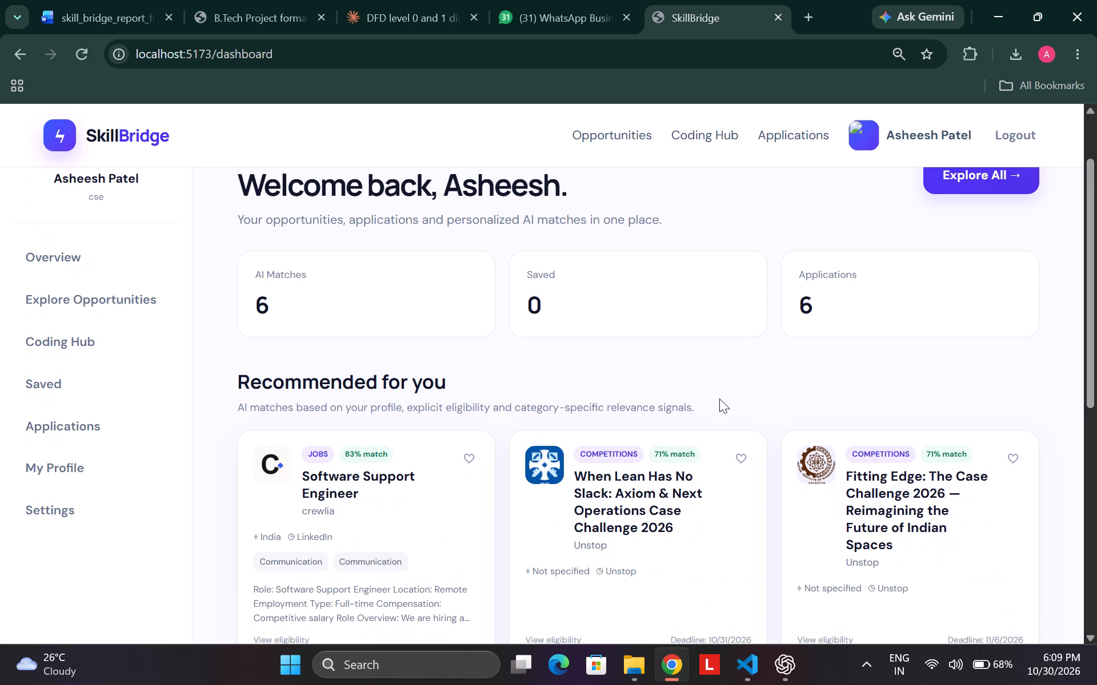
{"action": "key", "text": "Print"}
{"action": "left_click_drag", "start_coordinate": [0, 103], "coordinate": [425, 450]}
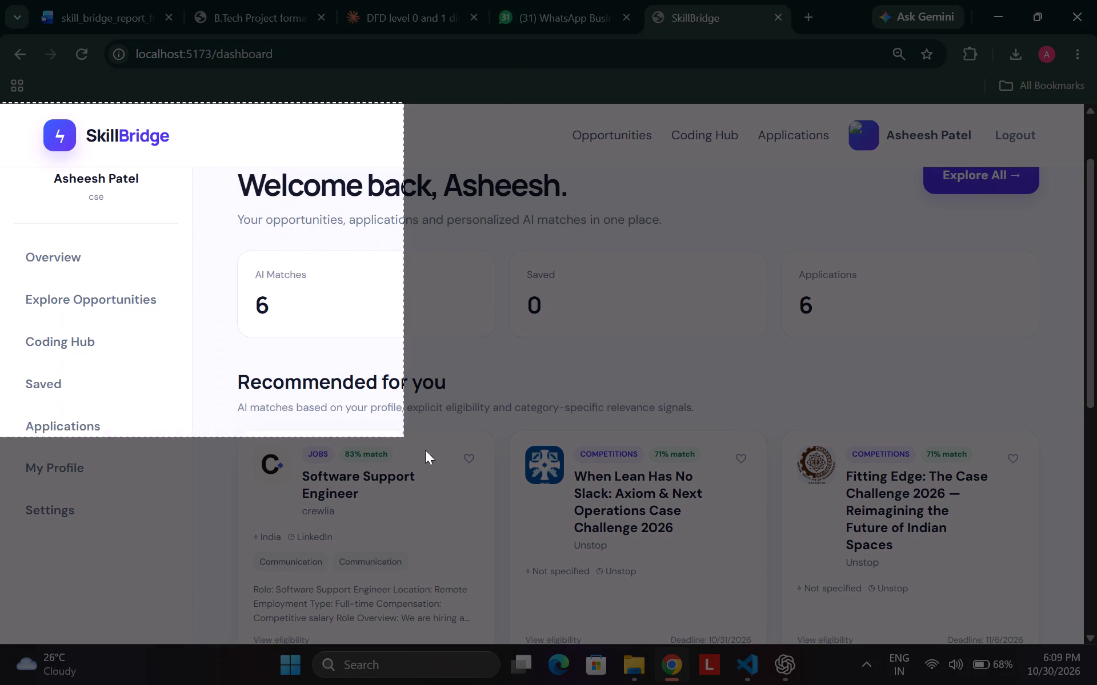
{"action": "left_click_drag", "start_coordinate": [425, 450], "coordinate": [1021, 628]}
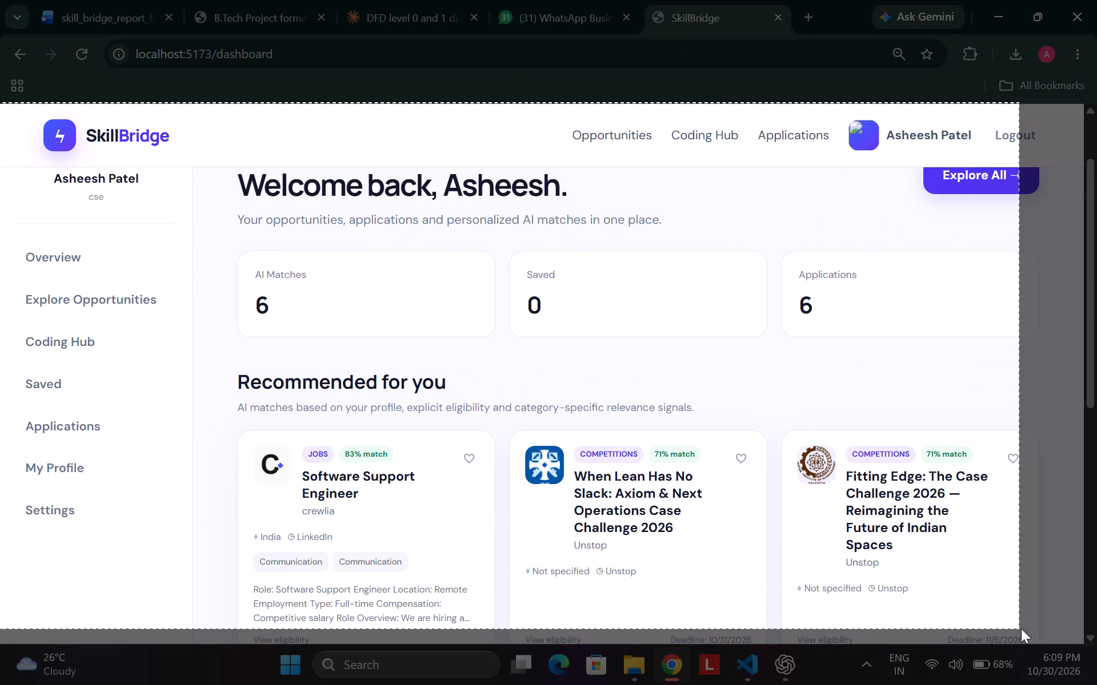
{"action": "left_click_drag", "start_coordinate": [1021, 628], "coordinate": [1083, 640]}
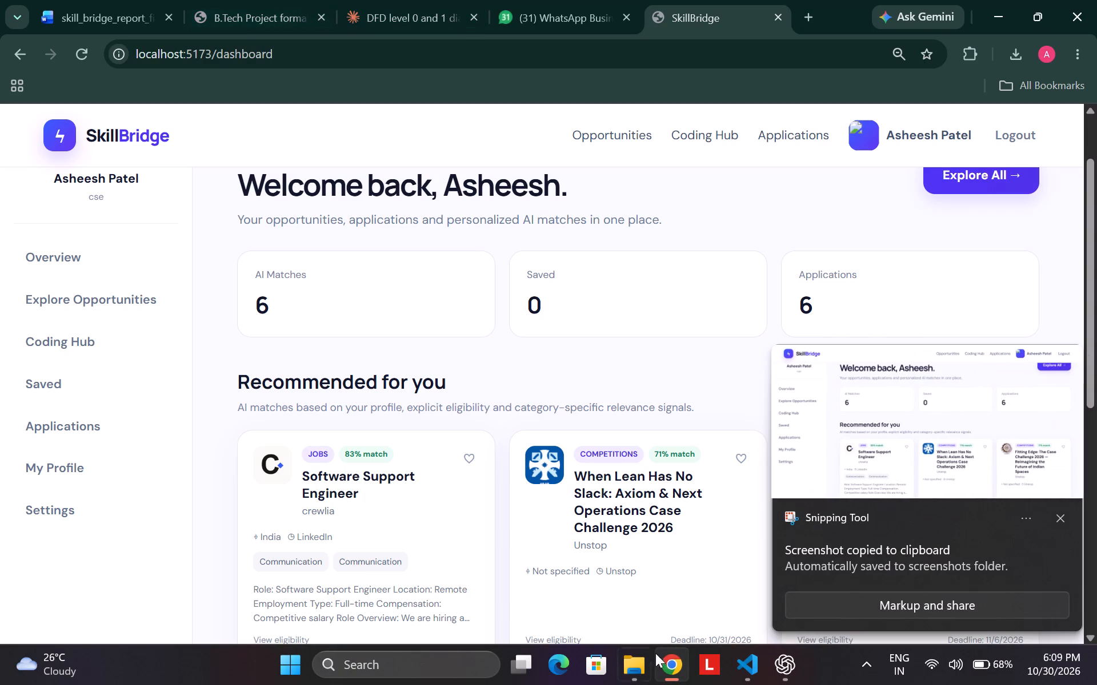
{"action": "left_click", "coordinate": [111, 0]}
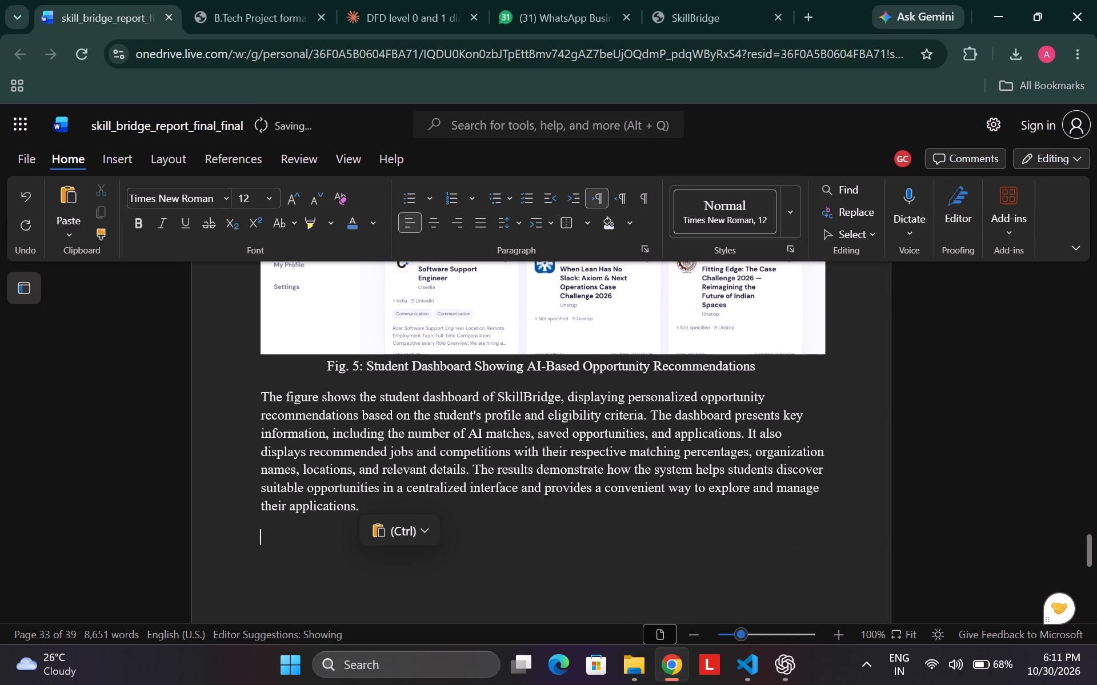
Renumber the recommendations caption as Fig. 7 and make the explanation below it begin with "The figure 7 shows".
{"action": "left_click", "coordinate": [317, 393]}
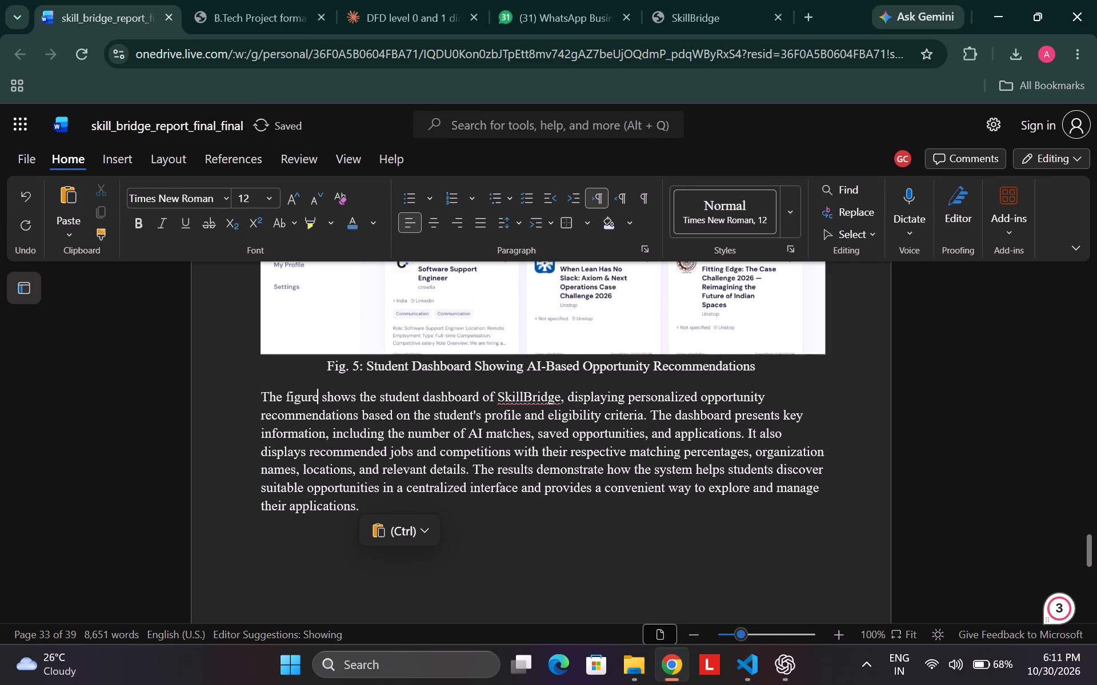
{"action": "key", "text": "space"}
{"action": "left_click", "coordinate": [358, 368]}
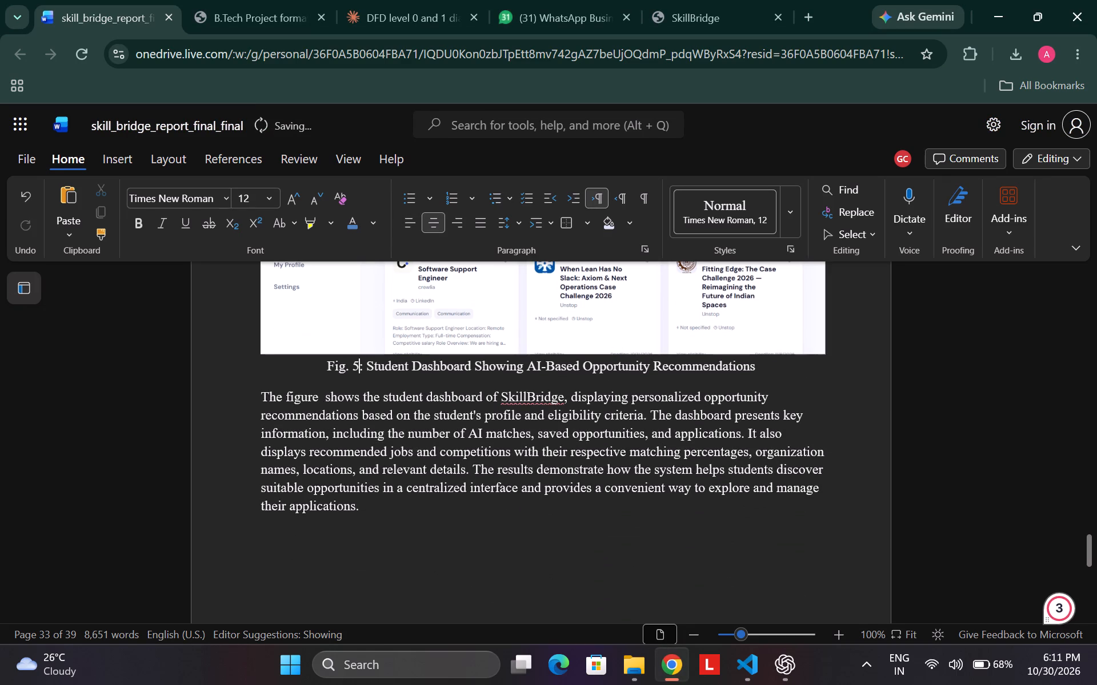
{"action": "key", "text": "BackSpace"}
{"action": "key", "text": "7"}
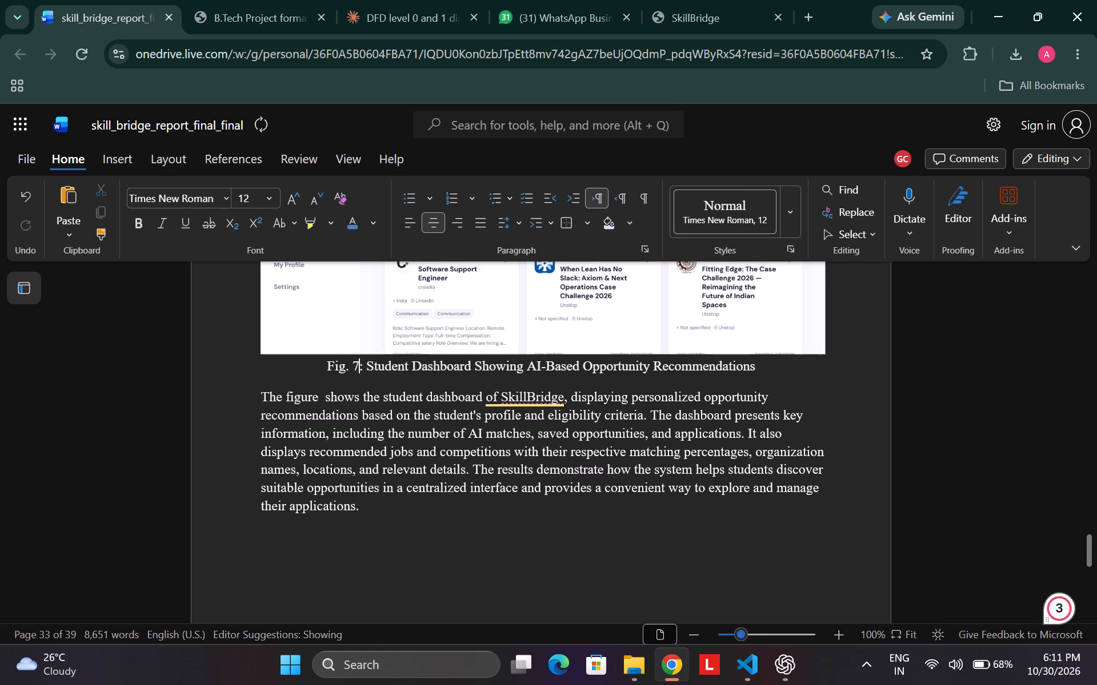
{"action": "left_click", "coordinate": [321, 397]}
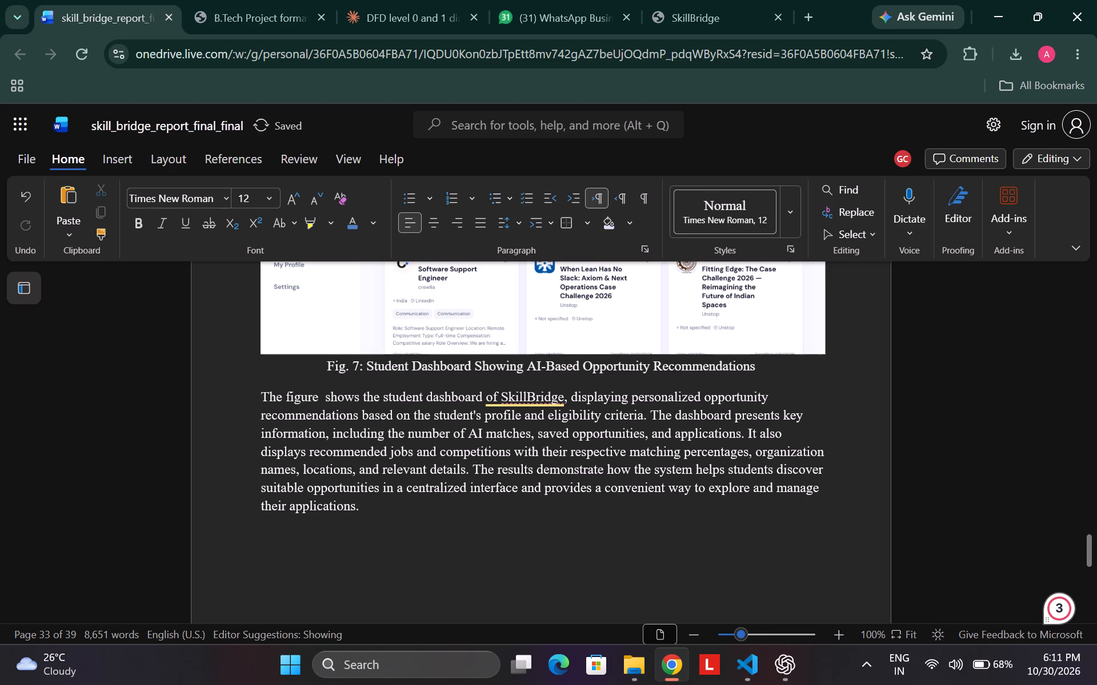
{"action": "key", "text": "7"}
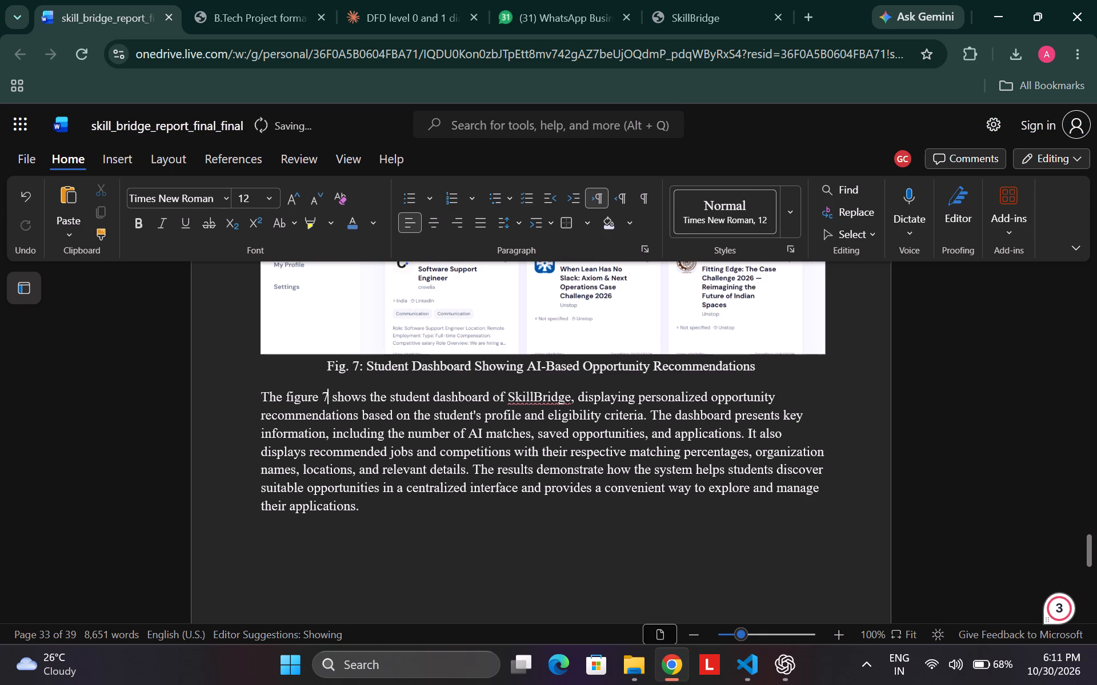
Review section 8.10's dashboard screenshots, captions and explanations for Fig. 6 and Fig. 7.
{"action": "scroll", "coordinate": [558, 442], "scroll_direction": "up", "scroll_amount": 1}
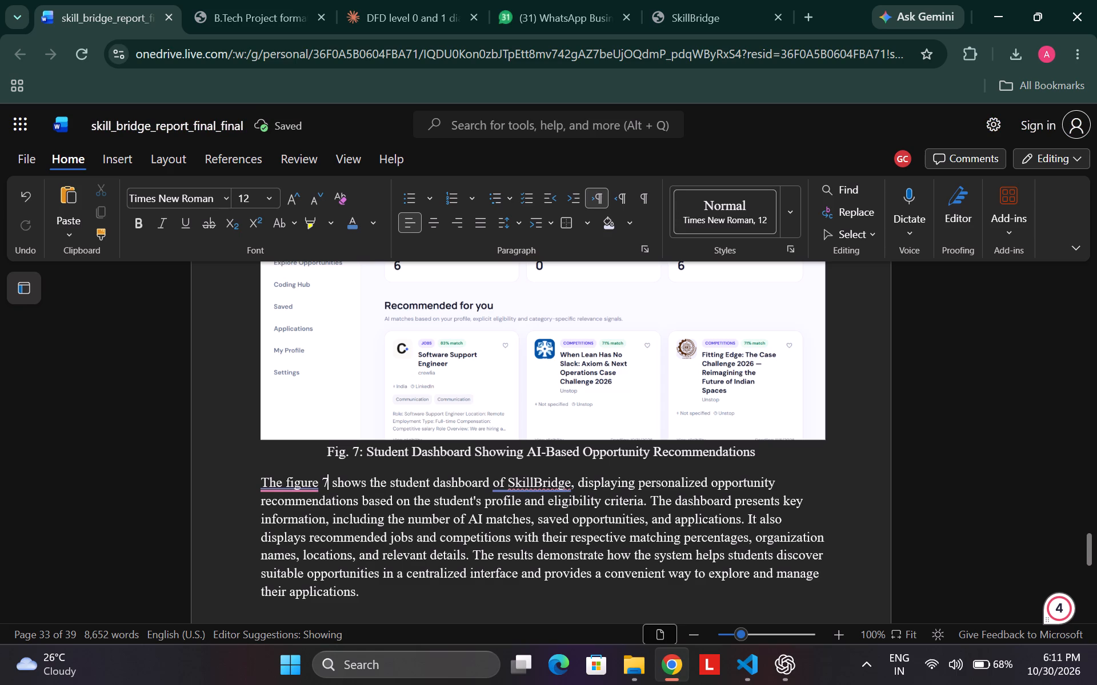
{"action": "scroll", "coordinate": [588, 485], "scroll_direction": "down", "scroll_amount": 1}
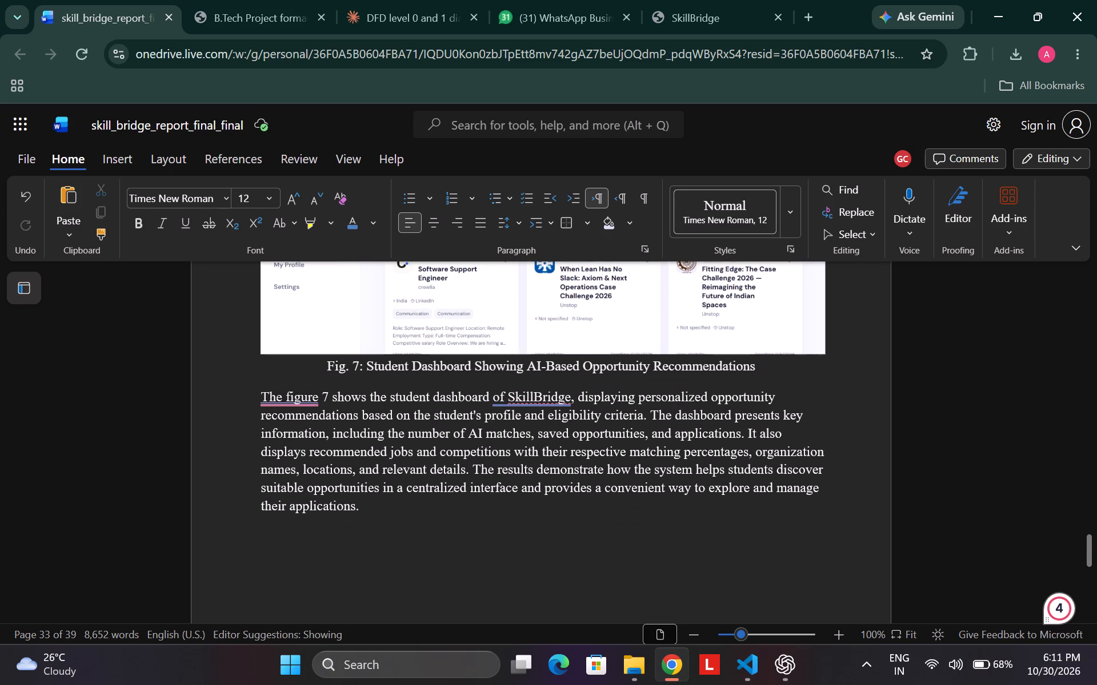
{"action": "scroll", "coordinate": [514, 473], "scroll_direction": "up", "scroll_amount": 6}
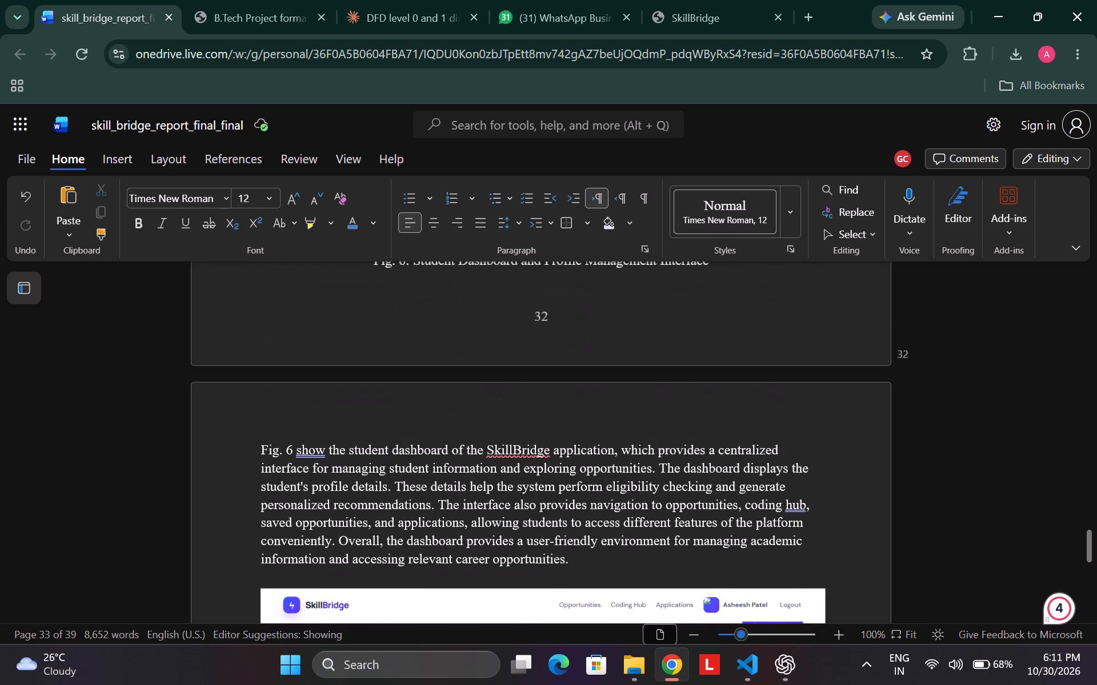
{"action": "scroll", "coordinate": [515, 473], "scroll_direction": "up", "scroll_amount": 6}
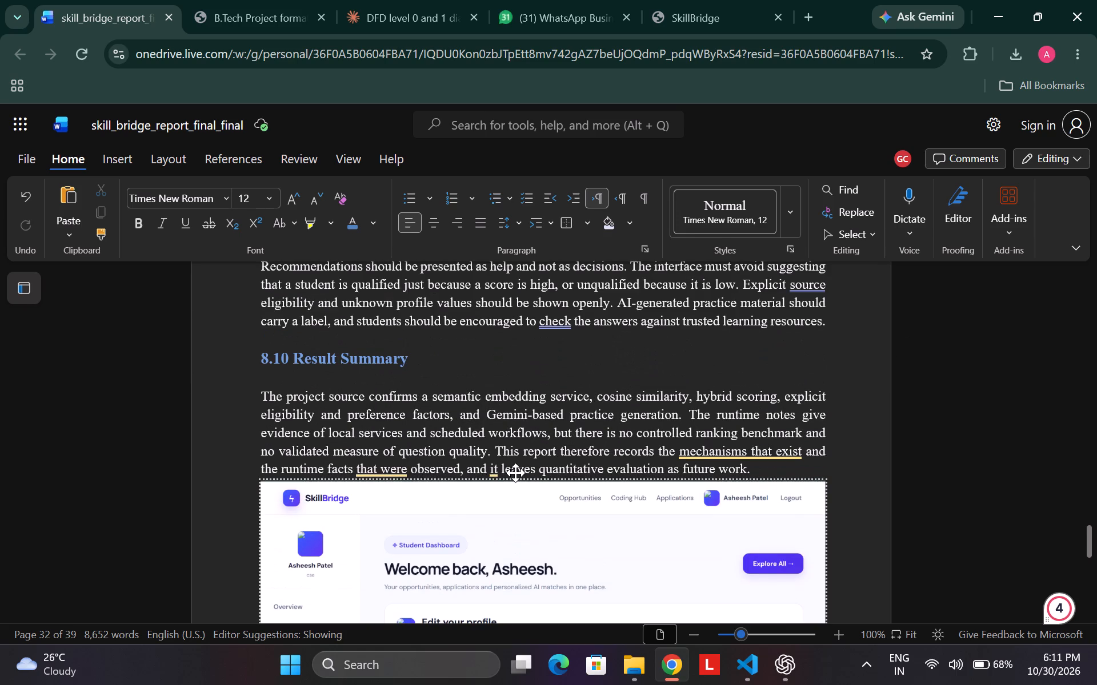
{"action": "scroll", "coordinate": [515, 473], "scroll_direction": "down", "scroll_amount": 2}
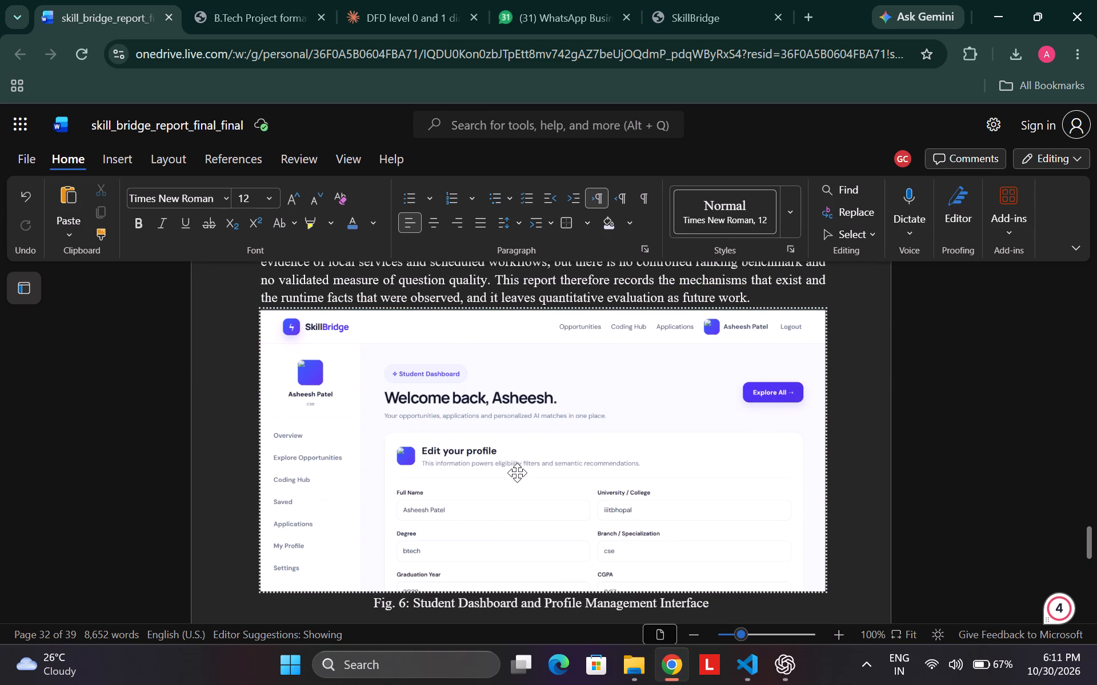
{"action": "scroll", "coordinate": [539, 453], "scroll_direction": "down", "scroll_amount": 7}
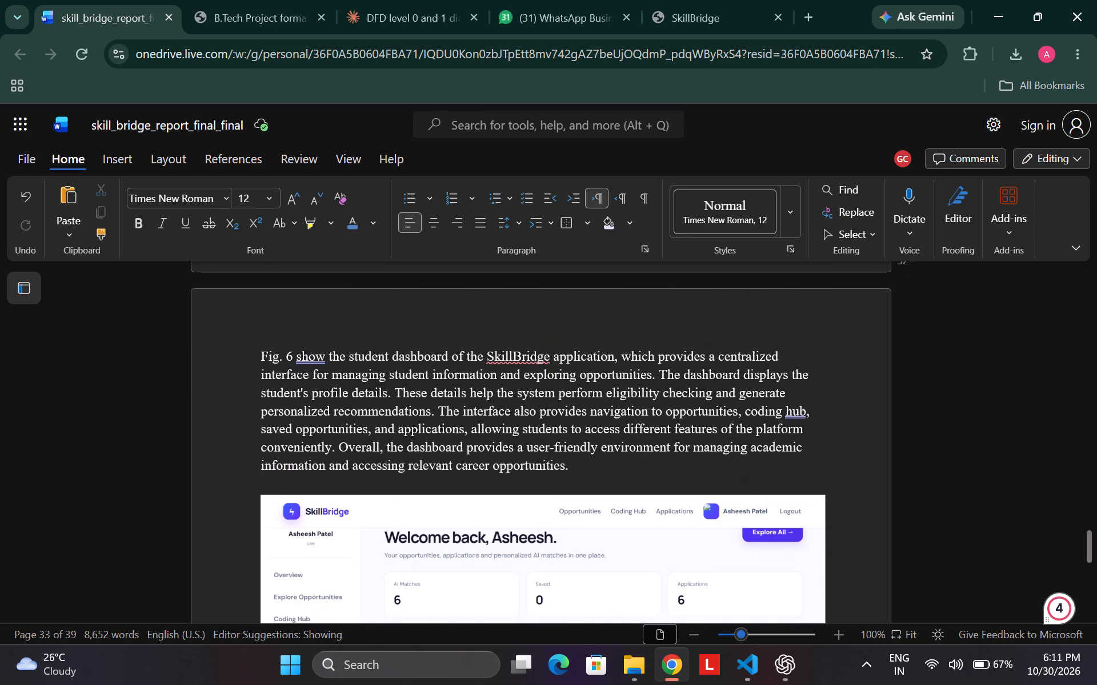
Delete the student dashboard screenshot showing "Upcoming email reminders" below the Coding Hub screenshot.
{"action": "scroll", "coordinate": [541, 446], "scroll_direction": "down", "scroll_amount": 9}
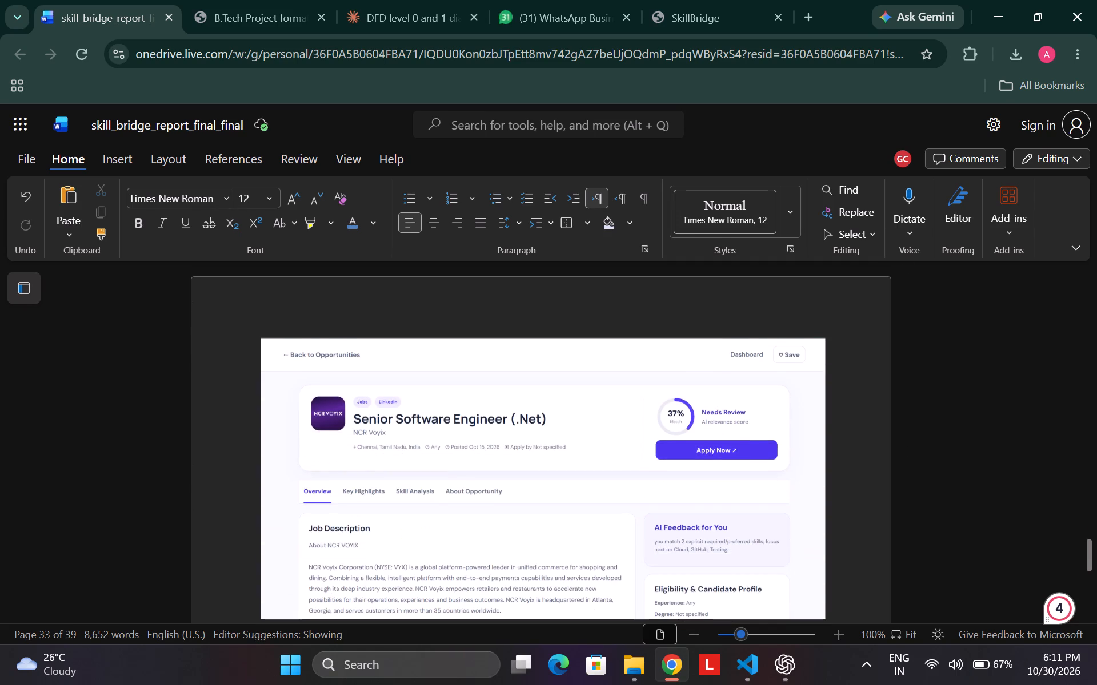
{"action": "scroll", "coordinate": [545, 446], "scroll_direction": "down", "scroll_amount": 5}
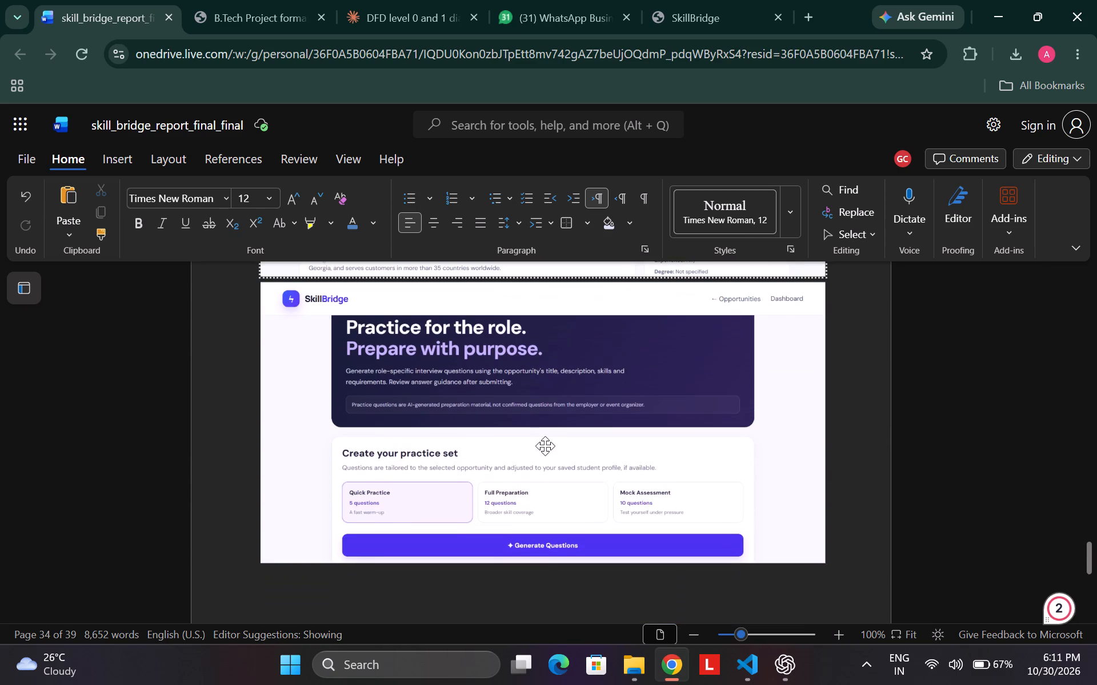
{"action": "scroll", "coordinate": [545, 446], "scroll_direction": "down", "scroll_amount": 6}
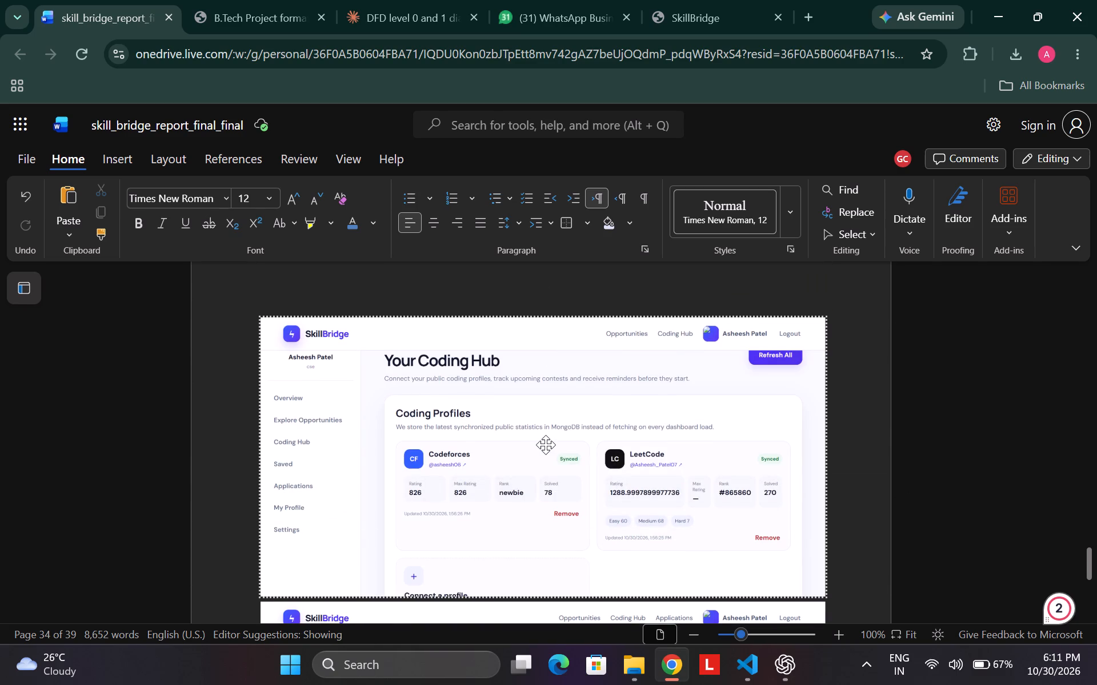
{"action": "scroll", "coordinate": [545, 441], "scroll_direction": "down", "scroll_amount": 3}
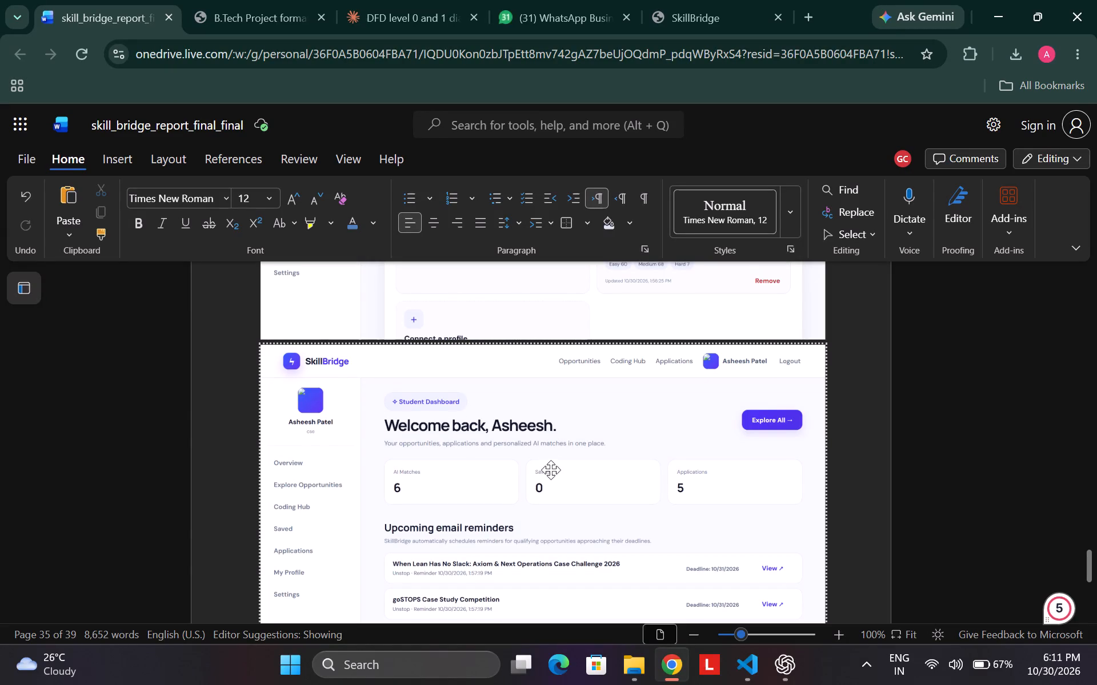
{"action": "scroll", "coordinate": [551, 438], "scroll_direction": "down", "scroll_amount": 1}
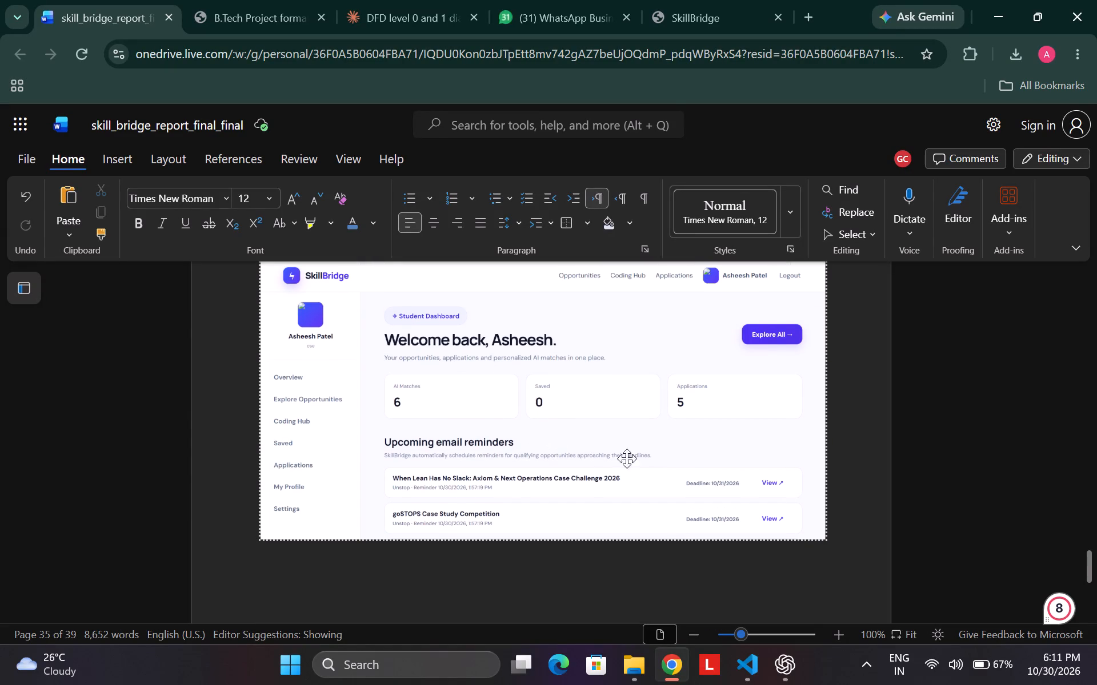
{"action": "left_click", "coordinate": [667, 434]}
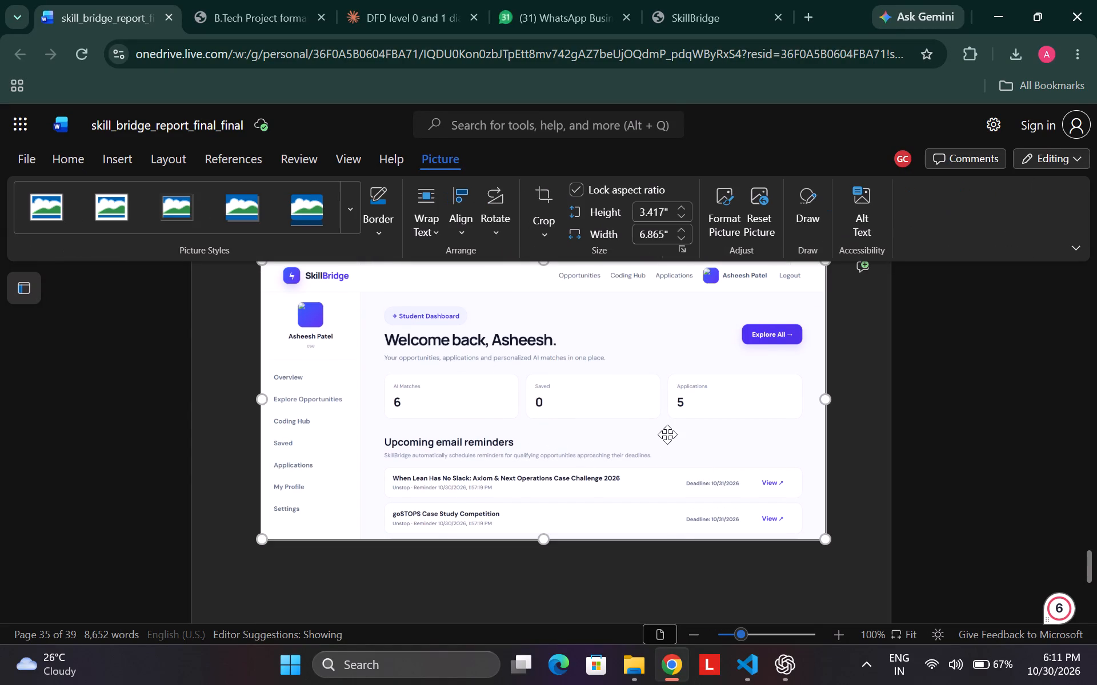
{"action": "key", "text": "Delete"}
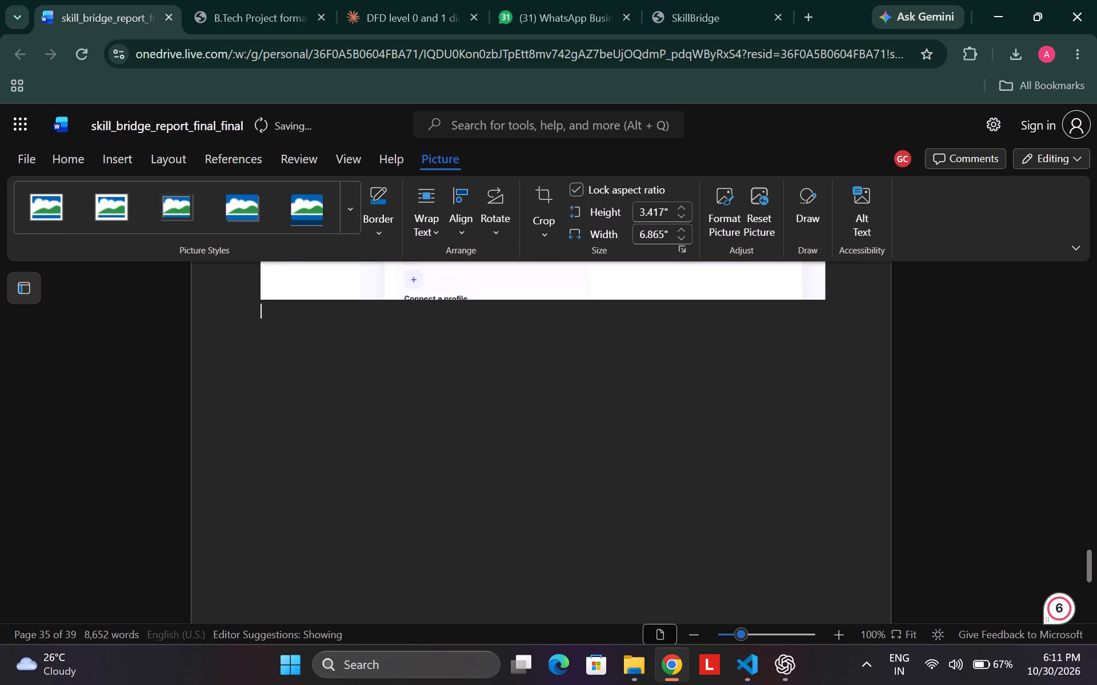
Review section 8.10's captioned dashboard figures and the uncaptioned job details, interview practice and Coding Hub screenshots after them.
{"action": "scroll", "coordinate": [667, 454], "scroll_direction": "up", "scroll_amount": 13}
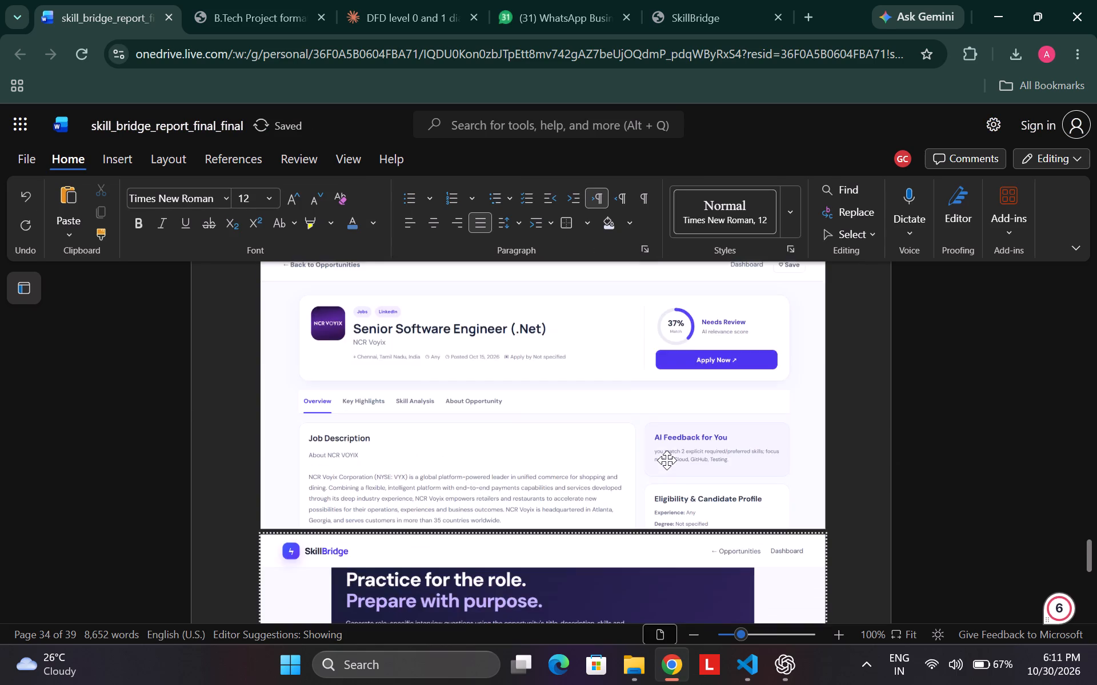
{"action": "scroll", "coordinate": [667, 460], "scroll_direction": "up", "scroll_amount": 4}
{"action": "scroll", "coordinate": [667, 460], "scroll_direction": "down", "scroll_amount": 2}
{"action": "scroll", "coordinate": [667, 460], "scroll_direction": "up", "scroll_amount": 16}
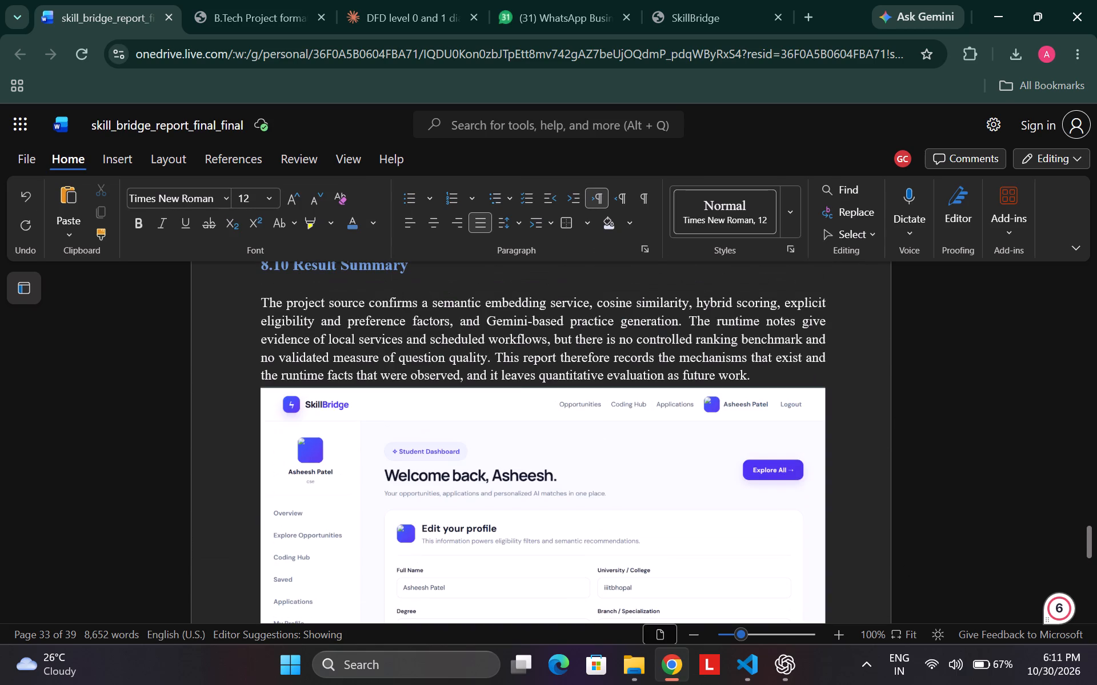
{"action": "scroll", "coordinate": [667, 460], "scroll_direction": "down", "scroll_amount": 11}
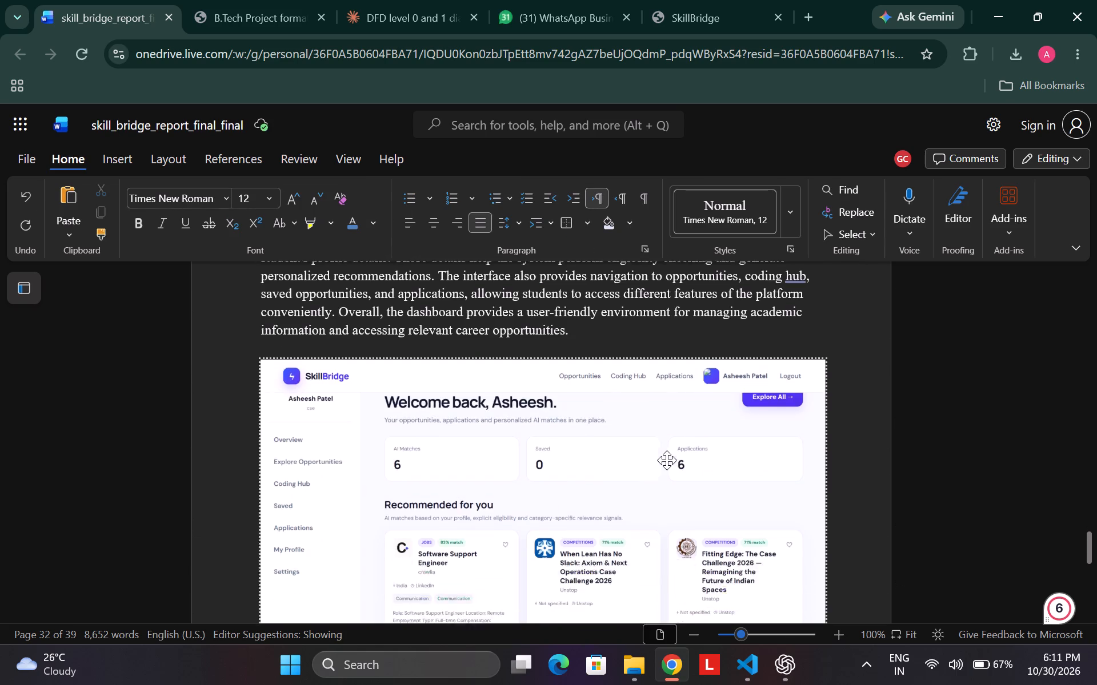
{"action": "scroll", "coordinate": [667, 460], "scroll_direction": "down", "scroll_amount": 6}
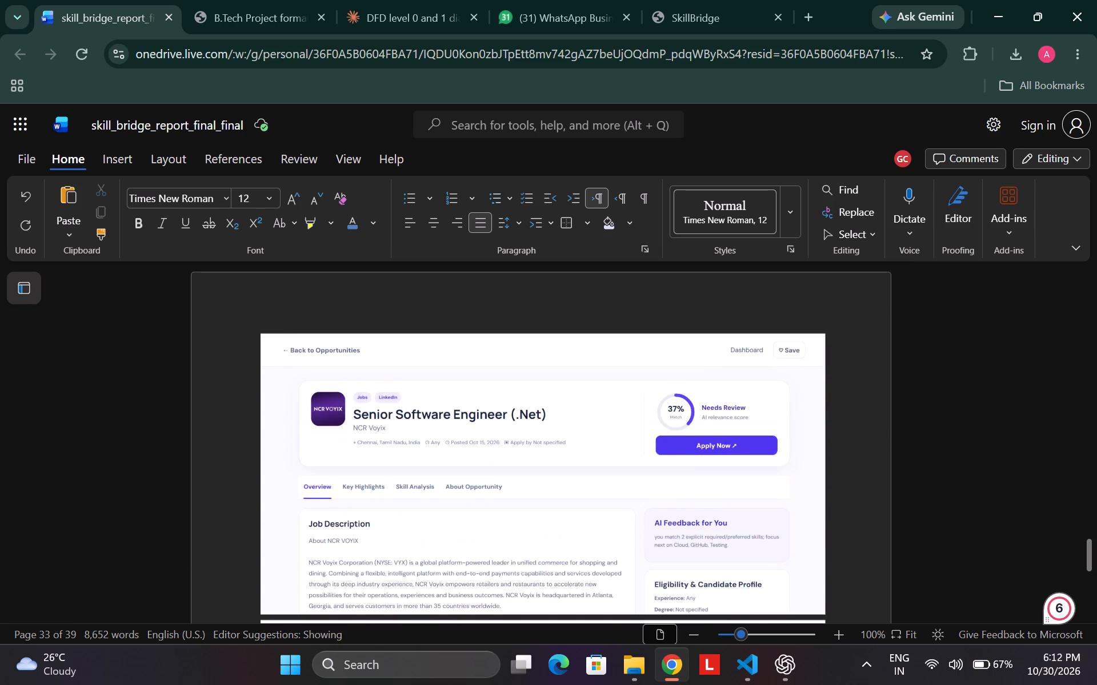
{"action": "scroll", "coordinate": [667, 461], "scroll_direction": "down", "scroll_amount": 10}
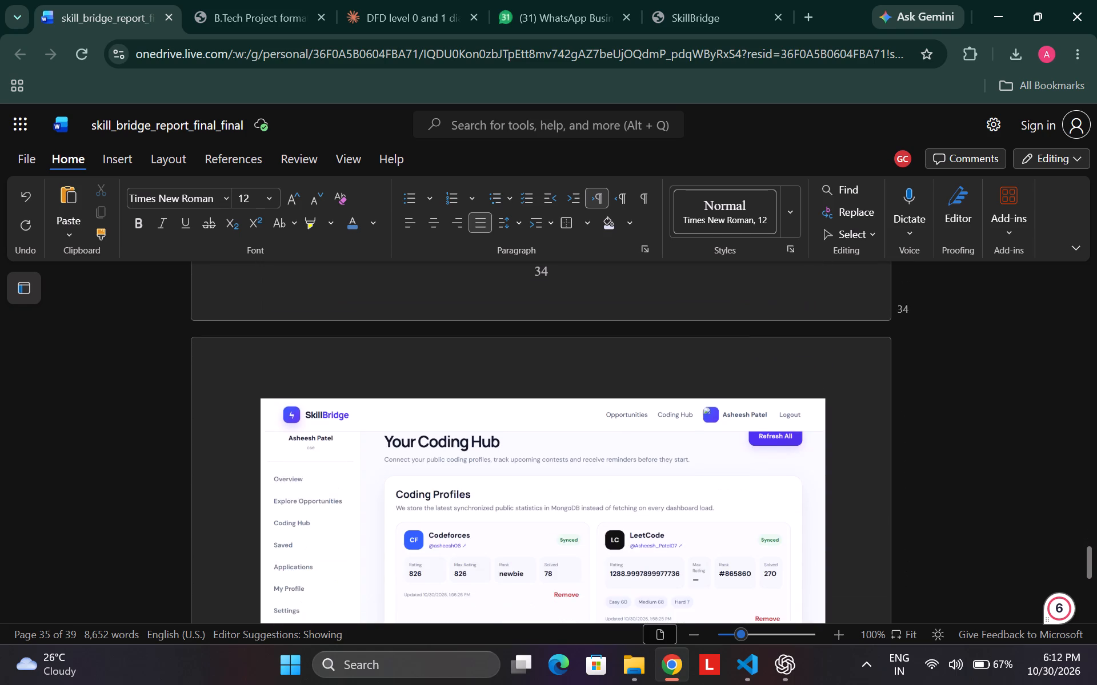
{"action": "scroll", "coordinate": [666, 462], "scroll_direction": "down", "scroll_amount": 3}
{"action": "scroll", "coordinate": [666, 462], "scroll_direction": "up", "scroll_amount": 3}
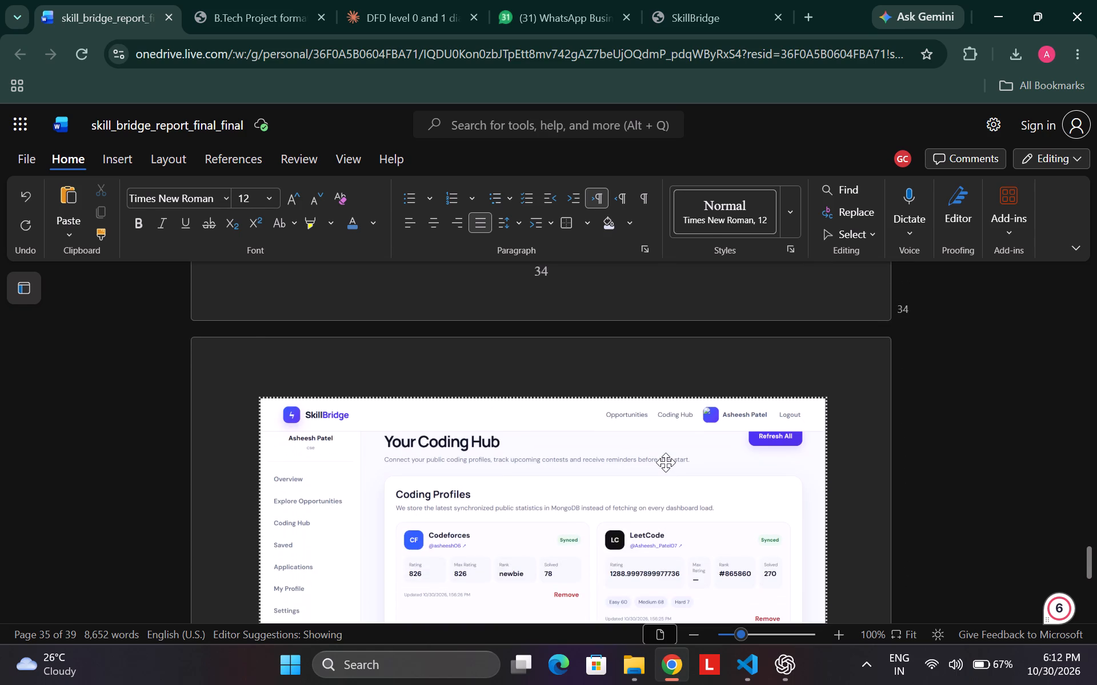
{"action": "scroll", "coordinate": [666, 462], "scroll_direction": "up", "scroll_amount": 9}
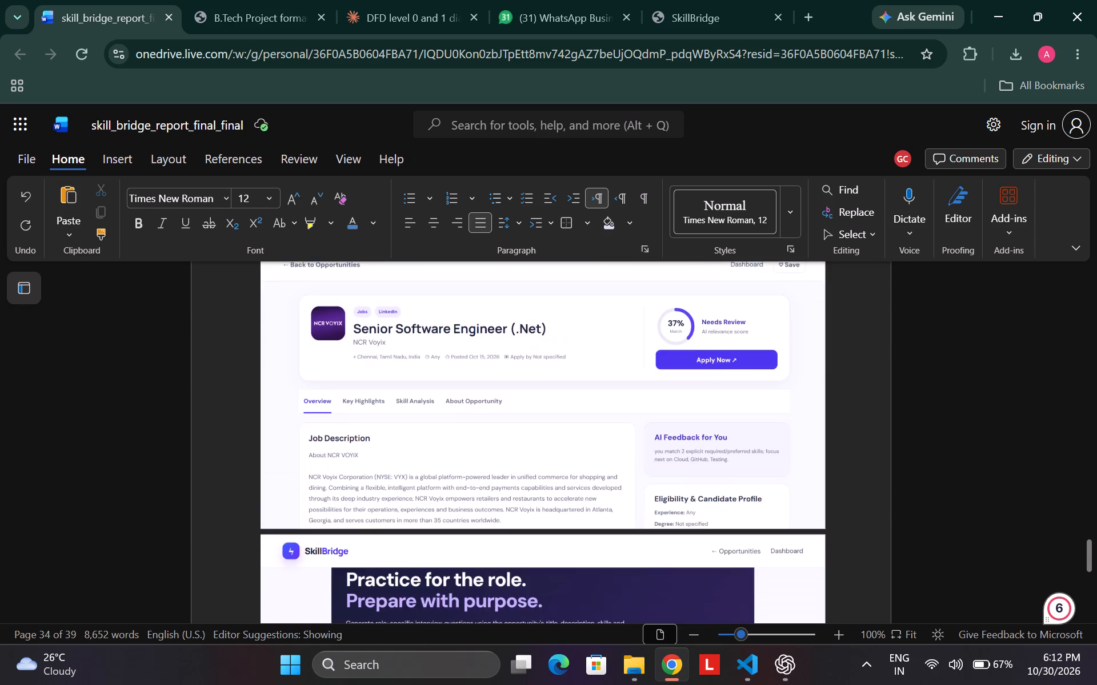
{"action": "scroll", "coordinate": [666, 462], "scroll_direction": "up", "scroll_amount": 13}
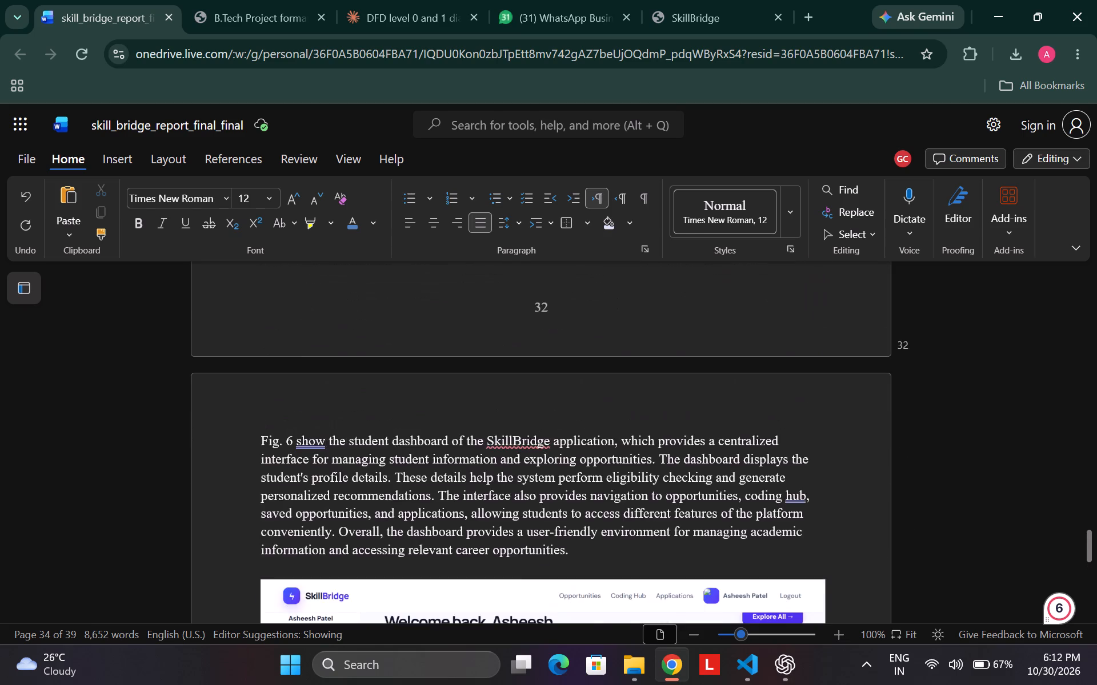
{"action": "scroll", "coordinate": [666, 462], "scroll_direction": "up", "scroll_amount": 4}
{"action": "scroll", "coordinate": [666, 462], "scroll_direction": "down", "scroll_amount": 8}
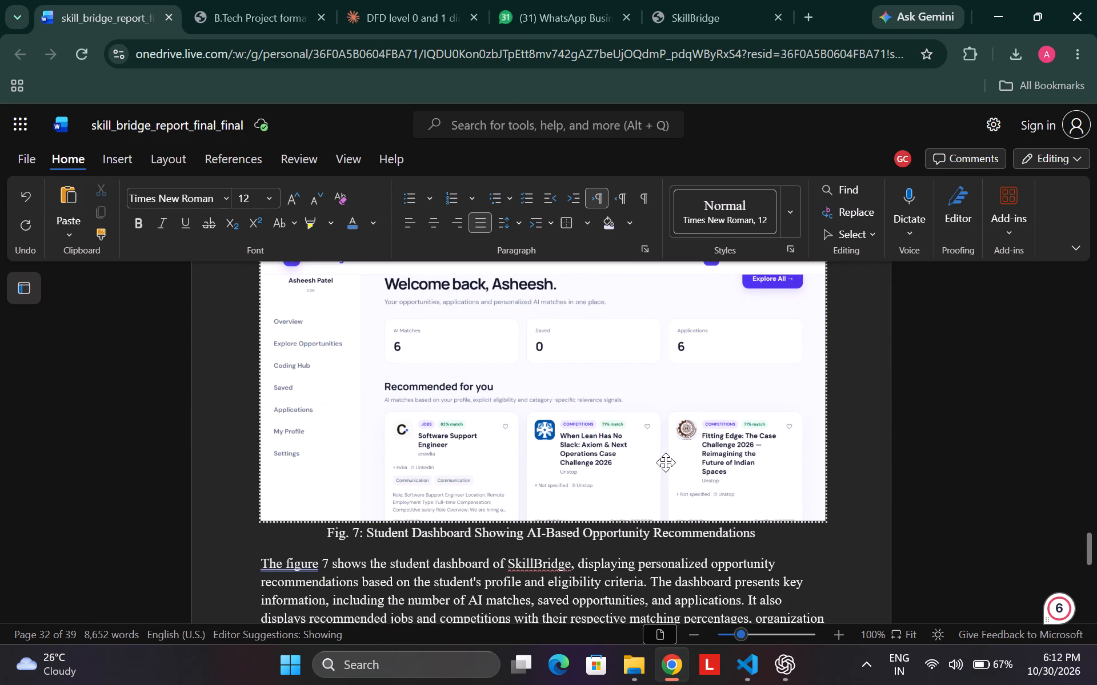
{"action": "scroll", "coordinate": [666, 462], "scroll_direction": "down", "scroll_amount": 5}
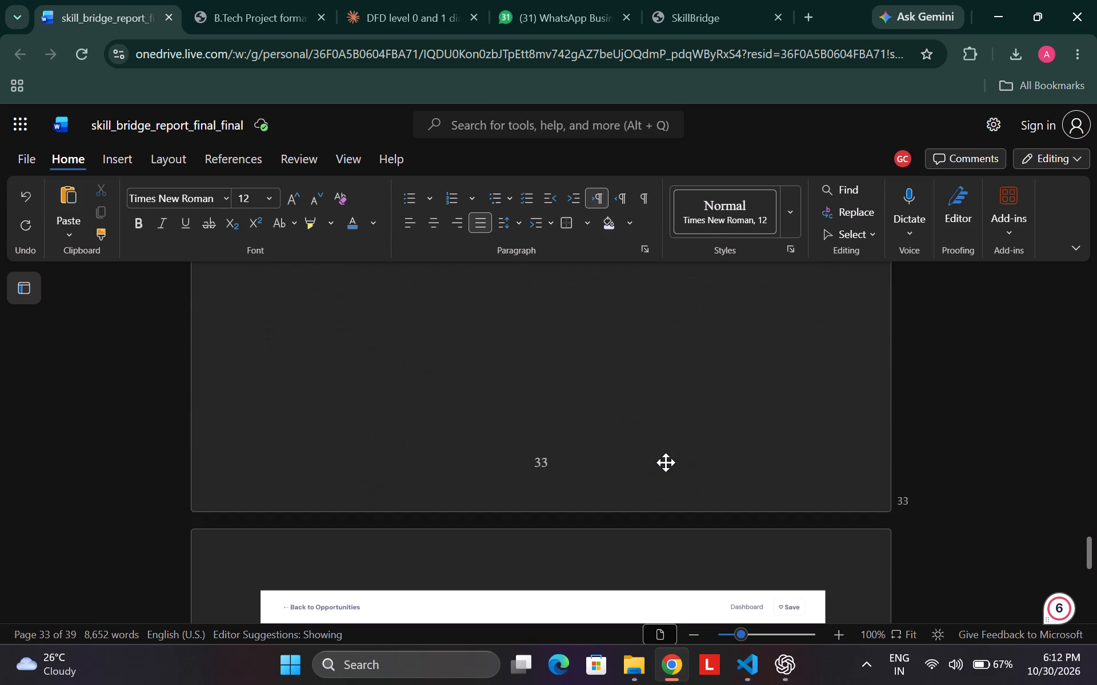
{"action": "scroll", "coordinate": [666, 462], "scroll_direction": "up", "scroll_amount": 5}
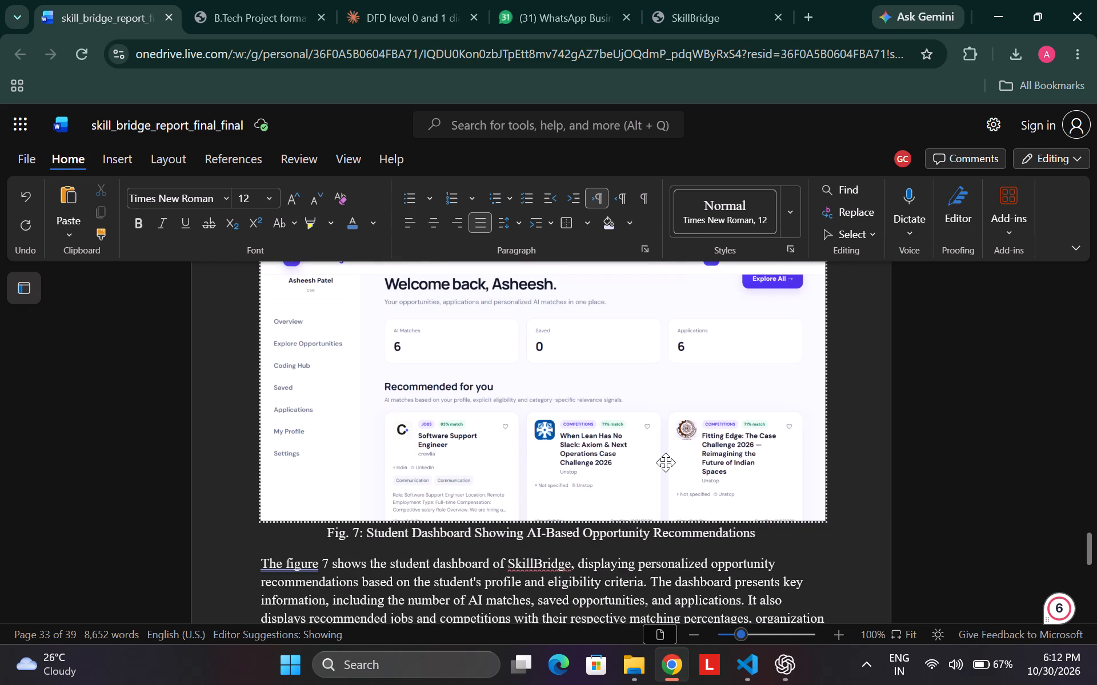
{"action": "scroll", "coordinate": [666, 462], "scroll_direction": "up", "scroll_amount": 2}
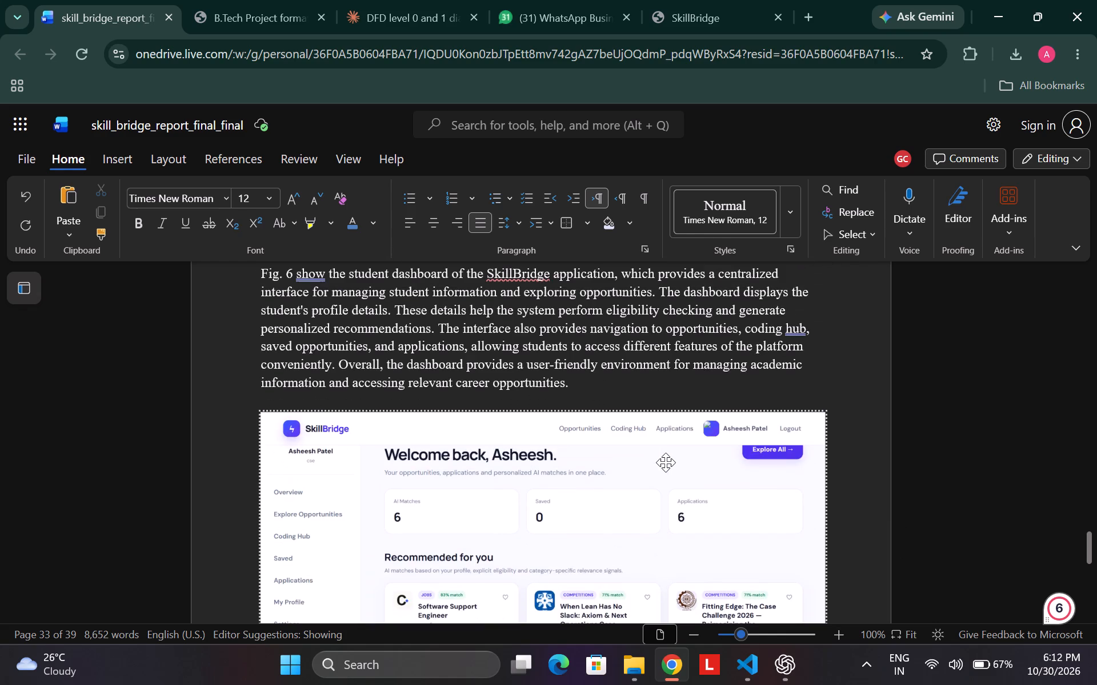
Review the Fig. 7 dashboard text and the uncaptioned job details, interview practice and Coding Hub screenshots that follow it.
{"action": "scroll", "coordinate": [666, 462], "scroll_direction": "down", "scroll_amount": 1}
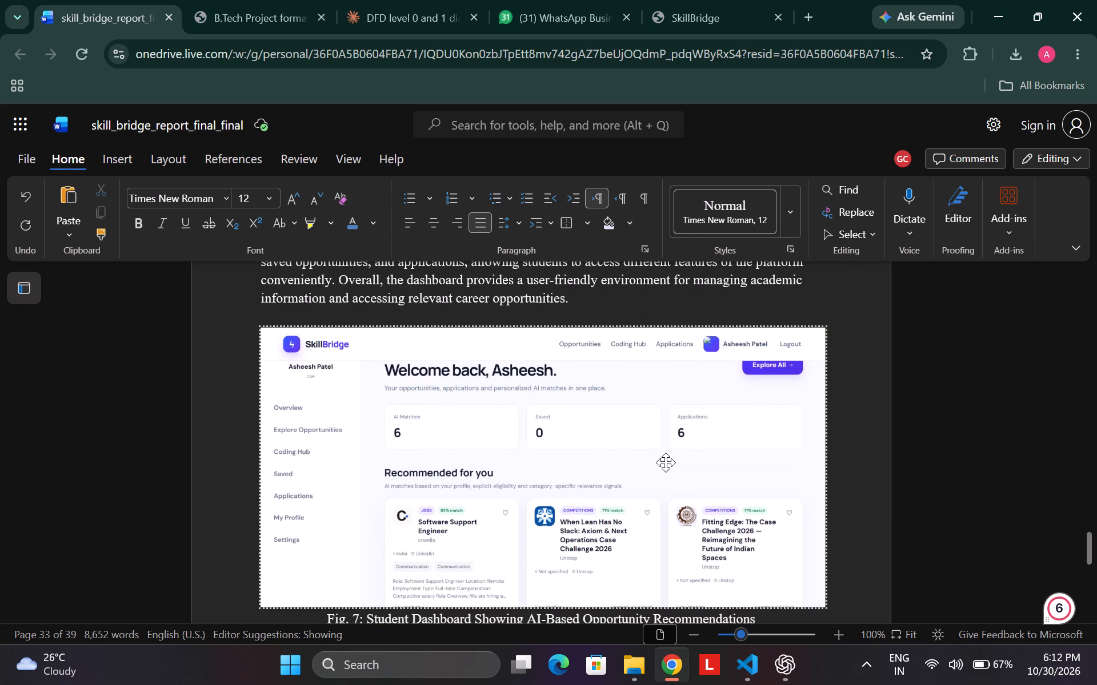
{"action": "scroll", "coordinate": [666, 462], "scroll_direction": "down", "scroll_amount": 2}
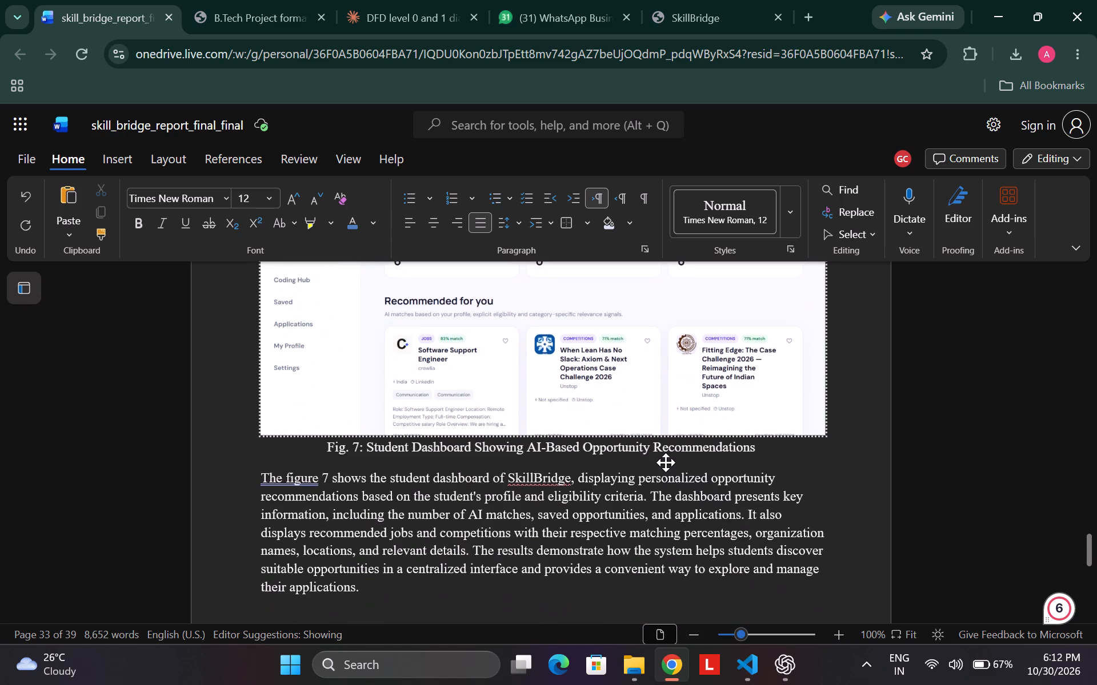
{"action": "scroll", "coordinate": [666, 462], "scroll_direction": "down", "scroll_amount": 6}
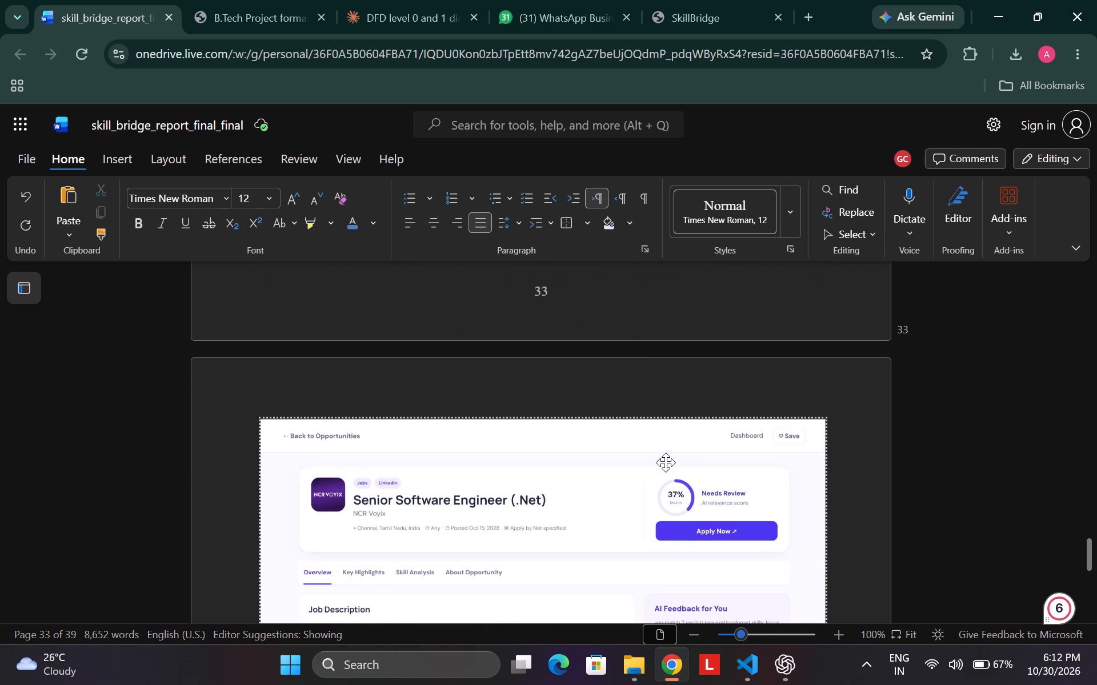
{"action": "scroll", "coordinate": [666, 462], "scroll_direction": "down", "scroll_amount": 6}
{"action": "scroll", "coordinate": [666, 462], "scroll_direction": "up", "scroll_amount": 3}
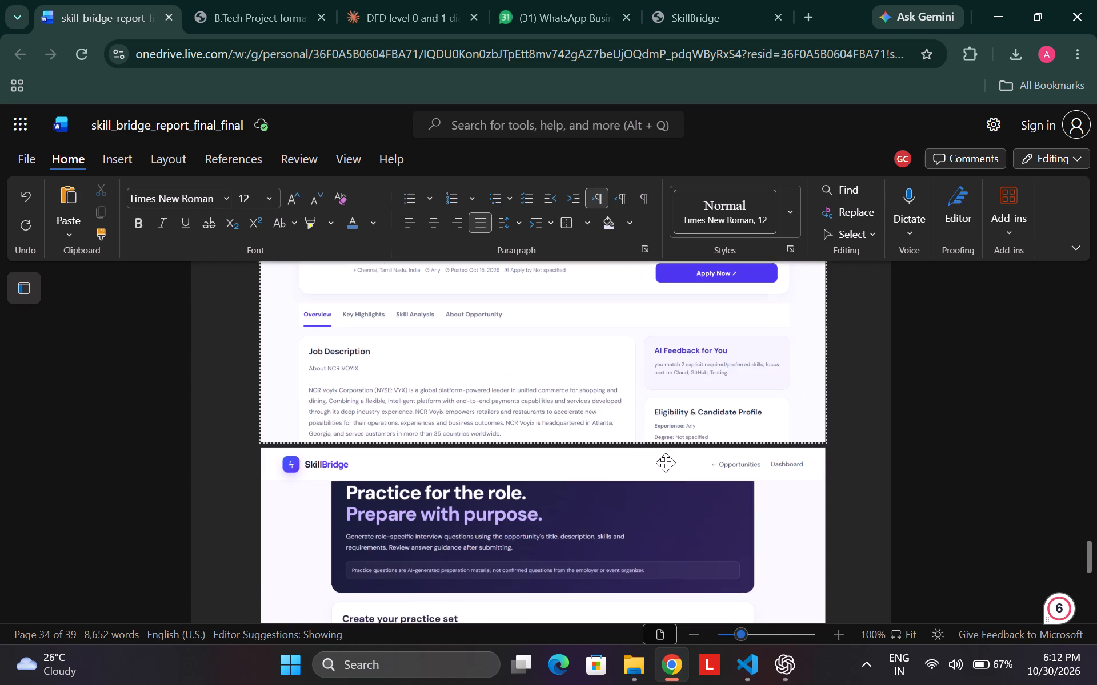
{"action": "scroll", "coordinate": [666, 462], "scroll_direction": "down", "scroll_amount": 4}
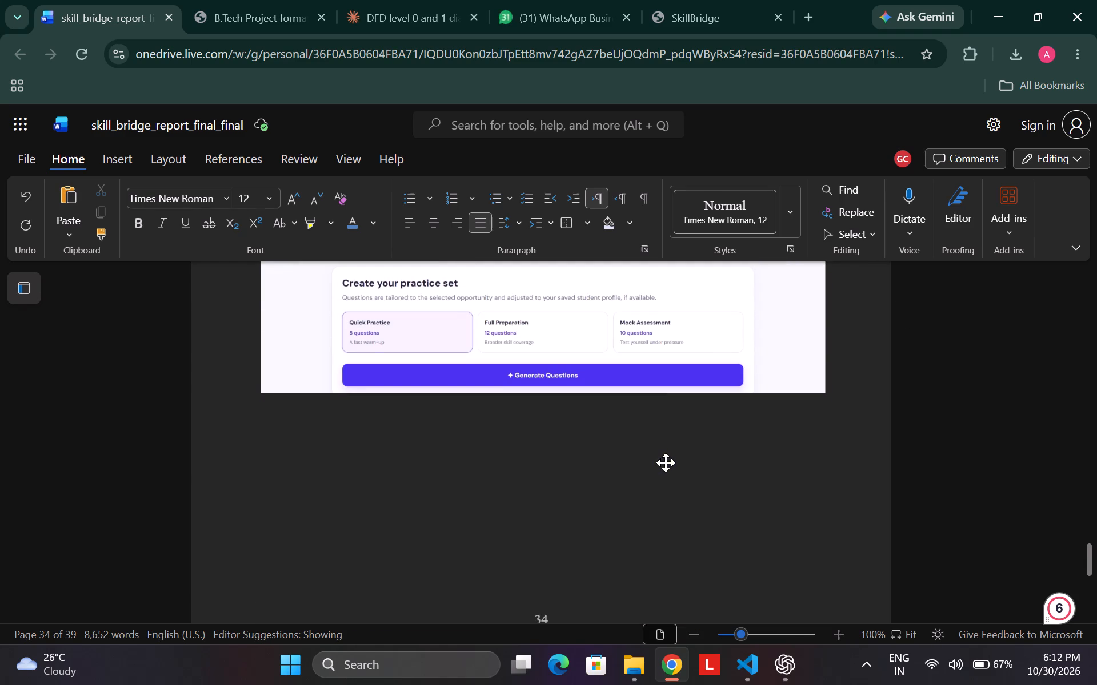
{"action": "scroll", "coordinate": [666, 462], "scroll_direction": "down", "scroll_amount": 4}
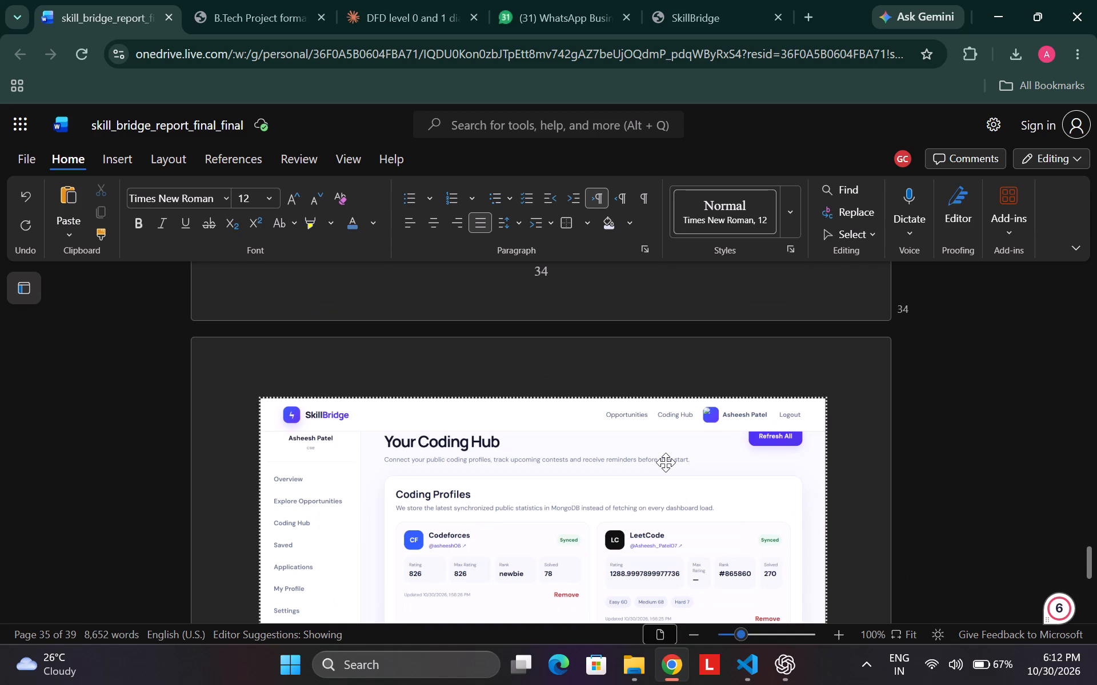
{"action": "scroll", "coordinate": [666, 462], "scroll_direction": "down", "scroll_amount": 2}
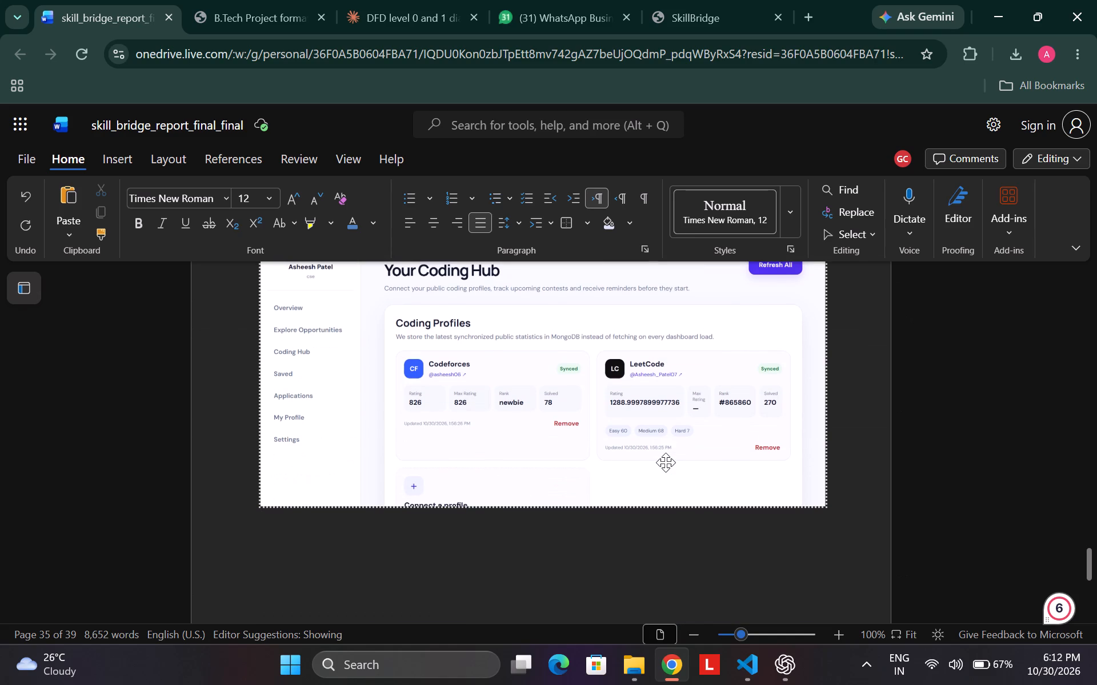
{"action": "scroll", "coordinate": [644, 454], "scroll_direction": "up", "scroll_amount": 2}
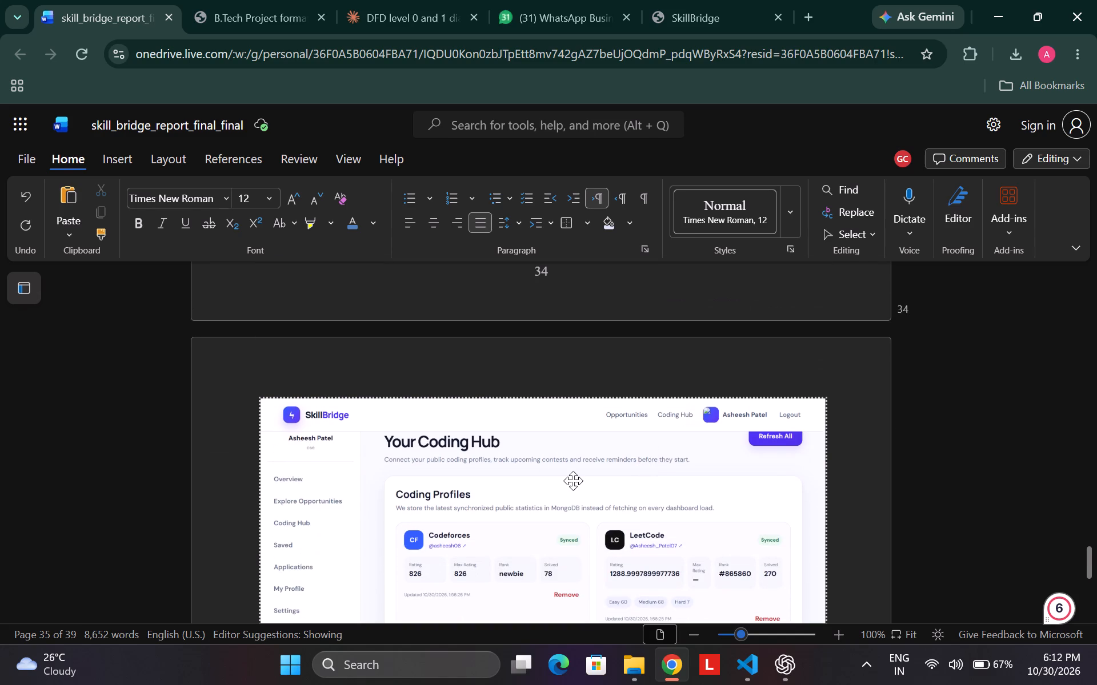
{"action": "left_click", "coordinate": [573, 481]}
{"action": "scroll", "coordinate": [572, 481], "scroll_direction": "up", "scroll_amount": 8}
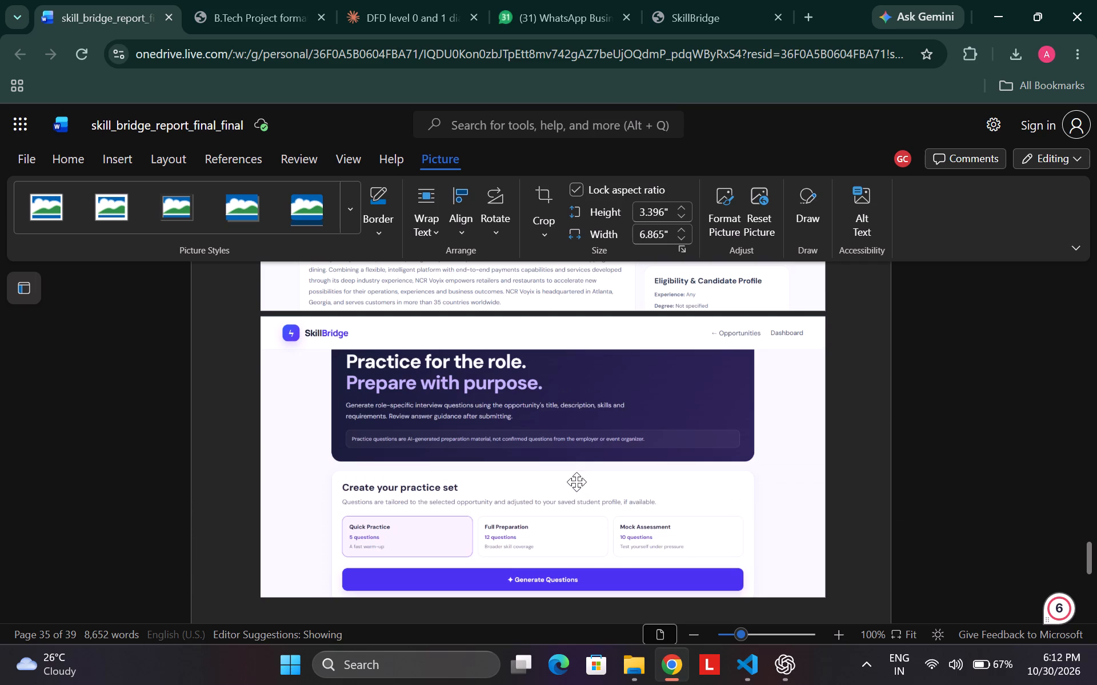
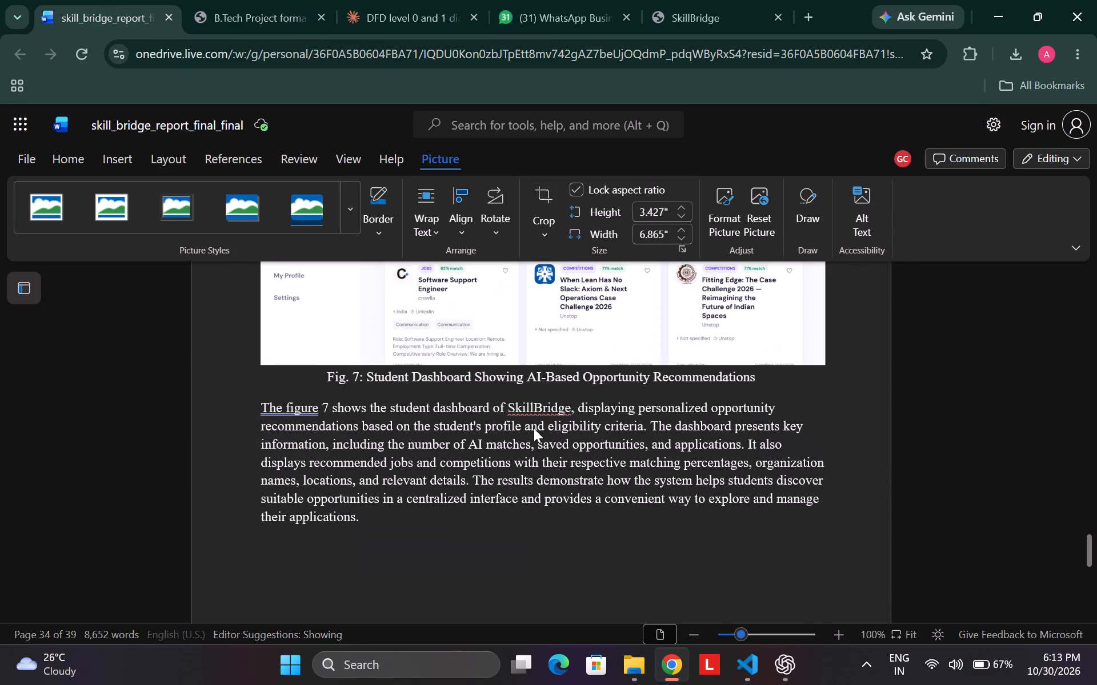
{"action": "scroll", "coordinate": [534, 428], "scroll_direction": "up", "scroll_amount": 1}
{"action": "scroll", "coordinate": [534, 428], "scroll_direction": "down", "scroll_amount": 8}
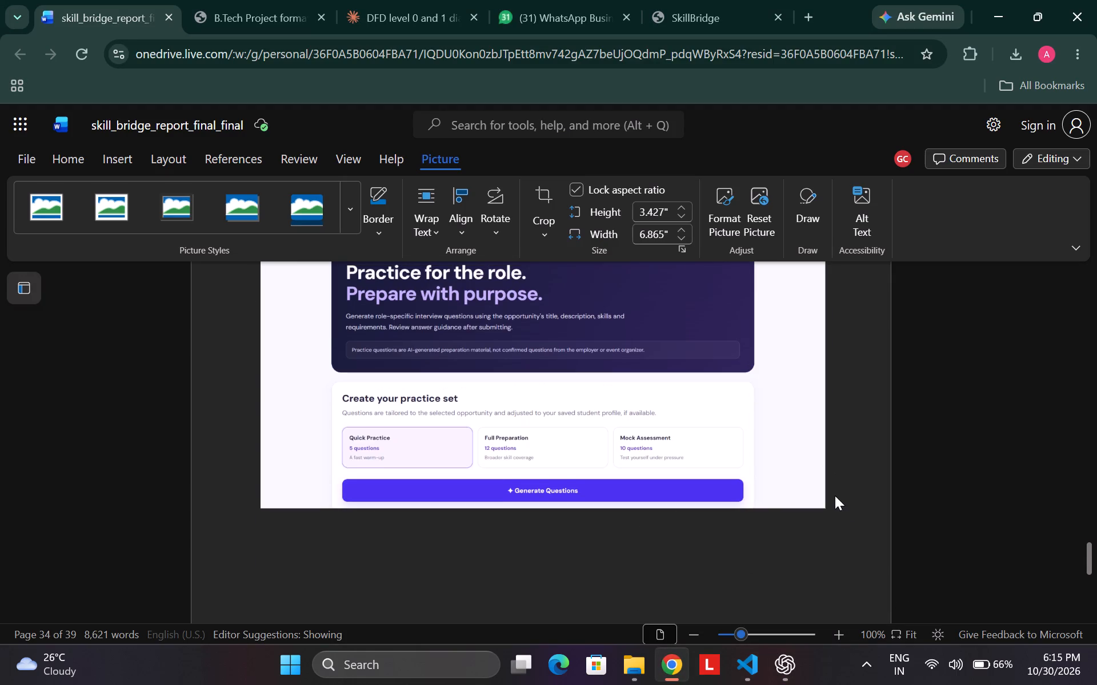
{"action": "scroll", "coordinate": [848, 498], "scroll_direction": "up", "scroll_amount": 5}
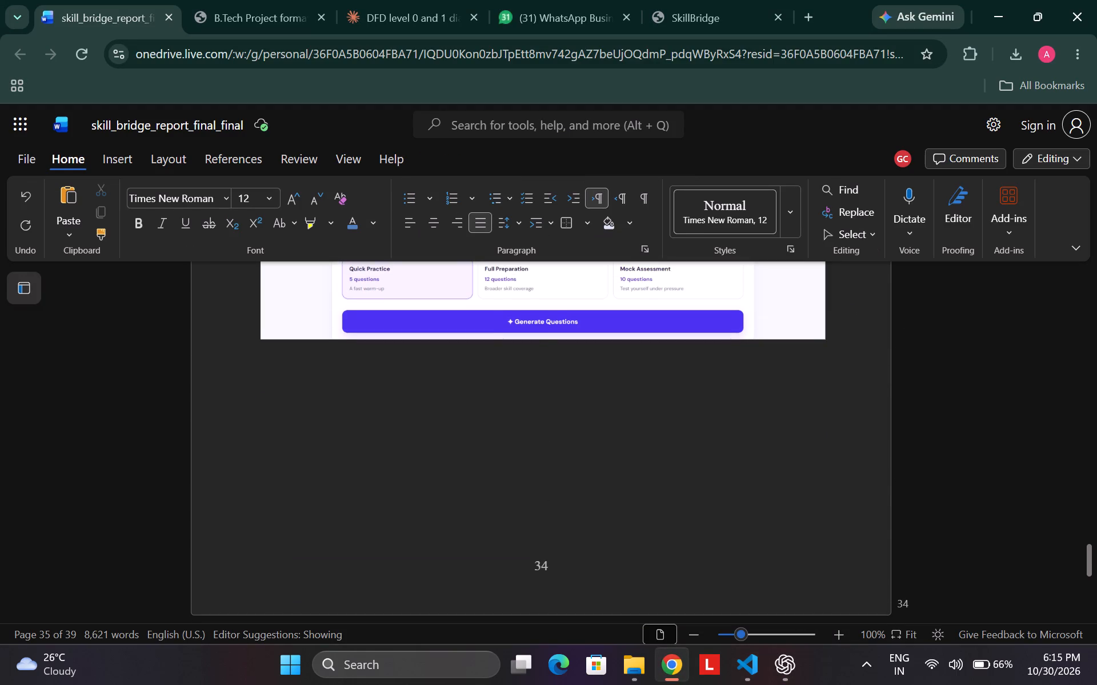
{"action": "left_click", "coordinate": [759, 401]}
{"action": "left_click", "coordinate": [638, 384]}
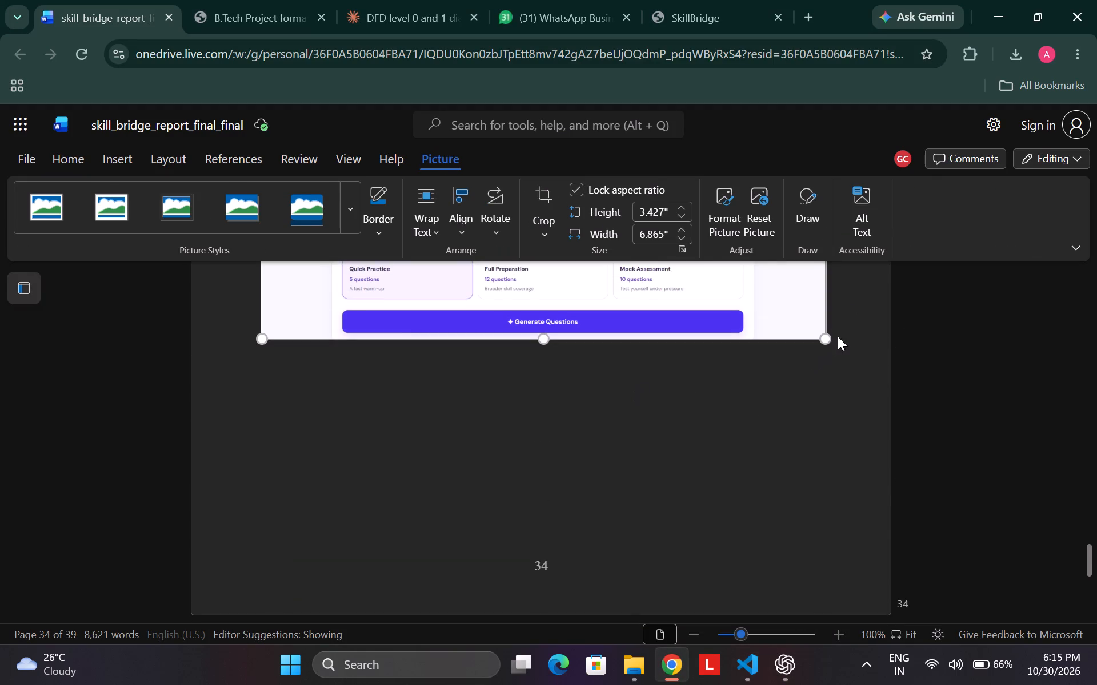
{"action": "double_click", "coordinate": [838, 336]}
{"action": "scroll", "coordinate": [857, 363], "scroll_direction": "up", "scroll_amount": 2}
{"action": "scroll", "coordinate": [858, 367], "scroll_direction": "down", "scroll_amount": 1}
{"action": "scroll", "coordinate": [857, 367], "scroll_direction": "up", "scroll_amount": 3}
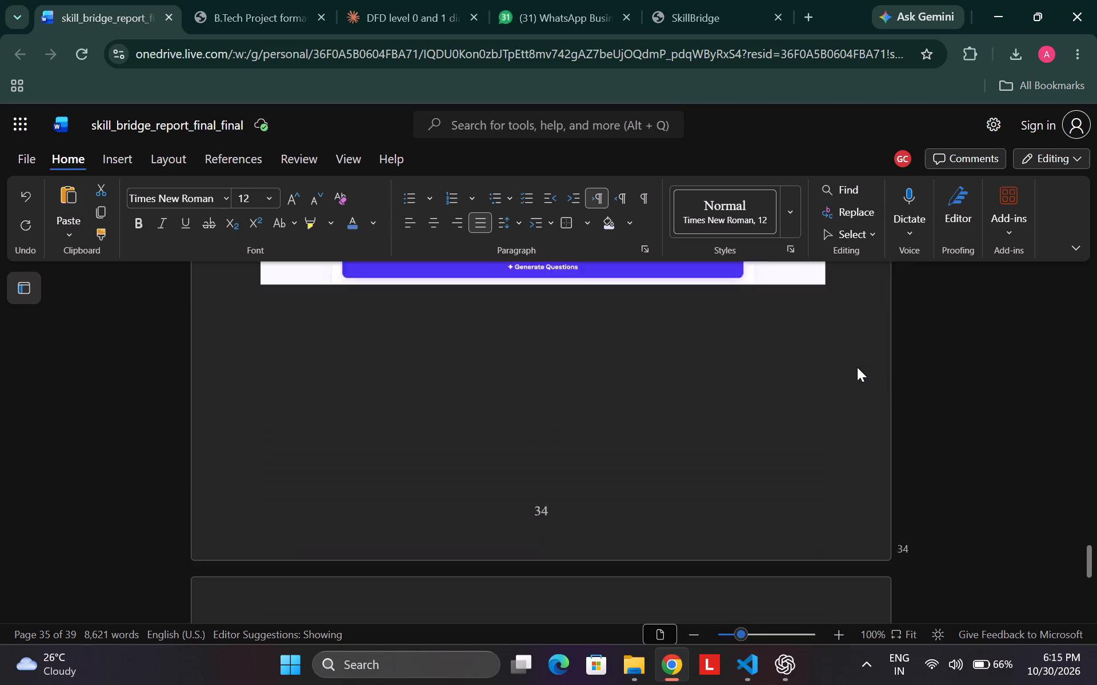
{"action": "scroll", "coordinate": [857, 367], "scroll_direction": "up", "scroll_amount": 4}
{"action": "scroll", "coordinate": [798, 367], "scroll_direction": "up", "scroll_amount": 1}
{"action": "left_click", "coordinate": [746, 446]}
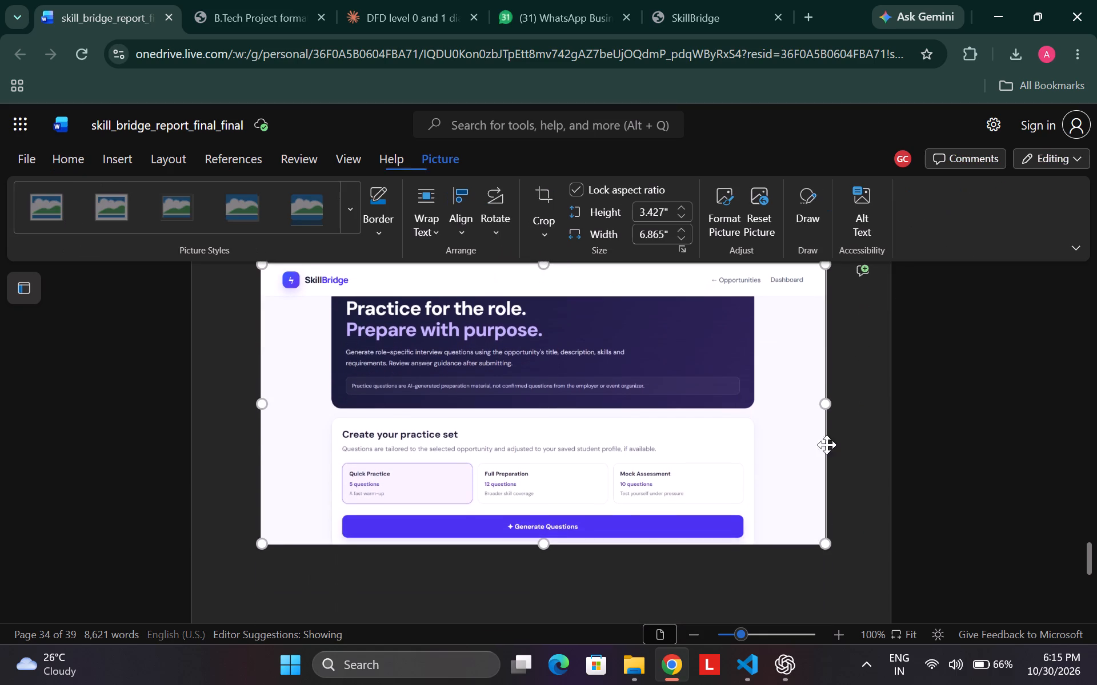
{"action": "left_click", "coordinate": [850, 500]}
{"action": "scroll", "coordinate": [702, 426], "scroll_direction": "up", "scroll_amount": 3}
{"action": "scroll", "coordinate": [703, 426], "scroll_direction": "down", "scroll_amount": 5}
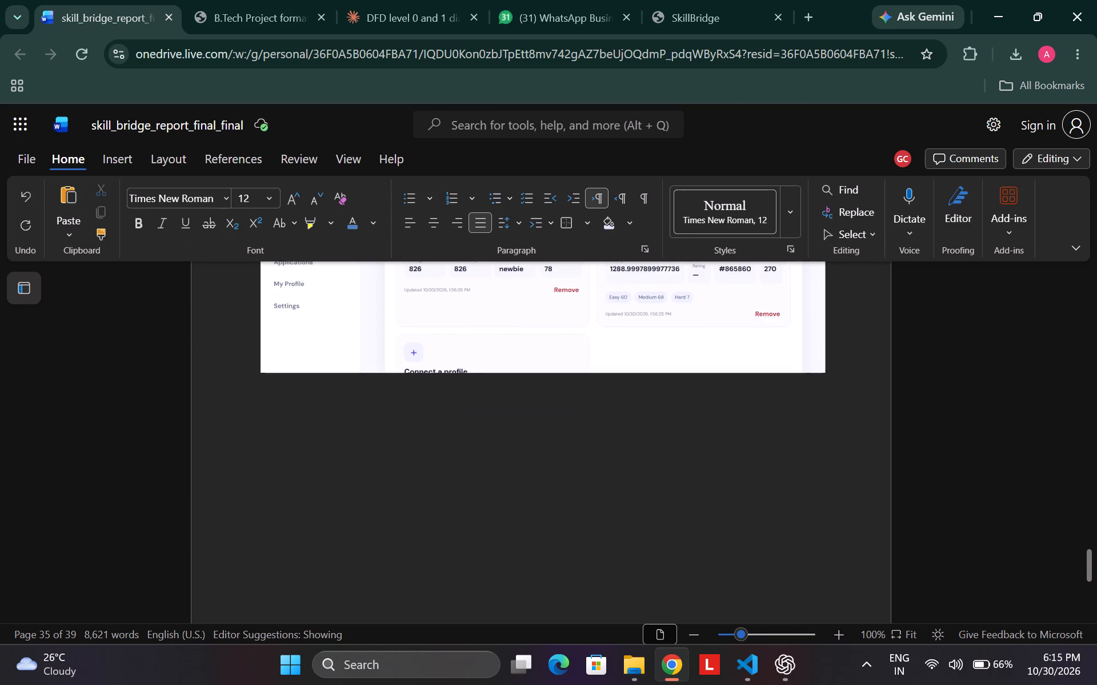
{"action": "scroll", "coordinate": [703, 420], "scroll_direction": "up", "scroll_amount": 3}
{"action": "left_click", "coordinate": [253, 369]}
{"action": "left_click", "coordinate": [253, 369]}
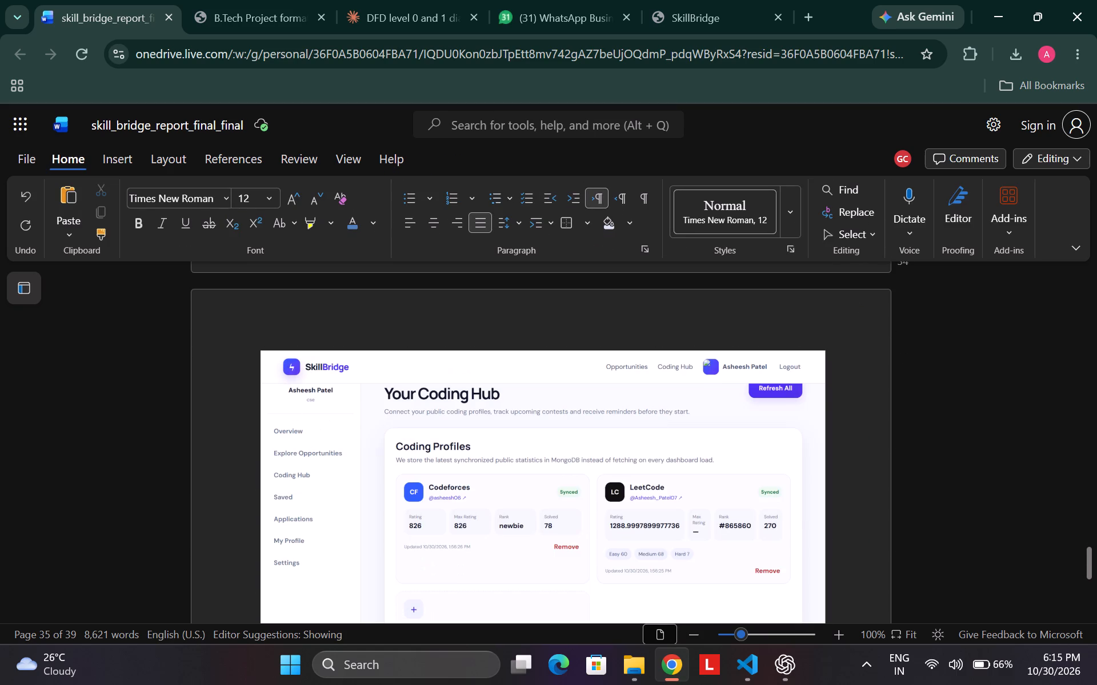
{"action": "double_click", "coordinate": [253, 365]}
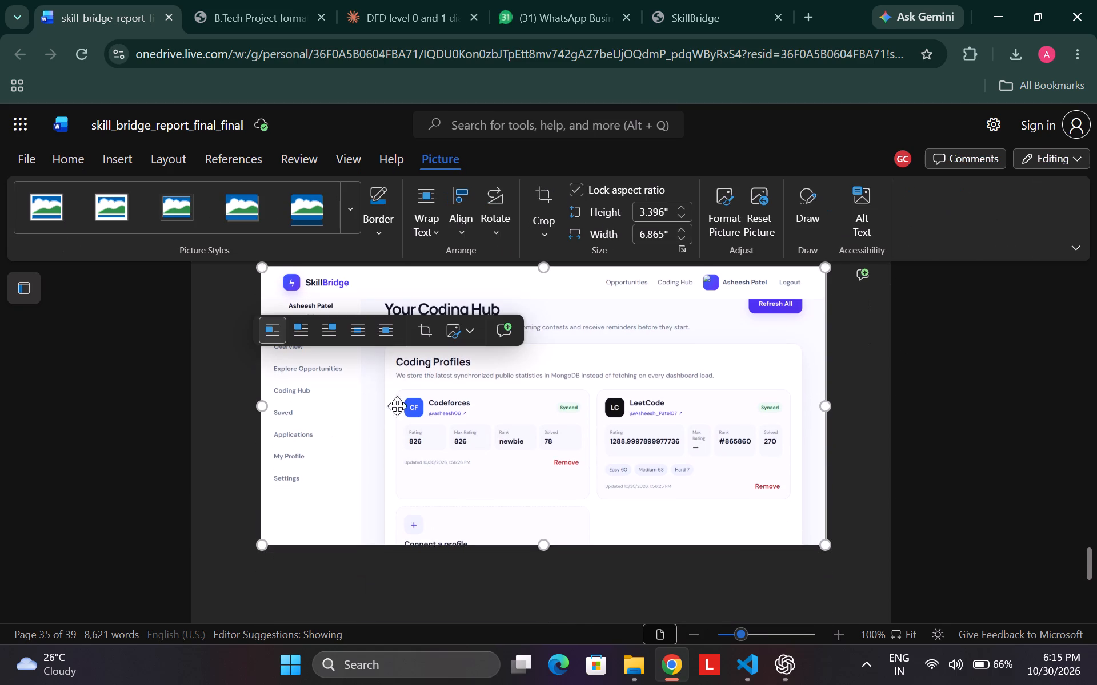
Review the pages from the Coding Hub screenshot back to the Fig. 7 caption and its explanation.
{"action": "scroll", "coordinate": [431, 410], "scroll_direction": "up", "scroll_amount": 14}
{"action": "scroll", "coordinate": [437, 408], "scroll_direction": "down", "scroll_amount": 2}
{"action": "scroll", "coordinate": [437, 408], "scroll_direction": "up", "scroll_amount": 2}
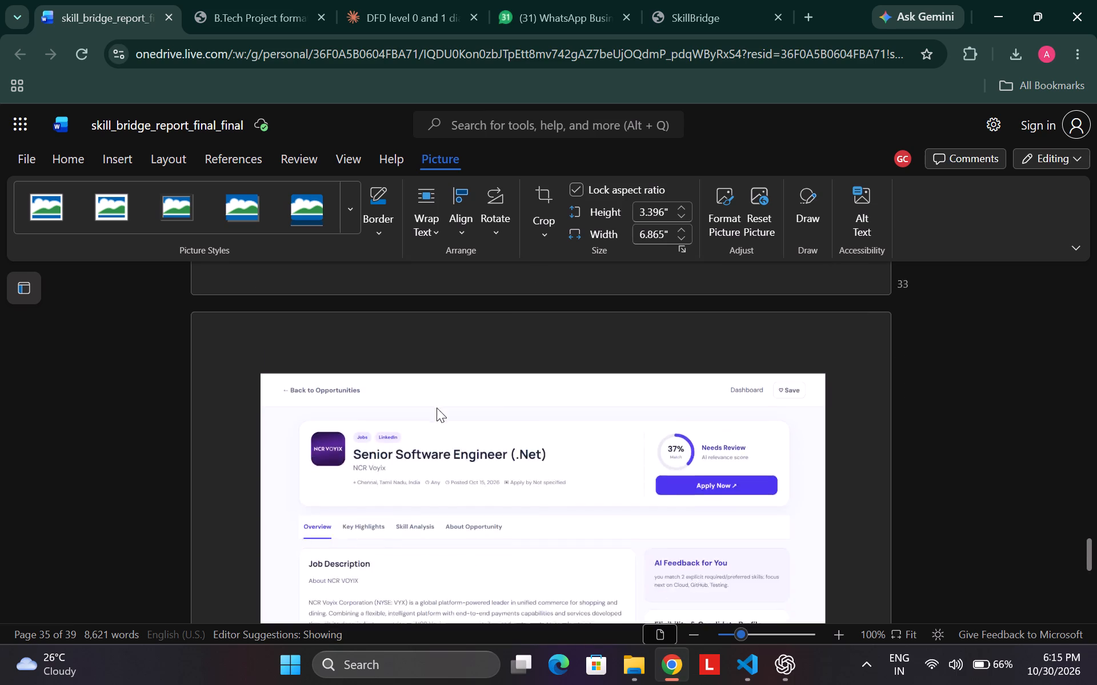
{"action": "scroll", "coordinate": [437, 408], "scroll_direction": "up", "scroll_amount": 6}
{"action": "scroll", "coordinate": [437, 408], "scroll_direction": "down", "scroll_amount": 6}
{"action": "scroll", "coordinate": [437, 408], "scroll_direction": "up", "scroll_amount": 3}
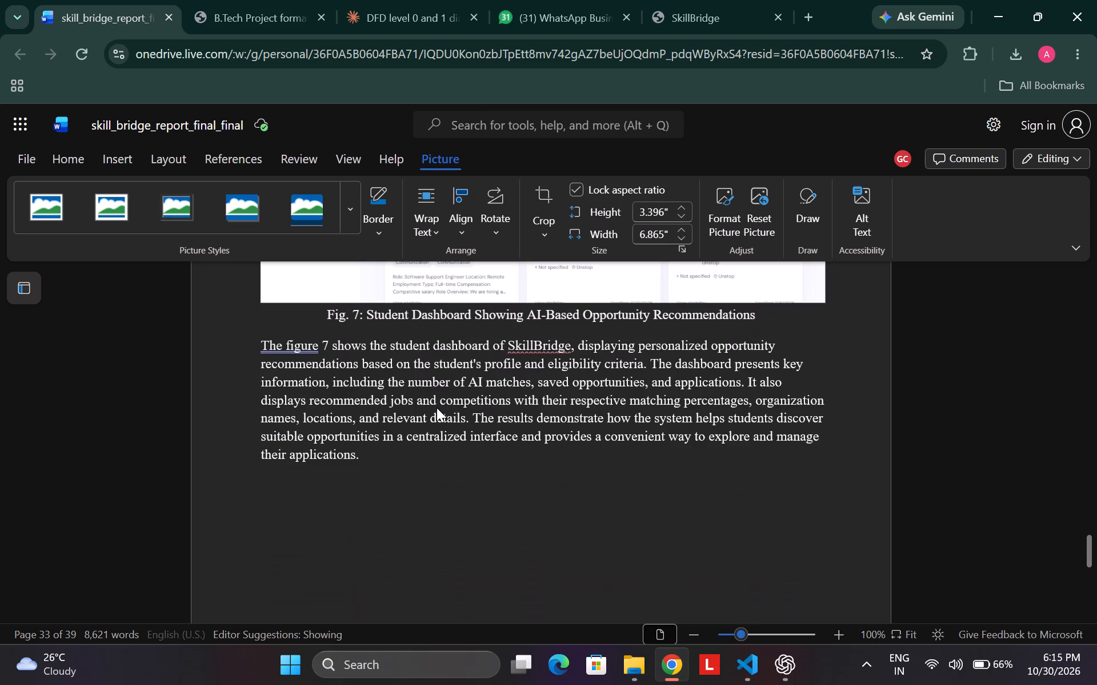
{"action": "scroll", "coordinate": [438, 408], "scroll_direction": "down", "scroll_amount": 6}
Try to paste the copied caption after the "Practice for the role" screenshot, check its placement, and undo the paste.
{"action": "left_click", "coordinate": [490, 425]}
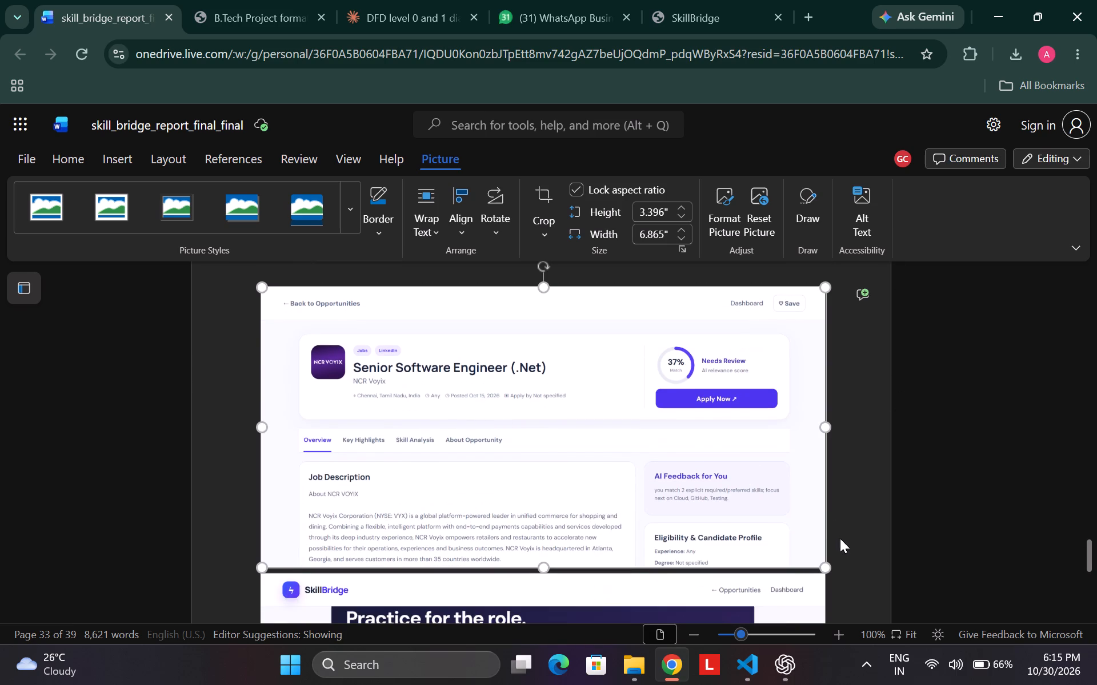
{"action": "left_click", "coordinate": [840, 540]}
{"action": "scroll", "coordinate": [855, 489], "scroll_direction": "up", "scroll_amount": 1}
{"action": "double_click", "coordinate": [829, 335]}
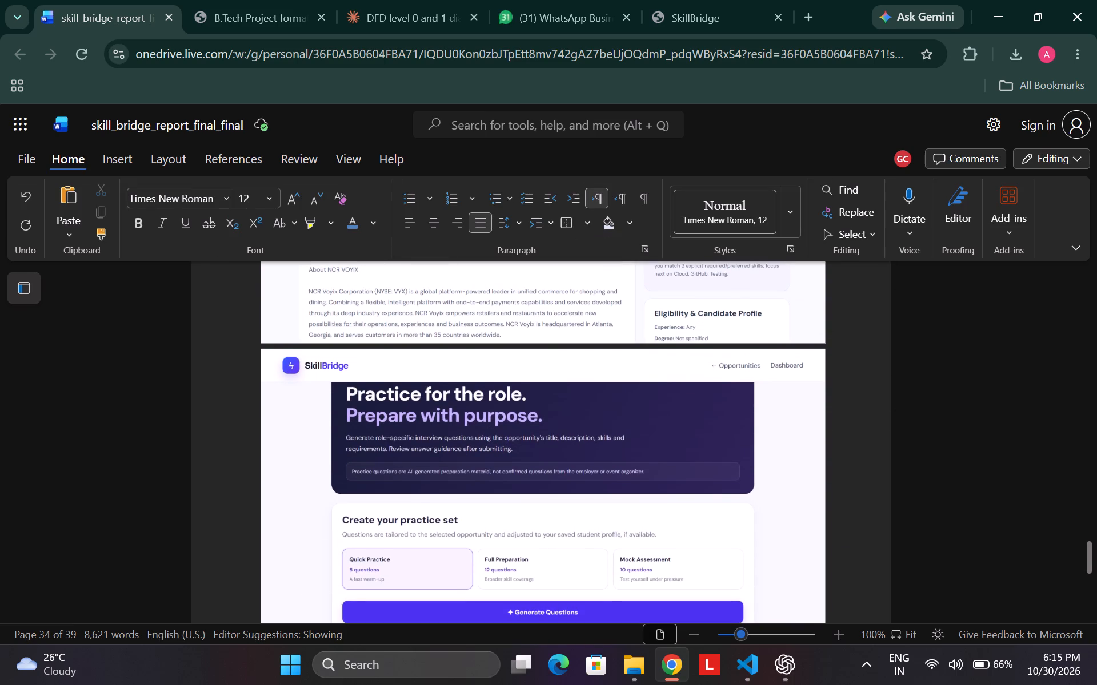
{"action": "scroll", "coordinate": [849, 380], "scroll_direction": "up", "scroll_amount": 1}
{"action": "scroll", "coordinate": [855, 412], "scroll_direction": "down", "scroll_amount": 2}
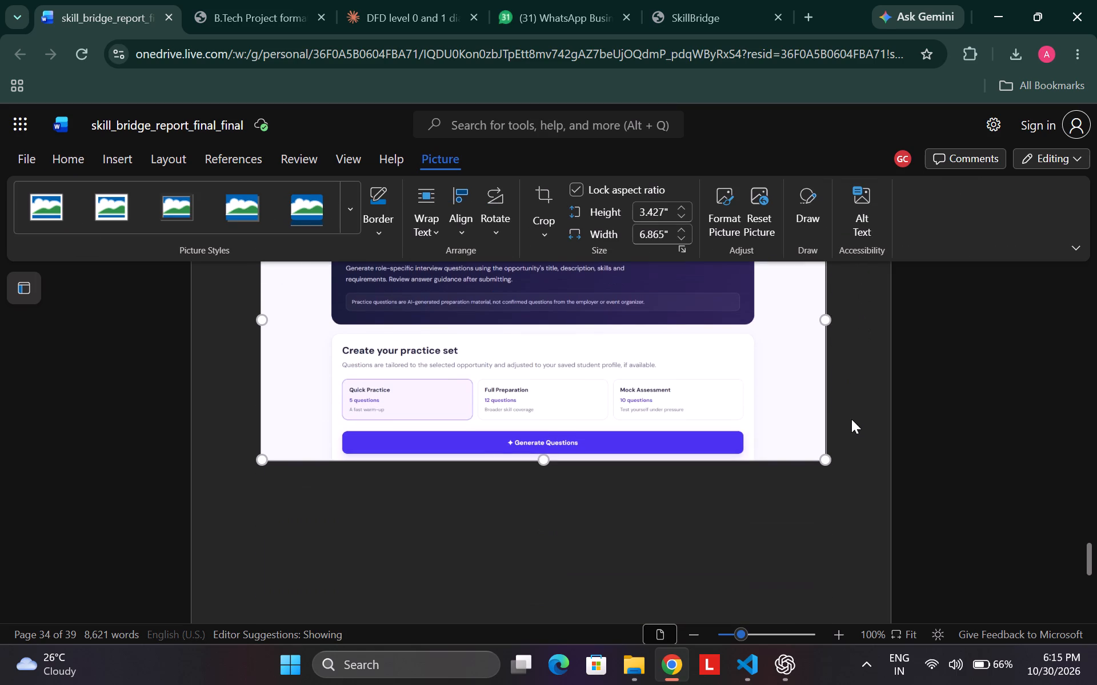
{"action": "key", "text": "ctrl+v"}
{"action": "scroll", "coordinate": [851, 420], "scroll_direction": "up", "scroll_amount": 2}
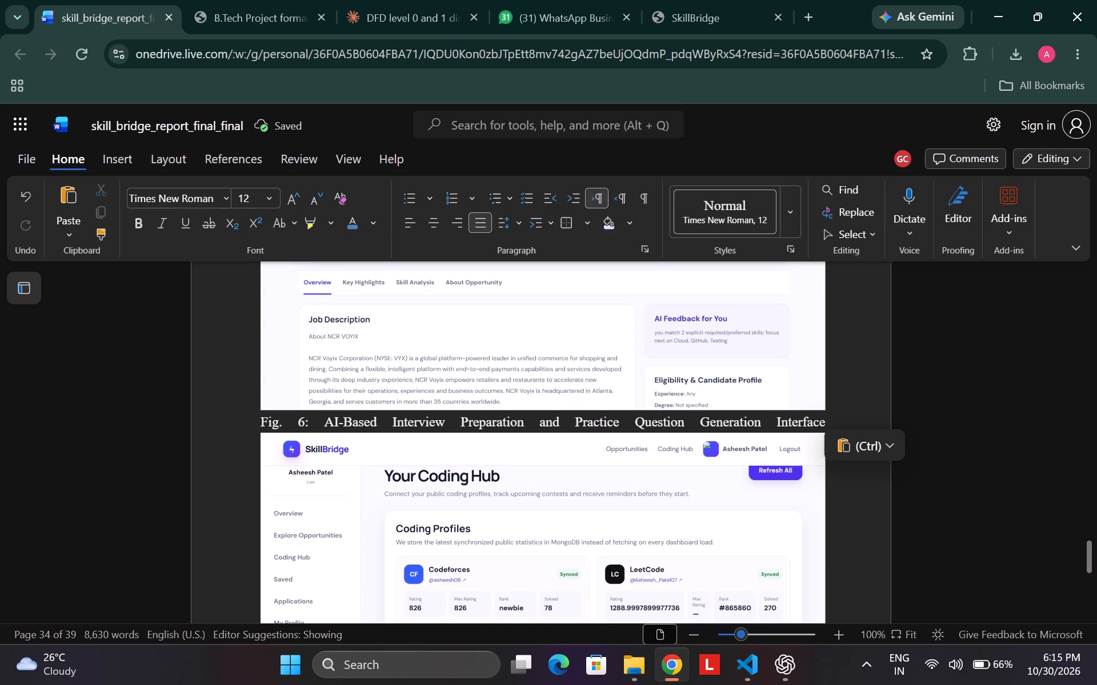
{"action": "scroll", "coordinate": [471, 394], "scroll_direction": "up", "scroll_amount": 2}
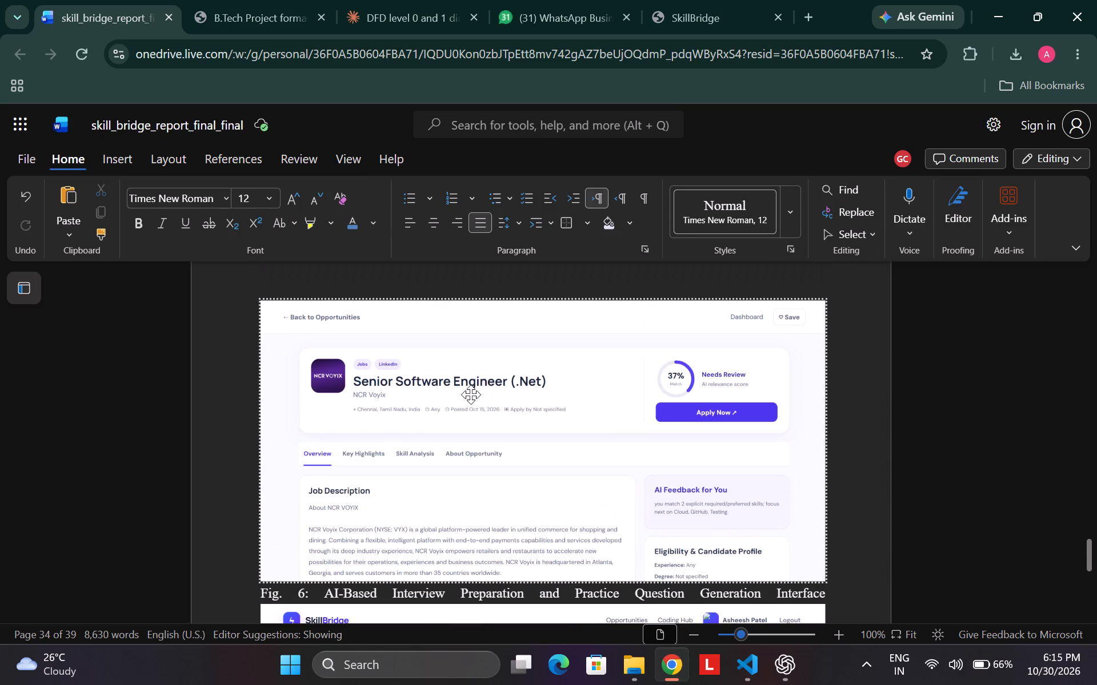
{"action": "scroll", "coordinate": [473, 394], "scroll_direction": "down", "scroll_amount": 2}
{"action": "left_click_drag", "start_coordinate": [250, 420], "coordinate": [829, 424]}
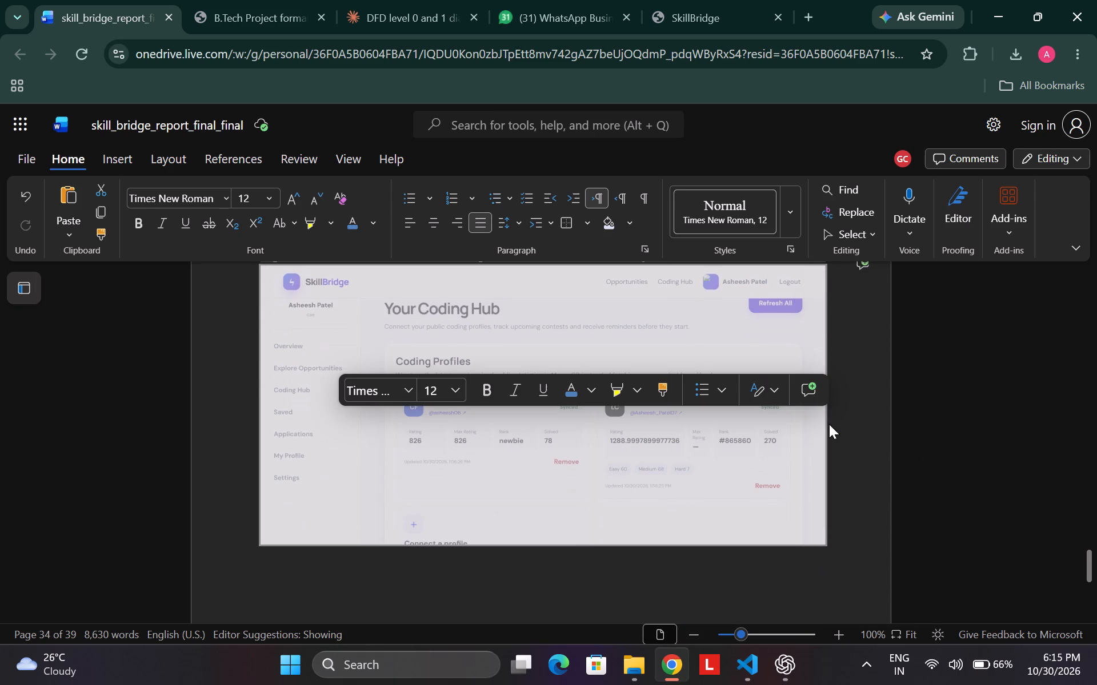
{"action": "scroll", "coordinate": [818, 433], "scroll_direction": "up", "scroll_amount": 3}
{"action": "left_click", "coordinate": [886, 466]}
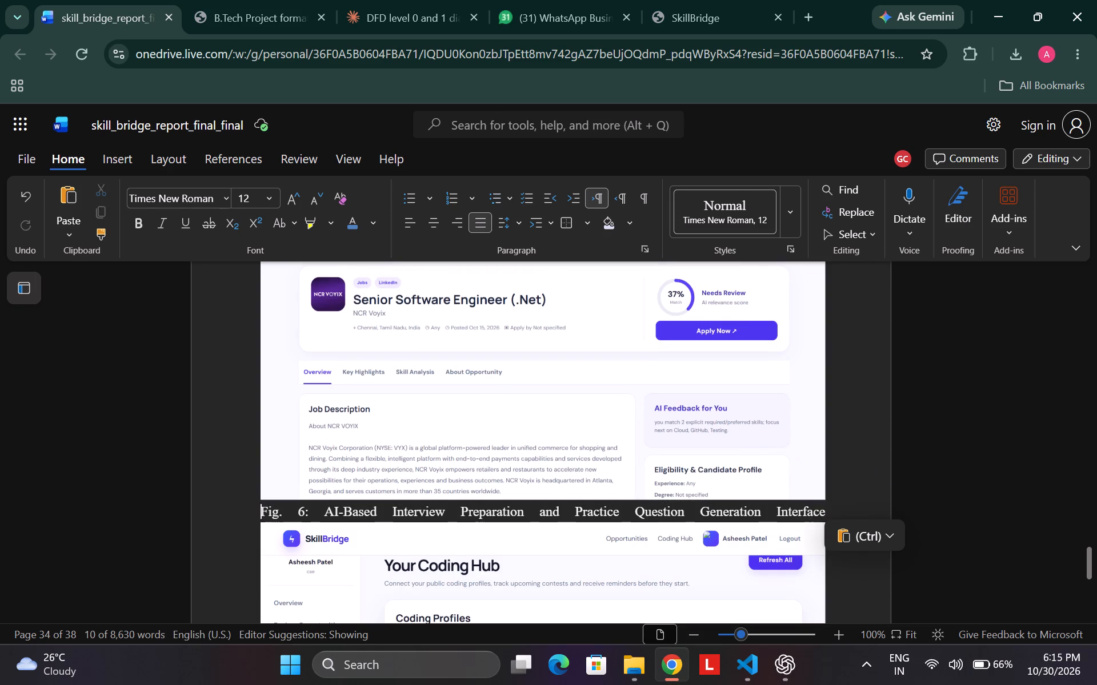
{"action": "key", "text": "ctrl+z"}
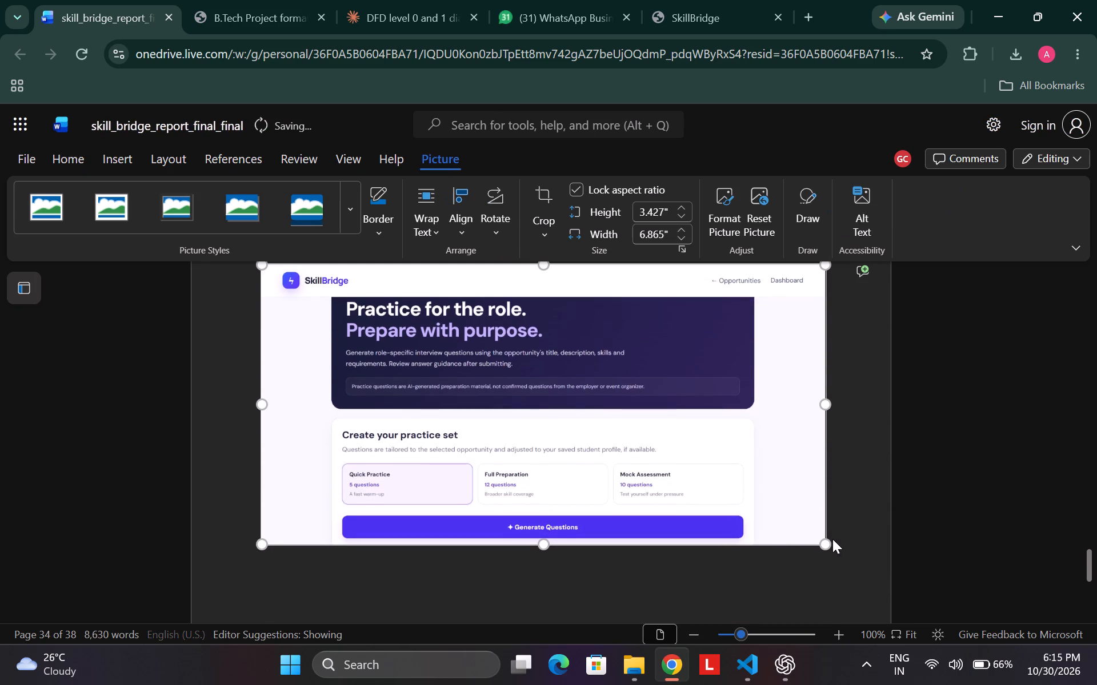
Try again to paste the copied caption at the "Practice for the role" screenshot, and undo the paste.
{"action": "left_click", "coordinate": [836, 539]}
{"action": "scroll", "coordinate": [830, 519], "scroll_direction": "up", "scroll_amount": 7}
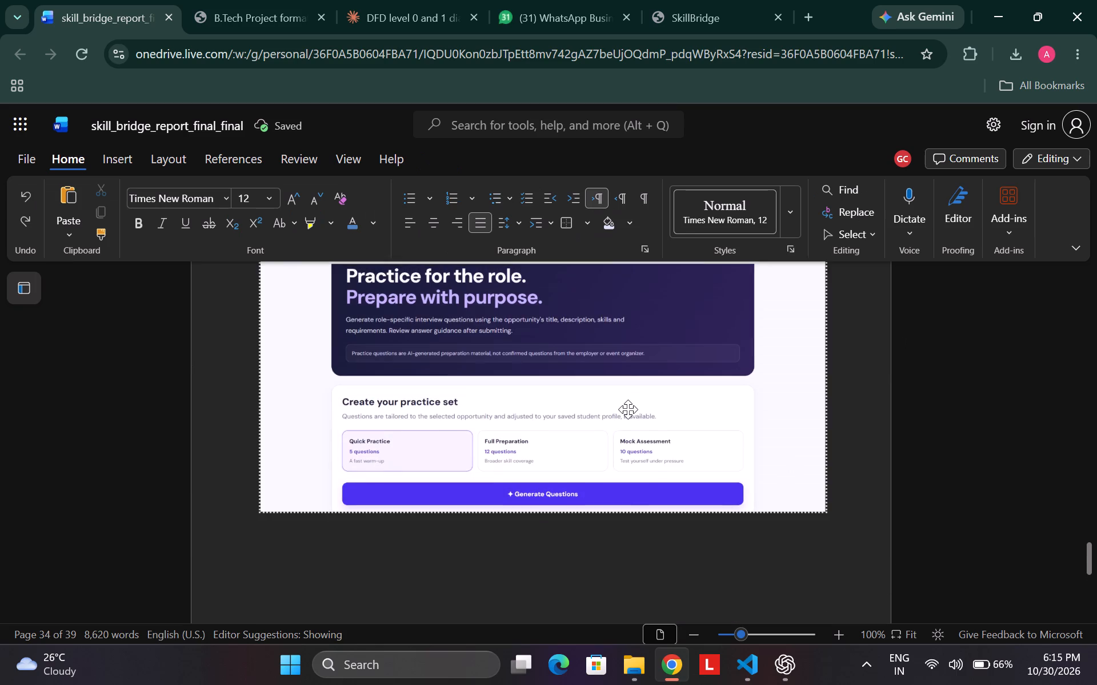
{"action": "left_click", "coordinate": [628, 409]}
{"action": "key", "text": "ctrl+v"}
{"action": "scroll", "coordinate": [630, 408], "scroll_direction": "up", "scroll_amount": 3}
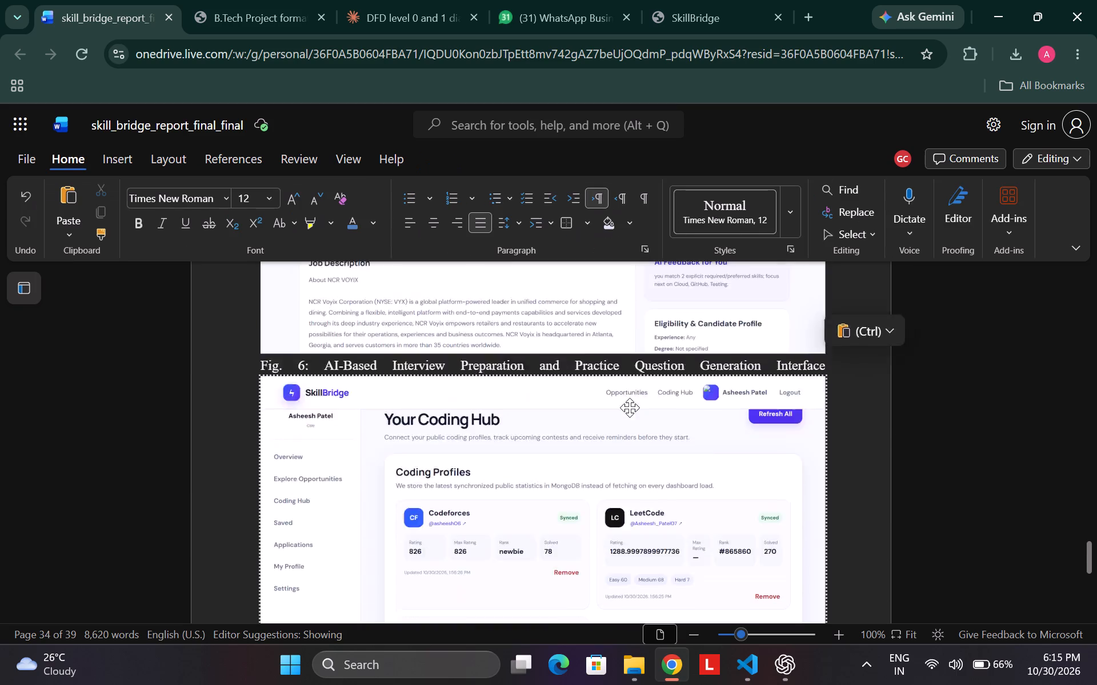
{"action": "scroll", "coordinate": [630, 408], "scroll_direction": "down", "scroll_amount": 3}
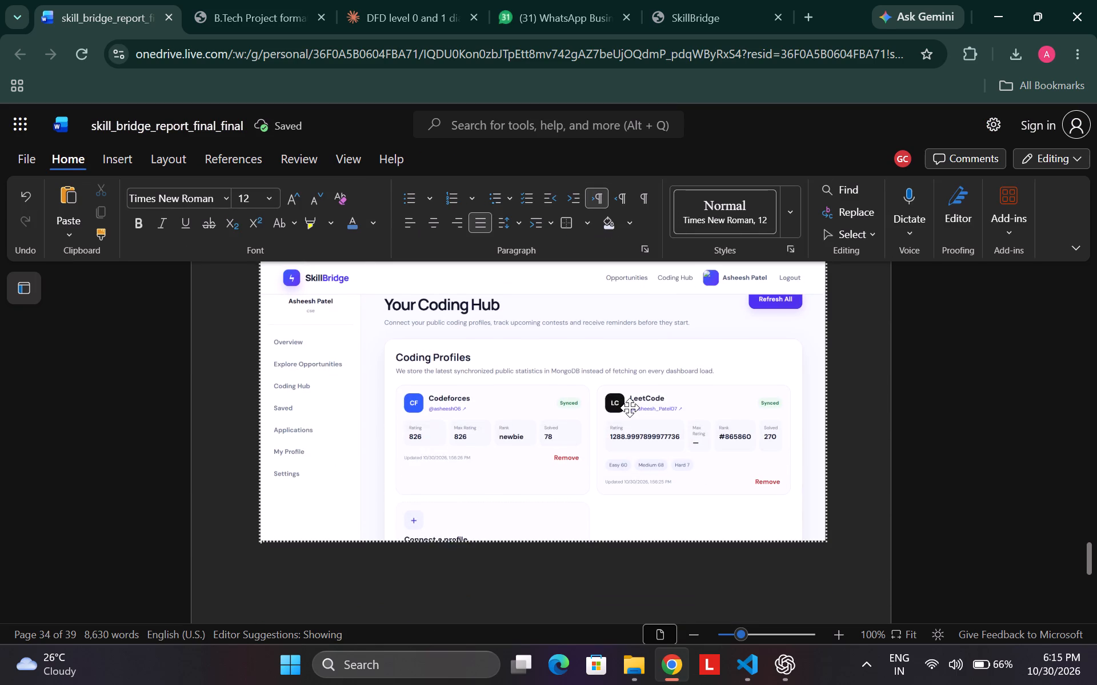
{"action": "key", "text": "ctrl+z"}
Paste the copied Fig. 6 caption directly below the "Practice for the role" screenshot, in place of the Coding Hub screenshot.
{"action": "scroll", "coordinate": [630, 401], "scroll_direction": "down", "scroll_amount": 6}
{"action": "left_click", "coordinate": [586, 491]}
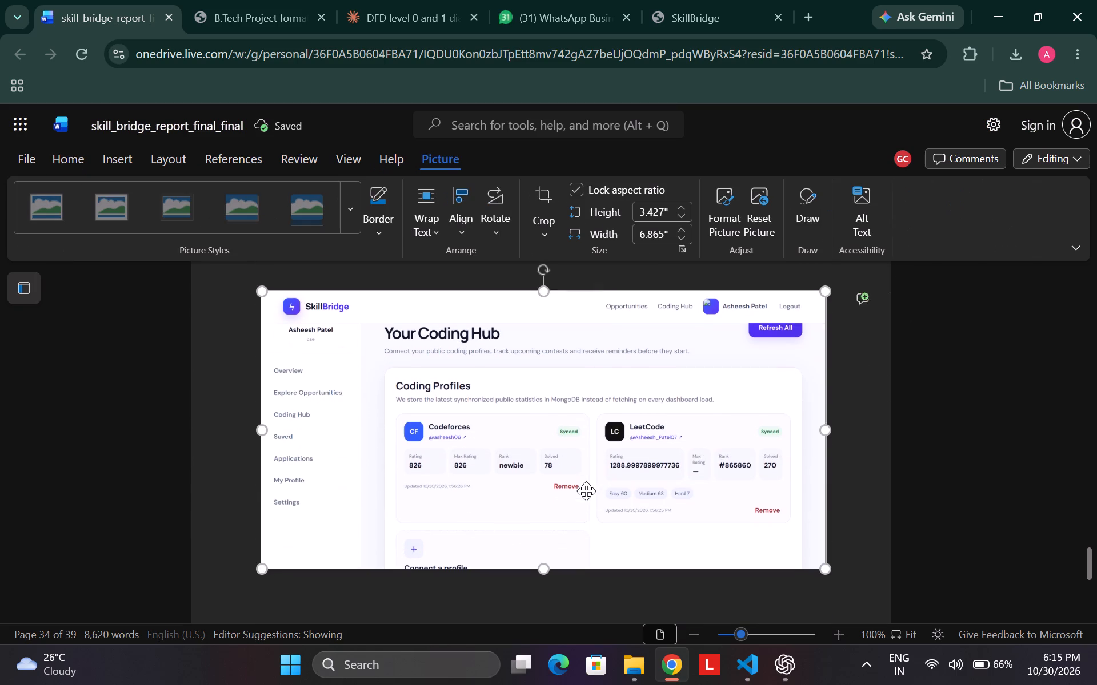
{"action": "key", "text": "ctrl+v"}
{"action": "scroll", "coordinate": [598, 474], "scroll_direction": "up", "scroll_amount": 3}
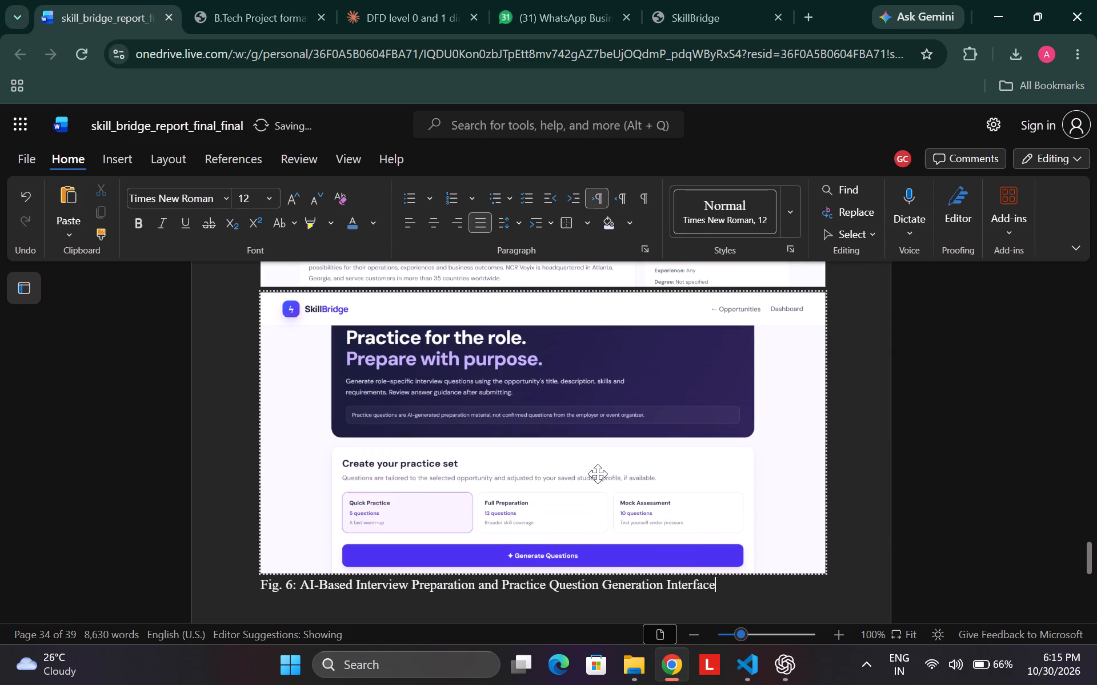
{"action": "scroll", "coordinate": [598, 474], "scroll_direction": "down", "scroll_amount": 2}
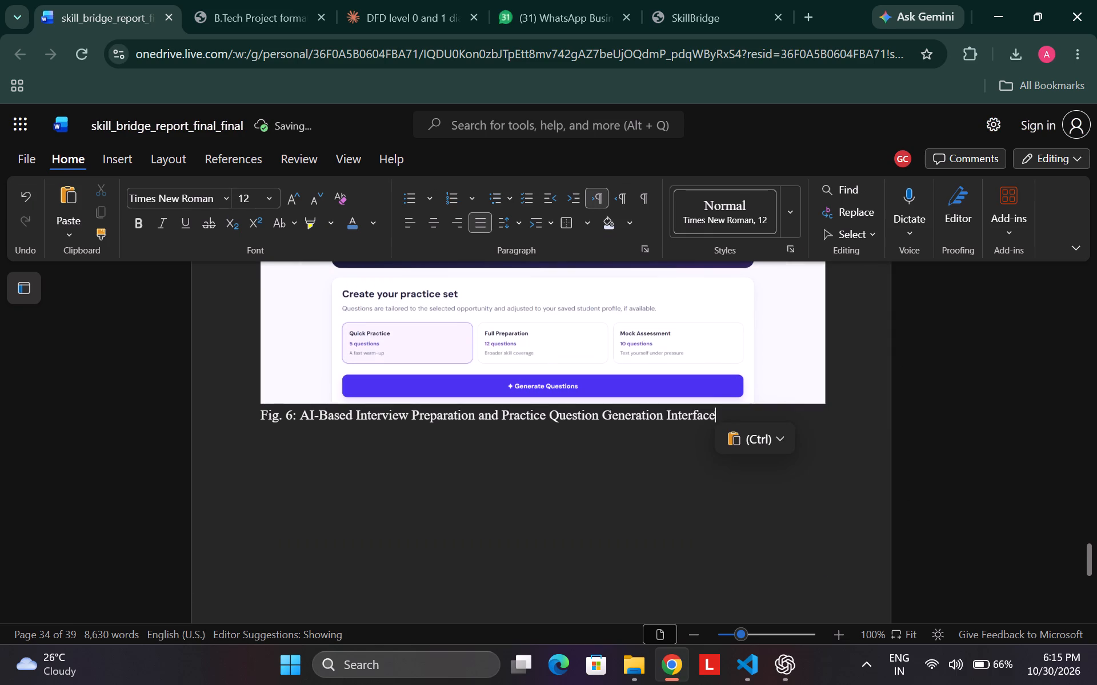
Centre the "Fig. 6: AI-Based Interview Preparation and Practice Question Generation Interface" caption under its screenshot.
{"action": "left_click_drag", "start_coordinate": [261, 418], "coordinate": [714, 417]}
{"action": "left_click", "coordinate": [441, 220]}
{"action": "left_click", "coordinate": [642, 494]}
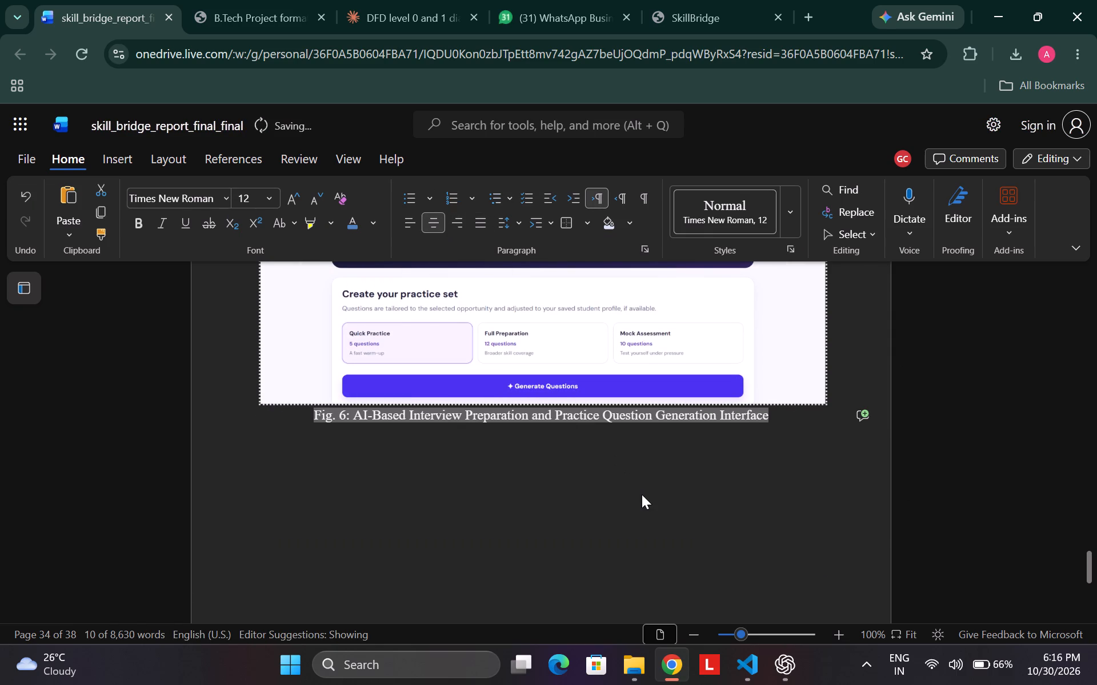
{"action": "left_click", "coordinate": [779, 418]}
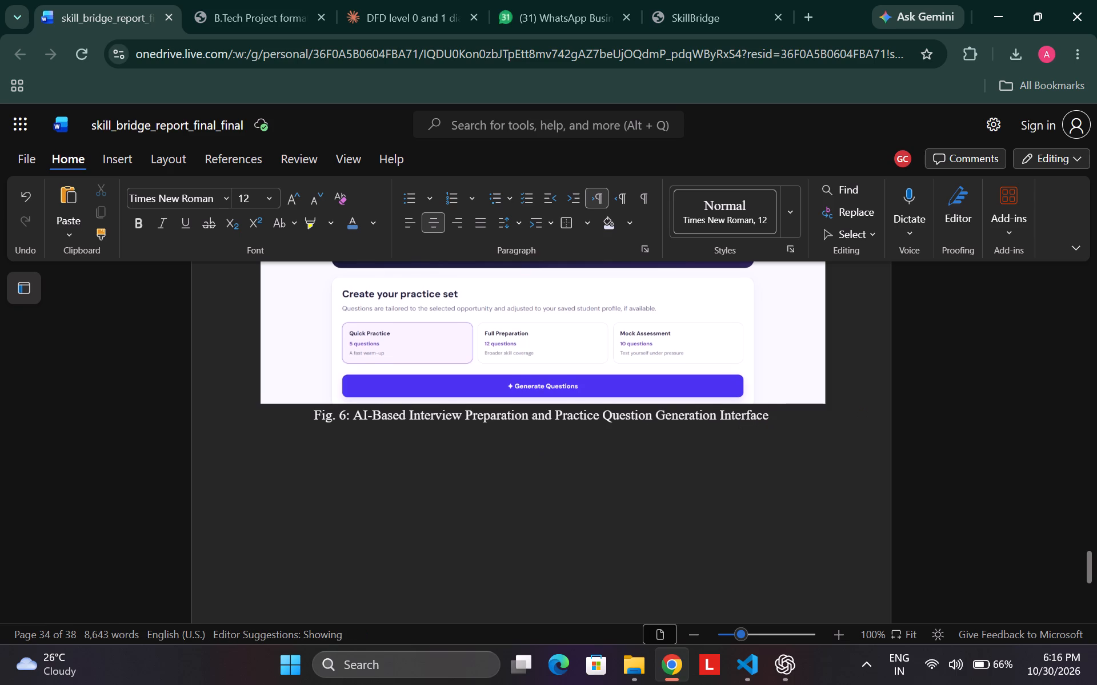
{"action": "scroll", "coordinate": [415, 372], "scroll_direction": "up", "scroll_amount": 1}
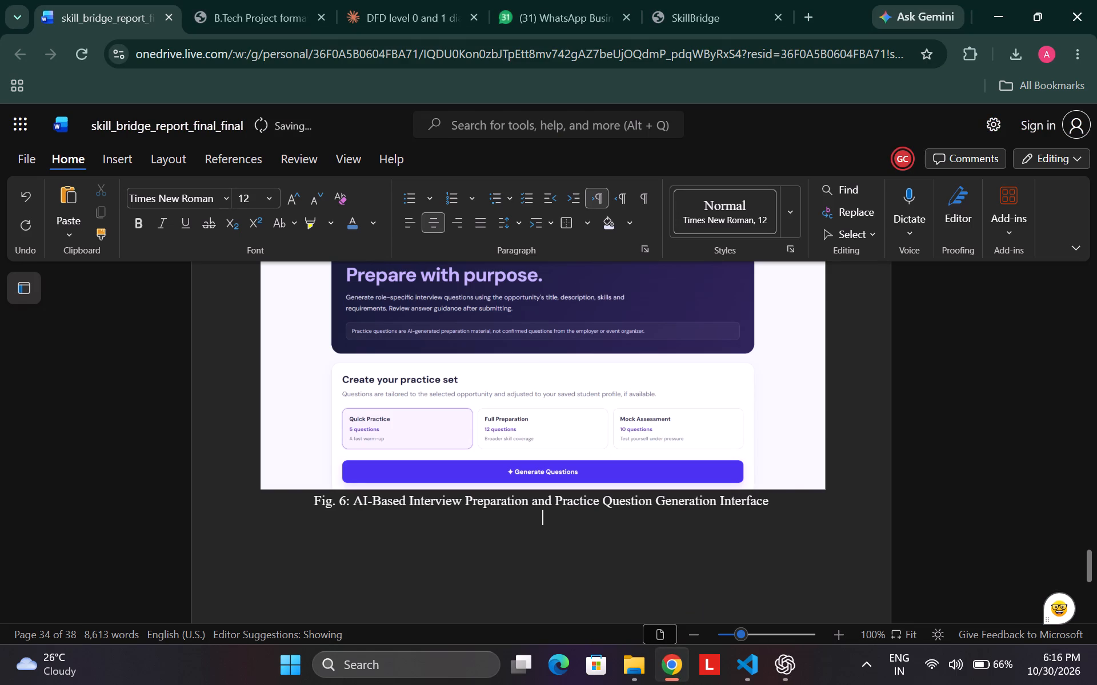
{"action": "left_click", "coordinate": [407, 224]}
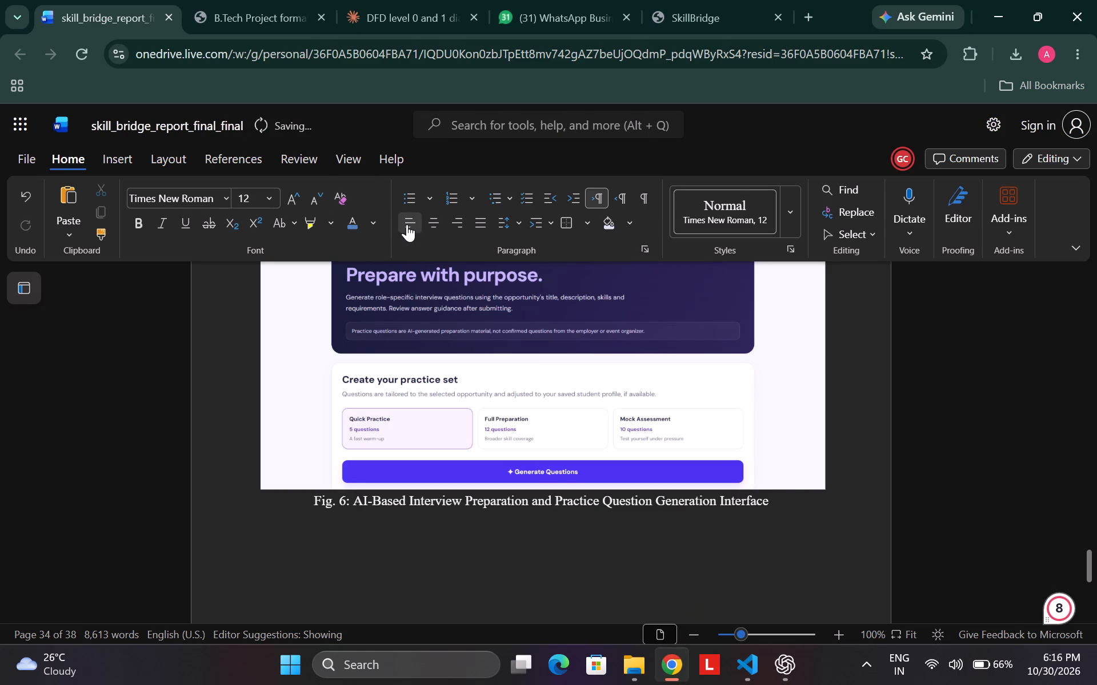
{"action": "key", "text": "ctrl+v"}
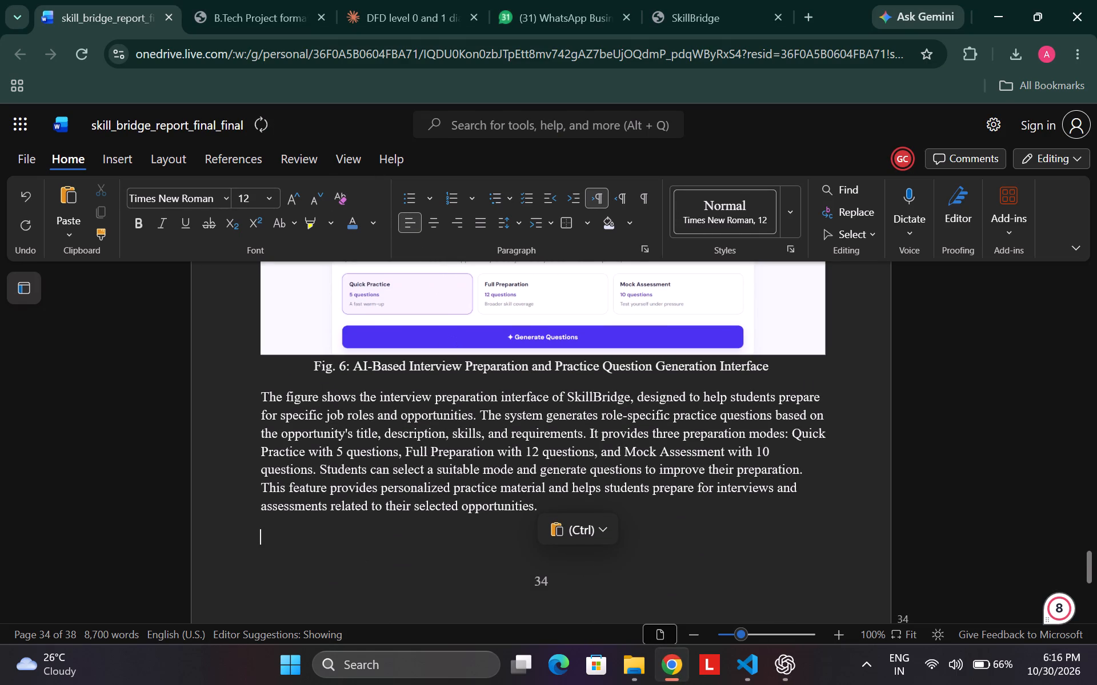
{"action": "left_click", "coordinate": [321, 397]}
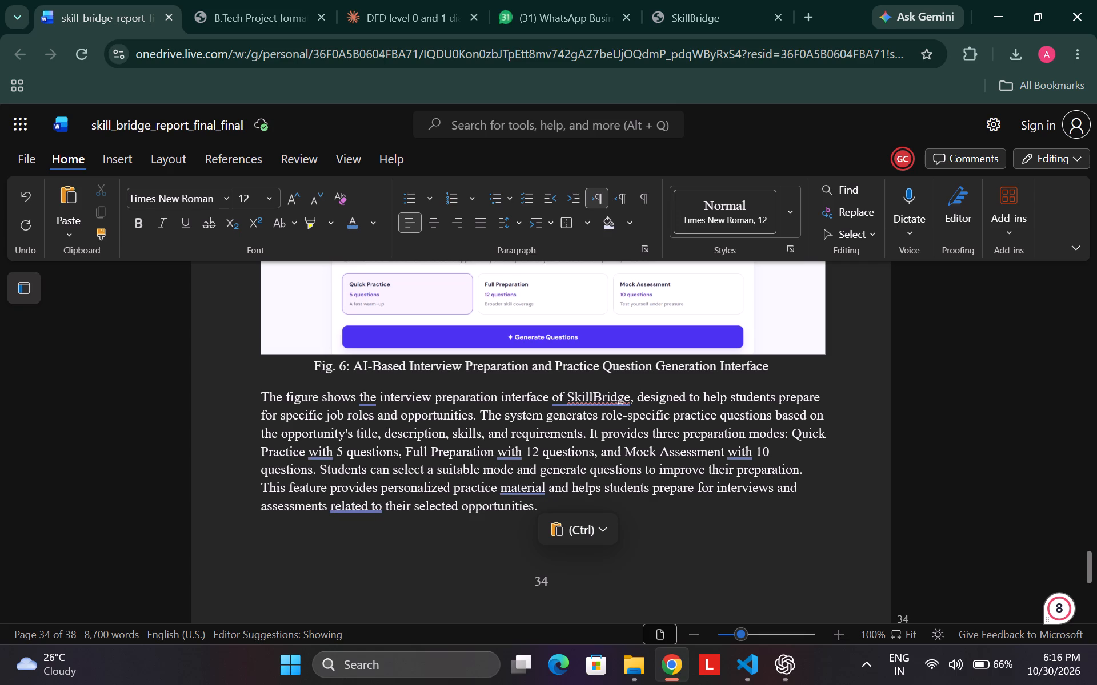
{"action": "scroll", "coordinate": [406, 367], "scroll_direction": "up", "scroll_amount": 4}
{"action": "scroll", "coordinate": [447, 340], "scroll_direction": "up", "scroll_amount": 3}
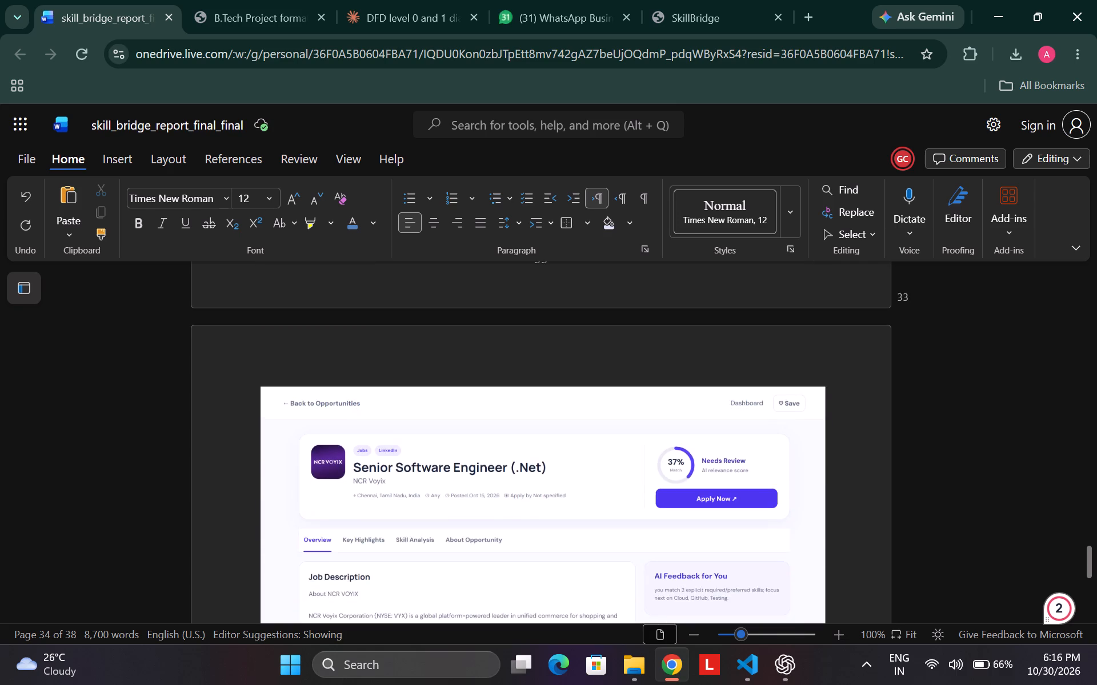
{"action": "scroll", "coordinate": [482, 374], "scroll_direction": "up", "scroll_amount": 5}
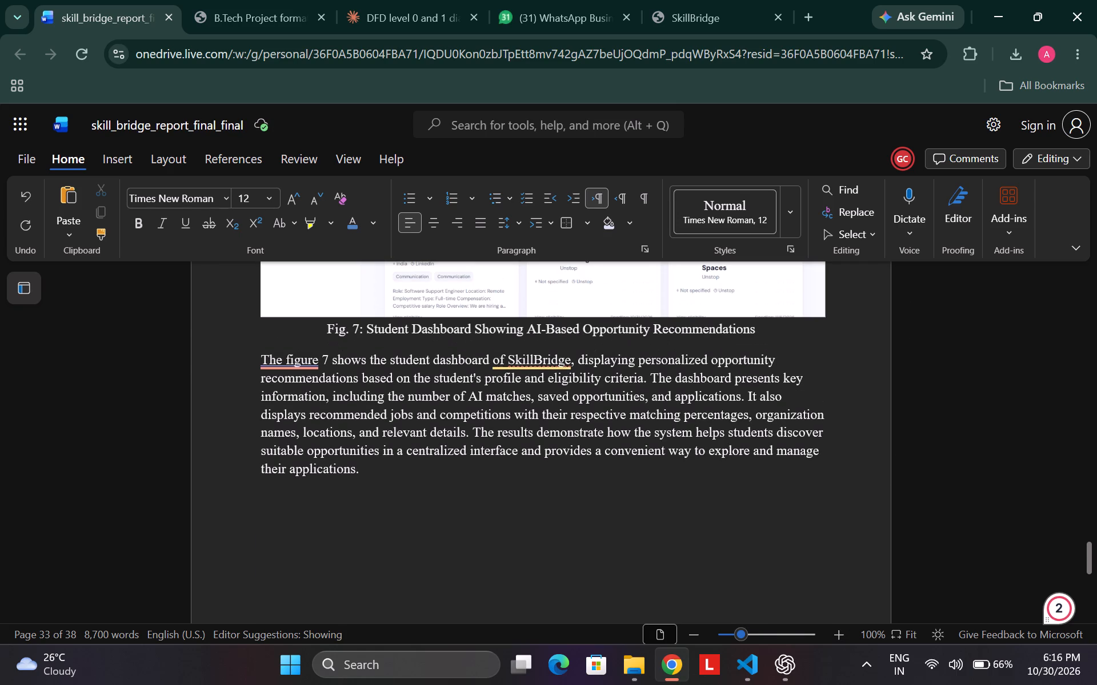
{"action": "scroll", "coordinate": [365, 348], "scroll_direction": "down", "scroll_amount": 9}
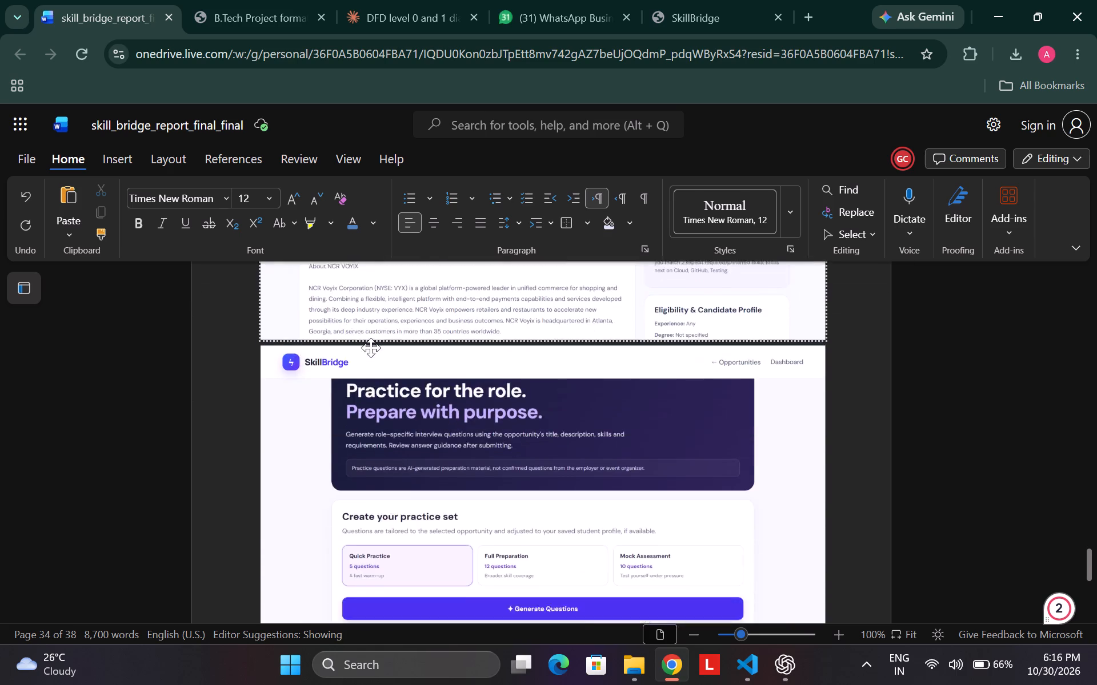
{"action": "scroll", "coordinate": [371, 347], "scroll_direction": "down", "scroll_amount": 6}
{"action": "scroll", "coordinate": [371, 346], "scroll_direction": "up", "scroll_amount": 2}
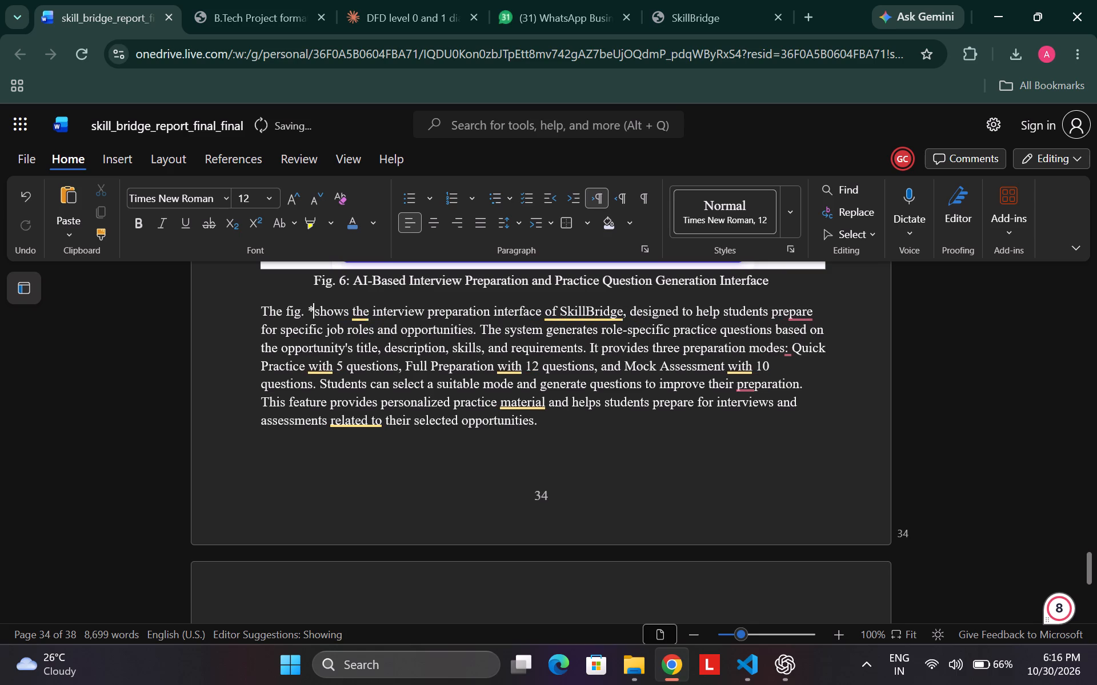
{"action": "key", "text": "BackSpace"}
{"action": "key", "text": "8"}
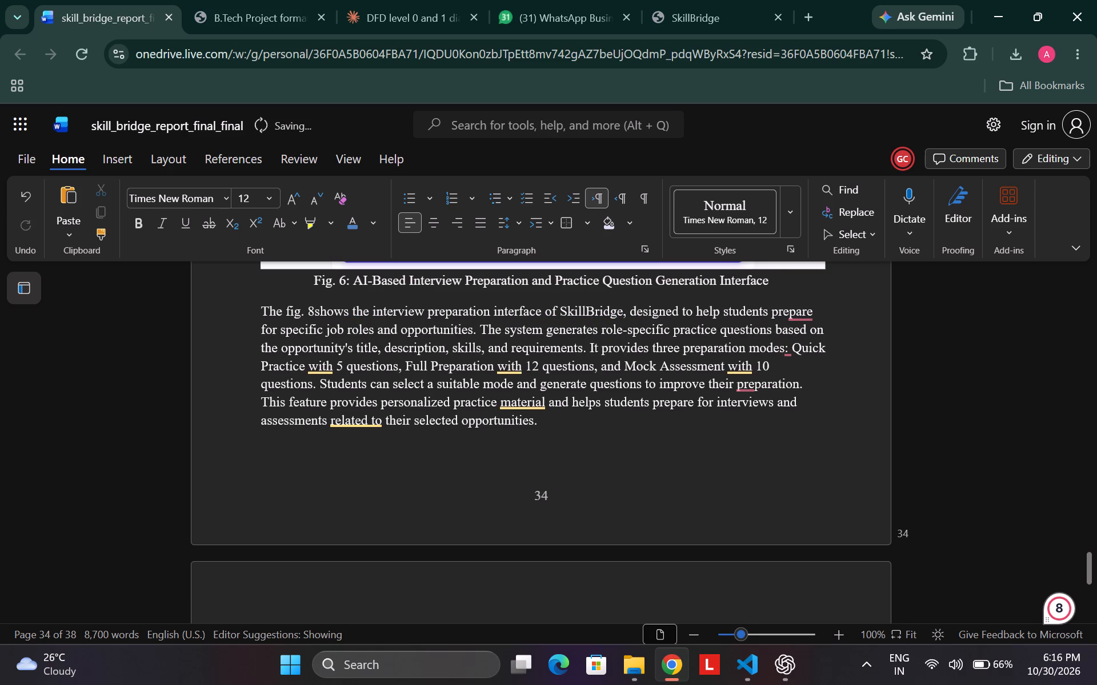
{"action": "key", "text": "space"}
Renumber the "AI-Based Interview Preparation and Practice Question Generation Interface" caption as Fig. 8.
{"action": "left_click", "coordinate": [347, 275]}
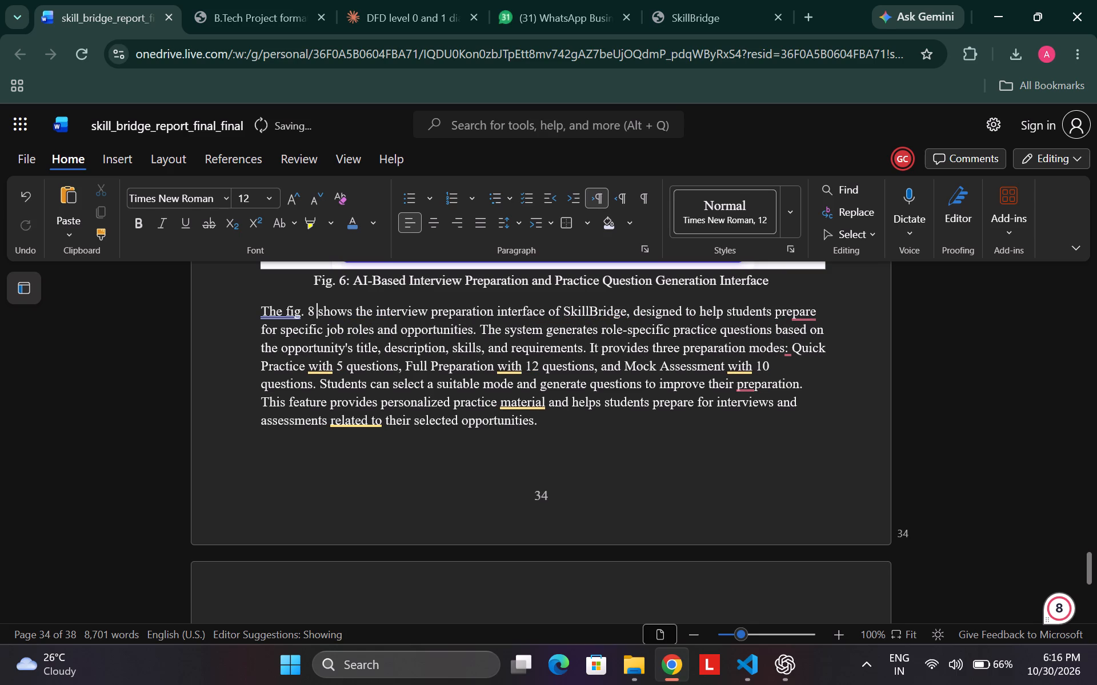
{"action": "key", "text": "BackSpace"}
{"action": "key", "text": "8"}
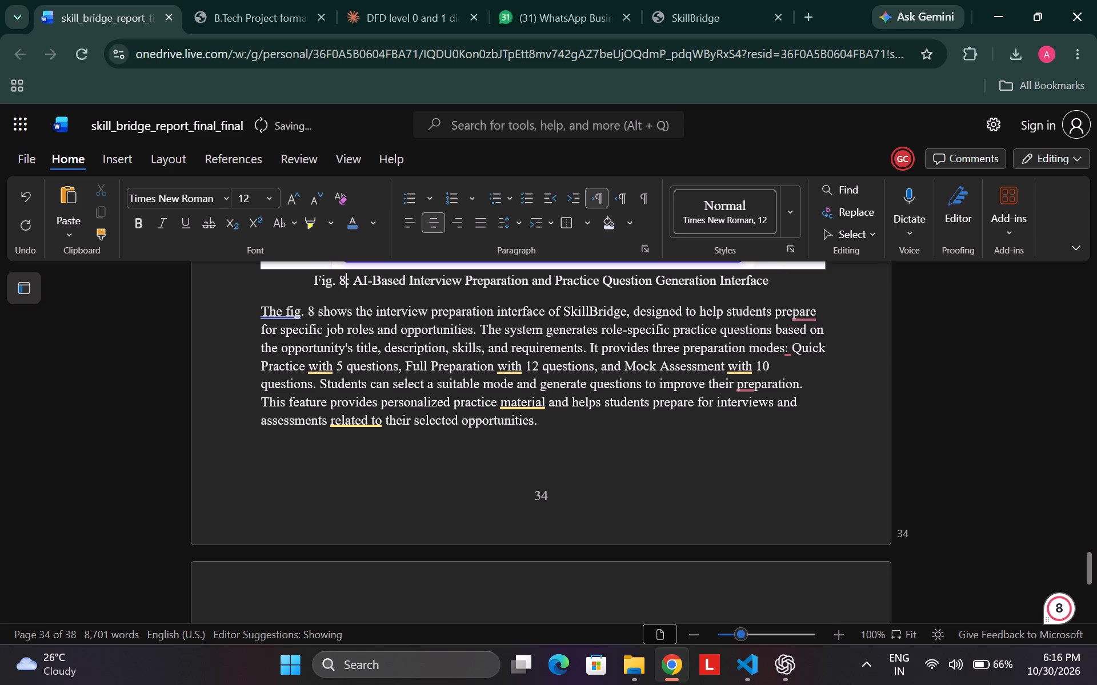
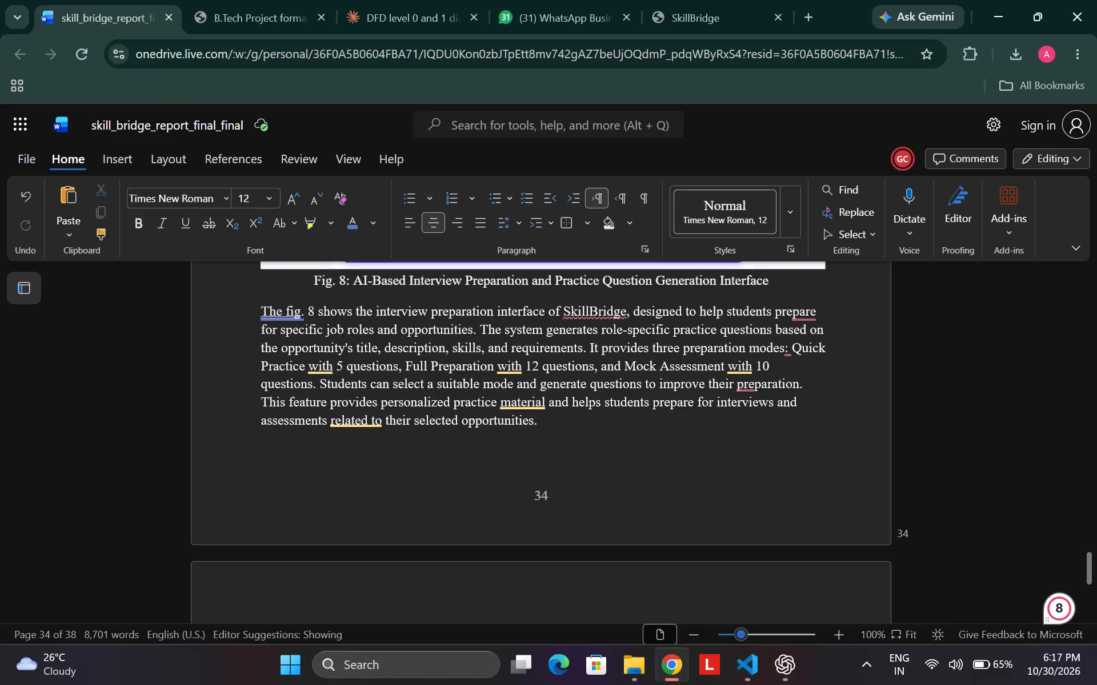
Change "The fig. 8" to "Fig. 8" at the start of the interview preparation paragraph.
{"action": "left_click", "coordinate": [253, 305]}
{"action": "left_click", "coordinate": [257, 311]}
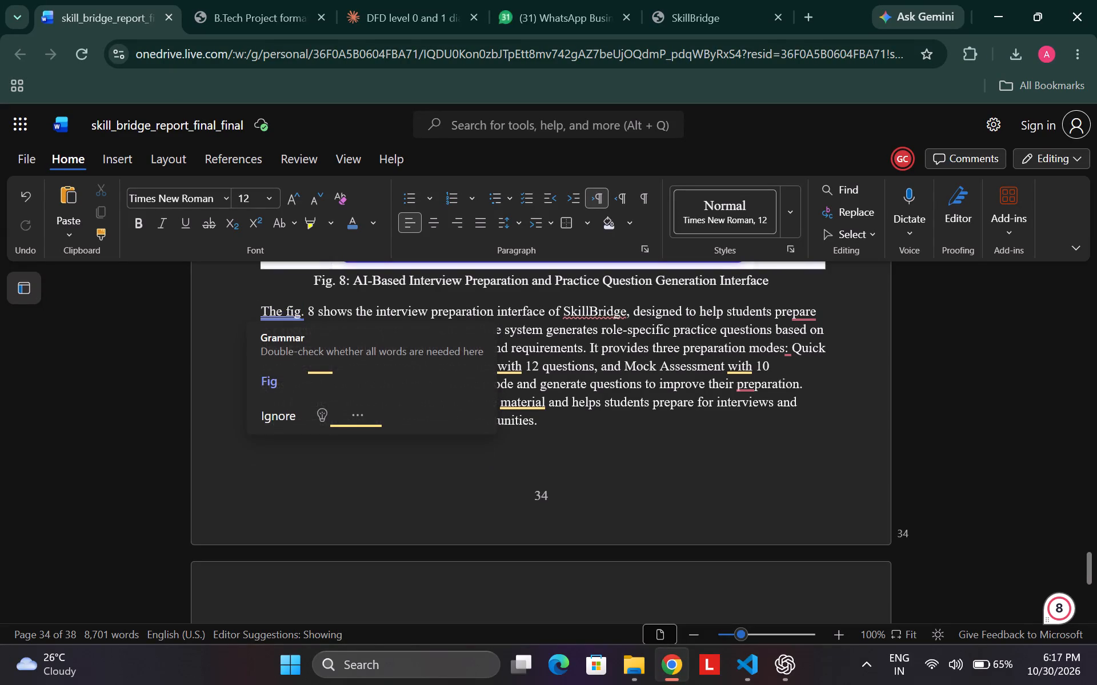
{"action": "left_click", "coordinate": [287, 314]}
{"action": "key", "text": "BackSpace"}
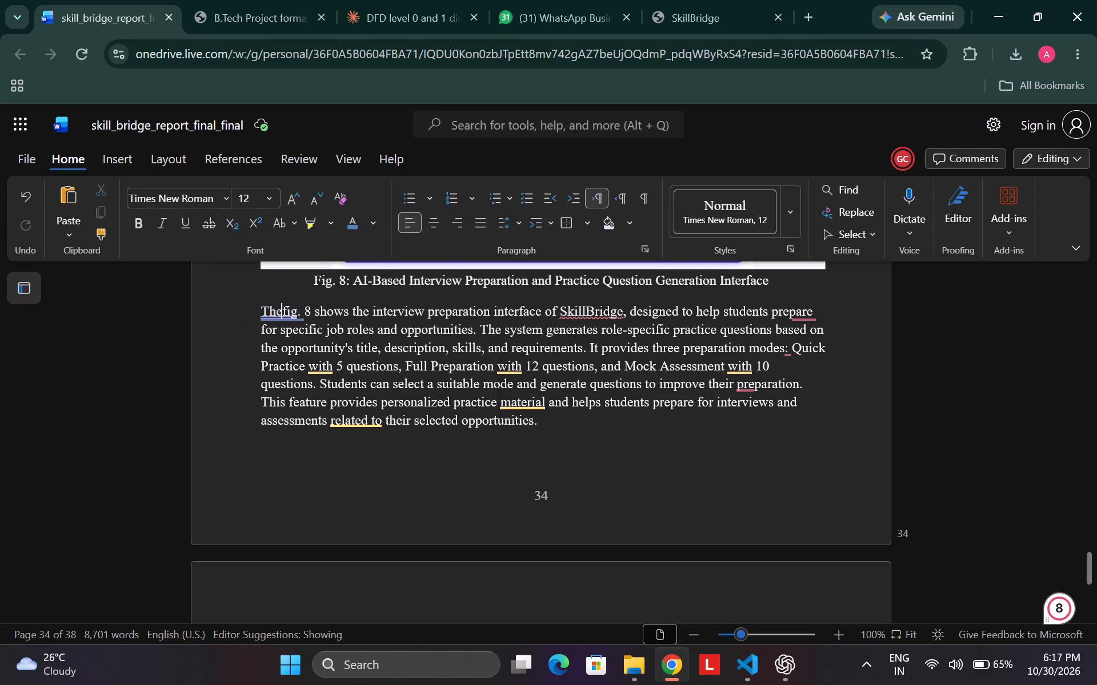
{"action": "key", "text": "BackSpace"}
{"action": "key", "text": "BackSpace"}
{"action": "key", "text": "BackSpace"}
{"action": "key", "text": "Right"}
{"action": "key", "text": "BackSpace"}
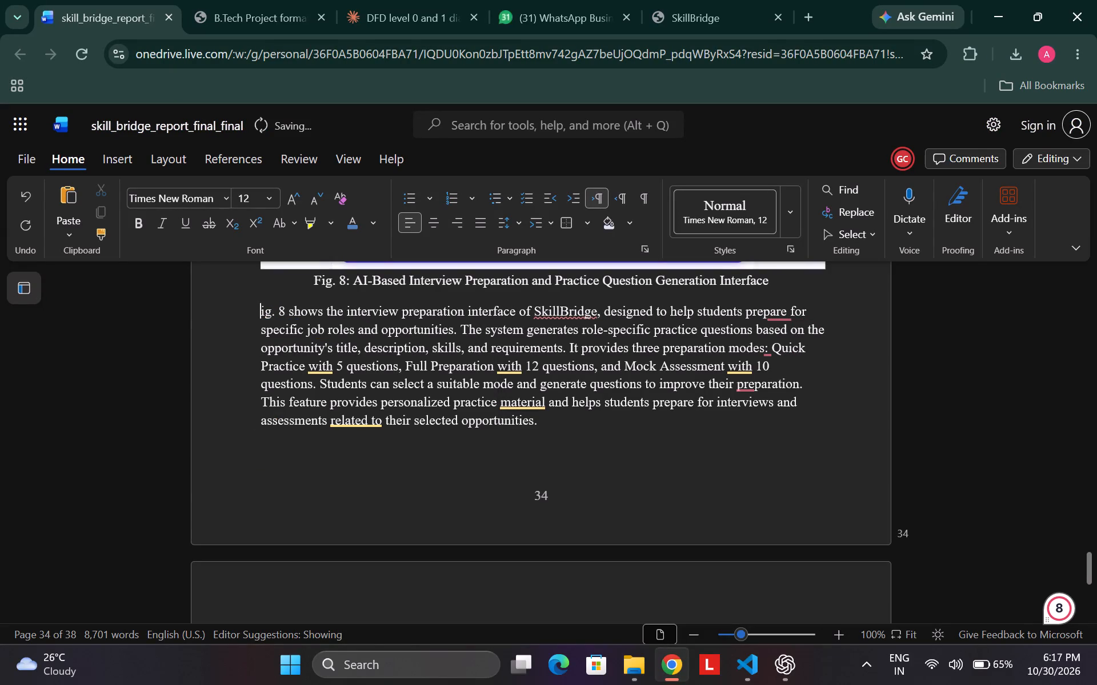
{"action": "key", "text": "shift+f"}
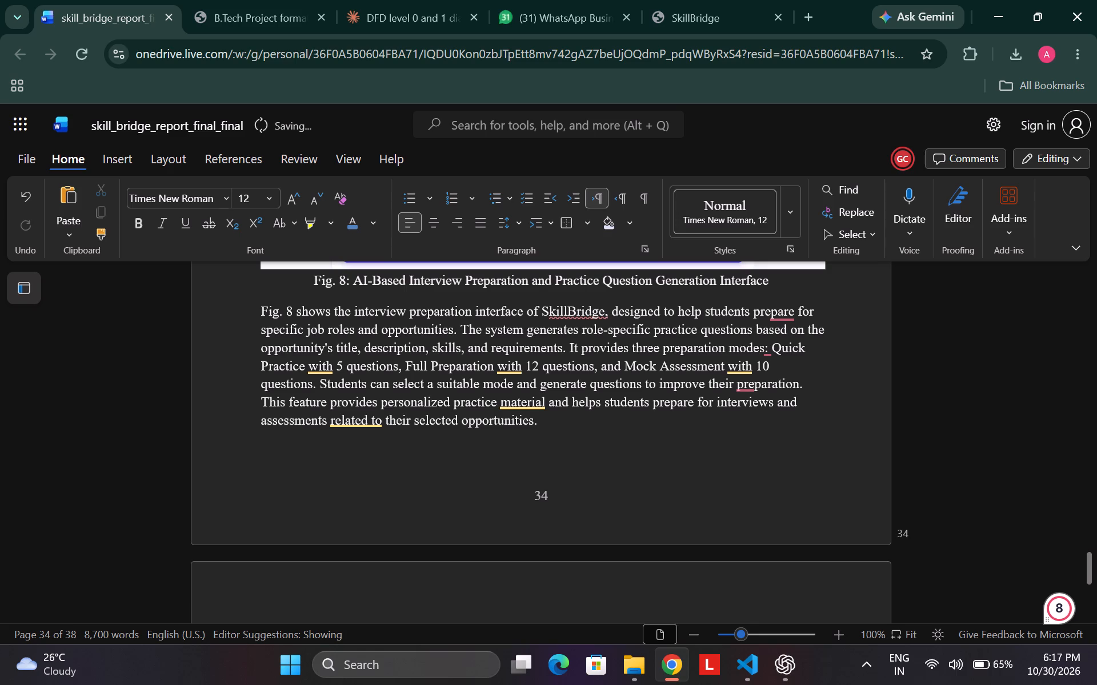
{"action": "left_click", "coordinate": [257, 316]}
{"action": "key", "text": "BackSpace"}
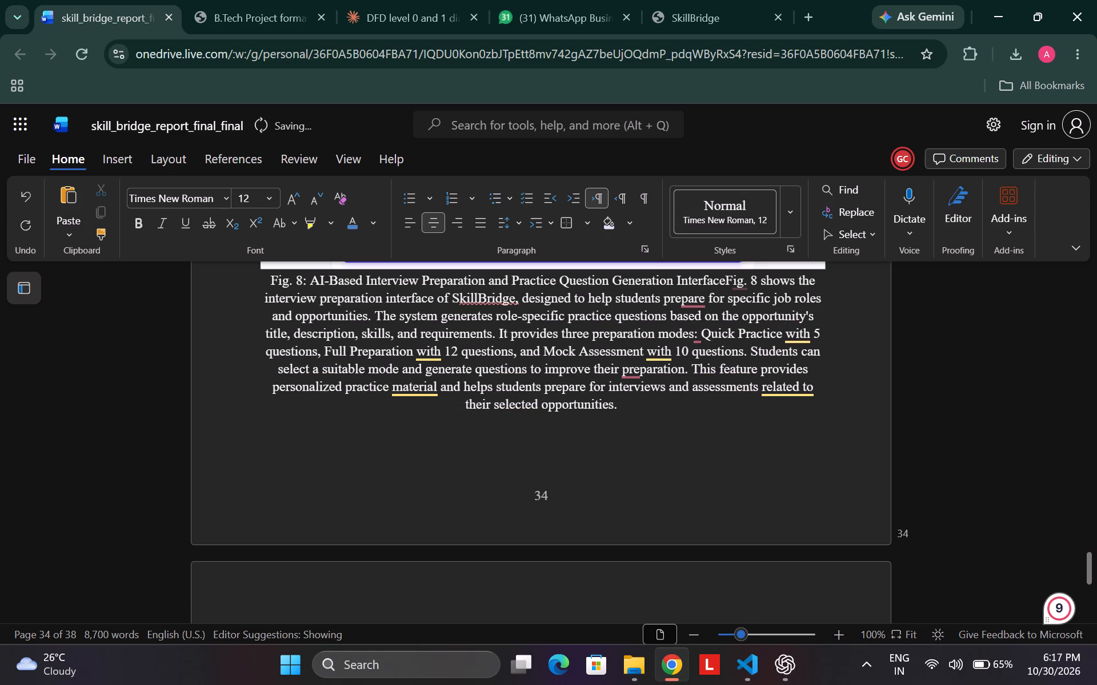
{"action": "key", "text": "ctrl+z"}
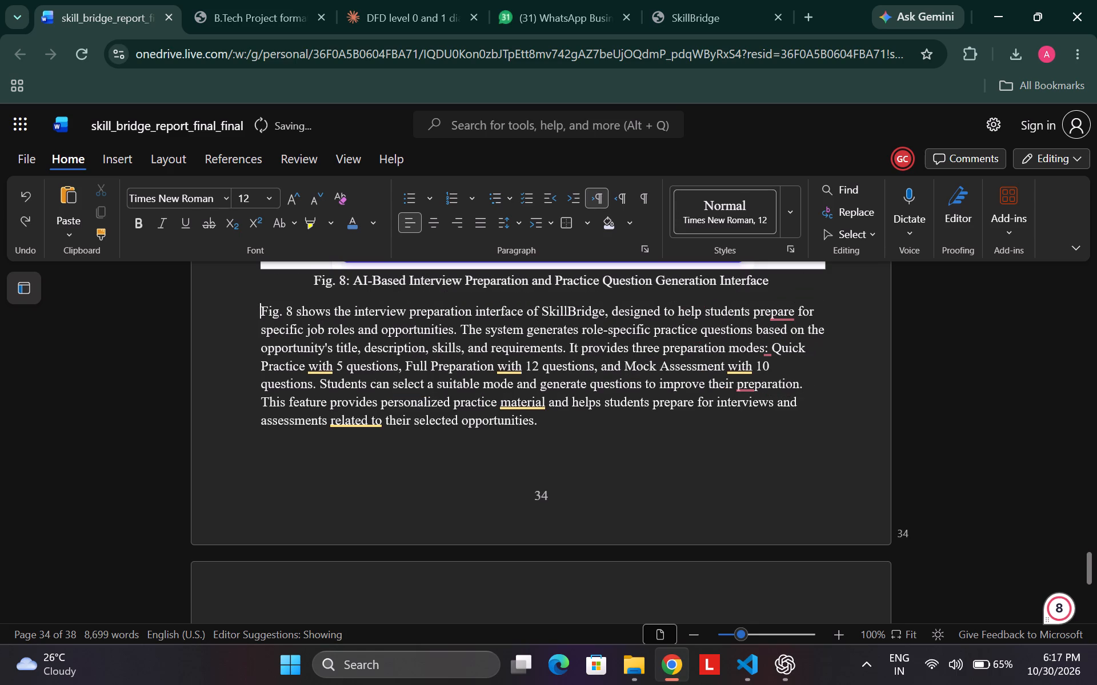
Review the results chapter's screenshots, captions and explanations from Fig. 6 to Fig. 8, looking for a screenshot without a caption.
{"action": "scroll", "coordinate": [444, 341], "scroll_direction": "up", "scroll_amount": 7}
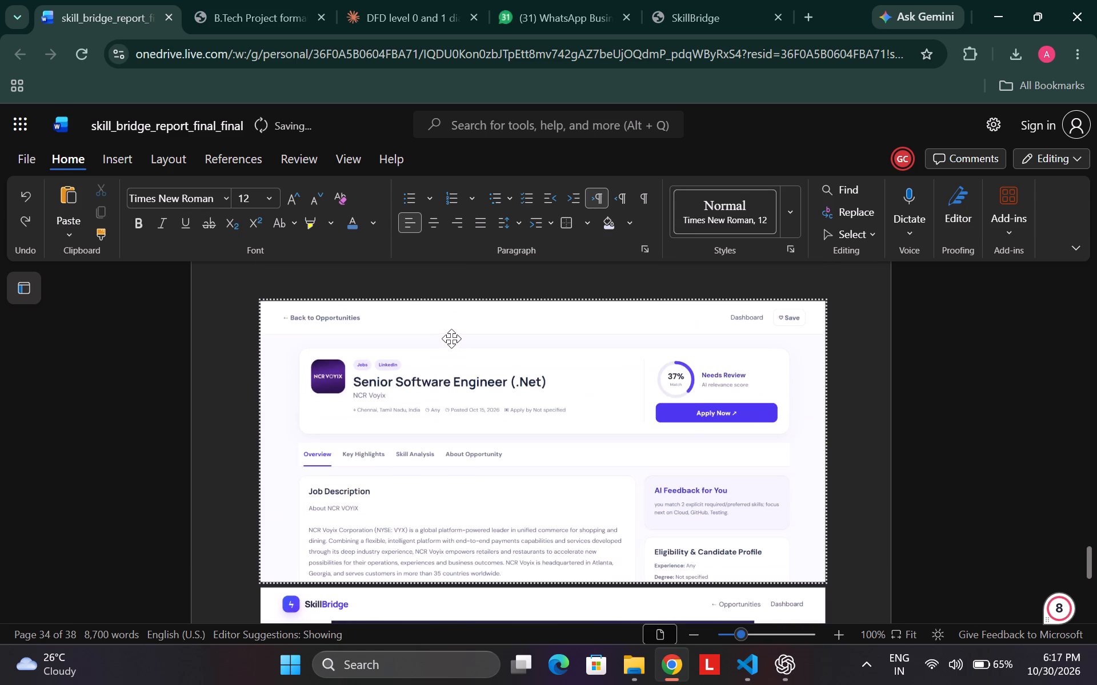
{"action": "scroll", "coordinate": [451, 339], "scroll_direction": "up", "scroll_amount": 7}
{"action": "scroll", "coordinate": [596, 380], "scroll_direction": "down", "scroll_amount": 3}
{"action": "scroll", "coordinate": [610, 379], "scroll_direction": "up", "scroll_amount": 2}
{"action": "scroll", "coordinate": [607, 376], "scroll_direction": "down", "scroll_amount": 7}
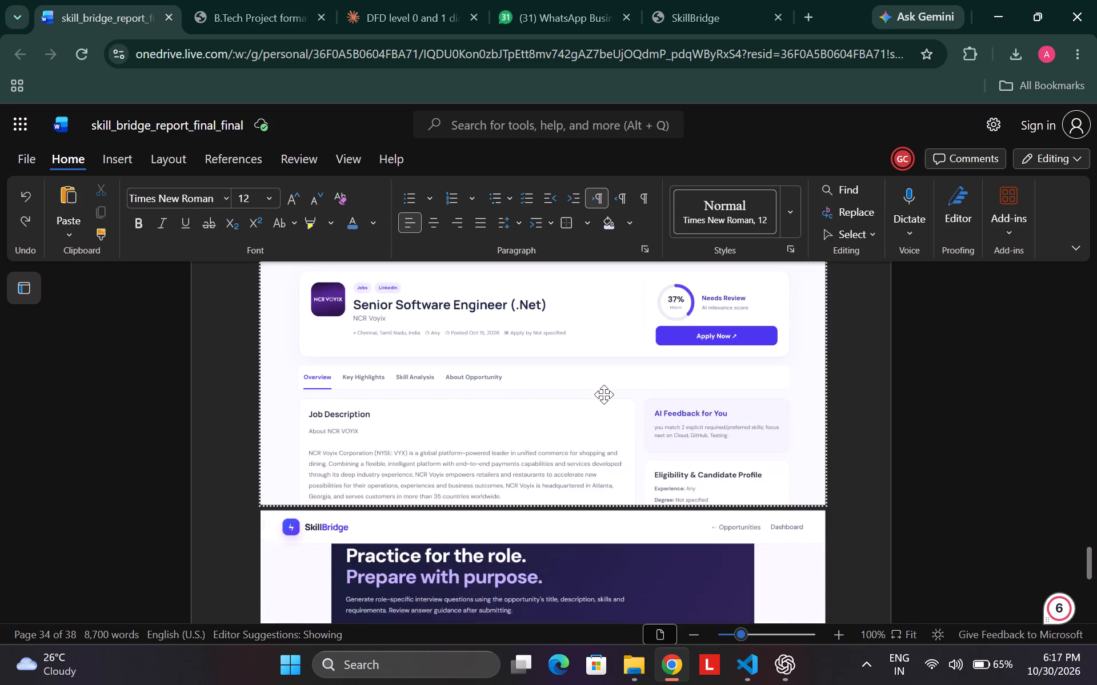
{"action": "scroll", "coordinate": [603, 392], "scroll_direction": "down", "scroll_amount": 12}
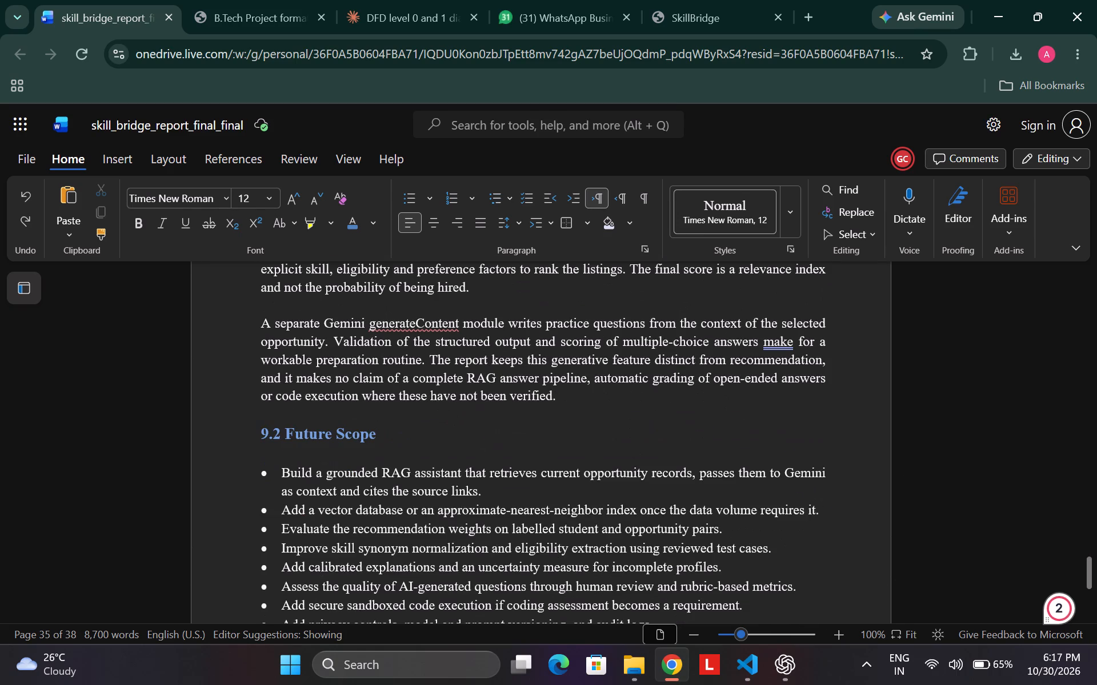
{"action": "scroll", "coordinate": [606, 394], "scroll_direction": "up", "scroll_amount": 9}
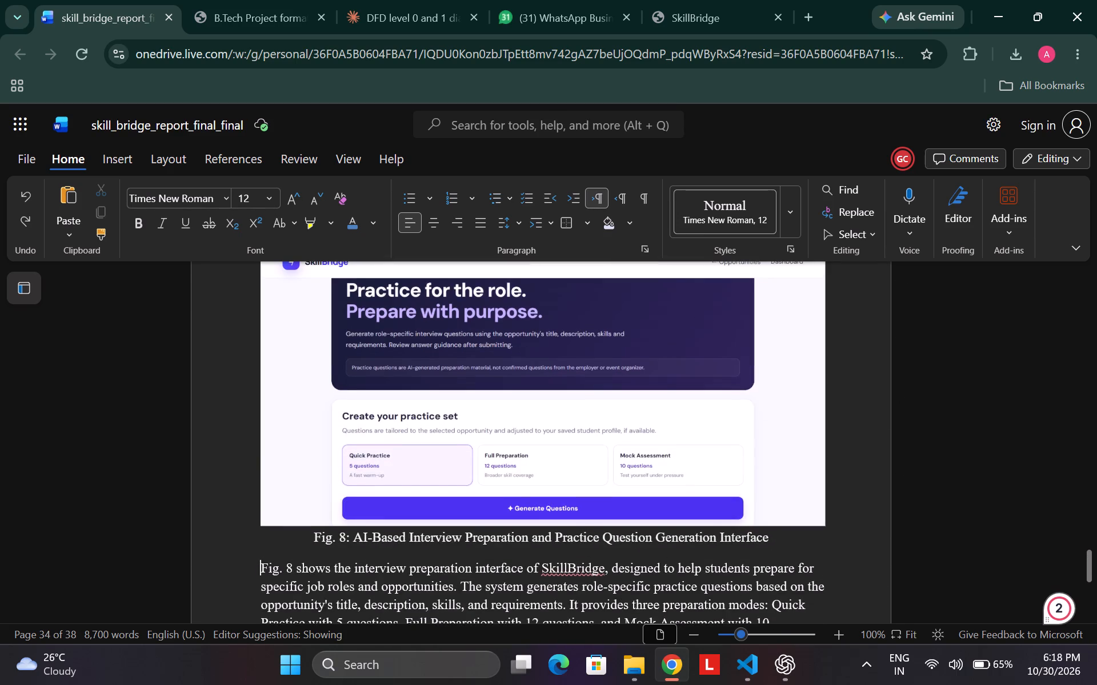
{"action": "scroll", "coordinate": [606, 394], "scroll_direction": "down", "scroll_amount": 8}
{"action": "scroll", "coordinate": [606, 394], "scroll_direction": "up", "scroll_amount": 9}
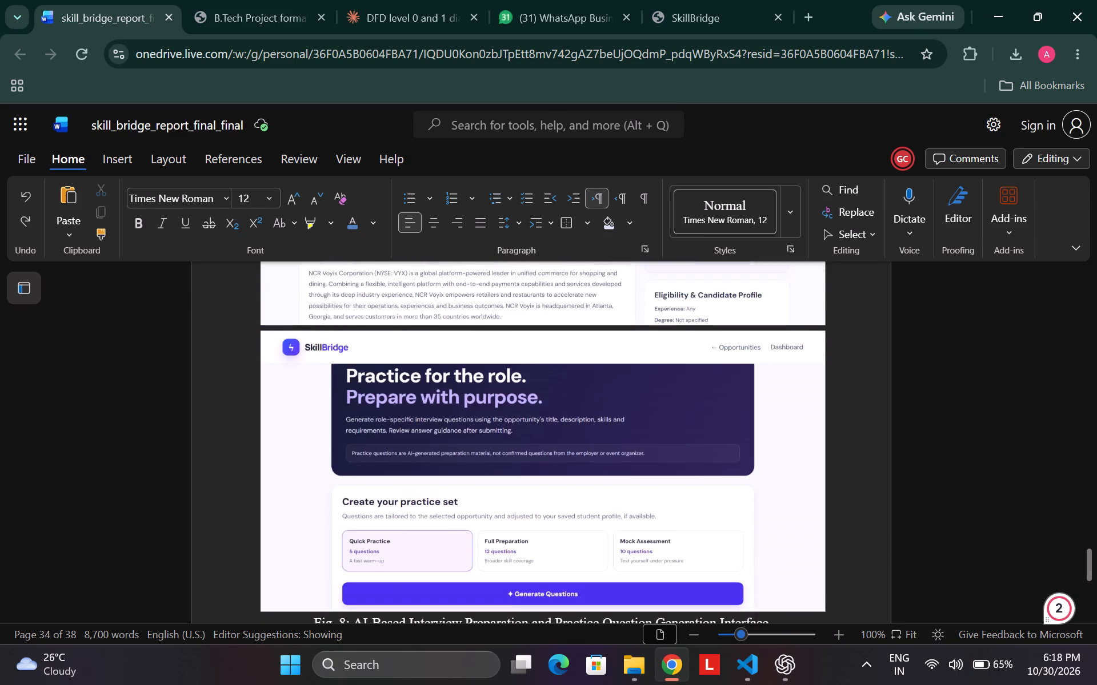
{"action": "scroll", "coordinate": [606, 394], "scroll_direction": "up", "scroll_amount": 13}
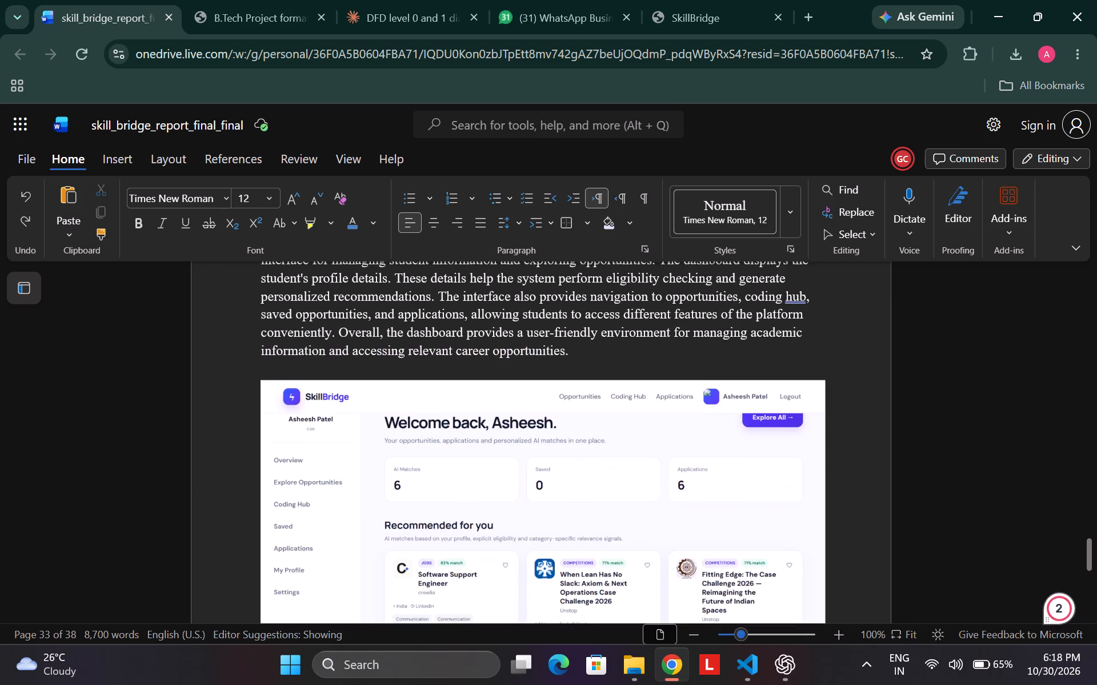
{"action": "scroll", "coordinate": [606, 394], "scroll_direction": "up", "scroll_amount": 9}
{"action": "scroll", "coordinate": [606, 394], "scroll_direction": "down", "scroll_amount": 5}
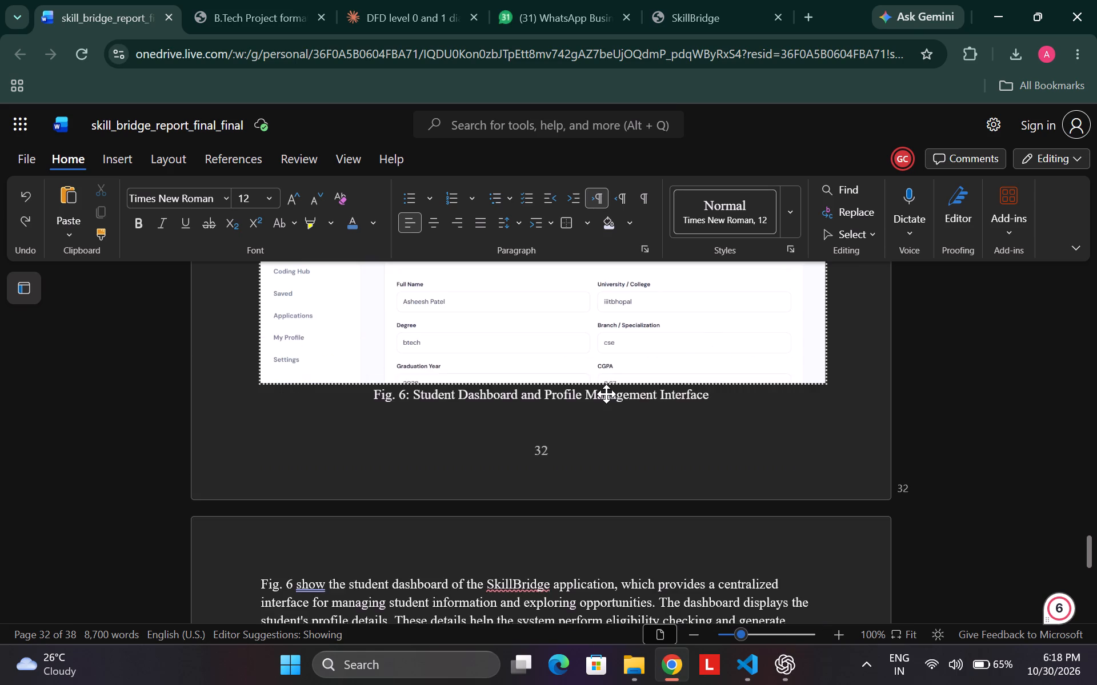
{"action": "scroll", "coordinate": [606, 394], "scroll_direction": "down", "scroll_amount": 8}
{"action": "scroll", "coordinate": [606, 394], "scroll_direction": "up", "scroll_amount": 3}
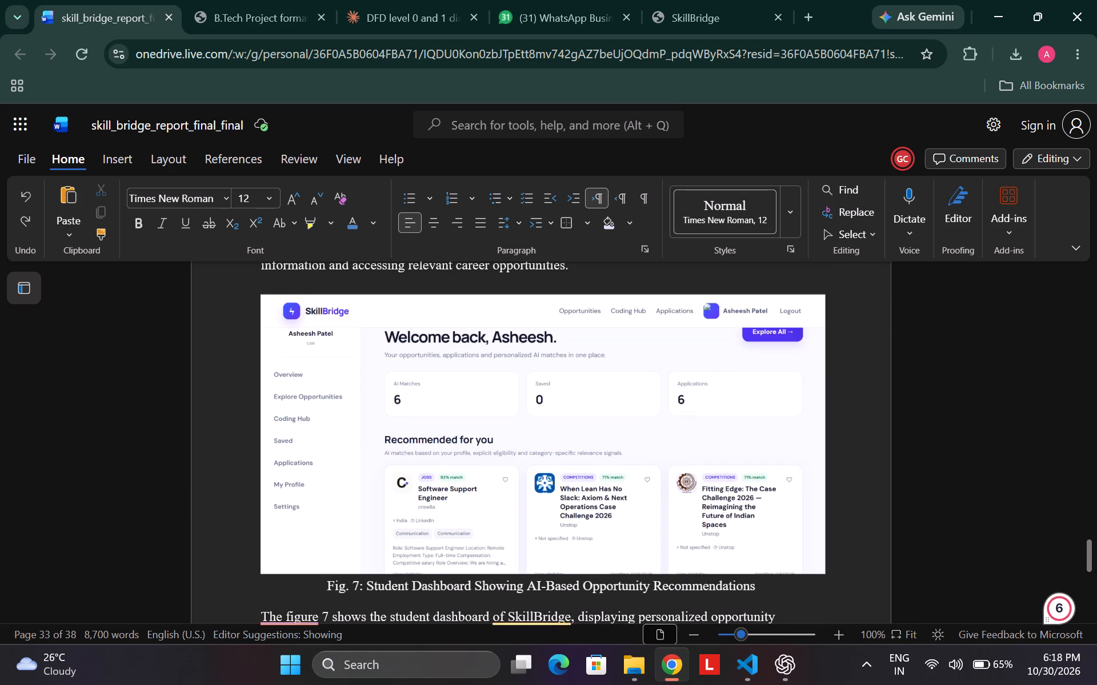
{"action": "scroll", "coordinate": [606, 394], "scroll_direction": "down", "scroll_amount": 4}
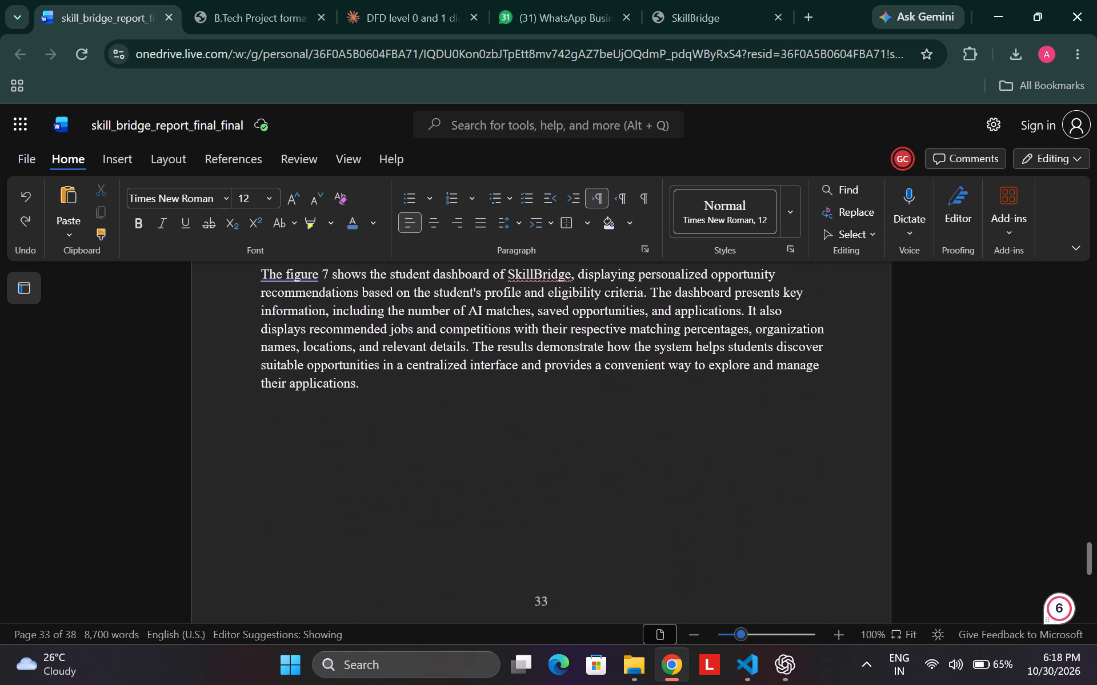
{"action": "scroll", "coordinate": [606, 394], "scroll_direction": "down", "scroll_amount": 5}
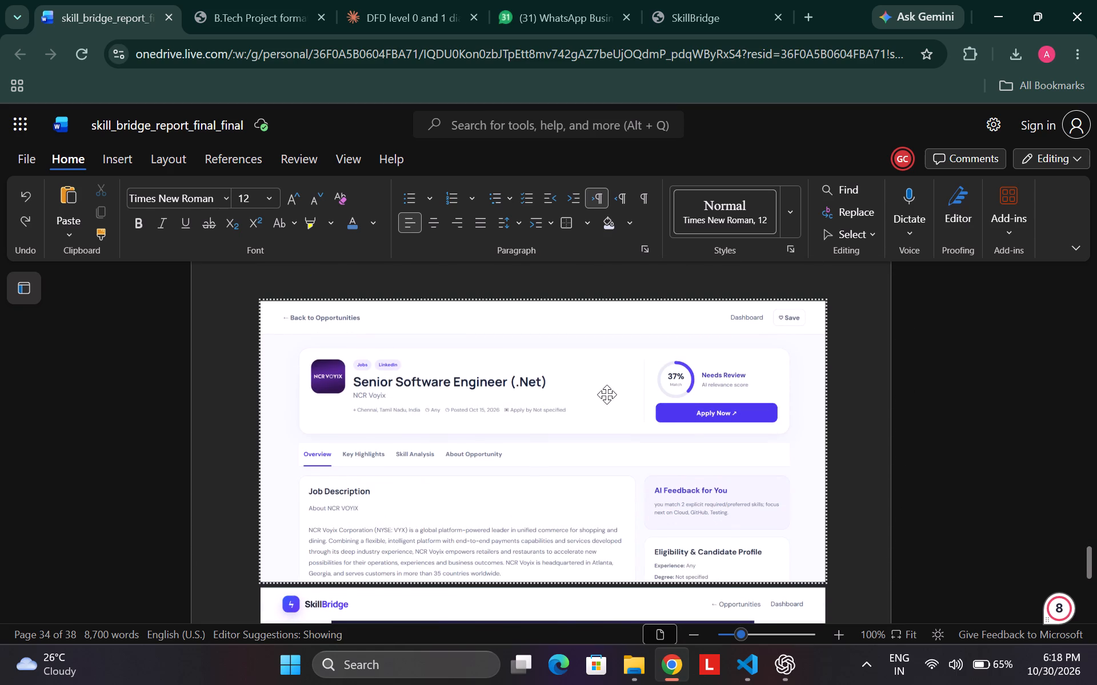
{"action": "scroll", "coordinate": [607, 394], "scroll_direction": "down", "scroll_amount": 3}
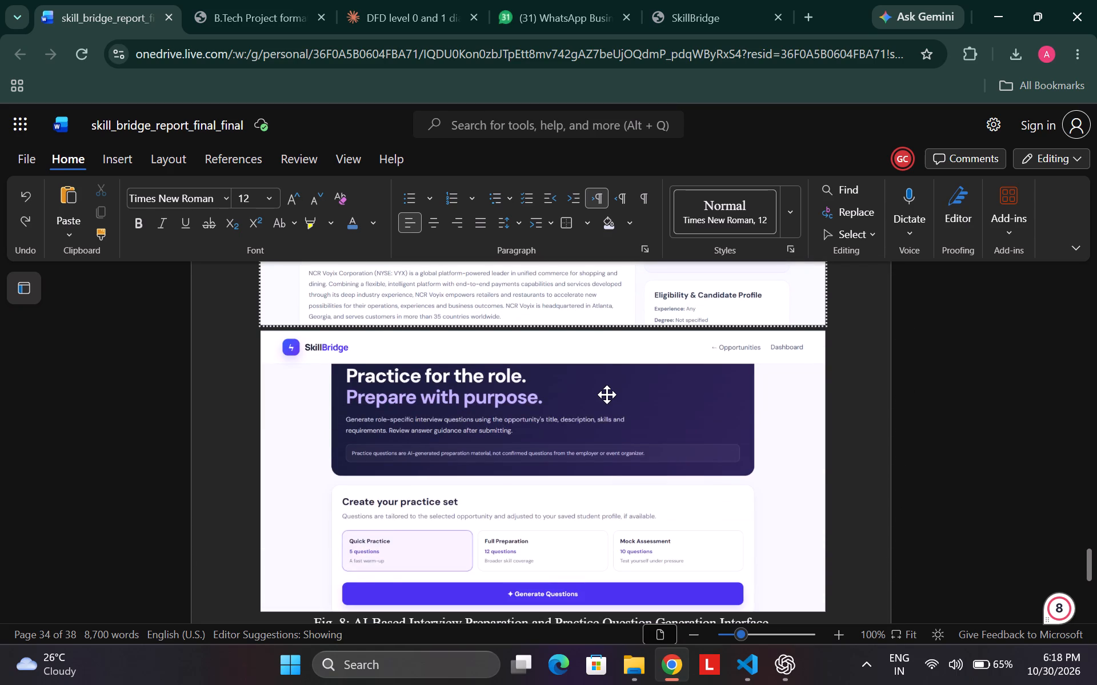
{"action": "scroll", "coordinate": [607, 394], "scroll_direction": "up", "scroll_amount": 2}
{"action": "scroll", "coordinate": [607, 394], "scroll_direction": "down", "scroll_amount": 4}
{"action": "scroll", "coordinate": [607, 394], "scroll_direction": "up", "scroll_amount": 3}
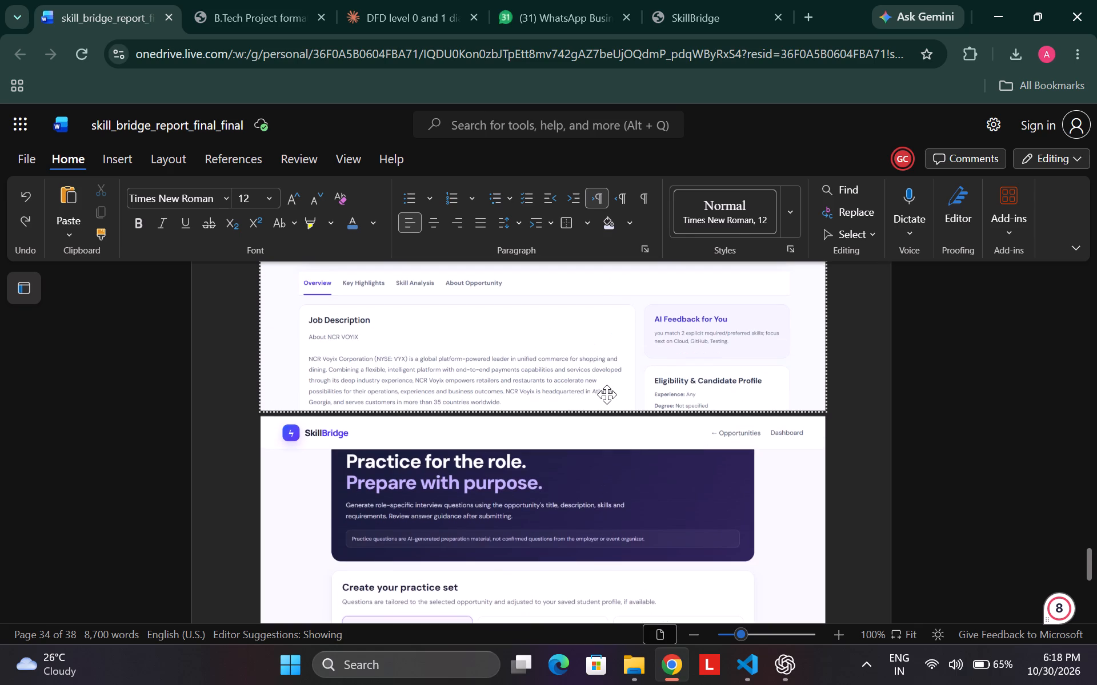
{"action": "scroll", "coordinate": [607, 396], "scroll_direction": "down", "scroll_amount": 4}
{"action": "scroll", "coordinate": [607, 397], "scroll_direction": "up", "scroll_amount": 3}
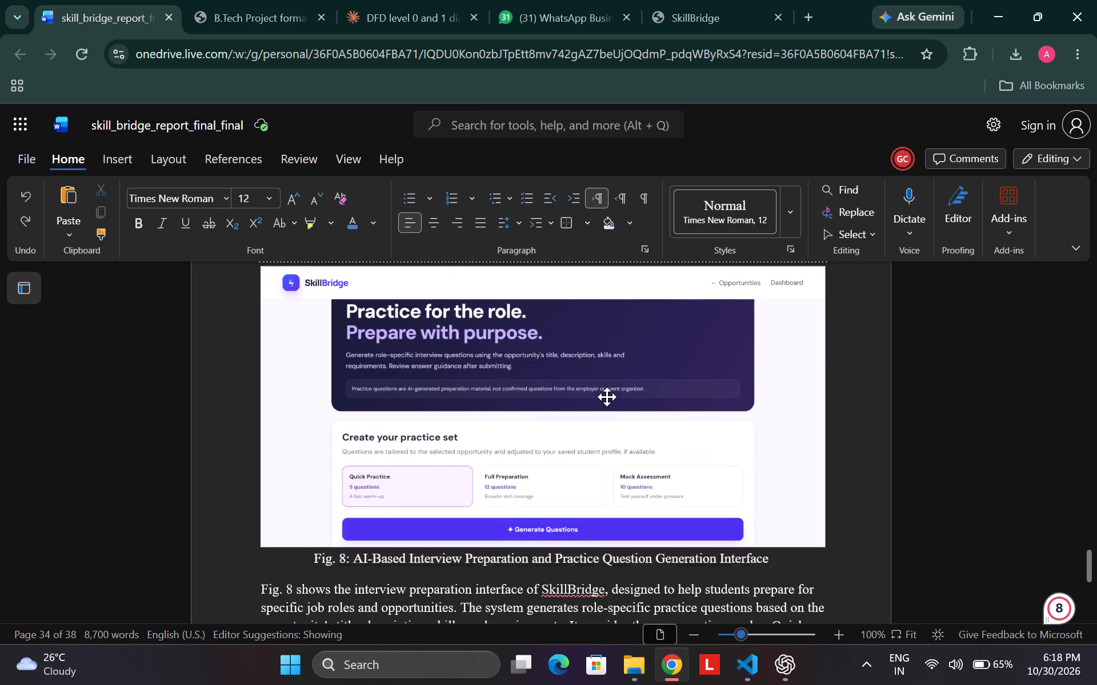
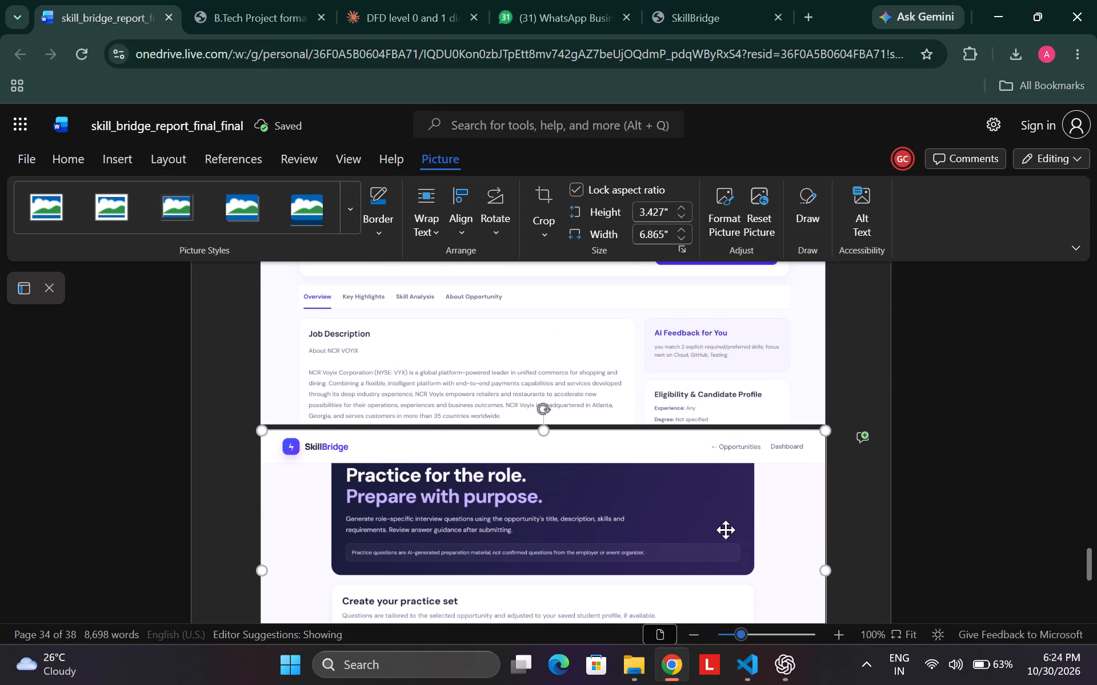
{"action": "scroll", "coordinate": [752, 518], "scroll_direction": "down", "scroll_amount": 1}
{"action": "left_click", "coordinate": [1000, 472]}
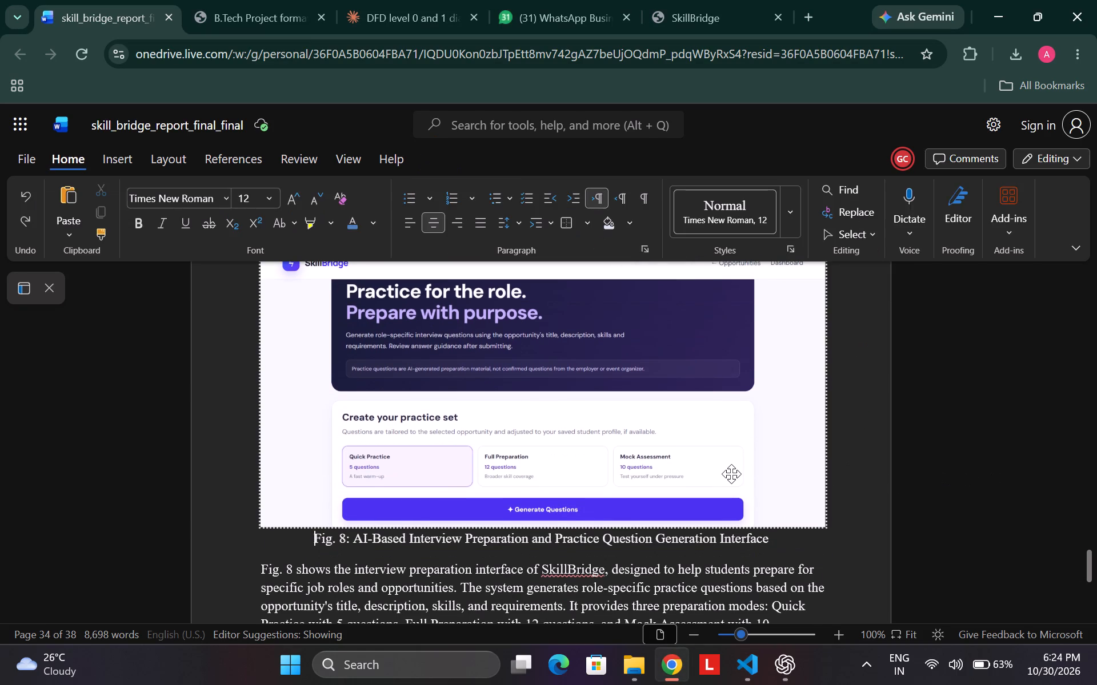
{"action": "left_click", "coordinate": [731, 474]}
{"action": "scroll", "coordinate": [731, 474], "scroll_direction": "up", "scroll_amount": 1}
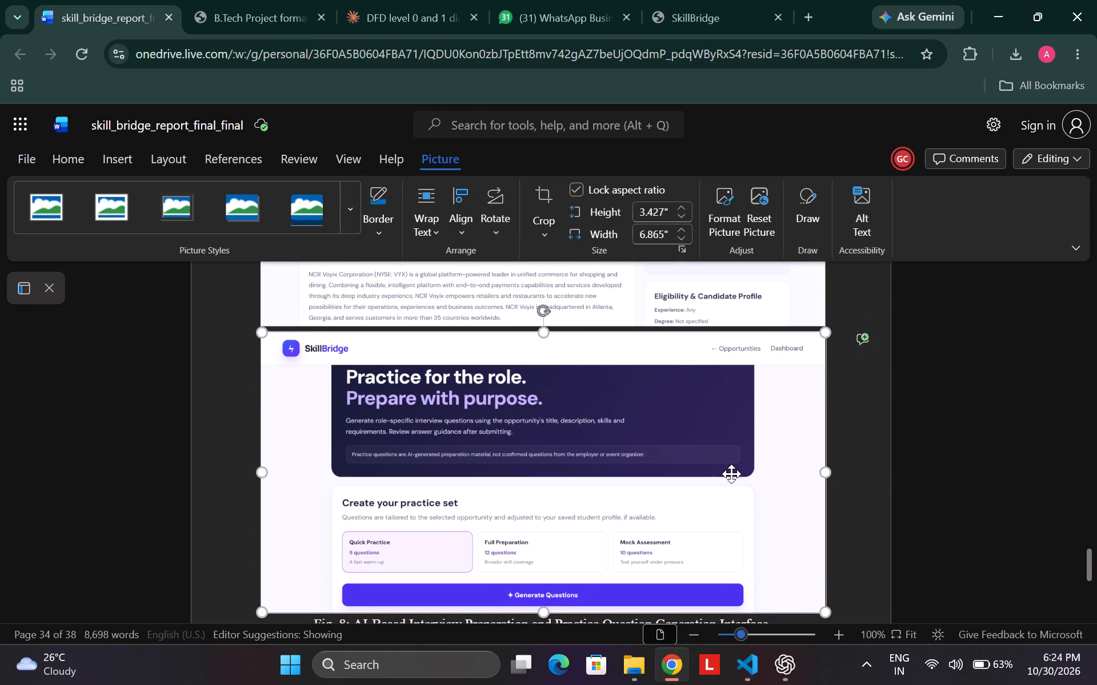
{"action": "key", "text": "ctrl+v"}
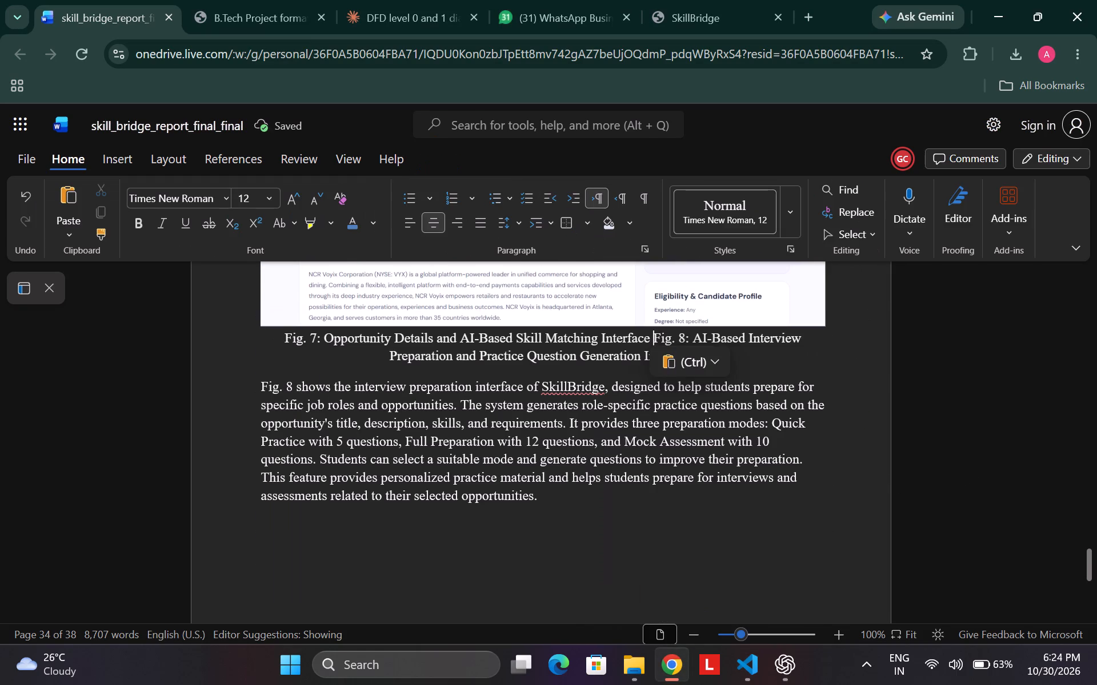
Review the figure captions and explanations on pages 32 to 34 of the report.
{"action": "scroll", "coordinate": [715, 408], "scroll_direction": "down", "scroll_amount": 2}
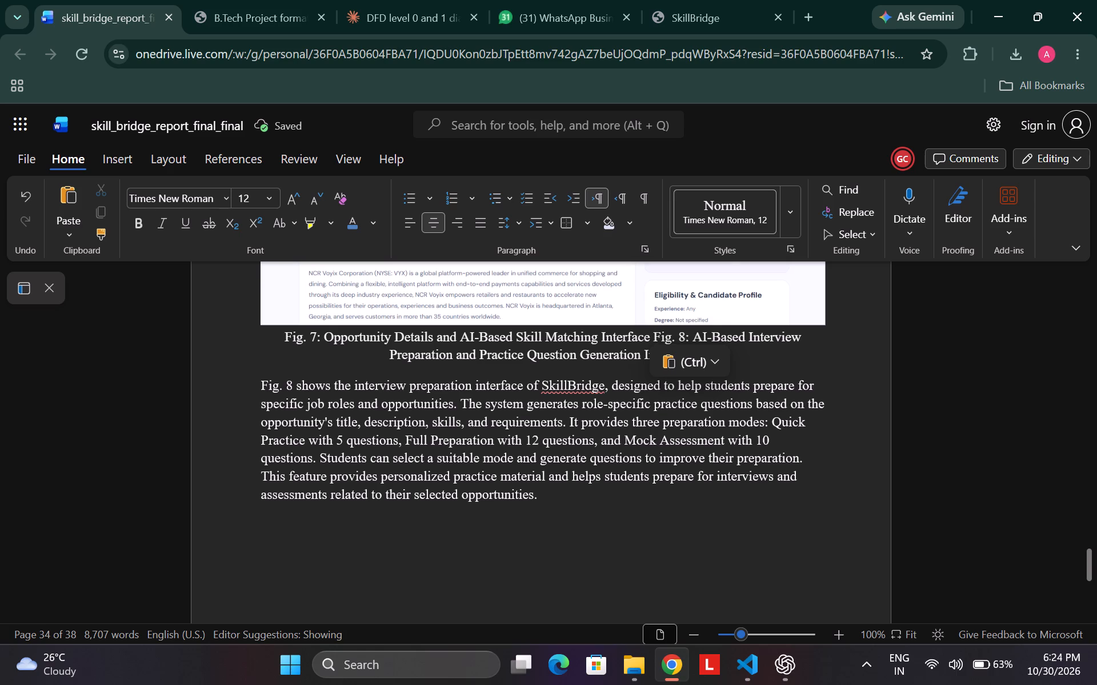
{"action": "scroll", "coordinate": [715, 408], "scroll_direction": "down", "scroll_amount": 6}
{"action": "scroll", "coordinate": [716, 407], "scroll_direction": "up", "scroll_amount": 9}
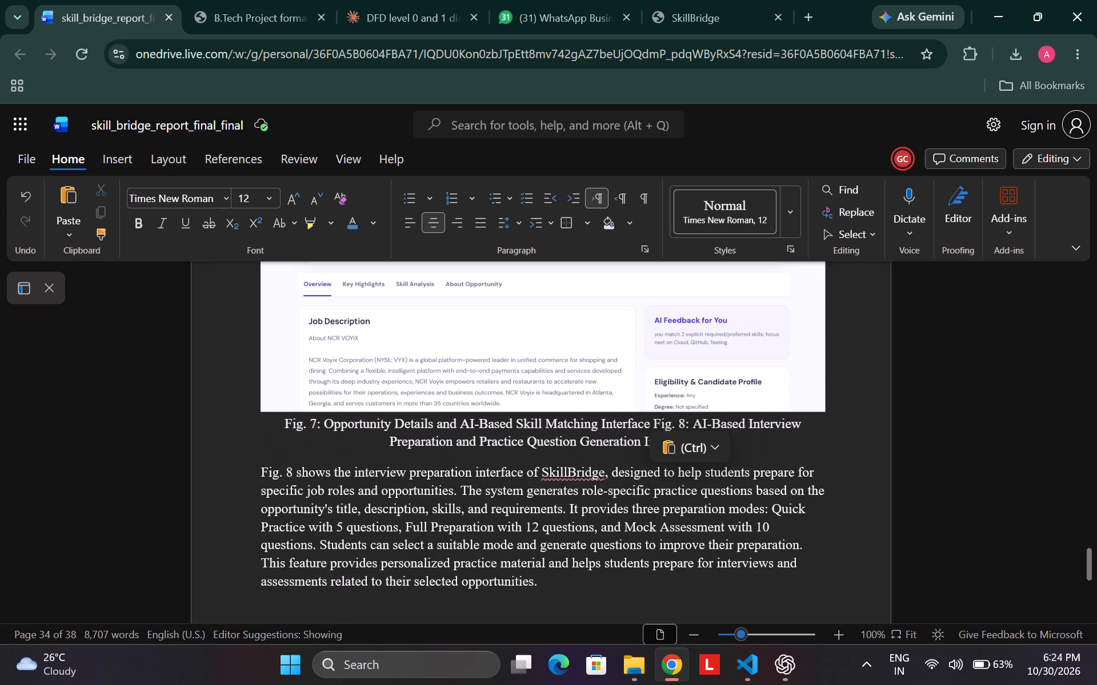
{"action": "scroll", "coordinate": [717, 406], "scroll_direction": "up", "scroll_amount": 8}
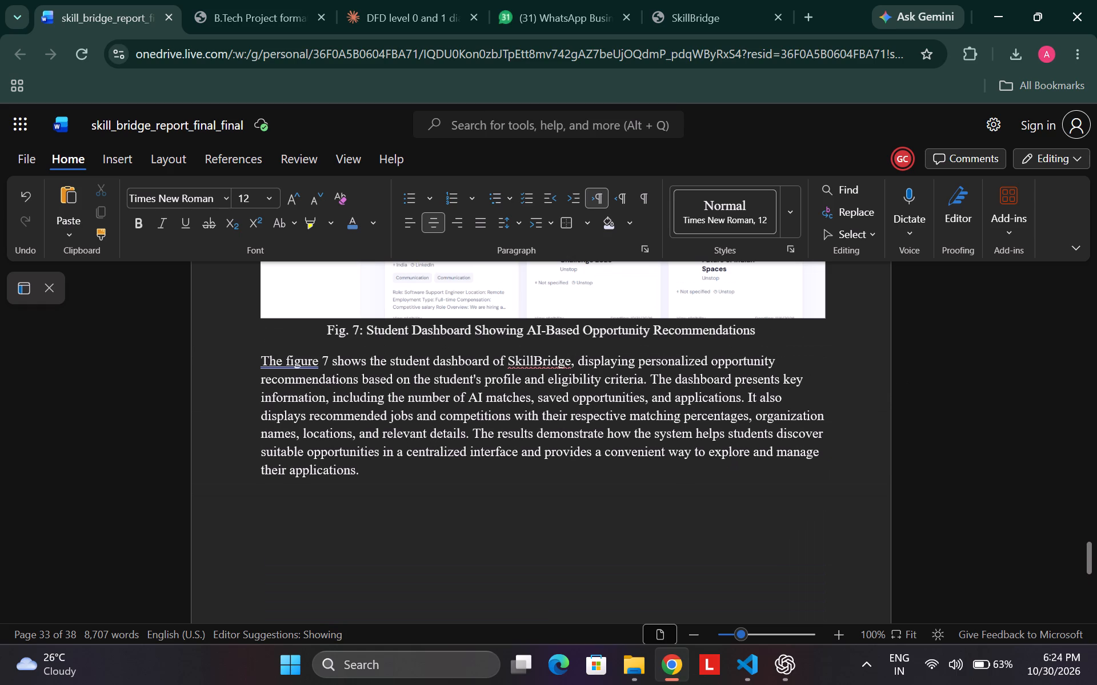
{"action": "scroll", "coordinate": [718, 394], "scroll_direction": "up", "scroll_amount": 5}
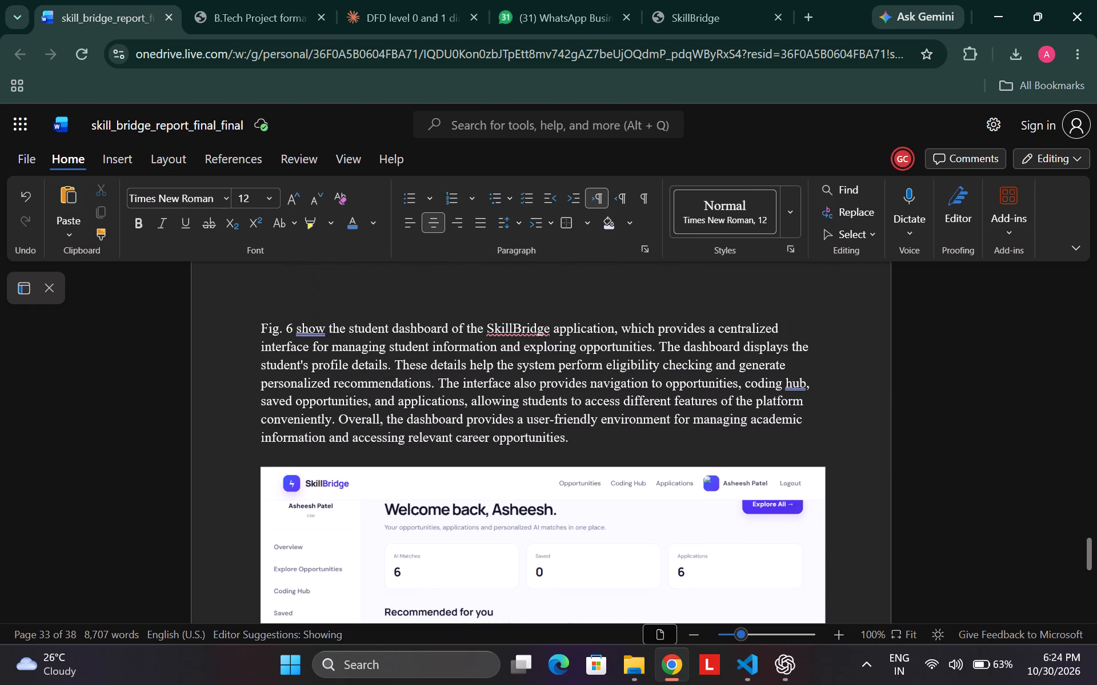
{"action": "scroll", "coordinate": [718, 394], "scroll_direction": "up", "scroll_amount": 3}
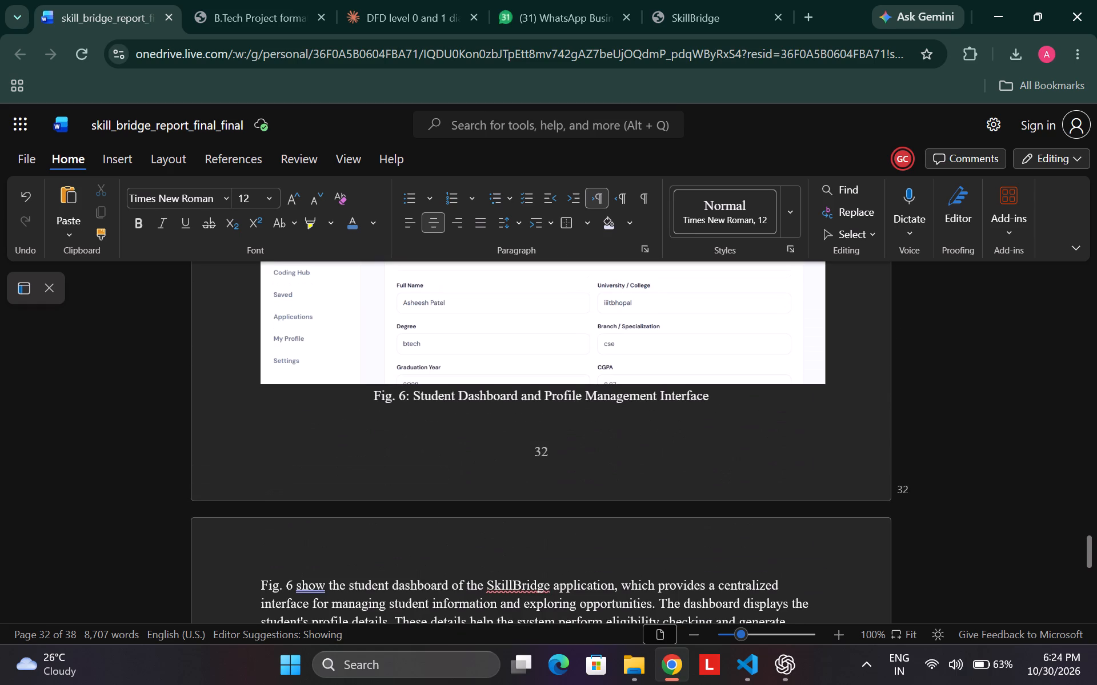
{"action": "scroll", "coordinate": [718, 394], "scroll_direction": "down", "scroll_amount": 4}
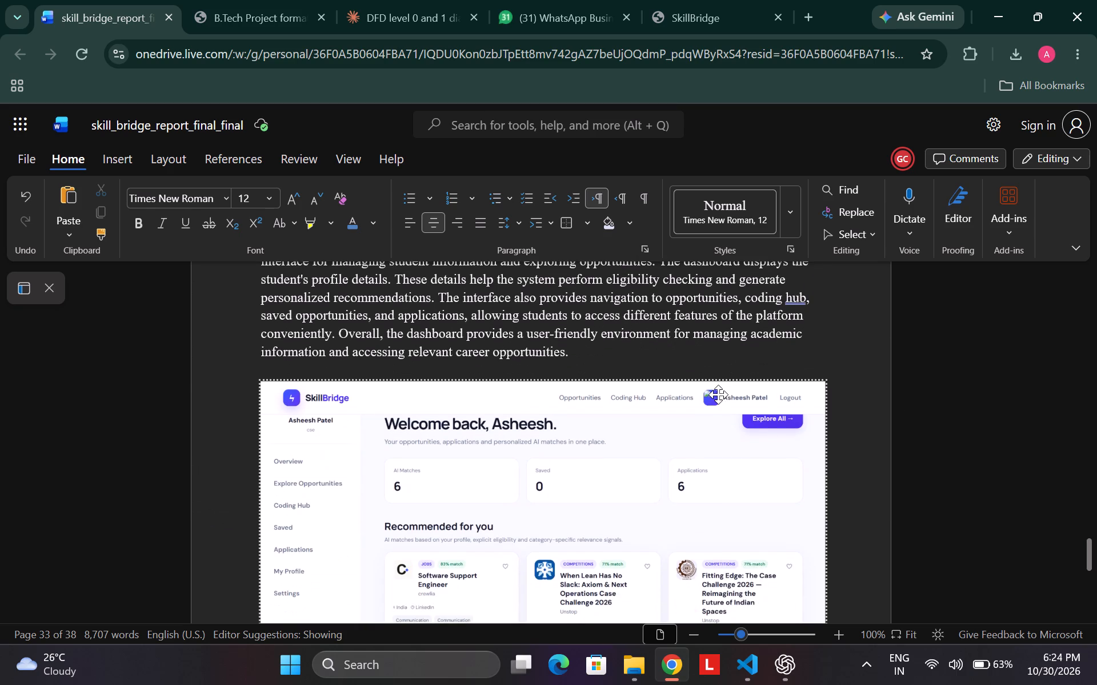
{"action": "scroll", "coordinate": [718, 394], "scroll_direction": "up", "scroll_amount": 1}
{"action": "scroll", "coordinate": [718, 394], "scroll_direction": "down", "scroll_amount": 5}
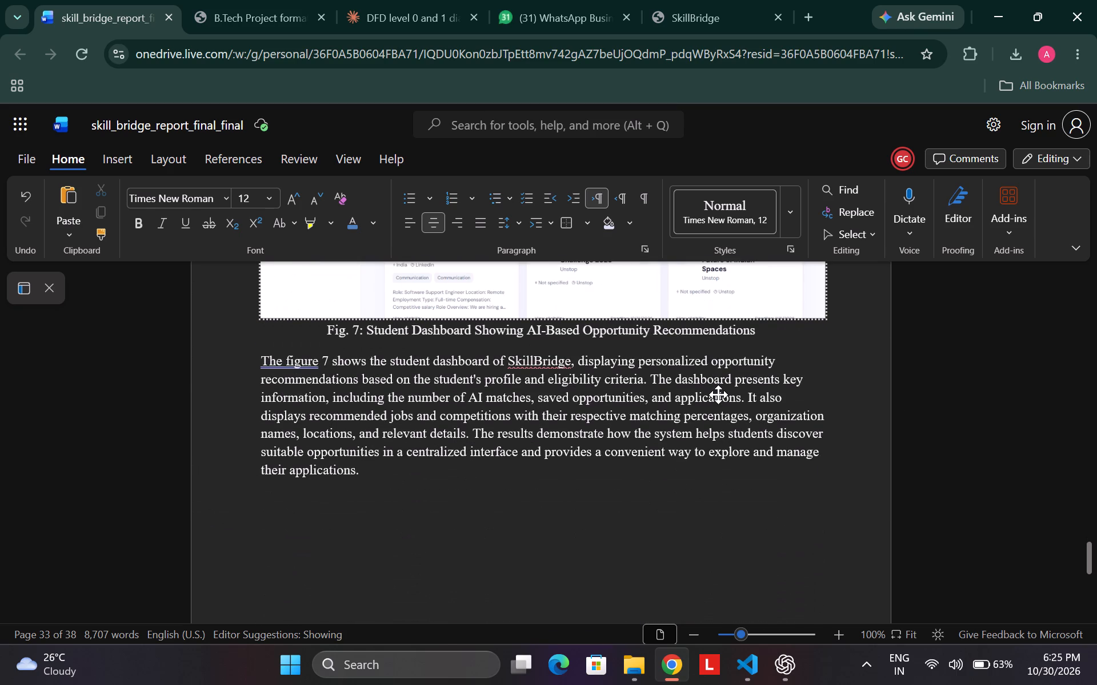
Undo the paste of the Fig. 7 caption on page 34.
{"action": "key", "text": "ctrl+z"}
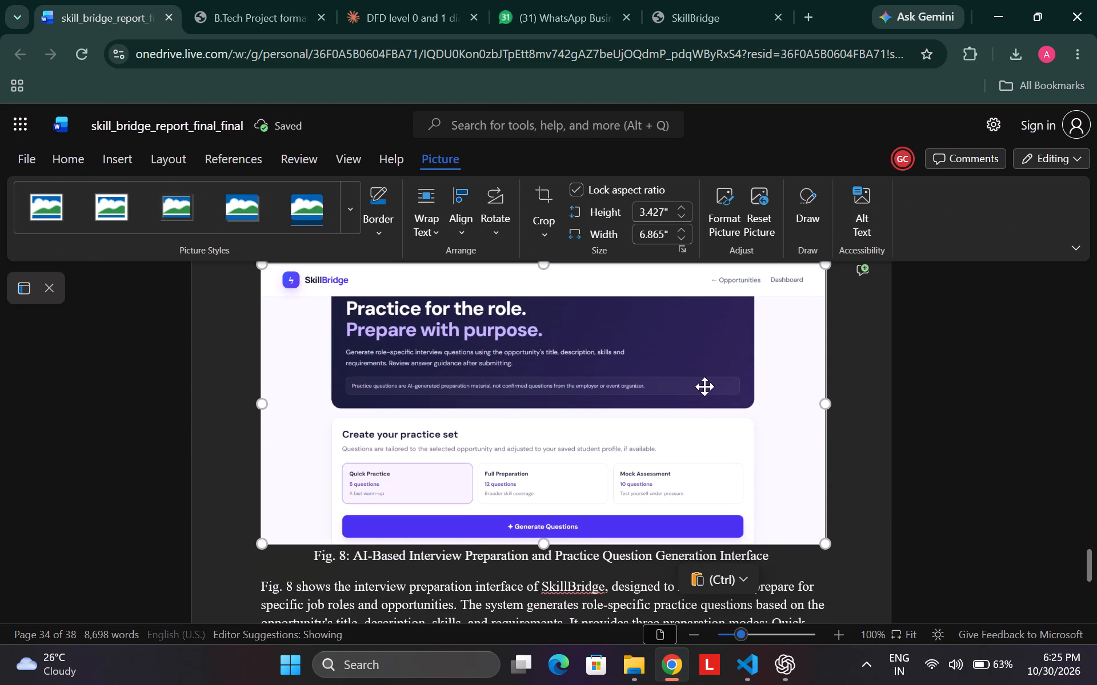
Make room between the job details and interview practice screenshots and paste the caption "Fig. 7: Opportunity Details and AI-Based Skill Matching Interface" there.
{"action": "scroll", "coordinate": [704, 386], "scroll_direction": "up", "scroll_amount": 4}
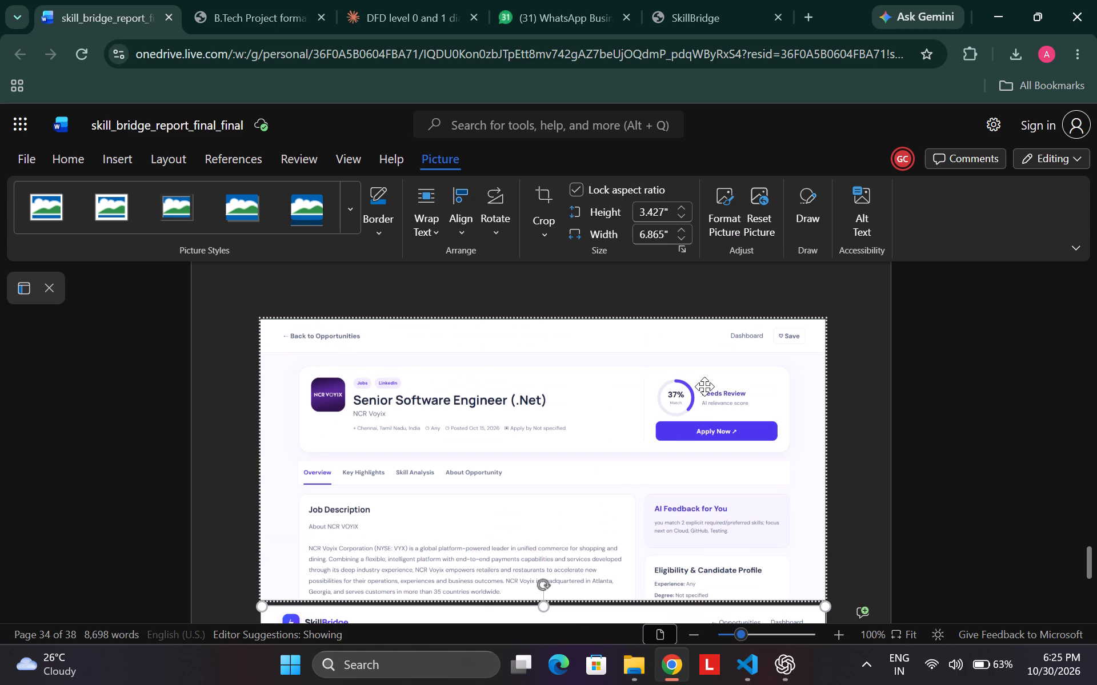
{"action": "scroll", "coordinate": [979, 419], "scroll_direction": "down", "scroll_amount": 2}
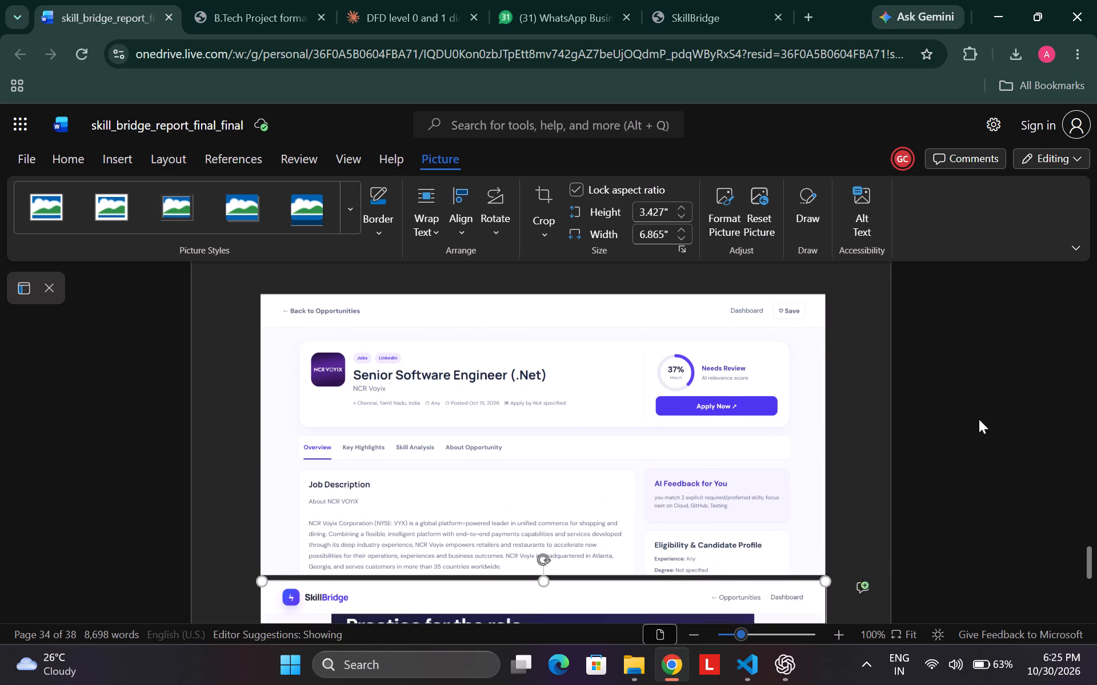
{"action": "left_click", "coordinate": [840, 412]}
{"action": "scroll", "coordinate": [842, 381], "scroll_direction": "up", "scroll_amount": 2}
{"action": "left_click", "coordinate": [842, 390]}
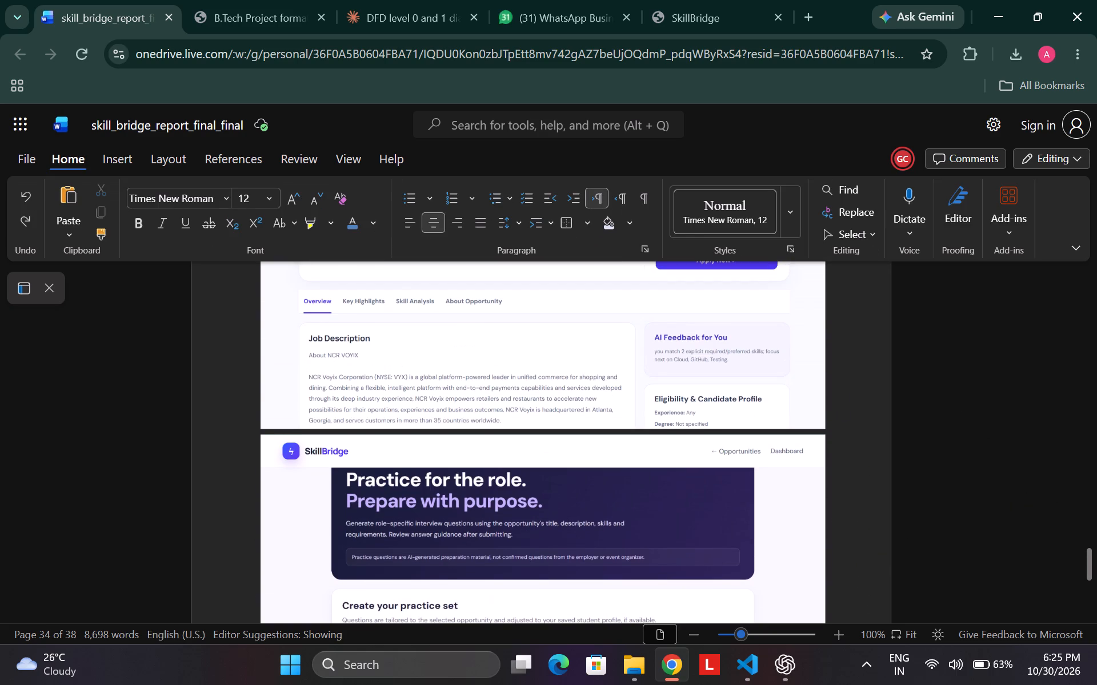
{"action": "double_click", "coordinate": [842, 390]}
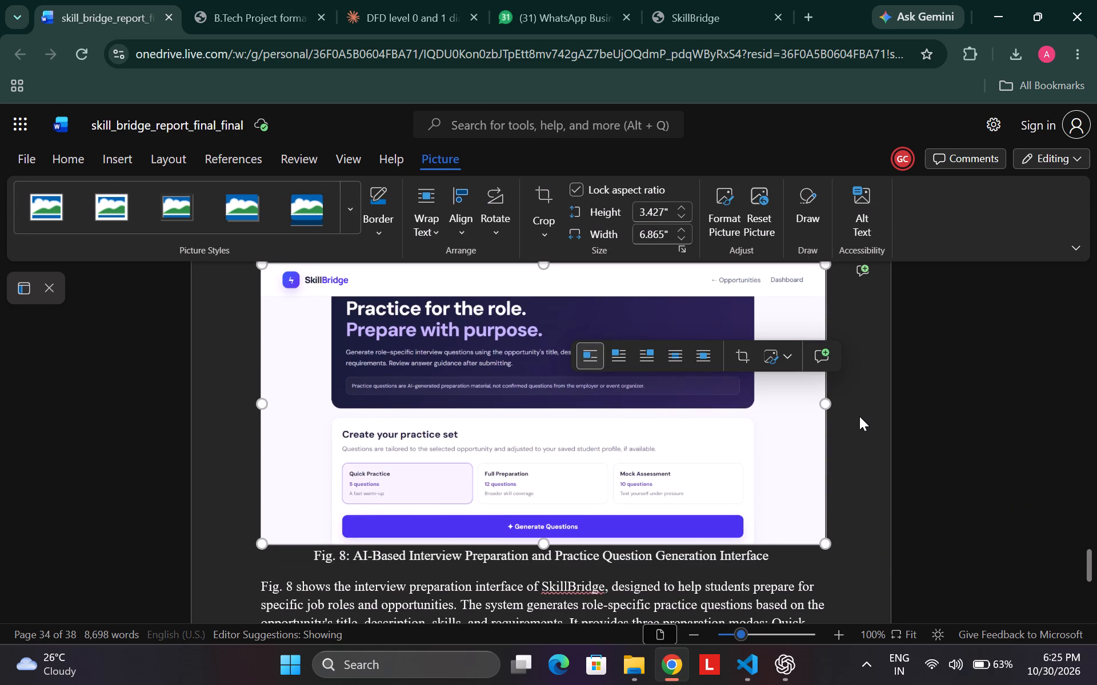
{"action": "key", "text": "Return"}
{"action": "key", "text": "Return"}
{"action": "scroll", "coordinate": [865, 408], "scroll_direction": "up", "scroll_amount": 3}
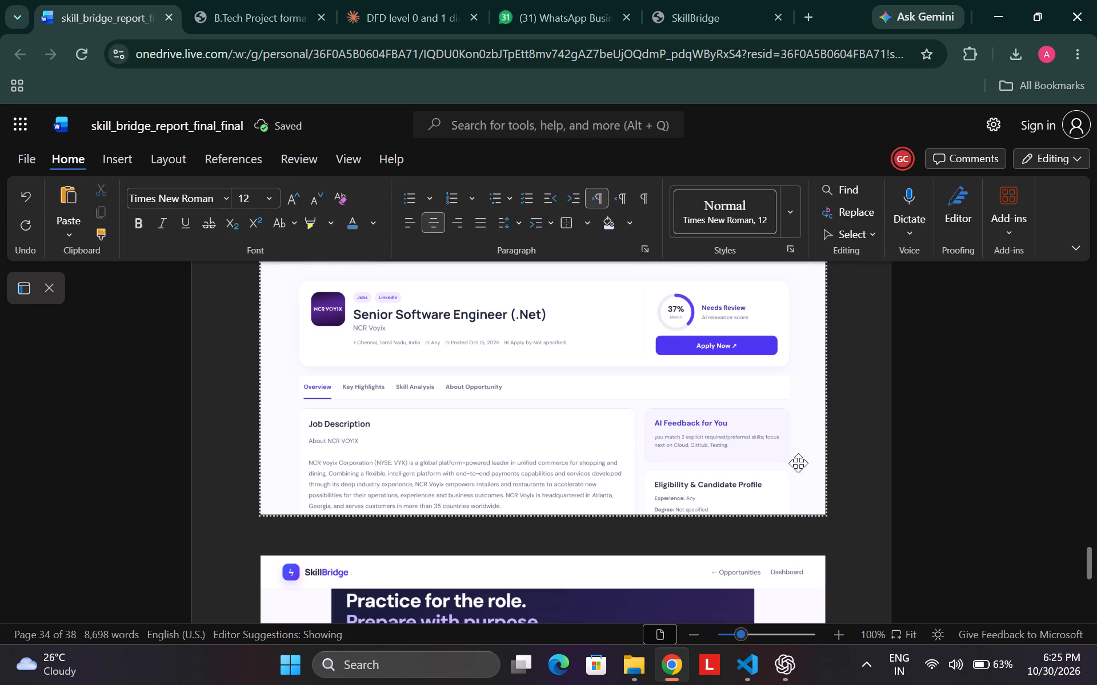
{"action": "left_click", "coordinate": [771, 541]}
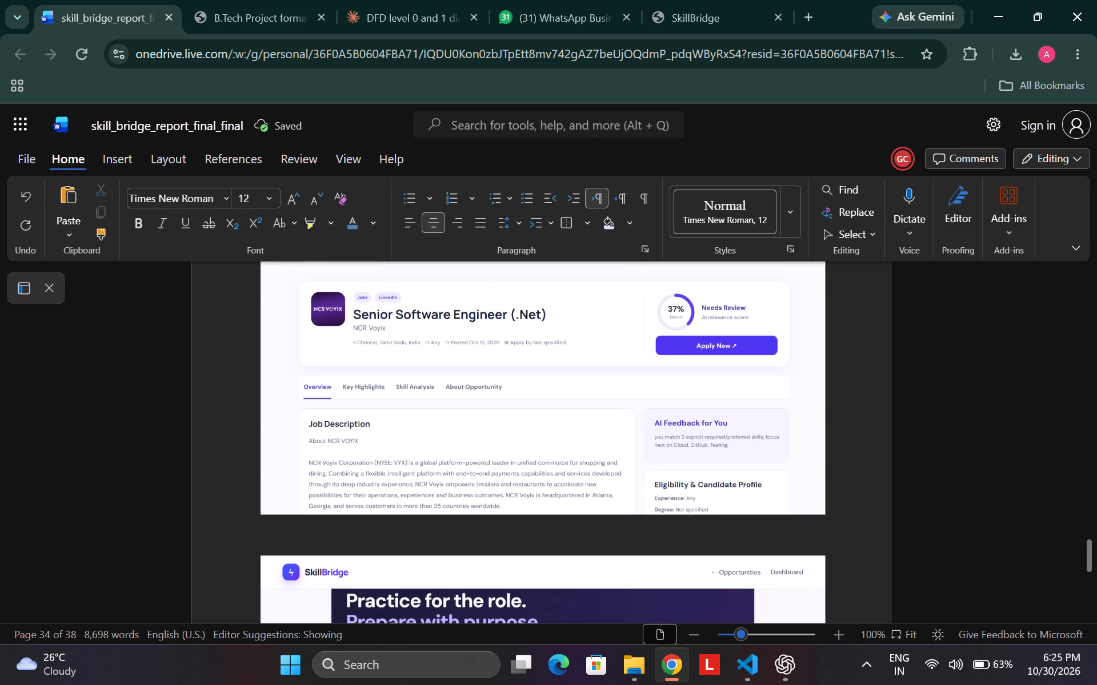
{"action": "key", "text": "ctrl+v"}
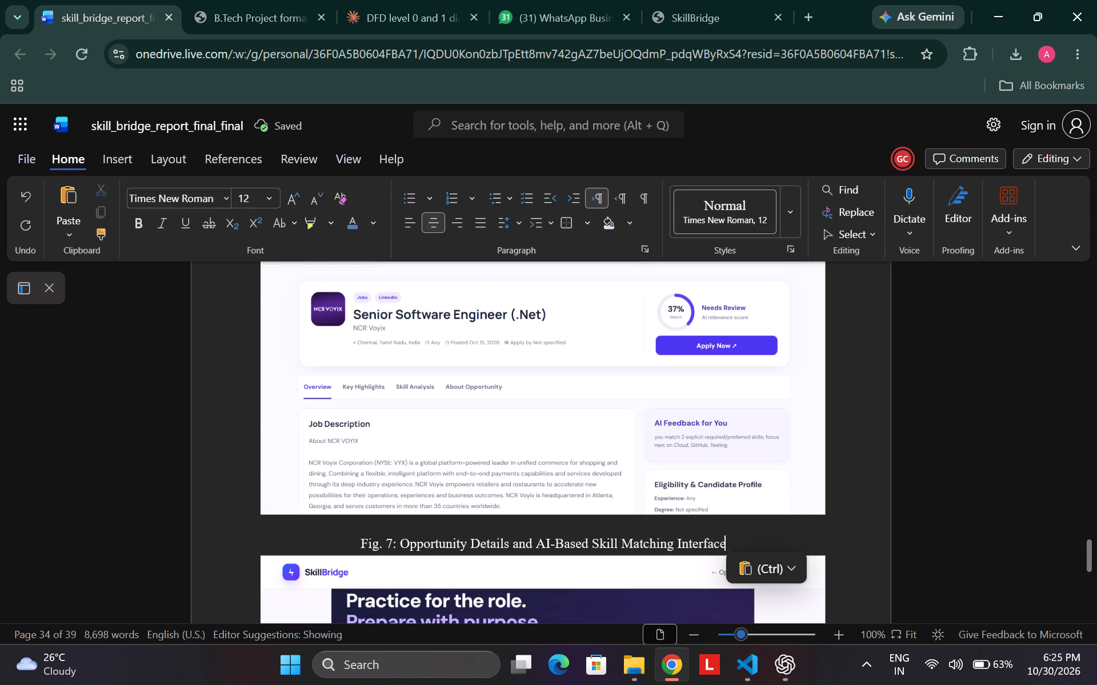
Remove the blank line between the job details screenshot and its Fig. 7 caption, keeping the screenshot in place.
{"action": "left_click", "coordinate": [357, 541]}
{"action": "key", "text": "BackSpace"}
{"action": "key", "text": "BackSpace"}
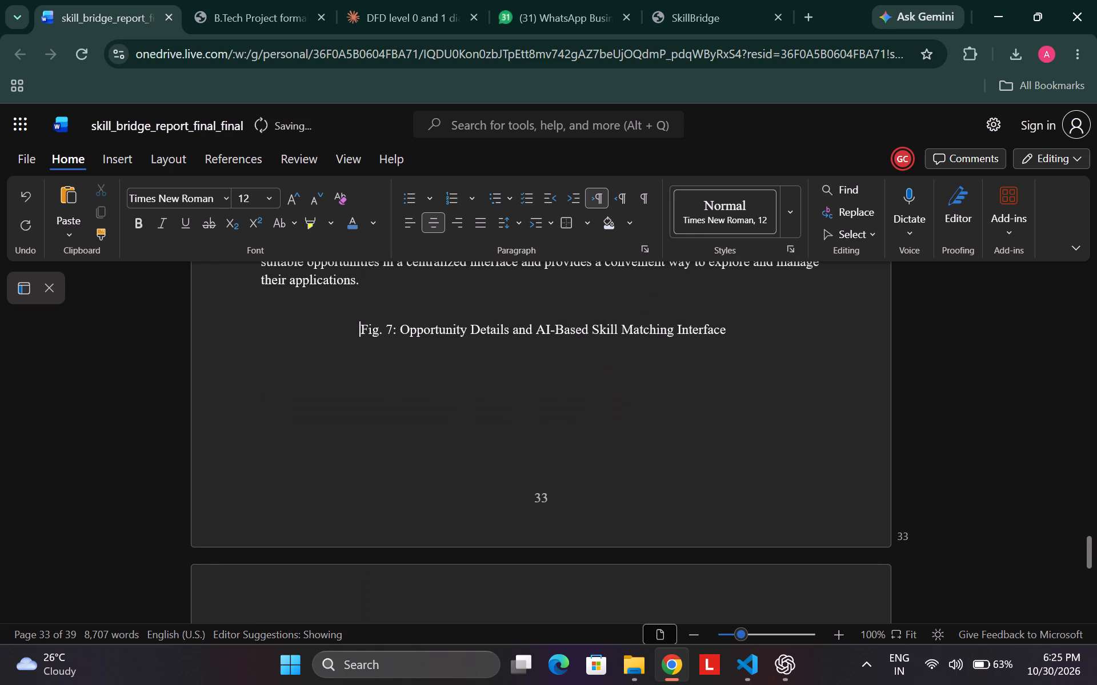
{"action": "key", "text": "ctrl+z"}
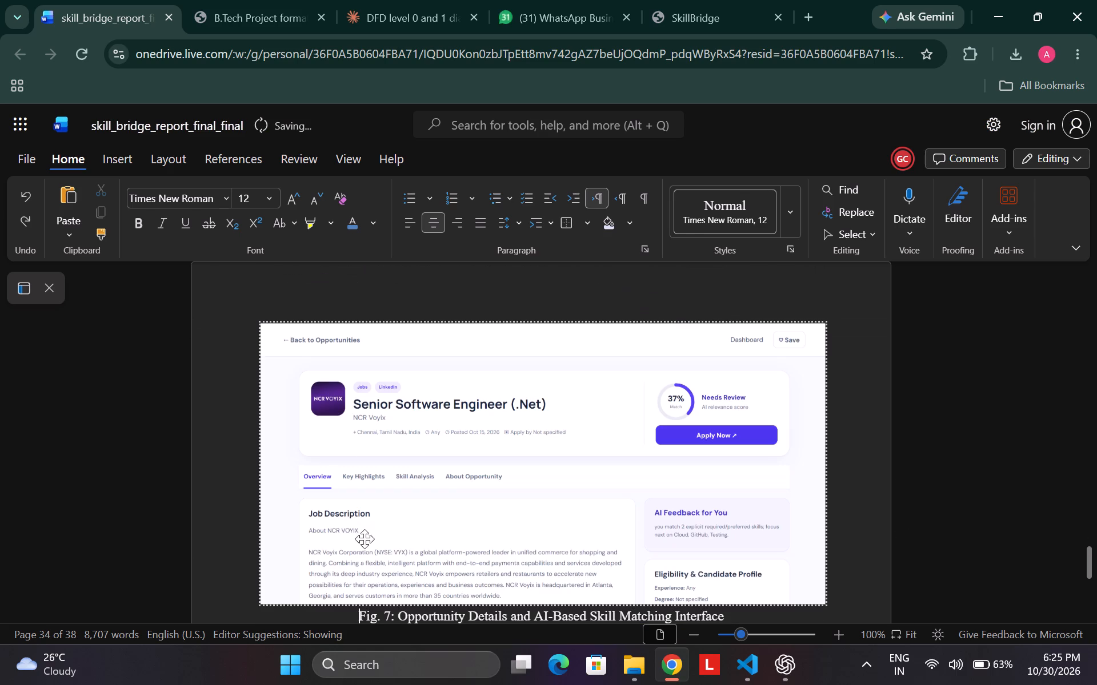
Check the figure captions and their numbering on pages 33 and 34 of the report.
{"action": "scroll", "coordinate": [389, 419], "scroll_direction": "up", "scroll_amount": 3}
{"action": "scroll", "coordinate": [431, 442], "scroll_direction": "up", "scroll_amount": 4}
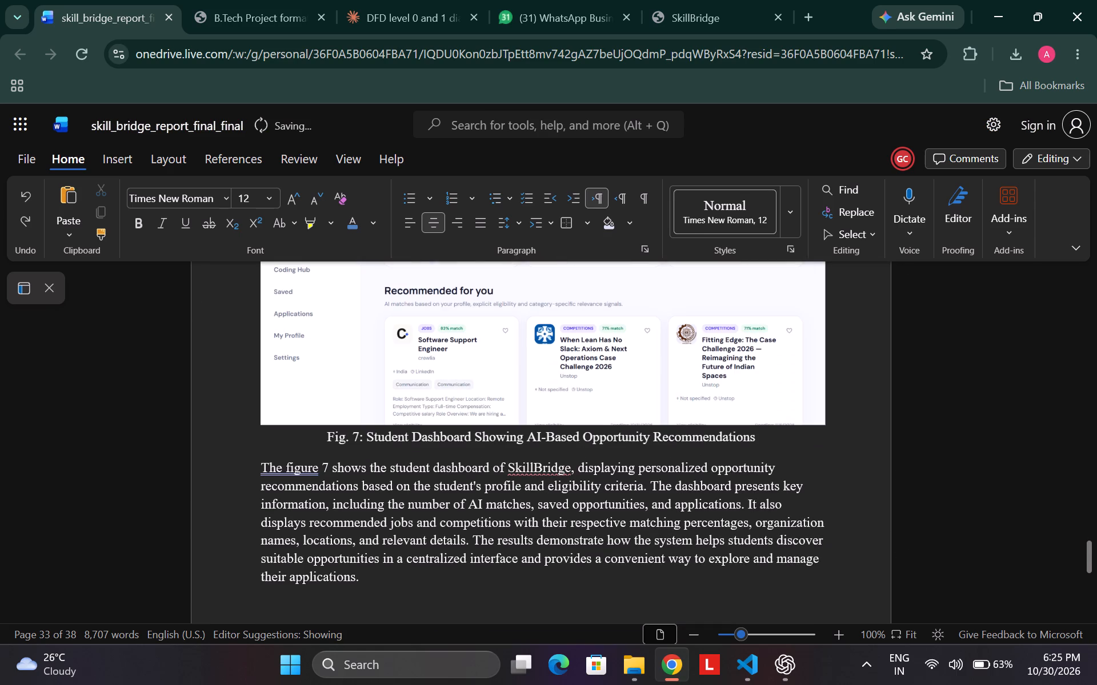
{"action": "scroll", "coordinate": [529, 441], "scroll_direction": "up", "scroll_amount": 2}
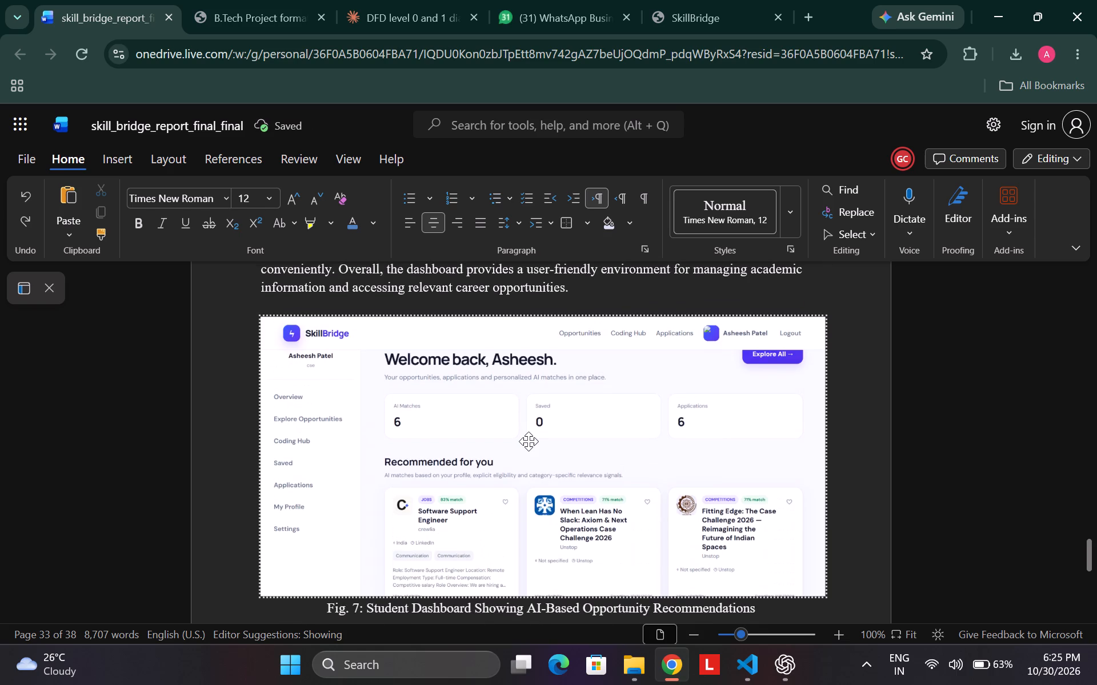
{"action": "scroll", "coordinate": [529, 441], "scroll_direction": "down", "scroll_amount": 2}
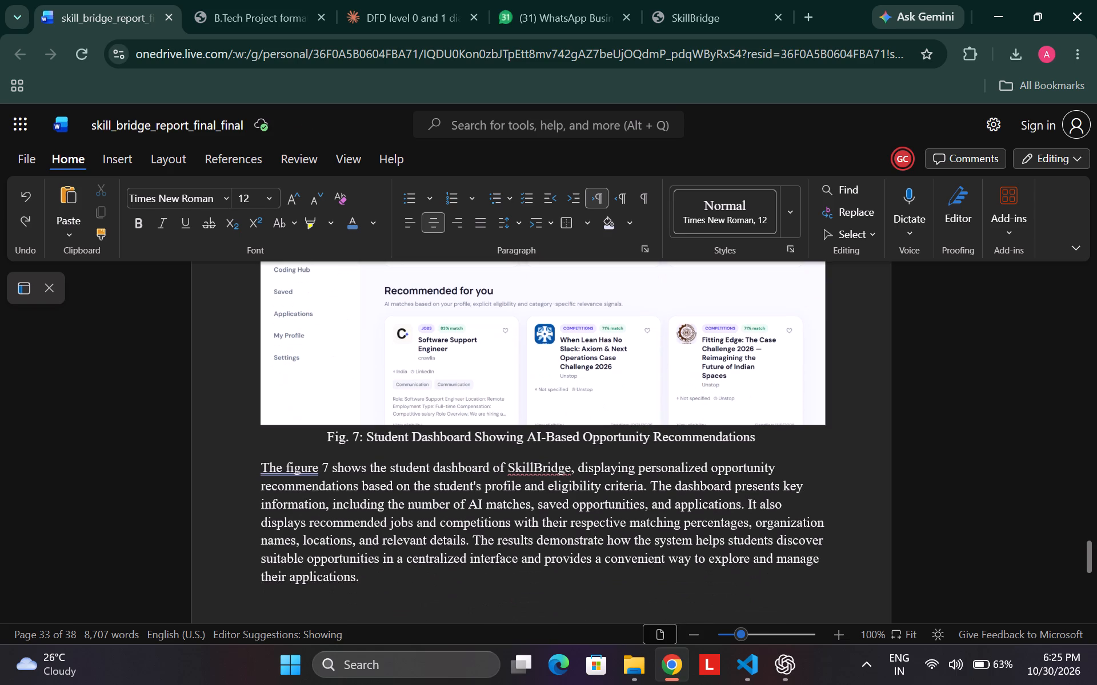
{"action": "scroll", "coordinate": [529, 441], "scroll_direction": "down", "scroll_amount": 9}
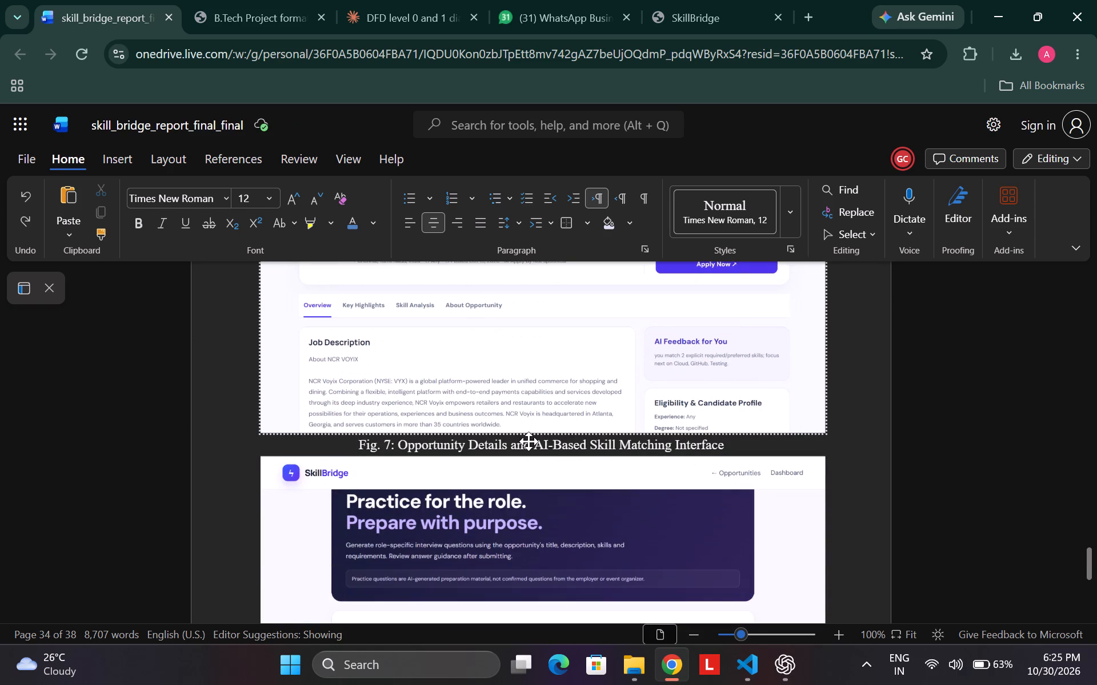
{"action": "scroll", "coordinate": [624, 438], "scroll_direction": "up", "scroll_amount": 1}
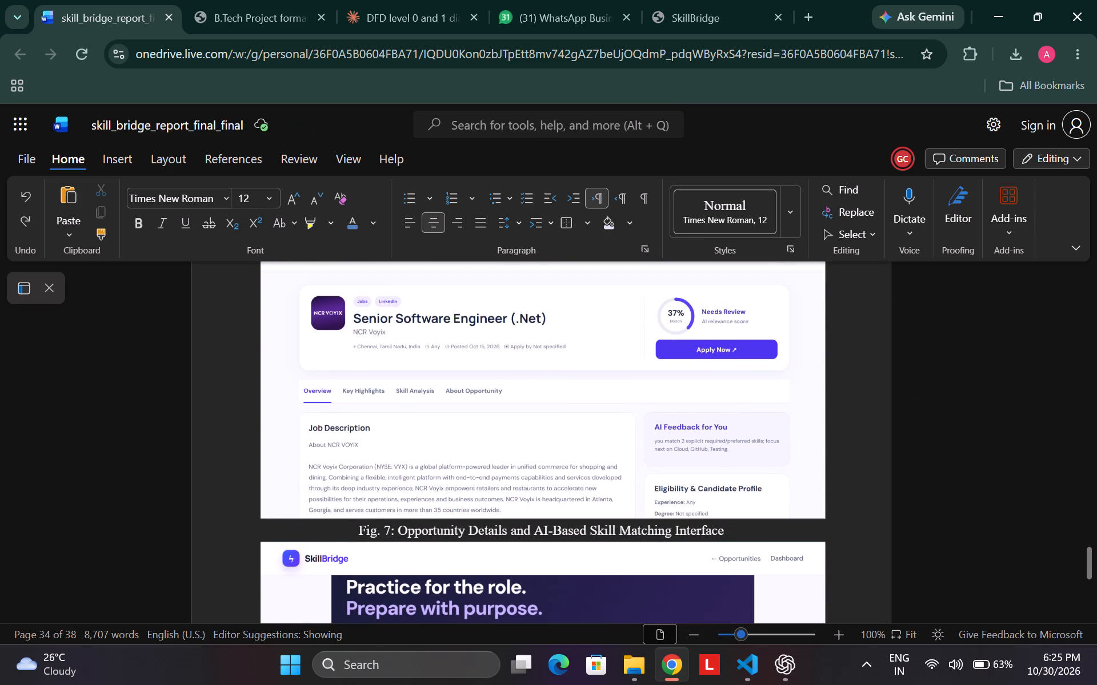
{"action": "scroll", "coordinate": [620, 389], "scroll_direction": "down", "scroll_amount": 2}
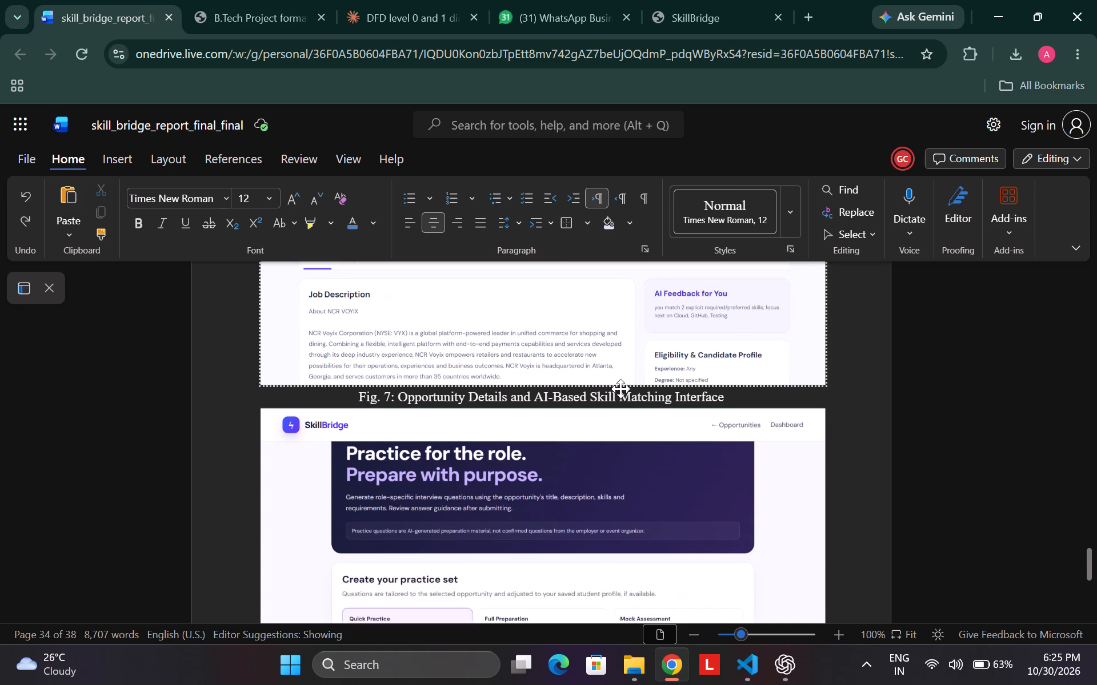
{"action": "scroll", "coordinate": [621, 389], "scroll_direction": "up", "scroll_amount": 4}
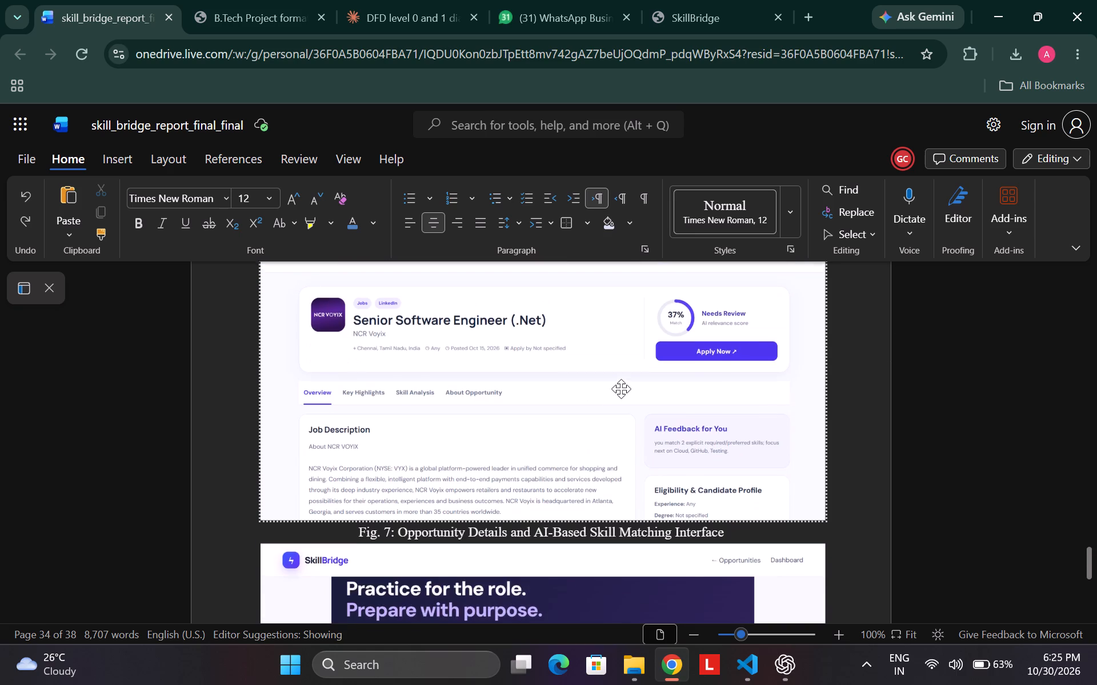
{"action": "scroll", "coordinate": [621, 389], "scroll_direction": "up", "scroll_amount": 9}
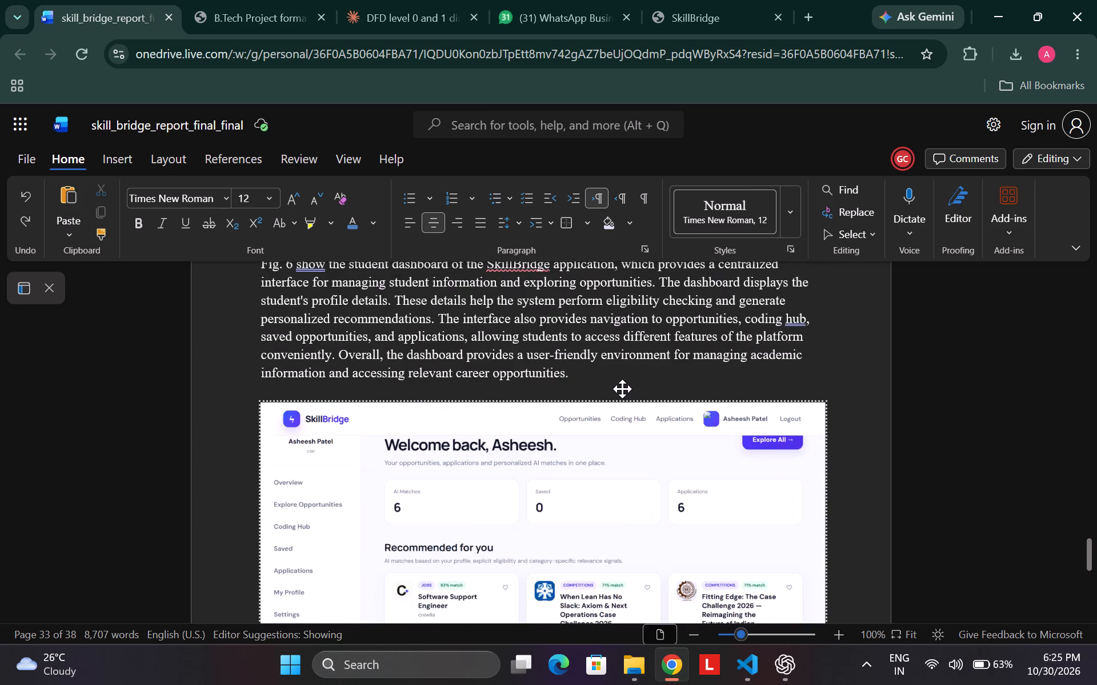
{"action": "scroll", "coordinate": [622, 389], "scroll_direction": "up", "scroll_amount": 3}
{"action": "scroll", "coordinate": [623, 389], "scroll_direction": "down", "scroll_amount": 12}
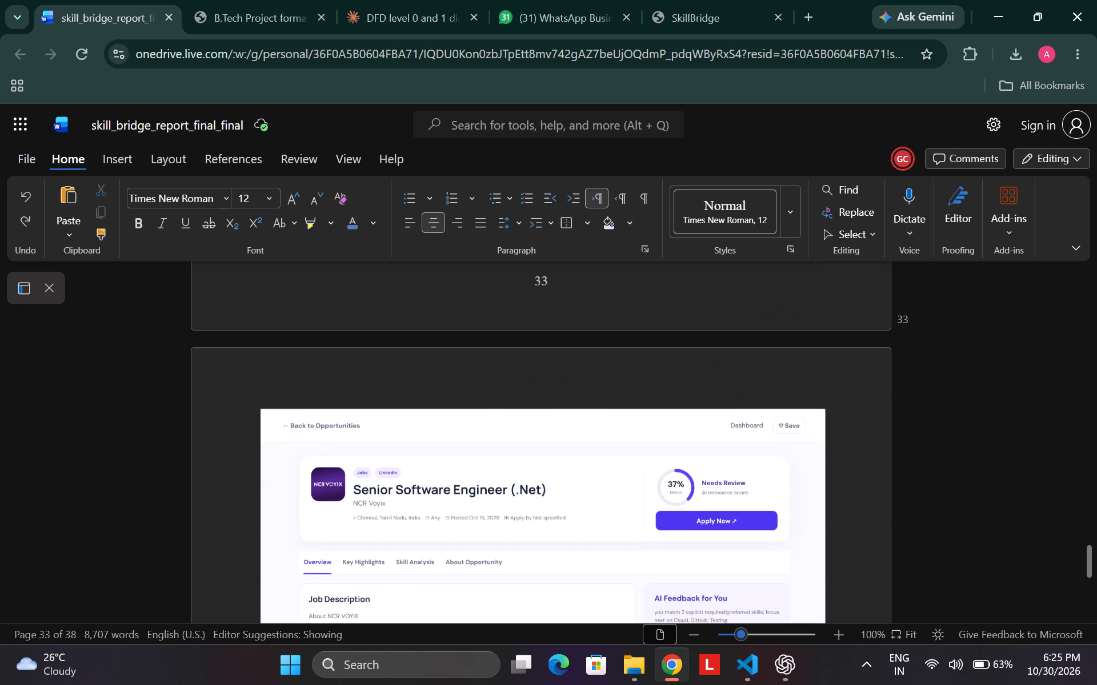
{"action": "scroll", "coordinate": [623, 391], "scroll_direction": "down", "scroll_amount": 3}
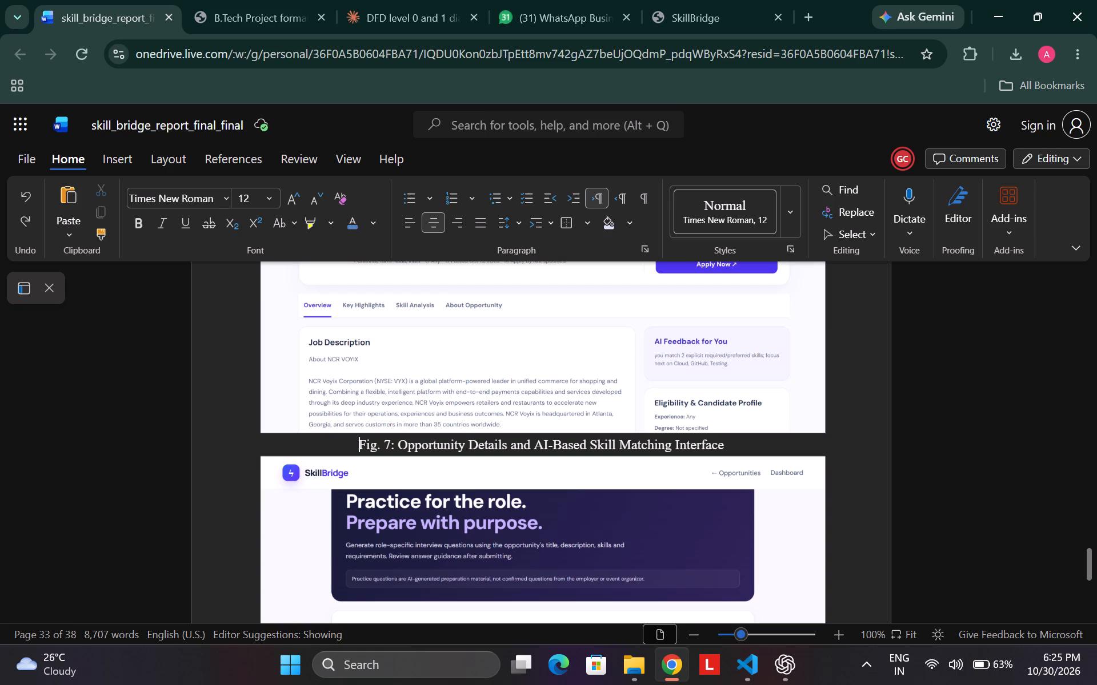
Renumber the "Opportunity Details and AI-Based Skill Matching Interface" caption as Fig. 8.
{"action": "left_click", "coordinate": [390, 445]}
{"action": "key", "text": "BackSpace"}
{"action": "key", "text": "8"}
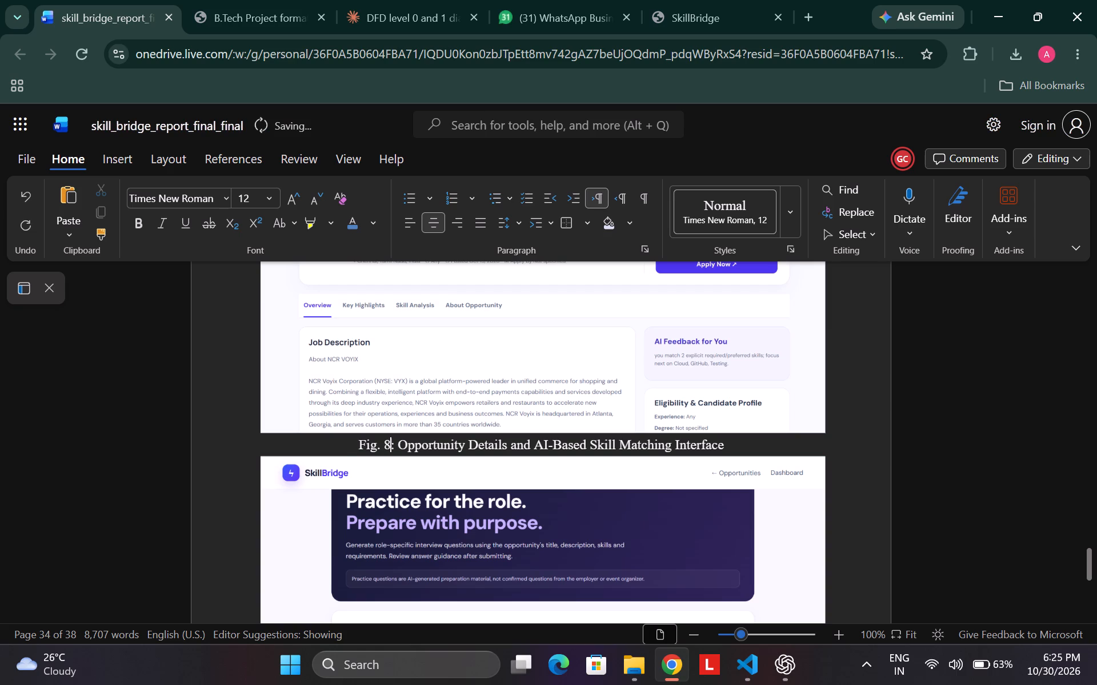
{"action": "left_click", "coordinate": [736, 449]}
{"action": "key", "text": "Return"}
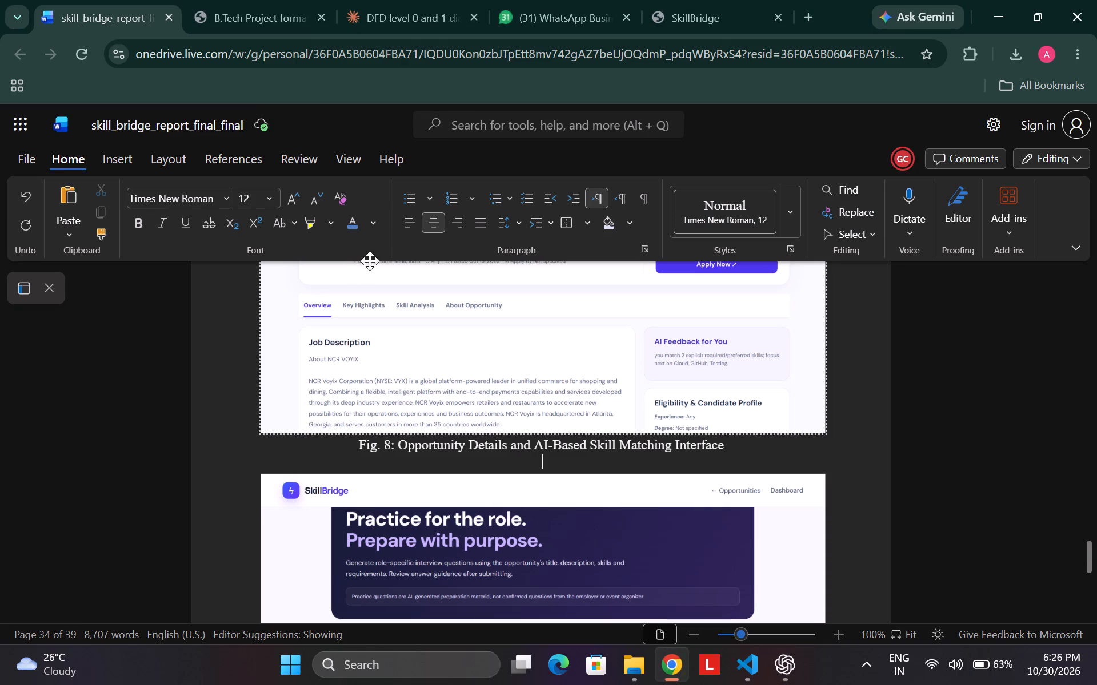
{"action": "left_click", "coordinate": [401, 227]}
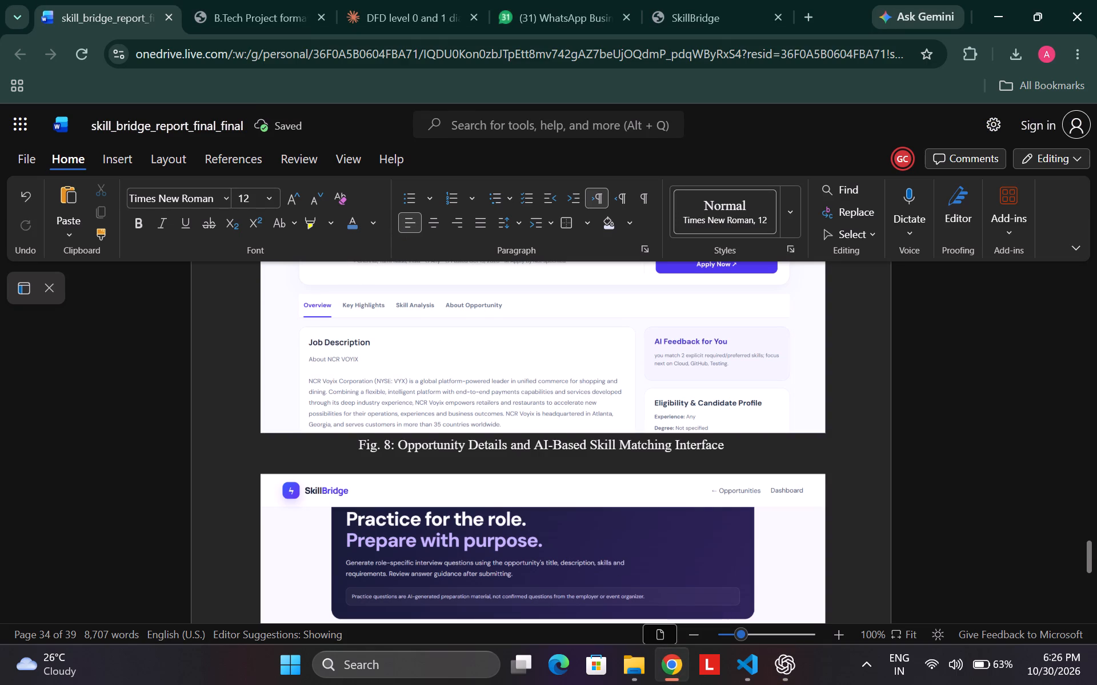
{"action": "key", "text": "ctrl+v"}
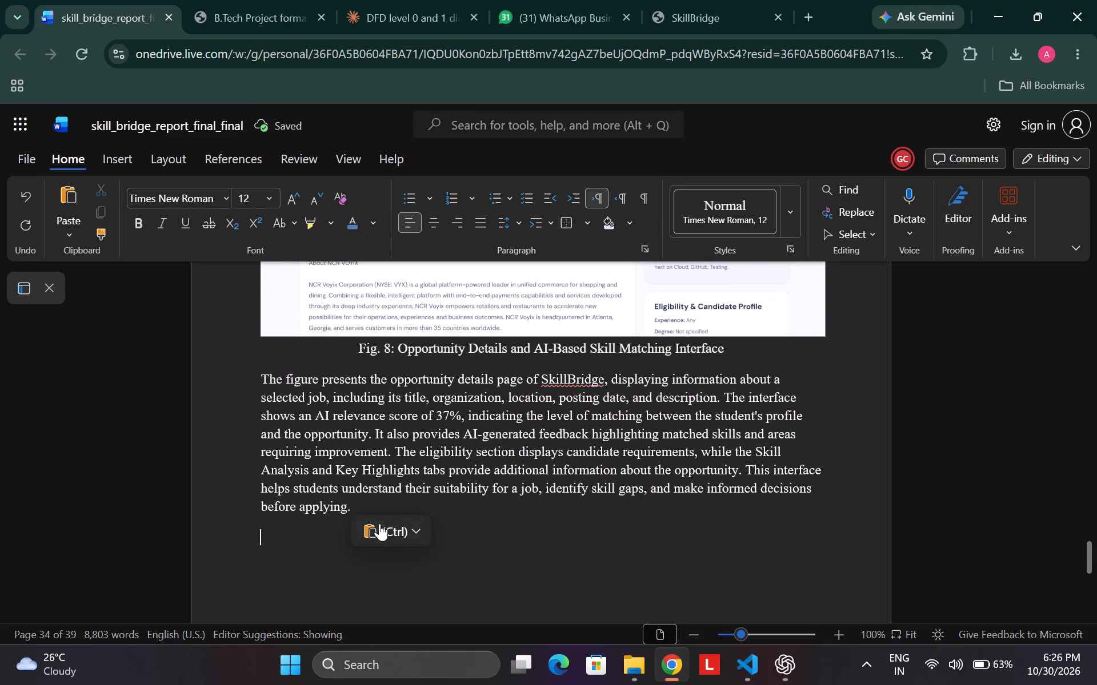
{"action": "left_click", "coordinate": [362, 502]}
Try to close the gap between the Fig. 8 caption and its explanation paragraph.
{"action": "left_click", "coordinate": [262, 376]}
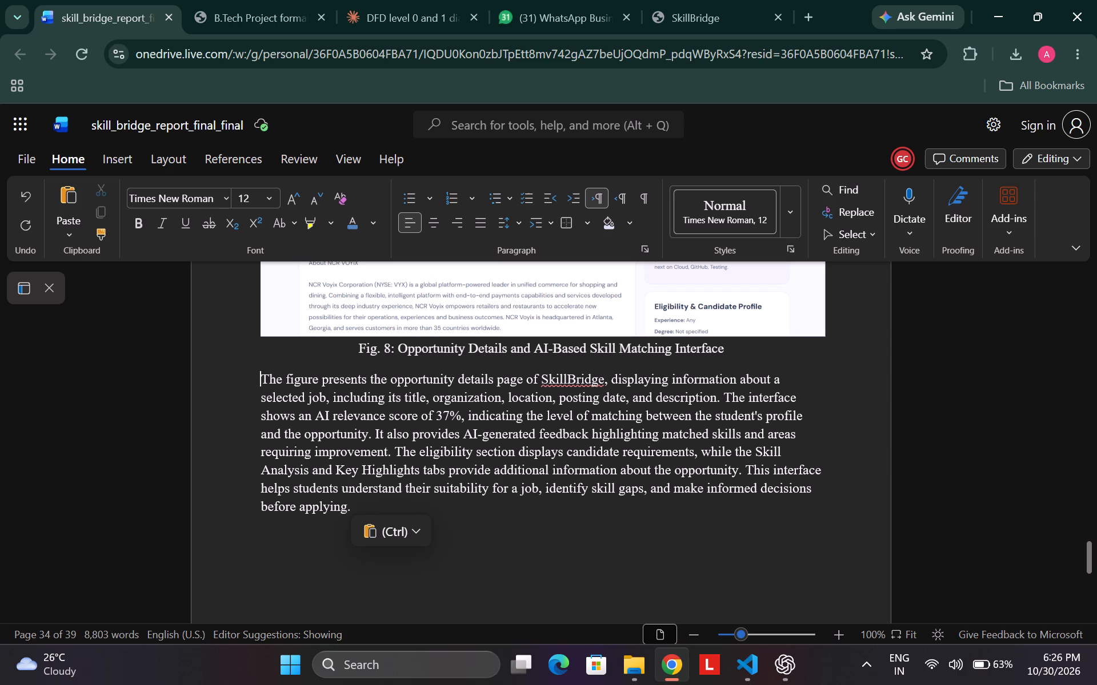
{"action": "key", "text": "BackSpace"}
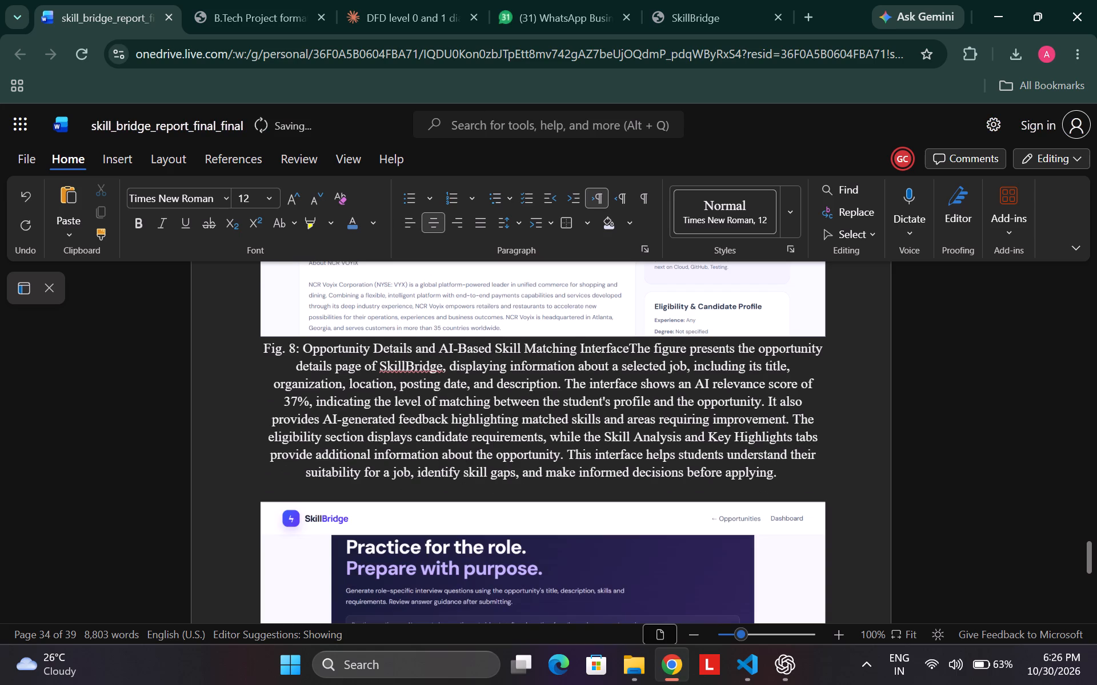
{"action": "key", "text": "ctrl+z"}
Review the results chapter's figures, captions and explanations from section 8.10 on page 32 through Fig. 8 on page 34.
{"action": "scroll", "coordinate": [530, 449], "scroll_direction": "down", "scroll_amount": 4}
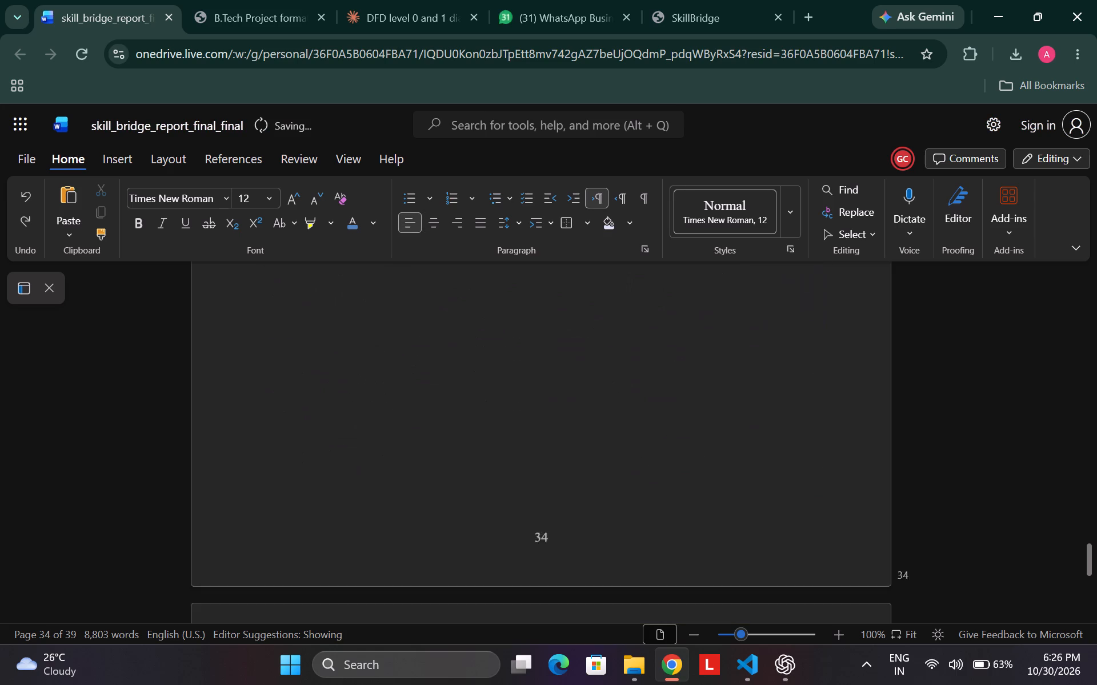
{"action": "scroll", "coordinate": [530, 449], "scroll_direction": "down", "scroll_amount": 3}
{"action": "scroll", "coordinate": [530, 449], "scroll_direction": "up", "scroll_amount": 8}
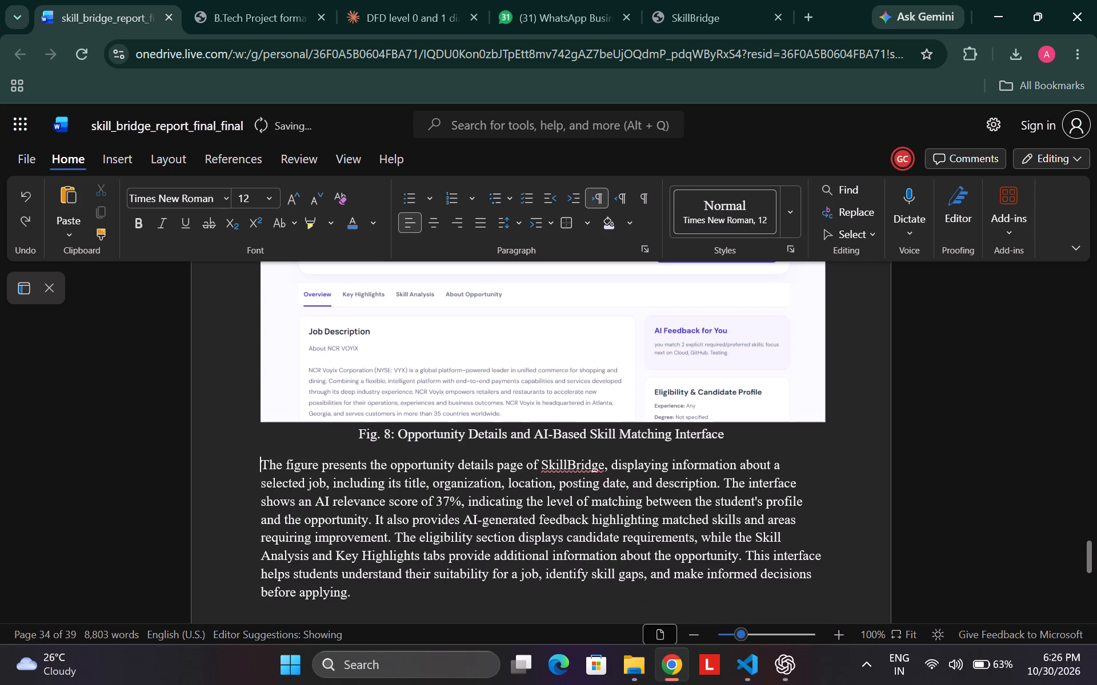
{"action": "scroll", "coordinate": [560, 509], "scroll_direction": "up", "scroll_amount": 9}
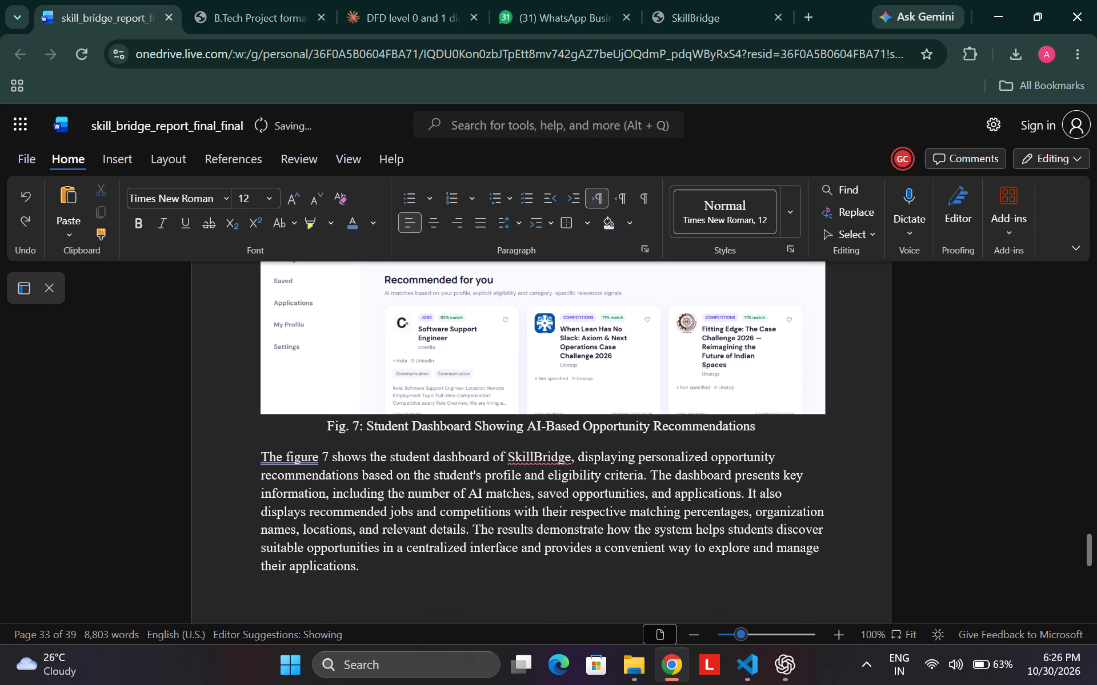
{"action": "scroll", "coordinate": [574, 497], "scroll_direction": "up", "scroll_amount": 3}
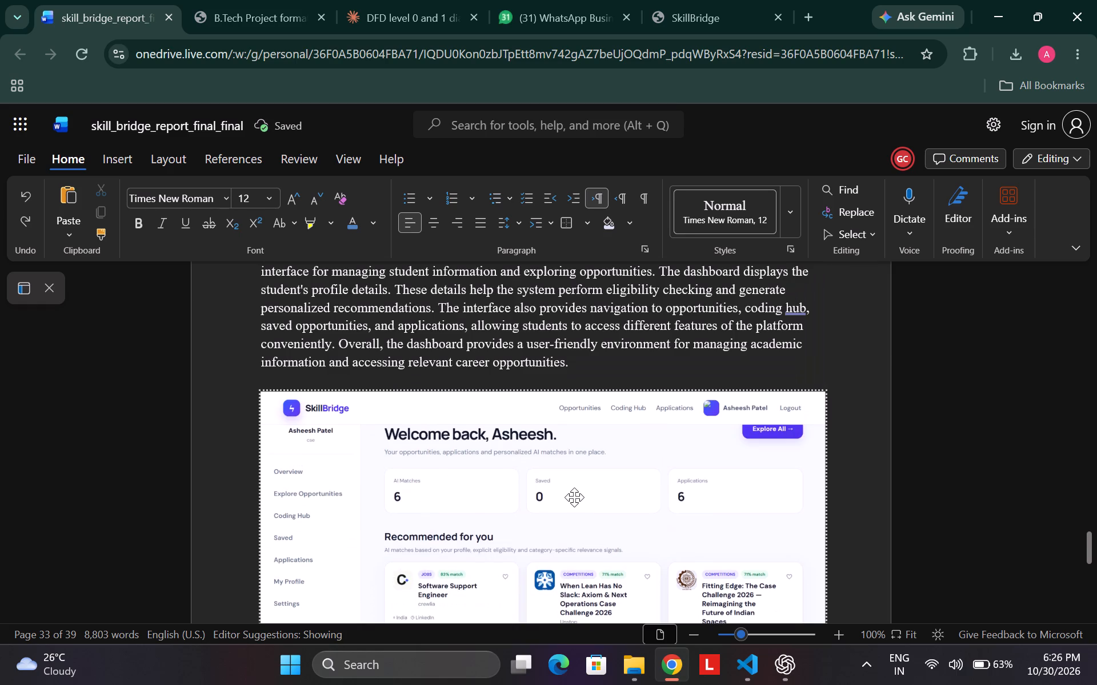
{"action": "scroll", "coordinate": [574, 497], "scroll_direction": "up", "scroll_amount": 5}
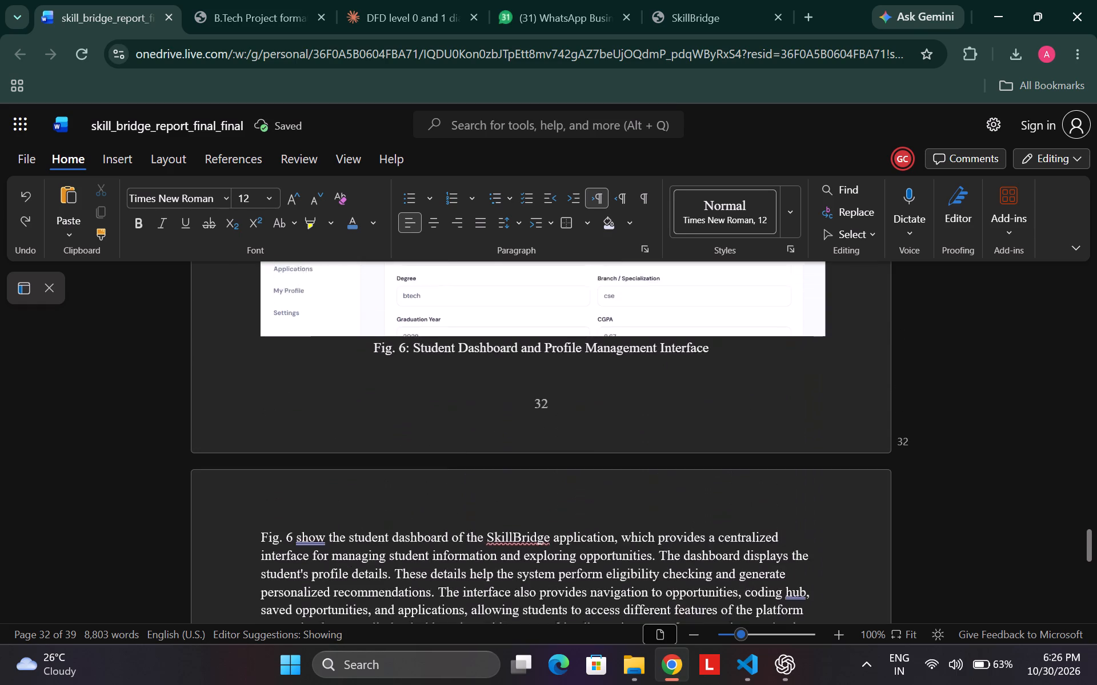
{"action": "scroll", "coordinate": [574, 497], "scroll_direction": "up", "scroll_amount": 4}
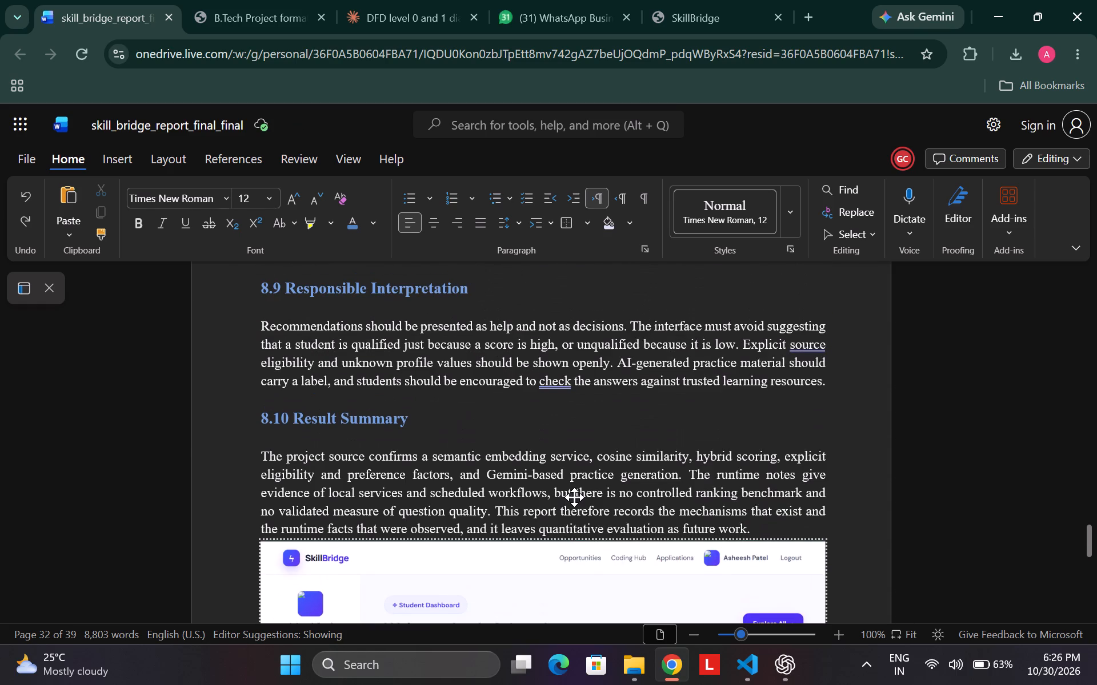
{"action": "scroll", "coordinate": [574, 497], "scroll_direction": "up", "scroll_amount": 3}
{"action": "scroll", "coordinate": [574, 497], "scroll_direction": "down", "scroll_amount": 11}
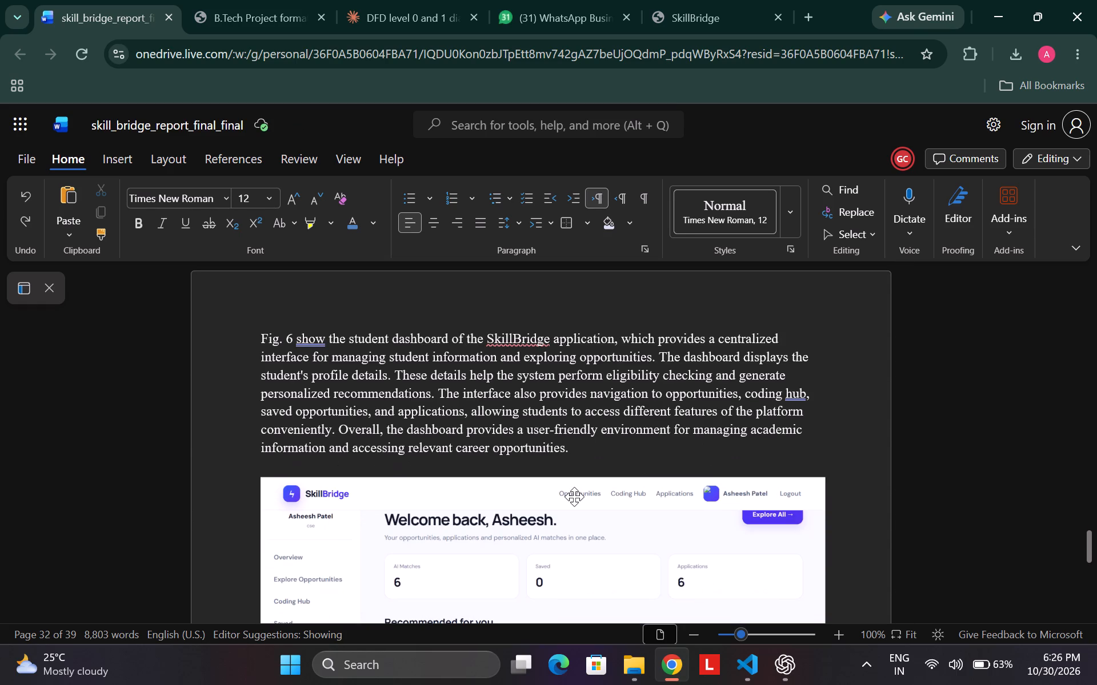
{"action": "scroll", "coordinate": [574, 497], "scroll_direction": "down", "scroll_amount": 5}
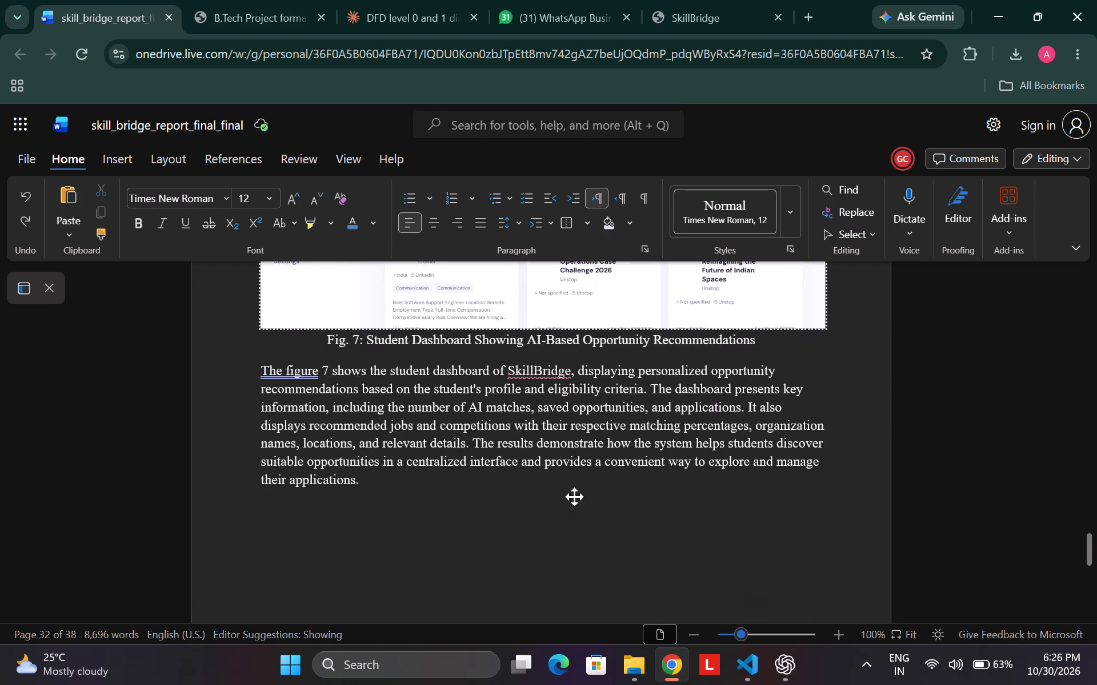
{"action": "scroll", "coordinate": [574, 497], "scroll_direction": "down", "scroll_amount": 2}
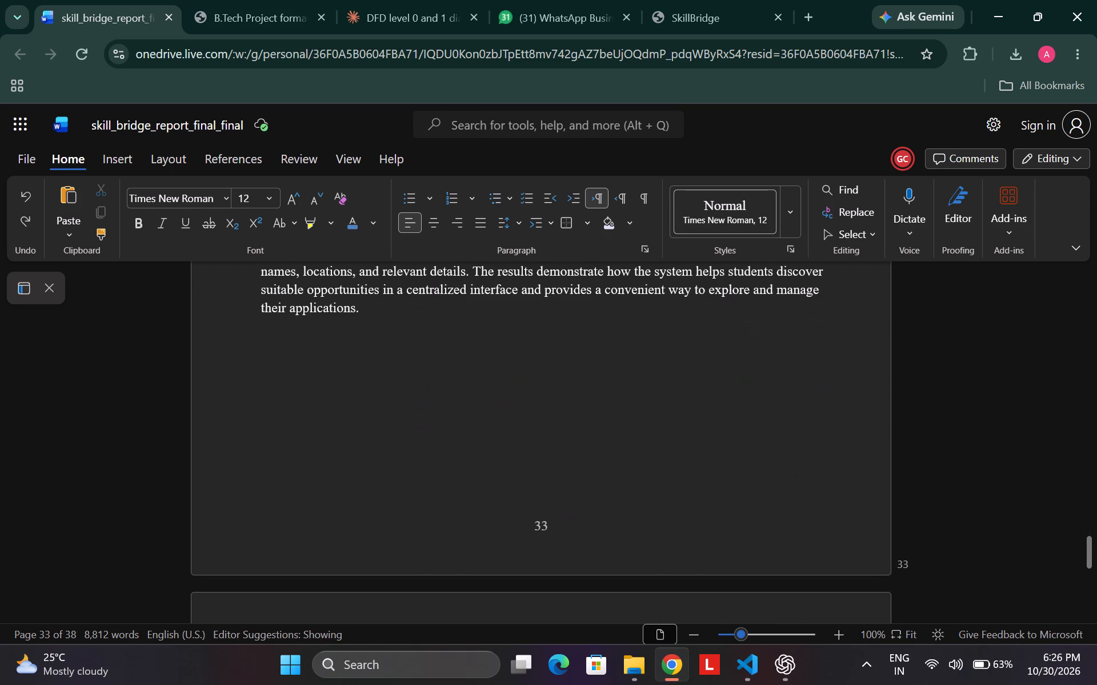
{"action": "scroll", "coordinate": [585, 489], "scroll_direction": "down", "scroll_amount": 2}
{"action": "scroll", "coordinate": [587, 489], "scroll_direction": "up", "scroll_amount": 4}
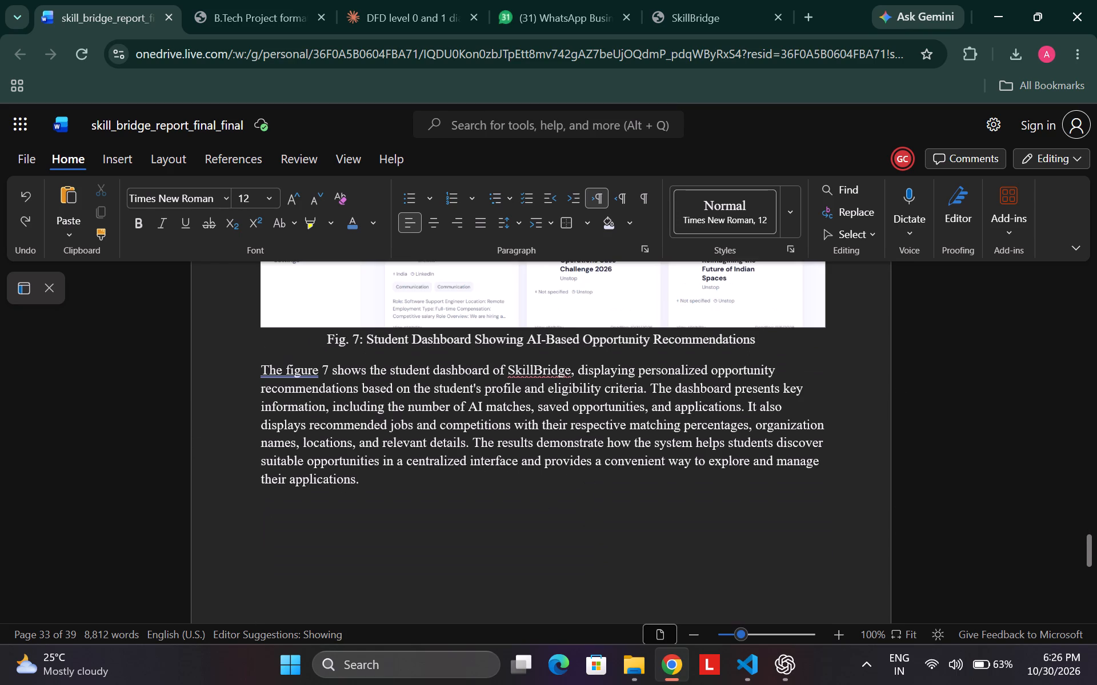
{"action": "scroll", "coordinate": [586, 490], "scroll_direction": "down", "scroll_amount": 6}
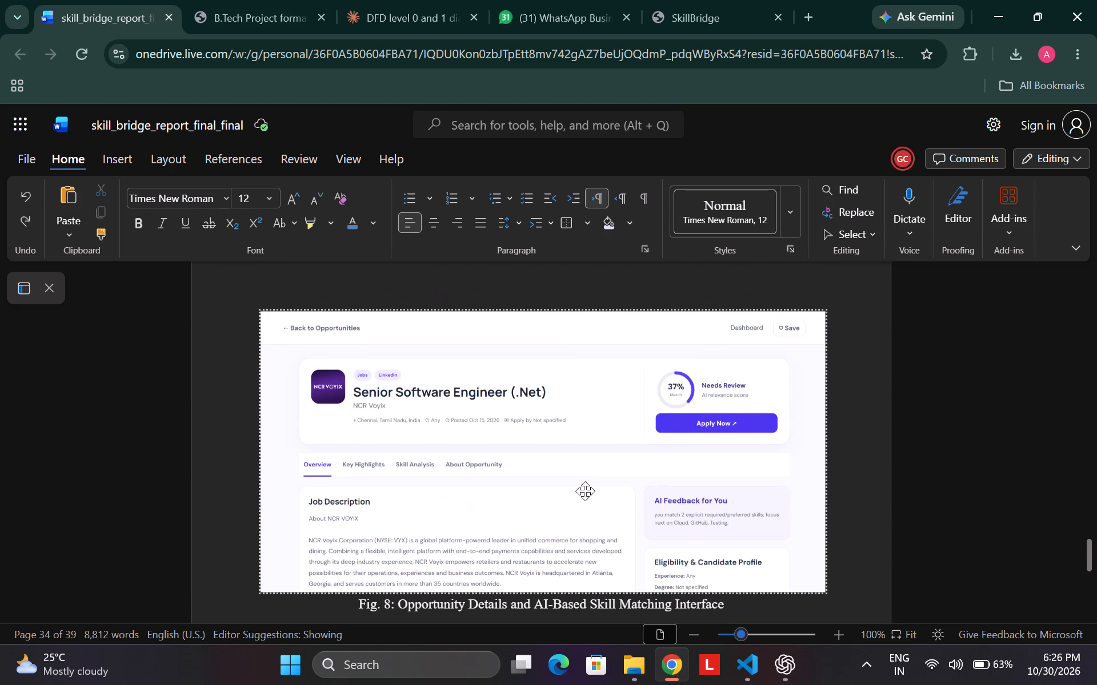
Review the report's Fig. 6 explanation and the Fig. 7 and Fig. 8 screenshots and captions, checking the live SkillBridge dashboard alongside.
{"action": "scroll", "coordinate": [585, 491], "scroll_direction": "down", "scroll_amount": 1}
{"action": "scroll", "coordinate": [585, 491], "scroll_direction": "up", "scroll_amount": 8}
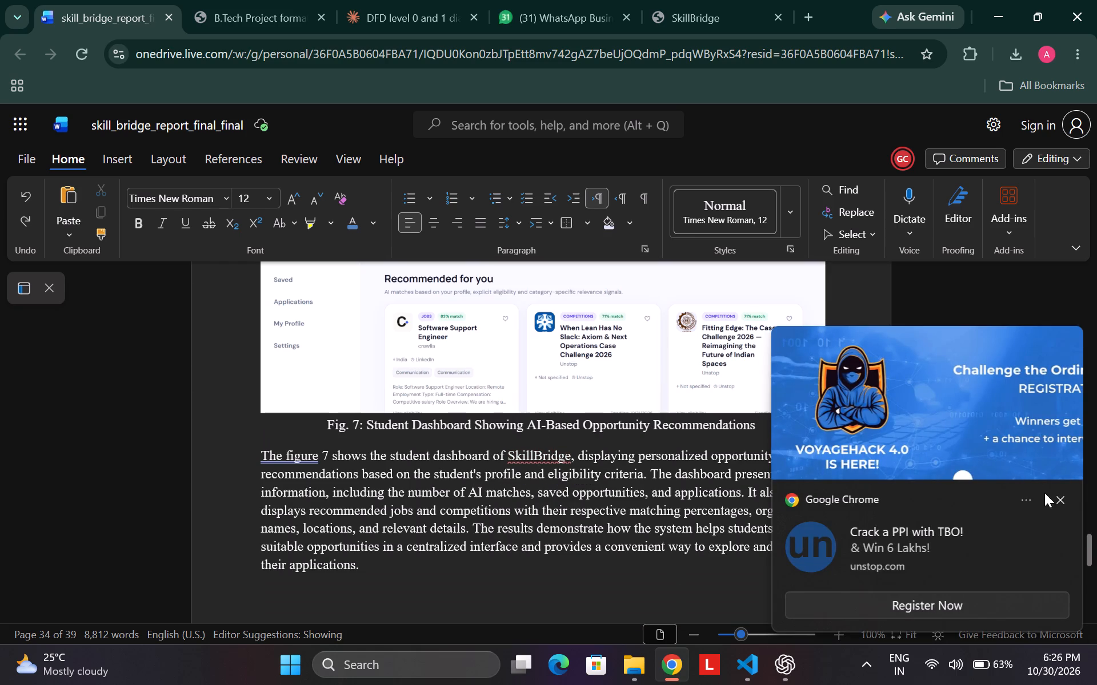
{"action": "left_click", "coordinate": [1057, 499]}
{"action": "scroll", "coordinate": [627, 502], "scroll_direction": "up", "scroll_amount": 2}
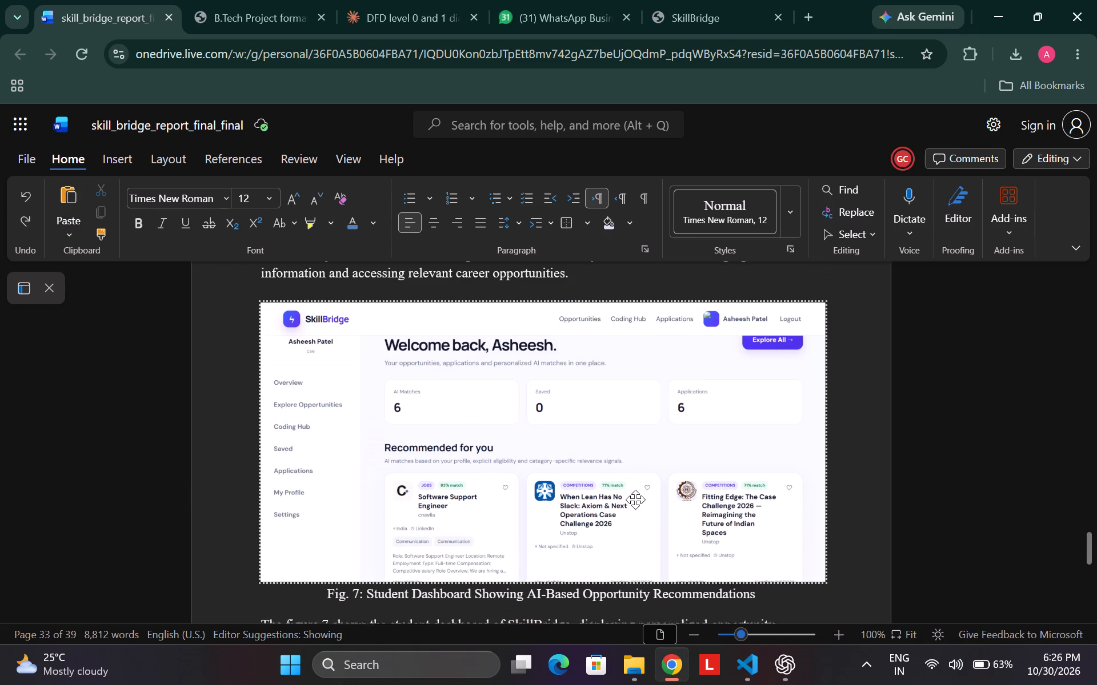
{"action": "scroll", "coordinate": [539, 472], "scroll_direction": "up", "scroll_amount": 2}
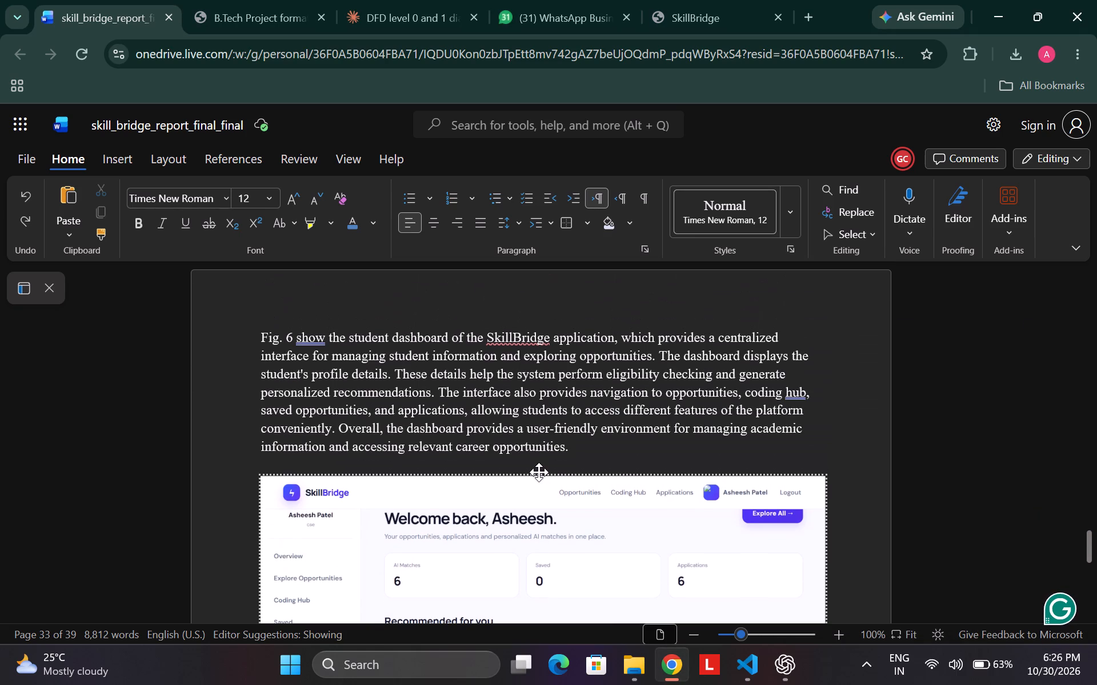
{"action": "scroll", "coordinate": [582, 453], "scroll_direction": "down", "scroll_amount": 2}
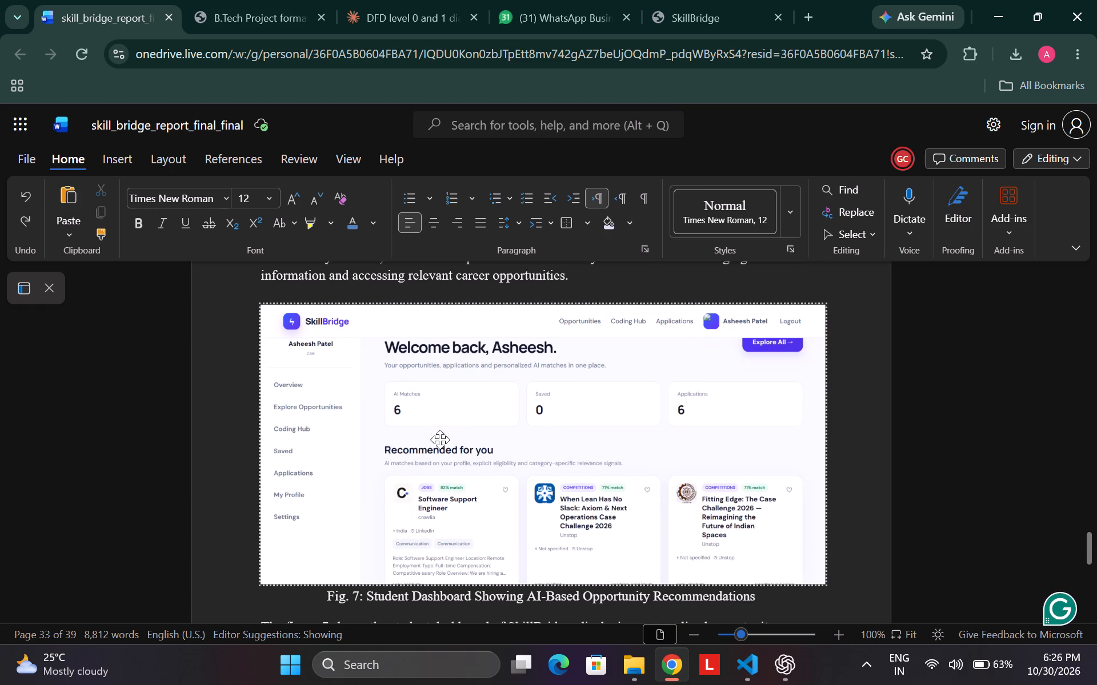
{"action": "scroll", "coordinate": [440, 440], "scroll_direction": "down", "scroll_amount": 1}
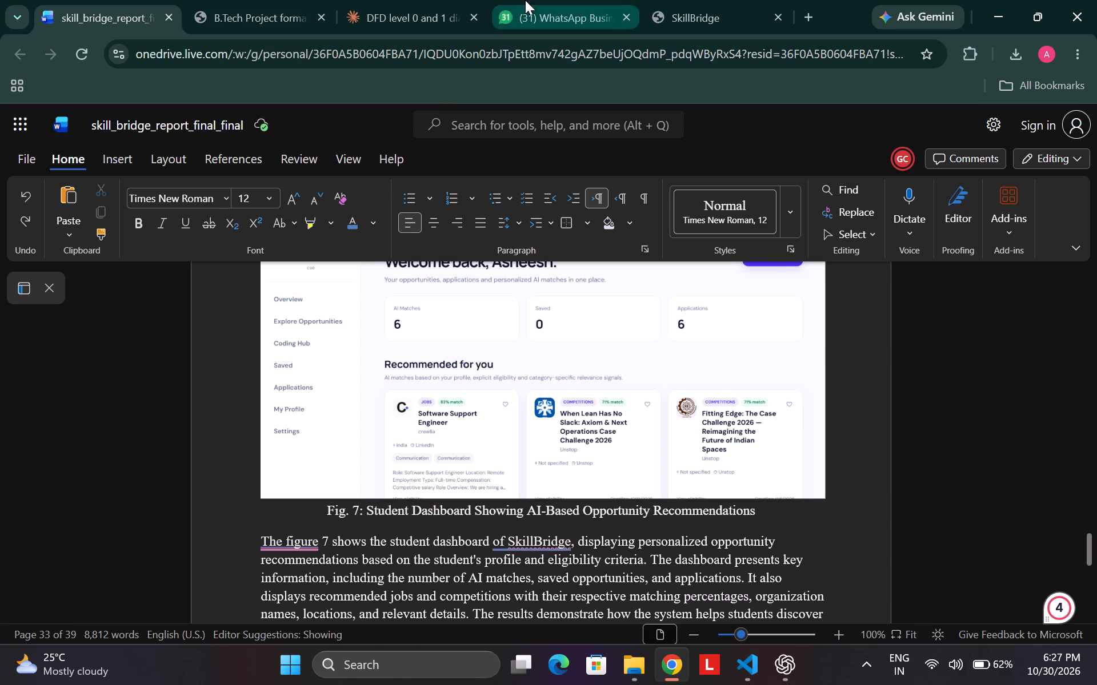
{"action": "left_click", "coordinate": [716, 0]}
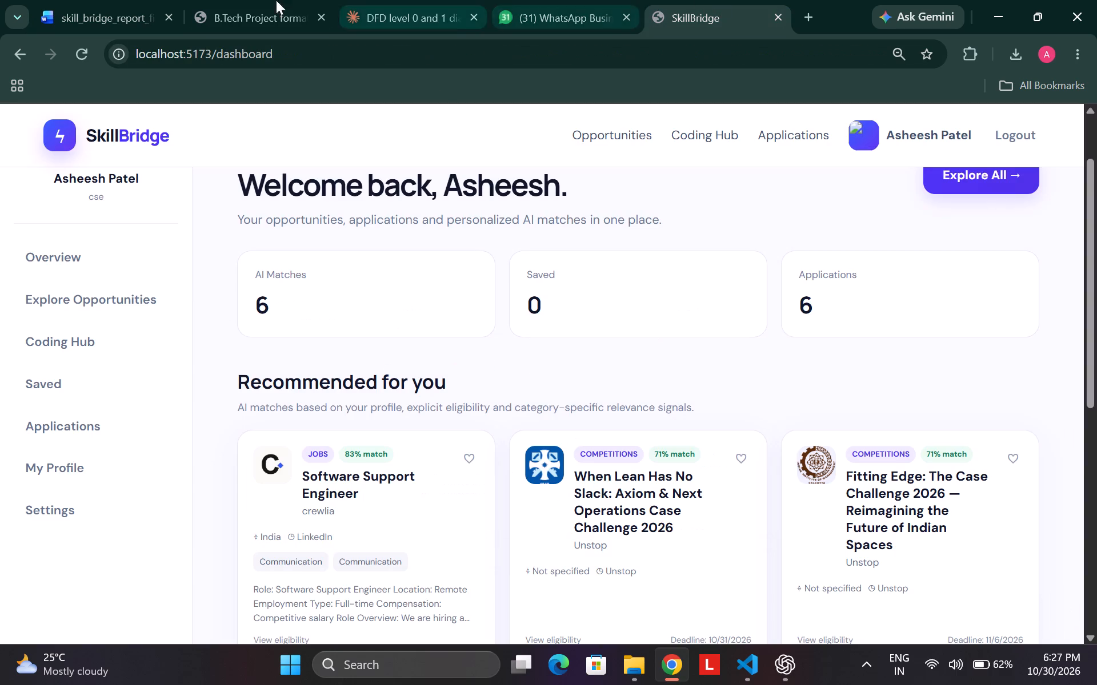
{"action": "left_click", "coordinate": [114, 0]}
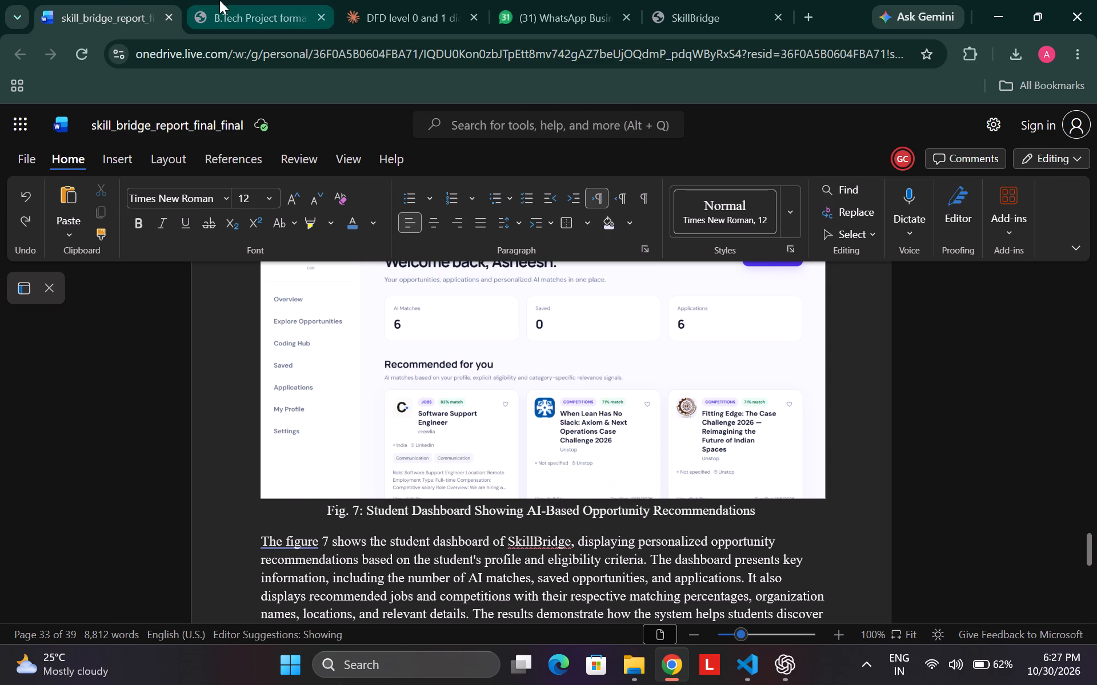
{"action": "scroll", "coordinate": [475, 432], "scroll_direction": "down", "scroll_amount": 1}
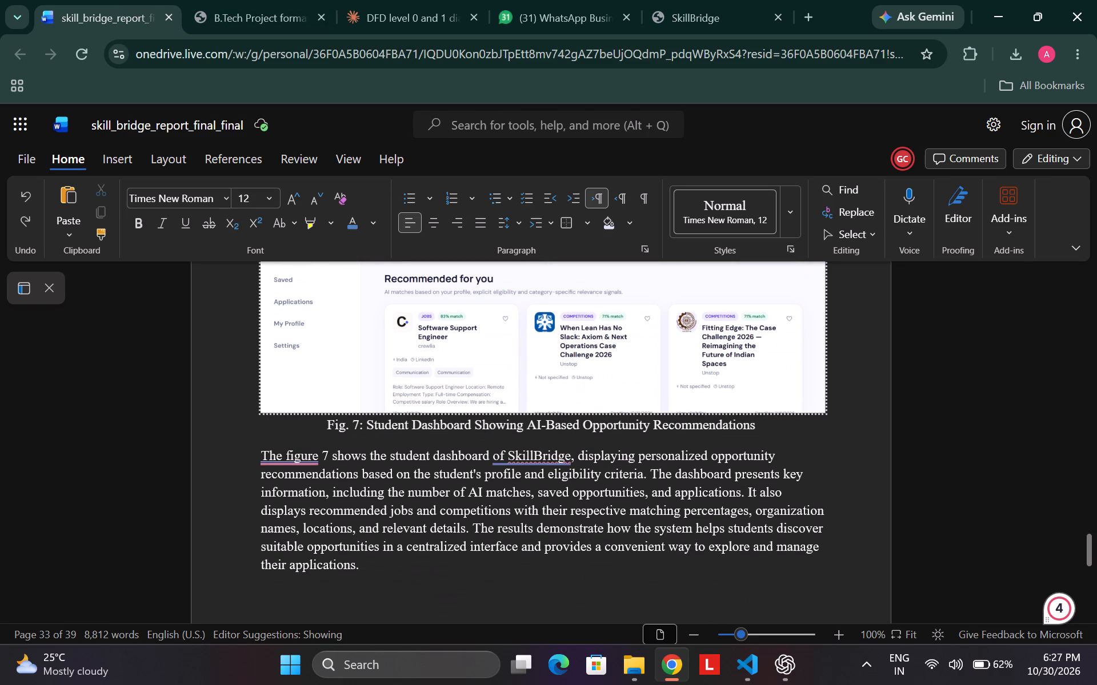
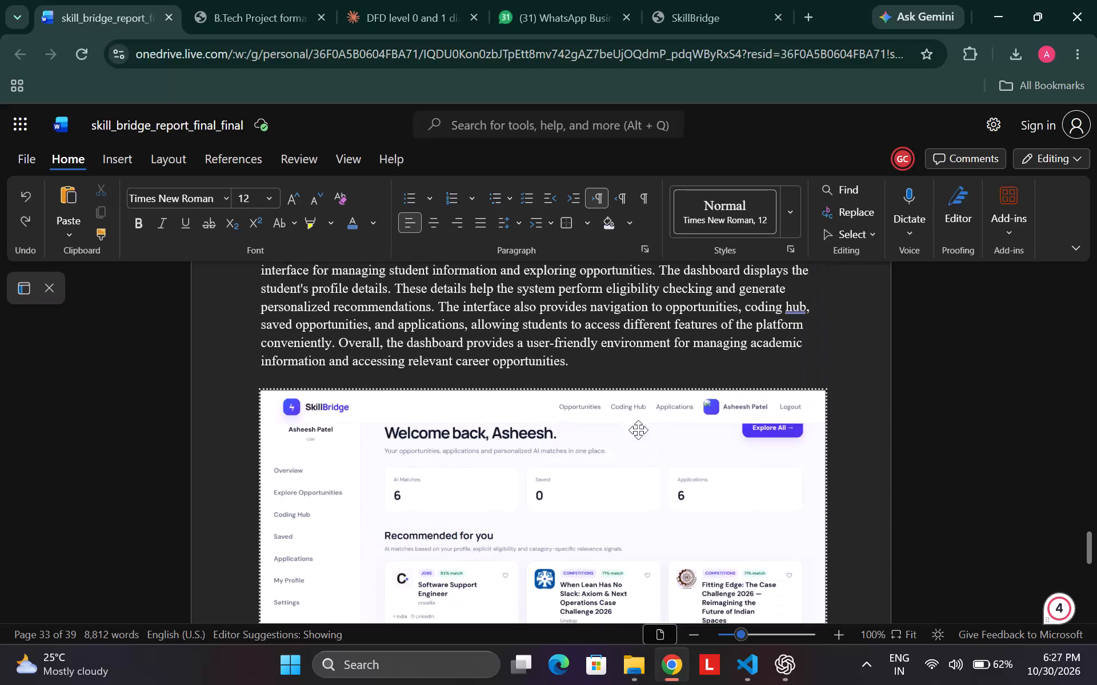
Review the report from the Fig. 7 dashboard screenshot on page 33 through the Fig. 8 pages to section 9.2 Future Scope.
{"action": "scroll", "coordinate": [643, 422], "scroll_direction": "up", "scroll_amount": 4}
{"action": "scroll", "coordinate": [646, 421], "scroll_direction": "down", "scroll_amount": 6}
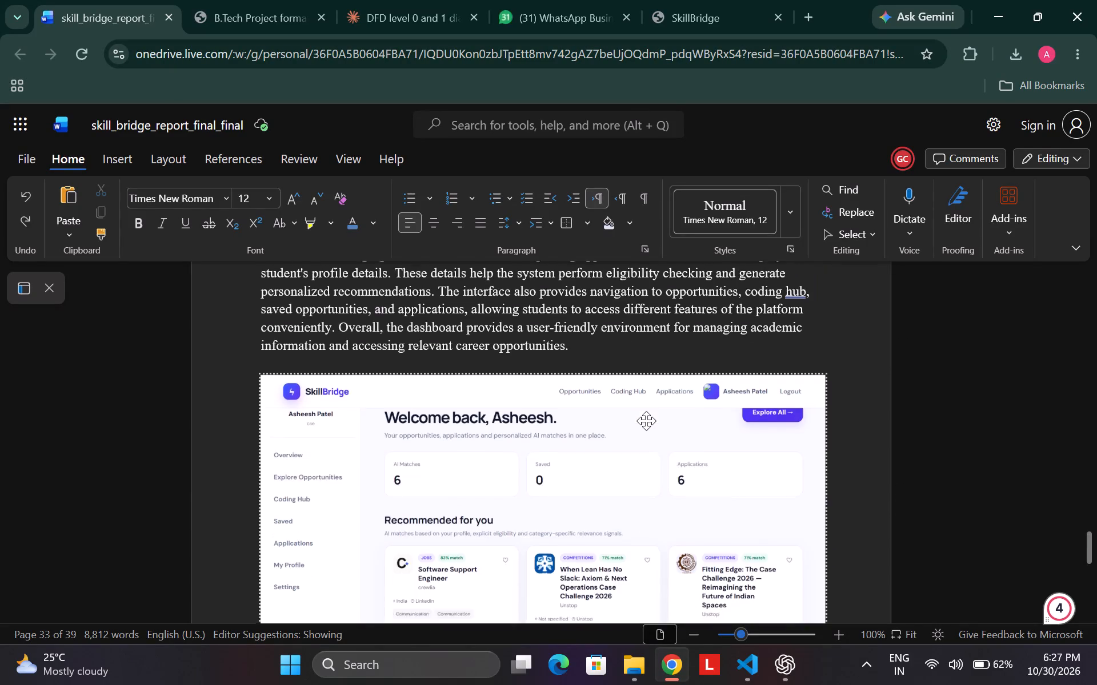
{"action": "scroll", "coordinate": [646, 421], "scroll_direction": "down", "scroll_amount": 10}
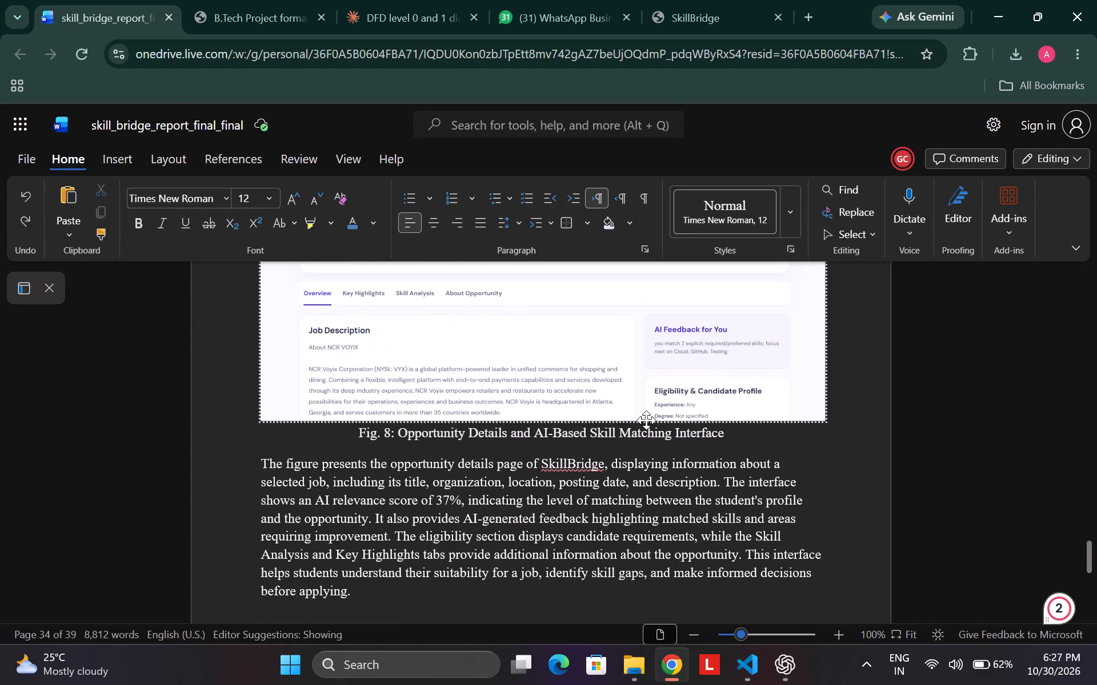
{"action": "scroll", "coordinate": [646, 420], "scroll_direction": "down", "scroll_amount": 2}
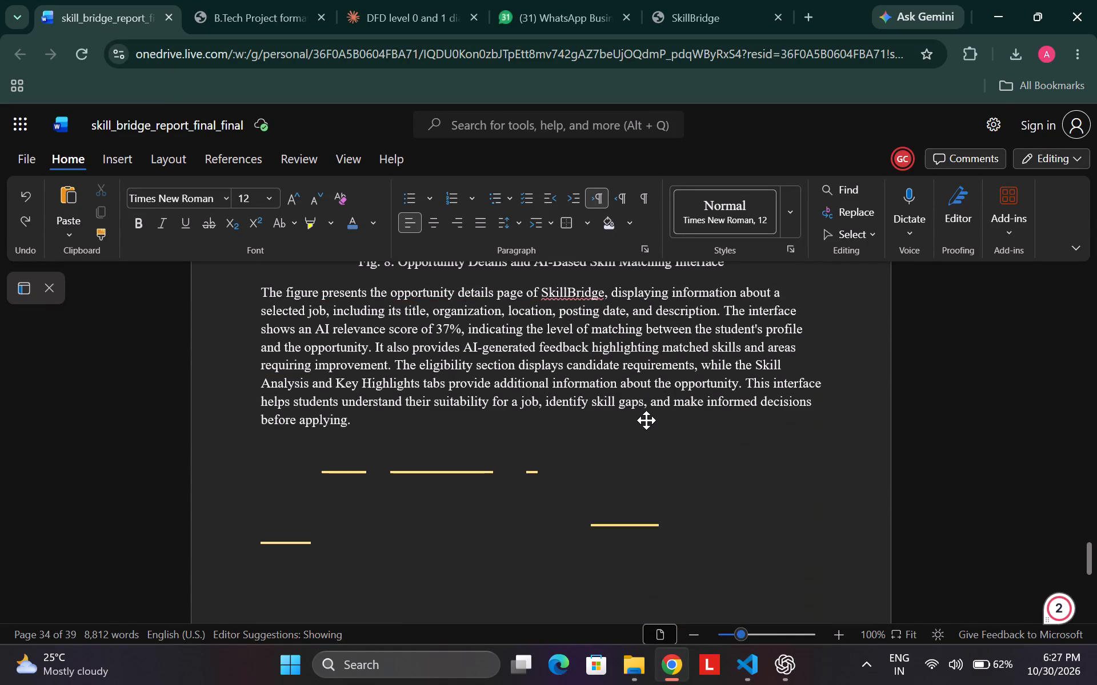
{"action": "scroll", "coordinate": [646, 420], "scroll_direction": "down", "scroll_amount": 9}
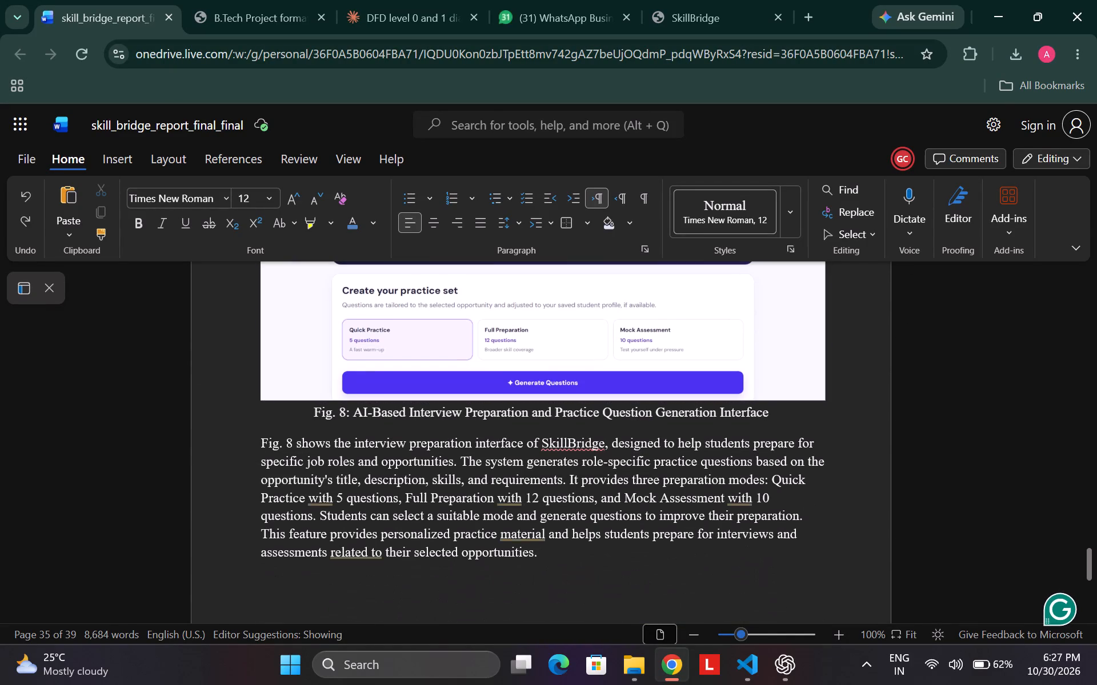
{"action": "scroll", "coordinate": [646, 420], "scroll_direction": "down", "scroll_amount": 2}
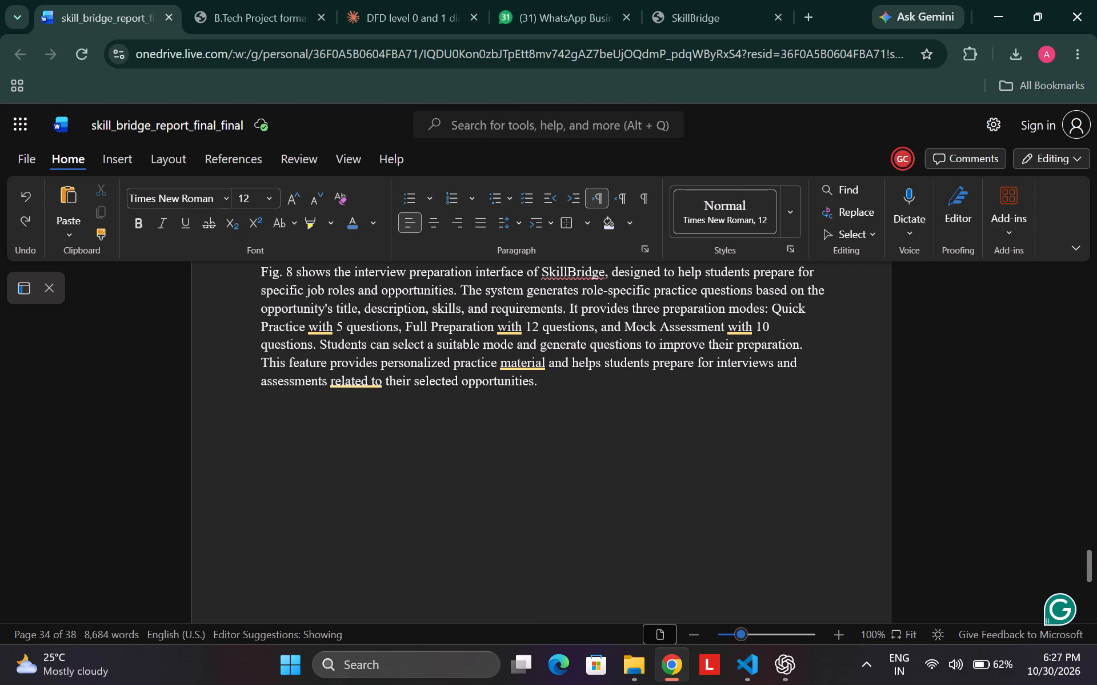
{"action": "scroll", "coordinate": [611, 413], "scroll_direction": "down", "scroll_amount": 6}
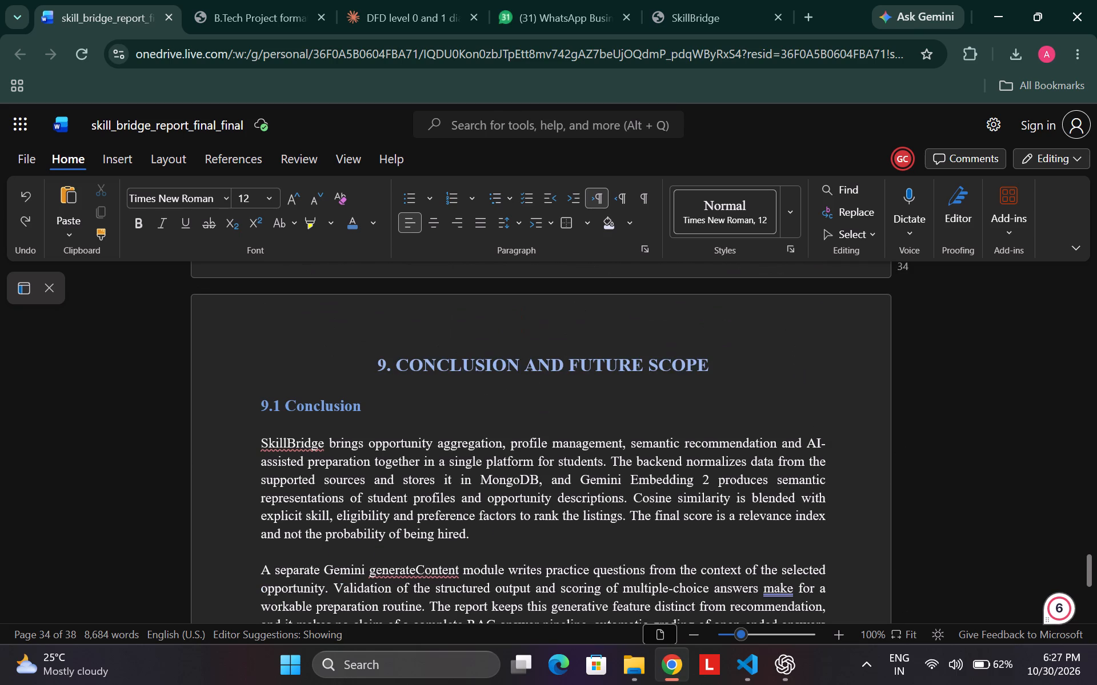
{"action": "scroll", "coordinate": [616, 408], "scroll_direction": "down", "scroll_amount": 4}
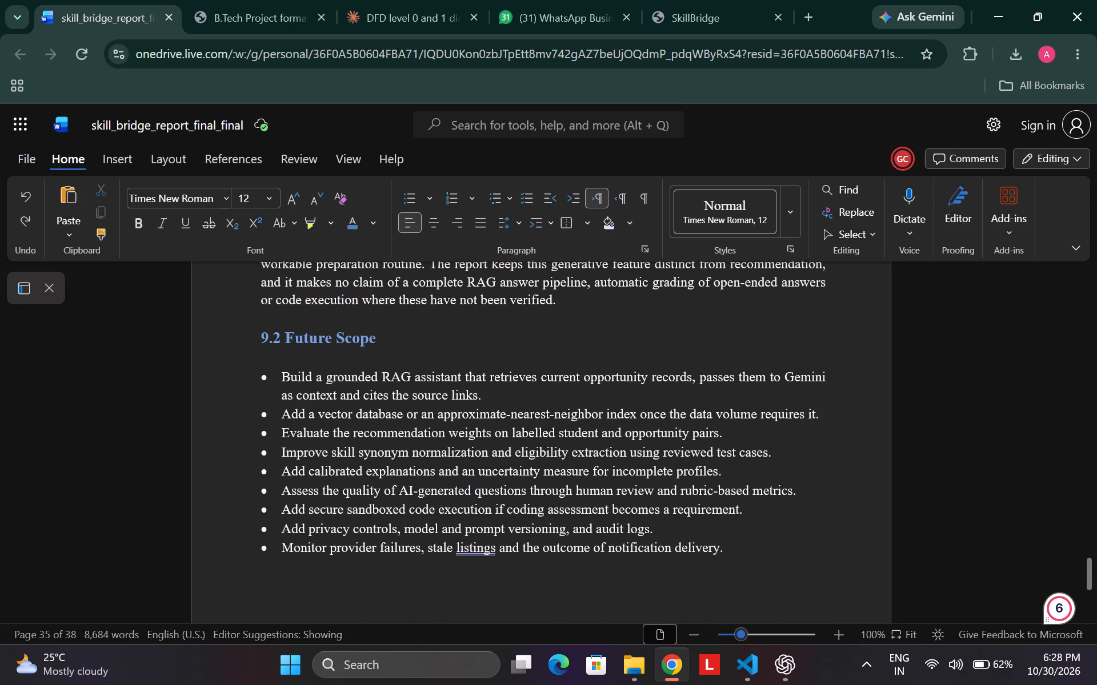
{"action": "scroll", "coordinate": [618, 407], "scroll_direction": "up", "scroll_amount": 3}
{"action": "scroll", "coordinate": [618, 407], "scroll_direction": "down", "scroll_amount": 2}
{"action": "scroll", "coordinate": [618, 407], "scroll_direction": "up", "scroll_amount": 2}
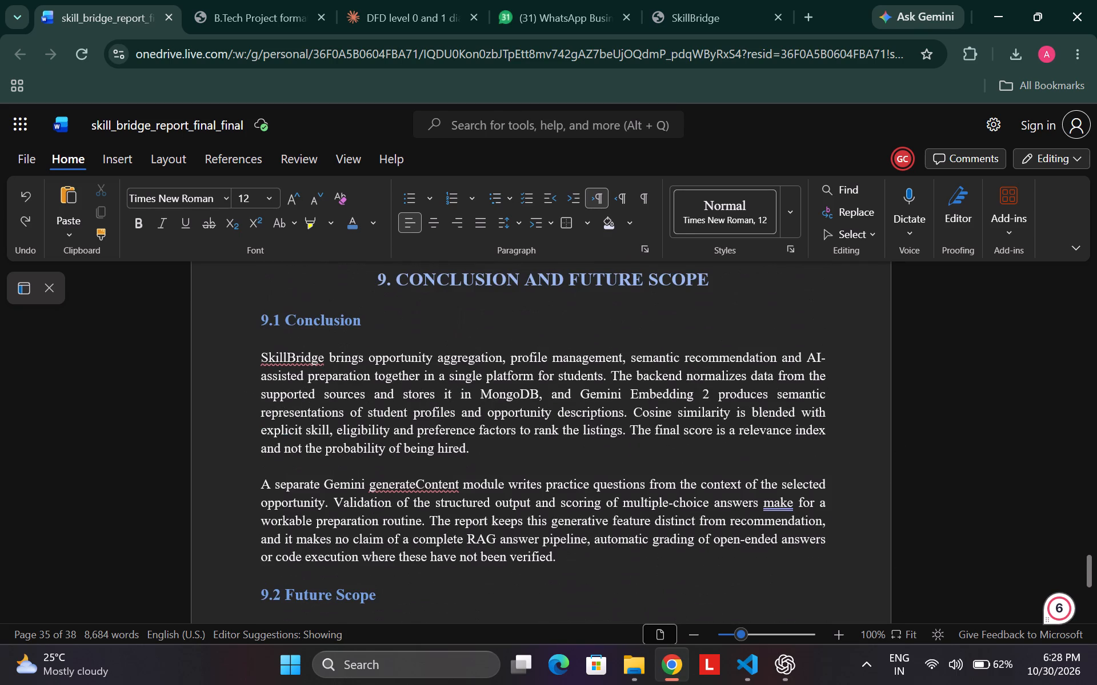
Recheck the results figures, captions and explanations from the interview preparation figure back to Fig. 6 and sections 8.8 to 8.10.
{"action": "scroll", "coordinate": [618, 407], "scroll_direction": "up", "scroll_amount": 13}
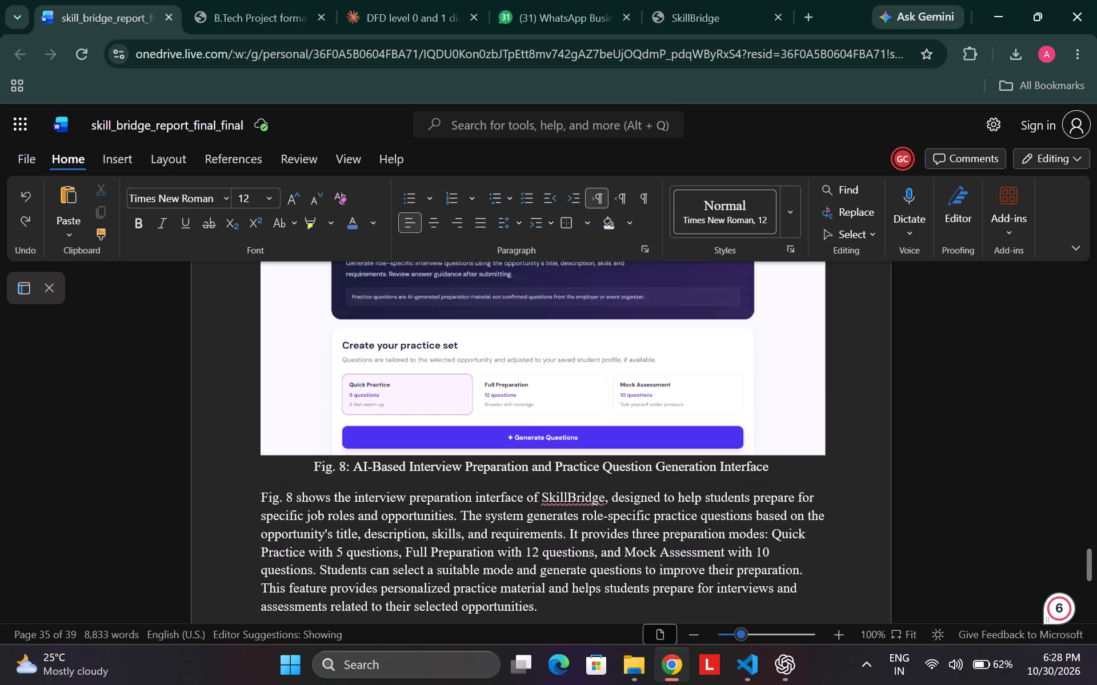
{"action": "scroll", "coordinate": [618, 407], "scroll_direction": "up", "scroll_amount": 11}
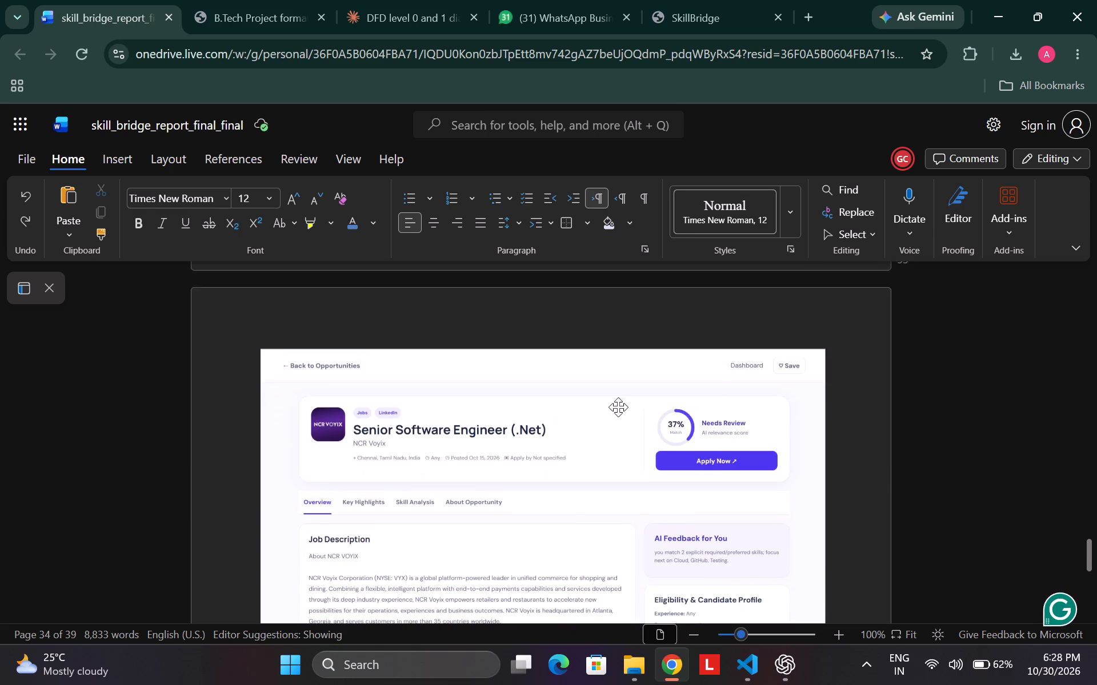
{"action": "scroll", "coordinate": [618, 407], "scroll_direction": "up", "scroll_amount": 11}
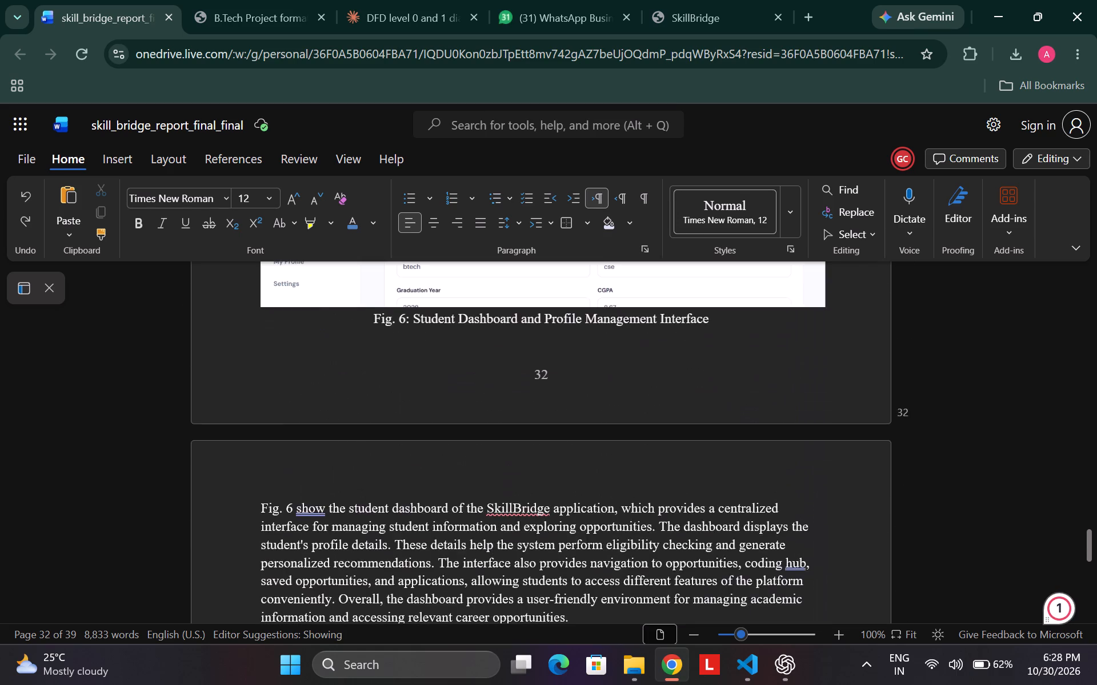
{"action": "scroll", "coordinate": [618, 407], "scroll_direction": "up", "scroll_amount": 8}
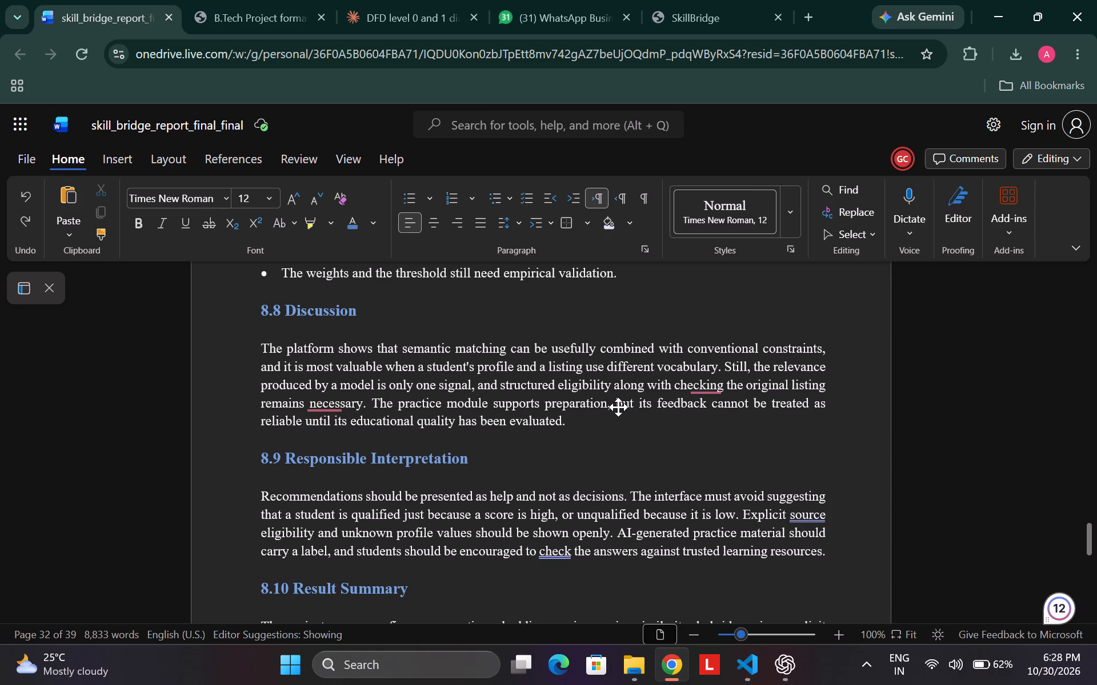
{"action": "scroll", "coordinate": [618, 407], "scroll_direction": "down", "scroll_amount": 2}
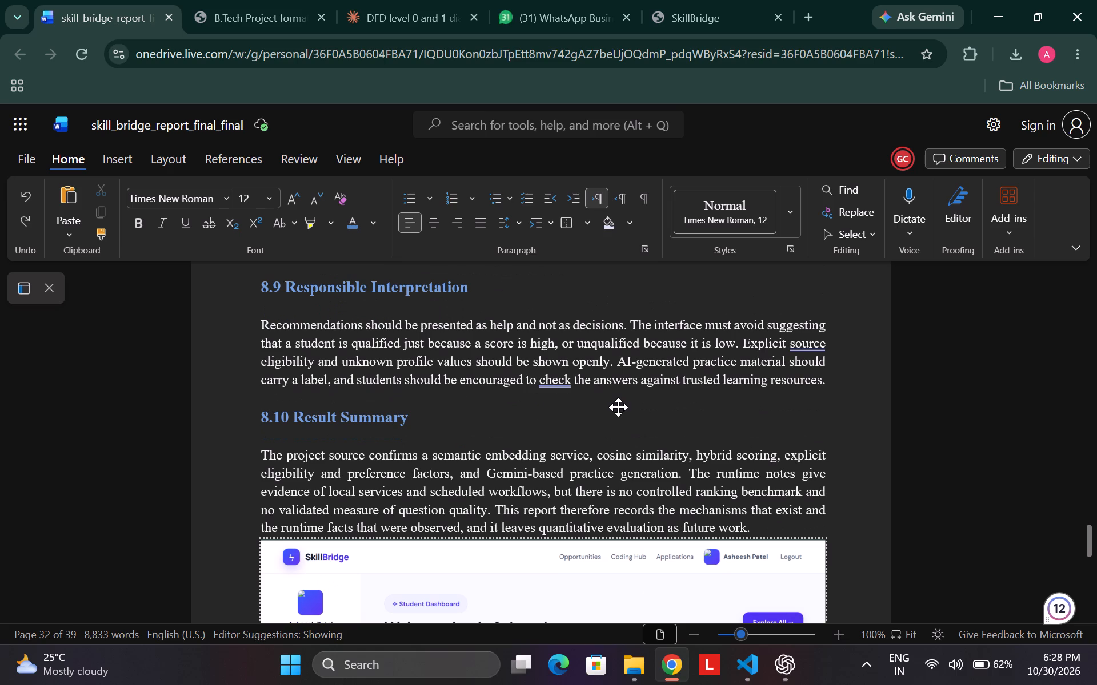
{"action": "scroll", "coordinate": [618, 407], "scroll_direction": "down", "scroll_amount": 3}
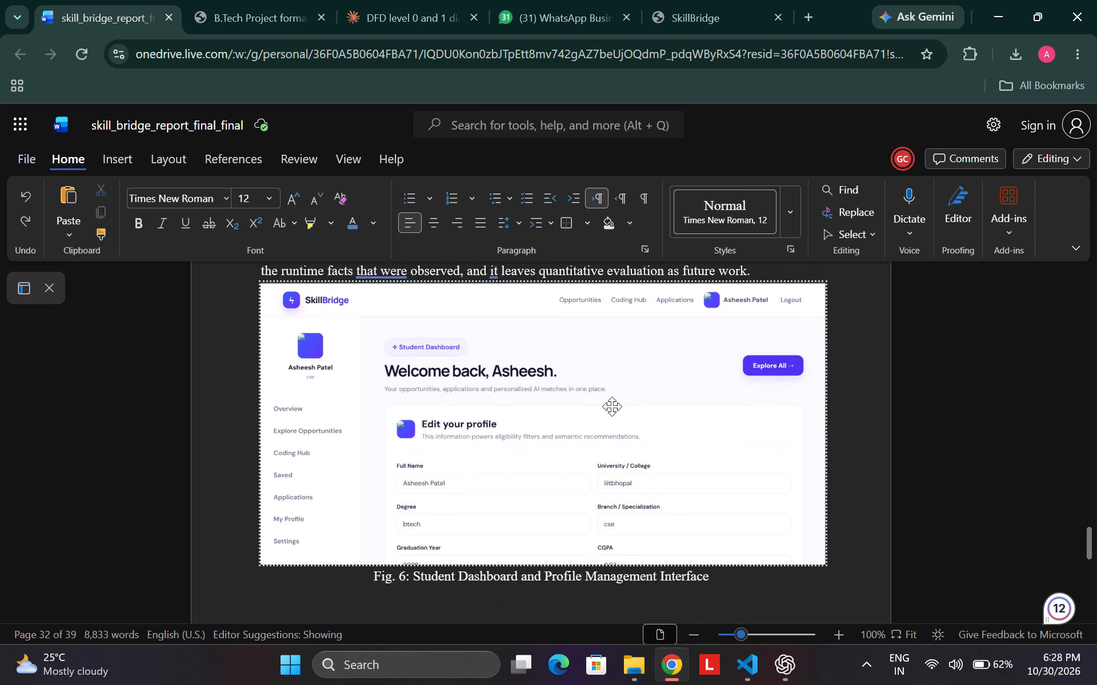
{"action": "scroll", "coordinate": [612, 406], "scroll_direction": "down", "scroll_amount": 2}
{"action": "scroll", "coordinate": [612, 406], "scroll_direction": "up", "scroll_amount": 5}
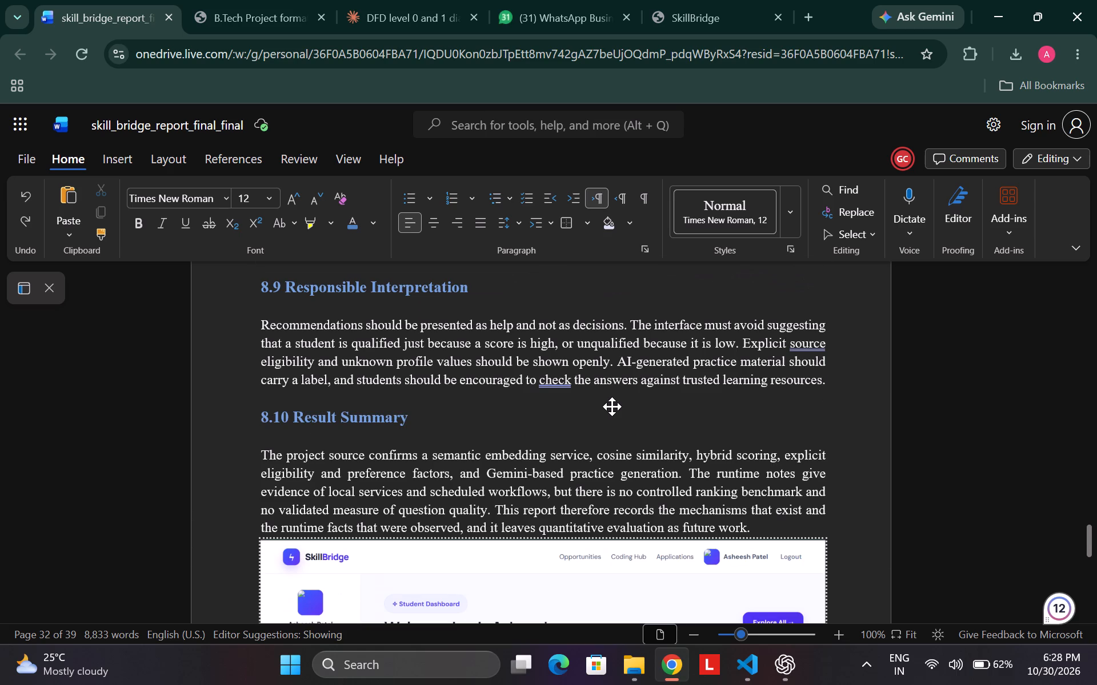
Check the layout of the earlier report sections from 8.7 Limitations back to 7.9 Main Data Models, including Table 3.
{"action": "scroll", "coordinate": [612, 406], "scroll_direction": "up", "scroll_amount": 8}
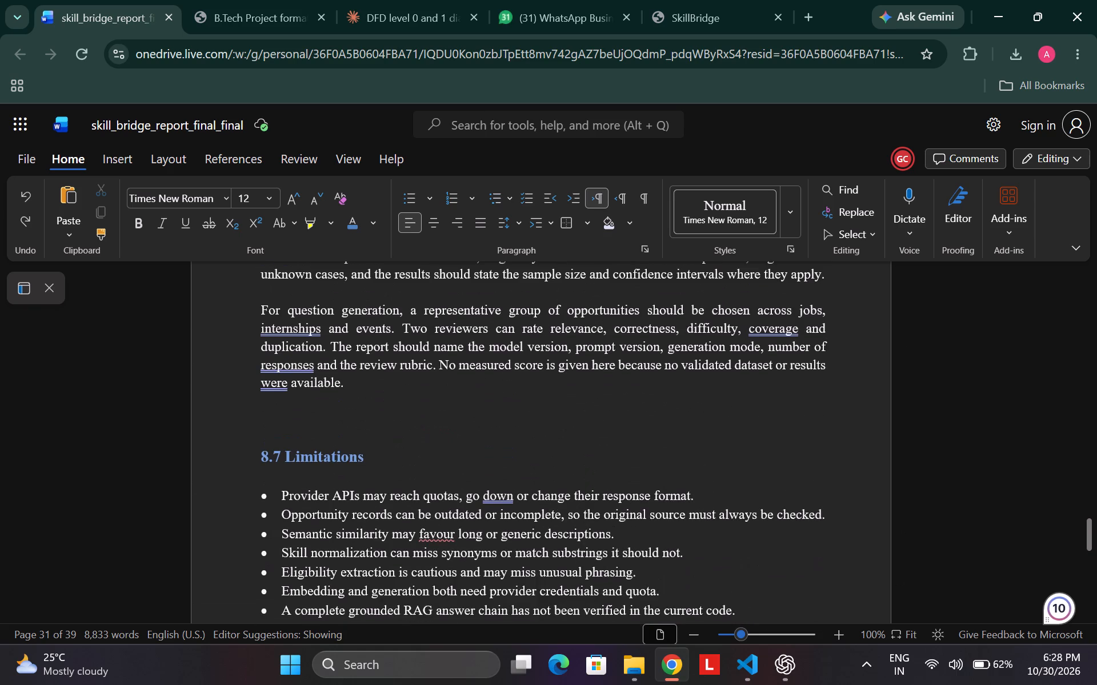
{"action": "scroll", "coordinate": [612, 406], "scroll_direction": "up", "scroll_amount": 2}
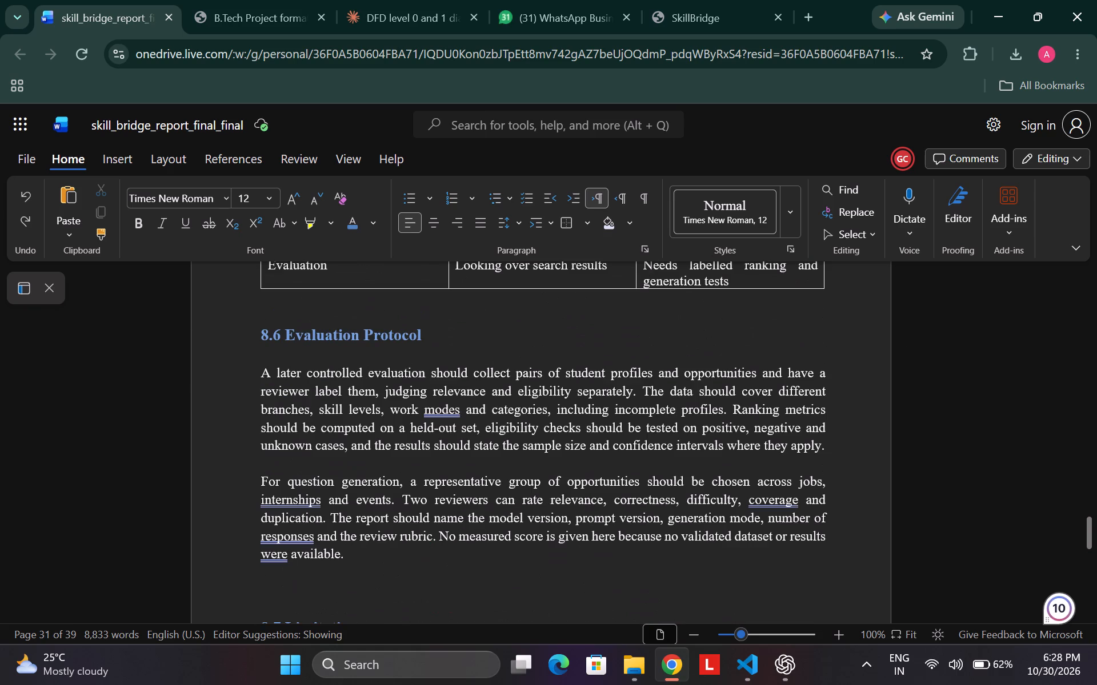
{"action": "scroll", "coordinate": [612, 406], "scroll_direction": "up", "scroll_amount": 3}
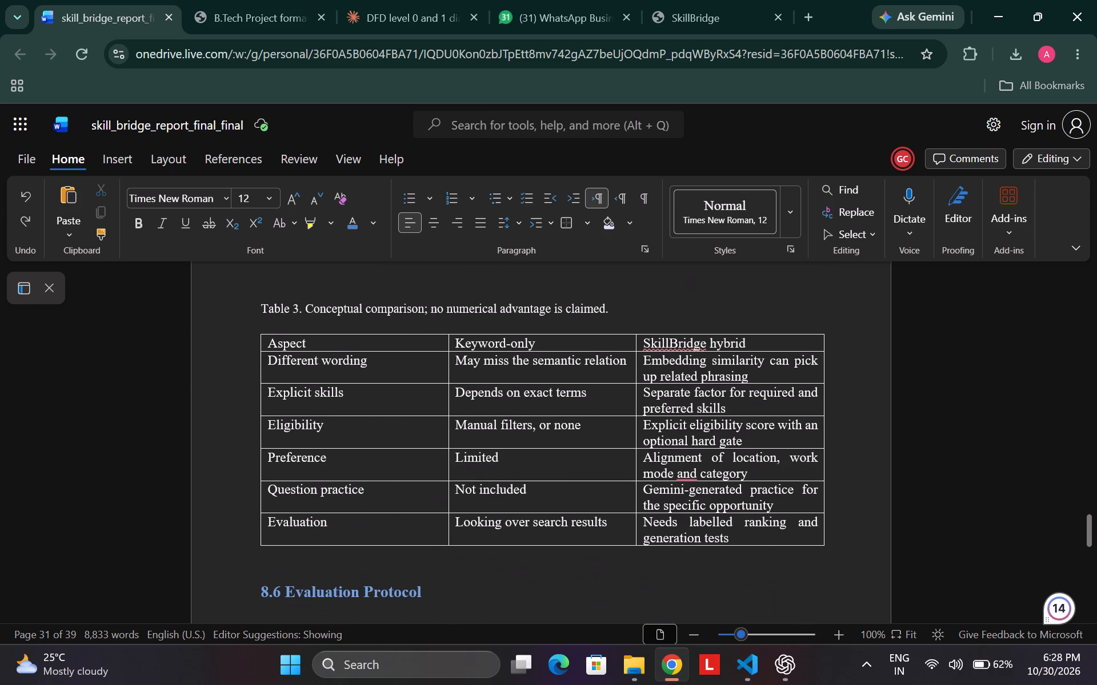
{"action": "scroll", "coordinate": [612, 406], "scroll_direction": "up", "scroll_amount": 8}
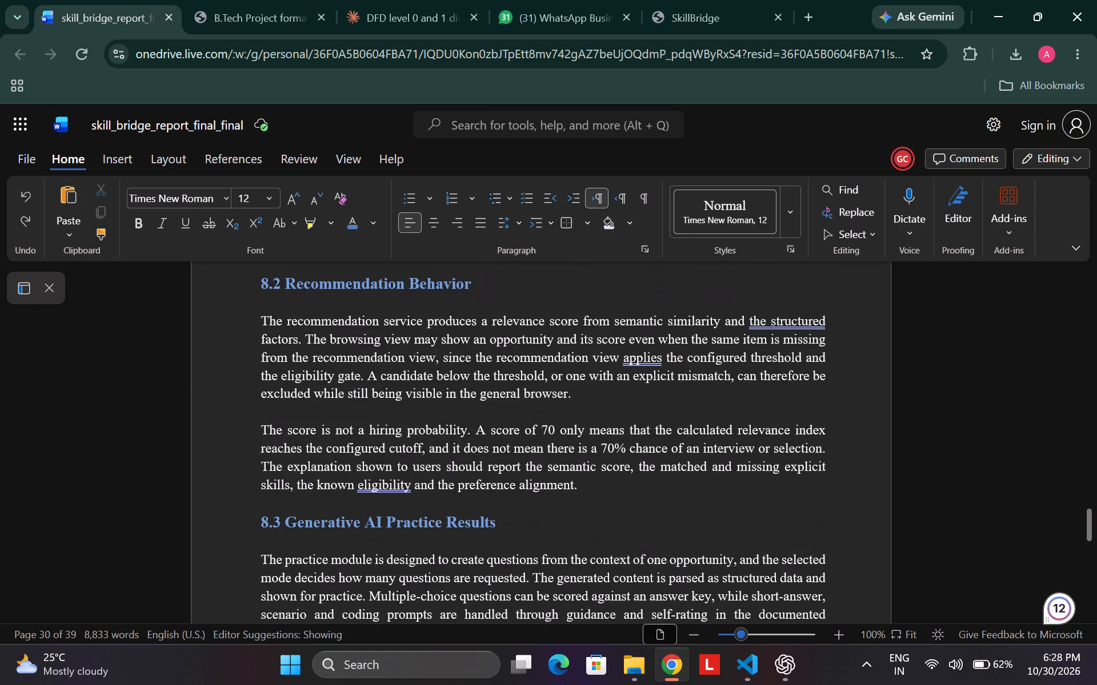
{"action": "scroll", "coordinate": [612, 406], "scroll_direction": "up", "scroll_amount": 10}
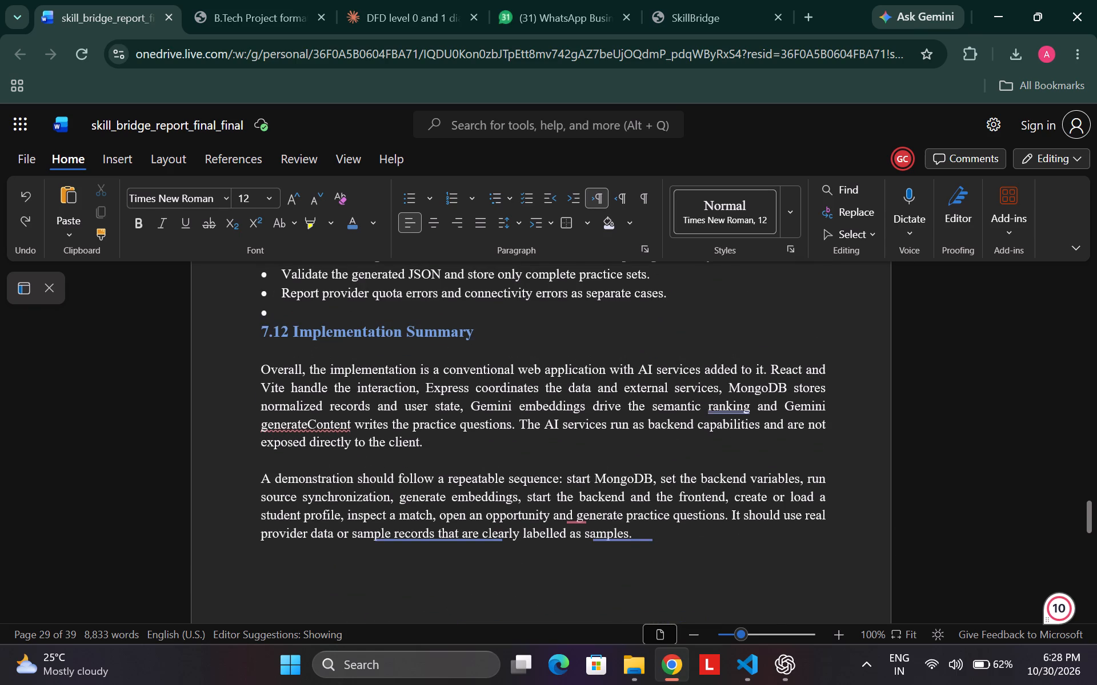
{"action": "scroll", "coordinate": [612, 406], "scroll_direction": "up", "scroll_amount": 11}
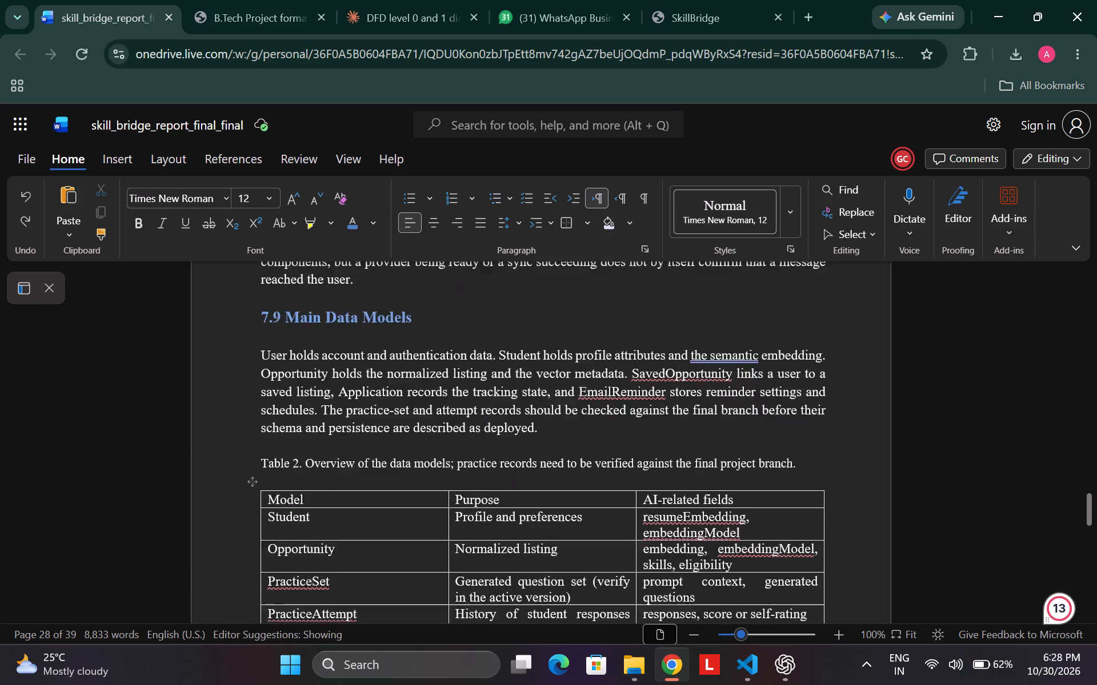
{"action": "left_click", "coordinate": [423, 416]}
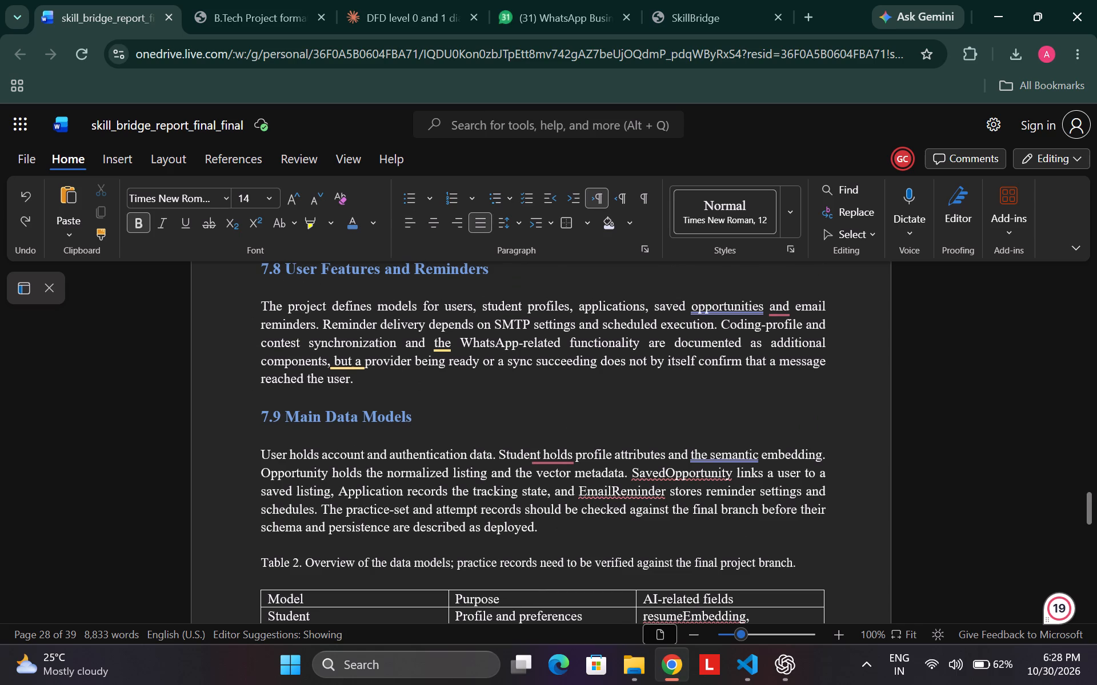
{"action": "left_click", "coordinate": [314, 435]}
{"action": "scroll", "coordinate": [498, 422], "scroll_direction": "up", "scroll_amount": 2}
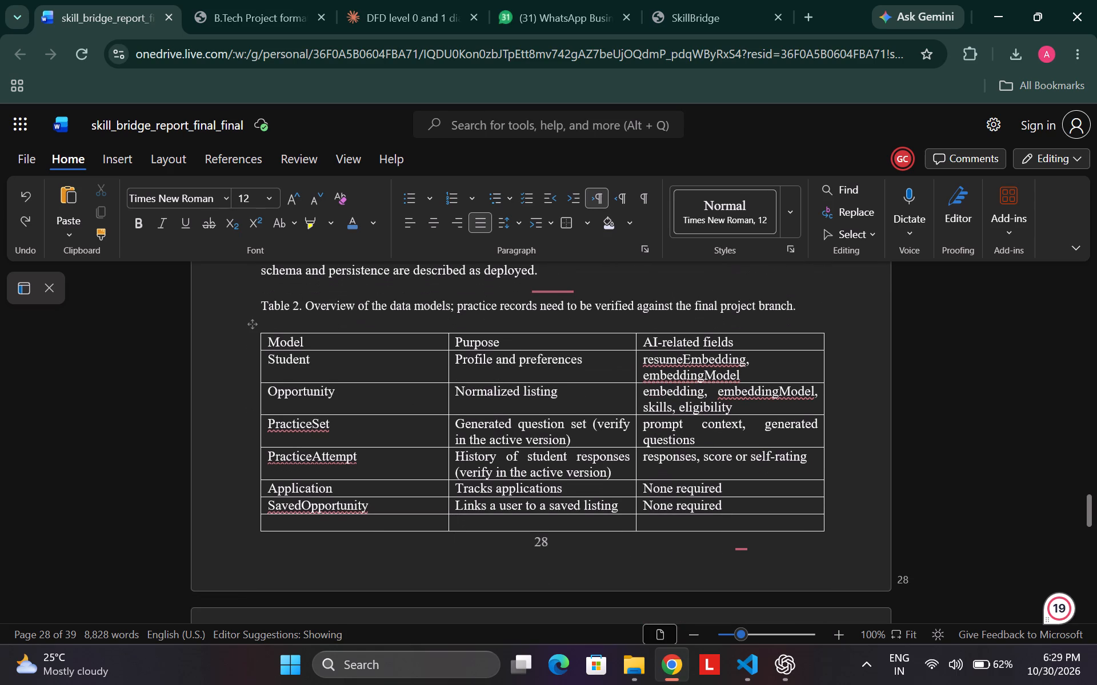
{"action": "scroll", "coordinate": [530, 440], "scroll_direction": "down", "scroll_amount": 3}
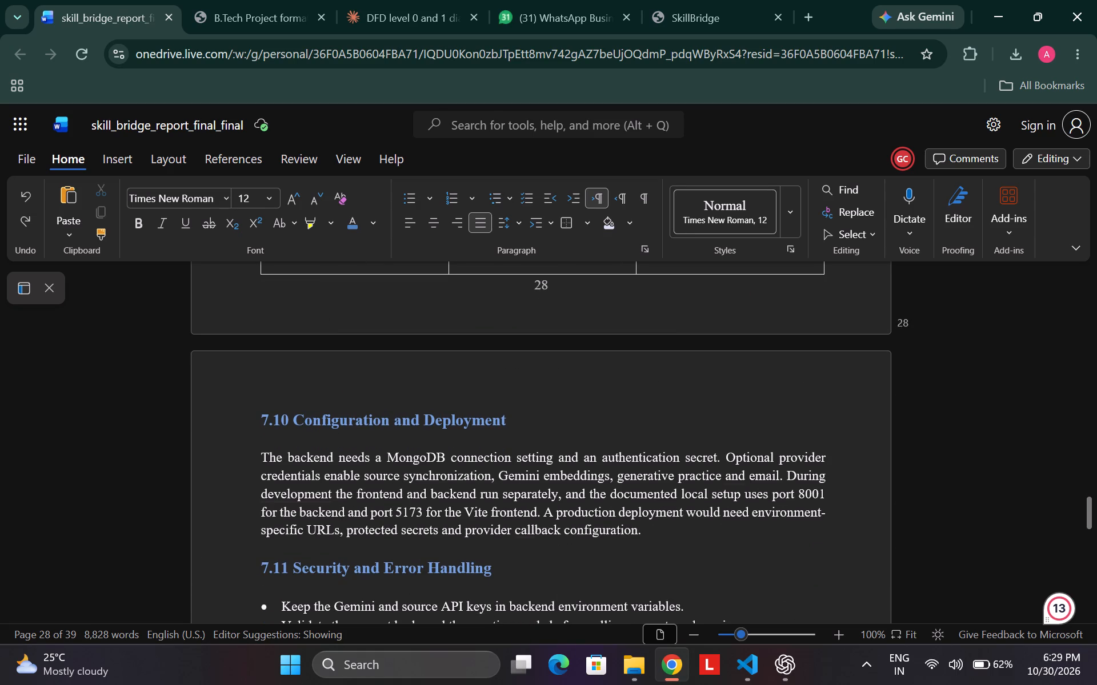
{"action": "scroll", "coordinate": [554, 412], "scroll_direction": "down", "scroll_amount": 1}
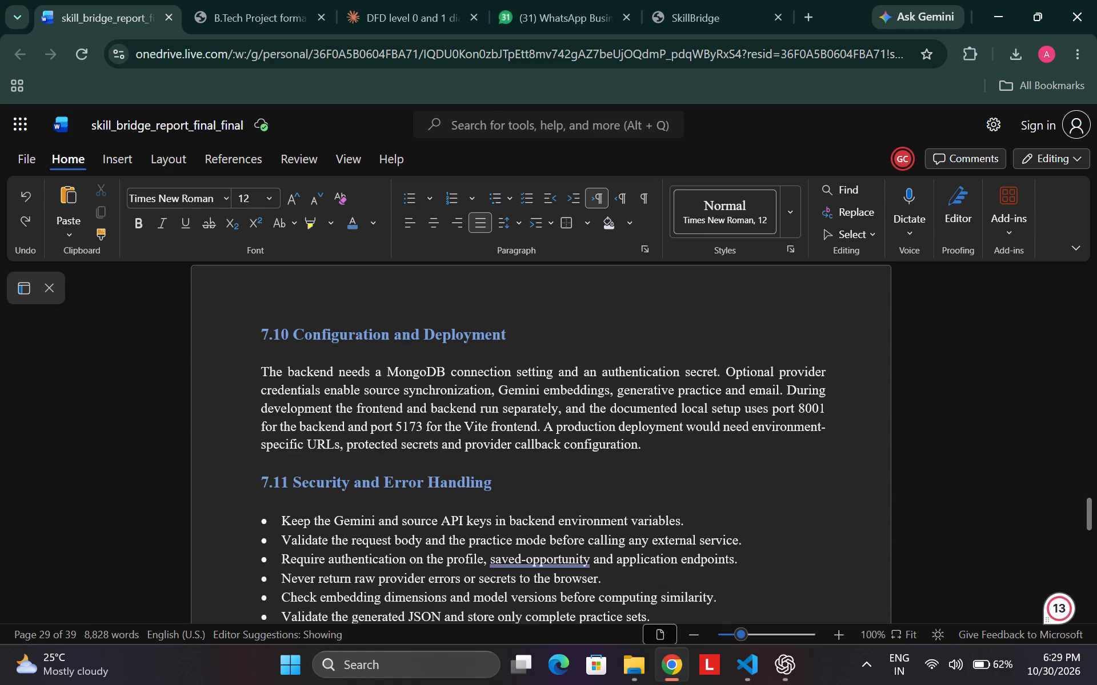
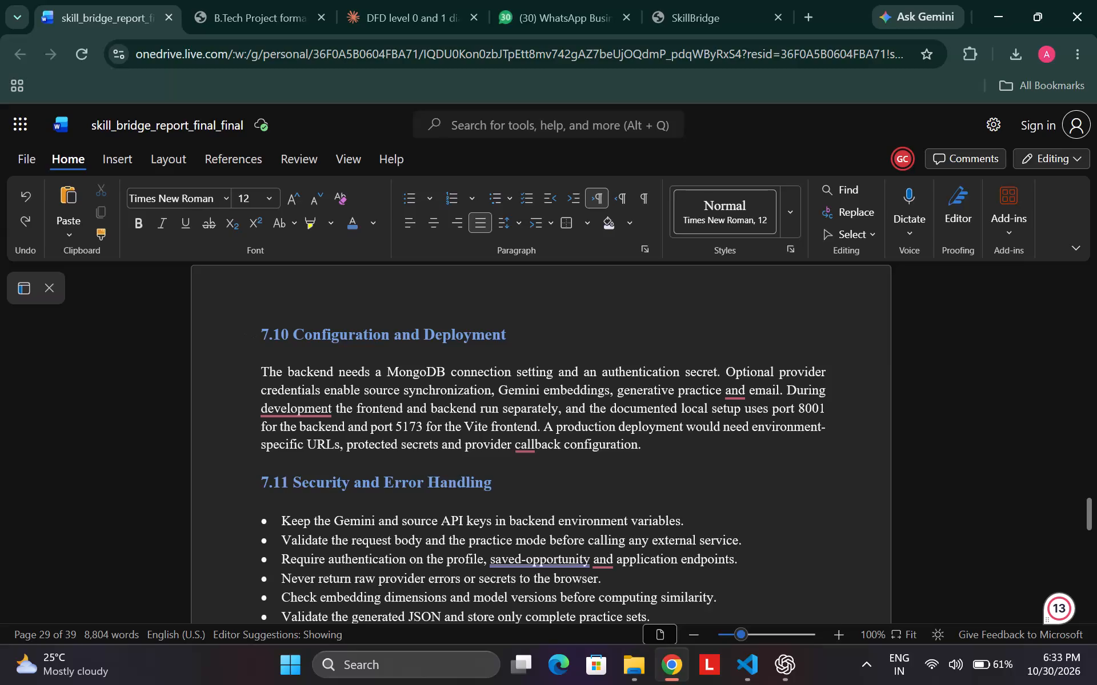
Check the report layout from 7.11 Security and Error Handling through 8.4 Comparative Analysis and 8.8 Discussion to Fig. 6.
{"action": "scroll", "coordinate": [489, 414], "scroll_direction": "down", "scroll_amount": 2}
{"action": "scroll", "coordinate": [557, 406], "scroll_direction": "down", "scroll_amount": 17}
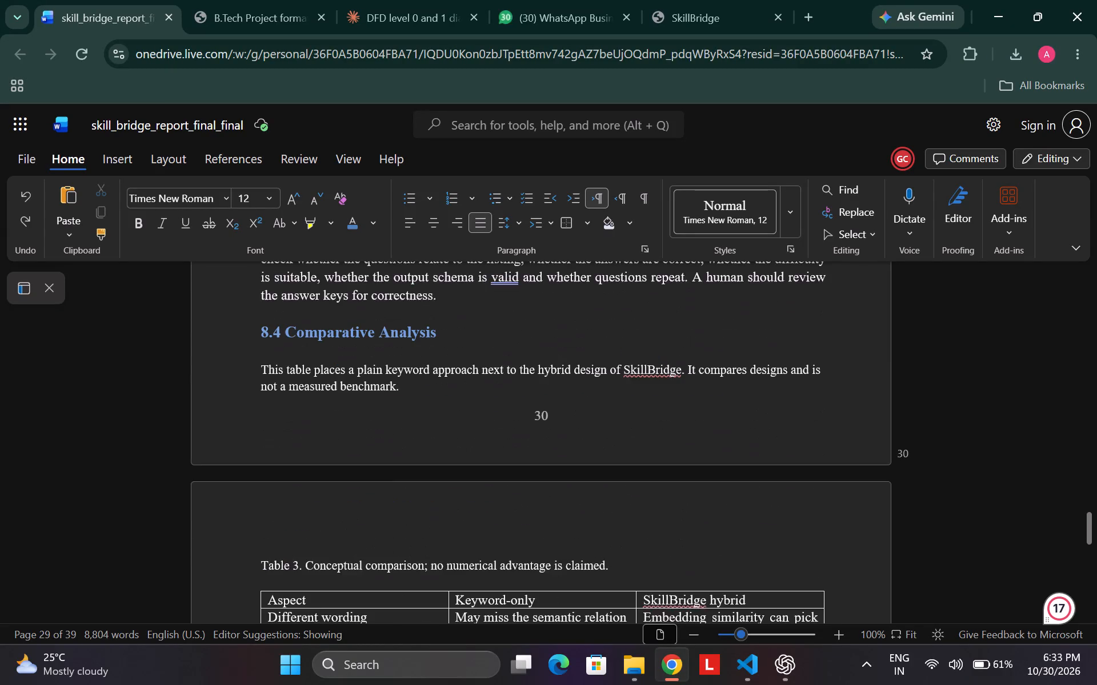
{"action": "scroll", "coordinate": [572, 390], "scroll_direction": "up", "scroll_amount": 6}
{"action": "scroll", "coordinate": [572, 390], "scroll_direction": "down", "scroll_amount": 11}
{"action": "scroll", "coordinate": [574, 380], "scroll_direction": "down", "scroll_amount": 10}
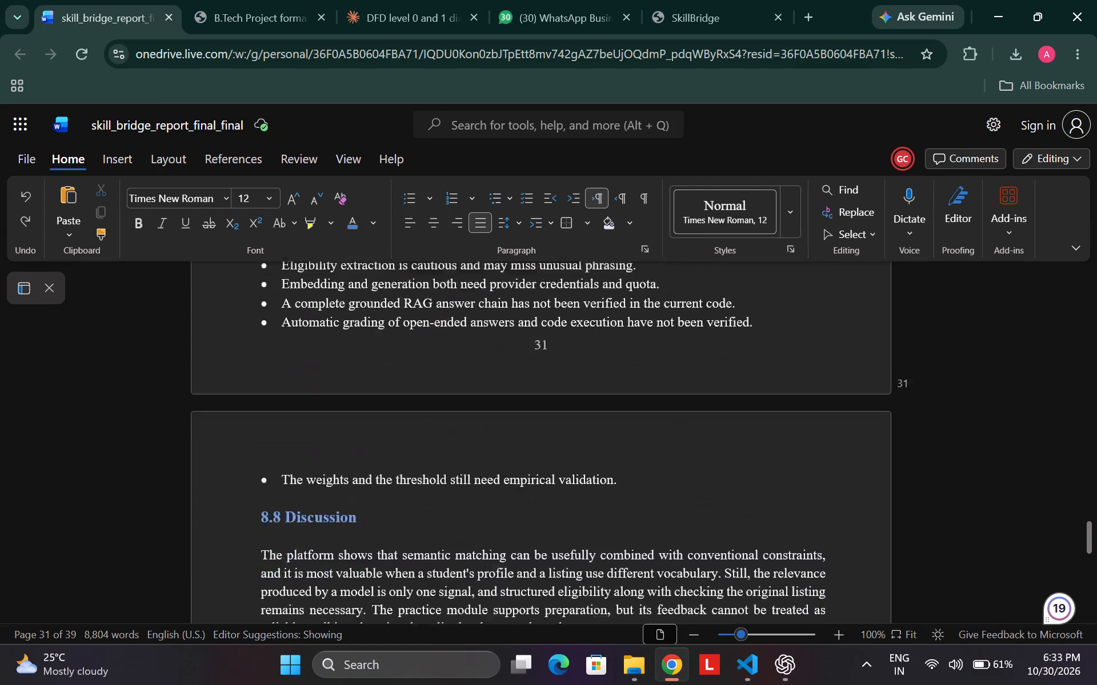
{"action": "scroll", "coordinate": [574, 380], "scroll_direction": "down", "scroll_amount": 6}
{"action": "scroll", "coordinate": [574, 380], "scroll_direction": "up", "scroll_amount": 4}
{"action": "scroll", "coordinate": [574, 380], "scroll_direction": "down", "scroll_amount": 3}
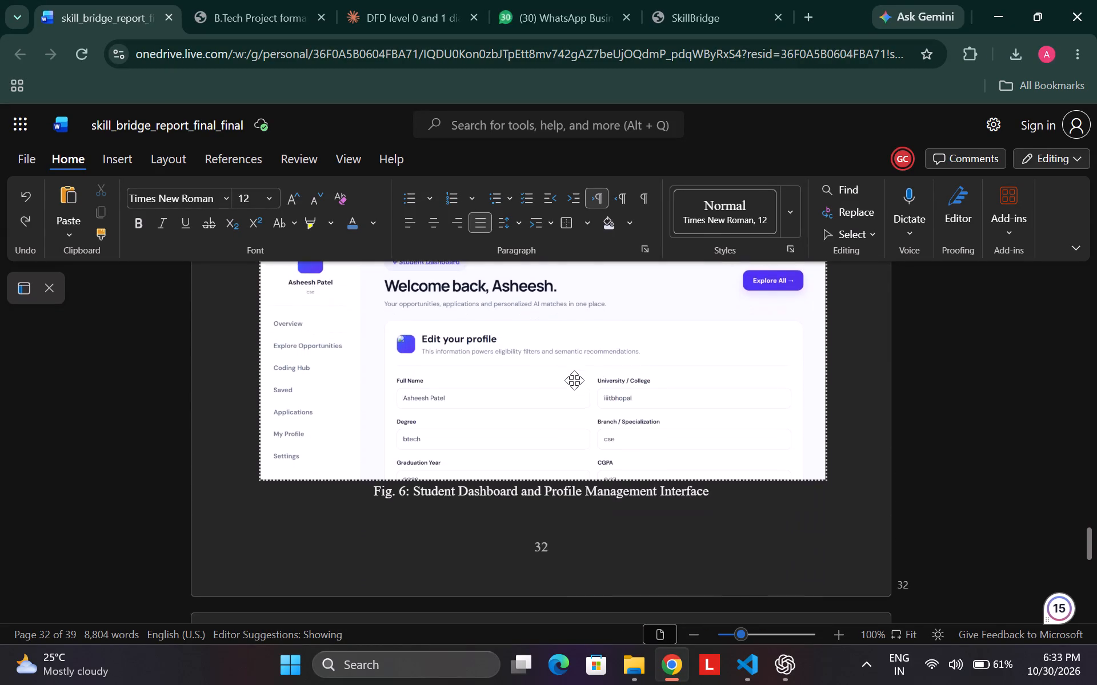
Review the results figures, captions and explanations from the student dashboard forward to the interview preparation interface.
{"action": "scroll", "coordinate": [574, 380], "scroll_direction": "down", "scroll_amount": 3}
{"action": "scroll", "coordinate": [570, 501], "scroll_direction": "down", "scroll_amount": 2}
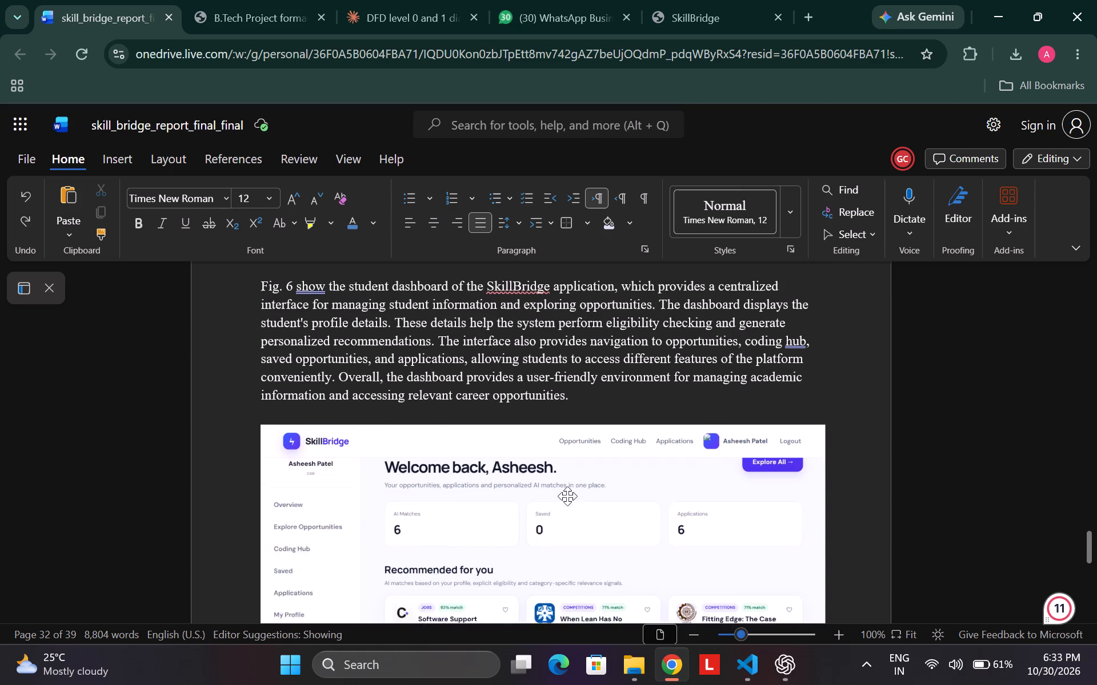
{"action": "scroll", "coordinate": [382, 464], "scroll_direction": "down", "scroll_amount": 3}
{"action": "scroll", "coordinate": [587, 485], "scroll_direction": "down", "scroll_amount": 6}
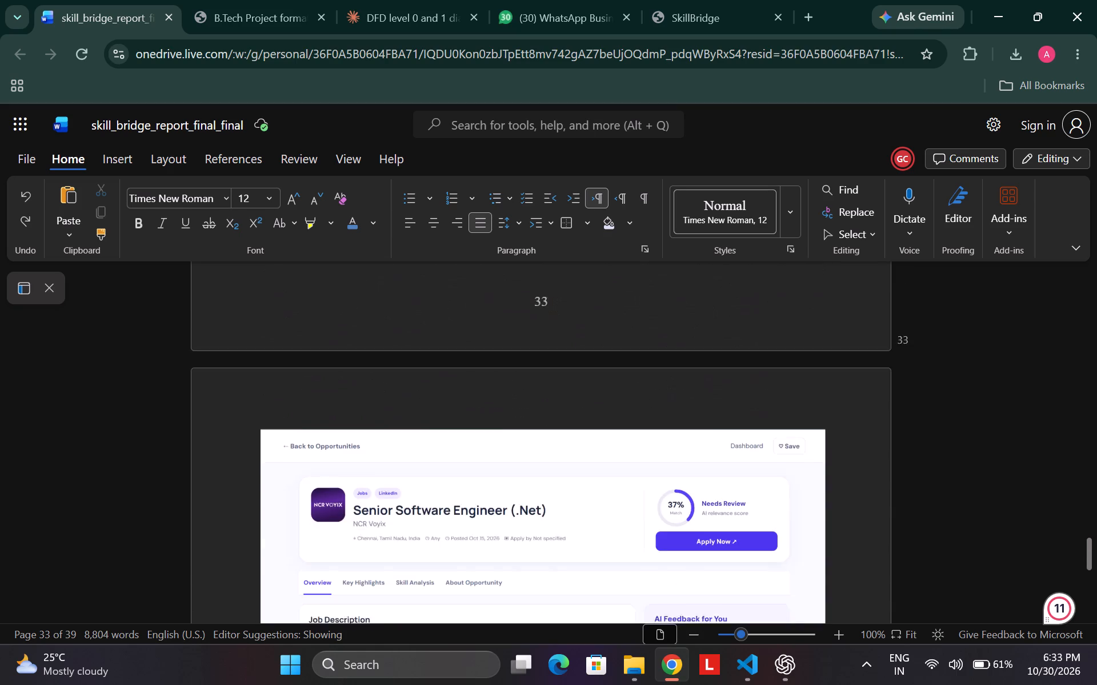
{"action": "scroll", "coordinate": [556, 469], "scroll_direction": "down", "scroll_amount": 5}
{"action": "scroll", "coordinate": [493, 413], "scroll_direction": "down", "scroll_amount": 4}
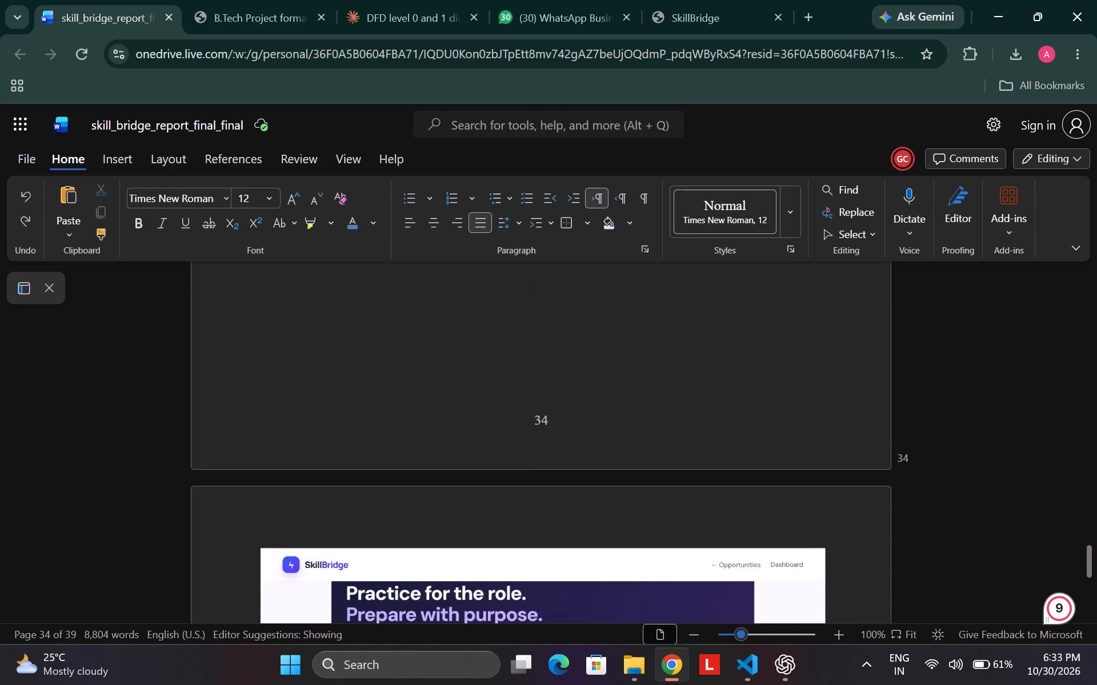
{"action": "scroll", "coordinate": [493, 413], "scroll_direction": "down", "scroll_amount": 7}
Recheck the figure numbering and explanations from the interview preparation figure back to the Fig. 6 explanation and the opportunity details figure.
{"action": "scroll", "coordinate": [495, 420], "scroll_direction": "up", "scroll_amount": 2}
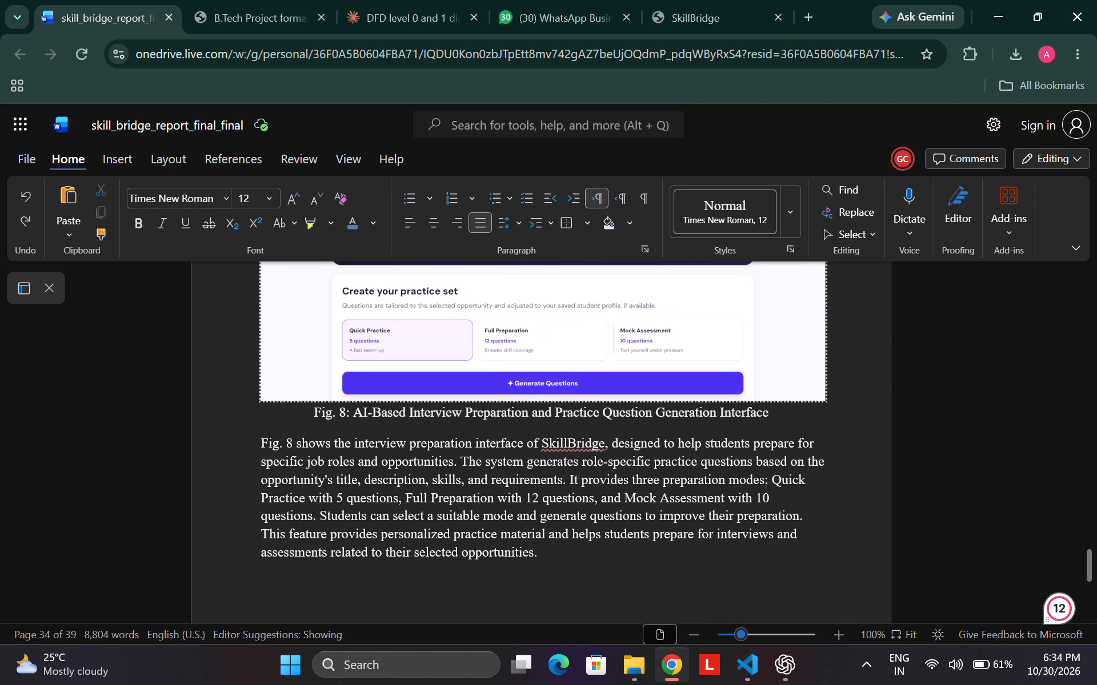
{"action": "scroll", "coordinate": [548, 476], "scroll_direction": "up", "scroll_amount": 8}
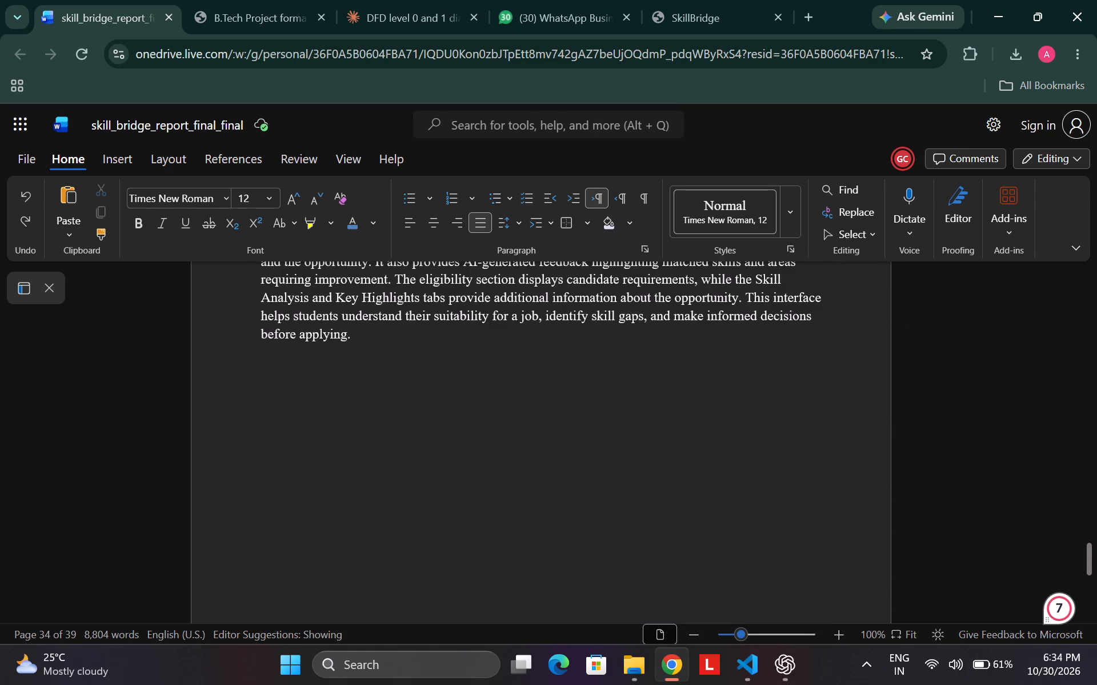
{"action": "scroll", "coordinate": [548, 476], "scroll_direction": "up", "scroll_amount": 17}
{"action": "scroll", "coordinate": [581, 468], "scroll_direction": "down", "scroll_amount": 2}
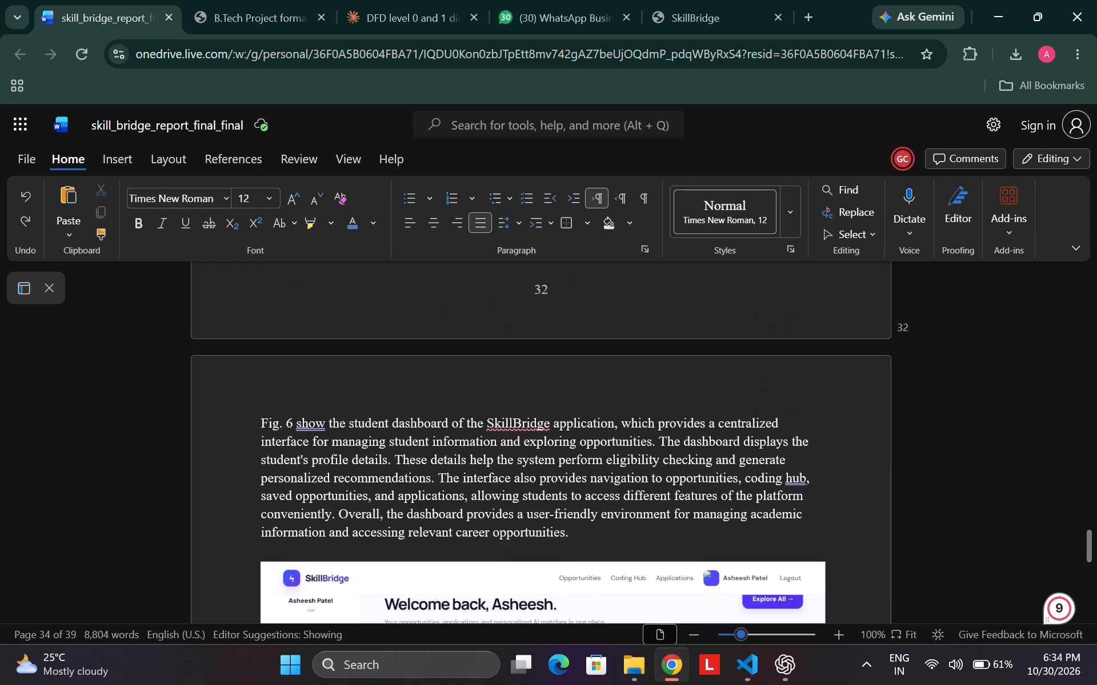
{"action": "scroll", "coordinate": [582, 468], "scroll_direction": "down", "scroll_amount": 13}
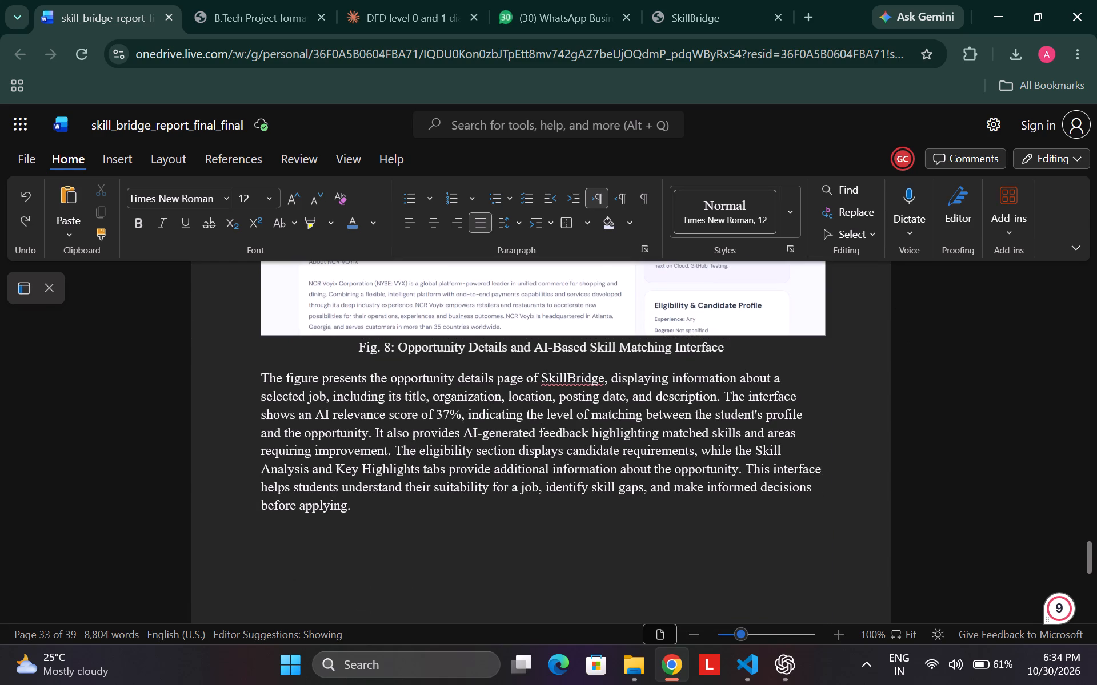
Place the cursor at the end of the opportunity details explanation, after "before applying.".
{"action": "left_click", "coordinate": [379, 503]}
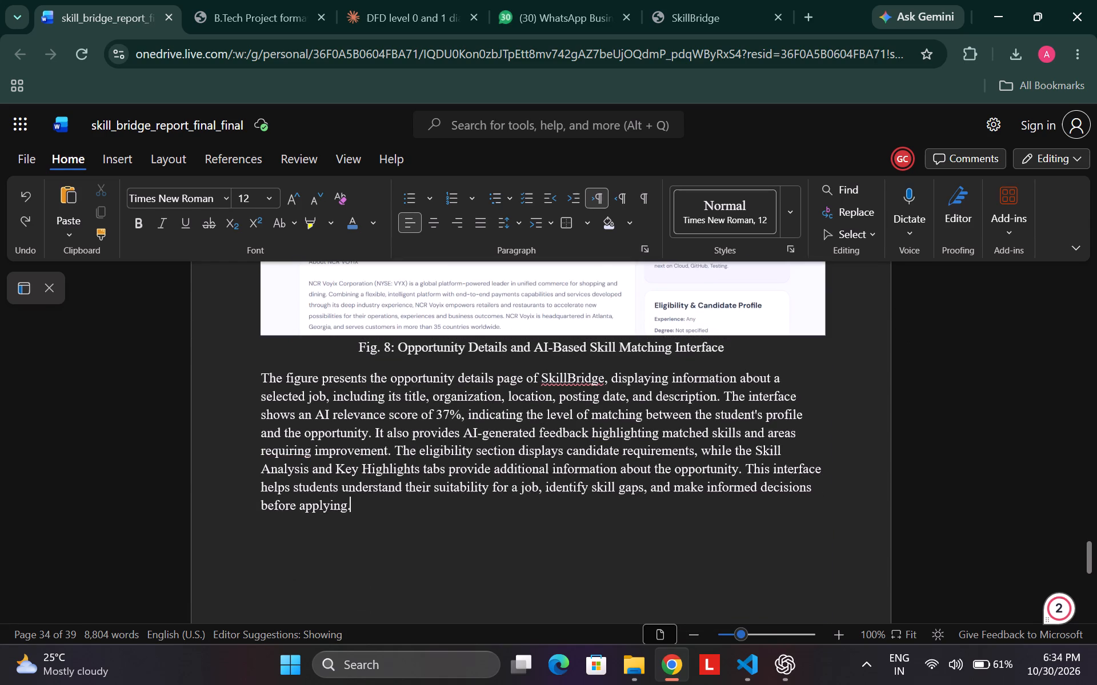
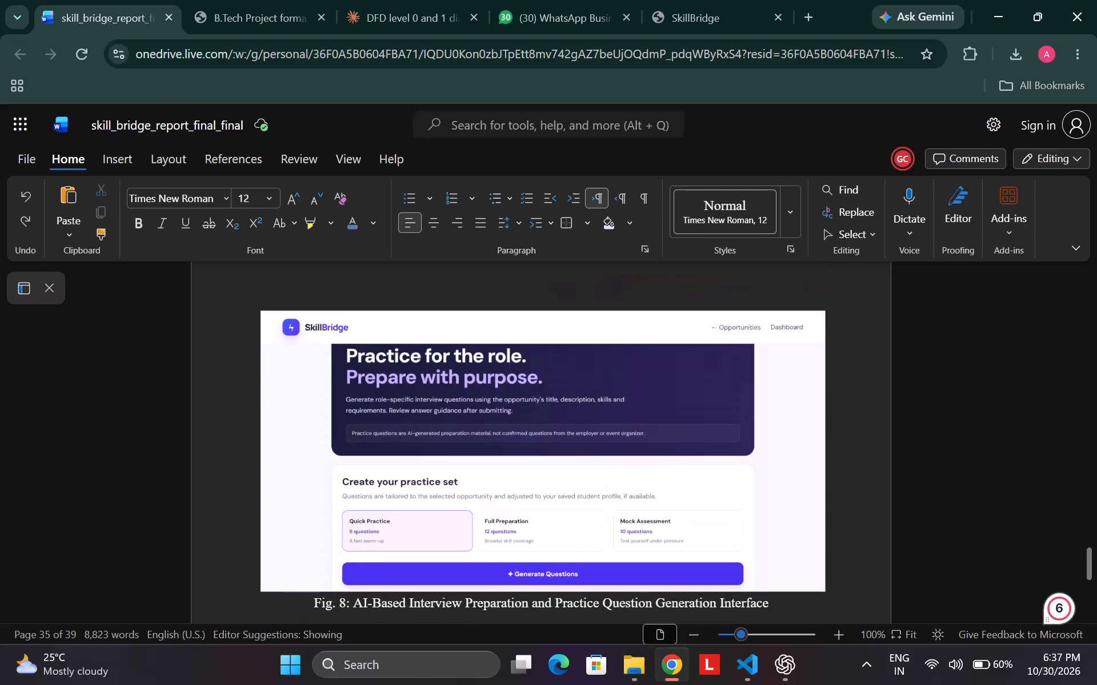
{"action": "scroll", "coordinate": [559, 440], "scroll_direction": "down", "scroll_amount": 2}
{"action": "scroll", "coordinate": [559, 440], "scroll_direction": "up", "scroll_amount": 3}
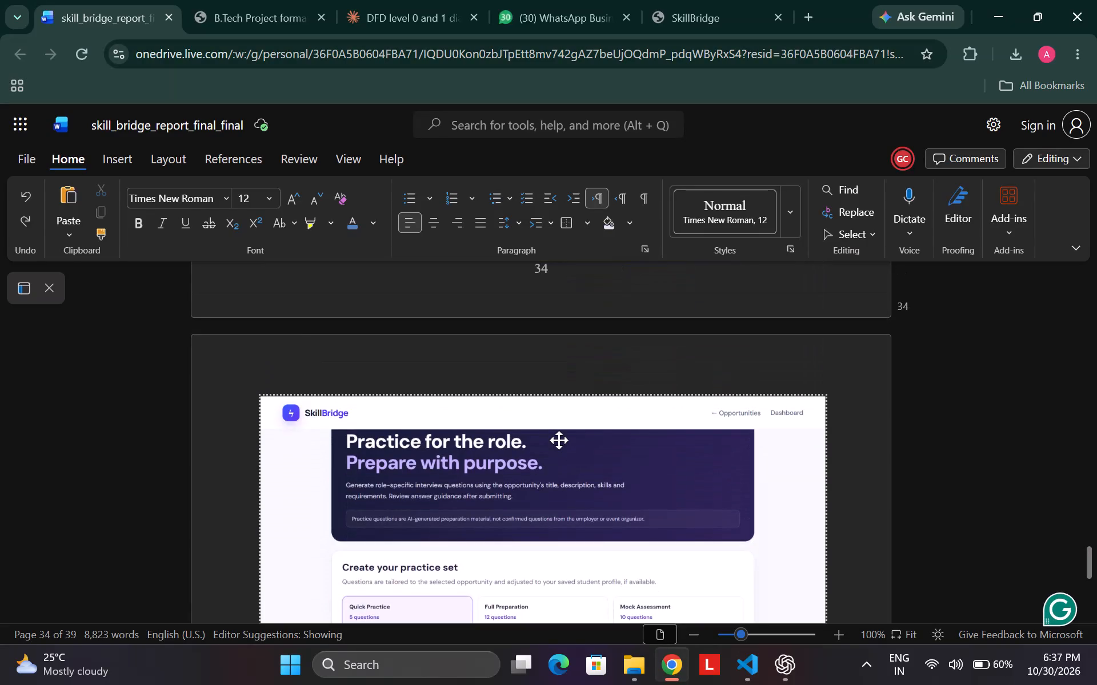
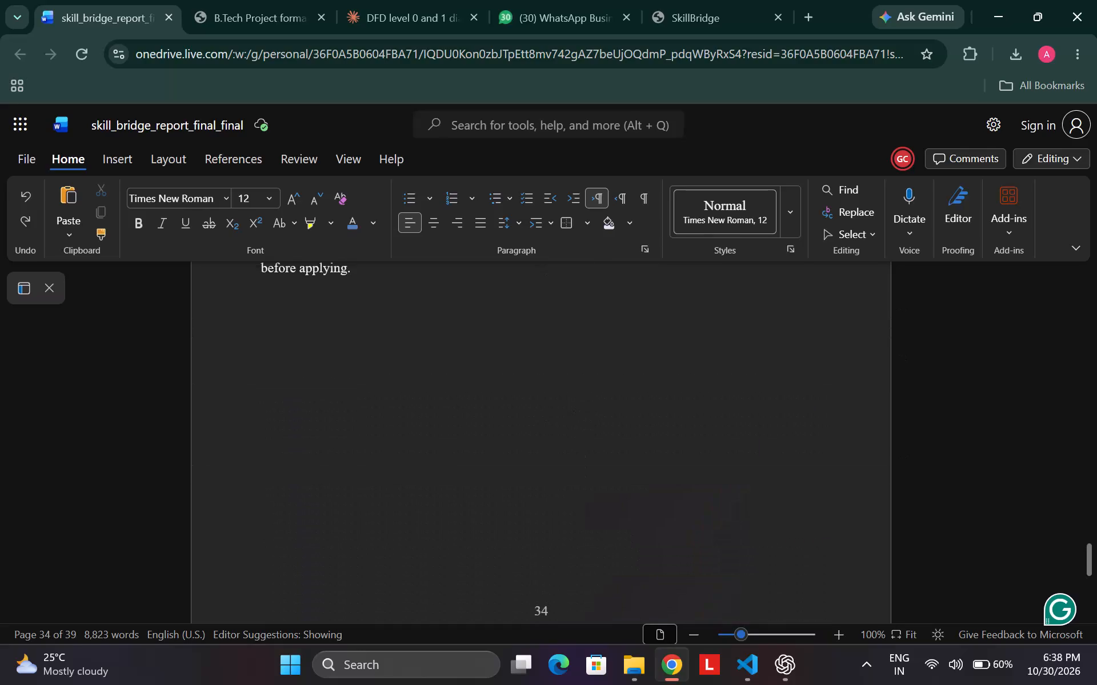
Review the figures, captions and explanations in the report's results pages, from the Result Summary to the interview preparation figure.
{"action": "scroll", "coordinate": [579, 376], "scroll_direction": "up", "scroll_amount": 3}
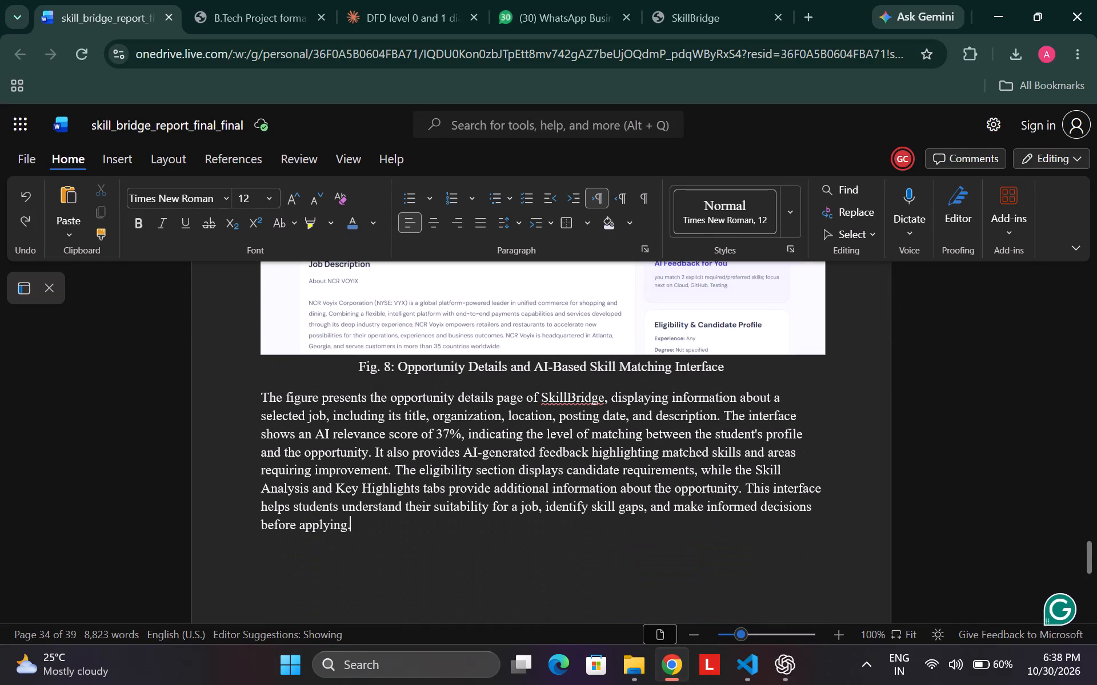
{"action": "scroll", "coordinate": [603, 505], "scroll_direction": "up", "scroll_amount": 9}
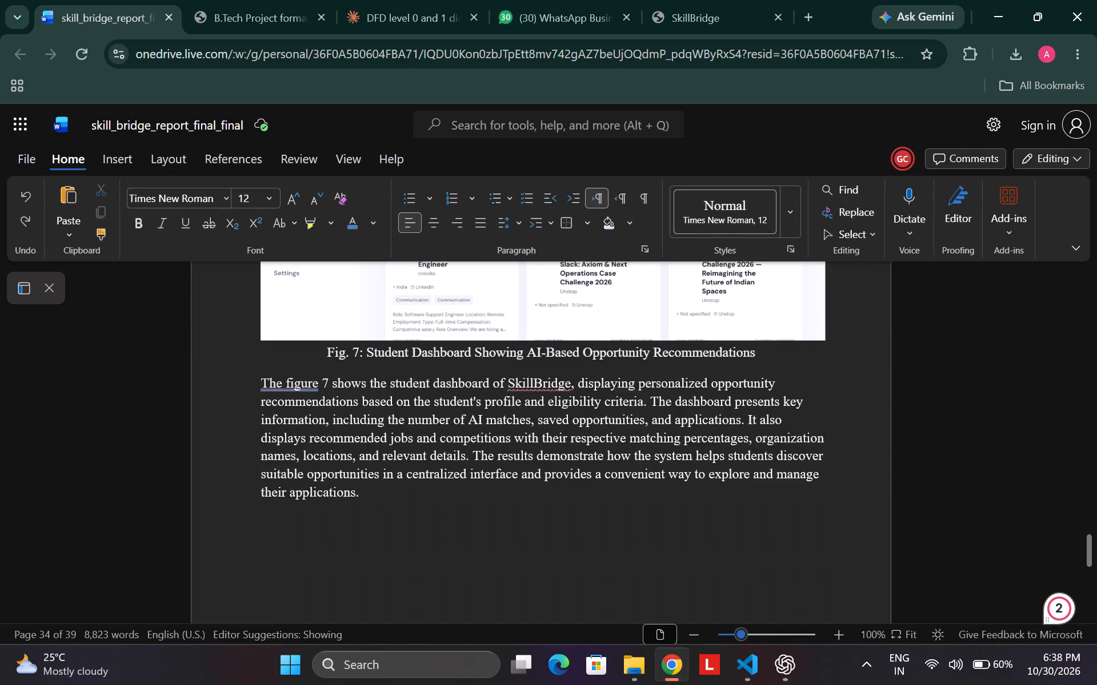
{"action": "scroll", "coordinate": [603, 505], "scroll_direction": "up", "scroll_amount": 11}
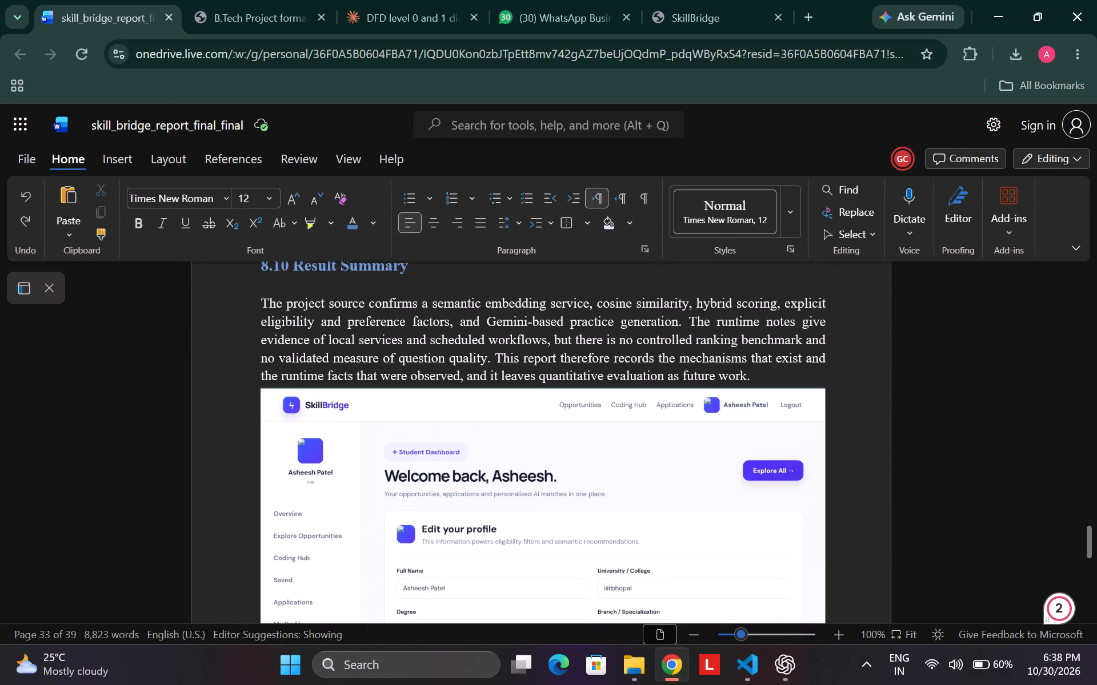
{"action": "scroll", "coordinate": [603, 505], "scroll_direction": "up", "scroll_amount": 2}
{"action": "scroll", "coordinate": [603, 505], "scroll_direction": "down", "scroll_amount": 20}
{"action": "scroll", "coordinate": [603, 505], "scroll_direction": "down", "scroll_amount": 8}
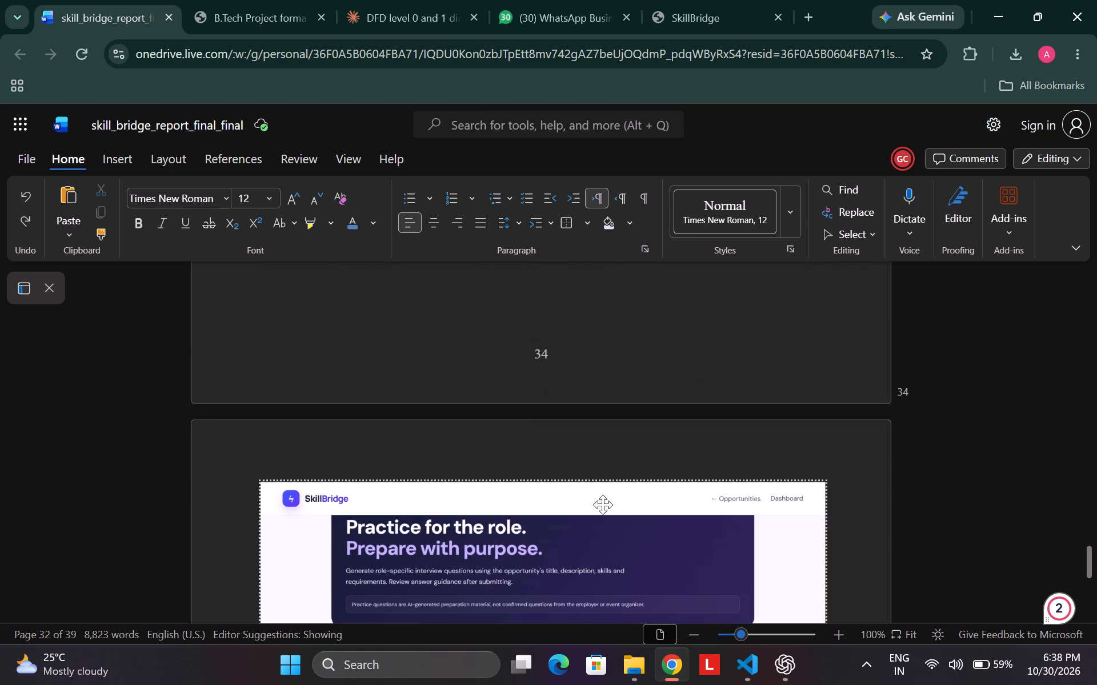
{"action": "scroll", "coordinate": [603, 505], "scroll_direction": "up", "scroll_amount": 3}
{"action": "scroll", "coordinate": [603, 505], "scroll_direction": "down", "scroll_amount": 7}
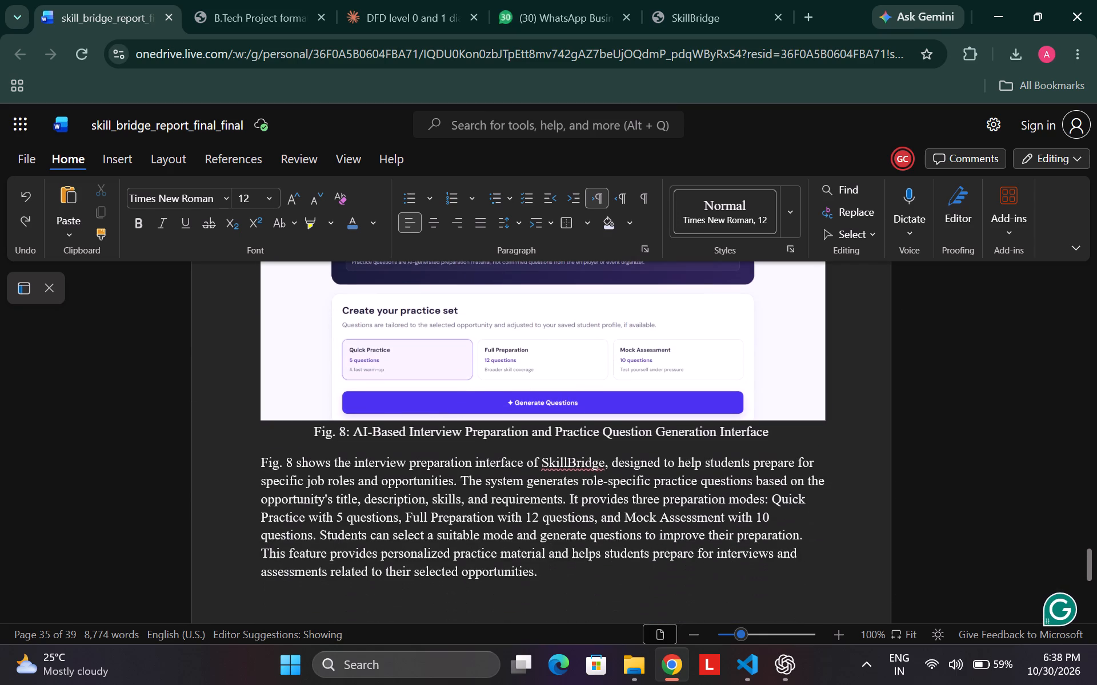
{"action": "scroll", "coordinate": [603, 505], "scroll_direction": "down", "scroll_amount": 2}
{"action": "scroll", "coordinate": [603, 505], "scroll_direction": "up", "scroll_amount": 2}
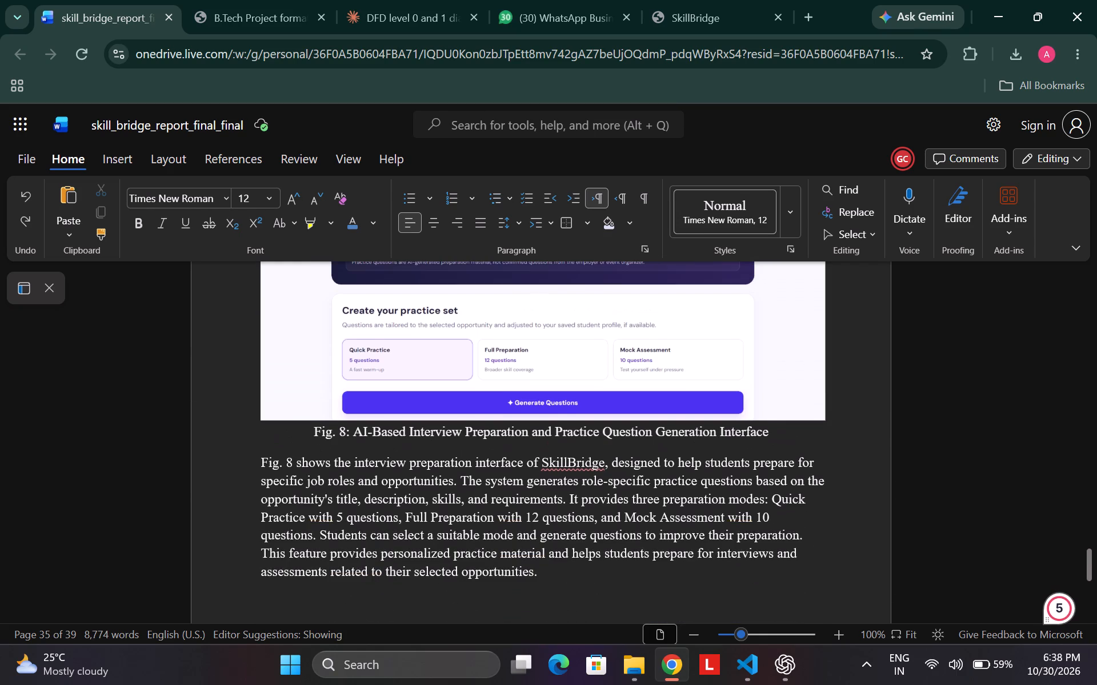
{"action": "scroll", "coordinate": [603, 505], "scroll_direction": "down", "scroll_amount": 2}
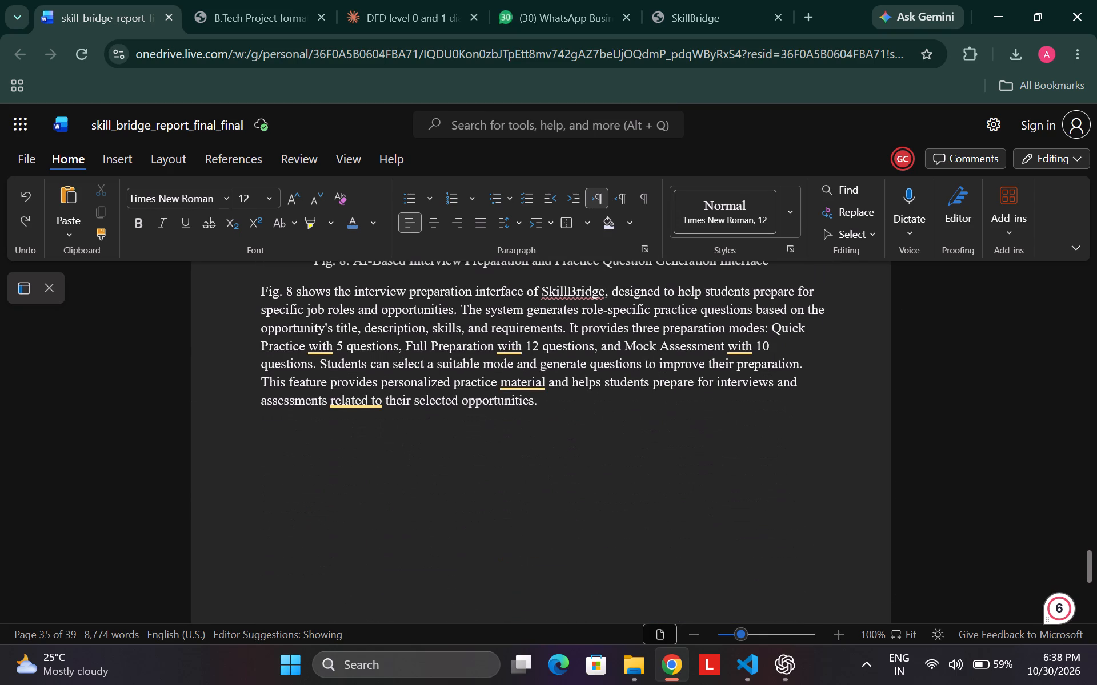
{"action": "scroll", "coordinate": [603, 505], "scroll_direction": "up", "scroll_amount": 2}
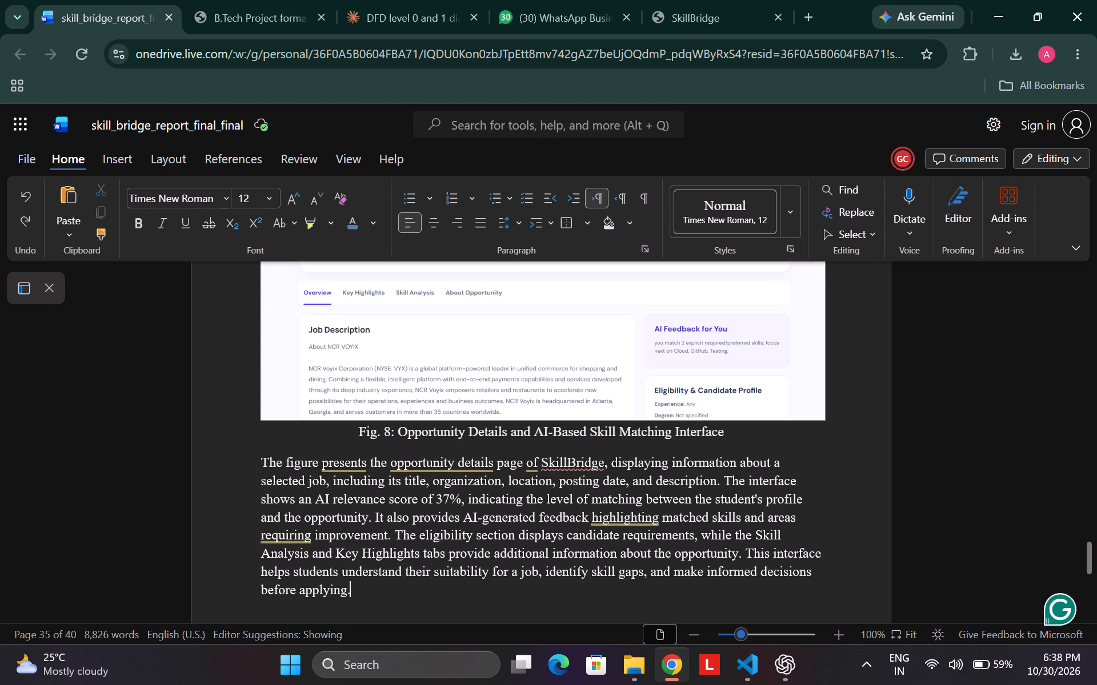
{"action": "scroll", "coordinate": [603, 505], "scroll_direction": "down", "scroll_amount": 2}
{"action": "scroll", "coordinate": [603, 505], "scroll_direction": "up", "scroll_amount": 3}
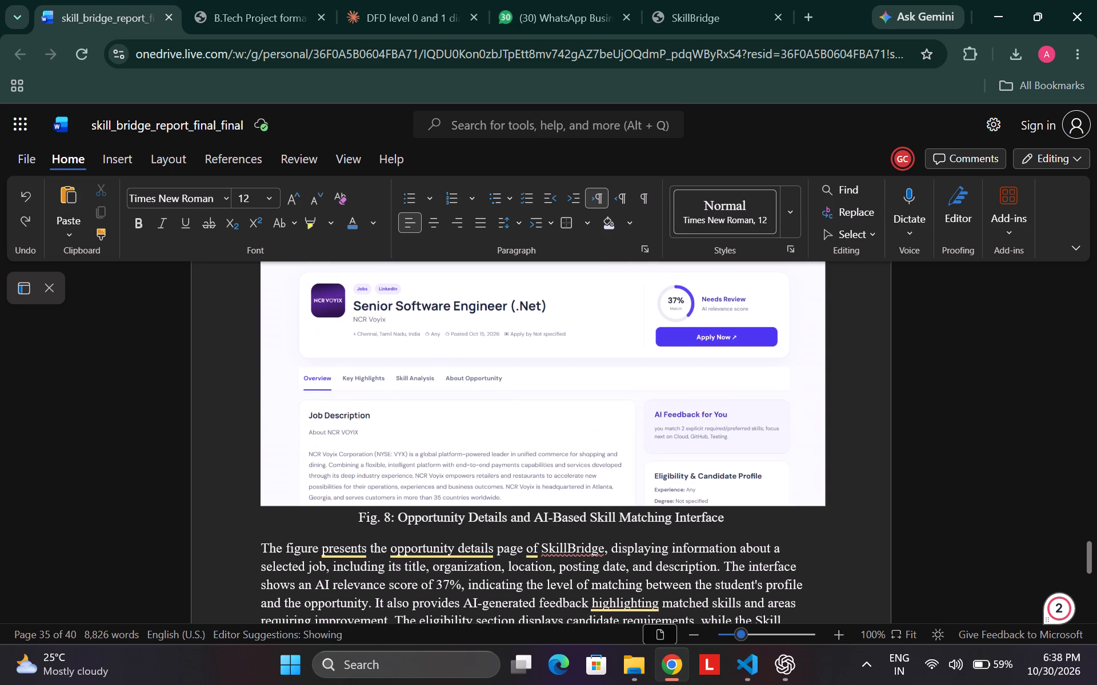
Switch to the SkillBridge site and open its Coding Hub page.
{"action": "left_click", "coordinate": [728, 0]}
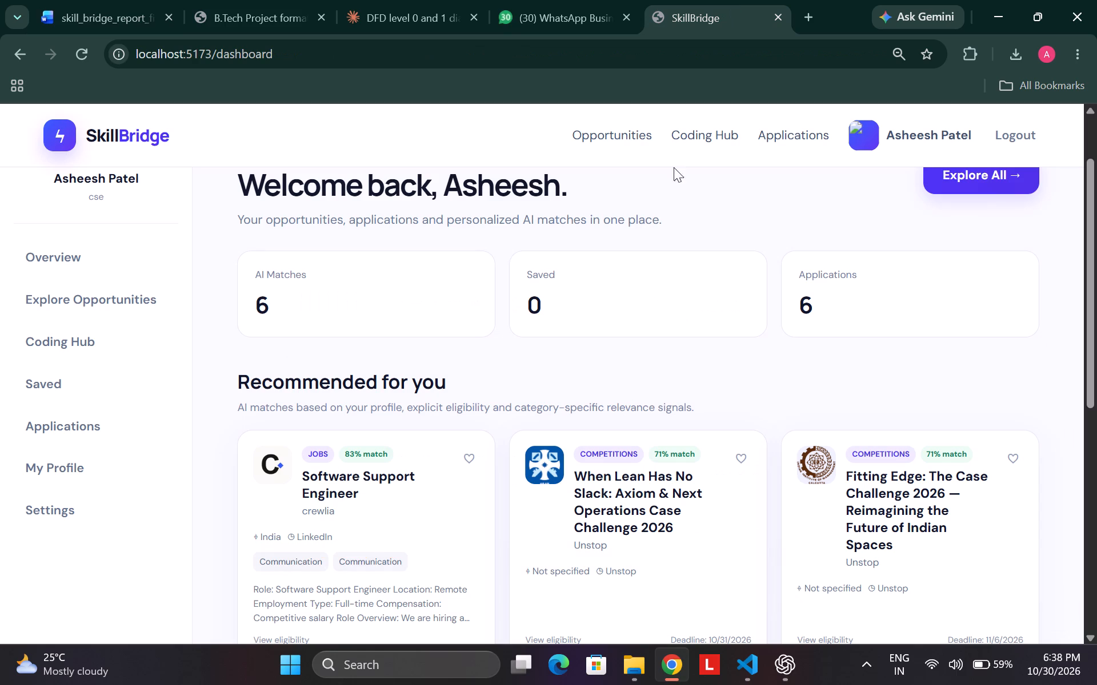
{"action": "left_click", "coordinate": [91, 340]}
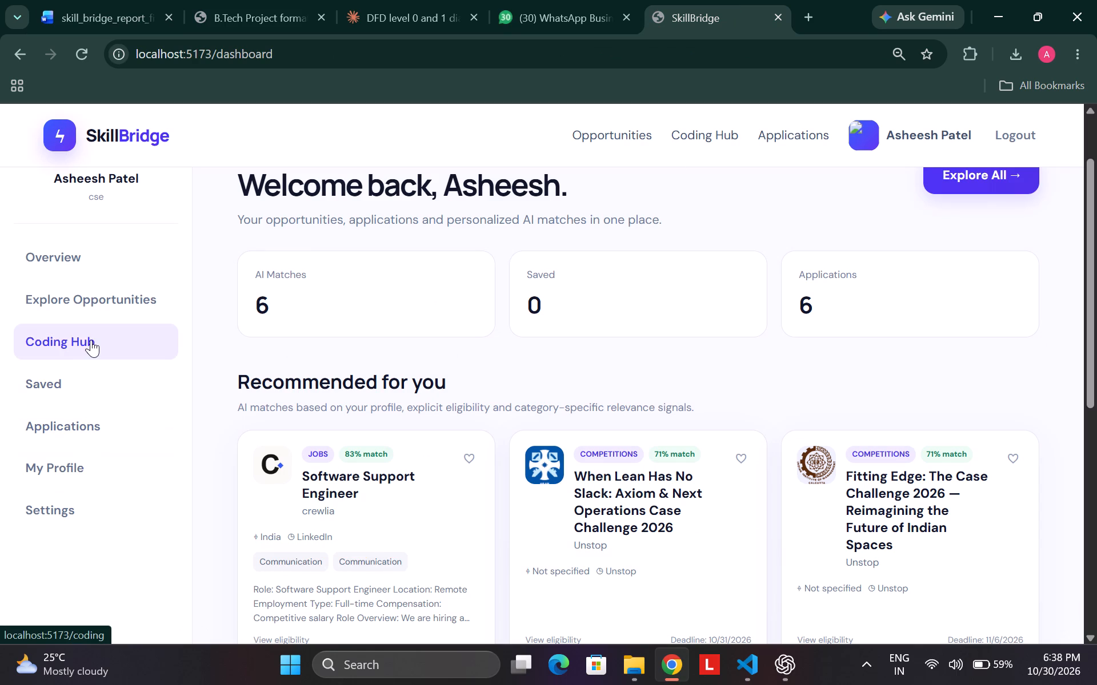
{"action": "left_click", "coordinate": [79, 420]}
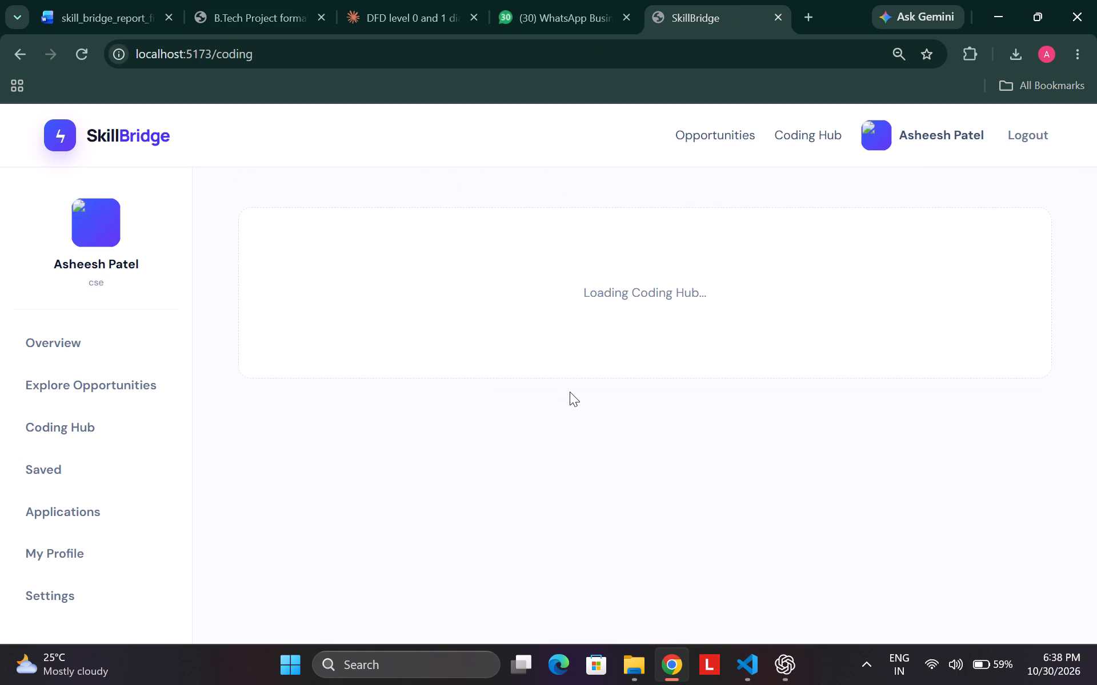
{"action": "scroll", "coordinate": [904, 321], "scroll_direction": "down", "scroll_amount": 5}
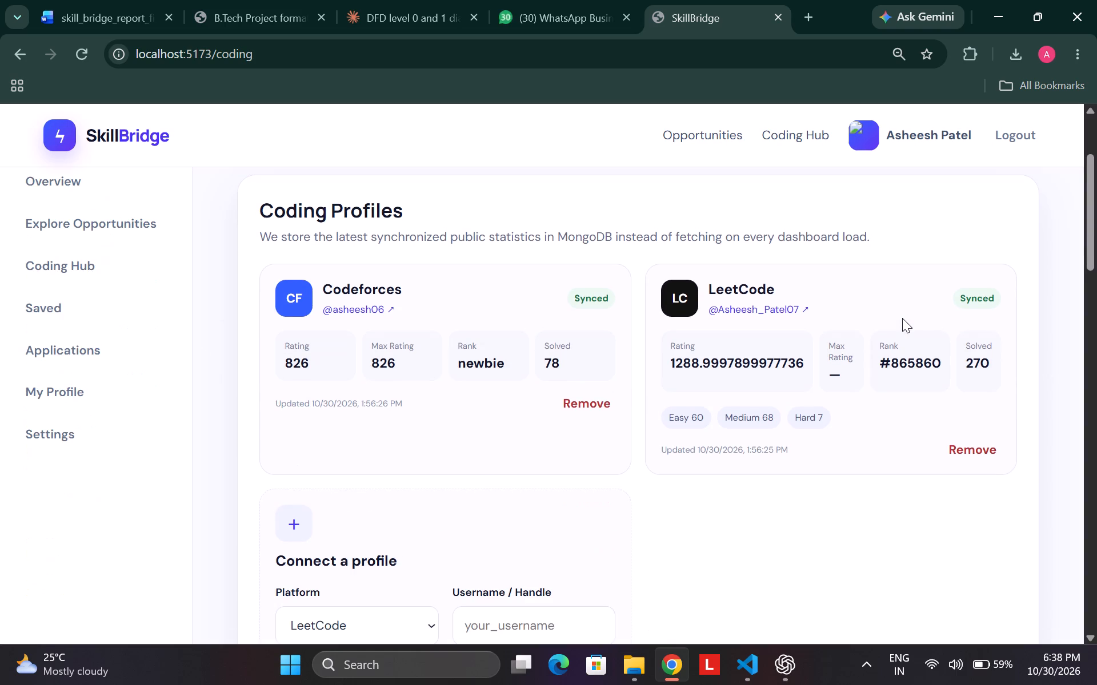
{"action": "scroll", "coordinate": [902, 318], "scroll_direction": "down", "scroll_amount": 2}
{"action": "scroll", "coordinate": [902, 318], "scroll_direction": "up", "scroll_amount": 1}
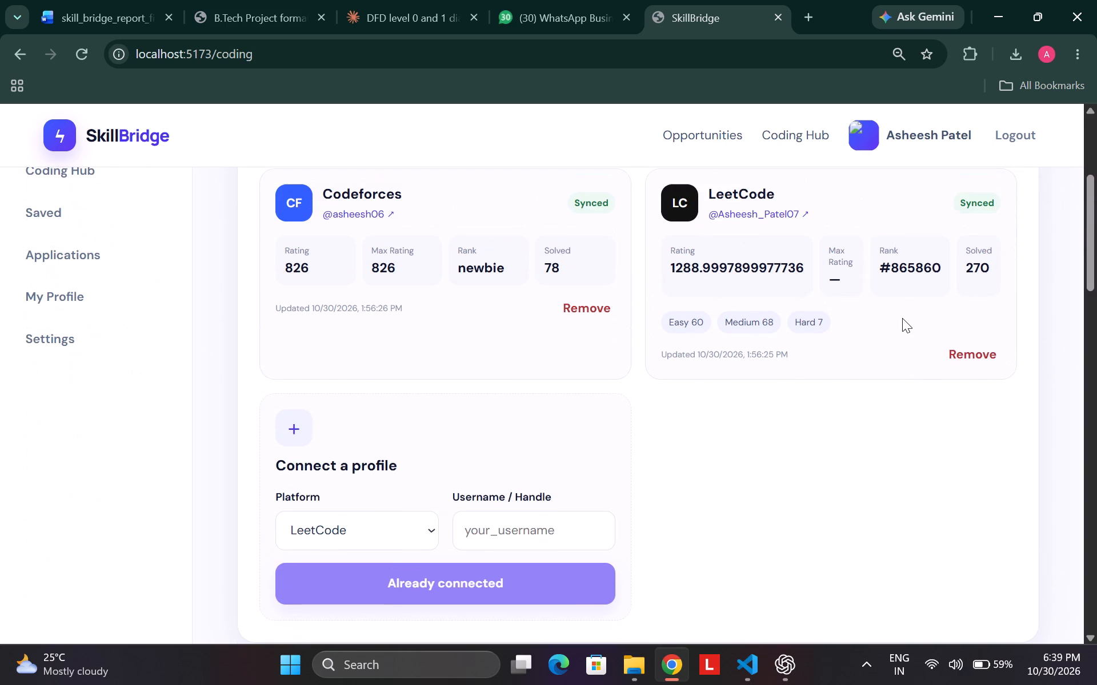
{"action": "scroll", "coordinate": [902, 318], "scroll_direction": "down", "scroll_amount": 4}
{"action": "scroll", "coordinate": [902, 318], "scroll_direction": "up", "scroll_amount": 1}
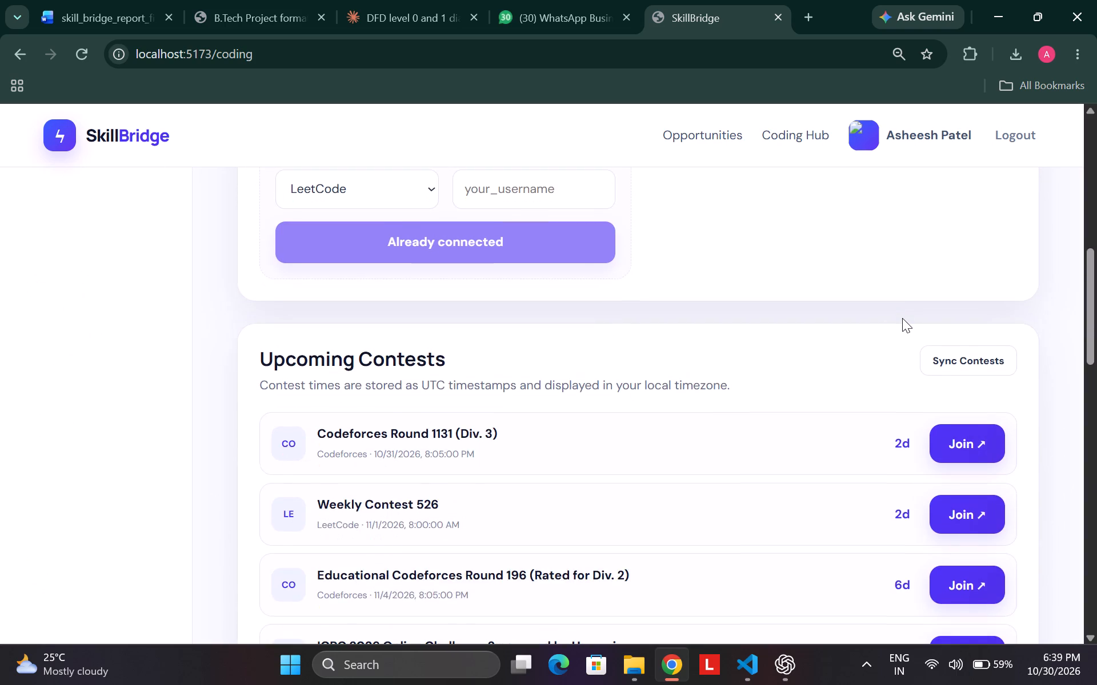
{"action": "scroll", "coordinate": [902, 318], "scroll_direction": "up", "scroll_amount": 1}
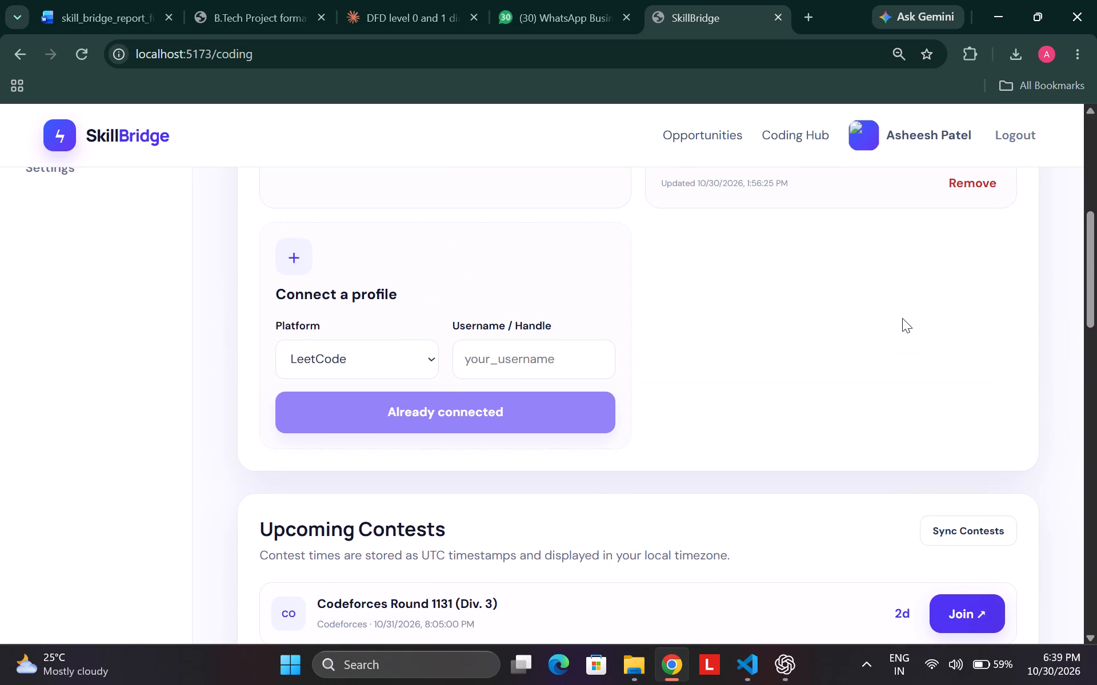
{"action": "scroll", "coordinate": [902, 318], "scroll_direction": "down", "scroll_amount": 1}
{"action": "scroll", "coordinate": [902, 318], "scroll_direction": "up", "scroll_amount": 1}
{"action": "scroll", "coordinate": [902, 318], "scroll_direction": "down", "scroll_amount": 1}
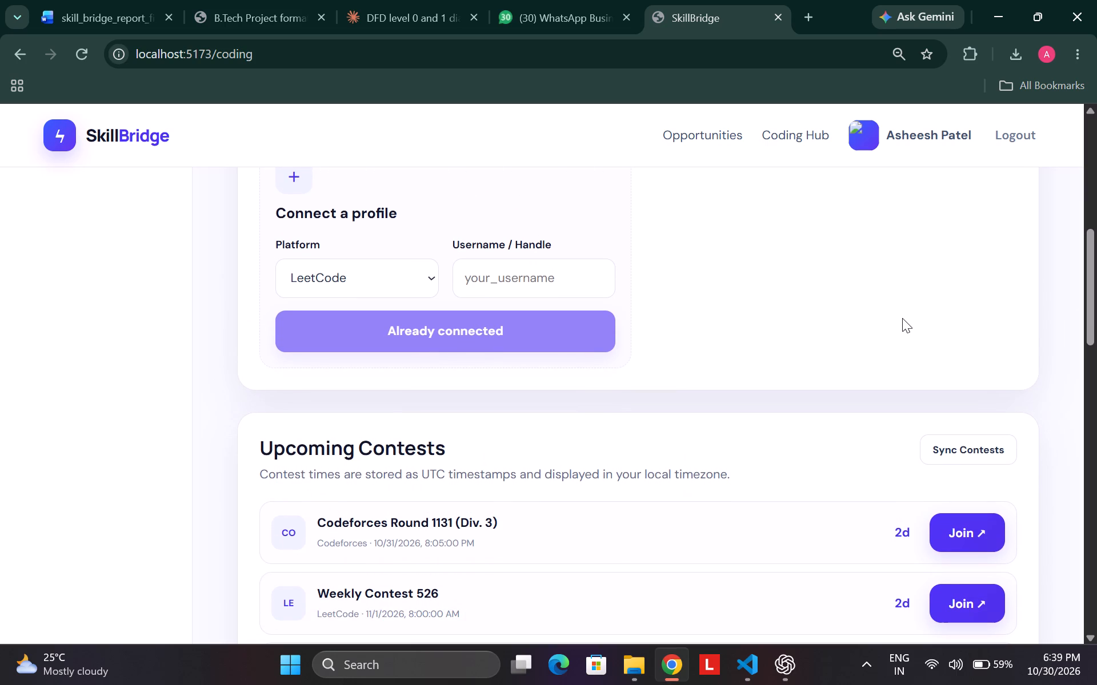
{"action": "key", "text": "Print"}
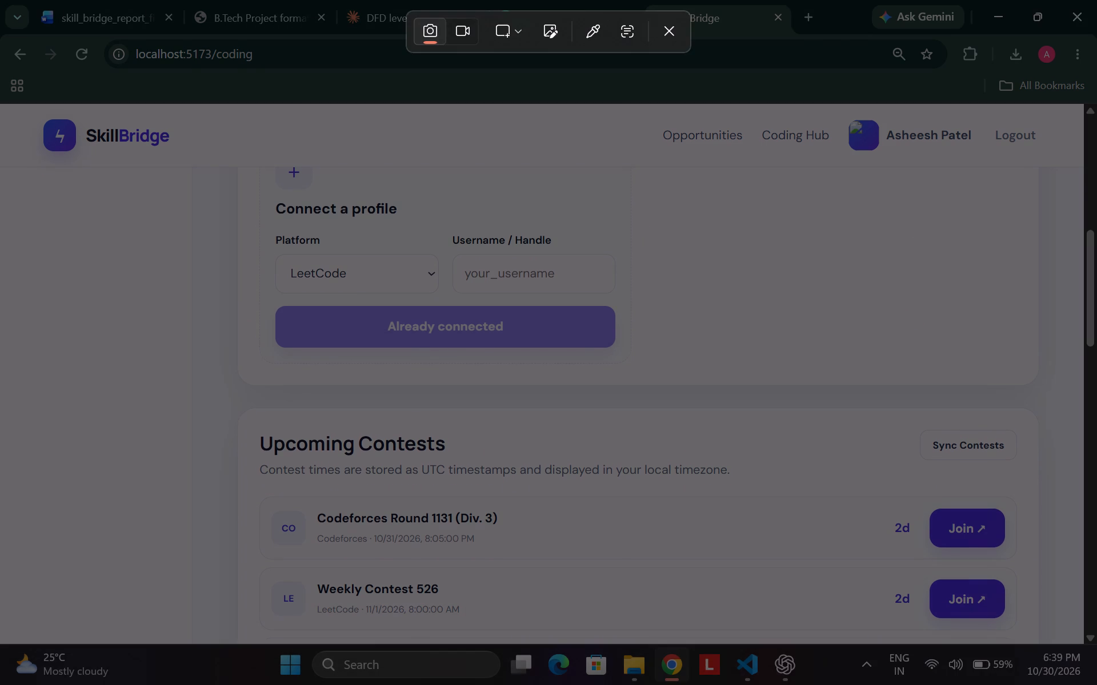
{"action": "left_click_drag", "start_coordinate": [0, 106], "coordinate": [982, 490]}
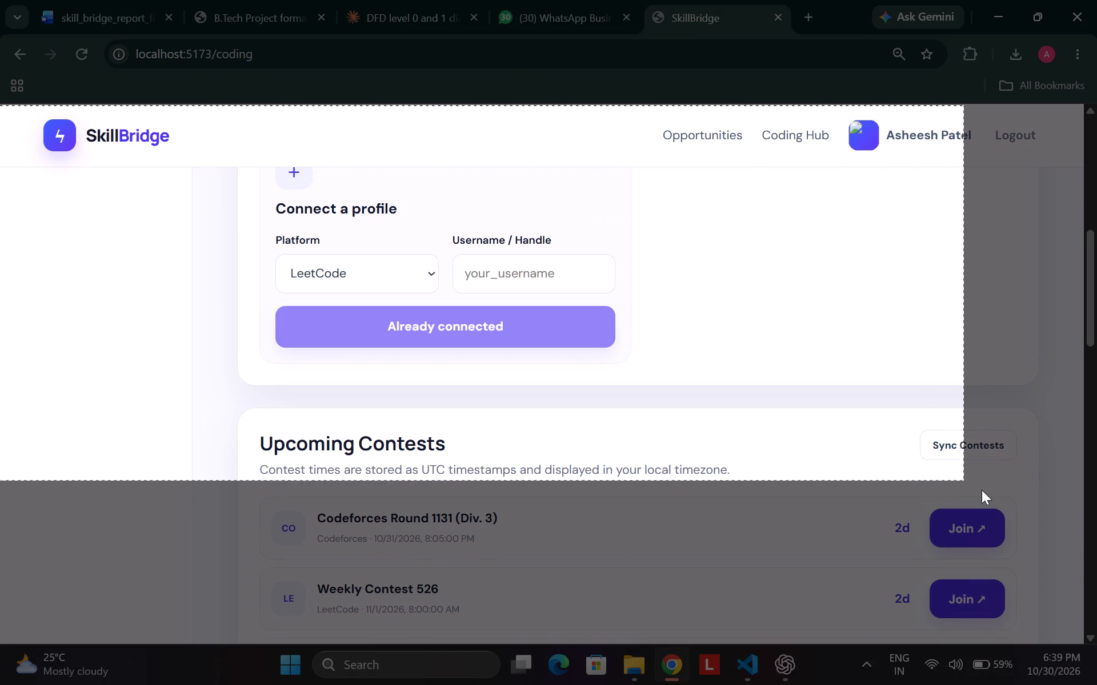
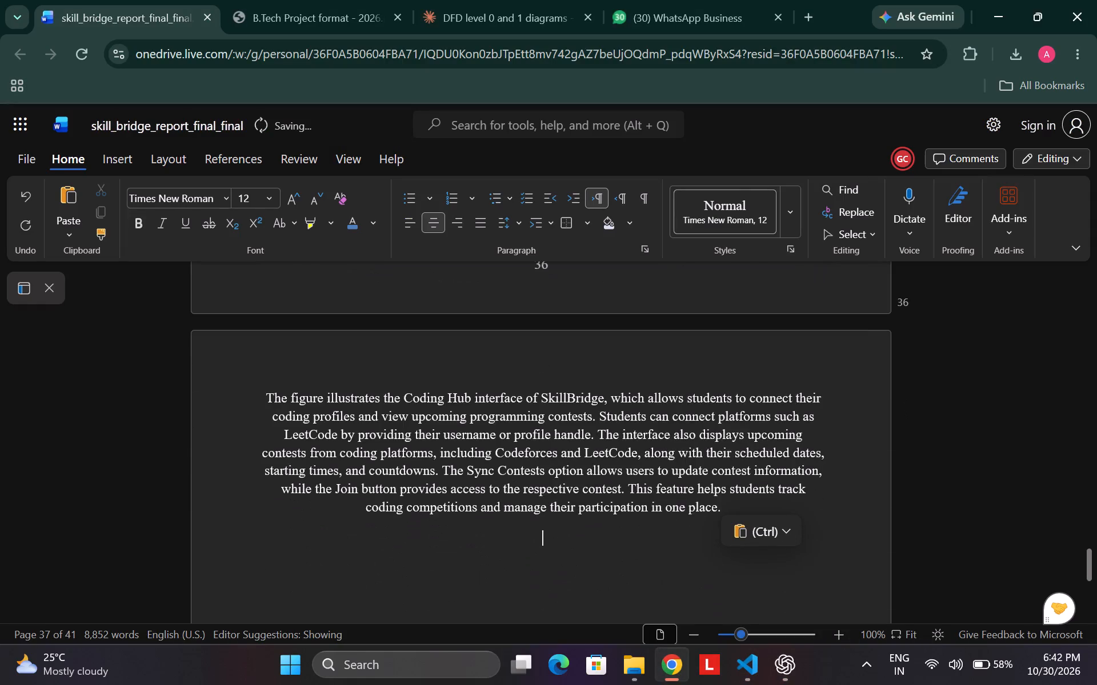
Left-align the pasted Coding Hub explanation paragraph.
{"action": "left_click_drag", "start_coordinate": [264, 388], "coordinate": [706, 506]}
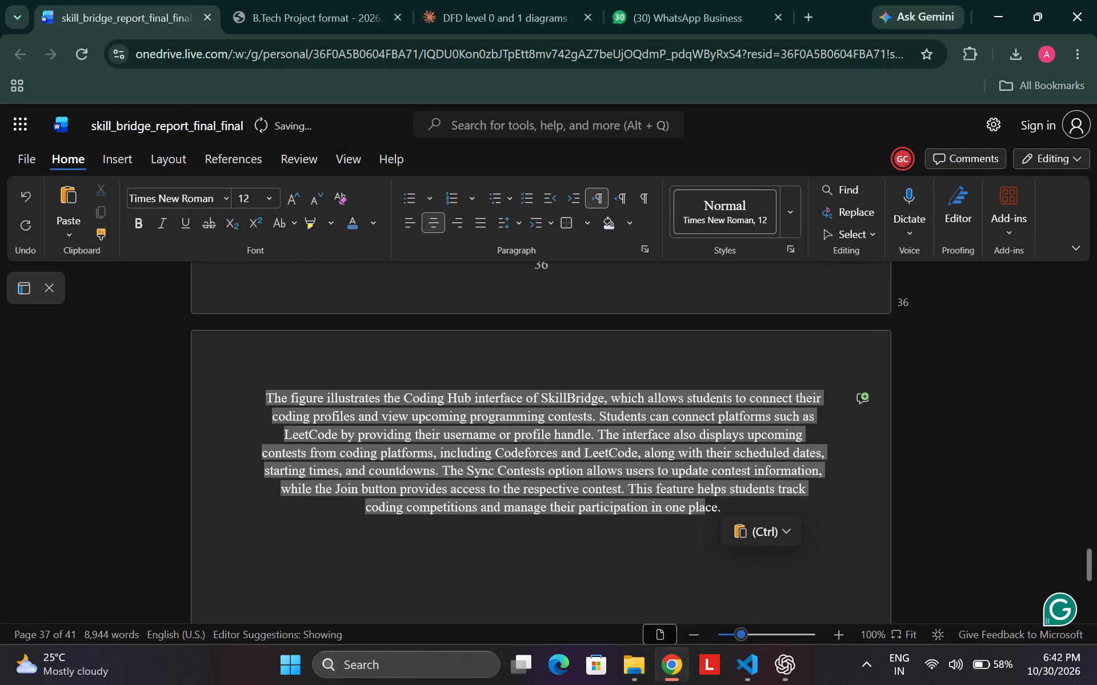
{"action": "left_click_drag", "start_coordinate": [706, 506], "coordinate": [720, 510]}
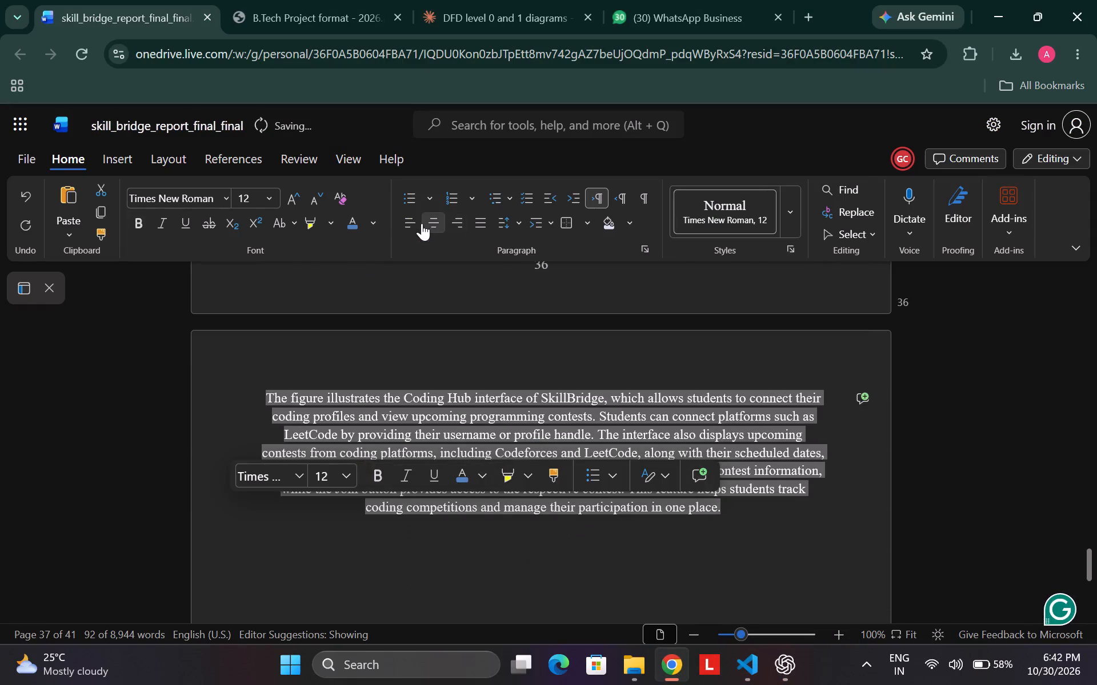
{"action": "left_click", "coordinate": [416, 223]}
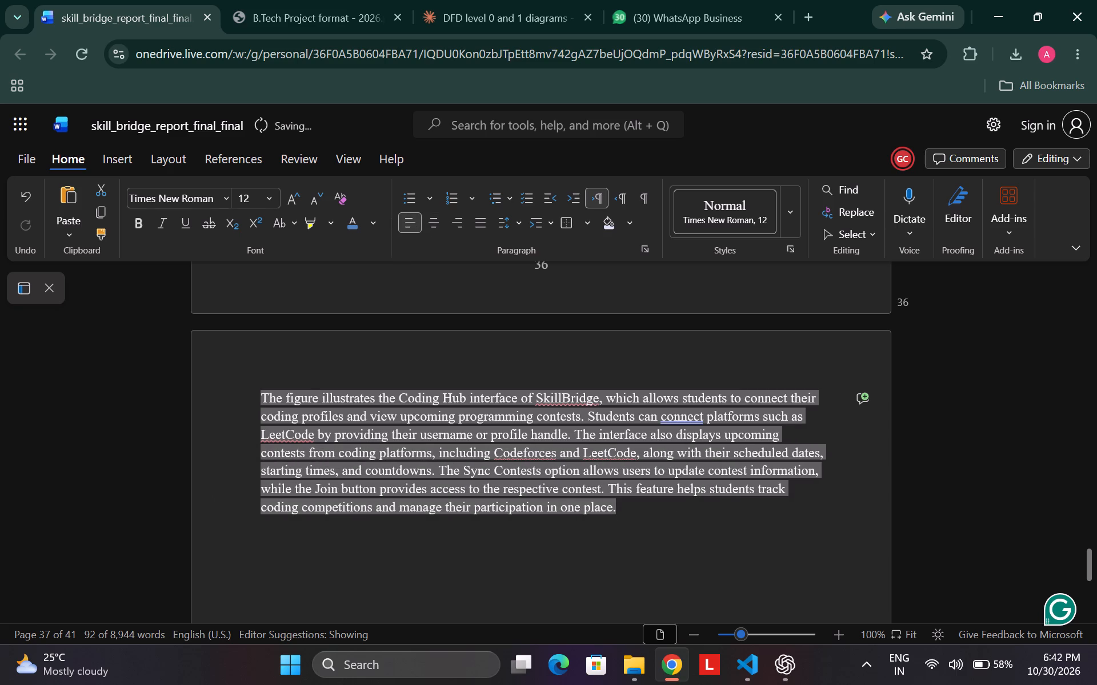
Change the figure number in the Coding Hub caption to Fig. 9.
{"action": "scroll", "coordinate": [420, 430], "scroll_direction": "up", "scroll_amount": 5}
{"action": "scroll", "coordinate": [547, 487], "scroll_direction": "up", "scroll_amount": 3}
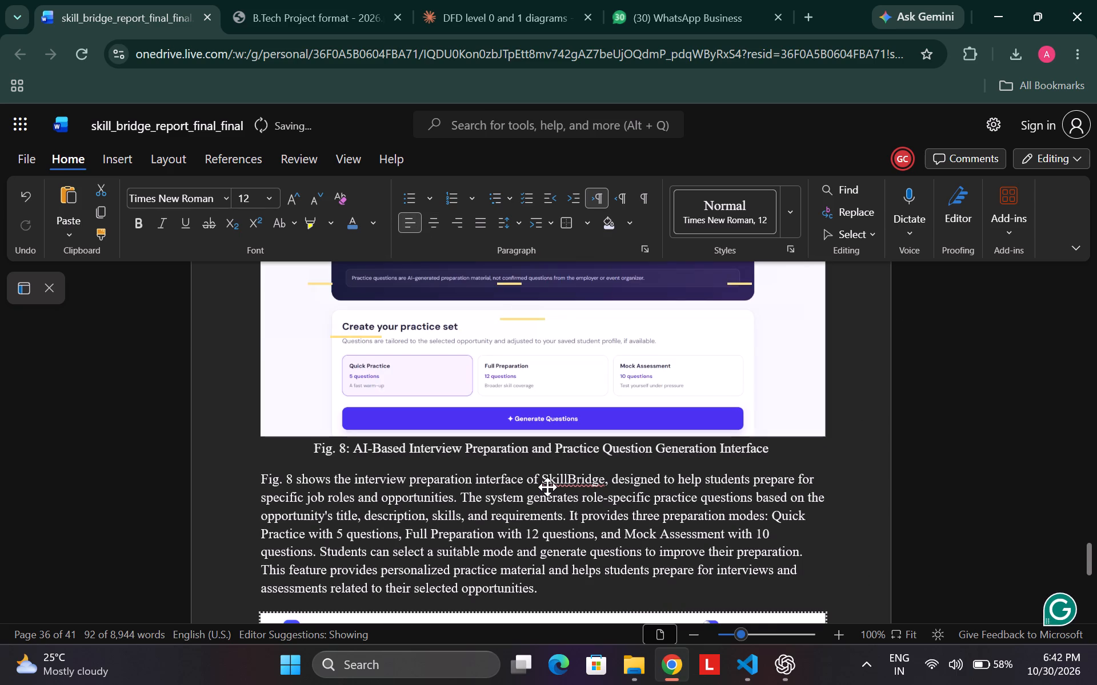
{"action": "scroll", "coordinate": [548, 489], "scroll_direction": "down", "scroll_amount": 4}
{"action": "left_click", "coordinate": [325, 563]}
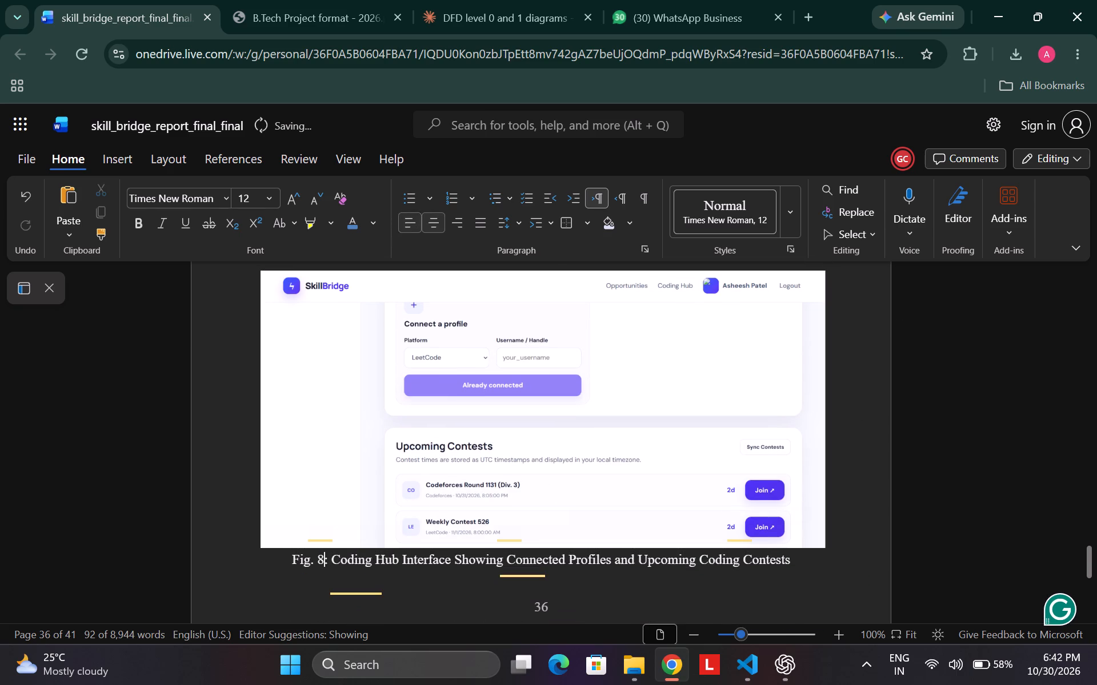
{"action": "key", "text": "BackSpace"}
{"action": "key", "text": "9"}
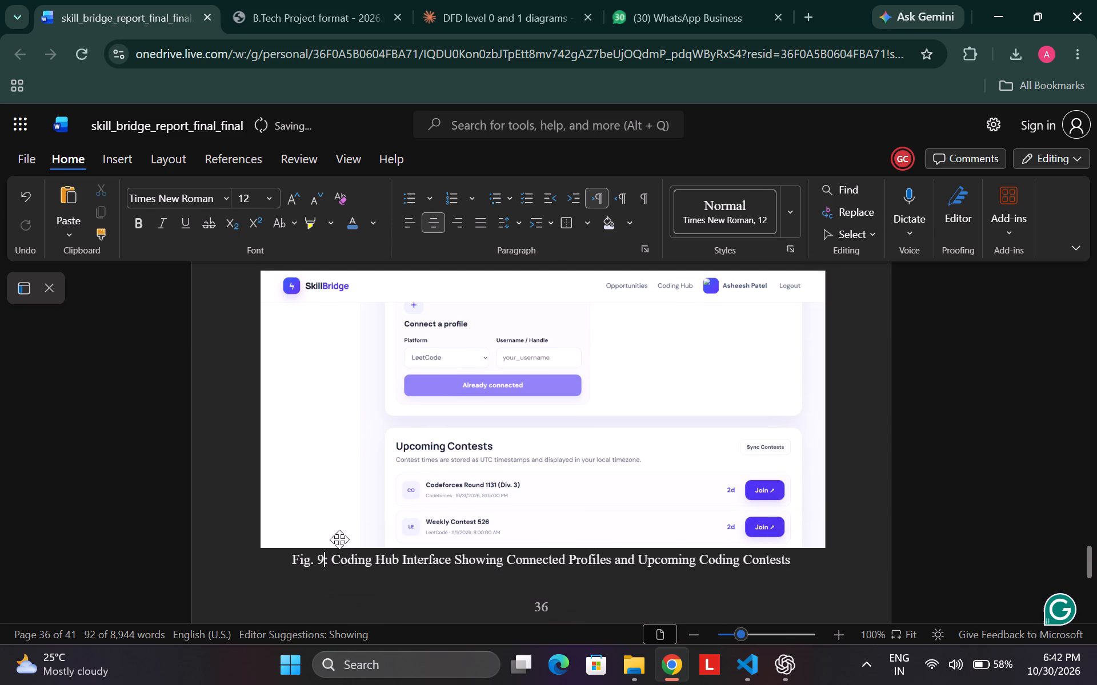
Replace the opening words "The figure" of the Coding Hub explanation with "Fig. 9".
{"action": "scroll", "coordinate": [343, 535], "scroll_direction": "down", "scroll_amount": 4}
{"action": "left_click", "coordinate": [318, 401]}
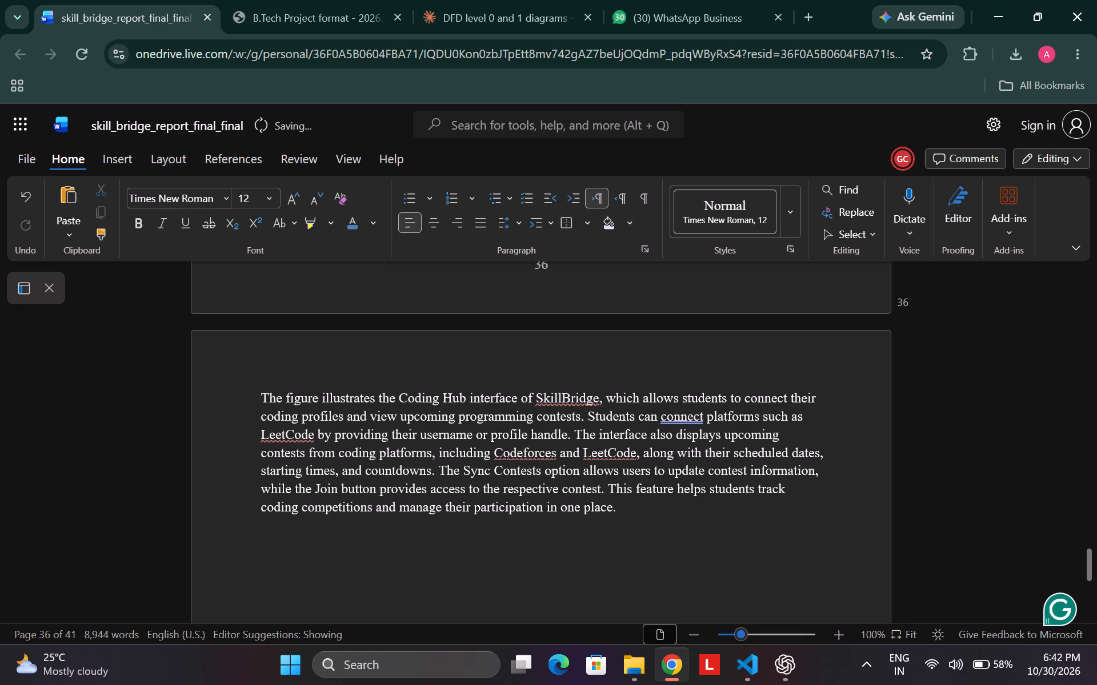
{"action": "key", "text": "BackSpace"}
{"action": "key", "text": "BackSpace"}
{"action": "key", "text": "BackSpace"}
{"action": "key", "text": "BackSpace"}
{"action": "key", "text": "BackSpace"}
{"action": "key", "text": "BackSpace"}
{"action": "key", "text": "BackSpace"}
{"action": "key", "text": "BackSpace"}
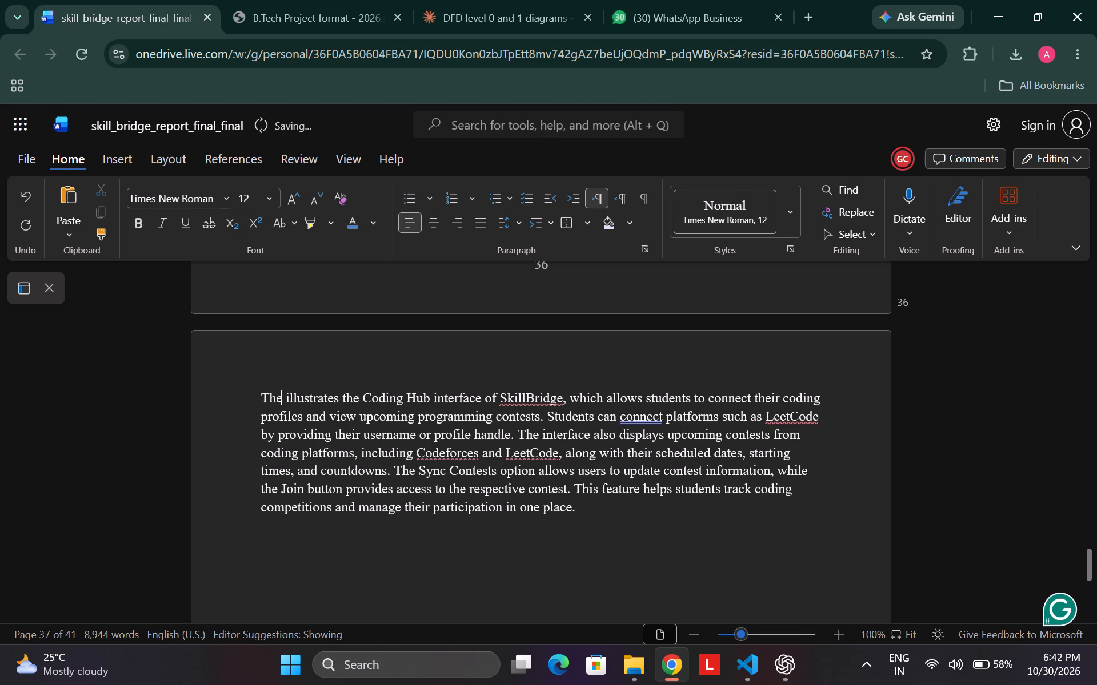
{"action": "key", "text": "BackSpace"}
{"action": "key", "text": "BackSpace"}
{"action": "type", "text": "Fig"}
{"action": "type", "text": "."}
{"action": "key", "text": "space"}
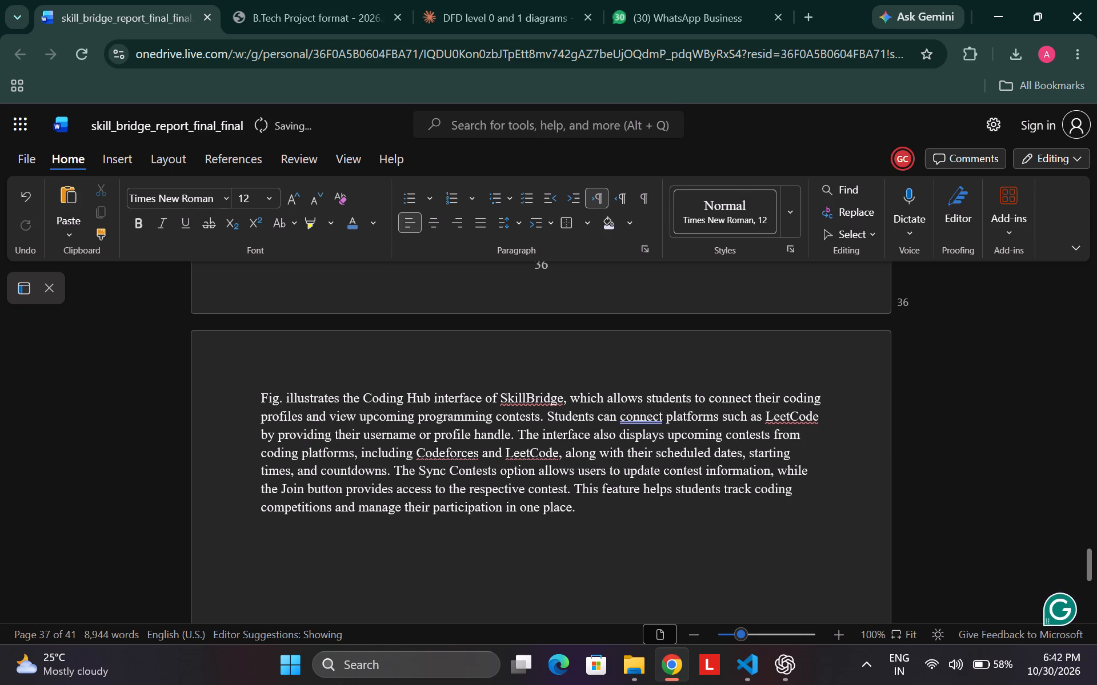
{"action": "key", "text": "shift+parenleft"}
{"action": "key", "text": "BackSpace"}
{"action": "key", "text": "9"}
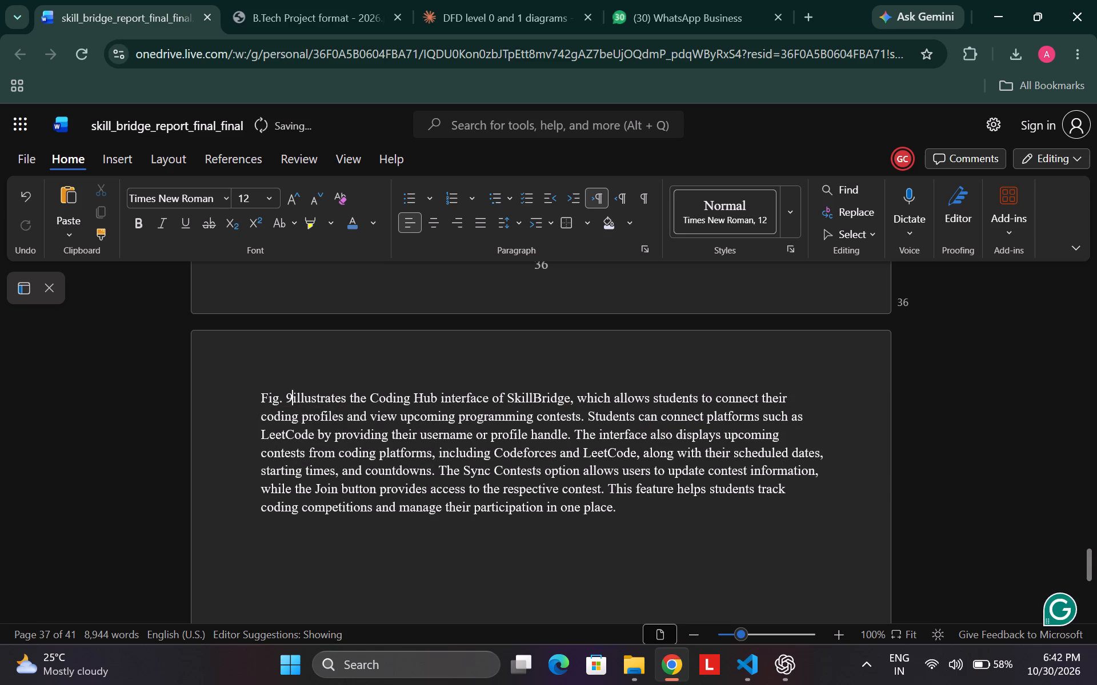
{"action": "key", "text": "space"}
Shorten "illustrates the" to "illustrate" in the first sentence of the Coding Hub explanation.
{"action": "left_click", "coordinate": [348, 400]}
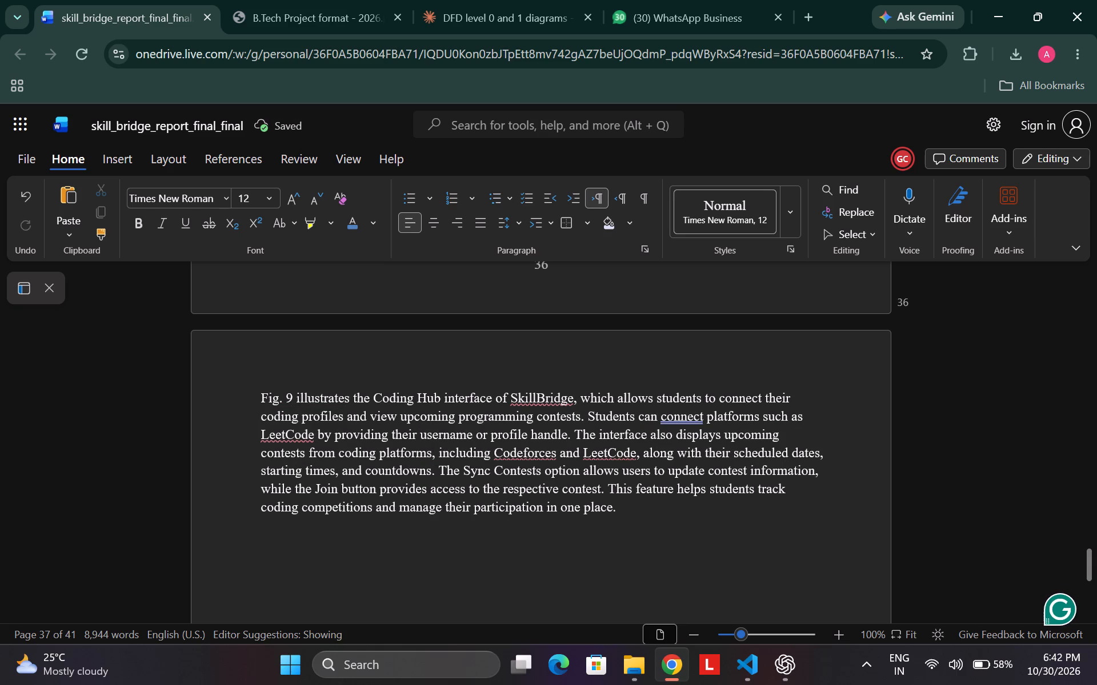
{"action": "key", "text": "BackSpace"}
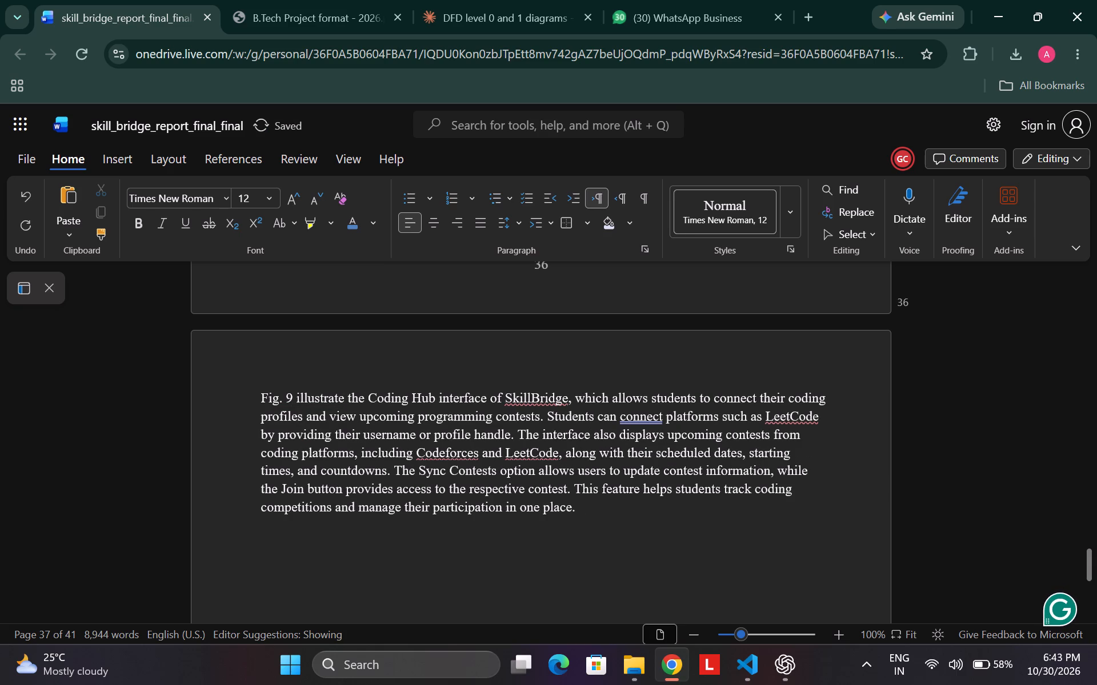
{"action": "left_click", "coordinate": [372, 397]}
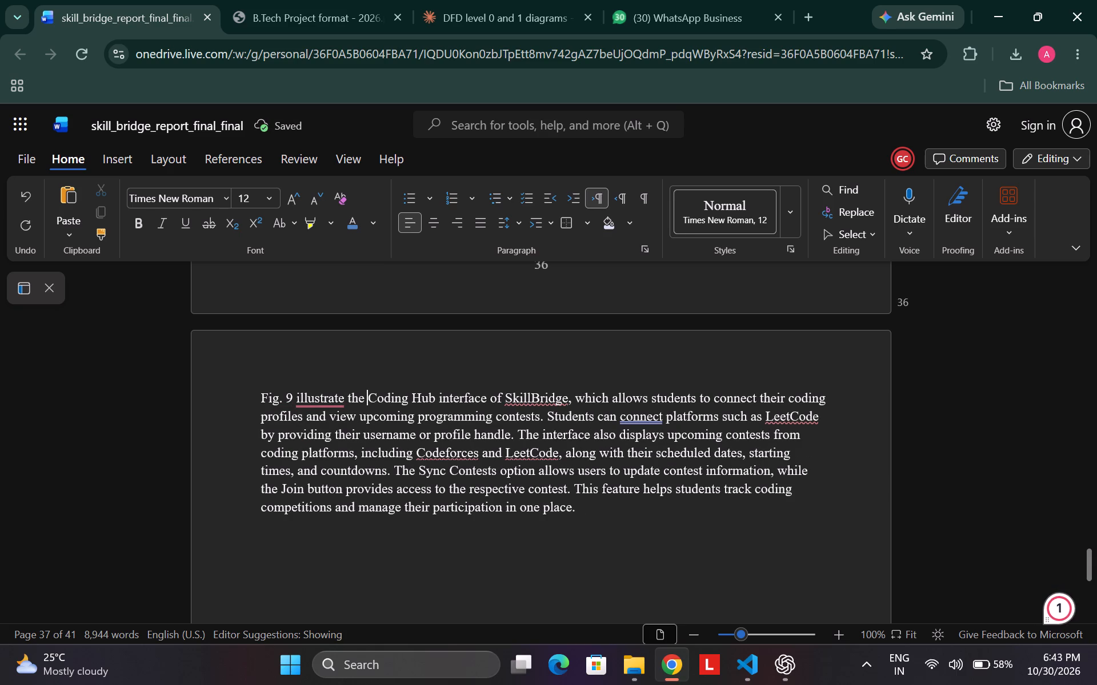
{"action": "key", "text": "BackSpace"}
{"action": "key", "text": "BackSpace"}
{"action": "key", "text": "BackSpace"}
{"action": "key", "text": "BackSpace"}
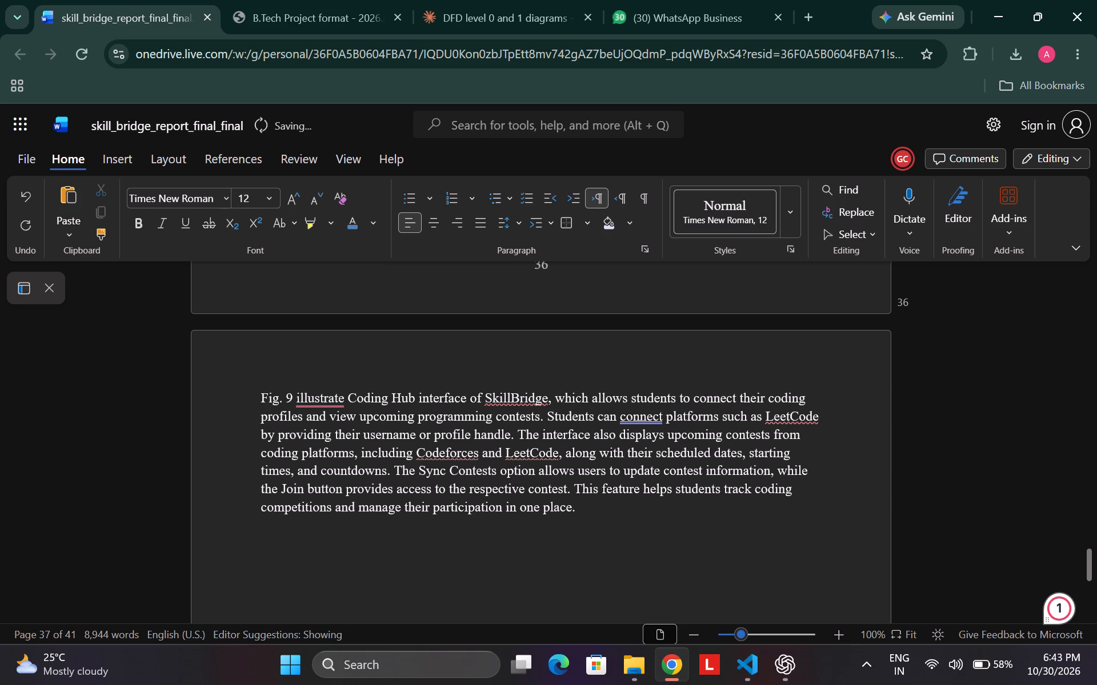
Review the results chapter's layout from the Conclusion and Future Scope heading back through the figures to its opening sections.
{"action": "scroll", "coordinate": [477, 472], "scroll_direction": "down", "scroll_amount": 10}
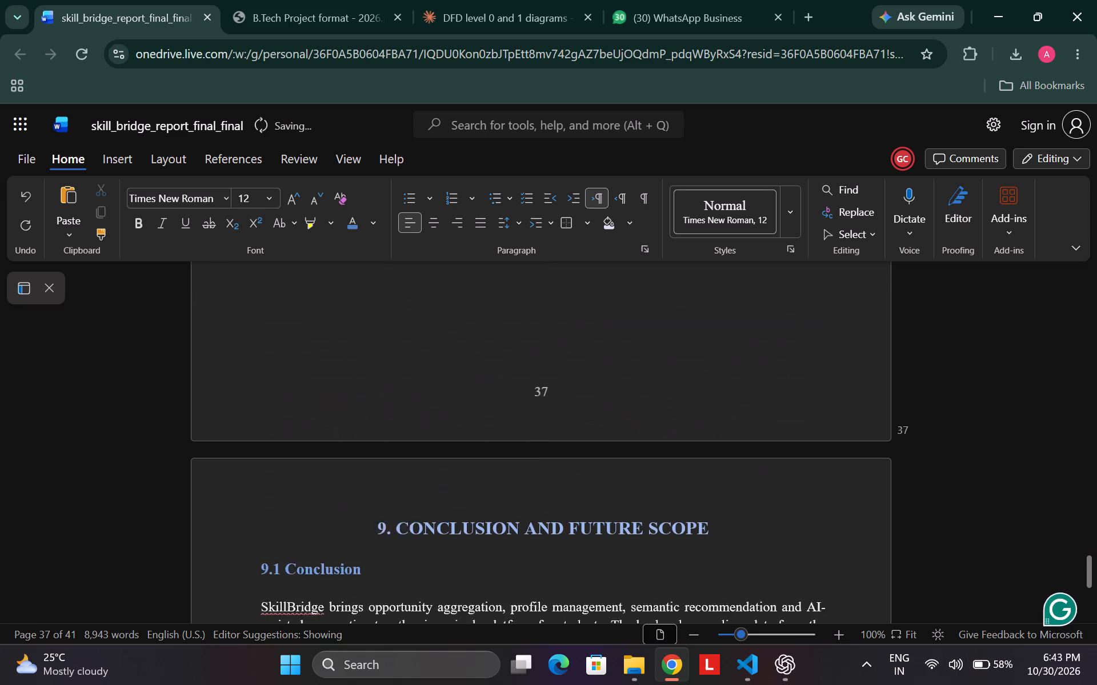
{"action": "scroll", "coordinate": [484, 456], "scroll_direction": "down", "scroll_amount": 1}
{"action": "scroll", "coordinate": [484, 456], "scroll_direction": "up", "scroll_amount": 17}
{"action": "scroll", "coordinate": [484, 456], "scroll_direction": "up", "scroll_amount": 5}
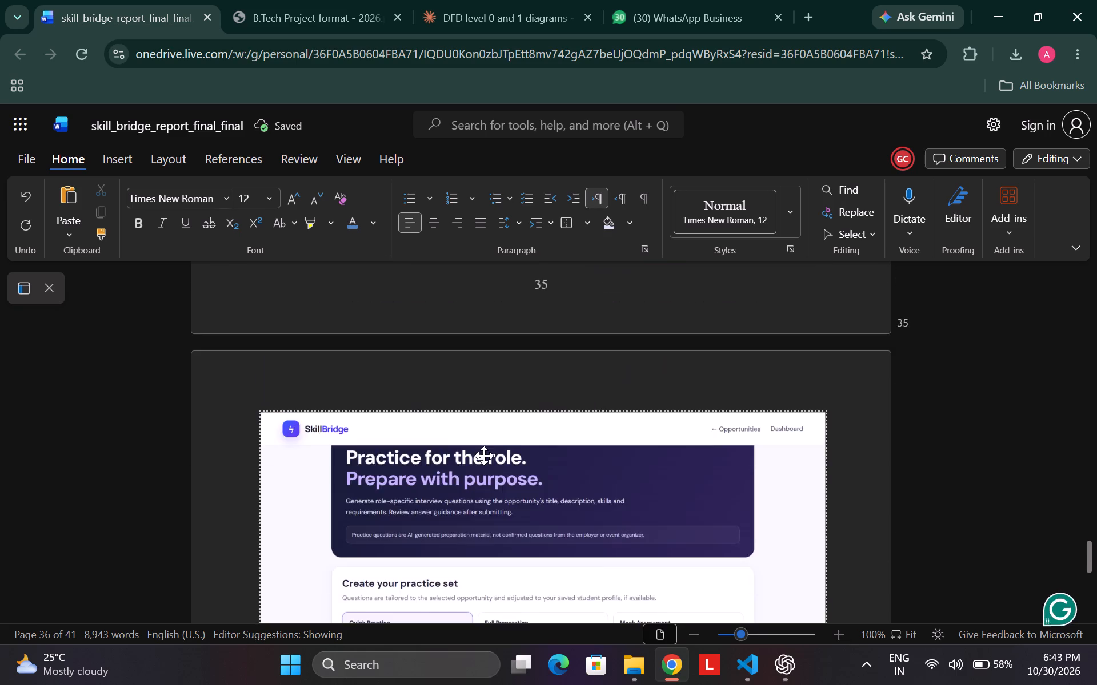
{"action": "scroll", "coordinate": [484, 456], "scroll_direction": "up", "scroll_amount": 13}
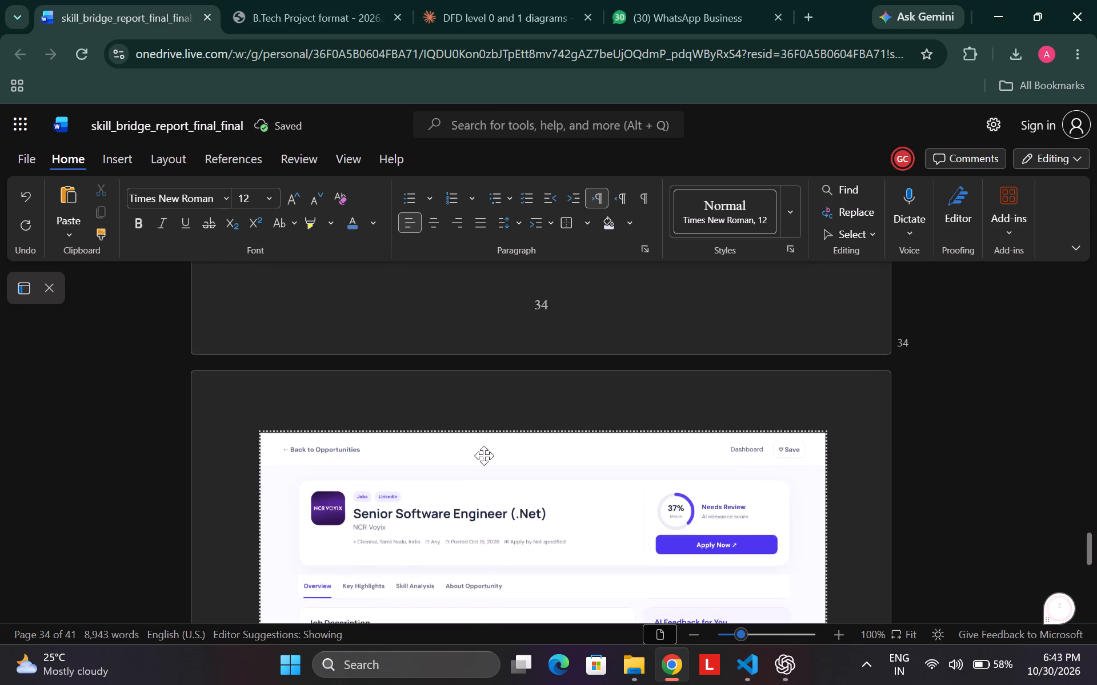
{"action": "scroll", "coordinate": [484, 456], "scroll_direction": "up", "scroll_amount": 10}
{"action": "scroll", "coordinate": [531, 444], "scroll_direction": "up", "scroll_amount": 3}
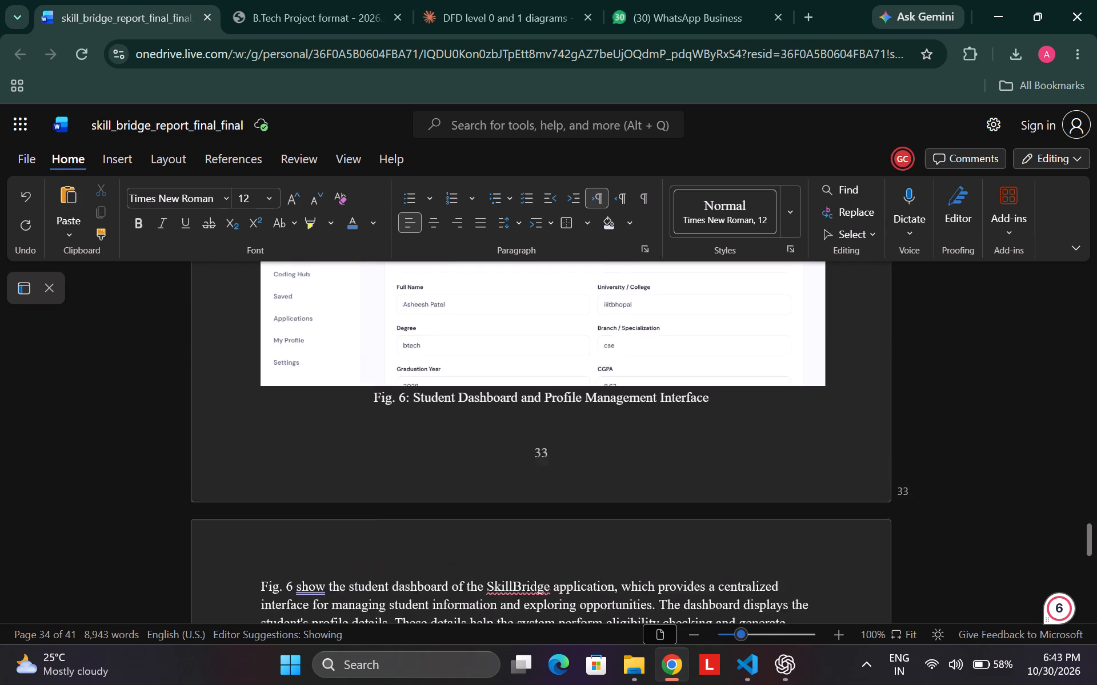
{"action": "scroll", "coordinate": [531, 444], "scroll_direction": "up", "scroll_amount": 12}
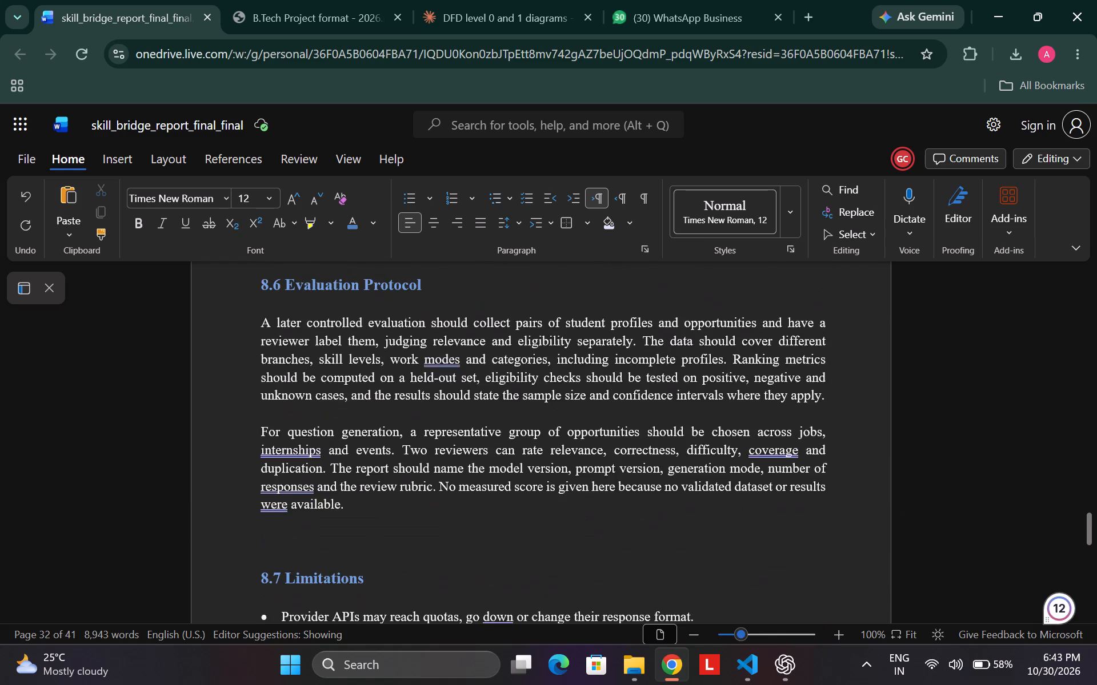
{"action": "scroll", "coordinate": [551, 440], "scroll_direction": "up", "scroll_amount": 14}
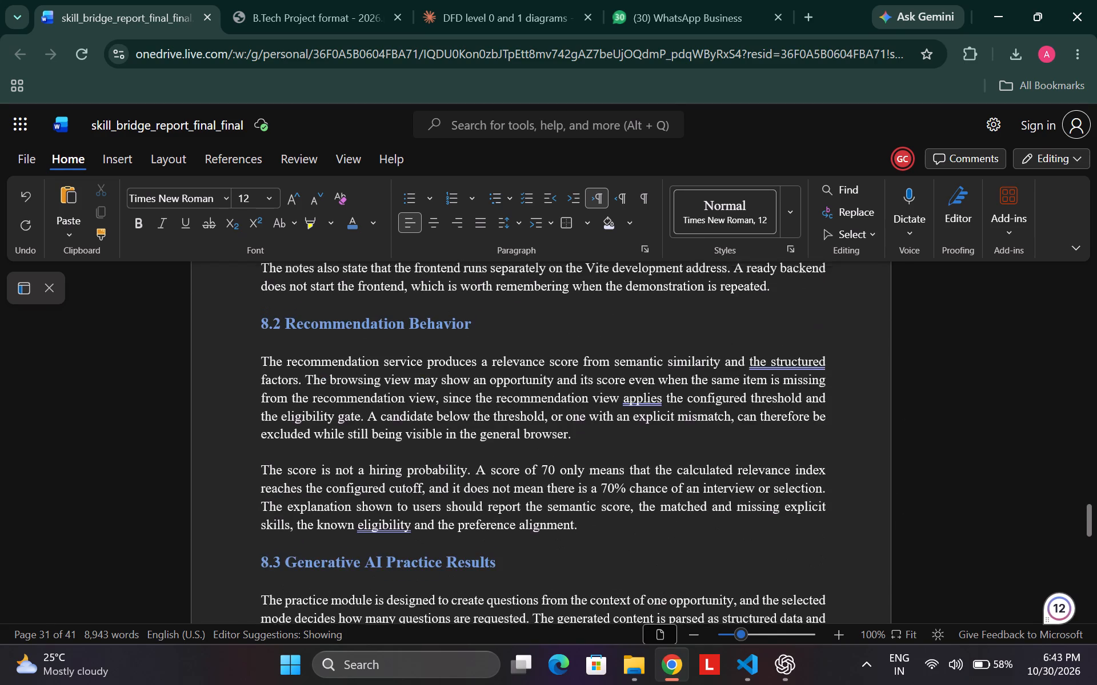
{"action": "scroll", "coordinate": [551, 440], "scroll_direction": "up", "scroll_amount": 6}
Review the results chapter's page layout from section 8.2 past the Fig. 8 explanation and back to the chapter 8 heading.
{"action": "scroll", "coordinate": [551, 440], "scroll_direction": "down", "scroll_amount": 20}
{"action": "scroll", "coordinate": [551, 440], "scroll_direction": "down", "scroll_amount": 1}
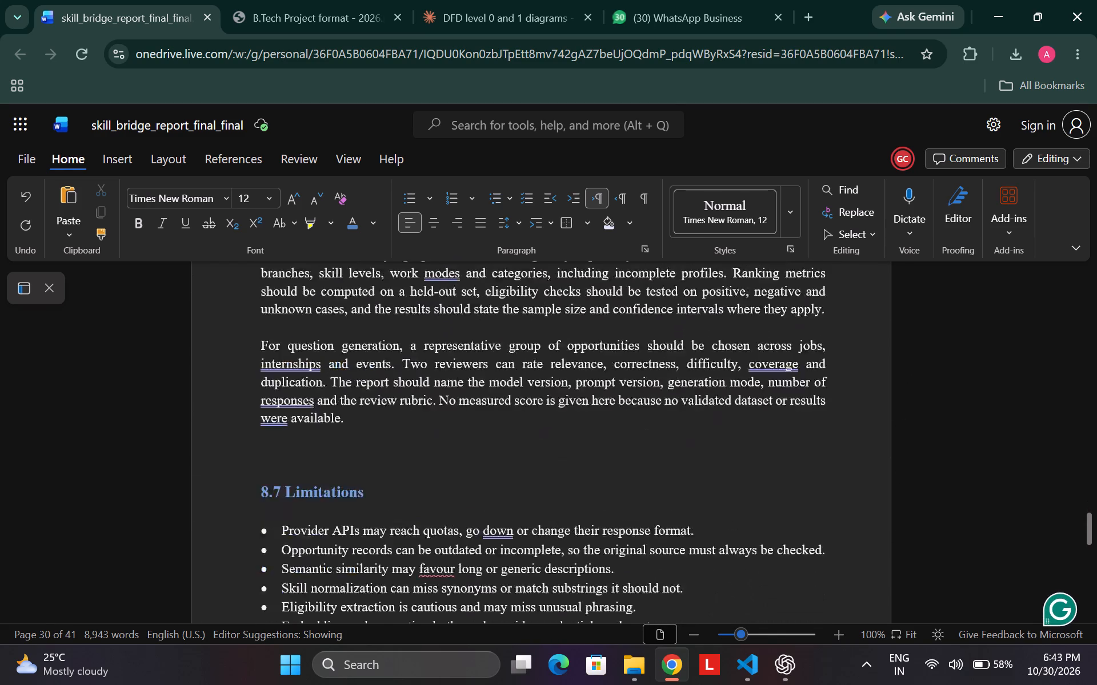
{"action": "scroll", "coordinate": [558, 437], "scroll_direction": "down", "scroll_amount": 20}
{"action": "scroll", "coordinate": [558, 437], "scroll_direction": "down", "scroll_amount": 10}
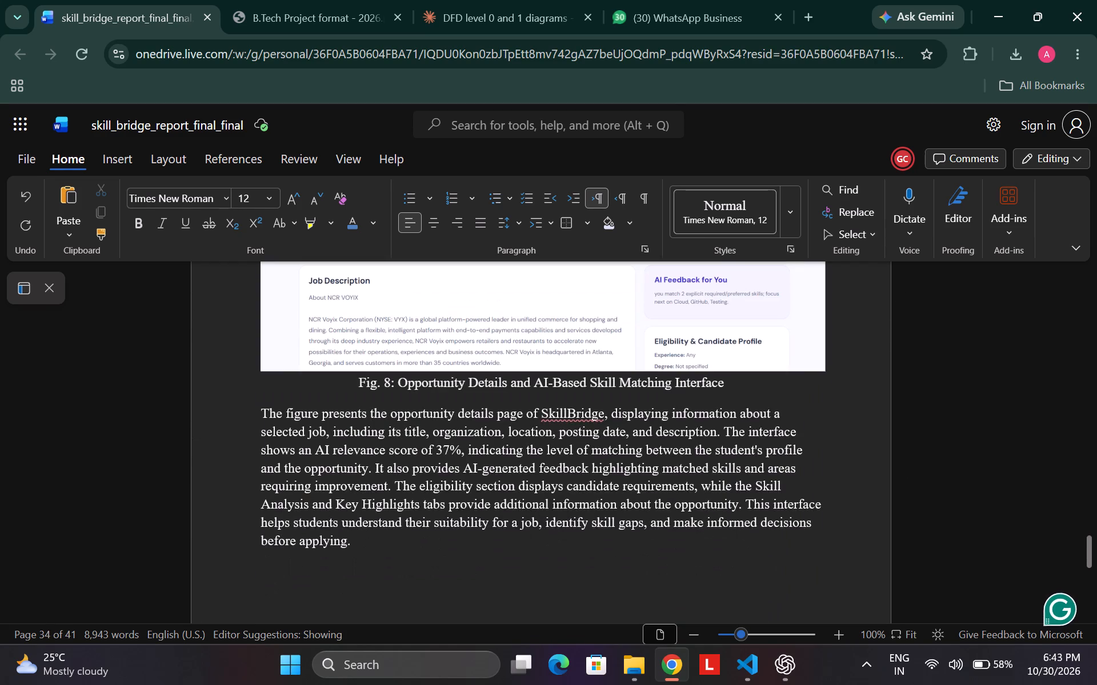
{"action": "scroll", "coordinate": [562, 428], "scroll_direction": "down", "scroll_amount": 3}
{"action": "scroll", "coordinate": [562, 428], "scroll_direction": "up", "scroll_amount": 3}
{"action": "scroll", "coordinate": [562, 428], "scroll_direction": "down", "scroll_amount": 6}
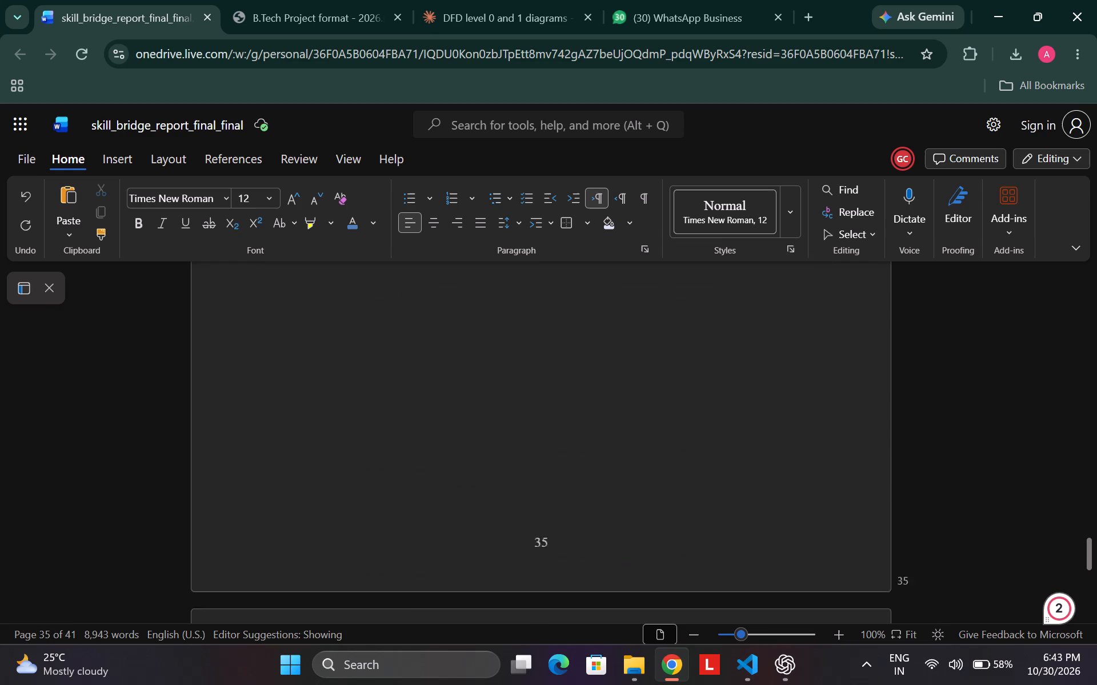
{"action": "scroll", "coordinate": [562, 428], "scroll_direction": "down", "scroll_amount": 17}
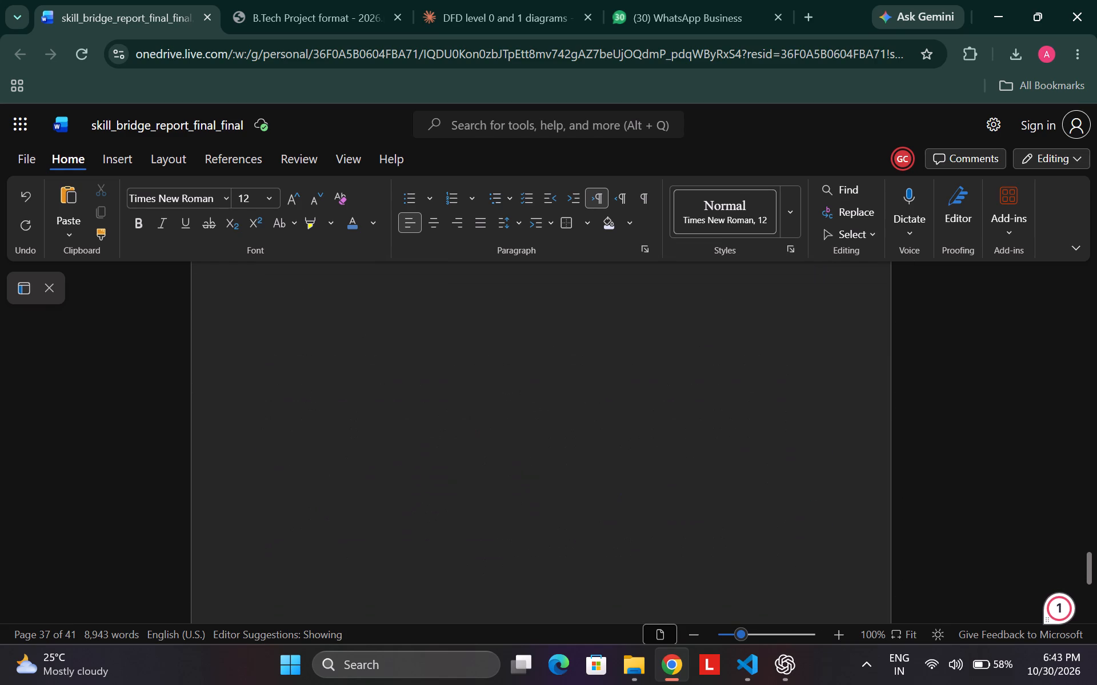
{"action": "scroll", "coordinate": [562, 428], "scroll_direction": "down", "scroll_amount": 6}
{"action": "scroll", "coordinate": [562, 428], "scroll_direction": "up", "scroll_amount": 20}
{"action": "scroll", "coordinate": [562, 428], "scroll_direction": "up", "scroll_amount": 6}
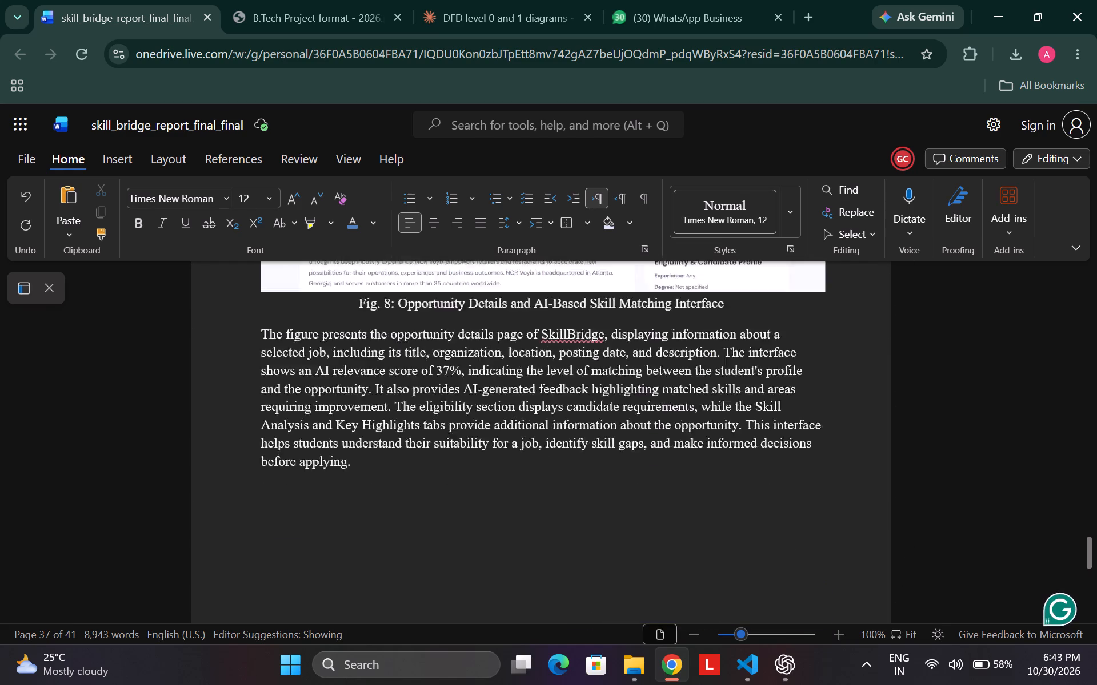
{"action": "scroll", "coordinate": [562, 427], "scroll_direction": "up", "scroll_amount": 18}
{"action": "scroll", "coordinate": [562, 427], "scroll_direction": "up", "scroll_amount": 11}
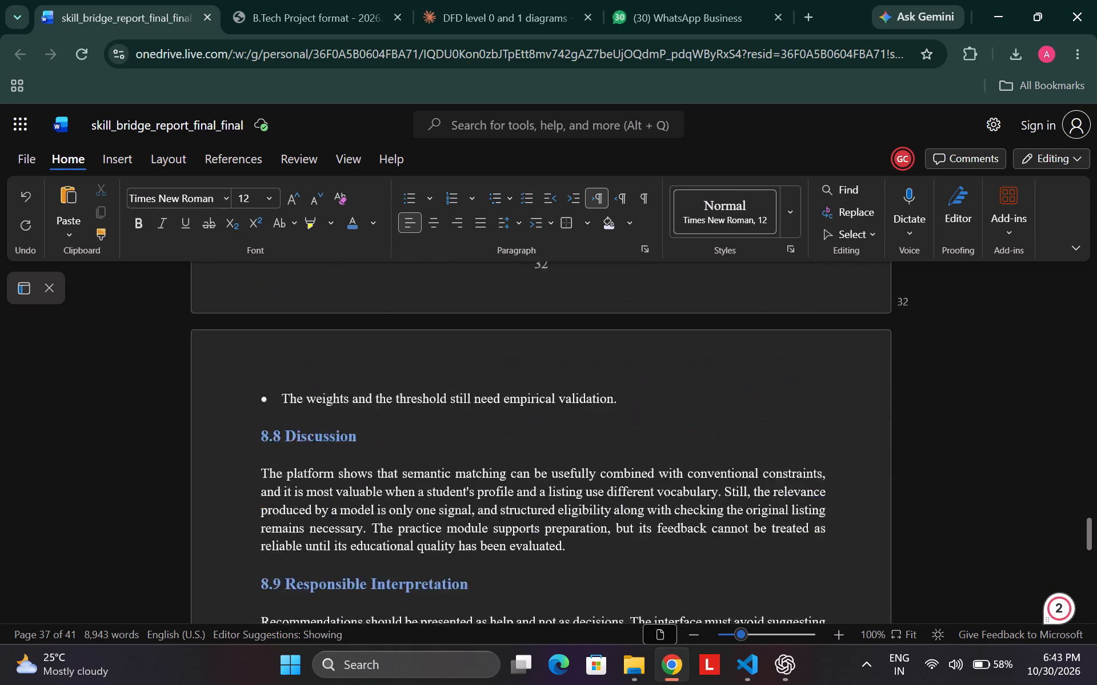
{"action": "scroll", "coordinate": [562, 427], "scroll_direction": "up", "scroll_amount": 14}
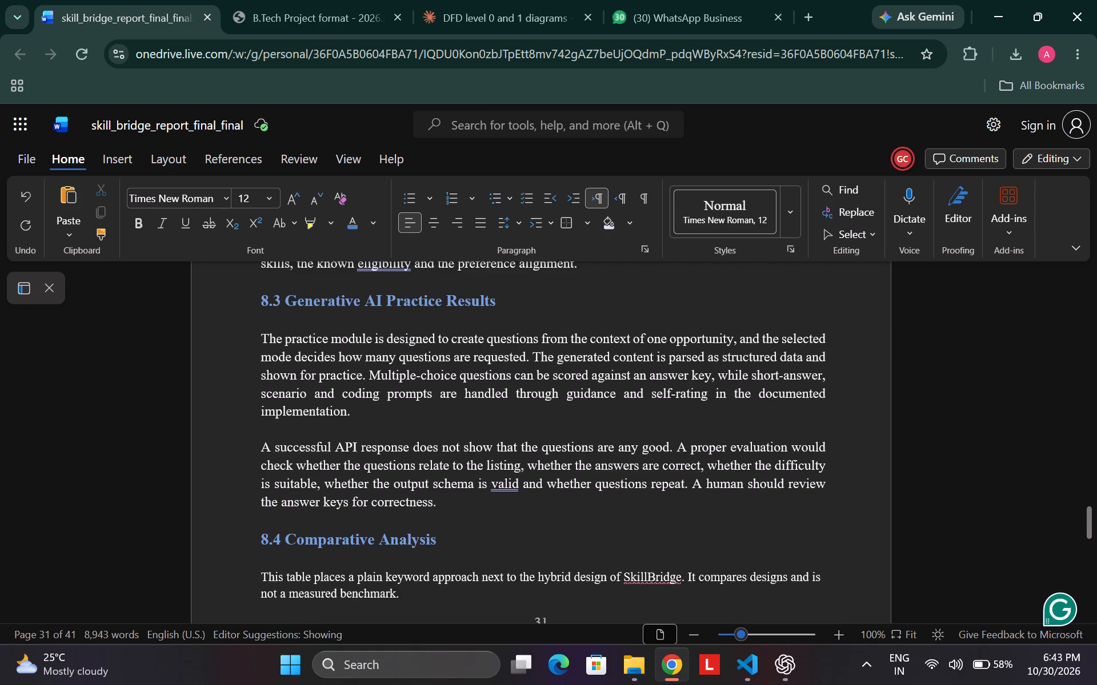
{"action": "scroll", "coordinate": [562, 427], "scroll_direction": "up", "scroll_amount": 7}
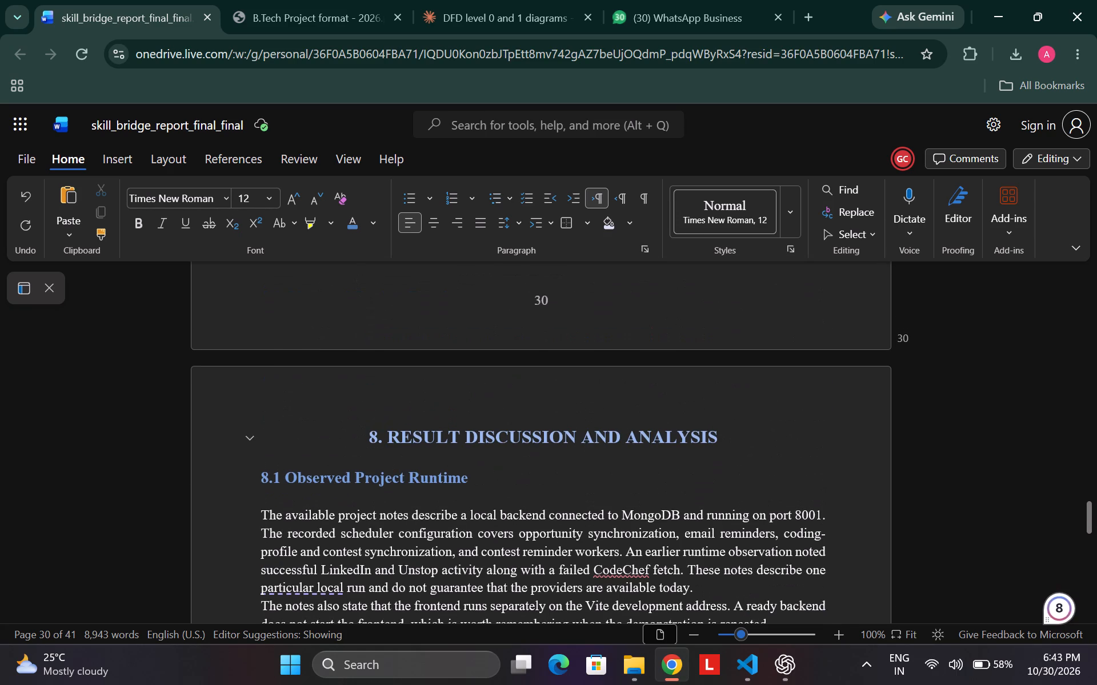
Examine the Table 3 comparison, the 8.6 Evaluation Protocol section and the text of sections 8.1 to 8.3.
{"action": "scroll", "coordinate": [609, 495], "scroll_direction": "down", "scroll_amount": 12}
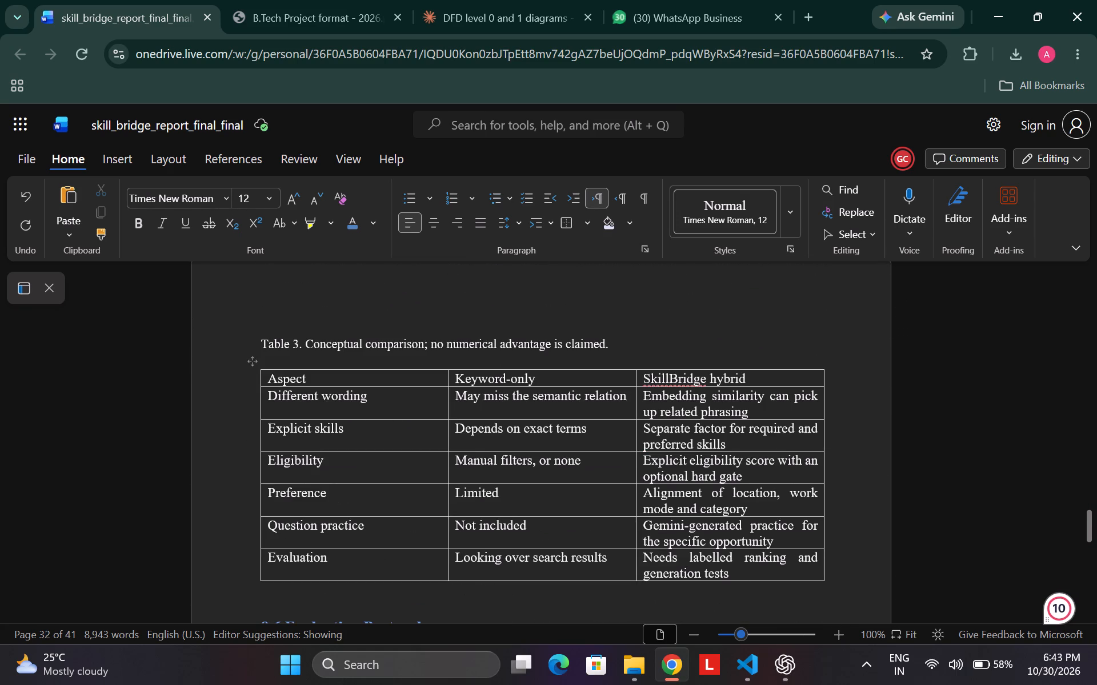
{"action": "scroll", "coordinate": [586, 461], "scroll_direction": "down", "scroll_amount": 3}
{"action": "scroll", "coordinate": [586, 461], "scroll_direction": "up", "scroll_amount": 4}
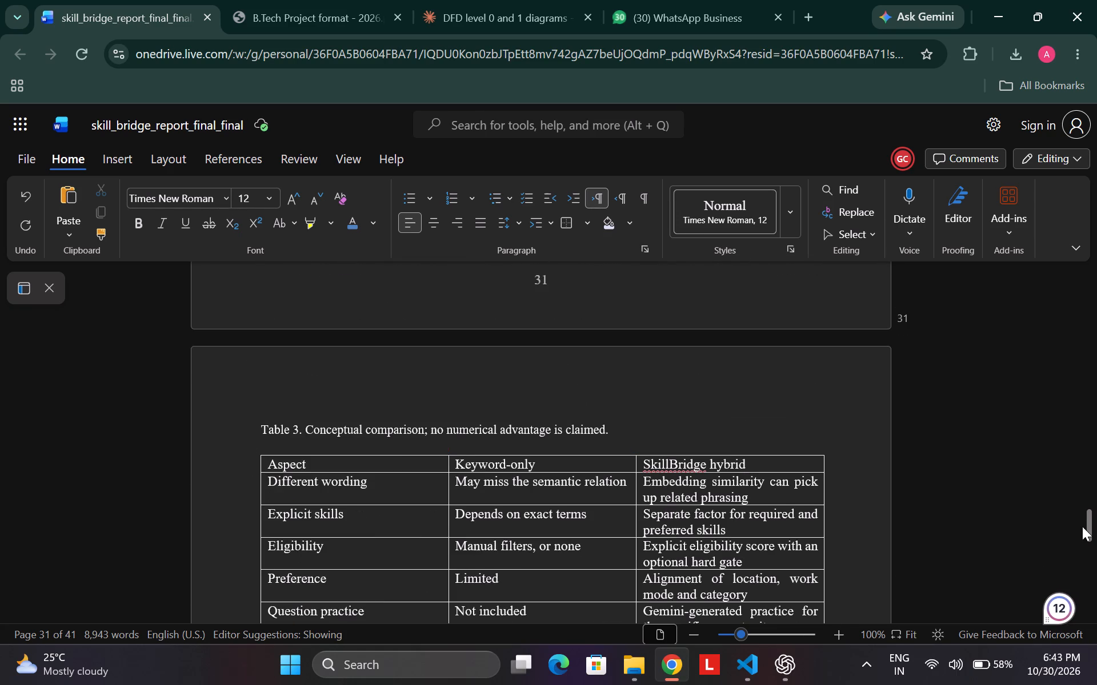
{"action": "left_click_drag", "start_coordinate": [1082, 526], "coordinate": [1096, 541]}
{"action": "scroll", "coordinate": [776, 505], "scroll_direction": "up", "scroll_amount": 16}
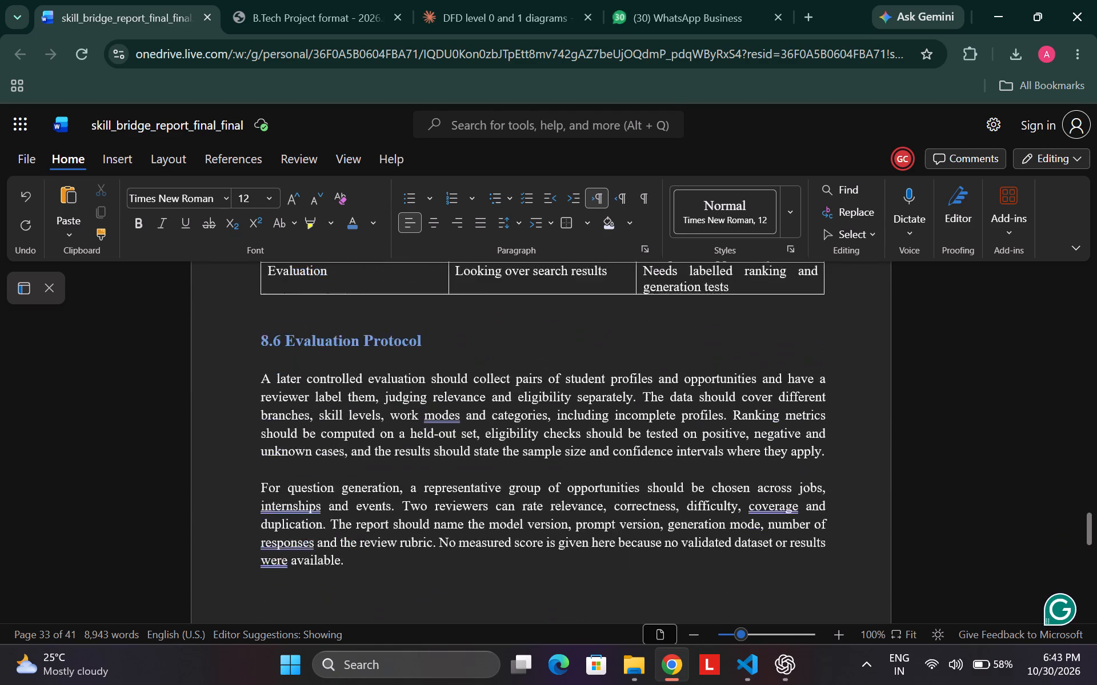
{"action": "scroll", "coordinate": [776, 505], "scroll_direction": "up", "scroll_amount": 9}
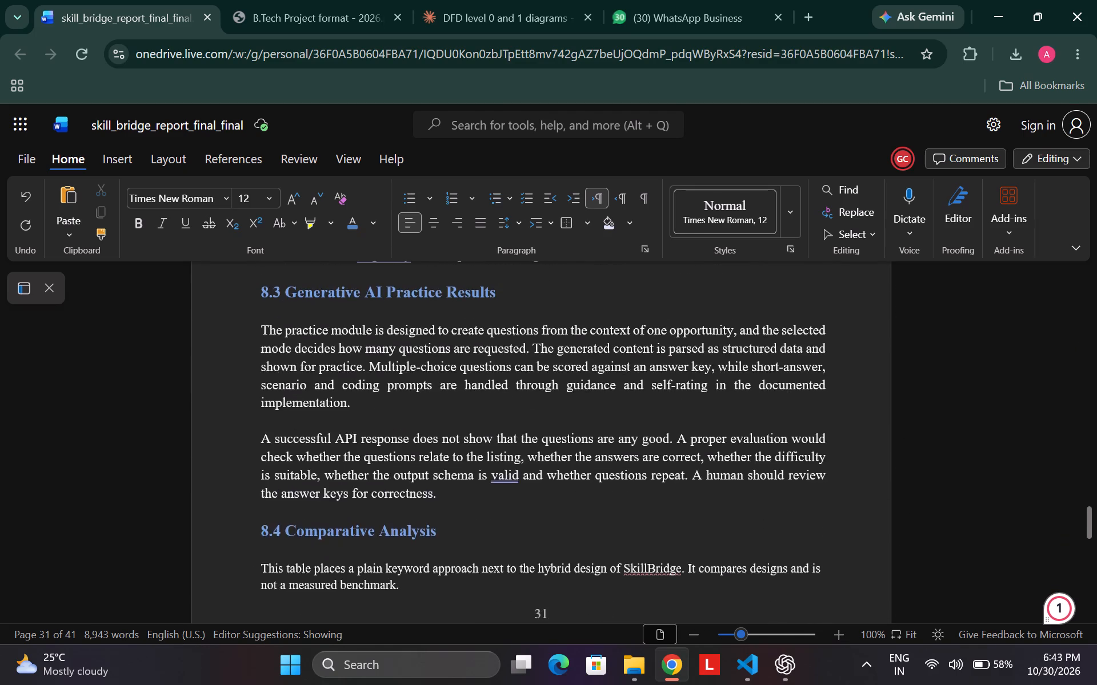
{"action": "scroll", "coordinate": [533, 459], "scroll_direction": "up", "scroll_amount": 4}
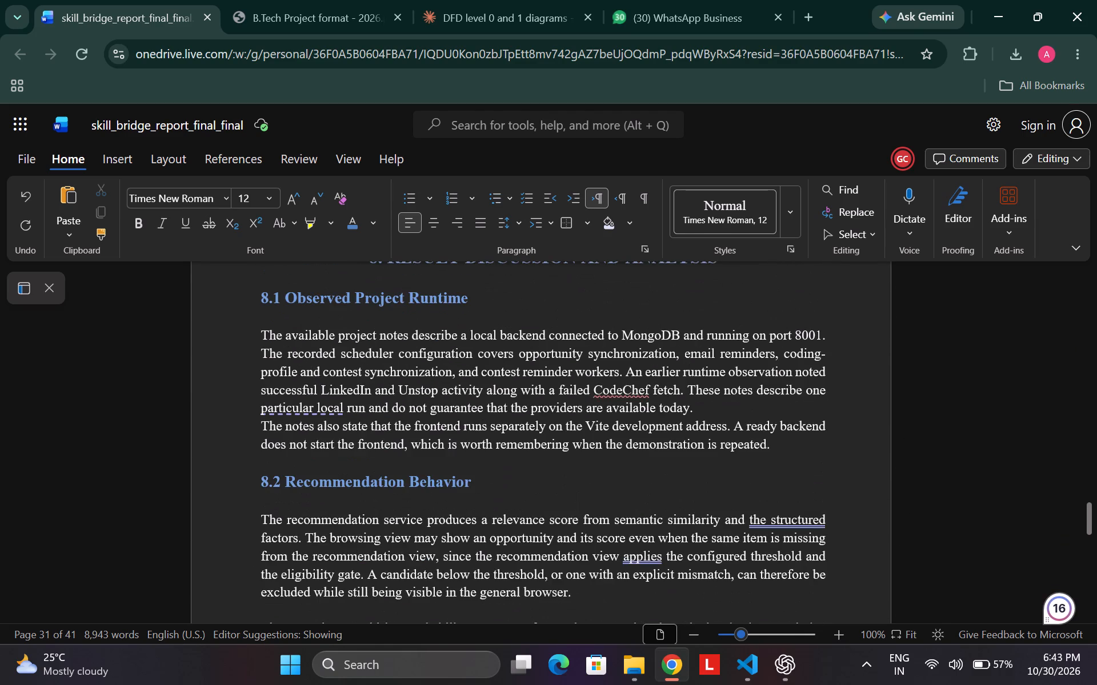
{"action": "scroll", "coordinate": [559, 450], "scroll_direction": "up", "scroll_amount": 2}
{"action": "scroll", "coordinate": [559, 450], "scroll_direction": "down", "scroll_amount": 1}
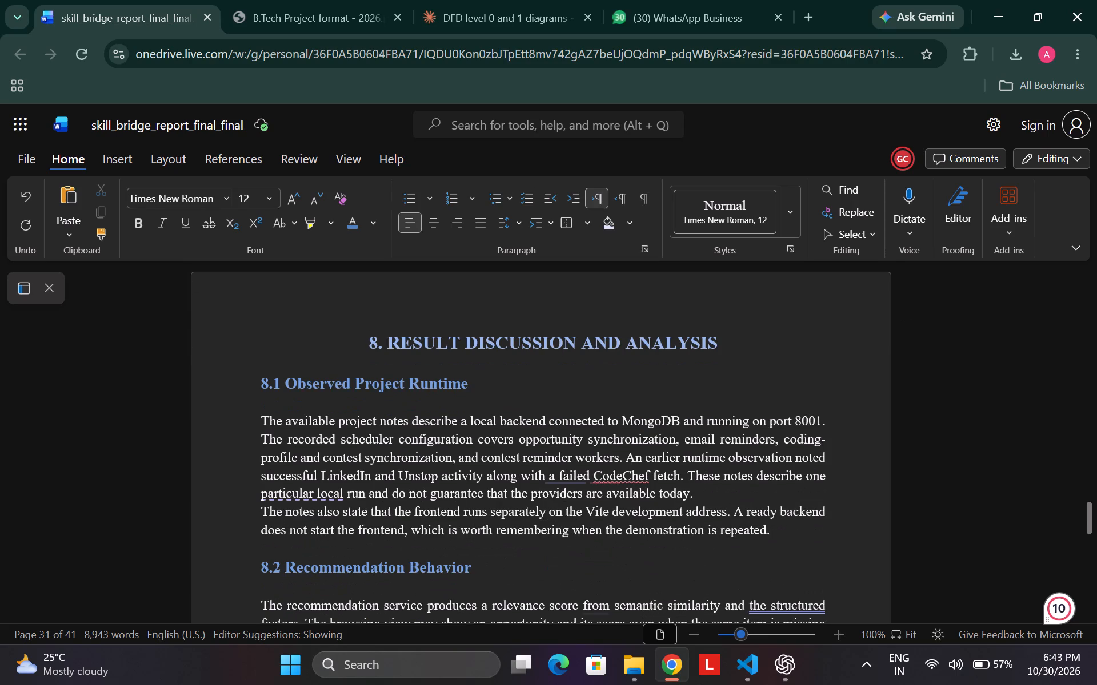
{"action": "scroll", "coordinate": [483, 471], "scroll_direction": "down", "scroll_amount": 1}
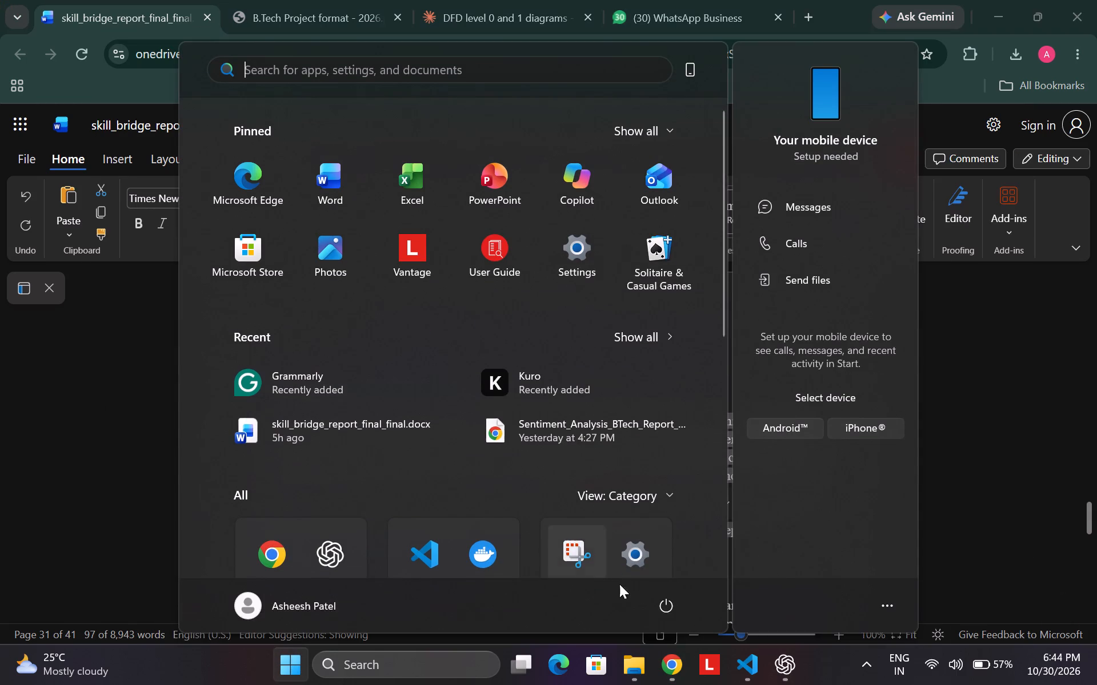
{"action": "left_click", "coordinate": [679, 609]}
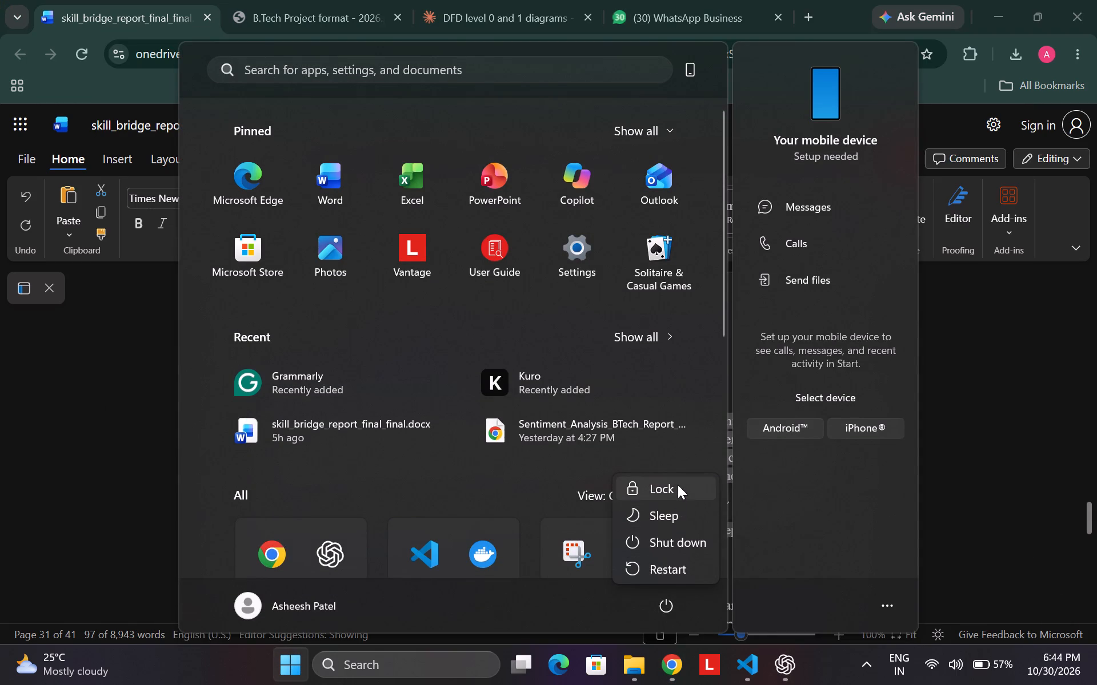